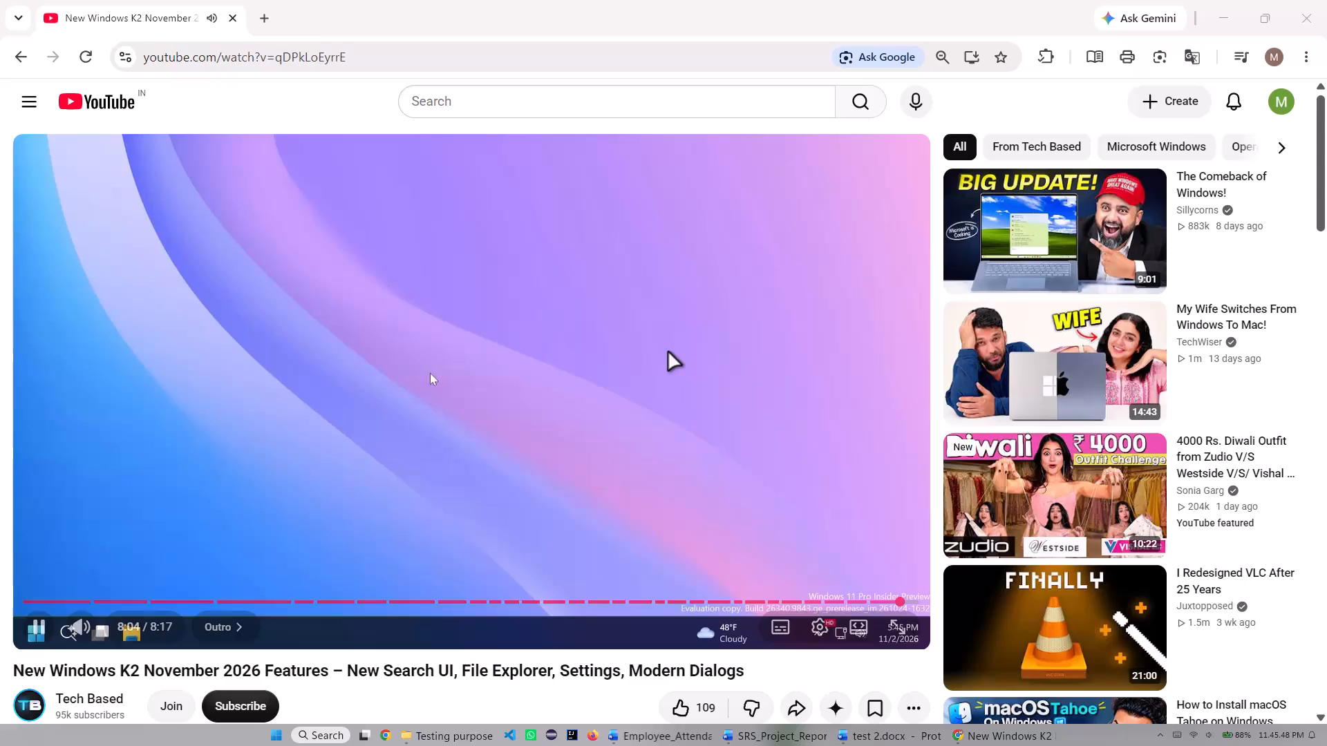
Go to the YouTube home page and play the My Mix playlist starting with the HISAAB music video.
click(103, 112)
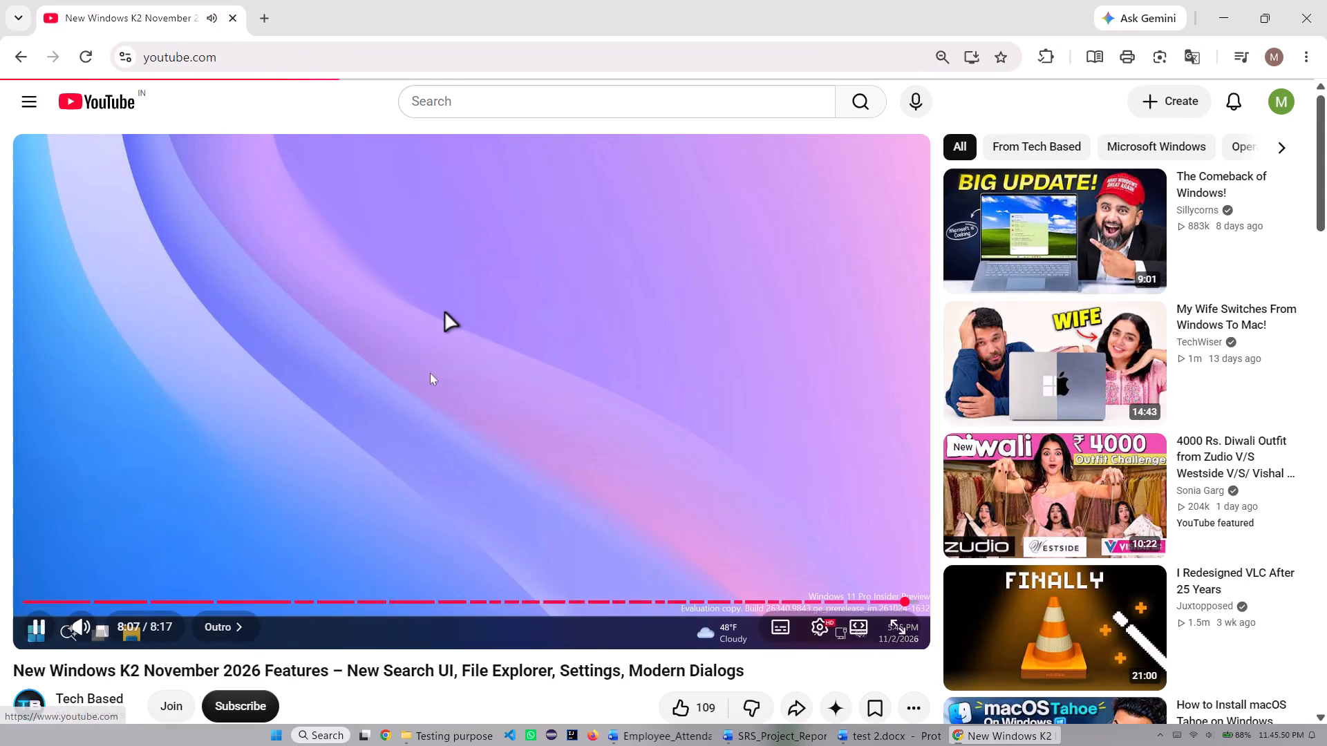
click(464, 103)
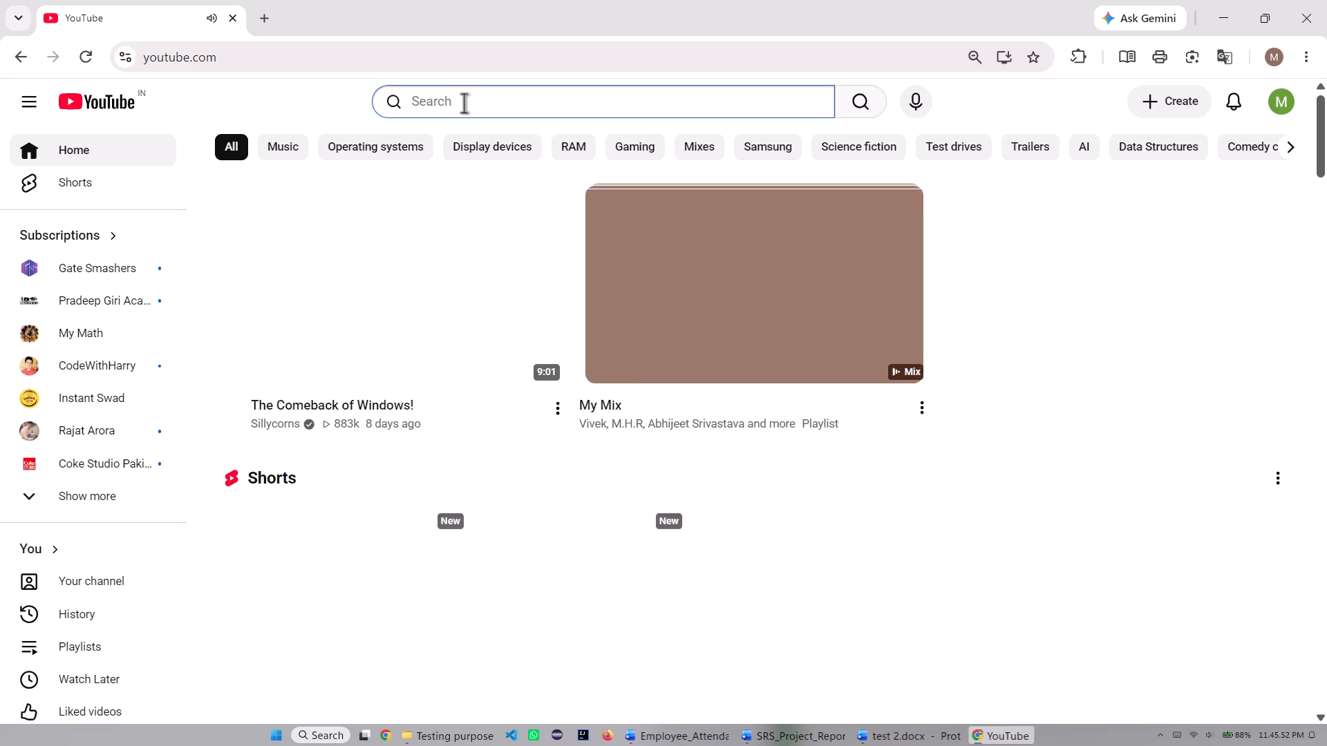
click(1136, 251)
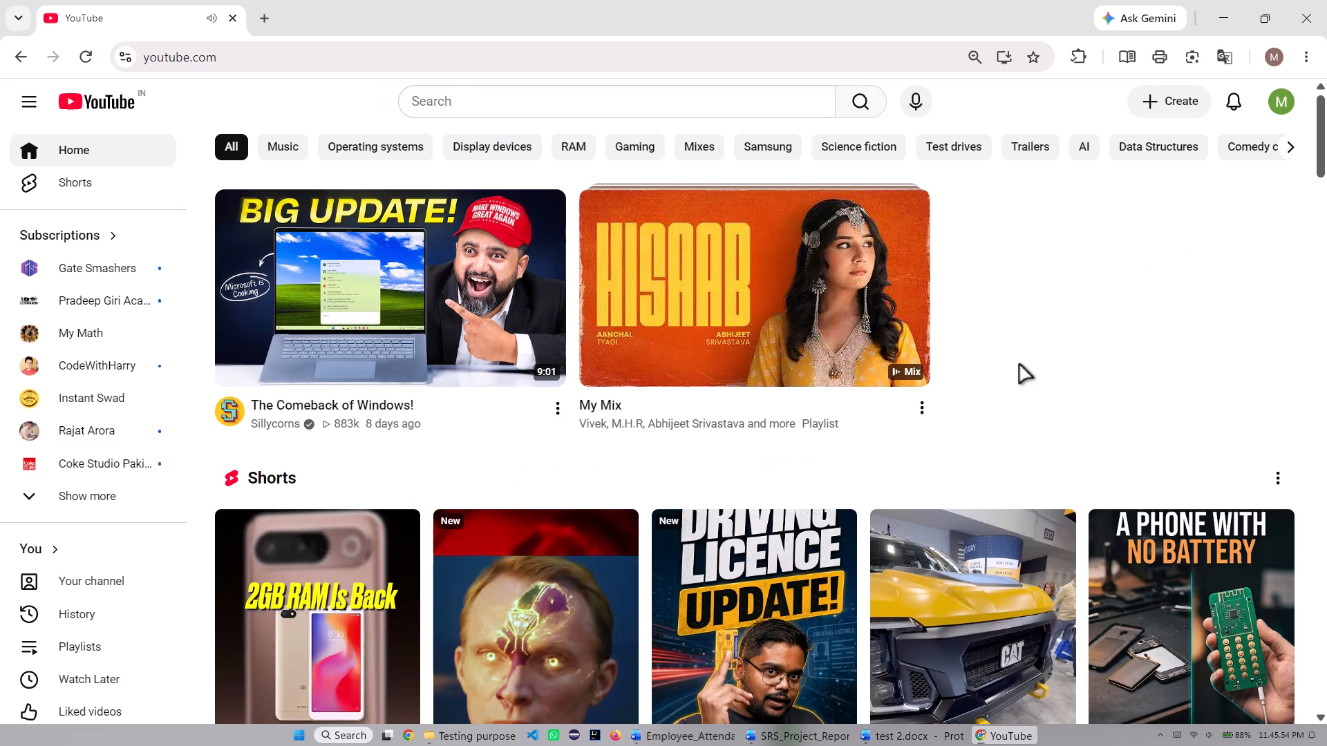
click(776, 308)
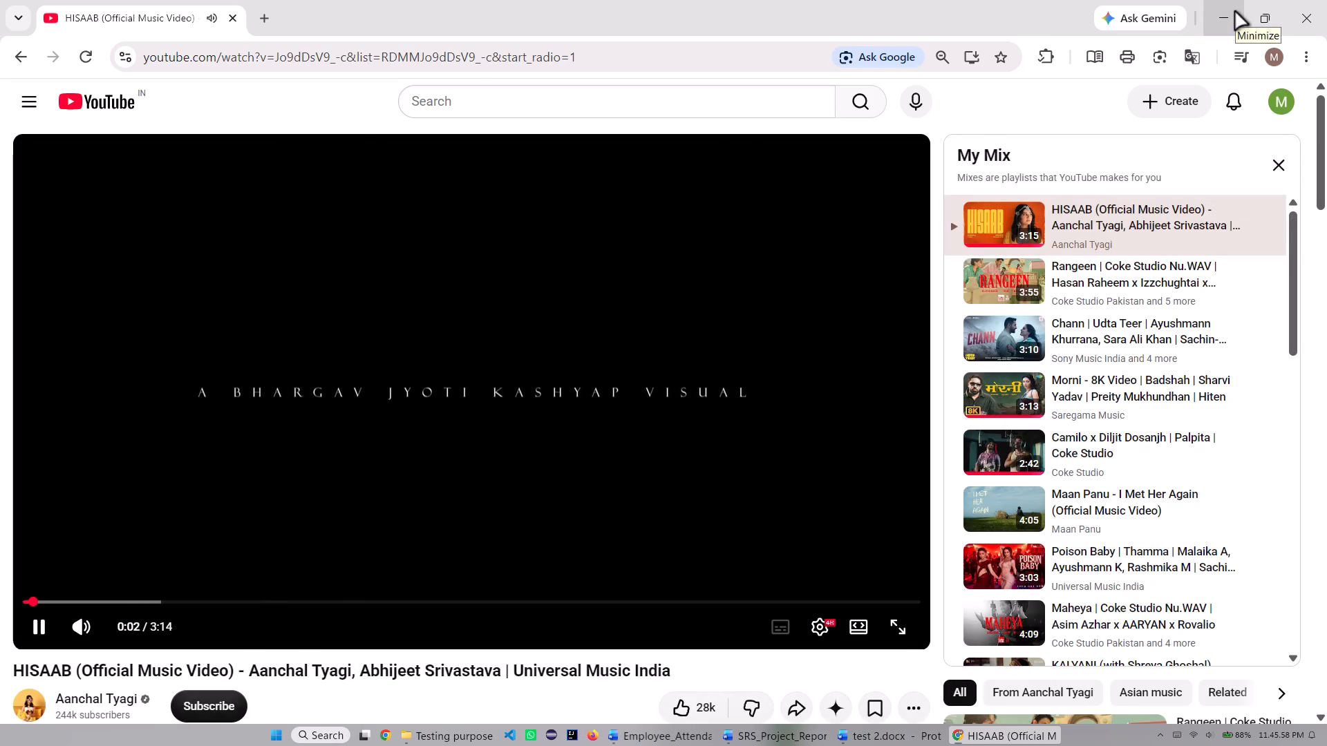
Set the HISAAB video's playback speed to 1.0 (normal).
click(1235, 12)
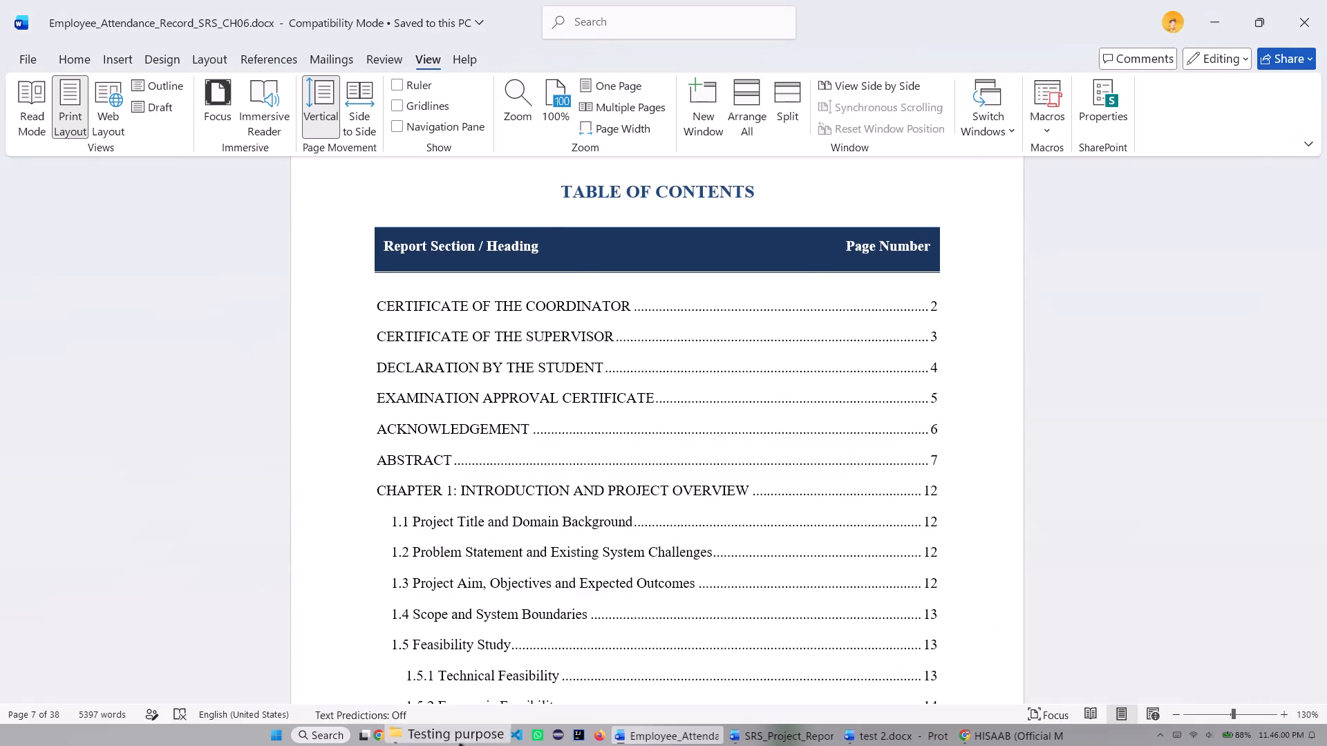
click(977, 729)
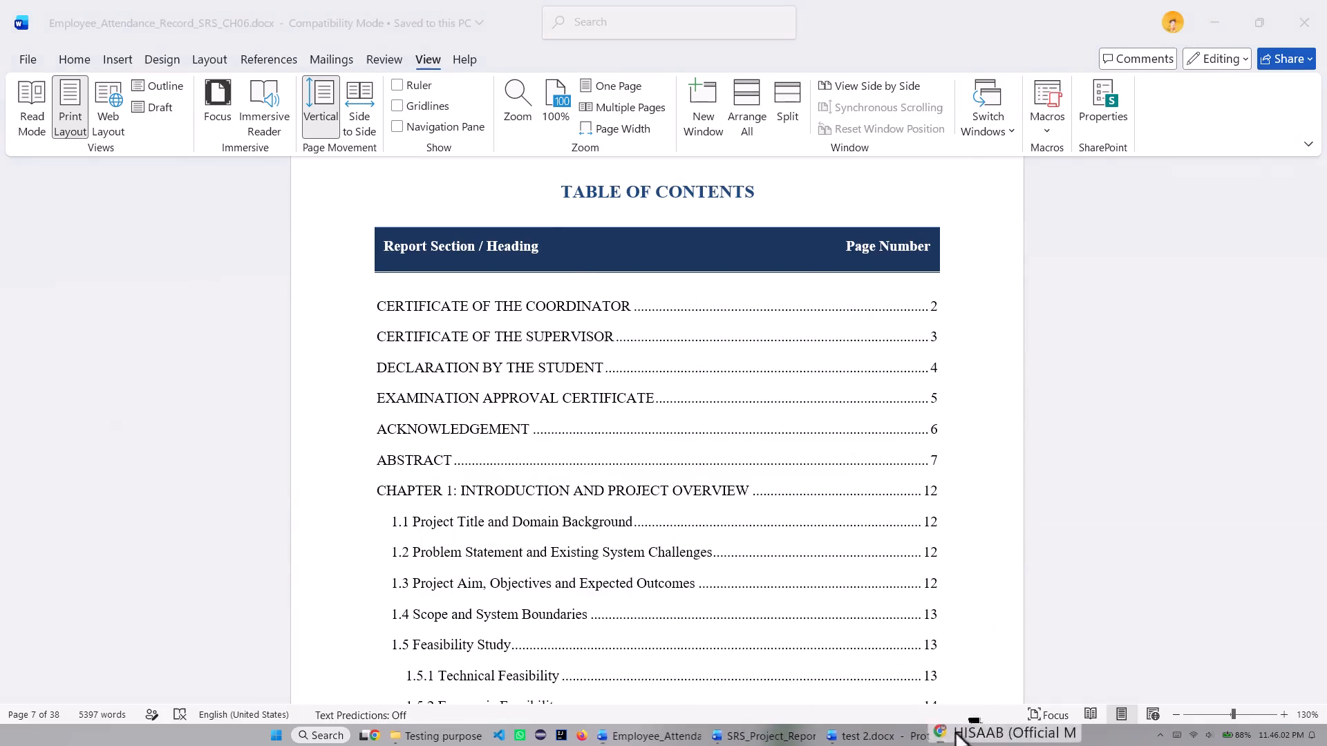
click(810, 629)
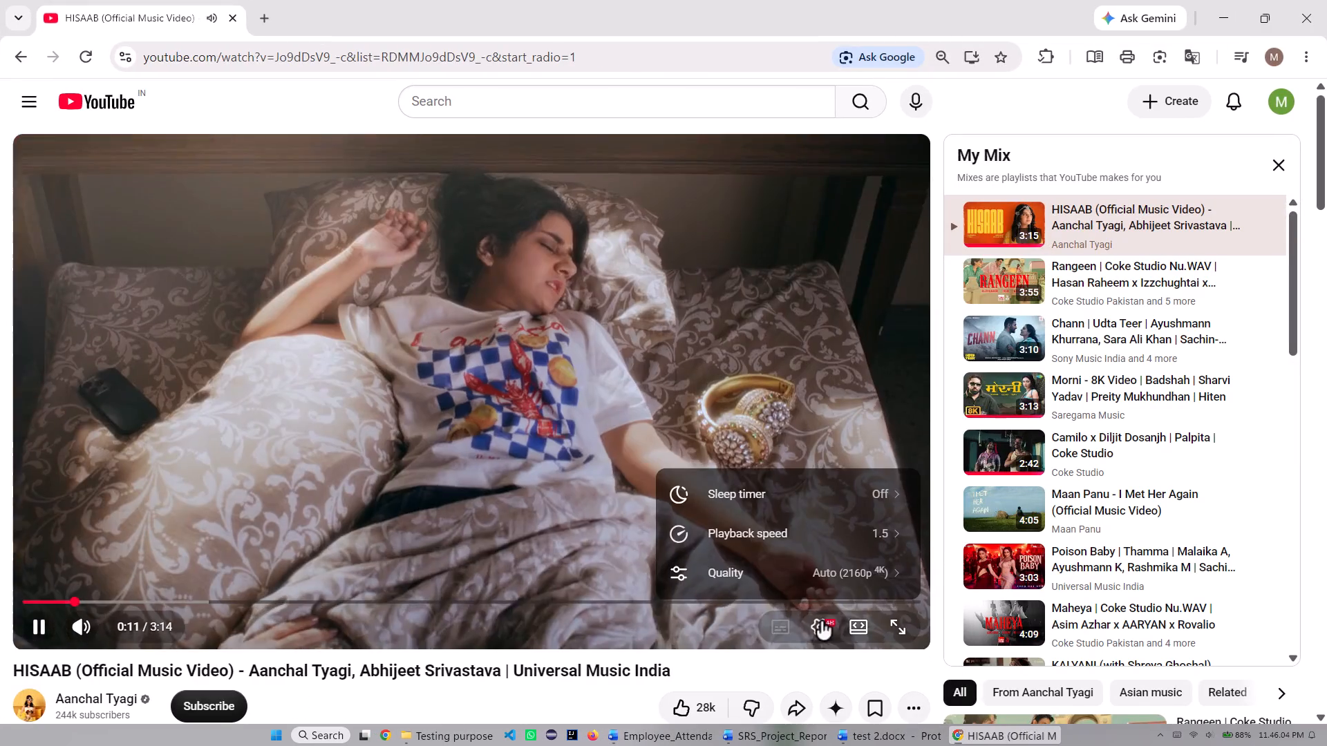
click(851, 539)
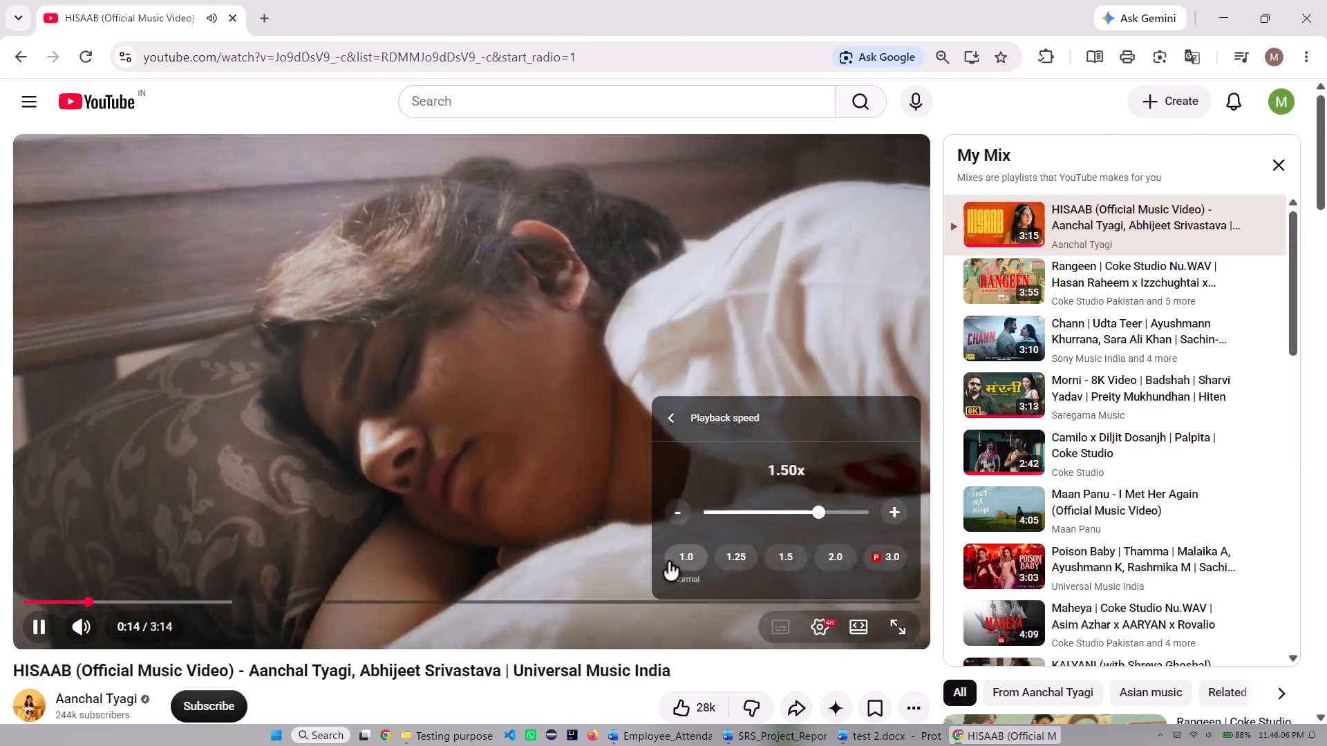
click(674, 554)
click(610, 227)
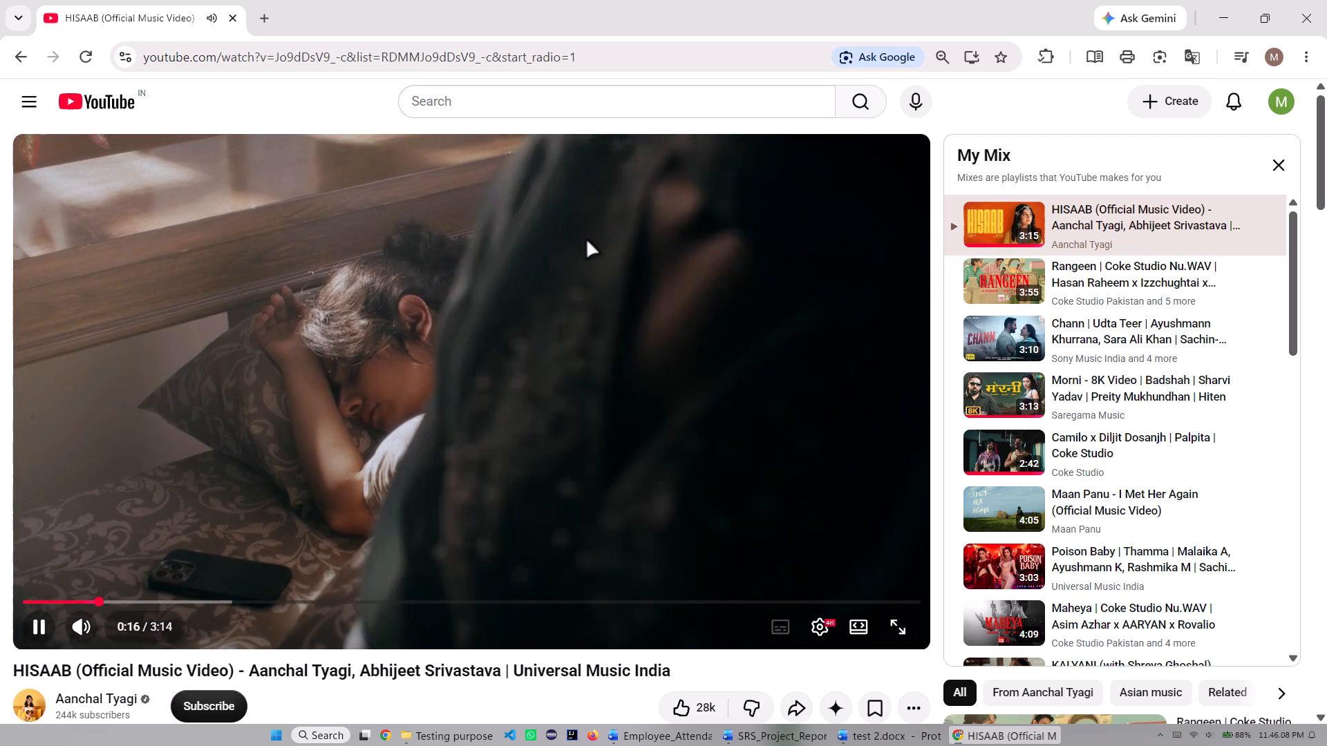
Switch to the Employee_Attendance_Record_SRS_CH06 document in Word and delete the 2.2 Software Project Estimation and Metrics (COCOMO / LOC) entry from the table of contents.
click(1230, 8)
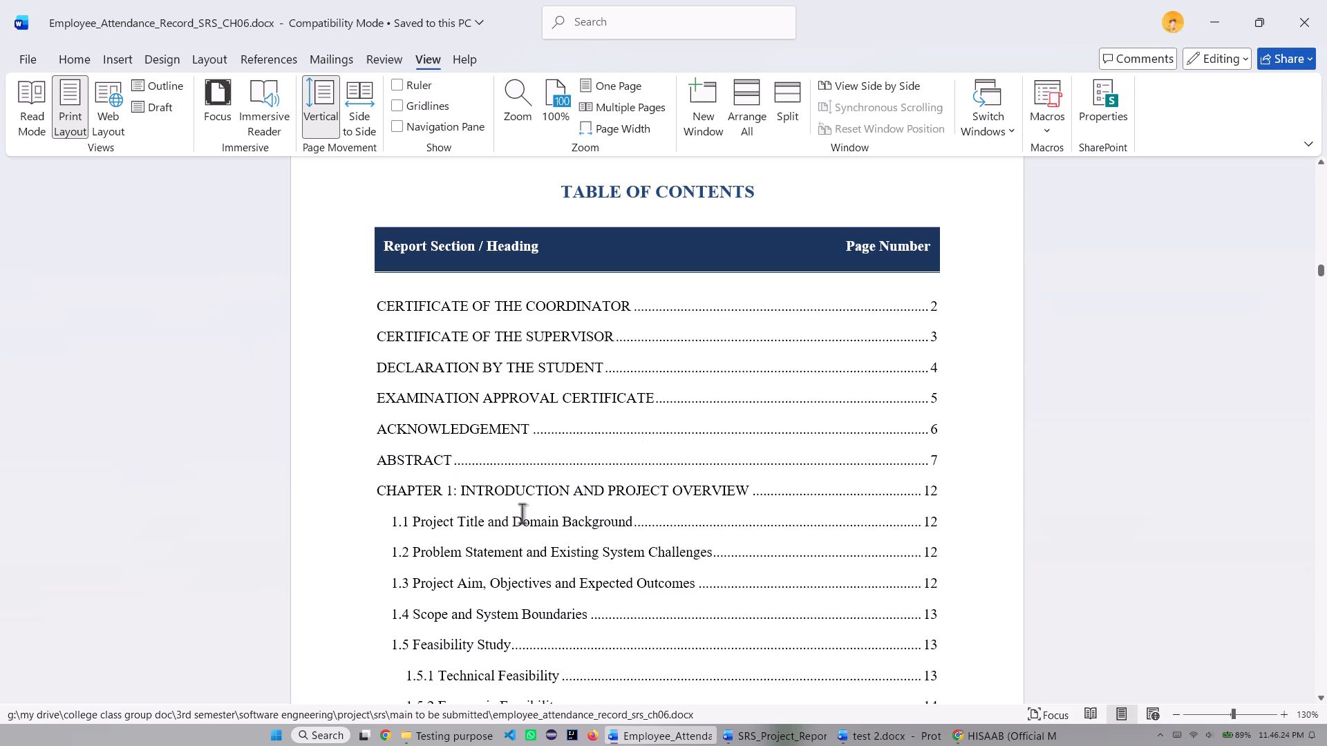
scroll(527, 492, down, 9)
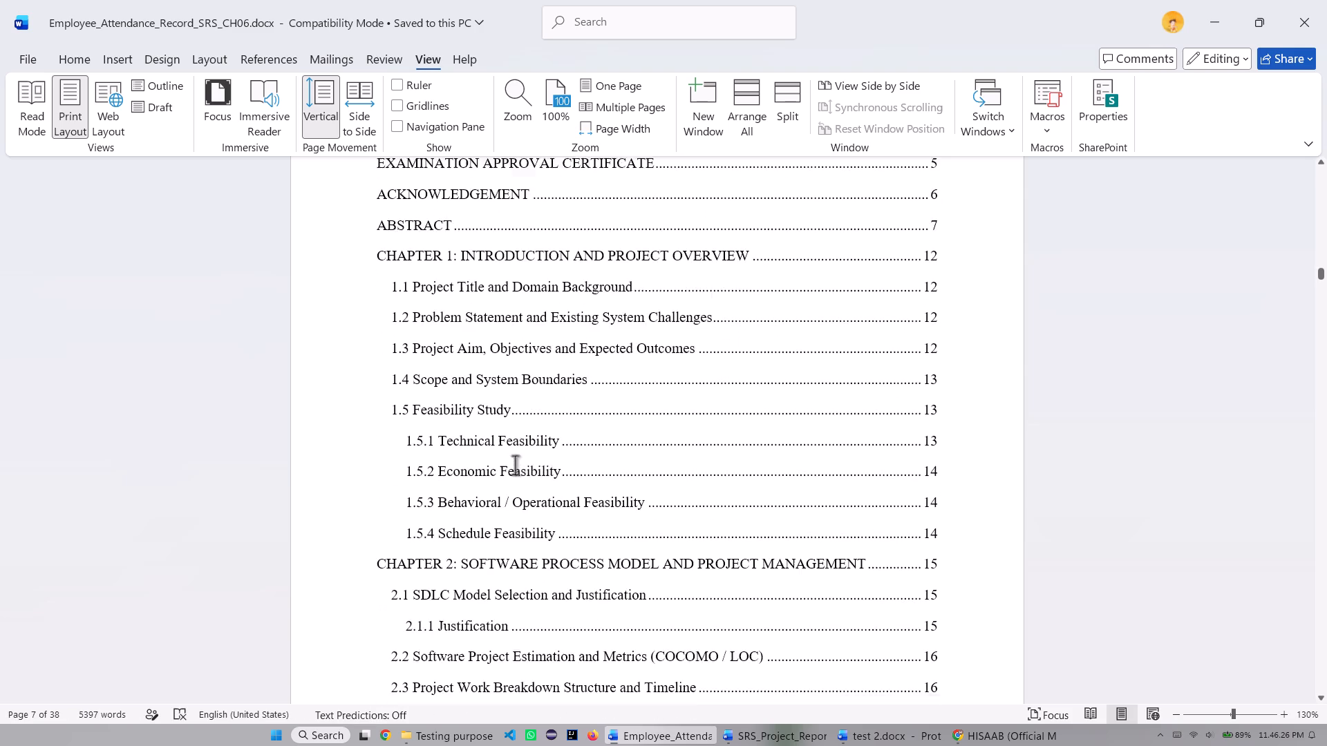
scroll(515, 465, down, 5)
scroll(430, 483, down, 1)
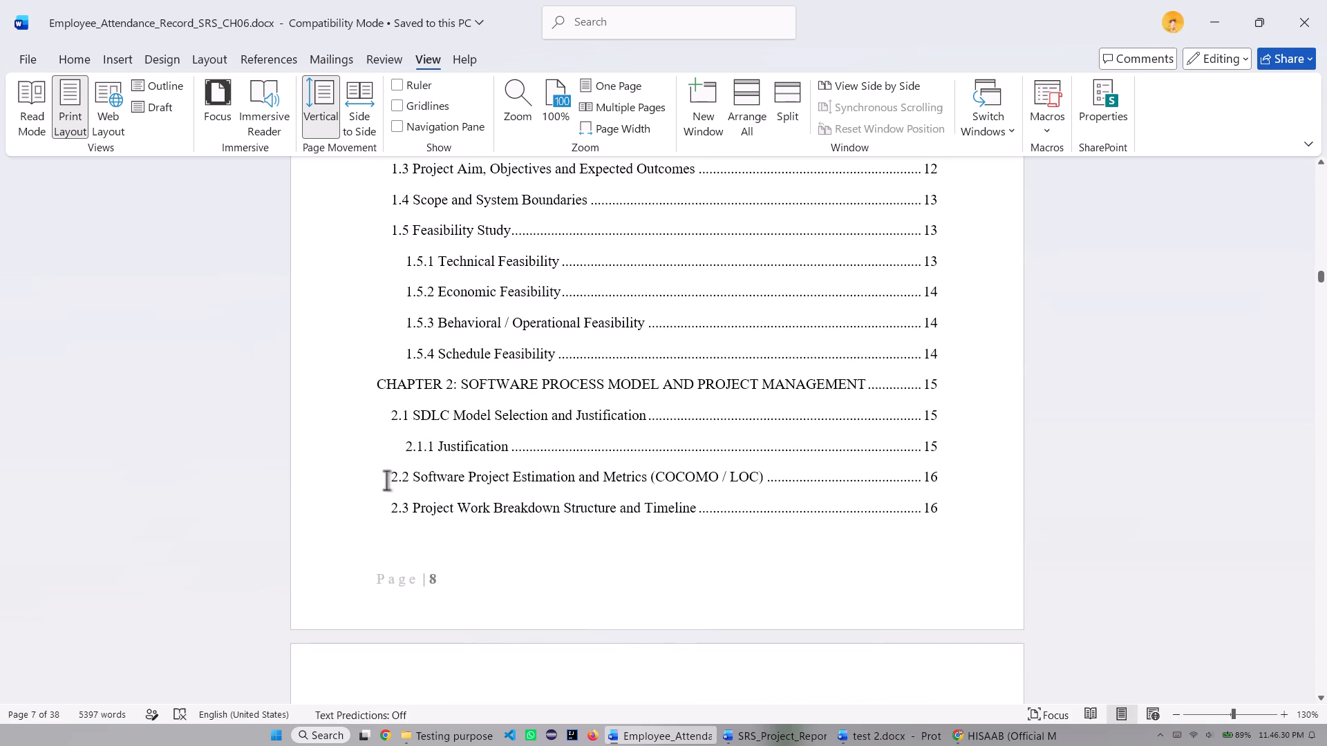
drag(388, 479, 762, 484)
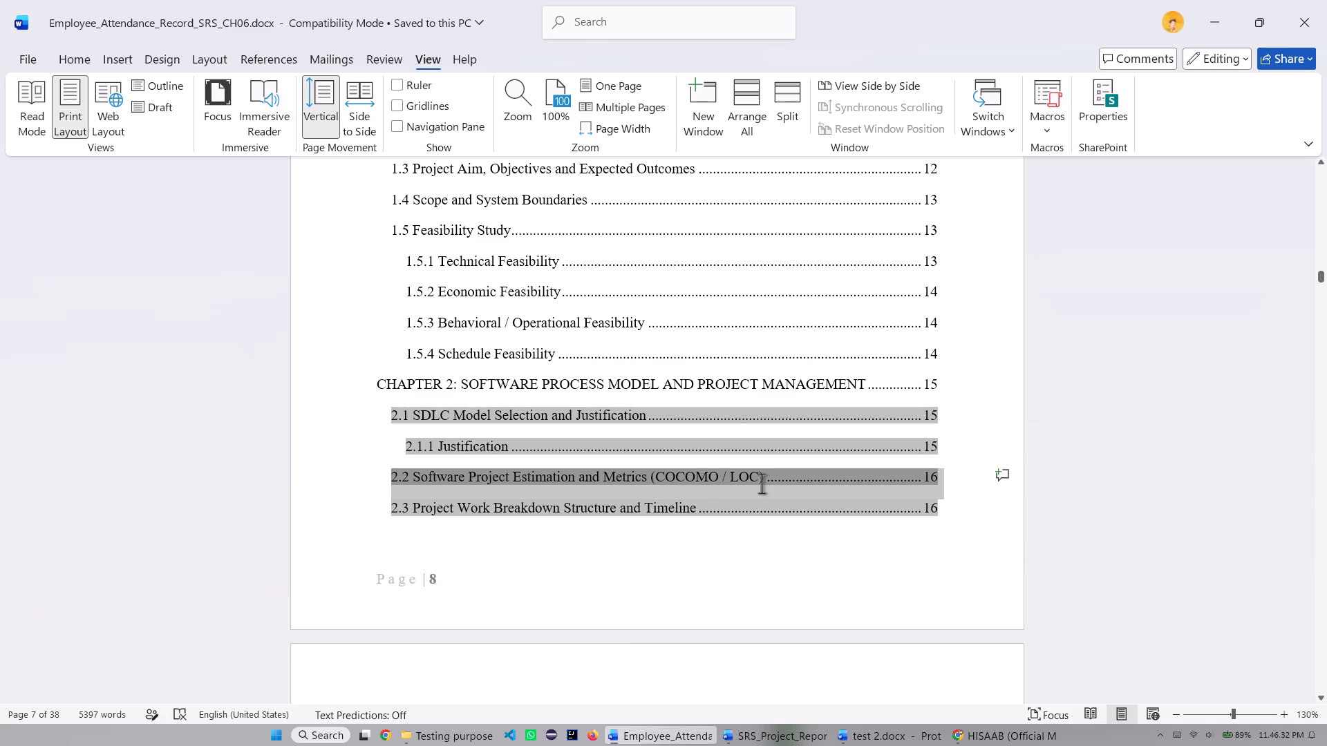
drag(762, 484, 934, 475)
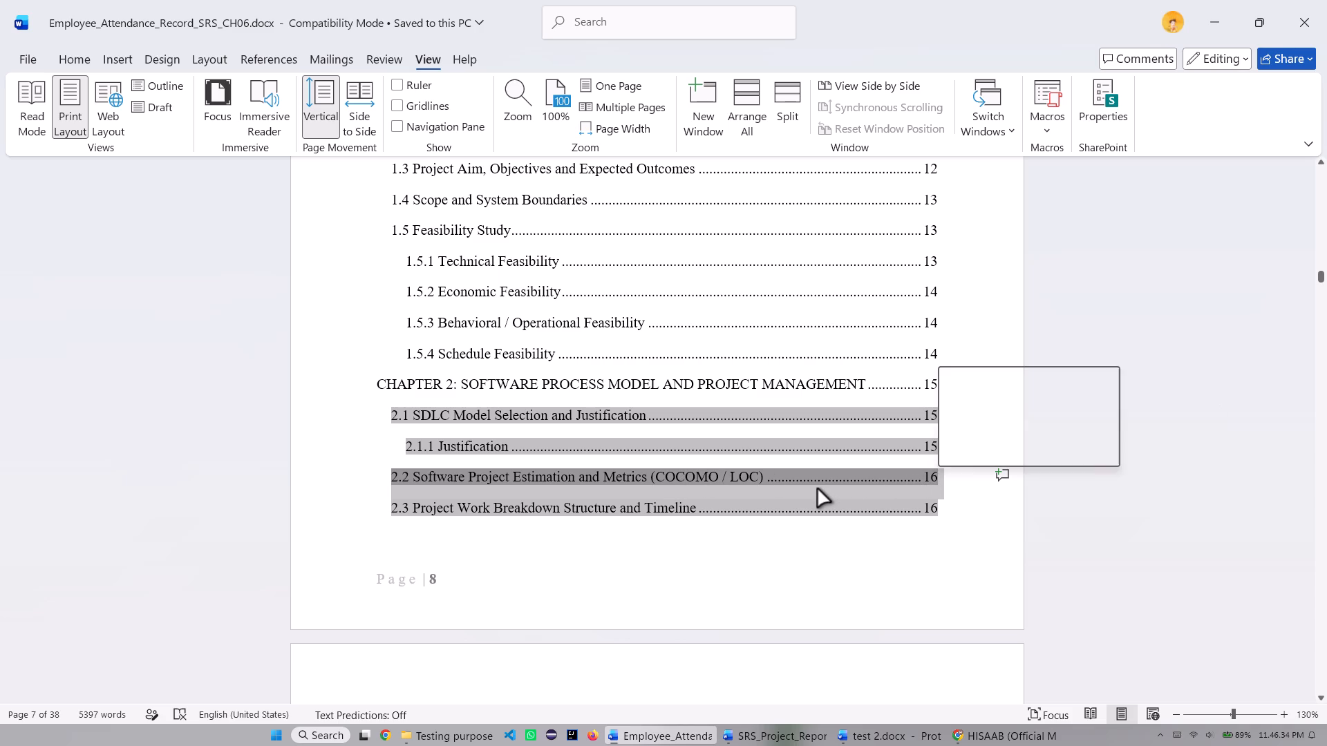
key(BackSpace)
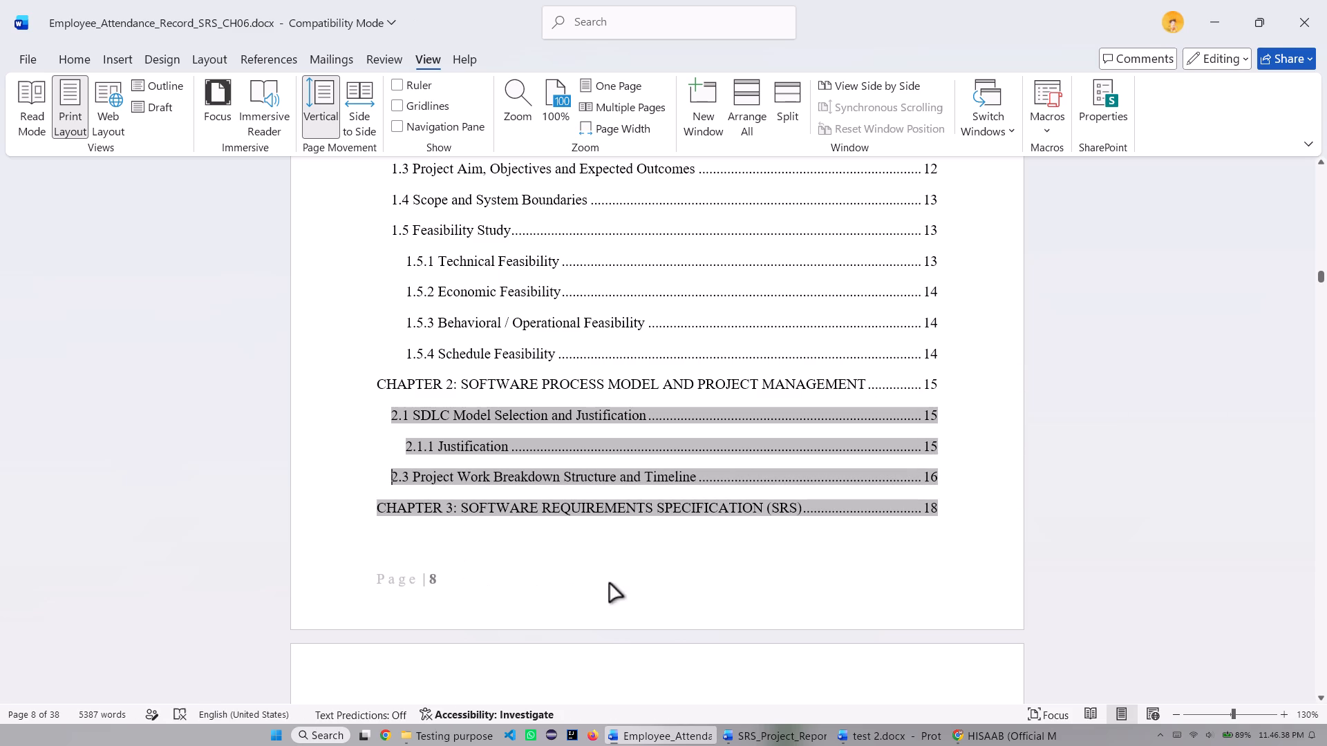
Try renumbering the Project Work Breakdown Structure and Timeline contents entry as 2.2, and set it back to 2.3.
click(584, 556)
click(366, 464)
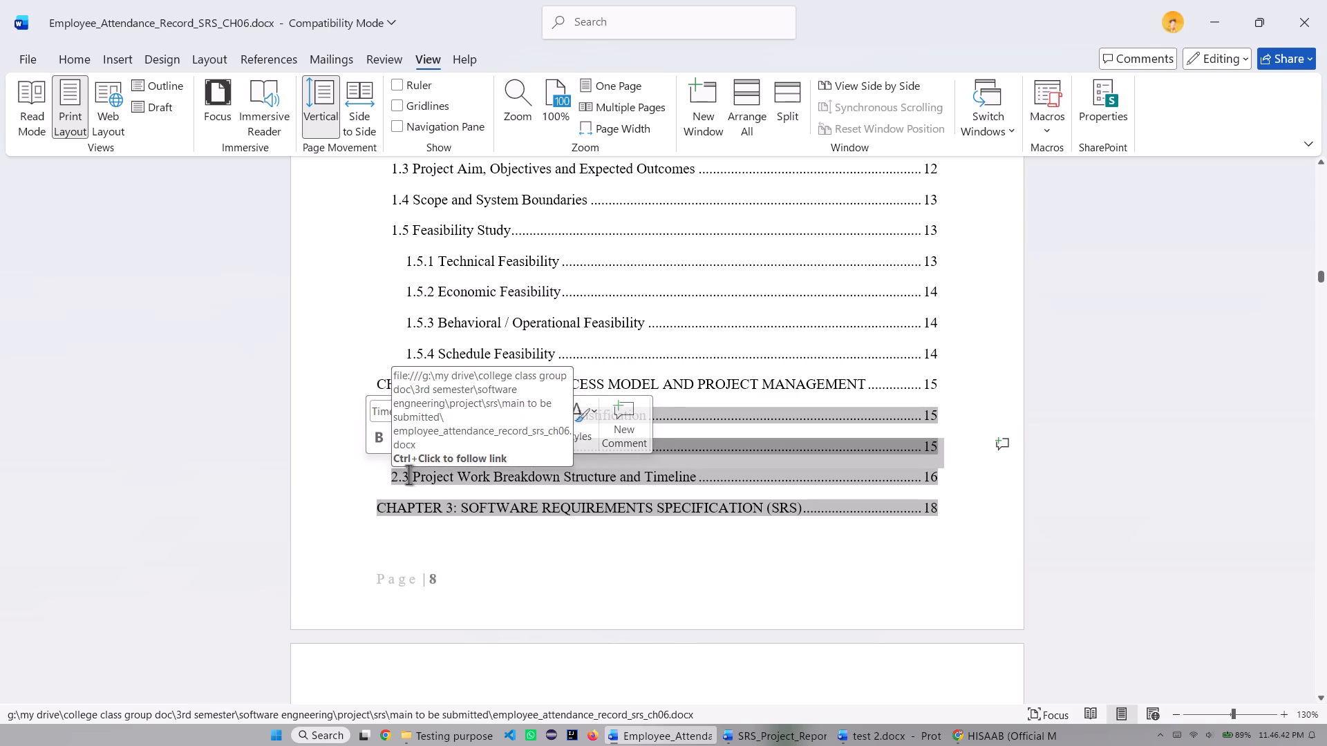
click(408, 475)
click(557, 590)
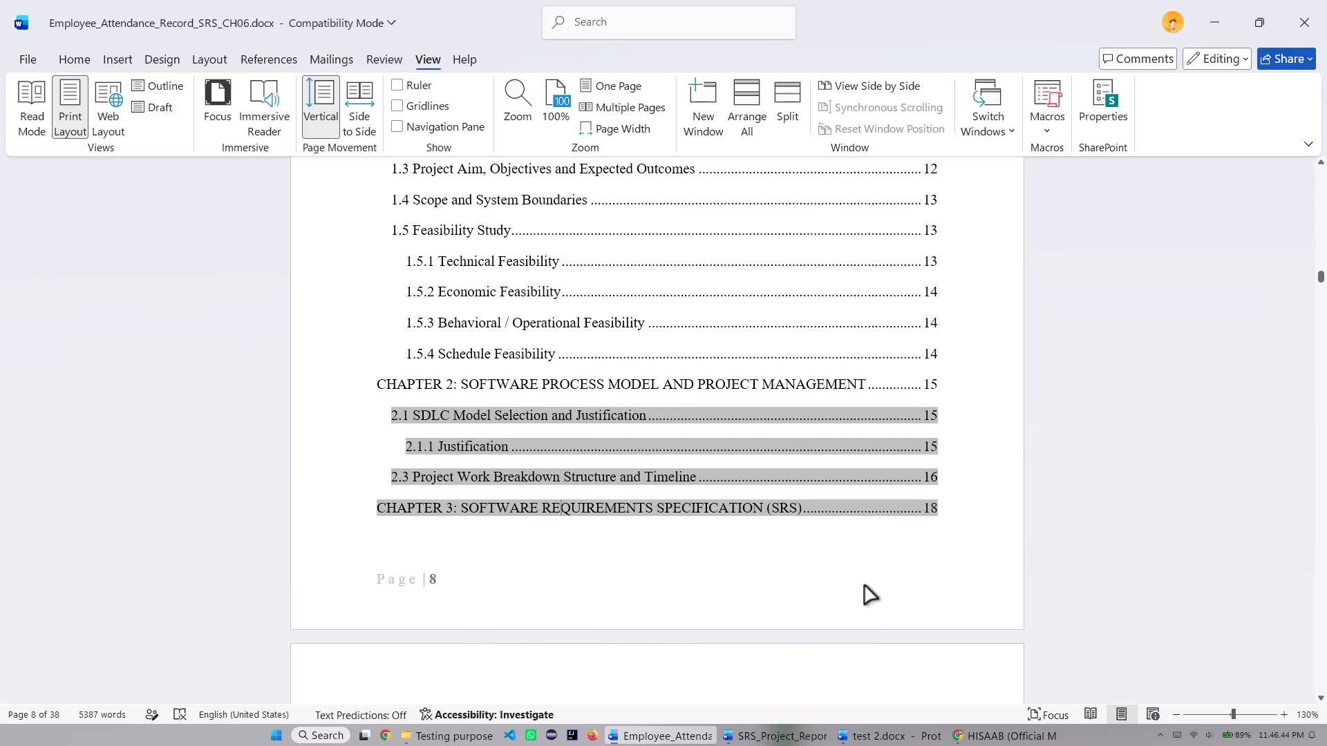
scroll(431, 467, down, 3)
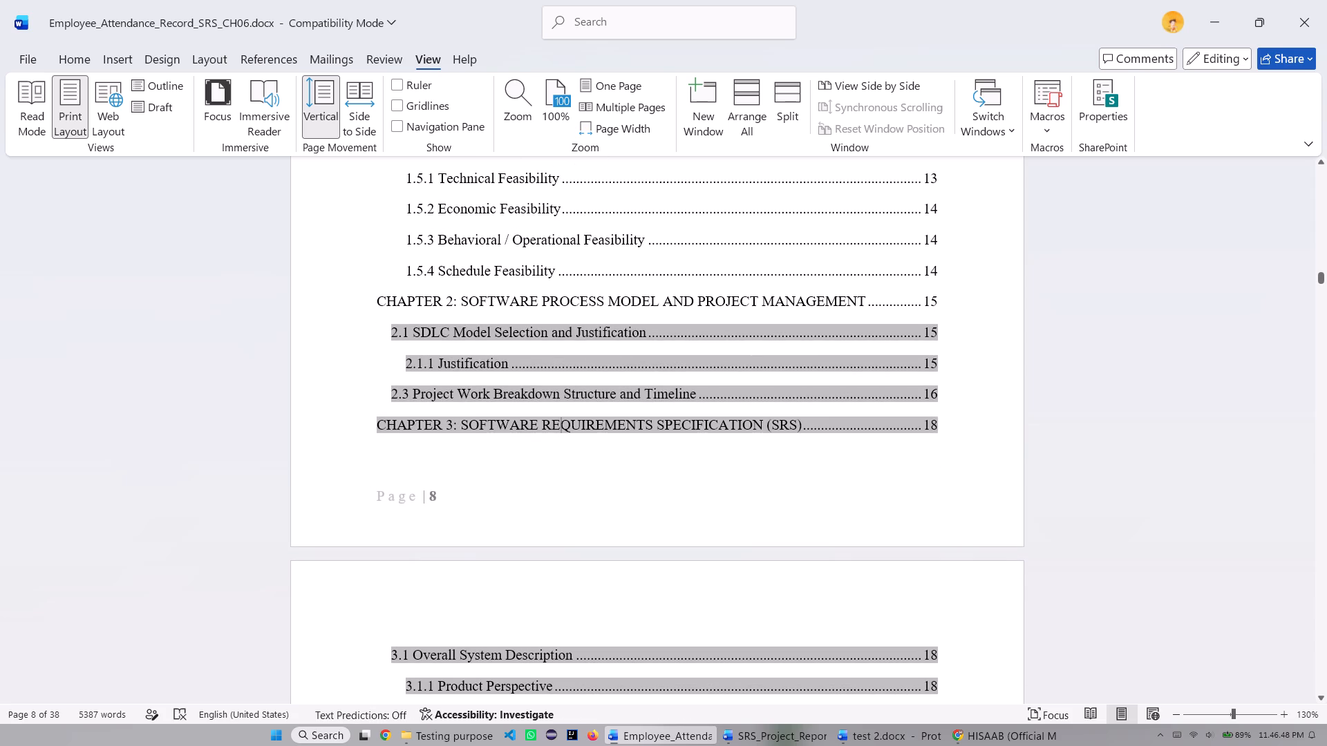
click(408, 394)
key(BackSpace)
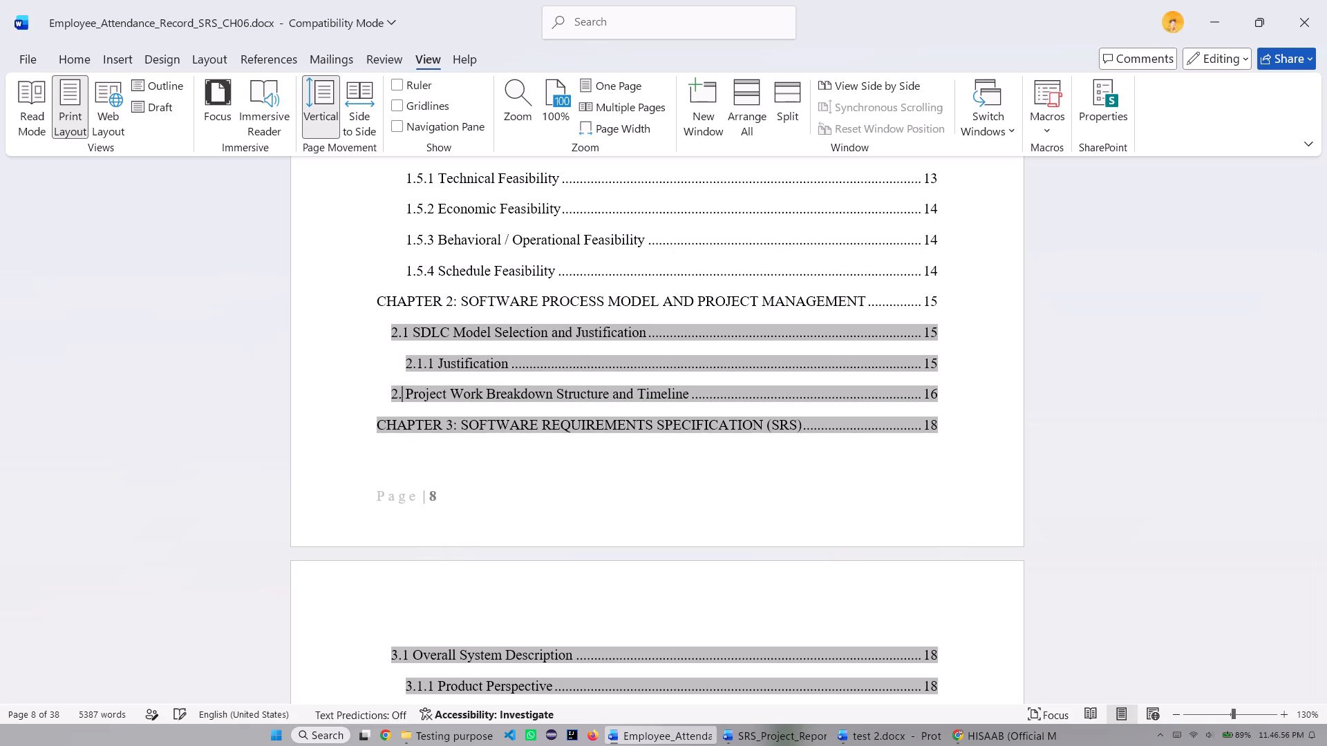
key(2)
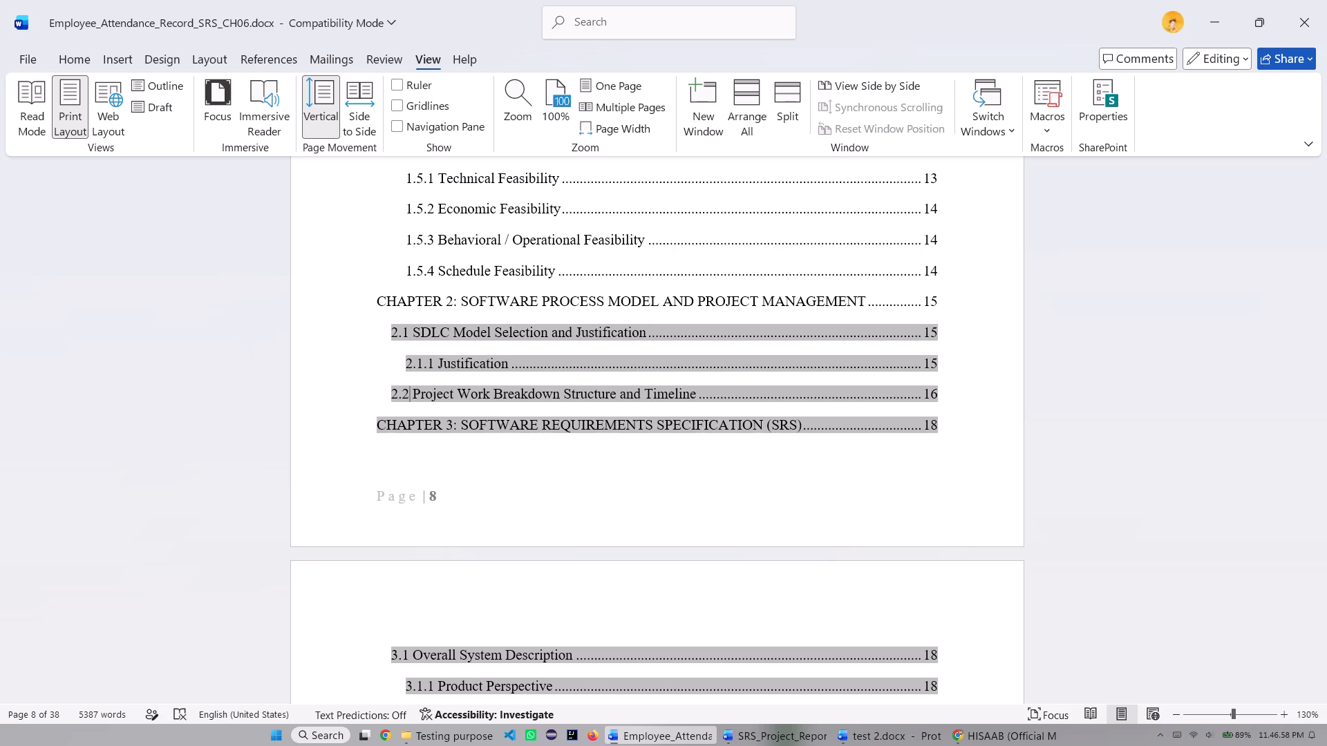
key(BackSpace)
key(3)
Renumber the Project Work Breakdown Structure and Timeline entry in the table of contents as 2.2.
click(572, 463)
scroll(534, 437, down, 2)
scroll(470, 407, down, 2)
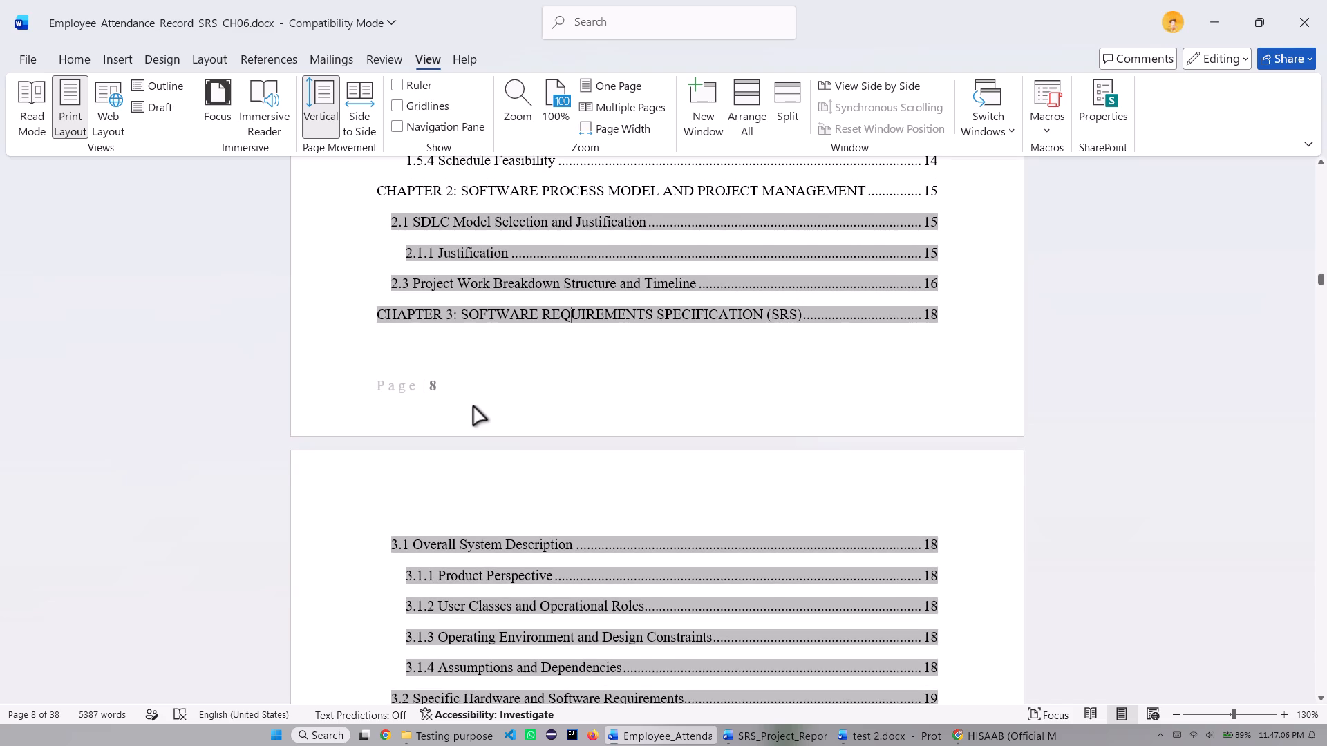
scroll(473, 407, up, 1)
click(407, 305)
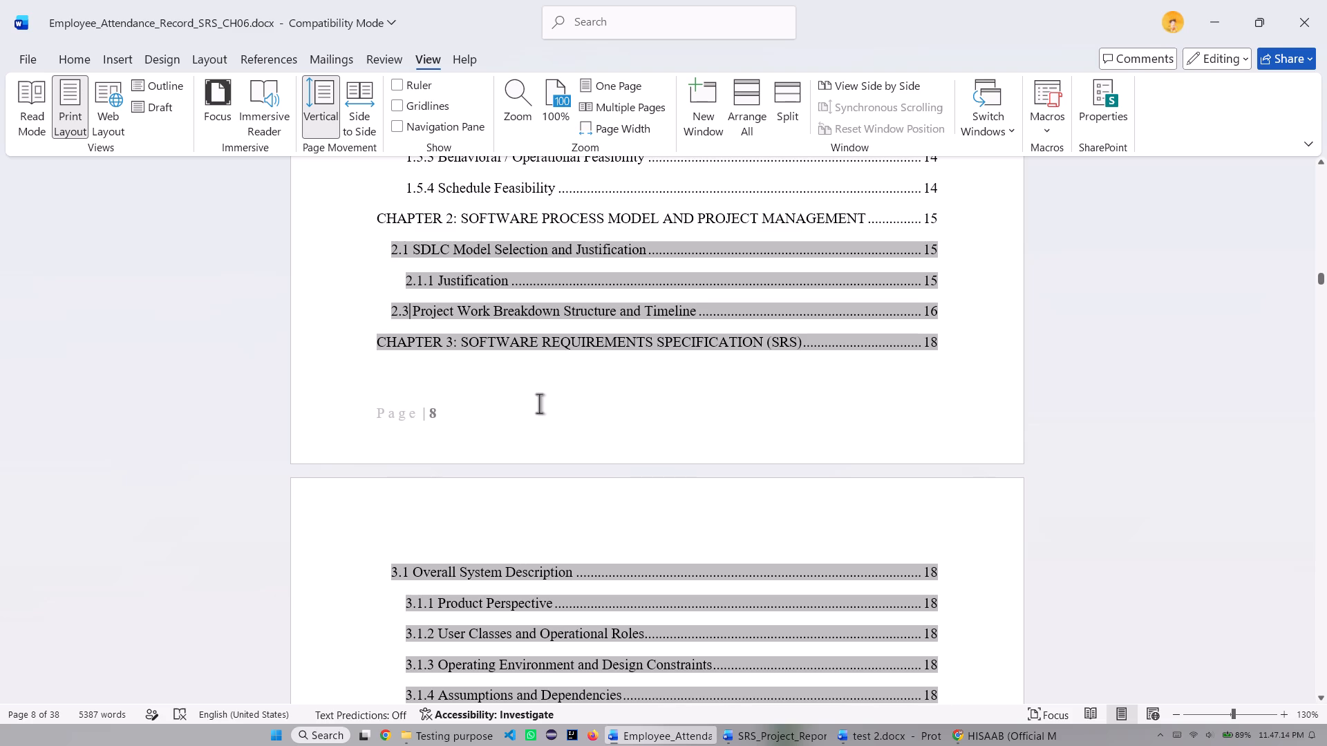
key(BackSpace)
key(2)
Delete the 4.3.1 Entity-Relationship Diagram entry from the table of contents under Database Design and Normalization.
scroll(634, 387, down, 2)
scroll(456, 289, down, 1)
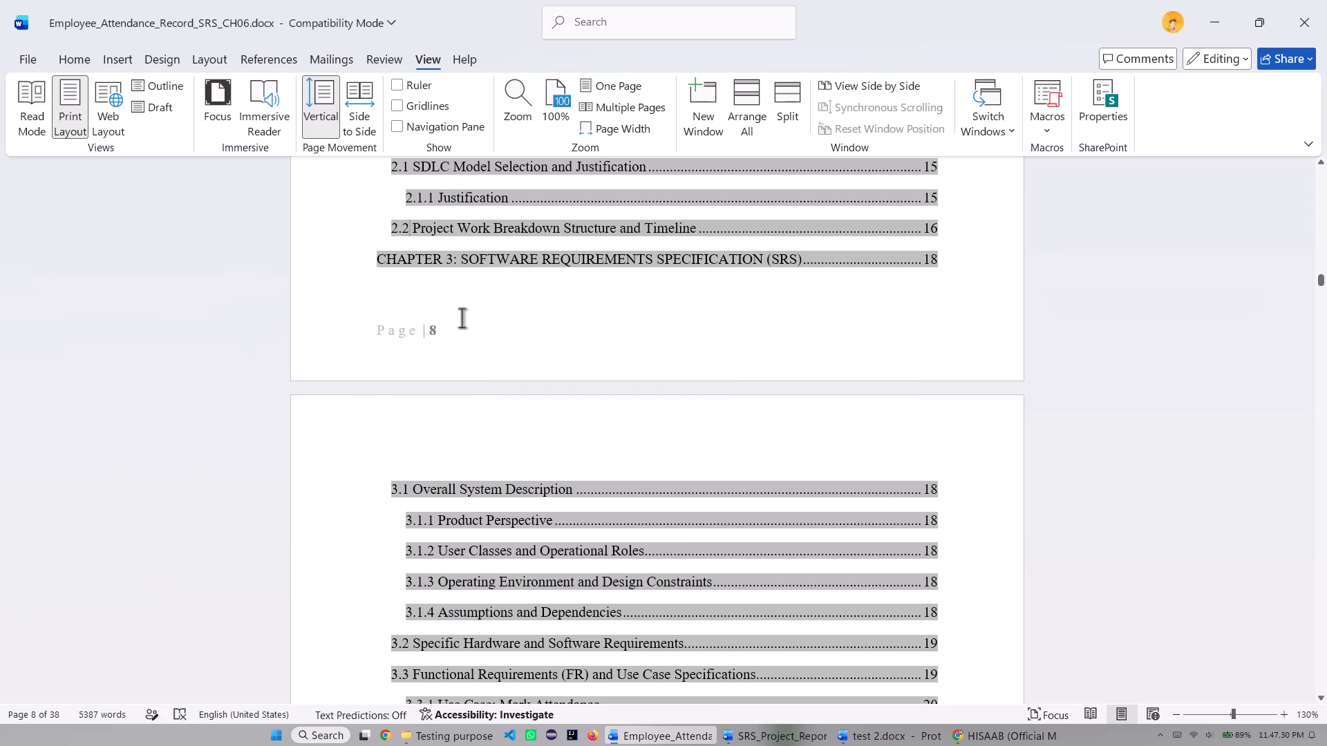
scroll(488, 328, down, 6)
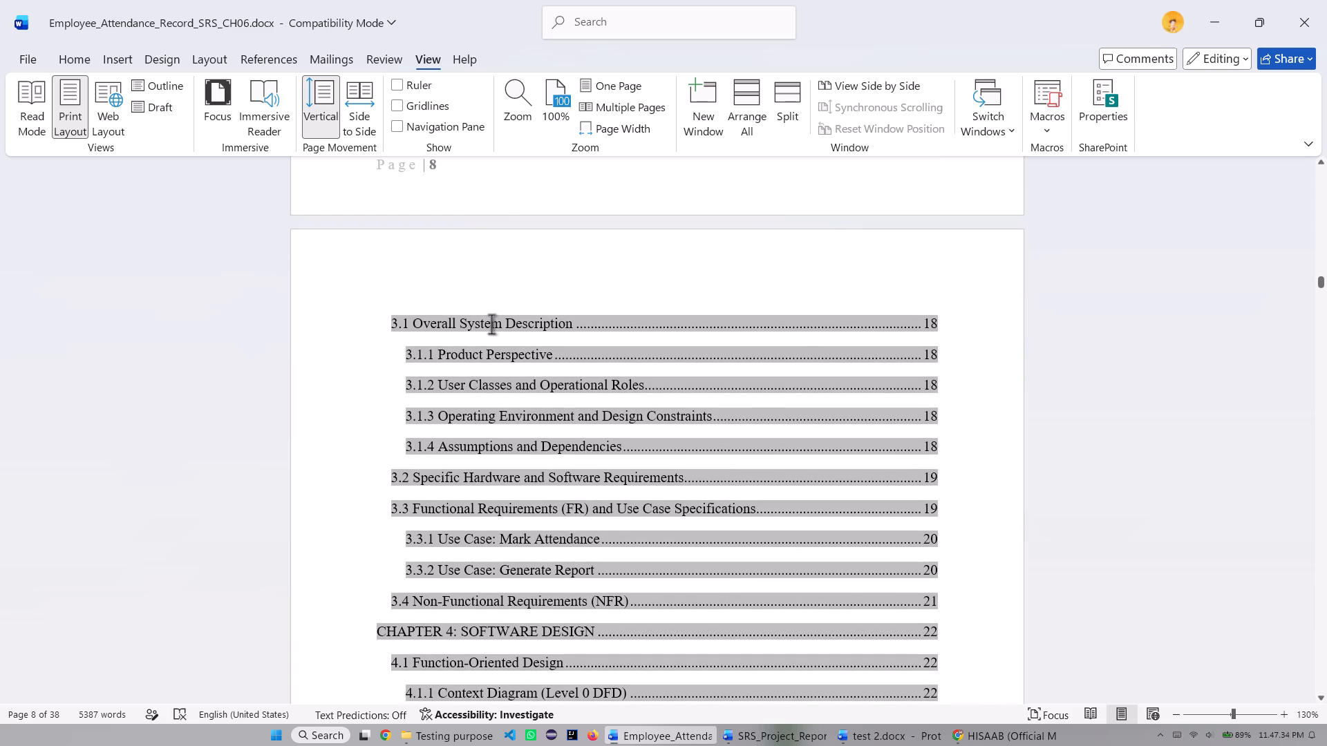
scroll(526, 353, down, 2)
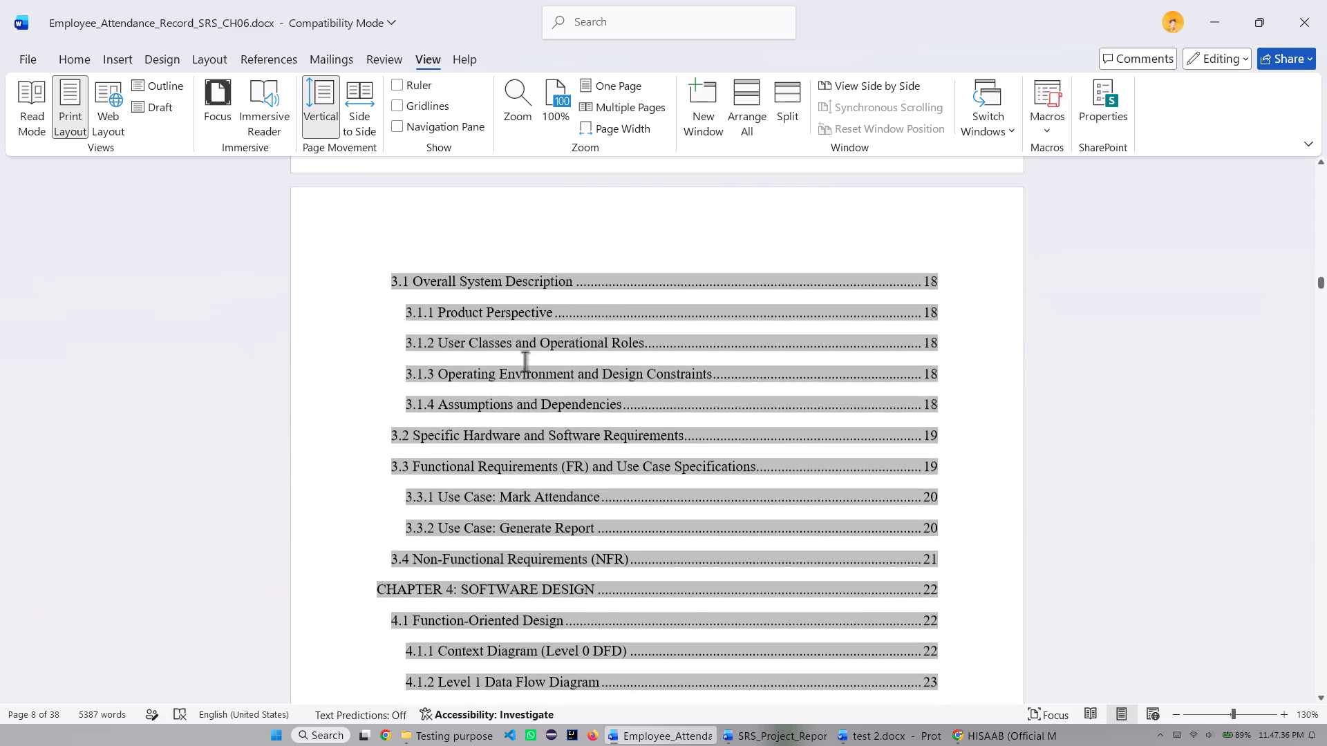
scroll(361, 401, down, 4)
scroll(419, 361, down, 6)
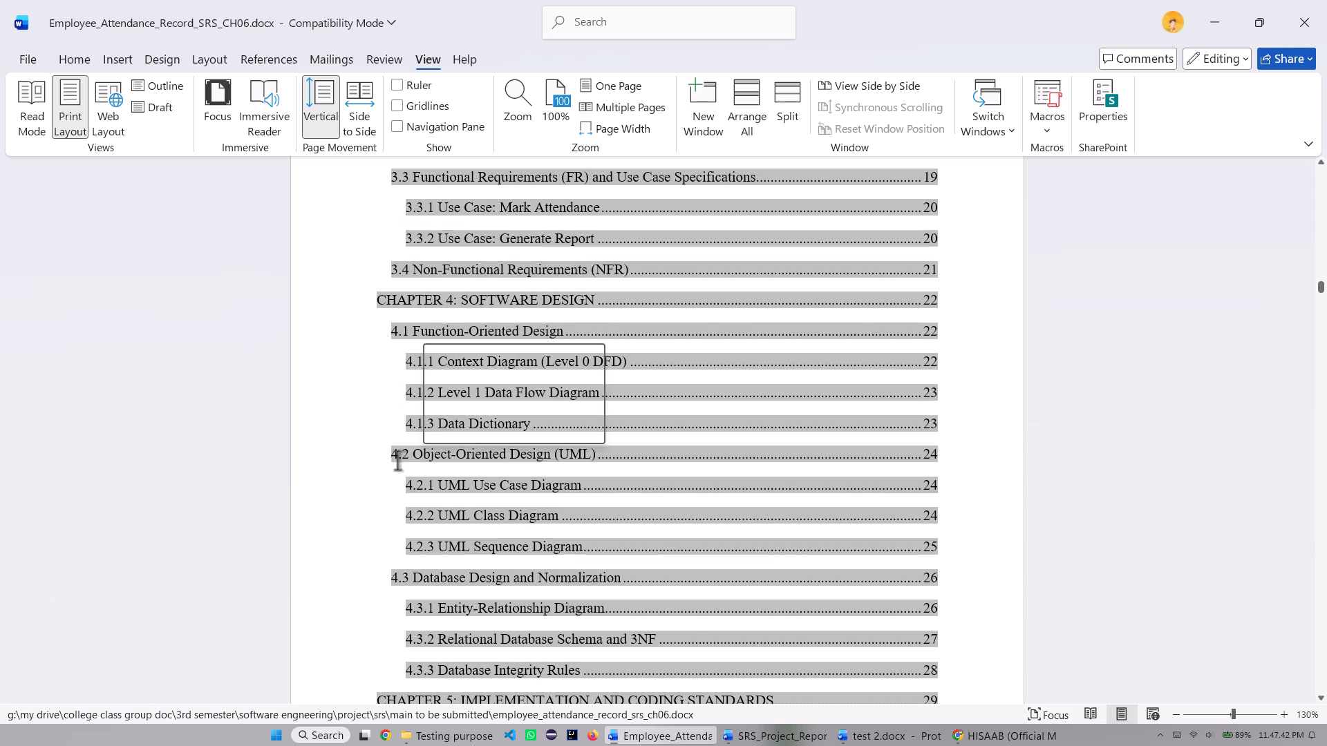
scroll(382, 473, down, 6)
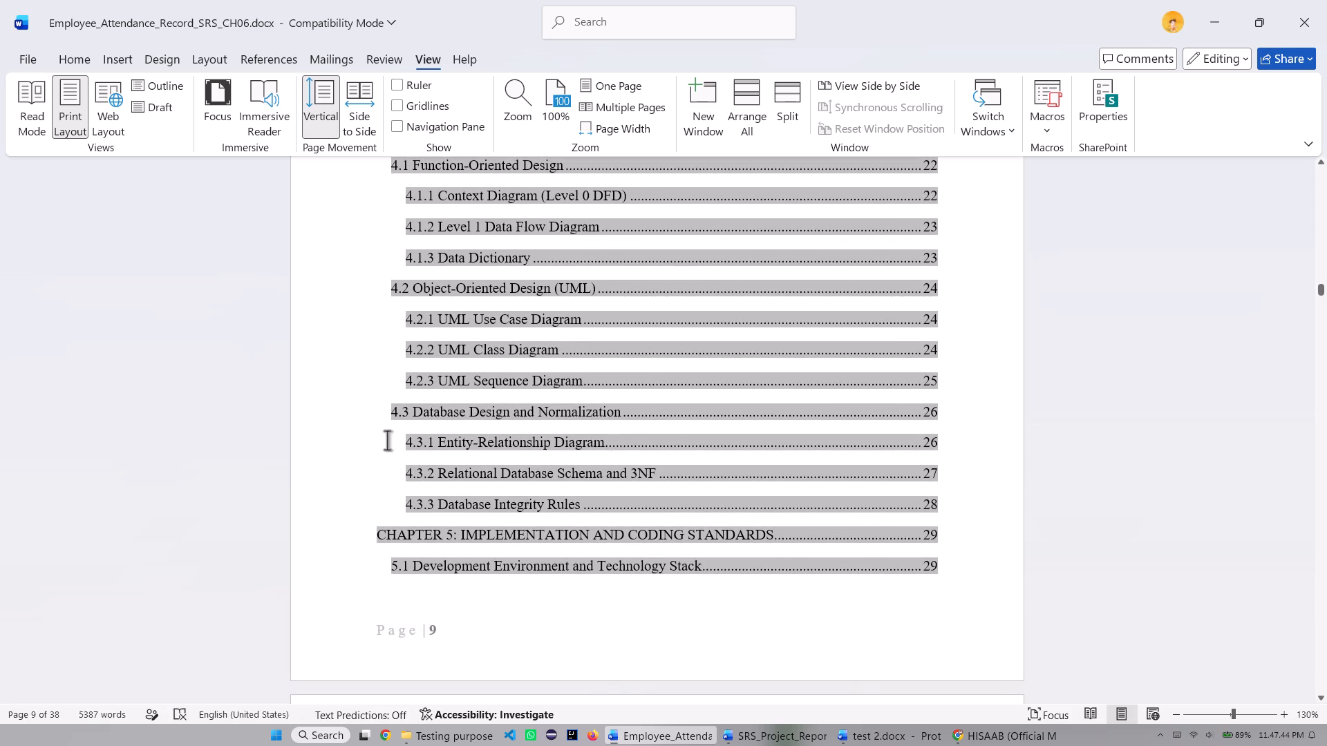
click(623, 443)
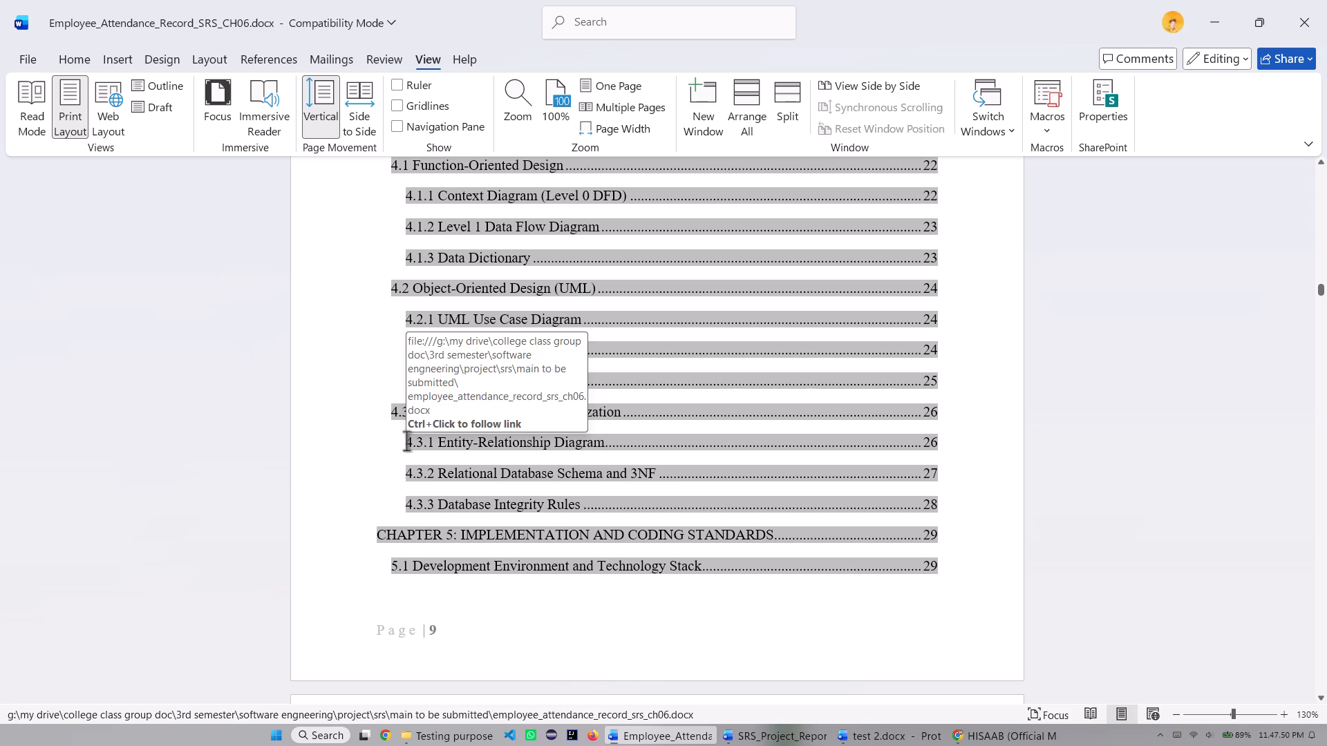
drag(406, 441, 462, 437)
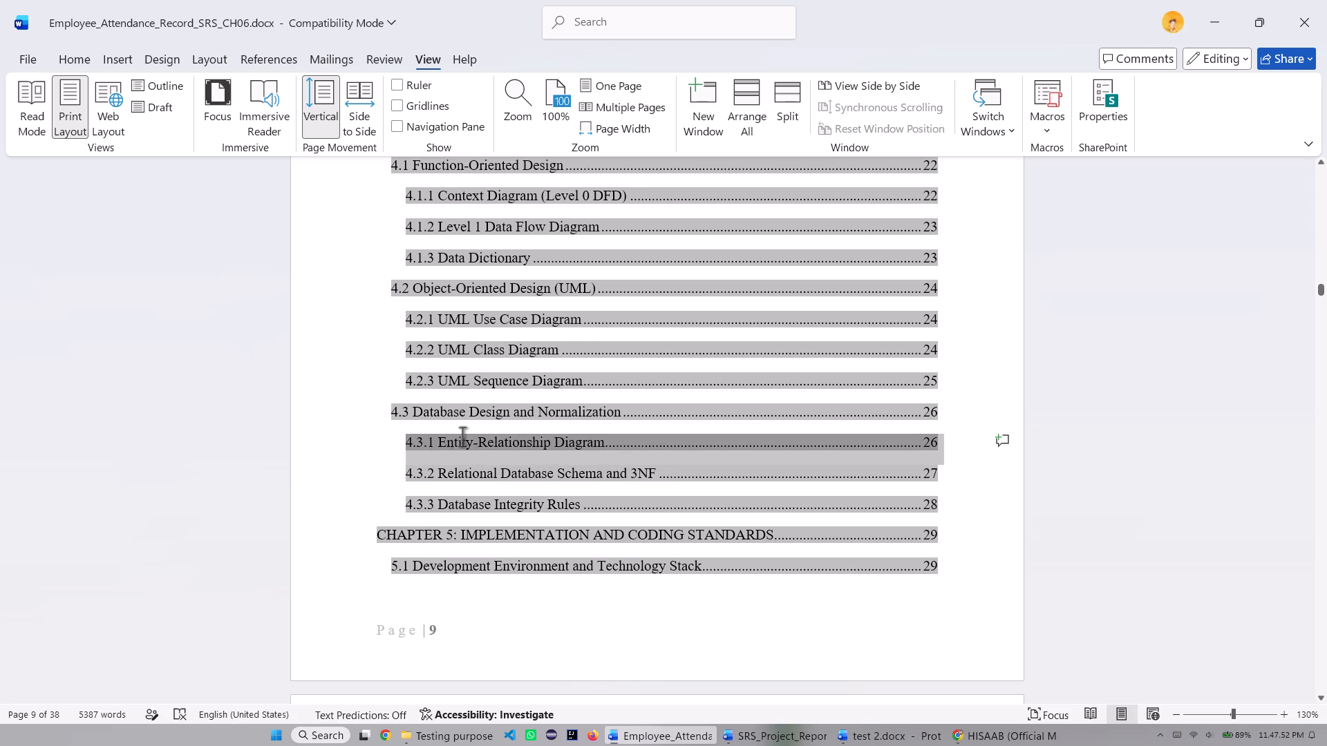
drag(462, 437, 929, 439)
key(BackSpace)
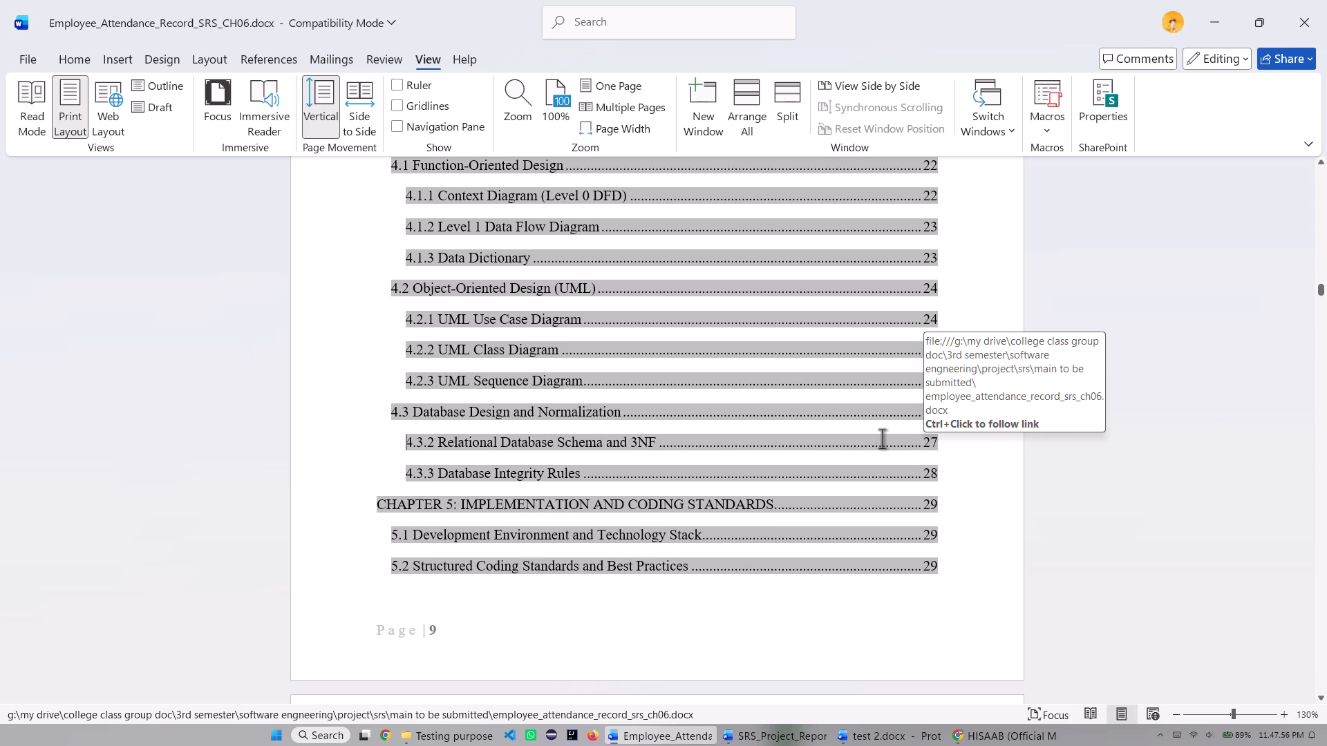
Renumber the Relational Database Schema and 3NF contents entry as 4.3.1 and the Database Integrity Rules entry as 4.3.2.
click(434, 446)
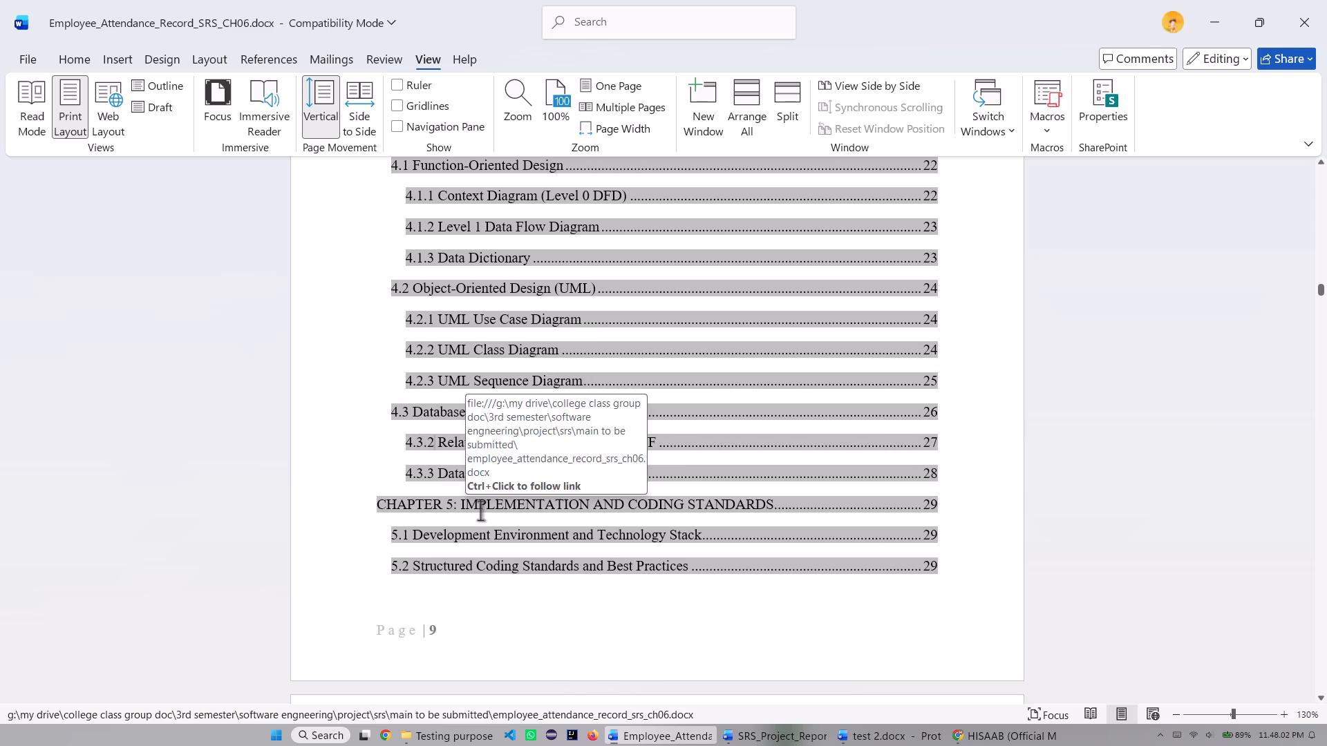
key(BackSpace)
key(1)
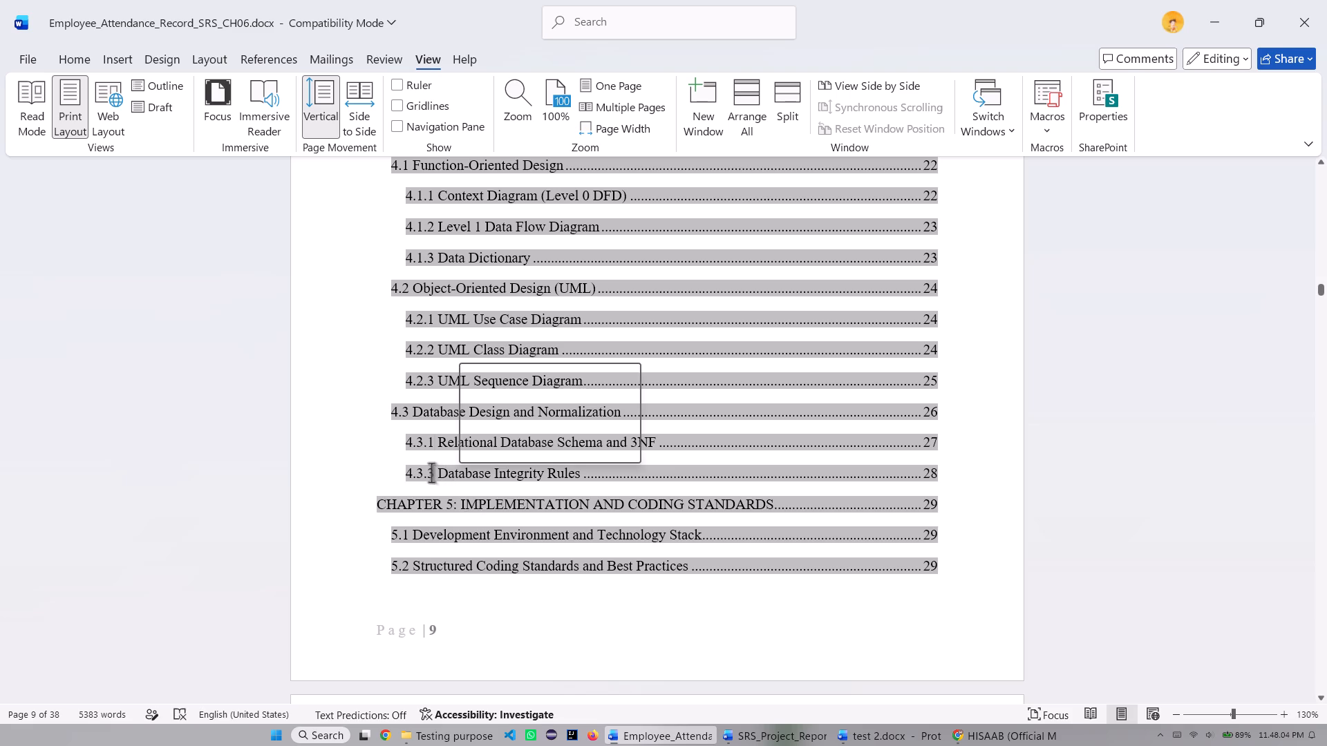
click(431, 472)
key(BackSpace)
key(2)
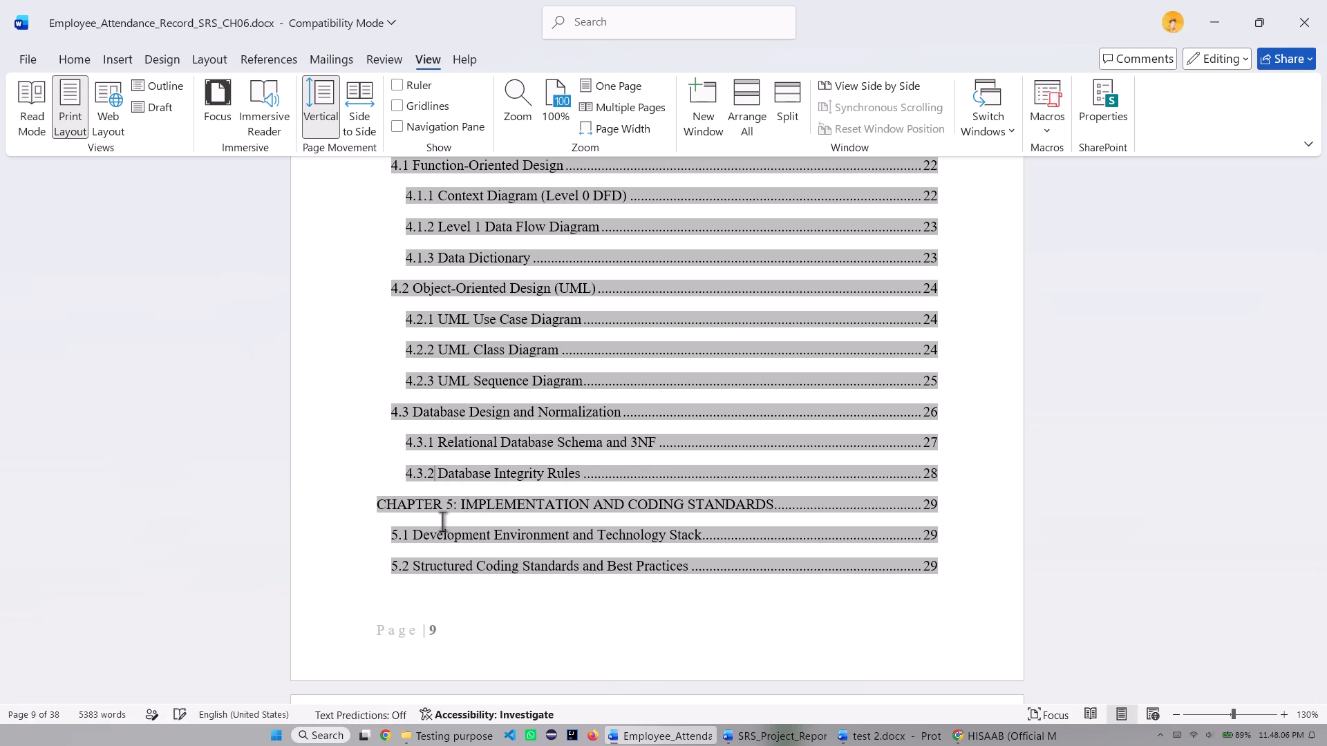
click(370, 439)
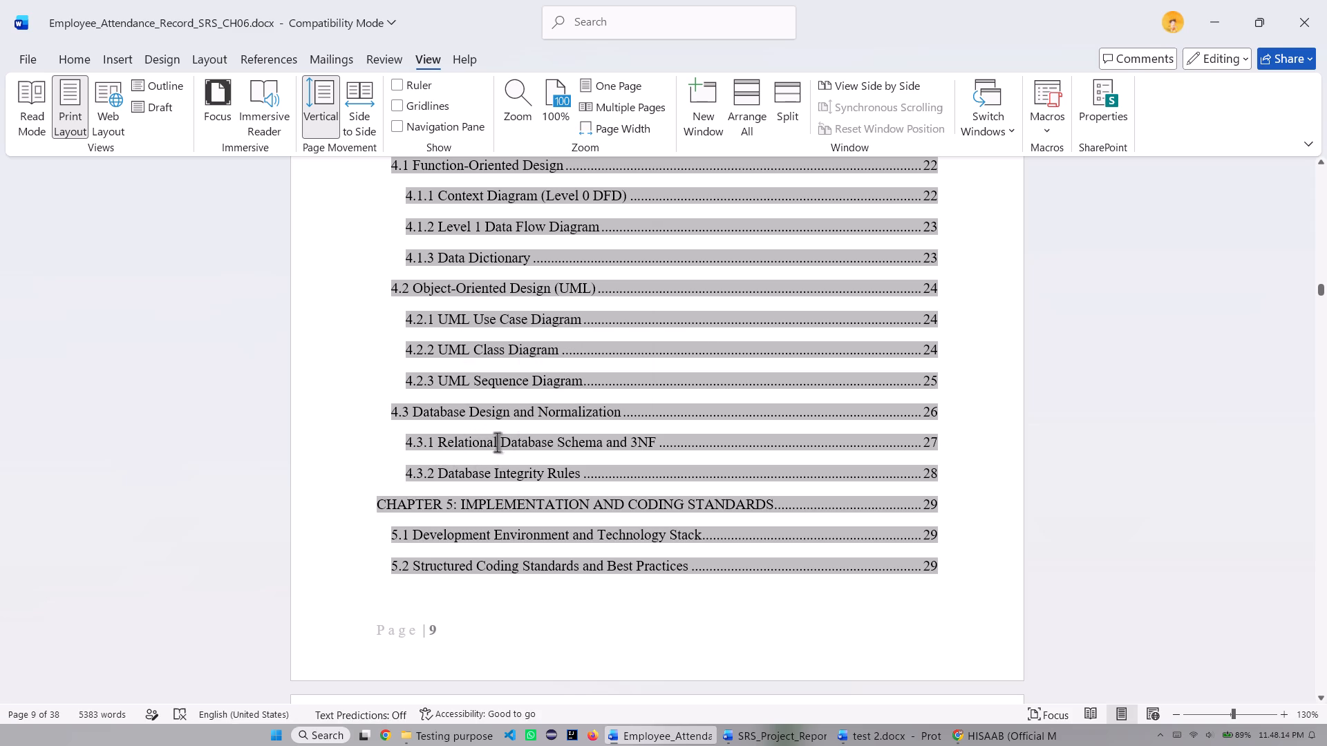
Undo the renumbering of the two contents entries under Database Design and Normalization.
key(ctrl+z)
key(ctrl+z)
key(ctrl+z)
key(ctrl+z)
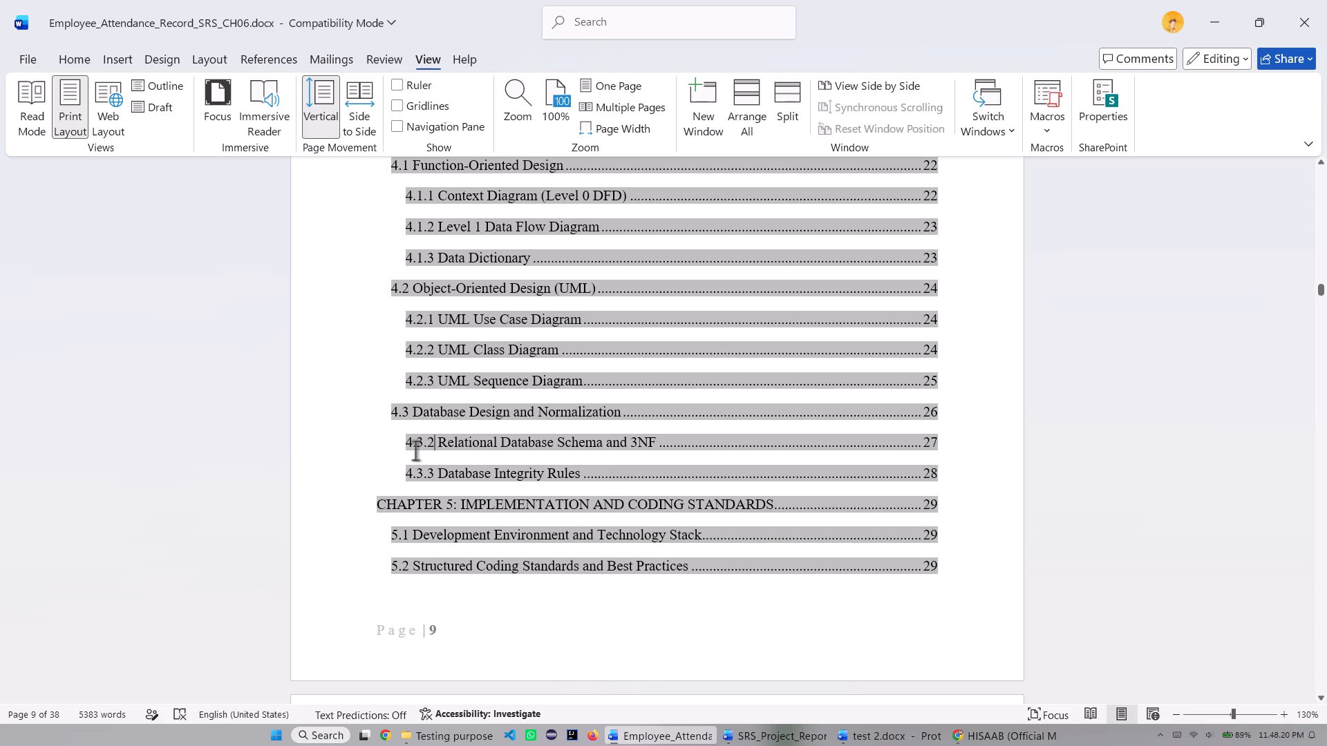
Delete the 4.3.2 Relational Database Schema and 3NF entry from the table of contents.
drag(406, 441, 559, 438)
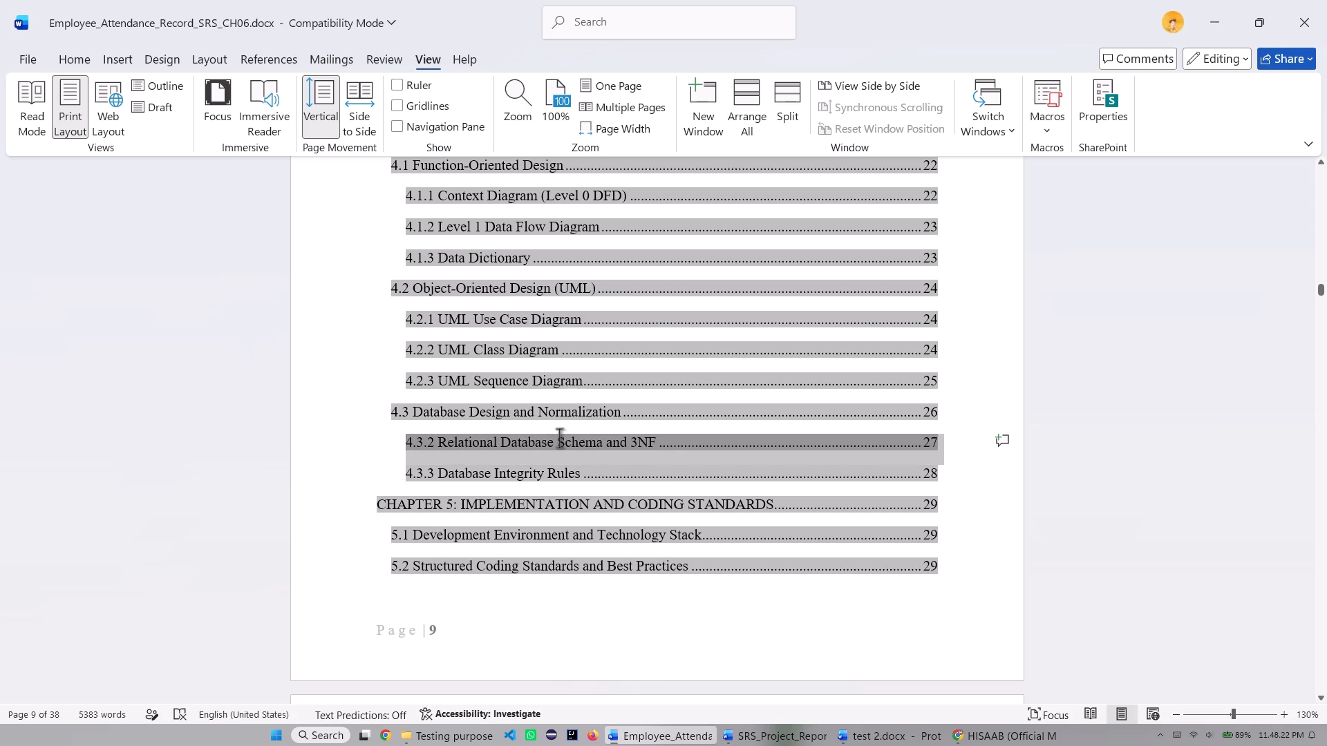
drag(559, 438, 939, 438)
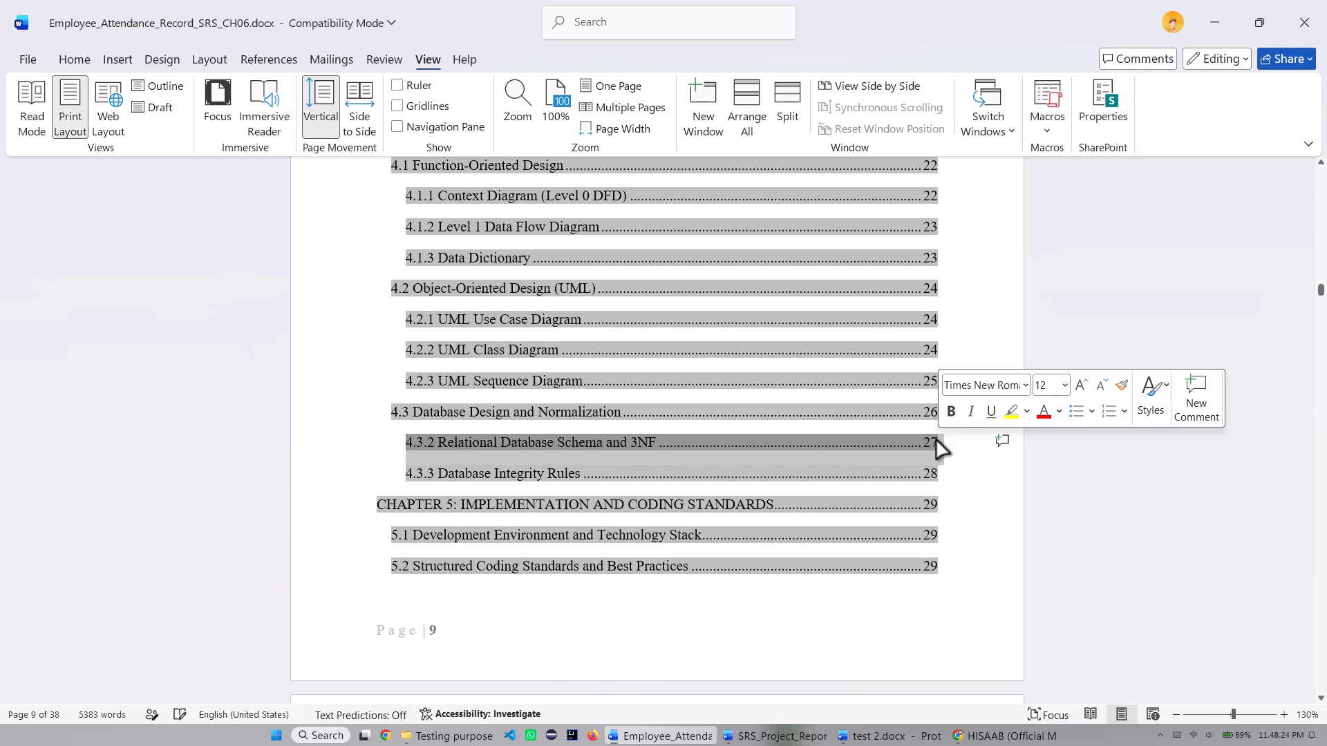
key(BackSpace)
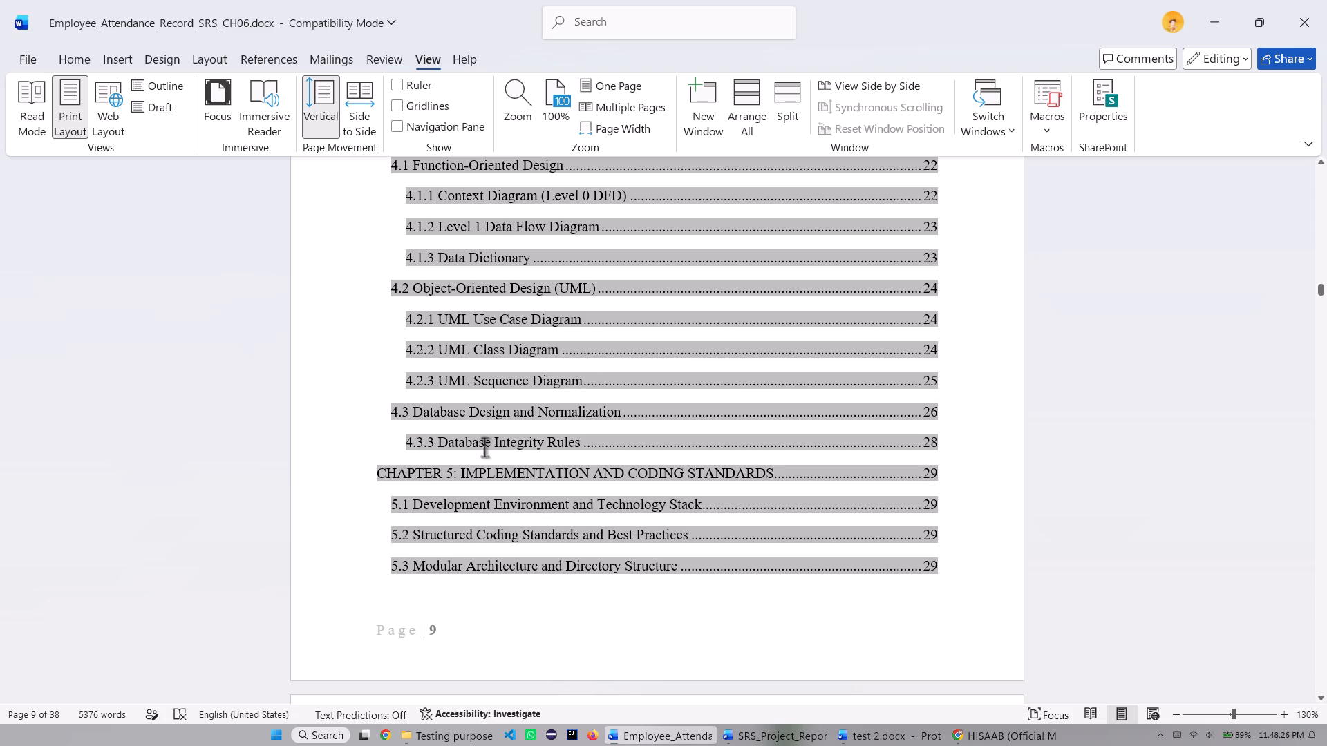
Renumber the Database Integrity Rules entry in the table of contents as 4.3.1.
click(433, 441)
key(BackSpace)
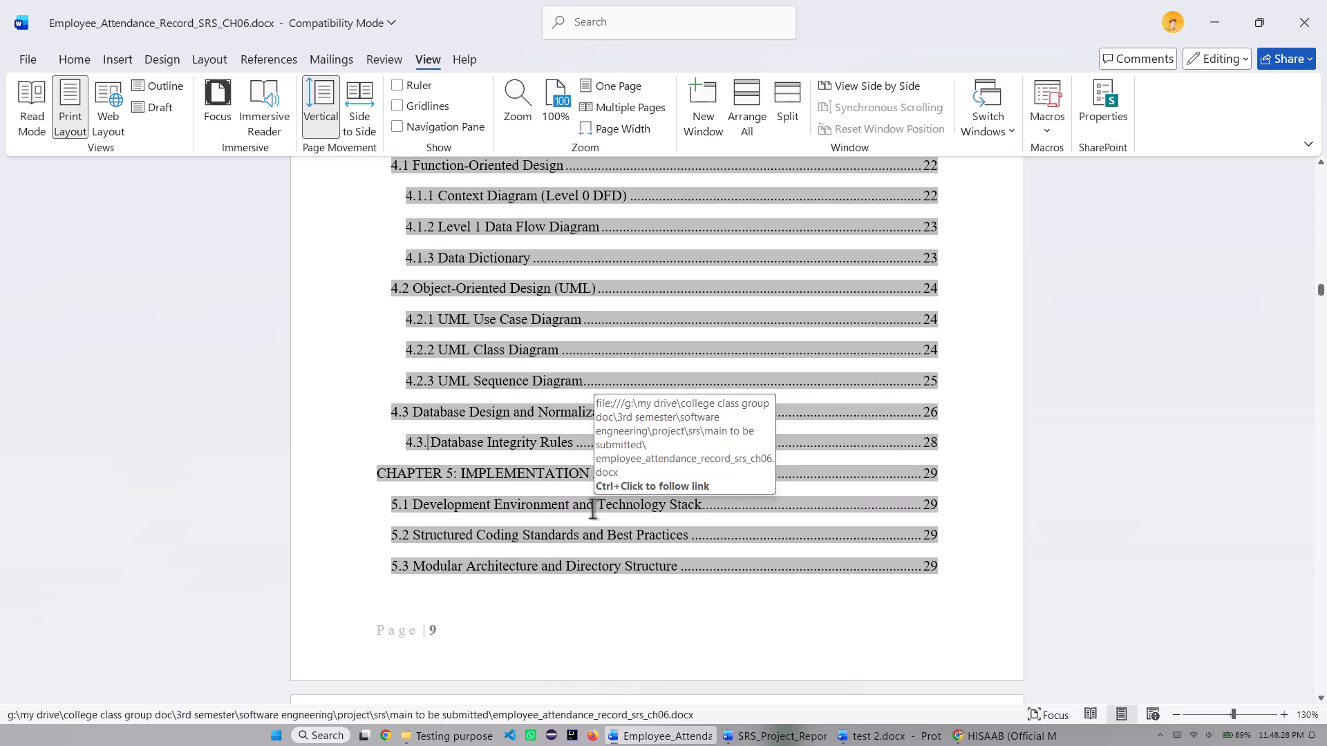
key(1)
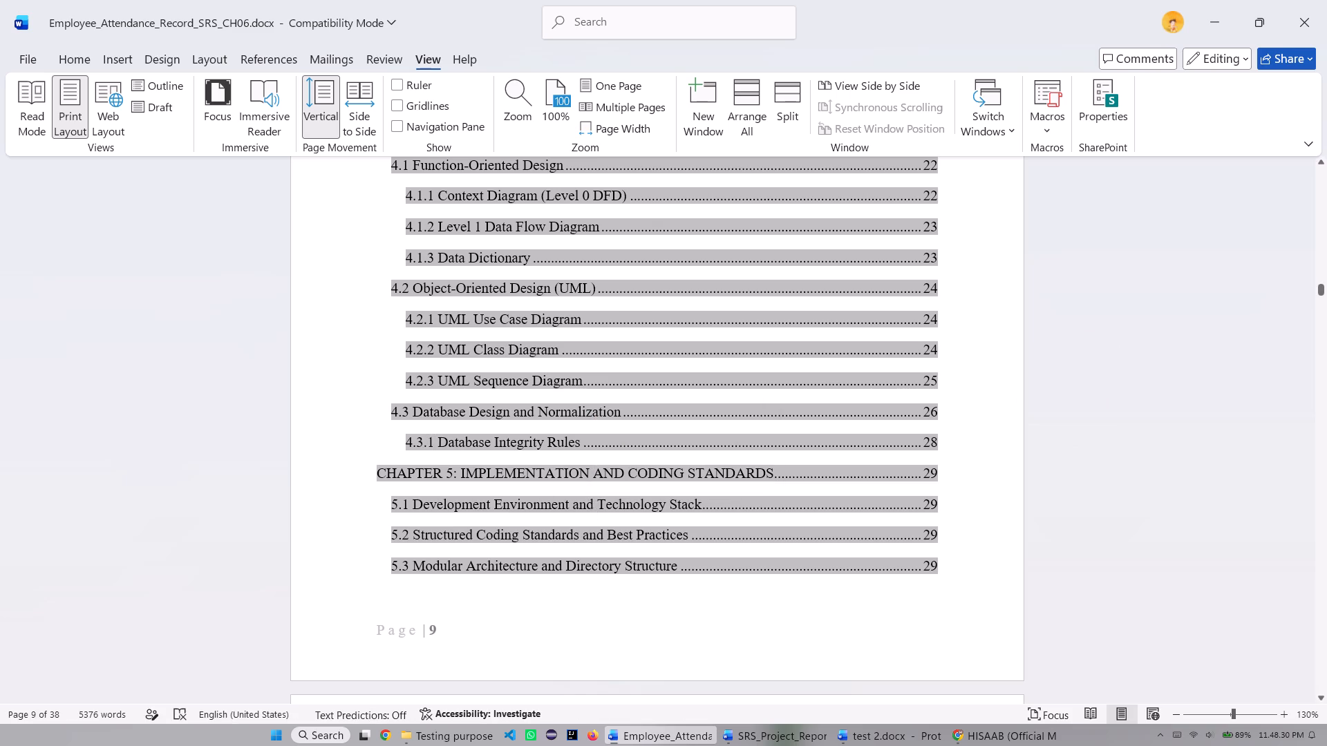
click(330, 368)
scroll(719, 426, down, 2)
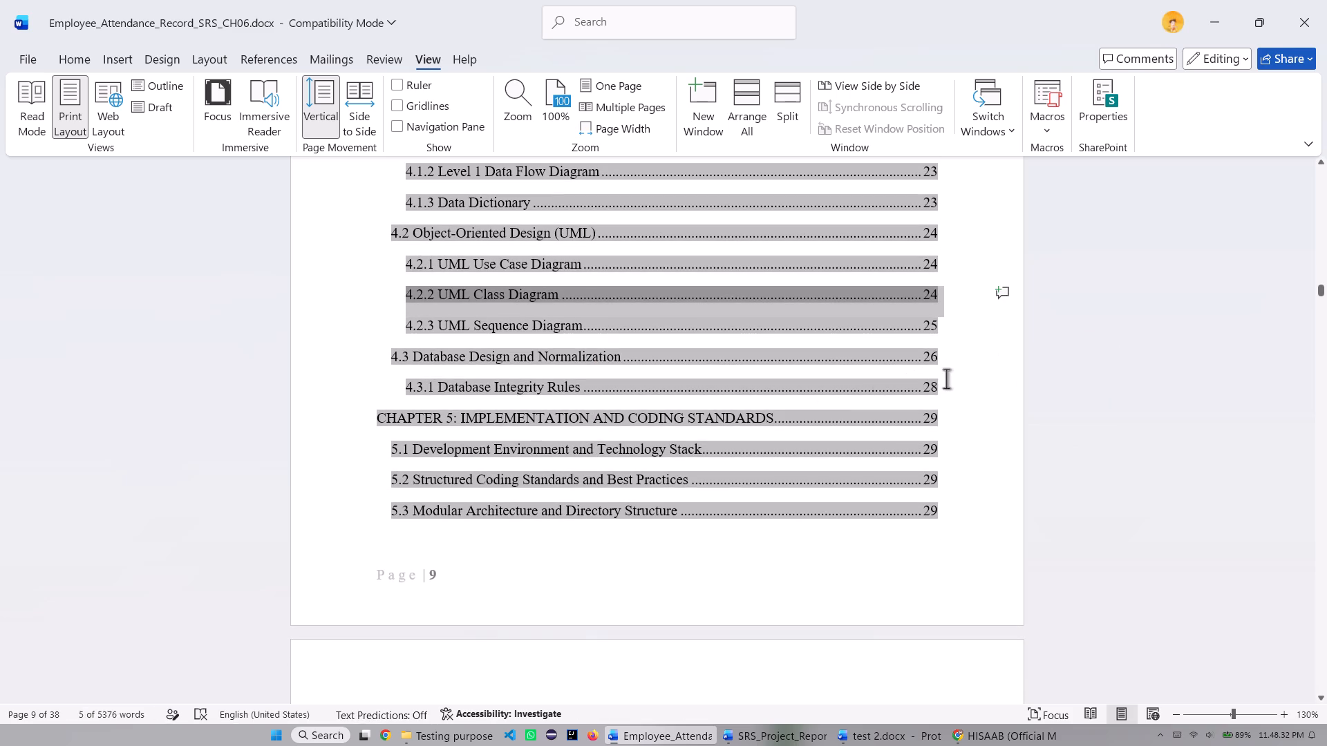
click(946, 379)
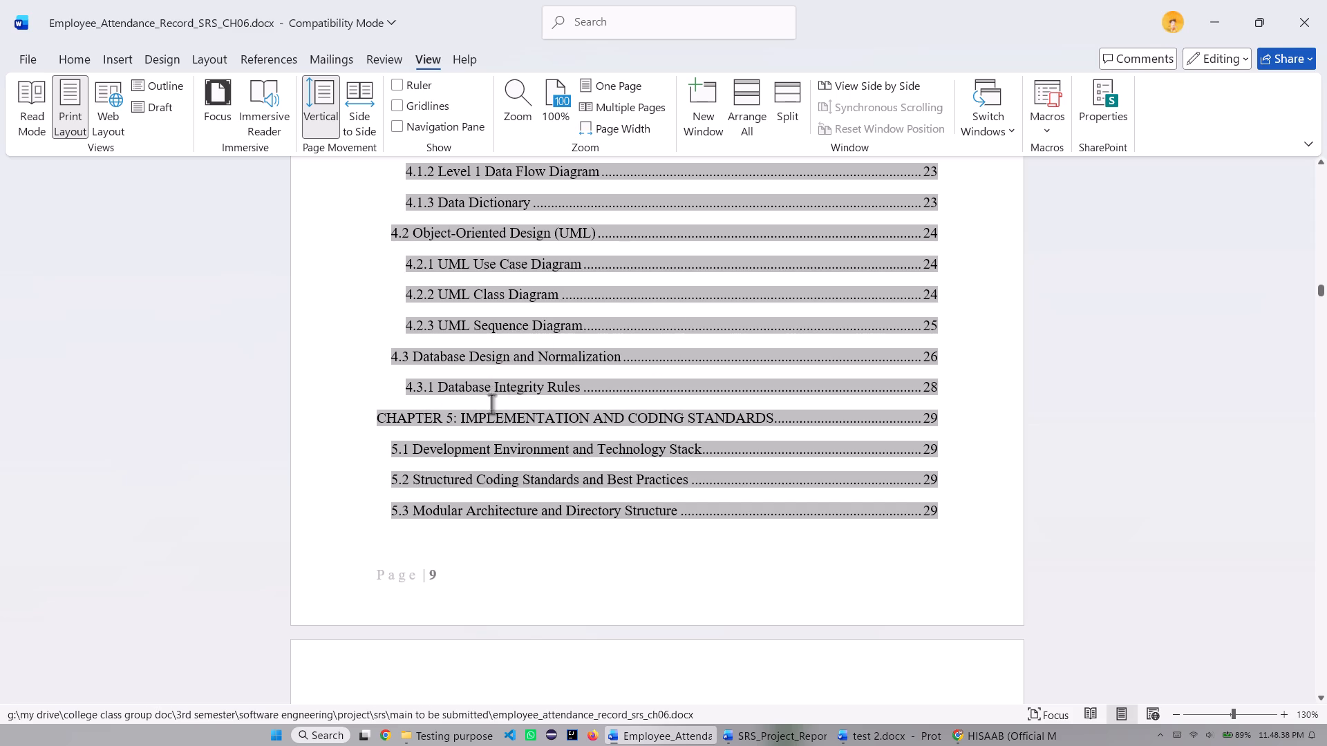
Review the Chapter 5 to Chapter 8 entries in the table of contents for sections that are not needed.
scroll(523, 396, down, 1)
scroll(440, 417, down, 1)
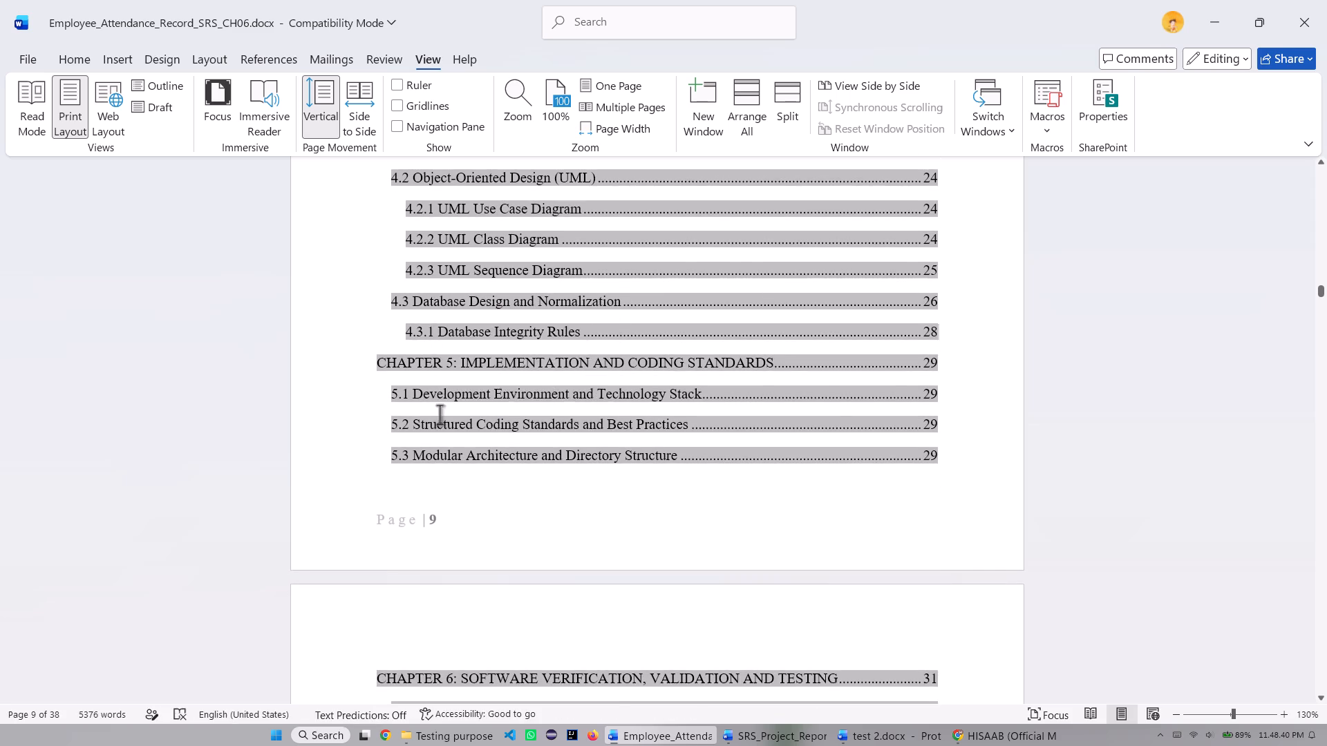
scroll(440, 414, down, 6)
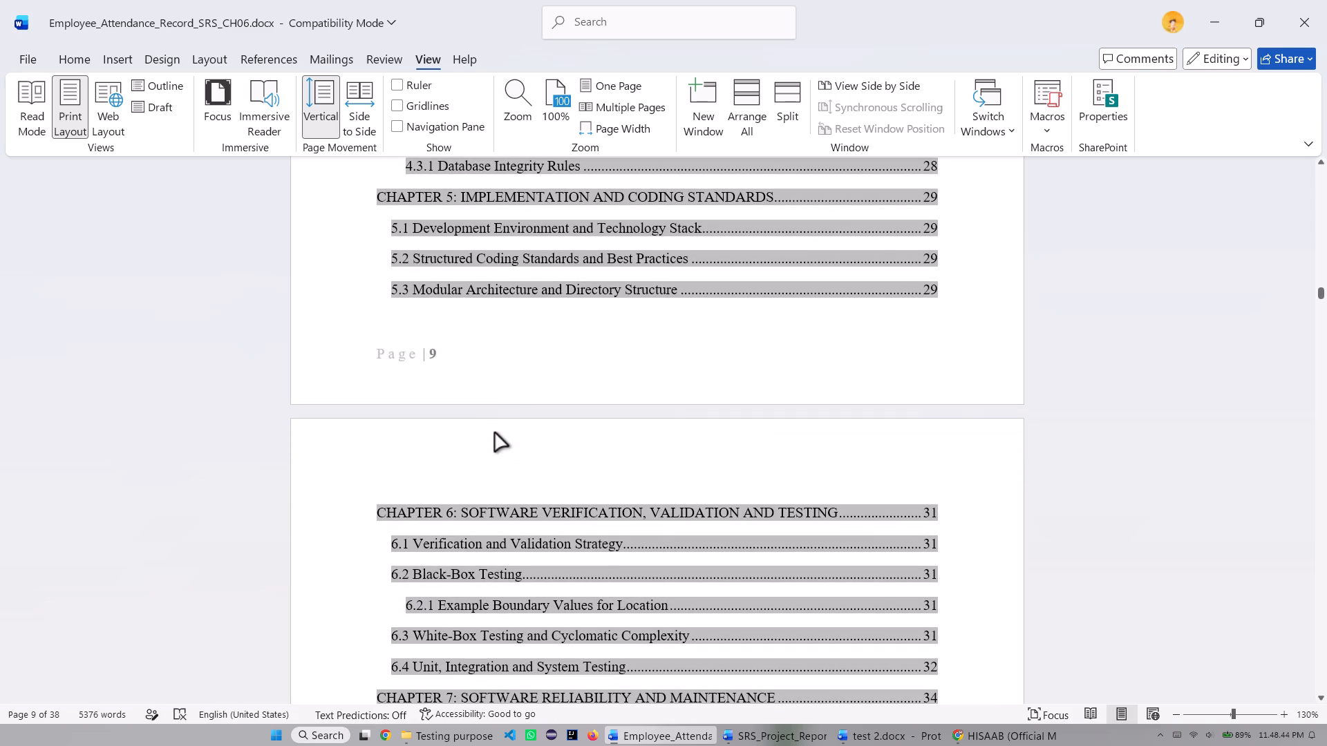
scroll(461, 455, down, 9)
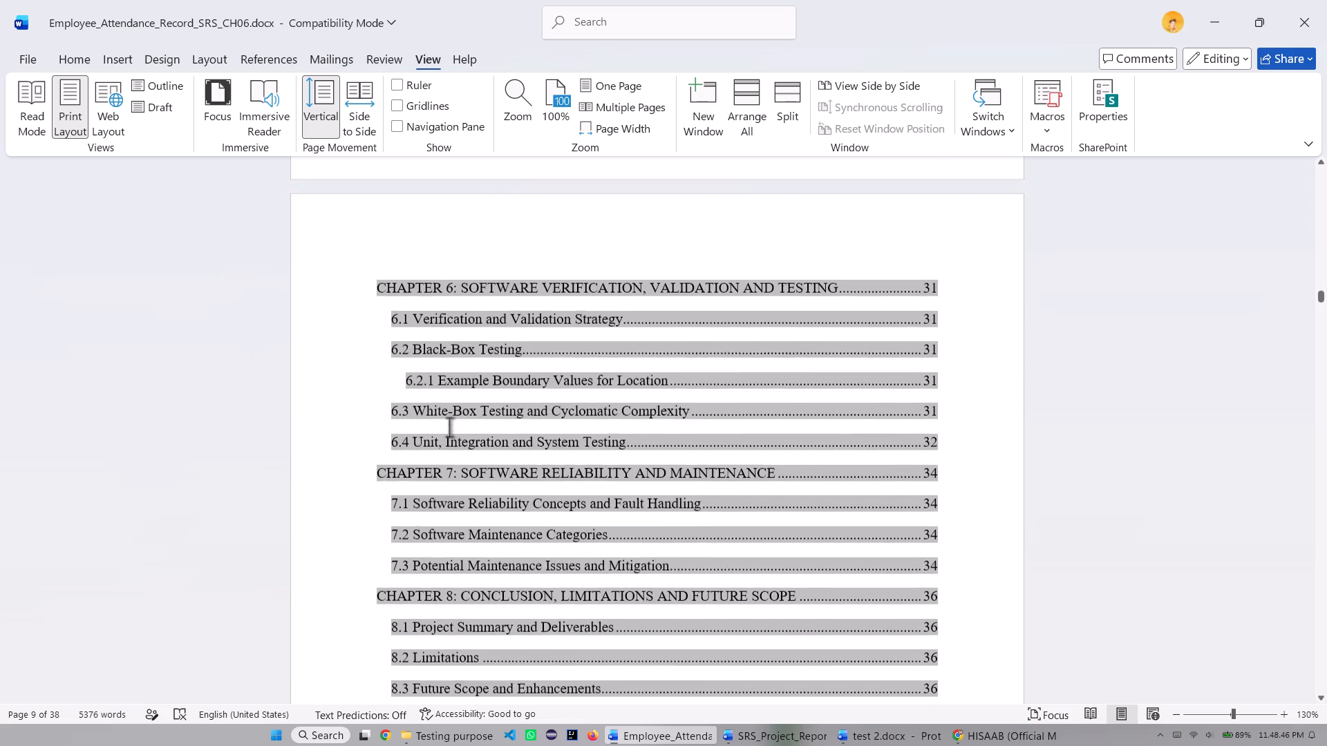
scroll(444, 425, down, 2)
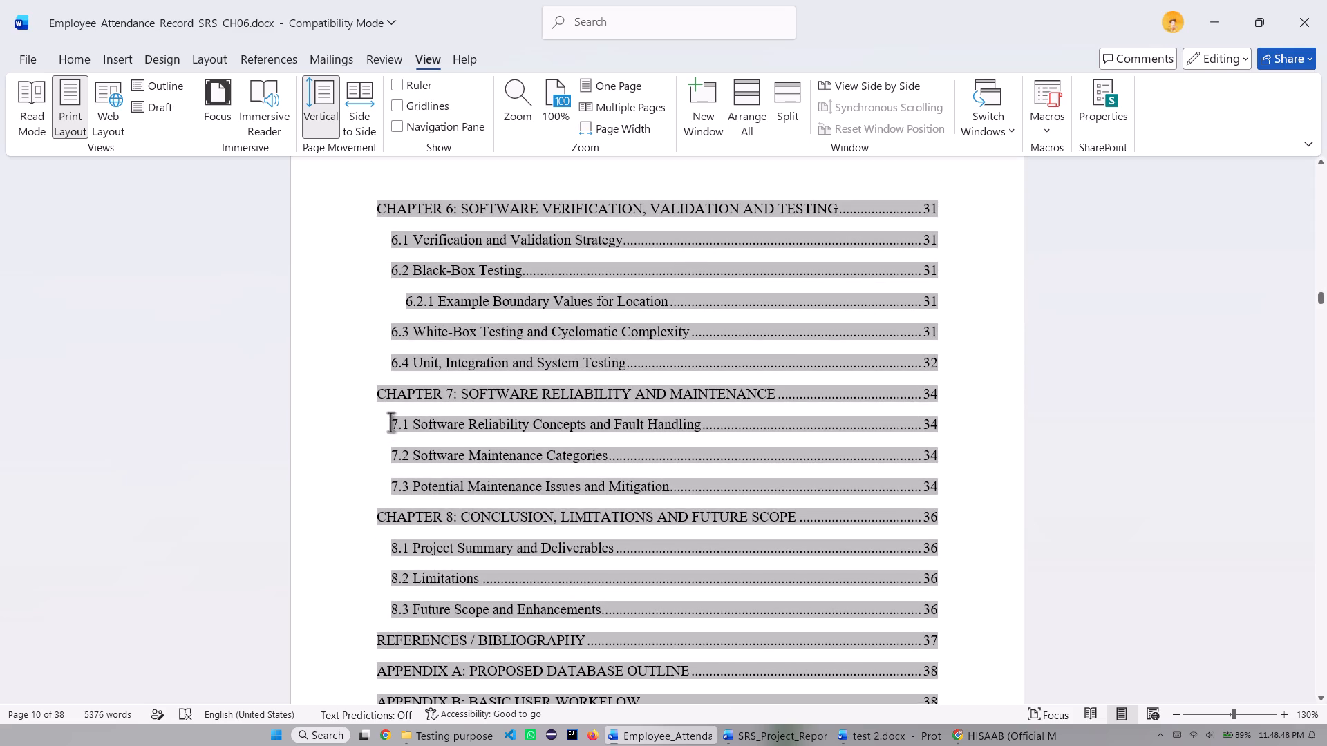
scroll(544, 366, up, 16)
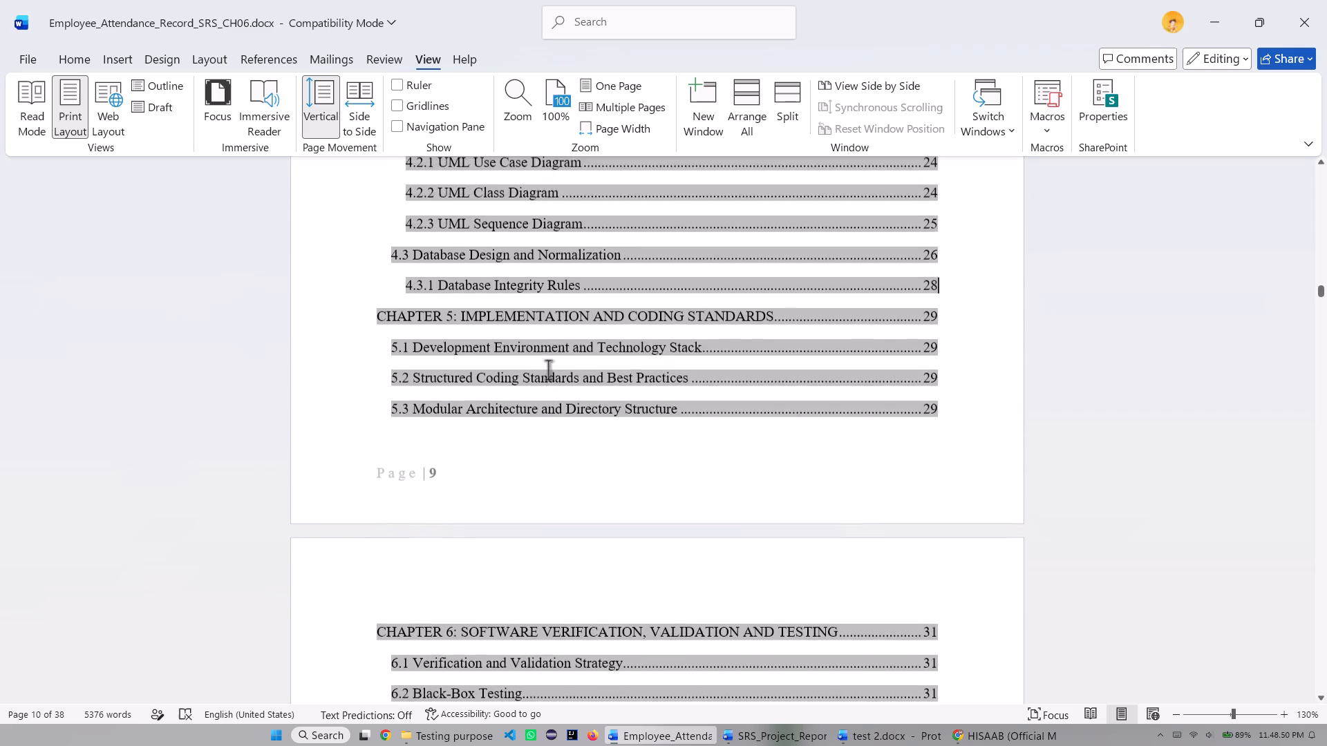
scroll(548, 370, up, 2)
scroll(548, 372, down, 12)
scroll(481, 392, down, 6)
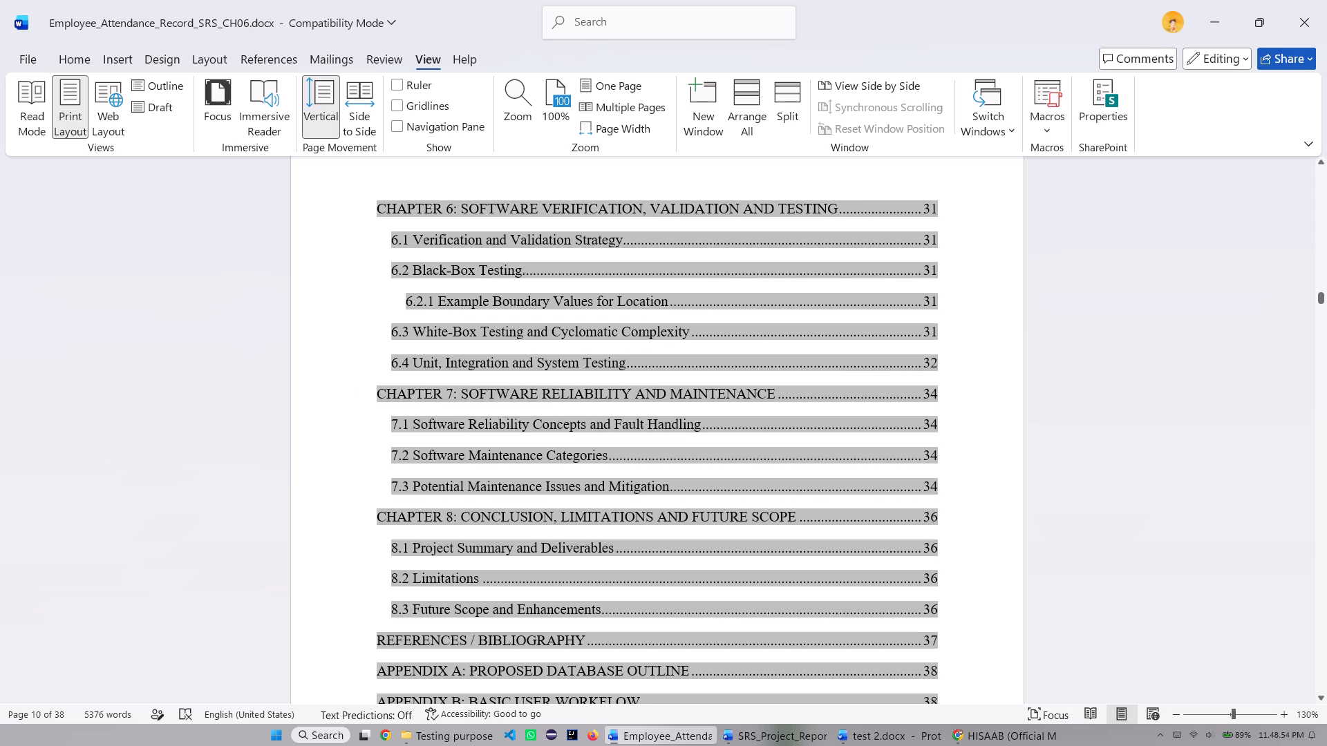
Delete the 7.1 Software Reliability Concepts and Fault Handling and 7.3 Potential Maintenance Issues and Mitigation entries from the table of contents.
drag(392, 423, 463, 424)
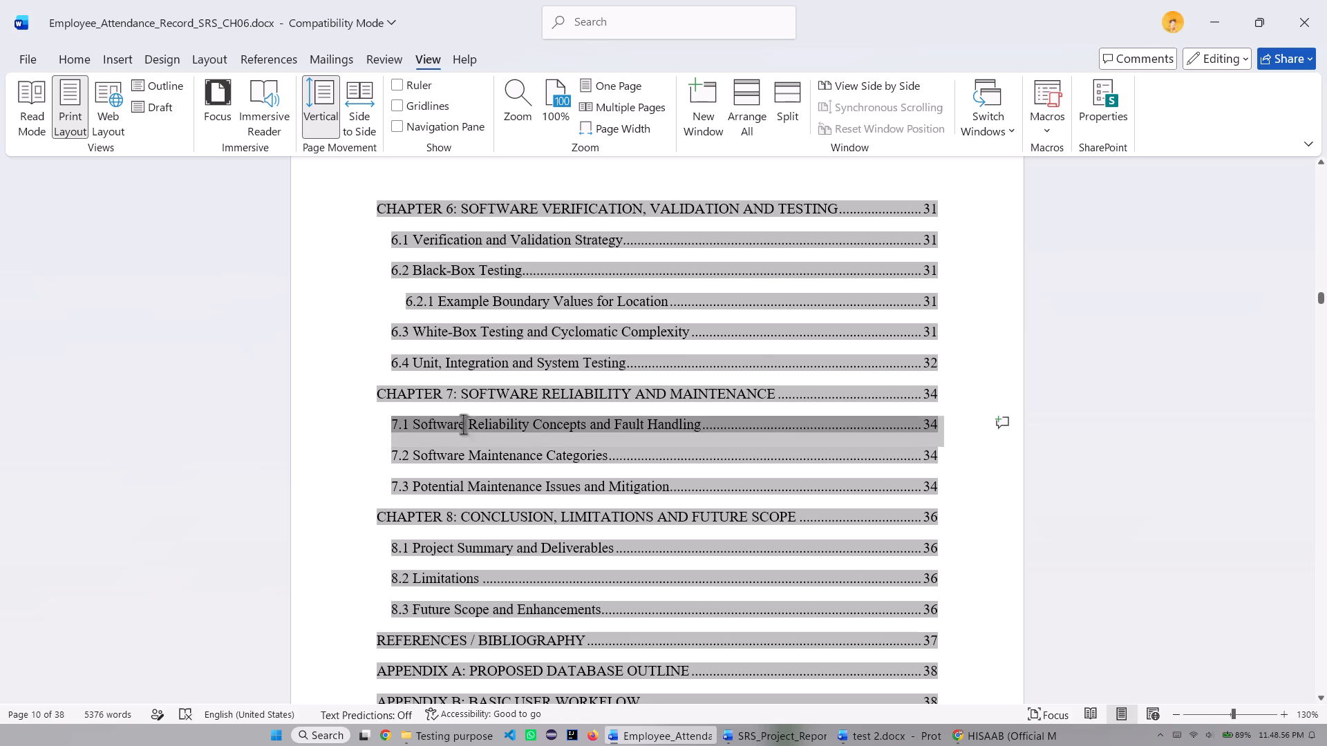
drag(463, 424, 925, 417)
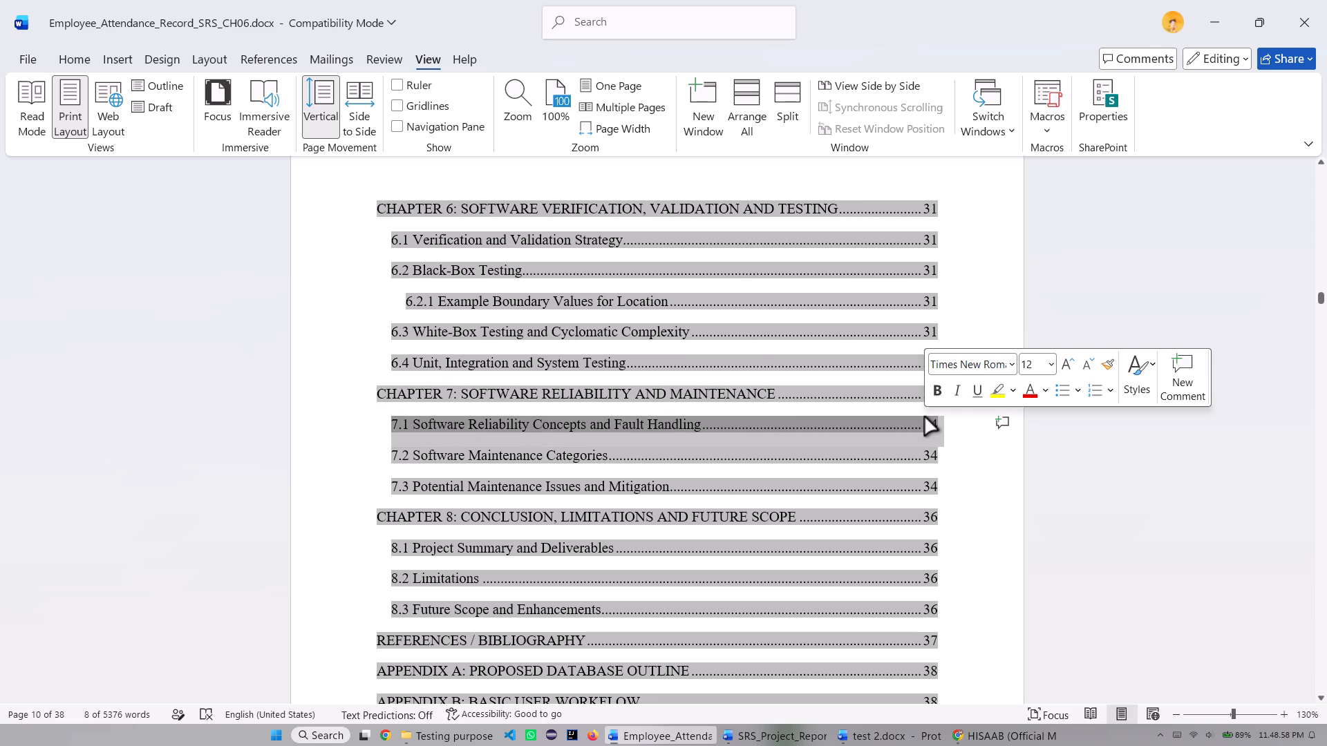
key(BackSpace)
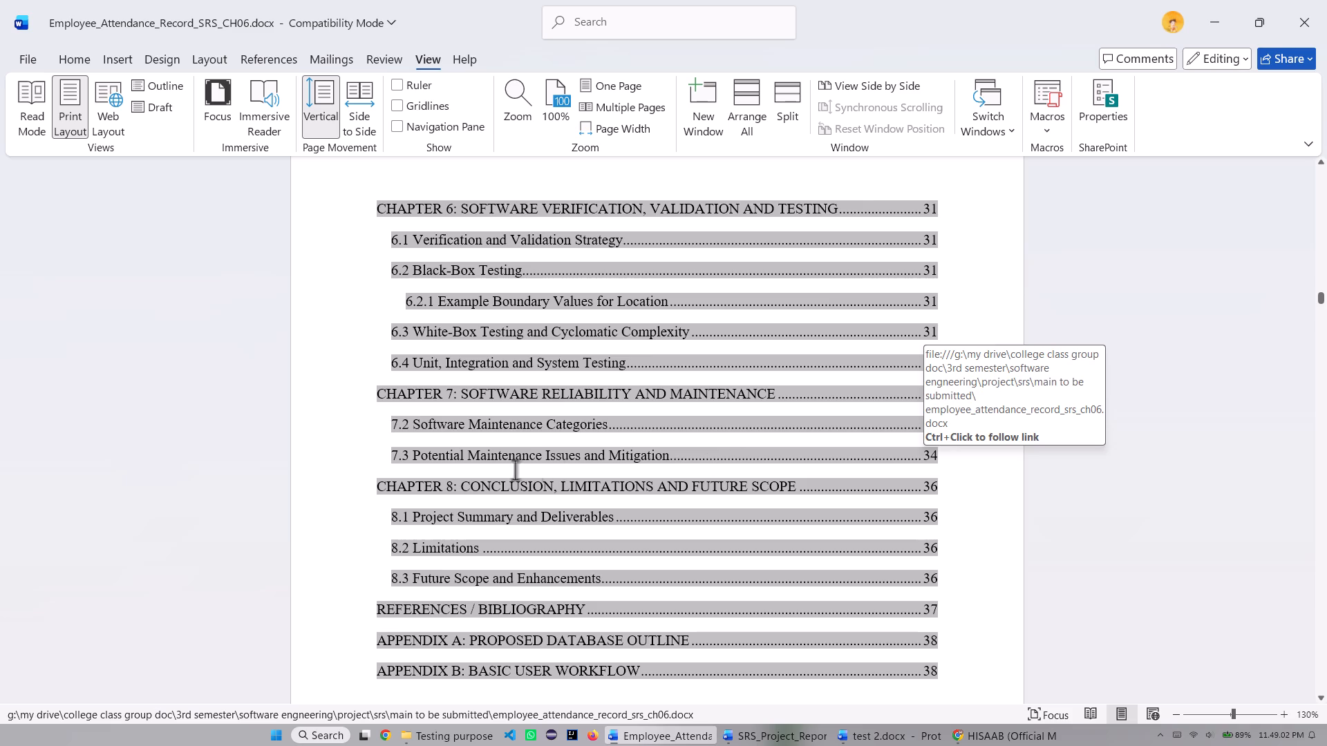
drag(394, 452, 801, 452)
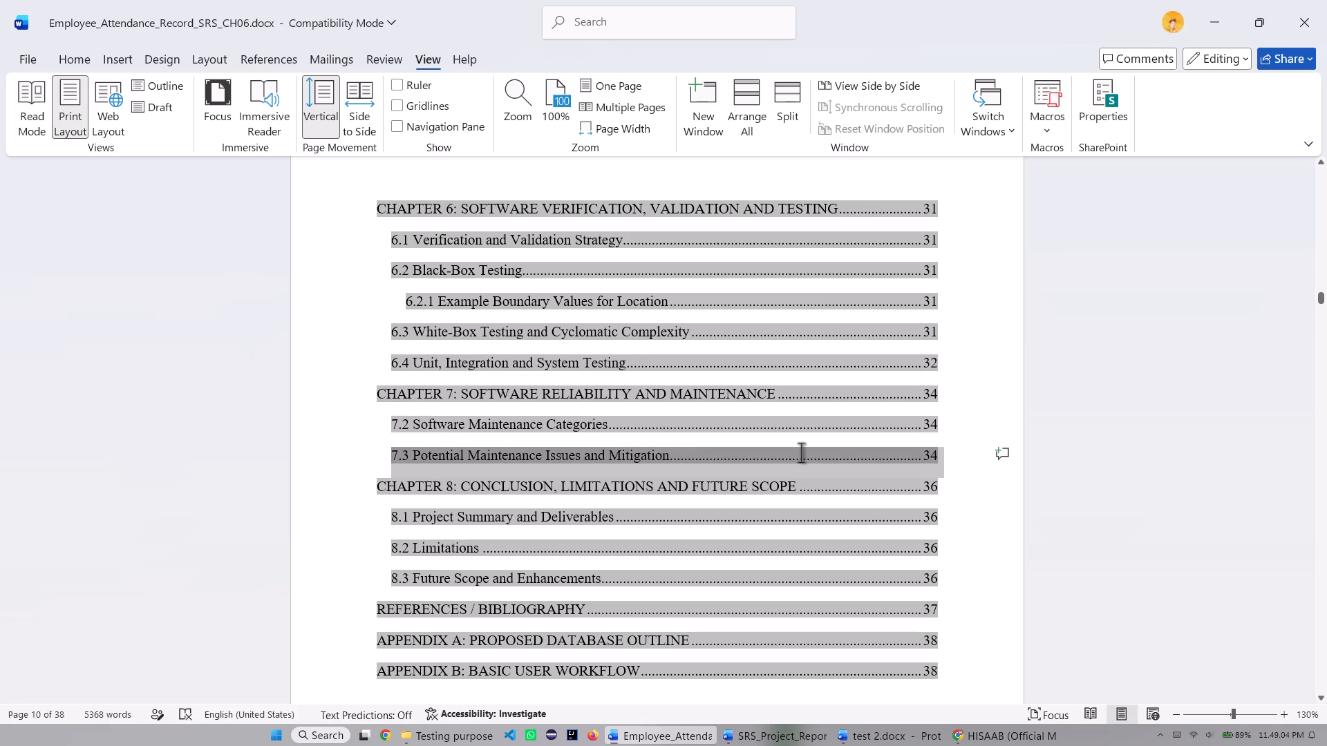
drag(801, 452, 932, 453)
key(BackSpace)
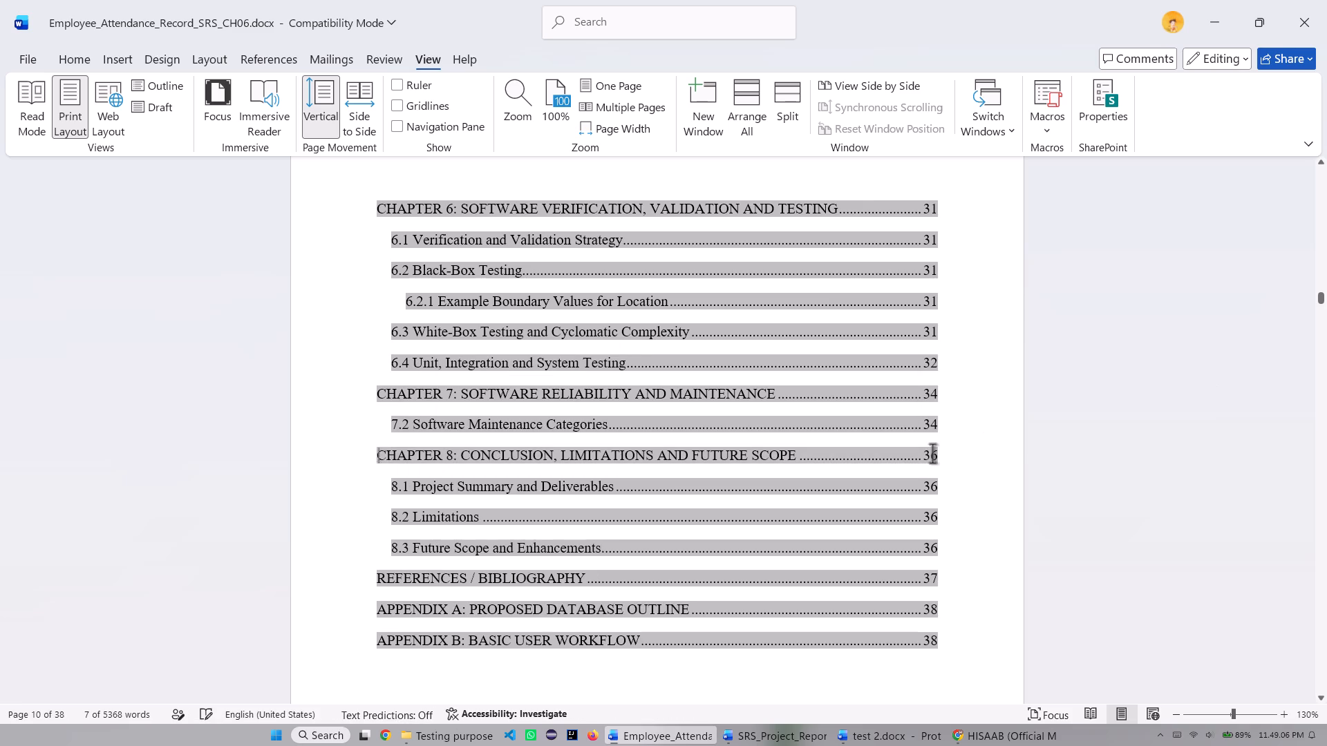
Renumber the Software Maintenance Categories entry under Chapter 7 in the table of contents as 7.1.
click(408, 428)
key(BackSpace)
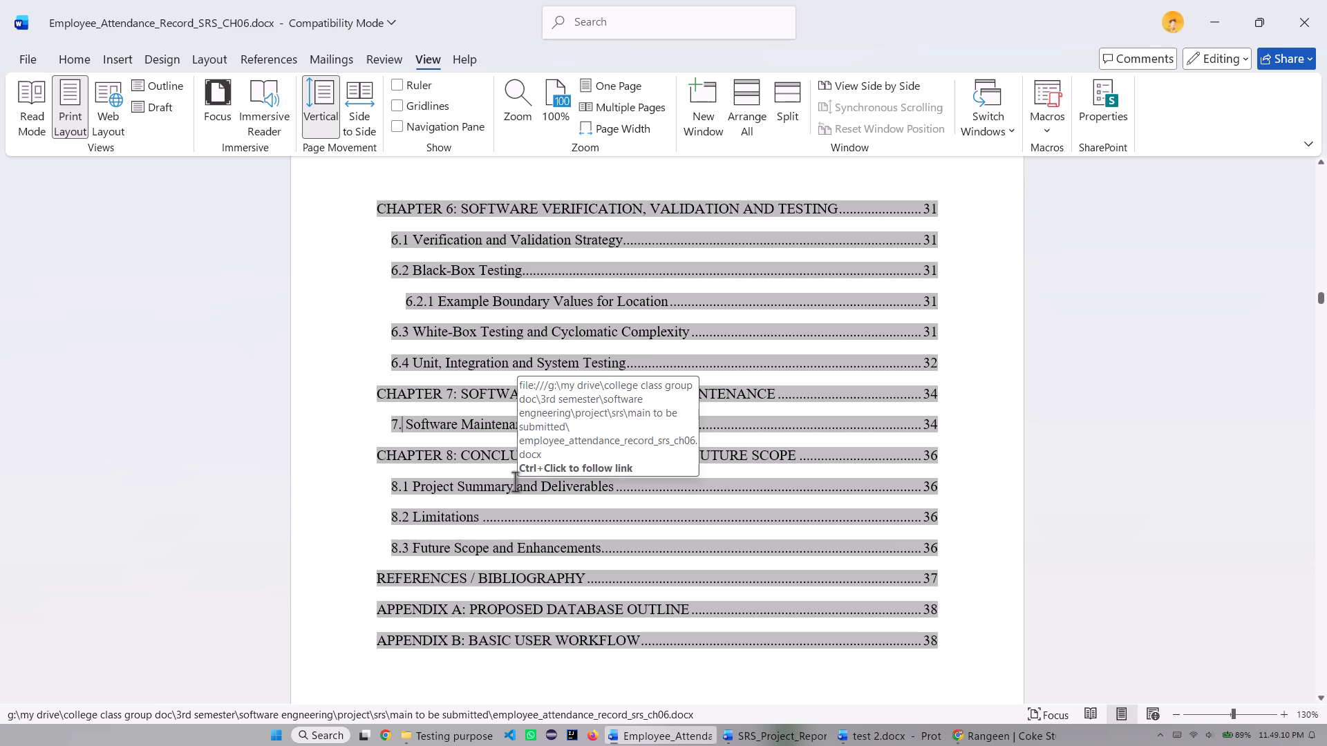
key(1)
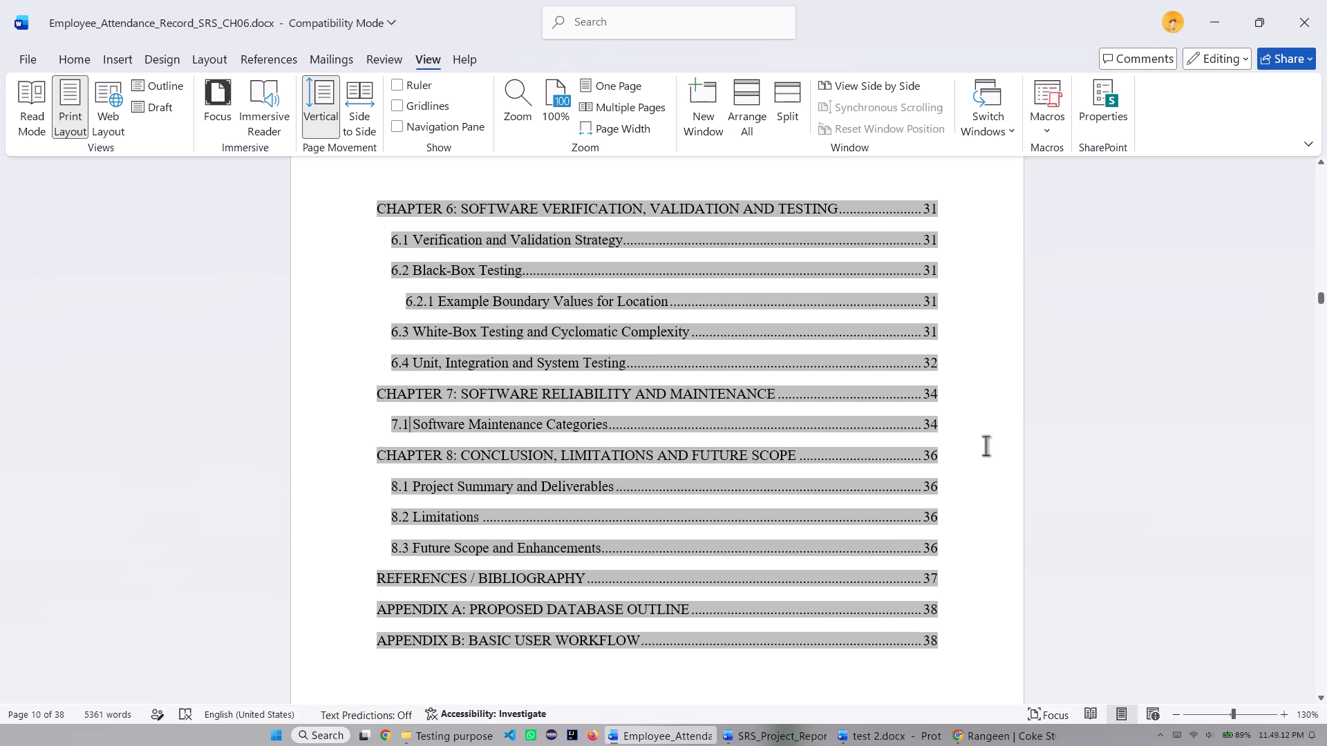
click(948, 455)
Review the end of the table of contents, the lists of figures and tables, and the Chapter 1 body for unneeded sections.
scroll(668, 436, down, 3)
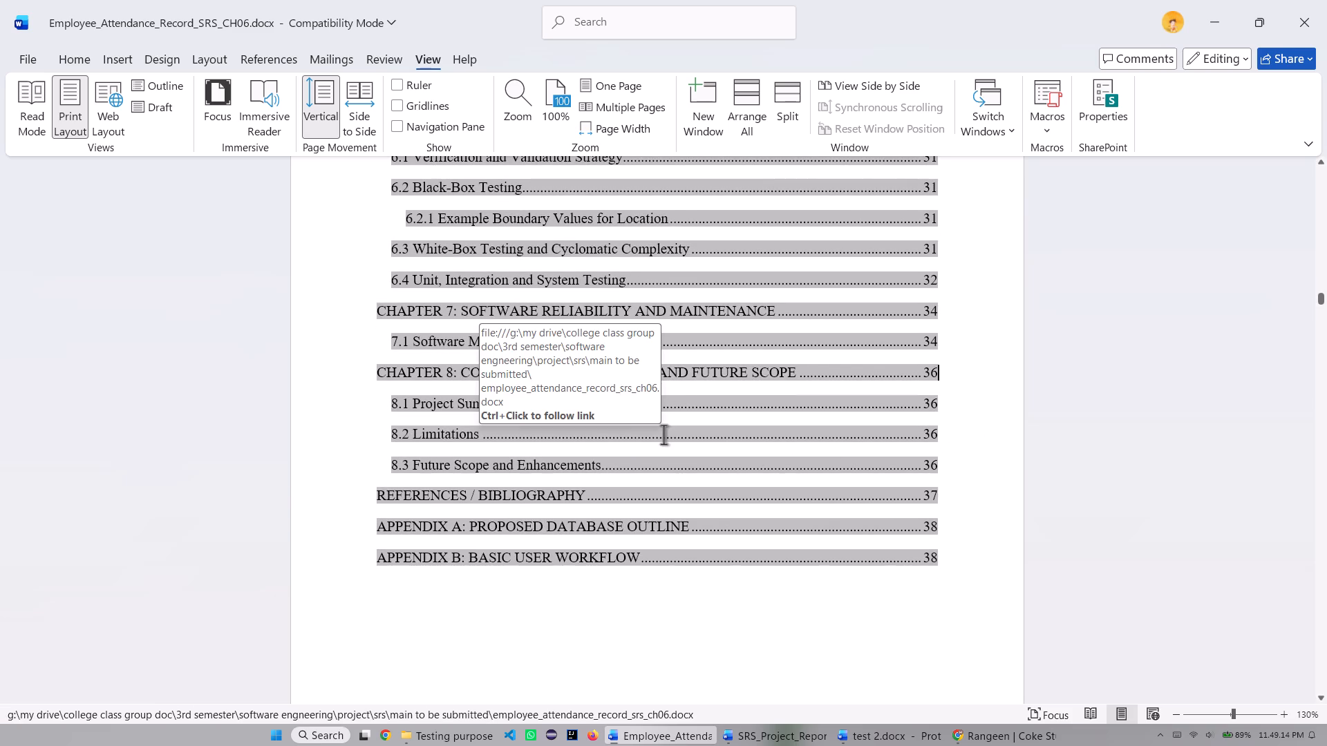
scroll(675, 422, down, 8)
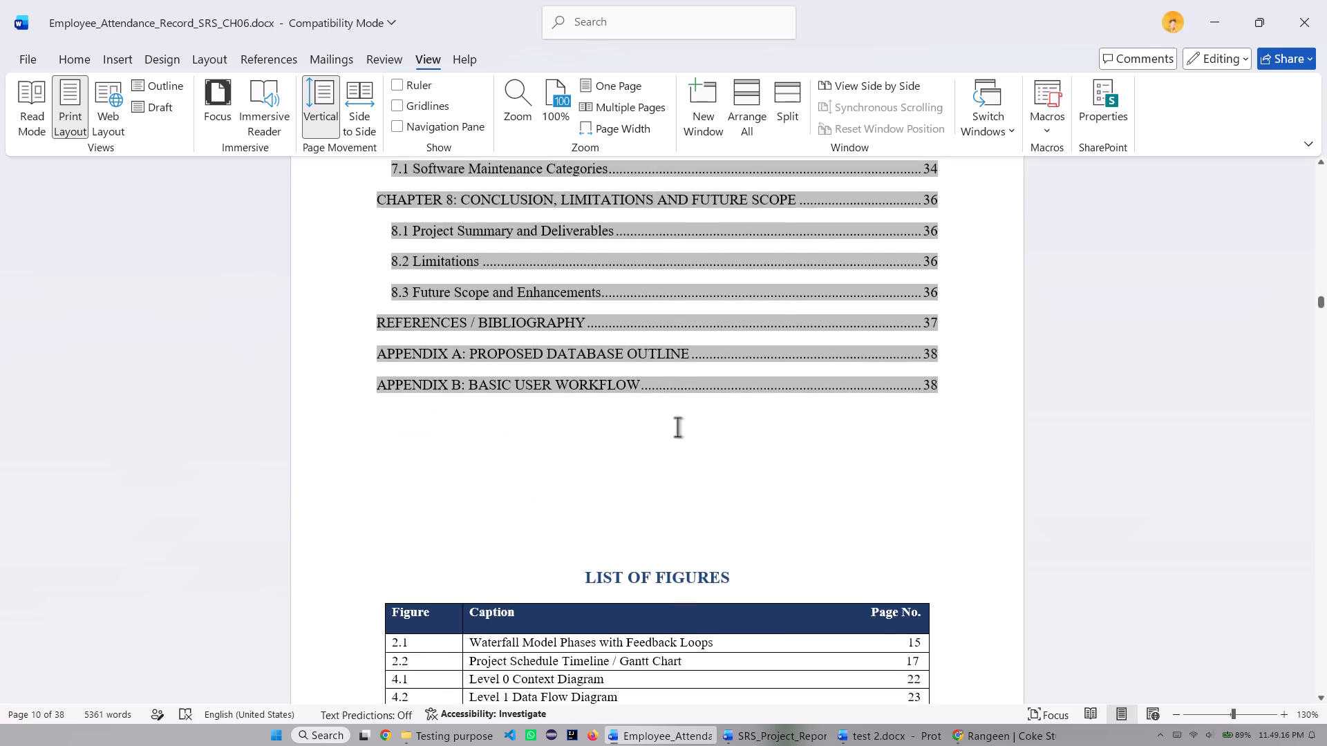
scroll(672, 418, up, 2)
scroll(672, 418, down, 20)
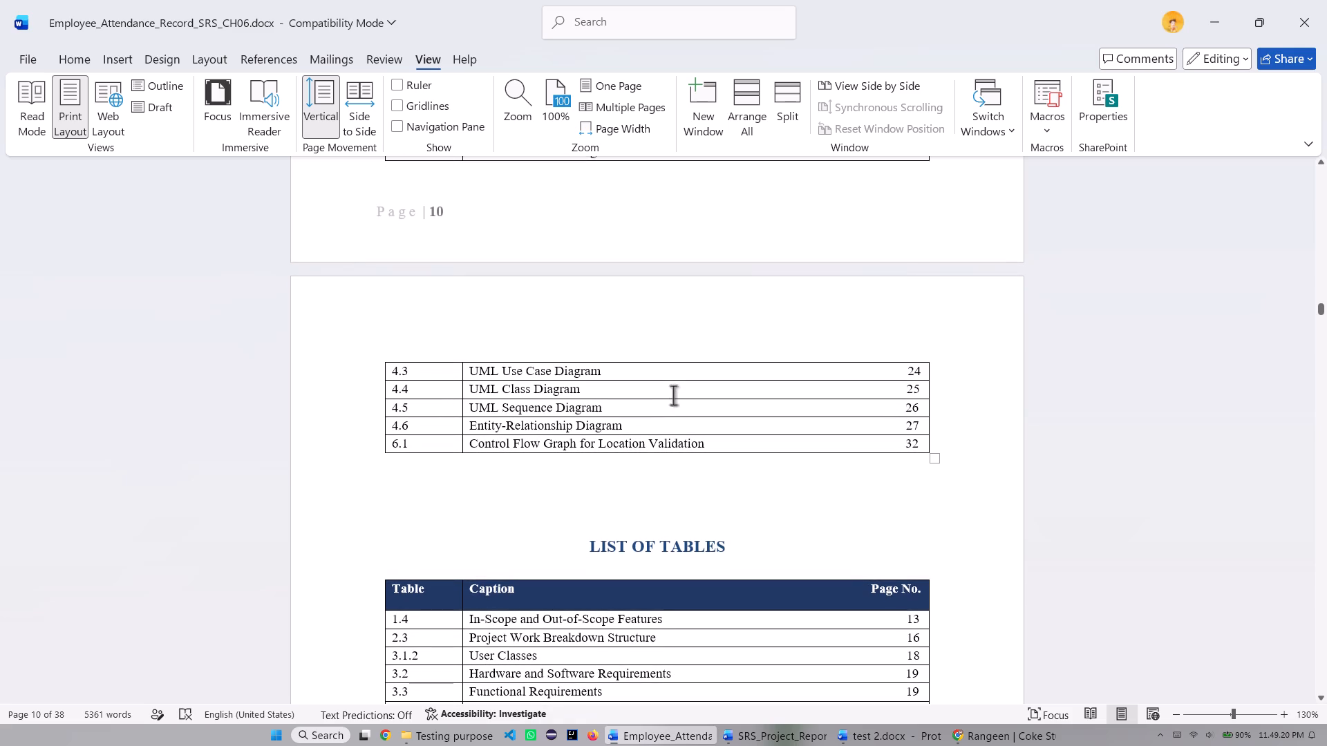
scroll(677, 389, down, 20)
scroll(677, 389, down, 3)
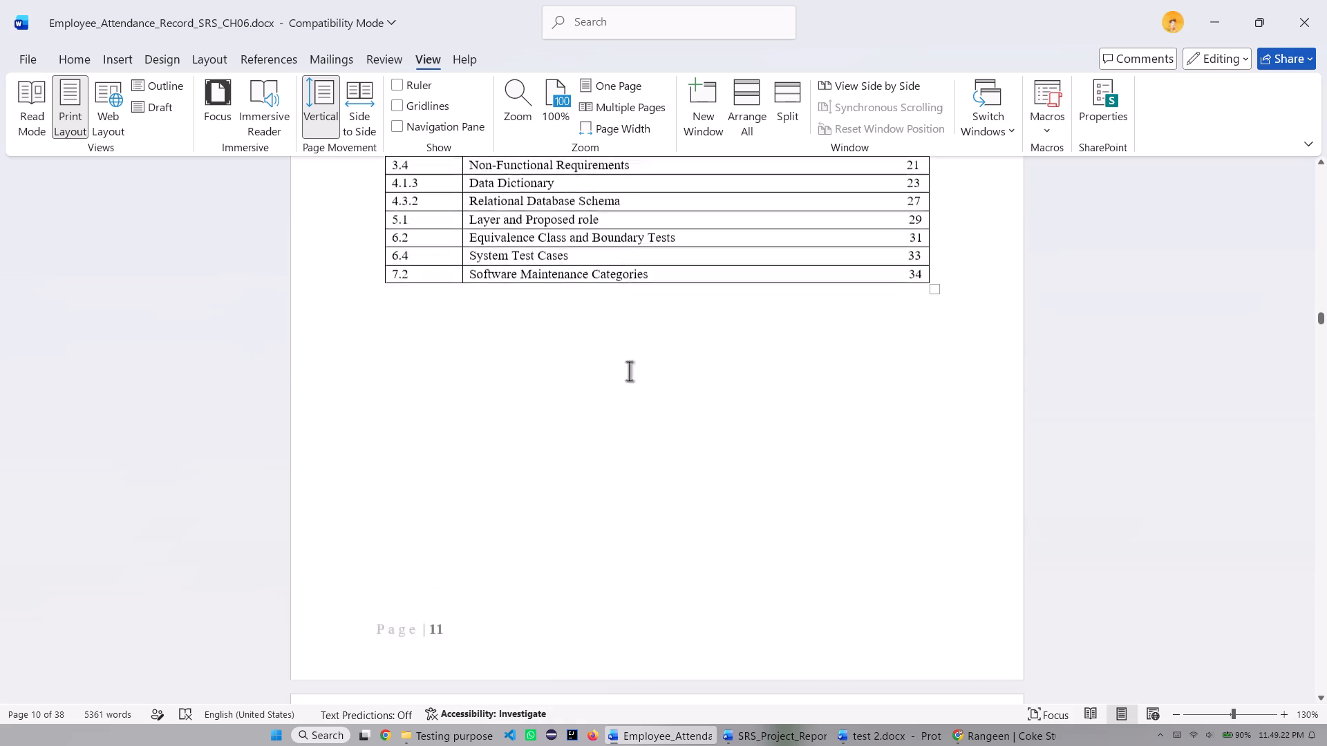
scroll(629, 371, down, 20)
scroll(629, 371, down, 4)
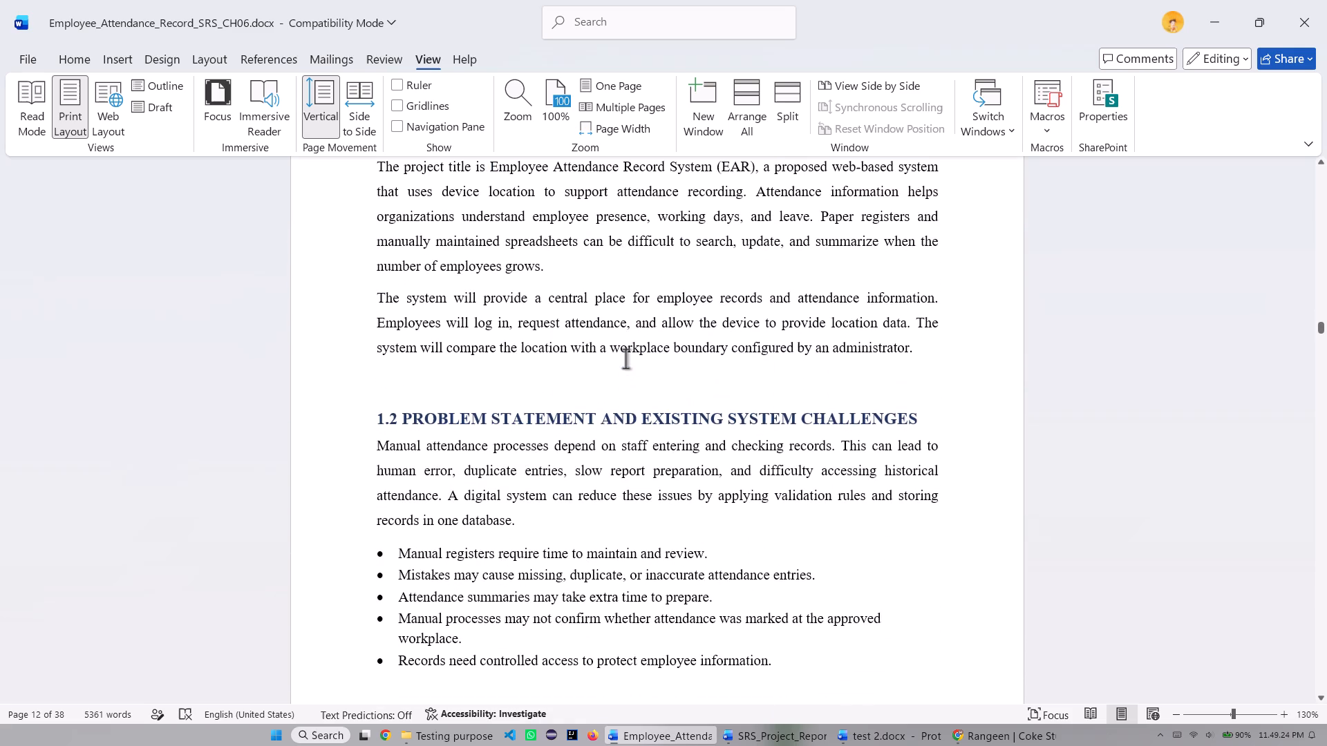
scroll(625, 358, down, 20)
scroll(625, 358, down, 16)
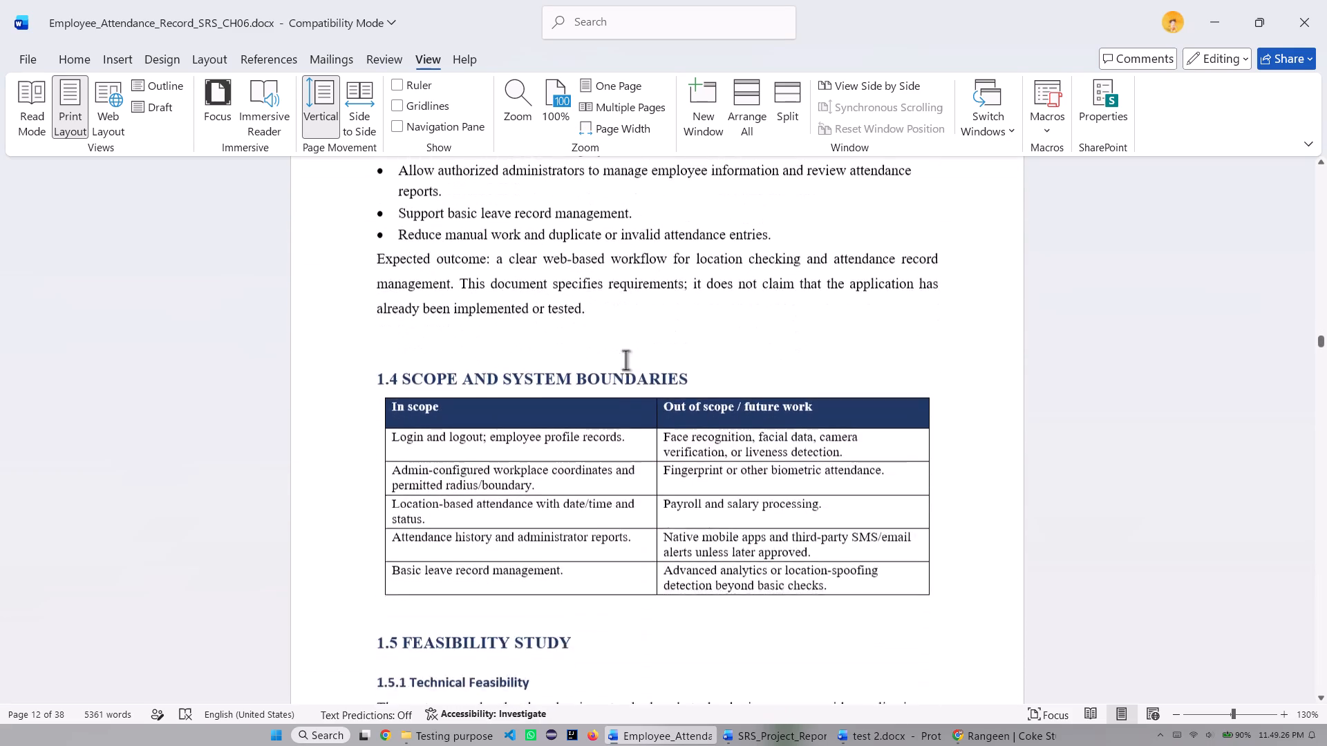
scroll(625, 360, down, 19)
scroll(625, 360, down, 7)
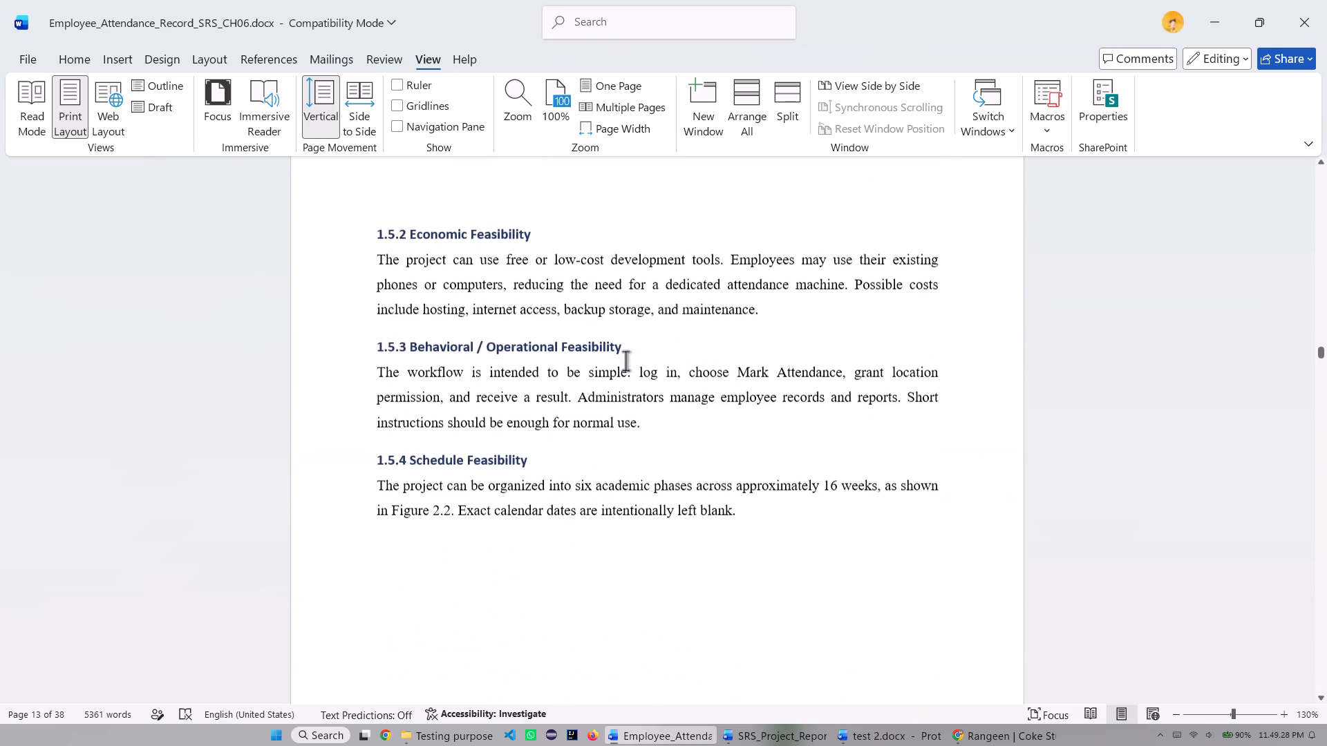
scroll(625, 361, down, 20)
scroll(625, 361, down, 16)
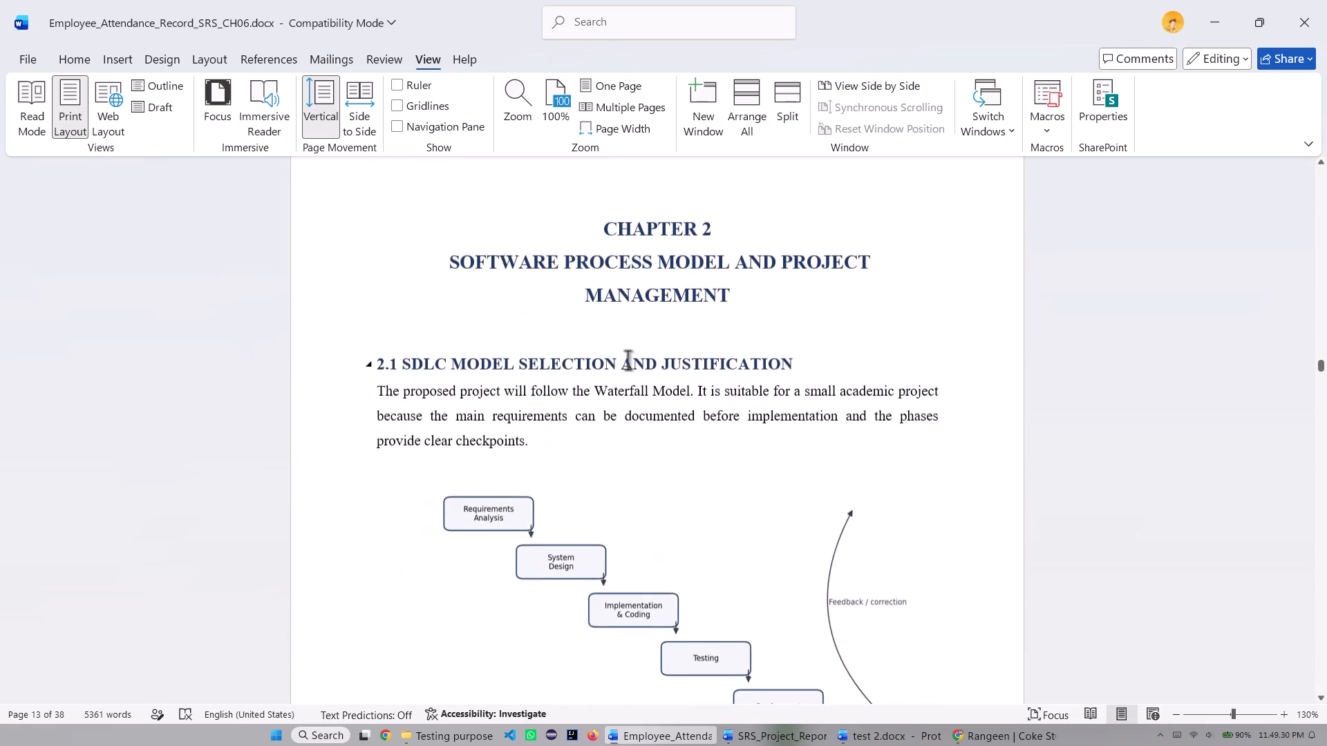
Delete the whole 2.2 Software Project Estimation and Metrics (COCOMO Model) section, heading and text, from the Chapter 2 body.
scroll(628, 361, down, 19)
scroll(628, 361, down, 10)
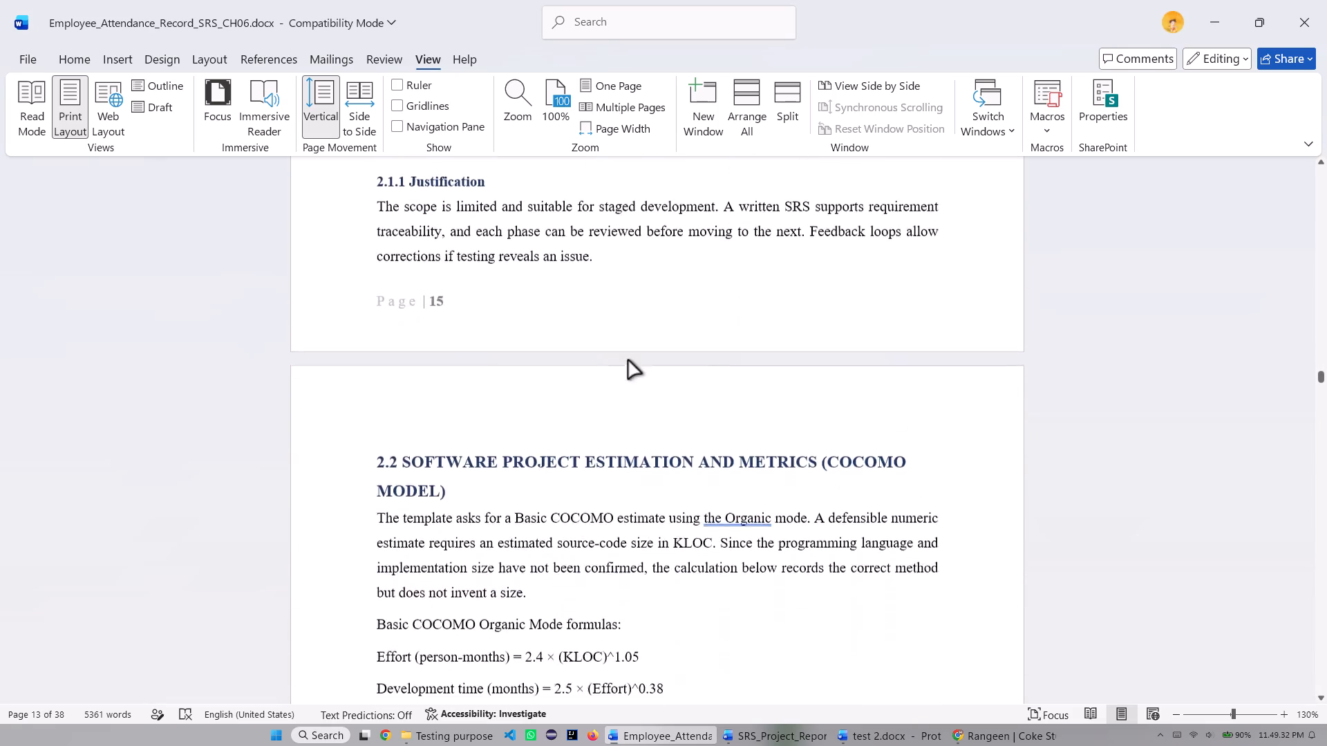
scroll(628, 361, down, 6)
scroll(628, 361, up, 1)
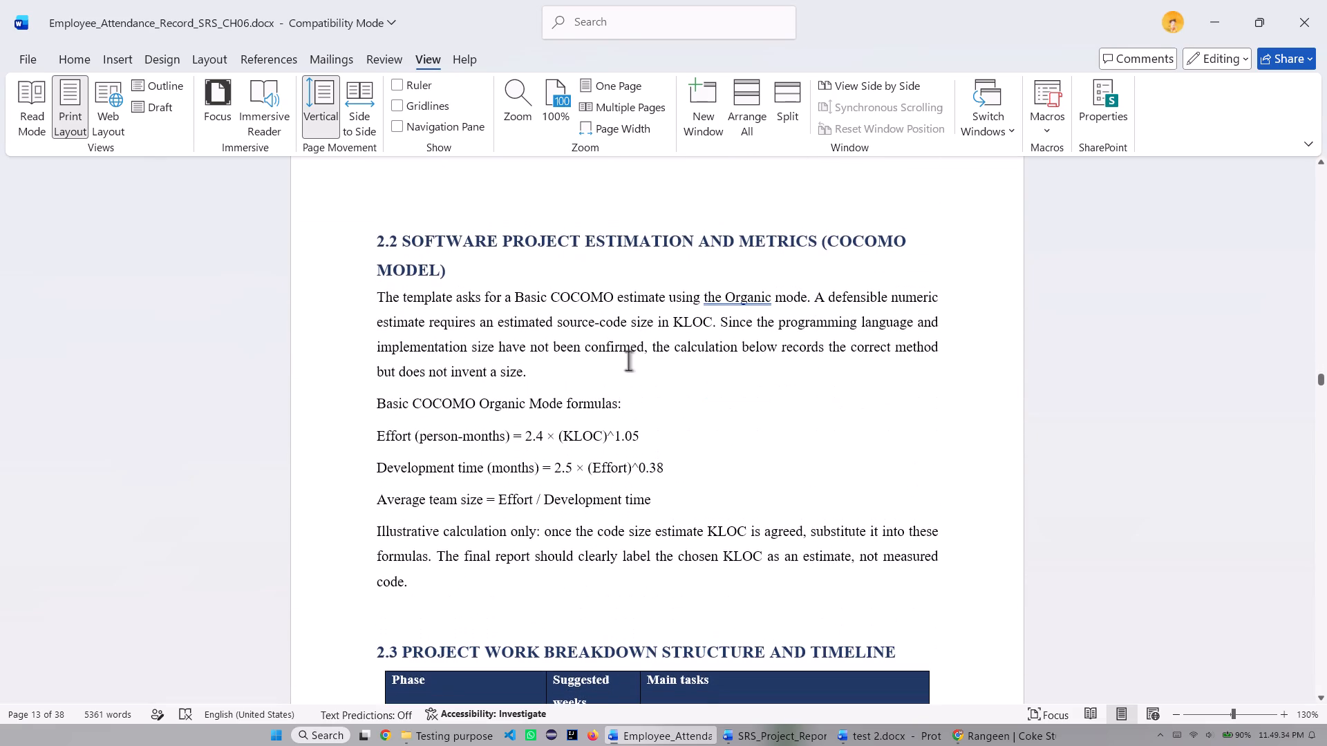
scroll(628, 361, up, 1)
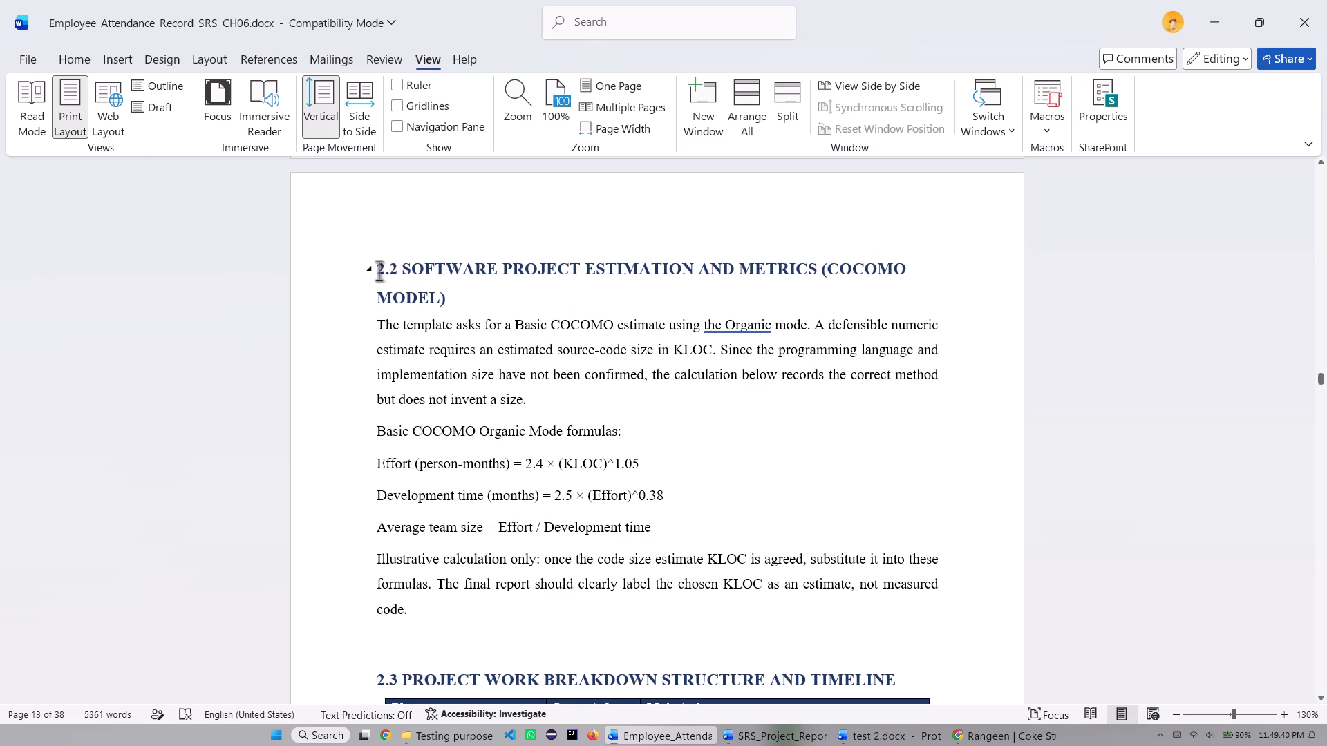
drag(377, 271, 426, 313)
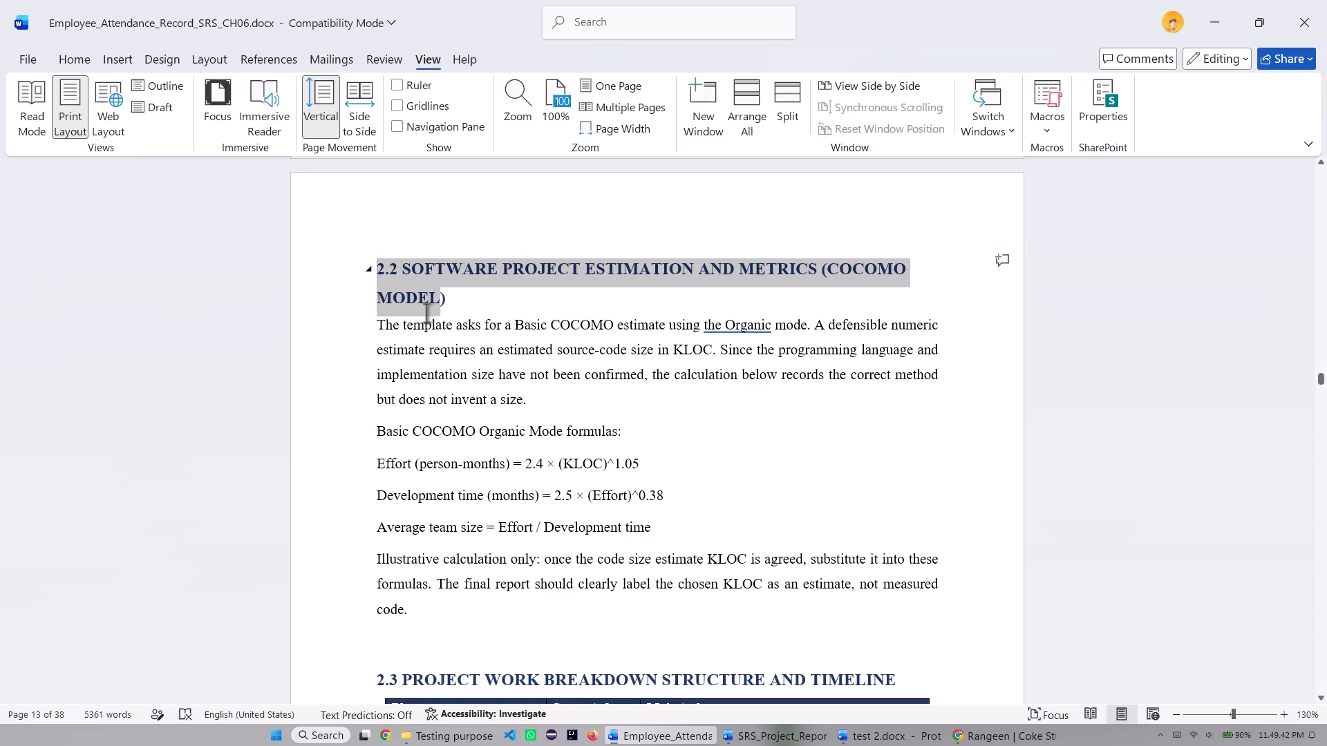
drag(426, 313, 425, 609)
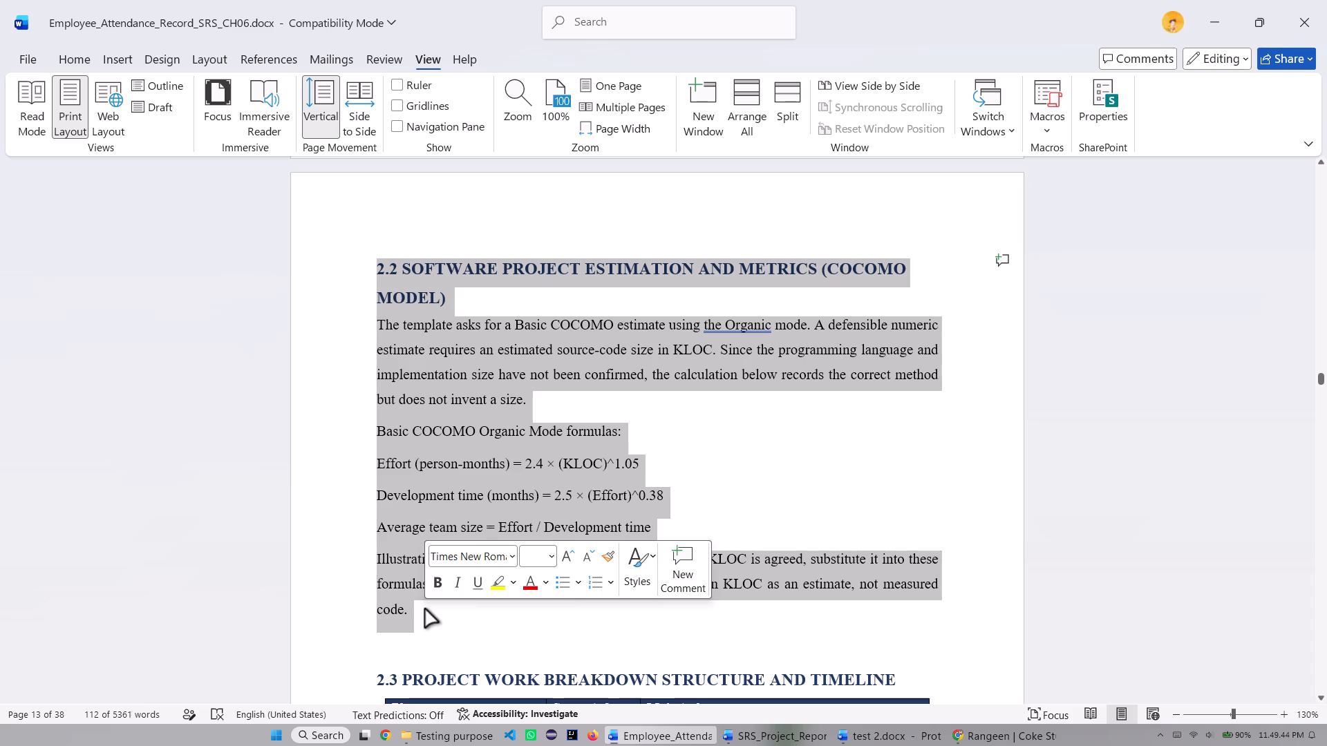
key(BackSpace)
key(BackSpace)
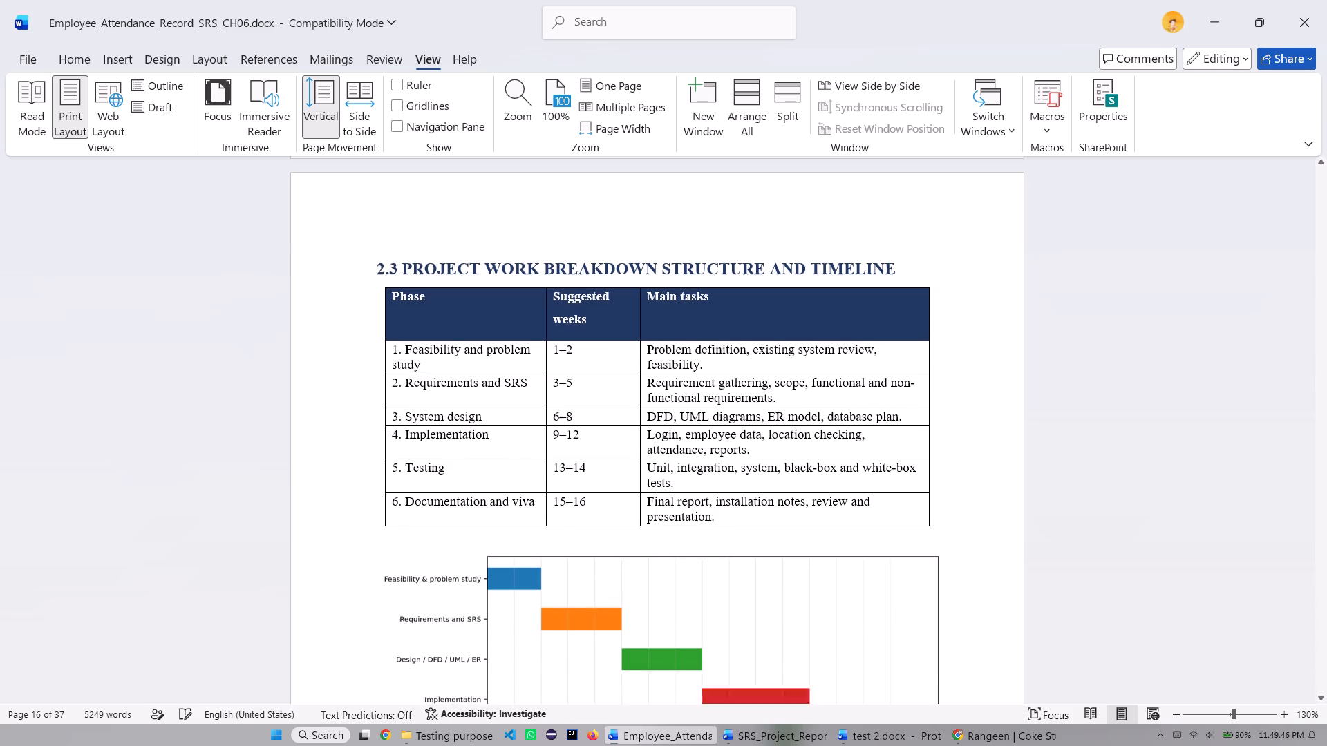
Renumber the Project Work Breakdown Structure and Timeline heading in the Chapter 2 body as 2.2.
scroll(527, 537, down, 2)
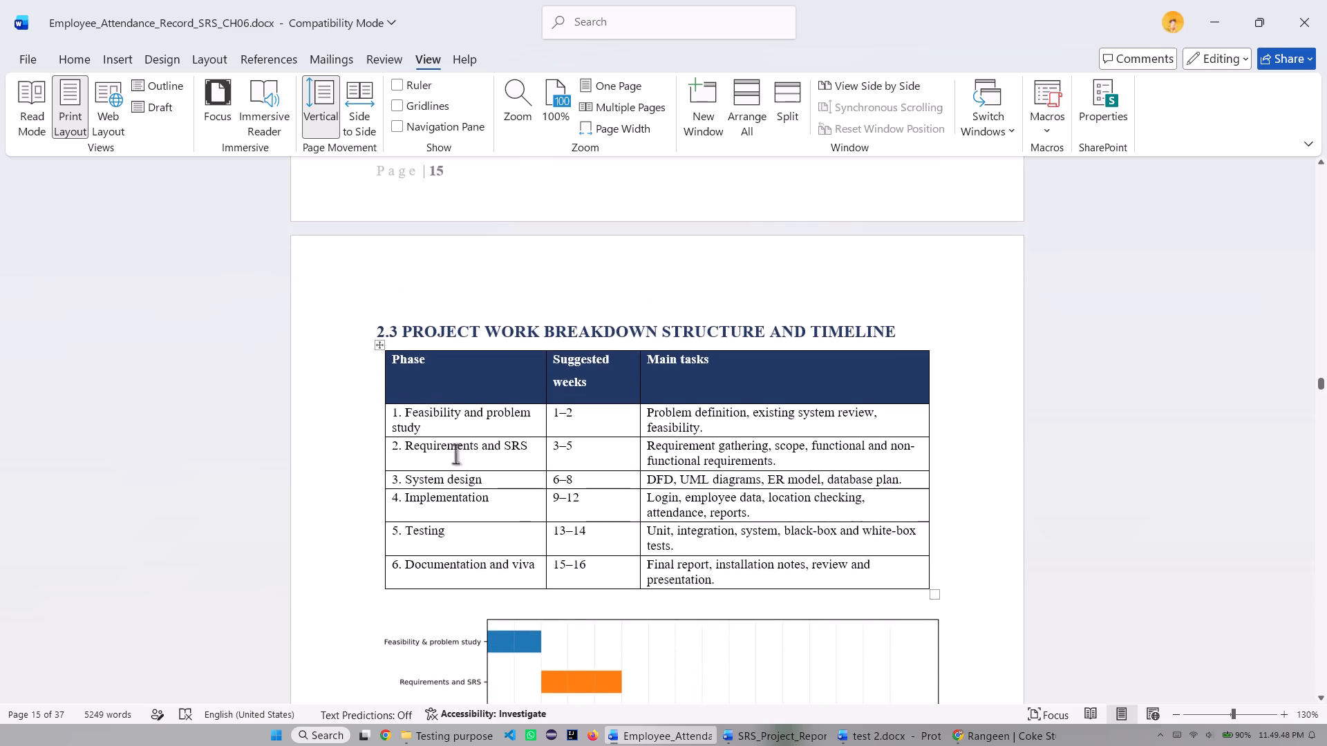
scroll(453, 386, down, 2)
click(395, 278)
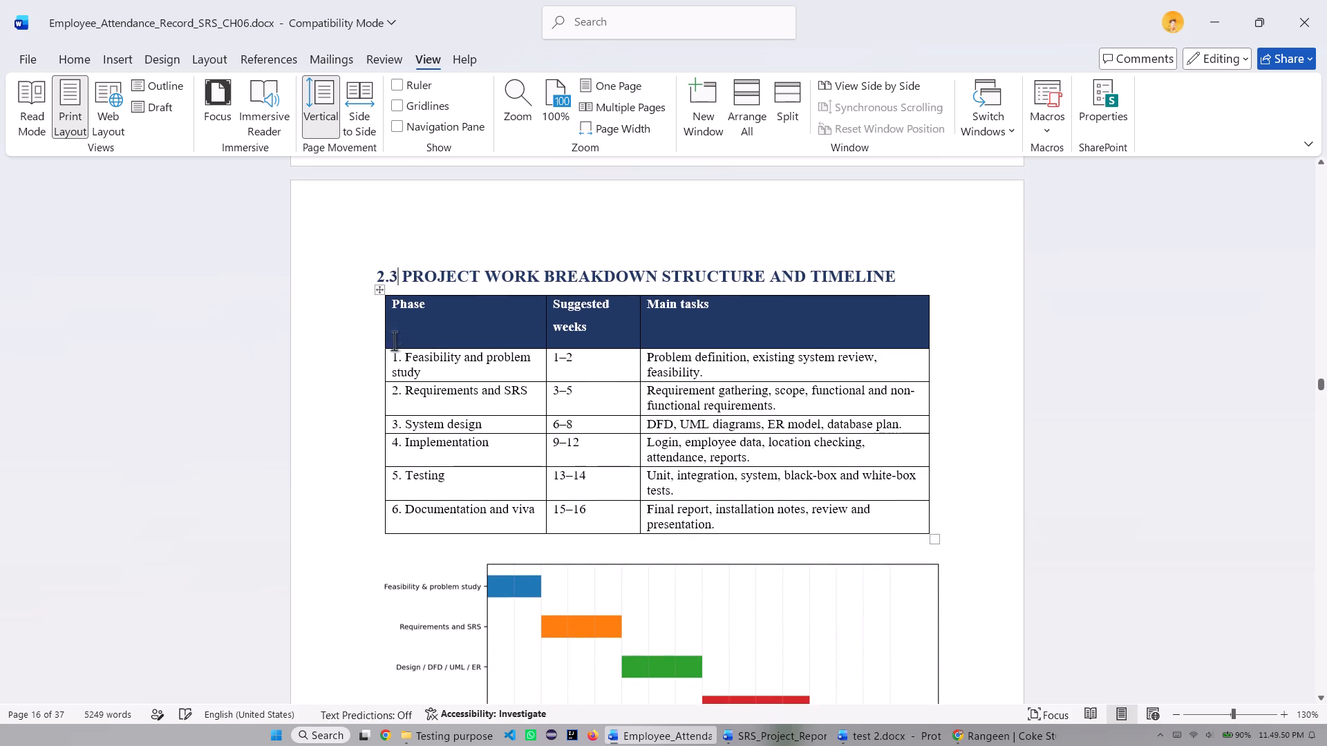
key(BackSpace)
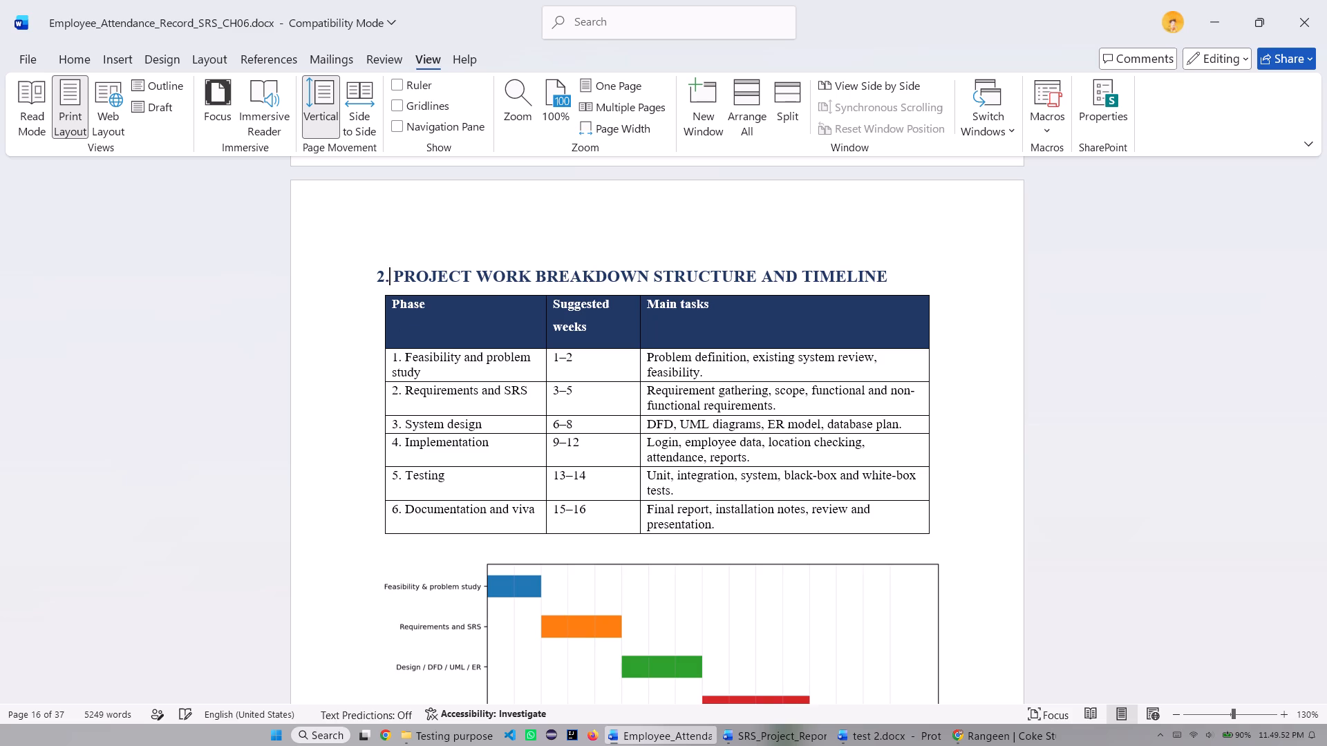
key(2)
Review the rest of Chapter 2 and the Chapter 3 requirements sections in the report body for content that is not needed.
scroll(632, 270, down, 14)
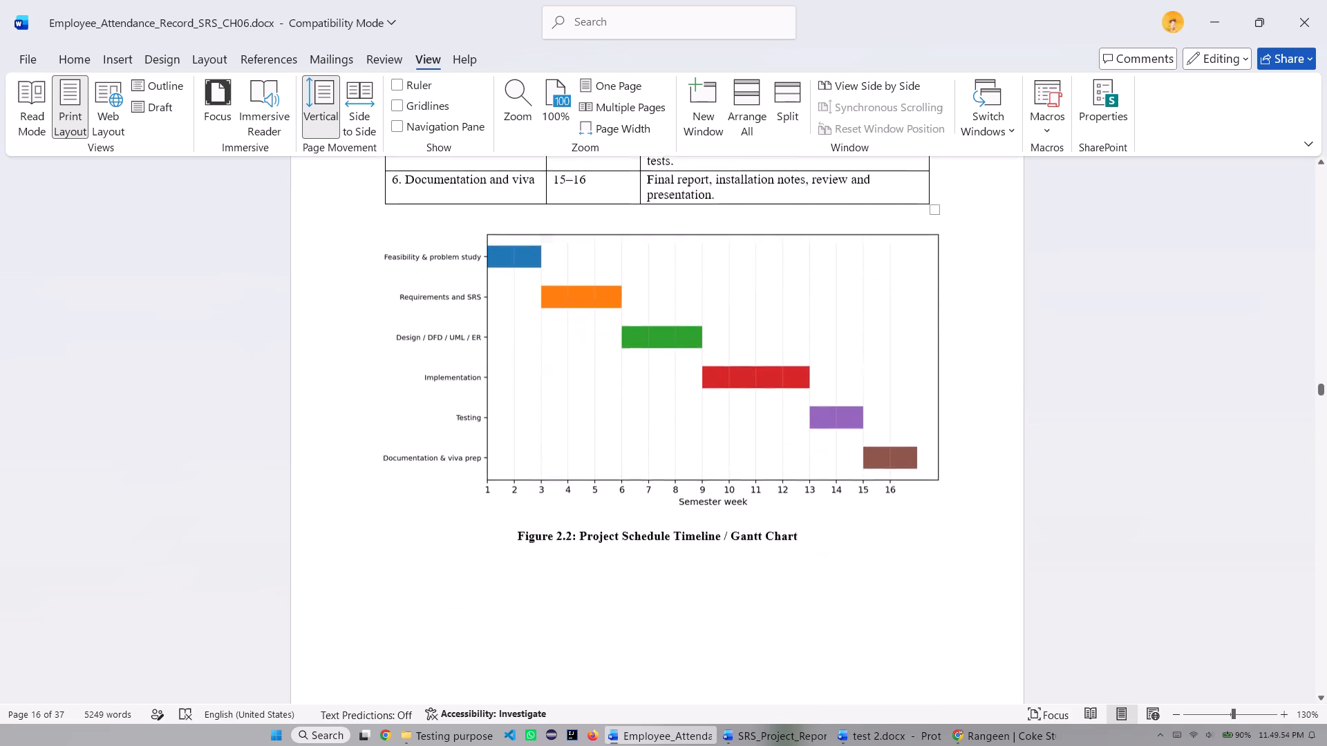
scroll(590, 312, down, 10)
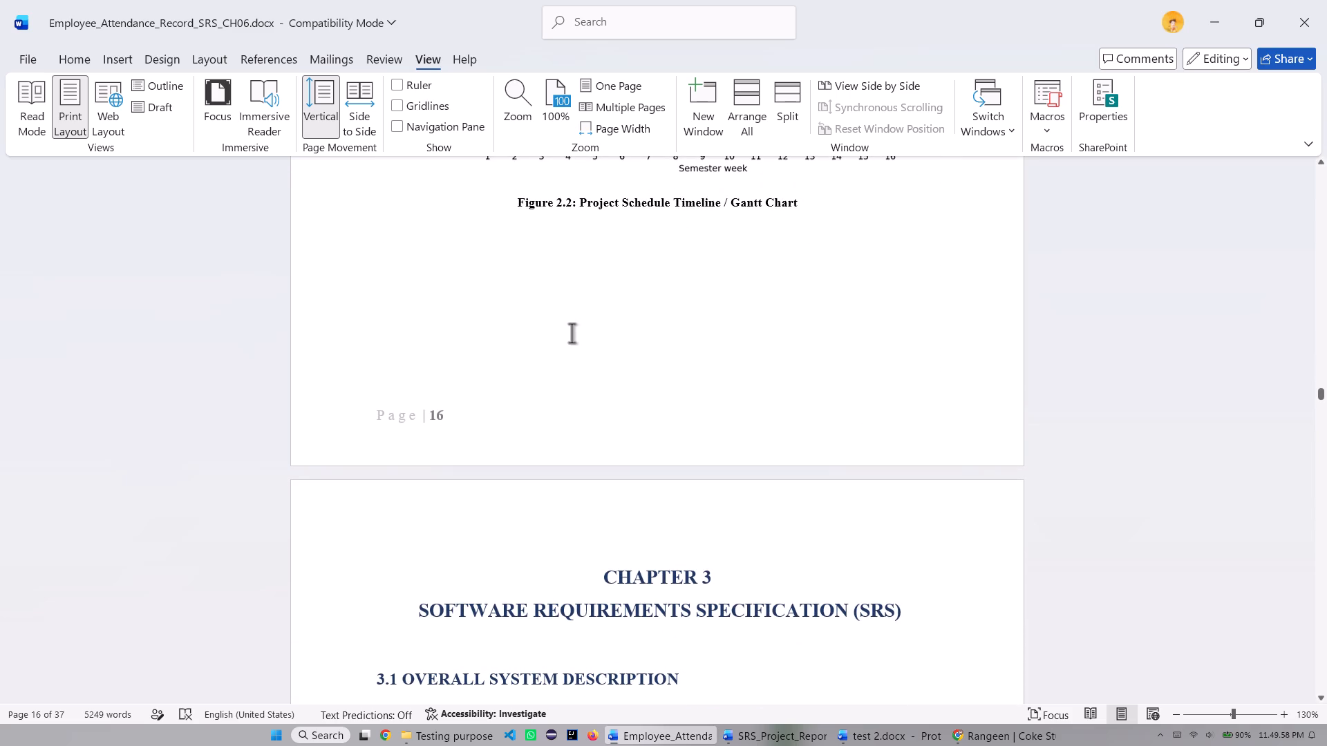
scroll(591, 356, down, 2)
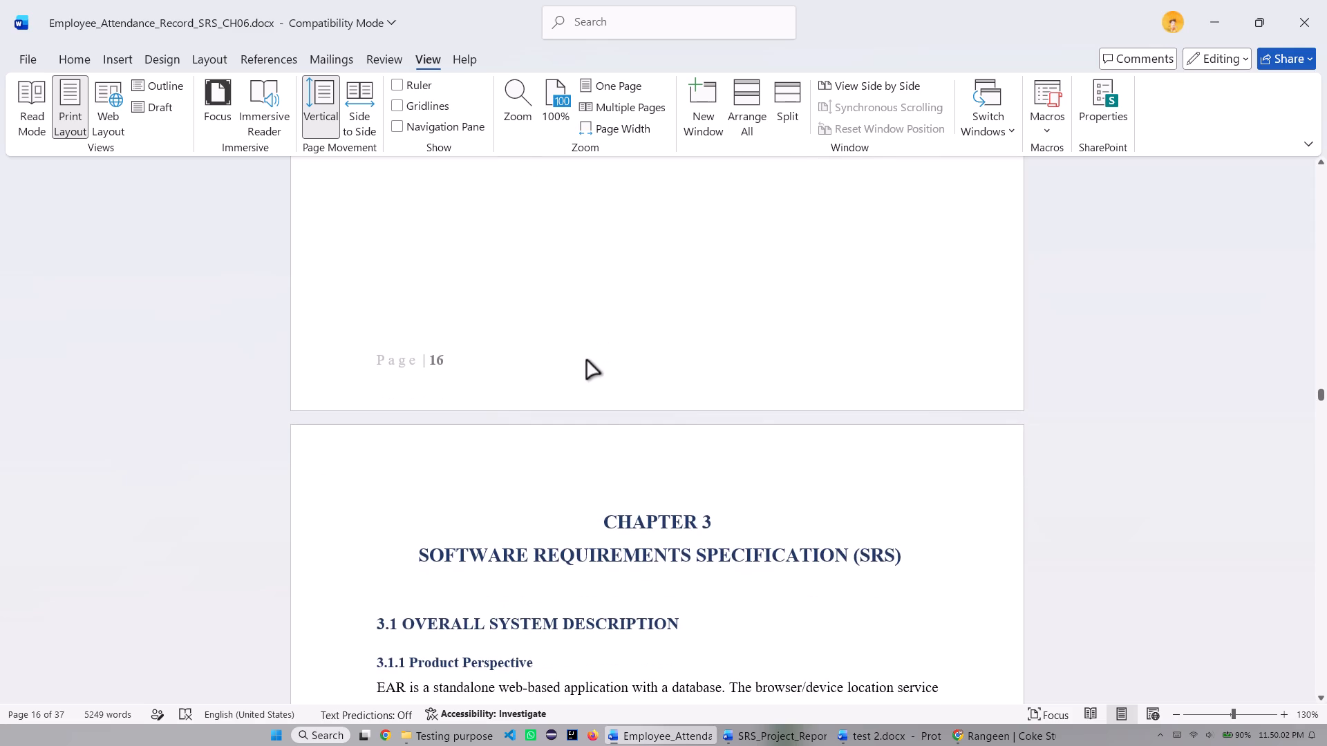
scroll(587, 361, down, 6)
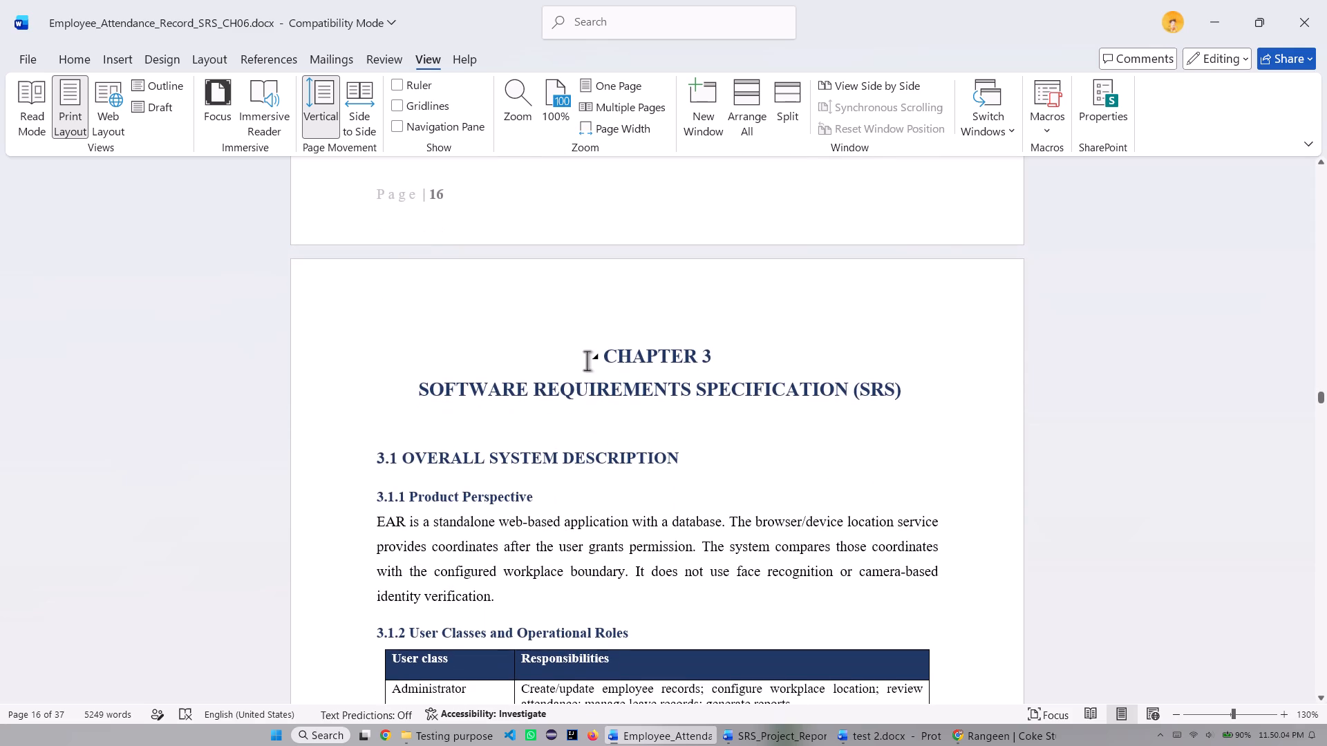
scroll(587, 361, down, 18)
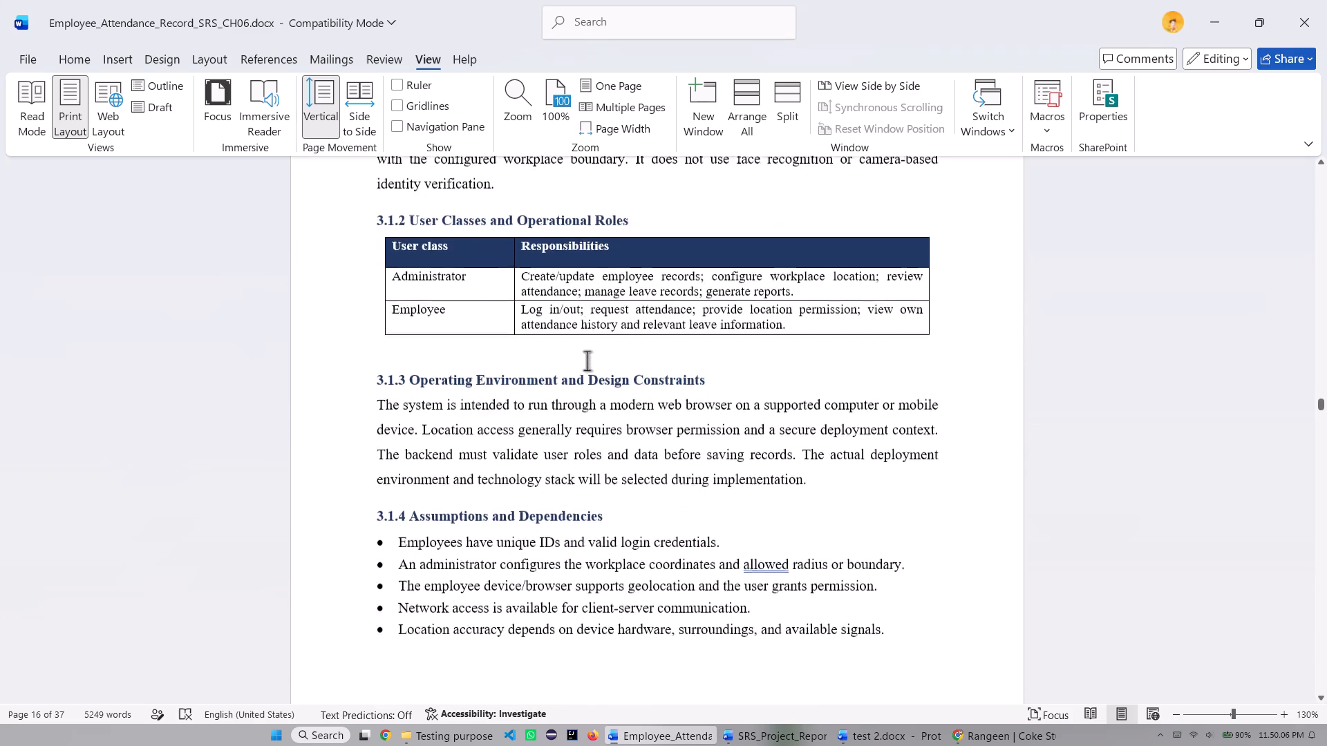
scroll(587, 361, down, 20)
scroll(587, 361, down, 15)
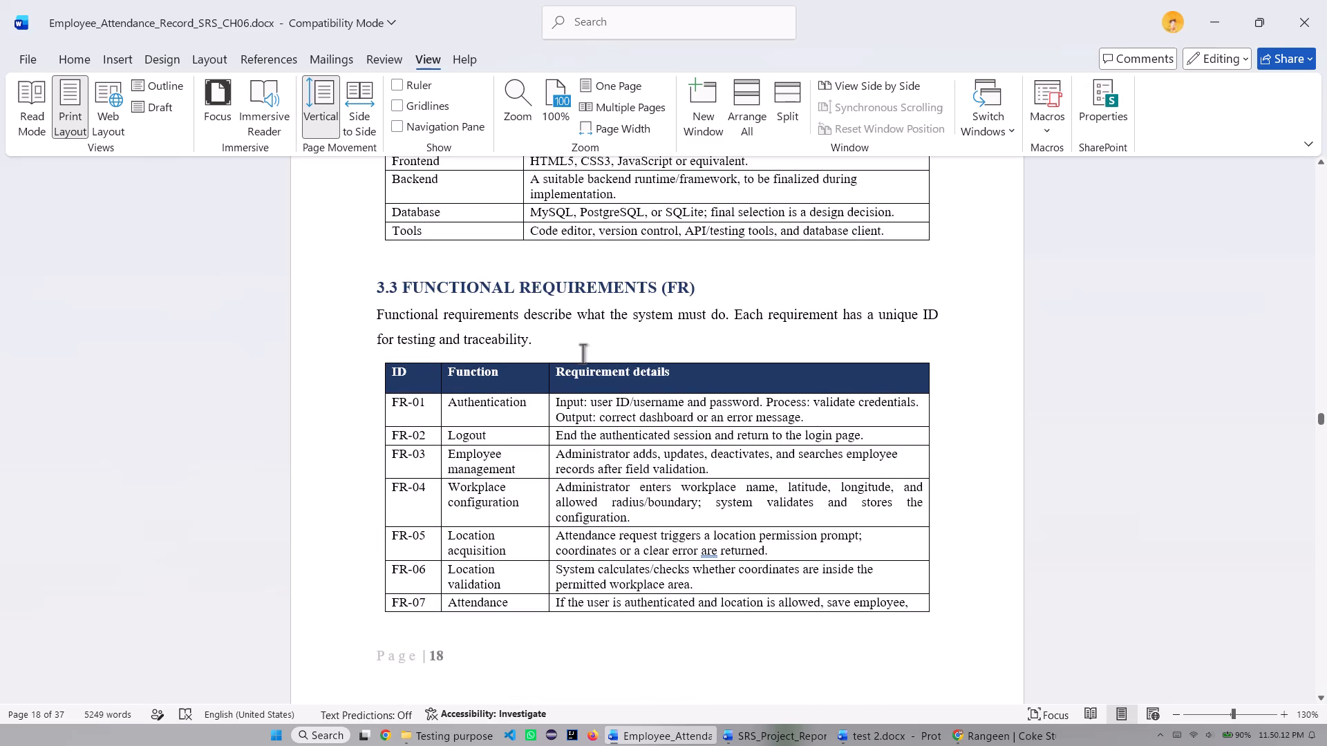
scroll(520, 379, down, 13)
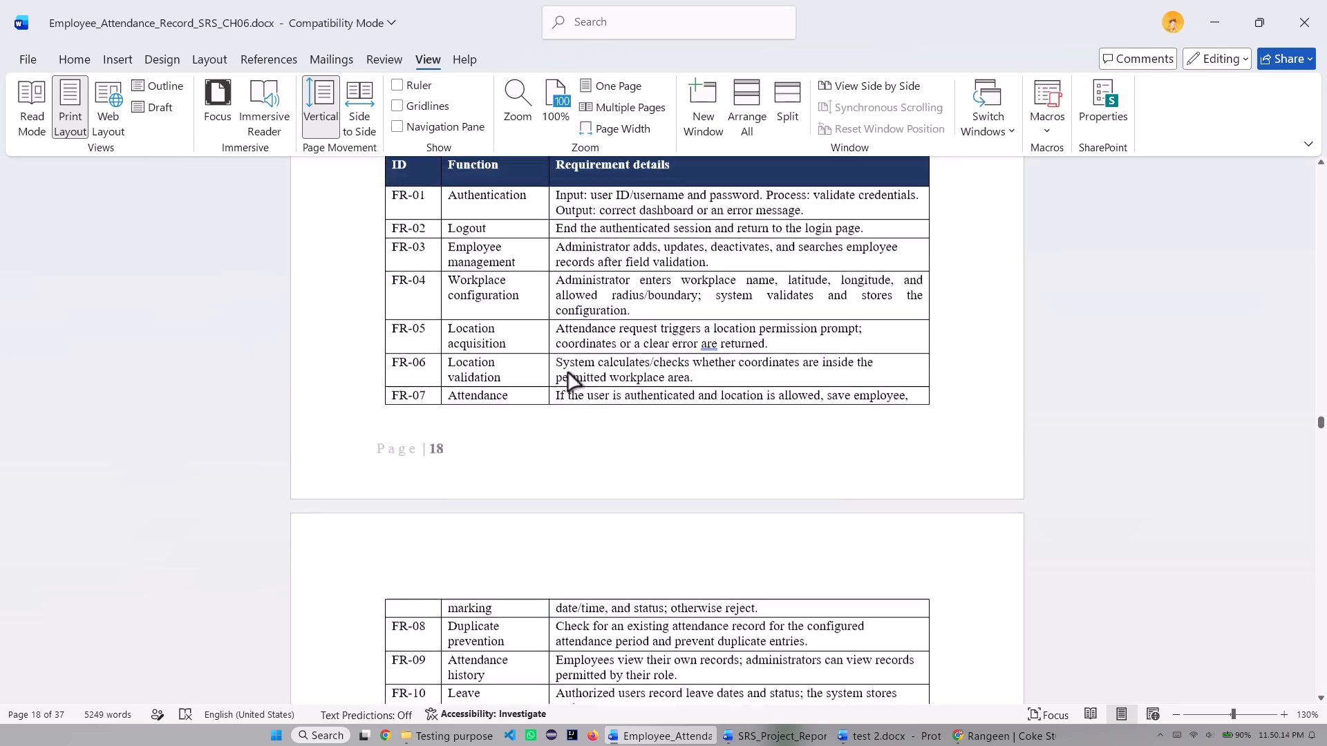
scroll(568, 373, down, 12)
scroll(584, 373, down, 20)
scroll(584, 373, down, 2)
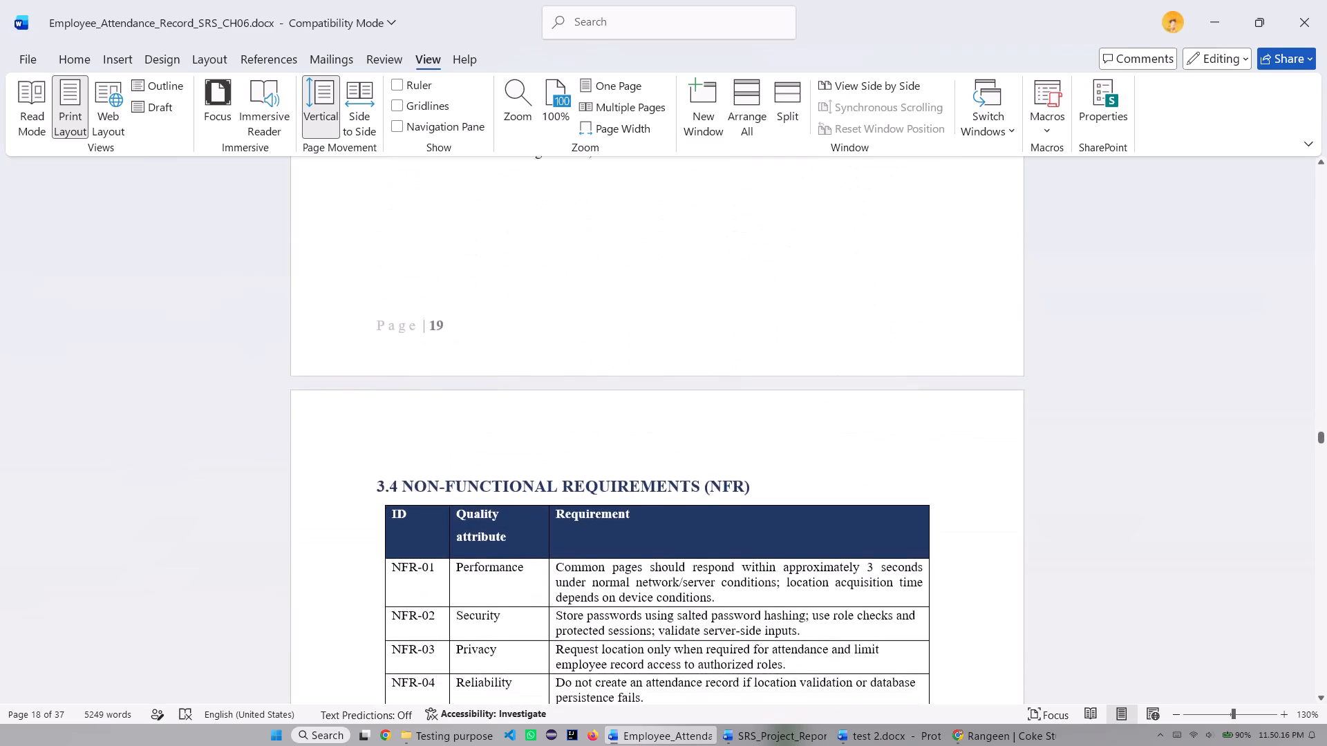
scroll(586, 371, down, 6)
scroll(586, 371, down, 20)
scroll(586, 371, down, 6)
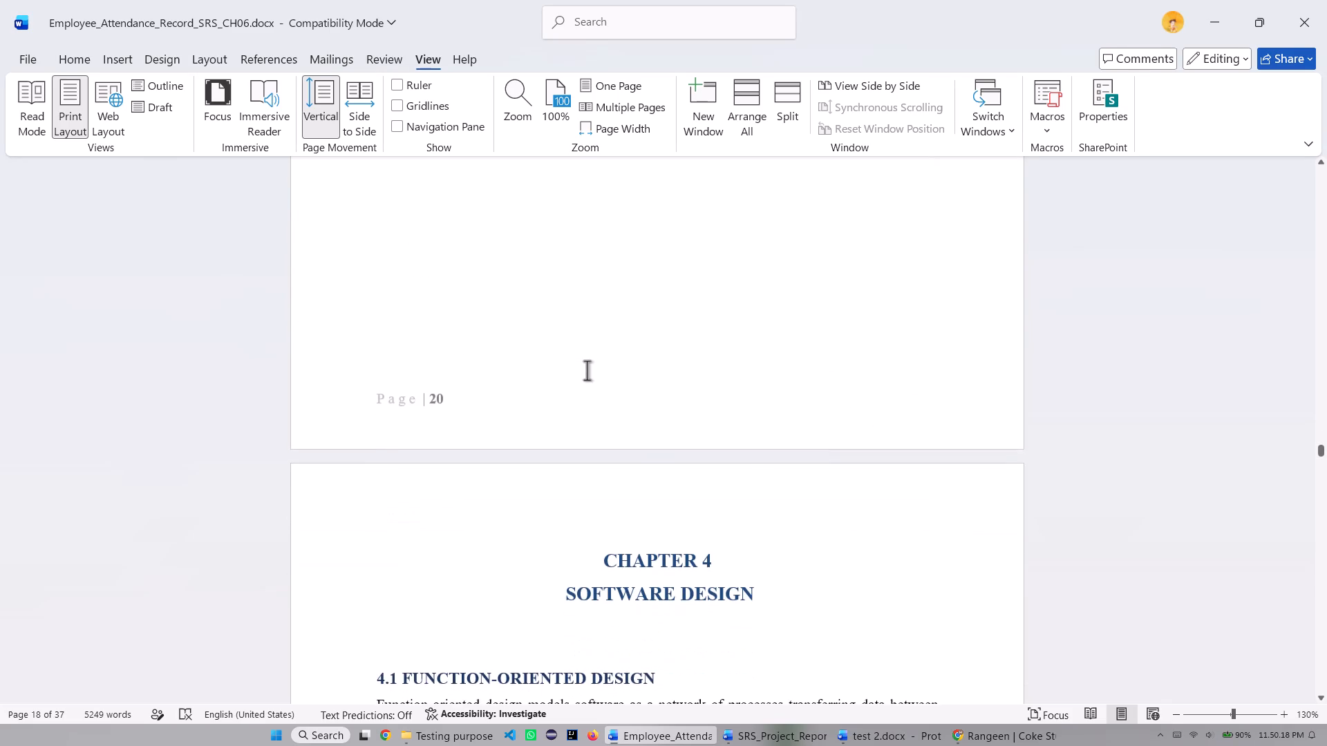
scroll(587, 369, up, 20)
scroll(587, 369, up, 7)
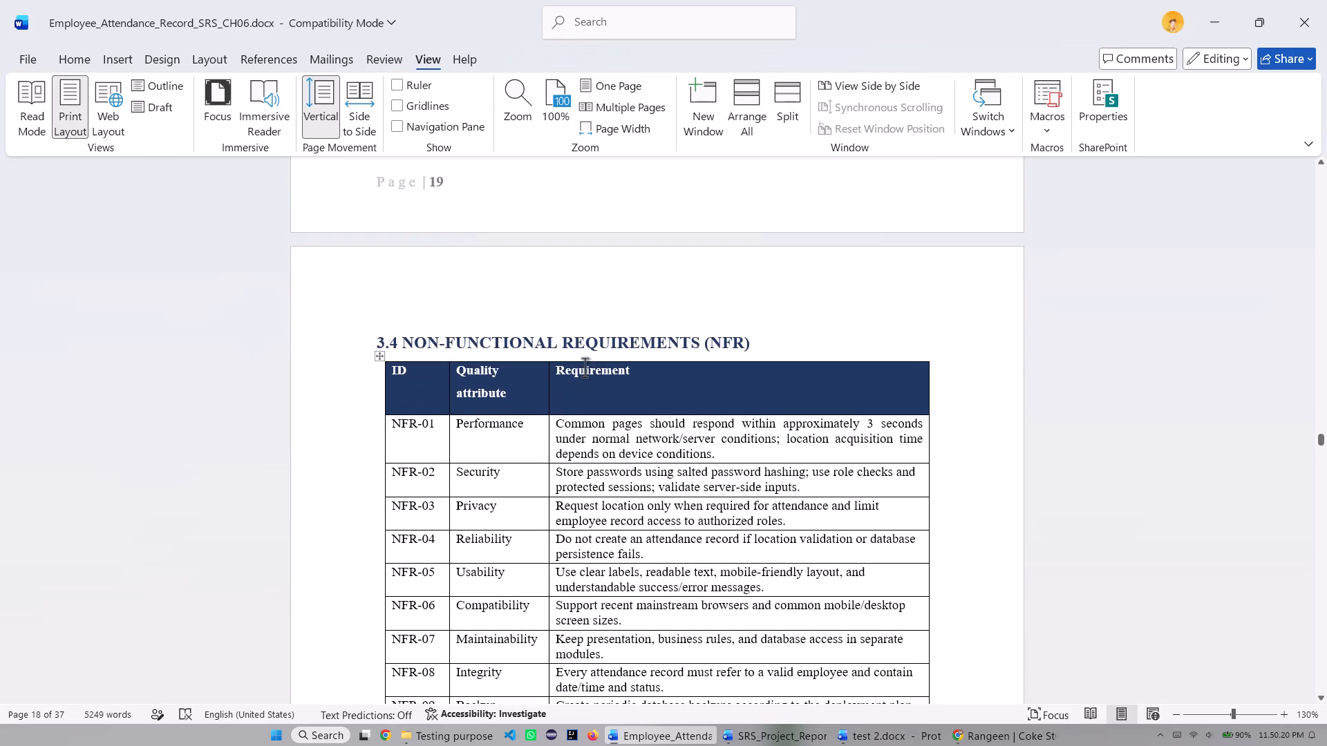
Check the Chapter 4 Software Design body, from Function-Oriented Design to Database Design and Normalization, for sections dropped from the table of contents.
scroll(585, 368, down, 20)
scroll(585, 368, down, 18)
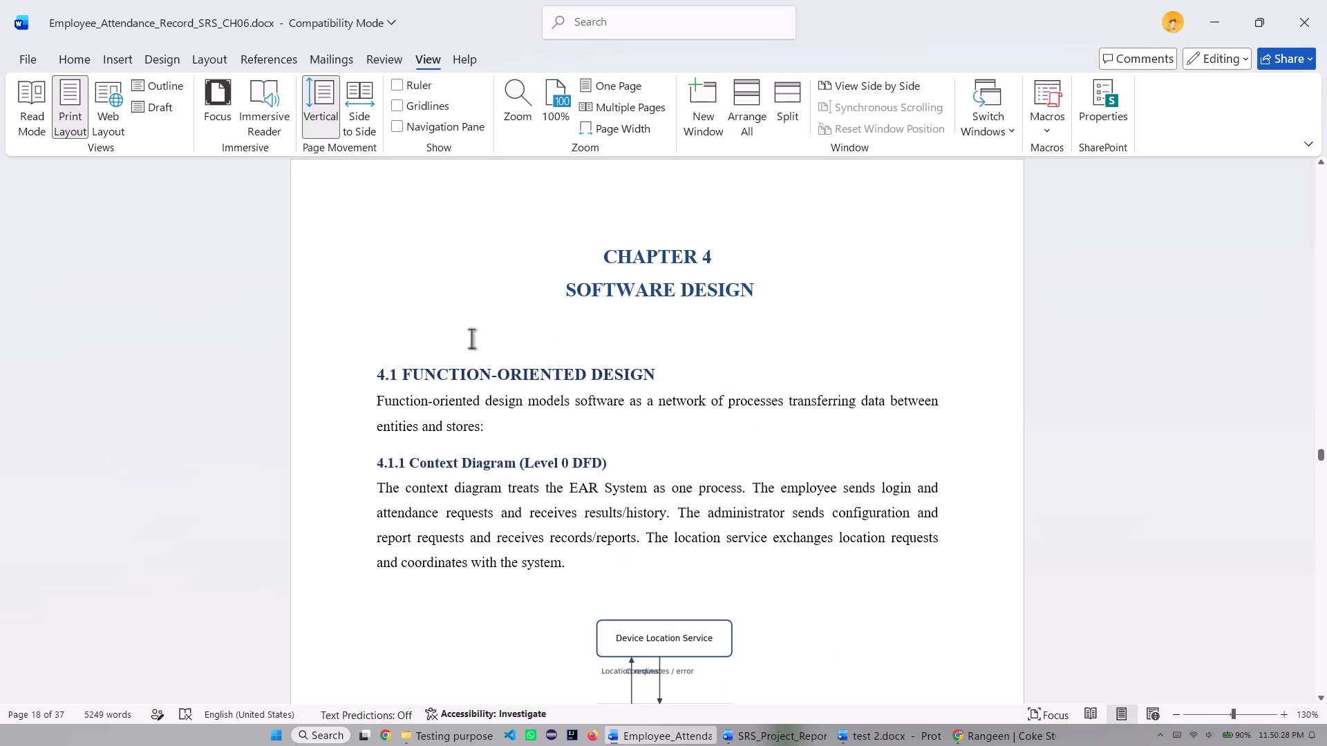
scroll(494, 347, down, 7)
scroll(500, 358, down, 15)
scroll(507, 368, down, 6)
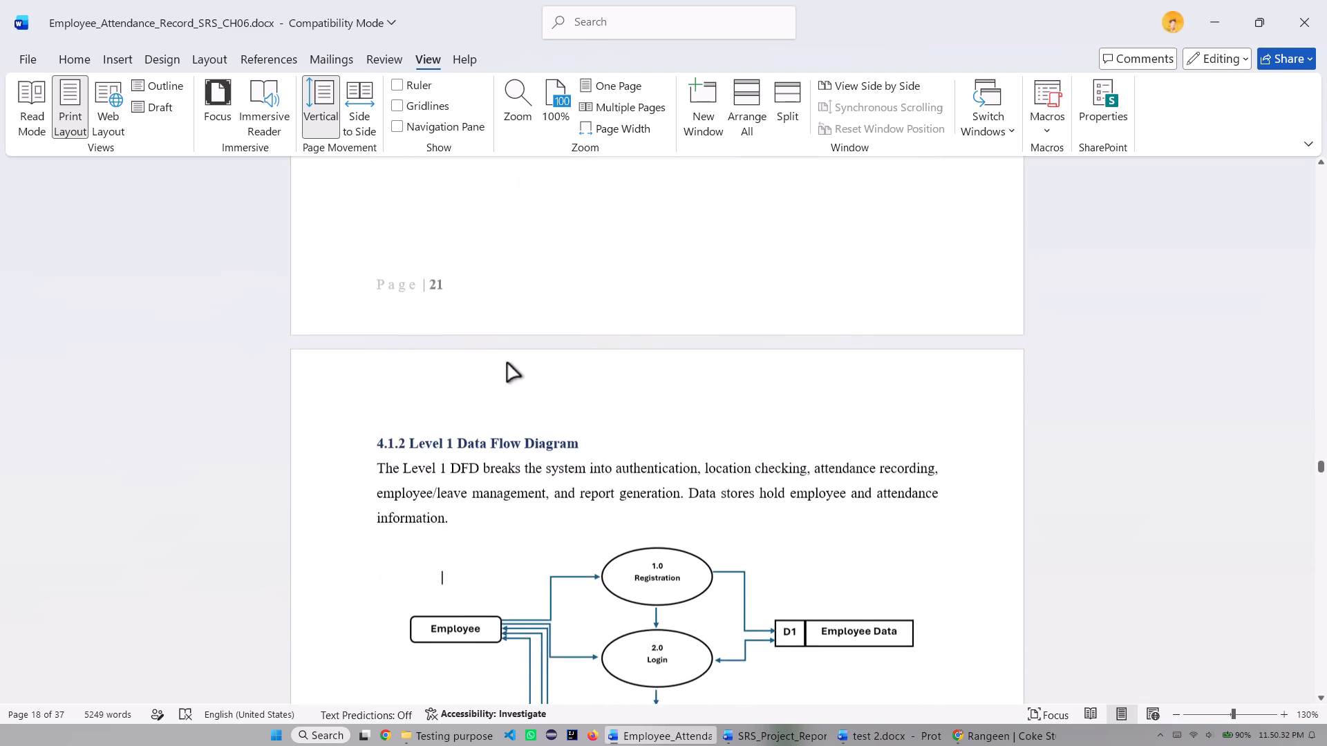
scroll(507, 363, down, 15)
scroll(504, 367, down, 7)
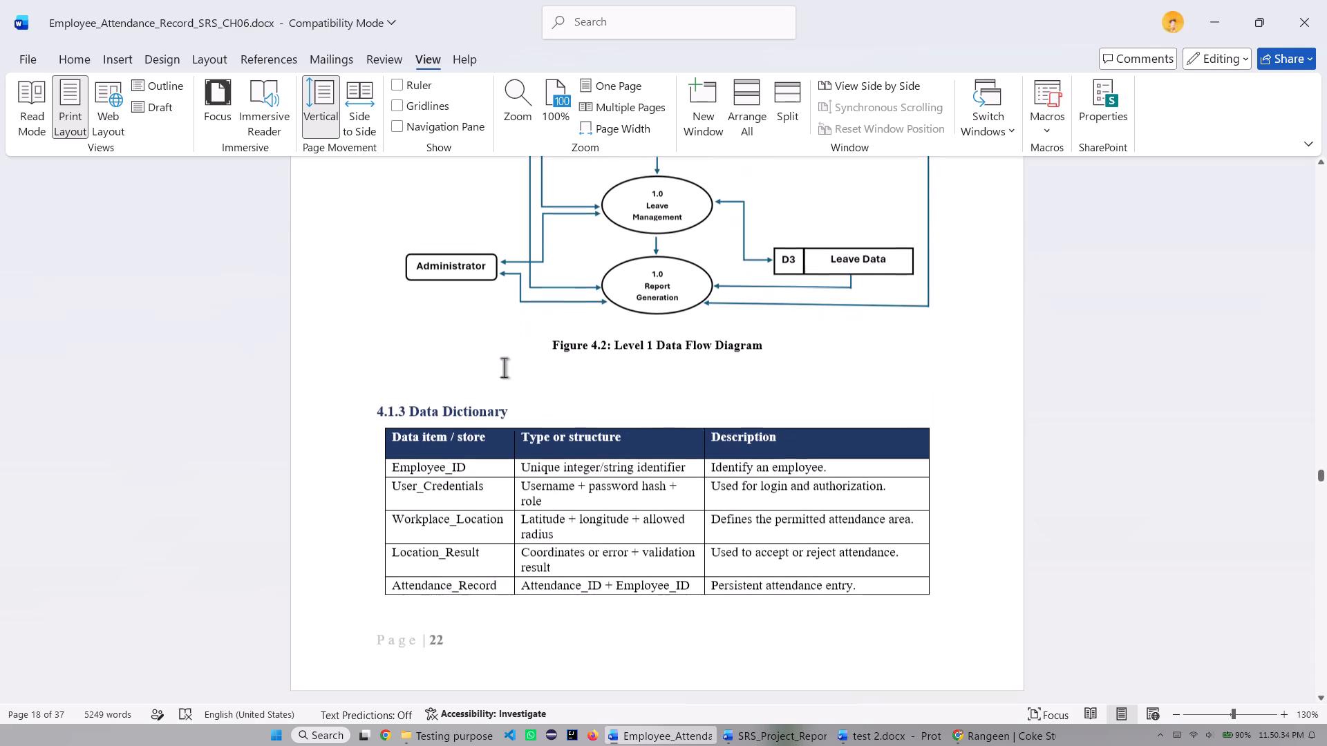
scroll(504, 367, down, 19)
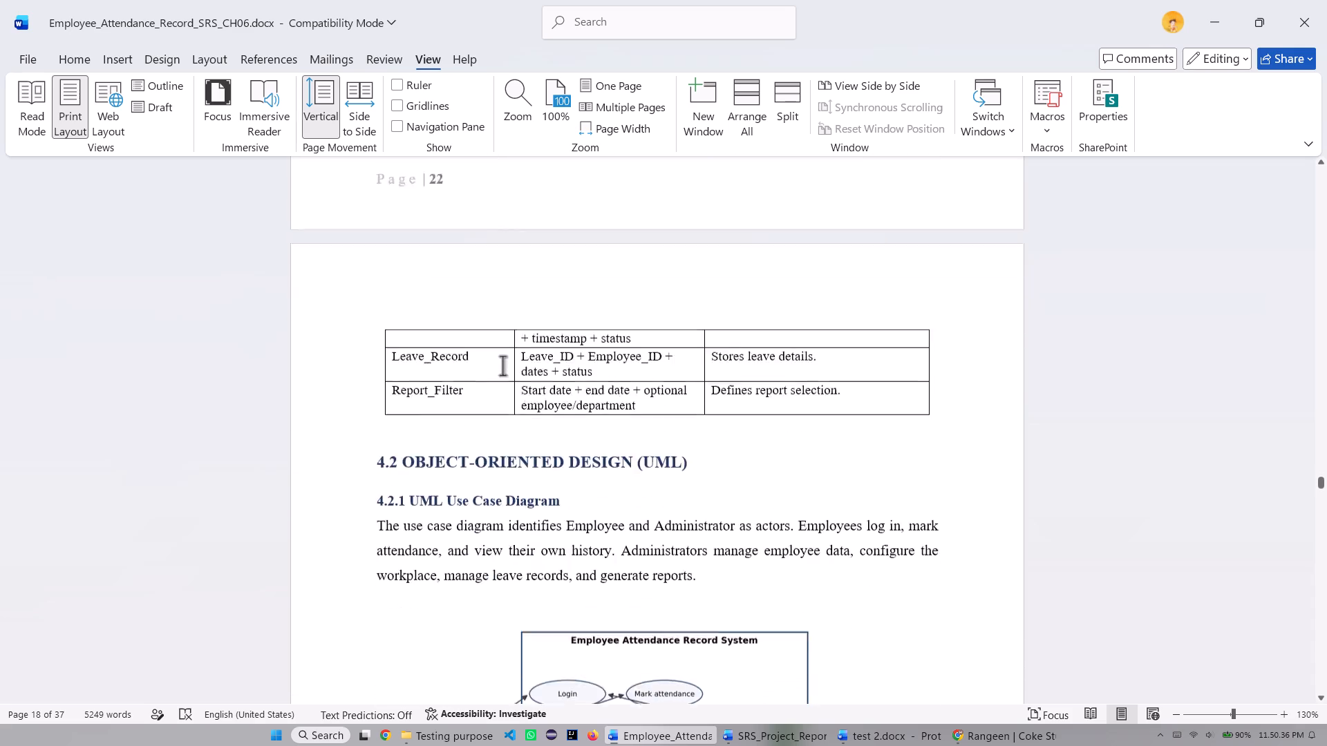
scroll(502, 365, down, 10)
scroll(500, 362, down, 14)
scroll(499, 361, down, 7)
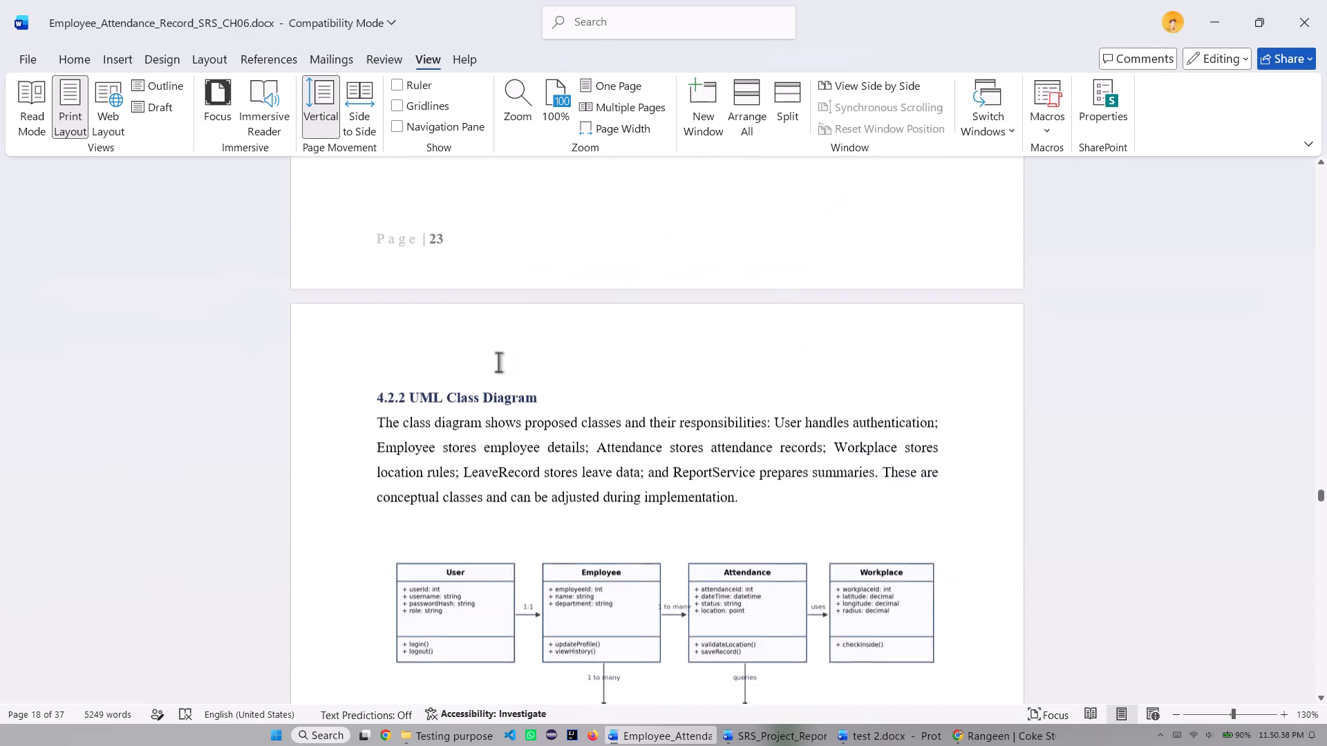
scroll(498, 362, down, 19)
scroll(494, 371, down, 7)
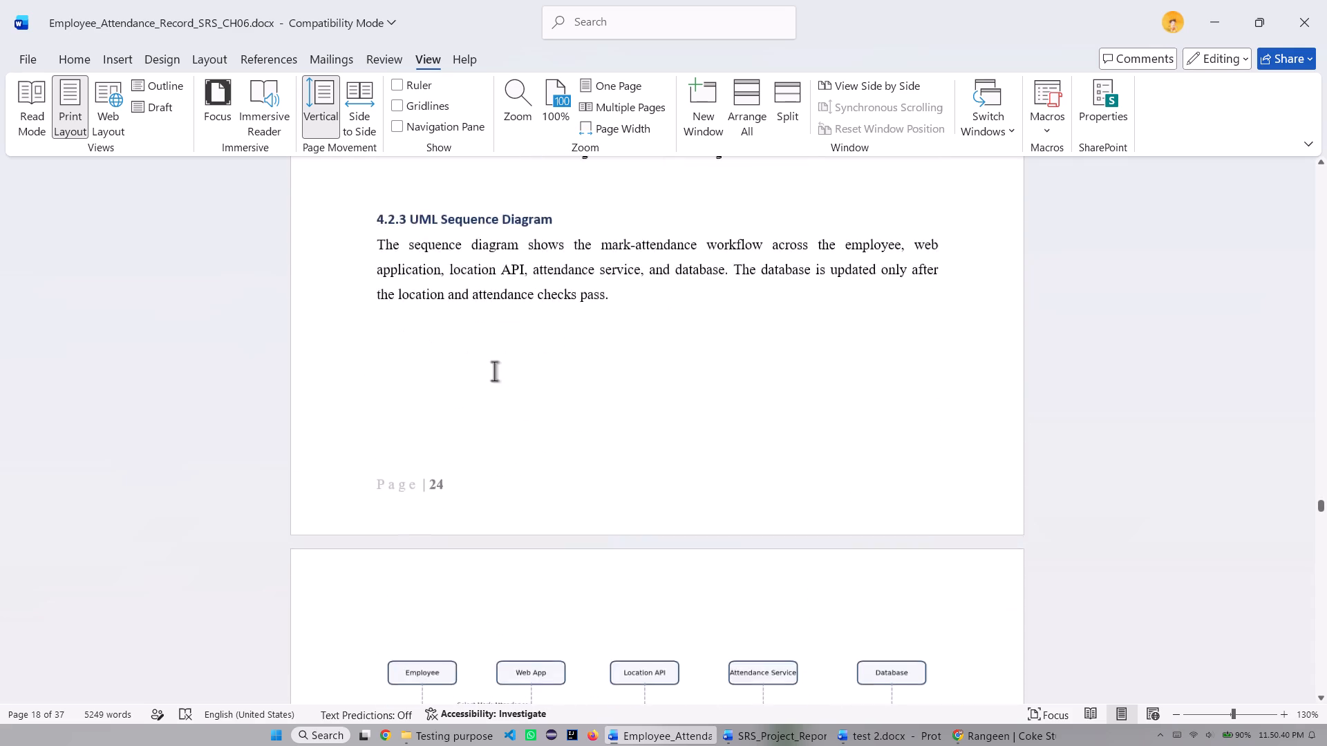
scroll(494, 371, down, 15)
scroll(494, 370, down, 14)
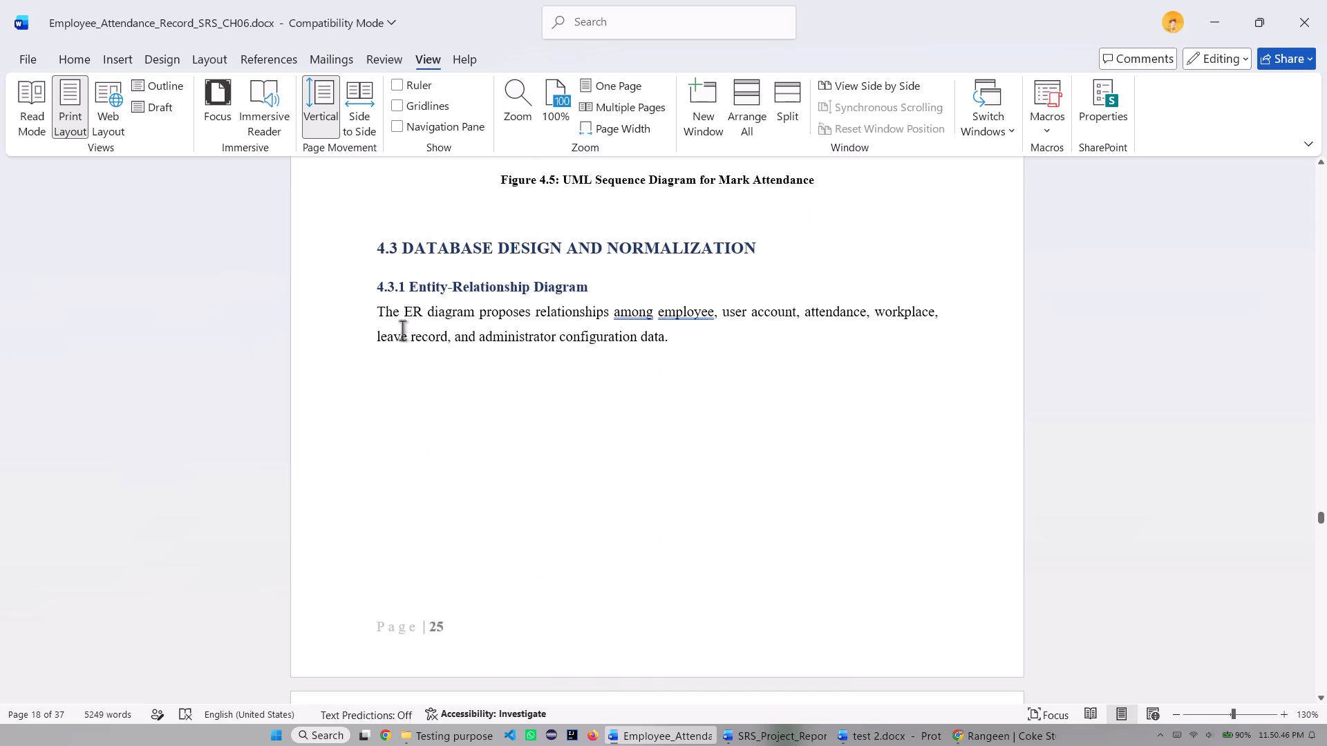
Examine the 4.3 Database Design and Normalization body, from the ER diagram through Database Integrity Rules, for subsections that are not needed.
scroll(567, 381, down, 7)
scroll(649, 410, down, 10)
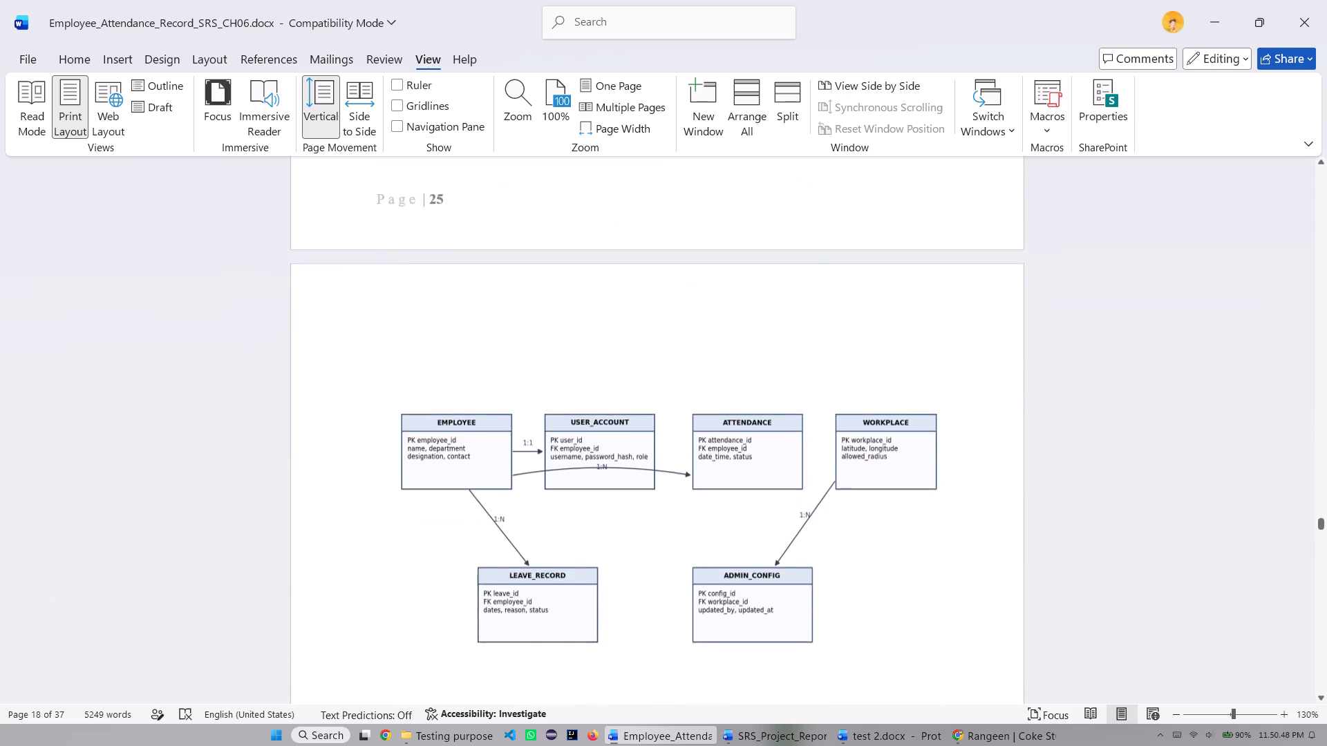
scroll(393, 476, down, 6)
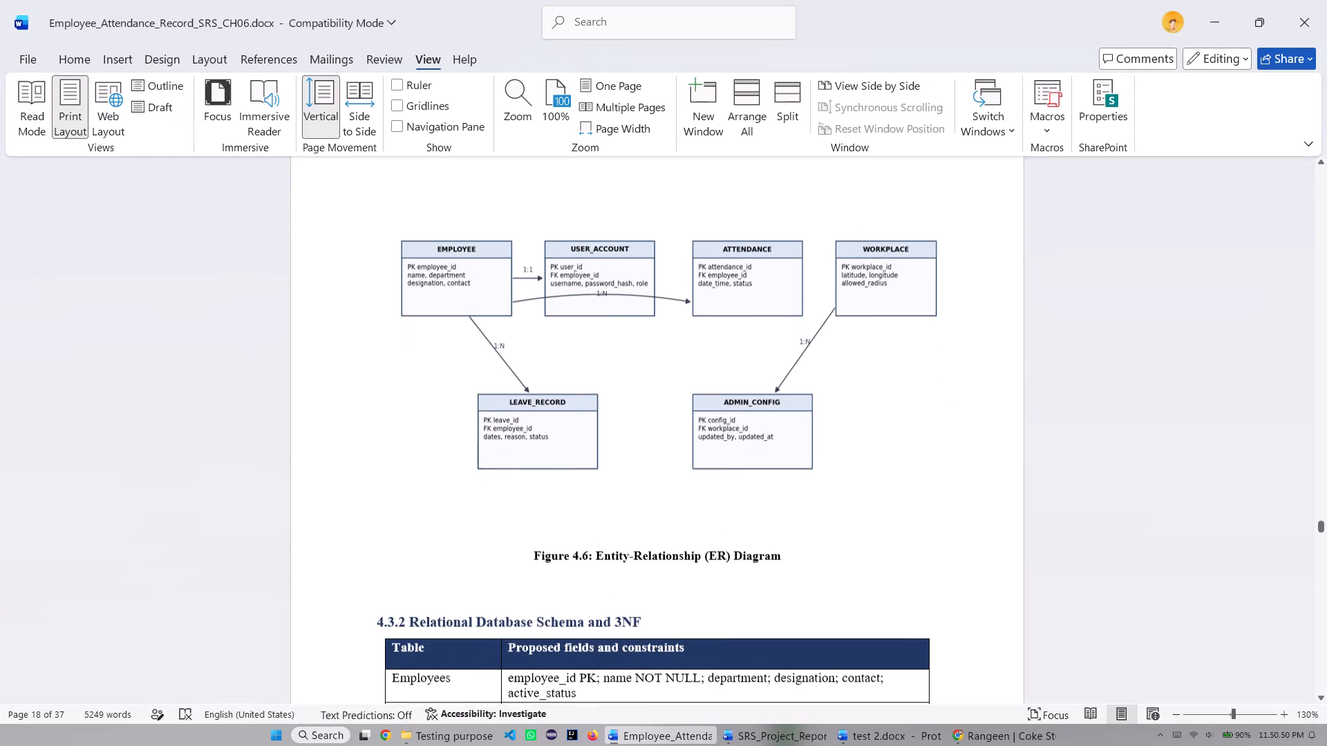
scroll(527, 440, down, 5)
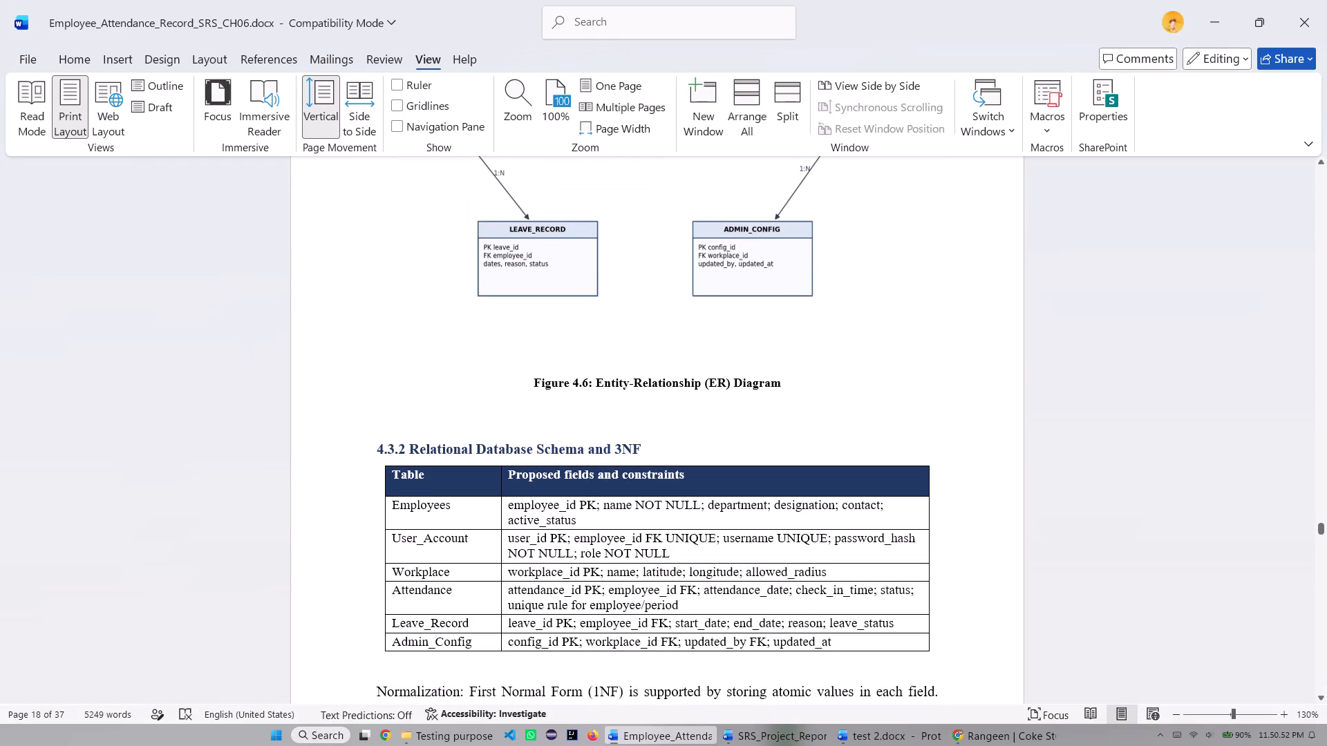
scroll(666, 354, up, 2)
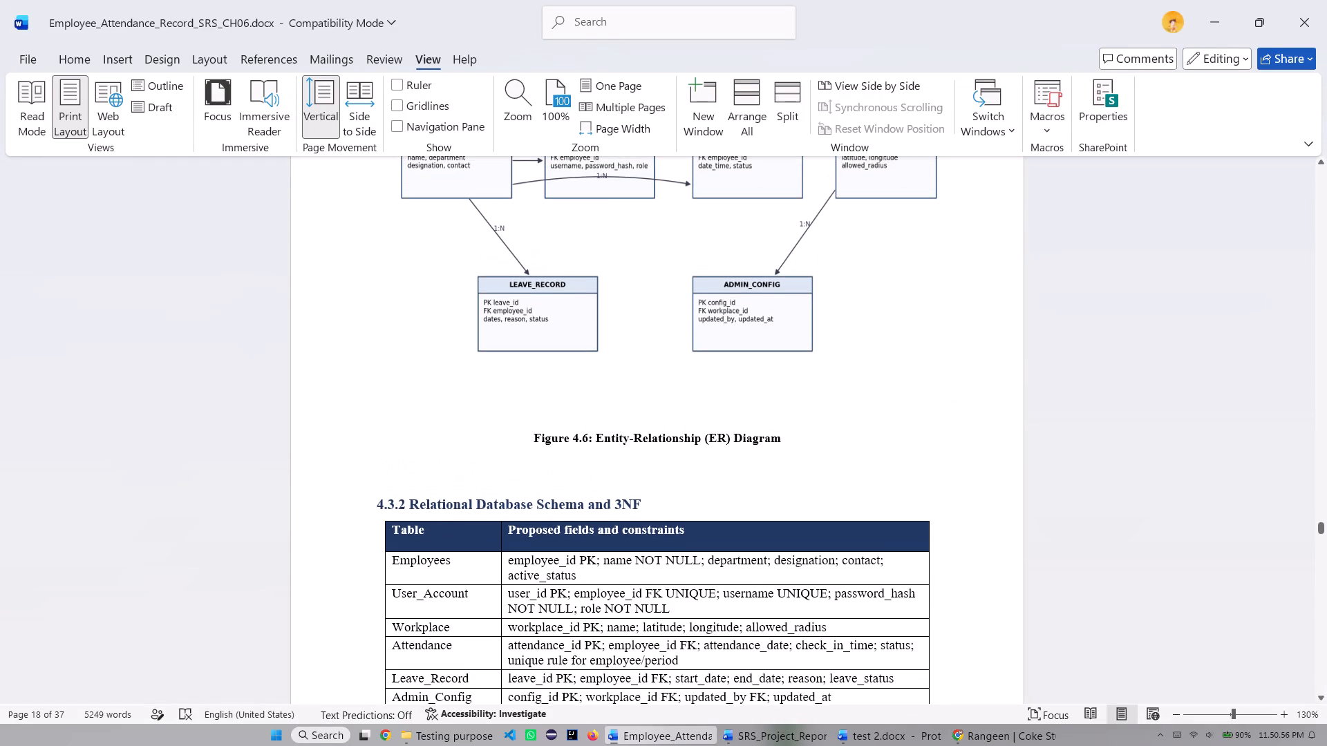
scroll(666, 354, down, 5)
scroll(436, 419, down, 7)
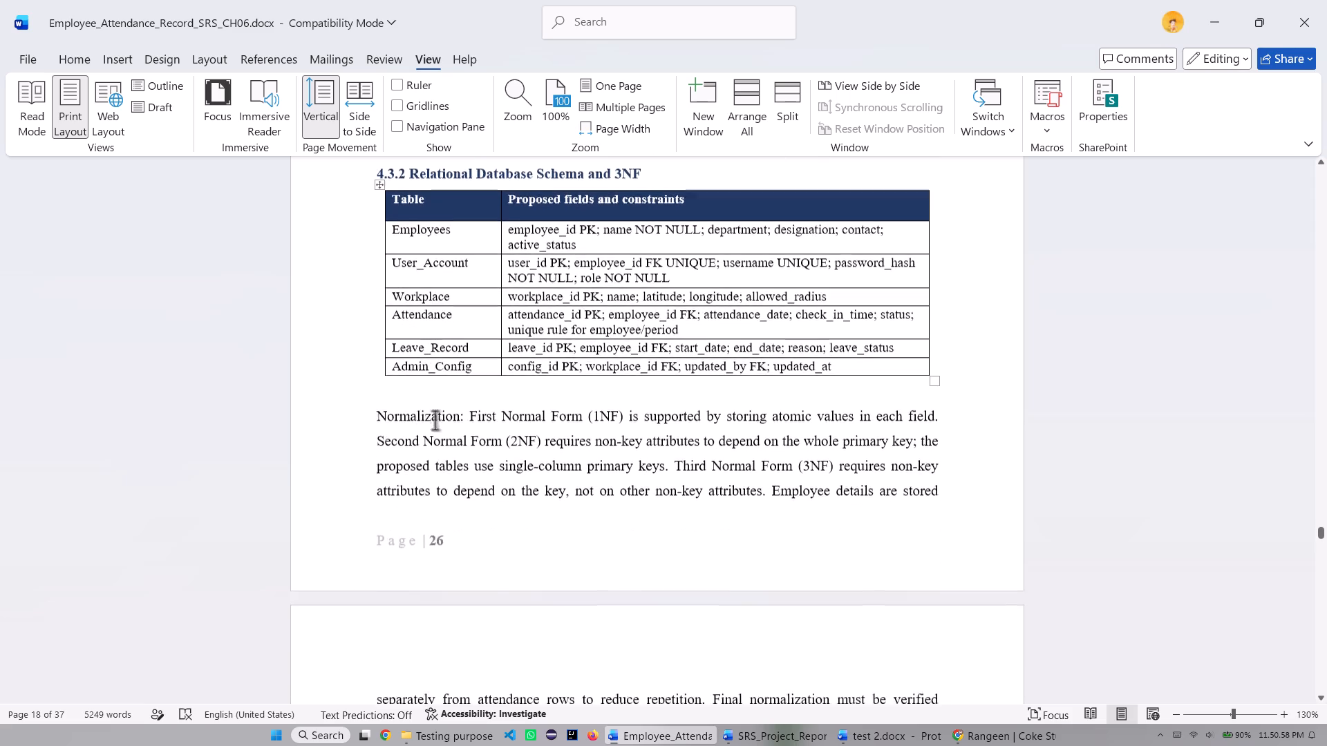
scroll(438, 414, down, 14)
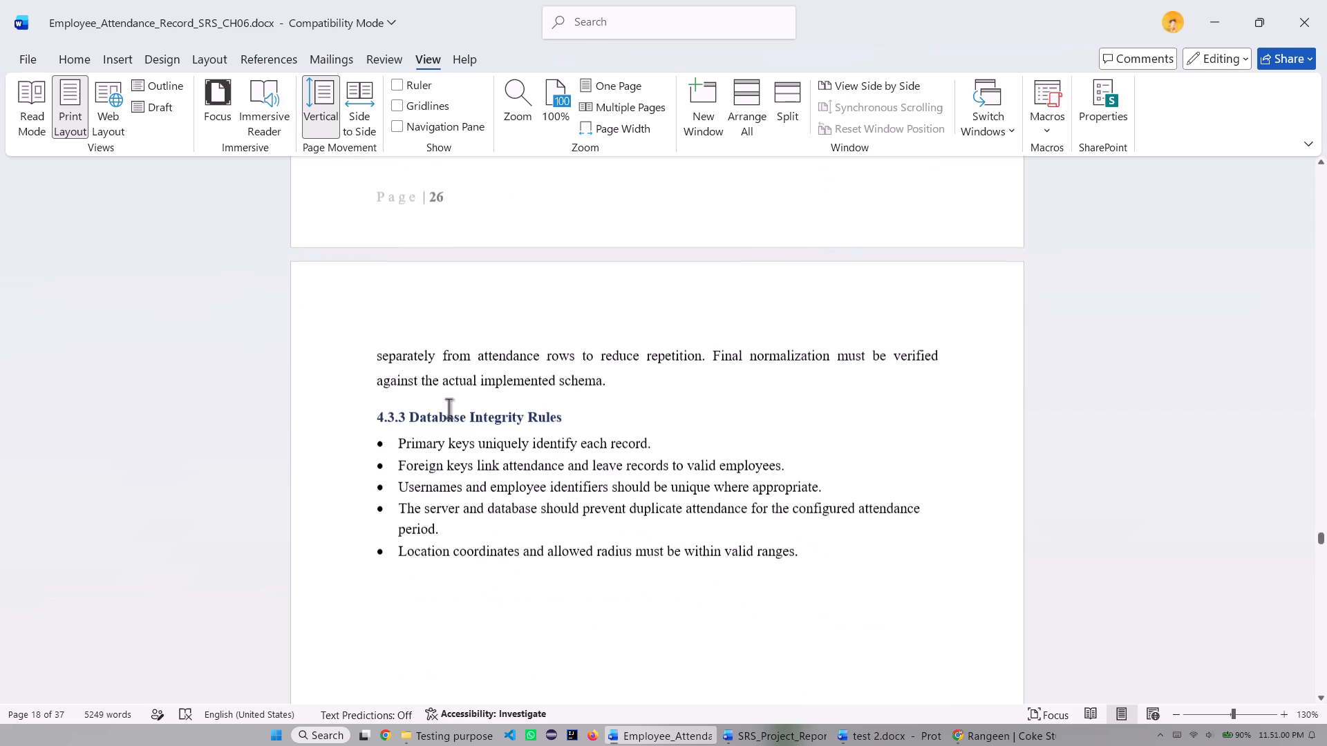
scroll(449, 408, down, 4)
scroll(580, 336, down, 15)
scroll(554, 363, down, 8)
scroll(554, 363, up, 9)
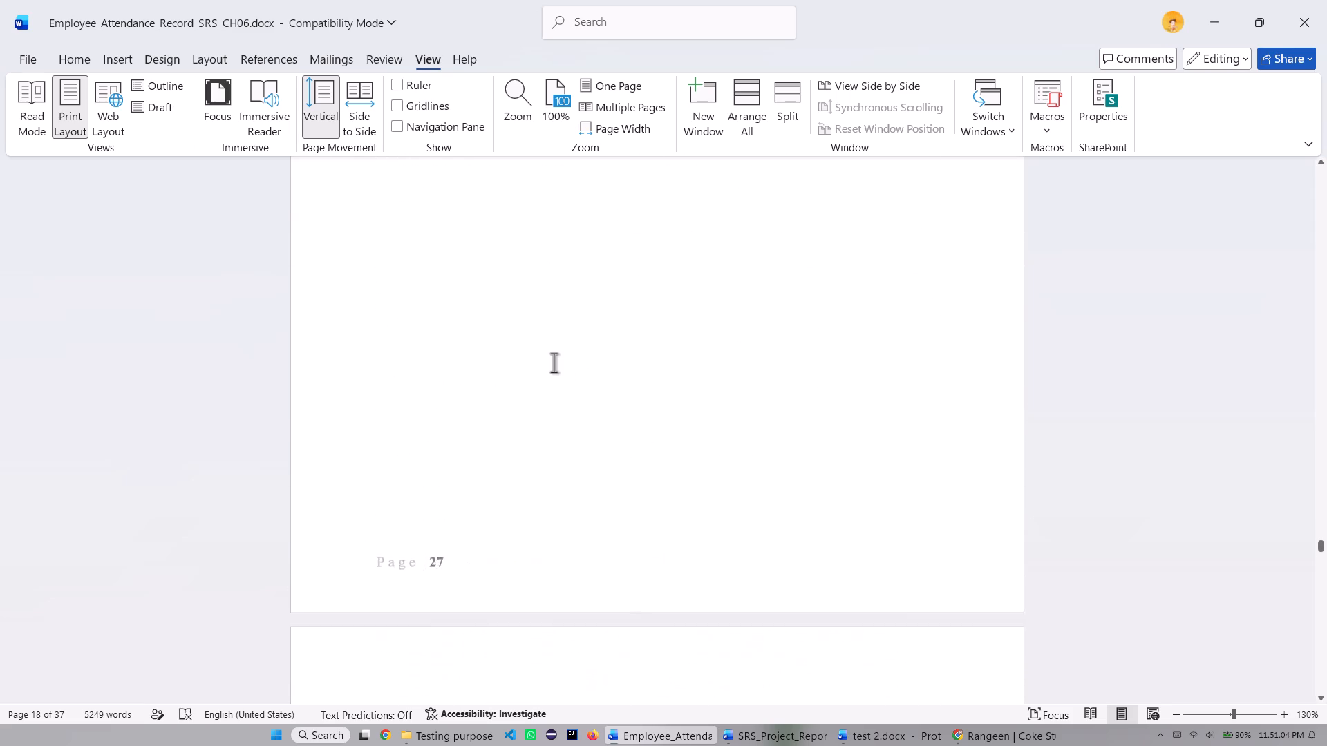
Delete the entity-relationship diagram picture from section 4.3.1 in the Chapter 4 body.
scroll(554, 363, up, 20)
scroll(554, 363, up, 18)
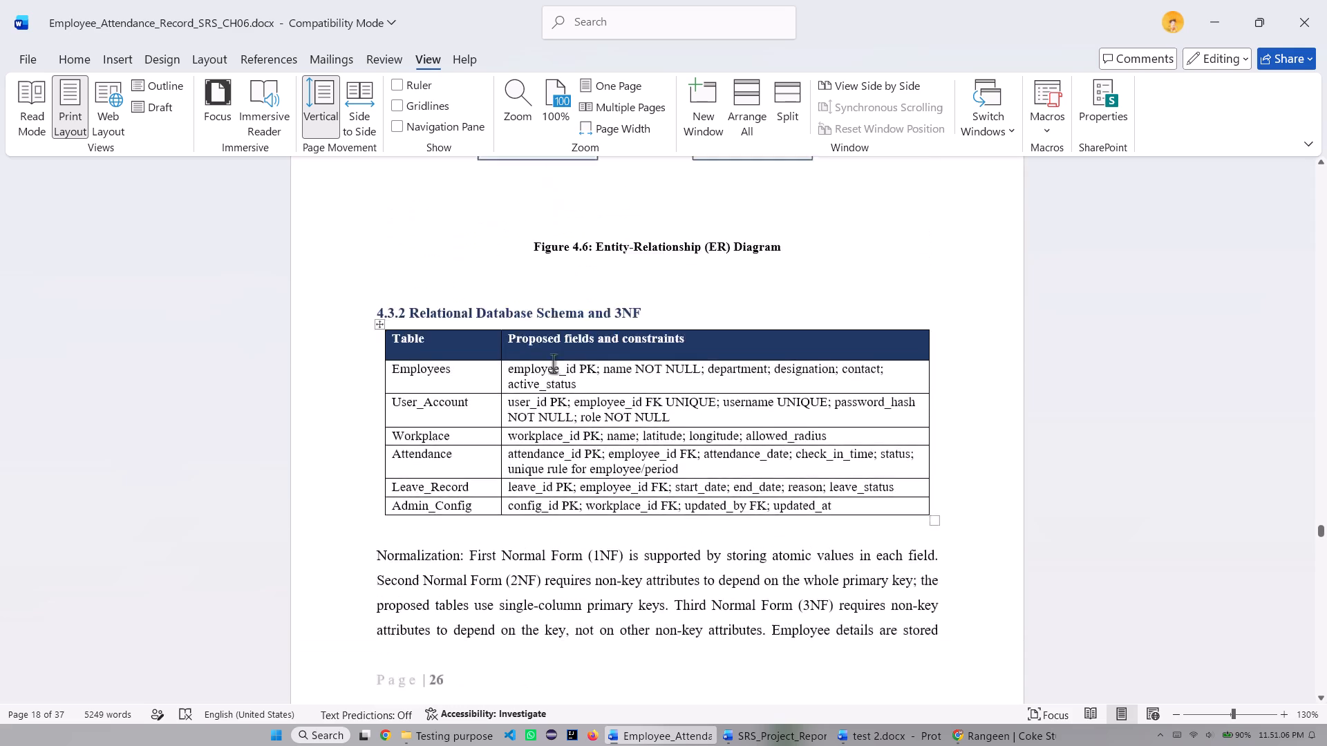
scroll(553, 363, up, 20)
scroll(553, 363, up, 2)
click(696, 653)
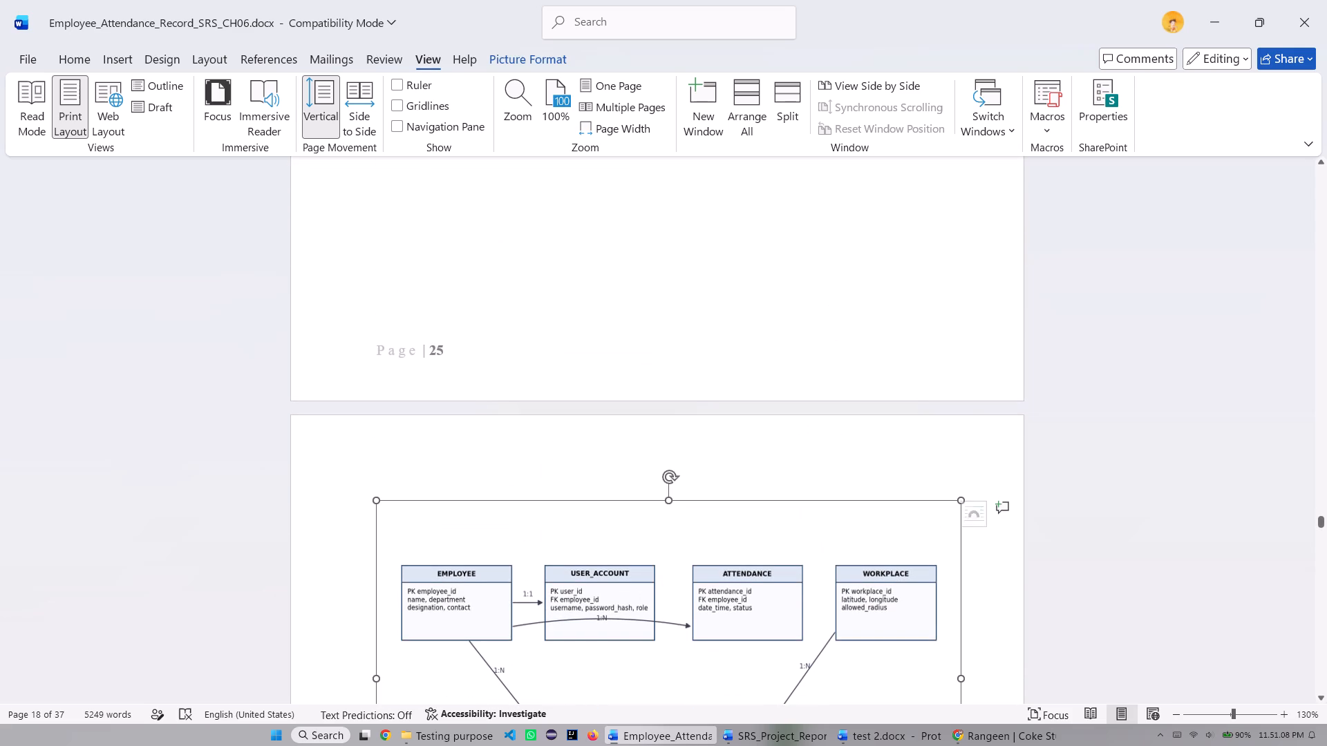
right_click(726, 563)
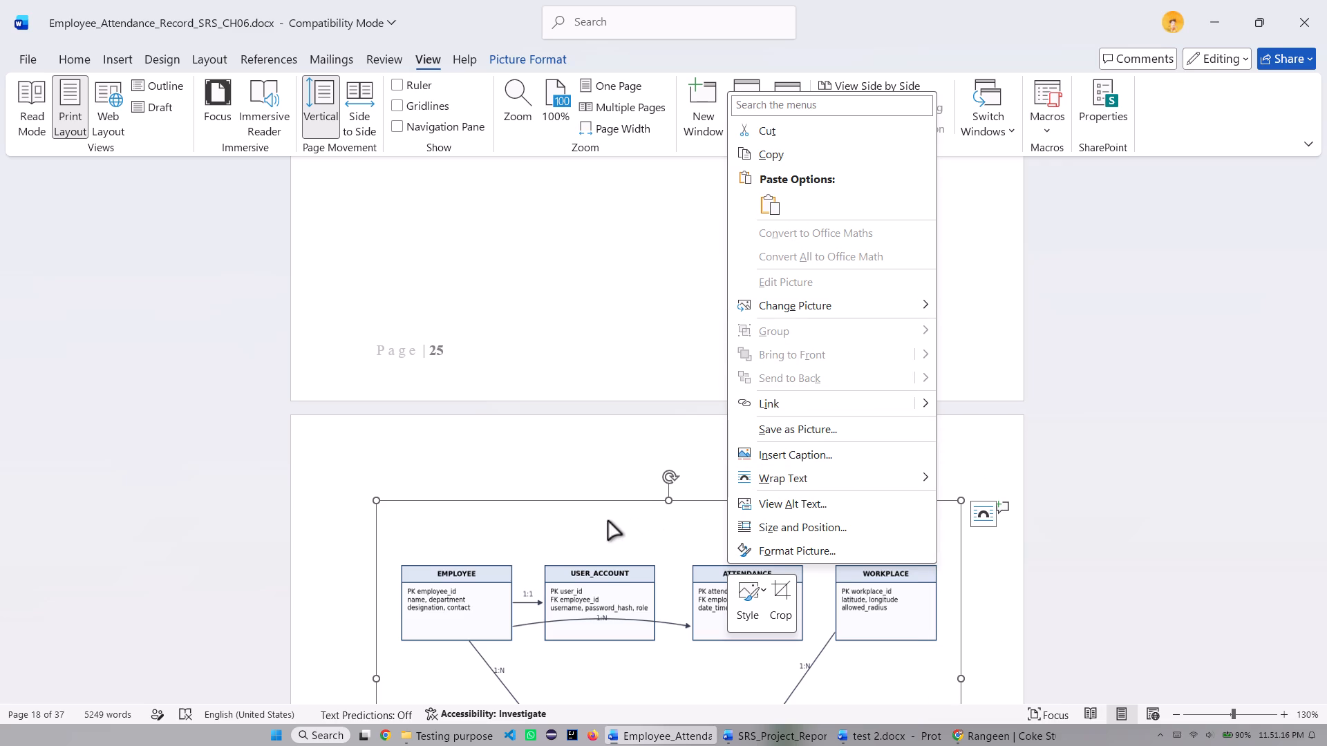
key(BackSpace)
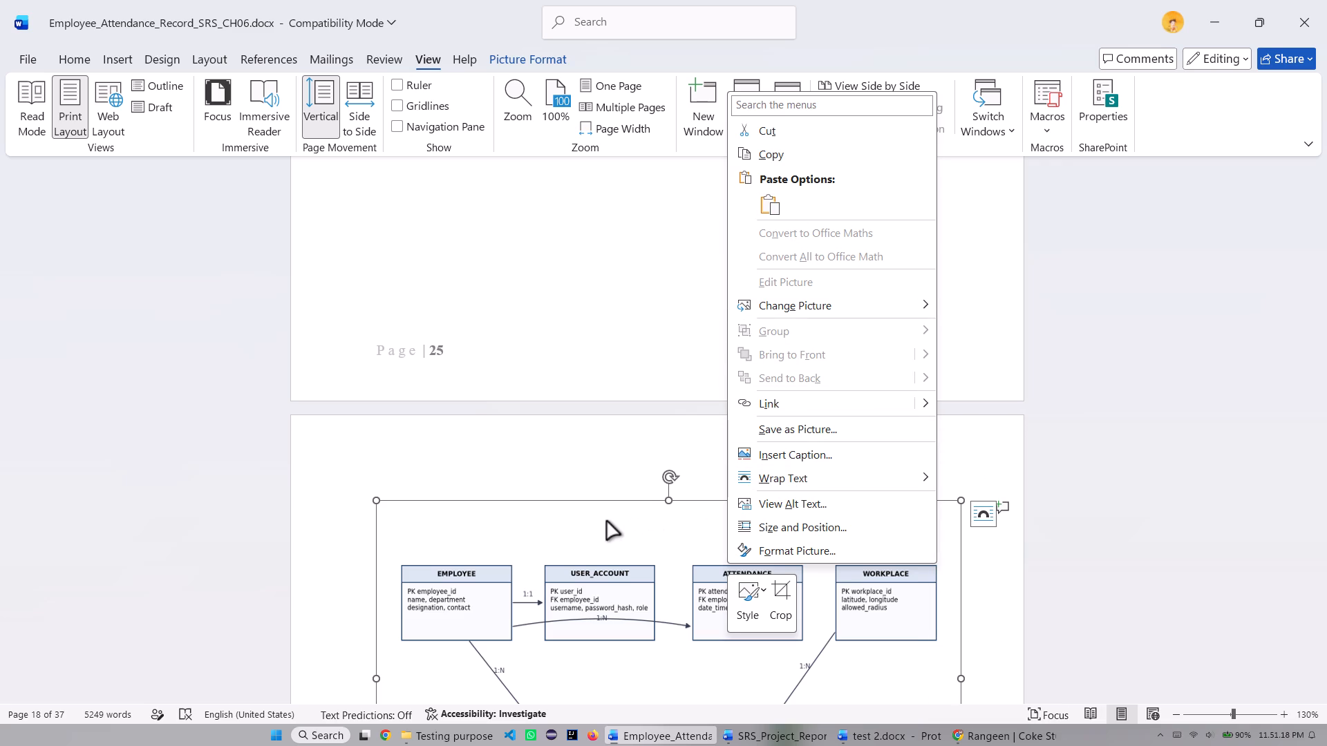
click(606, 522)
key(BackSpace)
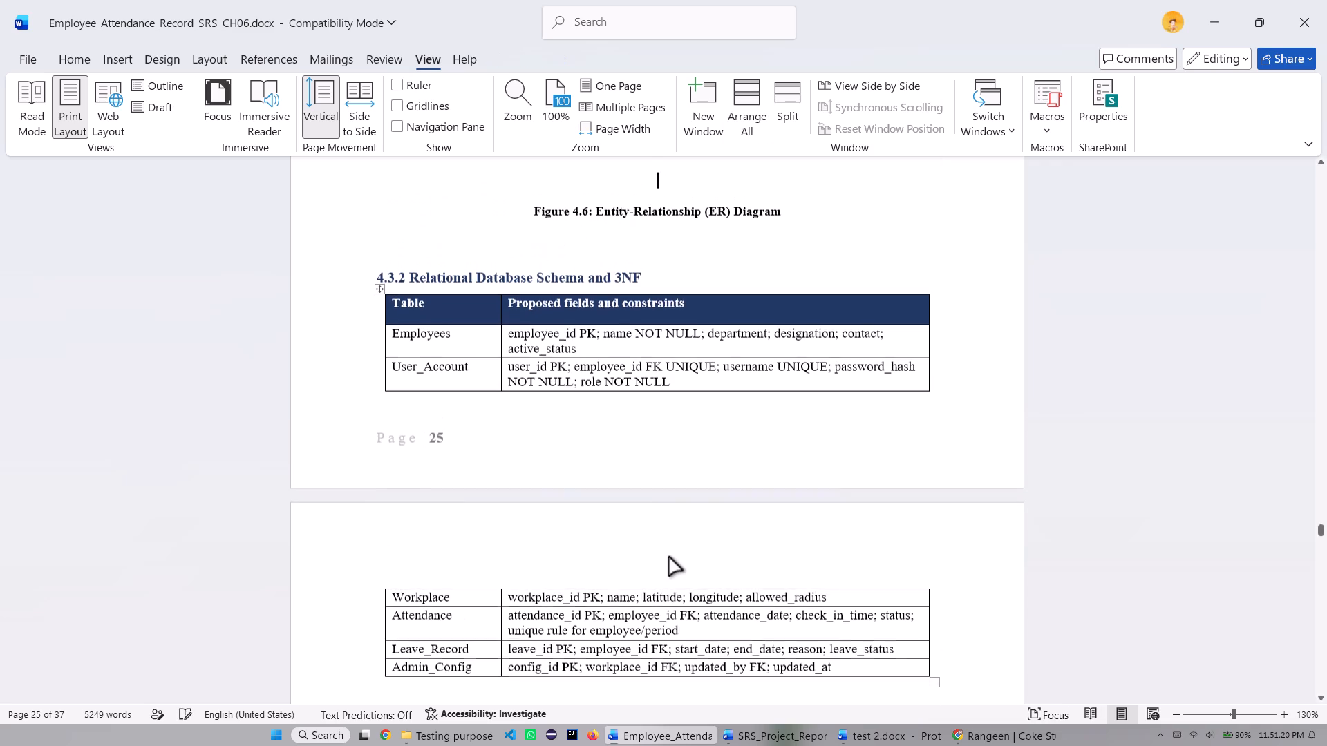
Delete the 4.3.1 Entity-Relationship Diagram heading, its paragraph and the Figure 4.6 caption from the Chapter 4 body.
scroll(531, 339, up, 8)
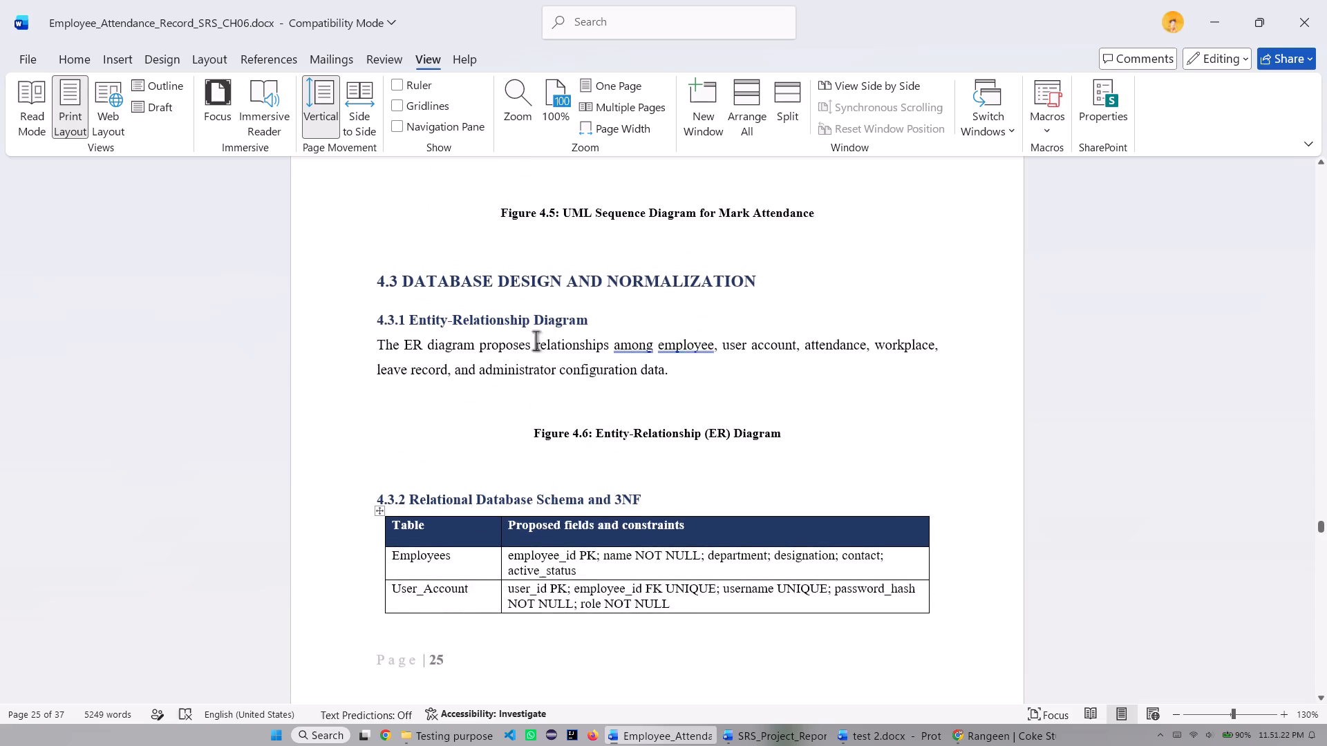
scroll(536, 341, up, 2)
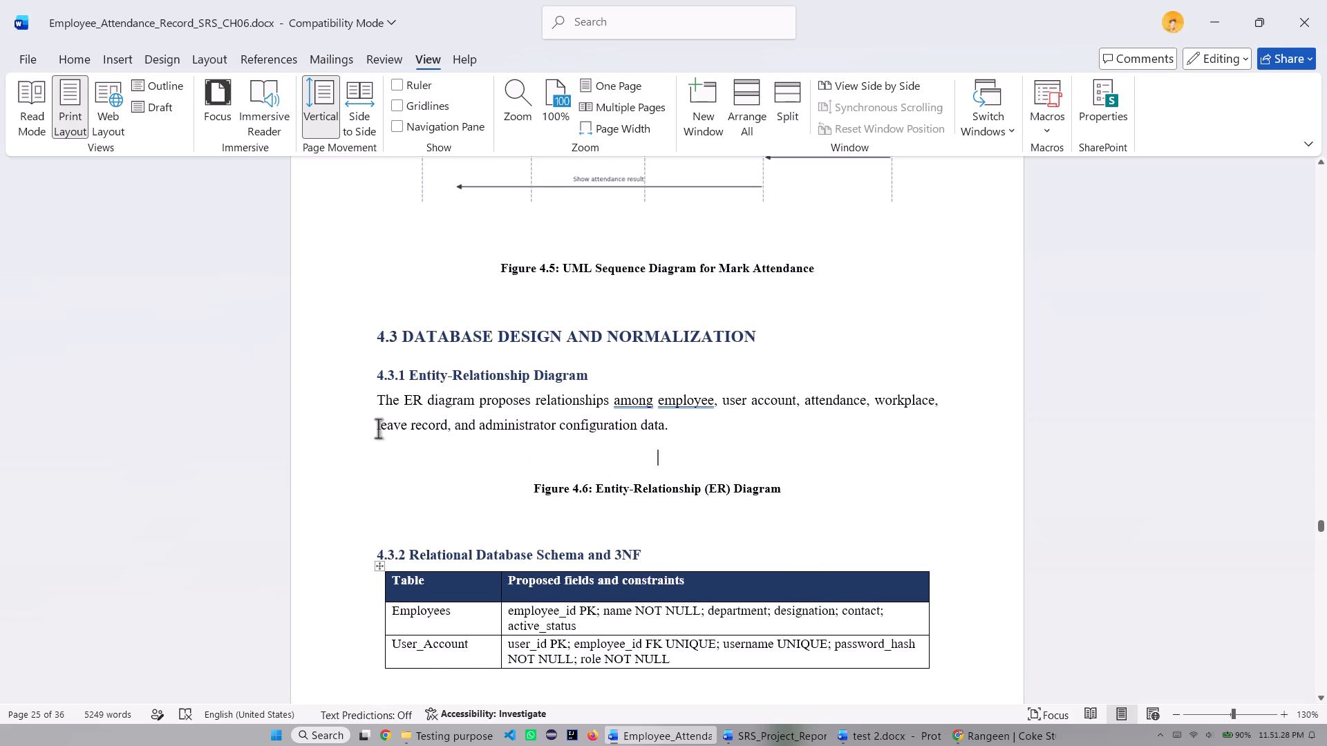
drag(374, 372, 416, 388)
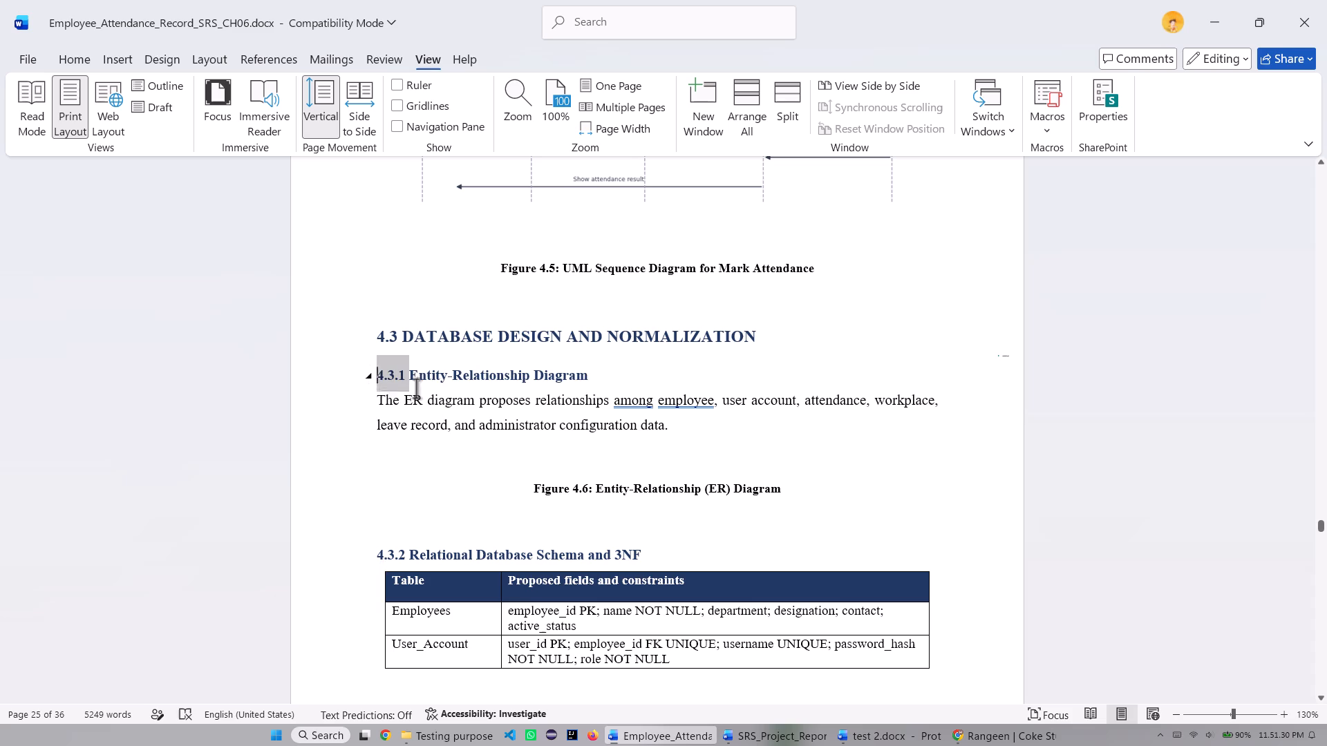
drag(416, 388, 815, 504)
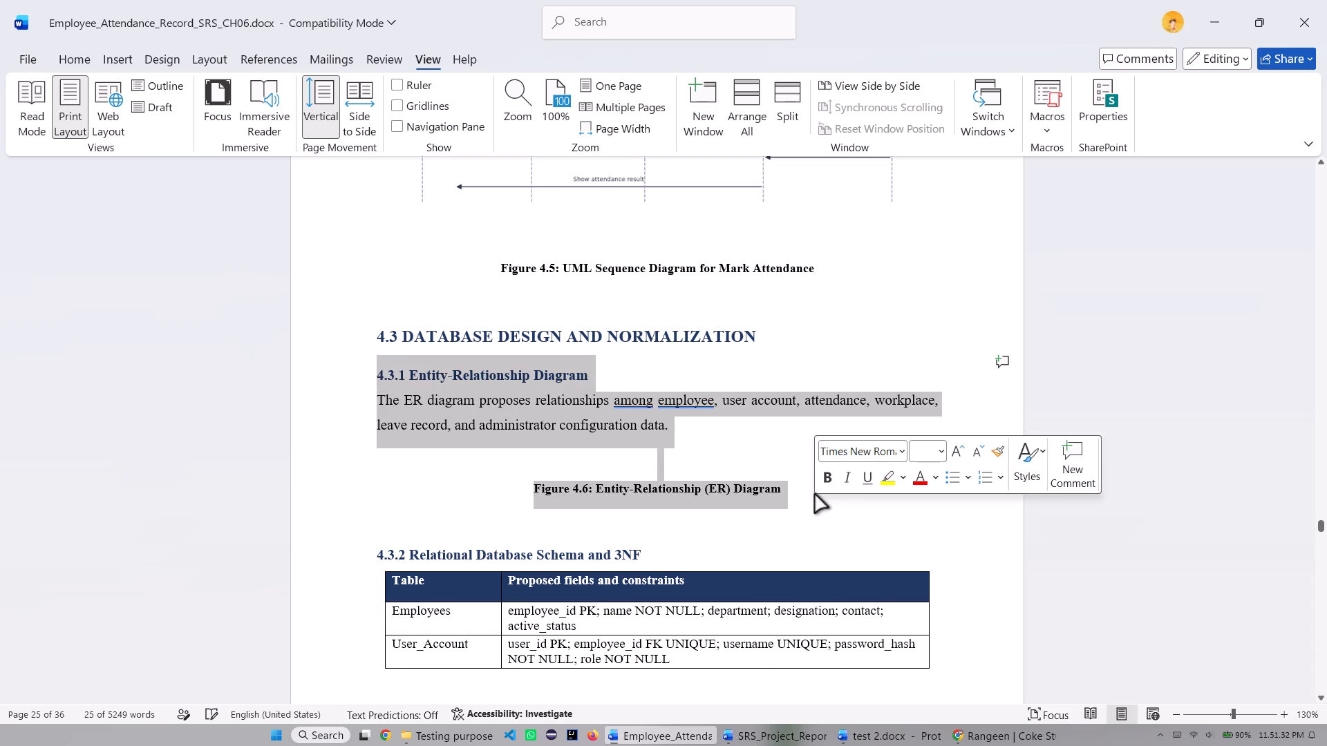
key(BackSpace)
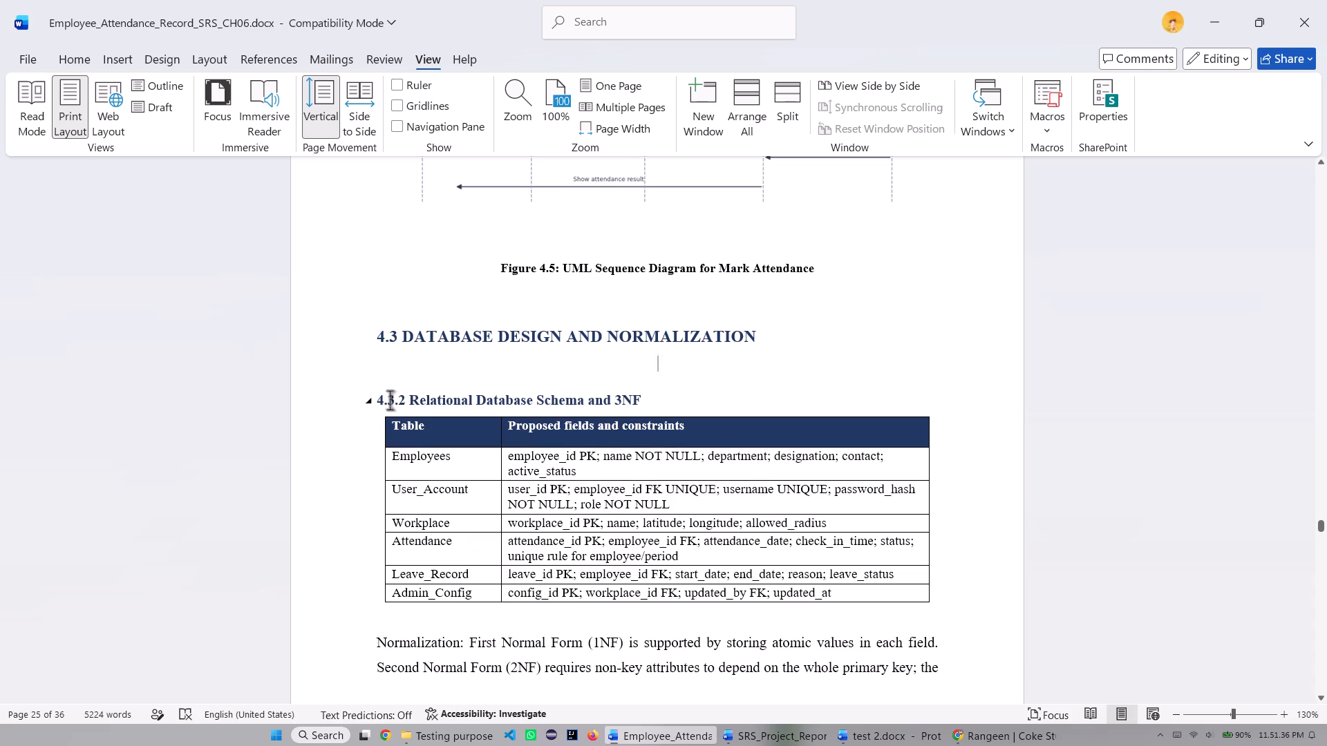
Delete the whole 4.3.2 Relational Database Schema and 3NF section, including its heading, table and normalization paragraph.
drag(378, 401, 494, 534)
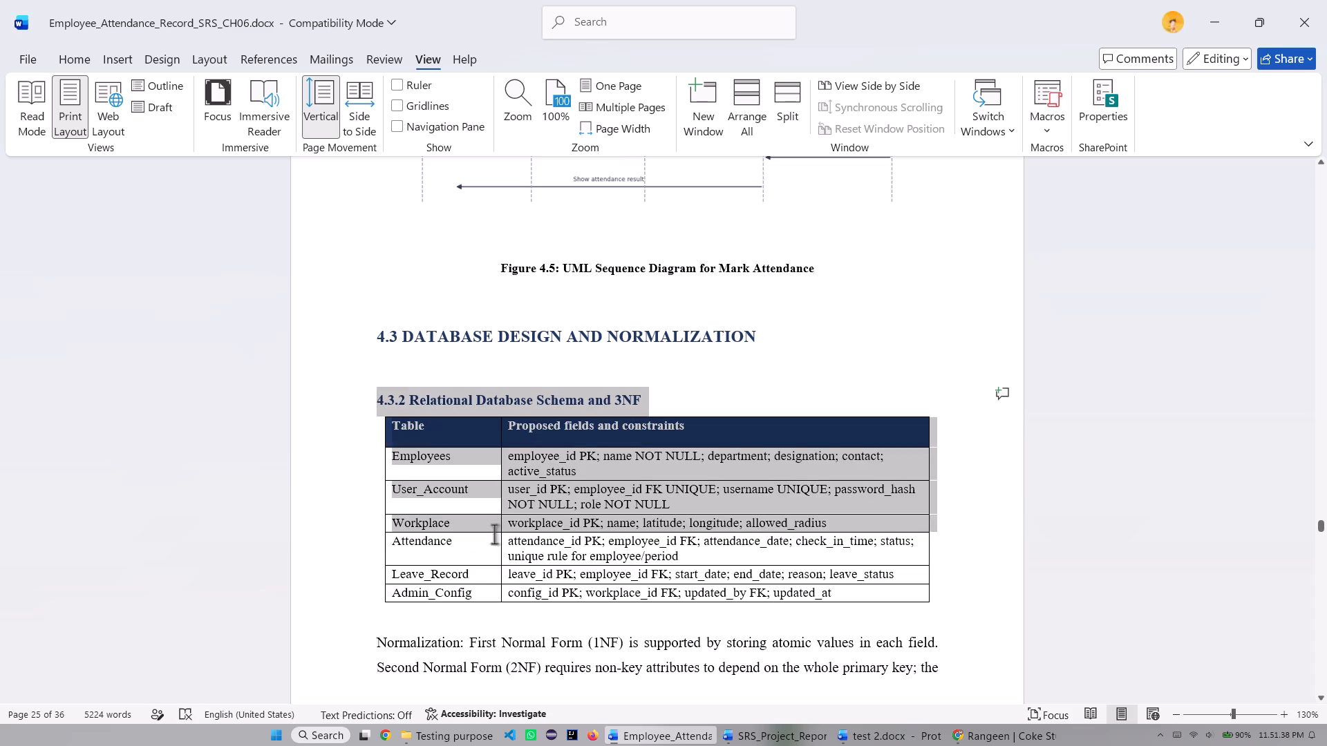
drag(494, 534, 503, 531)
scroll(496, 537, down, 15)
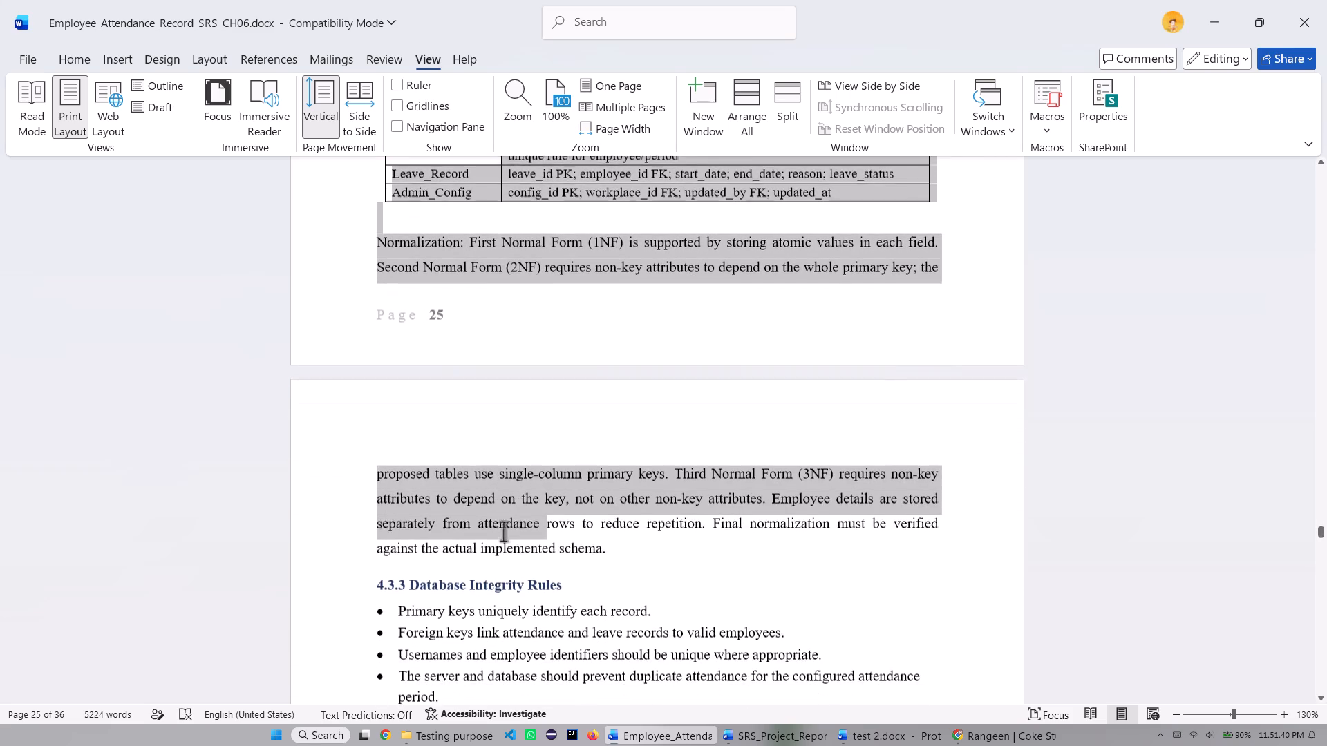
drag(503, 531, 612, 534)
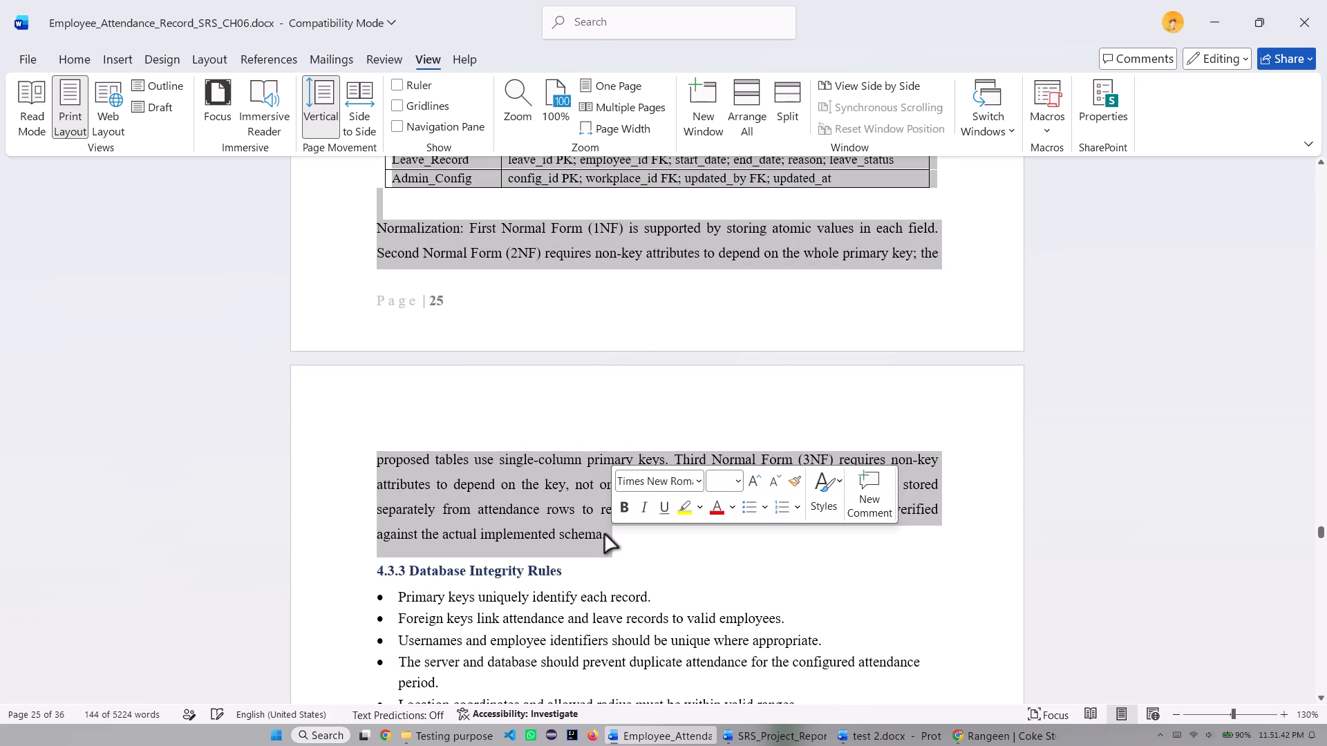
key(BackSpace)
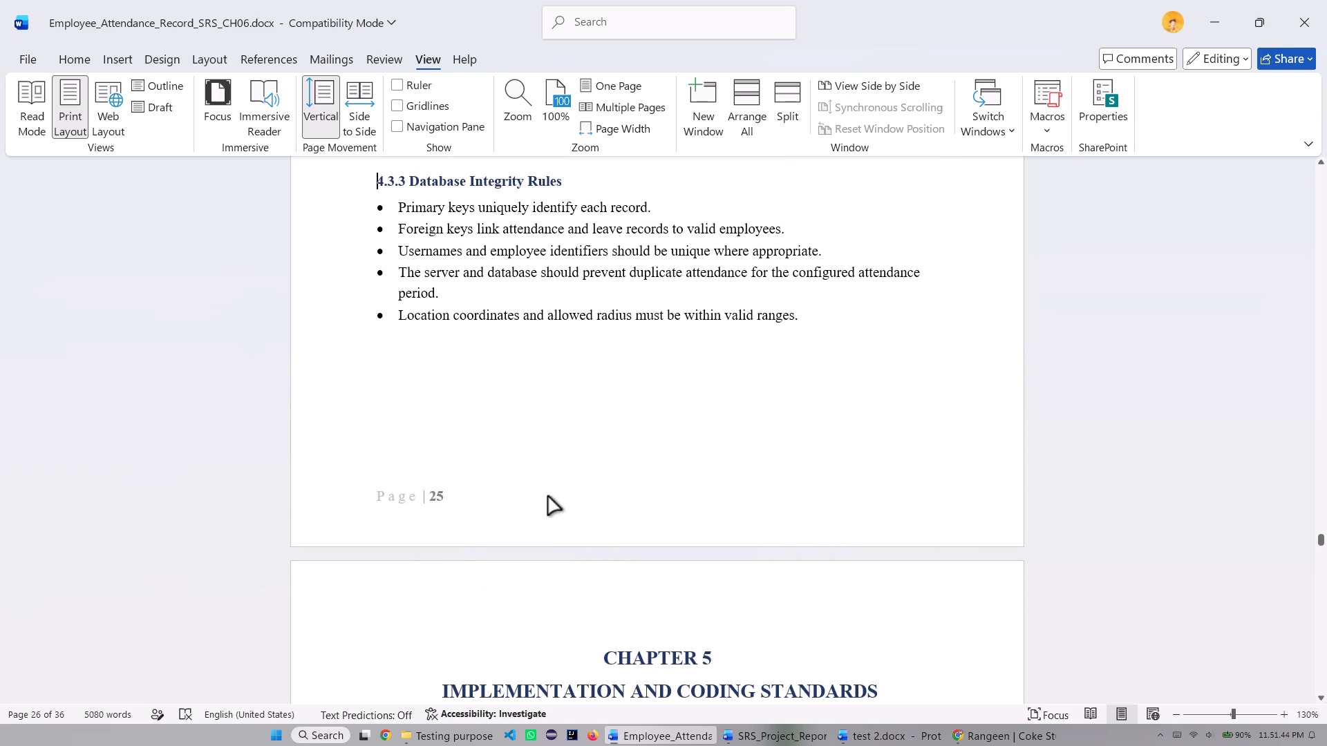
Remove the blank line above the Database Integrity Rules heading and renumber that heading as 4.3.1.
scroll(485, 399, up, 6)
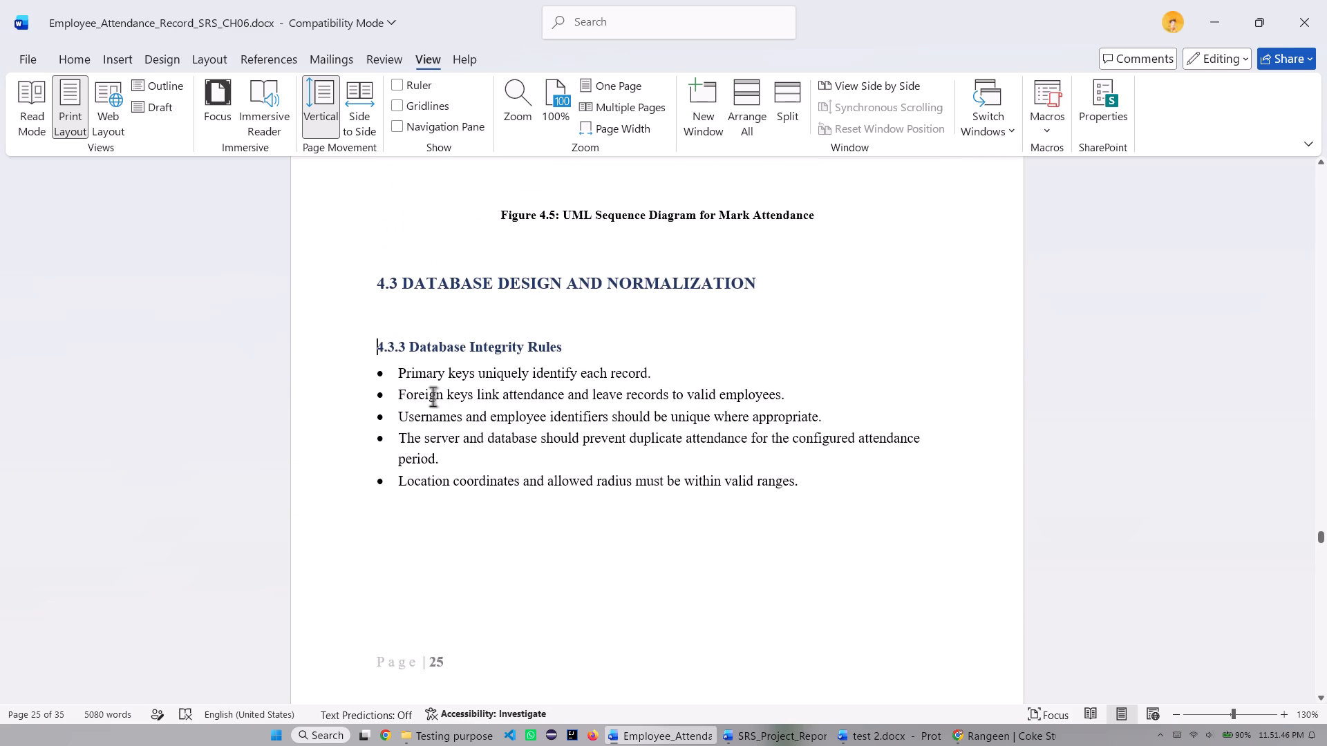
key(BackSpace)
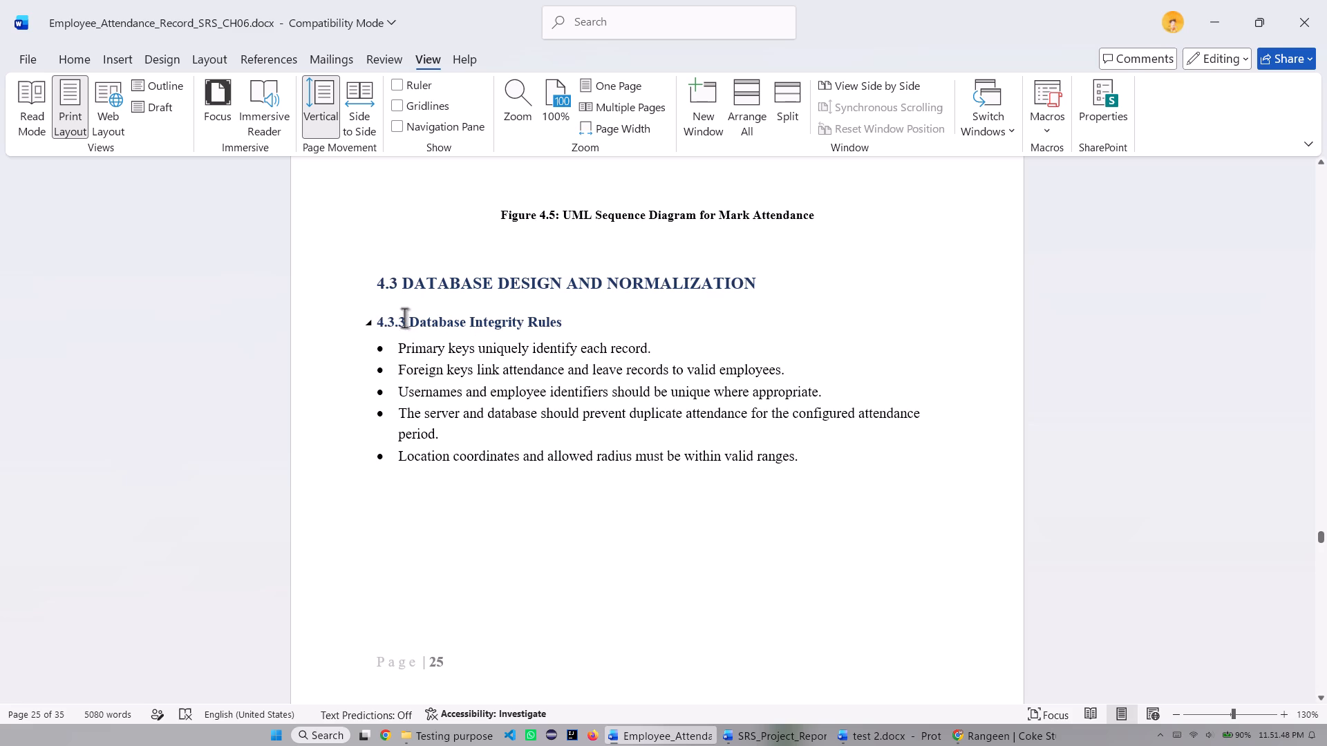
click(404, 318)
key(BackSpace)
key(1)
Review the Chapter 5 Implementation and Coding Standards body, from the technology stack to the directory structure, for sections that are not needed.
scroll(550, 419, down, 2)
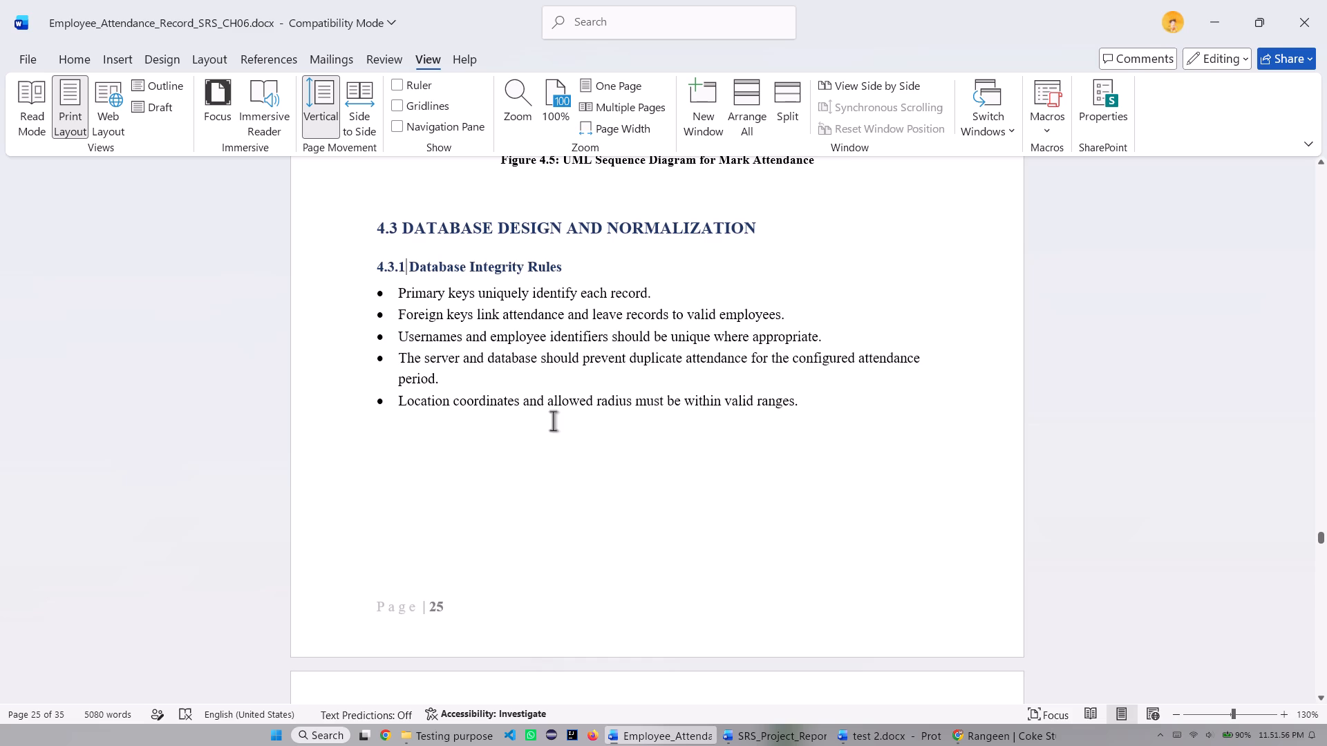
scroll(553, 421, down, 13)
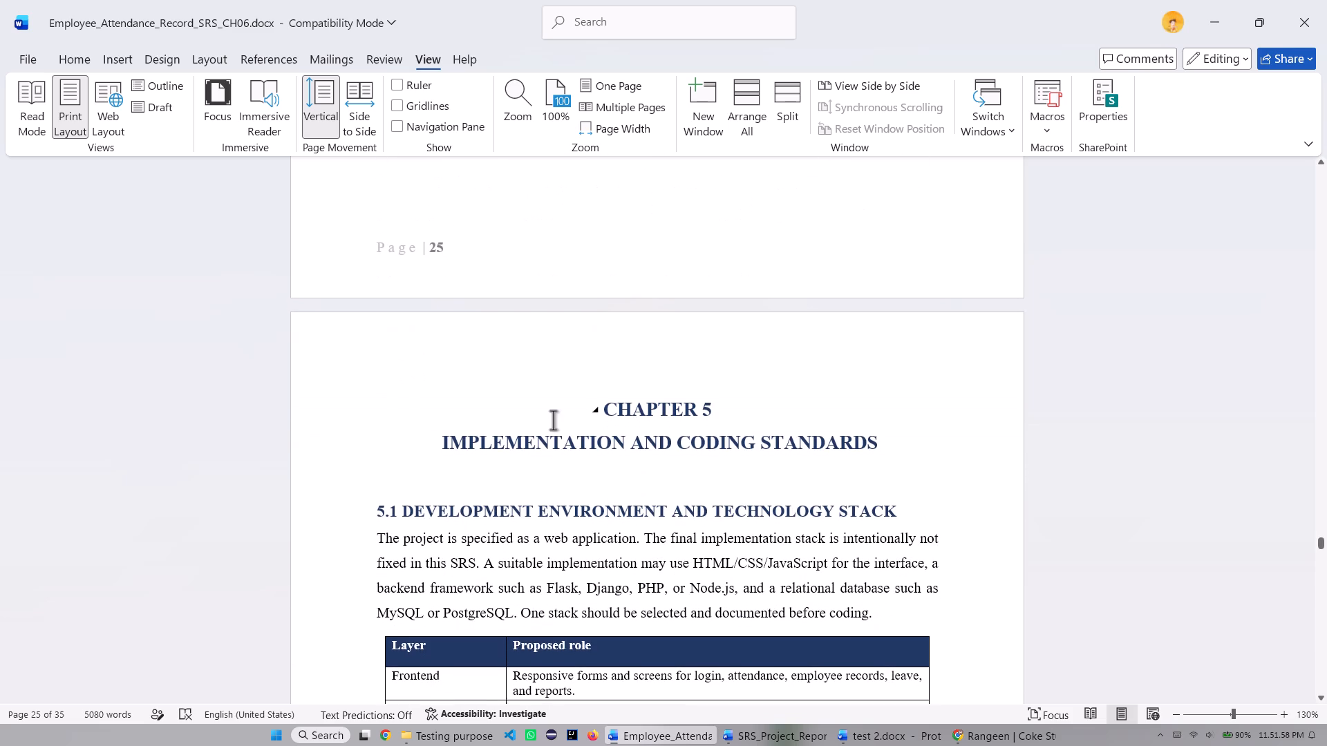
scroll(553, 421, down, 3)
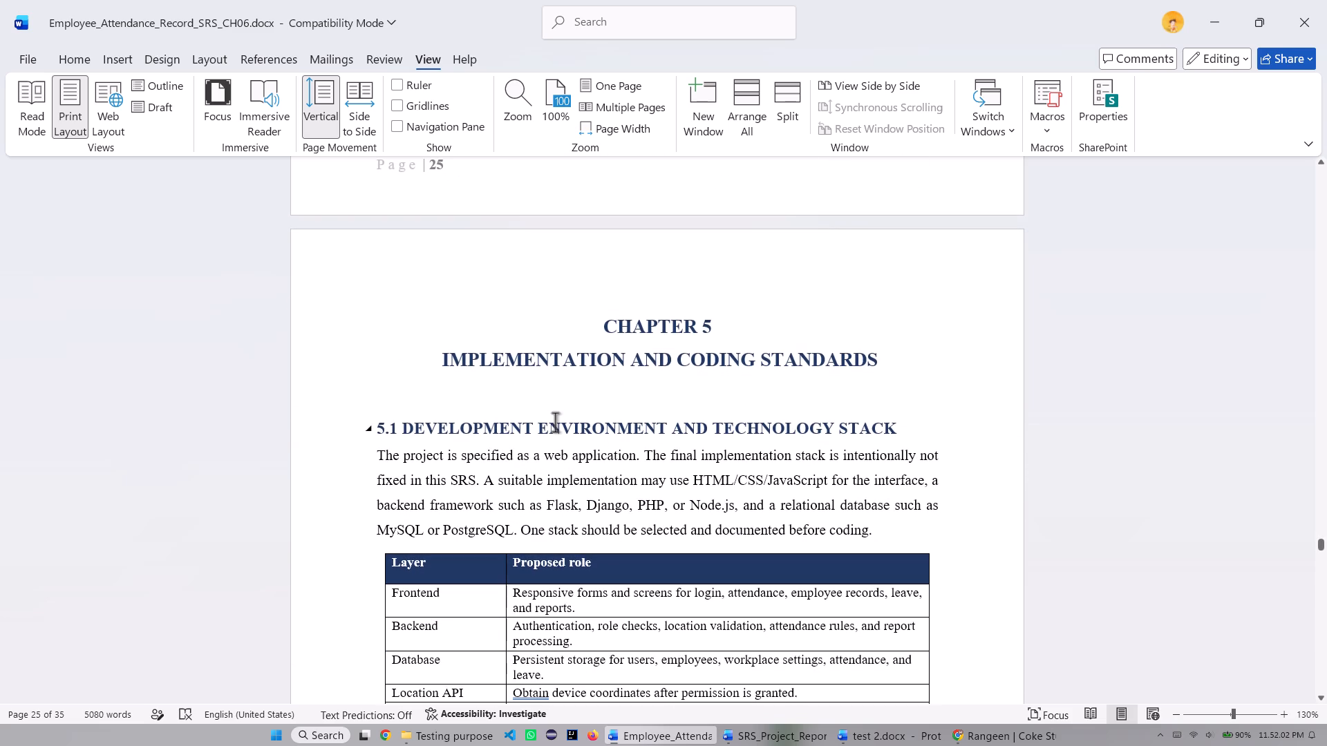
scroll(570, 376, down, 2)
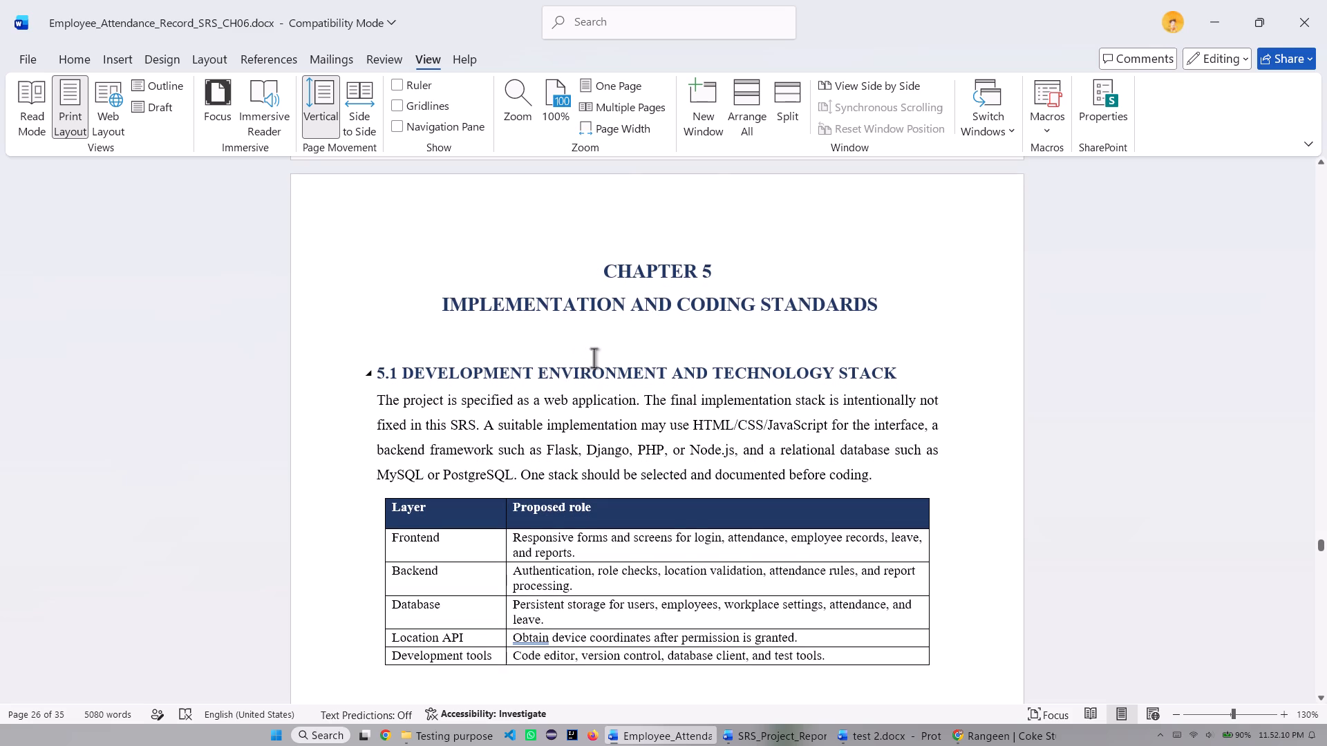
scroll(594, 358, down, 20)
scroll(594, 358, down, 10)
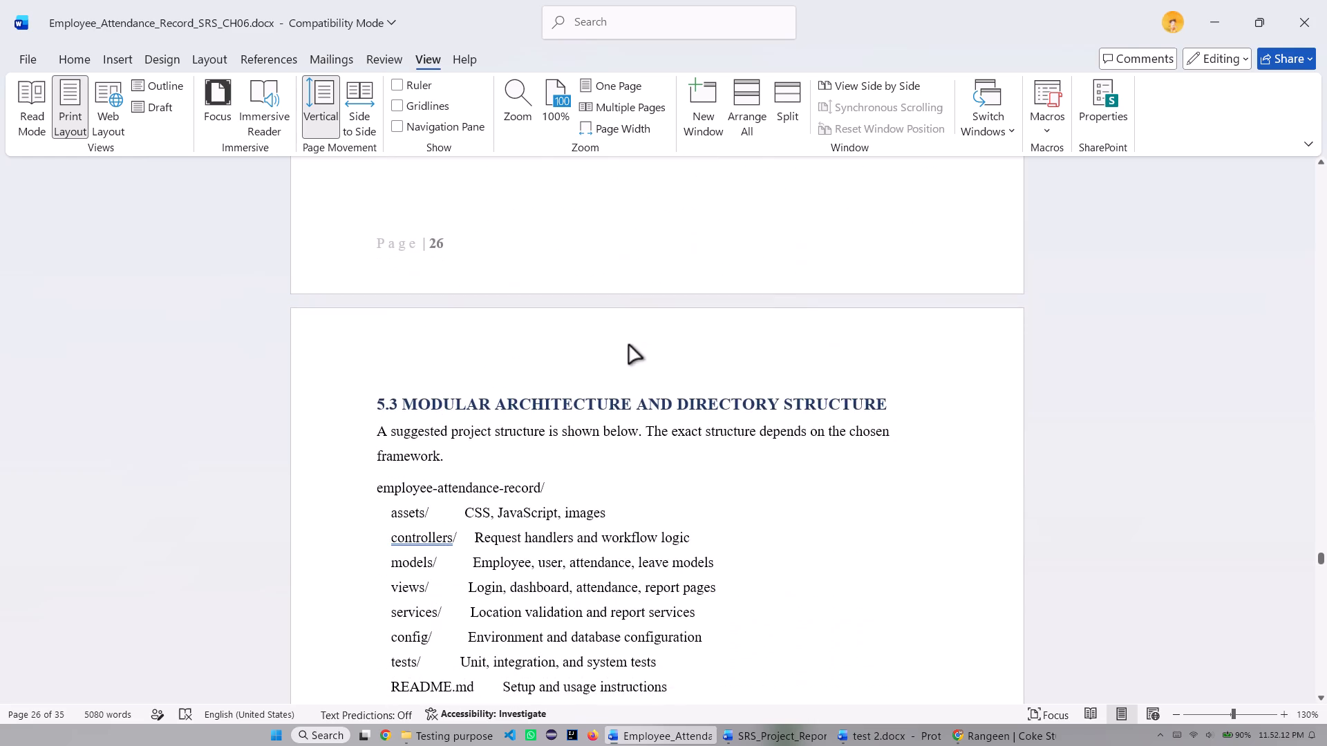
scroll(629, 343, up, 8)
scroll(625, 340, down, 20)
scroll(625, 340, down, 4)
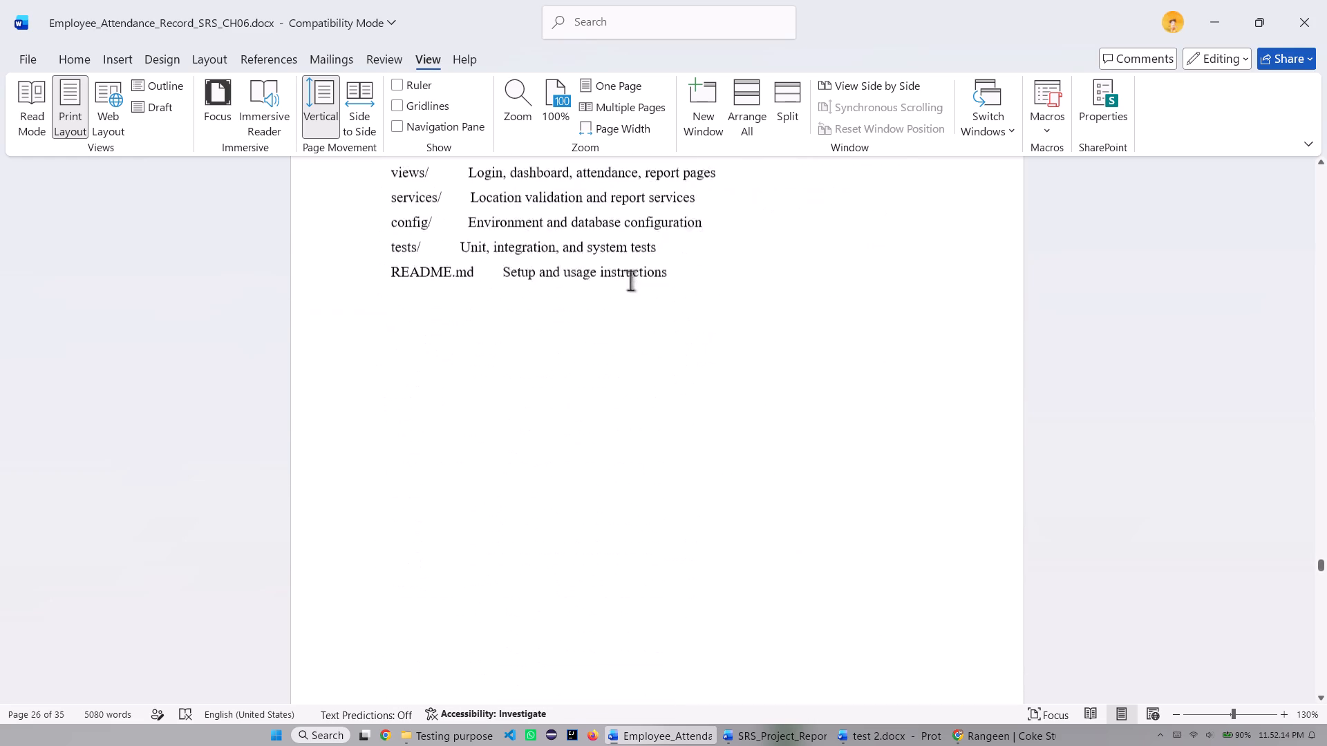
Review the Chapter 6 Software Verification, Validation and Testing body, from the verification strategy to the test case table, for unneeded sections.
scroll(630, 280, down, 20)
scroll(630, 280, down, 9)
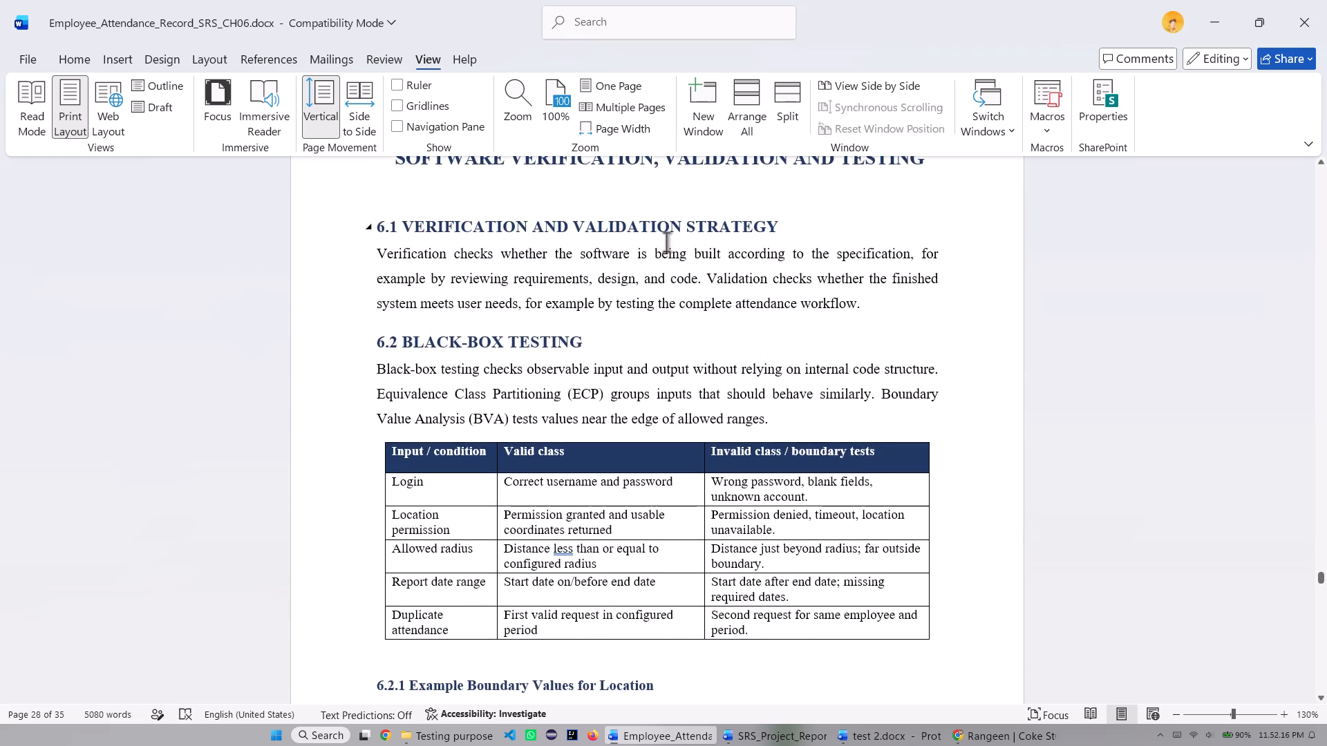
scroll(666, 242, up, 7)
scroll(675, 250, down, 3)
scroll(677, 253, up, 1)
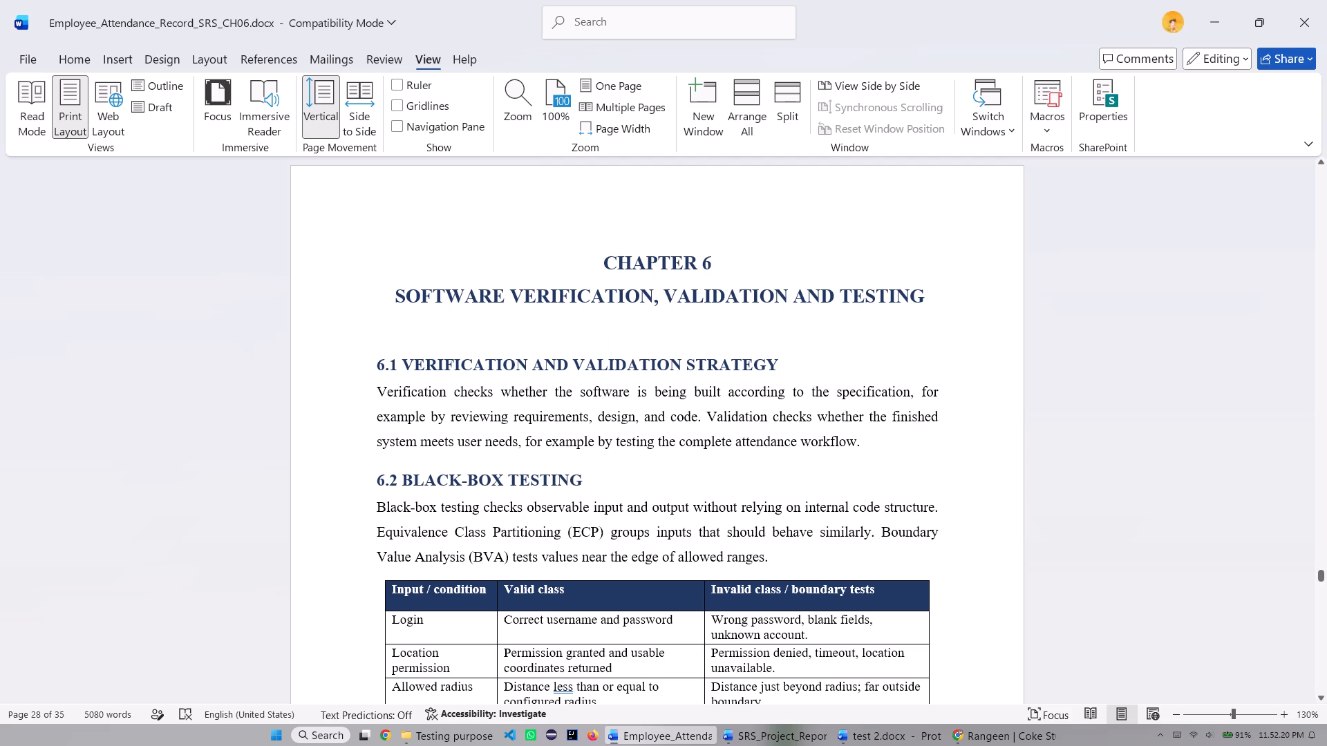
scroll(746, 350, down, 9)
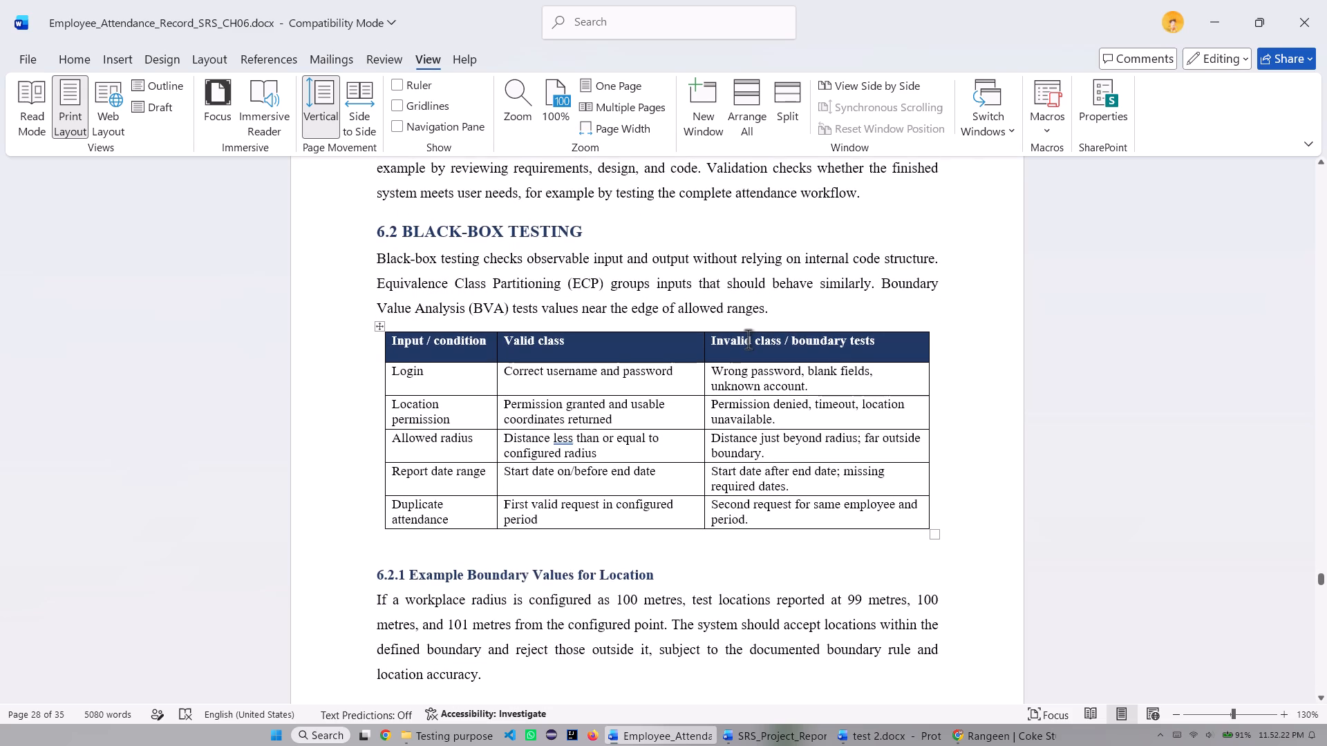
scroll(747, 339, down, 20)
scroll(747, 339, down, 20)
scroll(747, 339, down, 2)
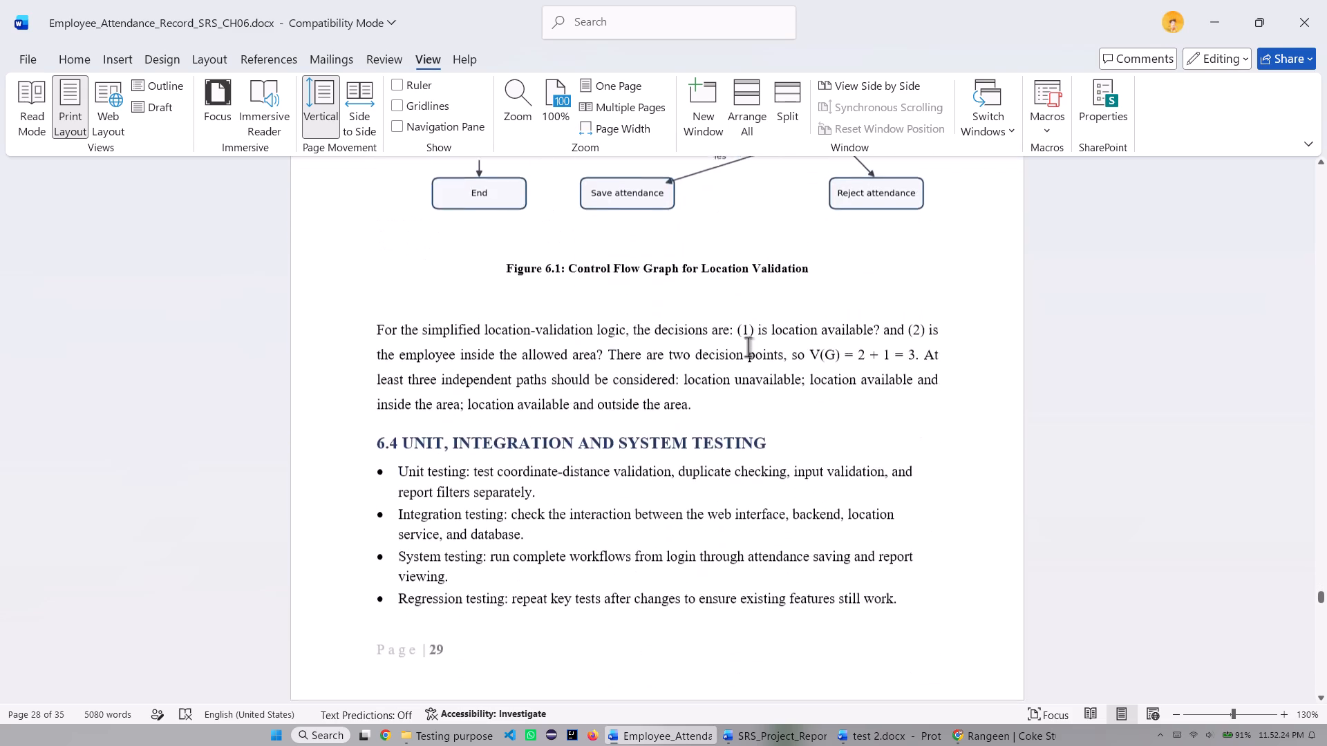
scroll(748, 347, down, 19)
scroll(749, 342, down, 8)
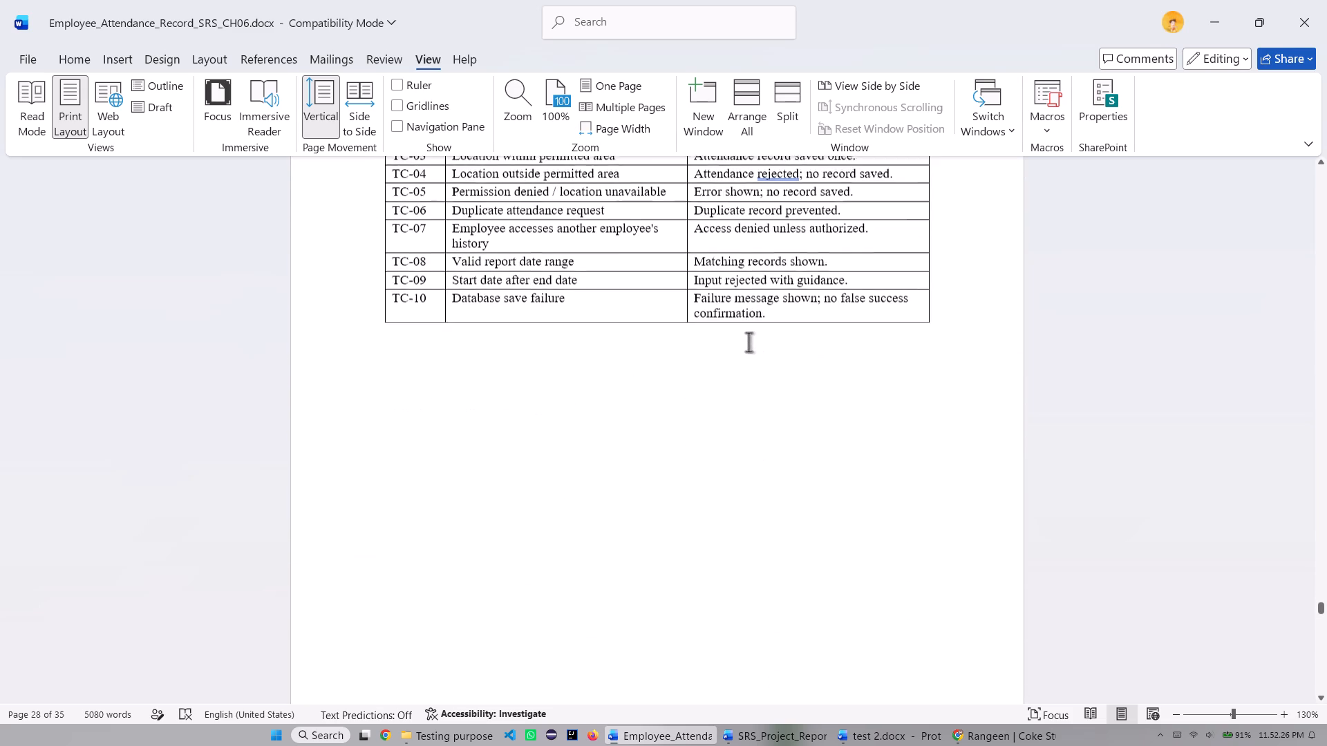
Delete the whole 7.1 Software Reliability Concepts and Fault Handling section, including its heading, paragraphs and availability formula.
scroll(749, 342, down, 19)
scroll(742, 331, down, 15)
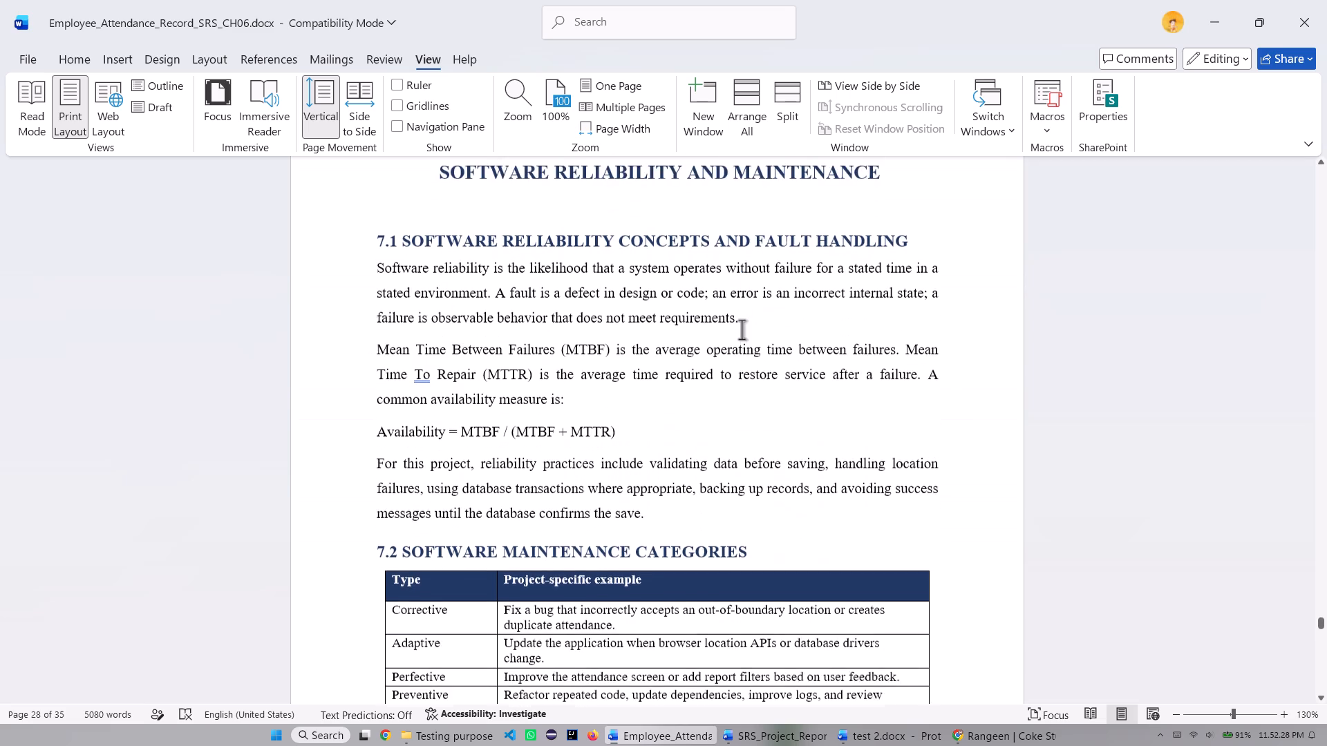
scroll(737, 324, up, 2)
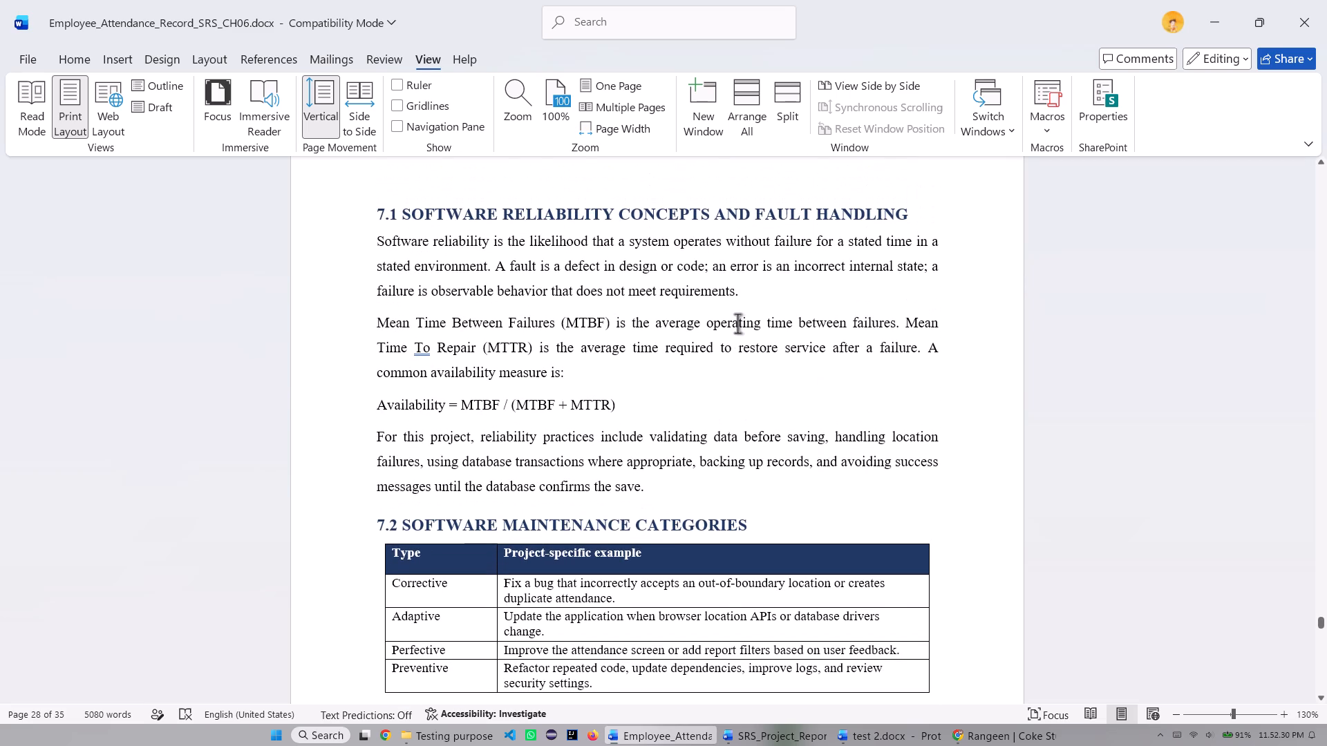
scroll(737, 323, up, 1)
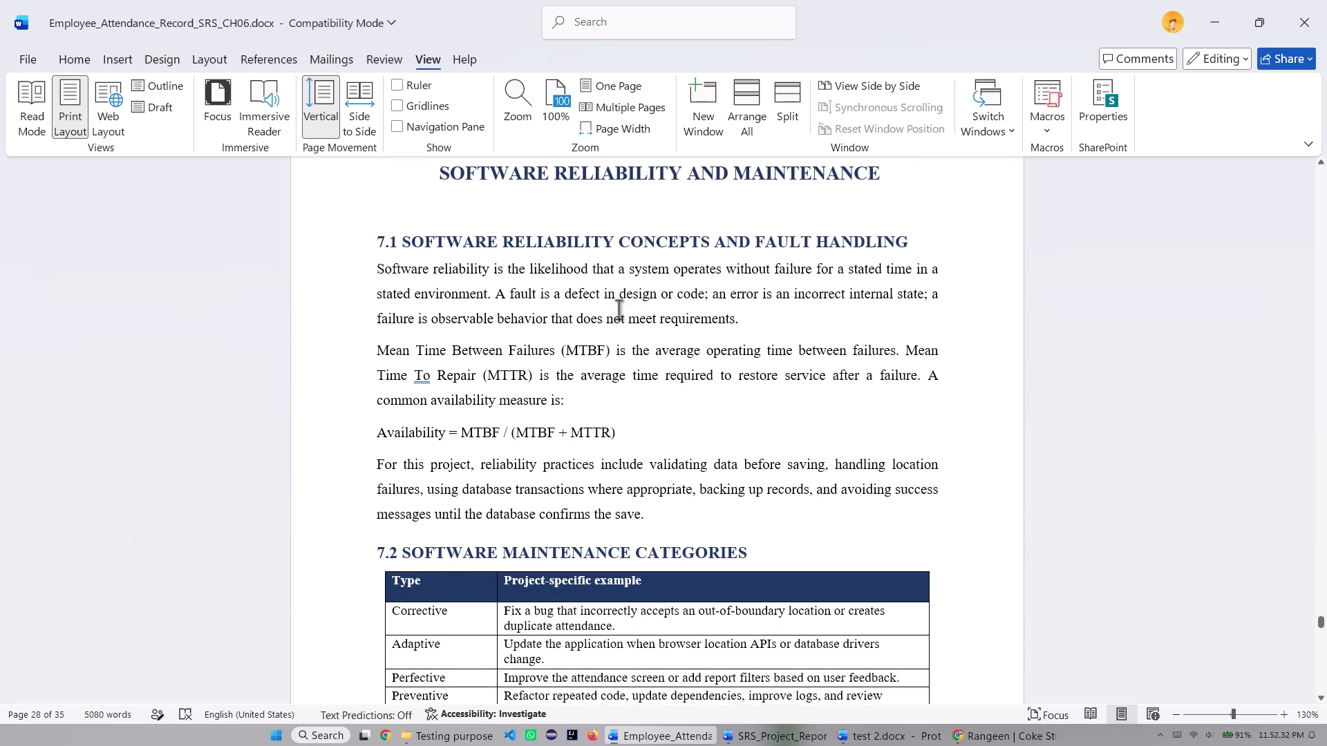
drag(377, 238, 380, 238)
drag(380, 238, 657, 515)
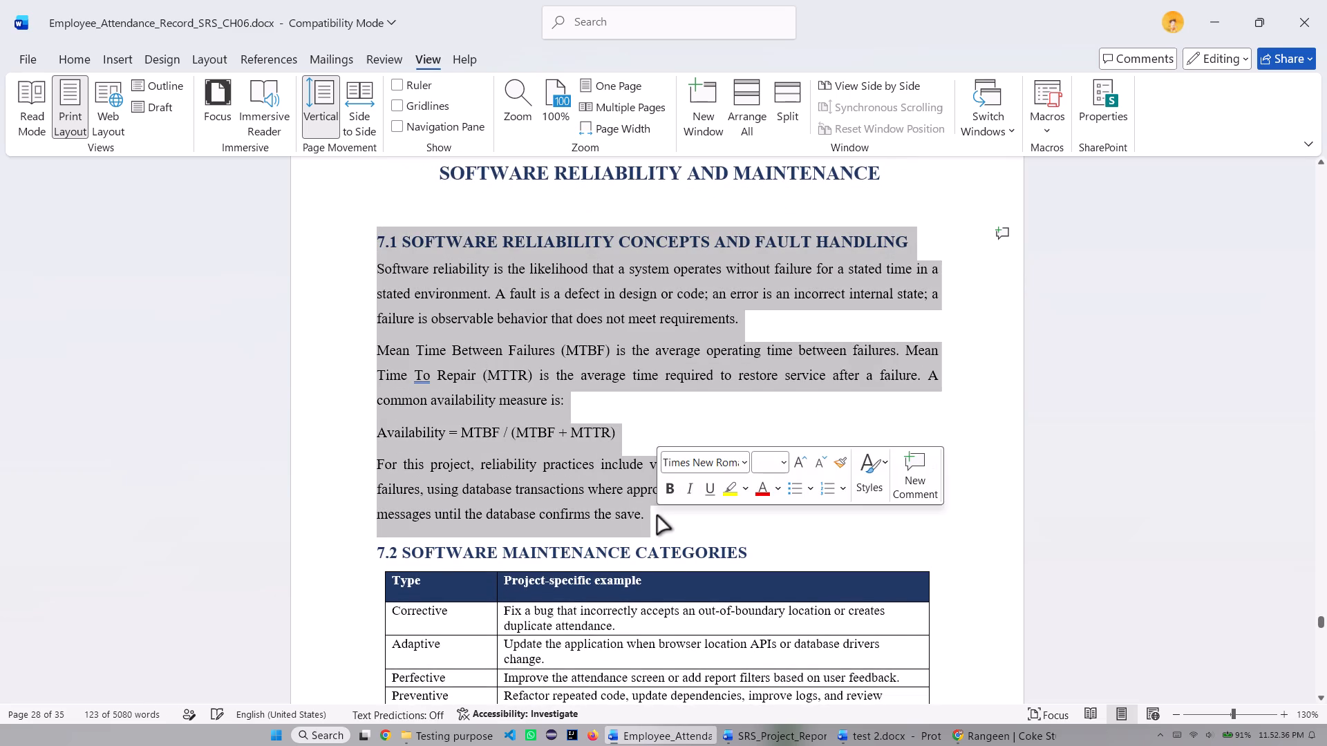
key(BackSpace)
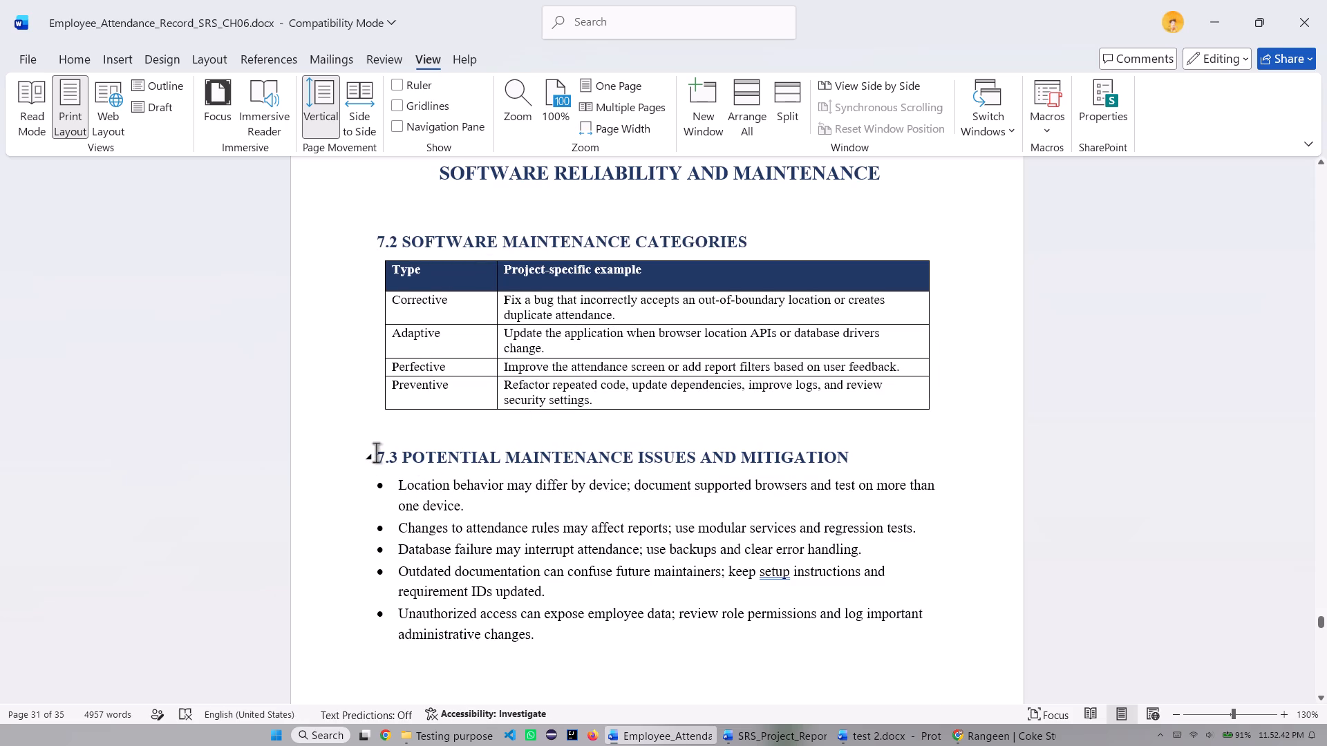
Delete the whole 7.3 Potential Maintenance Issues and Mitigation section, including its heading and bulleted list.
drag(376, 452, 471, 498)
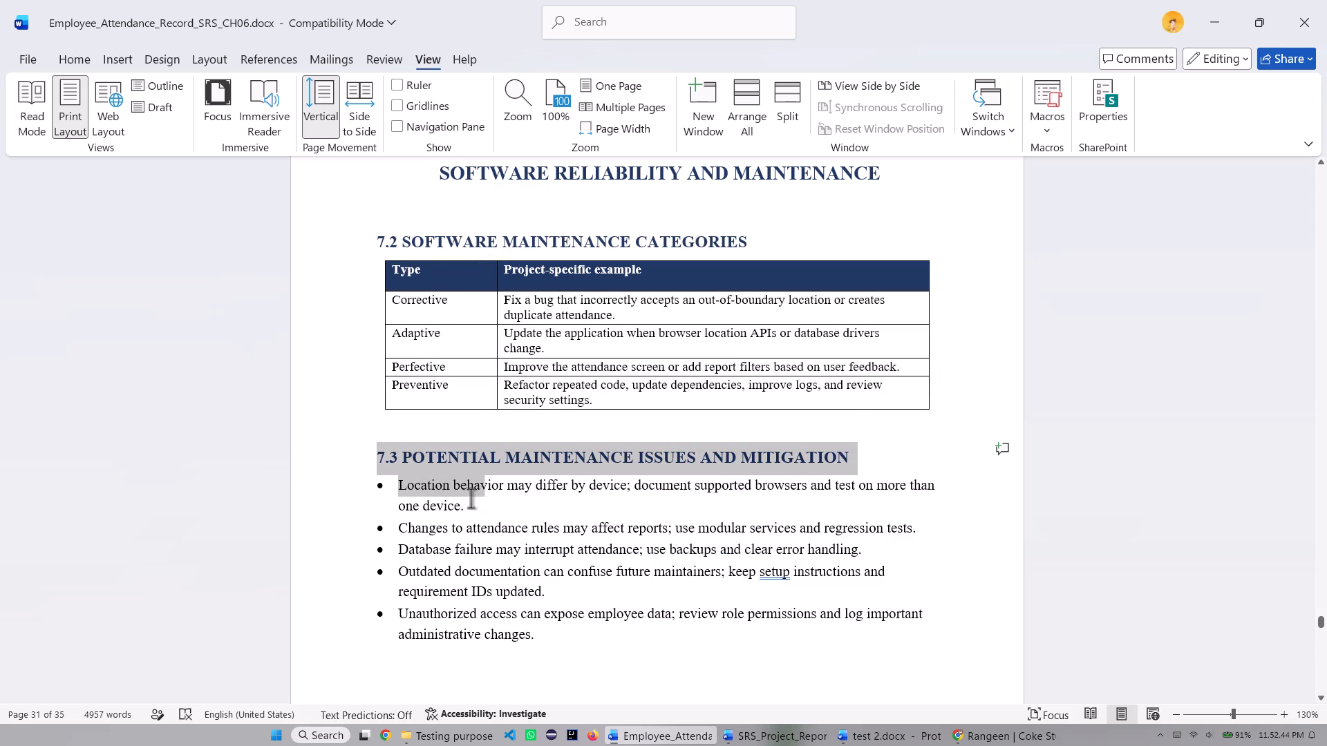
drag(471, 498, 538, 640)
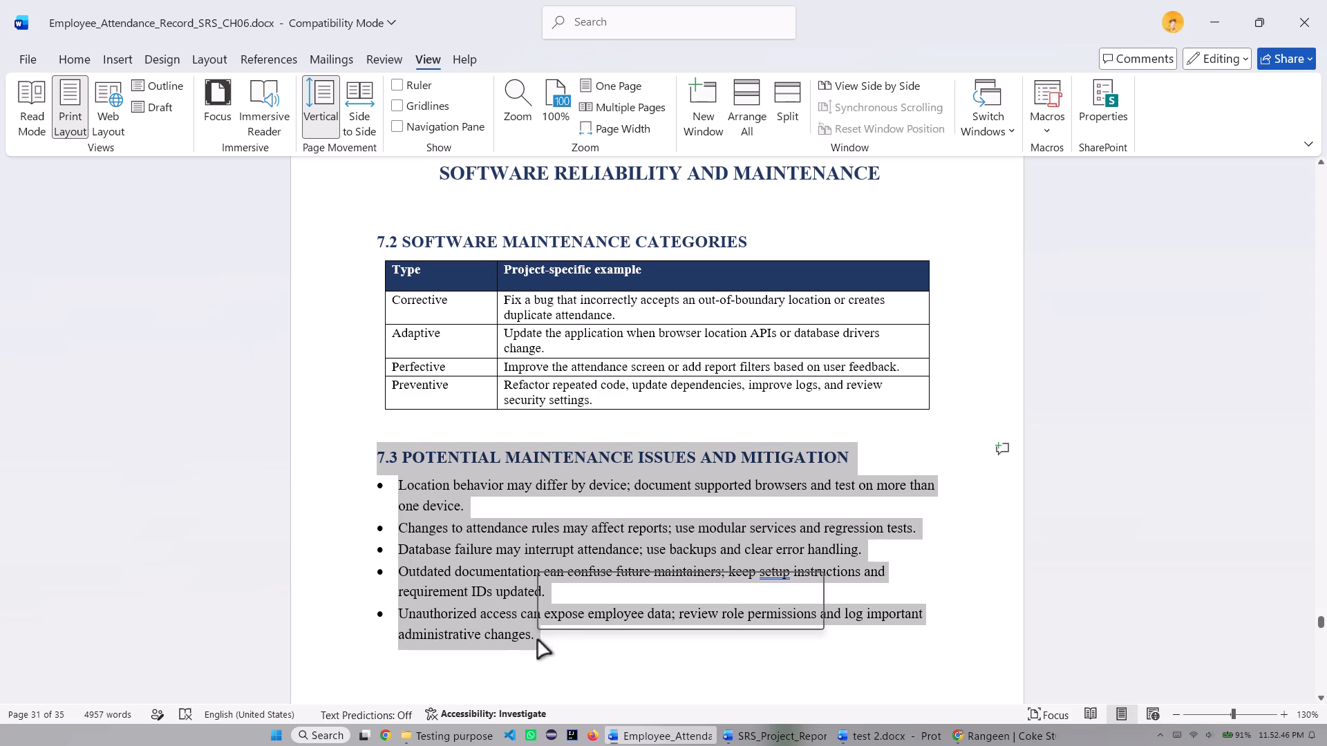
scroll(529, 588, down, 7)
scroll(530, 528, down, 20)
scroll(530, 528, down, 9)
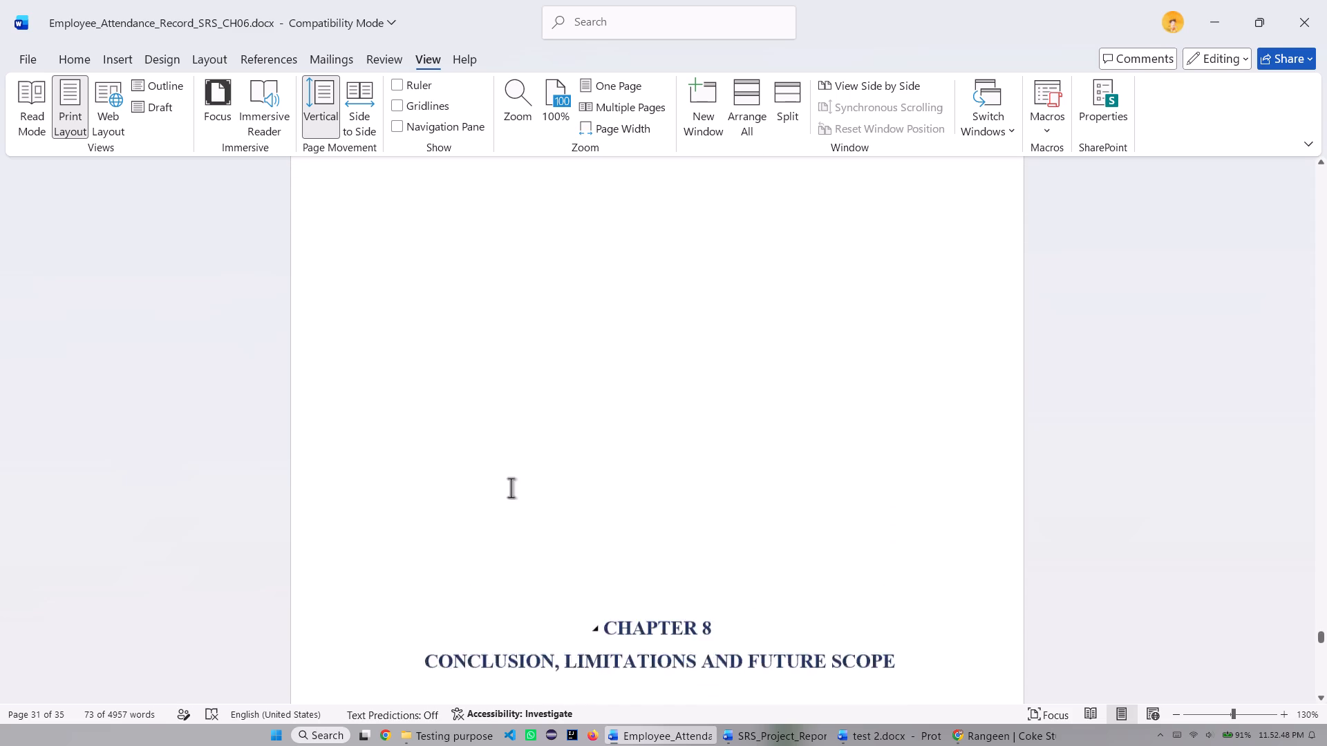
scroll(511, 488, down, 2)
scroll(509, 484, up, 20)
scroll(509, 484, up, 5)
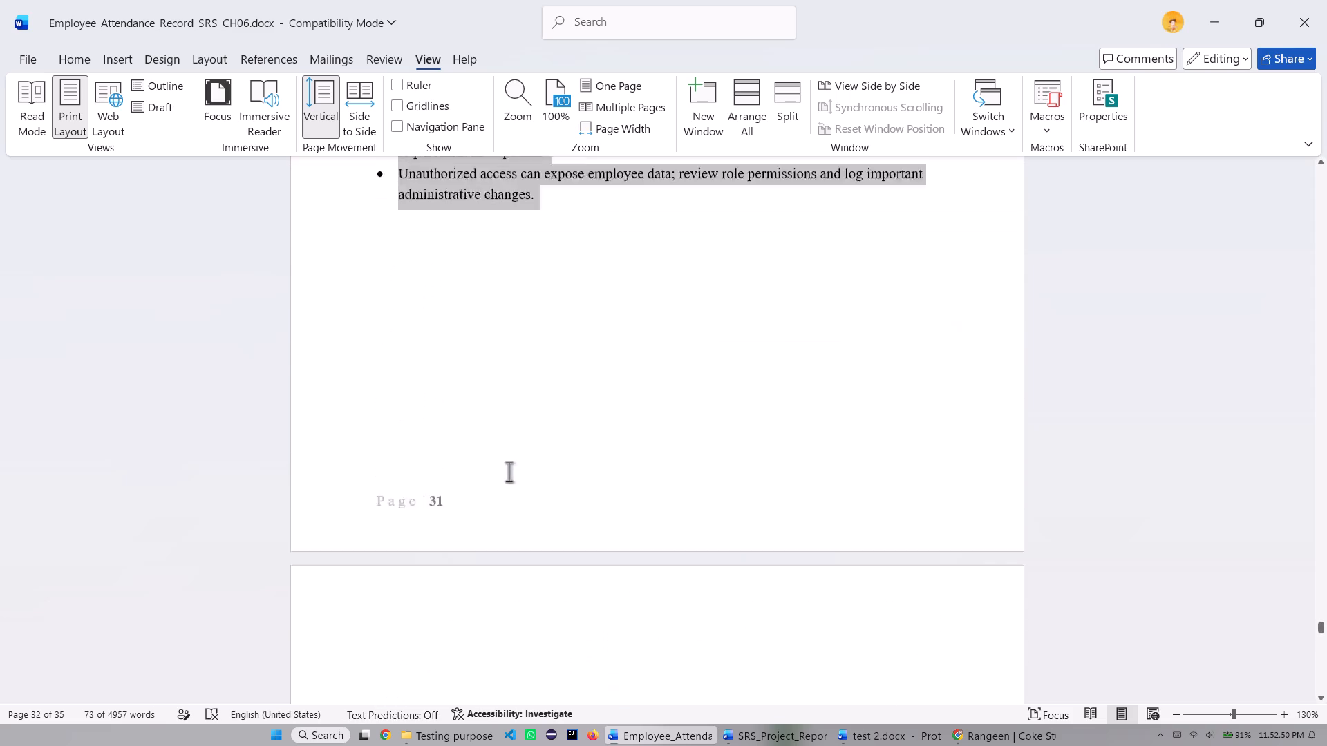
scroll(509, 472, up, 7)
key(BackSpace)
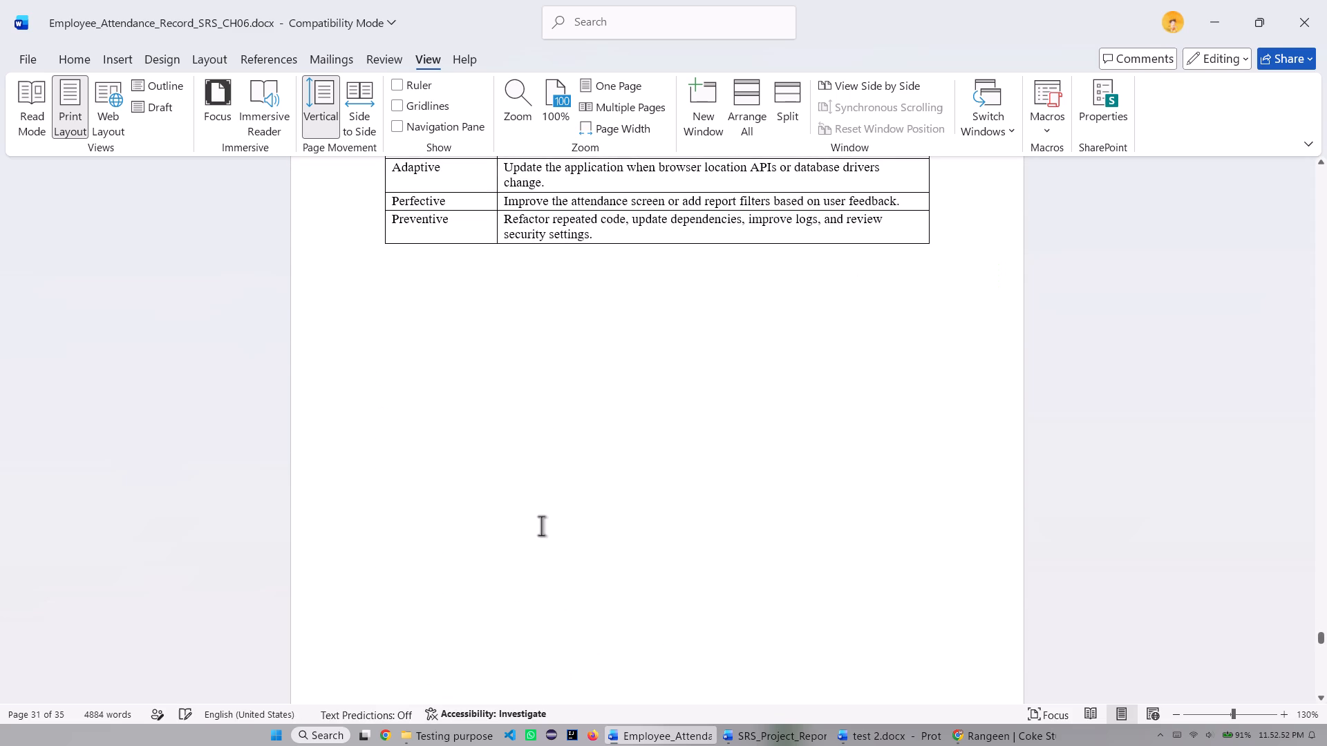
Renumber the Software Maintenance Categories heading as 7.1.
scroll(541, 526, up, 13)
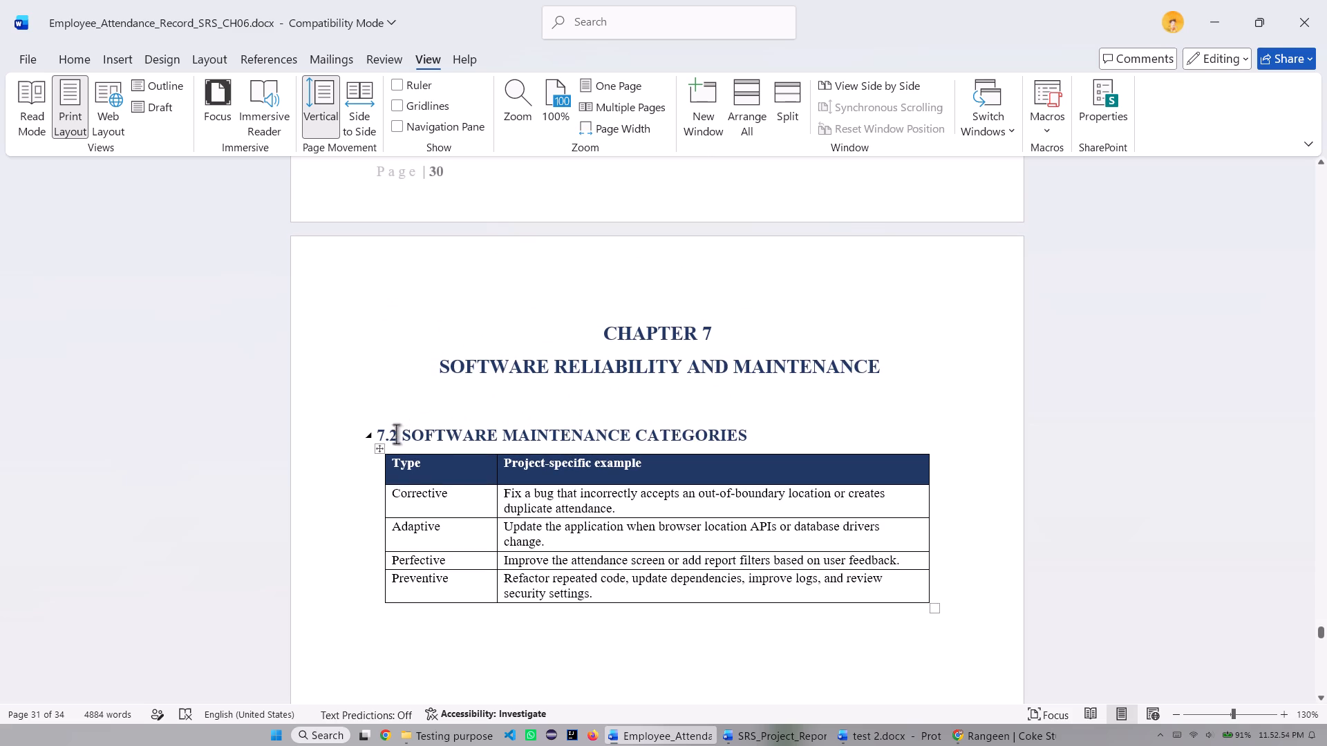
click(396, 434)
key(BackSpace)
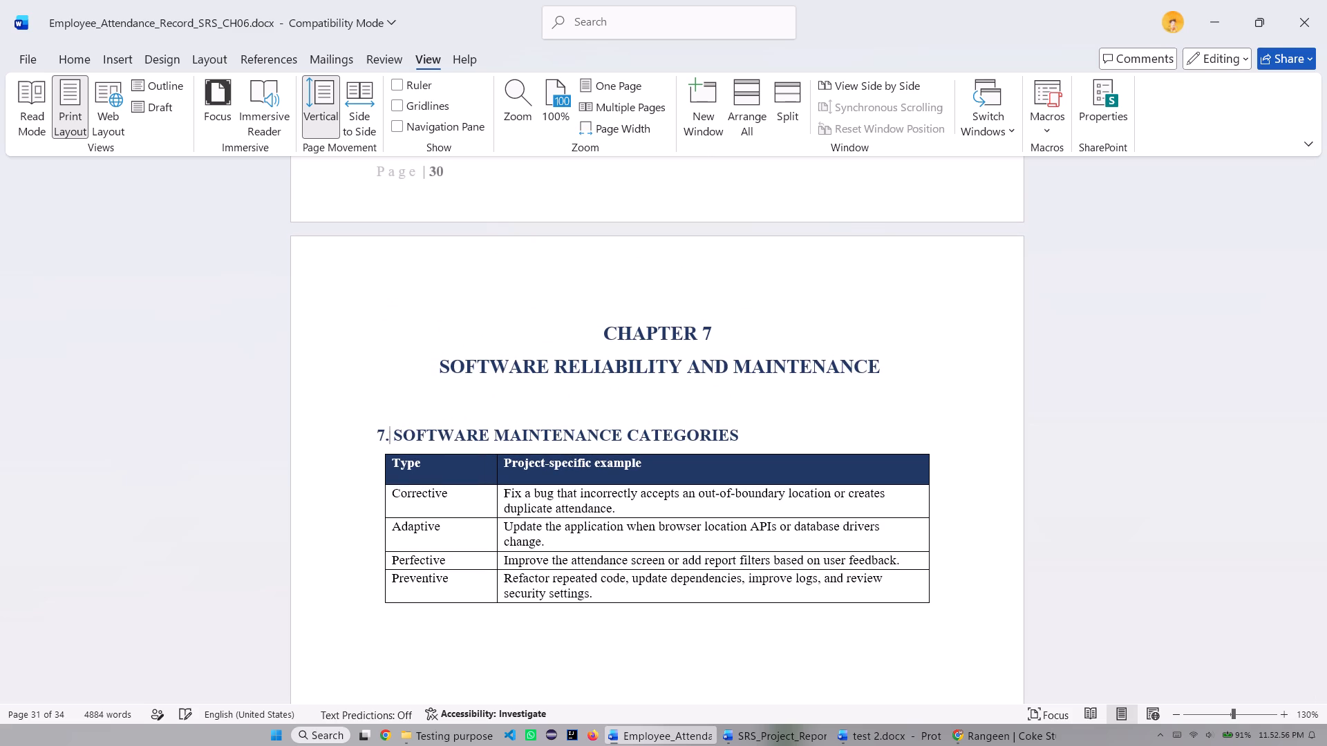
key(1)
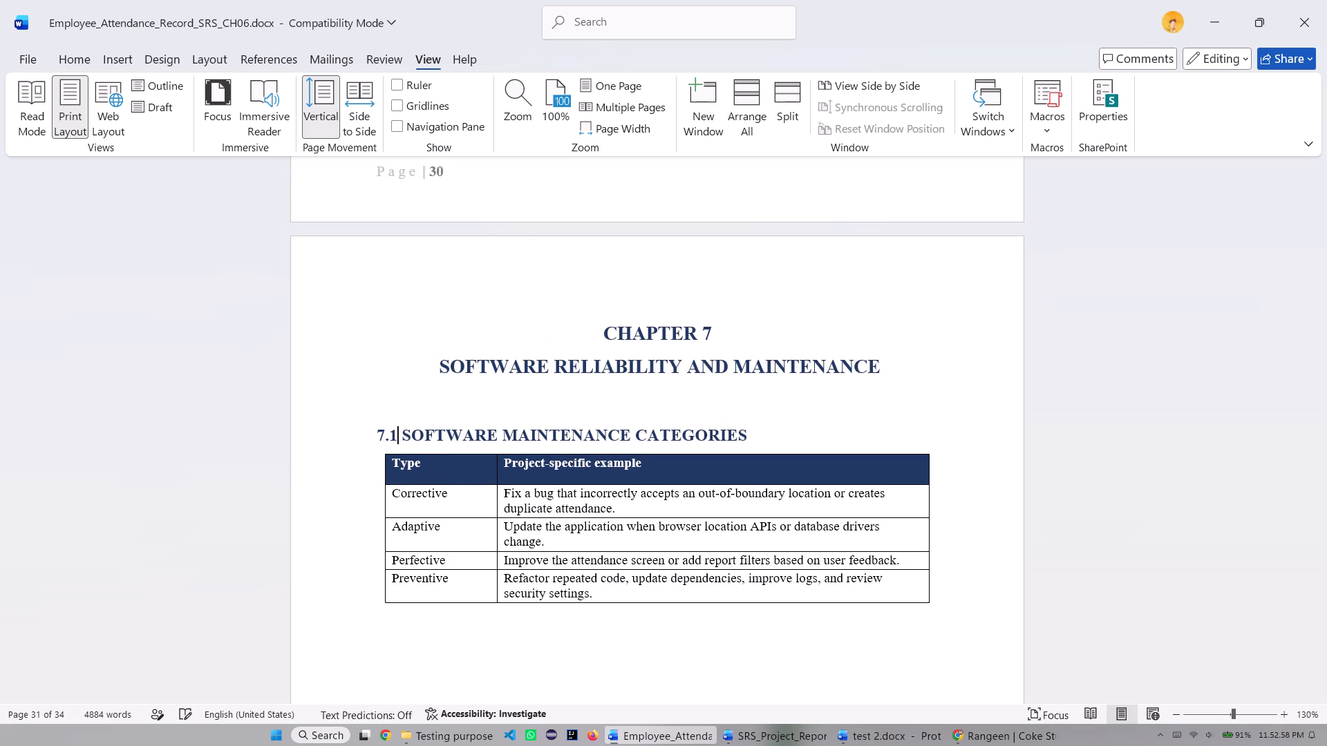
Remove the extra blank lines above the Chapter 8 heading so it starts at the top of its page.
scroll(592, 411, down, 2)
scroll(609, 399, up, 6)
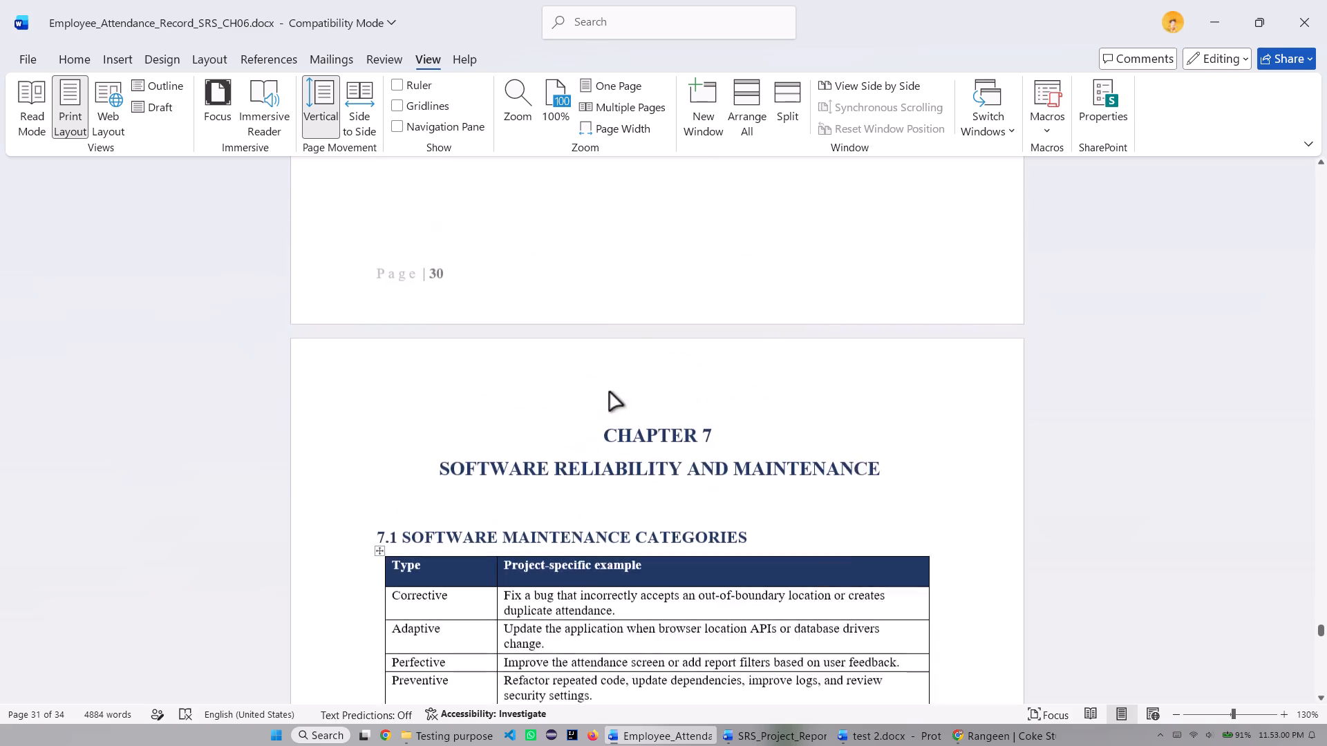
scroll(610, 392, up, 8)
scroll(612, 390, down, 17)
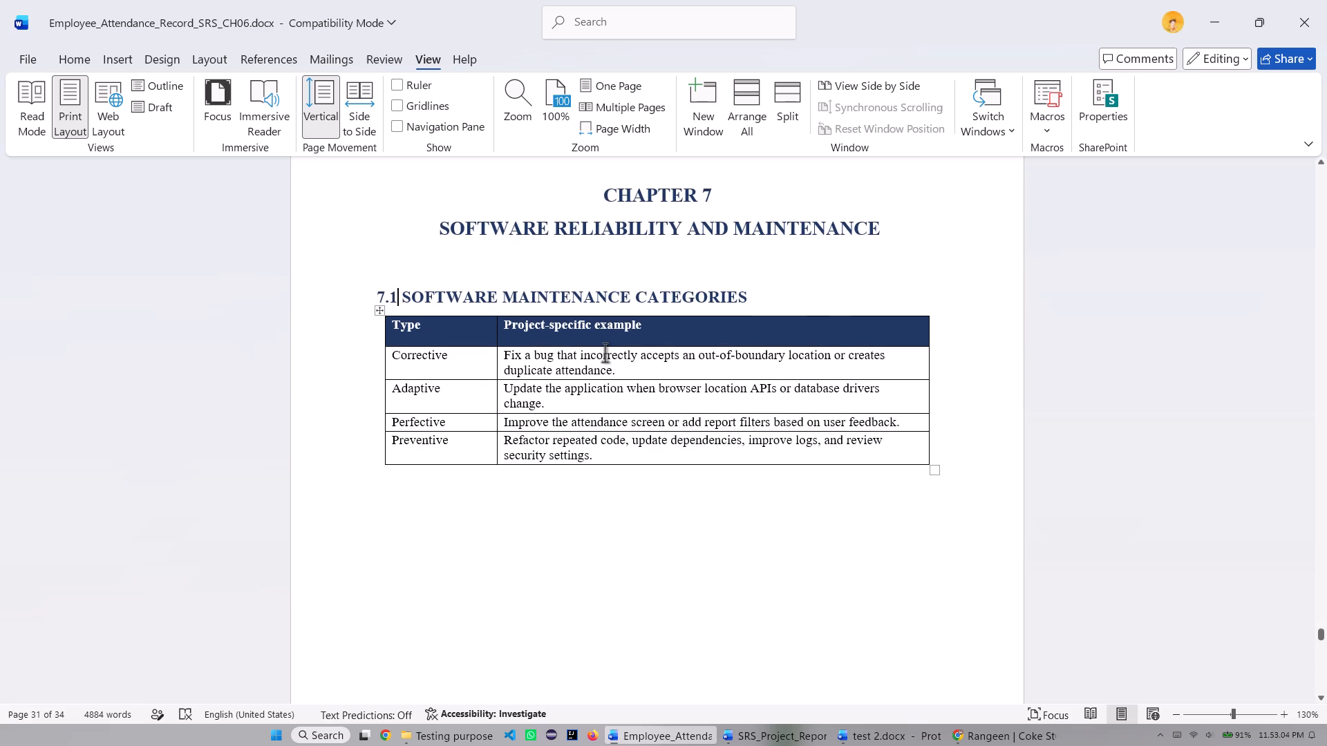
scroll(712, 383, down, 20)
scroll(712, 383, down, 16)
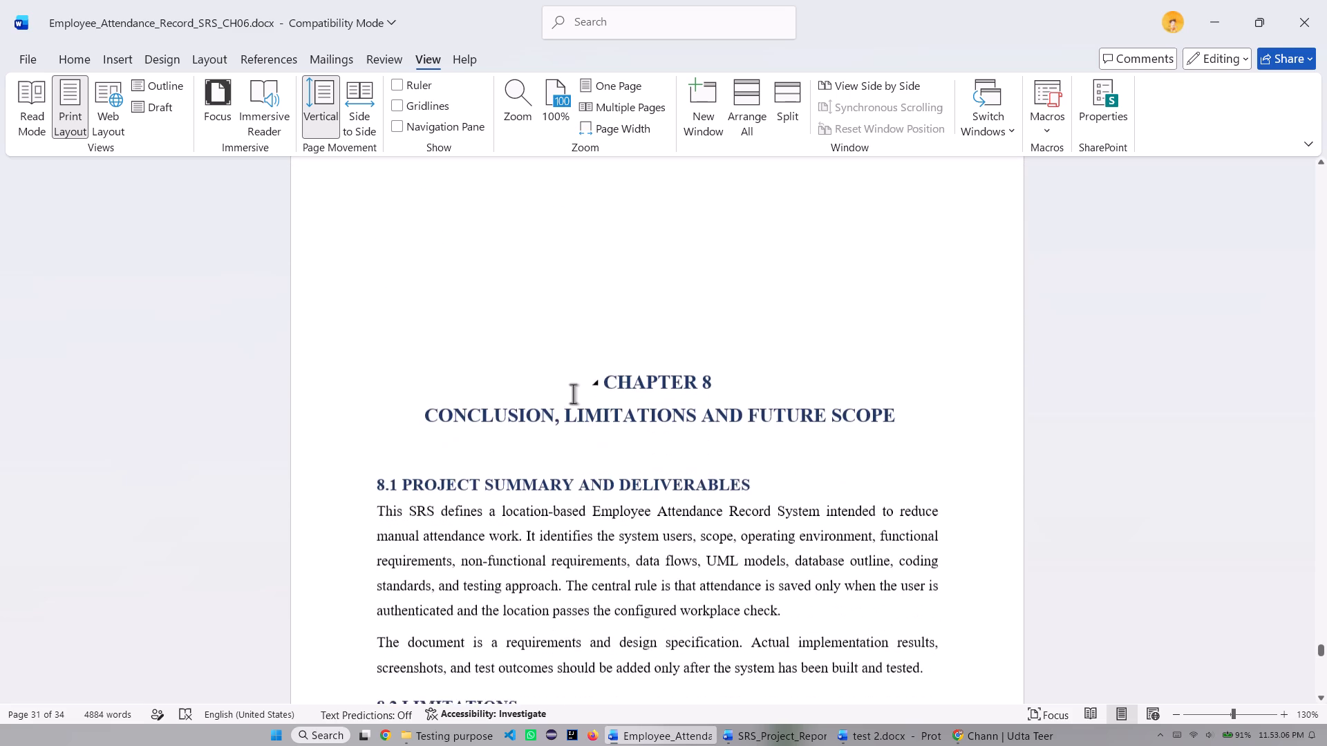
click(605, 375)
key(BackSpace)
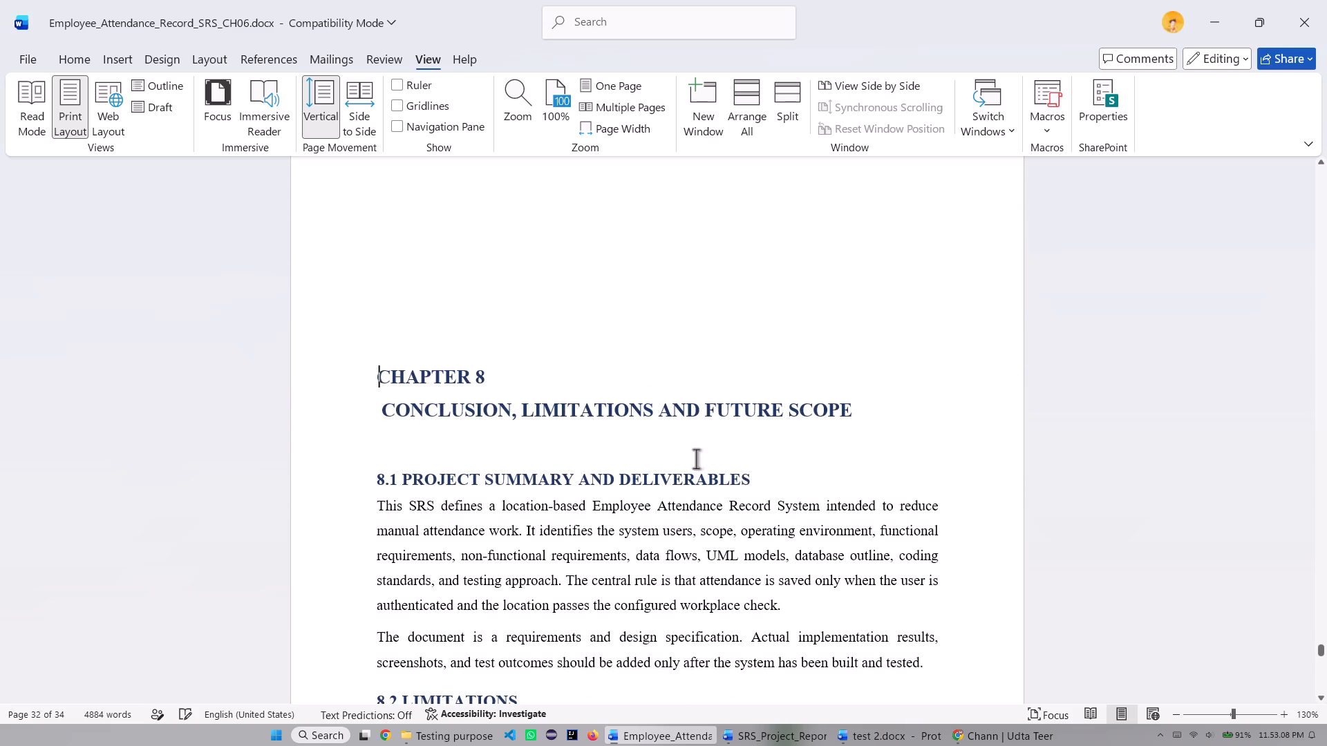
key(BackSpace)
key(BackSpace)
key(BackSpace)
key(BackSpace)
key(BackSpace)
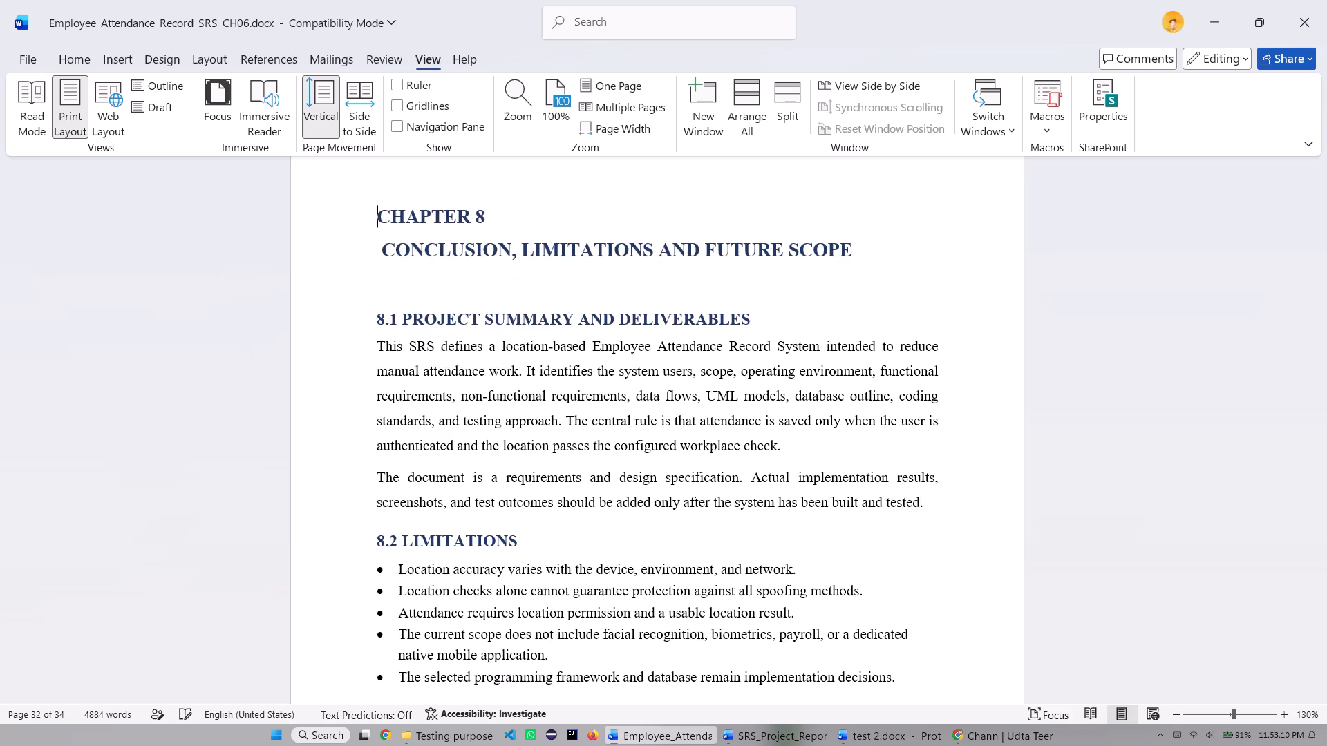
key(BackSpace)
scroll(755, 483, up, 9)
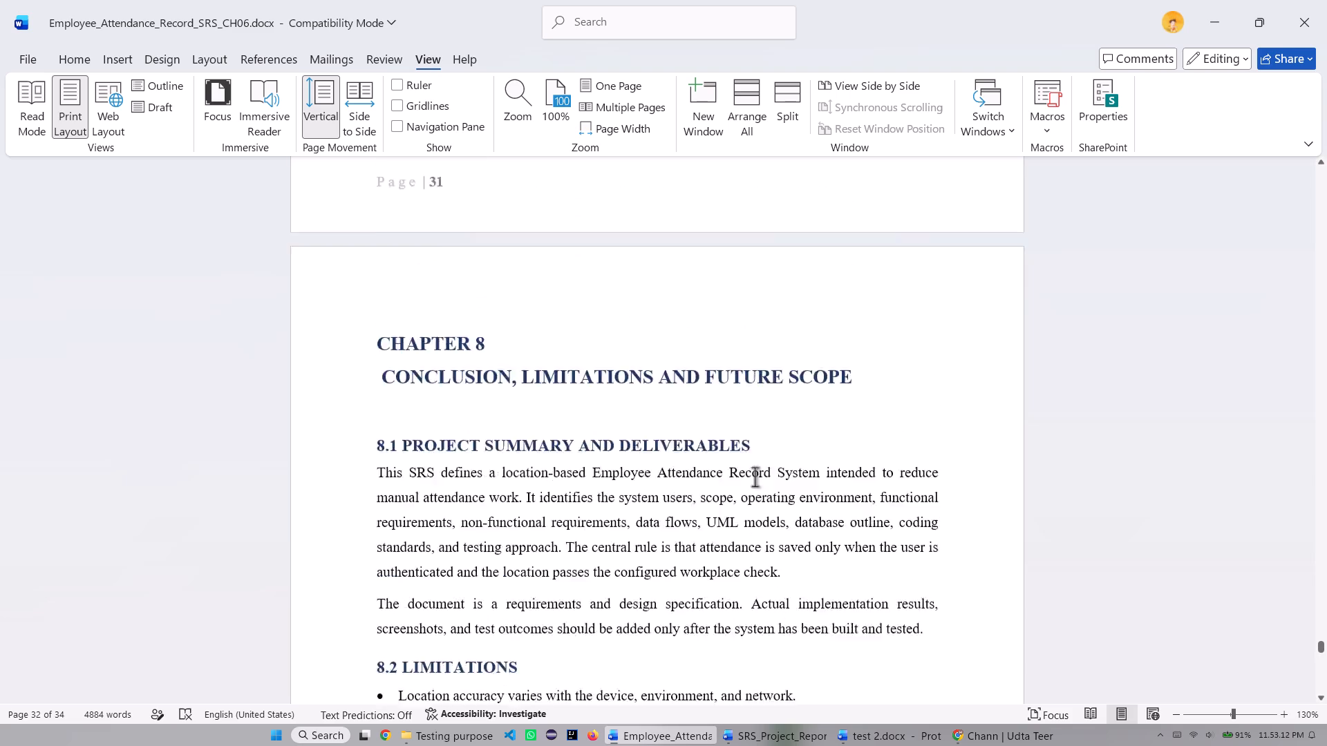
key(BackSpace)
key(BackSpace)
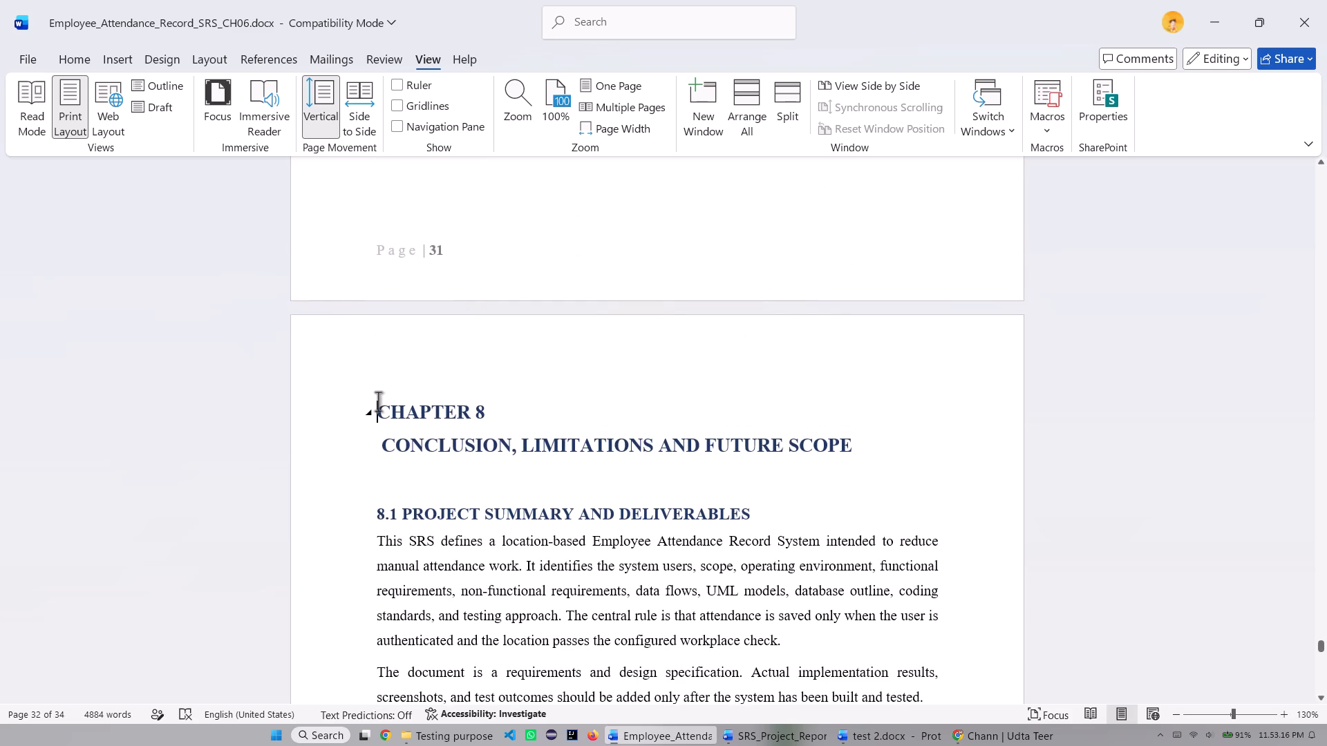
Center the Chapter 8 heading and its title, Conclusion, Limitations and Future Scope.
drag(379, 403, 851, 434)
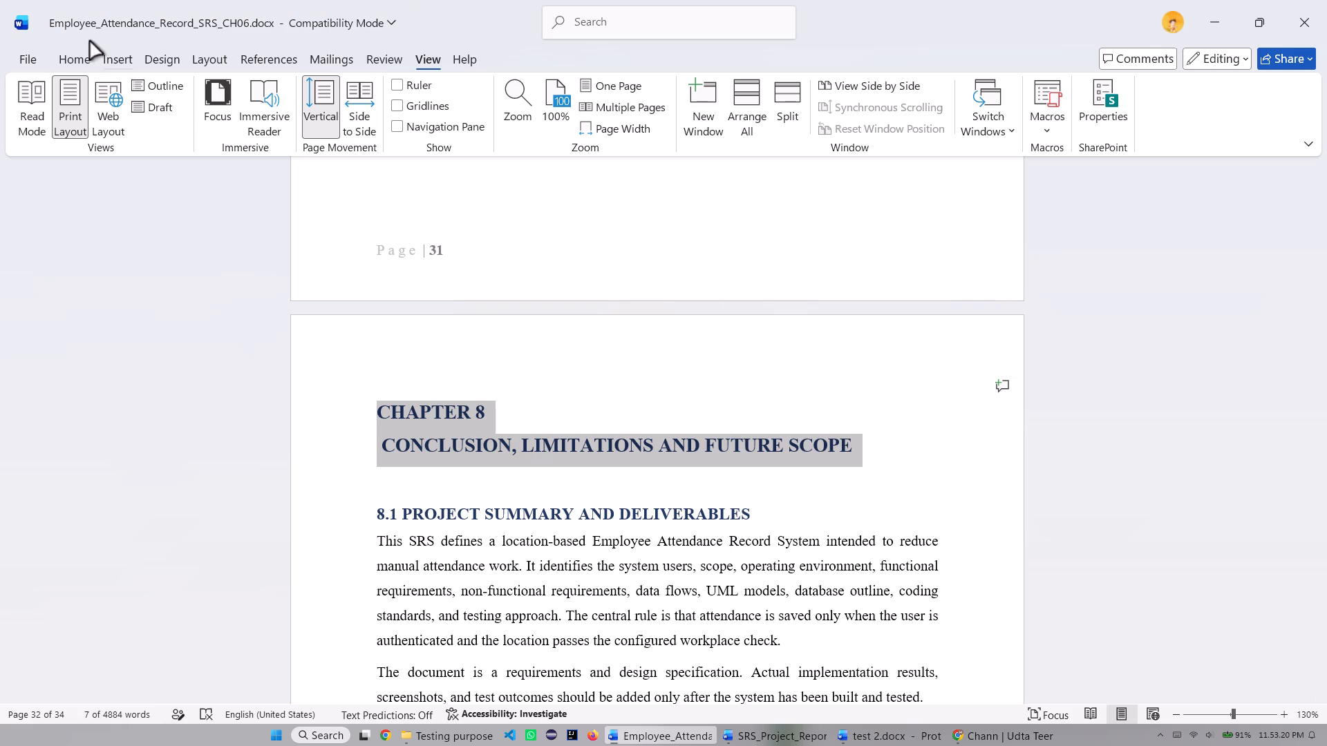
click(66, 59)
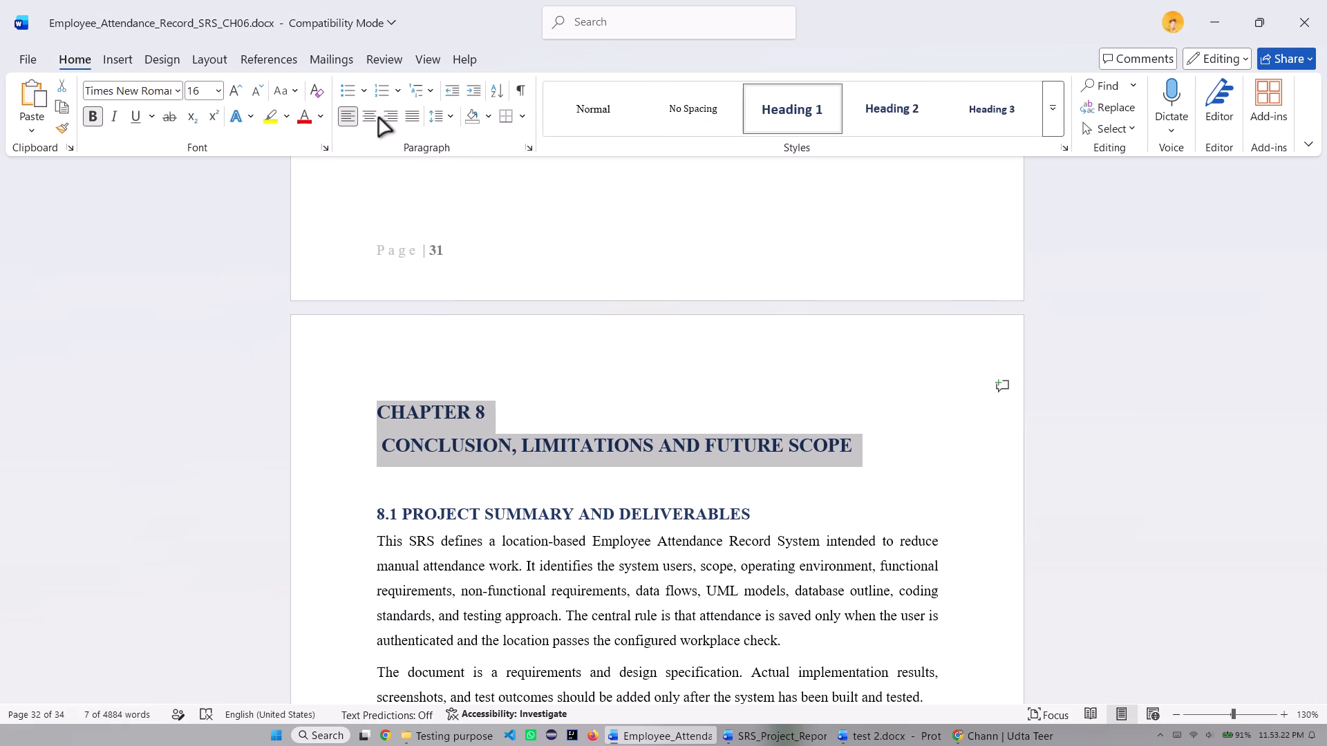
click(373, 119)
click(710, 380)
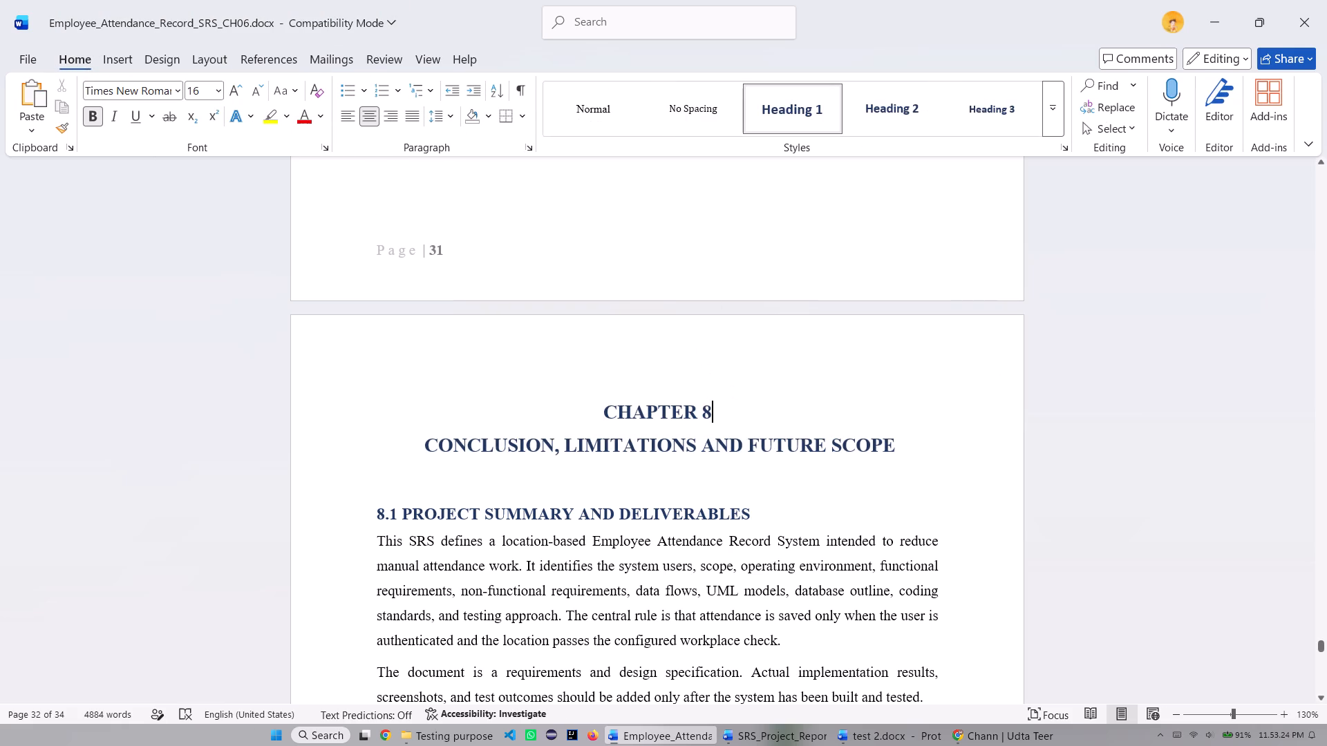
Review Chapter 8, the References / Bibliography page and the Appendices for sections that are not needed.
scroll(648, 391, down, 13)
scroll(647, 378, down, 14)
scroll(652, 391, down, 8)
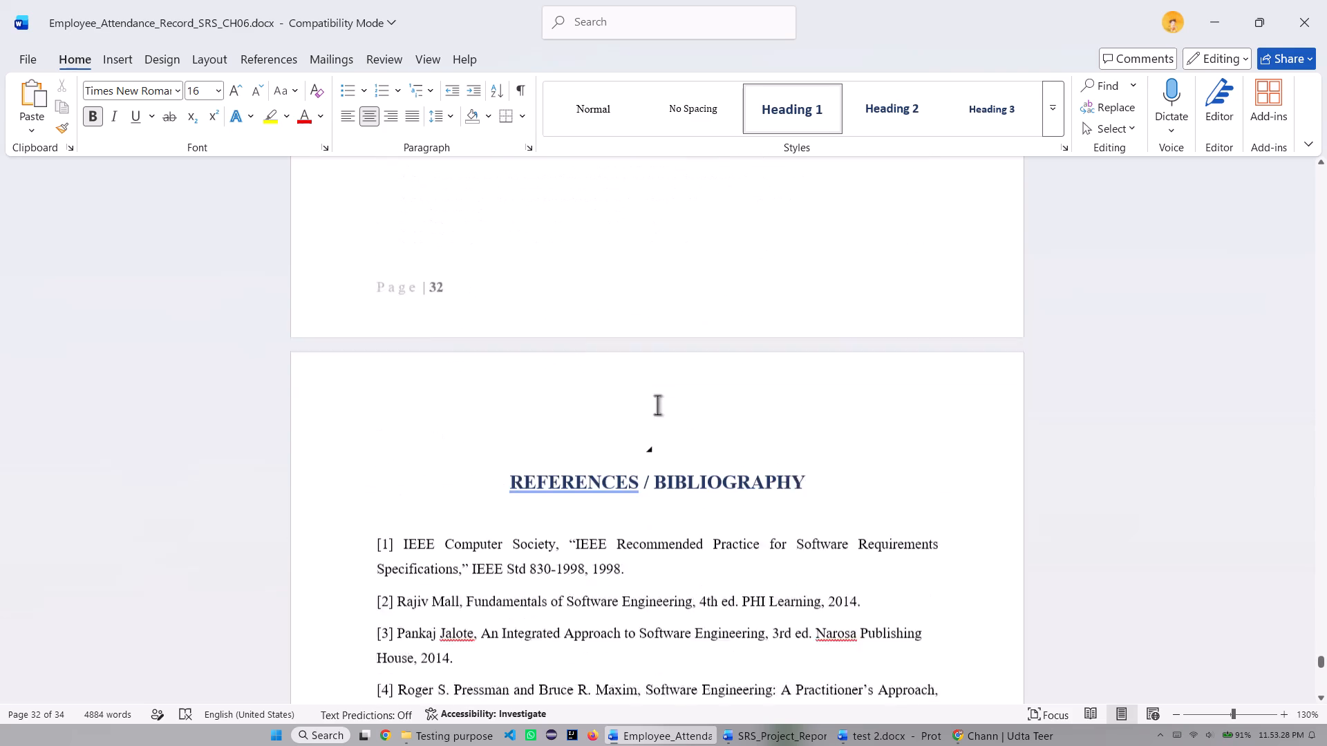
scroll(657, 405, down, 20)
scroll(657, 405, down, 3)
scroll(644, 437, up, 1)
scroll(644, 437, down, 2)
scroll(641, 450, up, 1)
scroll(641, 446, down, 13)
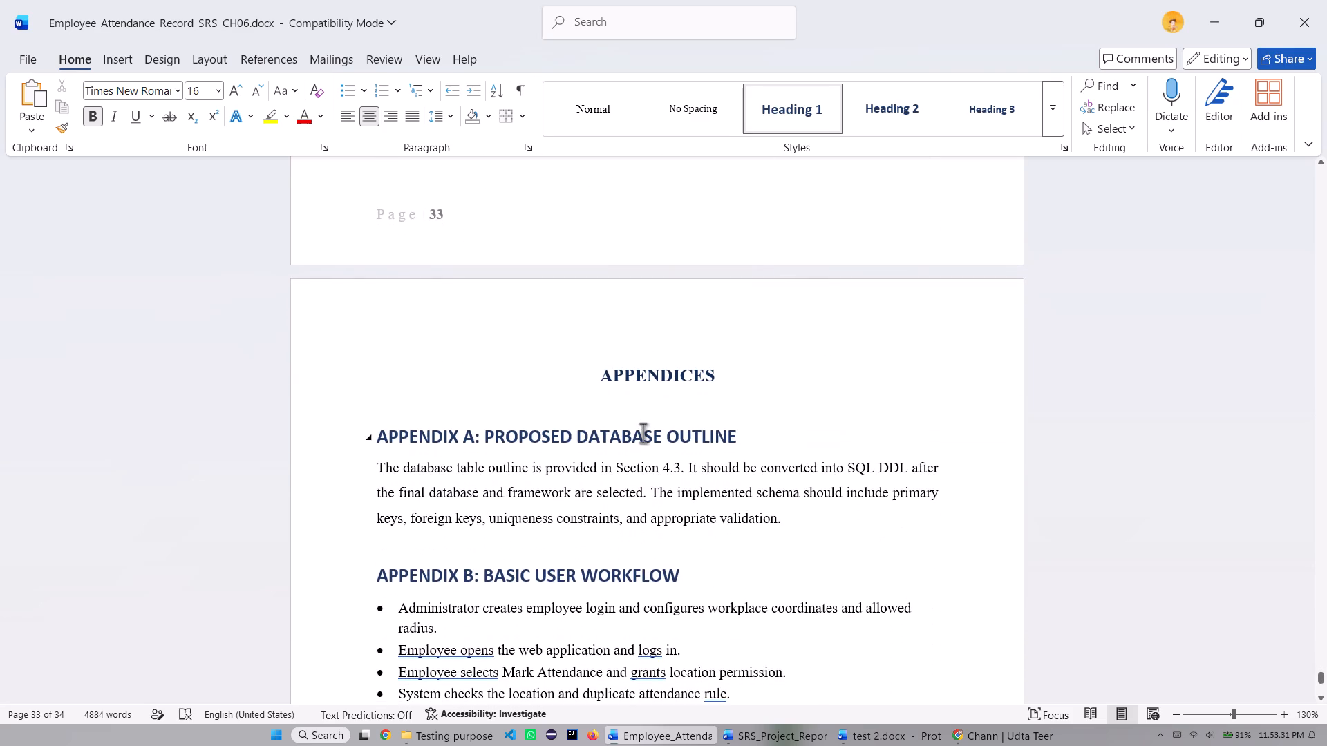
scroll(643, 433, down, 14)
scroll(653, 436, down, 14)
scroll(655, 434, up, 8)
scroll(655, 434, up, 17)
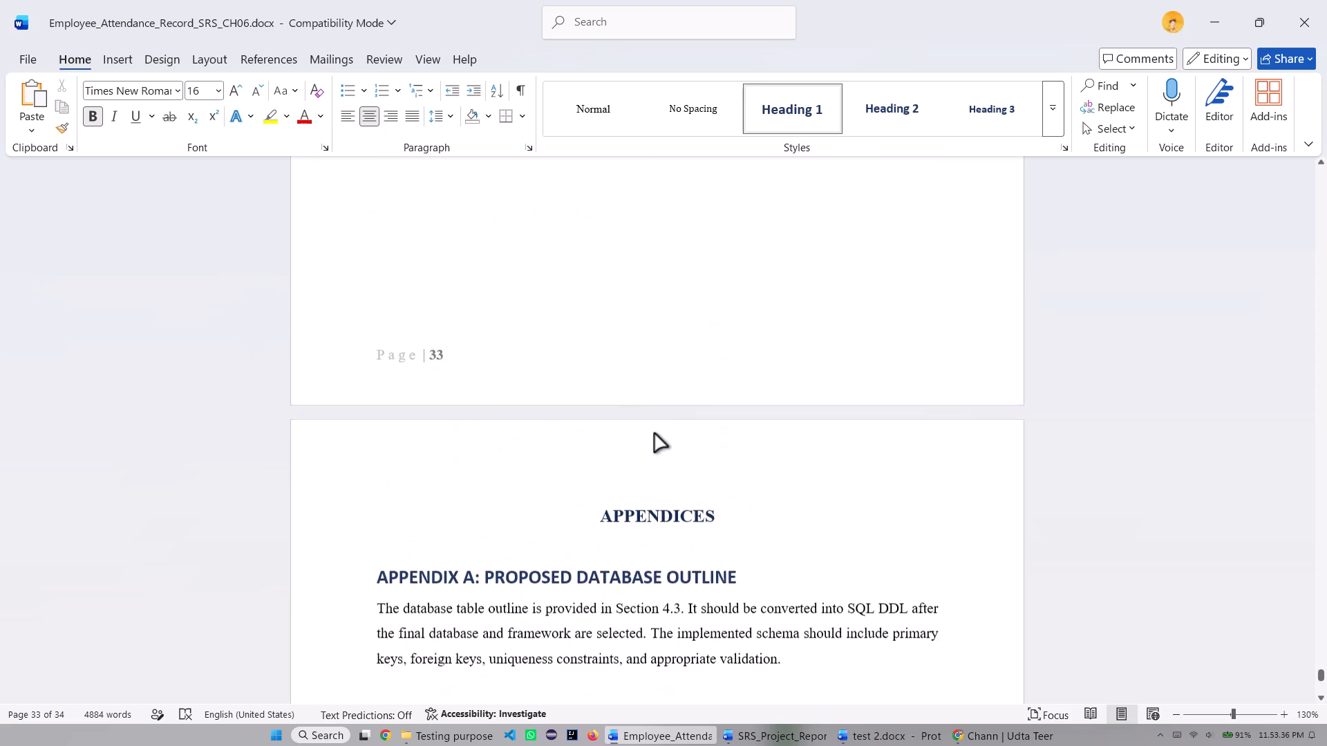
scroll(655, 434, up, 20)
scroll(655, 434, up, 15)
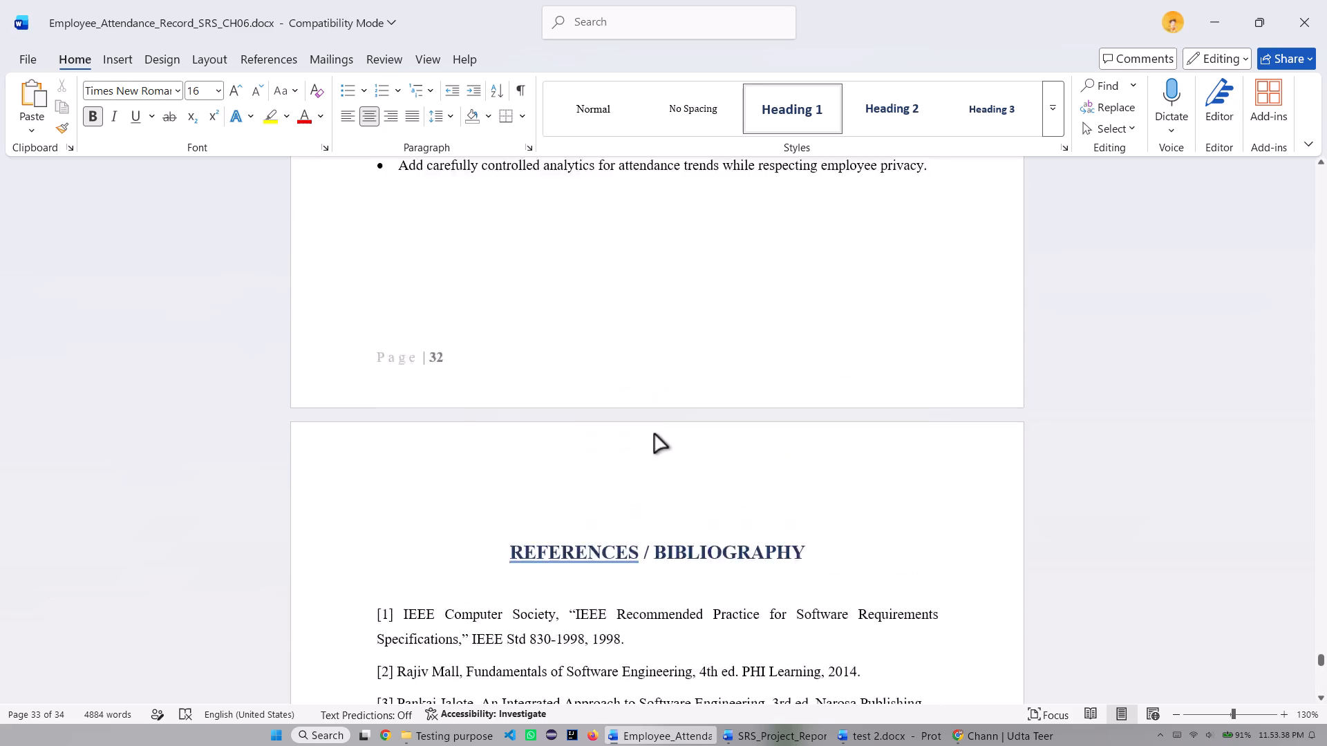
scroll(655, 434, up, 15)
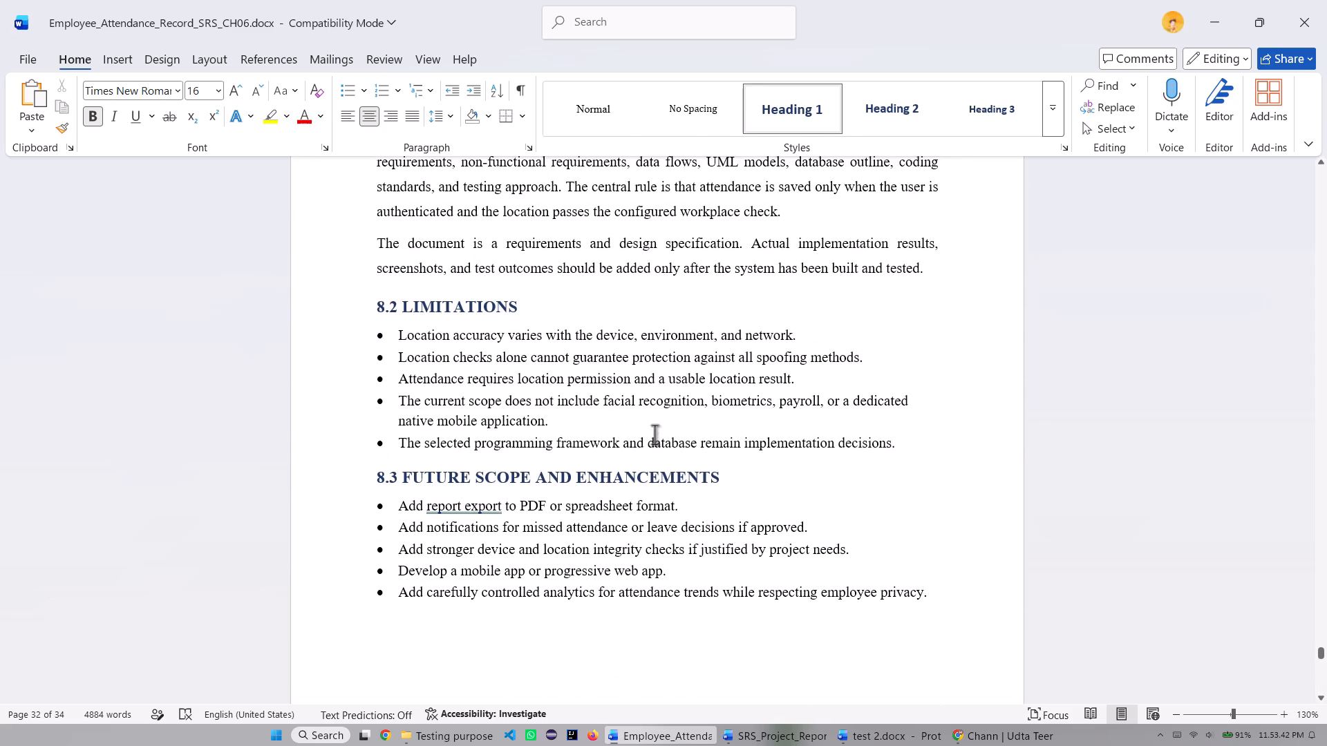
scroll(655, 434, up, 14)
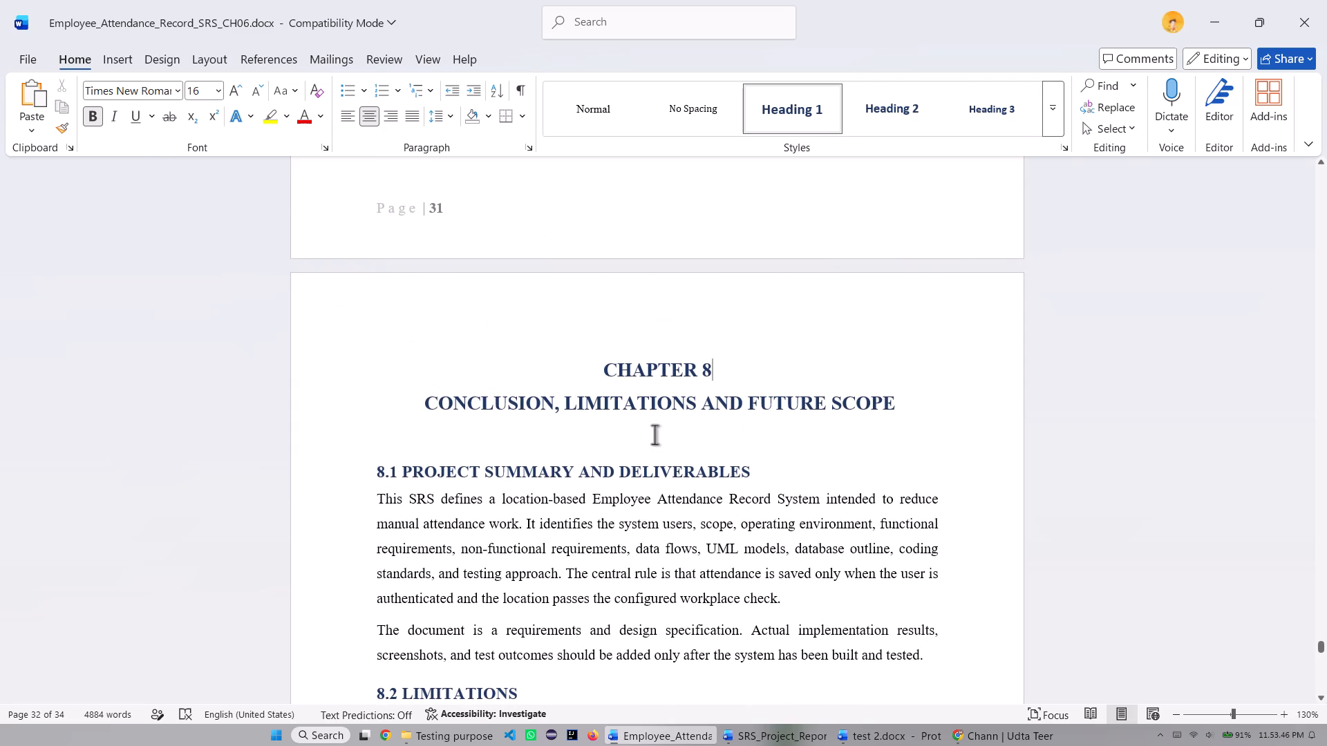
scroll(655, 434, up, 2)
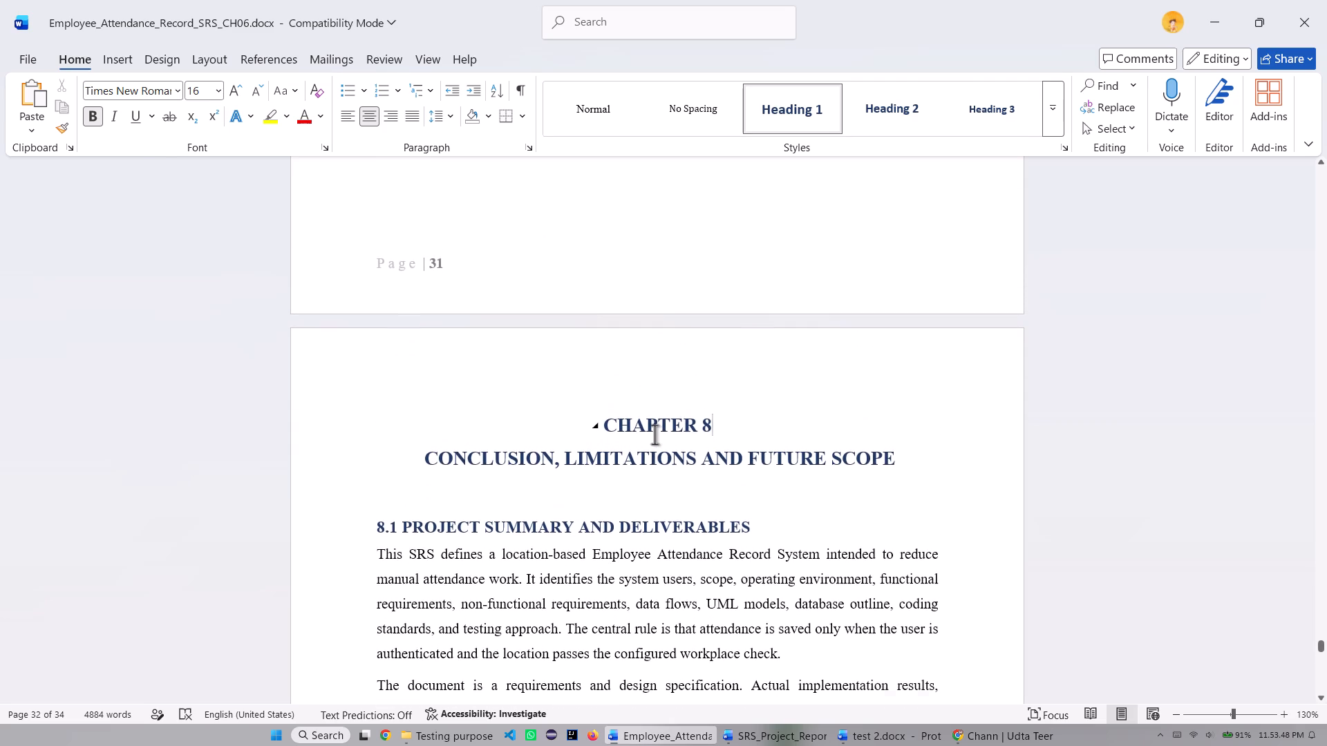
scroll(655, 434, up, 6)
Go back to the report's cover page and save the document.
drag(1324, 646, 1326, 595)
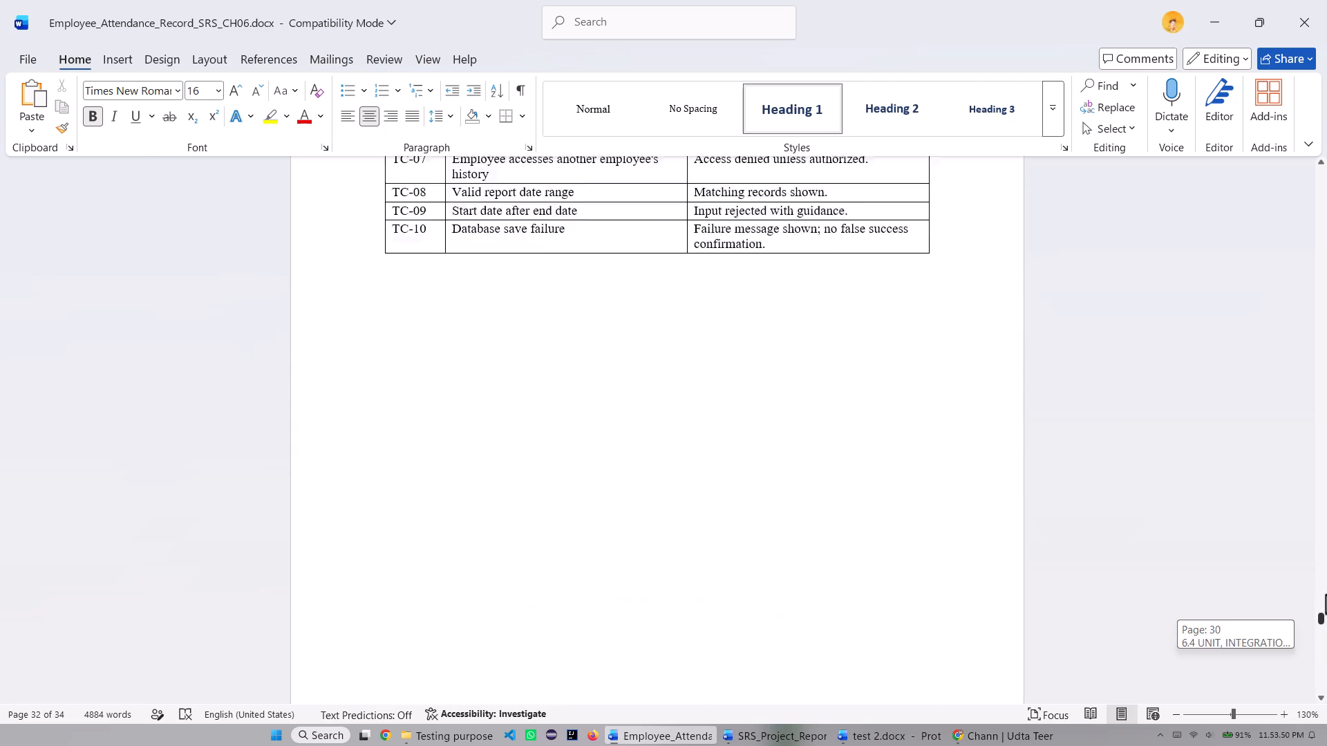
drag(1326, 595, 1326, 168)
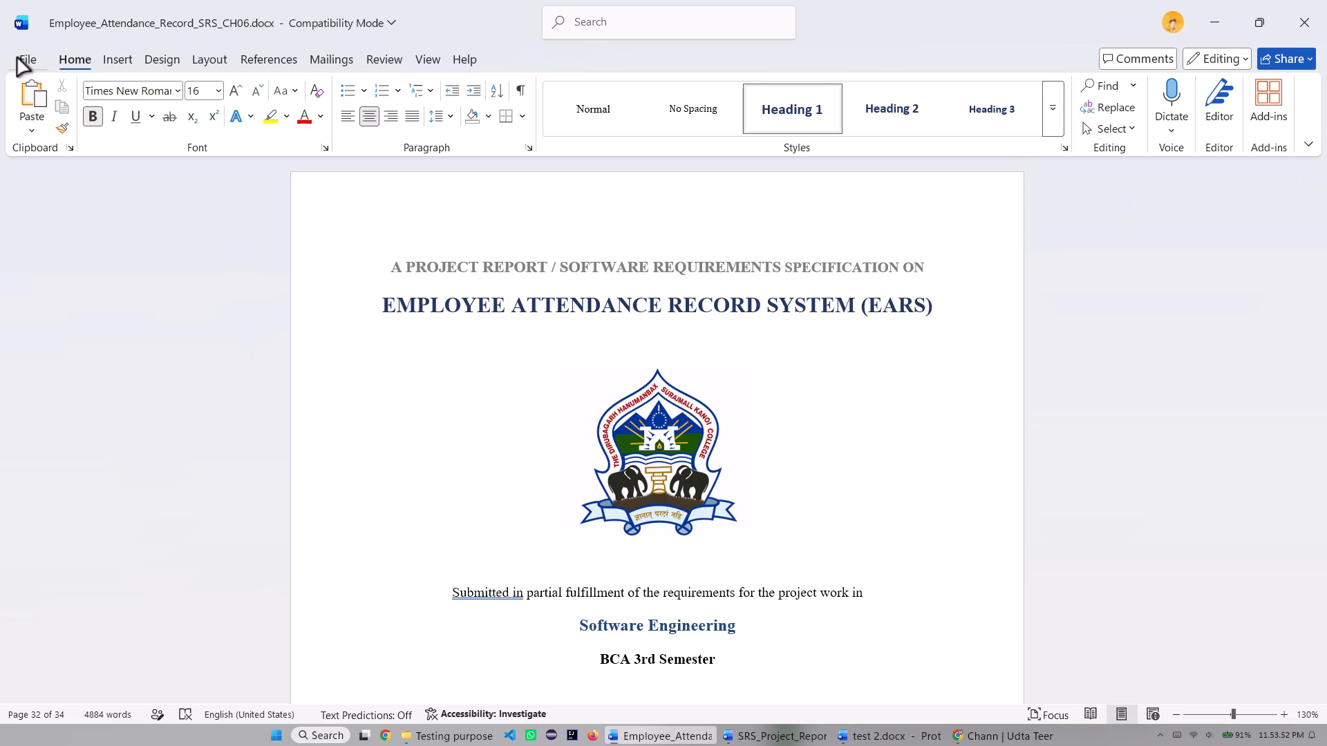
click(17, 58)
click(62, 276)
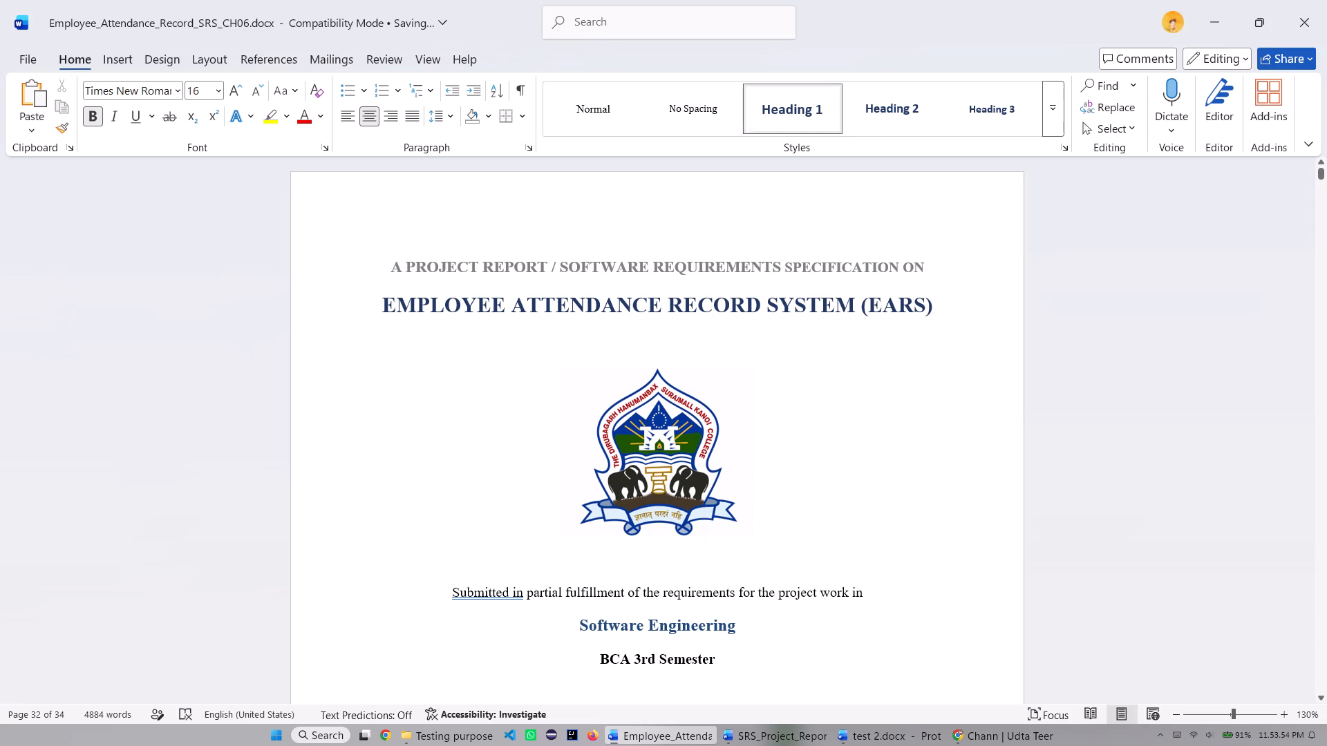
scroll(613, 404, up, 1)
scroll(615, 394, down, 20)
scroll(615, 394, down, 11)
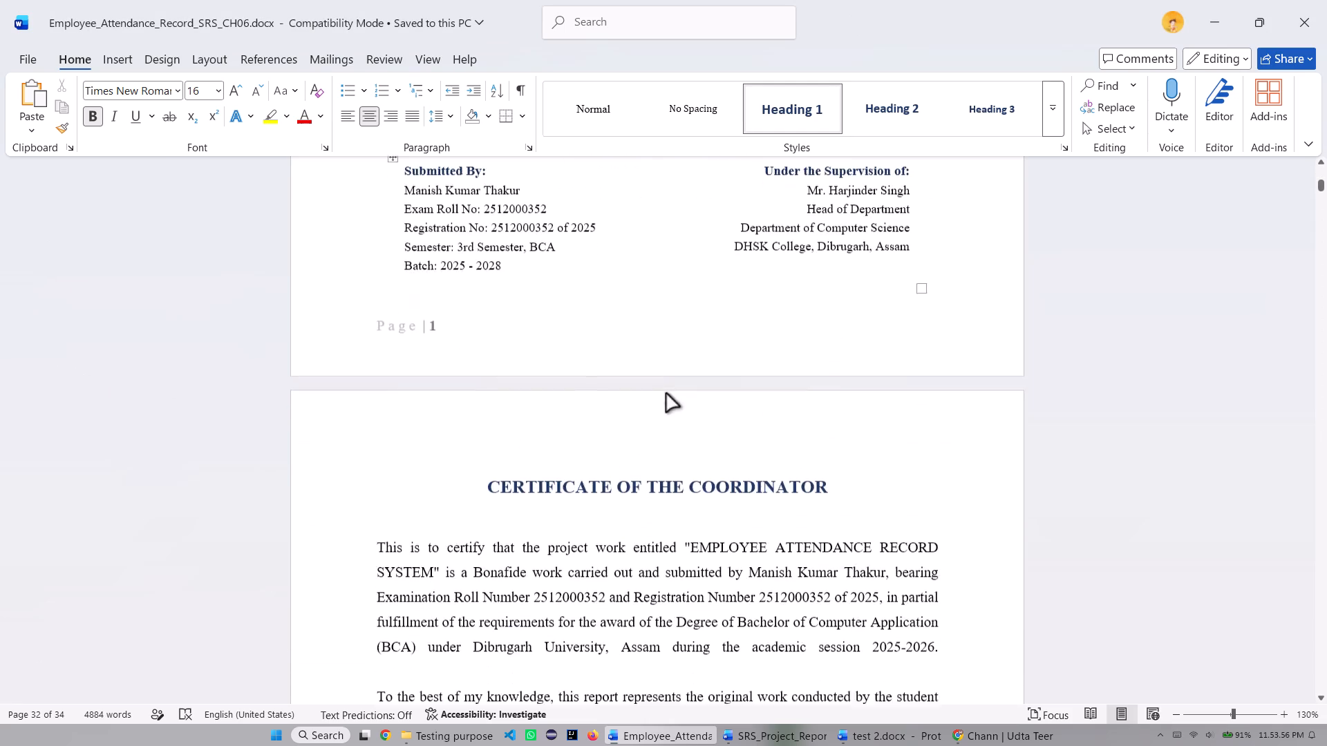
scroll(666, 394, down, 20)
scroll(666, 394, down, 19)
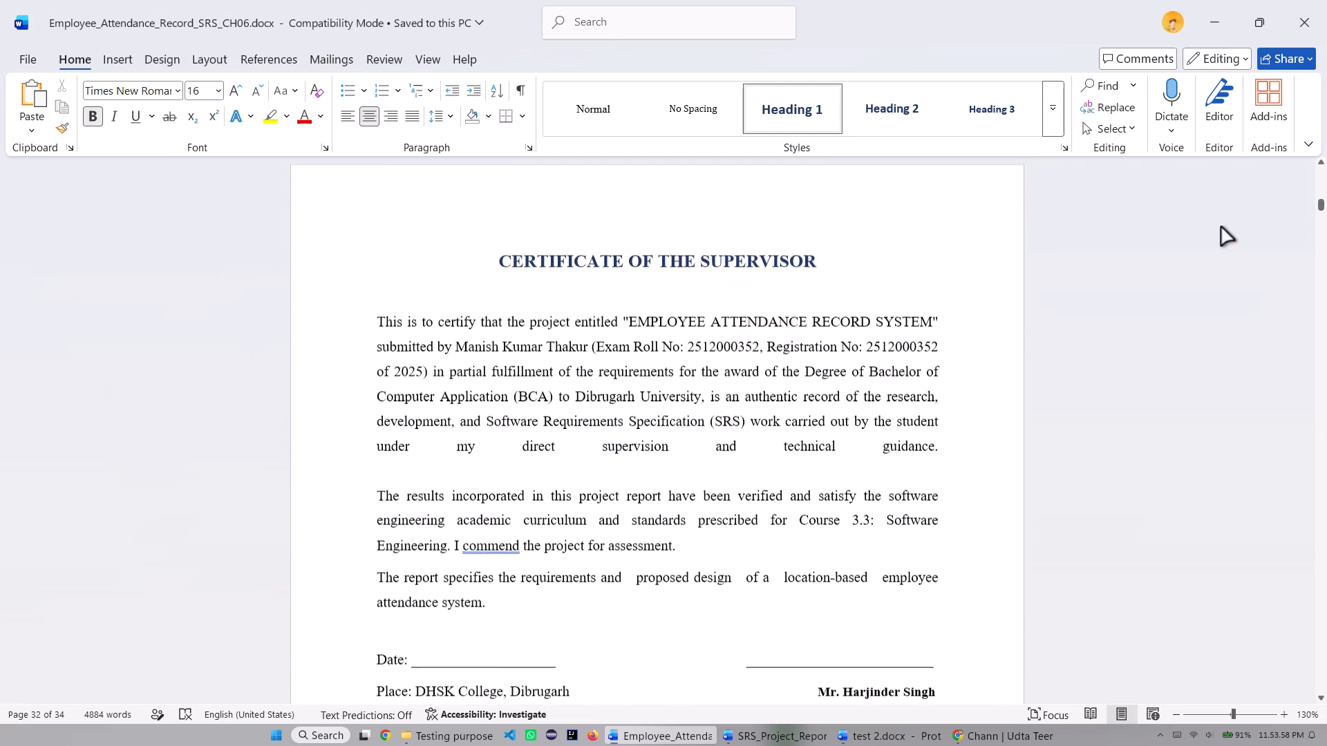
drag(1319, 207, 1326, 268)
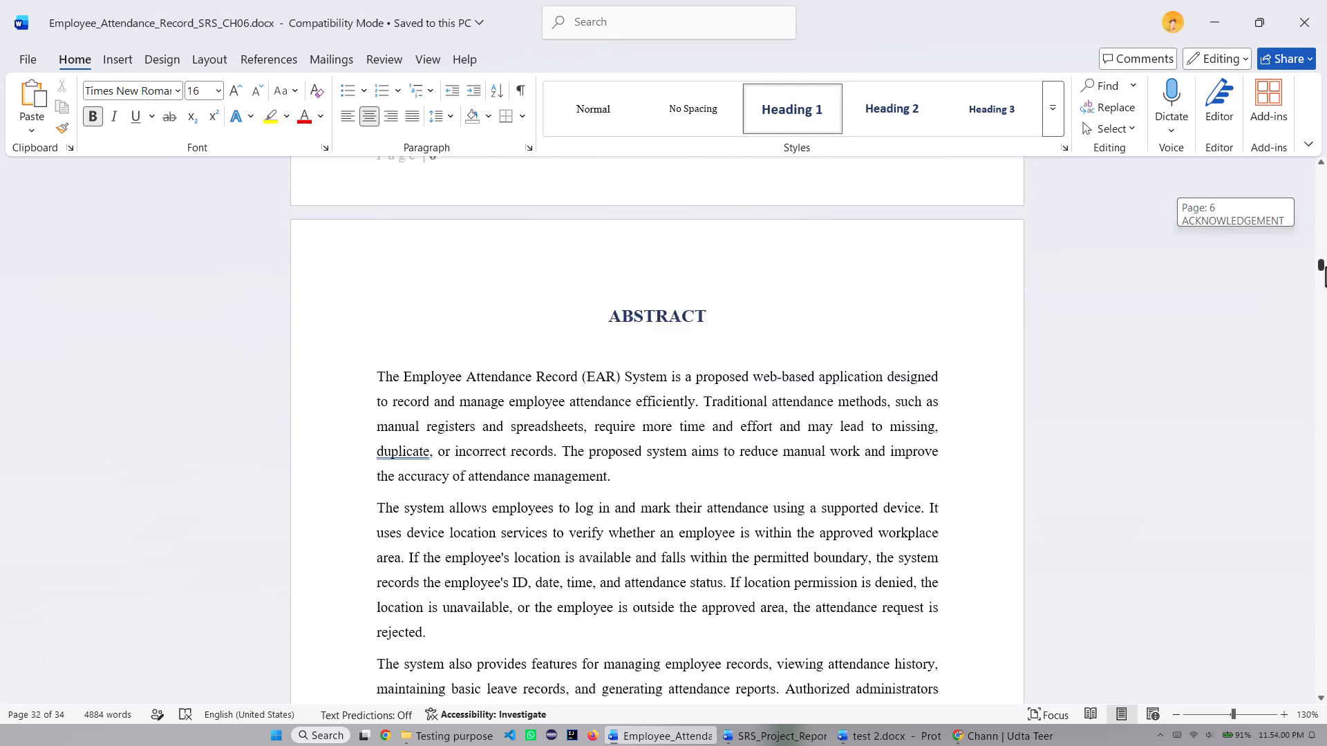
drag(1326, 268, 1326, 287)
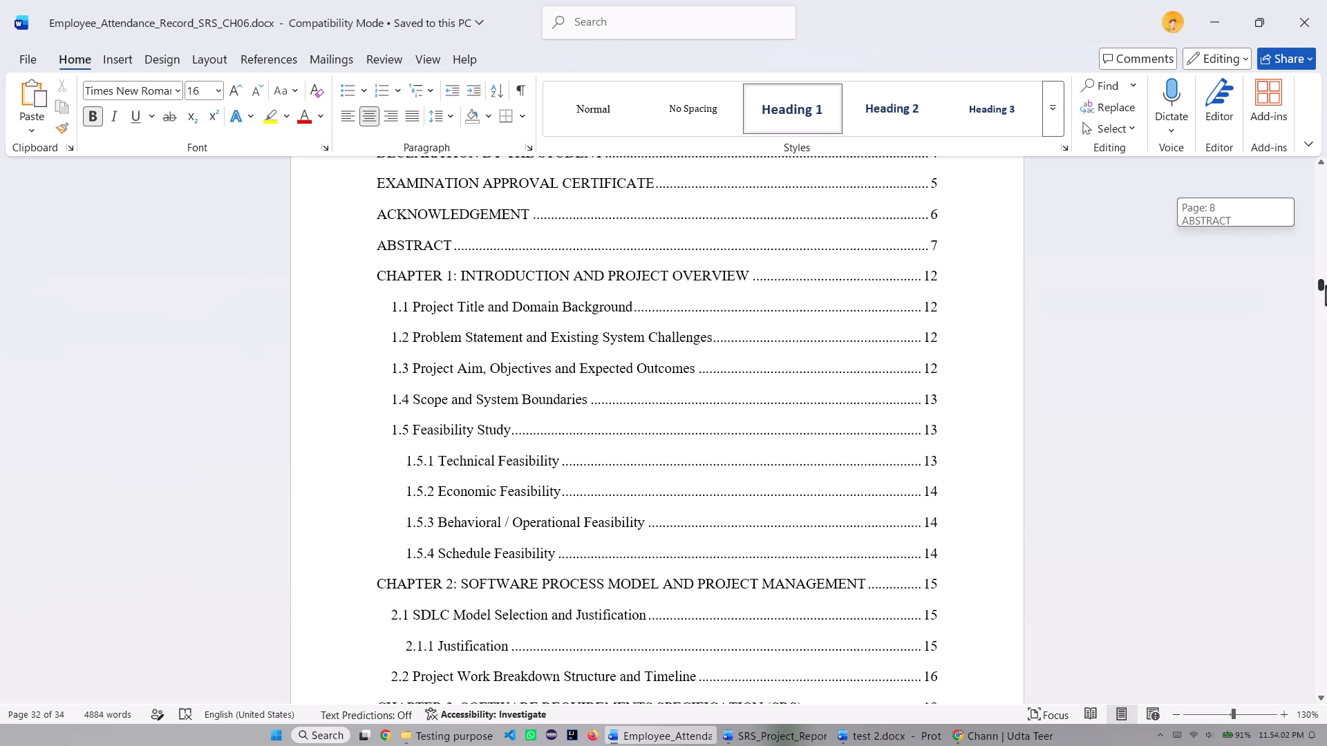
drag(1326, 287, 1292, 281)
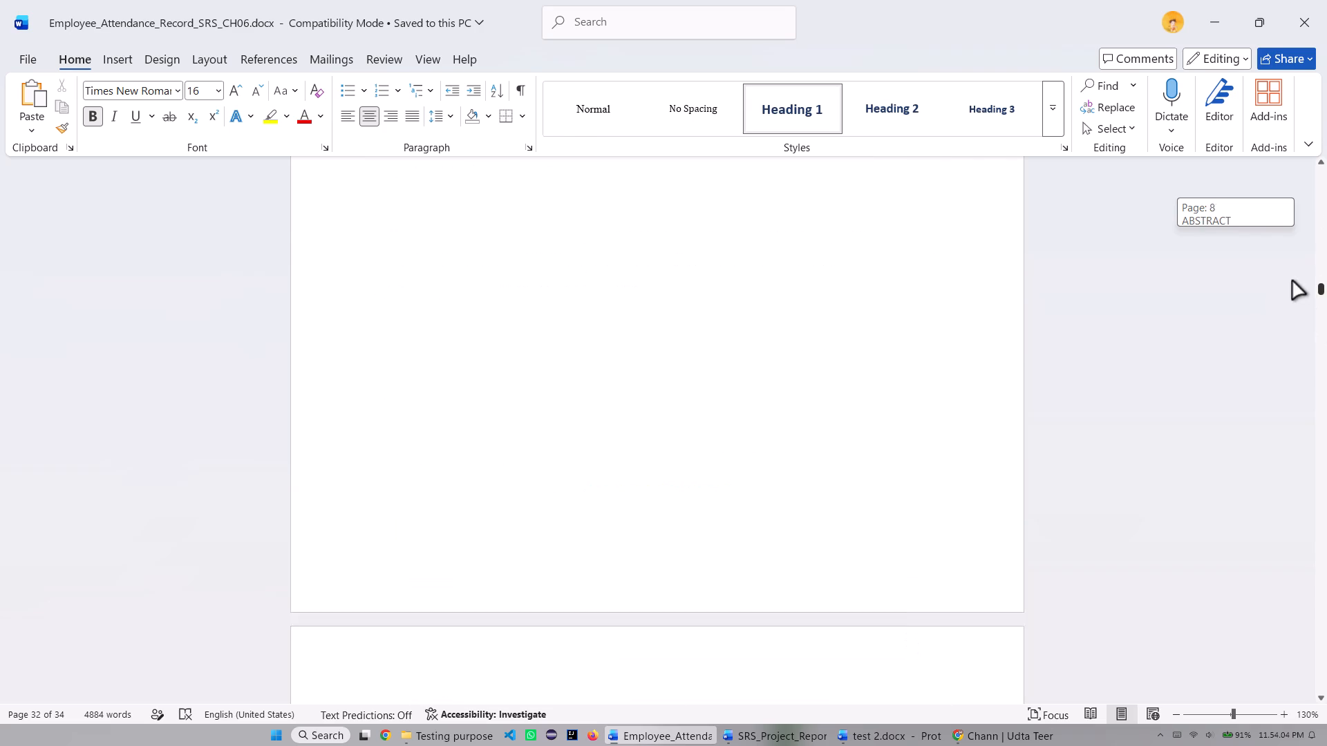
drag(1292, 281, 1319, 318)
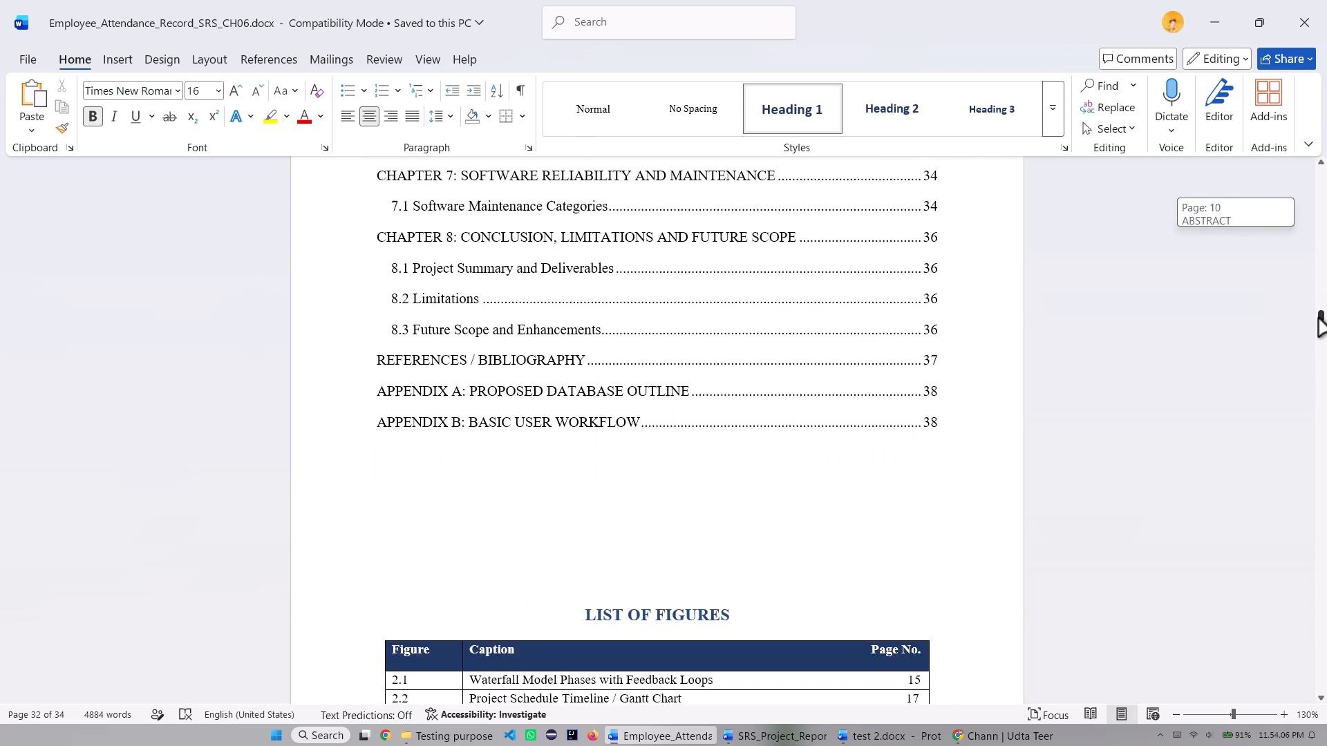
drag(1319, 318, 1313, 280)
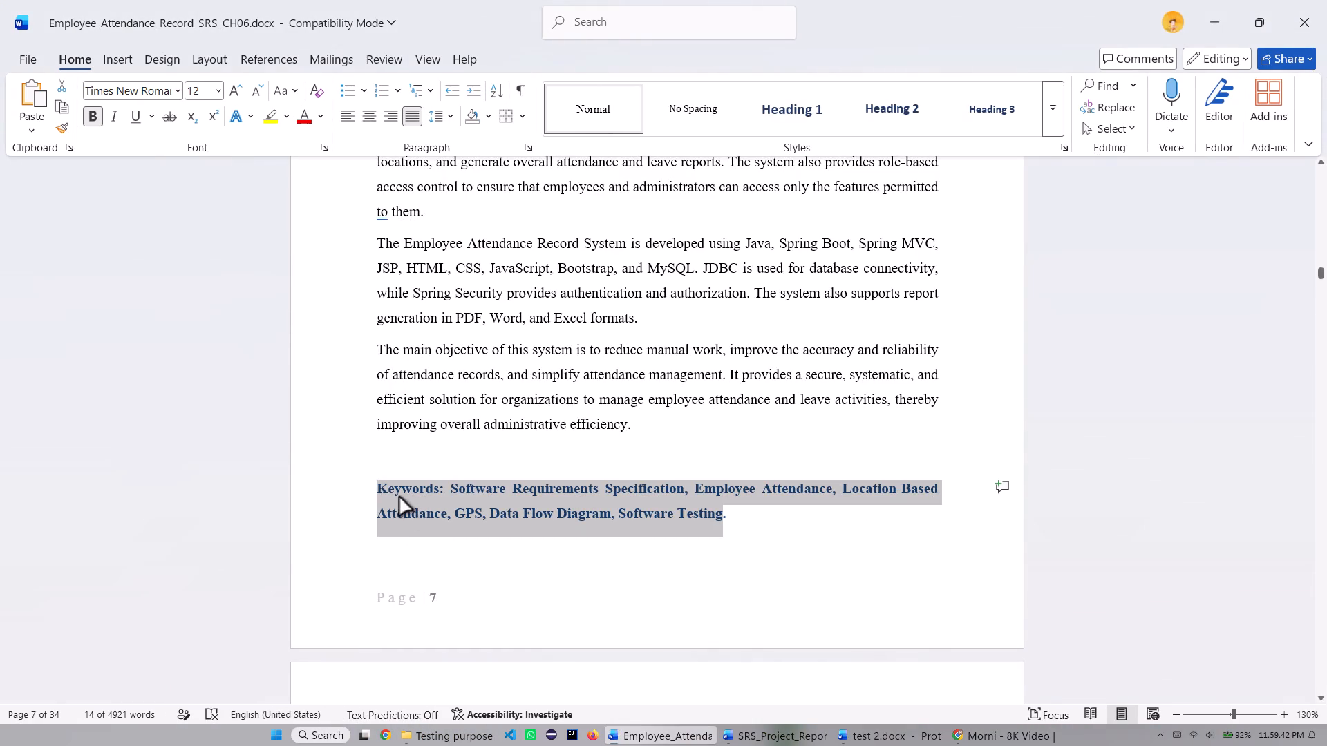
key(ctrl+v)
Delete the duplicate full stop after Spring Security at the end of the Keywords paragraph.
scroll(599, 477, down, 4)
scroll(693, 447, down, 1)
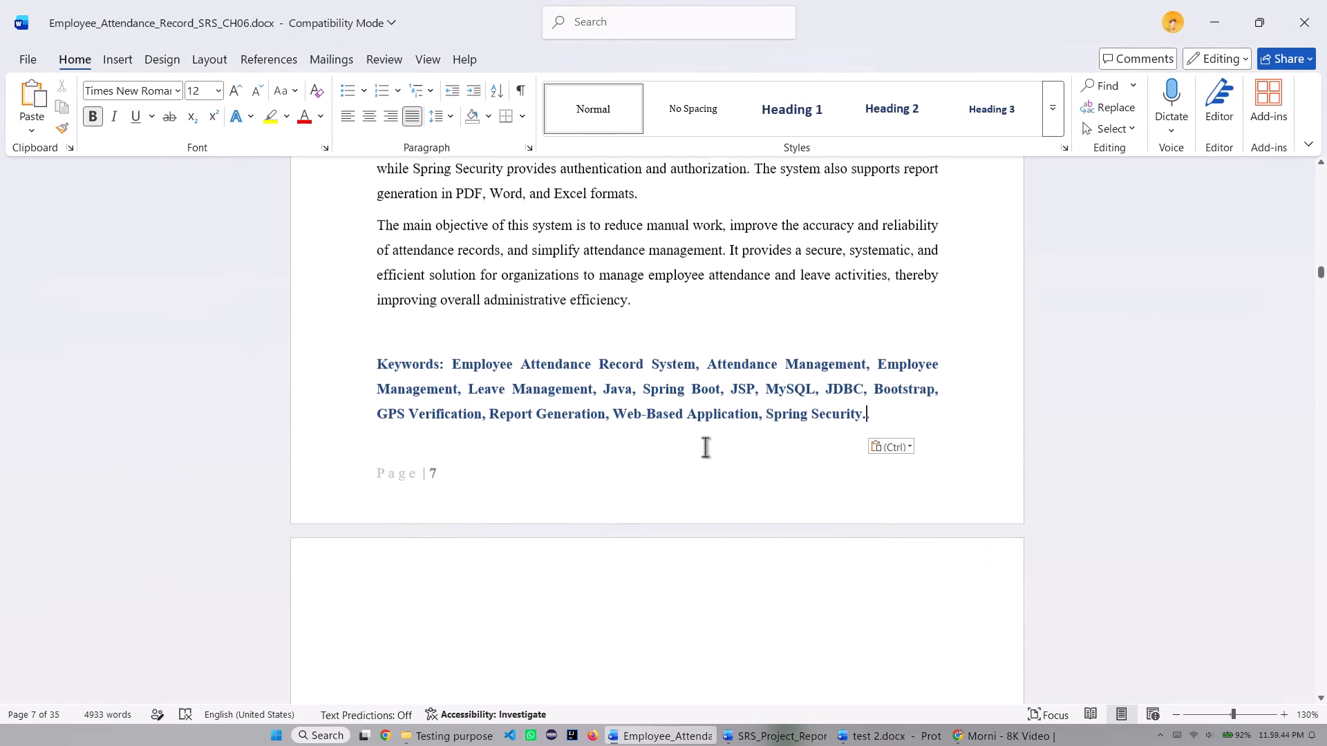
scroll(705, 447, down, 2)
click(778, 406)
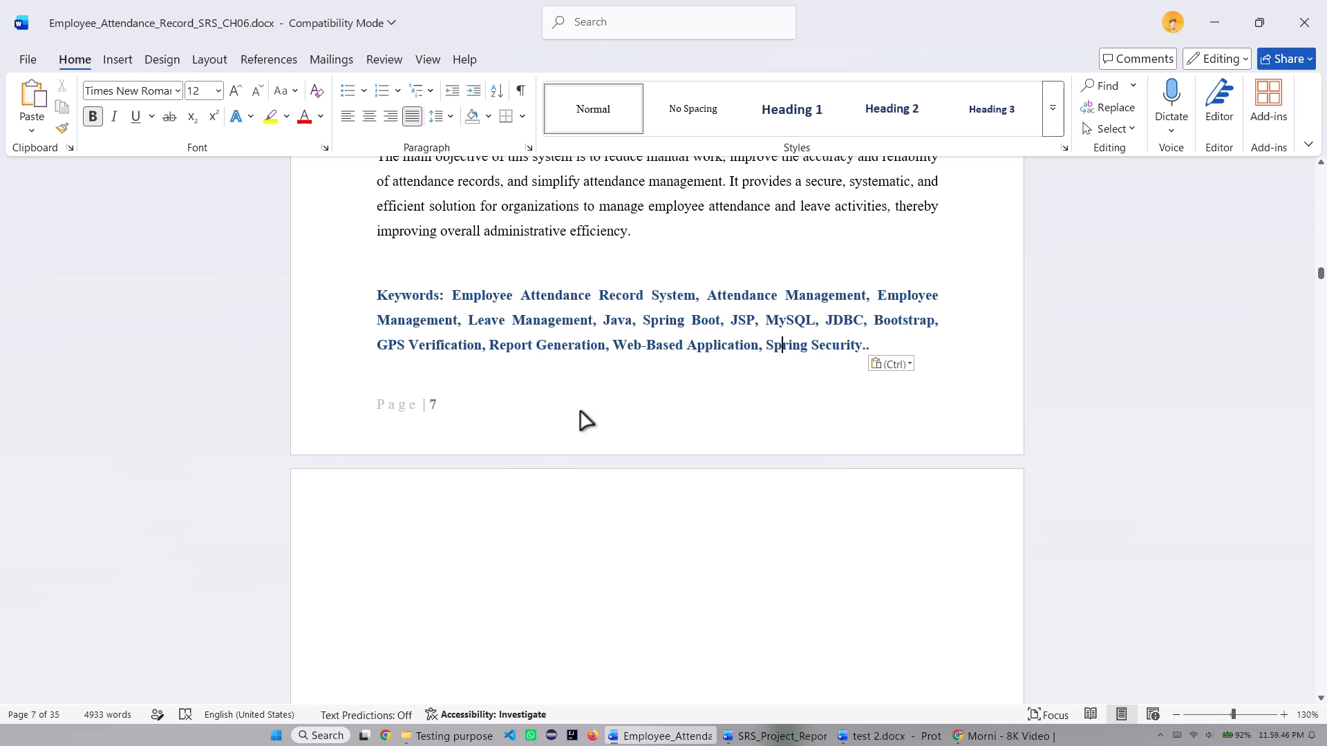
scroll(579, 405, up, 16)
scroll(715, 379, up, 8)
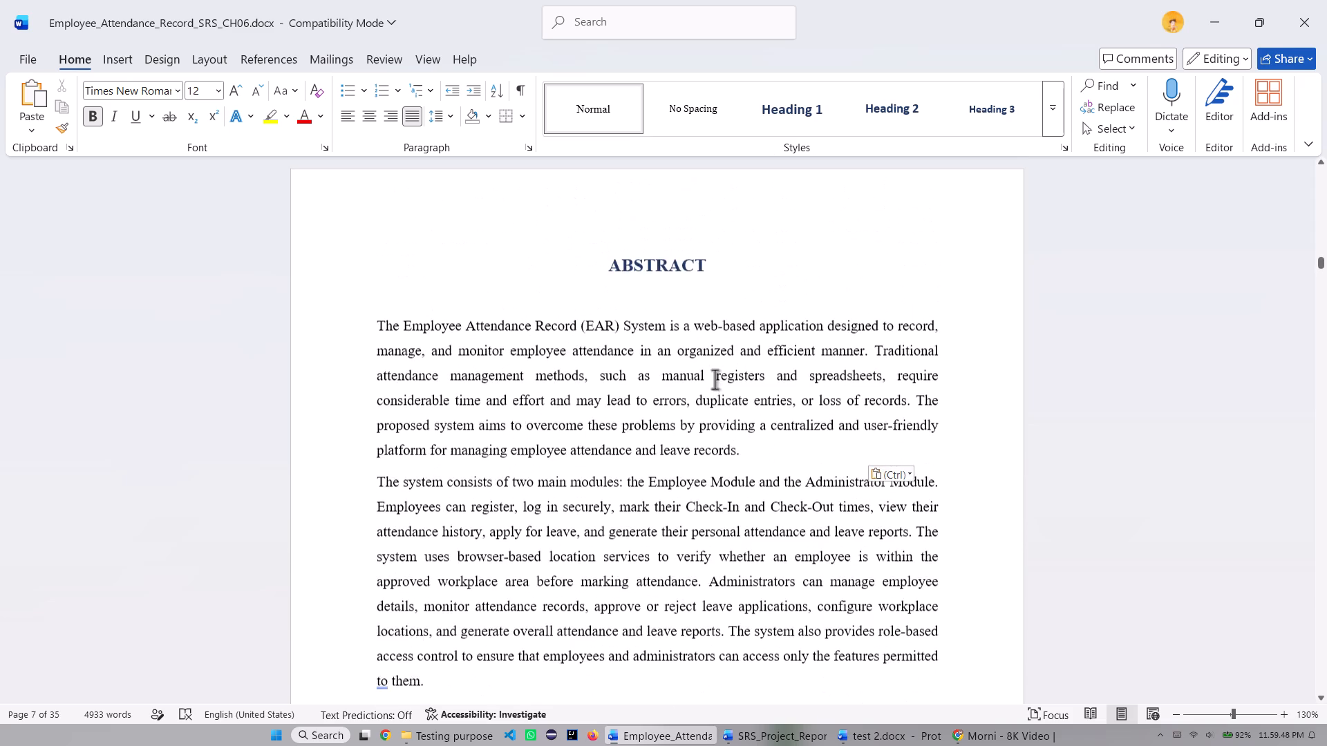
scroll(715, 379, up, 4)
scroll(647, 322, down, 20)
scroll(647, 322, down, 4)
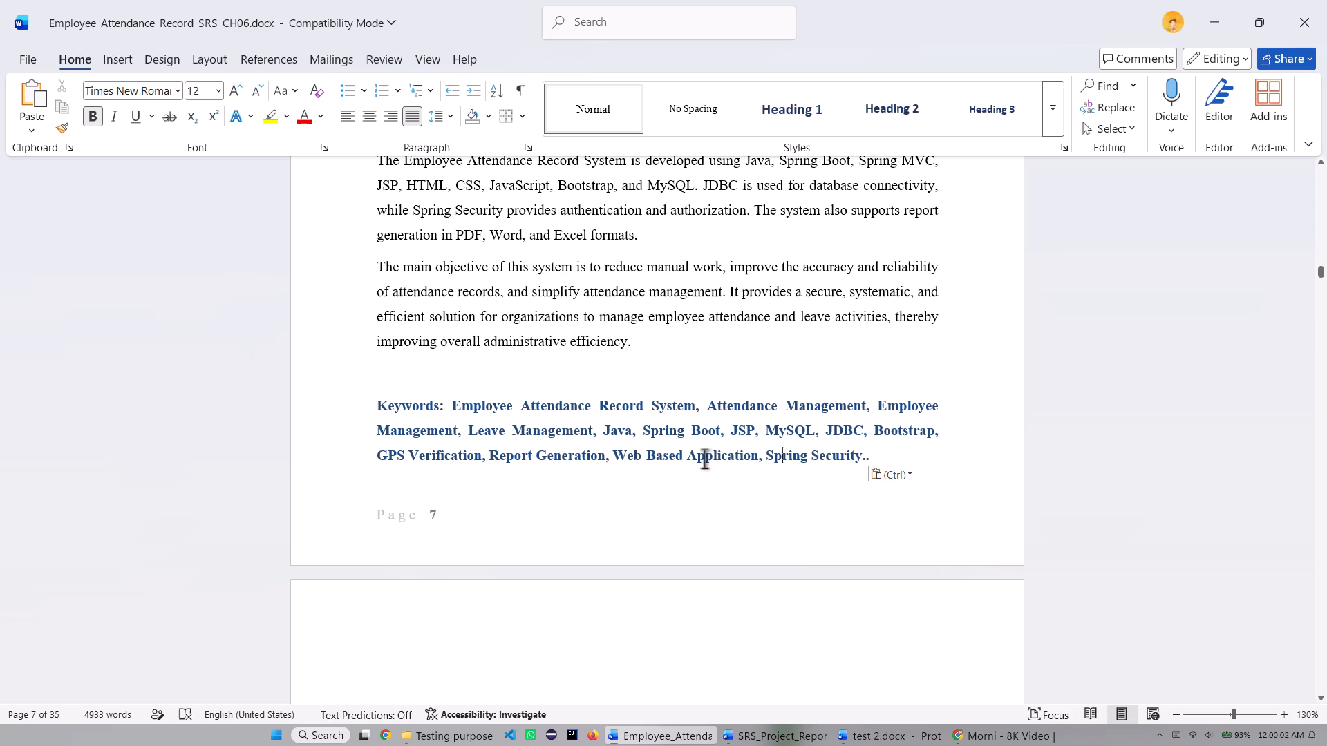
click(876, 458)
key(BackSpace)
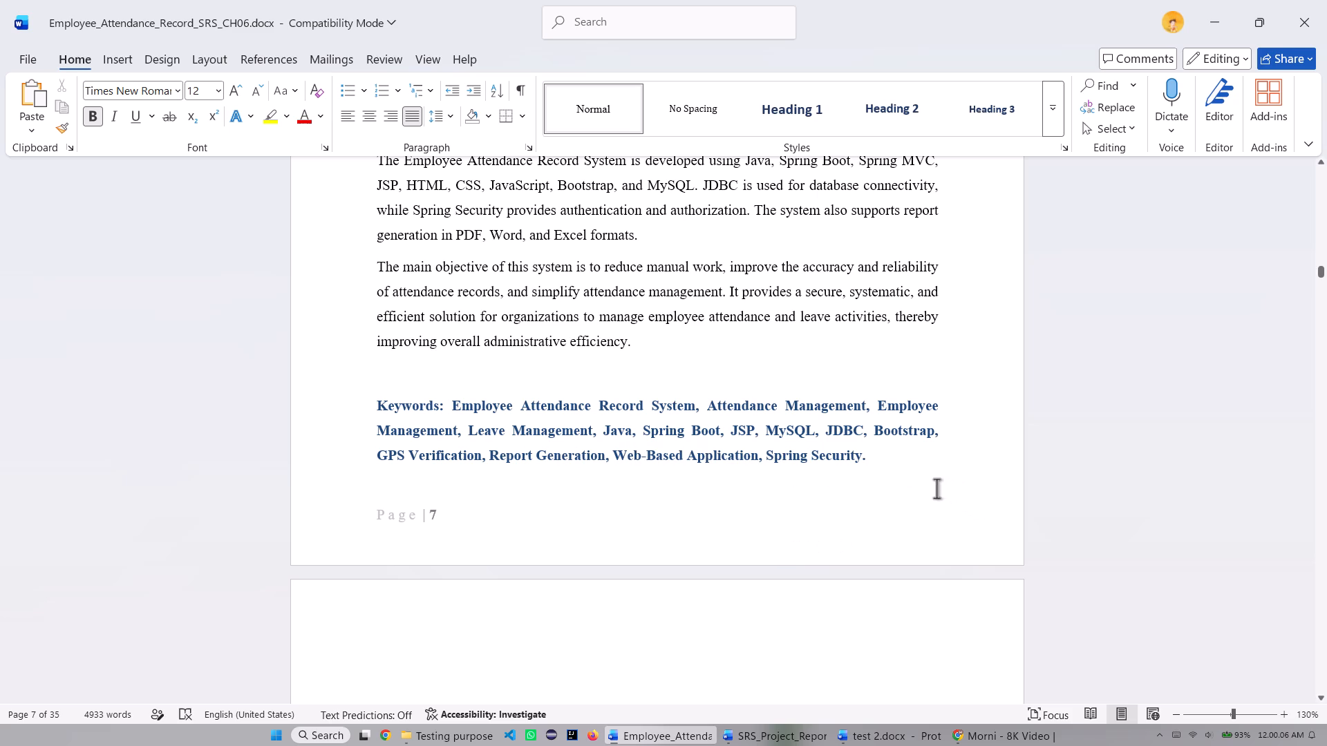
click(937, 488)
Remove the blank page between the abstract's keywords and the TABLE OF CONTENTS page.
scroll(654, 405, down, 4)
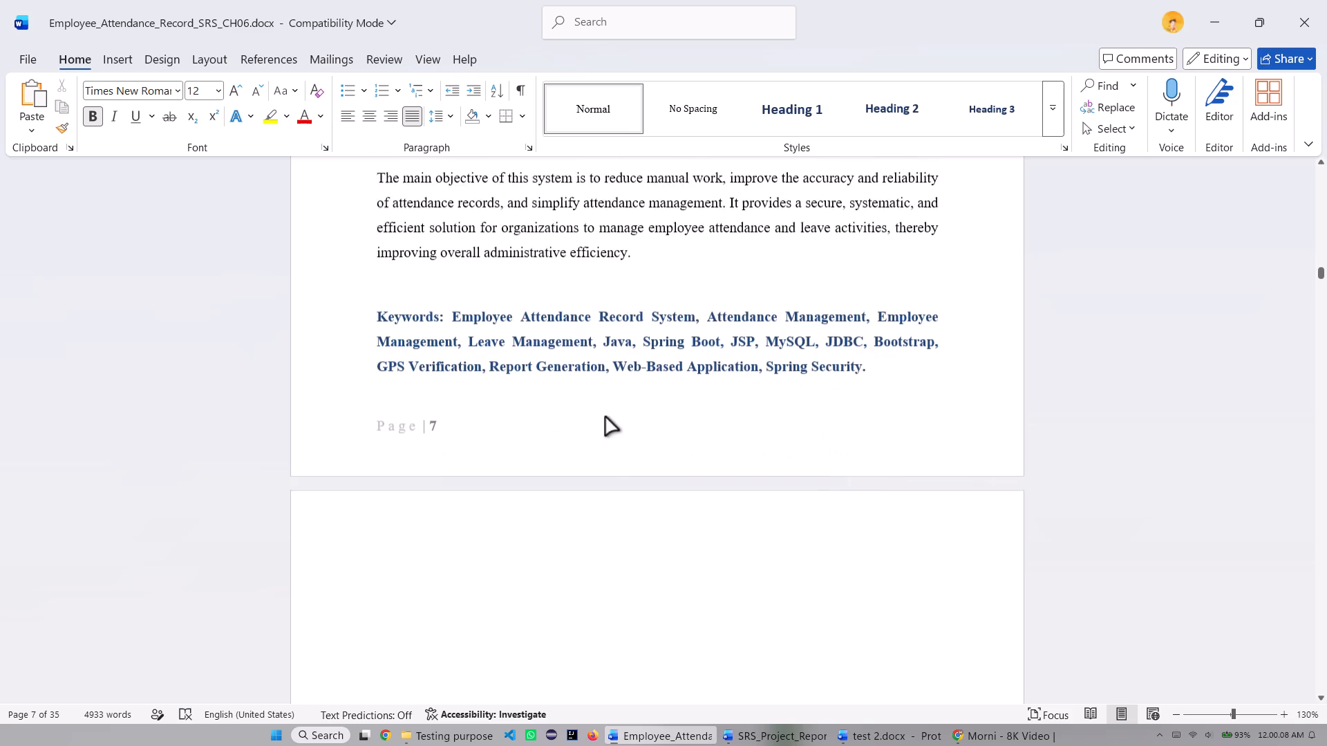
scroll(603, 392, down, 8)
scroll(601, 379, down, 20)
scroll(601, 379, down, 7)
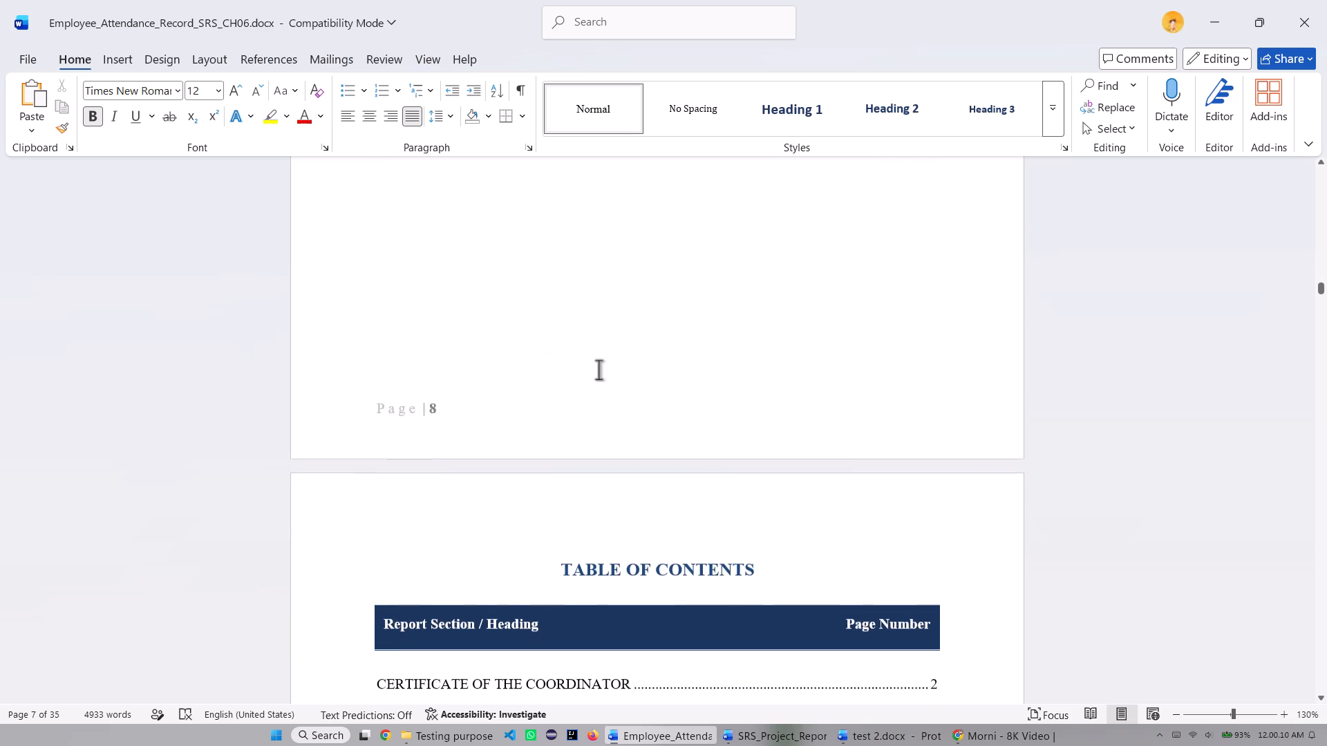
scroll(599, 367, up, 4)
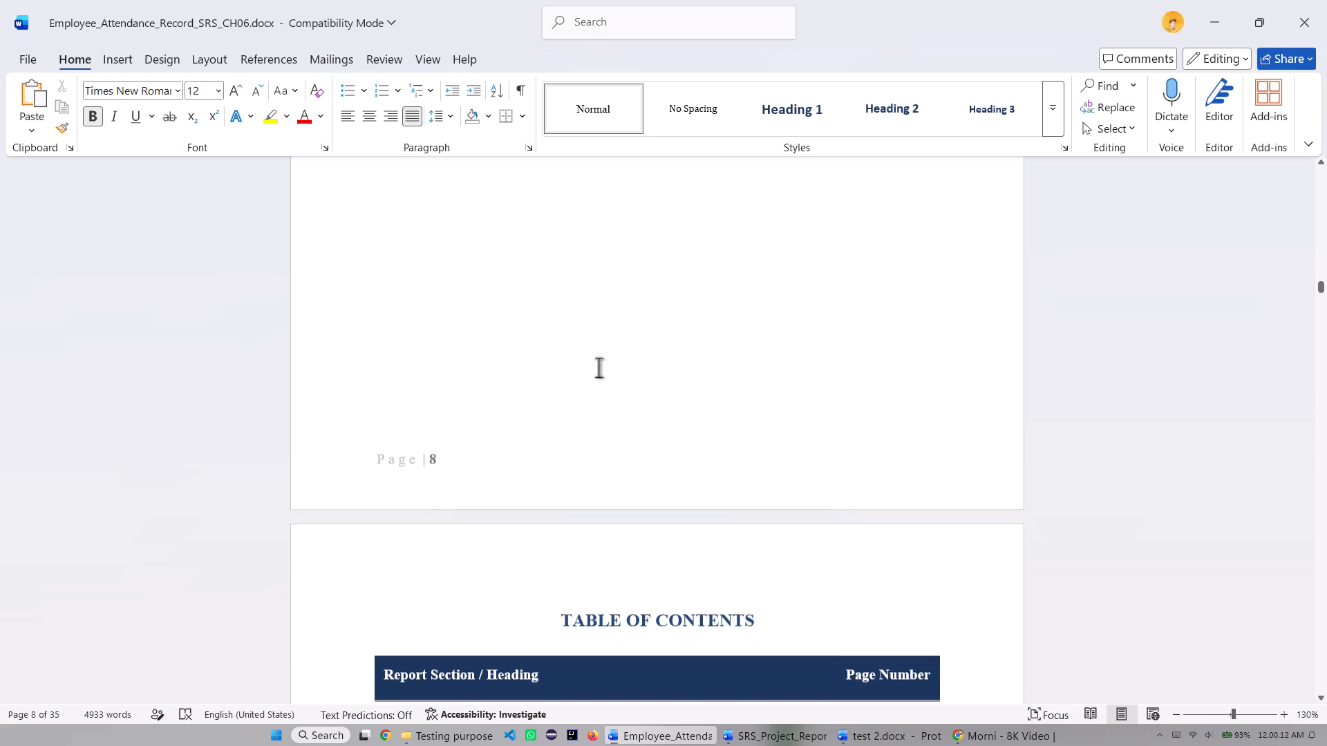
scroll(599, 367, up, 20)
scroll(599, 367, up, 6)
scroll(531, 412, down, 5)
click(482, 425)
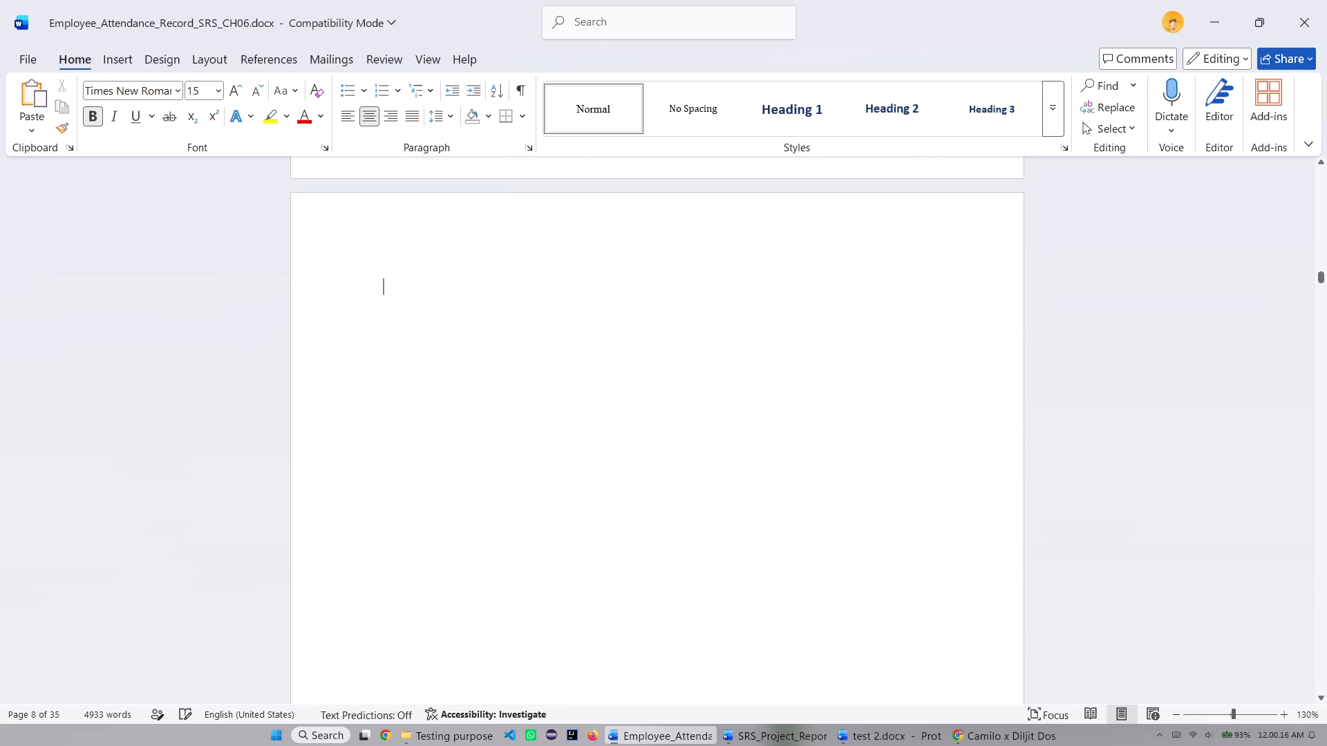
key(BackSpace)
key(BackSpace)
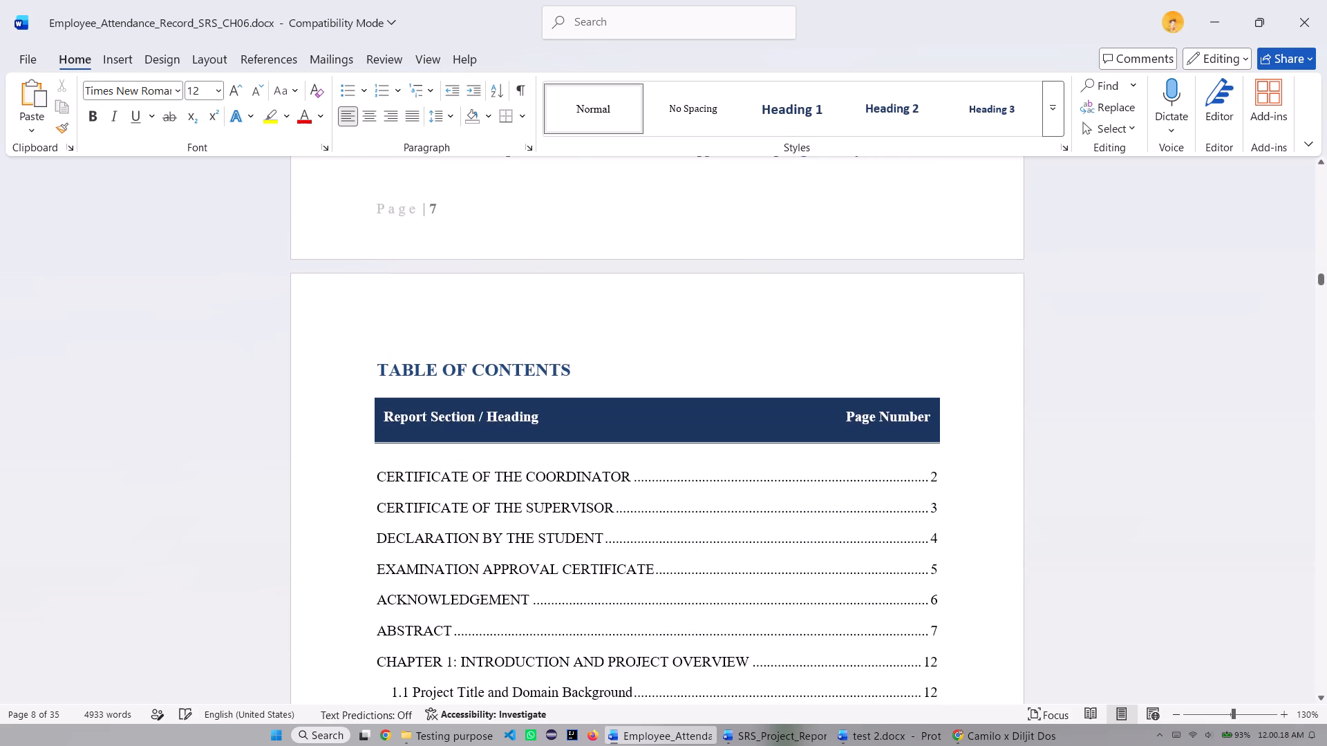
scroll(610, 376, up, 6)
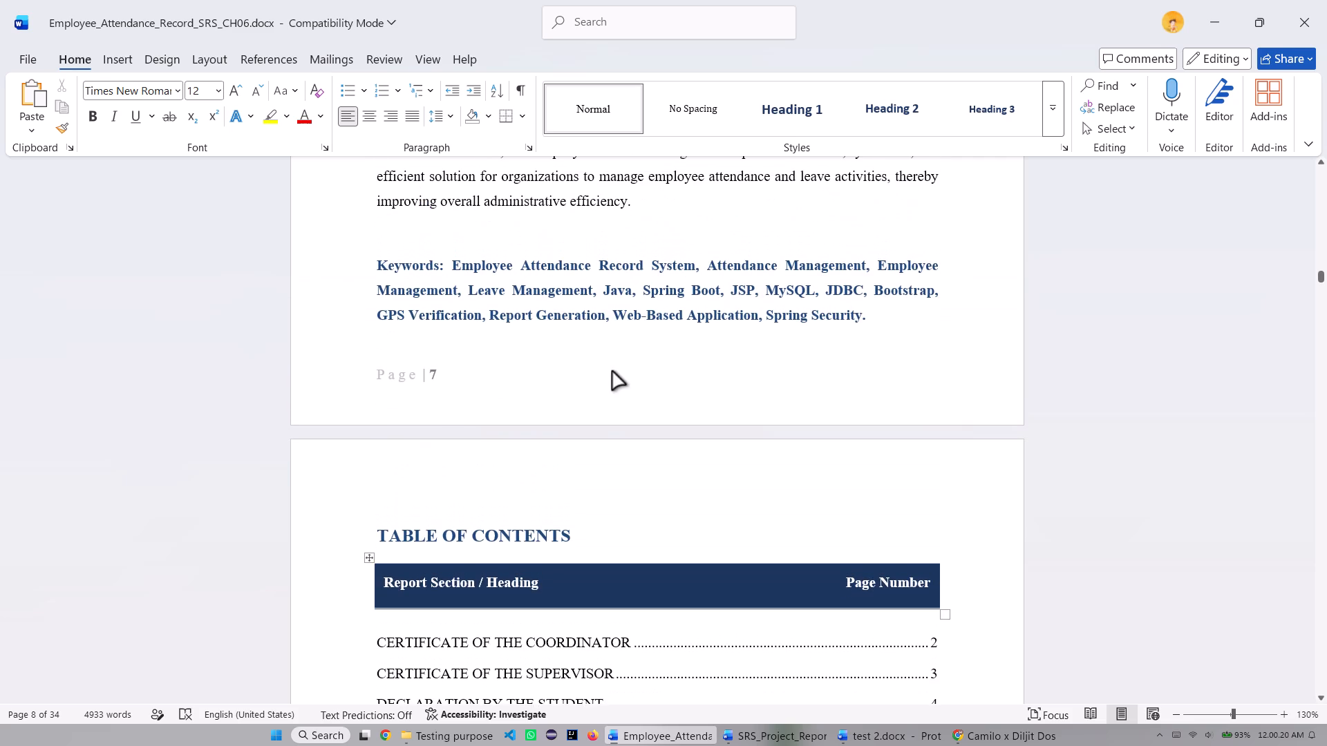
scroll(746, 419, up, 1)
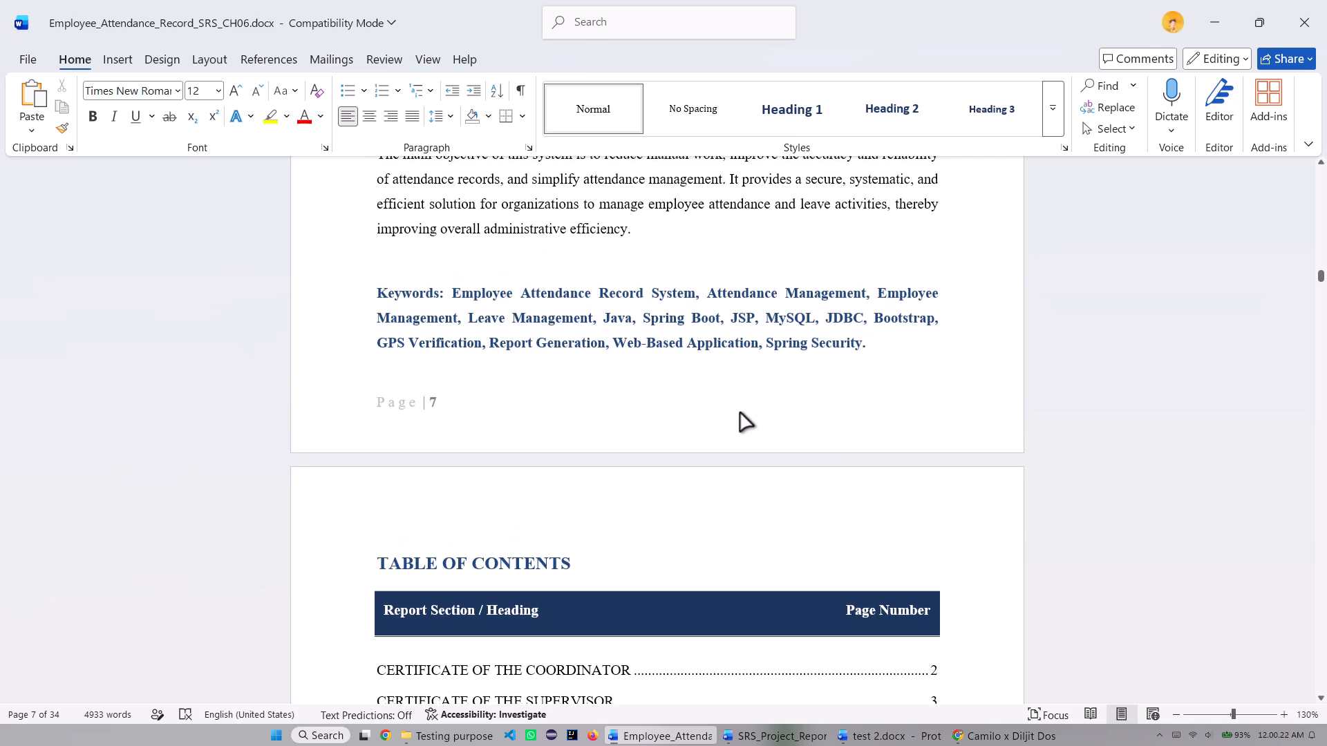
scroll(565, 412, down, 7)
scroll(544, 425, up, 5)
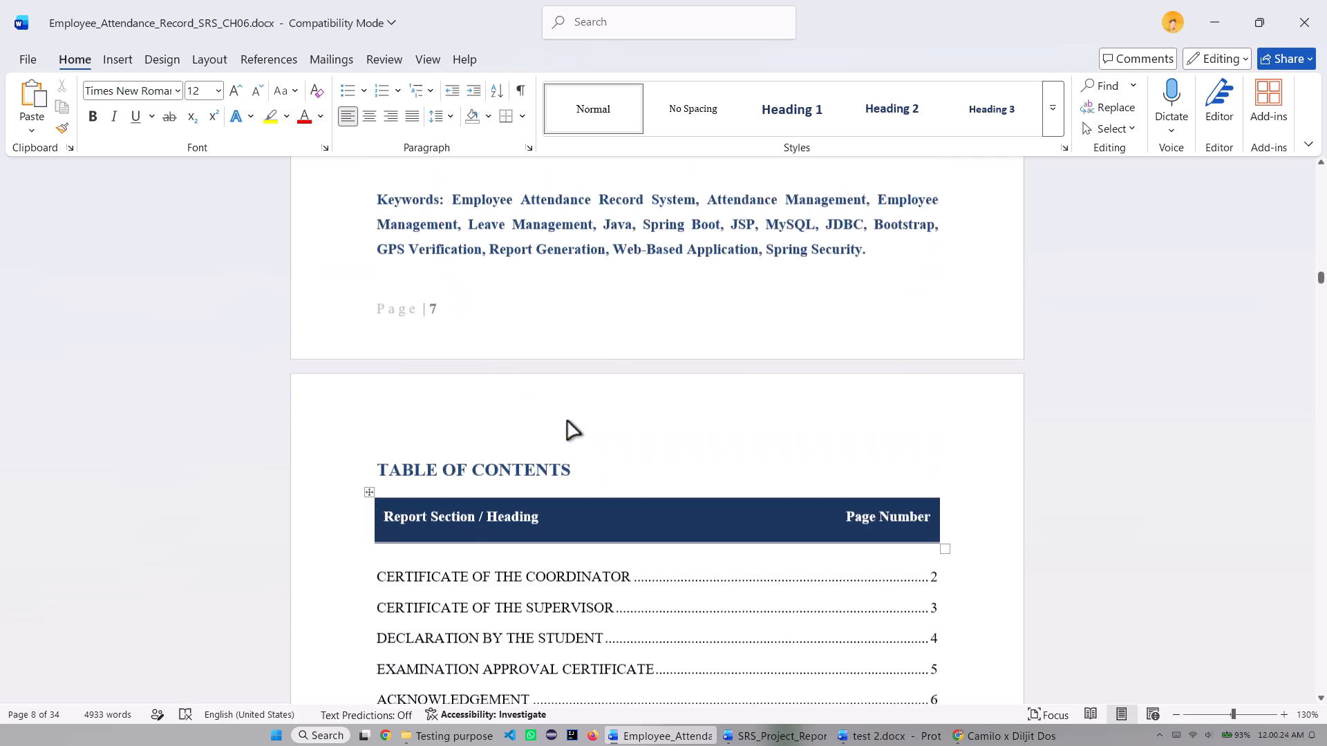
scroll(567, 421, up, 8)
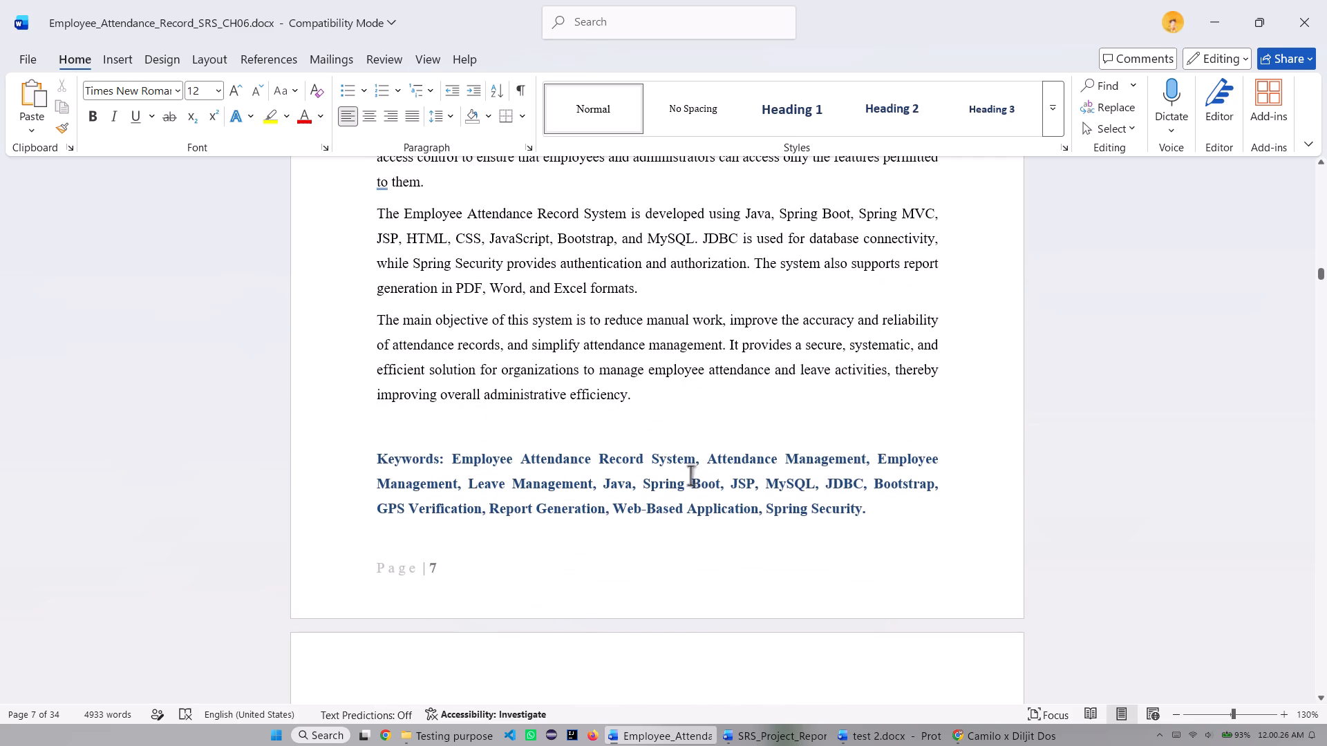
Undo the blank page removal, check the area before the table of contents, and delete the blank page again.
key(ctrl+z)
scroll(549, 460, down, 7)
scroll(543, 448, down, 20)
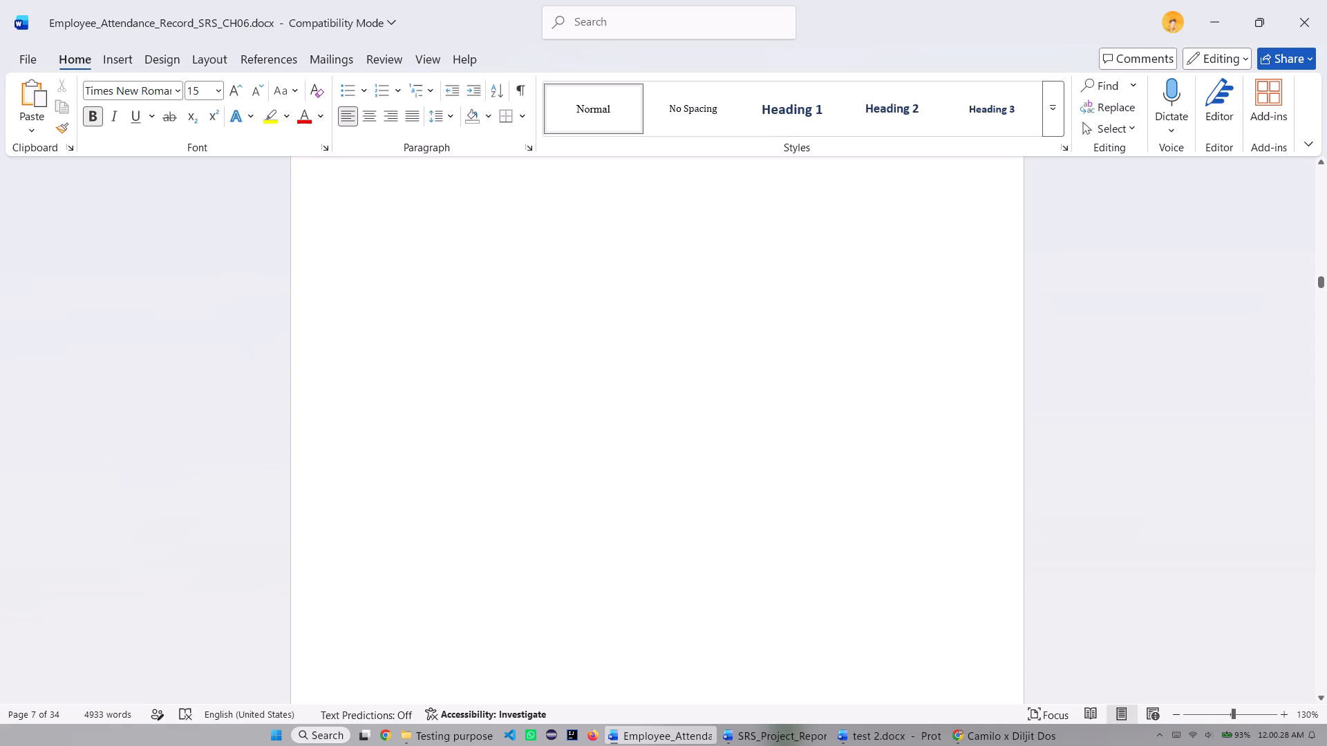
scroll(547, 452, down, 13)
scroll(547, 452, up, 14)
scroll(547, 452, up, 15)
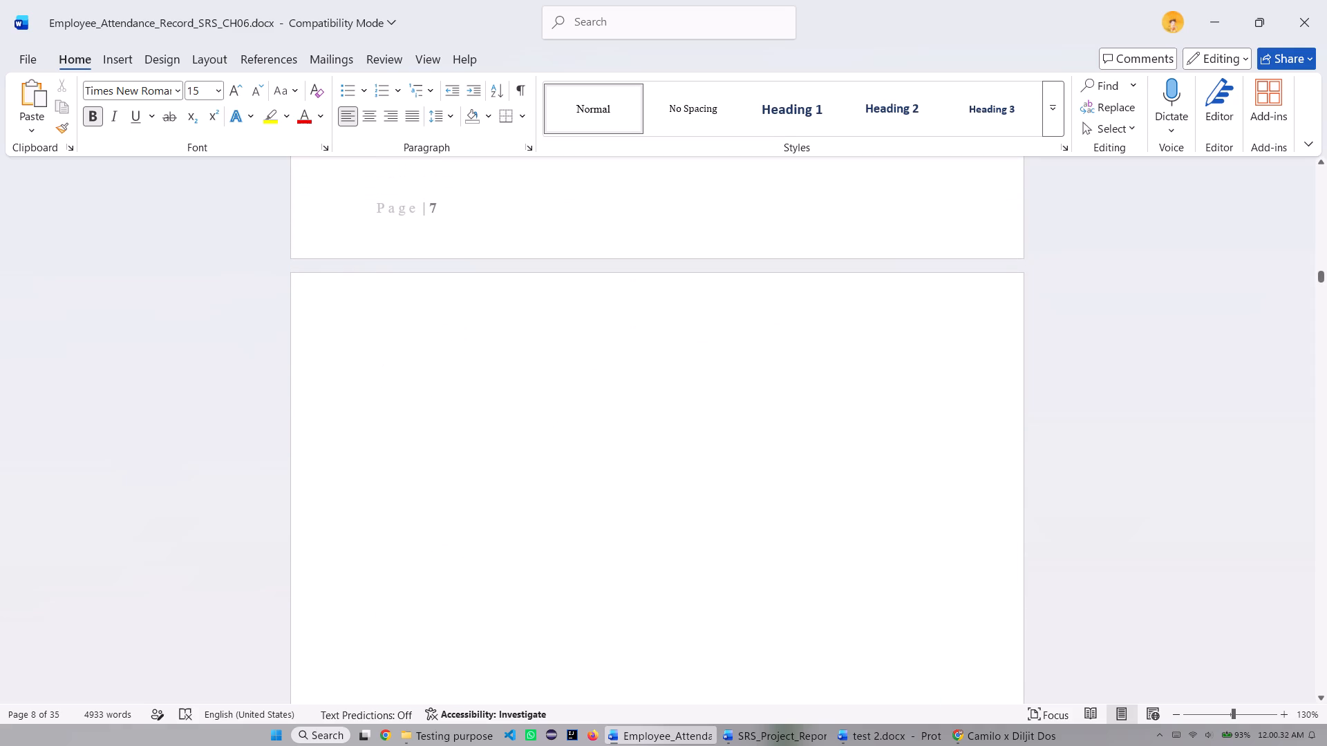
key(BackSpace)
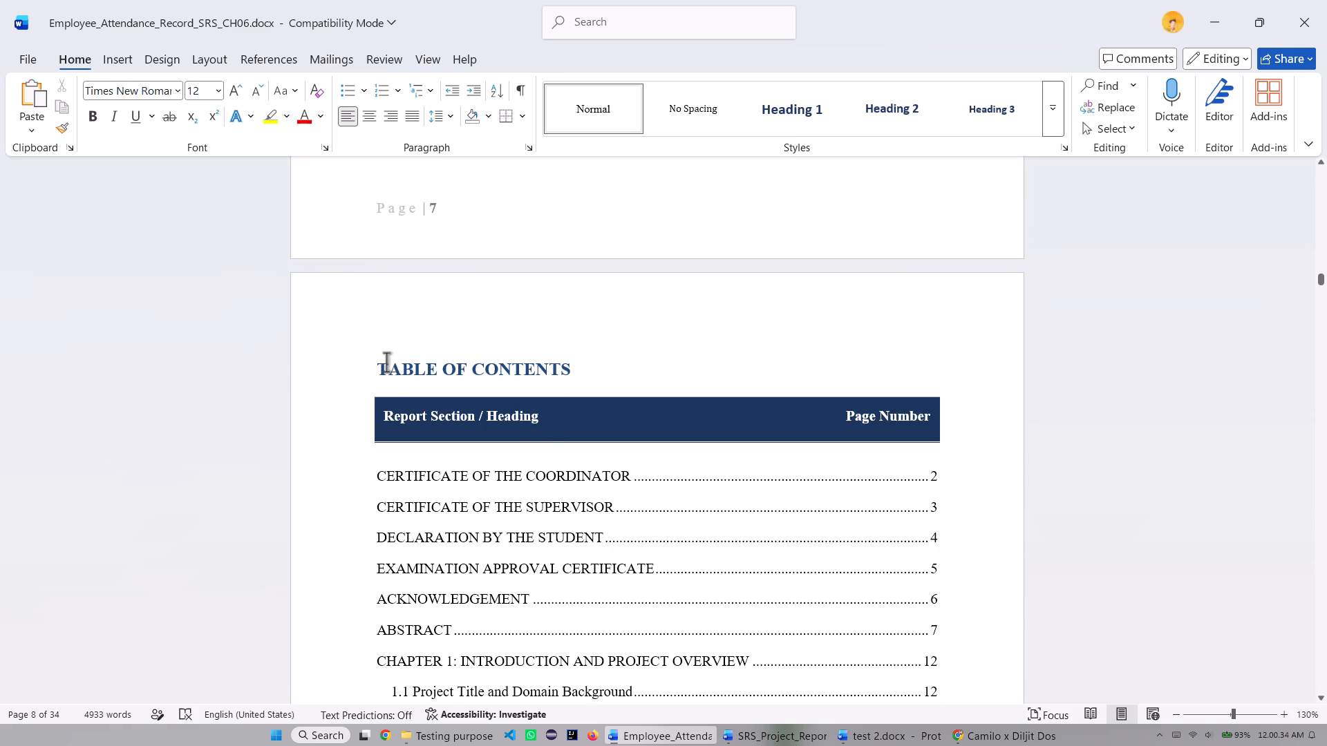
Center the TABLE OF CONTENTS heading.
drag(377, 365, 563, 353)
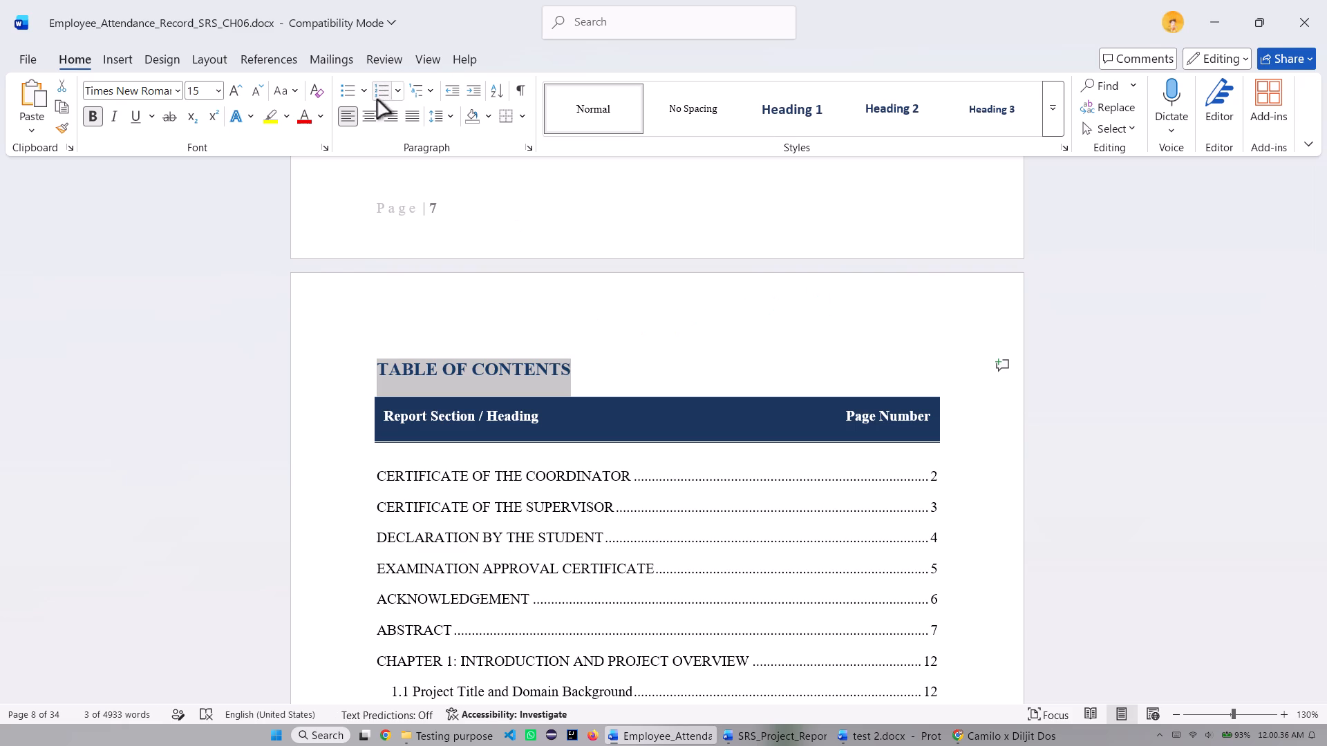
click(373, 115)
click(724, 321)
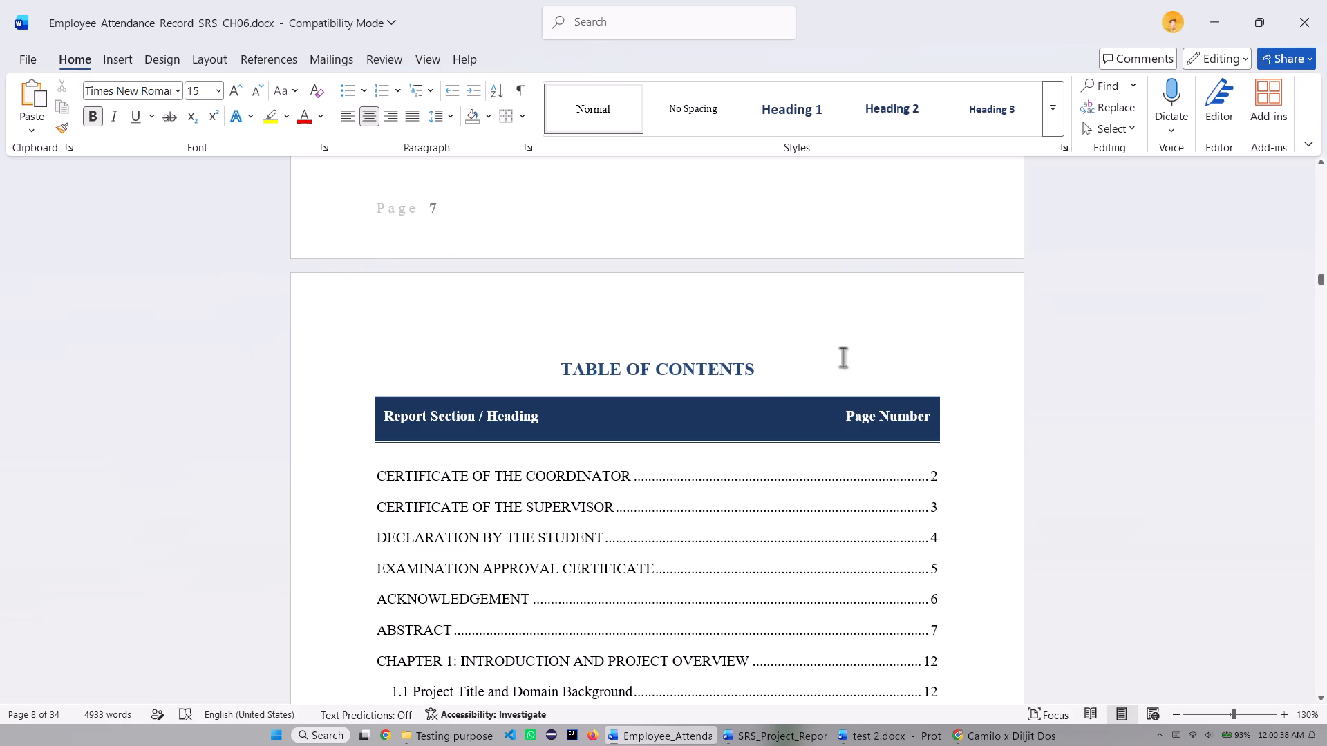
Review the abstract page layout and the entries and page numbers in the table of contents.
scroll(836, 352, down, 3)
scroll(762, 278, up, 13)
scroll(739, 253, down, 8)
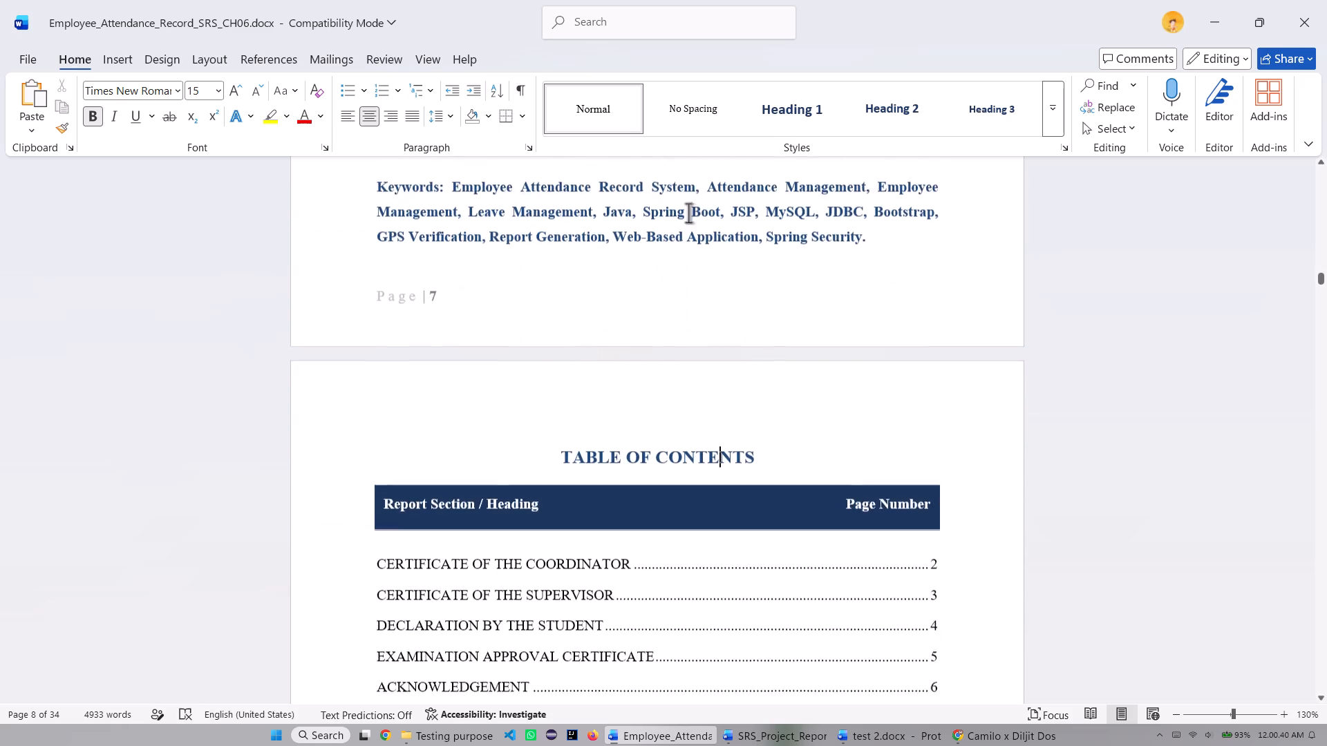
scroll(677, 251, up, 18)
scroll(528, 399, up, 6)
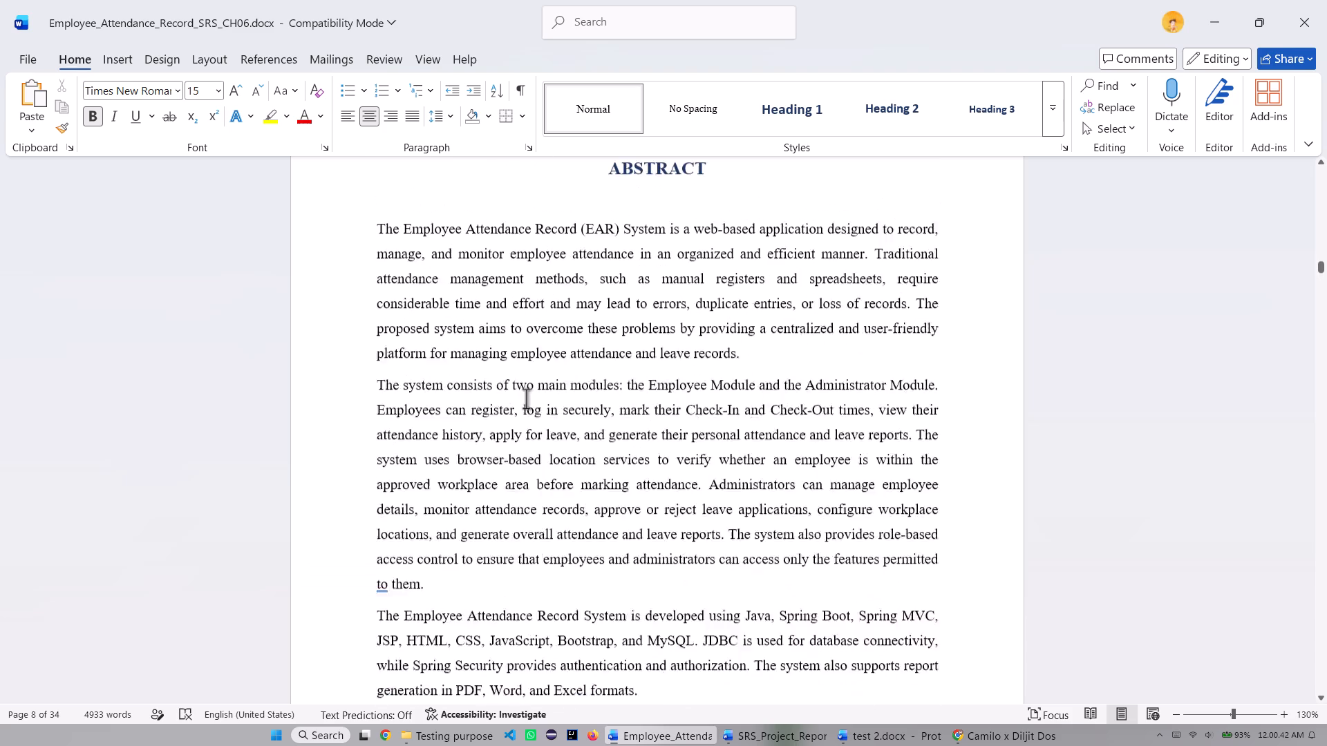
scroll(526, 399, up, 20)
scroll(526, 399, up, 2)
scroll(516, 389, down, 10)
scroll(593, 378, down, 2)
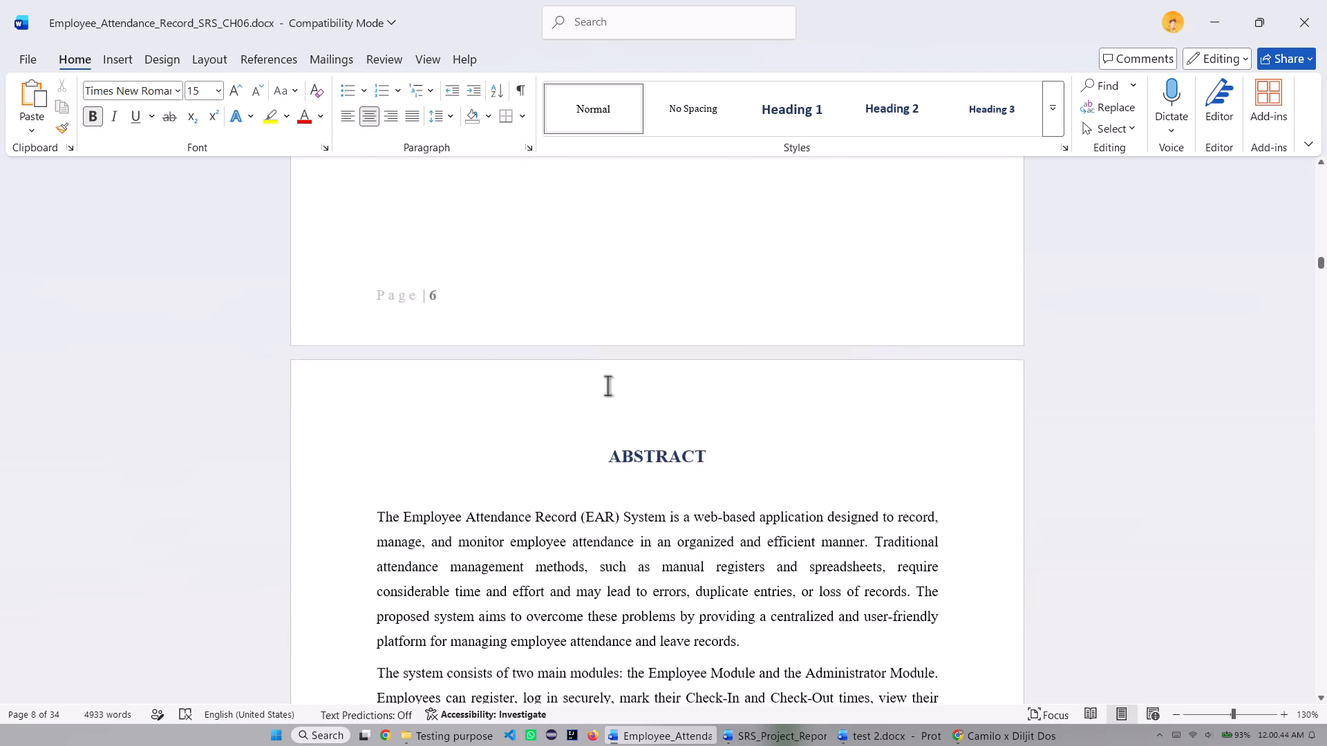
scroll(608, 385, down, 20)
scroll(608, 385, down, 10)
scroll(530, 432, down, 20)
scroll(538, 438, down, 8)
scroll(539, 434, up, 6)
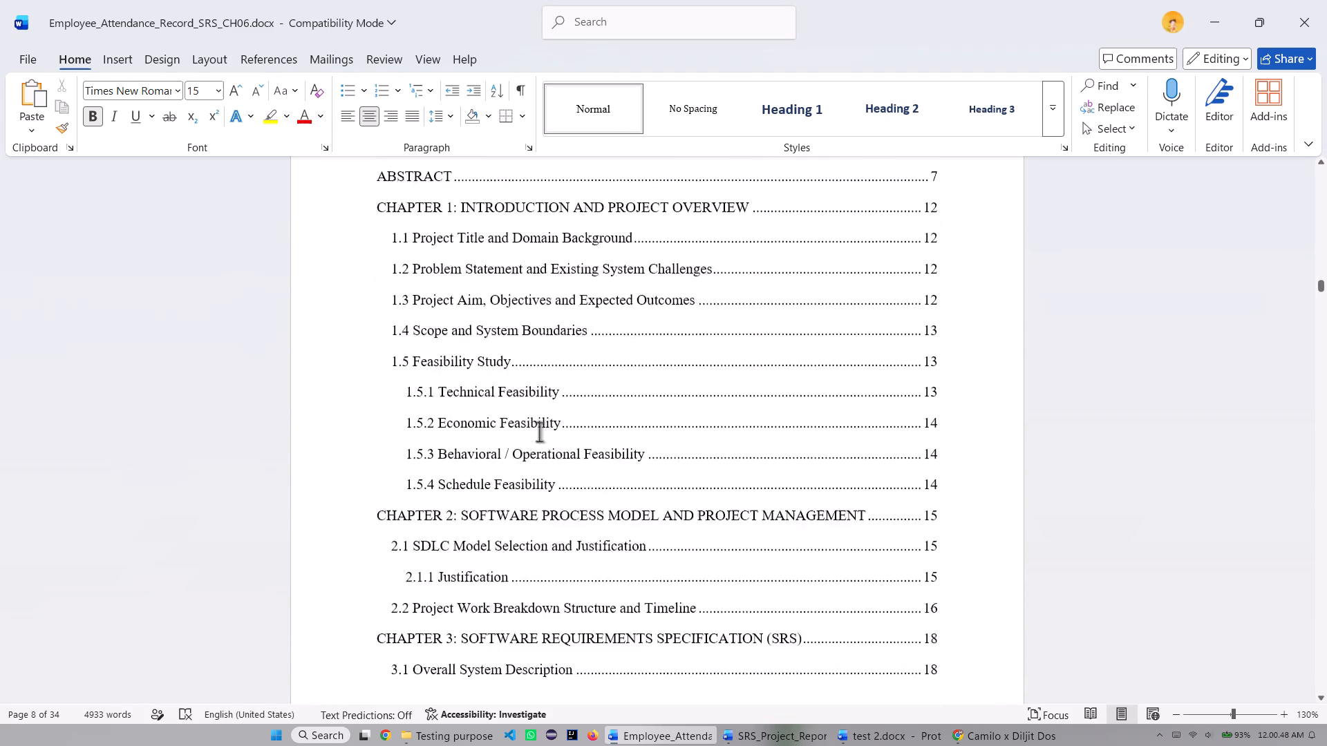
scroll(539, 432, up, 8)
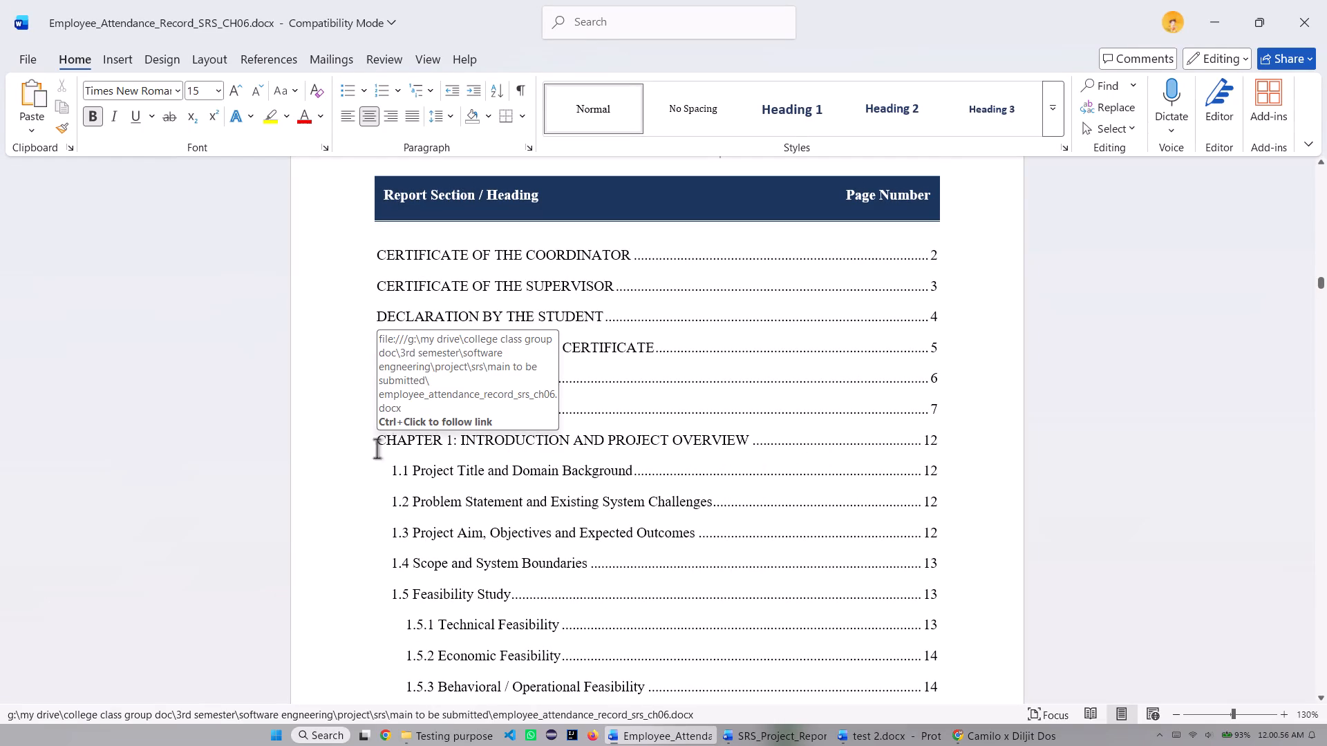
Copy the table of contents entries from the CHAPTER 1 line through 1.5.4 Schedule Feasibility.
scroll(501, 446, down, 3)
scroll(591, 495, down, 3)
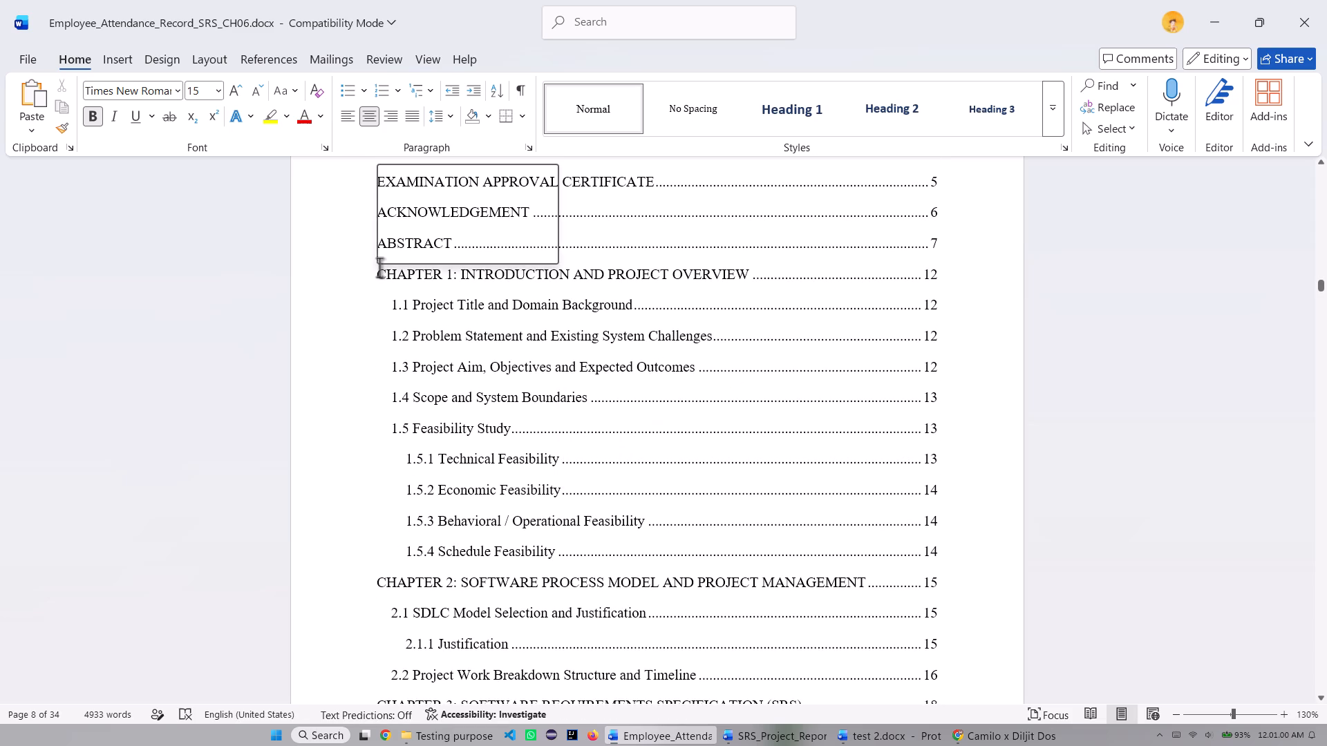
drag(377, 269, 538, 542)
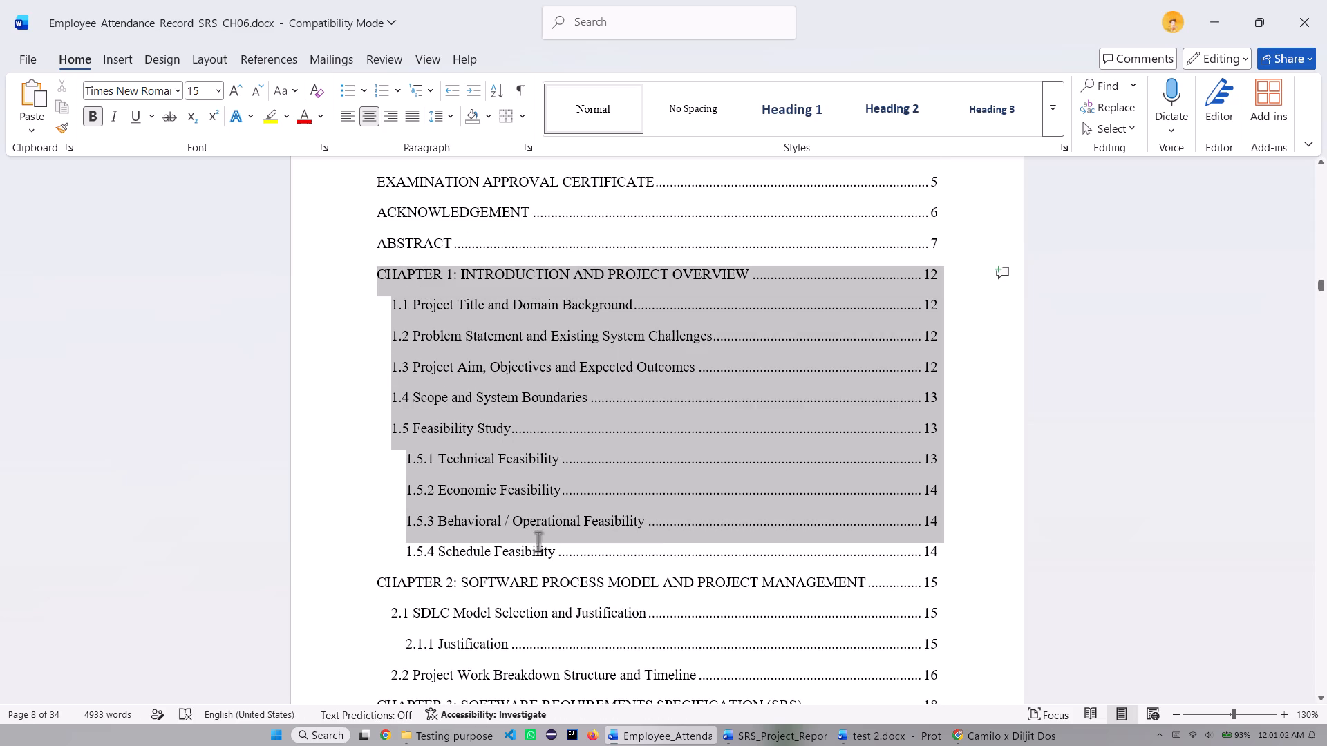
drag(538, 542, 556, 549)
right_click(556, 549)
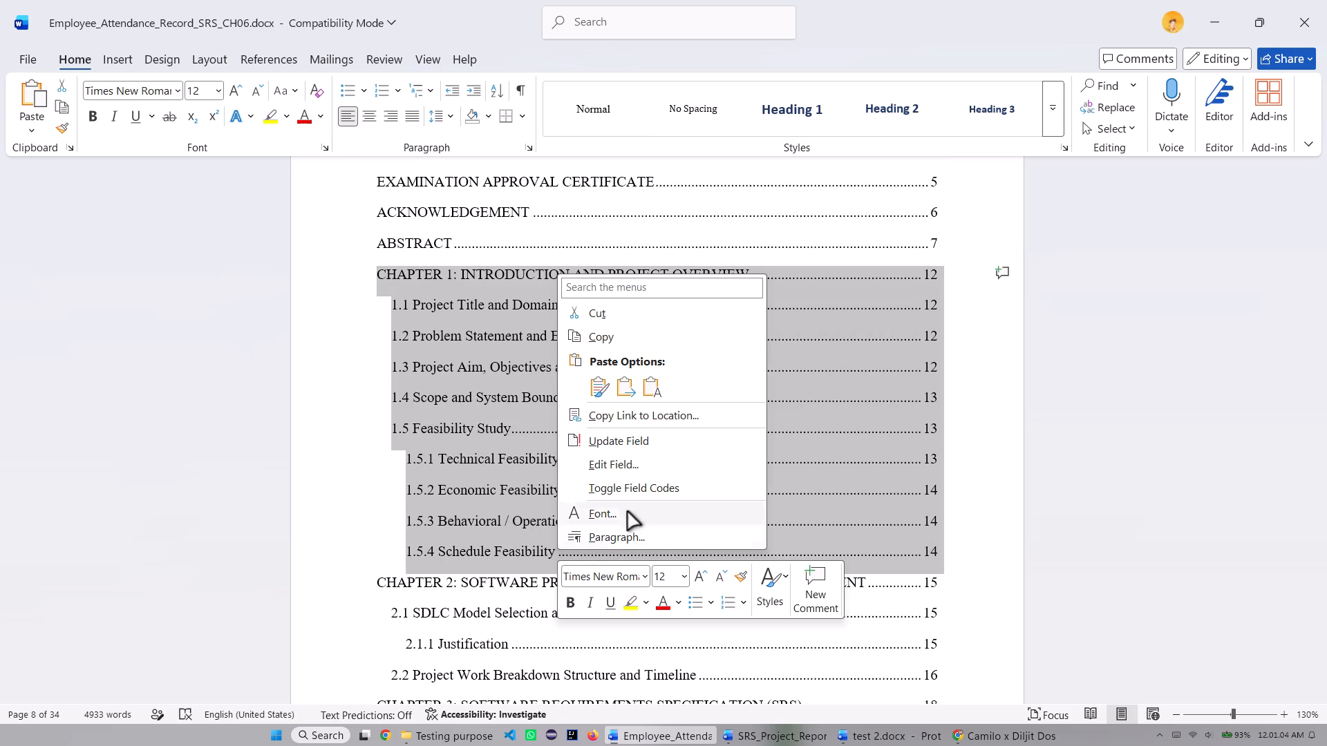
click(617, 340)
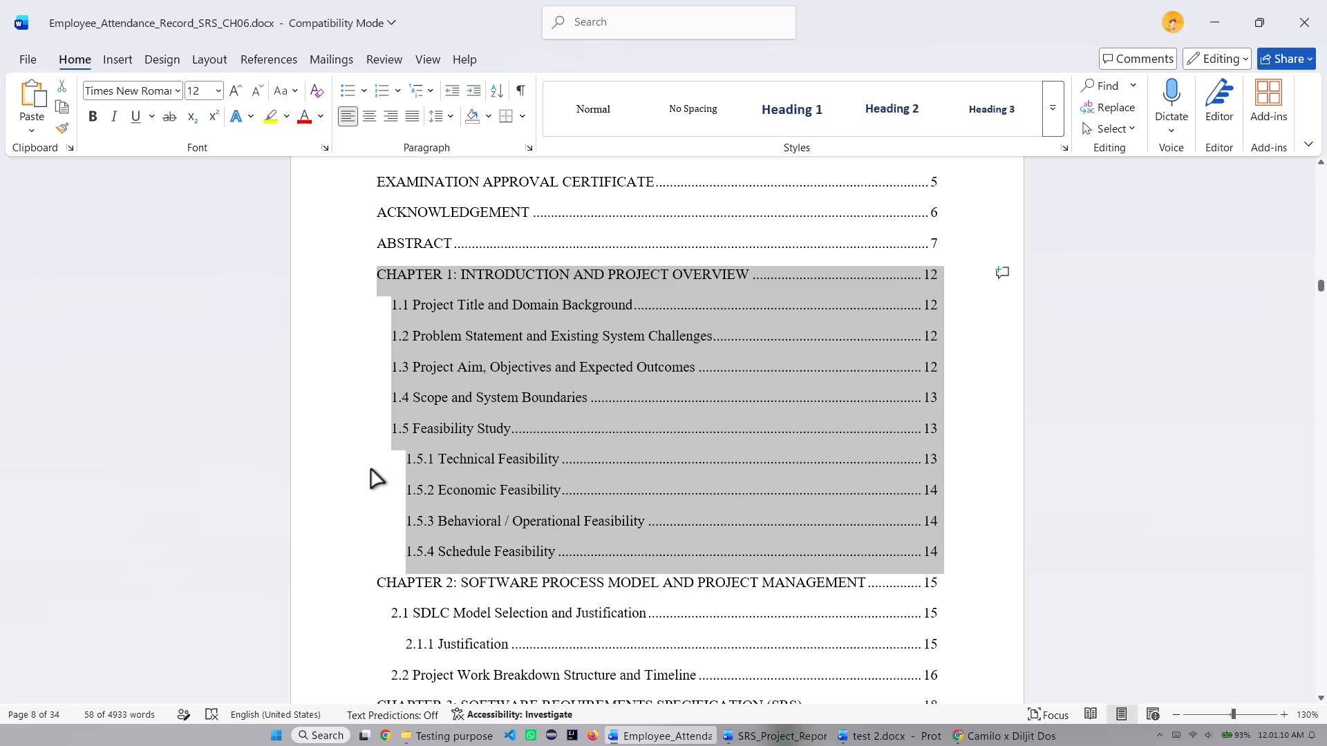
click(371, 470)
click(981, 448)
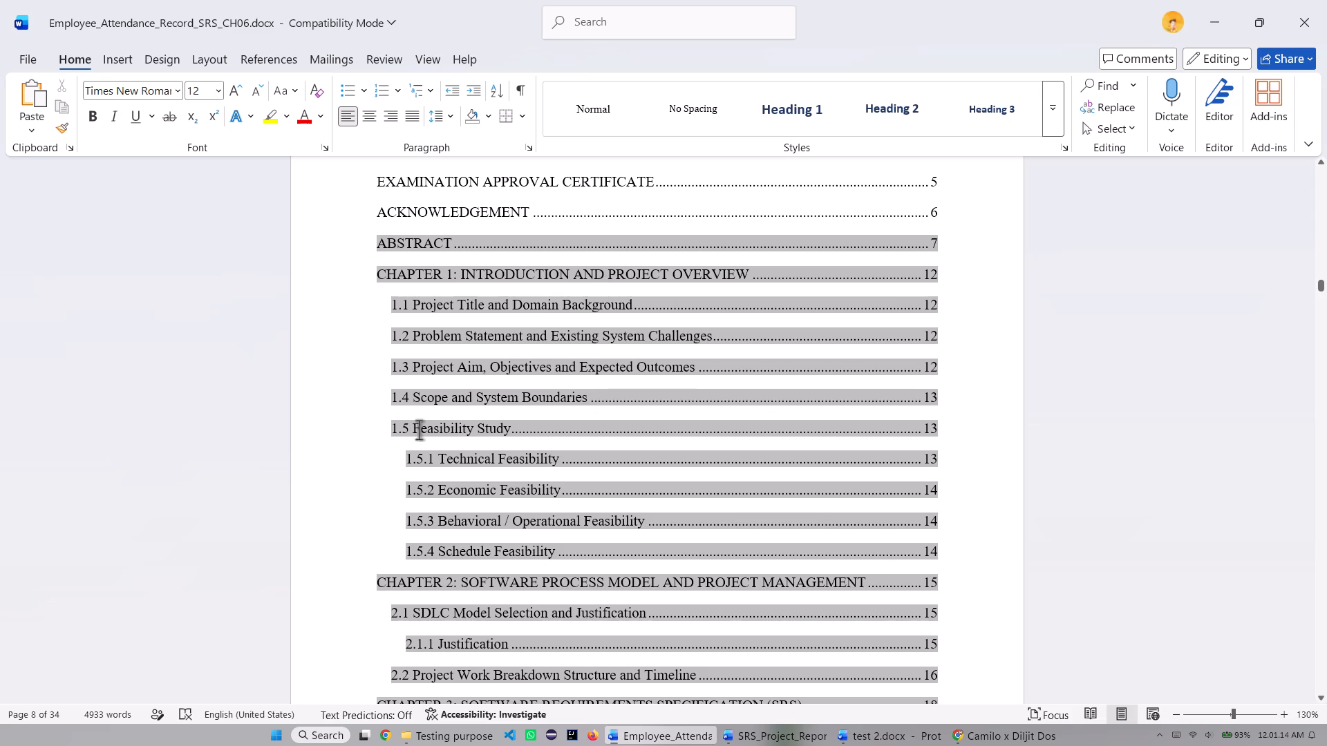
click(1207, 16)
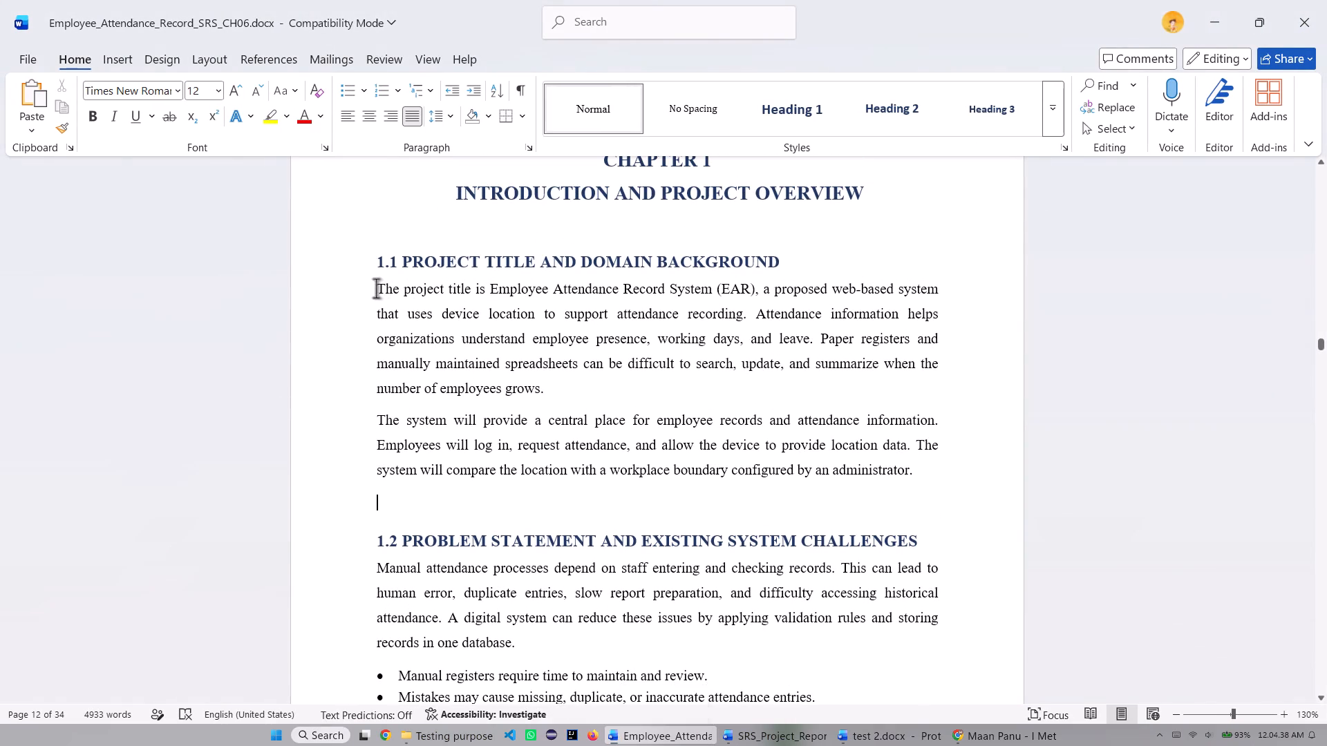
drag(376, 288, 919, 470)
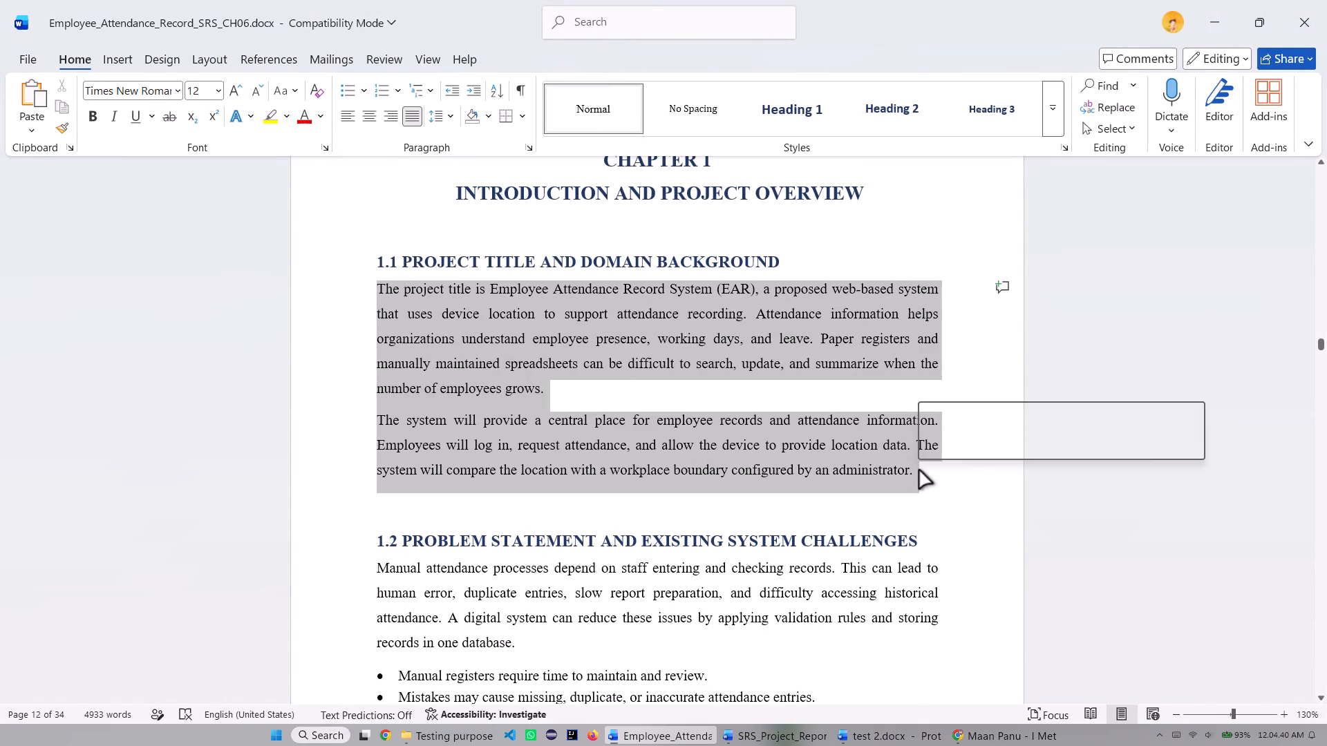
key(ctrl+v)
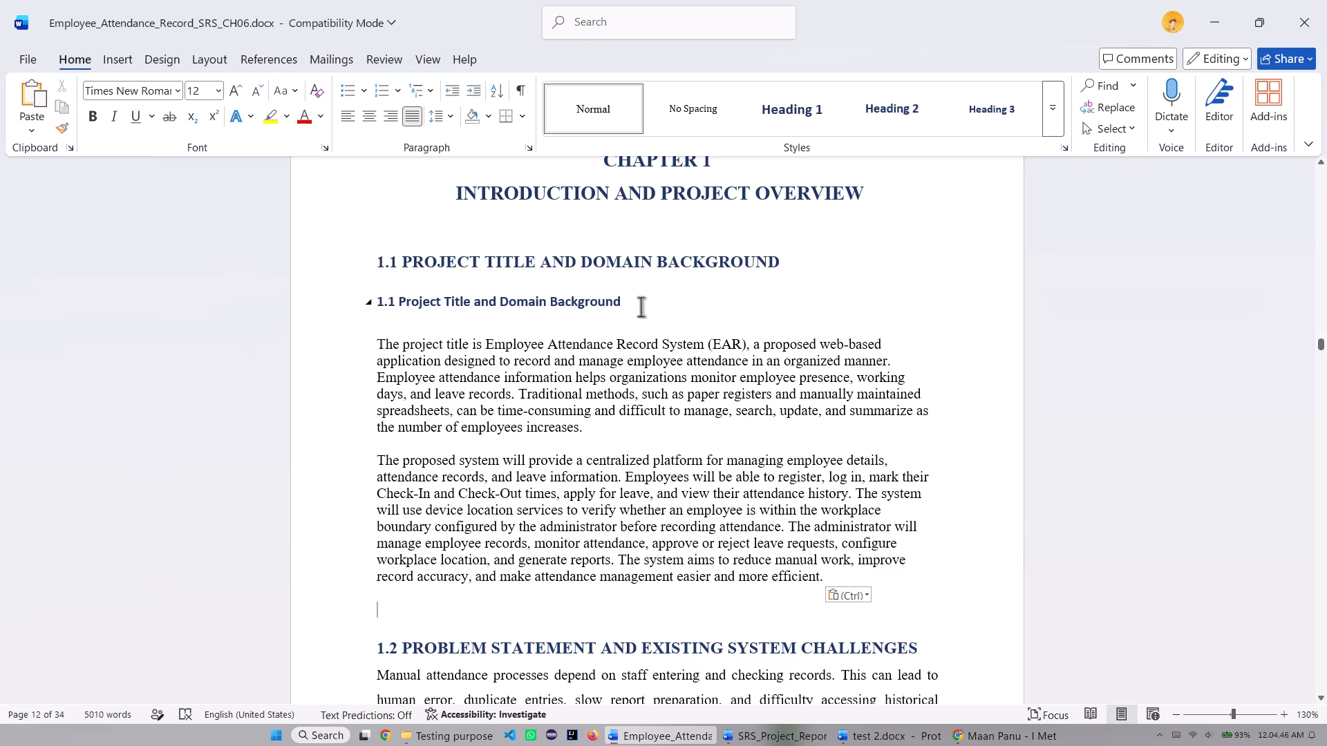
drag(641, 306, 379, 301)
key(BackSpace)
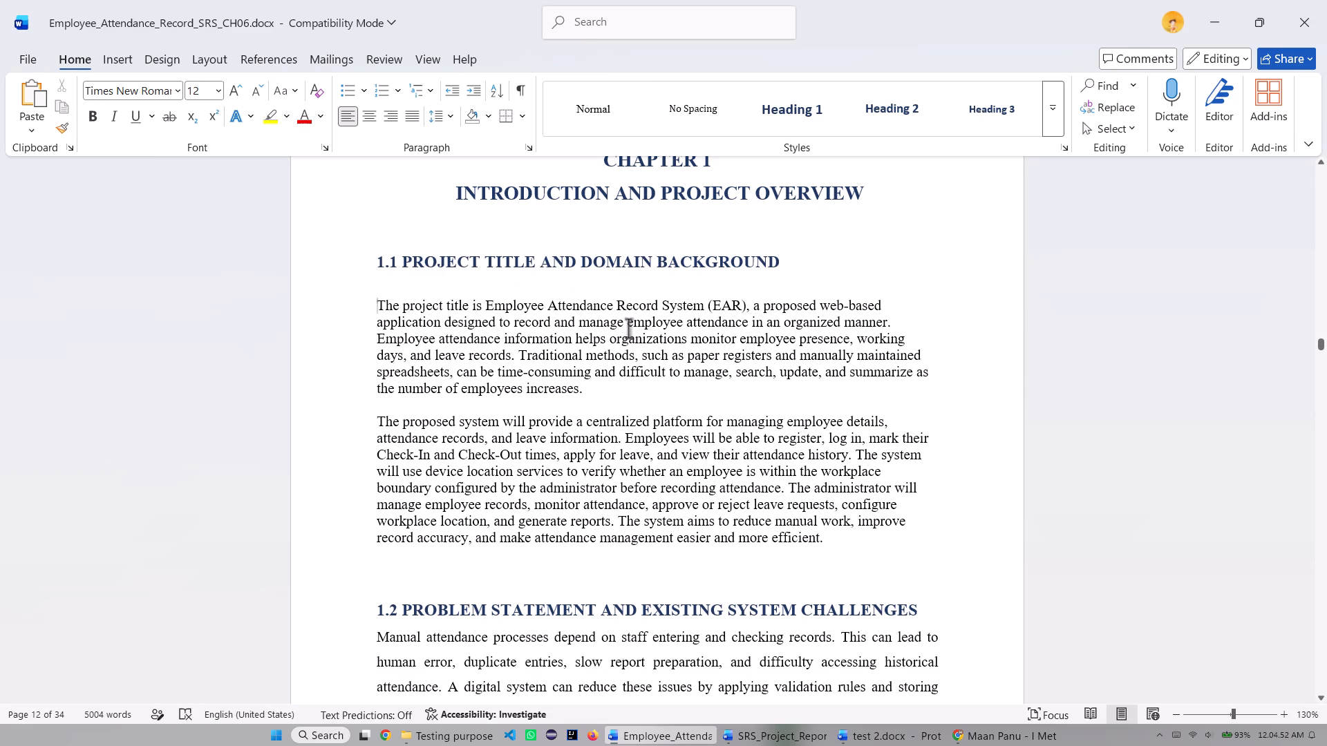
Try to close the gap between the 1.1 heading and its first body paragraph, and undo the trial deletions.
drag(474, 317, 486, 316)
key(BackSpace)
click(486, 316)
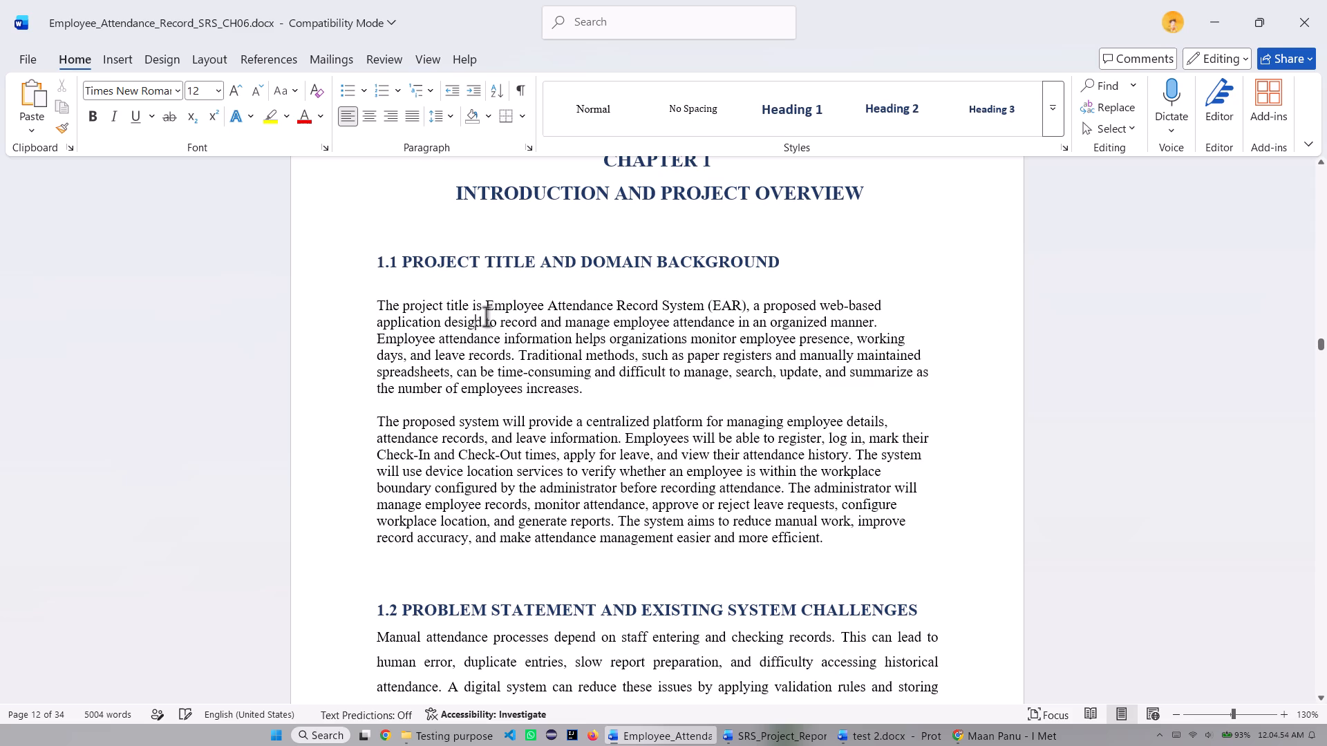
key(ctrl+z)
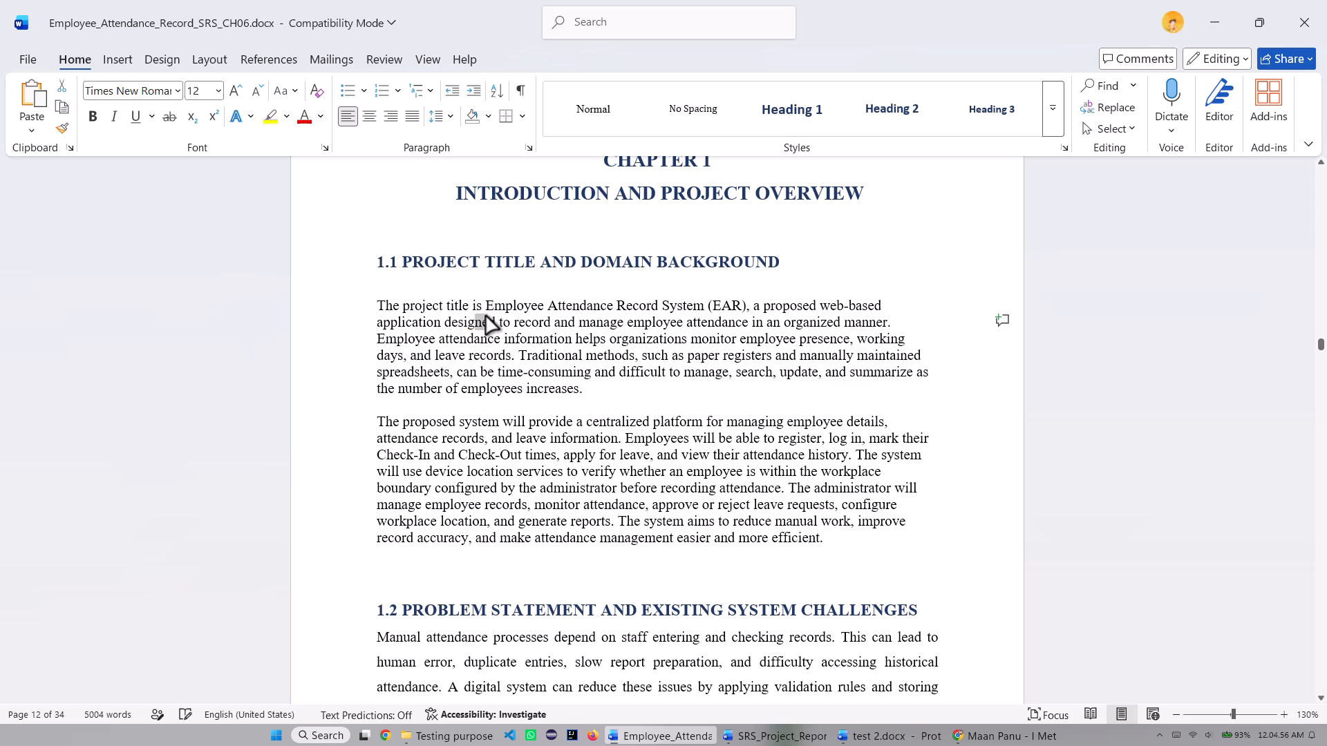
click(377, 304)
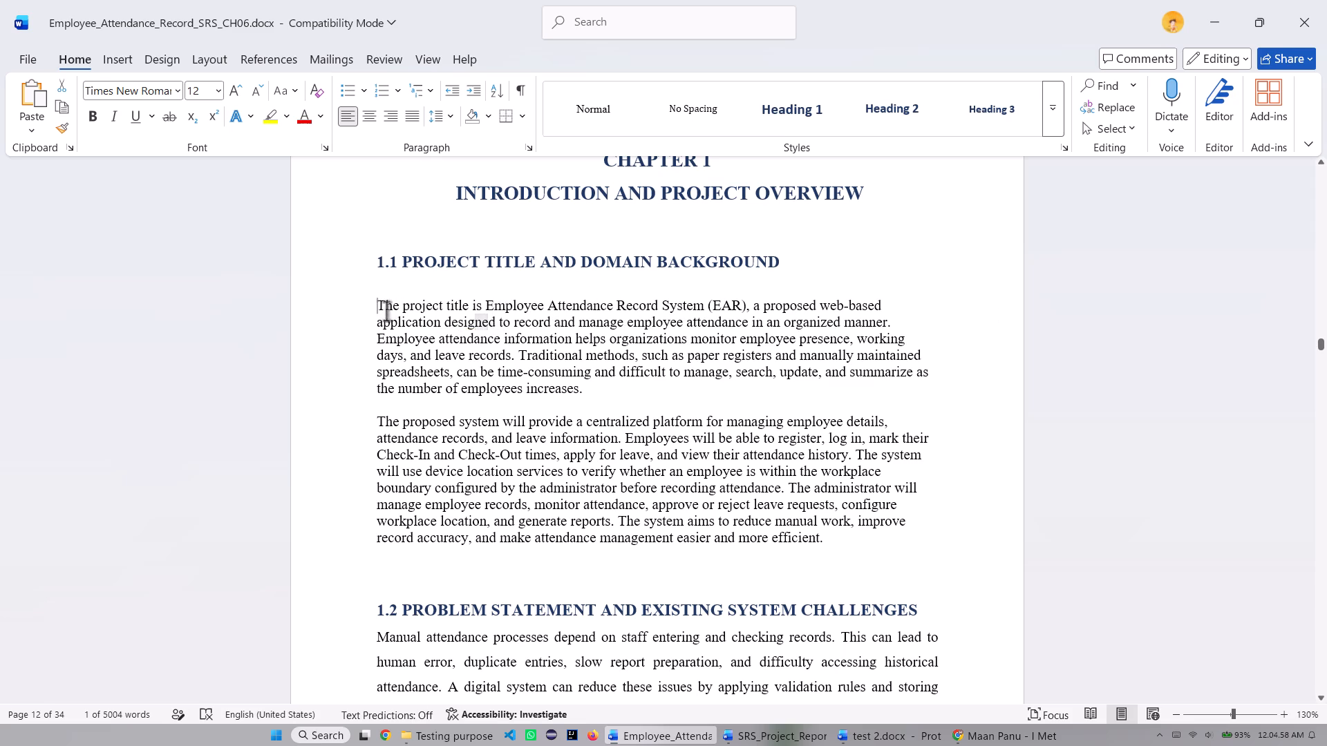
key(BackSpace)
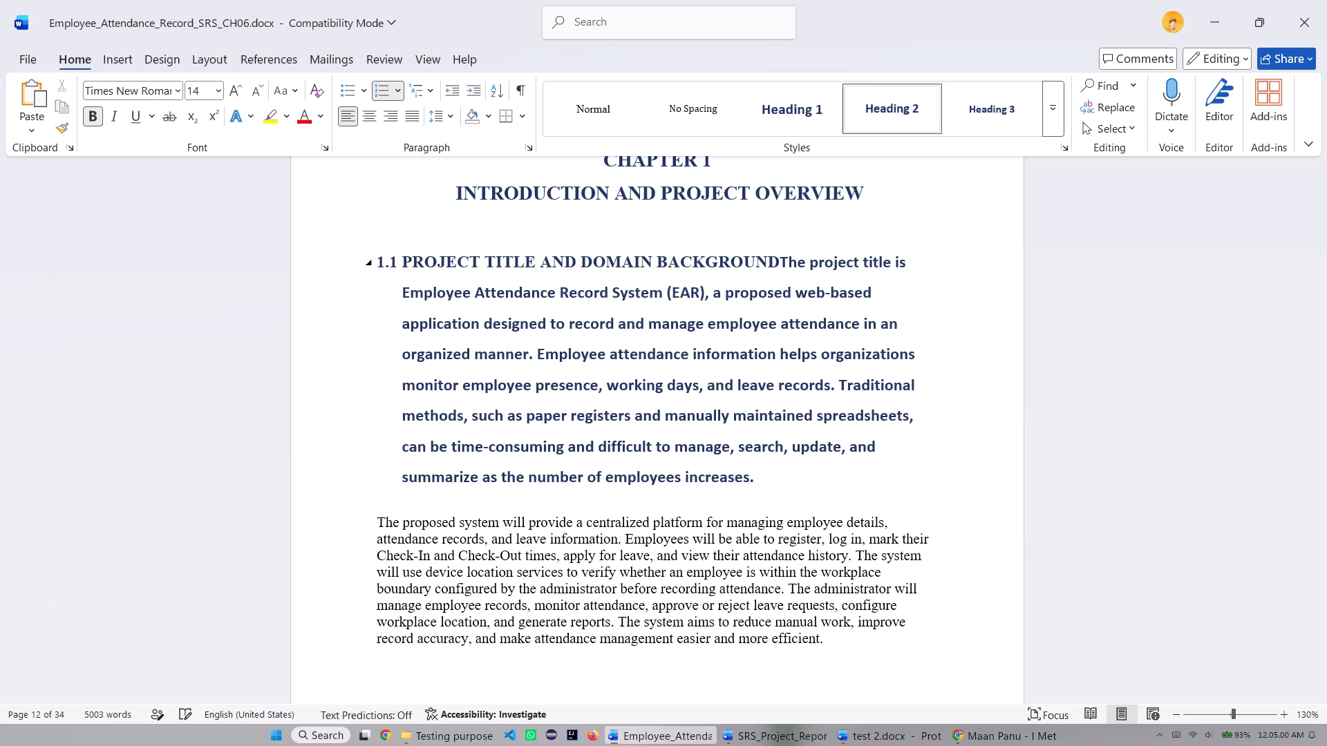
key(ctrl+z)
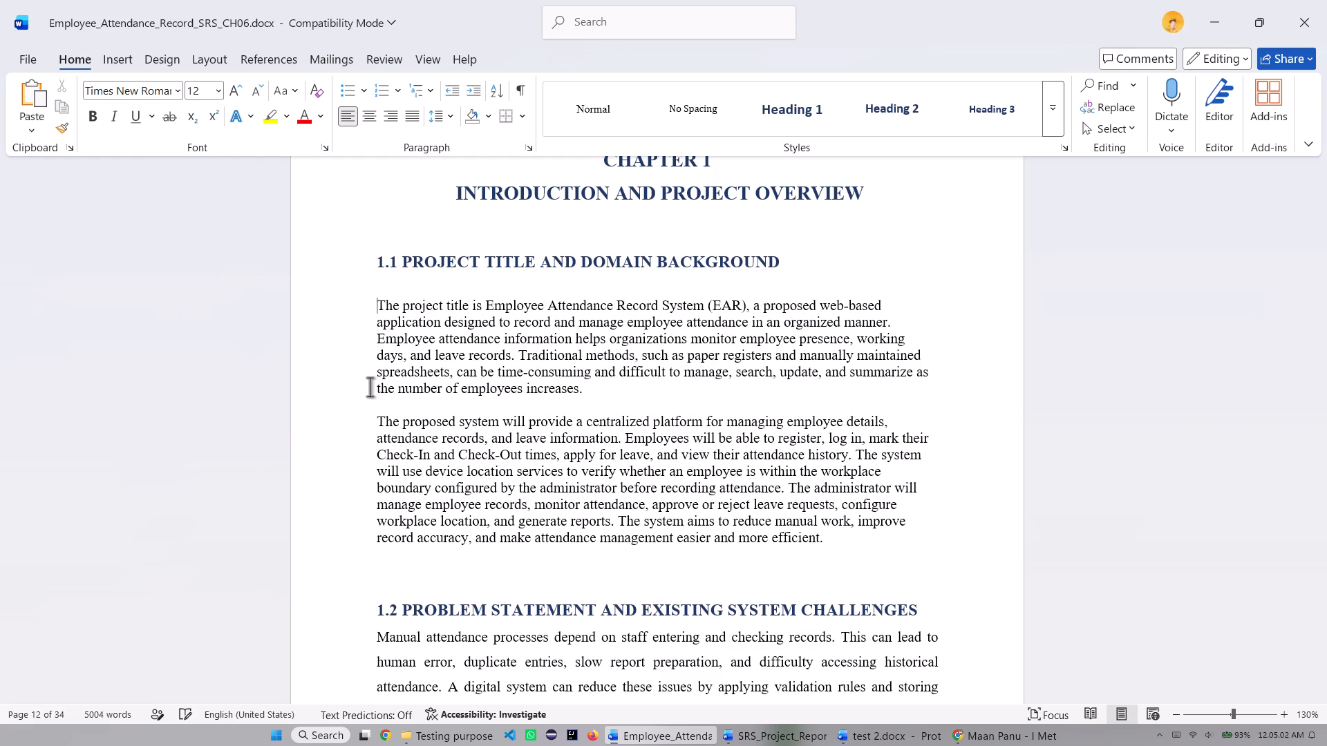
Undo the duplicate heading deletion and the text paste in section 1.1.
drag(377, 307, 838, 535)
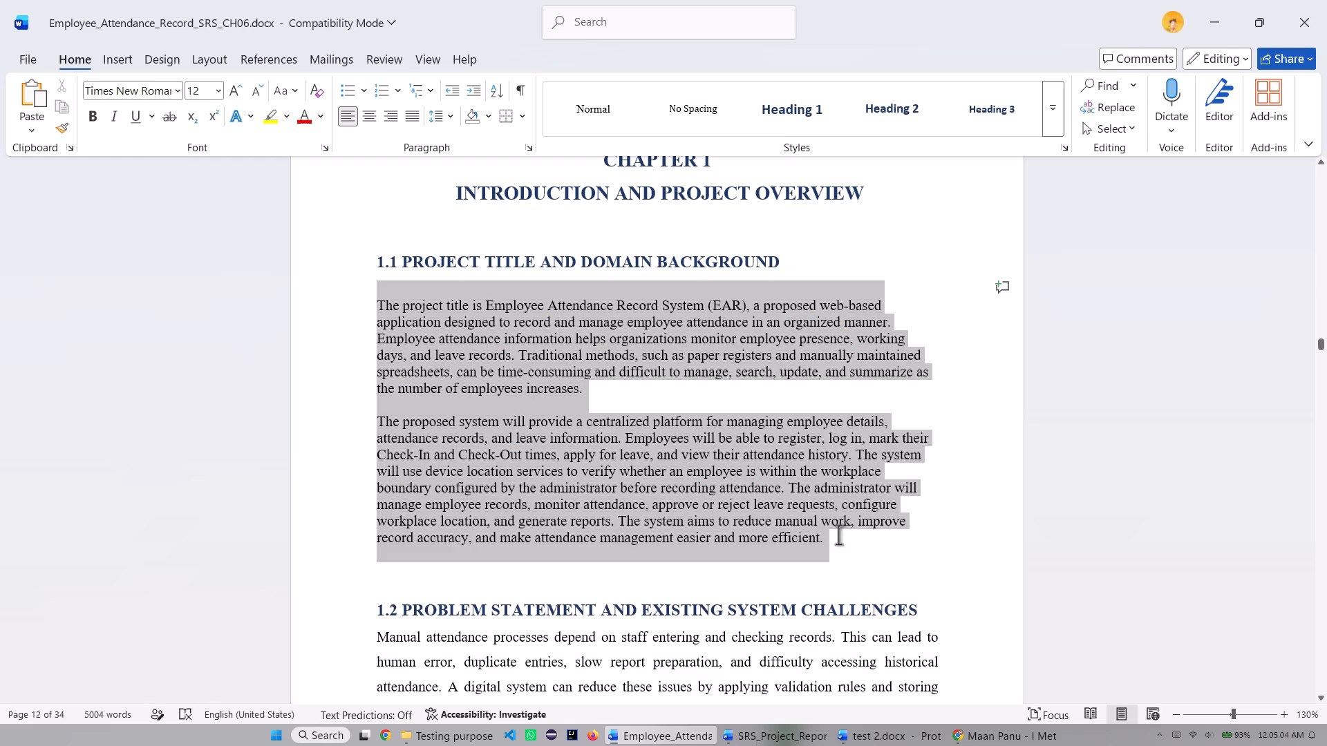
drag(838, 535, 838, 535)
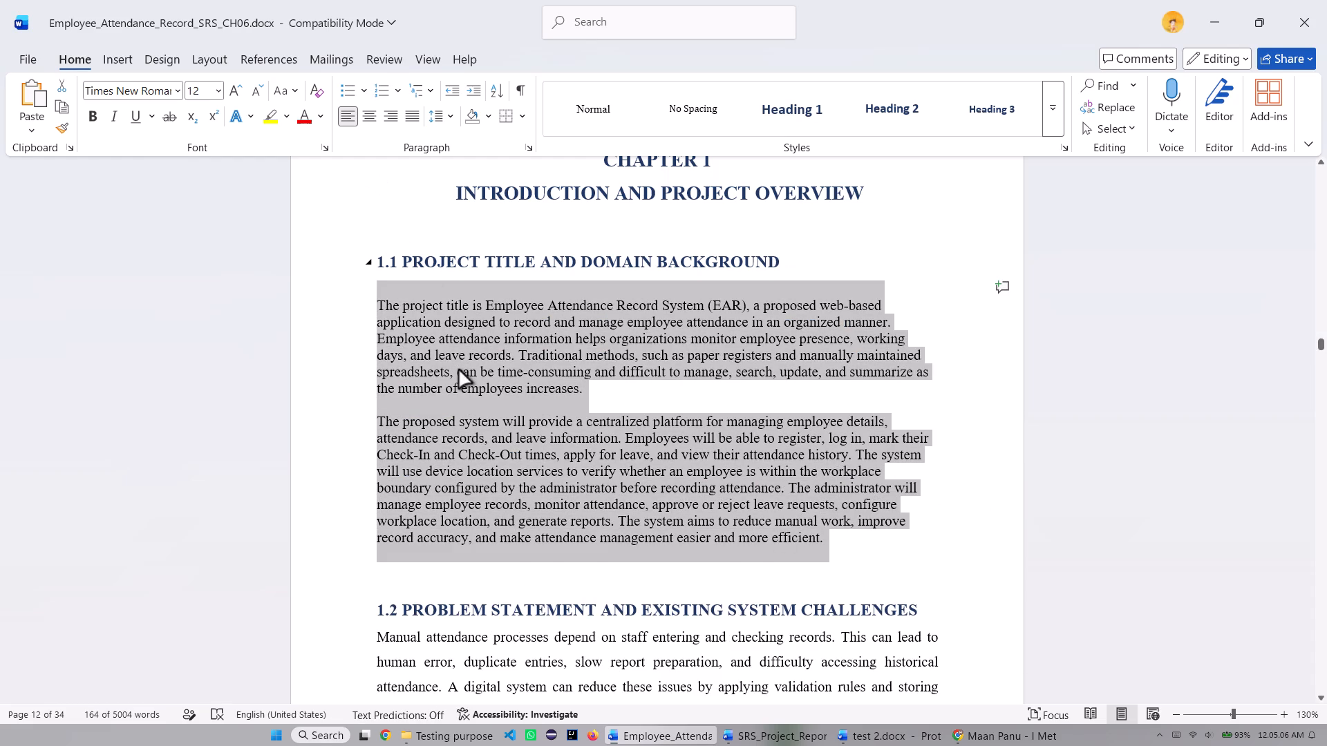
key(ctrl+z)
key(ctrl+z)
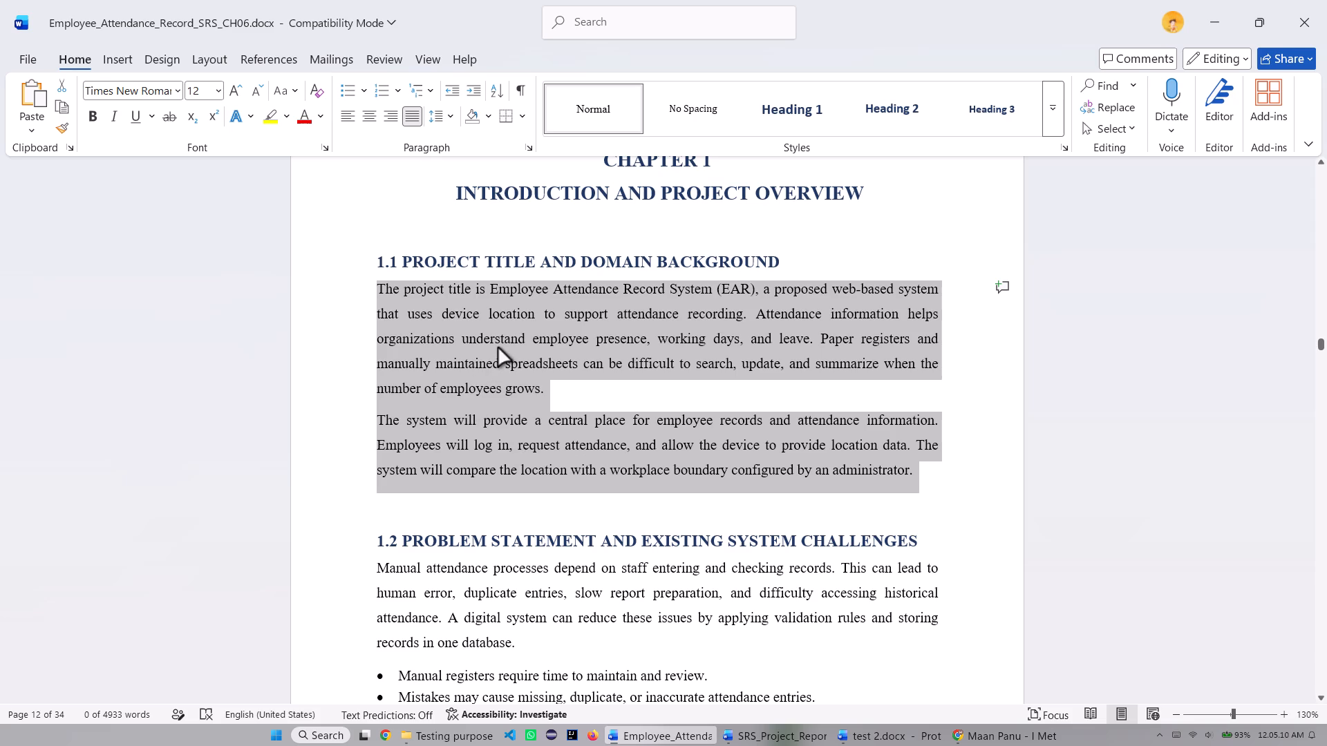
Paste the copied text over the section 1.1 body paragraphs and delete the leftover "The" with the duplicate "1.1 Project Title and Domain Background" heading.
click(353, 297)
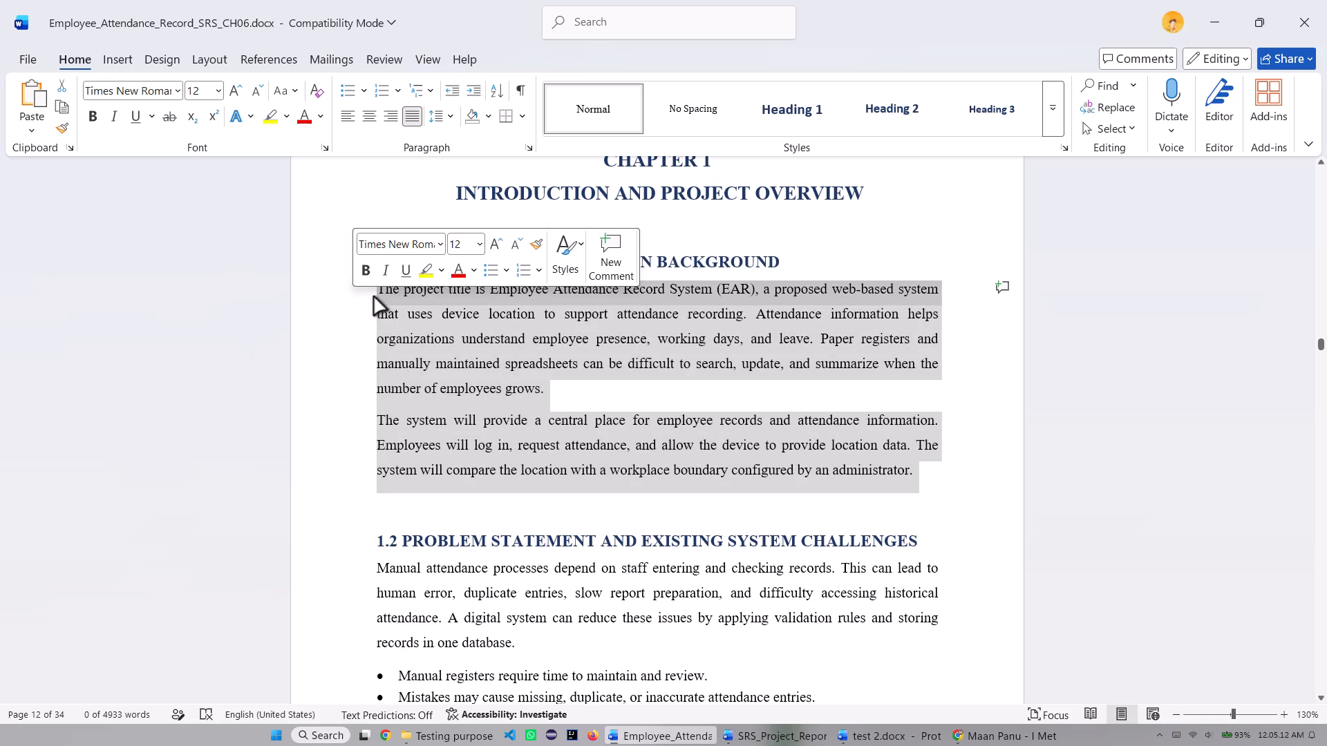
click(346, 306)
click(330, 329)
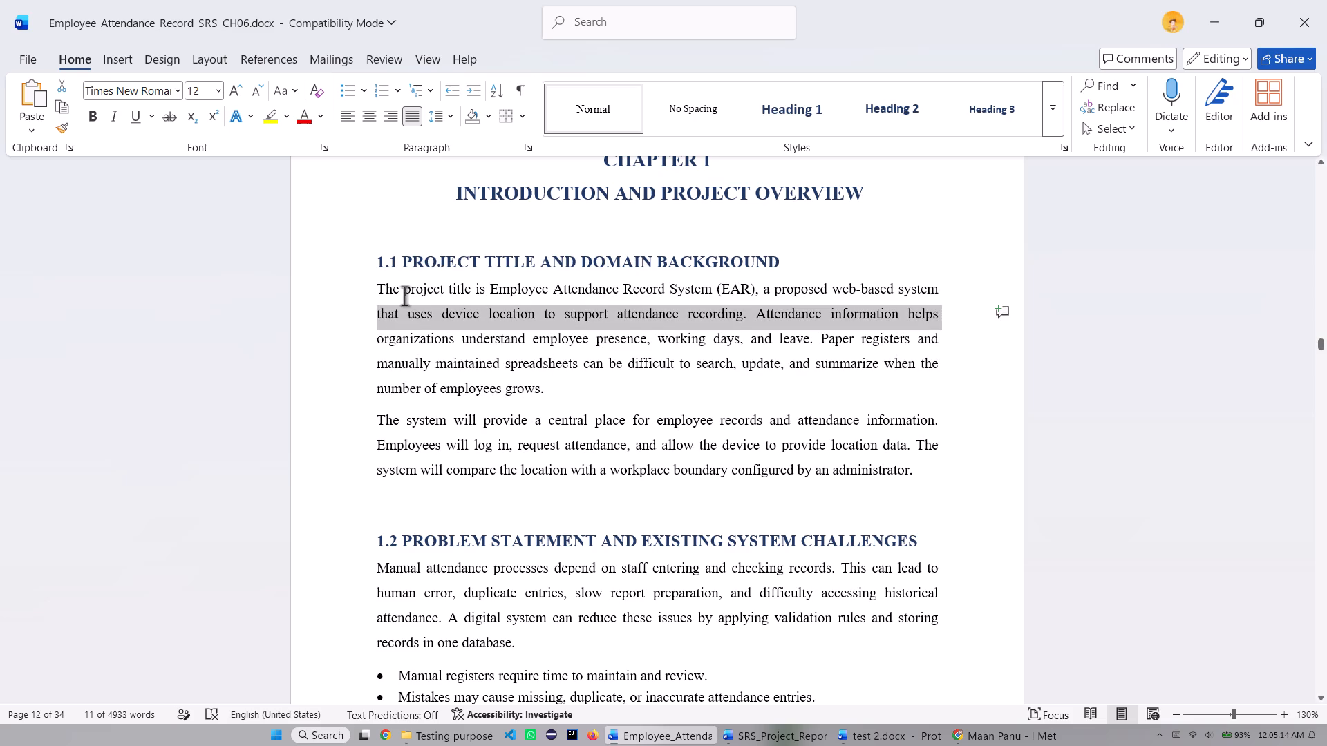
drag(404, 294, 912, 470)
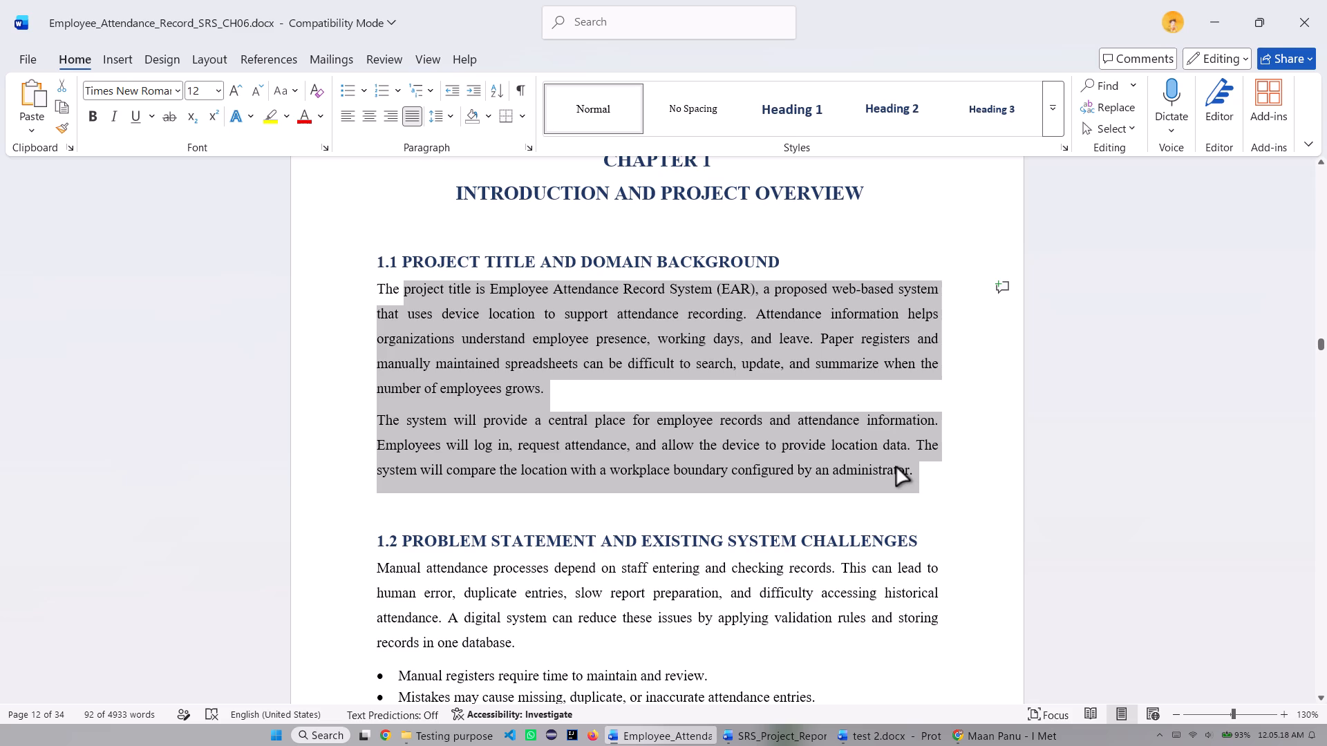
key(ctrl+v)
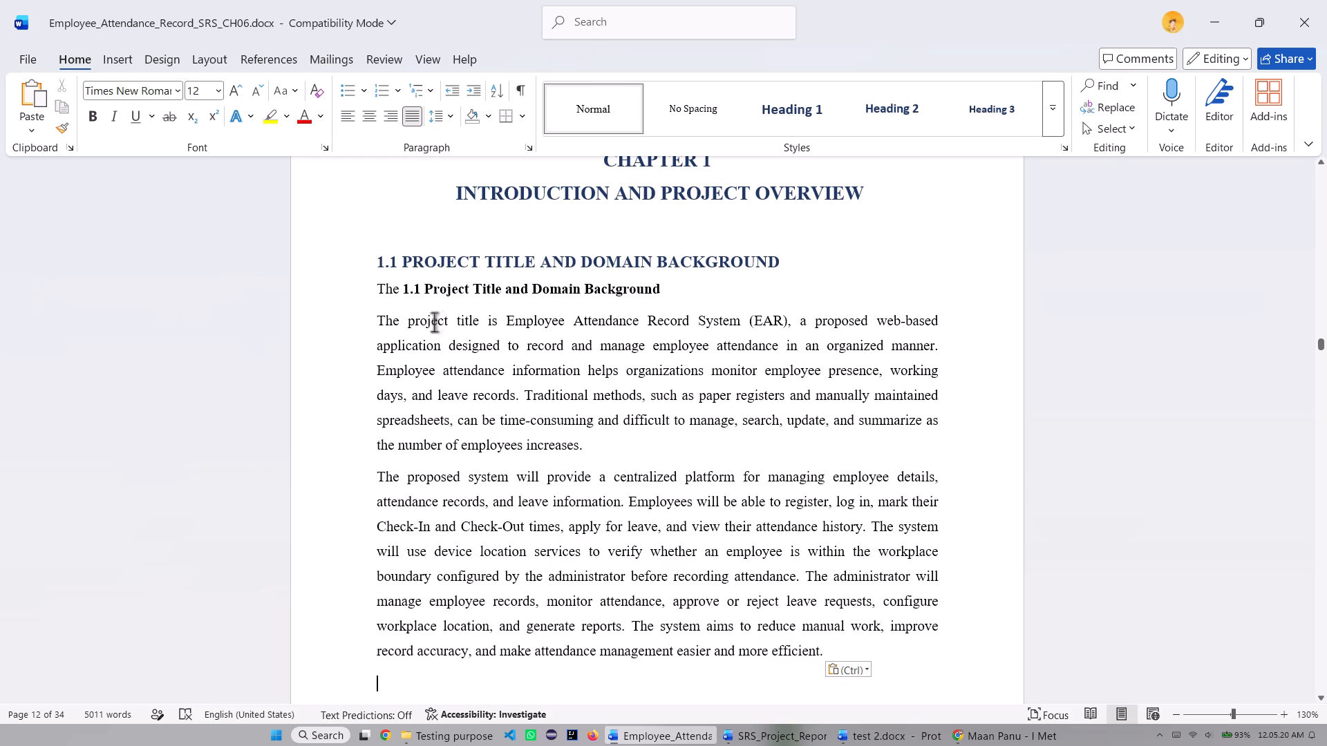
drag(672, 291, 435, 296)
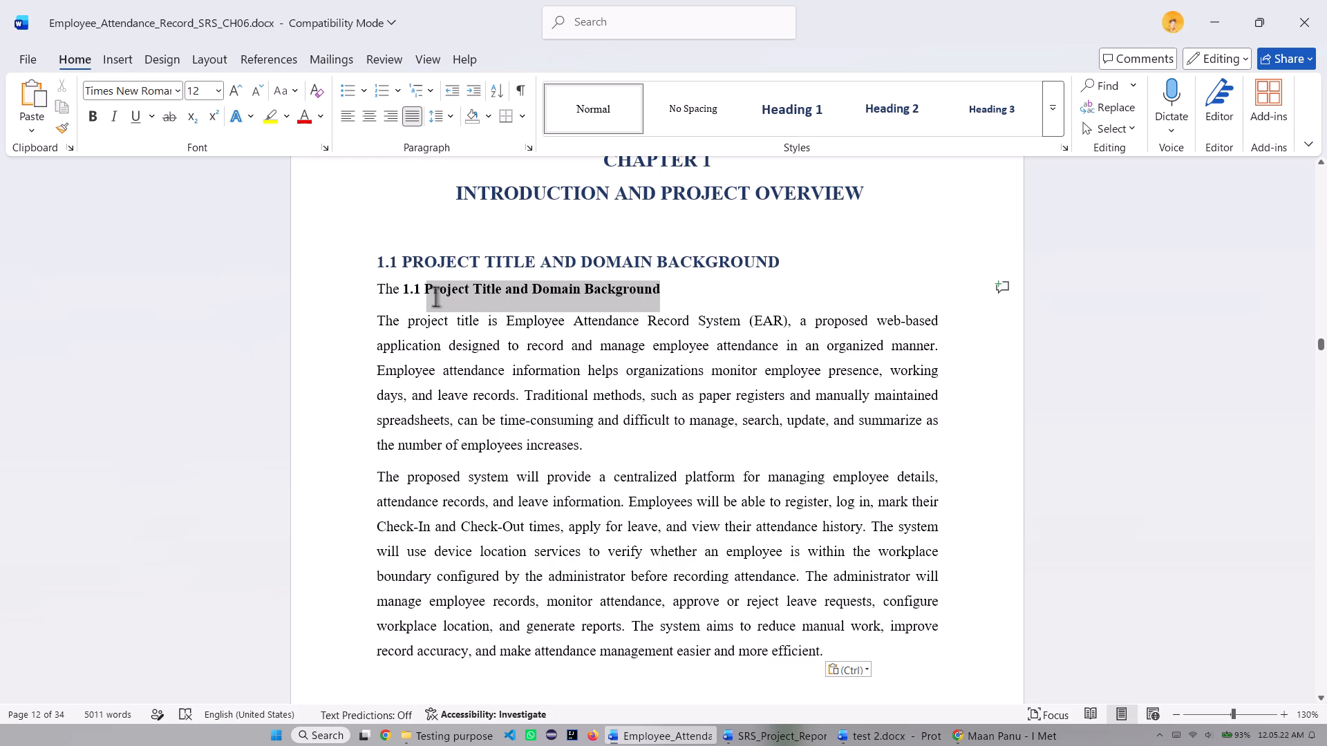
drag(435, 296, 371, 296)
key(BackSpace)
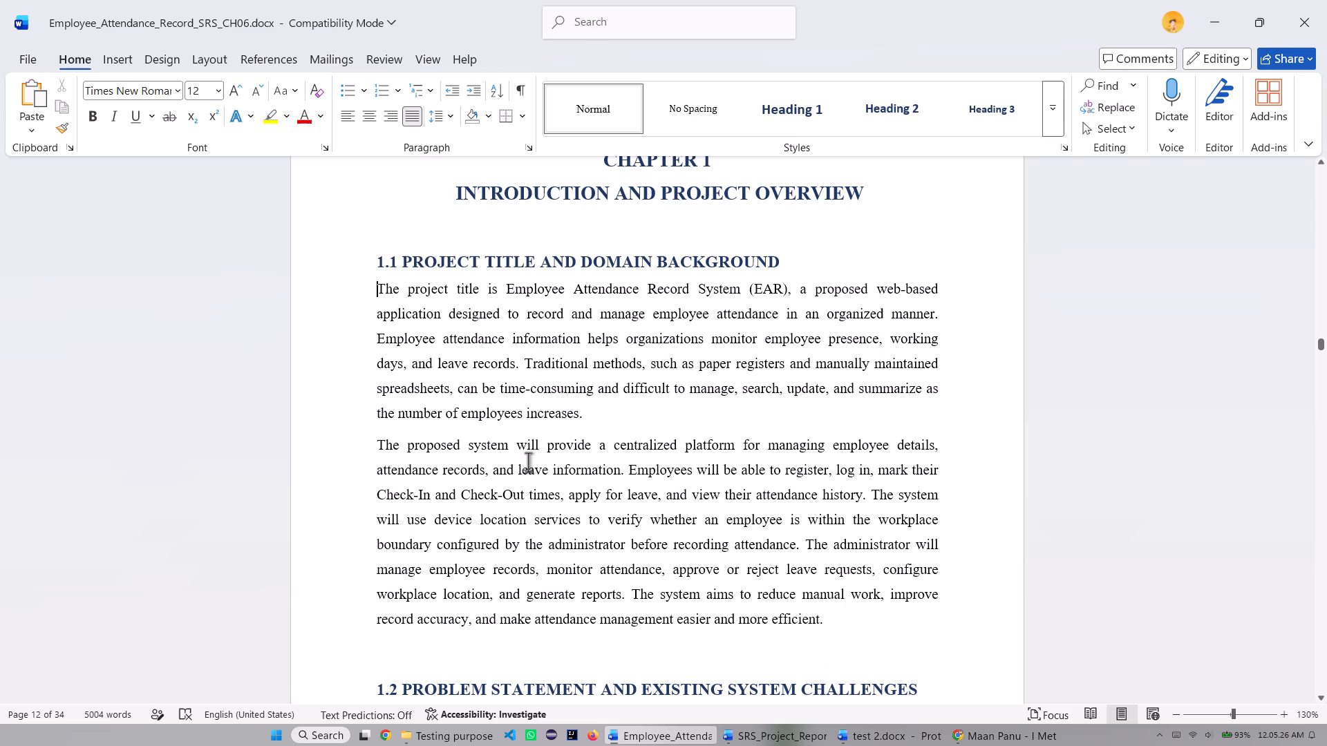
Copy the heading "1.2 Problem Statement and Existing System Challenges".
scroll(657, 295, down, 2)
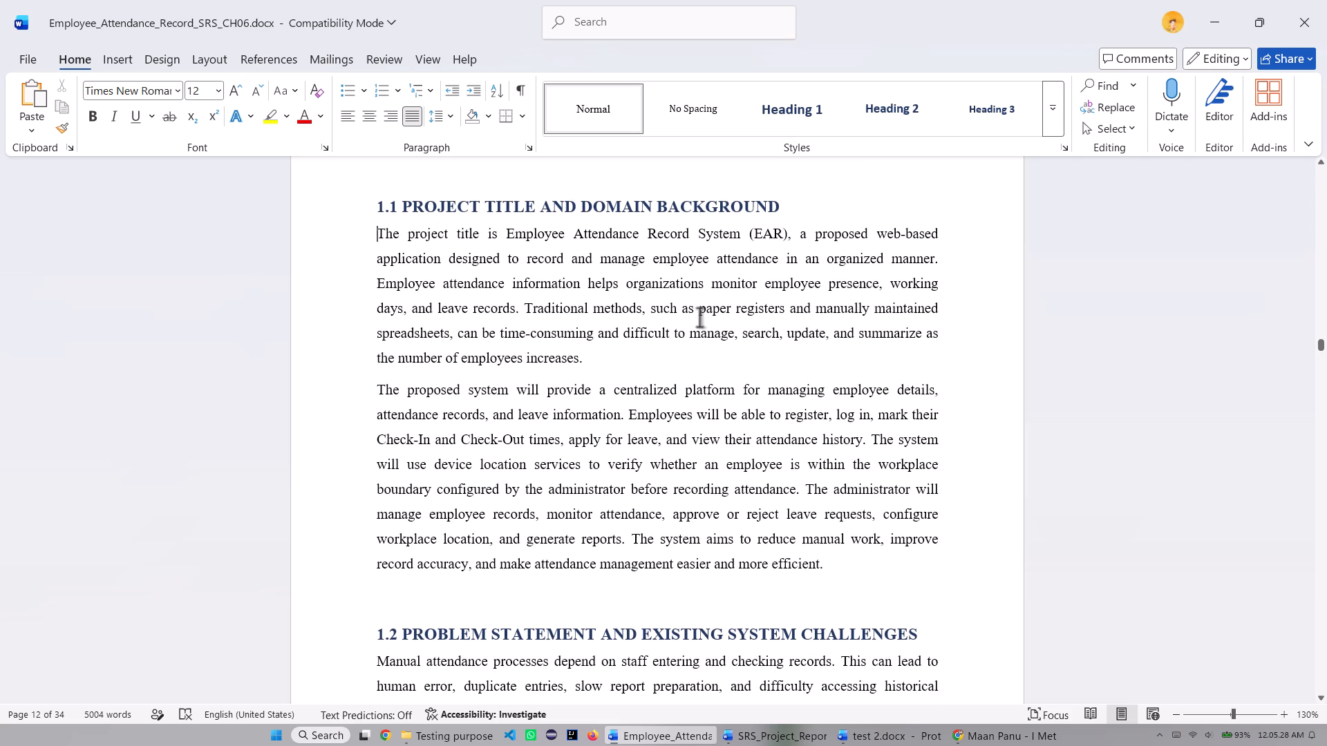
scroll(621, 361, down, 1)
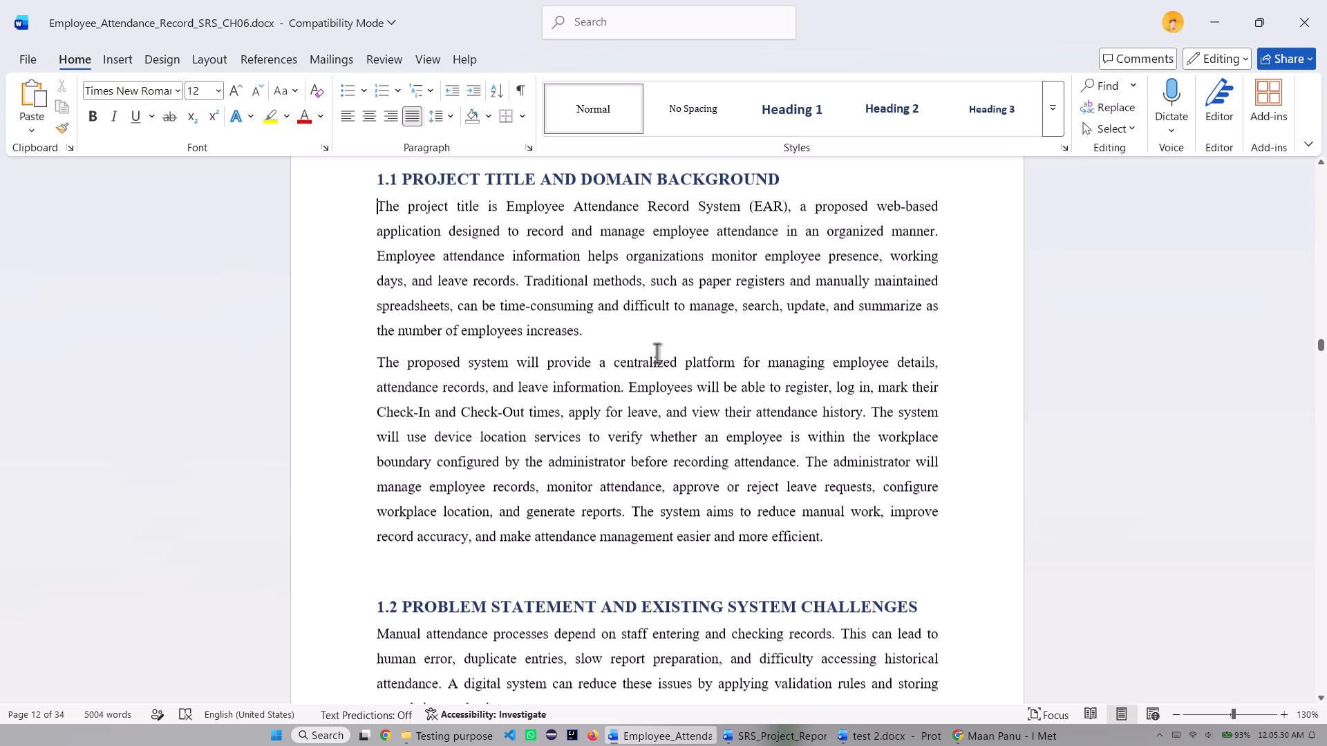
scroll(676, 341, down, 6)
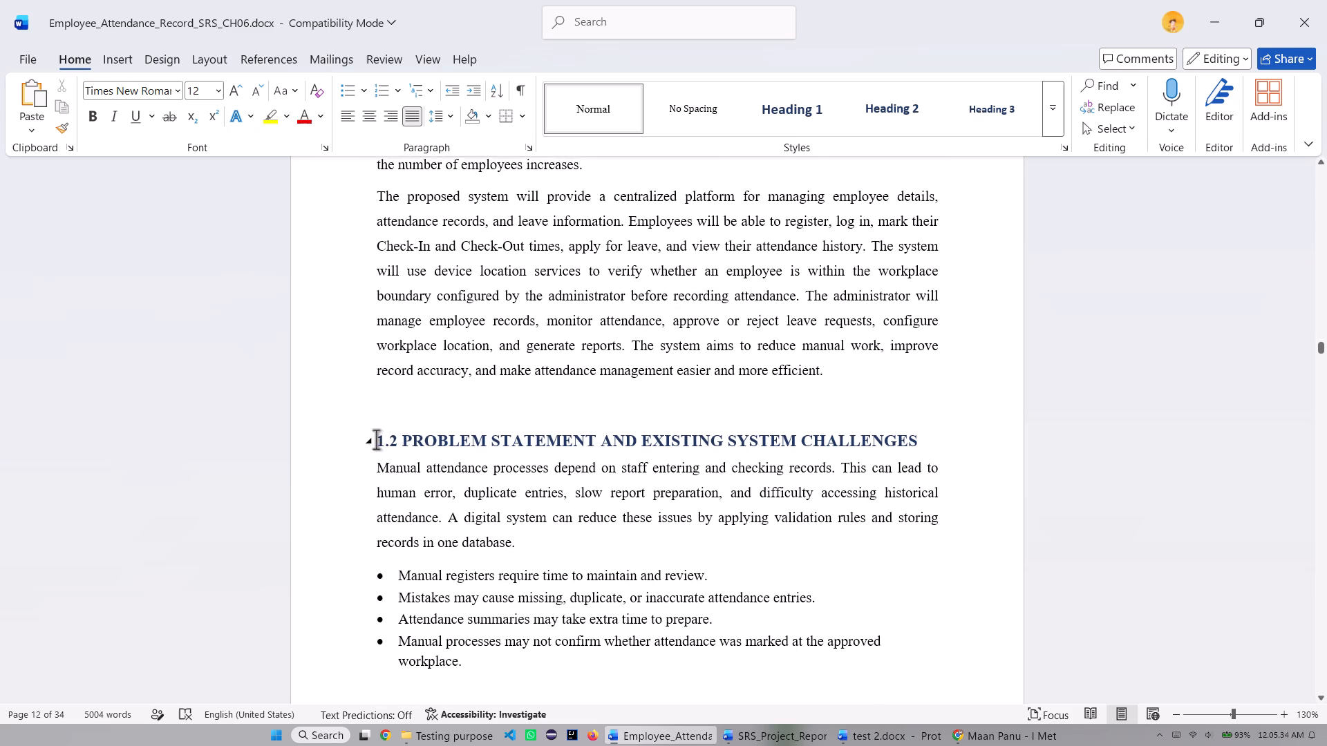
drag(376, 439, 816, 437)
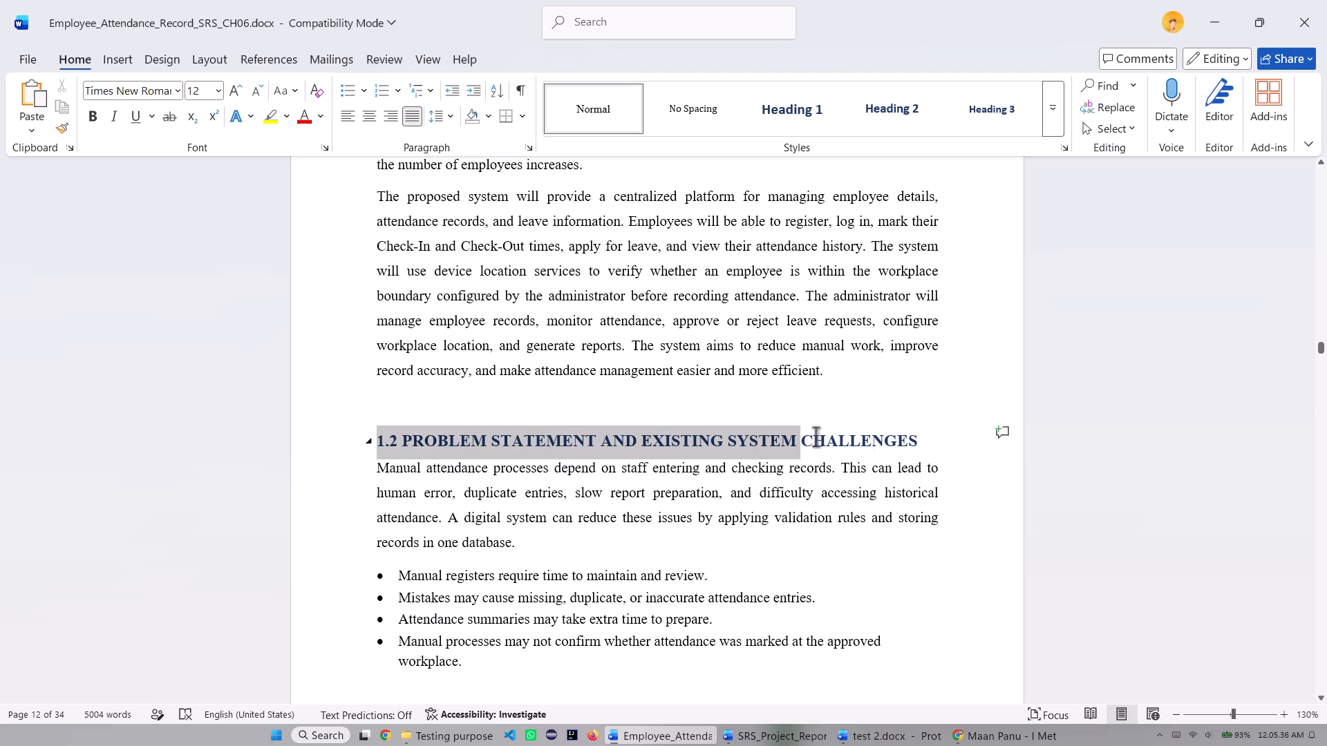
drag(816, 437, 873, 437)
right_click(873, 437)
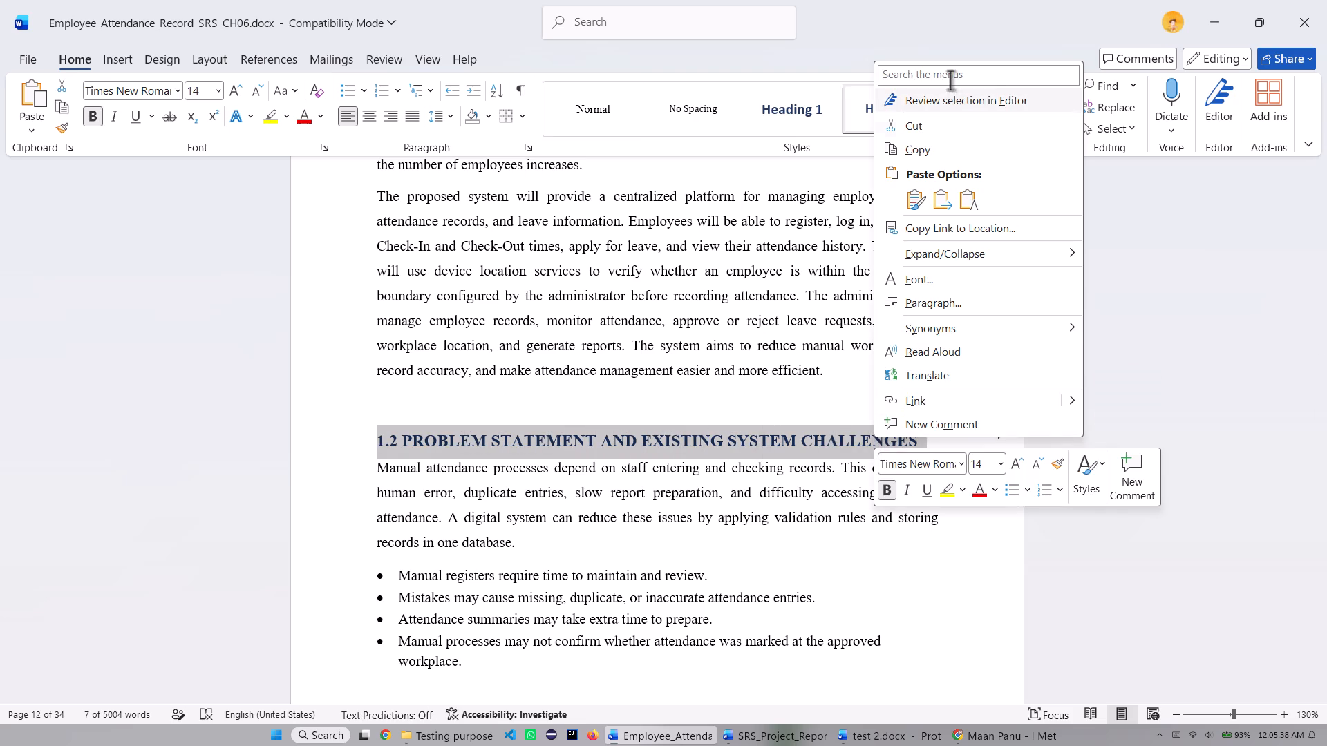
click(950, 156)
click(955, 405)
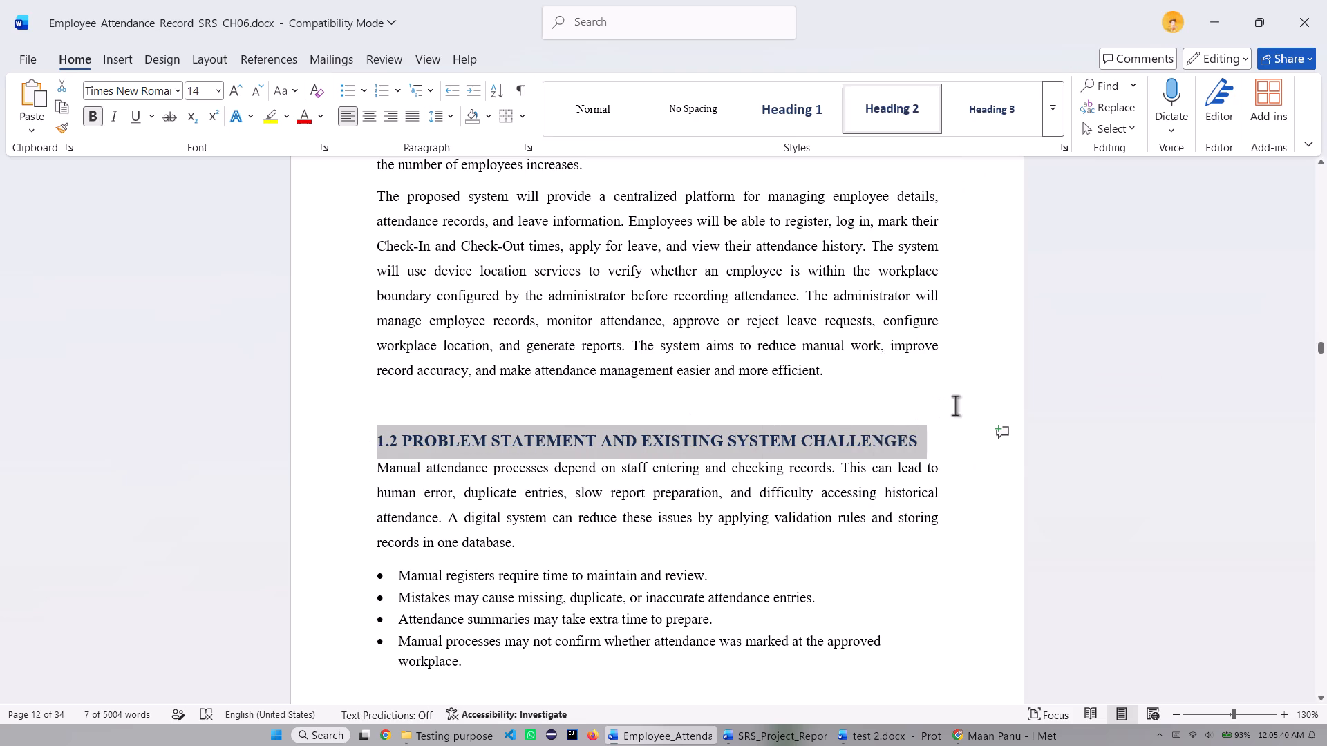
Examine the existing paragraph and bullet points under section 1.2 and the start of section 1.3.
scroll(718, 419, down, 5)
scroll(433, 472, down, 4)
scroll(513, 458, down, 3)
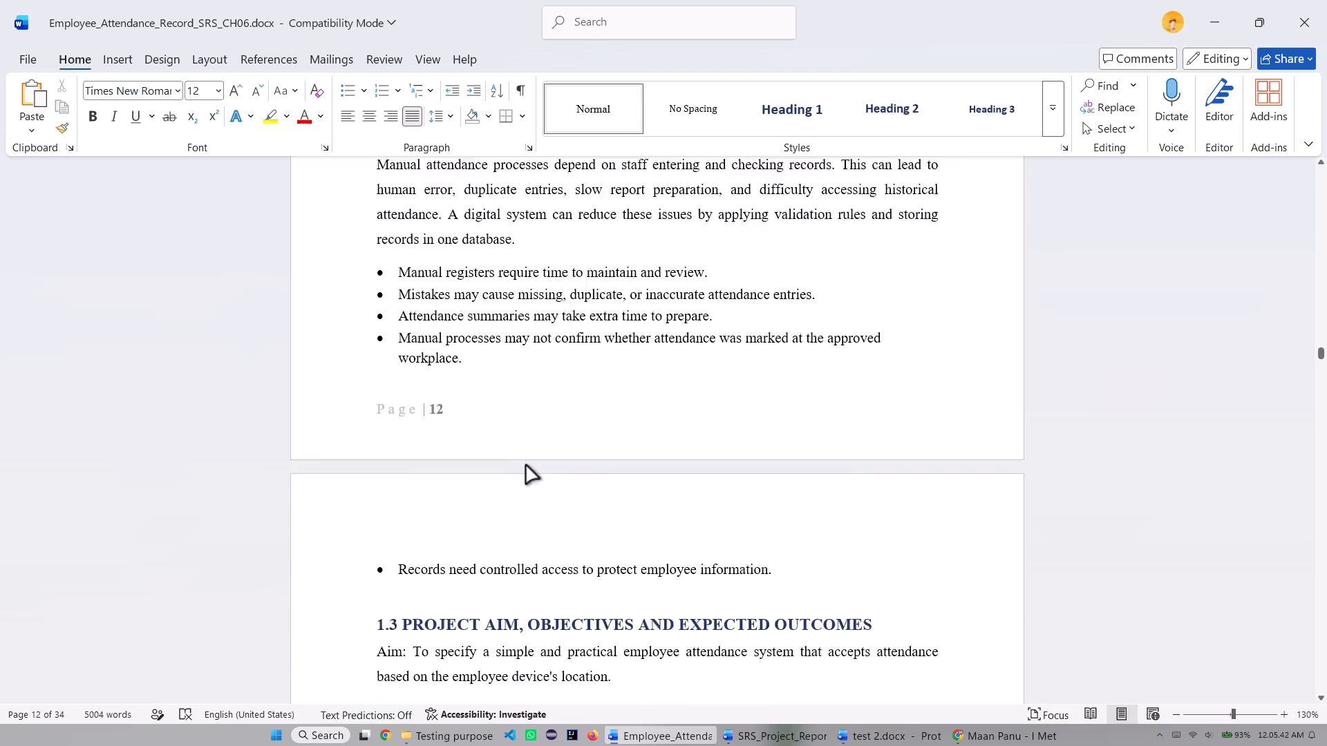
scroll(526, 466, down, 4)
scroll(737, 334, up, 2)
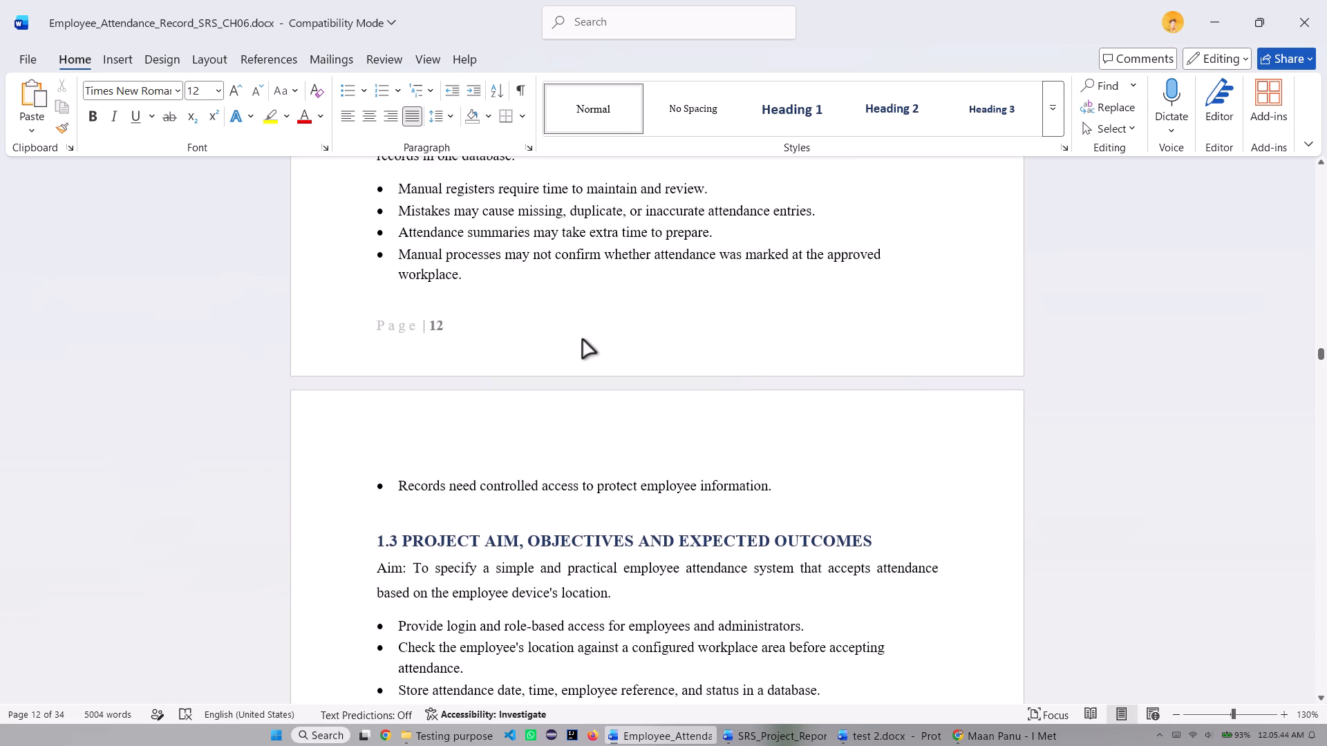
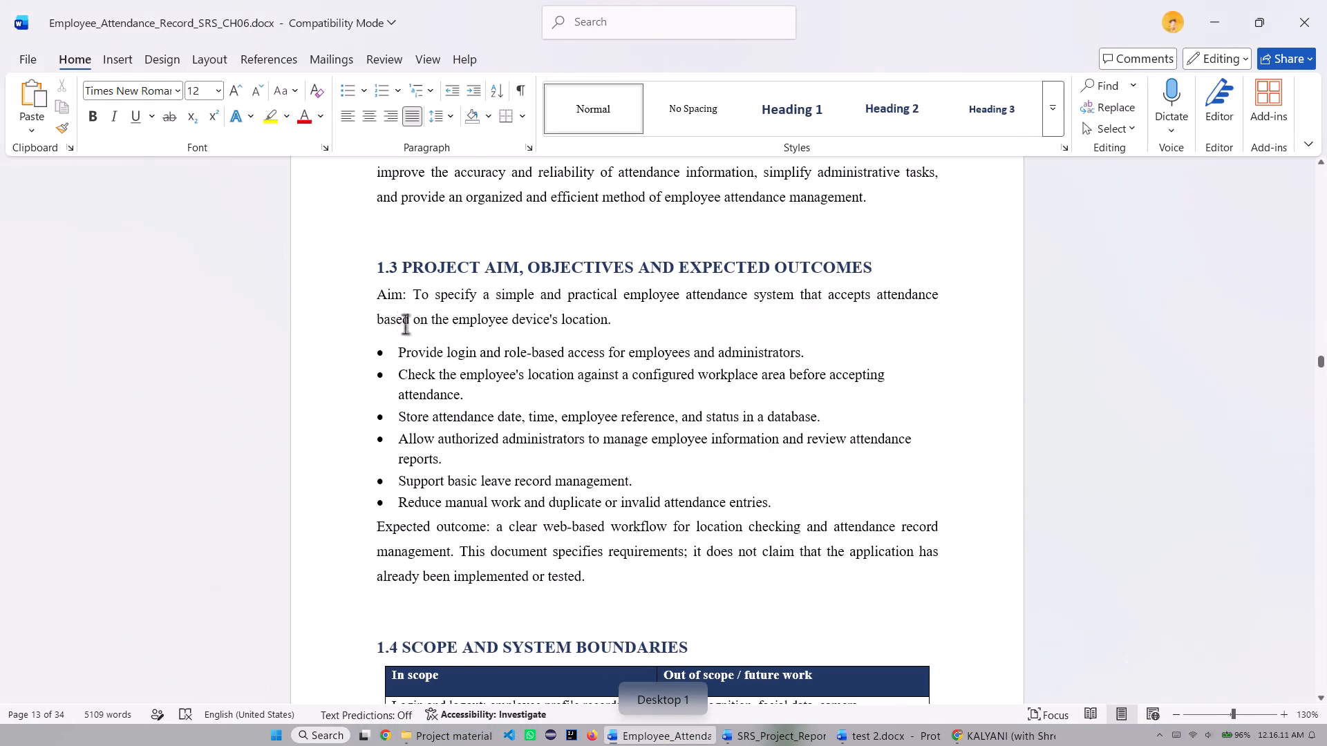
drag(413, 294, 495, 526)
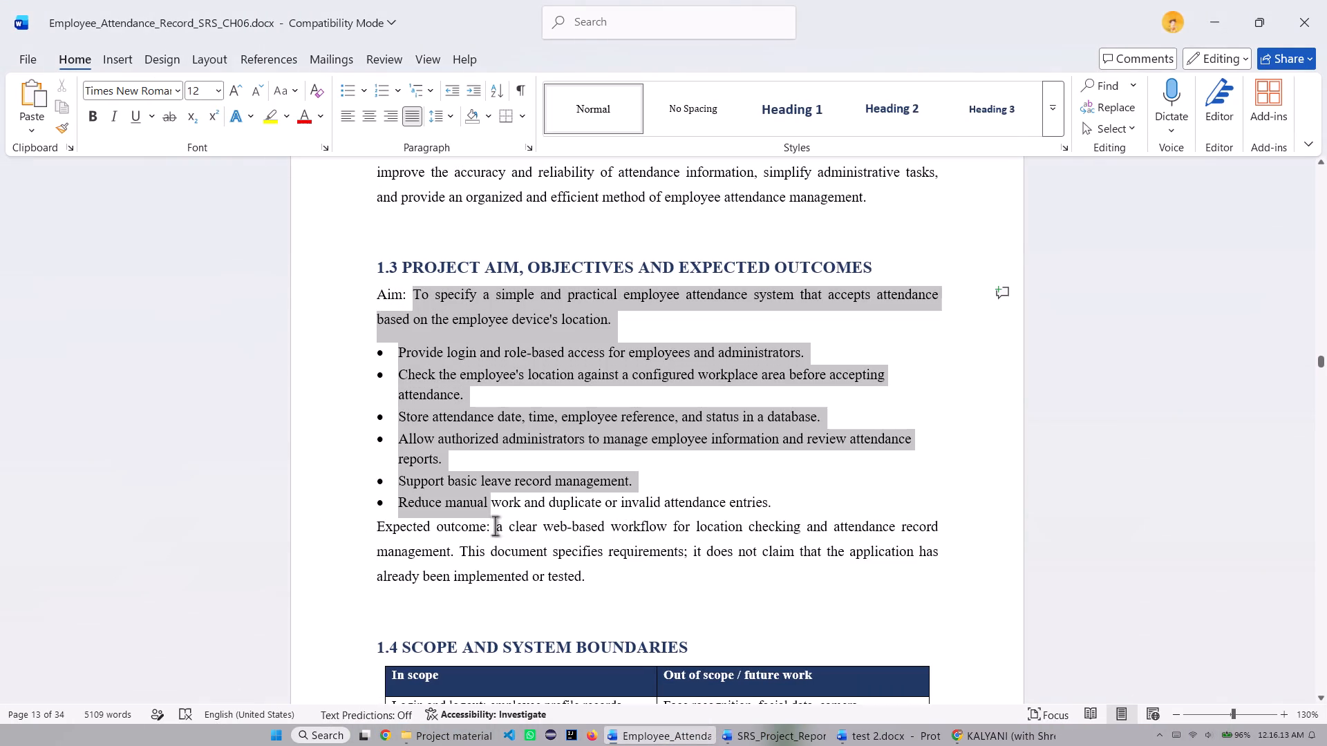
drag(495, 526, 587, 573)
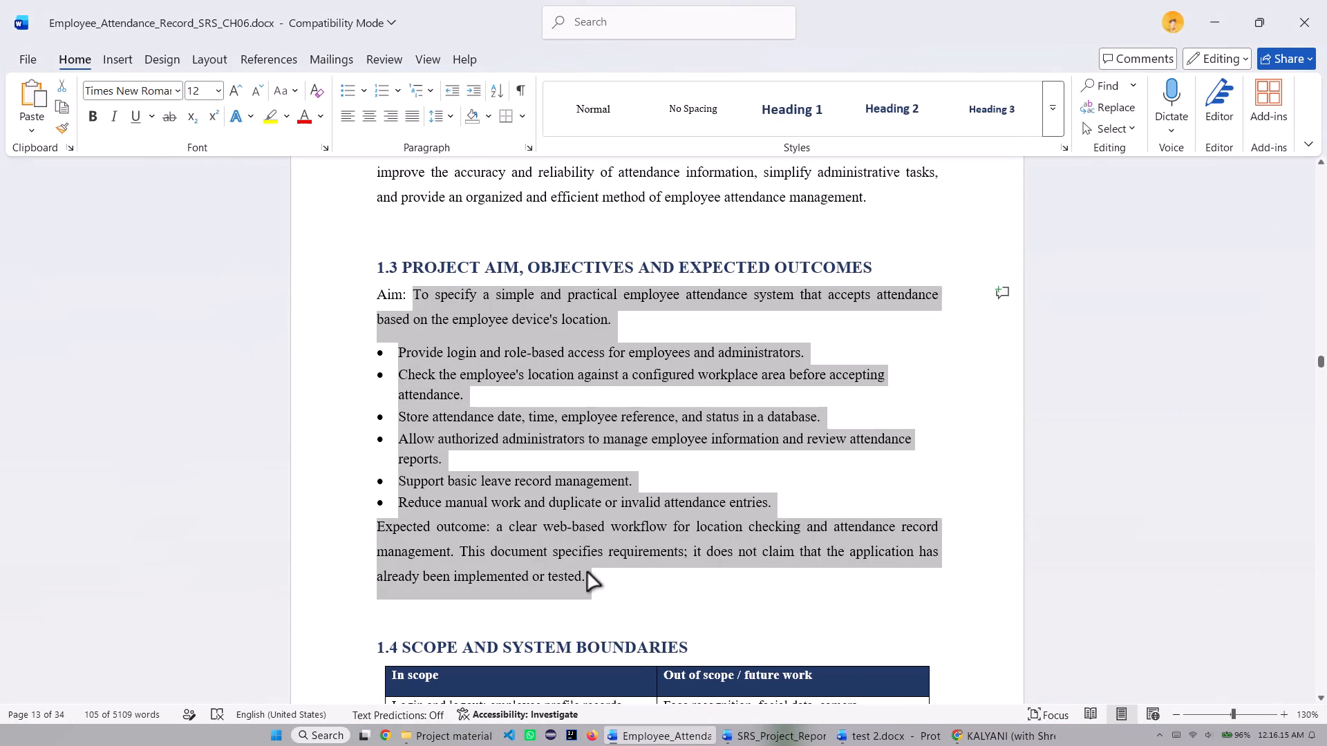
key(ctrl+v)
Delete the leftover "Aim:" label in front of the "Project Aim" subheading in section 1.3.
scroll(487, 360, up, 11)
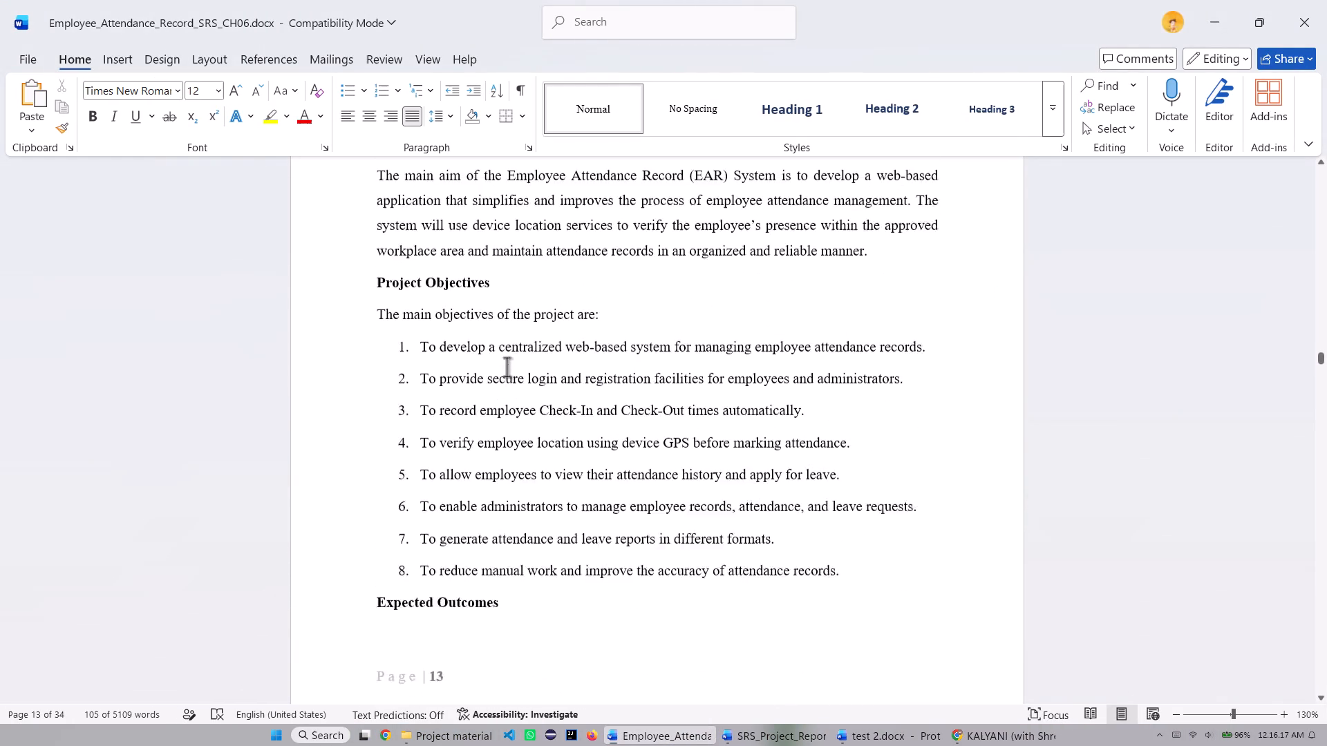
scroll(507, 367, up, 6)
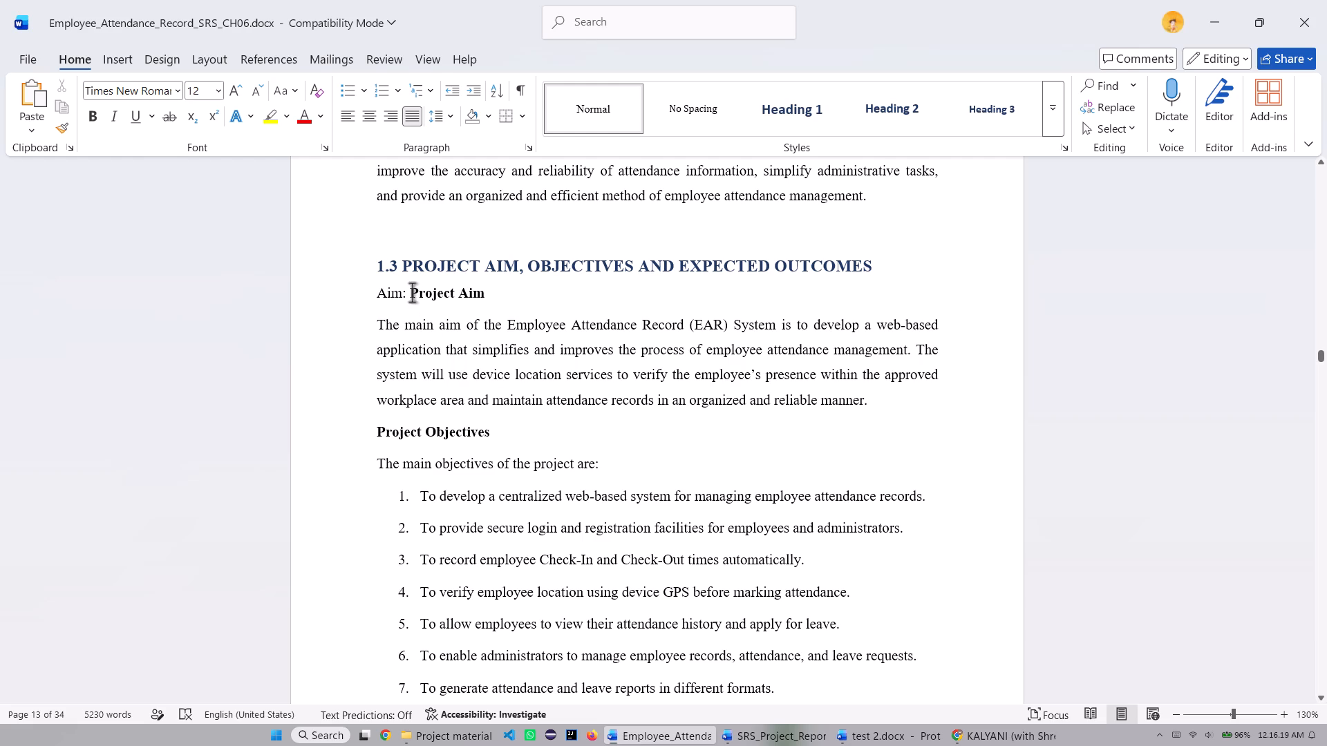
drag(408, 292, 372, 291)
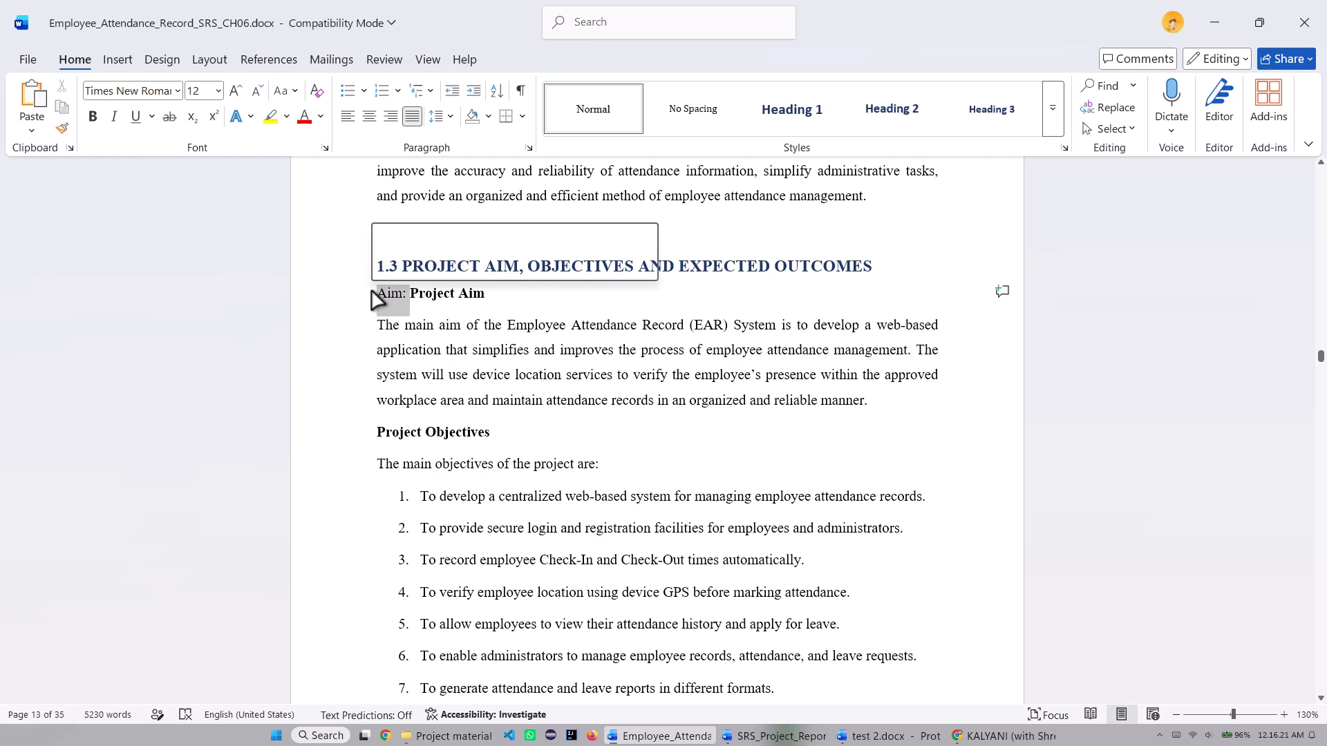
key(BackSpace)
Convert the numbered list of eight project objectives in section 1.3 to a bulleted list.
scroll(538, 385, up, 1)
scroll(558, 390, down, 3)
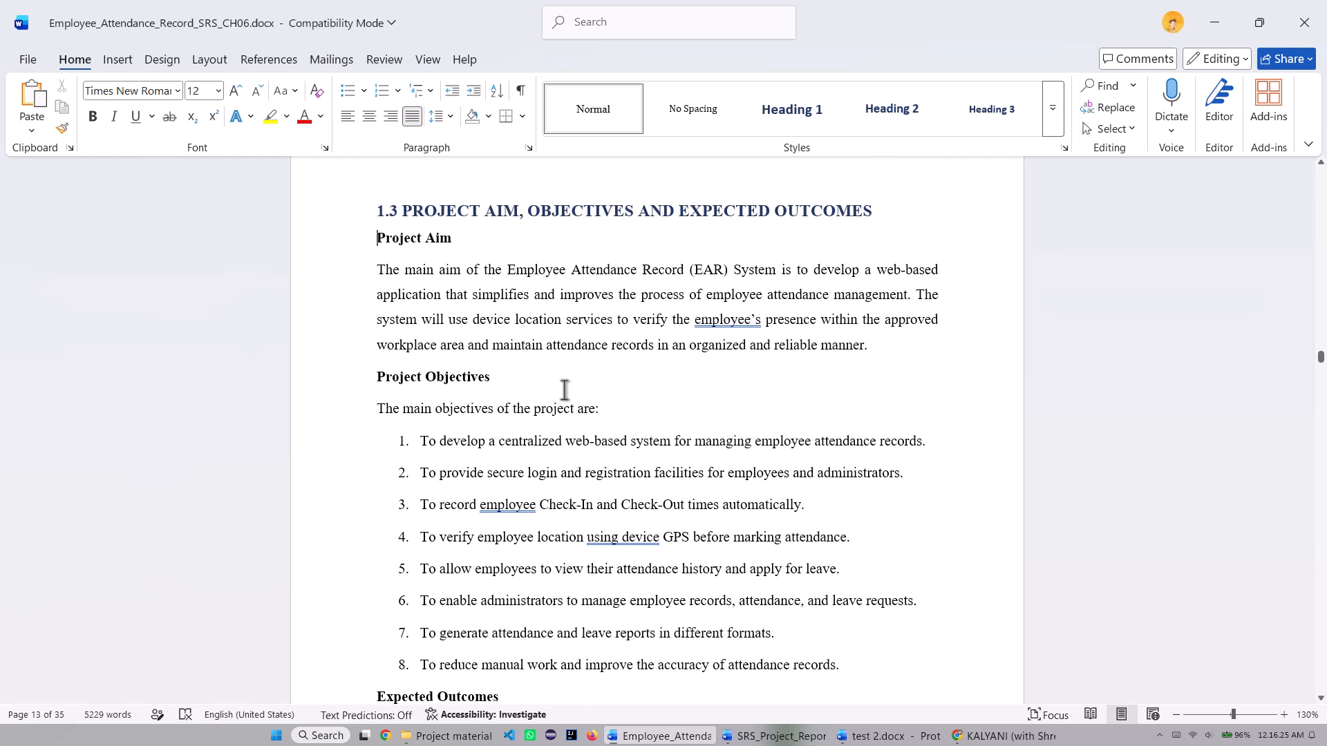
scroll(566, 388, down, 5)
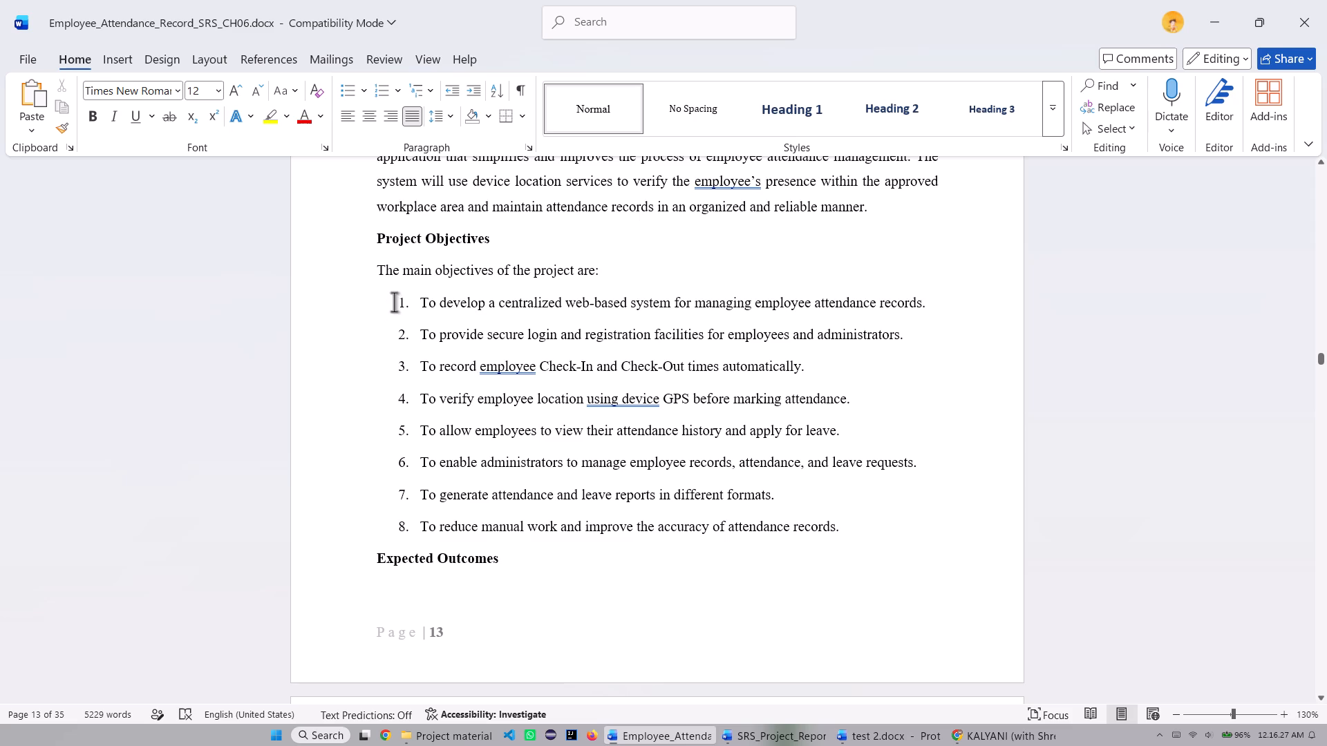
drag(394, 301, 537, 529)
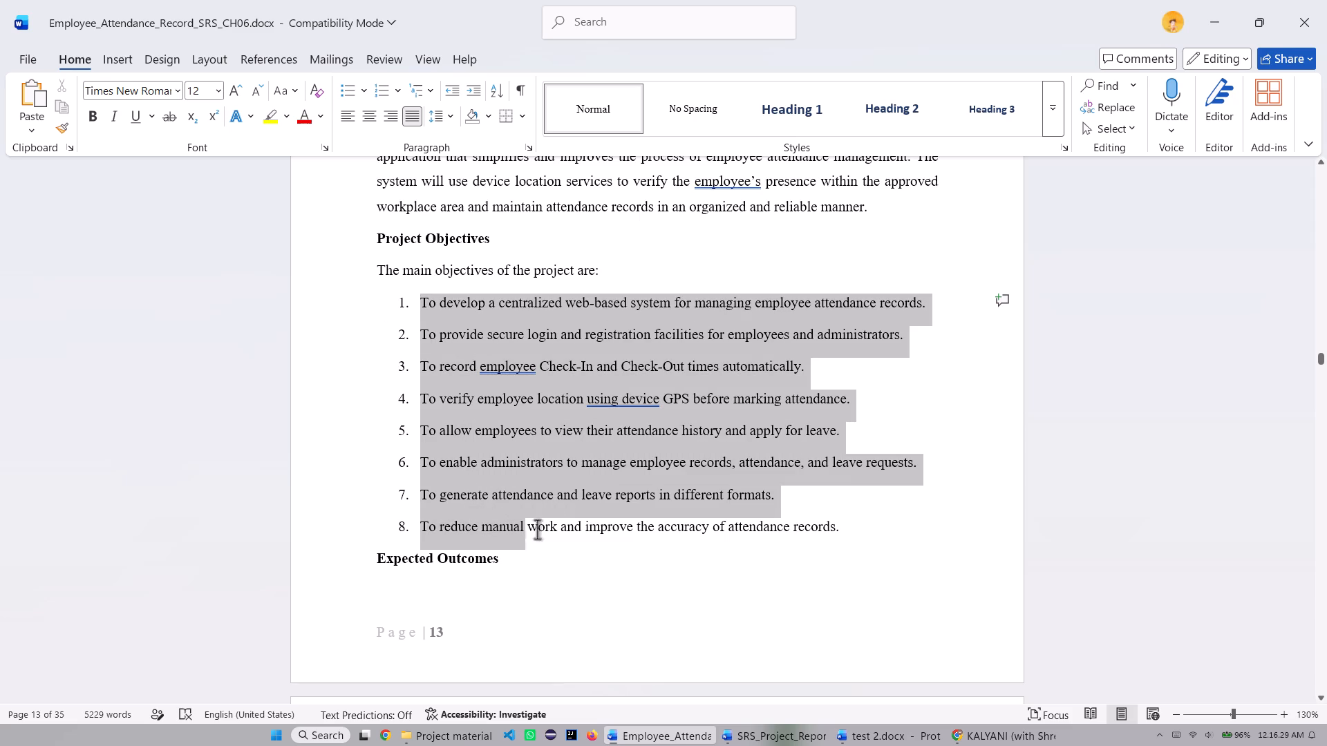
drag(537, 529, 852, 531)
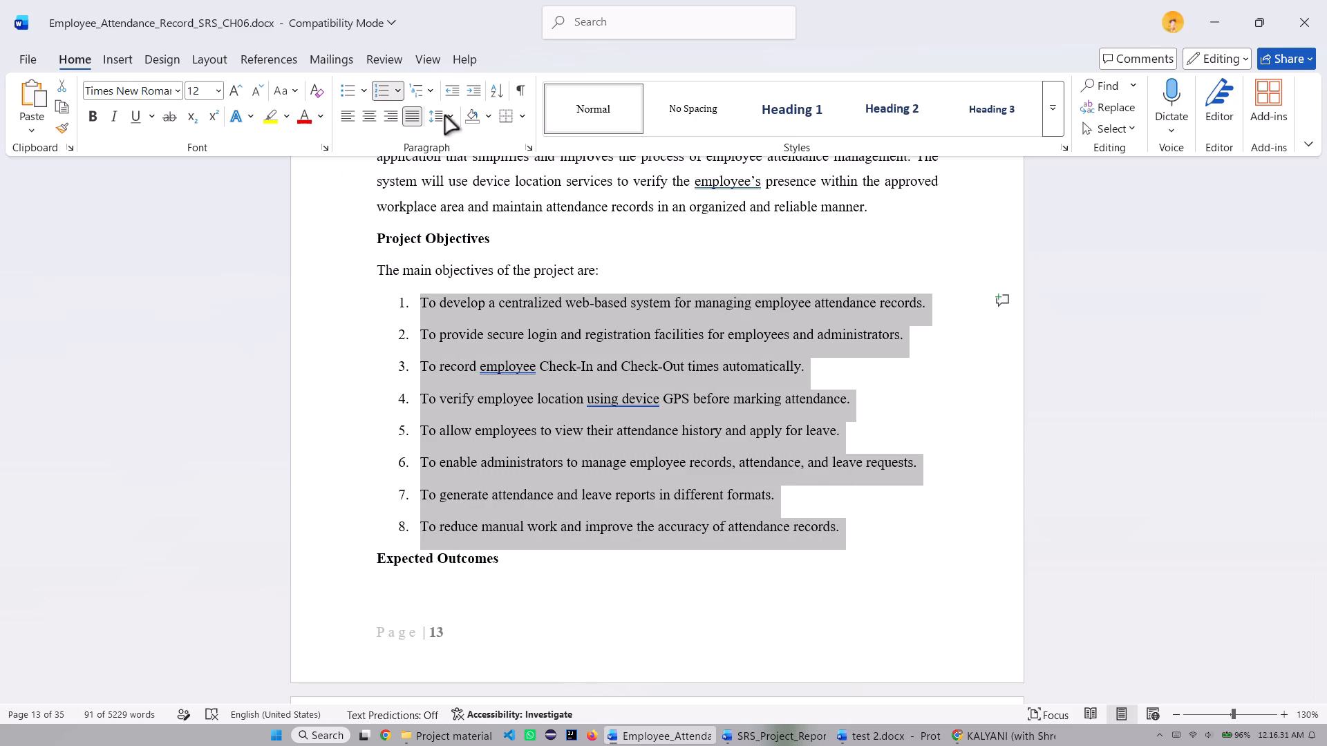
click(350, 92)
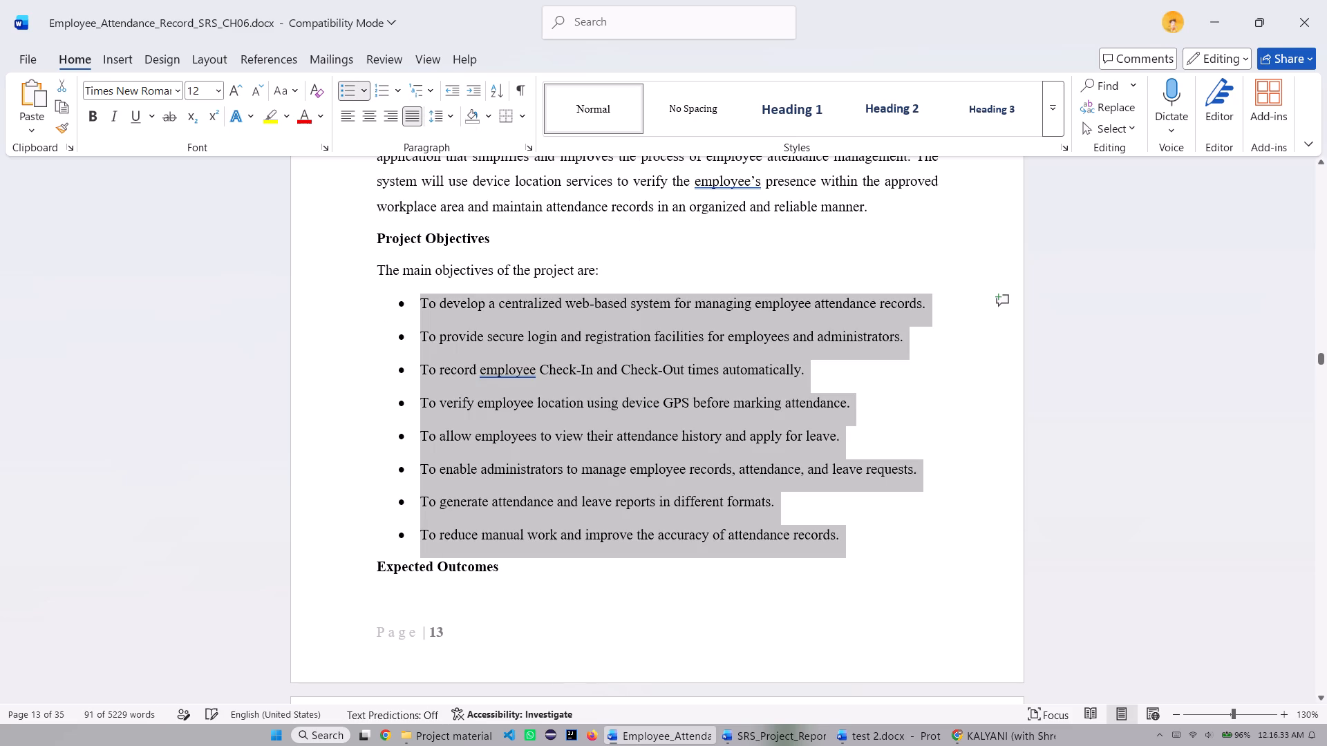
click(361, 387)
click(665, 584)
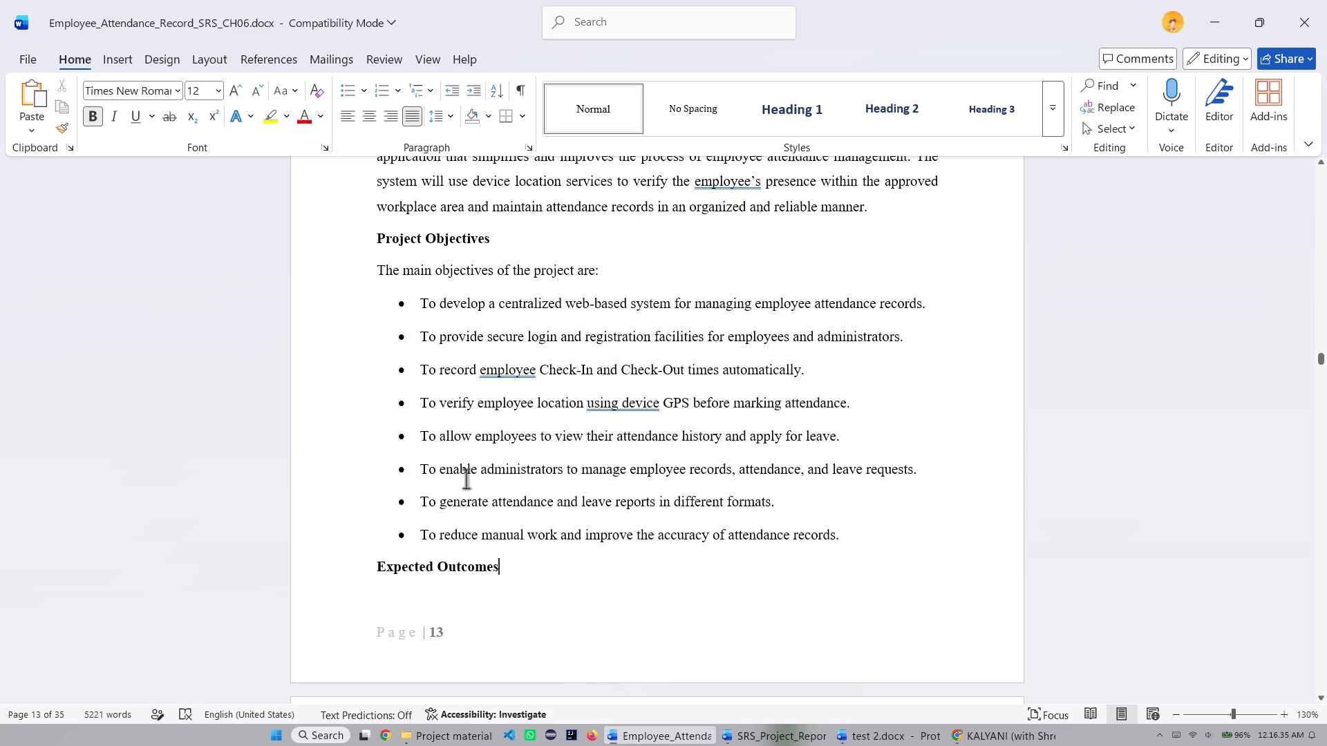
Insert an unbulleted blank line after the last project objective, before the "Expected Outcomes" subheading.
scroll(478, 465, up, 4)
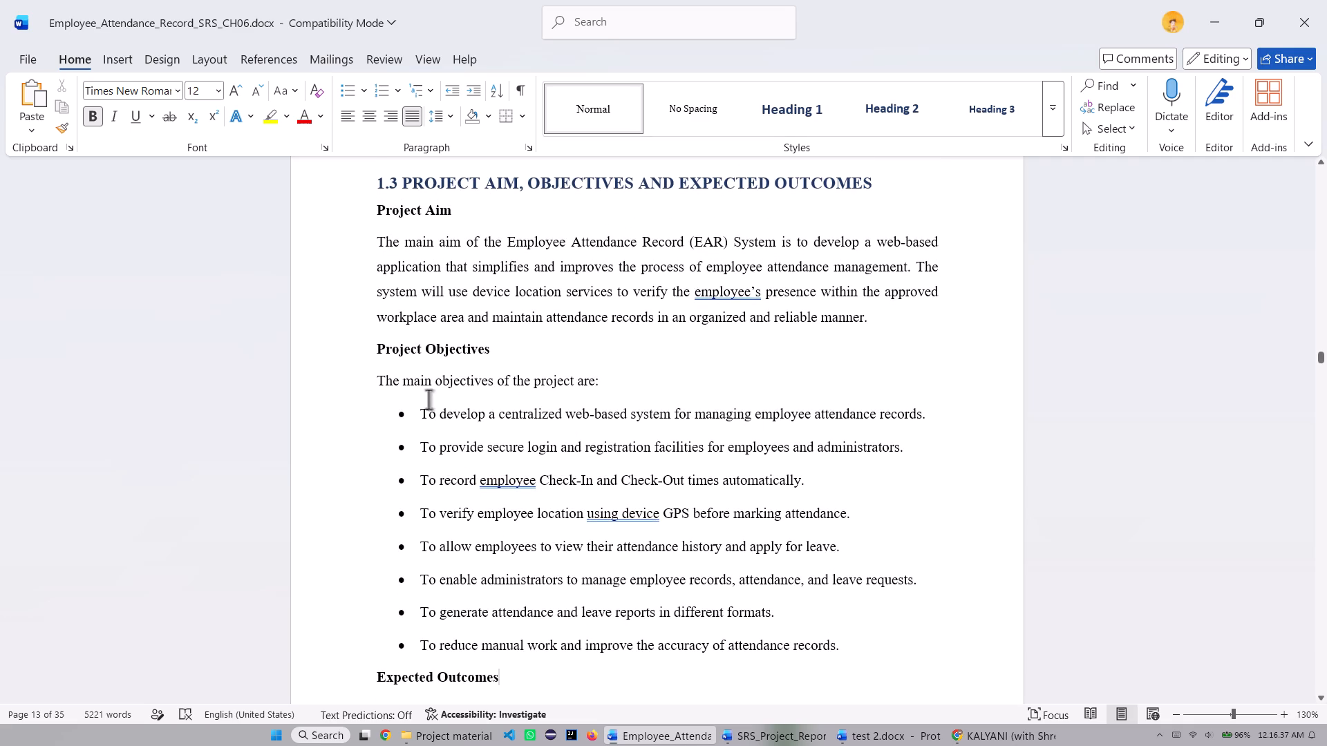
scroll(429, 394, up, 1)
scroll(442, 316, down, 5)
scroll(393, 366, down, 6)
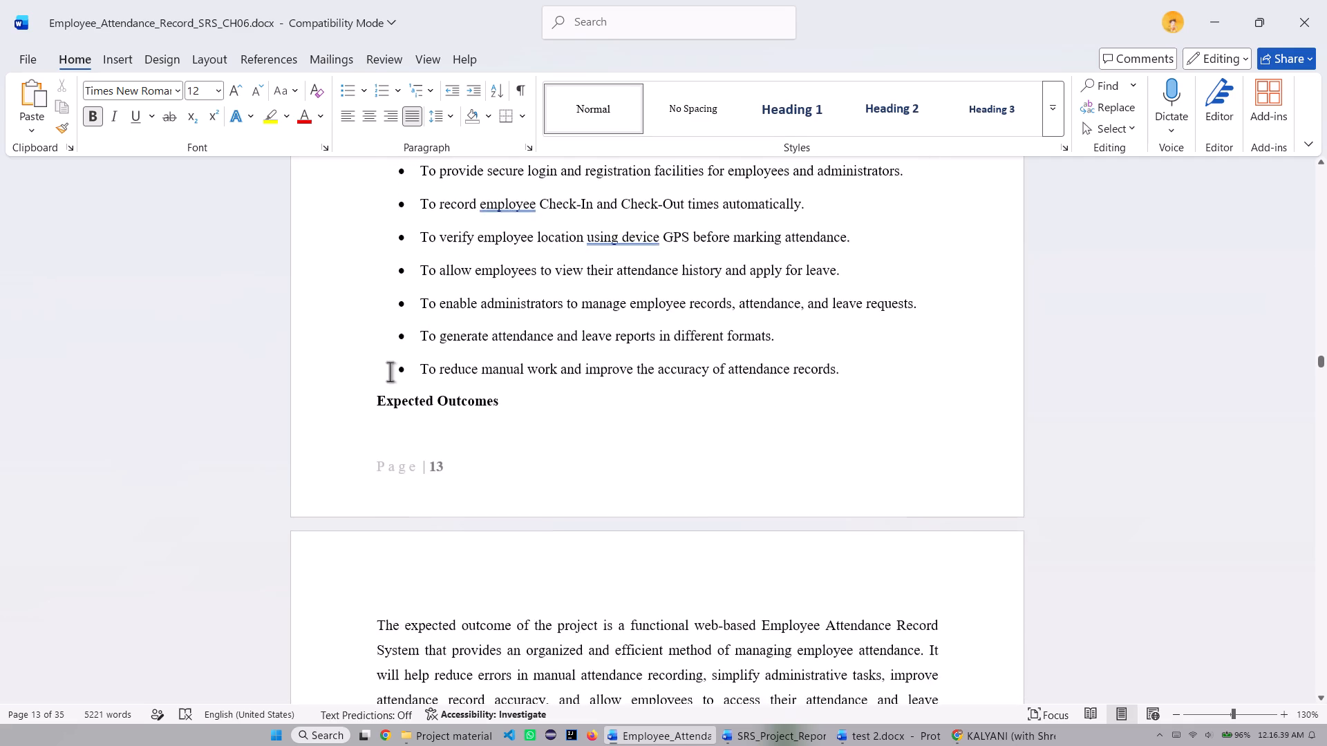
scroll(400, 369, down, 6)
scroll(435, 363, up, 4)
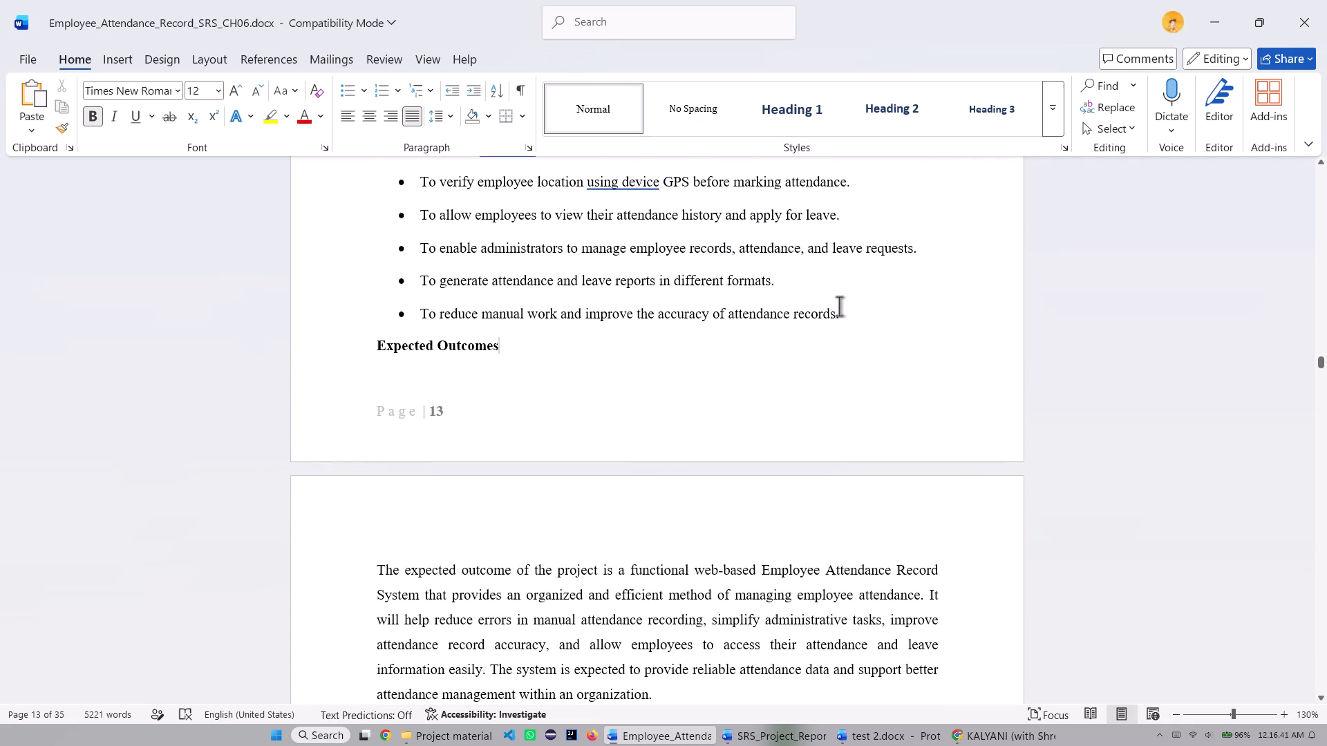
click(840, 318)
key(Return)
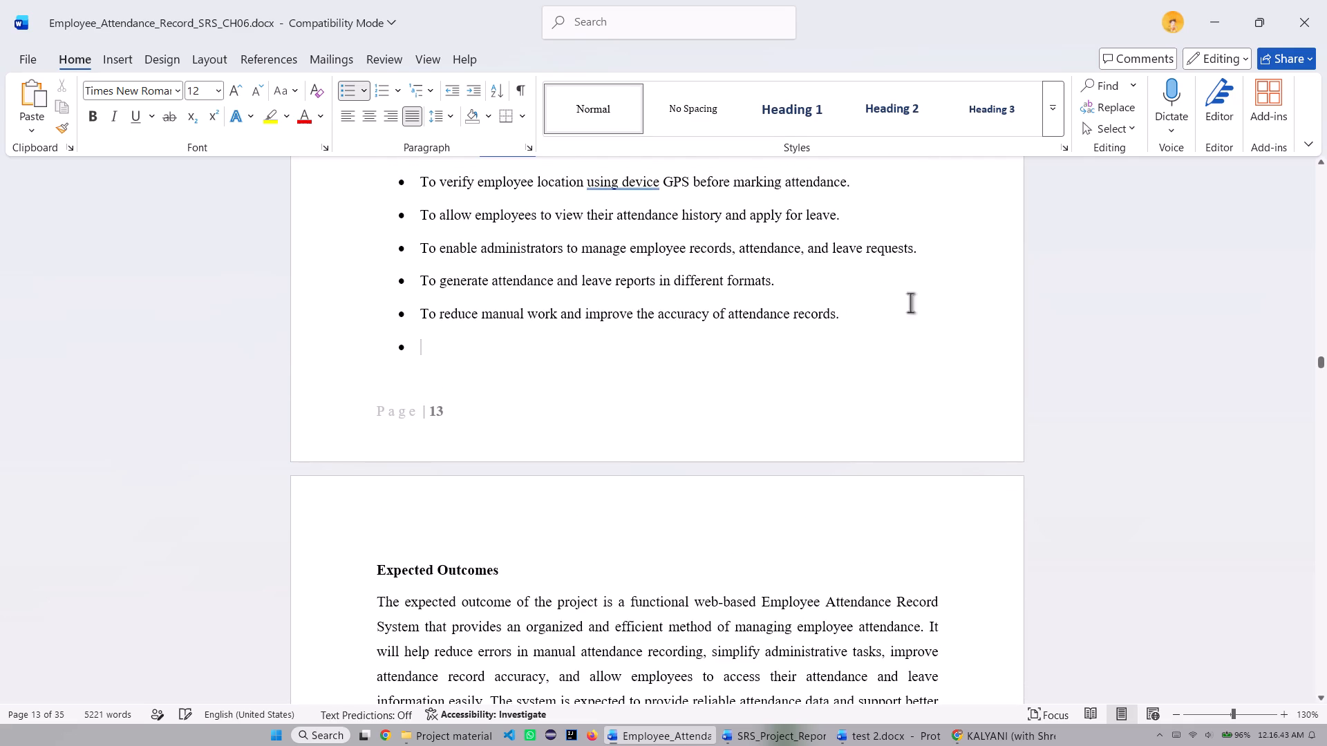
key(BackSpace)
Insert a blank line between the Project Aim paragraph and the "Project Objectives" subheading.
scroll(626, 390, down, 4)
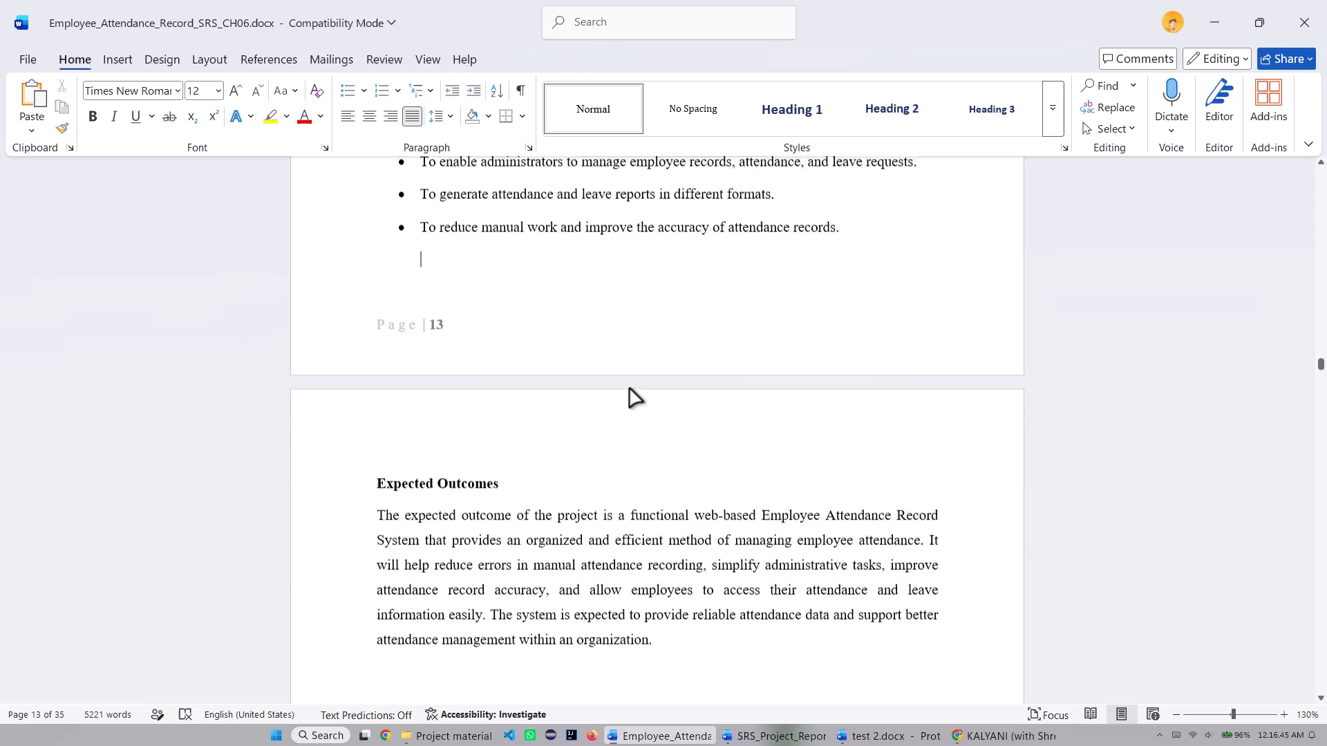
scroll(630, 389, down, 1)
scroll(630, 389, up, 15)
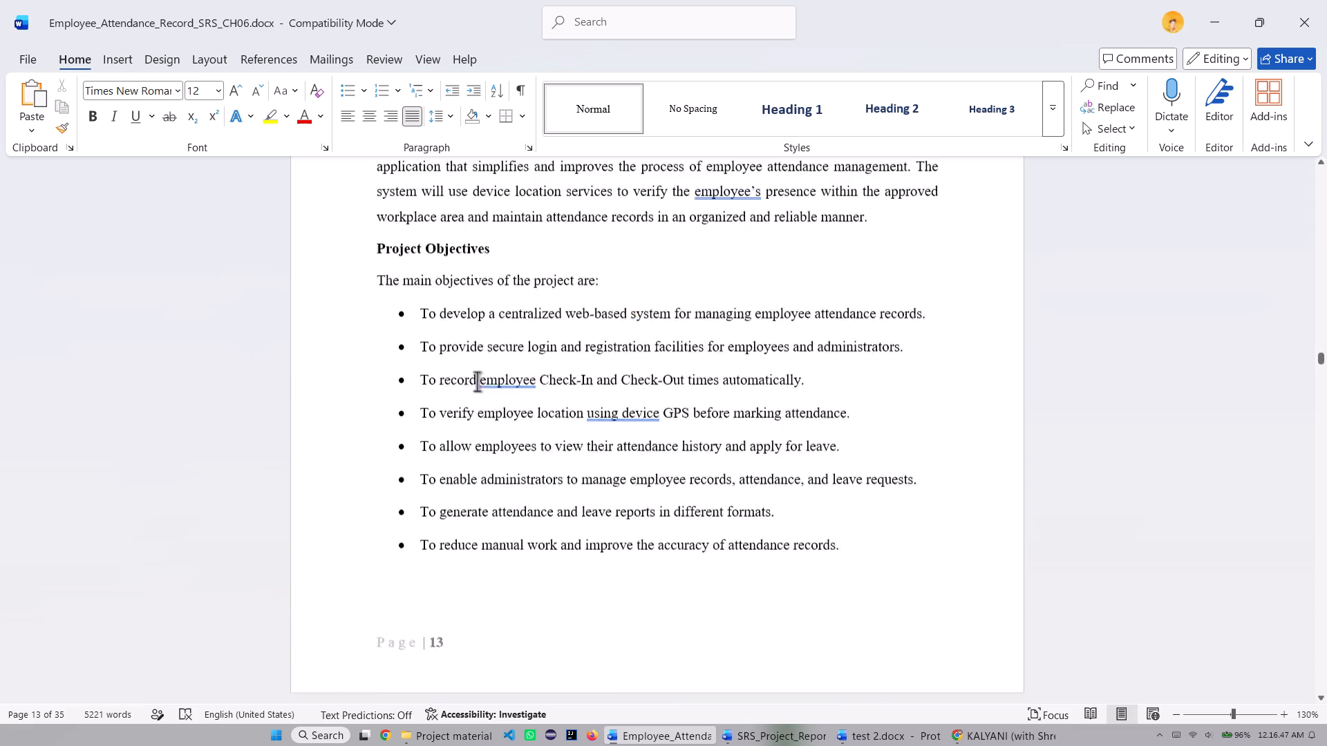
scroll(477, 381, up, 2)
scroll(535, 392, up, 2)
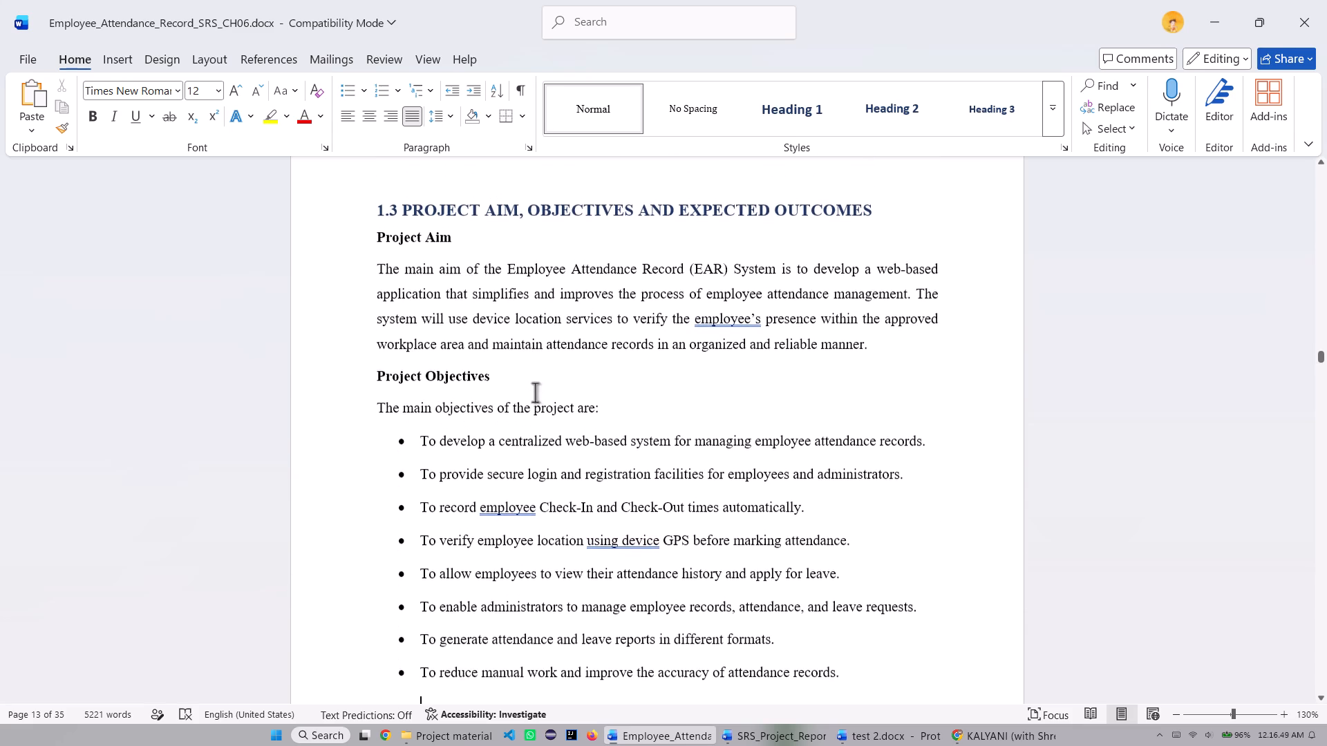
scroll(535, 392, up, 2)
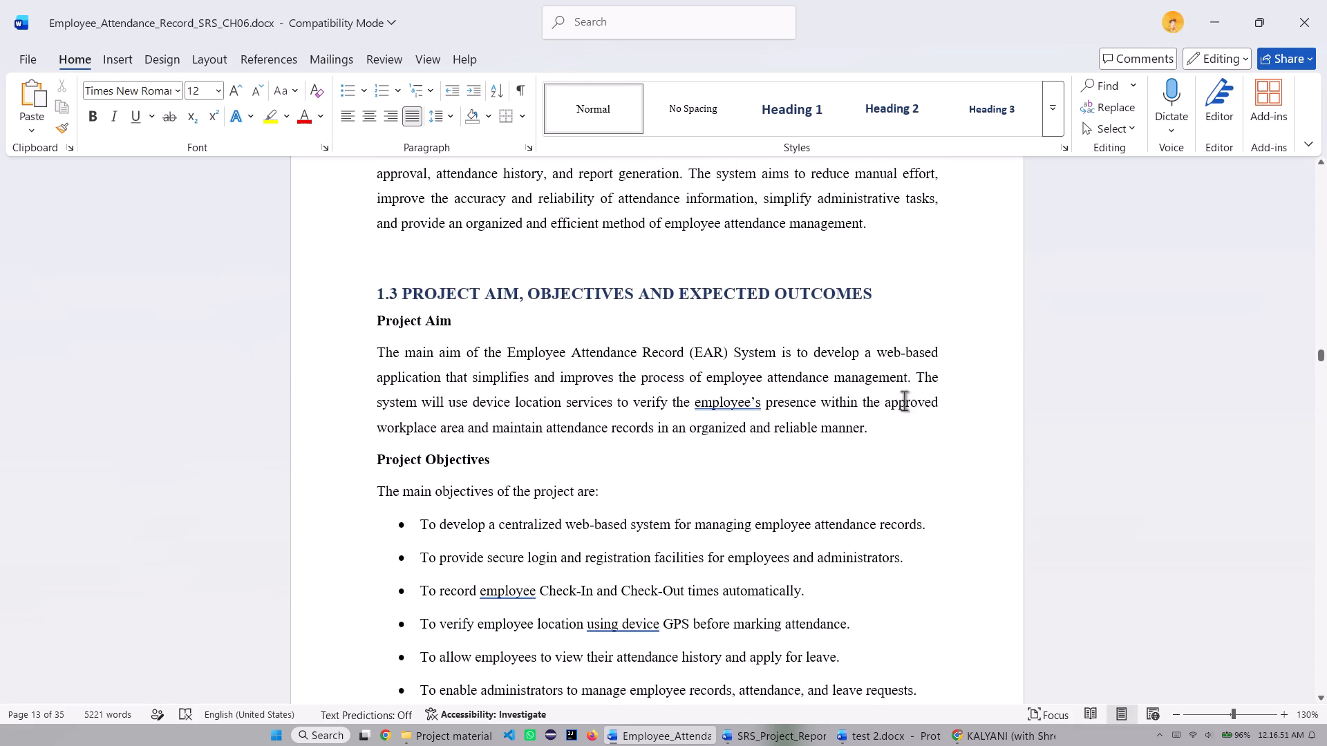
scroll(698, 443, down, 8)
scroll(510, 452, down, 5)
scroll(538, 452, up, 6)
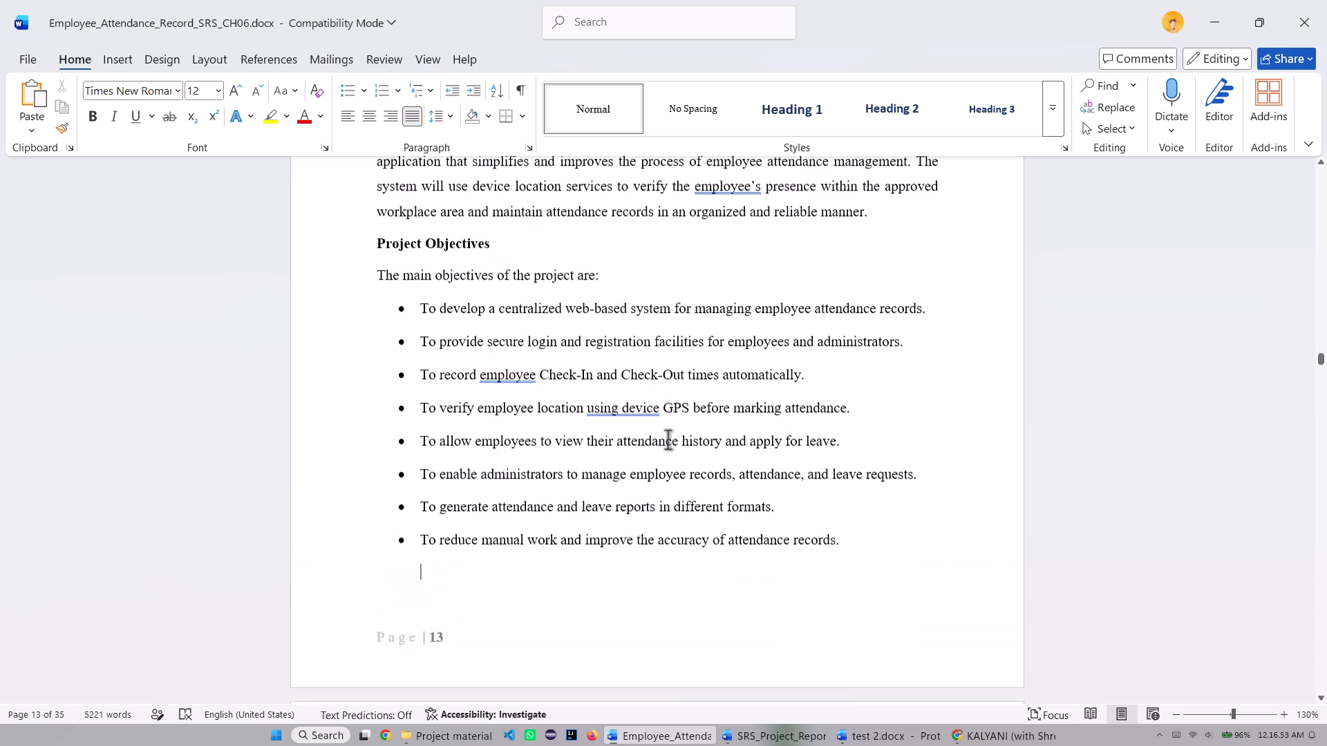
click(878, 238)
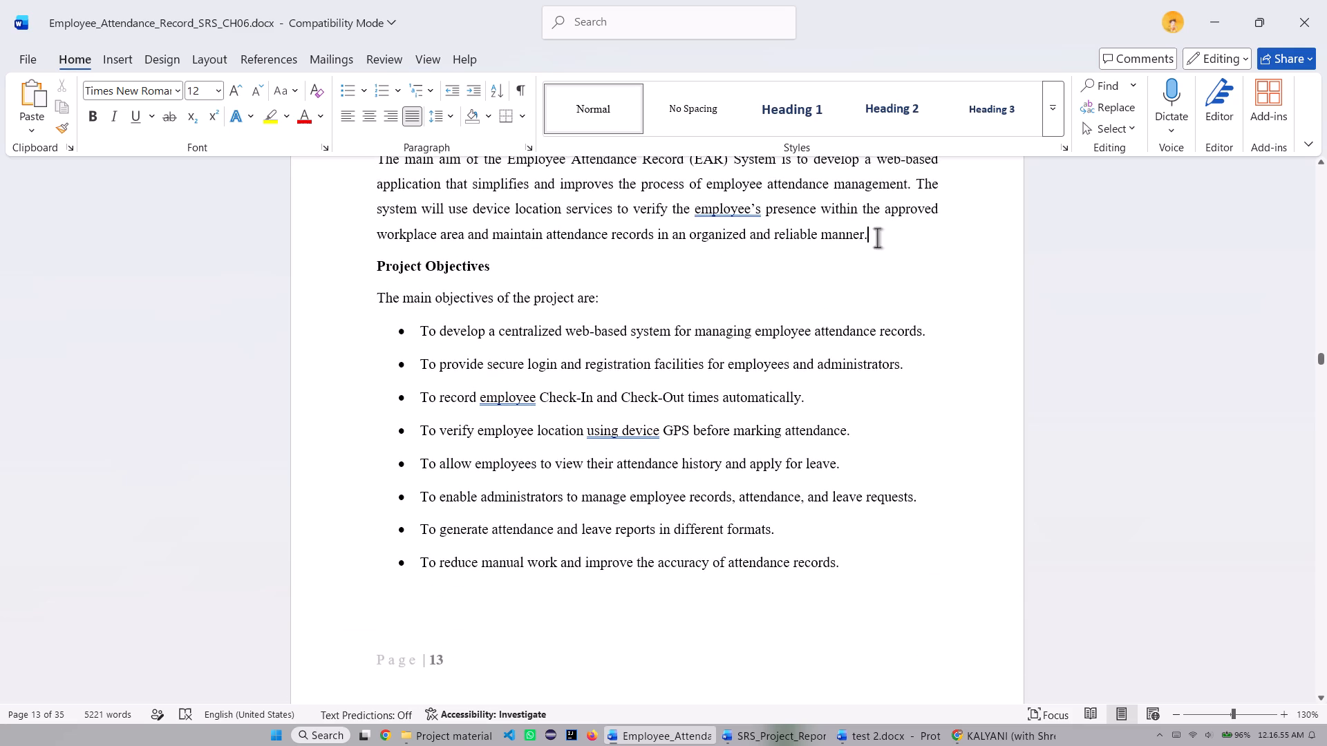
key(Return)
Add a blank line below the 1.3 heading, undoing the automatic numbering so it keeps its typed number.
scroll(719, 297, up, 5)
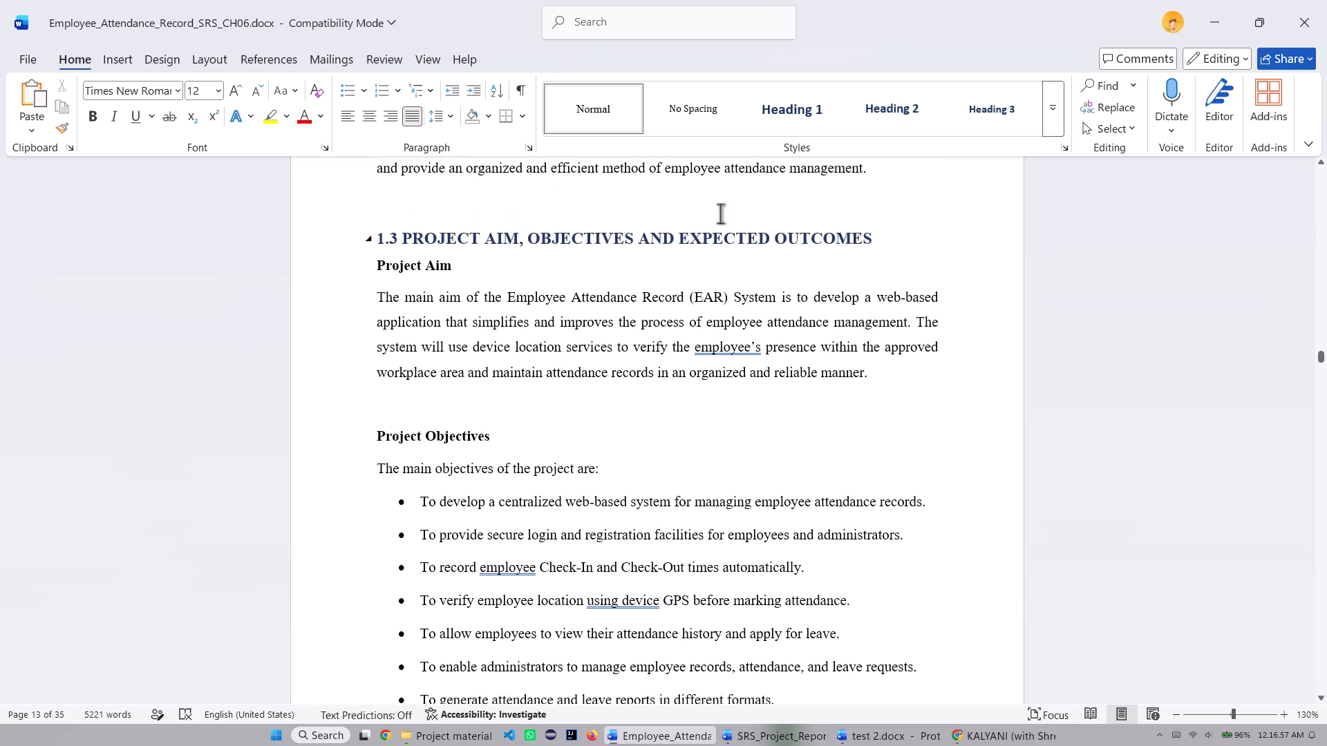
scroll(881, 235, up, 1)
click(881, 235)
click(884, 266)
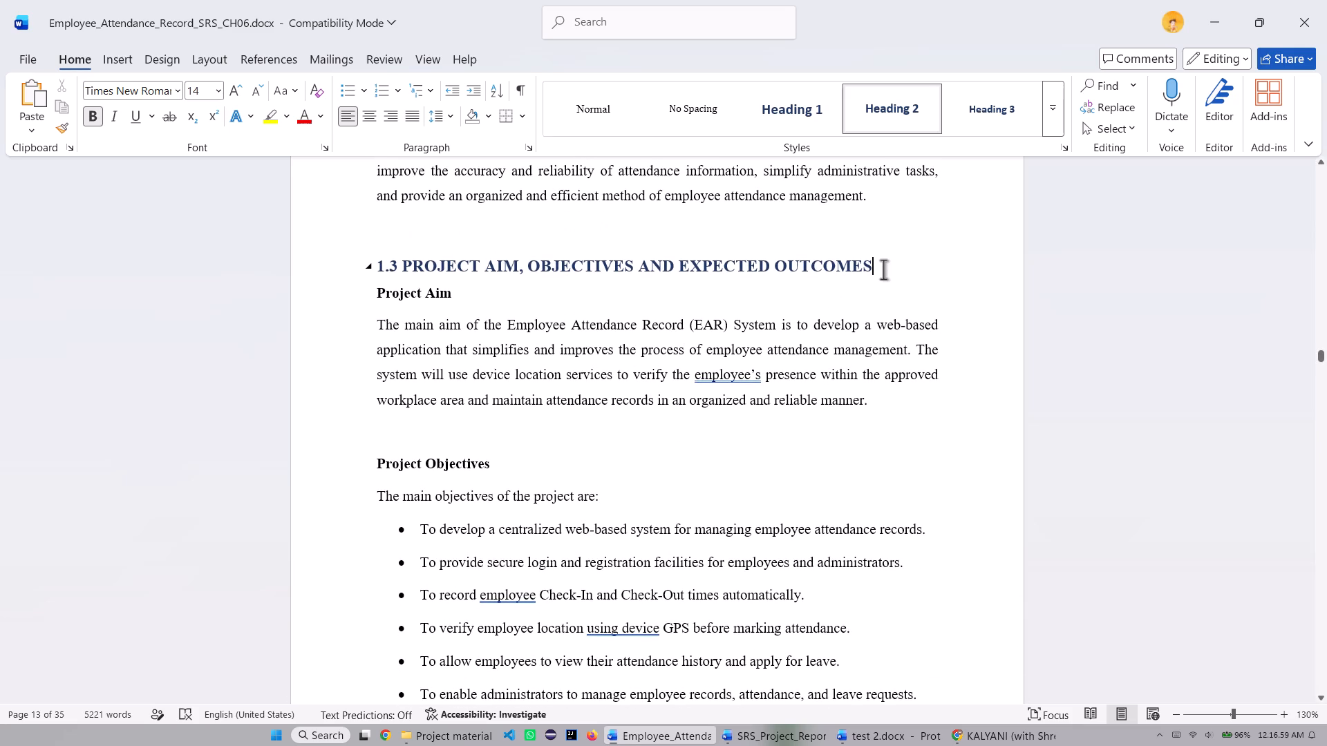
key(Return)
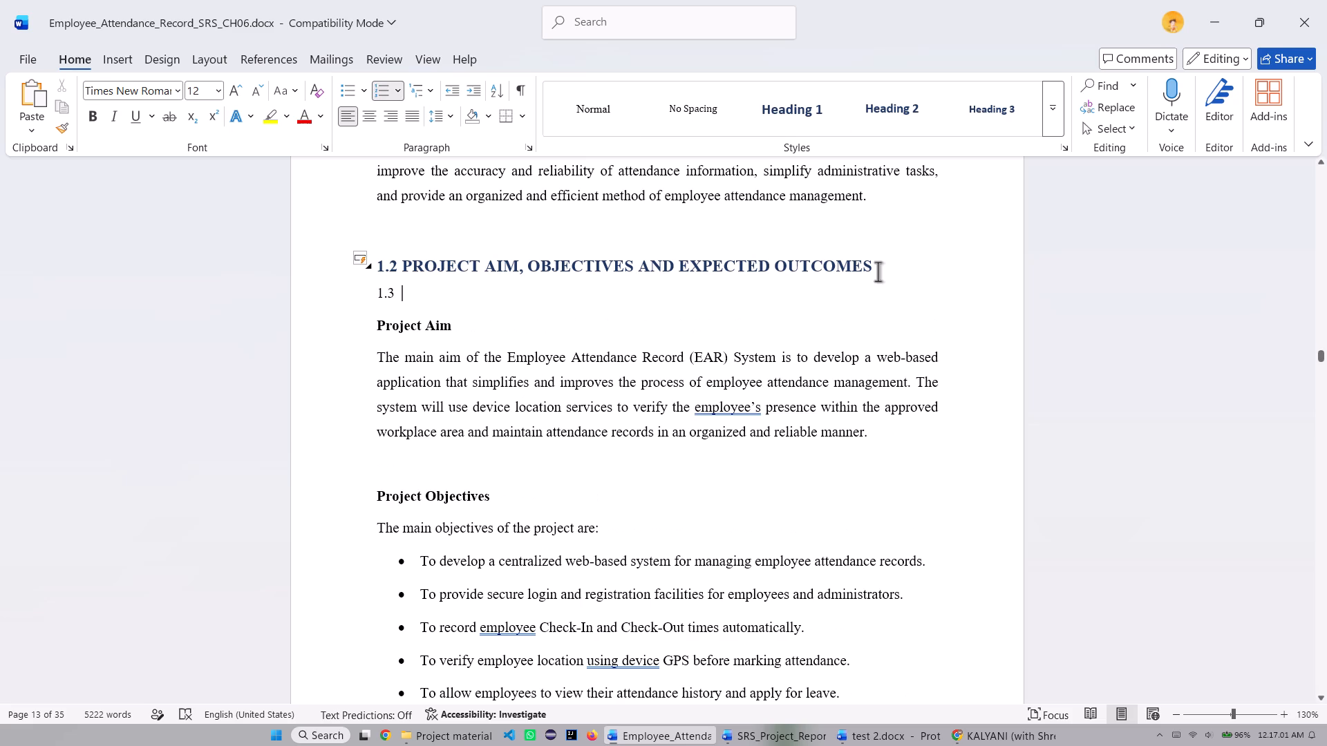
key(ctrl+z)
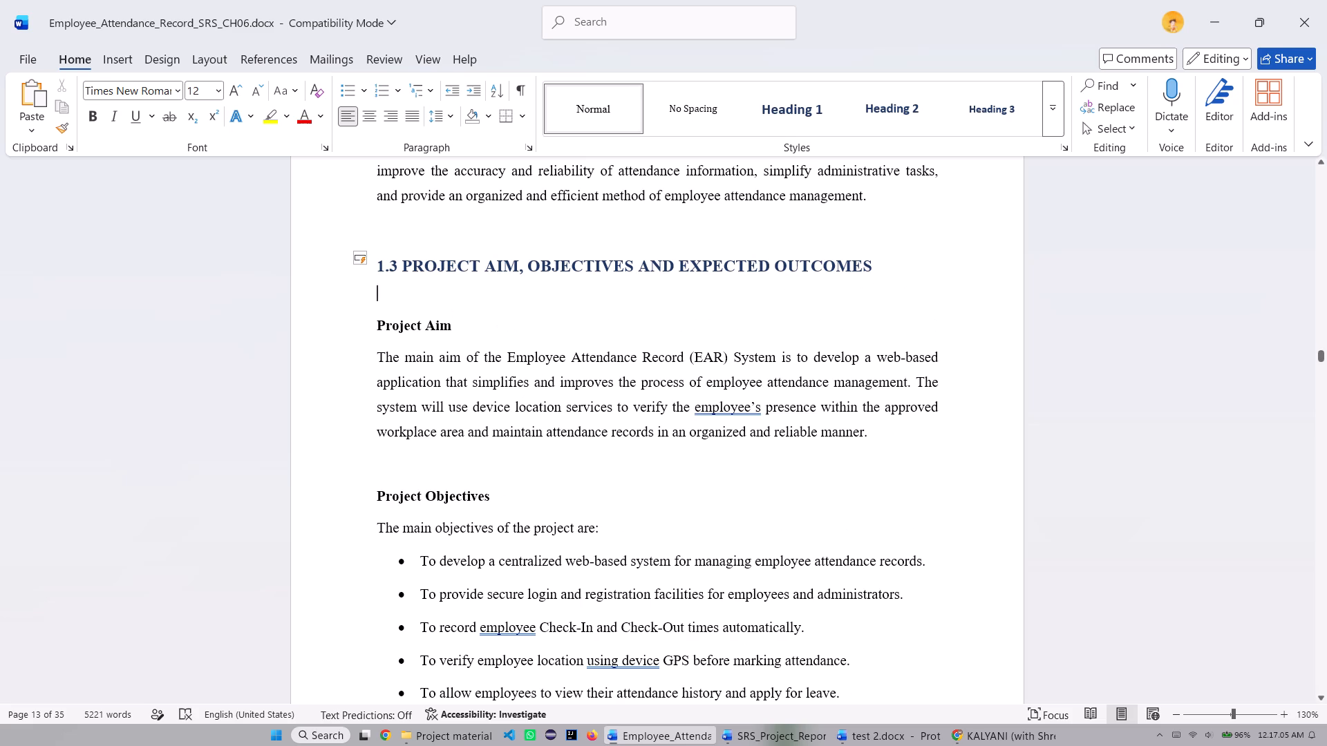
click(521, 307)
Review the spacing of section 1.3 and how its objectives list runs across the page break.
scroll(490, 286, down, 1)
click(602, 447)
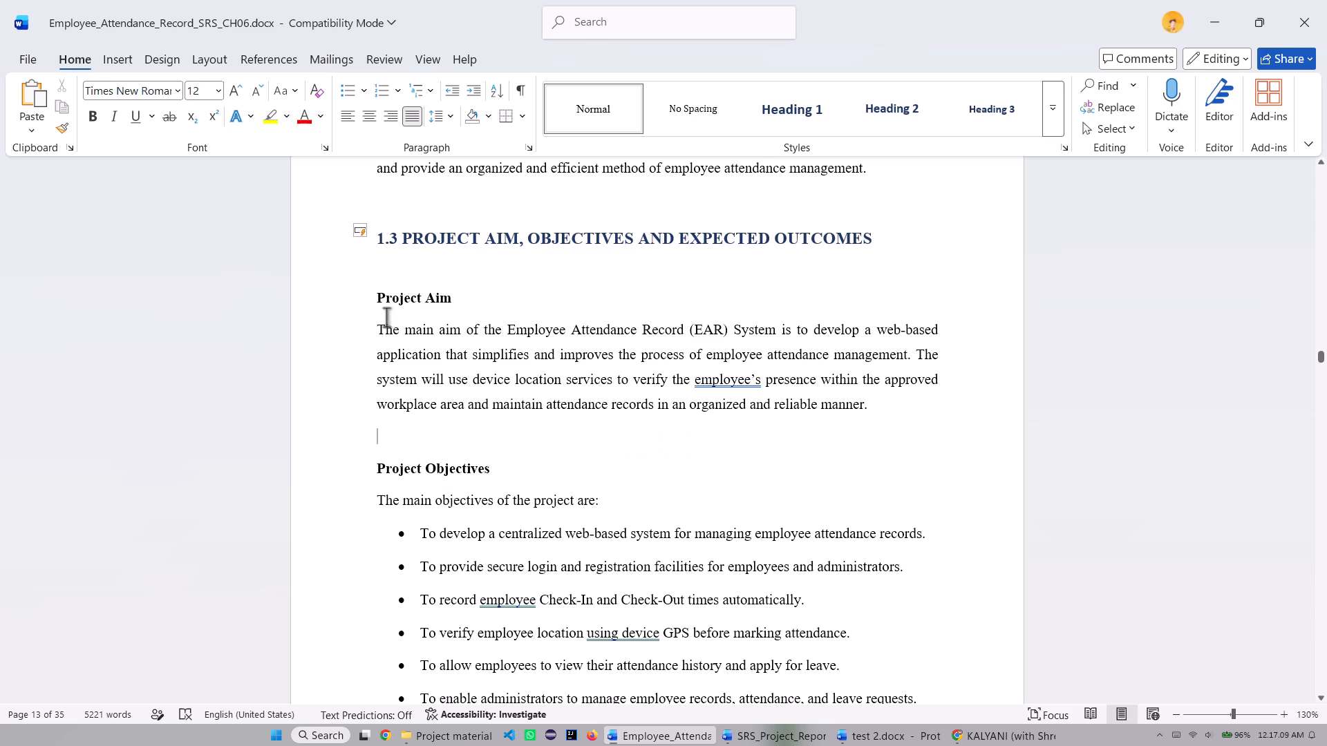
scroll(475, 333, up, 1)
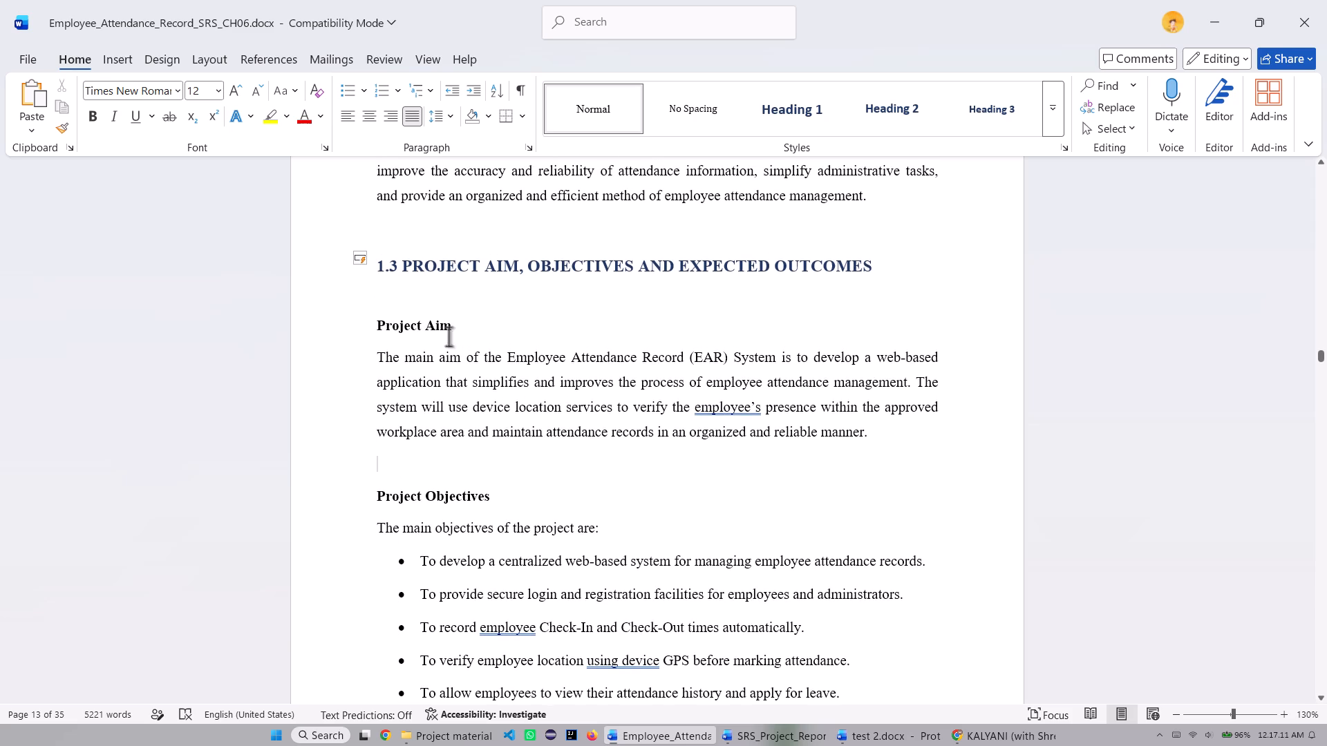
scroll(367, 326, down, 2)
scroll(421, 344, down, 4)
scroll(314, 348, down, 8)
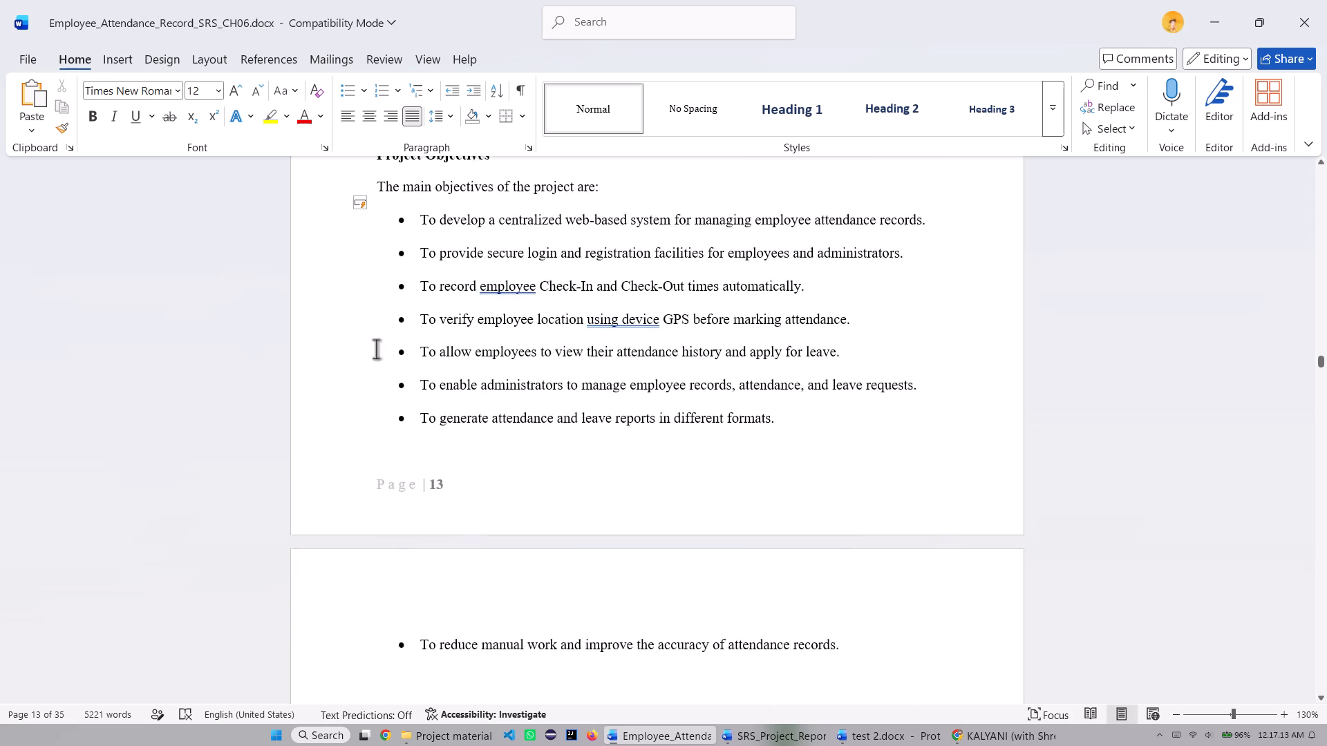
scroll(376, 349, down, 7)
scroll(372, 345, up, 8)
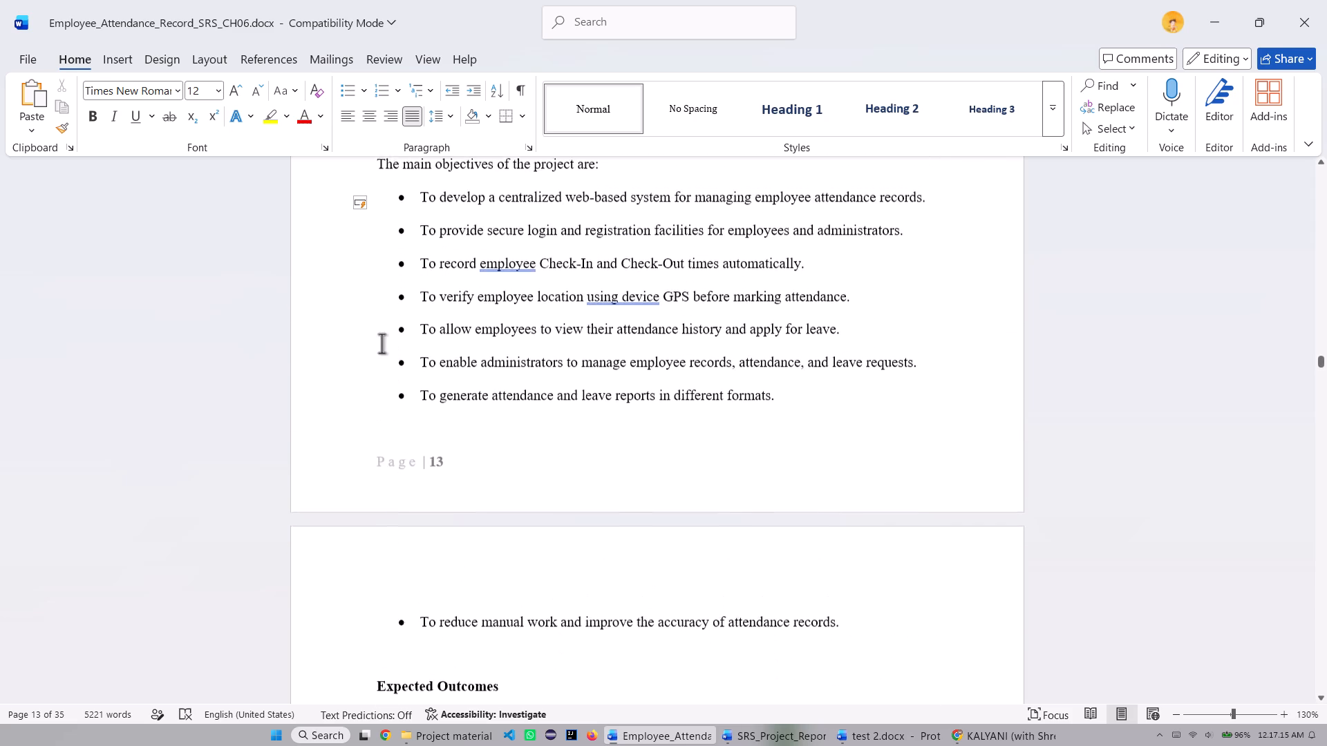
Join the "To provide secure login" objective to the first bullet, separated by a line break within the same bullet.
scroll(386, 338, up, 6)
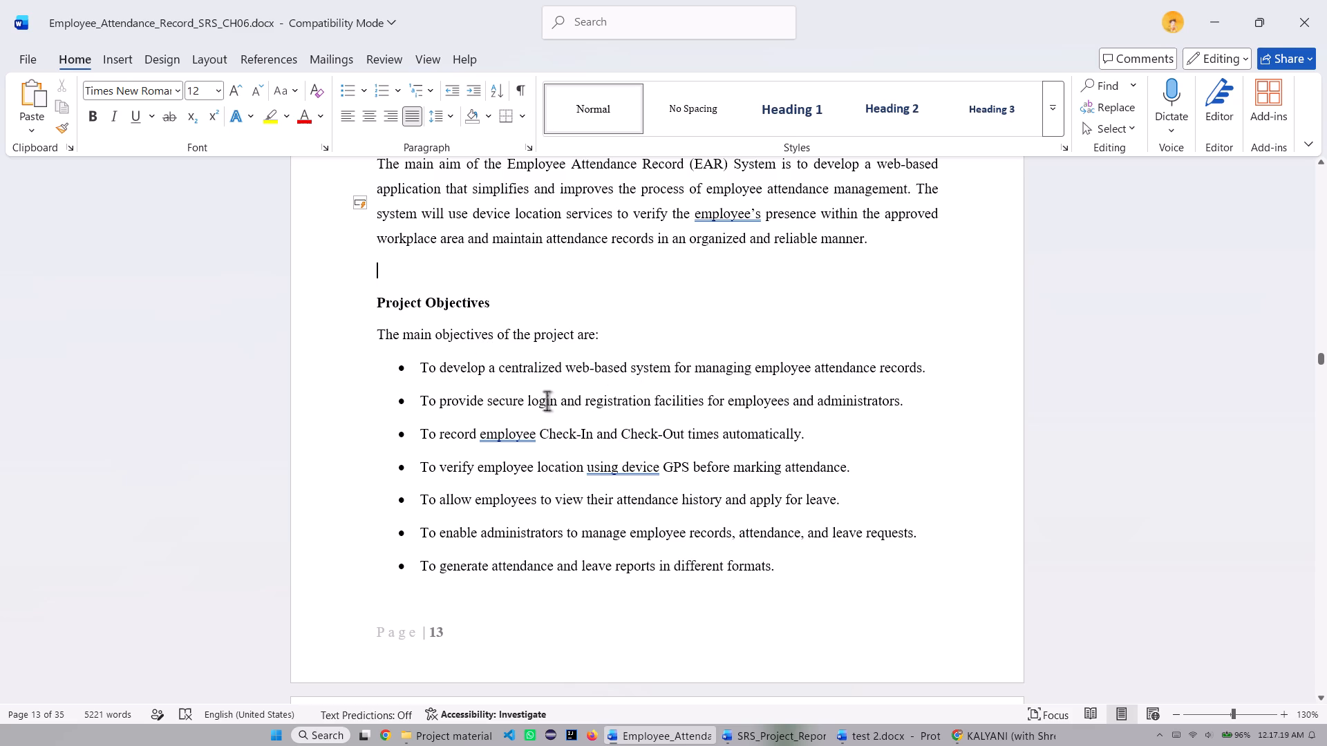
click(421, 403)
key(BackSpace)
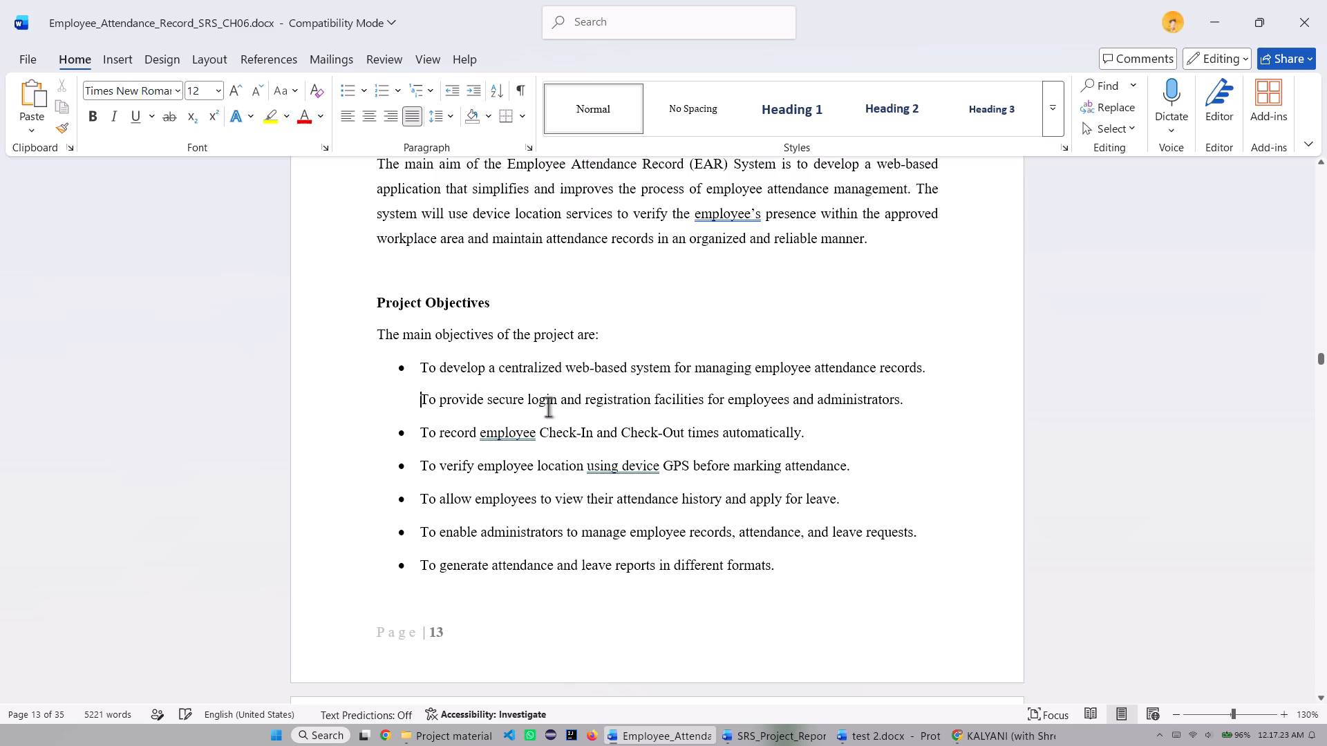
key(BackSpace)
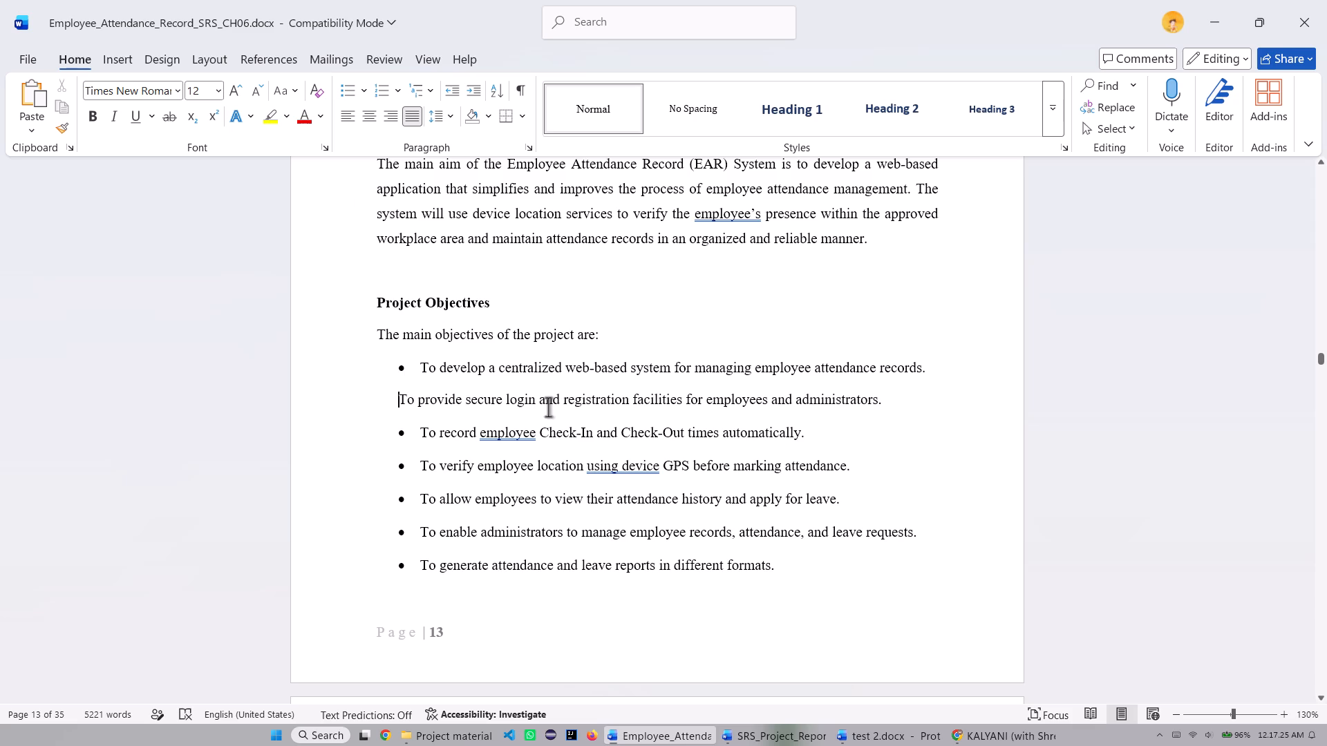
key(BackSpace)
key(BackSpace)
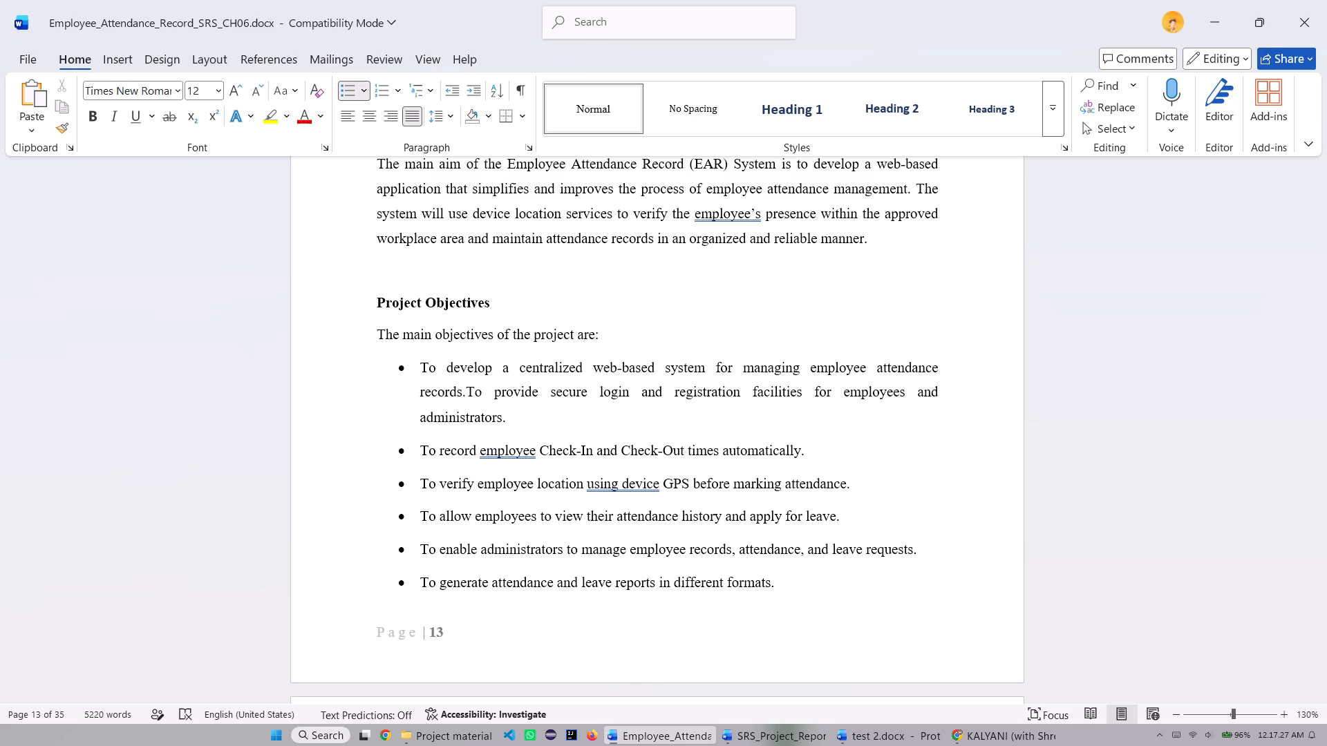
key(shift+Return)
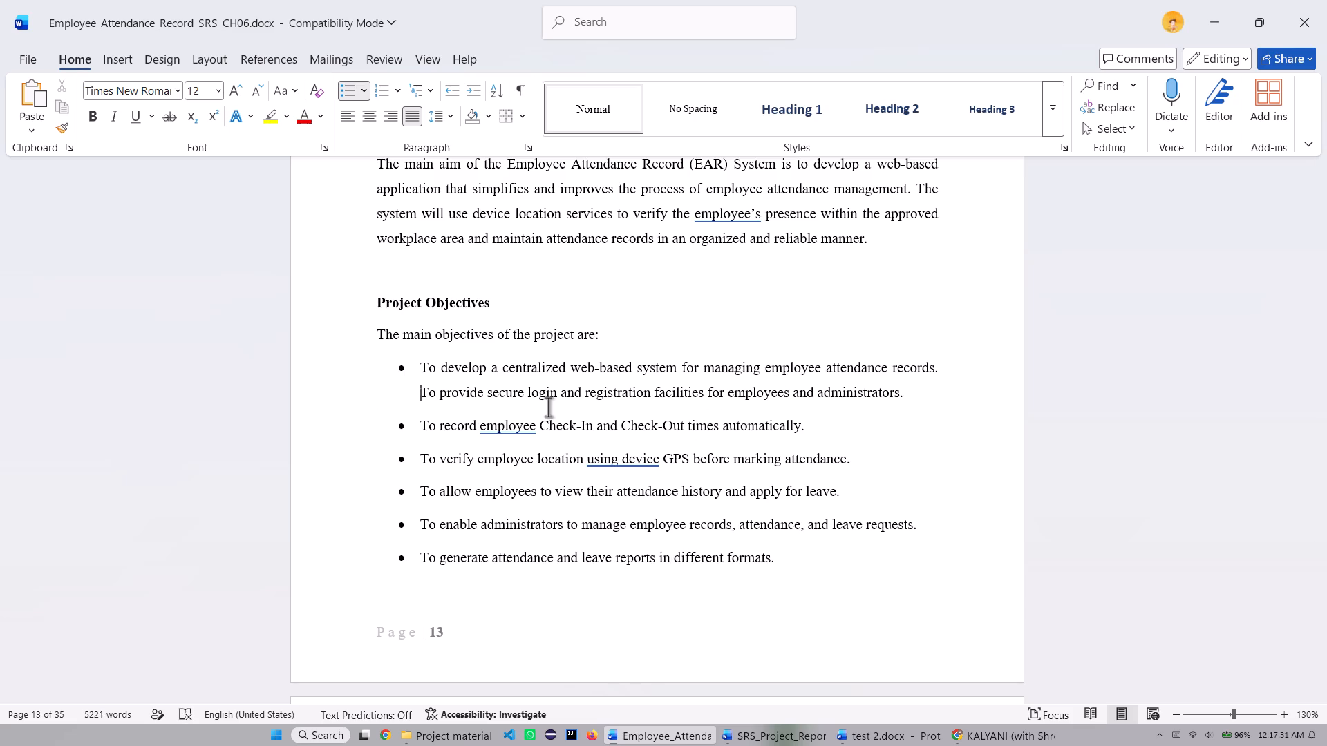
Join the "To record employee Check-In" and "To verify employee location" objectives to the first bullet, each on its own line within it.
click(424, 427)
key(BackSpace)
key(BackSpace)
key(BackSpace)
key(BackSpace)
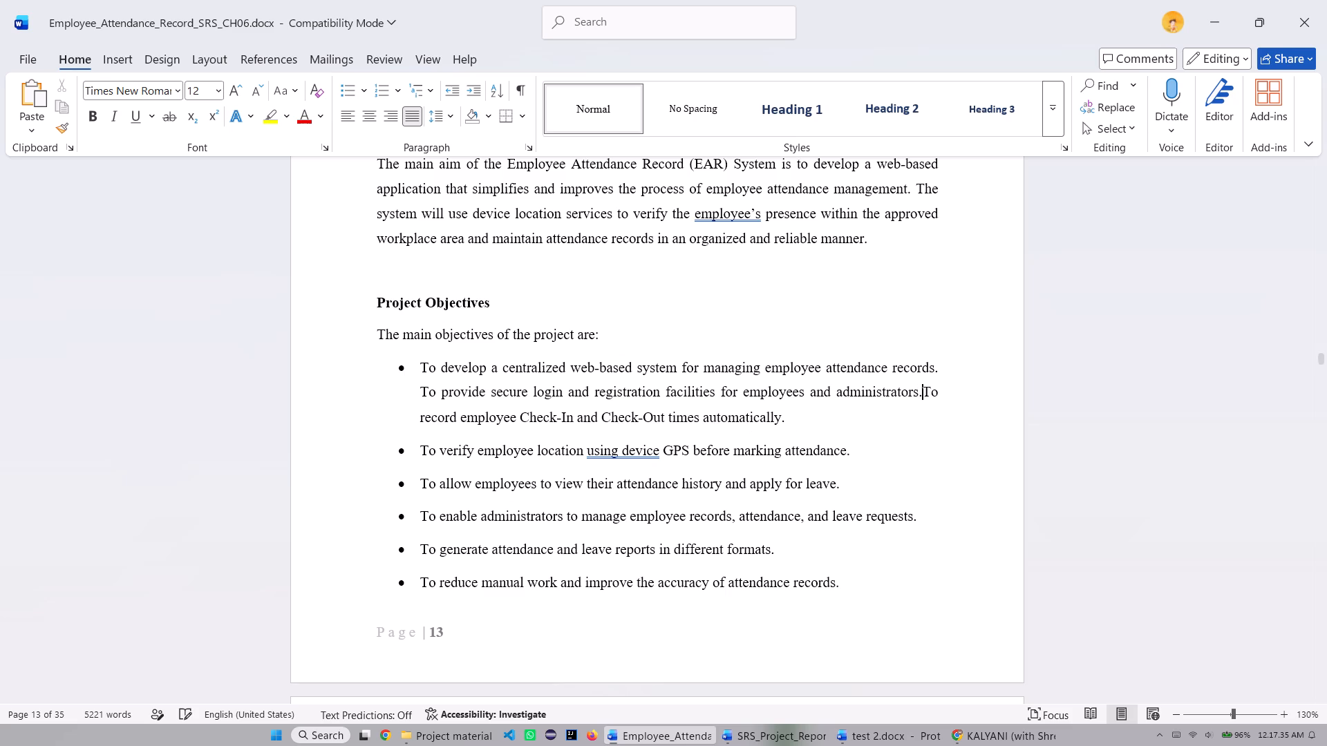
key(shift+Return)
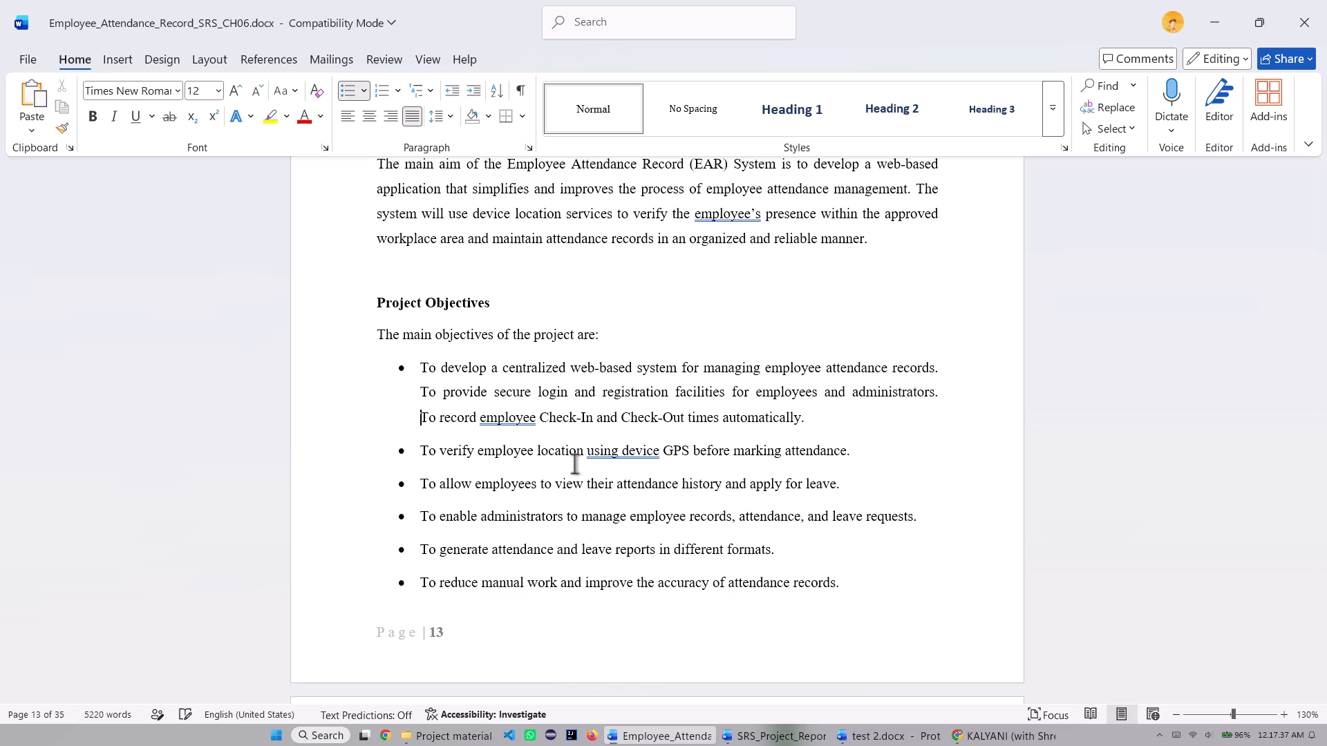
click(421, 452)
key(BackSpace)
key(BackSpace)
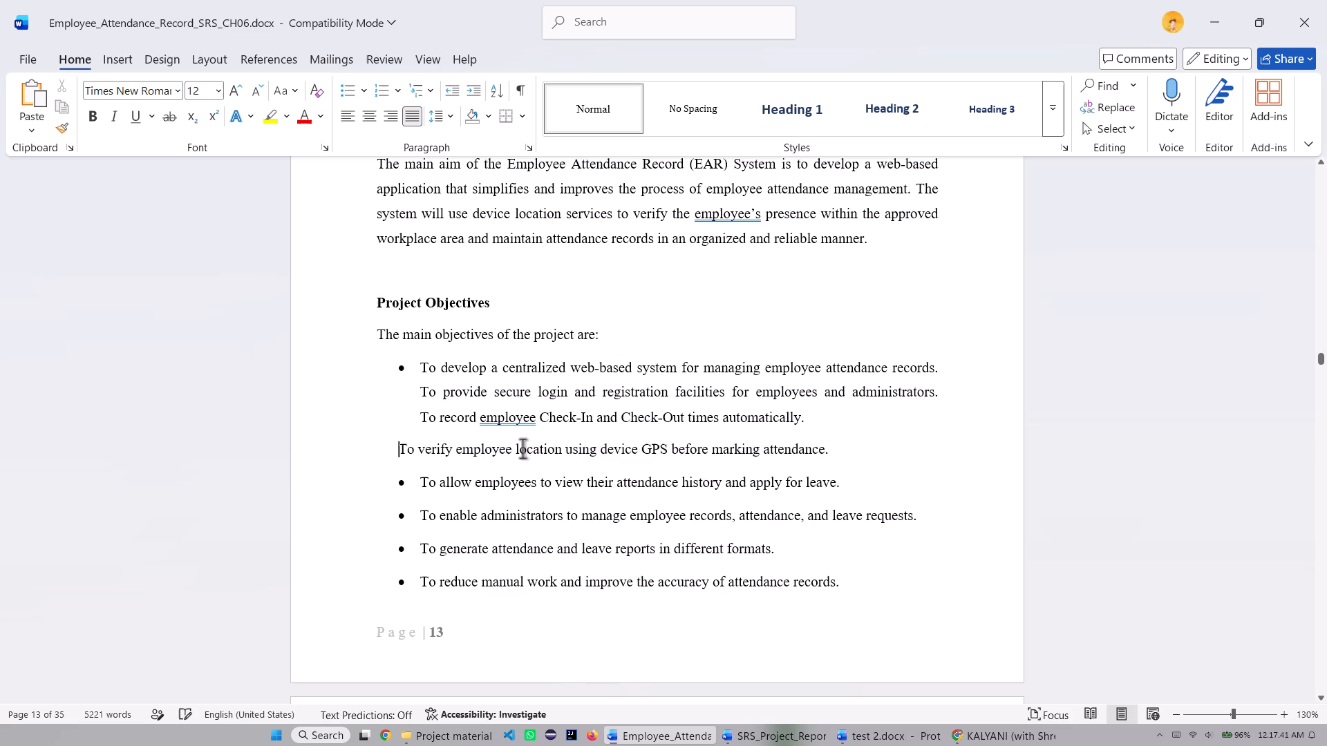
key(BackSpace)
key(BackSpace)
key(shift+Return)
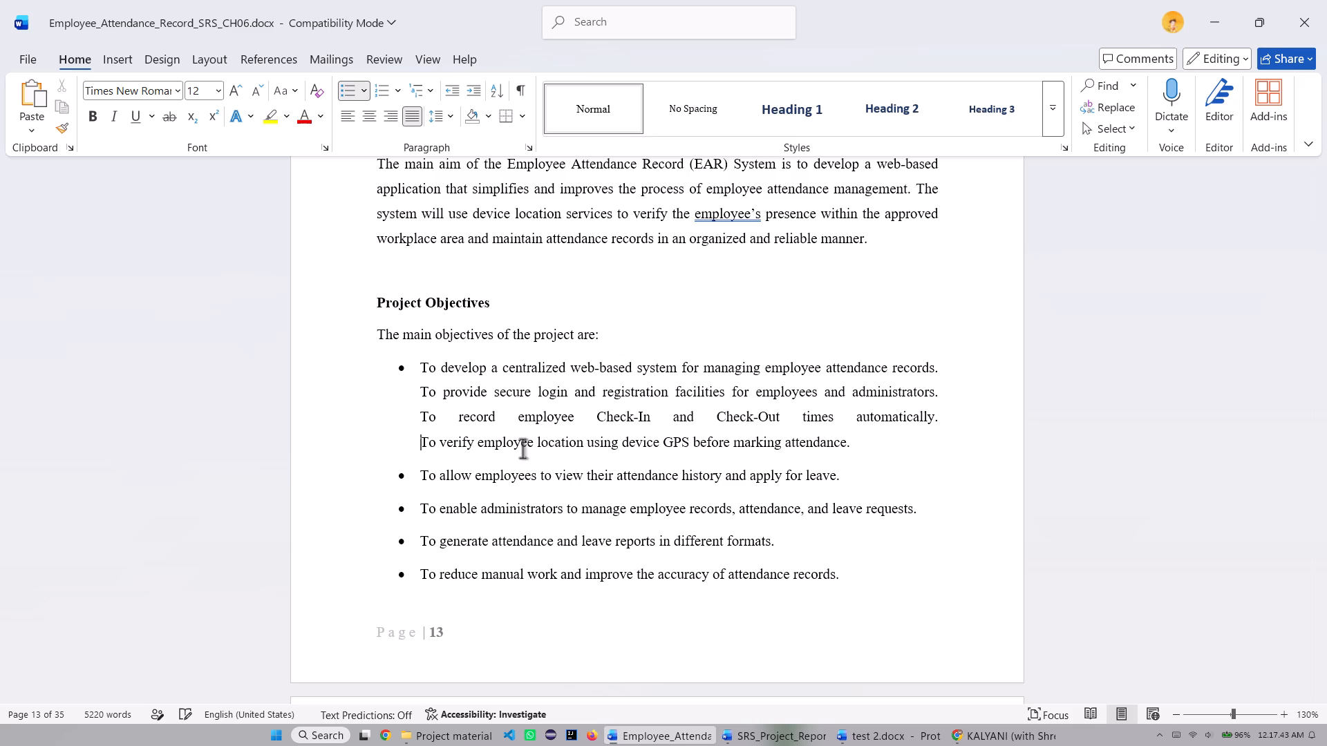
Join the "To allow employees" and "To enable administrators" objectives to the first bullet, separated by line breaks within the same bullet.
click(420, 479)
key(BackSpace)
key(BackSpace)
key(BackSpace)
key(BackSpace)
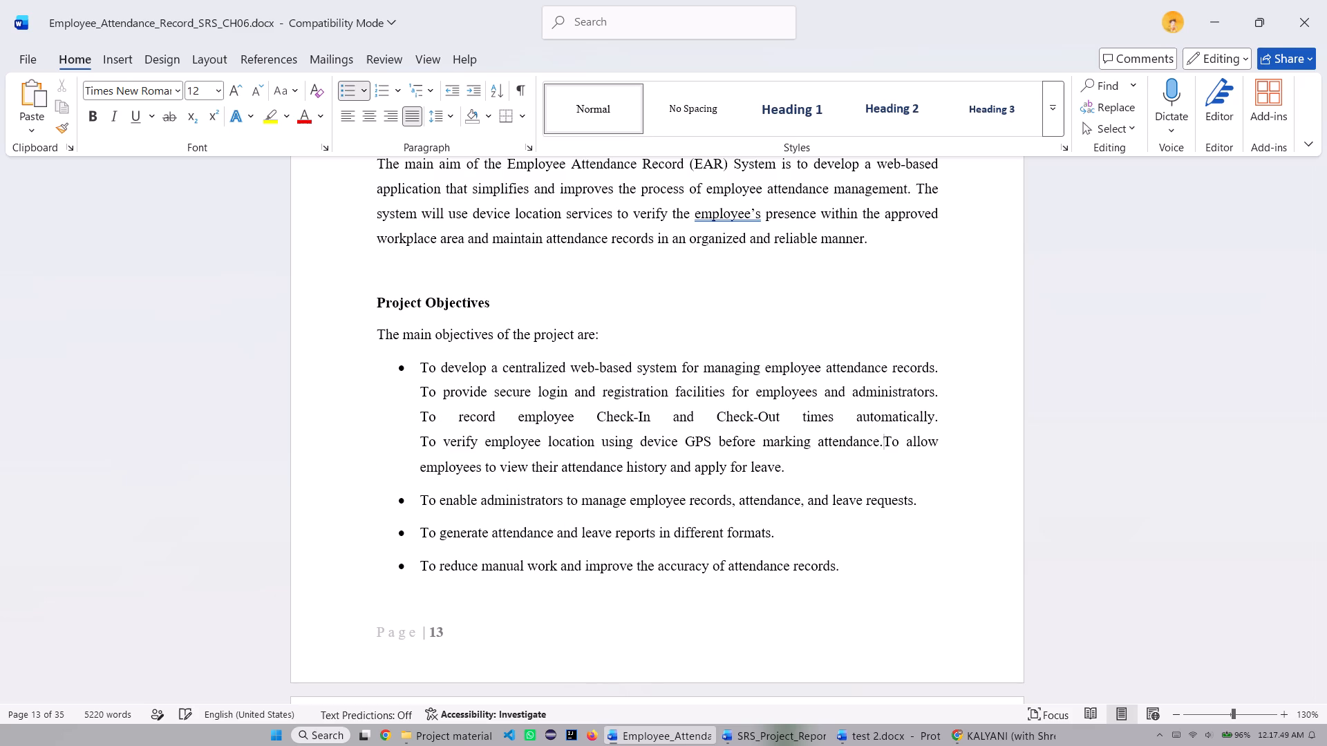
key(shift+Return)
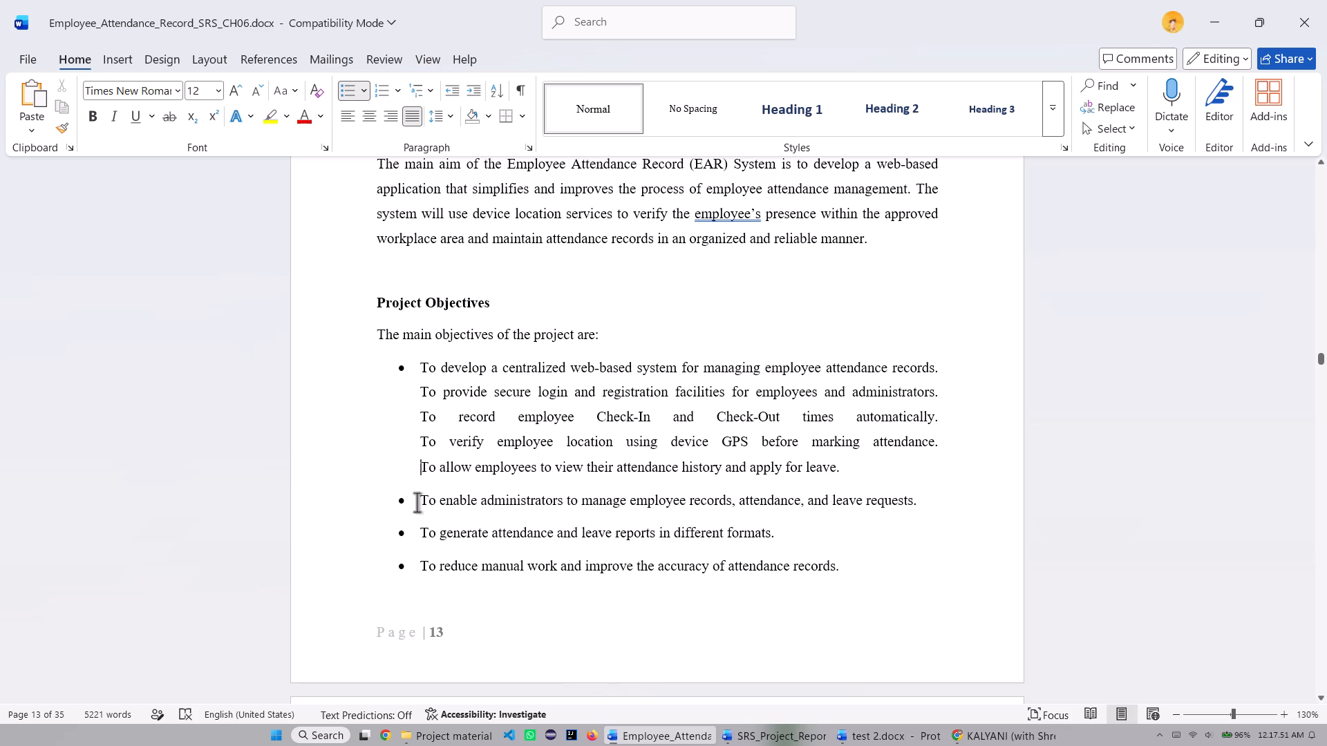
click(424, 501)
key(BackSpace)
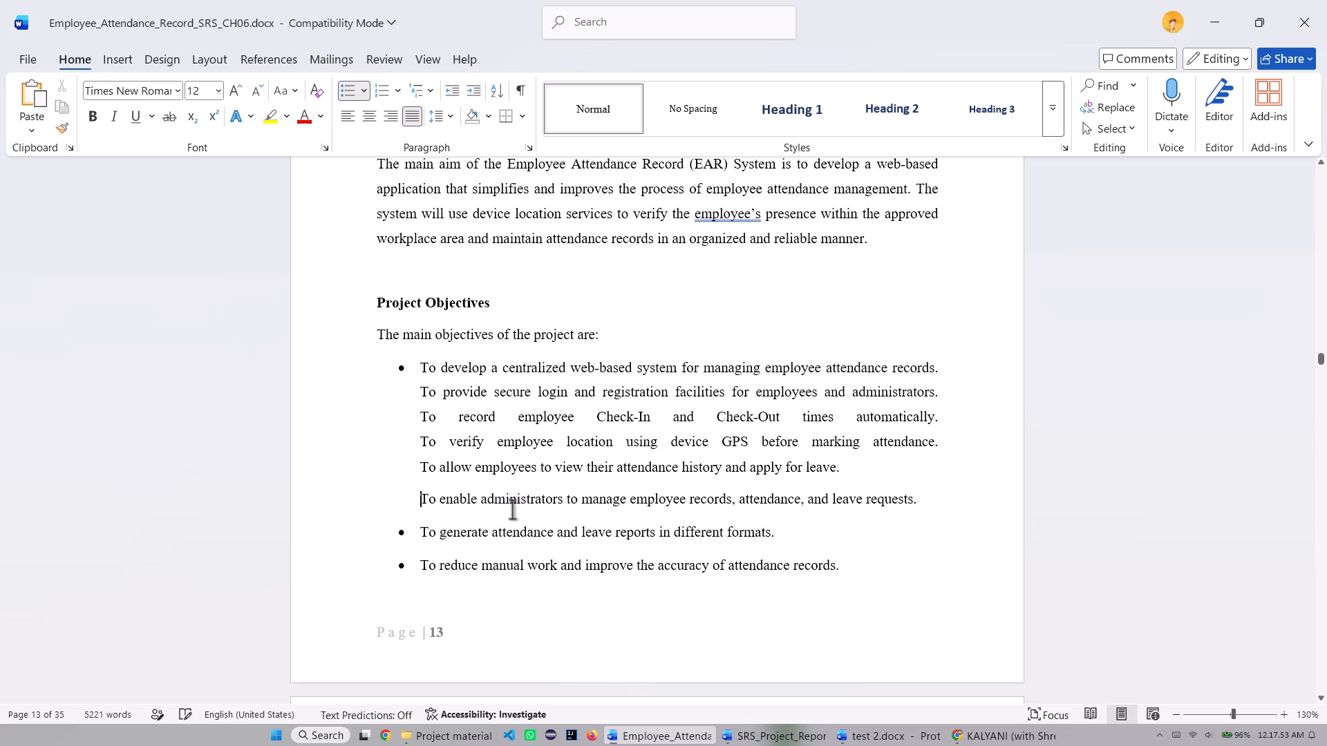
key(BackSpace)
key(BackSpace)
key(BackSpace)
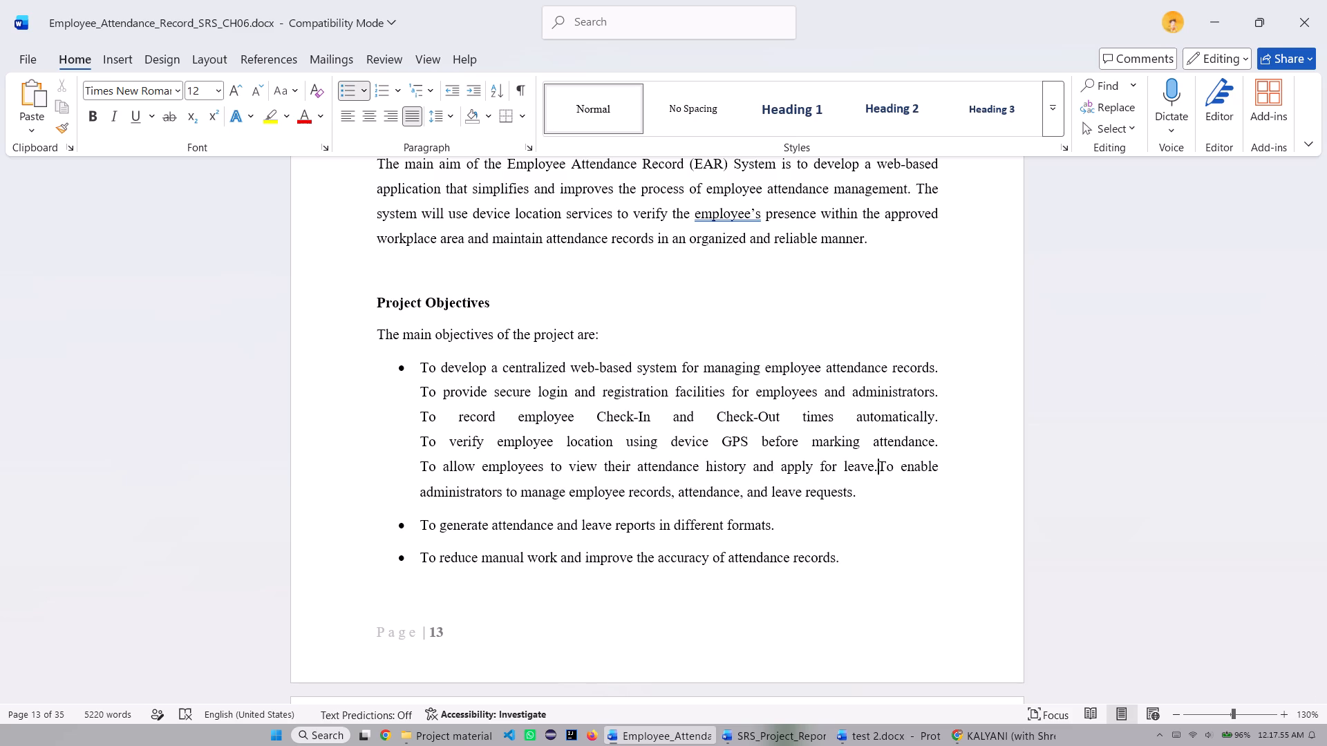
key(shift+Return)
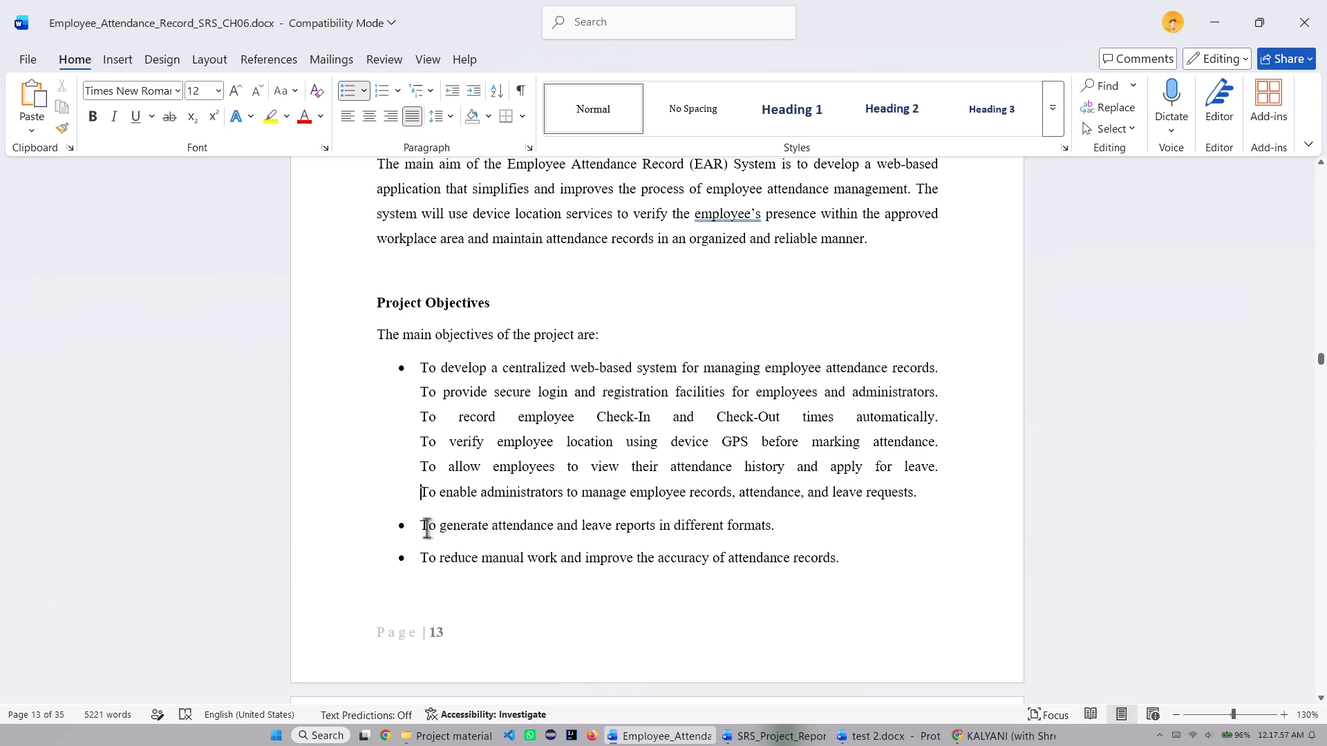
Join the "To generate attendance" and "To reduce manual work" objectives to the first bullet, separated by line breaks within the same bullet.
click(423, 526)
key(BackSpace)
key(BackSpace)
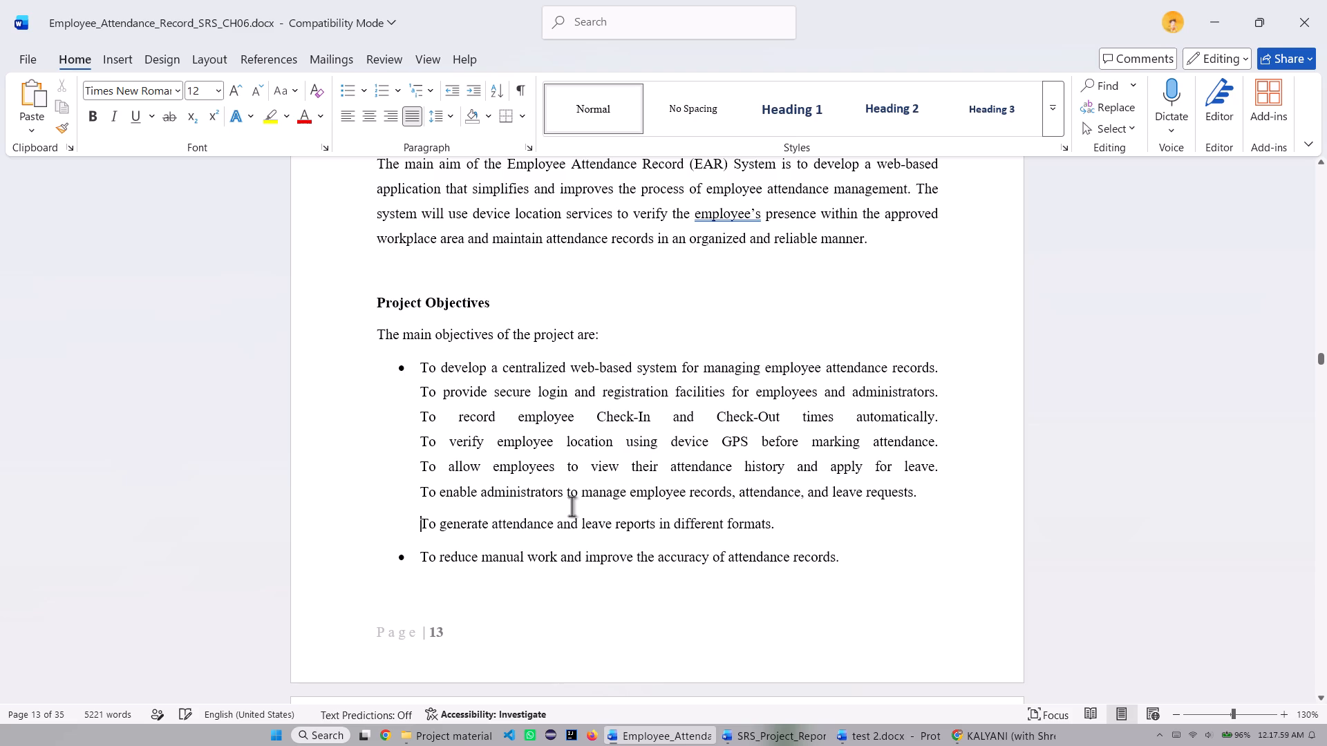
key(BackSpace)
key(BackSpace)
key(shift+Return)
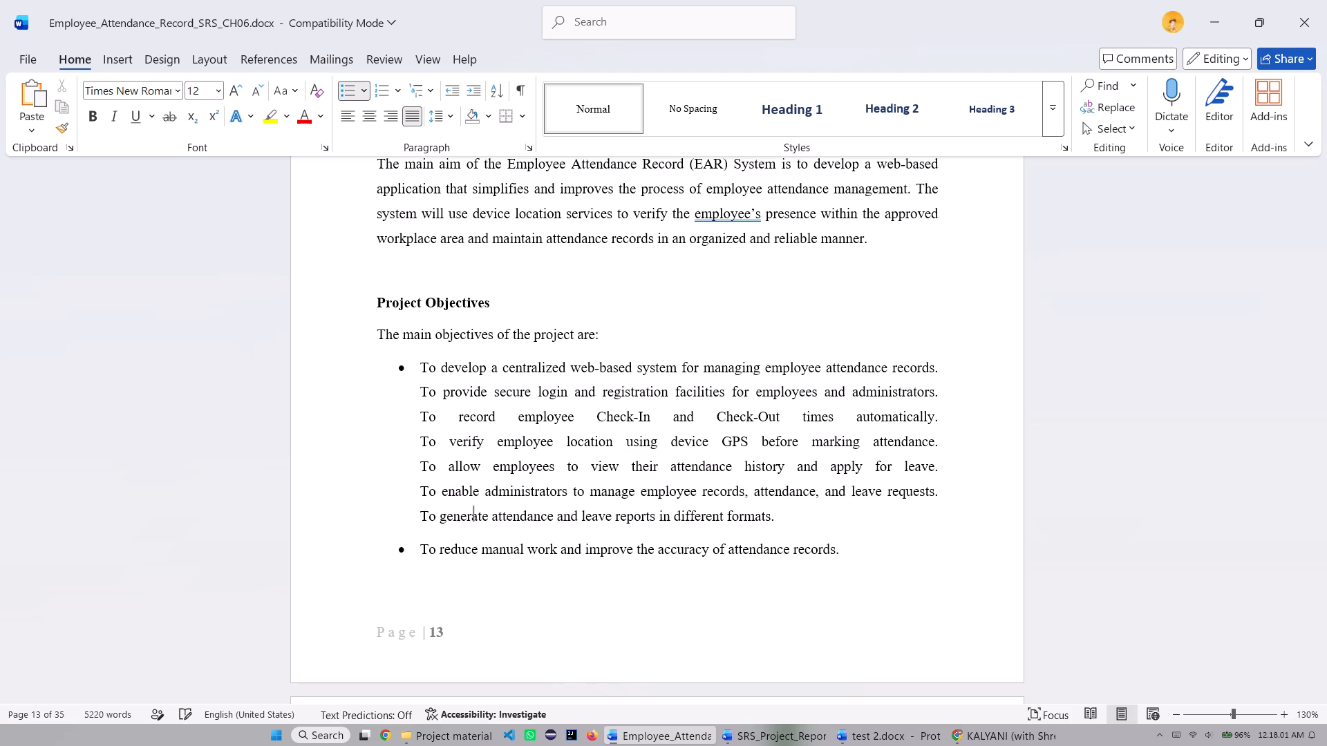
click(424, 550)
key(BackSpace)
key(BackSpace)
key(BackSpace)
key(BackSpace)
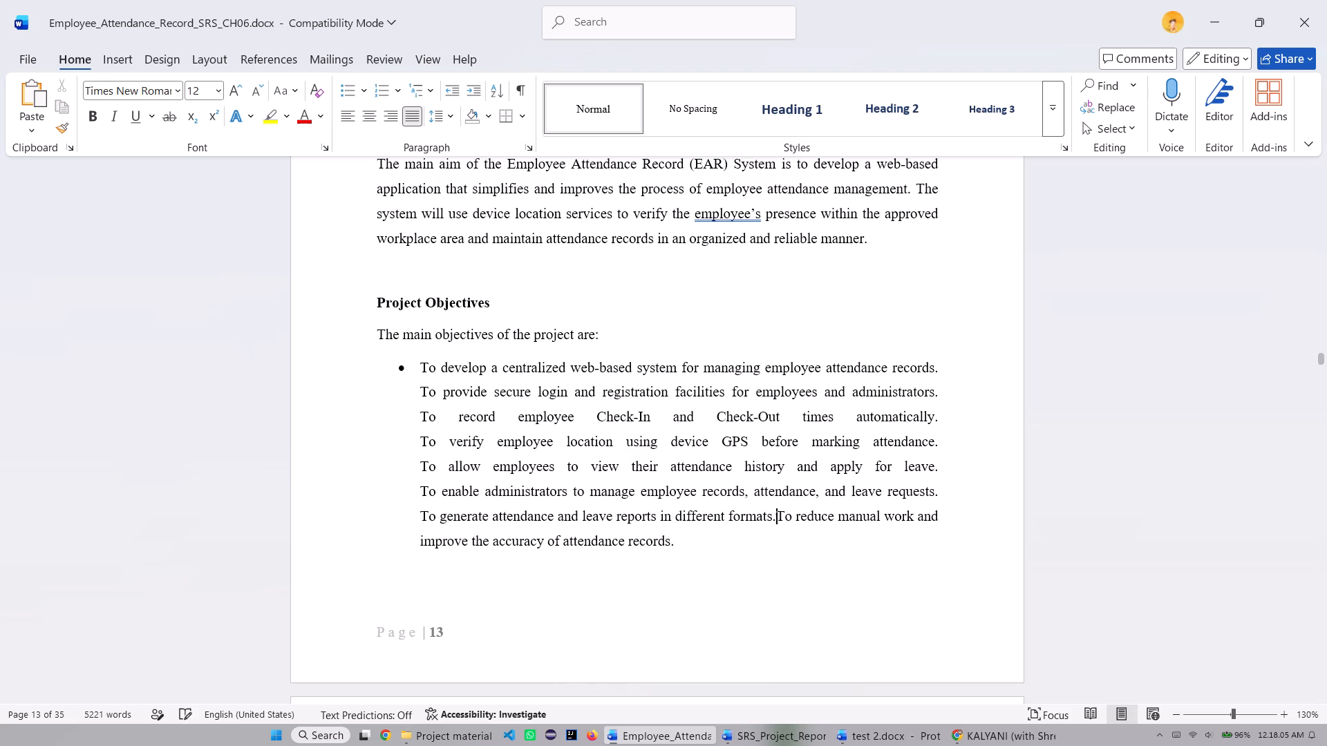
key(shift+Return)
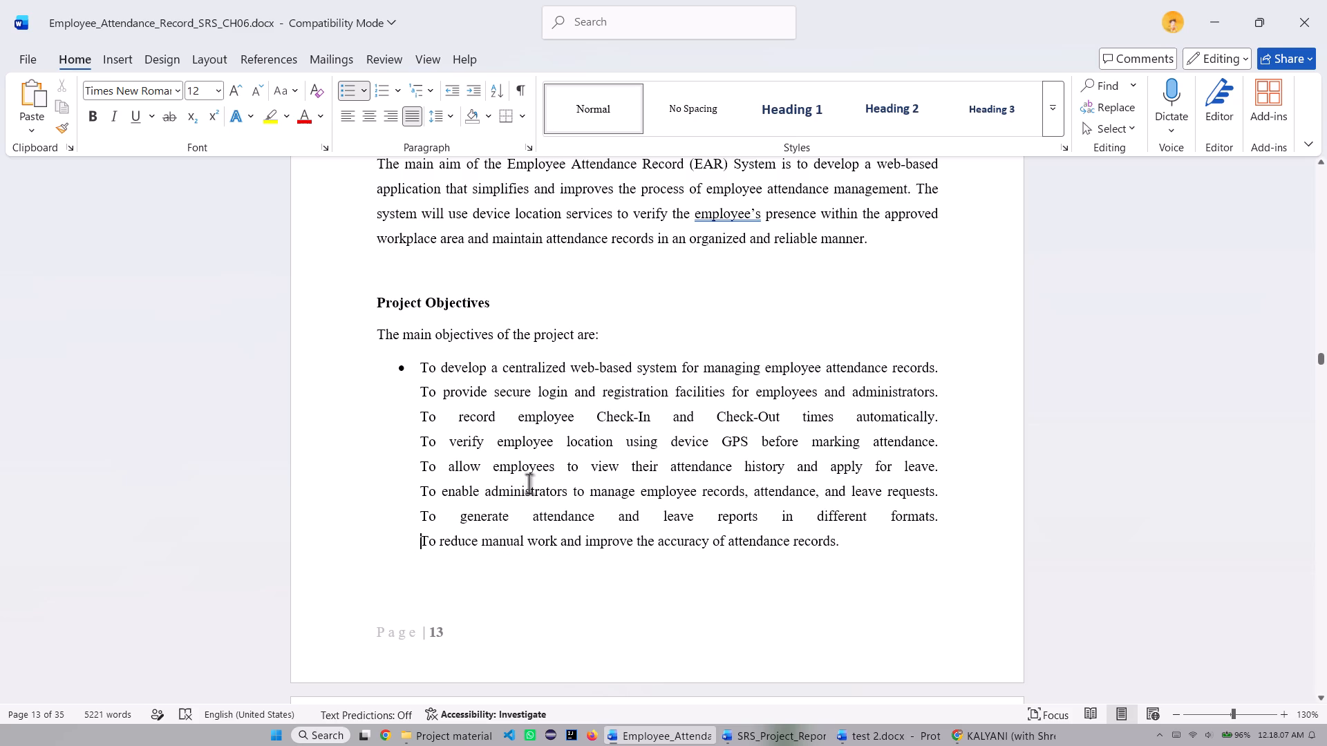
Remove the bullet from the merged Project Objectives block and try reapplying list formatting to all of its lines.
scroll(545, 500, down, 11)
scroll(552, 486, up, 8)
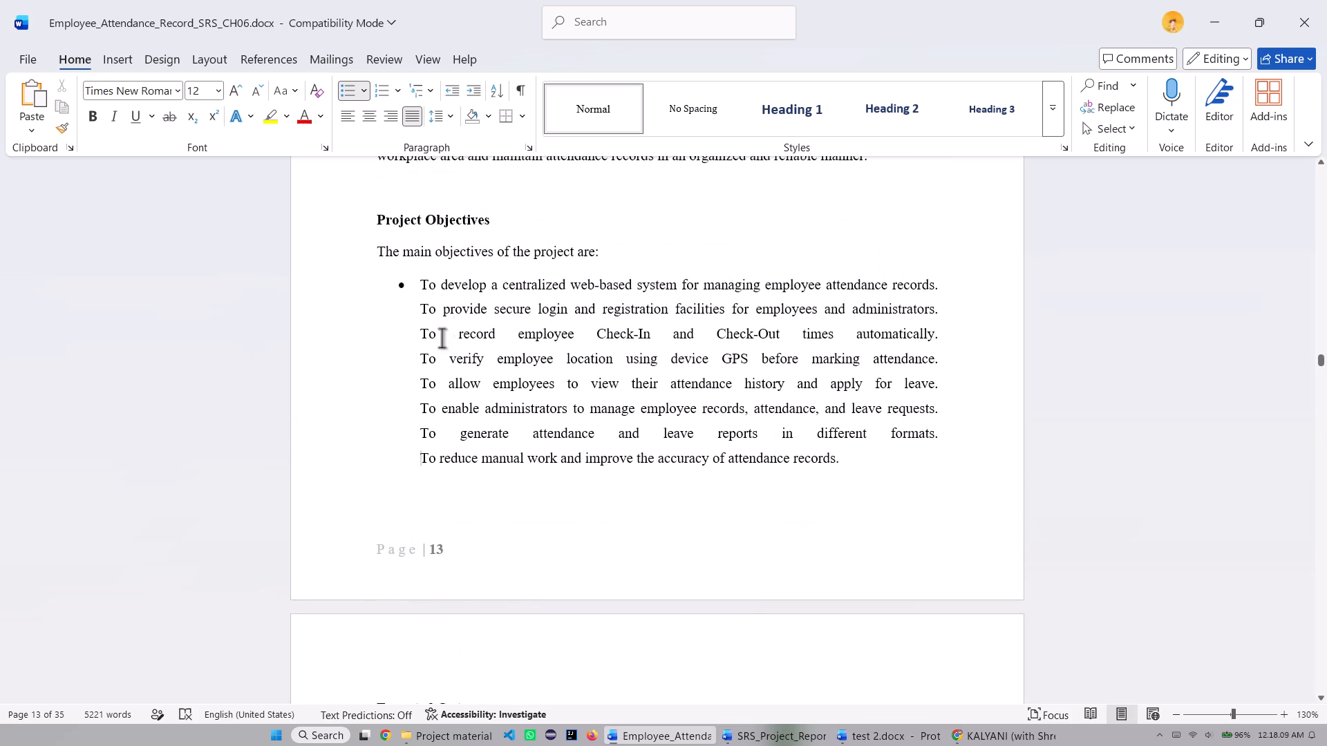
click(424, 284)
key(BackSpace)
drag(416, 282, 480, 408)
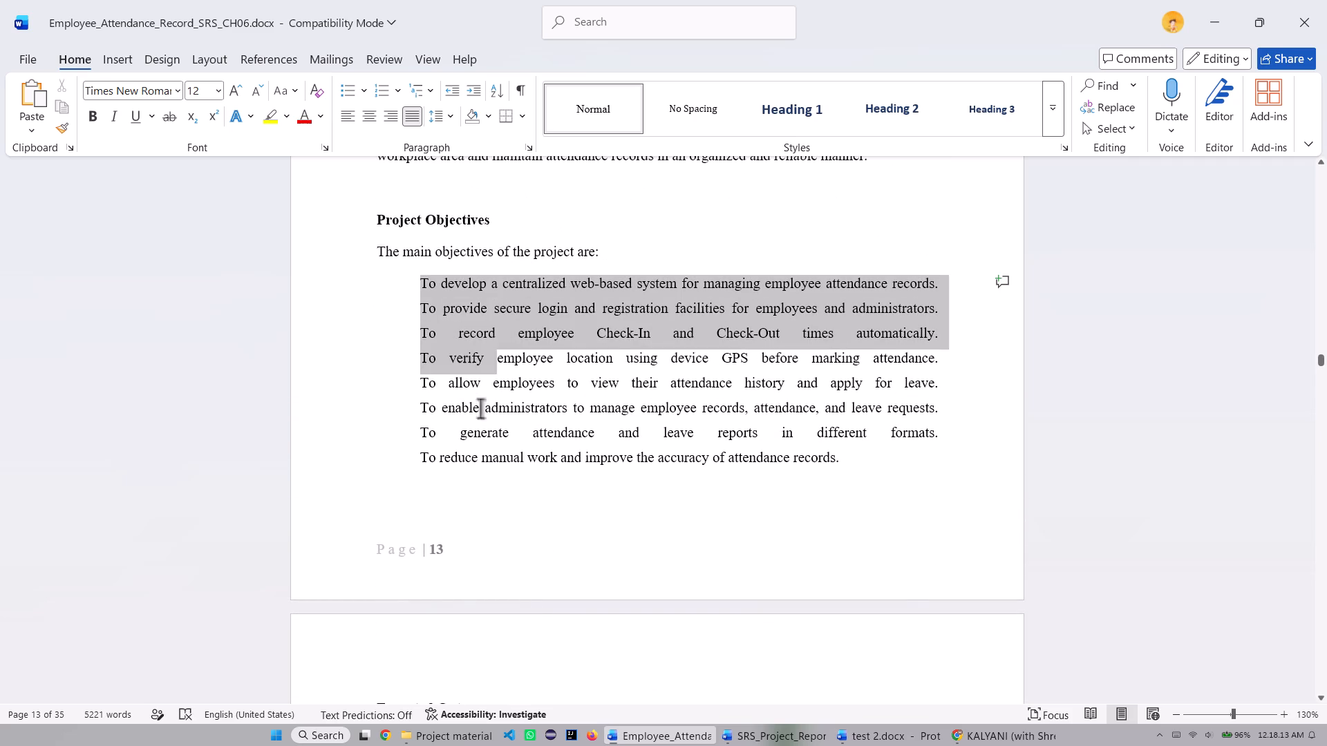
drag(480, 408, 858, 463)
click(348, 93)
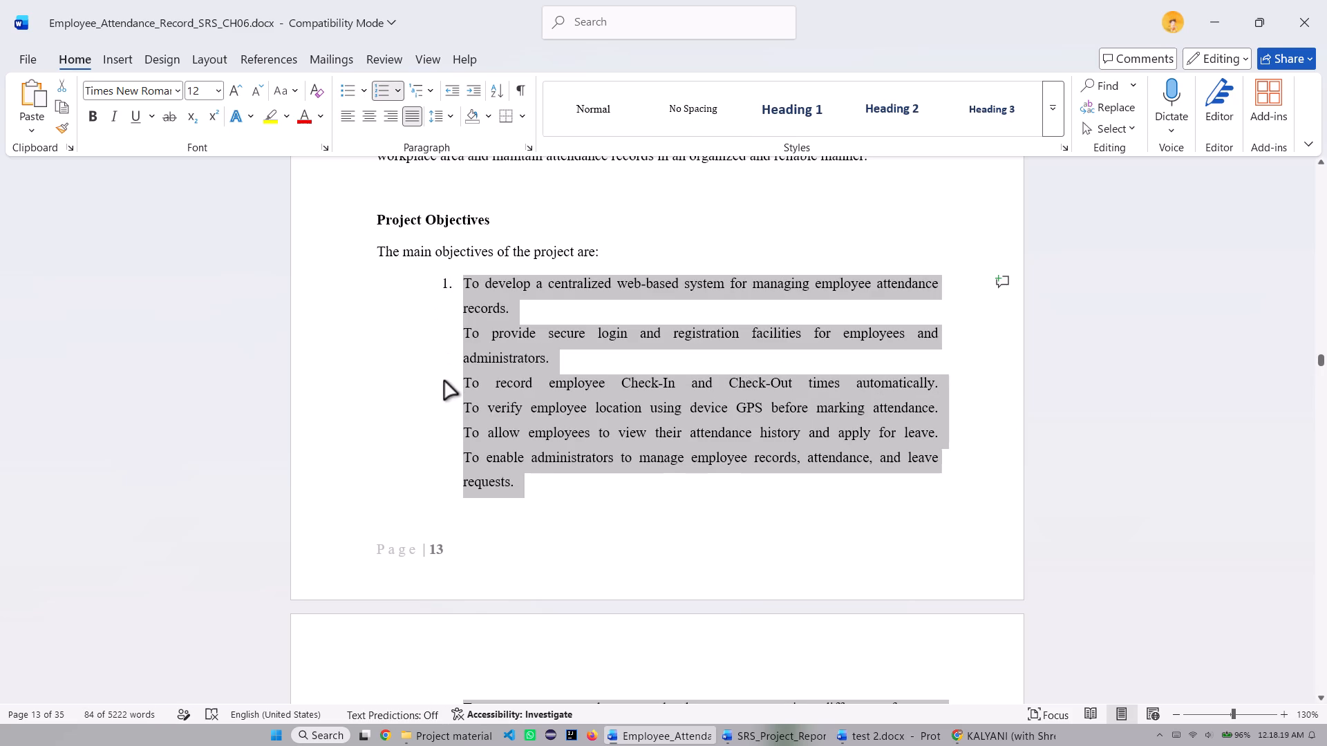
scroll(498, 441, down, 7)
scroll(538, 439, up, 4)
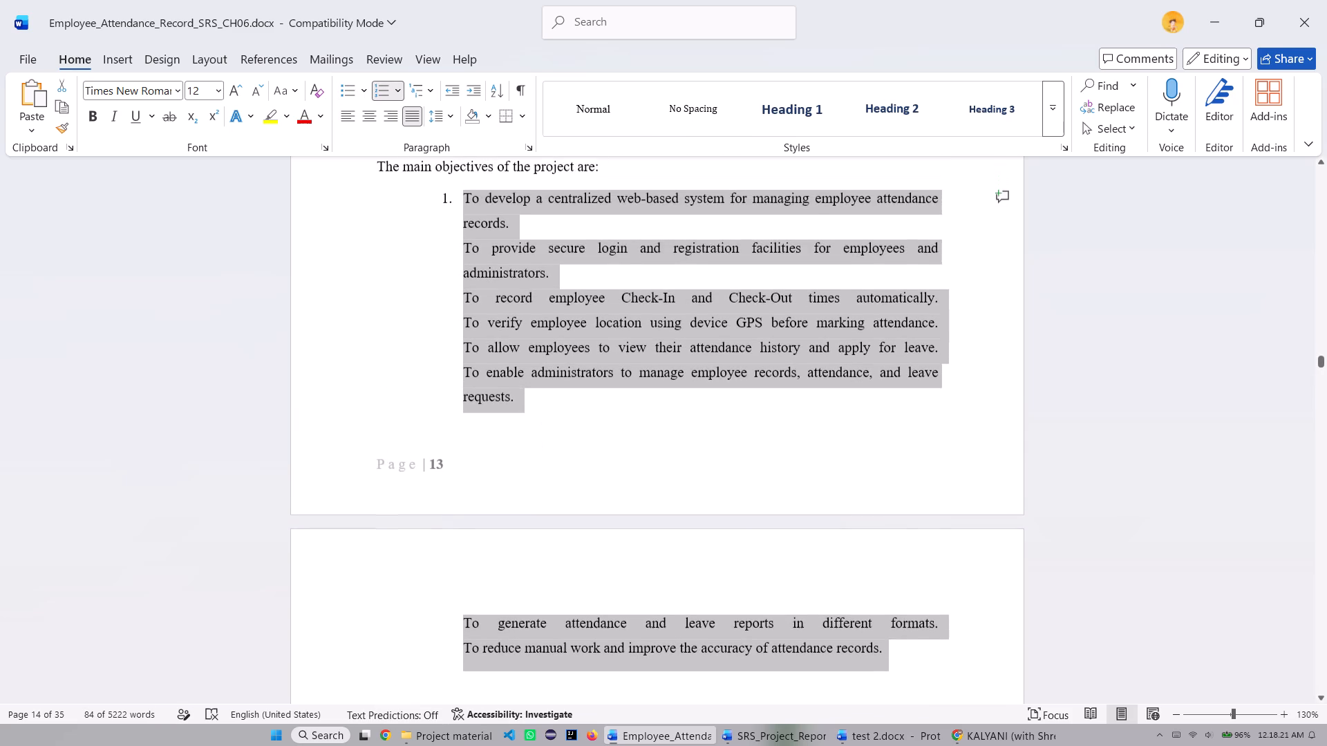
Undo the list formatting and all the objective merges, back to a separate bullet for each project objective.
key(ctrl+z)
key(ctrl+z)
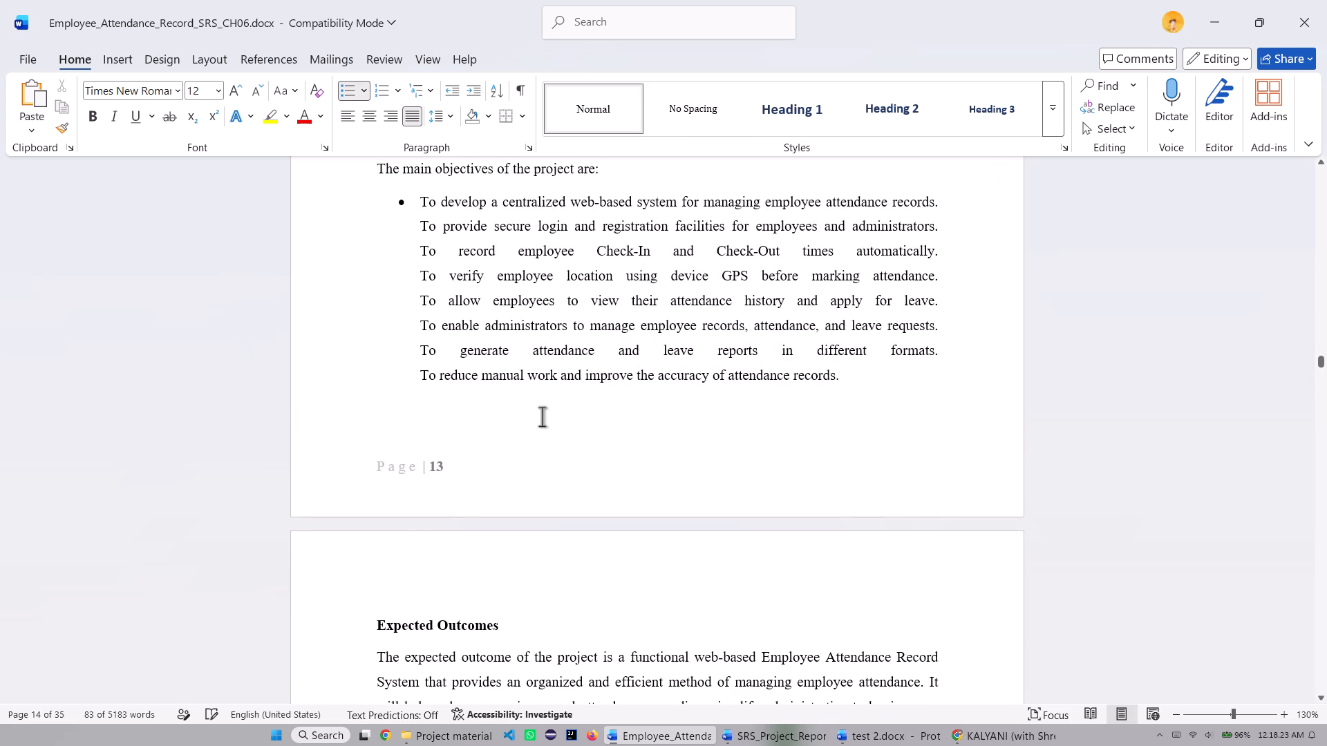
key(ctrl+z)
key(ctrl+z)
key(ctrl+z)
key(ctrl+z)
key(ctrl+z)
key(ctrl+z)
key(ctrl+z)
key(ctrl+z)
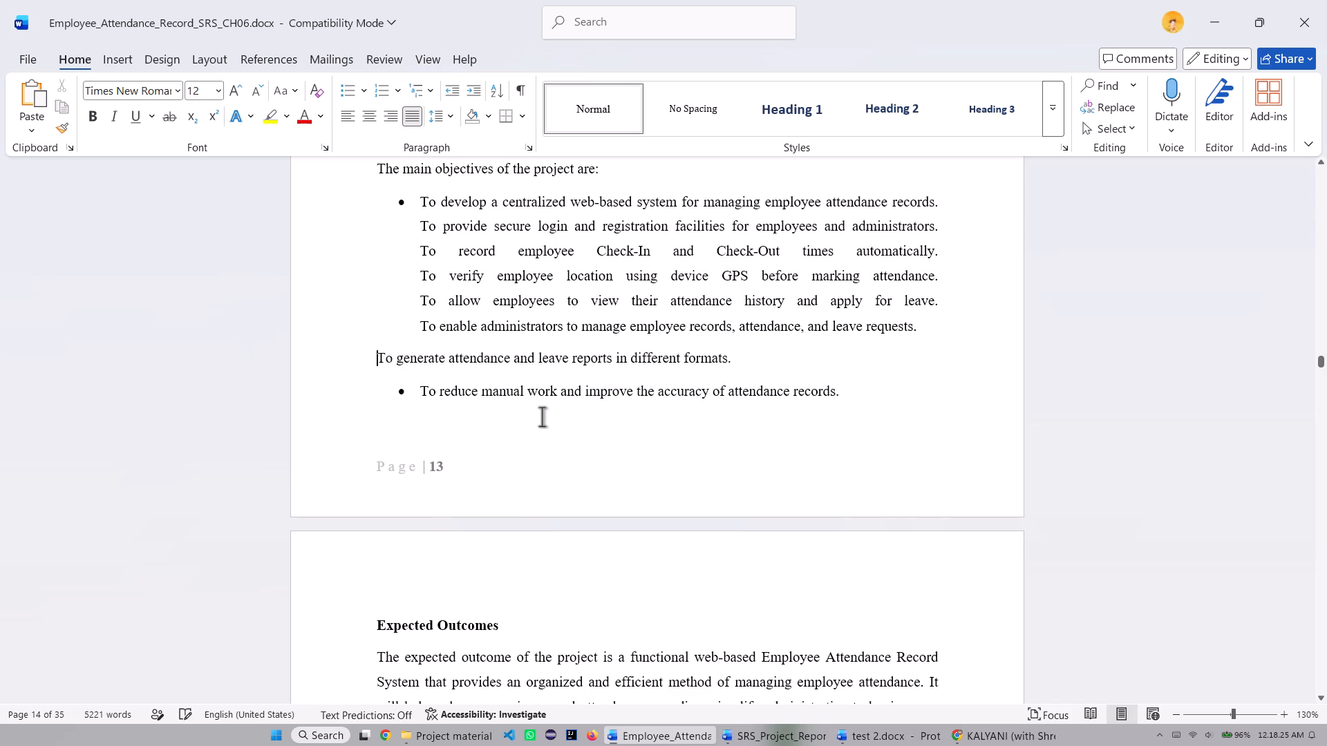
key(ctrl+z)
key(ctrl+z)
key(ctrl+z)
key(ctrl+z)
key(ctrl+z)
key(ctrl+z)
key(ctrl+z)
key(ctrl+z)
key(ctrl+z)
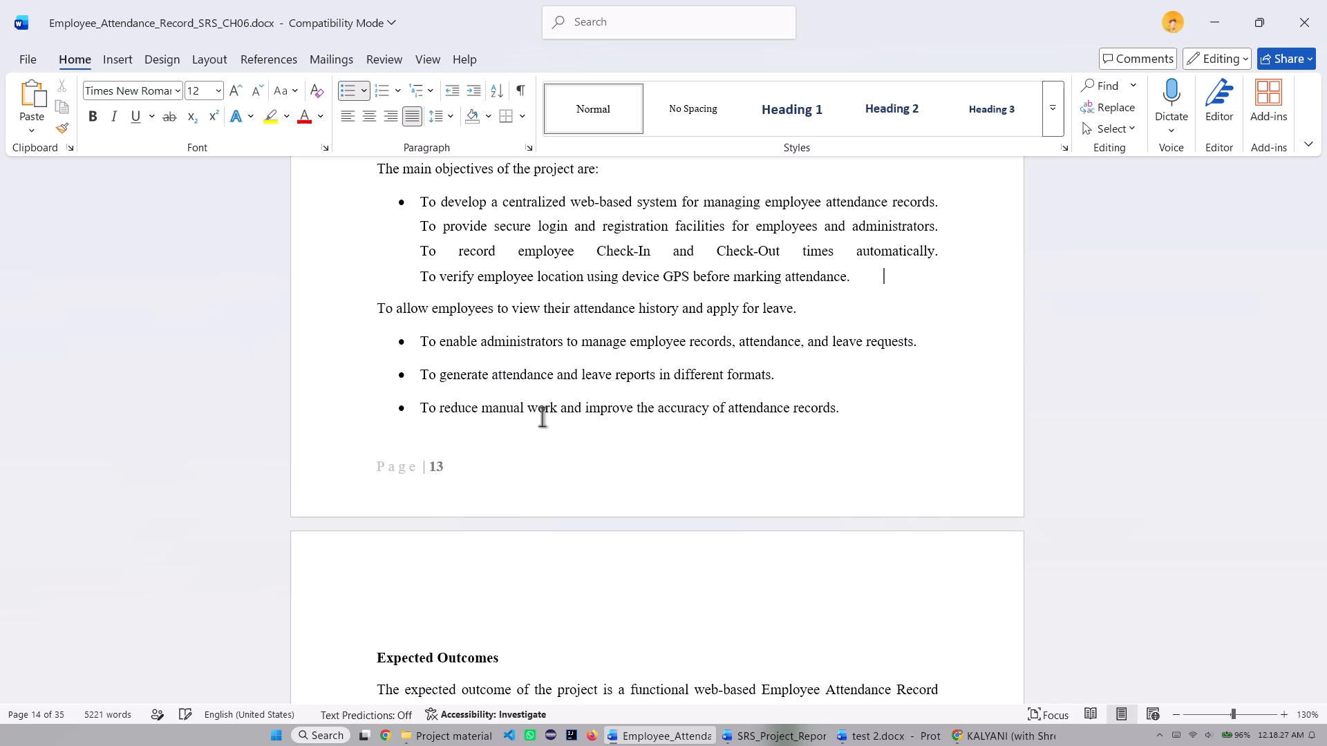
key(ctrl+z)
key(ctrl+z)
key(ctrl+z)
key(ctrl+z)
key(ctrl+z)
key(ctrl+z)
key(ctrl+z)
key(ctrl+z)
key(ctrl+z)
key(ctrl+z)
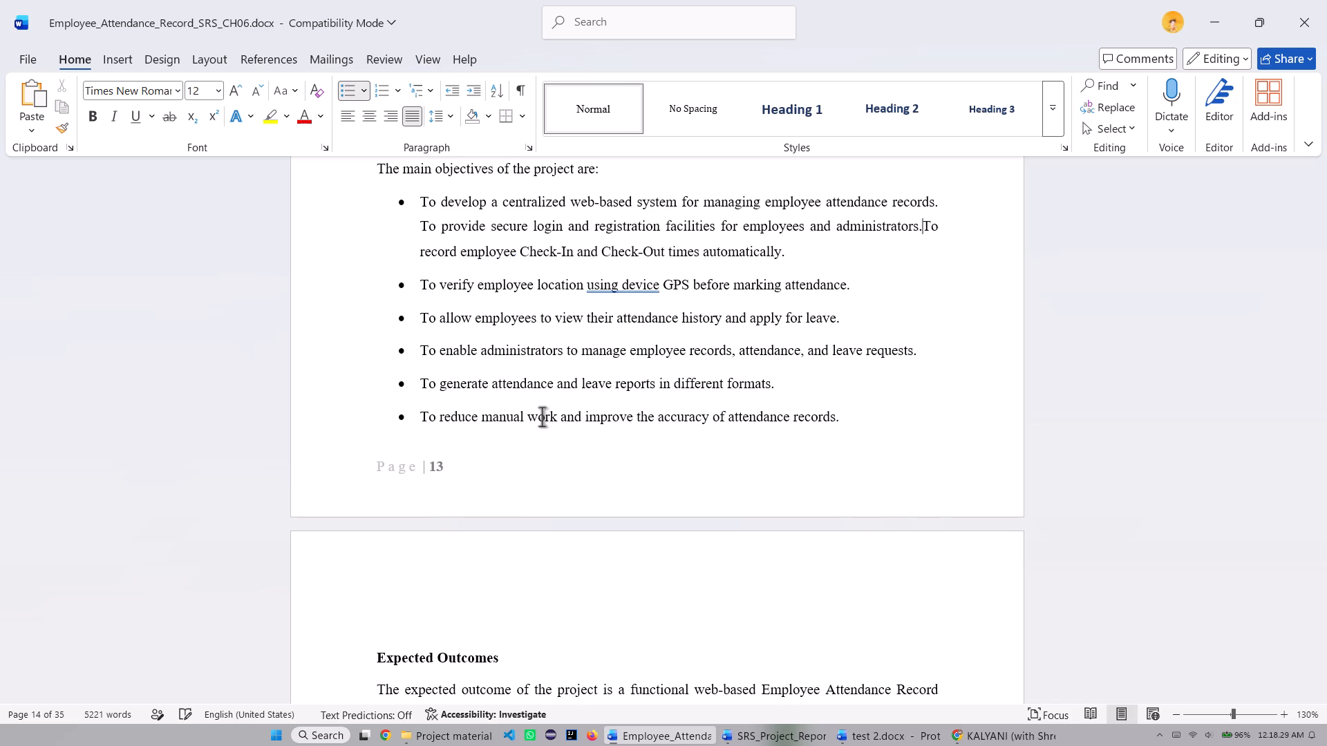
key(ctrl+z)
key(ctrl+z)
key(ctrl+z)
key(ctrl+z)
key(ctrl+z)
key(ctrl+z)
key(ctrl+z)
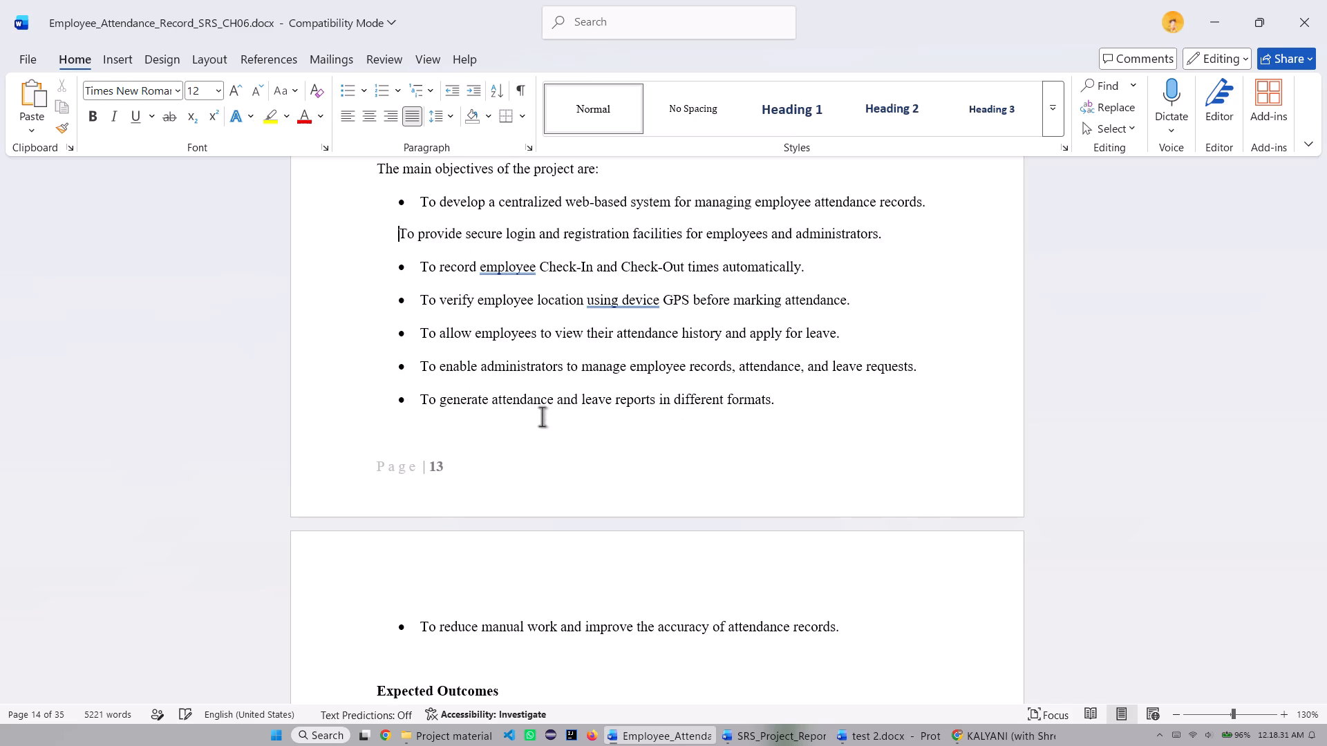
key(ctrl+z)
Review the objectives list across the page break, the Expected Outcomes paragraph and the section 1.4 scope table.
scroll(496, 459, up, 3)
scroll(533, 390, down, 5)
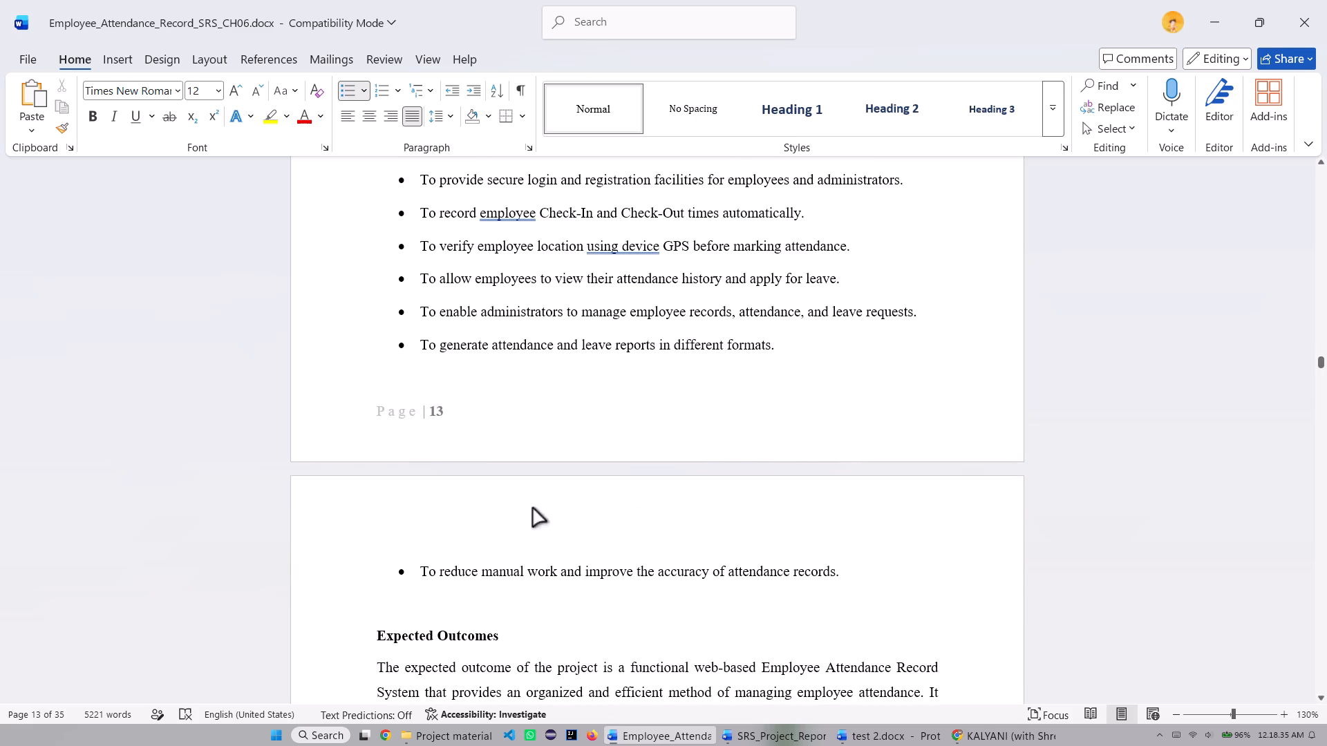
scroll(565, 396, up, 8)
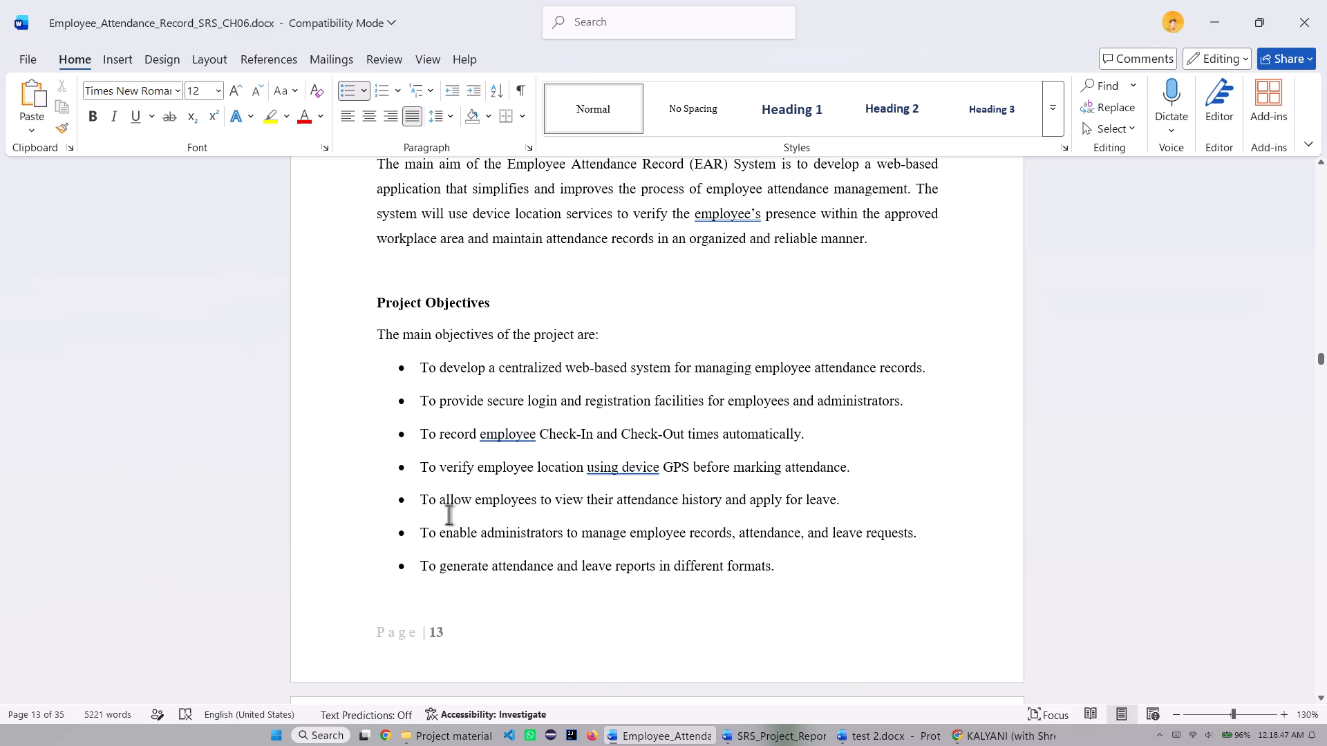
scroll(589, 515, down, 2)
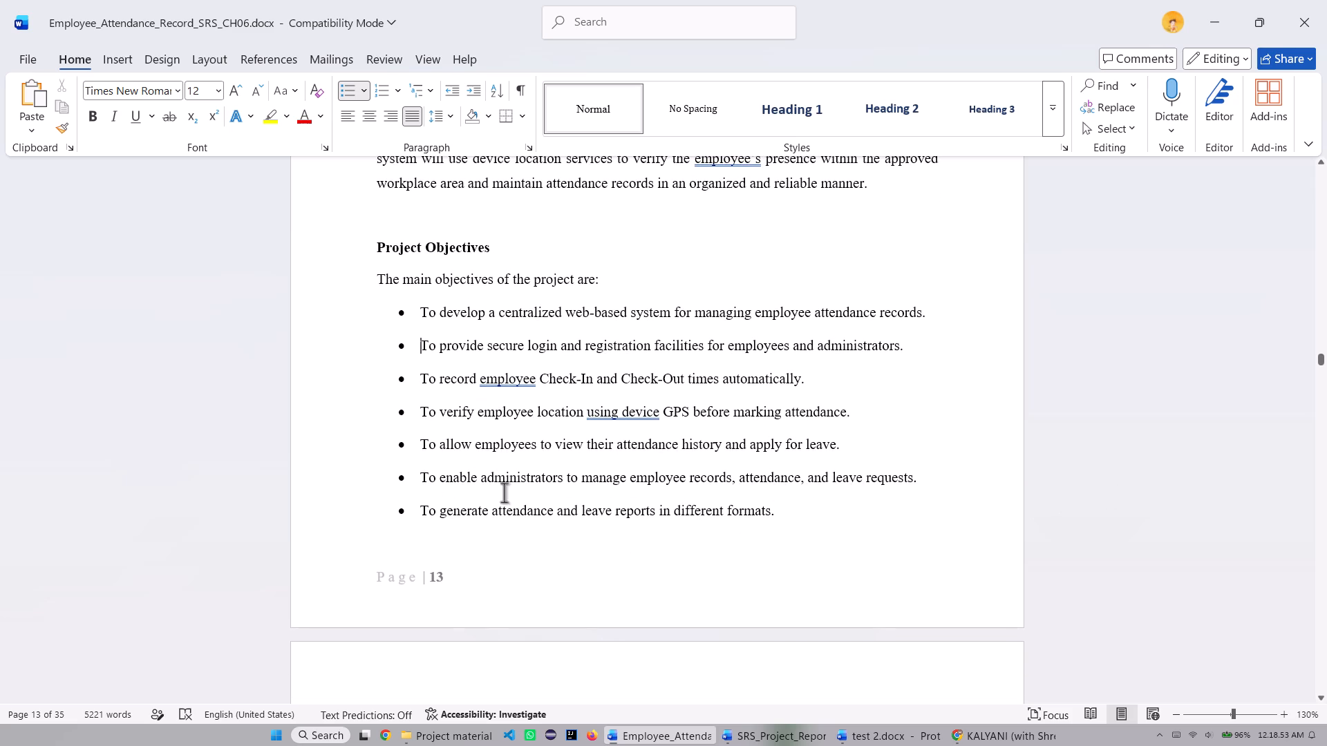
scroll(567, 507, down, 2)
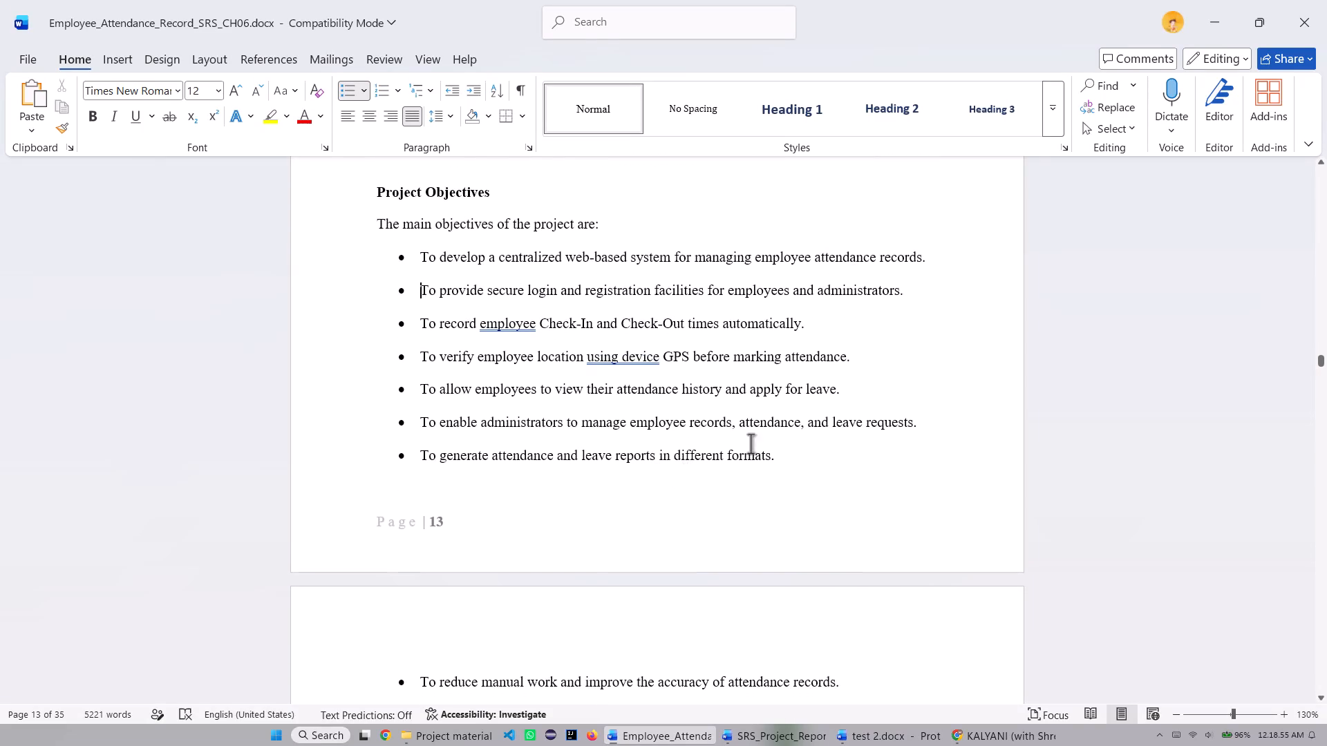
scroll(845, 439, down, 2)
scroll(471, 439, down, 5)
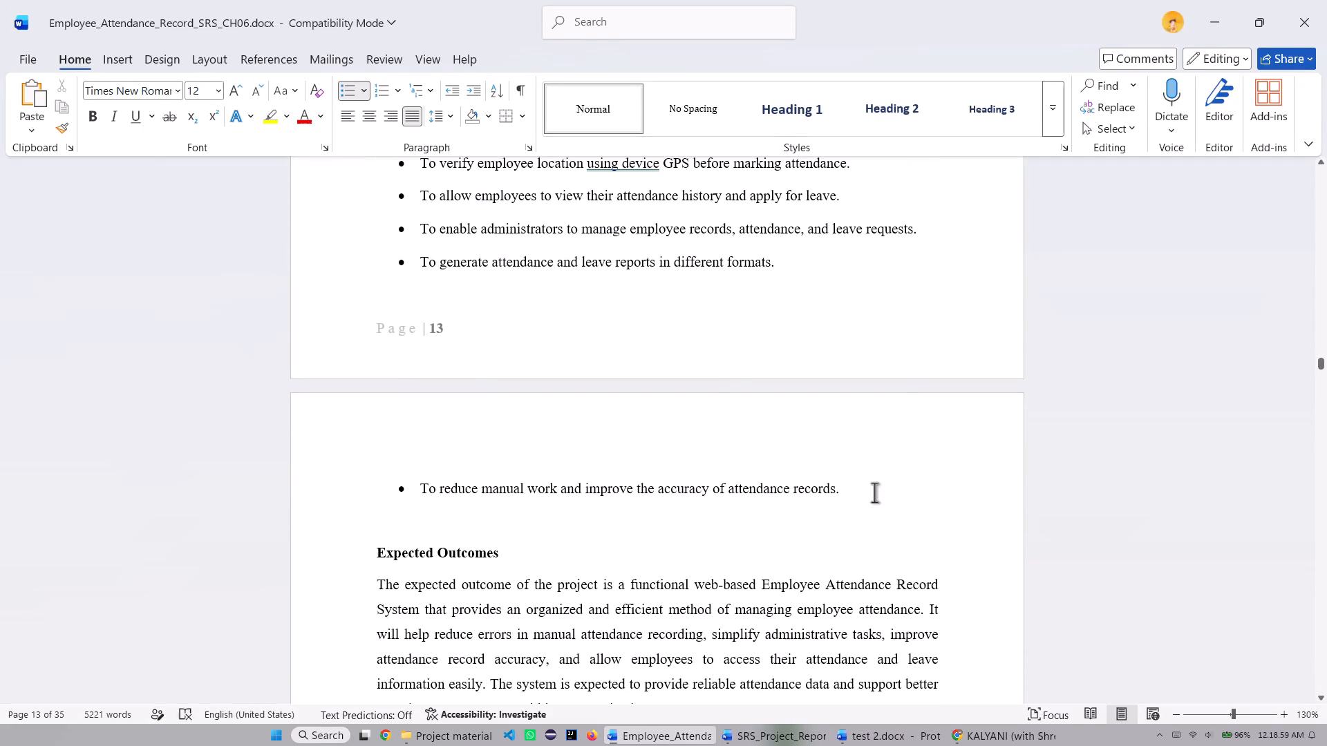
scroll(883, 500, down, 2)
scroll(495, 414, up, 7)
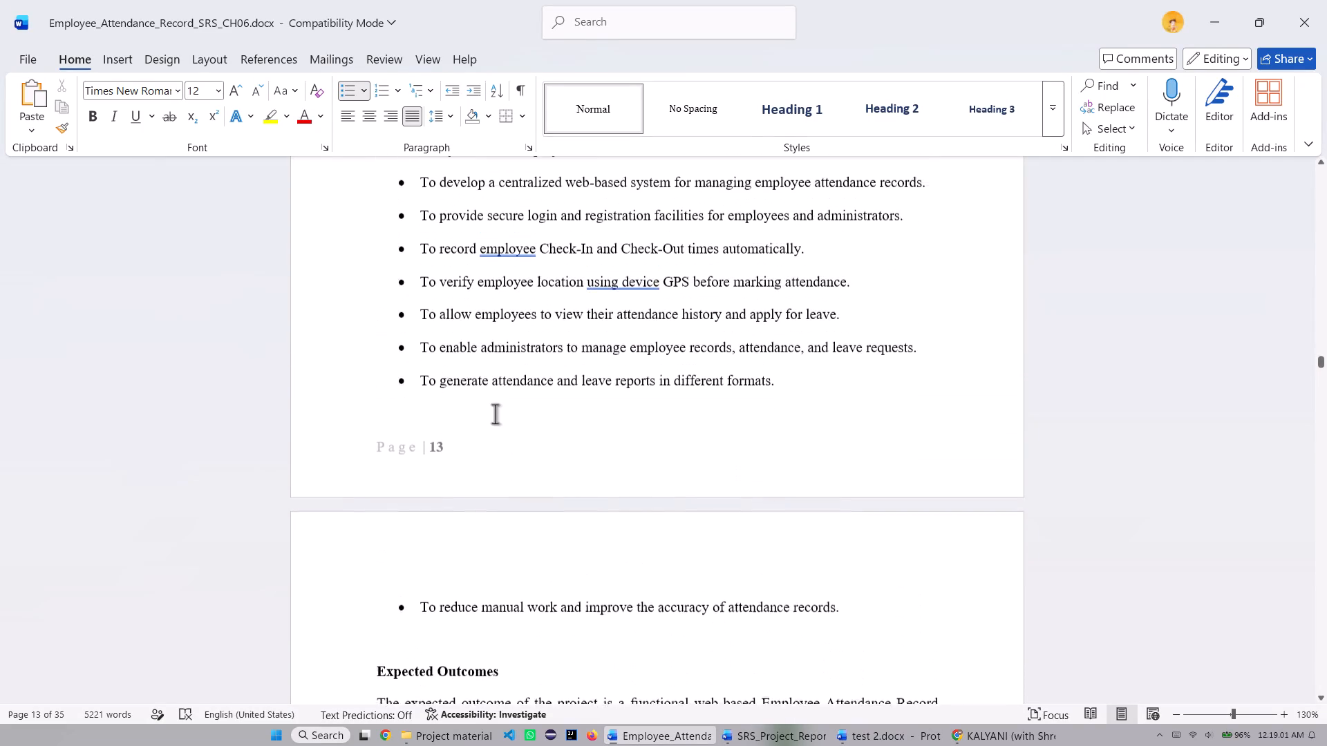
scroll(497, 417, up, 1)
scroll(507, 419, down, 8)
scroll(572, 419, down, 6)
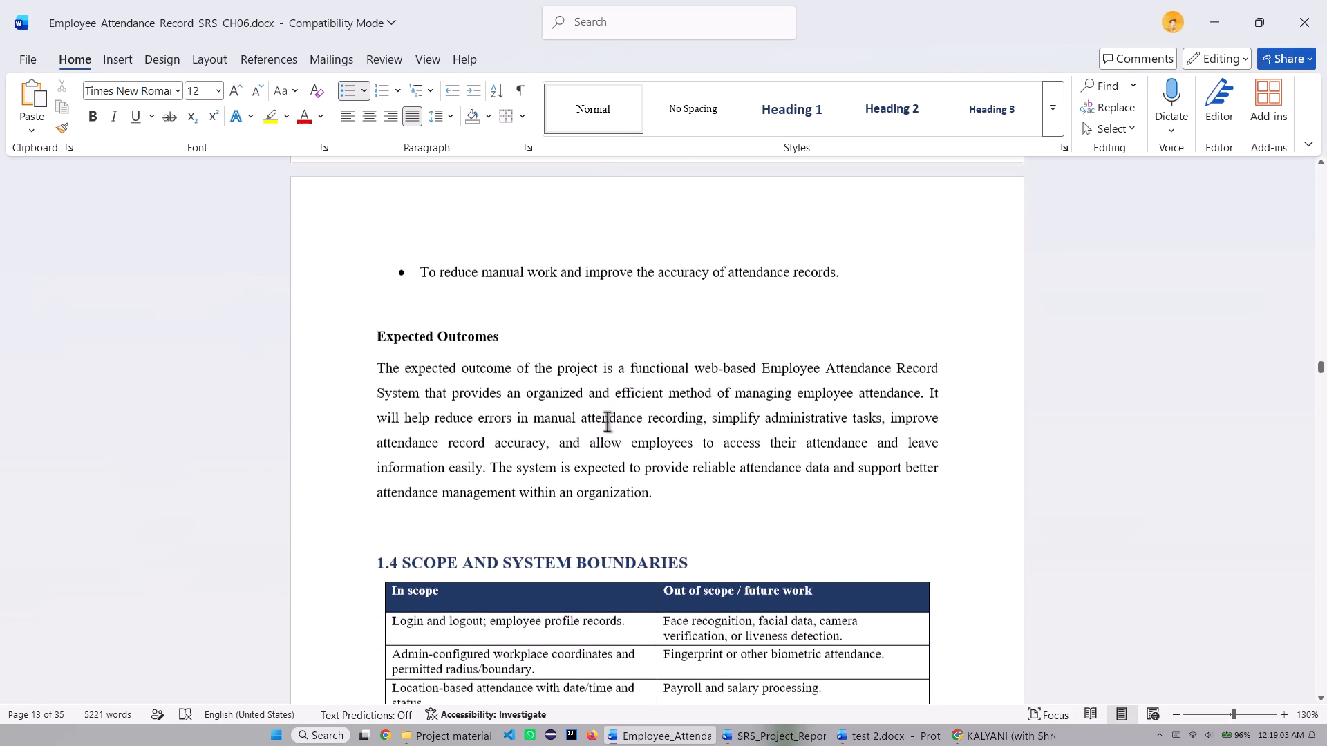
scroll(533, 423, down, 7)
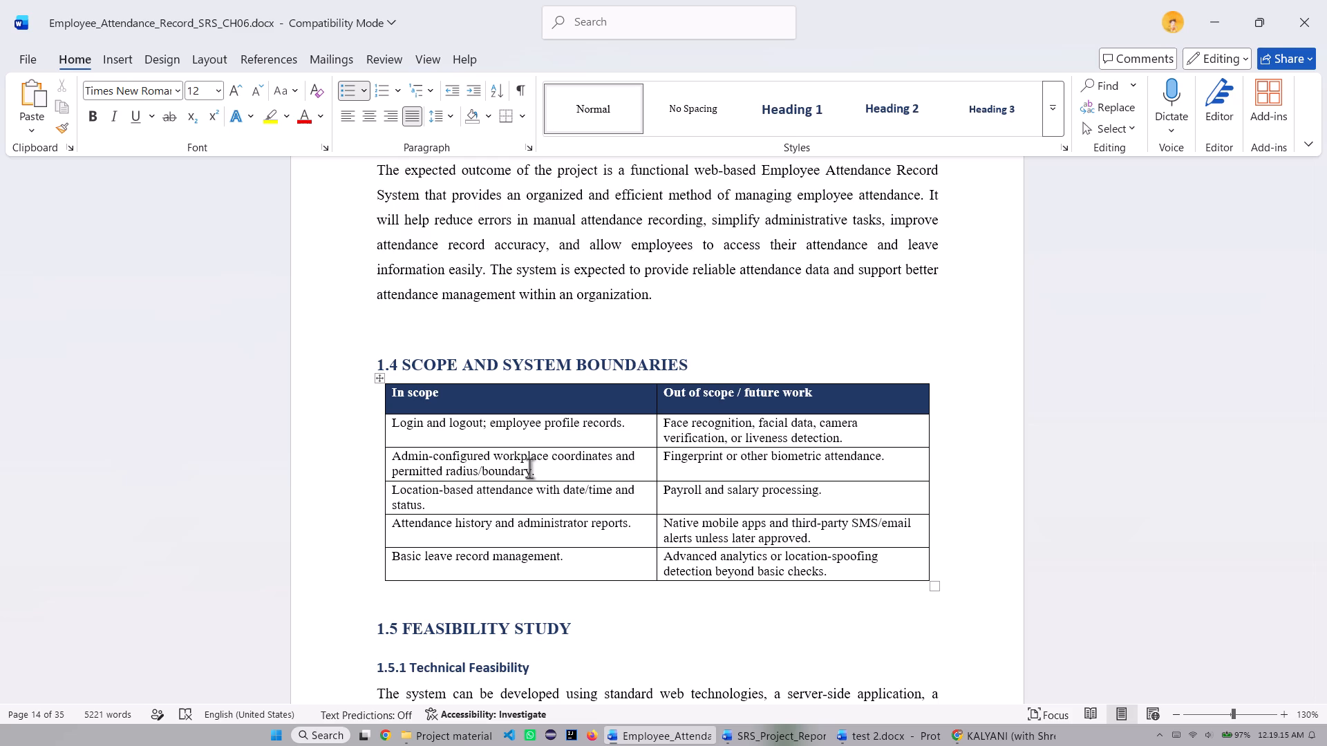
scroll(516, 382, up, 15)
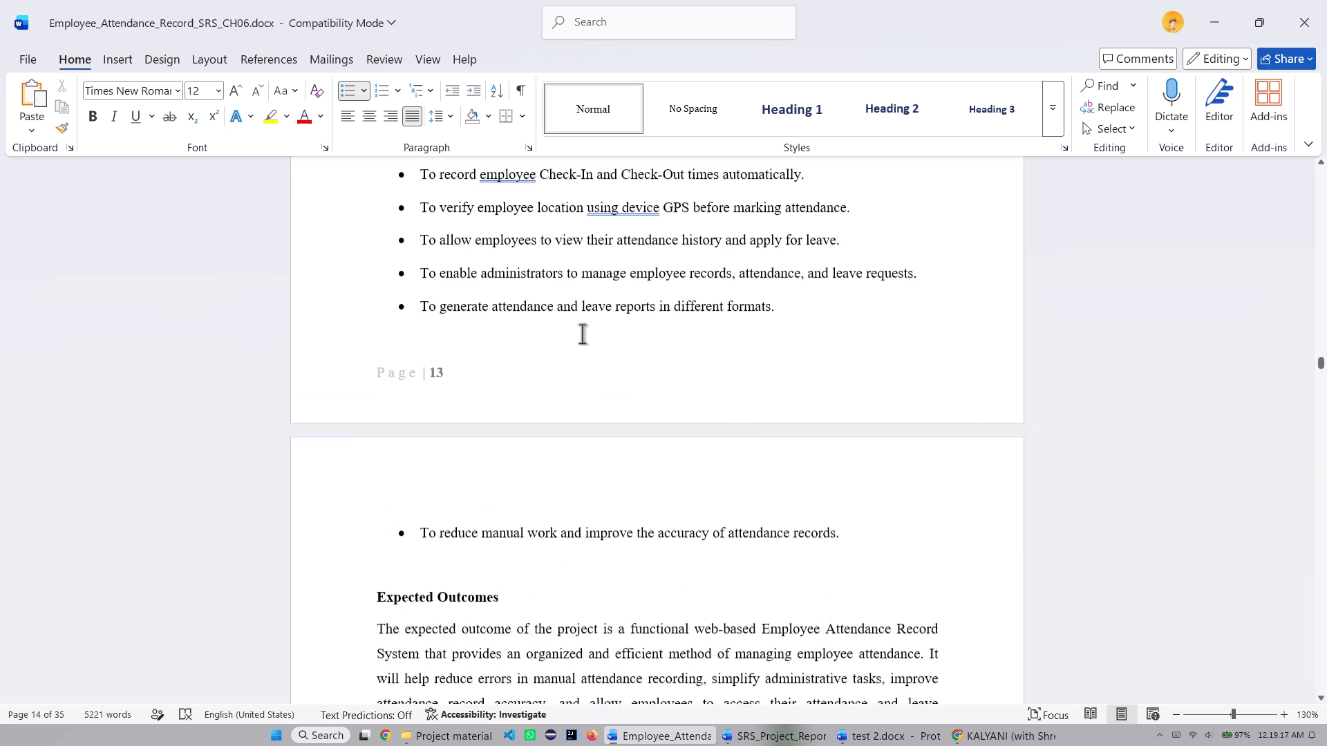
scroll(582, 334, up, 20)
scroll(582, 334, up, 3)
scroll(581, 332, down, 15)
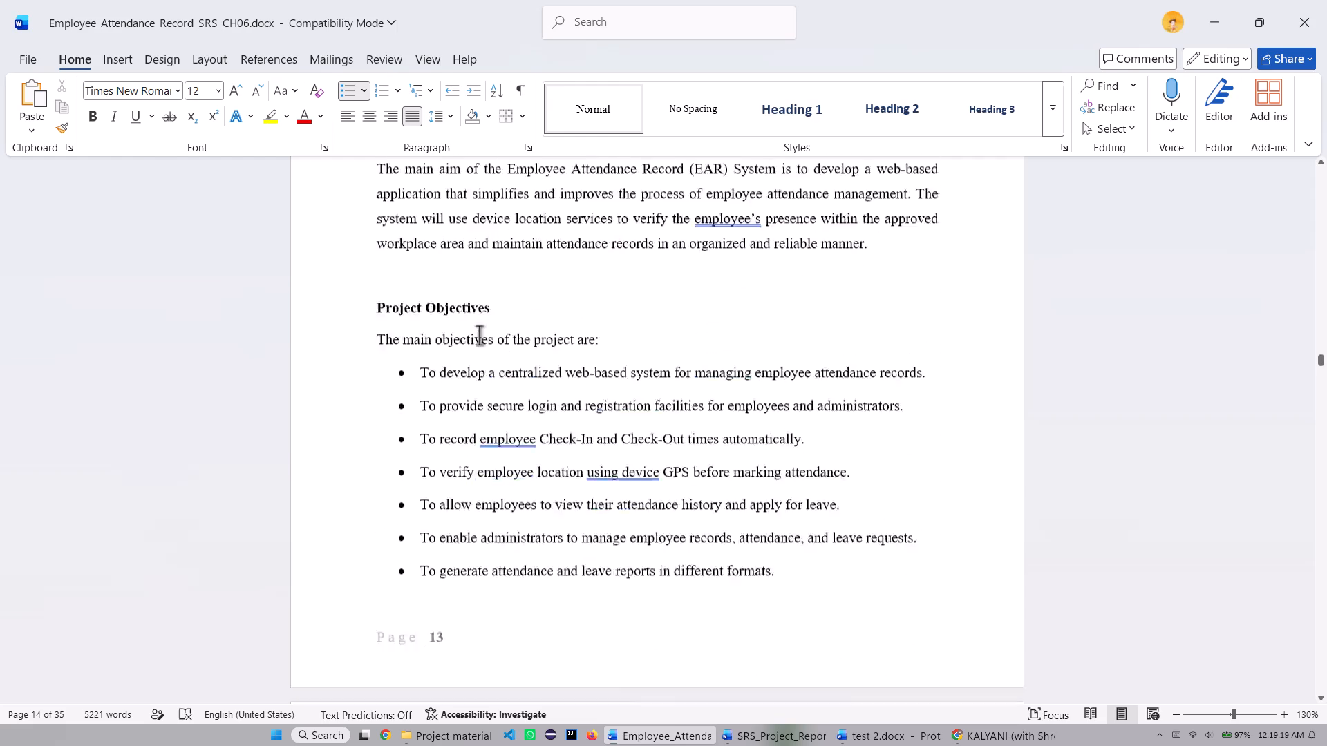
scroll(479, 335, down, 20)
scroll(479, 335, down, 6)
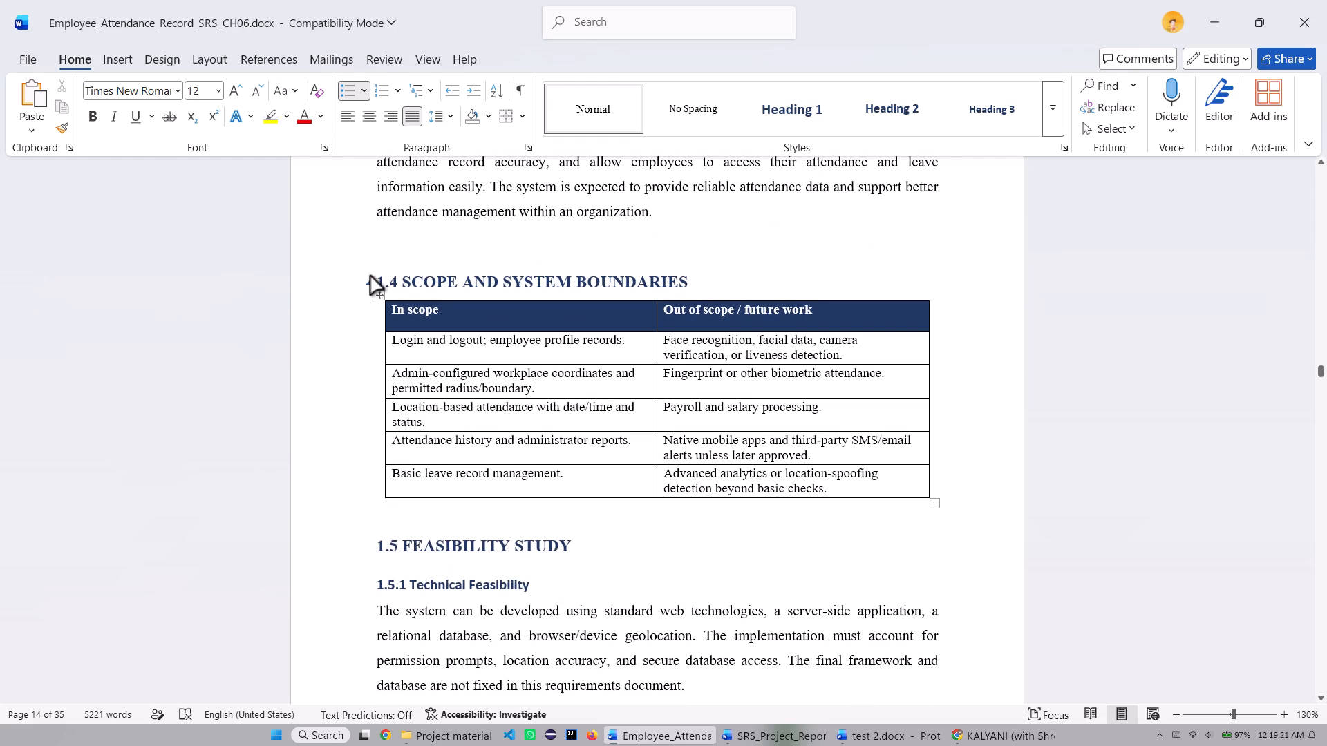
drag(379, 279, 681, 269)
right_click(649, 273)
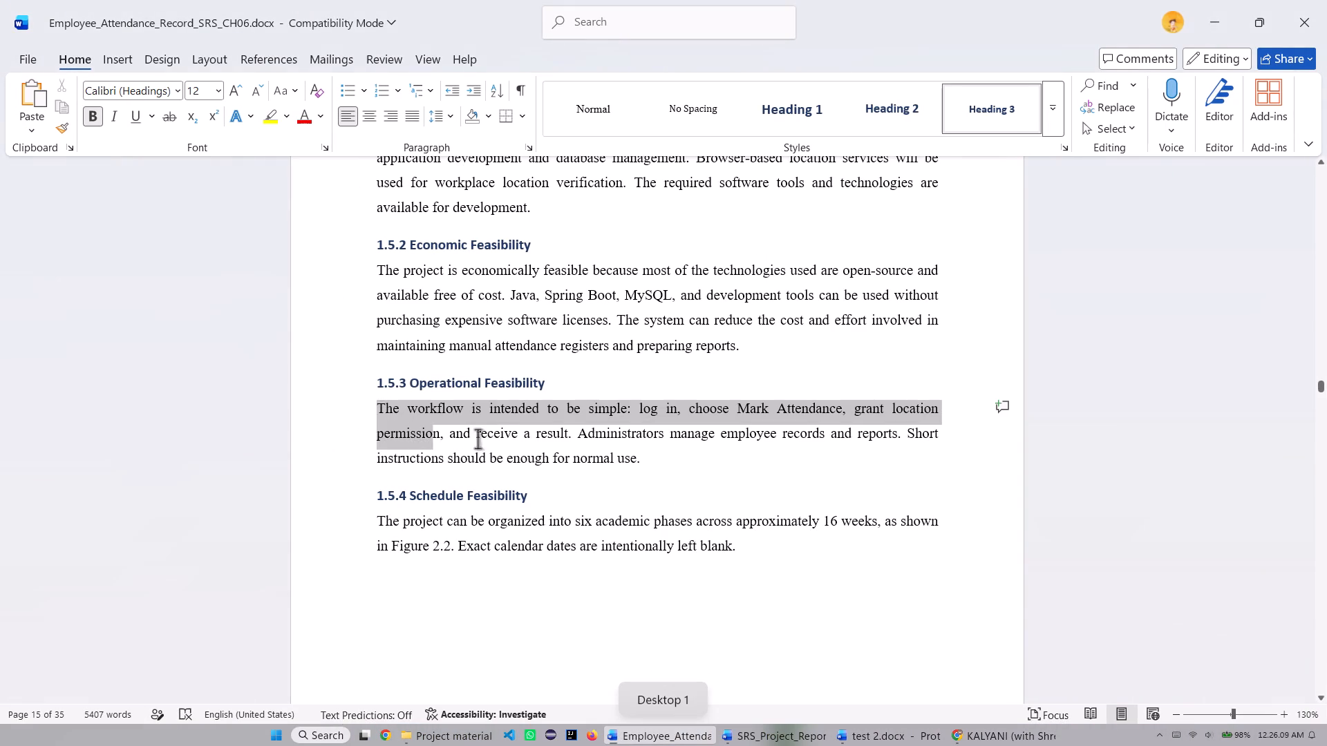
drag(478, 439, 639, 459)
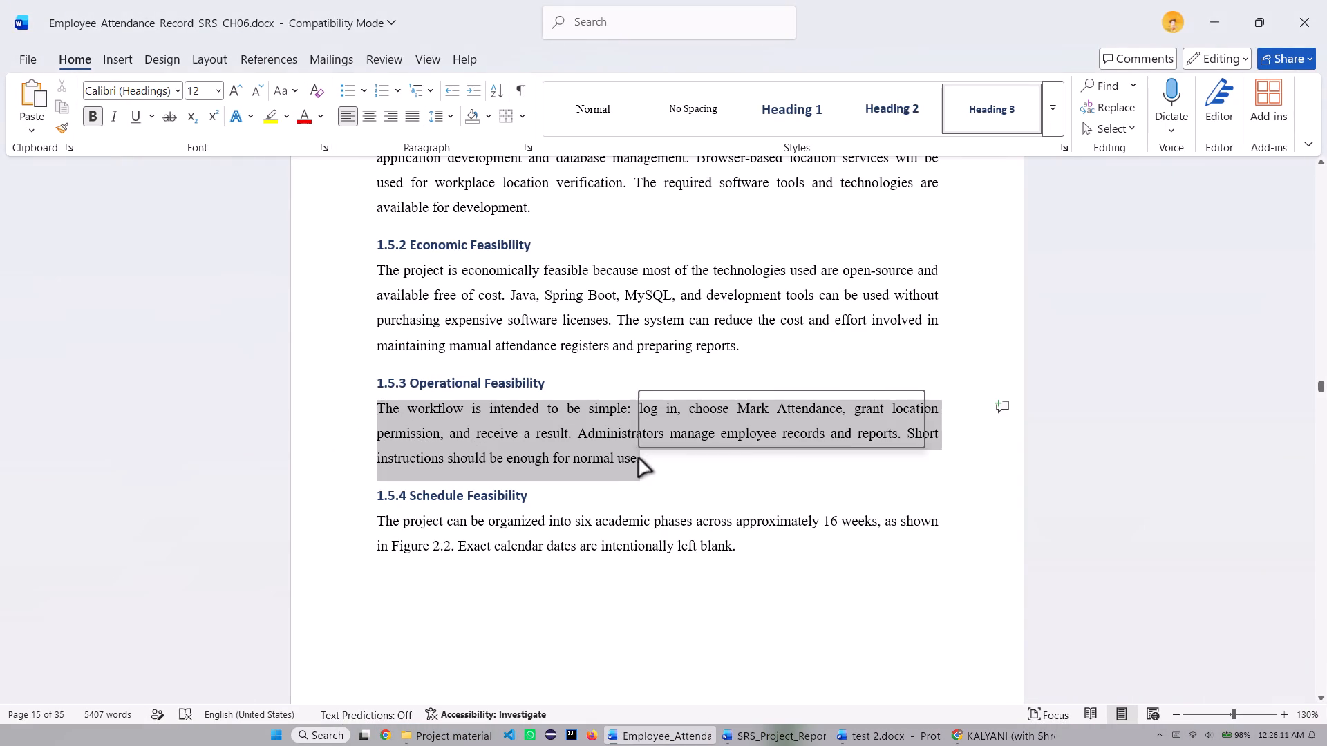
key(ctrl+v)
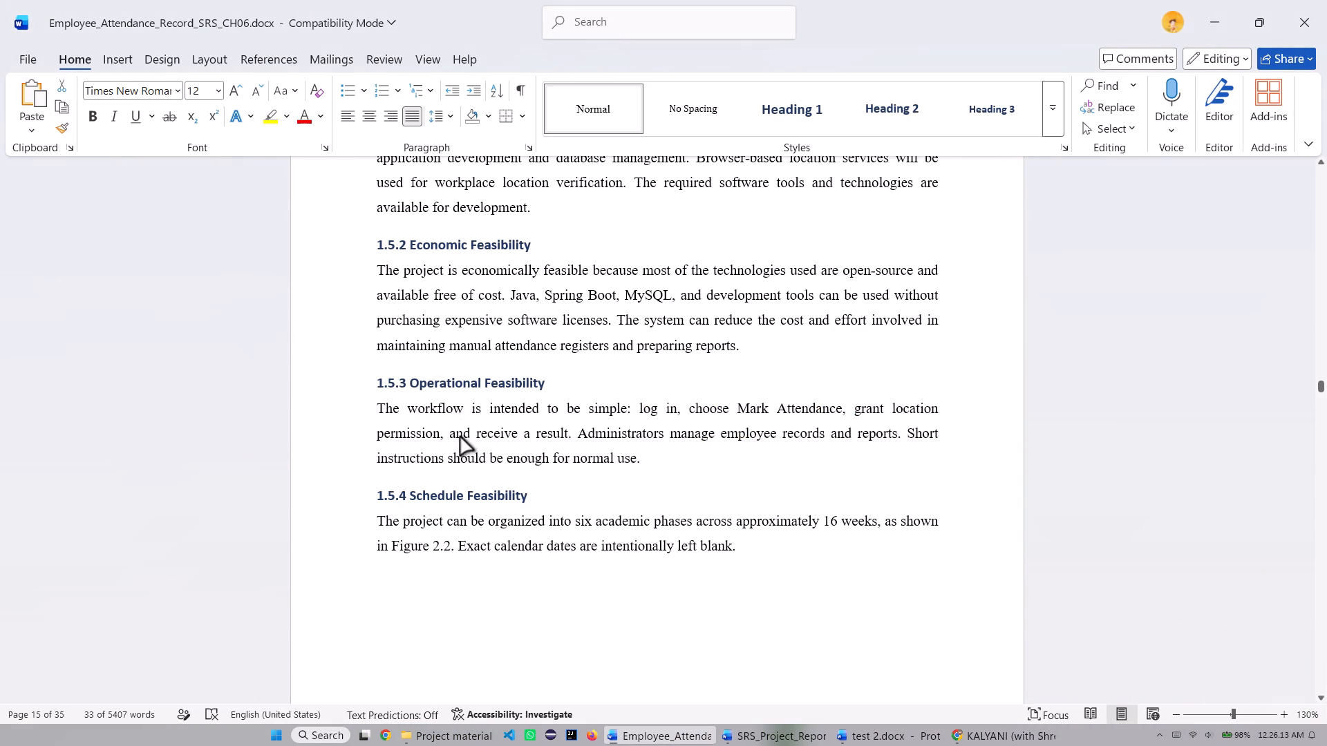
key(BackSpace)
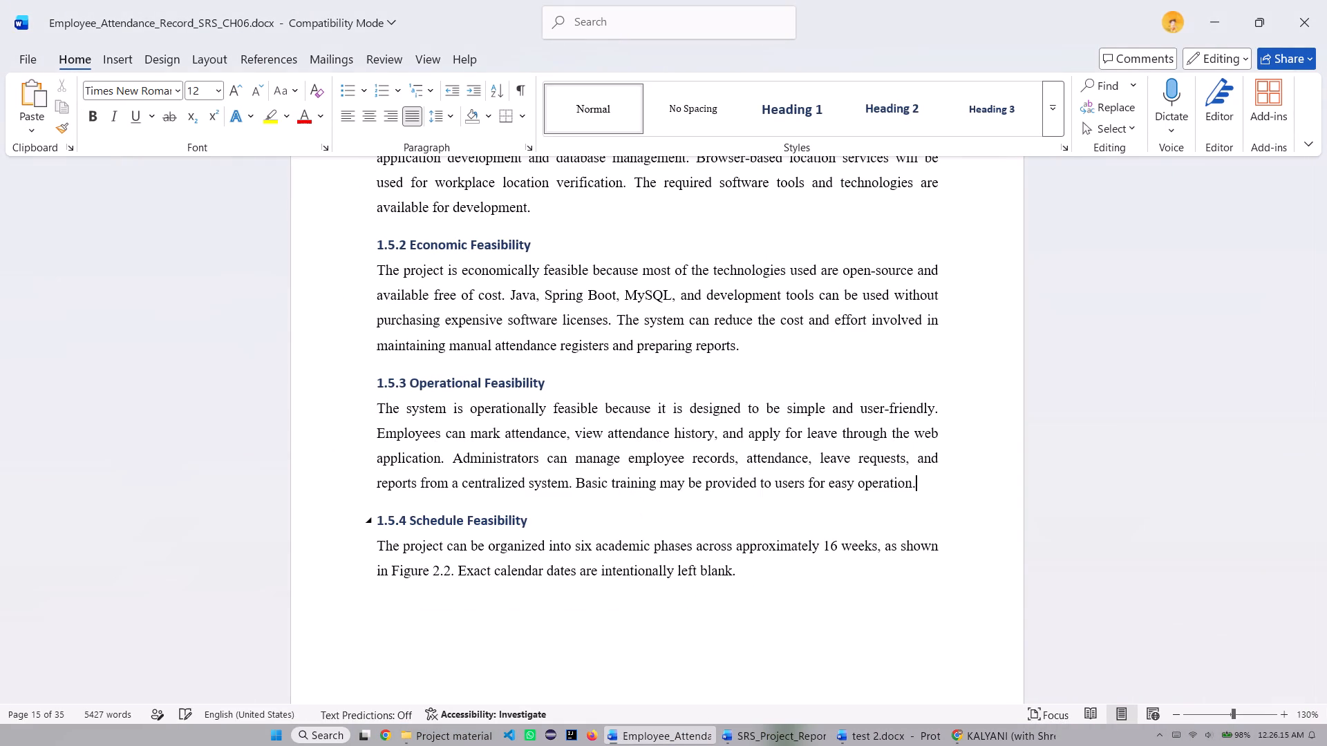
In ChatGPT, copy the Schedule Feasibility paragraph together with the closing "Overall, the feasibility study indicates" paragraph.
scroll(529, 448, down, 8)
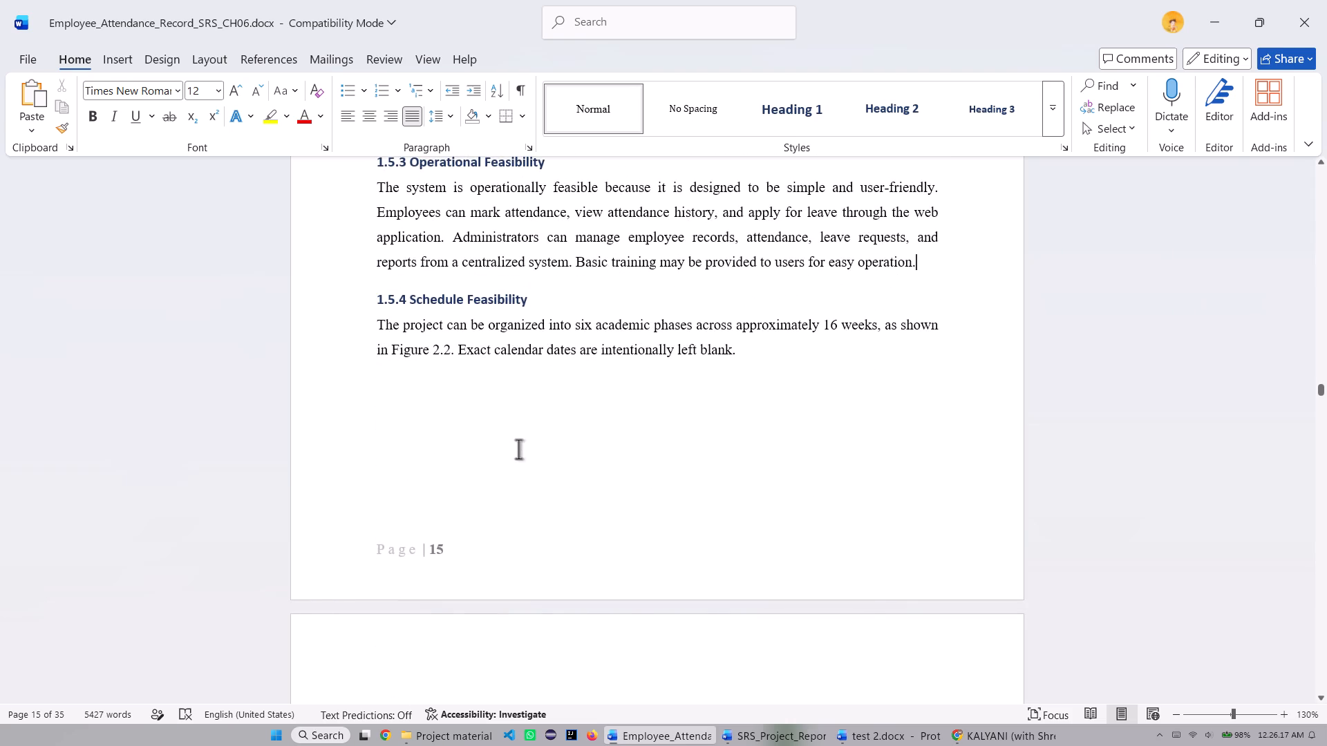
scroll(600, 472, down, 3)
scroll(525, 401, down, 2)
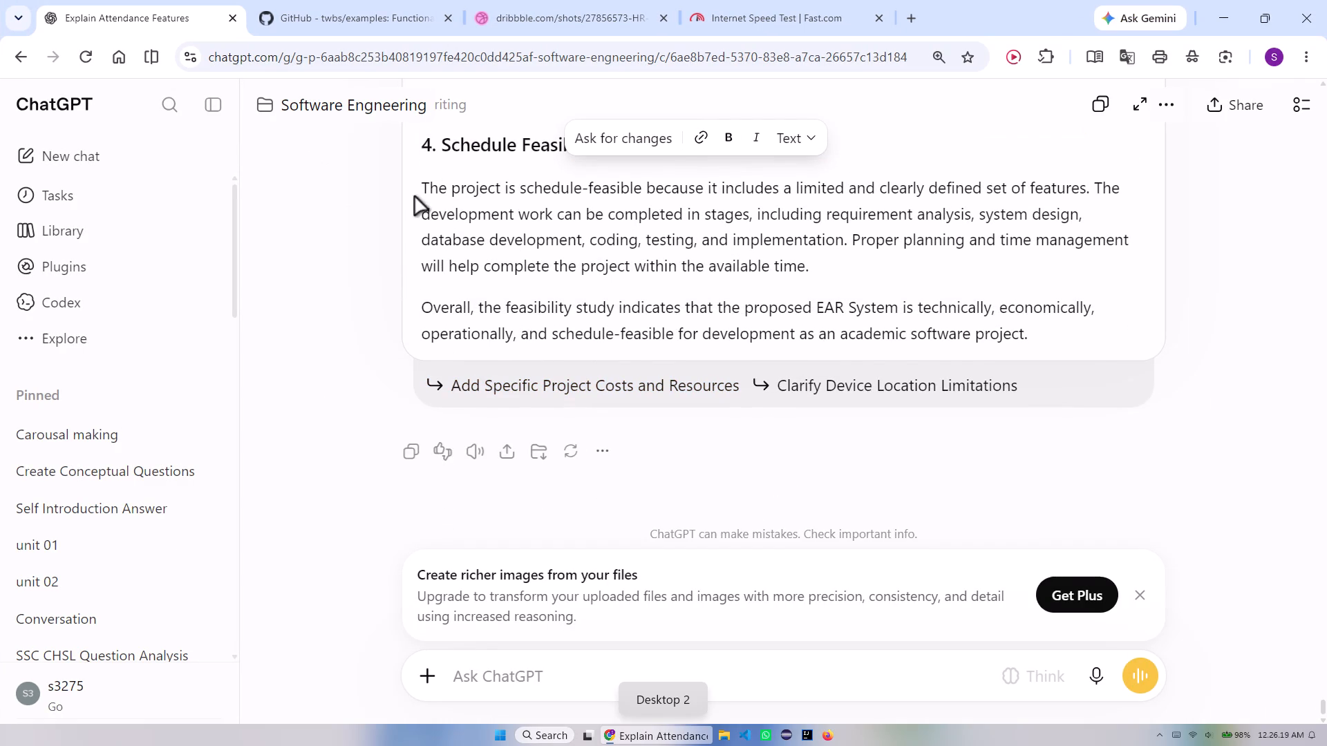
drag(423, 186, 1011, 336)
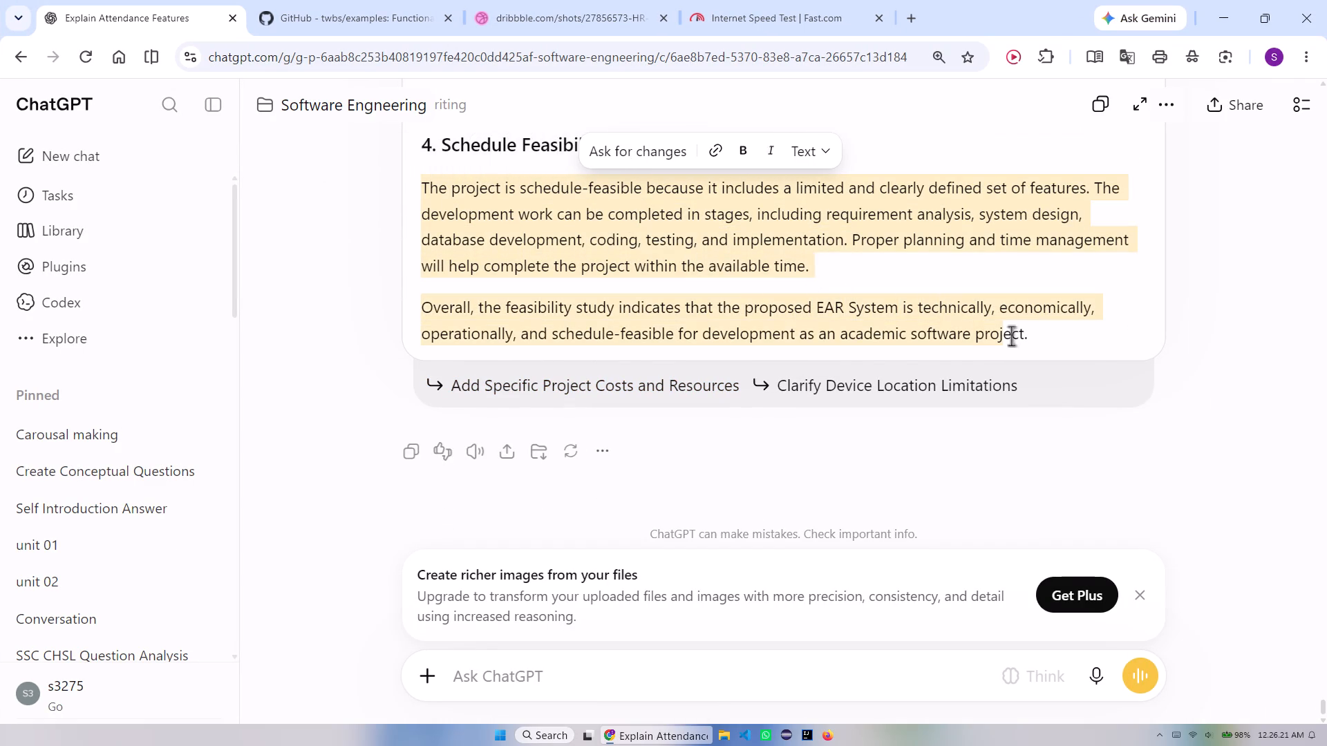
drag(1011, 336, 1030, 336)
right_click(903, 336)
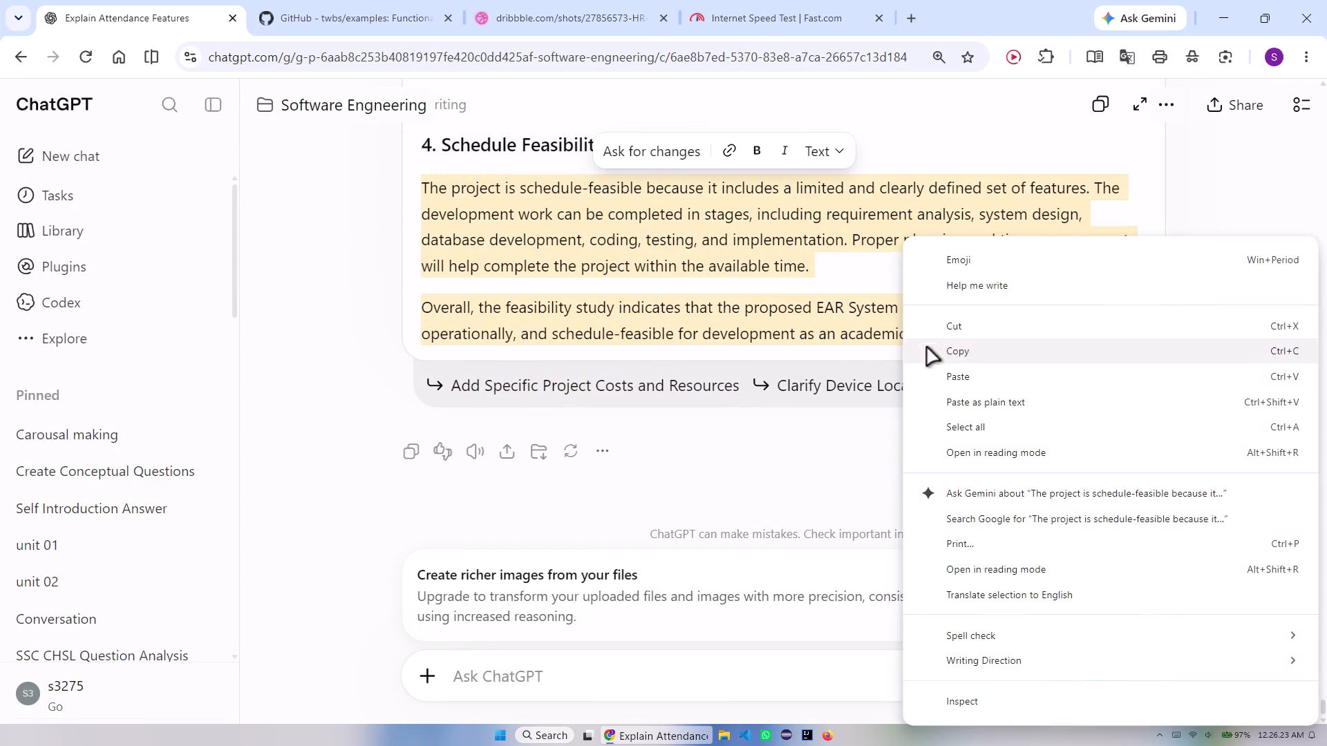
click(959, 349)
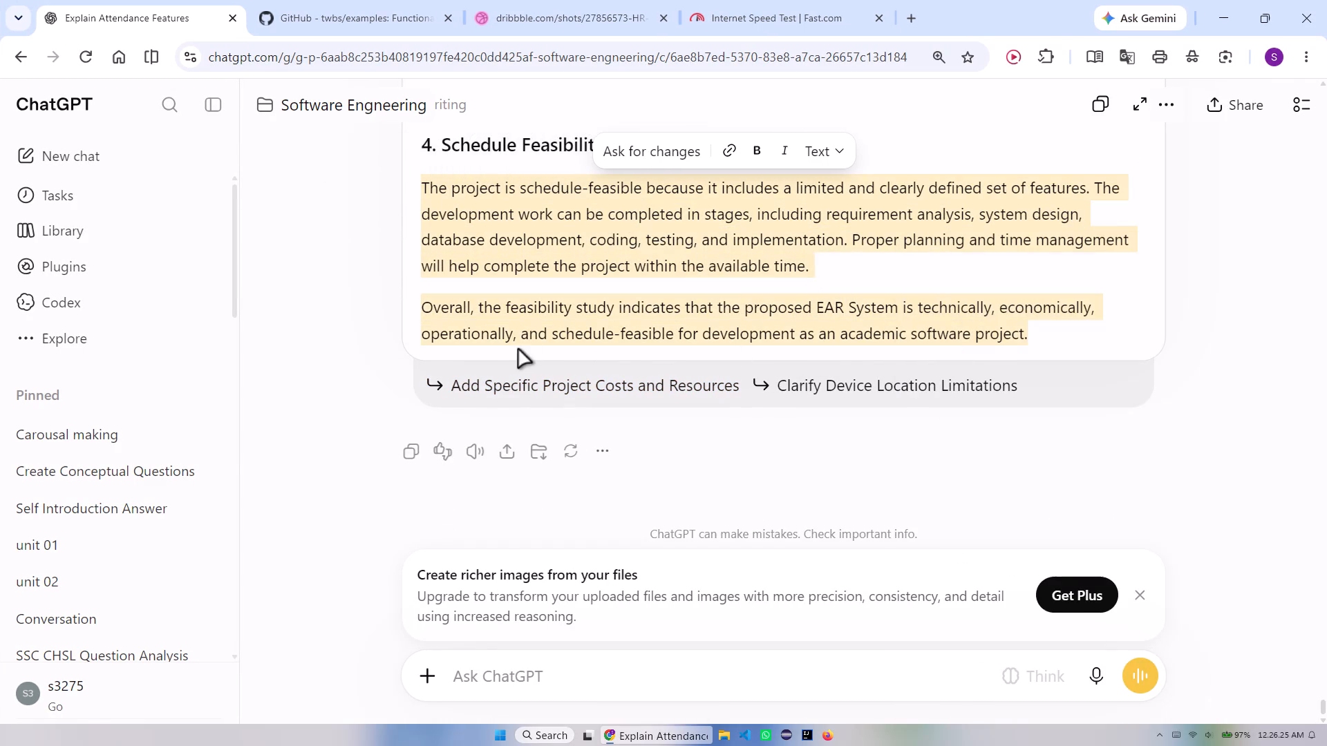
In the Word report, replace the whole 1.5.4 Schedule Feasibility paragraph with the two copied paragraphs.
scroll(520, 335, down, 5)
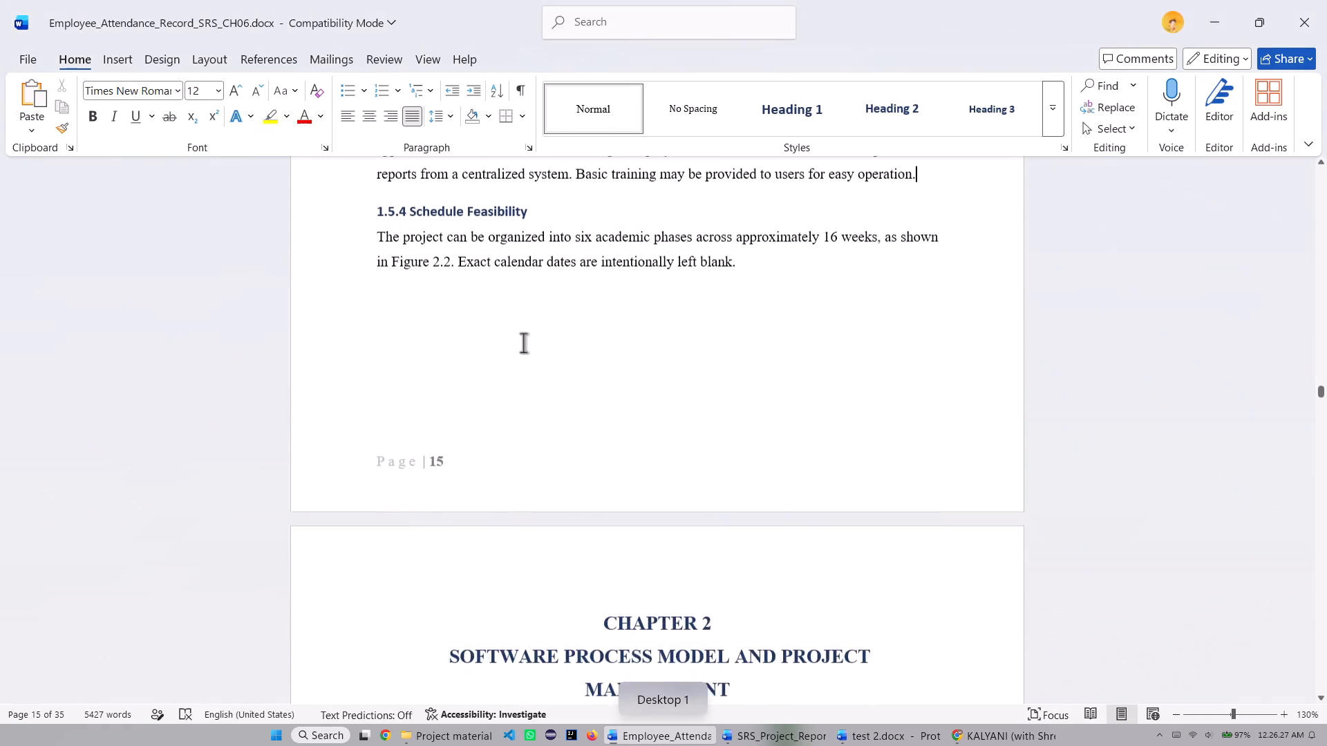
scroll(523, 343, down, 3)
scroll(523, 343, up, 9)
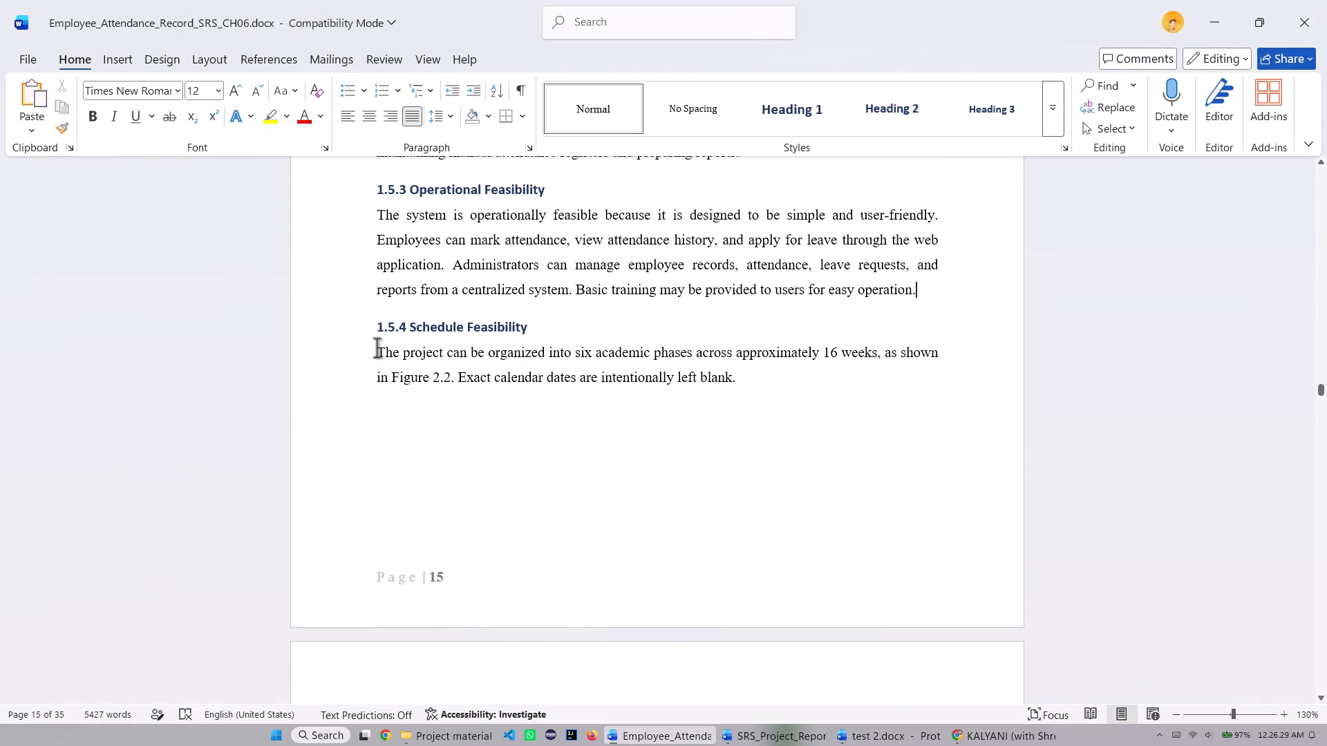
drag(377, 348, 736, 372)
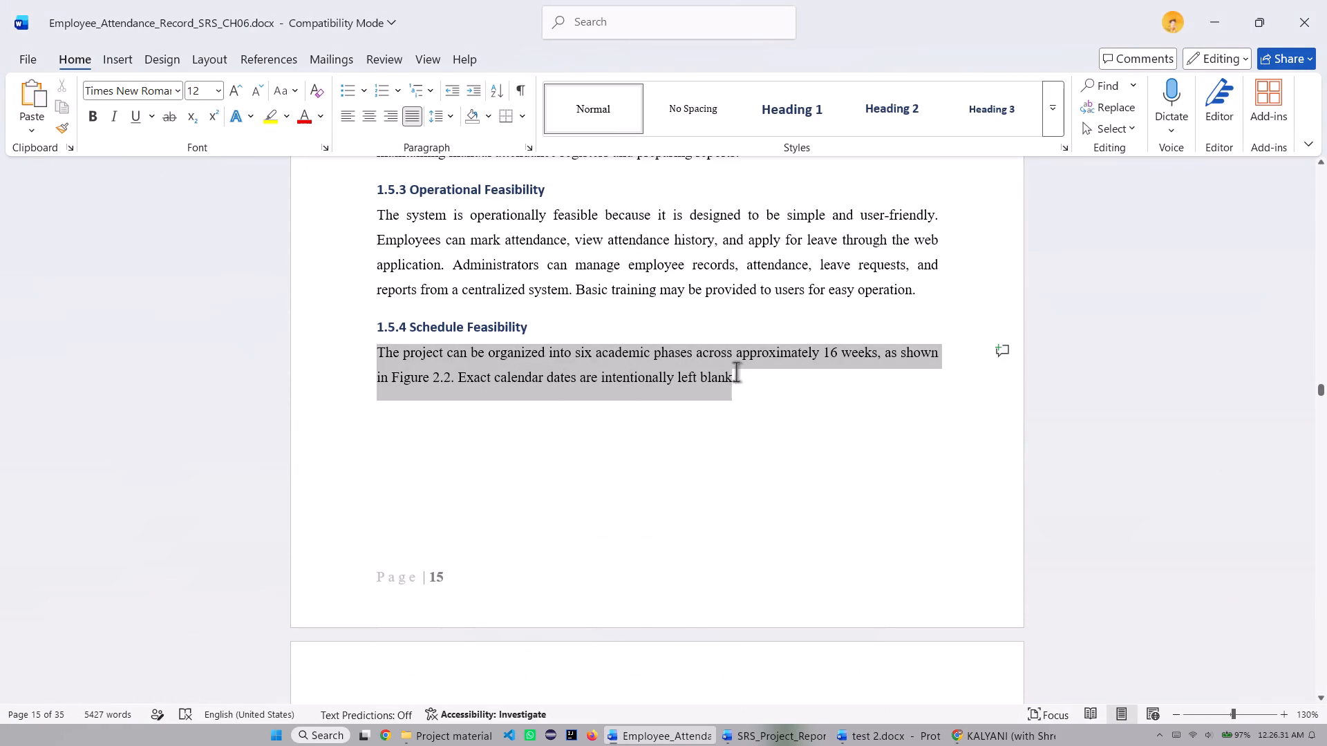
drag(736, 372, 735, 374)
drag(735, 374, 734, 375)
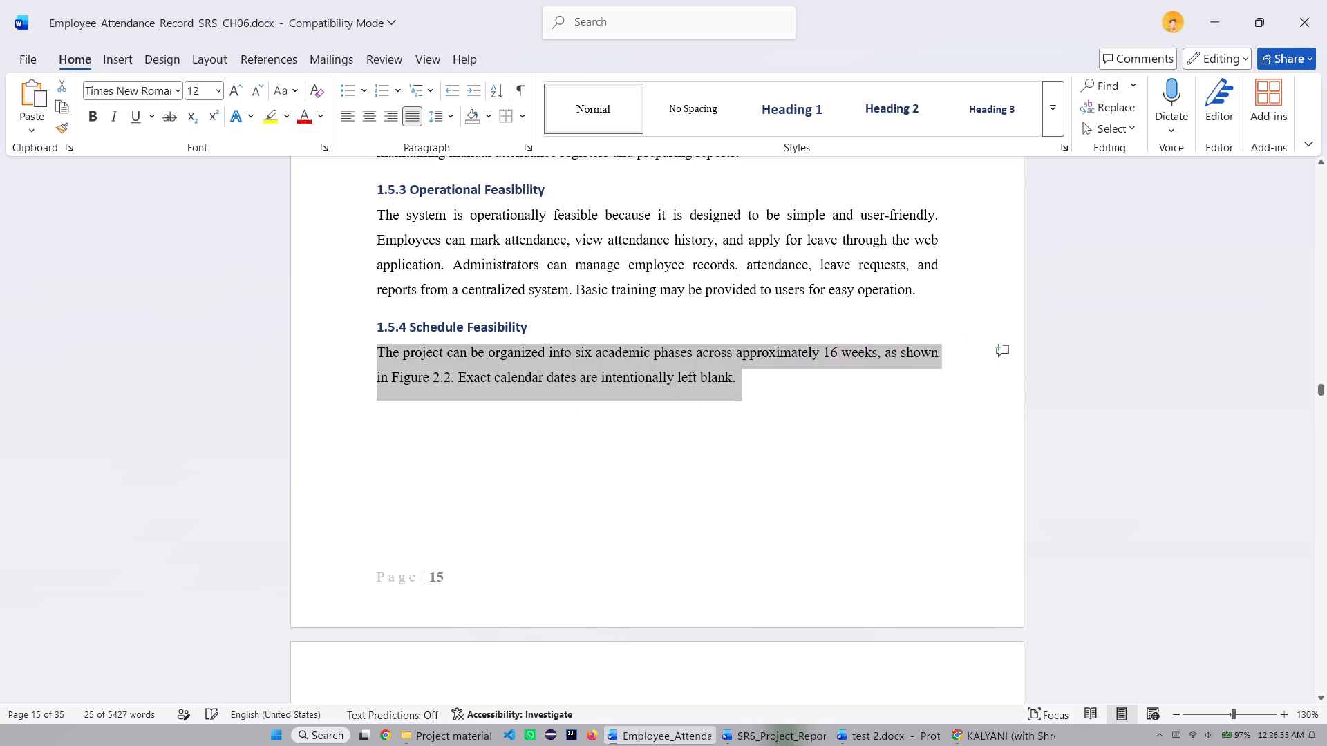
key(ctrl+v)
Delete the empty line after the closing 1.5.4 paragraph to remove the blank page before Chapter 2.
scroll(520, 437, up, 2)
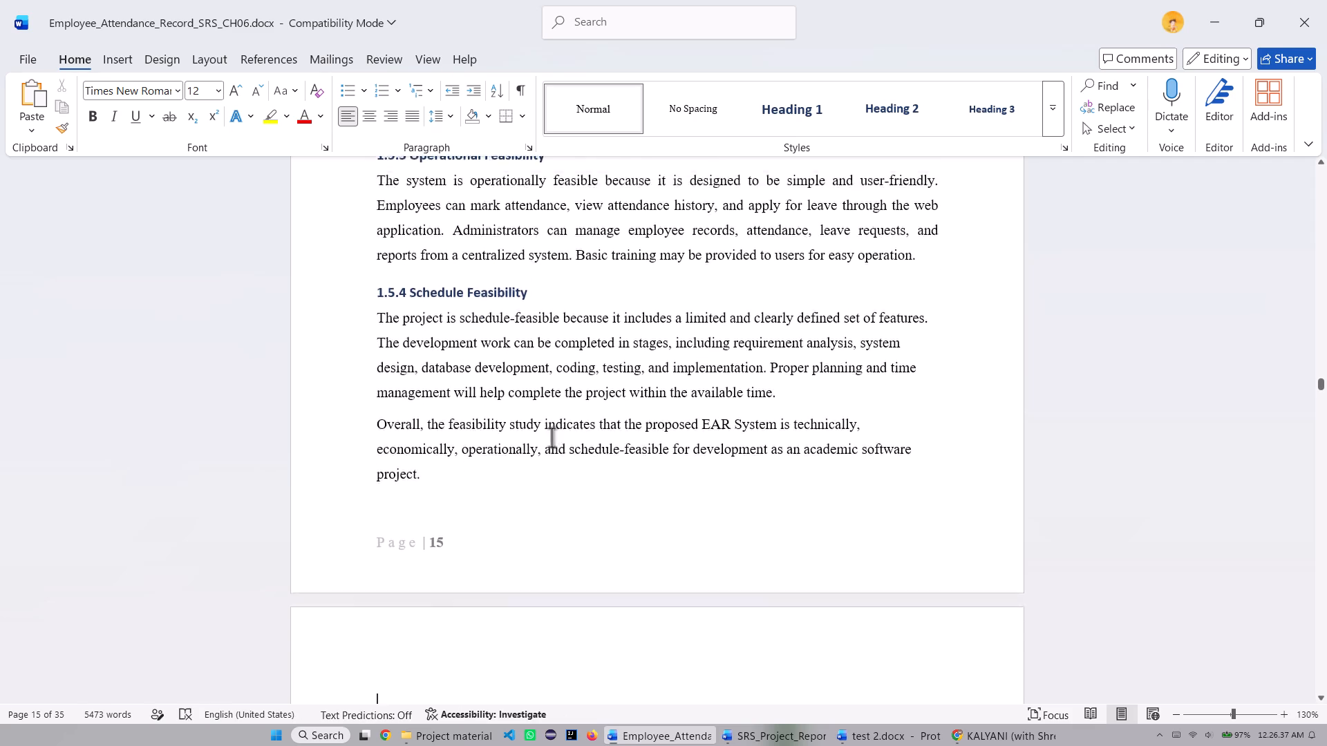
scroll(552, 437, up, 1)
scroll(402, 413, down, 3)
scroll(520, 434, down, 4)
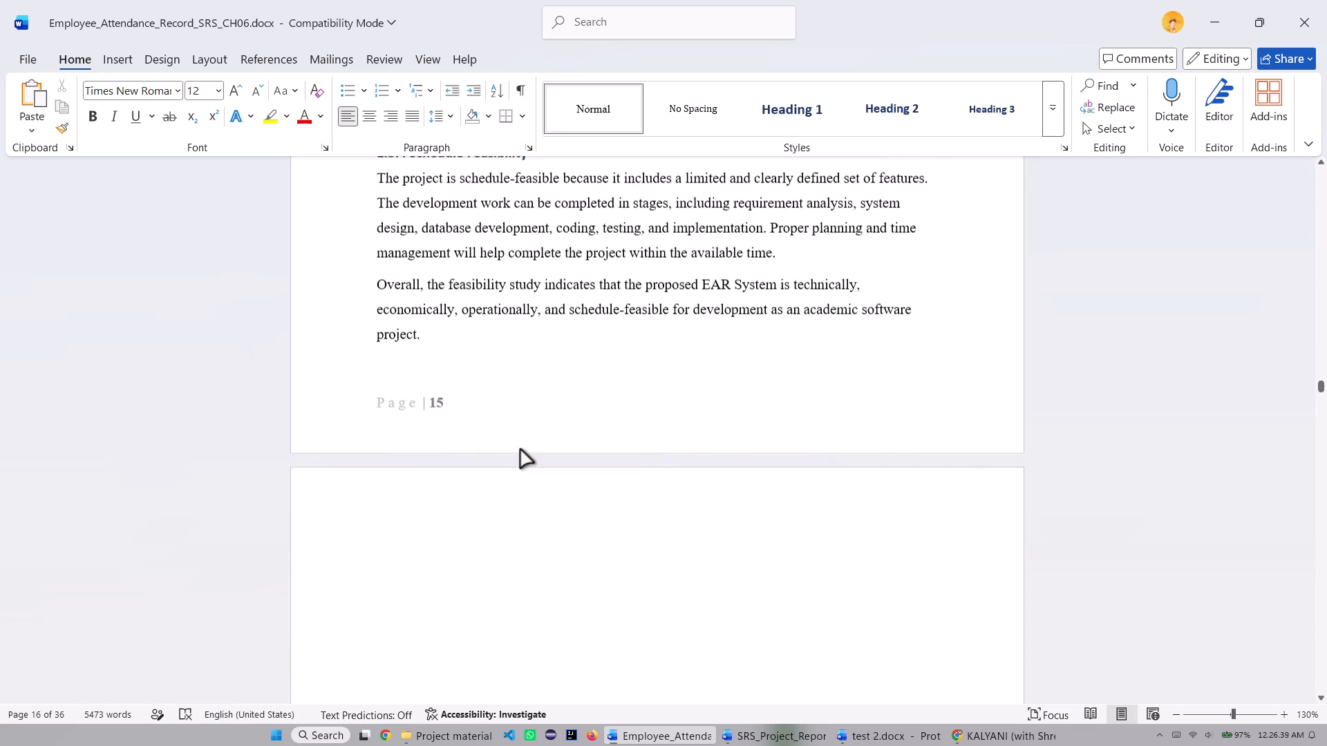
scroll(693, 375, down, 10)
scroll(597, 390, down, 6)
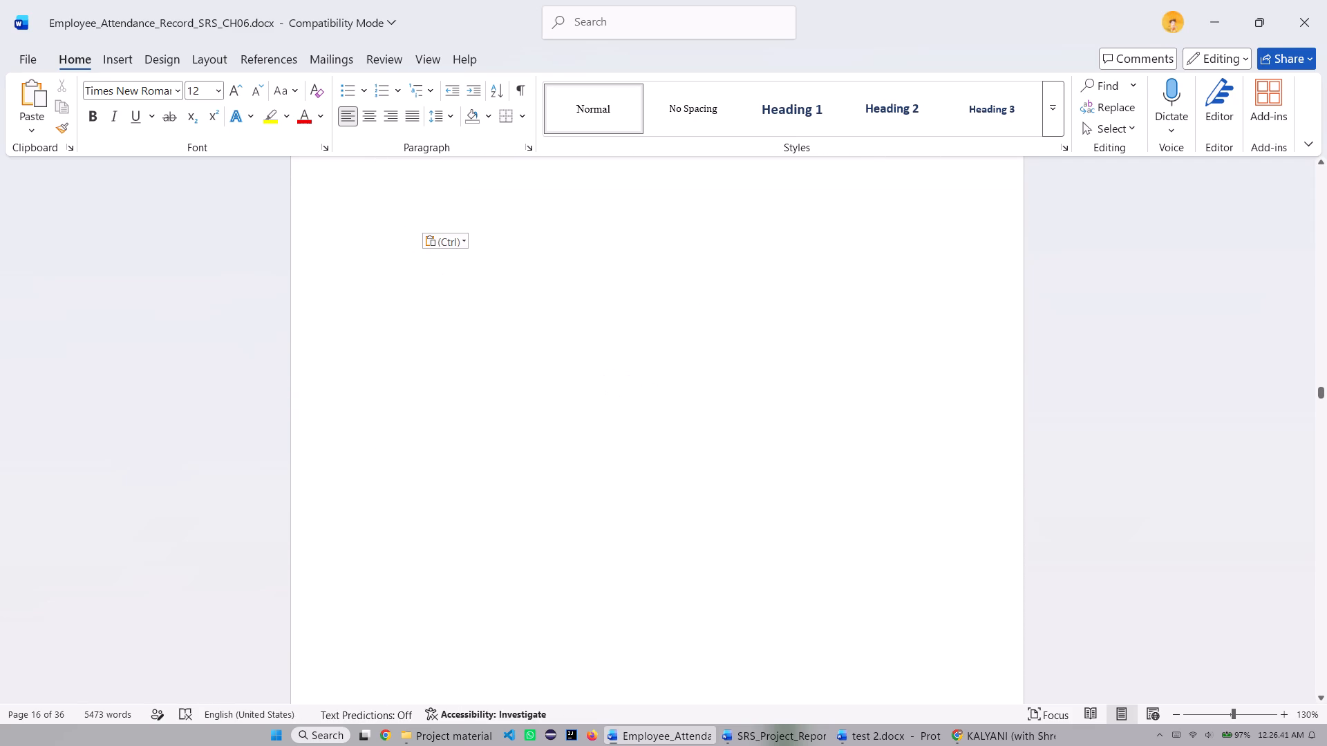
scroll(575, 397, down, 17)
scroll(574, 403, up, 9)
scroll(728, 567, up, 16)
key(BackSpace)
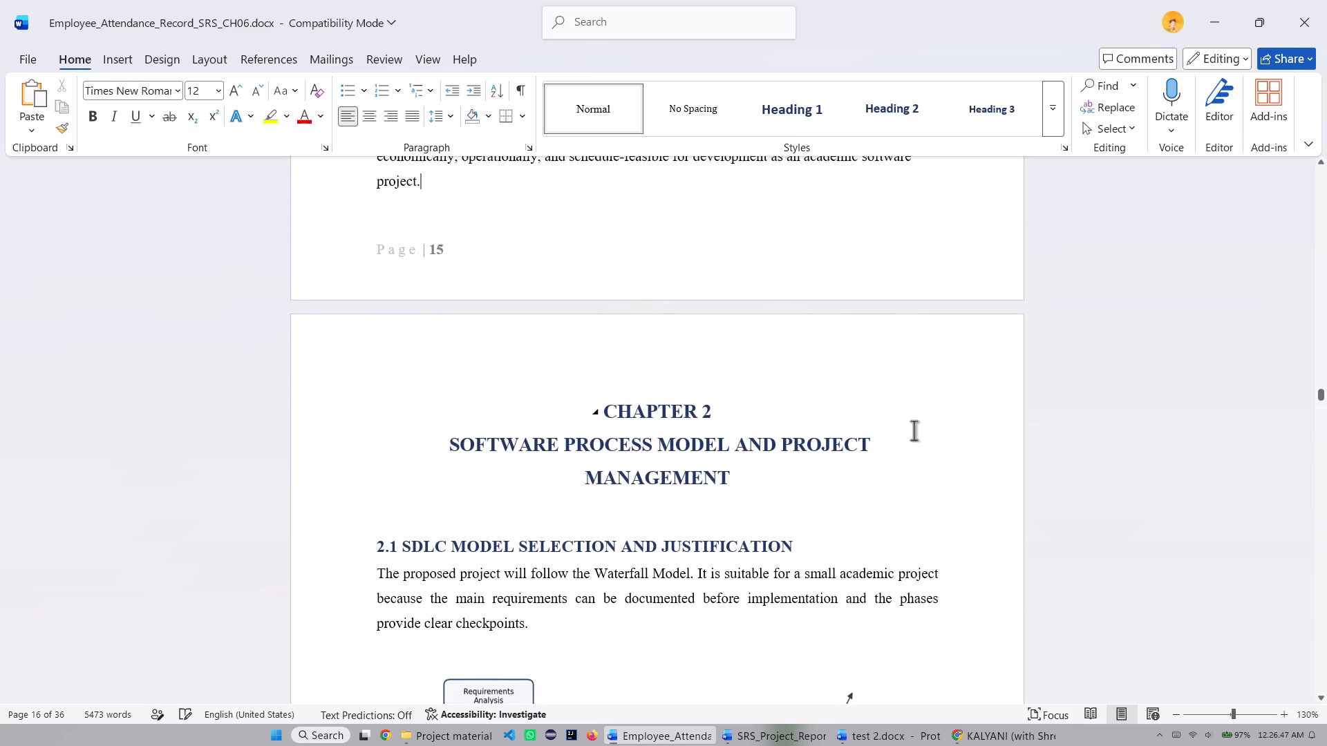
scroll(793, 494, up, 3)
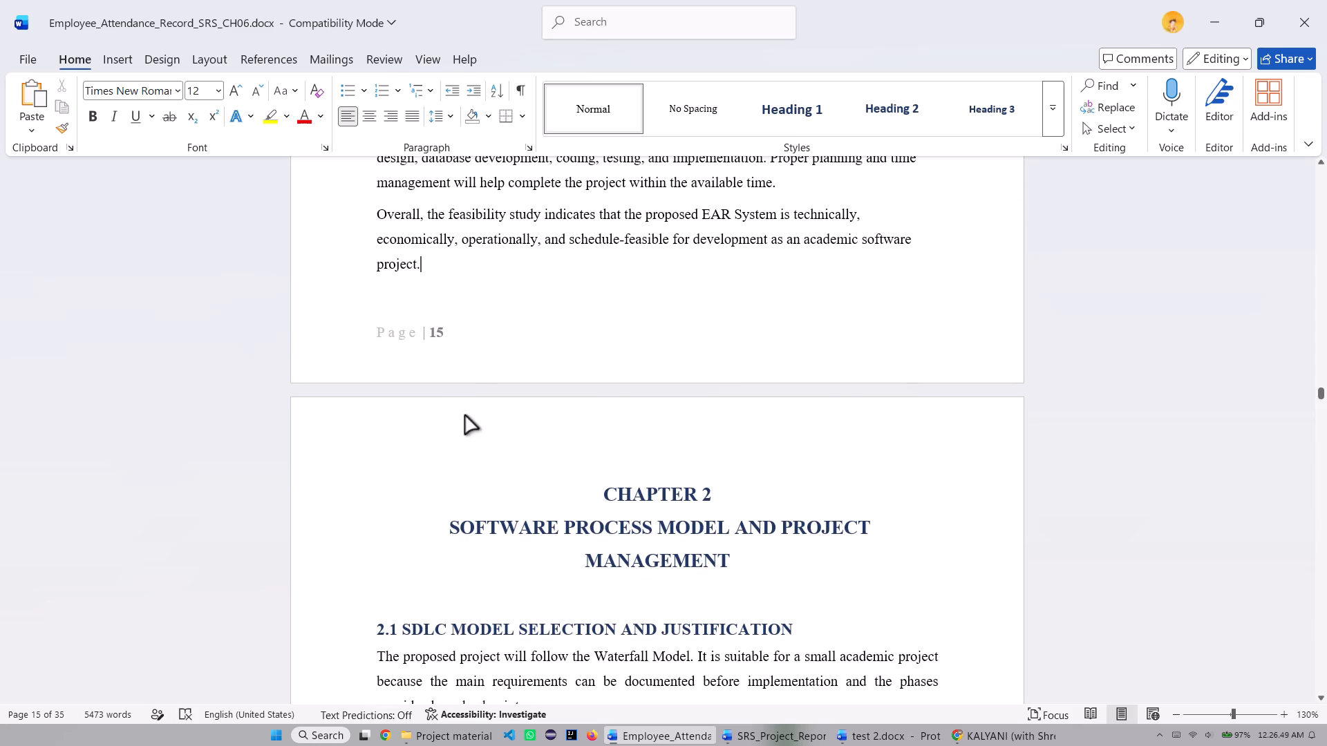
scroll(782, 449, up, 3)
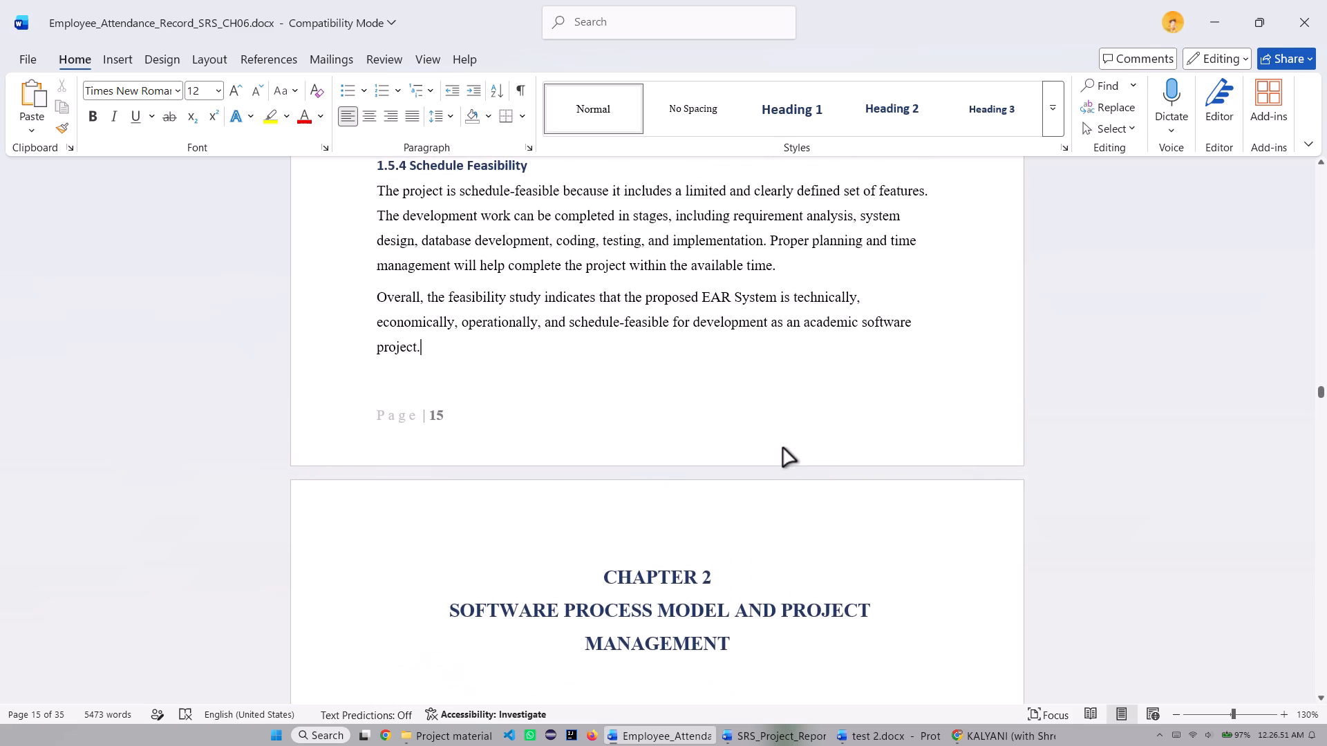
Review the rewritten Chapter 1 pages in the Word report, from section 1.5.4 back to the section 1.1 opening.
scroll(785, 447, up, 1)
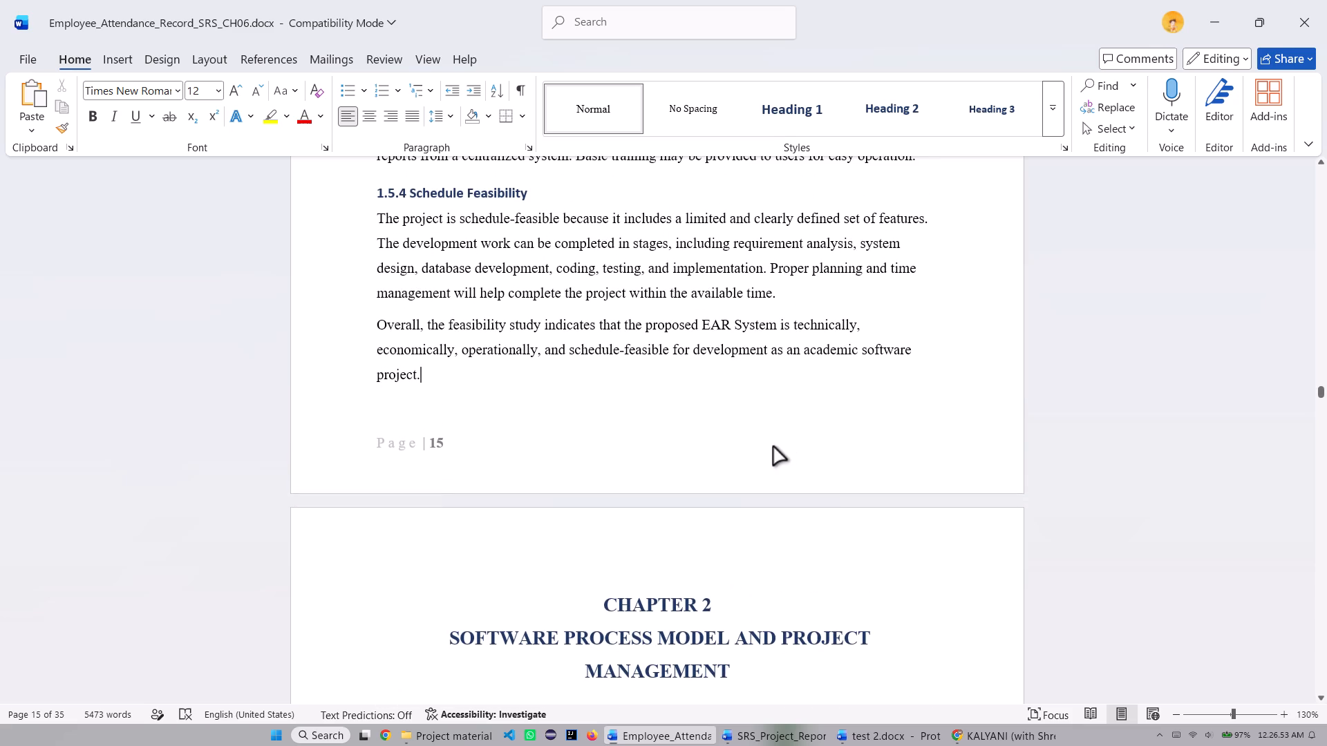
scroll(746, 457, down, 5)
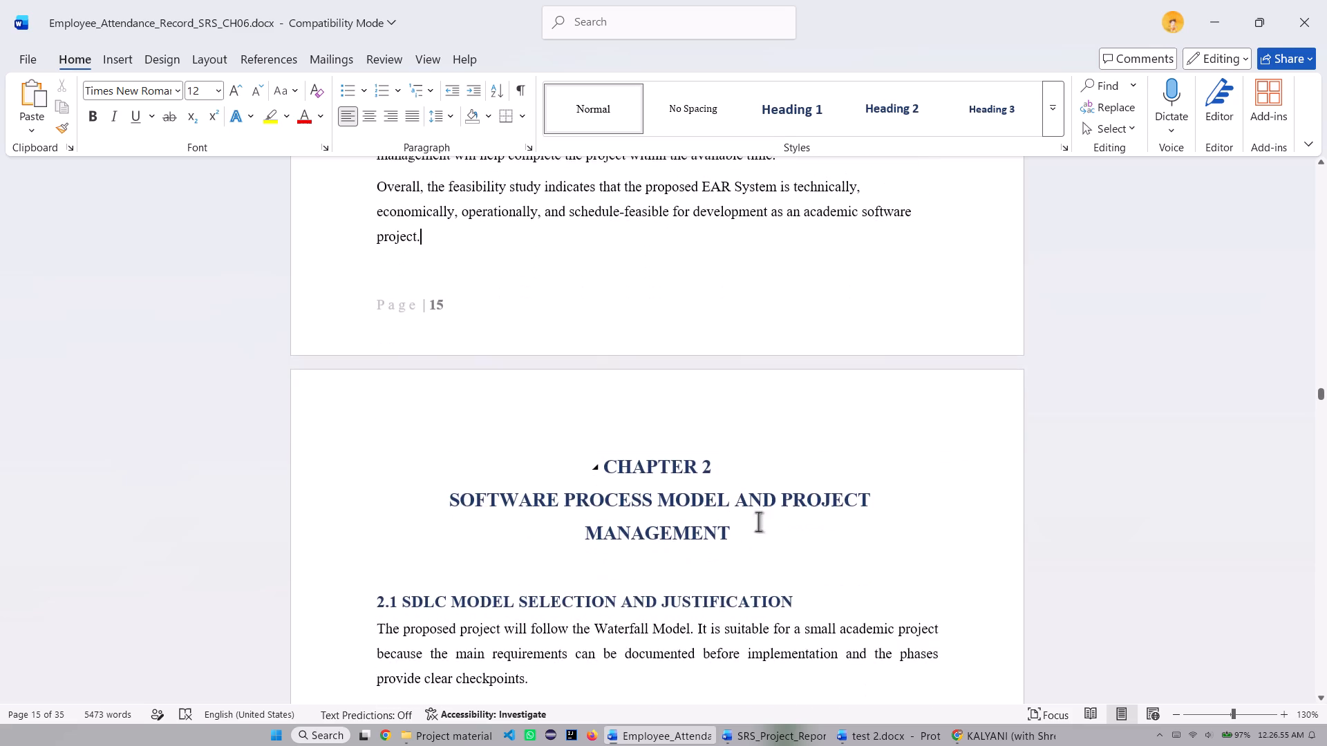
scroll(816, 541, up, 15)
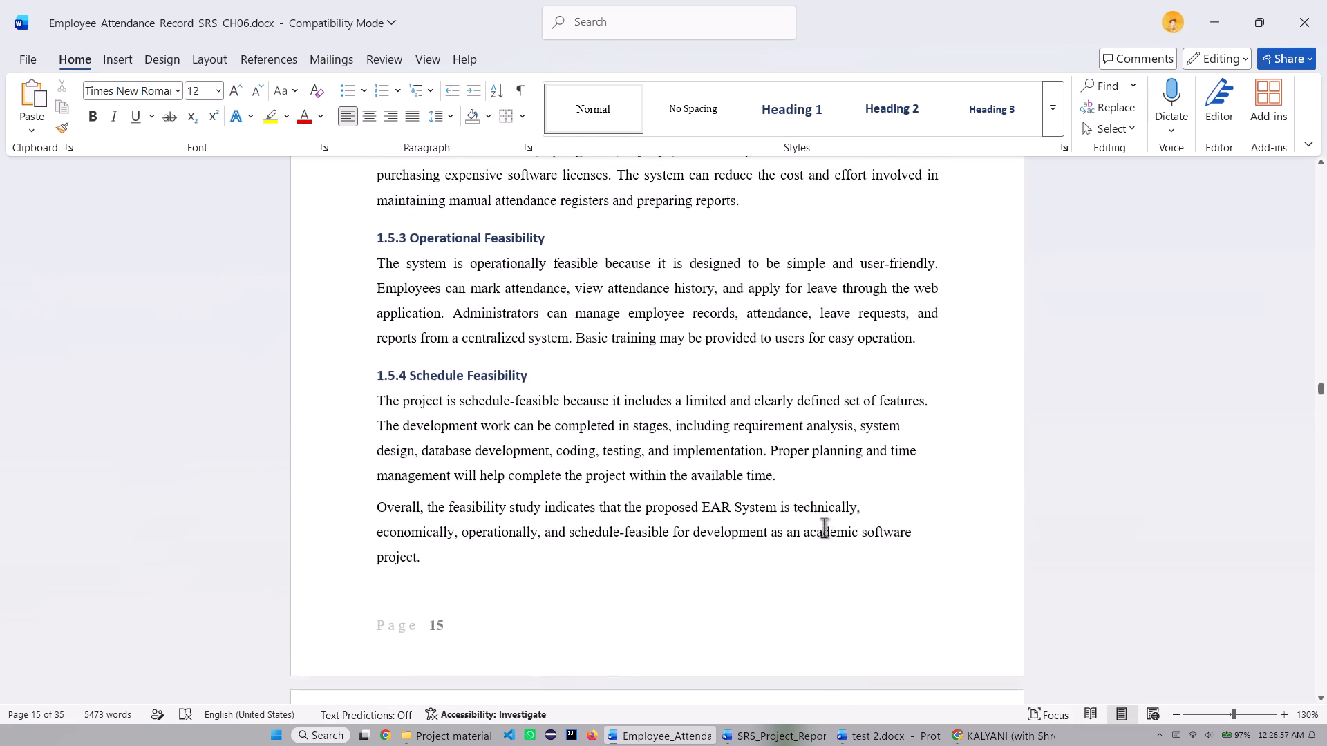
scroll(824, 528, up, 20)
scroll(824, 528, up, 20)
scroll(824, 528, up, 1)
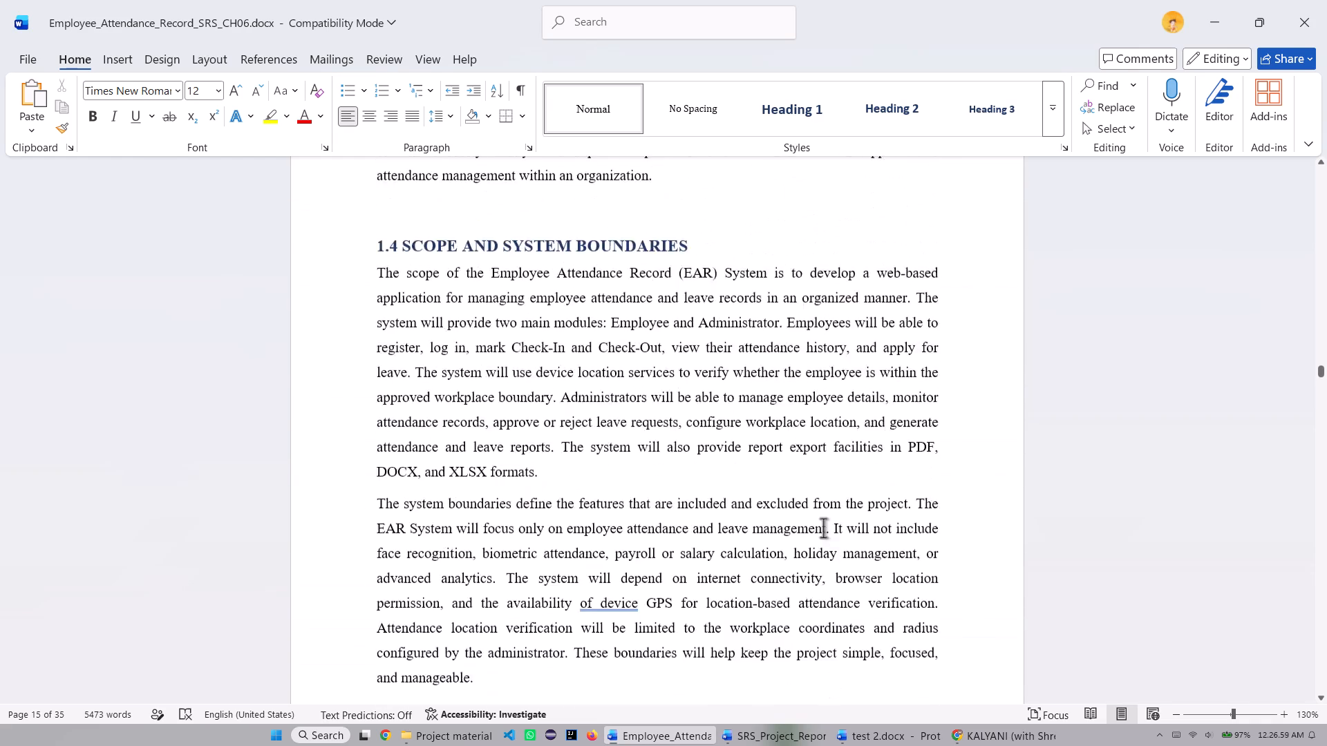
scroll(823, 528, up, 20)
scroll(823, 528, up, 20)
scroll(823, 528, up, 1)
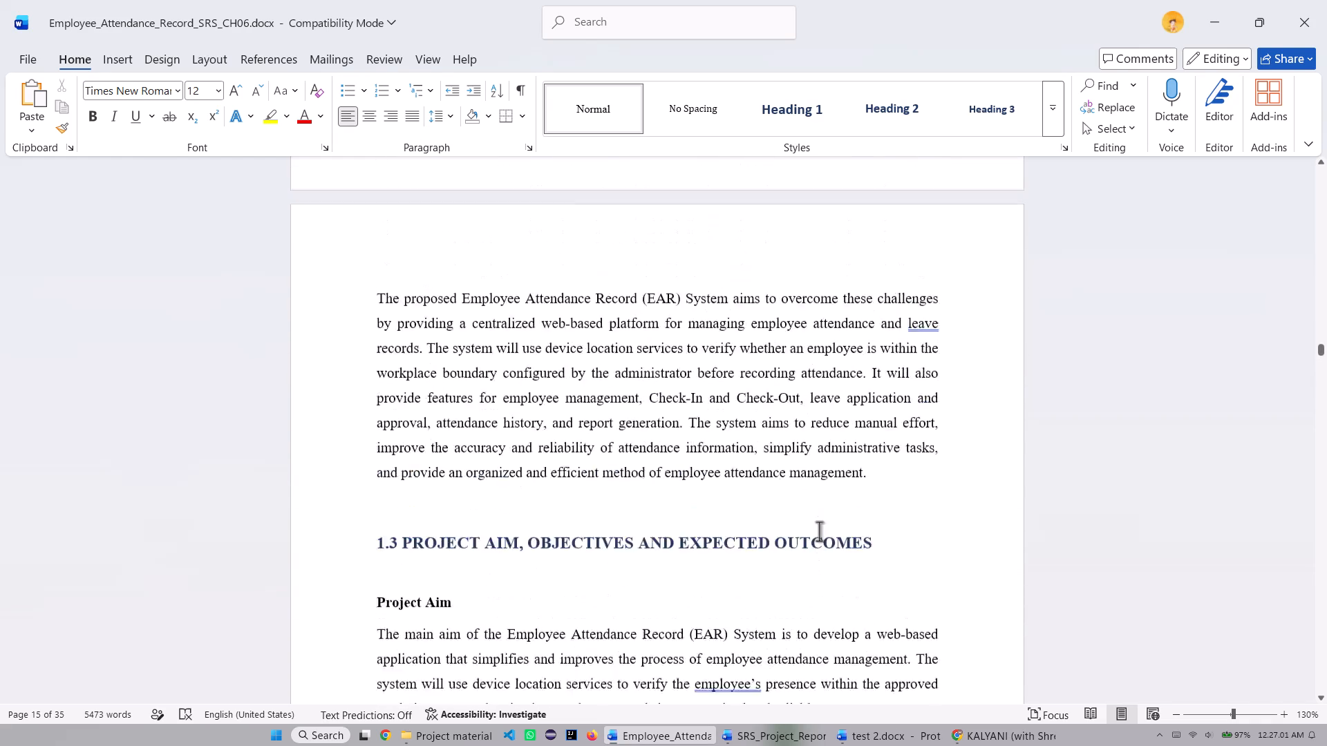
scroll(819, 531, up, 20)
scroll(819, 531, up, 14)
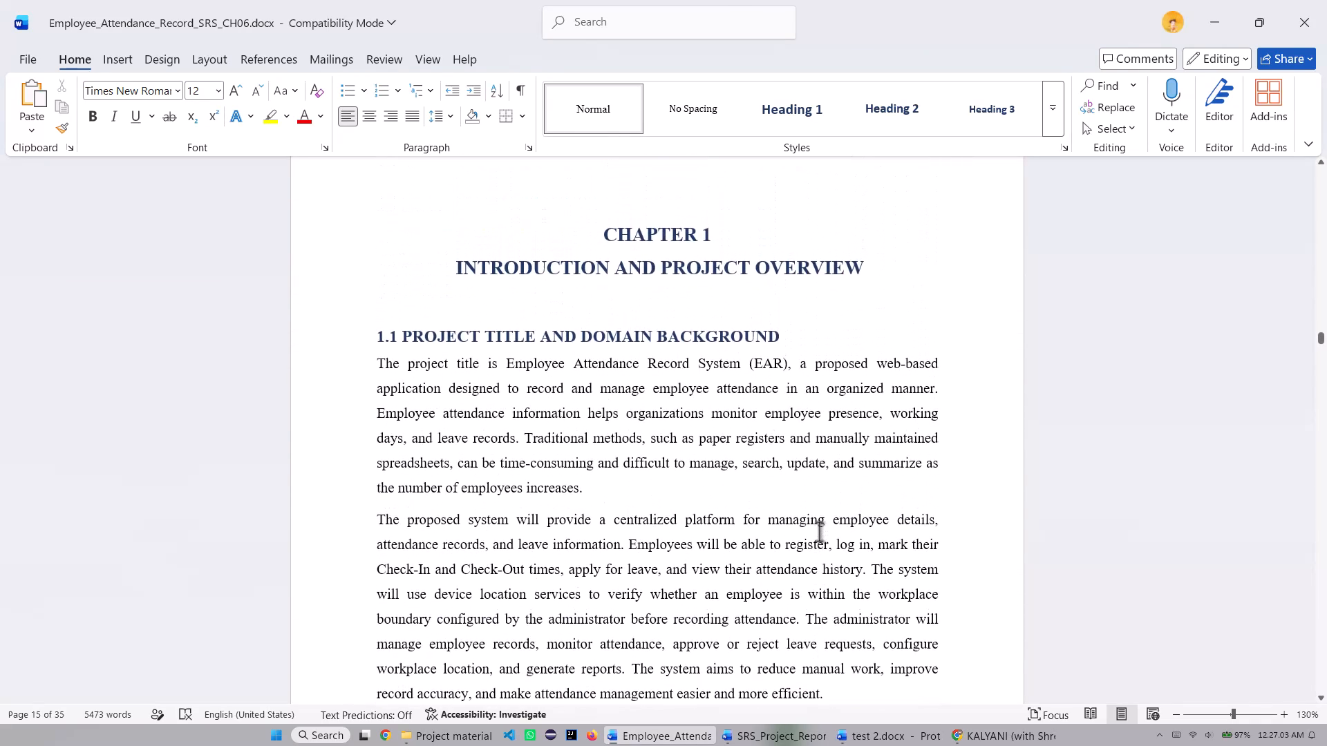
scroll(819, 531, up, 3)
scroll(819, 531, down, 3)
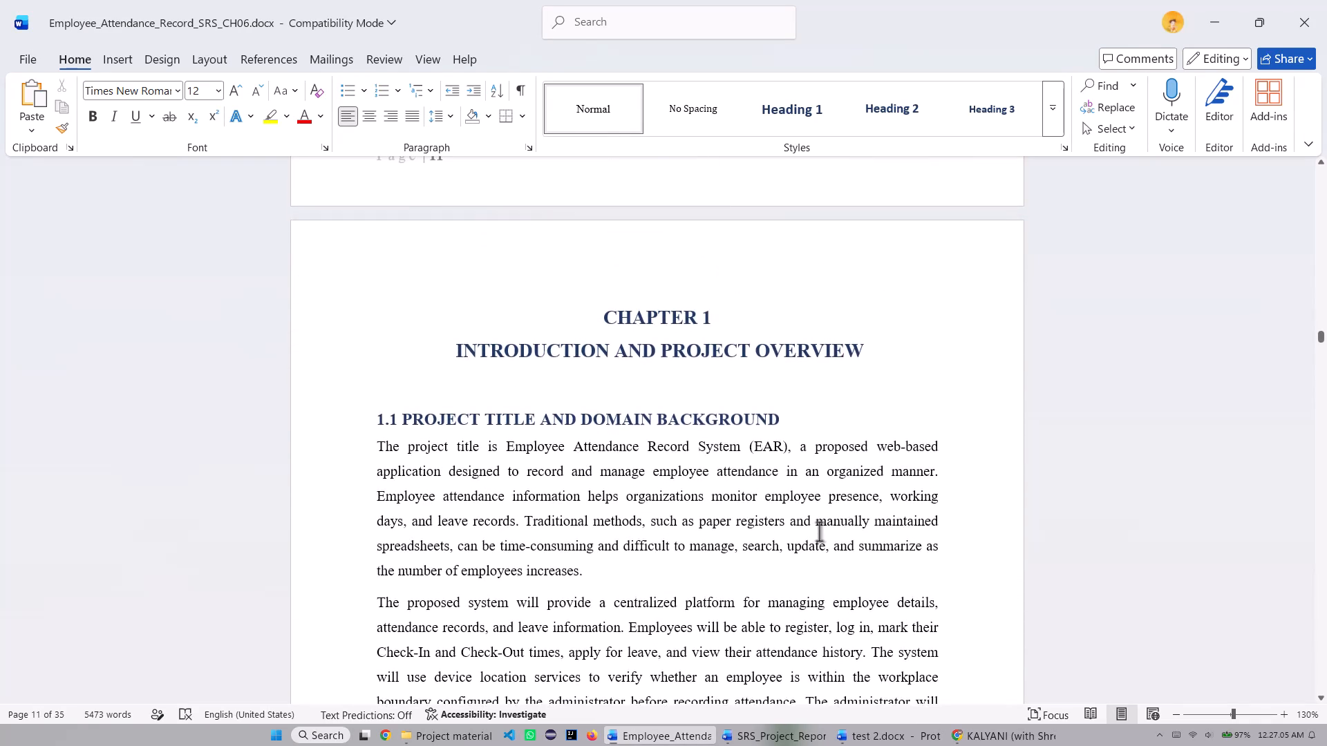
scroll(819, 531, down, 19)
scroll(822, 524, down, 15)
Copy the Chapter 2 entries from the table of contents, from the chapter title through 2.2 Project Work Breakdown Structure and Timeline.
scroll(898, 495, up, 20)
scroll(898, 495, up, 20)
scroll(898, 495, up, 1)
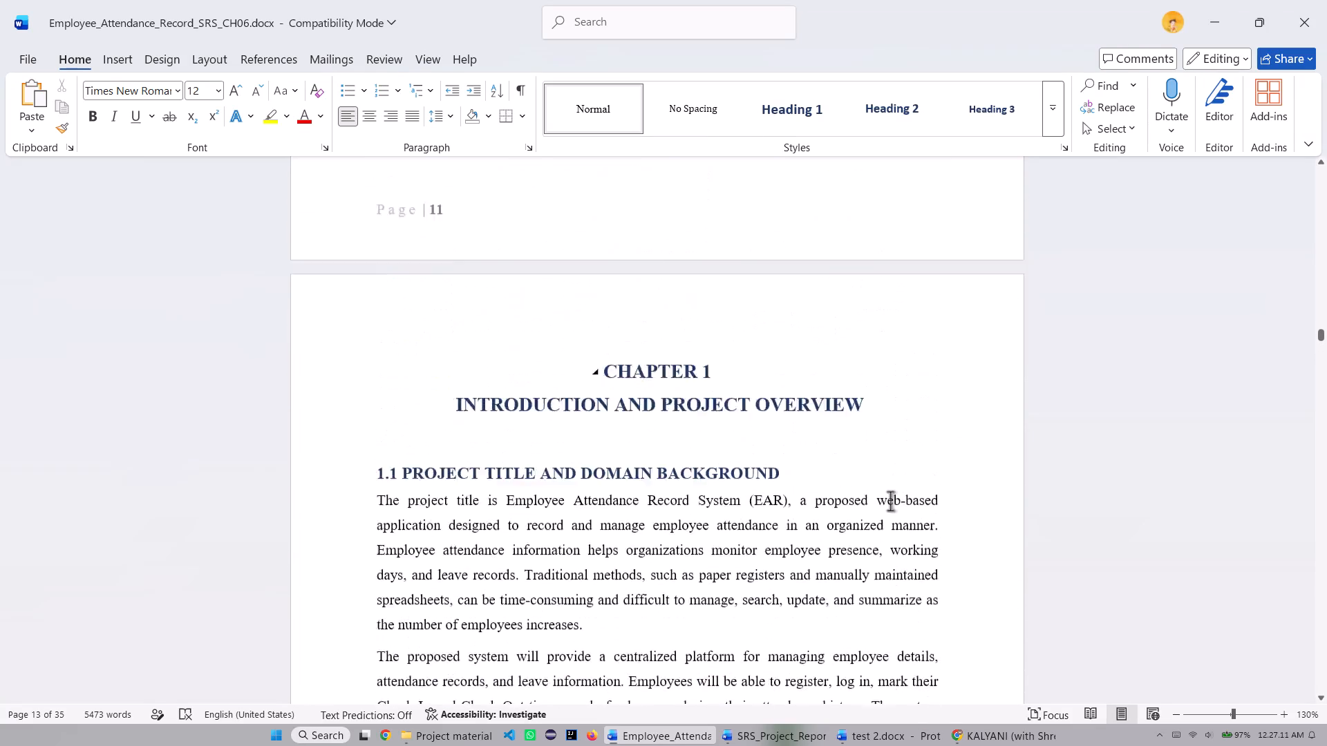
scroll(890, 501, up, 9)
scroll(887, 505, up, 17)
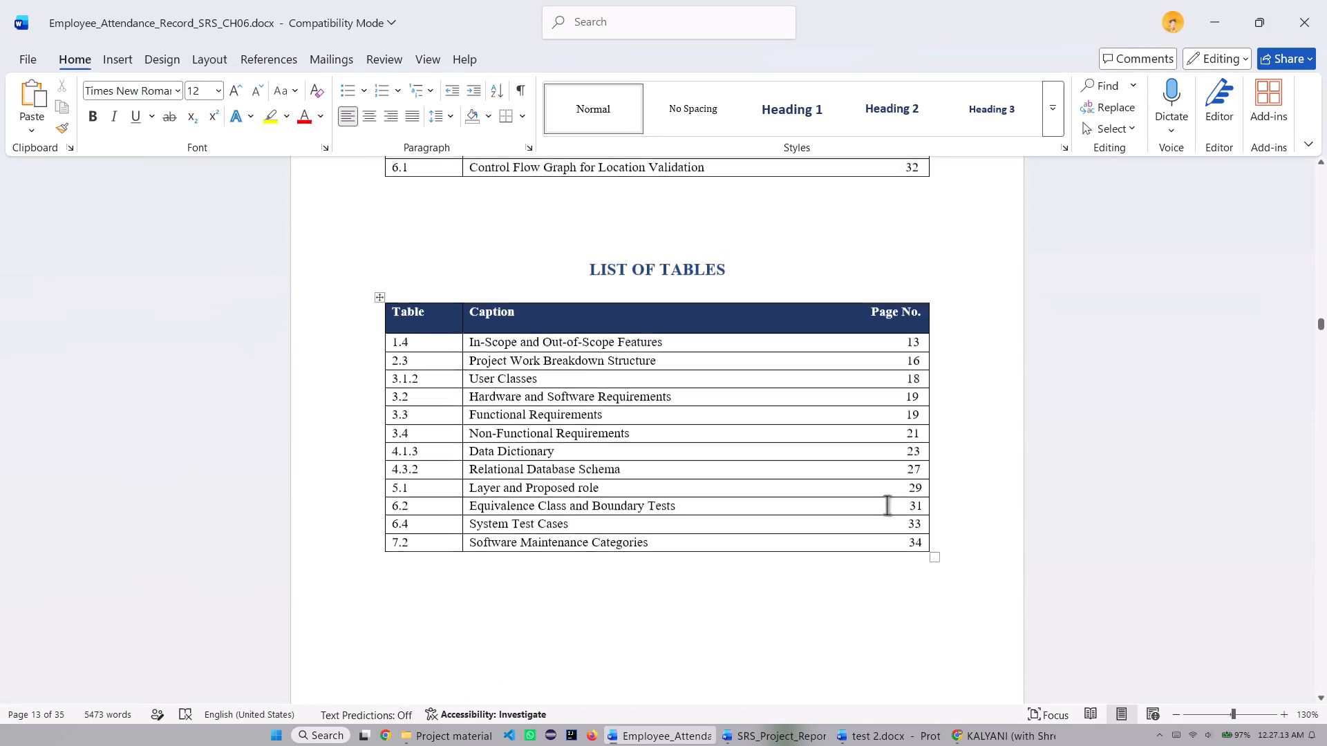
scroll(887, 505, up, 1)
scroll(887, 505, up, 20)
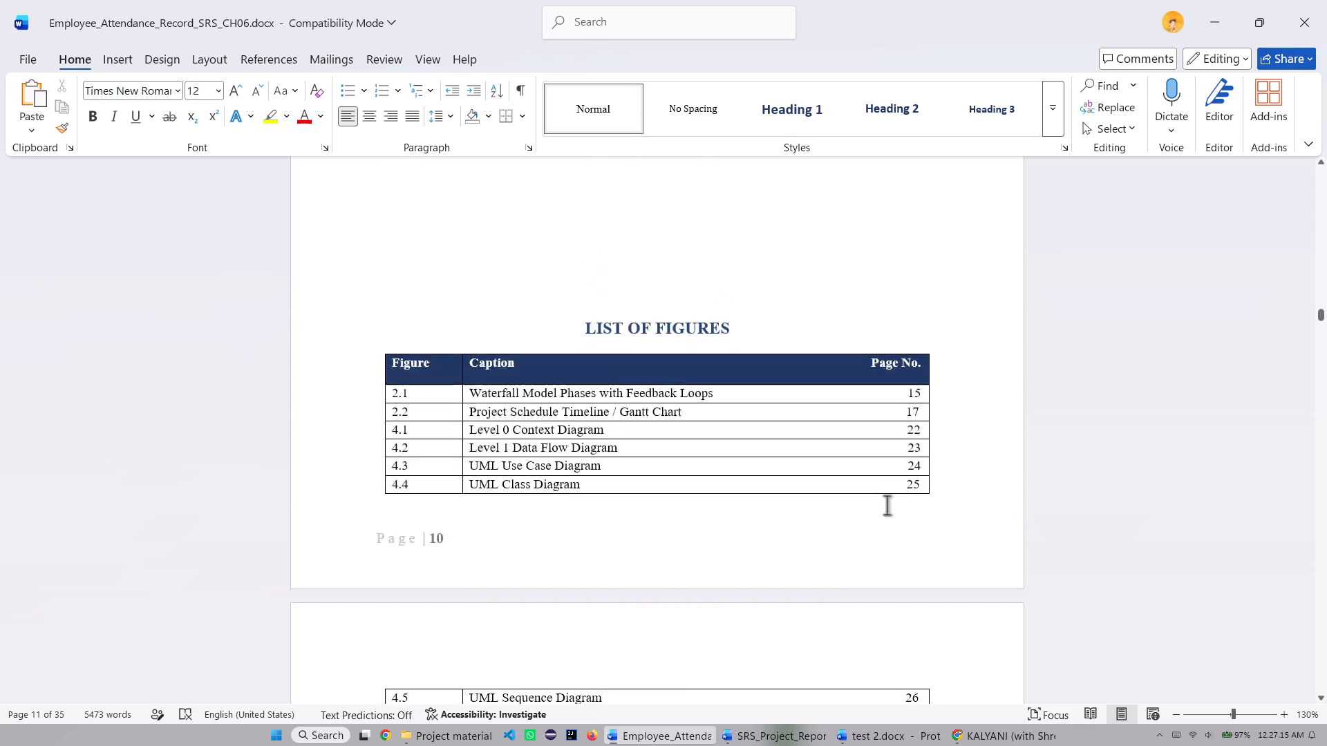
scroll(887, 505, up, 20)
scroll(887, 505, up, 12)
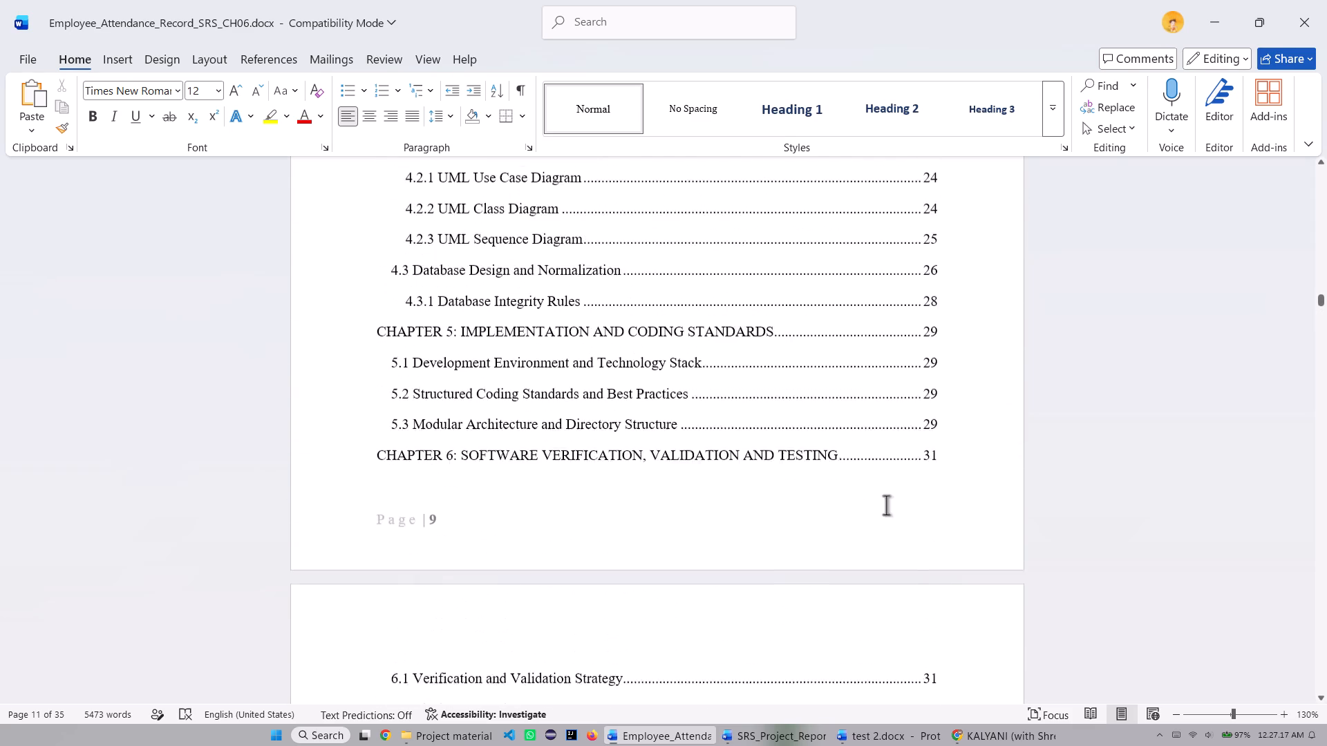
scroll(886, 505, up, 20)
scroll(886, 505, up, 2)
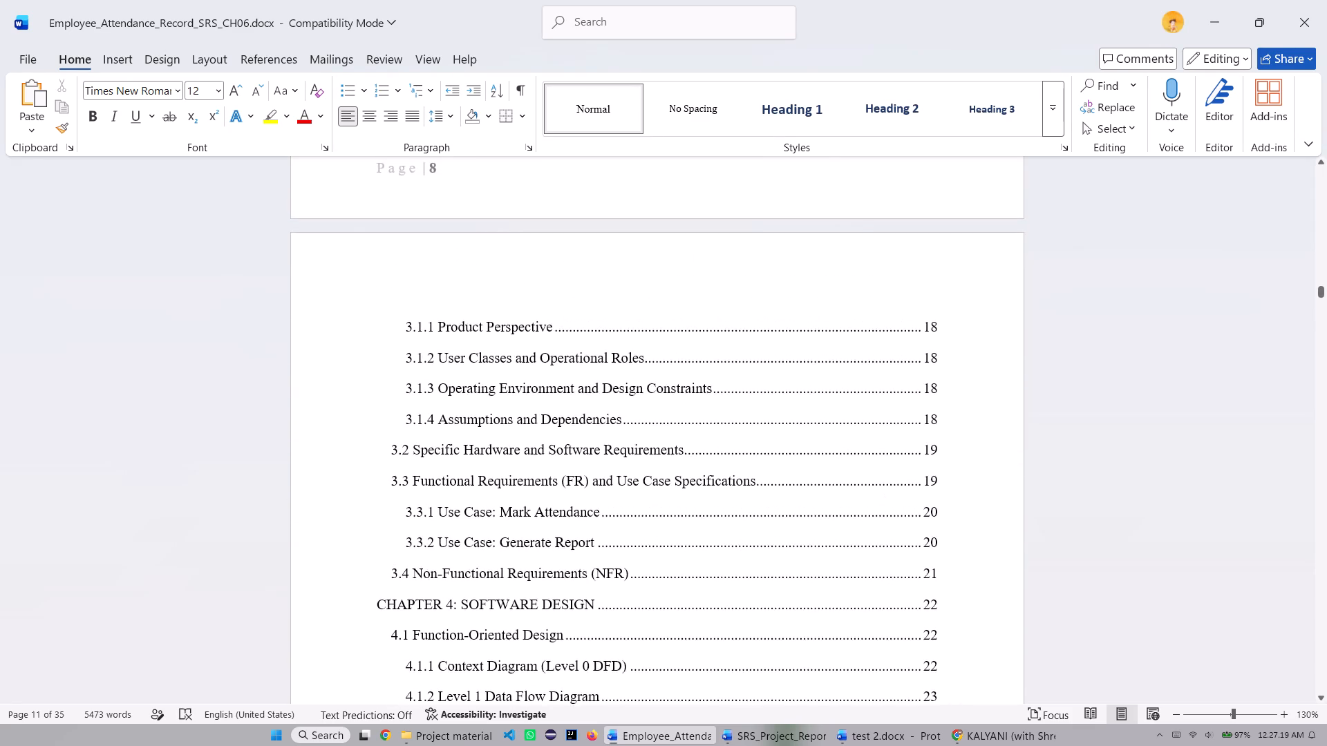
scroll(240, 430, down, 6)
scroll(675, 441, down, 4)
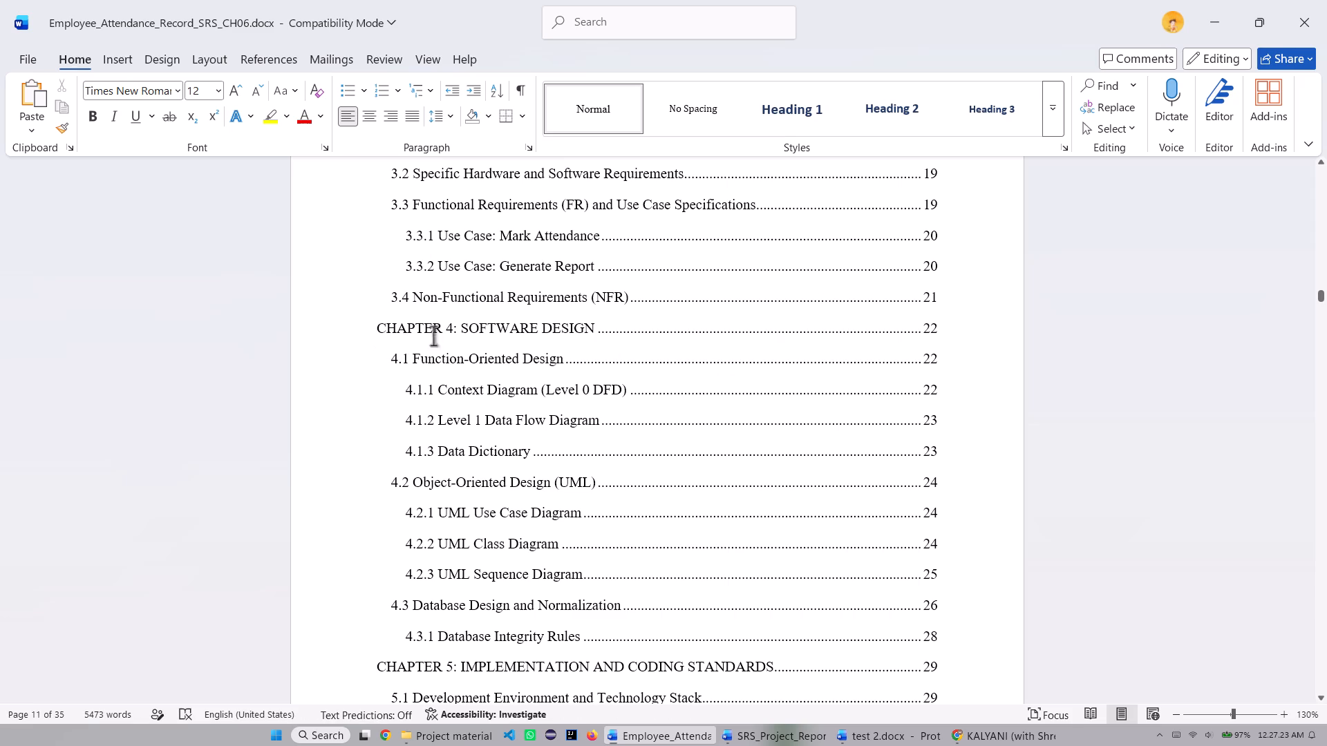
scroll(595, 356, up, 6)
scroll(661, 374, up, 7)
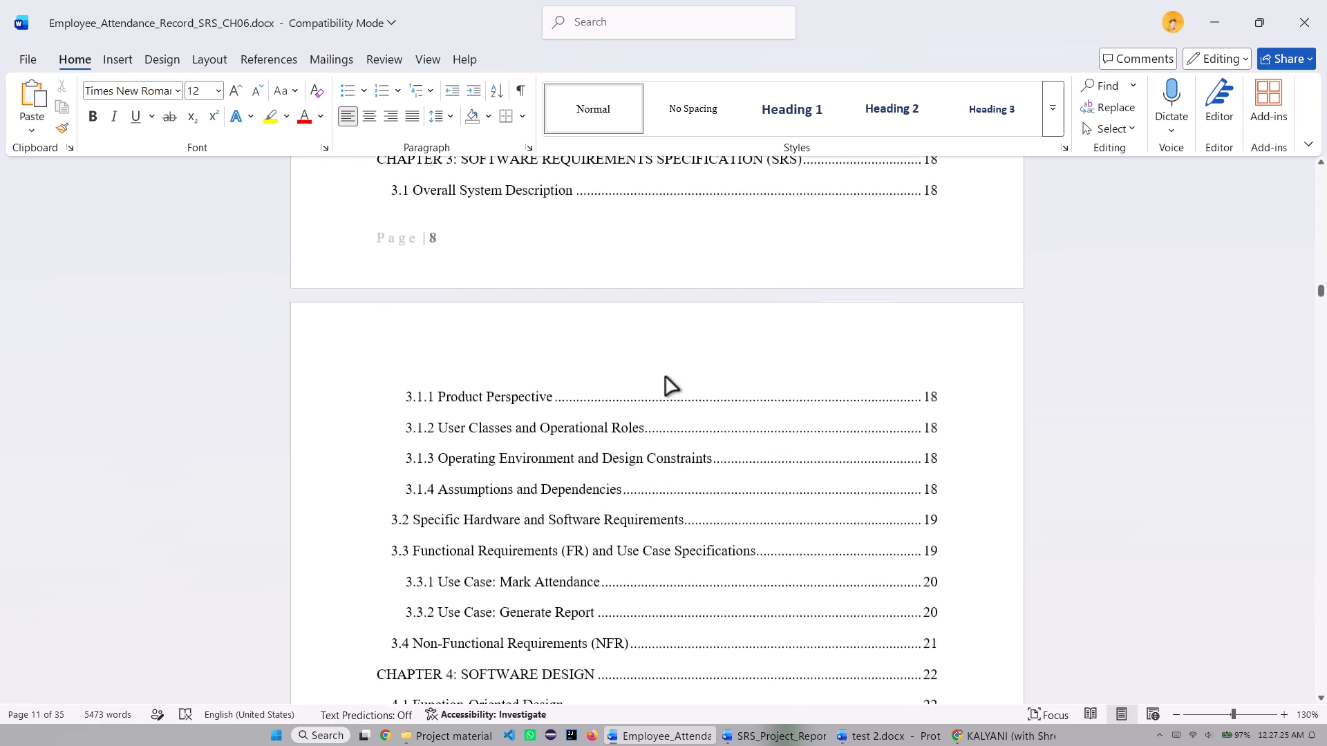
scroll(666, 377, up, 12)
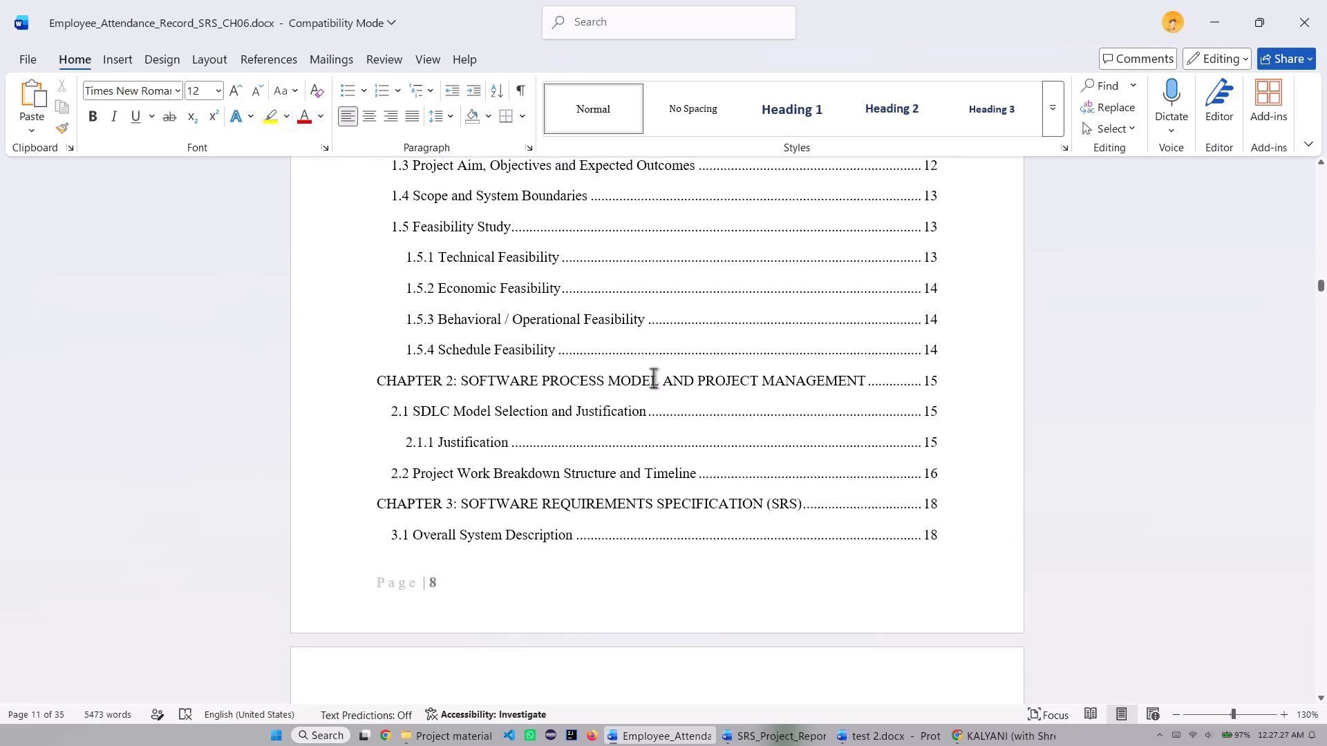
scroll(433, 374, up, 2)
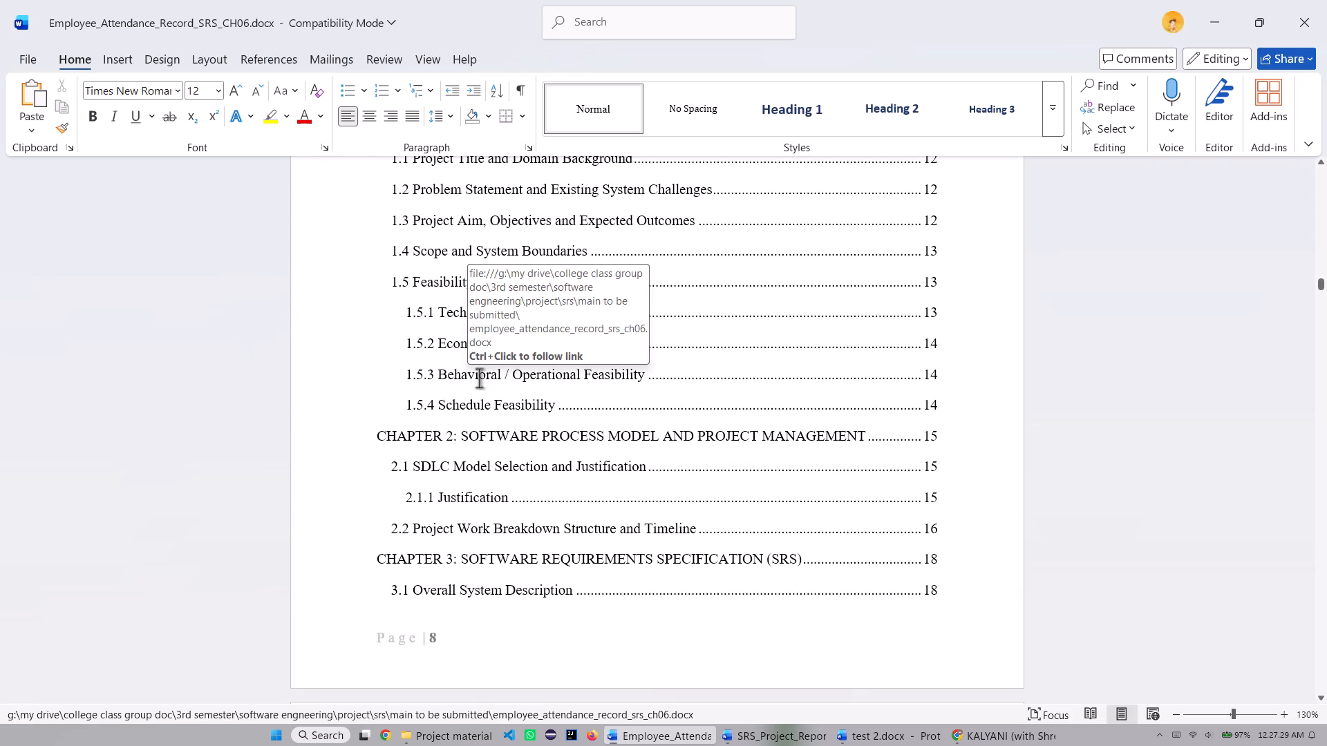
scroll(515, 392, up, 1)
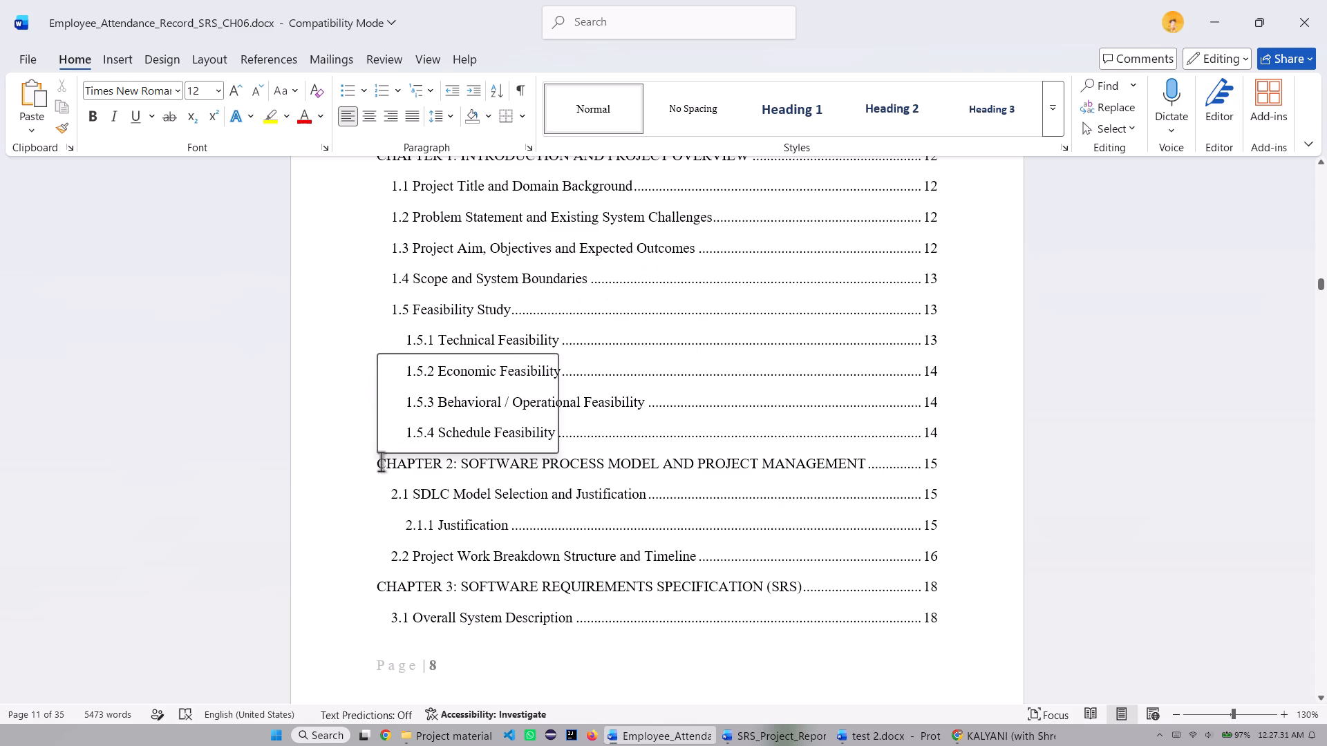
drag(377, 462, 414, 505)
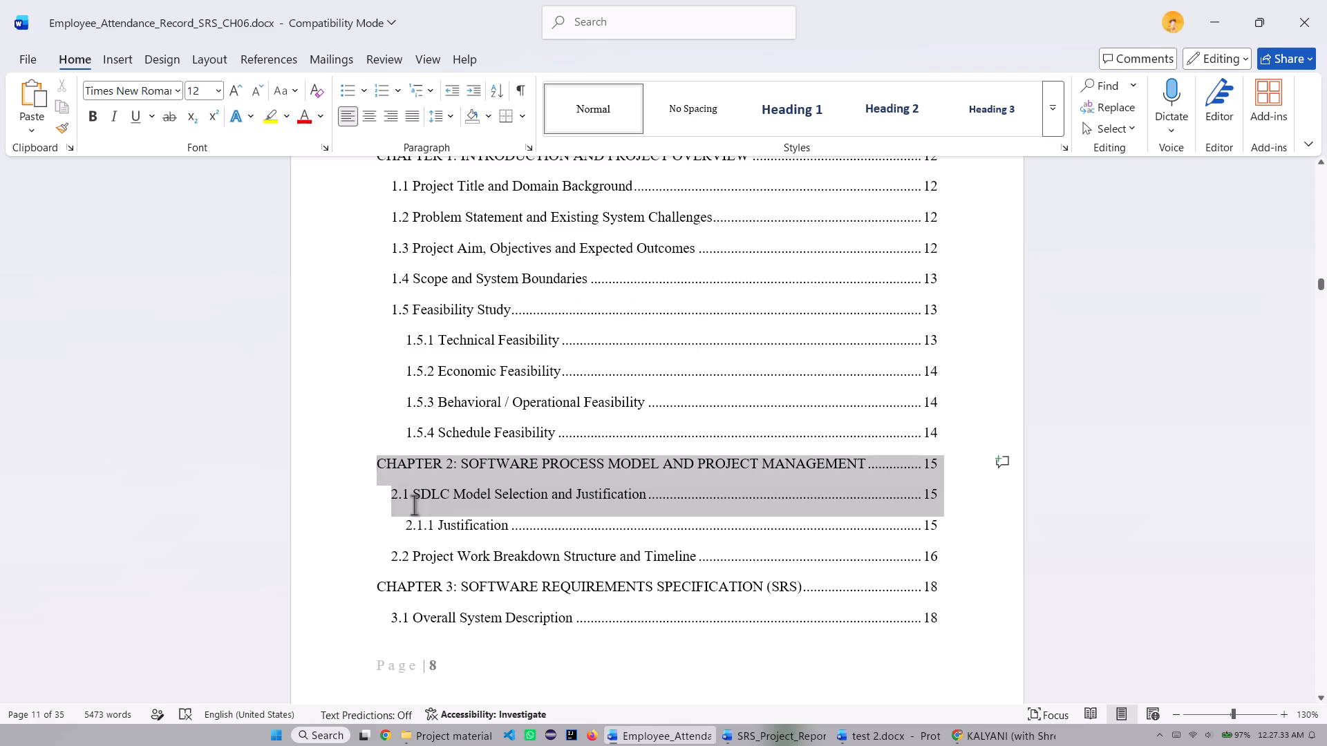
drag(414, 505, 825, 557)
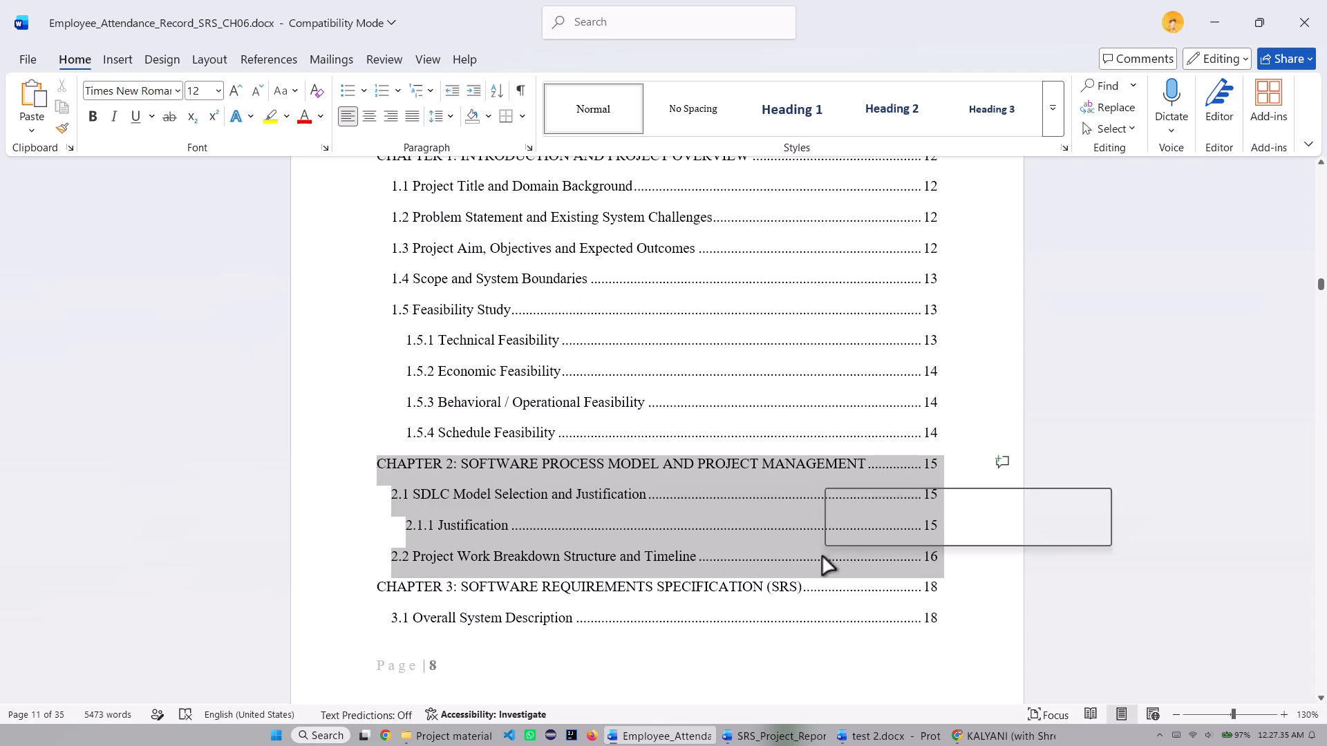
right_click(788, 551)
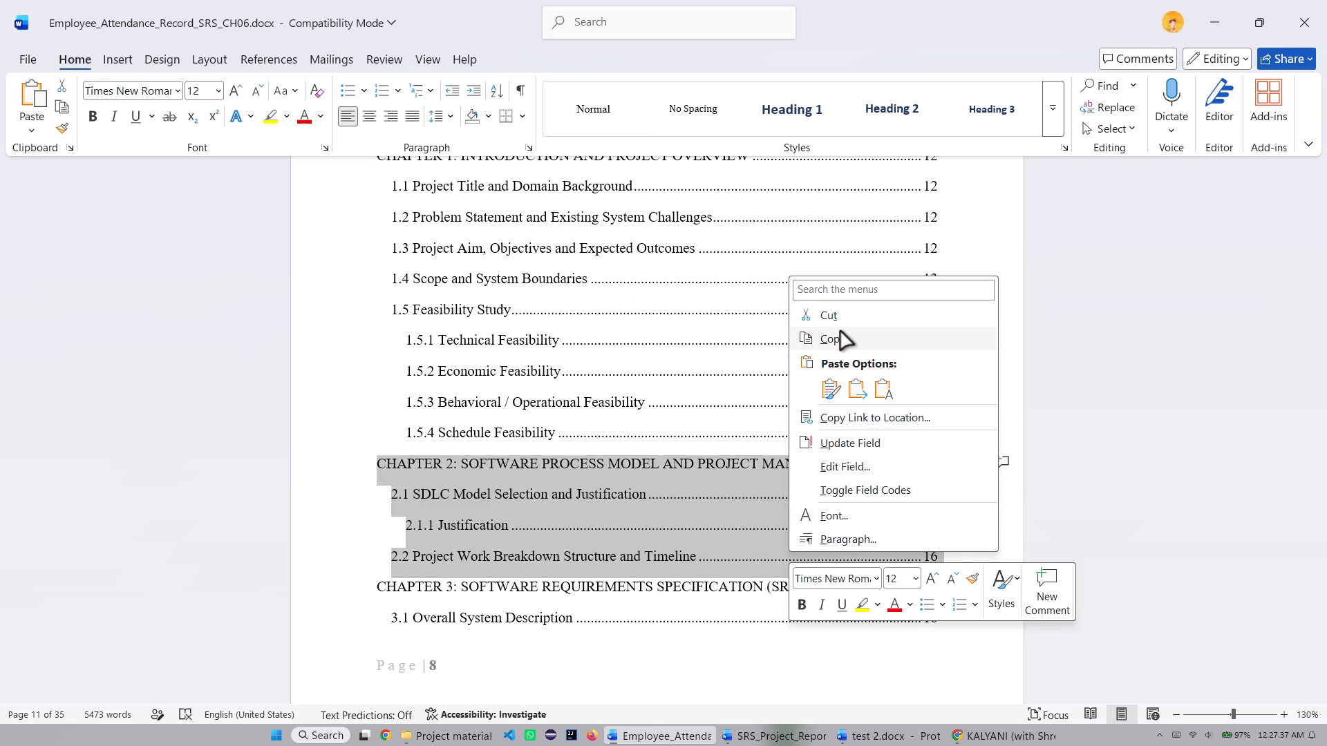
click(838, 334)
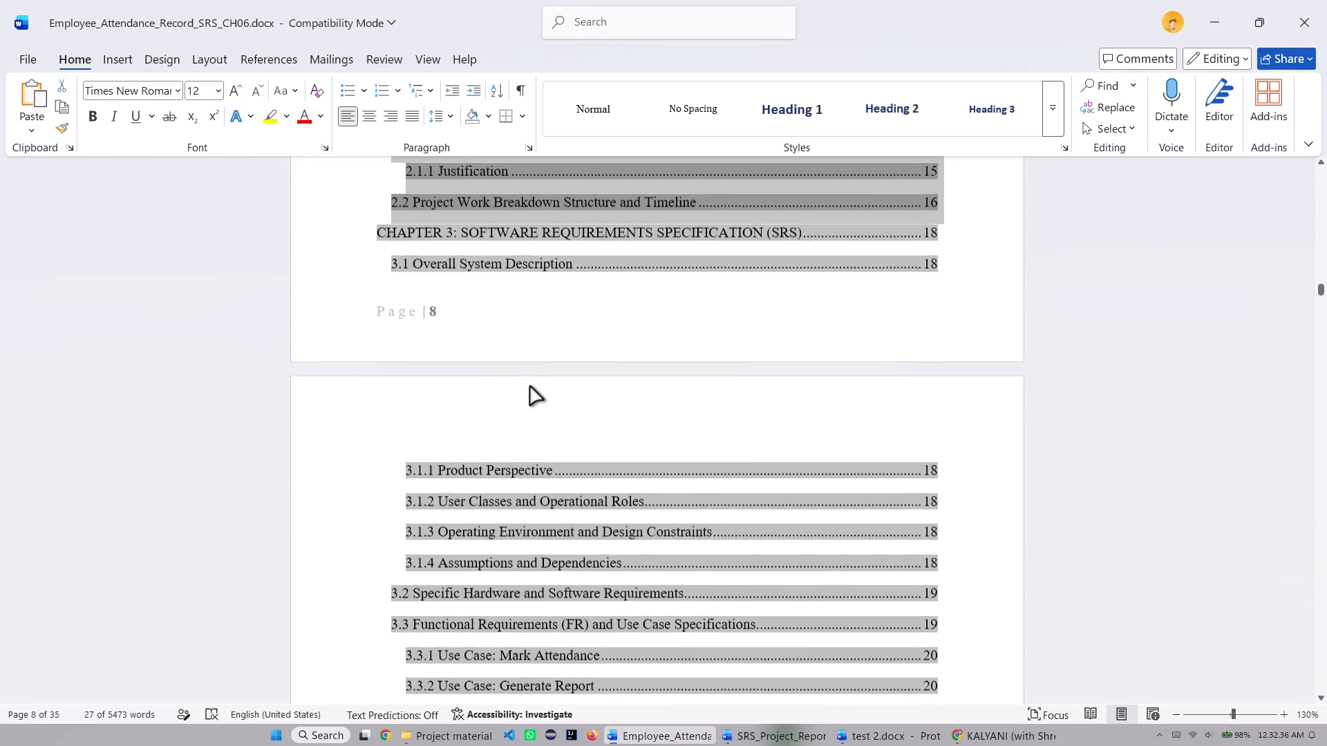
scroll(534, 379, down, 20)
scroll(534, 379, down, 11)
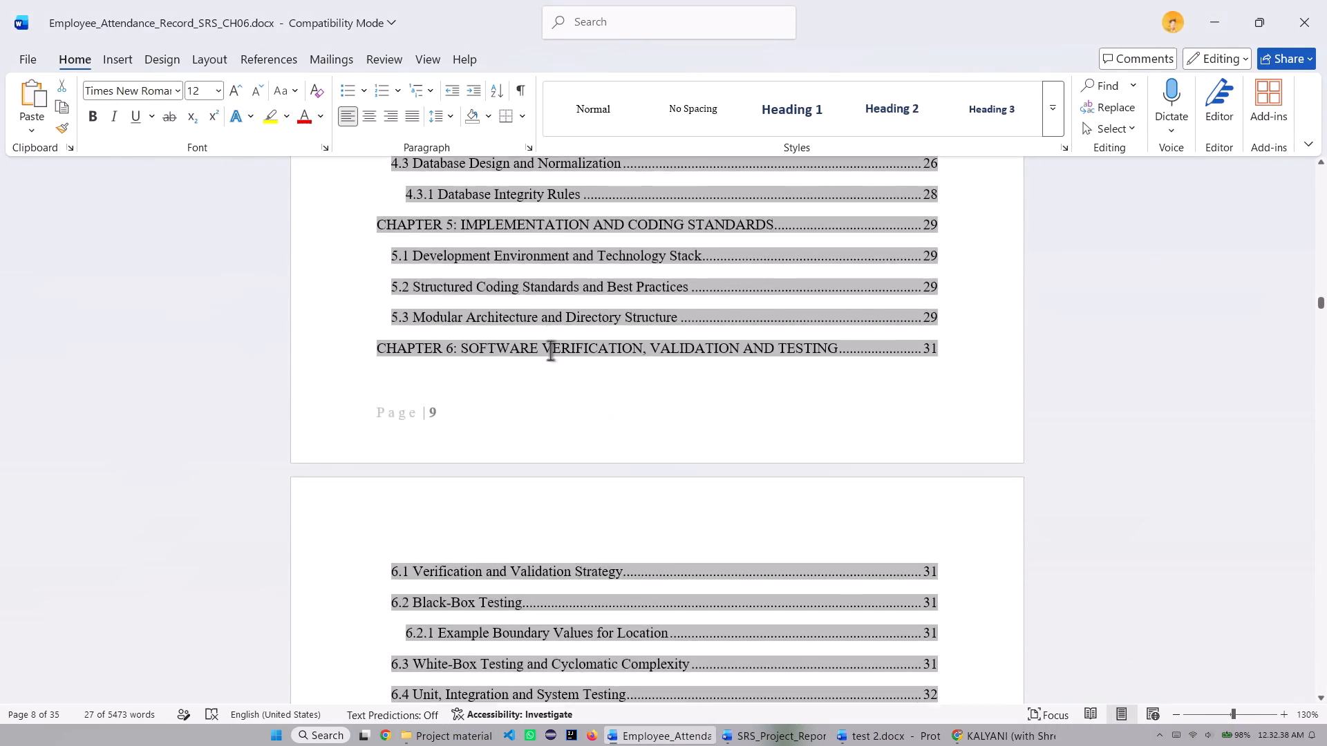
scroll(550, 352, down, 16)
scroll(543, 349, down, 9)
scroll(538, 350, down, 16)
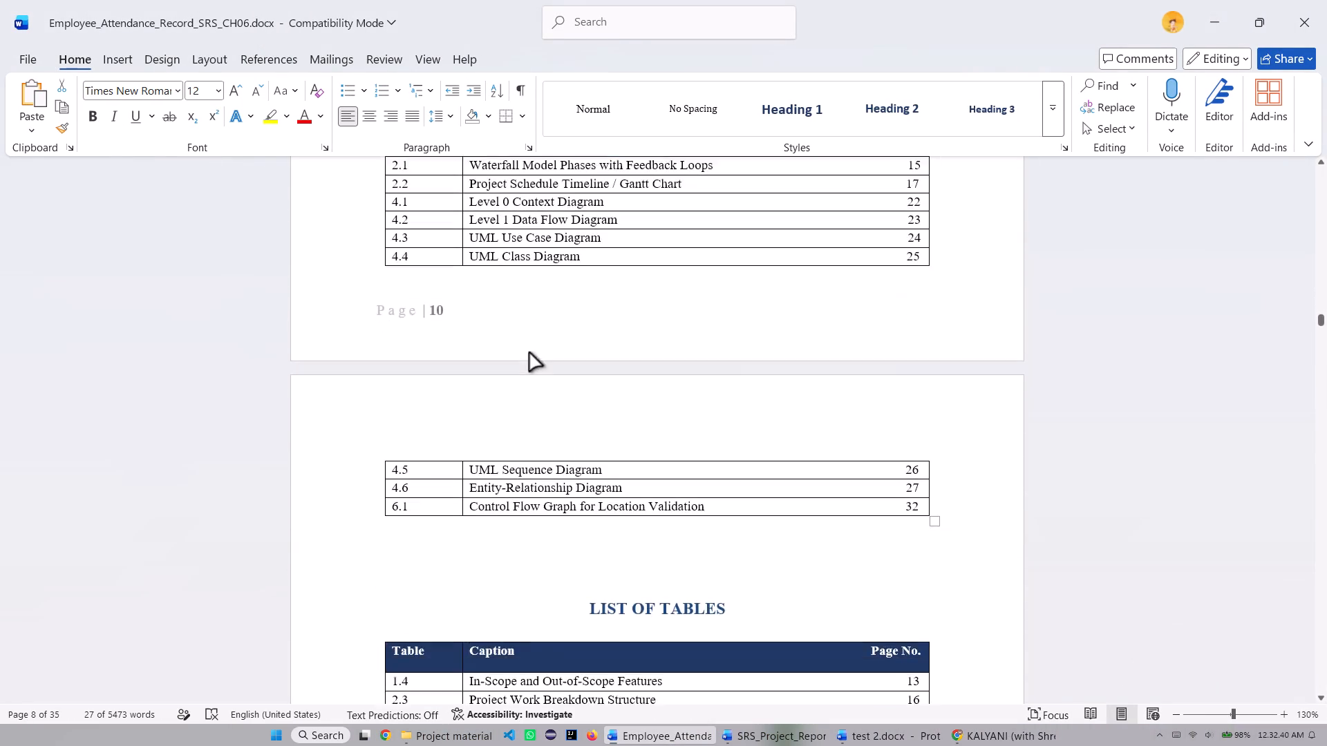
scroll(528, 352, down, 20)
scroll(528, 352, down, 20)
scroll(528, 352, down, 1)
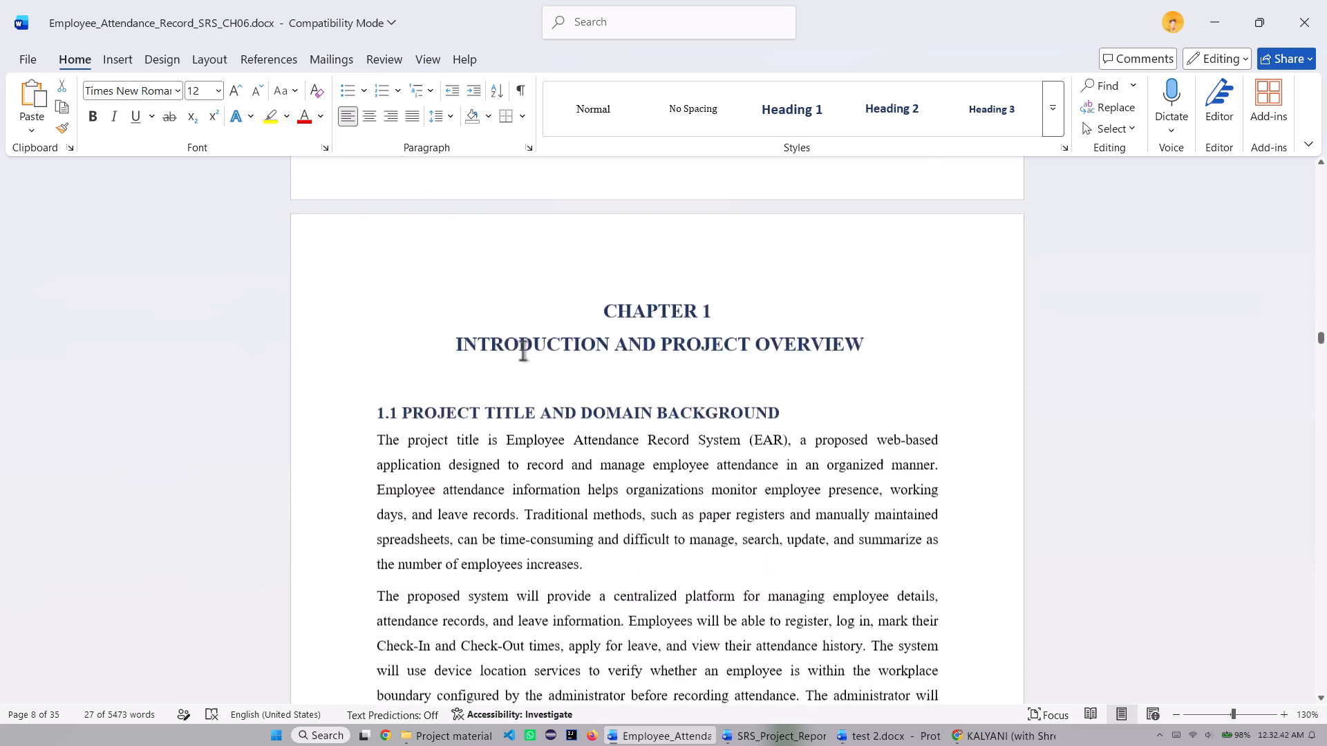
scroll(523, 350, down, 20)
scroll(523, 350, down, 20)
scroll(523, 350, down, 5)
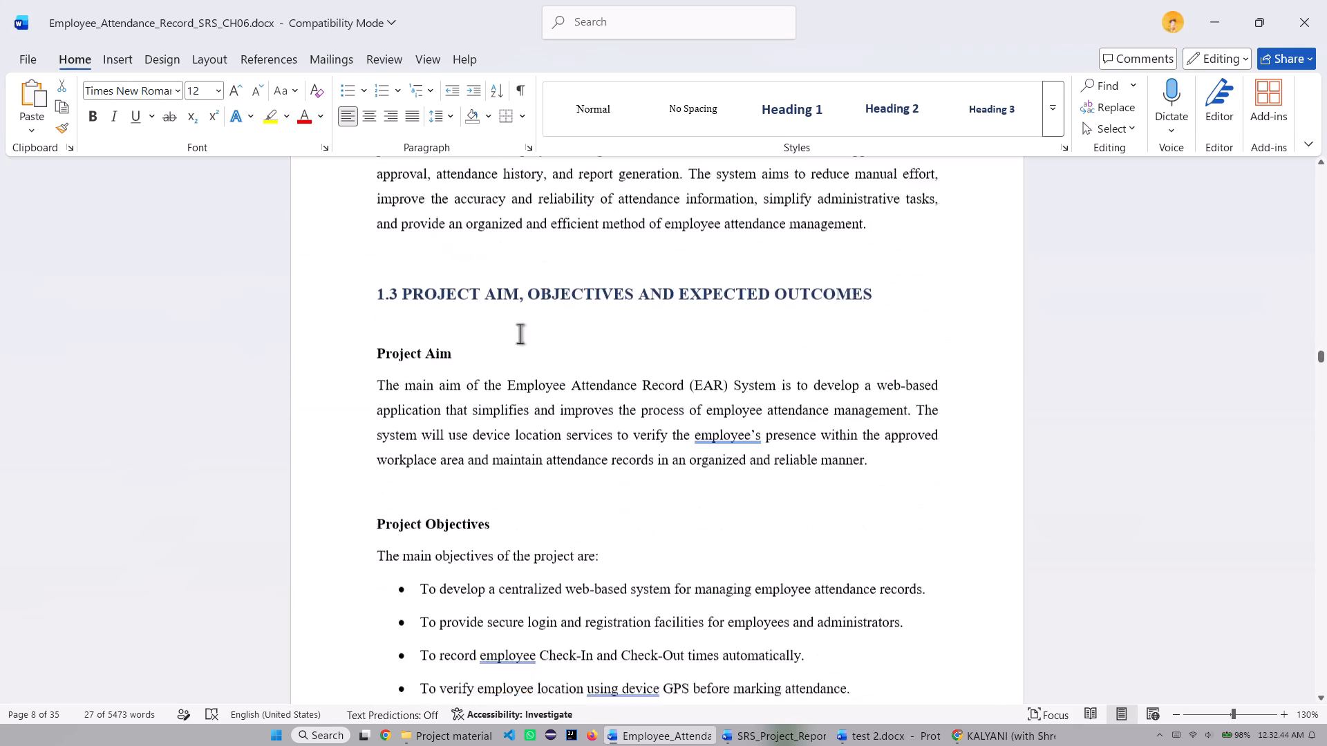
scroll(520, 334, down, 16)
scroll(521, 325, down, 16)
scroll(521, 327, down, 5)
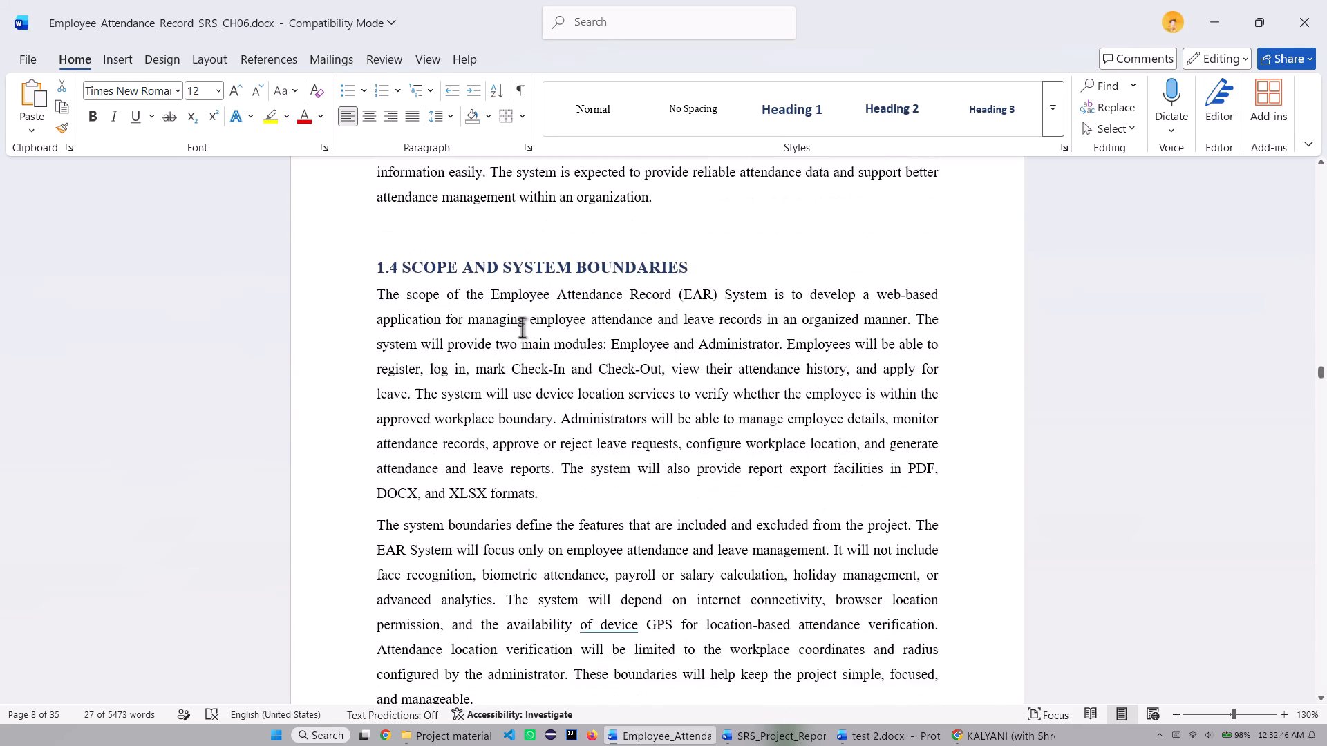
scroll(525, 316, down, 5)
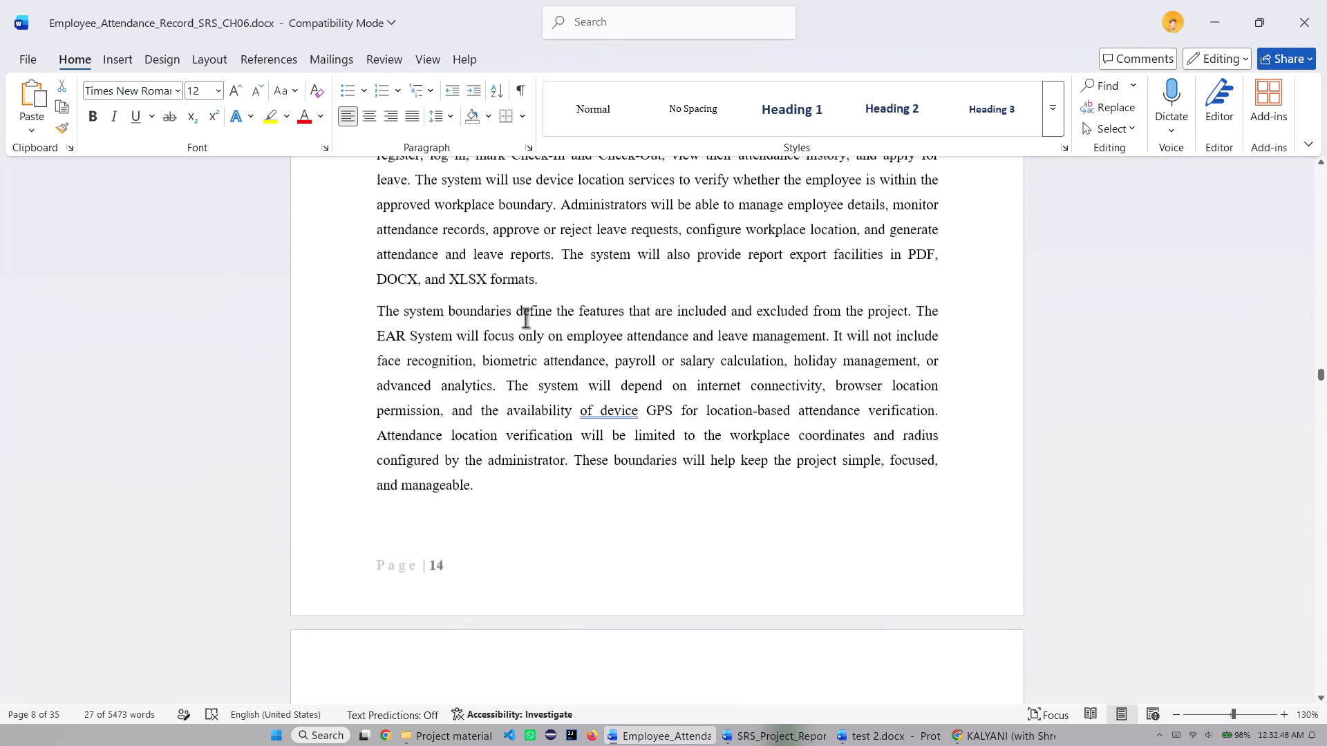
scroll(525, 318, down, 3)
scroll(525, 319, down, 20)
scroll(525, 319, down, 13)
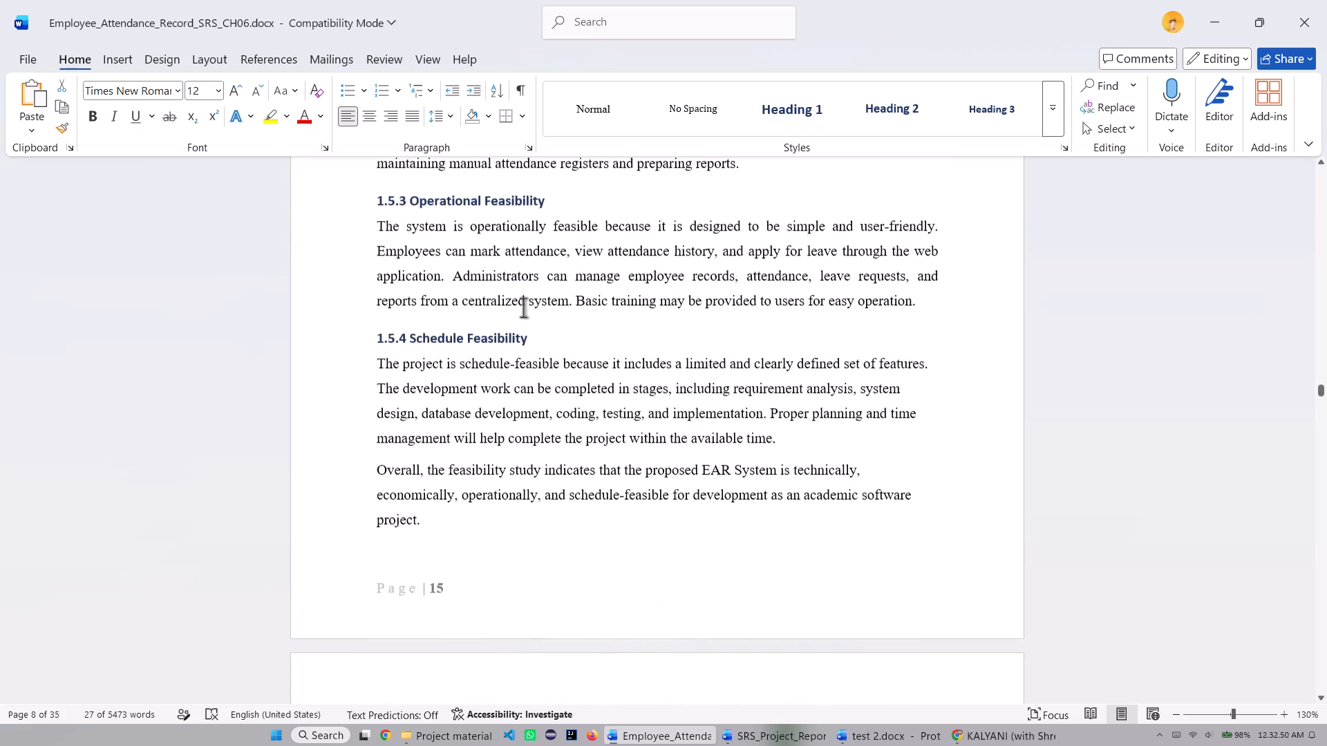
scroll(523, 303, down, 19)
scroll(523, 298, down, 4)
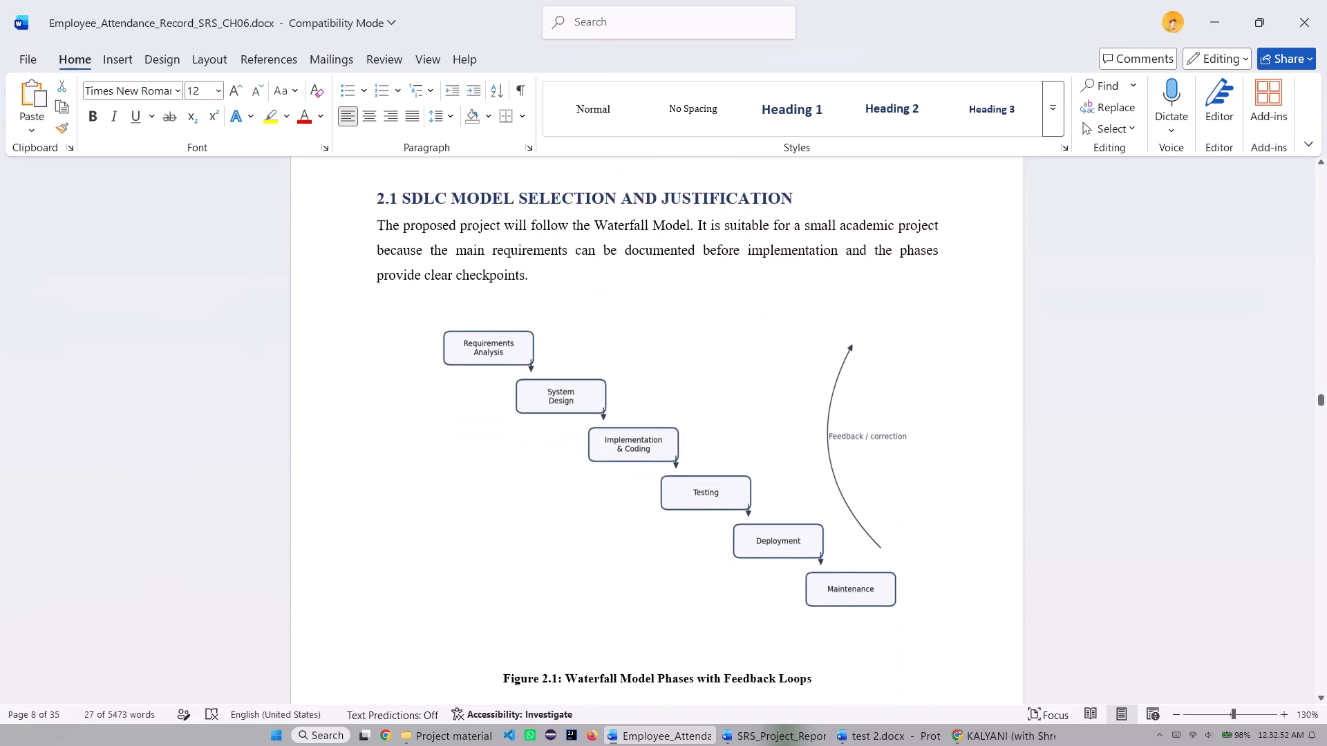
scroll(523, 298, up, 8)
scroll(523, 298, down, 4)
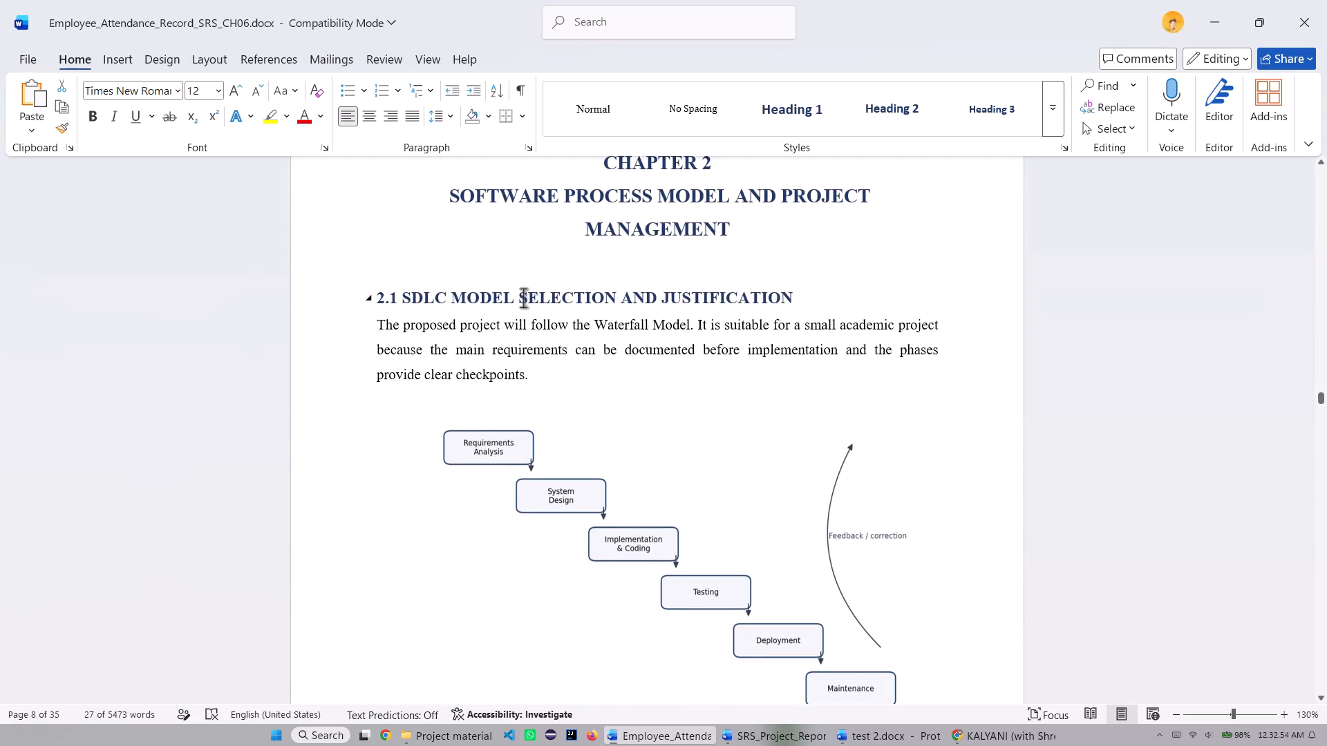
scroll(523, 298, down, 9)
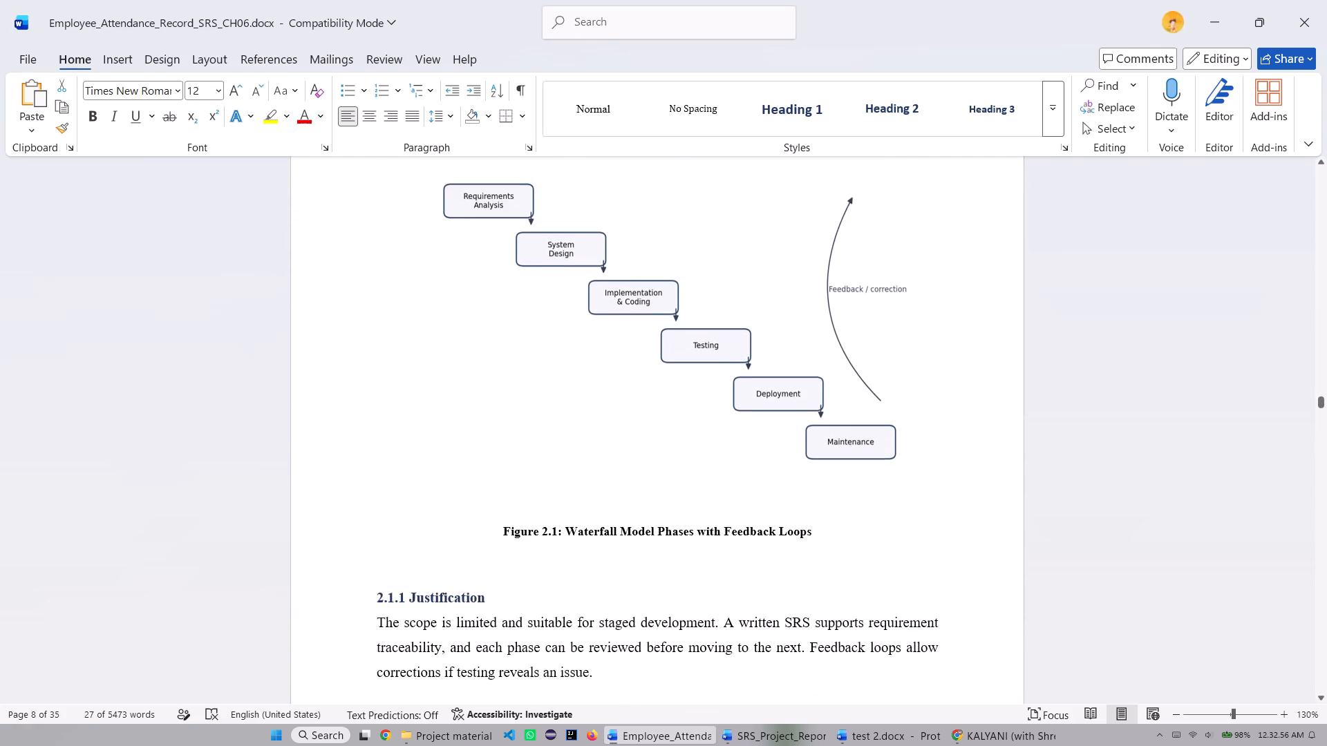
scroll(523, 296, down, 2)
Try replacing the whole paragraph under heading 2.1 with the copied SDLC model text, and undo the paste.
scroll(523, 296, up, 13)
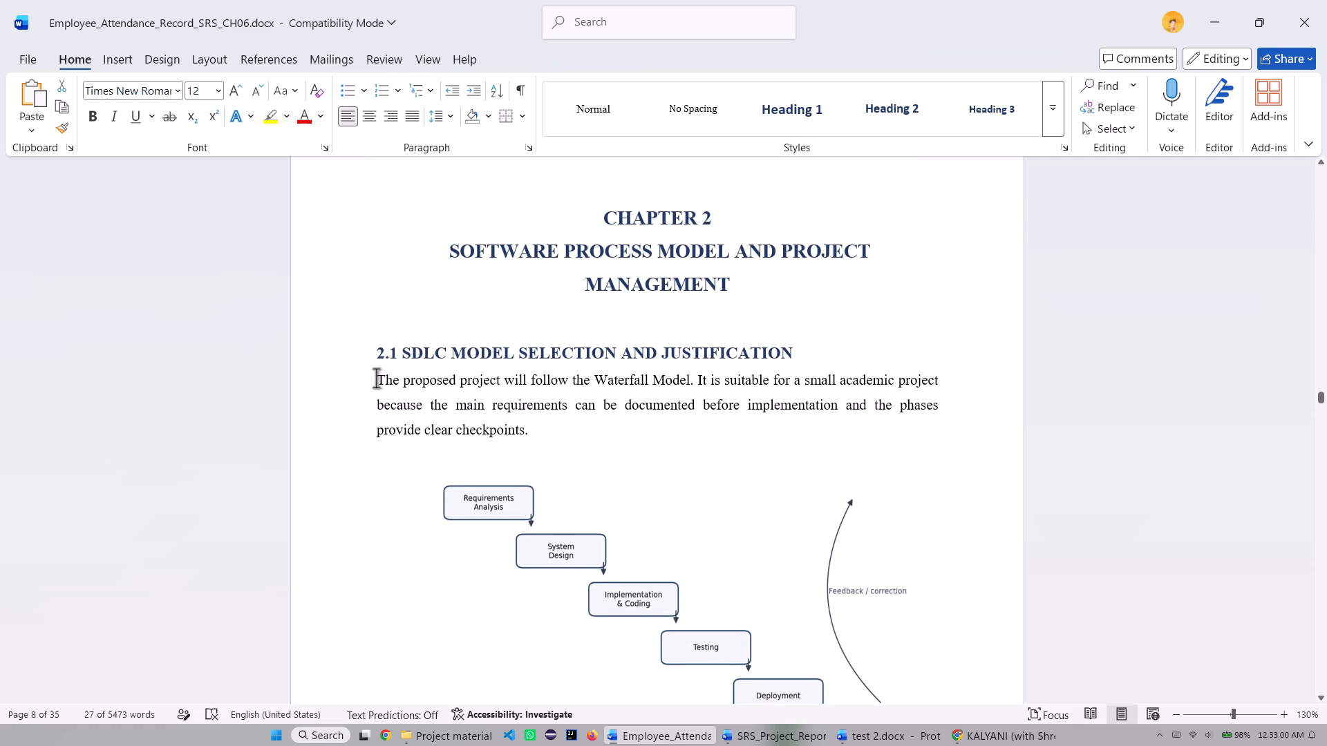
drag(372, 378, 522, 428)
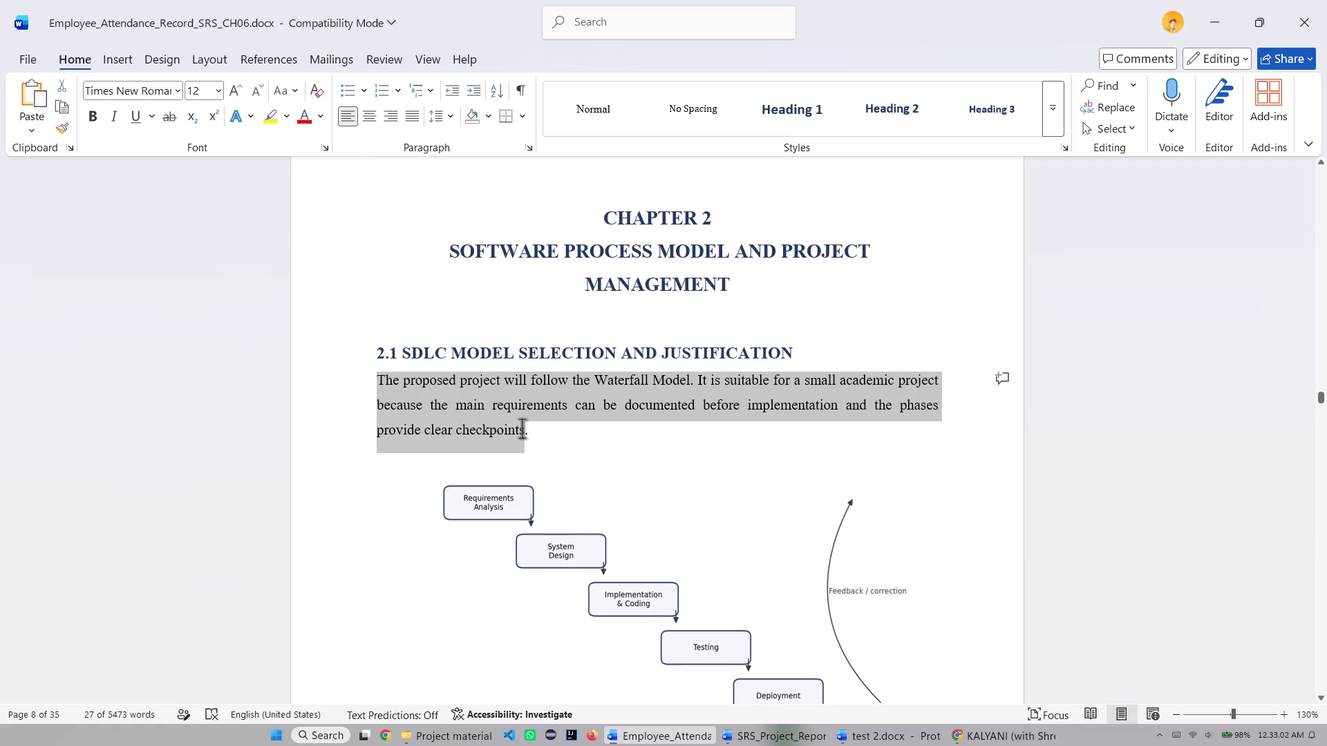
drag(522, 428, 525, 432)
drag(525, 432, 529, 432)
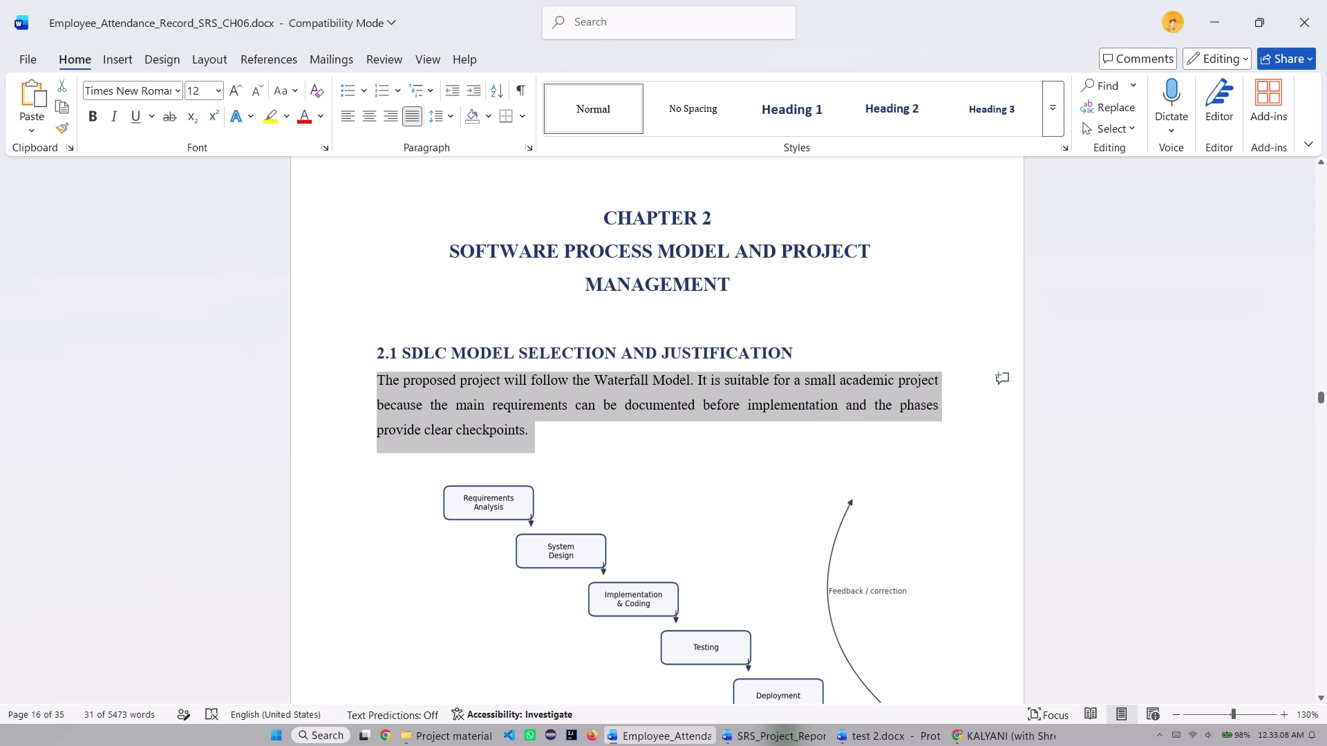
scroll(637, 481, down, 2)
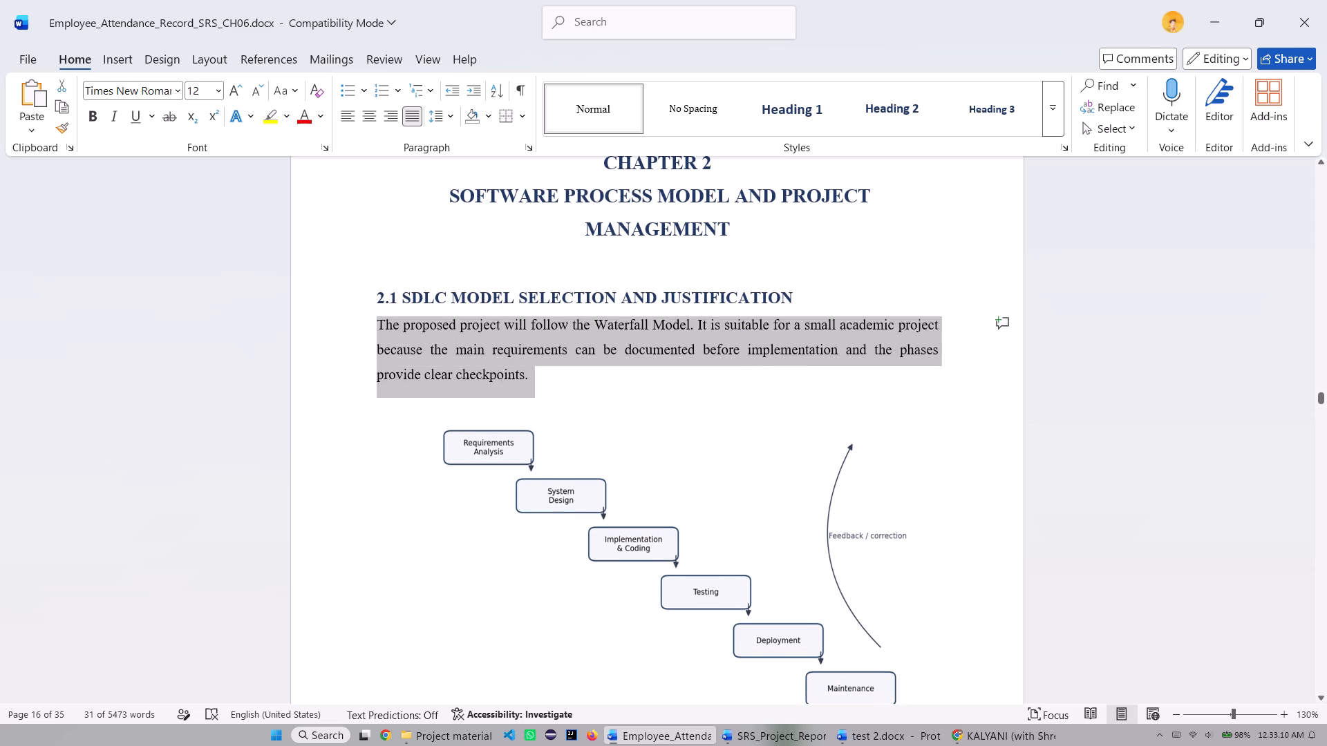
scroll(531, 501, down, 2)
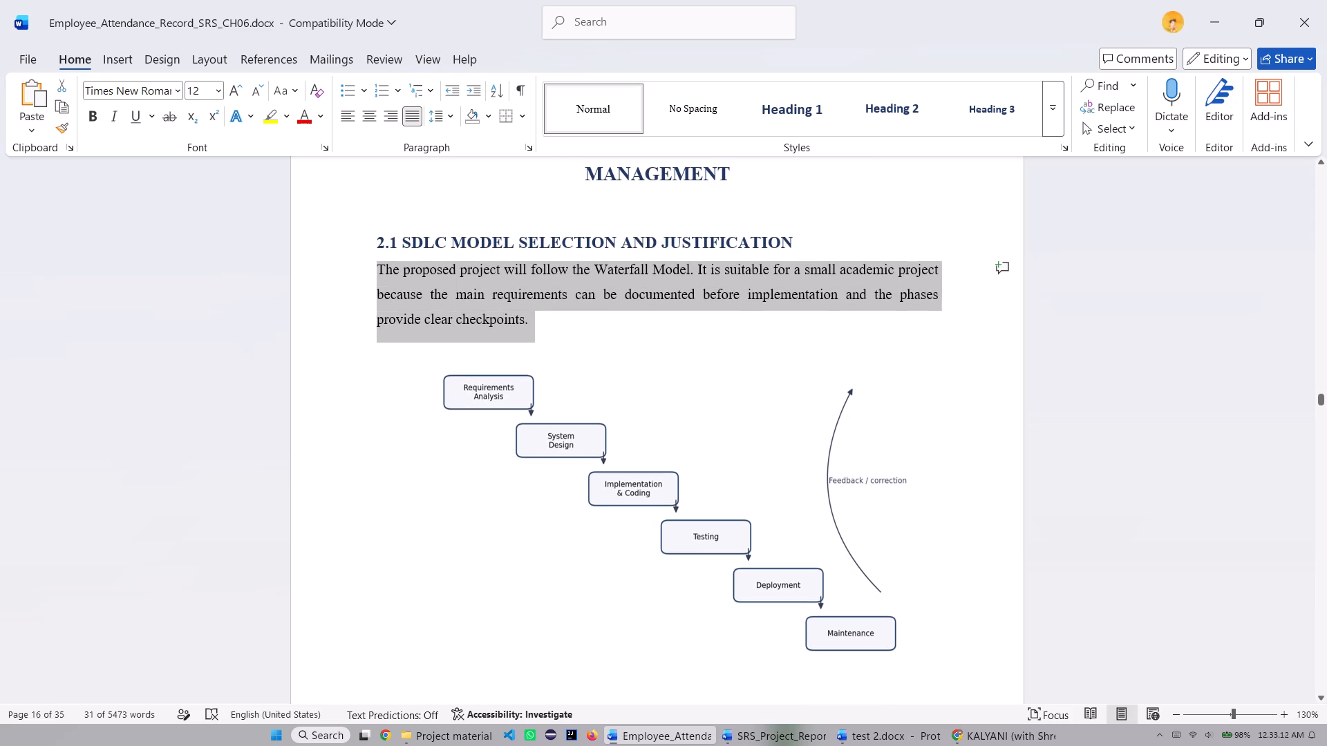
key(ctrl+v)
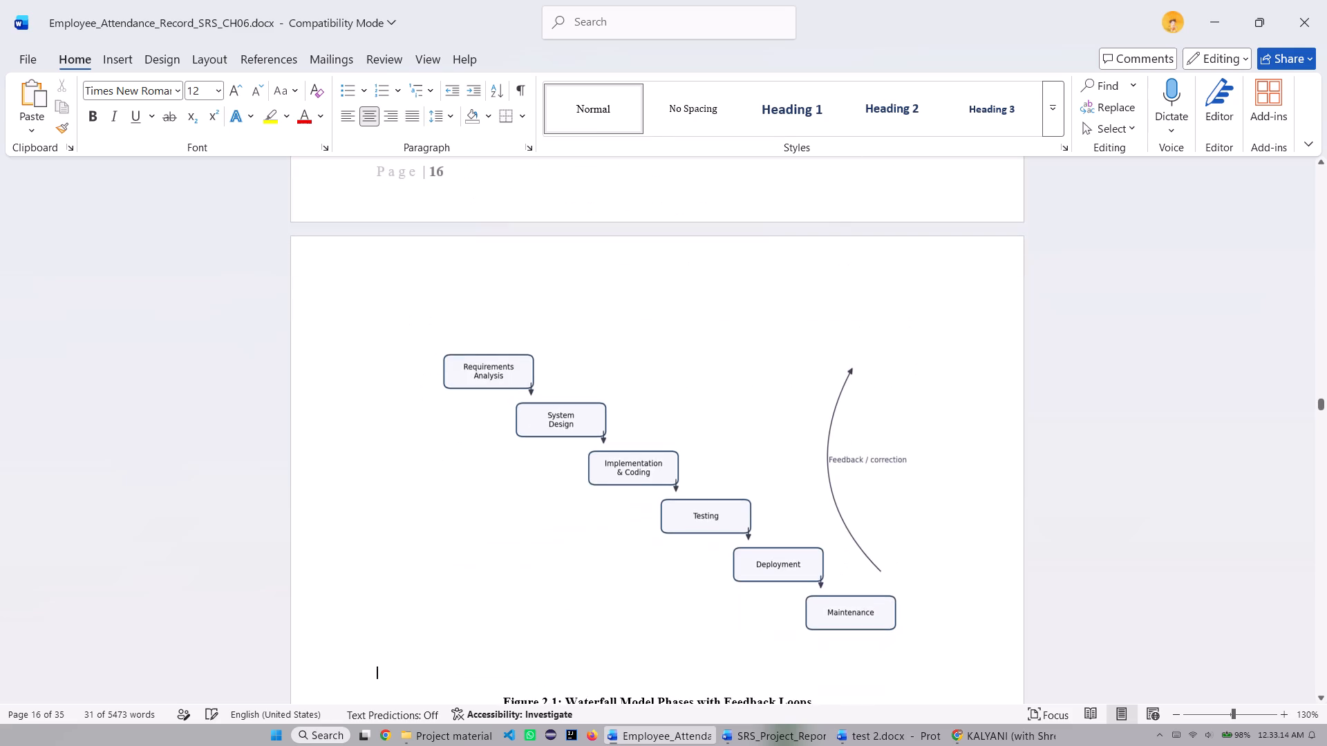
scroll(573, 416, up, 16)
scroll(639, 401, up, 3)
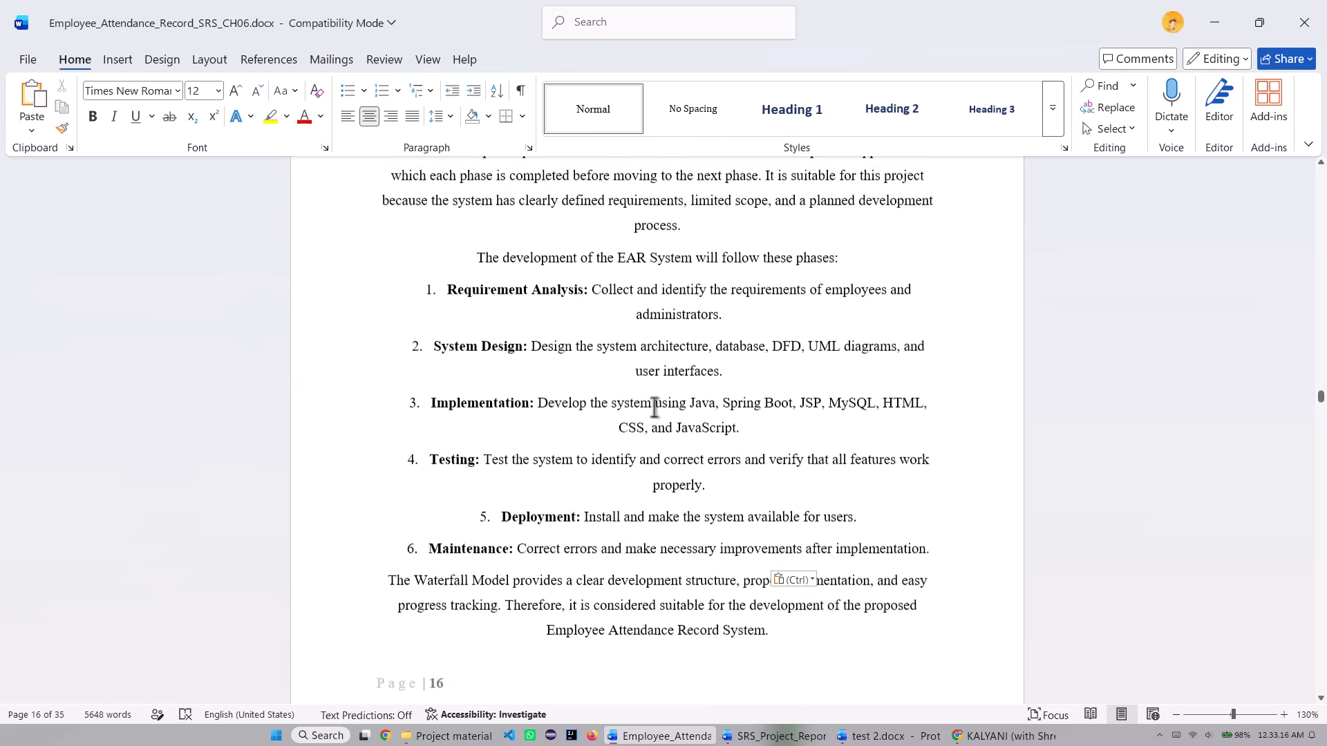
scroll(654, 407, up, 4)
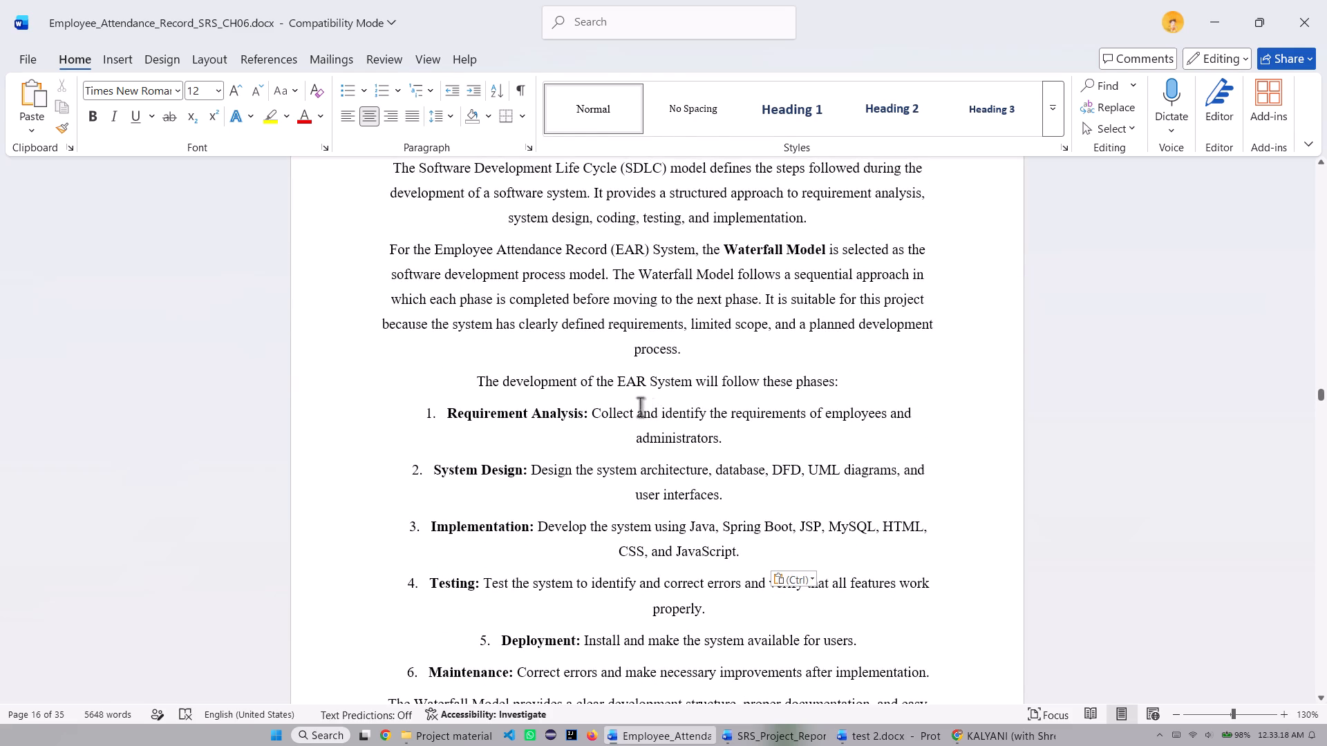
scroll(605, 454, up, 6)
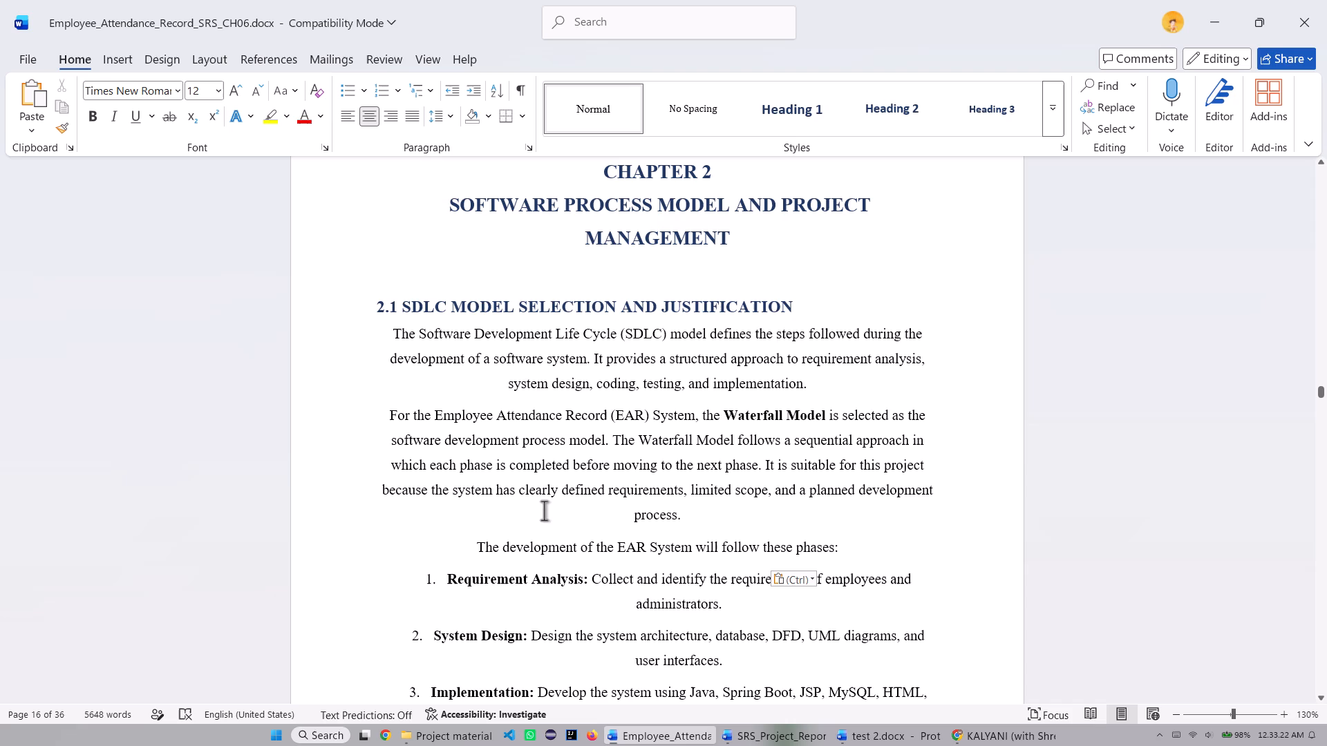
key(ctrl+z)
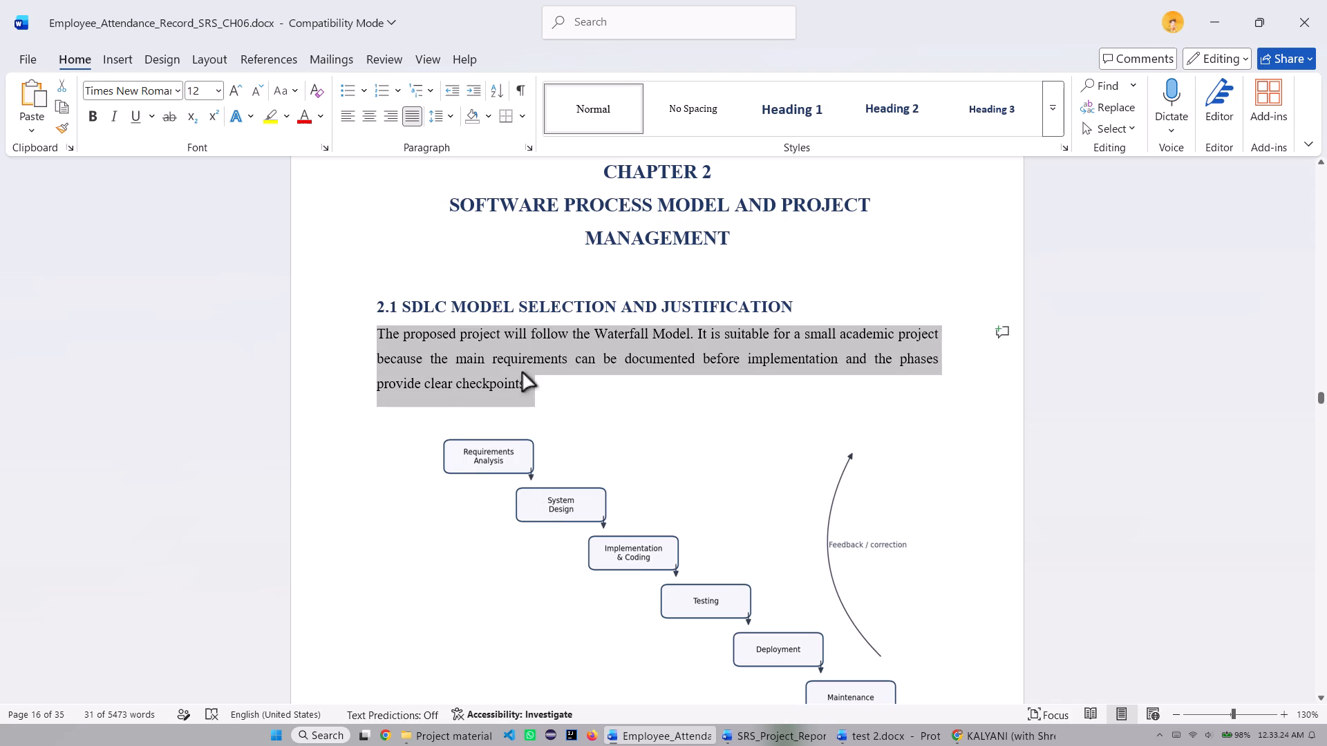
Replace section 2.1's paragraph text with the copied SDLC model text, excluding the paragraph's end mark from the replaced range.
click(551, 388)
drag(529, 385, 491, 381)
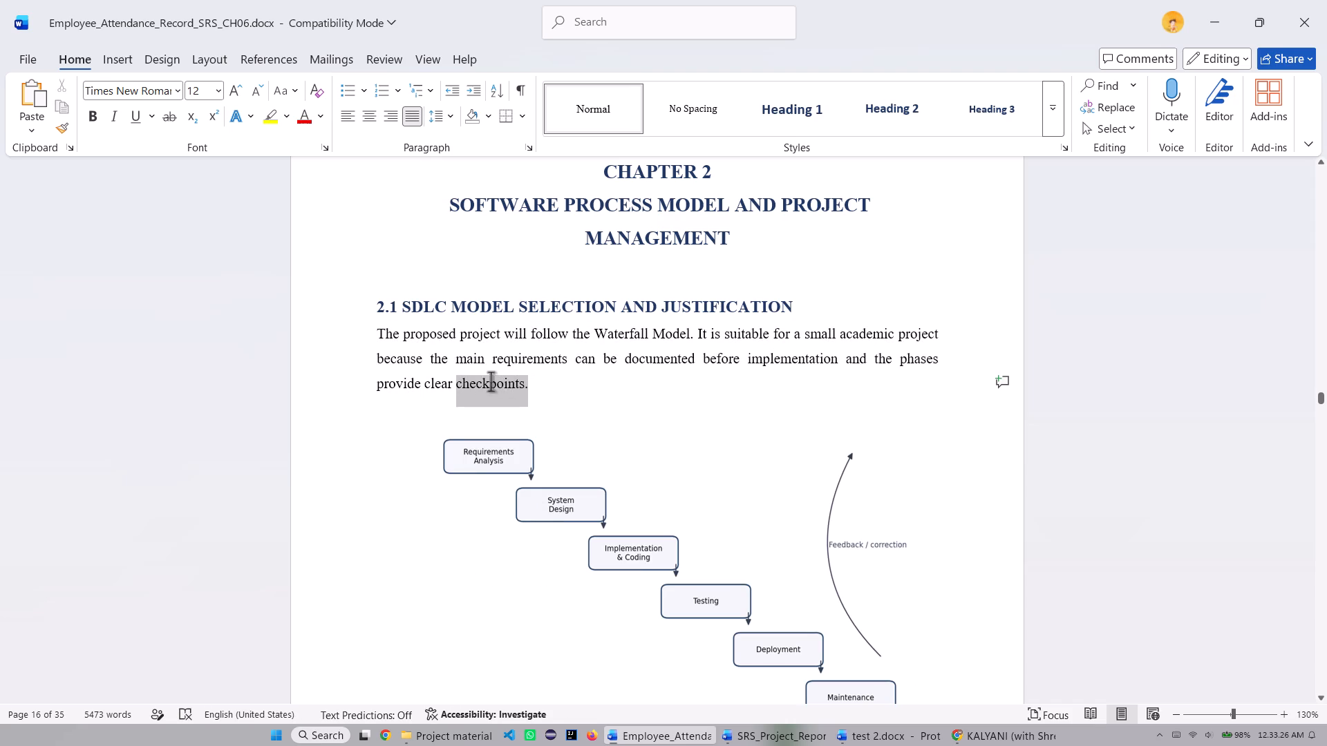
drag(491, 381, 399, 334)
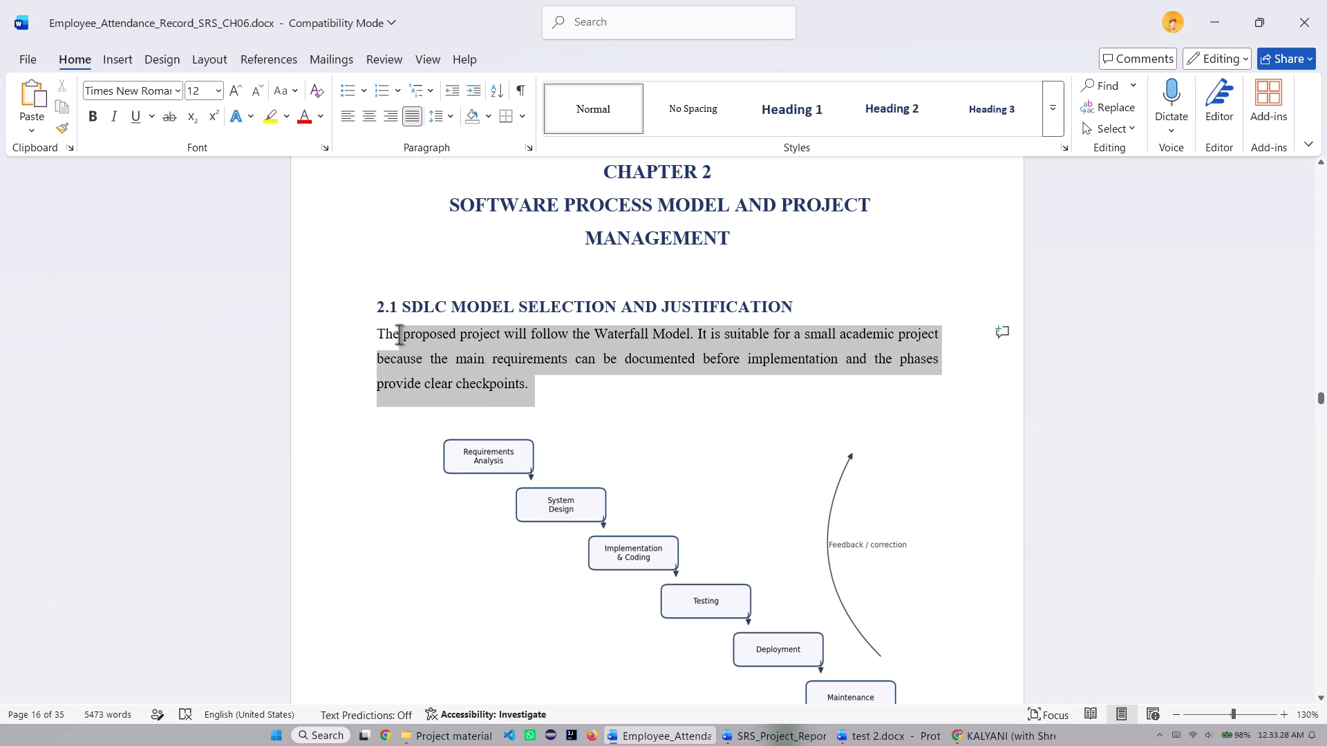
drag(399, 334, 428, 334)
key(ctrl+v)
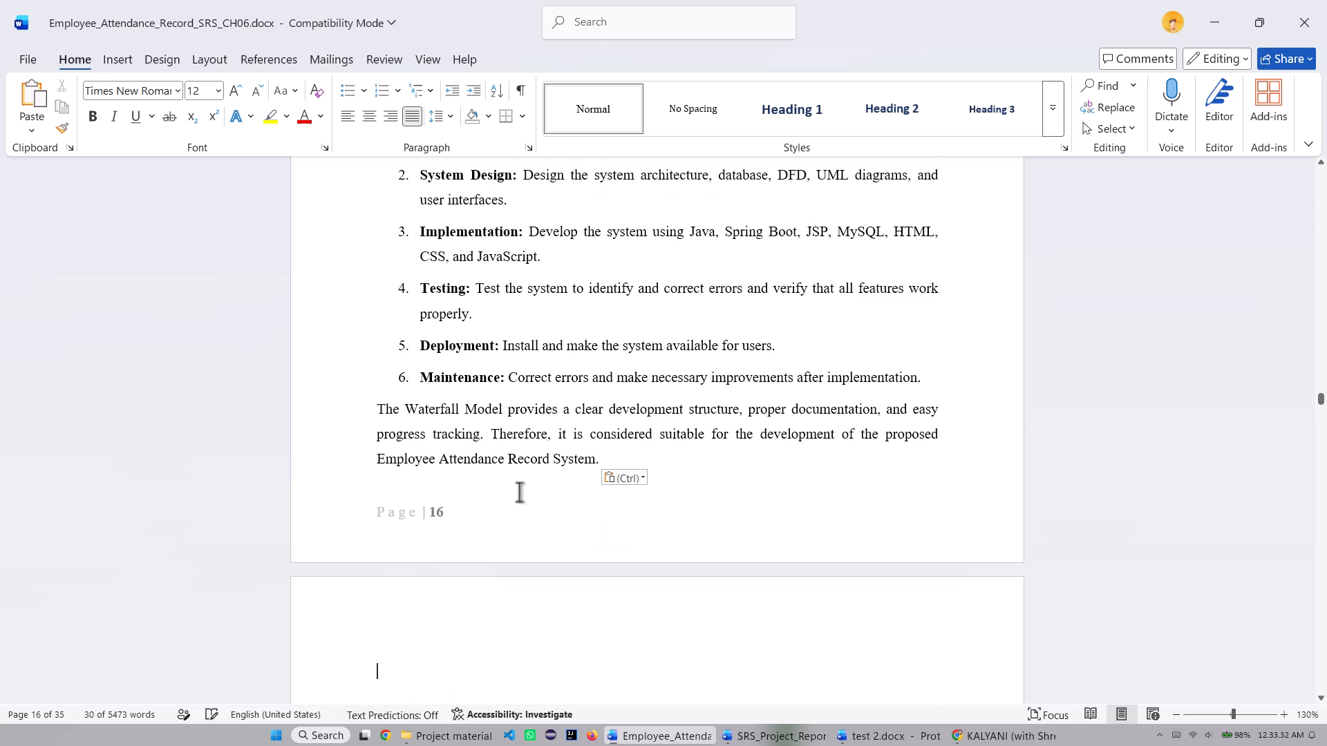
Delete the leftover "The prop" fragment before "The Software Development Life Cycle" at the start of section 2.1.
scroll(528, 481, up, 17)
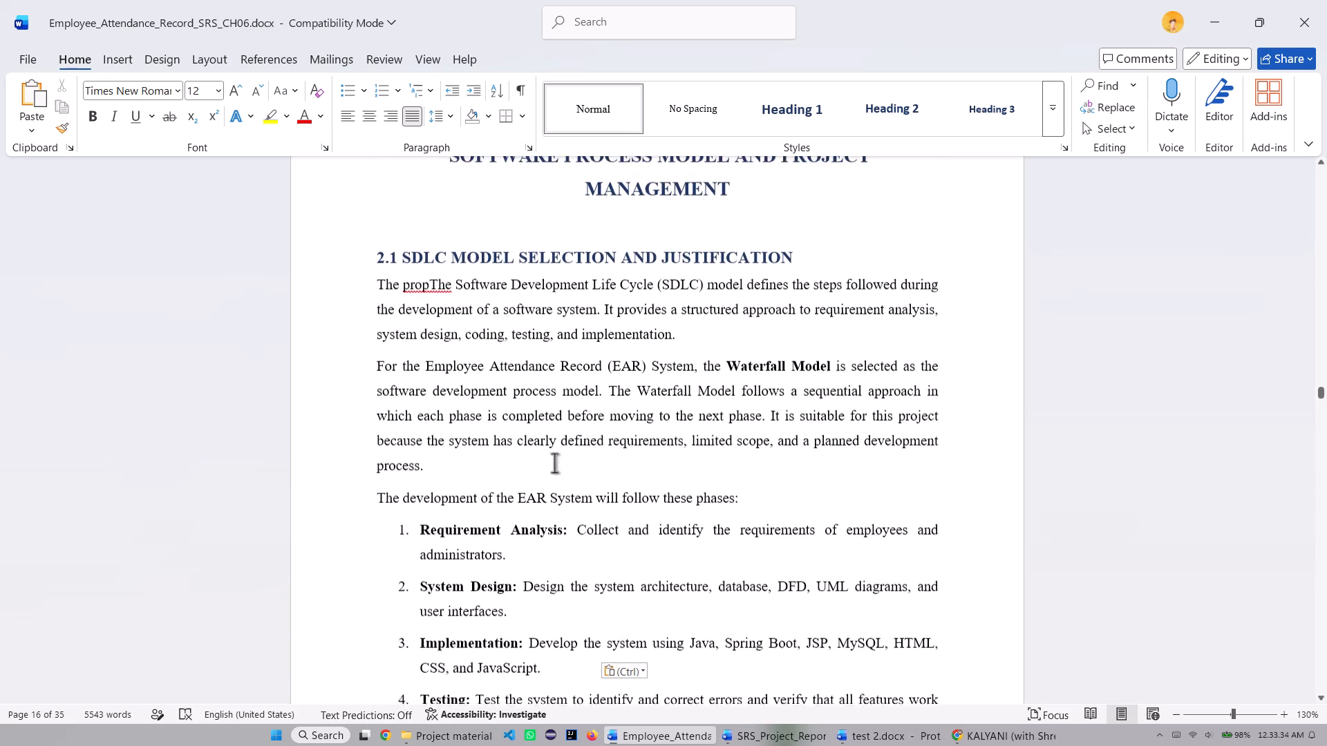
scroll(554, 463, up, 4)
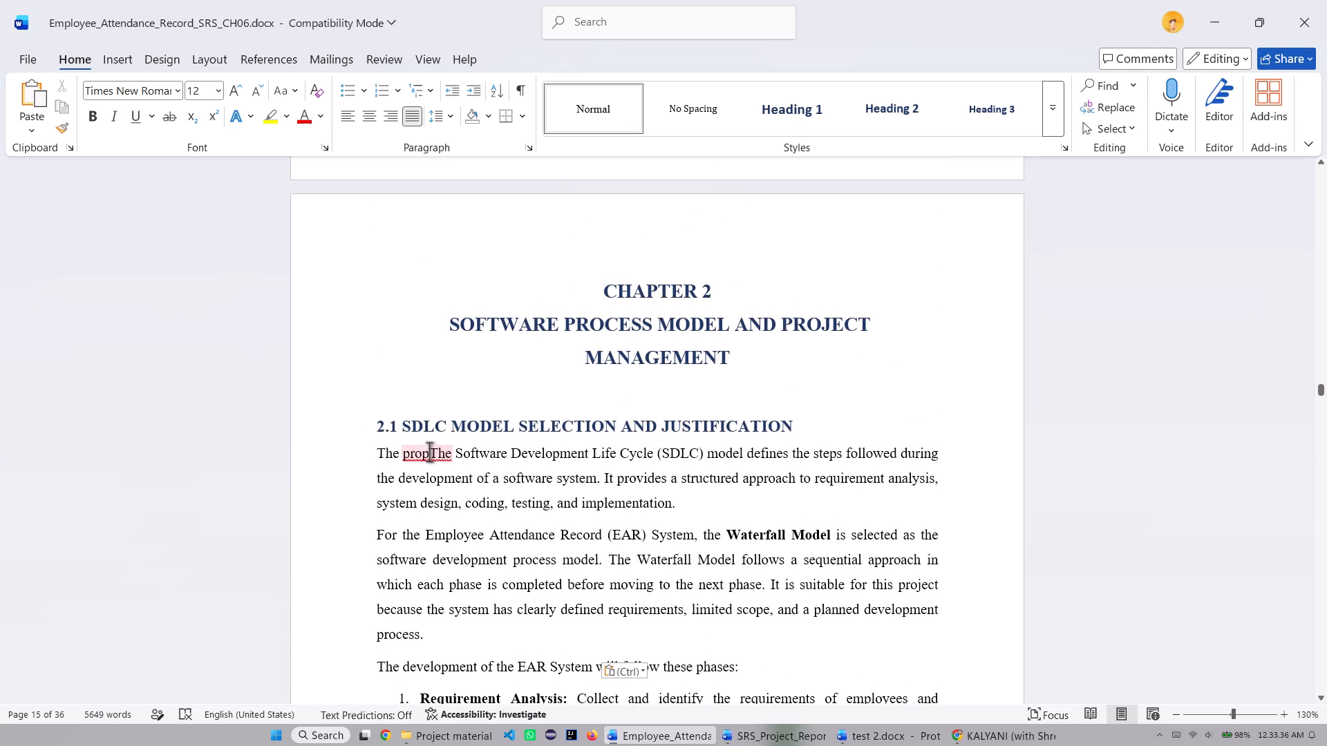
click(429, 452)
key(BackSpace)
key(BackSpace)
key(BackSpace)
key(BackSpace)
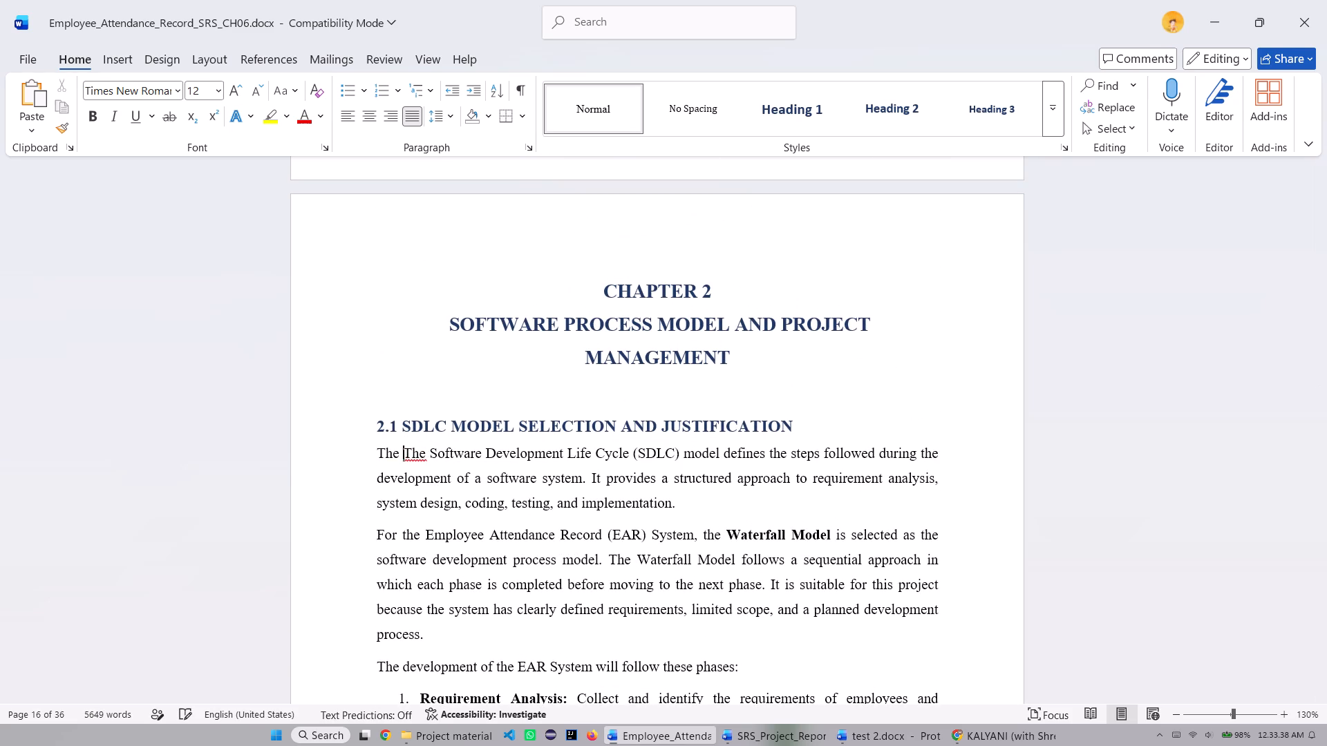
key(BackSpace)
key(BackSpace)
key(BackSpace)
key(BackSpace)
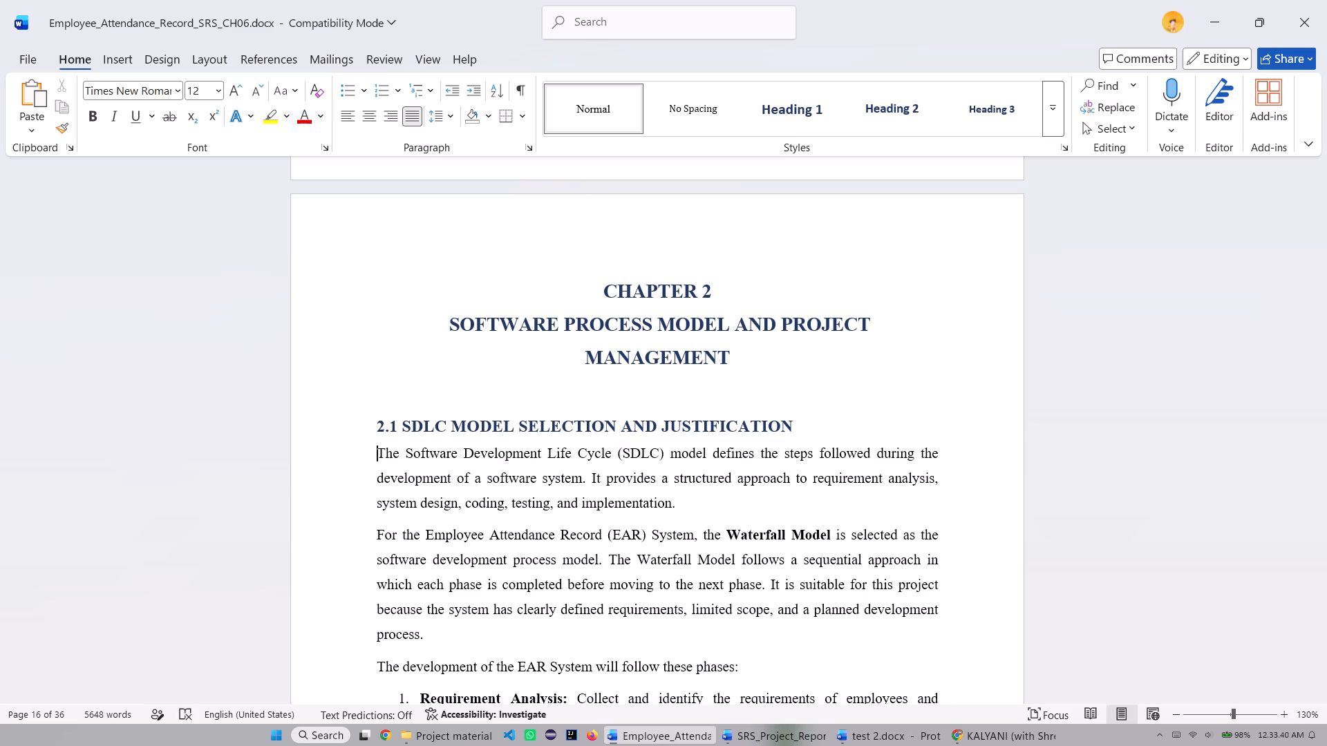
Read the new section 2.1 text from the SDLC definition through the six phases to the Waterfall figure.
scroll(628, 443, down, 7)
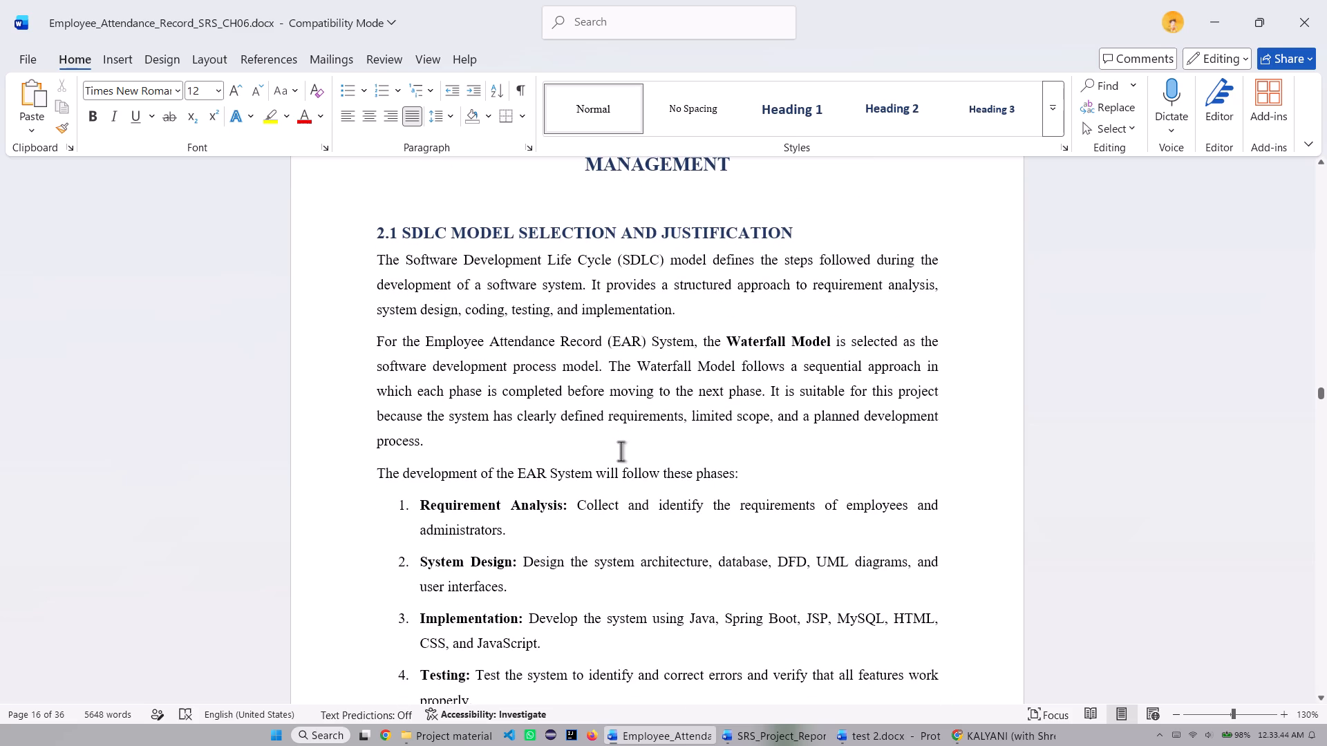
scroll(527, 450, down, 1)
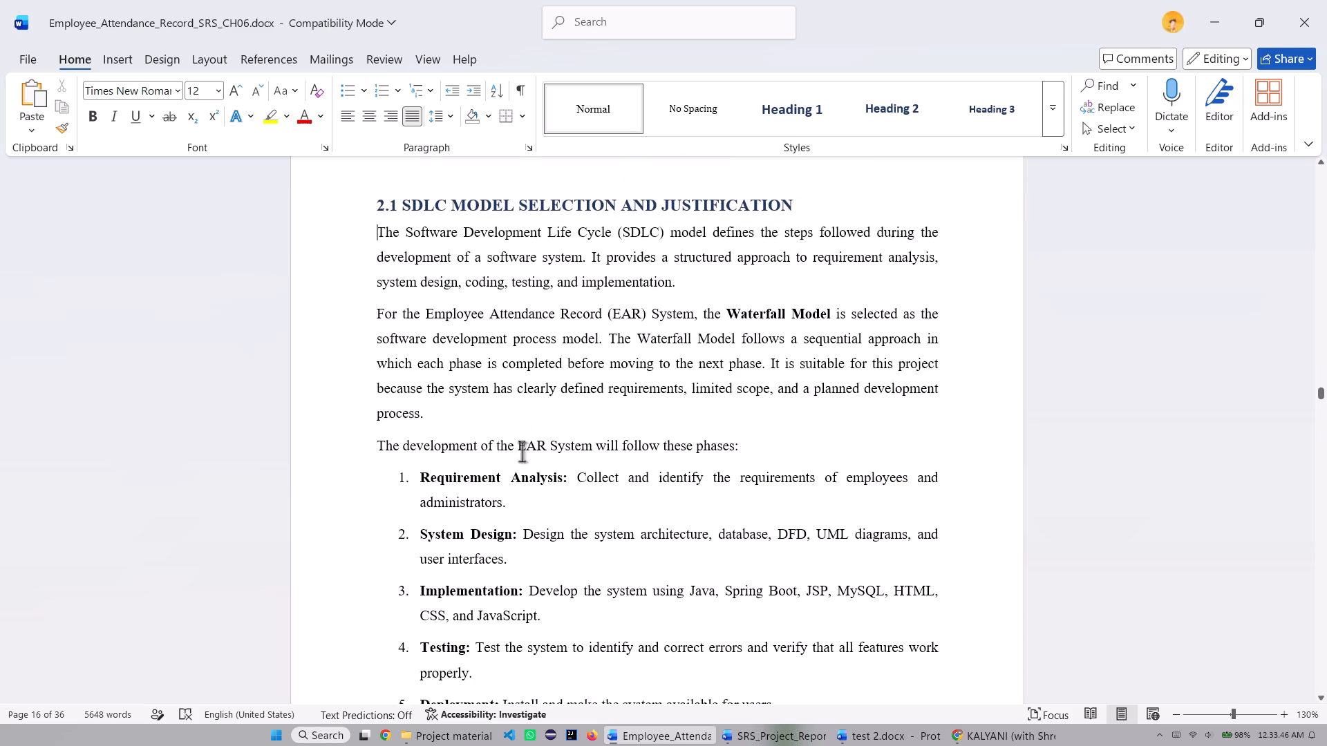
scroll(523, 450, down, 3)
scroll(484, 387, down, 1)
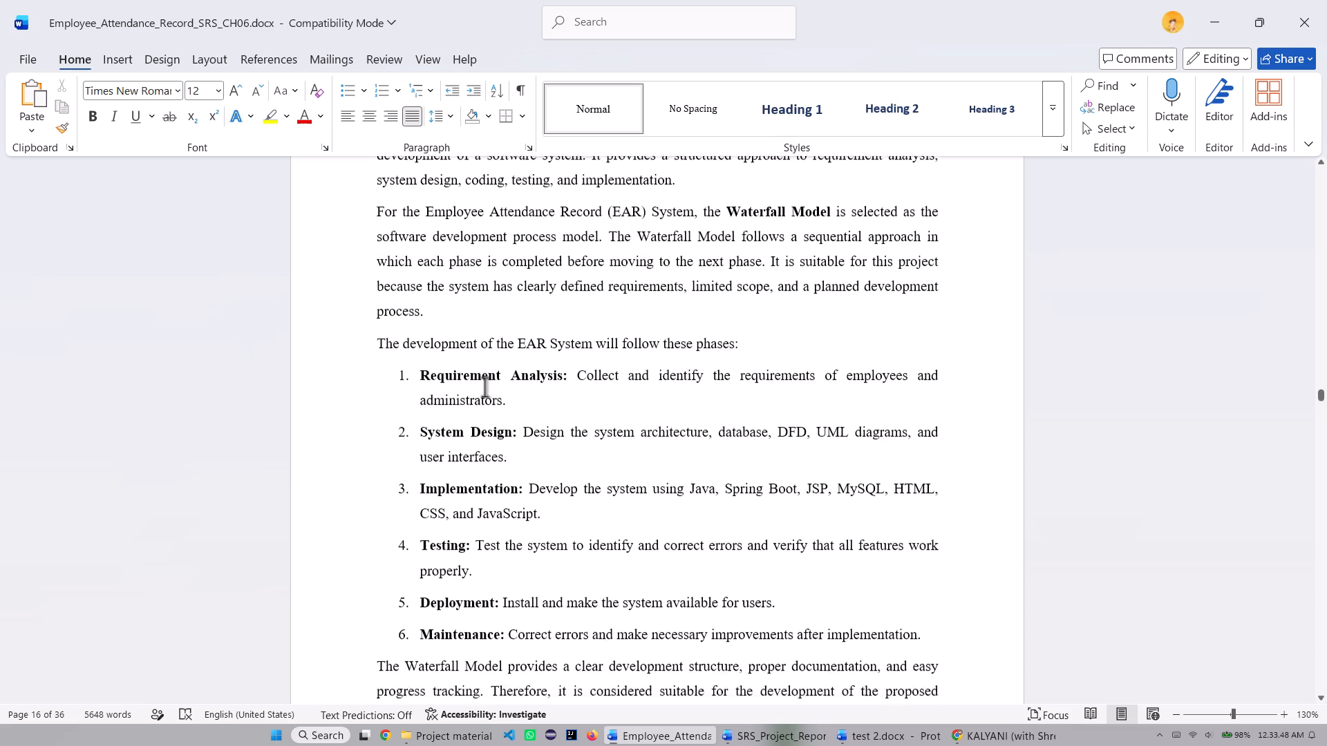
scroll(484, 387, down, 1)
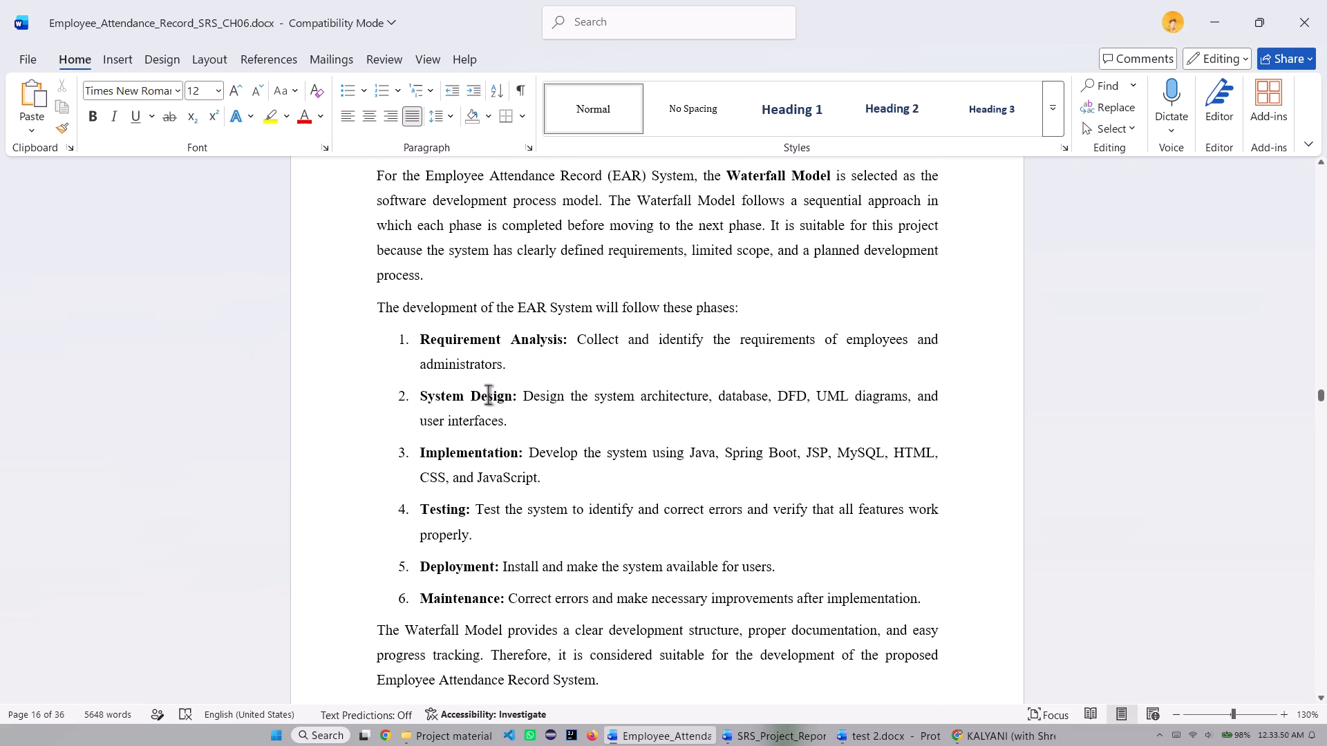
scroll(525, 414, down, 20)
scroll(525, 414, down, 1)
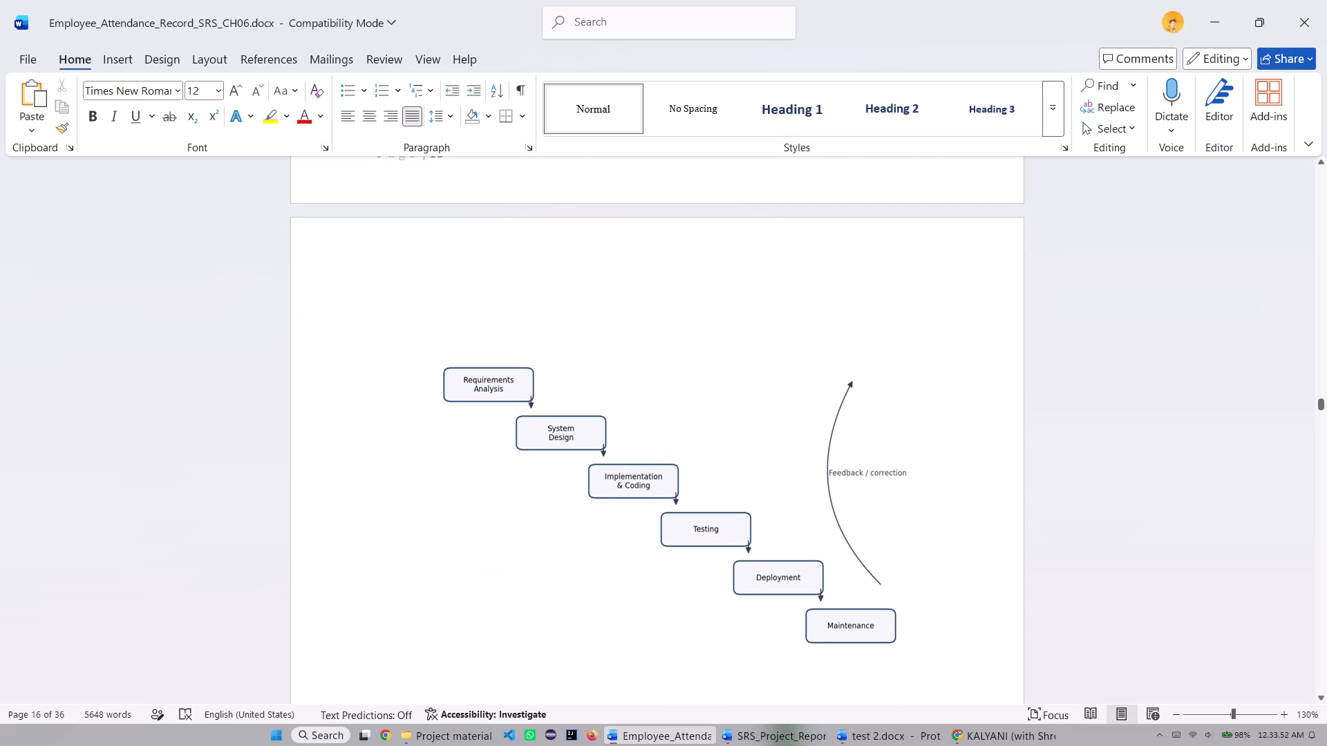
Examine the six-phase list, the closing Waterfall Model paragraph and how the Waterfall figure follows across the page break.
scroll(708, 550, up, 2)
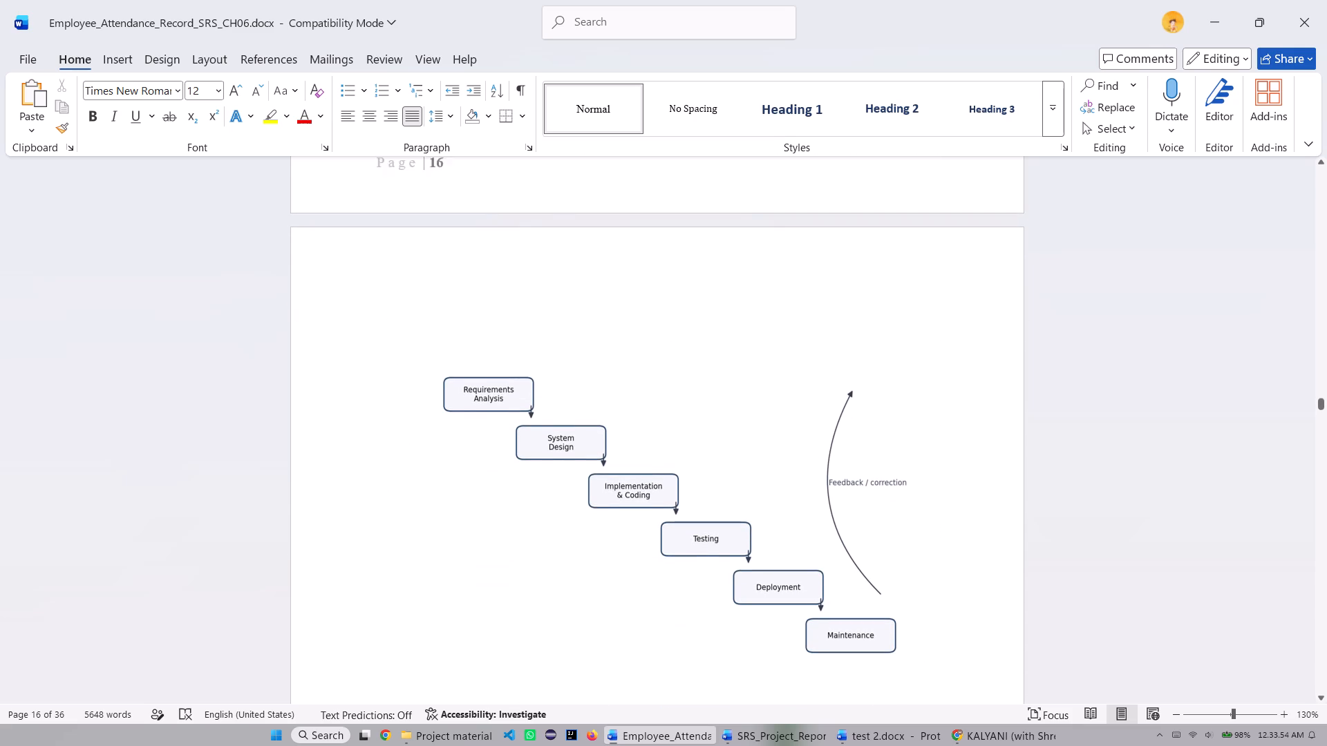
scroll(706, 526, up, 4)
scroll(413, 463, up, 7)
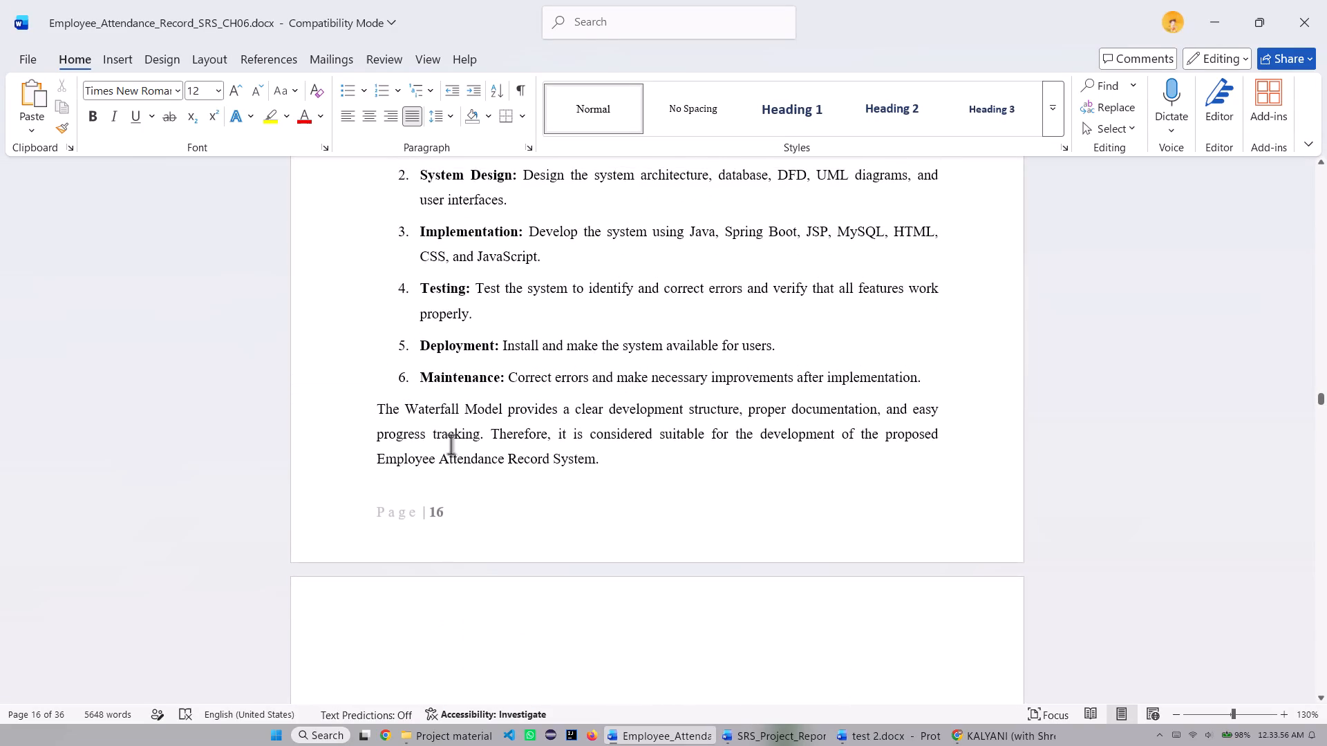
scroll(460, 441, up, 4)
scroll(426, 388, up, 4)
scroll(524, 367, down, 9)
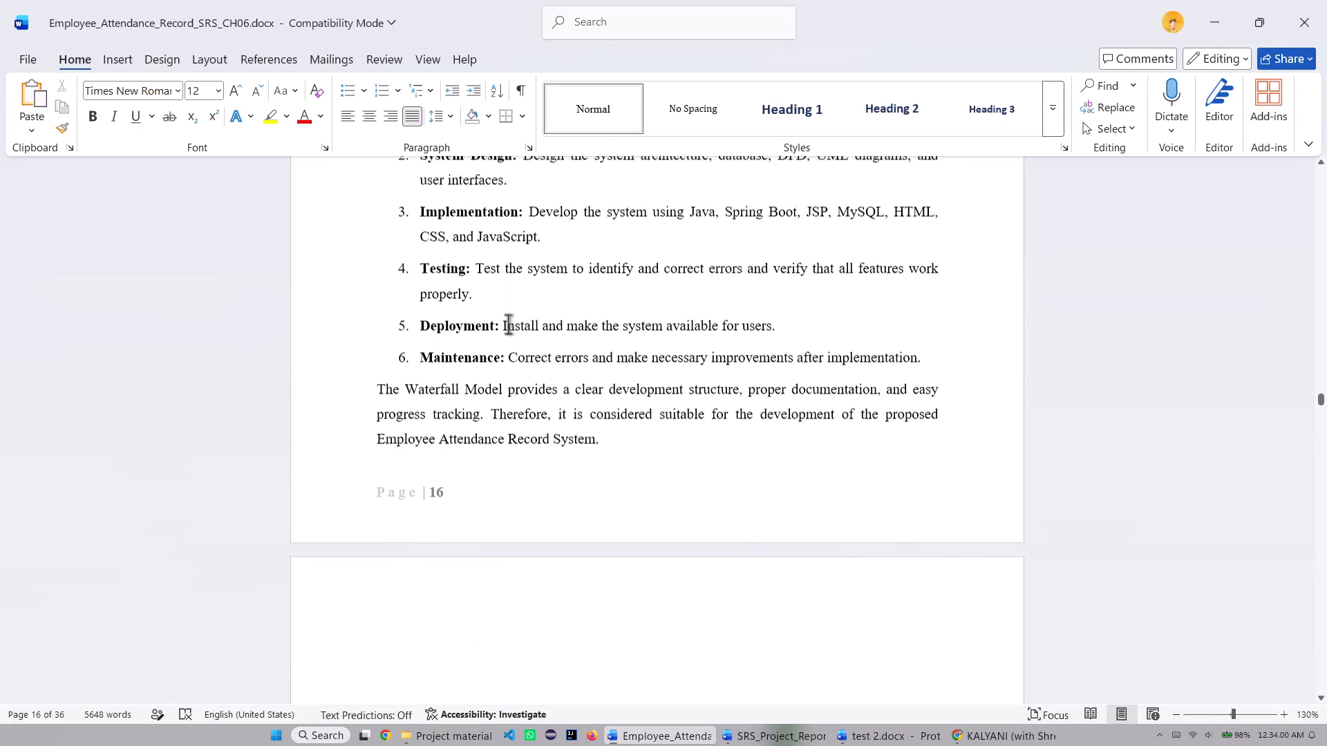
scroll(527, 312, down, 3)
scroll(529, 312, up, 7)
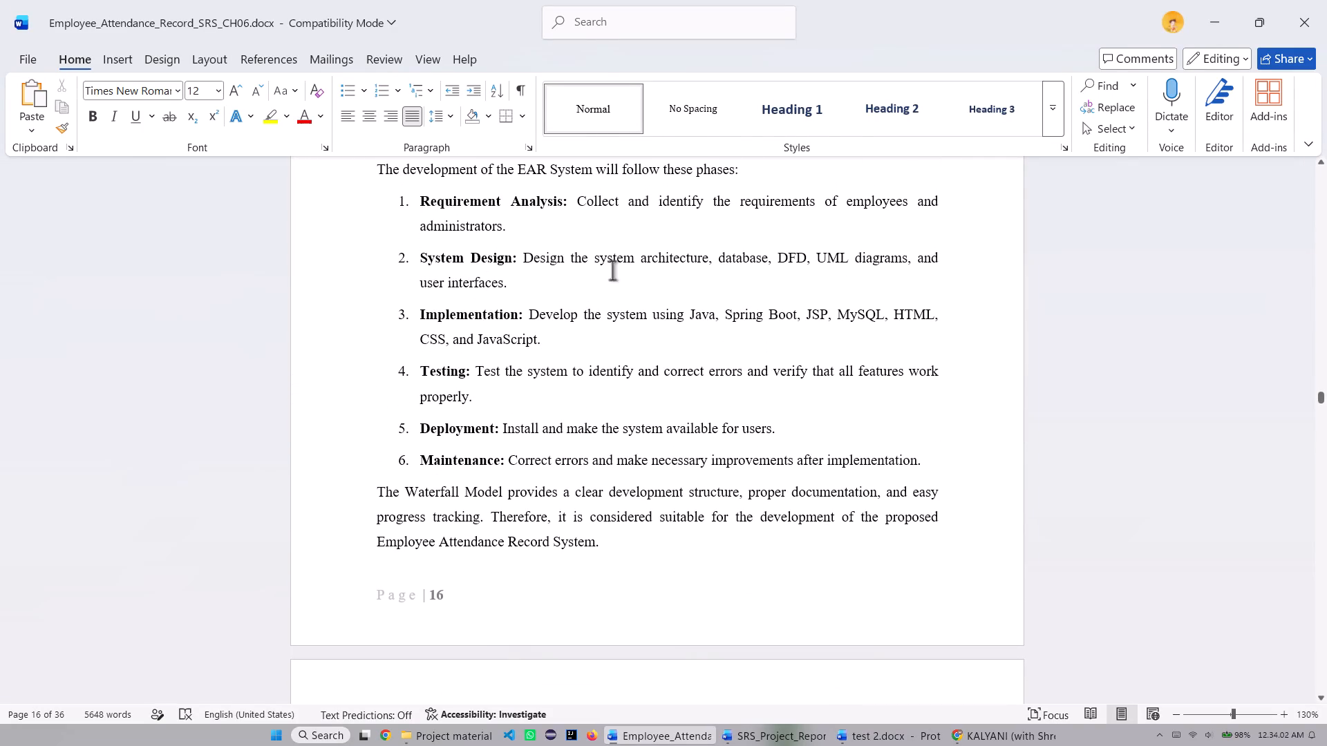
scroll(385, 307, down, 3)
scroll(487, 292, down, 4)
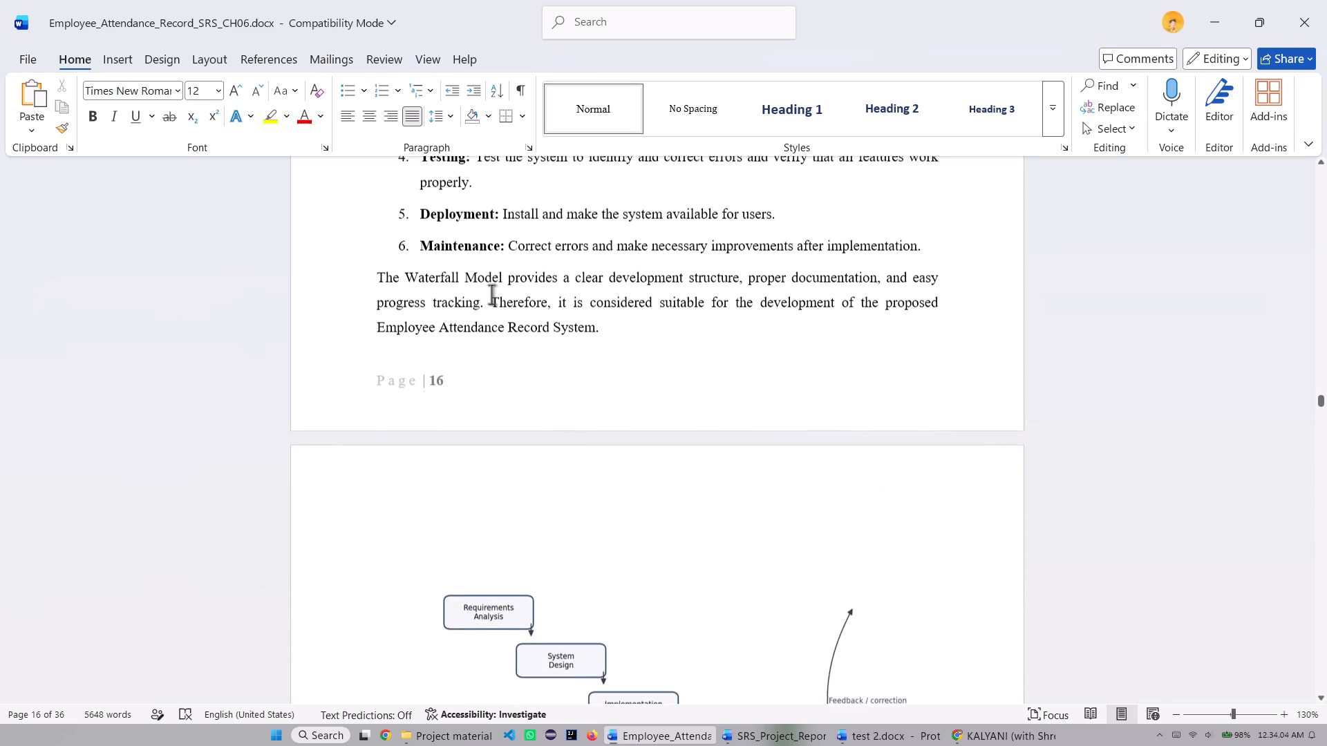
scroll(491, 294, down, 4)
scroll(491, 294, up, 8)
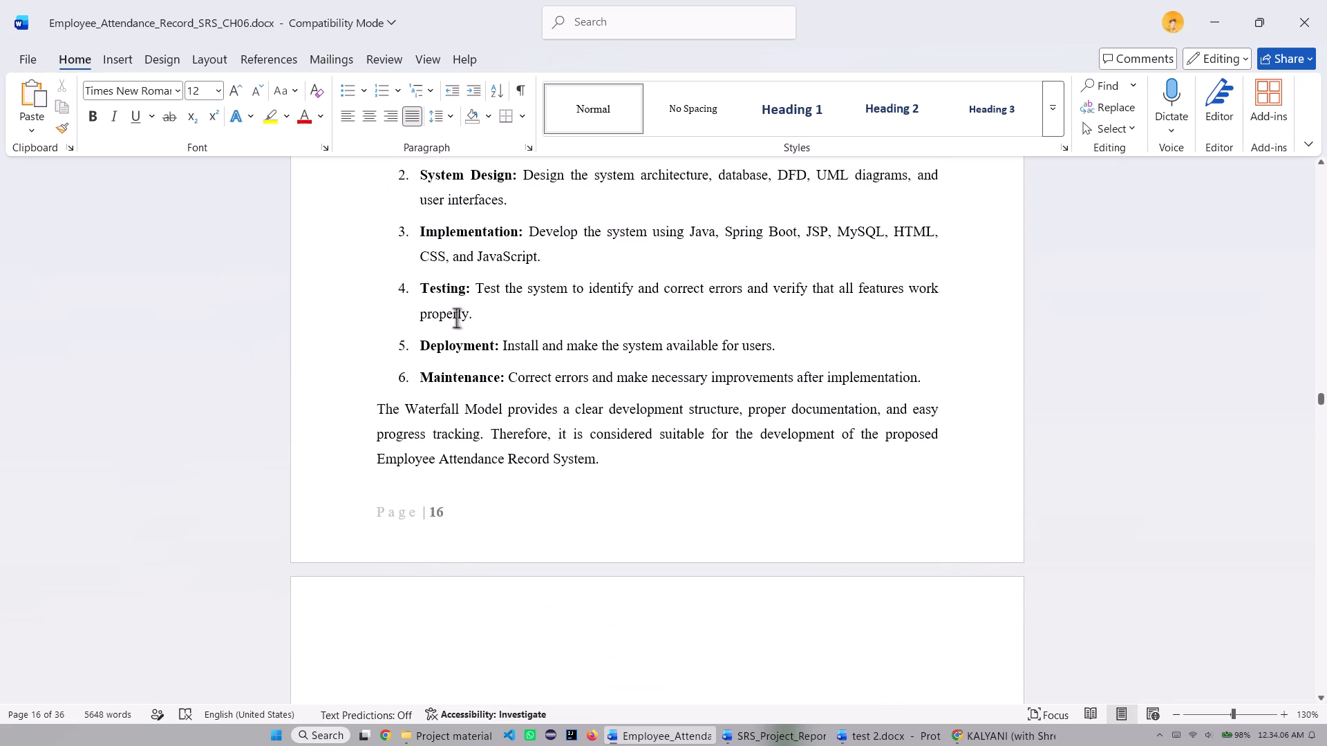
scroll(425, 337, down, 4)
scroll(507, 298, down, 10)
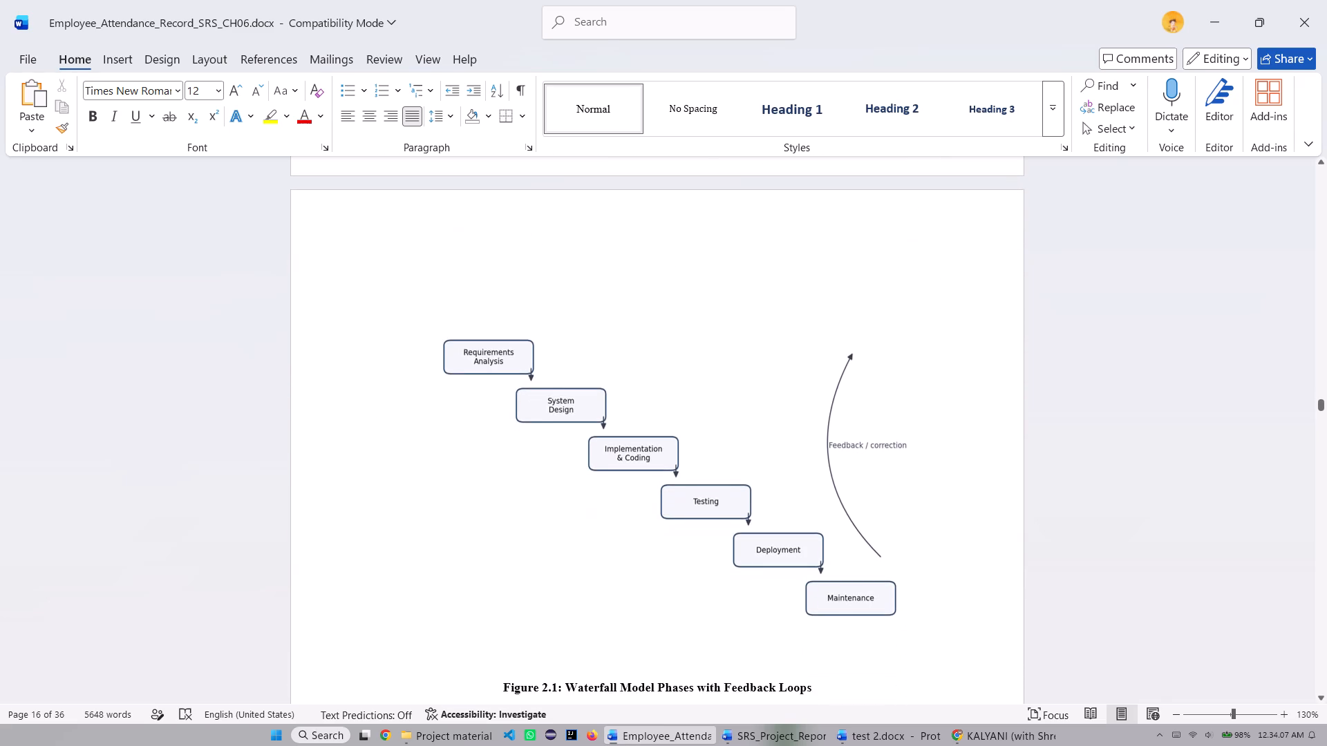
scroll(523, 309, up, 15)
scroll(657, 296, down, 10)
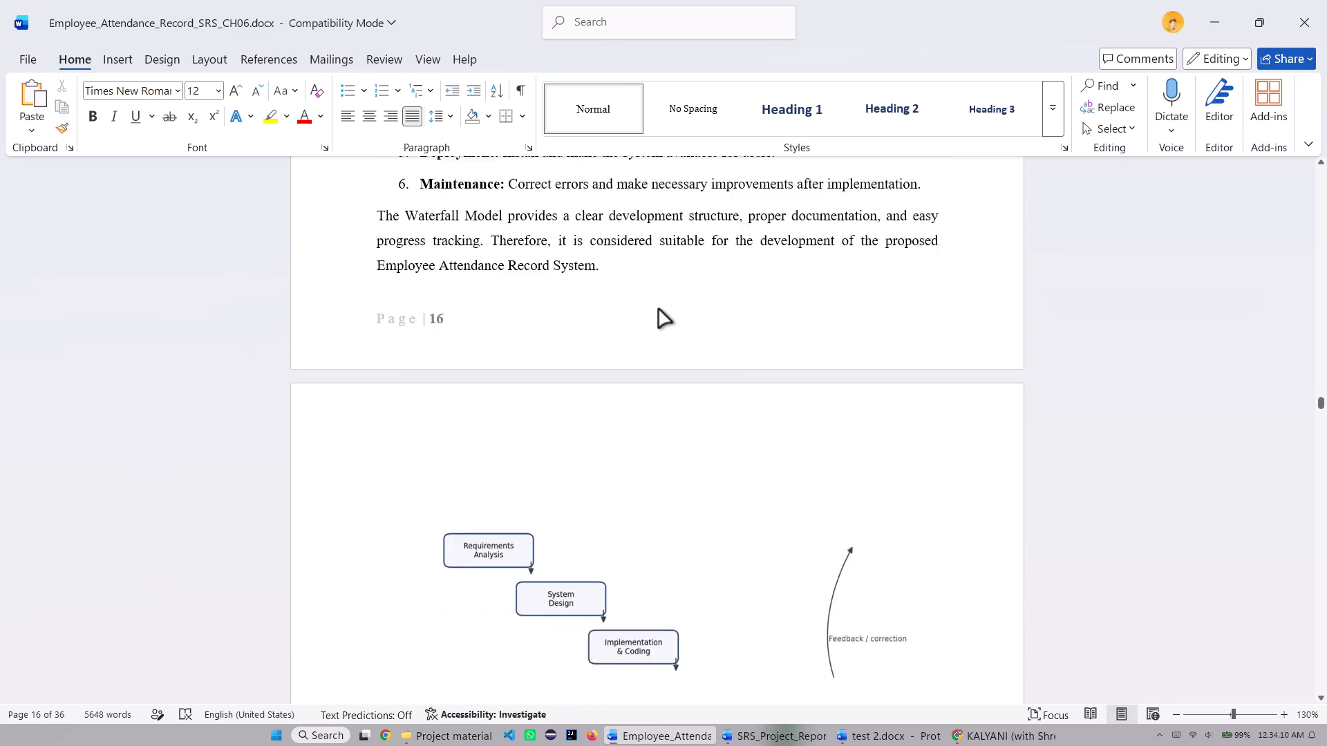
scroll(659, 309, down, 15)
scroll(705, 324, up, 14)
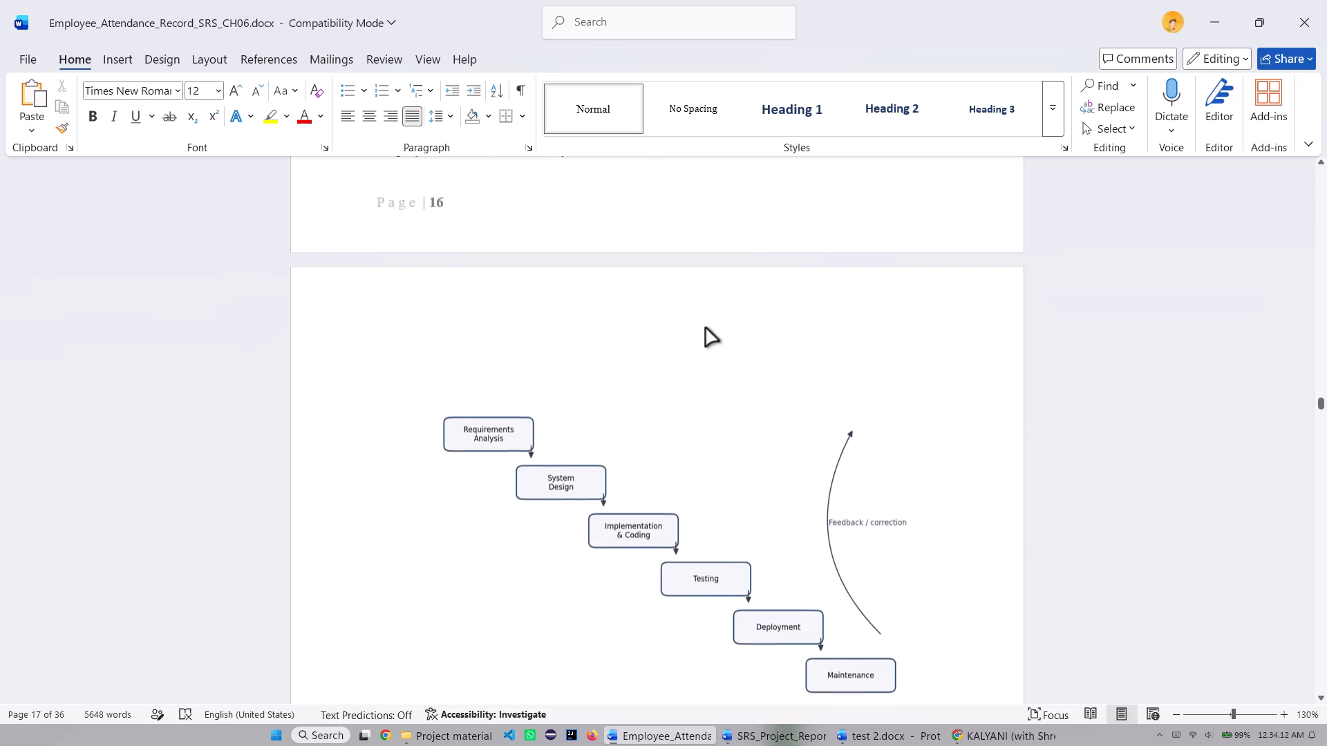
scroll(525, 350, down, 15)
scroll(449, 408, down, 5)
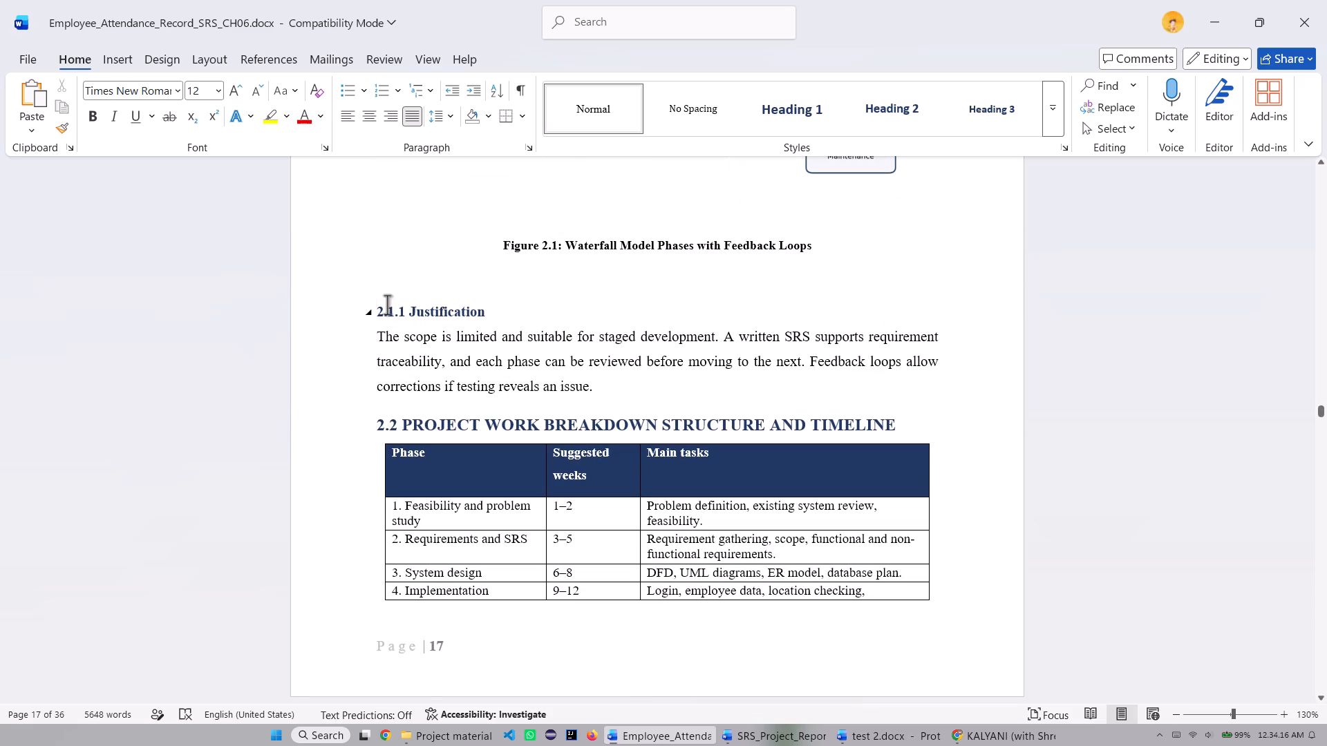
drag(379, 307, 484, 305)
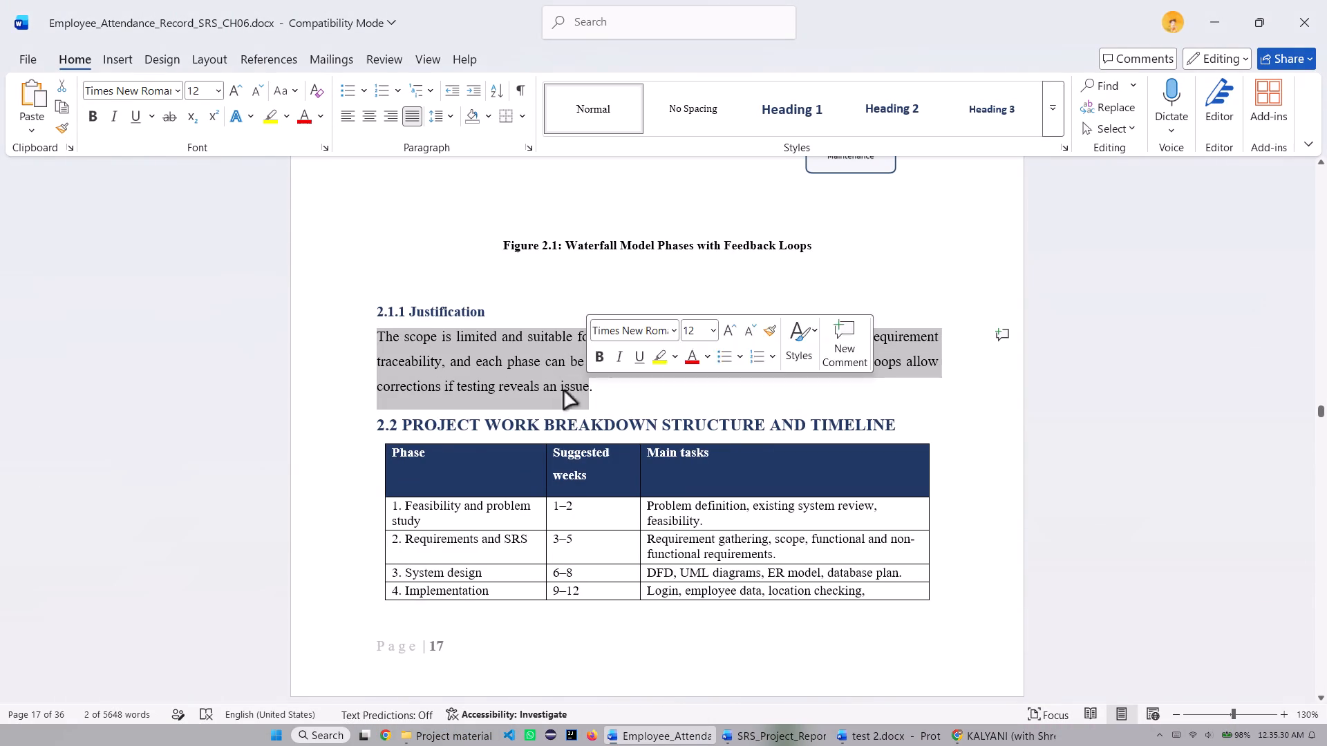
key(ctrl+v)
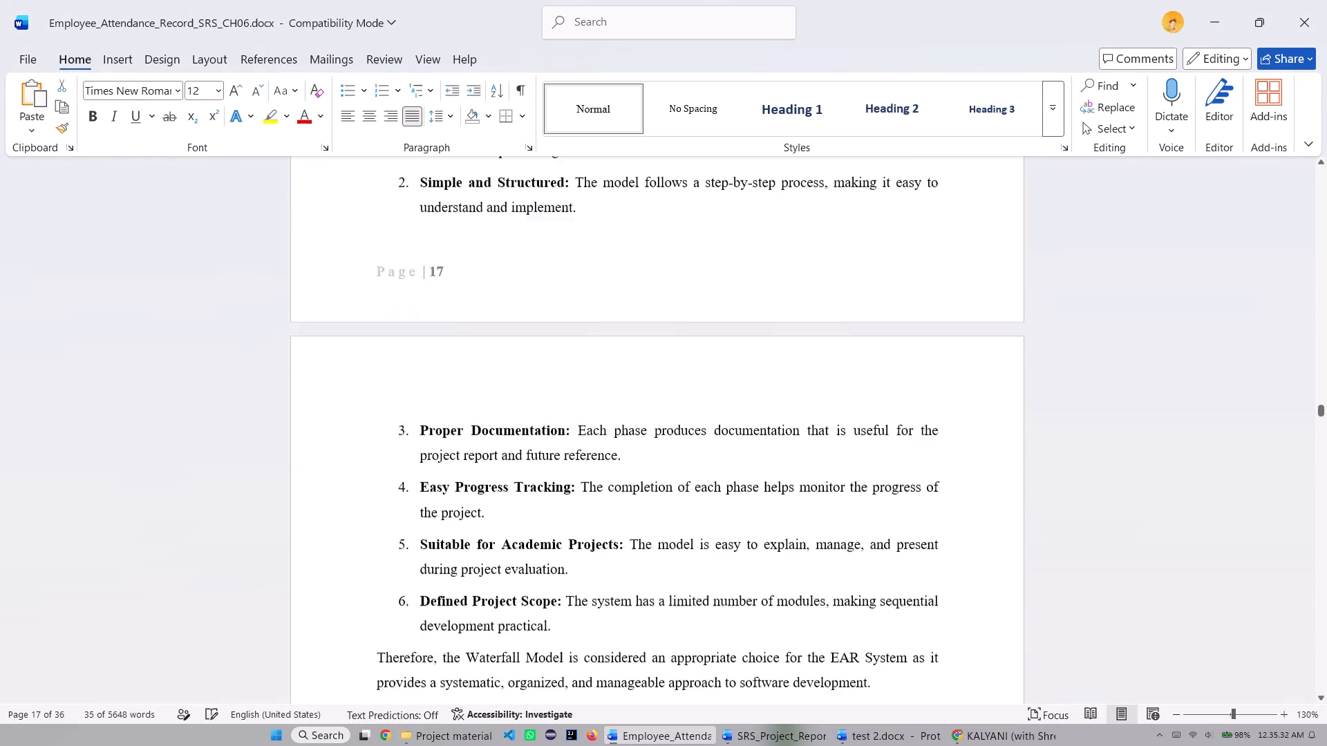
Delete the stray full stop left below the closing "Therefore" paragraph, just above heading 2.2.
scroll(471, 383, up, 13)
scroll(543, 424, down, 5)
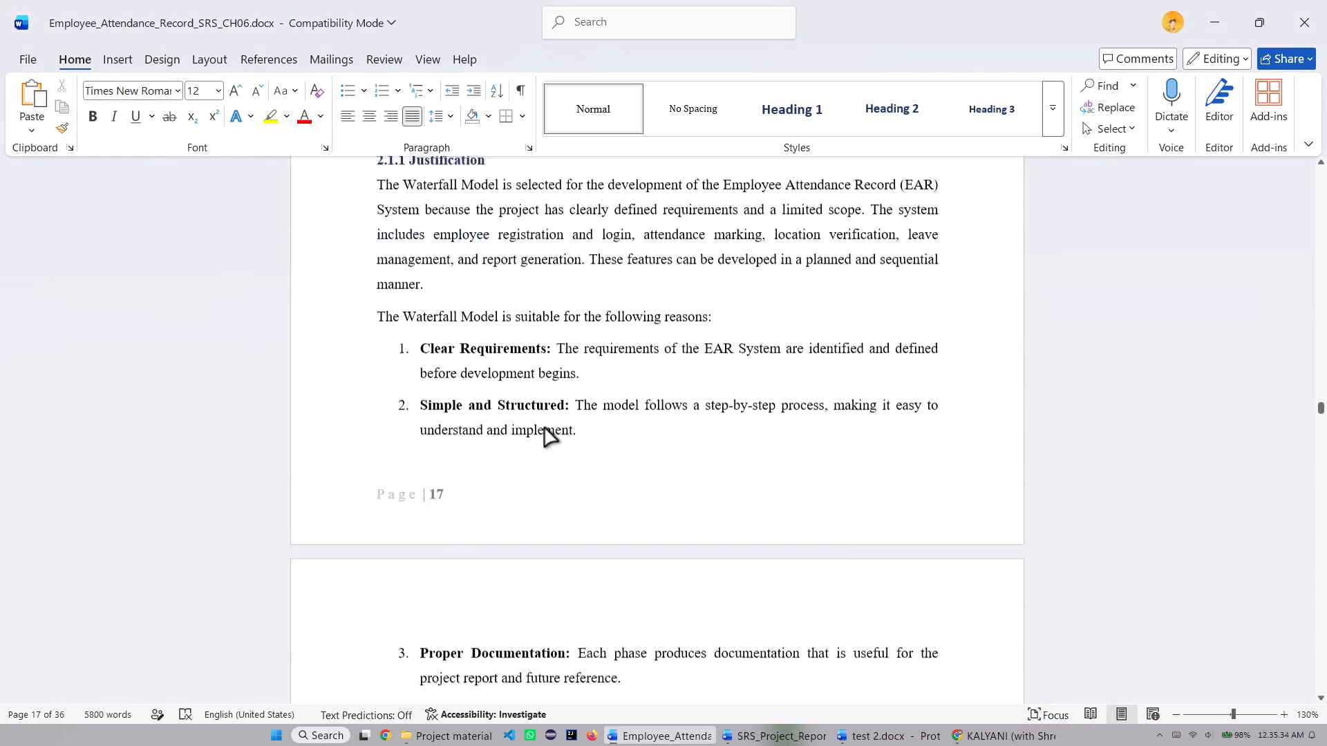
scroll(545, 428, down, 14)
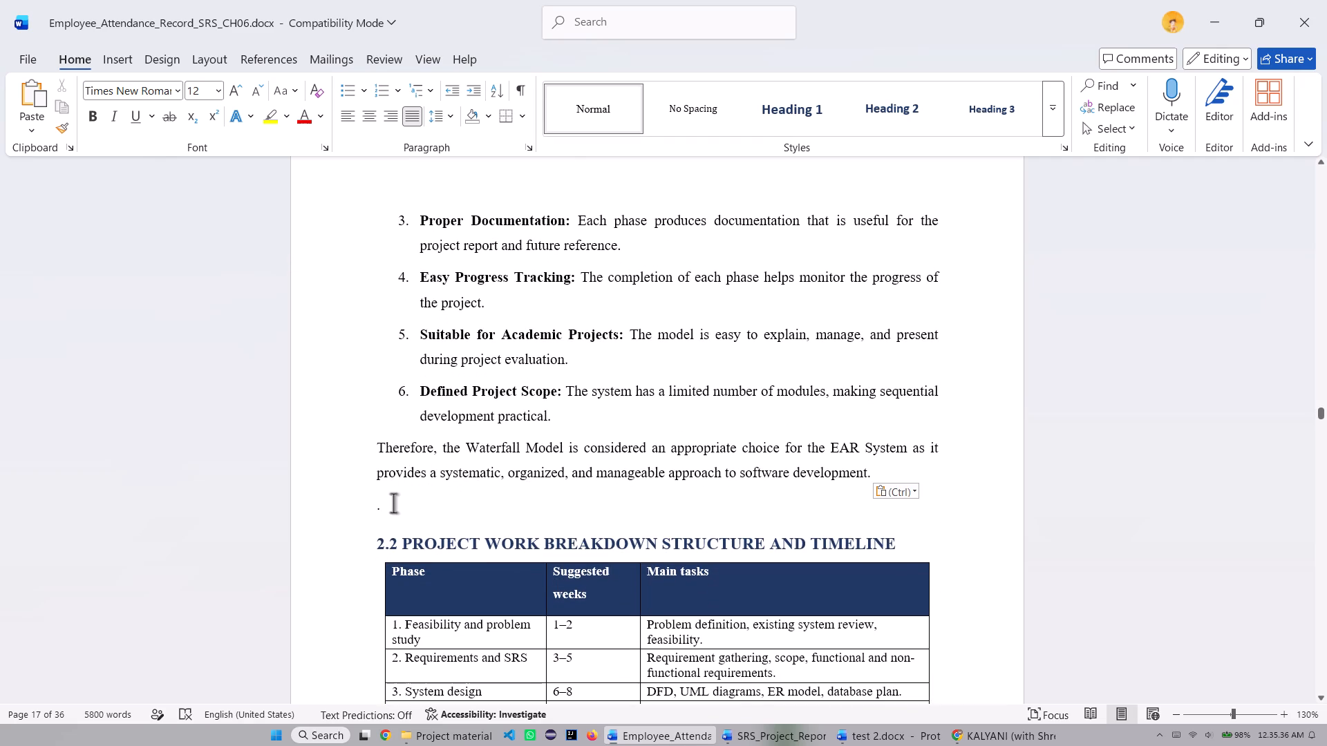
click(392, 504)
key(BackSpace)
Review the new 2.1.1 Justification text across its page break, along with the Waterfall figure and section 2.1 before it.
scroll(603, 501, up, 13)
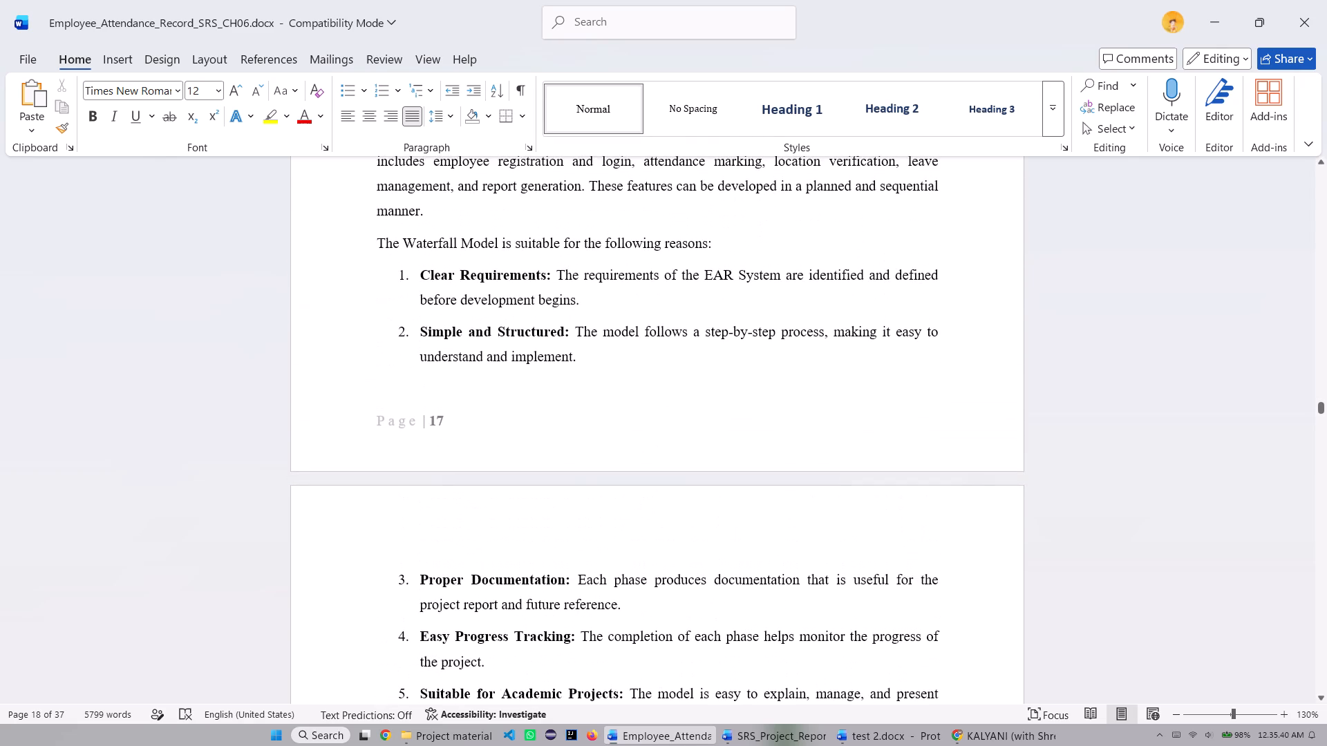
scroll(641, 472, up, 3)
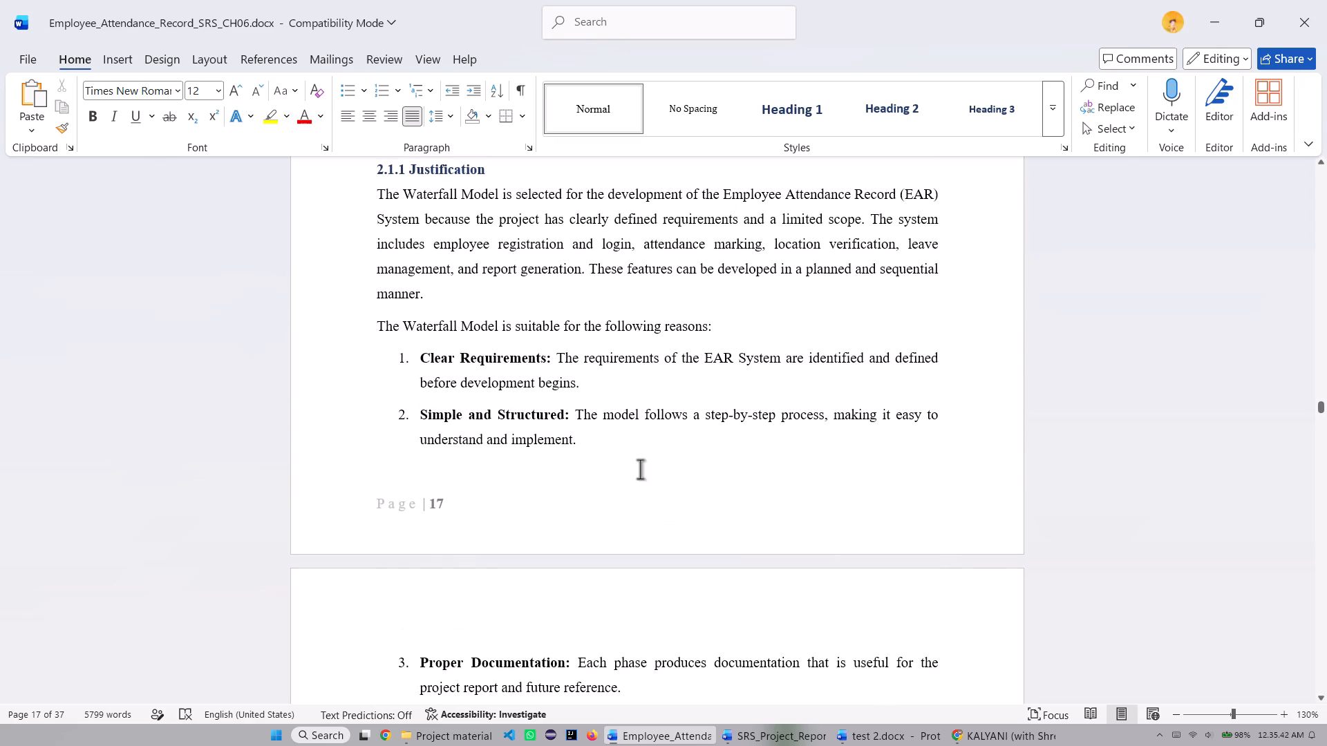
scroll(640, 469, down, 5)
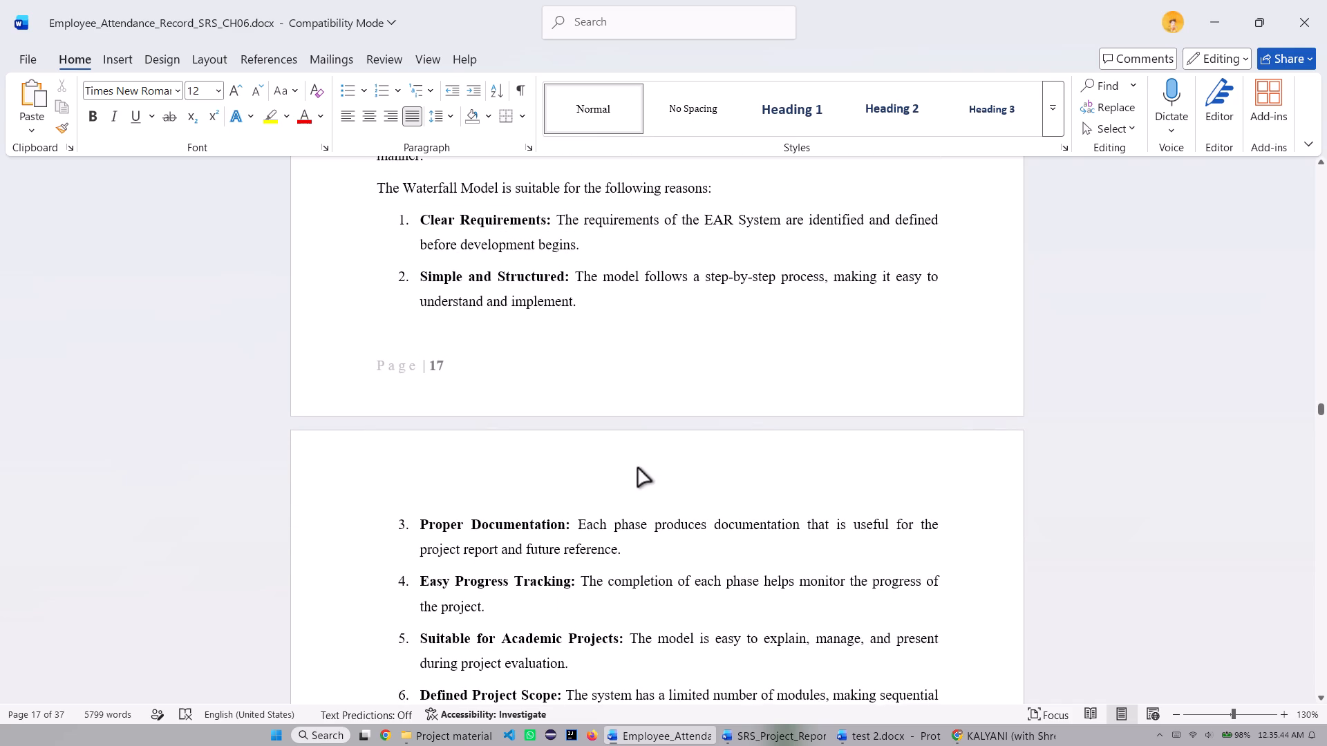
scroll(638, 468, down, 5)
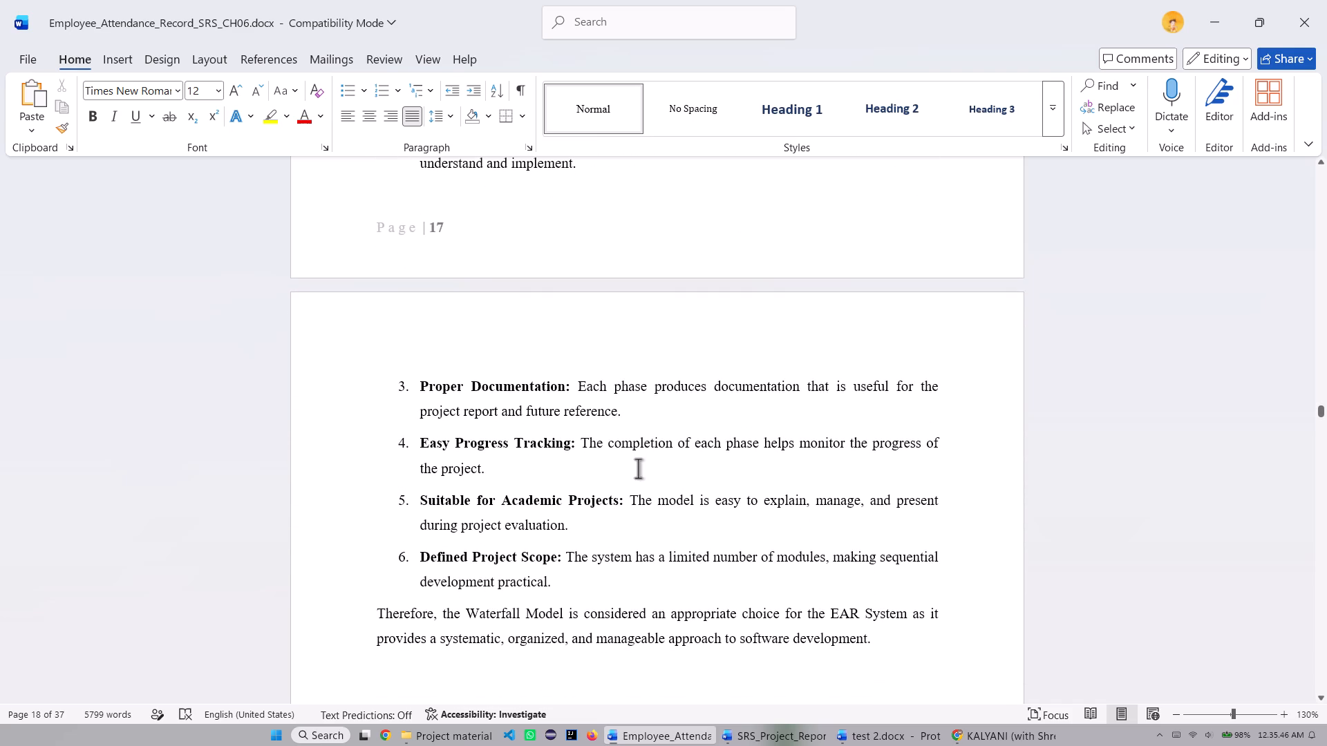
scroll(632, 417, up, 14)
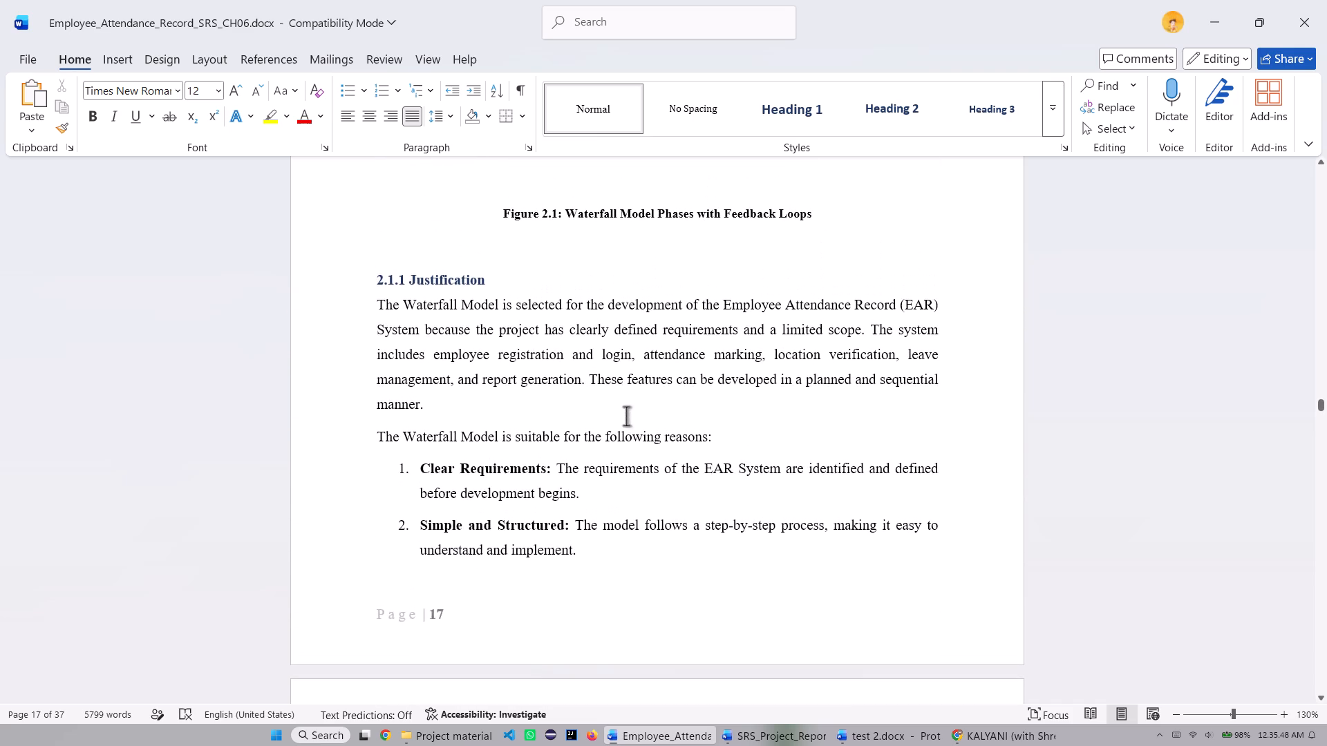
scroll(626, 416, up, 8)
scroll(455, 419, up, 8)
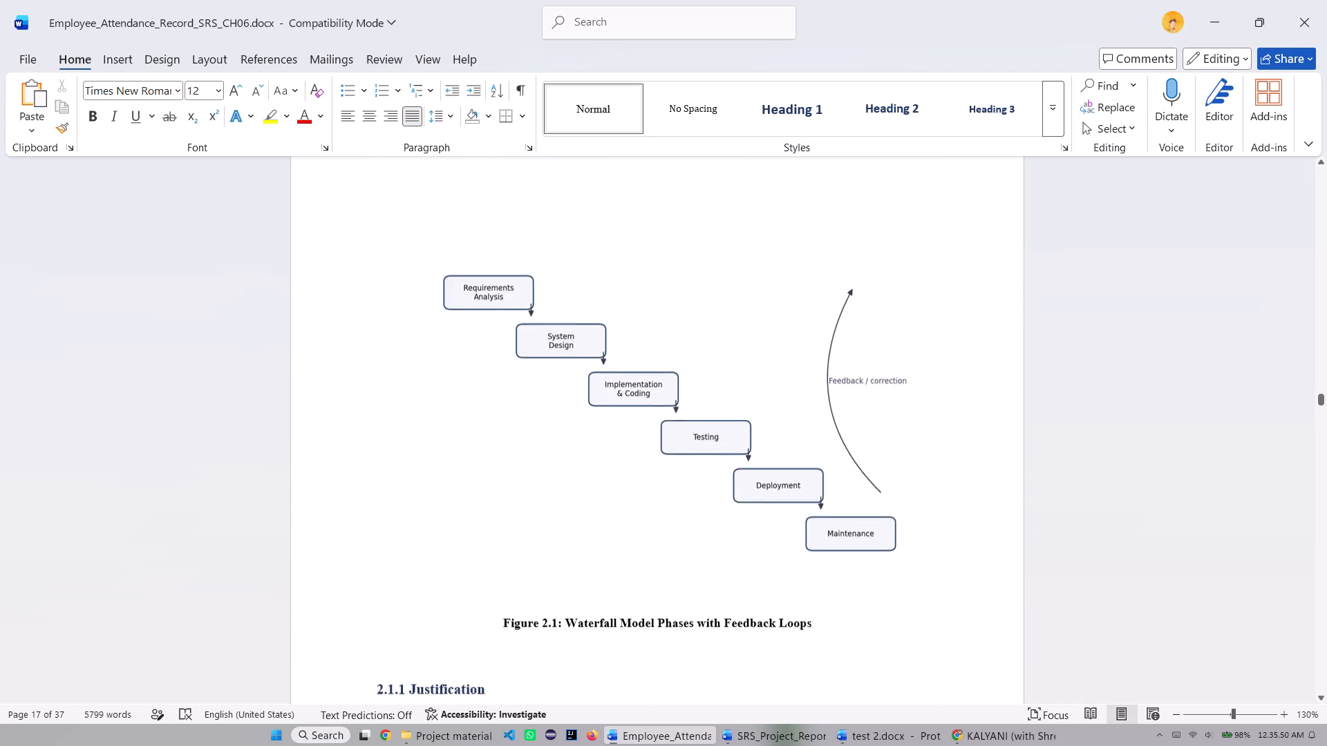
scroll(480, 408, up, 20)
scroll(480, 408, up, 9)
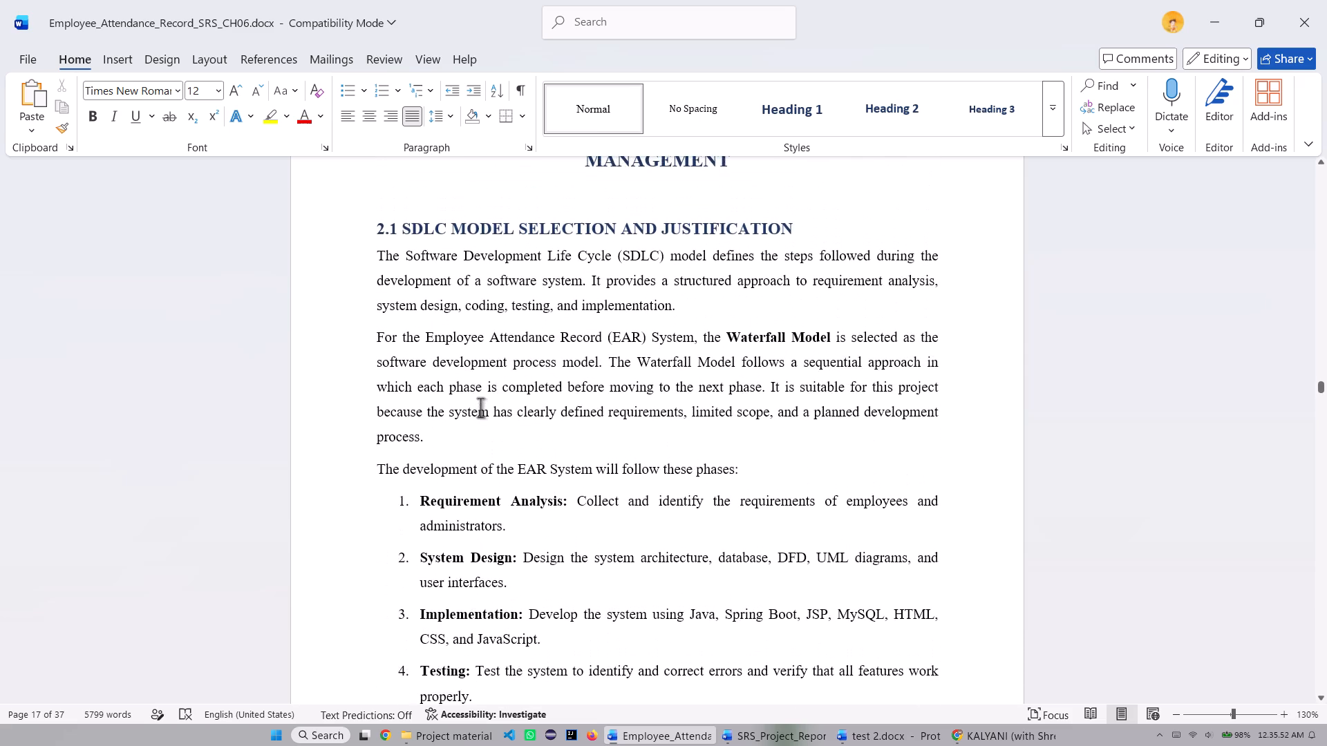
scroll(480, 408, up, 1)
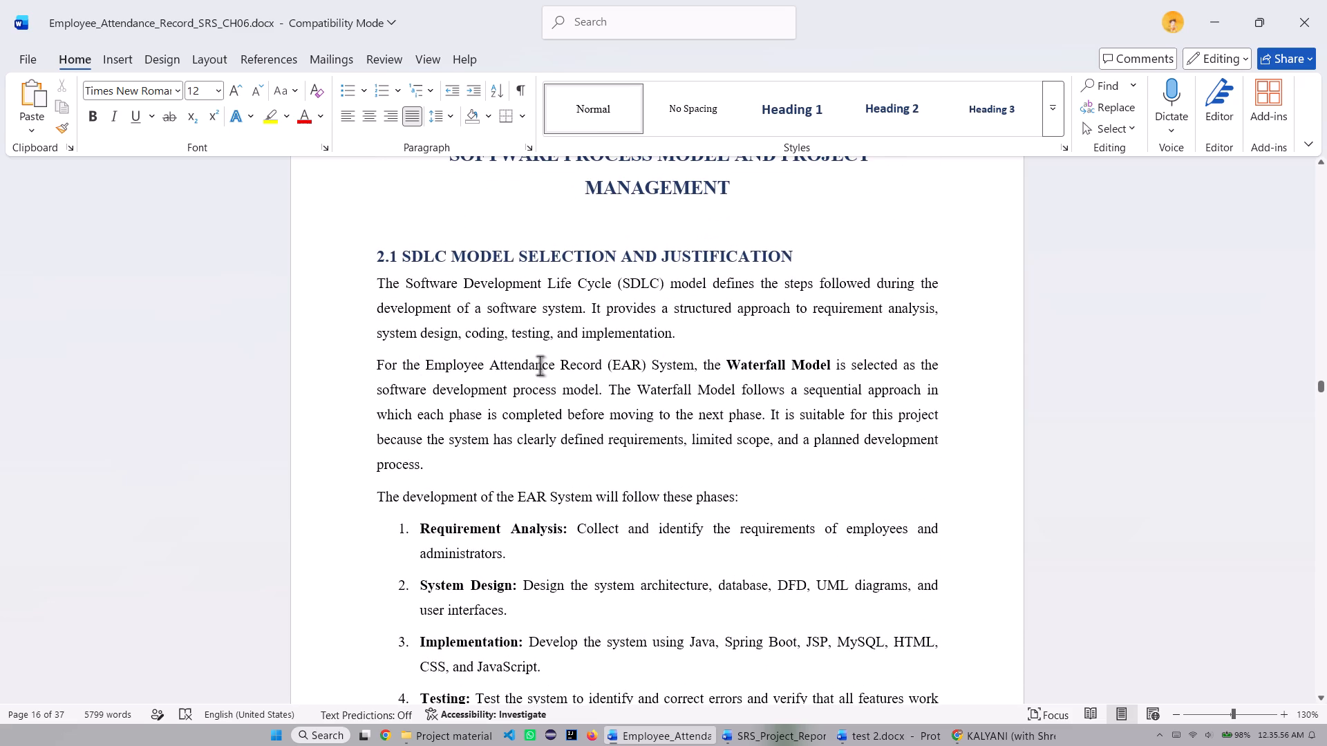
scroll(543, 370, down, 20)
scroll(543, 370, down, 17)
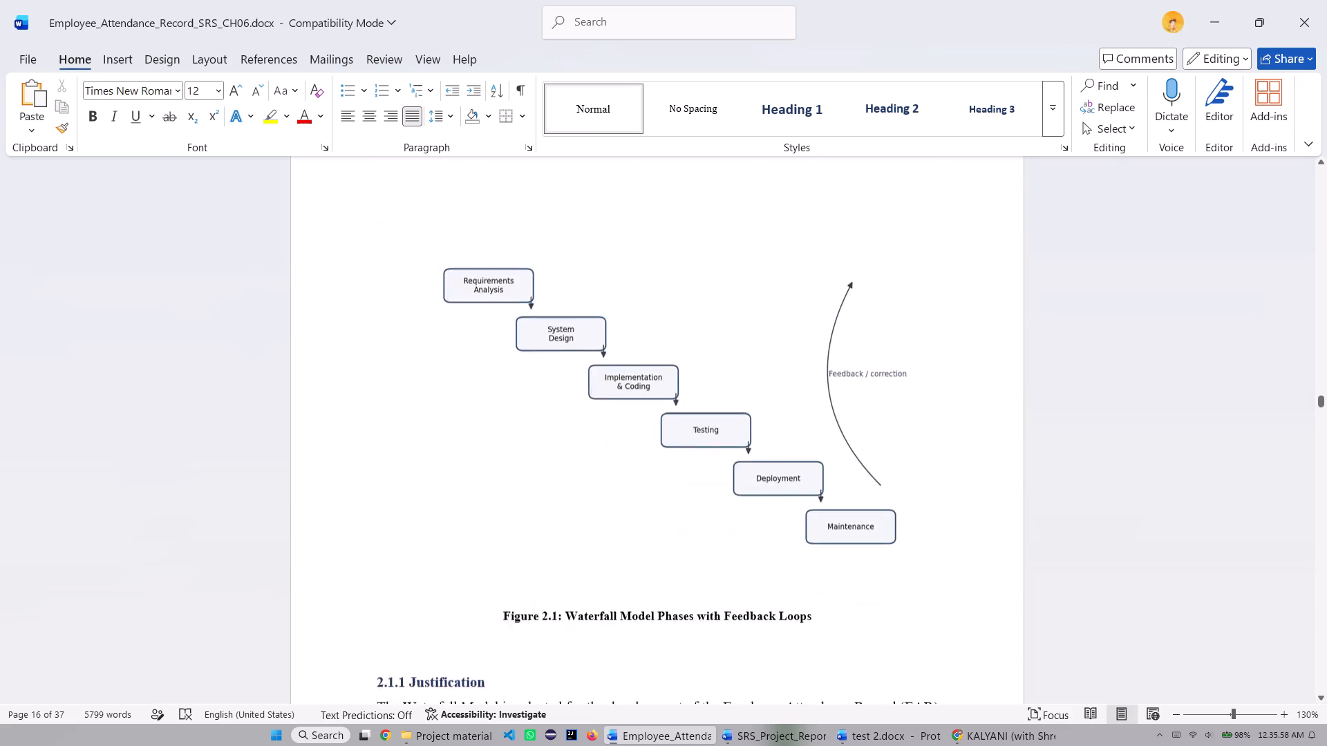
scroll(502, 378, down, 15)
scroll(505, 377, down, 12)
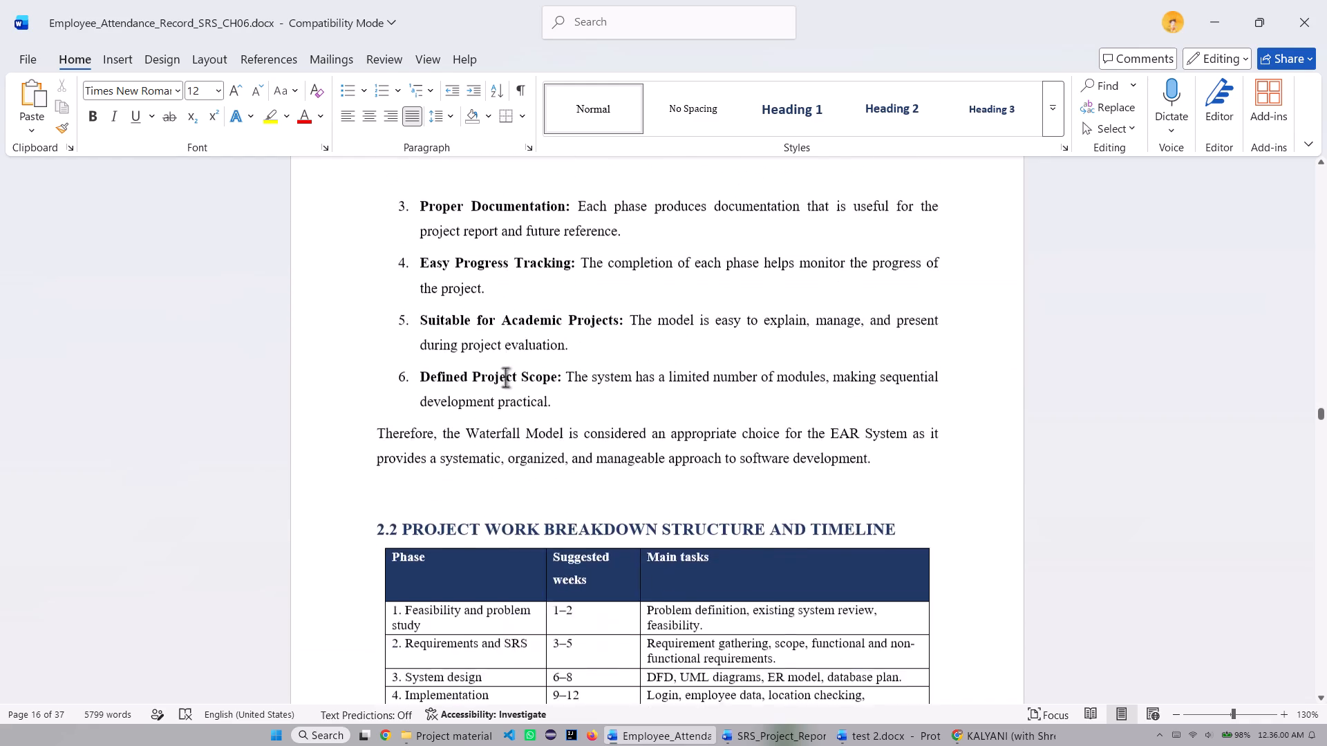
Copy the heading "2.2 PROJECT WORK BREAKDOWN STRUCTURE AND TIMELINE" in the report.
scroll(505, 377, down, 6)
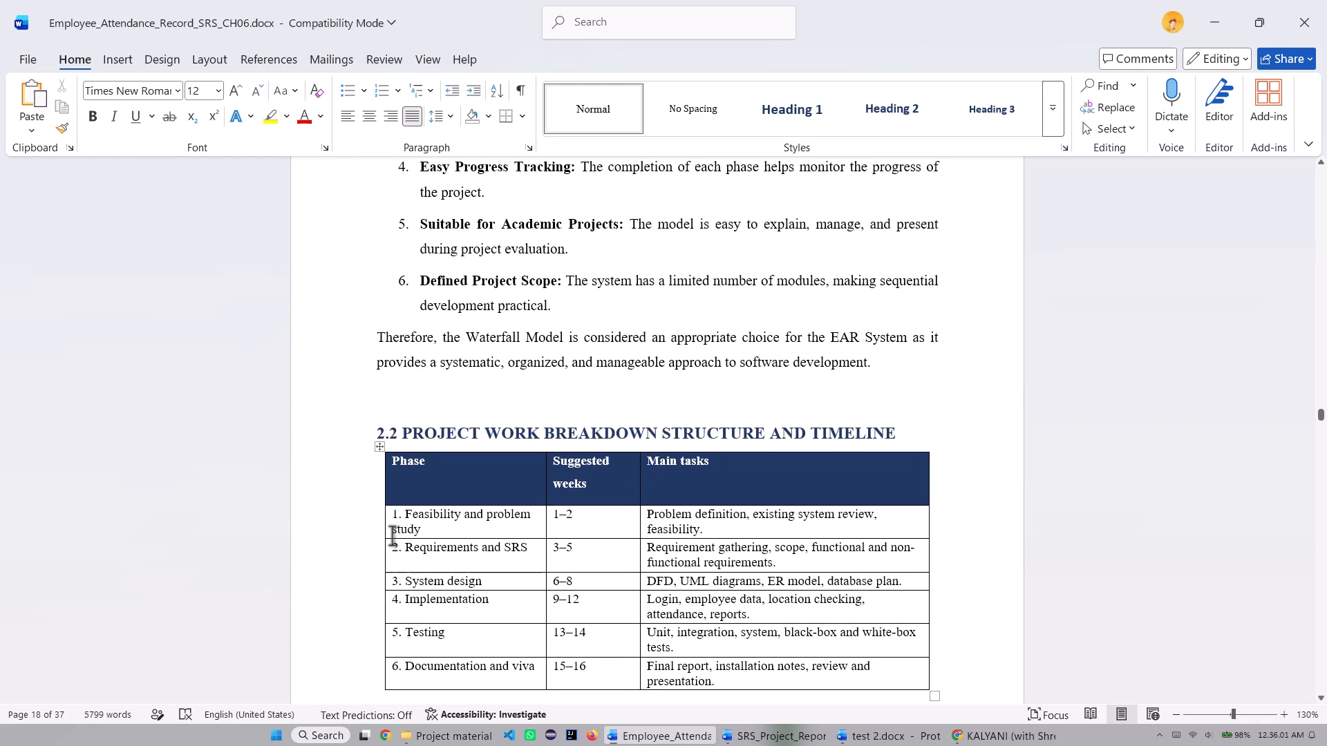
drag(377, 437, 437, 430)
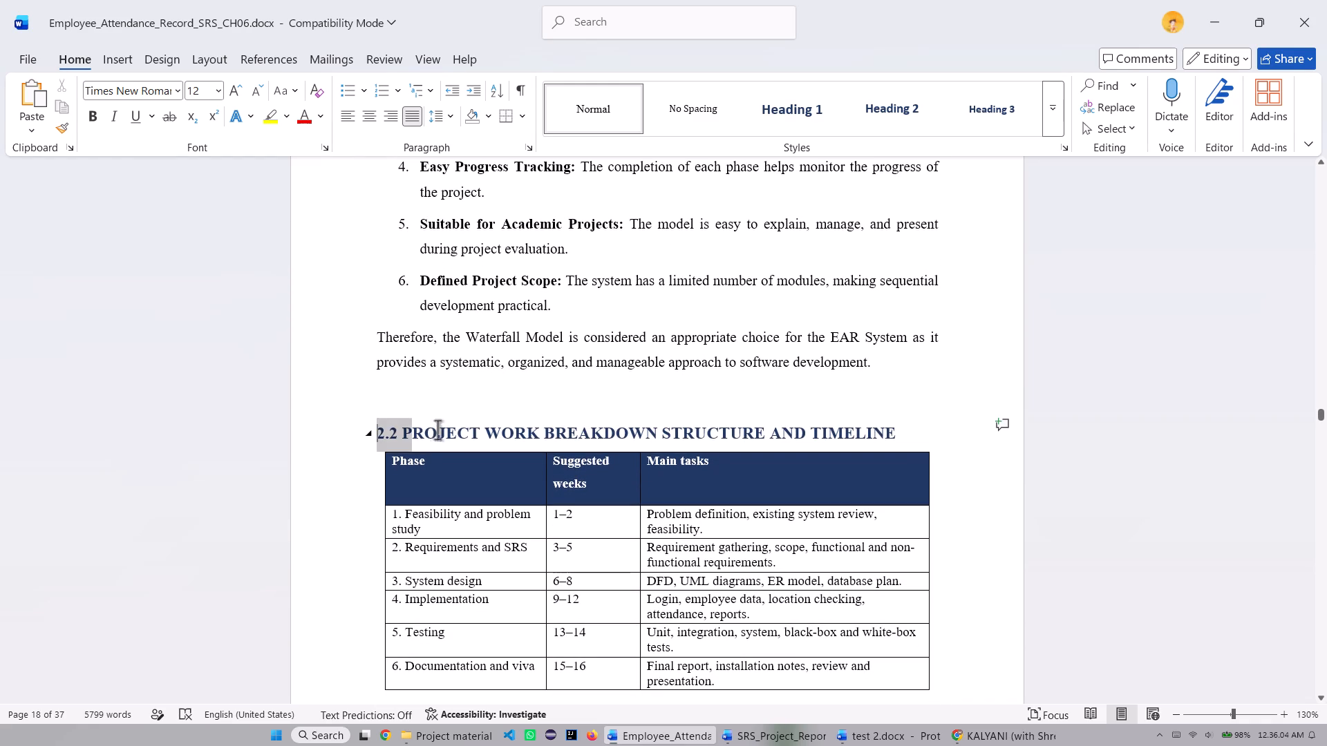
drag(437, 430, 870, 432)
right_click(863, 431)
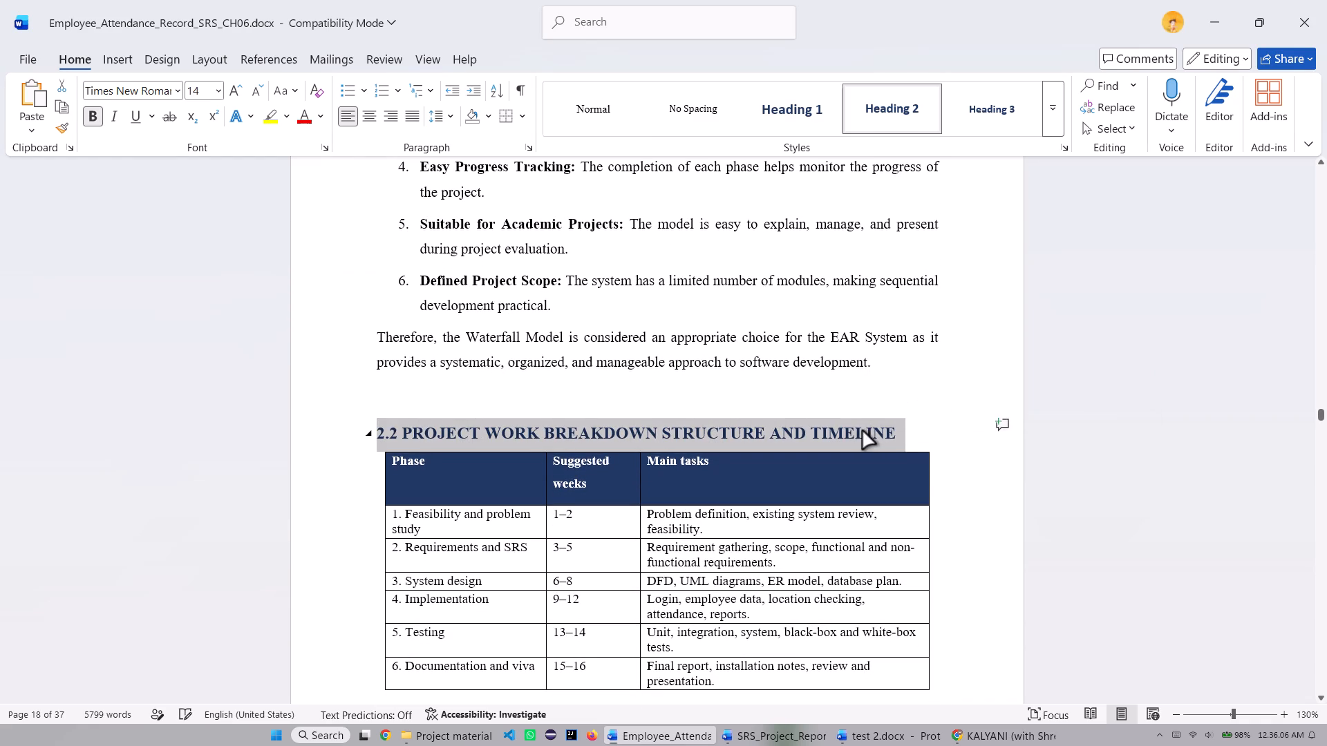
click(919, 144)
Examine section 2.2's phase table and the Figure 2.2 Gantt chart, up to where Chapter 3 begins.
scroll(630, 342, down, 4)
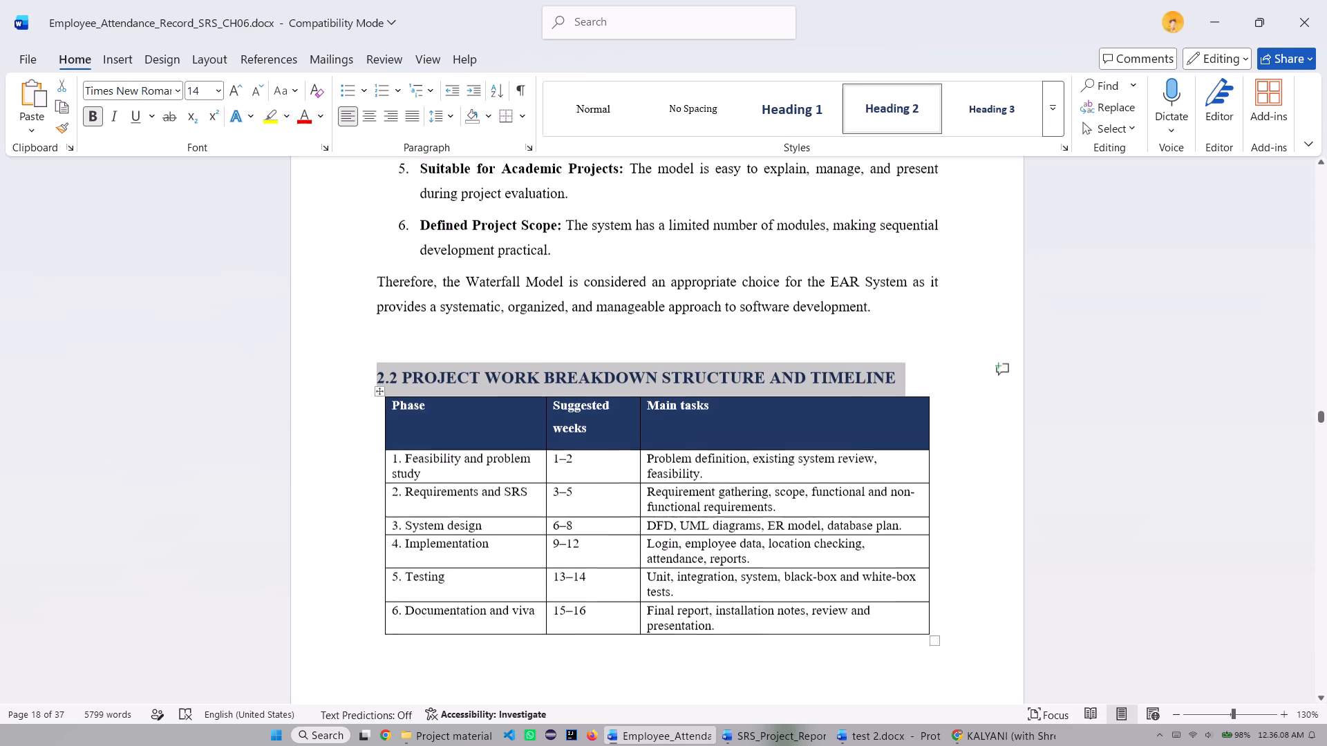
scroll(610, 370, down, 20)
scroll(608, 376, up, 15)
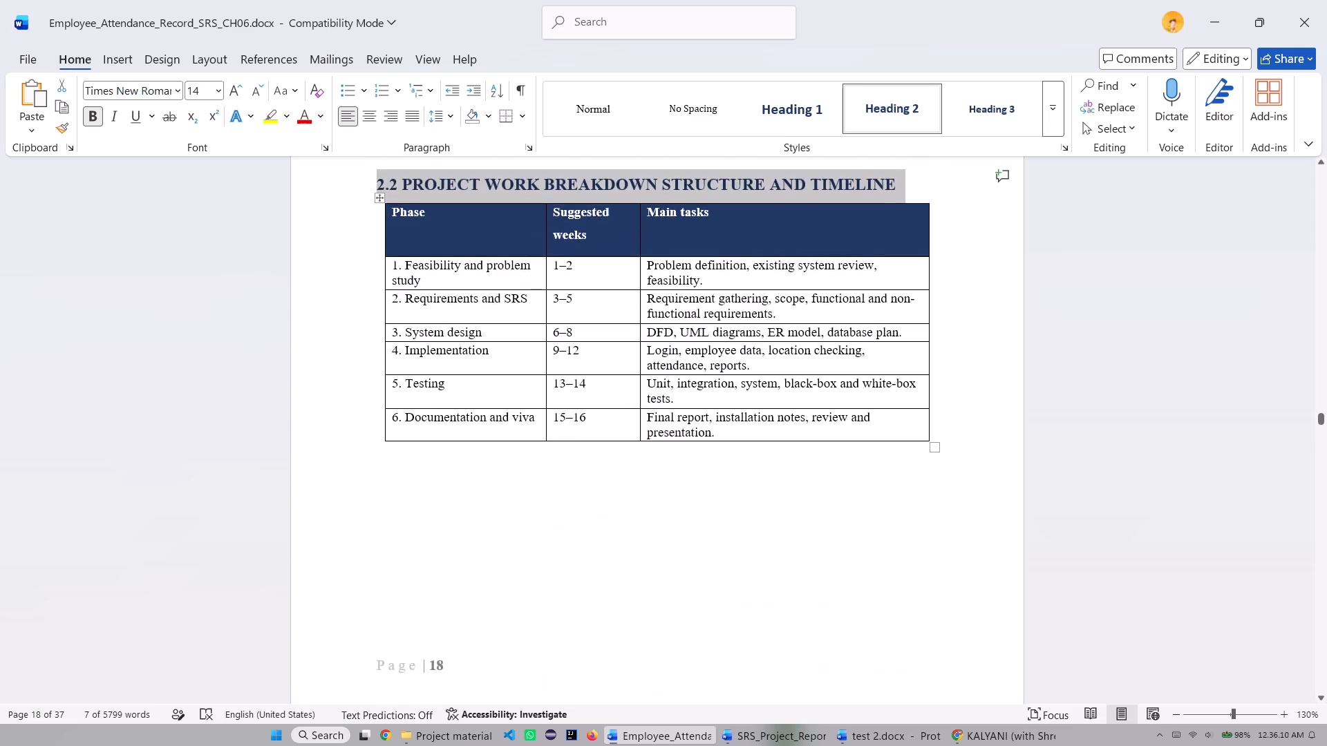
scroll(608, 376, down, 20)
scroll(608, 376, down, 4)
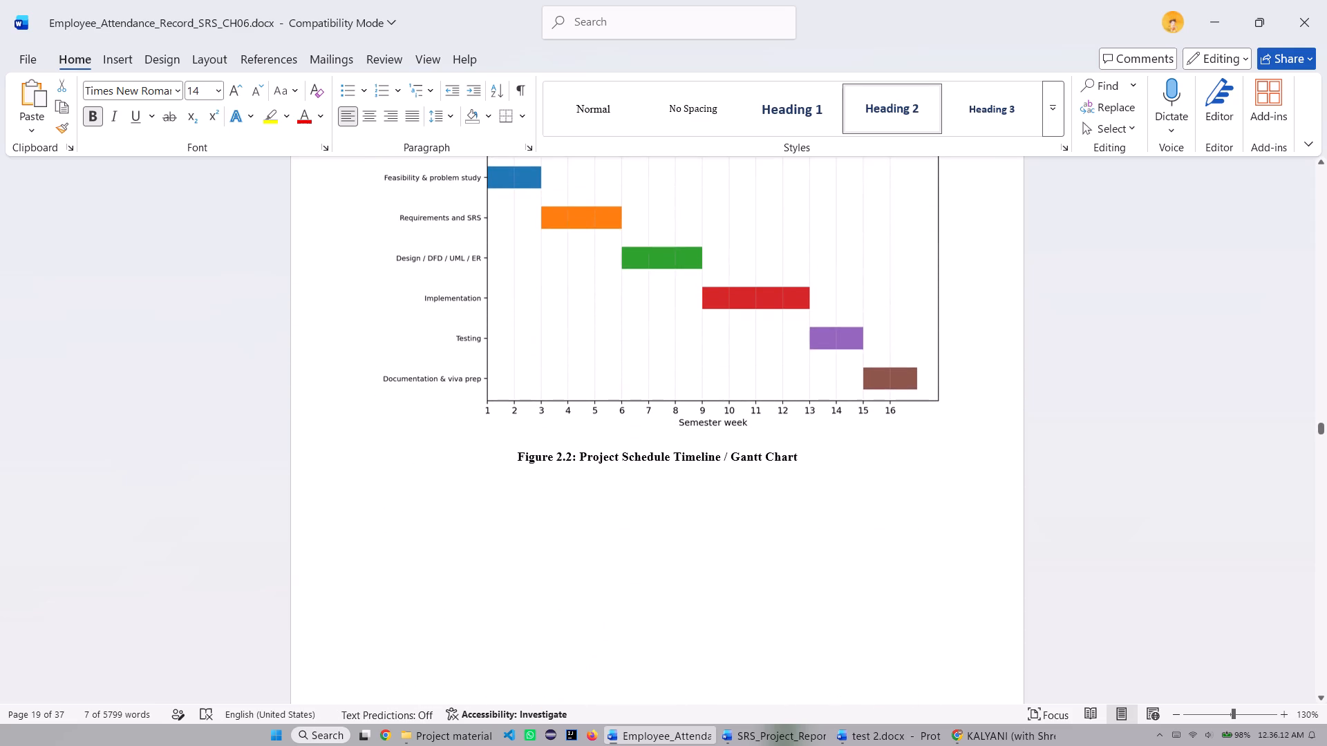
scroll(668, 350, up, 8)
scroll(693, 361, down, 13)
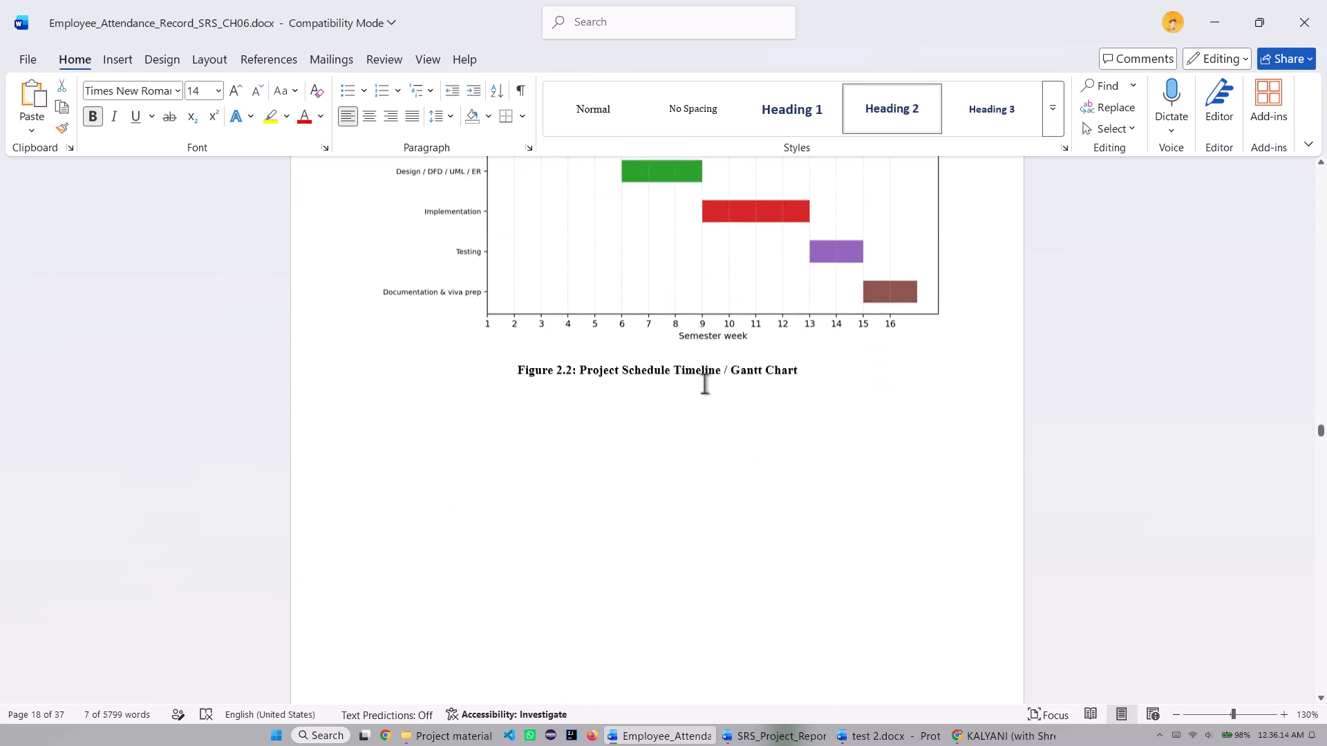
scroll(704, 384, up, 6)
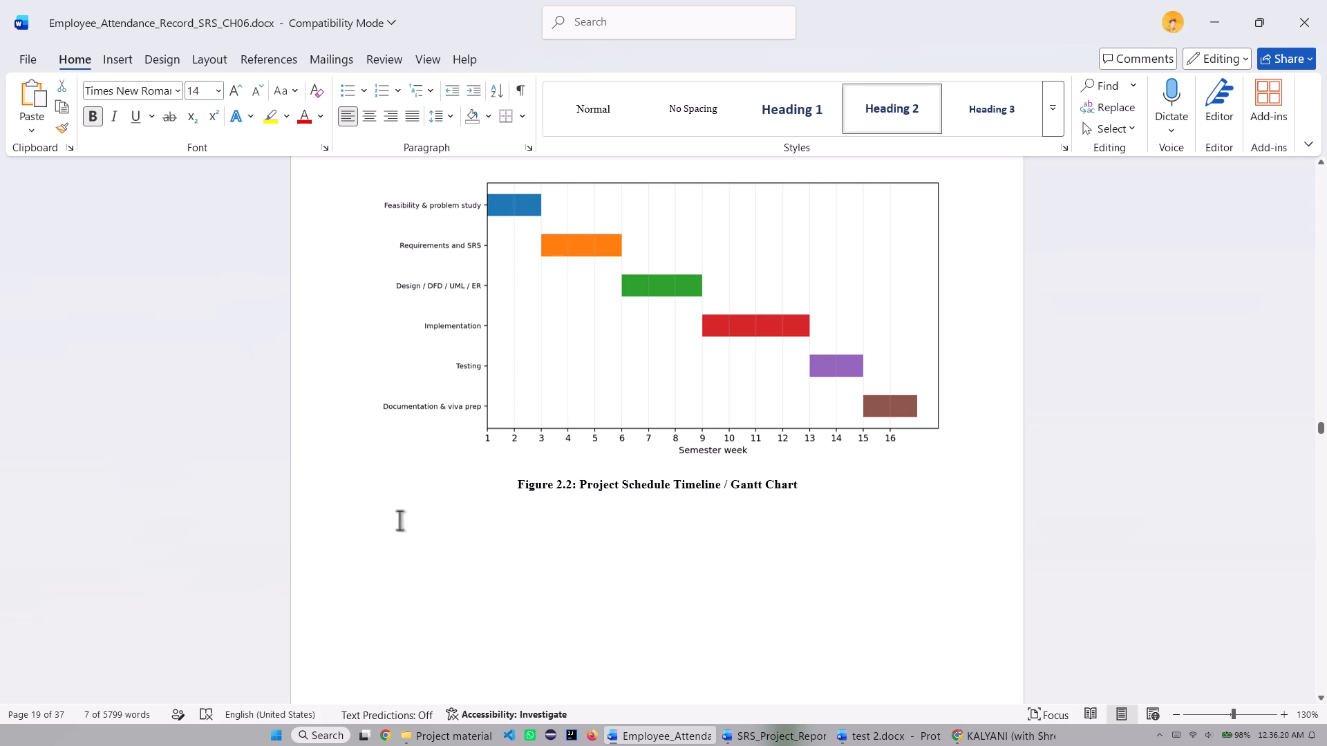
scroll(399, 520, up, 9)
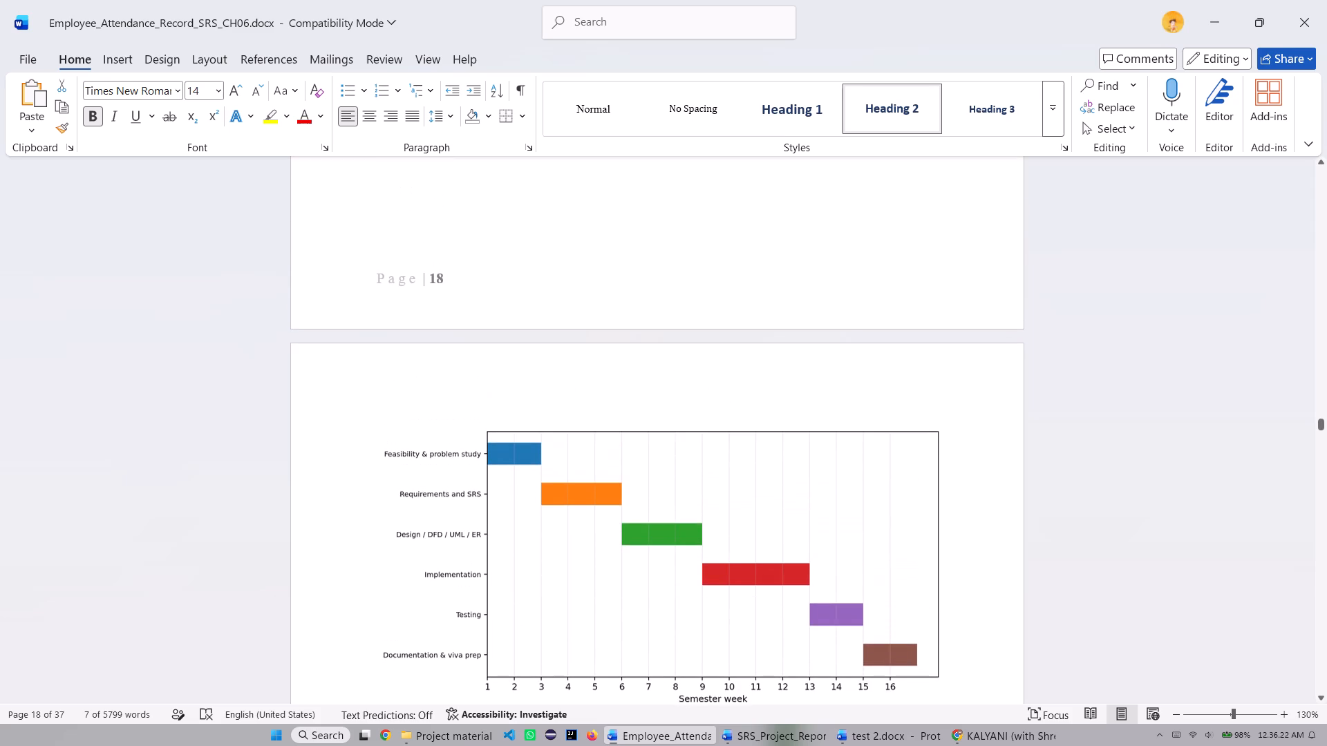
scroll(355, 569, down, 9)
scroll(564, 499, down, 8)
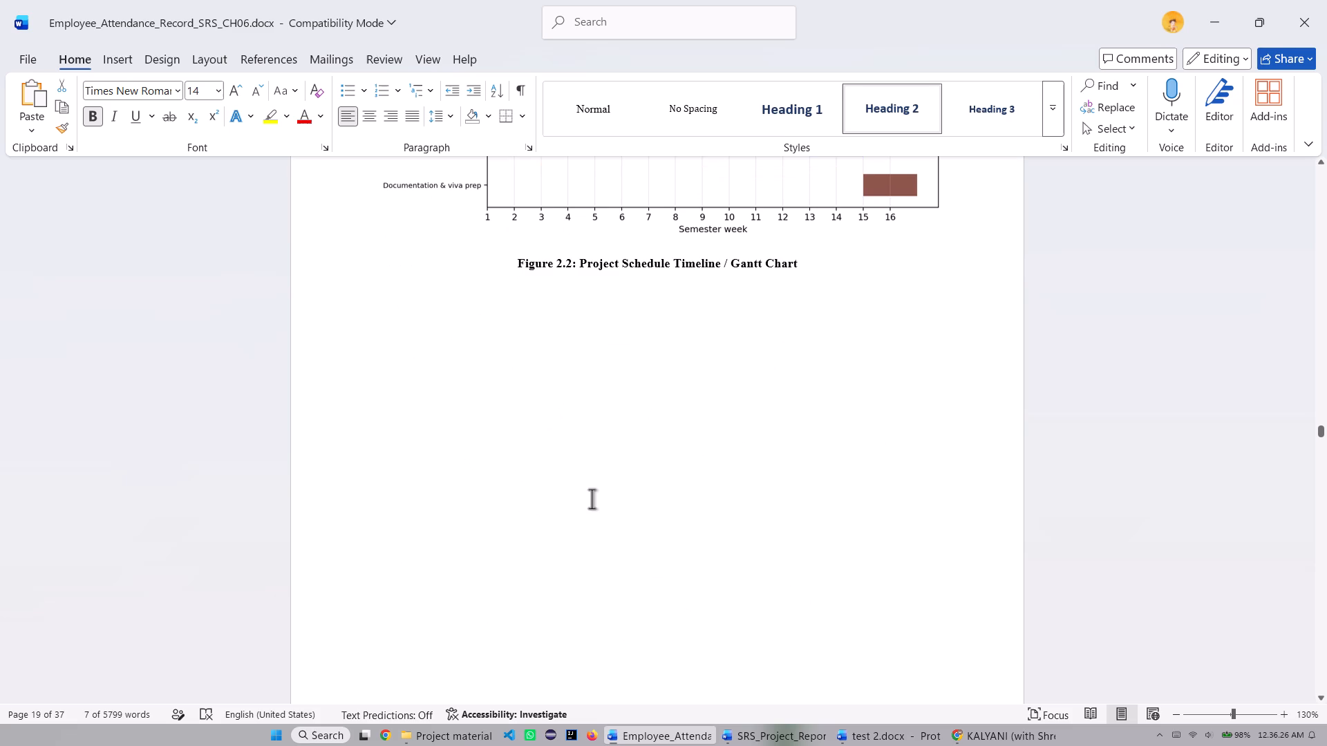
scroll(592, 499, up, 1)
scroll(606, 477, down, 17)
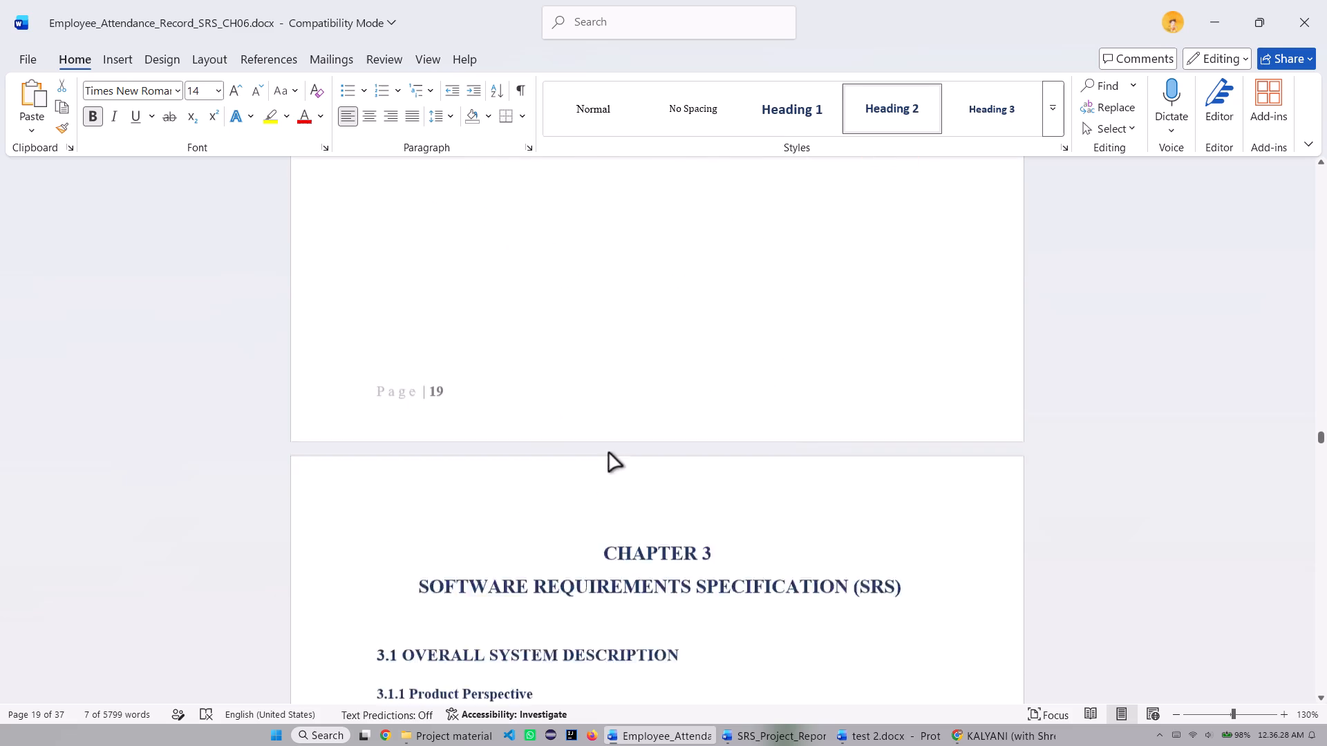
scroll(609, 452, up, 20)
scroll(609, 452, up, 17)
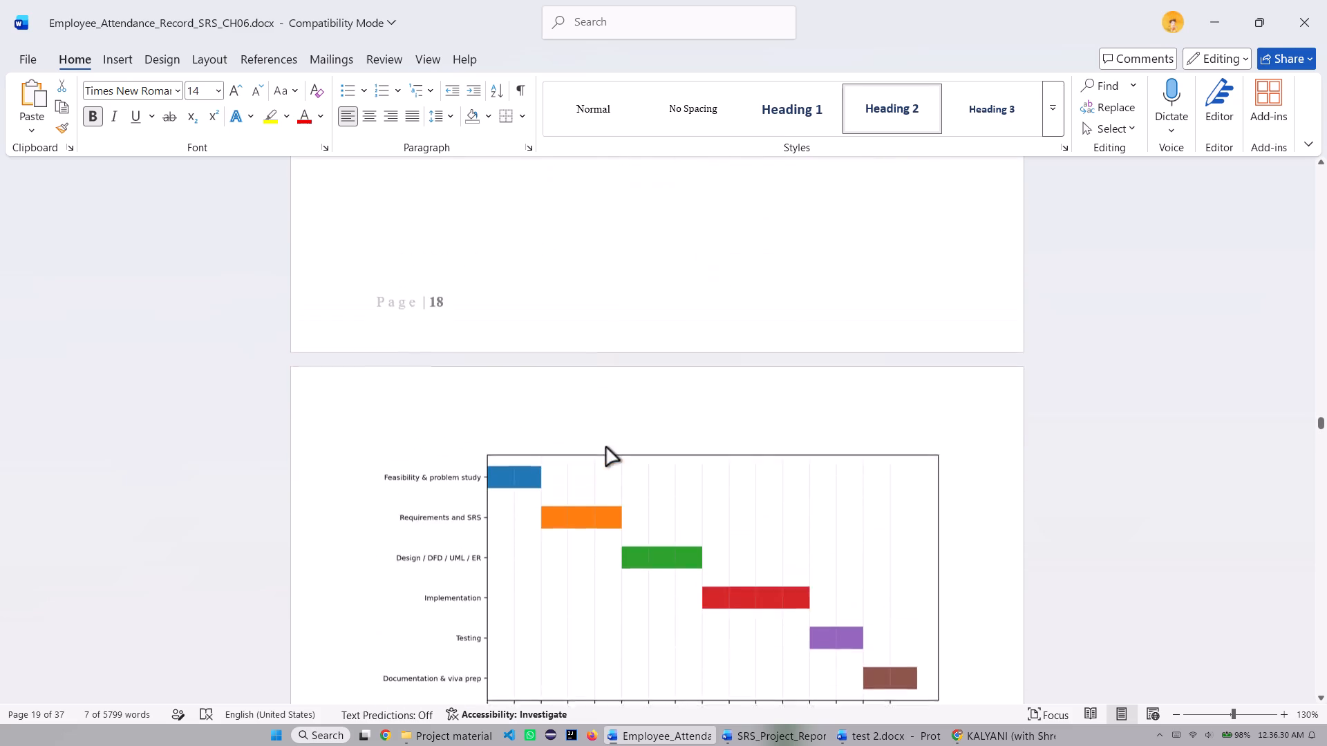
scroll(606, 448, up, 17)
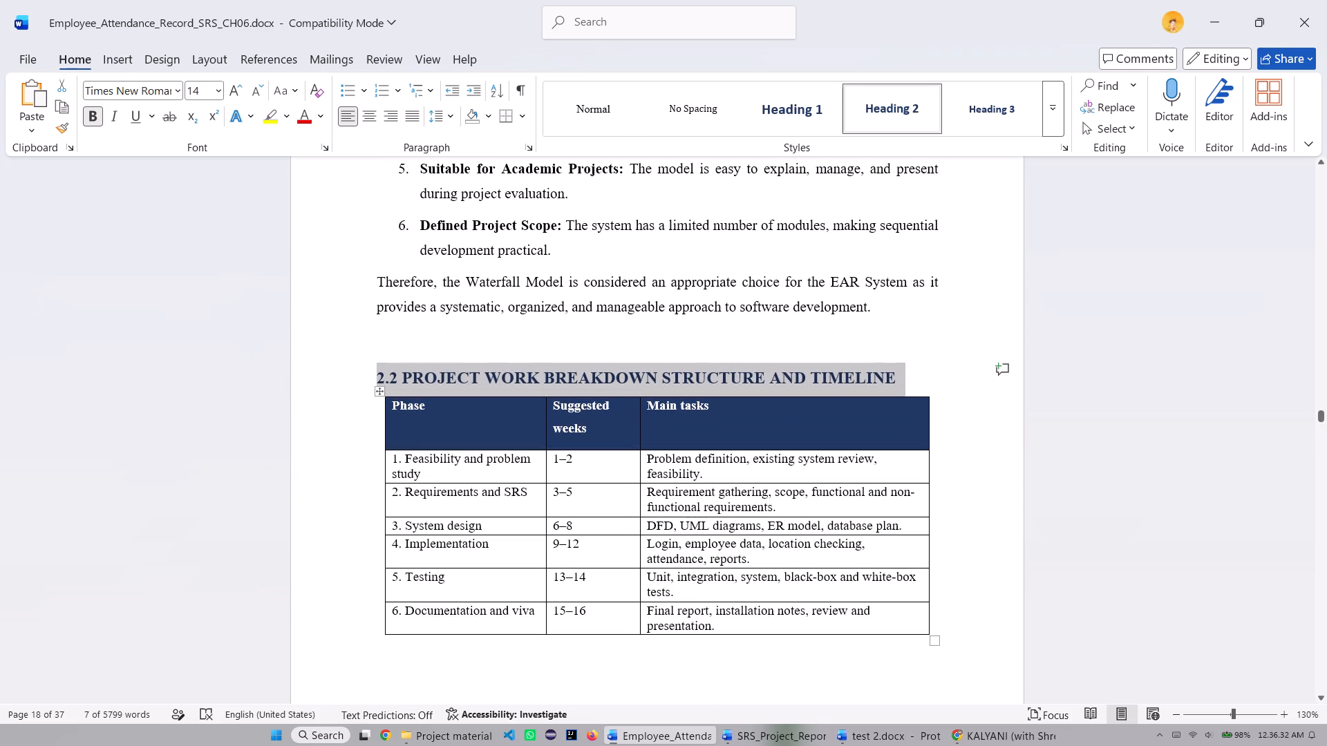
right_click(727, 373)
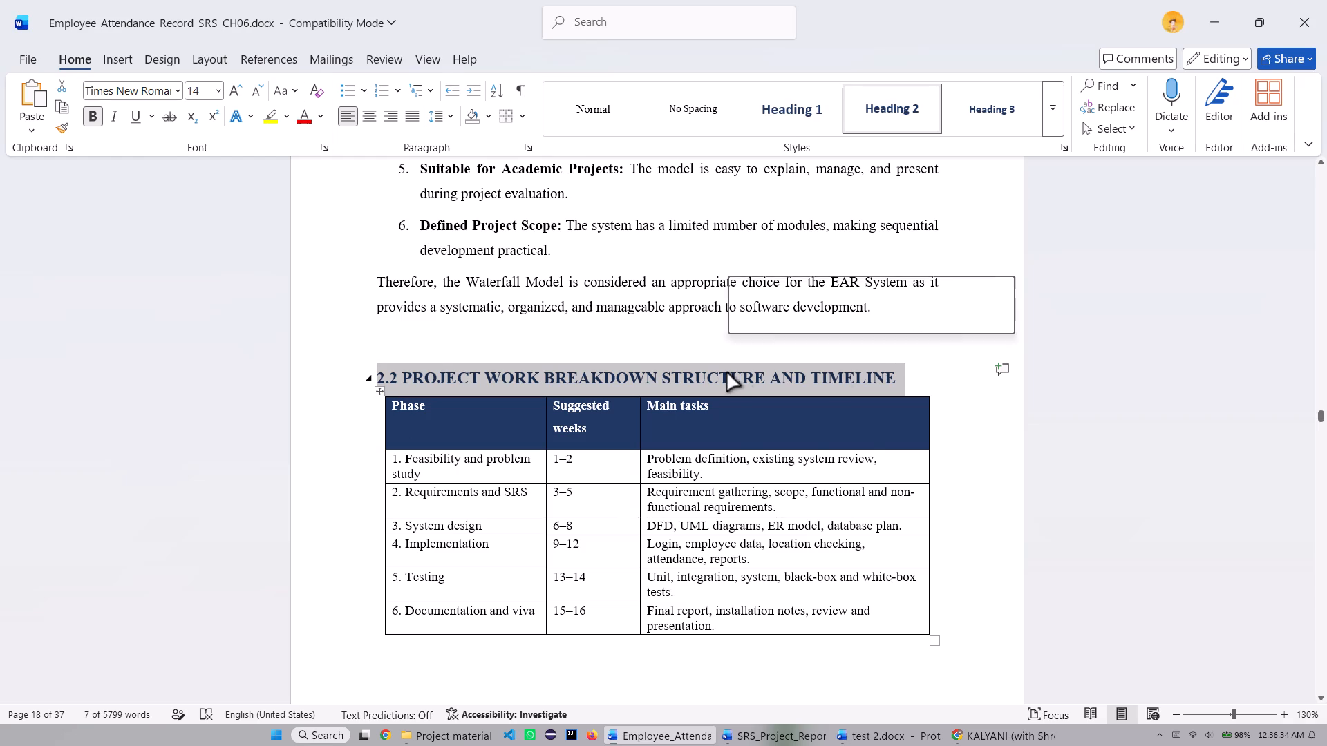
click(788, 432)
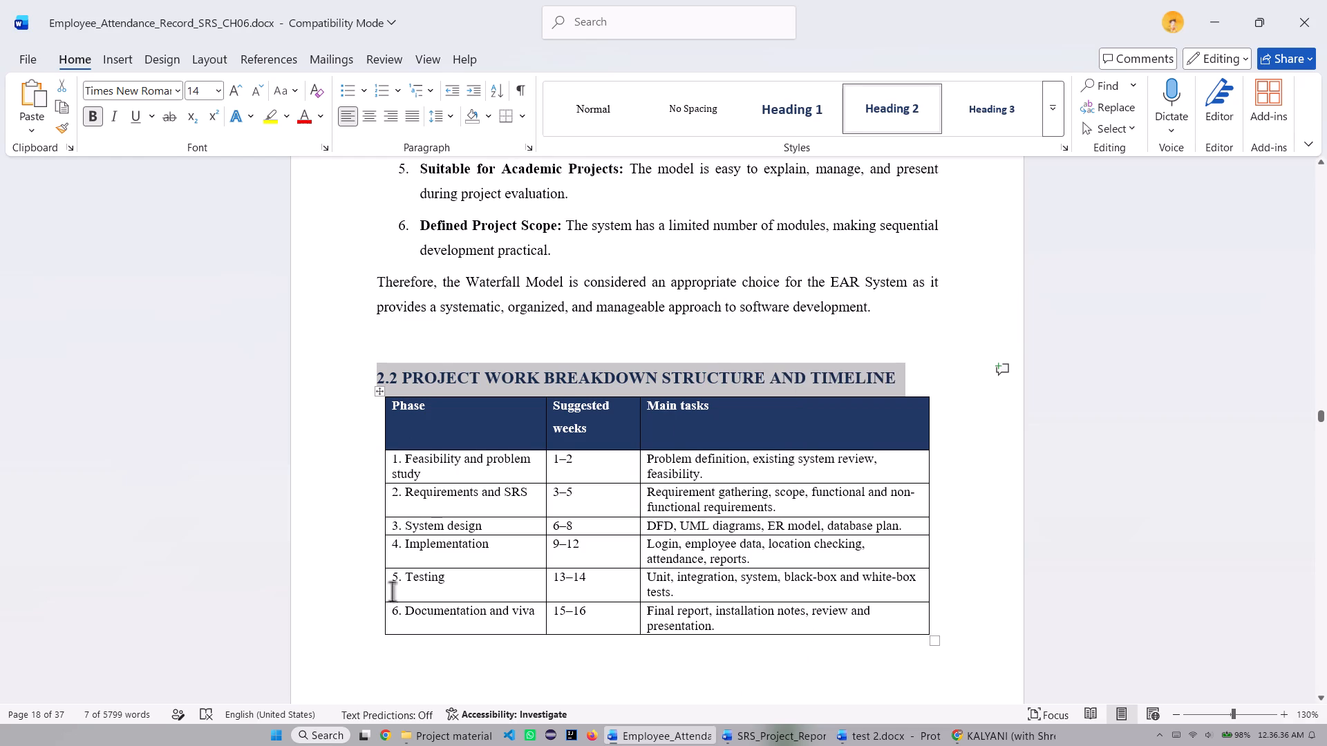
scroll(435, 477, down, 6)
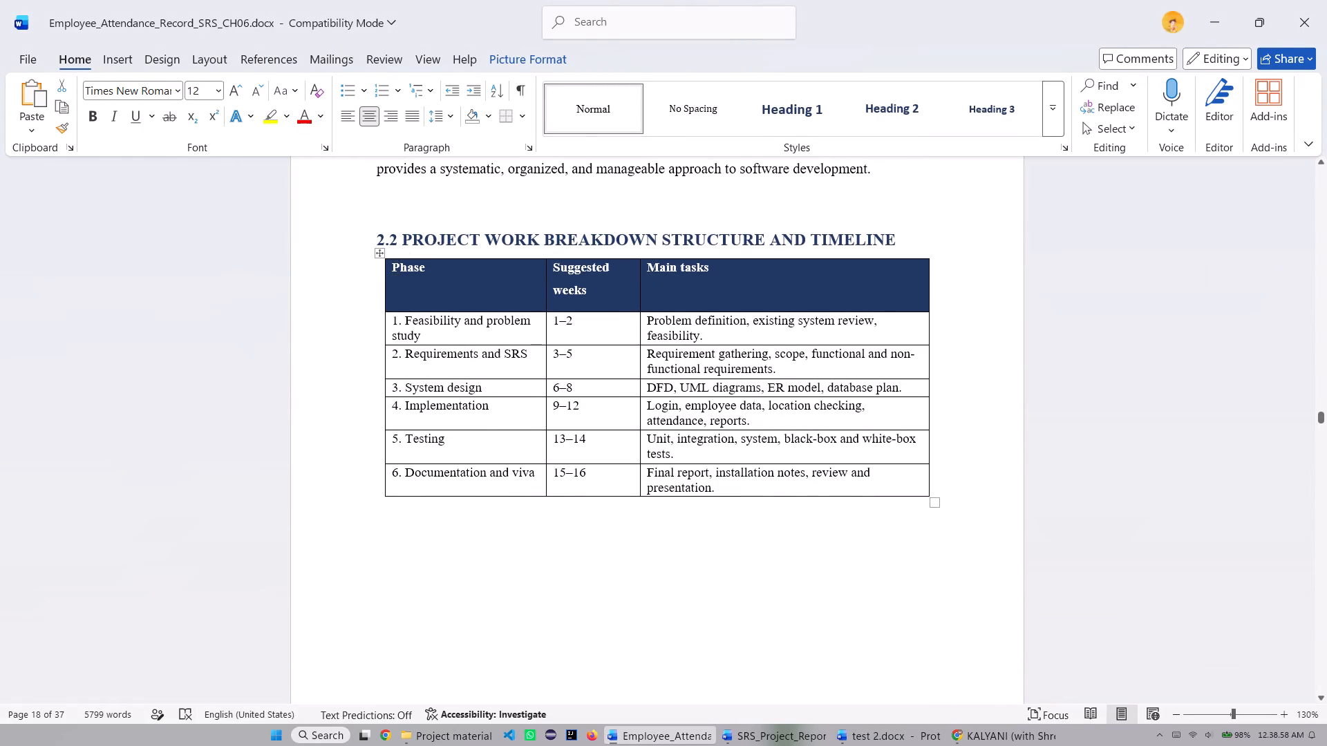
drag(391, 267, 822, 478)
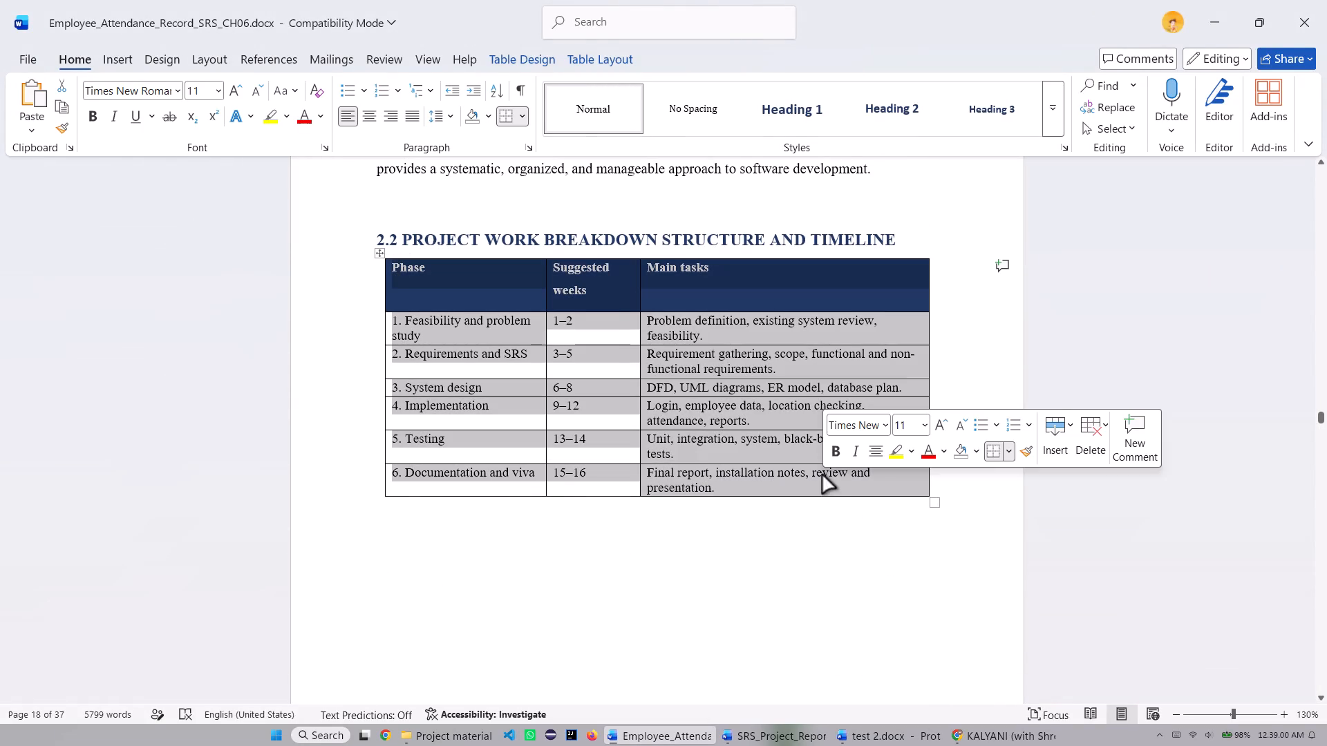
key(BackSpace)
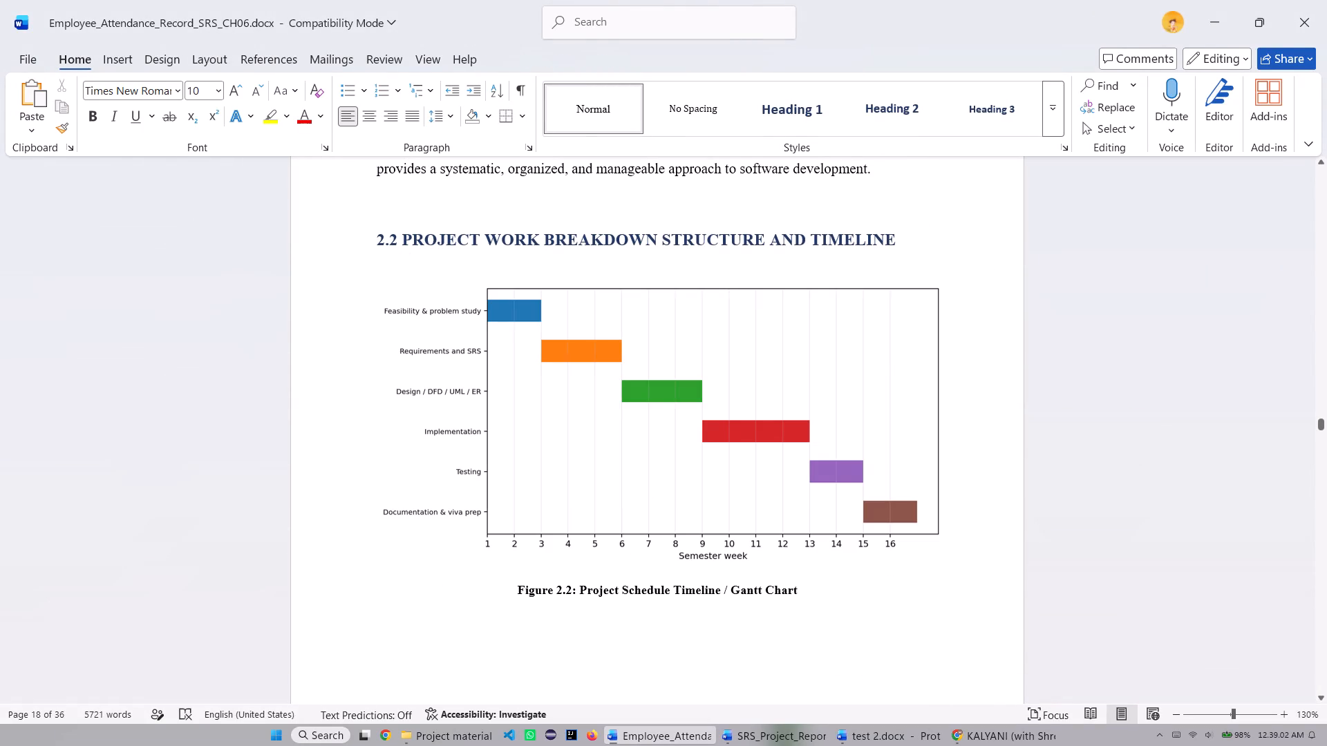
key(ctrl+v)
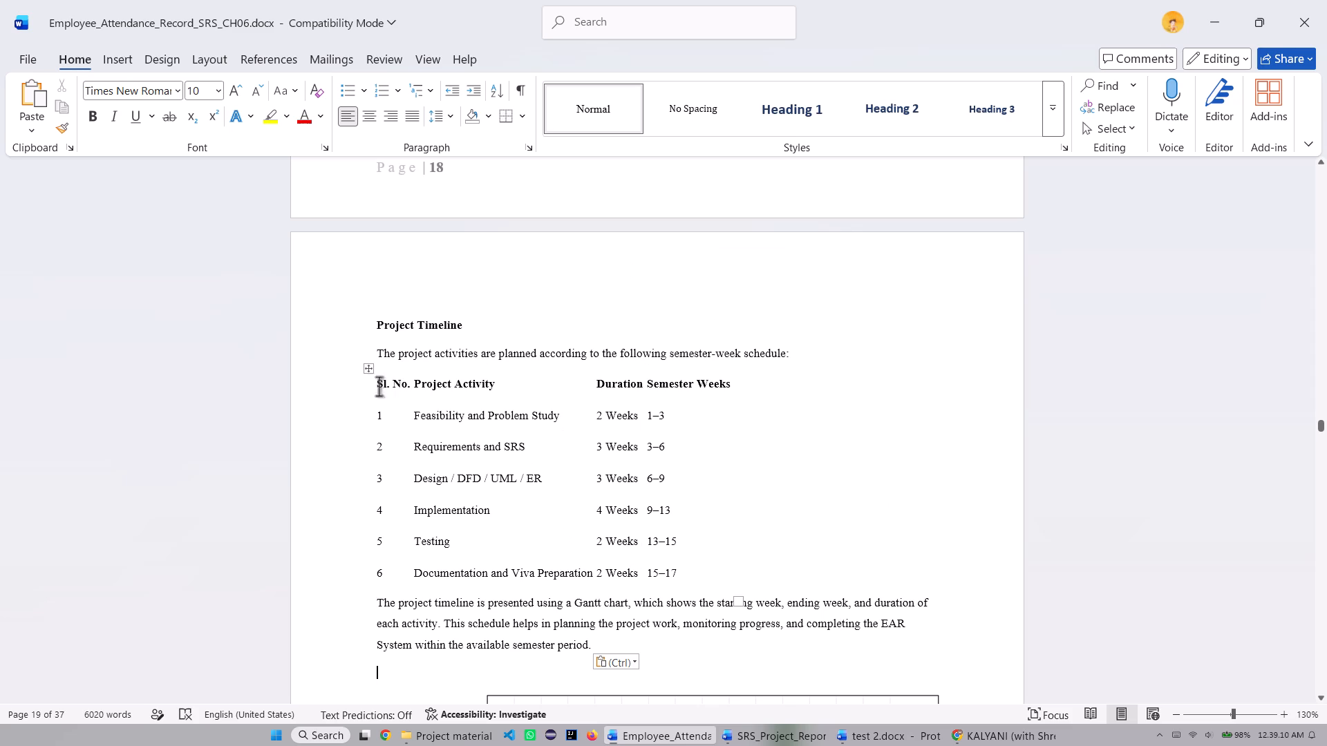
Select all seven rows of the pasted Project Timeline table and insert the same number of blank rows above them.
drag(379, 385, 451, 440)
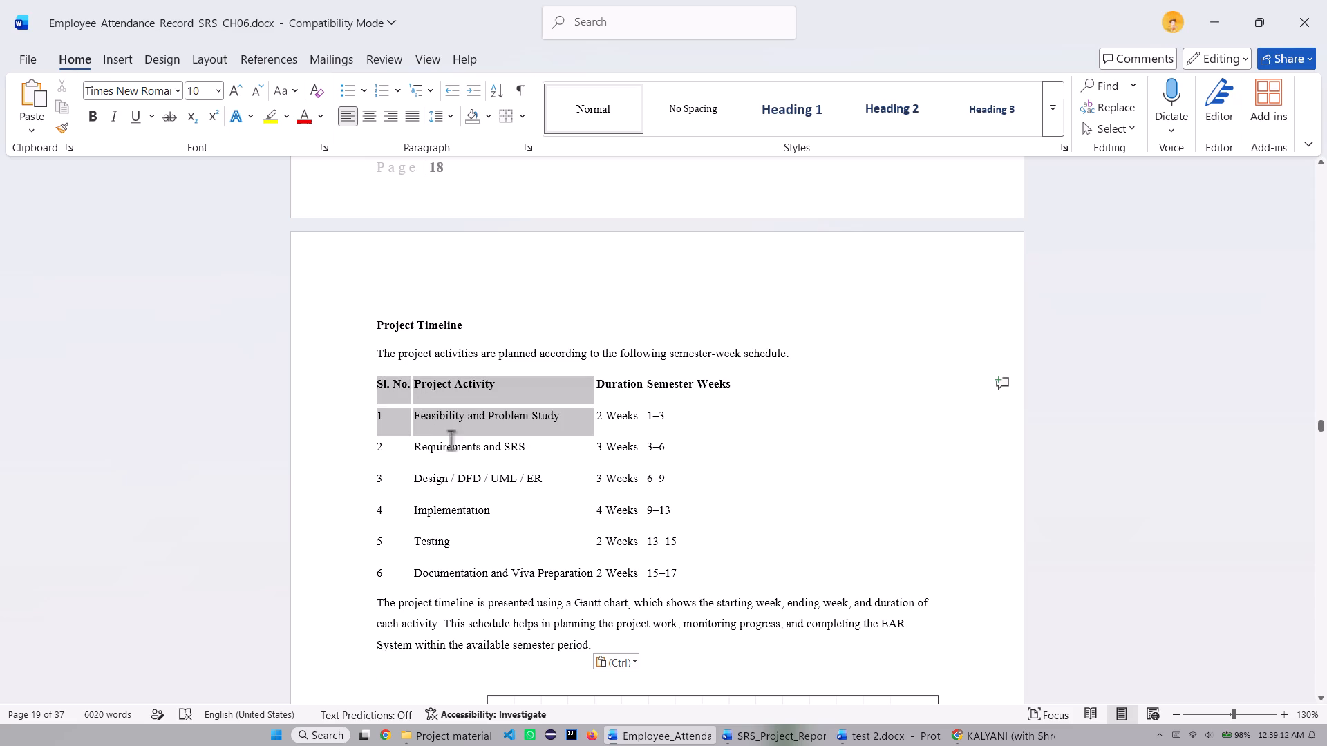
drag(451, 440, 688, 568)
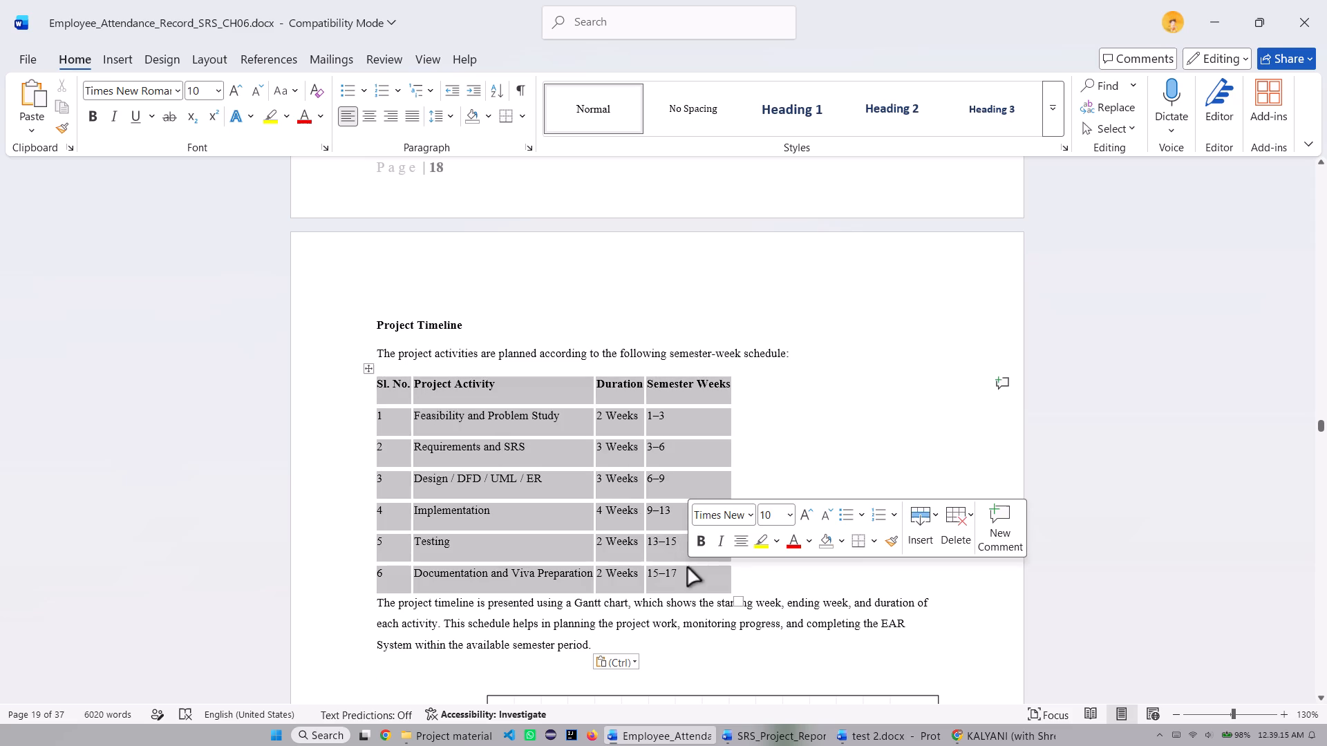
click(921, 520)
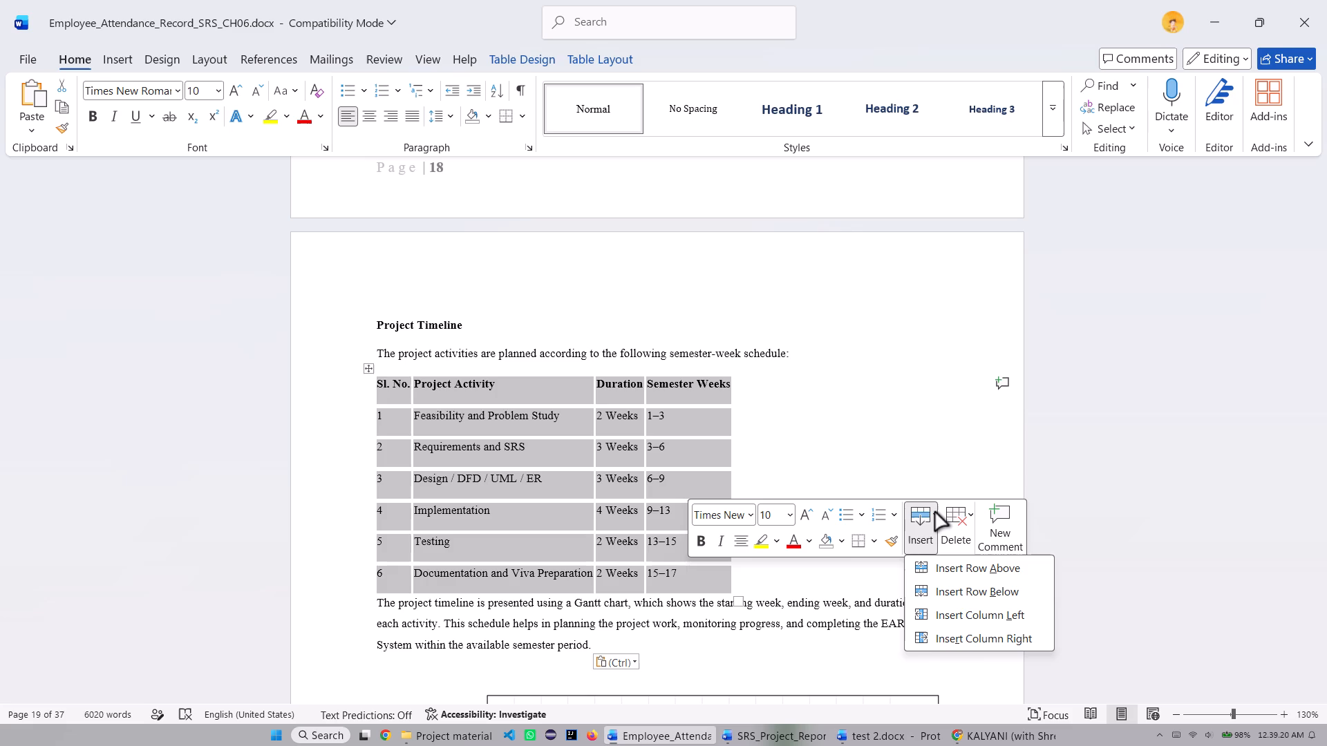
click(928, 566)
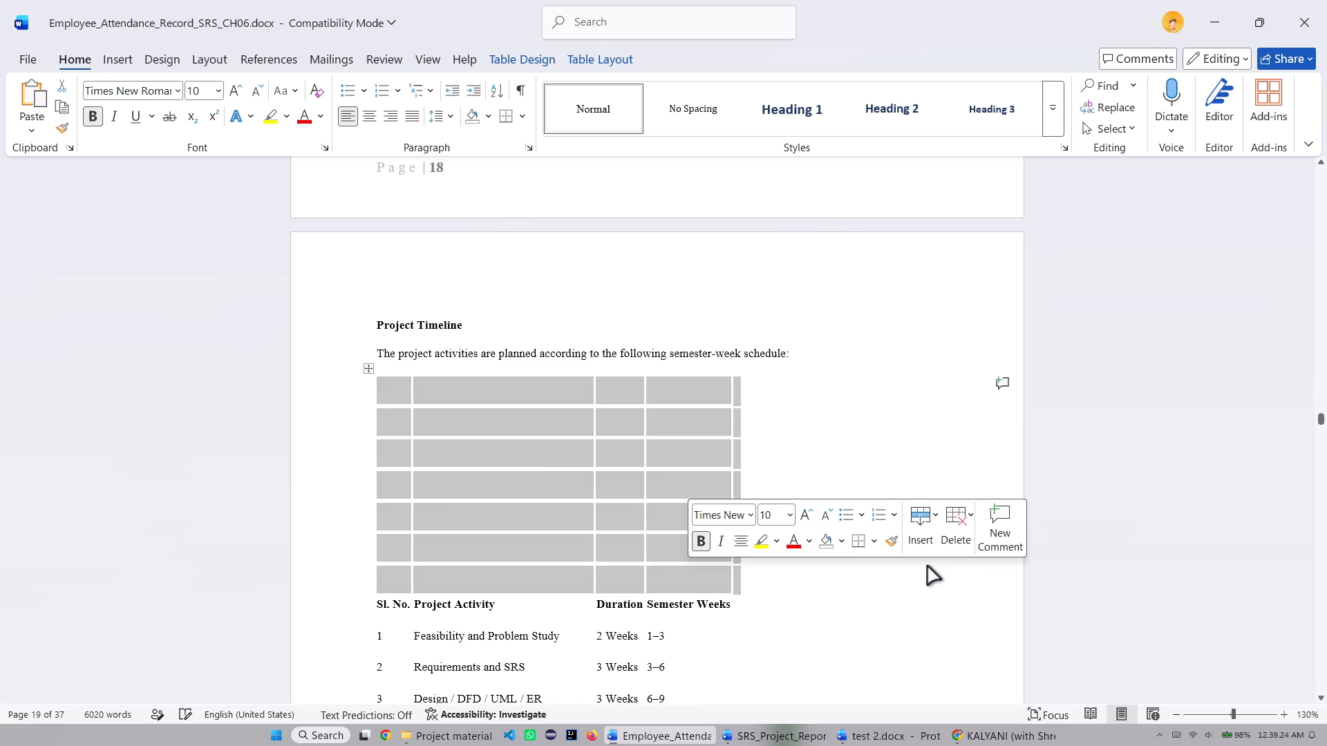
scroll(613, 442, down, 3)
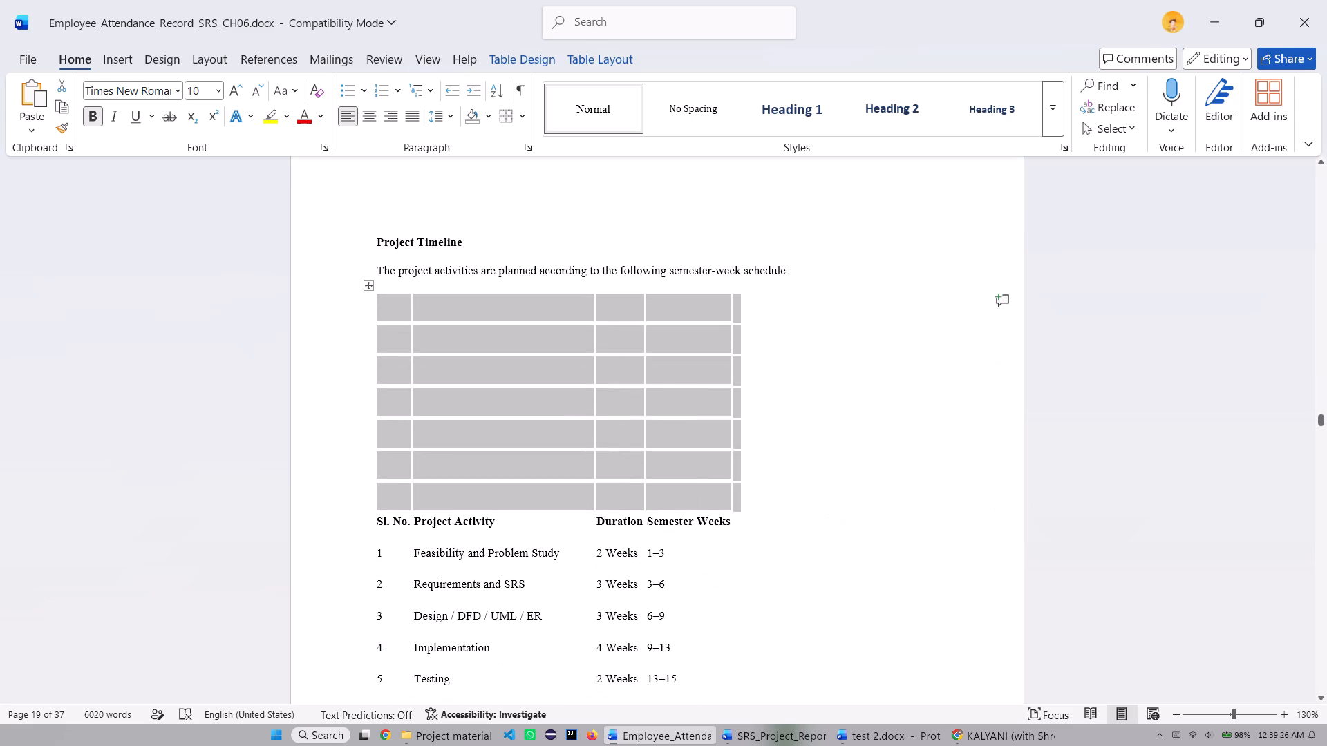
click(795, 582)
click(588, 410)
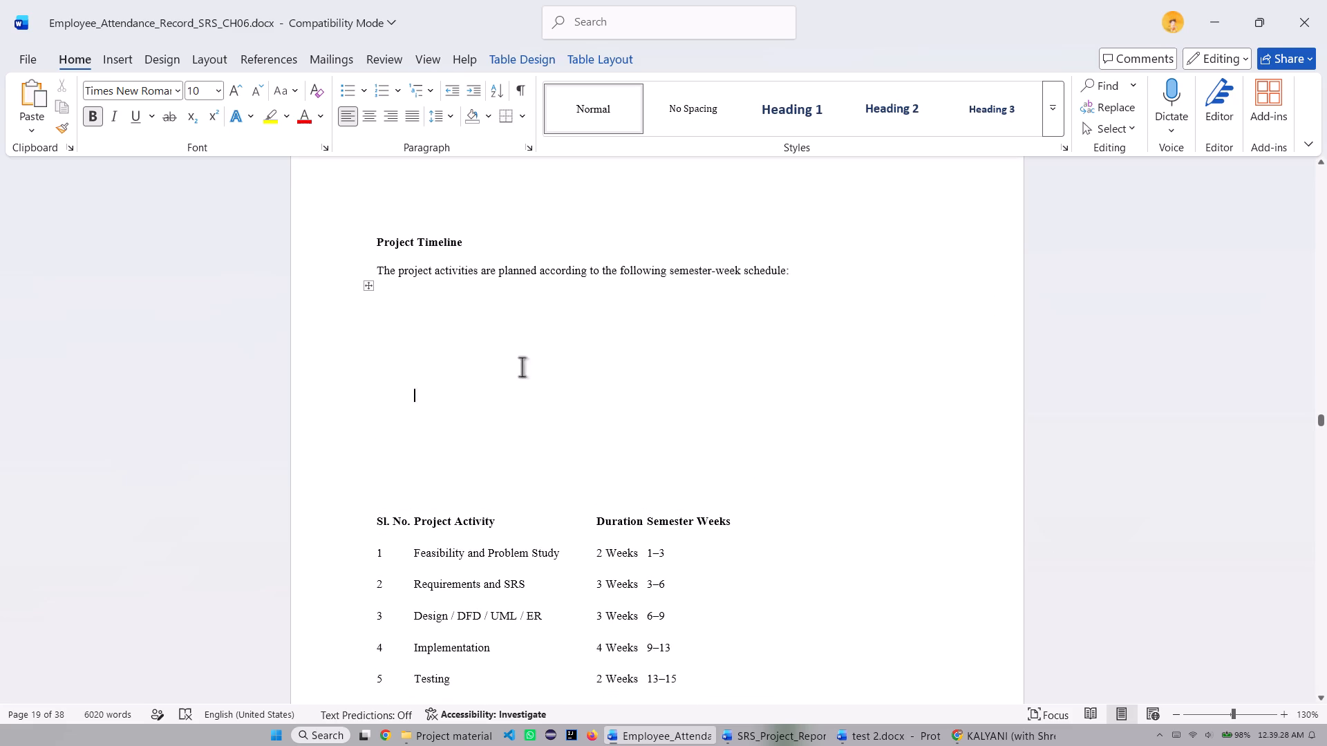
click(382, 307)
Cut the seven filled rows, from the Sl. No. header through Documentation and Viva Preparation, out of the Project Timeline table.
drag(375, 517, 491, 569)
scroll(442, 598, down, 3)
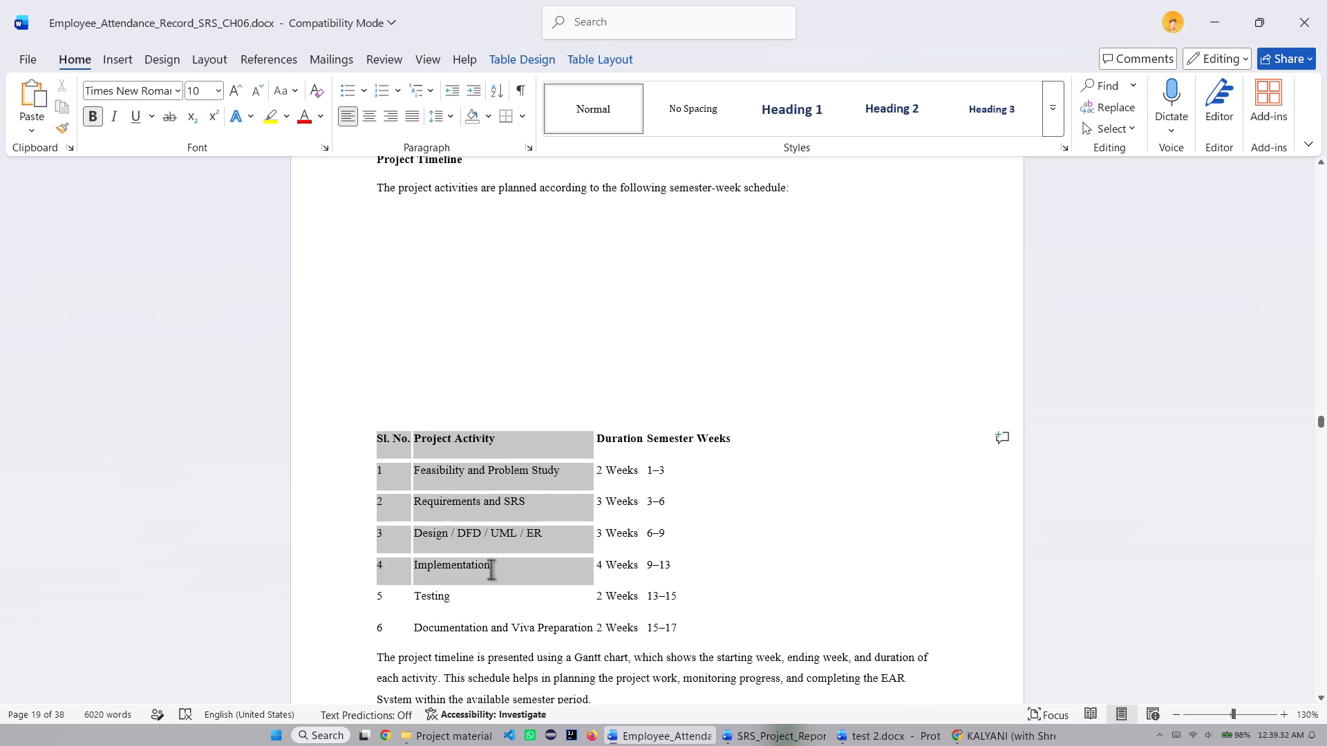
drag(491, 569, 681, 631)
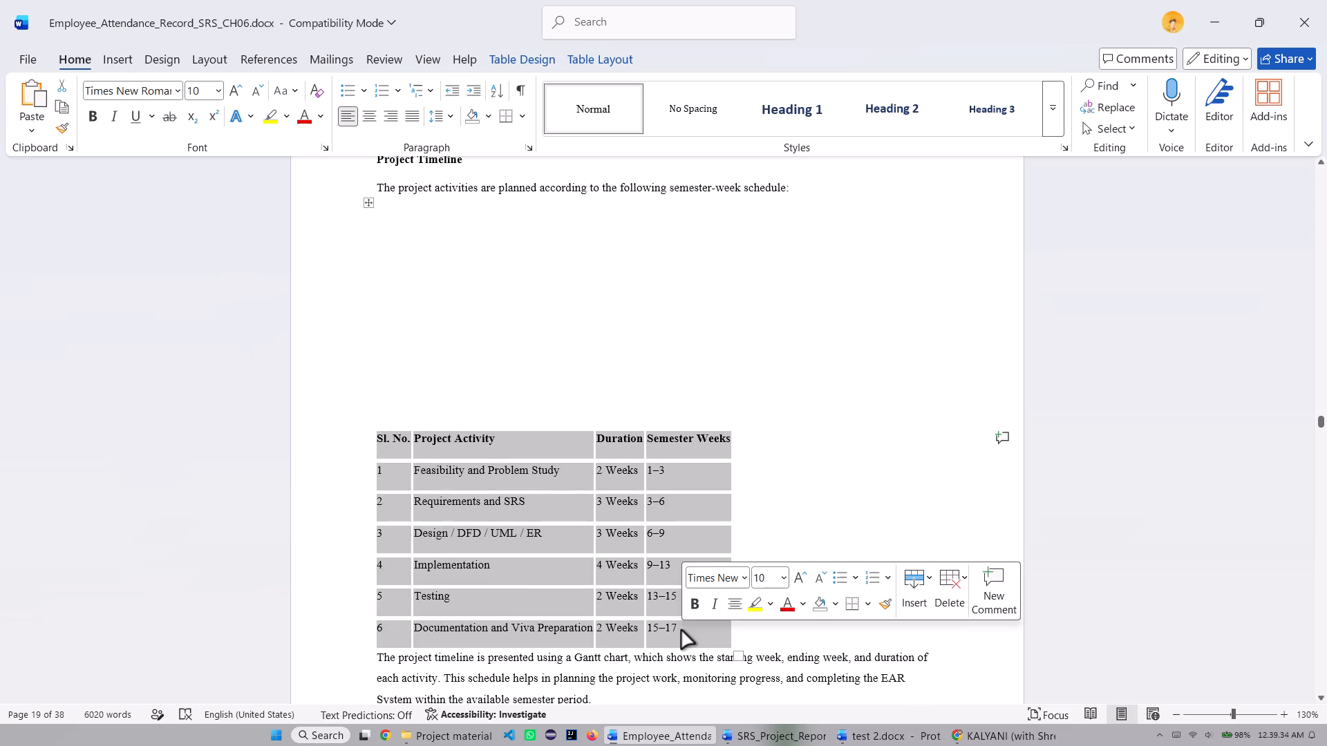
key(ctrl+x)
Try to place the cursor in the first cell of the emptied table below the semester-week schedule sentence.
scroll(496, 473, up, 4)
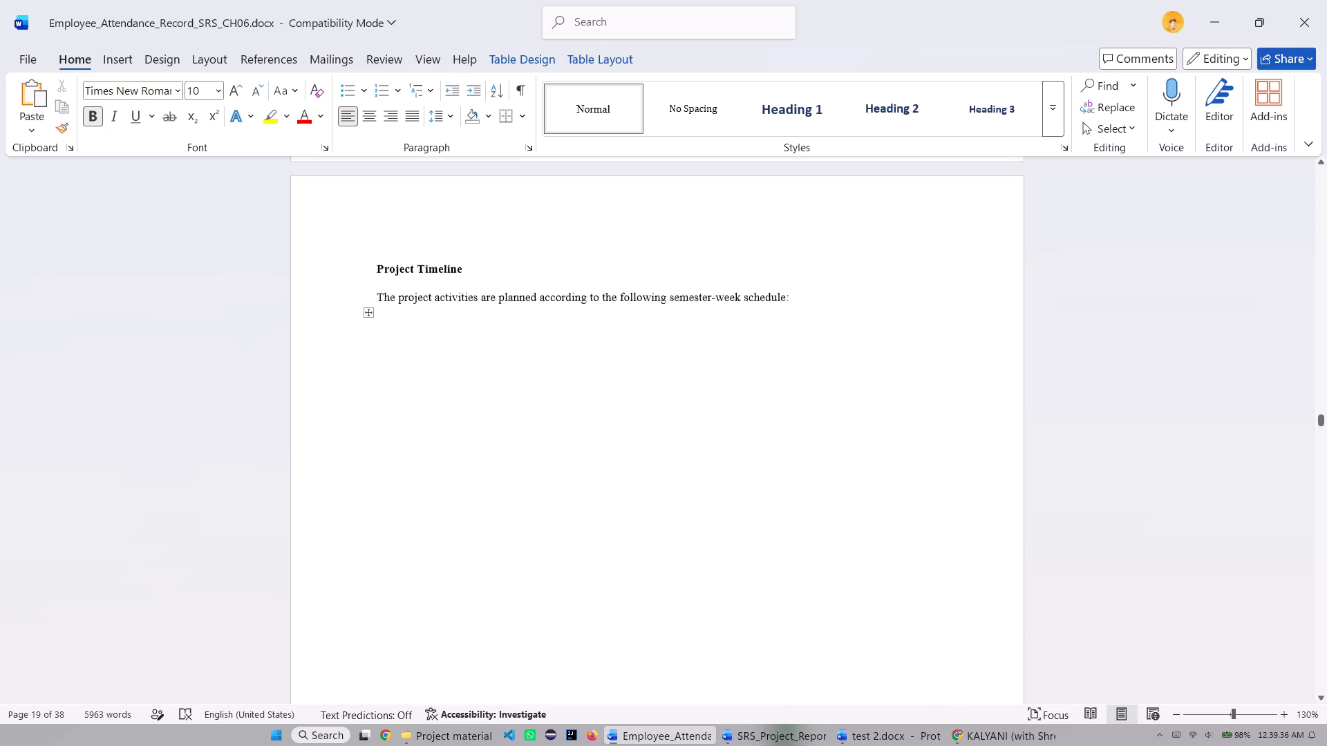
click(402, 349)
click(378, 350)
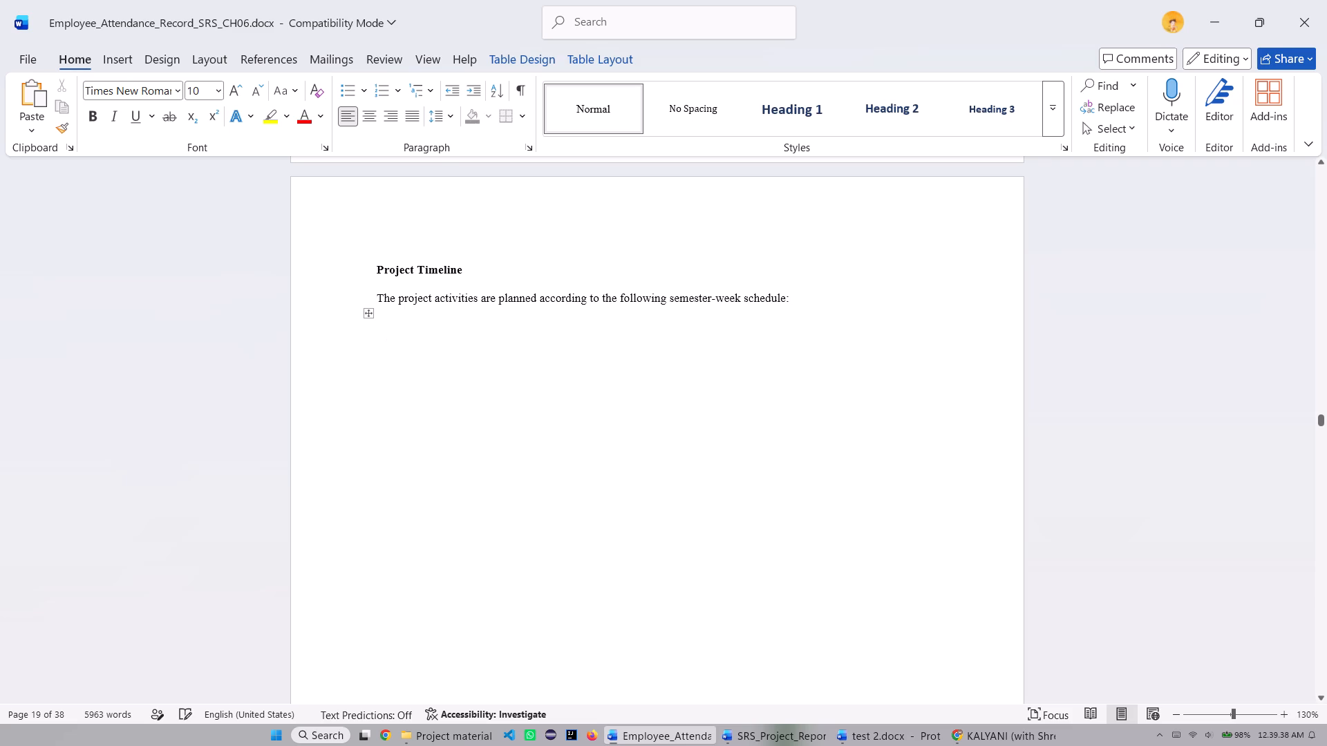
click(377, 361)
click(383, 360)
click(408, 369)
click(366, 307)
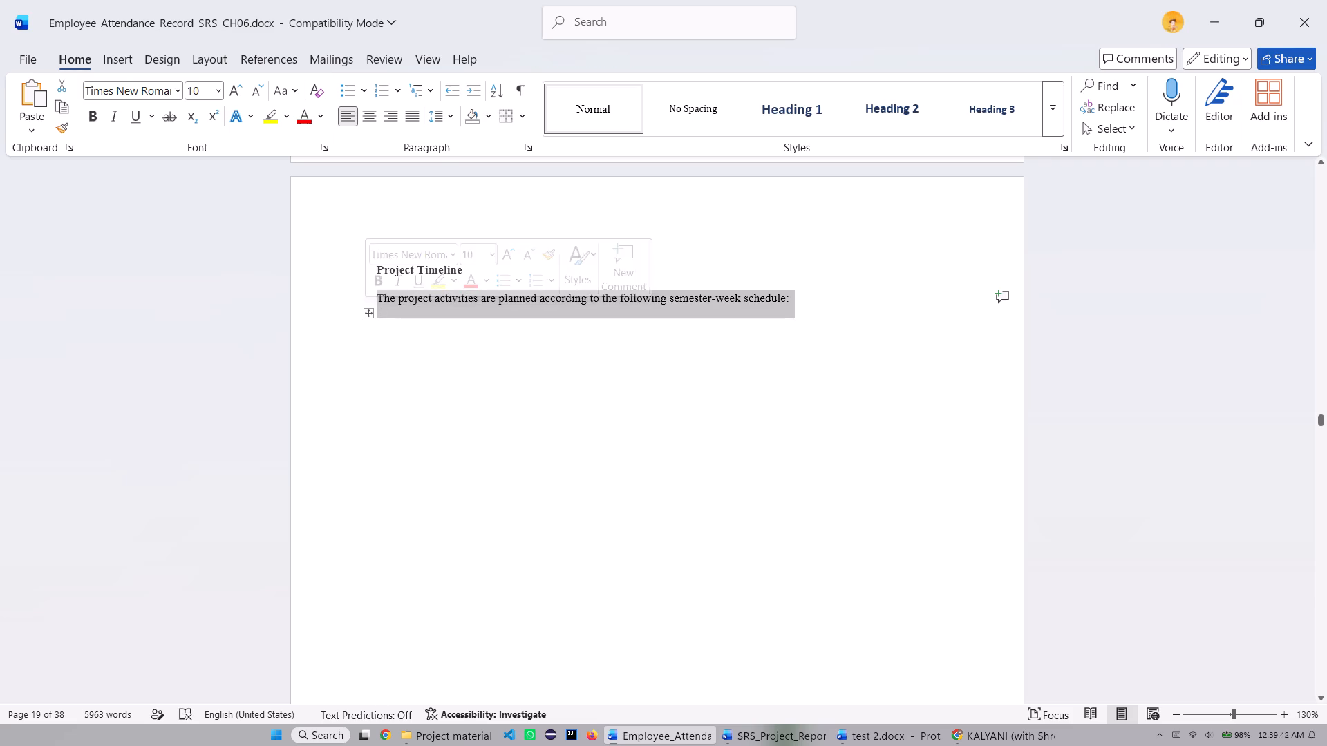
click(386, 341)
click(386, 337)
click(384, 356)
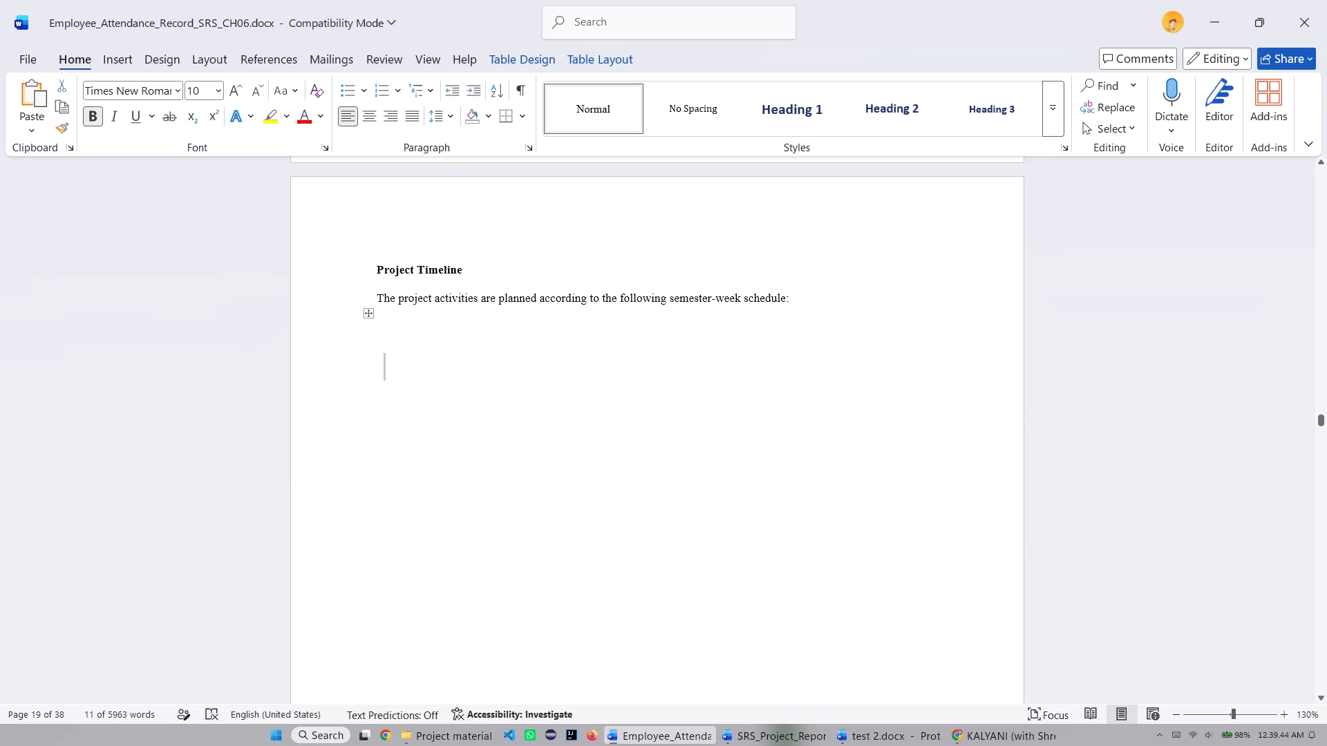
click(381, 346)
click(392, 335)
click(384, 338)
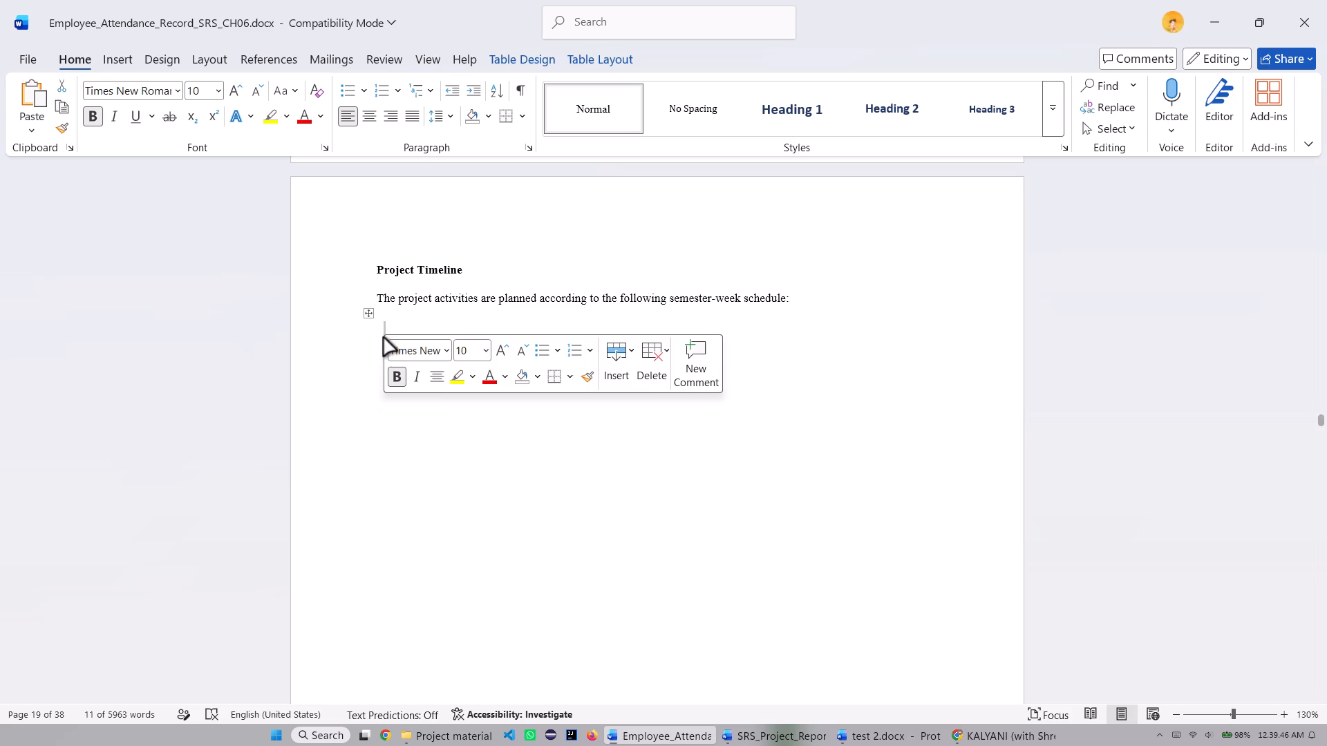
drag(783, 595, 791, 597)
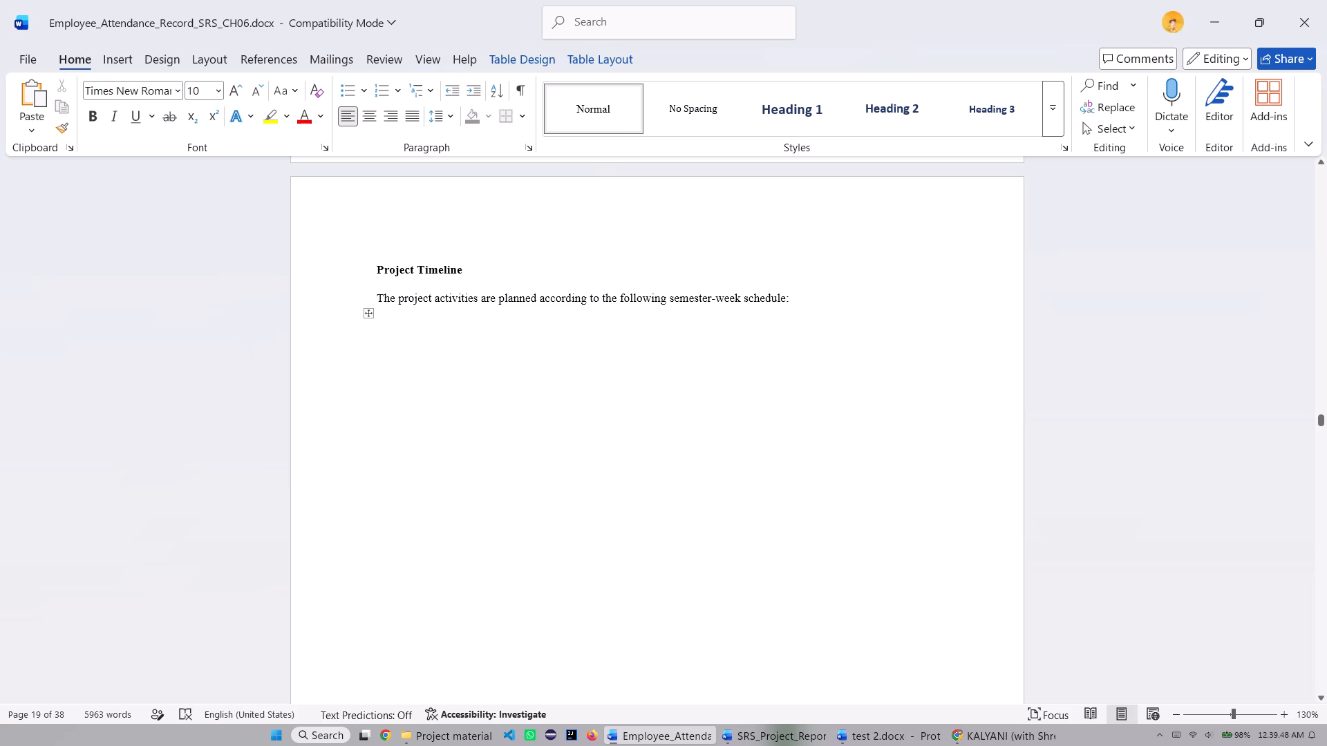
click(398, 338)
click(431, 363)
Select the whole emptied Project Timeline table and try to apply borders to it.
click(367, 312)
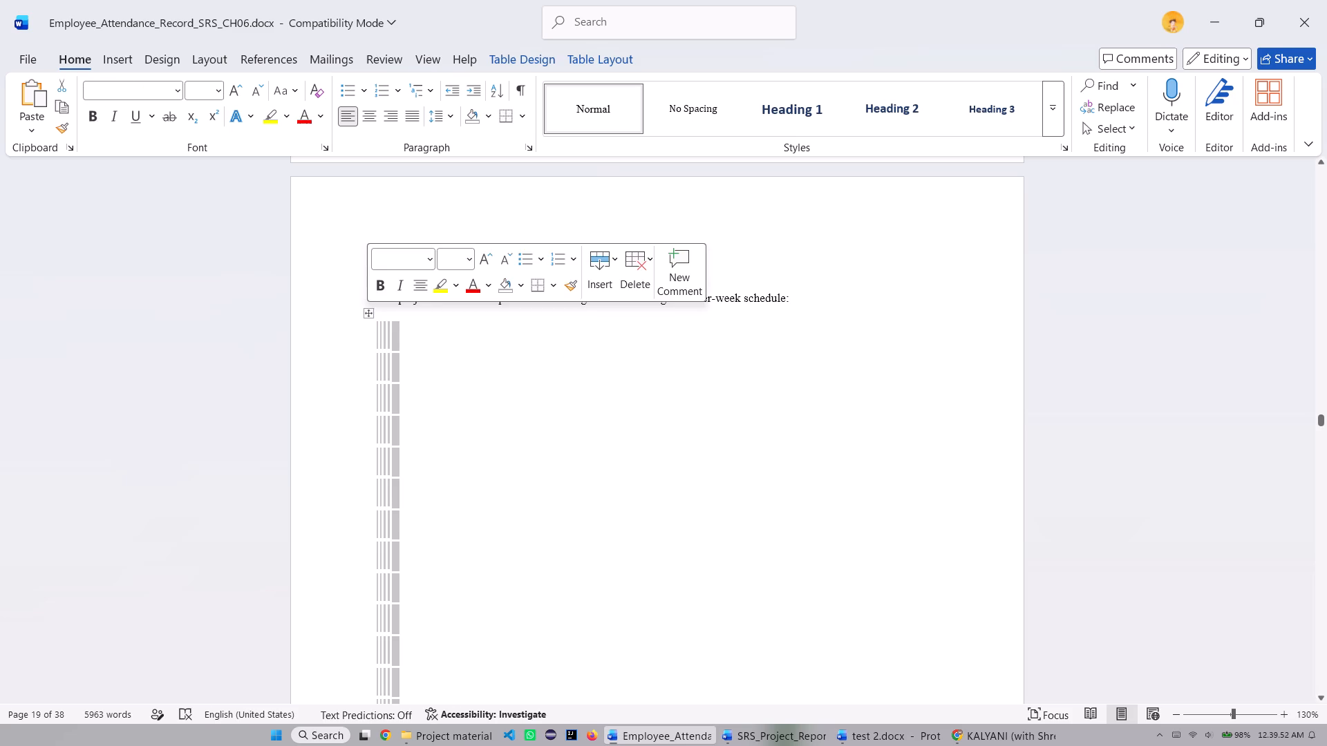
click(382, 340)
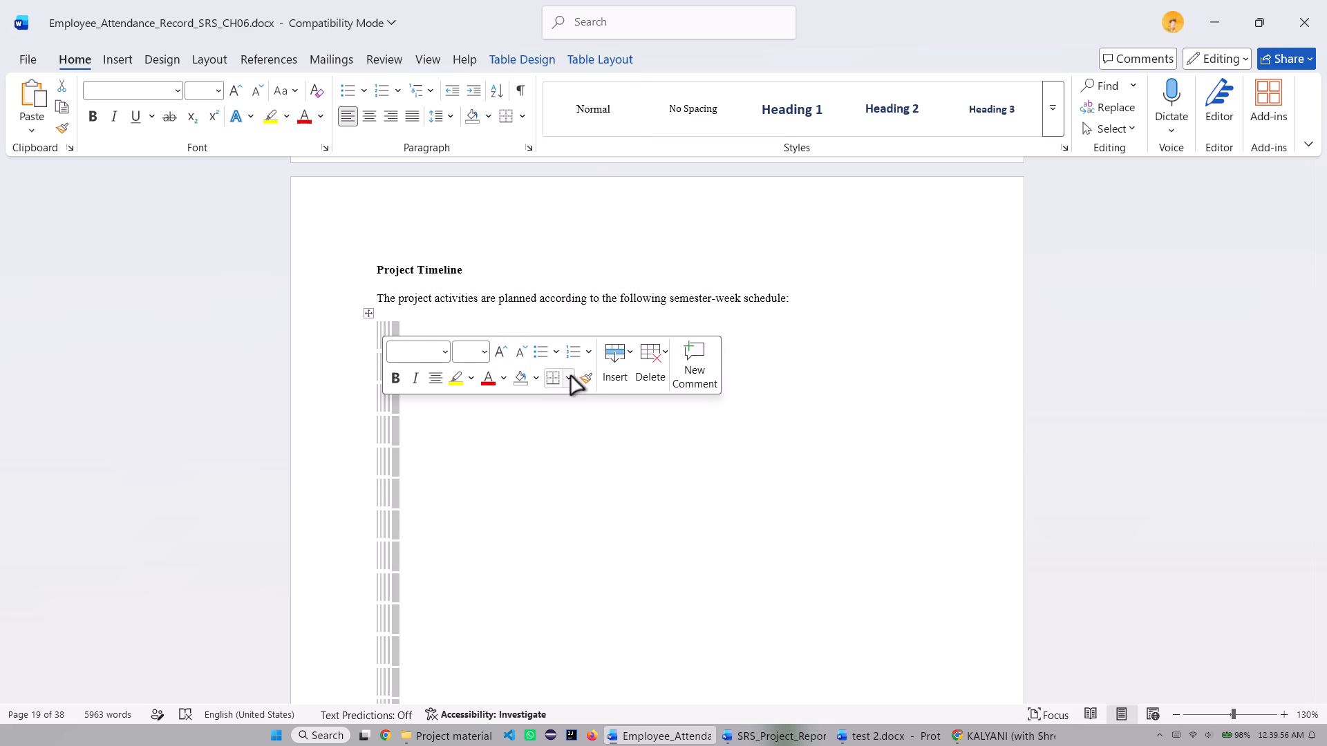
click(554, 376)
click(489, 492)
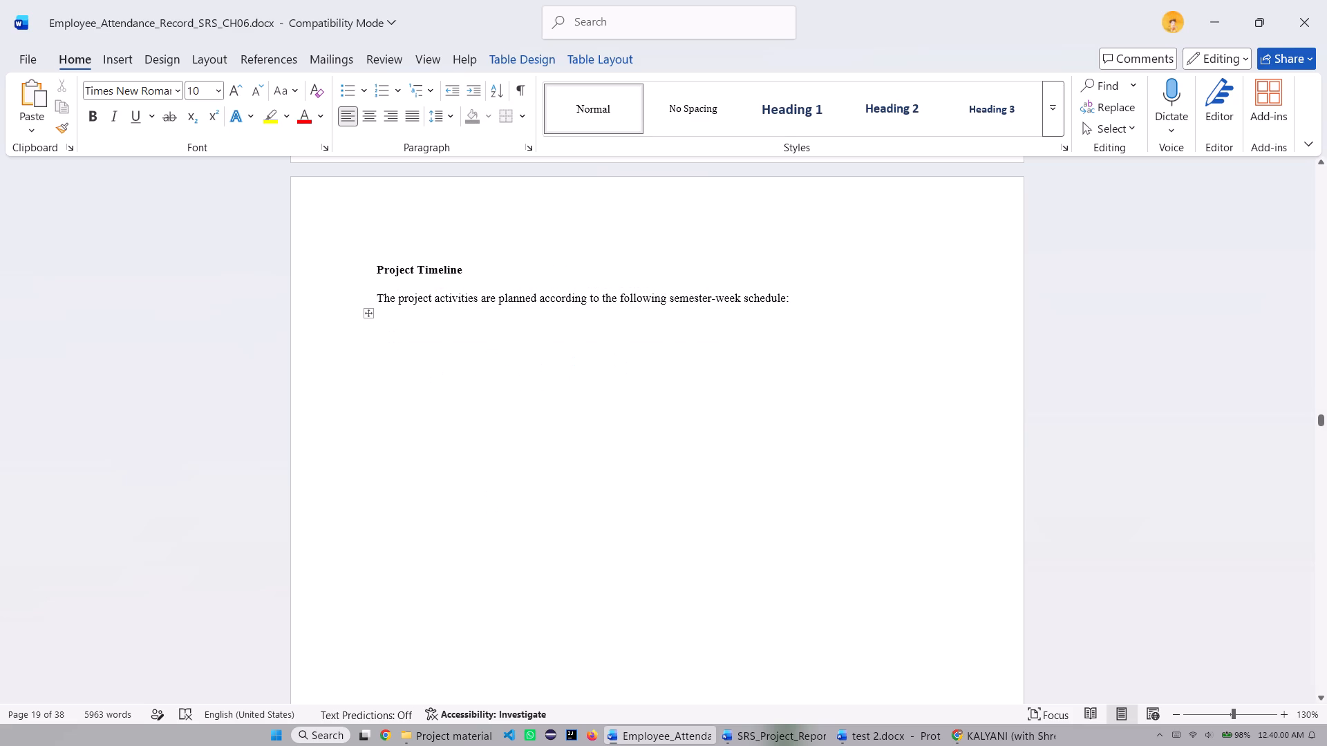
Undo the cut of the seven filled rows in the Project Timeline table.
key(ctrl+z)
key(ctrl+z)
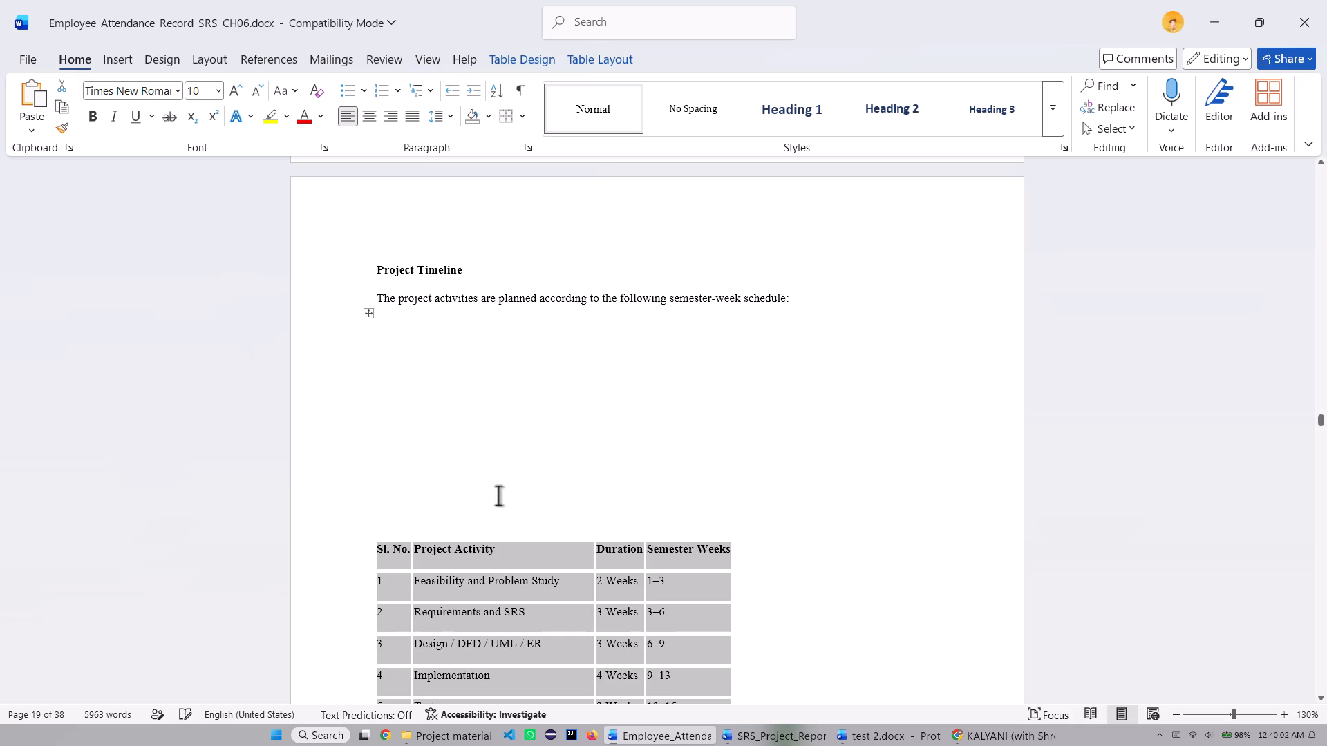
scroll(506, 470, down, 7)
click(800, 462)
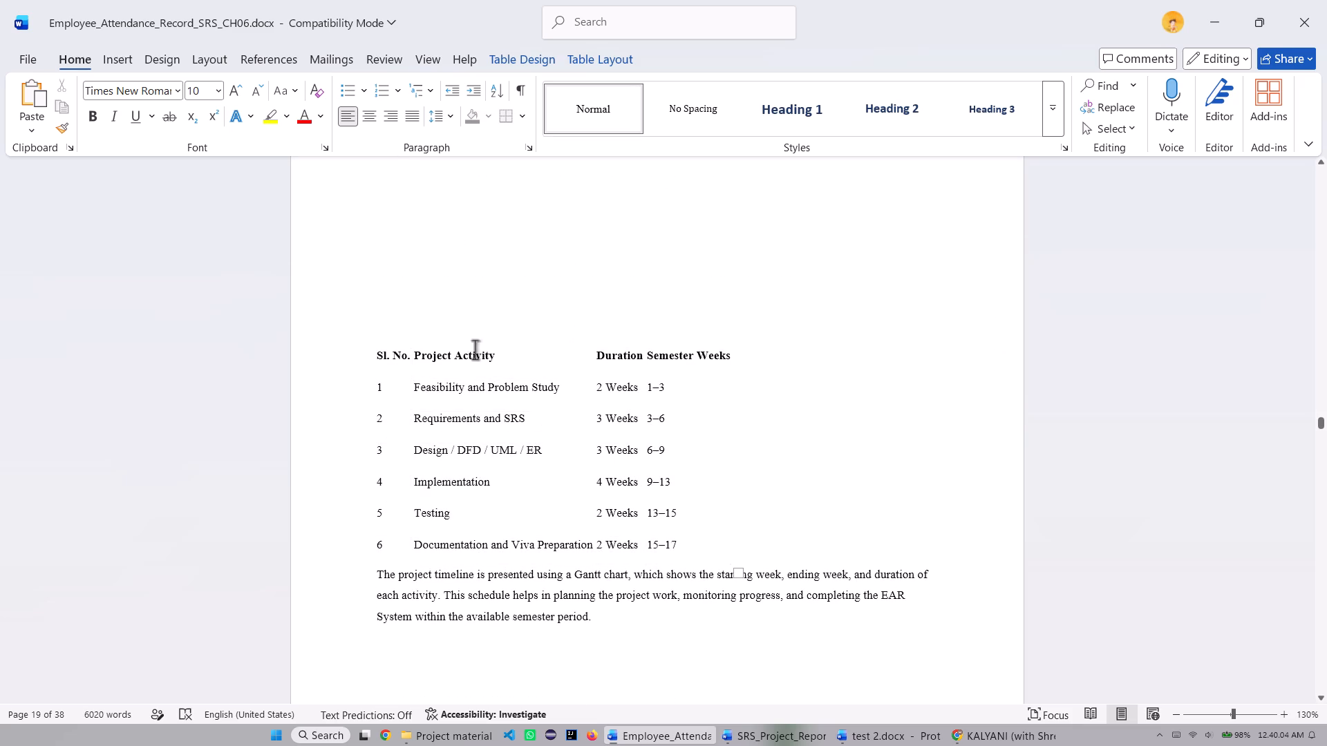
scroll(465, 304, up, 5)
click(387, 288)
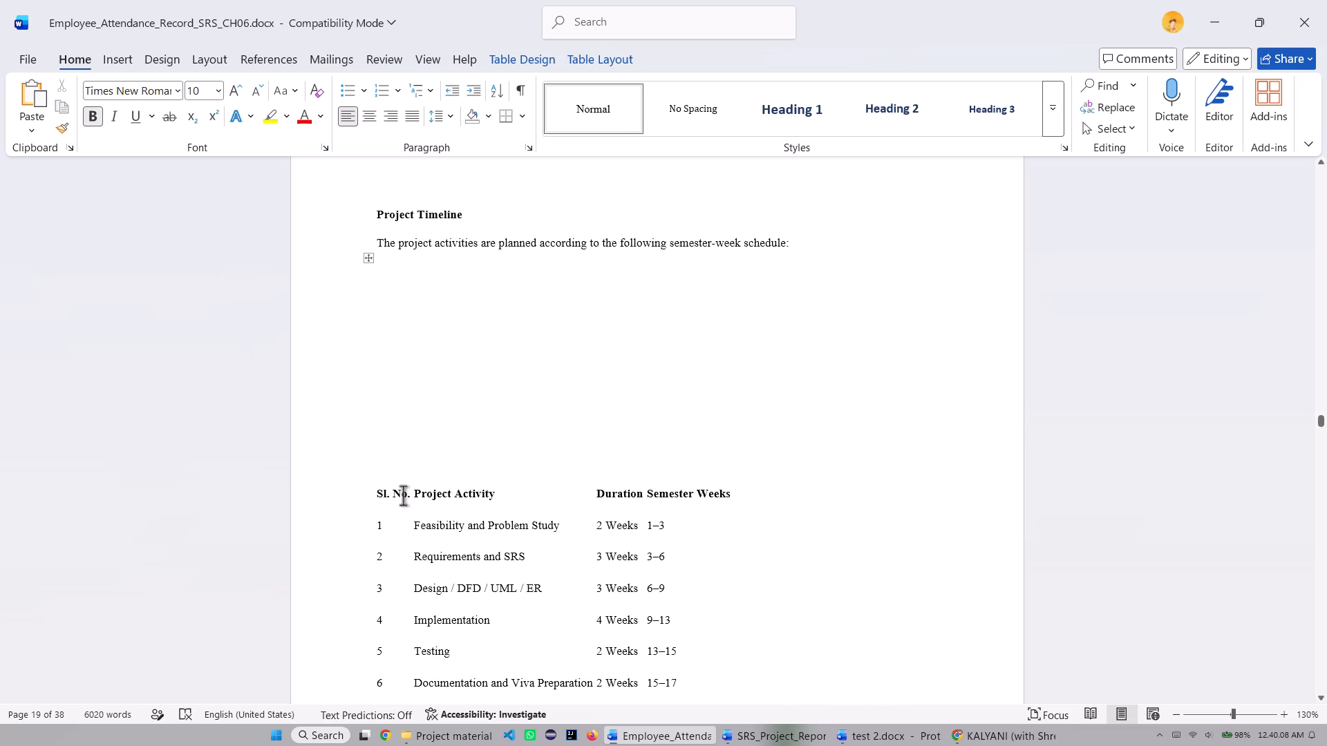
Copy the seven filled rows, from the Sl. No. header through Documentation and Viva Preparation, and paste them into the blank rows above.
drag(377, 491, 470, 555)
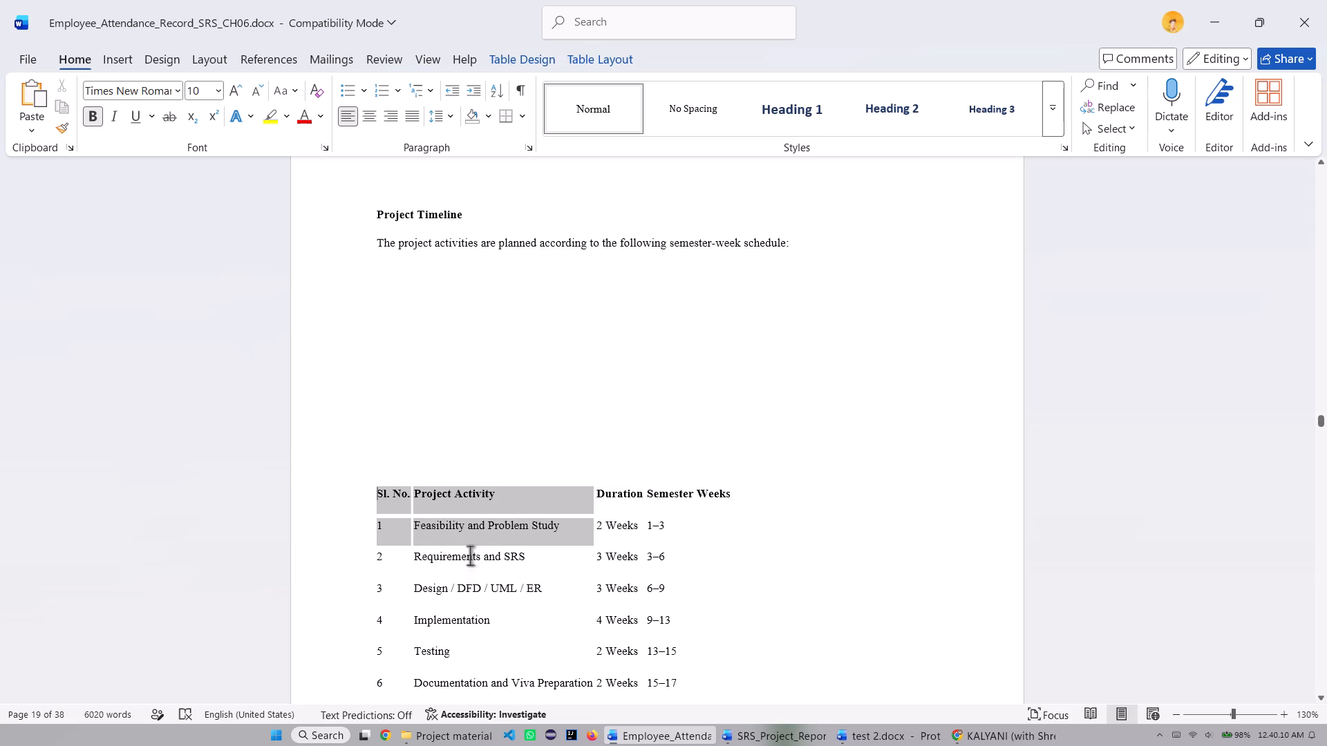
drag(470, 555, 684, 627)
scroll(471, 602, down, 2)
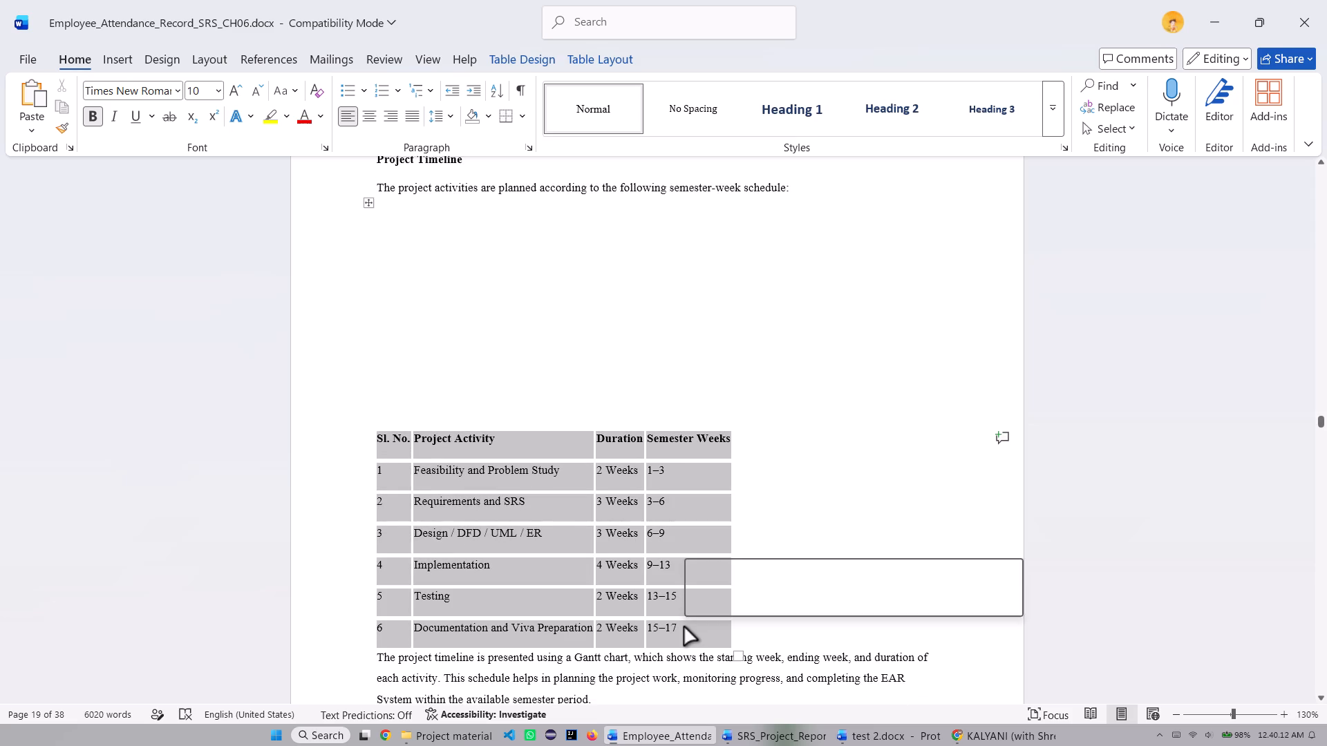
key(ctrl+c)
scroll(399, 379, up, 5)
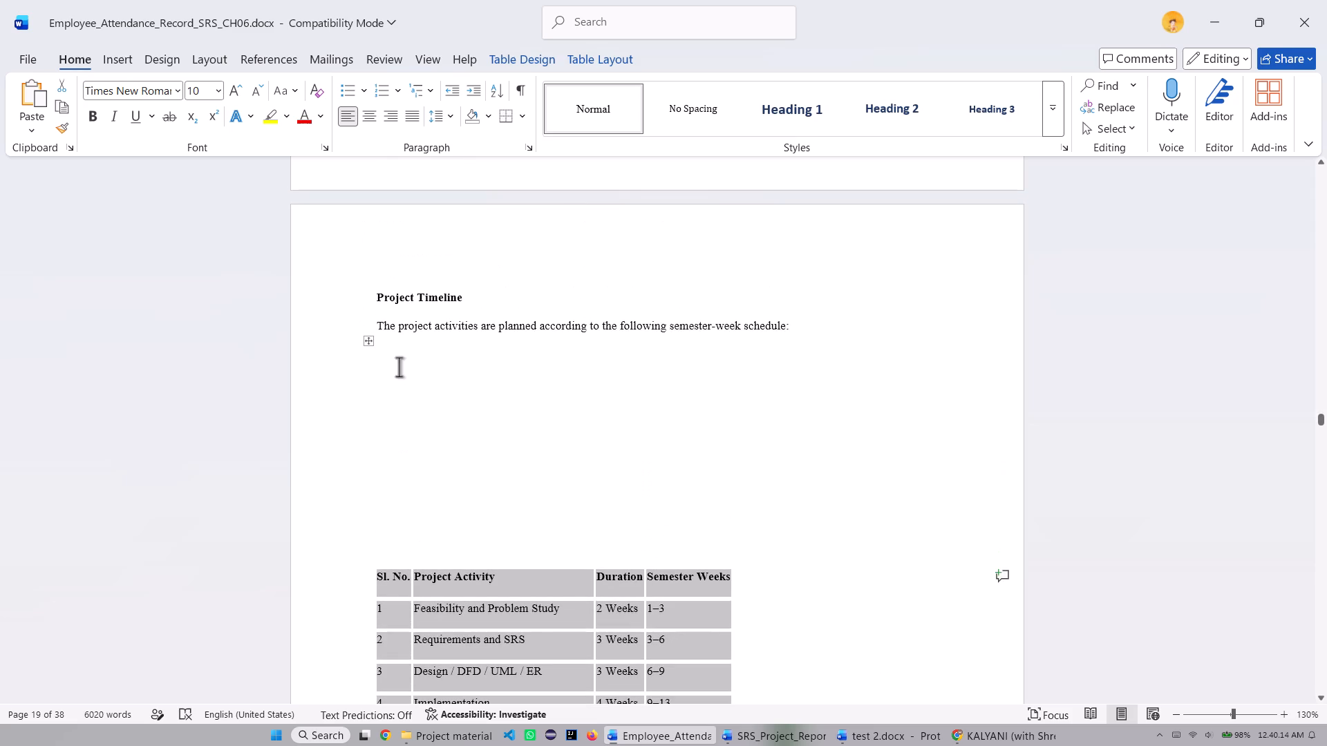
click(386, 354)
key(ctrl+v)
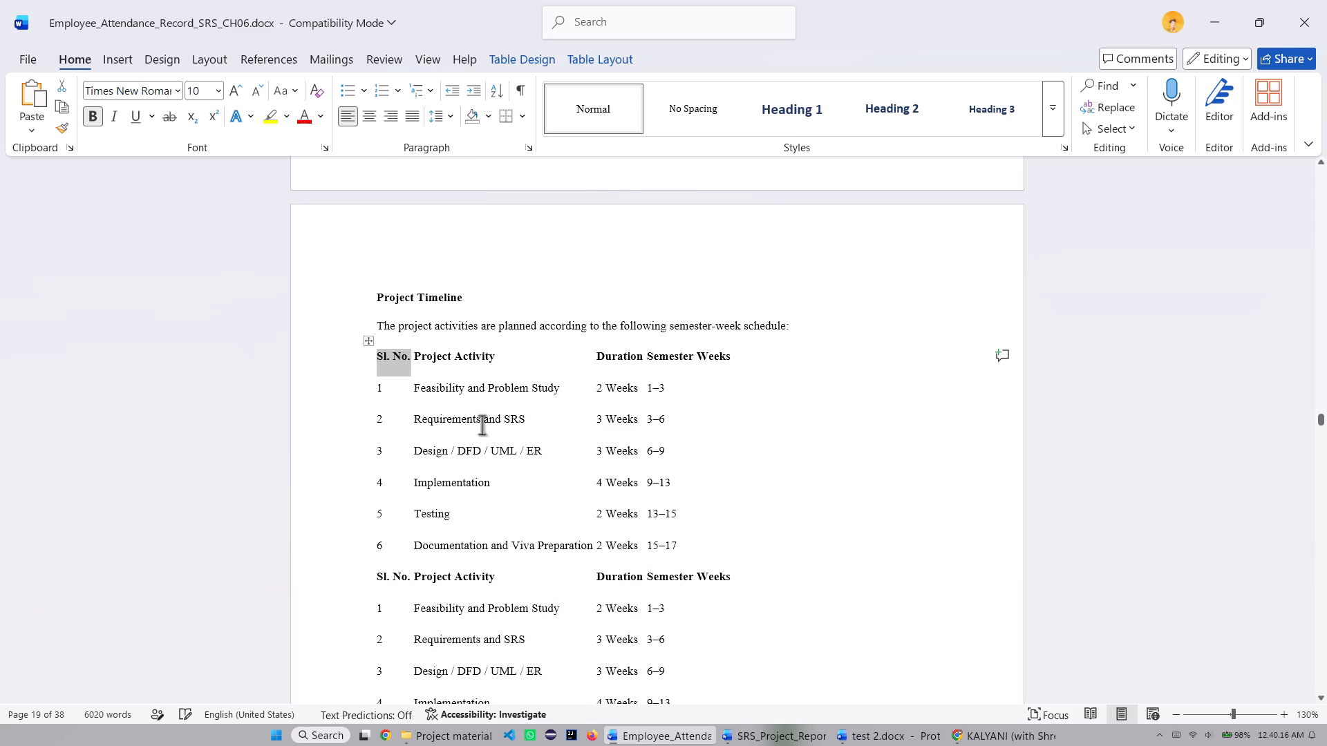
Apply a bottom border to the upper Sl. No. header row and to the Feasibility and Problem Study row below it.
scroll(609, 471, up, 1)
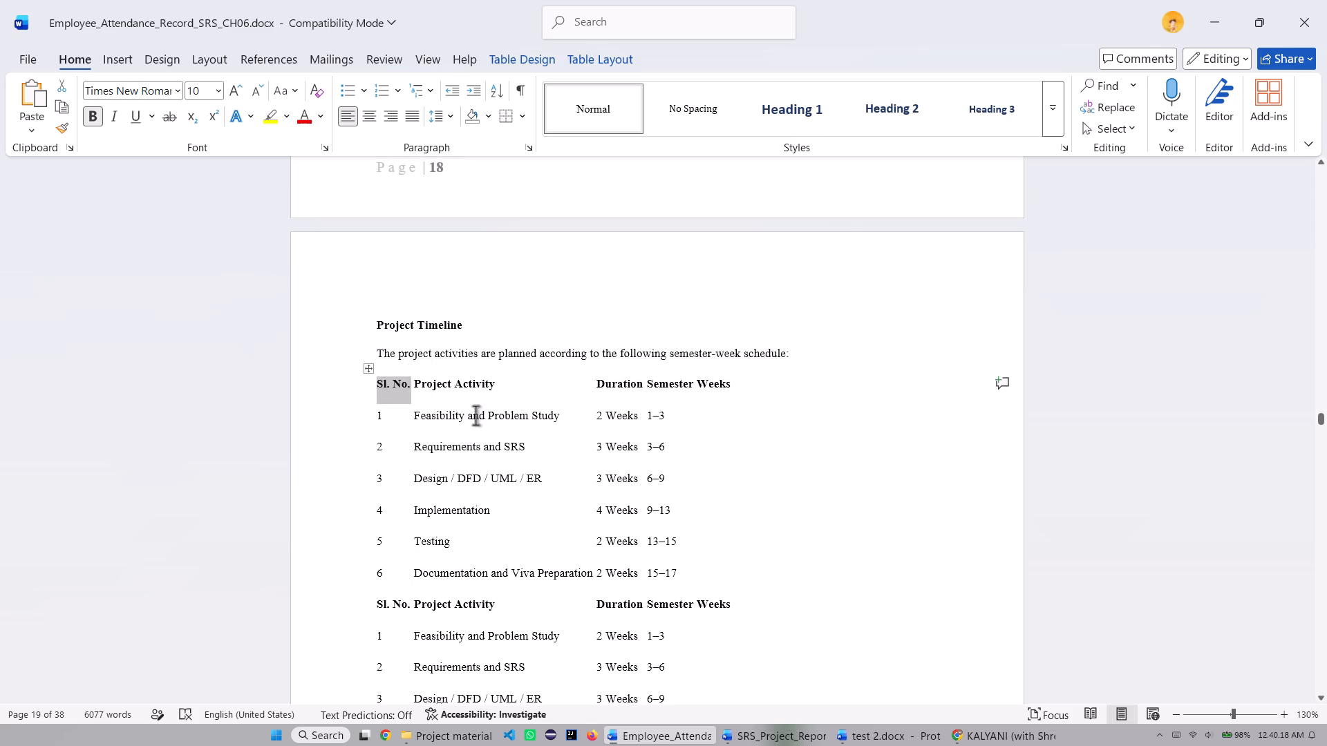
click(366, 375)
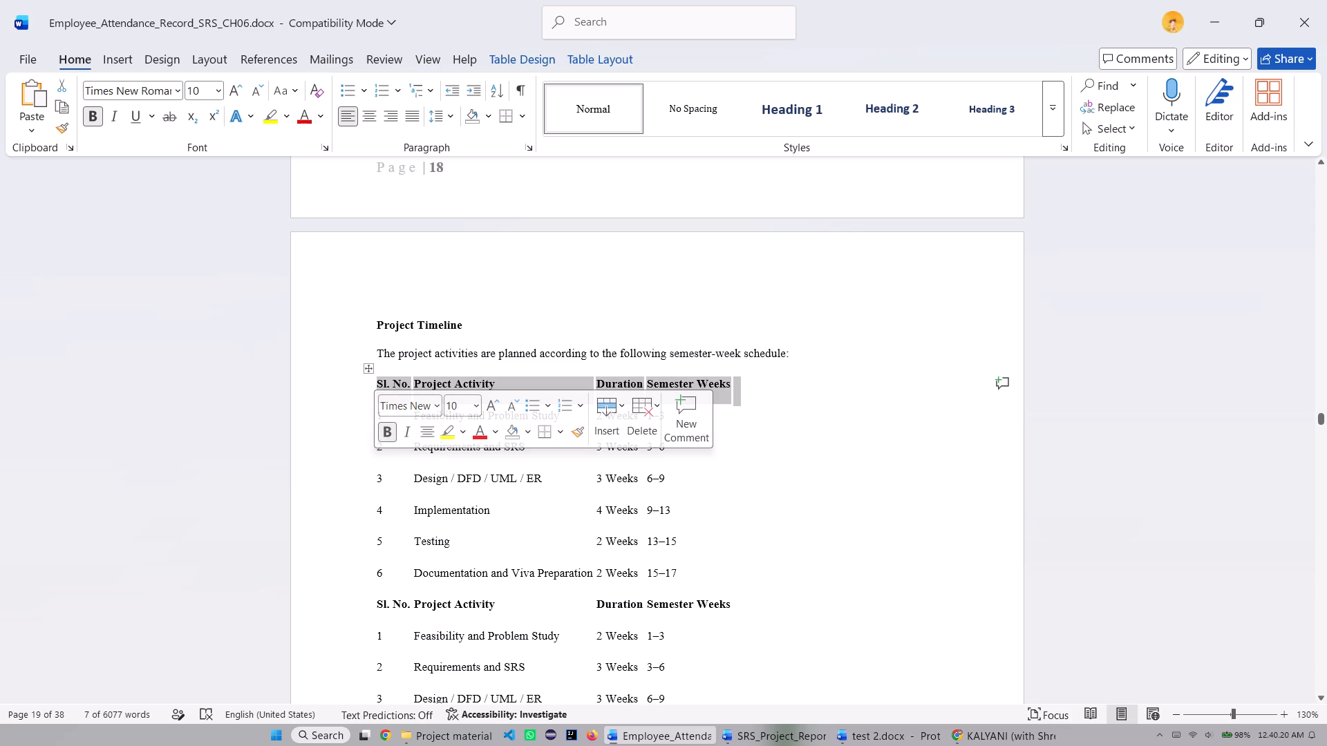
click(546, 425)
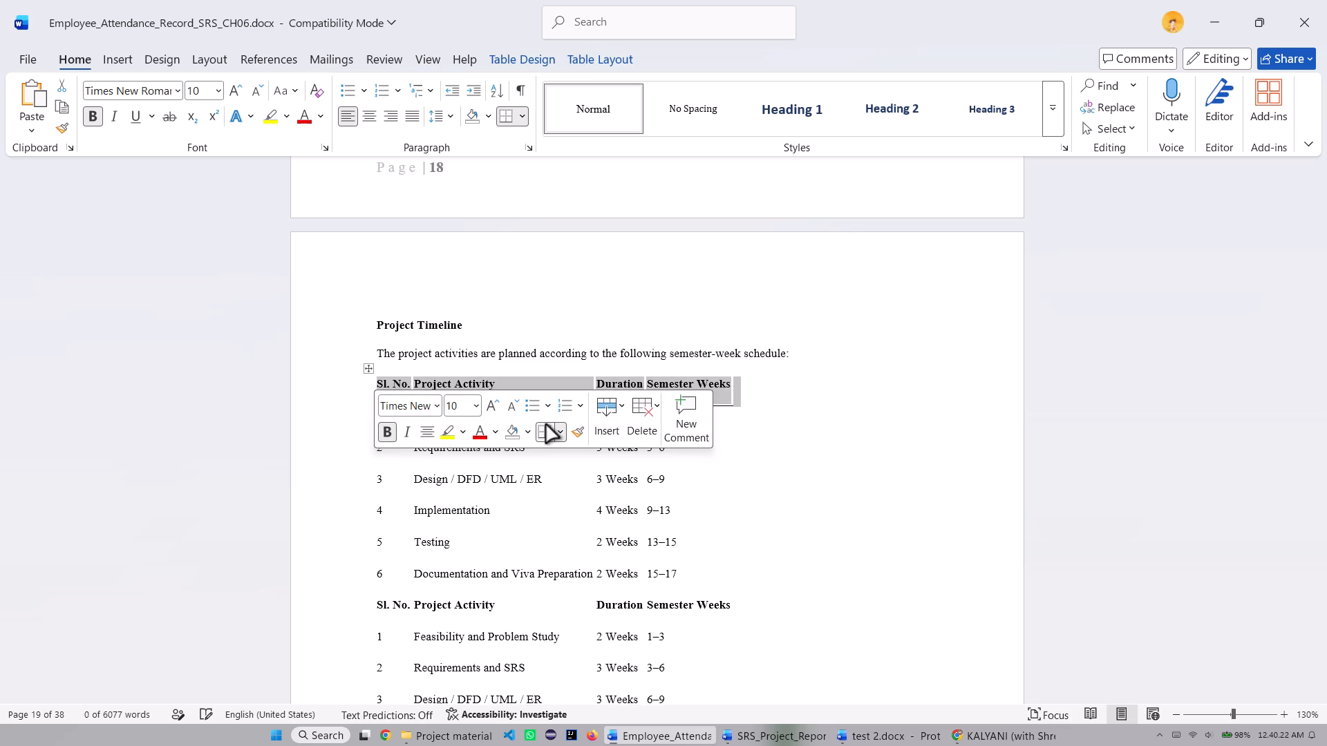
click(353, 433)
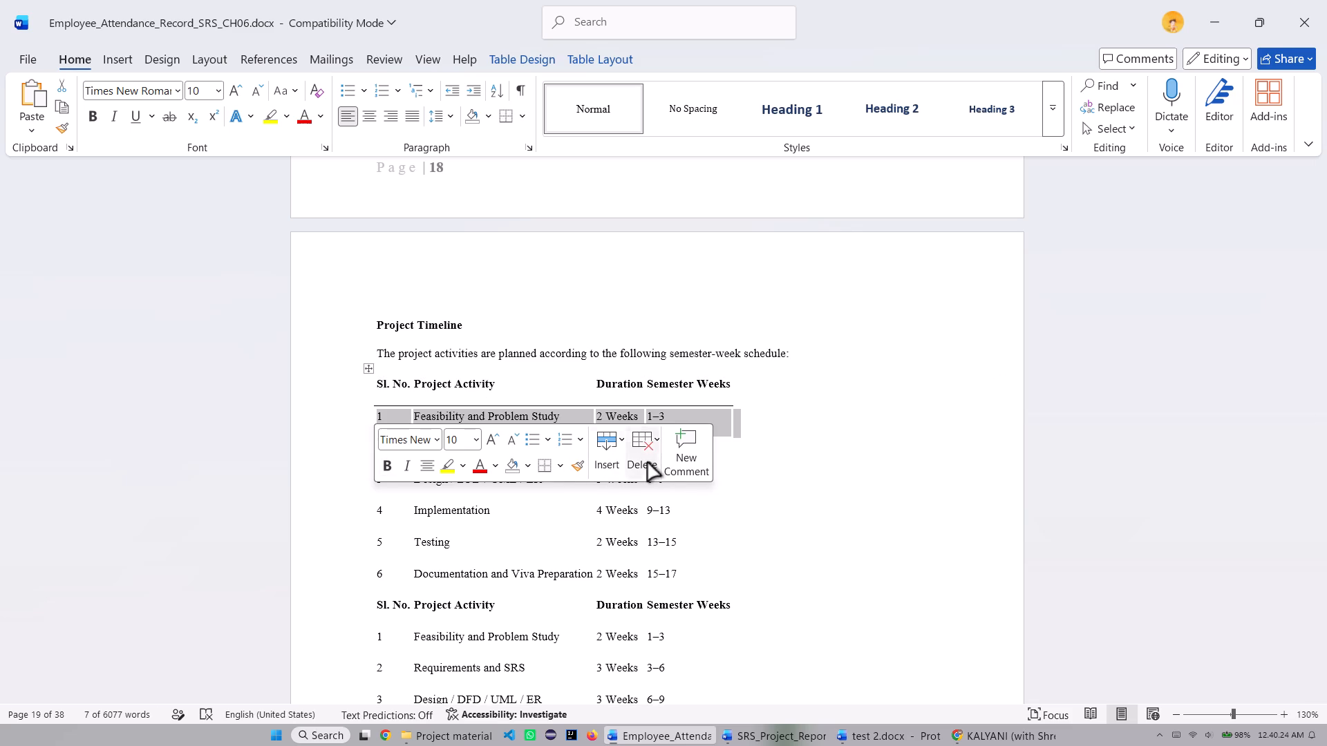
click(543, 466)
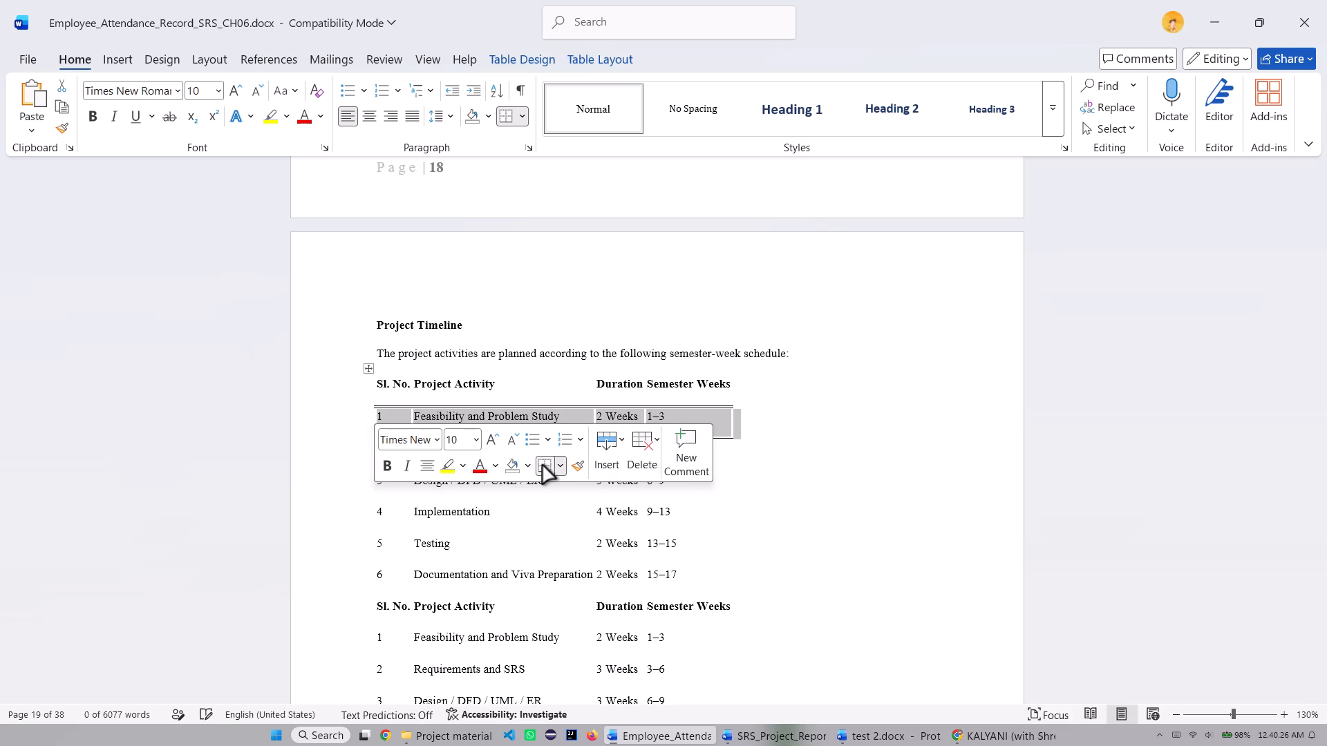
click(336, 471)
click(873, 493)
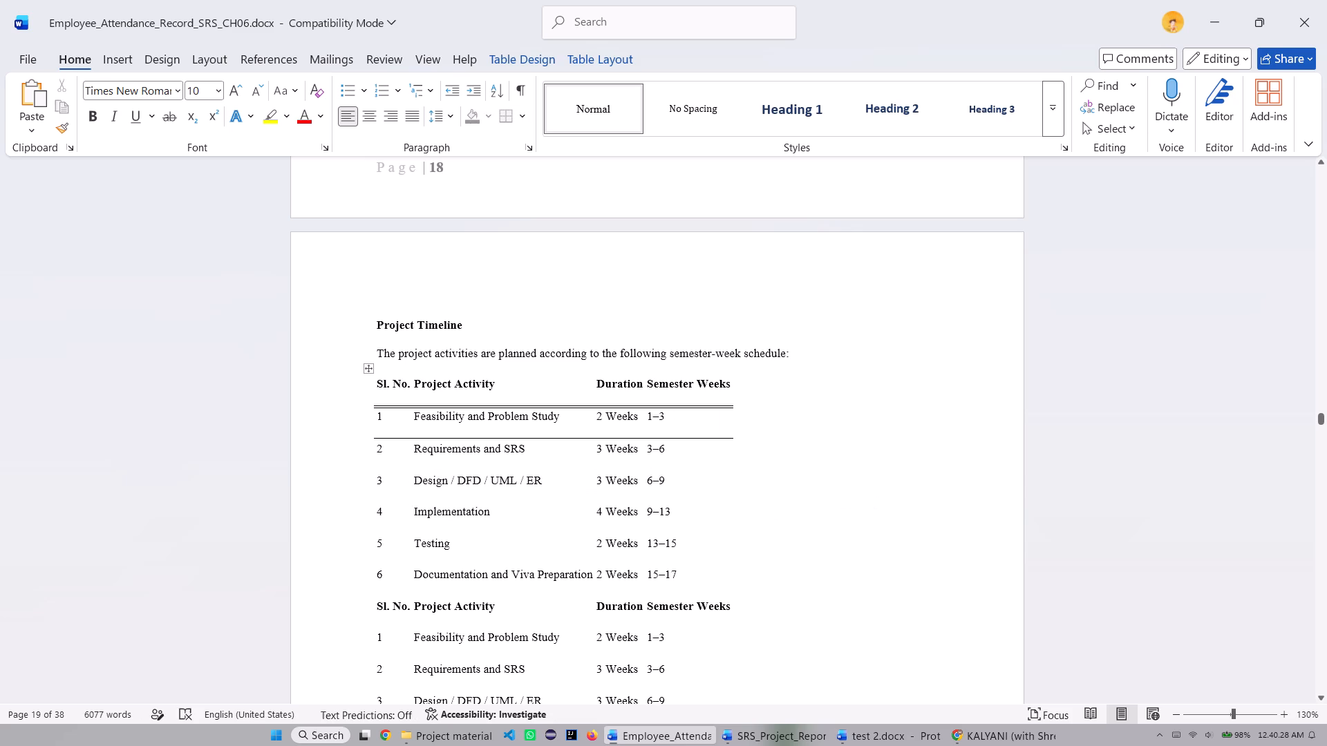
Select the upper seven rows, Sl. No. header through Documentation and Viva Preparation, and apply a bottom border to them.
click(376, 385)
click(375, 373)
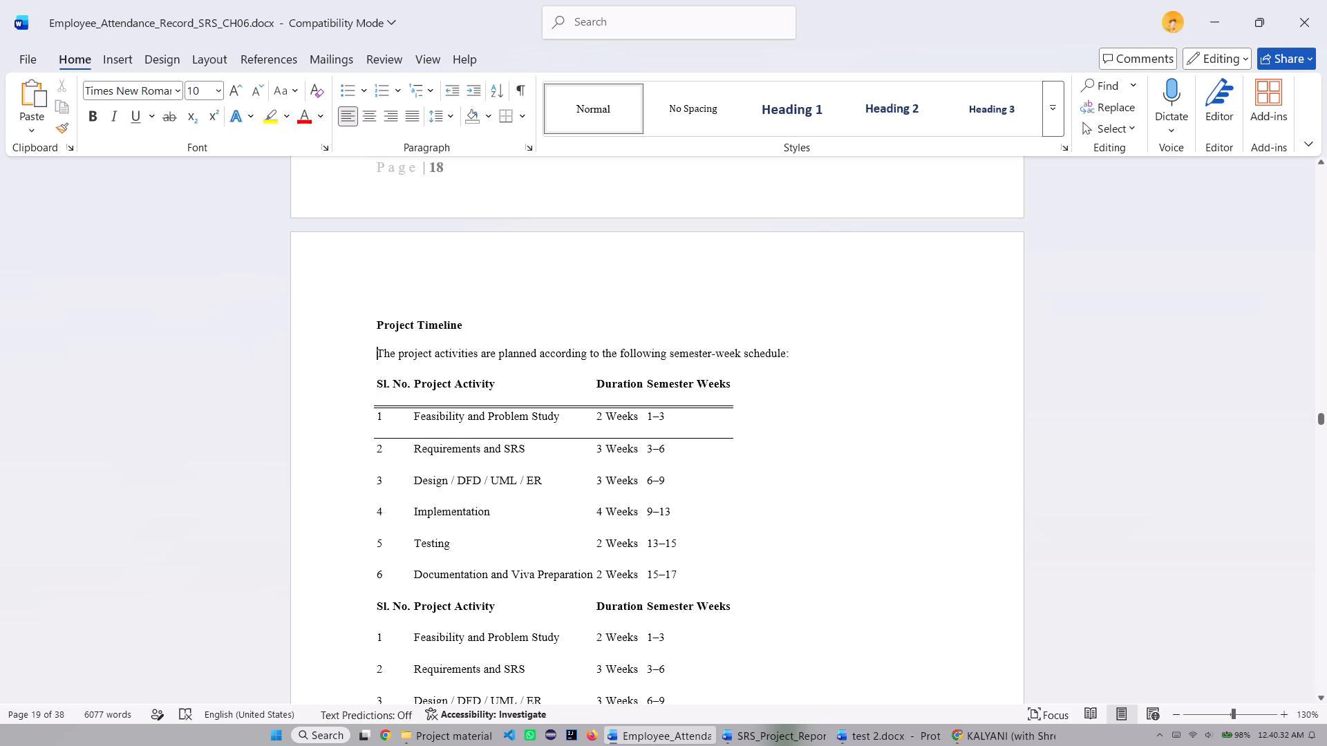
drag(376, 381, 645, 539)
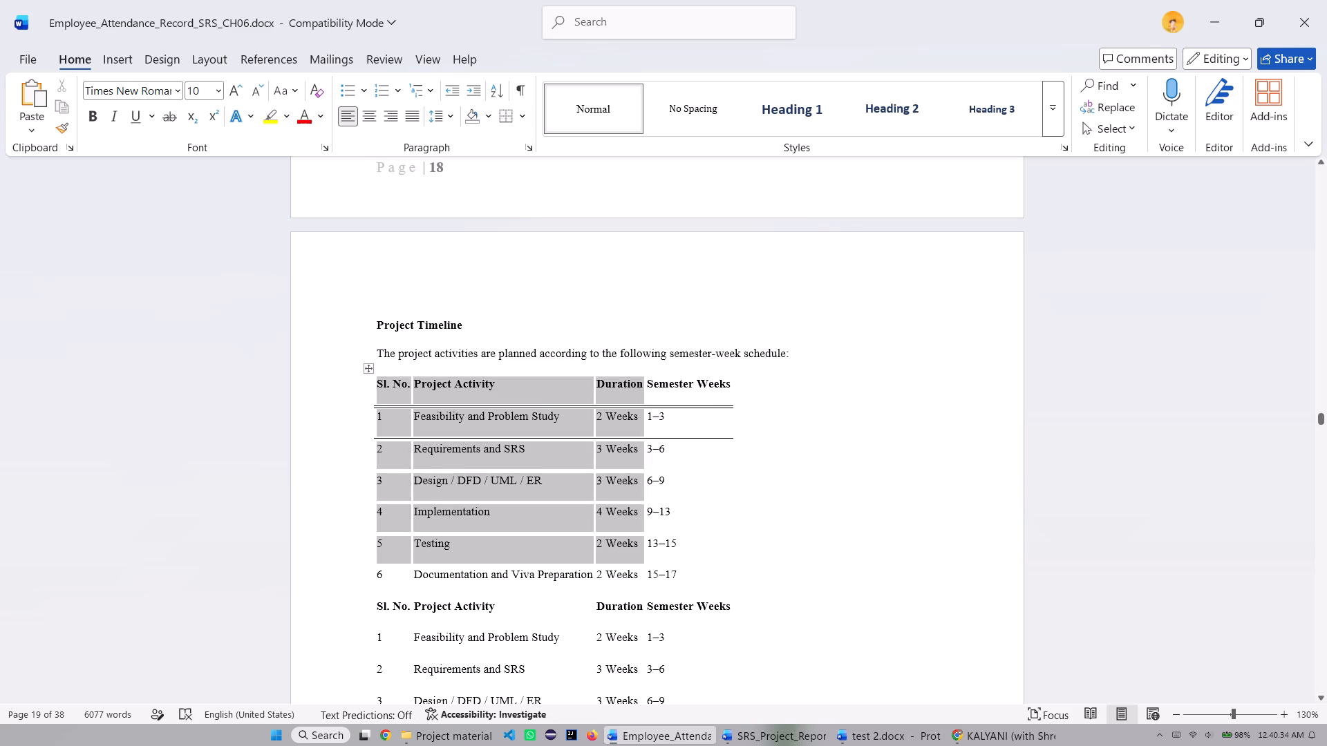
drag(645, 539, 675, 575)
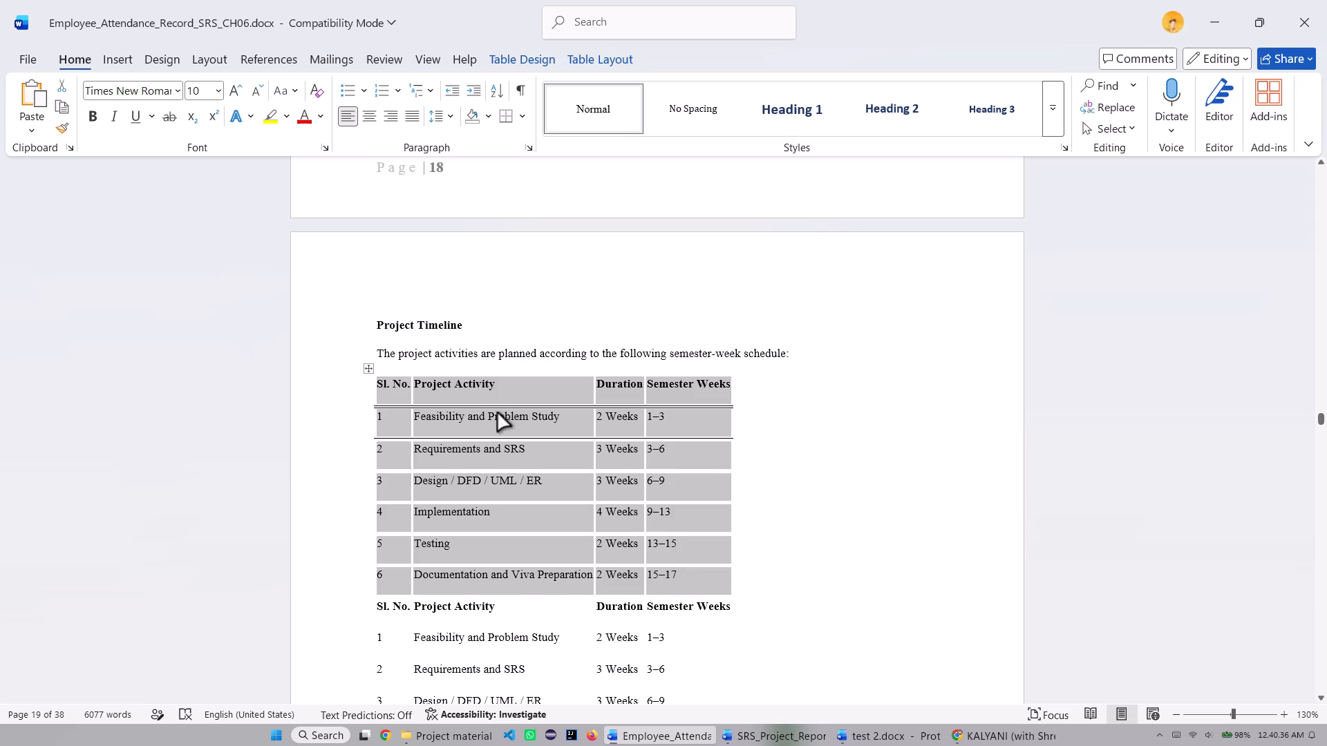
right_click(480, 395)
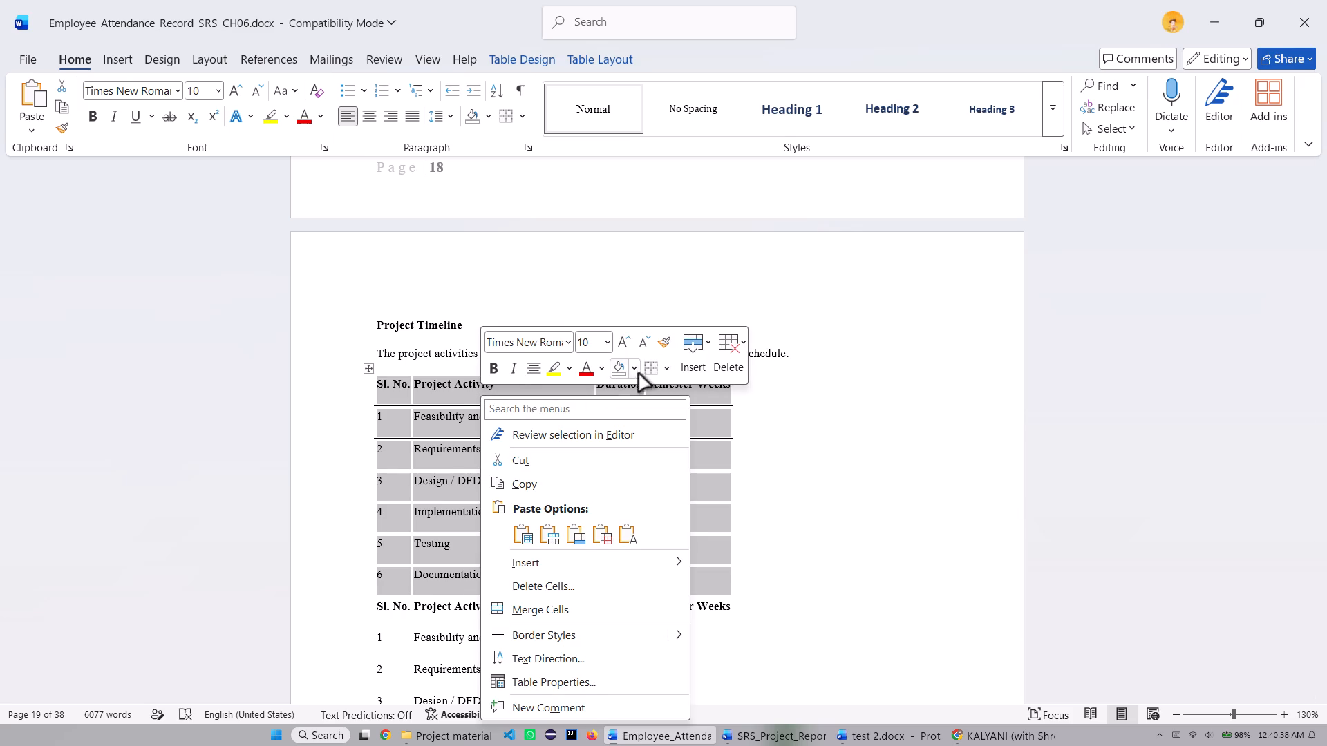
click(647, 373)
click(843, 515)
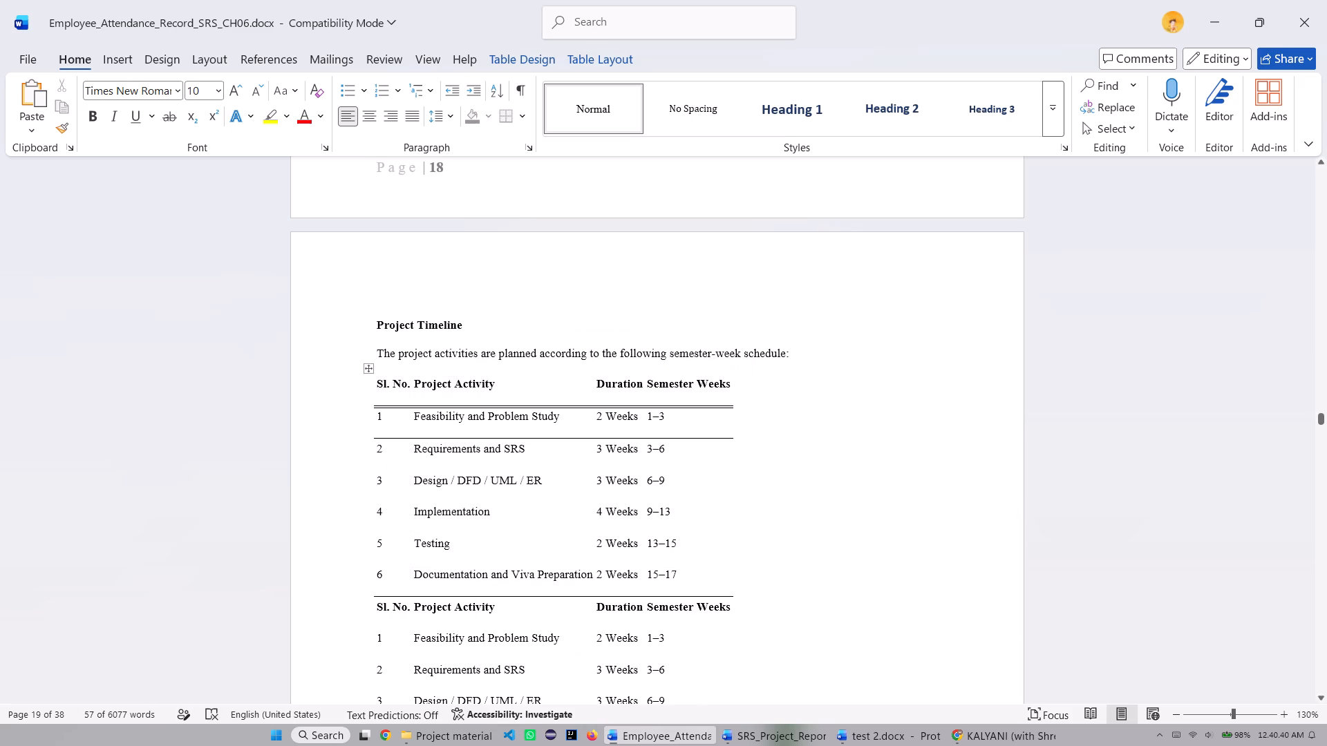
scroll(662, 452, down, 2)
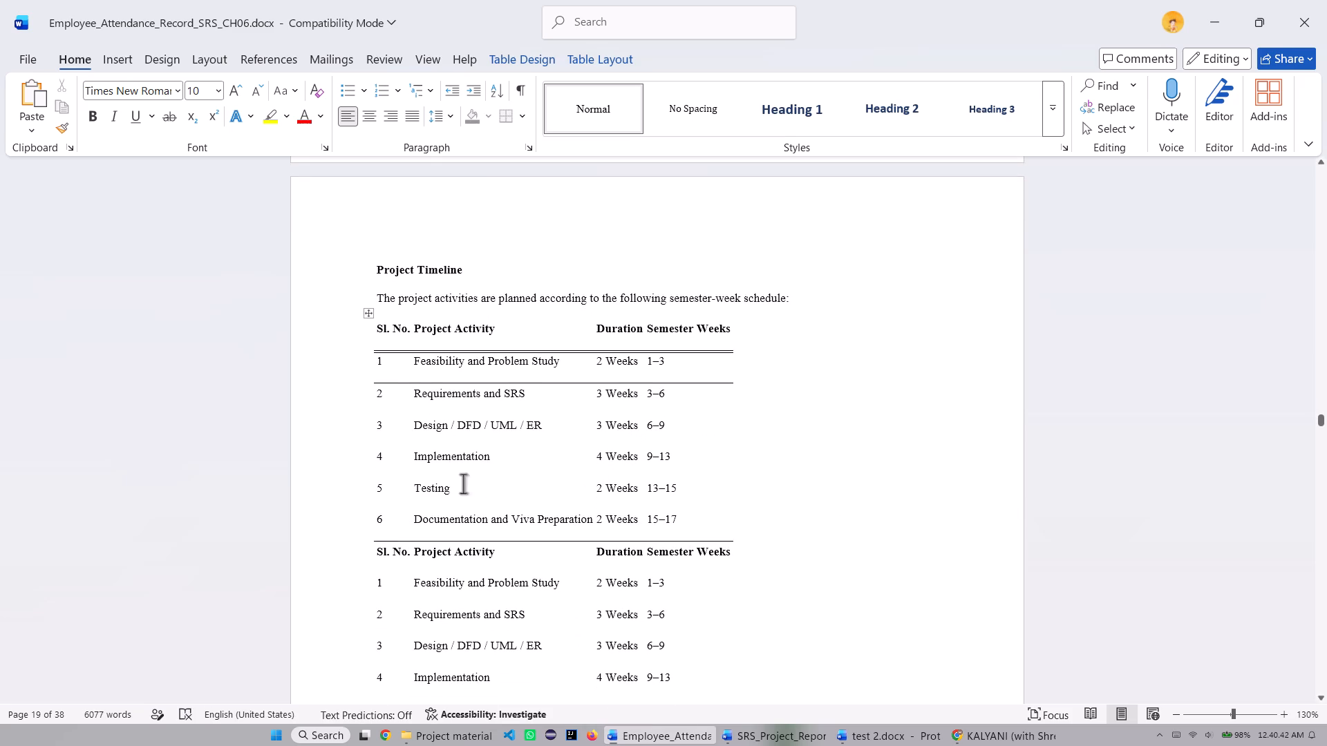
Undo the border, row-copy and blank-row edits back past the section 2.2 paste, and redo only that paste.
key(ctrl+z)
key(ctrl+z)
key(ctrl+z)
key(ctrl+z)
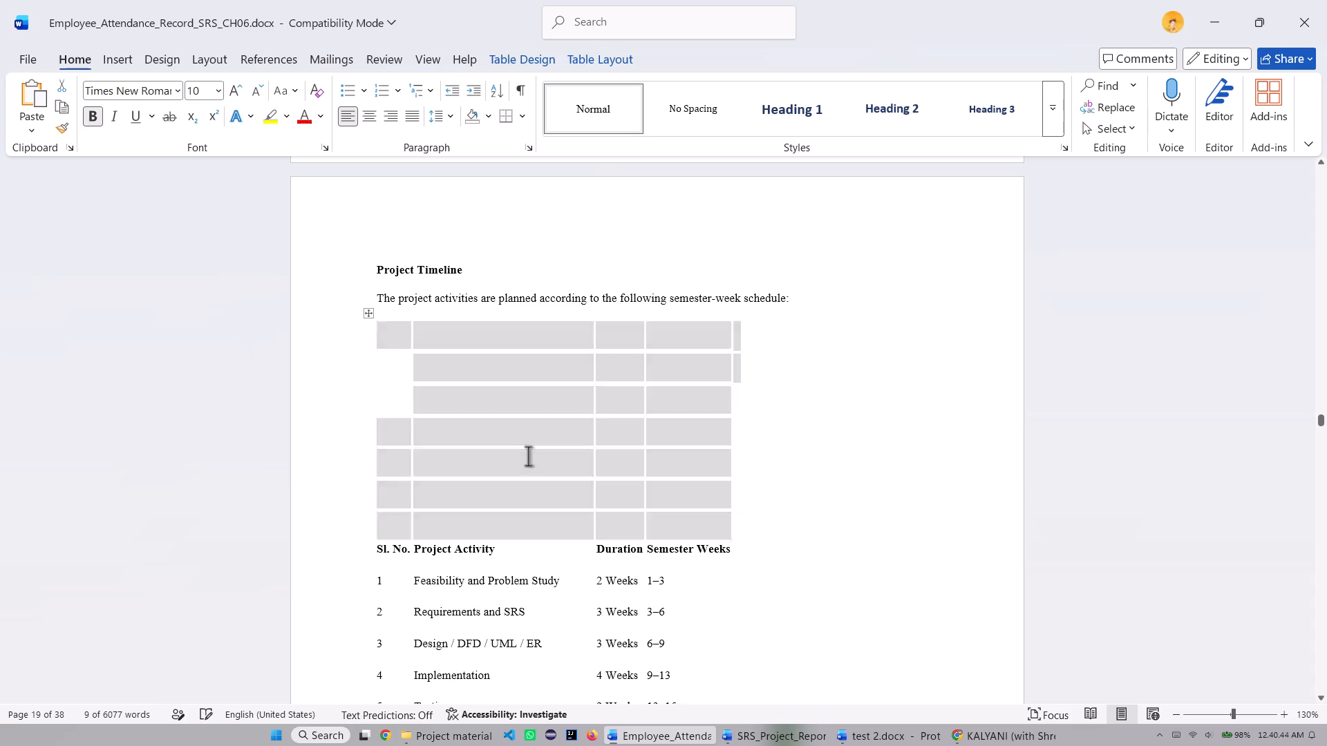
key(ctrl+z)
key(ctrl+z)
scroll(547, 443, up, 5)
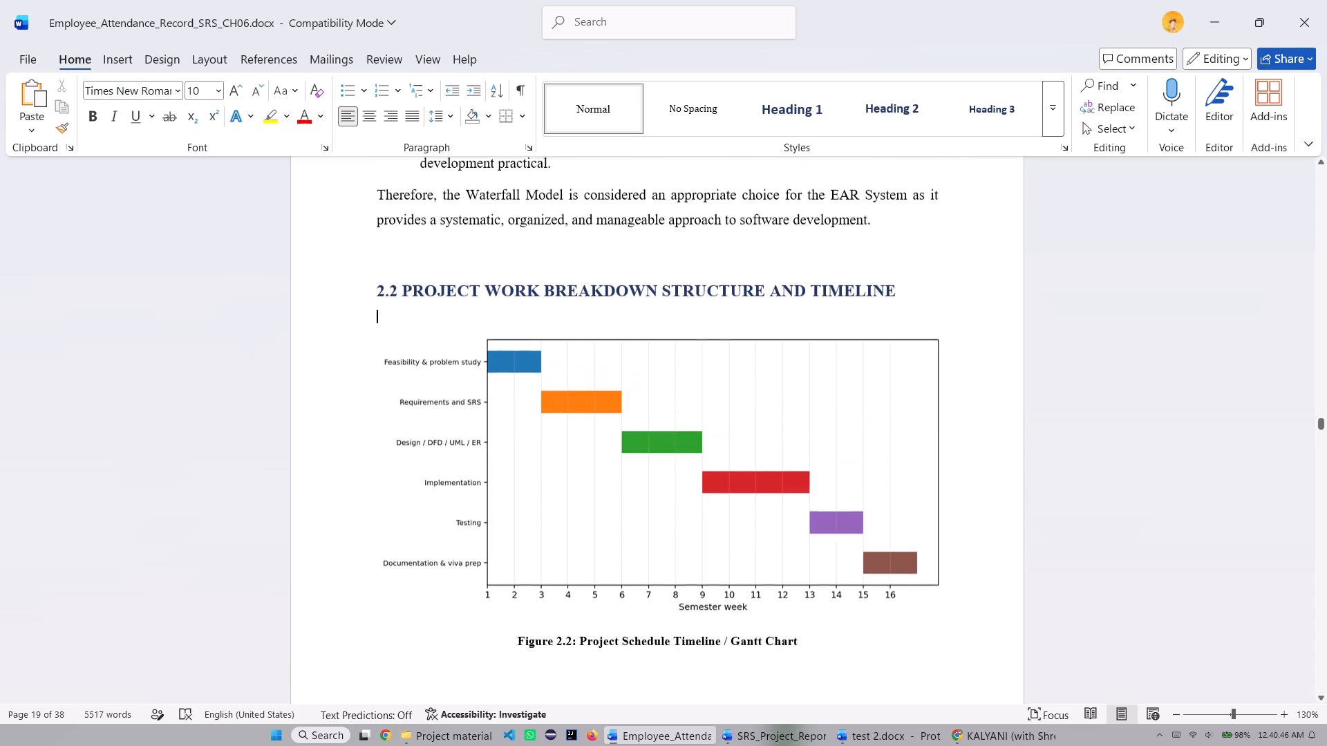
key(ctrl+y)
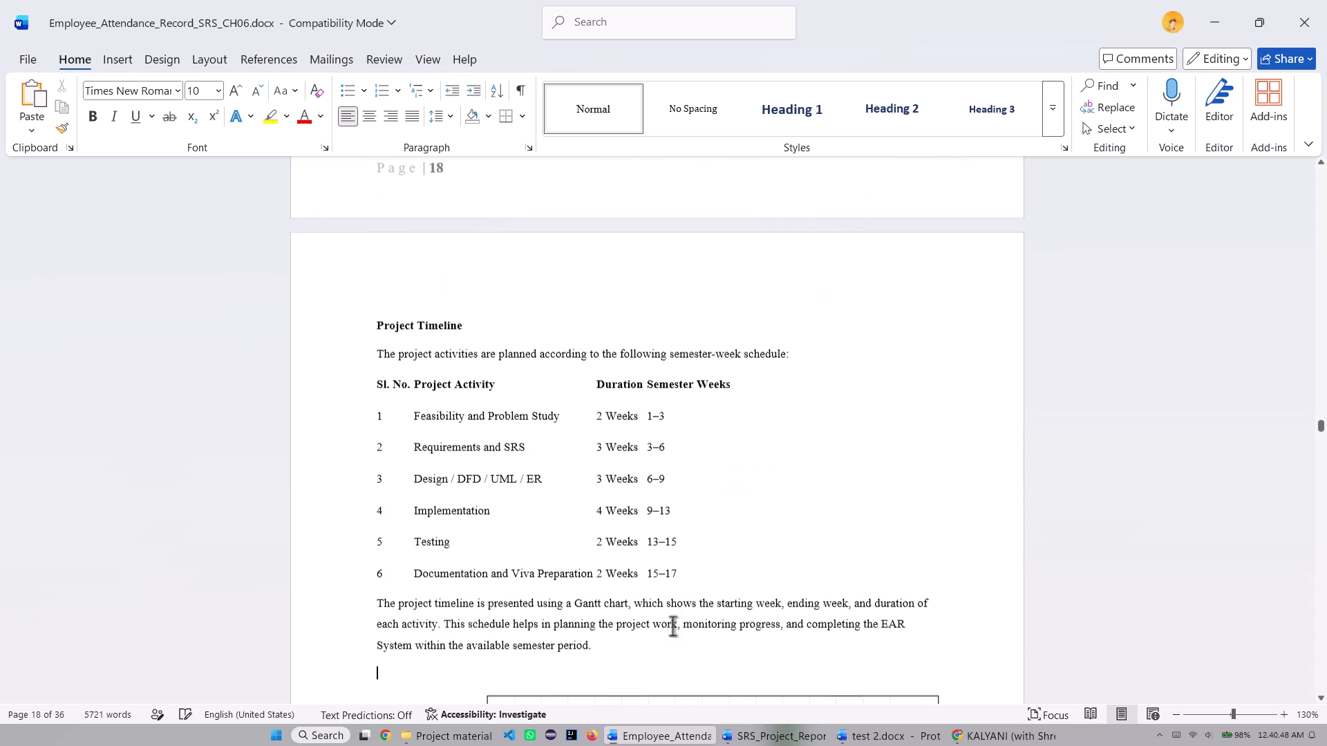
Select all seven rows of the Project Timeline table and apply All Borders.
scroll(460, 477, up, 3)
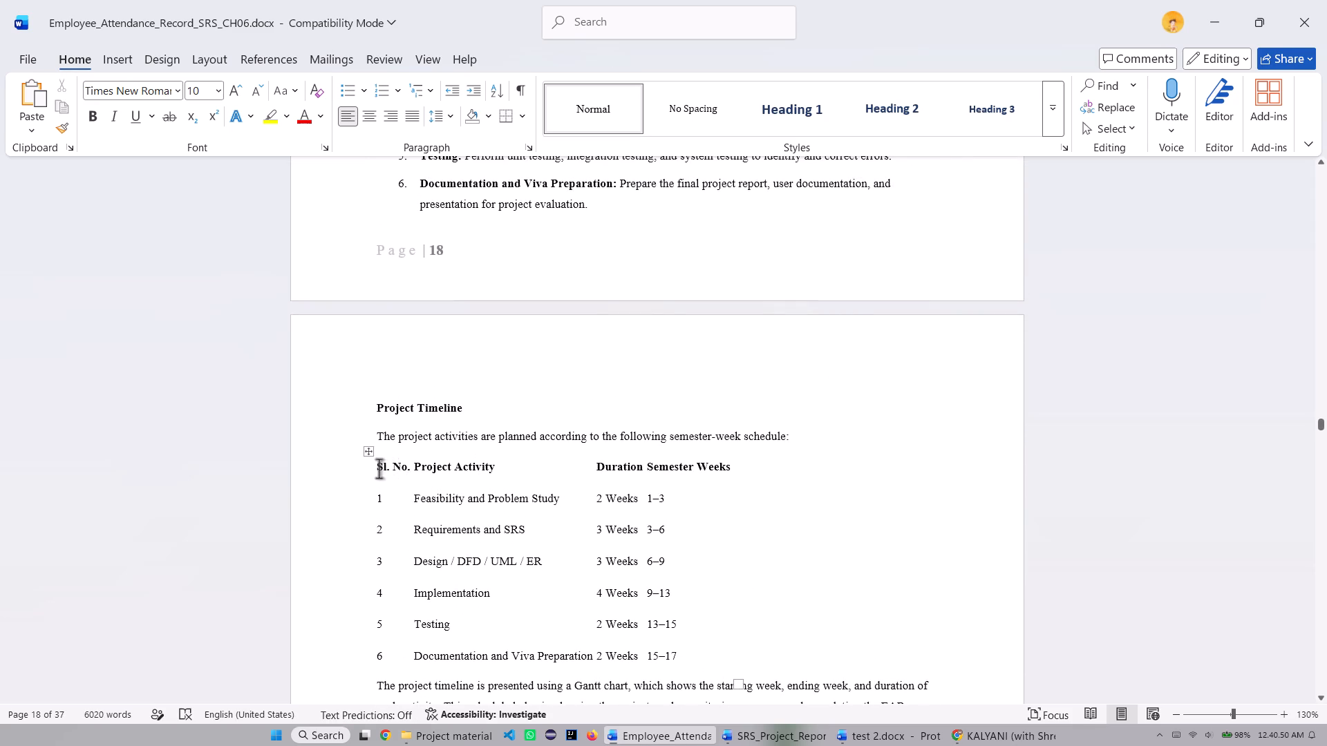
drag(377, 468, 437, 540)
scroll(434, 531, down, 1)
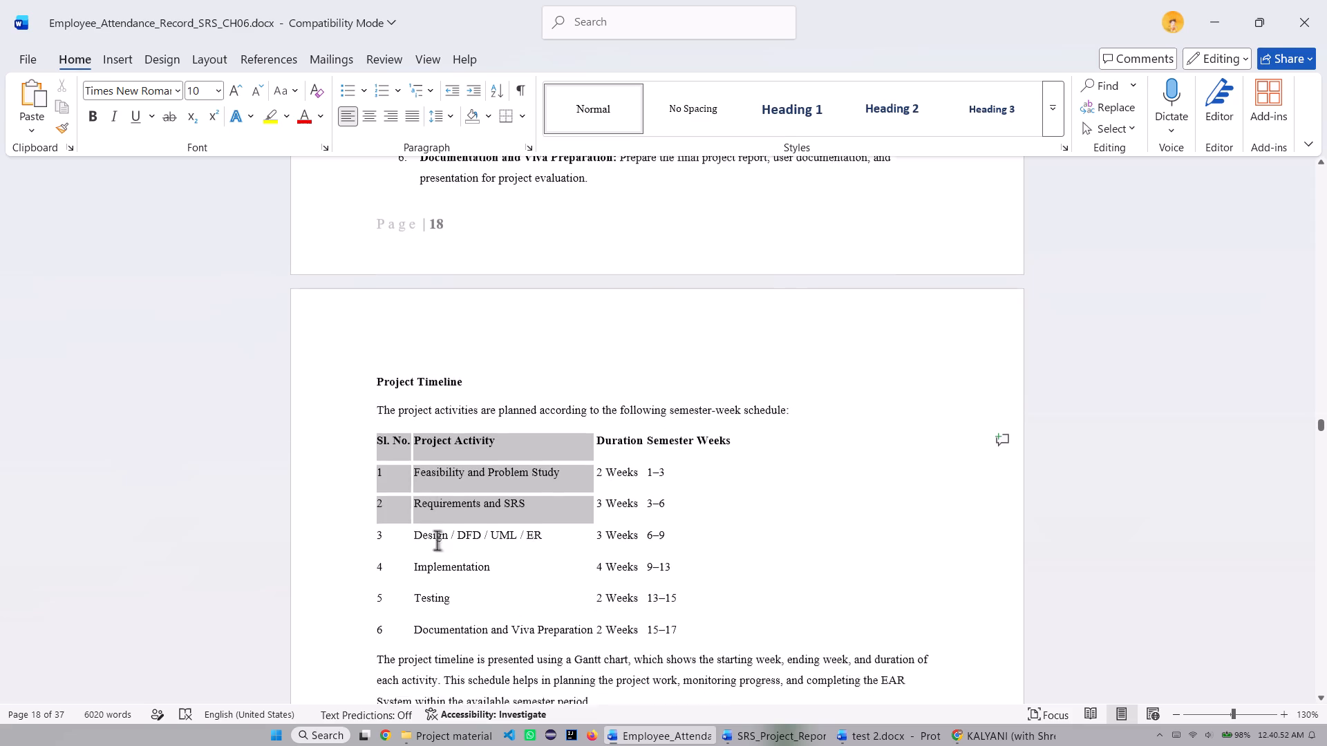
scroll(437, 540, down, 1)
drag(437, 540, 697, 571)
scroll(441, 544, down, 1)
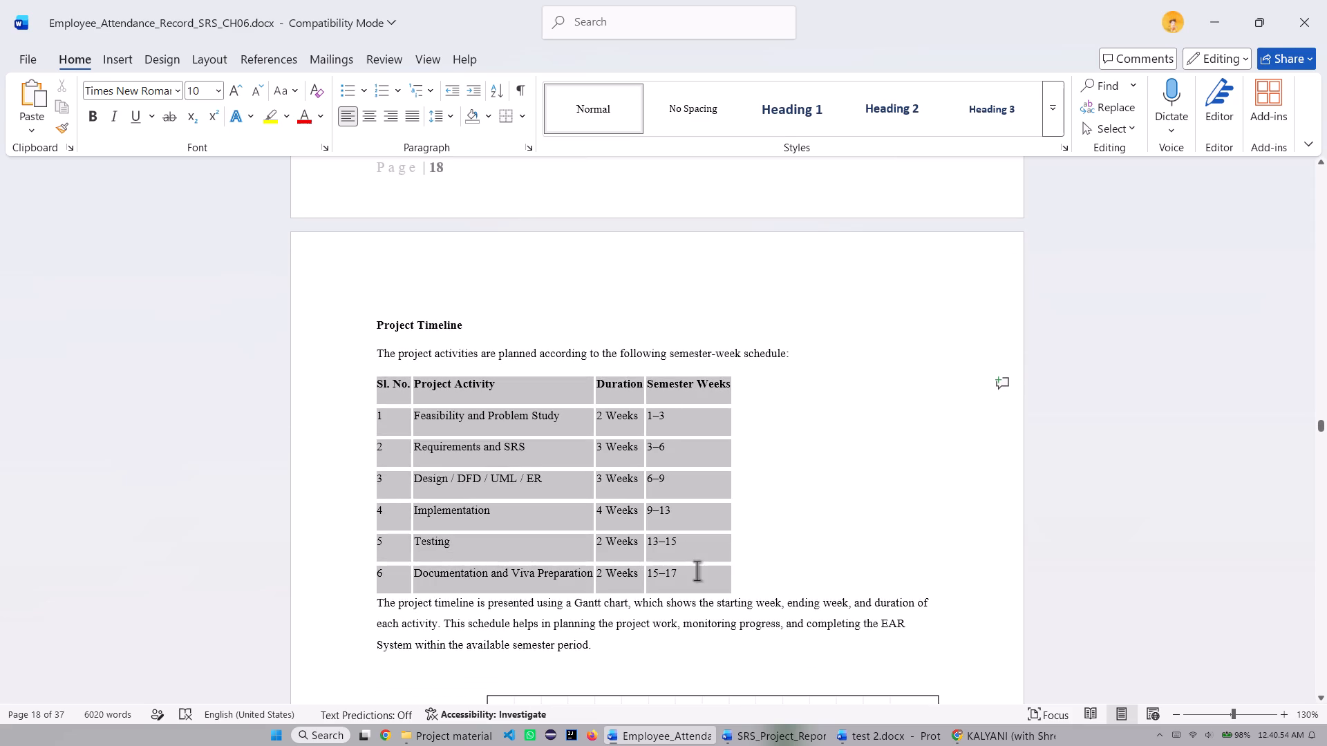
drag(697, 571, 697, 571)
right_click(700, 475)
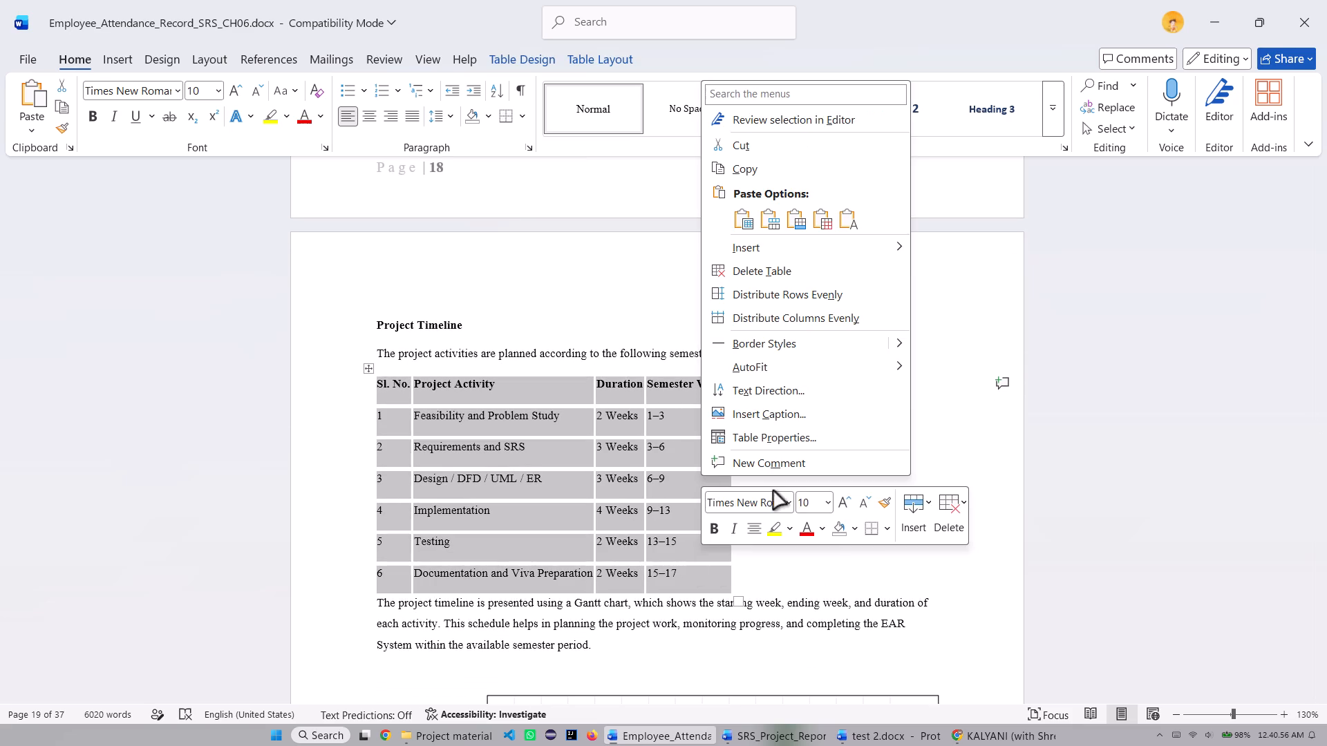
click(889, 528)
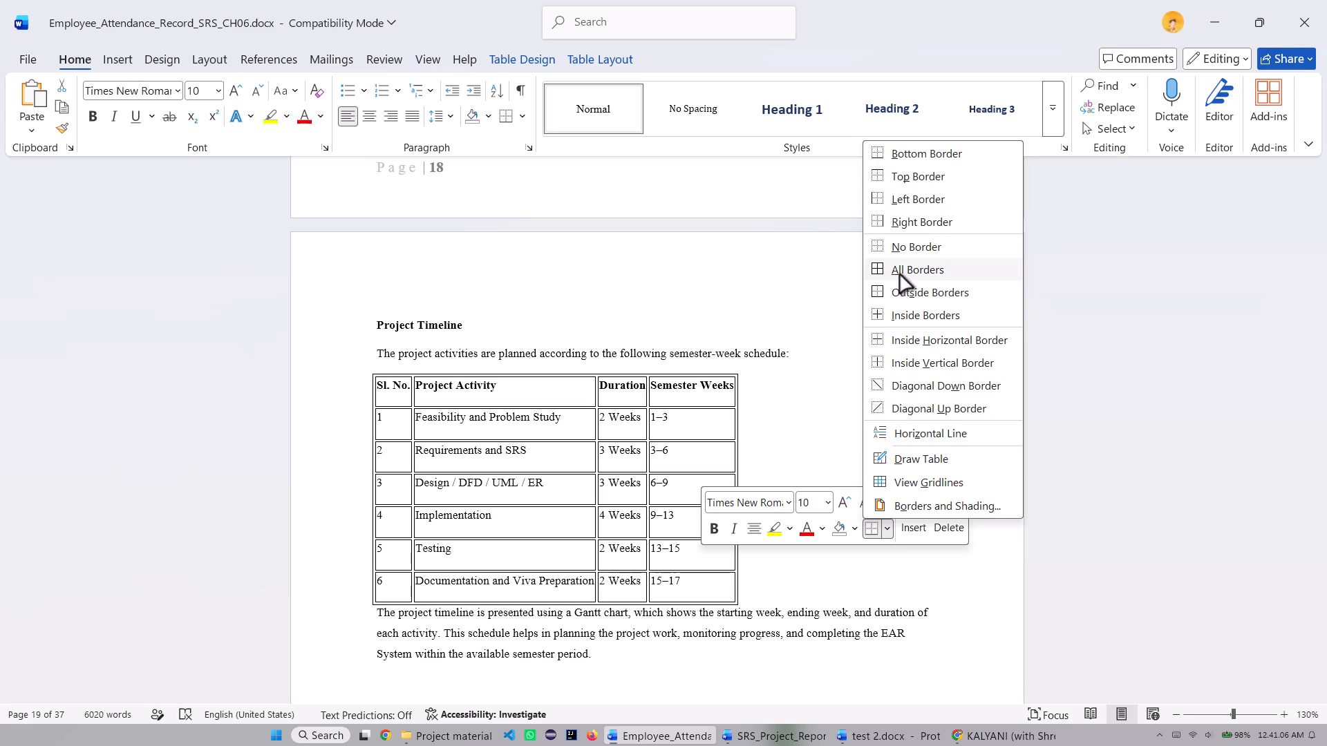
click(901, 274)
click(872, 441)
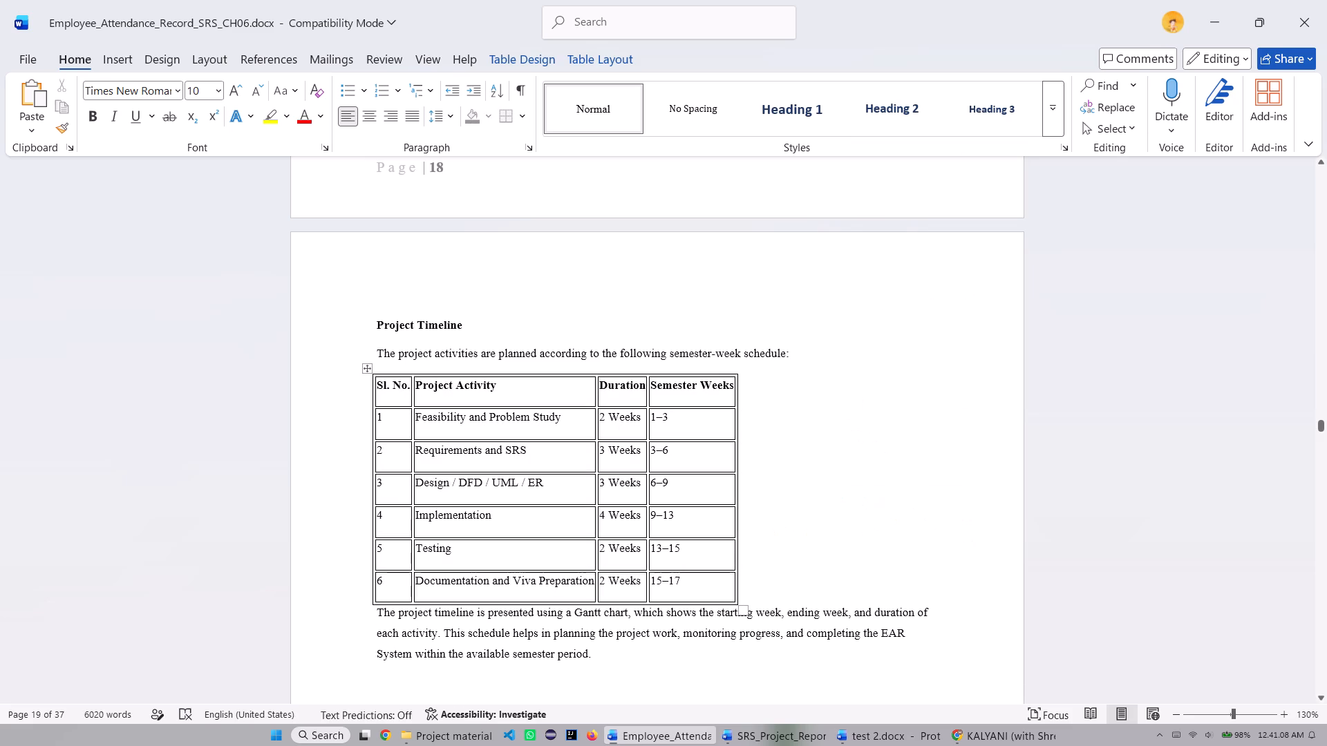
scroll(519, 485, up, 1)
scroll(522, 443, down, 1)
click(854, 428)
Select the Project Timeline table's header row and paste the copied content with the Merge Table option.
drag(375, 383, 711, 388)
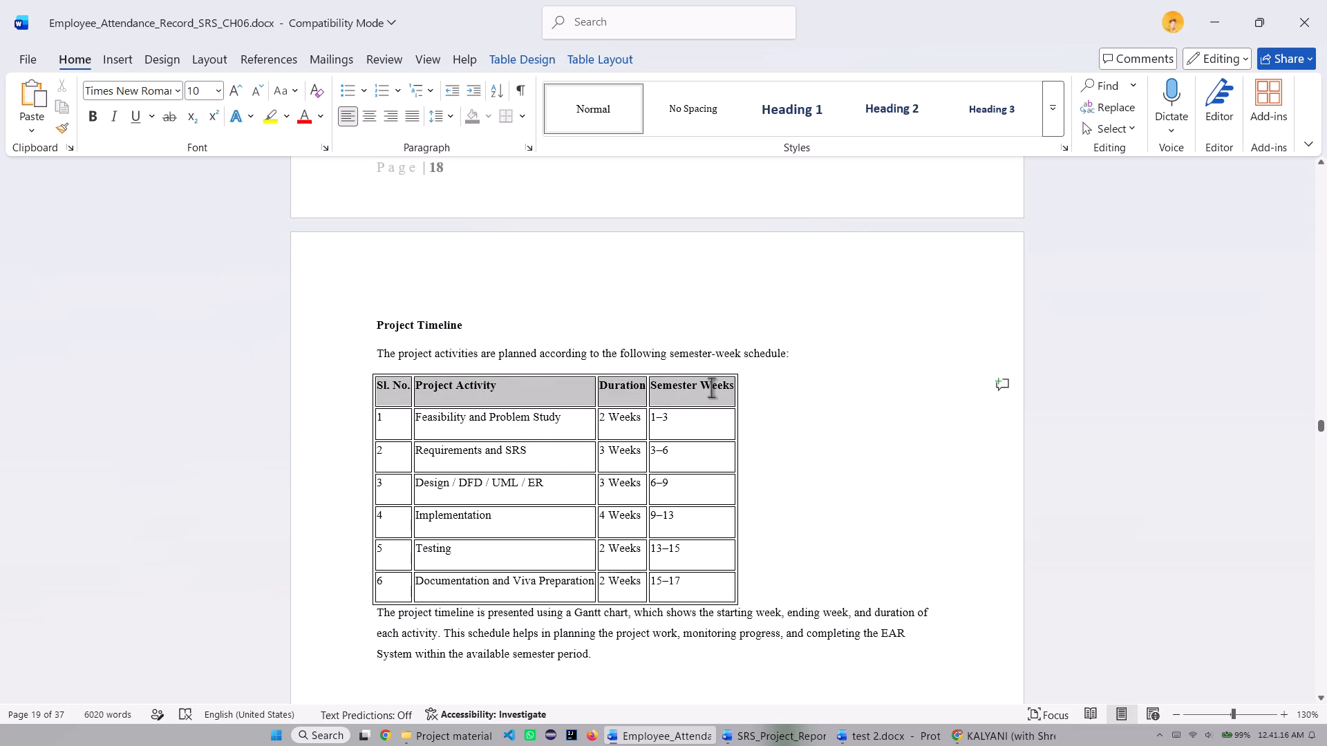
drag(711, 388, 712, 388)
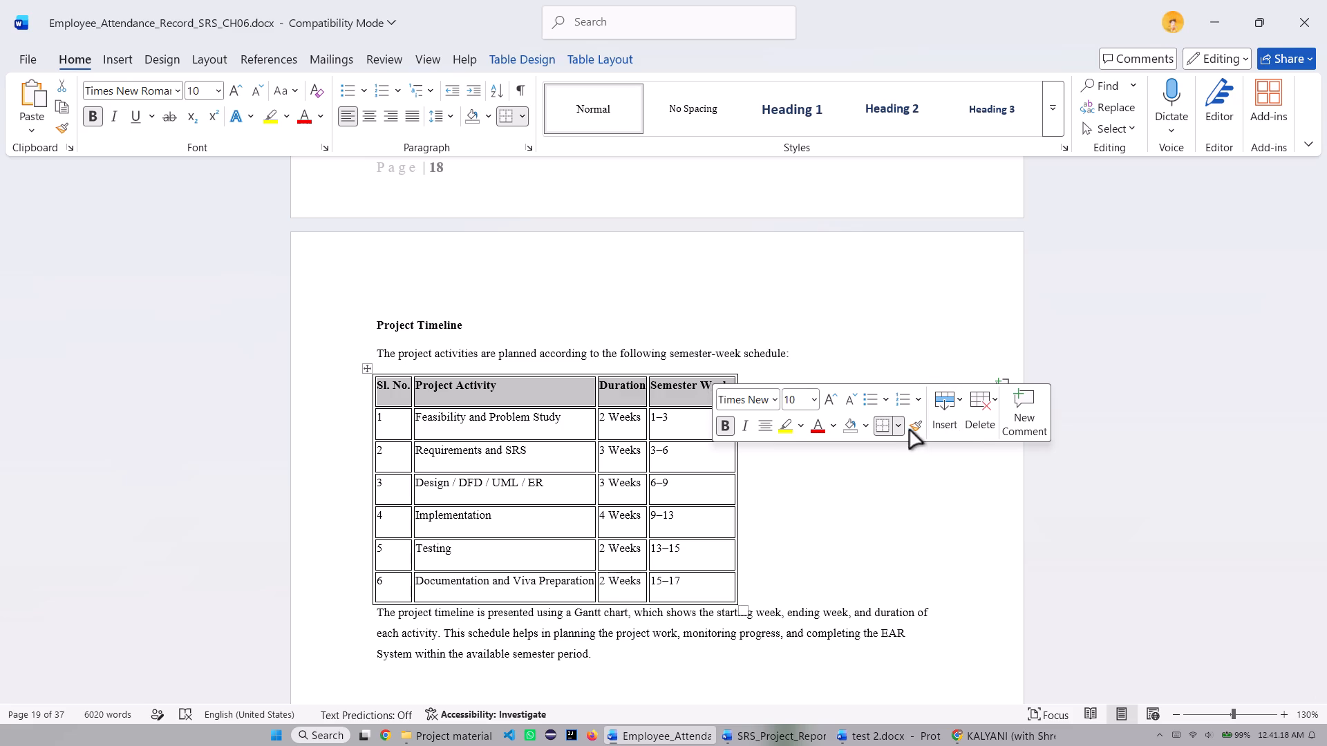
right_click(617, 388)
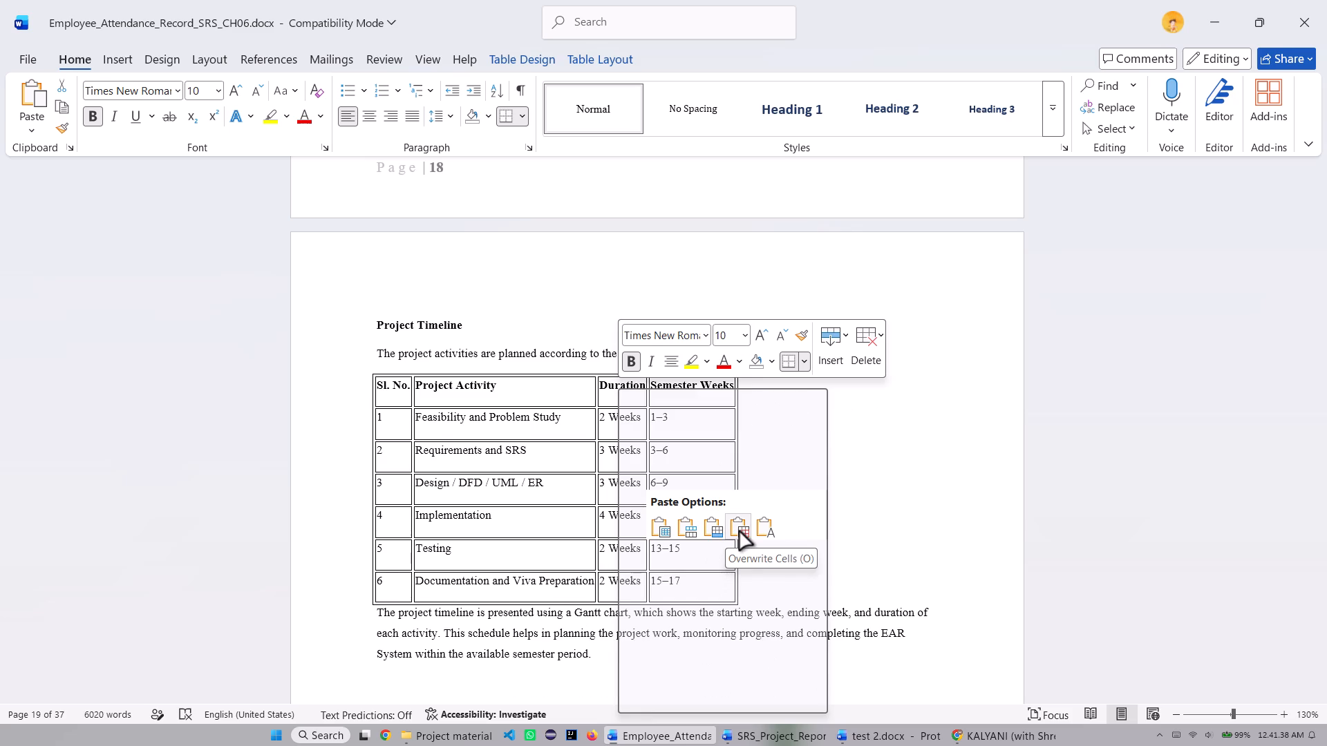
click(689, 526)
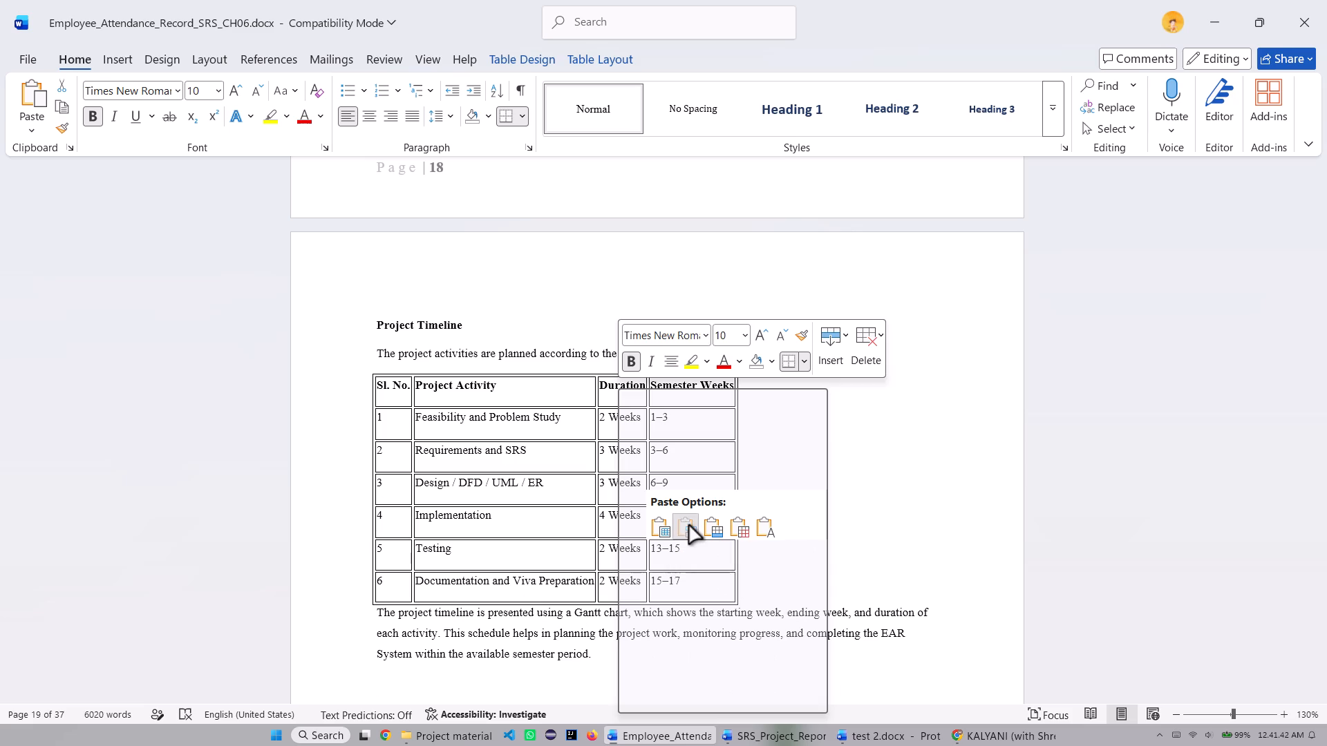
click(884, 510)
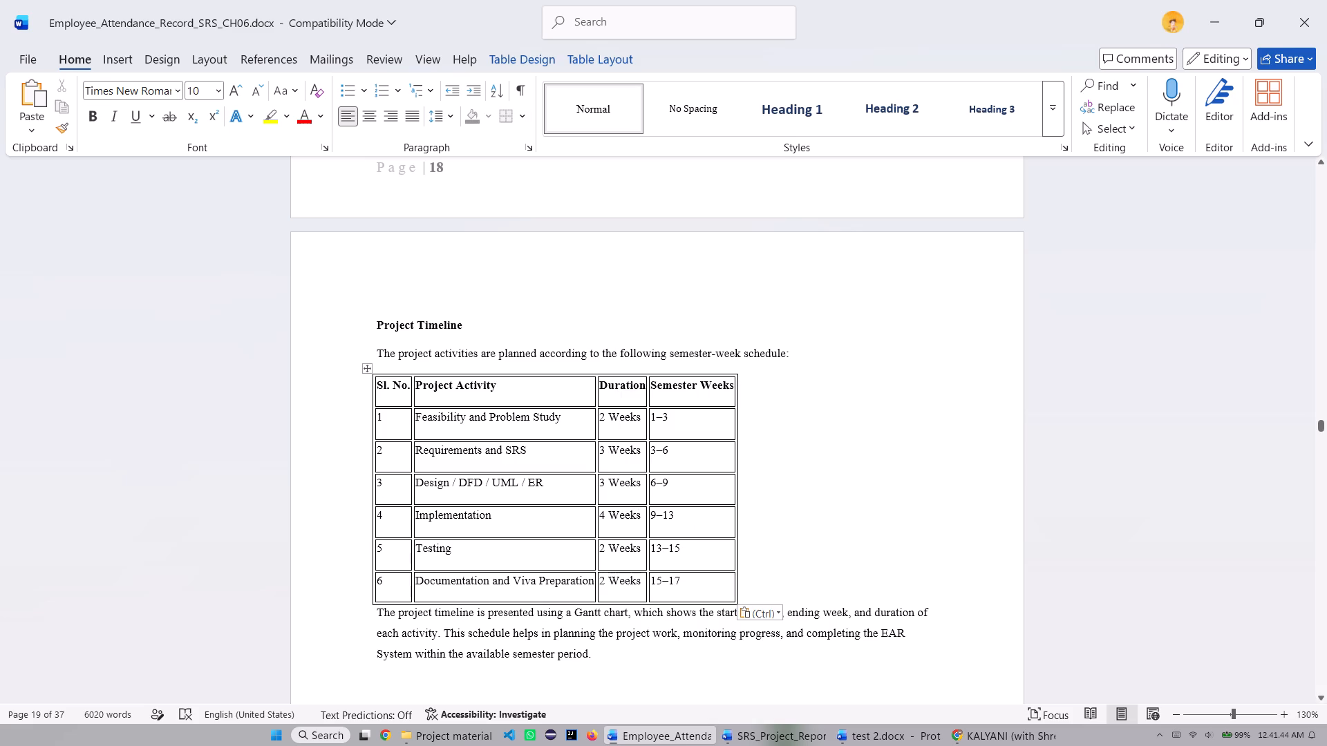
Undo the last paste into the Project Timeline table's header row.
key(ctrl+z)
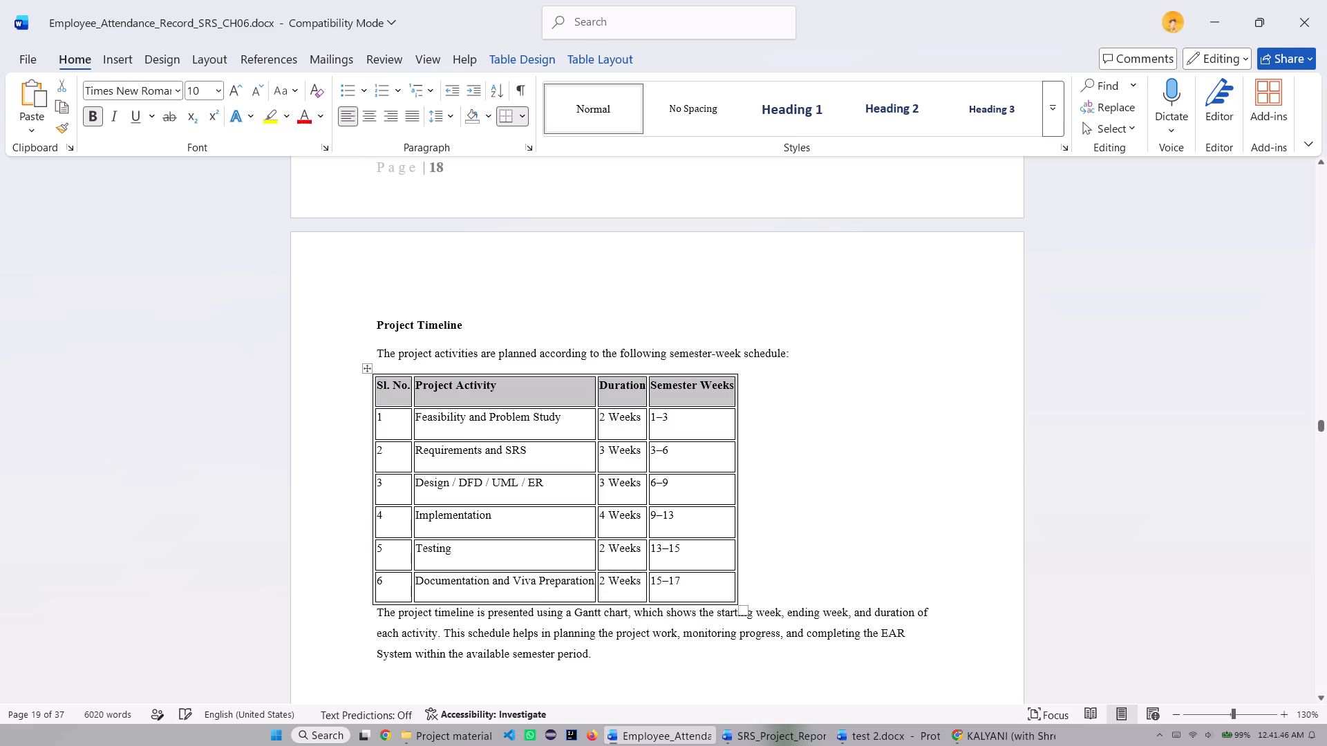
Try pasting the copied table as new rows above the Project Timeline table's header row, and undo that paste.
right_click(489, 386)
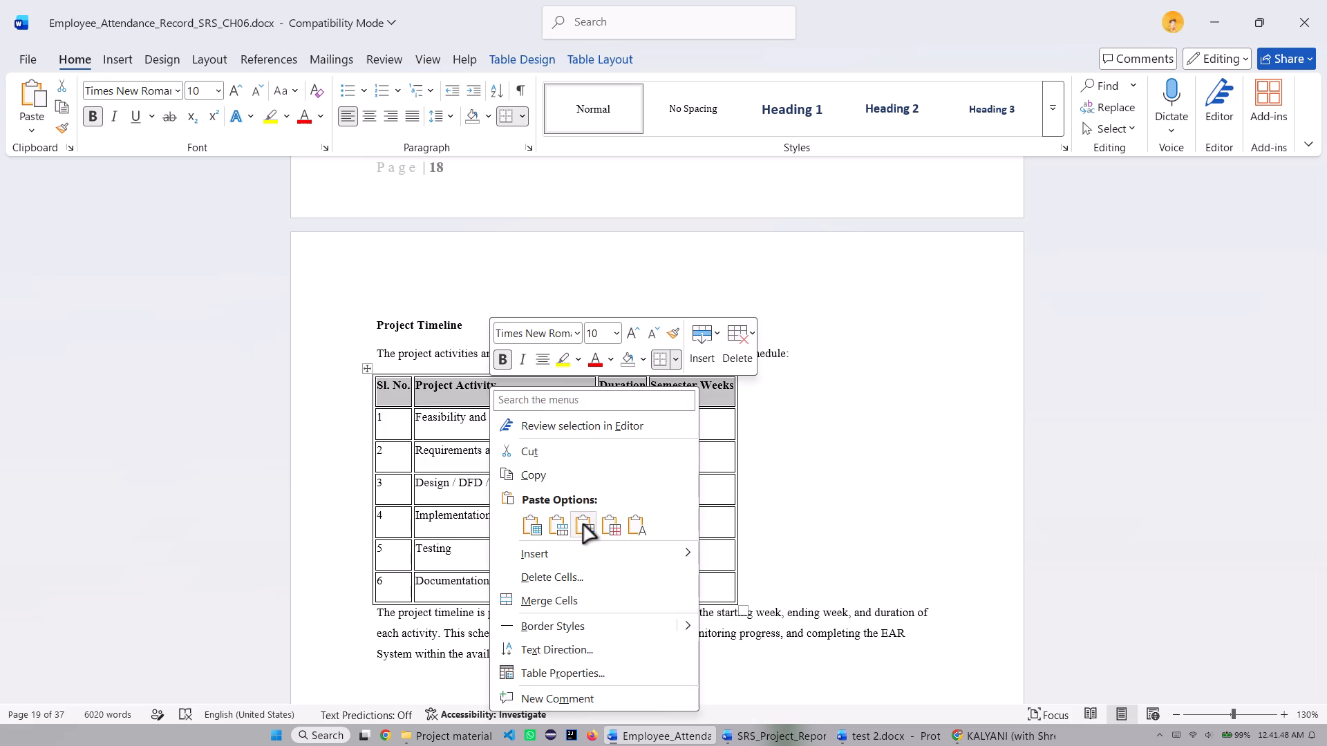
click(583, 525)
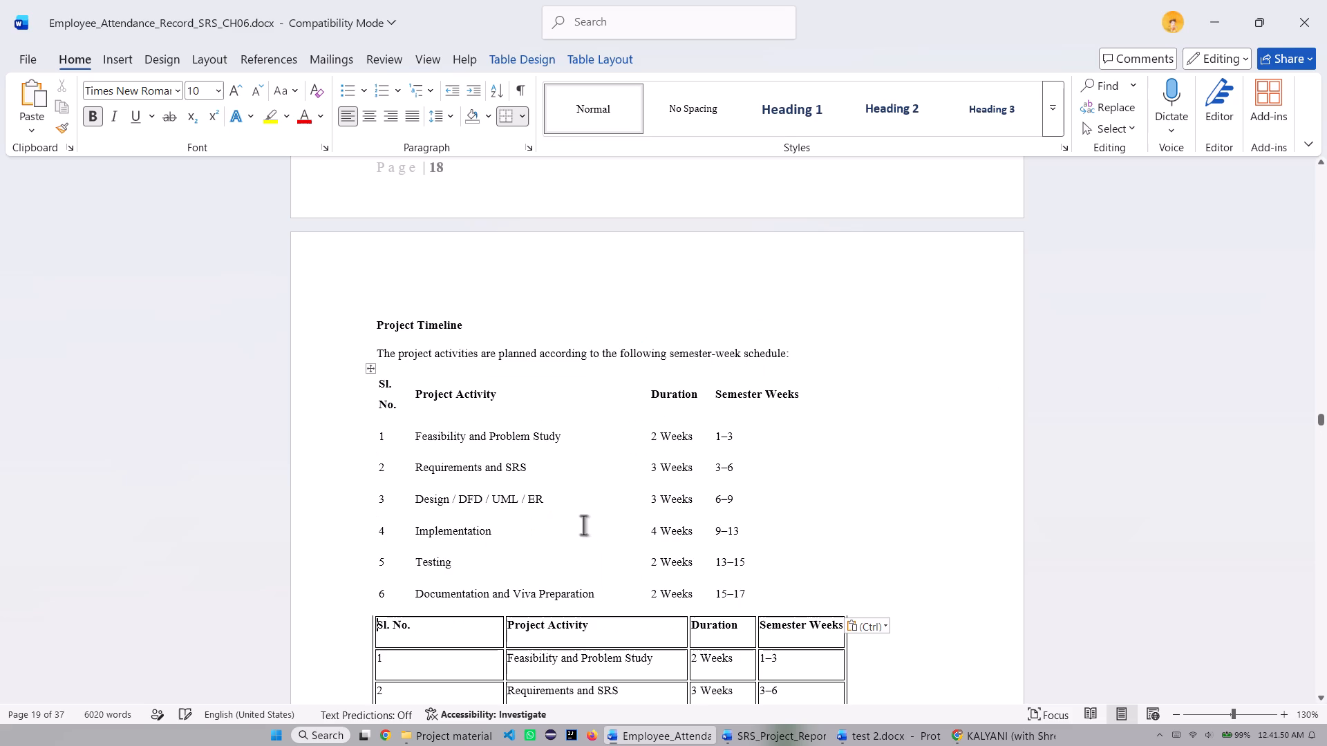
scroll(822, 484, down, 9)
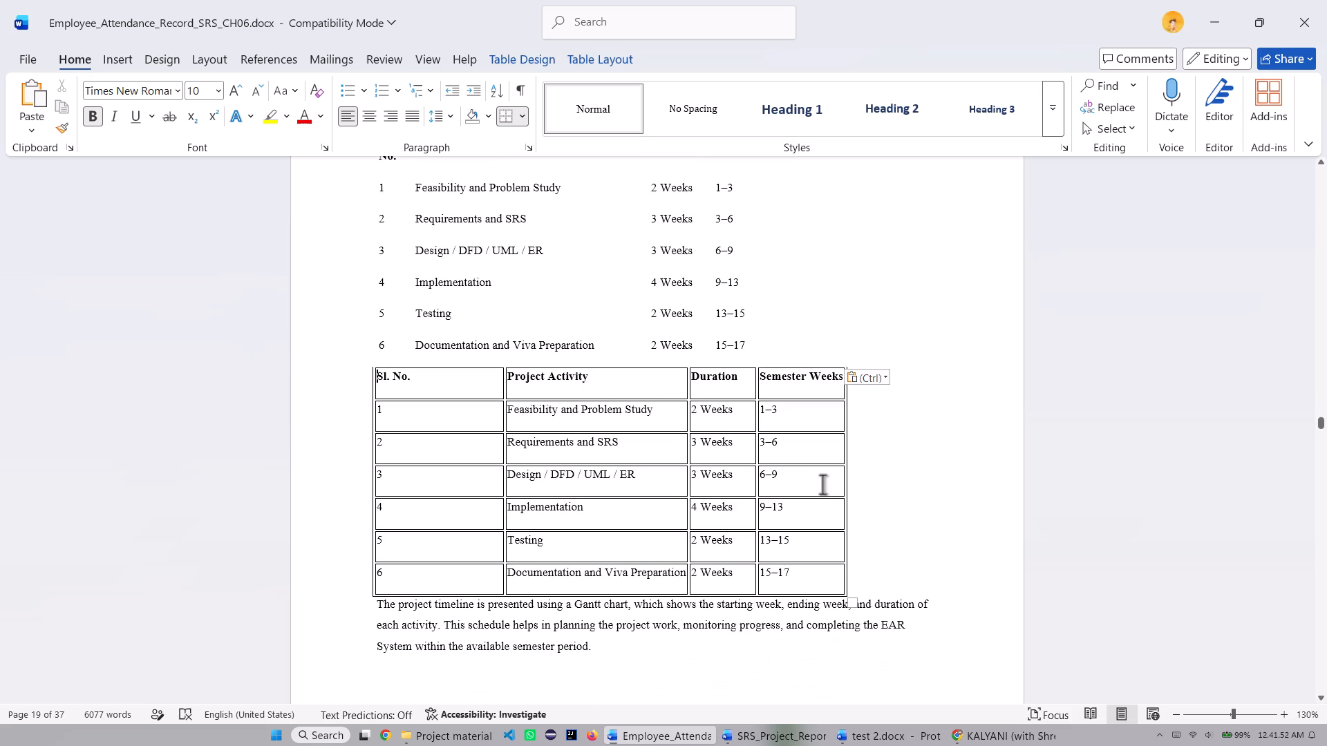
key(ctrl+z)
Set the font colour of the Project Timeline table's header row to dark blue.
scroll(749, 474, up, 6)
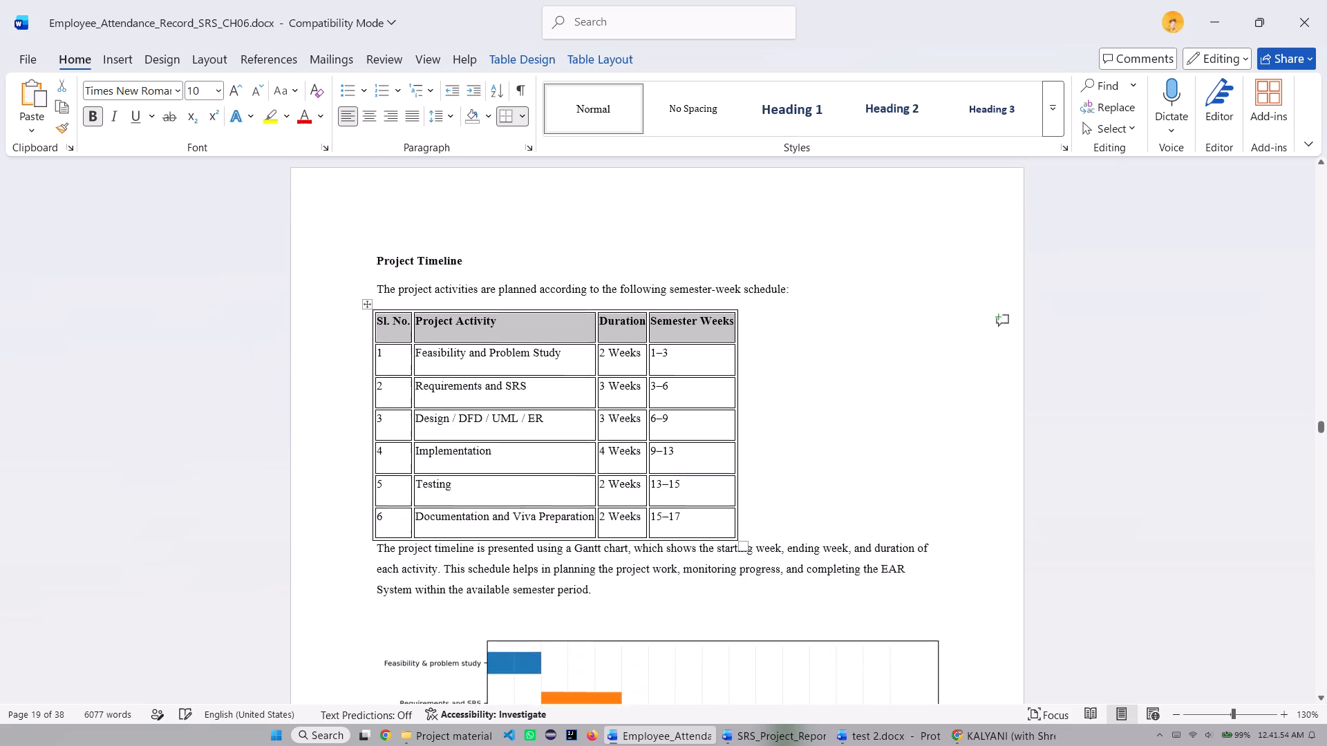
right_click(547, 356)
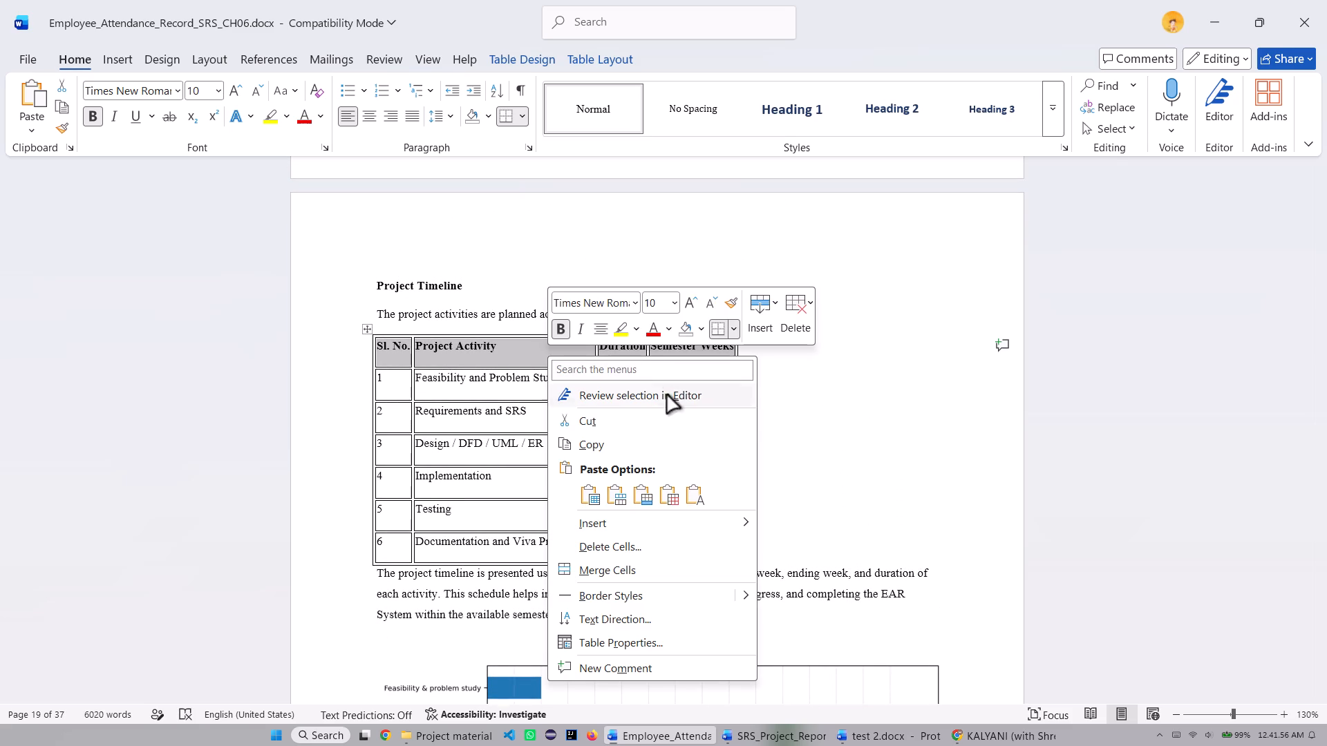
click(668, 330)
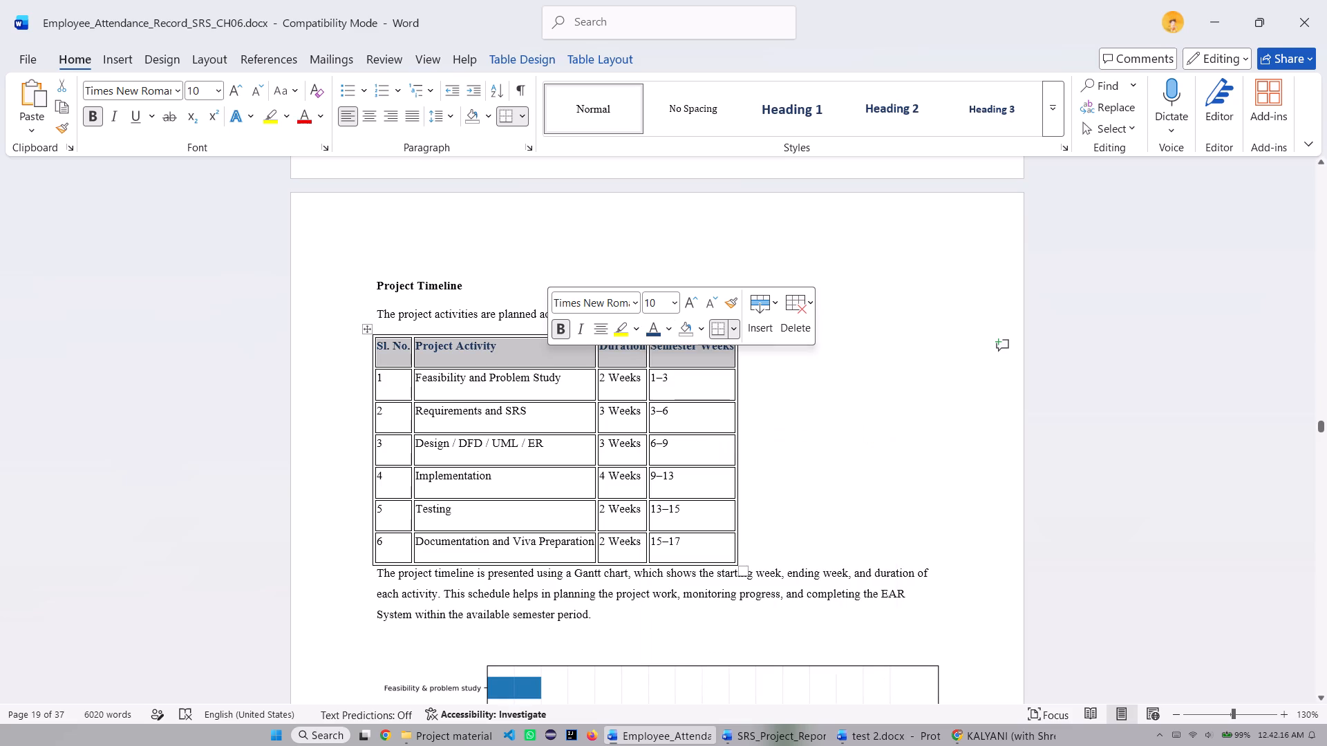
click(813, 409)
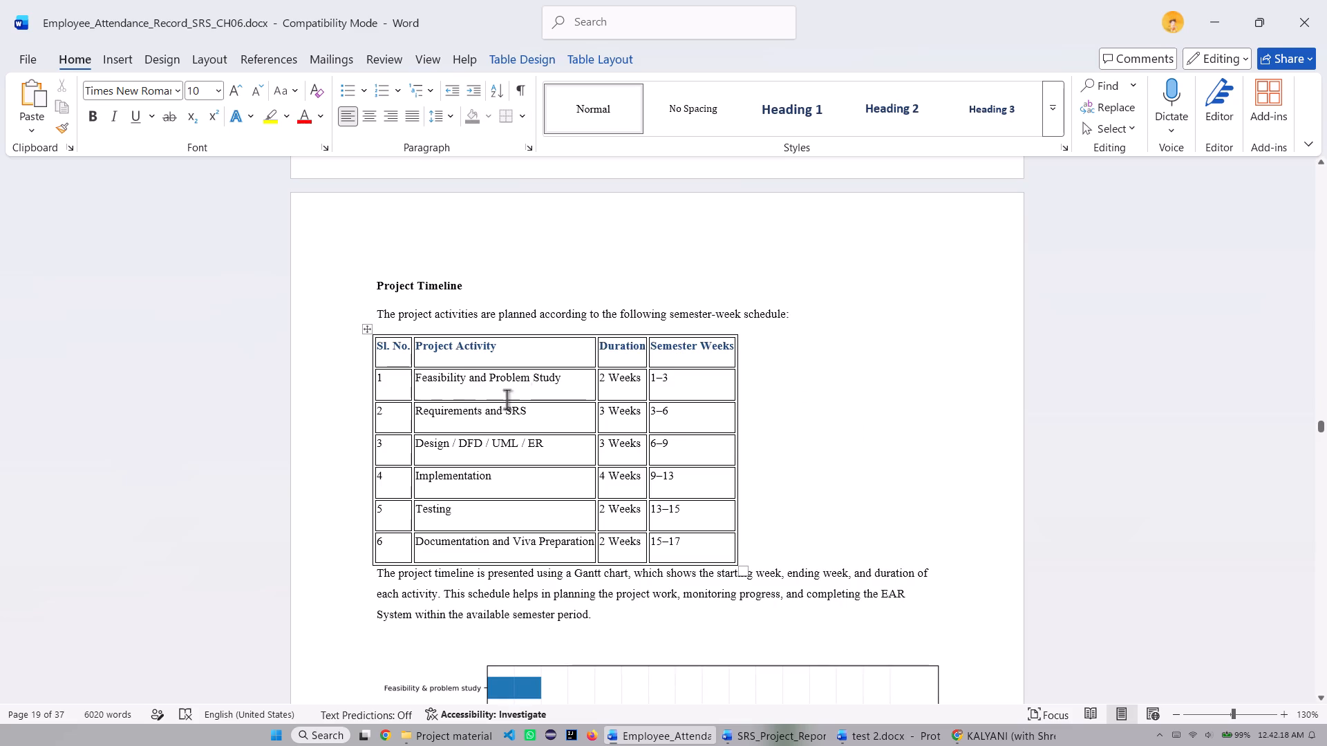
Select the Project Timeline table's header row and look through its table, row, column, cell and alt text properties without changing them.
drag(375, 348, 409, 347)
drag(409, 347, 723, 350)
right_click(703, 352)
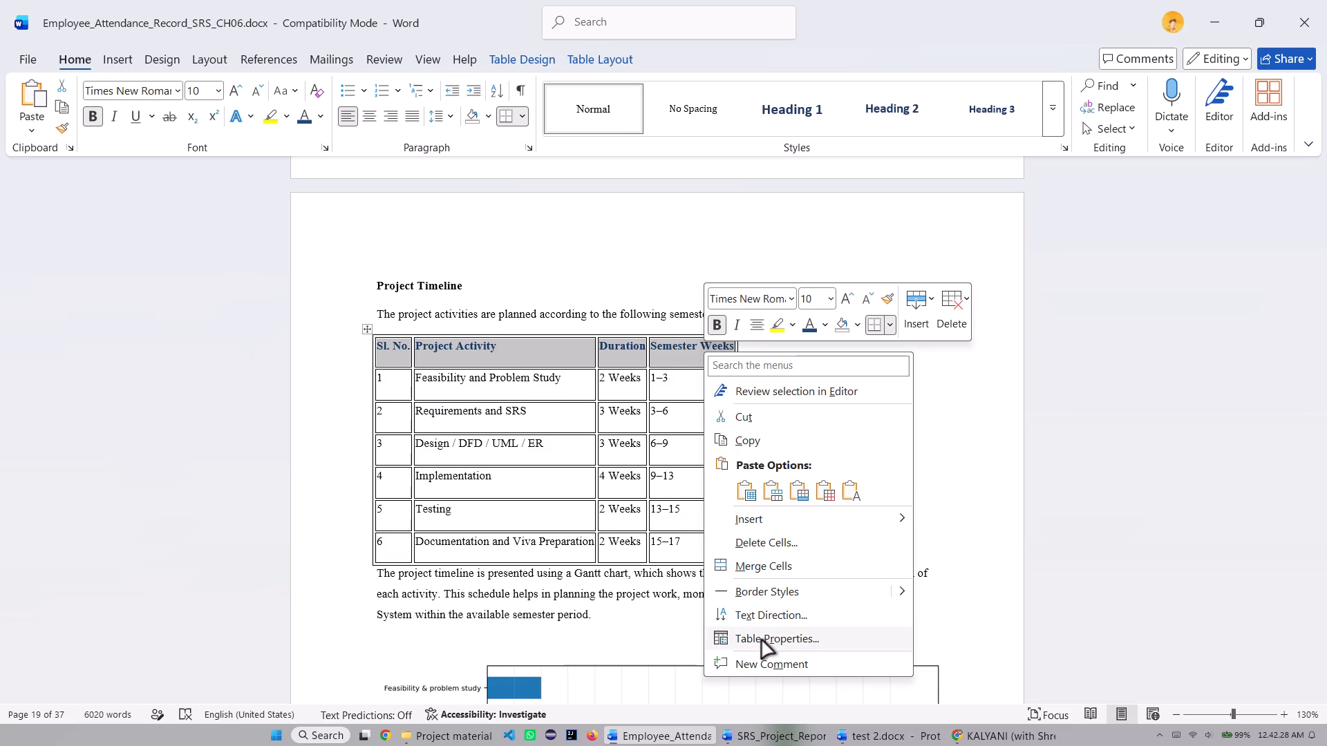
click(798, 638)
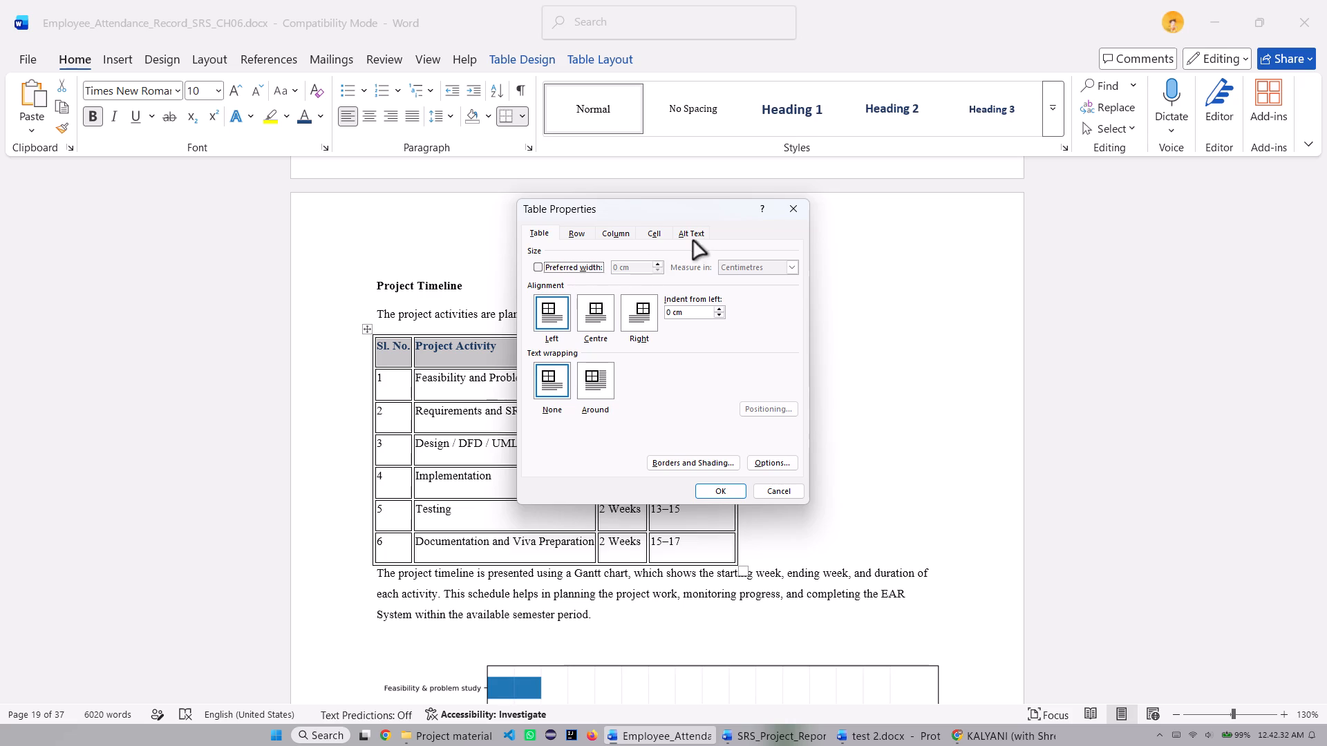
click(580, 233)
click(623, 235)
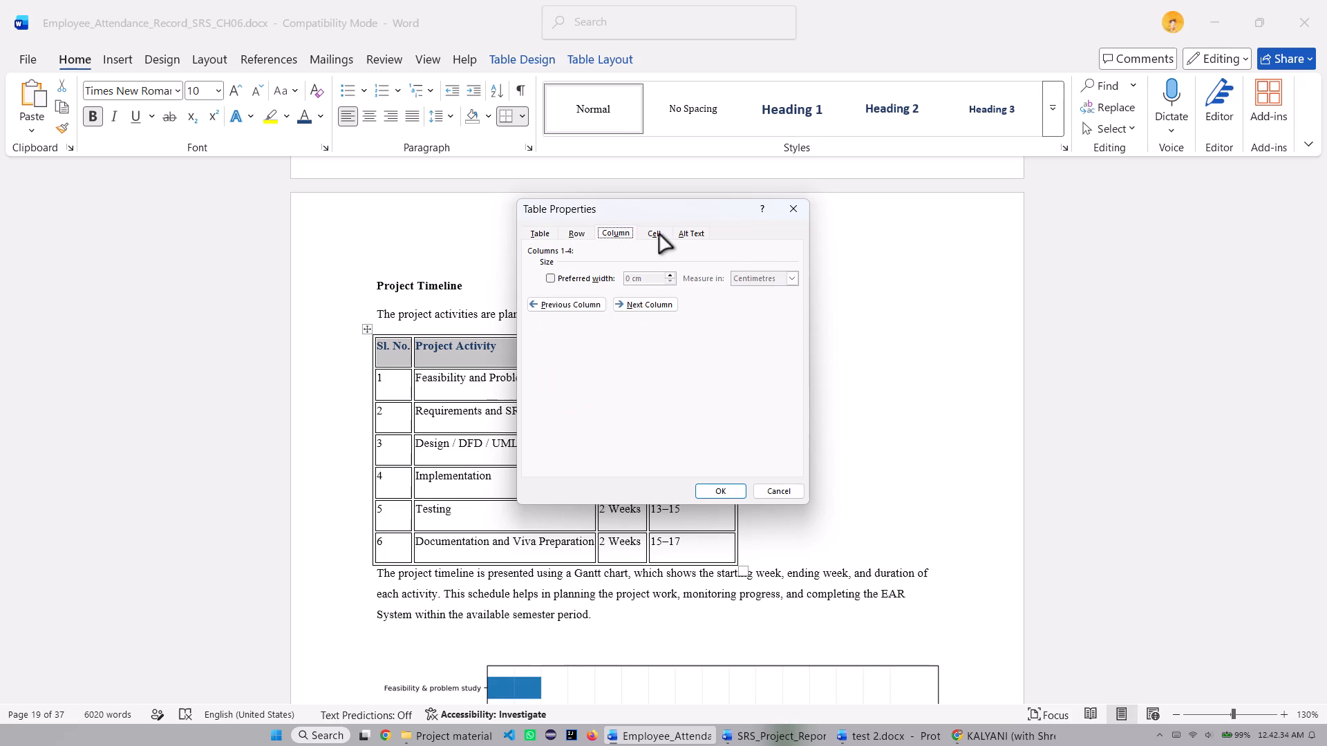
click(661, 235)
click(699, 235)
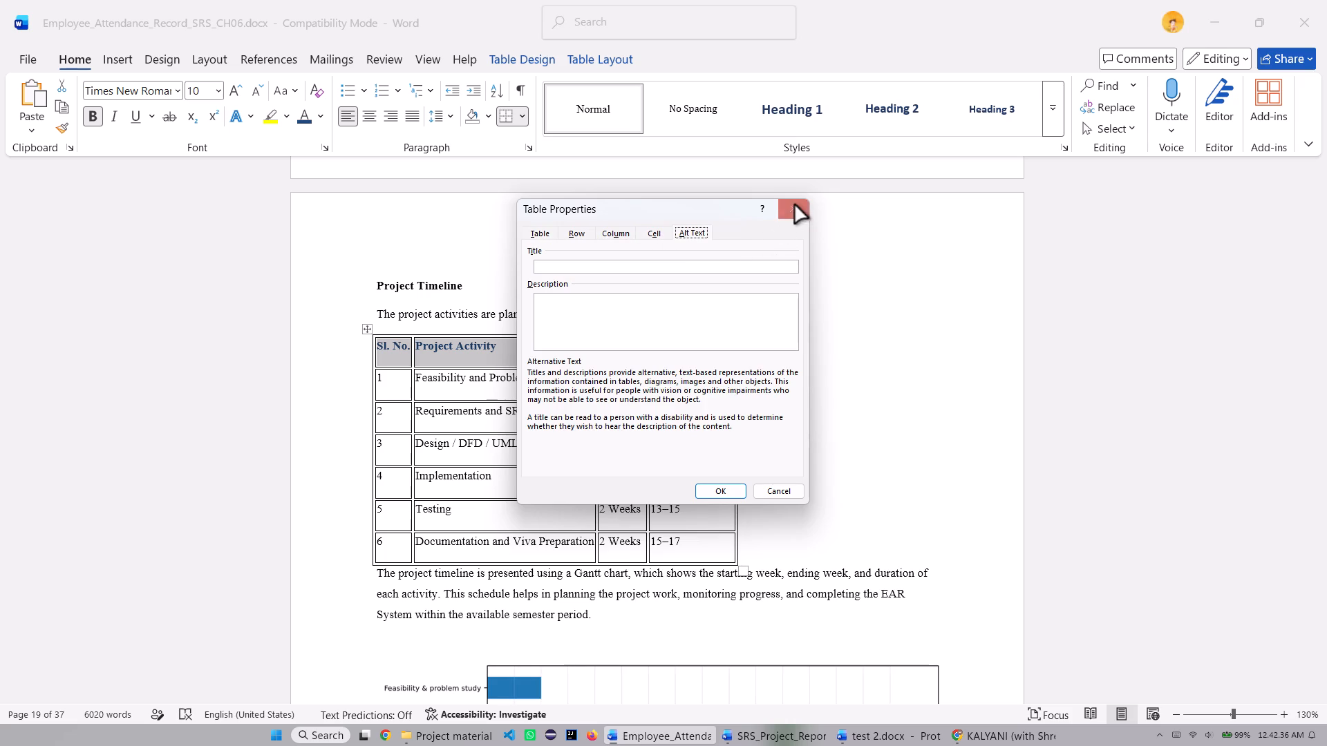
click(795, 205)
right_click(566, 341)
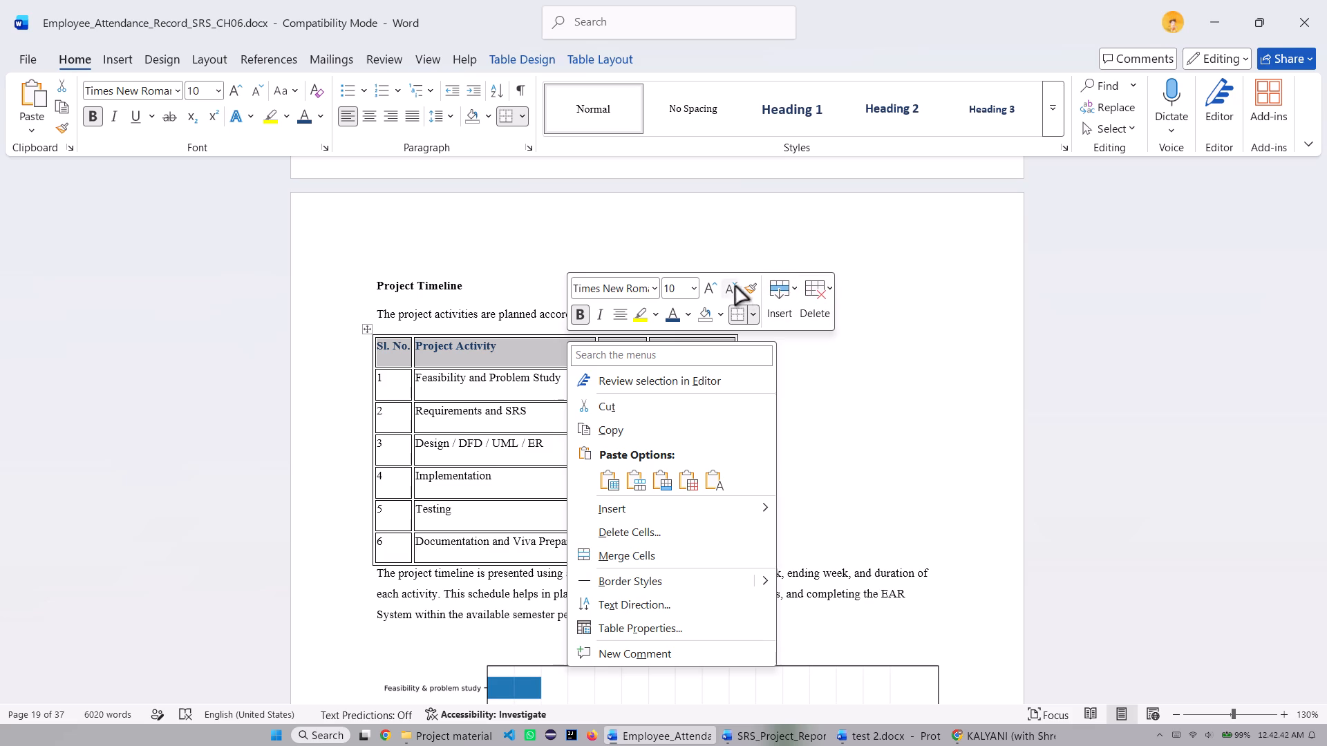
click(839, 419)
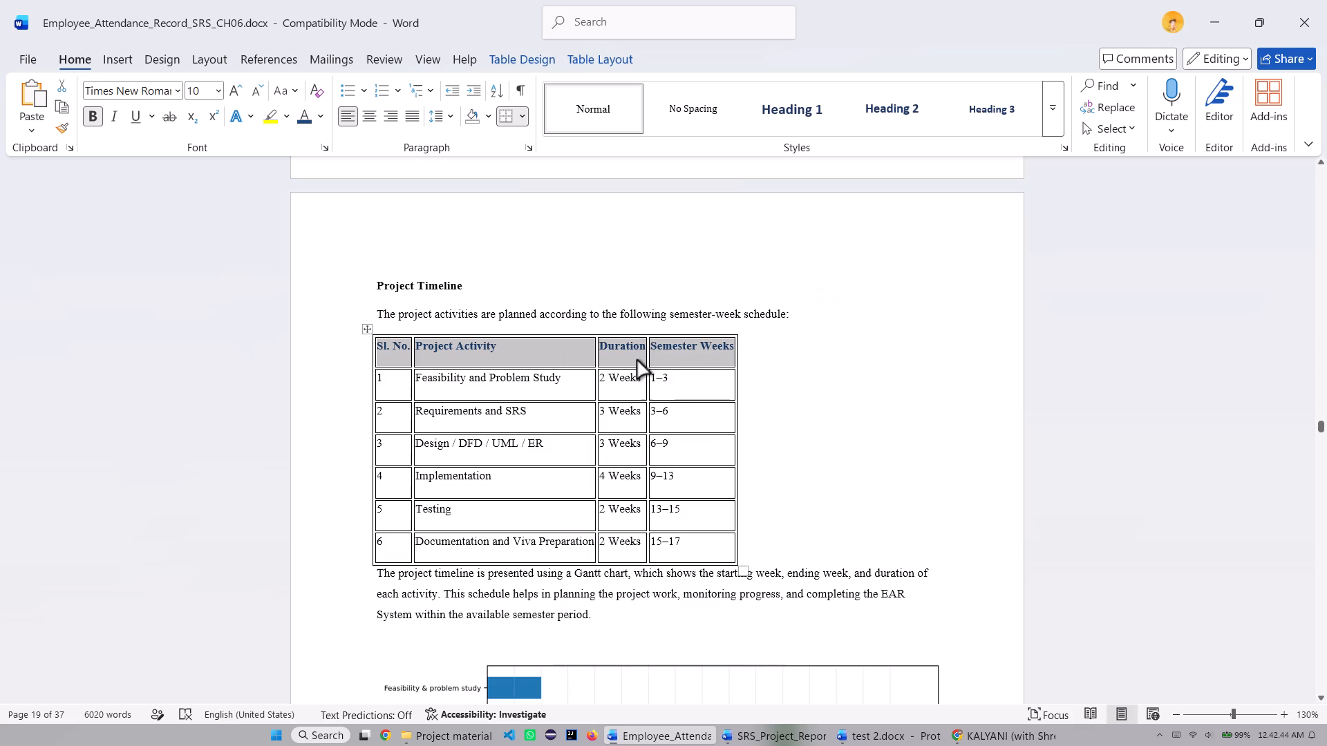
click(840, 375)
Review the Project Timeline table's layout on its page and check it against the source table in ChatGPT.
scroll(563, 396, down, 4)
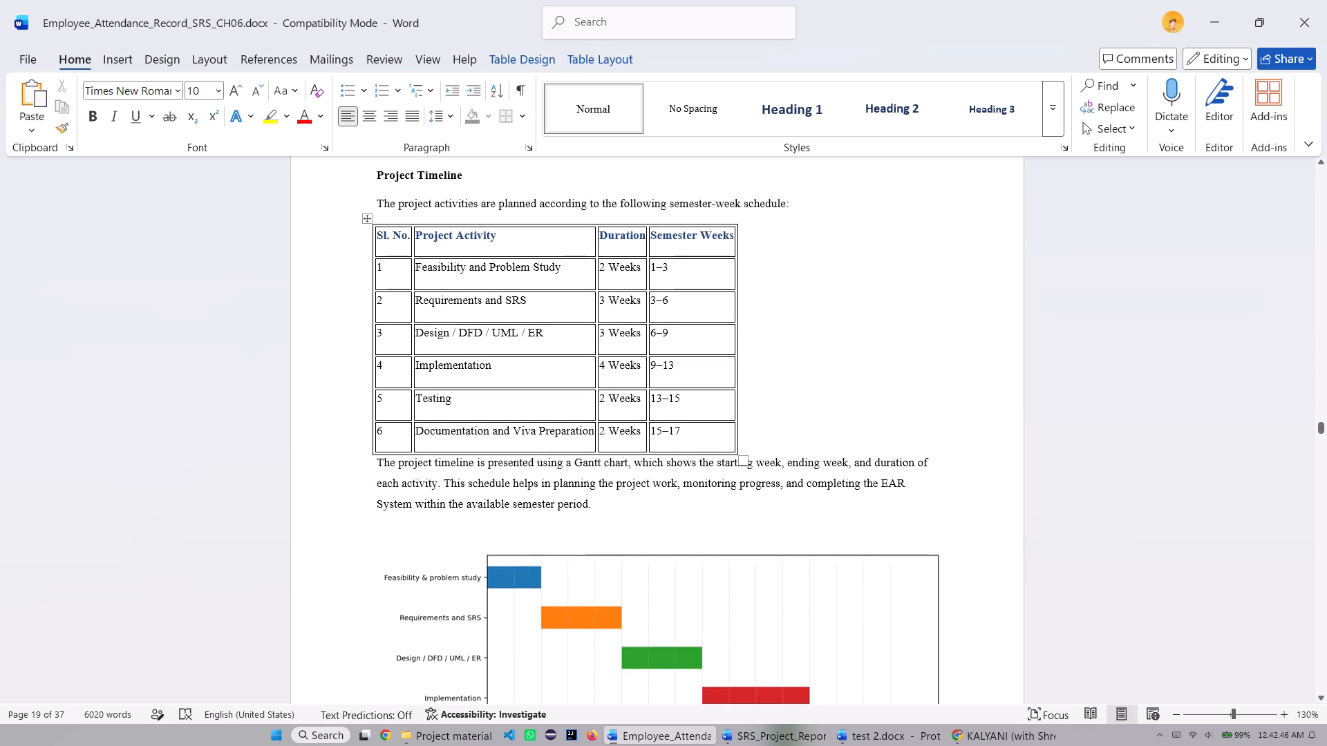
click(815, 423)
scroll(545, 358, up, 1)
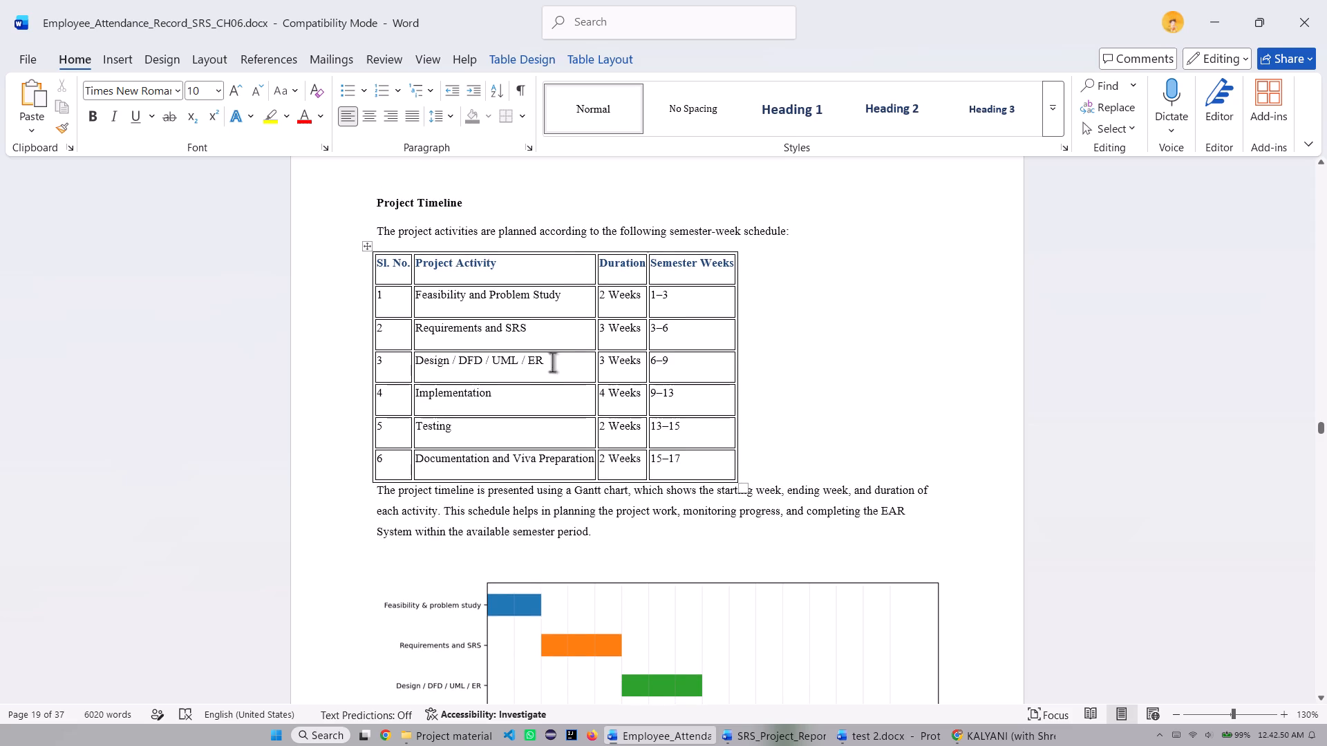
scroll(554, 363, down, 4)
scroll(556, 365, up, 14)
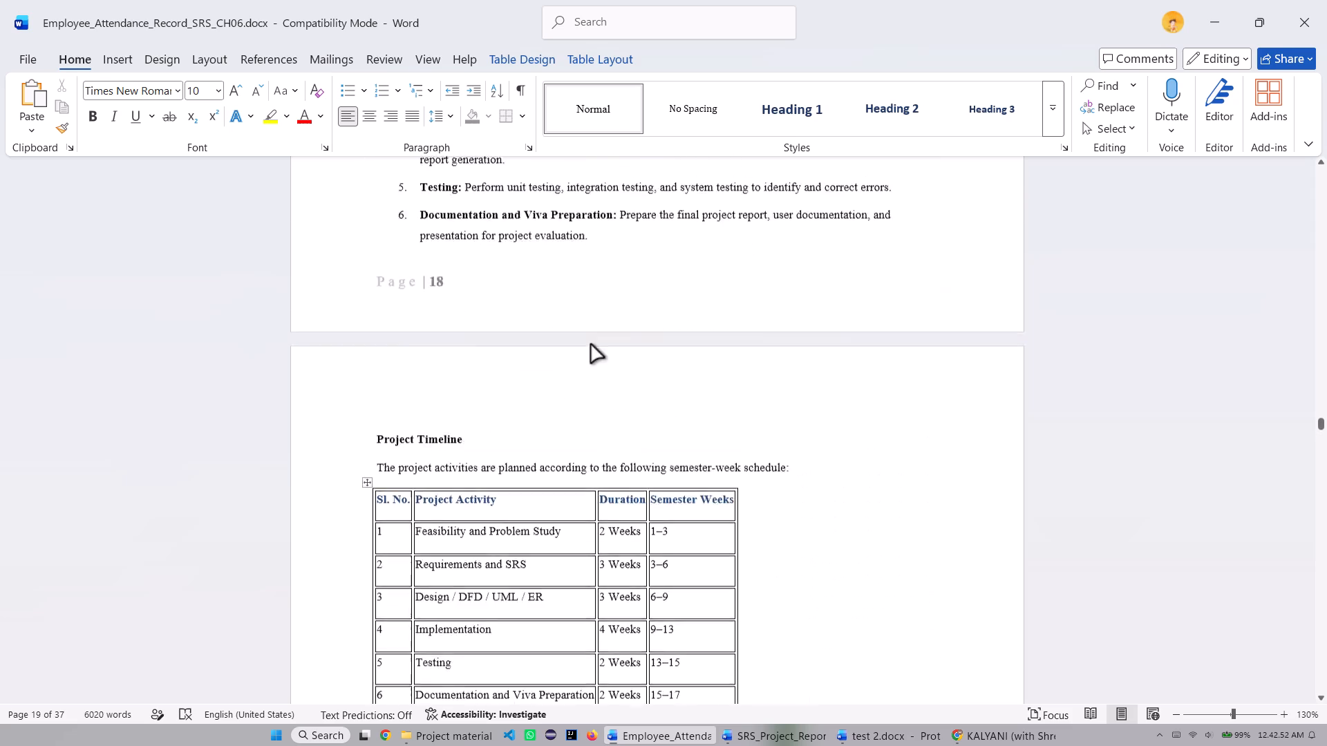
scroll(591, 345, up, 10)
scroll(592, 345, down, 17)
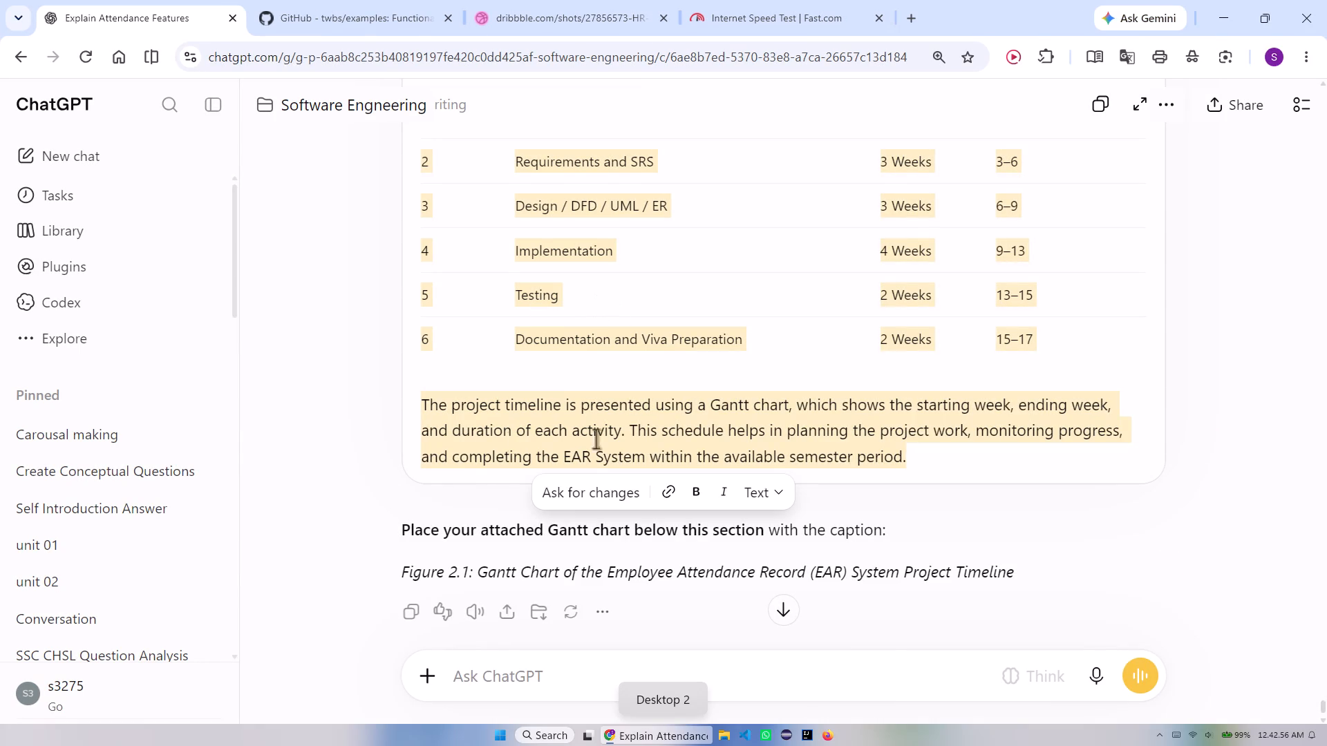
click(341, 426)
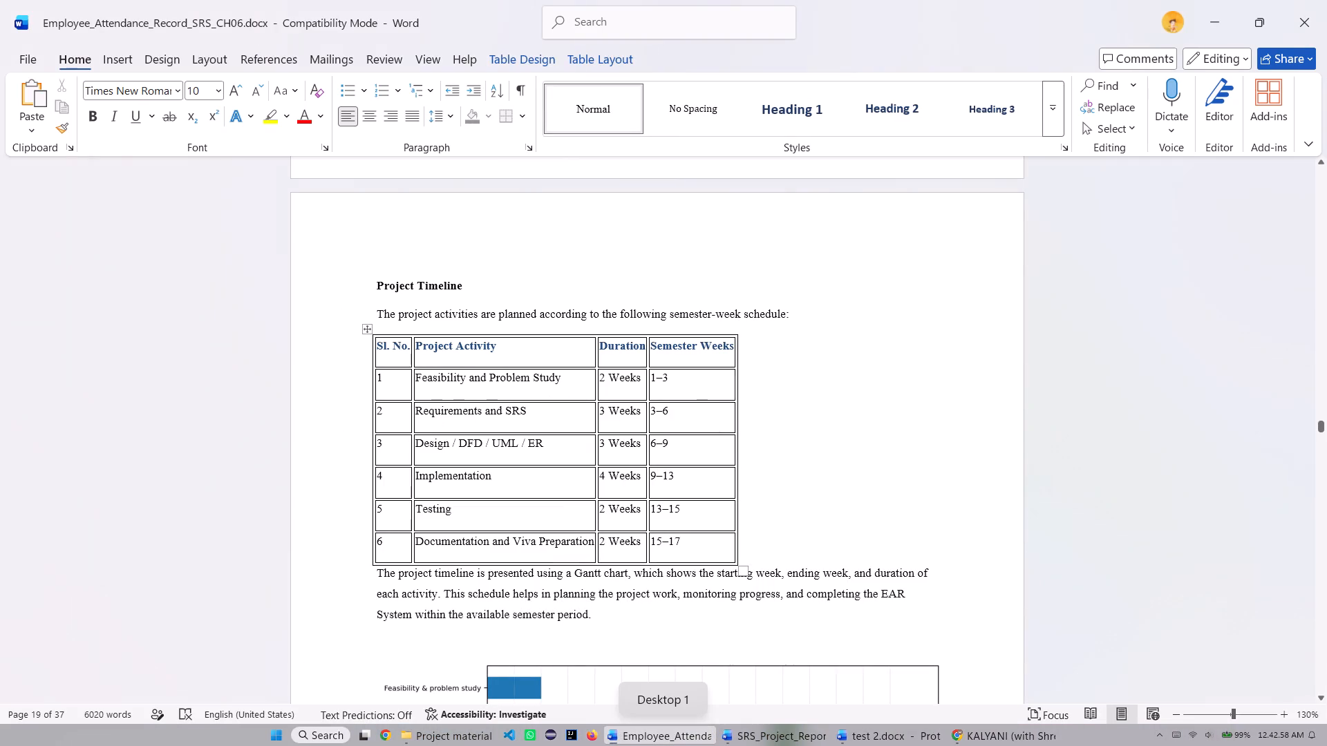
click(822, 432)
scroll(608, 432, up, 2)
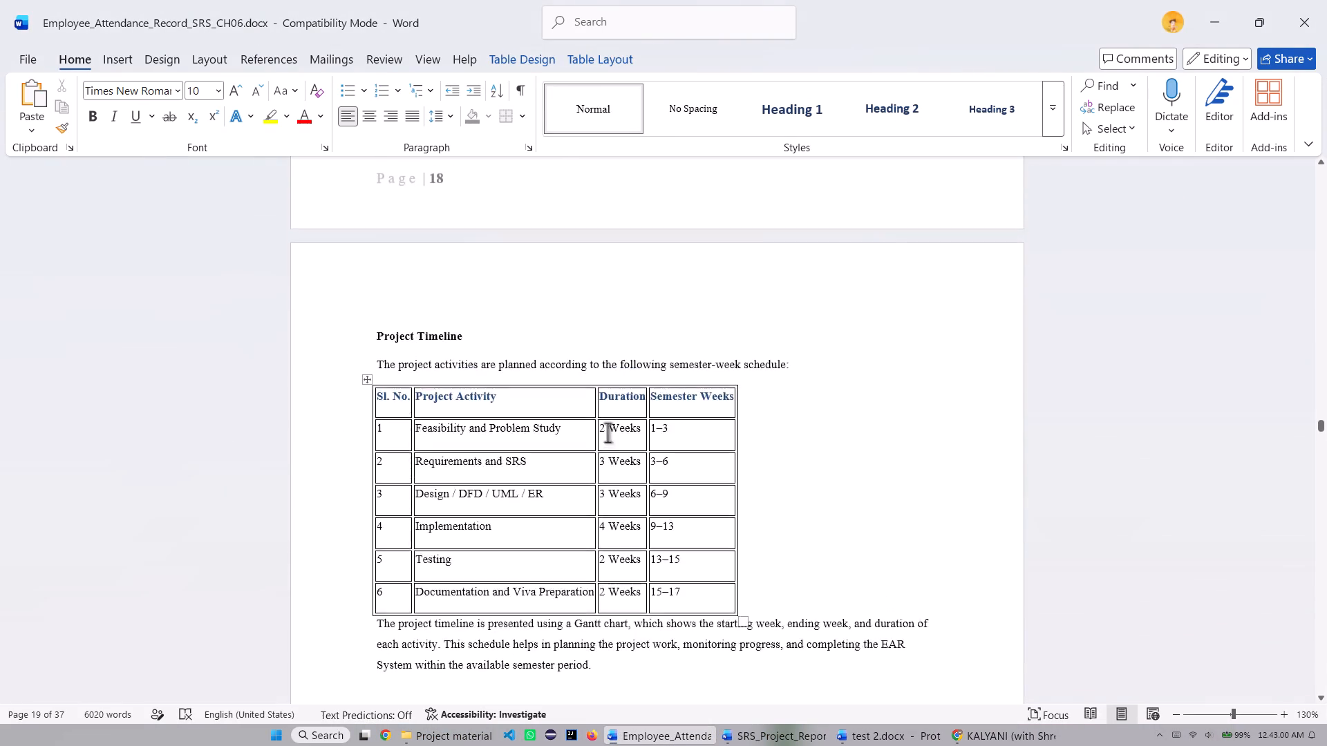
scroll(608, 432, up, 2)
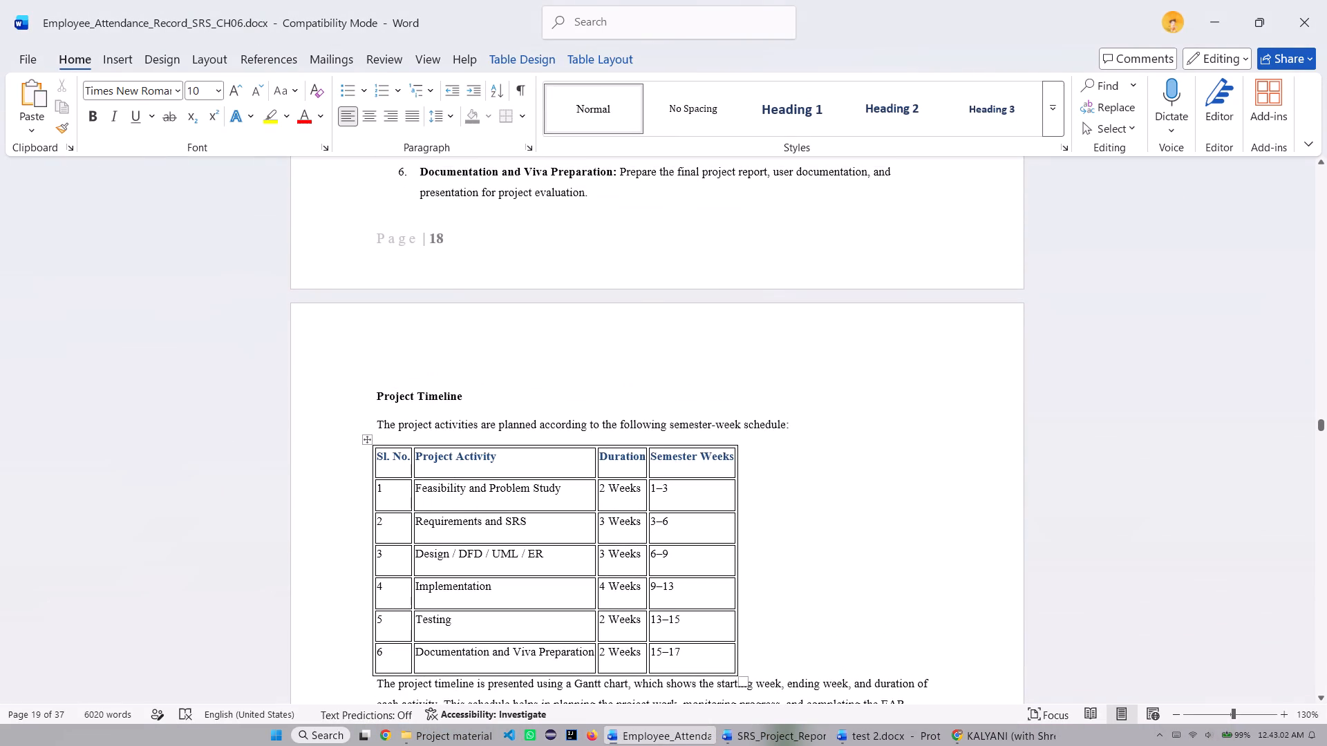
scroll(896, 468, down, 3)
scroll(818, 462, down, 3)
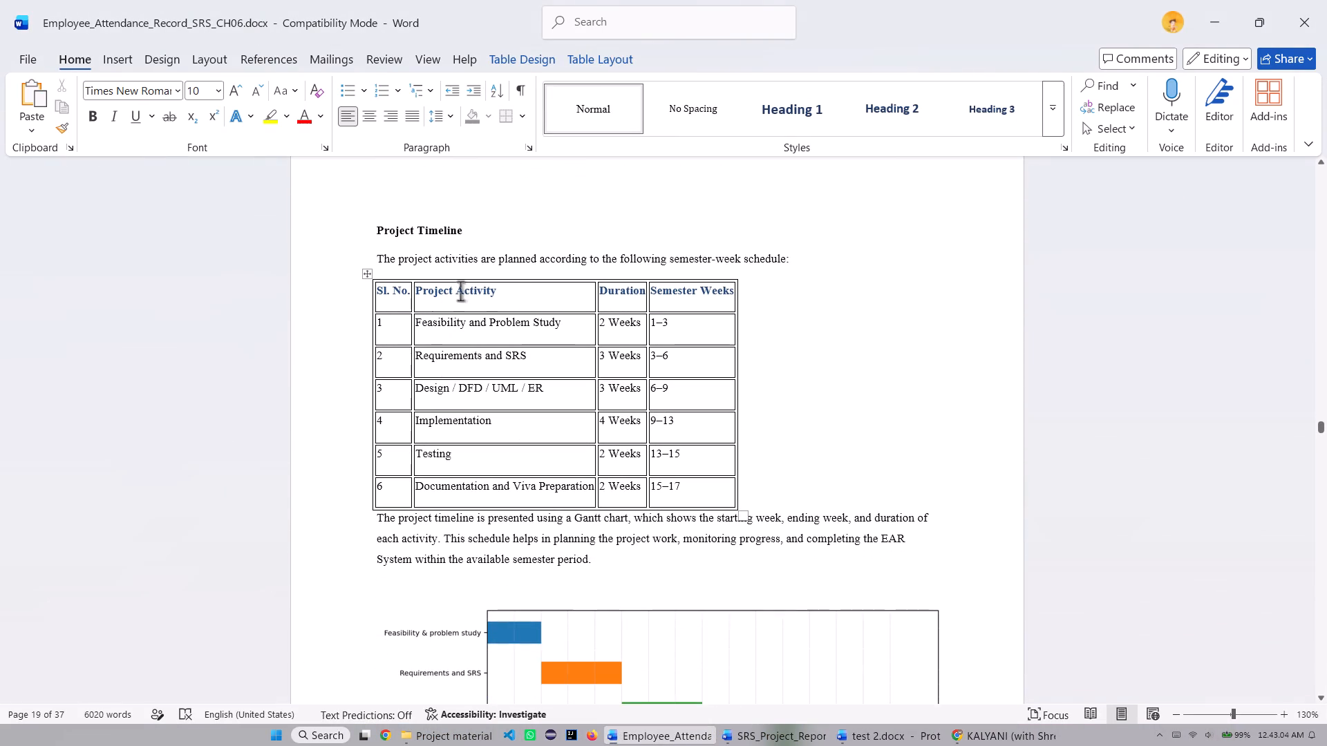
scroll(855, 359, down, 1)
scroll(813, 385, up, 6)
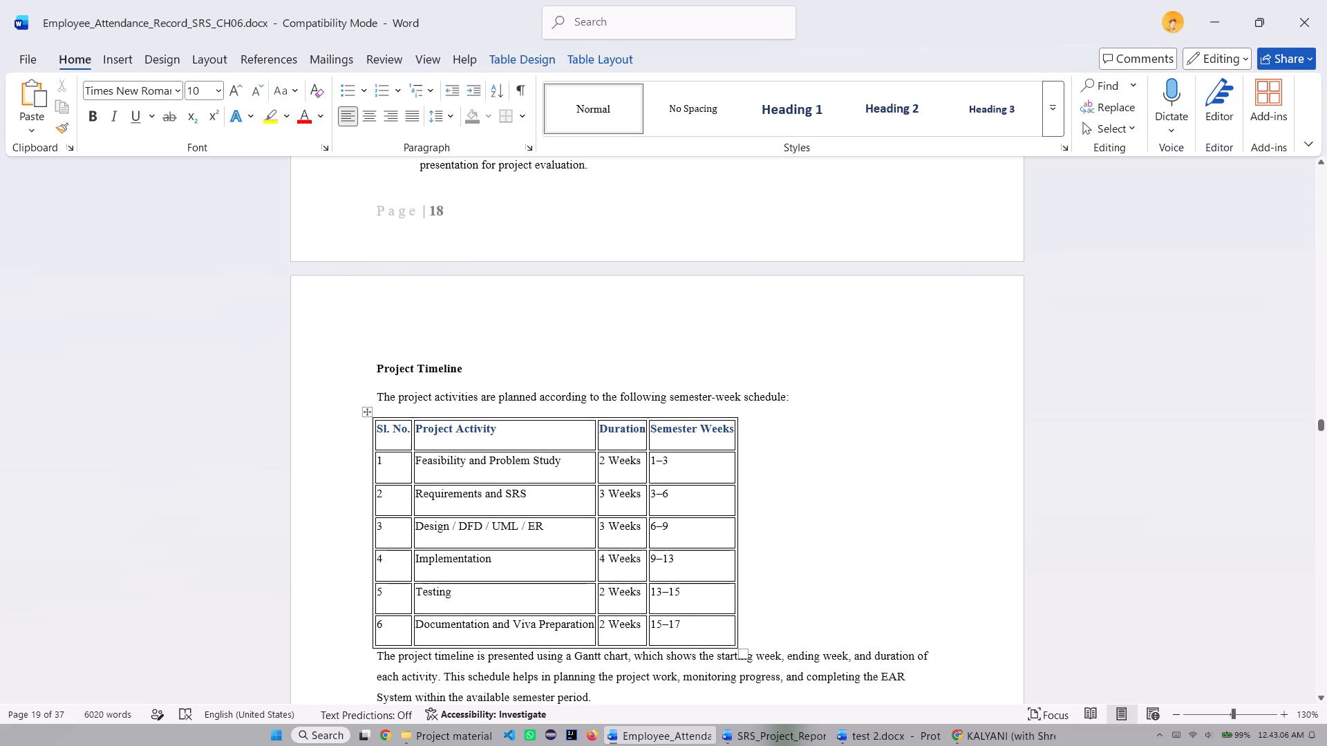
click(843, 464)
Widen the whole Project Timeline table to the right until it spans the full text width of the paragraph below it.
click(494, 441)
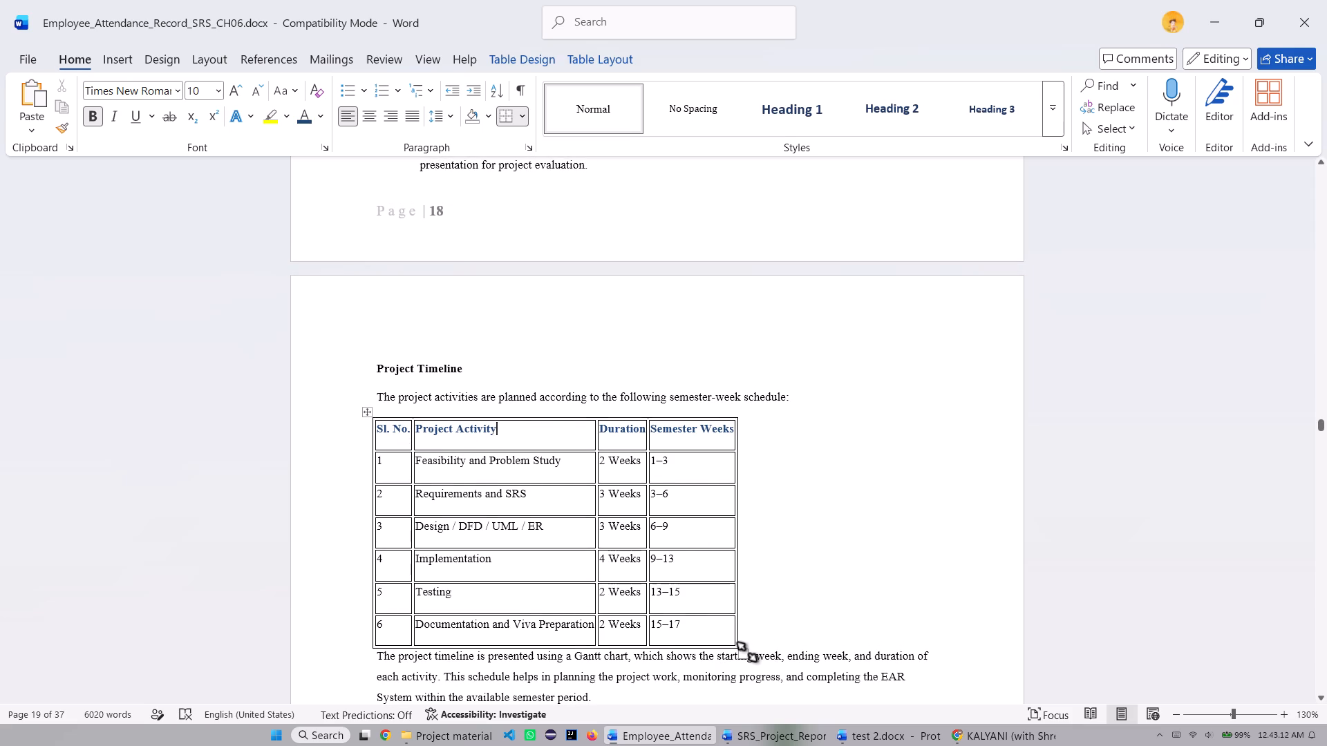
drag(744, 651, 812, 663)
scroll(751, 551, down, 2)
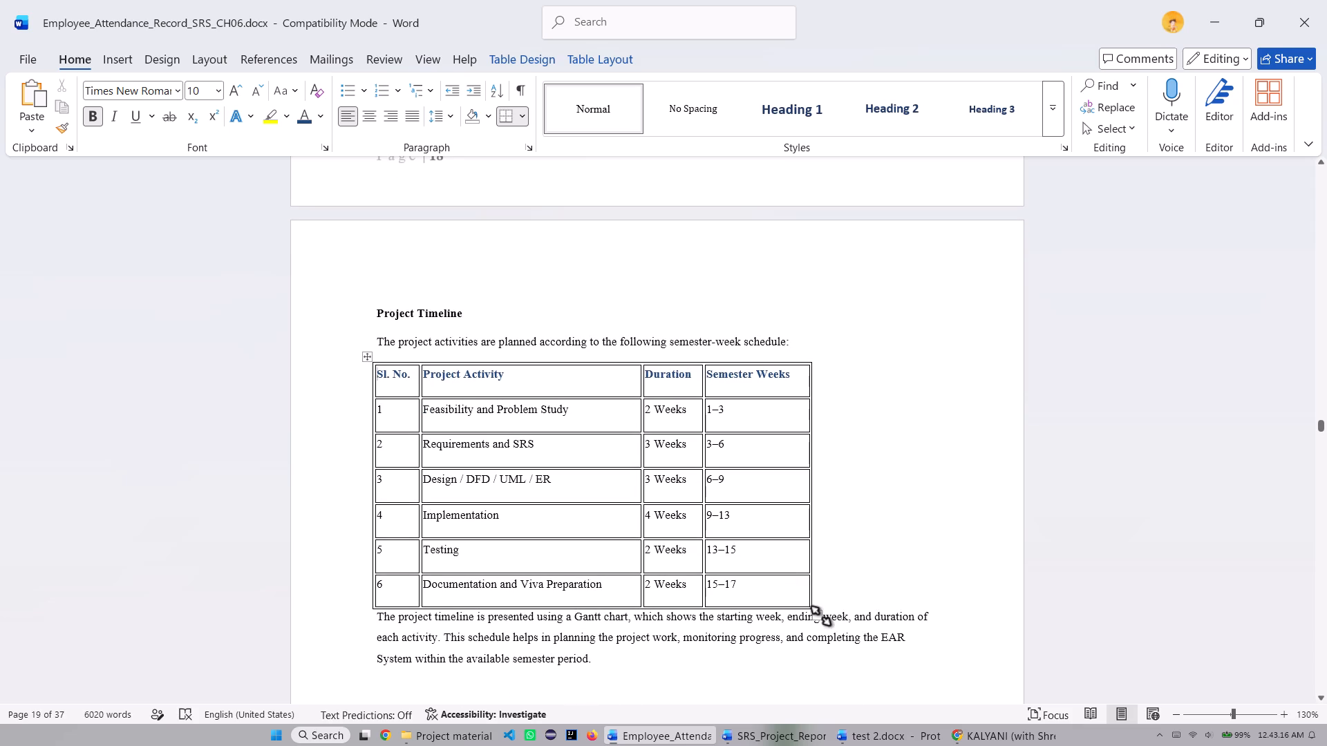
drag(820, 615, 927, 605)
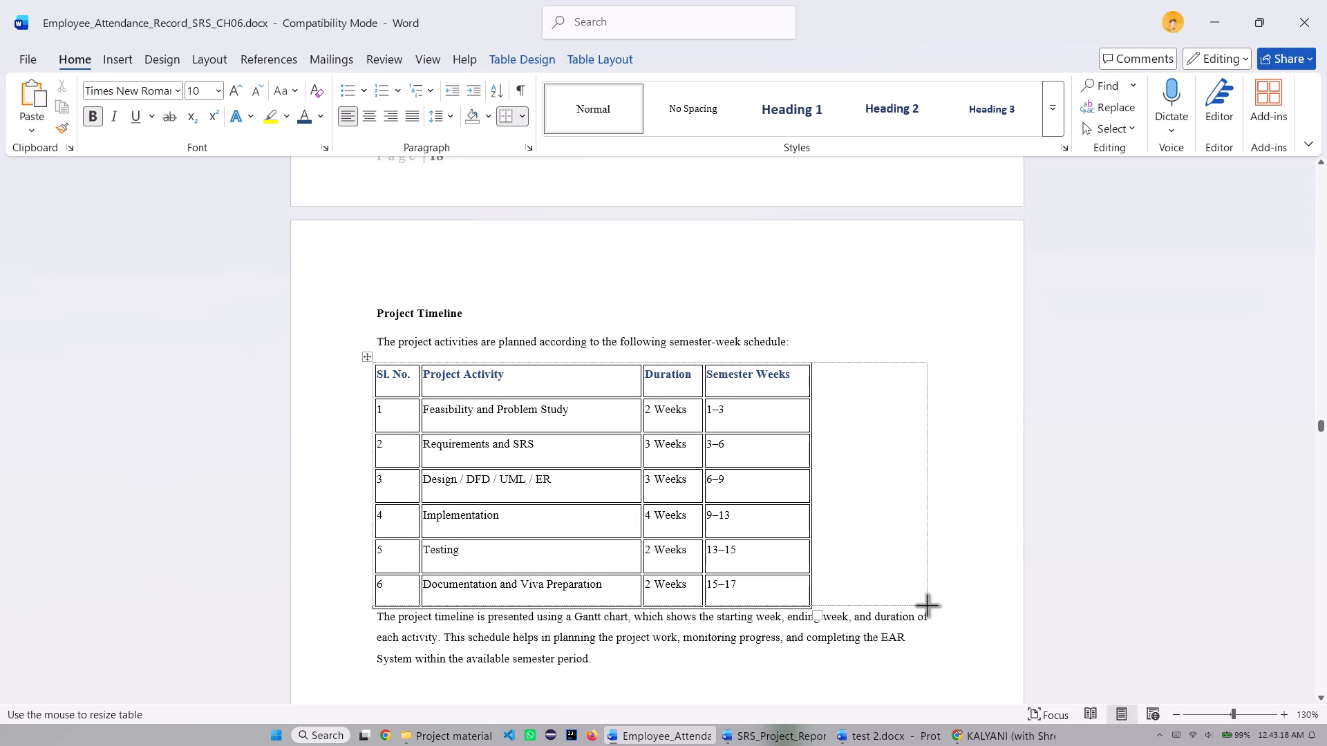
drag(927, 605, 923, 605)
click(923, 669)
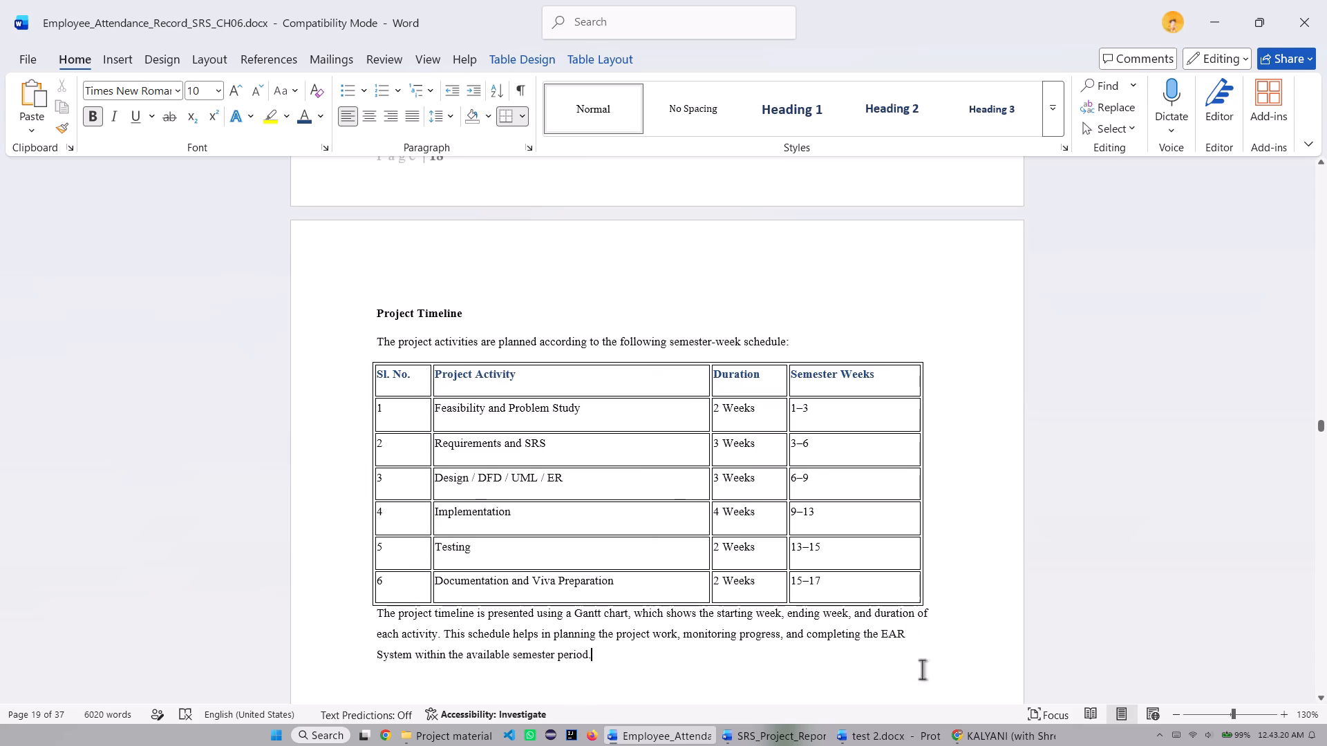
click(905, 599)
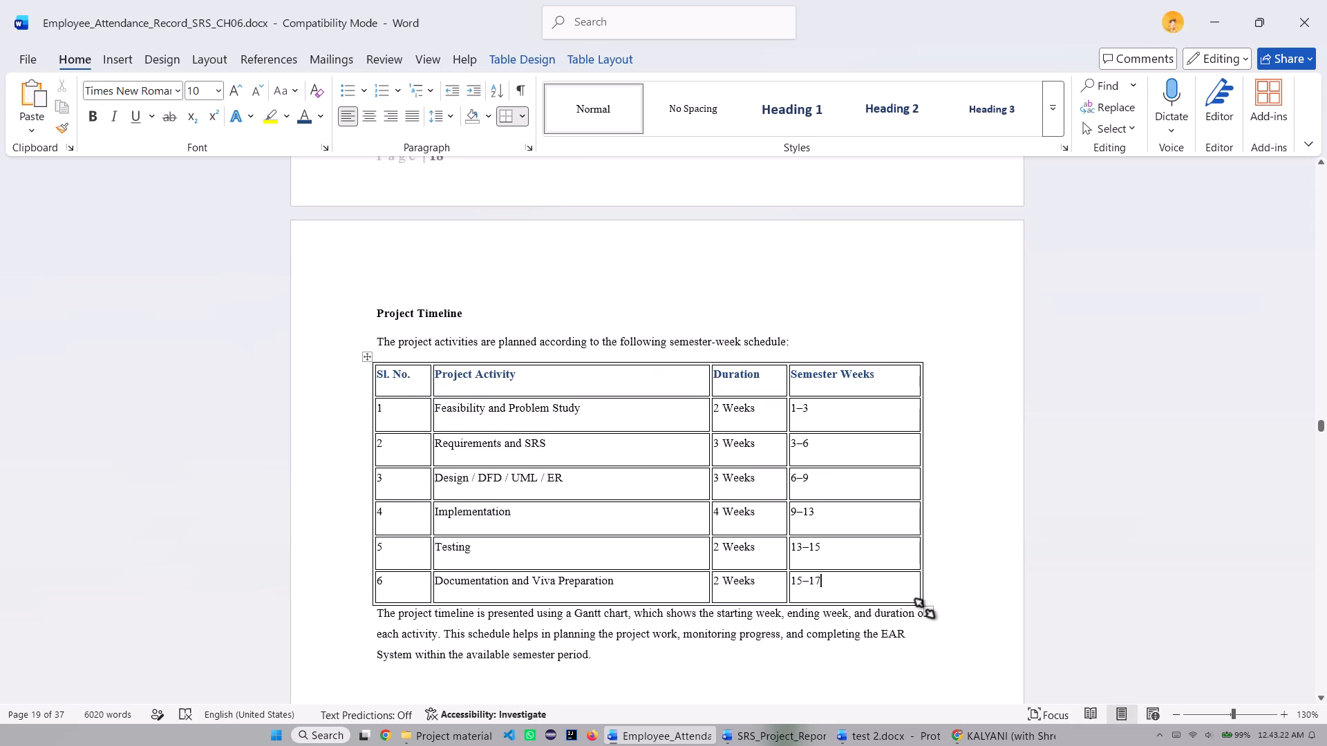
click(927, 607)
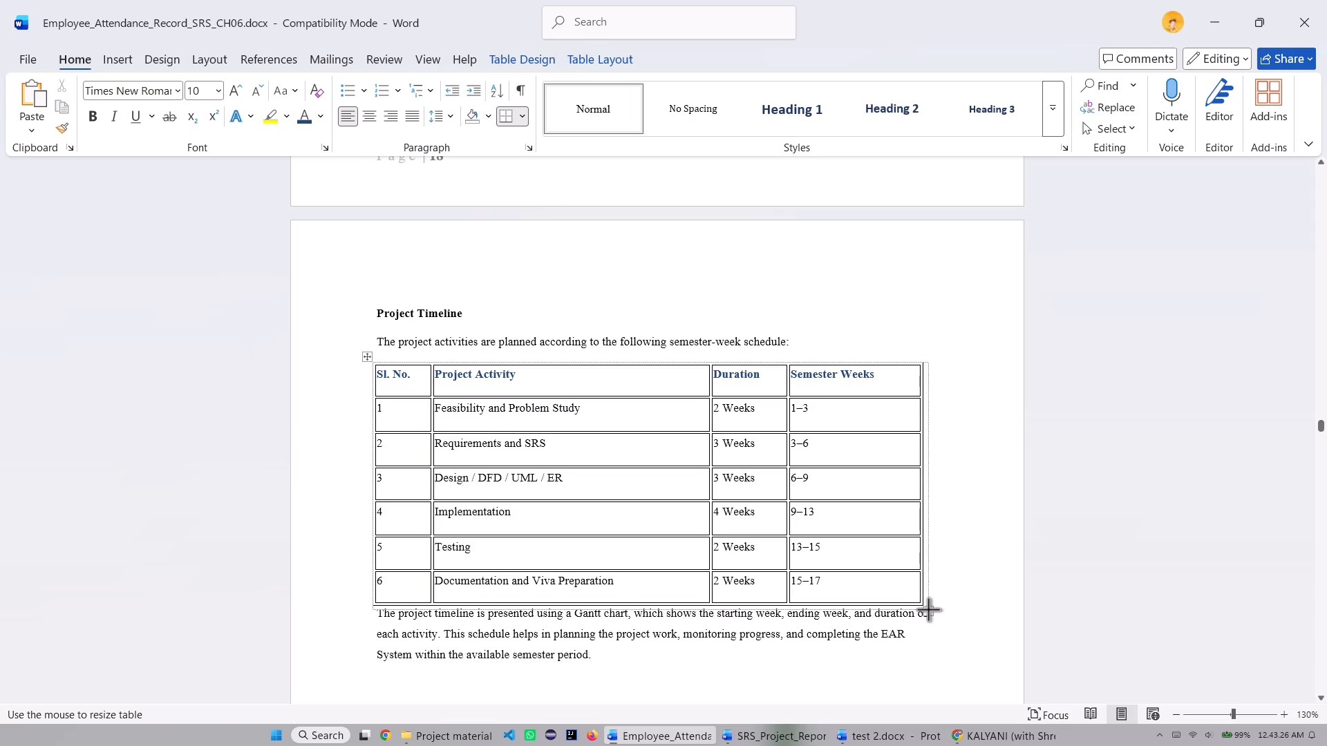
click(934, 710)
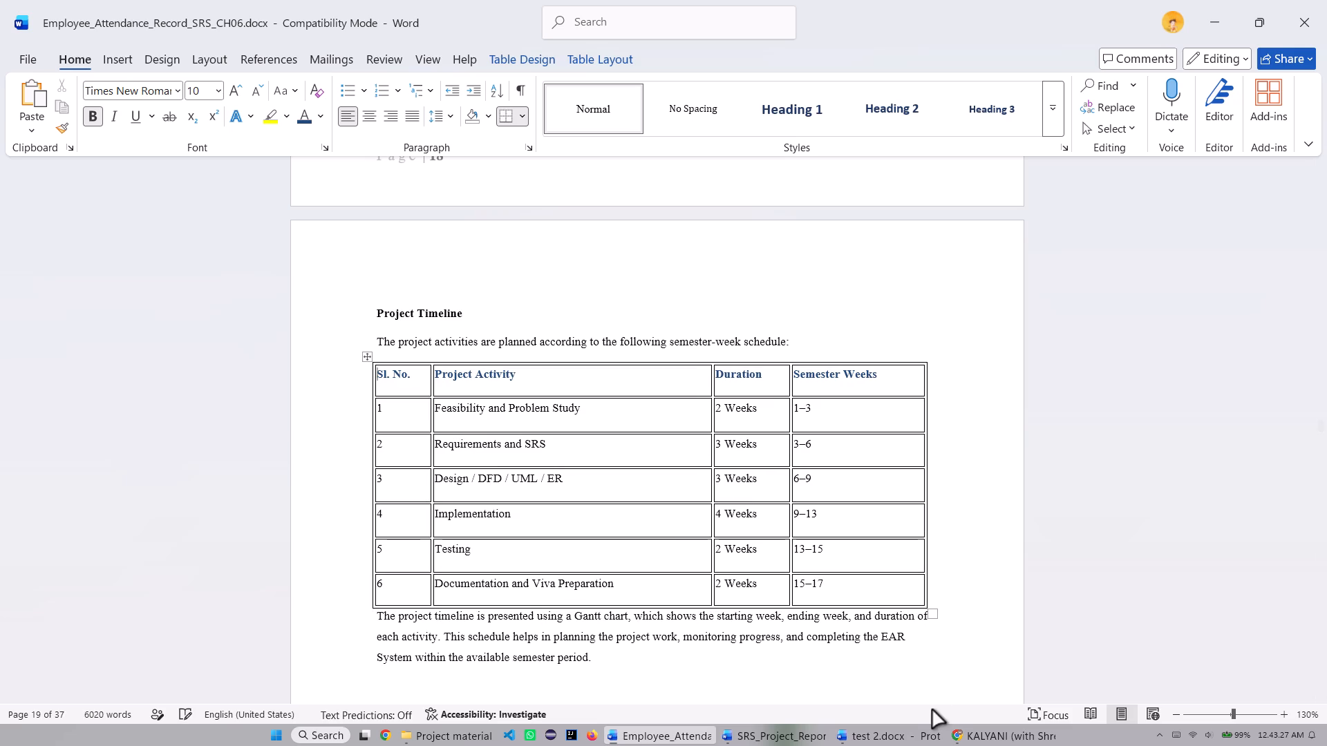
click(982, 504)
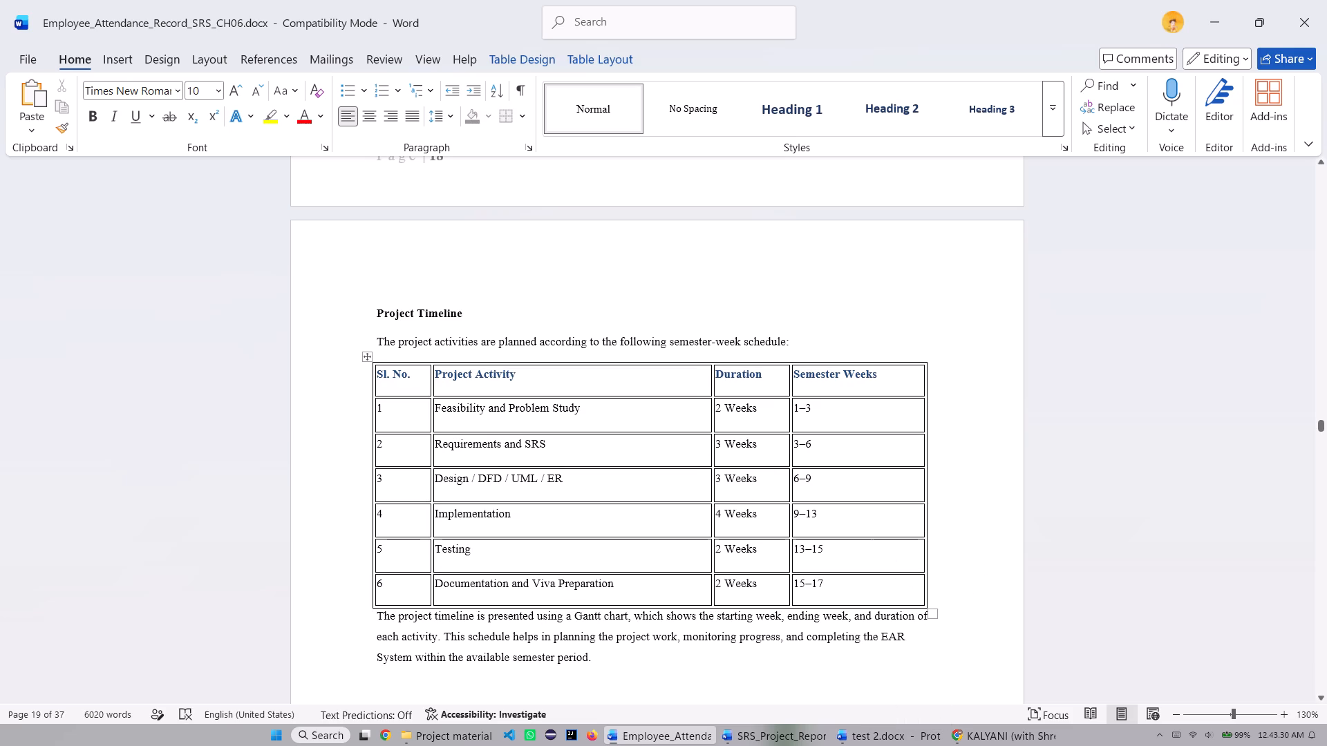
scroll(590, 494, down, 4)
click(957, 498)
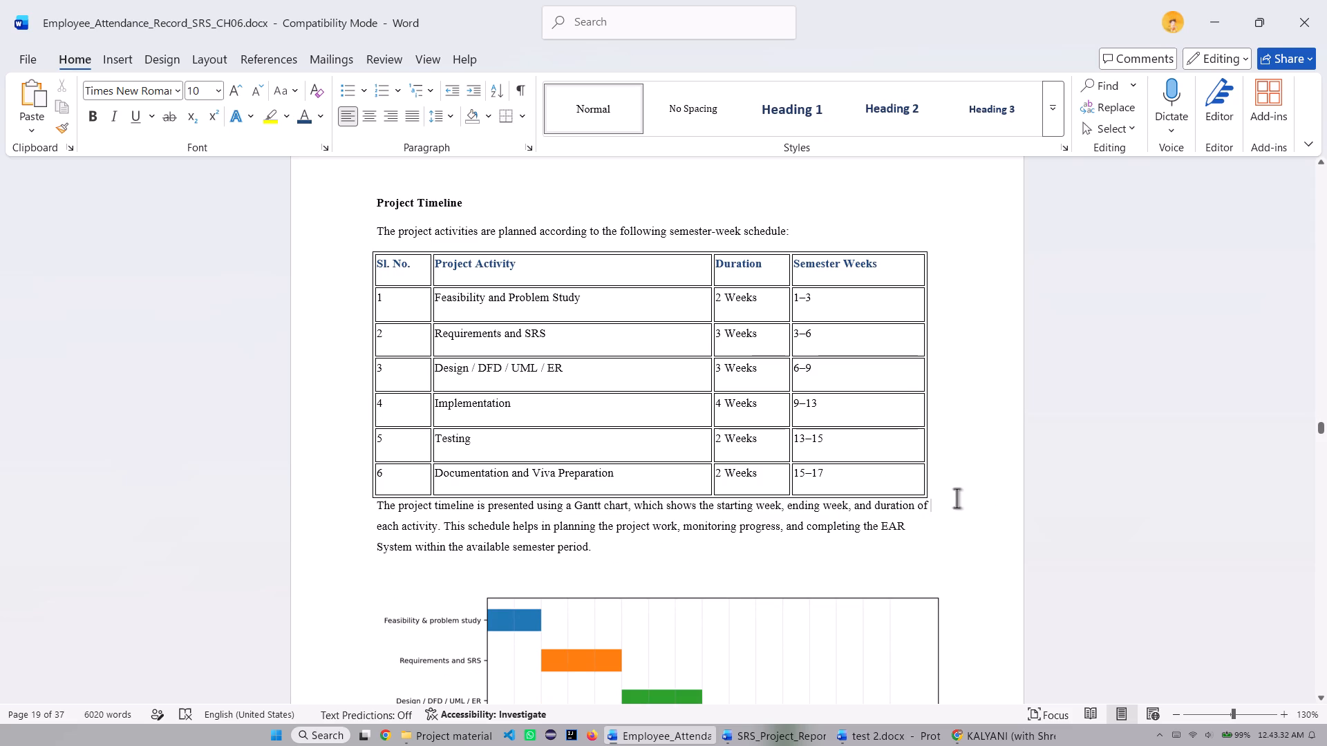
Insert a blank line between the Project Timeline table and the Gantt chart paragraph below it.
click(377, 508)
key(shift+Return)
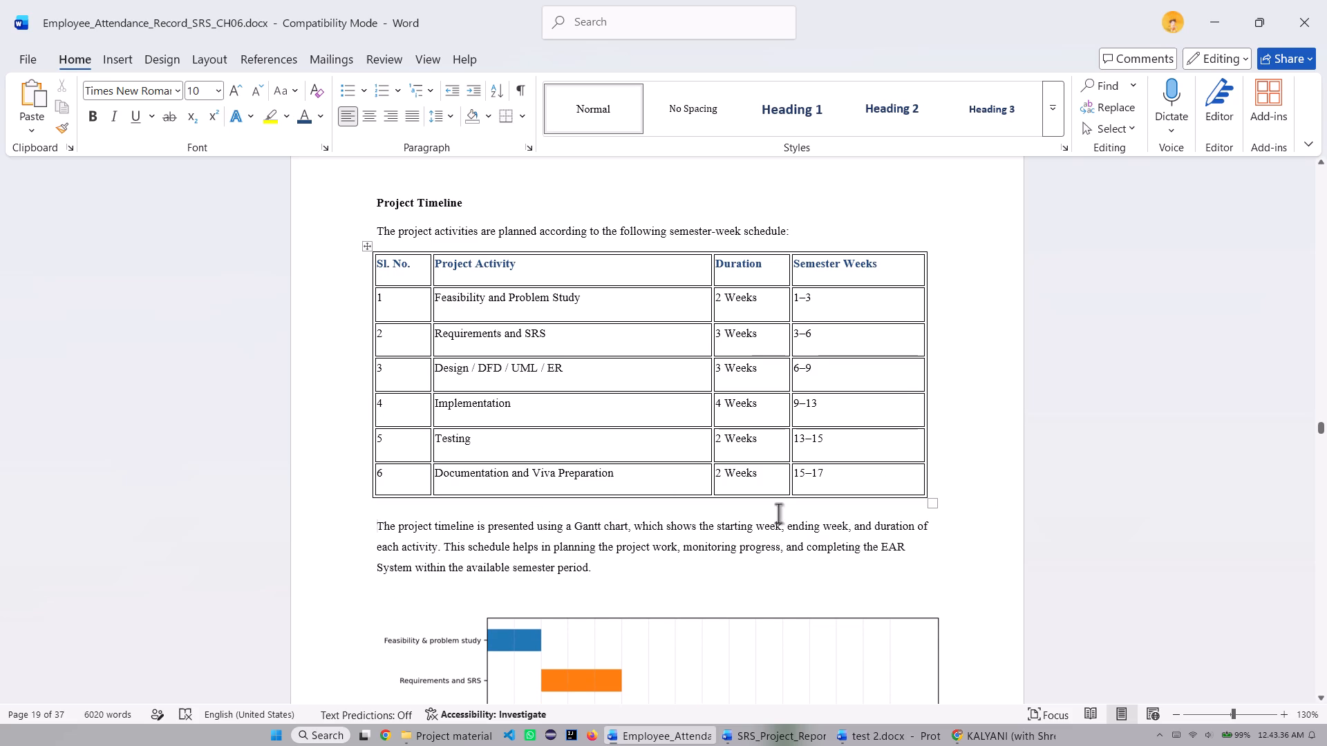
Move the Project Timeline table's left edge slightly inward by narrowing the Sl. No. column, leaving the other columns' borders in place.
scroll(687, 463, up, 2)
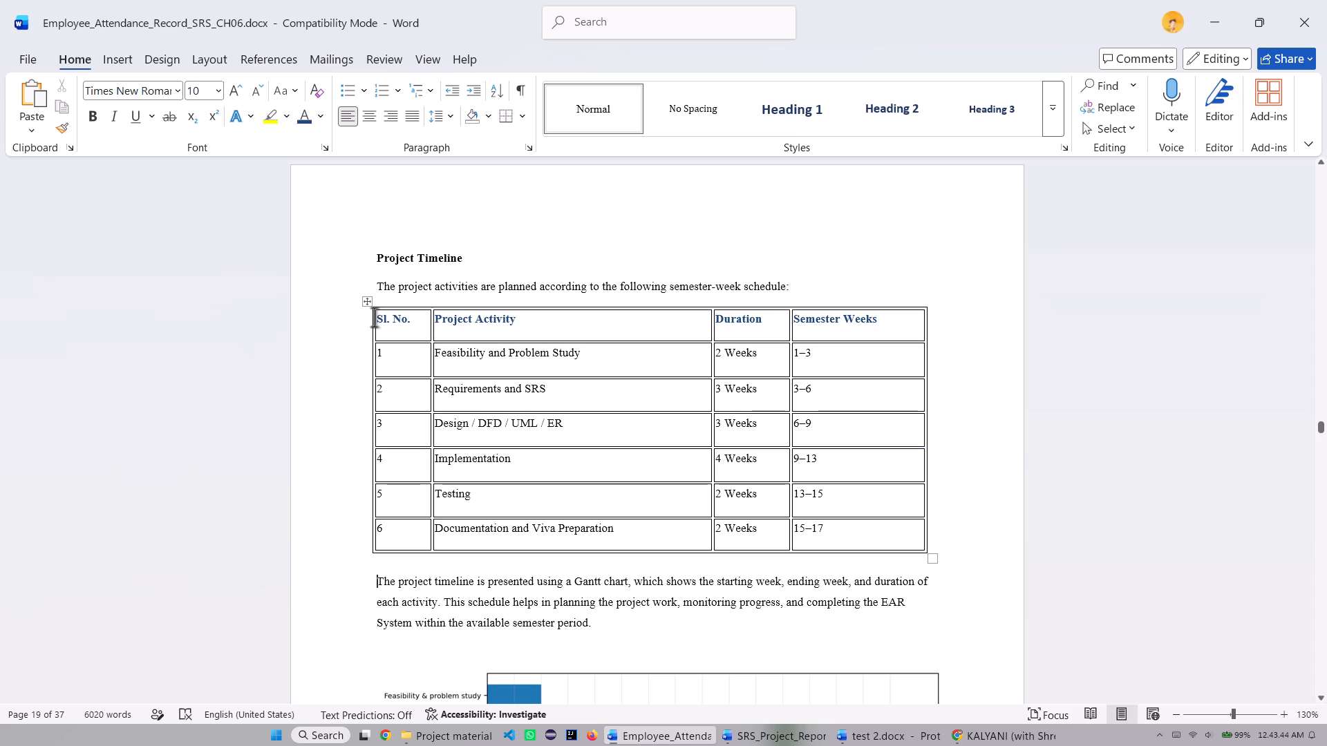
drag(373, 317, 378, 314)
drag(378, 314, 384, 313)
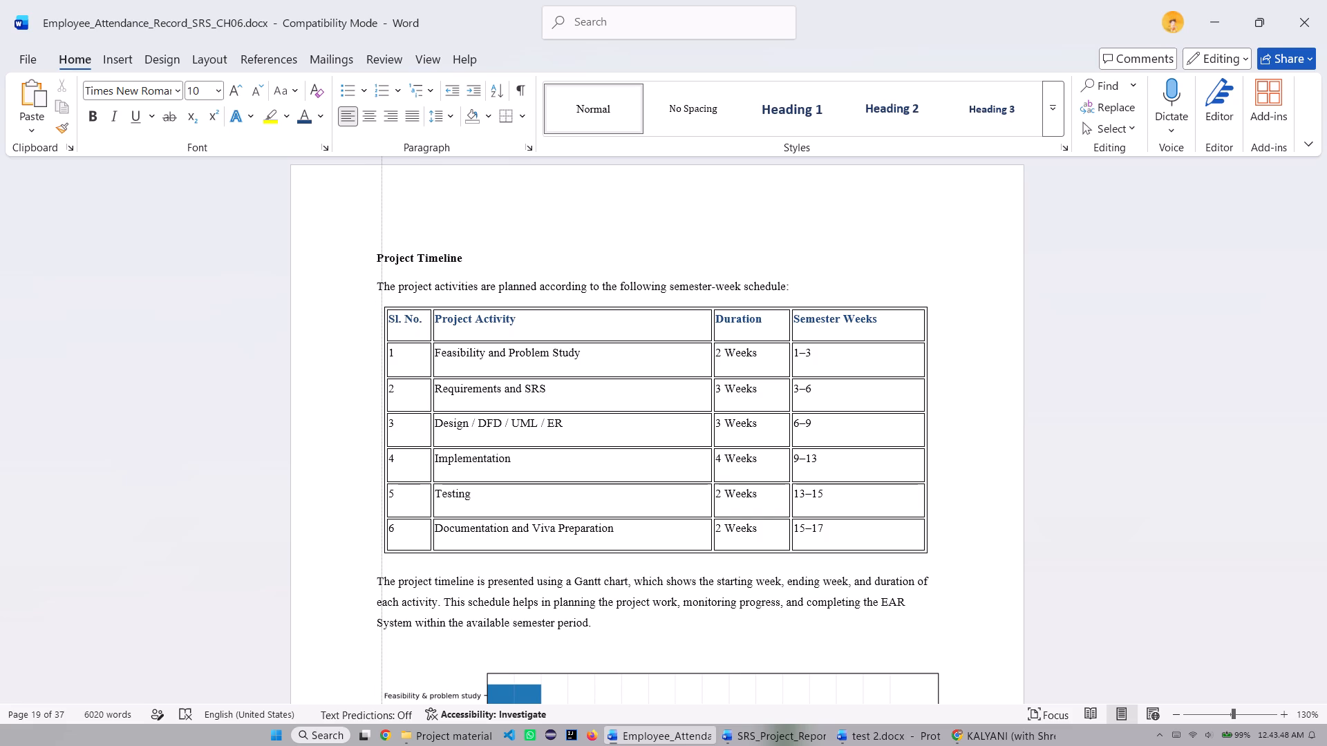
drag(384, 313, 379, 314)
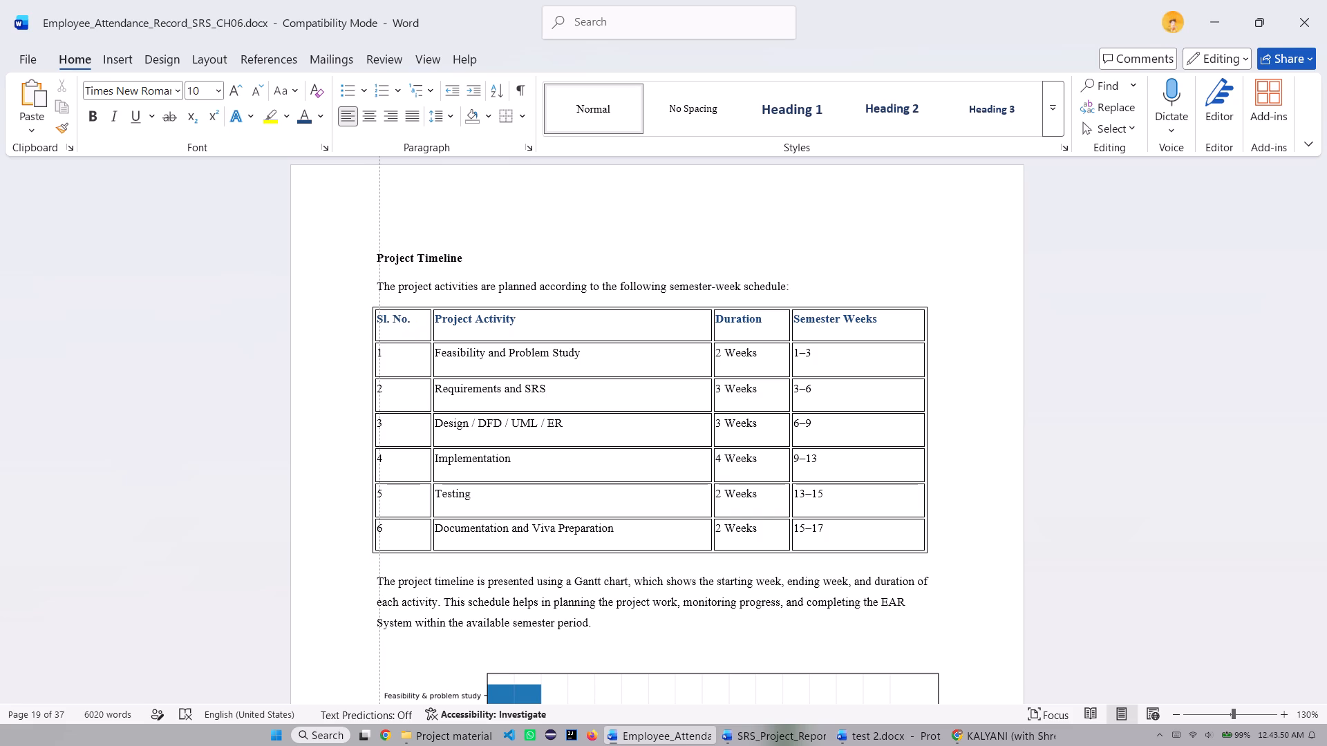
drag(379, 314, 382, 313)
click(332, 340)
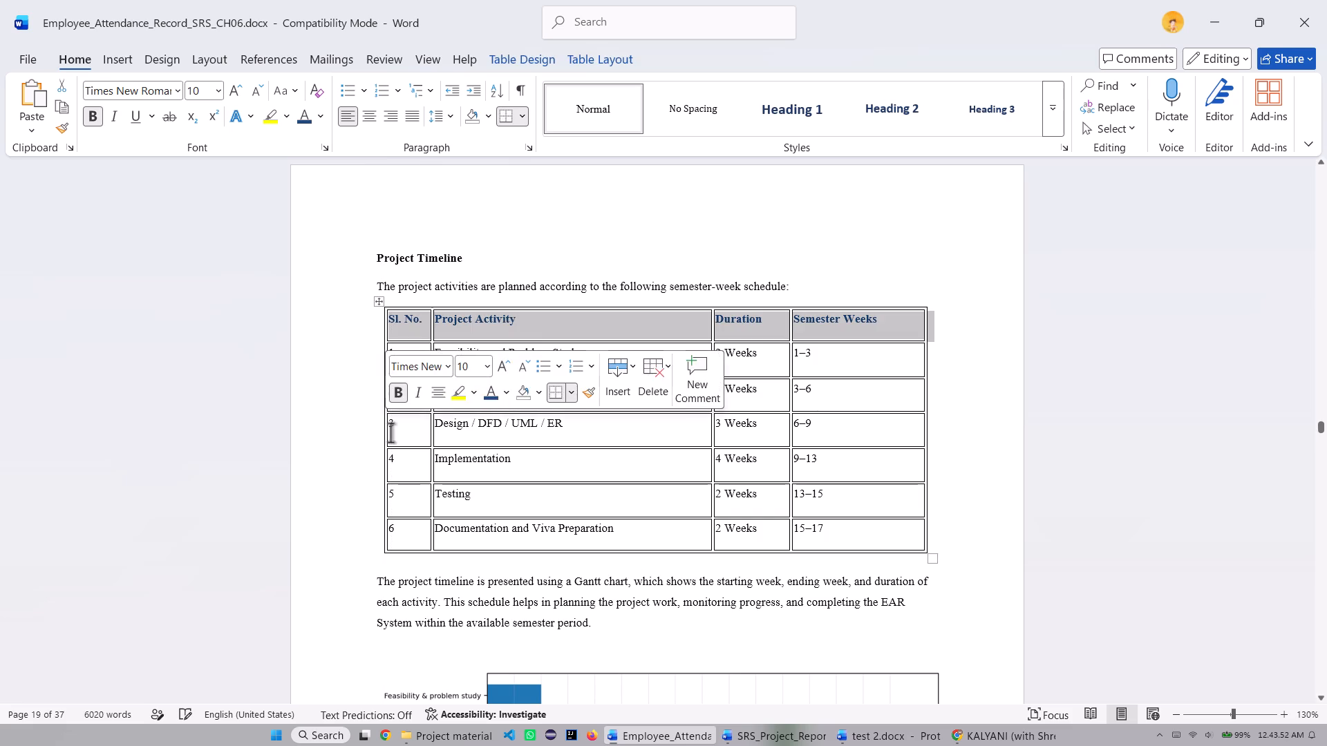
click(951, 420)
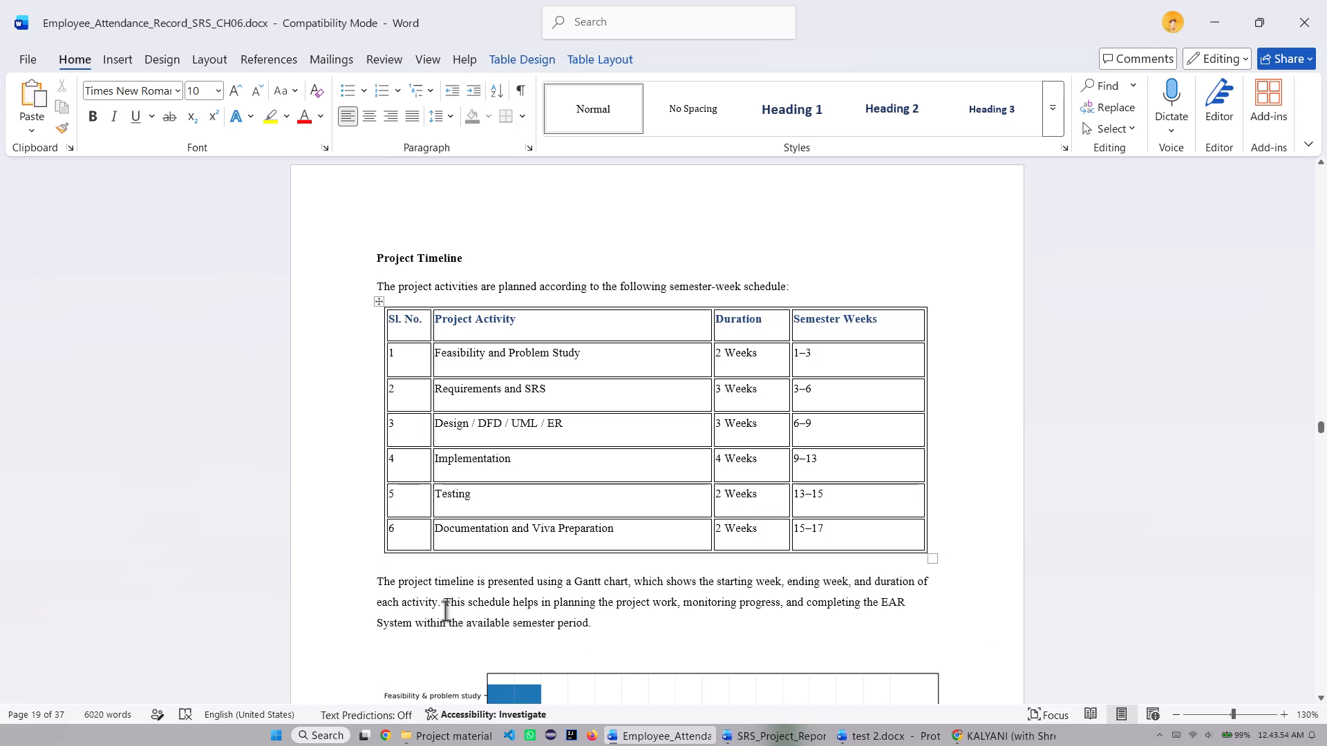
click(332, 401)
click(715, 230)
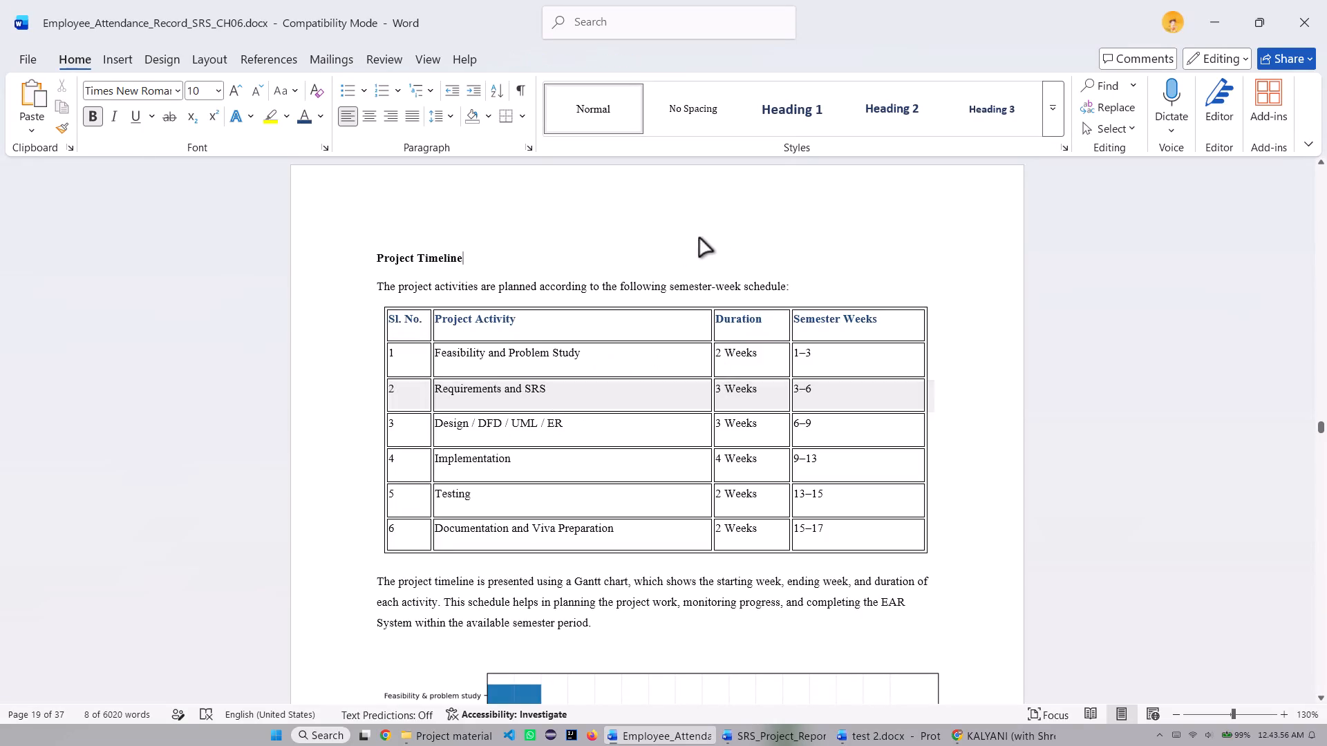
Review section 2.2 from its heading and phase list through the Project Timeline table to the Gantt chart caption.
scroll(478, 376, up, 18)
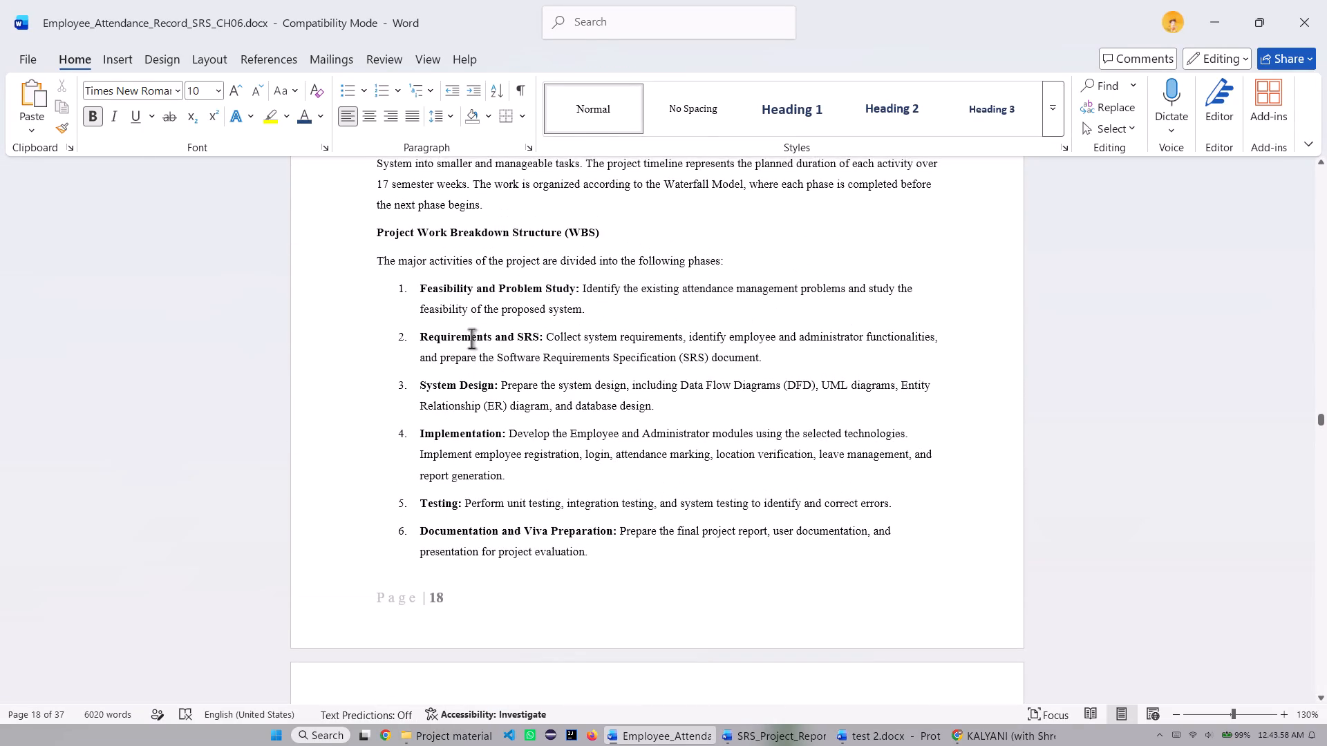
scroll(471, 338, up, 8)
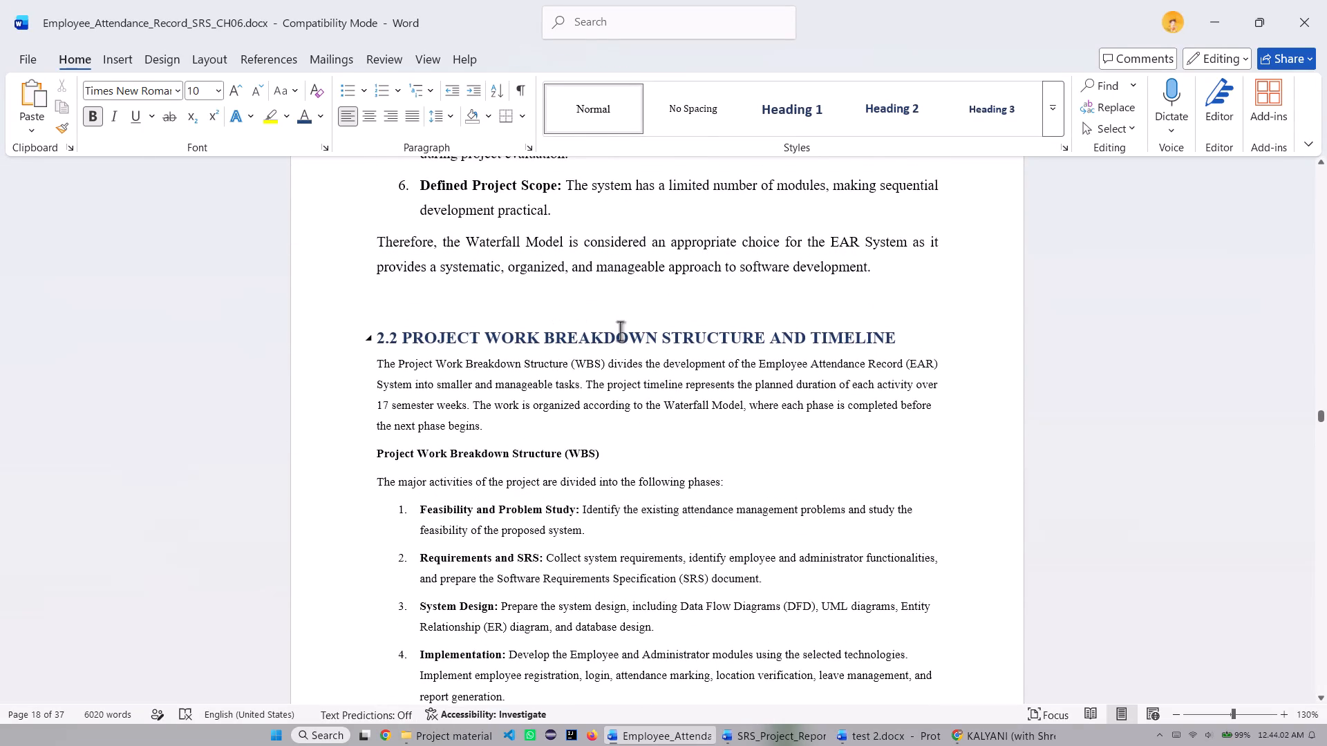
scroll(431, 354, down, 4)
scroll(495, 322, down, 6)
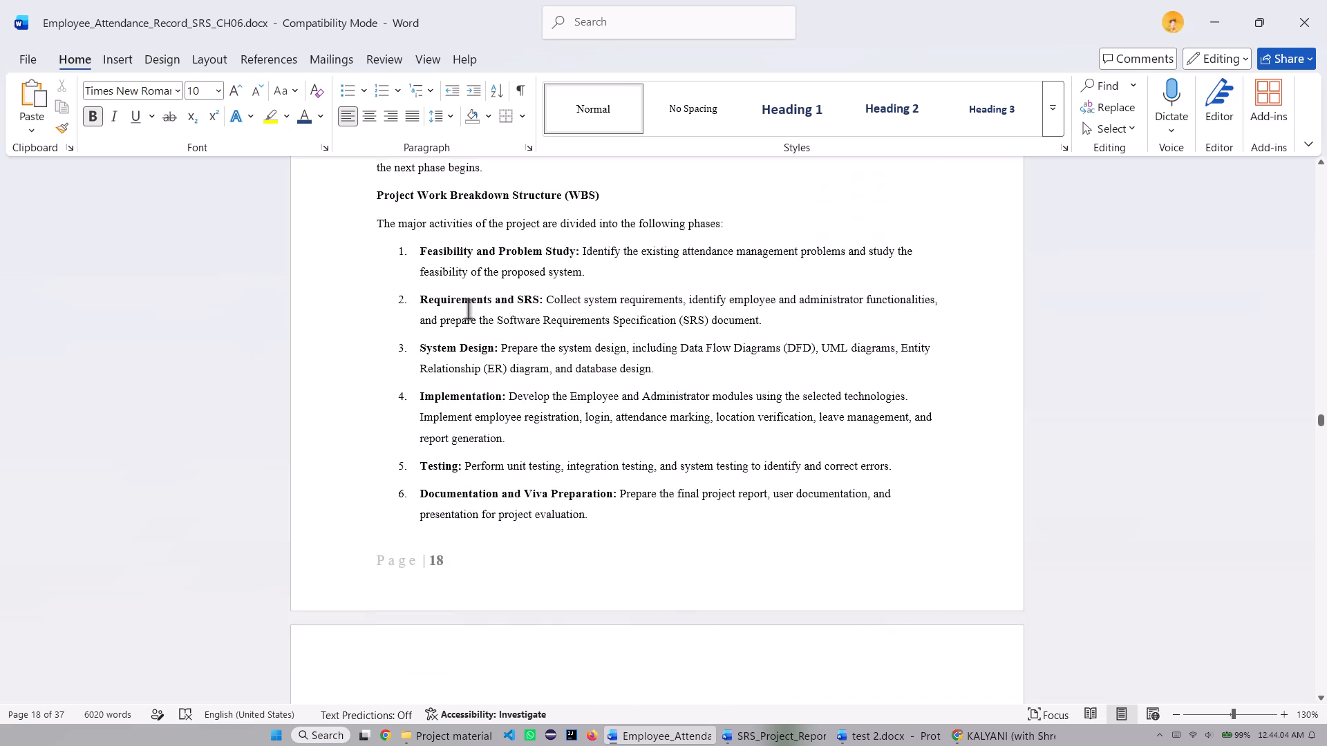
scroll(451, 307, down, 12)
scroll(547, 296, down, 6)
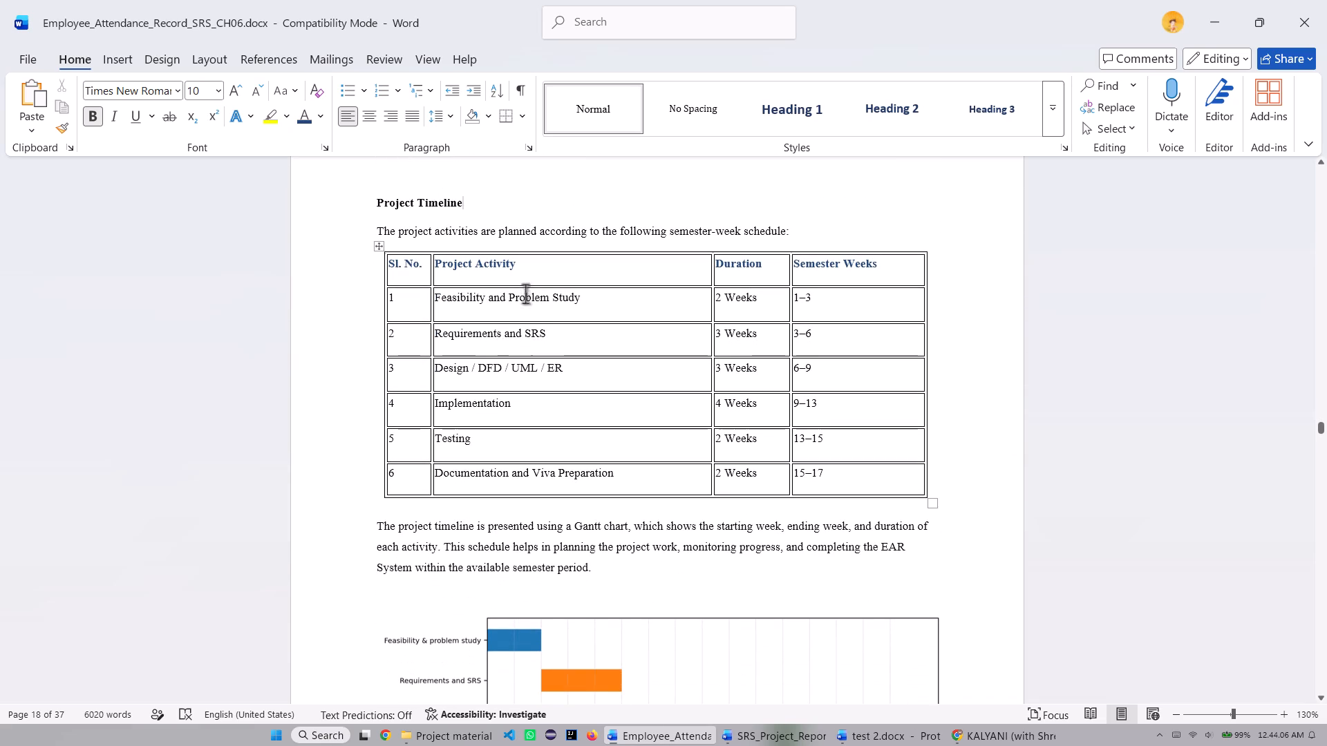
scroll(630, 399, down, 3)
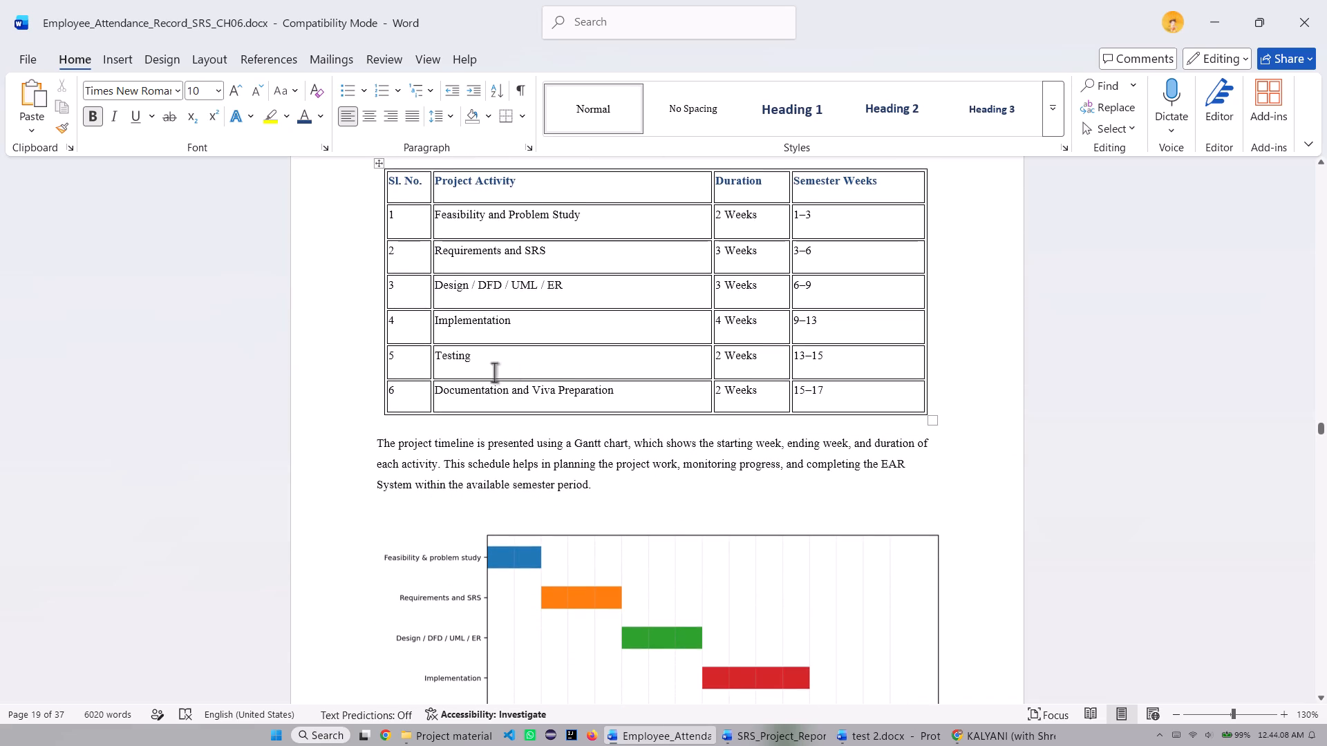
scroll(601, 363, down, 4)
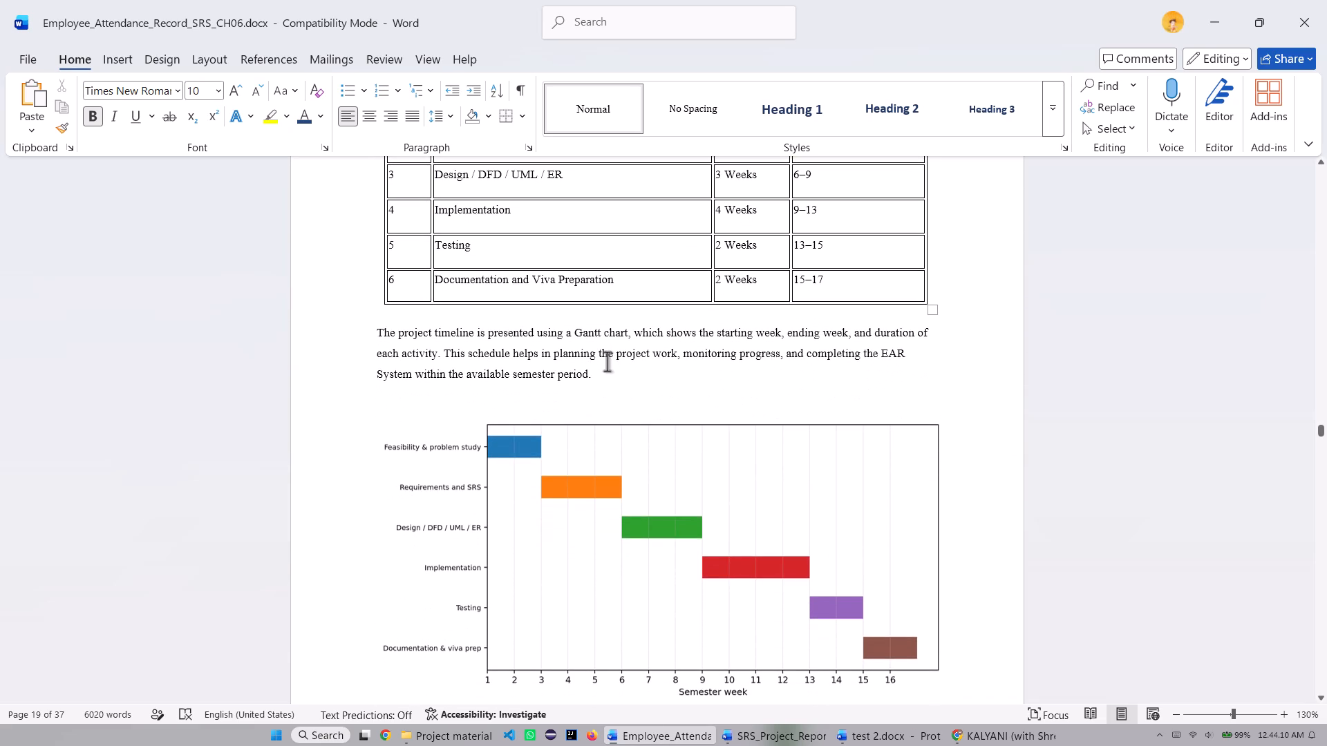
scroll(607, 361, down, 3)
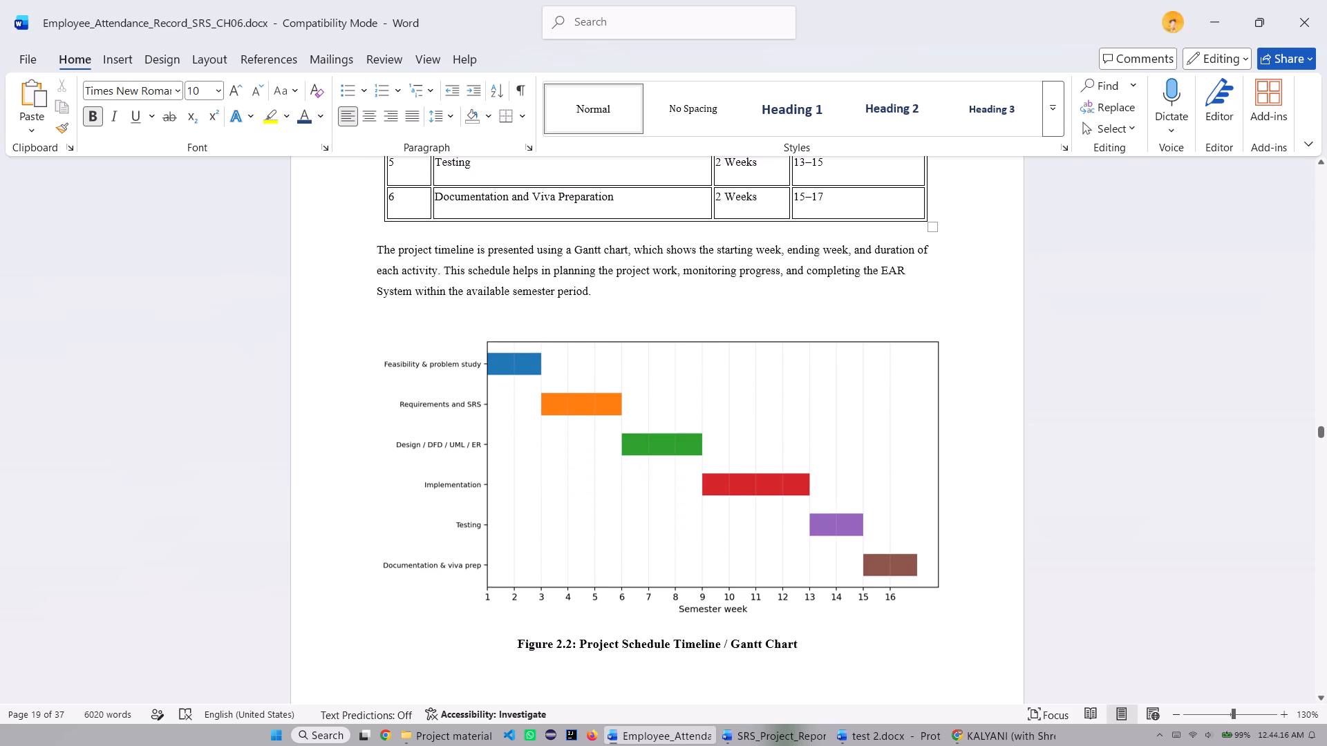
scroll(825, 587, down, 1)
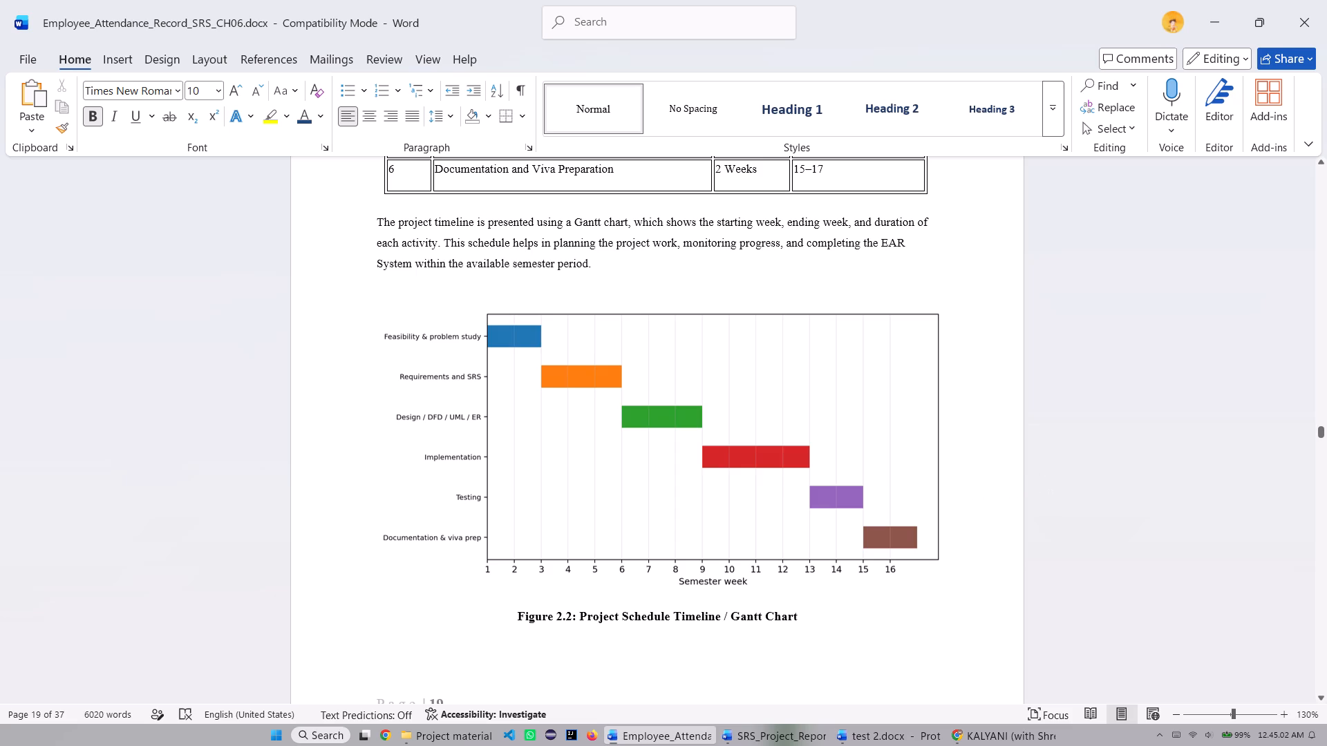
Move the Project Timeline table's right edge slightly inward by narrowing the Semester Weeks column.
scroll(596, 414, up, 8)
click(955, 451)
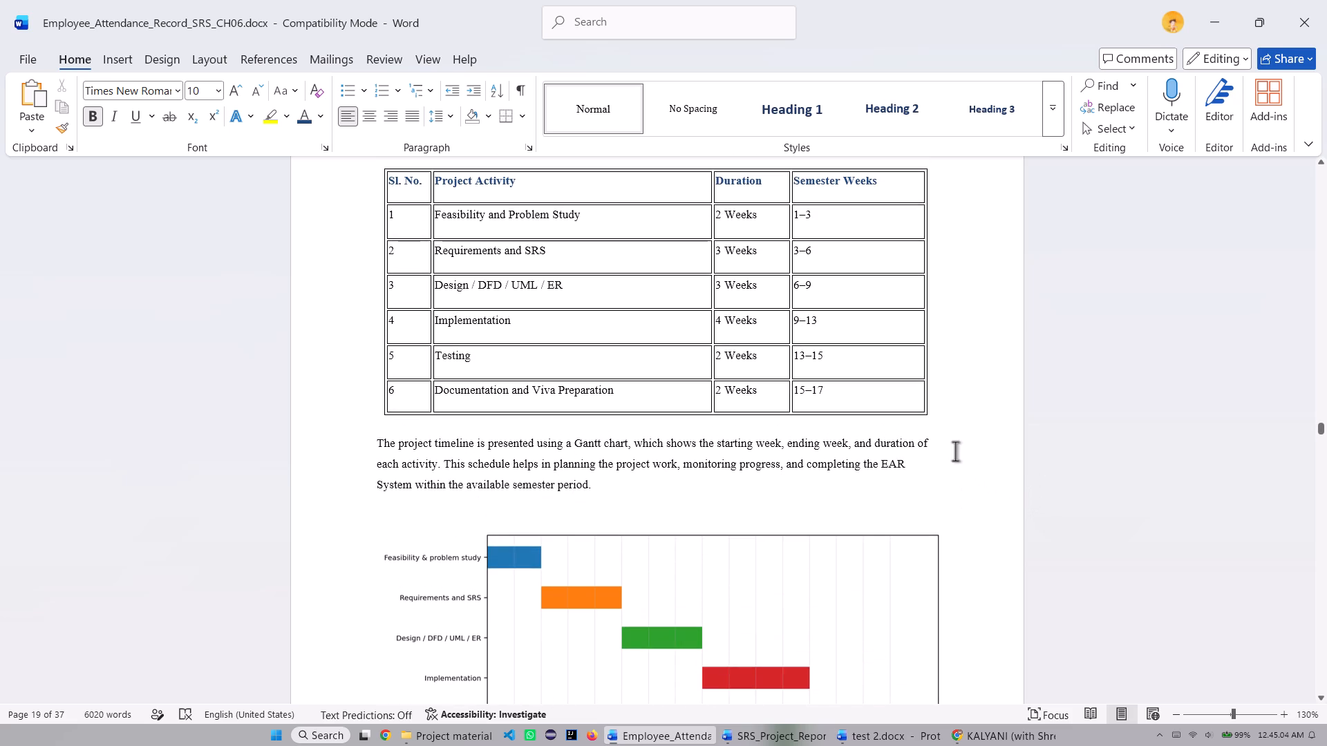
scroll(846, 504, up, 7)
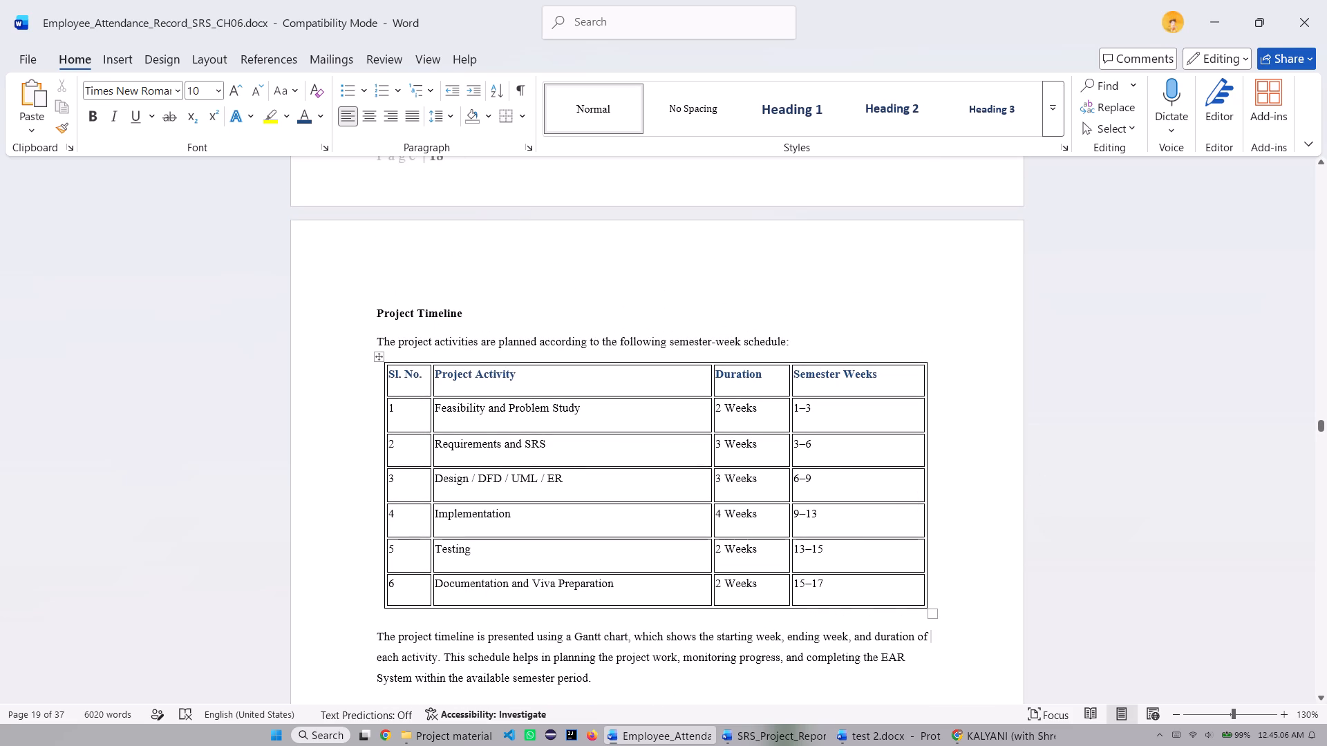
drag(925, 375, 917, 375)
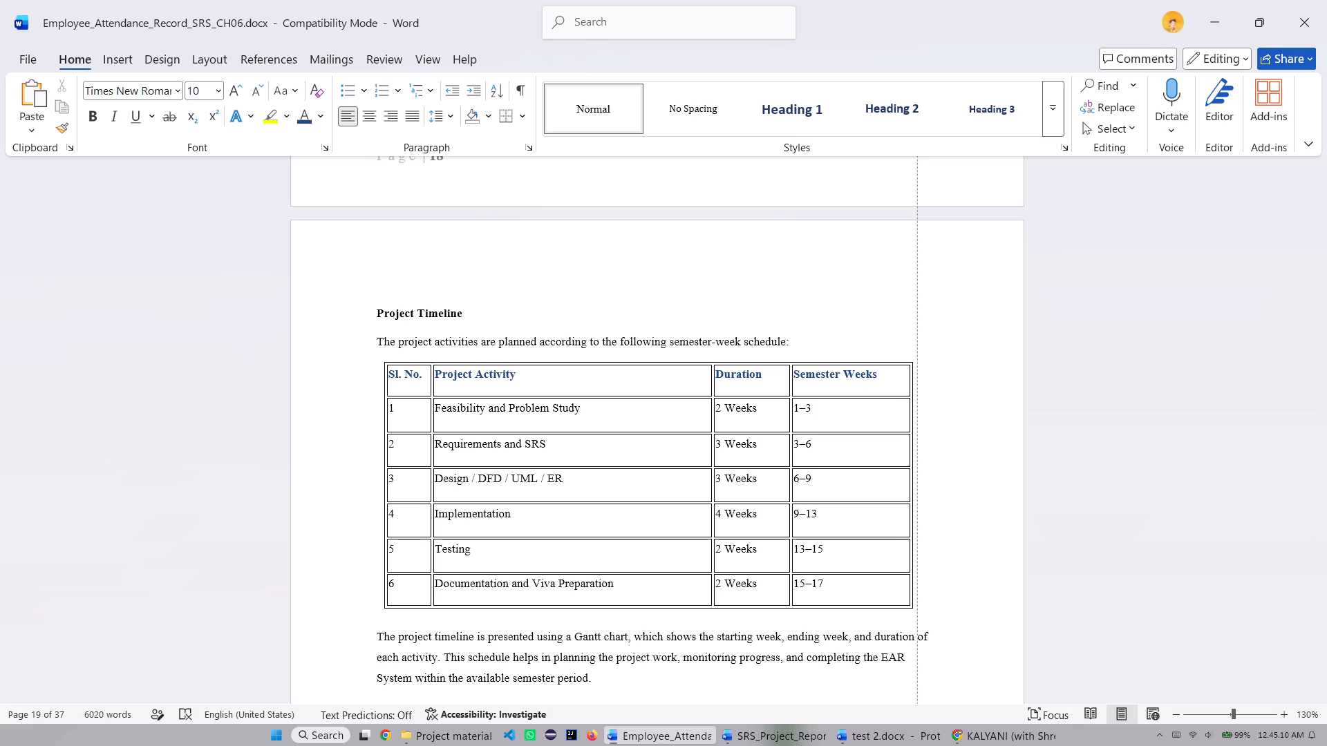
drag(917, 375, 919, 381)
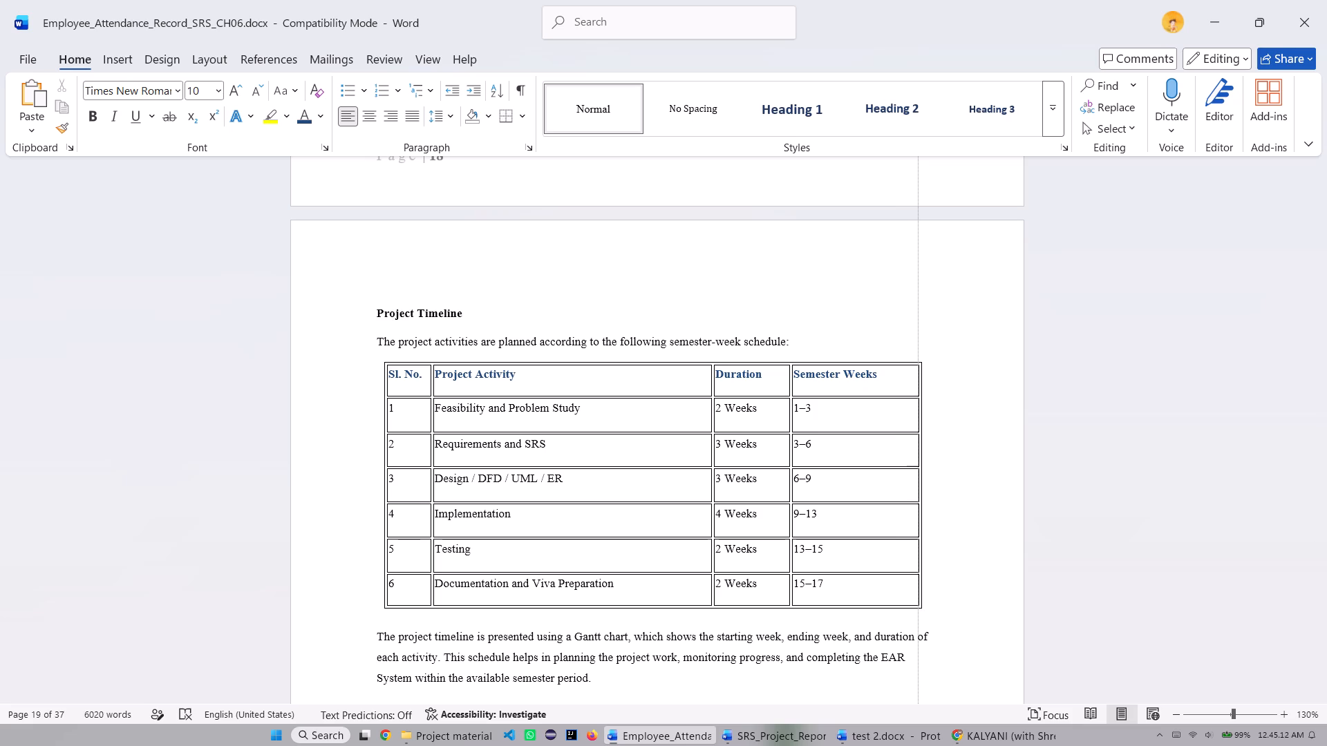
drag(919, 381, 912, 385)
click(970, 463)
Check the resized Project Timeline table against the surrounding section 2.2 text, the Gantt chart and the table at the start of Chapter 3.
scroll(792, 542, up, 3)
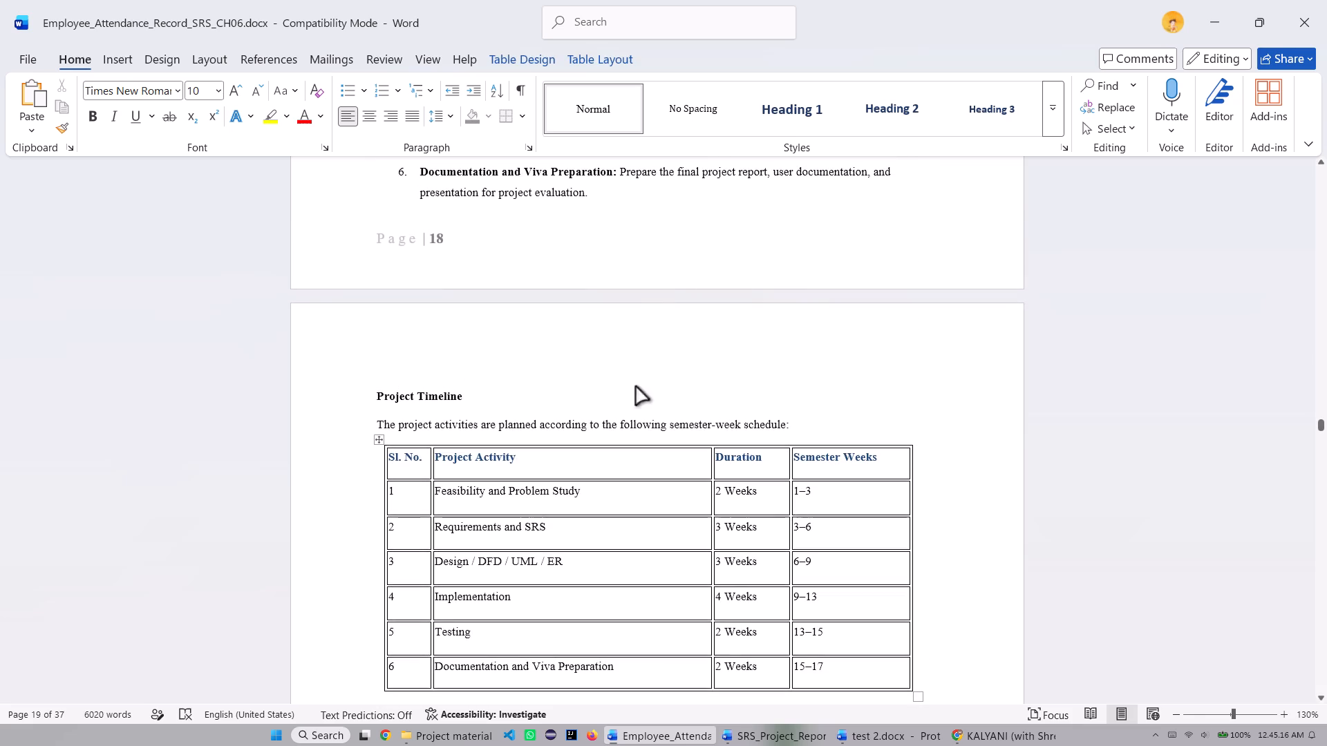
scroll(584, 351, down, 5)
scroll(658, 293, down, 3)
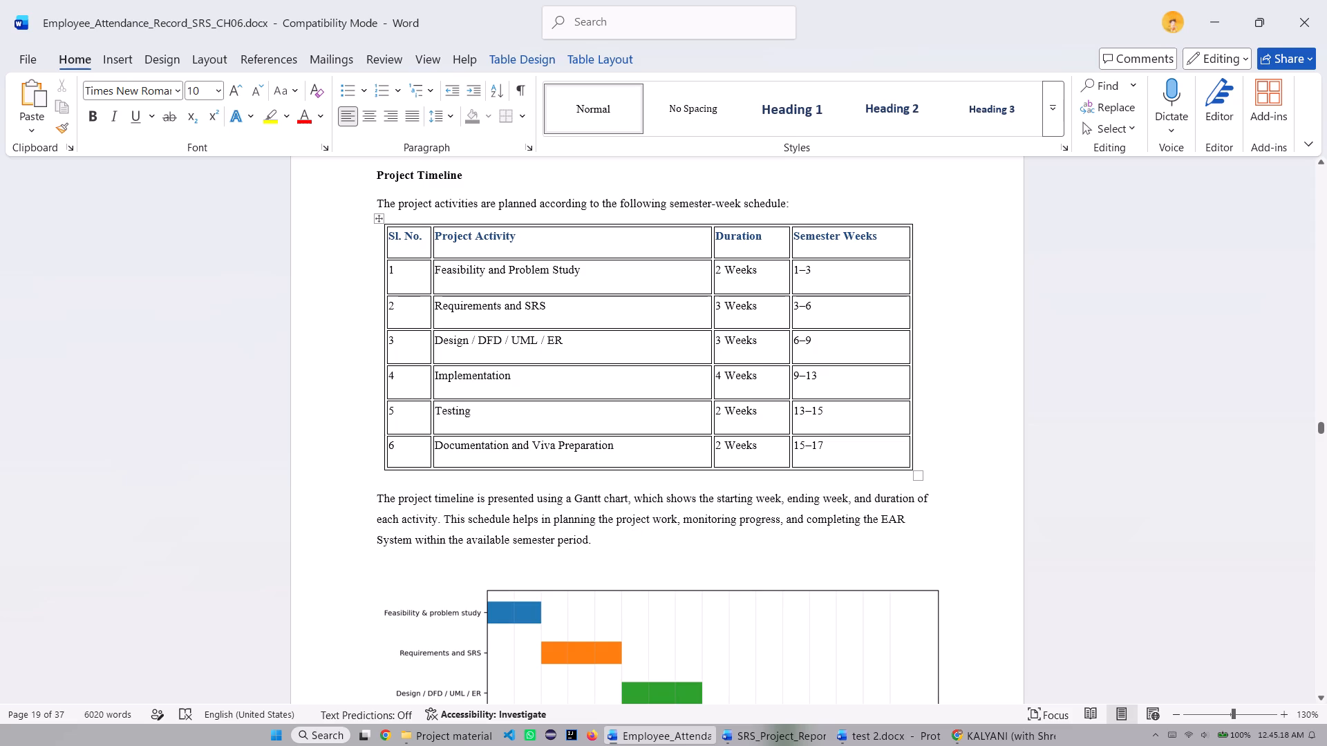
click(663, 551)
scroll(584, 309, down, 2)
scroll(622, 292, up, 8)
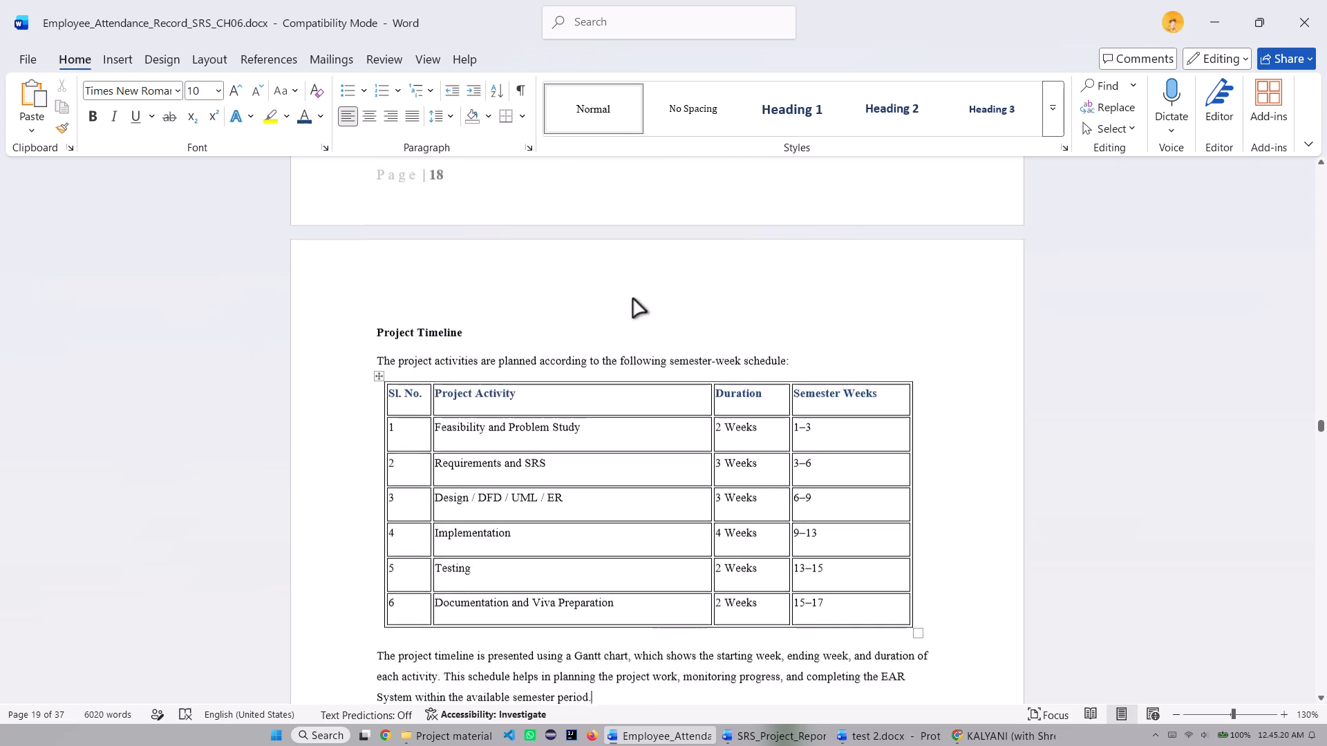
scroll(633, 299, up, 20)
scroll(633, 299, up, 3)
scroll(492, 334, down, 4)
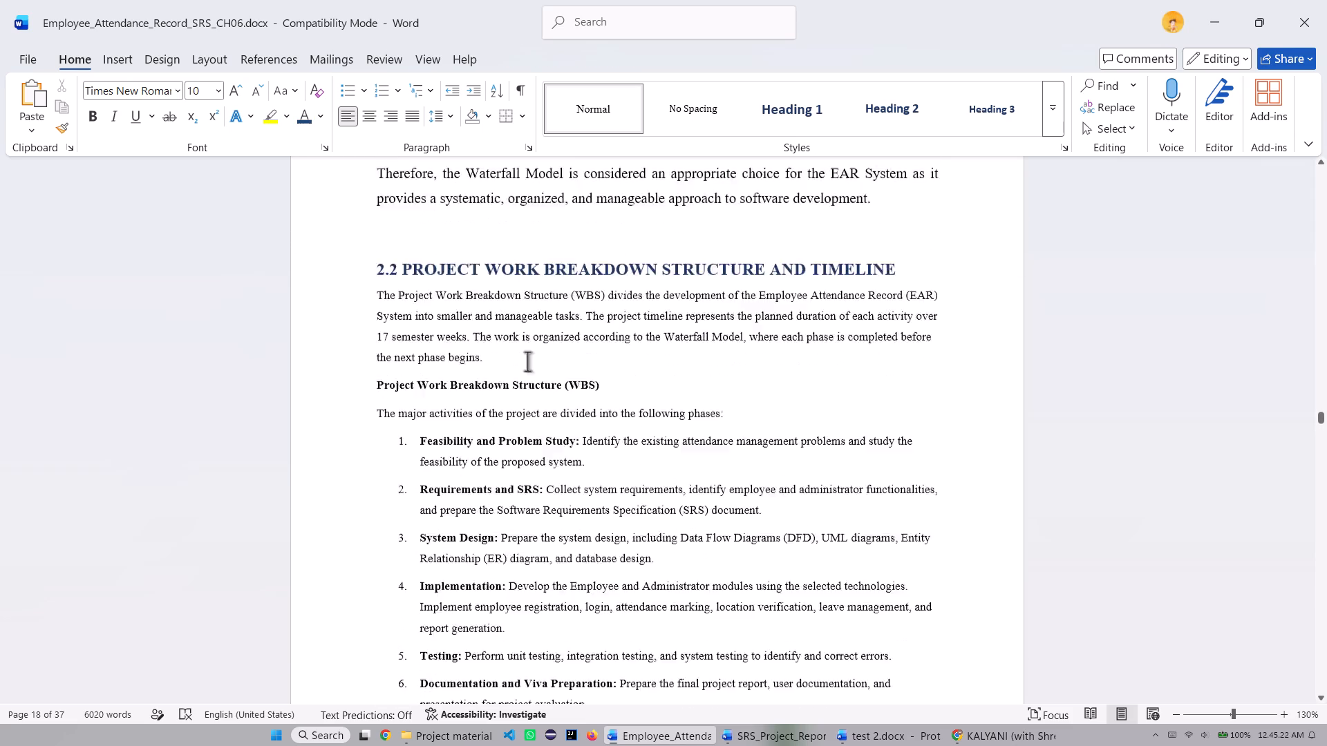
scroll(527, 361, down, 2)
scroll(540, 328, down, 20)
scroll(540, 328, down, 9)
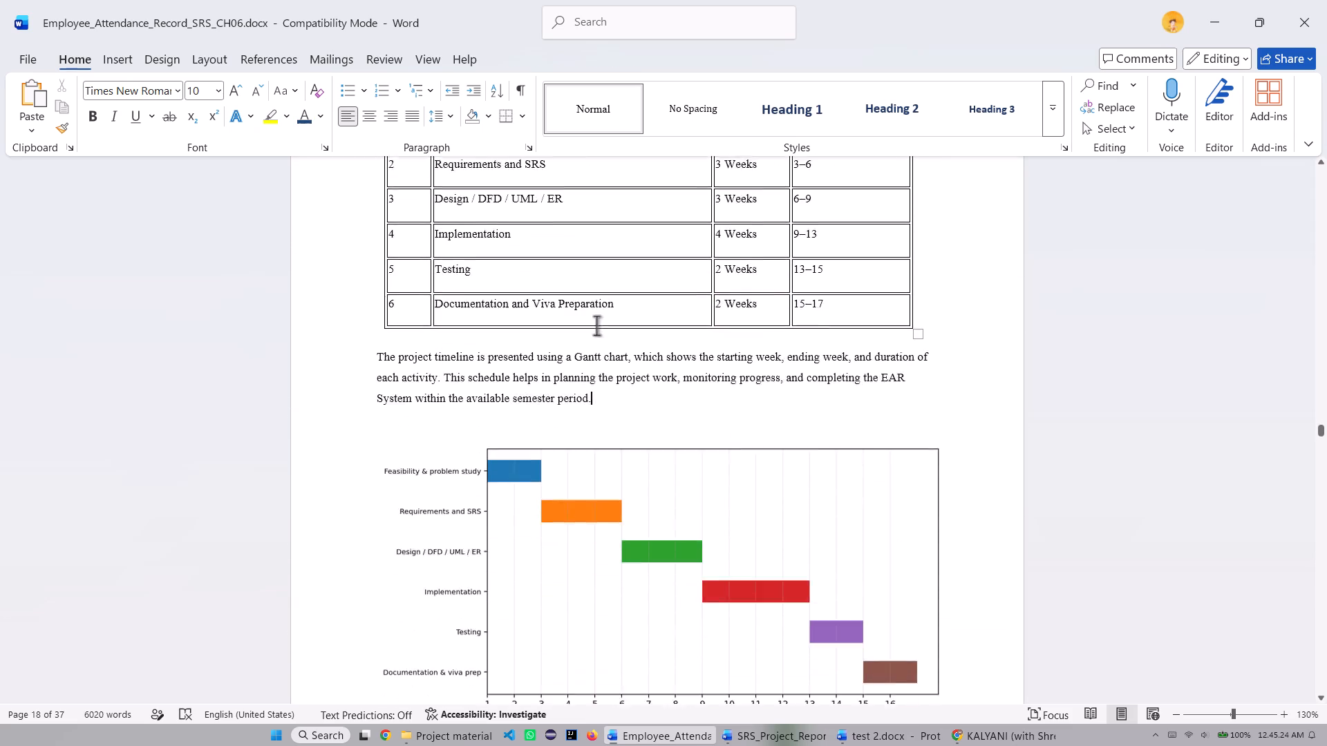
scroll(597, 325, down, 20)
scroll(597, 325, down, 1)
scroll(500, 354, down, 4)
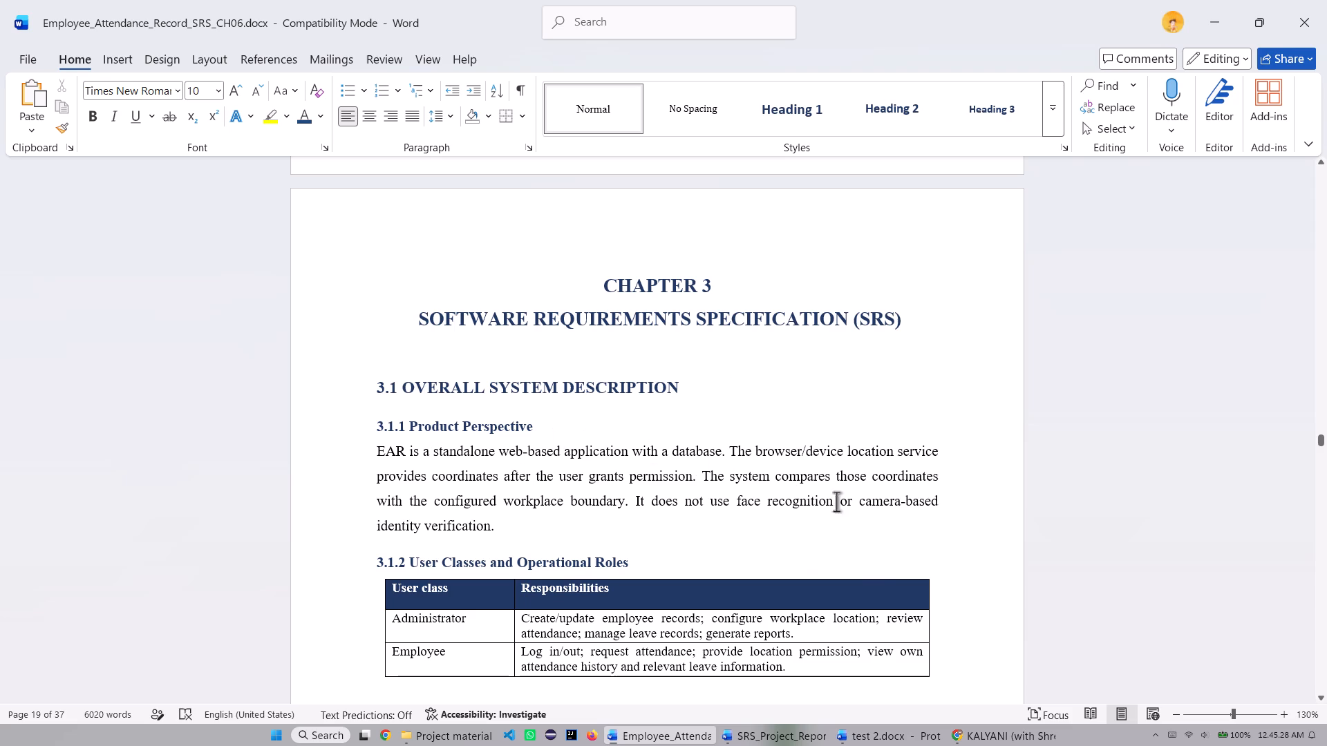
scroll(592, 571, up, 18)
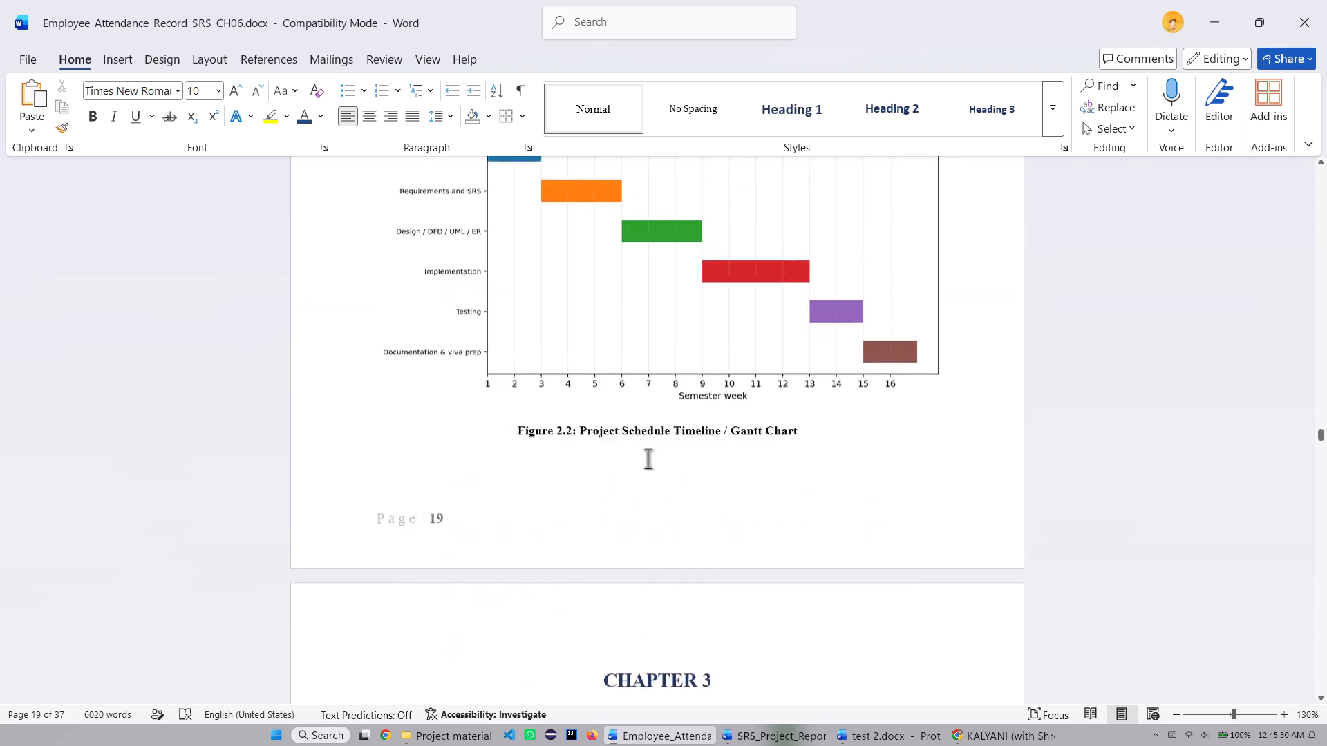
scroll(648, 459, up, 16)
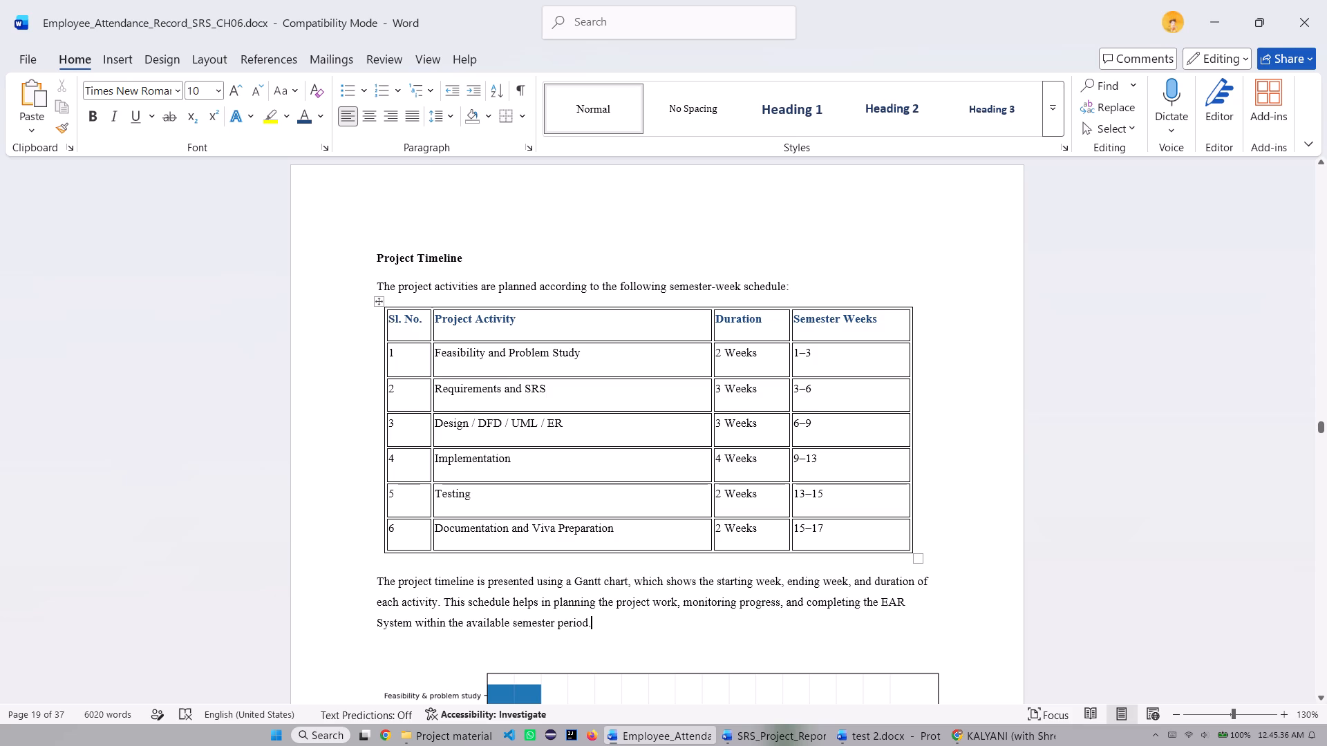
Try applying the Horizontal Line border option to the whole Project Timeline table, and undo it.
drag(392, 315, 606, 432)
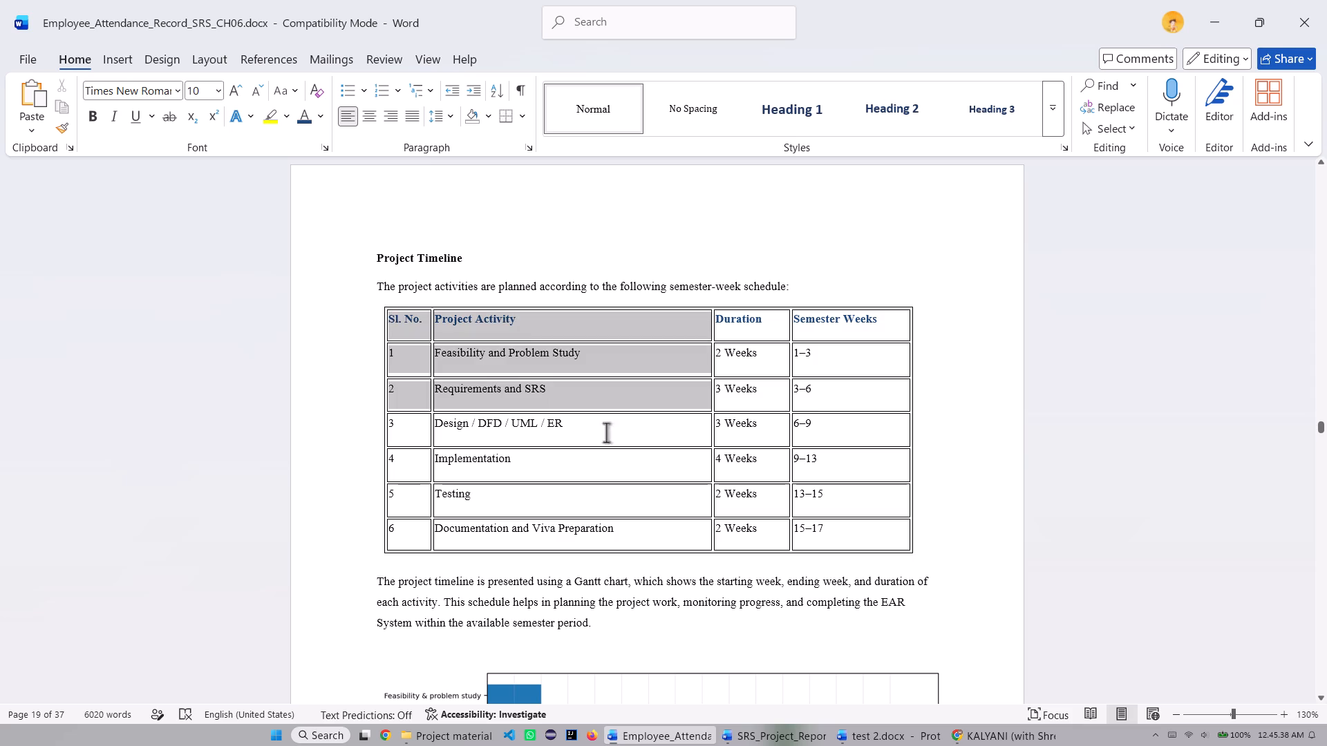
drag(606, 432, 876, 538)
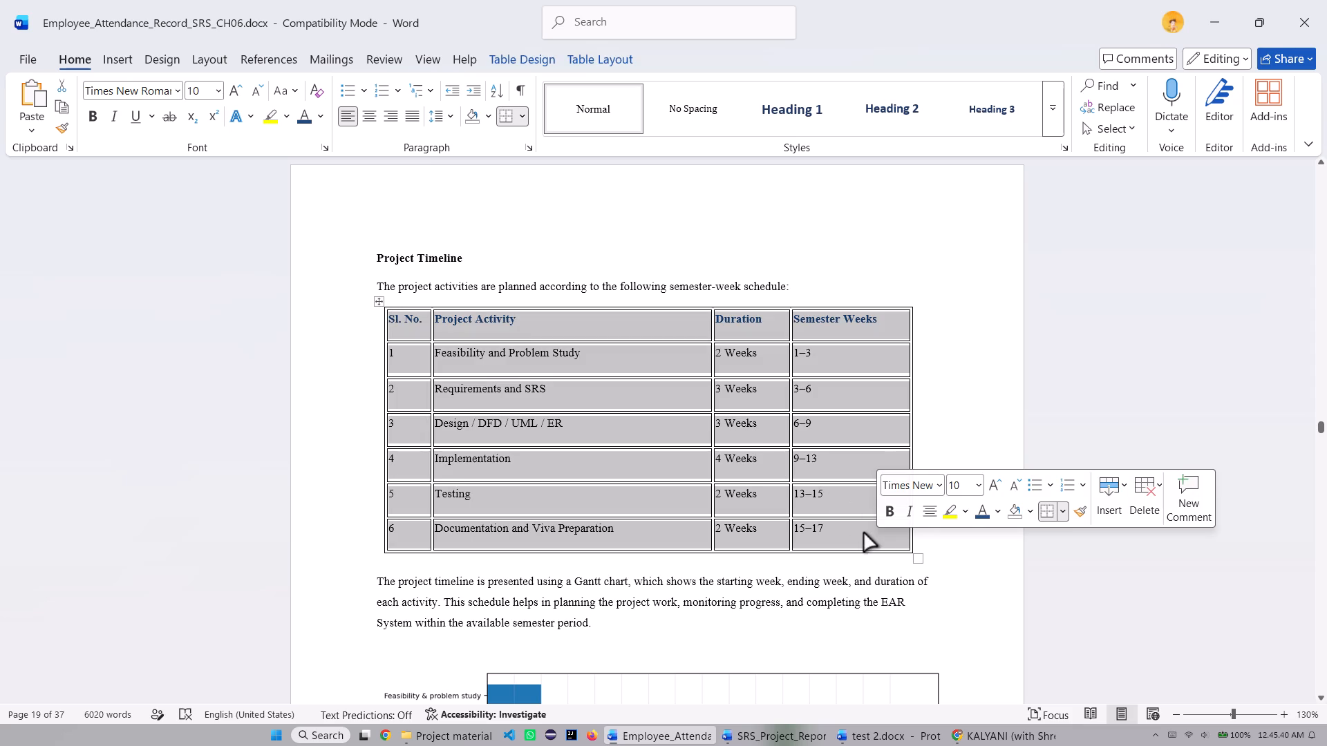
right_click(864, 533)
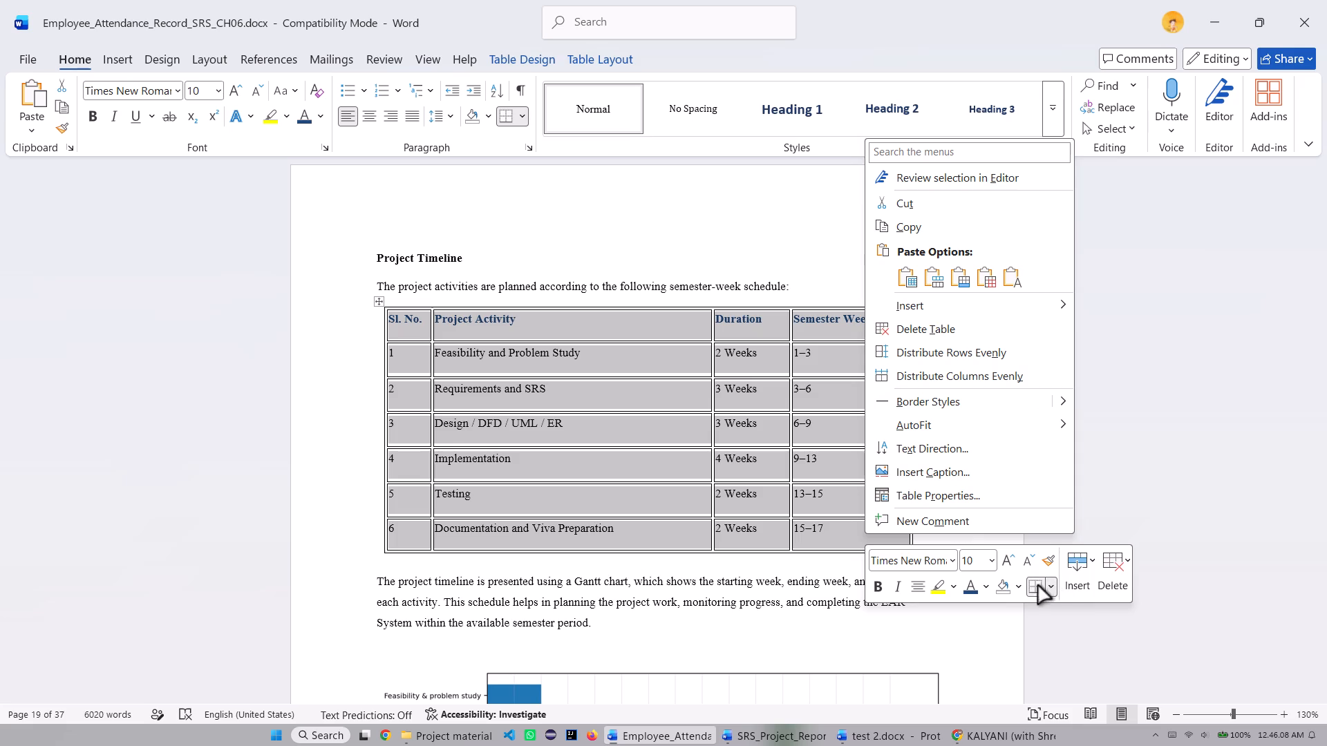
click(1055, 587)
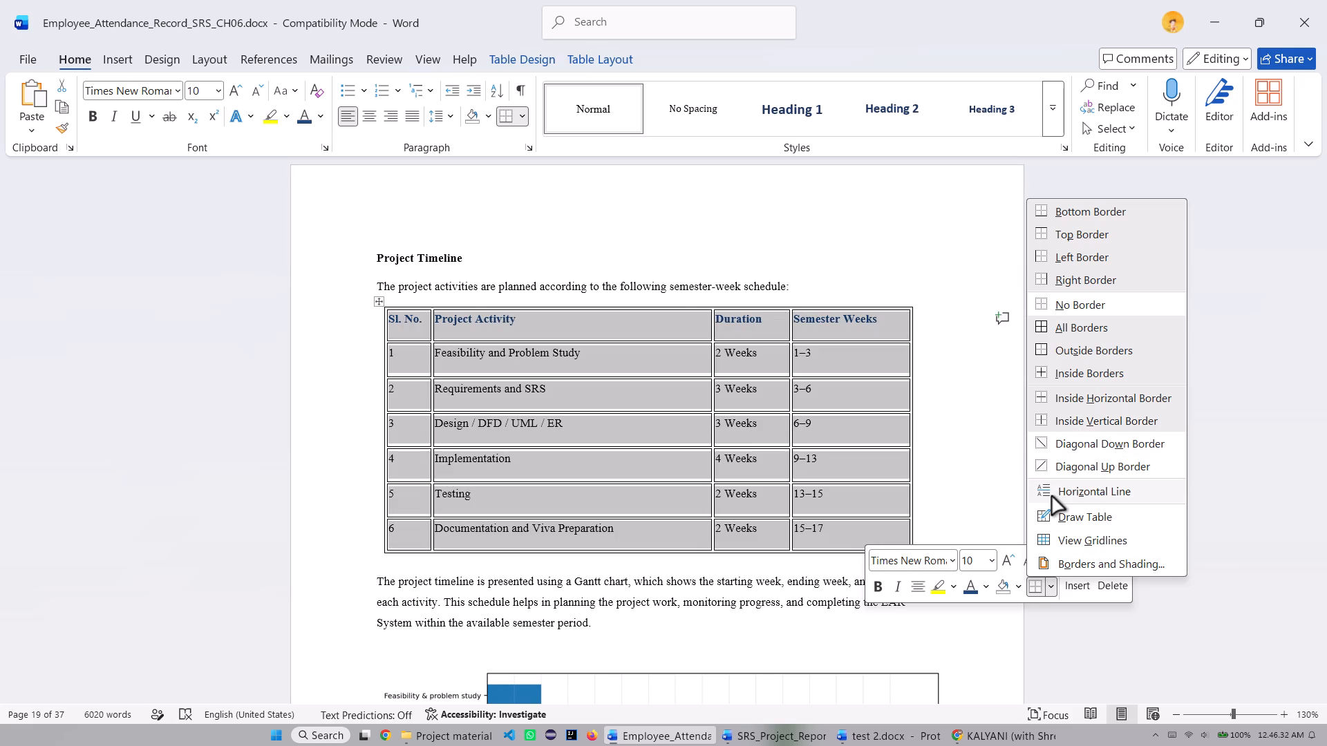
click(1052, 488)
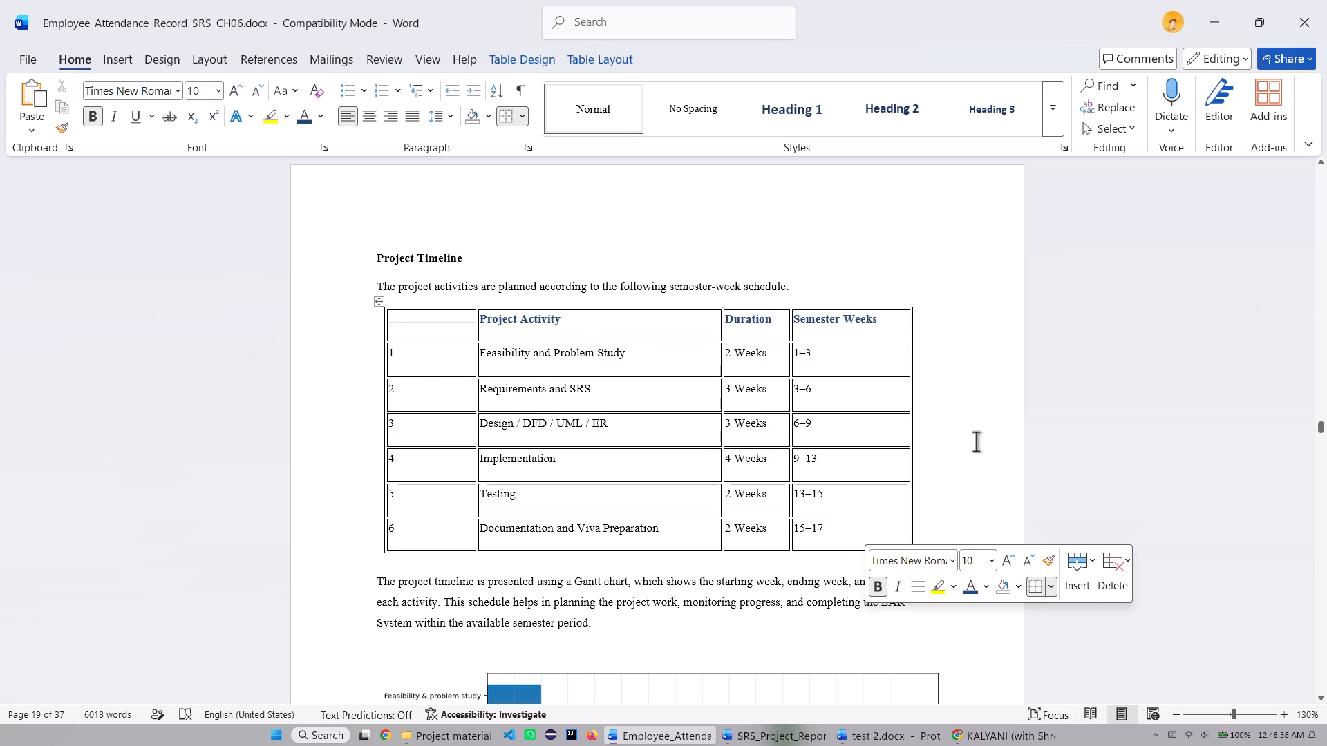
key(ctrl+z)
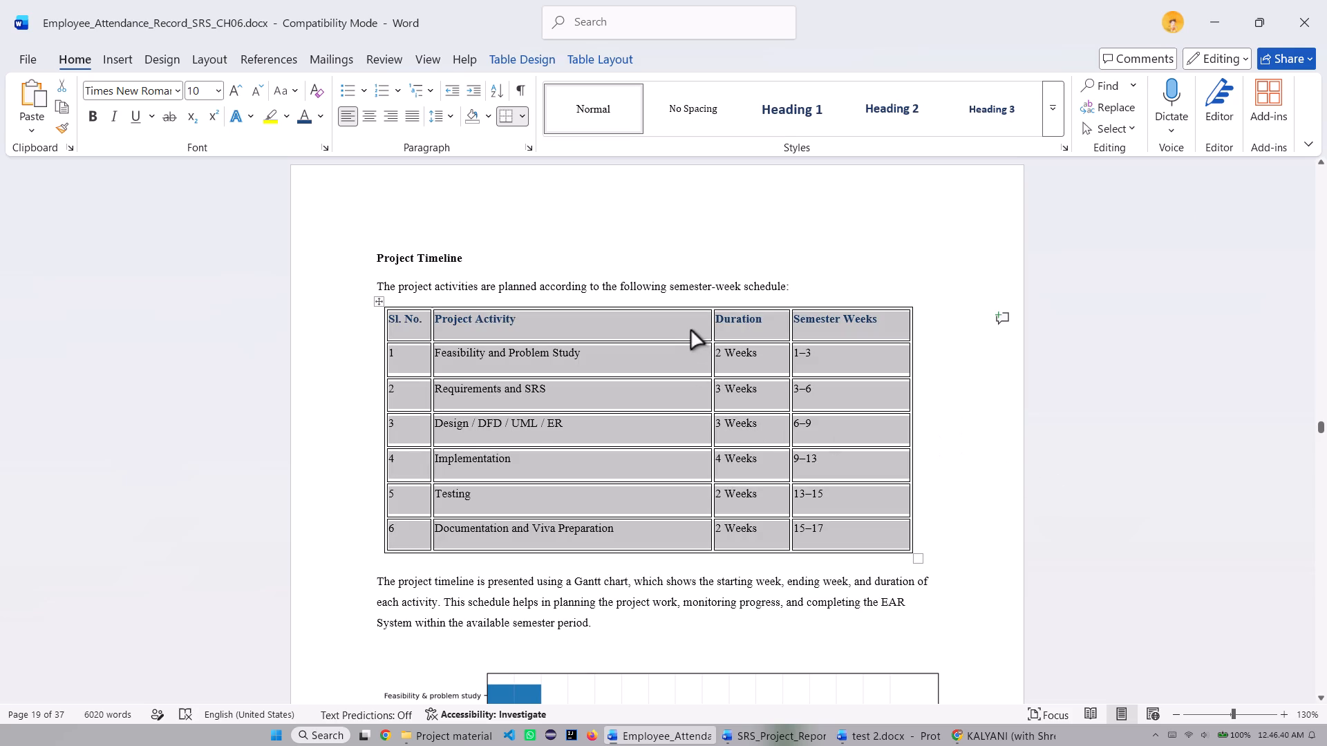
Turn on View Gridlines from the border options of the Project Timeline table.
right_click(679, 326)
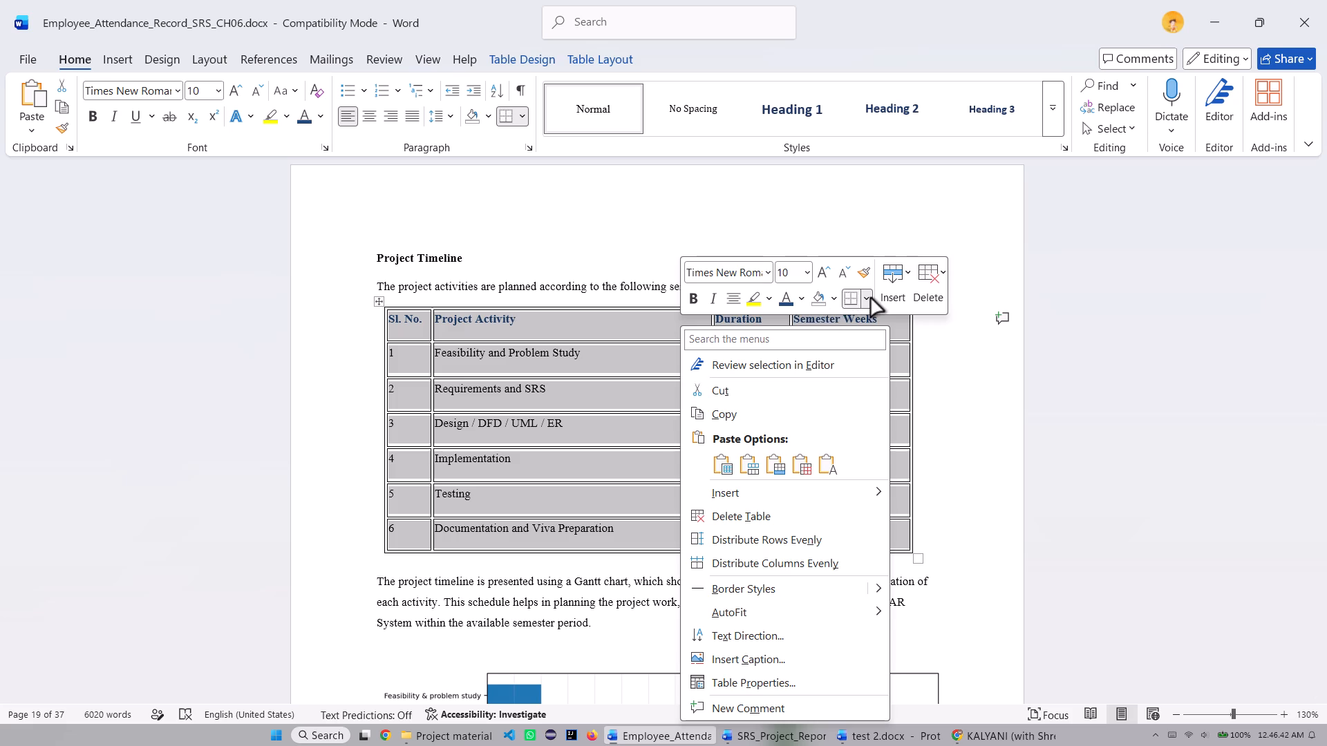
click(871, 298)
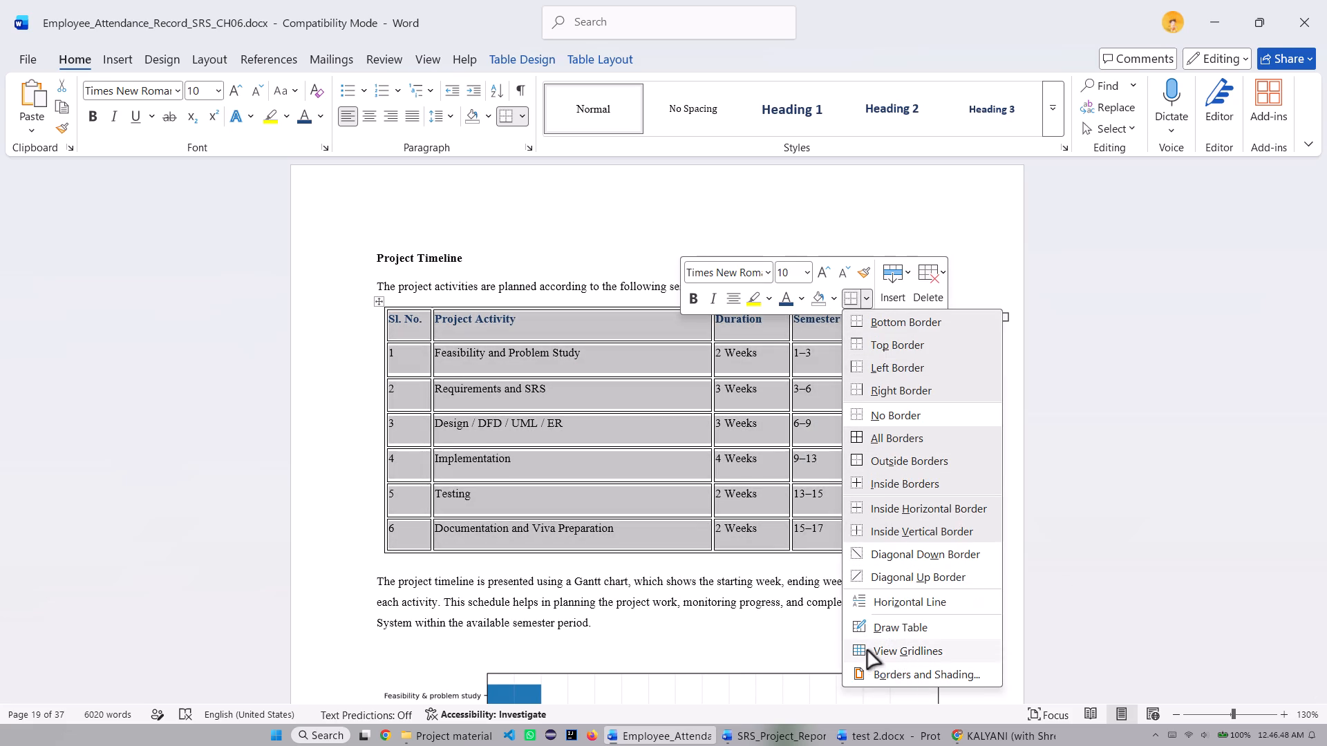
click(869, 650)
click(959, 489)
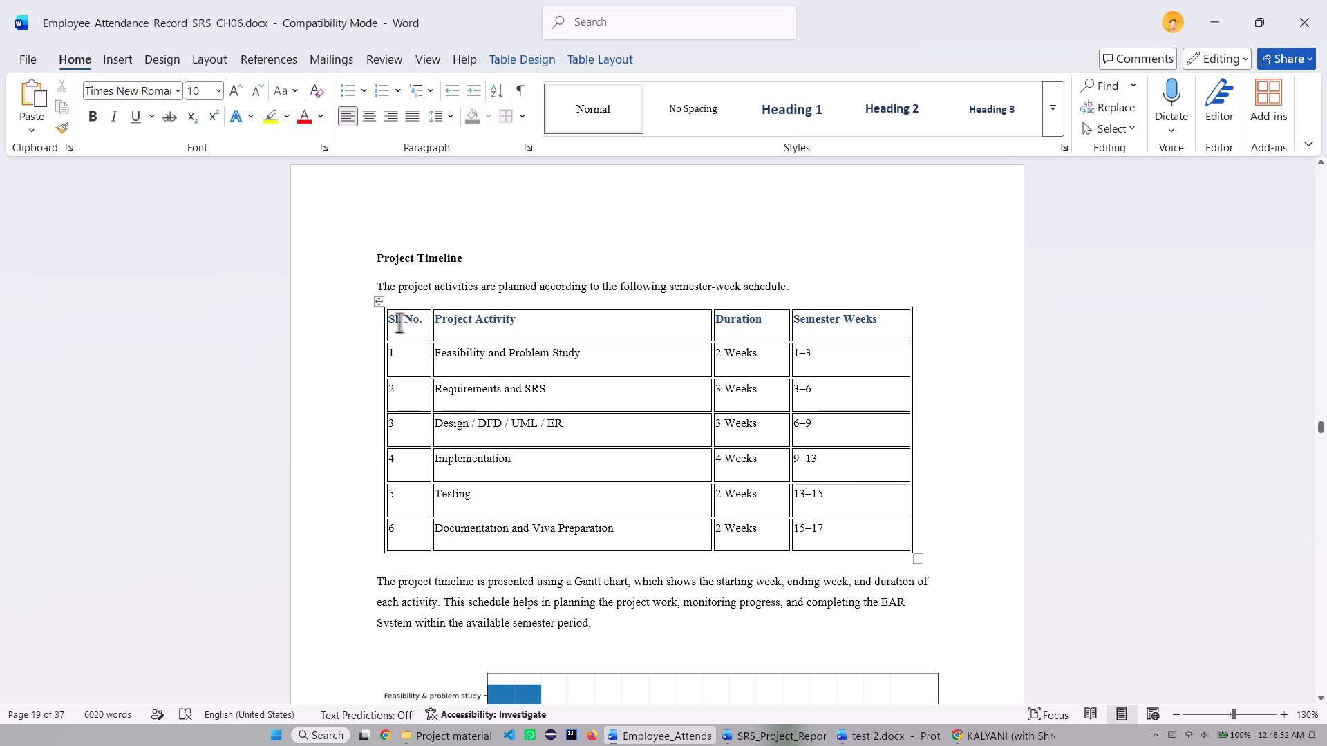
Undo the narrowing of the Project Timeline table's Semester Weeks column.
key(ctrl+z)
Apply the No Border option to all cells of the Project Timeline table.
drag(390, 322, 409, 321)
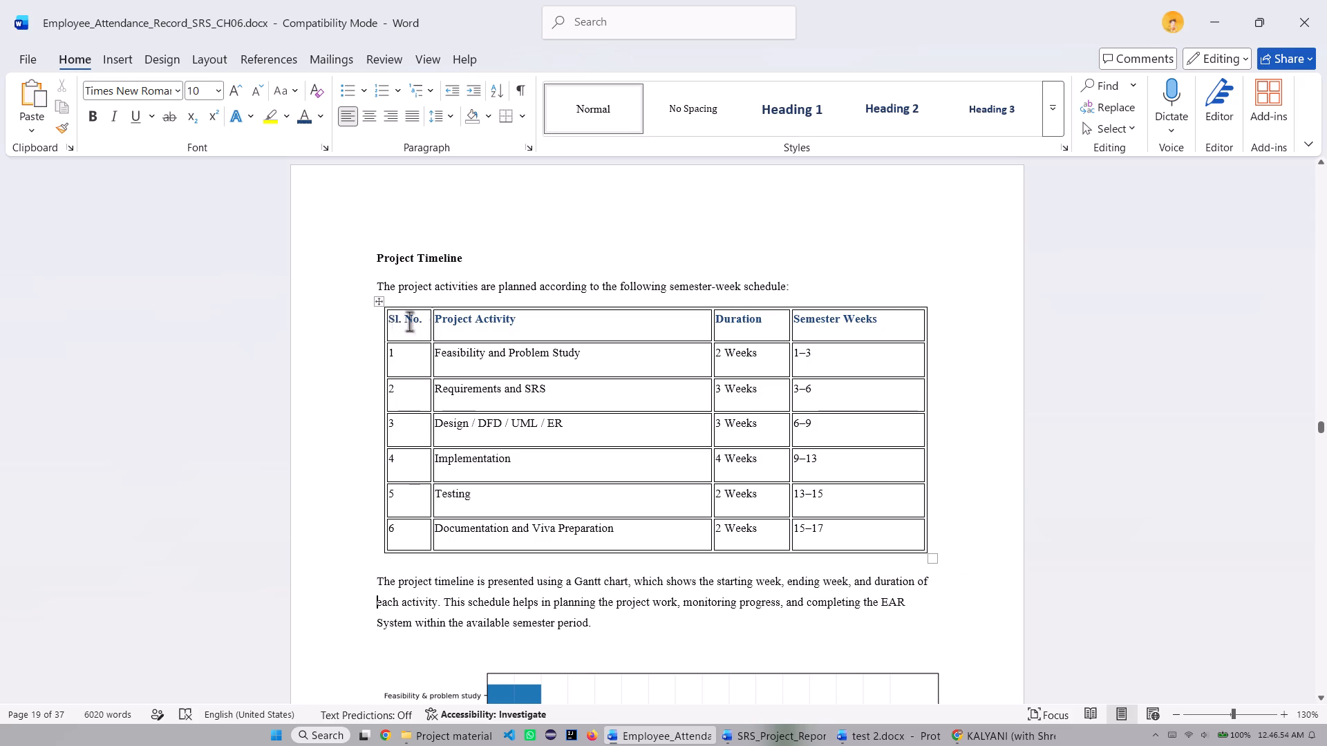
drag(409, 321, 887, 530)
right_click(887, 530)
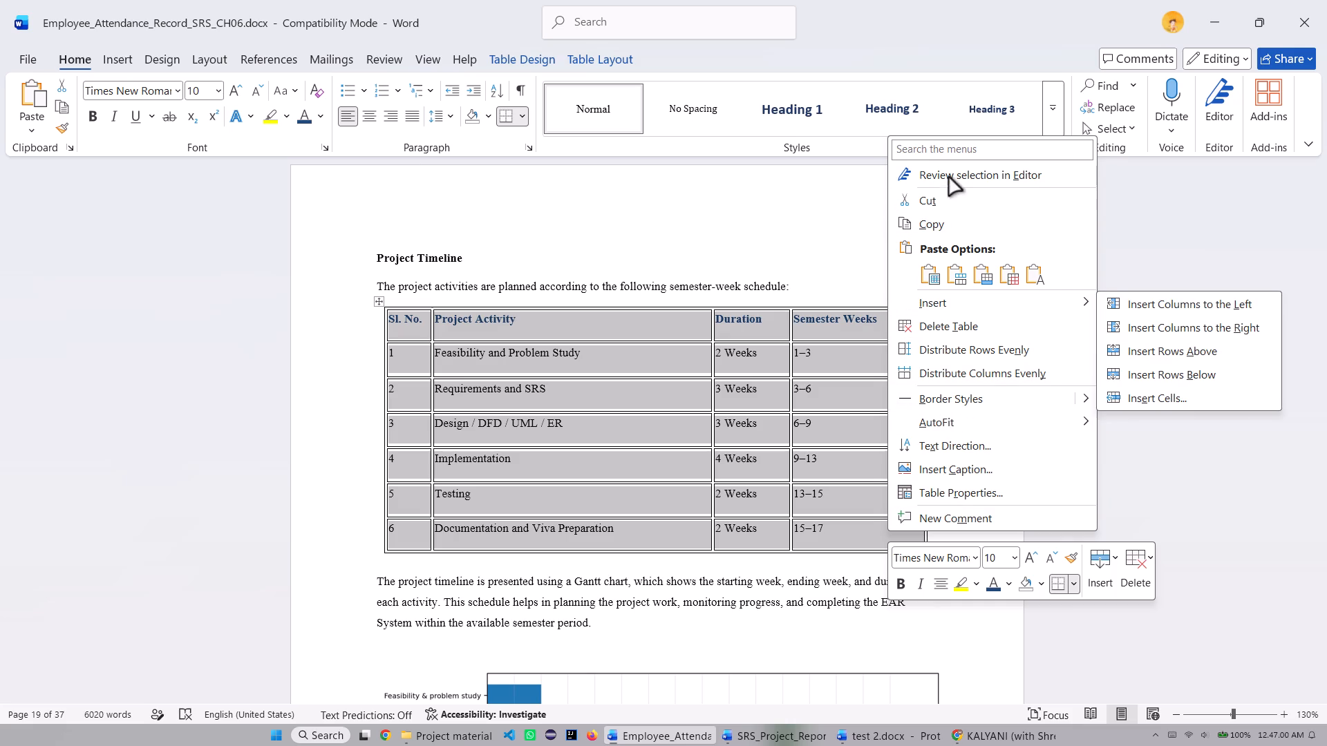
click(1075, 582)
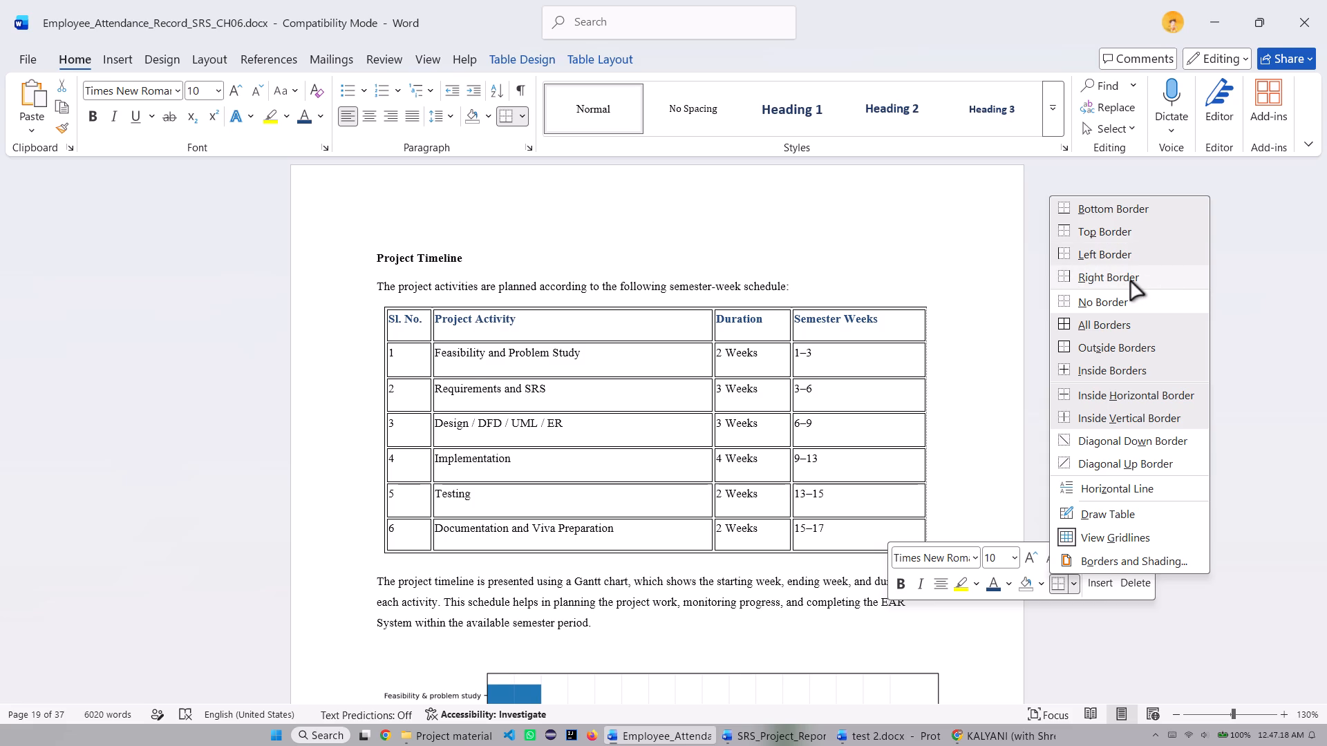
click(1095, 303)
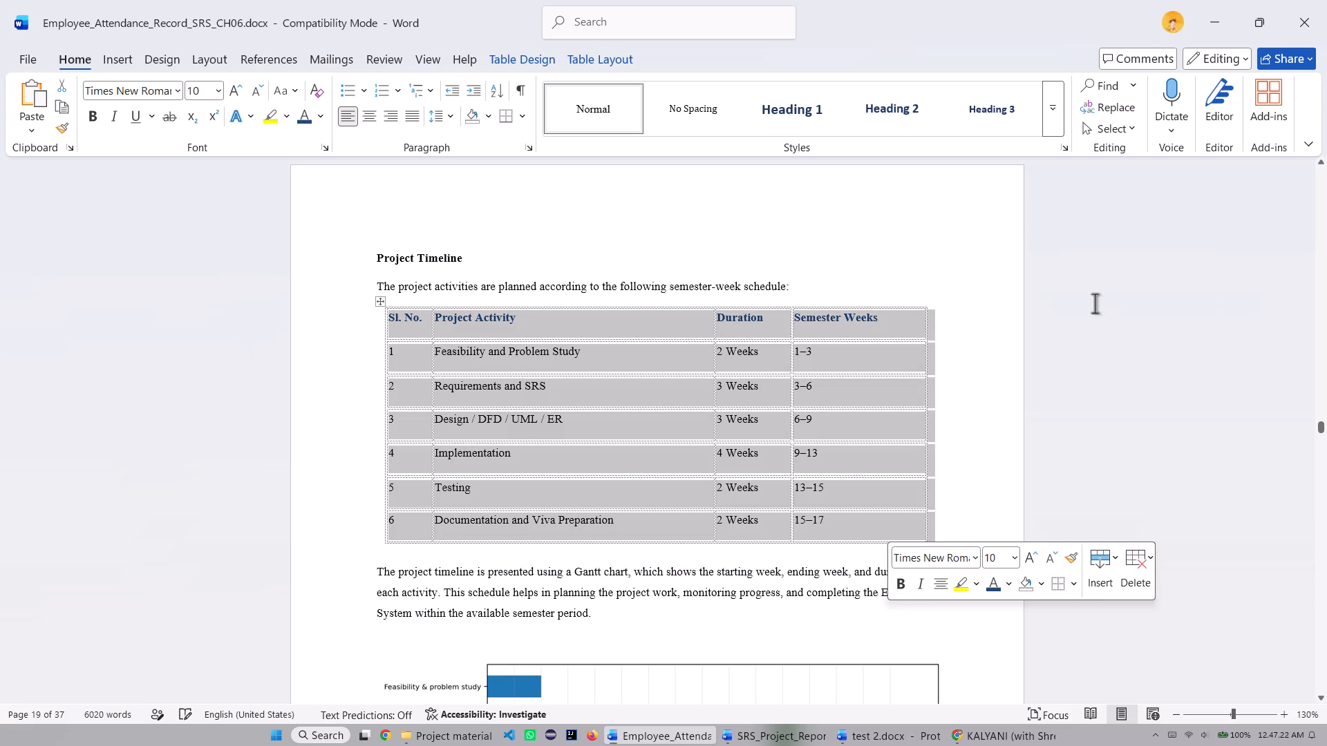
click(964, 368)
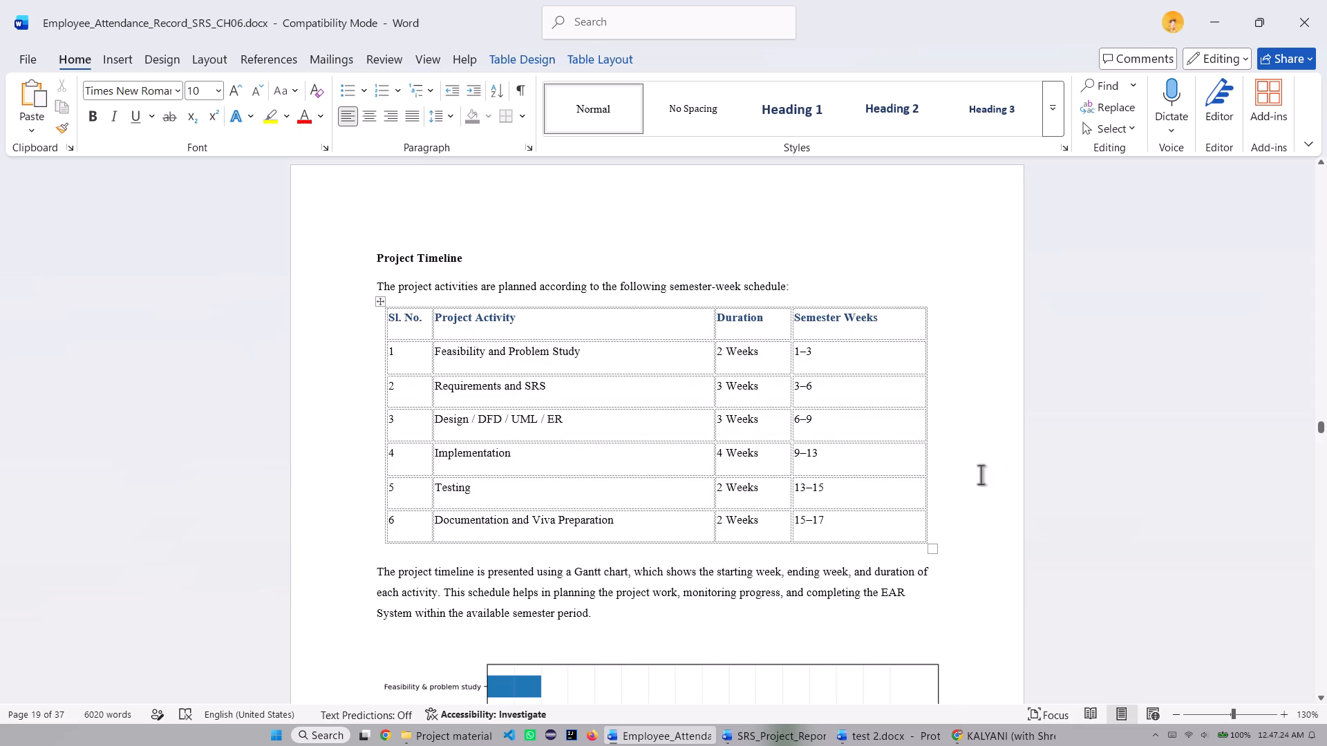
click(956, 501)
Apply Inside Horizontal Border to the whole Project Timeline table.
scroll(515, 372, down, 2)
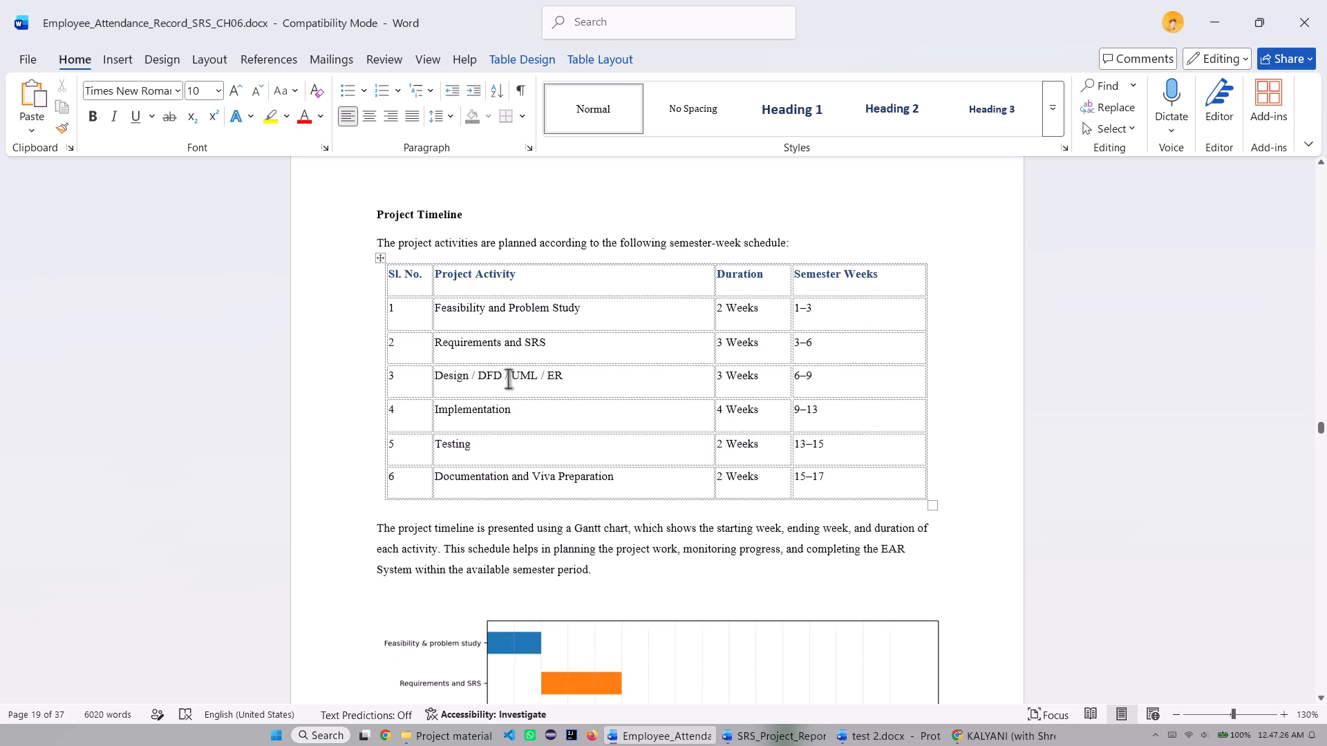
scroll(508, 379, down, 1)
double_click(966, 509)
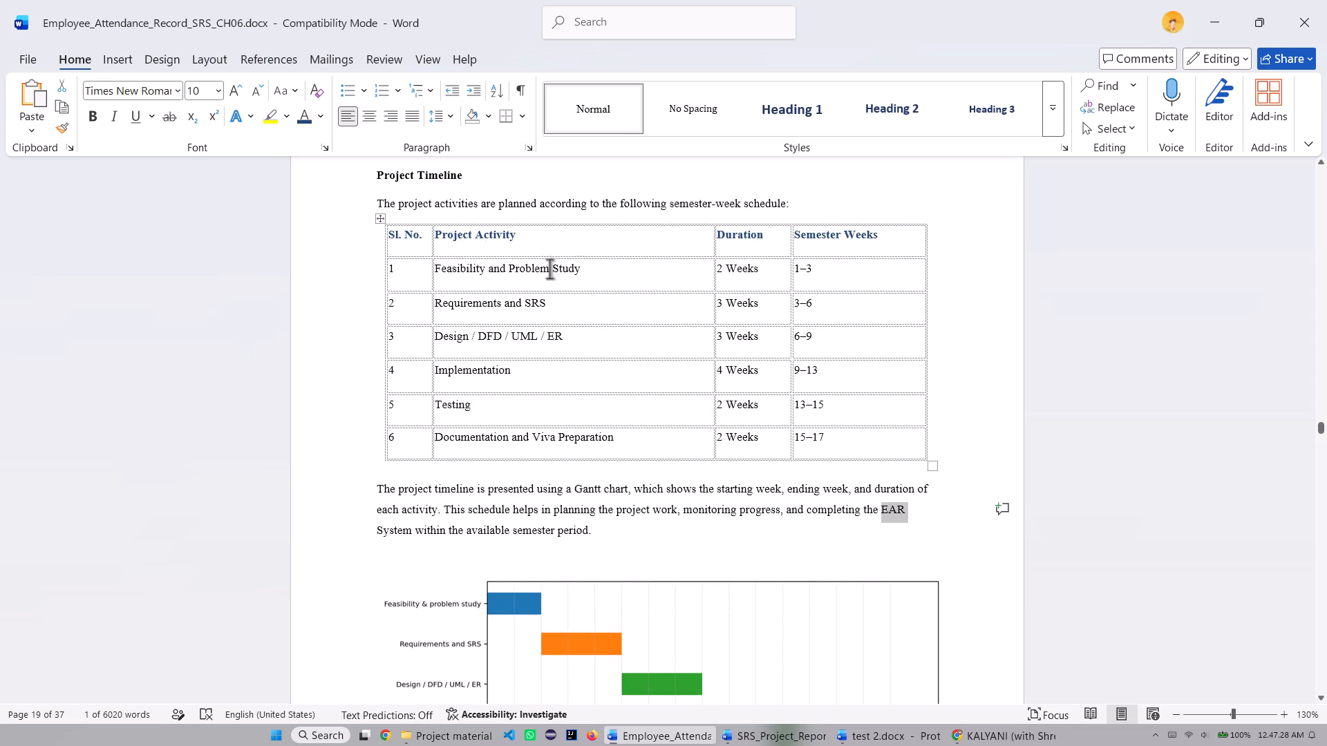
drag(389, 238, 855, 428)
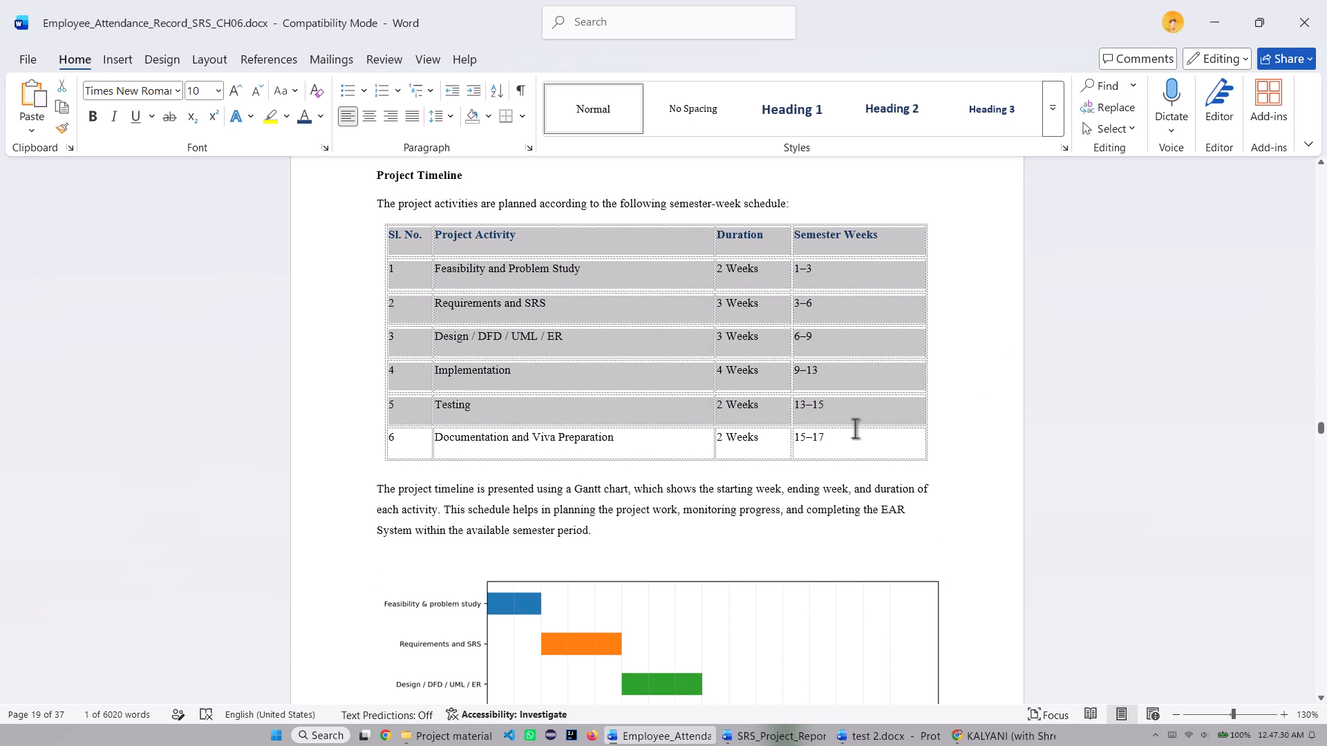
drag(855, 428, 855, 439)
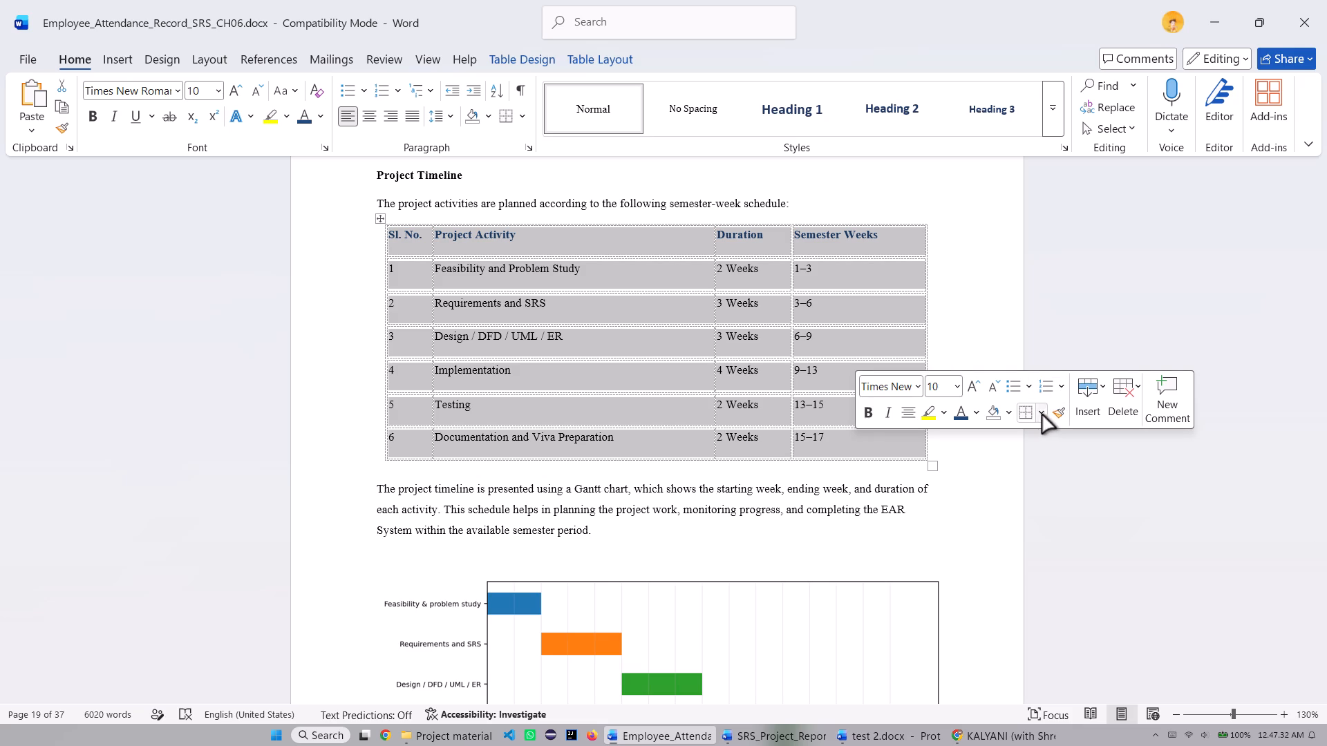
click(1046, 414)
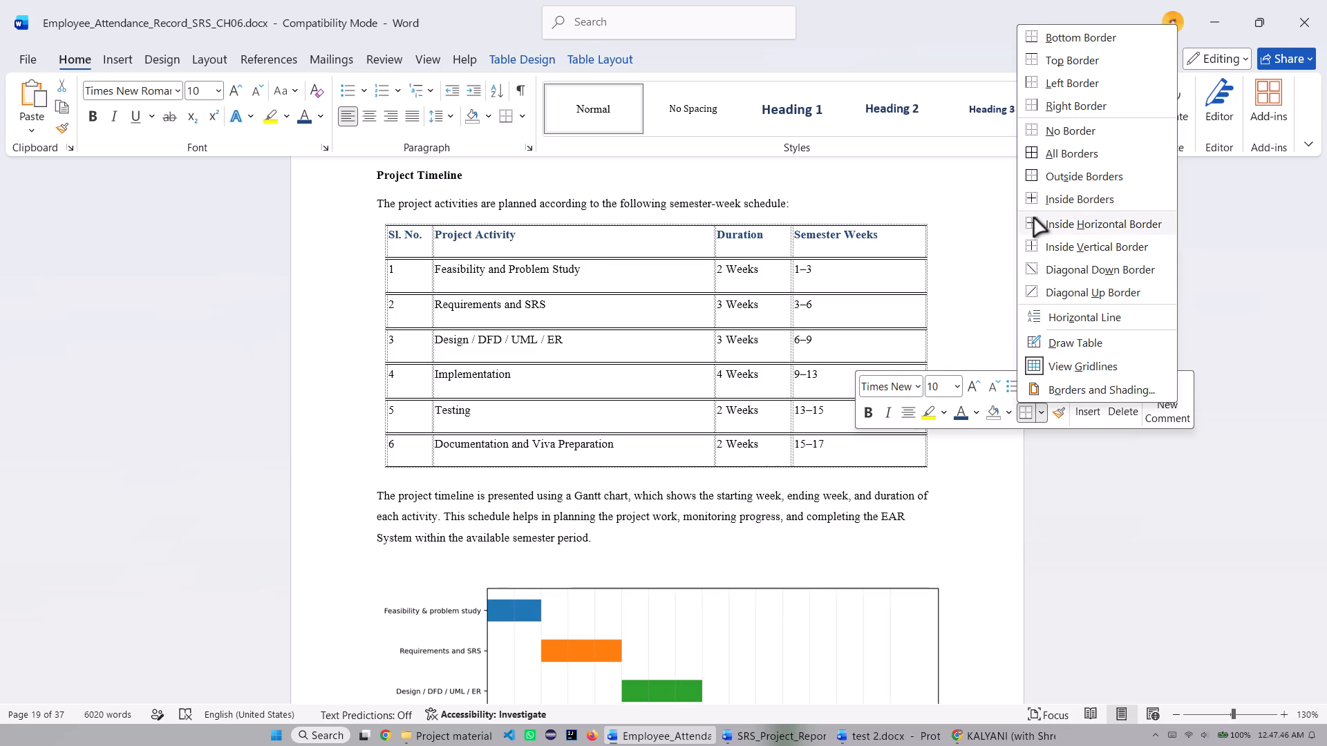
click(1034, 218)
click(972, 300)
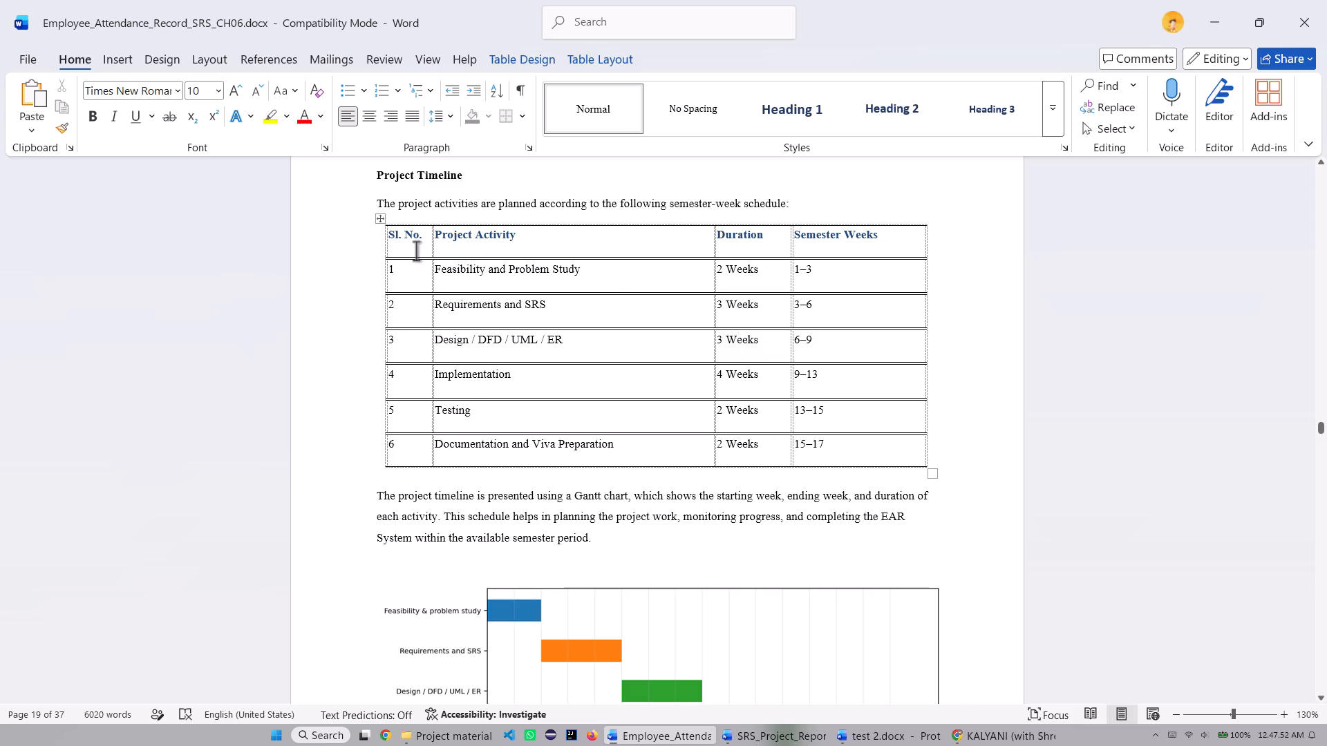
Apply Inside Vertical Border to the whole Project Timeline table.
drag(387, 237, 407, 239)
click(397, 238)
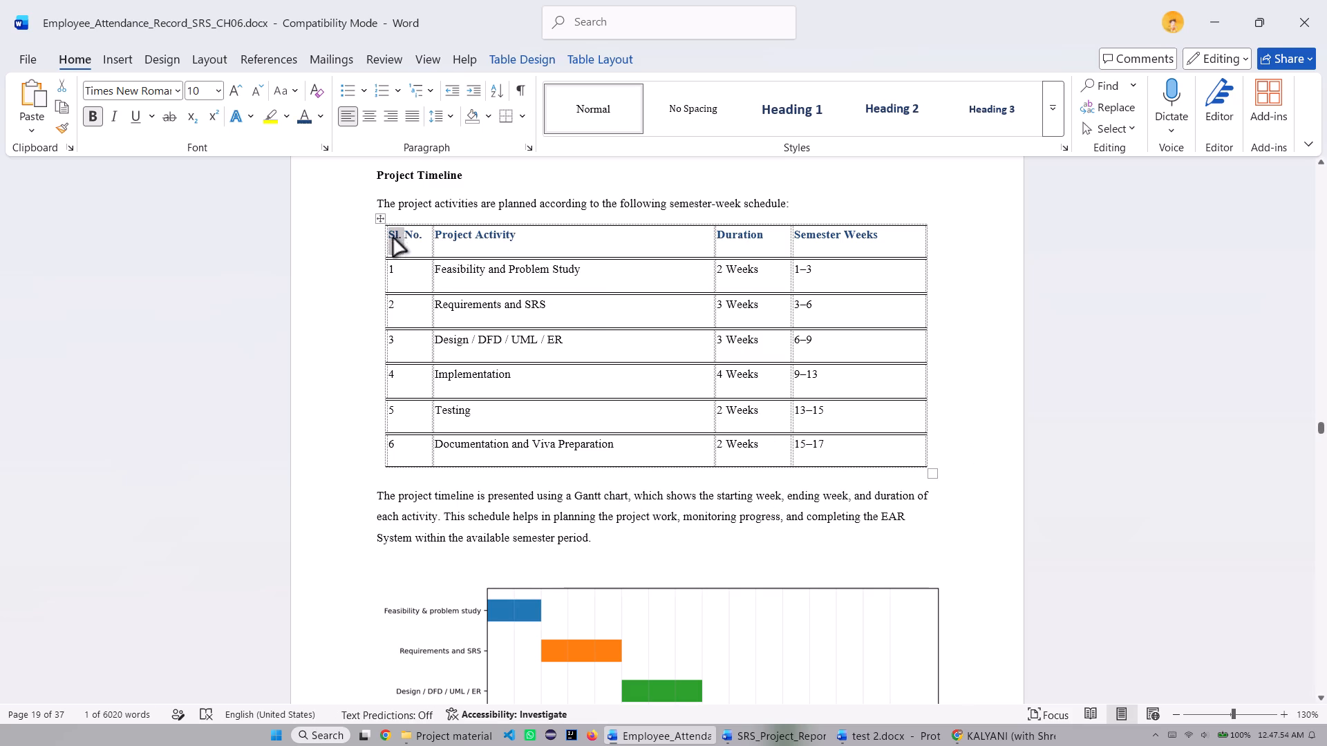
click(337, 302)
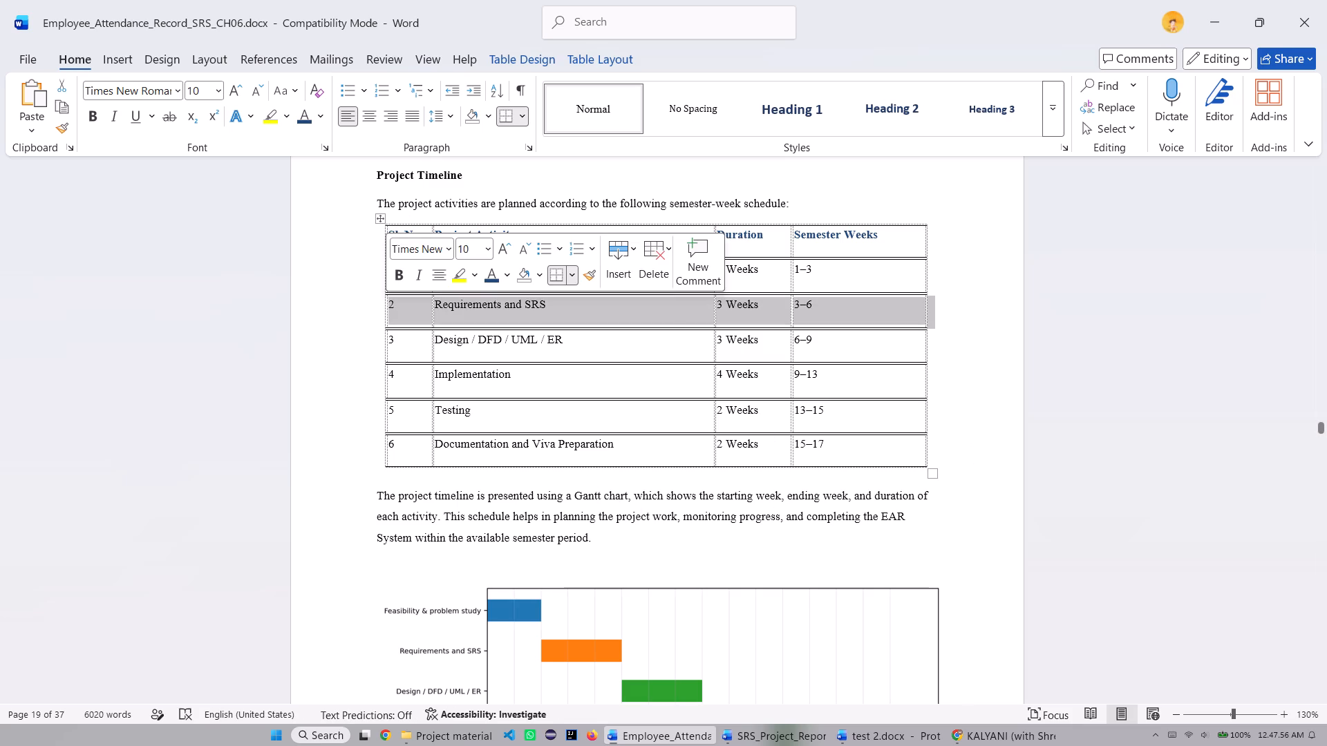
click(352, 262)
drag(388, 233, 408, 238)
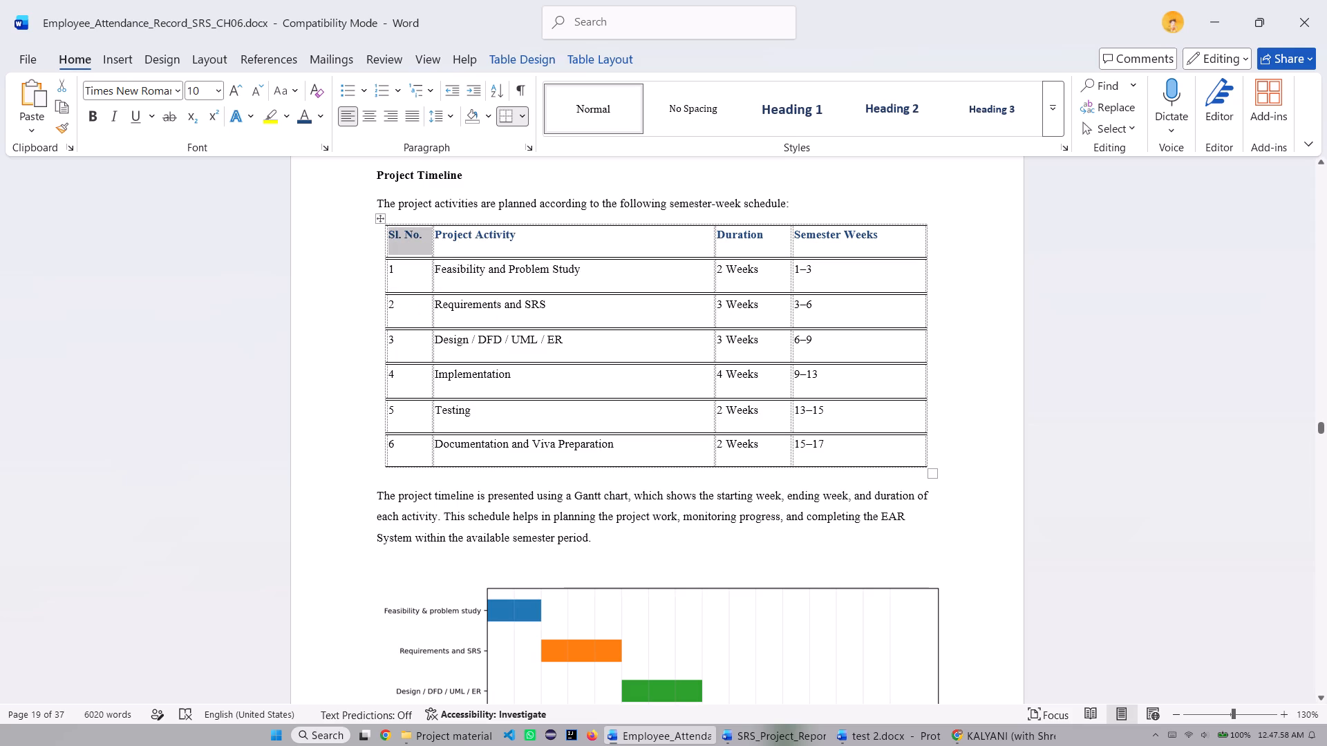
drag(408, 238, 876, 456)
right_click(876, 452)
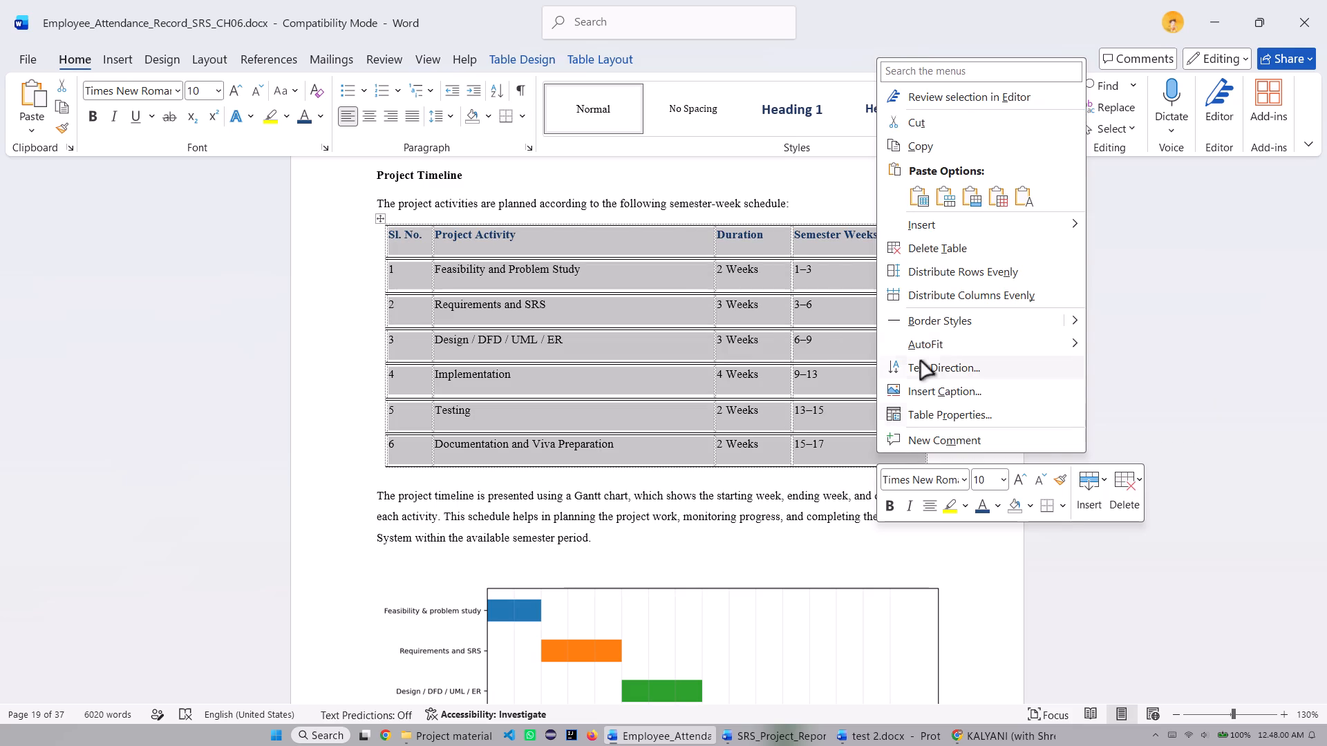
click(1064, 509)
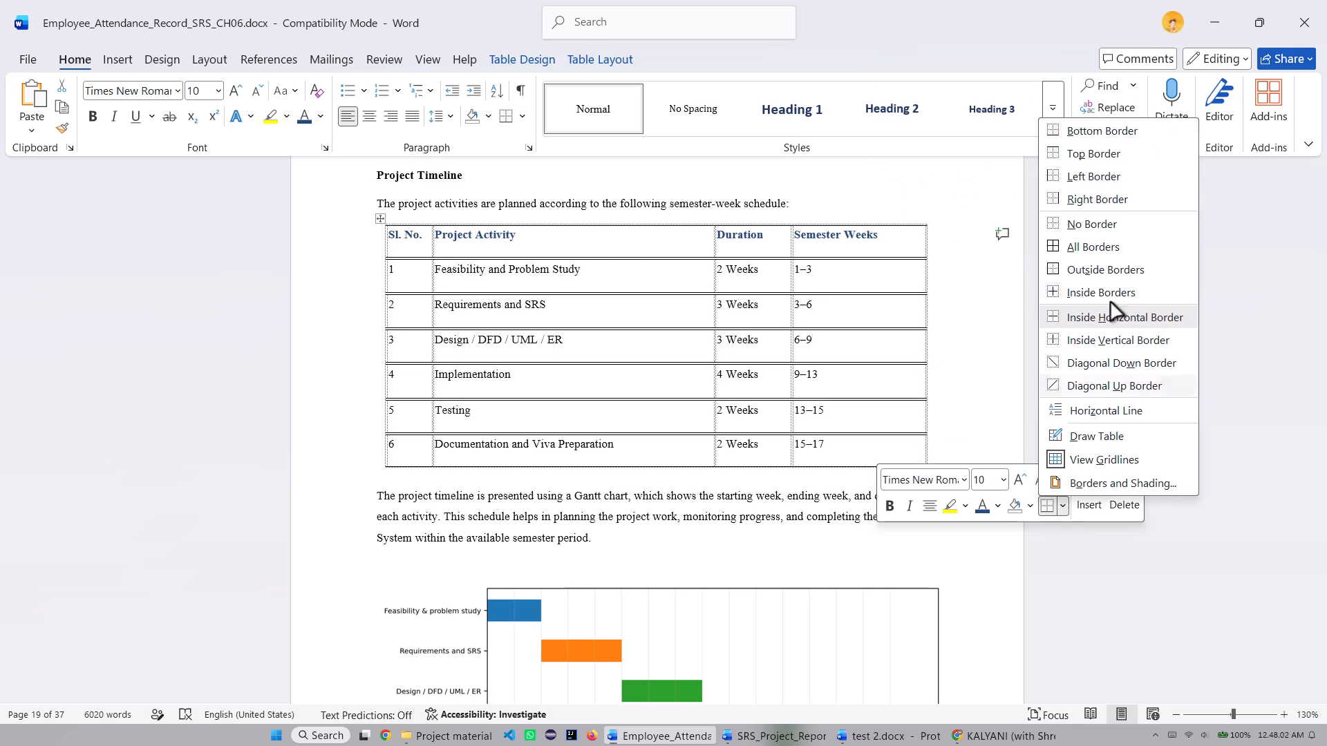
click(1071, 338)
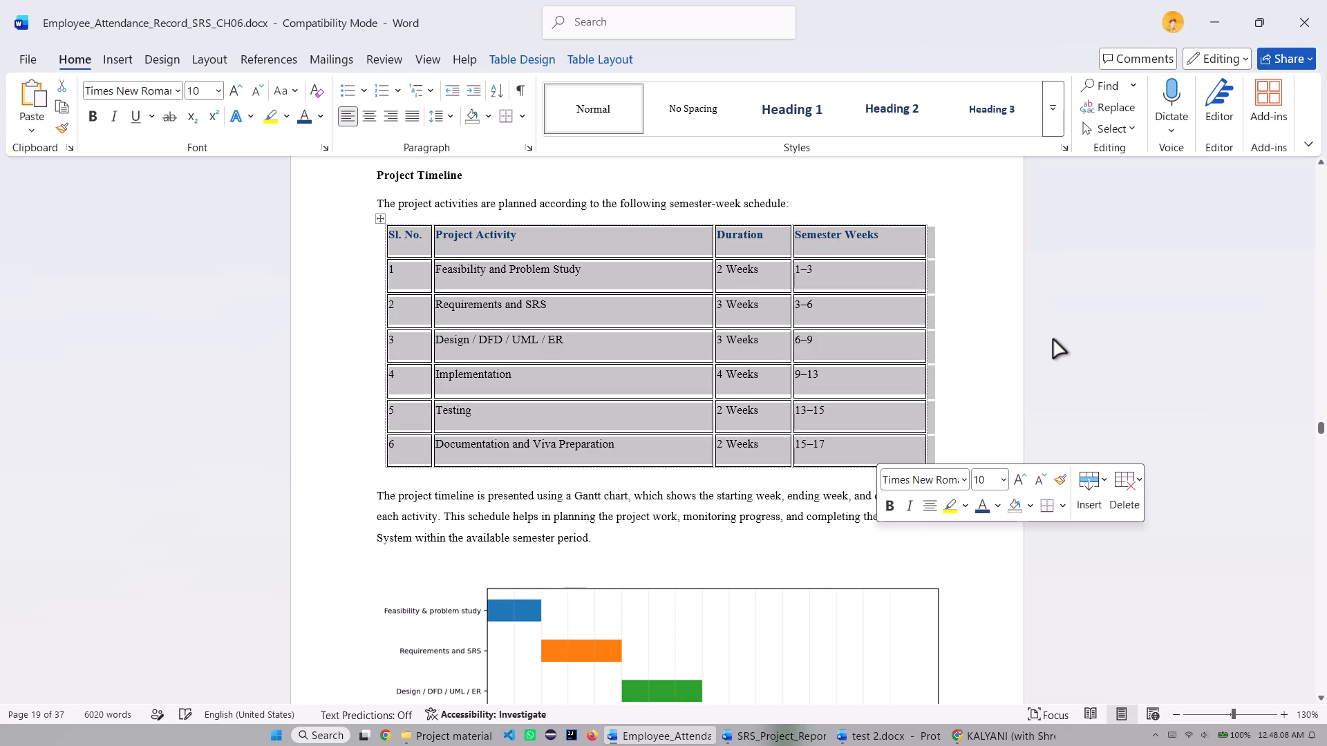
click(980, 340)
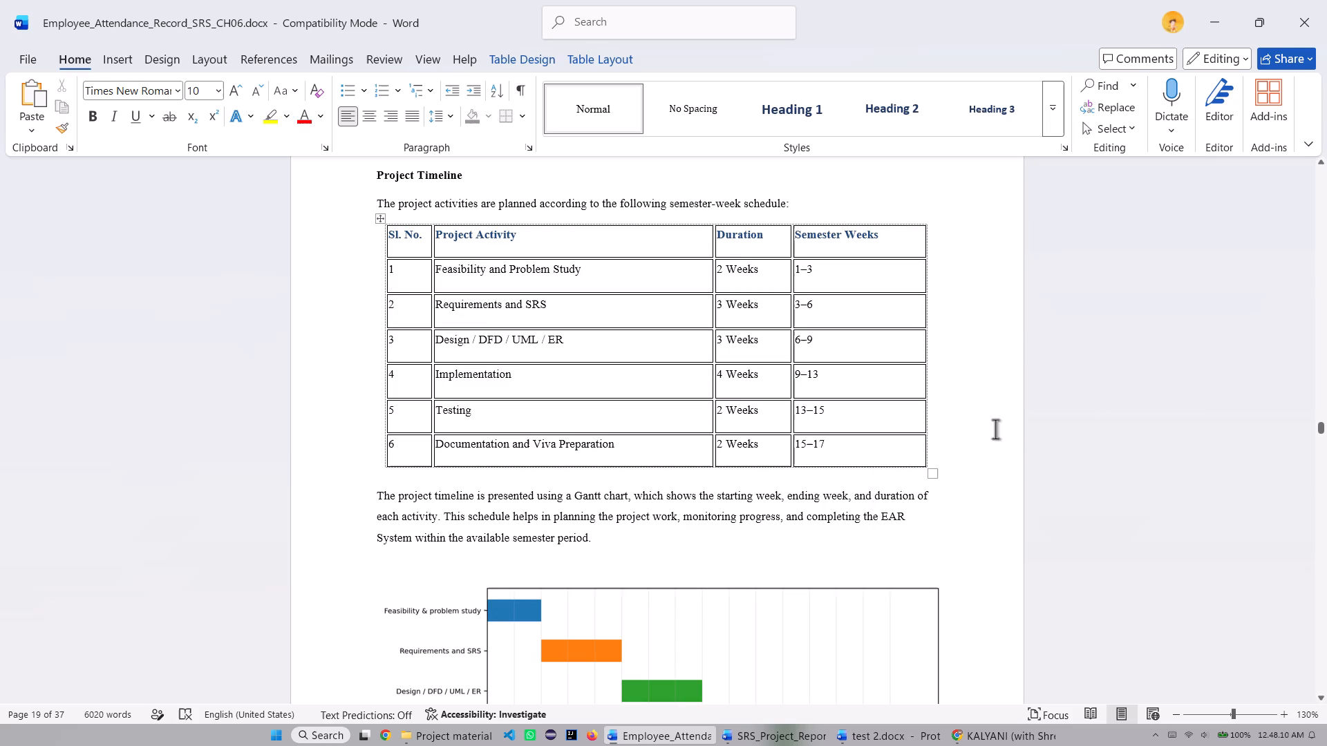
Undo the three border changes on the Project Timeline table and the earlier narrowing of its Sl. No. column.
key(ctrl+z)
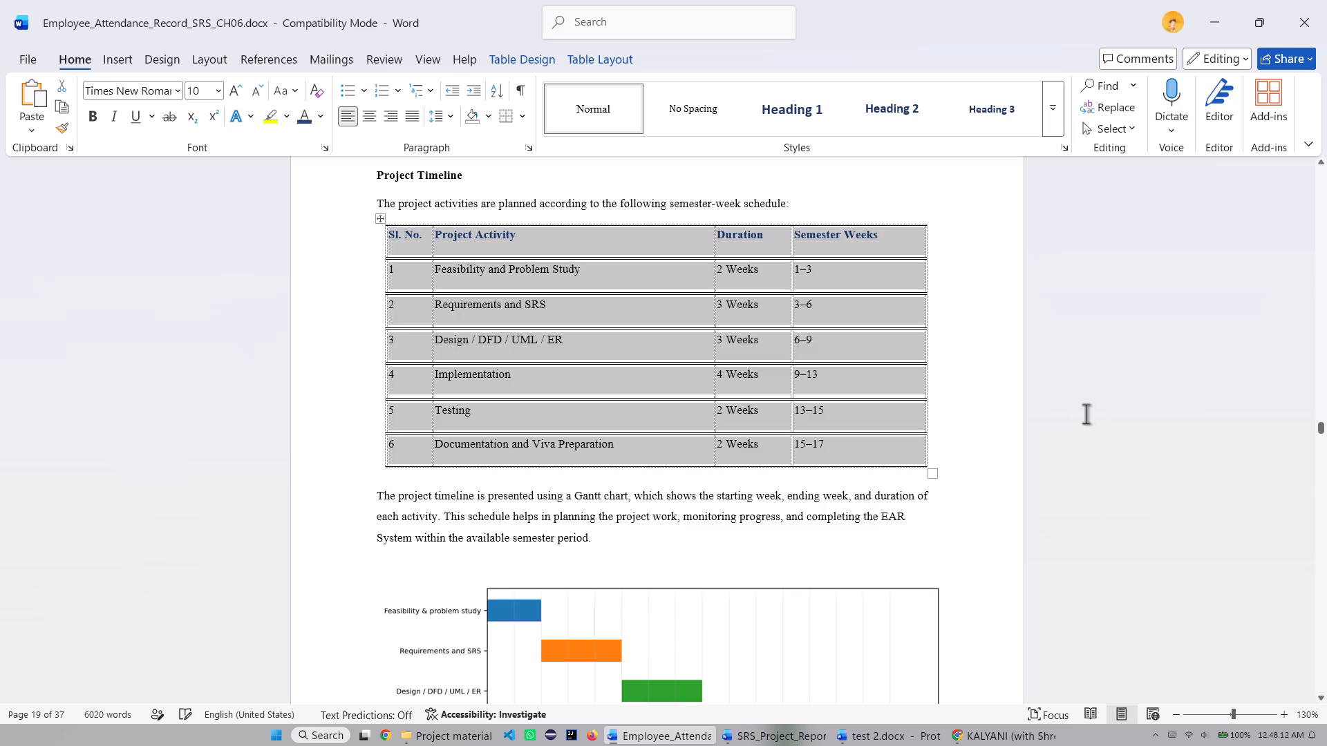
key(ctrl+z)
key(ctrl+z)
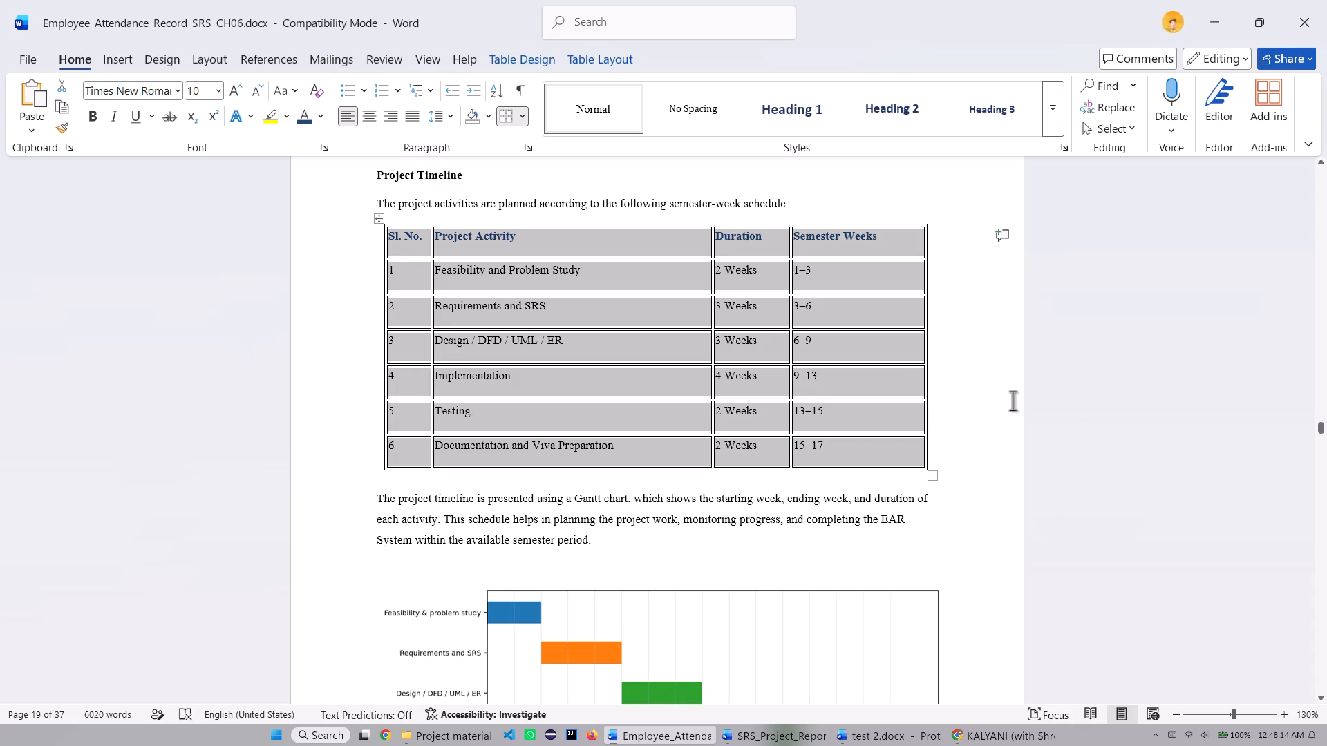
key(ctrl+z)
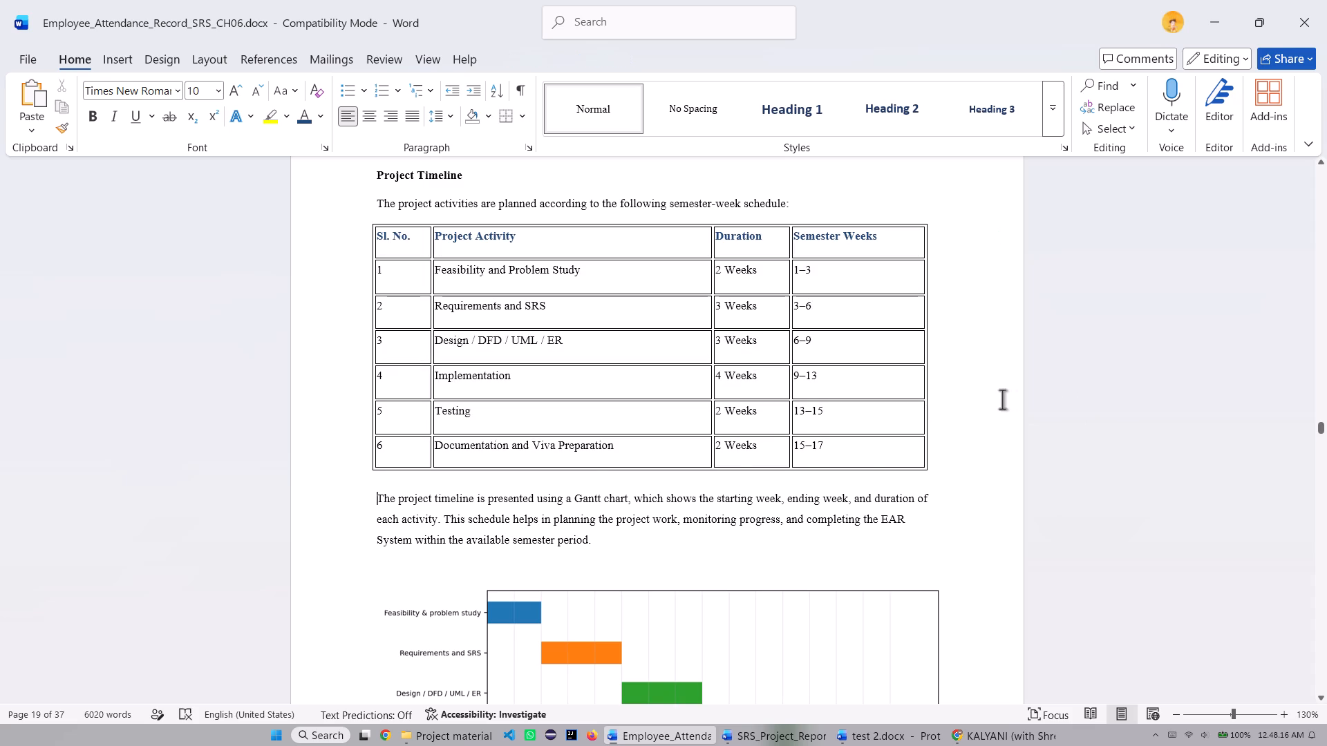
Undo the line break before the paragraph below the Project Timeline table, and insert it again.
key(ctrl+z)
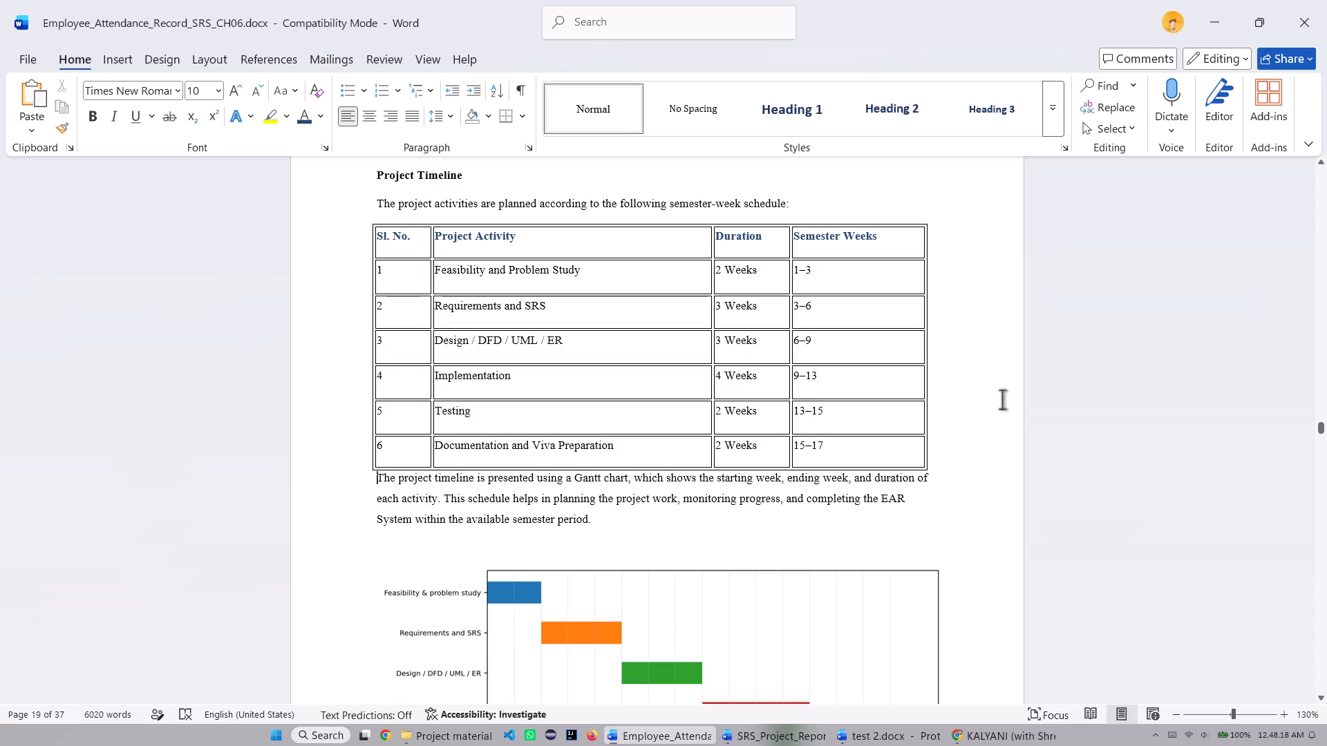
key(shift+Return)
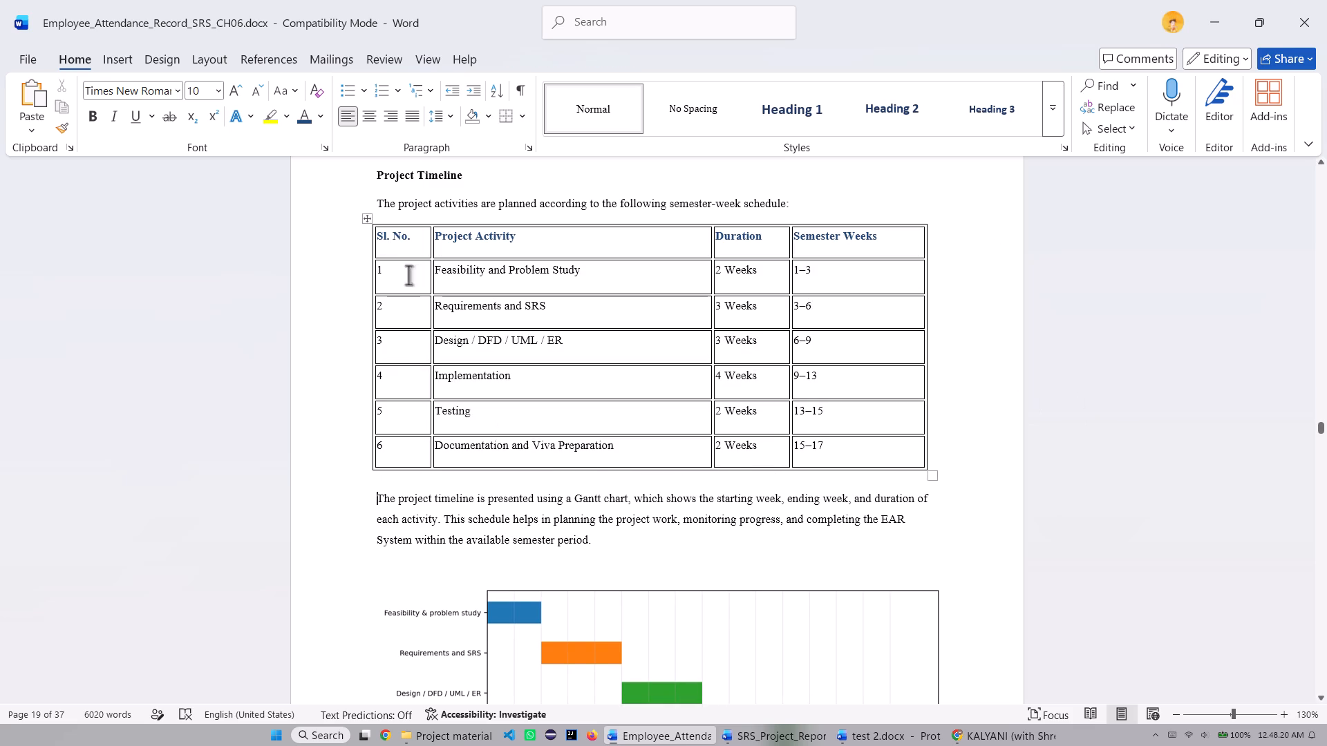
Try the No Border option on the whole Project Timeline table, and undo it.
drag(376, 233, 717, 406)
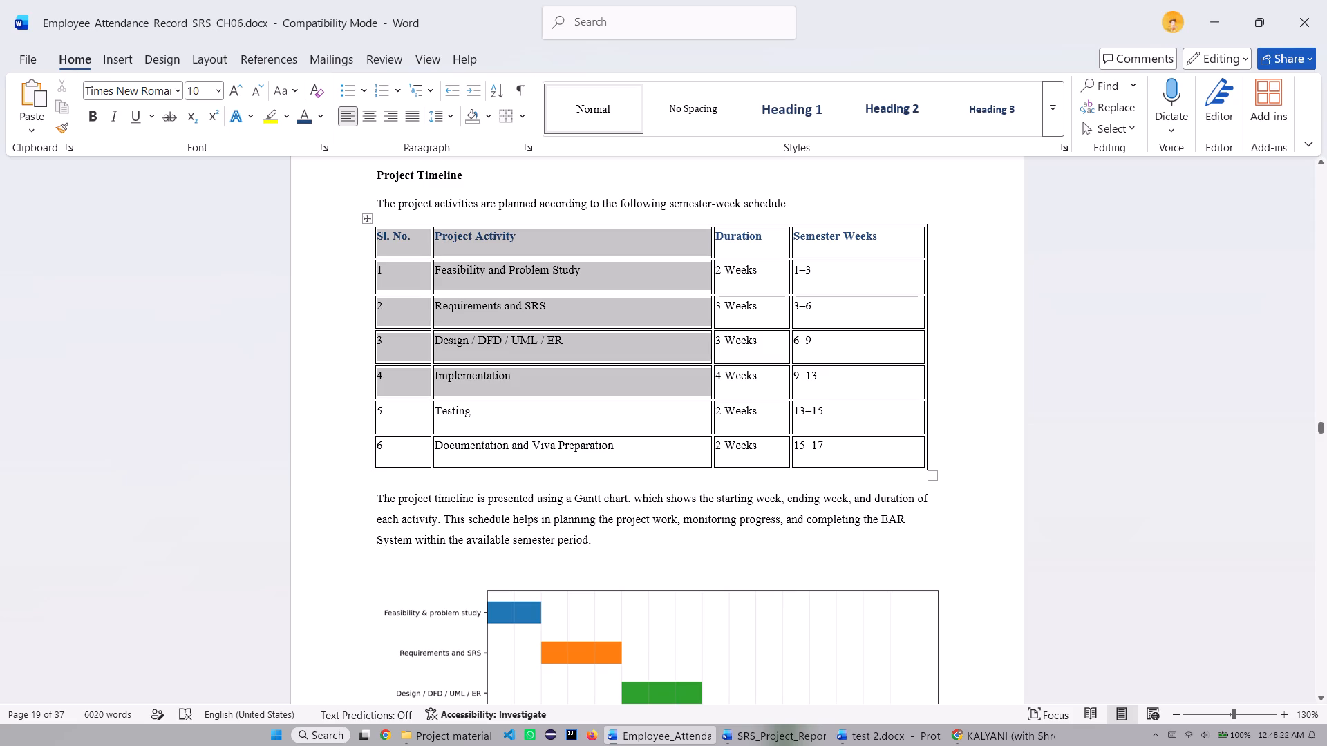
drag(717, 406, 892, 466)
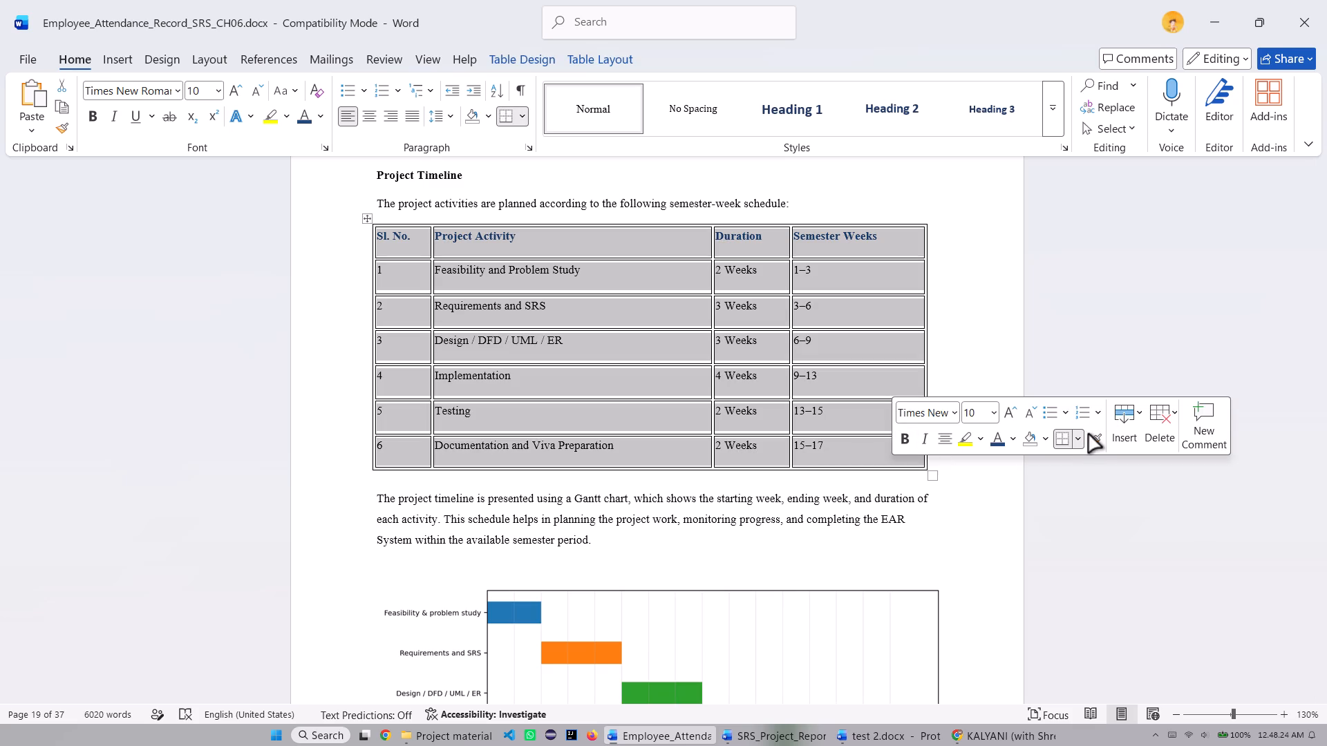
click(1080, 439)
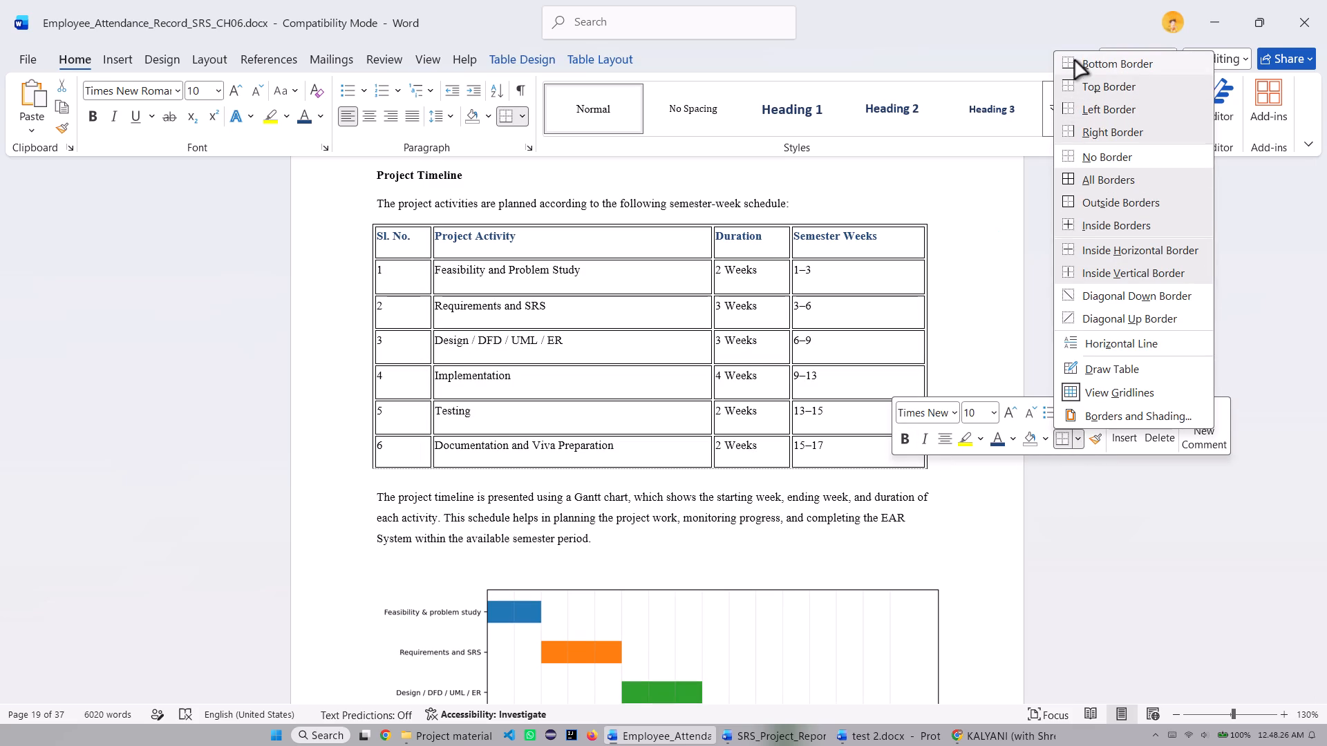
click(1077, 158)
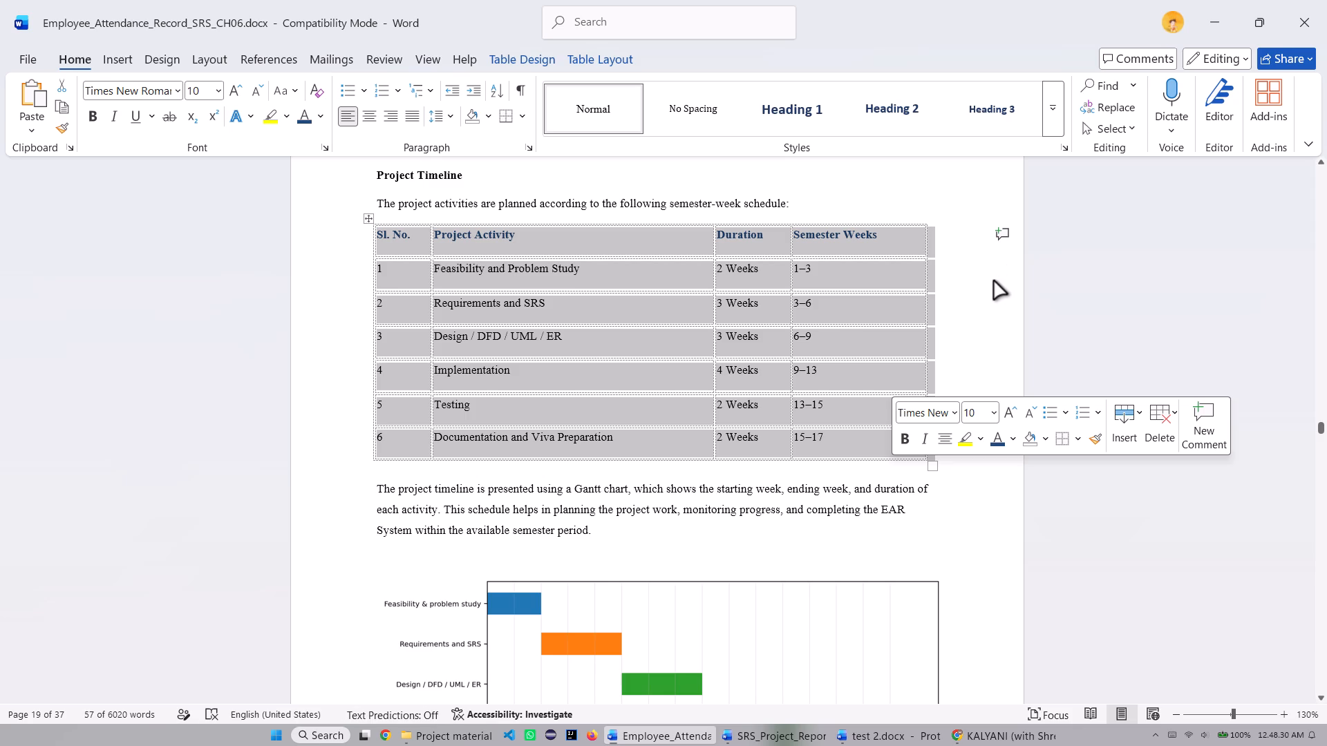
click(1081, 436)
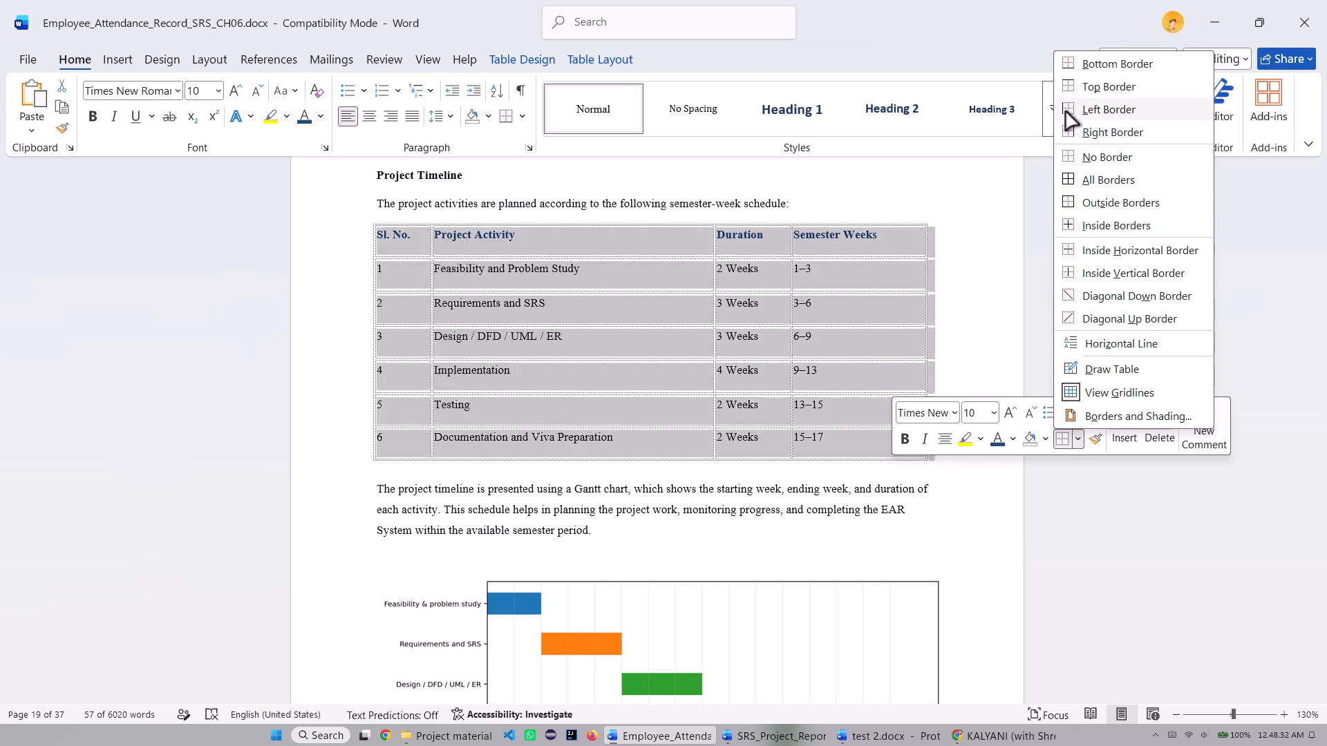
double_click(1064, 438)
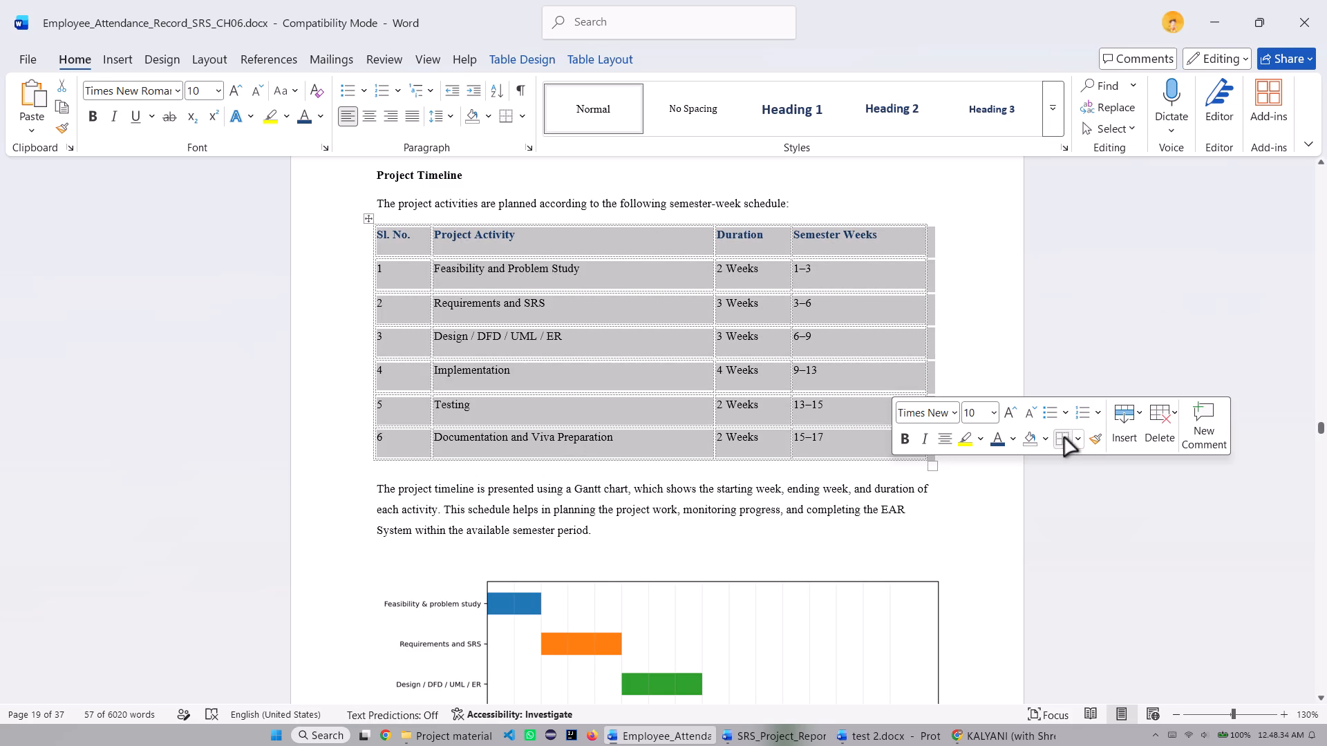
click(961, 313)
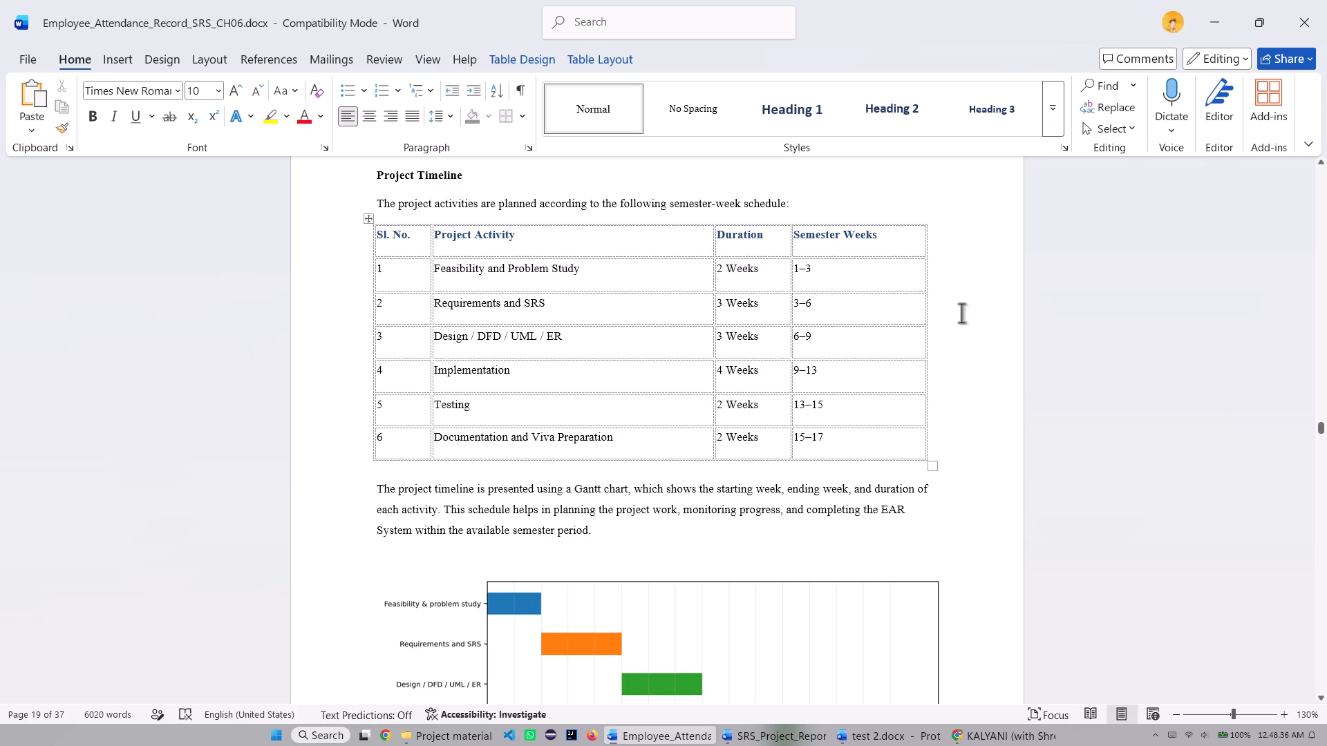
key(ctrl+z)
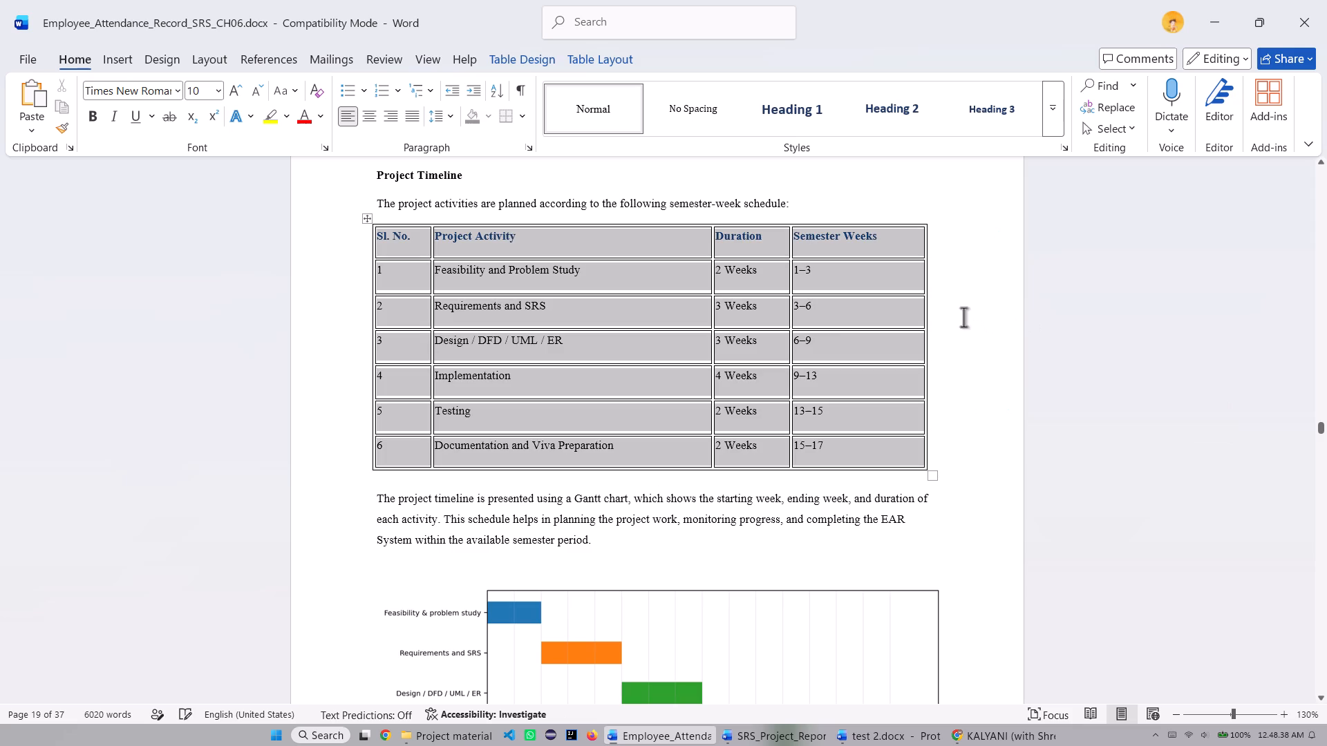
Open the border options for the whole Project Timeline table.
right_click(829, 318)
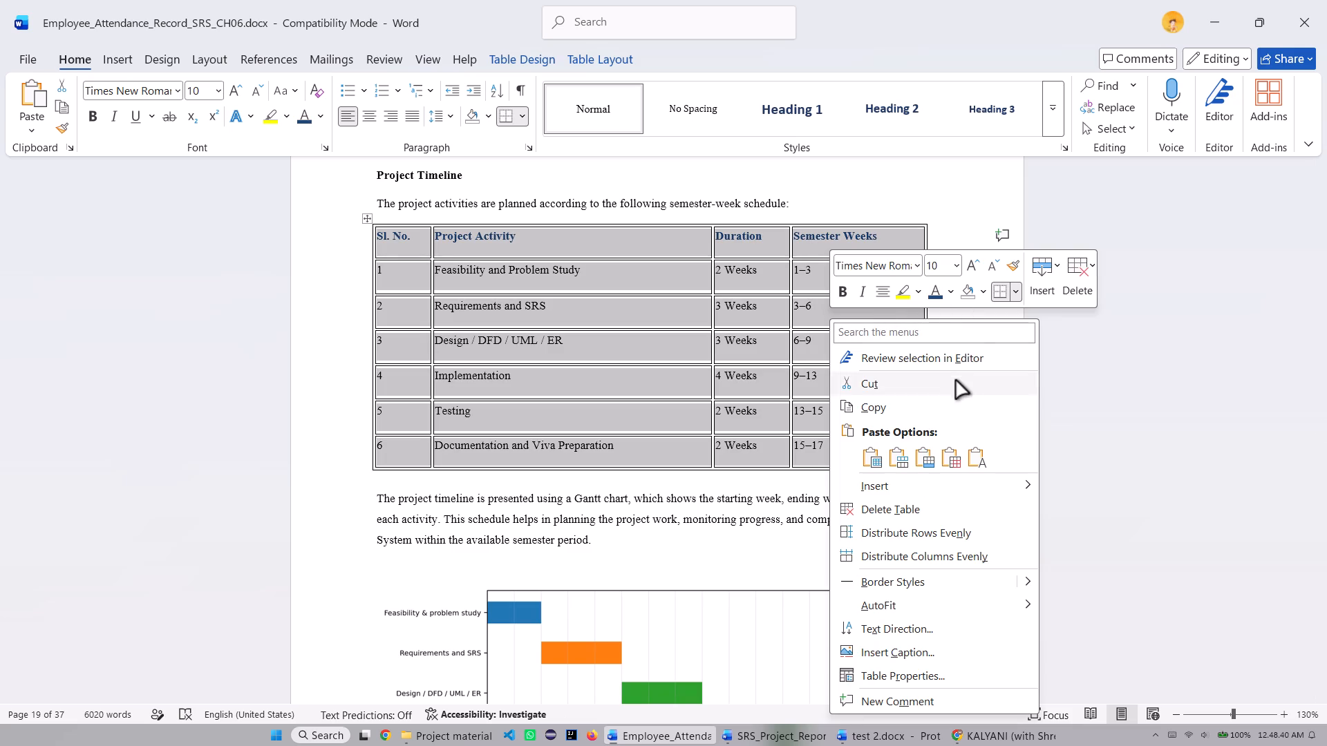
click(1017, 292)
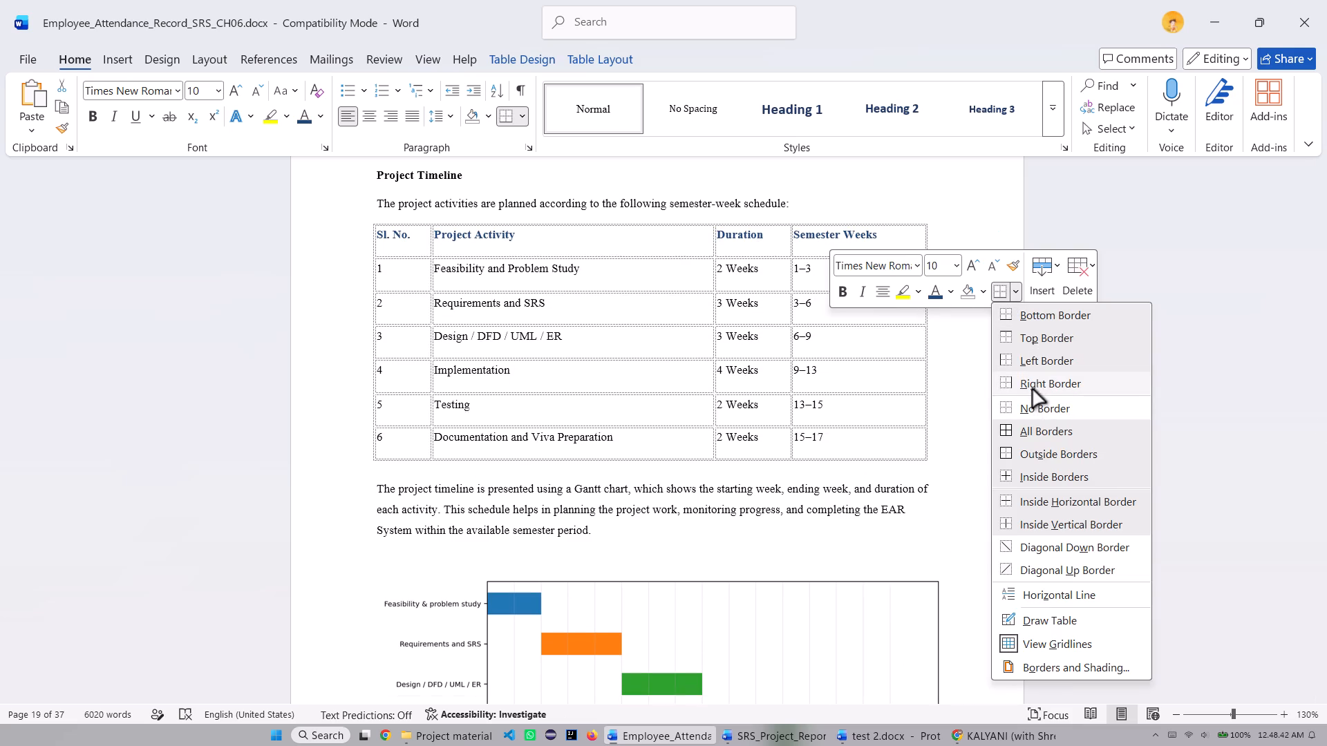
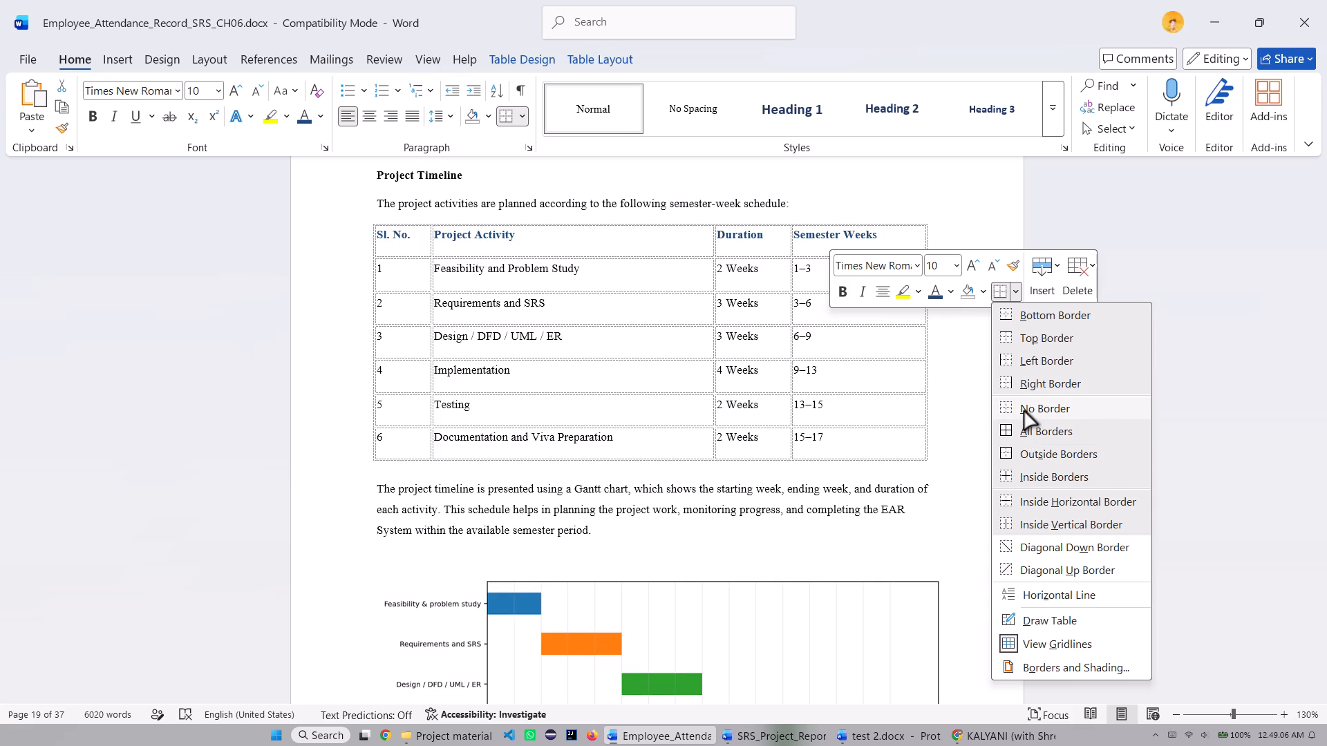
Apply All Borders to every cell of the project activity table under Project Timeline.
click(1019, 430)
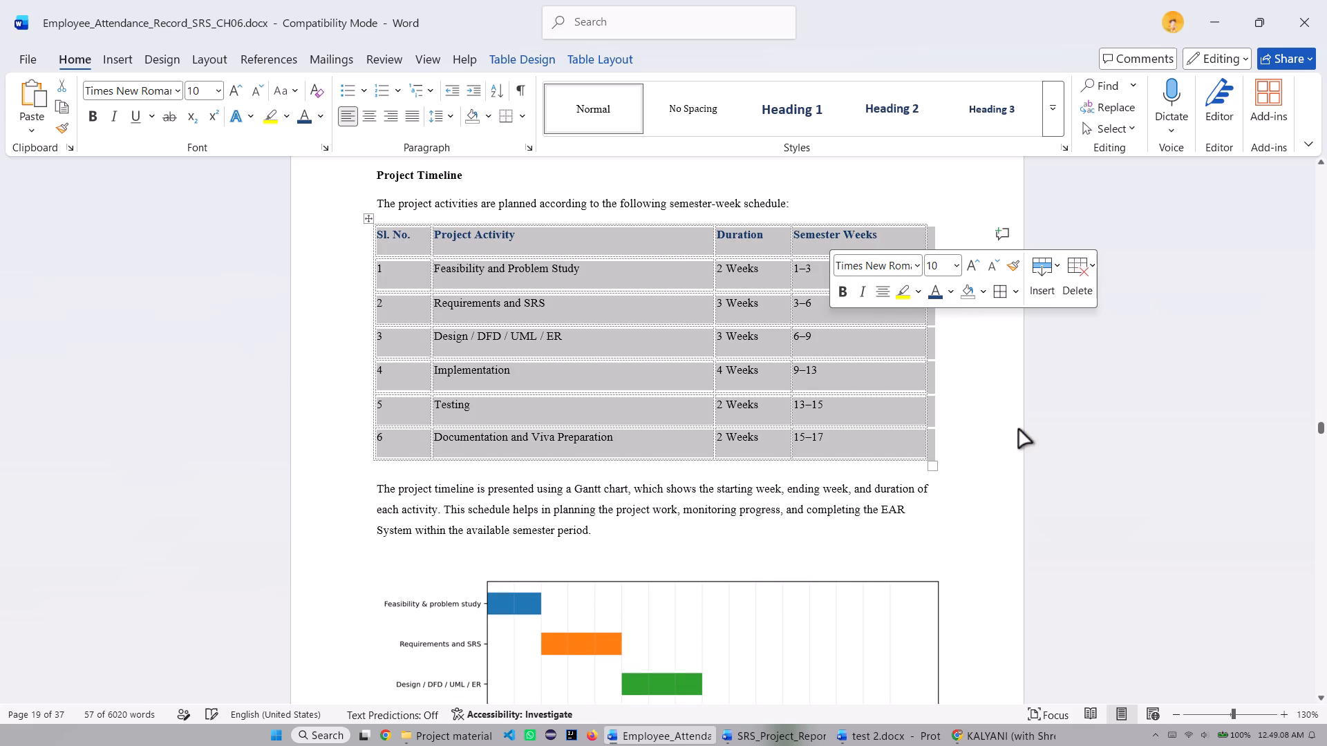
click(984, 394)
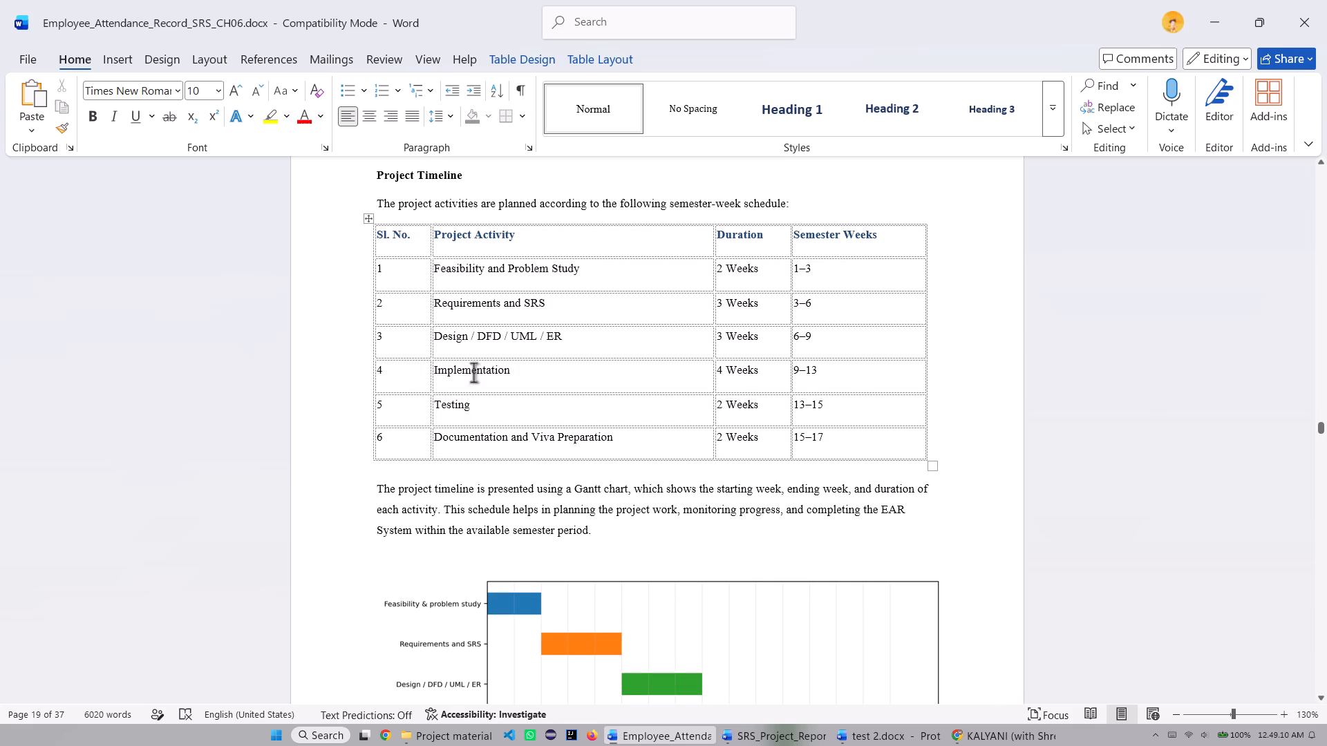
drag(378, 233, 838, 404)
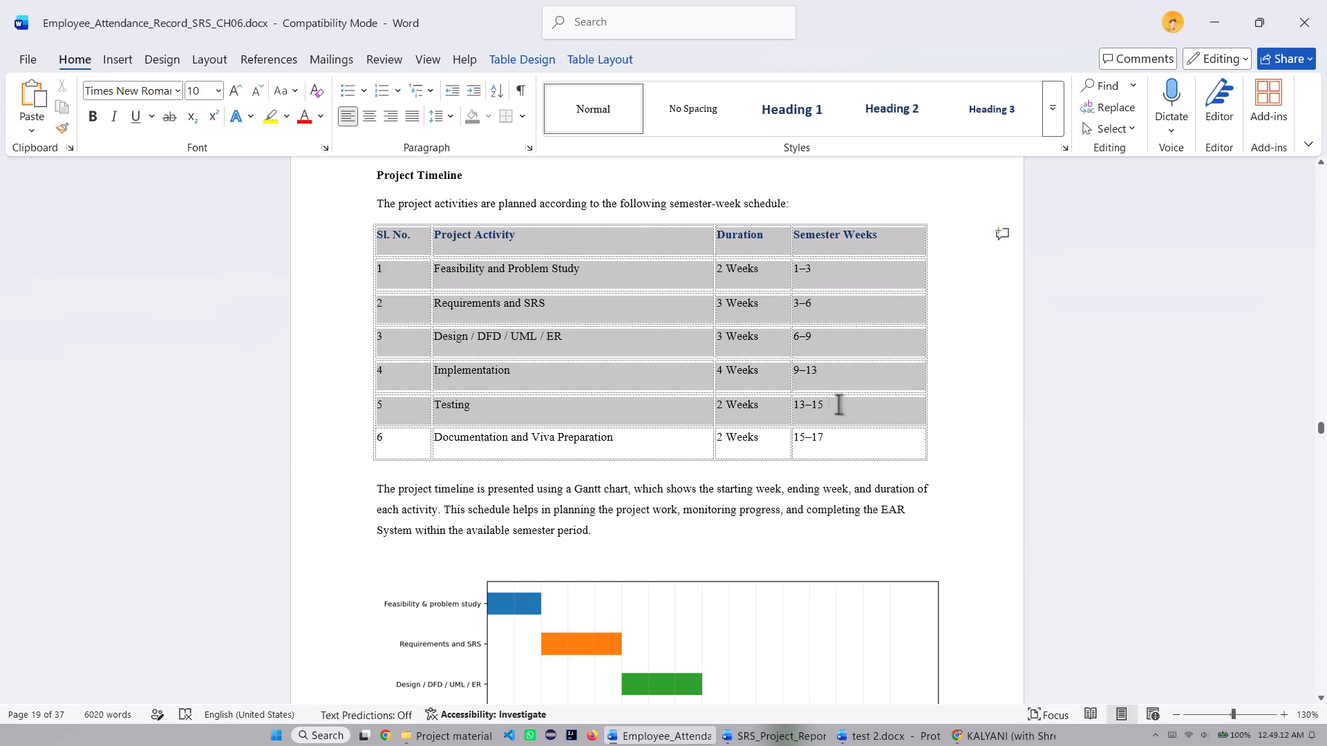
drag(838, 404, 876, 437)
click(1066, 411)
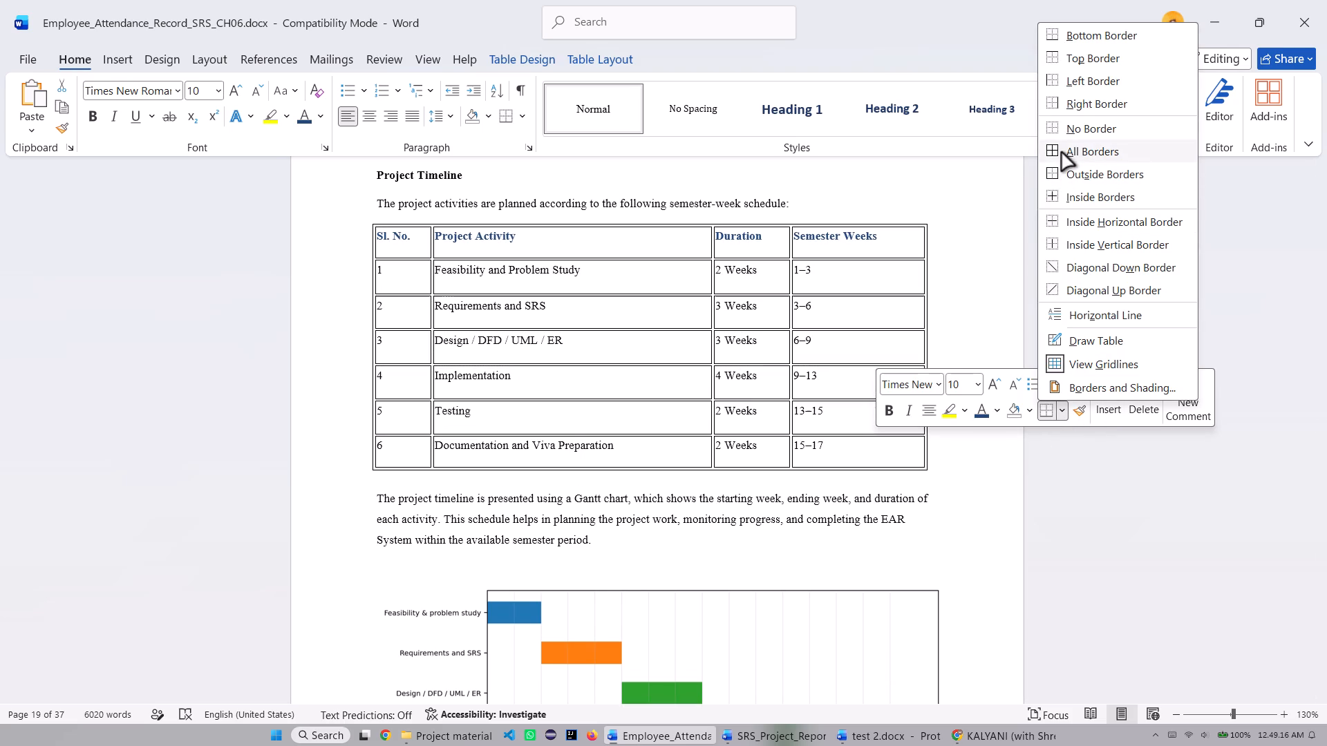
click(1062, 153)
click(965, 361)
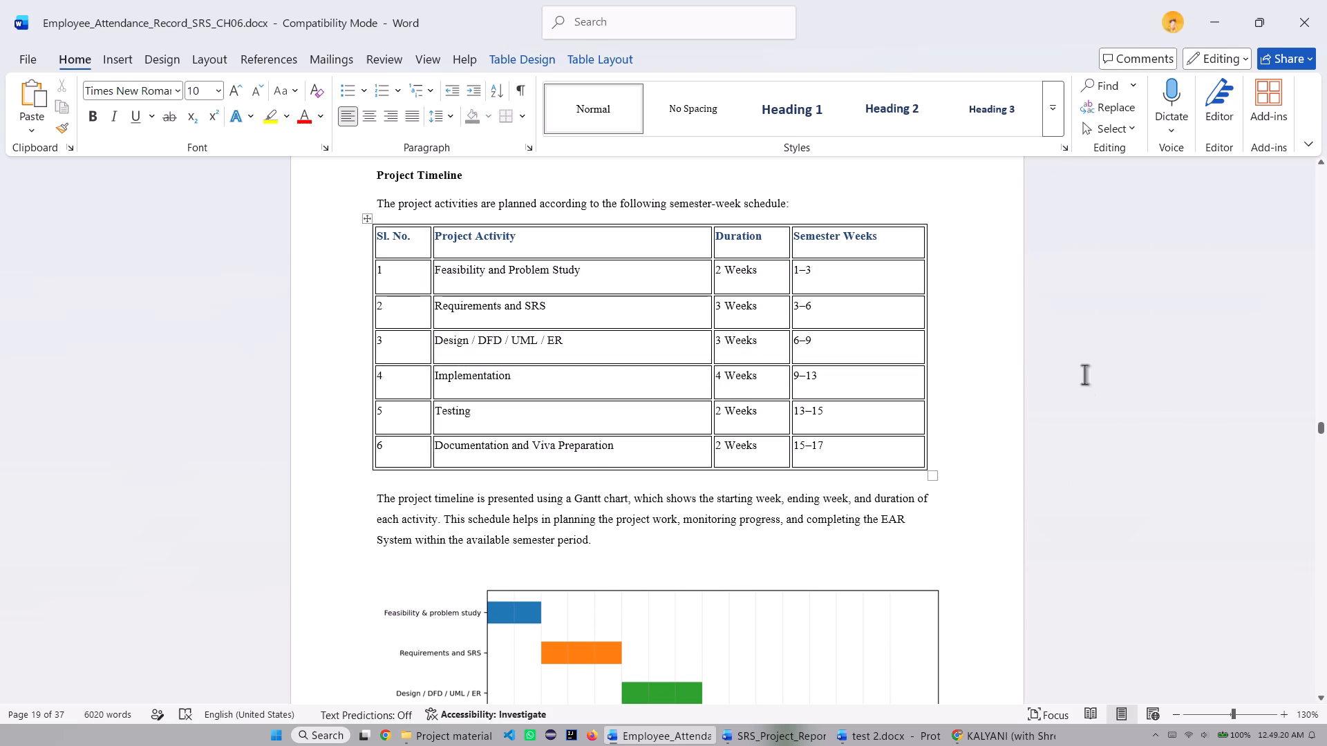
click(963, 385)
click(968, 468)
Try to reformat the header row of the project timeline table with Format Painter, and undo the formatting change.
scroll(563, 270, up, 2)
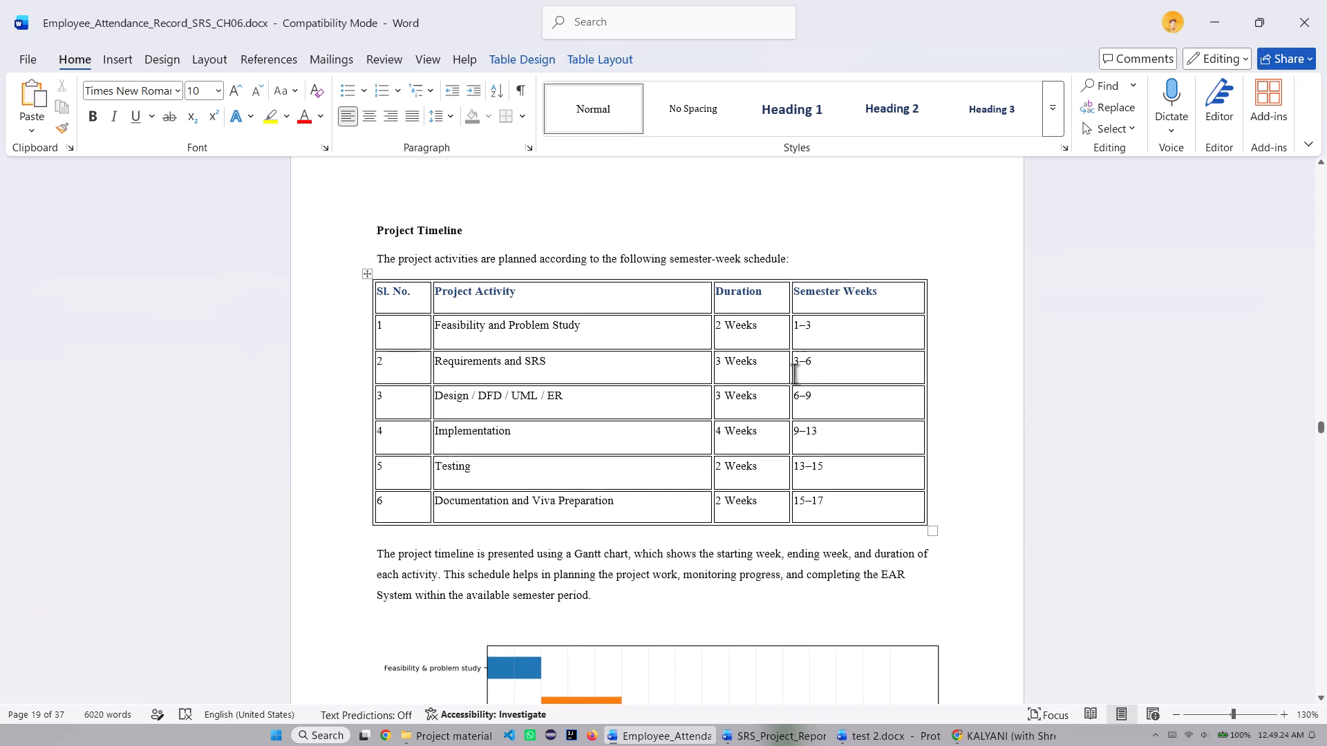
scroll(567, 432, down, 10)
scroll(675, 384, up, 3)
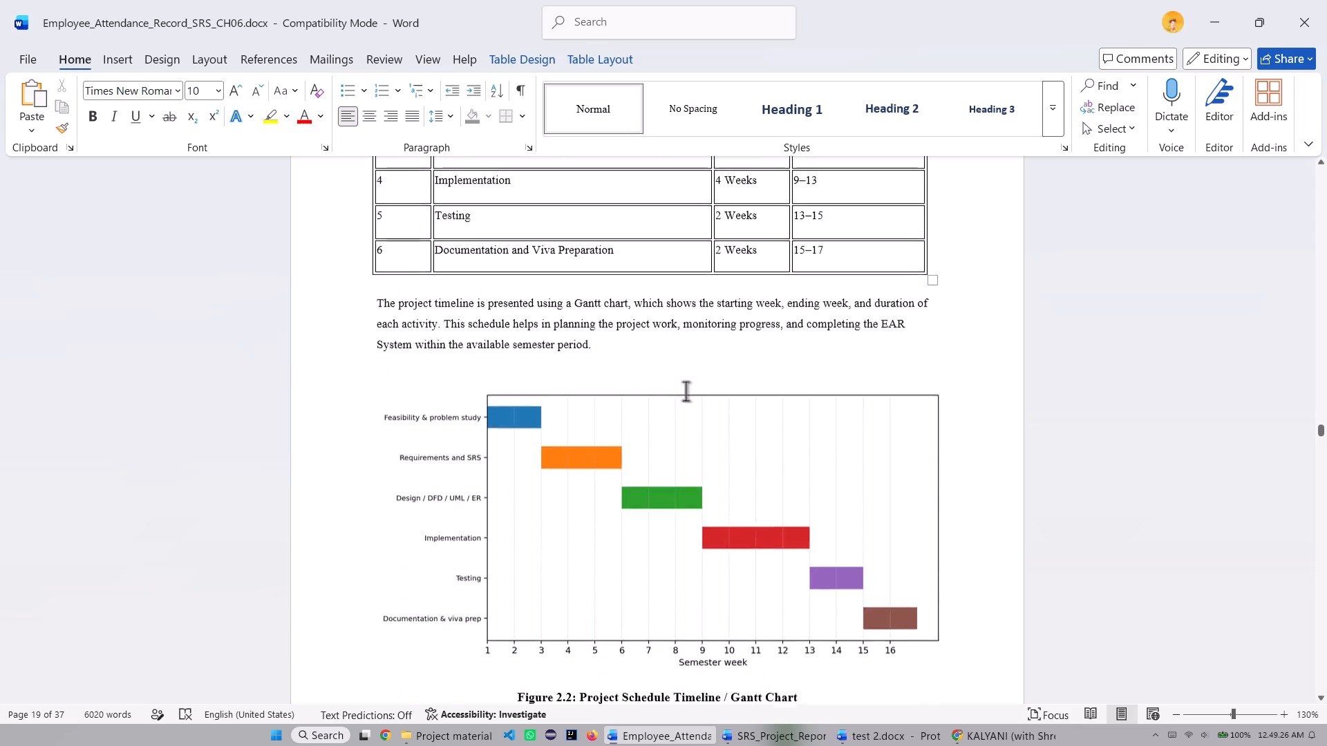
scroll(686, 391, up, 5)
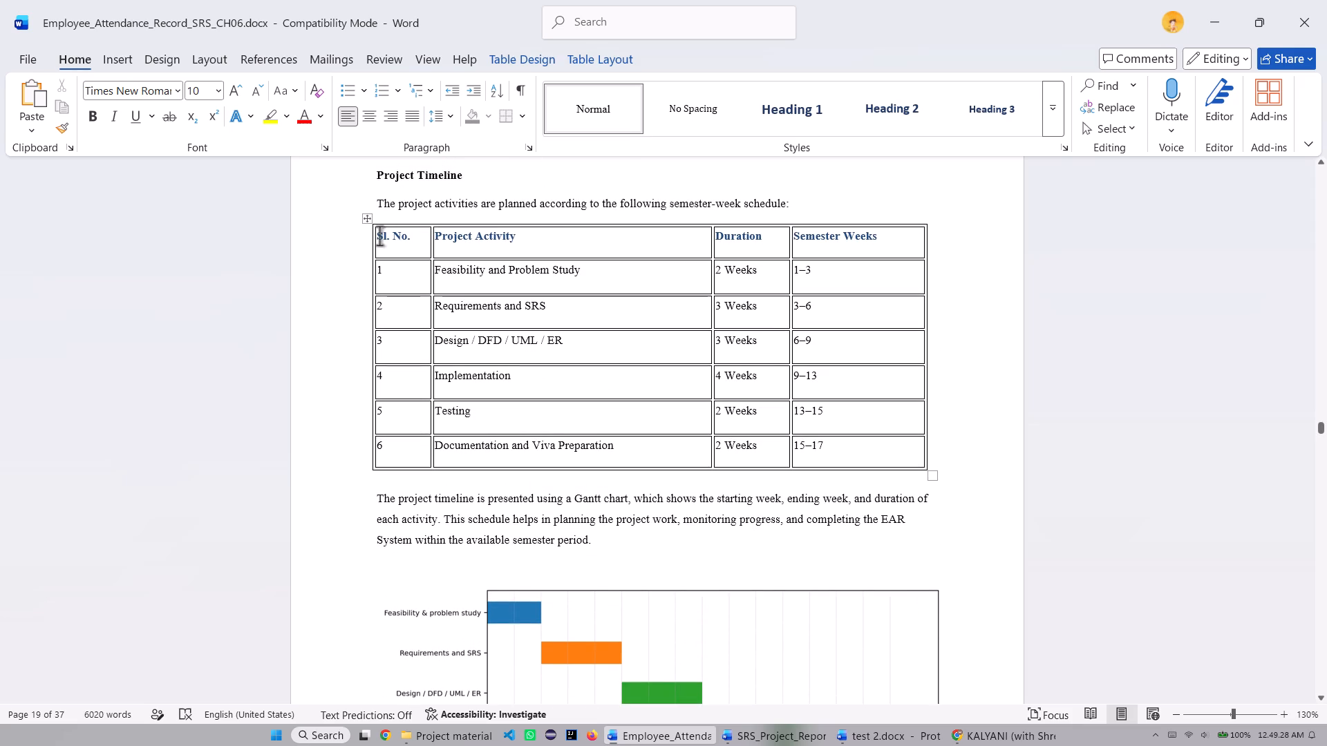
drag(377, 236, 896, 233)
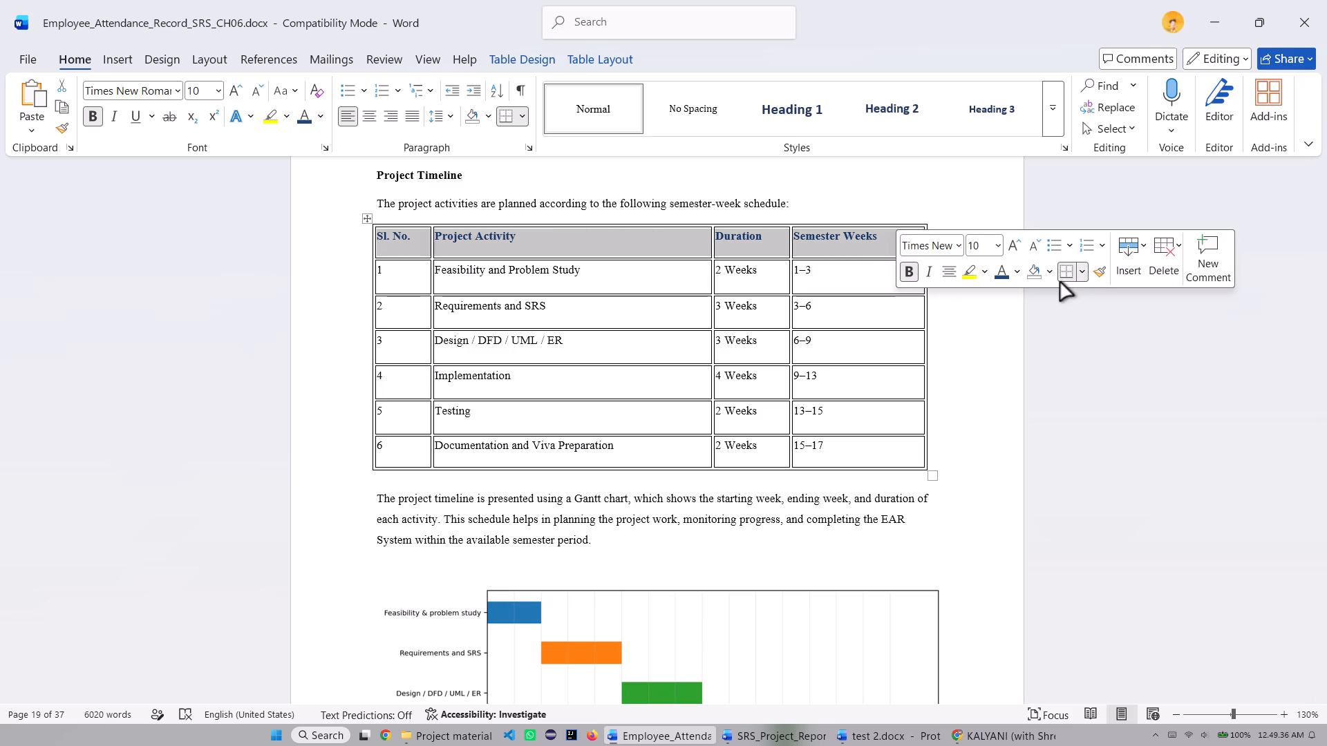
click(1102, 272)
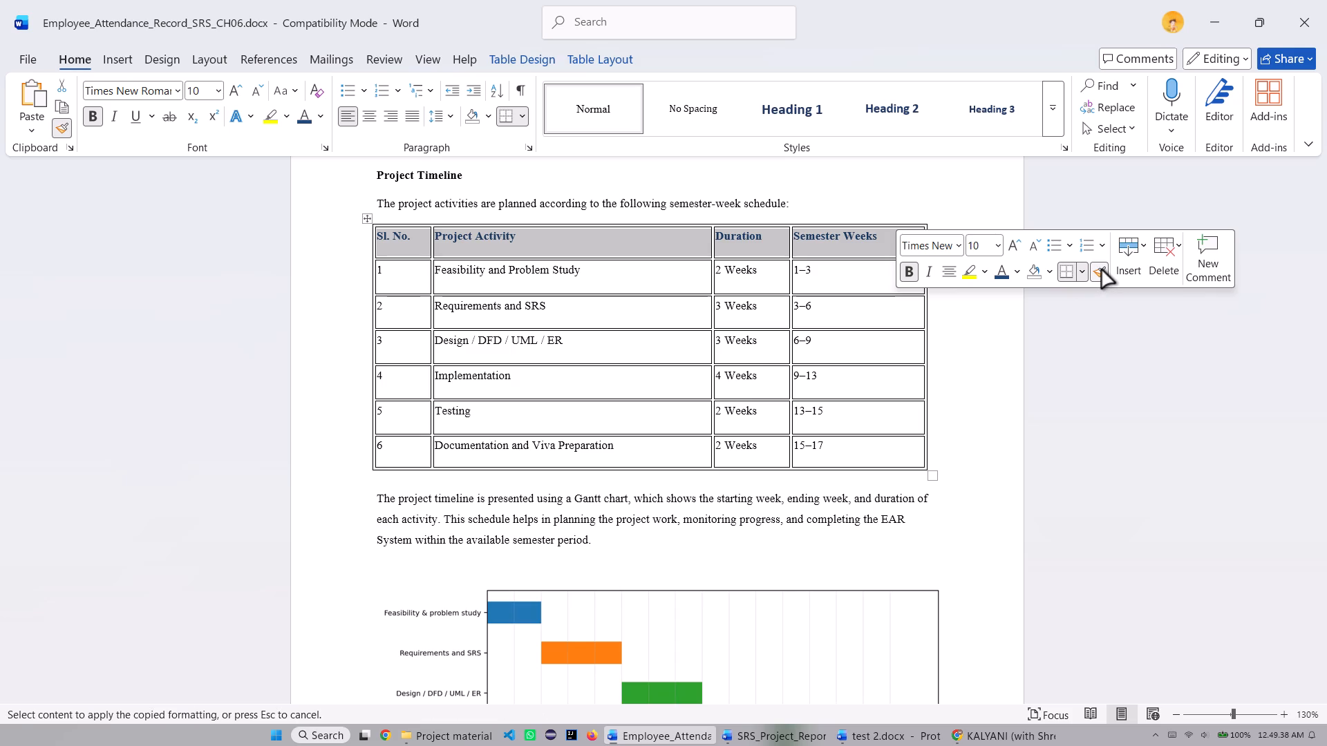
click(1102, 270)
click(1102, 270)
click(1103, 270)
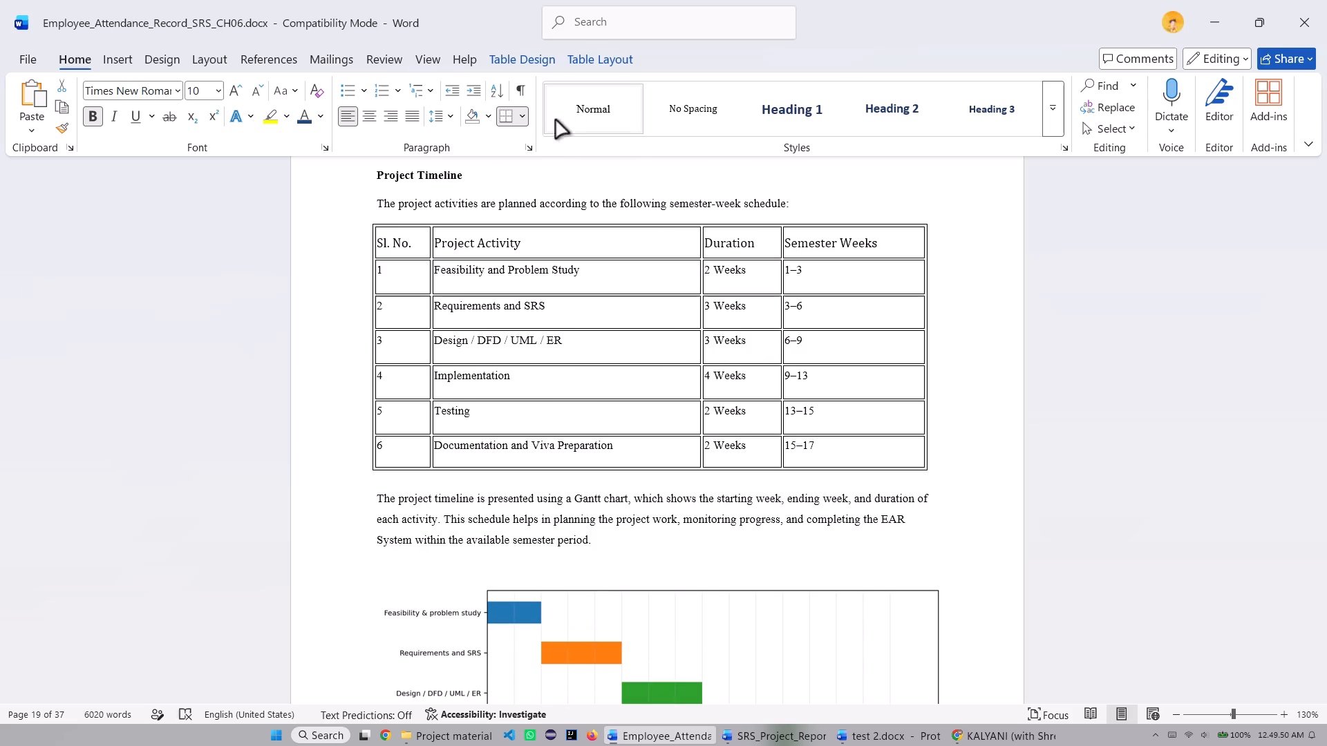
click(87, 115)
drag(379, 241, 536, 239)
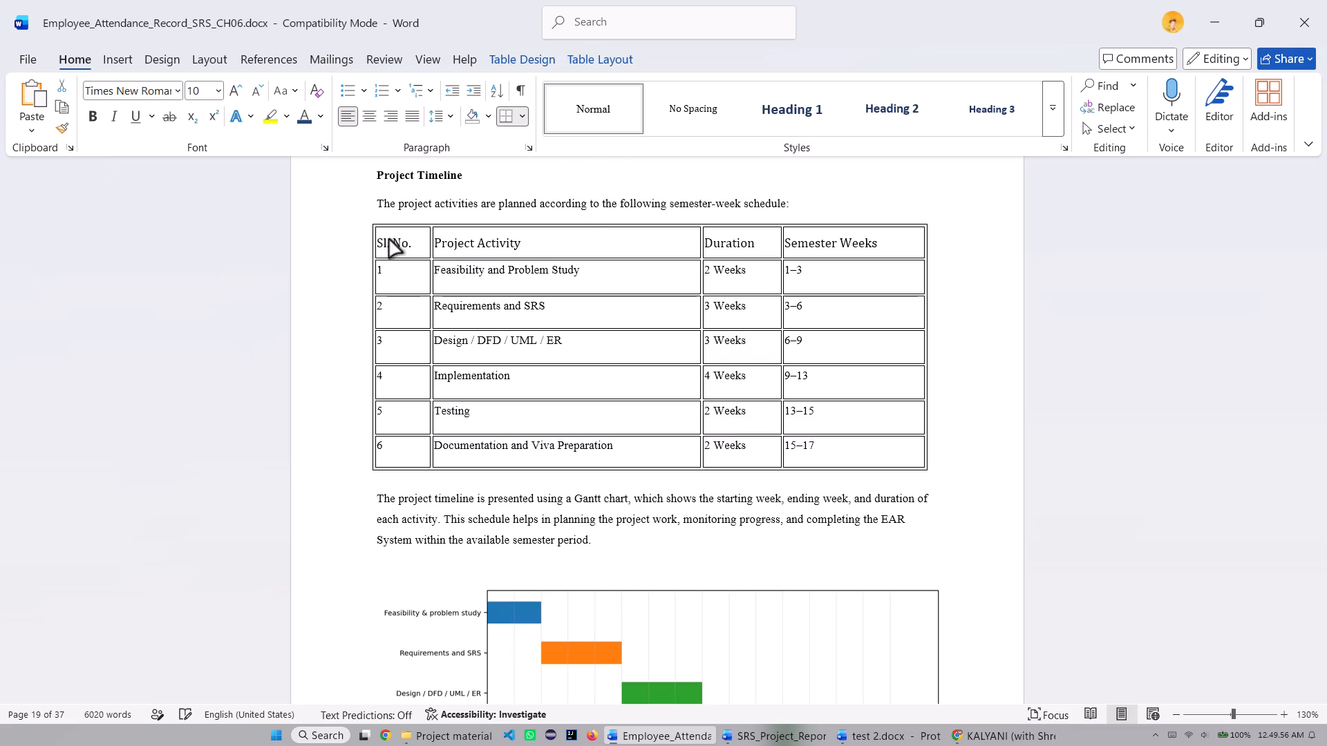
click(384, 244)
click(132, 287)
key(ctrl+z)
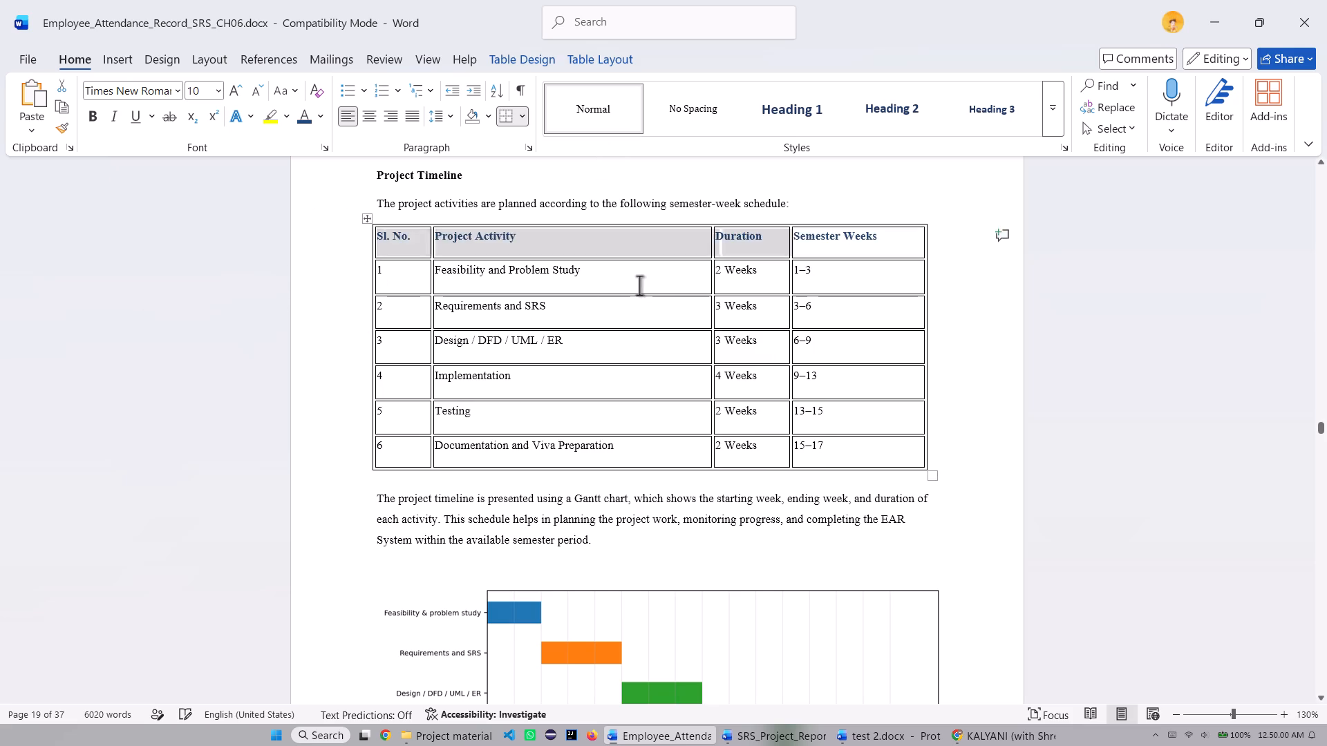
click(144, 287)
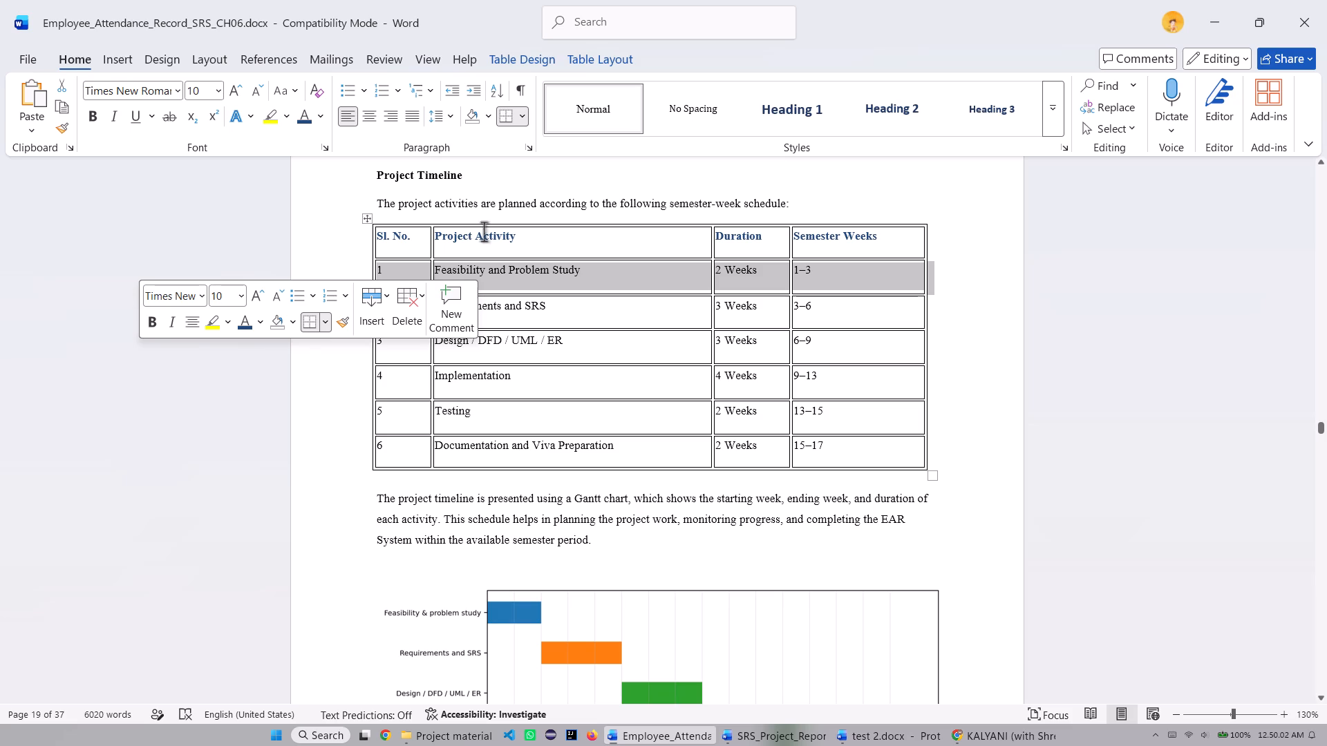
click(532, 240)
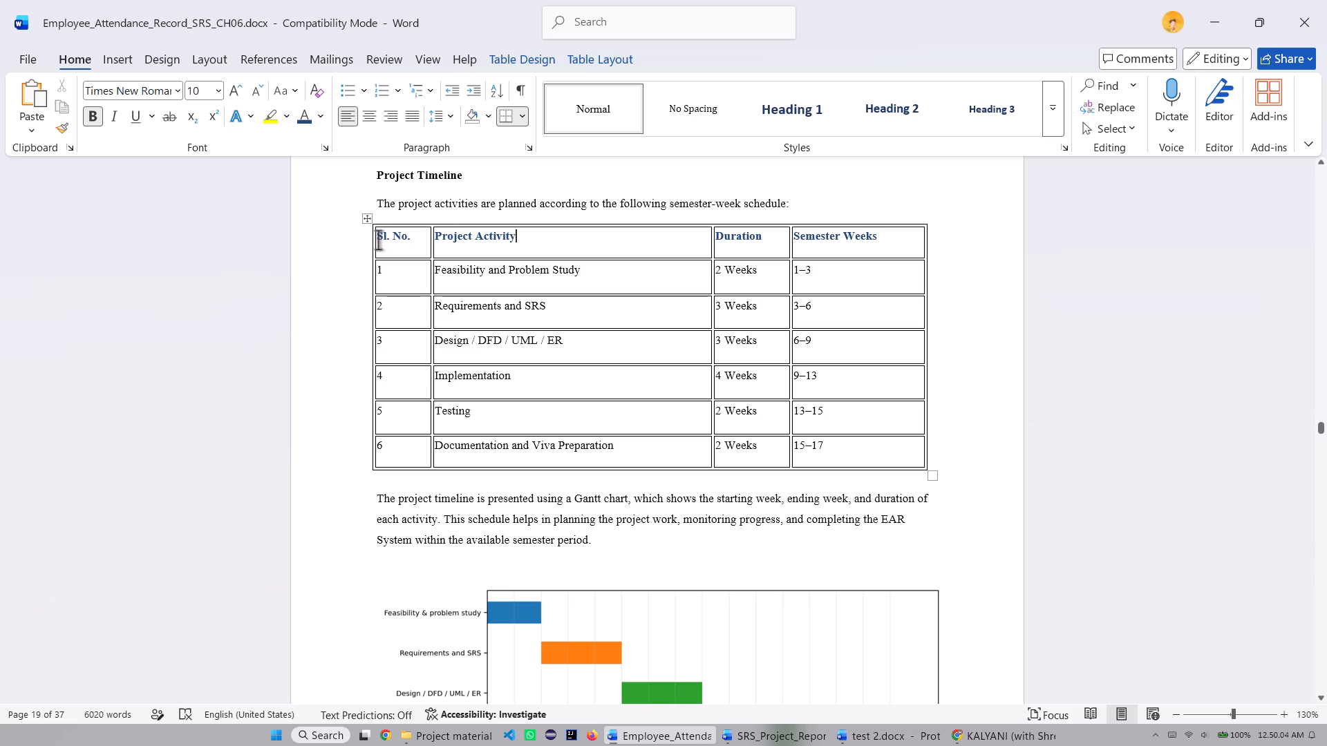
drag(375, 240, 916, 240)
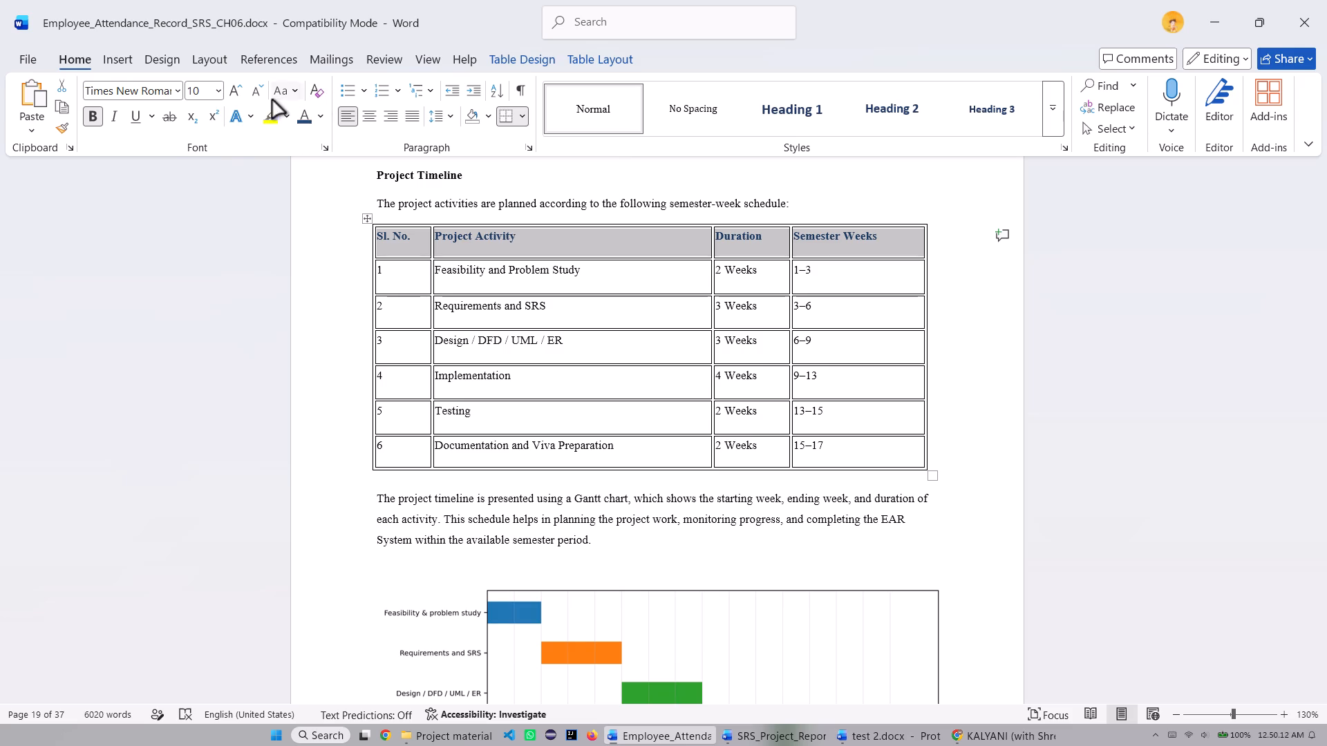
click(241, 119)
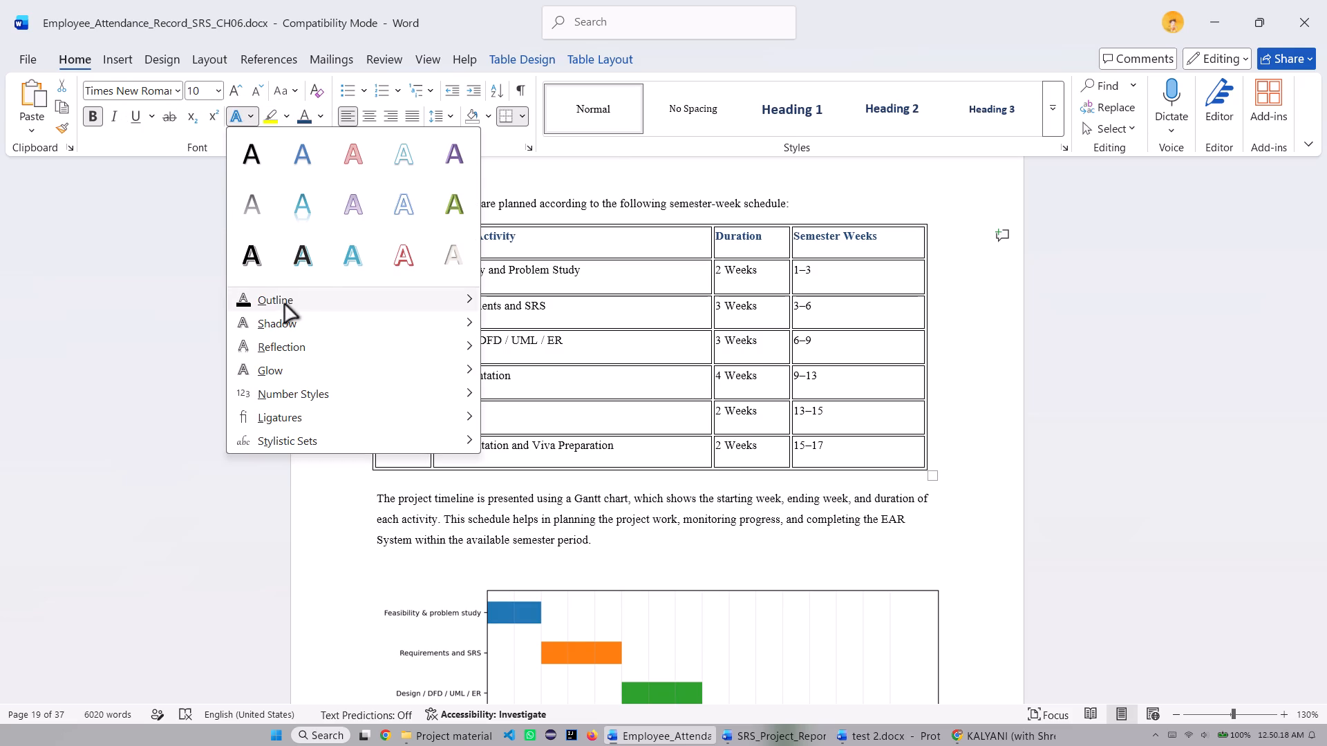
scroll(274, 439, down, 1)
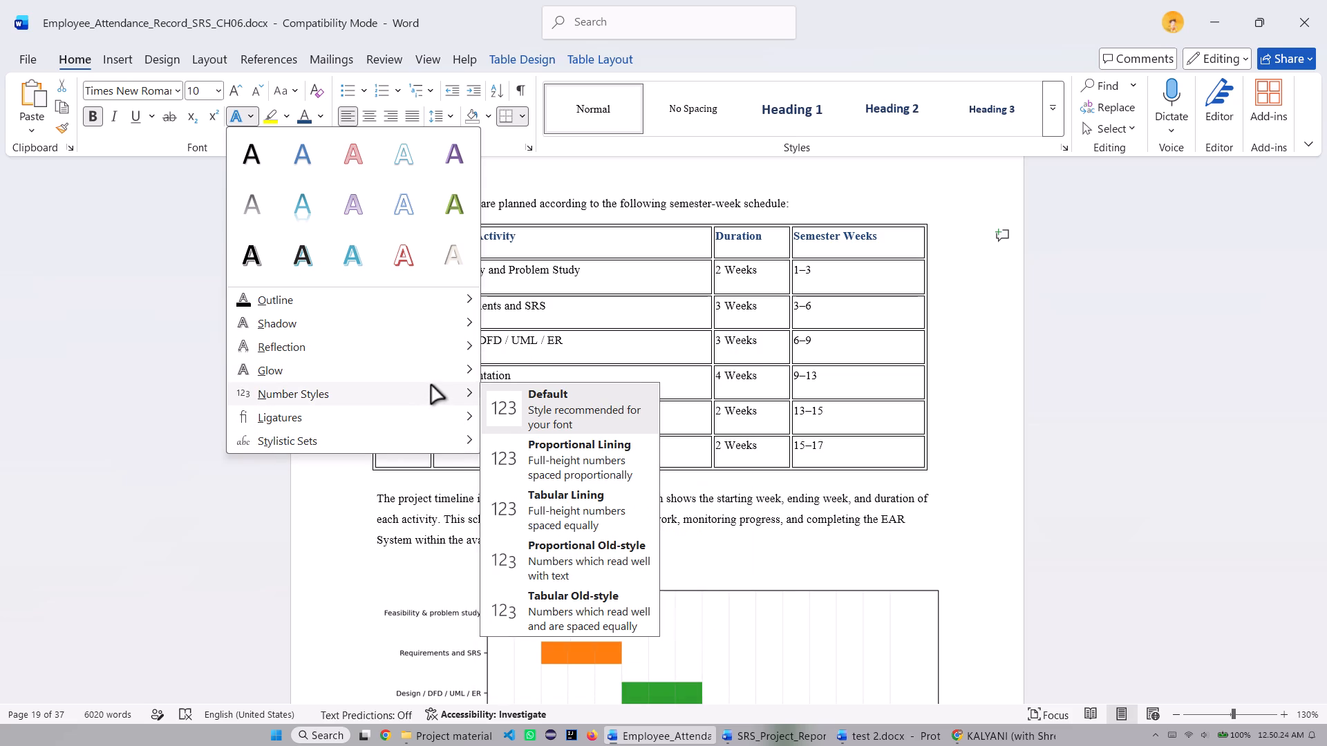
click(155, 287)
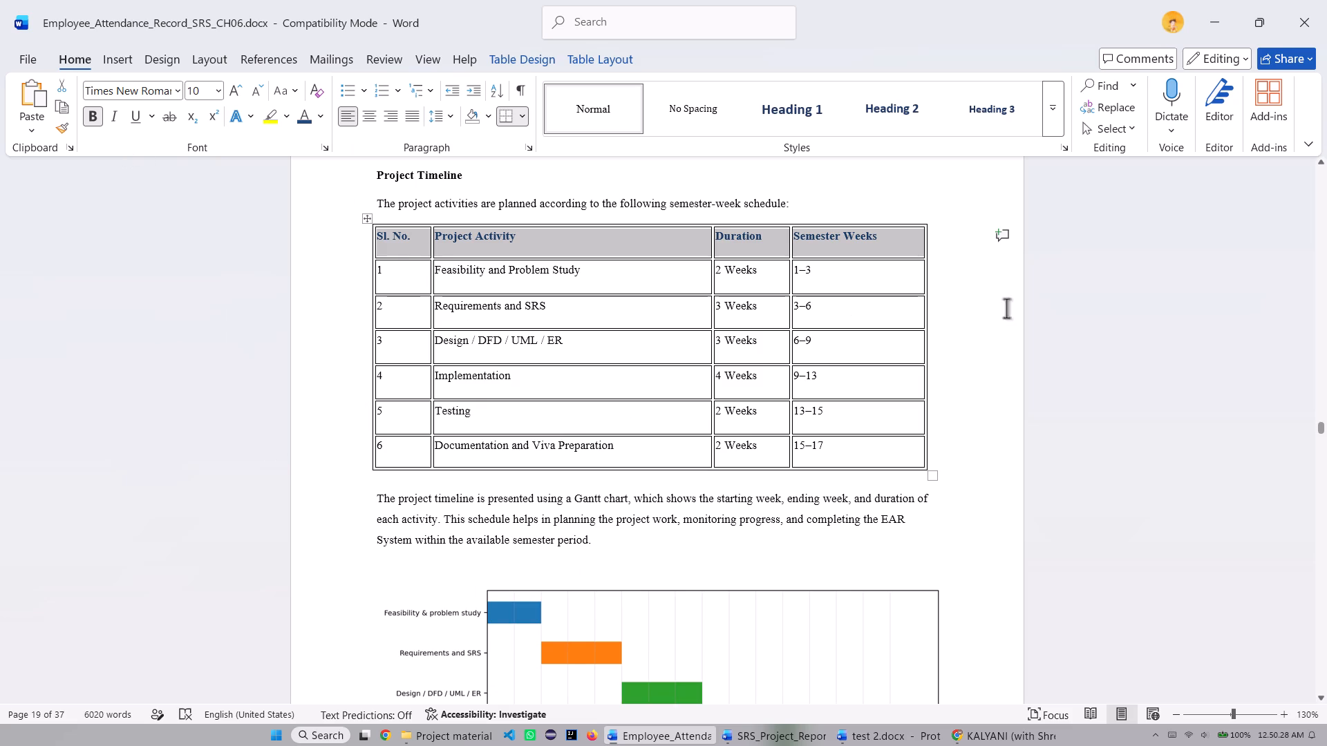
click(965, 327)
Review the pages around the Project Timeline section and back through the earlier chapters to the table of contents.
scroll(959, 407, down, 1)
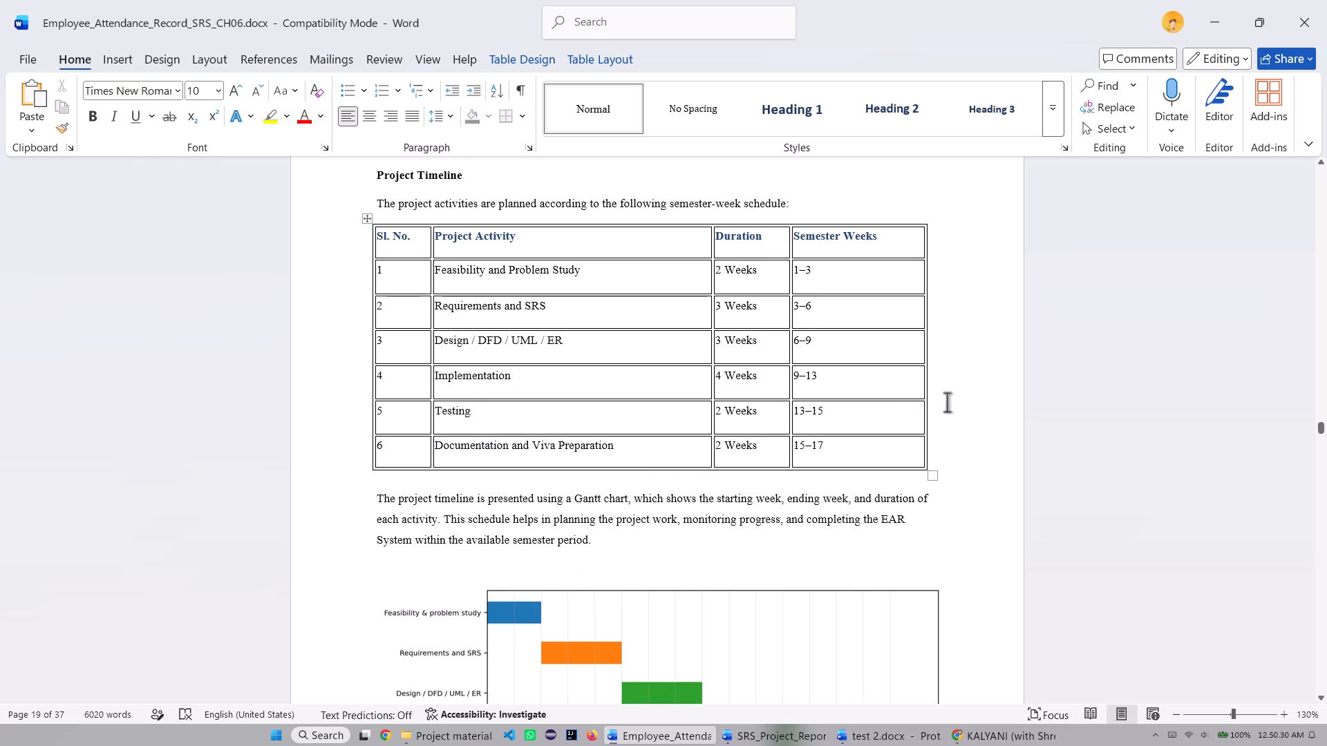
scroll(947, 402, down, 1)
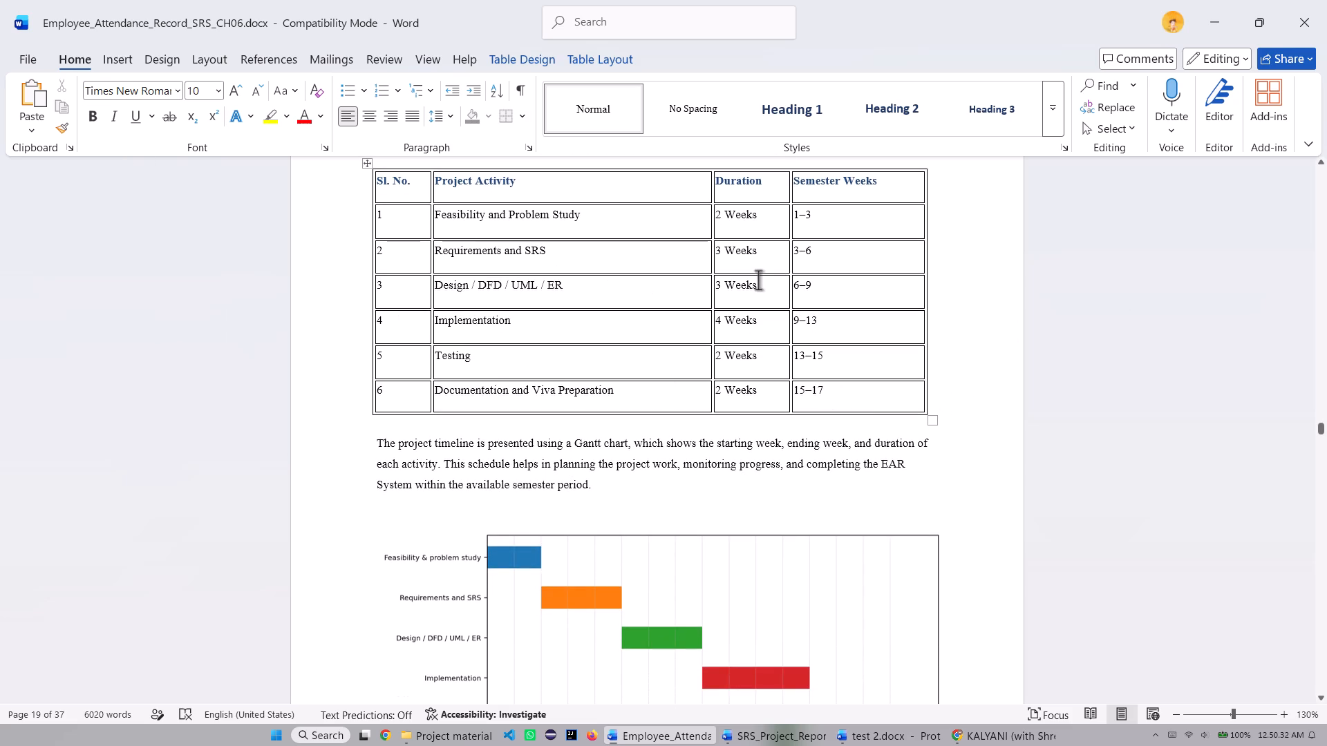
scroll(590, 309, down, 20)
scroll(590, 309, down, 6)
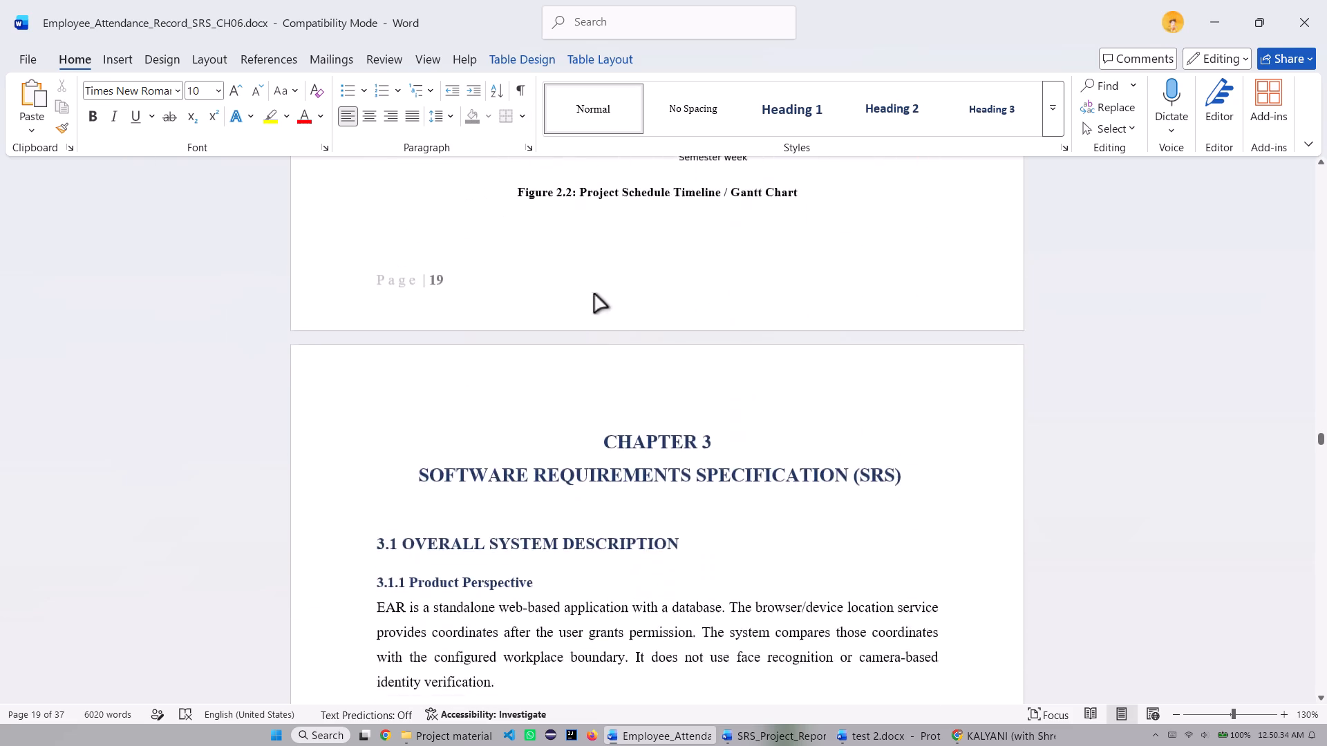
scroll(594, 294, down, 3)
scroll(1326, 410, up, 20)
scroll(1326, 410, up, 16)
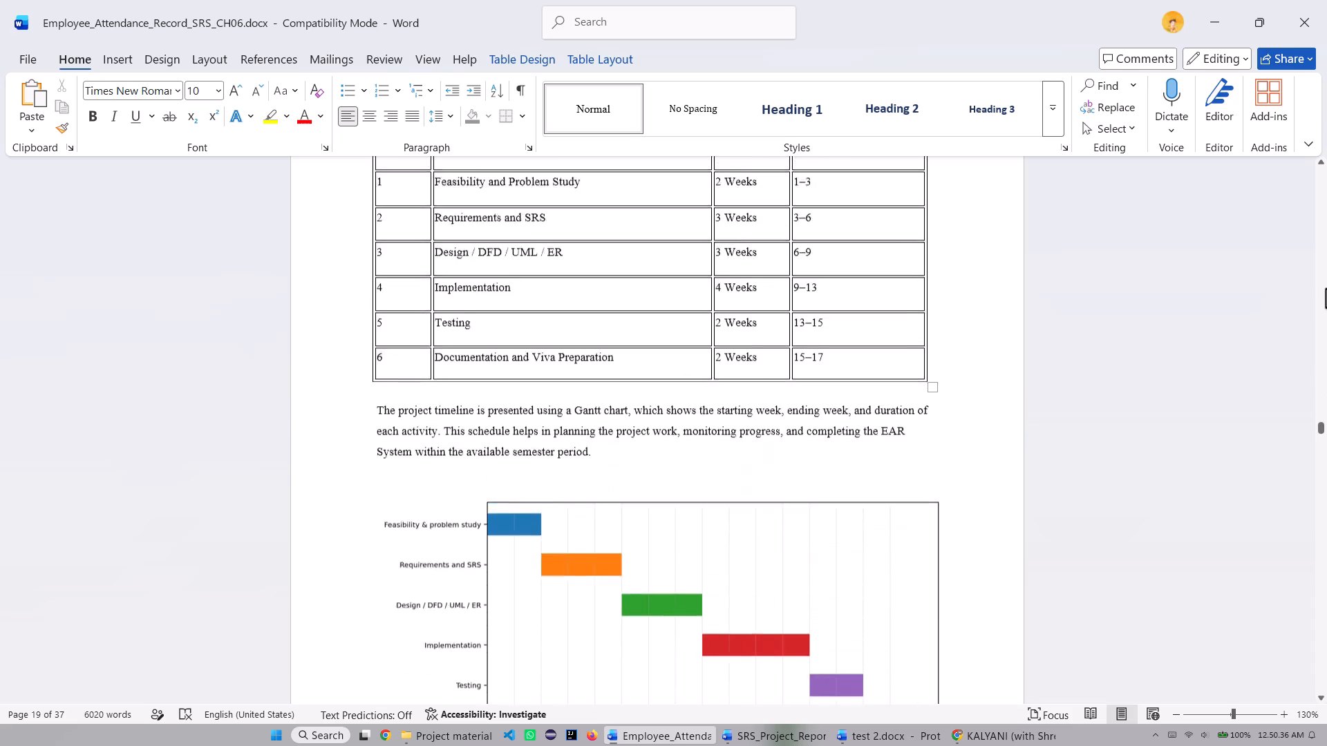
scroll(1326, 289, up, 20)
scroll(1326, 289, up, 20)
scroll(1326, 289, up, 14)
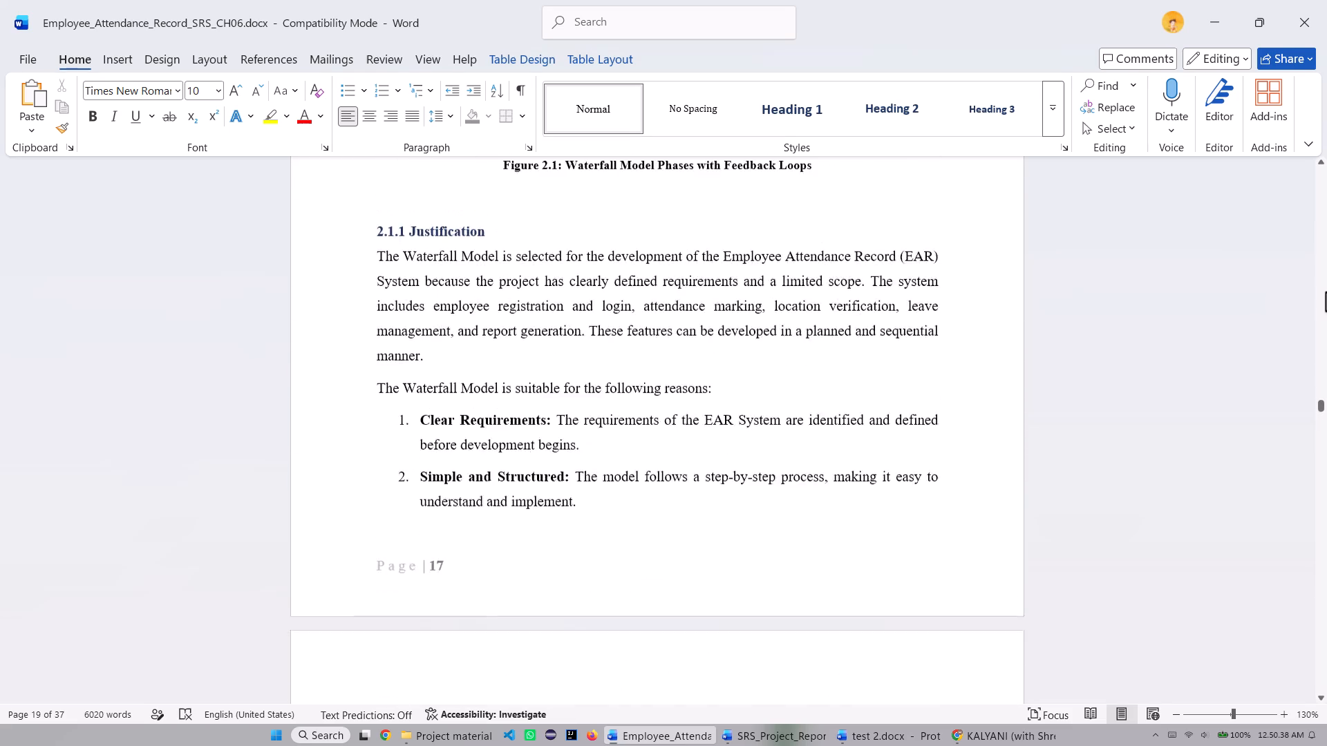
scroll(1326, 293, up, 20)
scroll(1326, 293, up, 4)
scroll(1326, 293, up, 18)
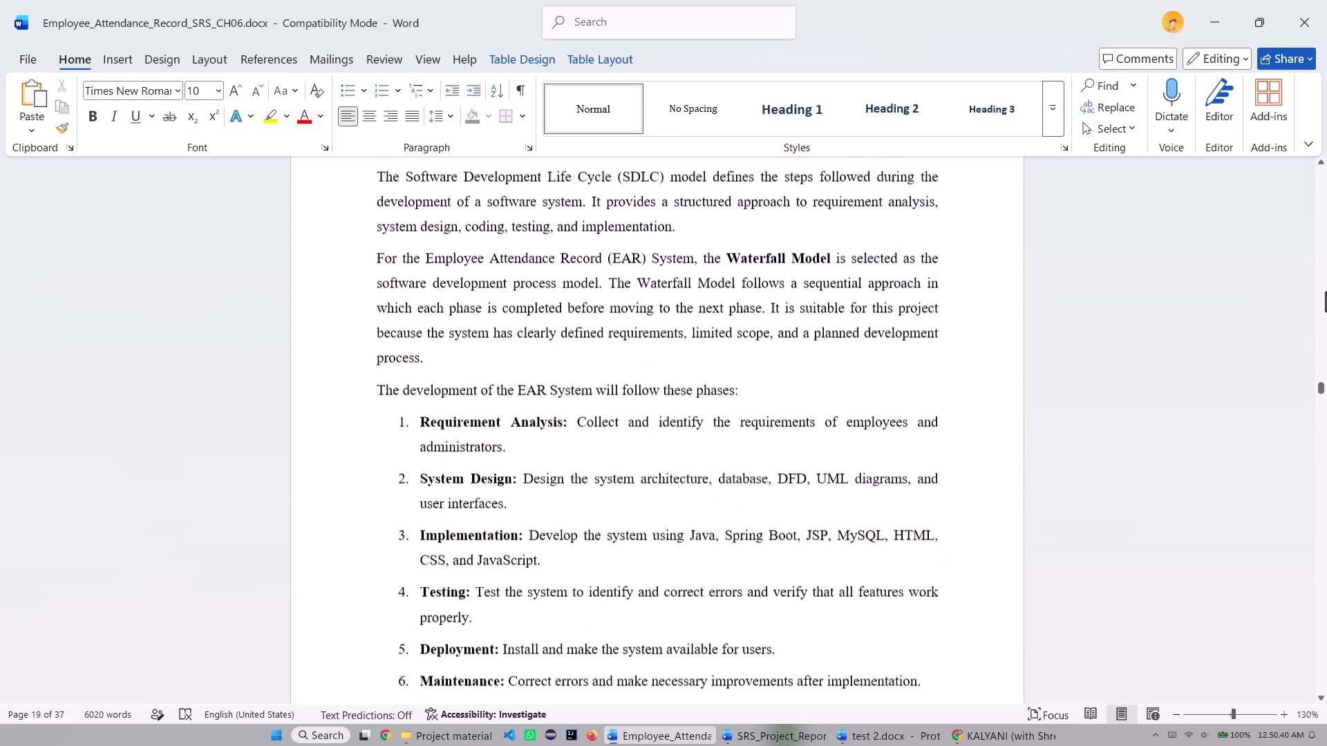
scroll(1326, 293, up, 16)
scroll(1326, 293, up, 20)
scroll(1326, 293, up, 8)
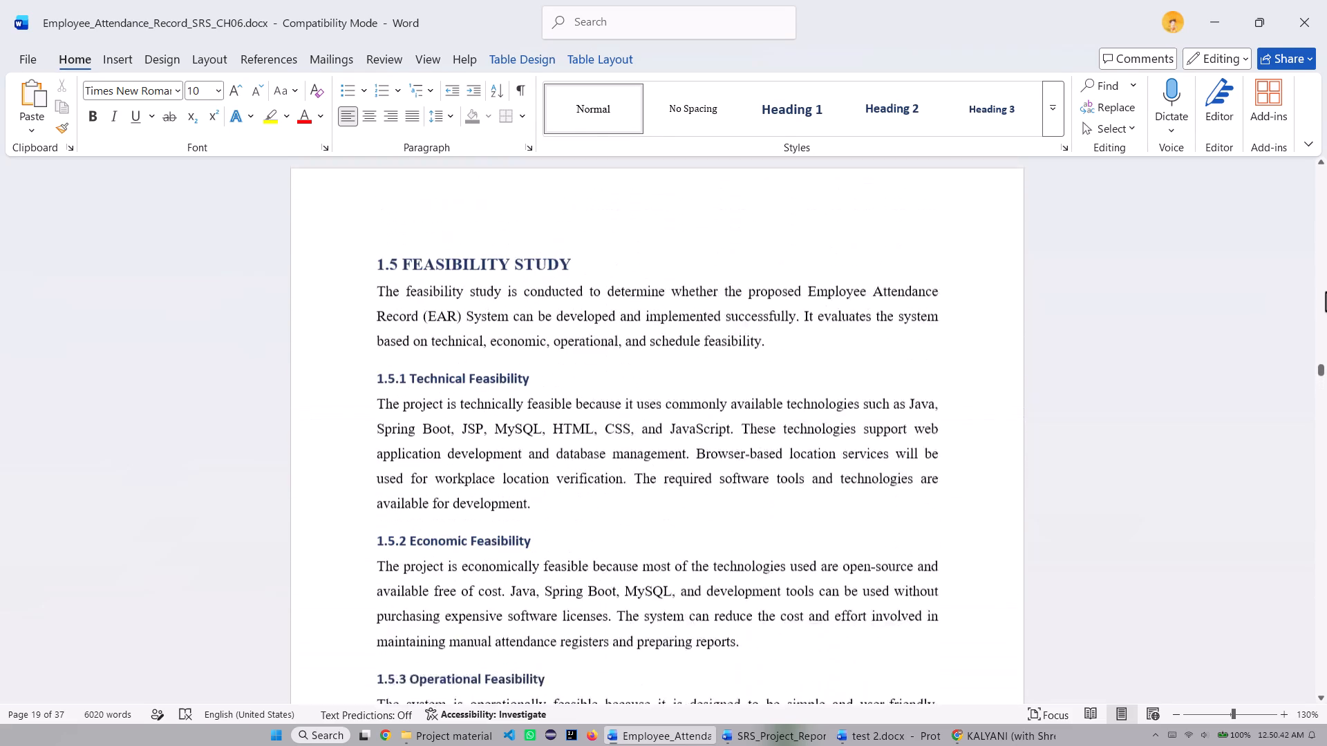
drag(1326, 375, 1324, 355)
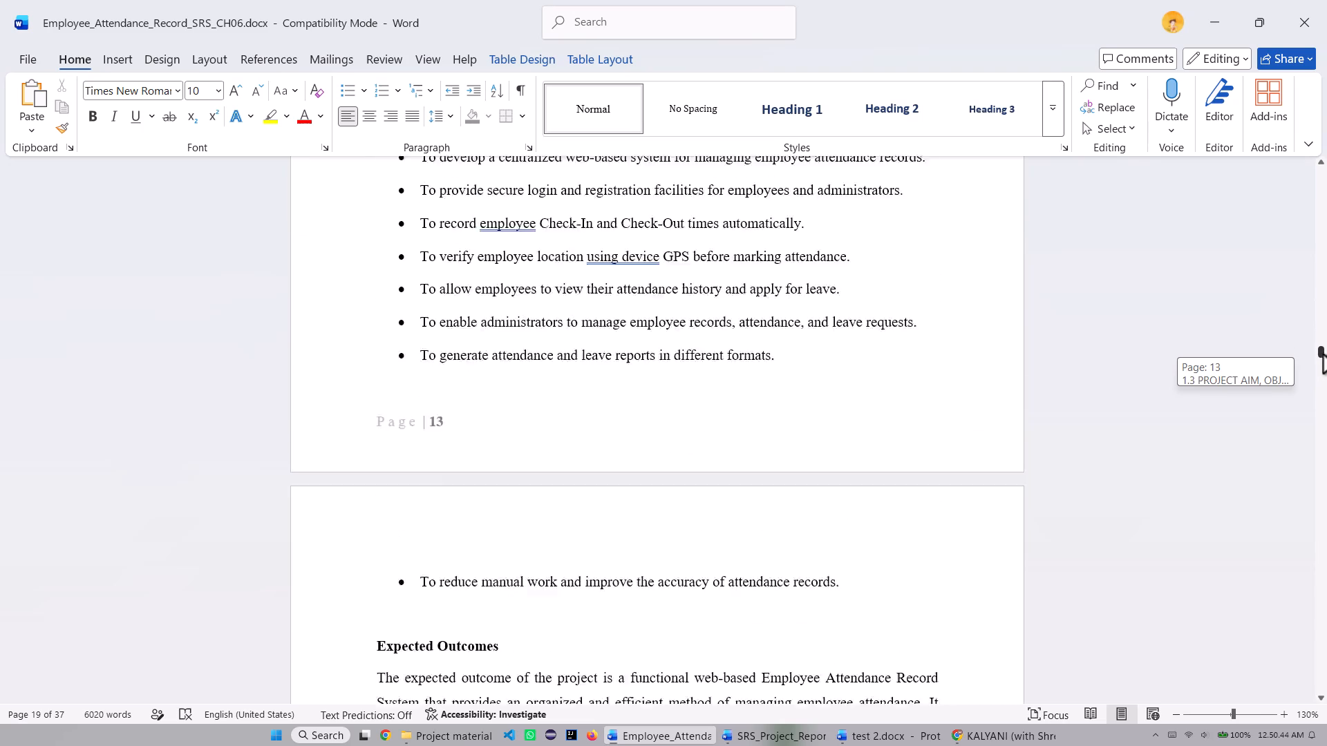
drag(1324, 355, 1326, 327)
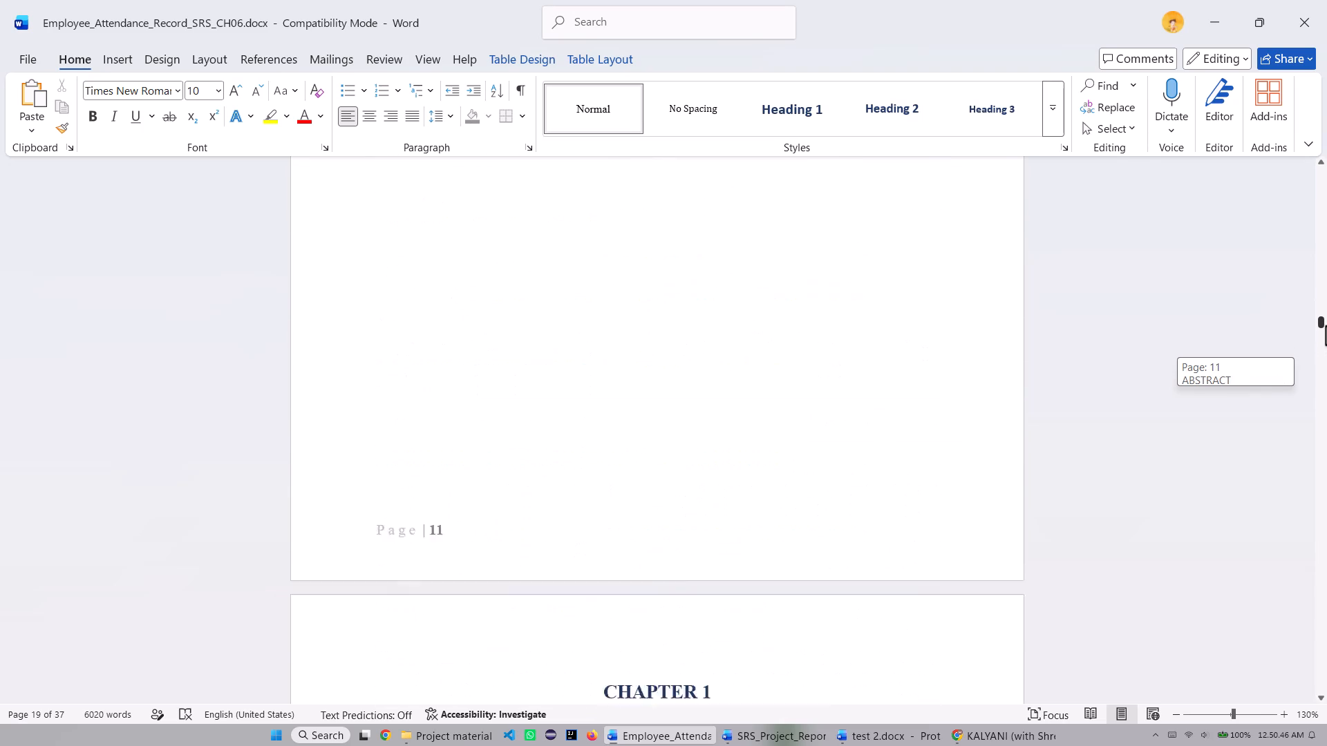
drag(1326, 327, 1326, 304)
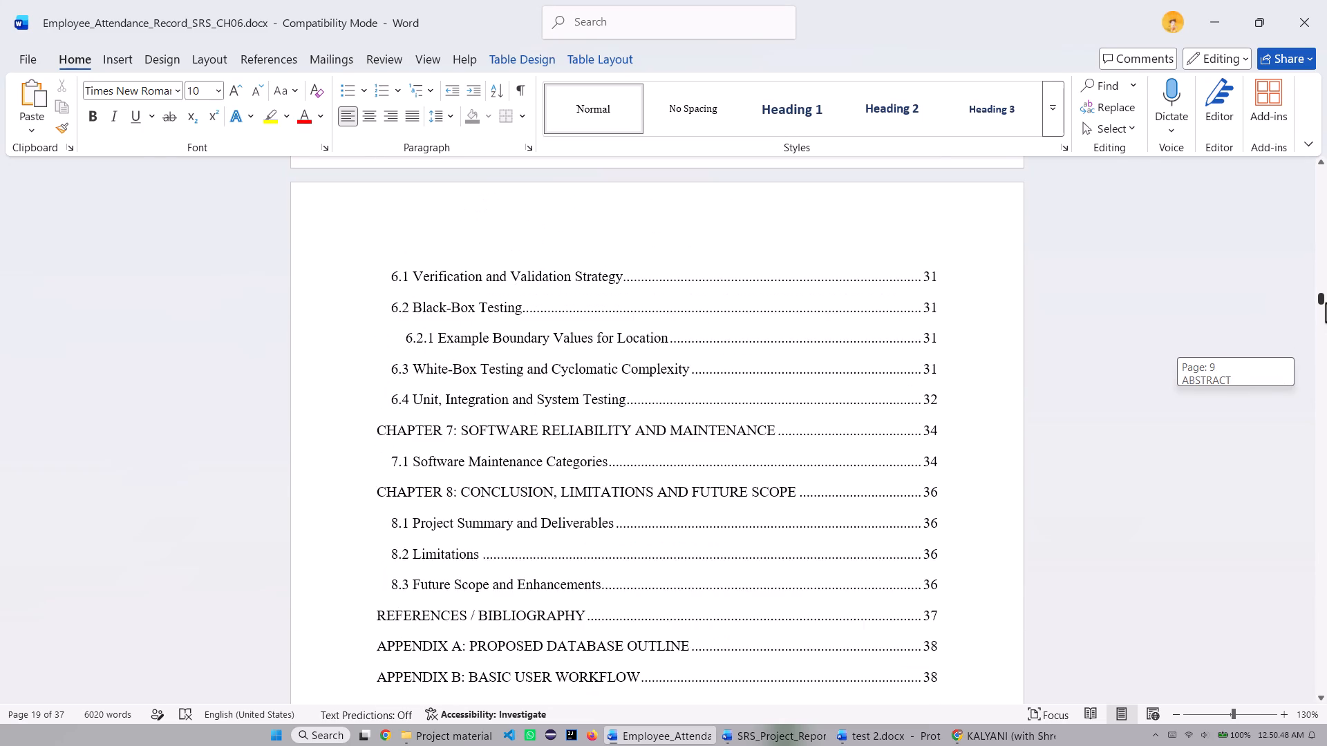
drag(1326, 304, 1326, 296)
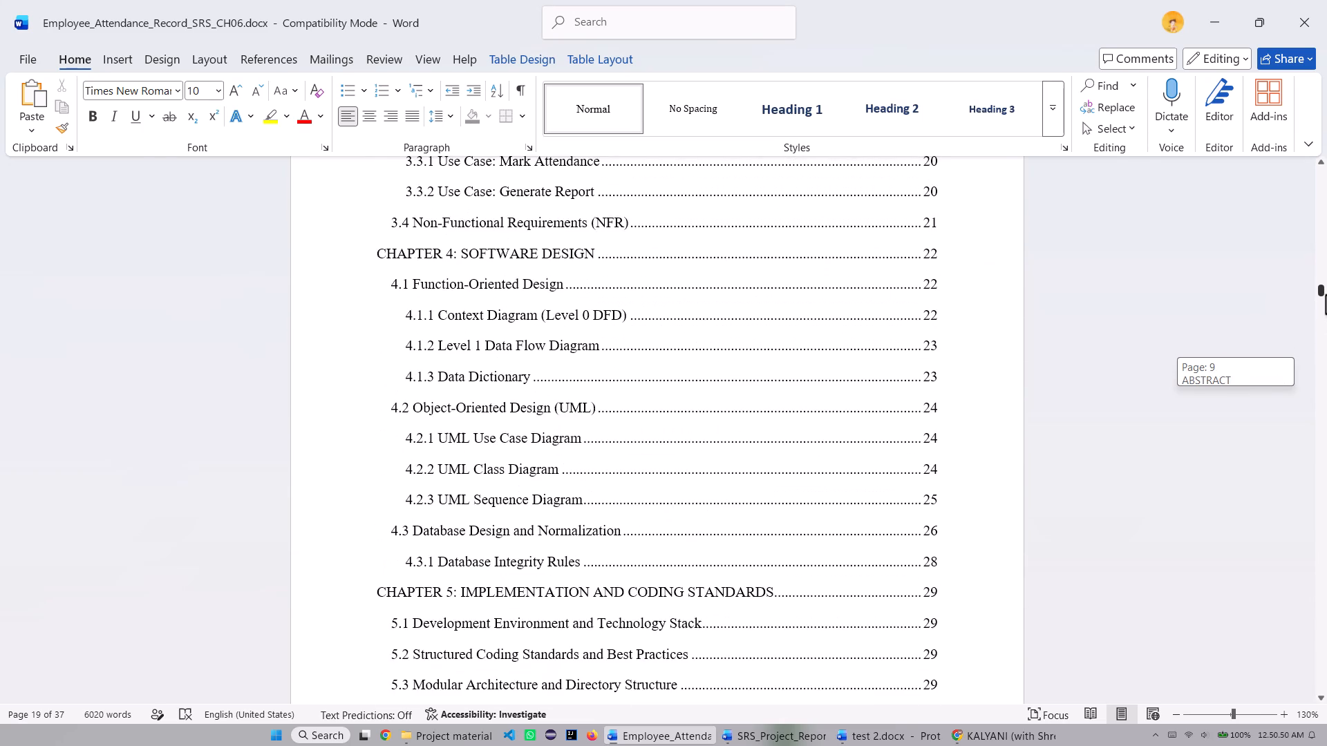
drag(1326, 296, 1326, 292)
scroll(565, 417, down, 2)
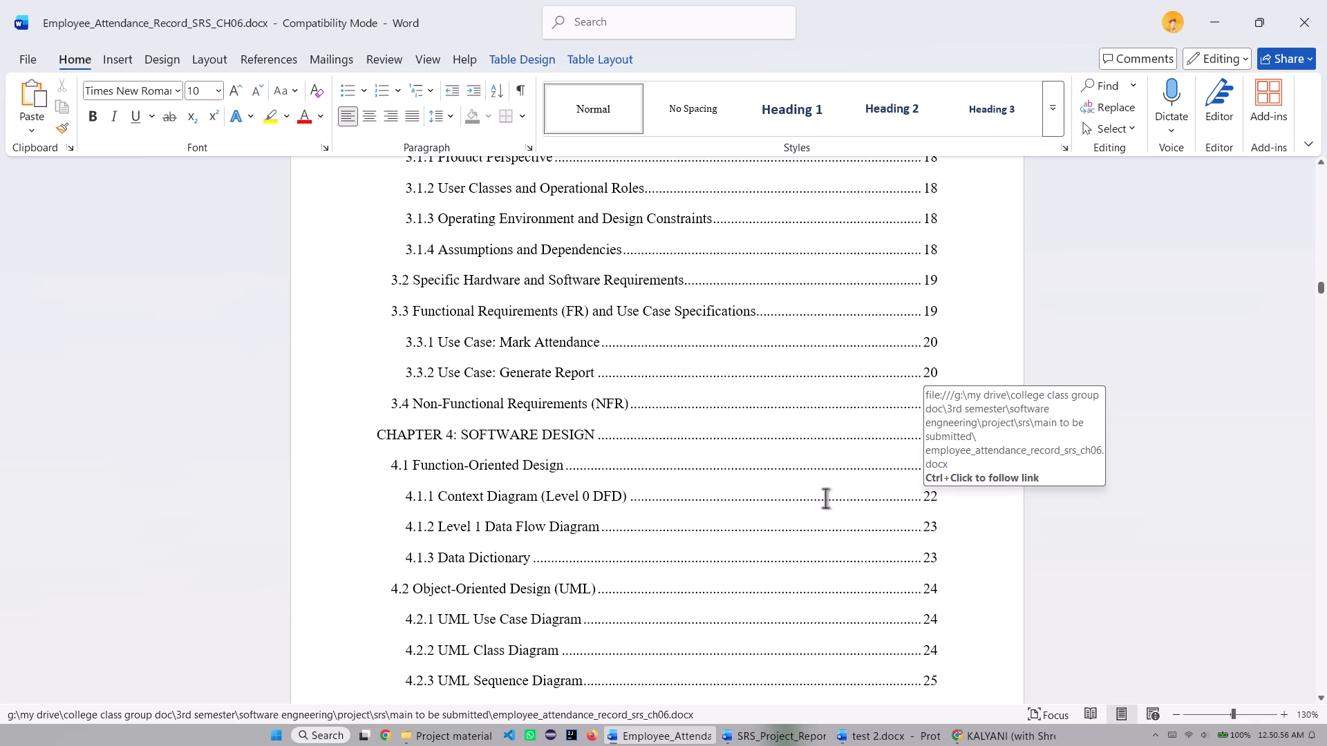
Save the attendance record SRS document.
click(30, 58)
click(32, 270)
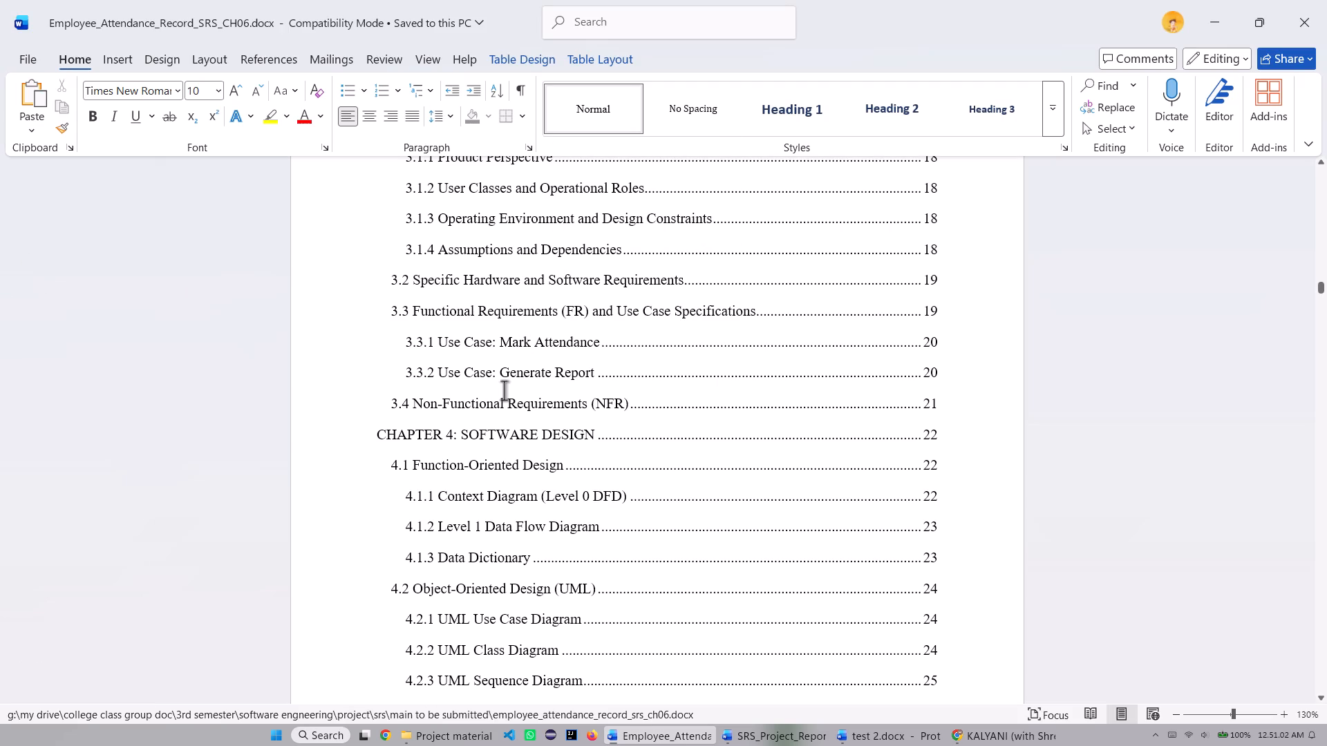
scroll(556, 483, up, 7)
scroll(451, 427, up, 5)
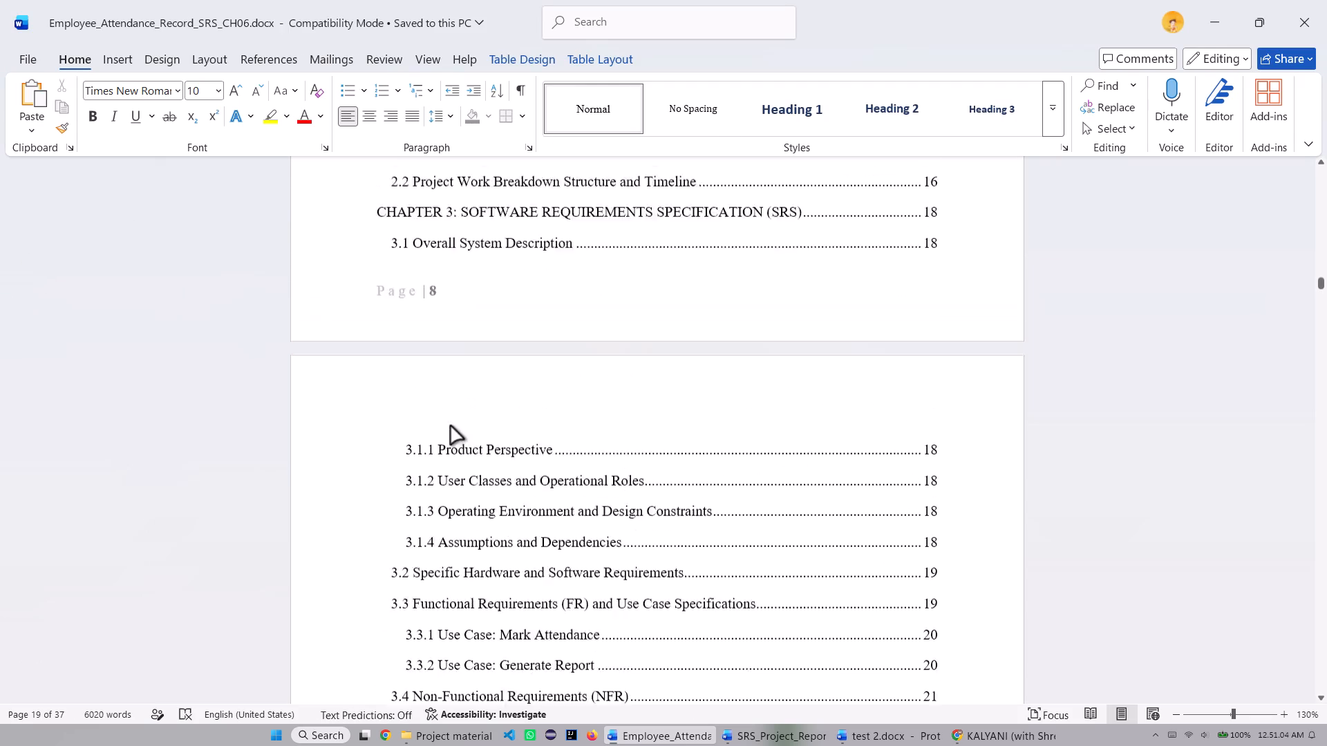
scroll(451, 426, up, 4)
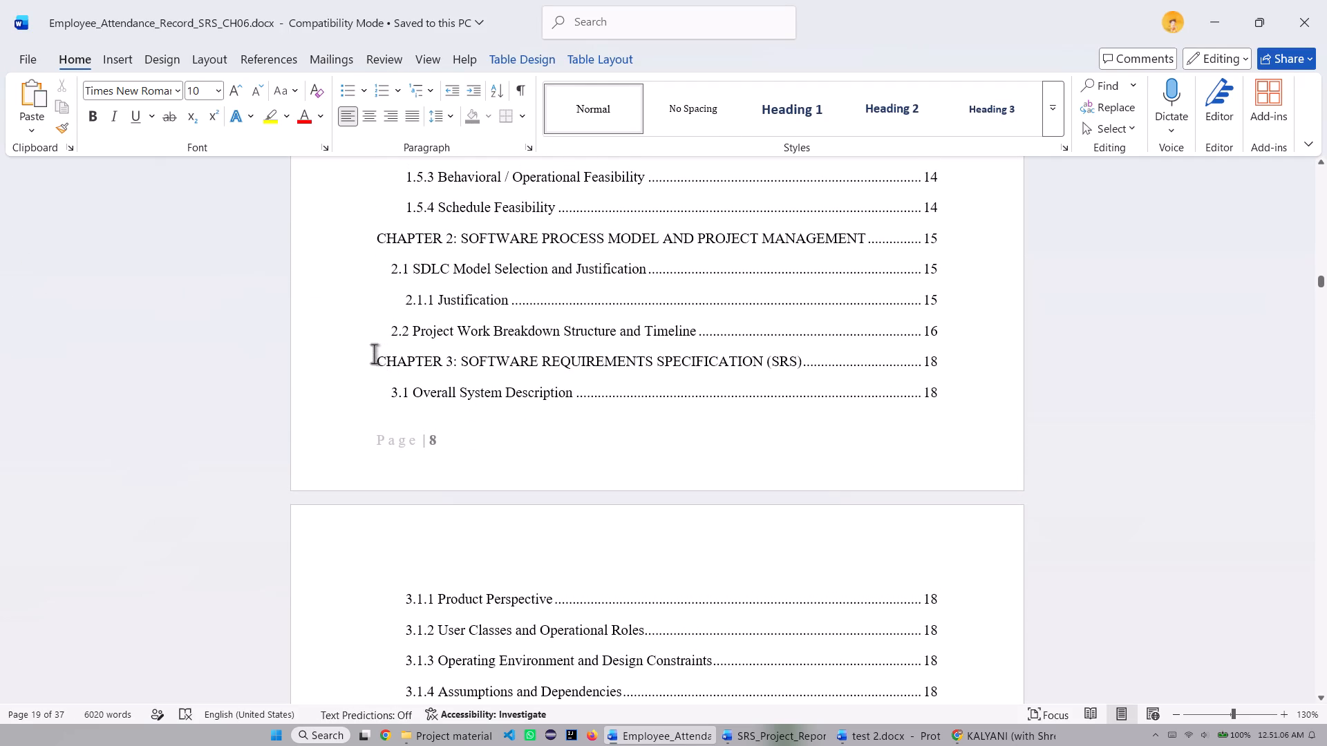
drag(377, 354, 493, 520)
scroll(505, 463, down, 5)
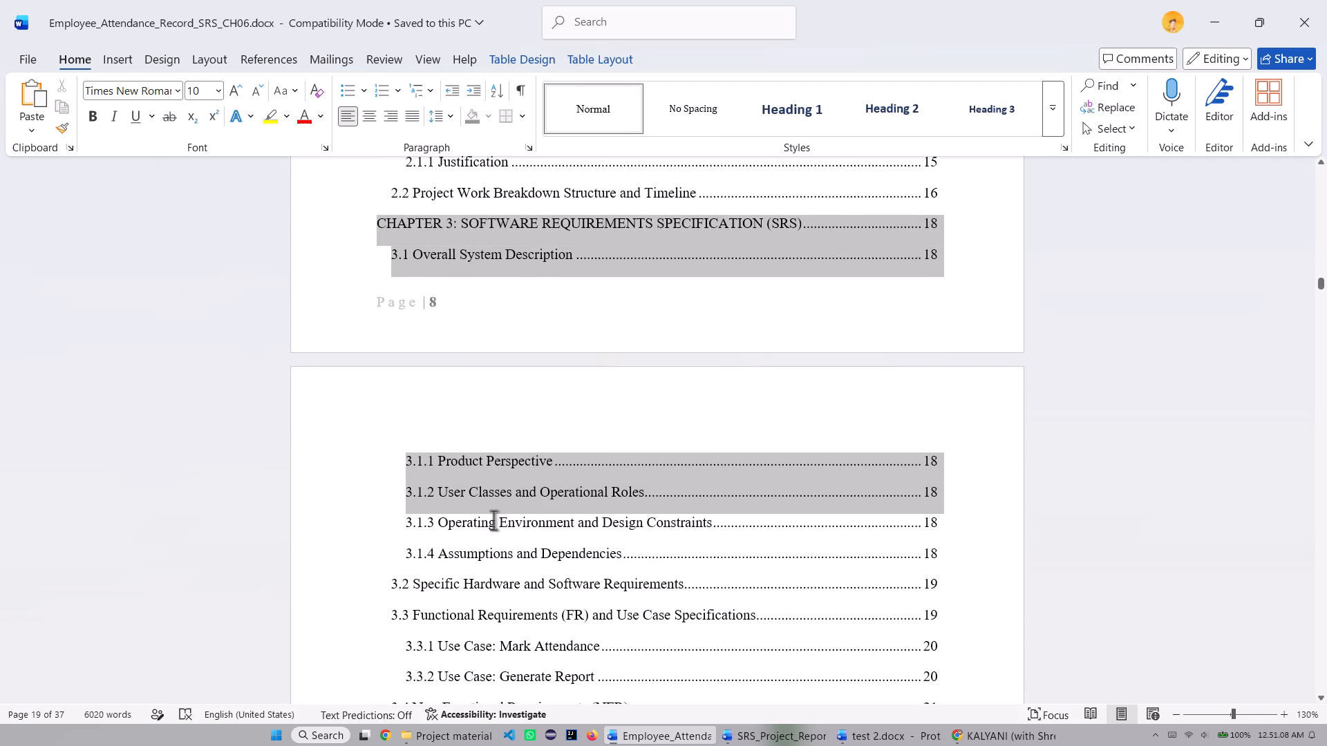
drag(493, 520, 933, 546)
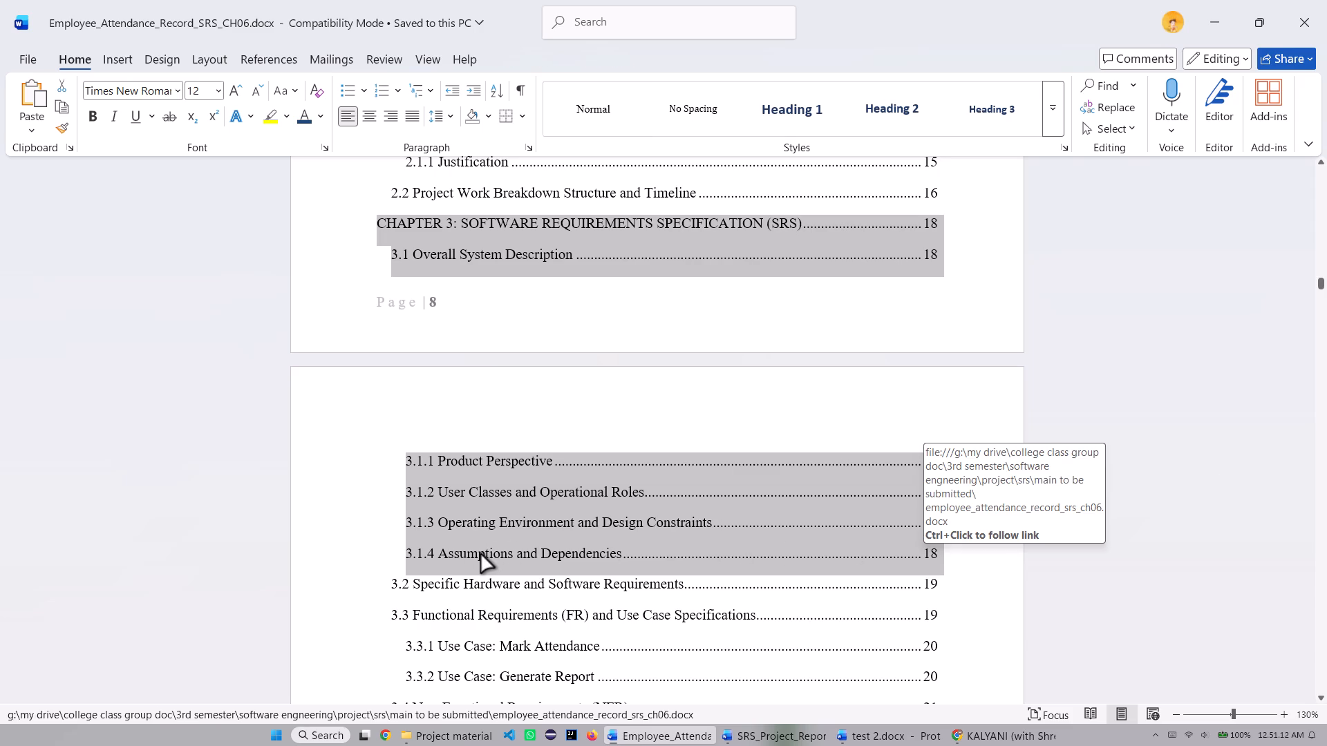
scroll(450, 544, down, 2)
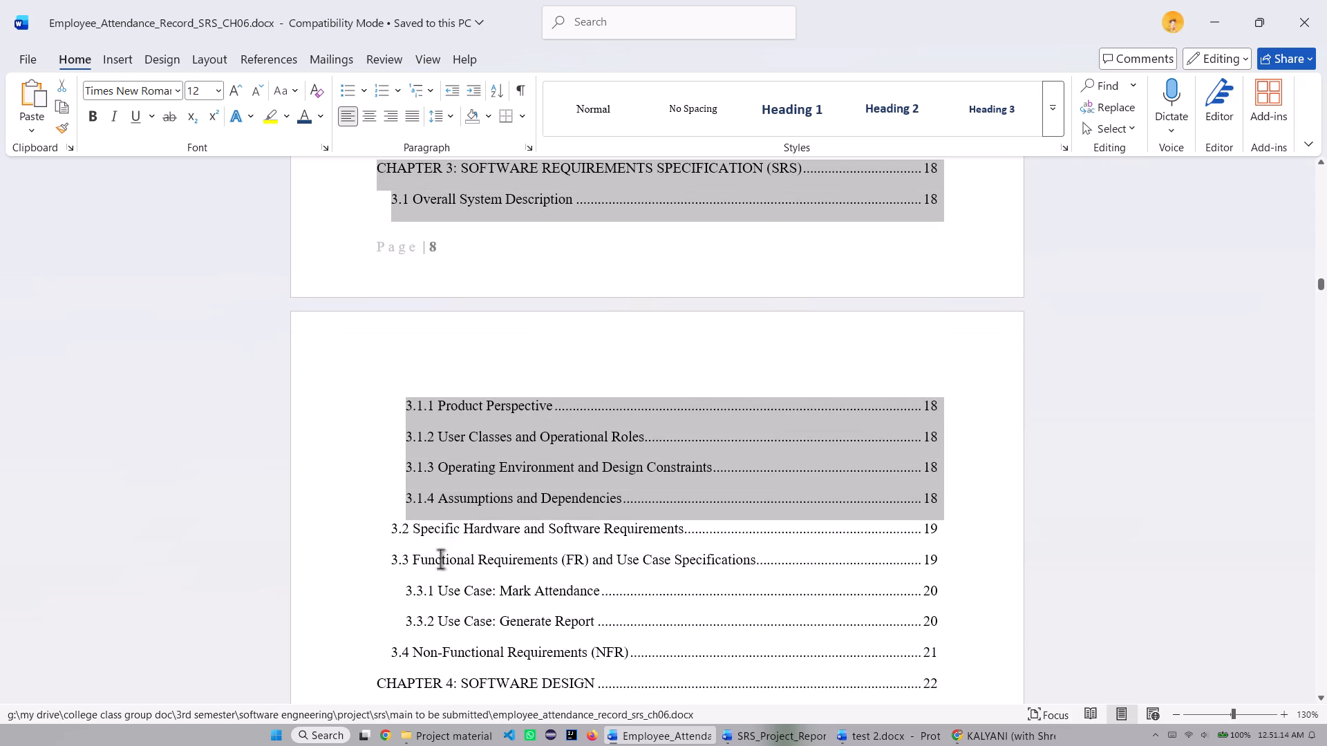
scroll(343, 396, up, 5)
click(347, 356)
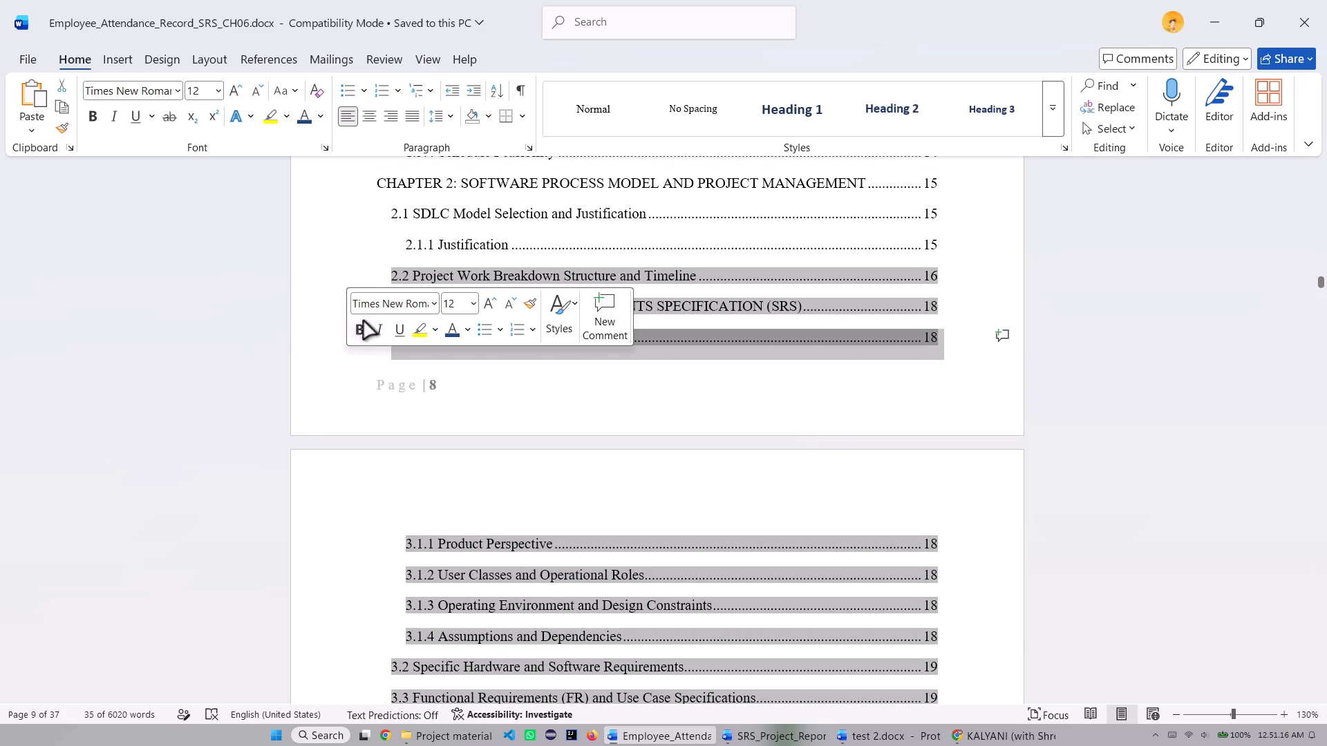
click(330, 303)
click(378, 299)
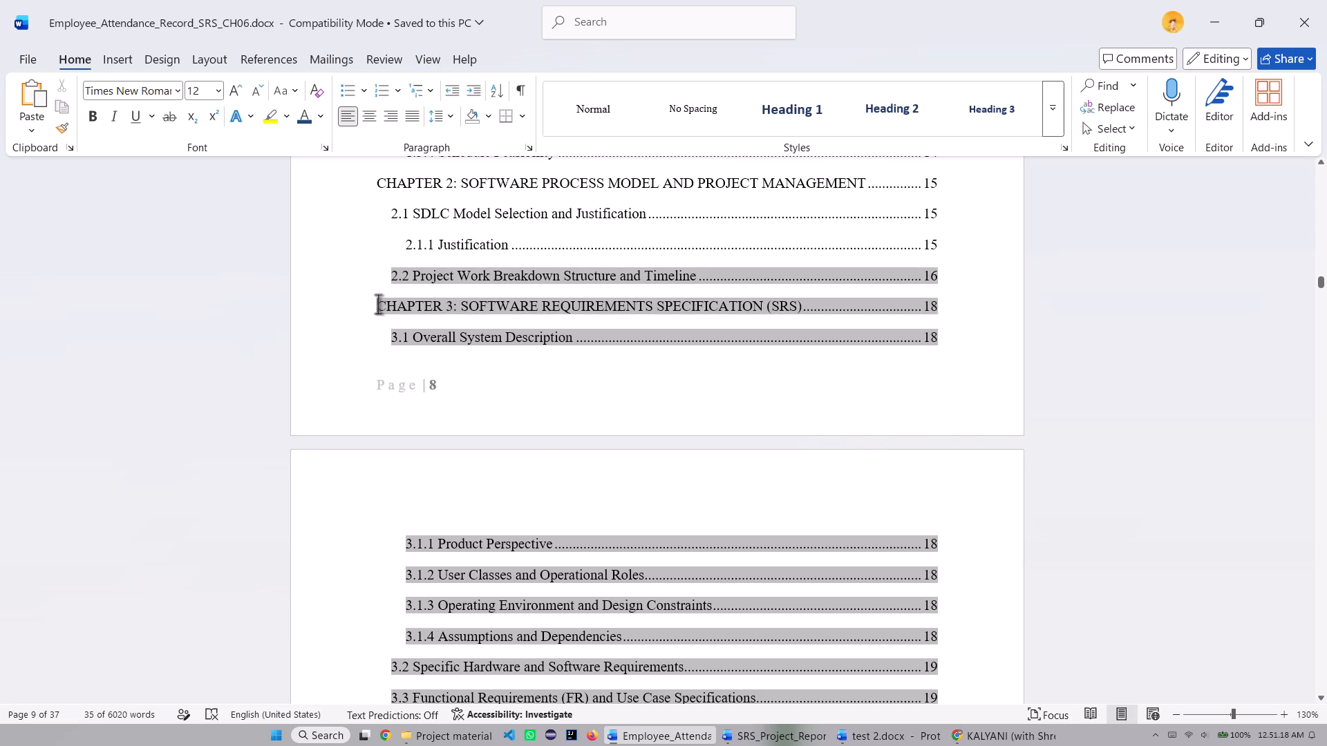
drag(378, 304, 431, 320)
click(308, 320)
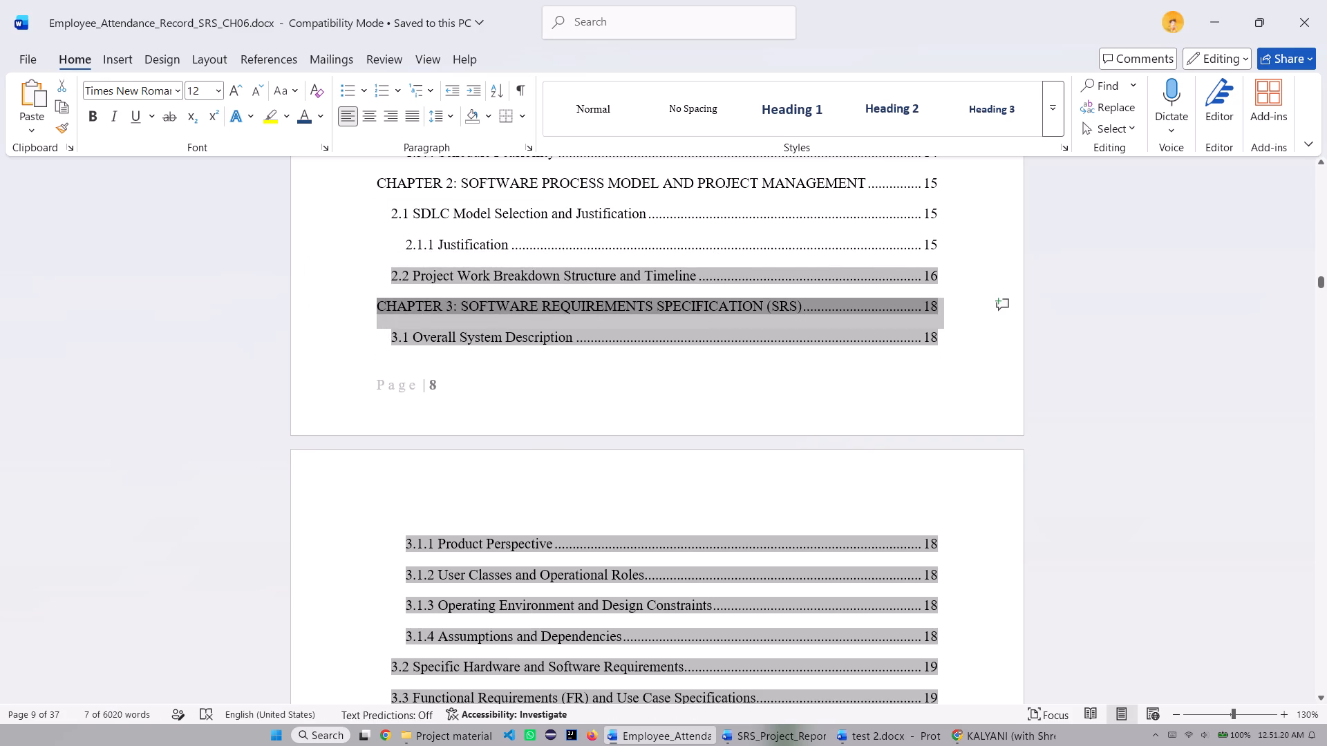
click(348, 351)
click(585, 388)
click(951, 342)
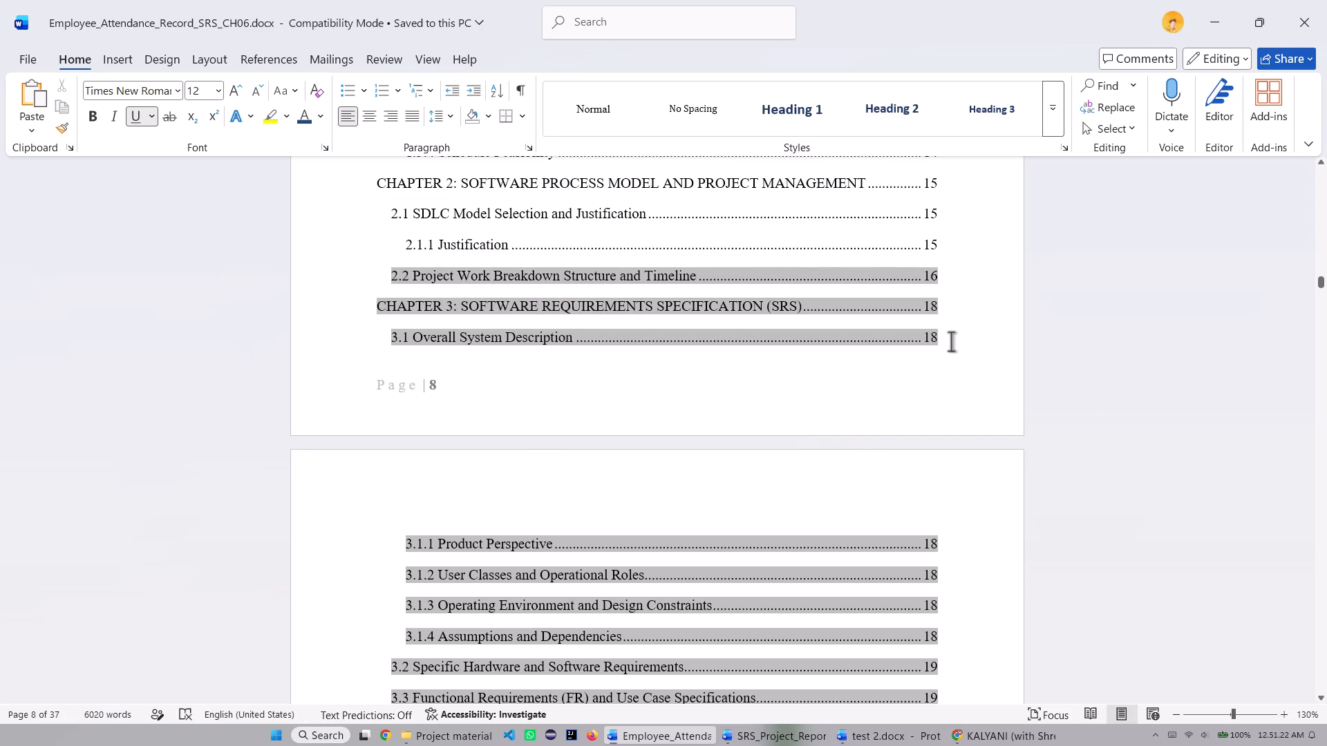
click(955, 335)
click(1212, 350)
Copy the table of contents entries from CHAPTER 3: SOFTWARE REQUIREMENTS SPECIFICATION (SRS) through 3.4 Non-Functional Requirements (NFR).
drag(379, 307, 491, 403)
scroll(473, 347, down, 6)
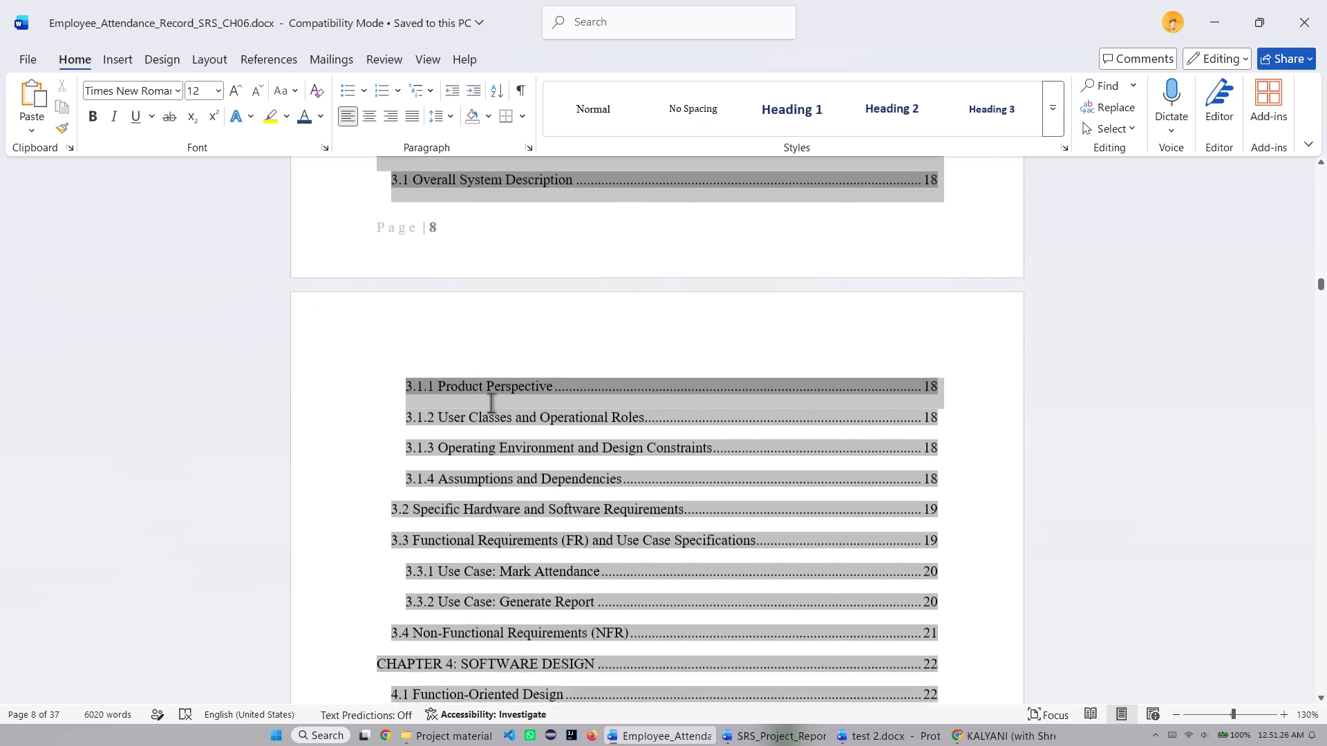
scroll(491, 403, down, 2)
drag(491, 403, 604, 480)
scroll(496, 435, down, 3)
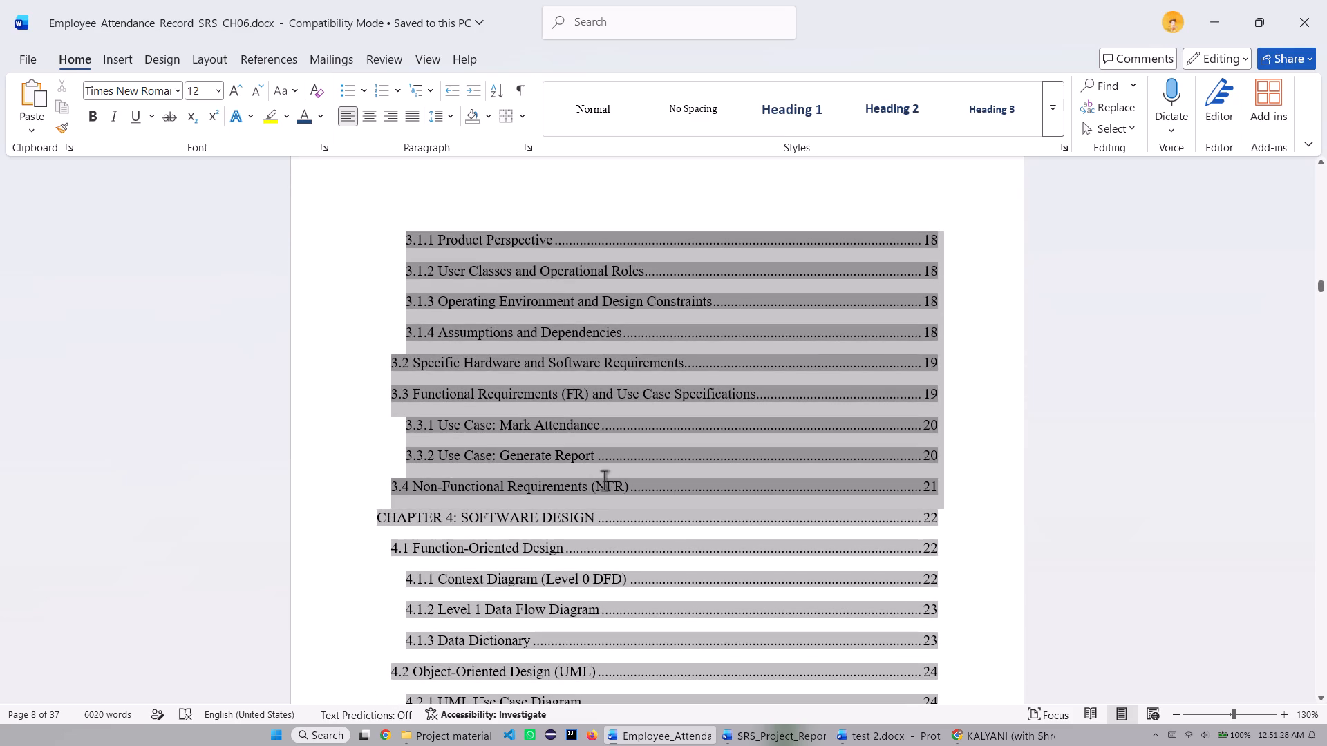
drag(604, 480, 938, 486)
drag(938, 486, 937, 483)
right_click(858, 483)
click(908, 267)
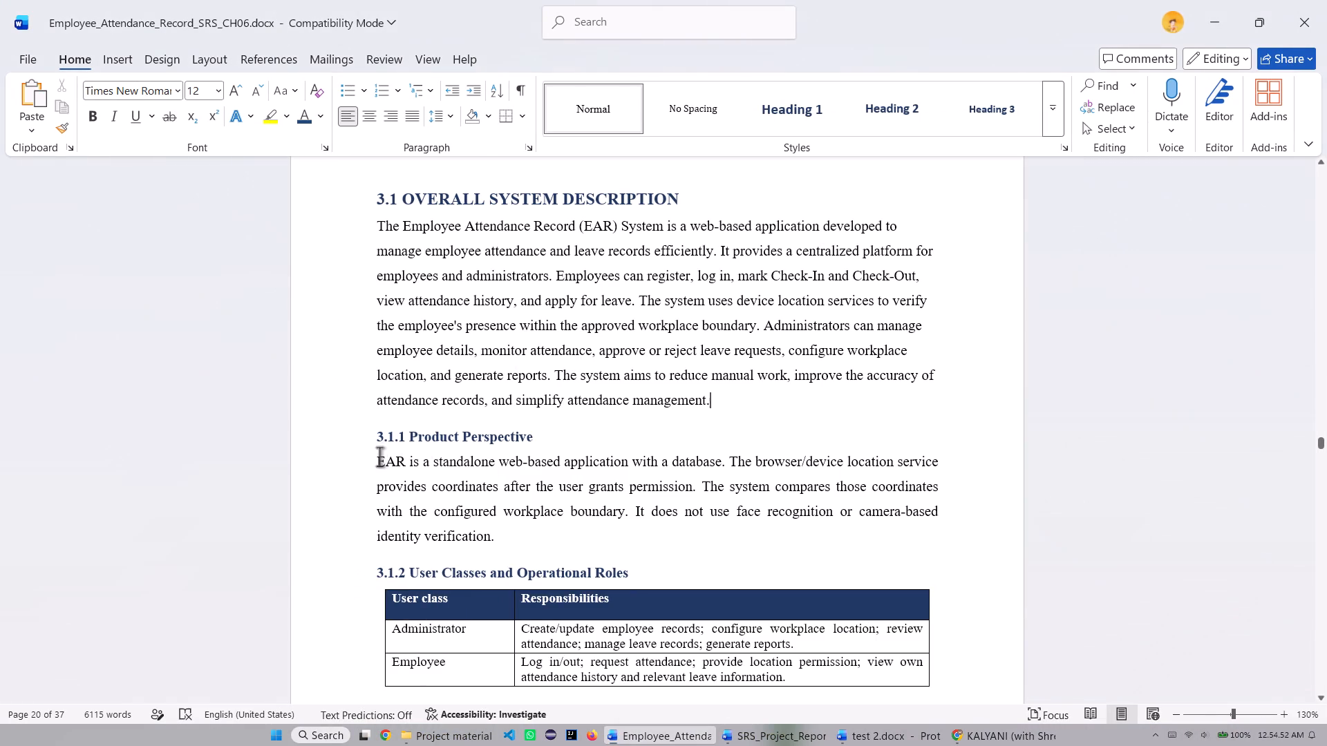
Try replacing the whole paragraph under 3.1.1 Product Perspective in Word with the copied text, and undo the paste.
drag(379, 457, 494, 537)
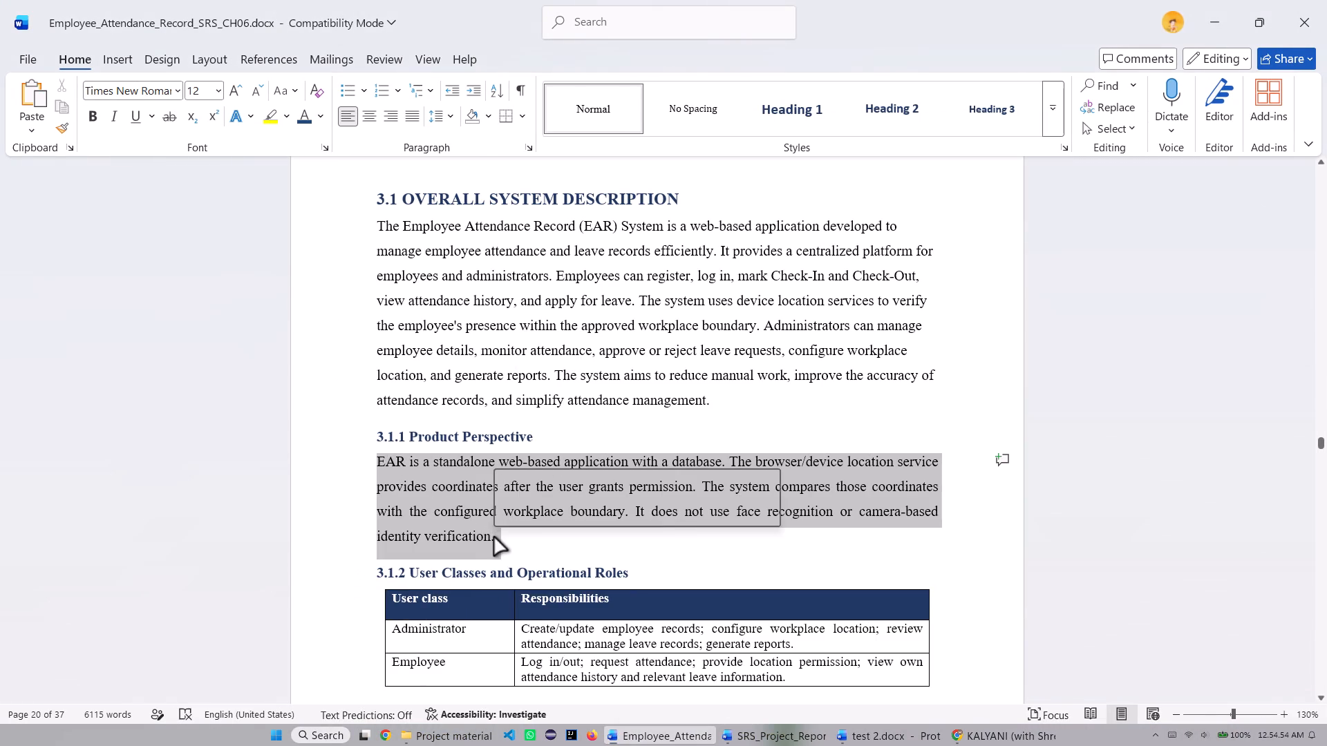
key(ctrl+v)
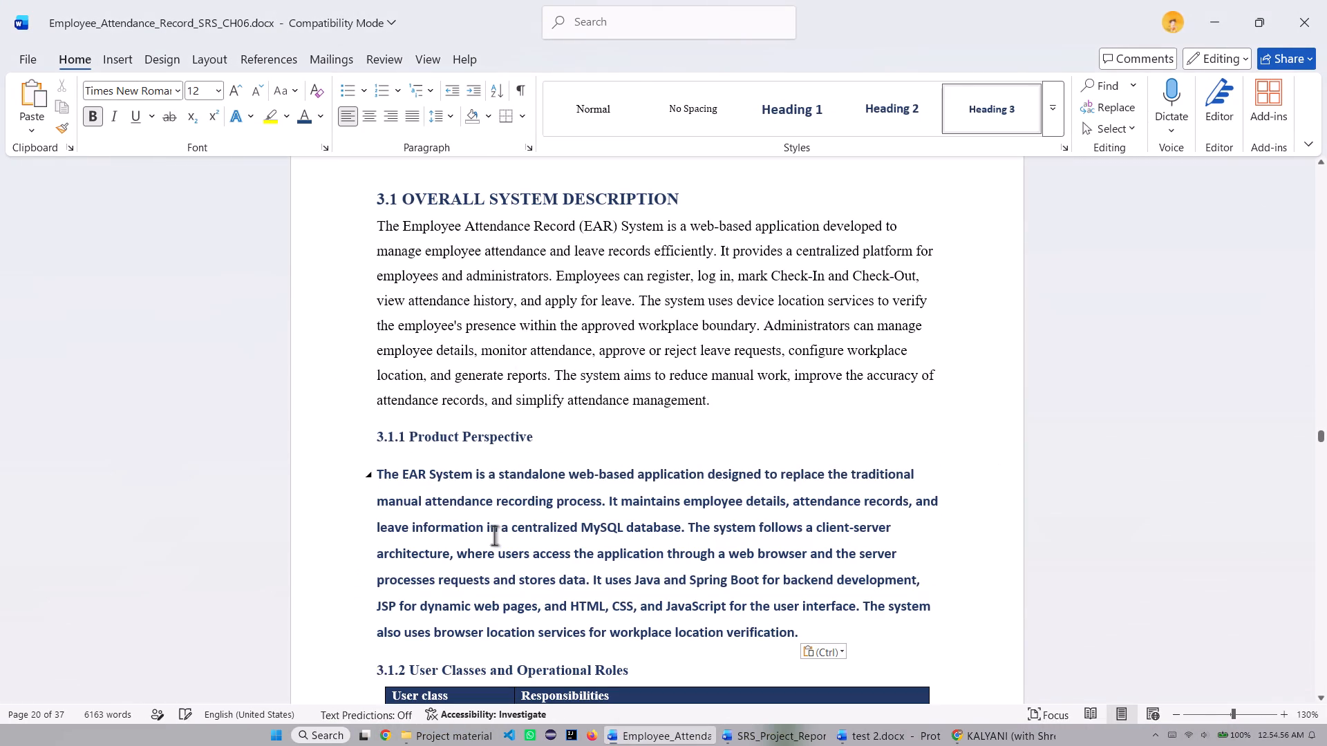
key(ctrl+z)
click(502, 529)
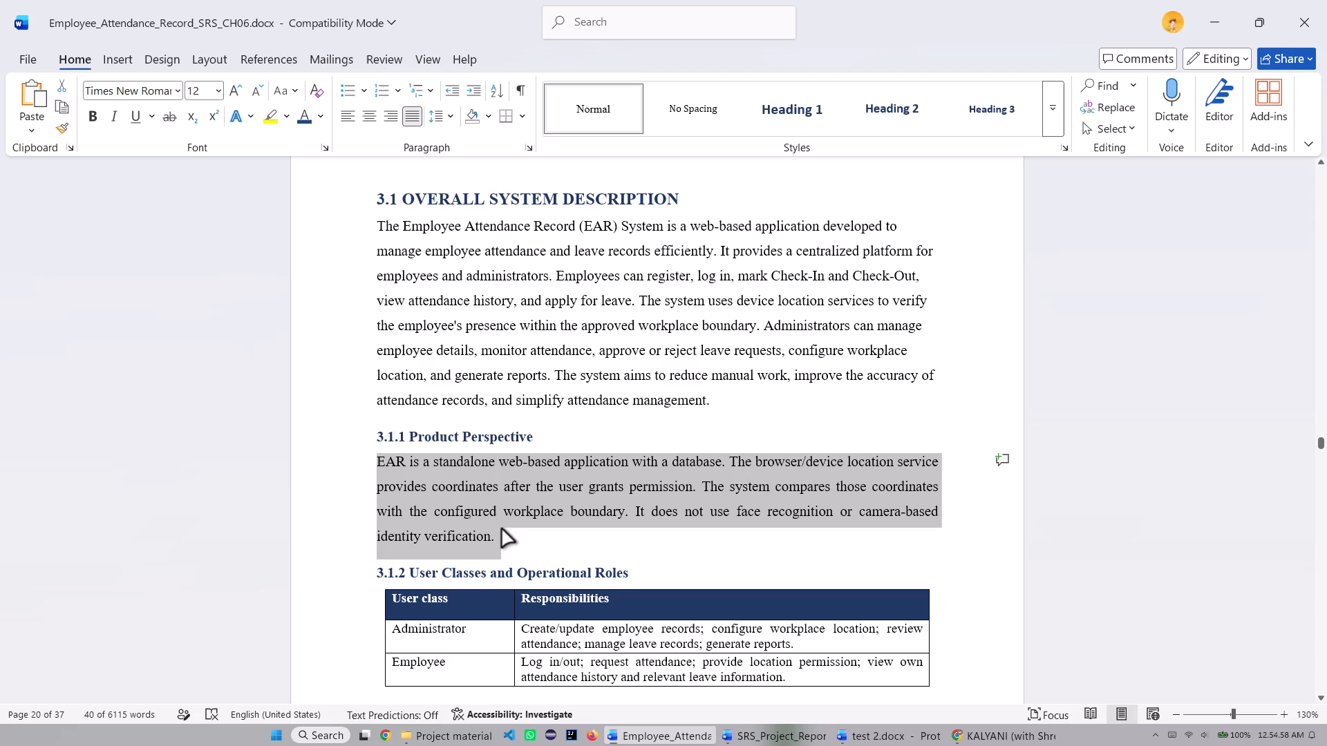
Replace the 3.1.1 Product Perspective paragraph with the copied ChatGPT text, and delete the leftover "EAR" at its start.
drag(493, 534, 429, 483)
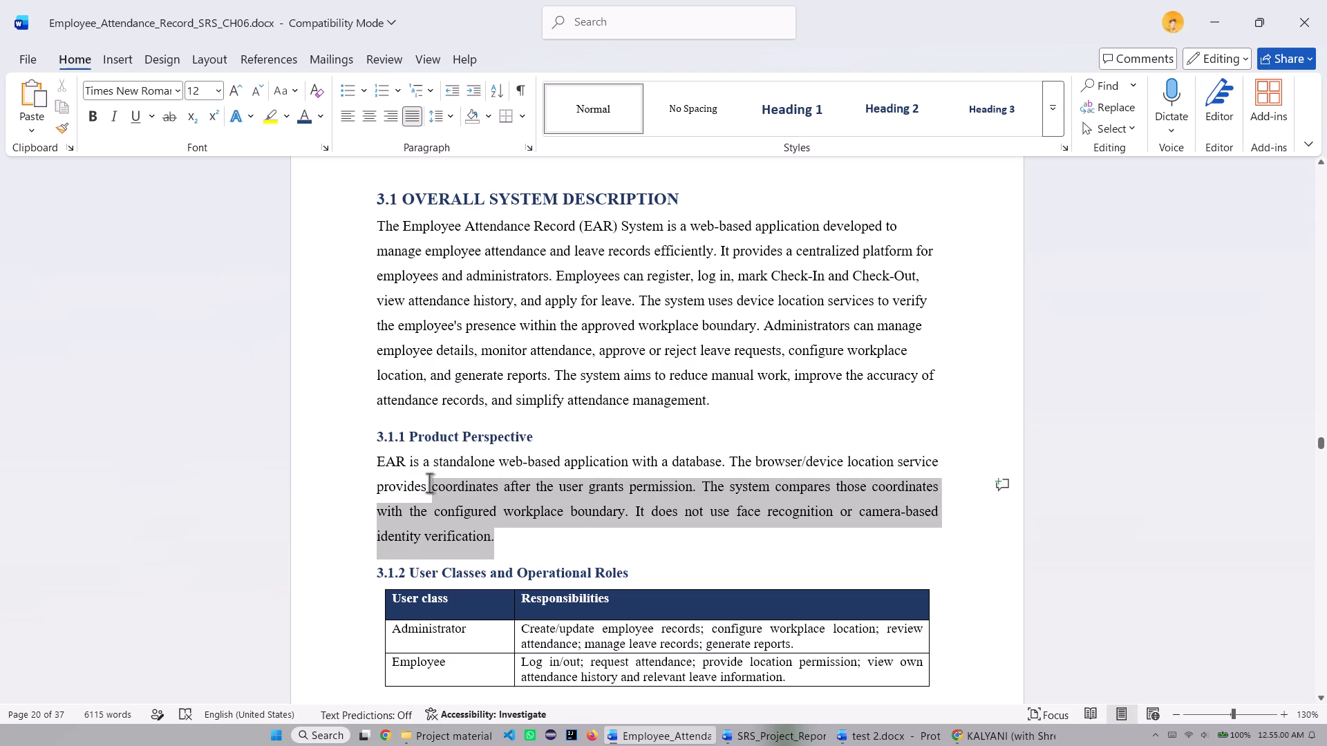
drag(429, 483, 418, 464)
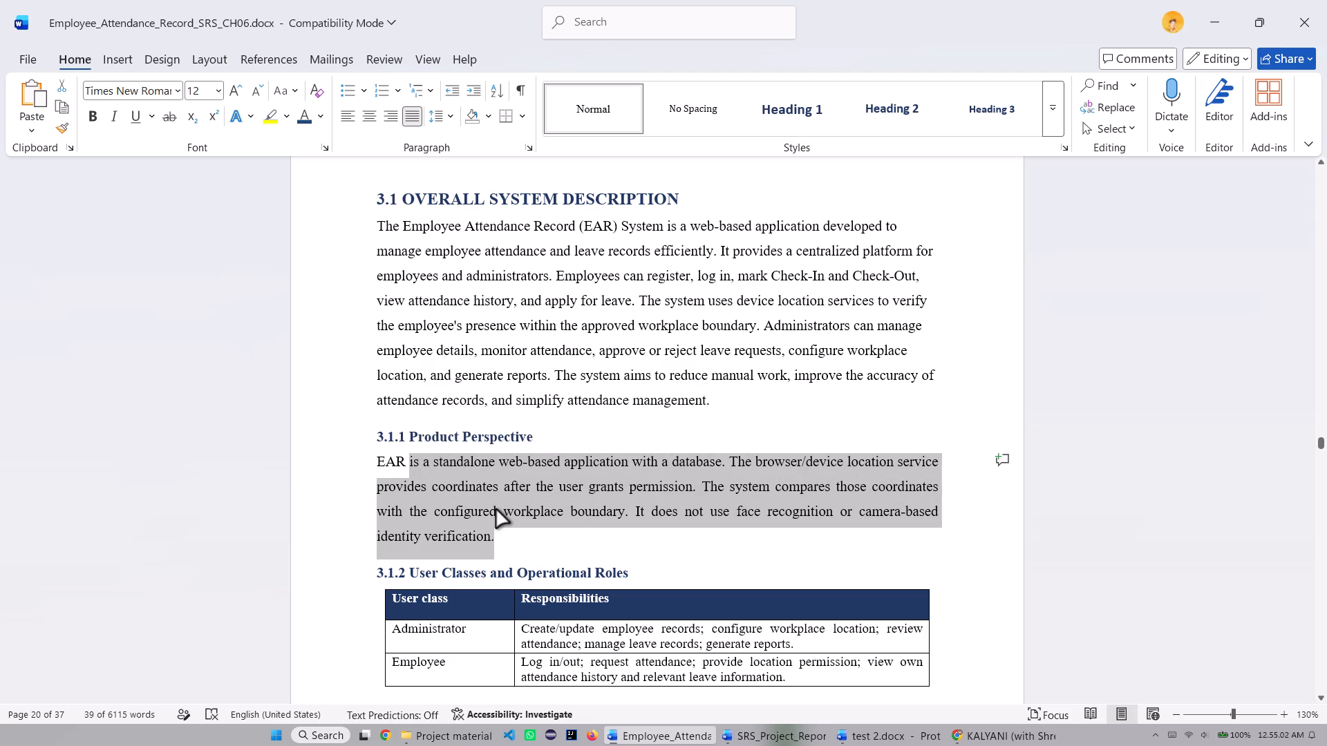
key(ctrl+v)
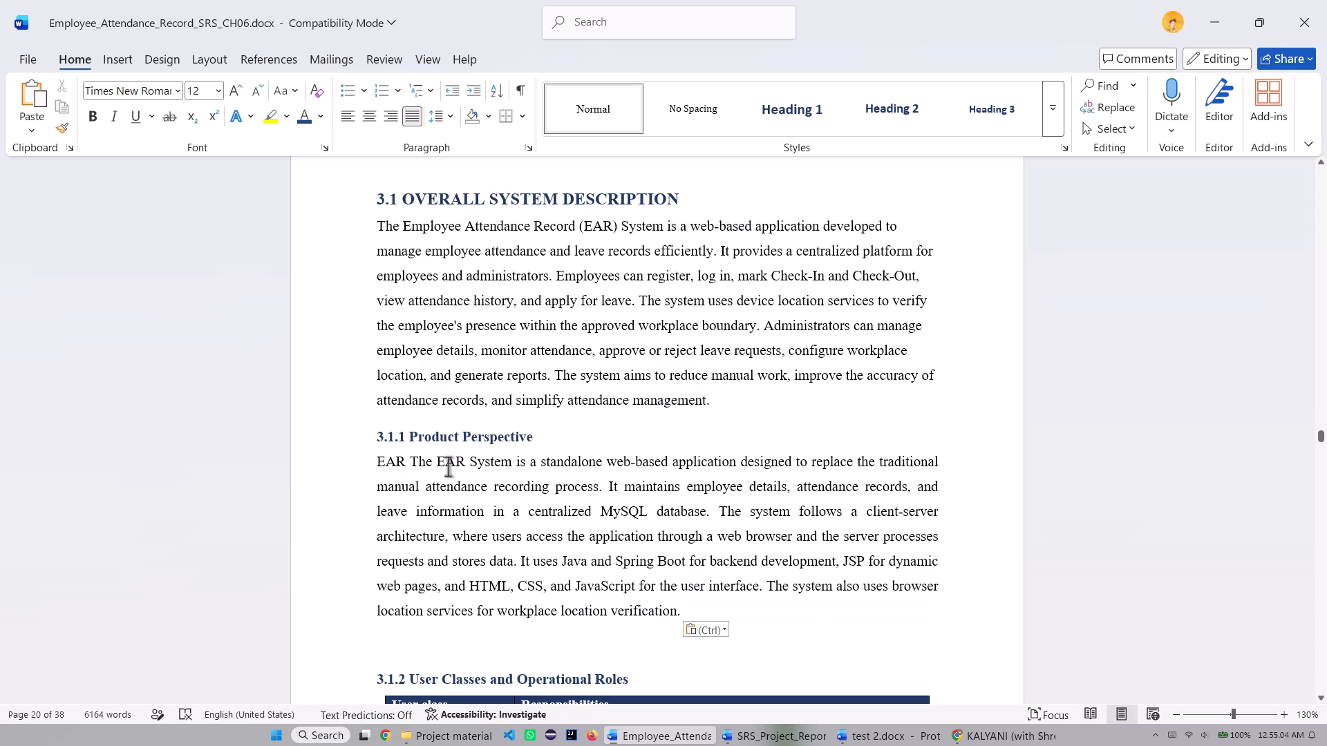
click(412, 460)
key(BackSpace)
key(BackSpace)
key(BackSpace)
key(BackSpace)
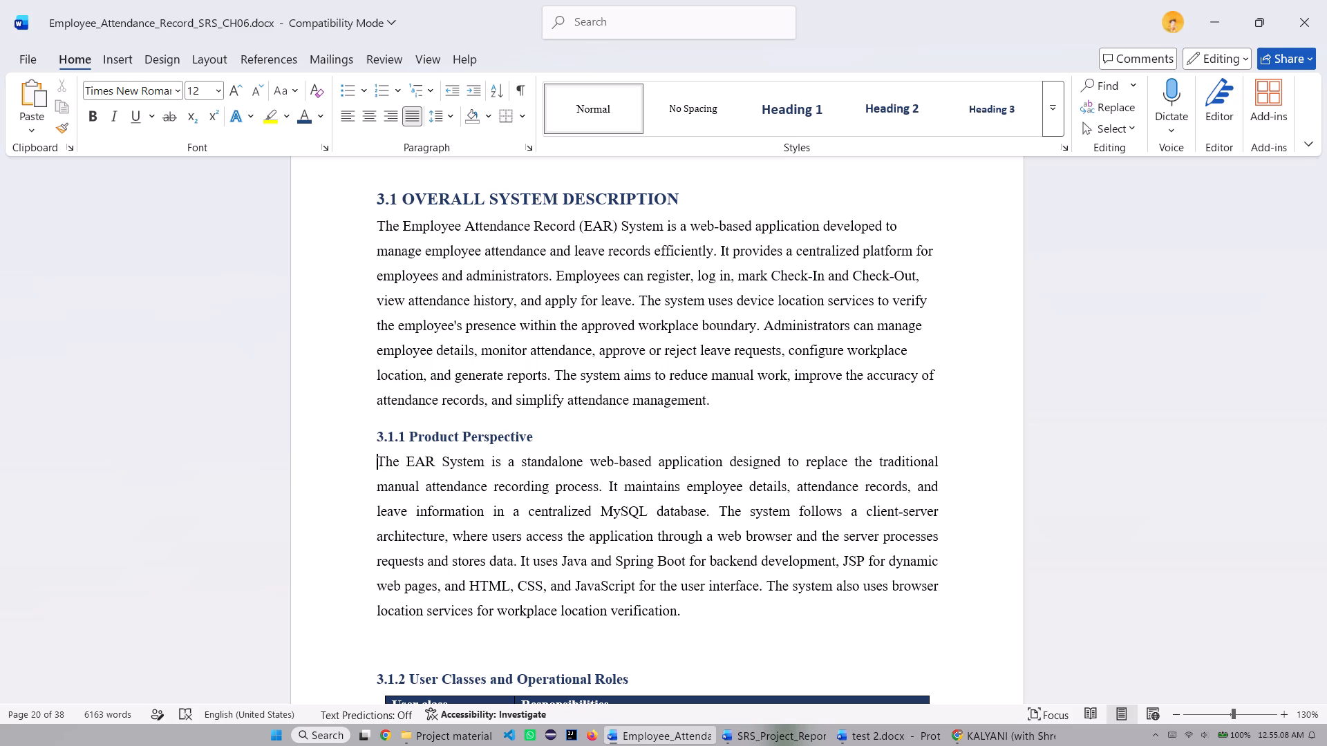
scroll(609, 479, down, 1)
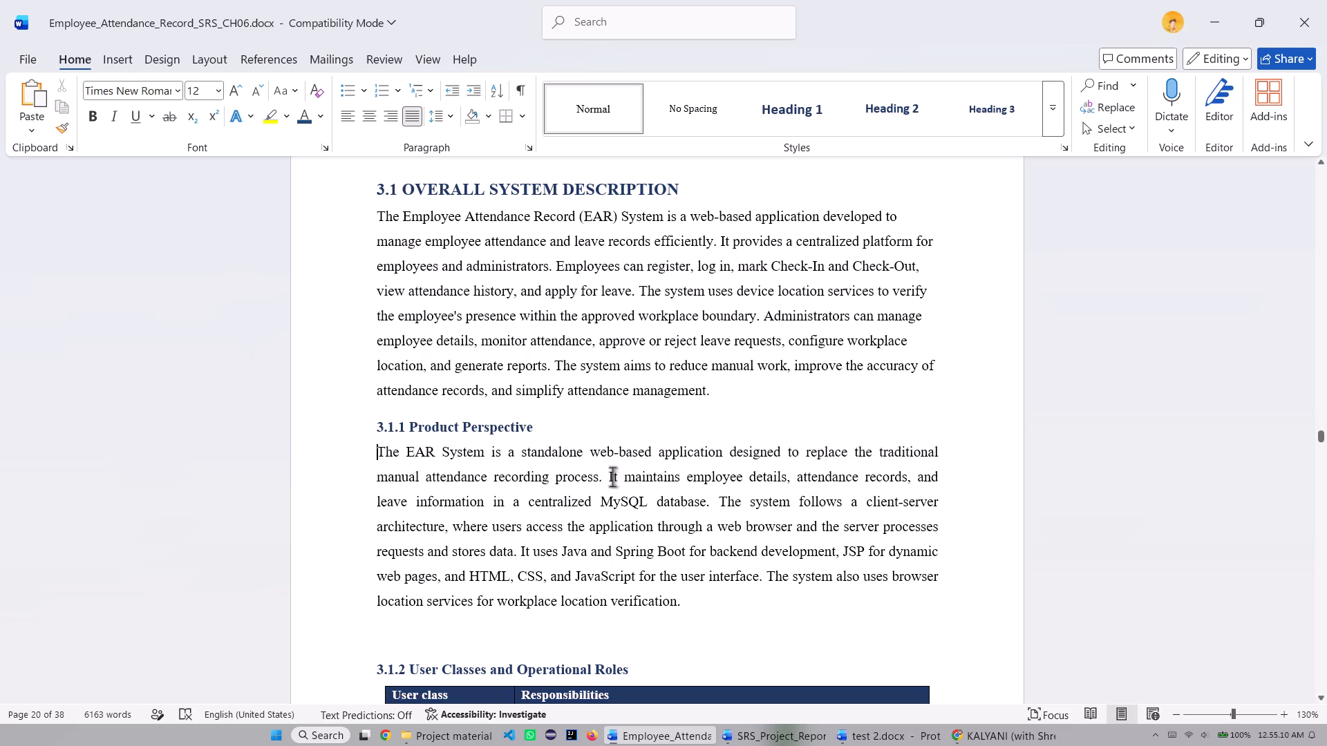
scroll(617, 468, up, 5)
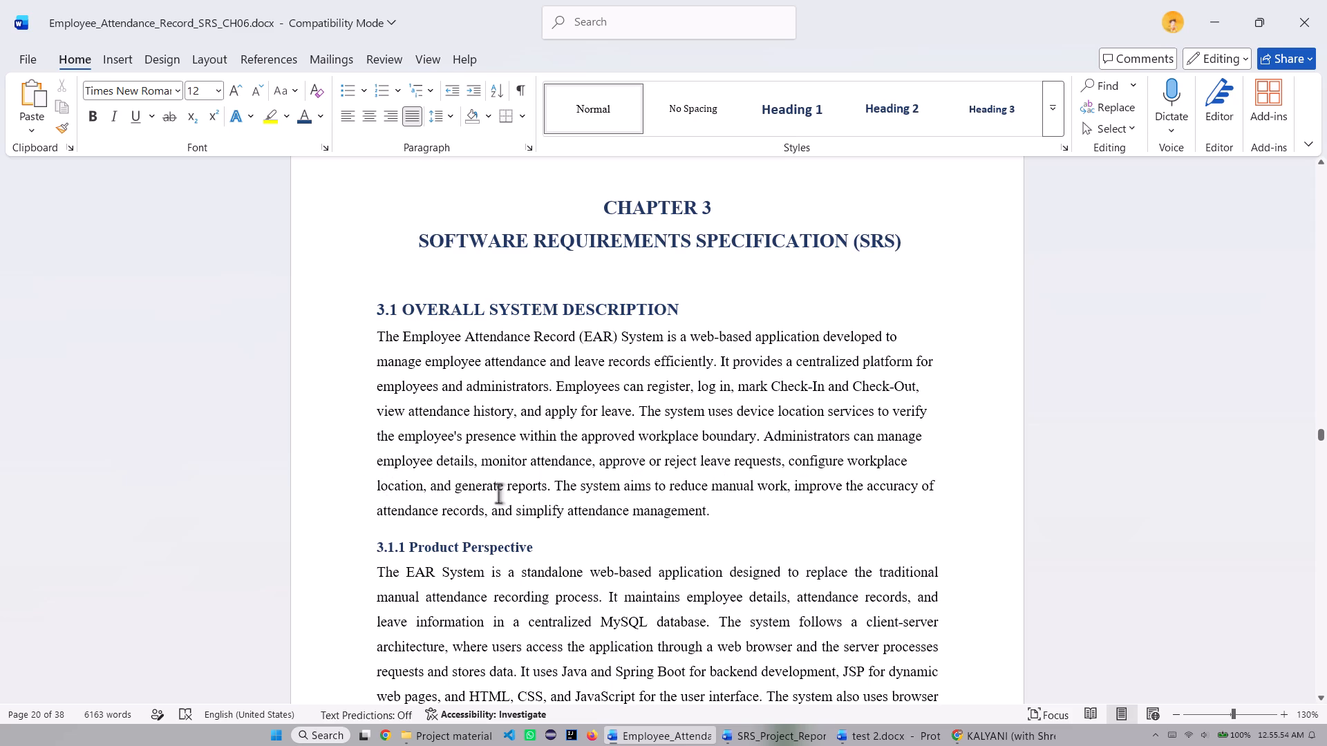
scroll(791, 468, down, 2)
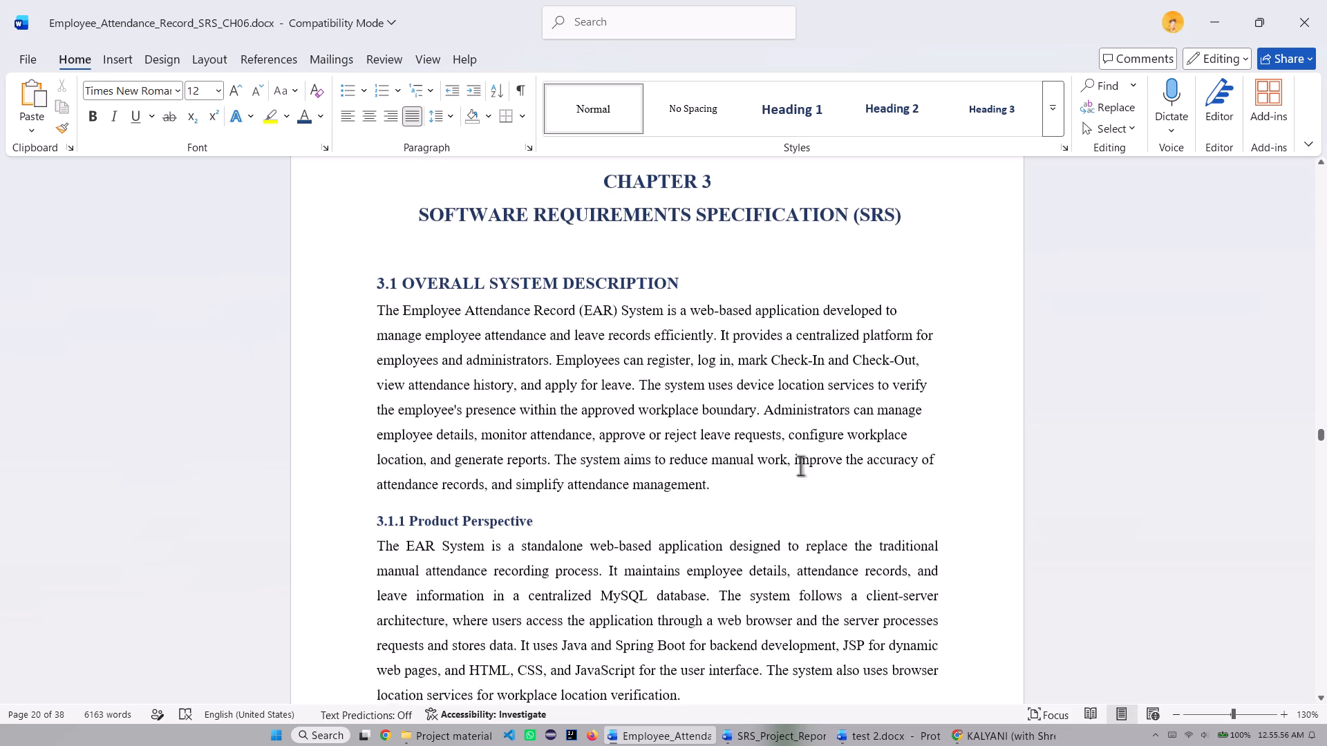
scroll(800, 466, down, 2)
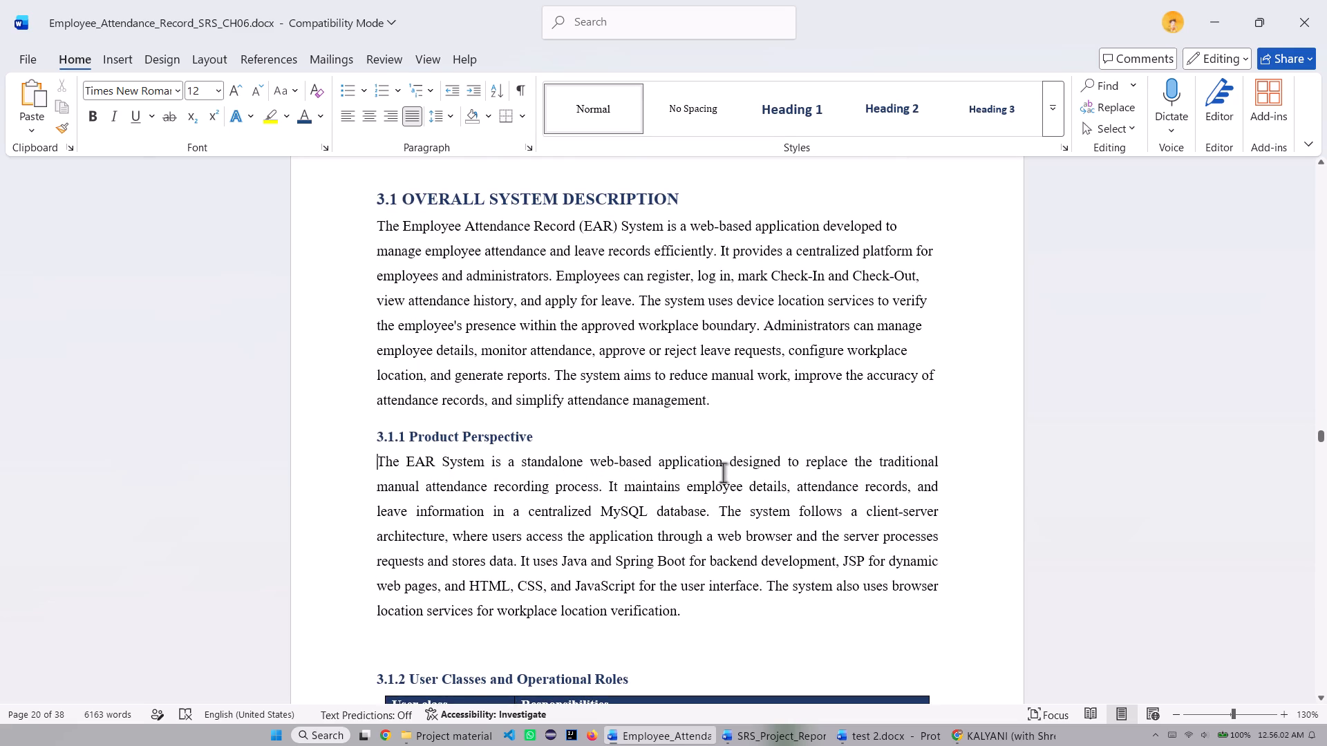
scroll(890, 453, down, 1)
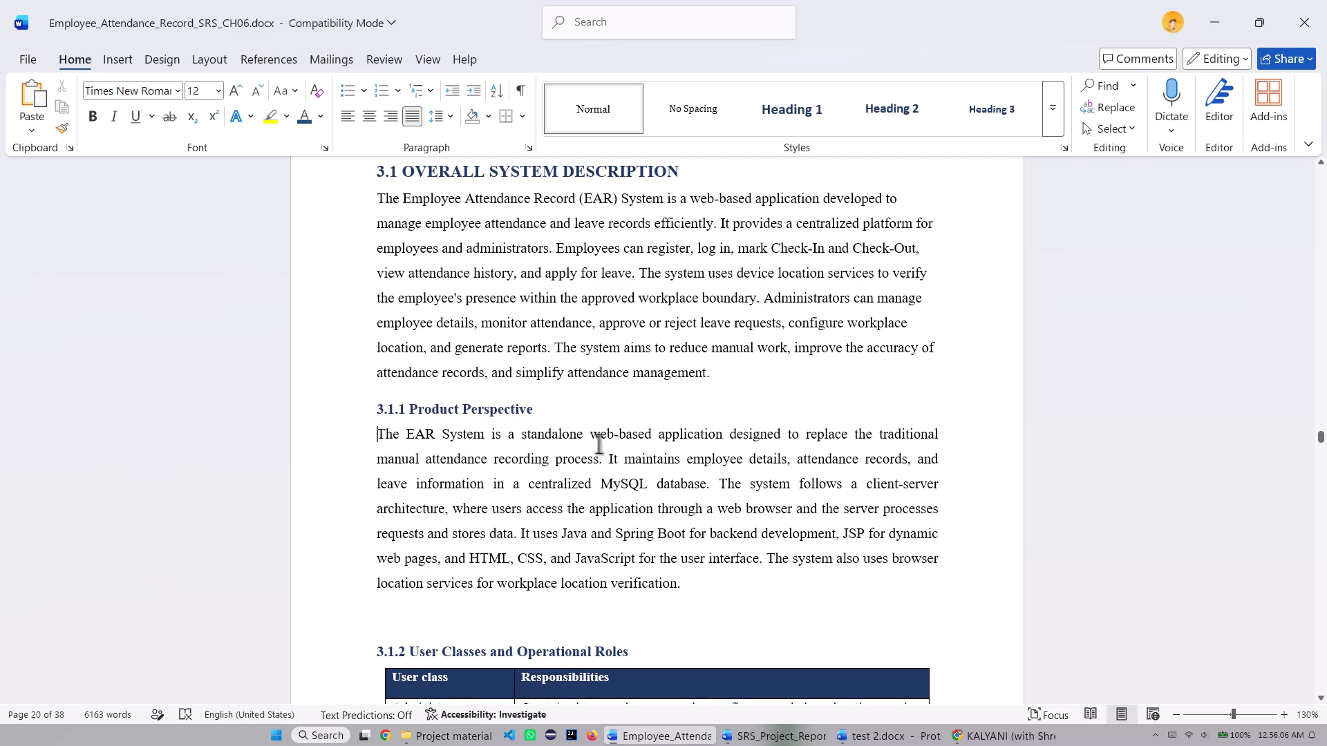
scroll(587, 445, down, 2)
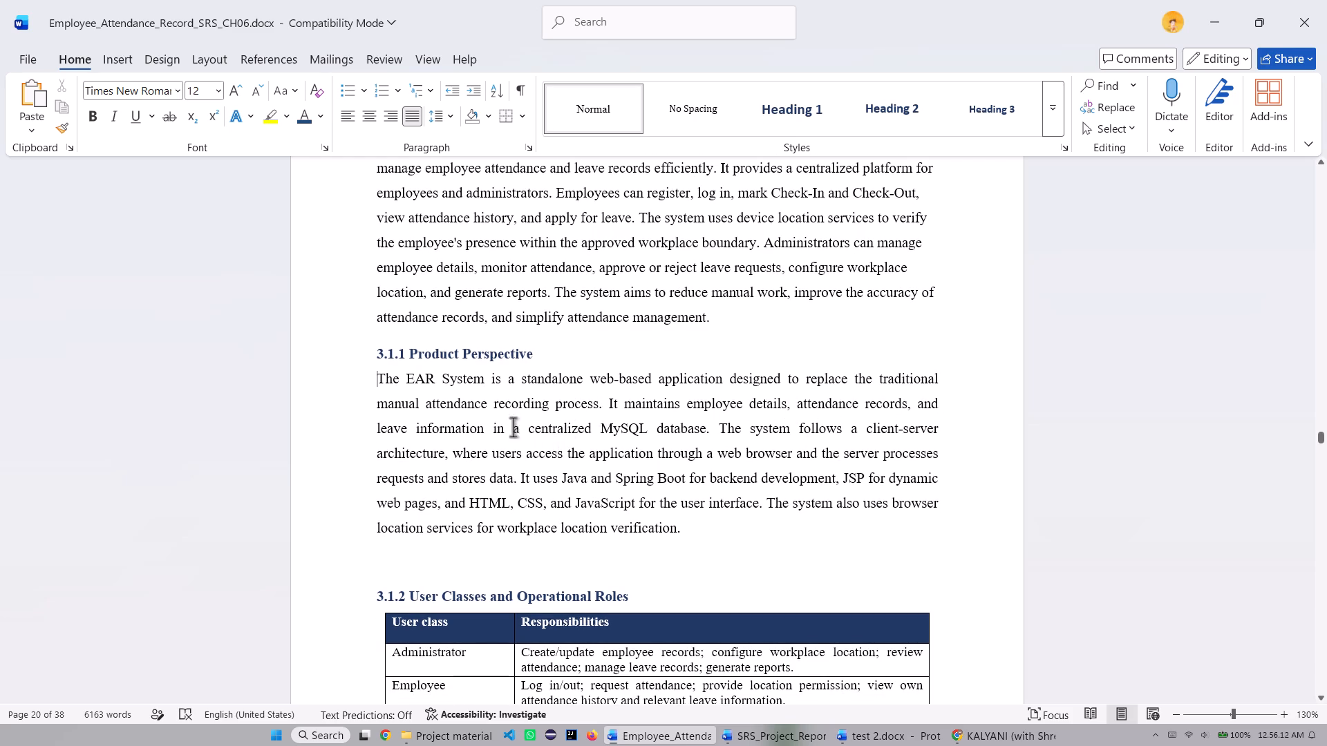
scroll(713, 414, down, 5)
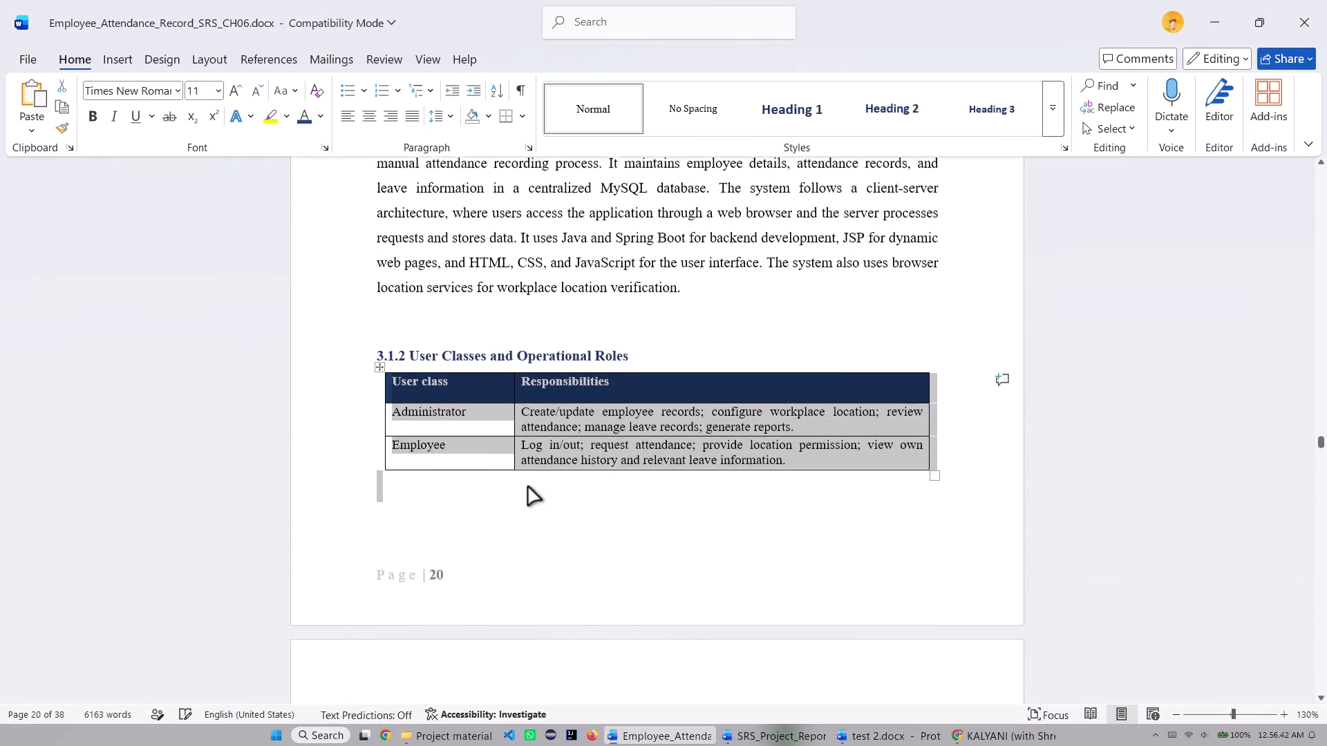
key(BackSpace)
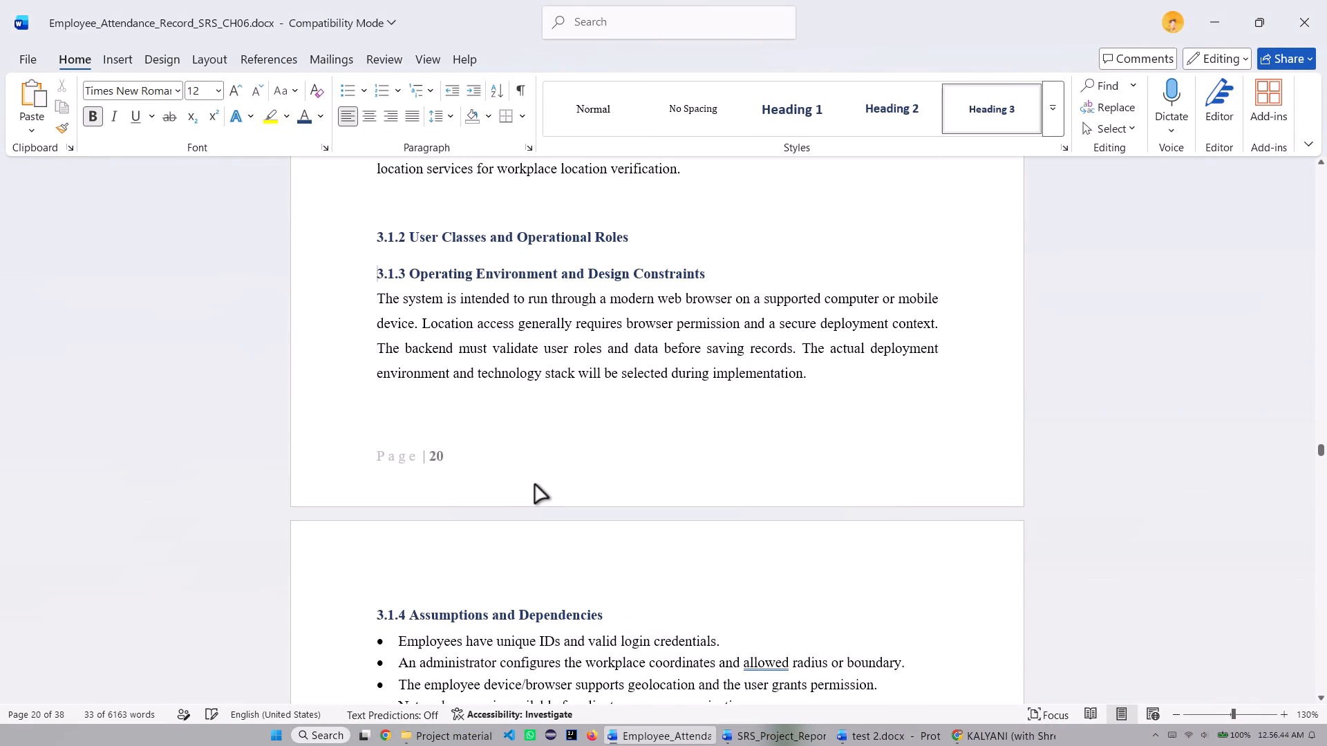
click(637, 237)
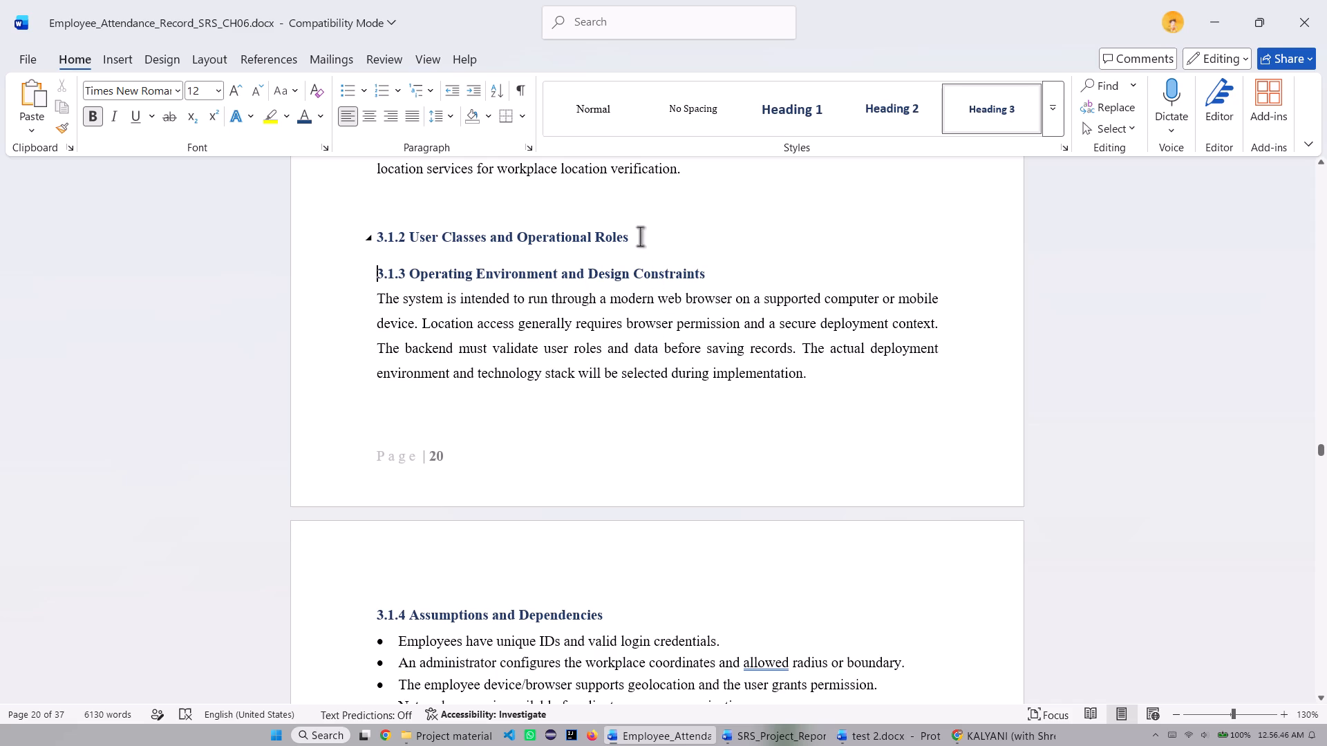
key(Return)
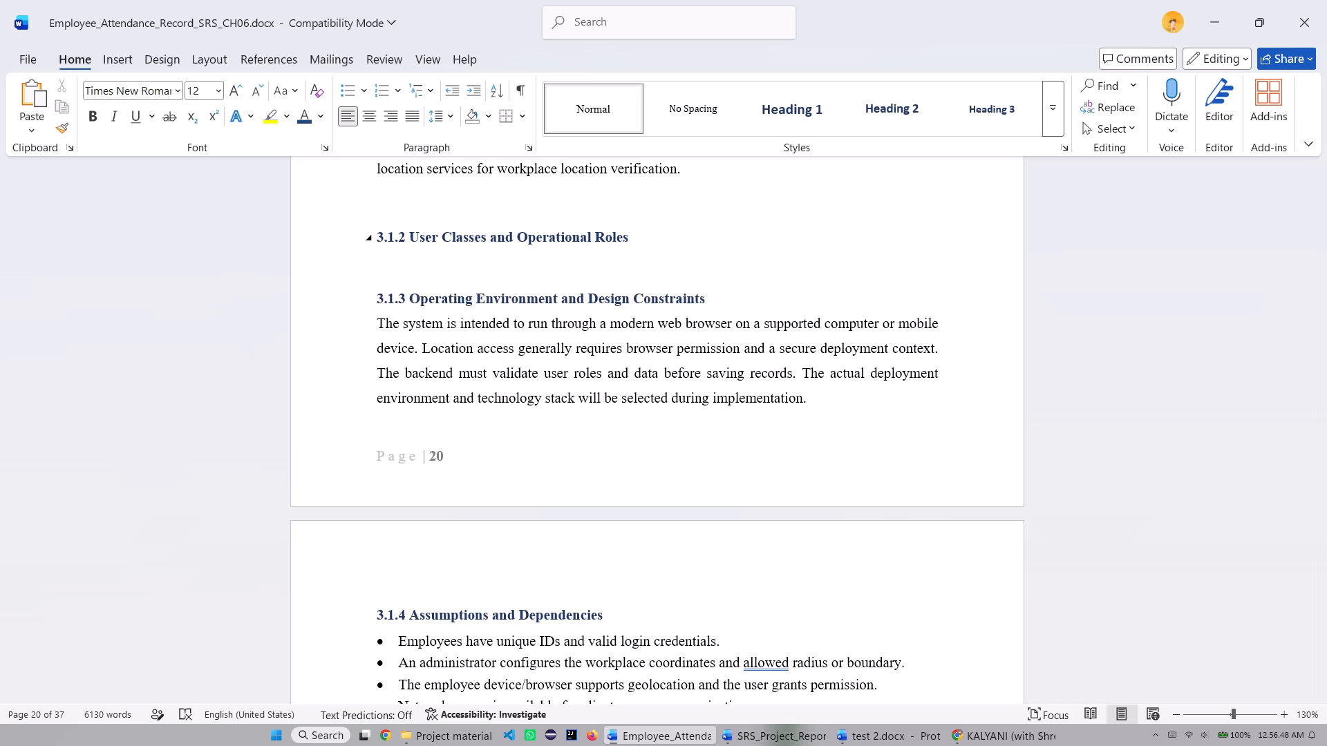
key(ctrl+v)
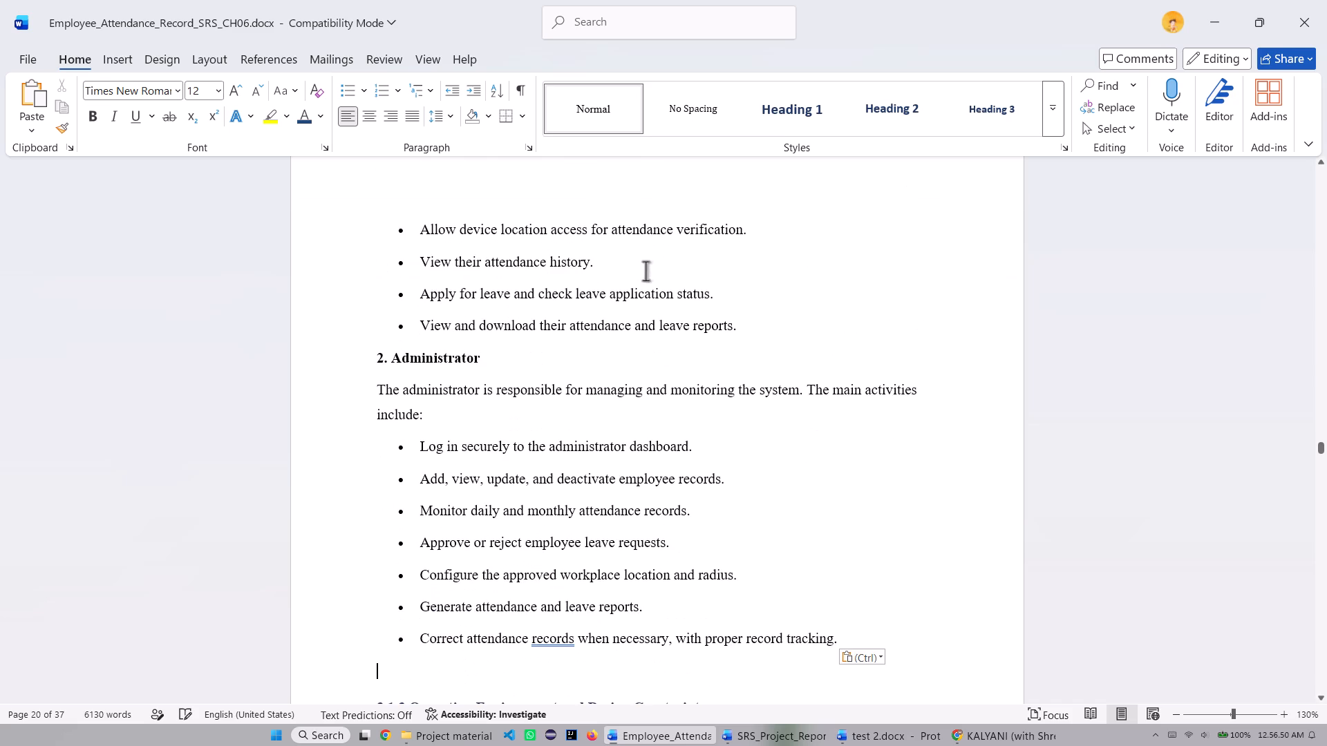
Remove the "1." numbering before the Employee subheading in section 3.1.2.
scroll(554, 341, up, 14)
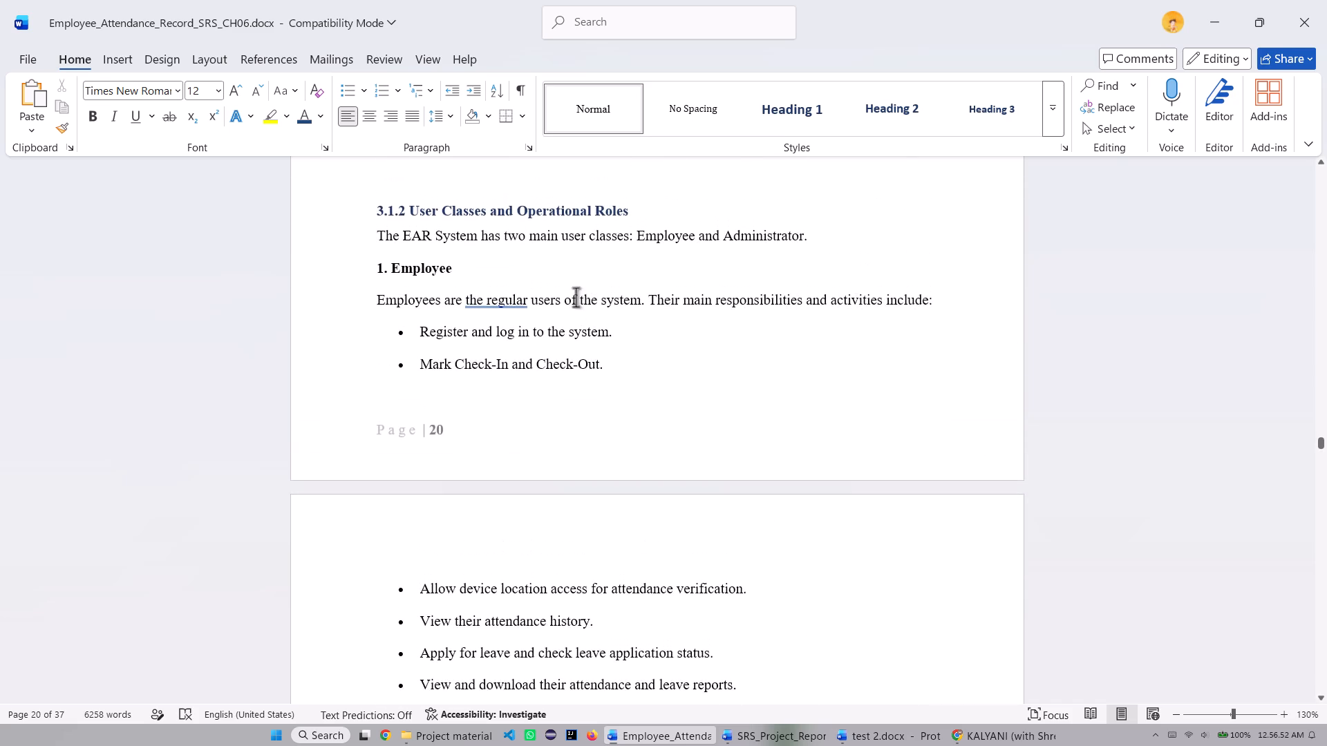
scroll(576, 297, up, 1)
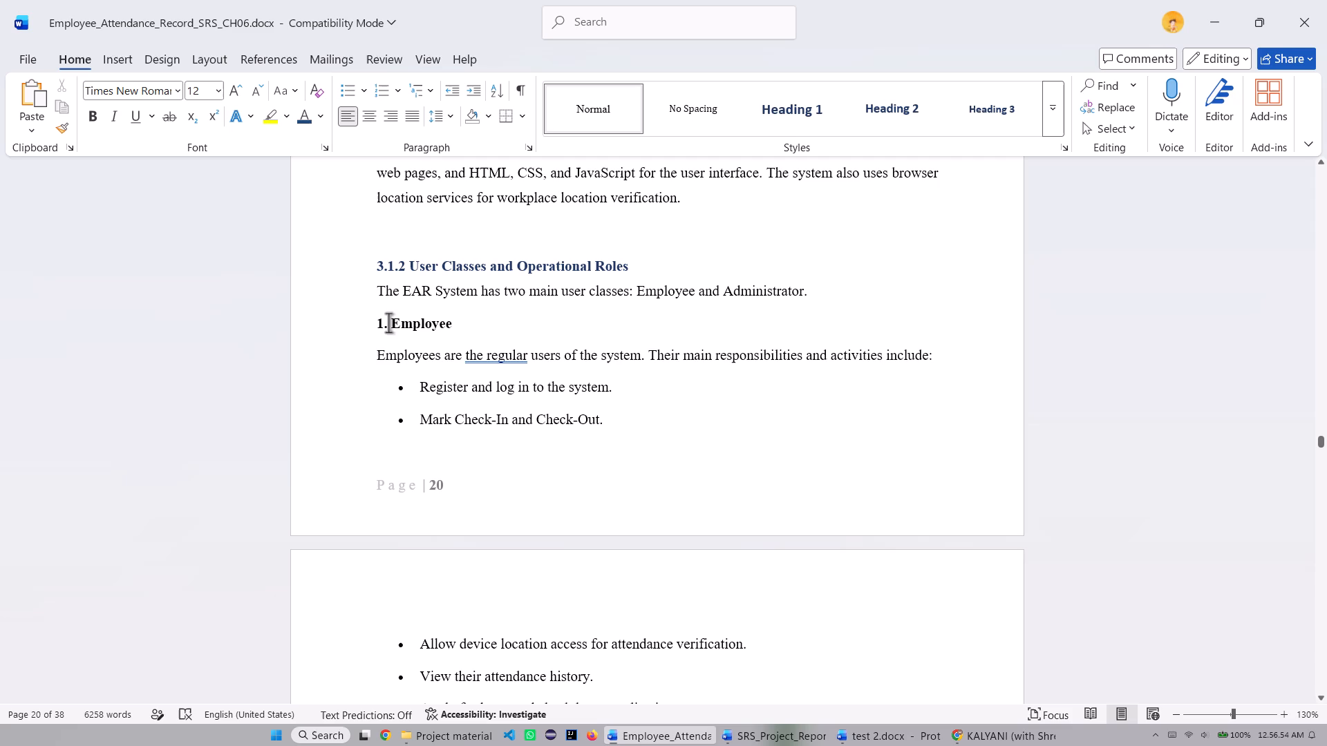
click(395, 323)
key(BackSpace)
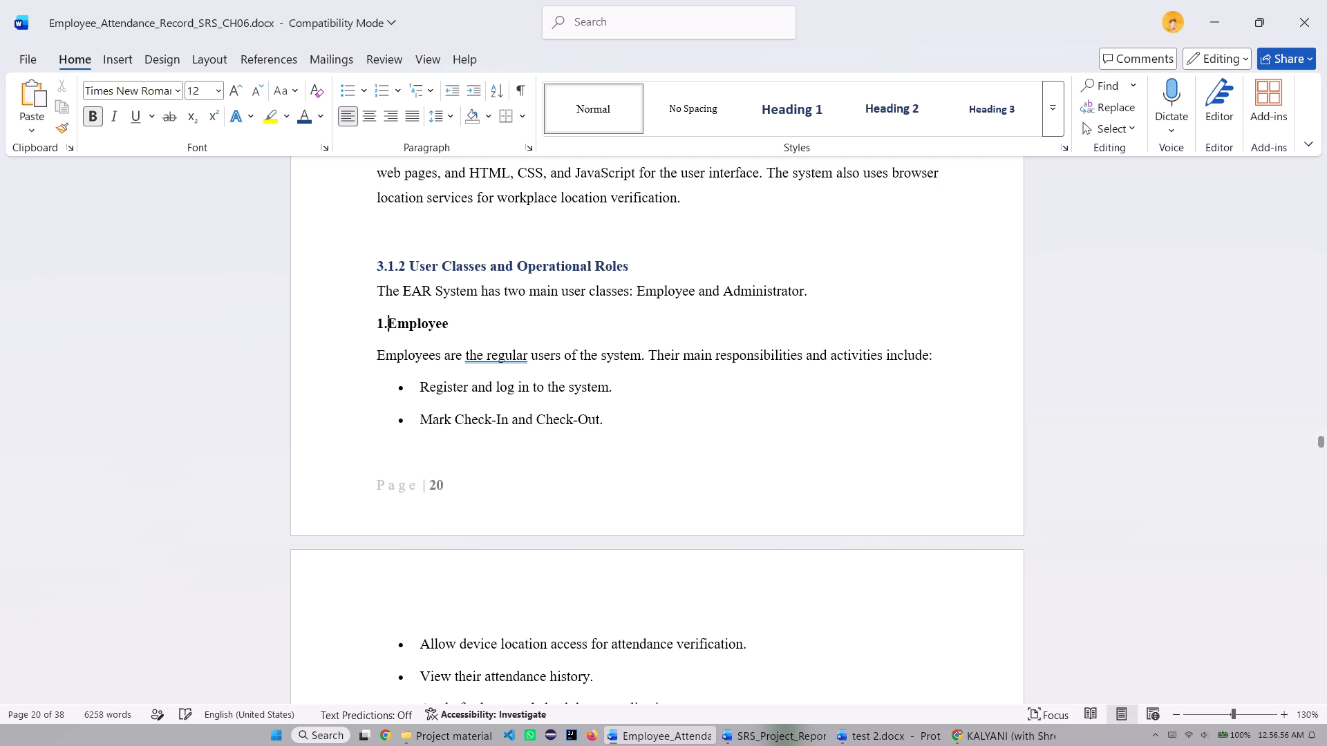
key(BackSpace)
key(BackSpace)
Remove the "2." numbering before the Administrator subheading in section 3.1.2.
scroll(451, 338, down, 4)
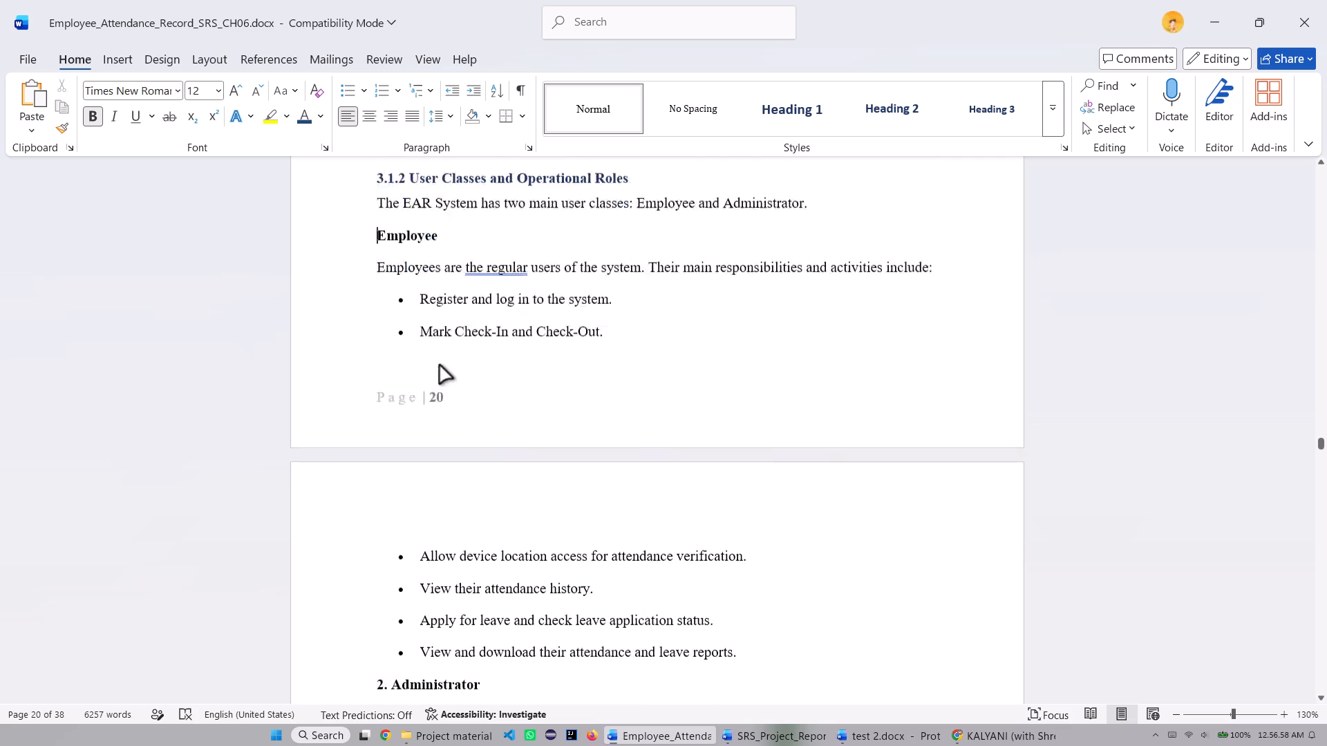
scroll(440, 365, down, 7)
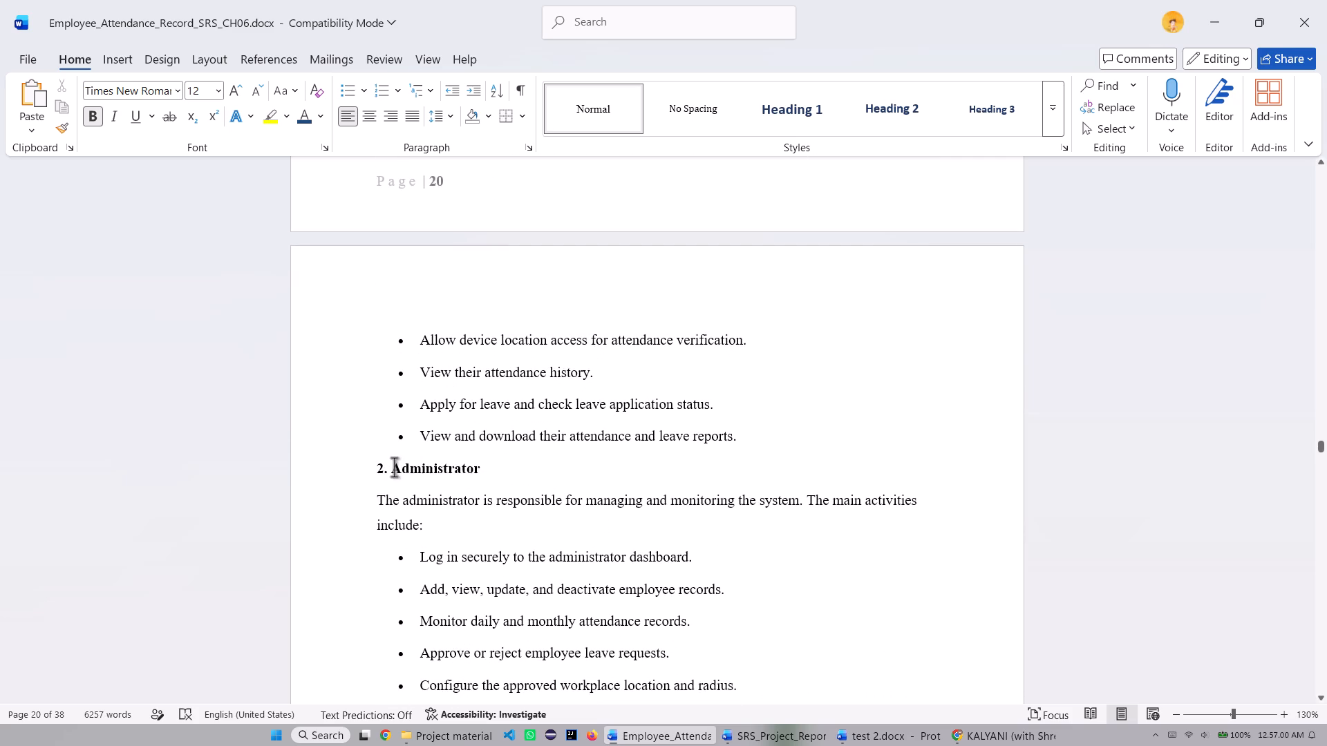
click(394, 467)
key(BackSpace)
key(BackSpace)
key(BackSpace)
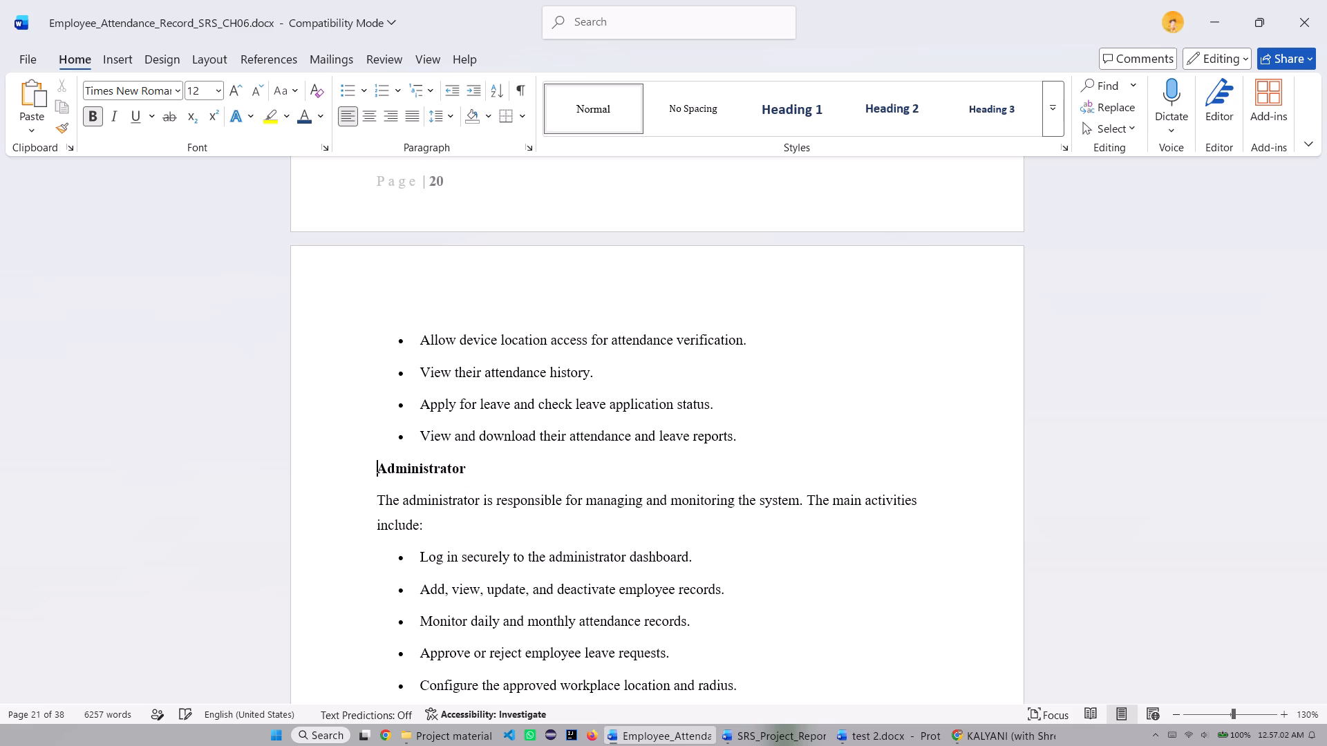
Read through the replaced section 3.1.2, from the Employee list to the Administrator list and the start of 3.1.3.
scroll(562, 486, down, 3)
scroll(557, 490, up, 12)
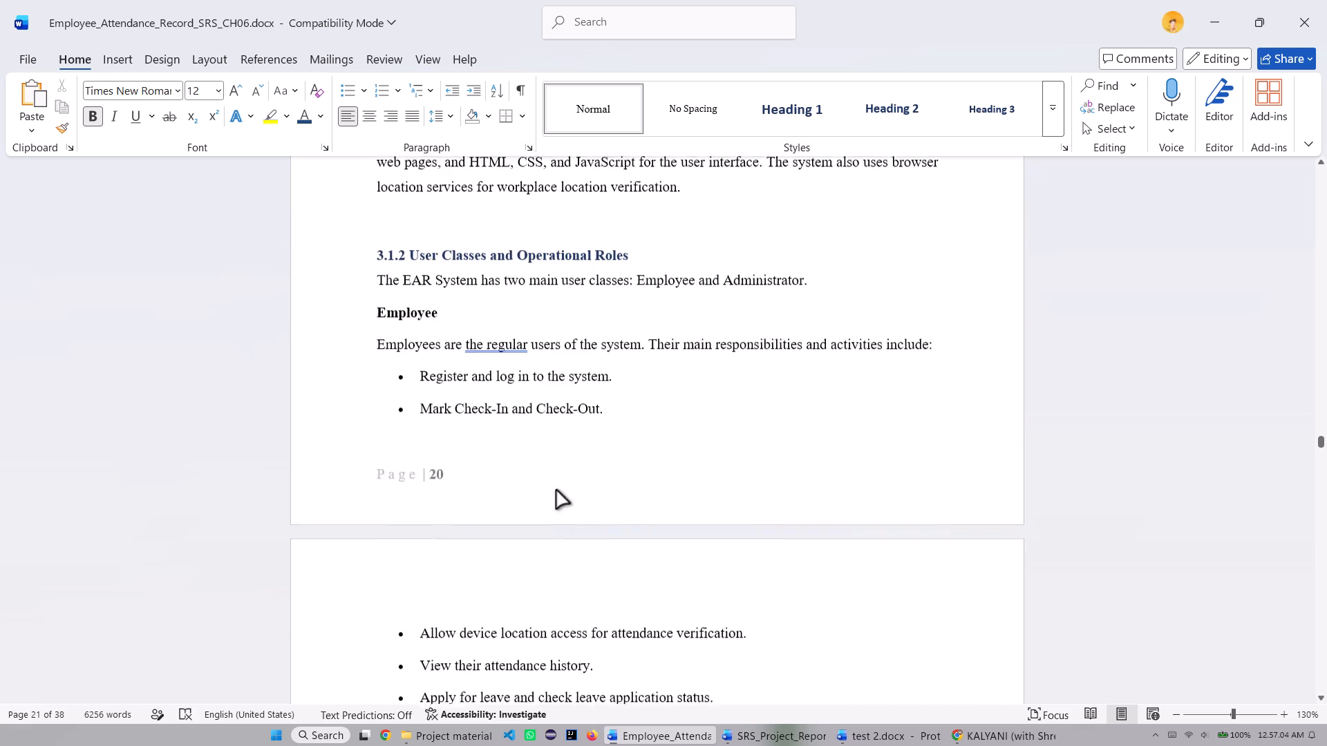
scroll(556, 490, up, 5)
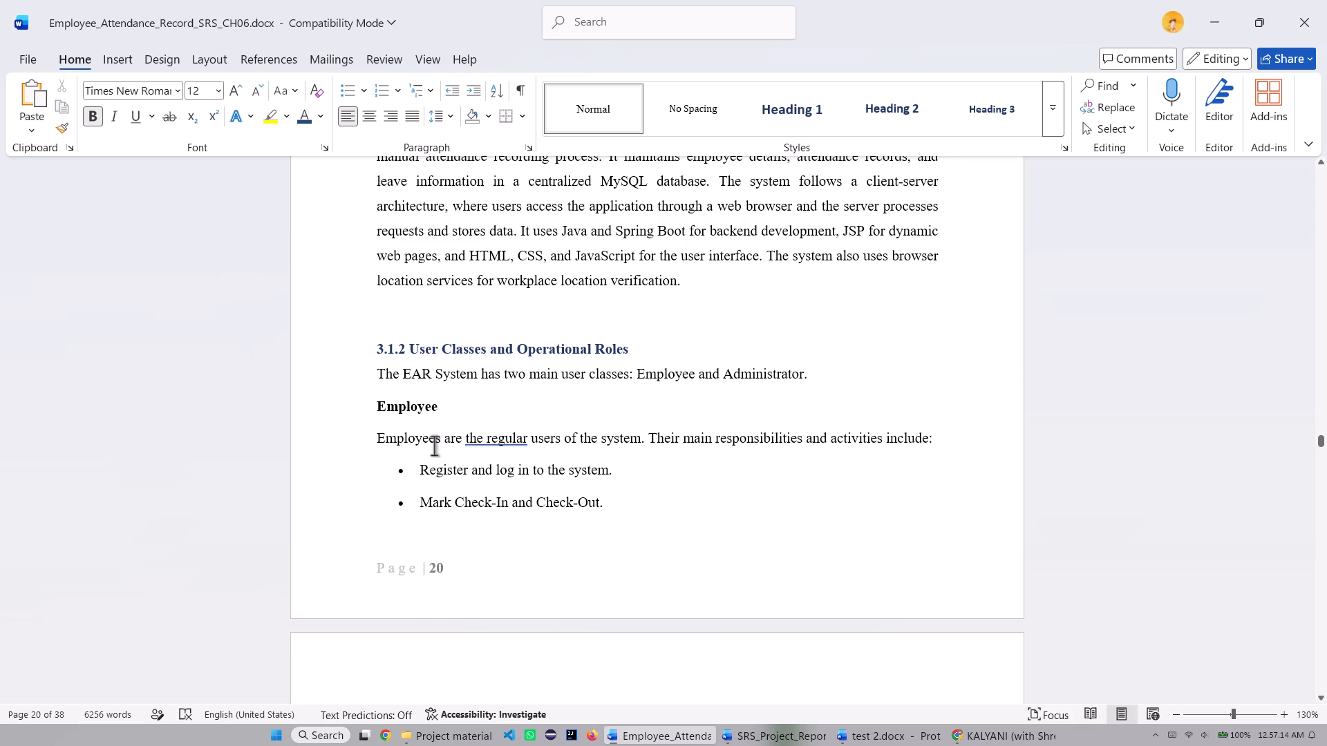
scroll(517, 449, down, 2)
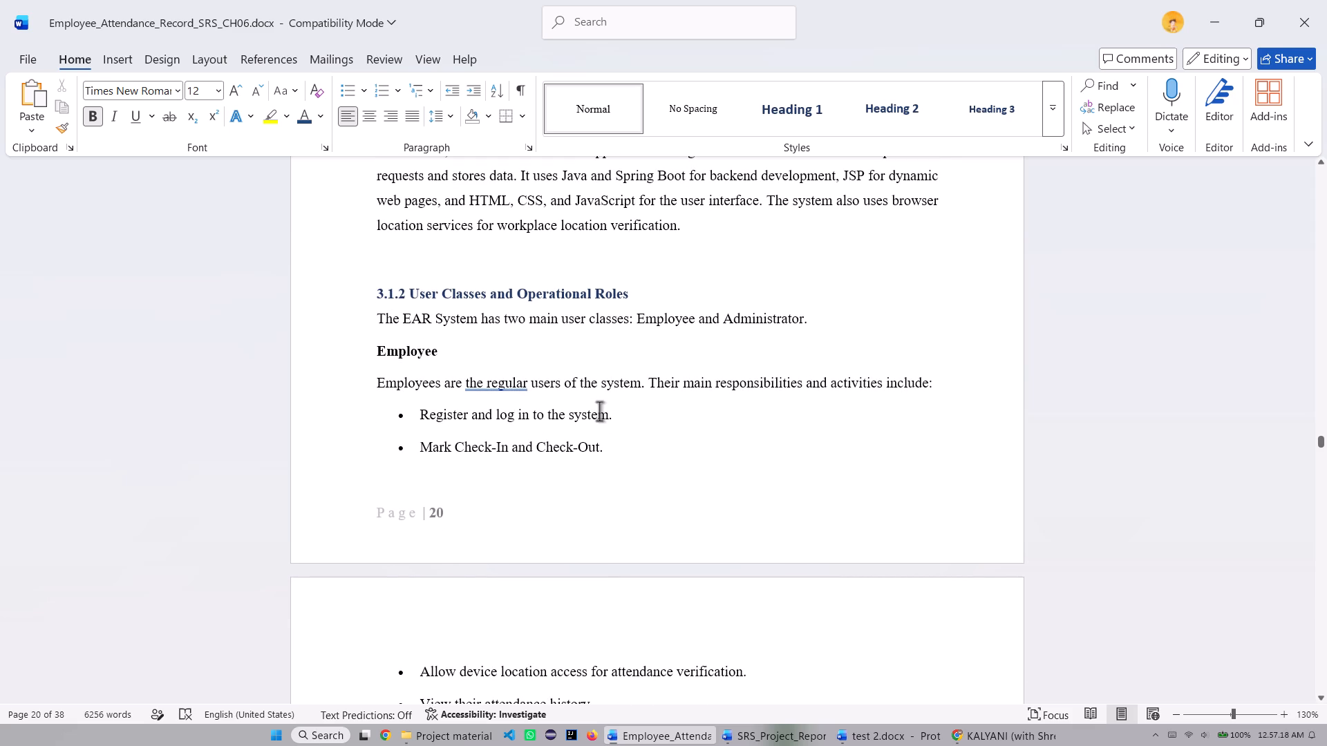
scroll(731, 403, down, 4)
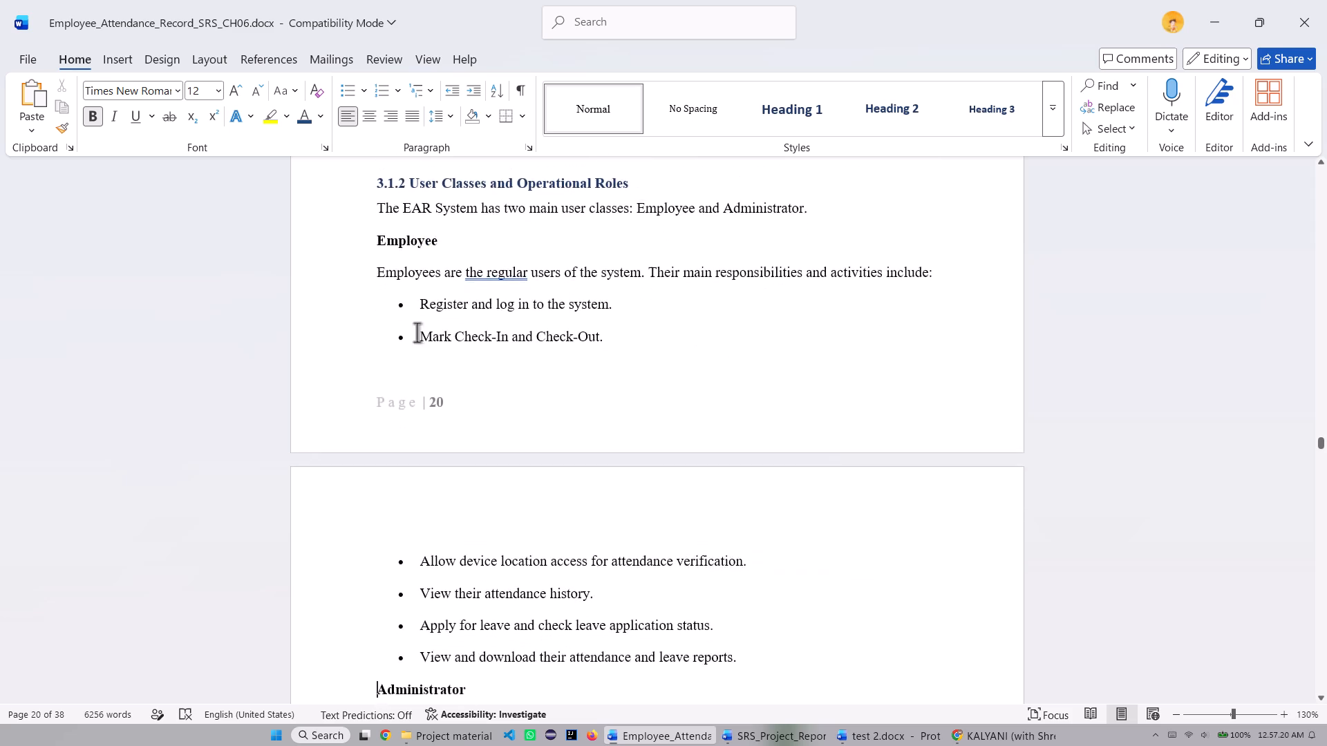
scroll(416, 332, down, 5)
scroll(549, 388, down, 5)
scroll(540, 458, down, 5)
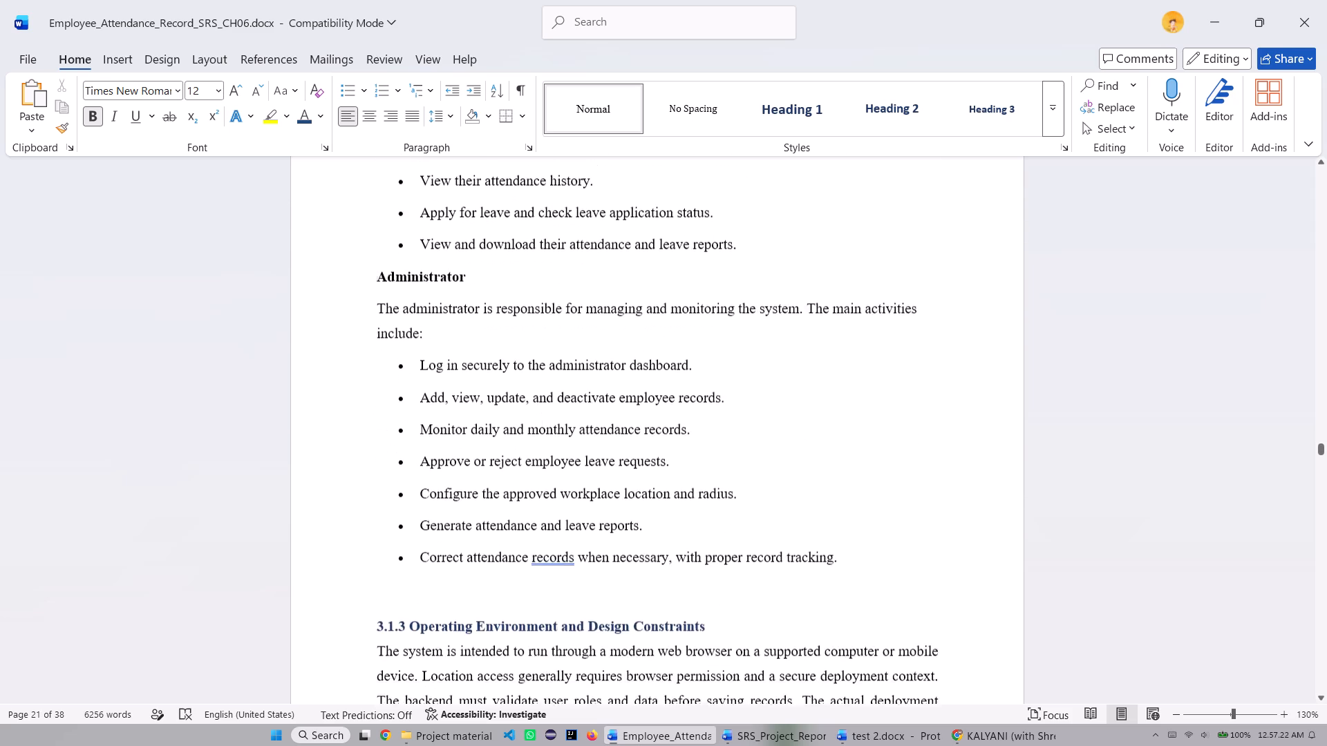
scroll(283, 427, down, 7)
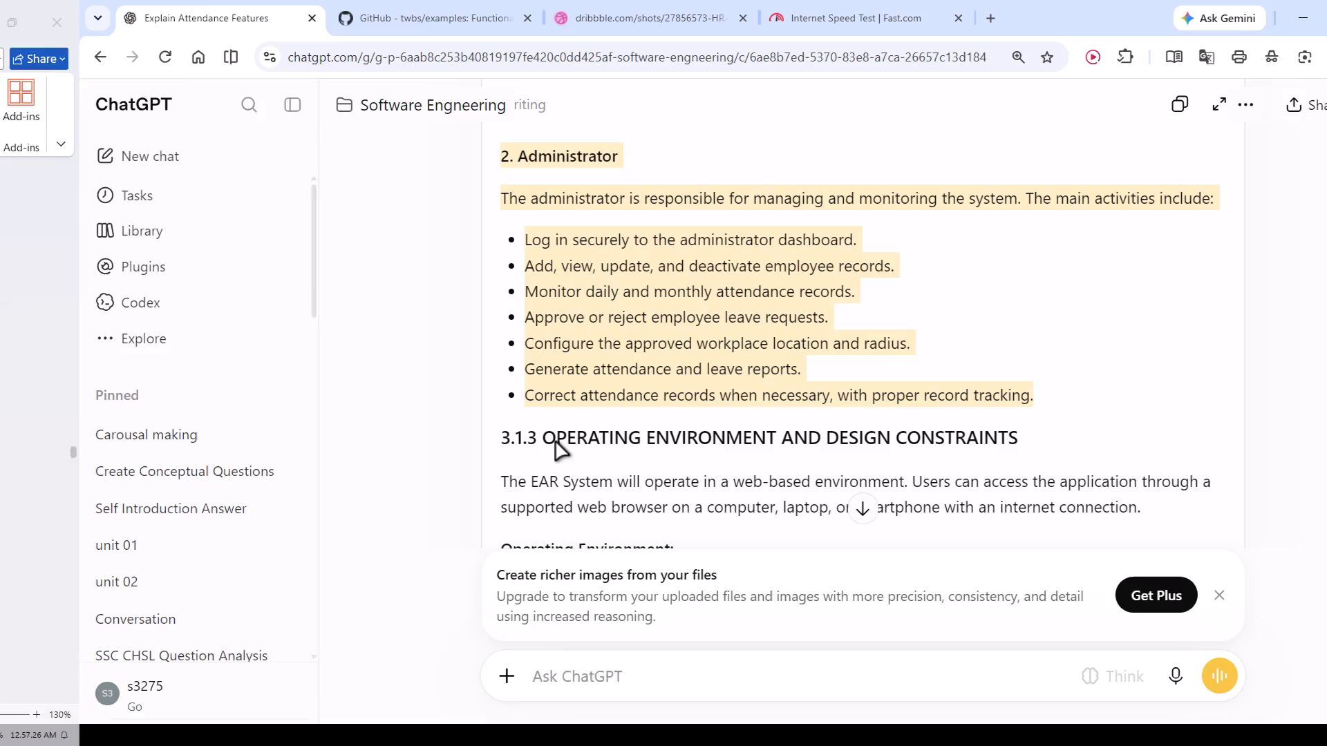
Switch to ChatGPT in Chrome and copy the full 3.1.3 text, without its heading, through the end of the Design Constraints list.
scroll(563, 409, down, 1)
scroll(388, 414, down, 4)
scroll(499, 323, up, 2)
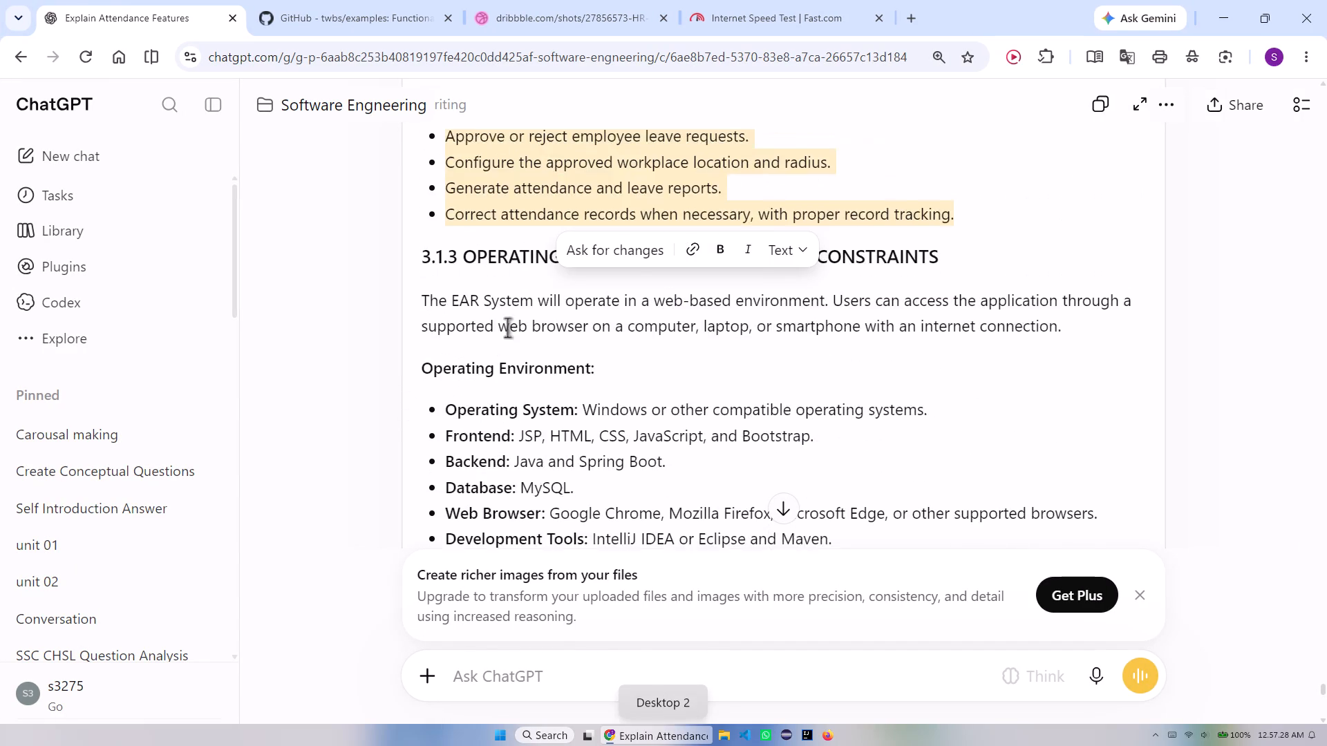
scroll(545, 334, down, 12)
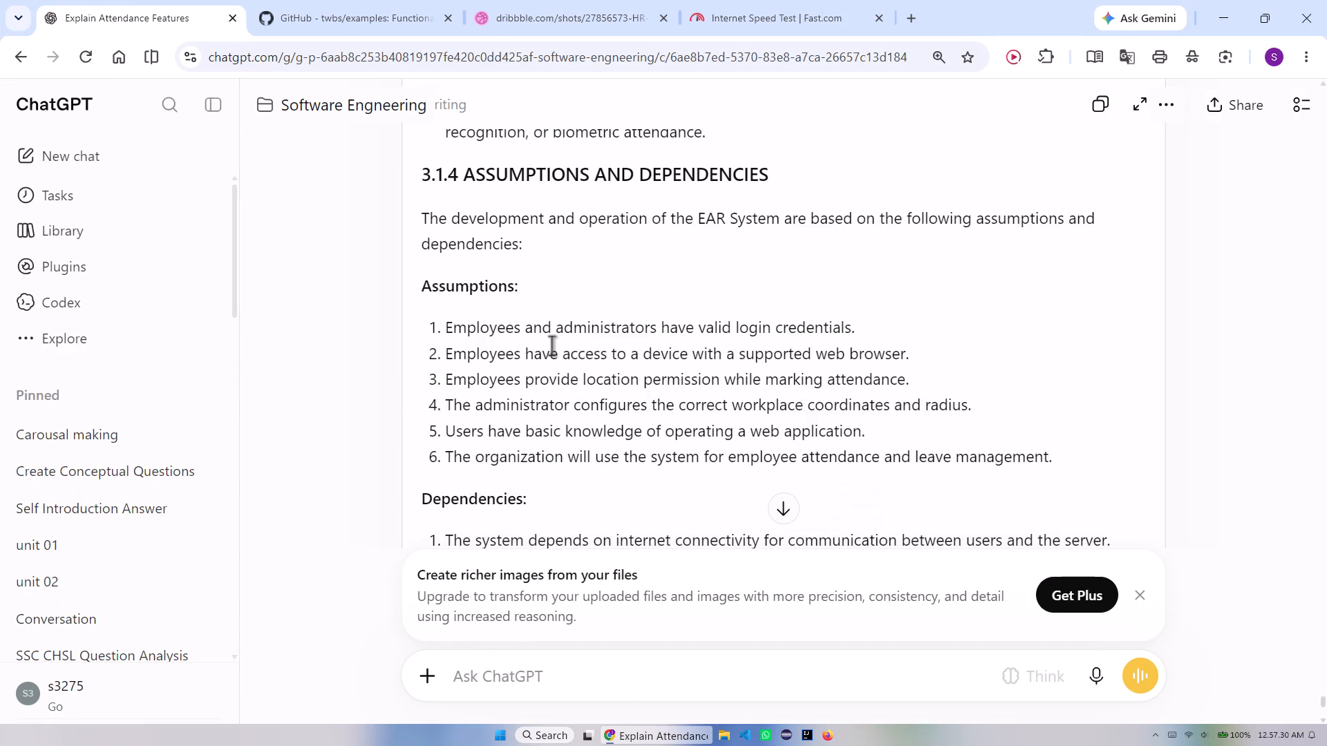
scroll(552, 345, up, 12)
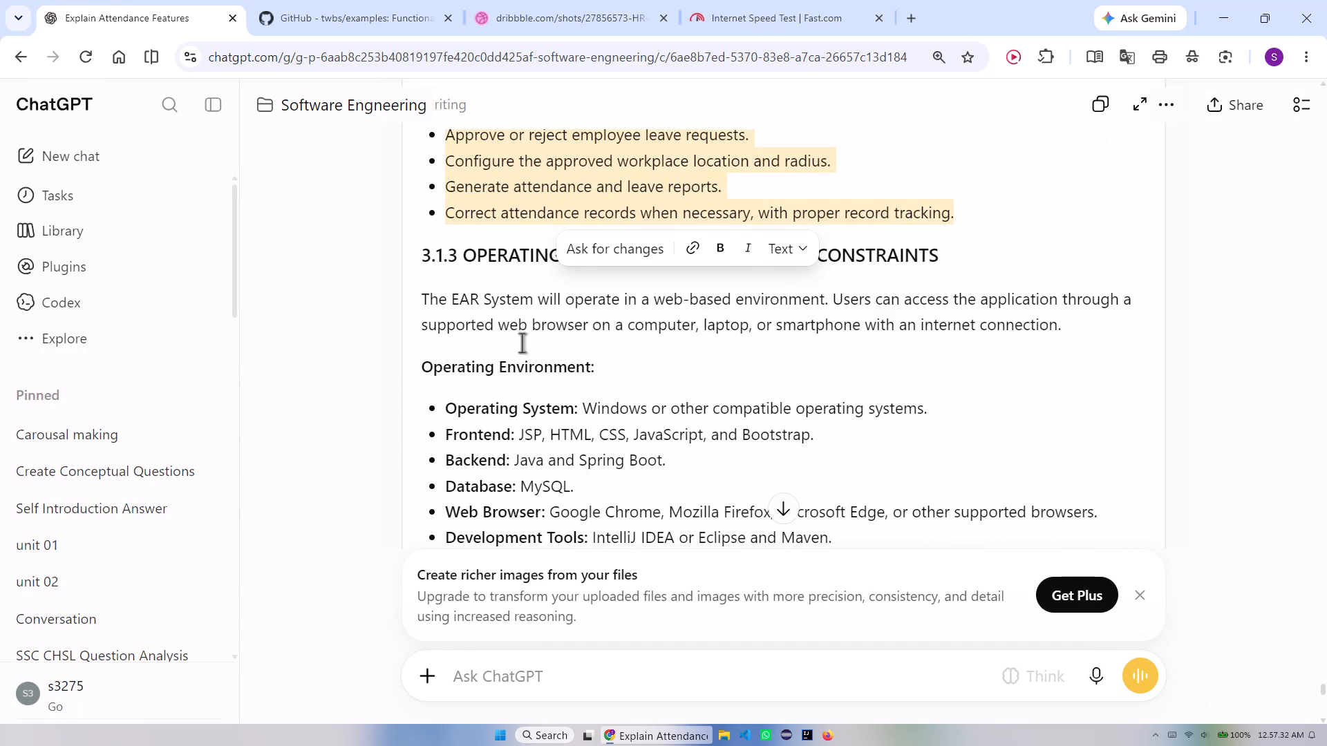
drag(420, 298, 470, 330)
drag(422, 302, 466, 353)
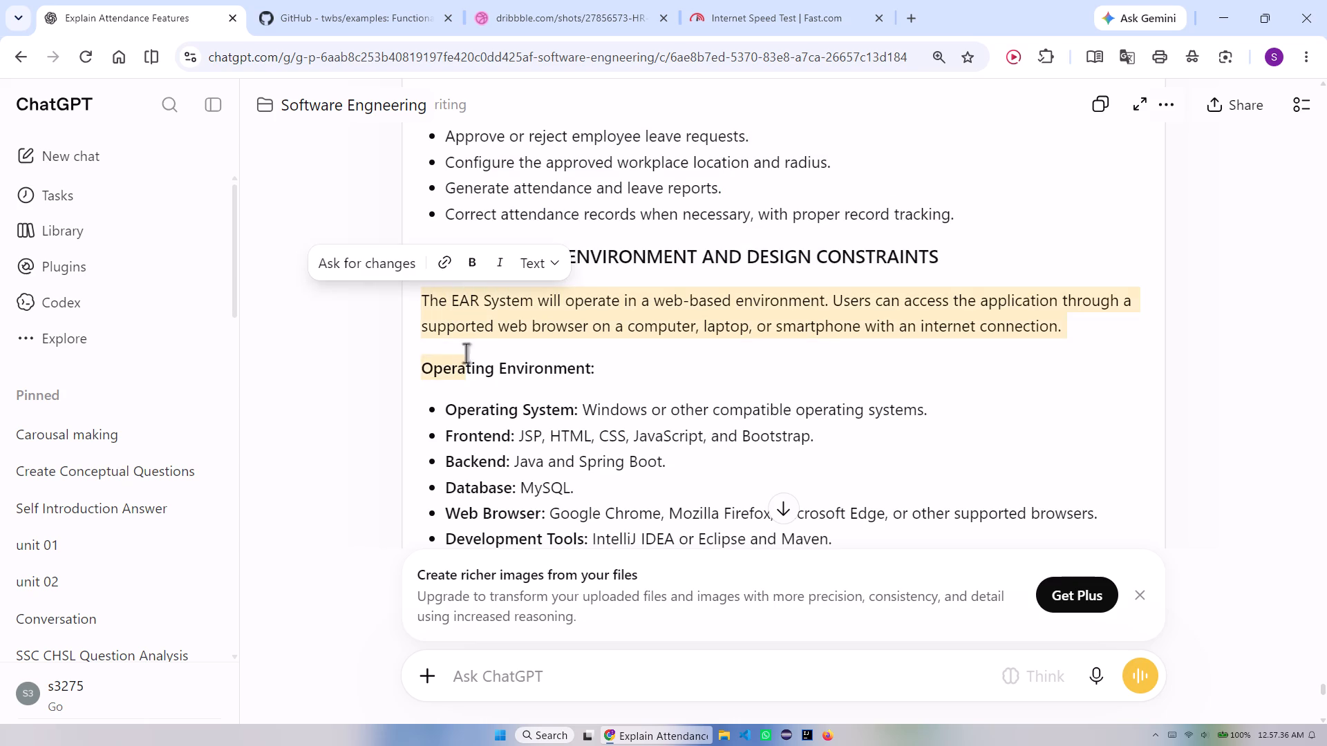
drag(466, 353, 568, 376)
scroll(484, 379, down, 6)
scroll(568, 374, down, 2)
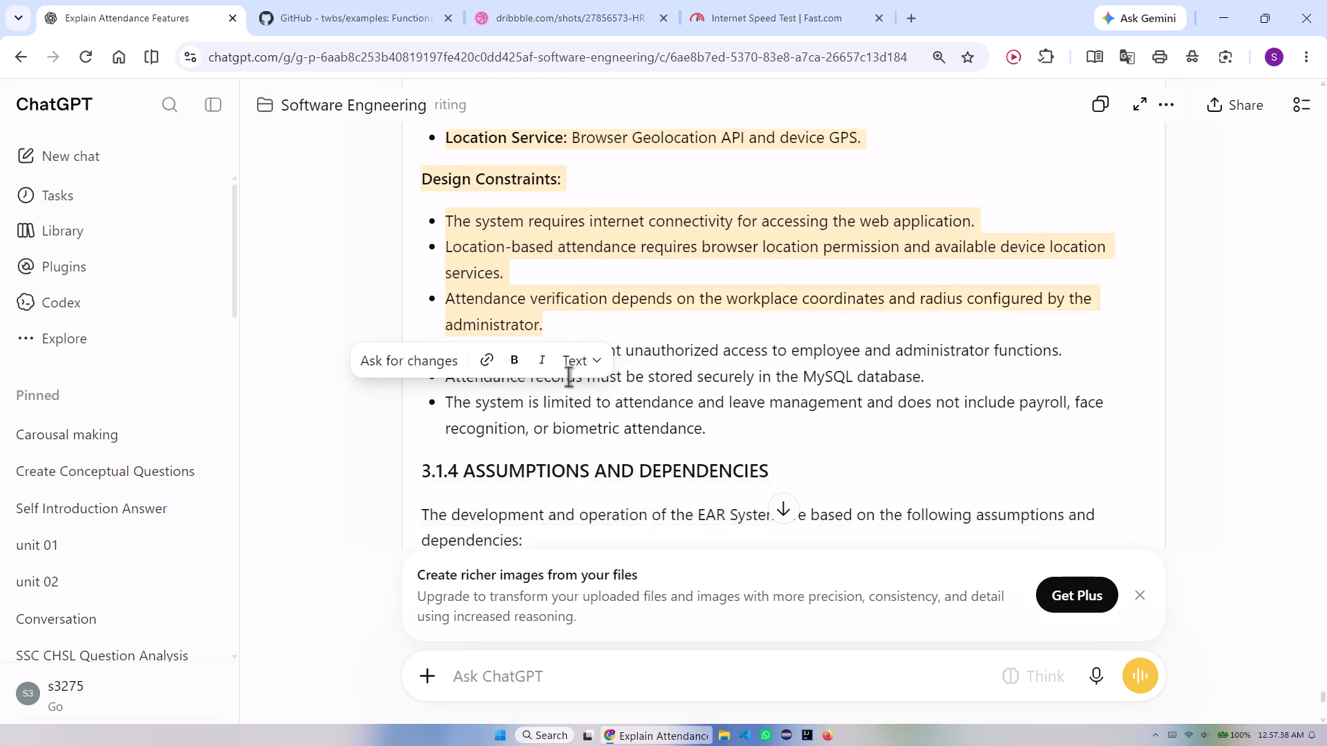
drag(568, 376, 717, 375)
right_click(656, 374)
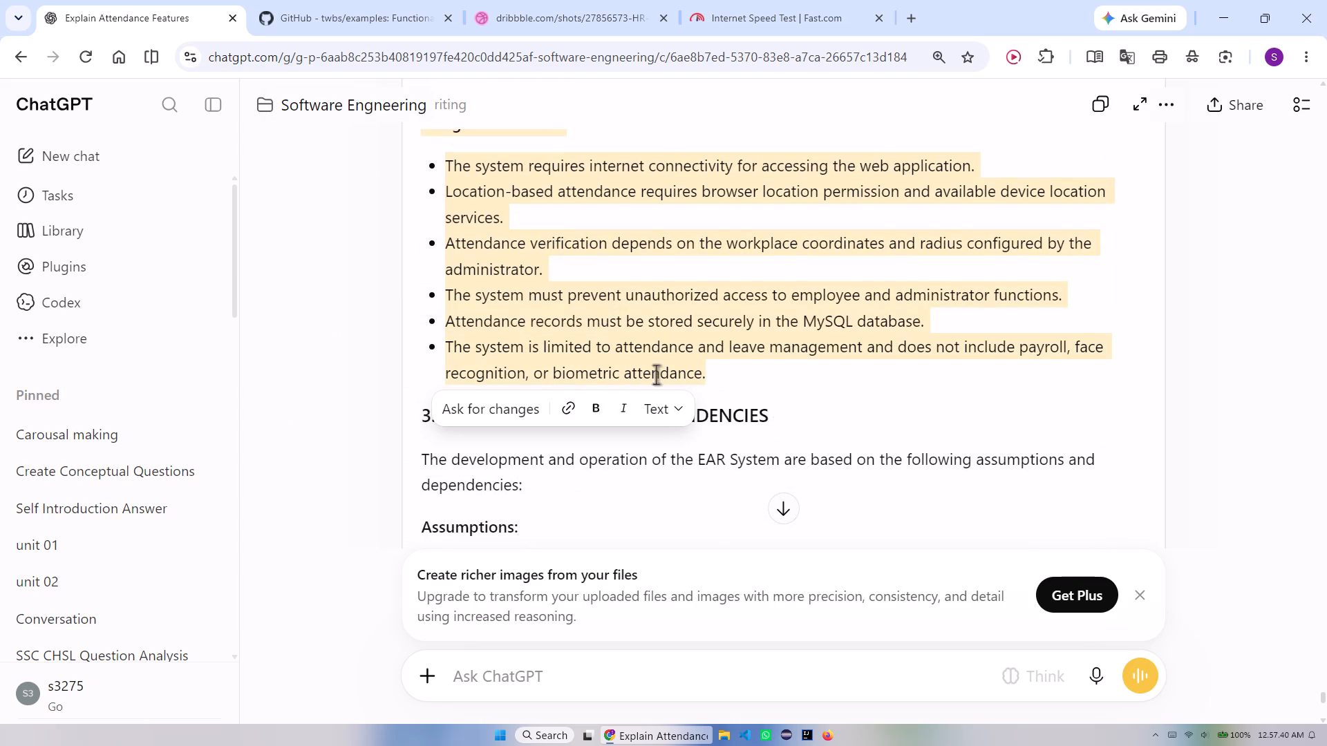
click(716, 352)
click(762, 386)
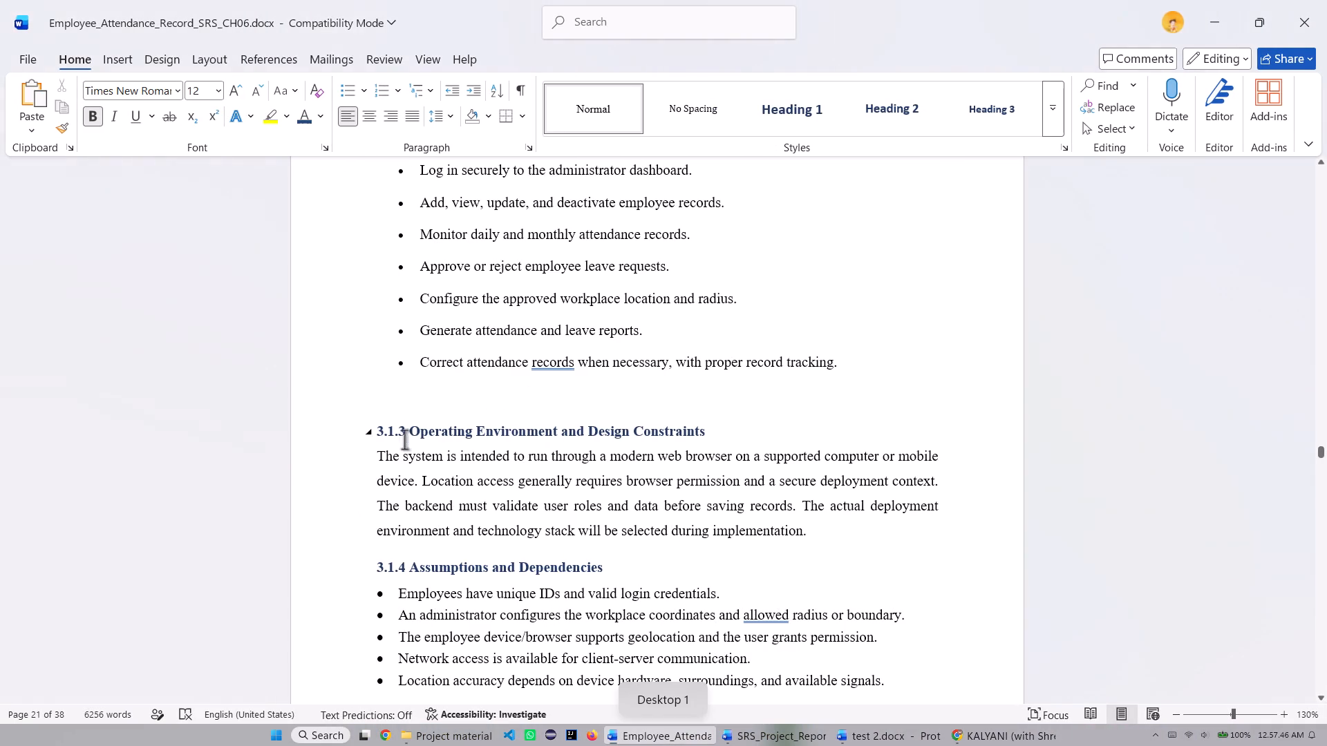
In Word, replace the paragraph under 3.1.3 Operating Environment and Design Constraints with the copied text.
drag(403, 454, 435, 483)
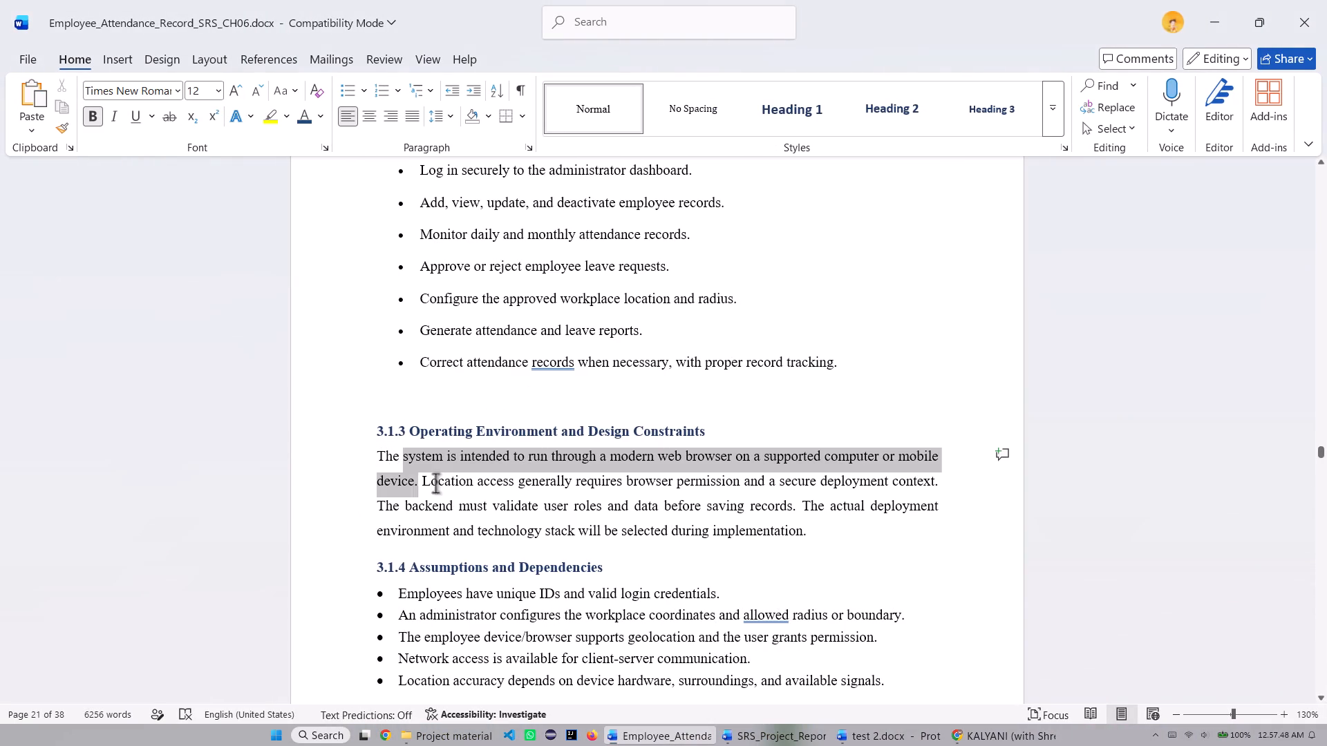
drag(435, 483, 794, 528)
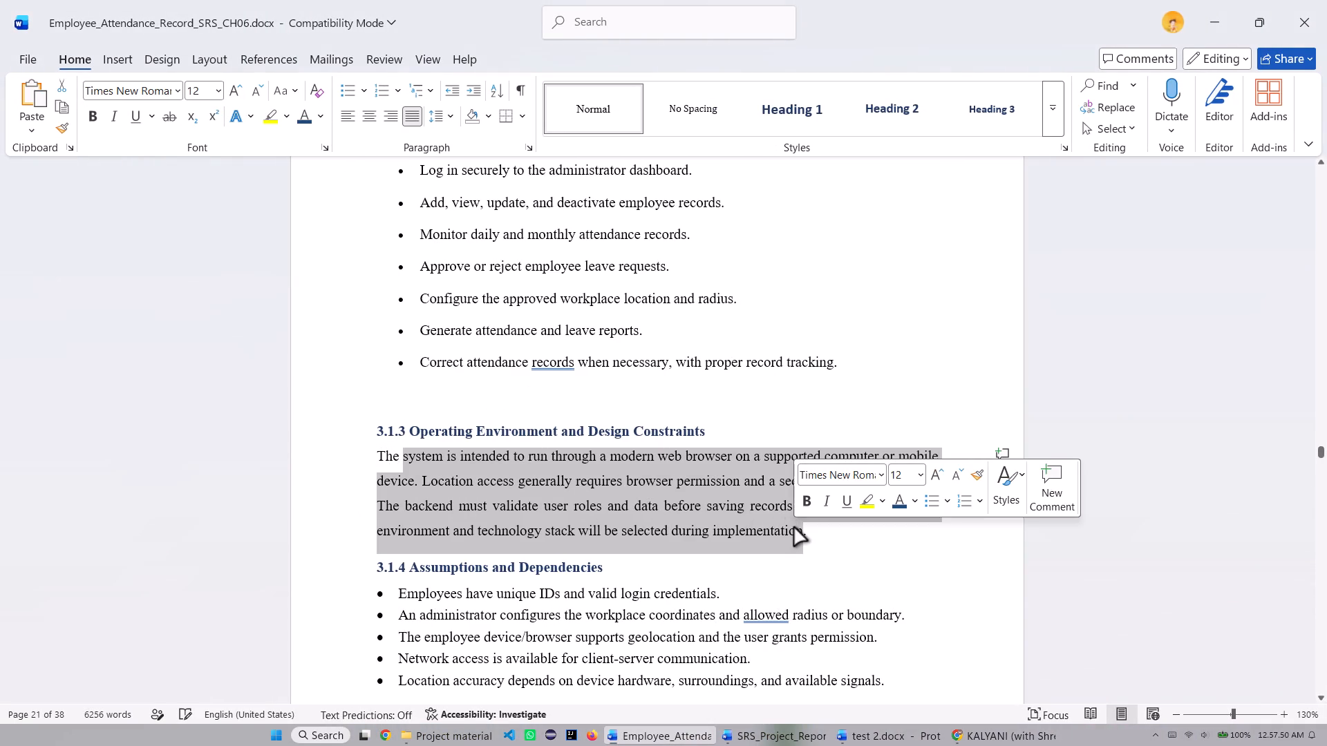
key(ctrl+v)
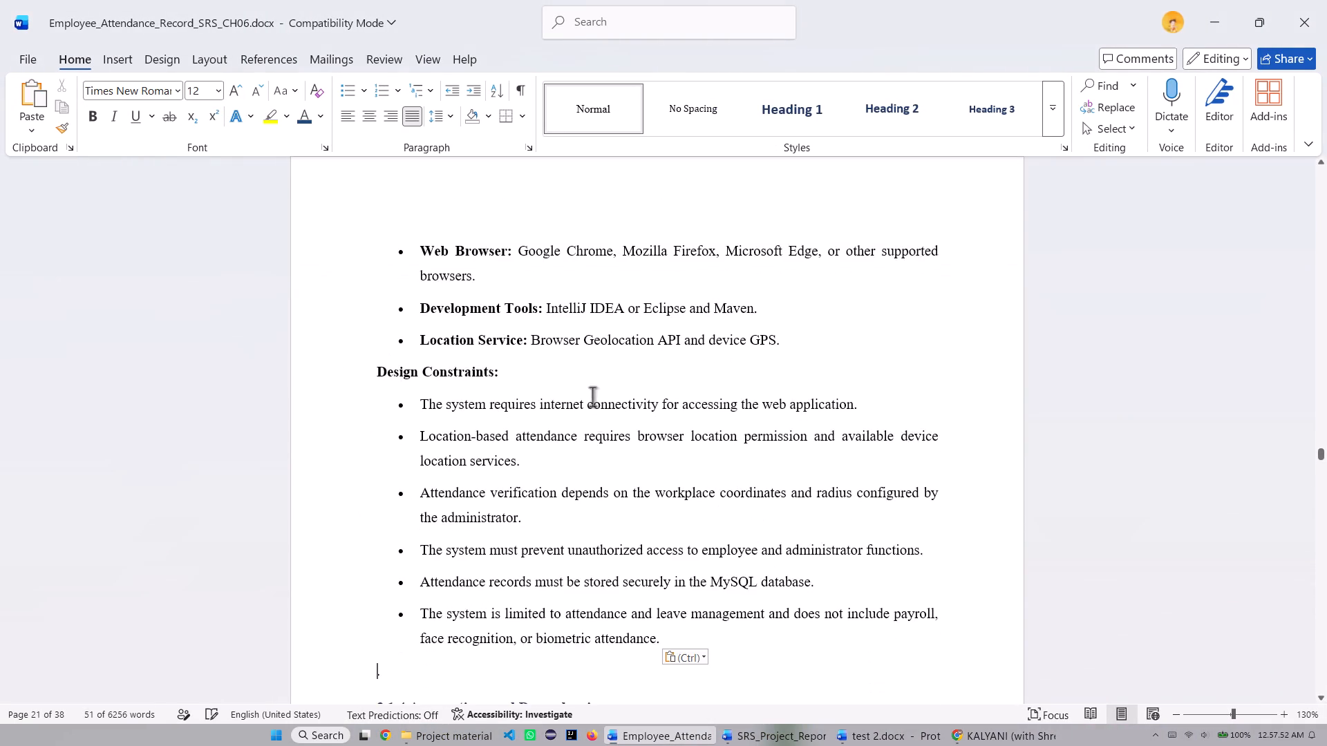
Delete the repeated "The" at the start of the first paragraph in section 3.1.3.
scroll(592, 389, up, 19)
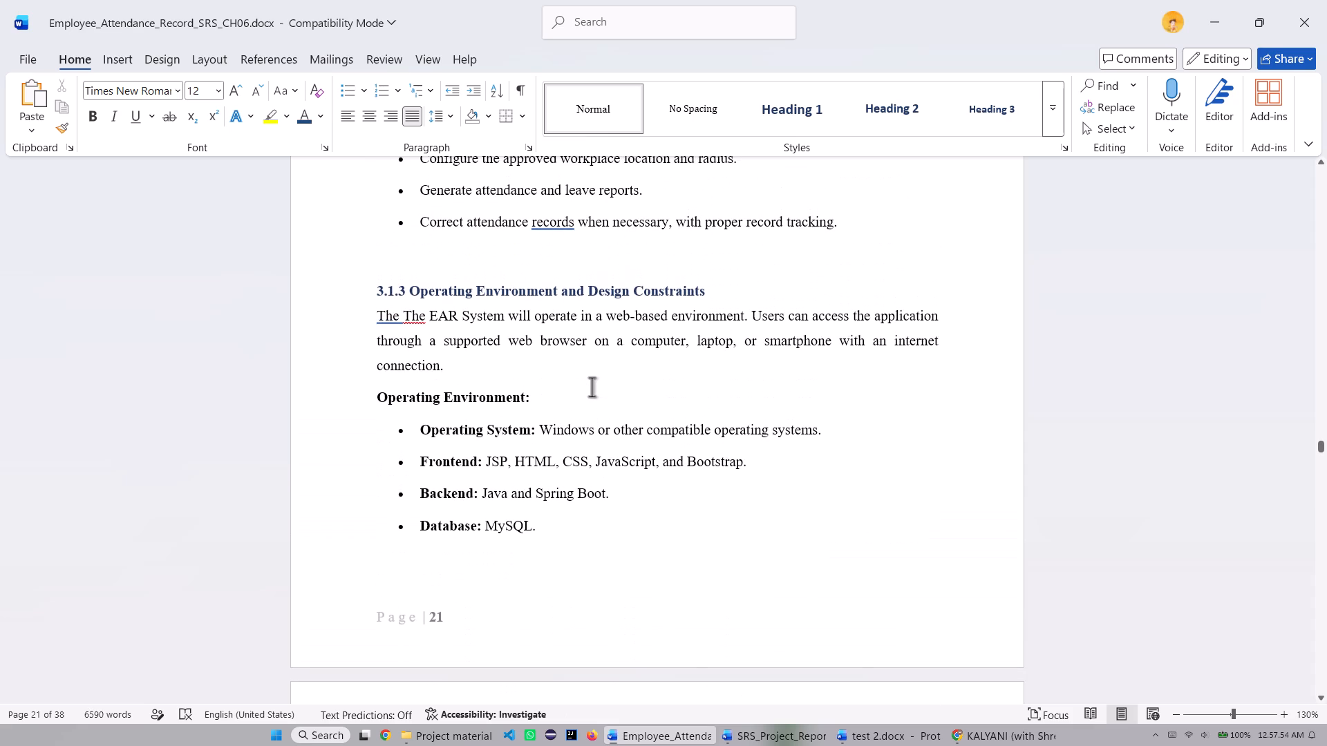
click(404, 317)
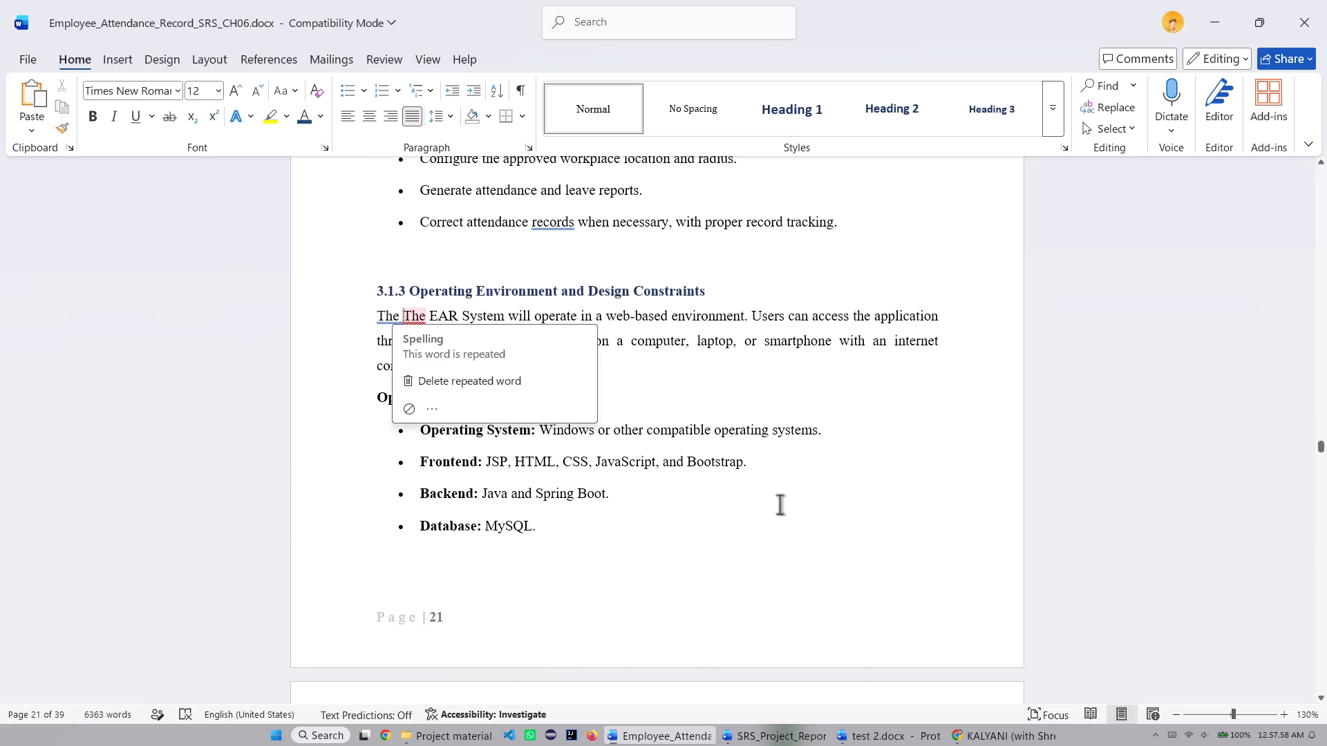
key(BackSpace)
key(BackSpace)
key(BackSpace)
key(BackSpace)
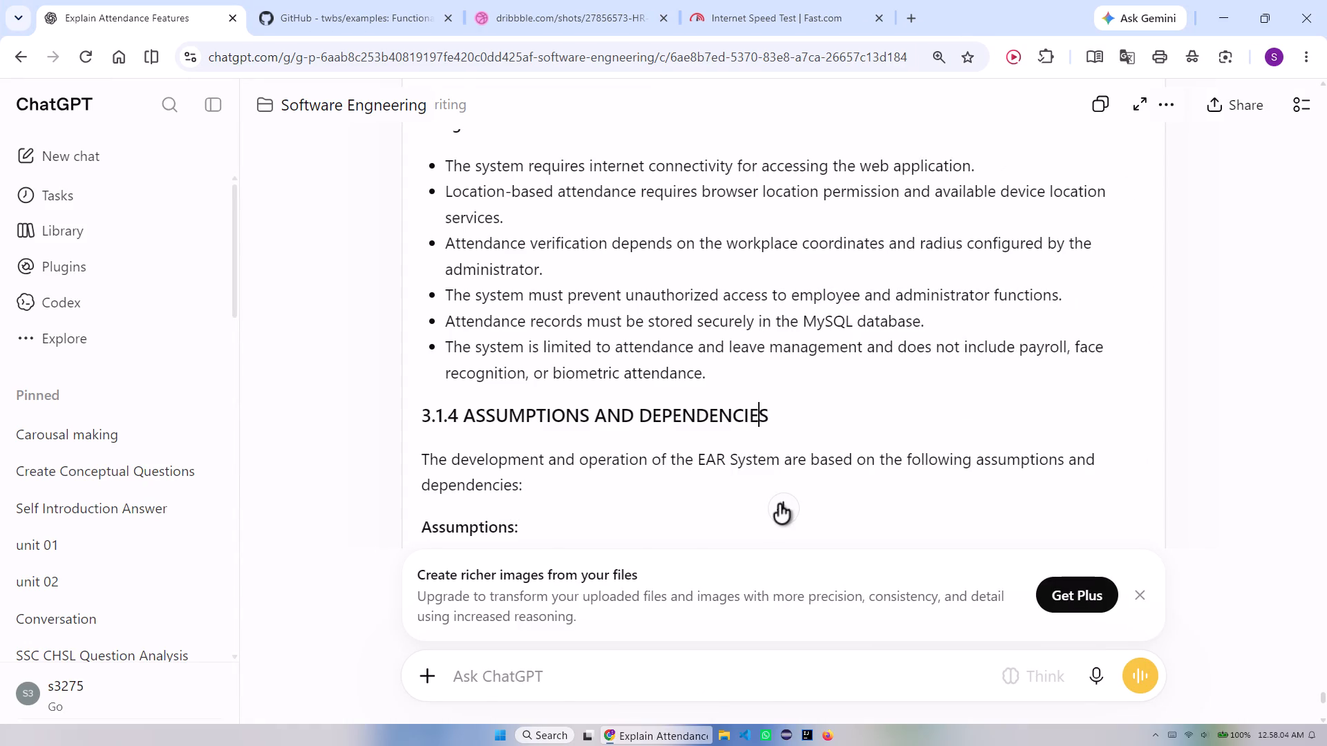
Check section 3.1.3 in ChatGPT, then review the pasted version in Word, reading on through 3.1.4 to the start of 3.2.
scroll(570, 442, up, 7)
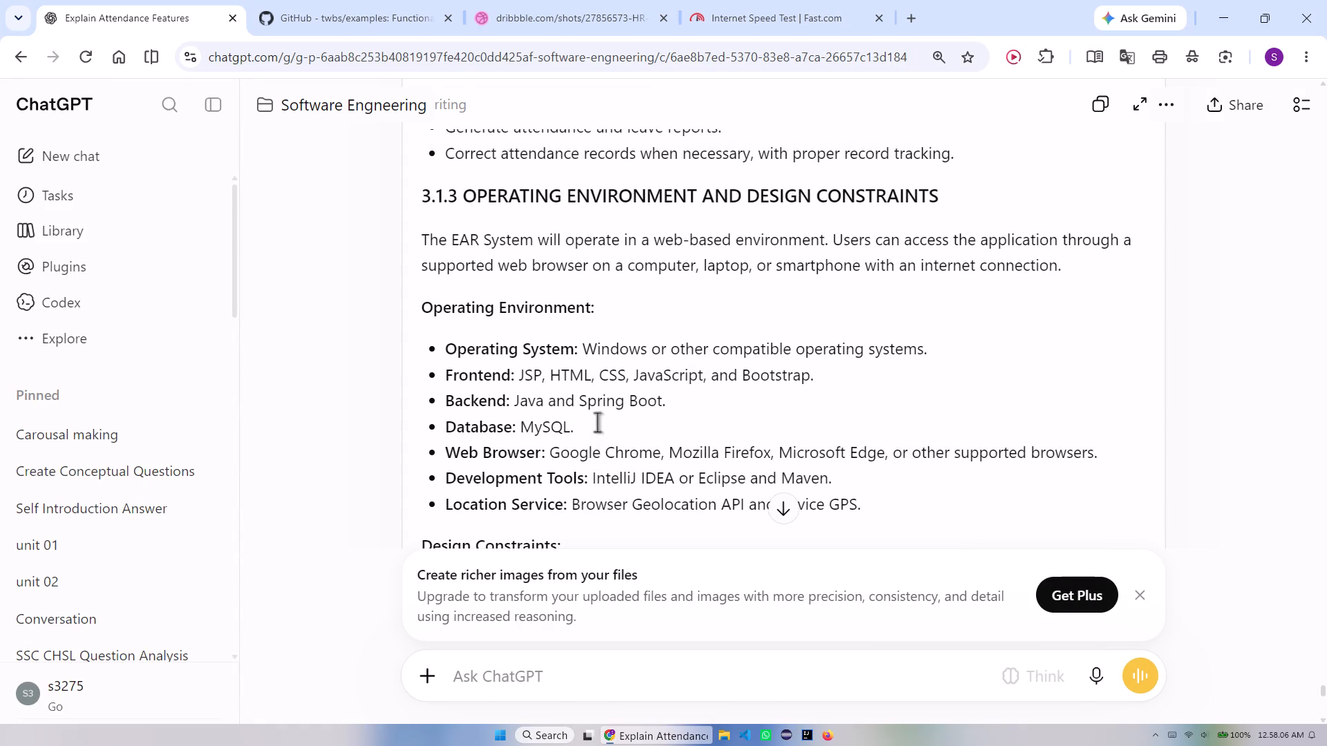
scroll(657, 422, down, 10)
scroll(681, 411, up, 3)
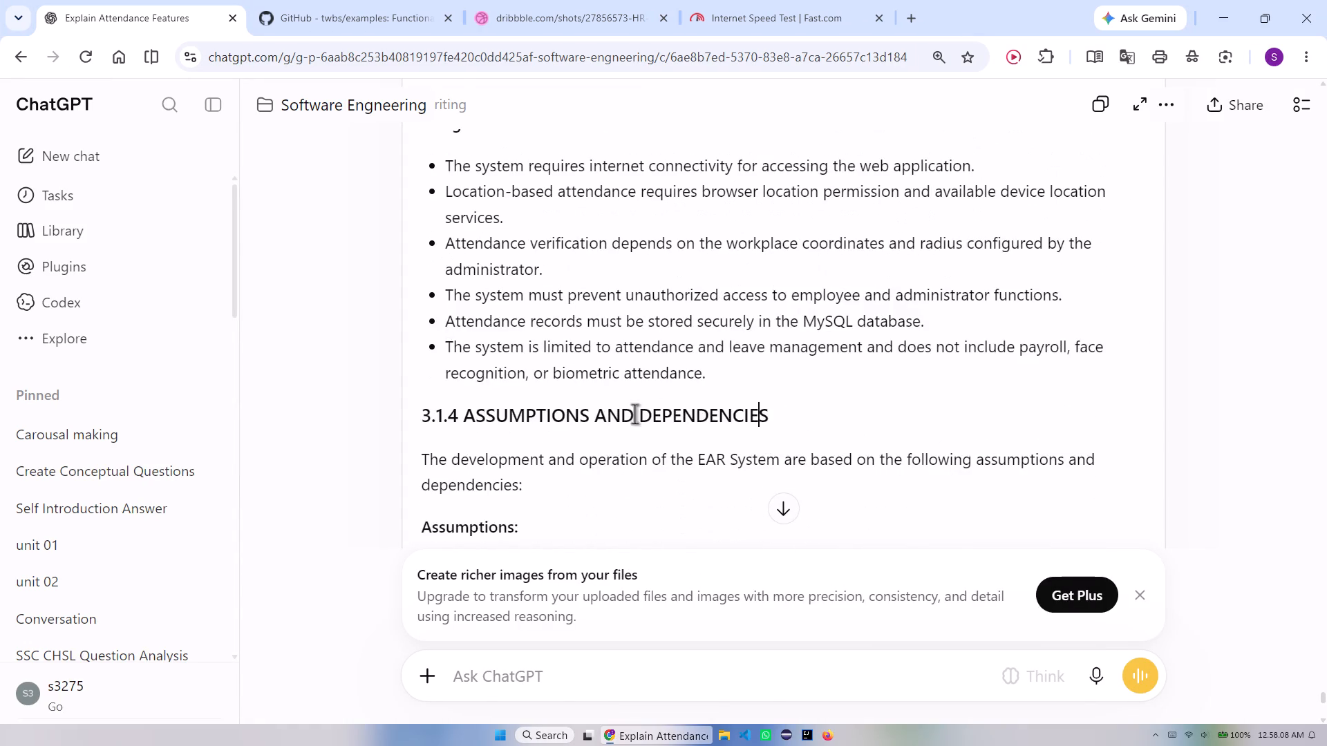
scroll(533, 414, down, 4)
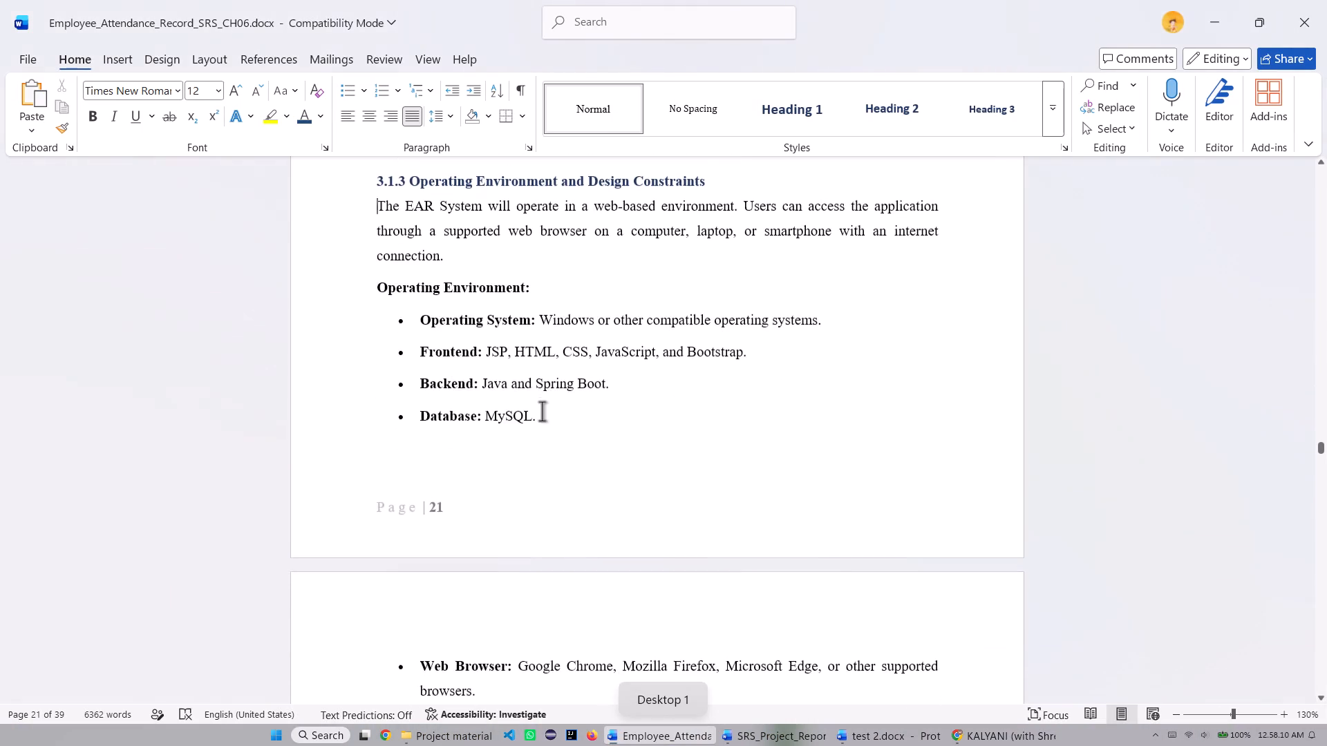
scroll(542, 411, up, 5)
scroll(529, 421, down, 6)
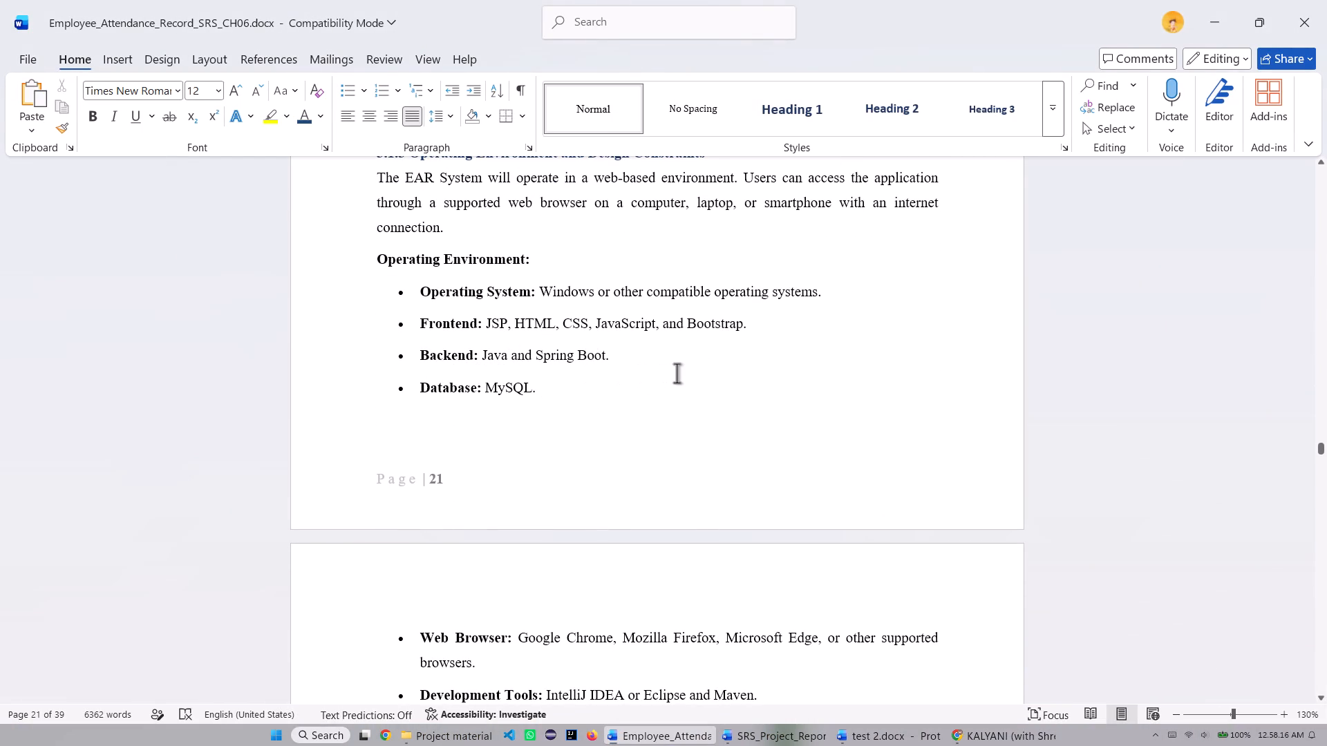
scroll(562, 343, down, 1)
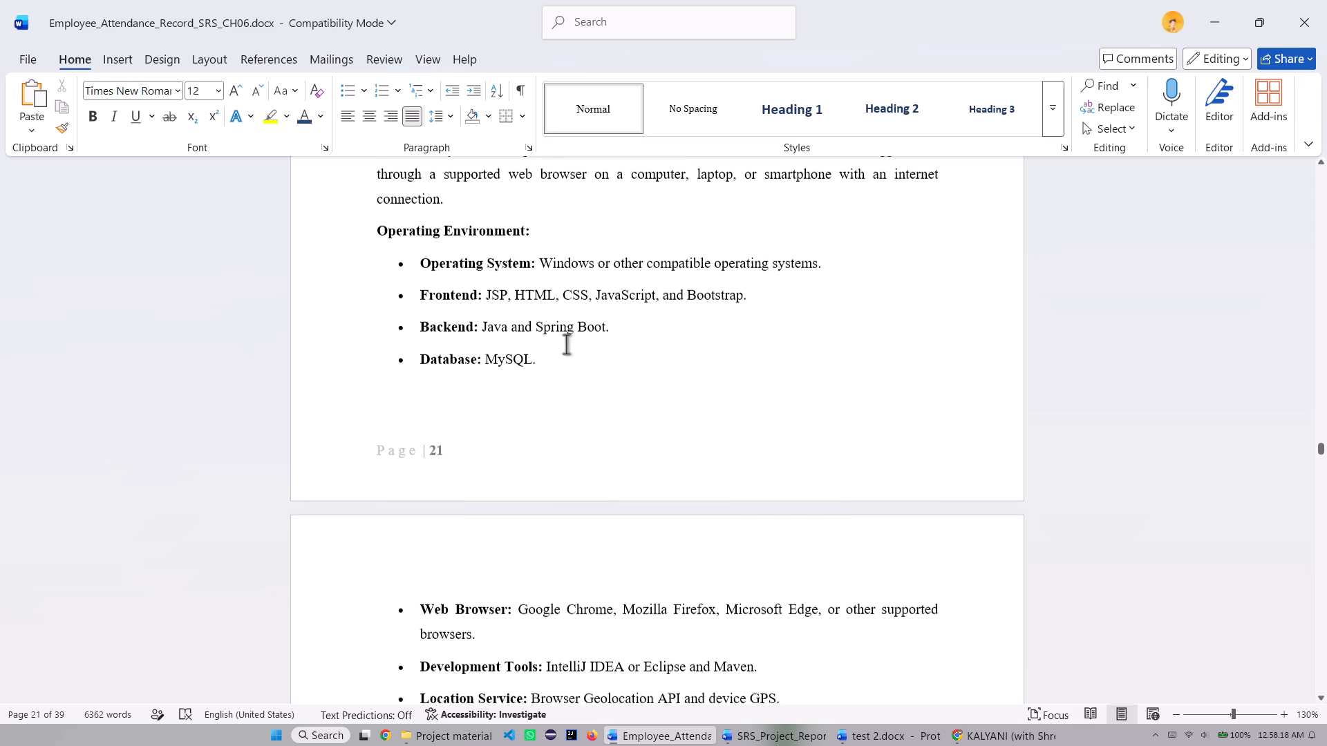
scroll(566, 344, down, 2)
scroll(489, 351, down, 11)
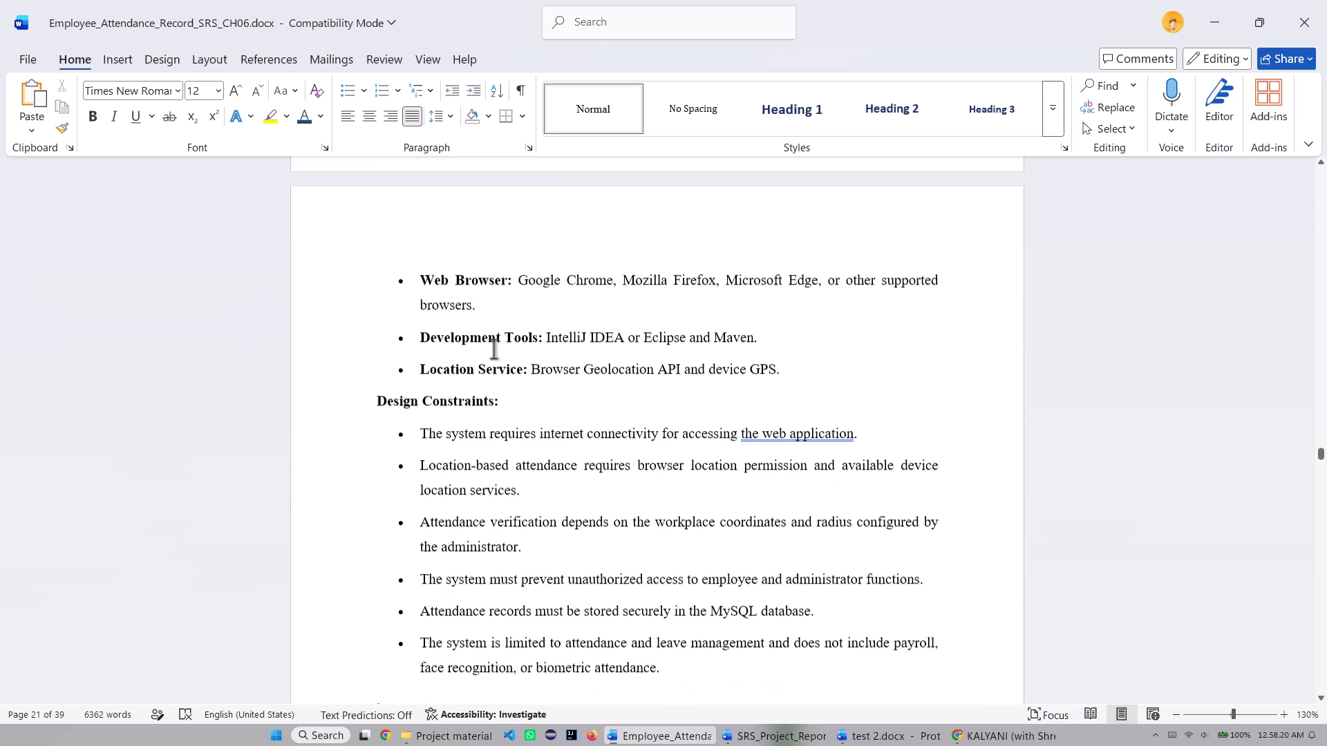
scroll(492, 343, down, 1)
scroll(444, 394, down, 1)
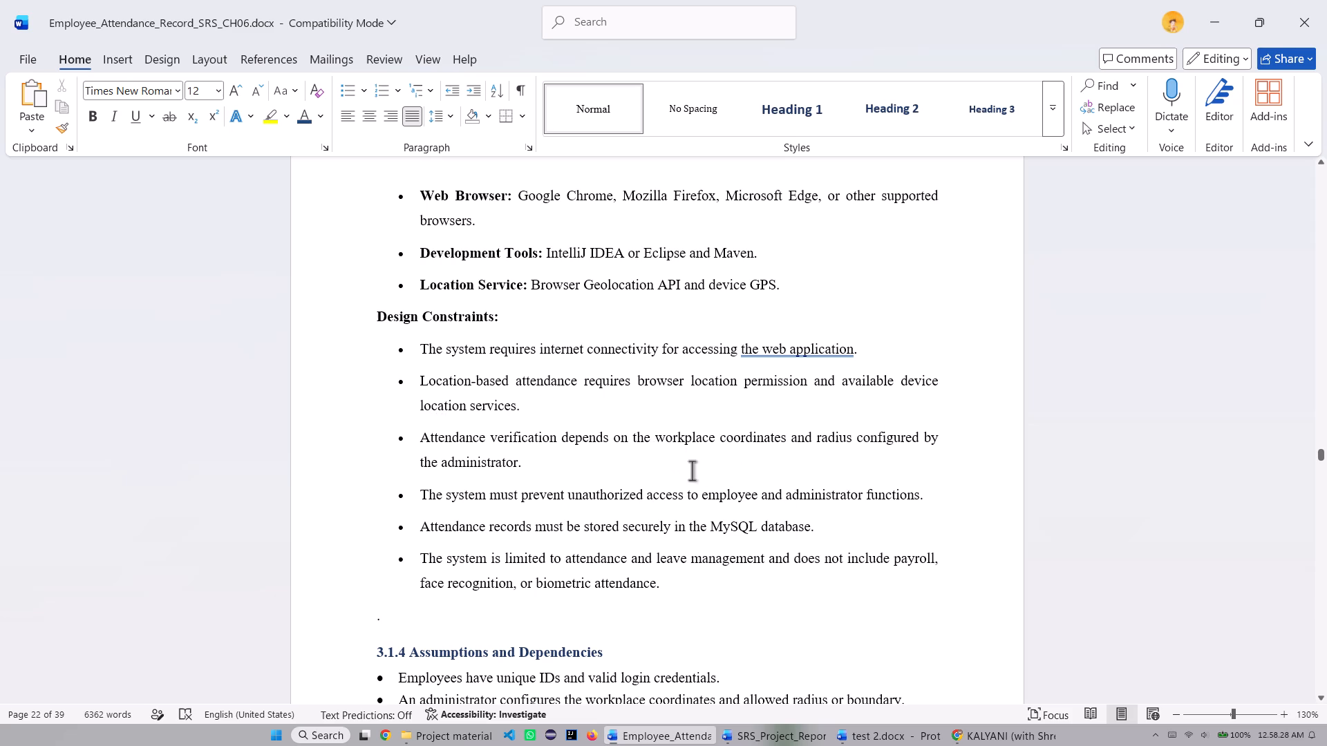
scroll(694, 437, down, 2)
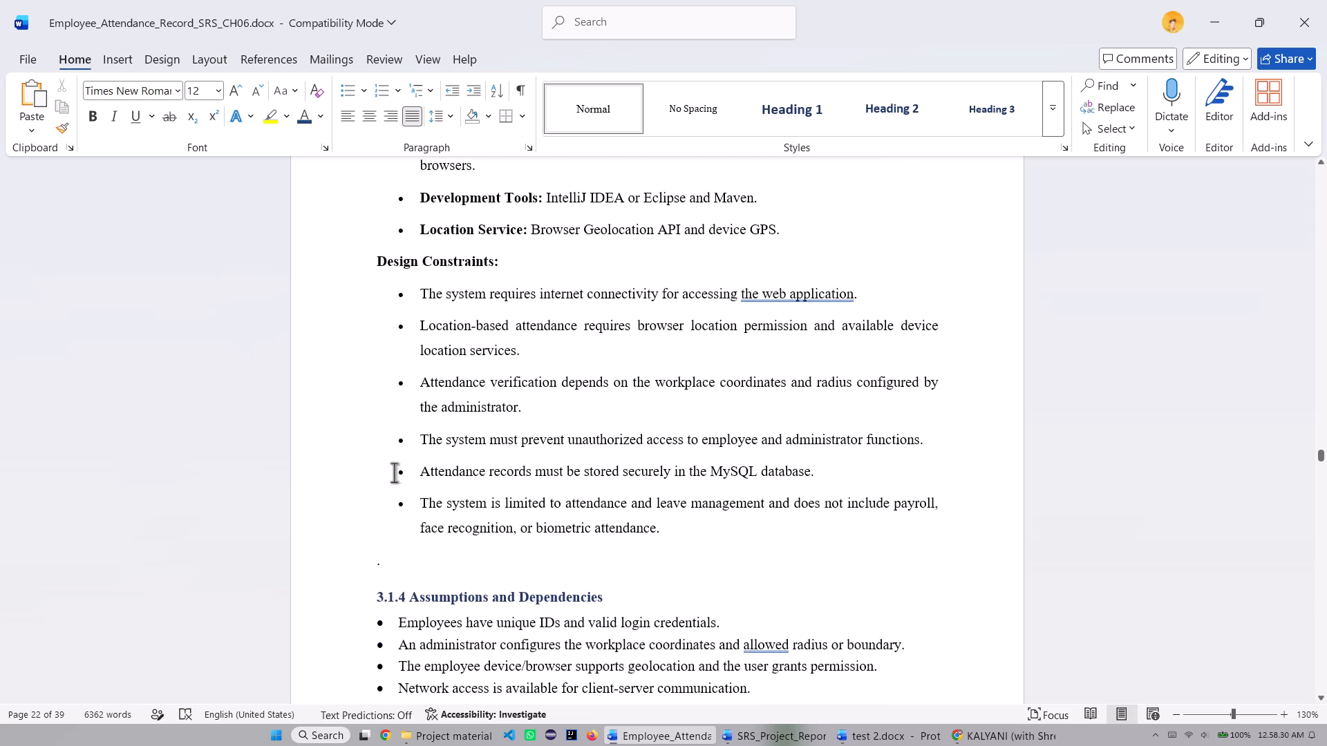
scroll(469, 459, down, 5)
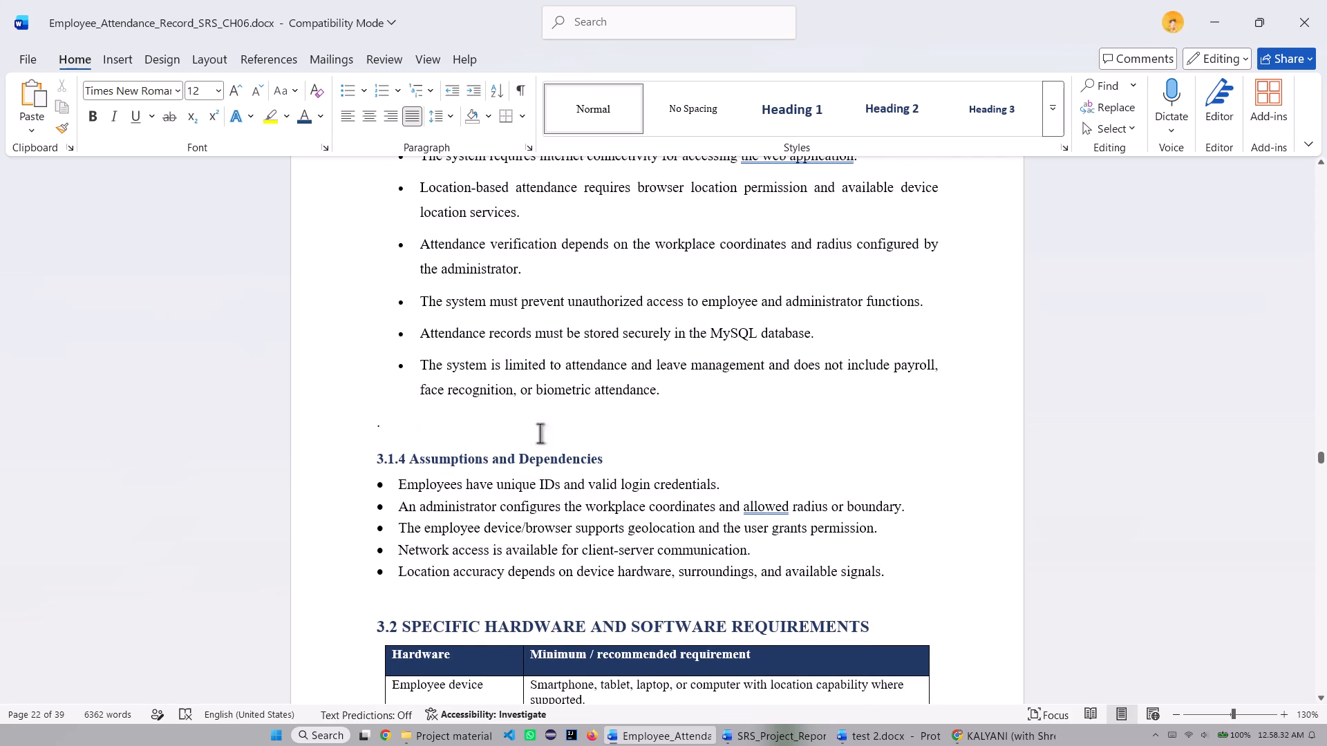
scroll(540, 433, down, 2)
scroll(545, 470, up, 4)
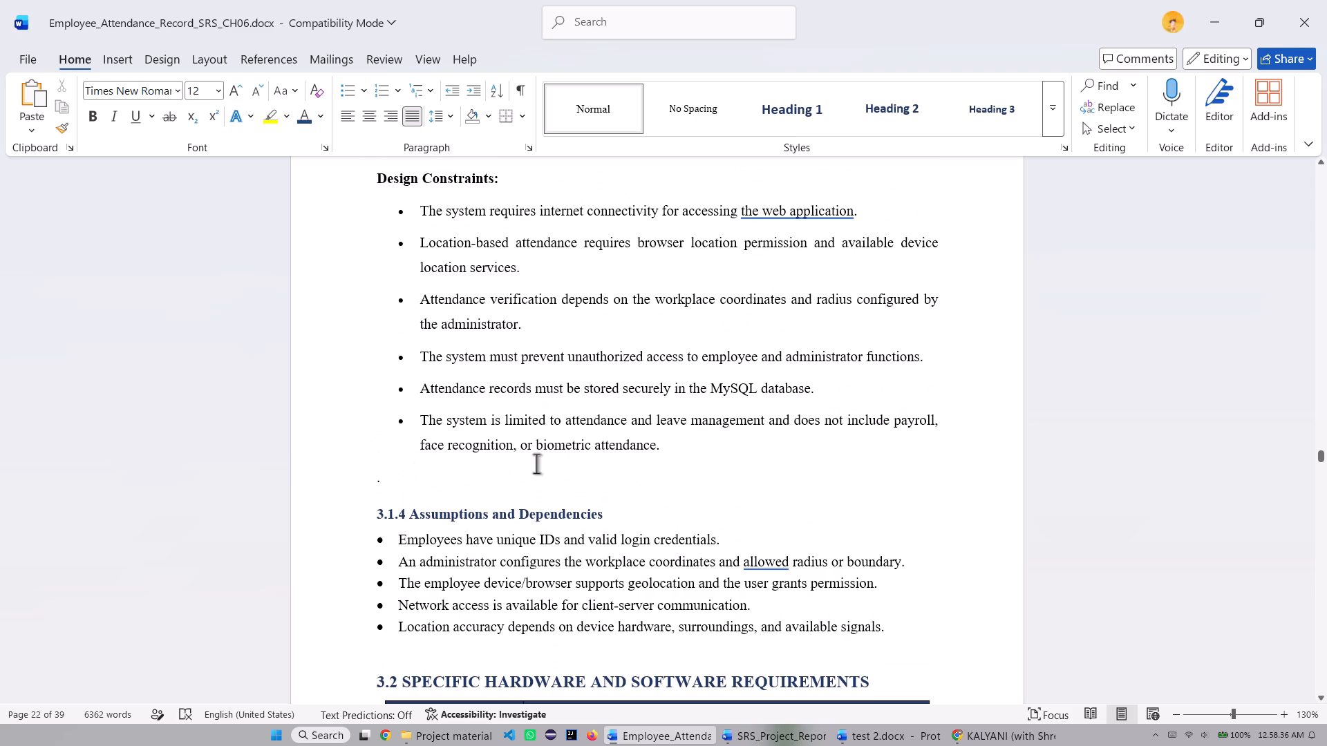
scroll(535, 459, up, 2)
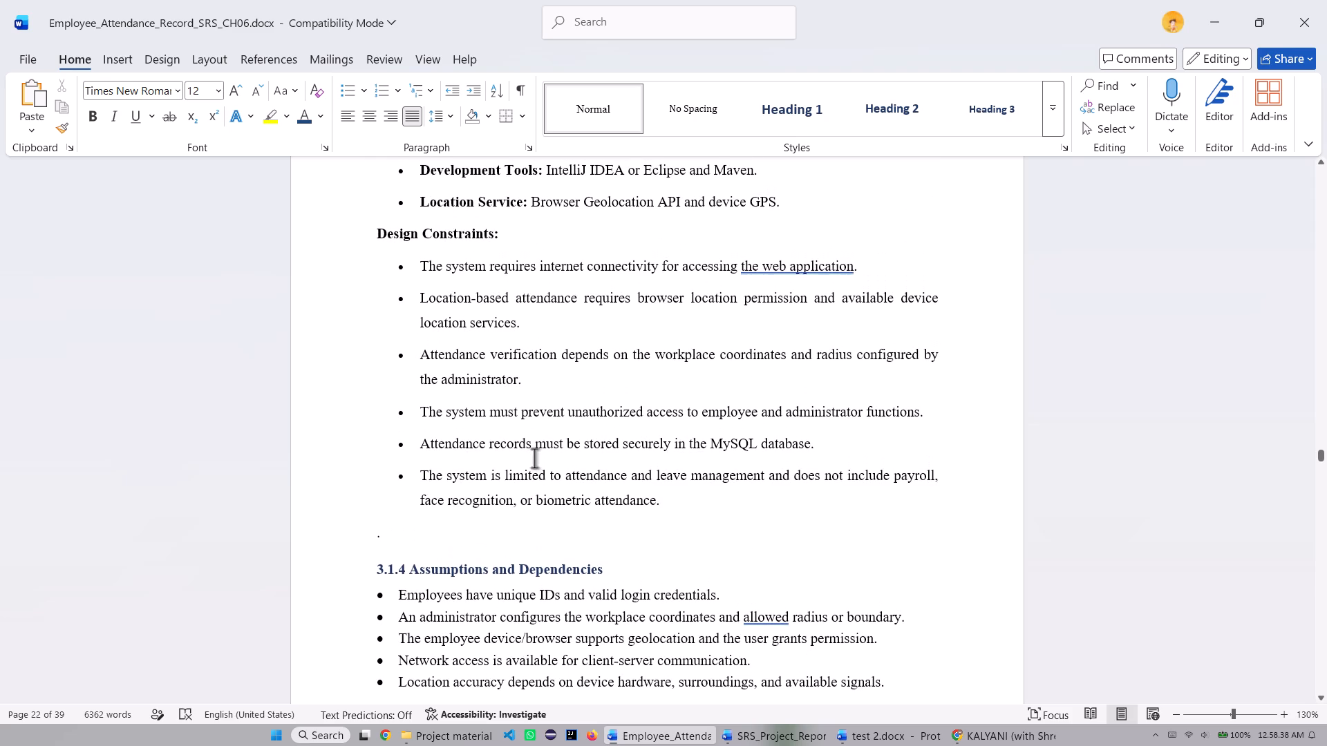
scroll(527, 457, up, 4)
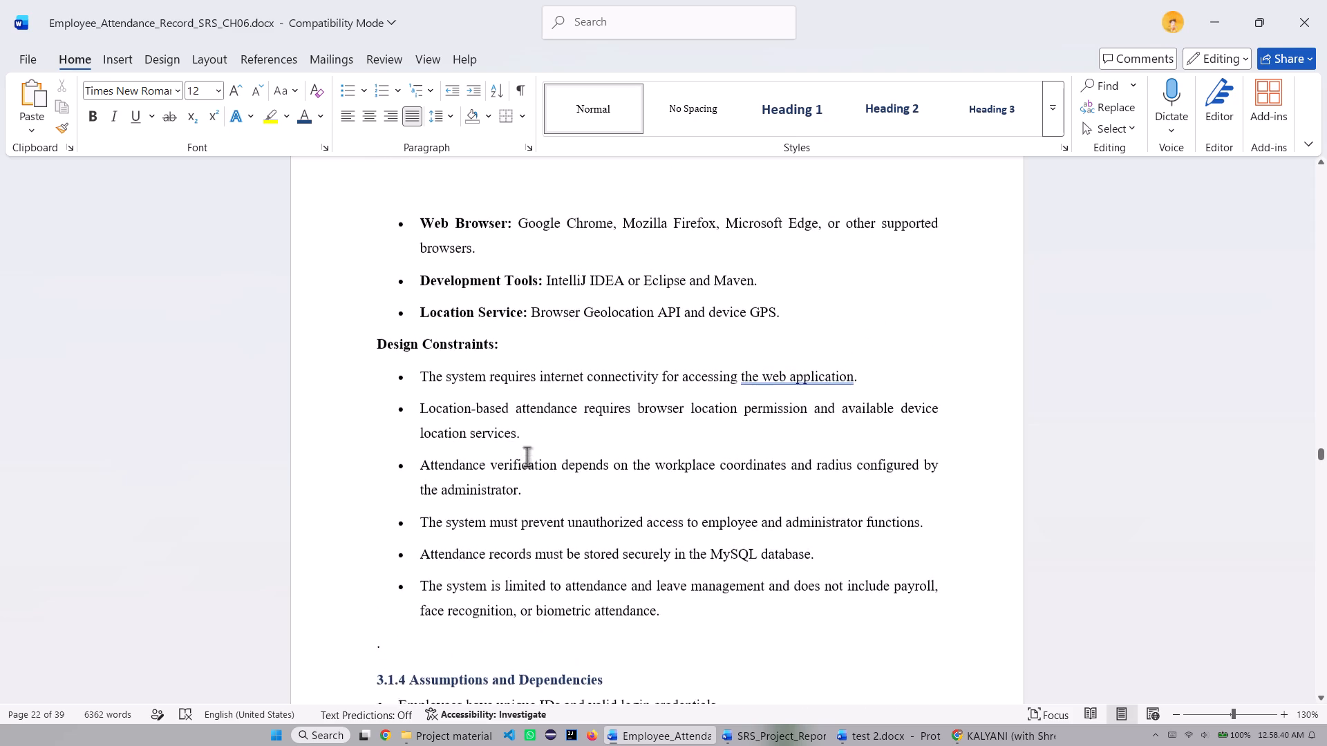
Reread section 3.1.3 in Word, checking the Operating Environment bullets through Web Browser, Development Tools and Location Service.
scroll(527, 457, up, 19)
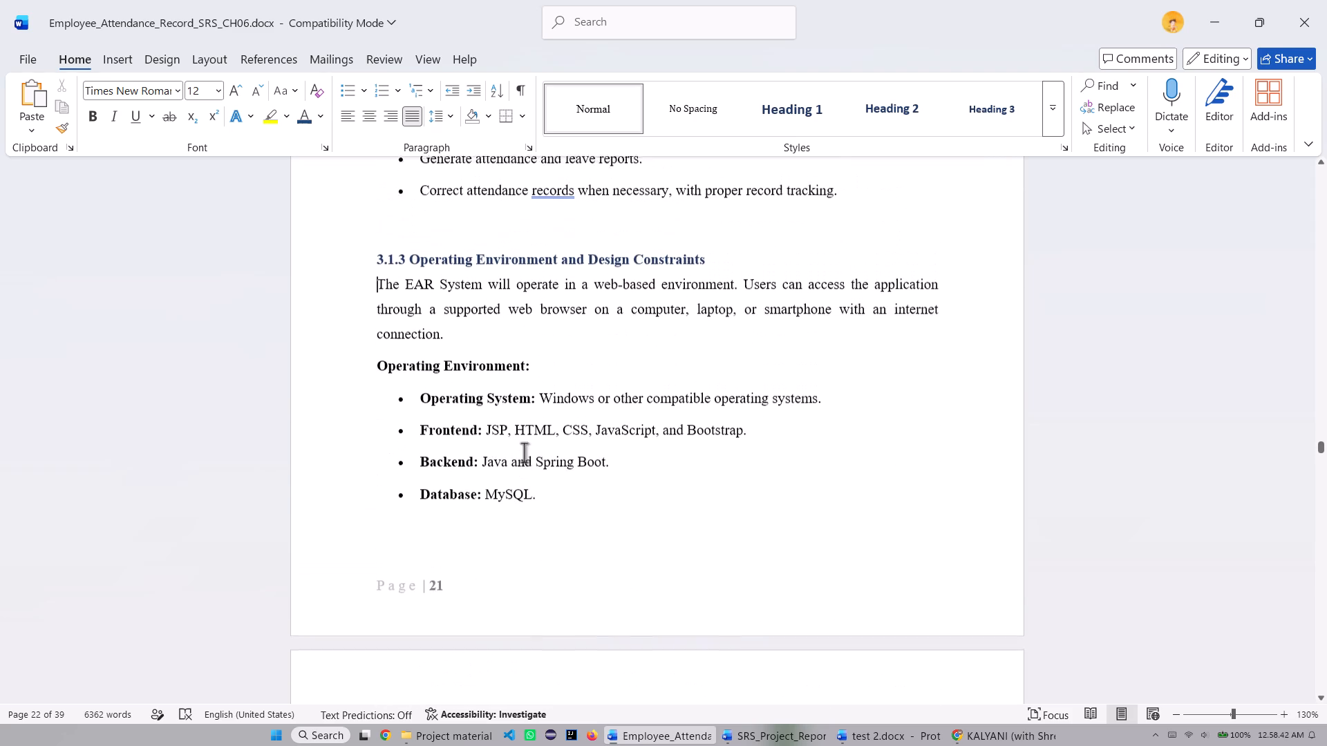
scroll(524, 452, up, 1)
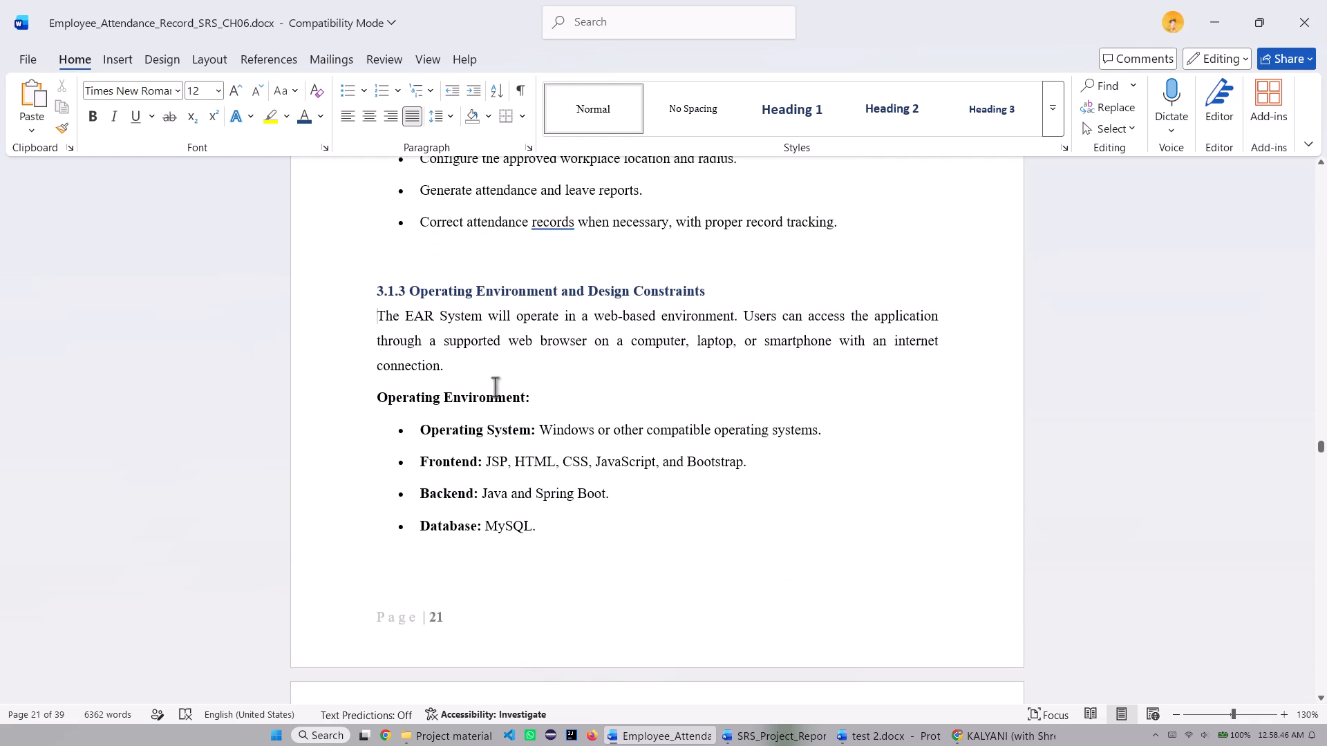
scroll(493, 402, down, 2)
scroll(547, 431, down, 3)
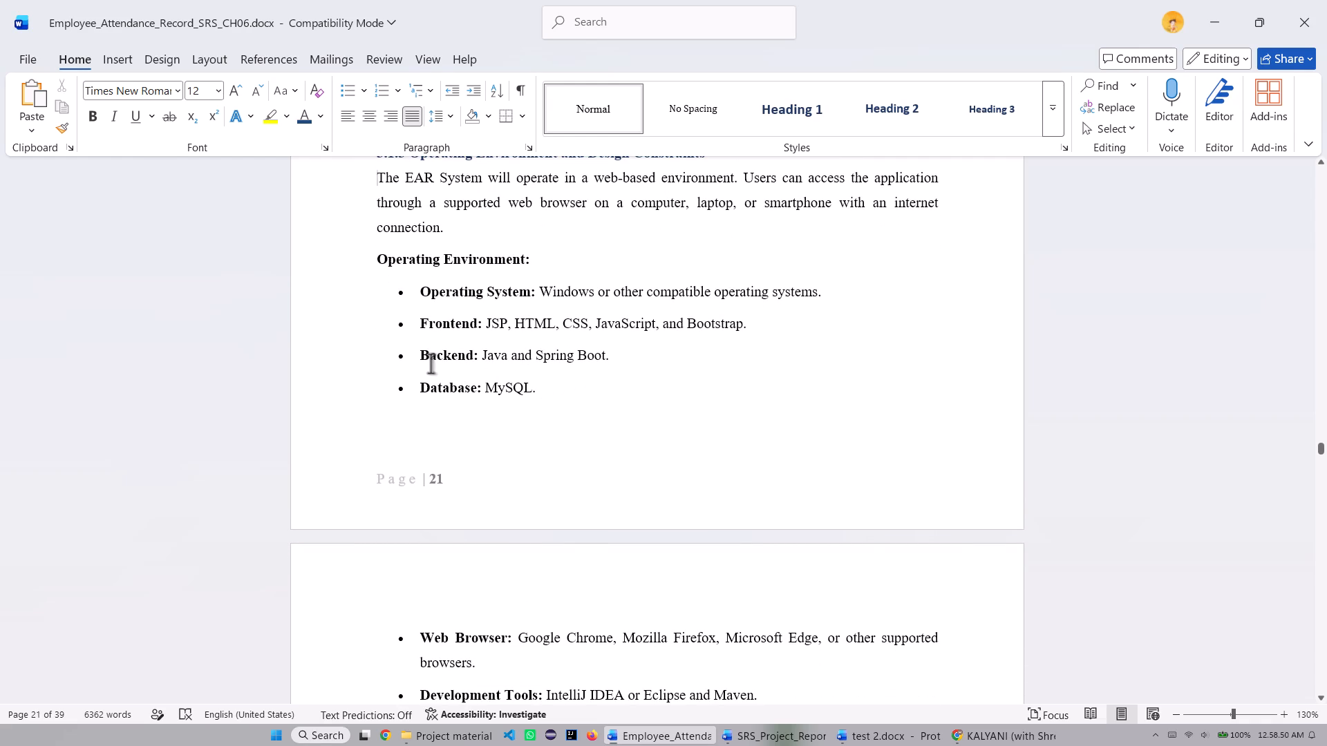
scroll(549, 394, down, 3)
scroll(453, 525, down, 3)
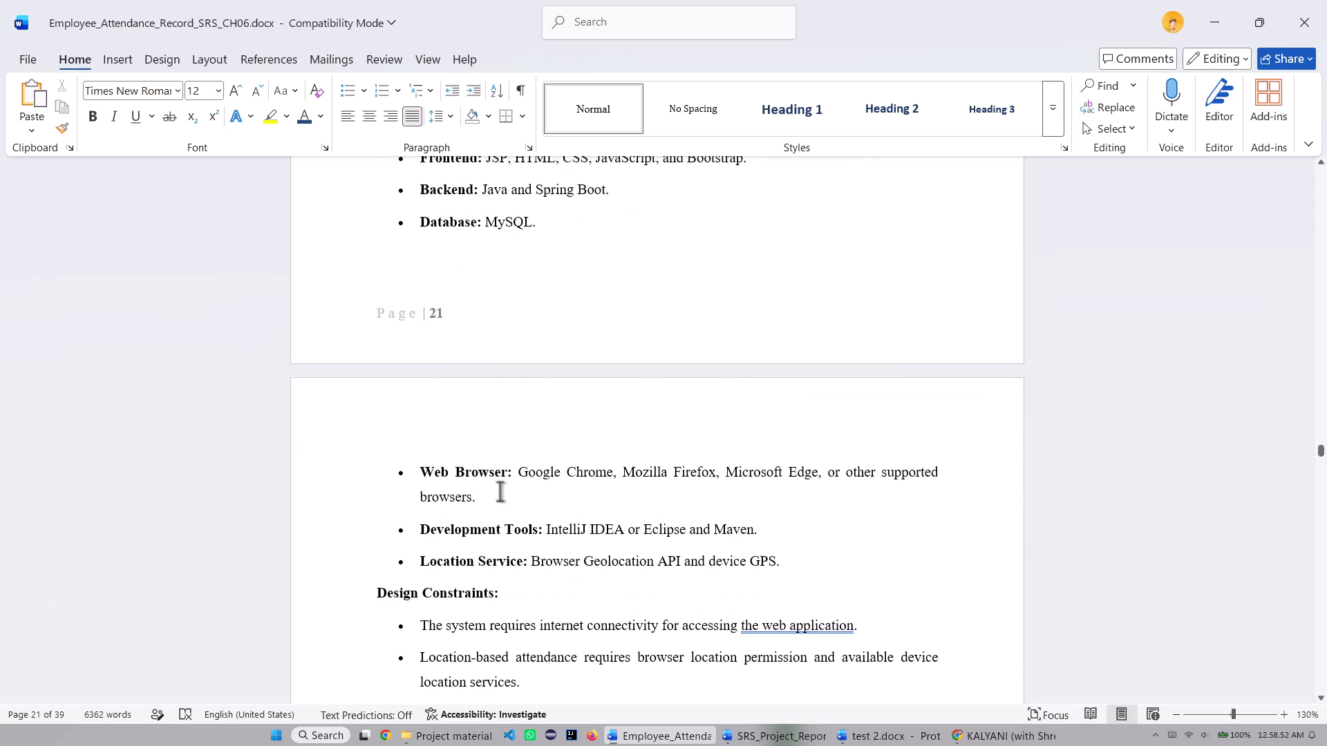
scroll(452, 515, down, 2)
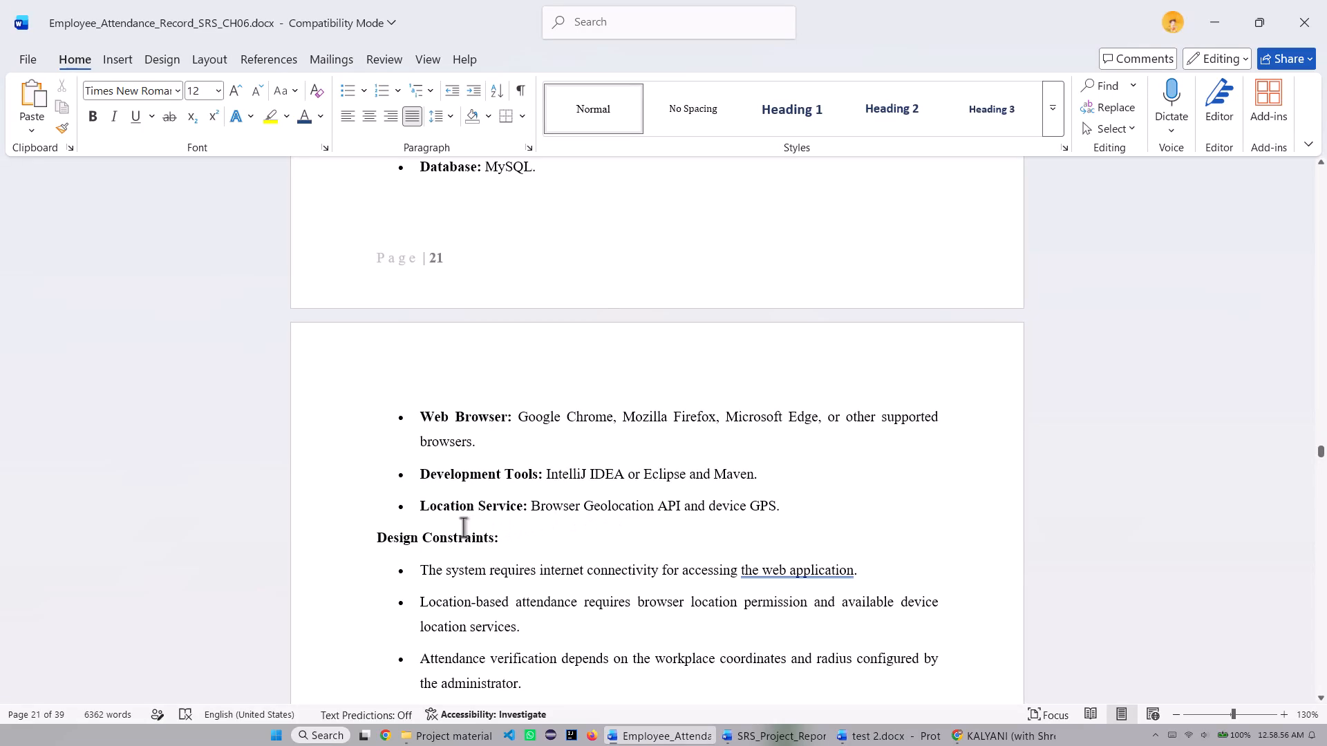
scroll(537, 508, down, 2)
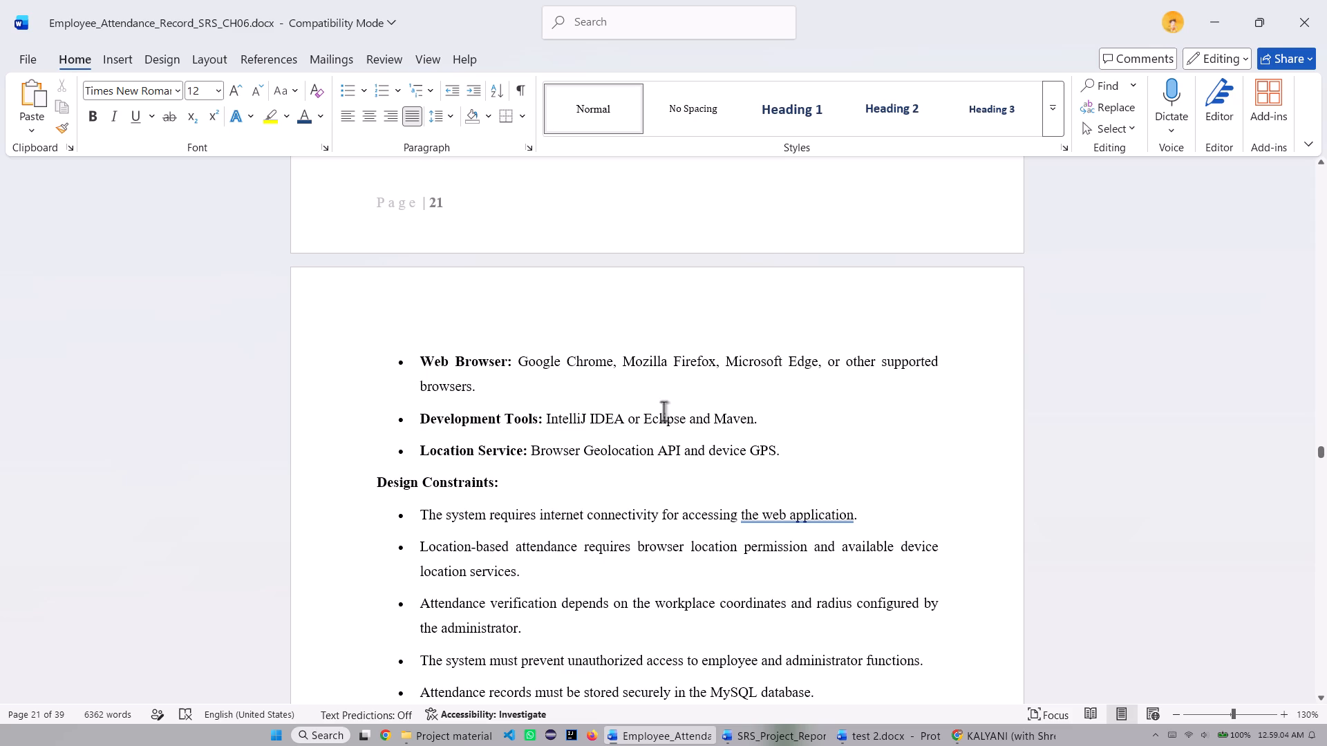
In the Development Tools bullet of 3.1.3, replace the "or" between IntelliJ IDEA and Eclipse with a comma.
click(641, 421)
key(BackSpace)
key(BackSpace)
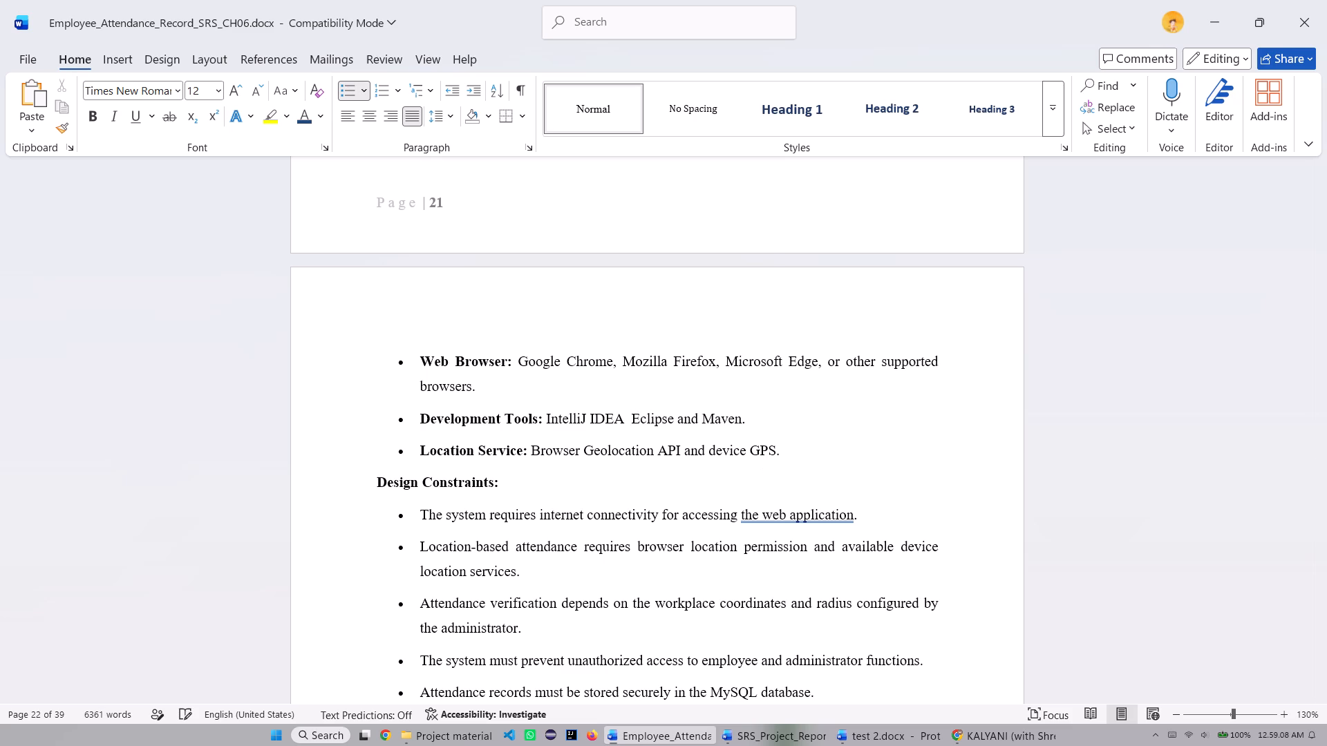
key(BackSpace)
key(comma)
Insert "or VS Code" after Eclipse so the Development Tools bullet reads "IntelliJ IDEA, Eclipse or VS Code and Maven.".
key(Right)
key(Right)
key(Right)
key(Right)
key(Right)
key(Right)
key(Right)
key(Right)
key(space)
text(or)
key(space)
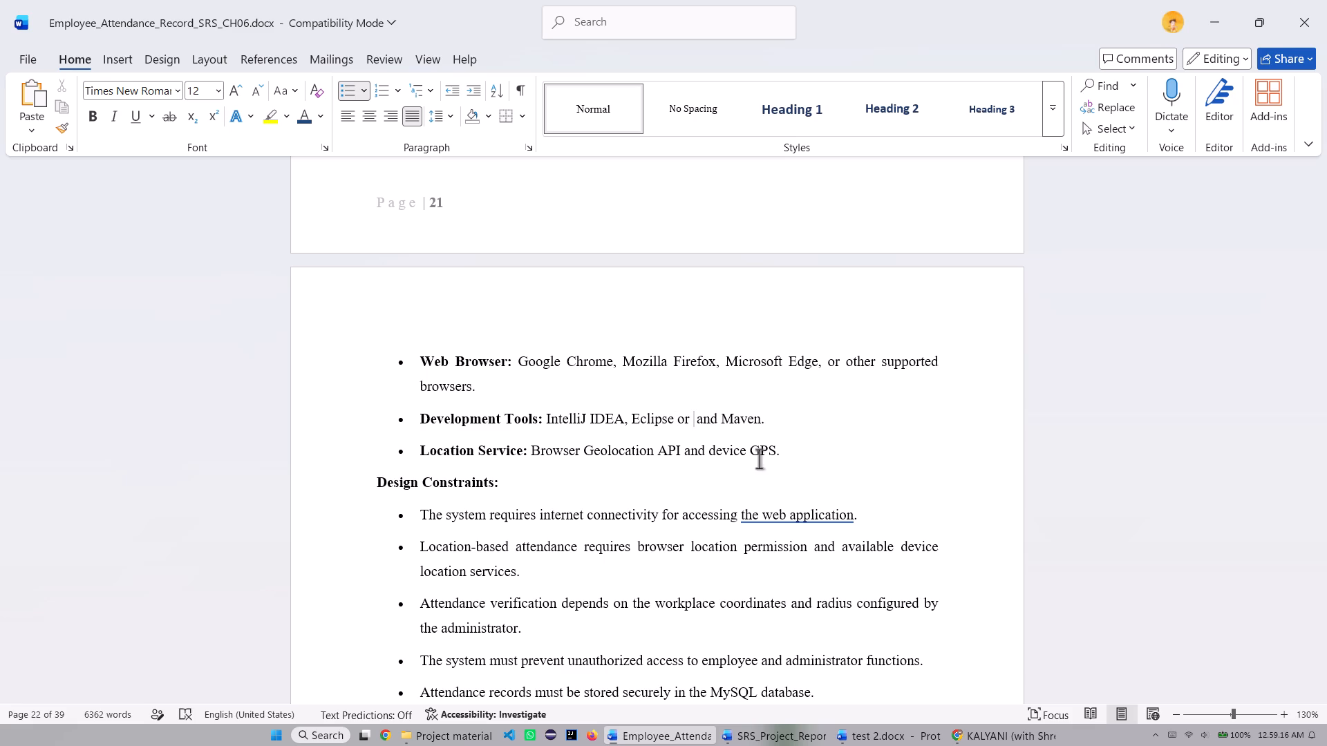
text(VS)
key(space)
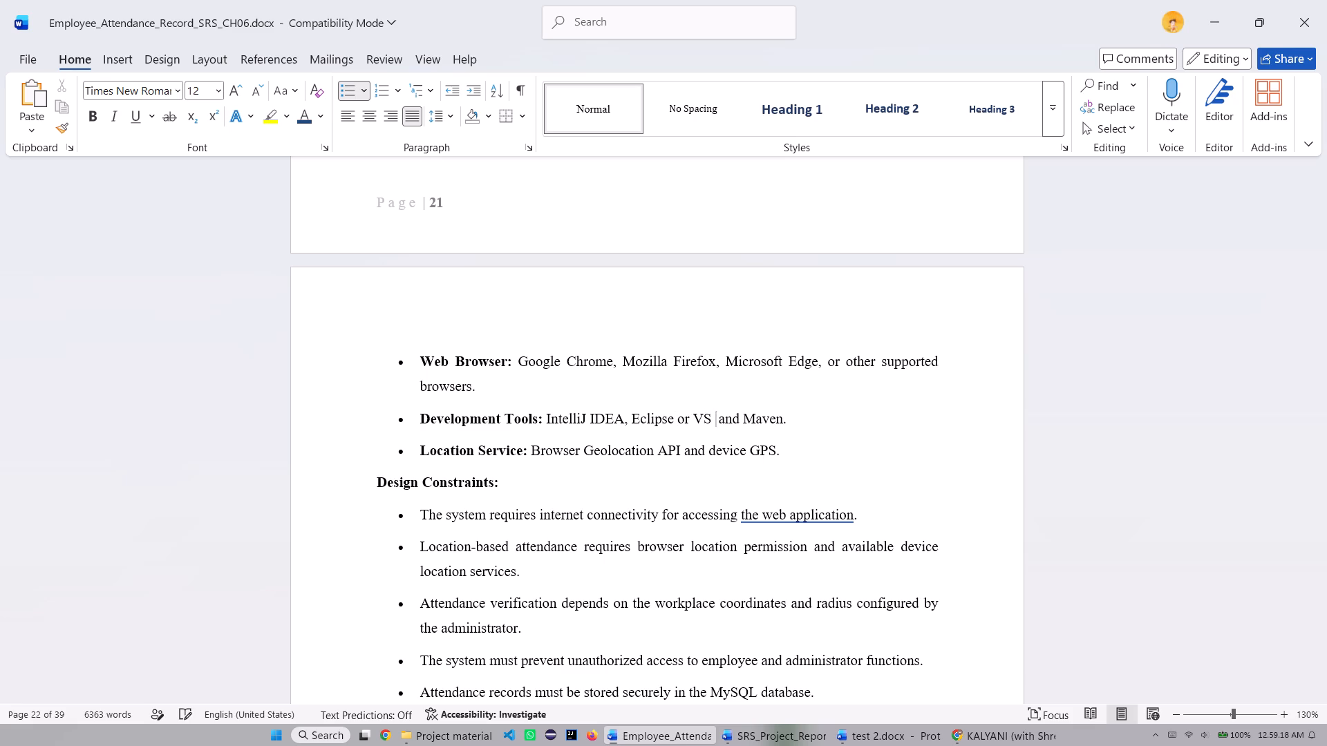
text(COde)
key(BackSpace)
key(BackSpace)
key(BackSpace)
text(ode)
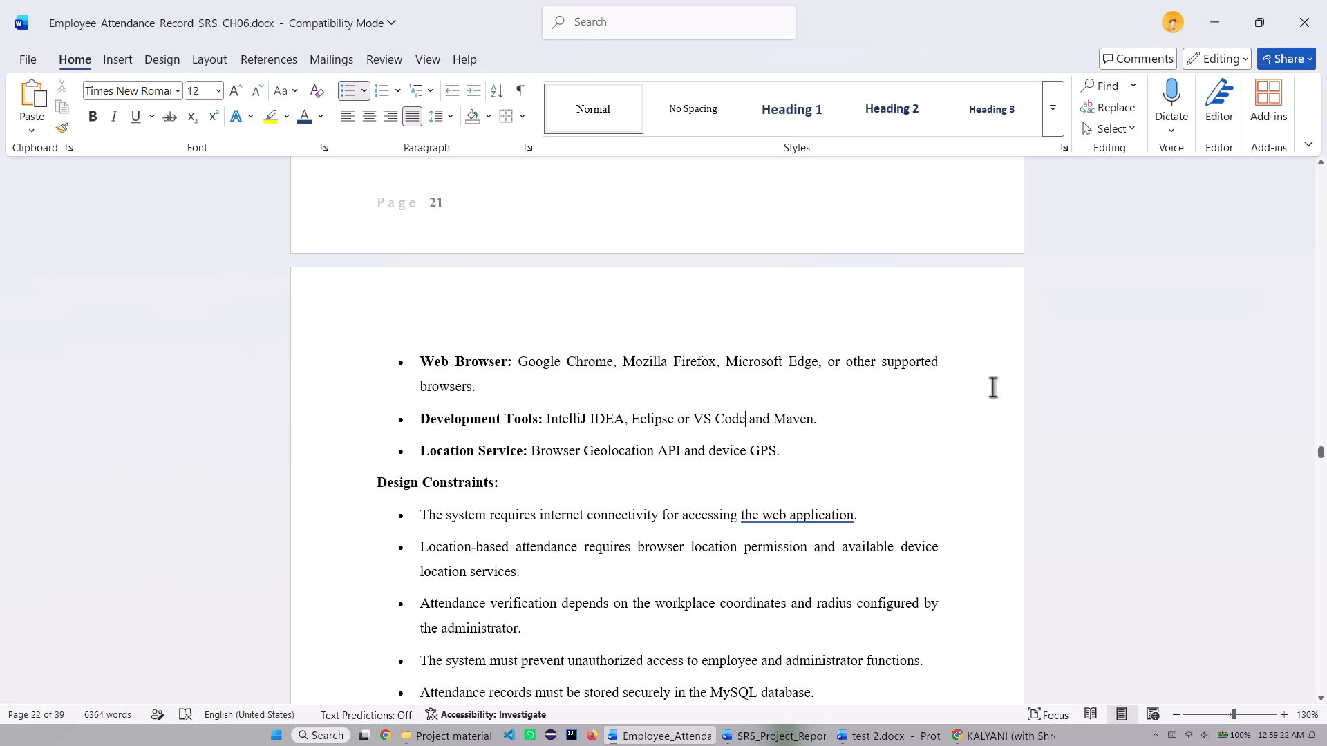
scroll(608, 343, down, 2)
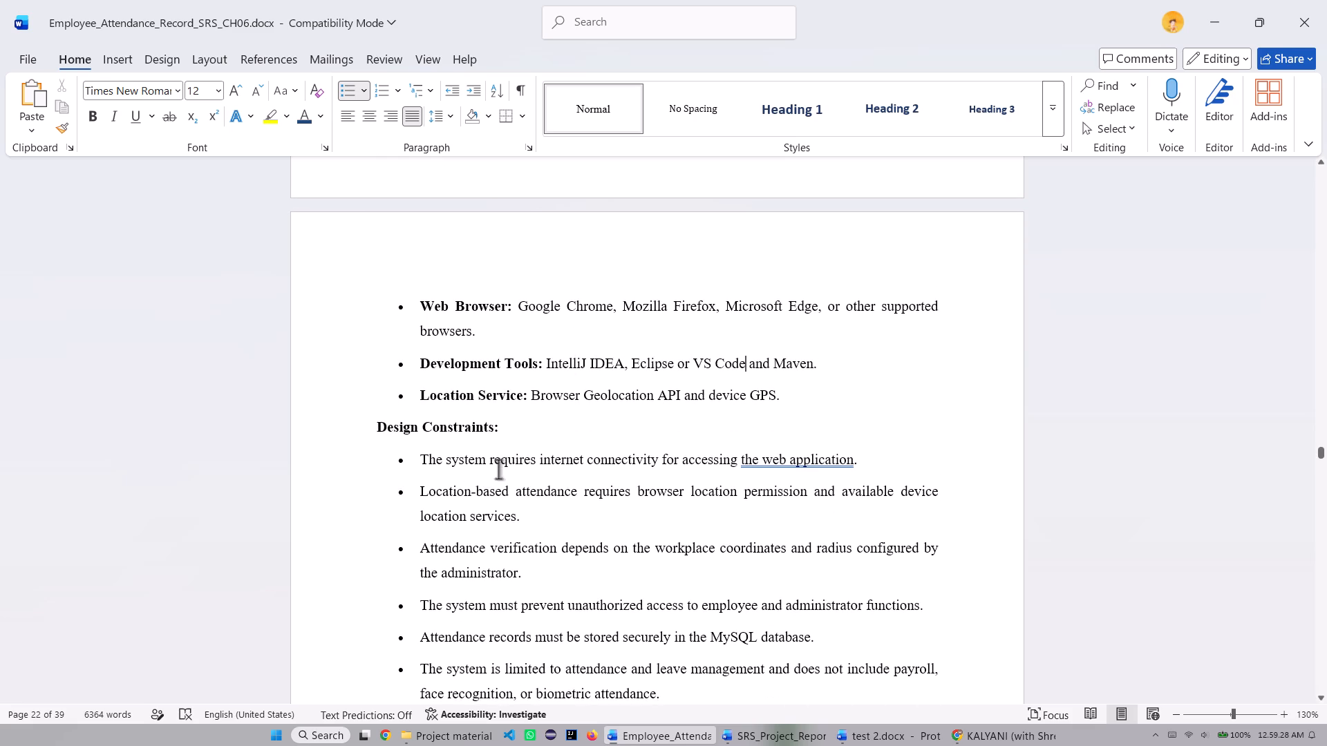
scroll(498, 469, down, 4)
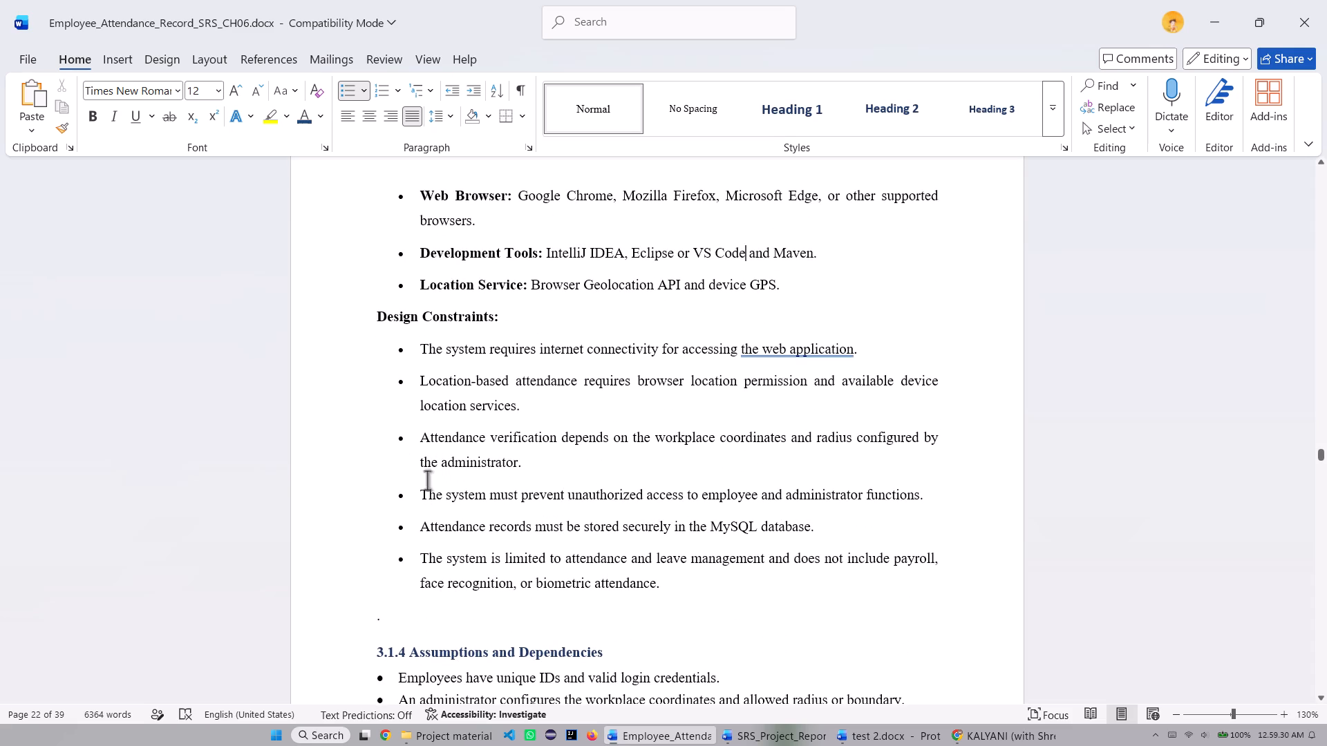
scroll(467, 385, down, 11)
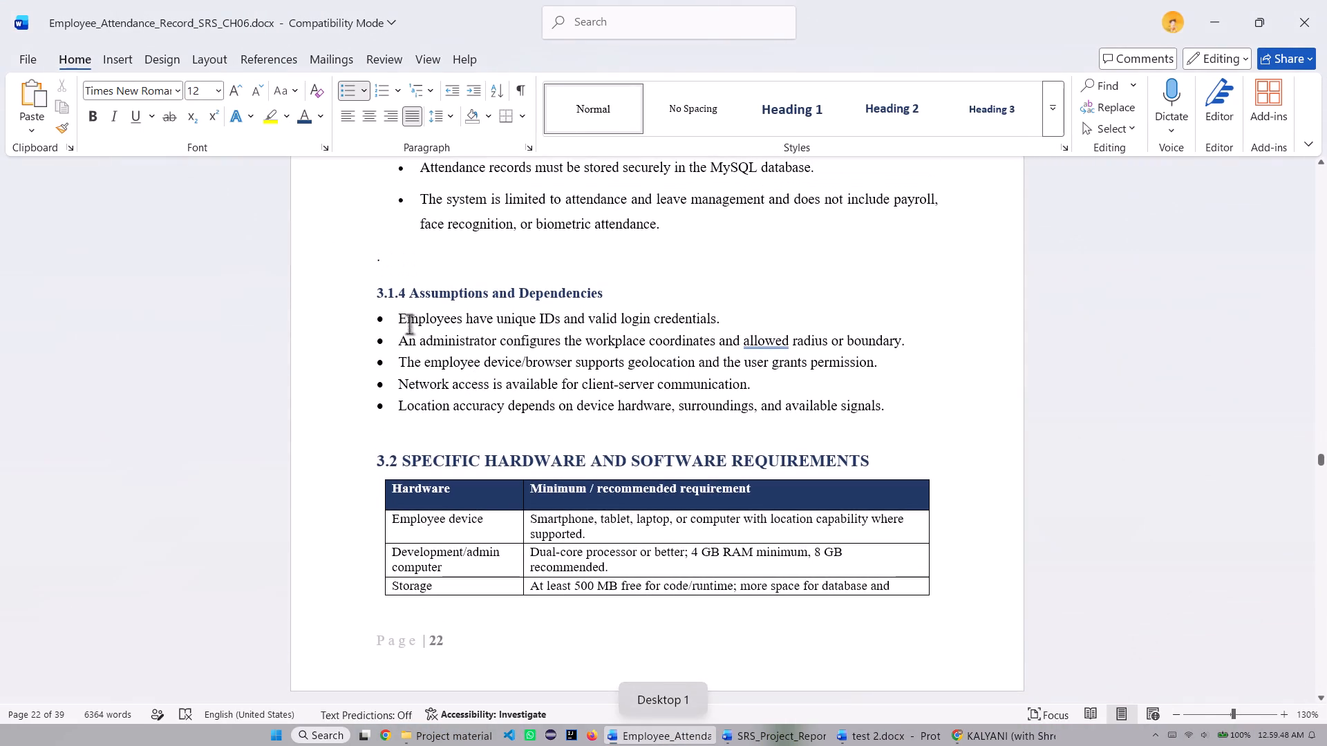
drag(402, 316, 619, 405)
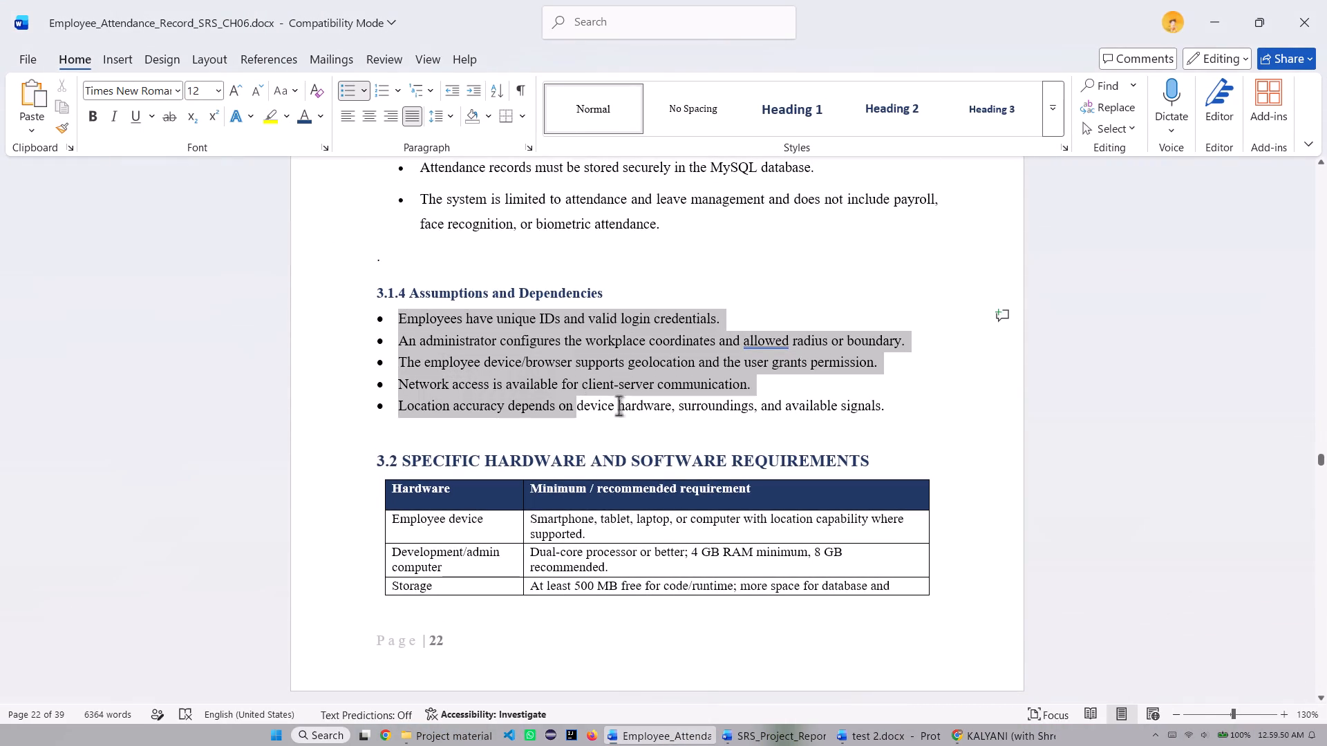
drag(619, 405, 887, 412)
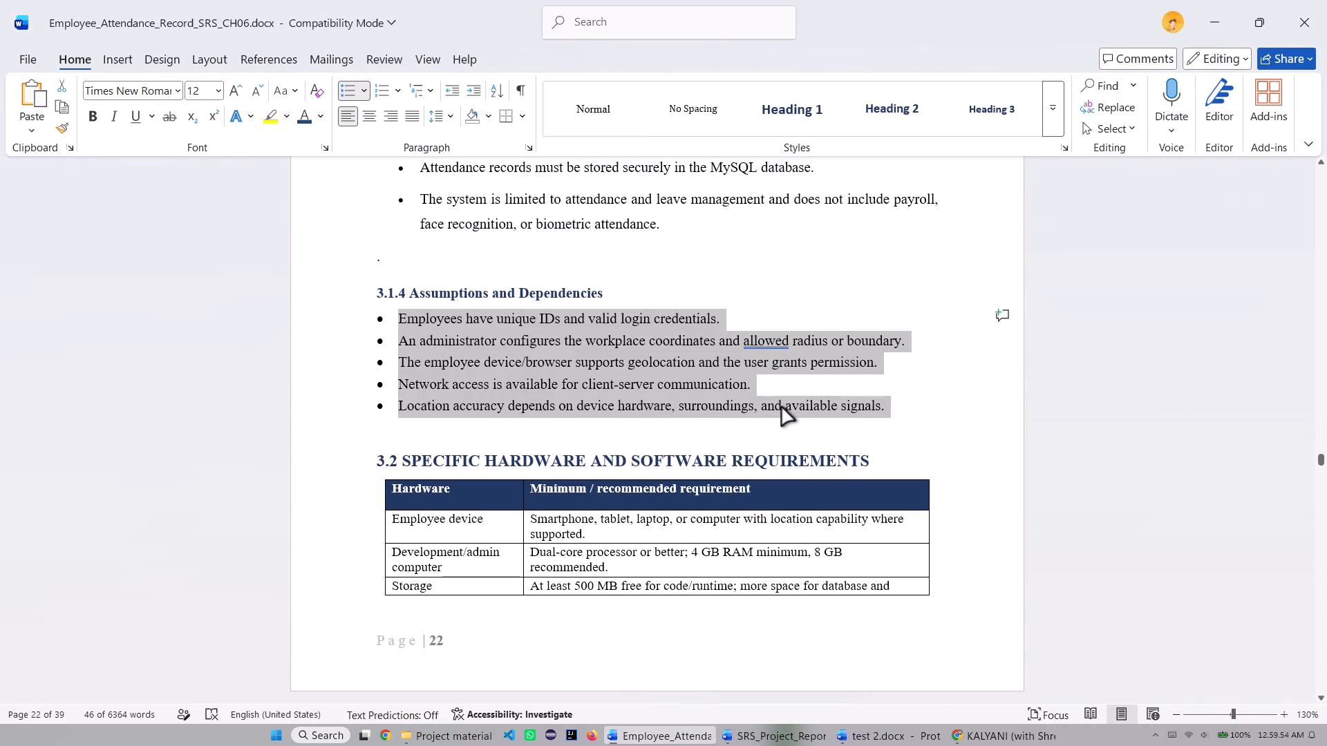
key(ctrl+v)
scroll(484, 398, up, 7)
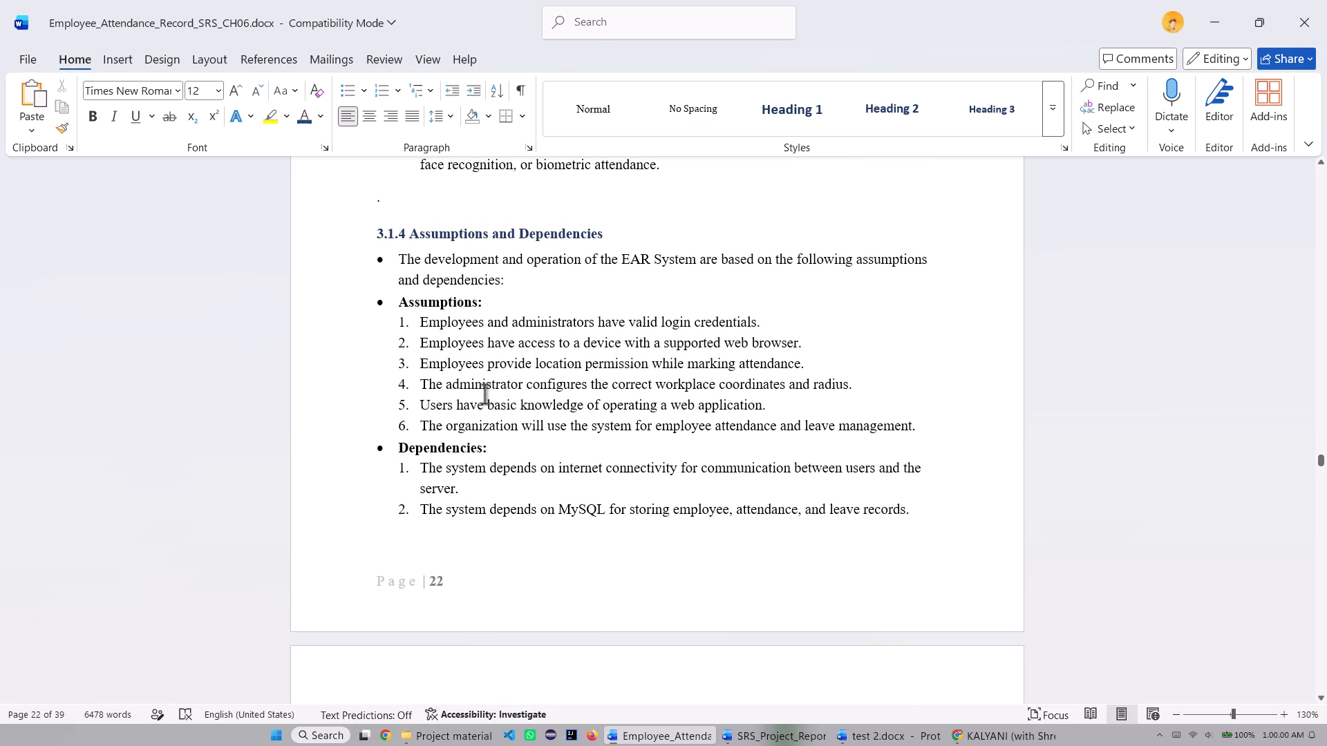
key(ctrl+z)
Delete the five selected old bullets under 3.1.4 Assumptions and Dependencies.
key(BackSpace)
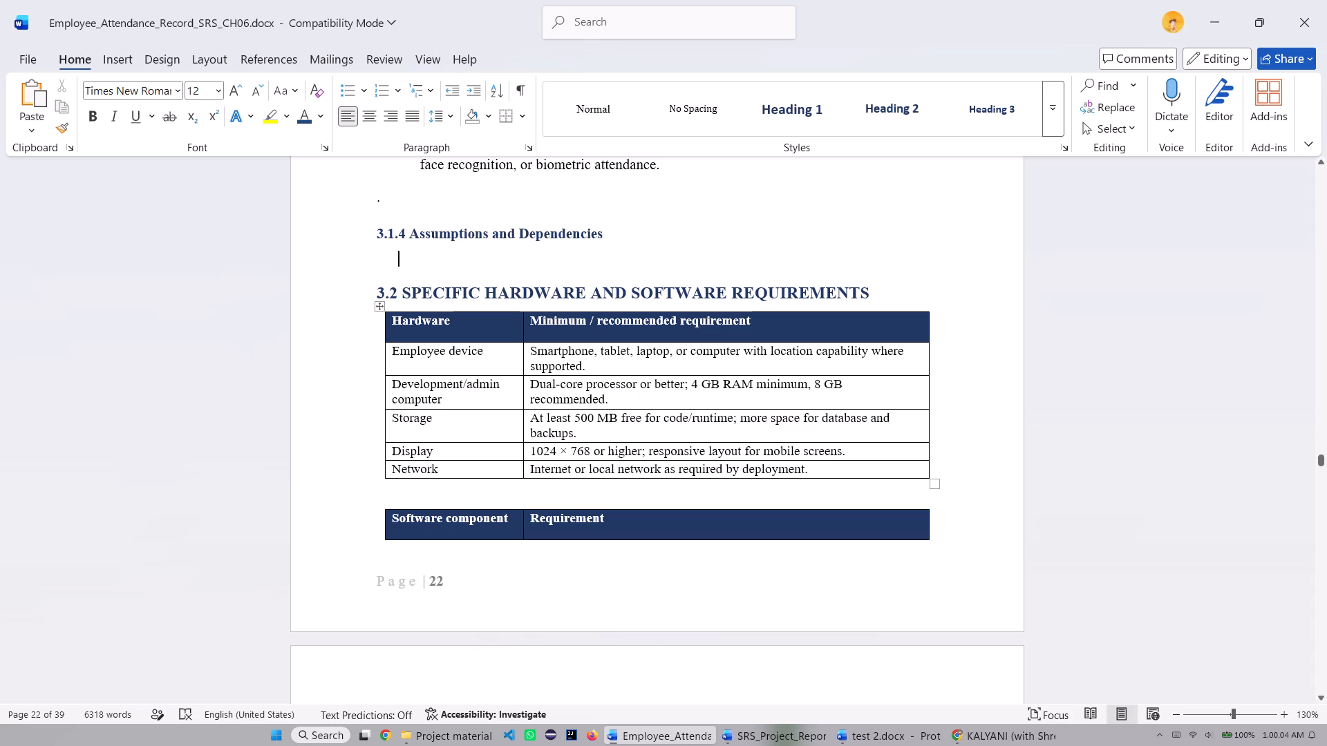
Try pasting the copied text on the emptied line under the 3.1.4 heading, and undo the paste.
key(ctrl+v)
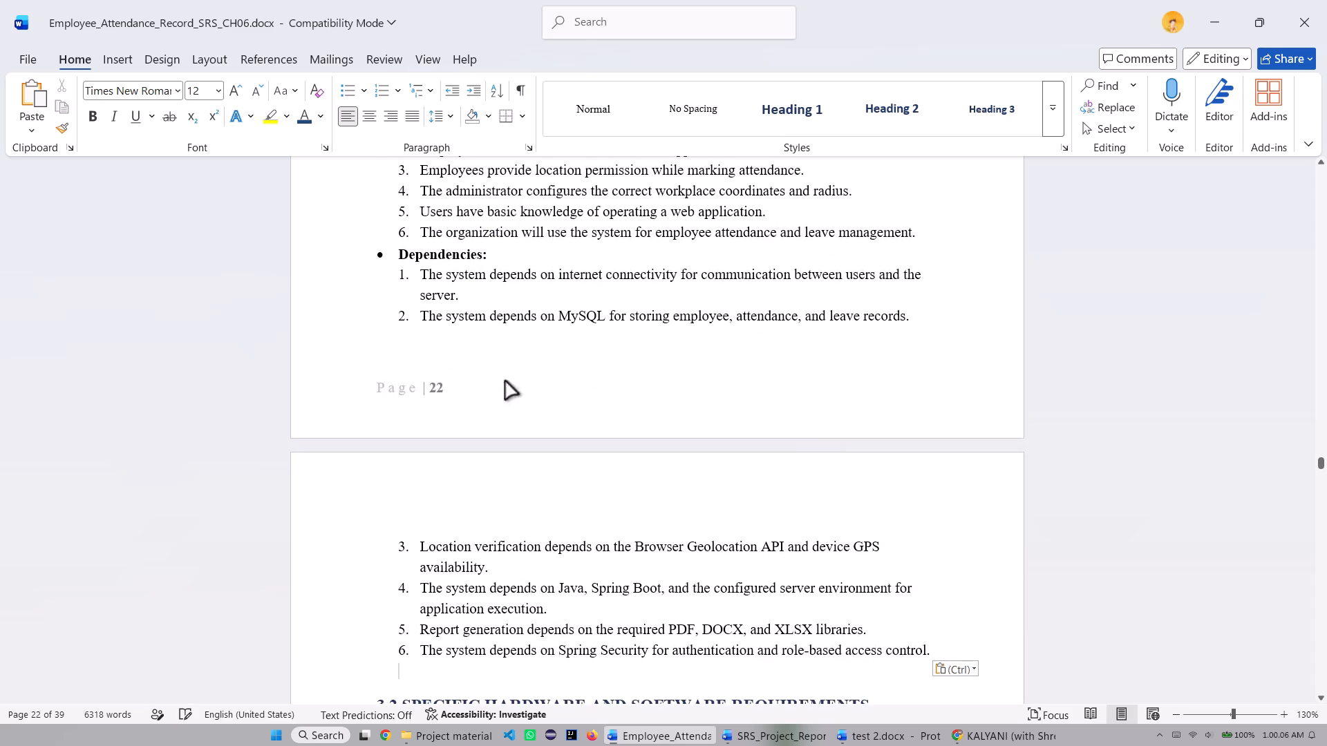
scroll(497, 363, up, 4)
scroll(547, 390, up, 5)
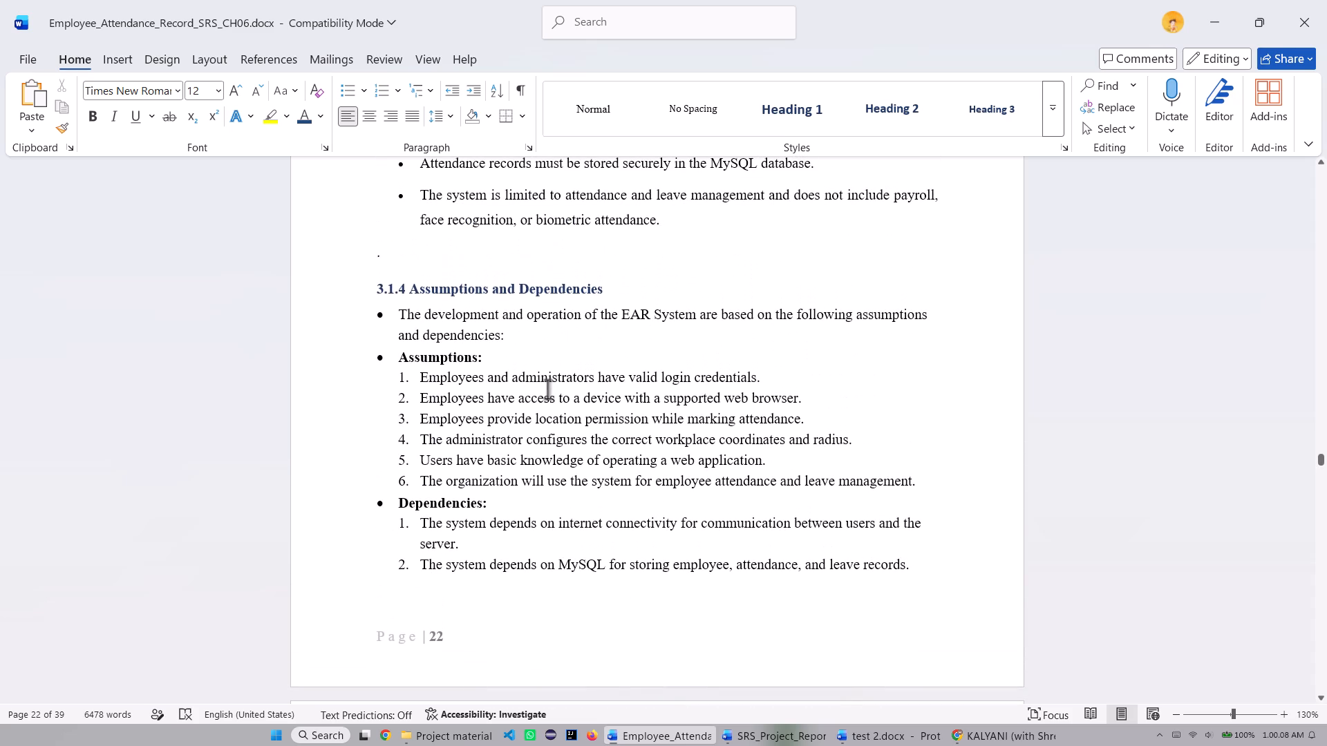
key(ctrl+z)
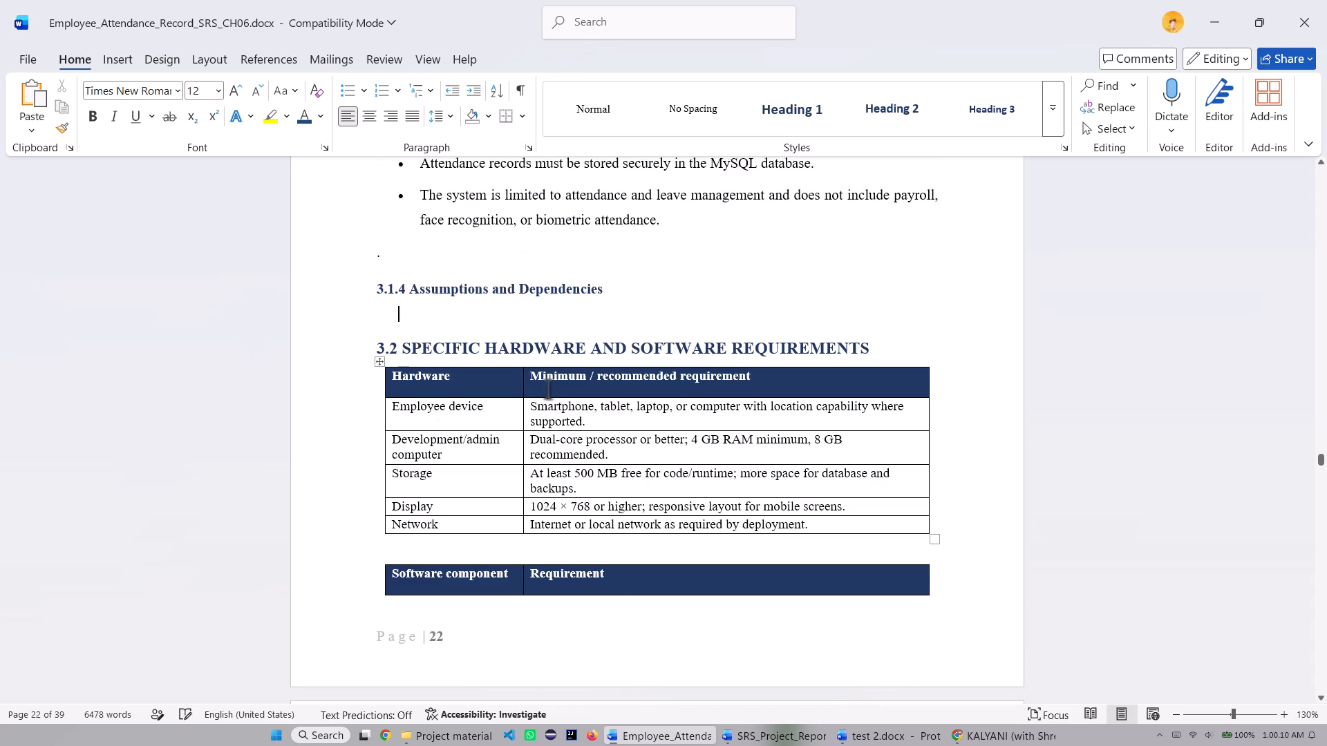
Remove the list indent from the empty line under the 3.1.4 heading and paste the copied Assumptions and Dependencies text there.
key(BackSpace)
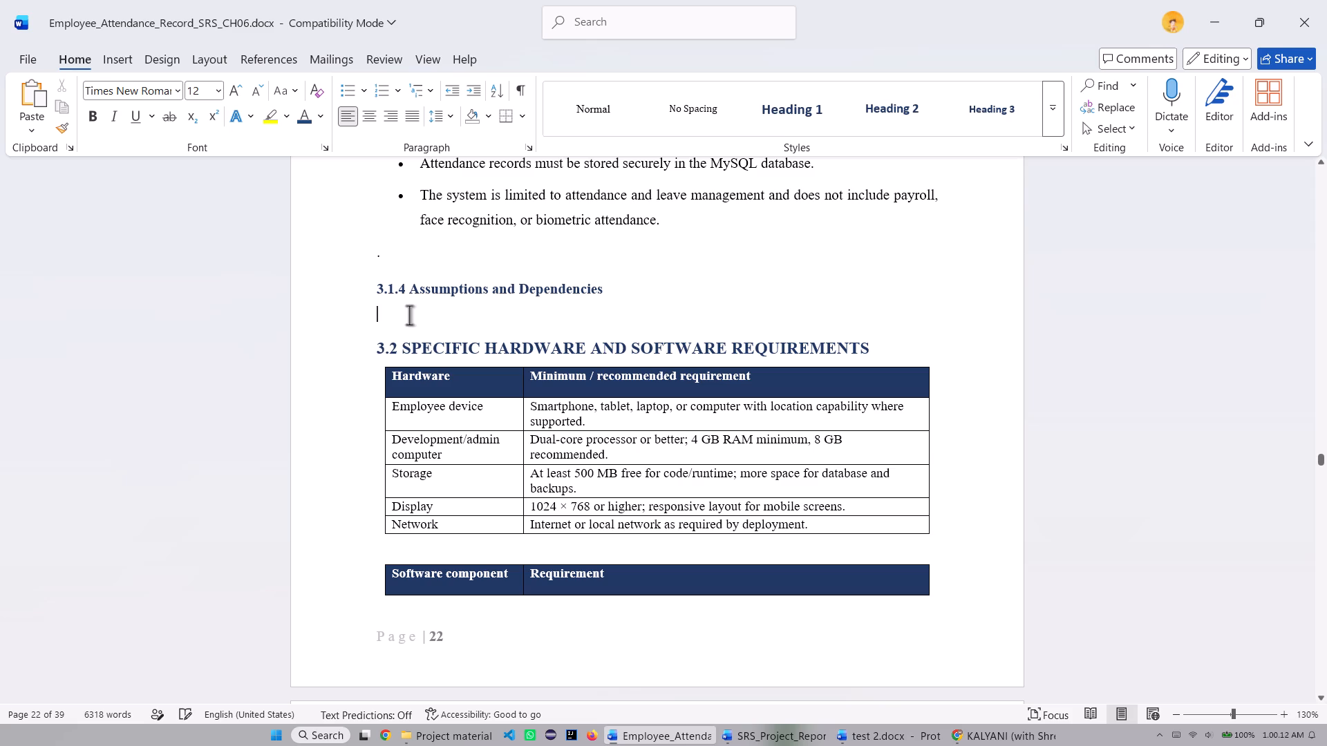
key(BackSpace)
scroll(591, 273, up, 15)
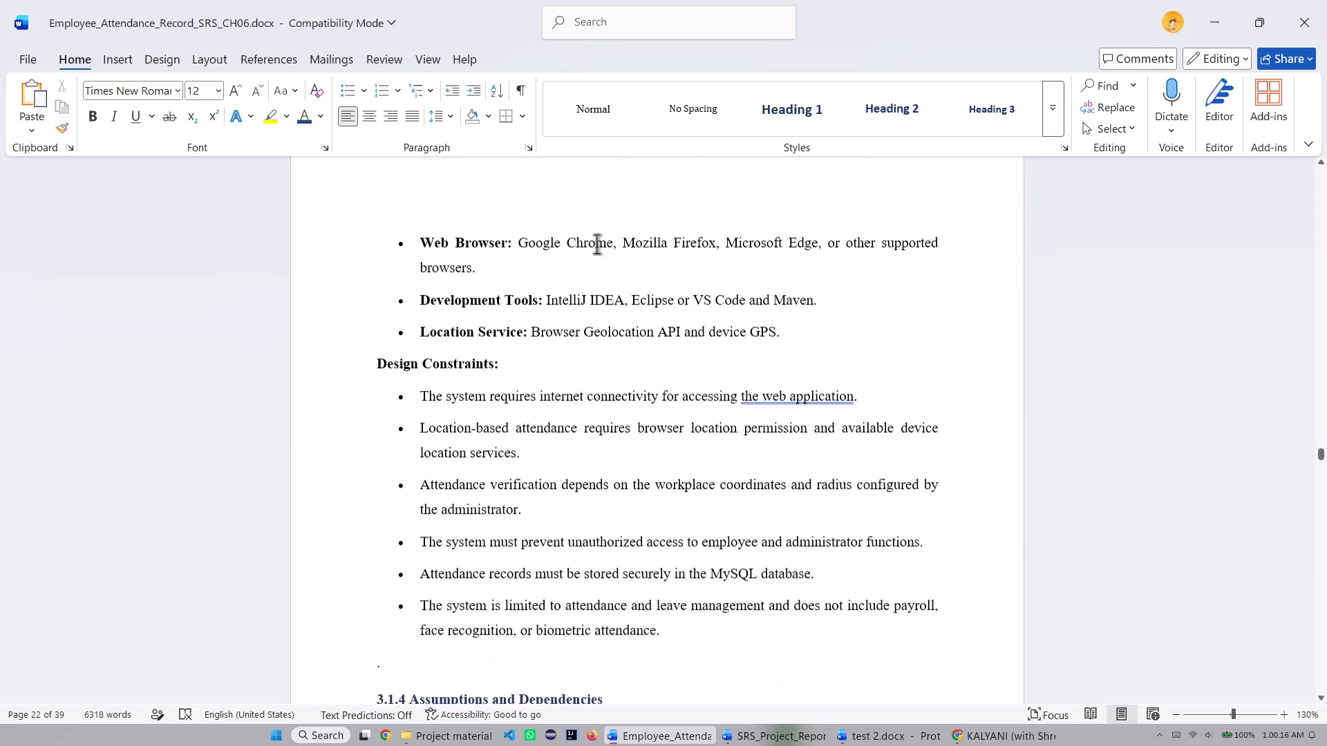
scroll(598, 244, down, 10)
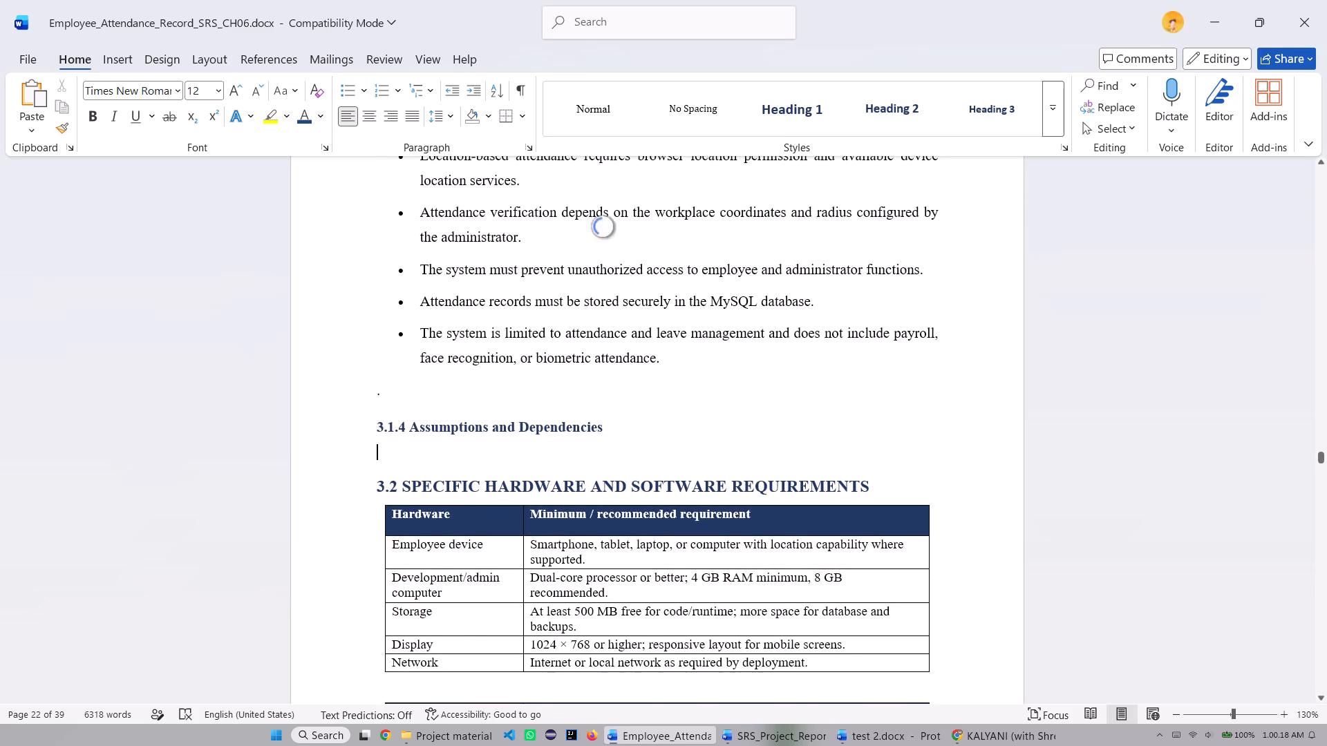
key(ctrl+v)
scroll(488, 300, up, 7)
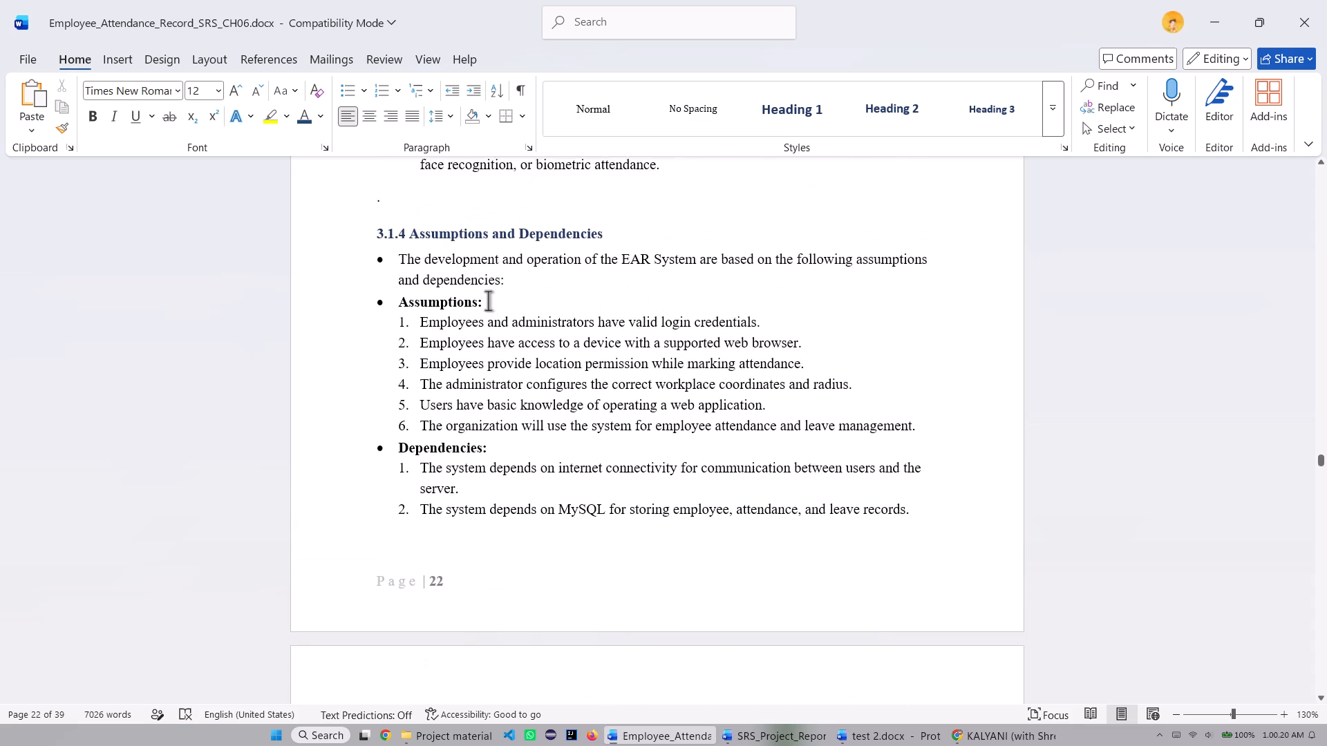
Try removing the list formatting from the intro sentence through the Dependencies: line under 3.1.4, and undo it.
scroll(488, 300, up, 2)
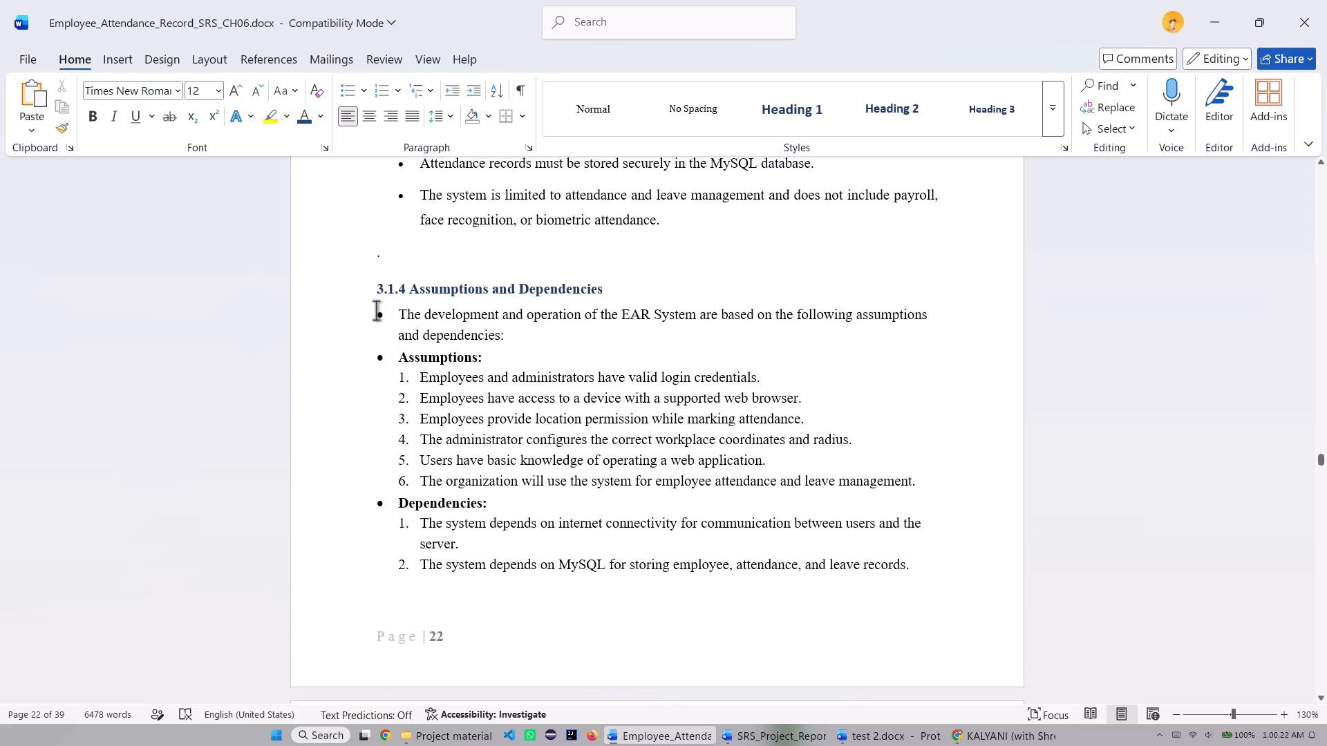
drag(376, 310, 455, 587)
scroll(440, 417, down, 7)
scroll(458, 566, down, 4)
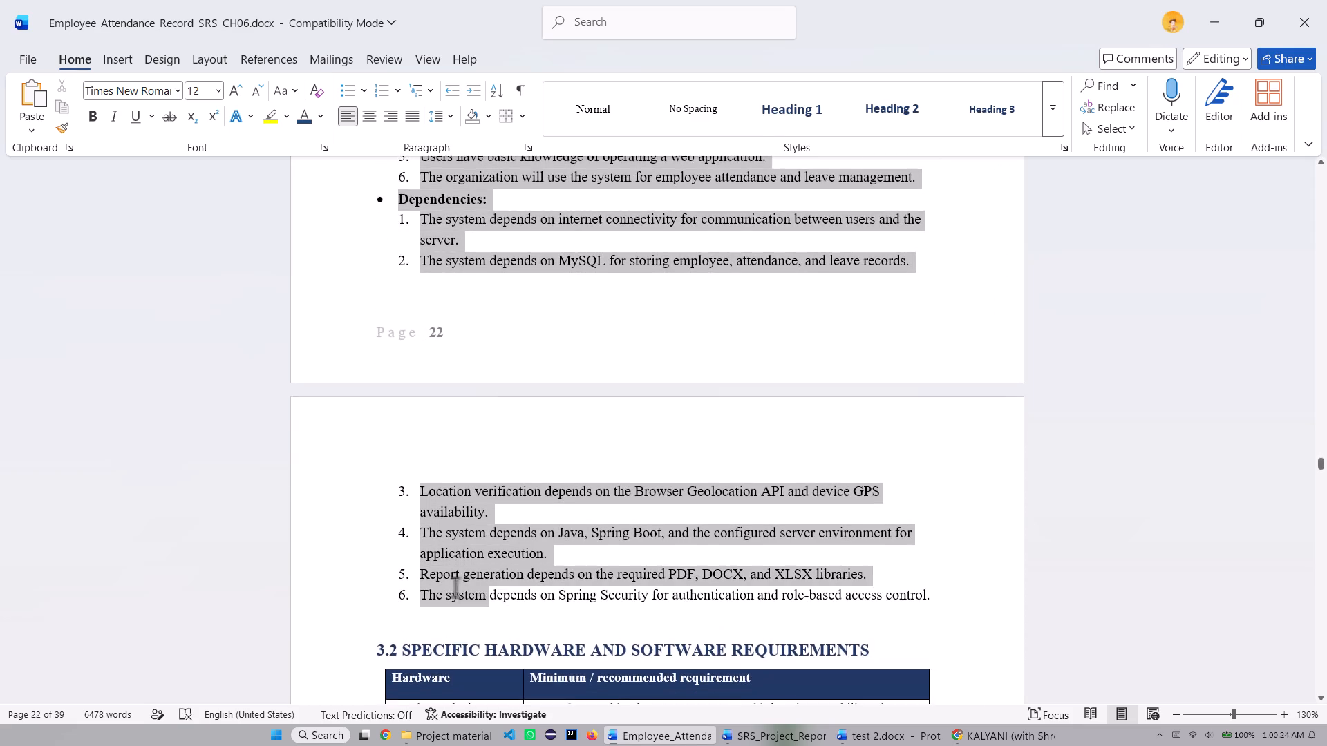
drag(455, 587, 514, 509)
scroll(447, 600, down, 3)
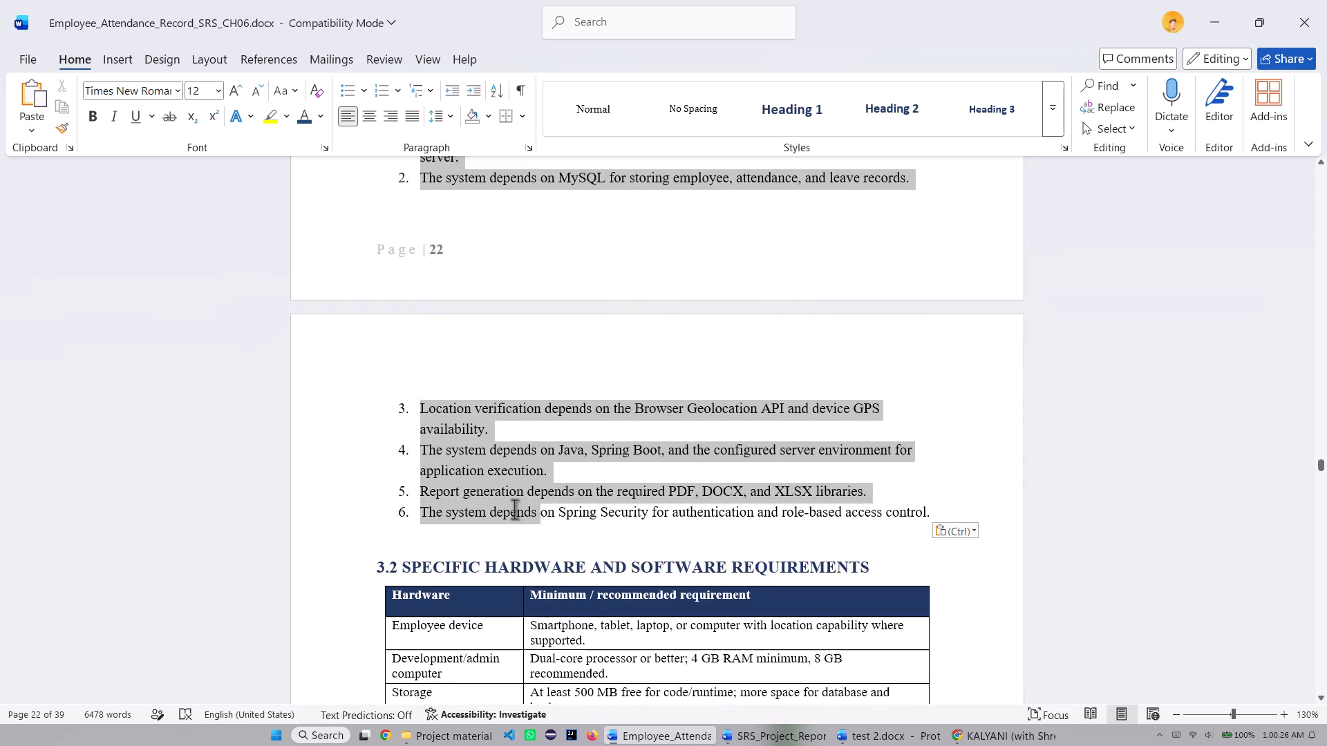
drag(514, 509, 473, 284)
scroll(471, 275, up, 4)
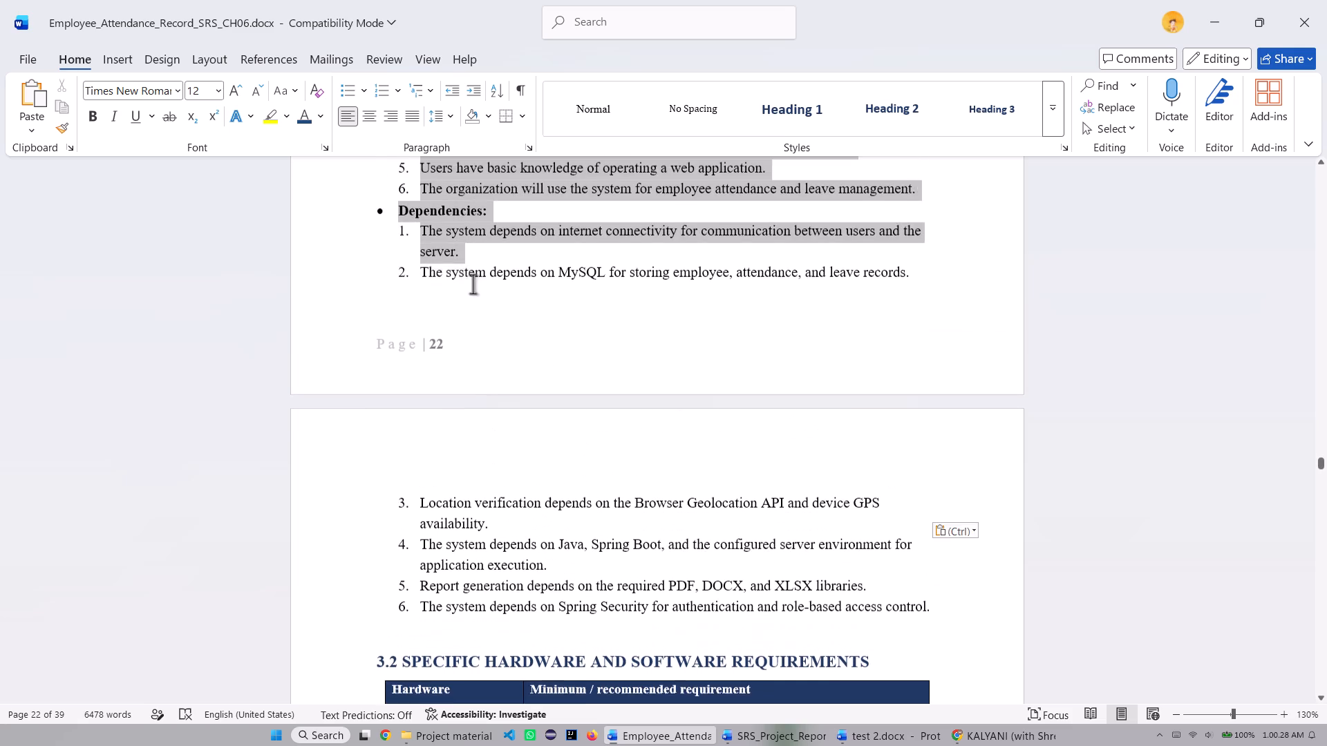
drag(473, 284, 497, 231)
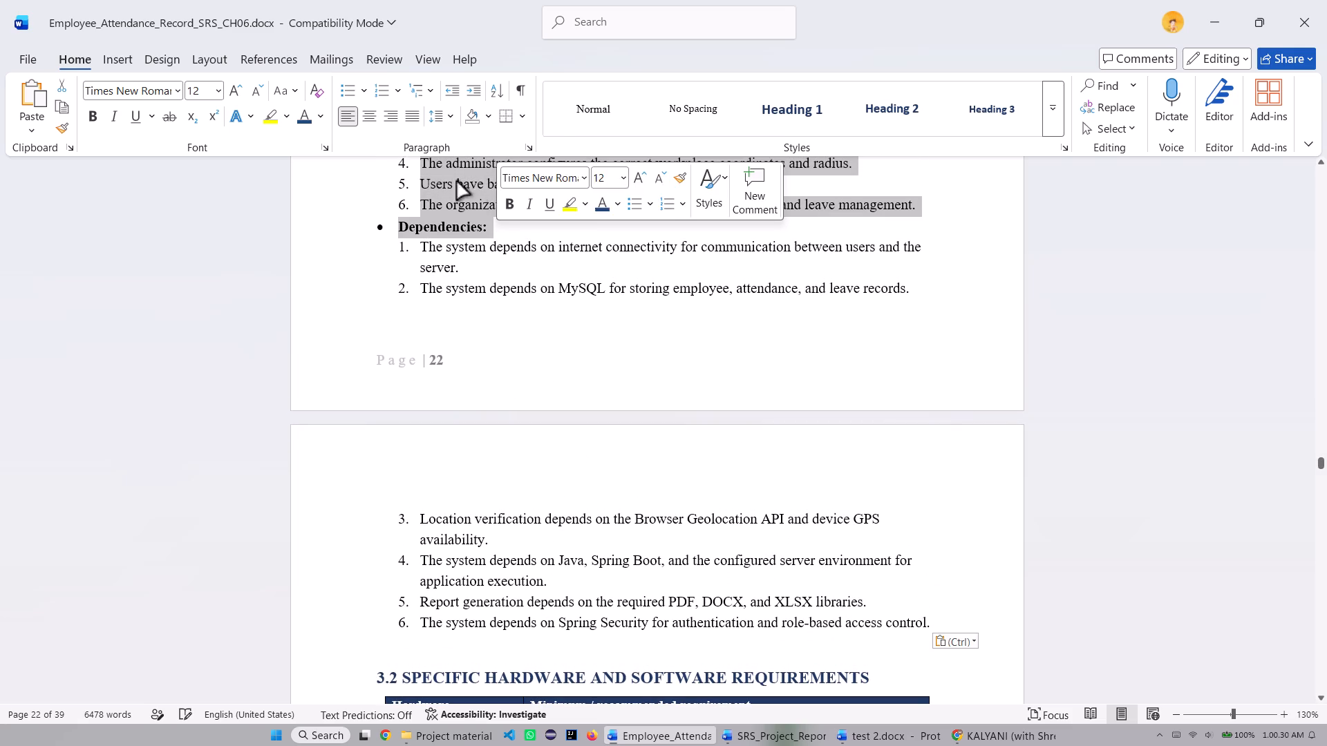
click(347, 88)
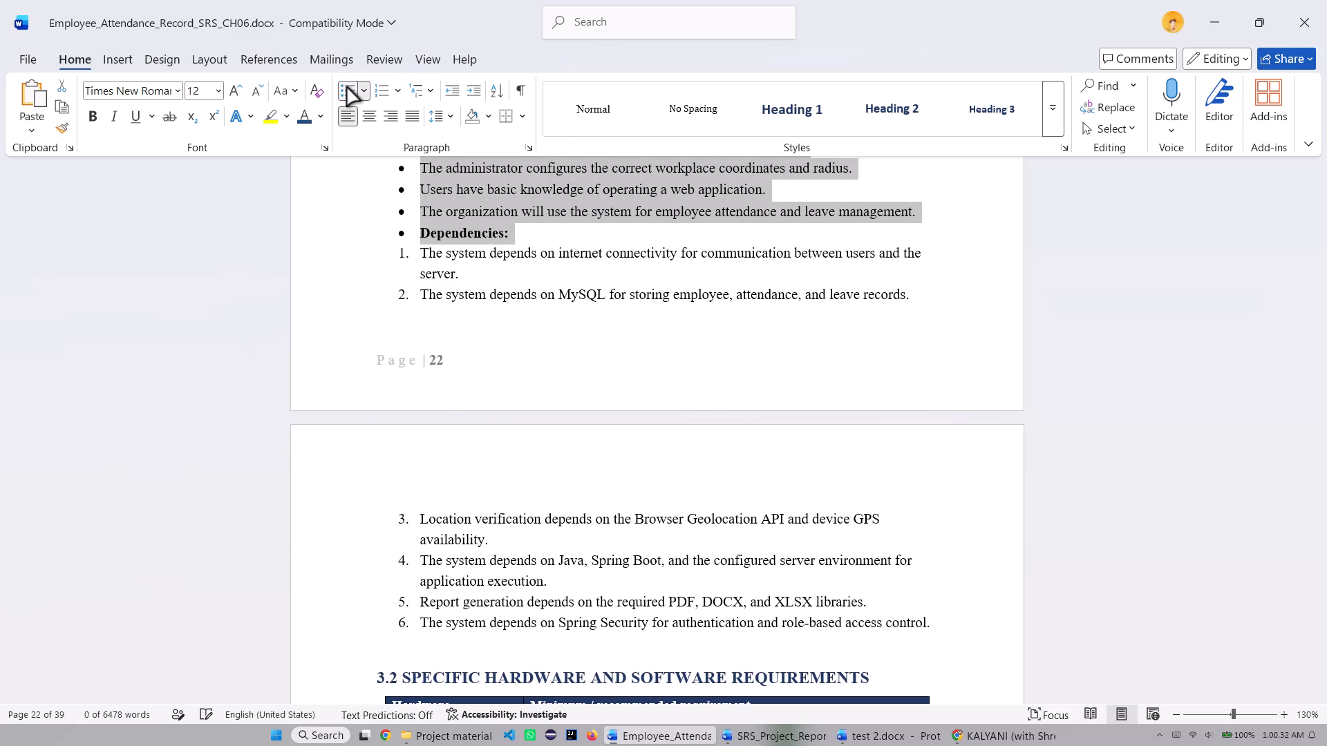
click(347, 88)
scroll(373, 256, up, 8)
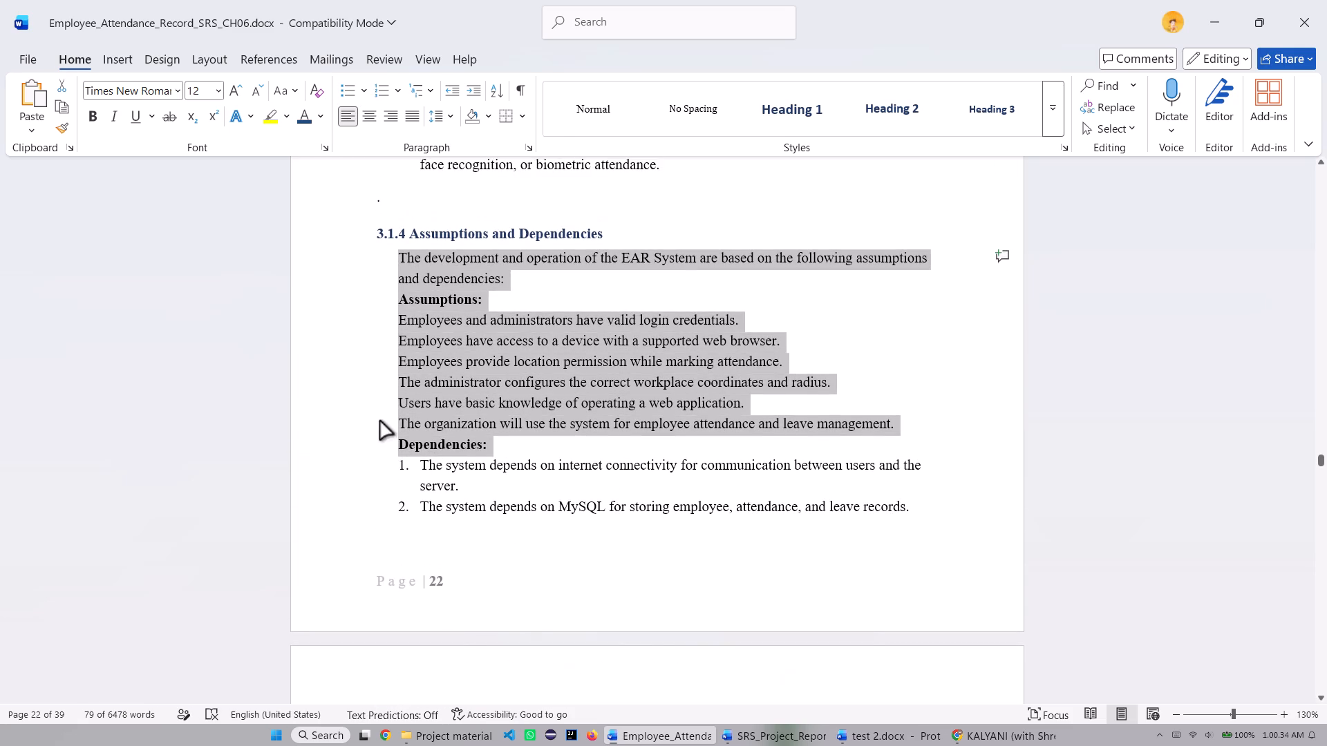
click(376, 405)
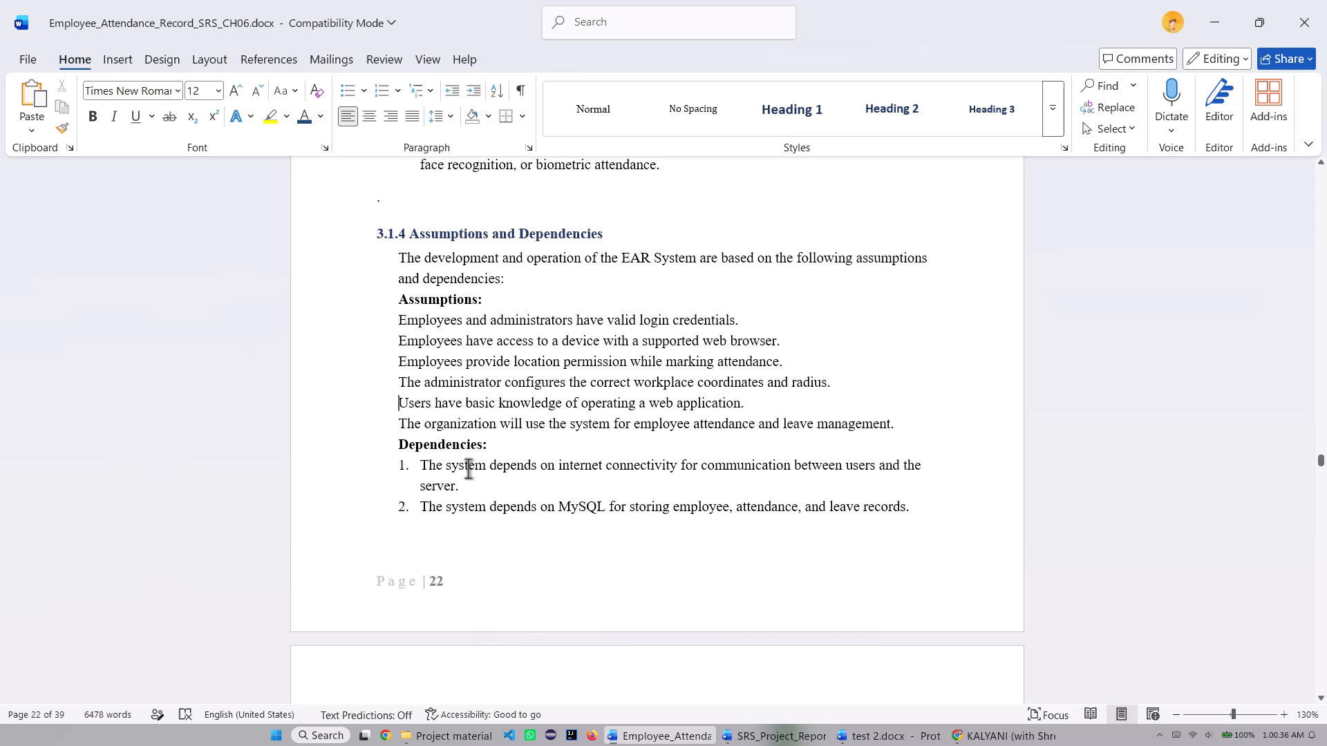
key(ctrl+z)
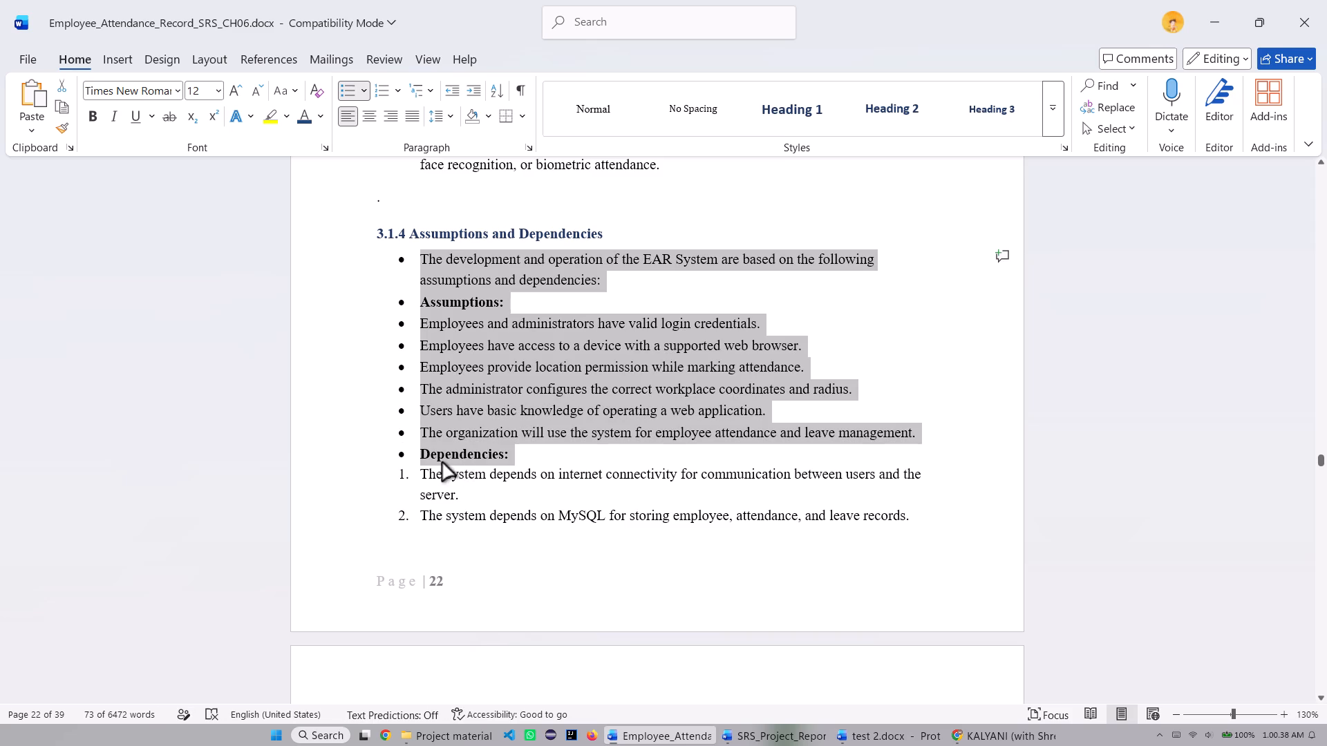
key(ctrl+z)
Remove the bullets from the intro sentence and from the Assumptions: and Dependencies: lines under 3.1.4, keeping the numbered lists.
click(335, 361)
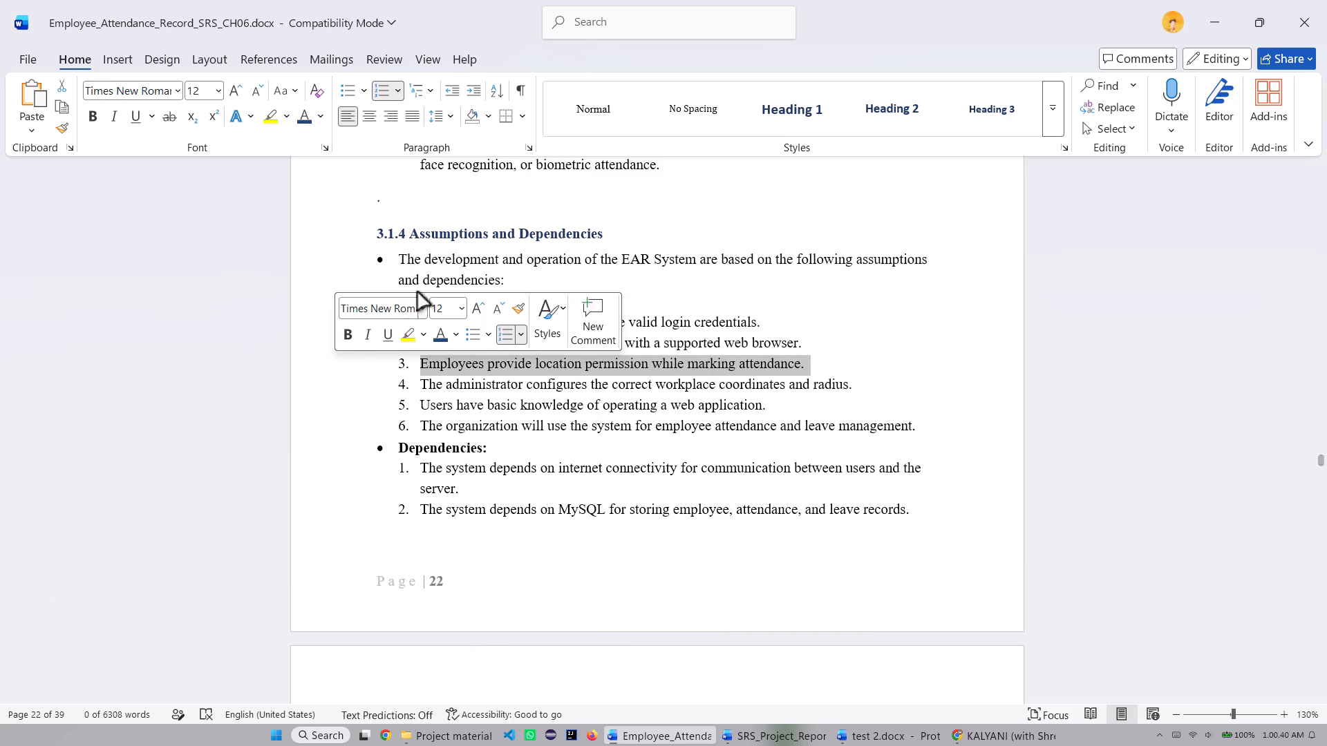
click(338, 258)
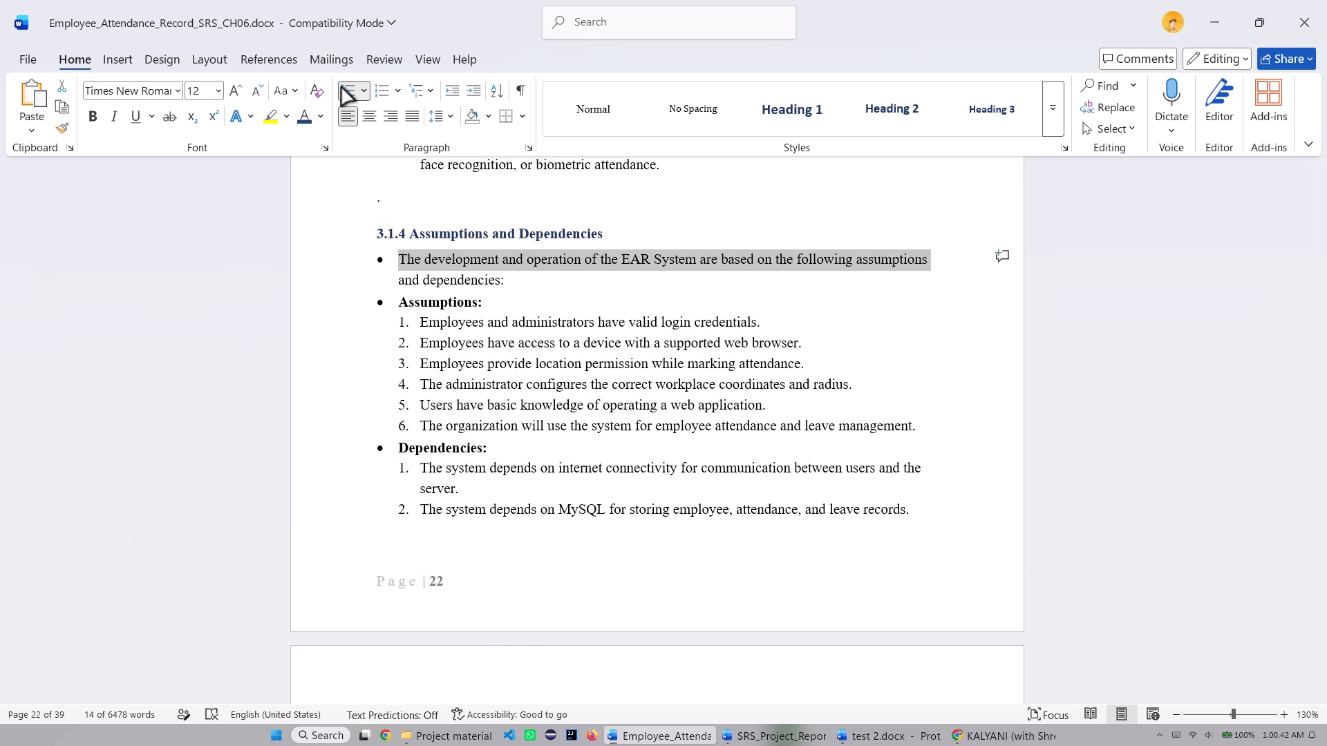
click(352, 88)
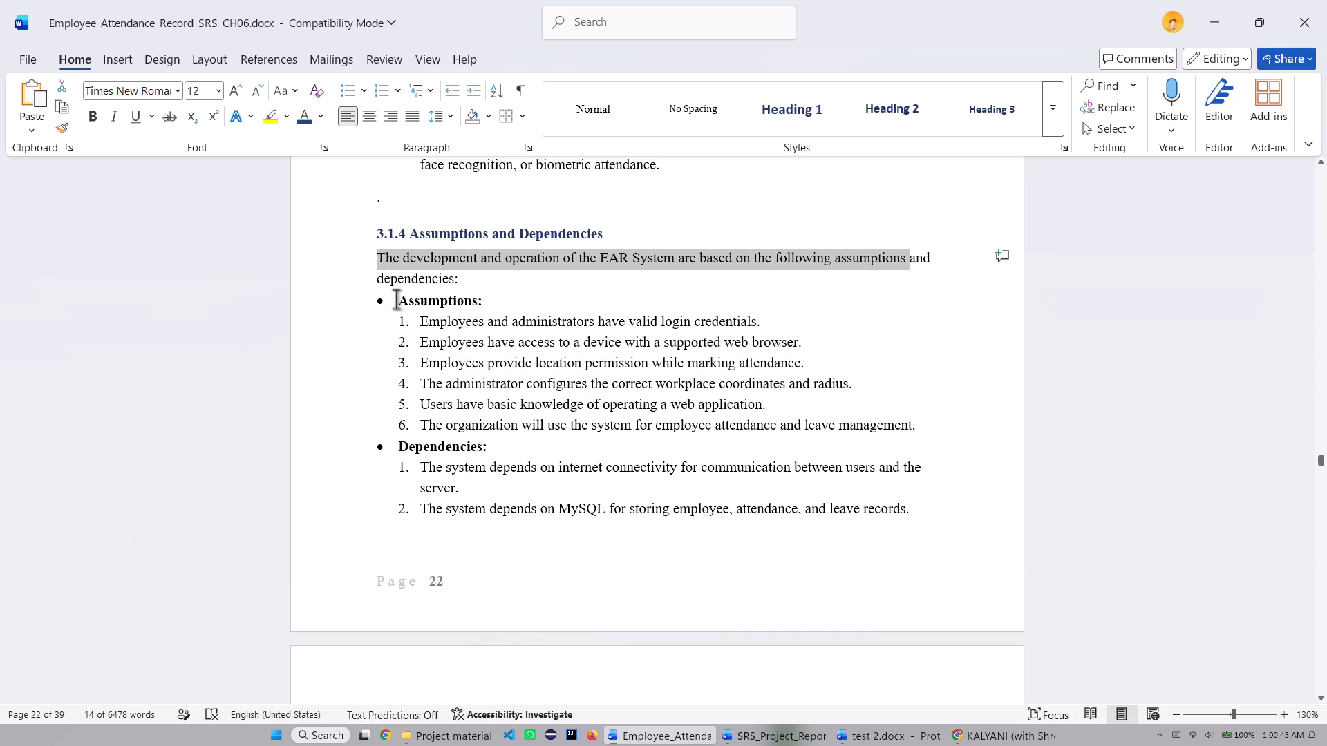
drag(396, 299, 484, 300)
click(346, 83)
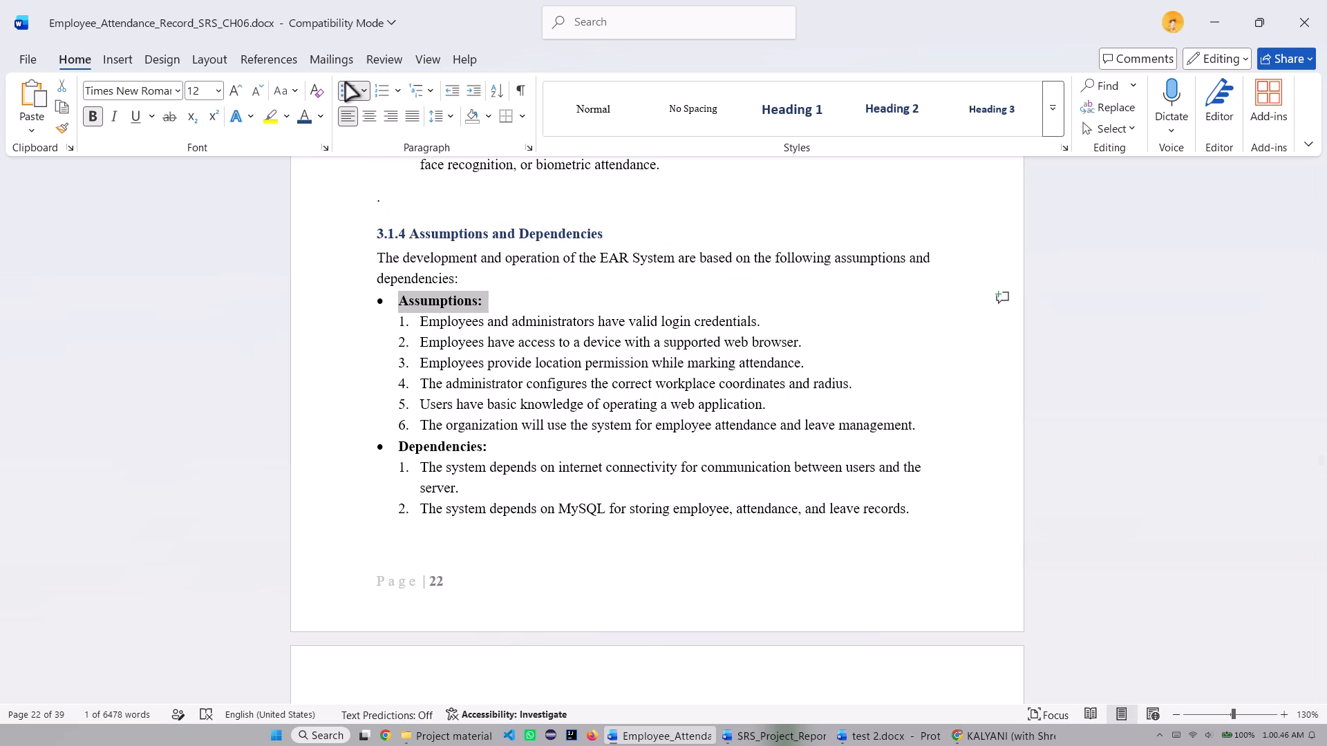
drag(393, 443, 489, 446)
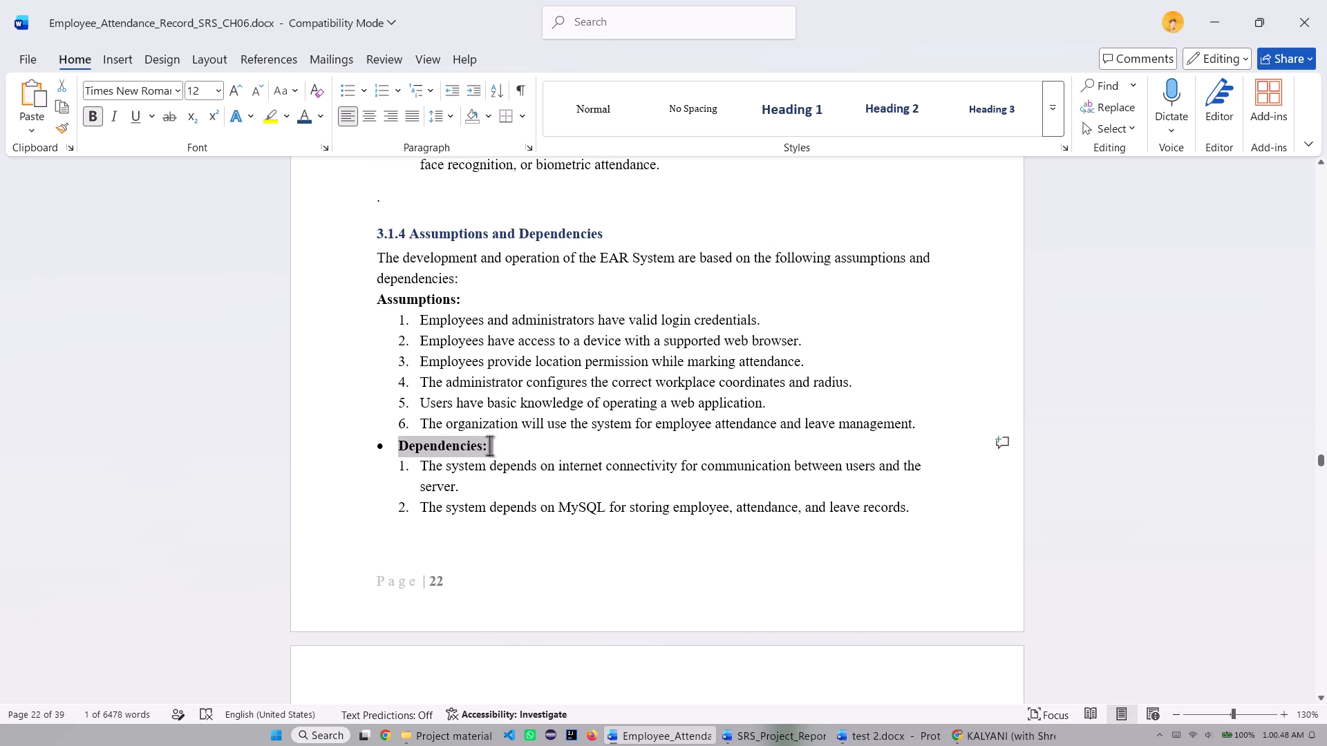
drag(489, 446, 488, 444)
click(346, 88)
Check the layout of the Assumptions and Dependencies lists across the page break down to heading 3.2.
scroll(395, 337, down, 1)
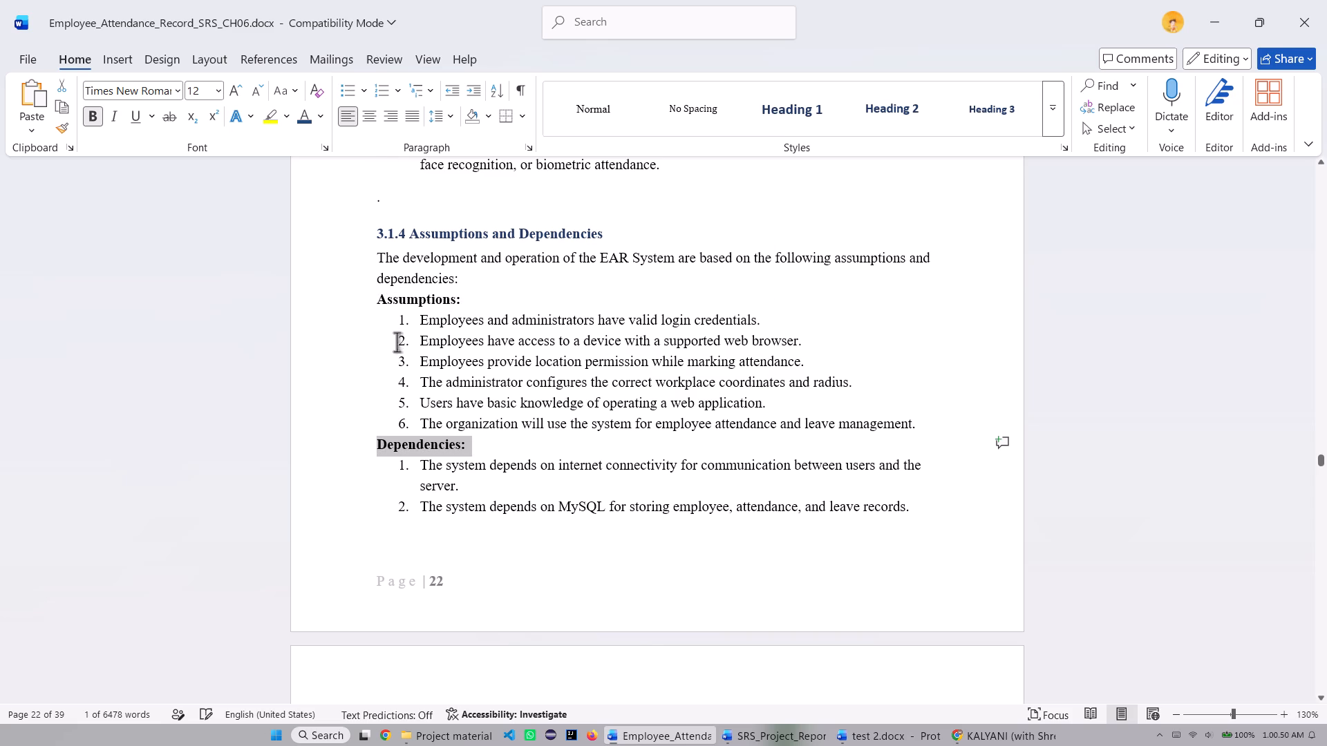
scroll(397, 342, down, 8)
scroll(424, 391, up, 2)
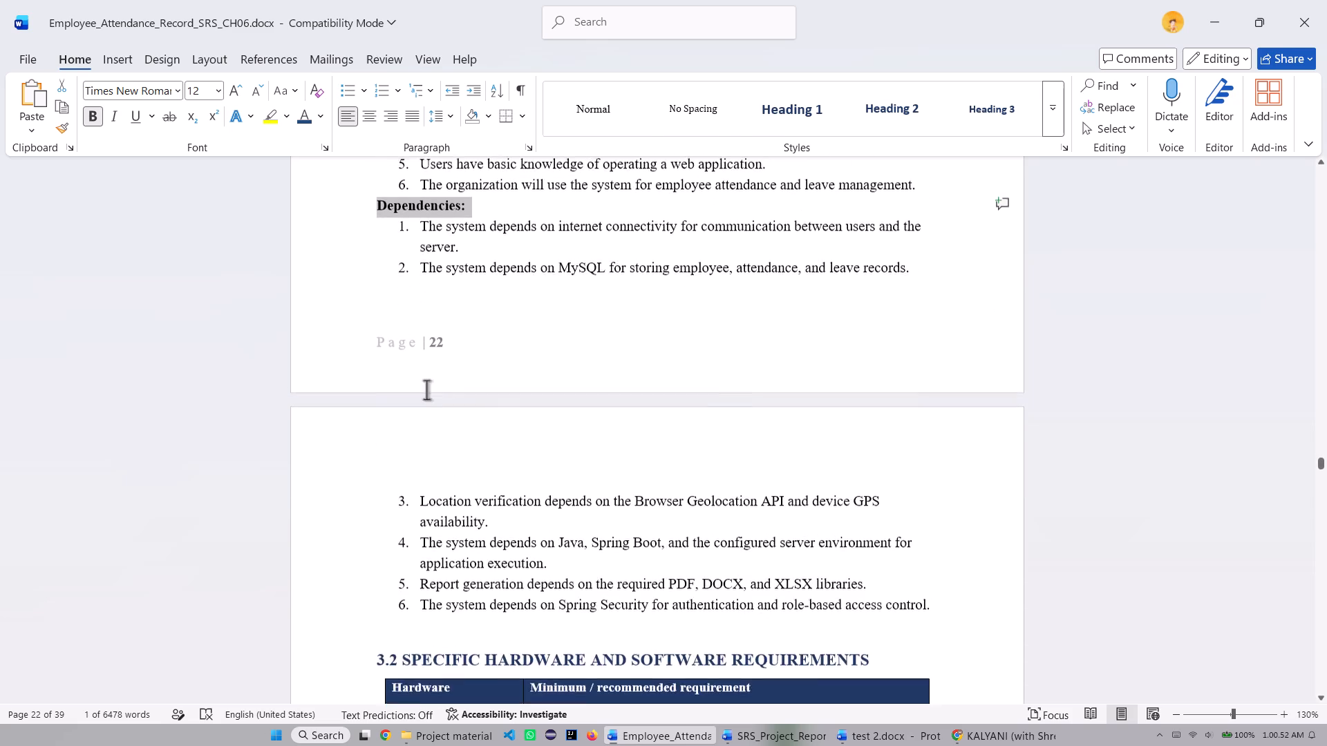
scroll(426, 390, up, 4)
scroll(584, 419, down, 2)
scroll(507, 433, down, 1)
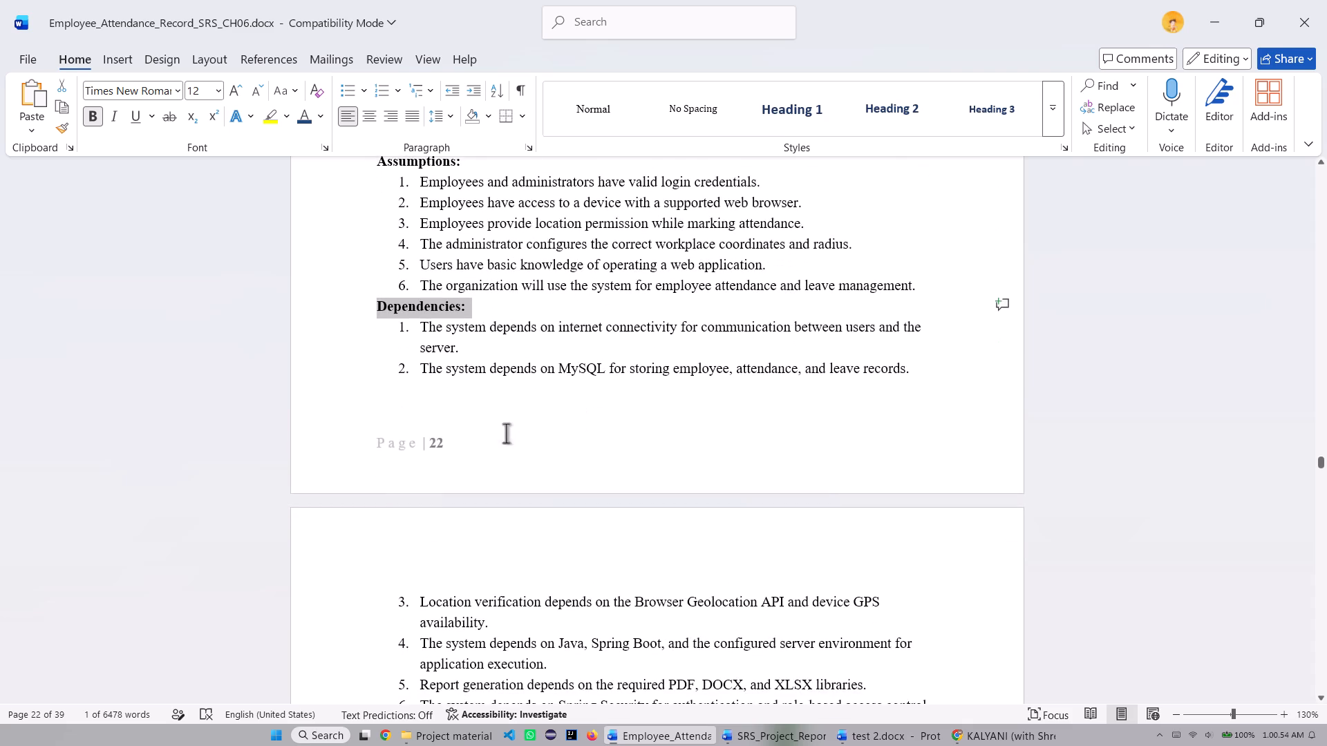
scroll(506, 433, down, 2)
scroll(463, 431, up, 1)
scroll(463, 431, down, 3)
scroll(463, 431, up, 2)
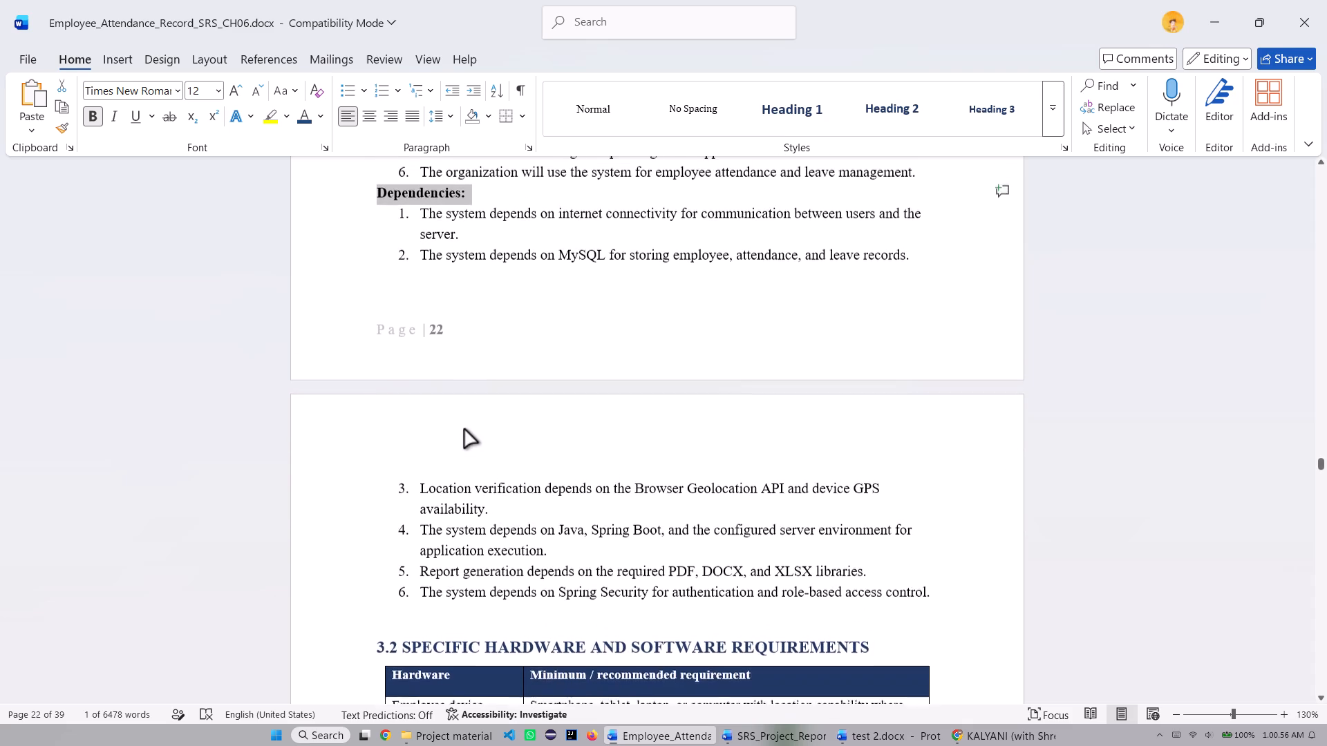
Insert one blank line above Dependencies: and one above Assumptions: in section 3.1.4.
scroll(464, 430, up, 8)
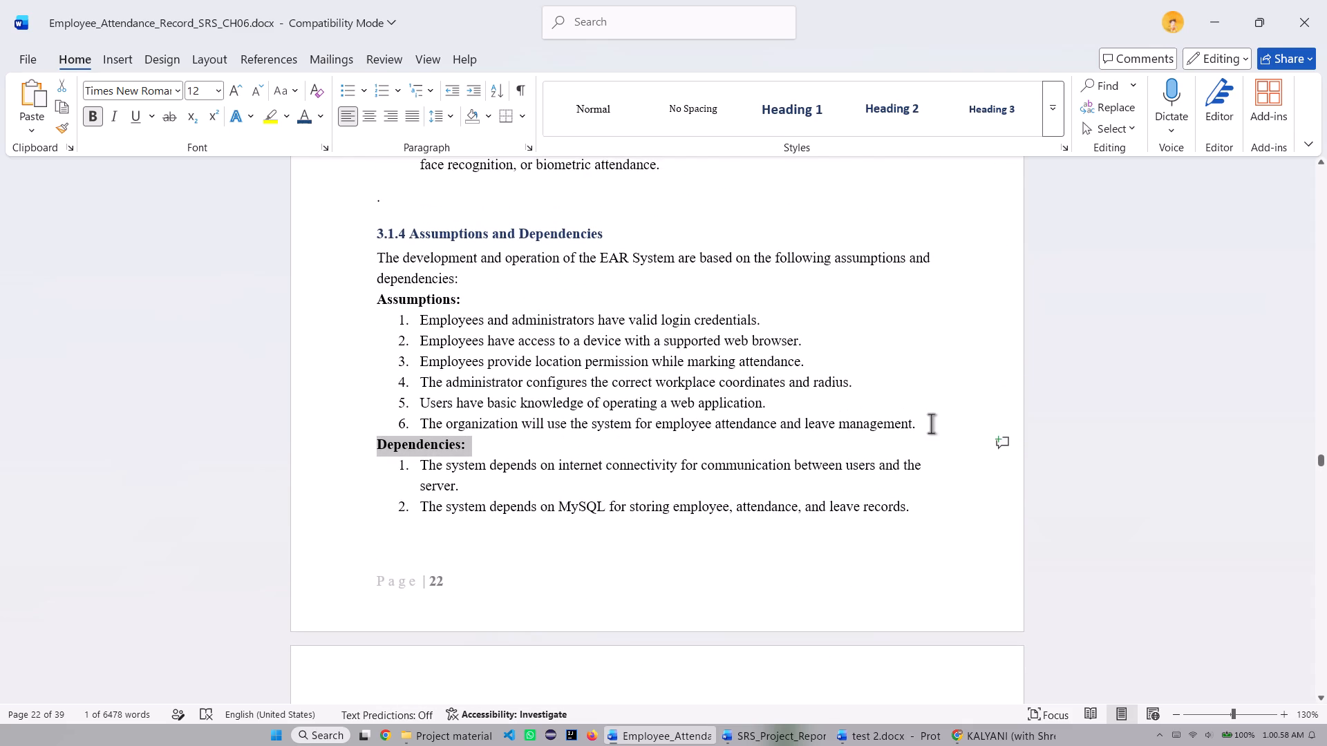
click(931, 423)
key(Return)
key(Return)
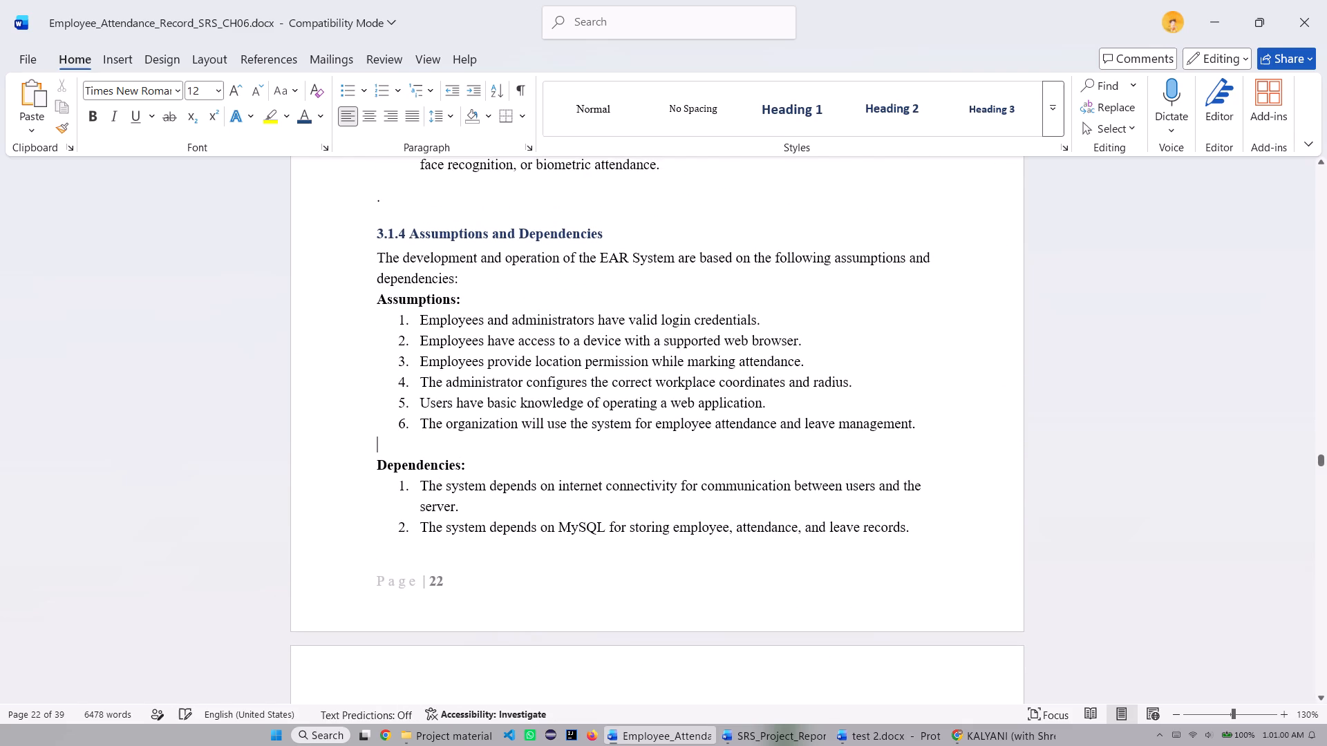
scroll(375, 497, up, 1)
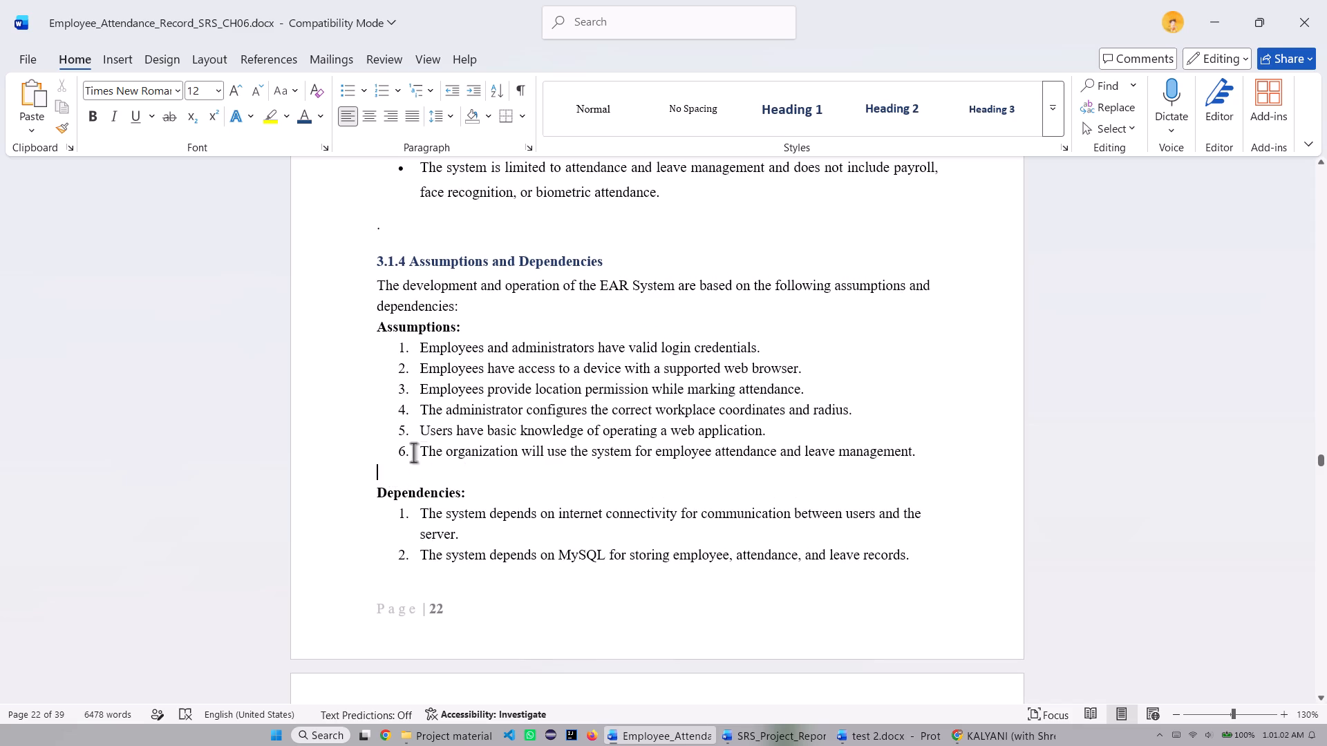
scroll(426, 427, up, 2)
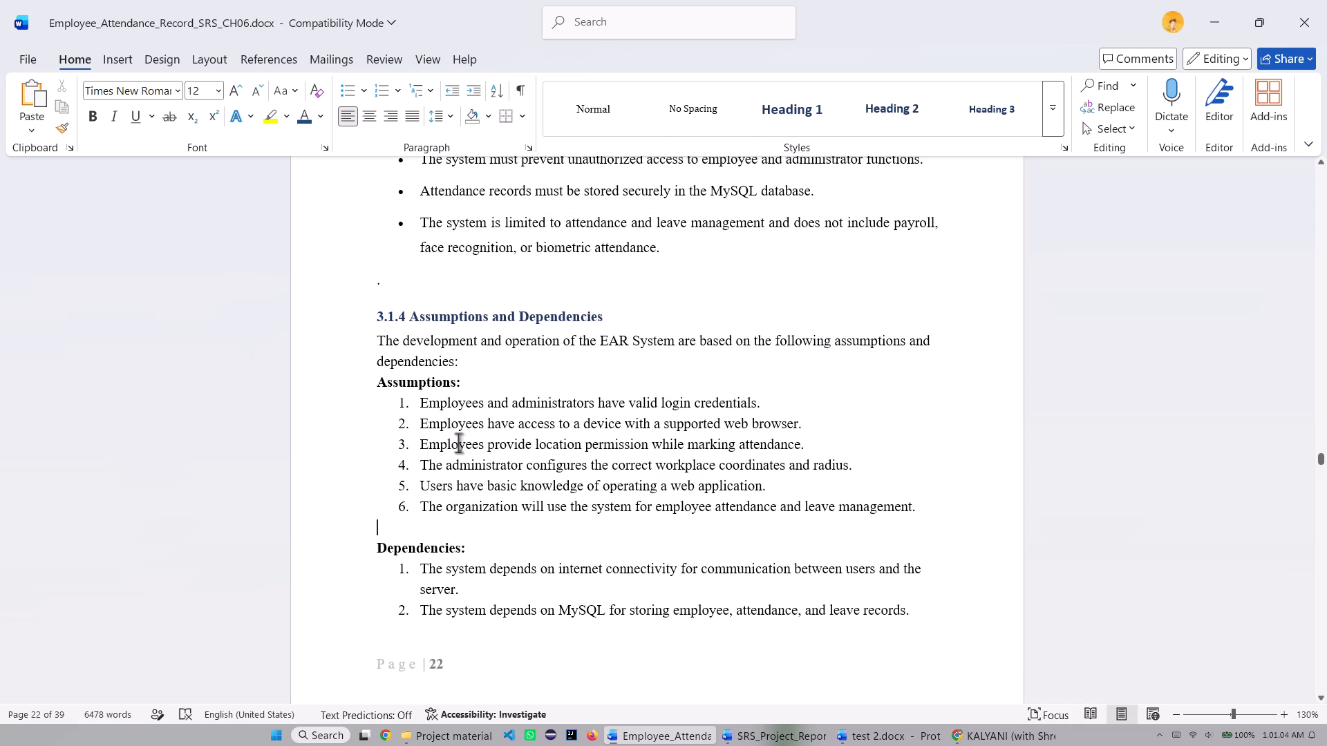
click(457, 362)
key(Return)
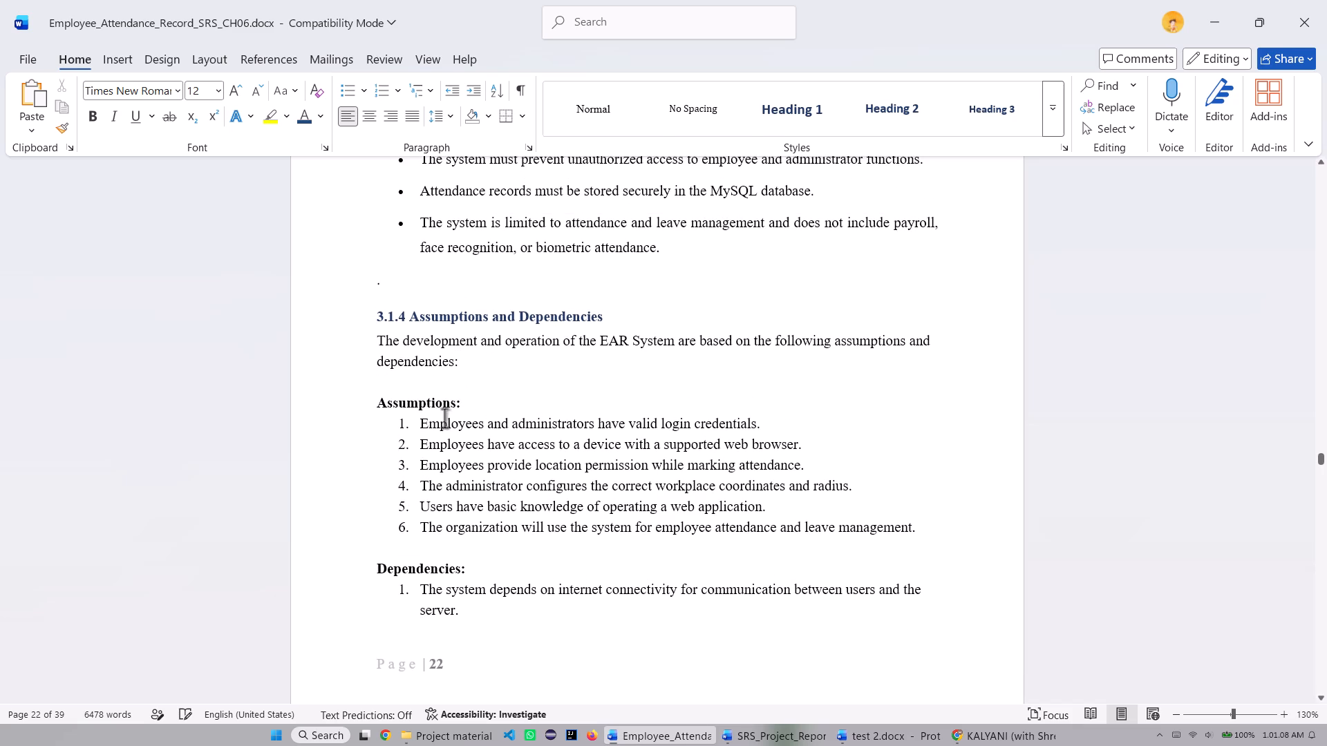
Review section 3.1.4 and the 3.2 hardware and software requirement tables, down to the start of 3.3 Functional Requirements.
scroll(433, 419, up, 1)
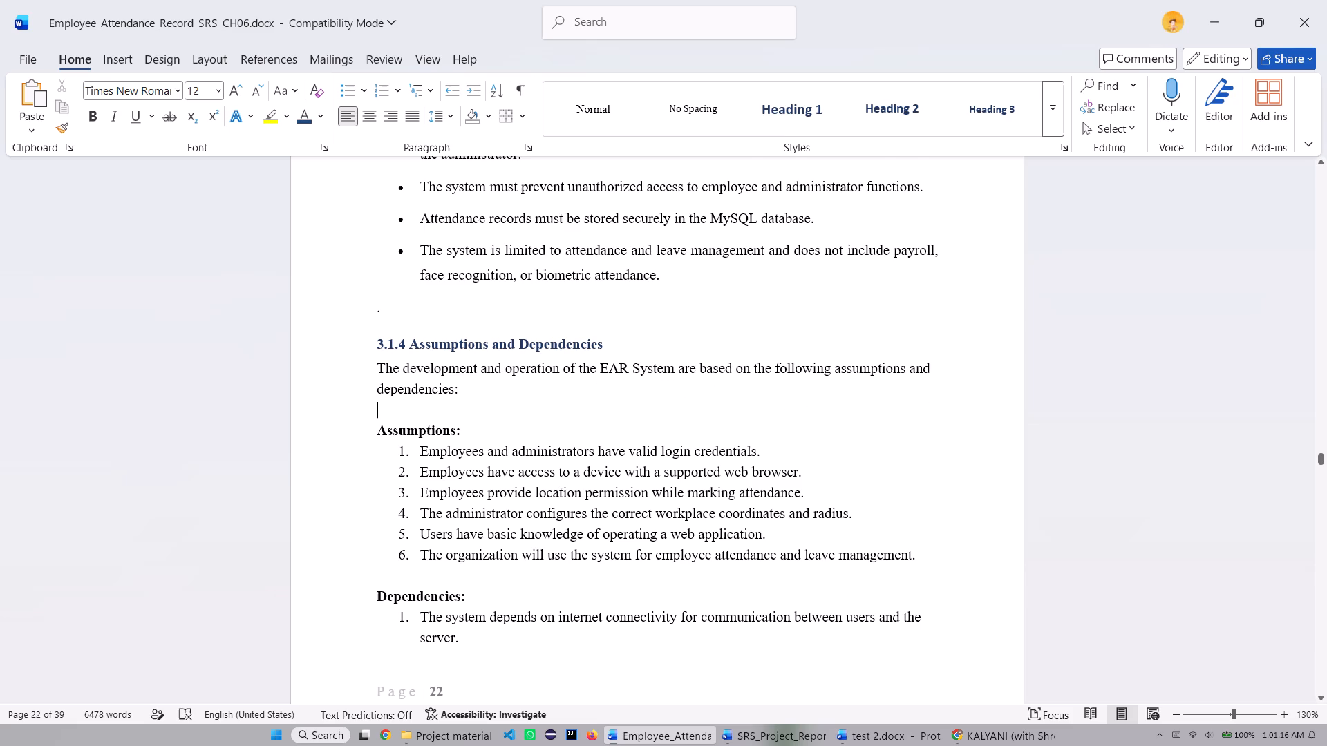
scroll(505, 419, down, 1)
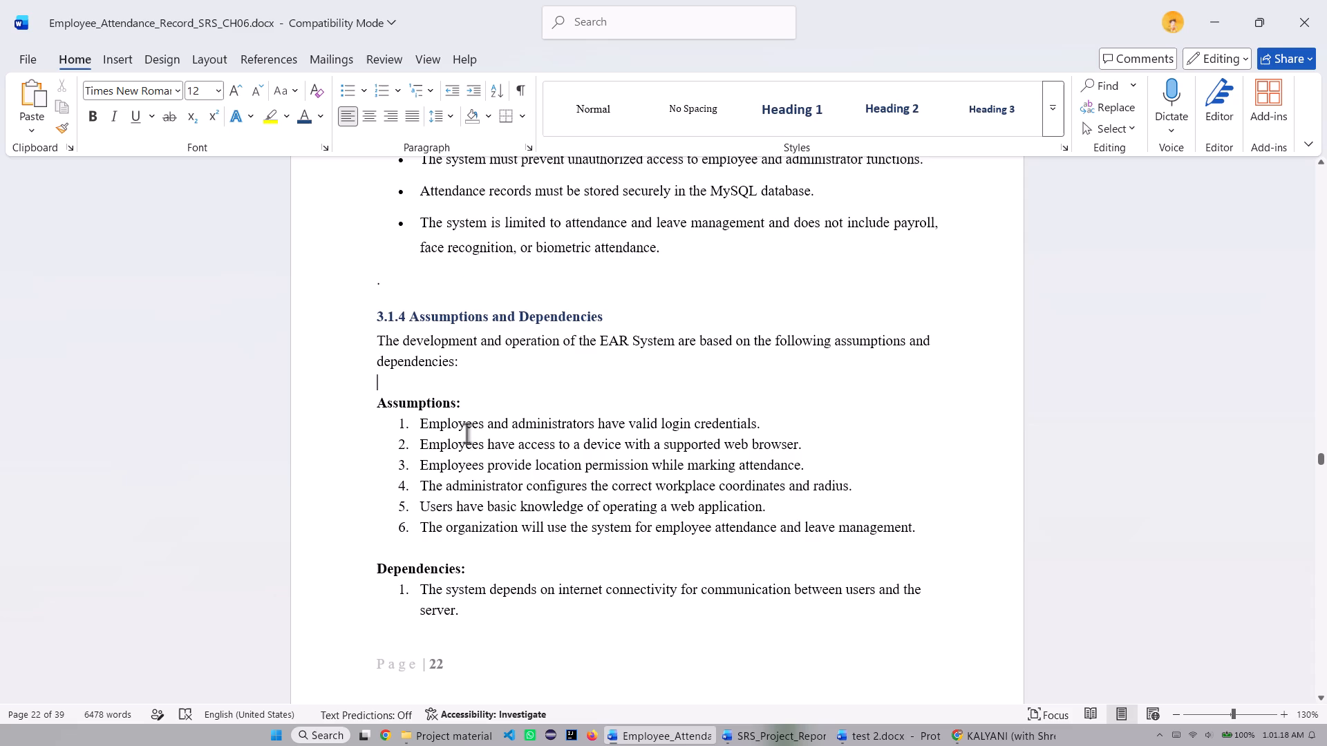
scroll(538, 451, down, 2)
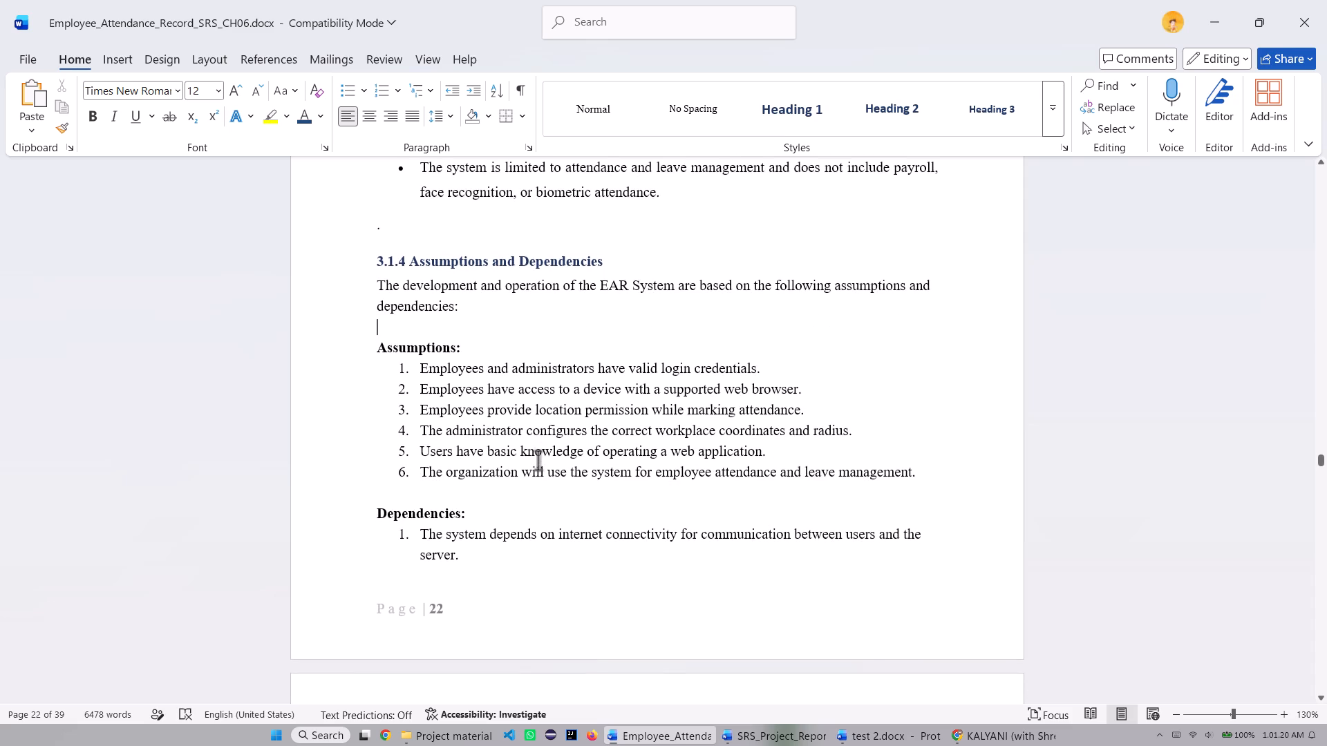
scroll(537, 459, down, 15)
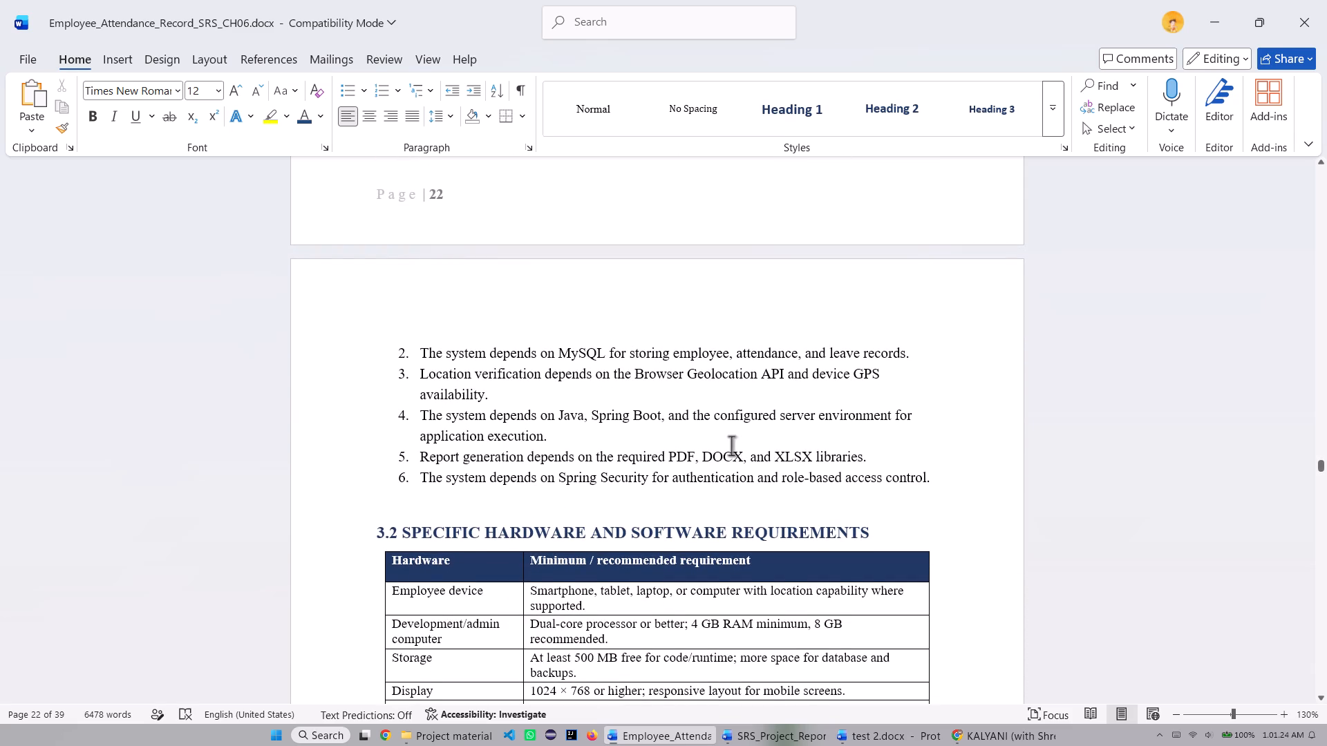
scroll(728, 446, down, 13)
scroll(486, 432, down, 4)
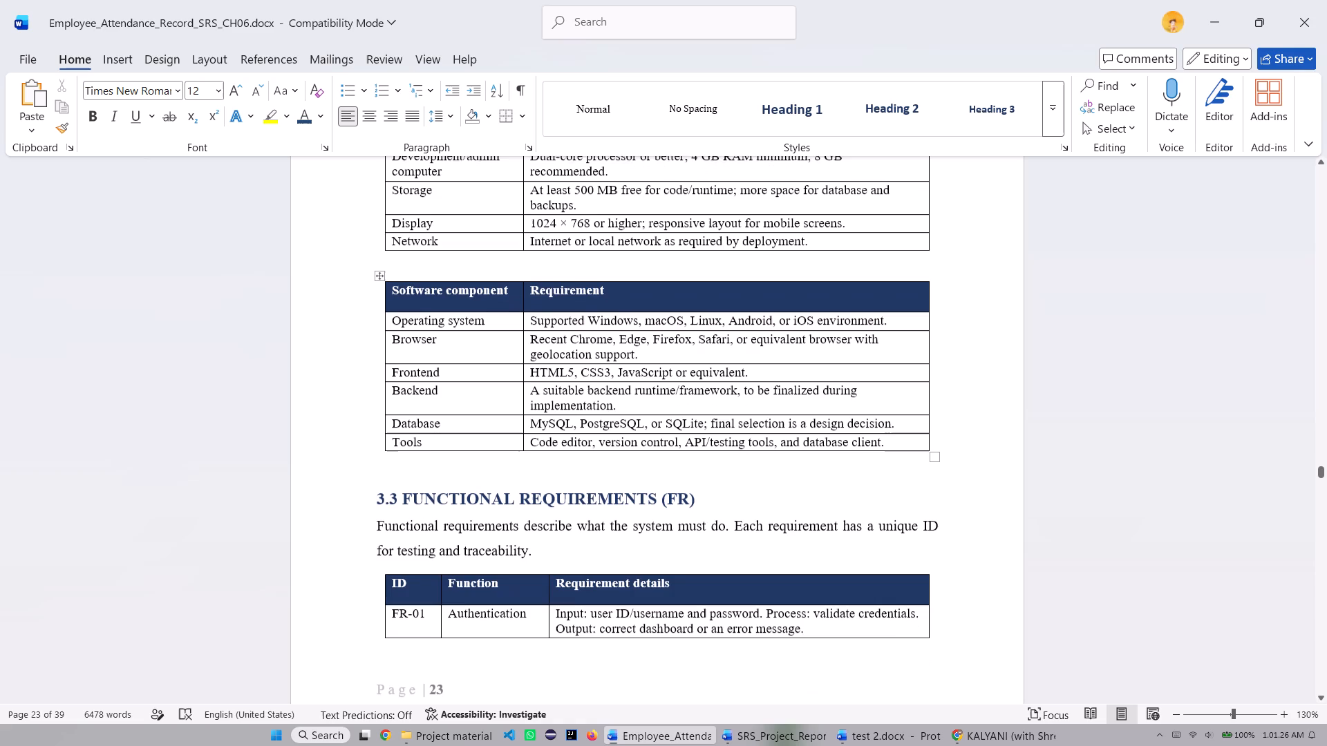
scroll(489, 425, up, 8)
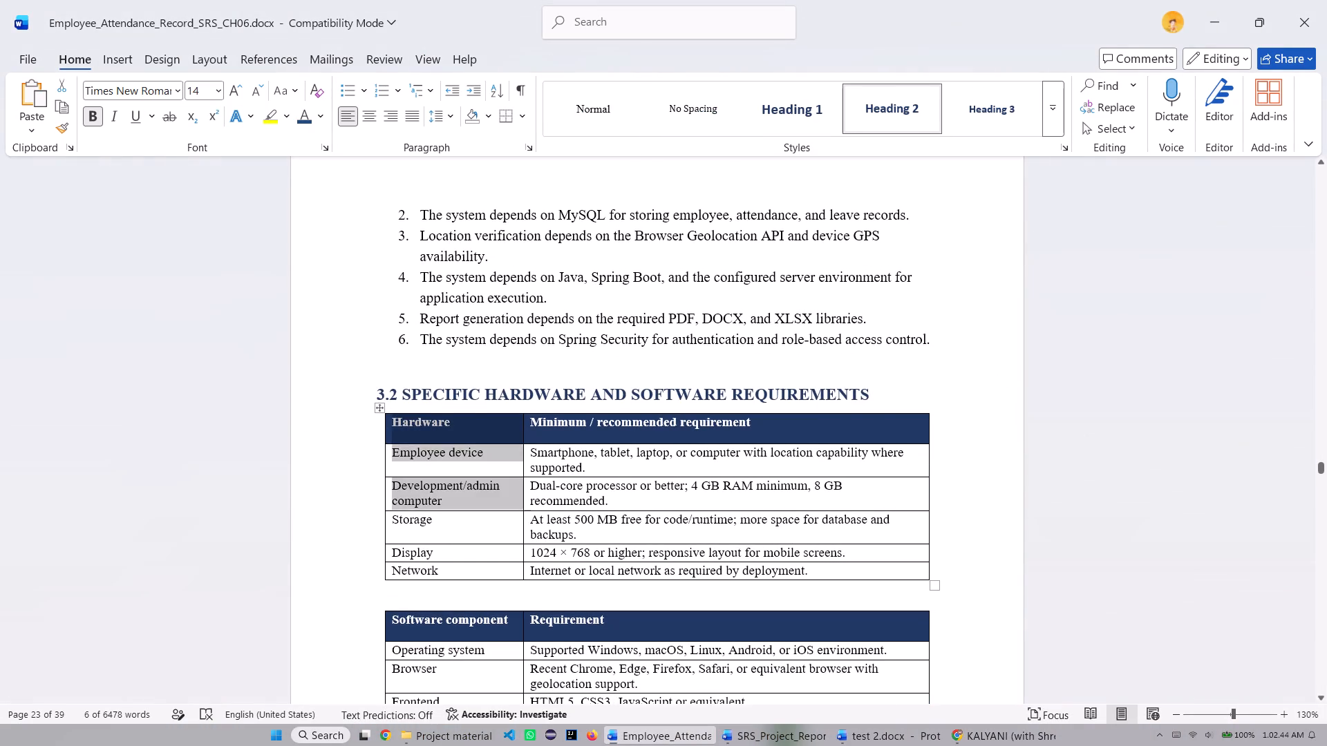
drag(468, 508, 858, 562)
scroll(489, 549, down, 5)
scroll(606, 555, down, 2)
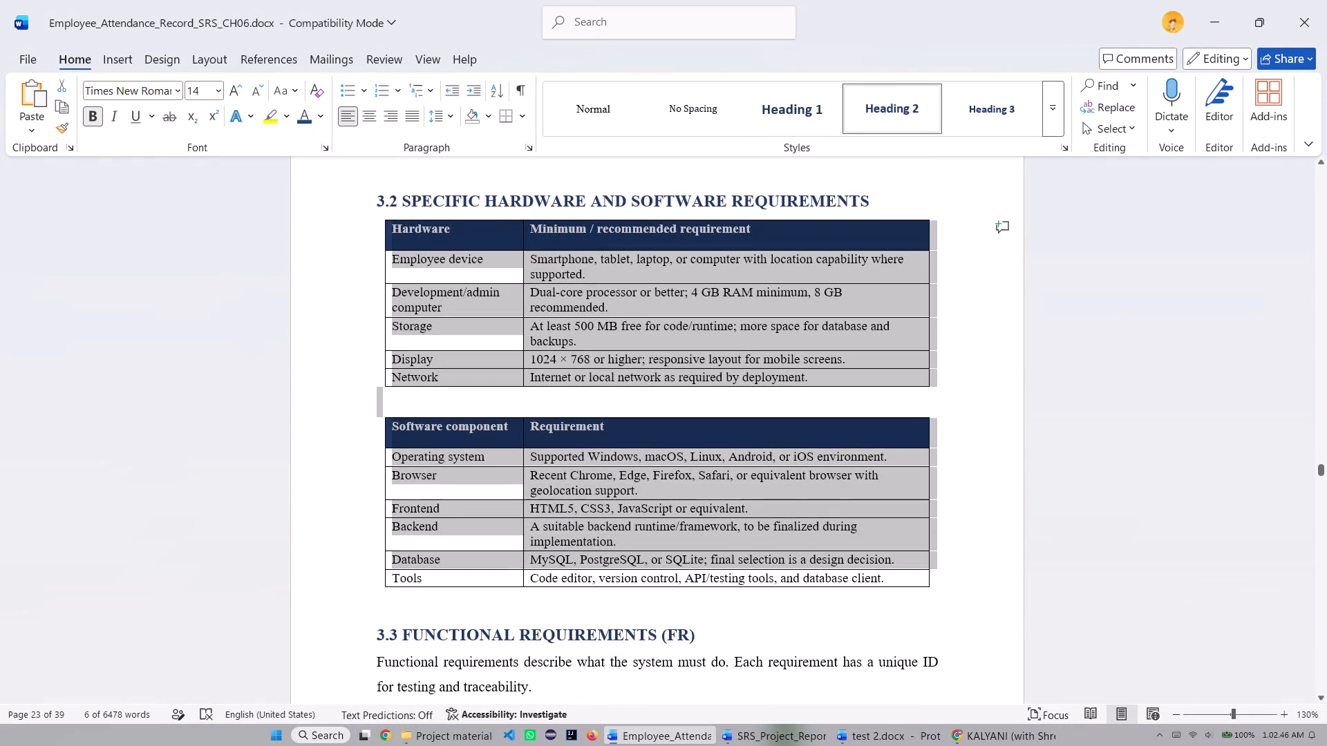
drag(858, 562, 886, 580)
key(BackSpace)
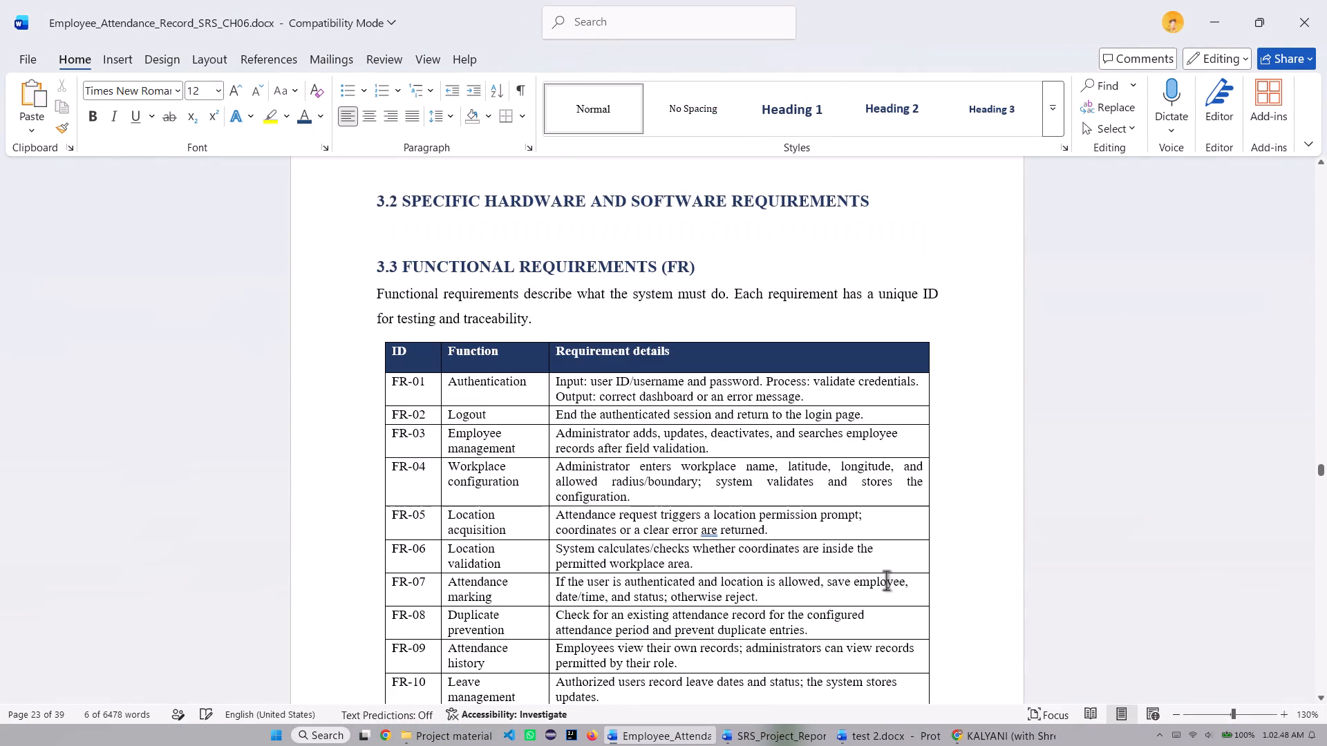
key(ctrl+v)
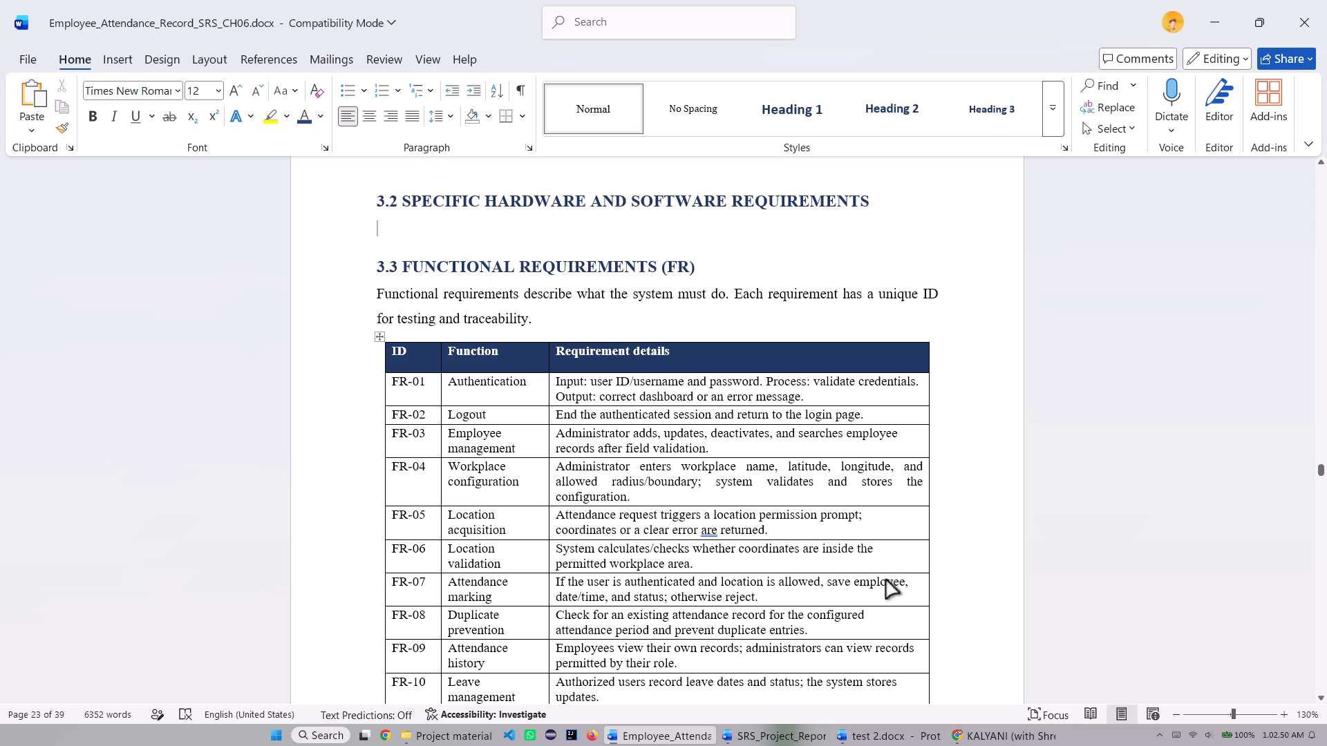
Apply All Borders to the whole hardware requirements table under A. Hardware Requirements.
scroll(623, 483, up, 11)
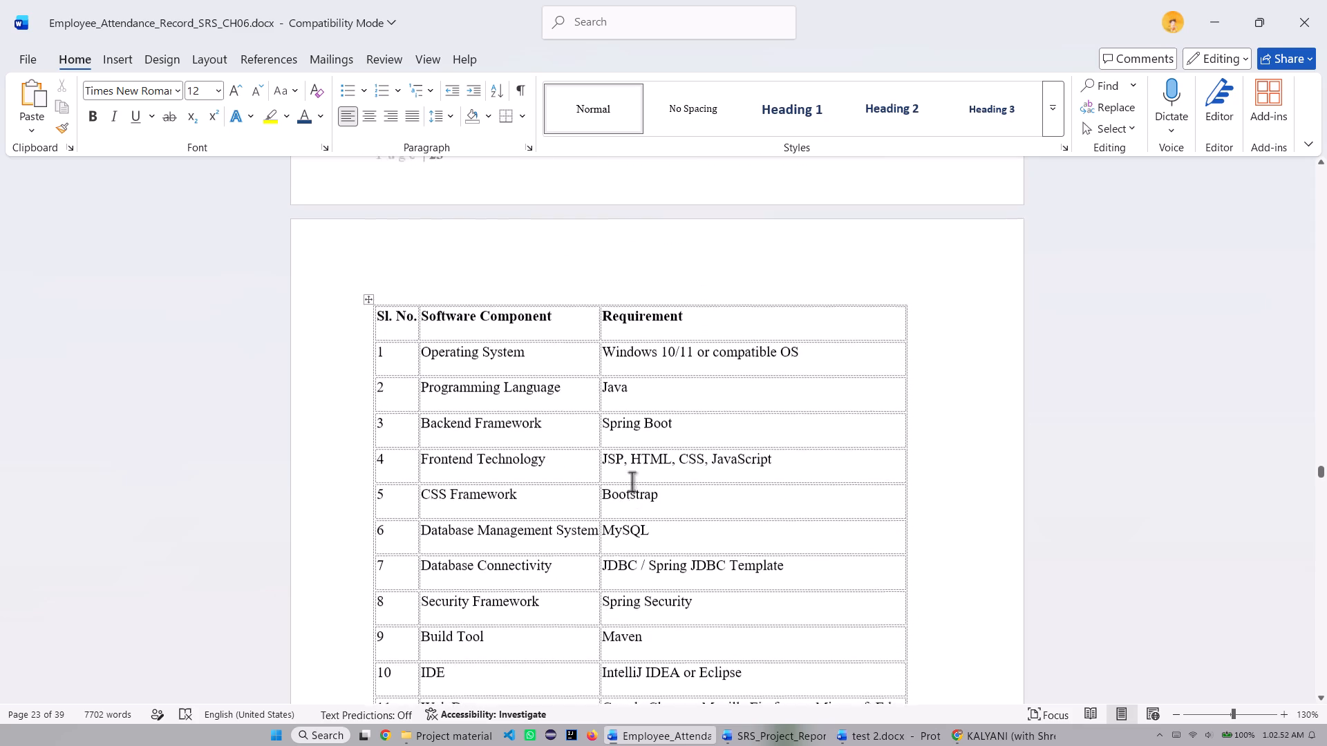
scroll(632, 481, up, 20)
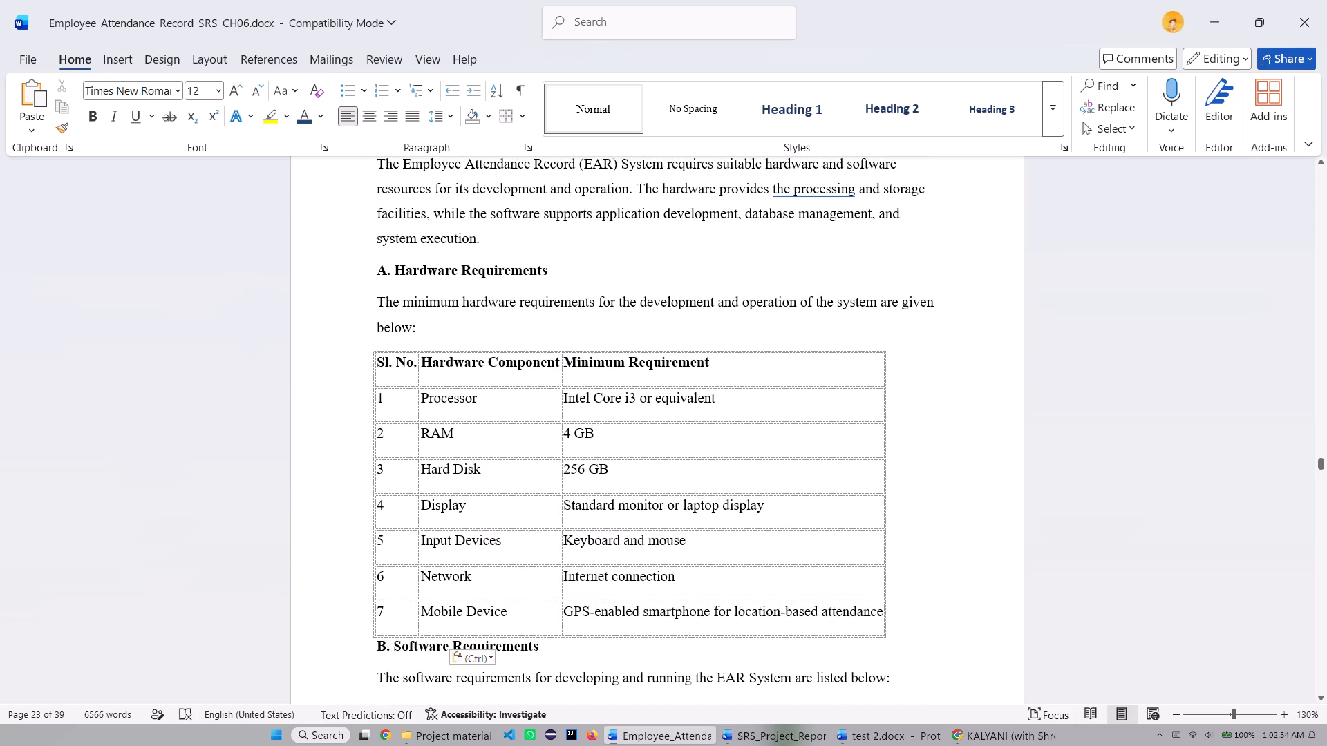
click(945, 487)
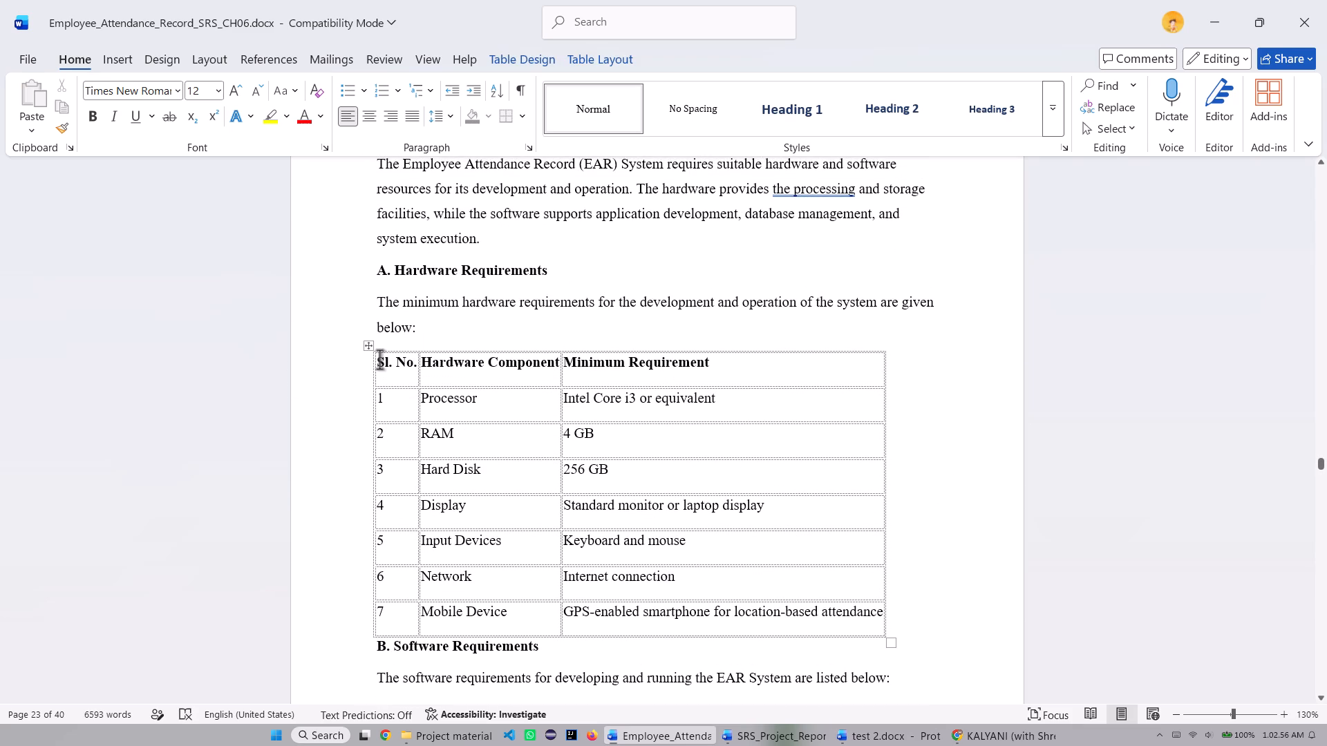
drag(377, 359, 787, 611)
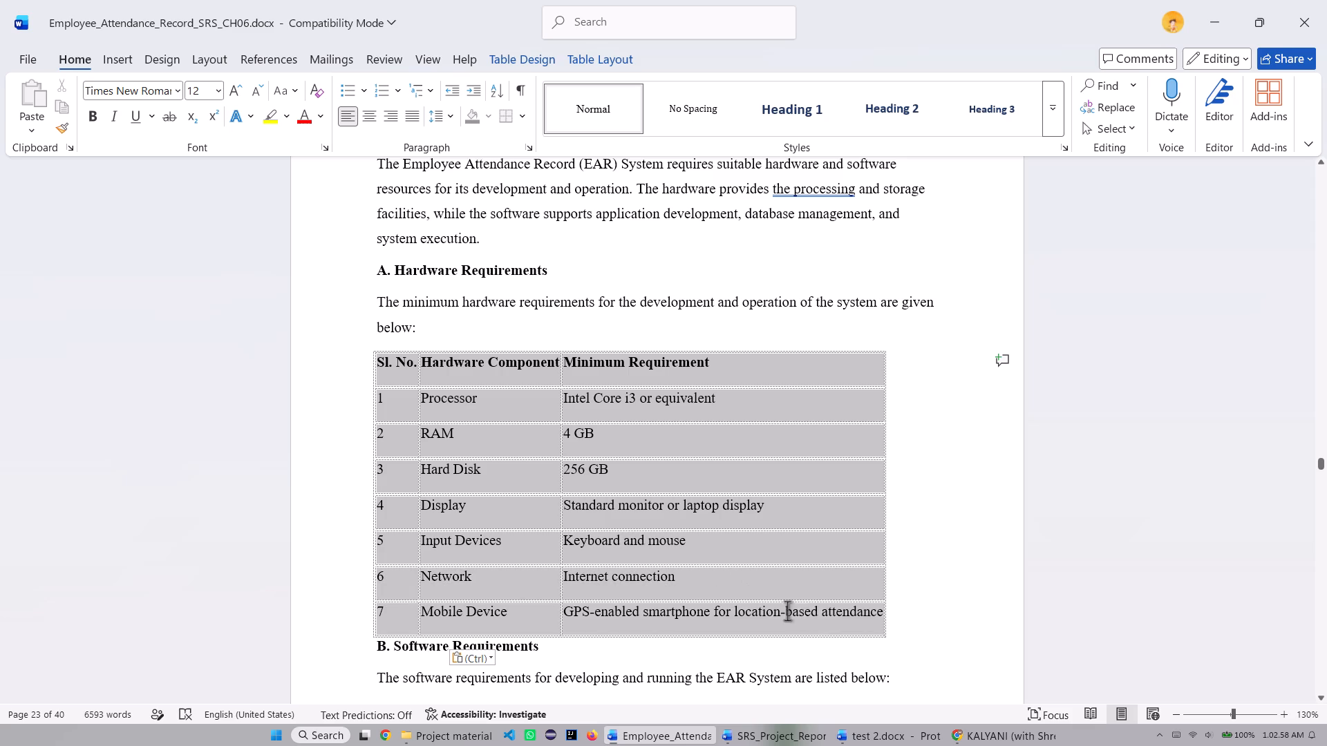
drag(787, 611, 840, 616)
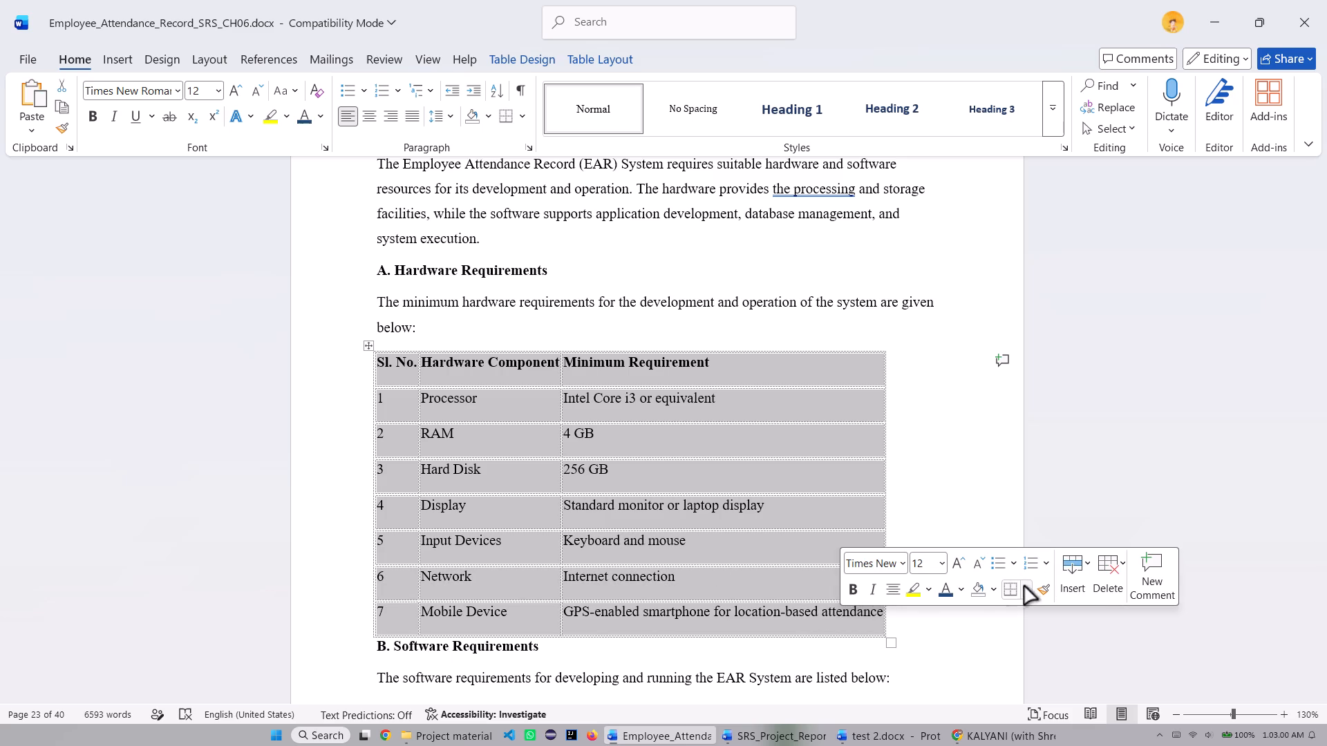
click(1025, 589)
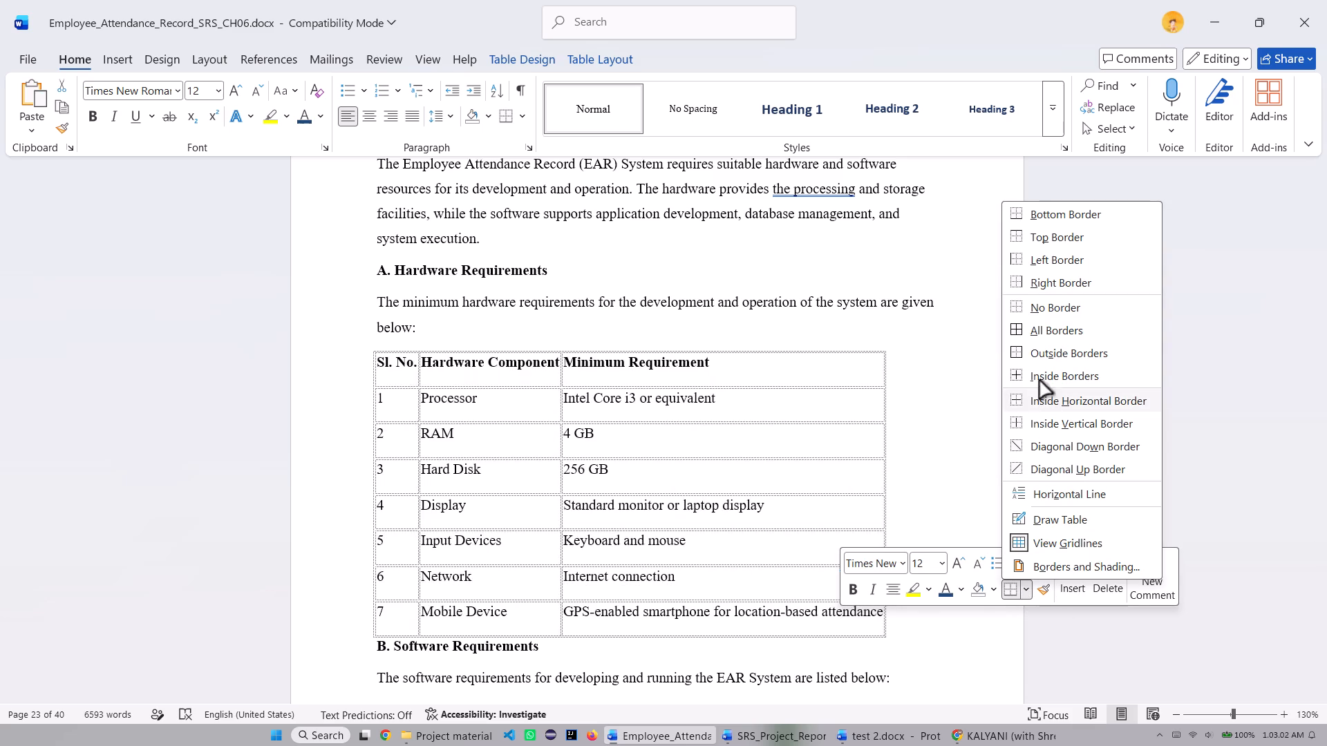
click(1039, 334)
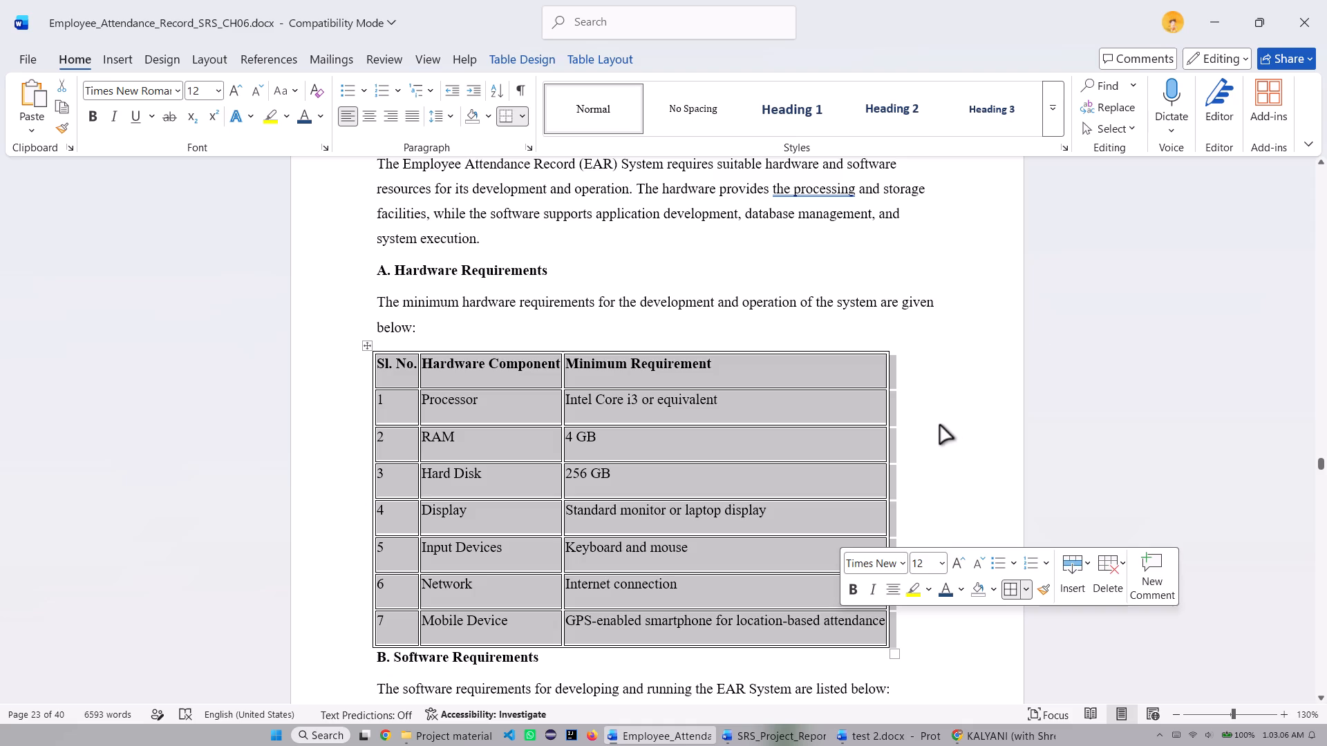
click(940, 425)
Set the font colour of the hardware table's header row, Sl. No. to Minimum Requirement, to dark blue.
scroll(639, 423, down, 4)
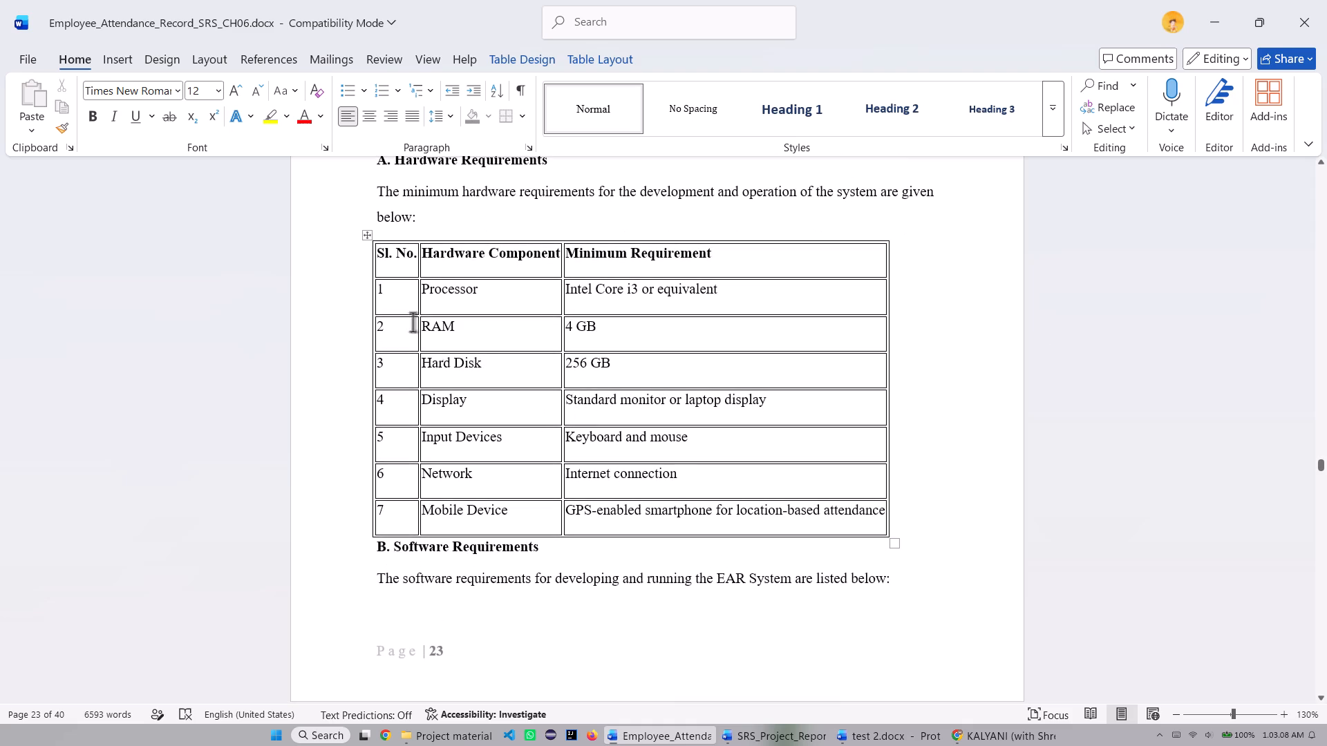
drag(375, 254, 706, 254)
click(811, 299)
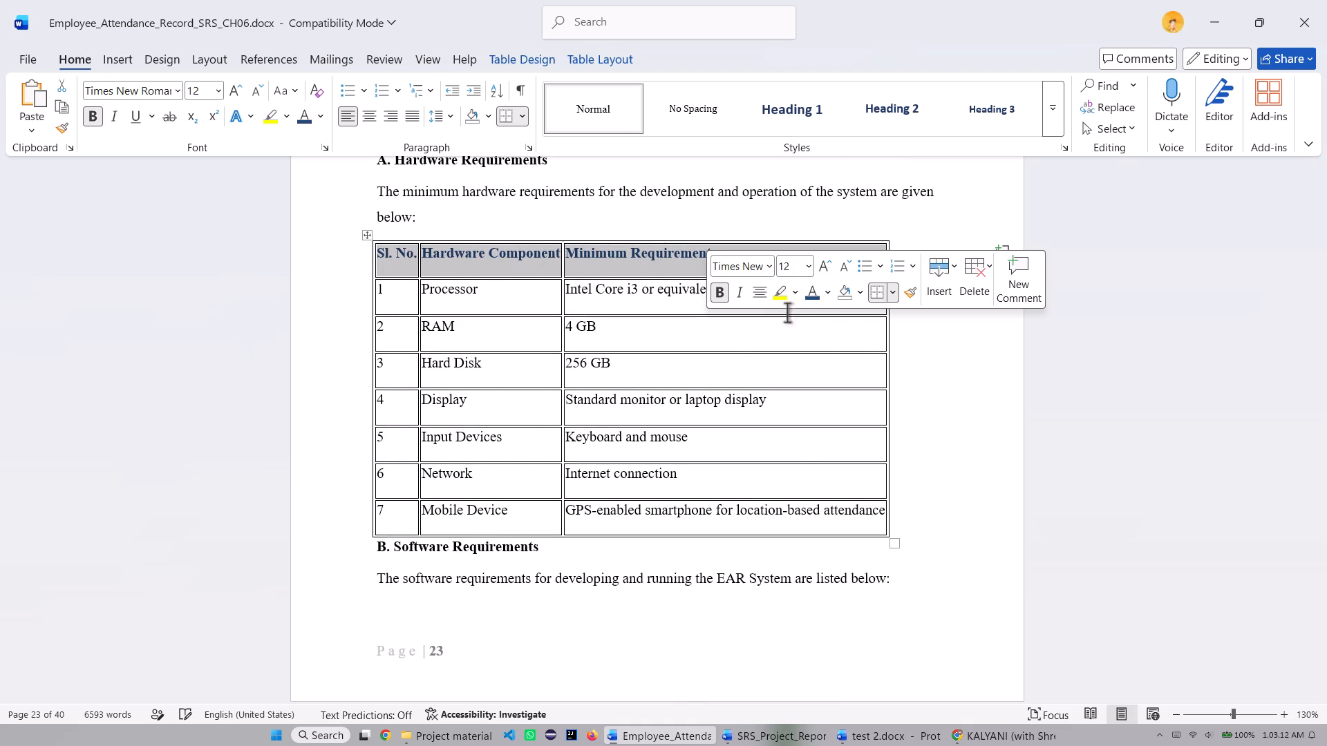
click(965, 416)
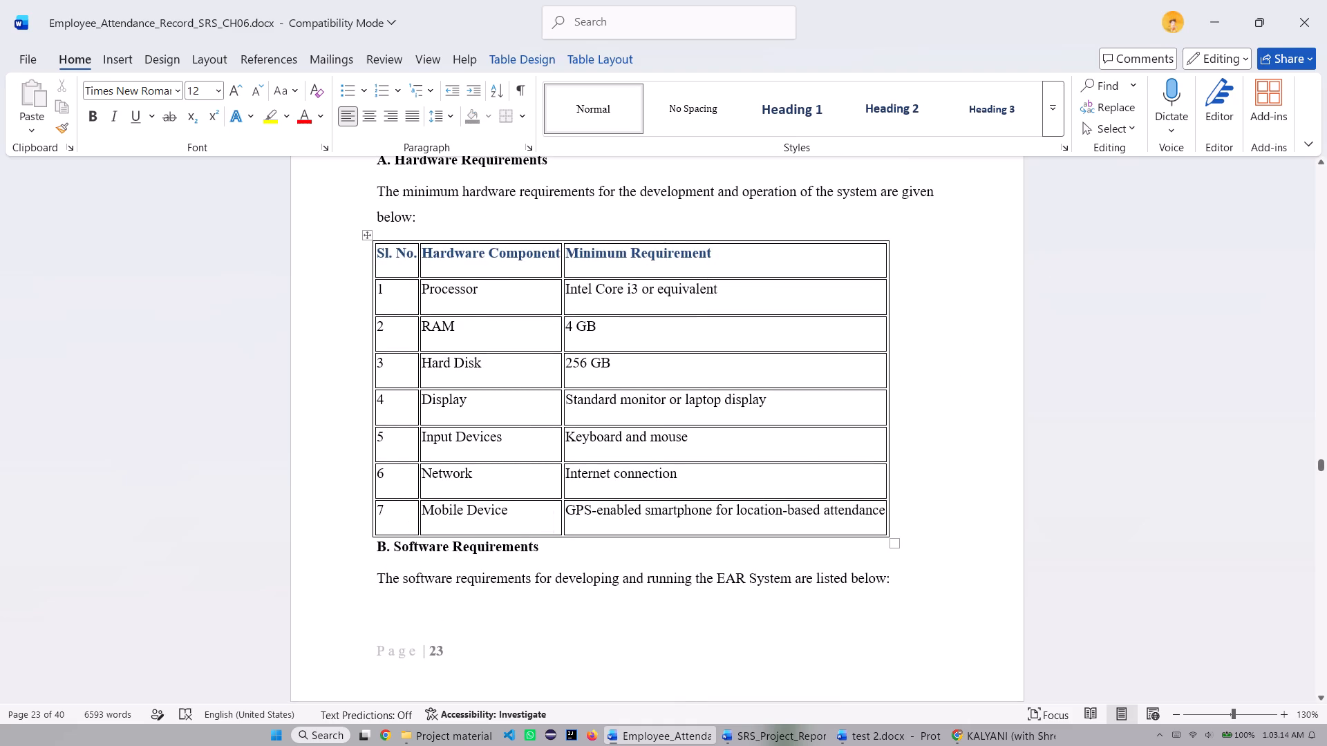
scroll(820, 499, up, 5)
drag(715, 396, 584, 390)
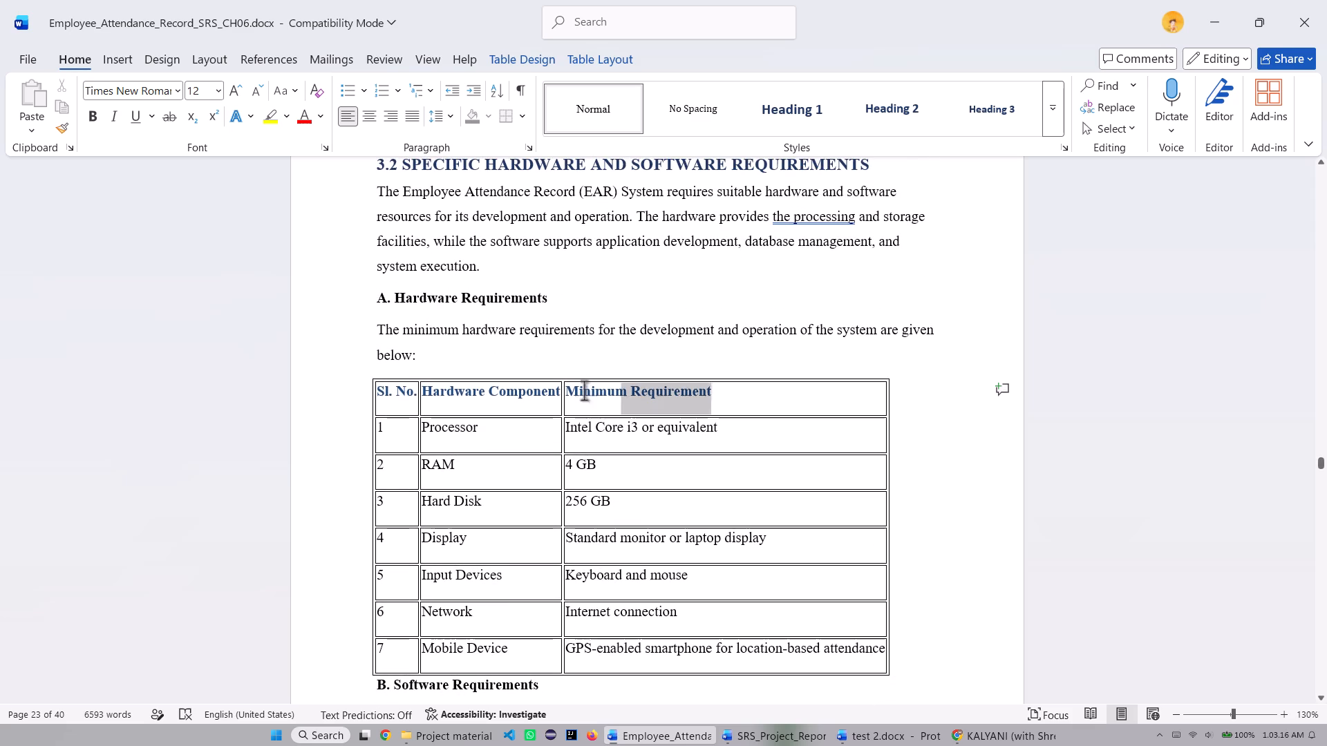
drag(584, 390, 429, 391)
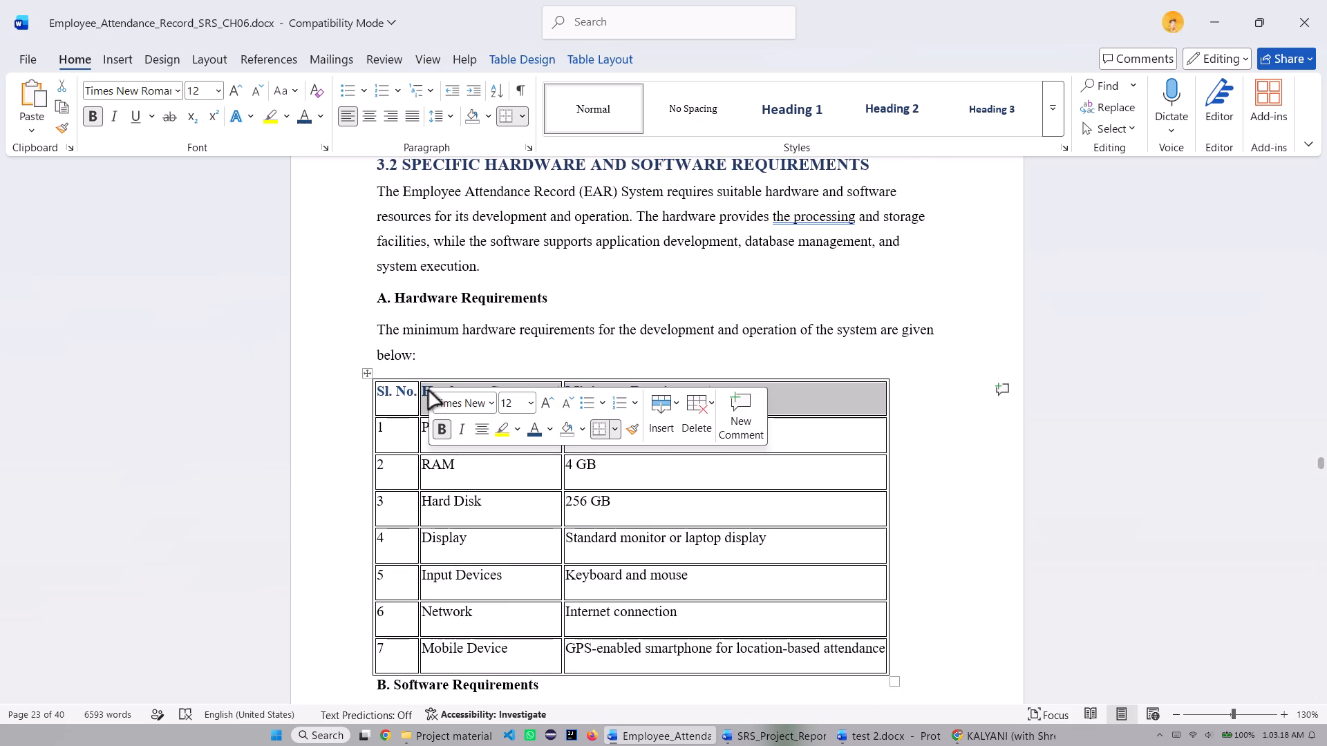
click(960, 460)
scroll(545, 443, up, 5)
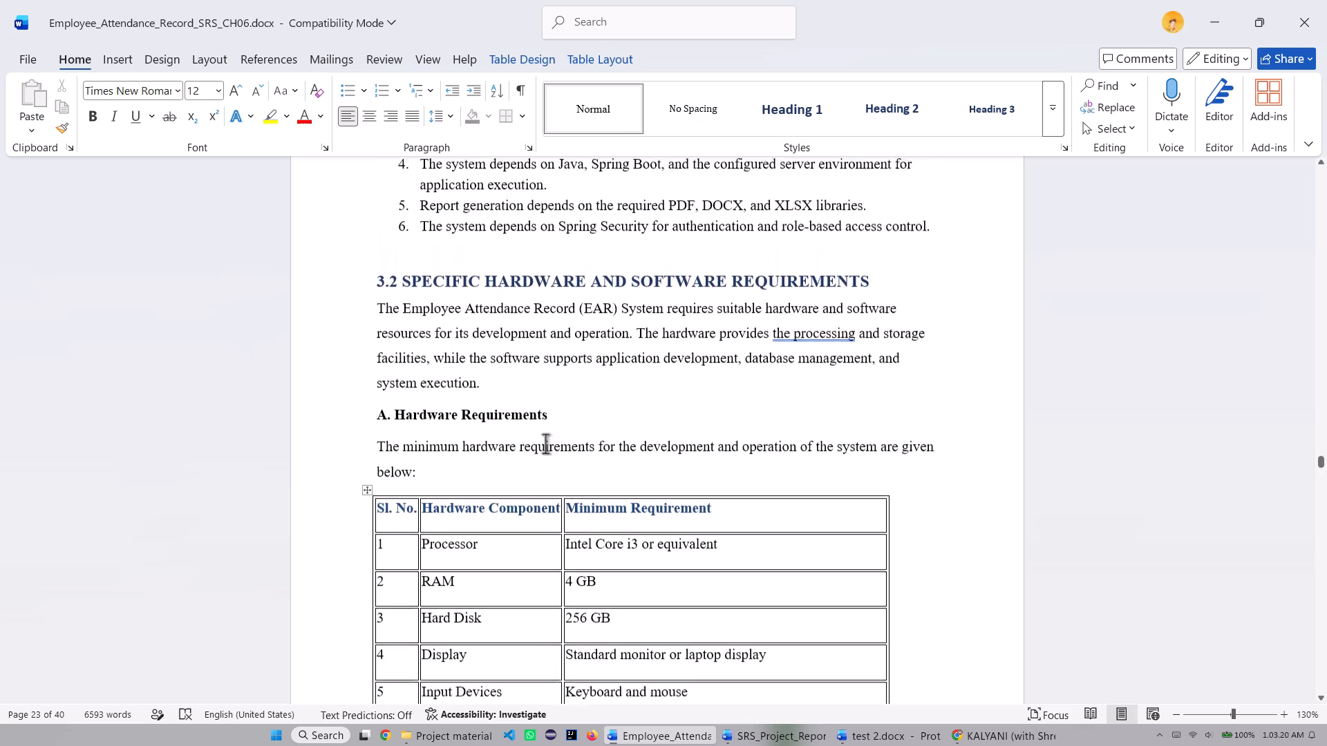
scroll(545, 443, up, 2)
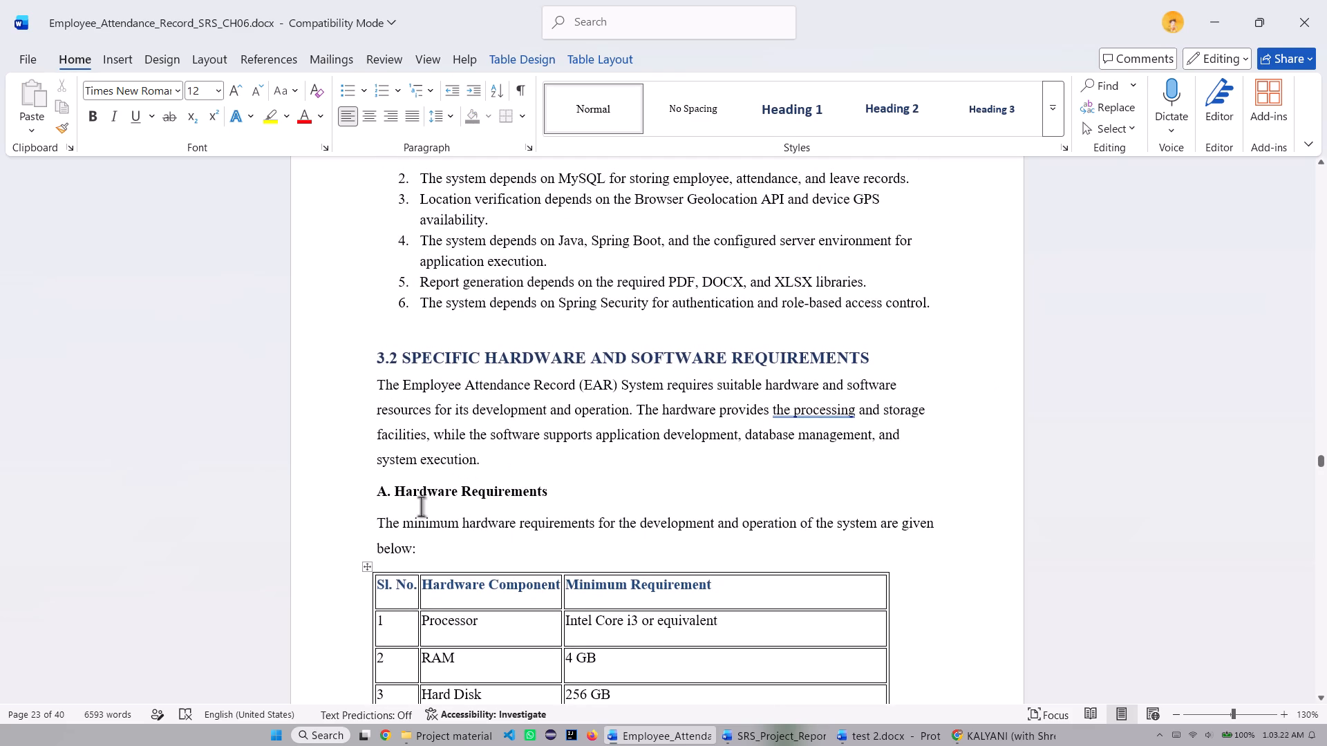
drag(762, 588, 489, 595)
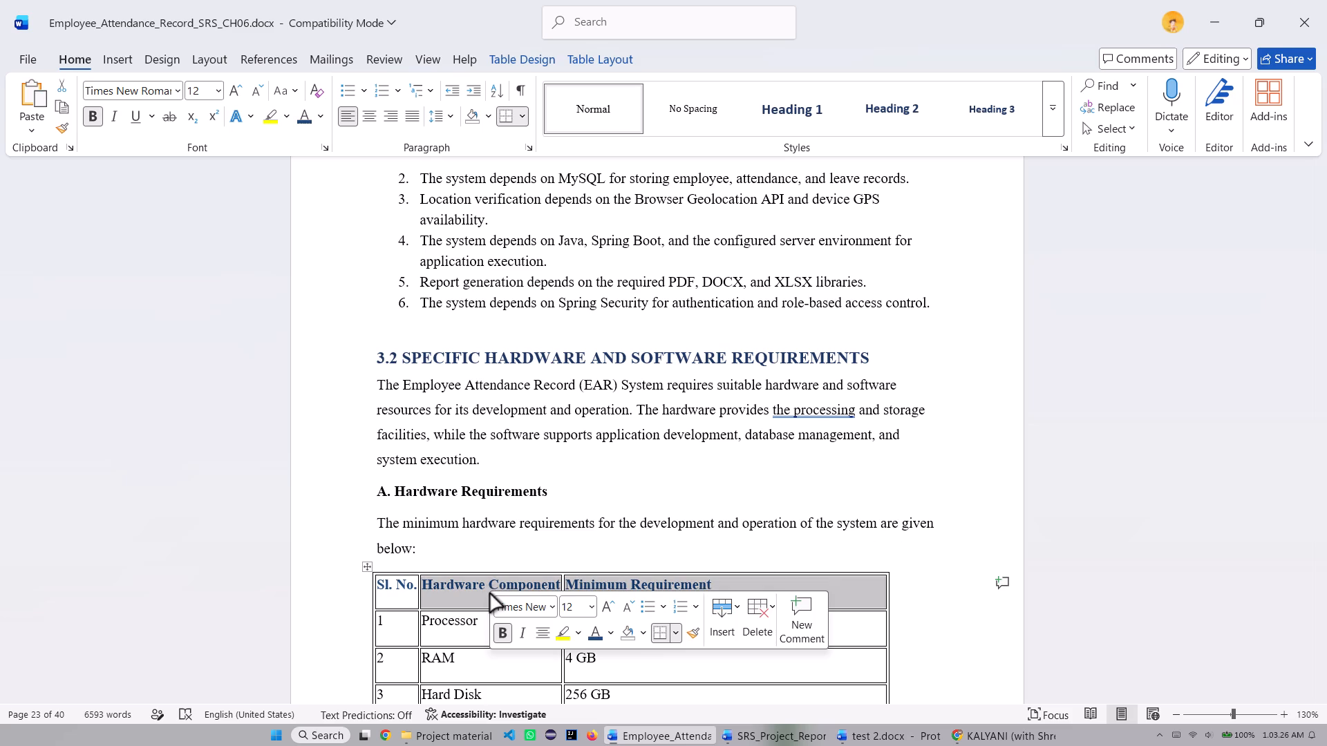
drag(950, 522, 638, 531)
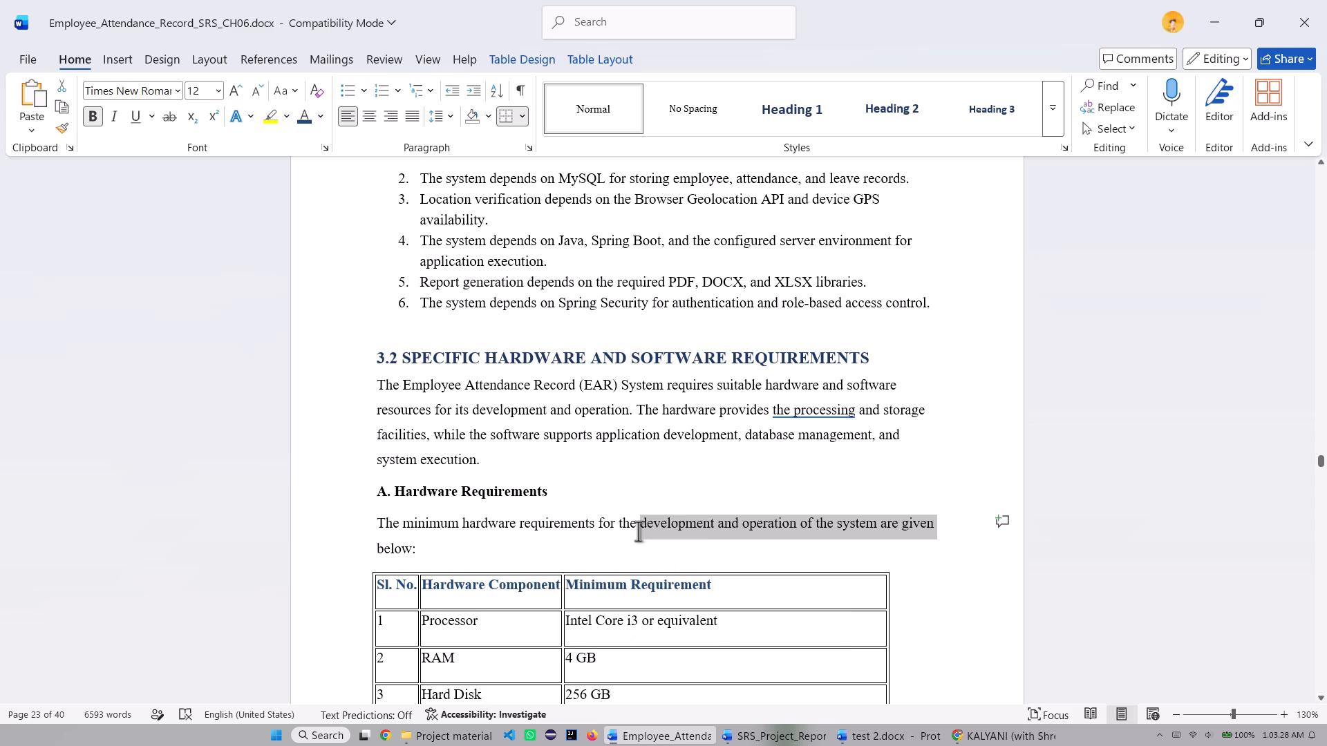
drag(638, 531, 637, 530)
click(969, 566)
Remove the "A." prefix from the Hardware Requirements subheading under heading 3.2.
scroll(491, 547, up, 2)
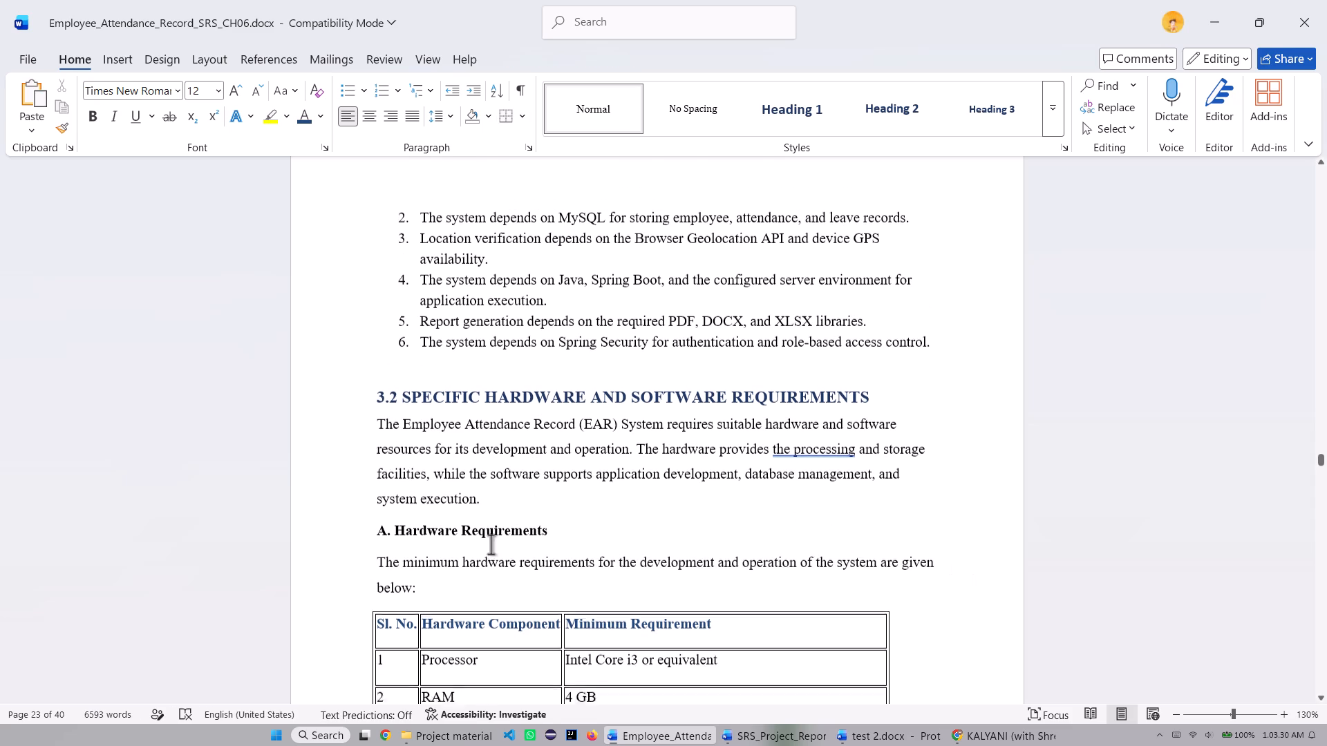
click(397, 546)
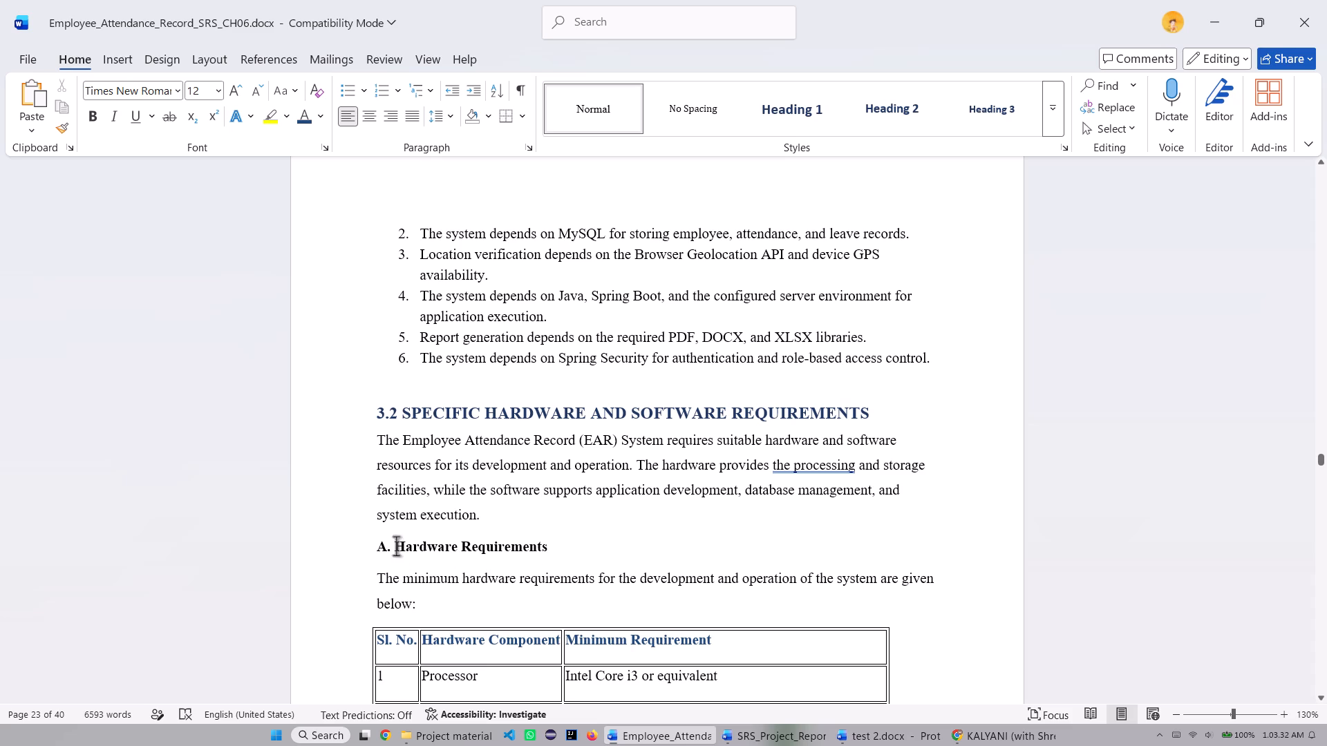
key(BackSpace)
key(BackSpace)
key(BackSpace)
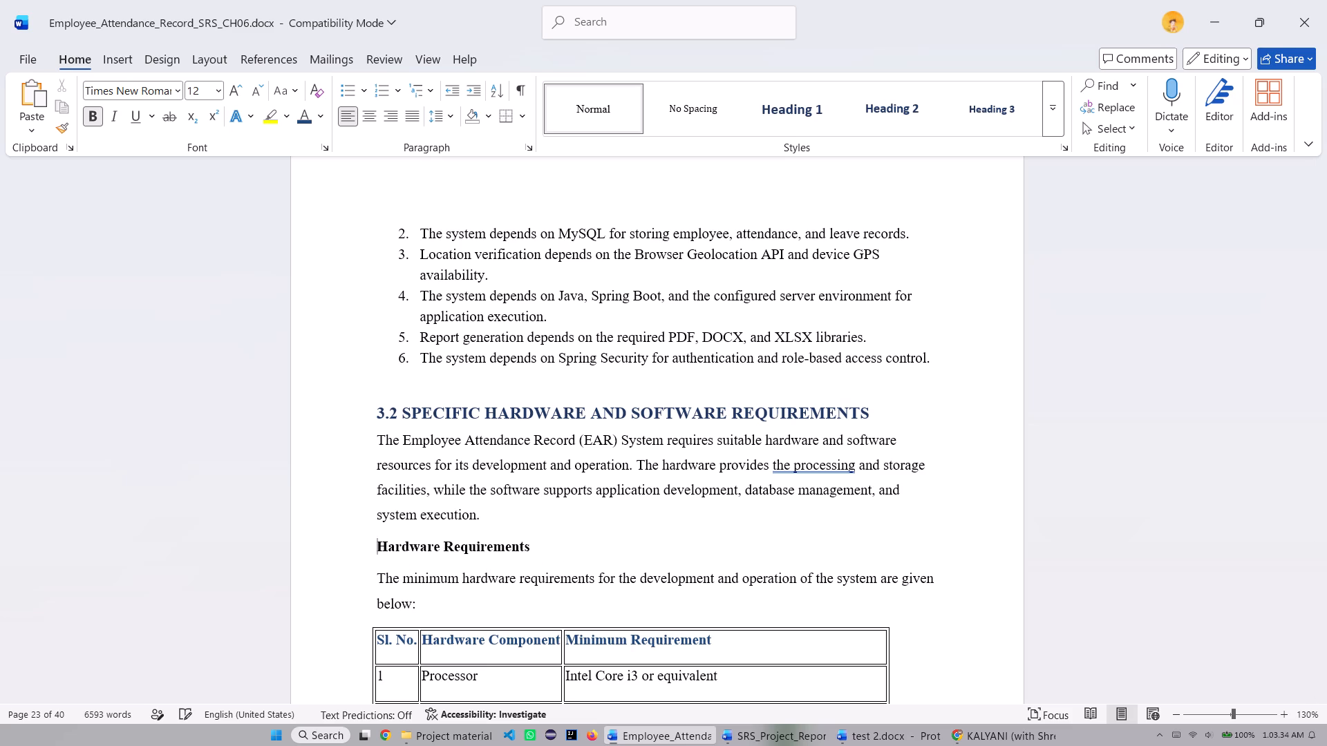
Remove the "B." prefix from the Software Requirements subheading below the hardware table.
scroll(470, 520, down, 3)
scroll(437, 447, down, 8)
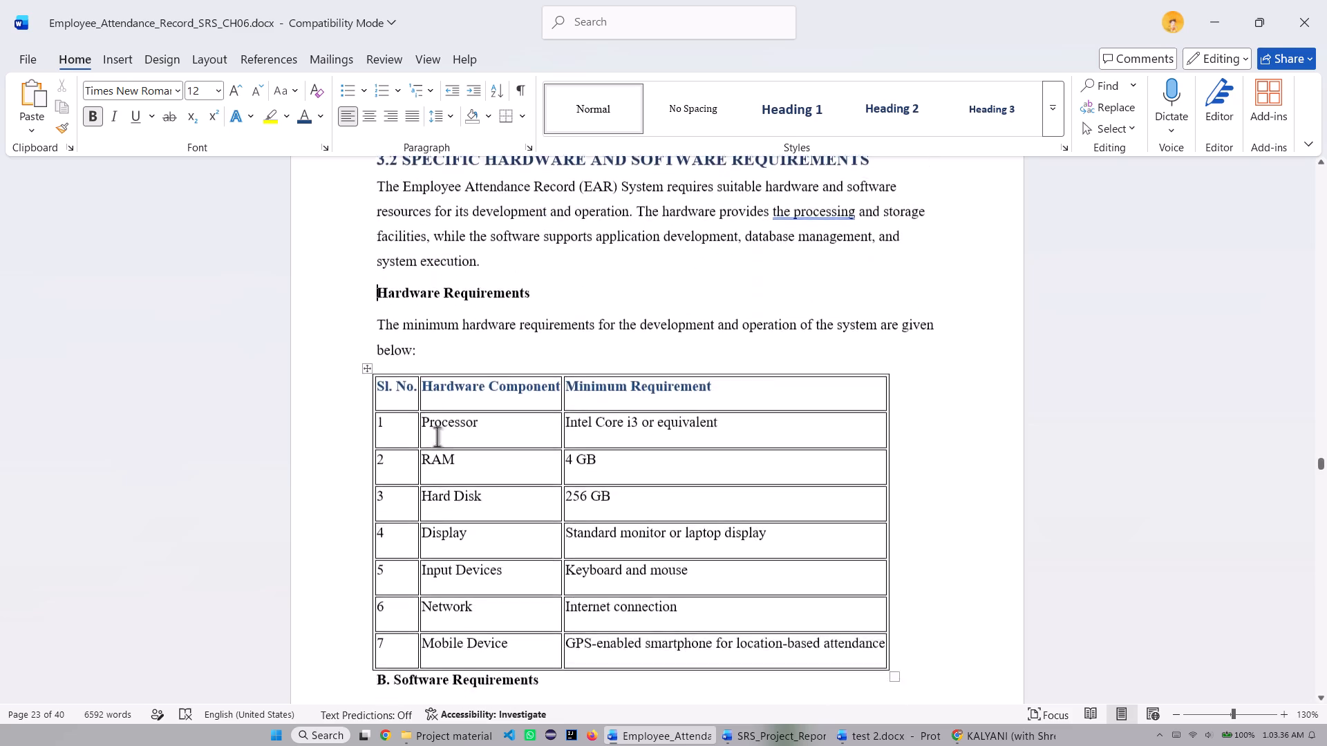
scroll(437, 437, down, 9)
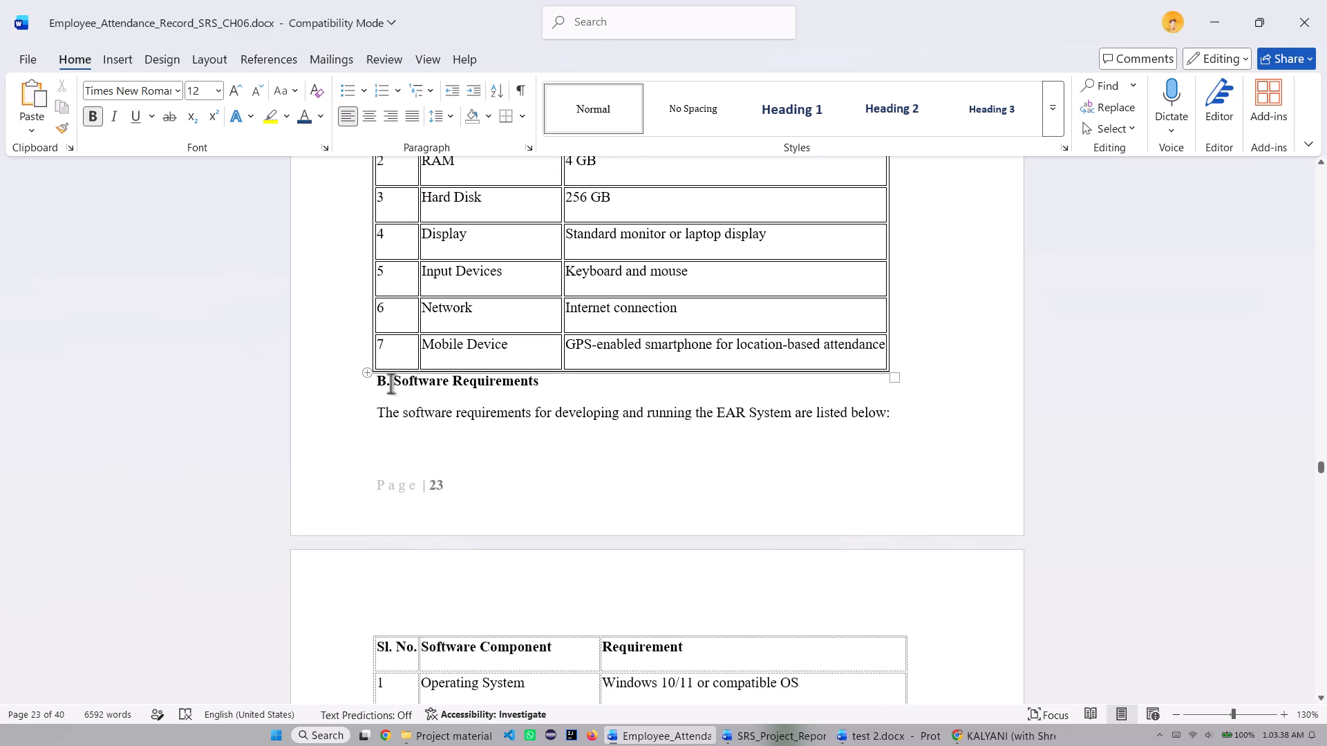
click(395, 383)
key(BackSpace)
key(BackSpace)
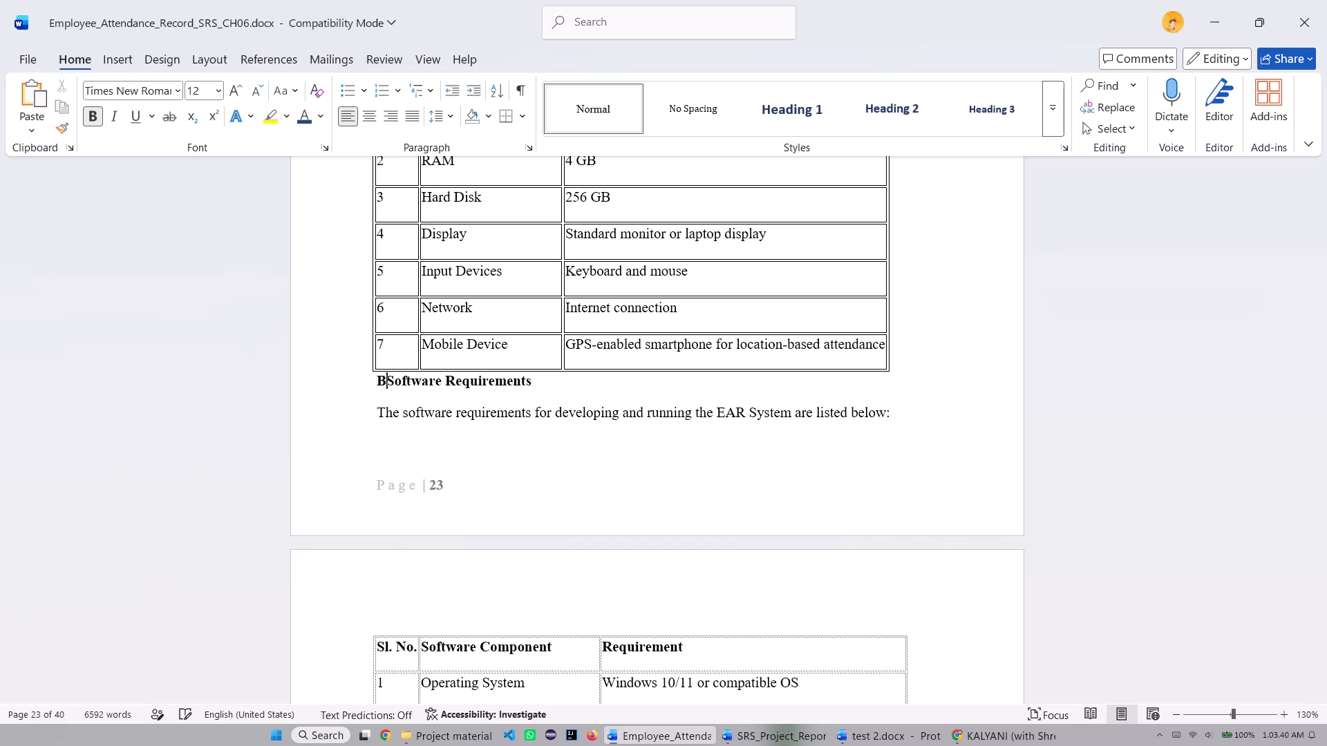
key(BackSpace)
key(BackSpace)
Insert three line breaks before the Software Requirements subheading so that it moves to the top of the following page.
key(shift+Return)
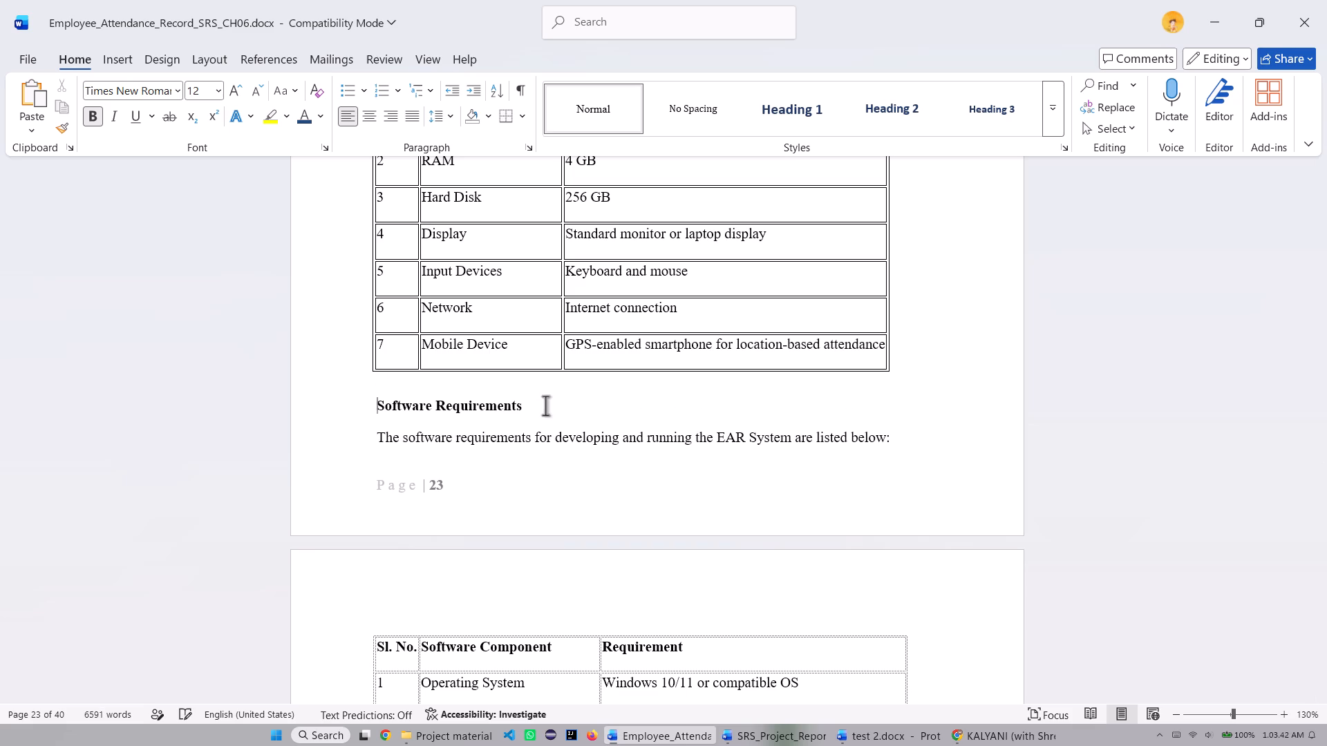
scroll(546, 425, down, 4)
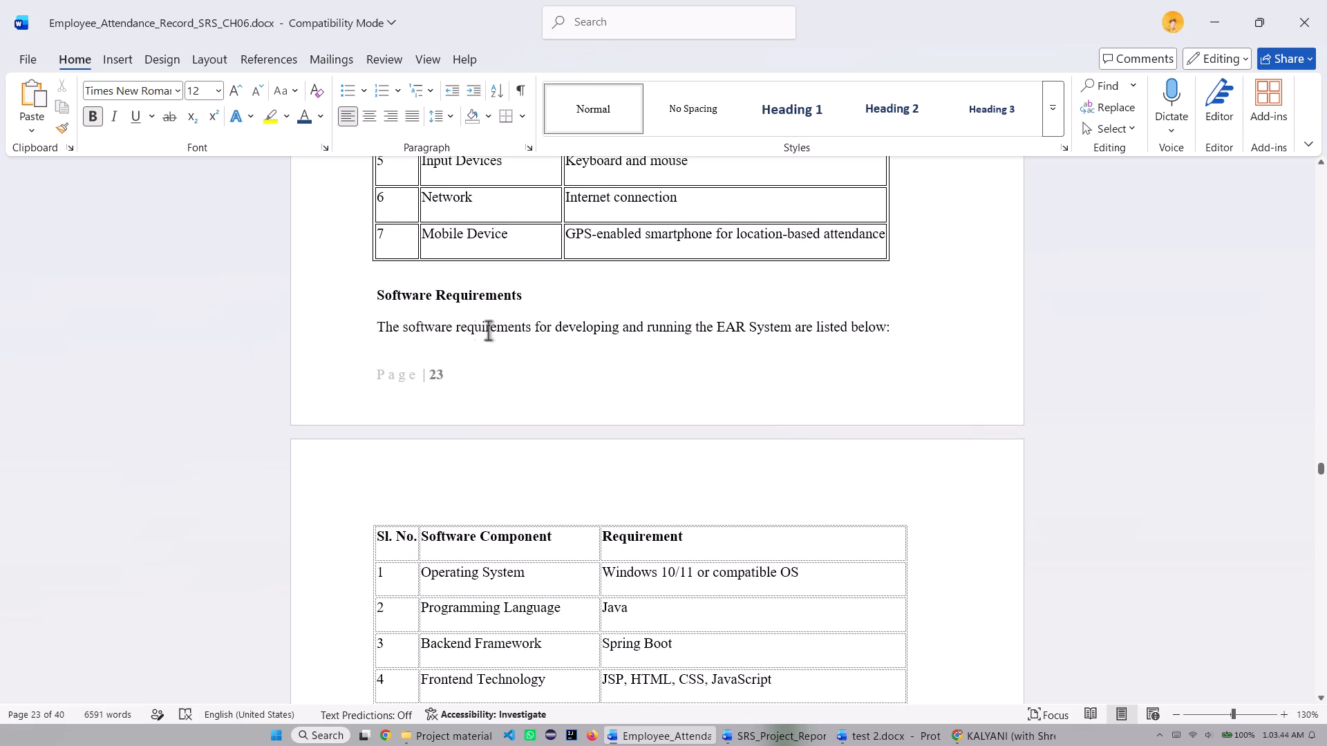
scroll(555, 336, up, 18)
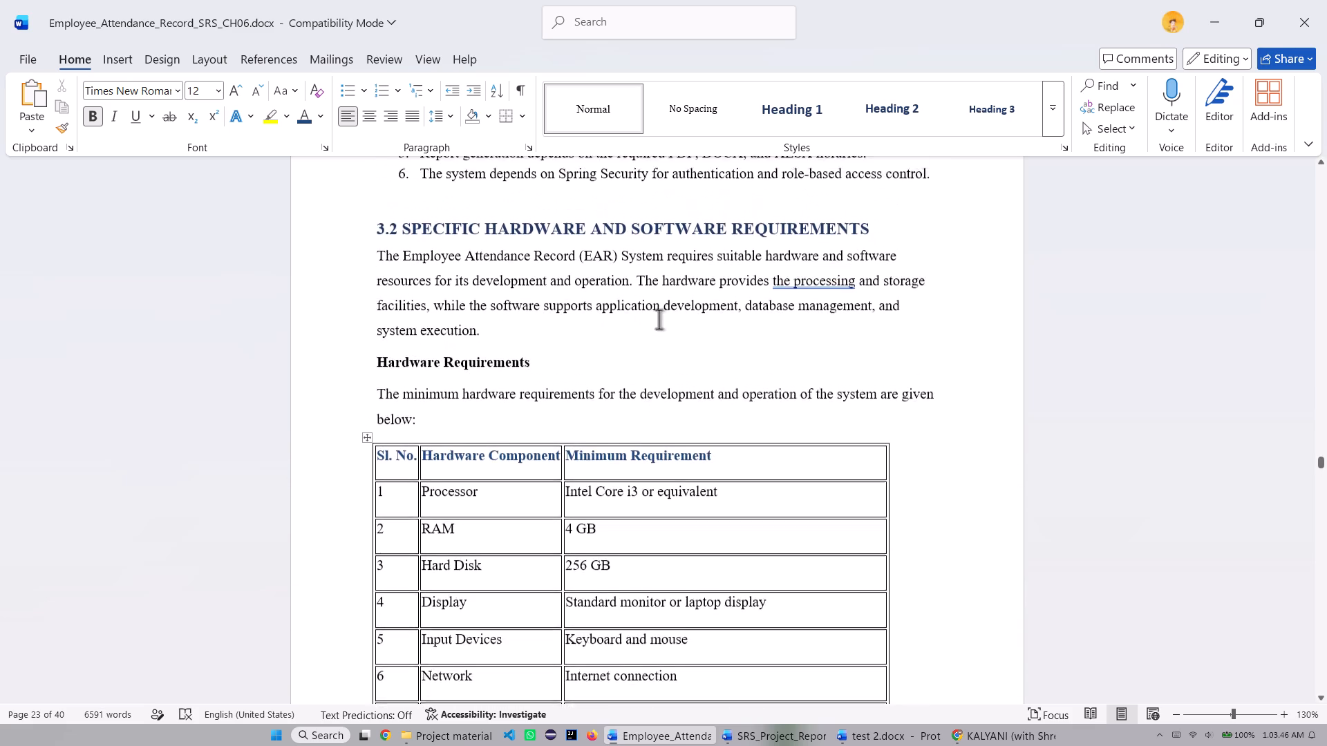
scroll(659, 316, up, 2)
scroll(659, 312, down, 12)
scroll(717, 352, down, 3)
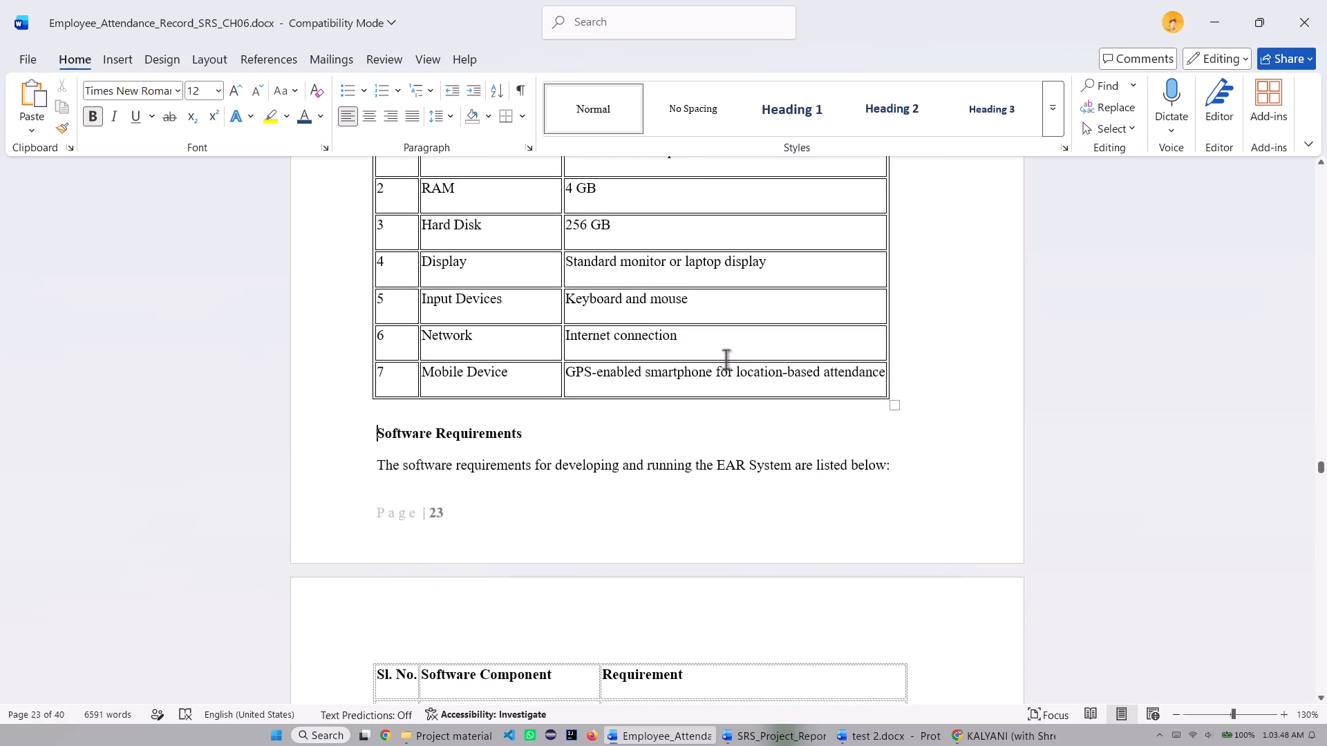
scroll(726, 359, down, 3)
key(shift+Return)
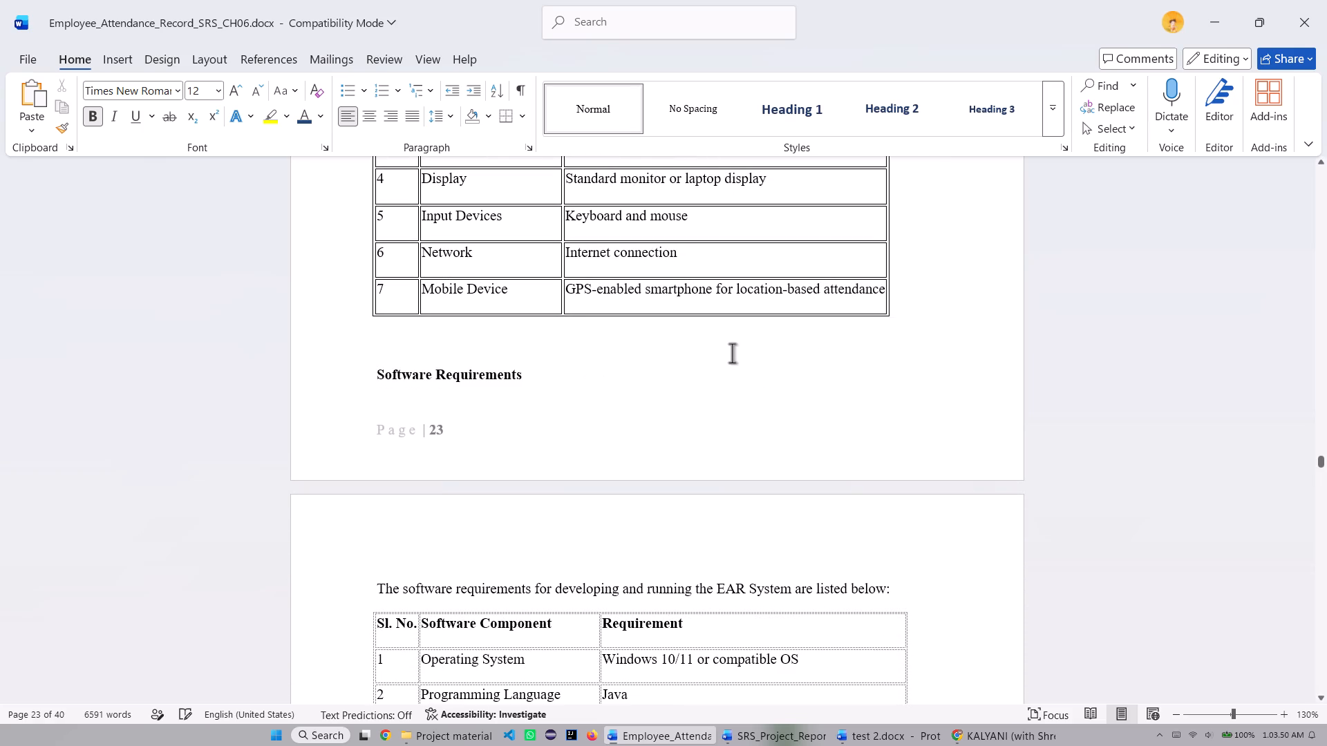
key(shift+Return)
Apply All Borders to the whole software requirements table, from the Sl. No. header row through row 13, Report Generation.
scroll(648, 394, down, 9)
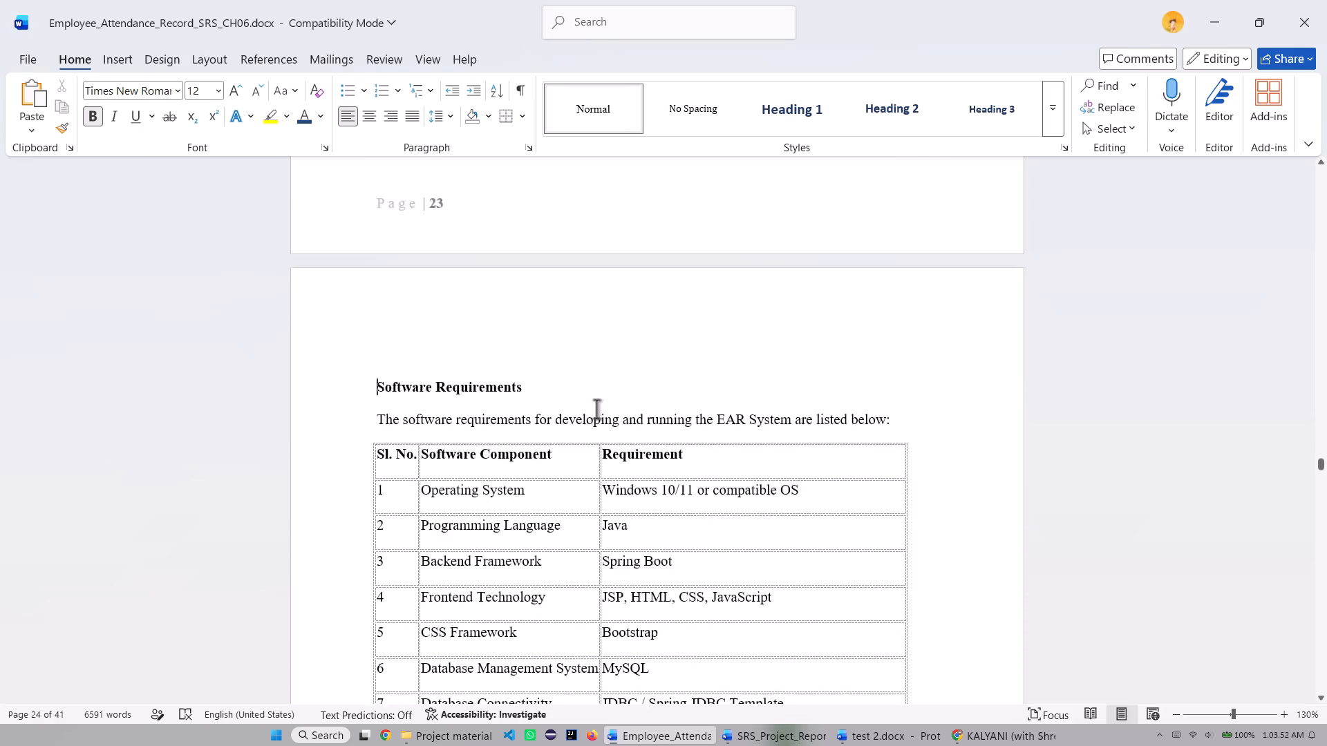
scroll(596, 409, down, 2)
scroll(475, 358, down, 2)
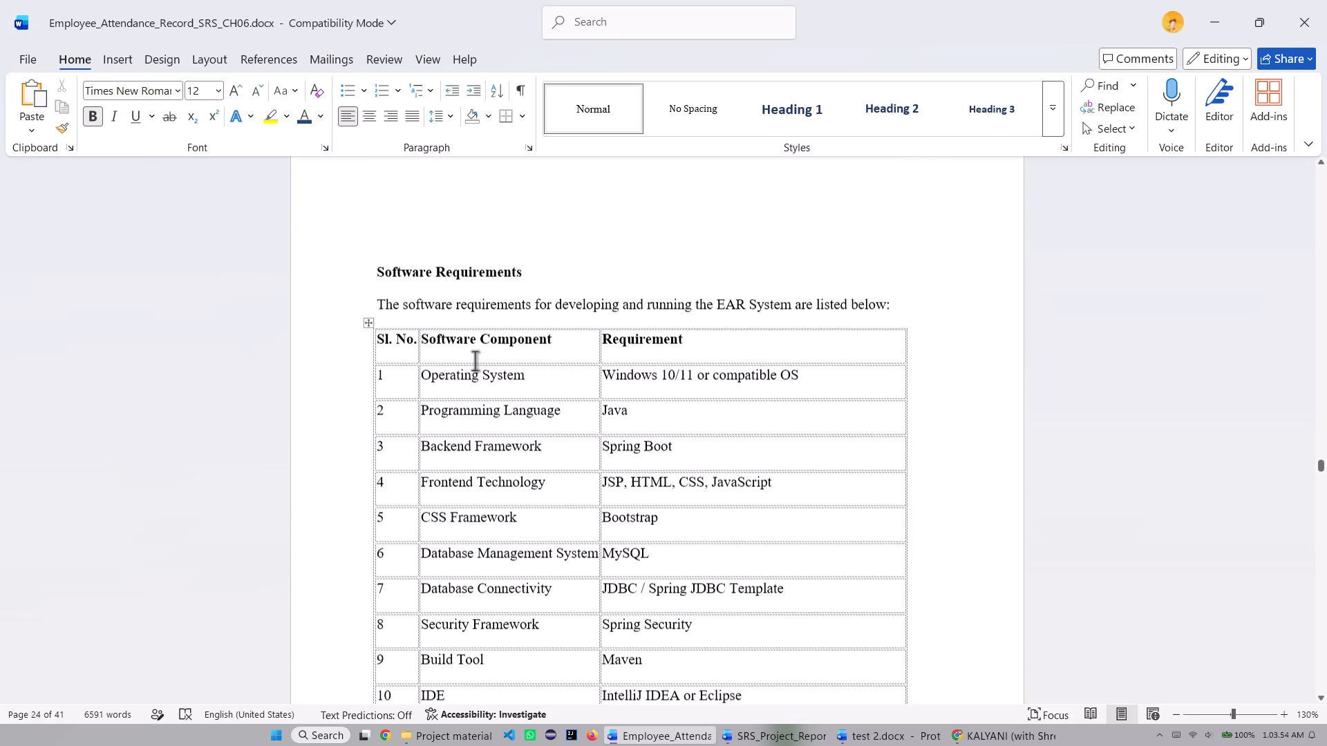
scroll(451, 280, up, 7)
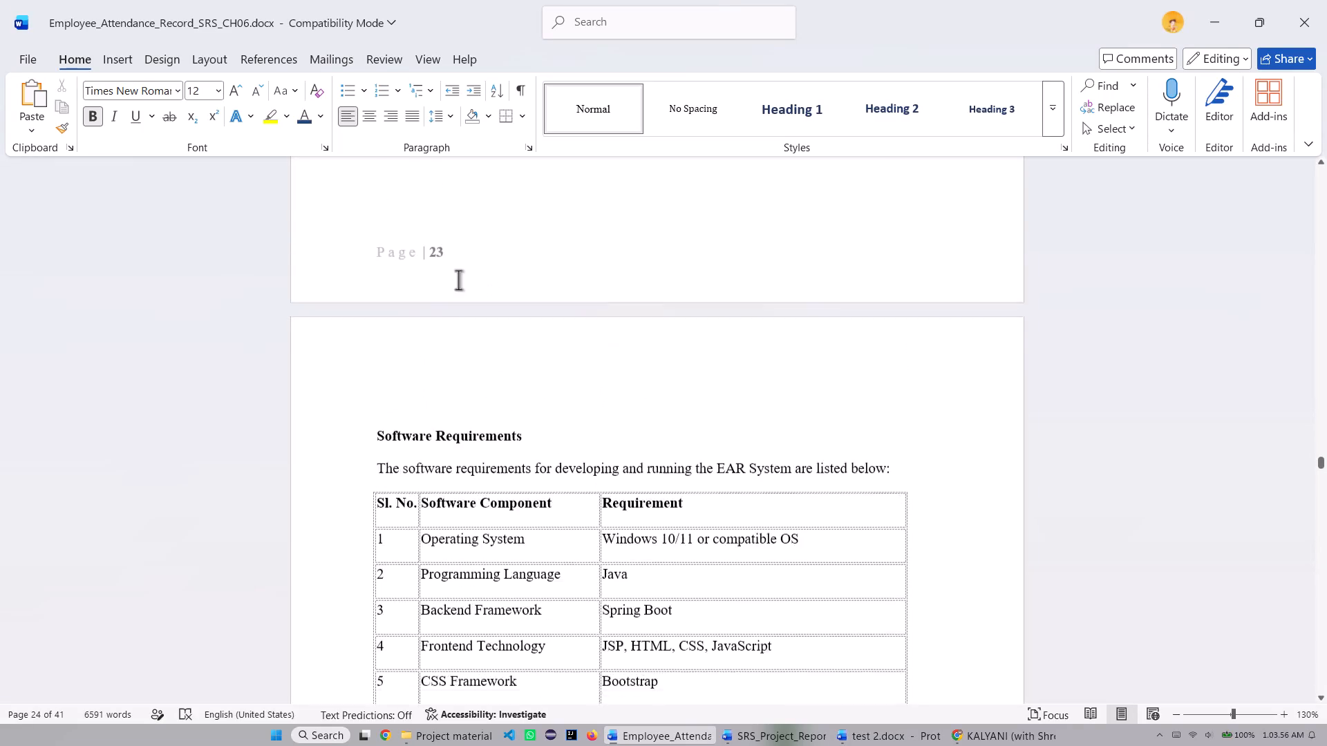
scroll(458, 280, up, 20)
scroll(458, 280, up, 1)
scroll(456, 283, down, 18)
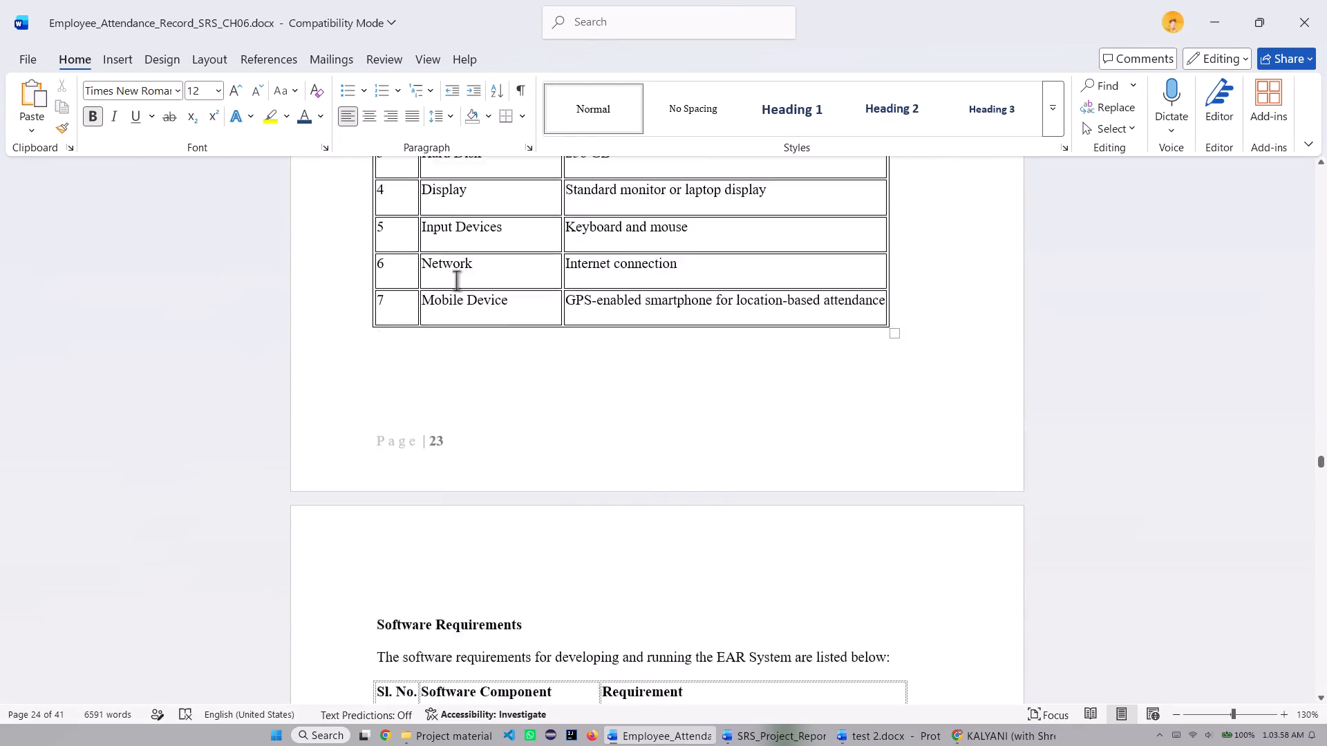
scroll(456, 280, down, 11)
scroll(391, 327, down, 3)
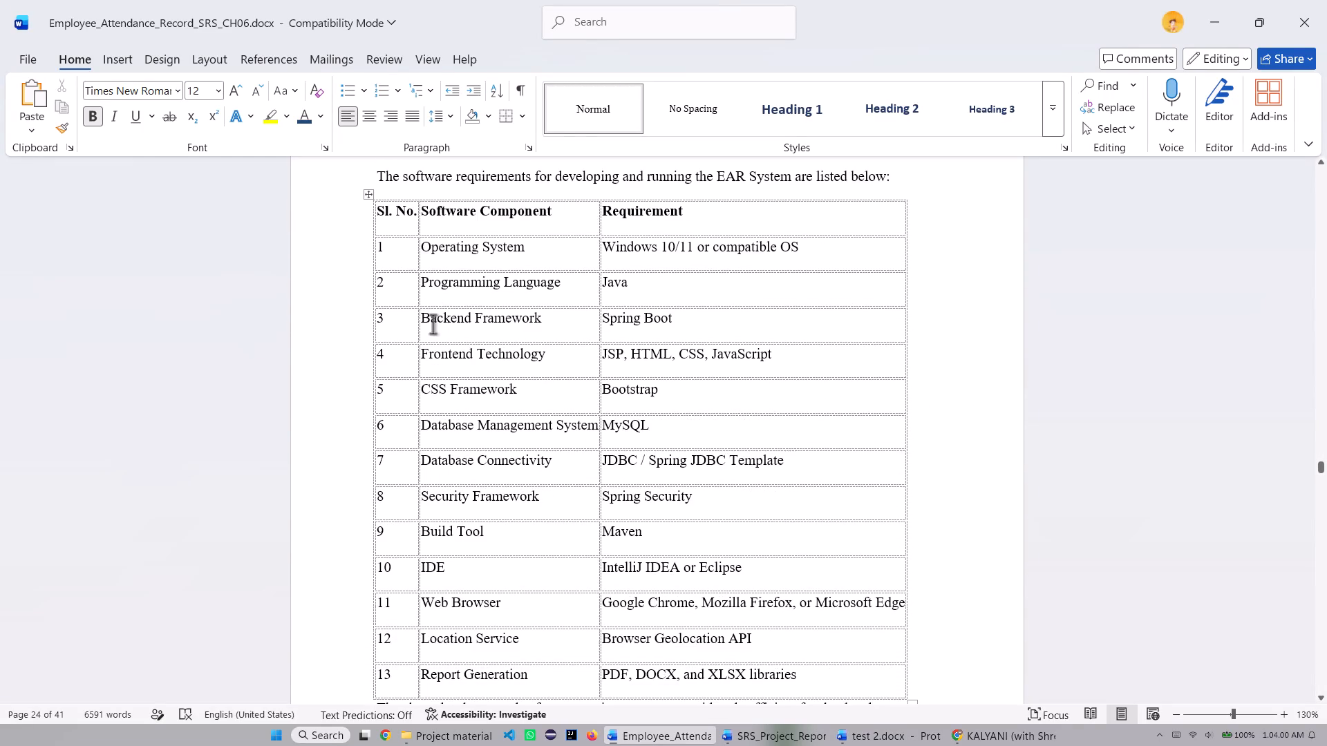
scroll(433, 324, up, 4)
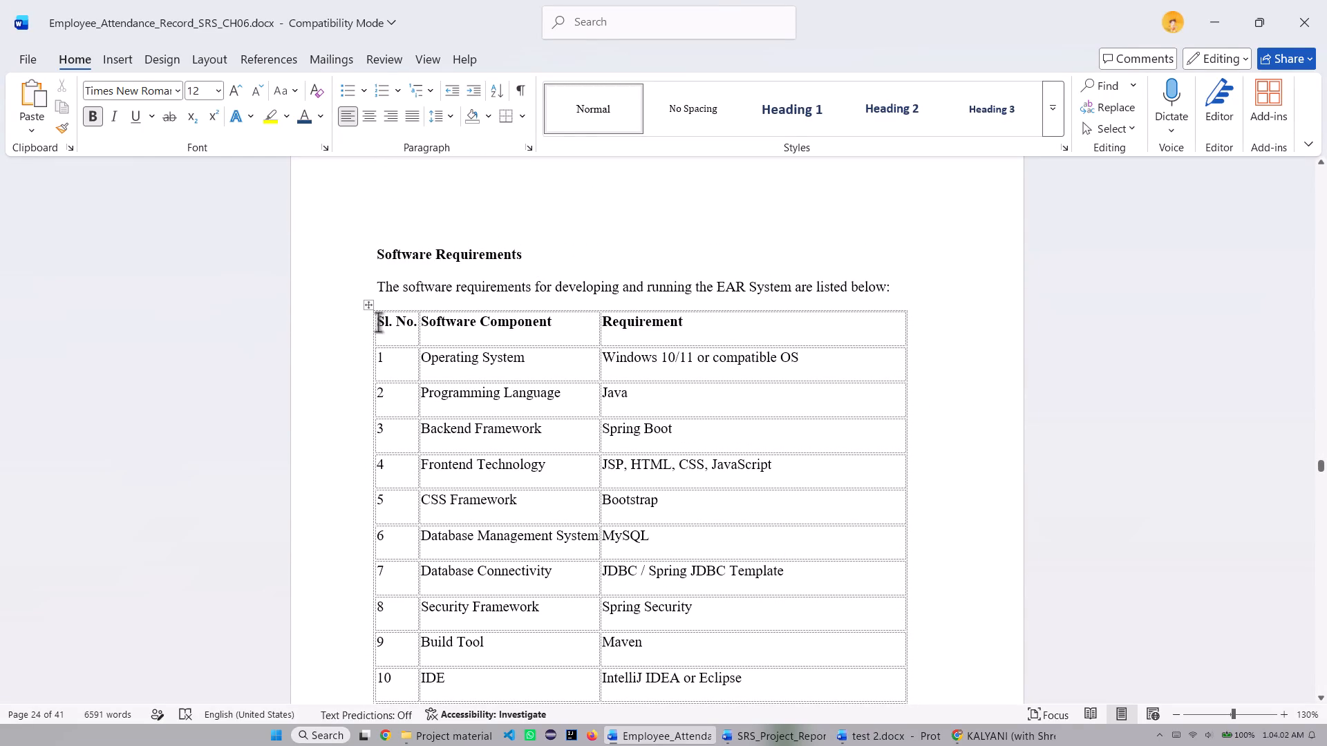
drag(378, 322, 746, 450)
scroll(743, 439, down, 1)
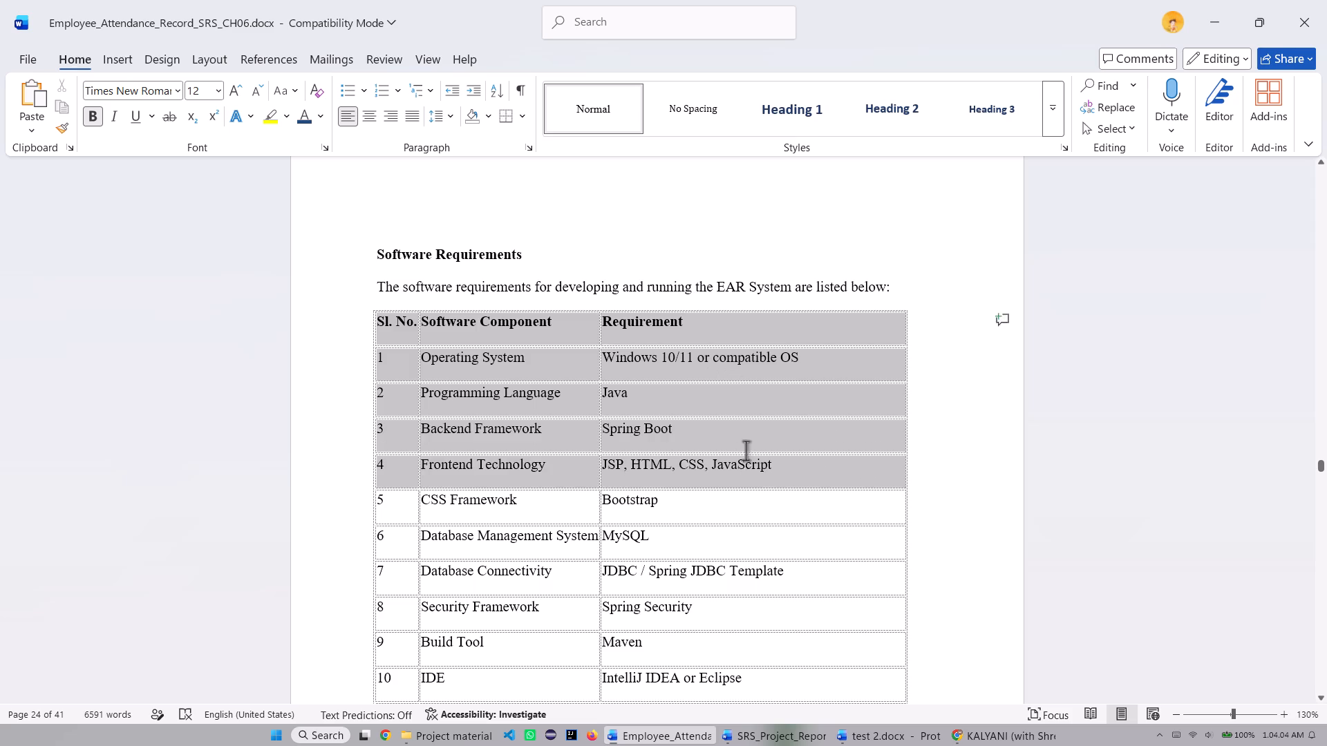
scroll(746, 450, down, 3)
drag(746, 450, 745, 569)
scroll(751, 522, down, 2)
scroll(744, 586, down, 3)
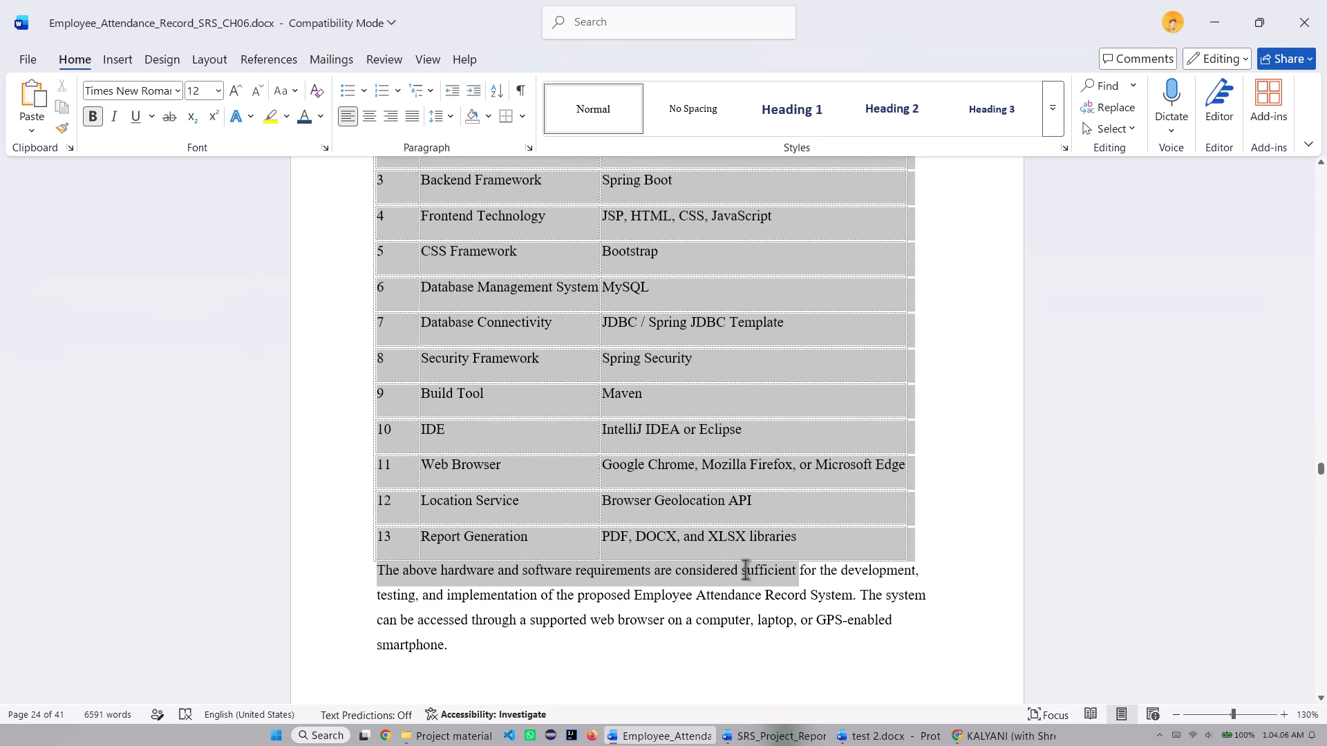
drag(745, 569, 911, 557)
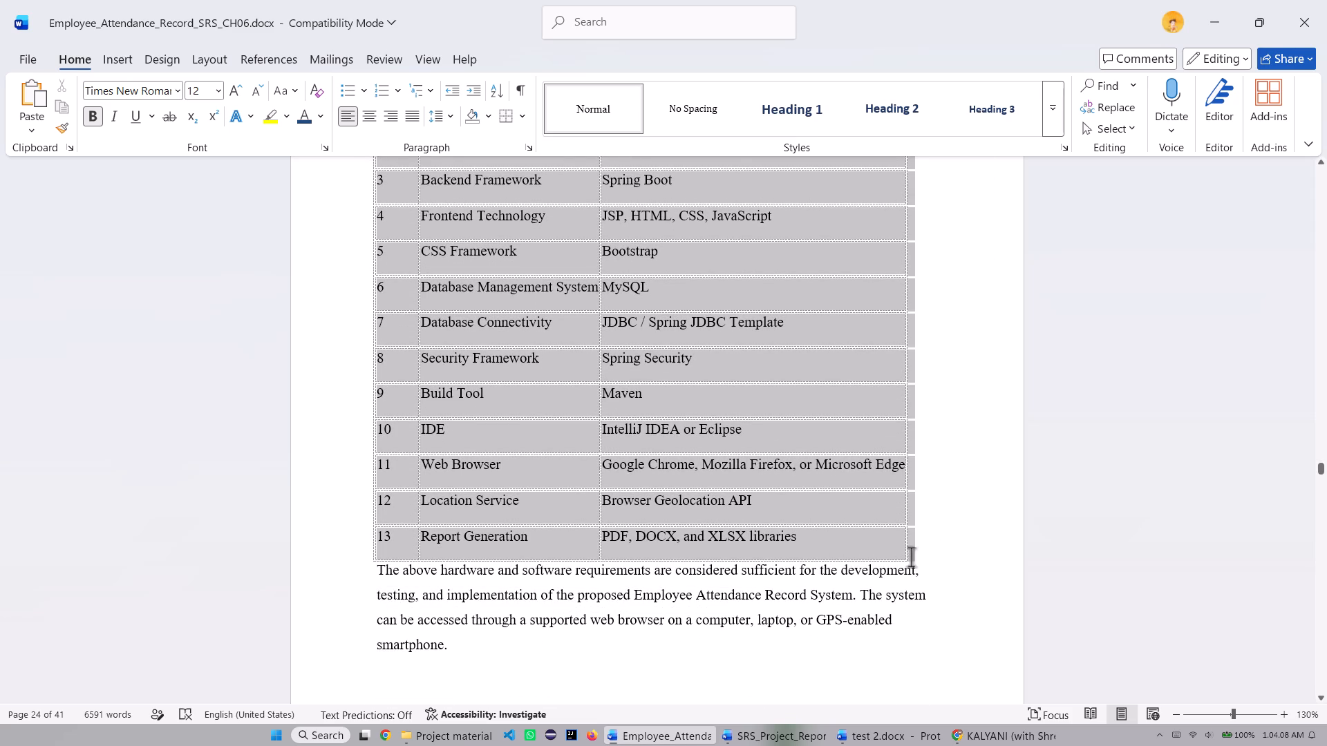
drag(911, 557, 910, 557)
click(1093, 531)
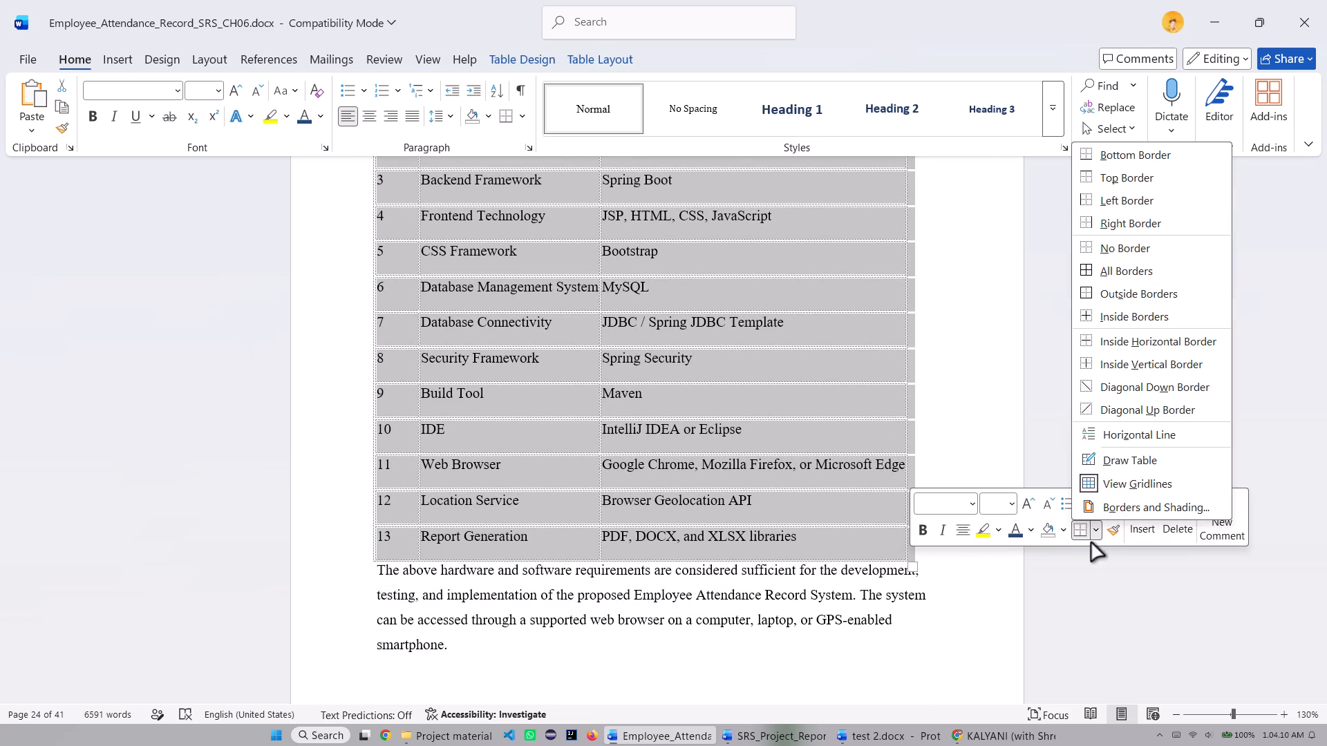
click(1083, 271)
click(961, 366)
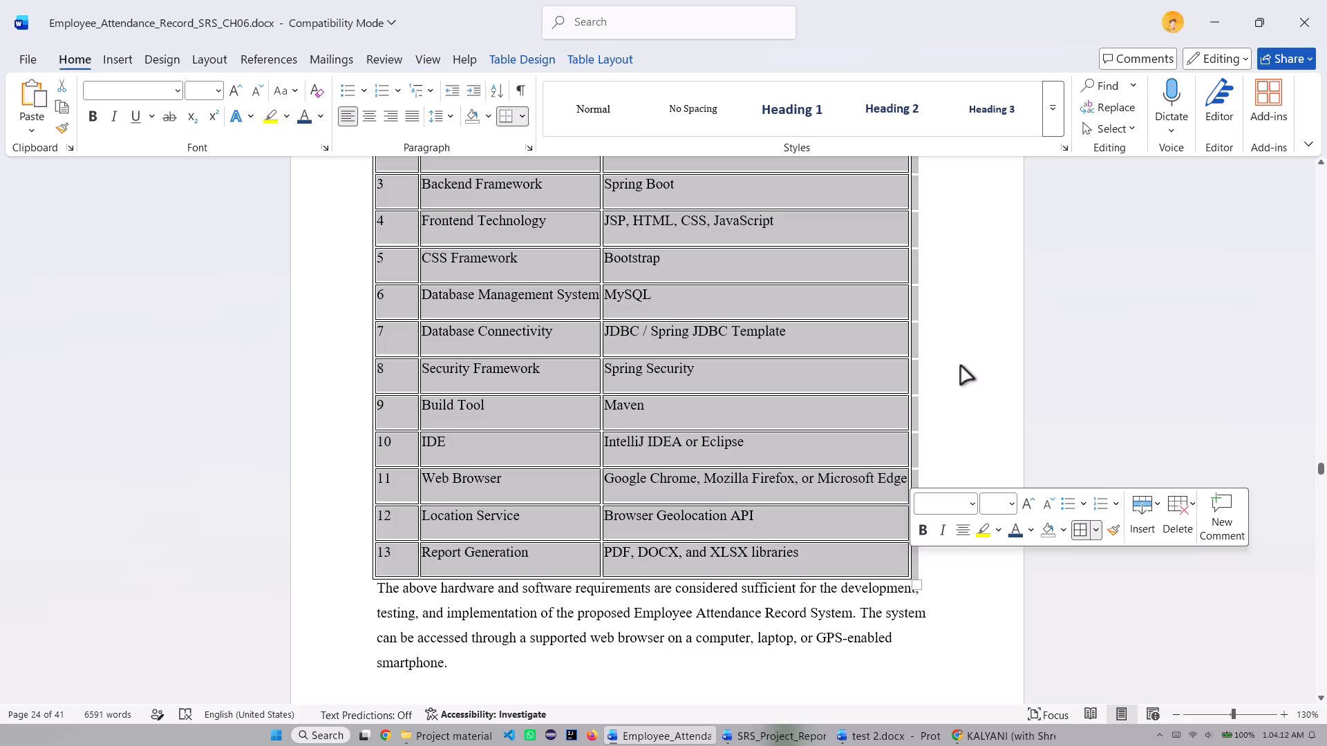
Set the font colour of the software table's header row, Sl. No. to Requirement, to dark blue.
scroll(592, 360, up, 7)
scroll(464, 357, up, 3)
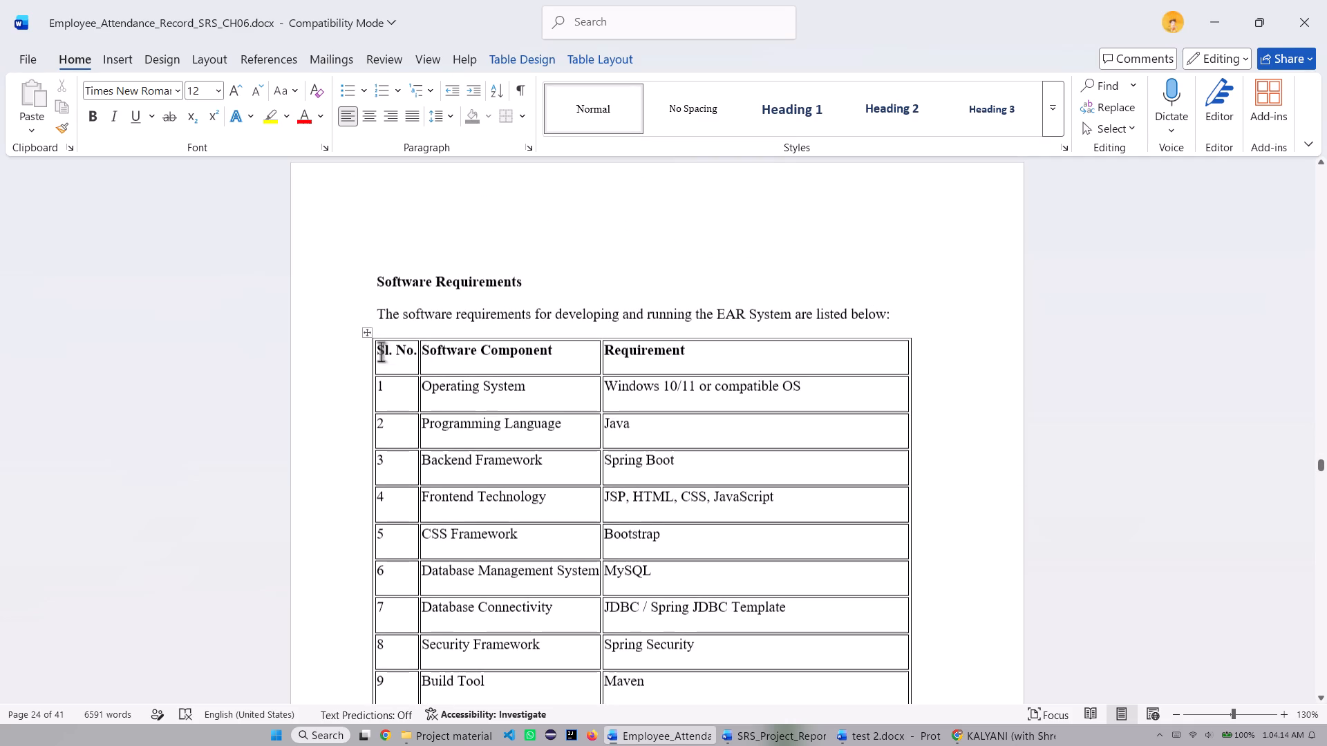
drag(378, 350, 679, 348)
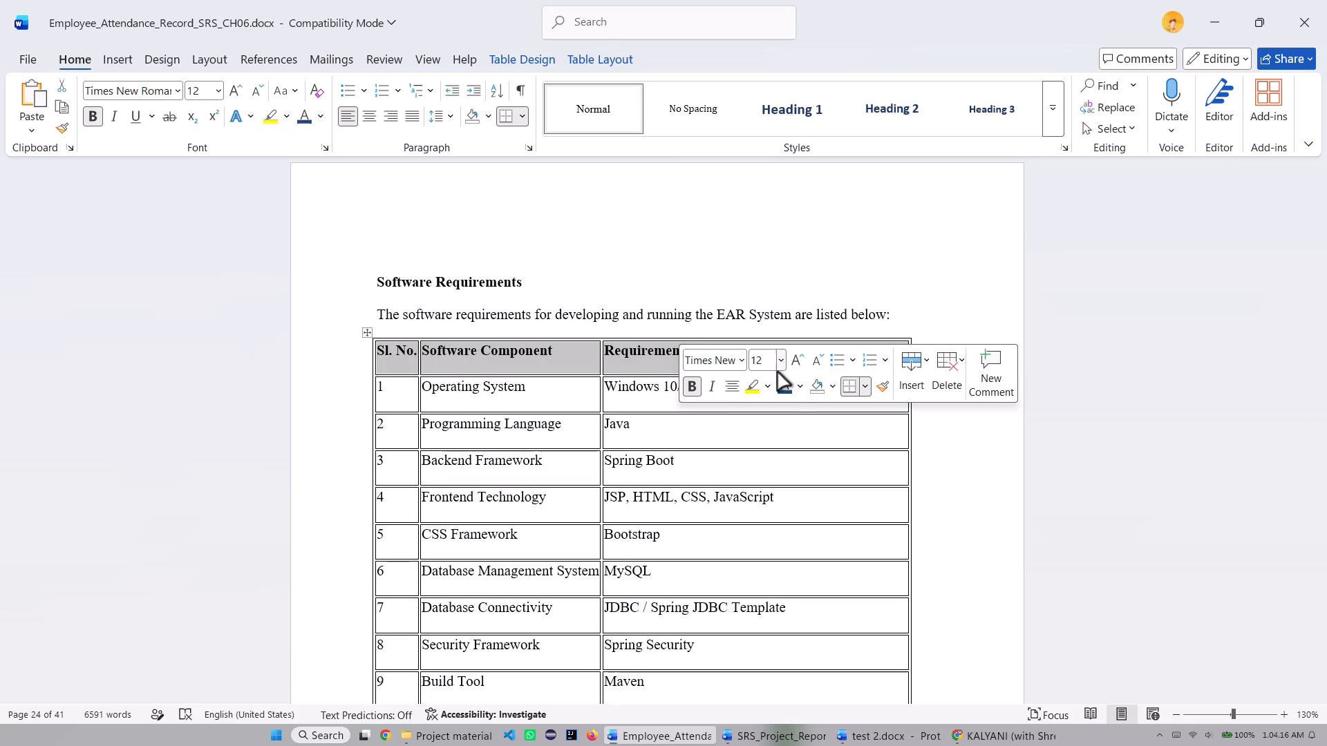
click(789, 390)
click(955, 468)
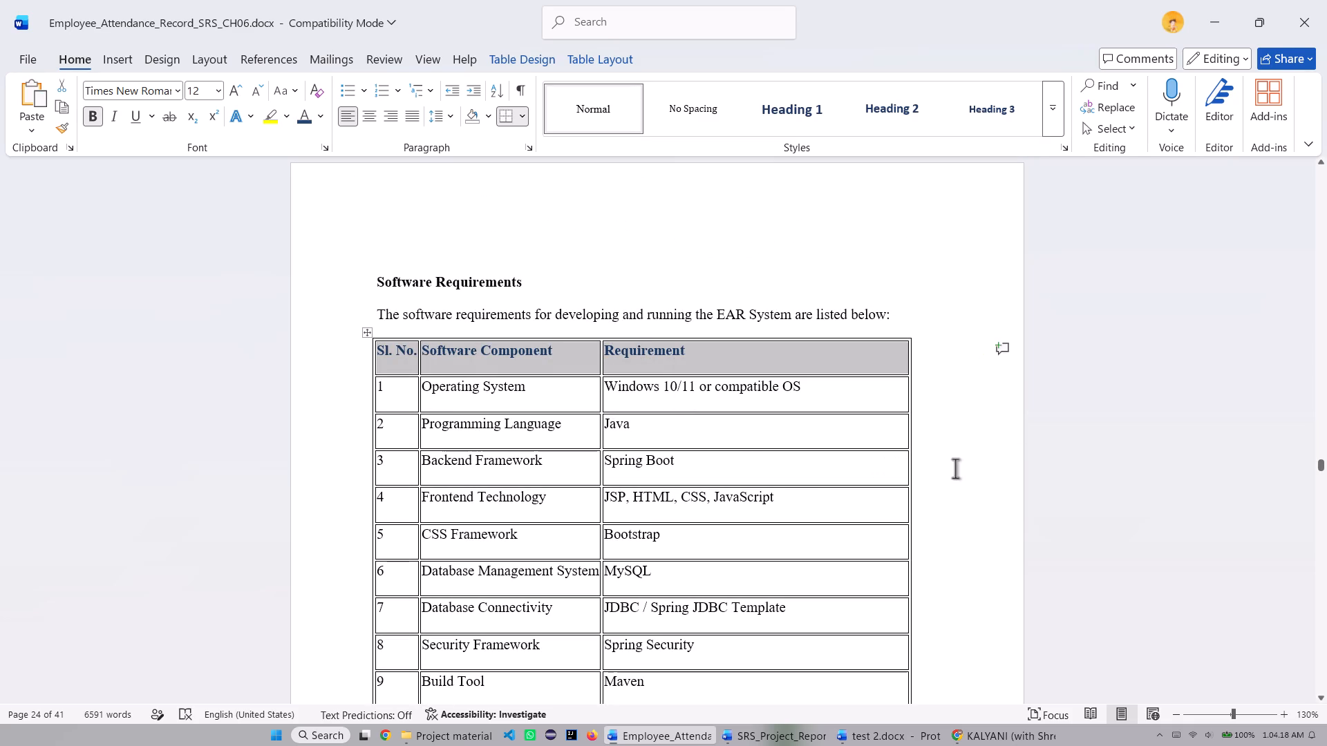
Add "VS Code" after "IntelliJ IDEA," in the Requirement cell of the IDE row of the software requirements table.
scroll(666, 410, up, 2)
scroll(578, 405, down, 2)
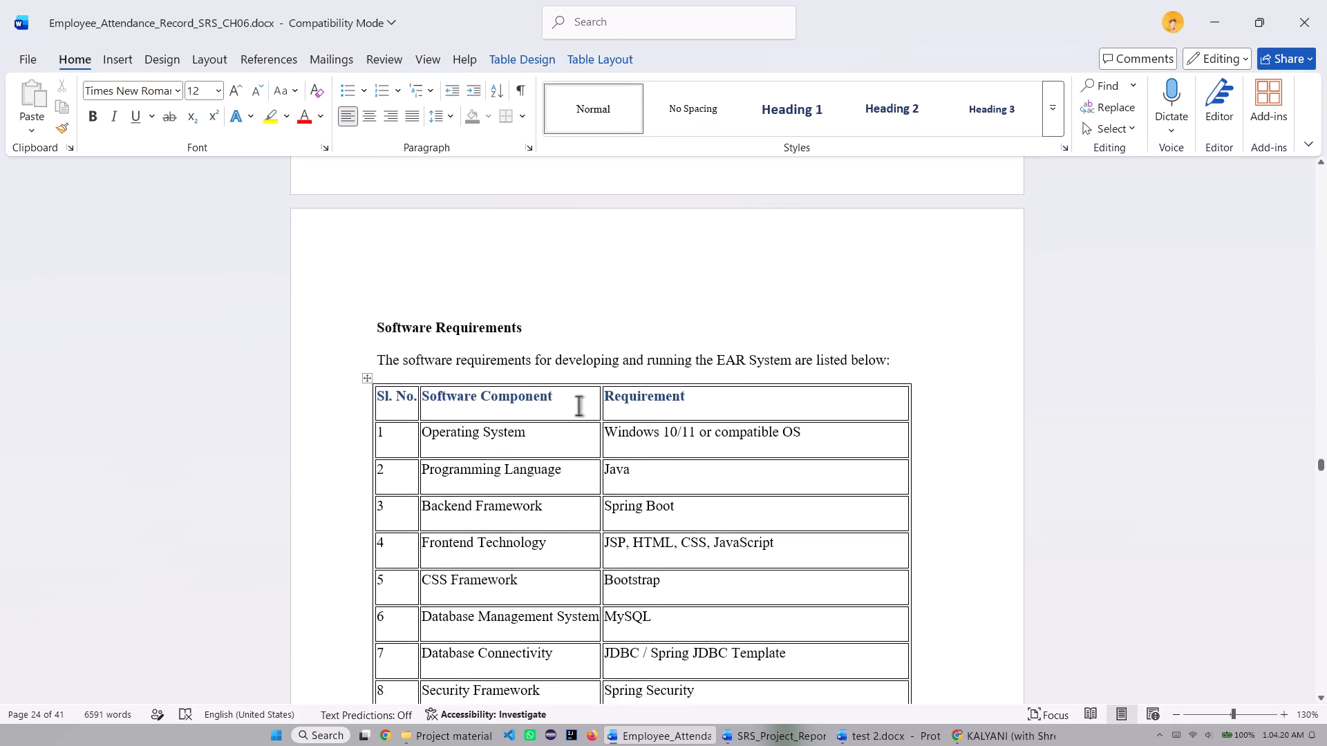
scroll(578, 405, down, 4)
scroll(677, 507, down, 3)
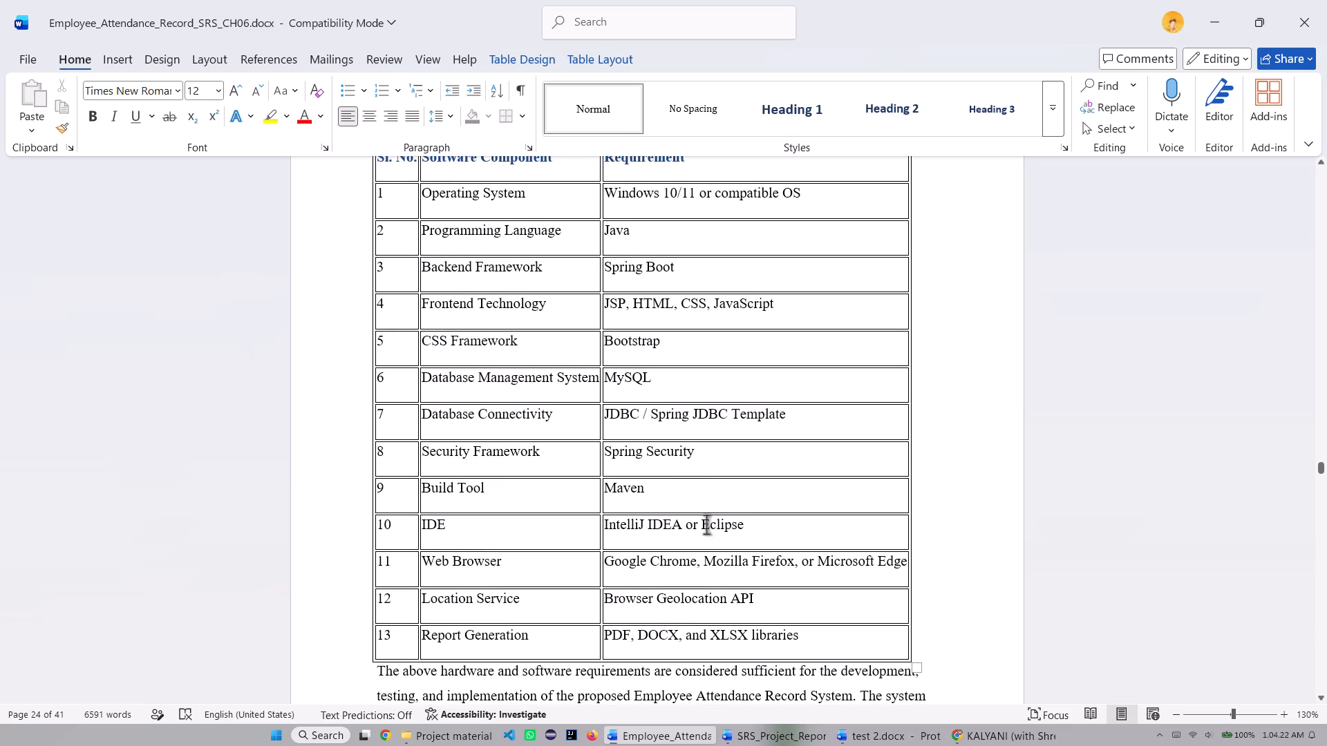
click(681, 523)
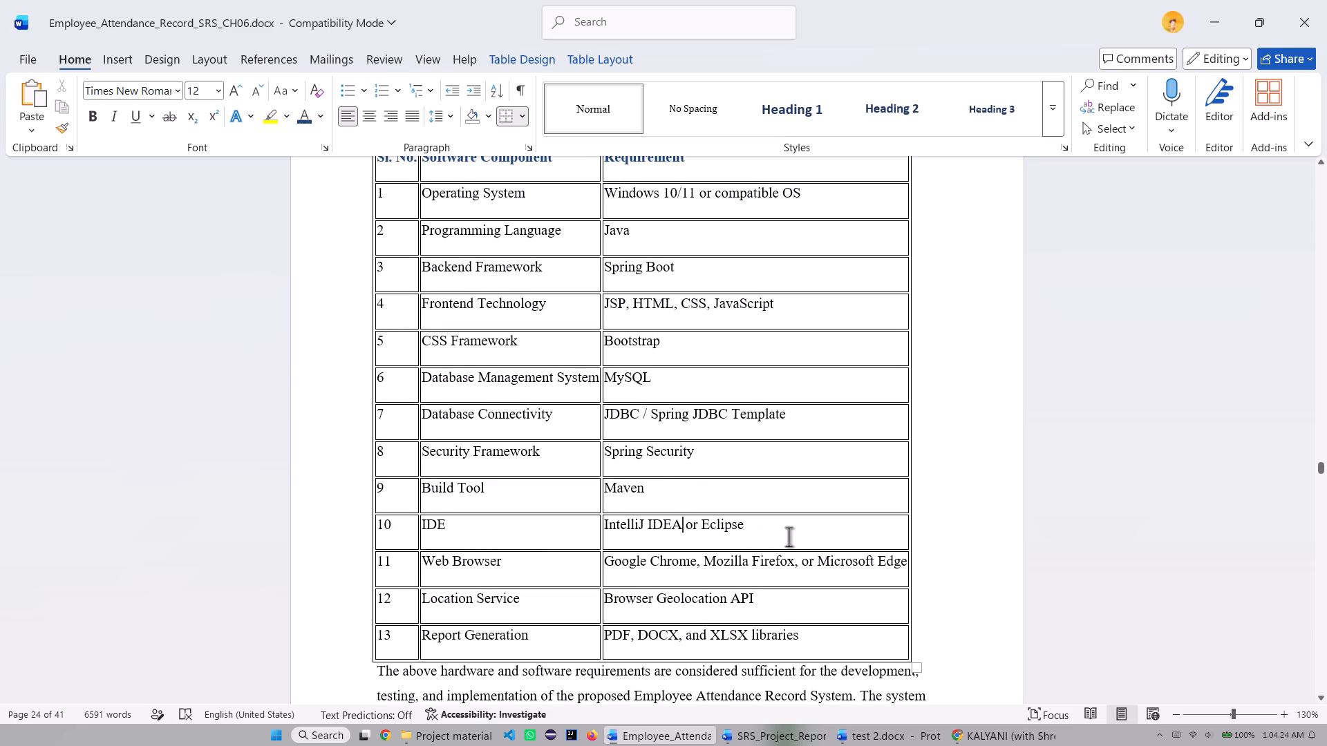
key(comma)
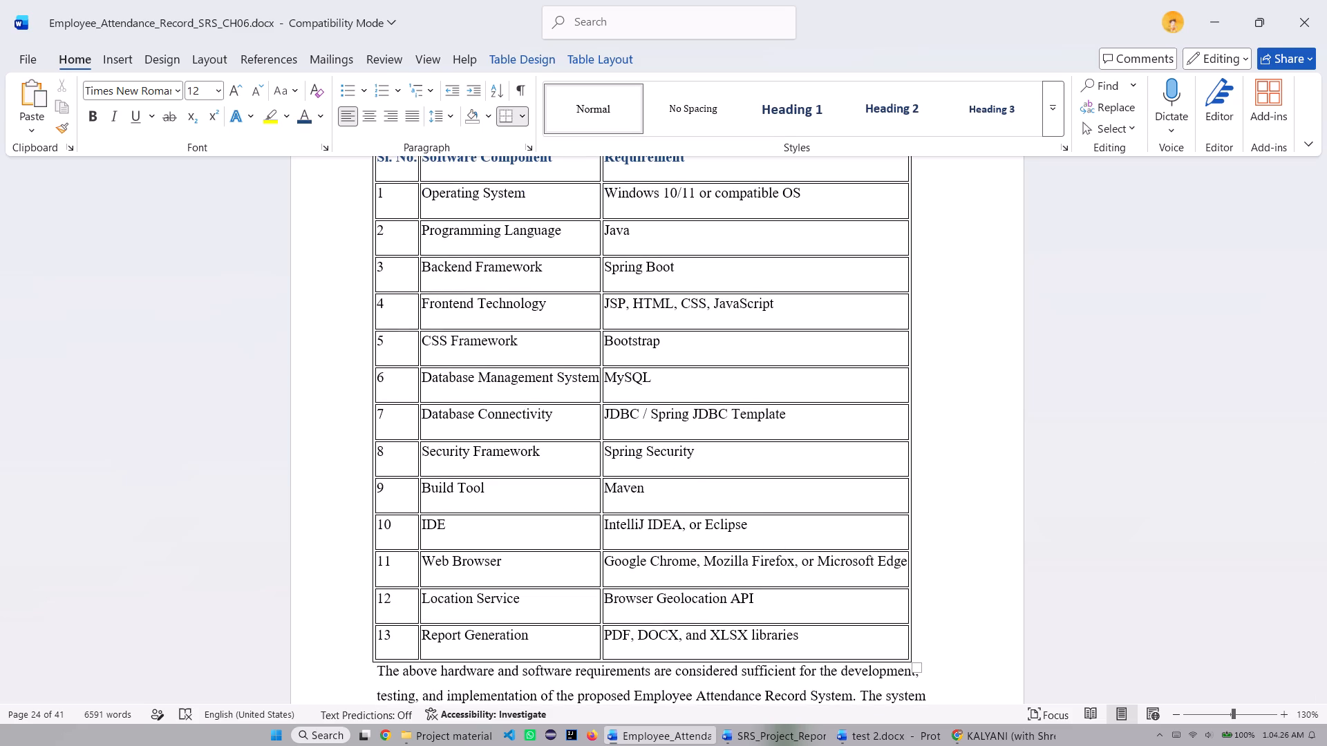
key(space)
text(VS)
key(space)
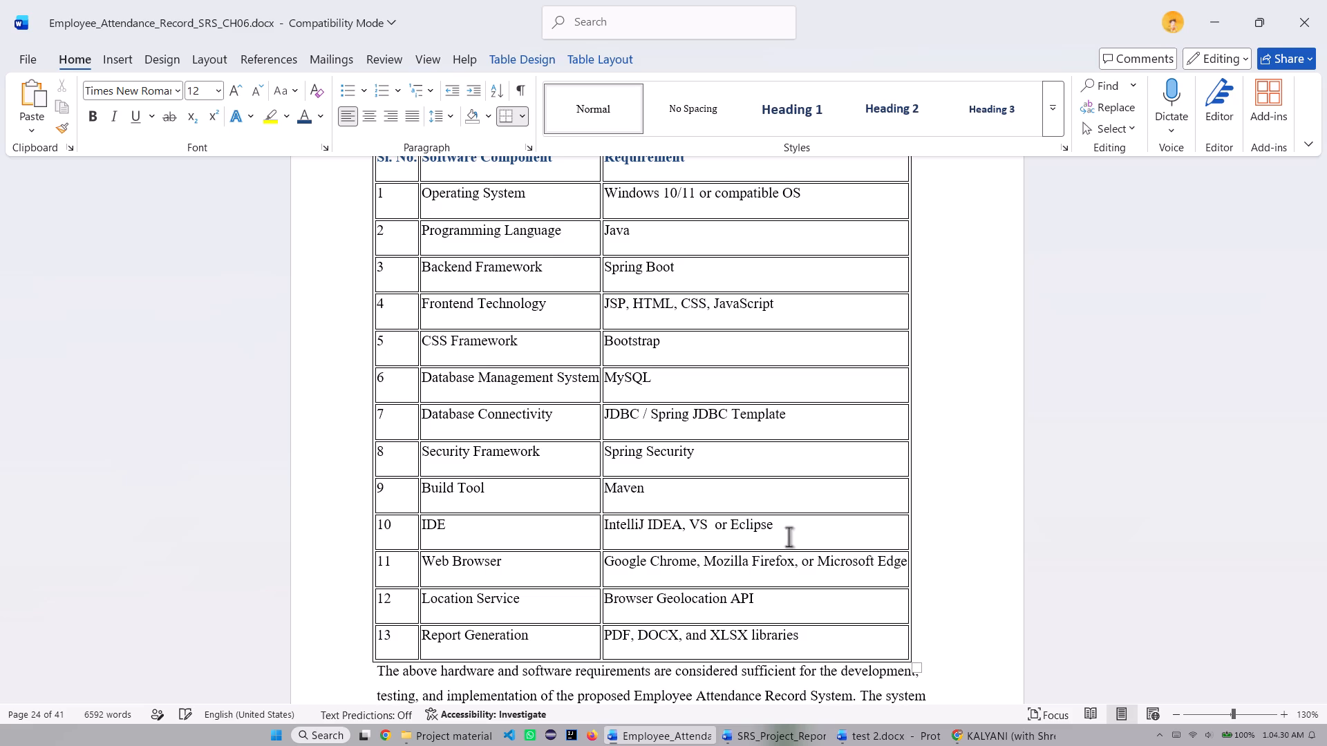
text(COde)
key(BackSpace)
key(BackSpace)
key(BackSpace)
text(ode)
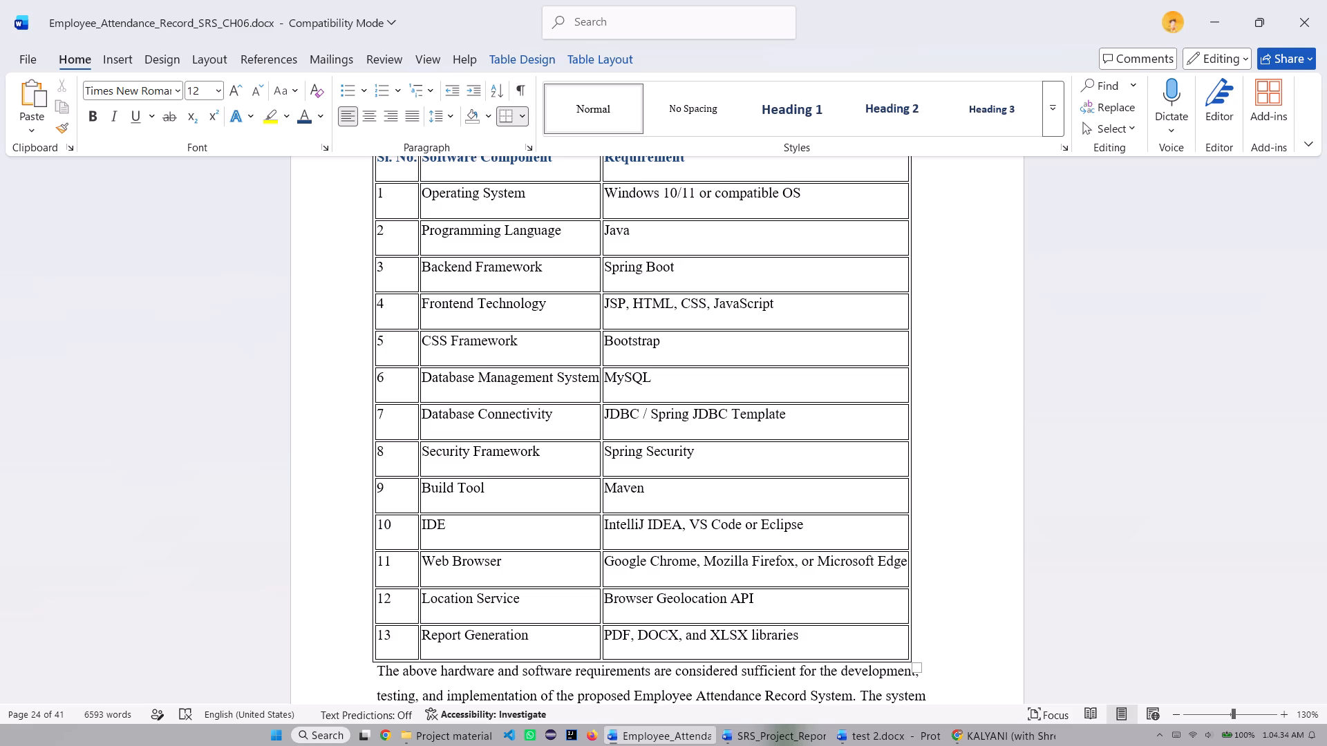
Insert a line break before the closing paragraph beneath the software requirements table to separate it from the table.
scroll(545, 533, down, 4)
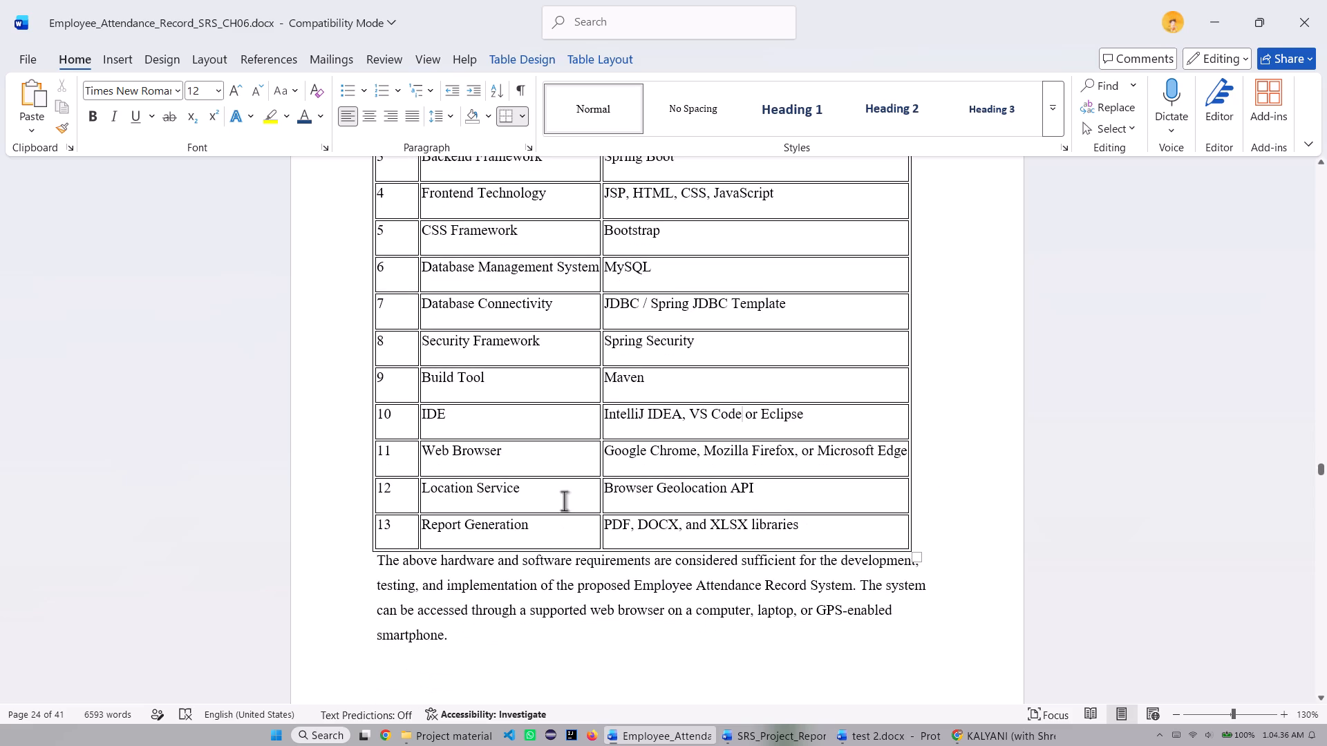
scroll(510, 452, down, 2)
scroll(565, 428, down, 1)
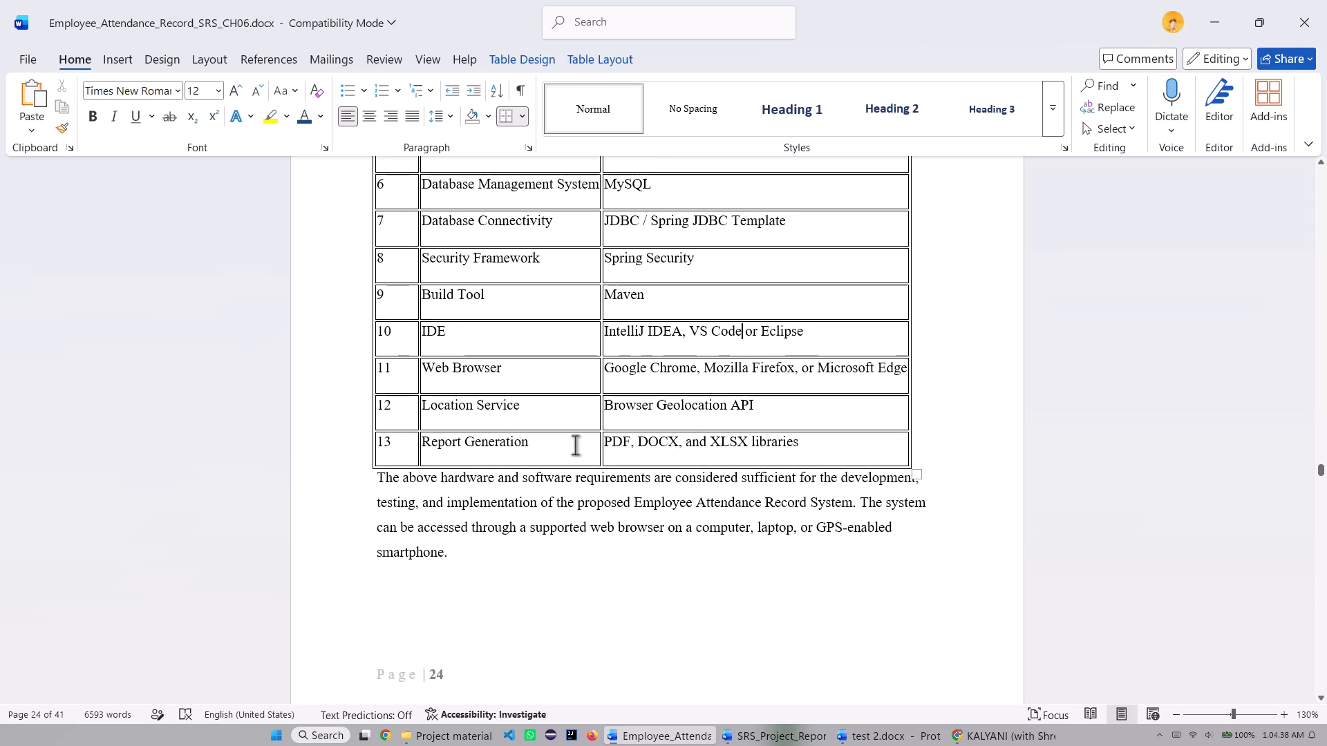
click(377, 476)
key(shift+Return)
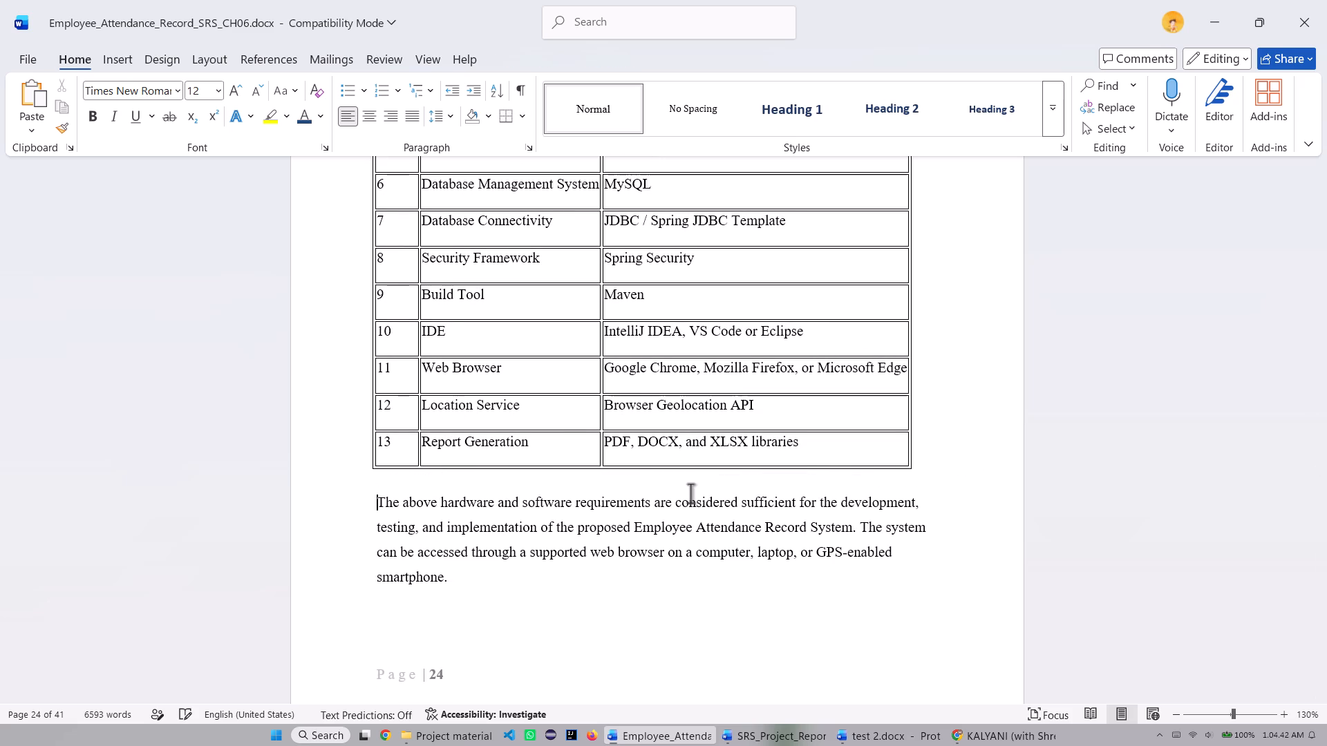
Review the formatting of sections 3.1 and 3.2, from Overall System Description to the closing paragraph below the software table.
scroll(699, 472, up, 14)
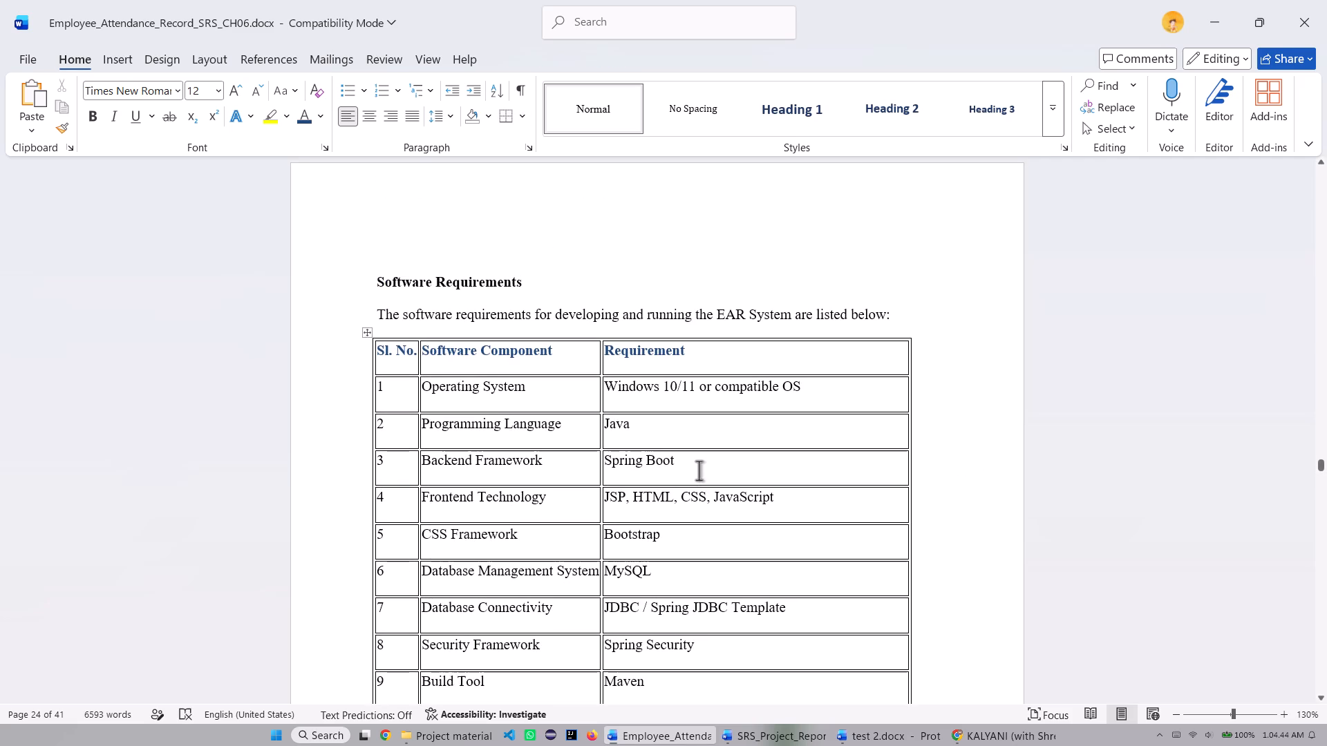
scroll(619, 454, up, 2)
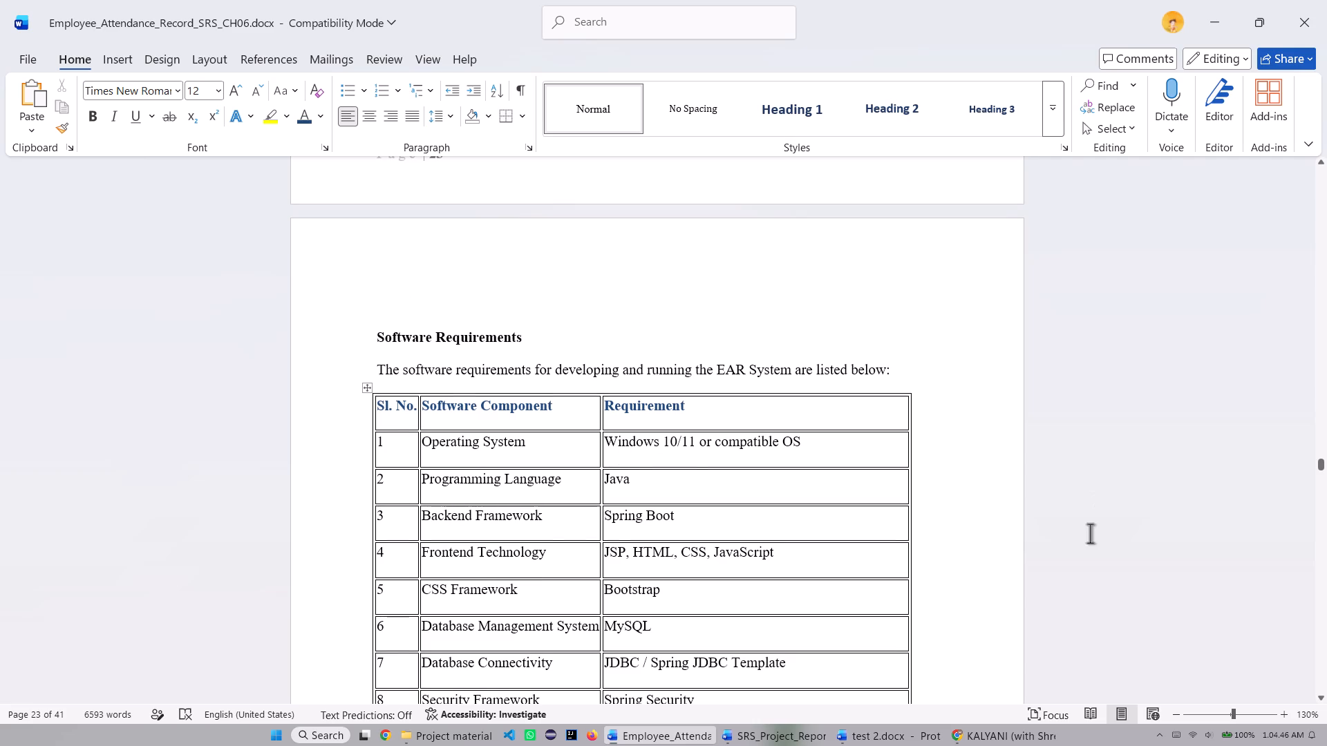
click(963, 503)
scroll(628, 218, down, 6)
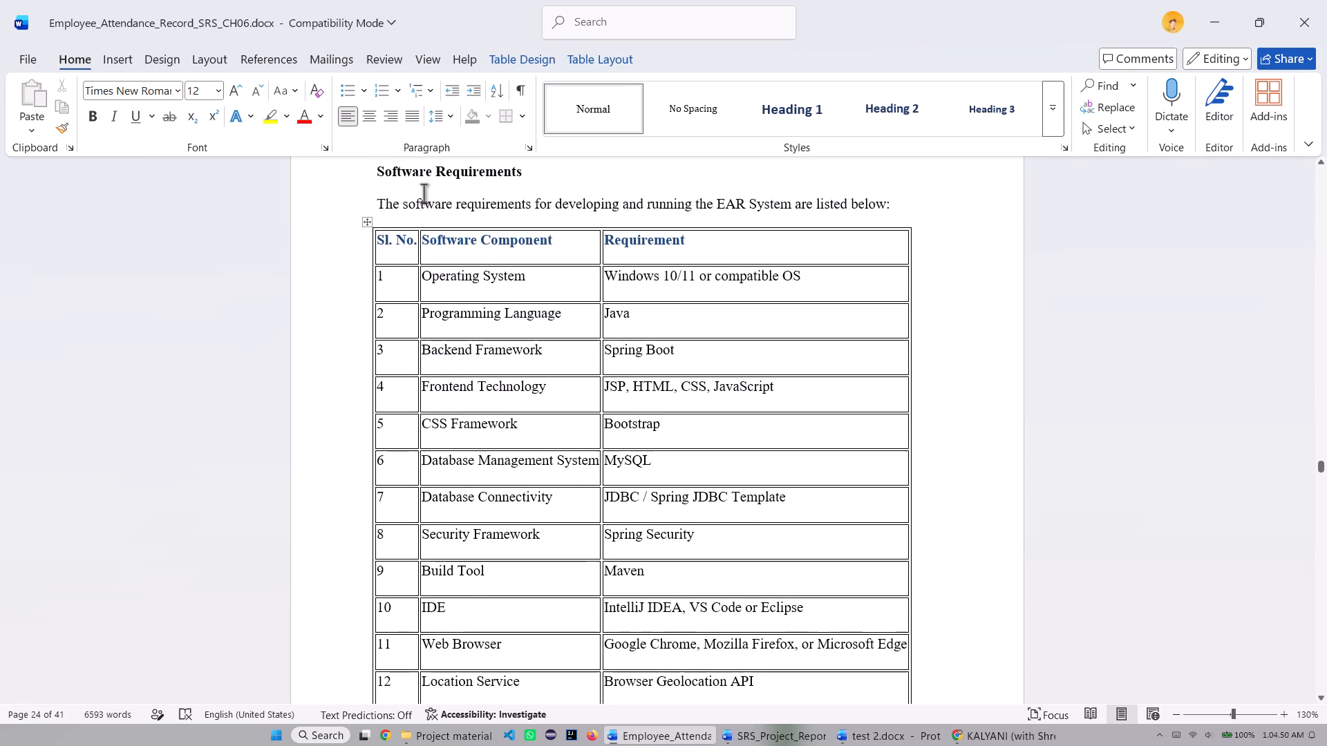
scroll(430, 191, up, 20)
scroll(430, 191, up, 11)
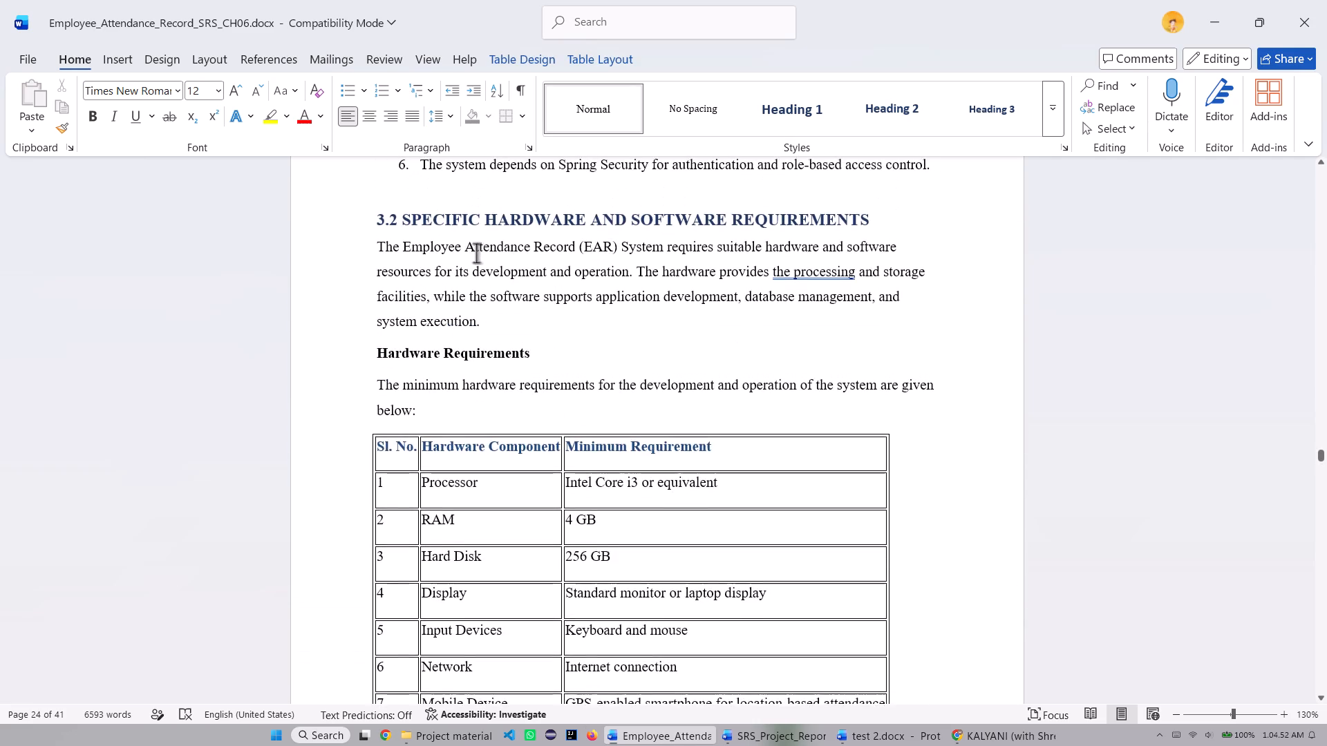
scroll(476, 253, up, 20)
scroll(476, 253, up, 20)
scroll(476, 253, up, 14)
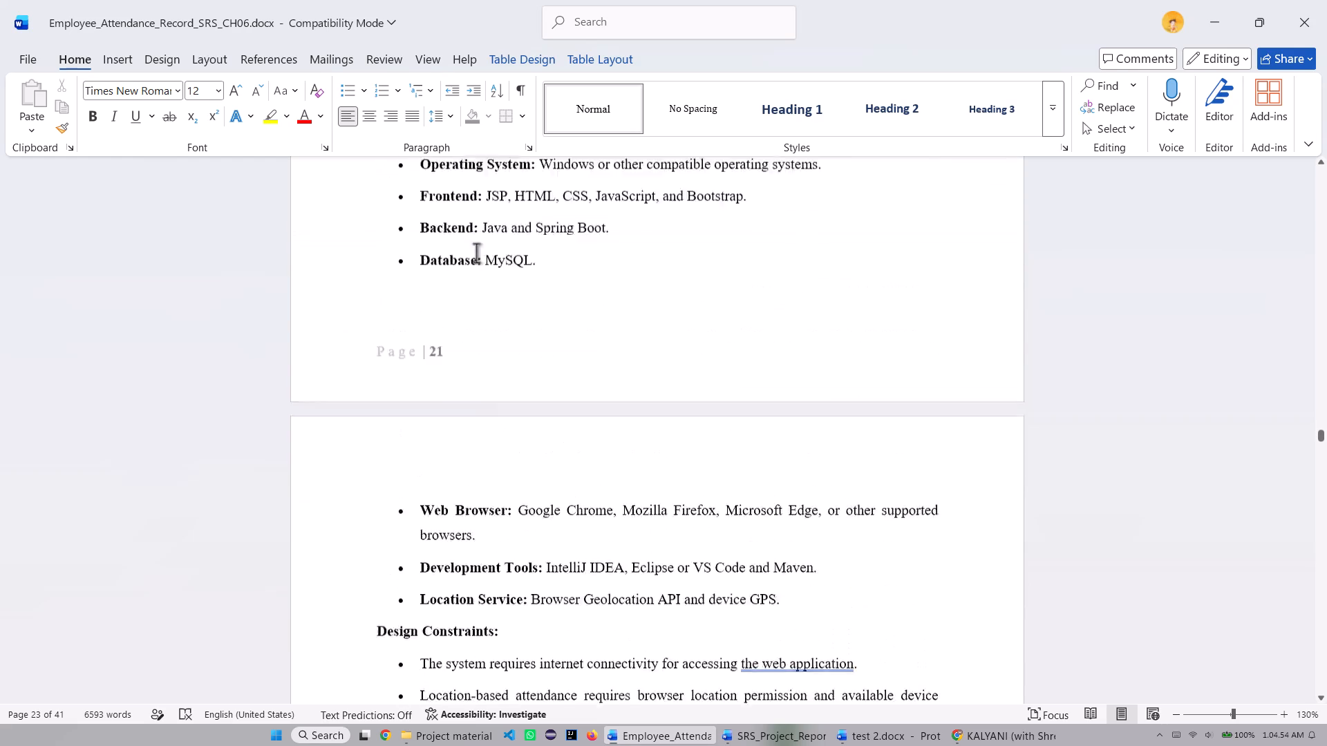
scroll(476, 253, up, 20)
scroll(476, 253, up, 18)
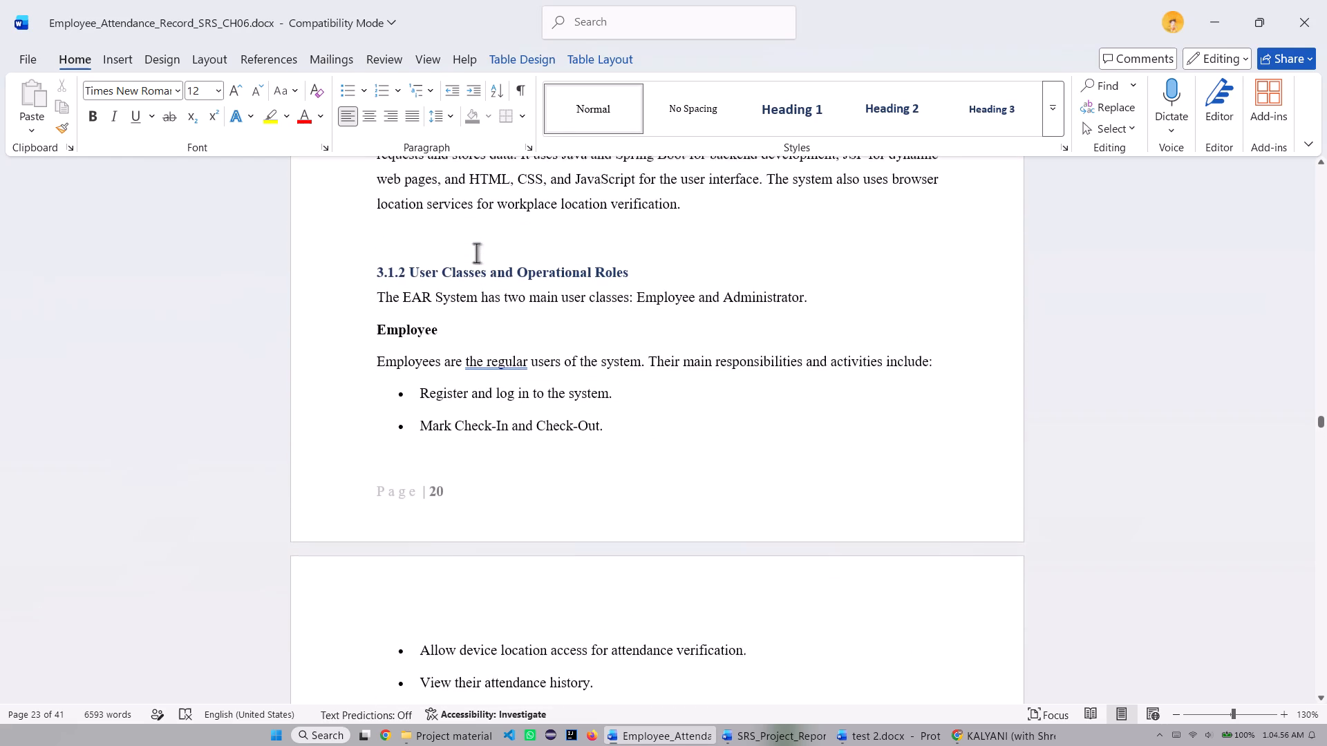
scroll(476, 253, up, 16)
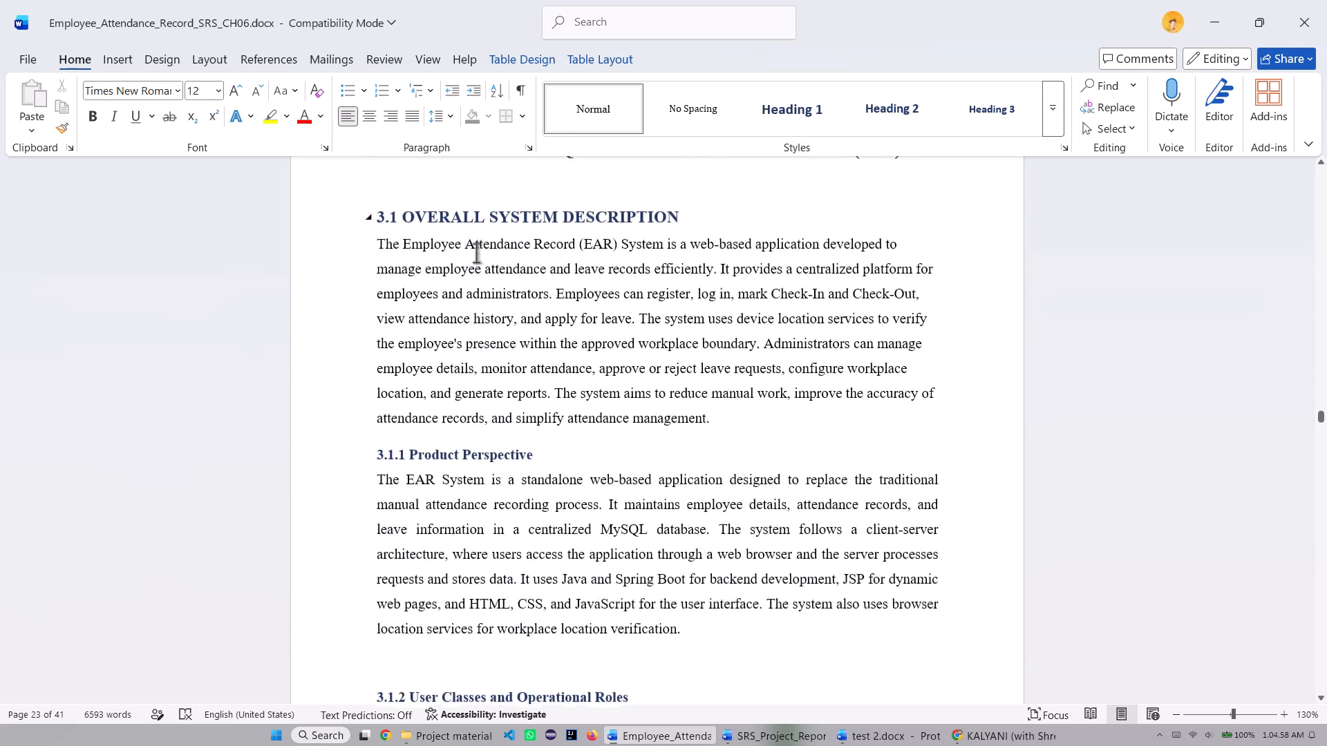
scroll(476, 253, up, 7)
scroll(476, 253, down, 16)
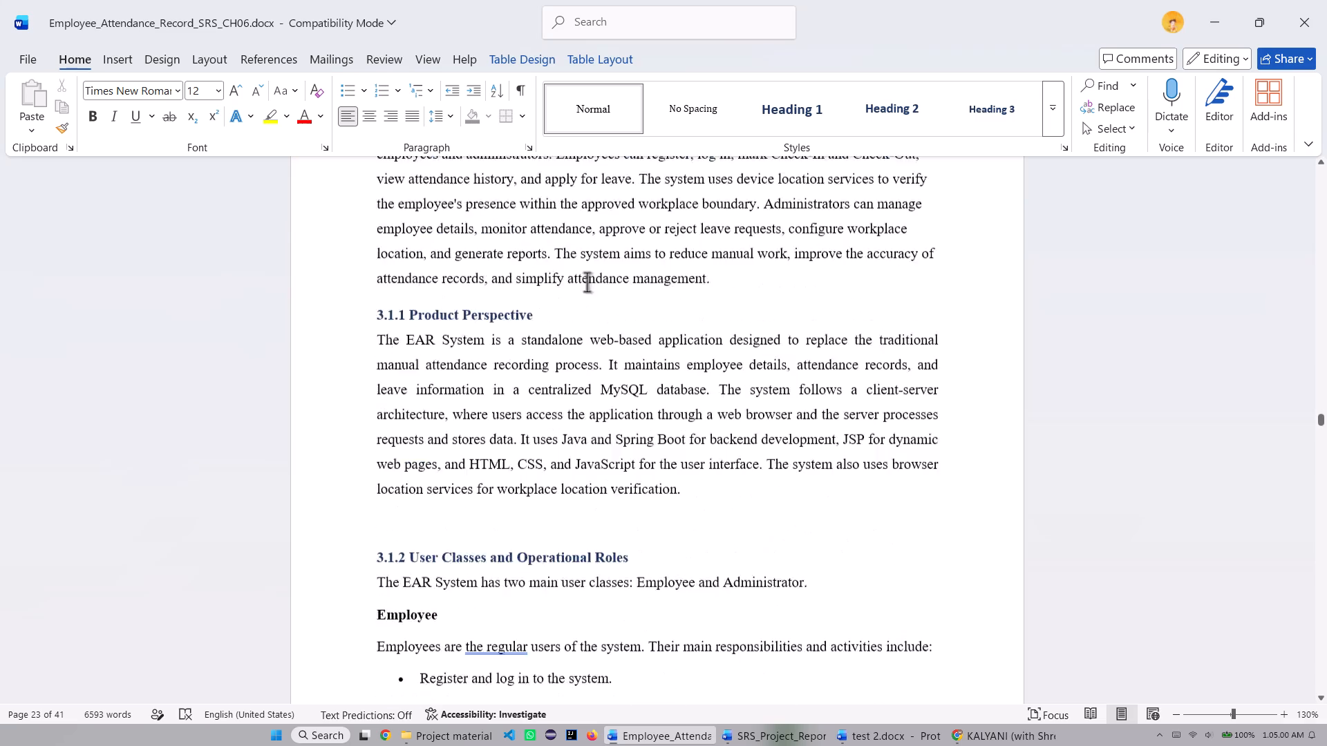
scroll(587, 282, down, 20)
scroll(587, 282, down, 20)
scroll(587, 282, down, 20)
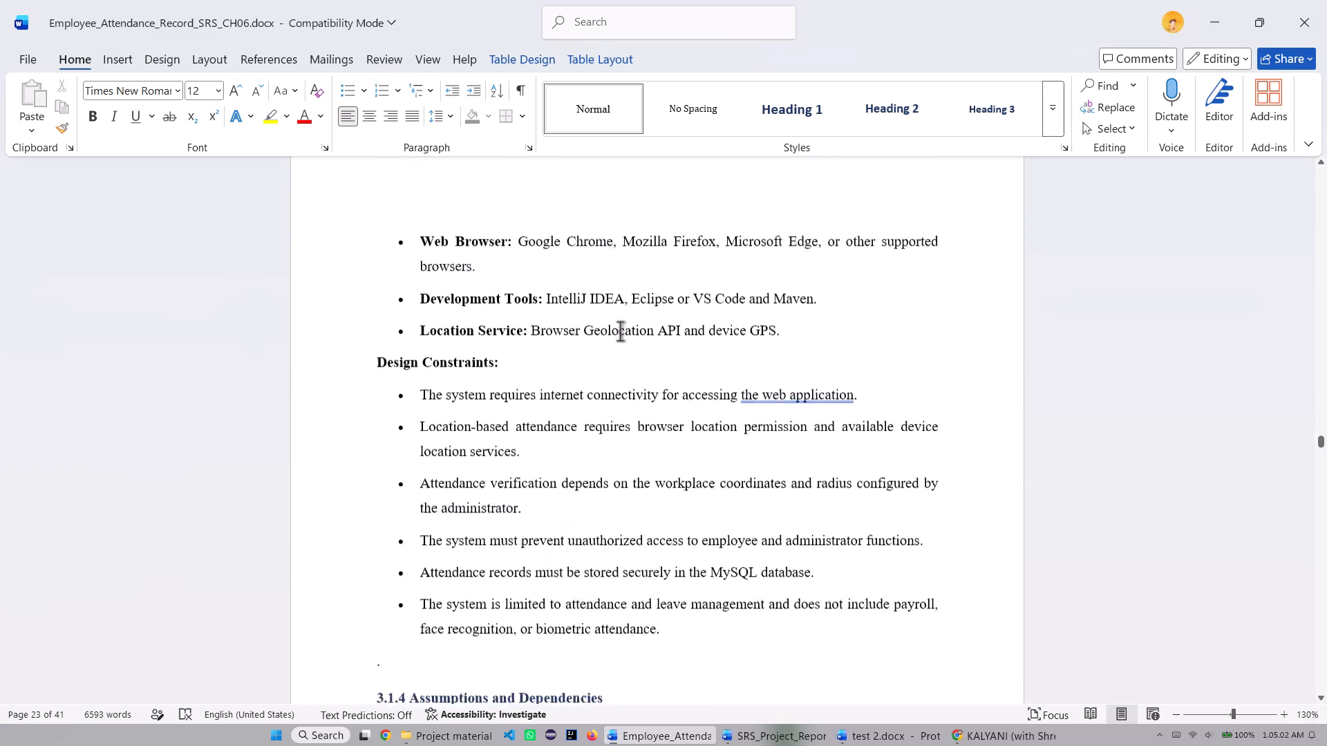
scroll(620, 331, down, 20)
scroll(620, 331, down, 20)
scroll(620, 331, down, 14)
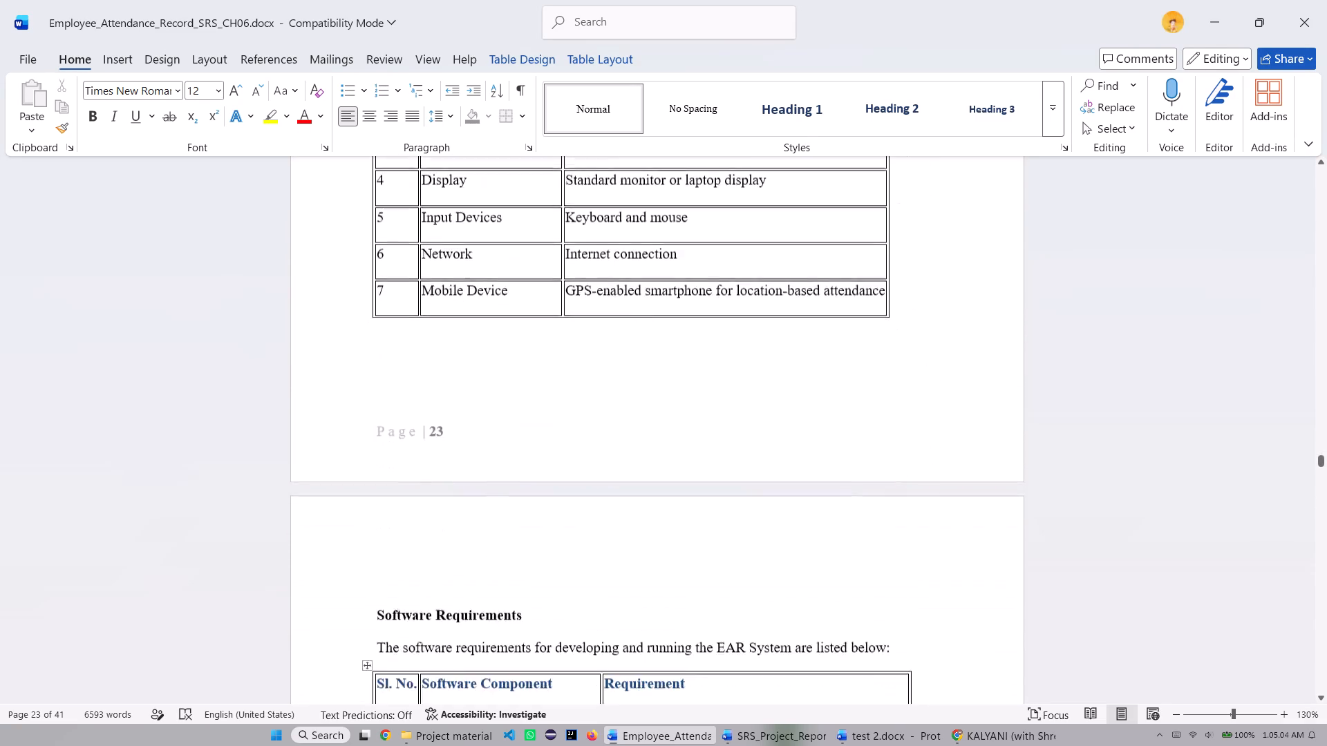
scroll(621, 341, down, 13)
scroll(702, 349, down, 14)
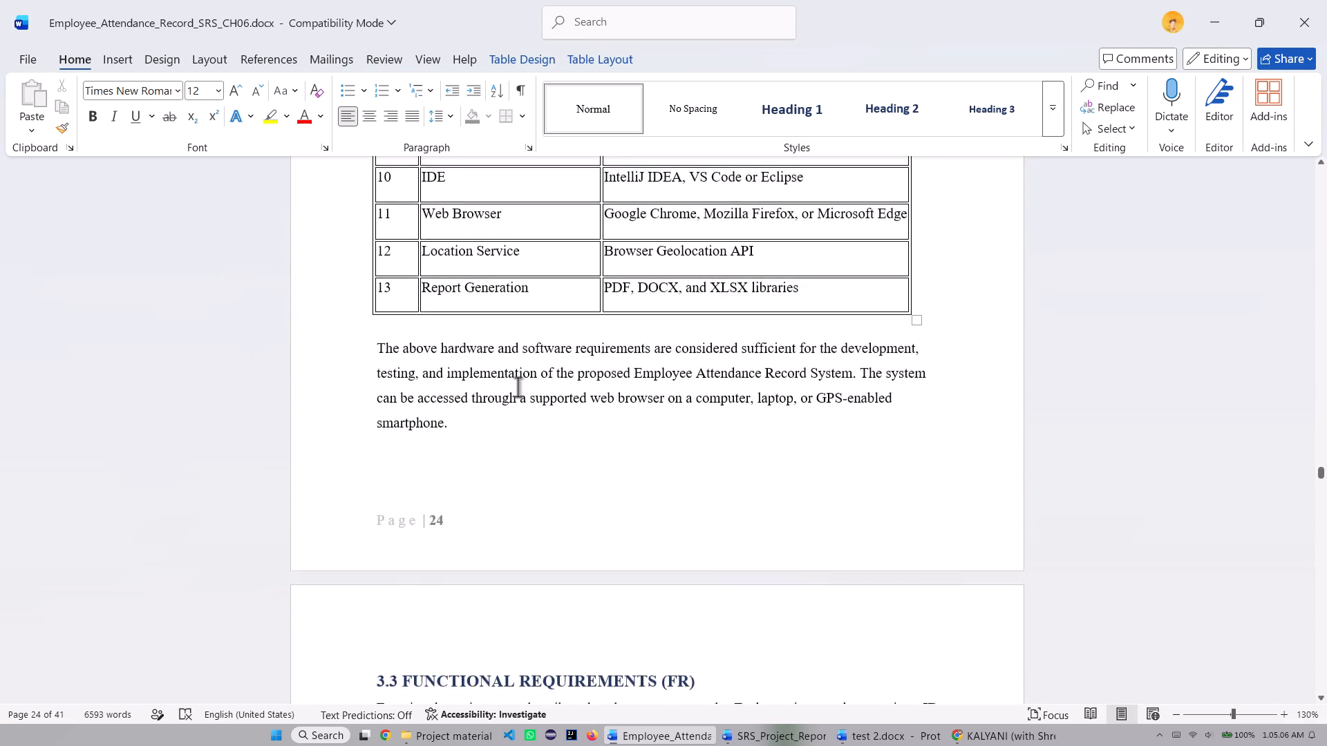
Copy the section heading "3.3 FUNCTIONAL REQUIREMENTS (FR)".
scroll(450, 382, down, 7)
scroll(634, 367, down, 5)
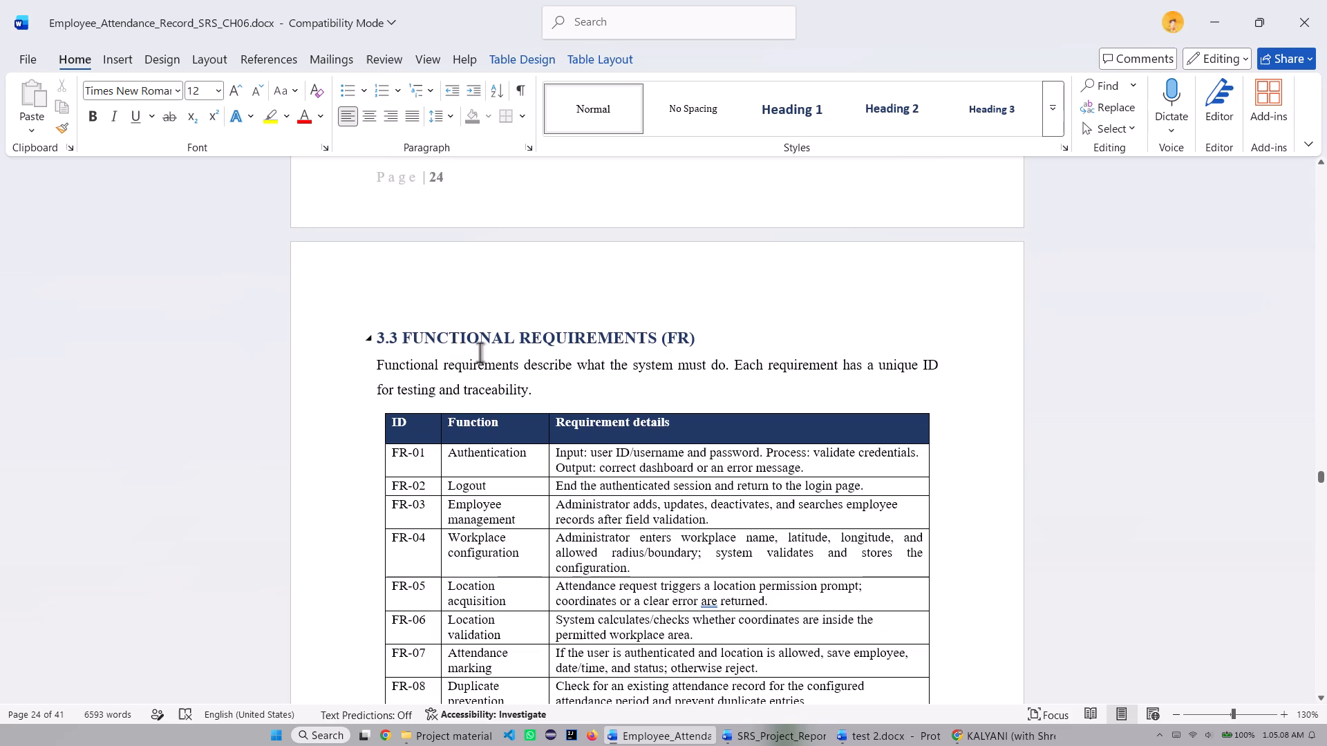
drag(378, 338, 639, 333)
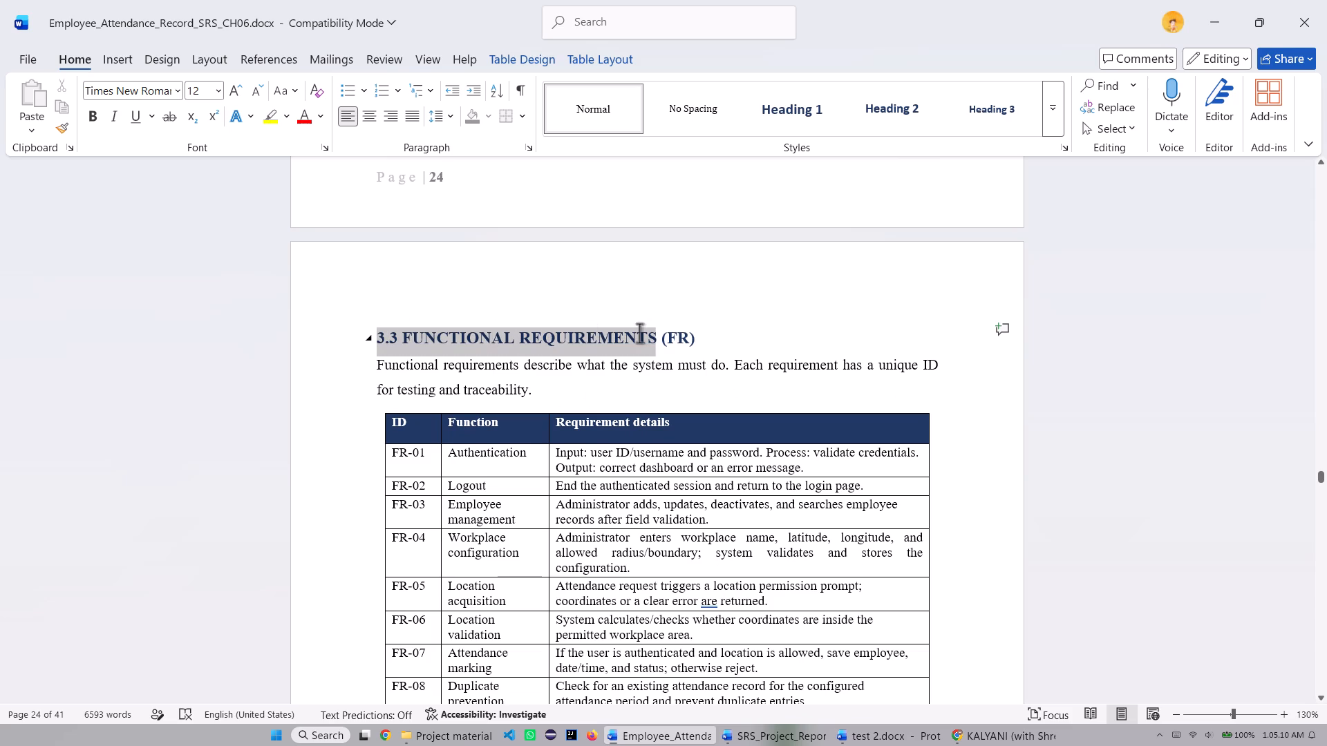
drag(639, 333, 696, 338)
right_click(681, 339)
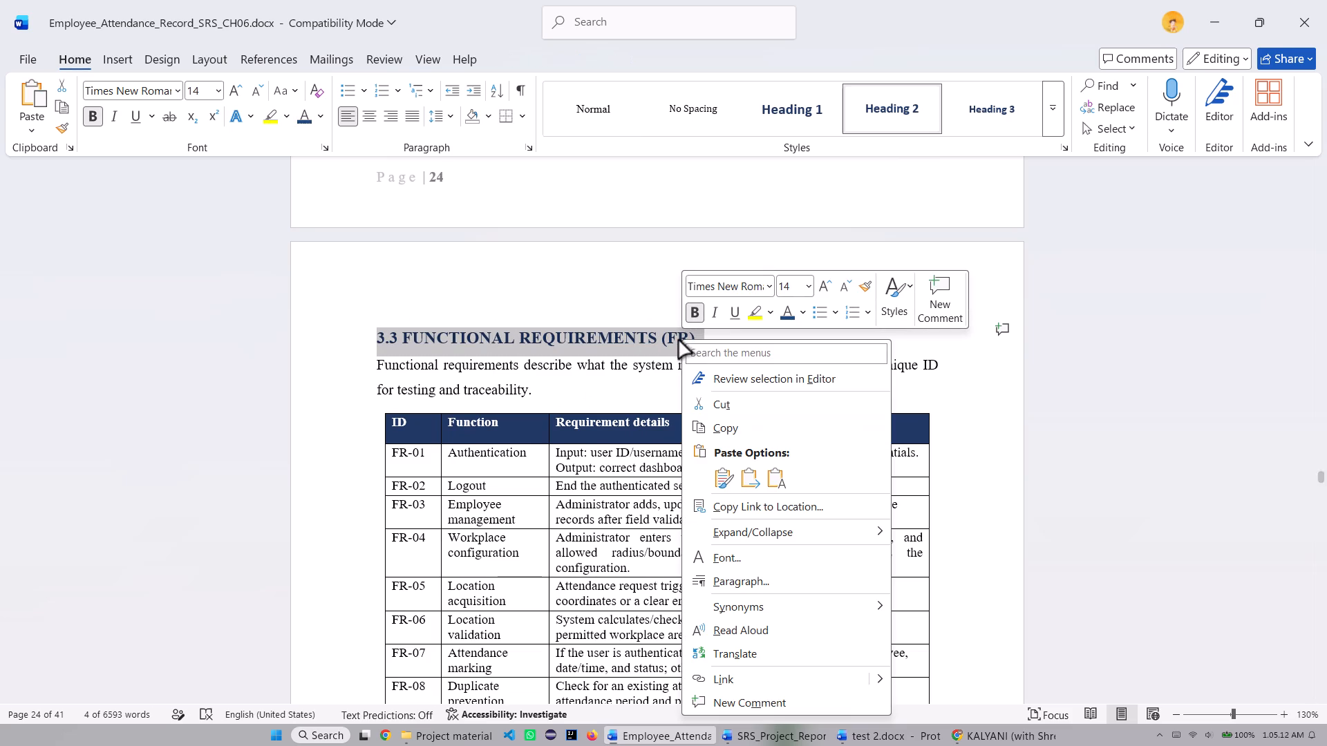
click(724, 426)
scroll(686, 382, down, 14)
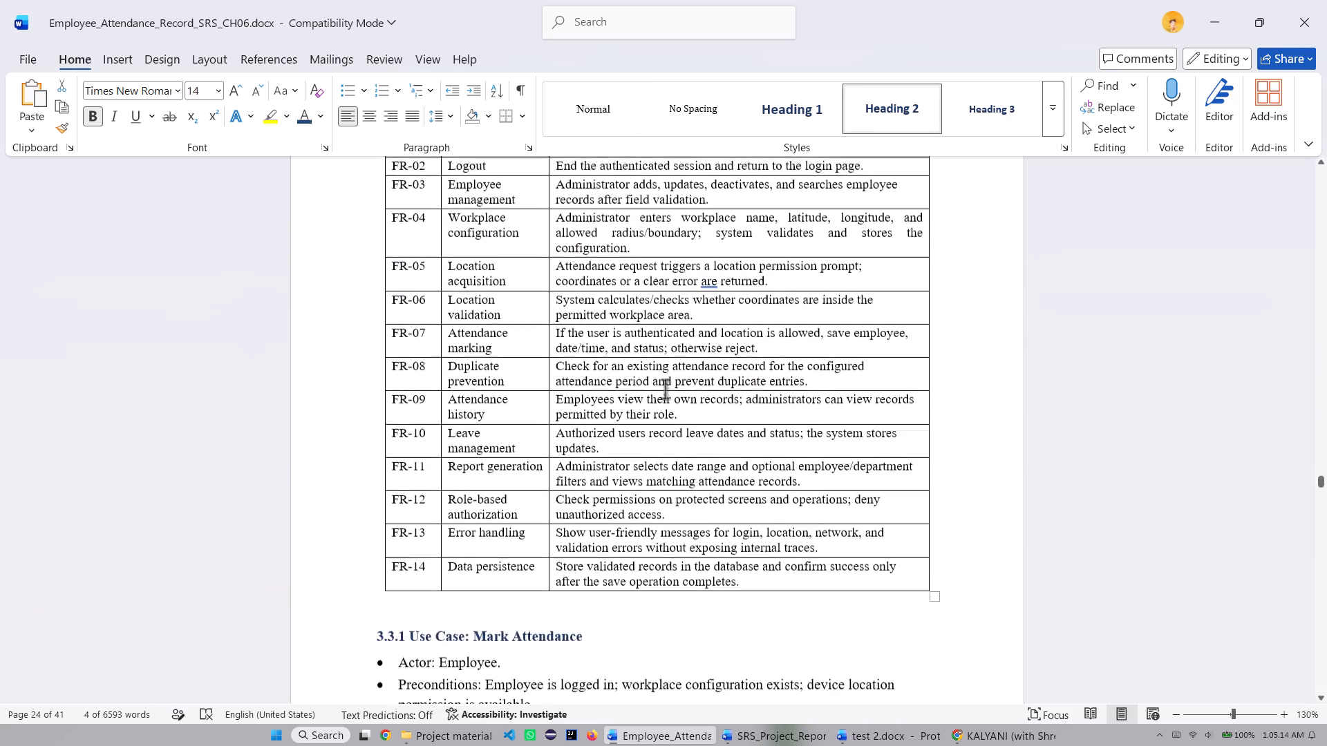
scroll(662, 390, down, 2)
scroll(661, 396, up, 7)
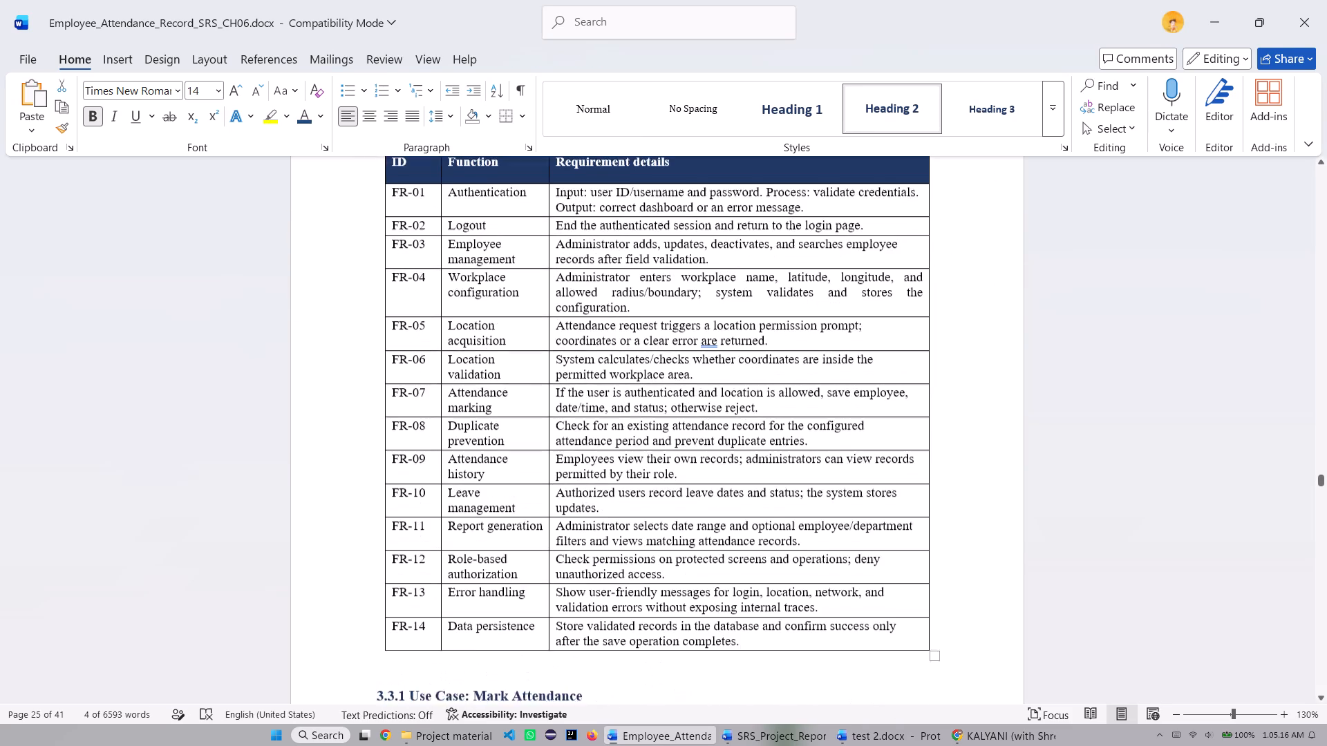
scroll(639, 408, down, 3)
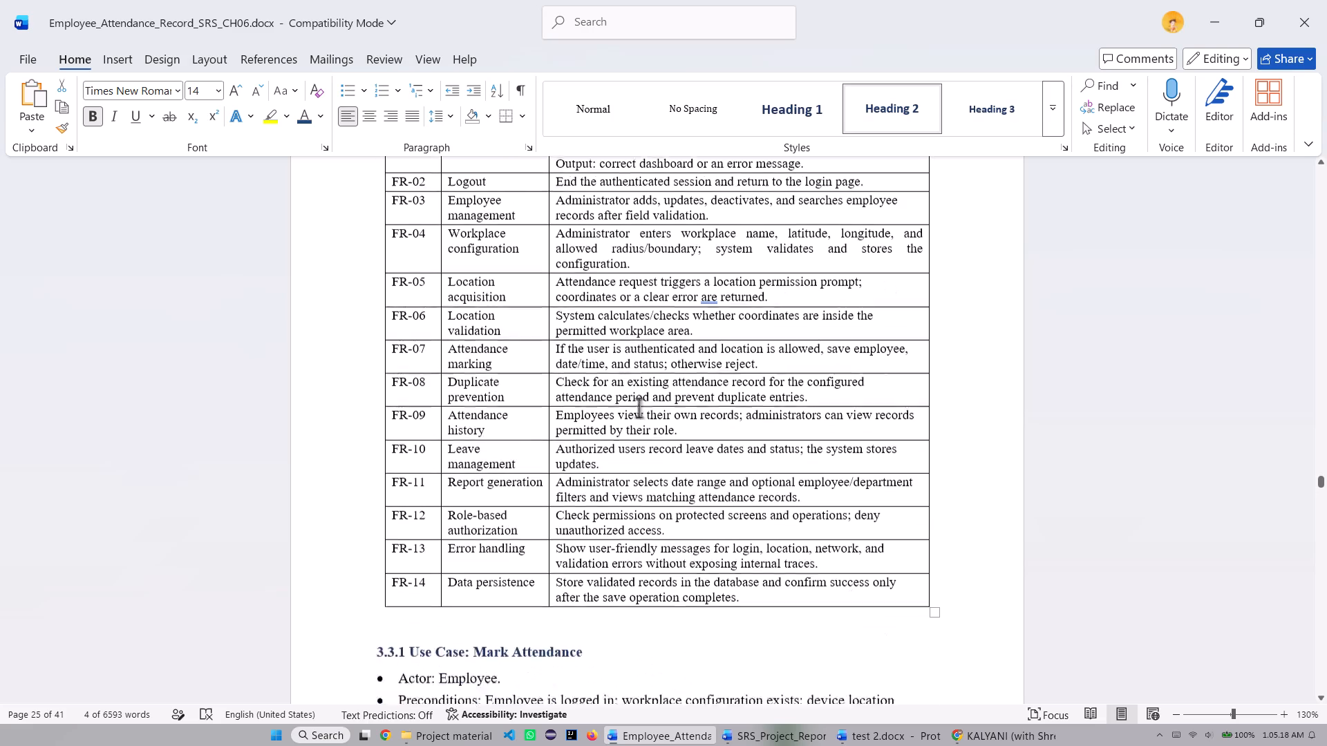
scroll(639, 408, down, 10)
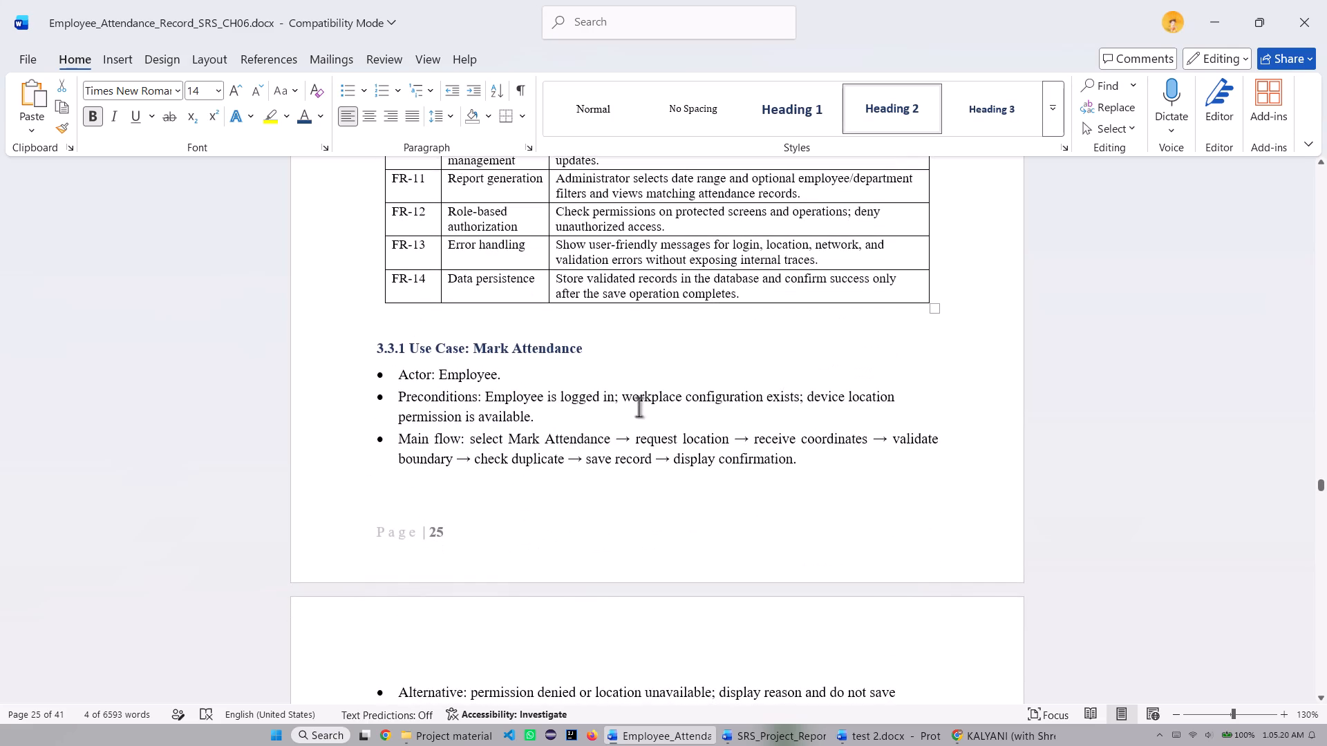
scroll(639, 407, down, 11)
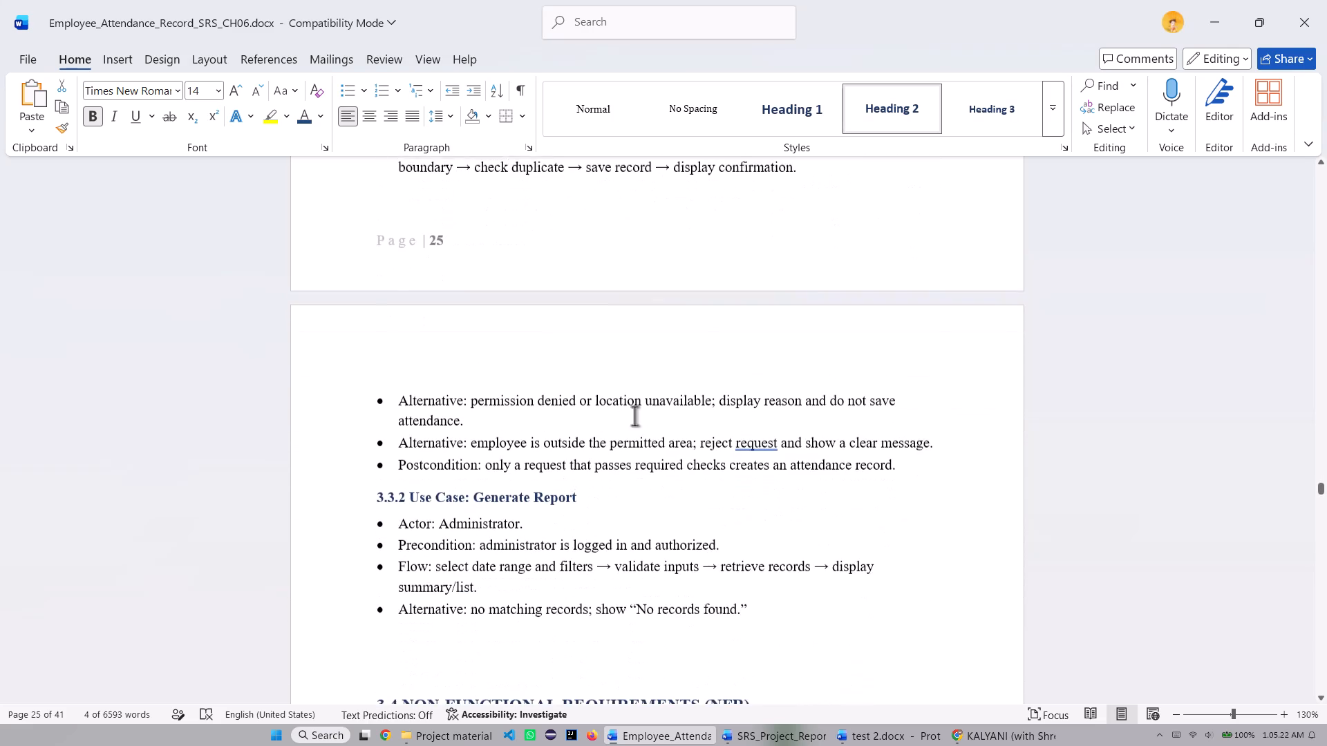
scroll(634, 416, down, 4)
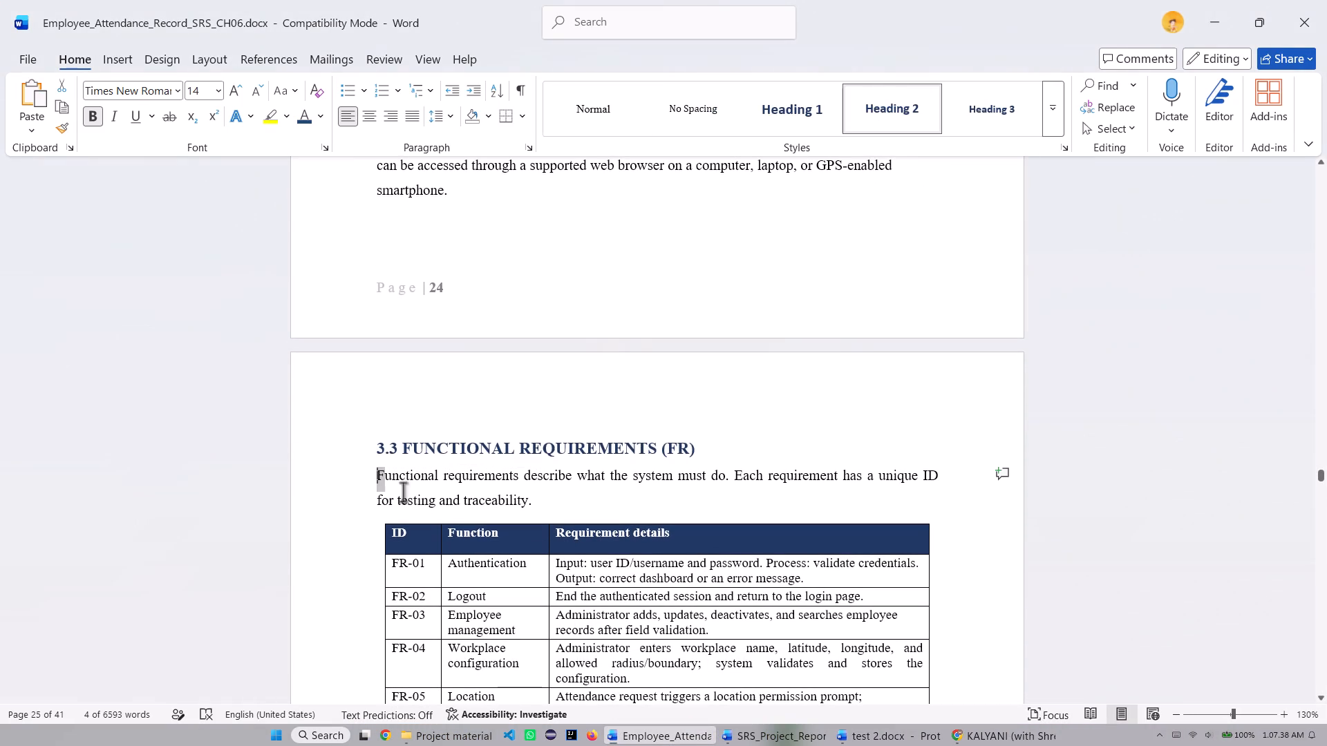
drag(403, 492, 596, 570)
scroll(533, 589, down, 14)
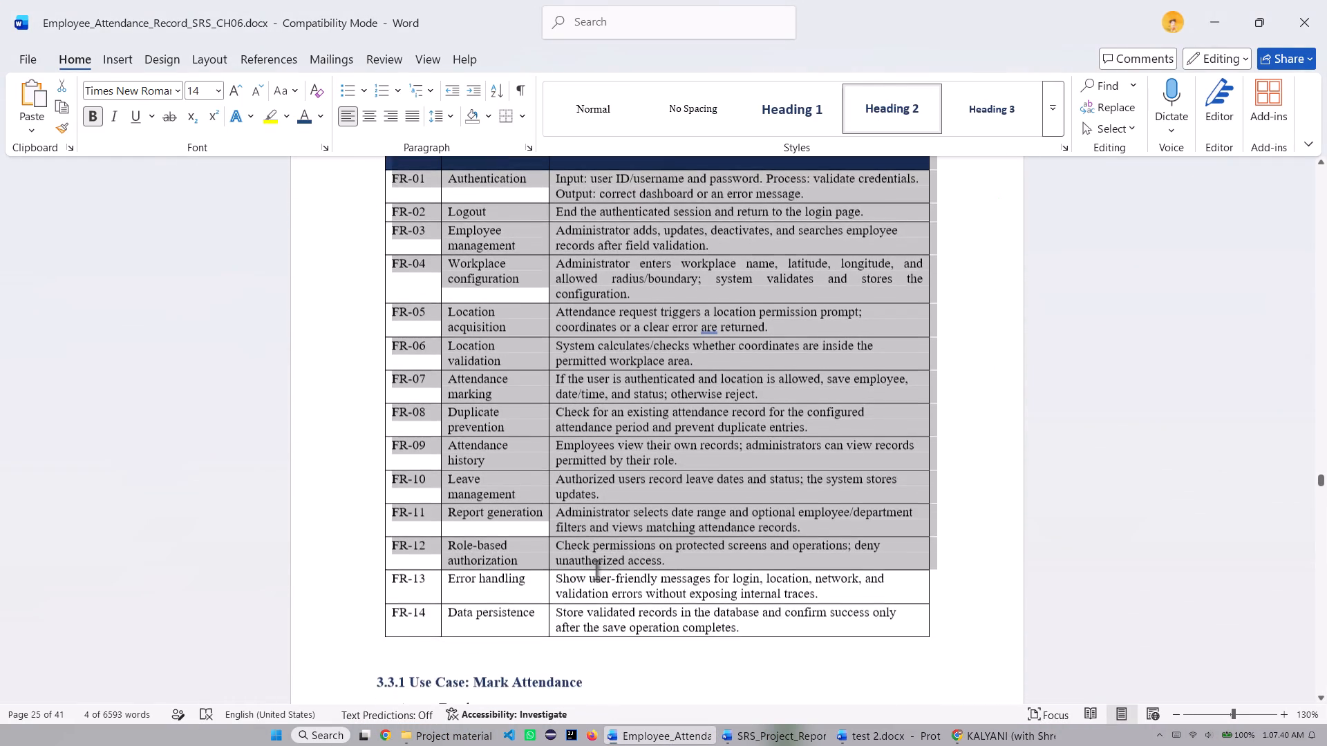
drag(596, 570, 758, 536)
scroll(605, 563, down, 3)
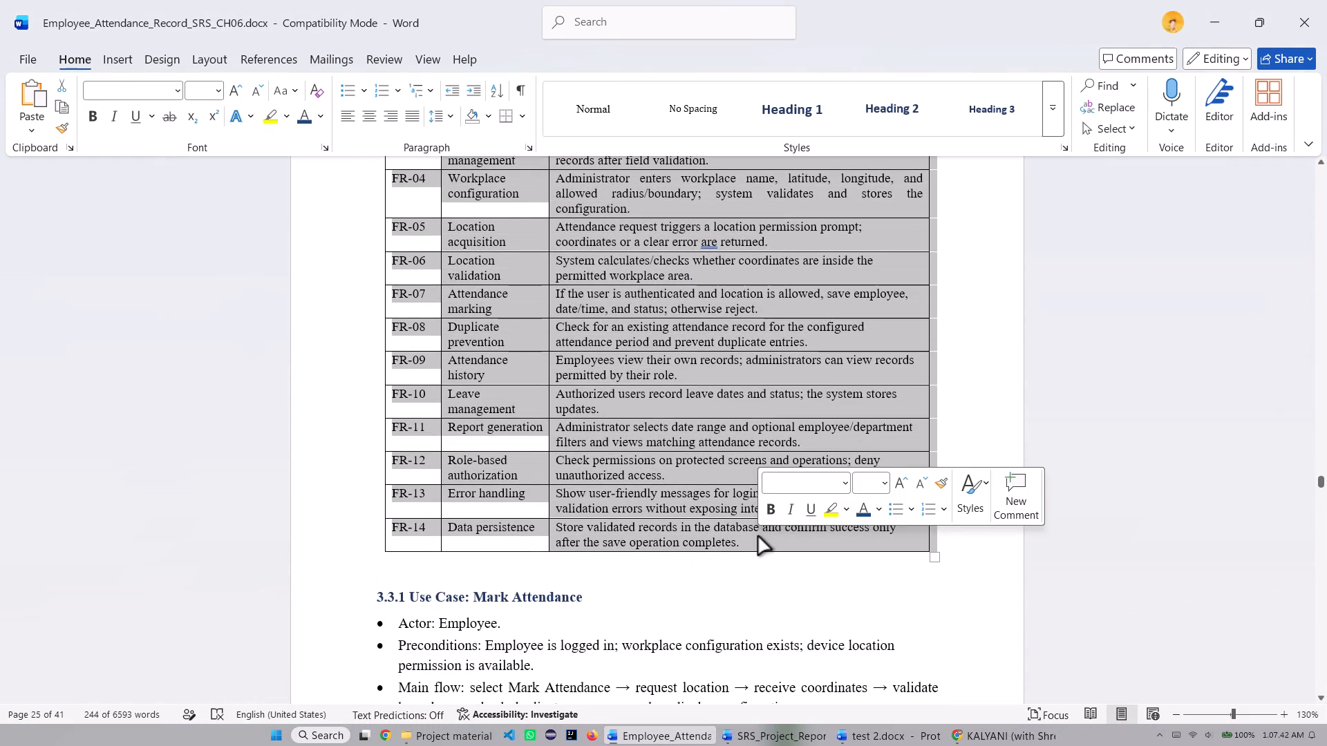
key(BackSpace)
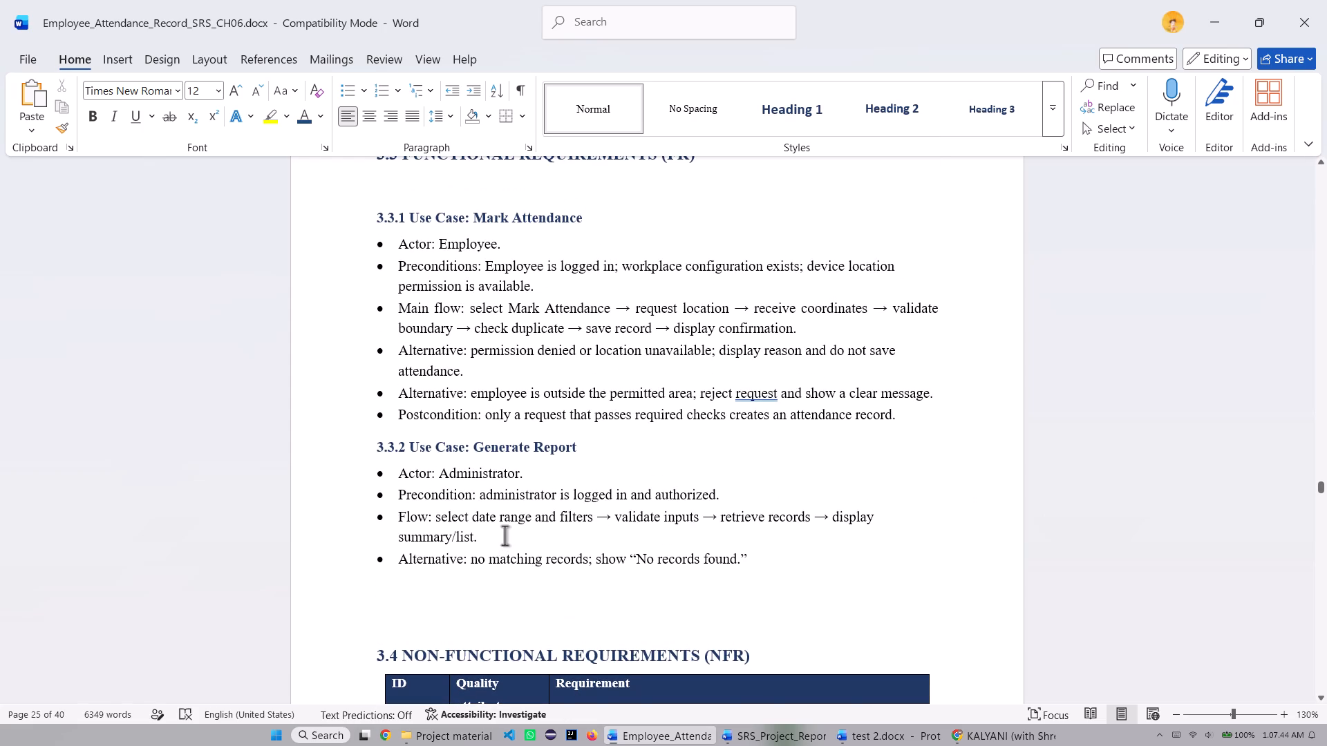
Paste the copied functional requirements paragraphs and table between the 3.3 heading and the 3.3.1 use case.
scroll(511, 532, down, 4)
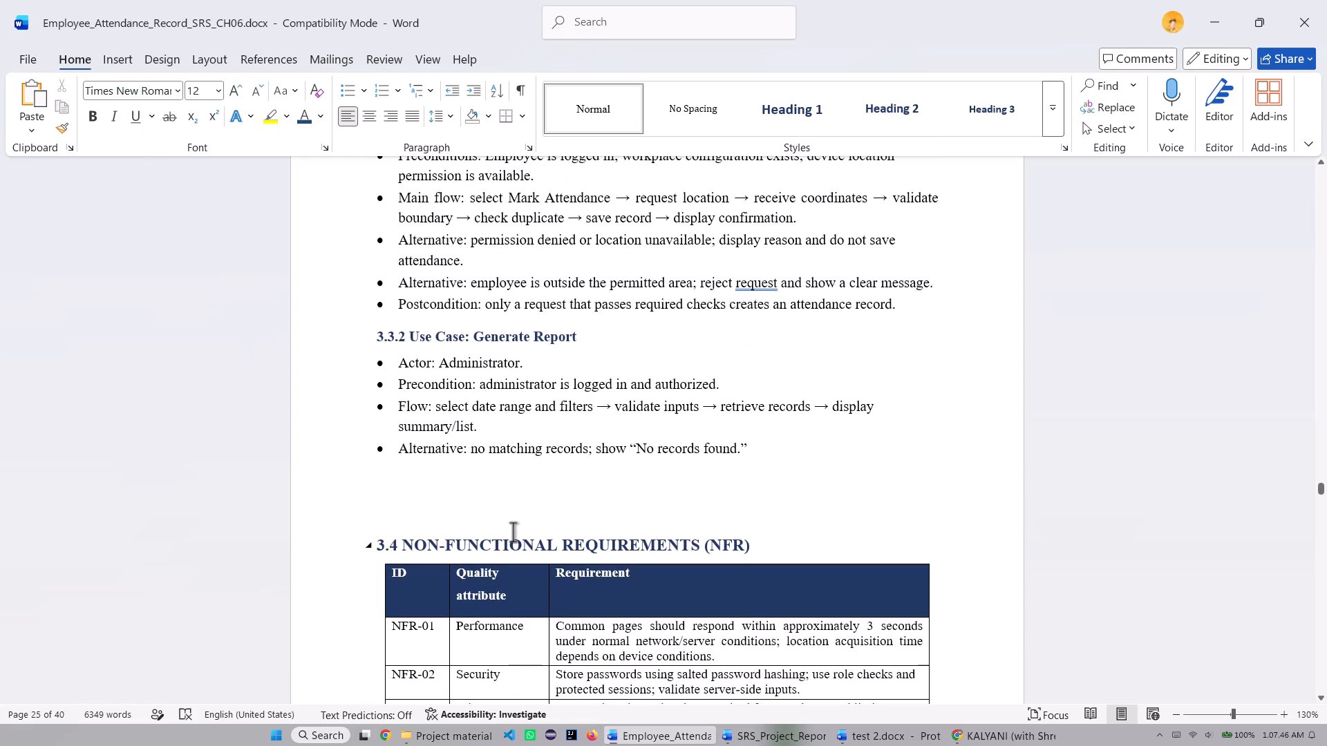
scroll(513, 532, up, 12)
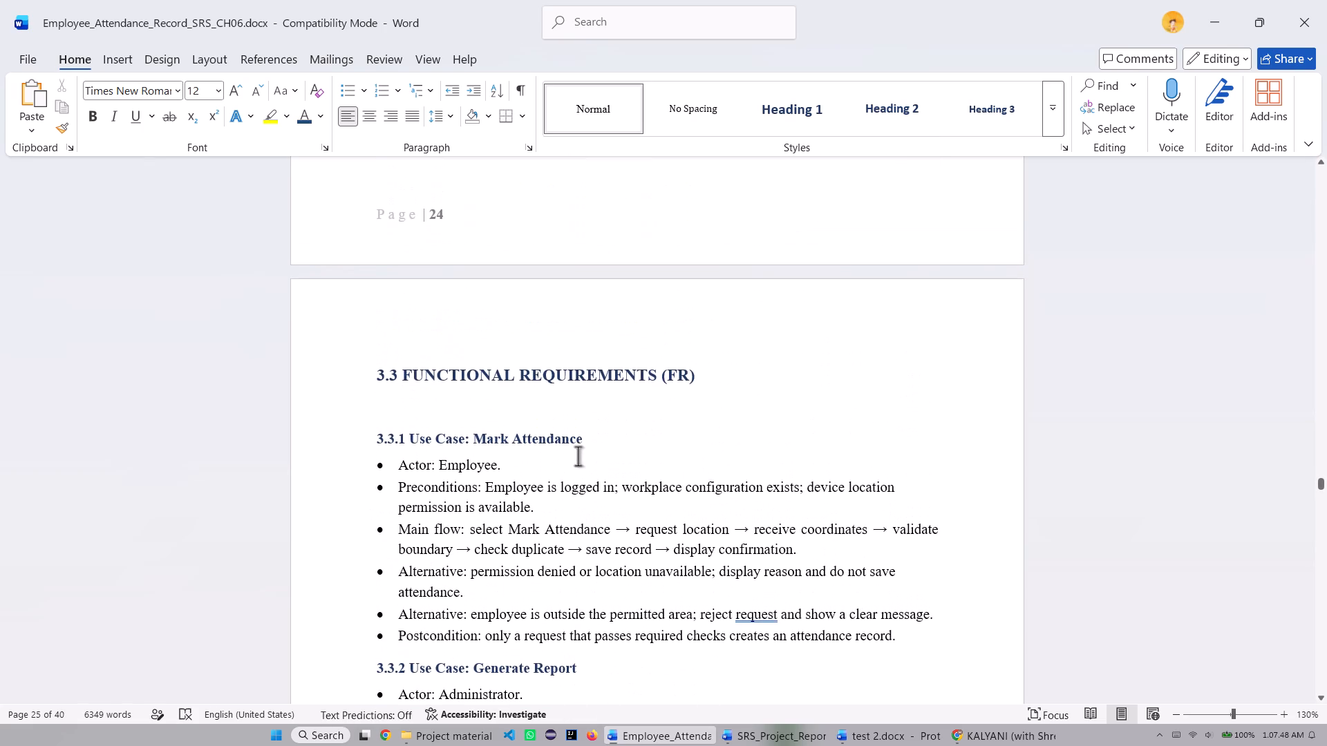
key(ctrl+v)
scroll(576, 456, up, 10)
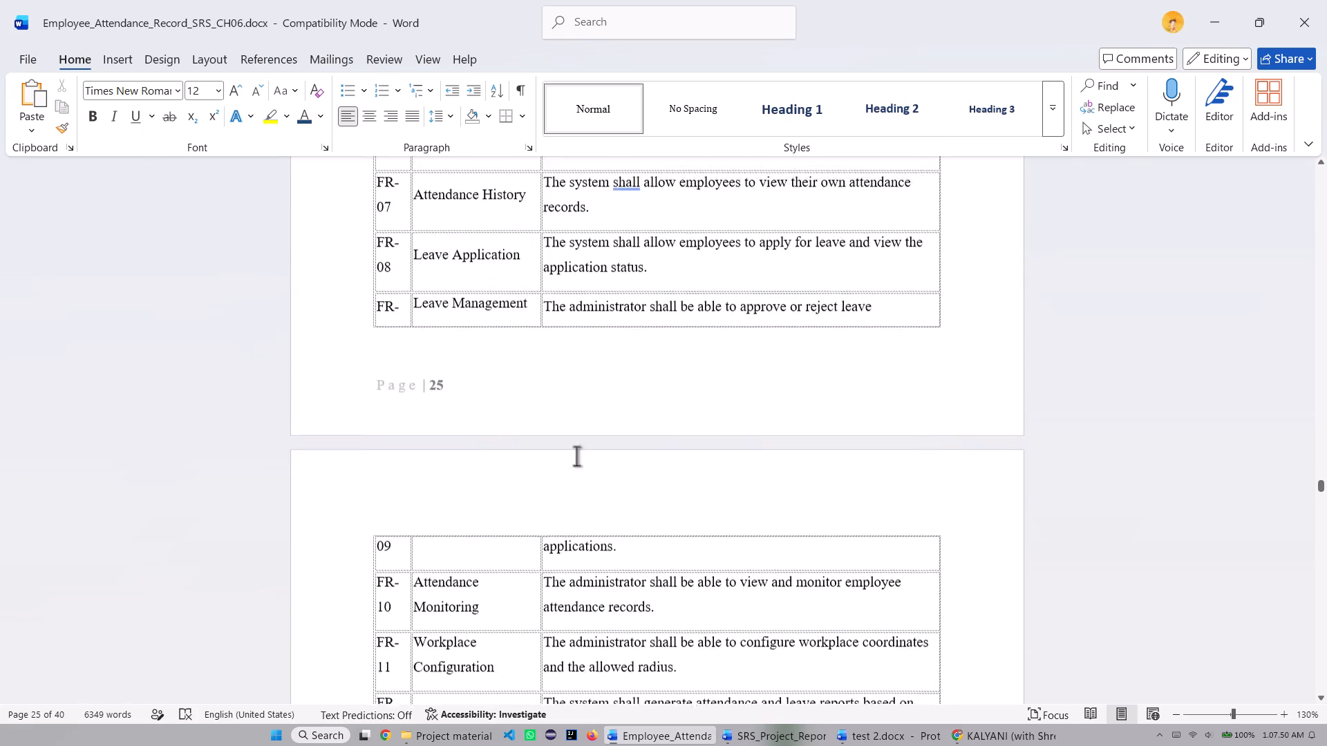
scroll(576, 456, up, 20)
scroll(576, 456, up, 2)
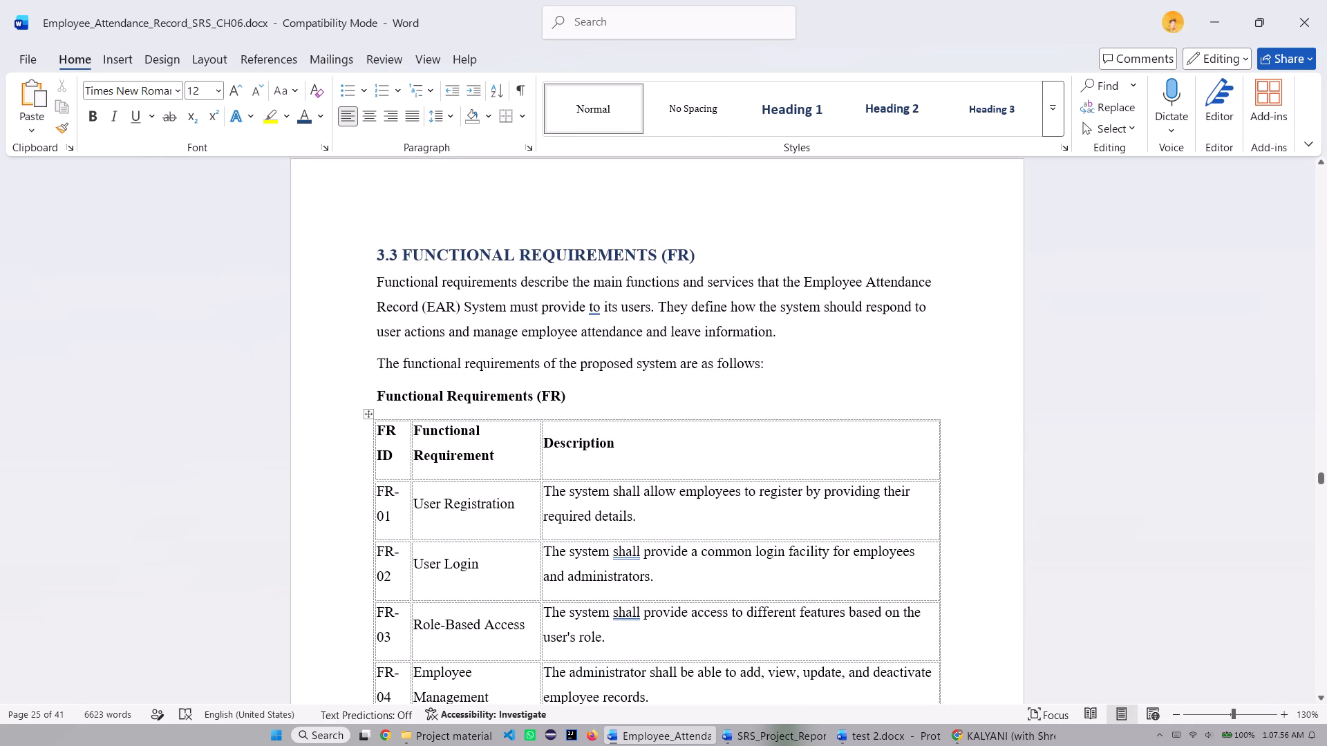
Widen the pasted table's FR ID column so that each ID fits on one line.
drag(410, 437, 420, 437)
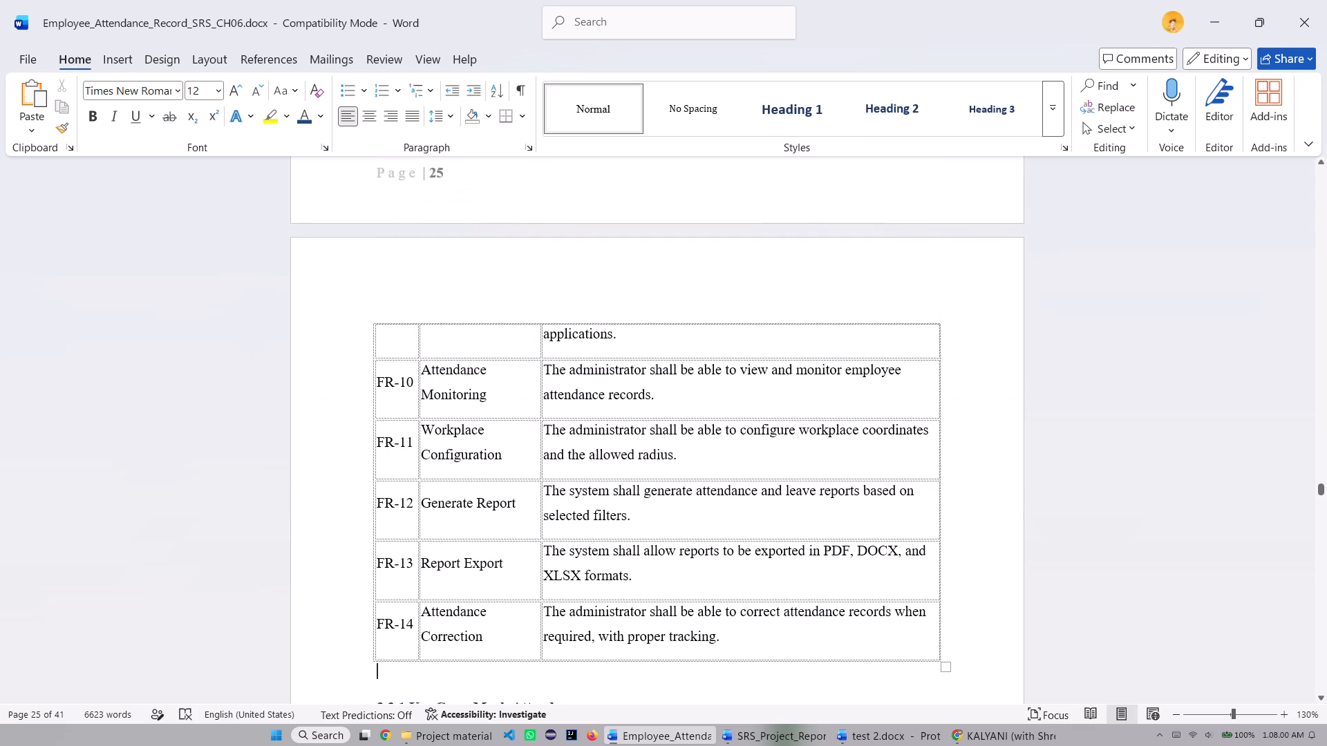
scroll(421, 377, up, 20)
scroll(421, 377, up, 5)
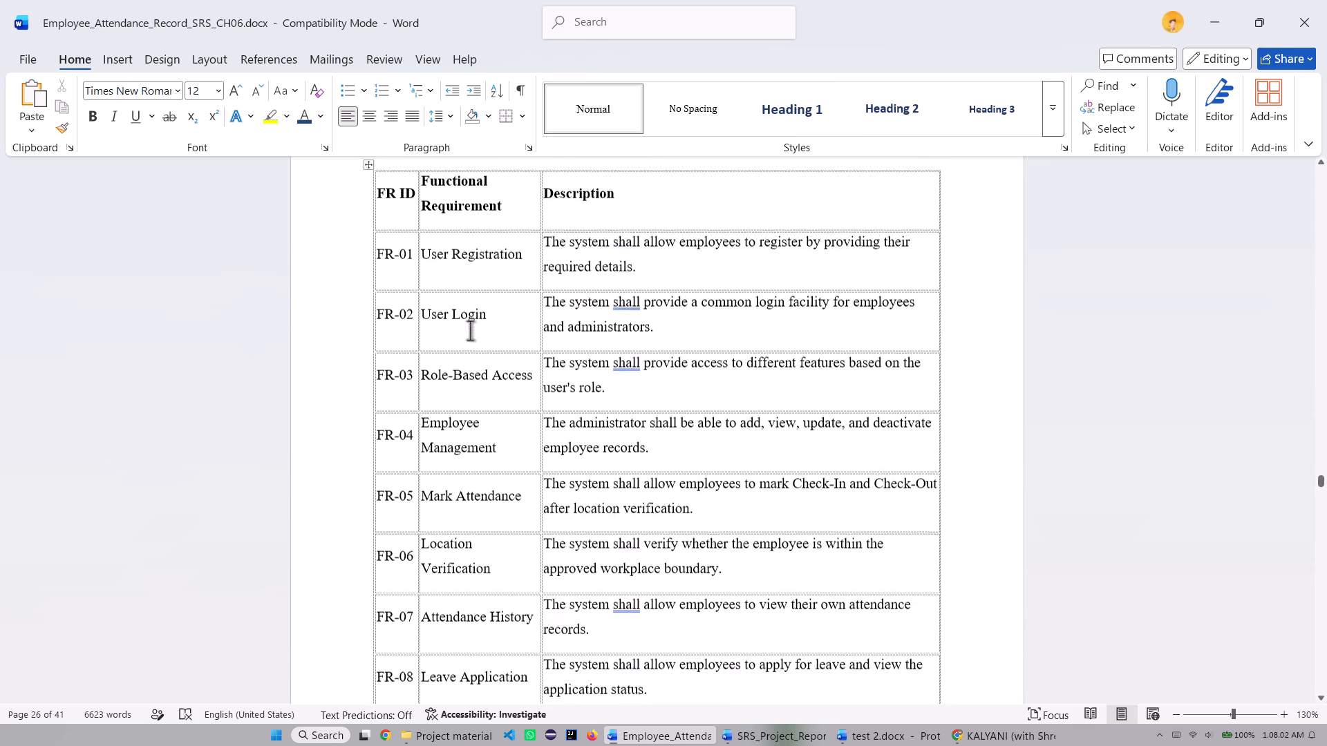
scroll(470, 330, up, 6)
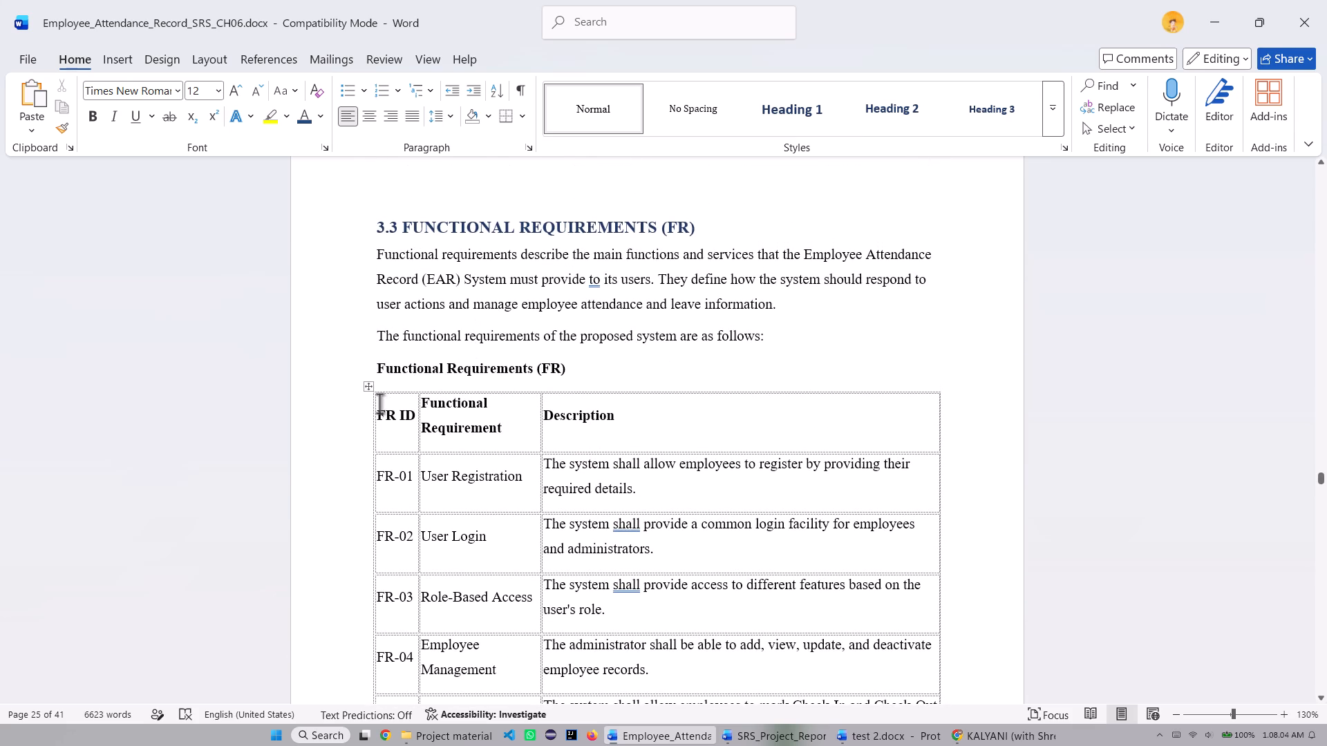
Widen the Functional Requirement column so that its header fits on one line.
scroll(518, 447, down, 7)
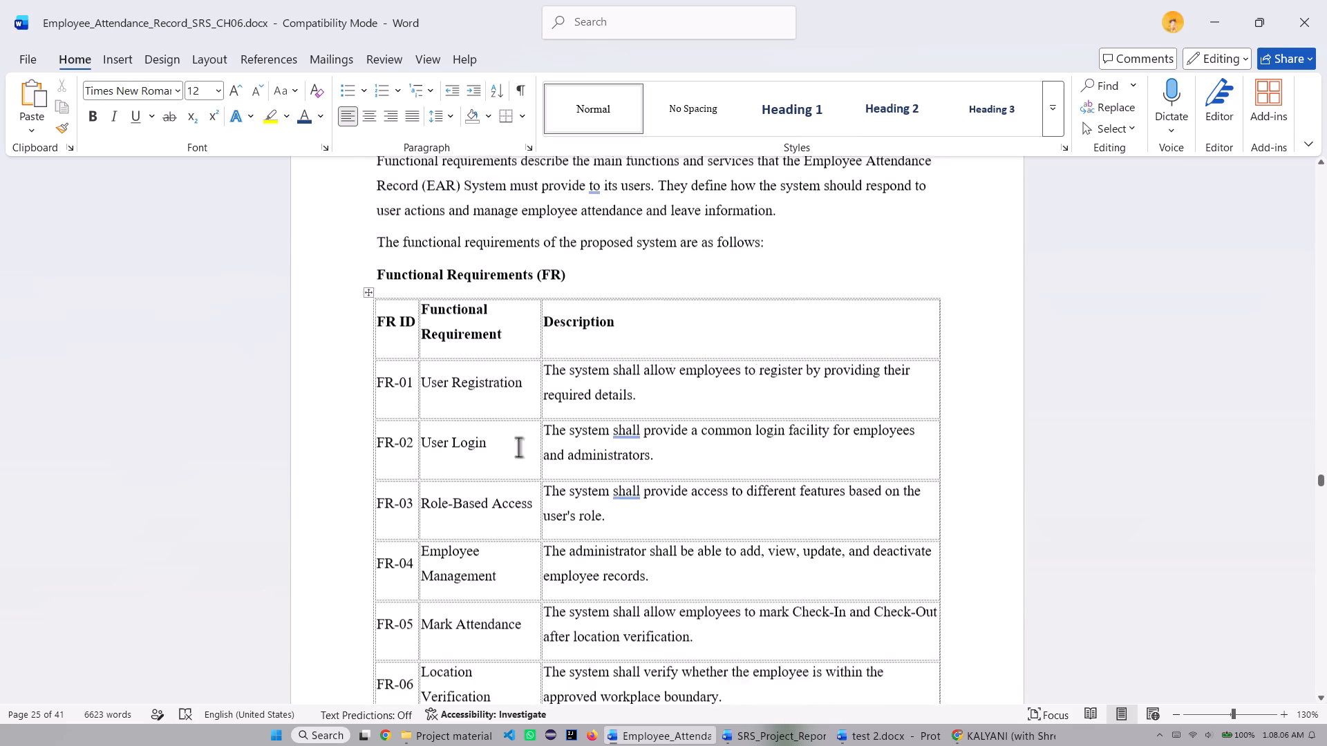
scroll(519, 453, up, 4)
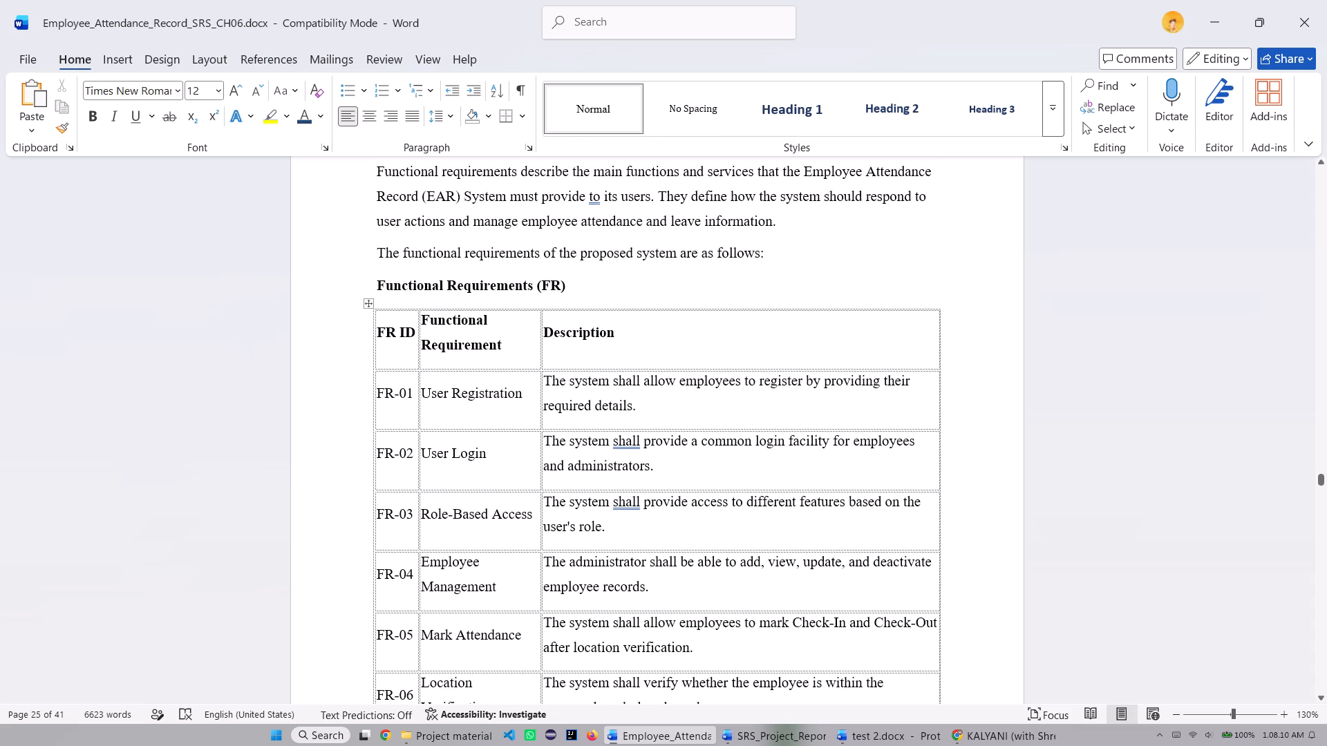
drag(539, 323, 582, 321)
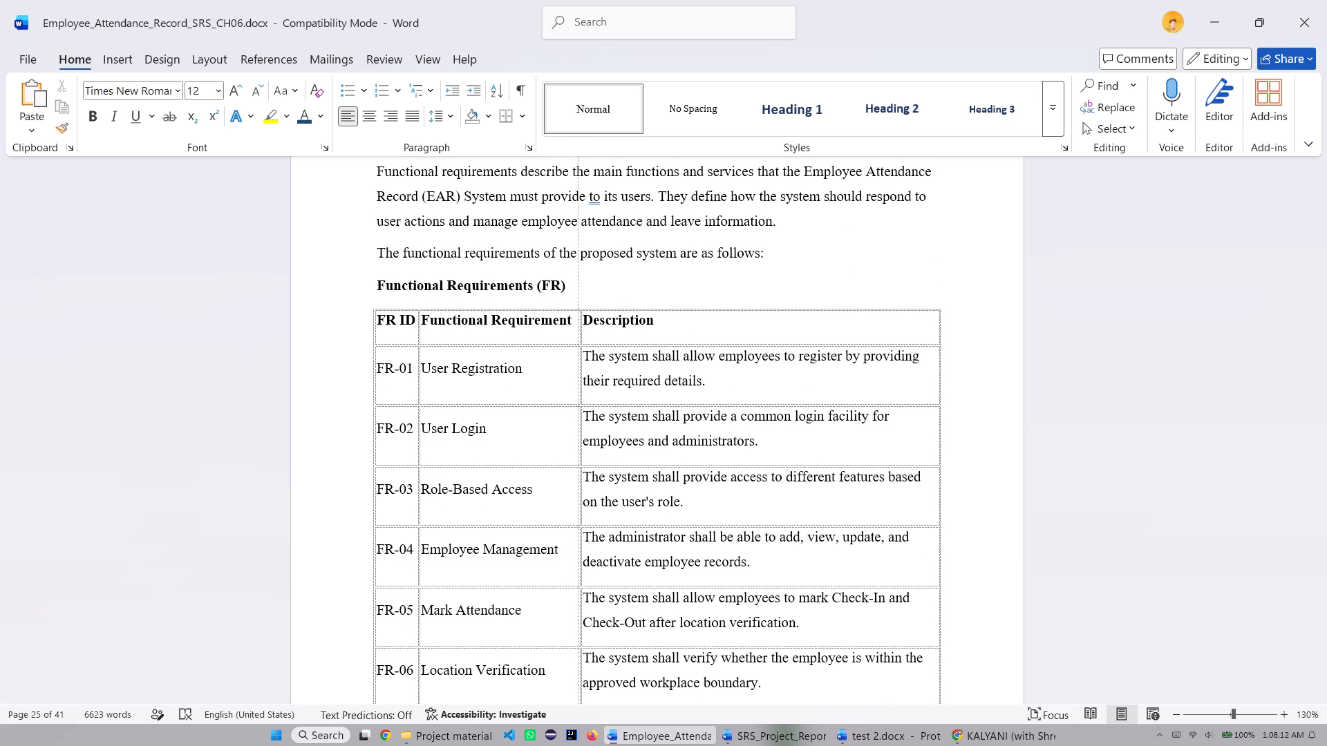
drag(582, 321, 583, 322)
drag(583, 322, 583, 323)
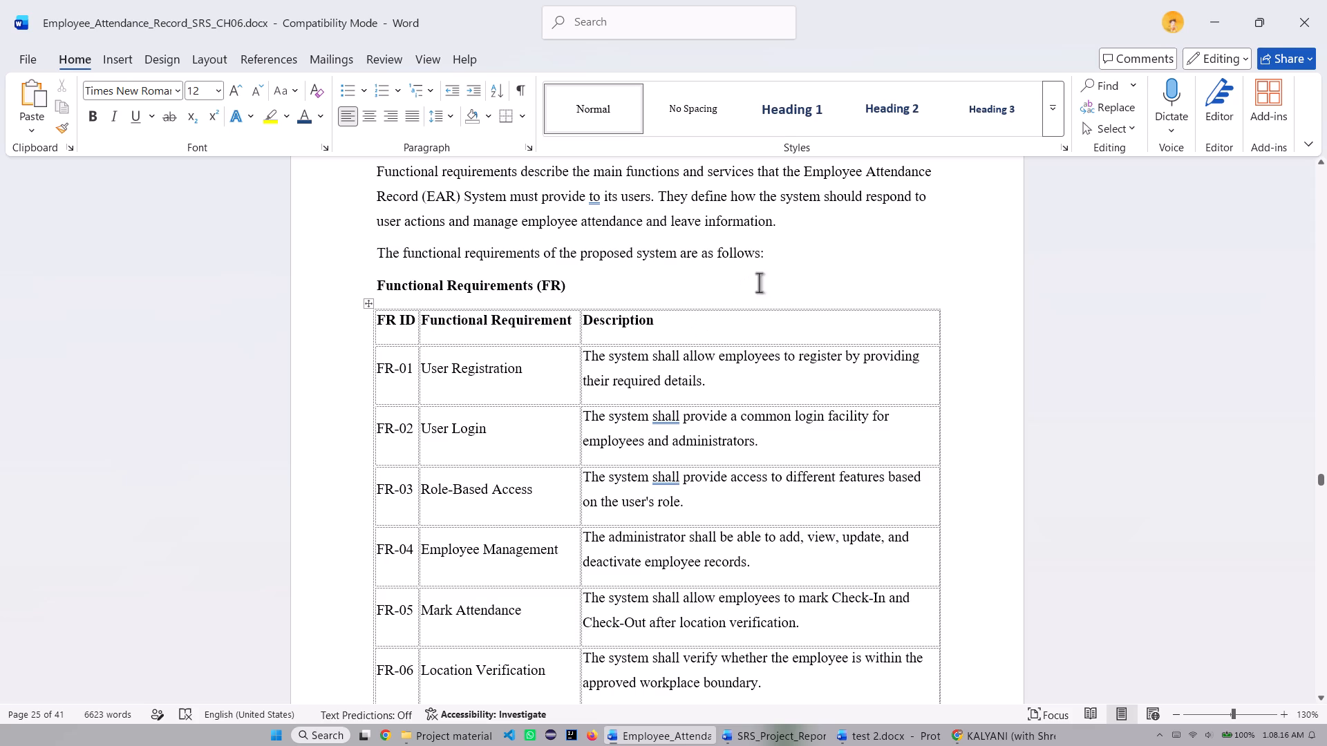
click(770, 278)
Look over the functional requirements table's rows and how they break across the pages.
scroll(524, 374, down, 15)
scroll(690, 432, down, 1)
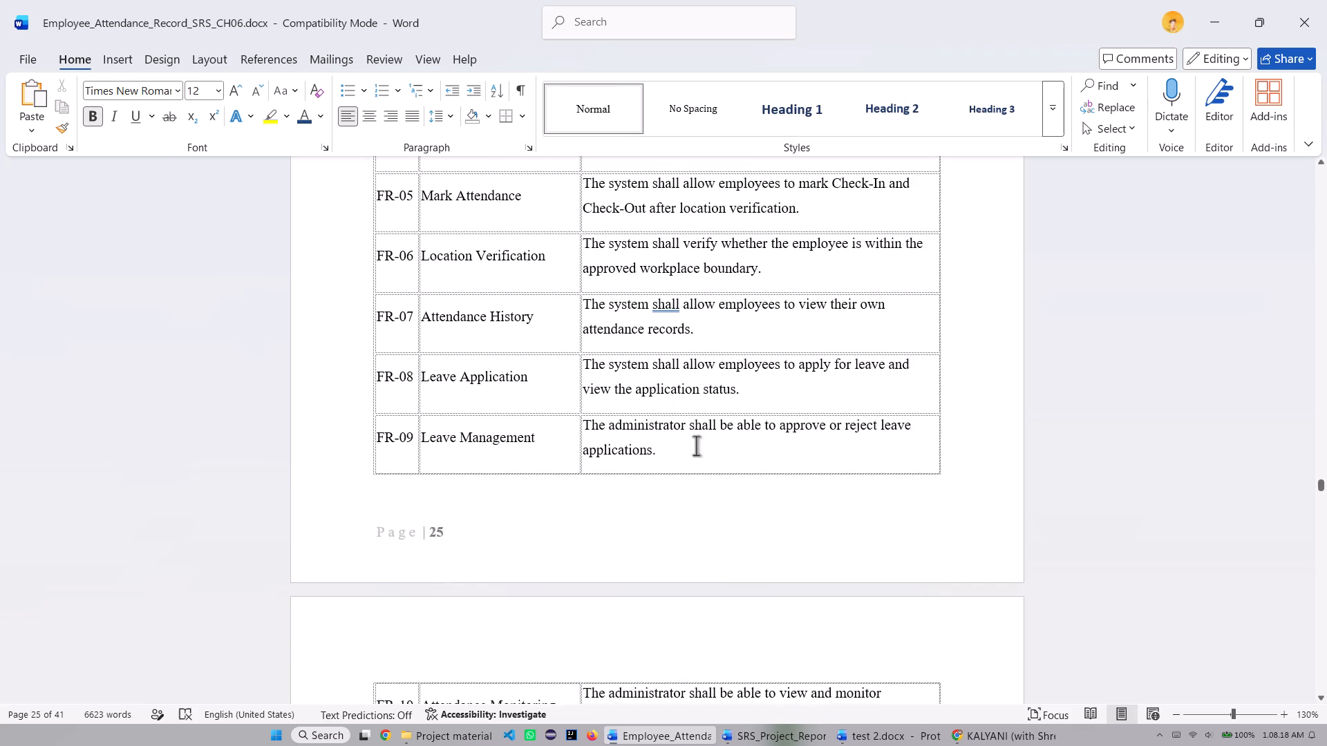
scroll(649, 435, down, 15)
scroll(638, 440, up, 18)
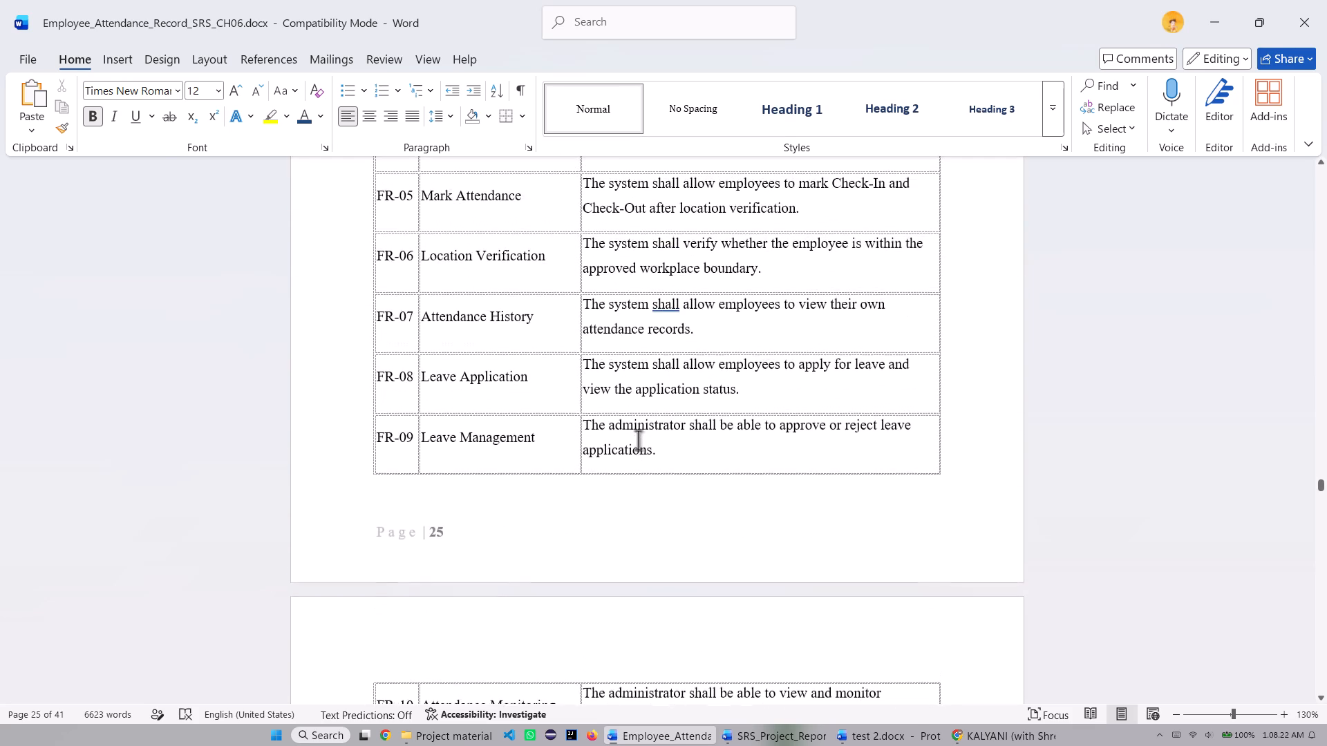
scroll(638, 440, up, 13)
scroll(638, 440, up, 9)
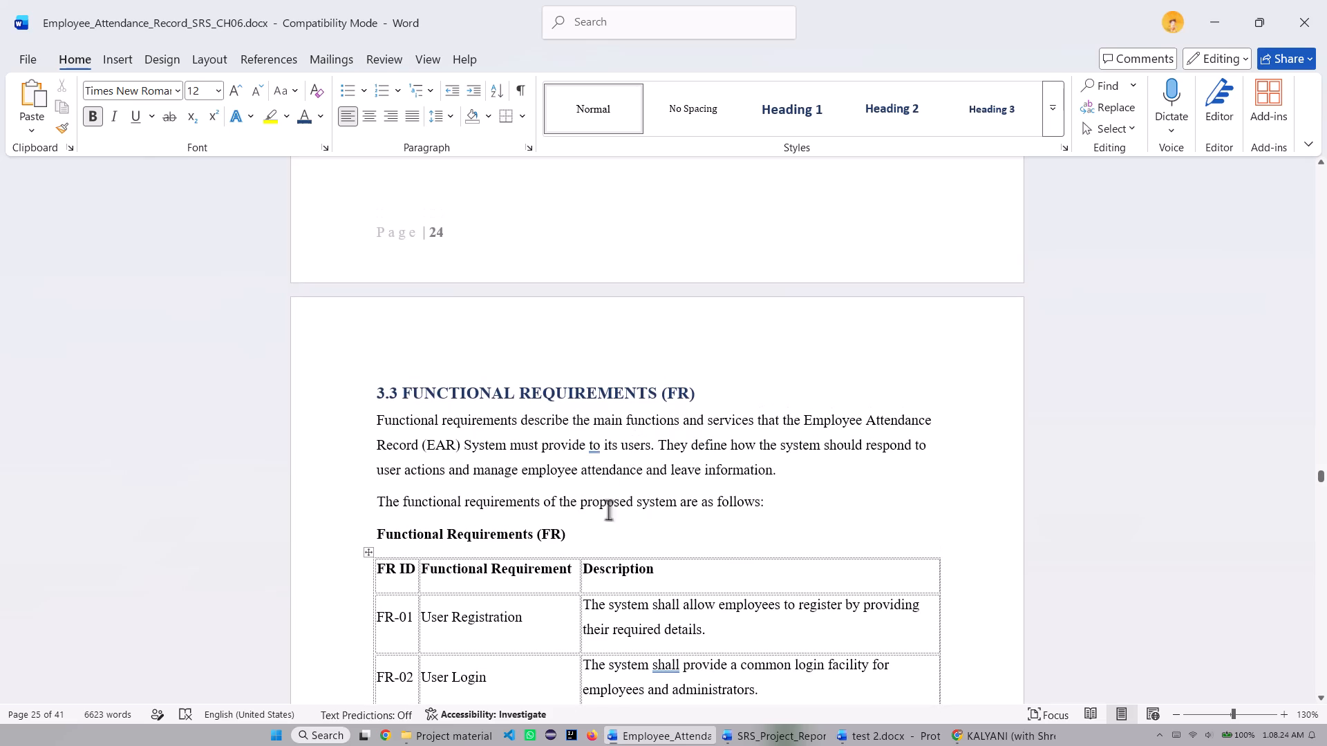
Narrow the Functional Requirement column so its header wraps onto two lines while "Role-Based Access" still fits on one.
drag(580, 577, 576, 575)
drag(576, 575, 554, 574)
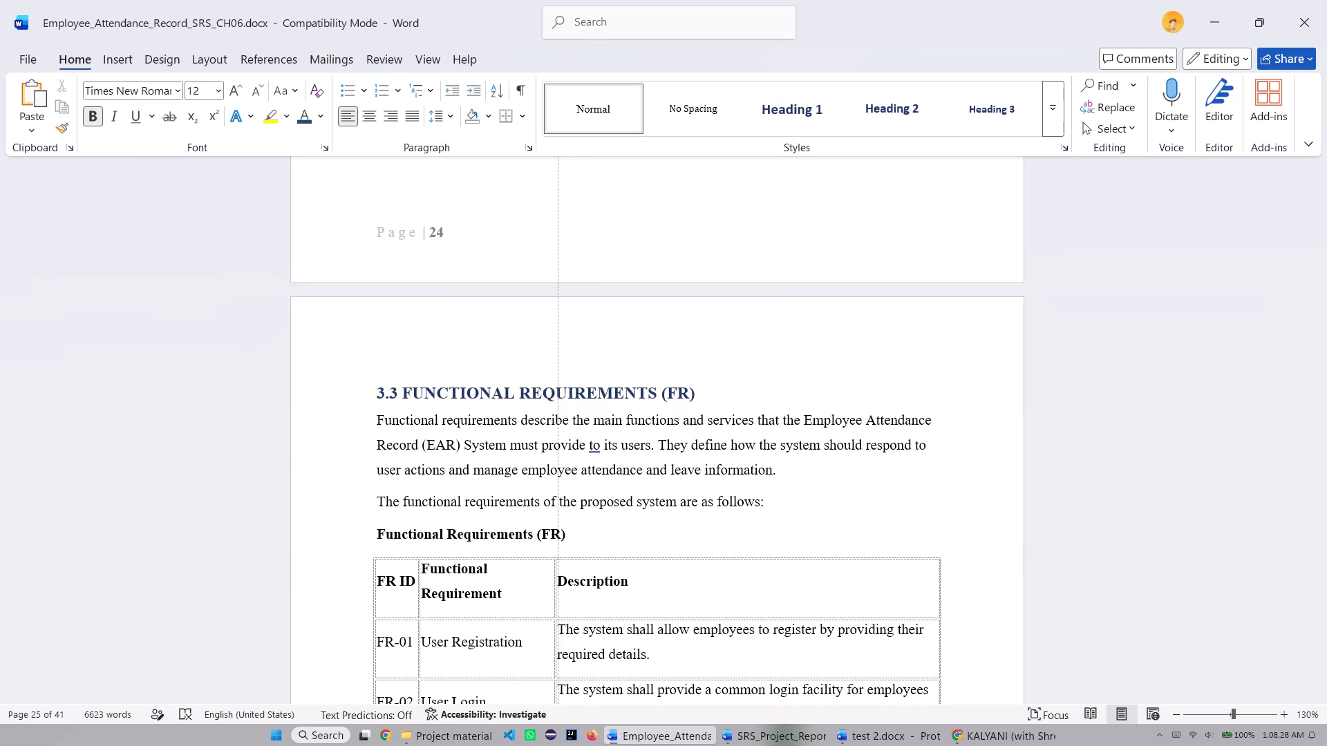
drag(554, 574, 541, 574)
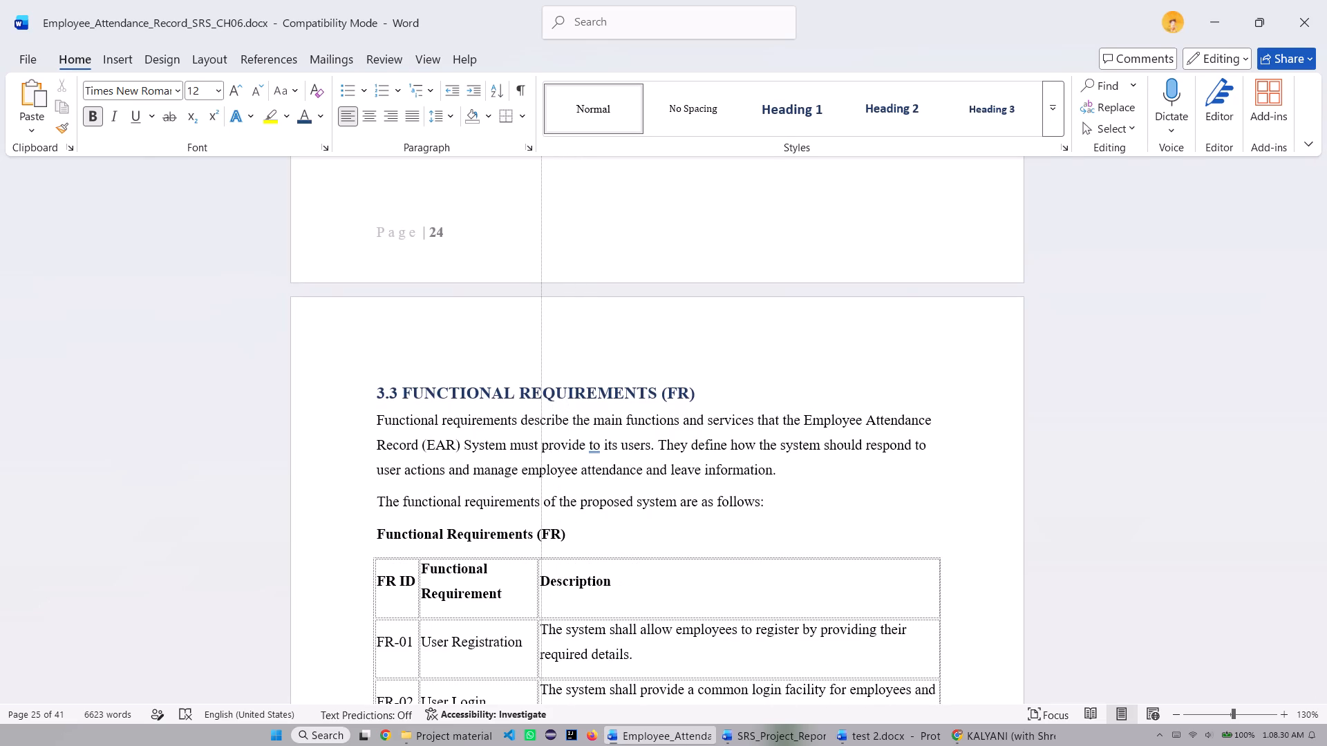
drag(541, 574, 536, 574)
scroll(563, 562, down, 10)
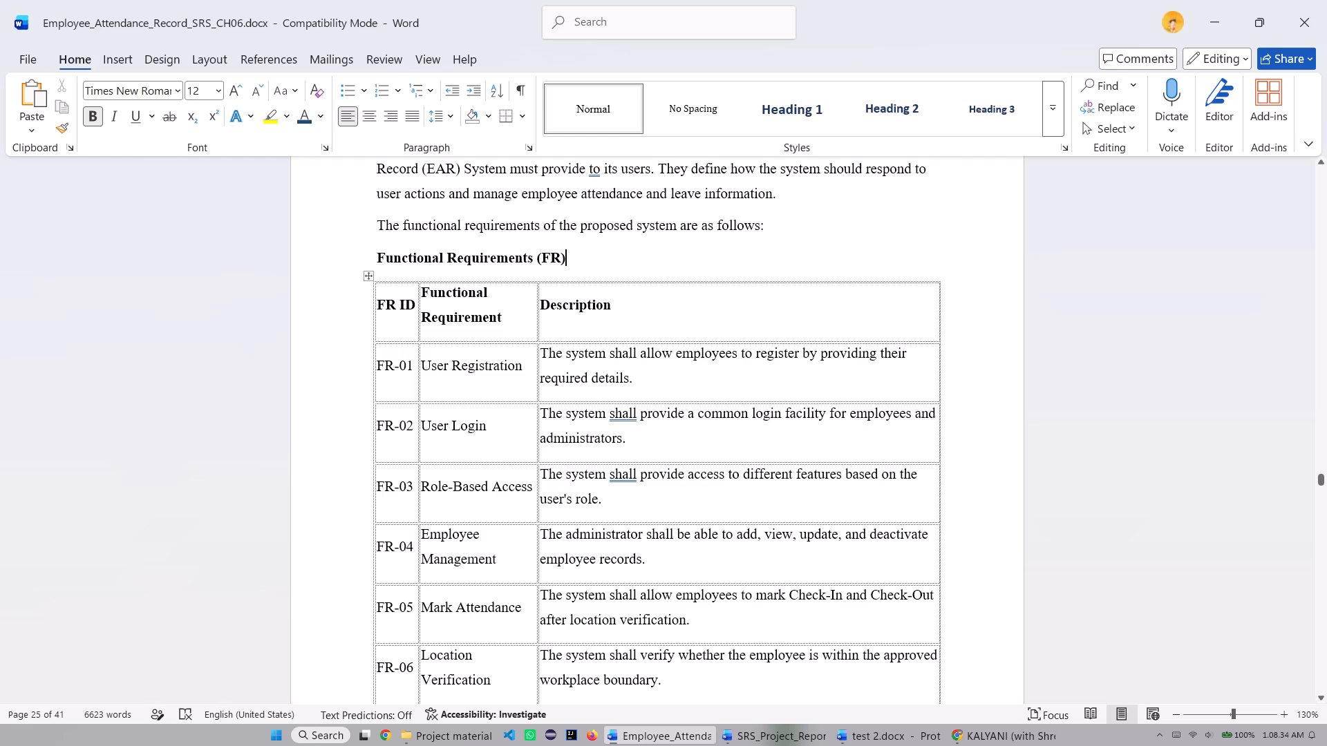
drag(537, 310, 541, 310)
drag(541, 310, 543, 310)
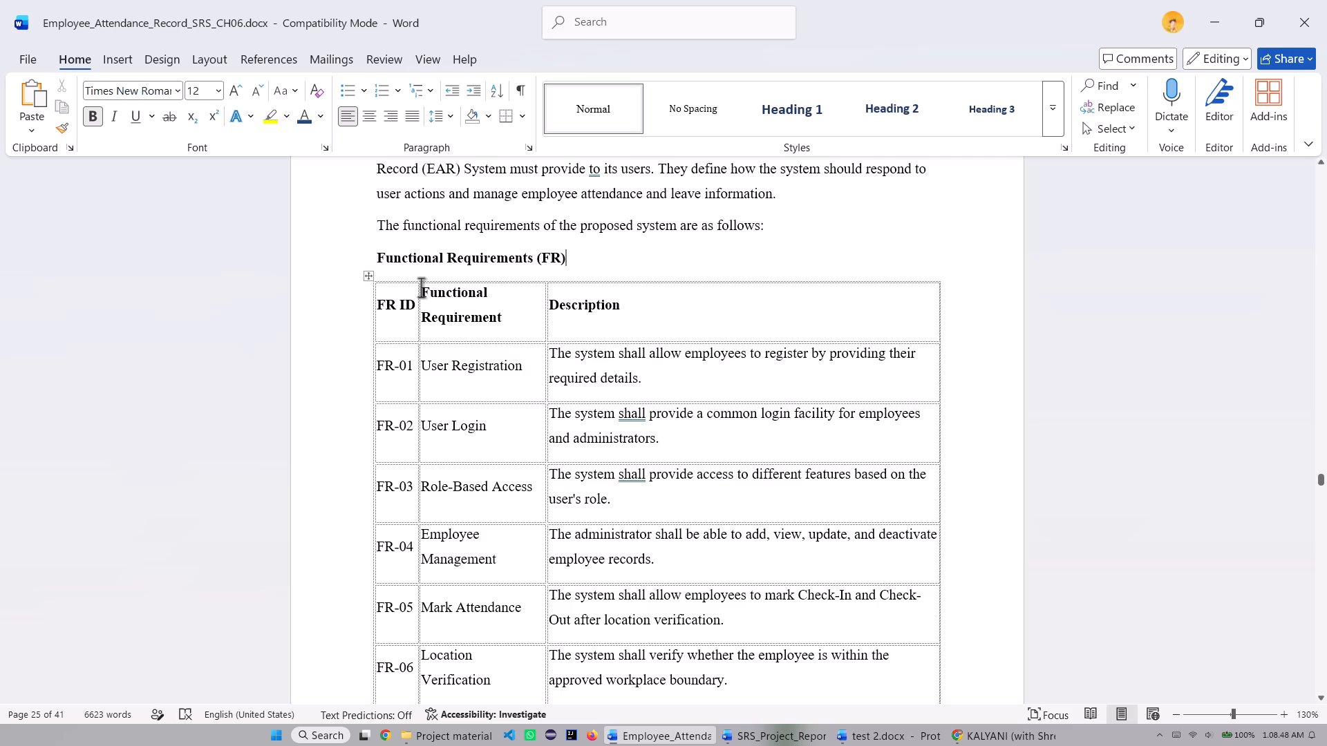
Widen the FR ID column slightly more to leave space after the IDs.
drag(417, 287, 424, 287)
drag(424, 287, 433, 287)
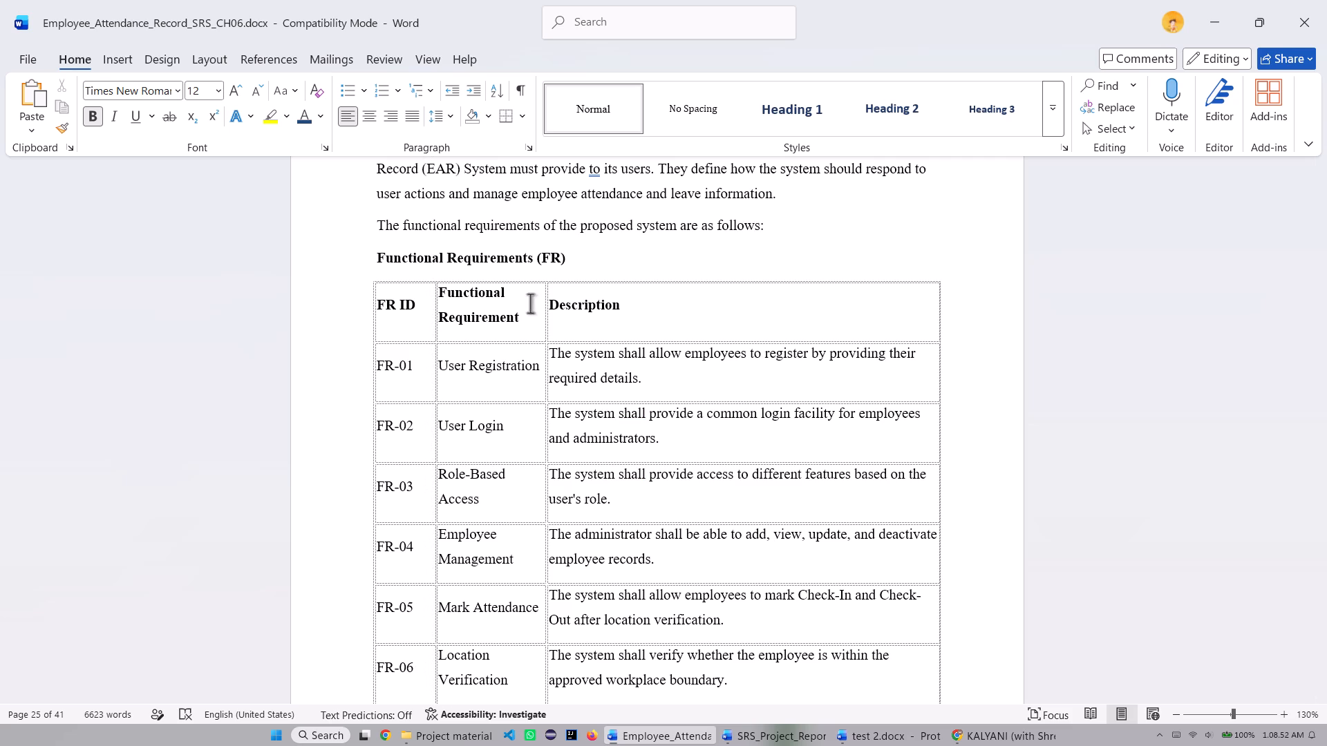
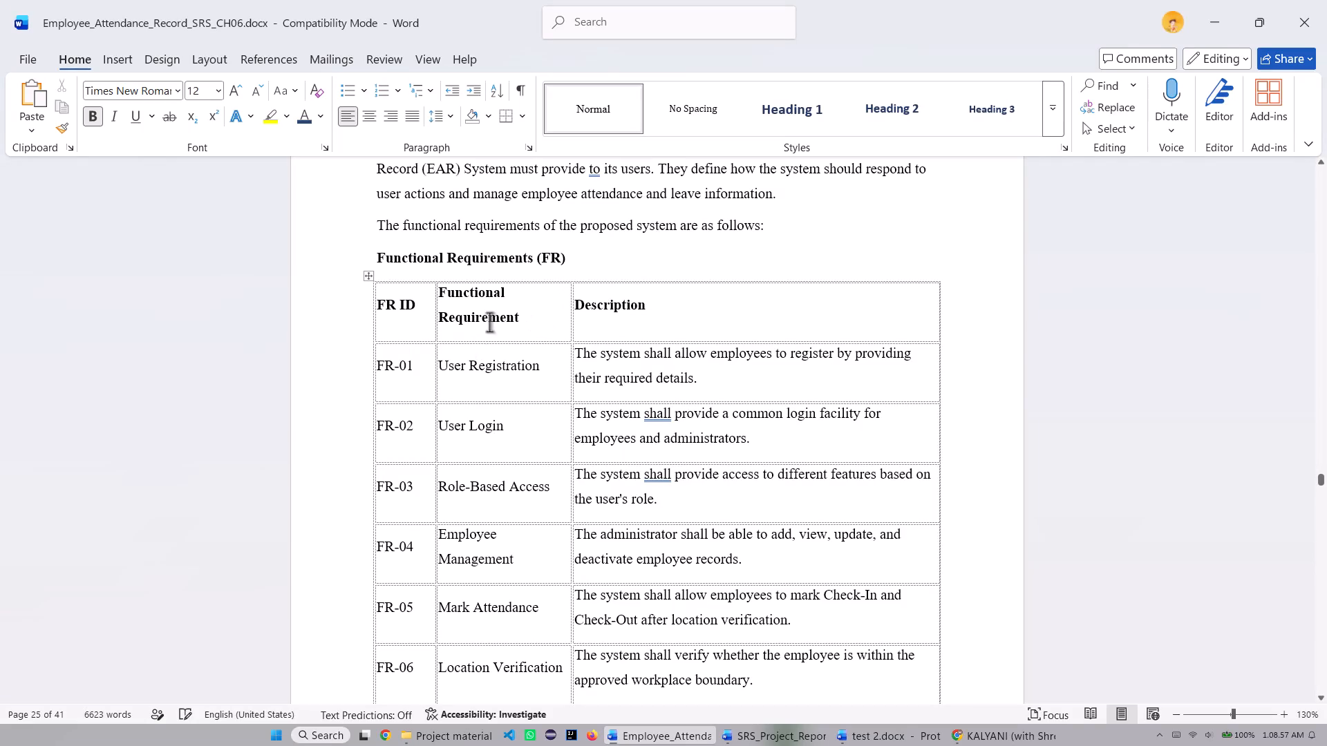
Colour the header row text of the functional requirements table dark blue.
drag(377, 300, 630, 306)
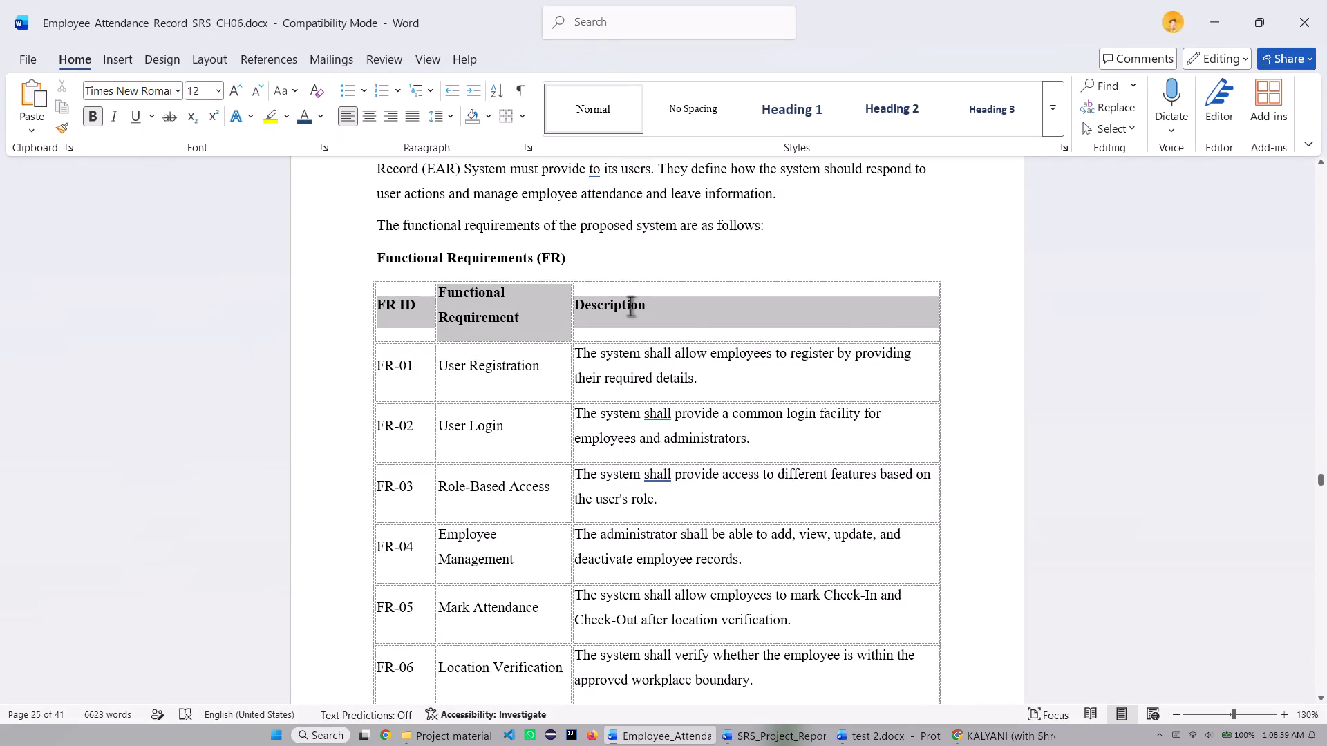
drag(630, 306, 632, 306)
click(735, 339)
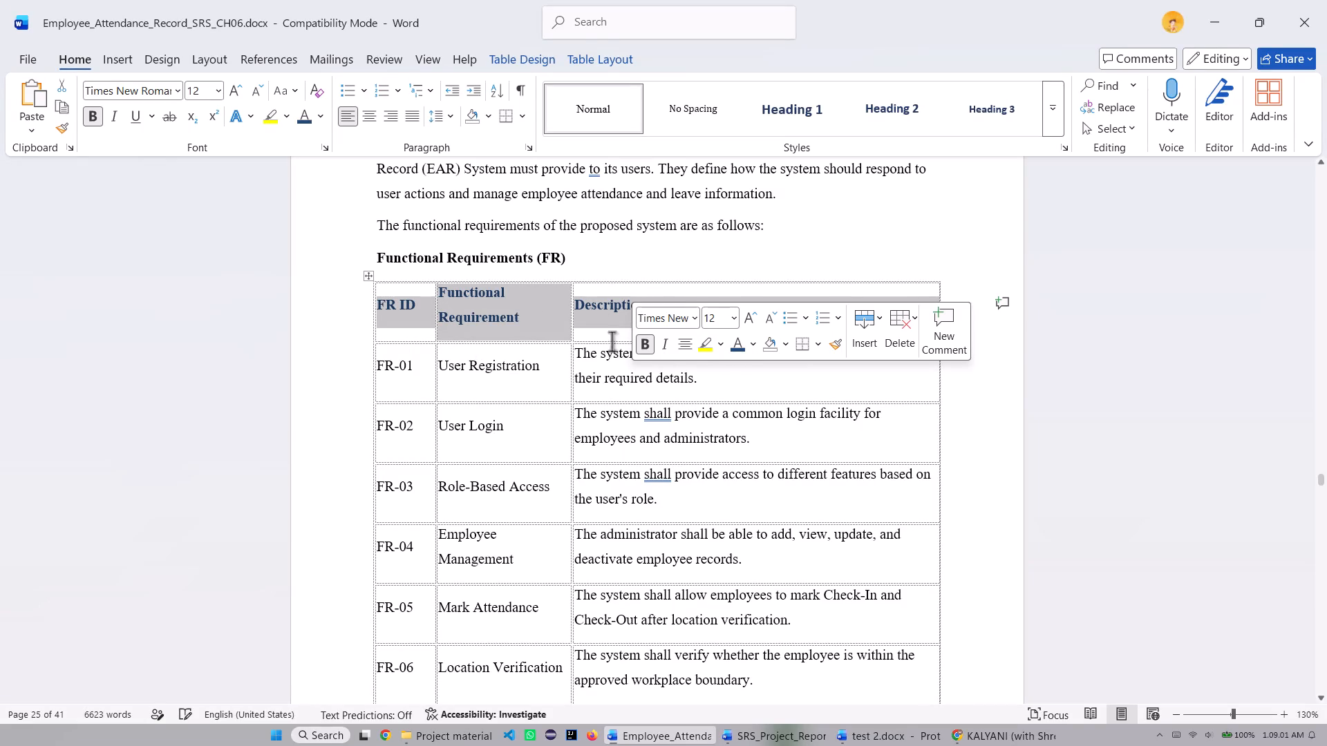
click(538, 313)
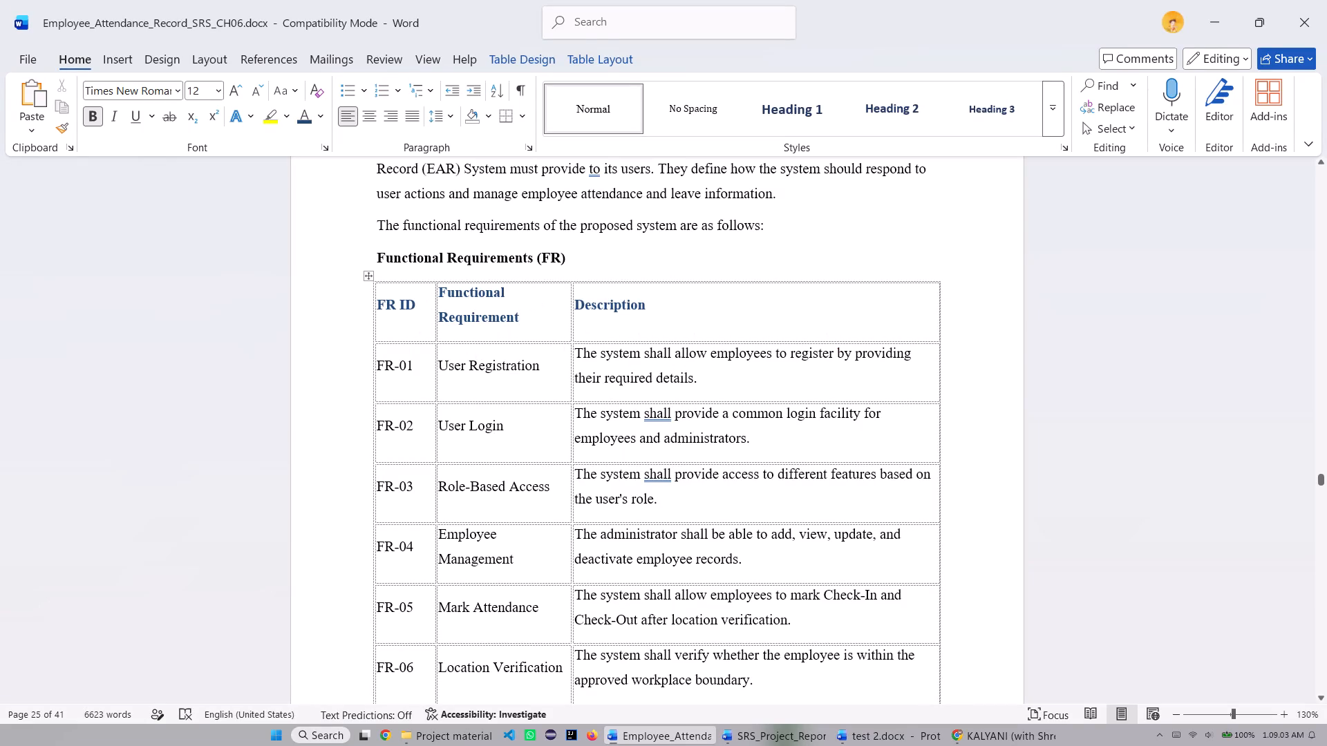
Apply all borders to the whole functional requirements table, from the header row through FR-14.
drag(379, 287, 556, 504)
scroll(555, 494, down, 4)
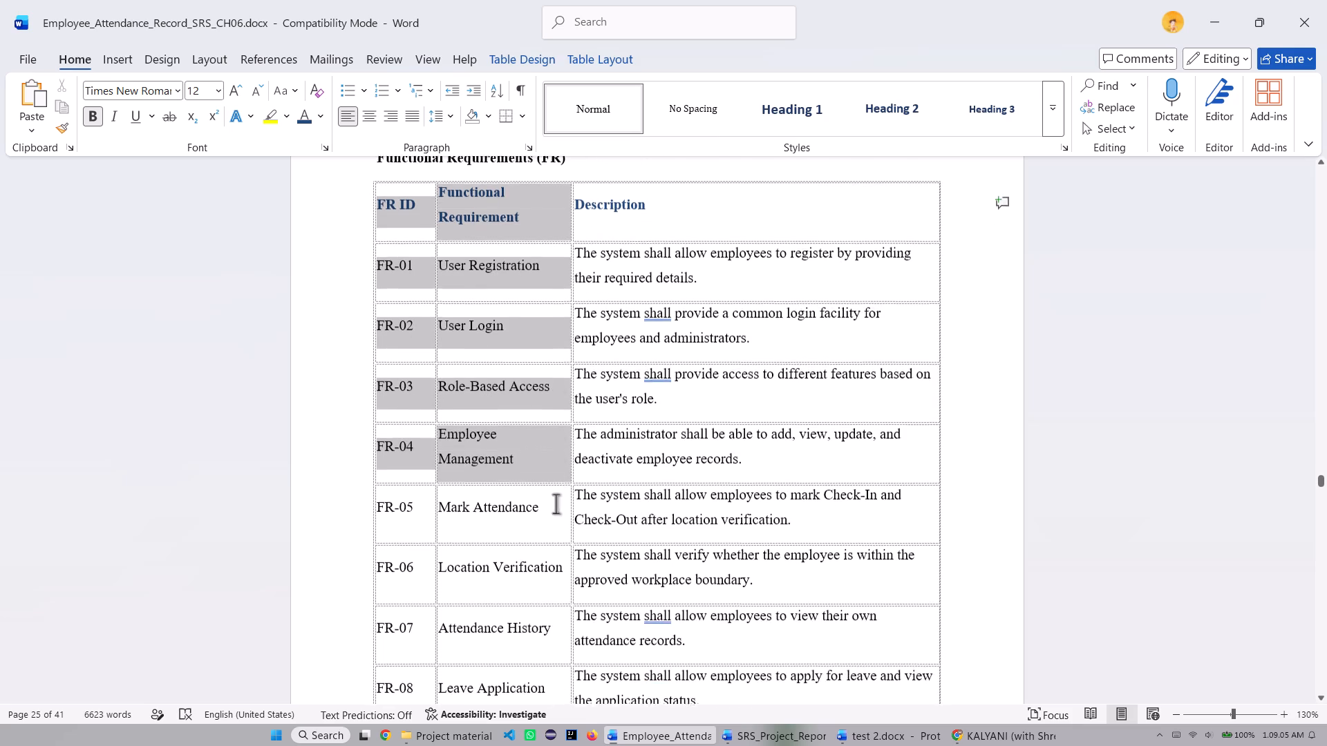
drag(556, 504, 678, 582)
scroll(664, 473, down, 5)
scroll(695, 521, down, 12)
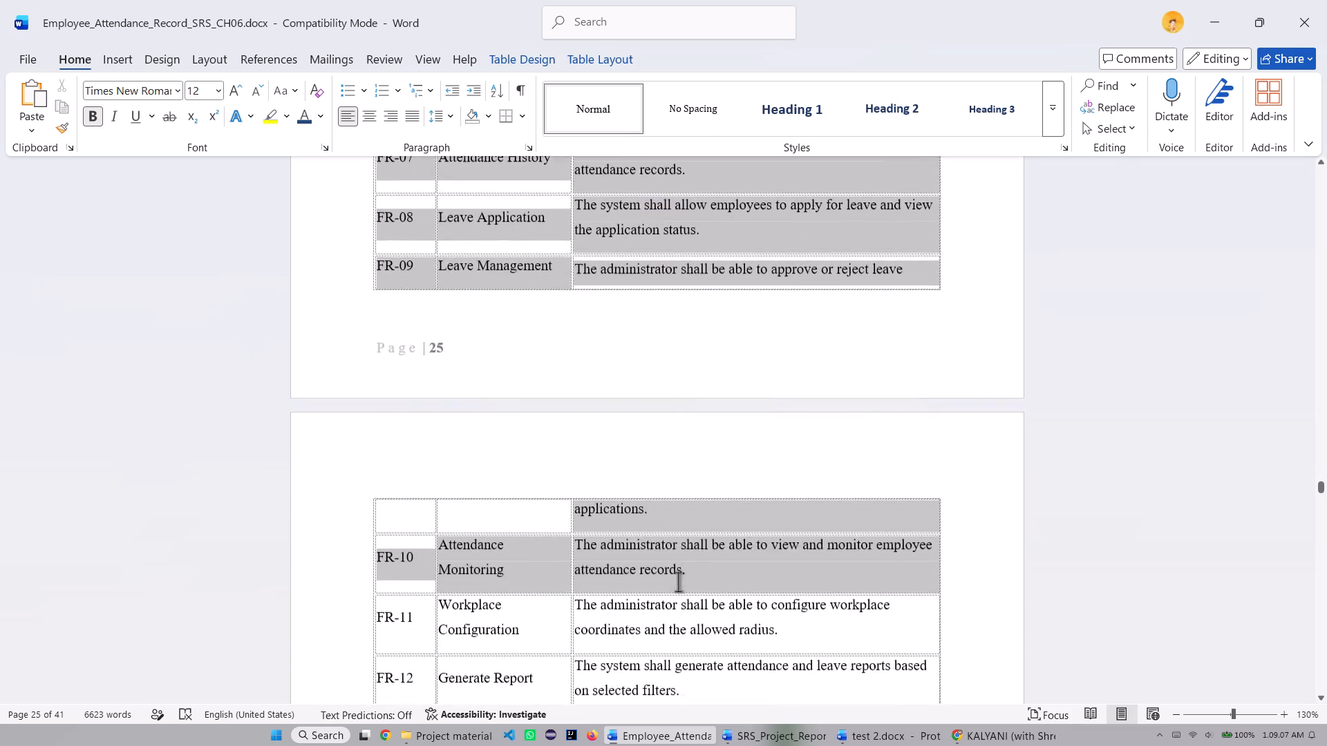
drag(678, 582, 573, 352)
scroll(678, 582, down, 9)
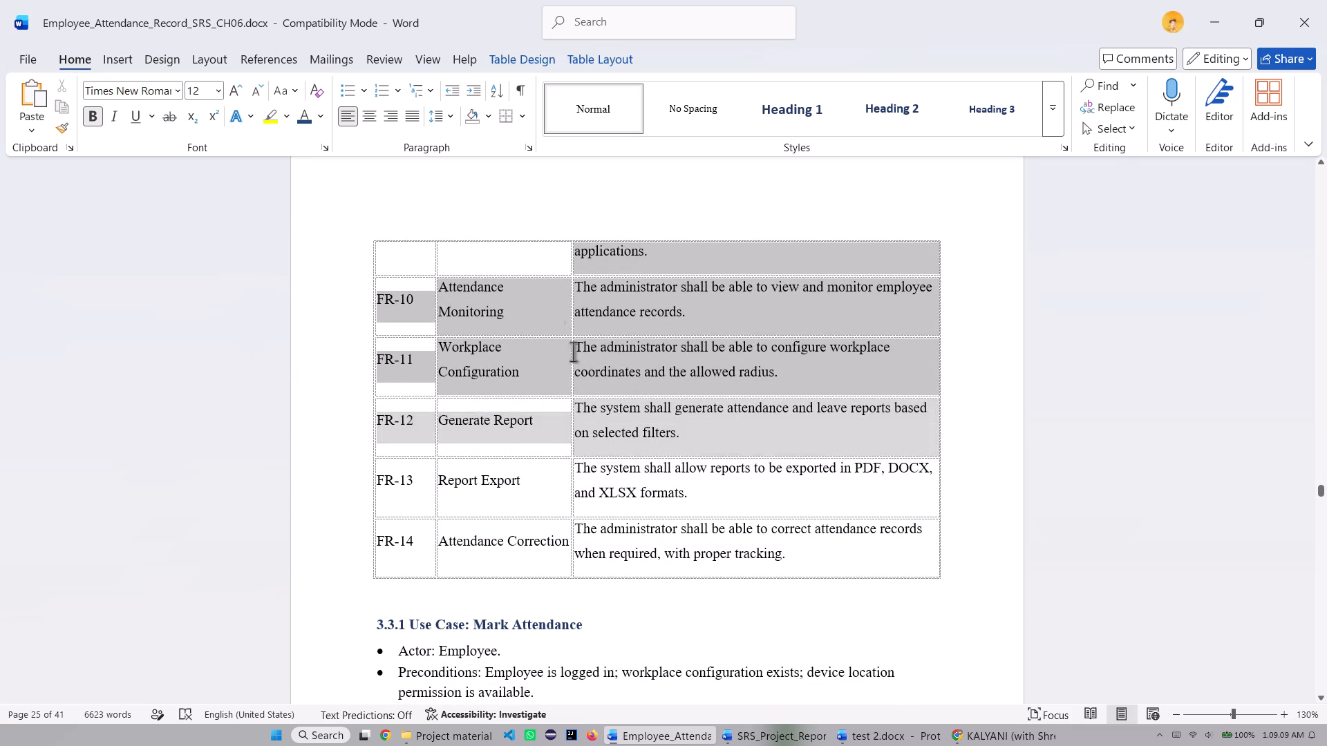
drag(573, 352, 523, 320)
scroll(476, 260, up, 5)
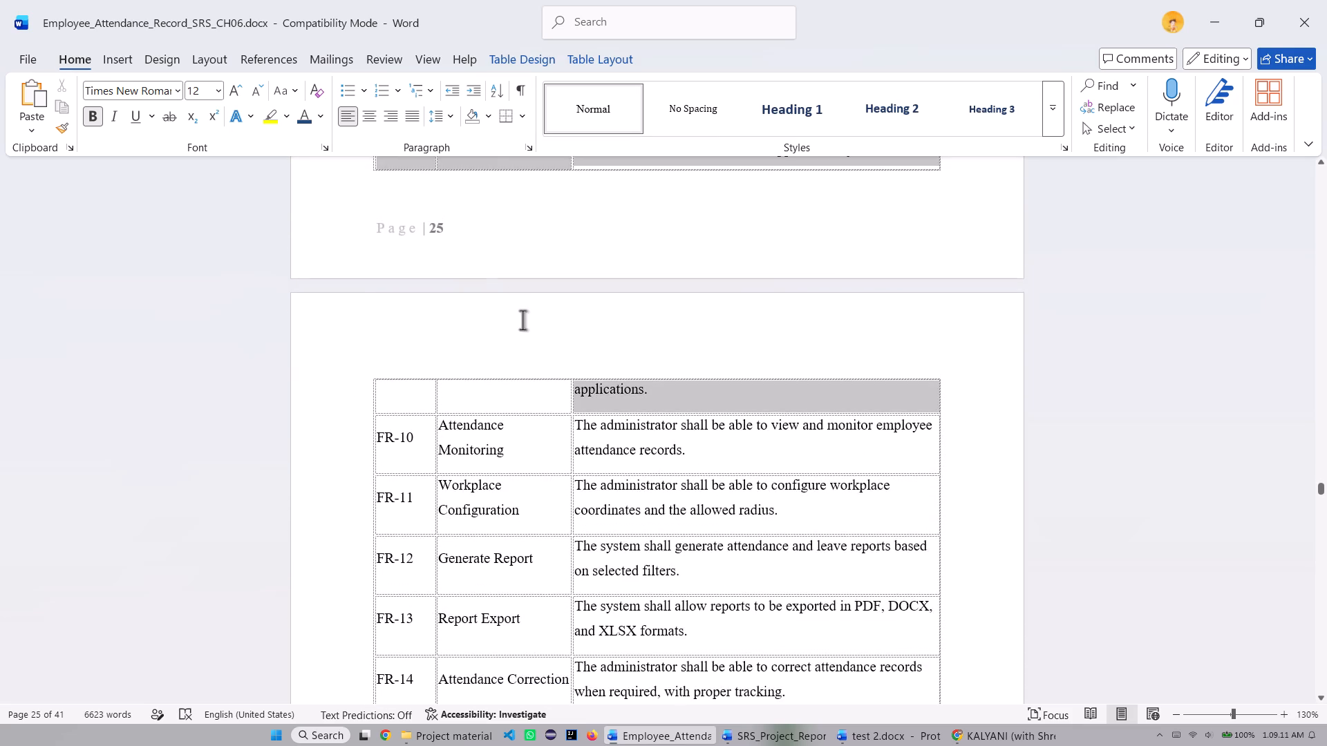
drag(523, 320, 655, 401)
scroll(524, 320, up, 3)
scroll(545, 336, down, 9)
scroll(628, 380, down, 3)
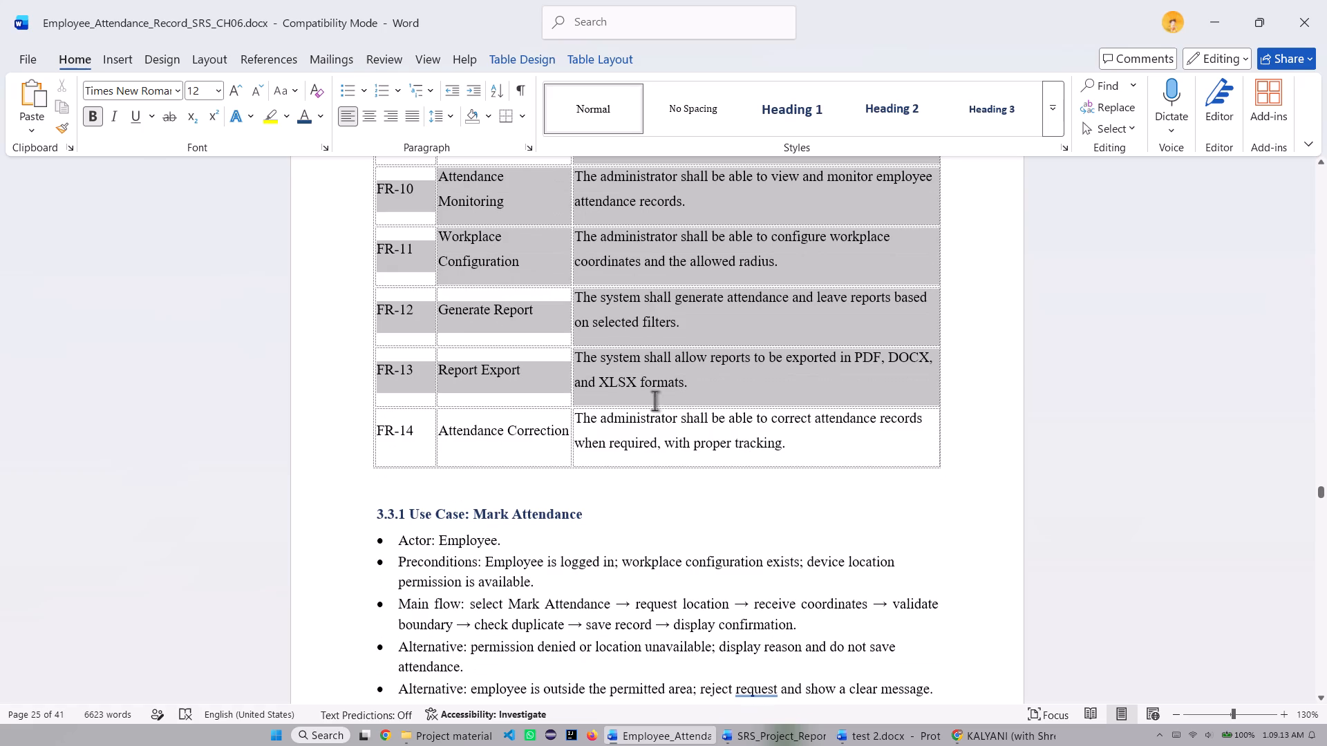
drag(655, 401, 798, 440)
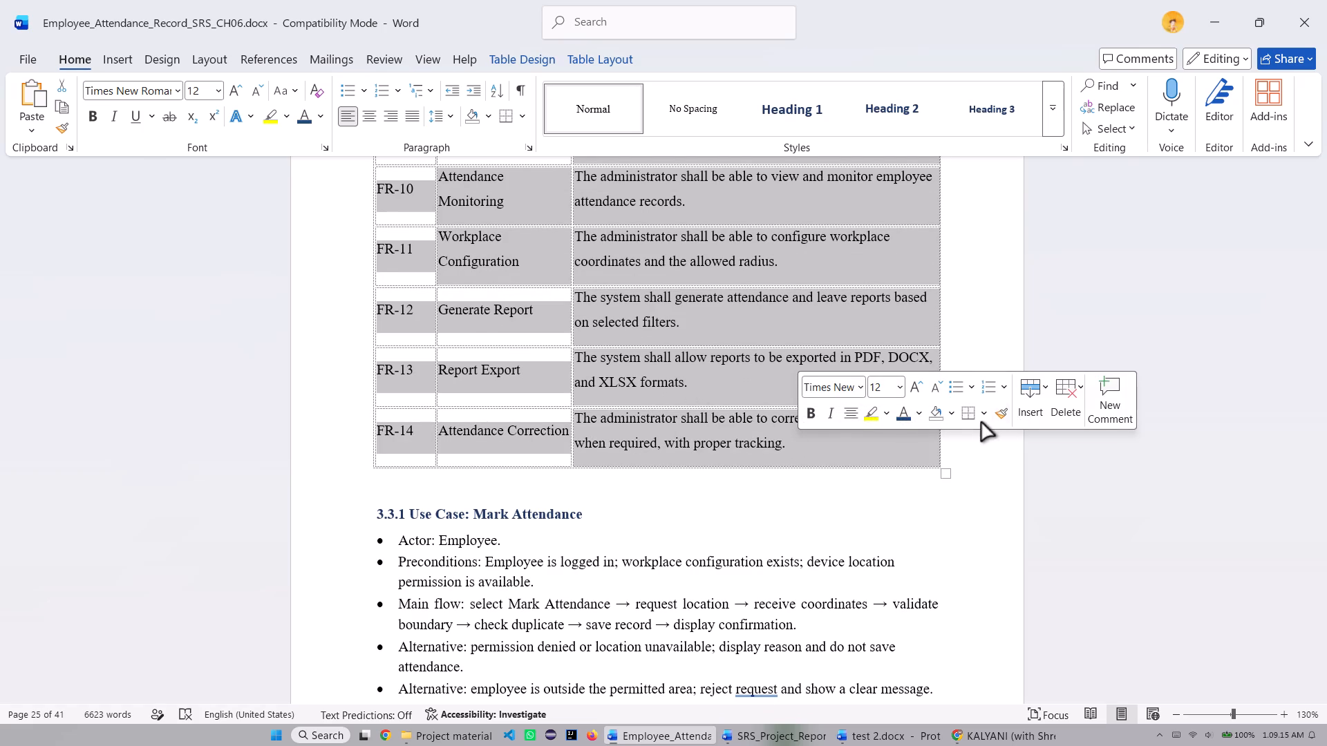
click(981, 416)
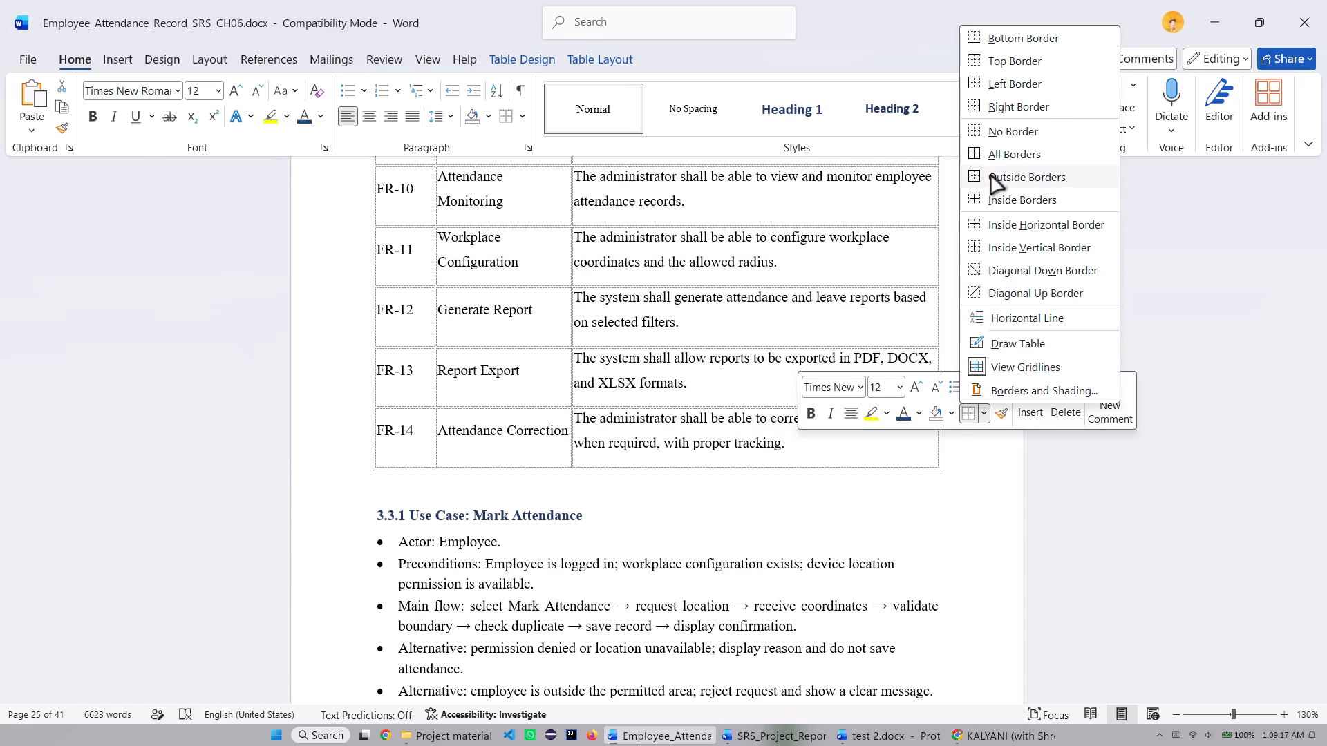
click(991, 157)
click(843, 514)
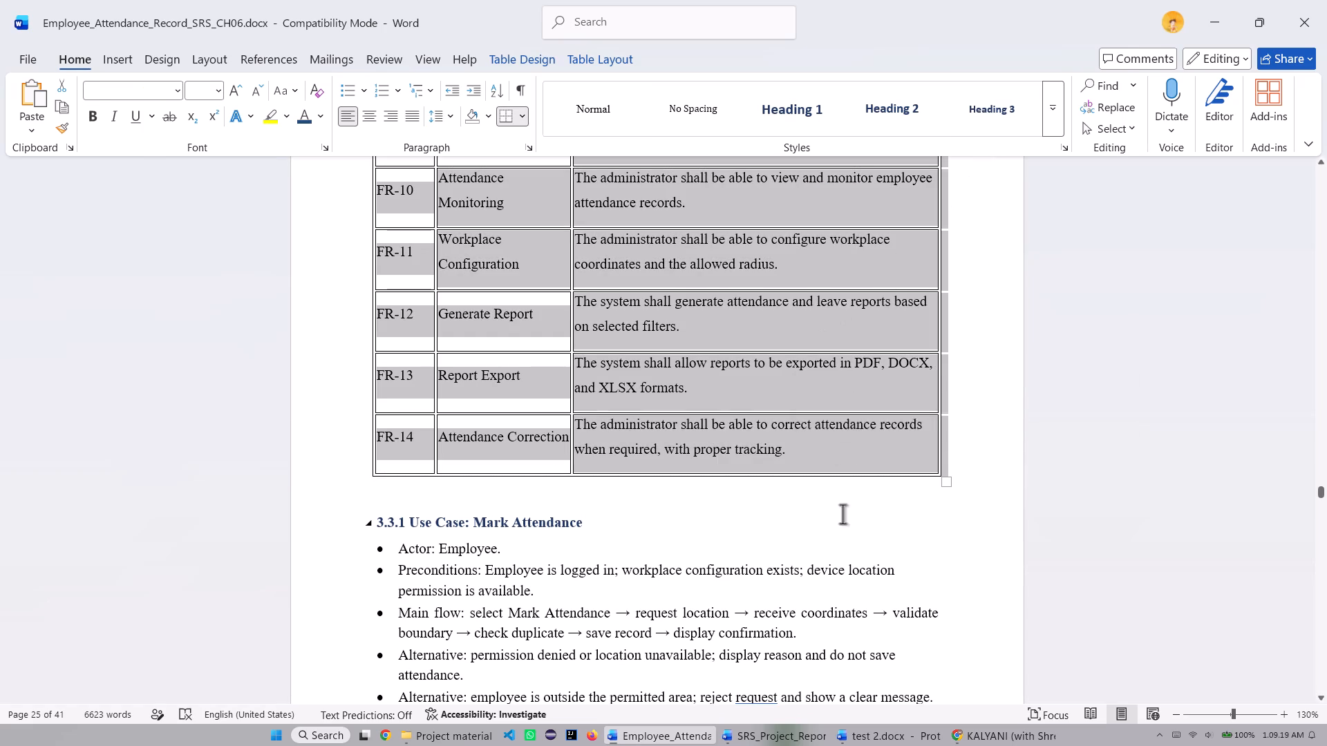
Look over the bordered functional requirements table across its pages, from the last rows back to the header.
scroll(765, 451, up, 20)
scroll(765, 451, up, 1)
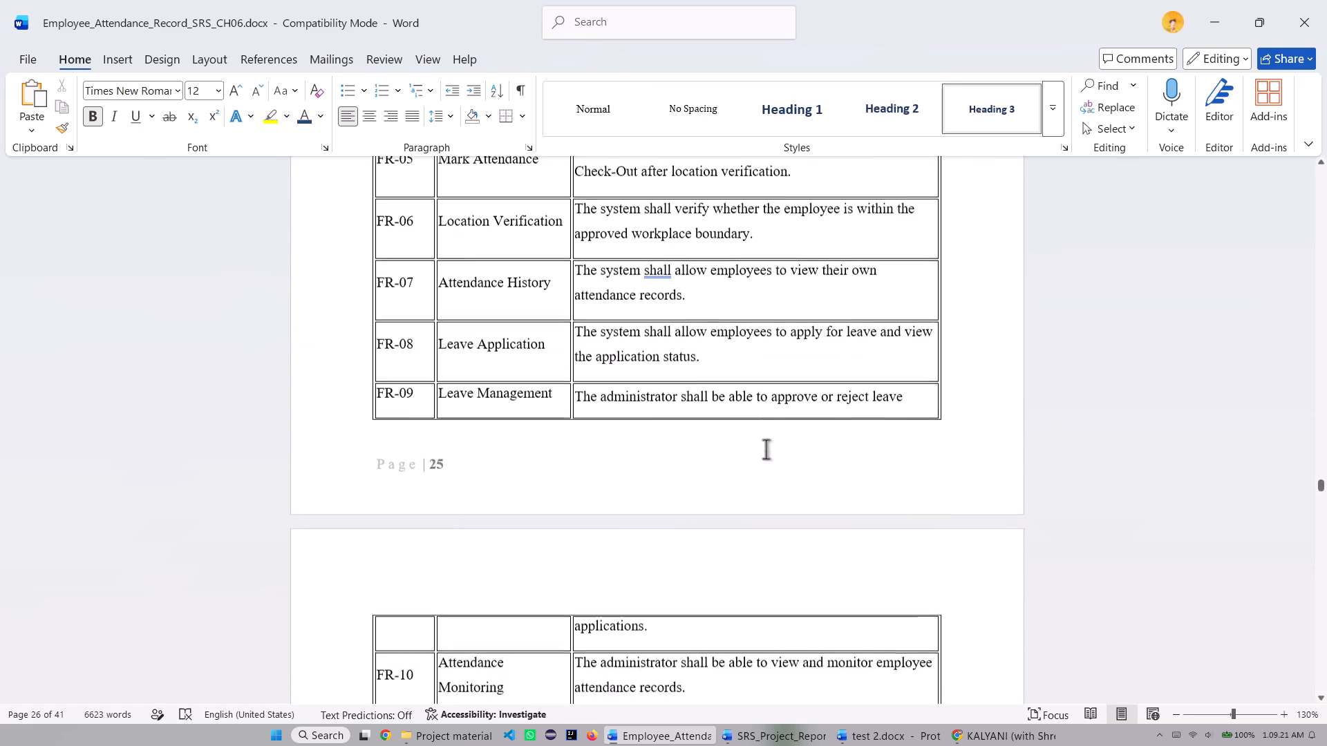
scroll(766, 449, up, 11)
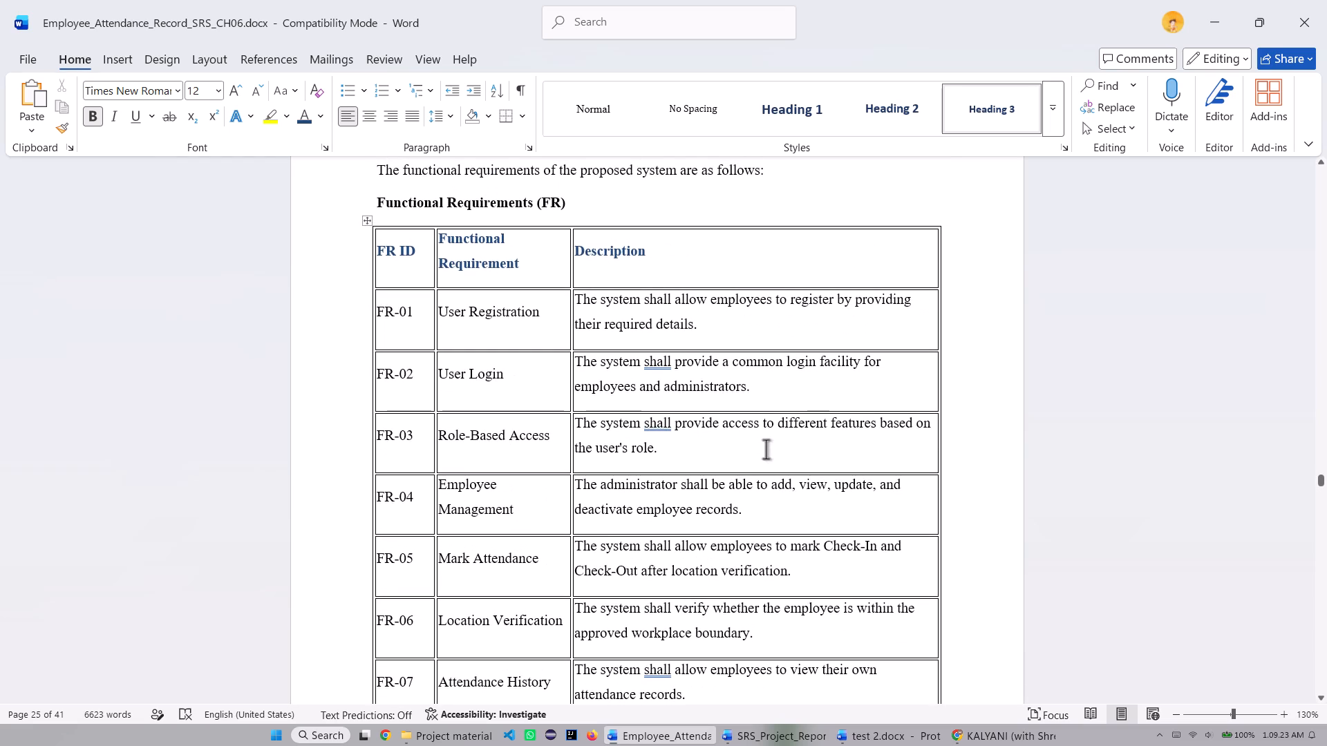
scroll(766, 449, up, 3)
scroll(609, 416, up, 4)
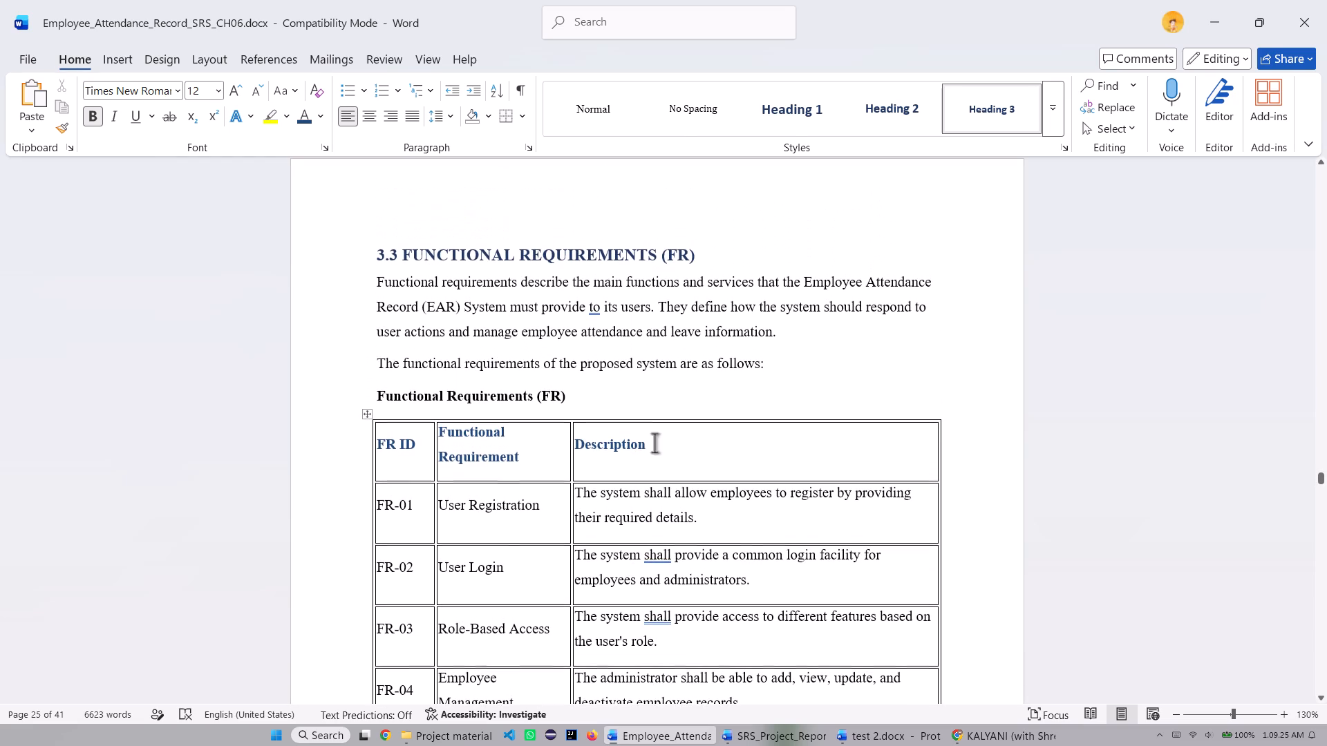
click(974, 462)
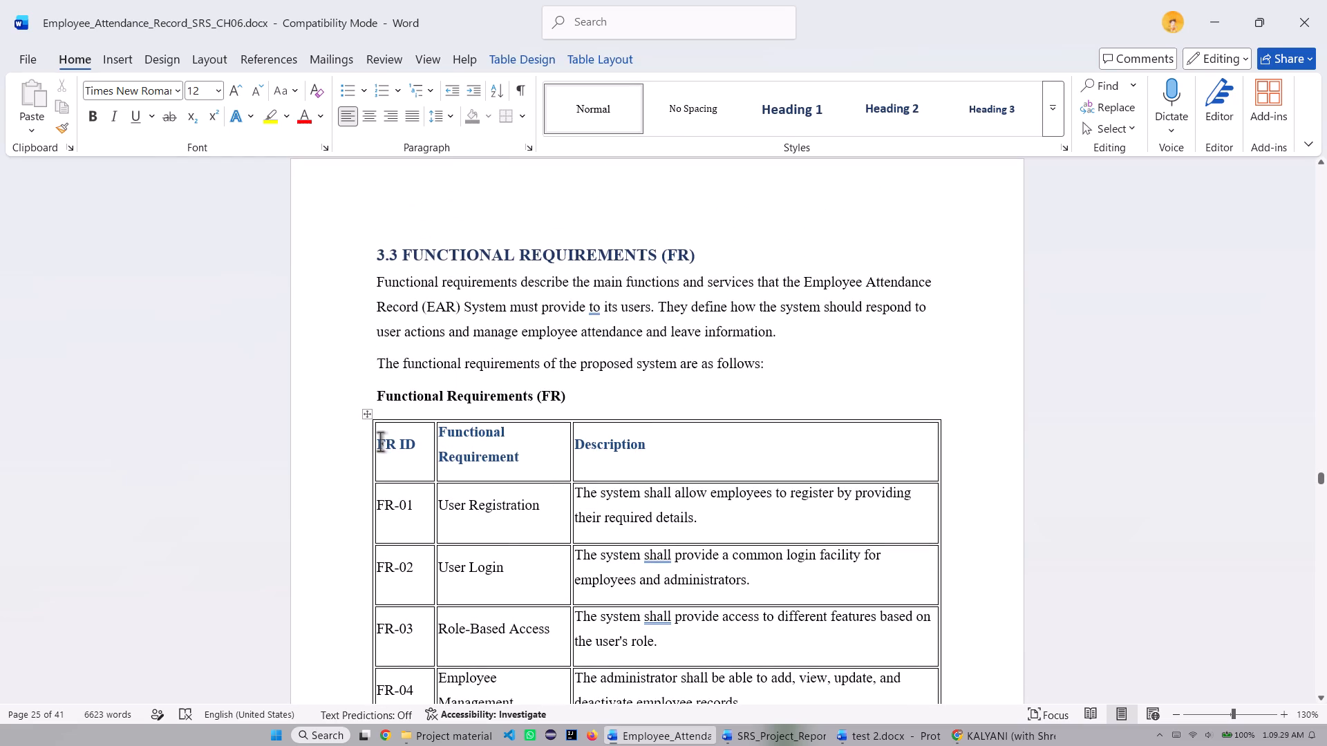
drag(380, 441, 695, 301)
scroll(674, 530, down, 5)
click(970, 504)
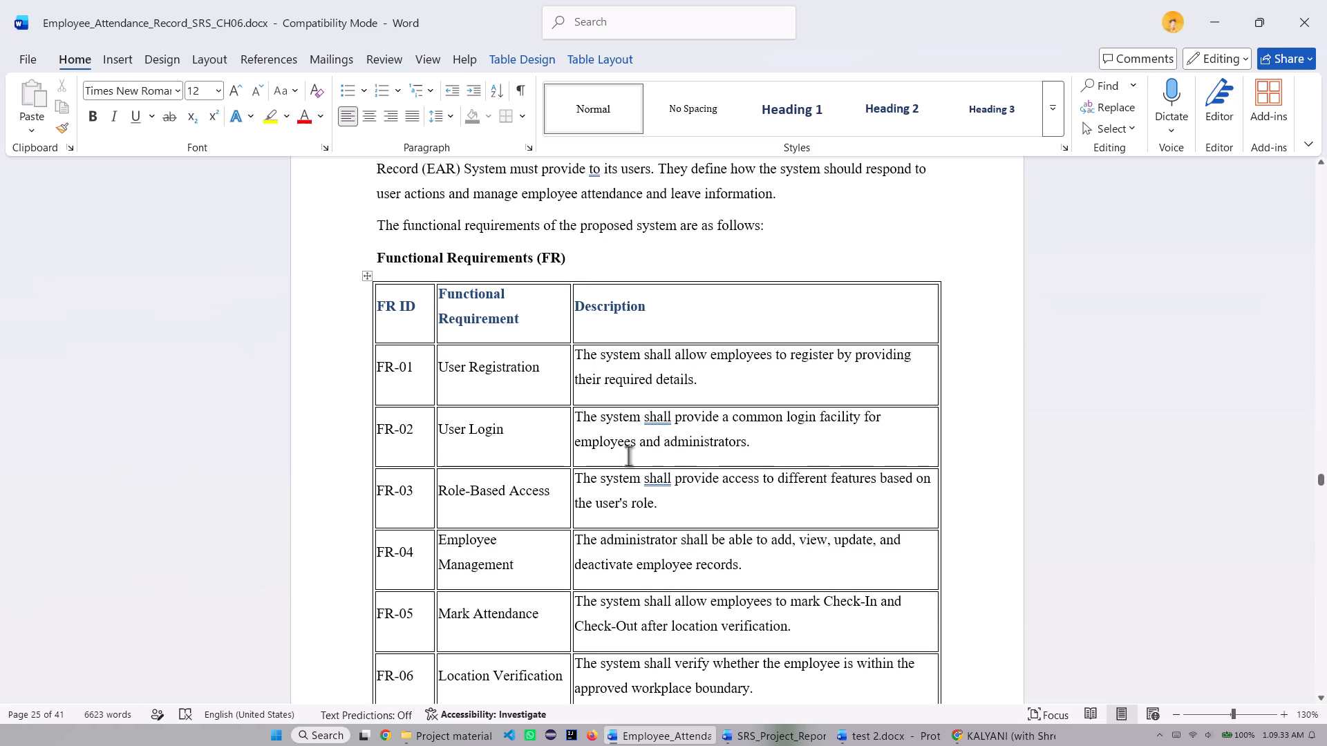
Justify the introductory paragraph under the 3.3 Functional Requirements (FR) heading.
scroll(628, 456, up, 10)
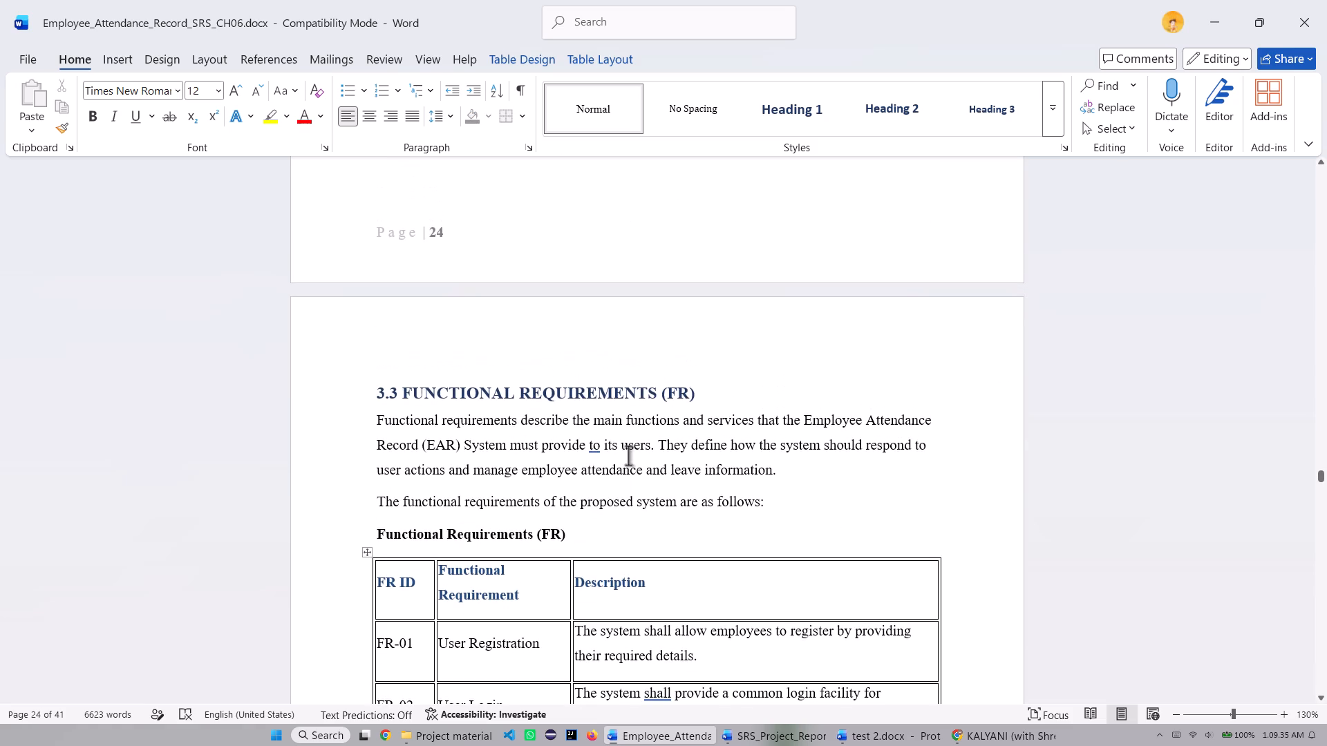
drag(373, 418, 787, 488)
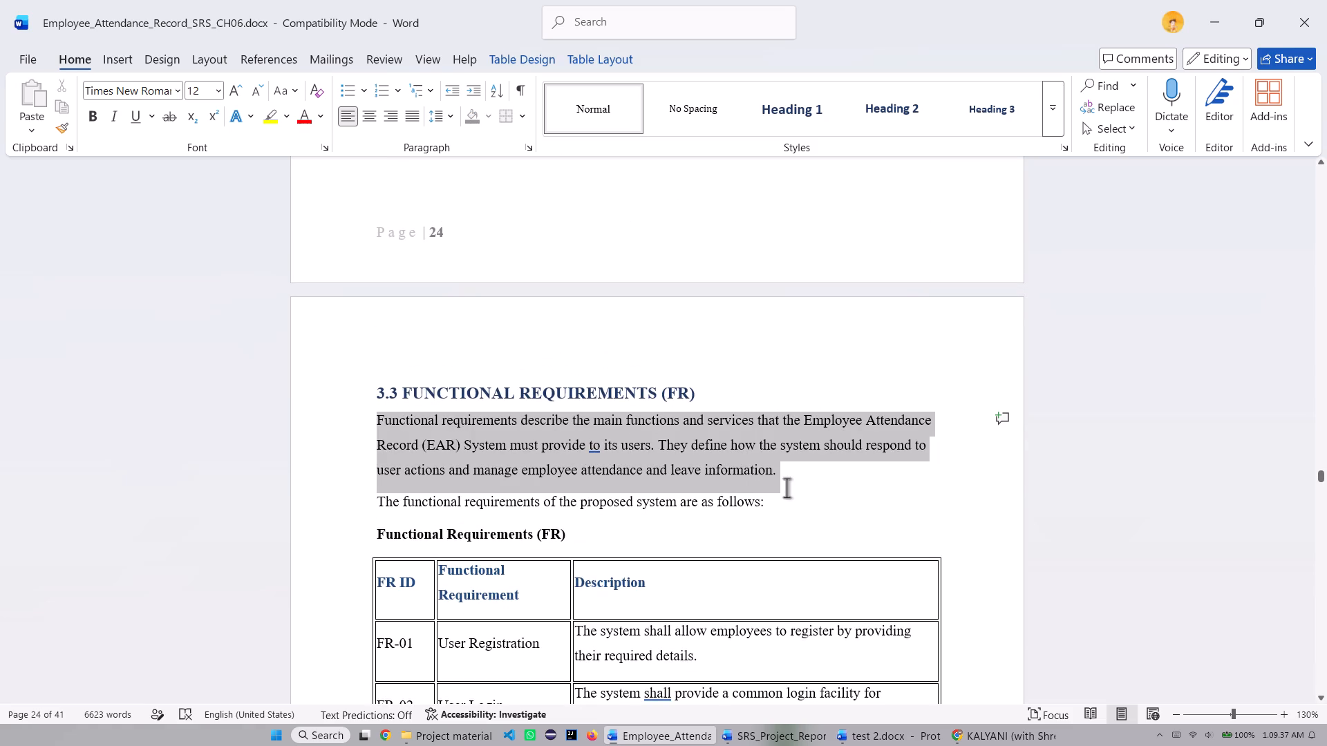
drag(787, 488, 789, 488)
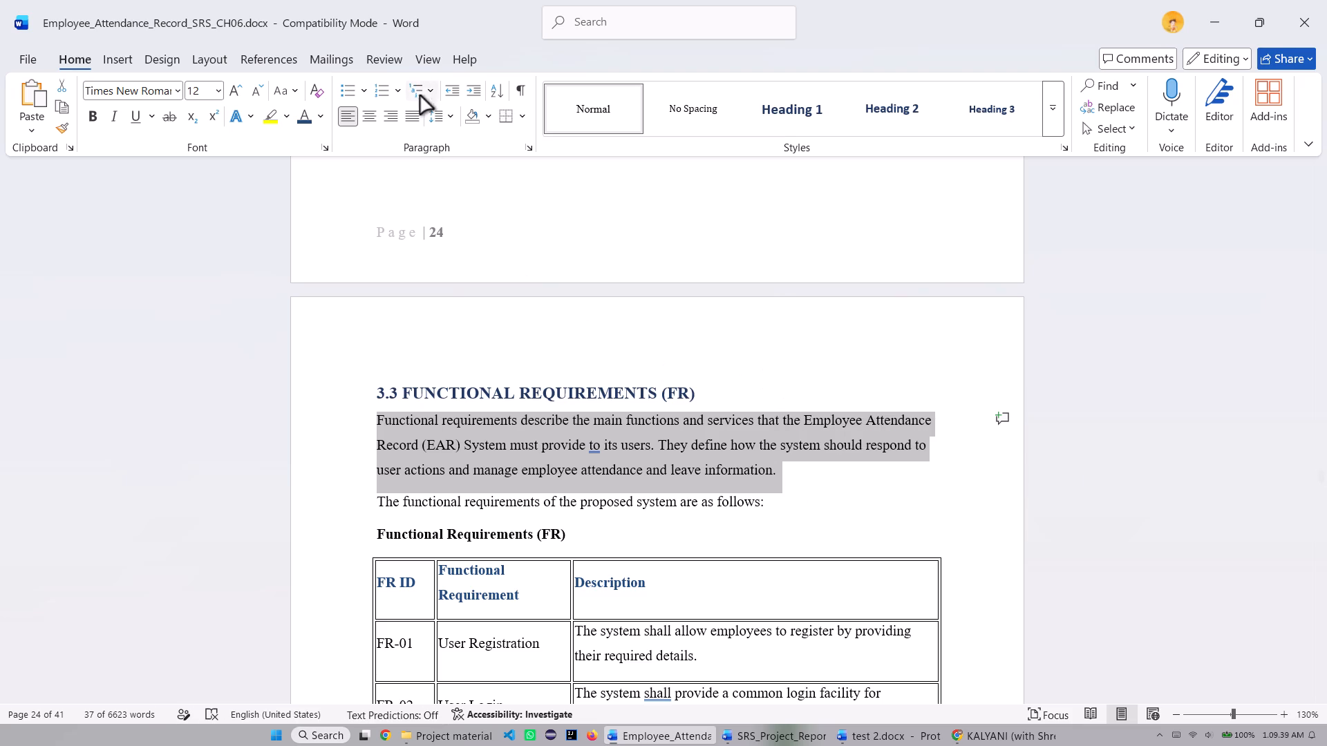
click(411, 110)
Justify the closing paragraph below the software requirements table, beginning "The above hardware and software requirements".
scroll(558, 331, up, 12)
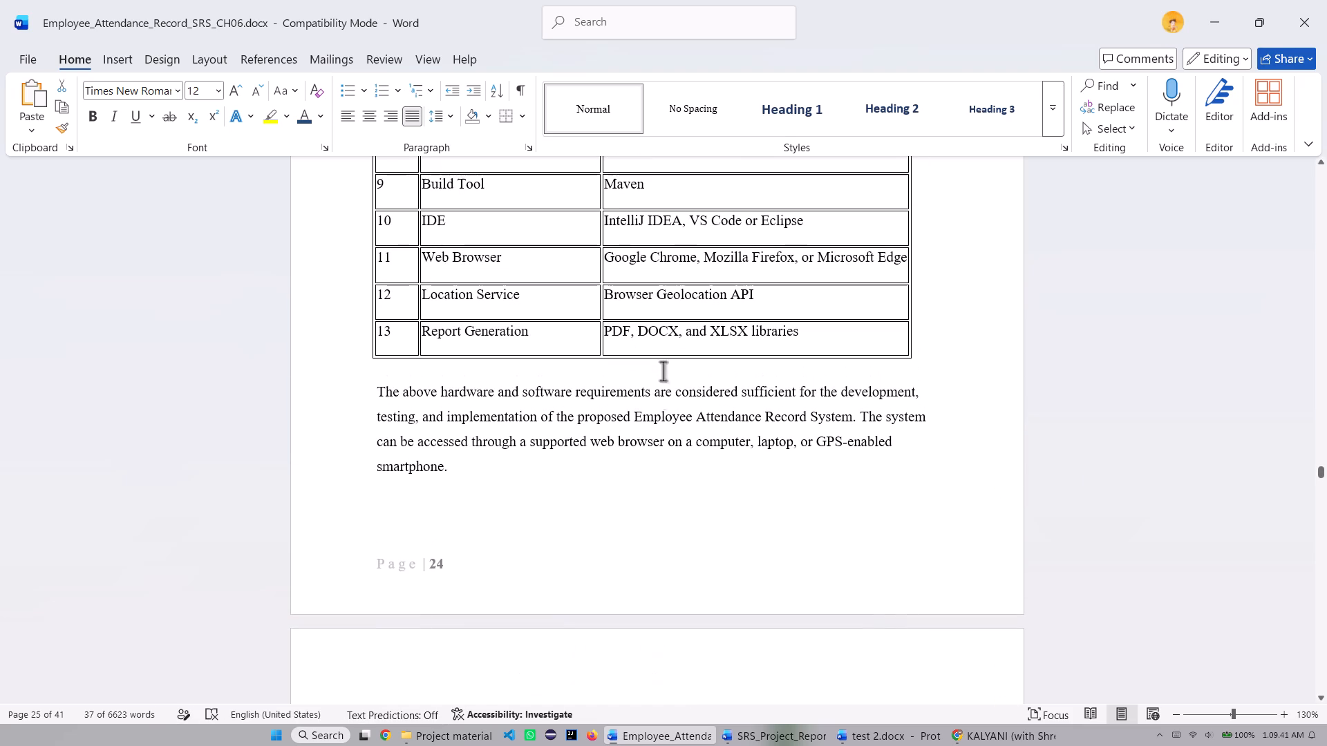
drag(379, 388, 451, 463)
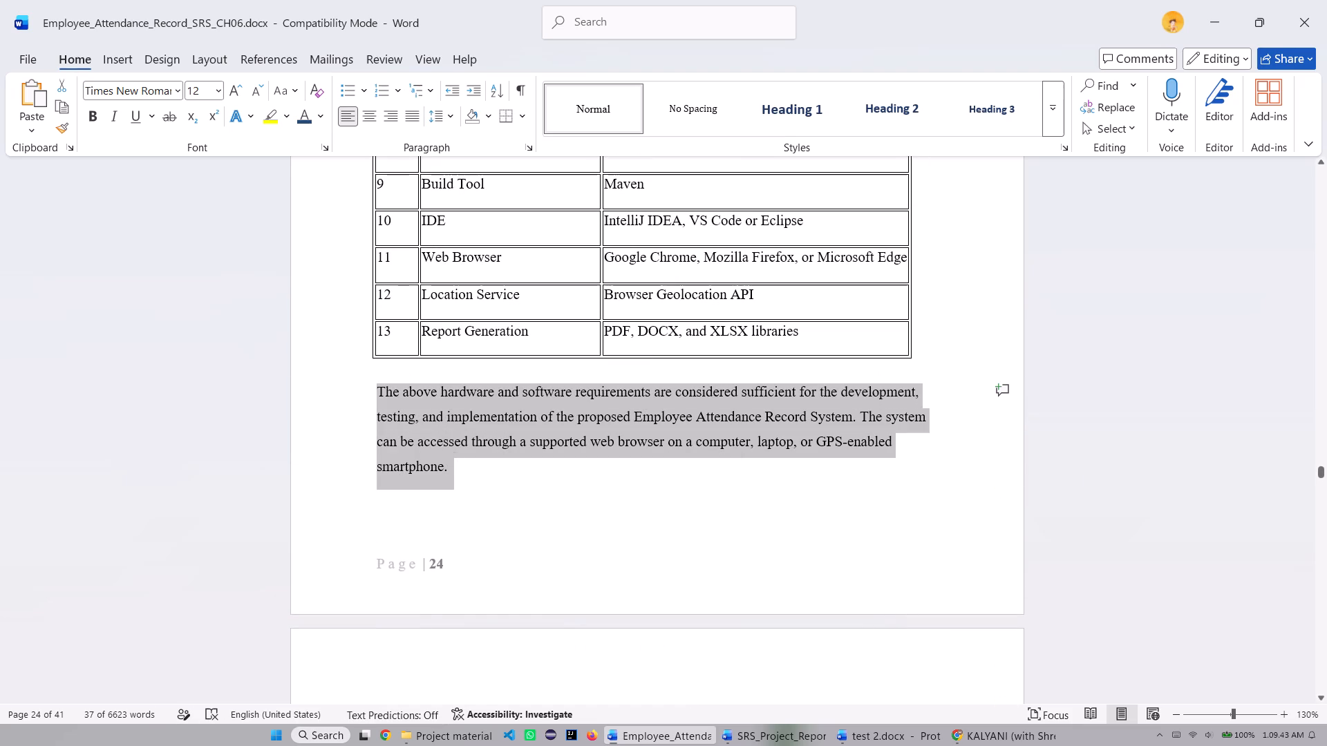
click(416, 119)
Justify the introductory paragraph under the 3.2 Specific Hardware and Software Requirements heading.
scroll(473, 254, up, 7)
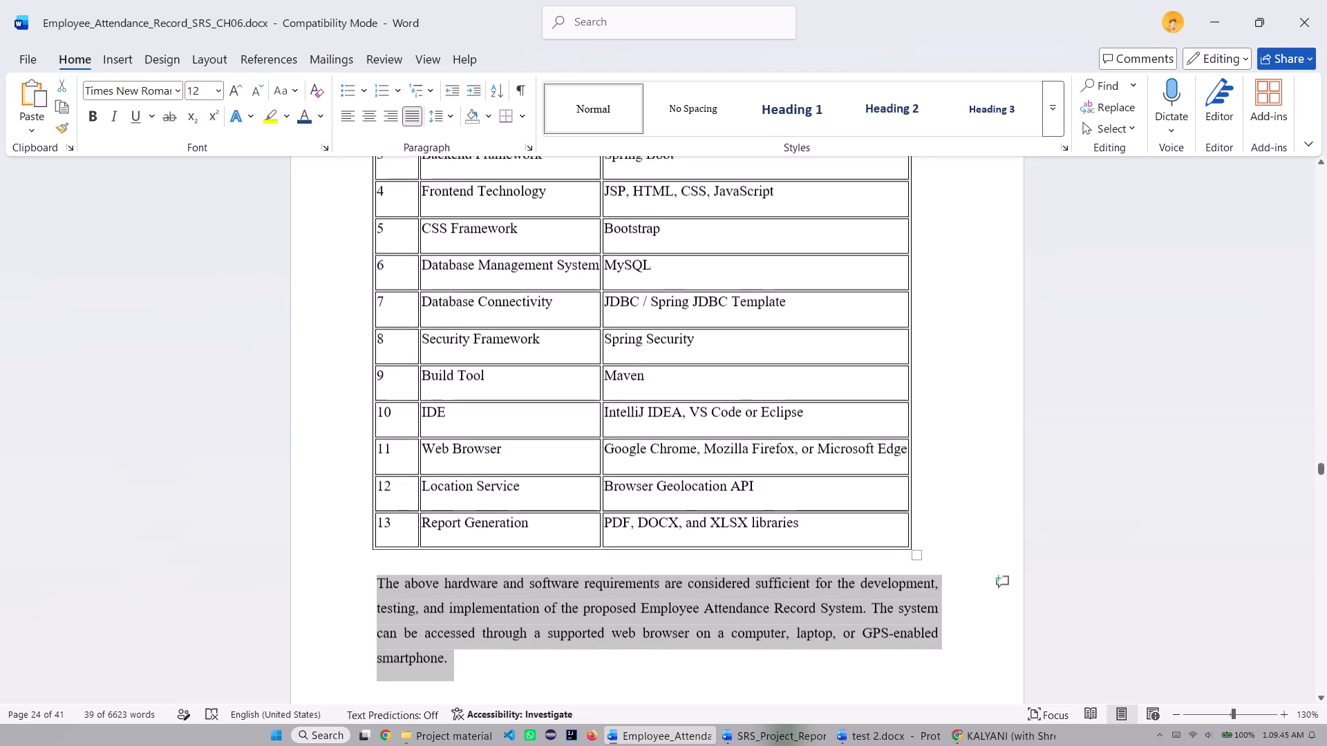
scroll(579, 276, up, 17)
scroll(579, 276, up, 8)
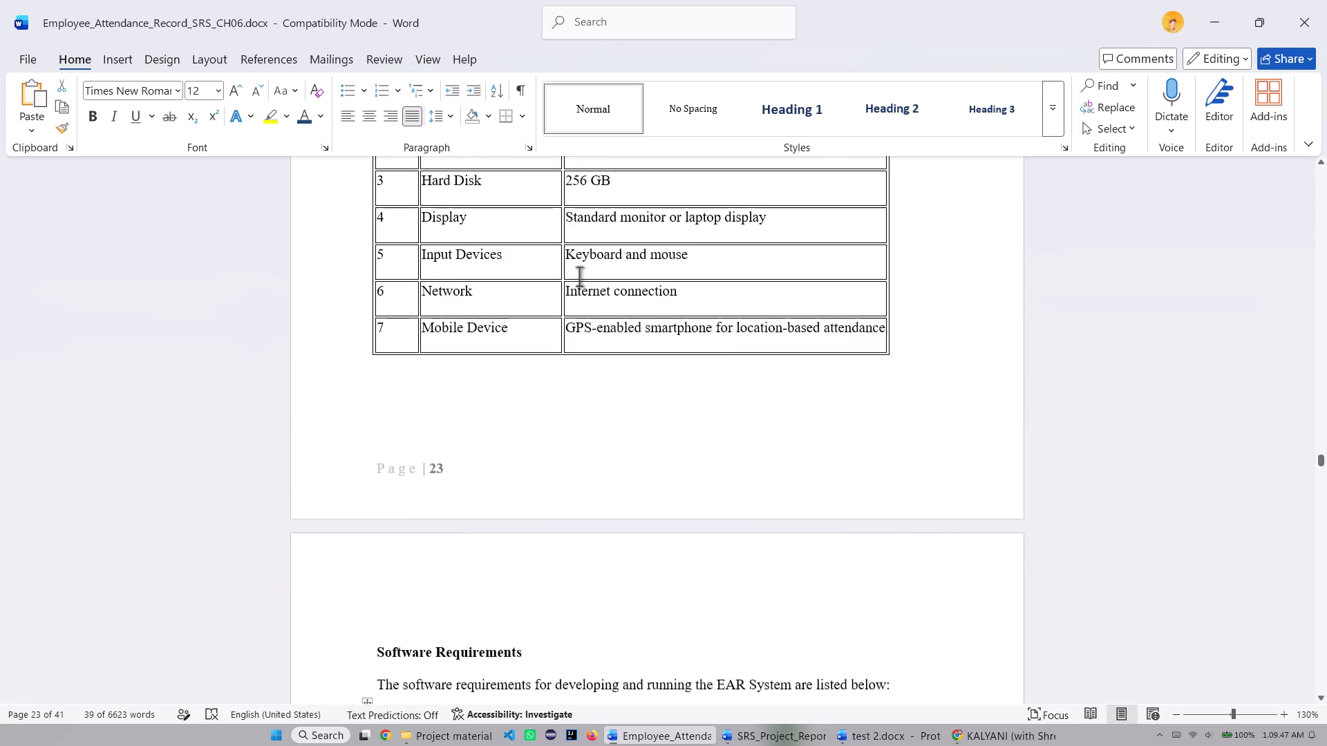
scroll(579, 276, up, 19)
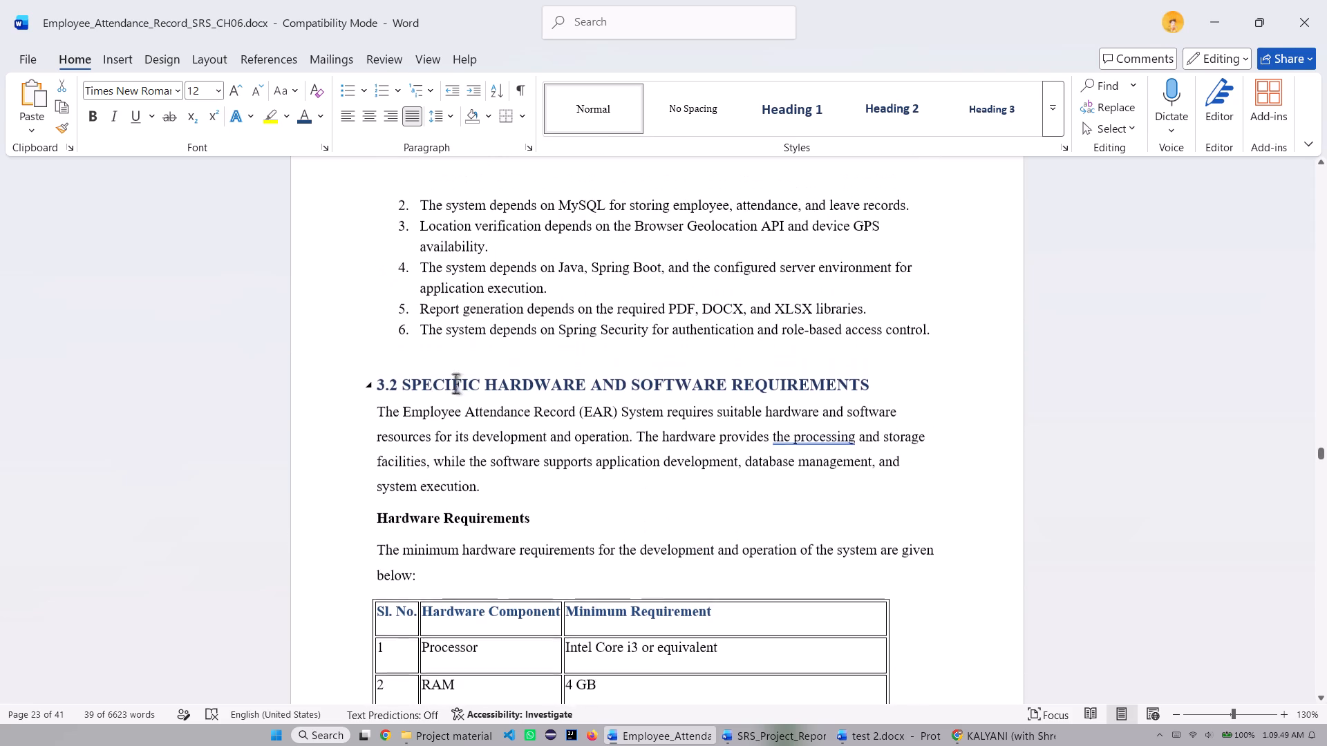
drag(374, 410, 489, 486)
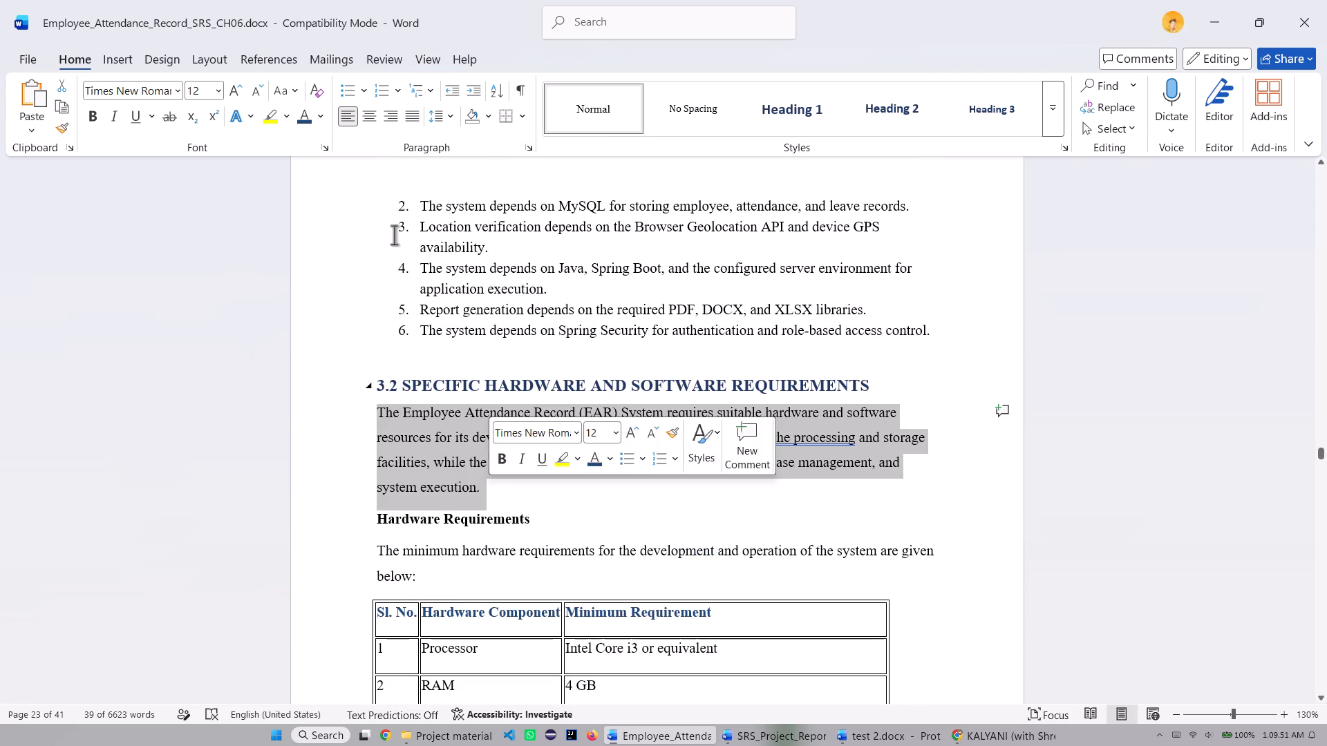
click(414, 111)
Check the paragraph alignment and layout back through section 3.1, from 3.1.4 up to 3.1.1 Product Perspective.
scroll(493, 285, up, 8)
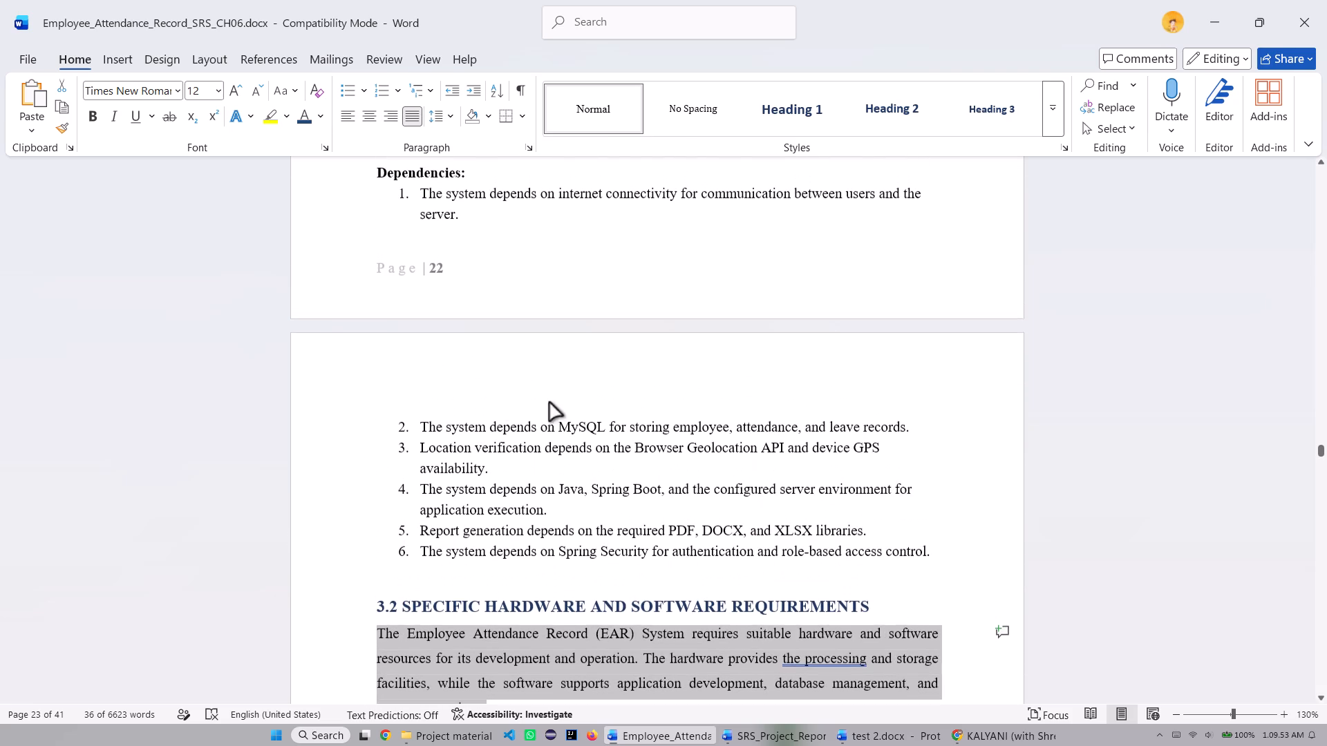
scroll(478, 359, up, 15)
scroll(498, 336, up, 7)
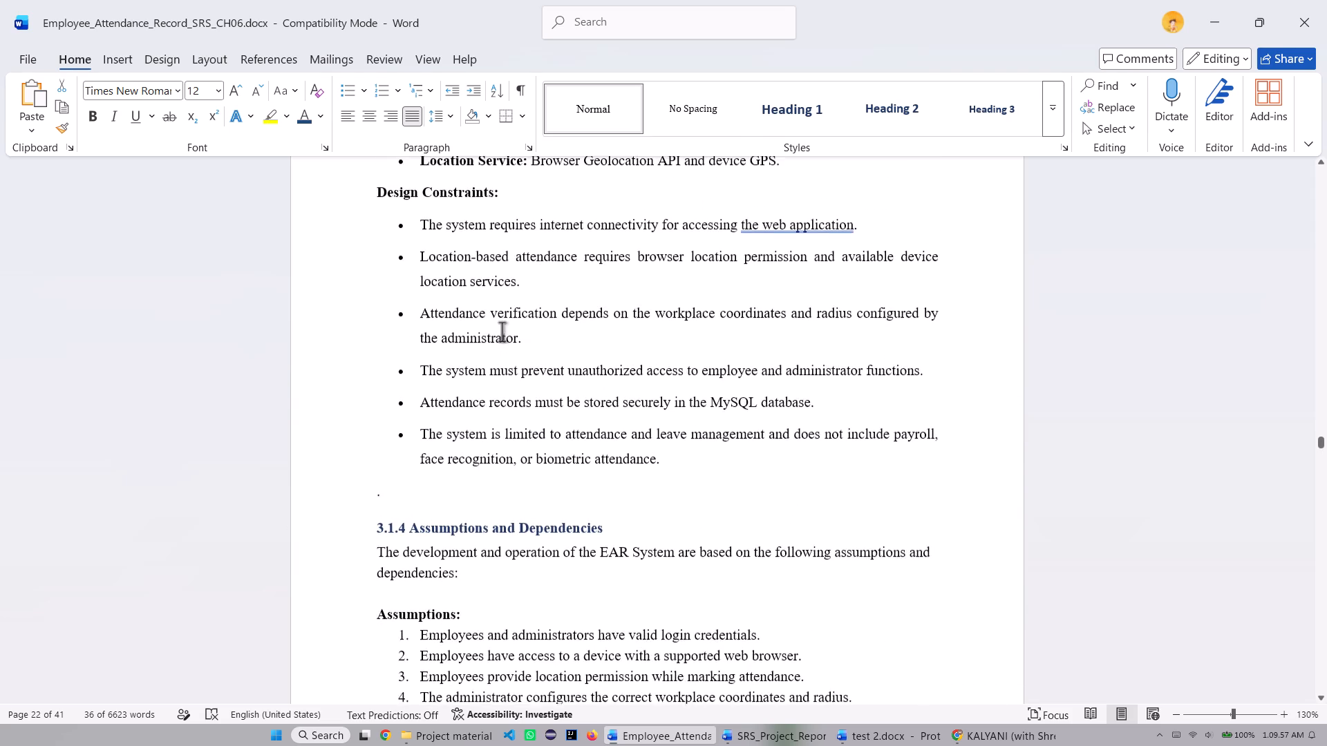
scroll(502, 331, up, 16)
scroll(504, 325, up, 12)
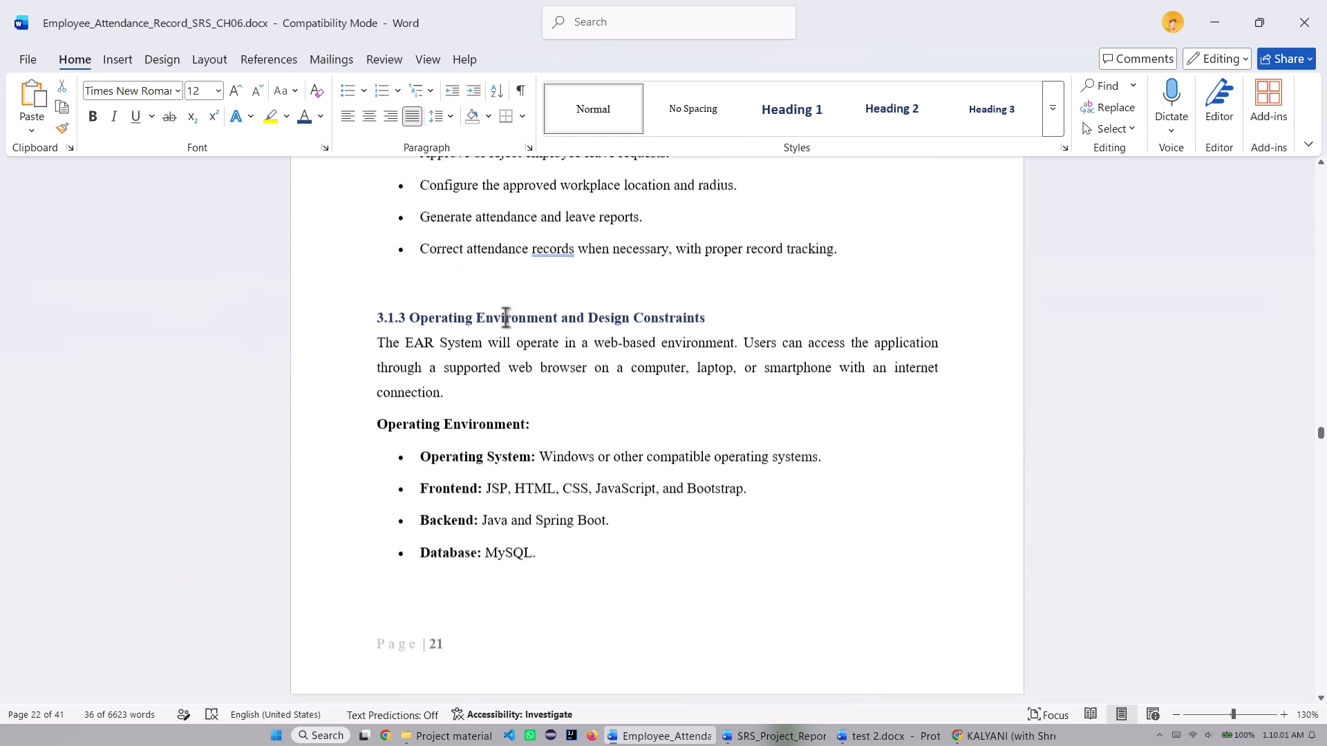
scroll(505, 317, up, 16)
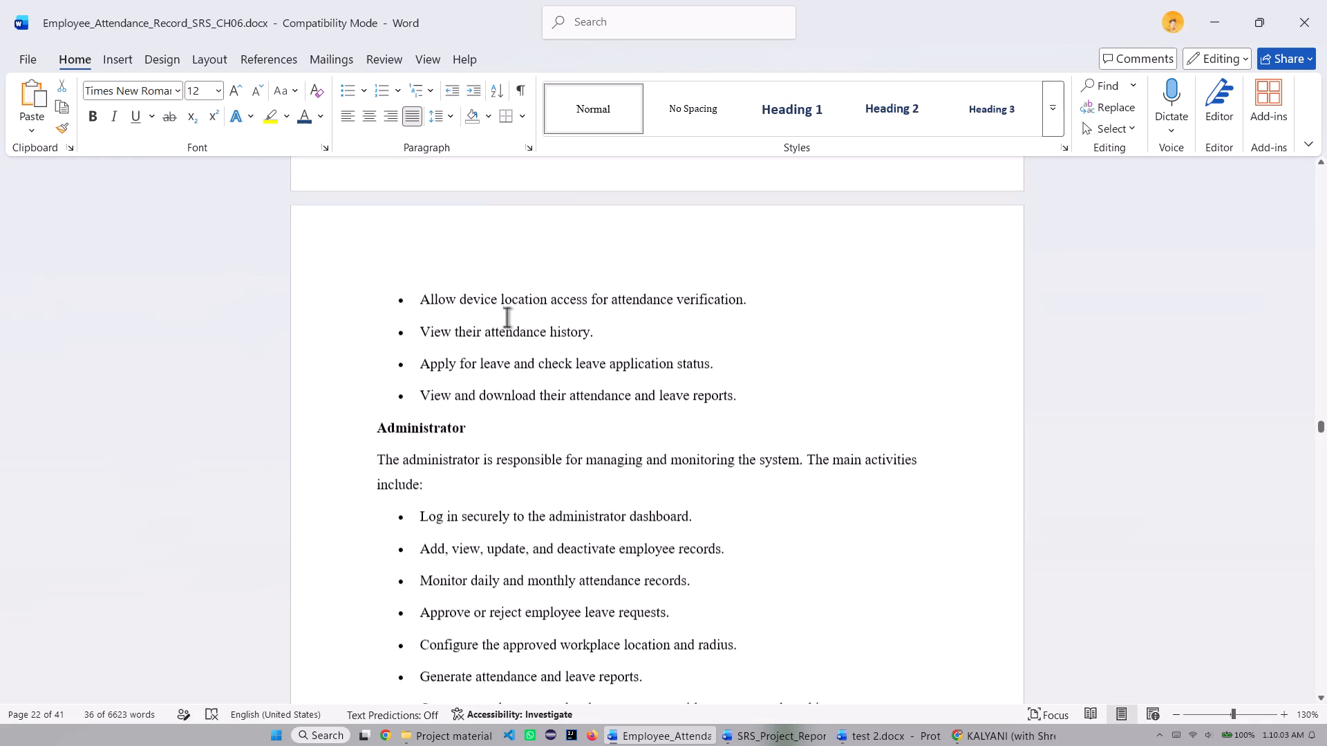
scroll(507, 317, up, 15)
scroll(507, 317, up, 7)
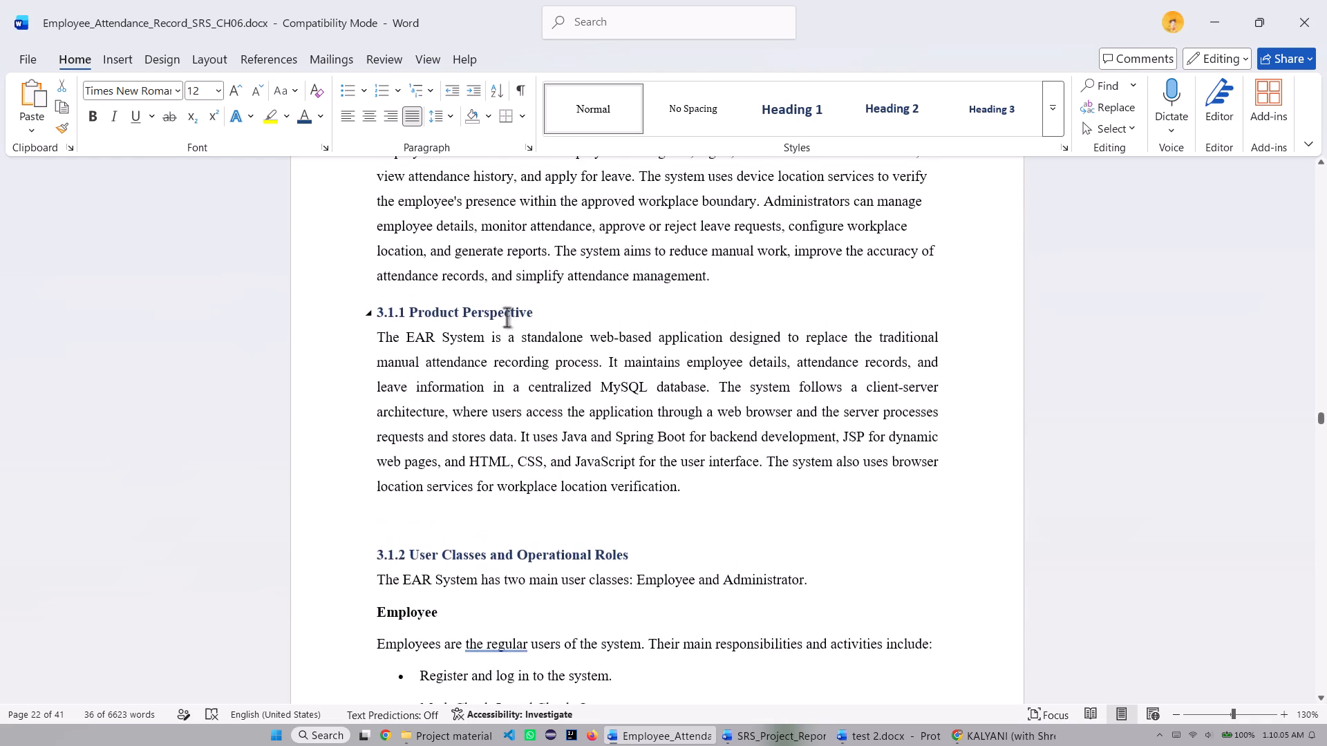
Look over the layout from section 3.1.2 down to the software requirements table and its closing paragraph.
scroll(515, 307, down, 20)
scroll(515, 307, down, 20)
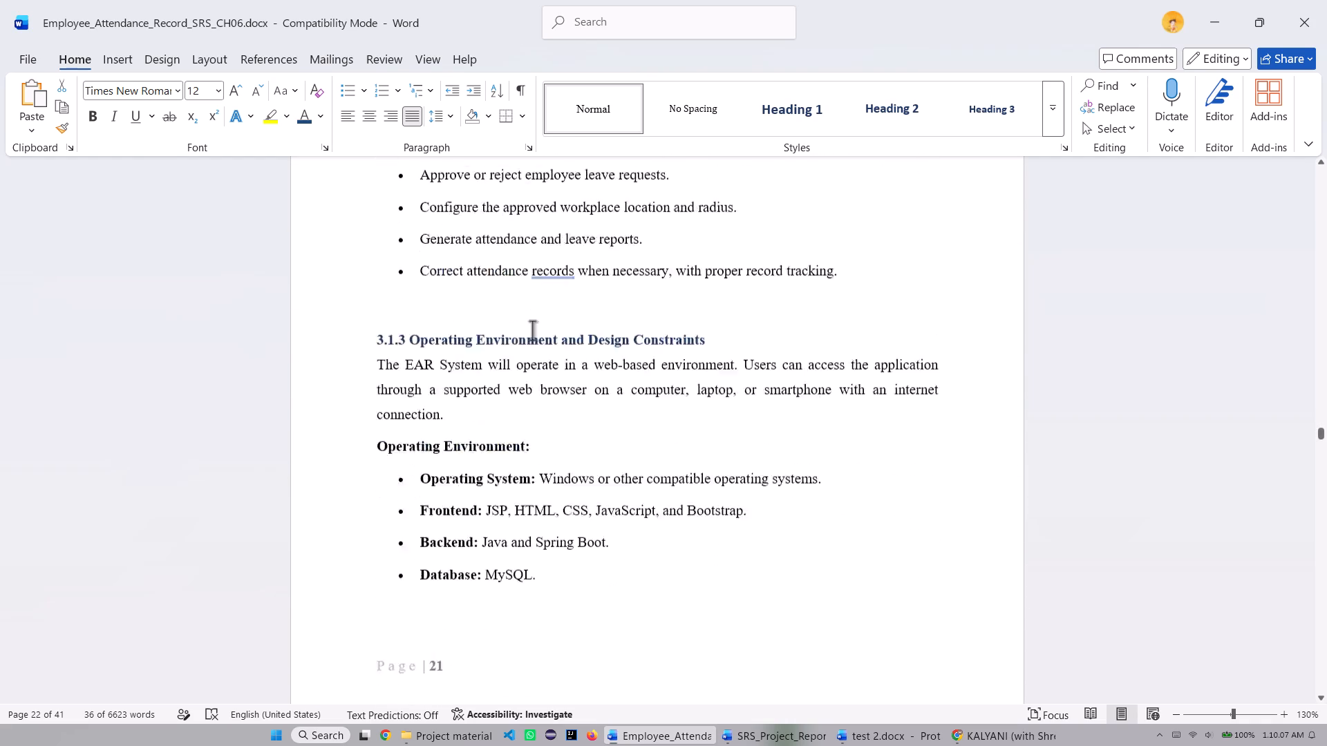
scroll(532, 330, down, 20)
scroll(532, 330, down, 20)
scroll(532, 330, down, 4)
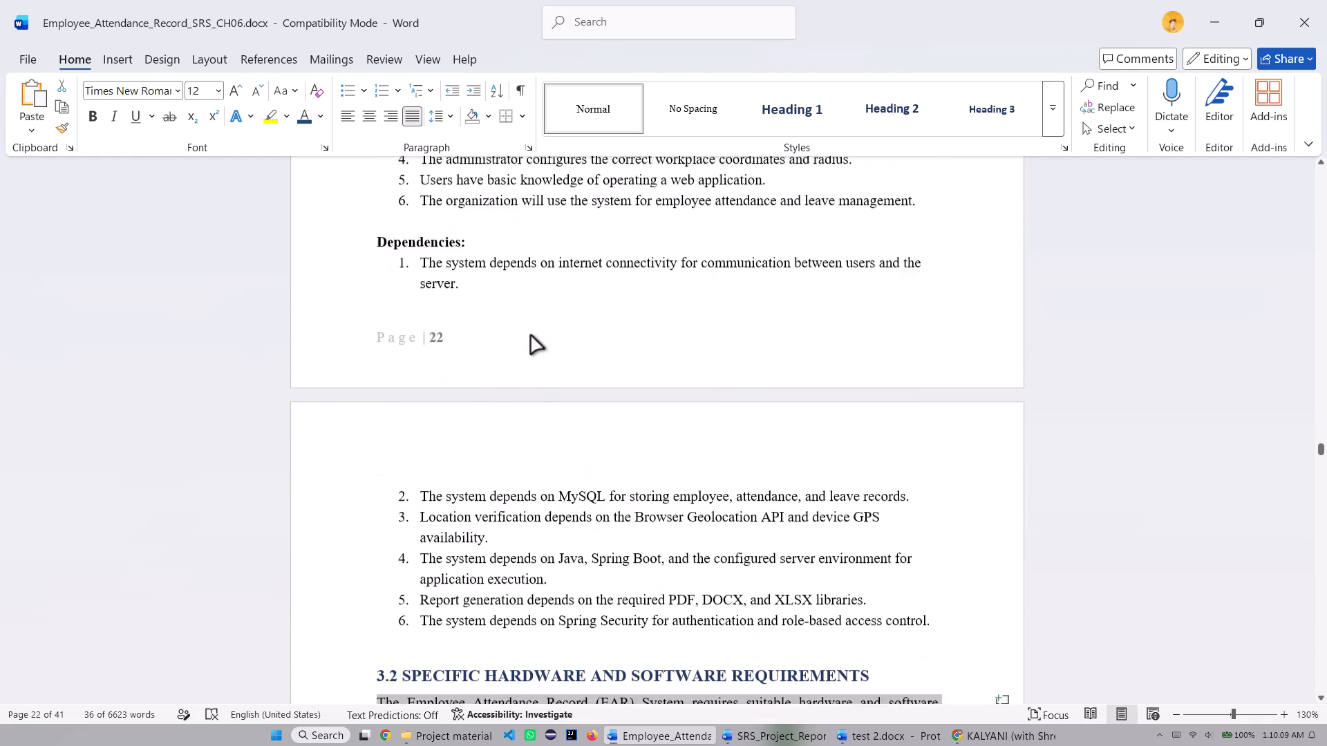
scroll(531, 336, down, 20)
scroll(531, 336, down, 20)
scroll(531, 336, down, 4)
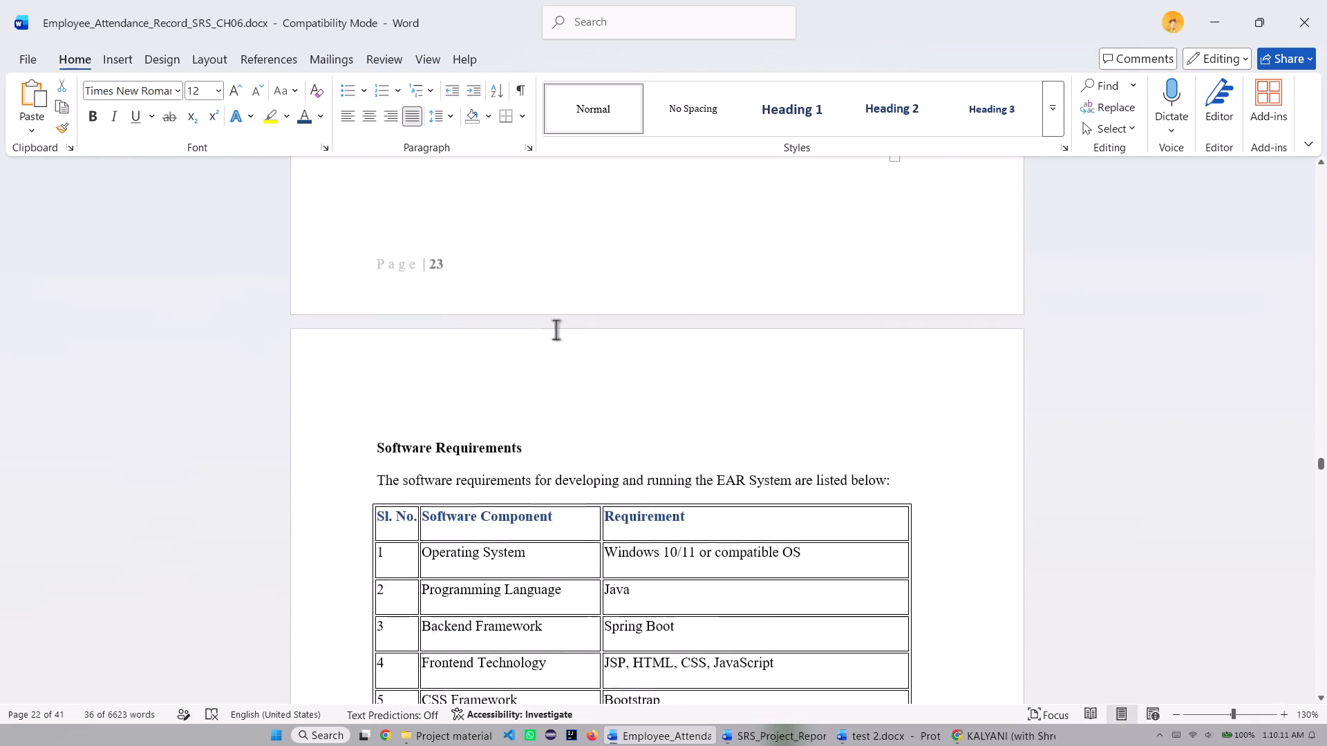
scroll(556, 329, down, 13)
scroll(564, 328, up, 9)
scroll(564, 328, down, 10)
scroll(566, 328, up, 1)
scroll(567, 327, down, 4)
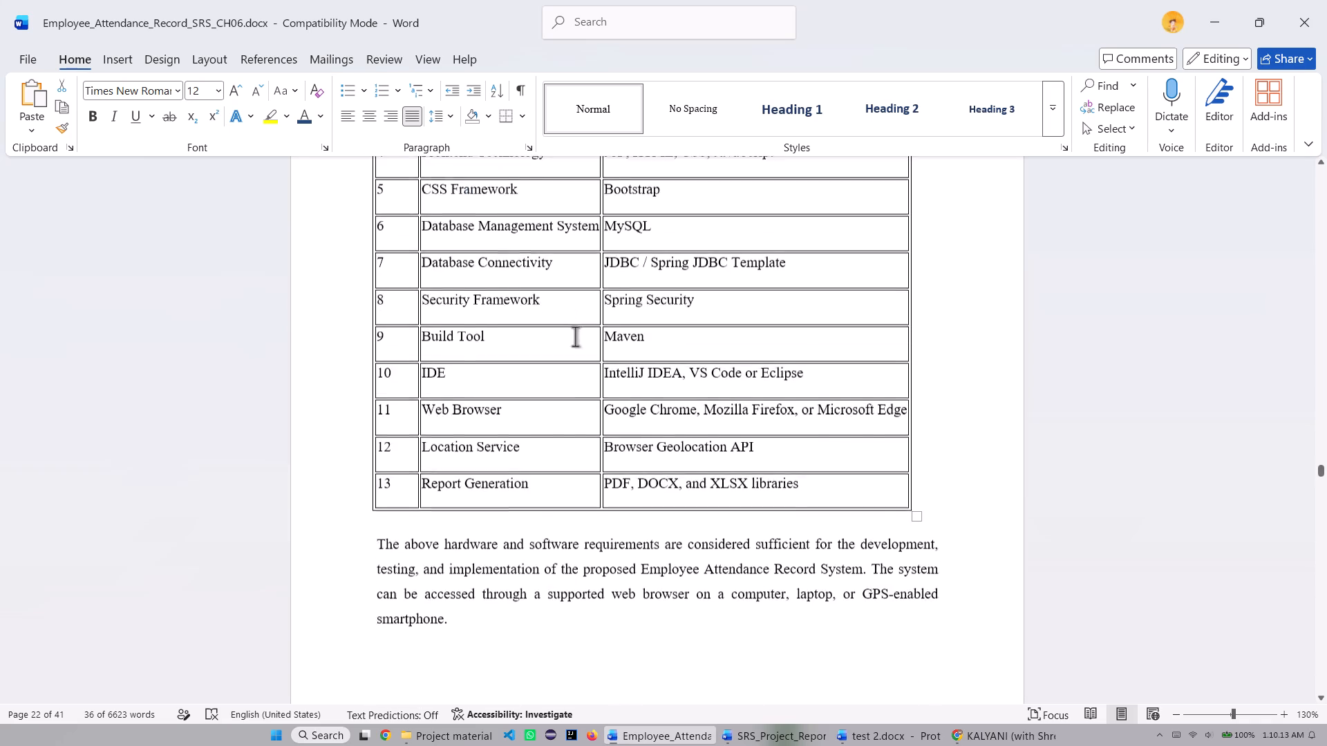
scroll(575, 336, down, 4)
scroll(583, 327, up, 18)
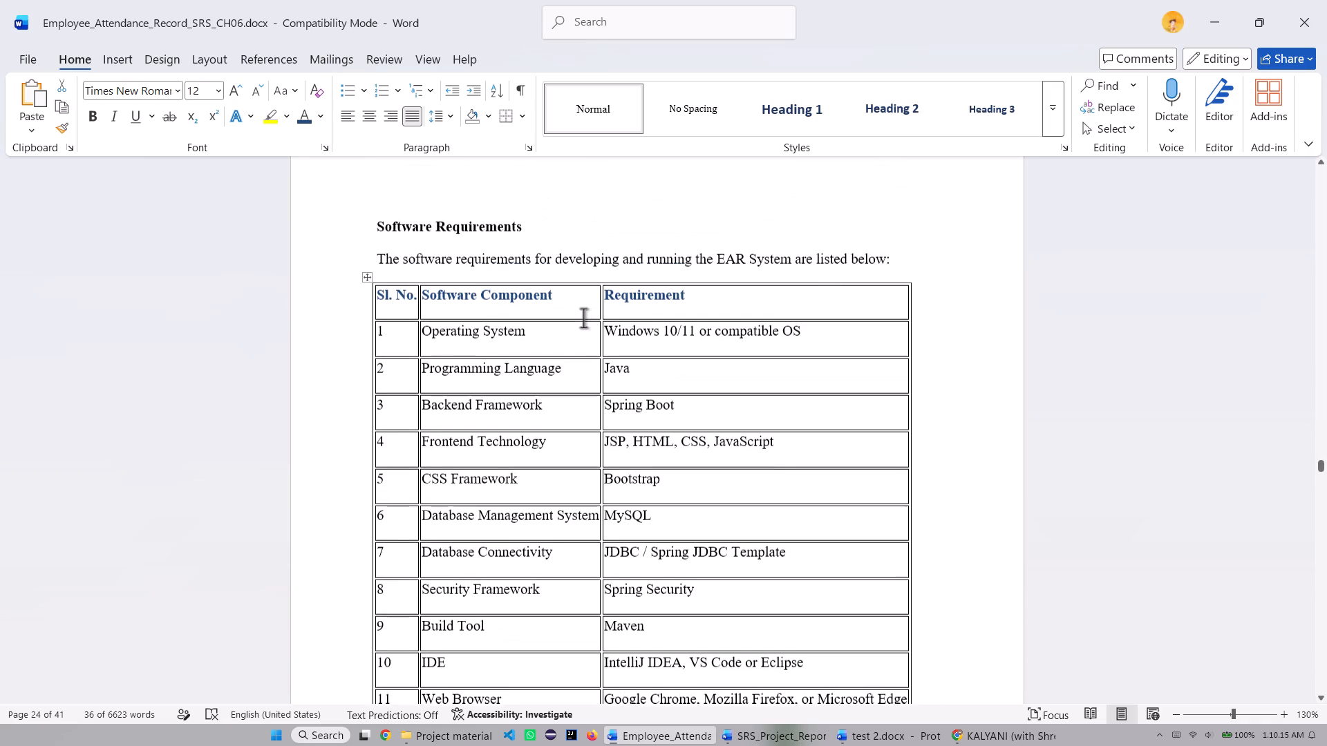
scroll(524, 335, down, 20)
scroll(524, 335, down, 8)
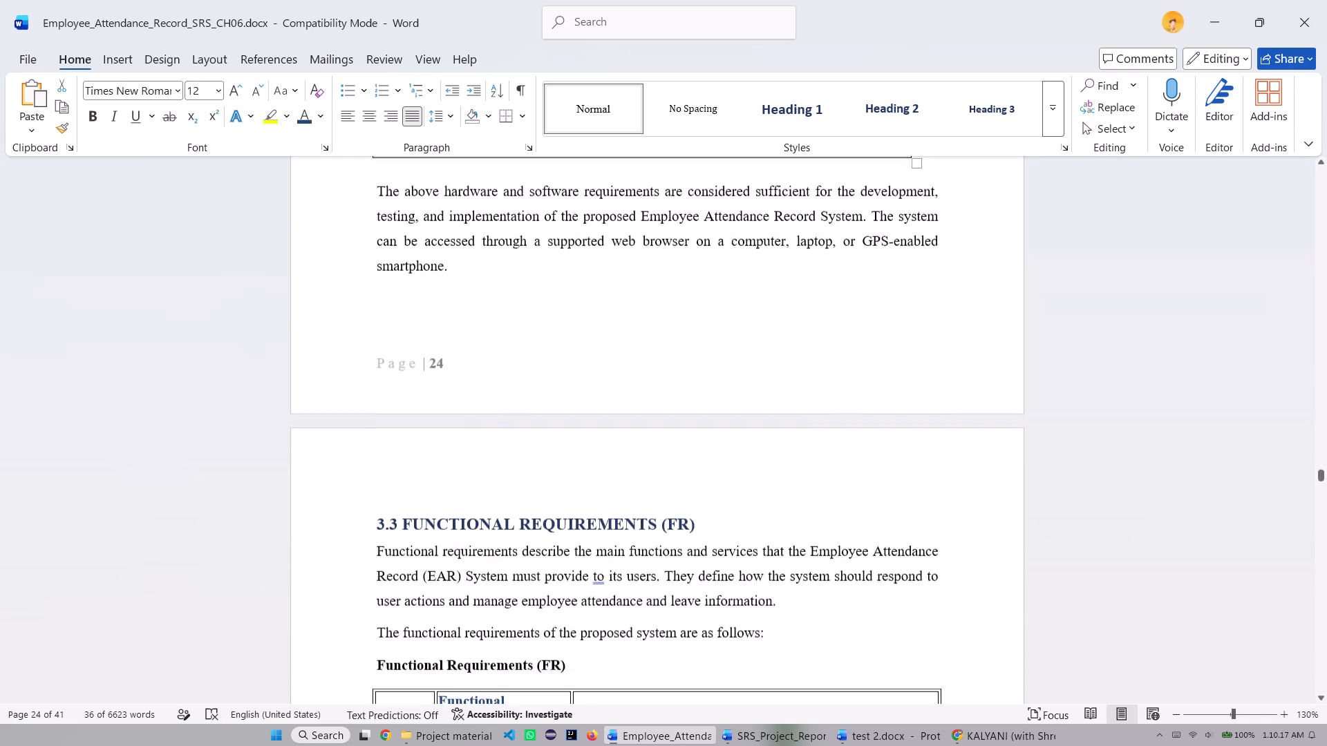
scroll(627, 338, down, 15)
scroll(612, 334, down, 13)
scroll(630, 318, down, 9)
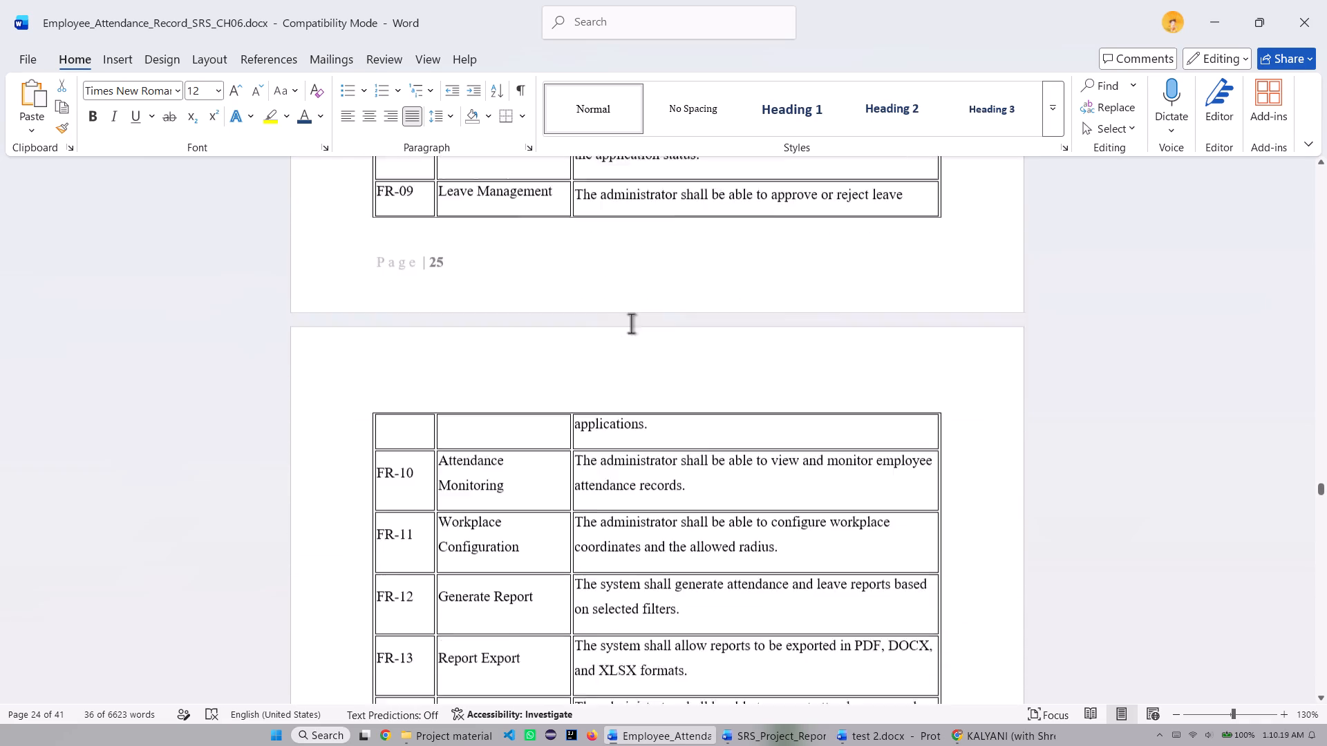
scroll(631, 323, down, 19)
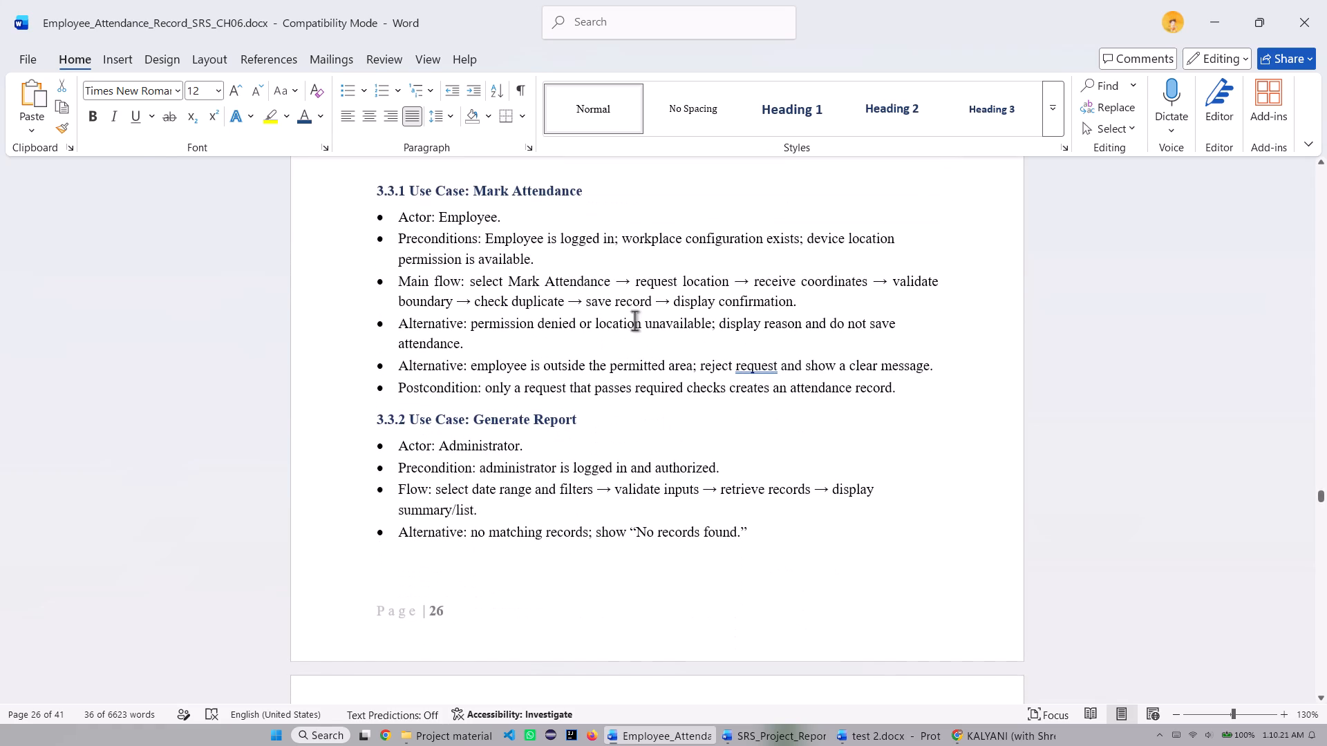
scroll(638, 305, up, 1)
scroll(638, 305, down, 9)
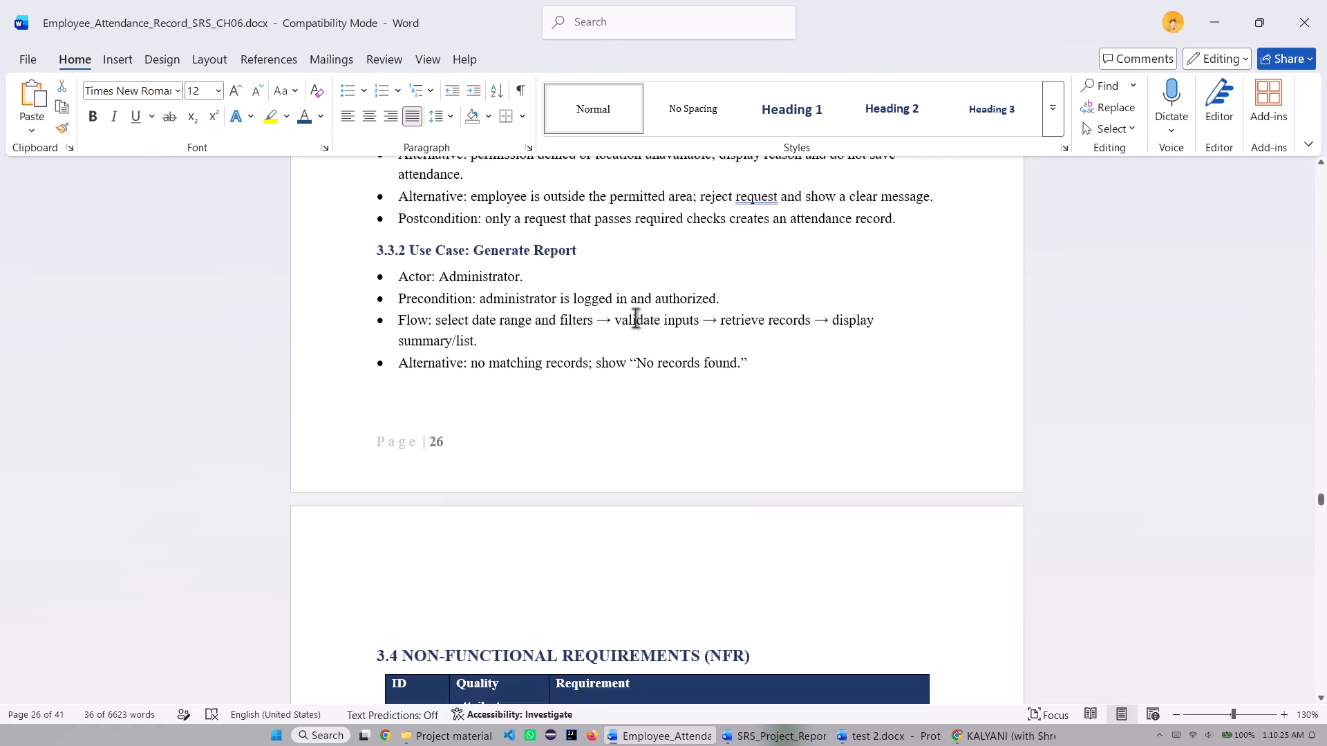
scroll(635, 318, down, 8)
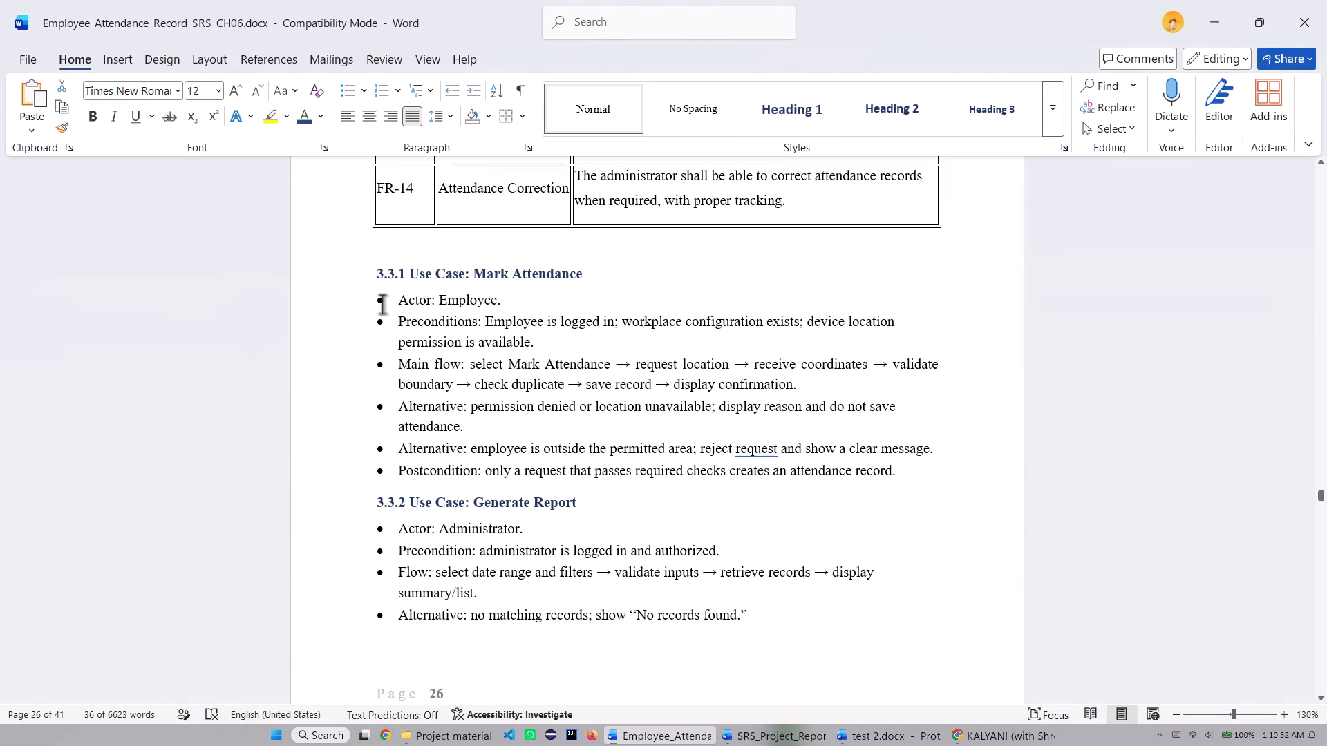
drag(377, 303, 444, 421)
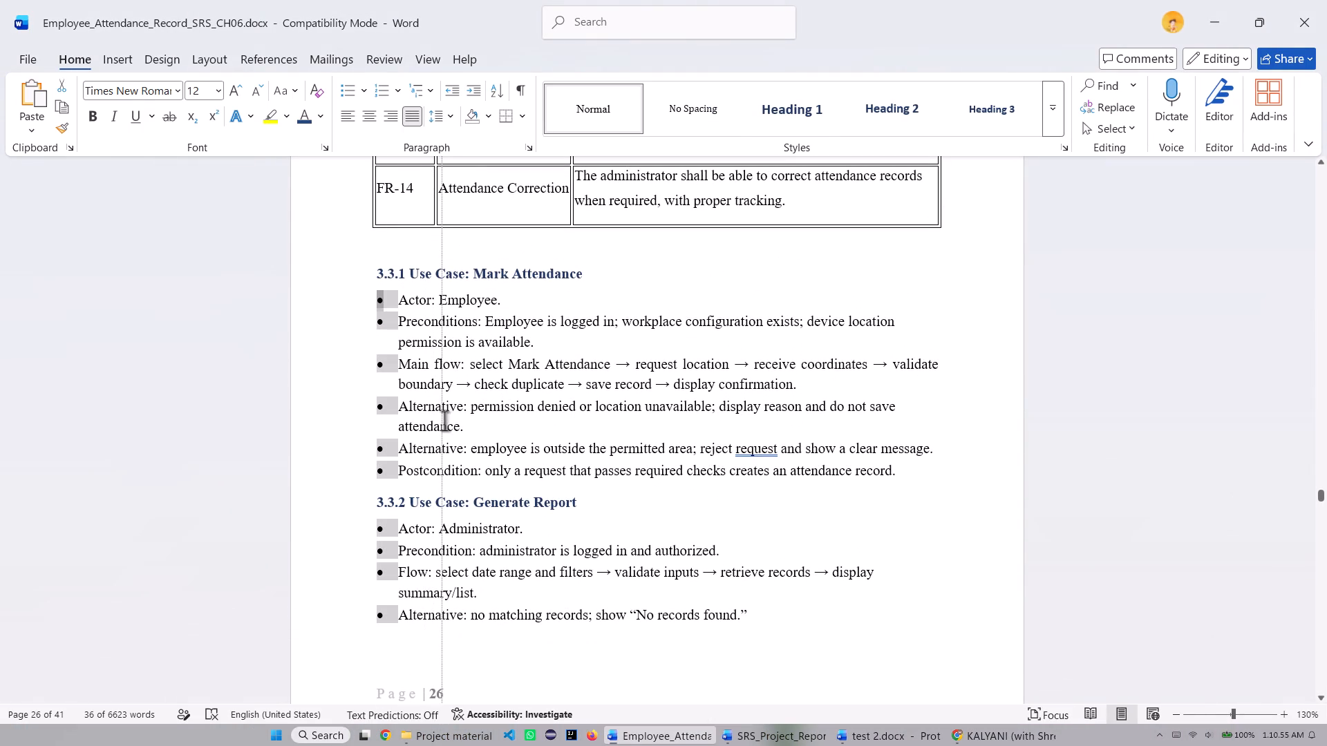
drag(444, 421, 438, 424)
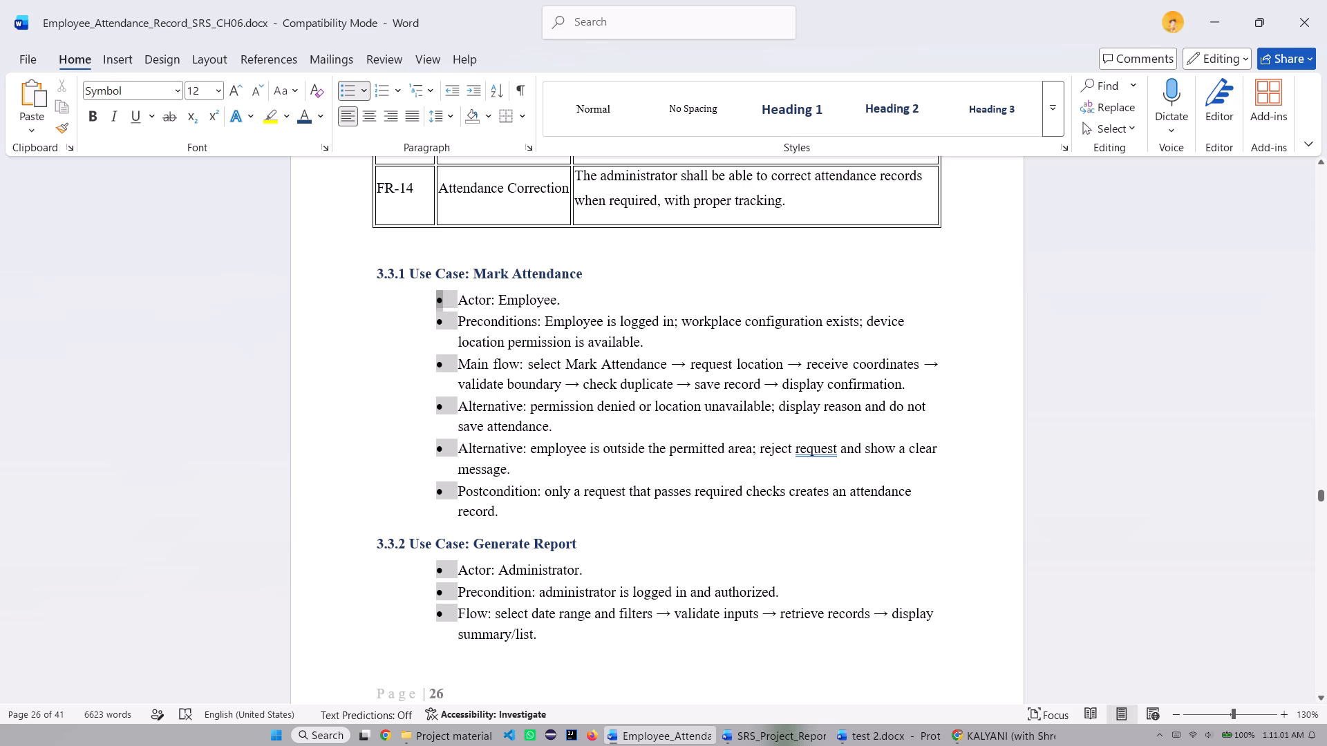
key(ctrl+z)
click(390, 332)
In the Word report, replace the bulleted list under 3.3.1 Use Case: Mark Attendance with the copied use case text, starting below the heading.
drag(395, 304, 397, 304)
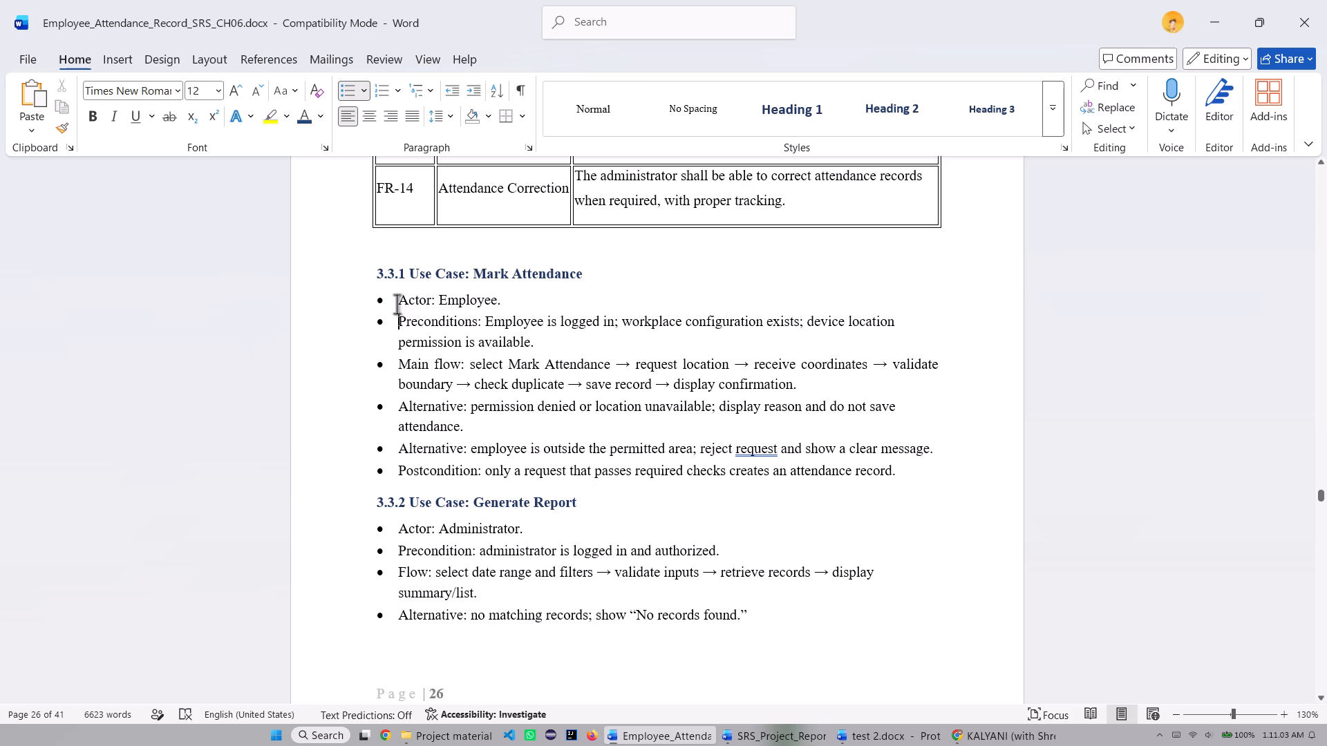
drag(397, 304, 886, 478)
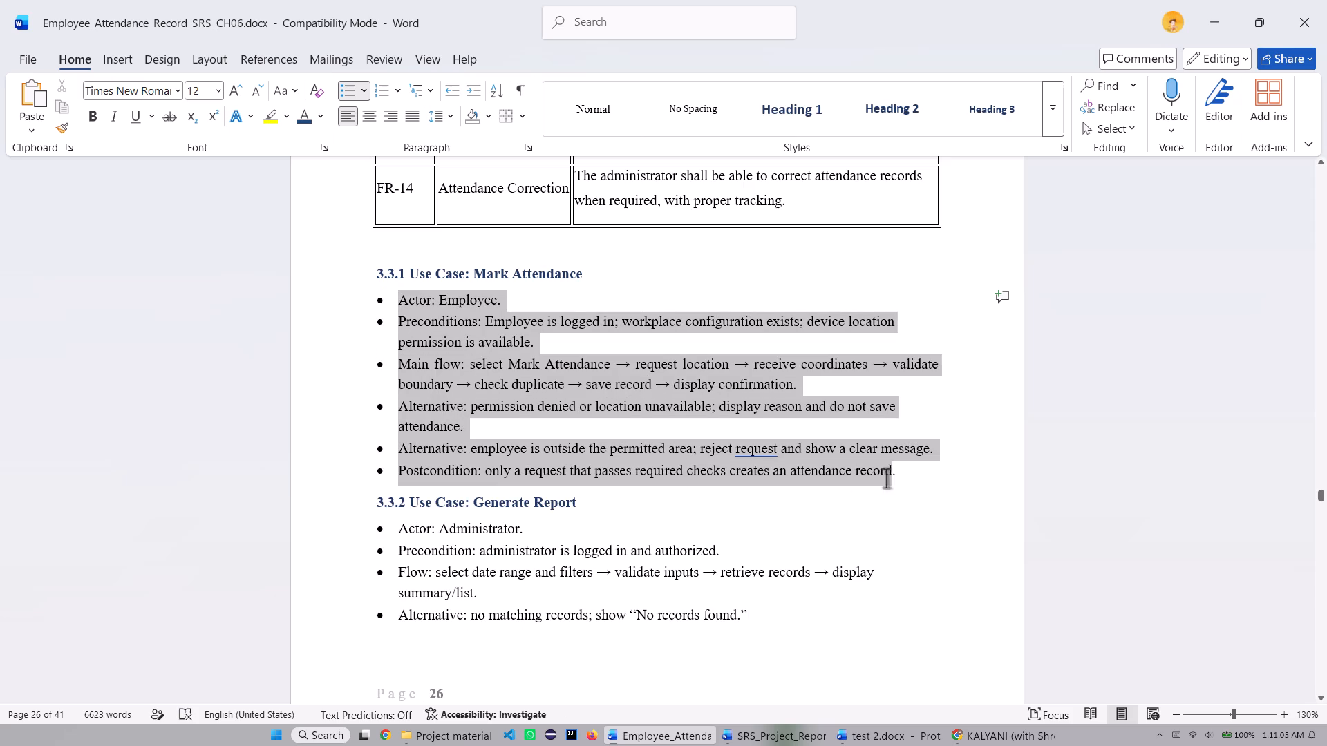
drag(886, 478, 897, 474)
key(BackSpace)
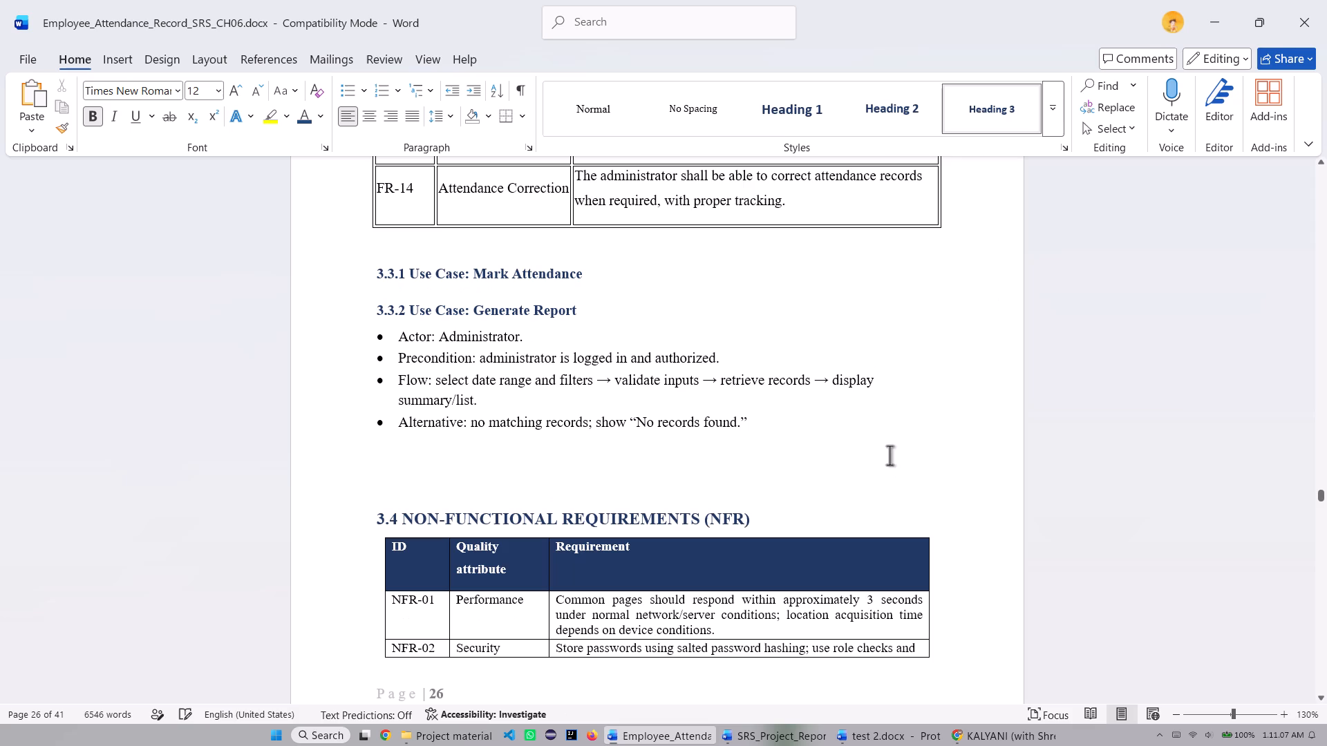
click(590, 275)
key(Return)
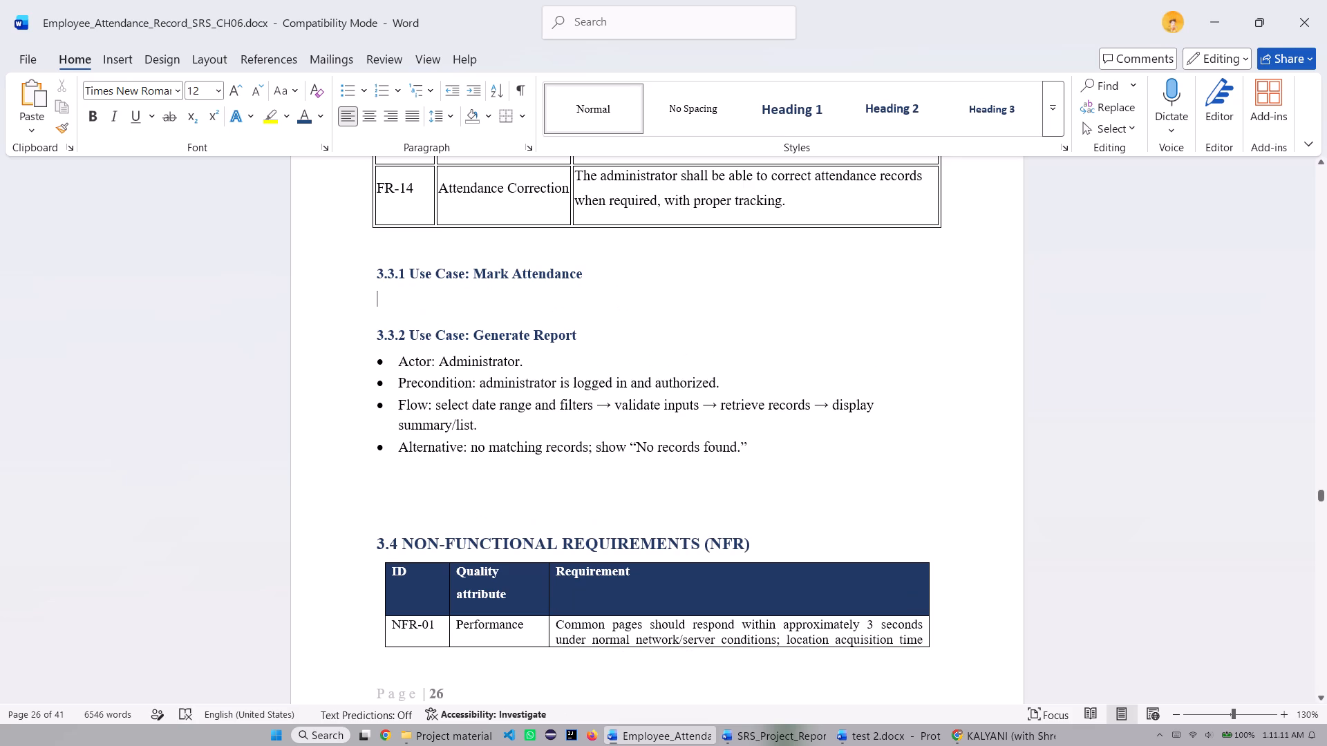
key(ctrl+v)
Review the layout of the pasted 3.3.1 Mark Attendance use case and its page break, back up to the functional requirements table.
scroll(492, 342, up, 7)
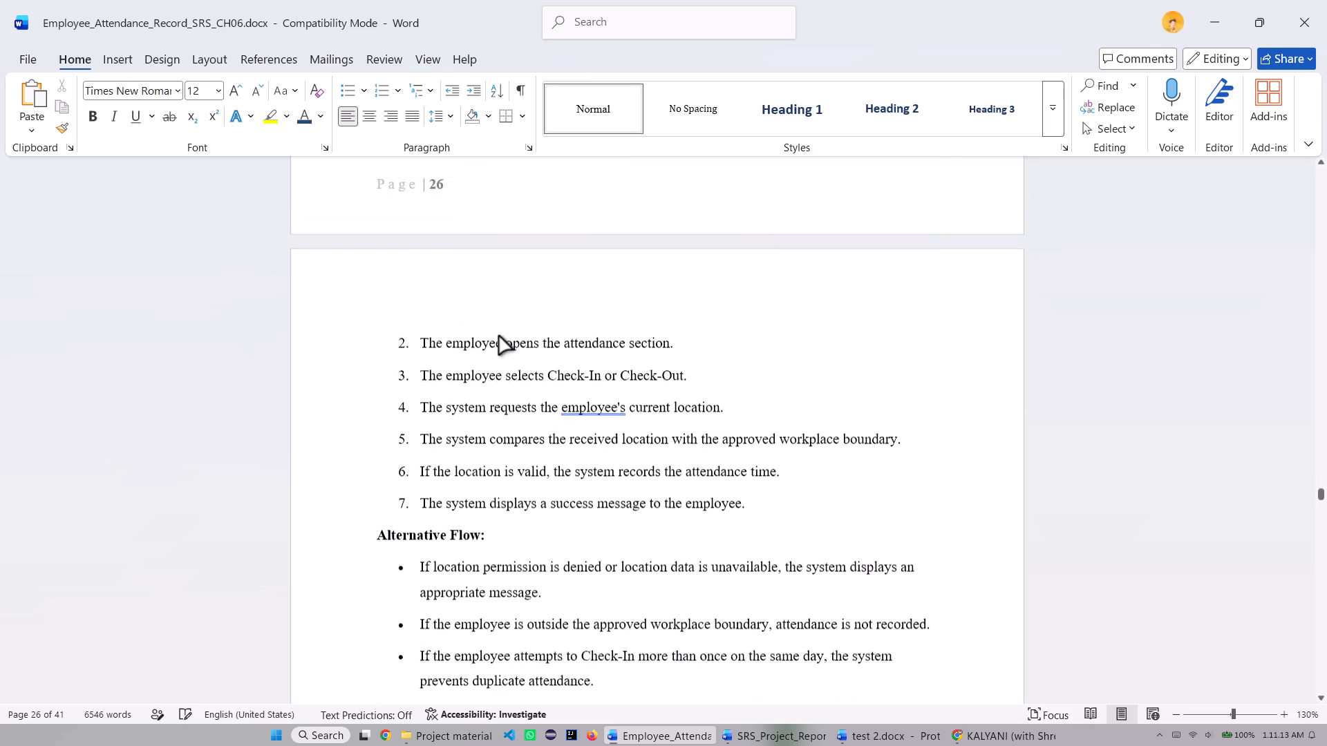
scroll(499, 336, up, 19)
scroll(499, 336, up, 2)
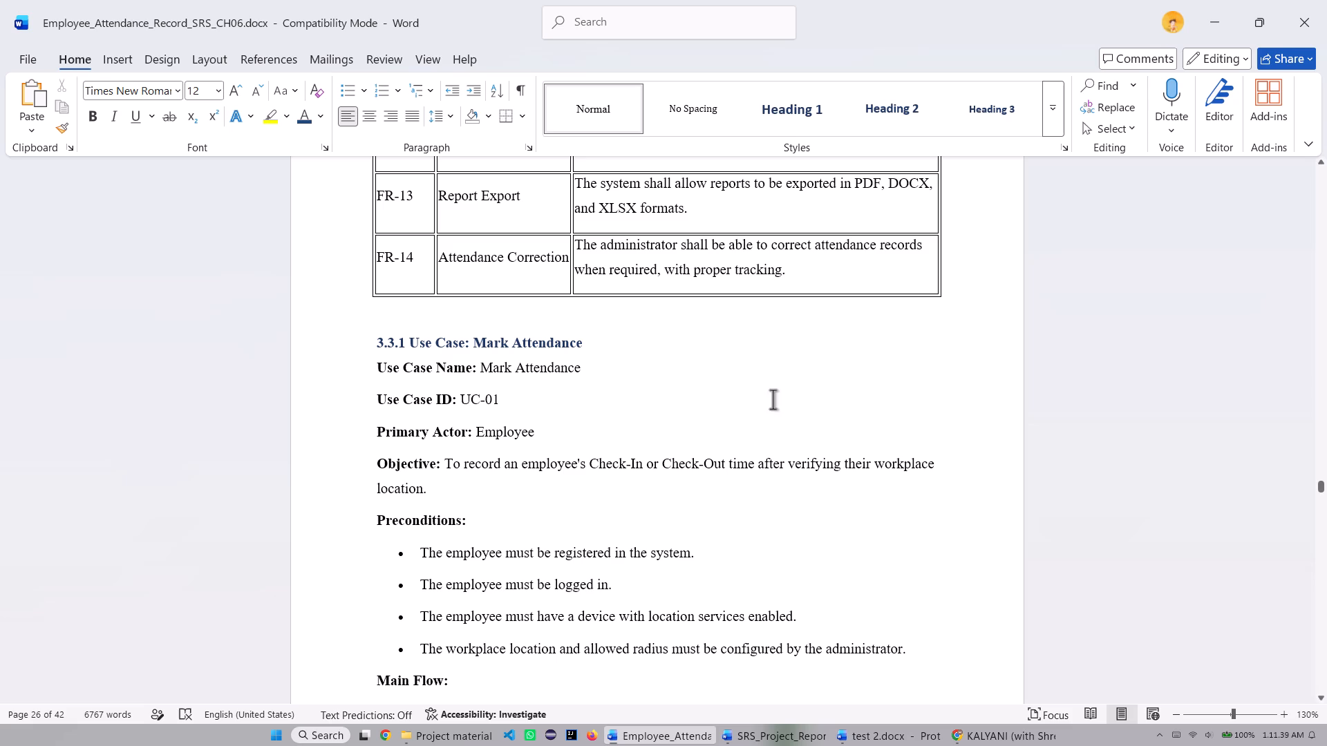
scroll(688, 457, down, 3)
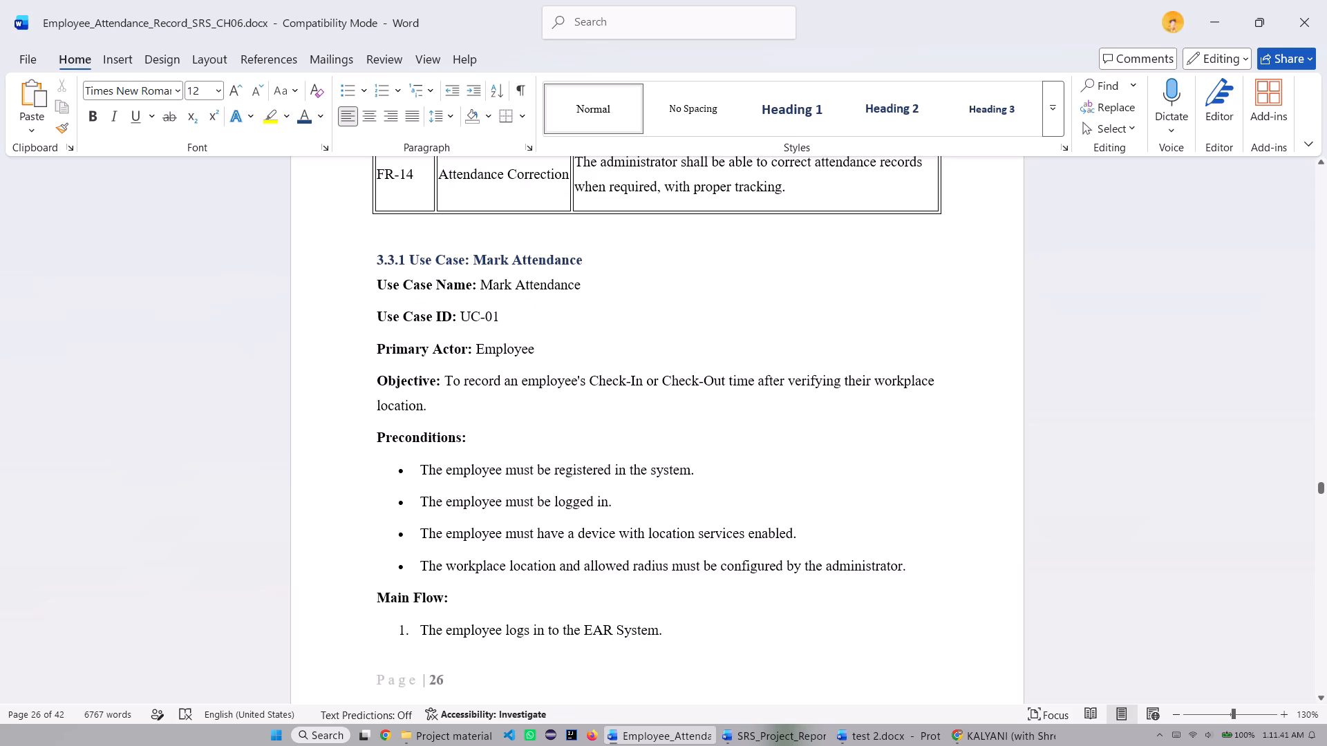
scroll(567, 459, down, 2)
scroll(458, 457, down, 1)
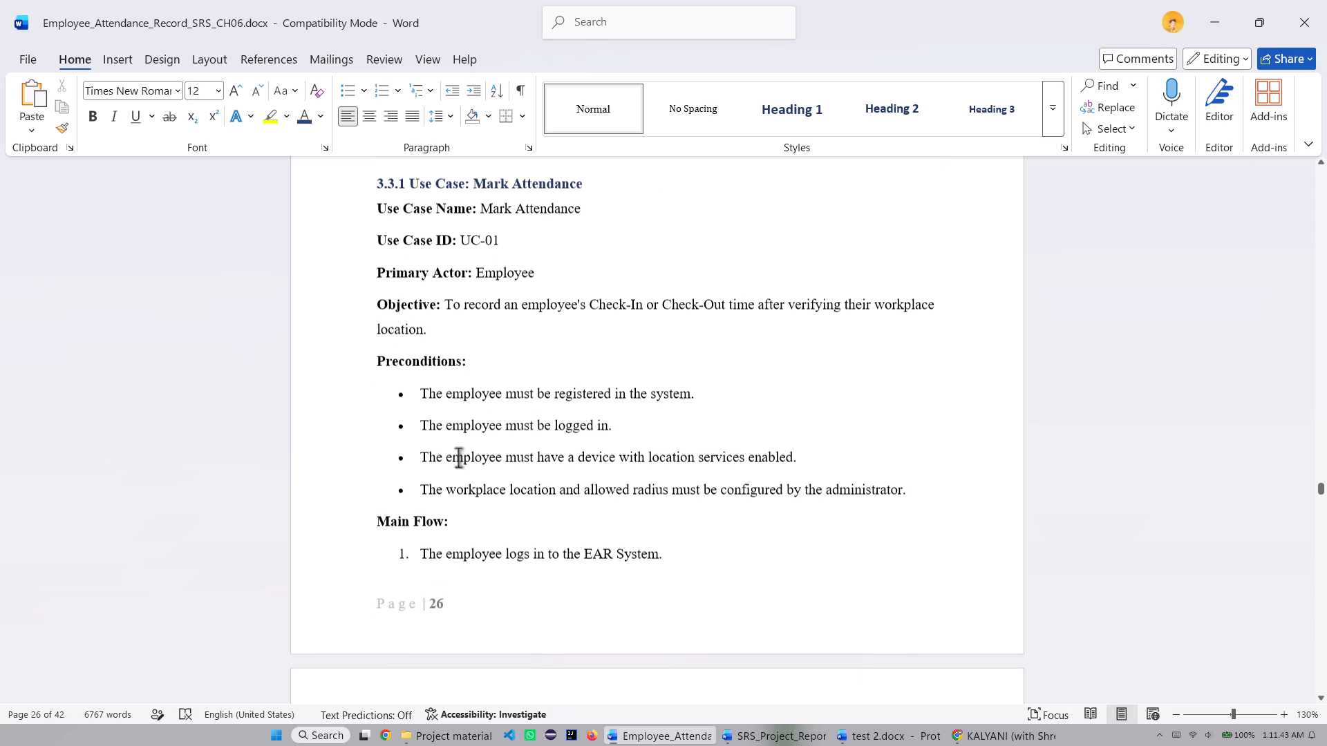
scroll(770, 422, down, 1)
scroll(598, 435, down, 1)
scroll(690, 399, down, 1)
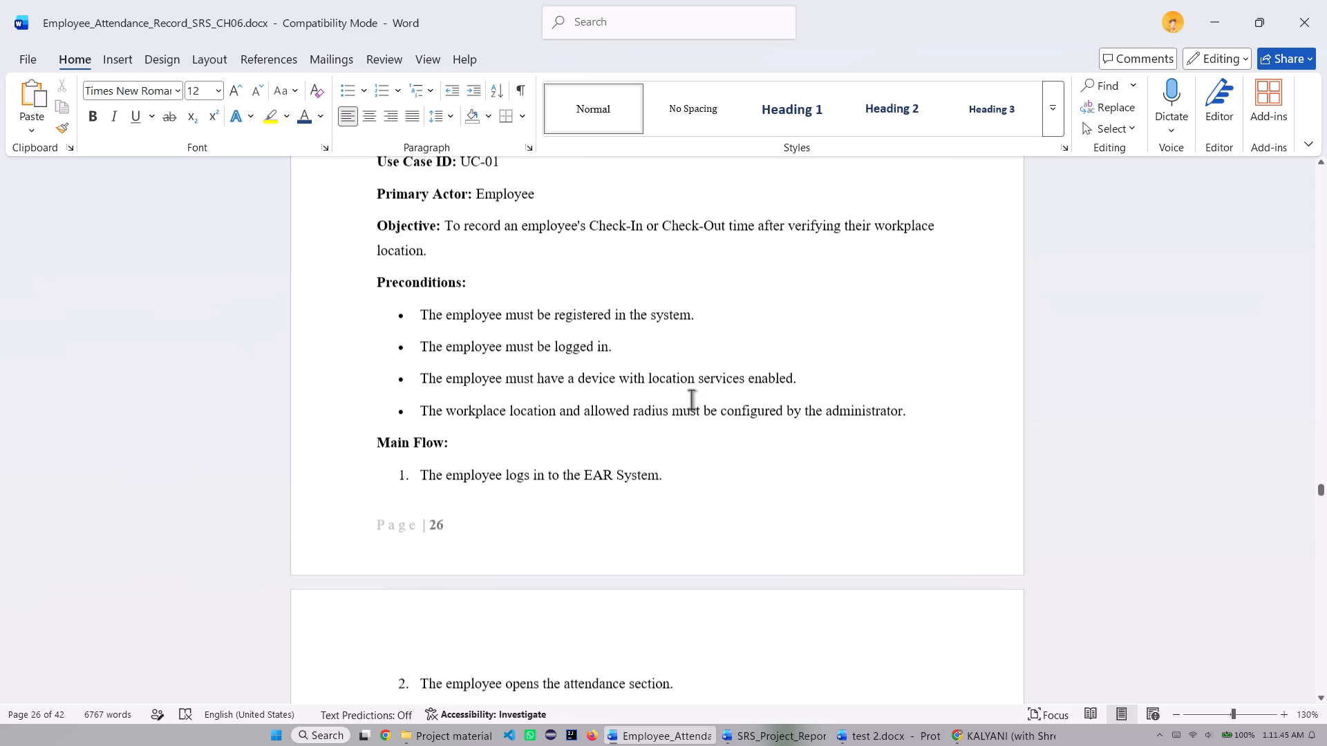
scroll(691, 399, down, 1)
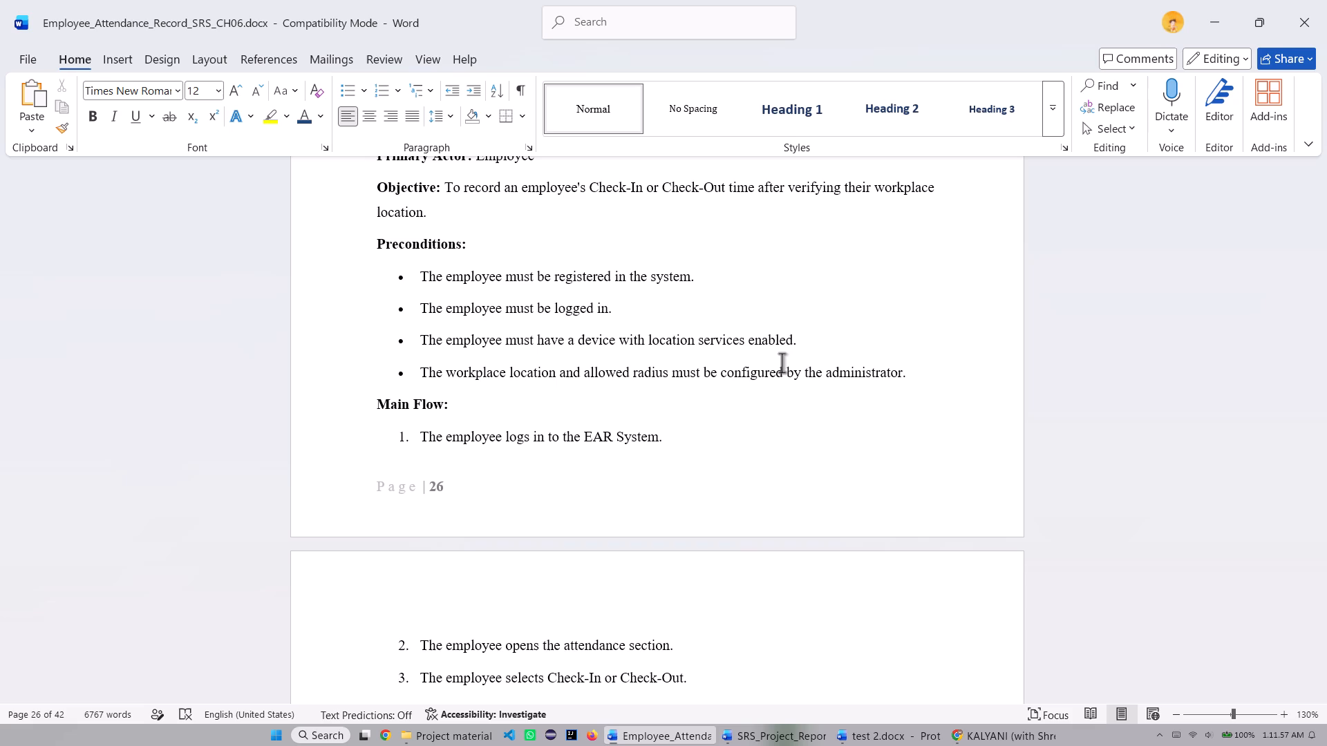
scroll(661, 412, down, 2)
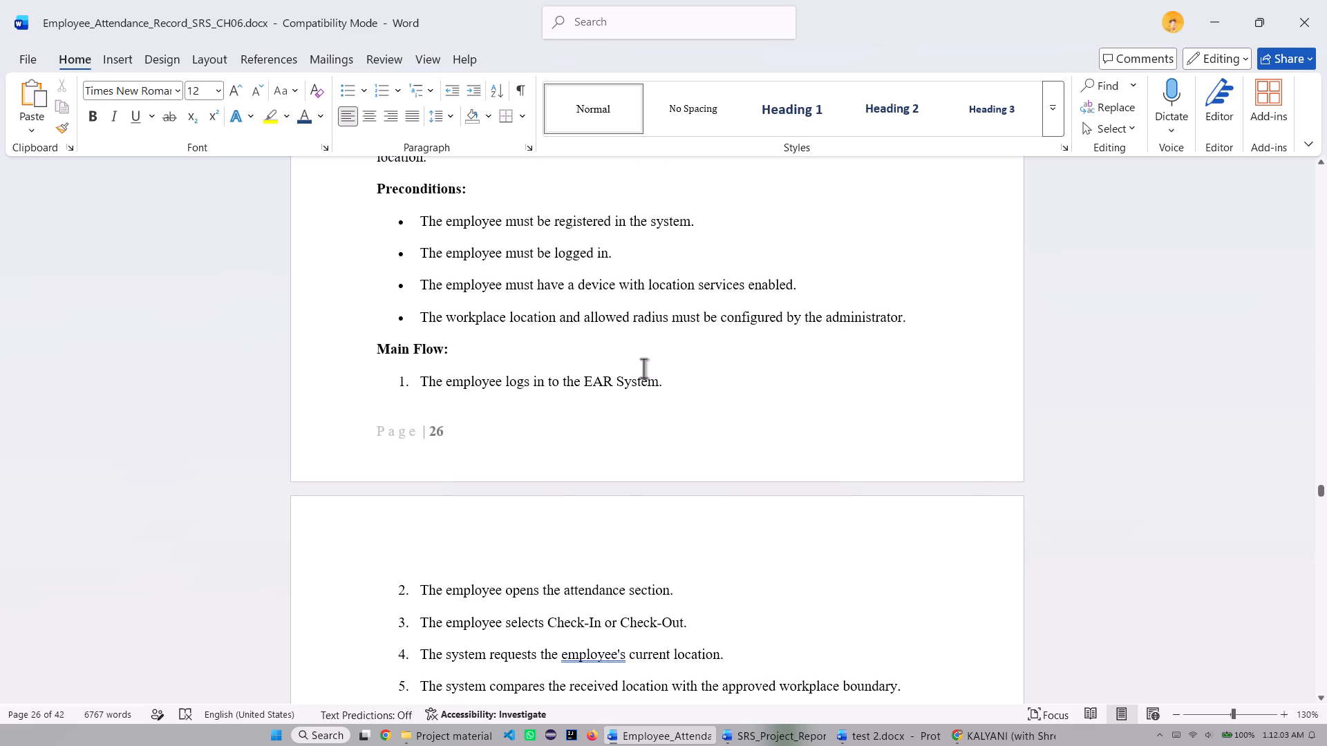
scroll(643, 368, up, 1)
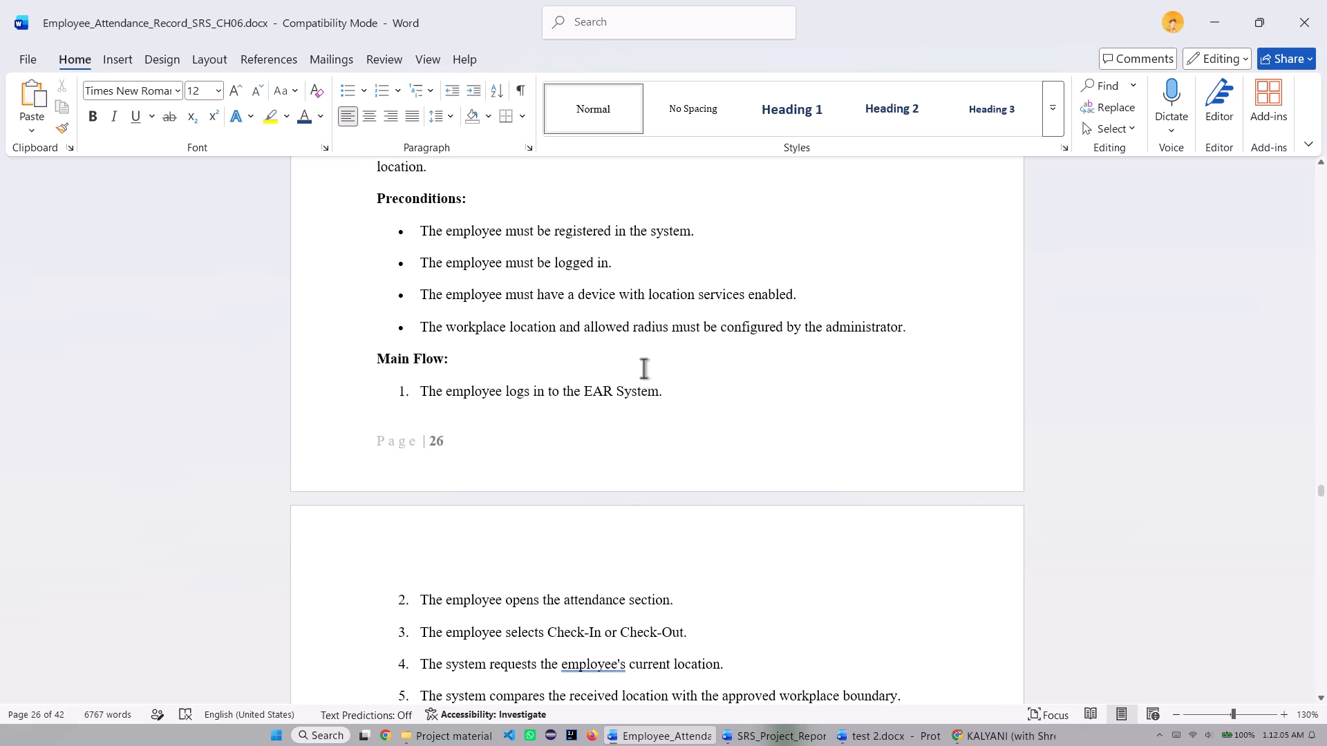
scroll(643, 368, up, 6)
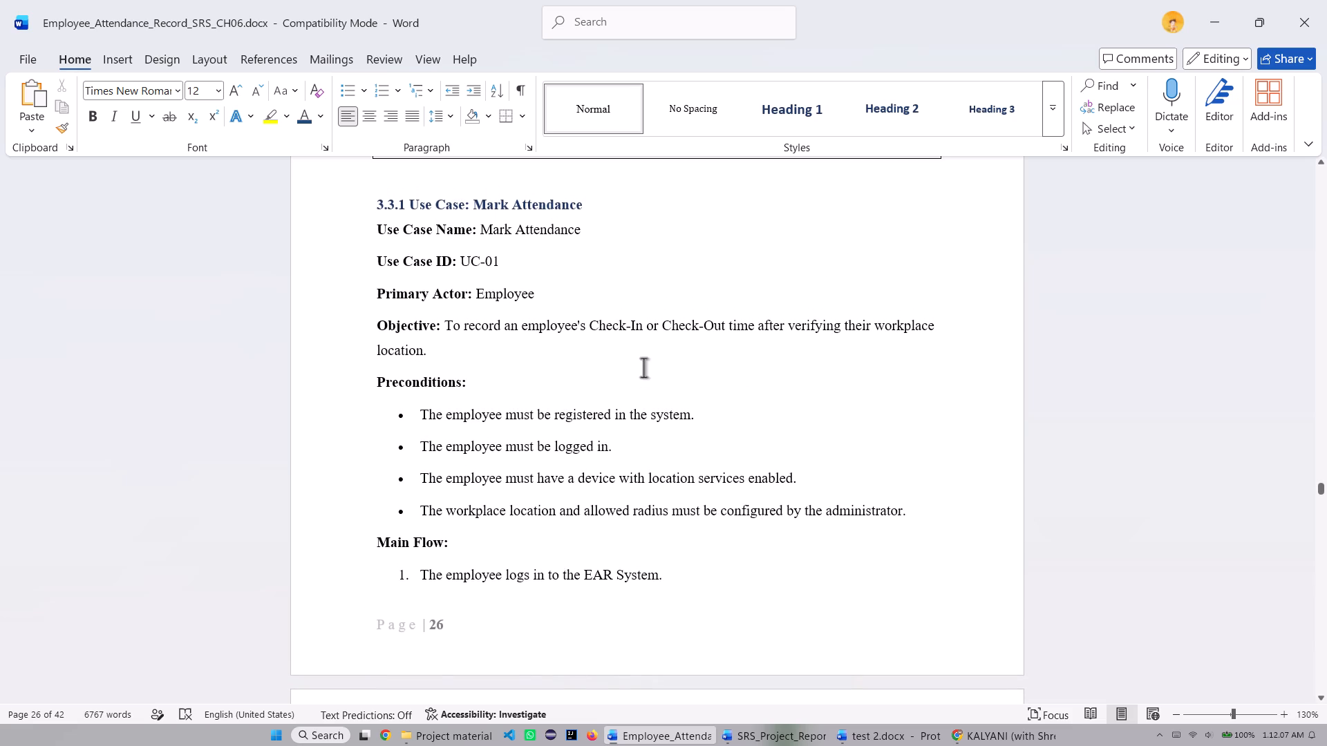
scroll(643, 367, up, 3)
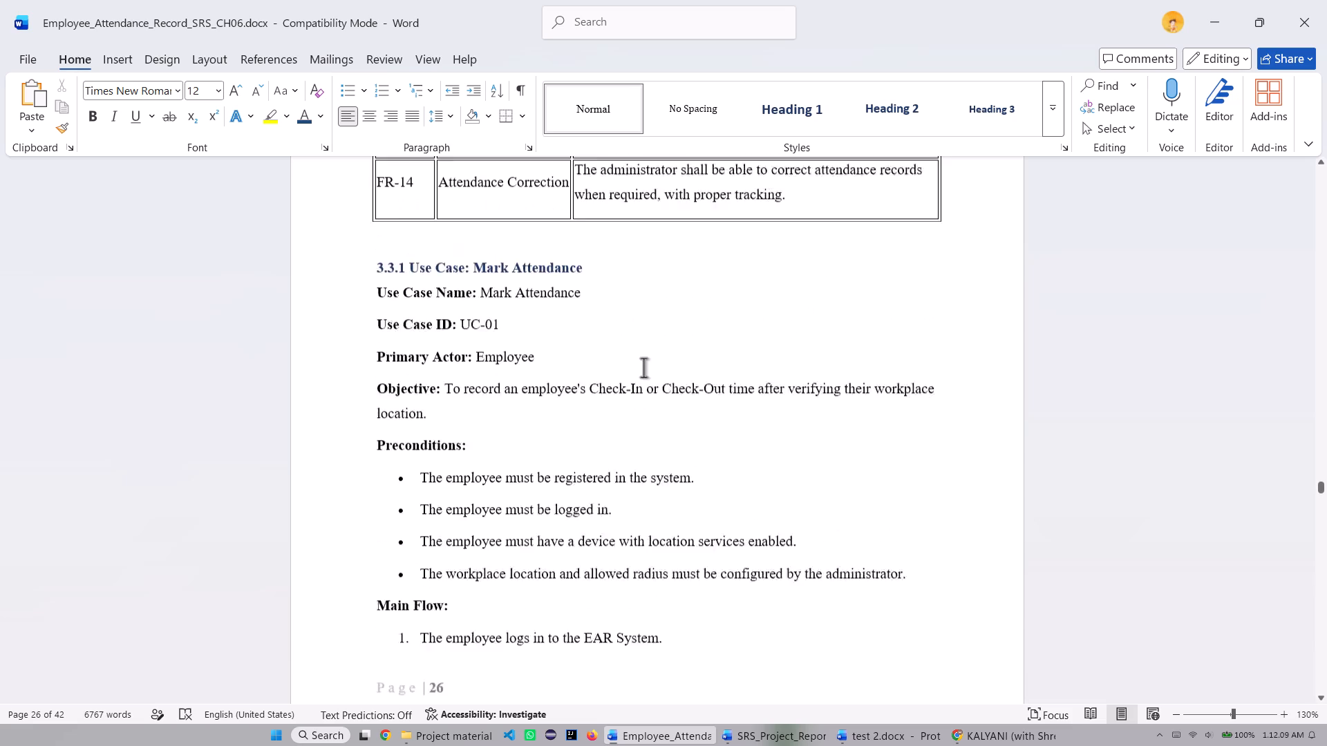
scroll(643, 367, up, 20)
scroll(643, 367, up, 14)
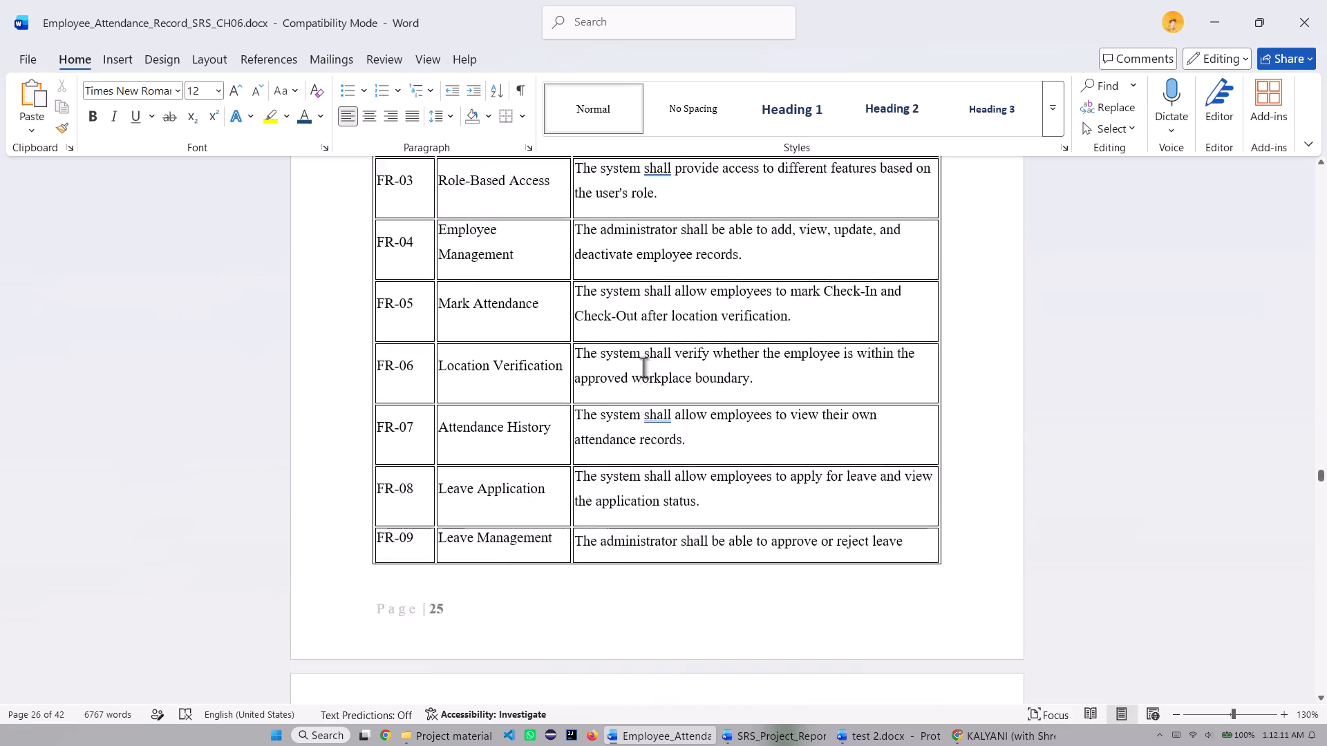
Review section 3.3 of the Word report, from the functional requirements table through the 3.3.1 Mark Attendance use case to section 3.3.2.
scroll(643, 367, up, 12)
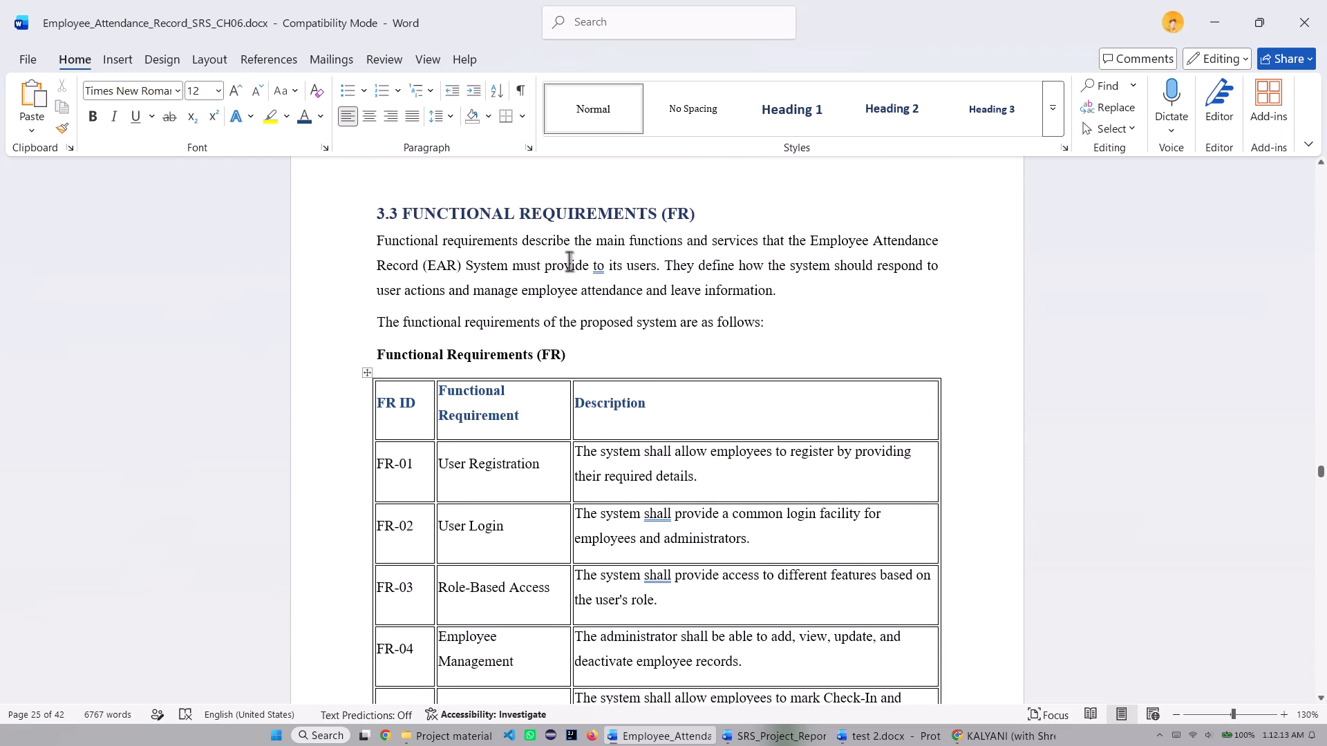
scroll(540, 238, down, 8)
scroll(690, 256, down, 4)
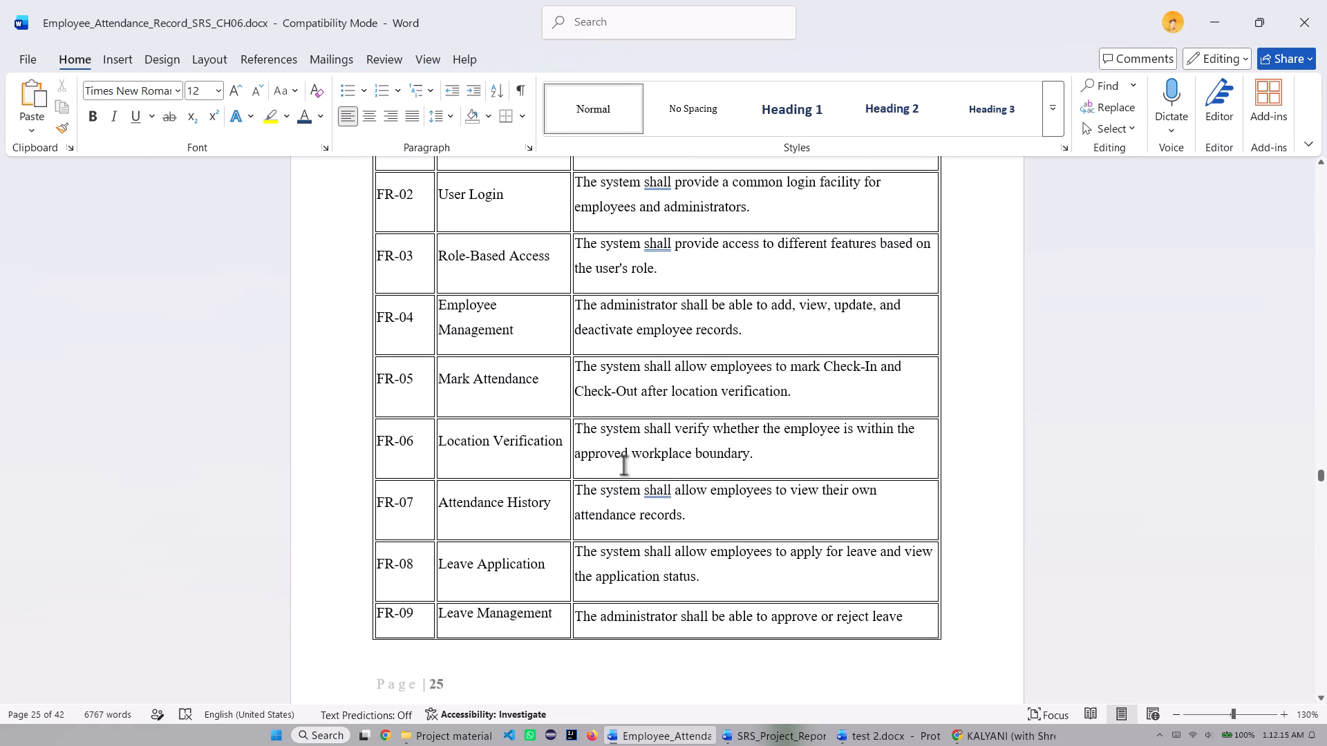
scroll(675, 465, down, 5)
scroll(490, 464, down, 13)
scroll(554, 434, down, 16)
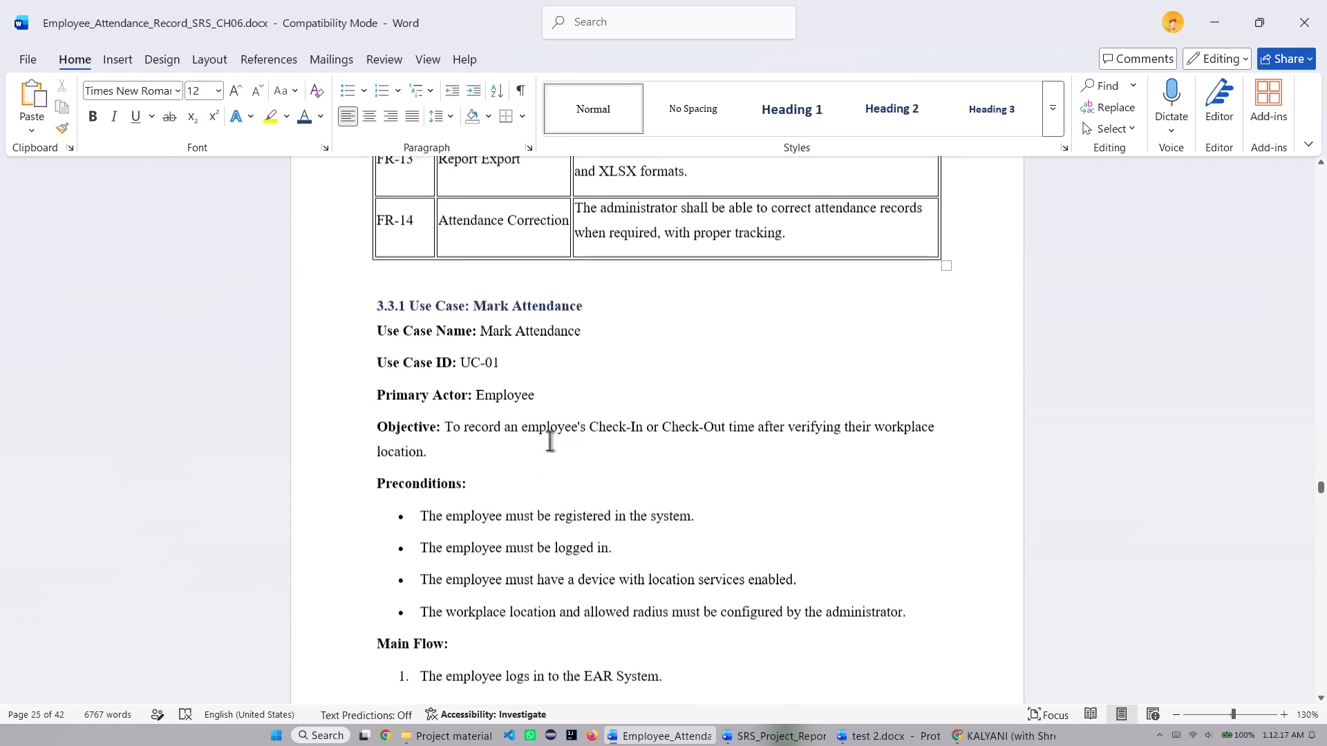
scroll(554, 442, down, 18)
scroll(558, 461, down, 4)
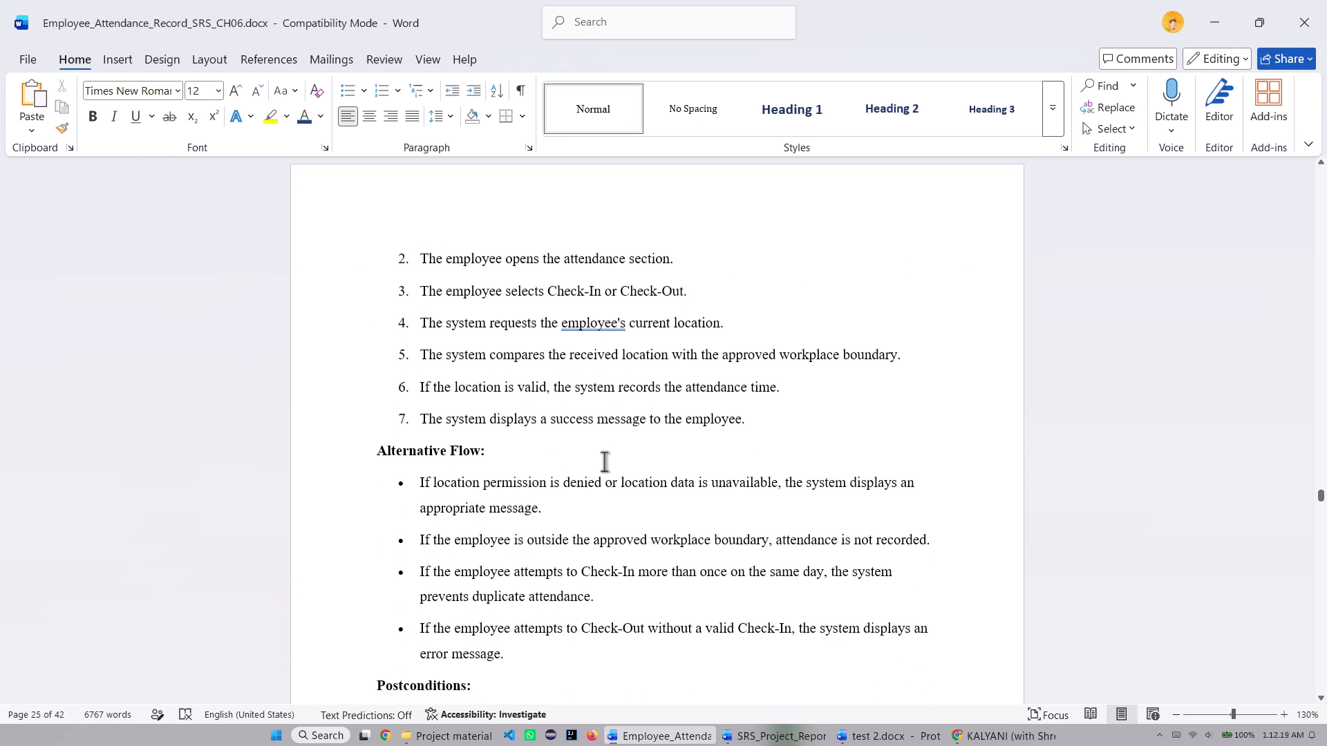
scroll(700, 433, down, 4)
scroll(538, 392, down, 3)
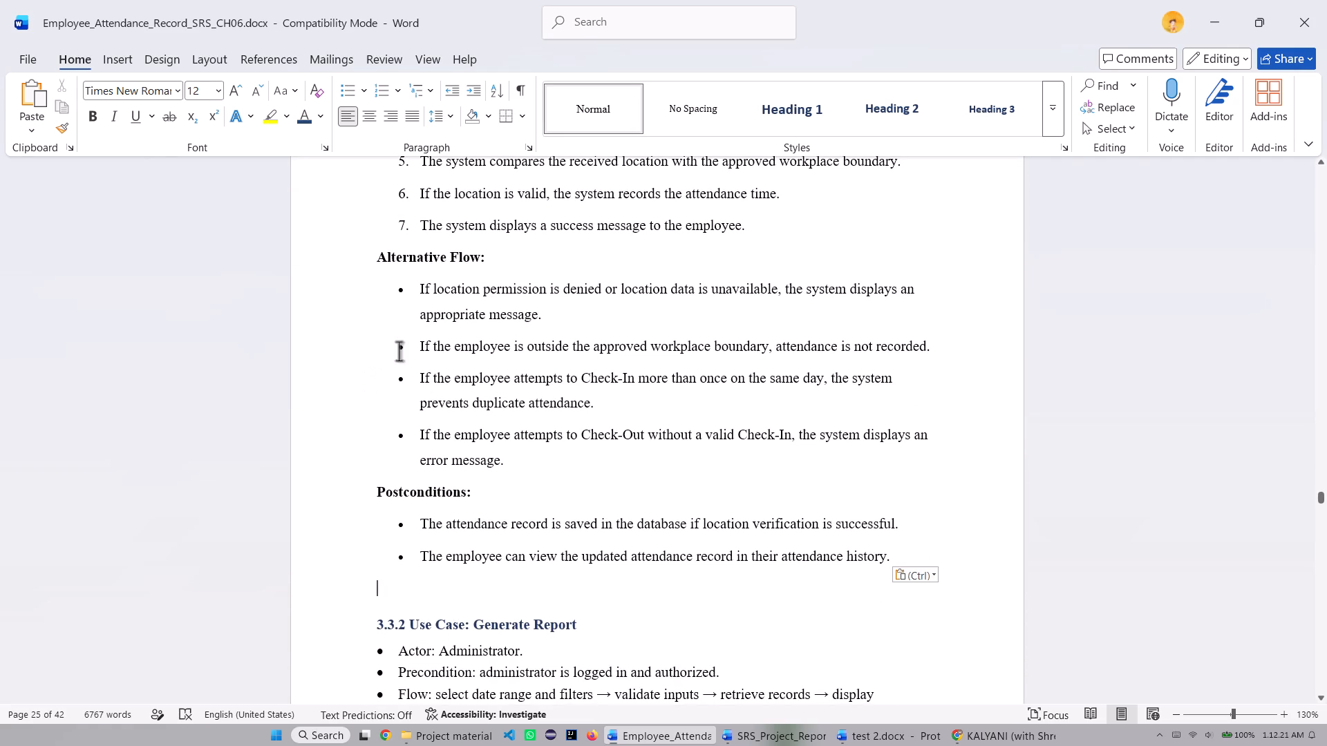
scroll(358, 446, down, 4)
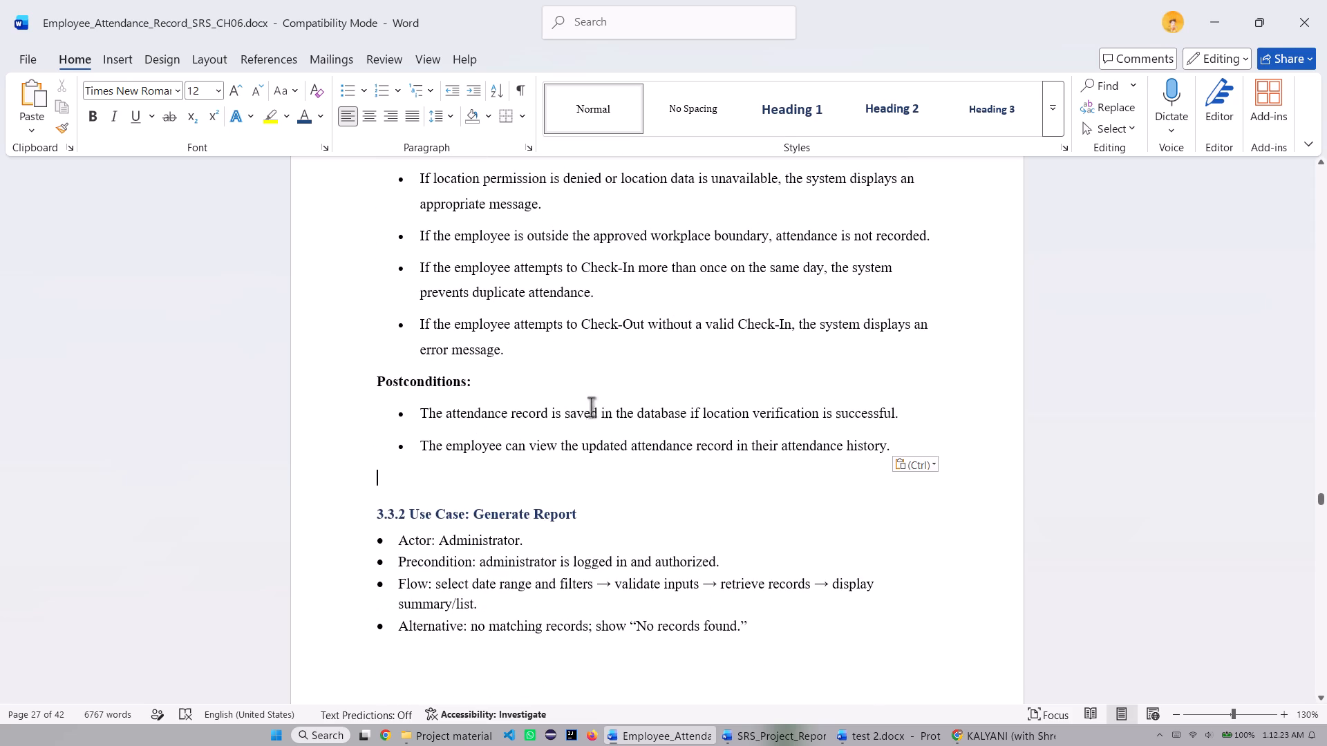
scroll(666, 408, down, 4)
scroll(322, 421, down, 4)
scroll(614, 375, down, 1)
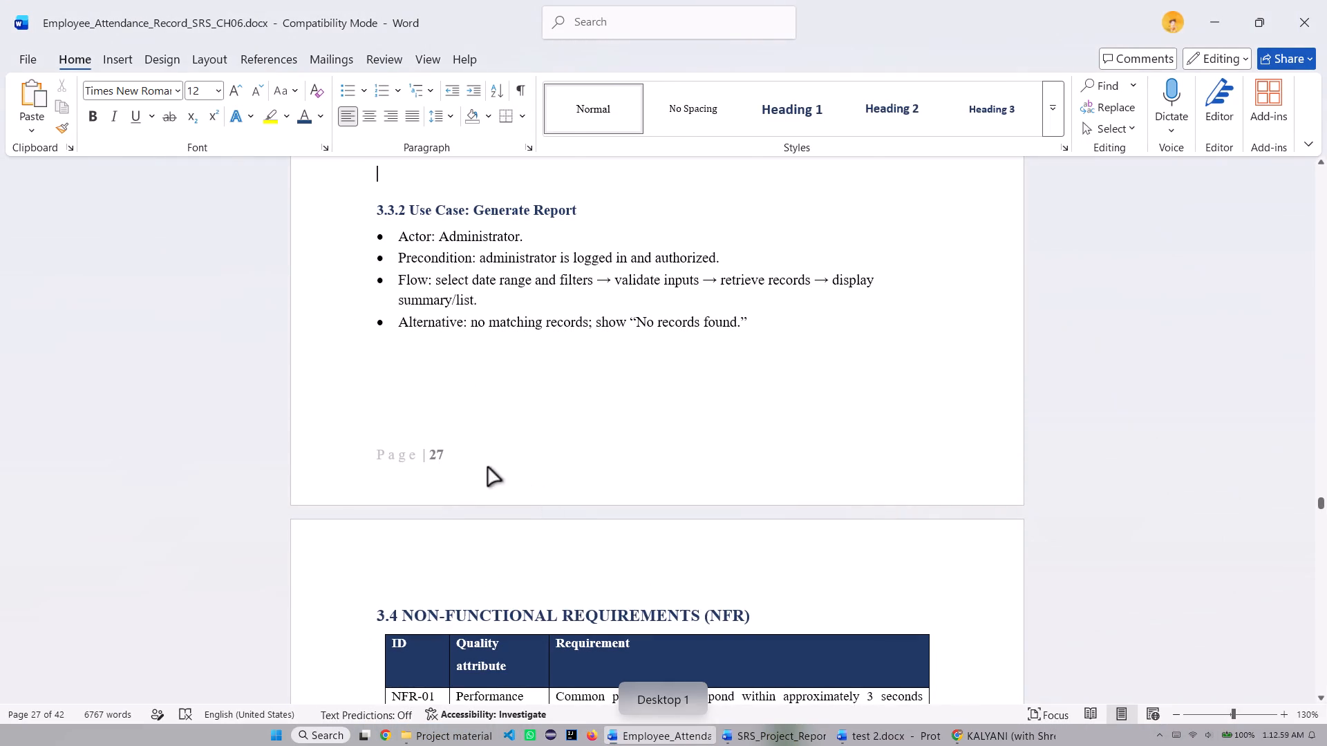
In the Word report, replace the bulleted list under 3.3.2 Use Case: Generate Report with the copied use case text, starting below the heading.
scroll(557, 346, up, 2)
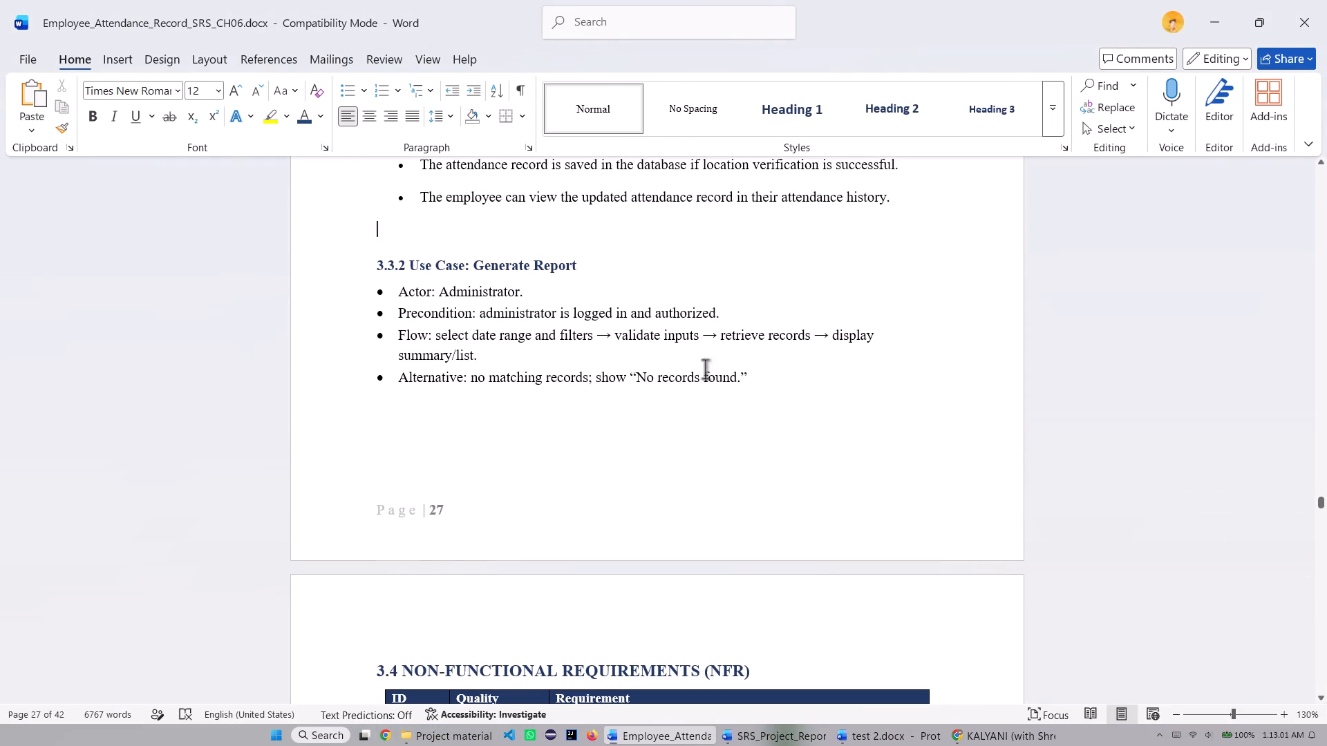
drag(753, 375, 350, 295)
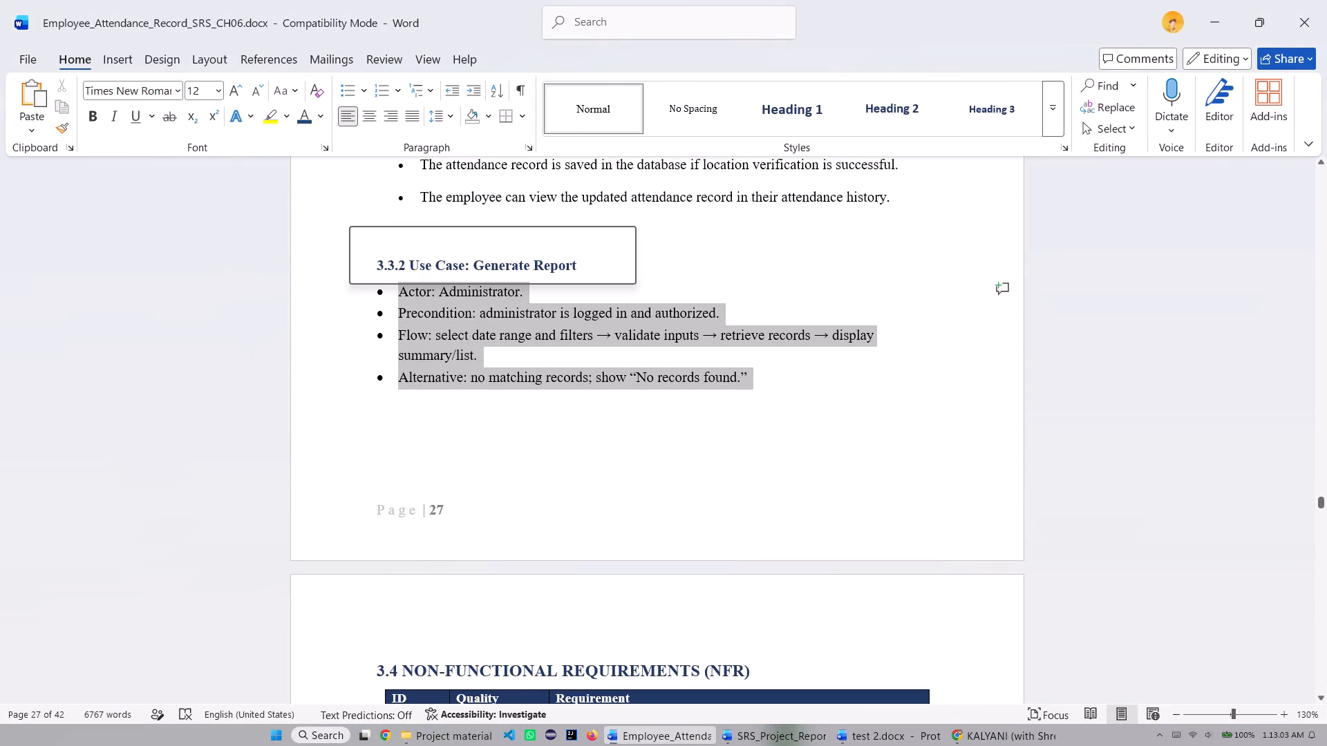
key(BackSpace)
key(BackSpace)
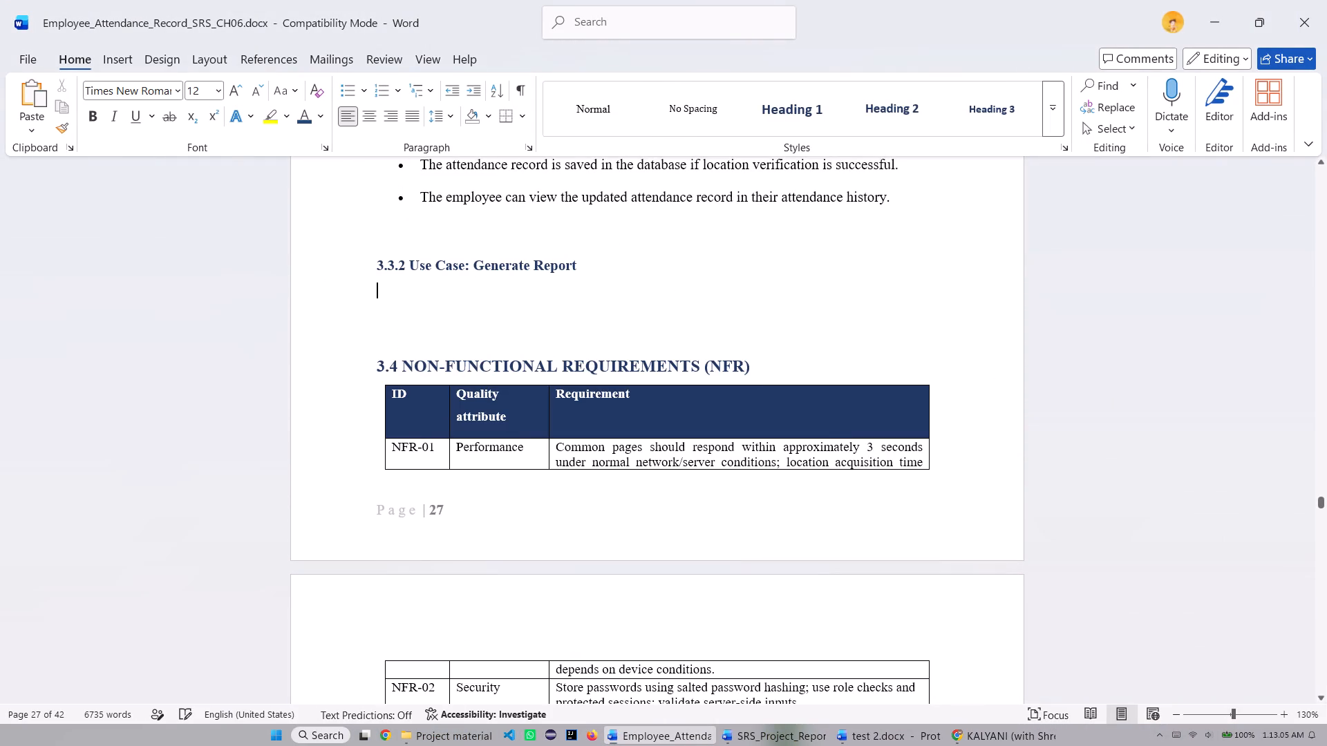
key(BackSpace)
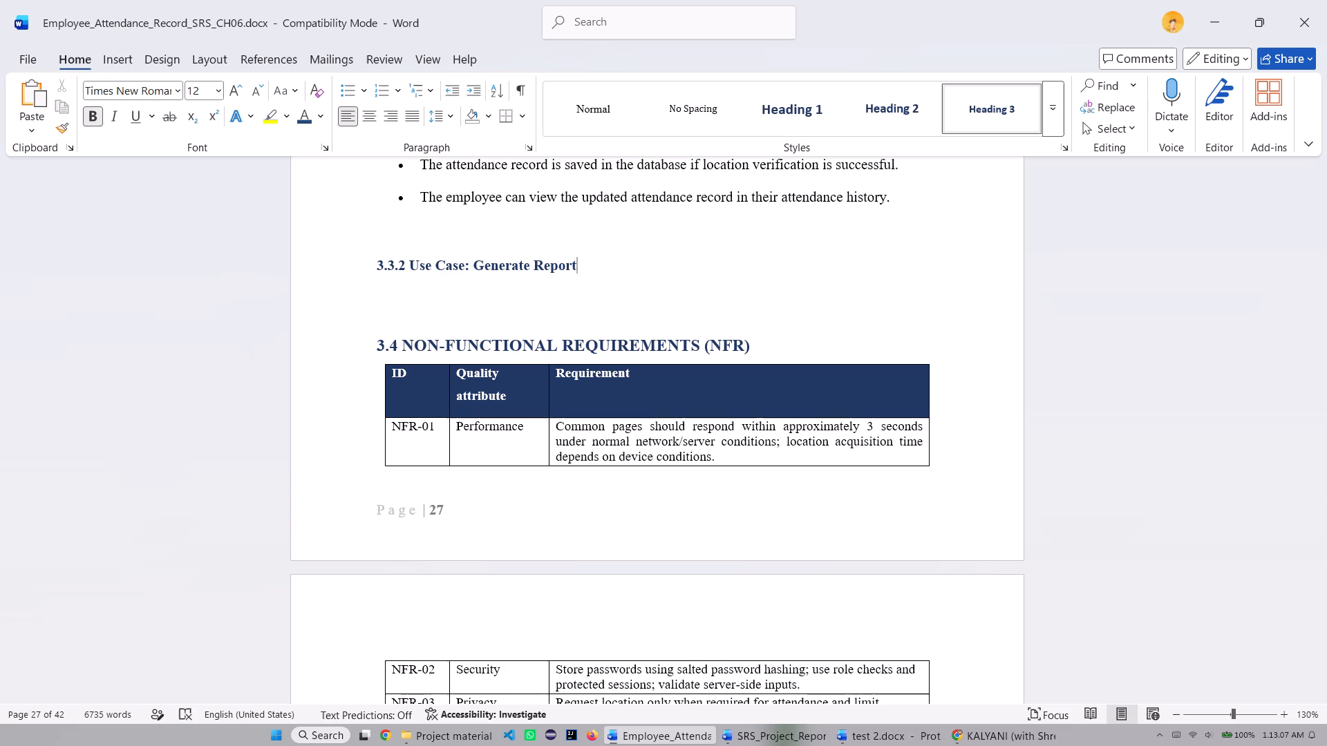
key(Return)
key(ctrl+v)
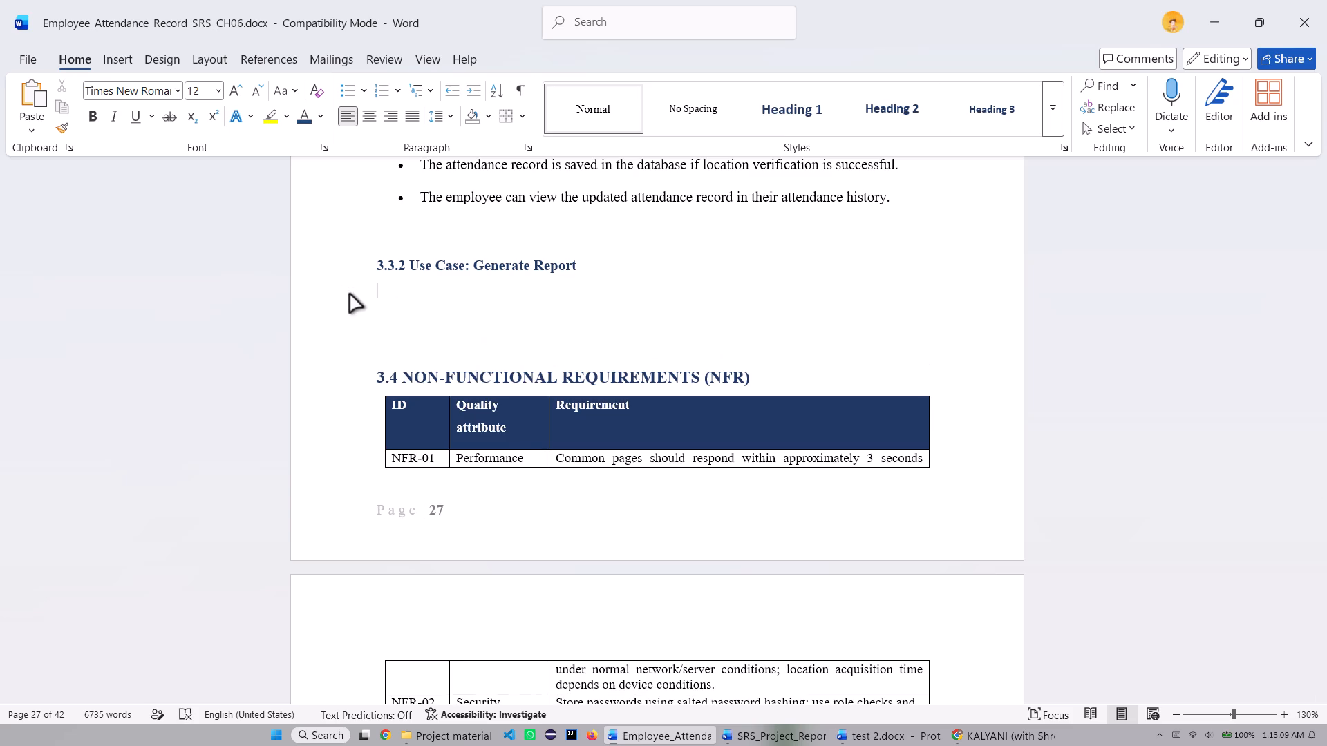
Review the layout and page breaks of the pasted 3.3.1 Mark Attendance and 3.3.2 Generate Report use cases.
scroll(469, 343, up, 15)
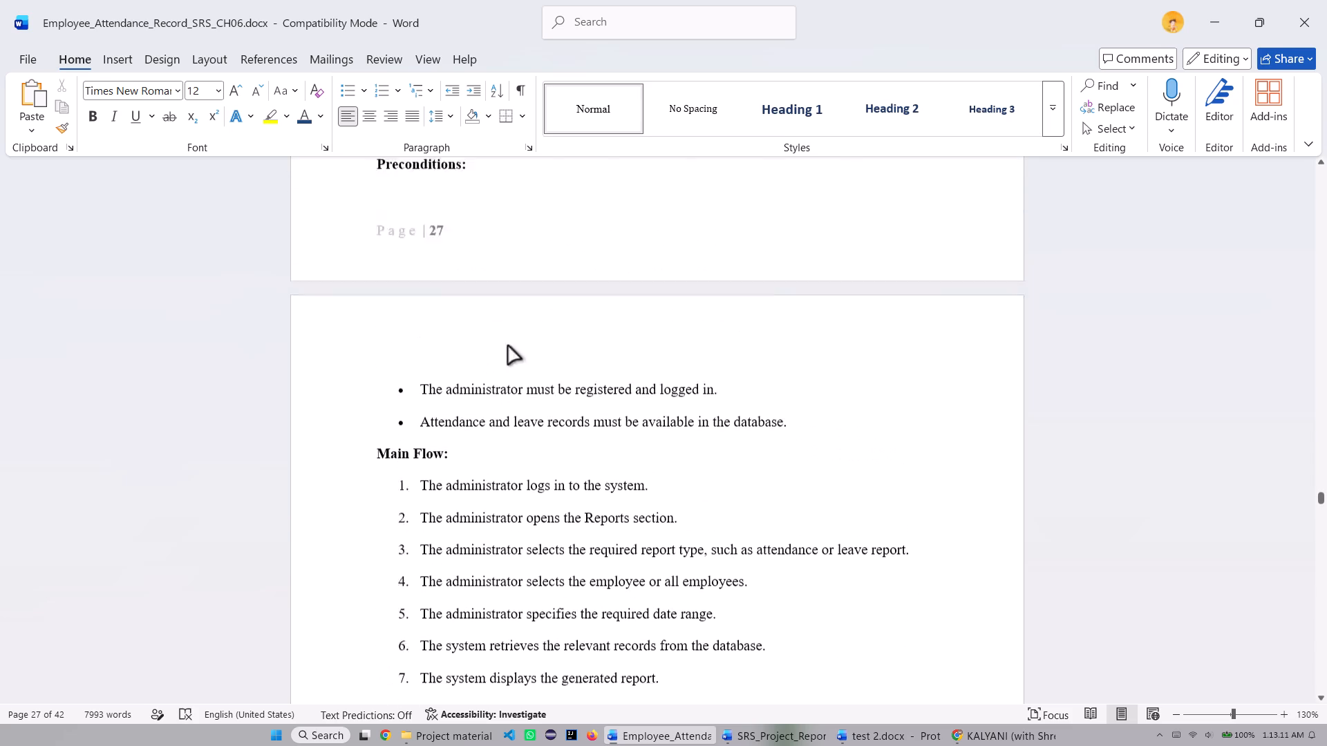
scroll(508, 346, up, 7)
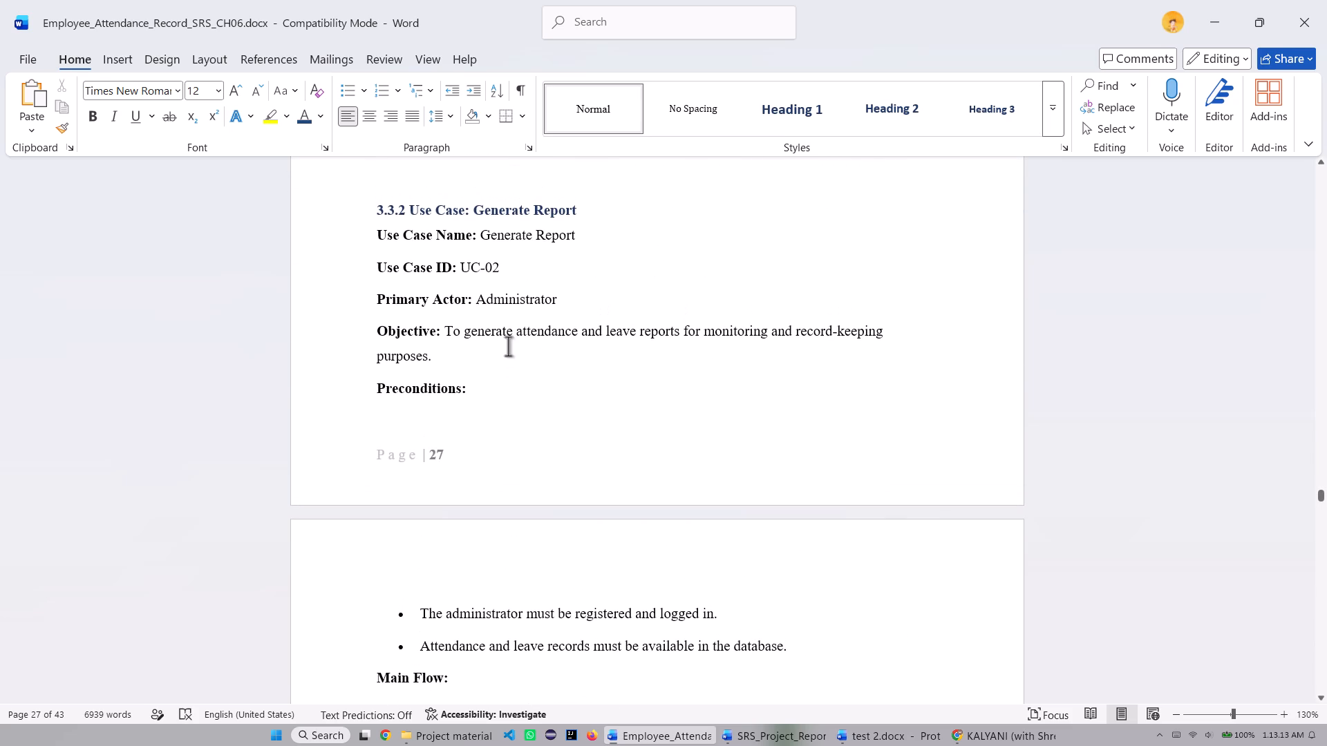
scroll(508, 346, down, 2)
scroll(507, 346, up, 5)
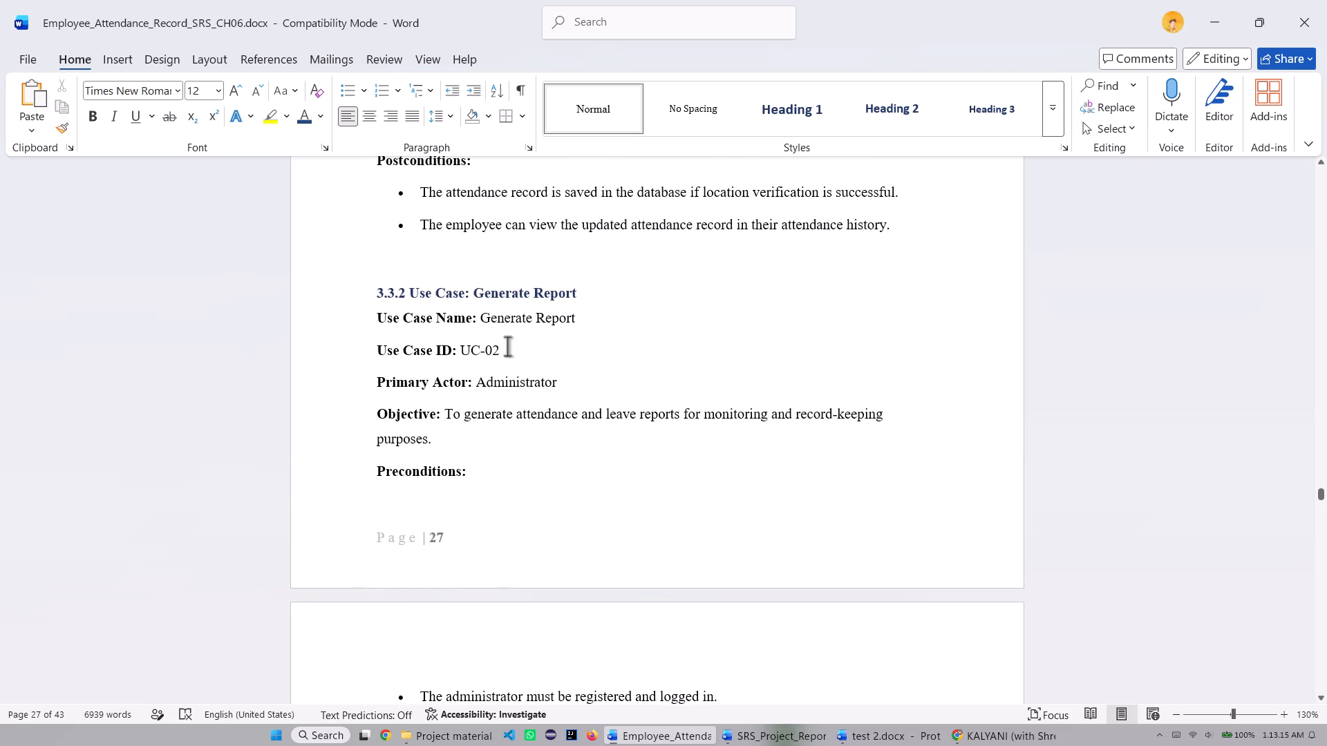
scroll(492, 361, up, 1)
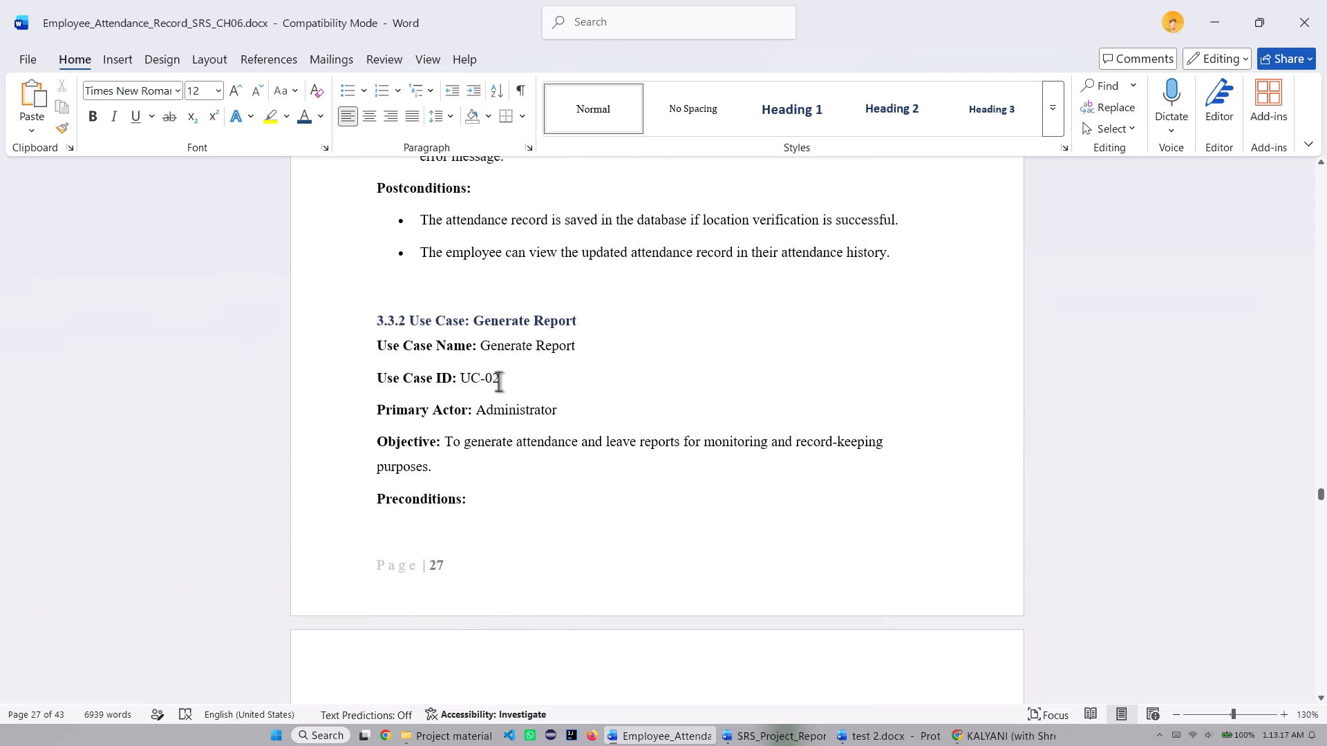
scroll(477, 303, up, 7)
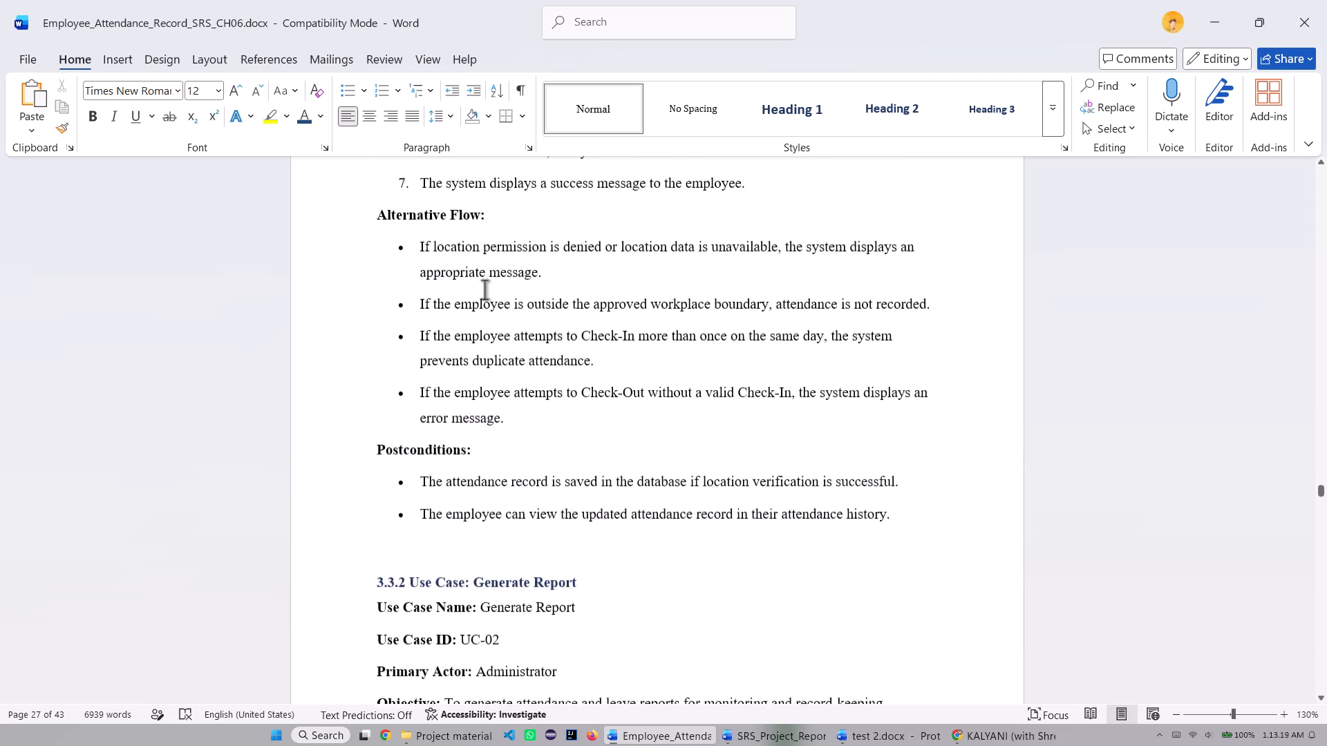
scroll(484, 289, up, 13)
scroll(485, 294, down, 12)
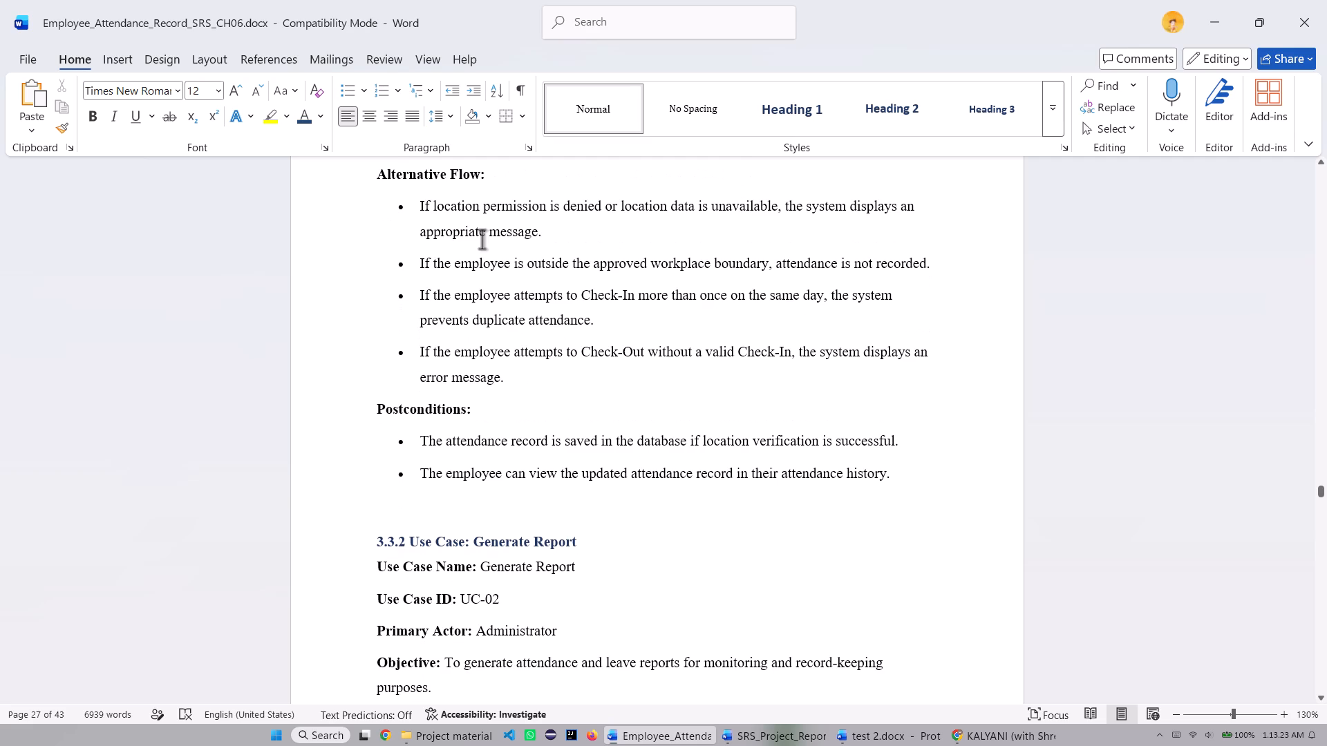
scroll(482, 239, up, 20)
scroll(482, 239, up, 8)
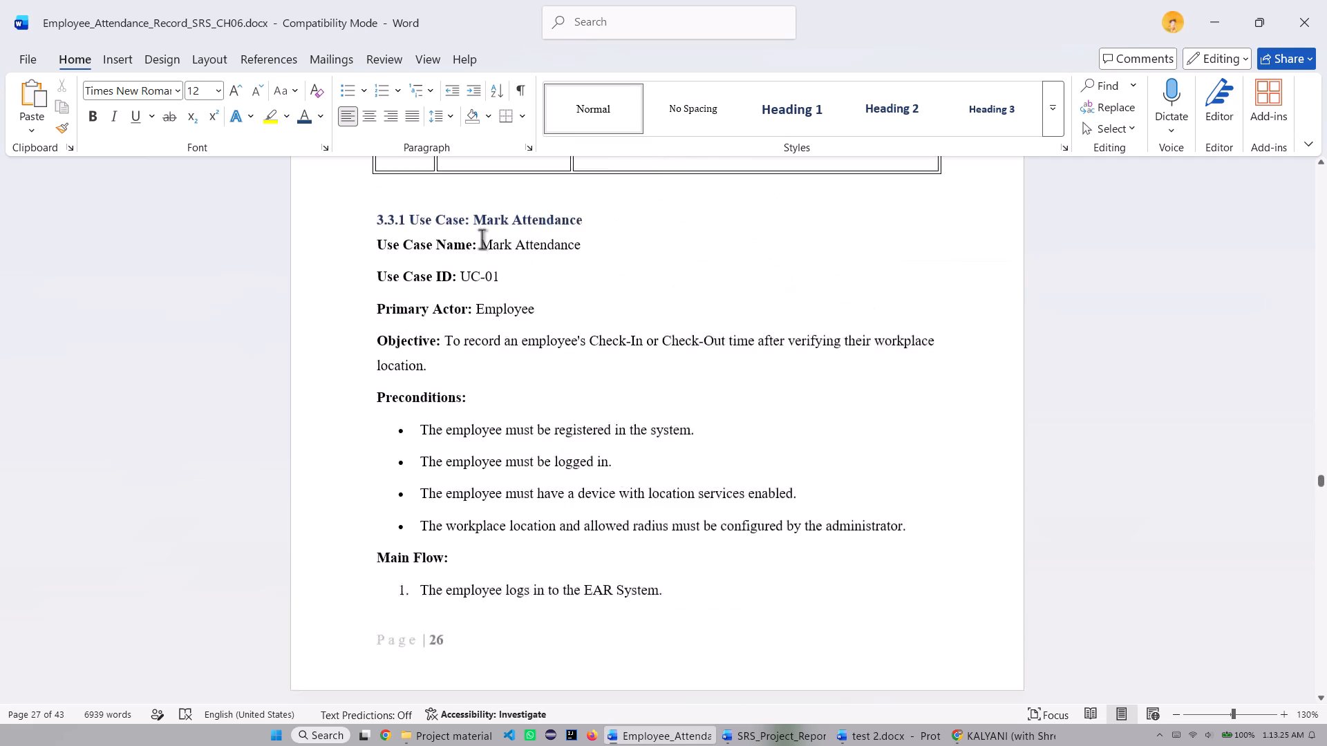
scroll(482, 239, up, 7)
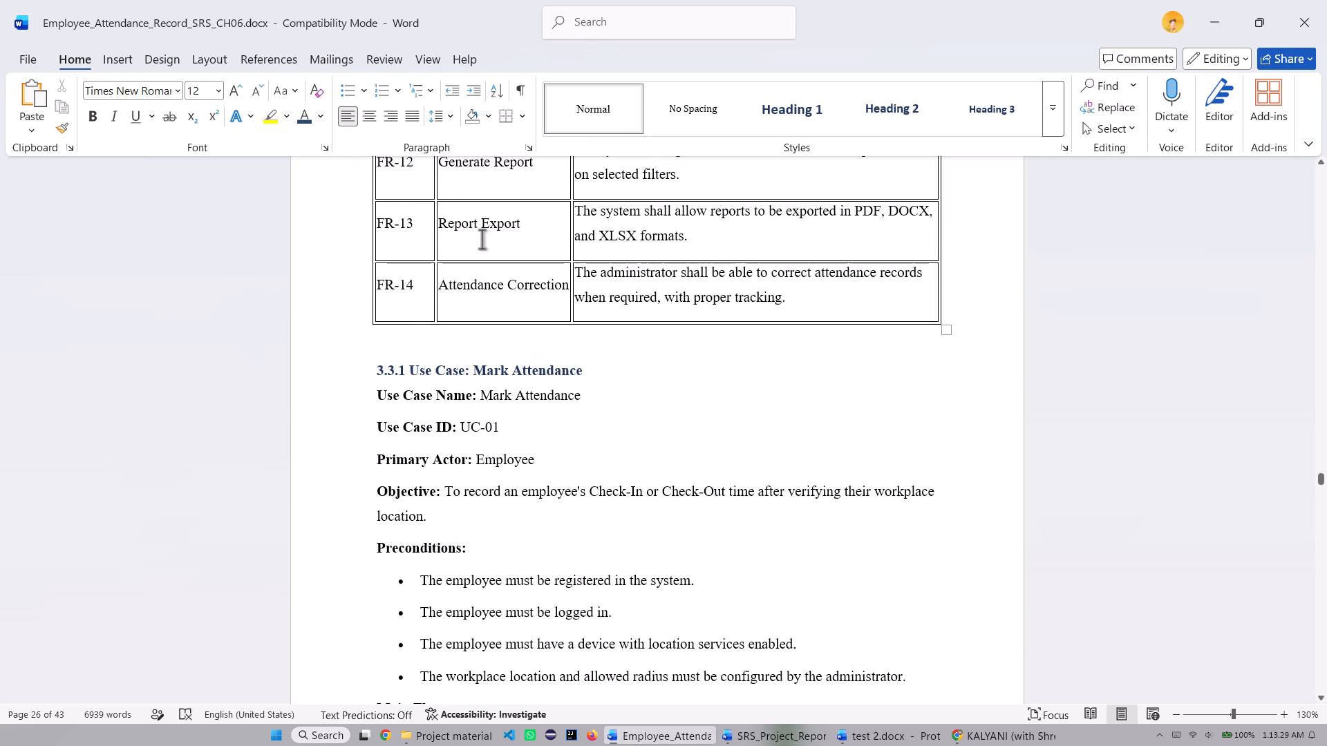
scroll(486, 370, down, 6)
scroll(596, 298, down, 2)
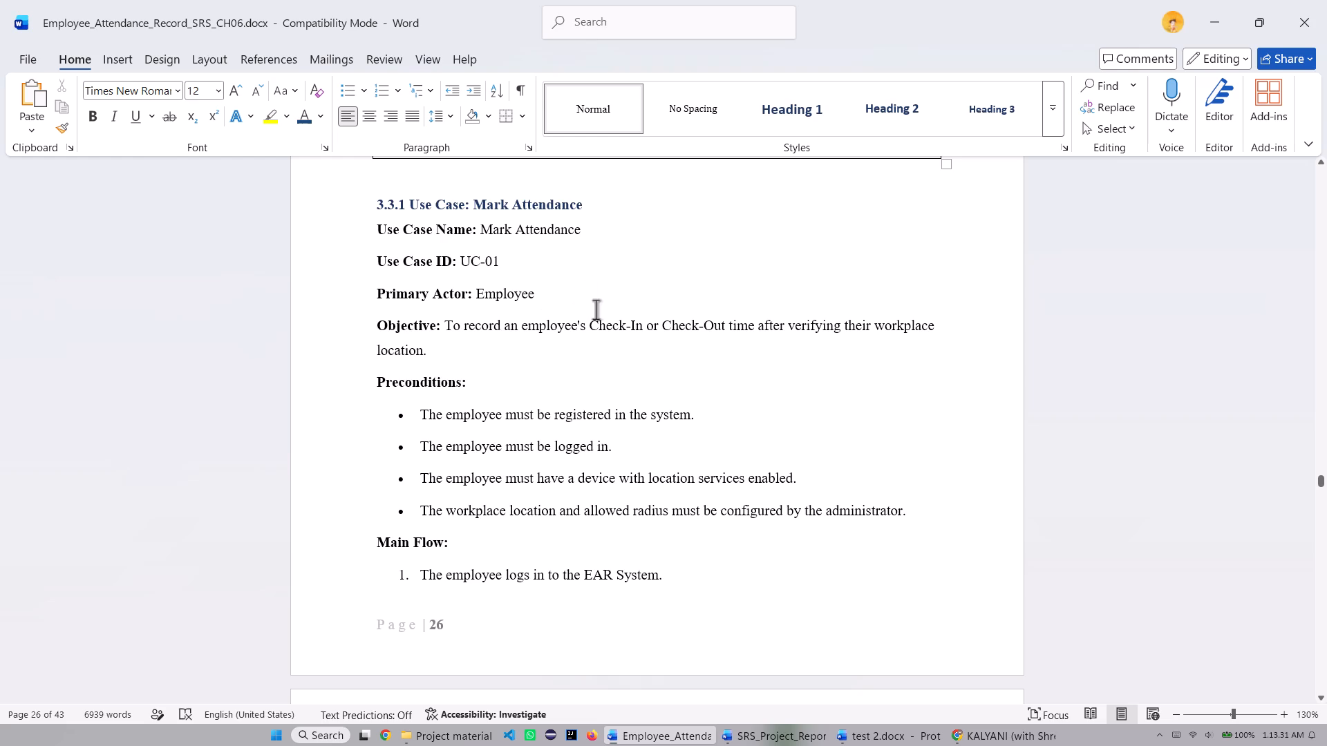
scroll(596, 309, down, 4)
scroll(450, 316, down, 13)
scroll(513, 305, down, 9)
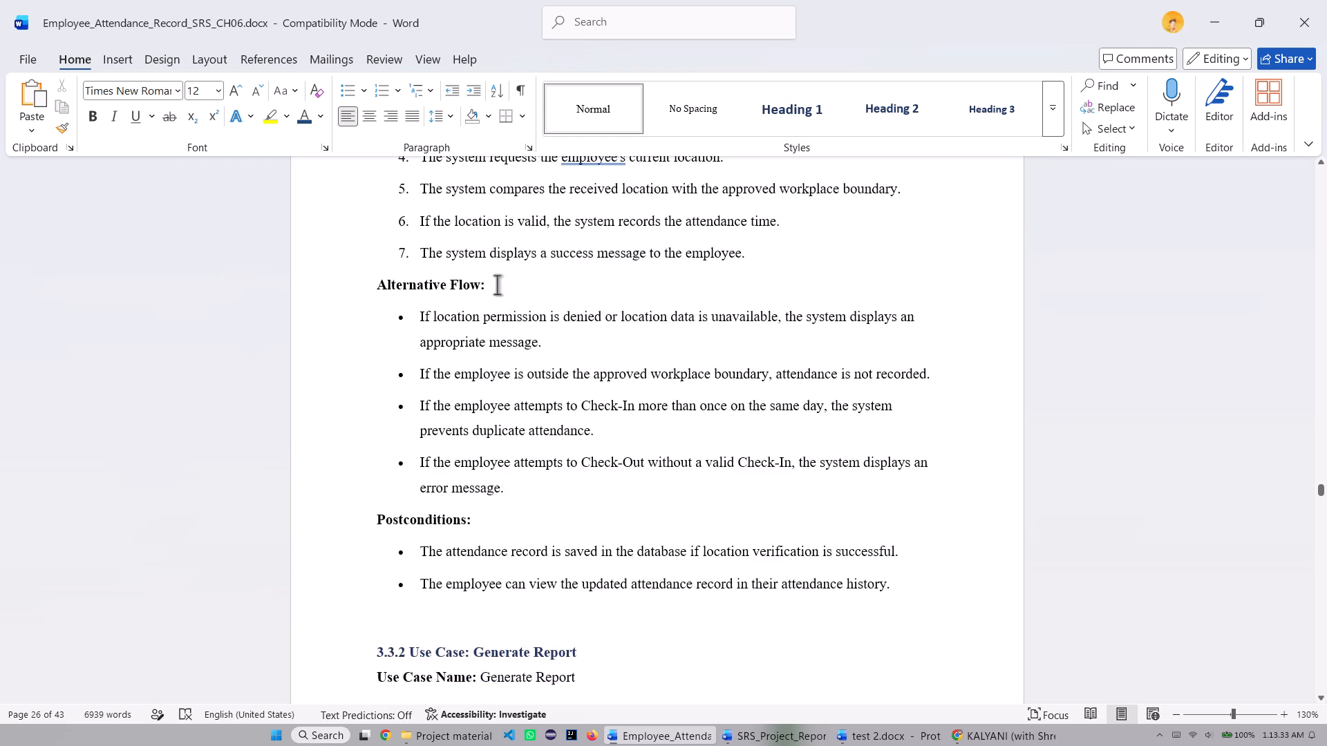
Review the pasted 3.3.2 Generate Report use case and the 3.4 Non-Functional Requirements table that follows it, up to Chapter 4.
scroll(496, 287, down, 15)
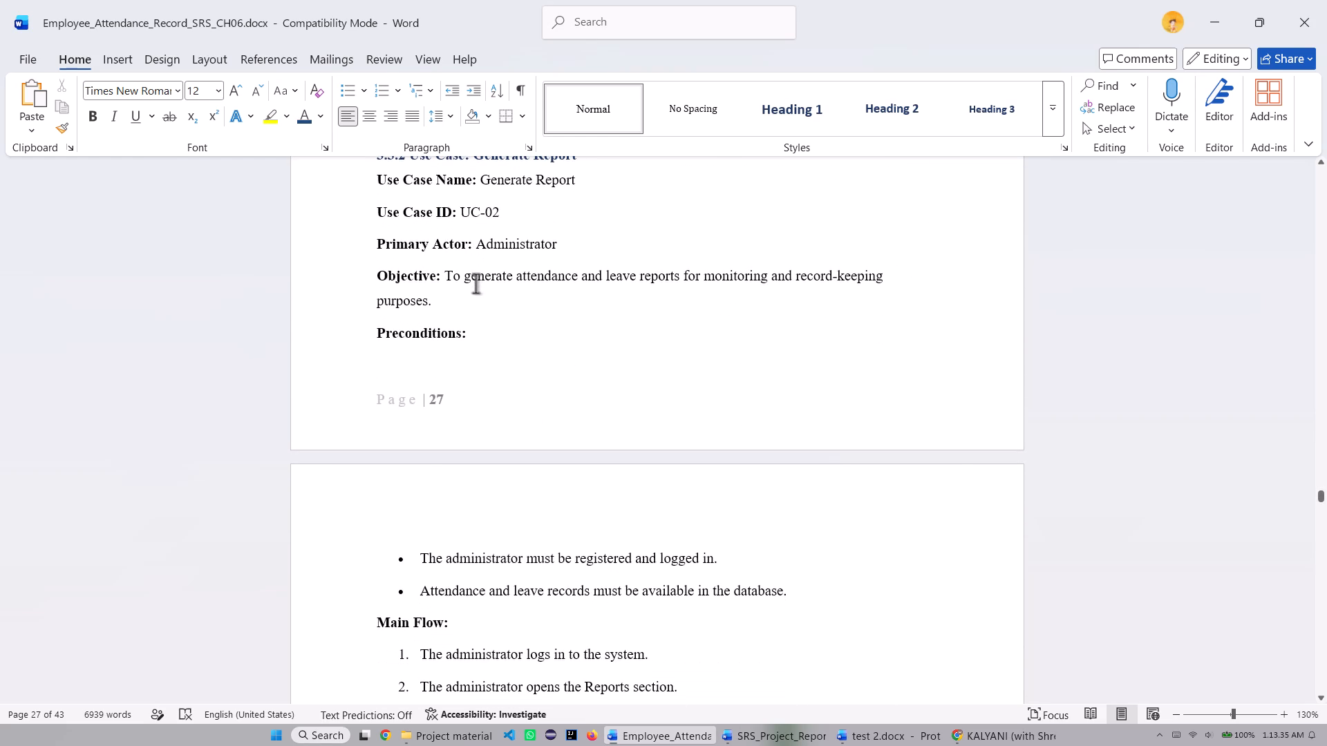
scroll(476, 283, down, 16)
scroll(476, 276, down, 7)
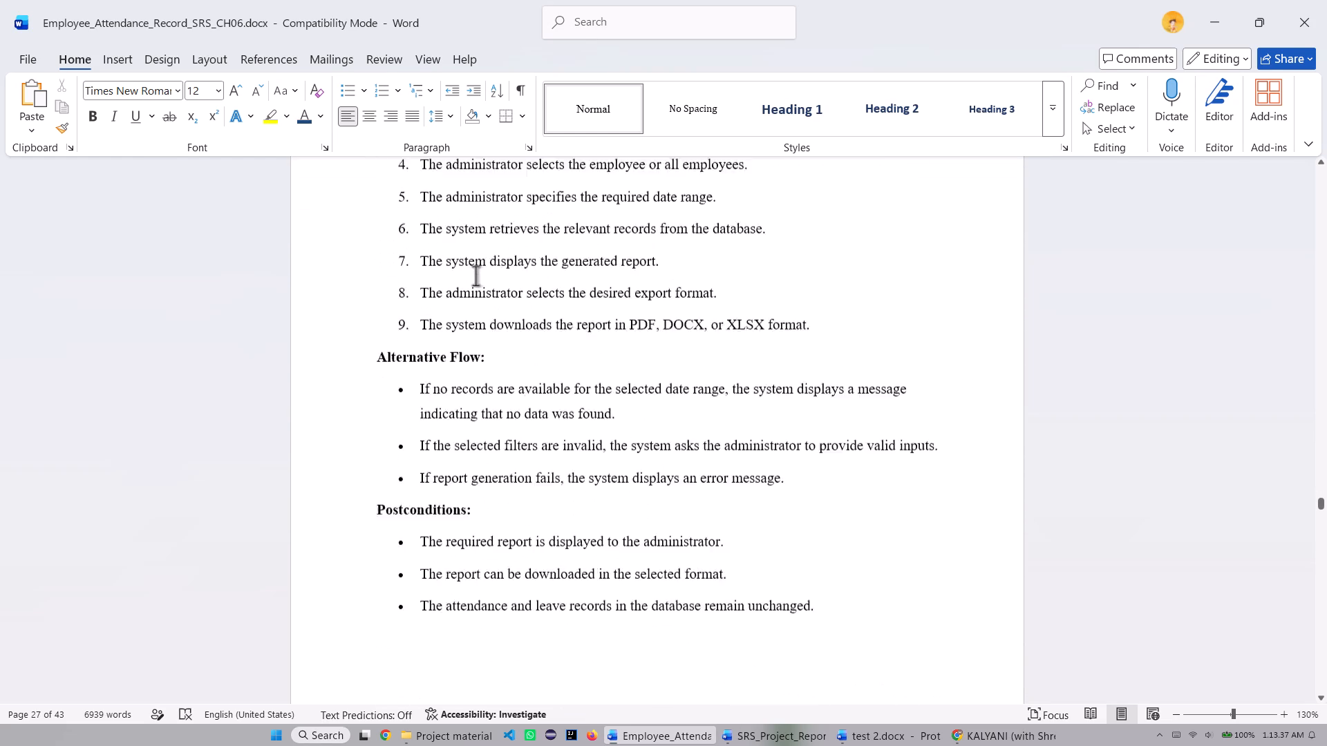
scroll(476, 274, down, 12)
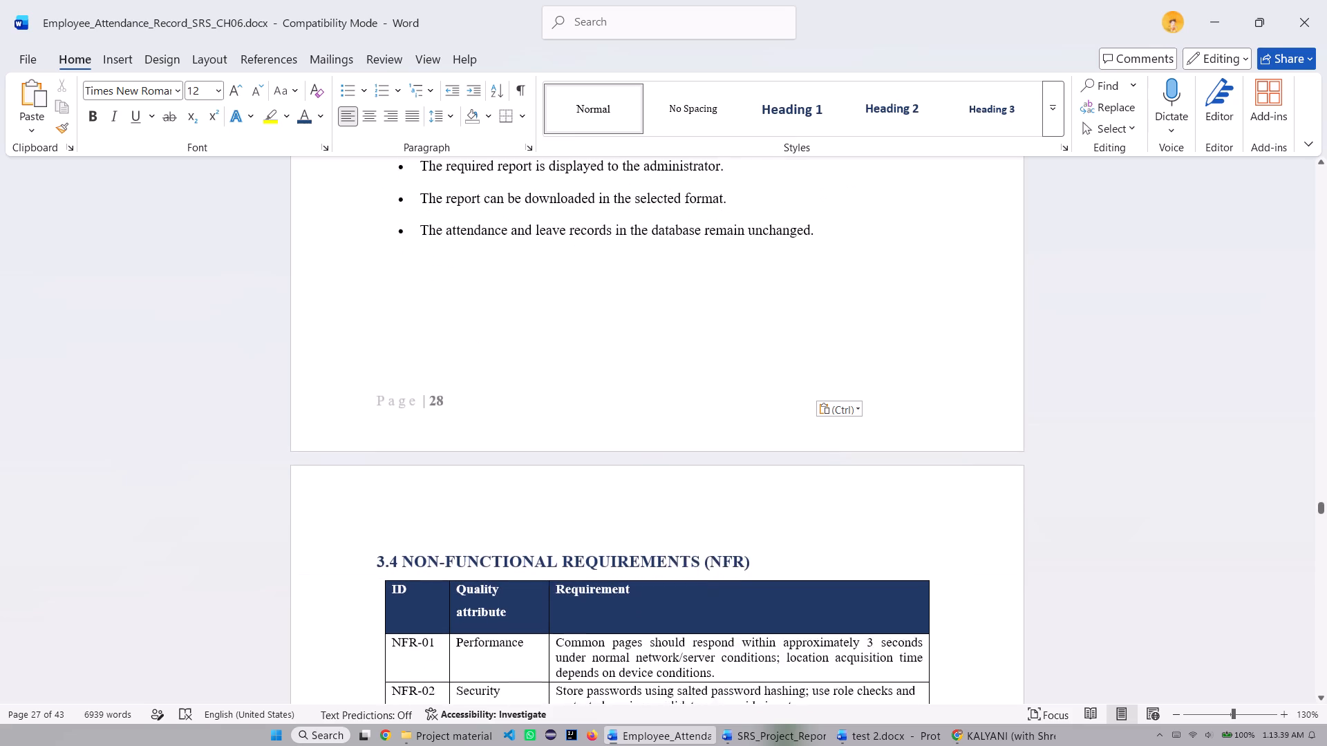
scroll(476, 274, down, 3)
scroll(476, 274, up, 5)
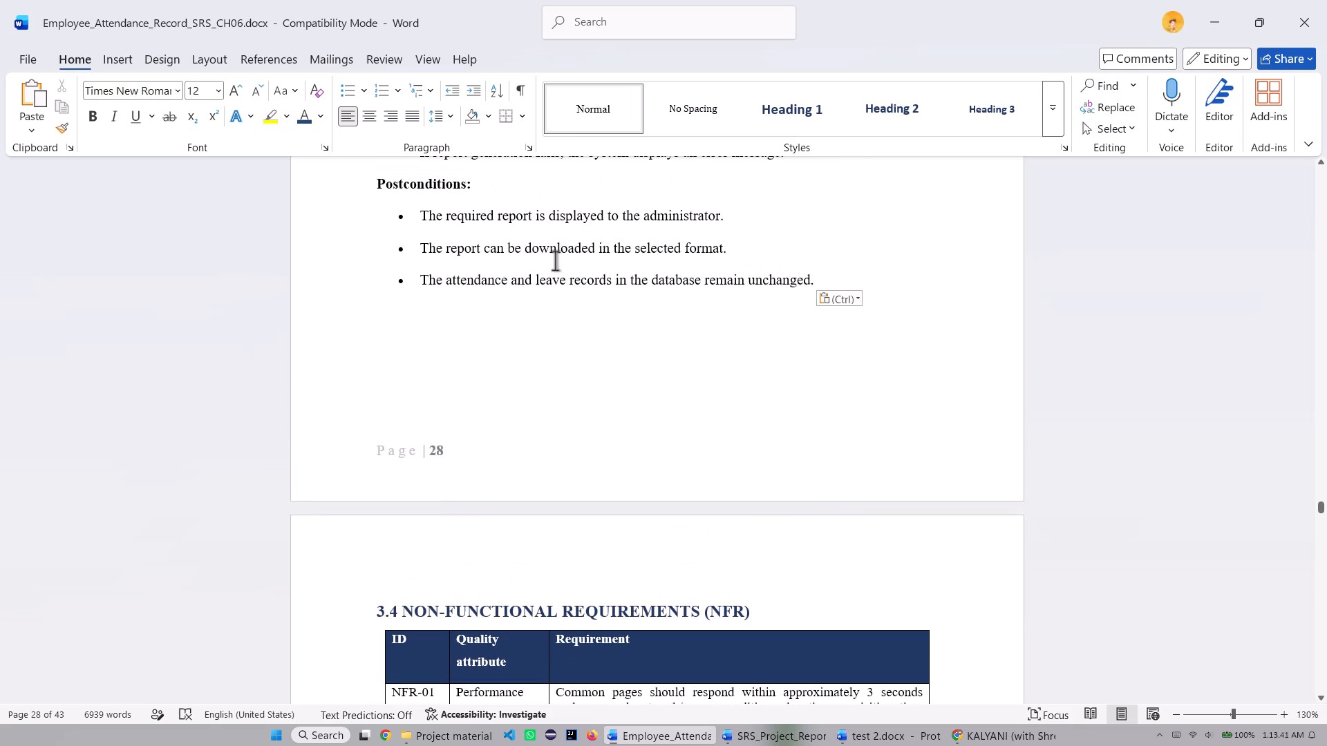
scroll(503, 231, up, 7)
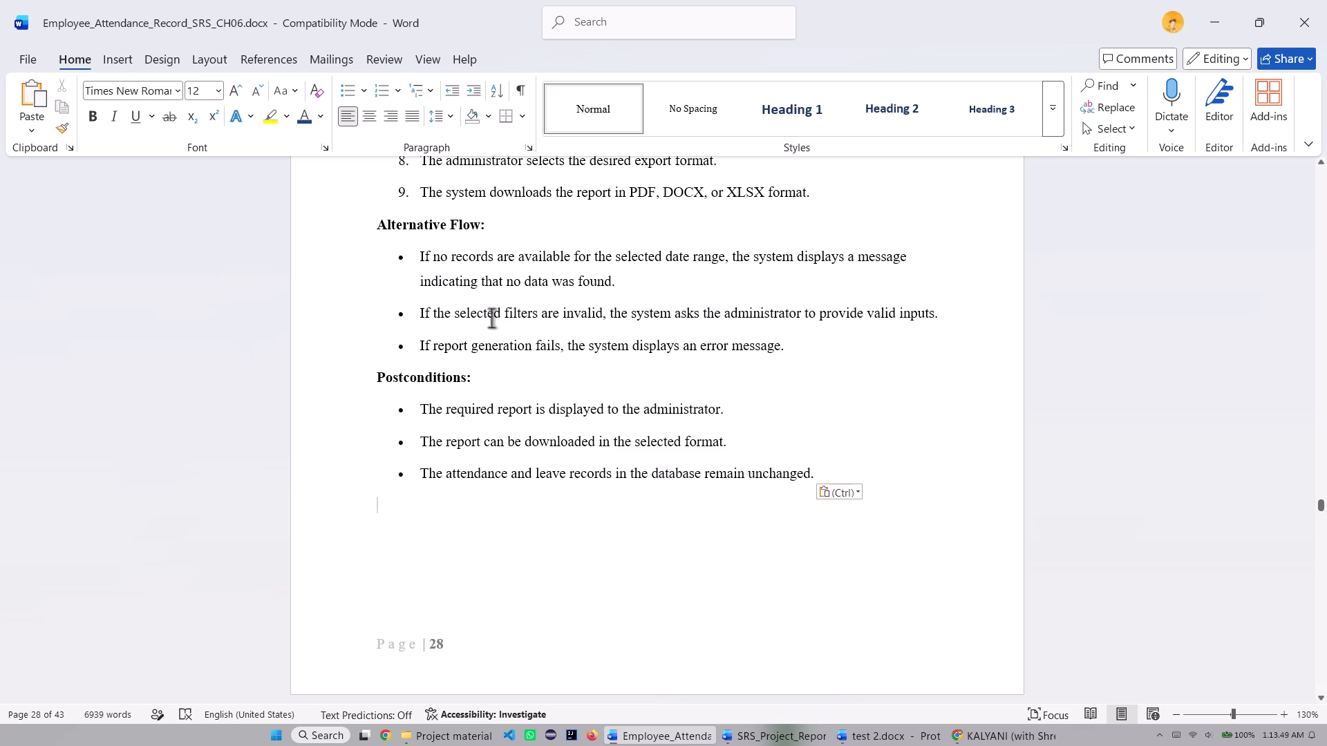
scroll(469, 372, down, 3)
scroll(469, 374, up, 2)
scroll(477, 352, down, 5)
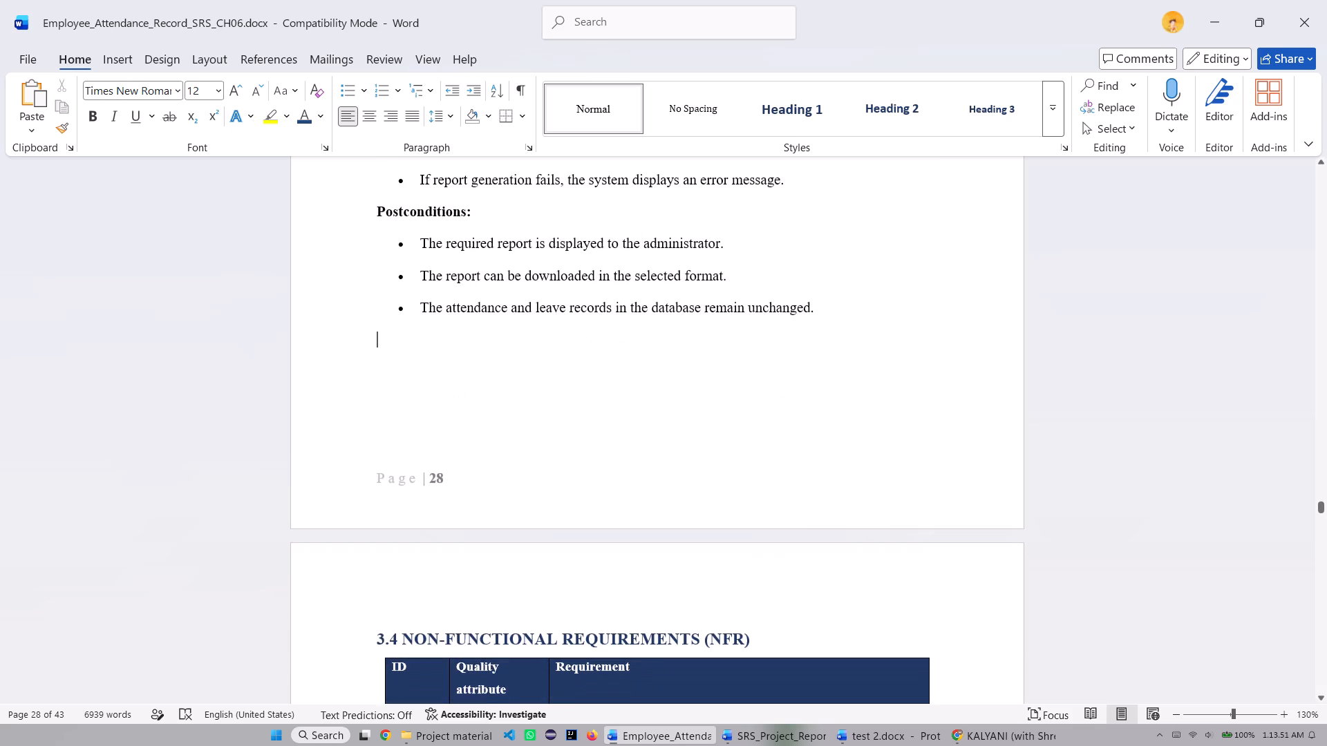
scroll(468, 347, down, 5)
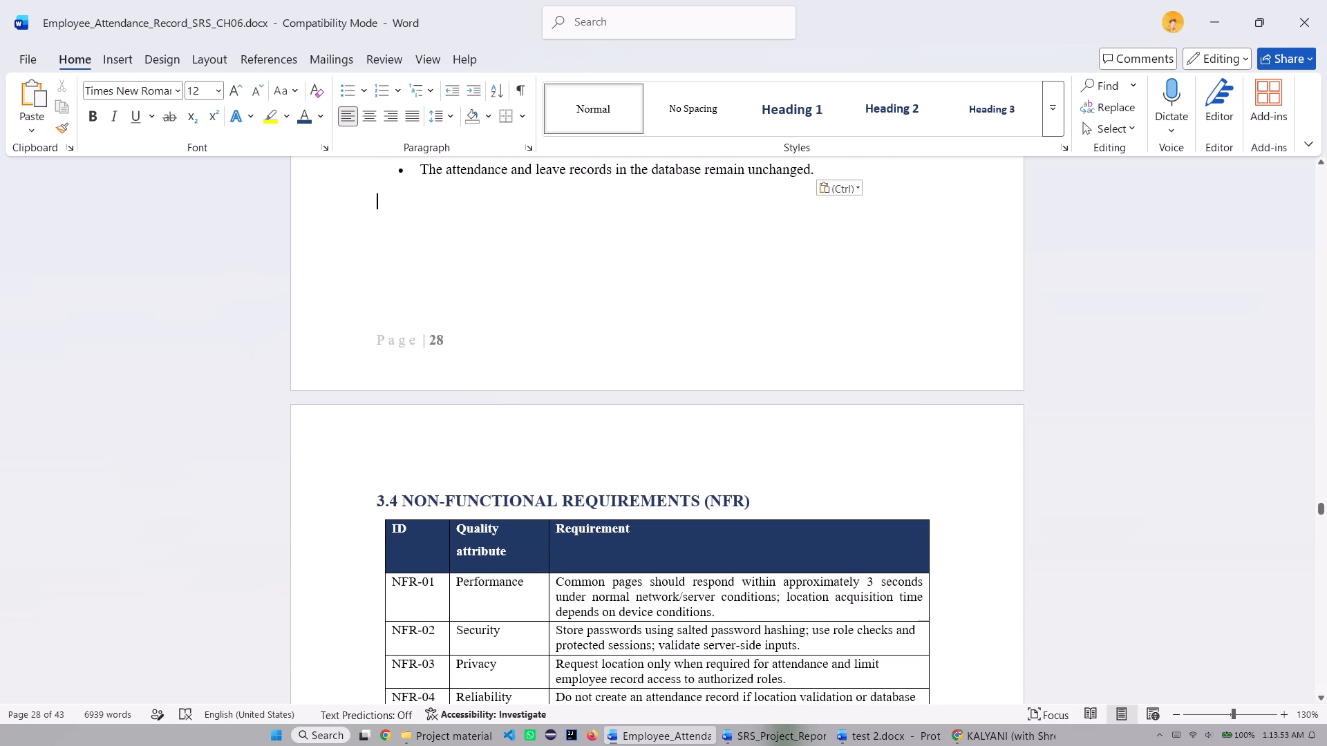
scroll(568, 399, down, 6)
scroll(511, 370, down, 16)
scroll(458, 355, down, 13)
scroll(462, 347, up, 7)
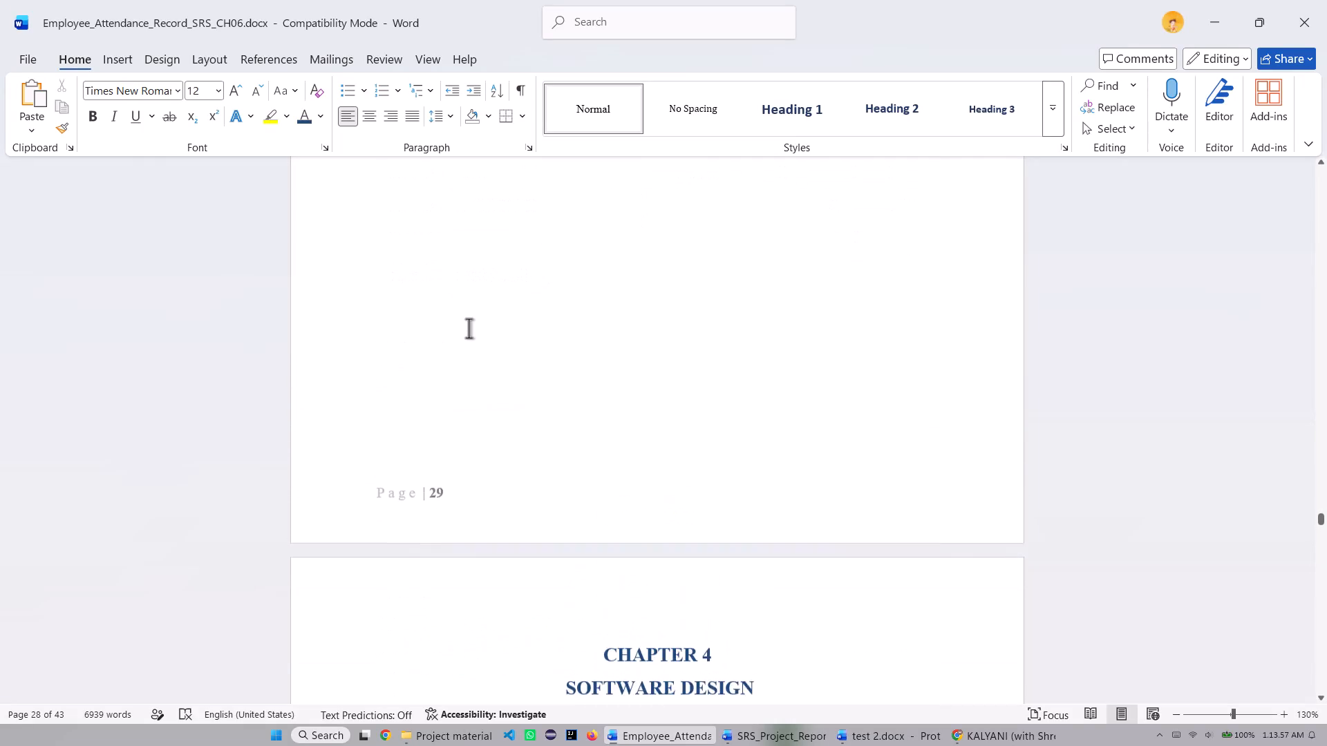
scroll(469, 328, up, 20)
scroll(469, 328, up, 2)
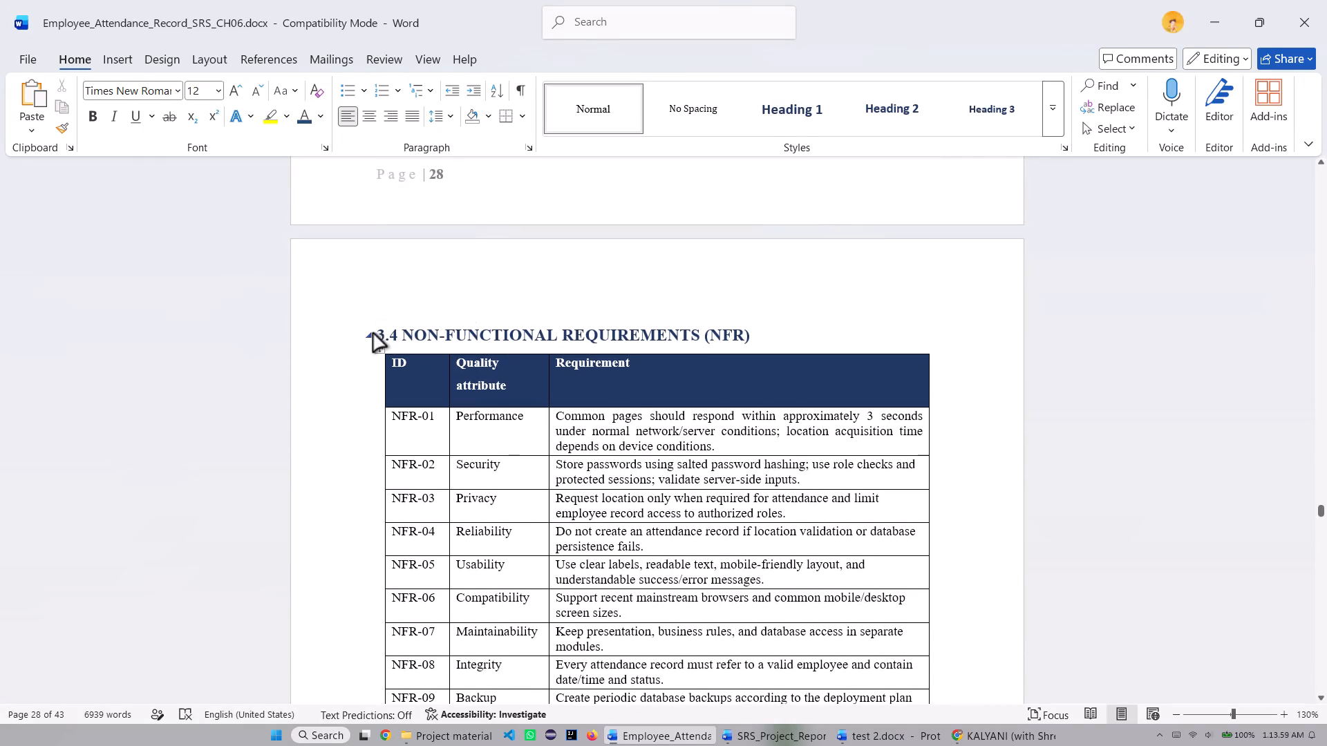
drag(373, 334, 549, 341)
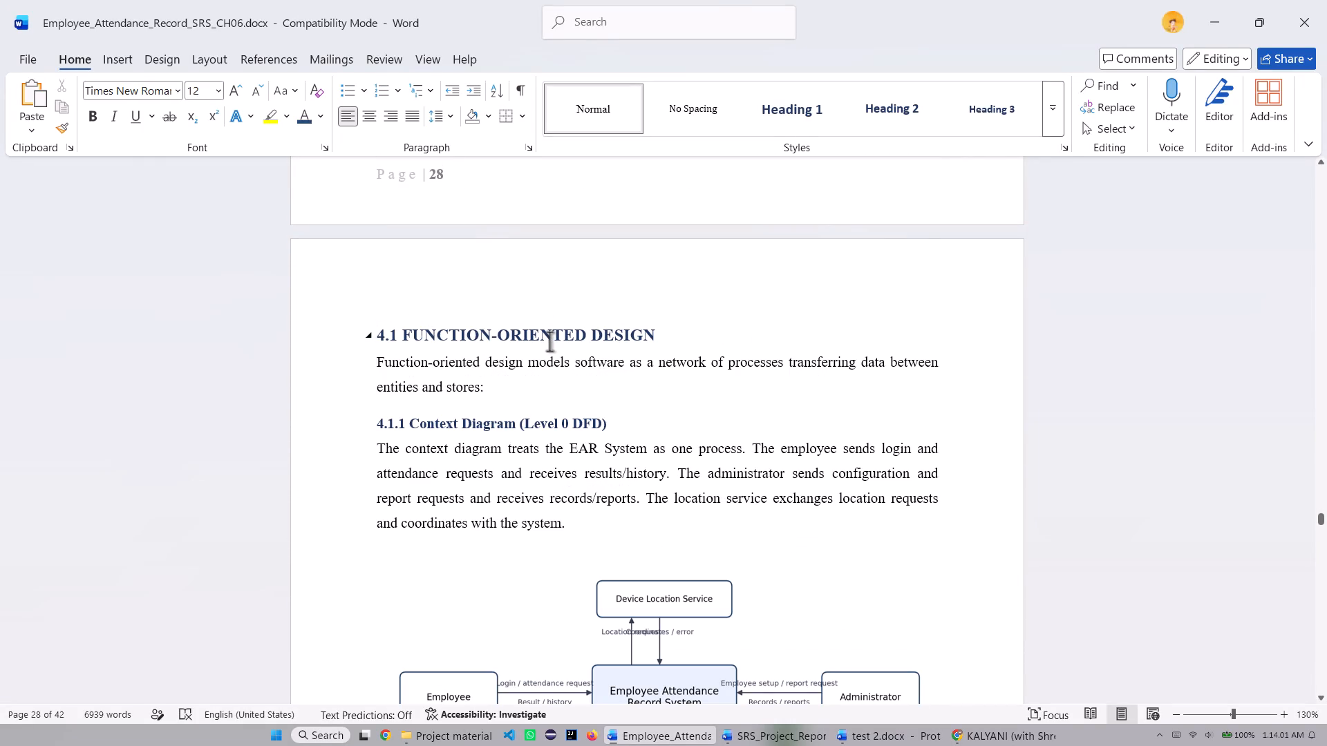
key(ctrl+z)
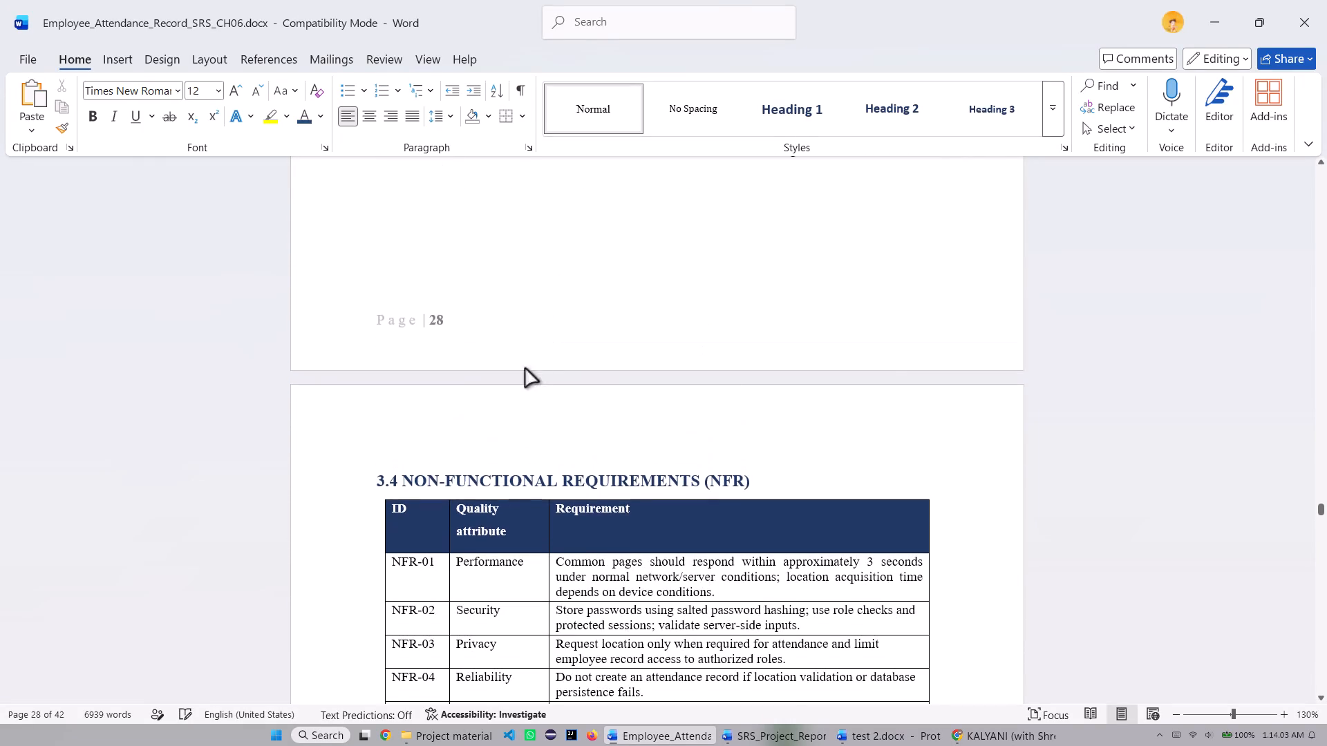
scroll(500, 399, up, 4)
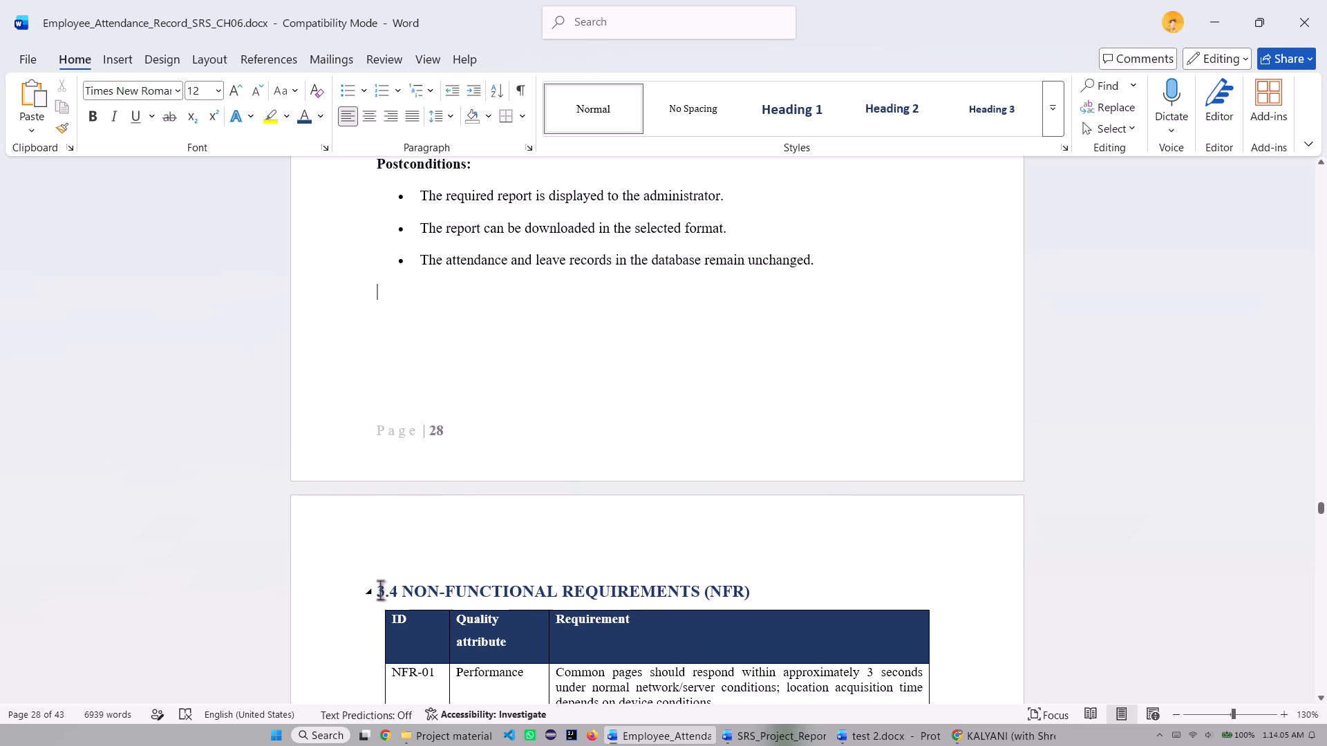
drag(380, 590, 749, 586)
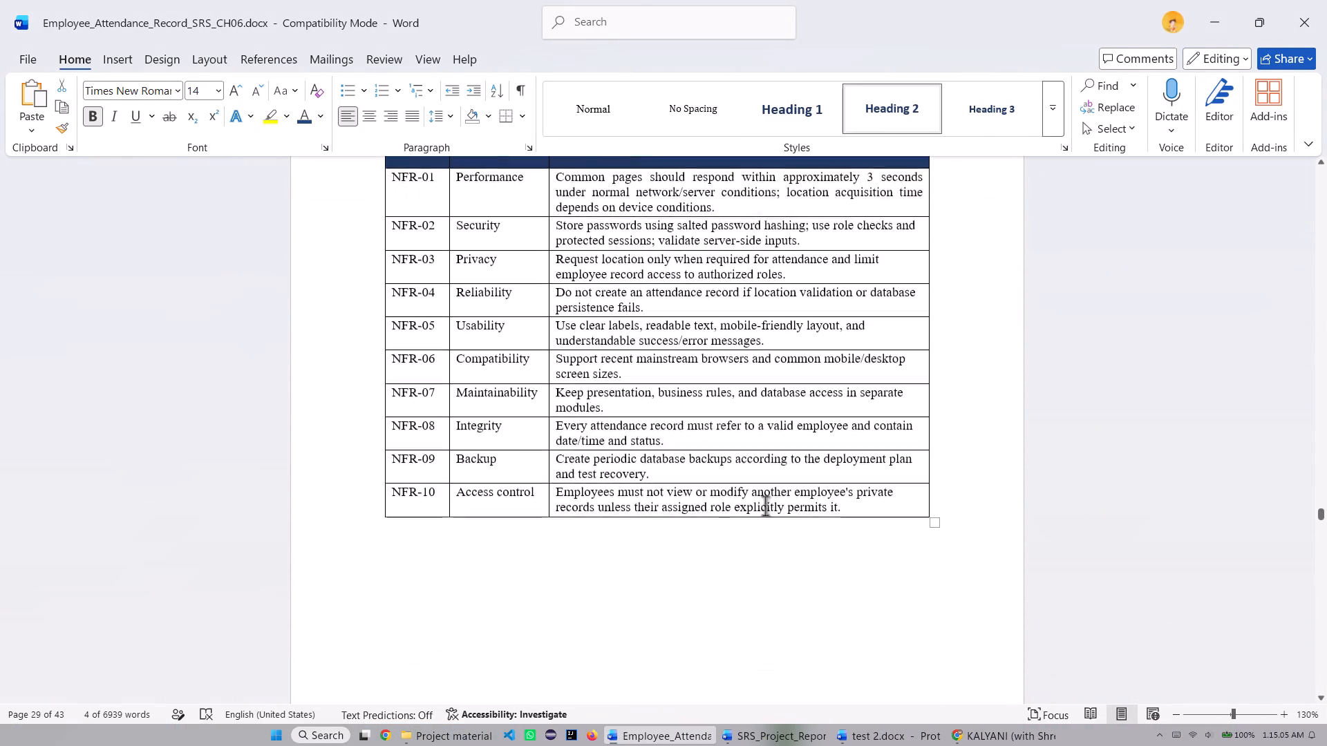
scroll(853, 503, down, 6)
scroll(723, 491, down, 10)
scroll(638, 477, up, 8)
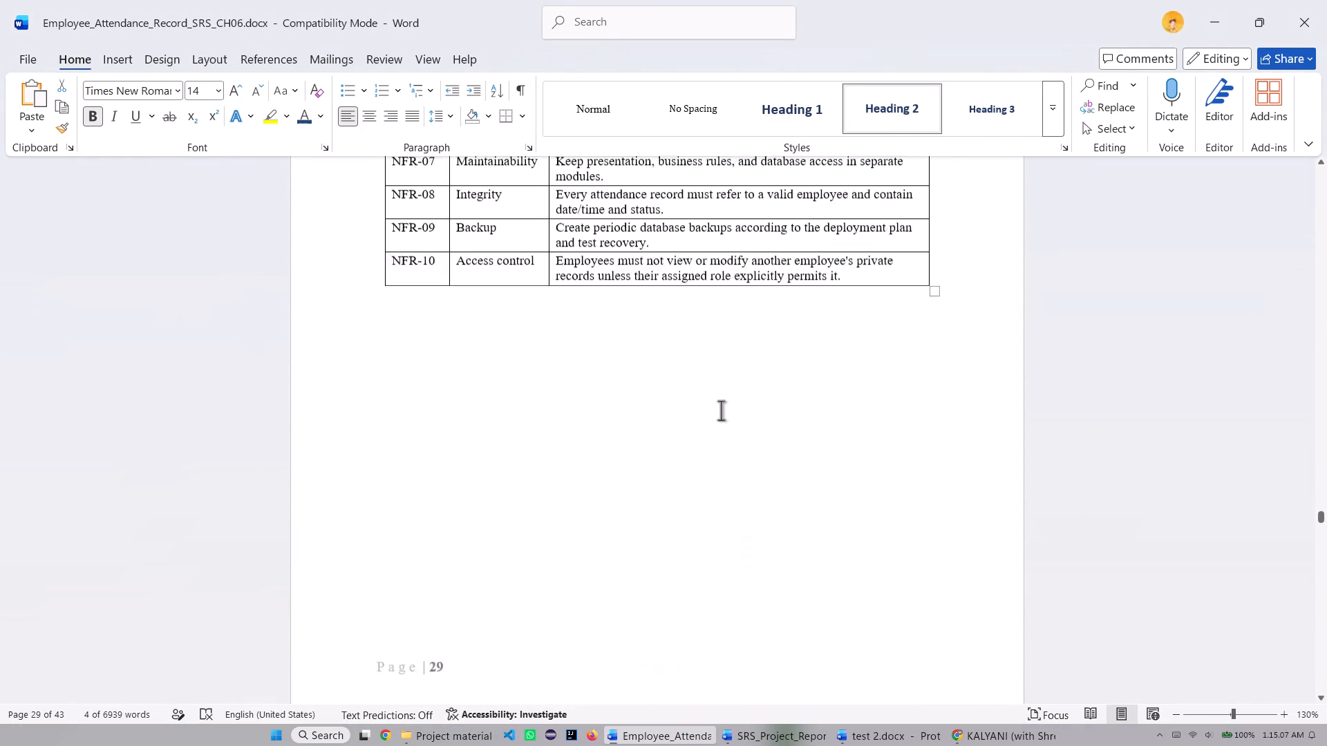
scroll(721, 410, up, 4)
drag(843, 399, 471, 246)
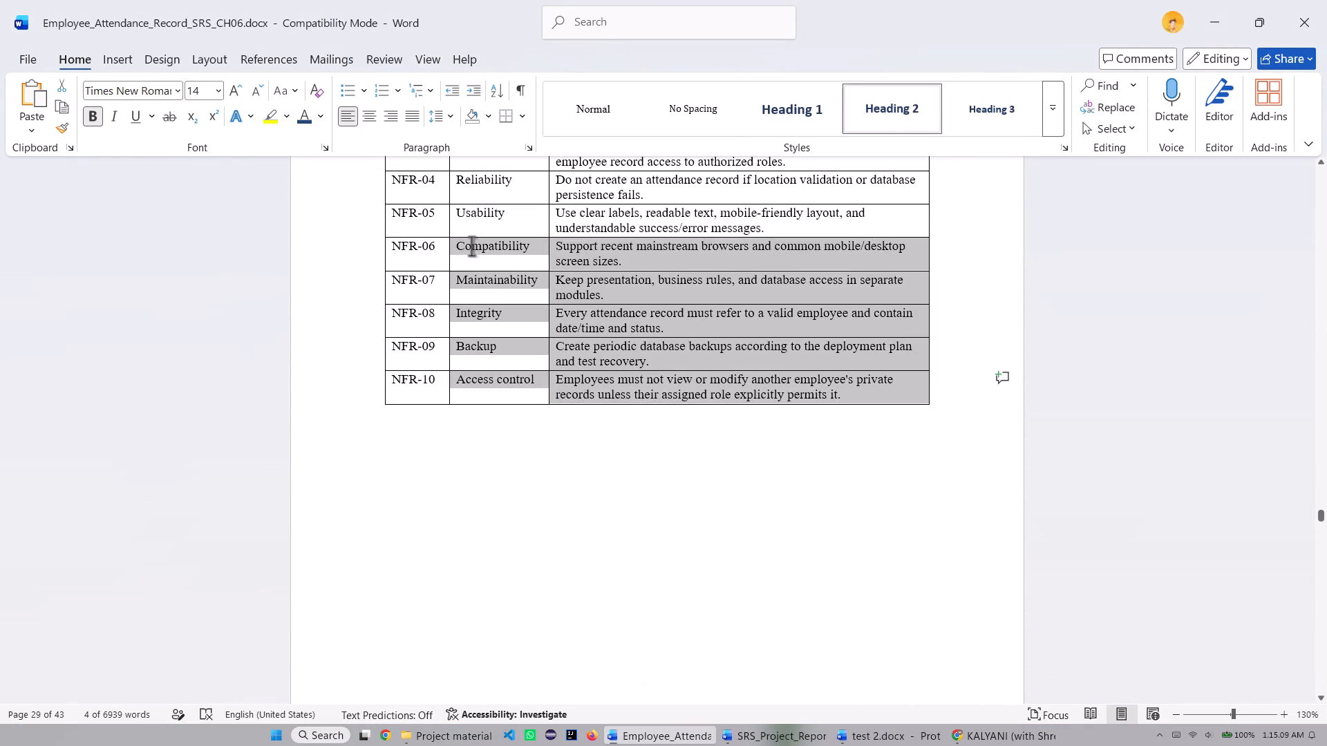
drag(471, 246, 429, 233)
scroll(454, 238, up, 6)
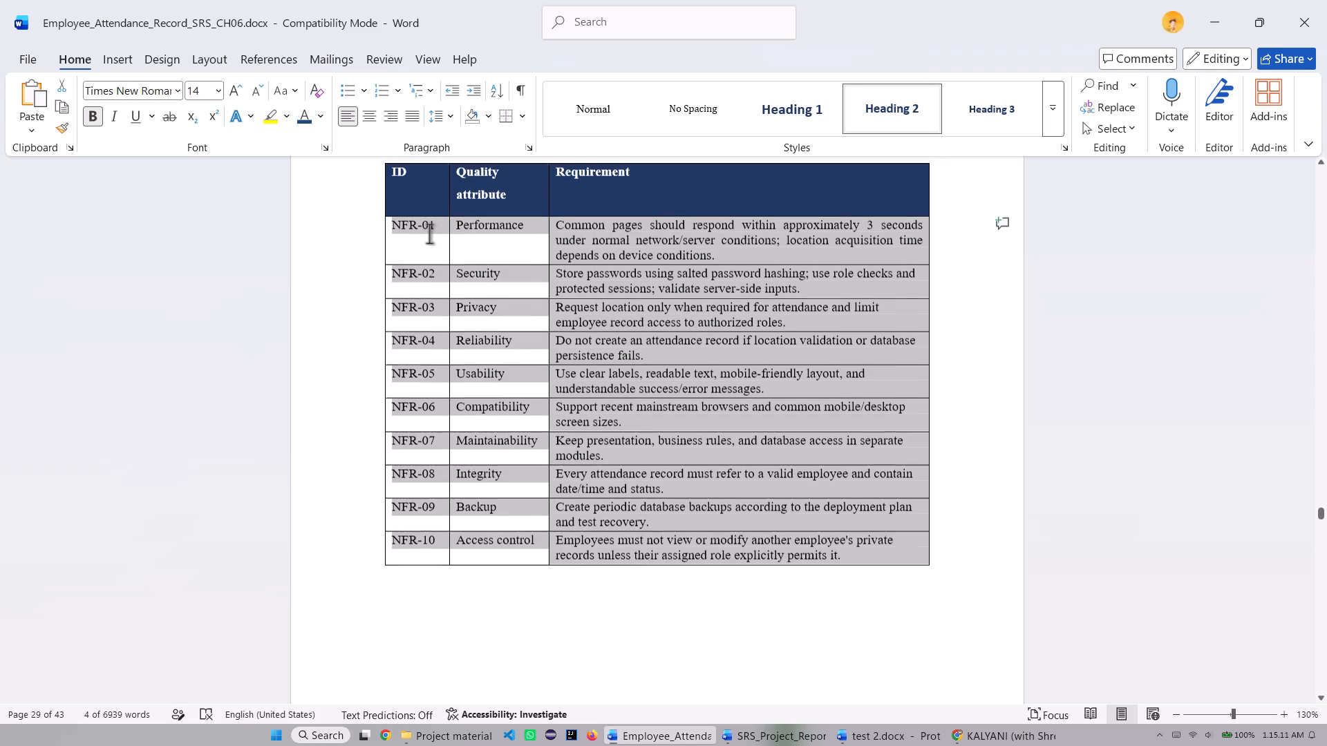
scroll(429, 233, up, 1)
drag(429, 233, 383, 202)
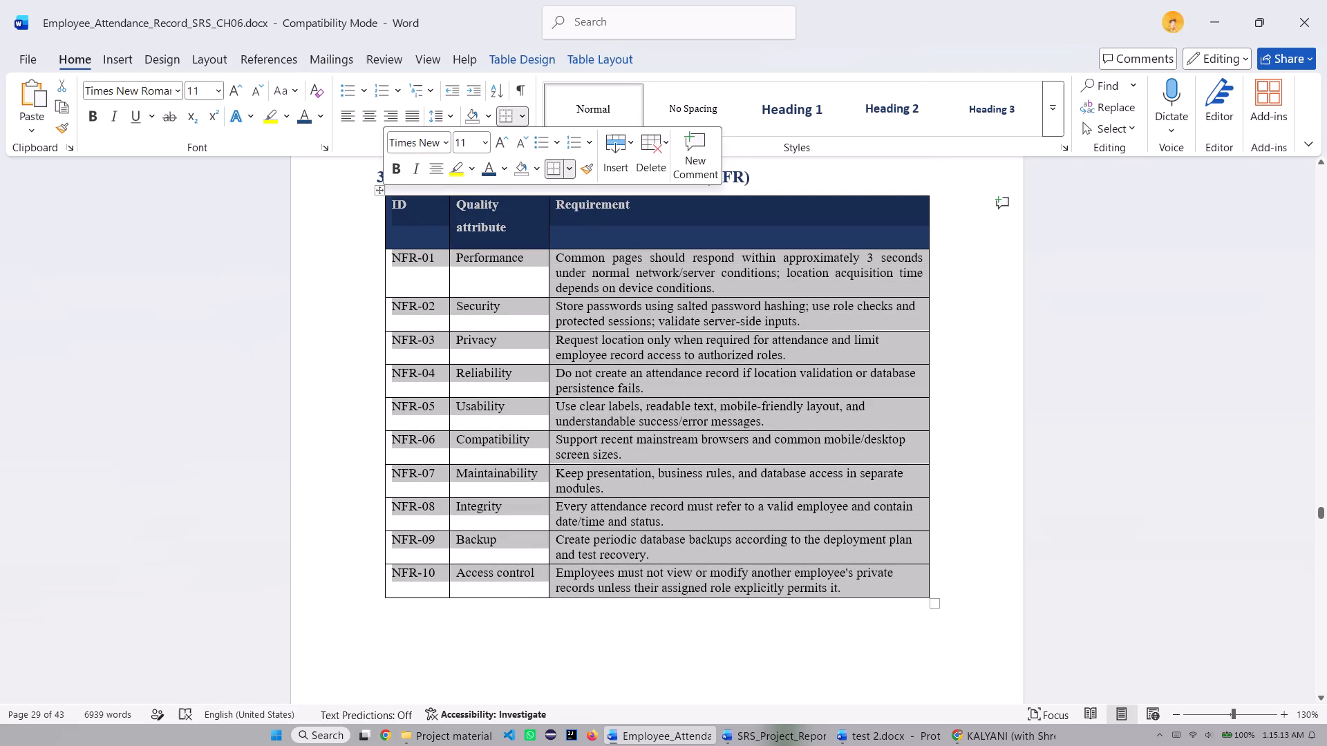
key(BackSpace)
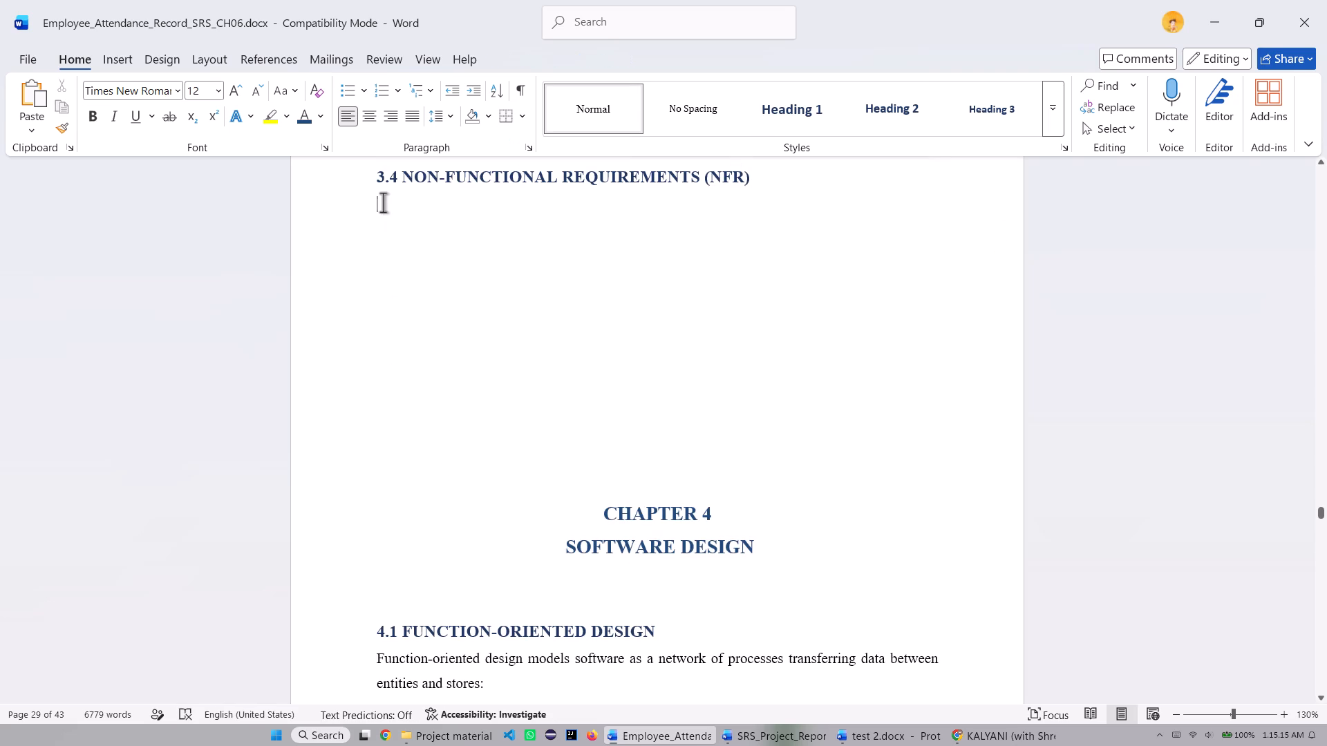
key(ctrl+v)
scroll(415, 69, up, 7)
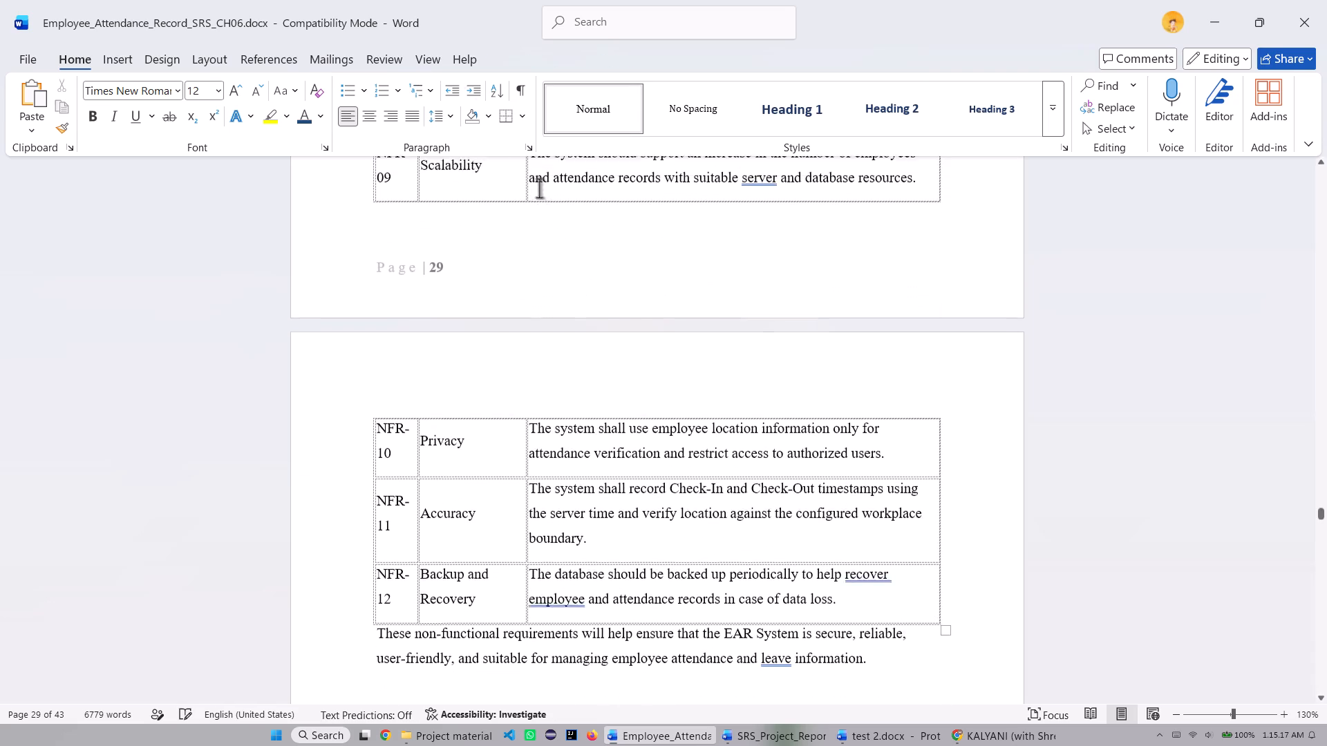
scroll(539, 188, up, 20)
scroll(539, 188, up, 8)
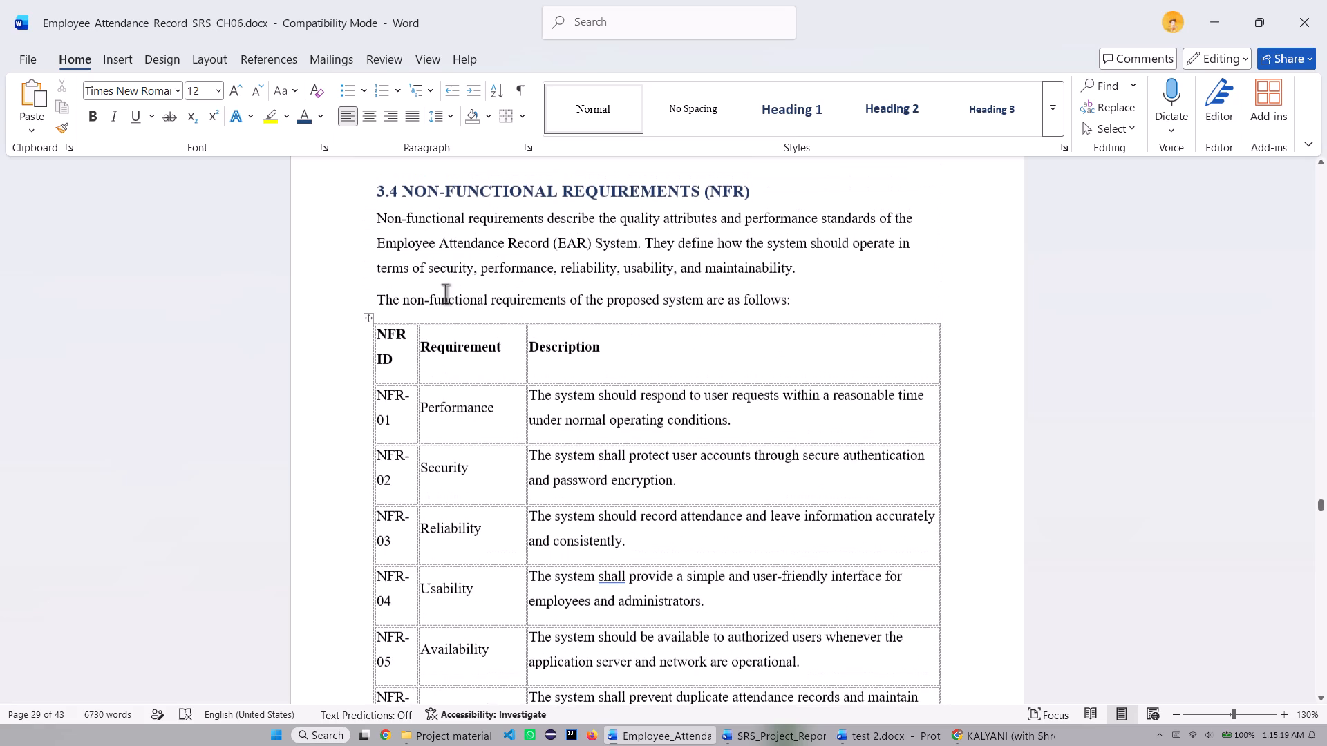
Widen the NFR ID and Requirement columns of the section 3.4 table so each NFR ID fits on one line.
drag(417, 332, 430, 332)
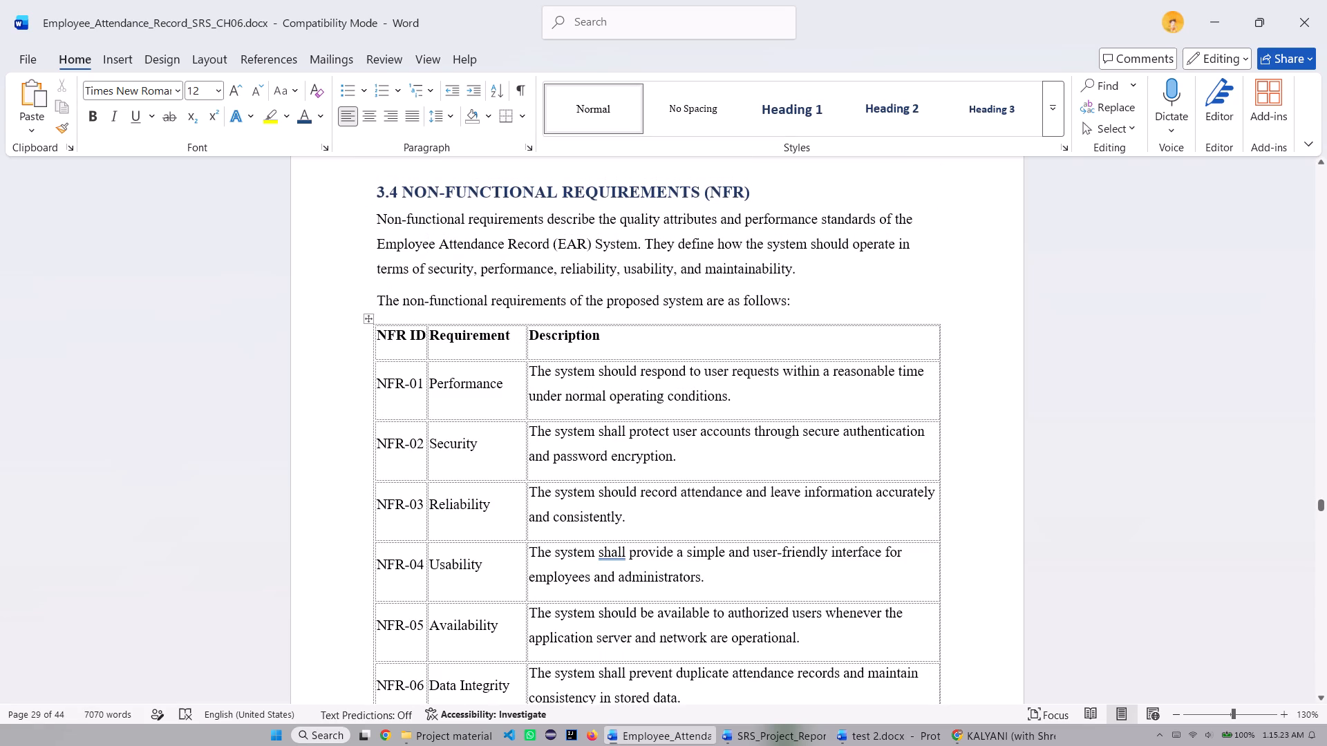
drag(524, 332, 536, 329)
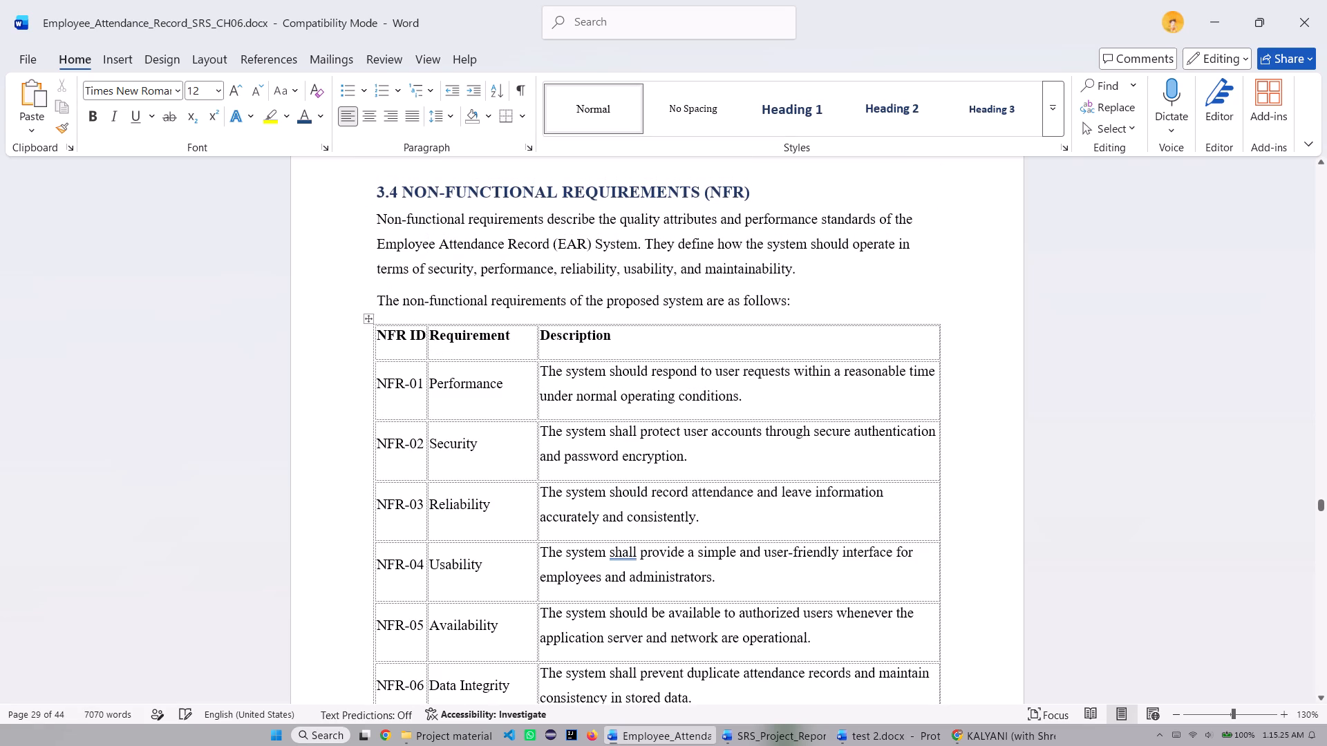
drag(425, 336, 437, 335)
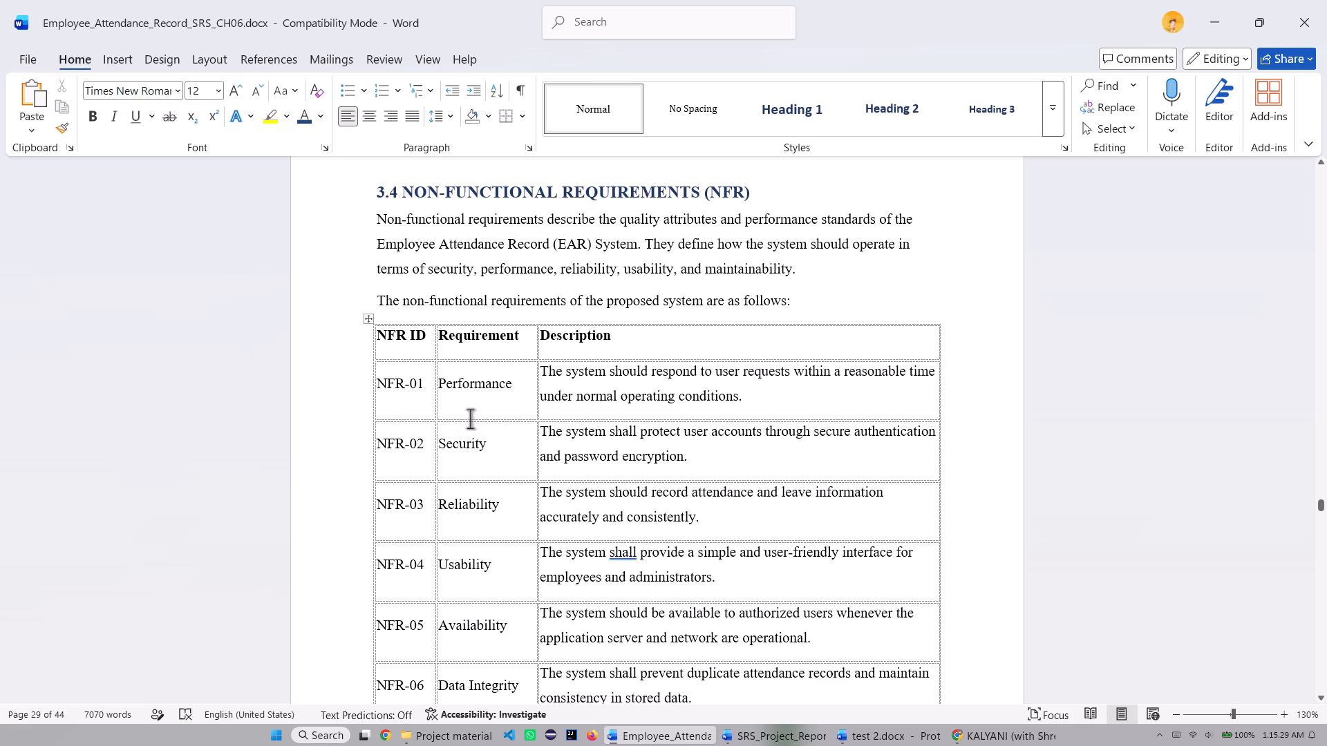
Colour the table's header row text, NFR ID, Requirement and Description, dark blue to match the section heading.
scroll(470, 415, down, 6)
scroll(473, 357, up, 5)
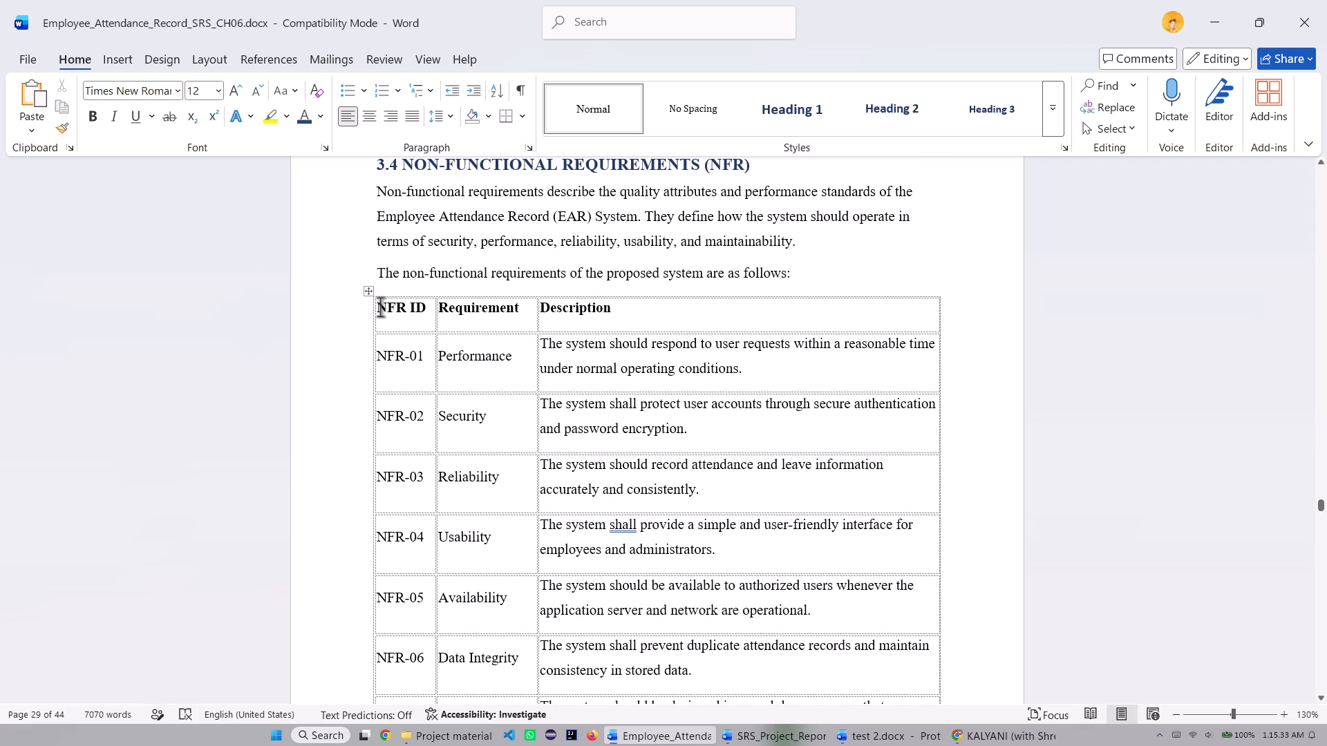
drag(377, 307, 597, 311)
click(698, 365)
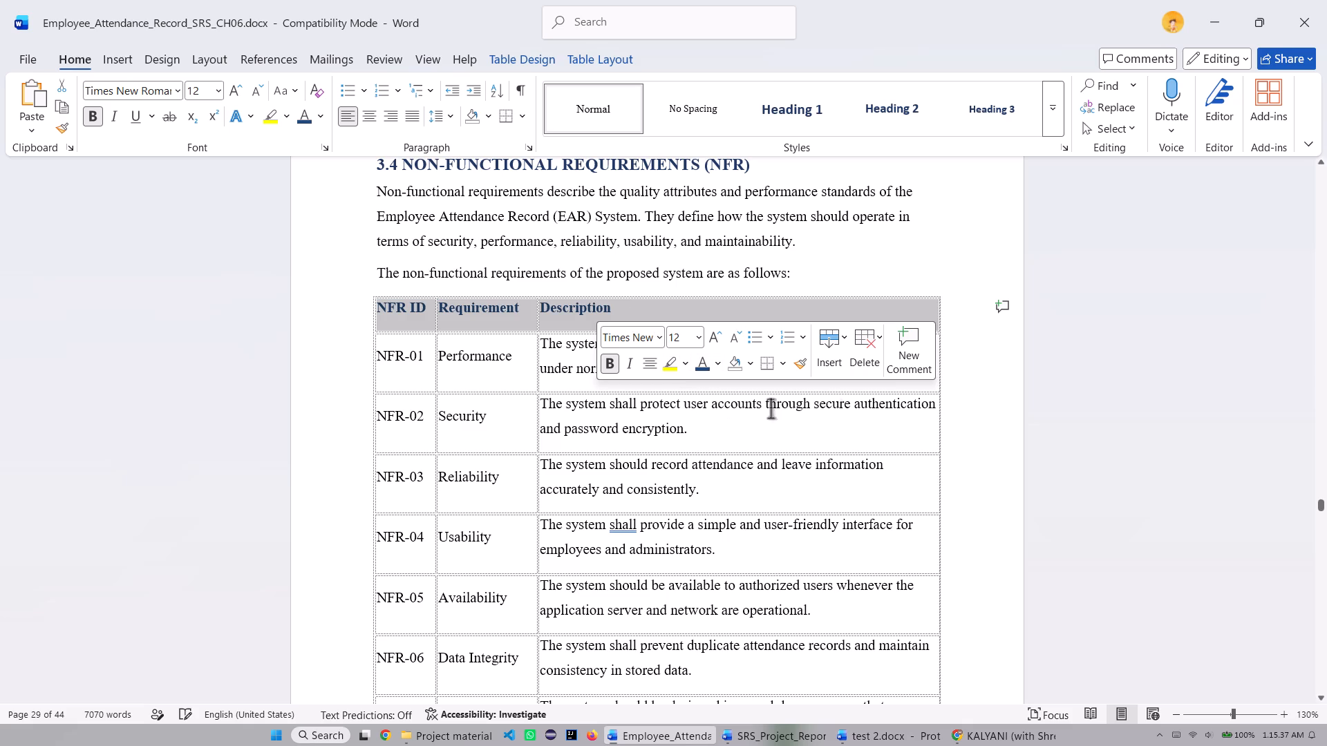
click(980, 406)
Justify the introductory paragraph under the 3.4 NON-FUNCTIONAL REQUIREMENTS (NFR) heading.
scroll(529, 296, up, 3)
scroll(610, 262, down, 7)
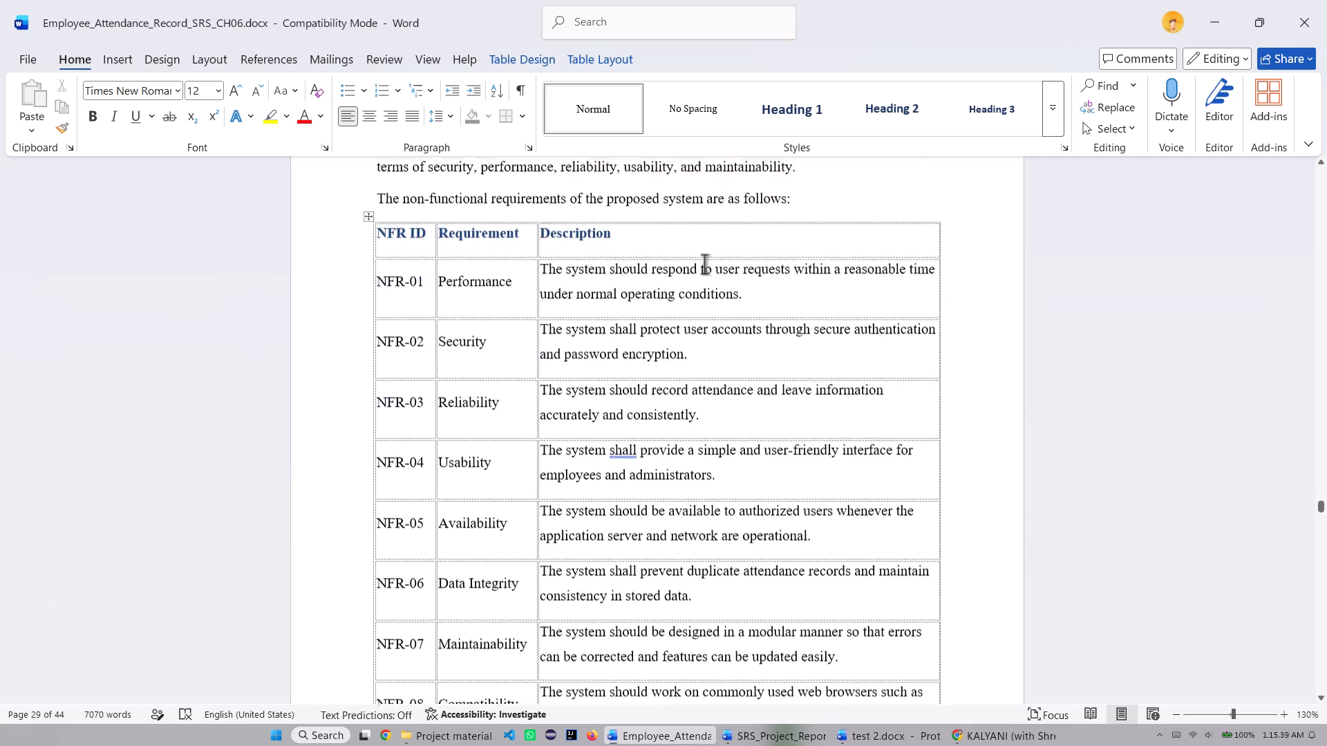
scroll(704, 264, down, 8)
scroll(718, 266, up, 17)
scroll(724, 258, down, 7)
scroll(695, 251, up, 6)
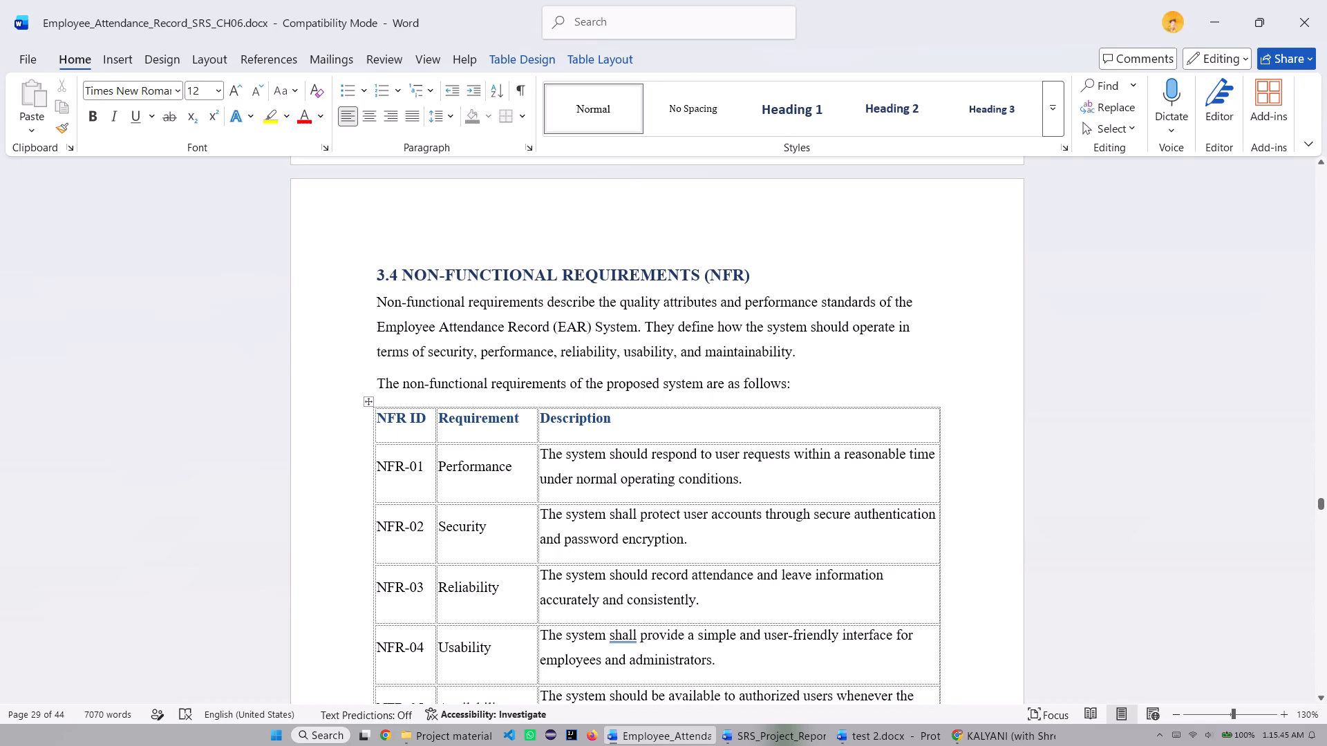
drag(377, 301, 481, 341)
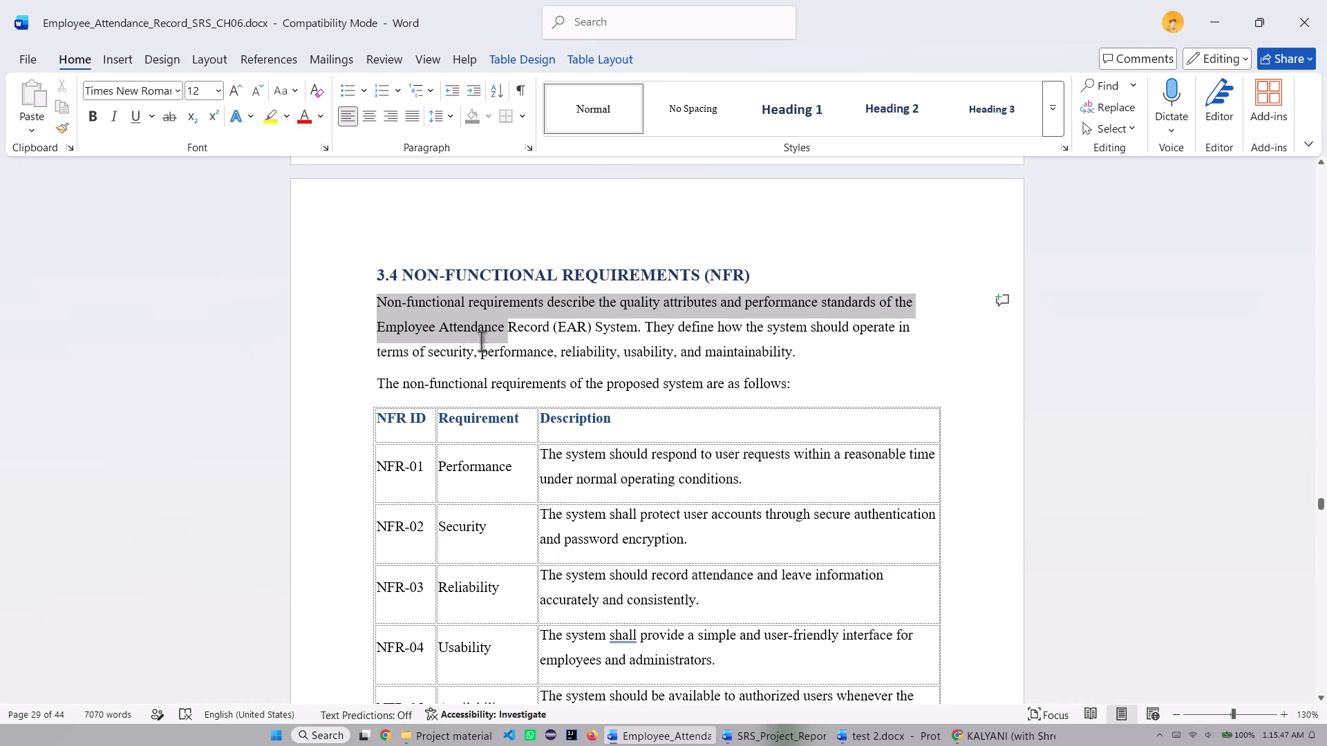
drag(481, 341, 798, 353)
click(410, 117)
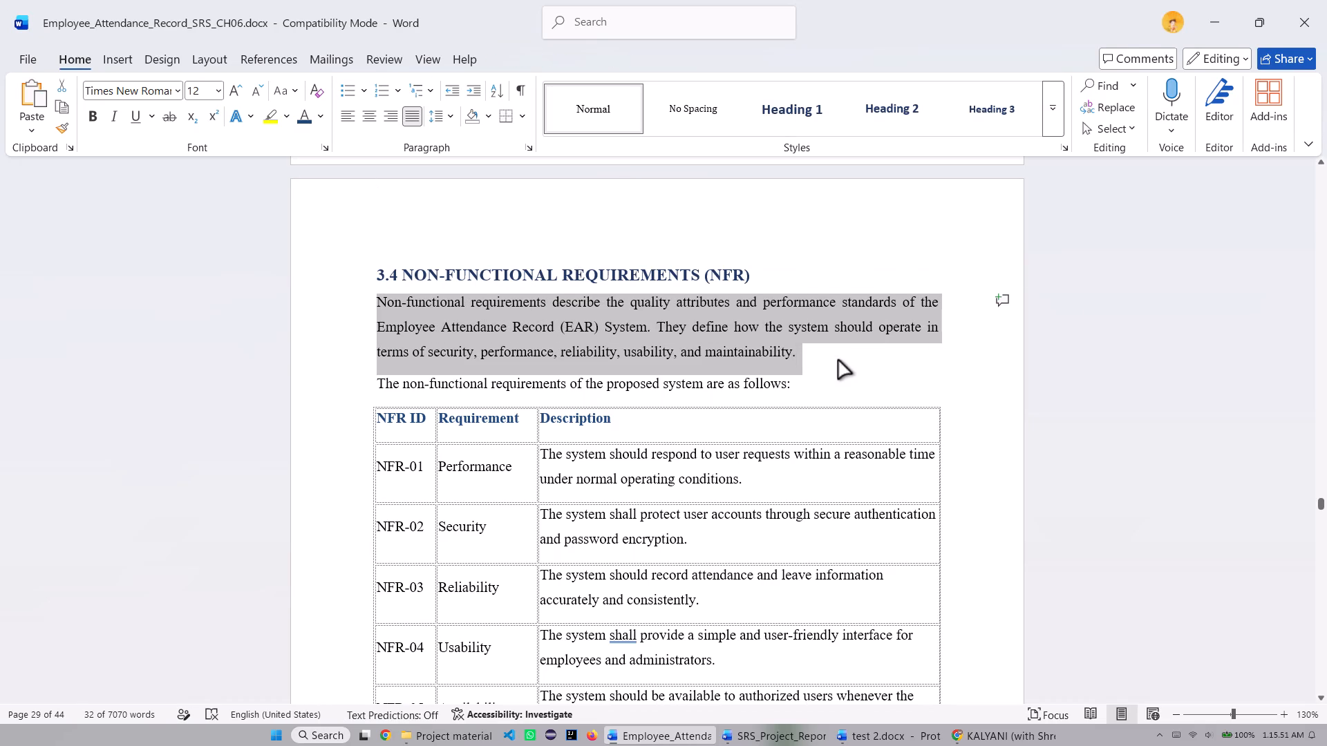
click(834, 361)
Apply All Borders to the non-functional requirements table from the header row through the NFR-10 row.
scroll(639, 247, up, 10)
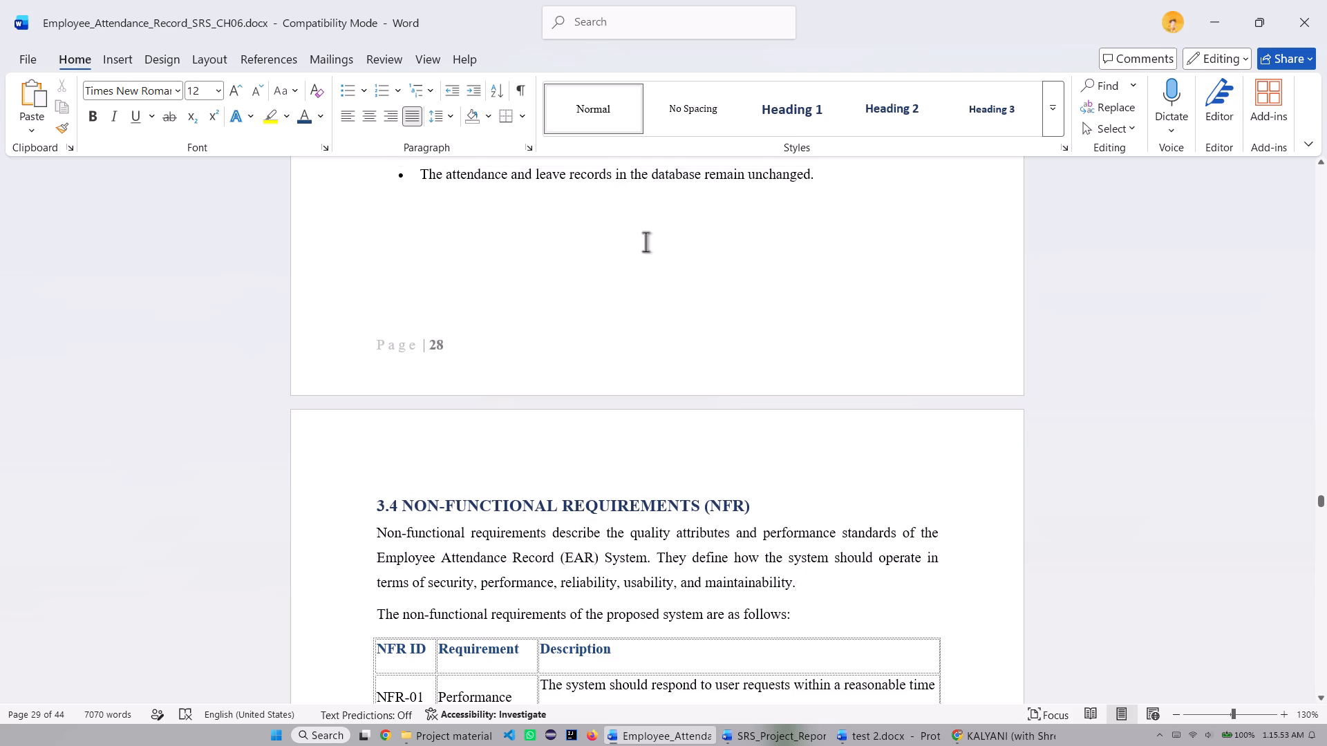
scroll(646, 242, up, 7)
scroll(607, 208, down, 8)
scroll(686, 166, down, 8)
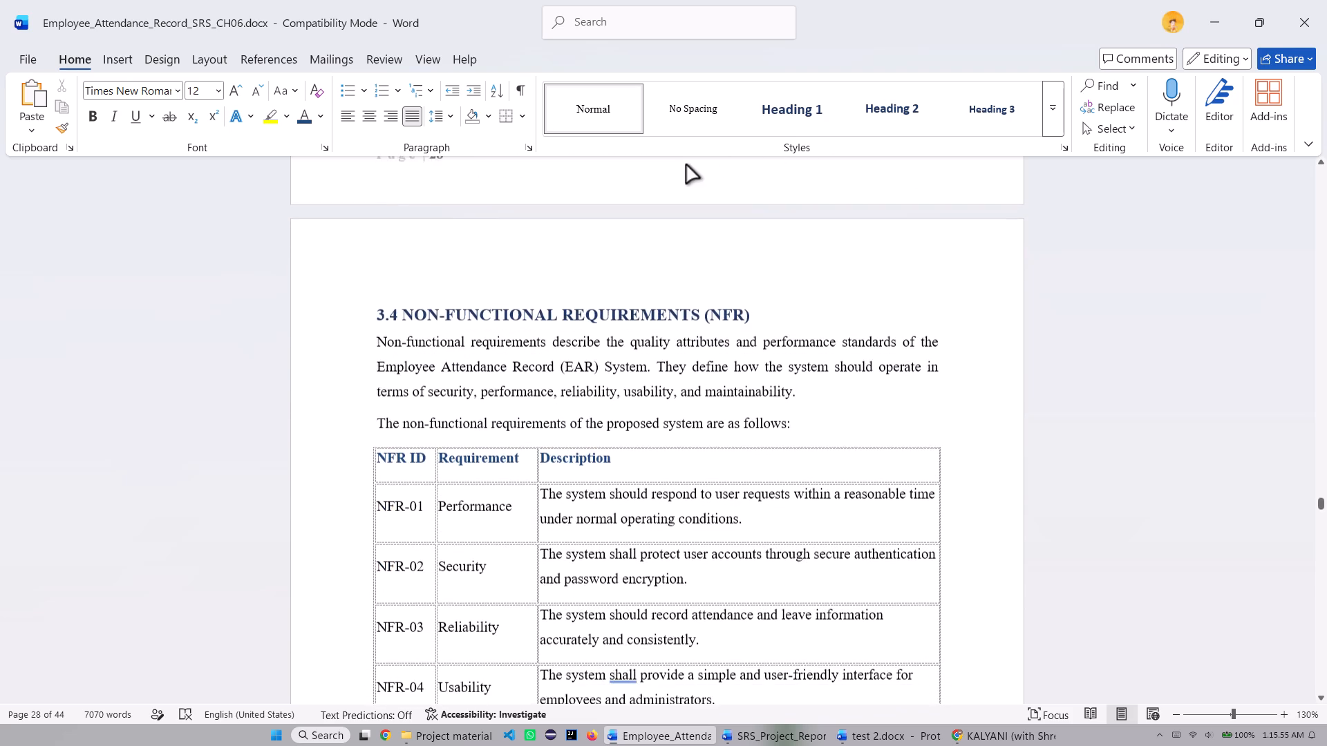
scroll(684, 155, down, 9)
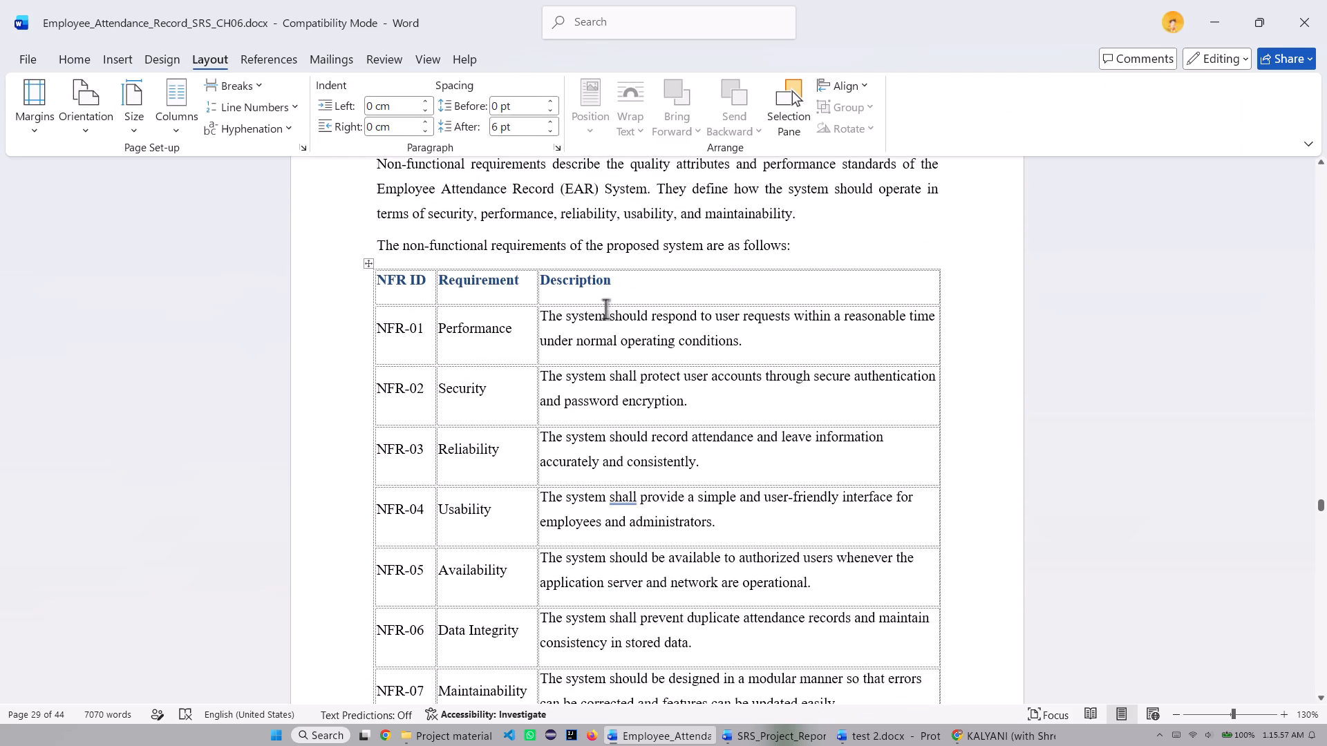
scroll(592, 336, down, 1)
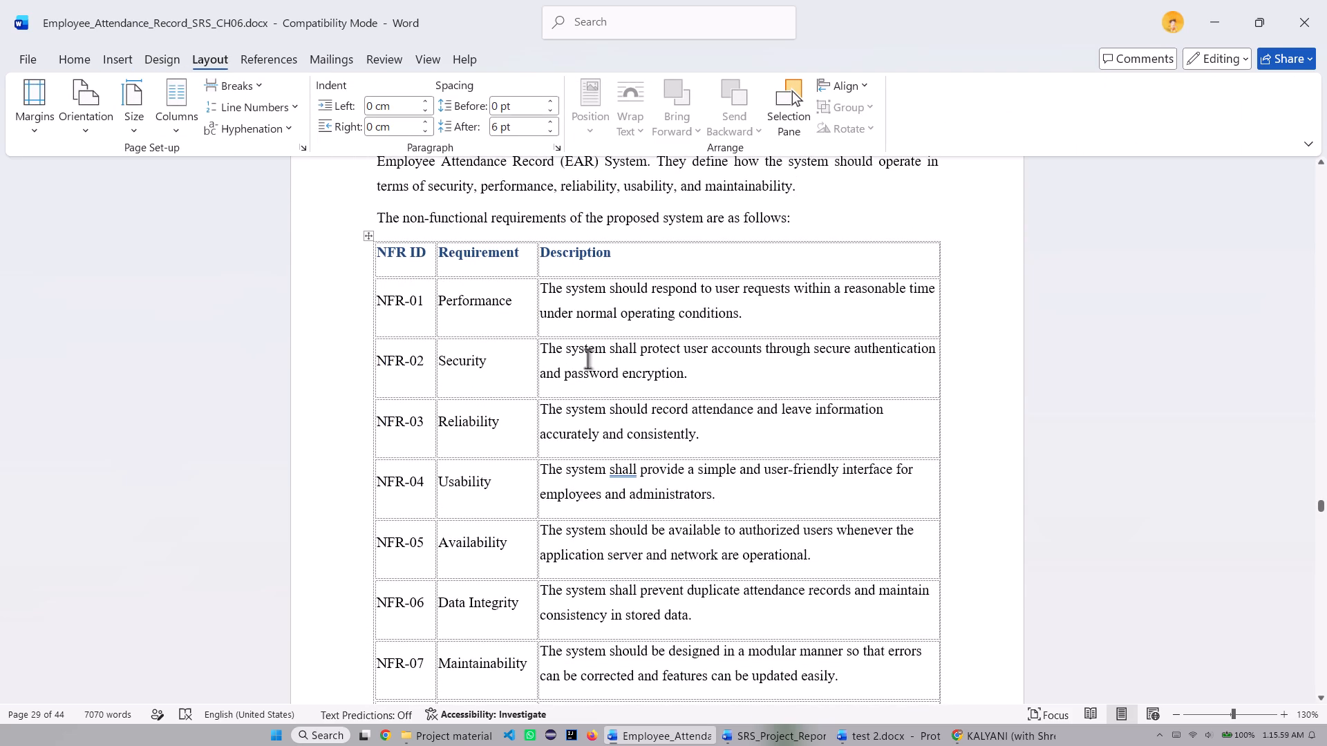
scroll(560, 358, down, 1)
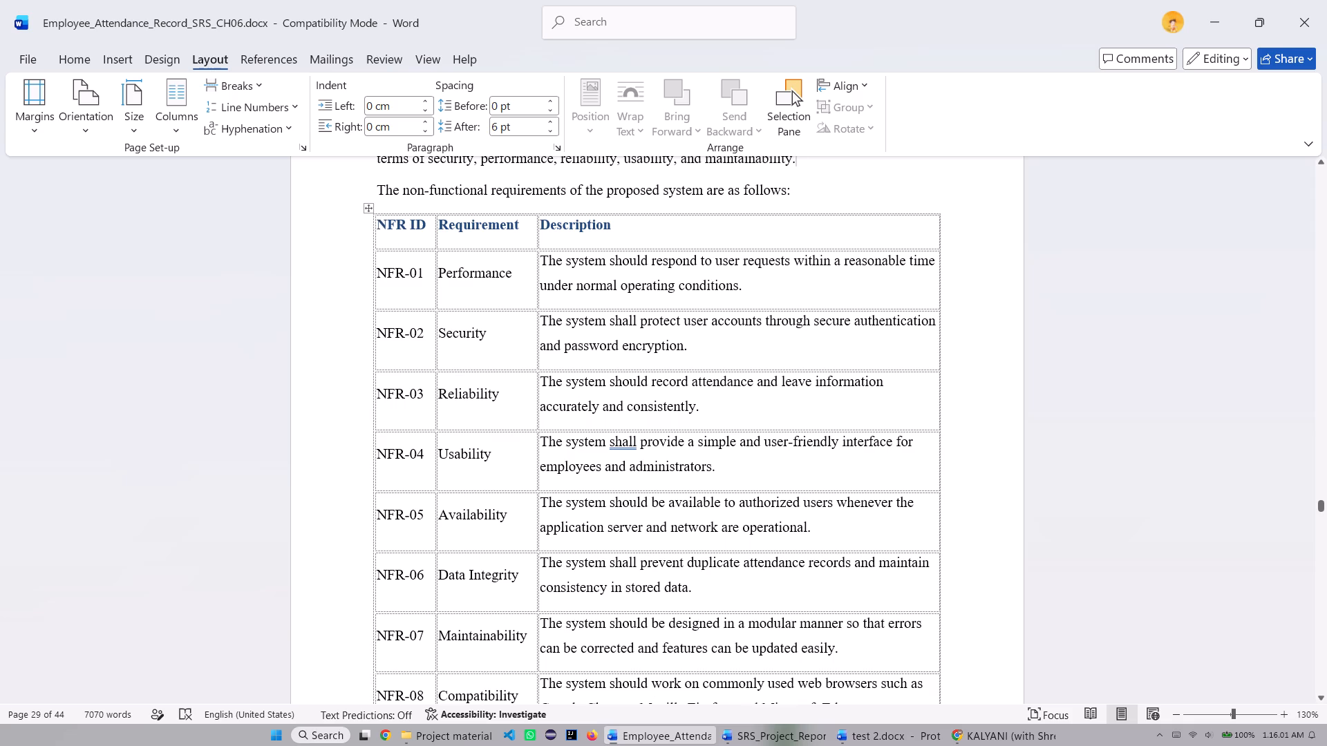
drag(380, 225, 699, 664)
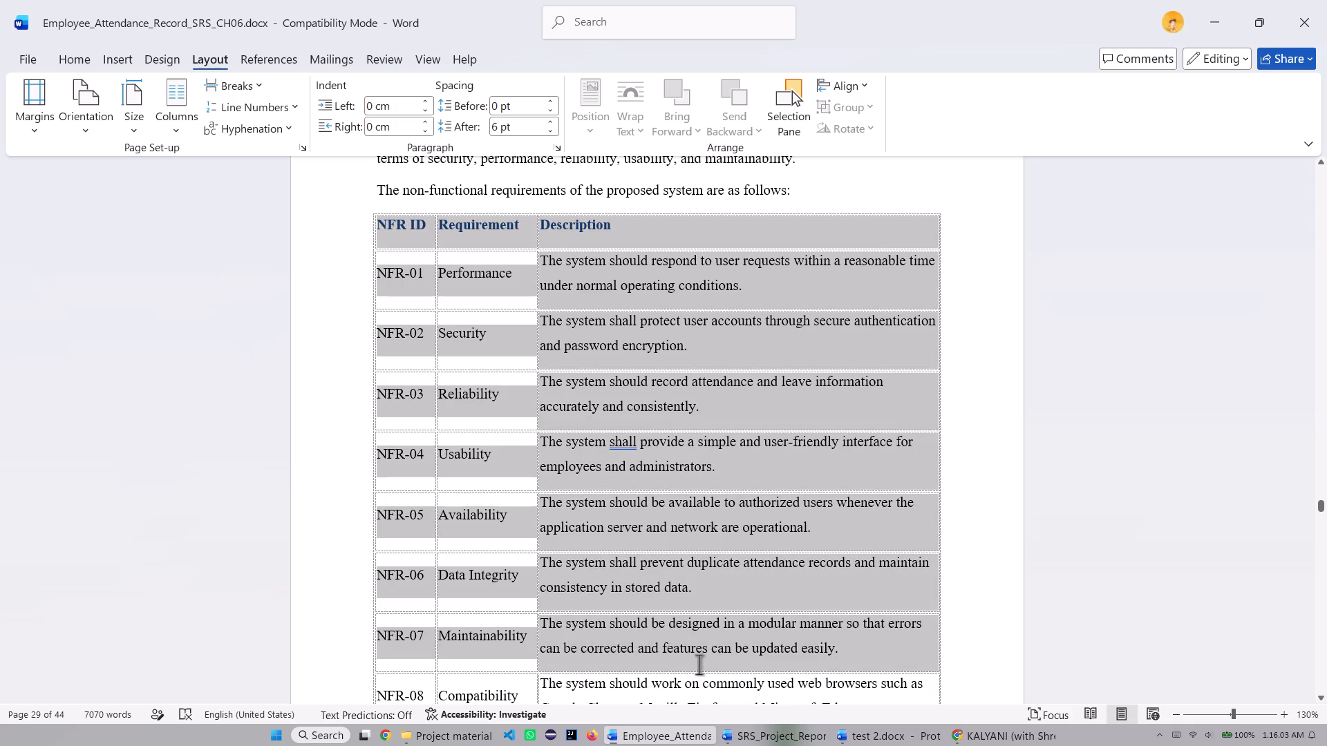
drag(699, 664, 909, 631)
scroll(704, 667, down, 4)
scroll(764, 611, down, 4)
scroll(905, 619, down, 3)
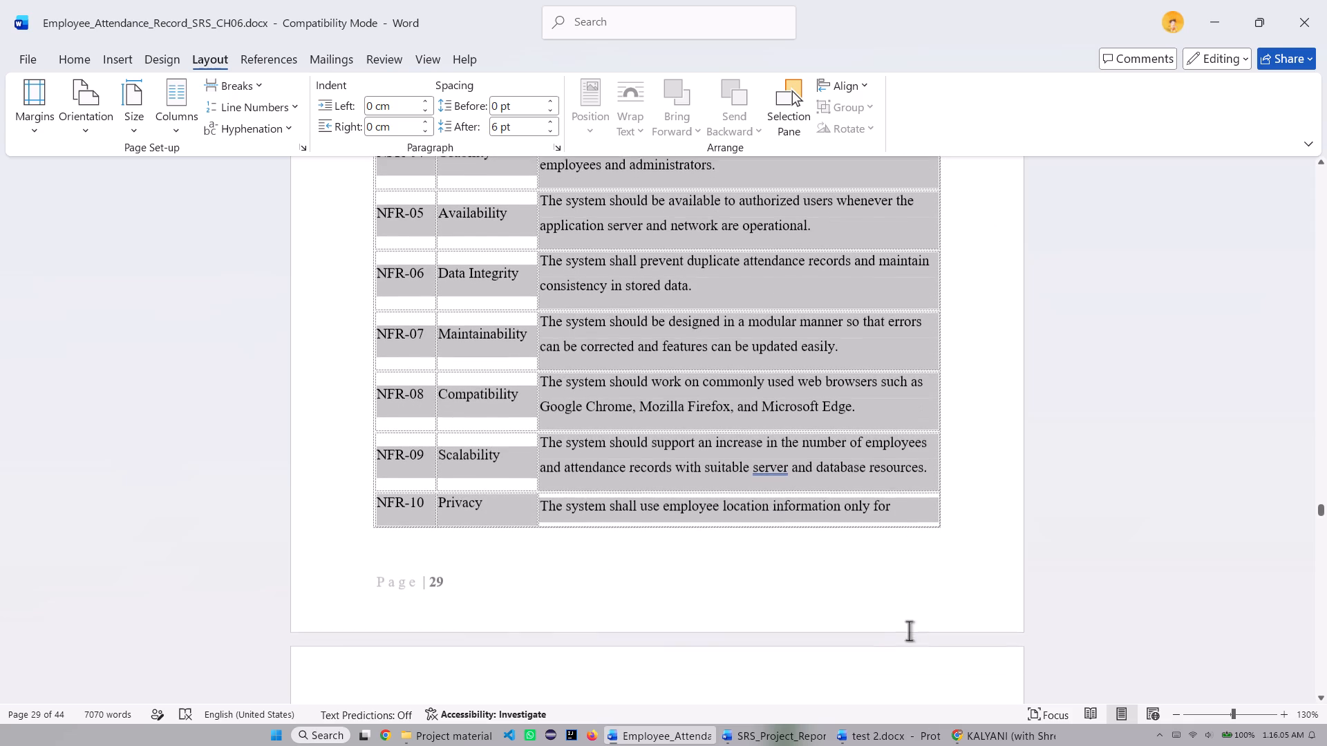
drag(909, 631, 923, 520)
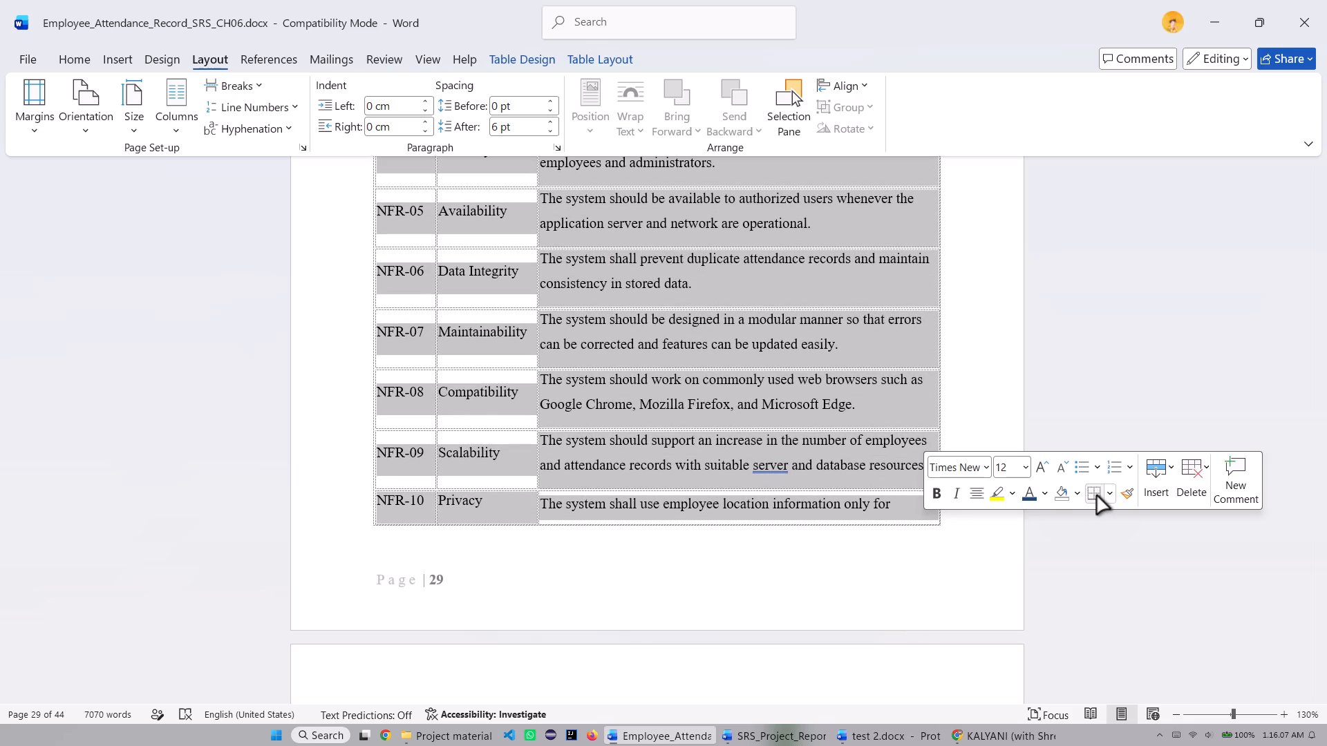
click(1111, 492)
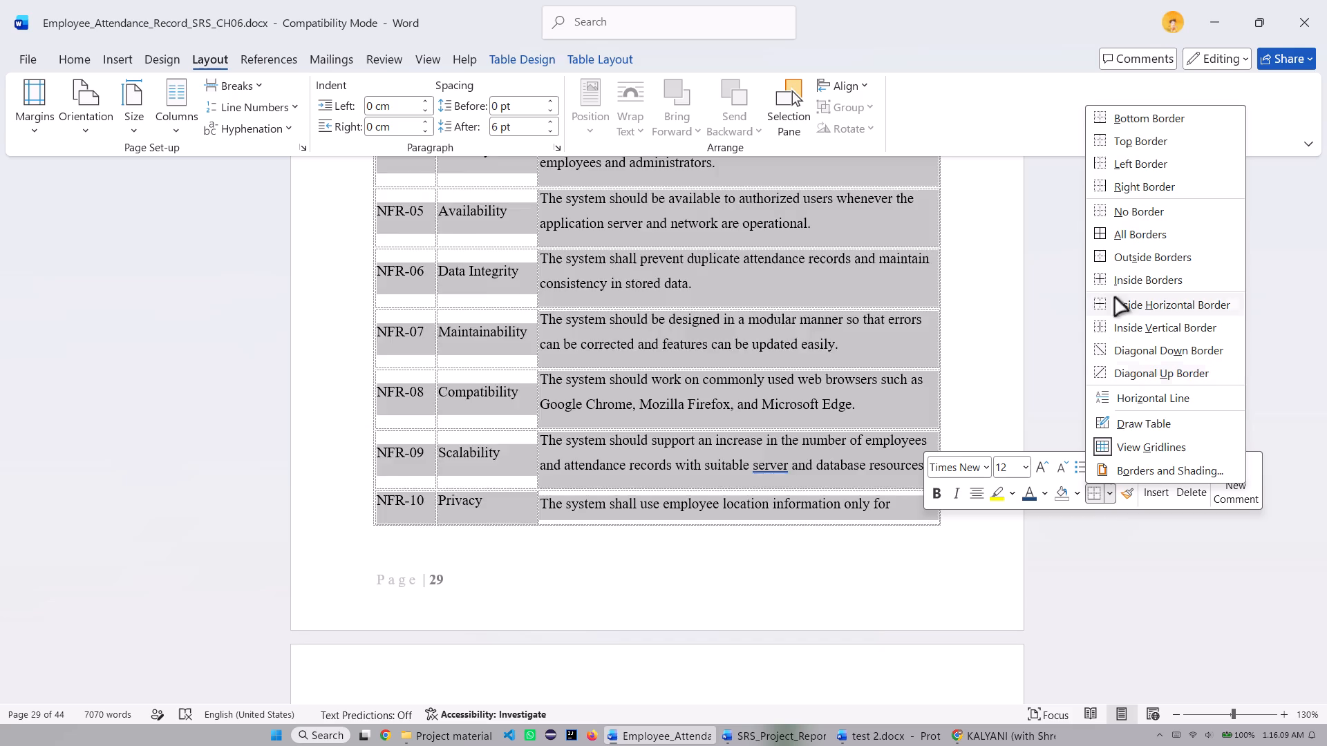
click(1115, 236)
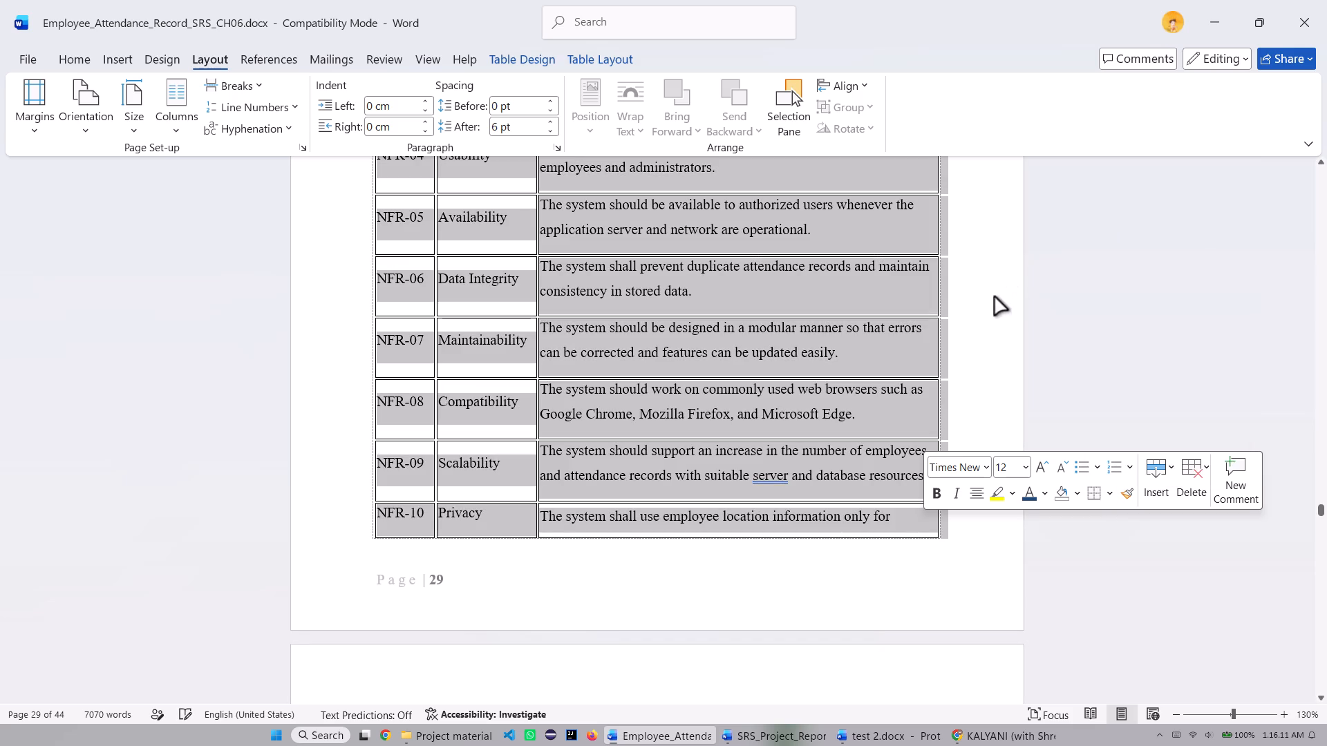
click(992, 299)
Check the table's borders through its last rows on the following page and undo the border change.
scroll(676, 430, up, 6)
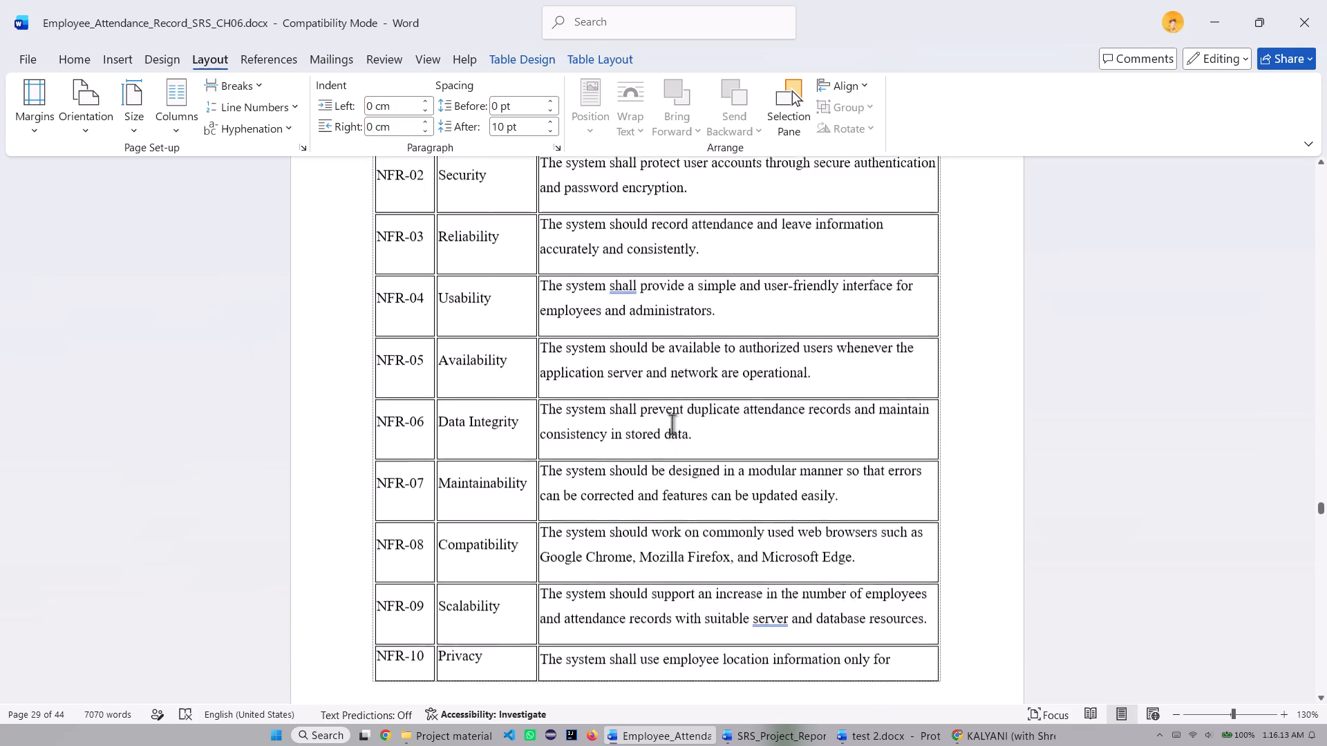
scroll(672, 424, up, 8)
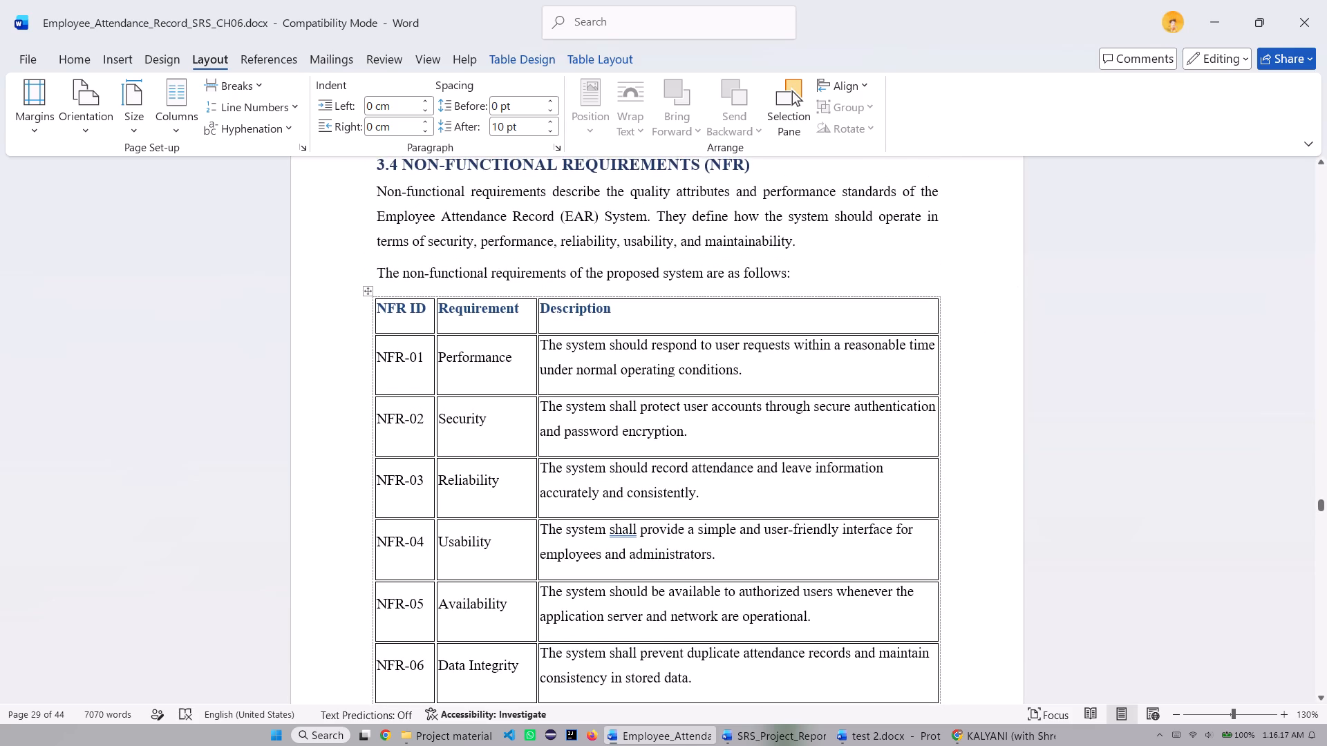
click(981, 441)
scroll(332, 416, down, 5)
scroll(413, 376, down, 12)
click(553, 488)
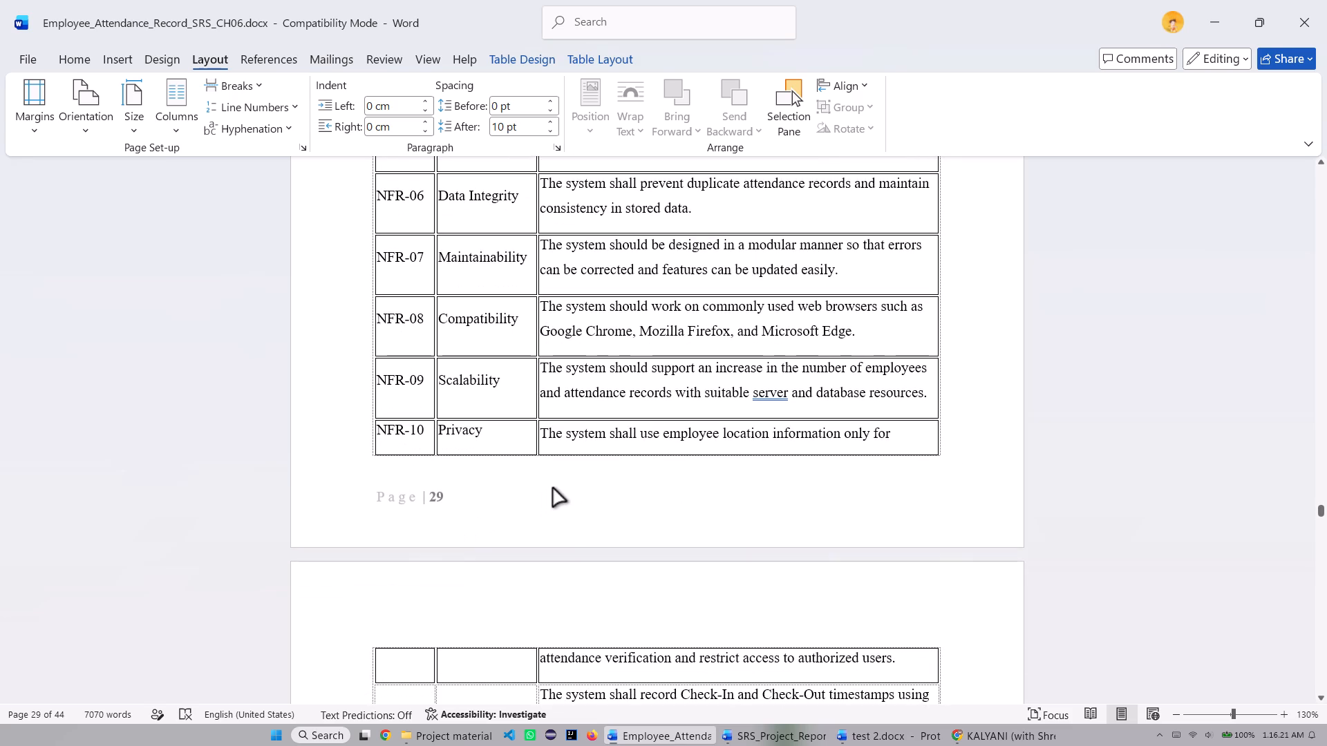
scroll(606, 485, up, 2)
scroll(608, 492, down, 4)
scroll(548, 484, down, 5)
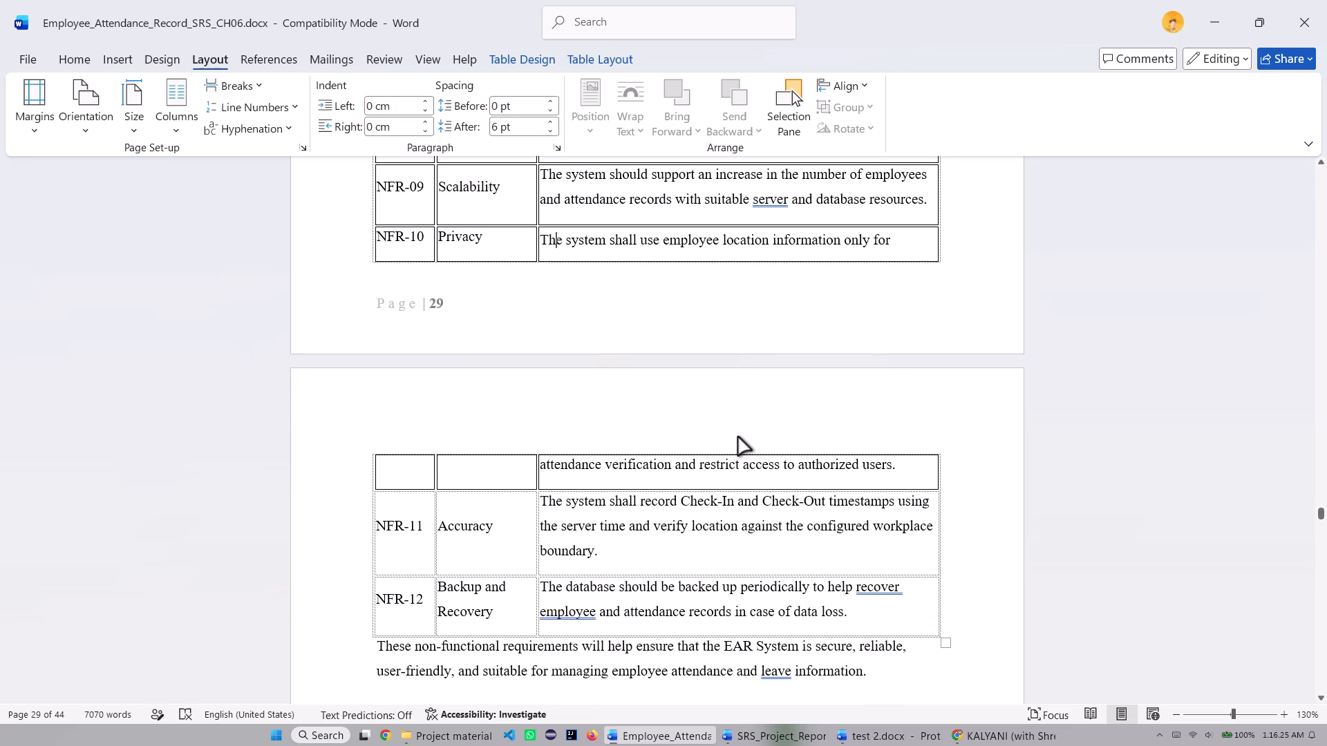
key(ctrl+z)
Apply All Borders to the entire non-functional requirements table, from the header row through NFR-12, excluding the closing paragraph.
scroll(637, 411, up, 12)
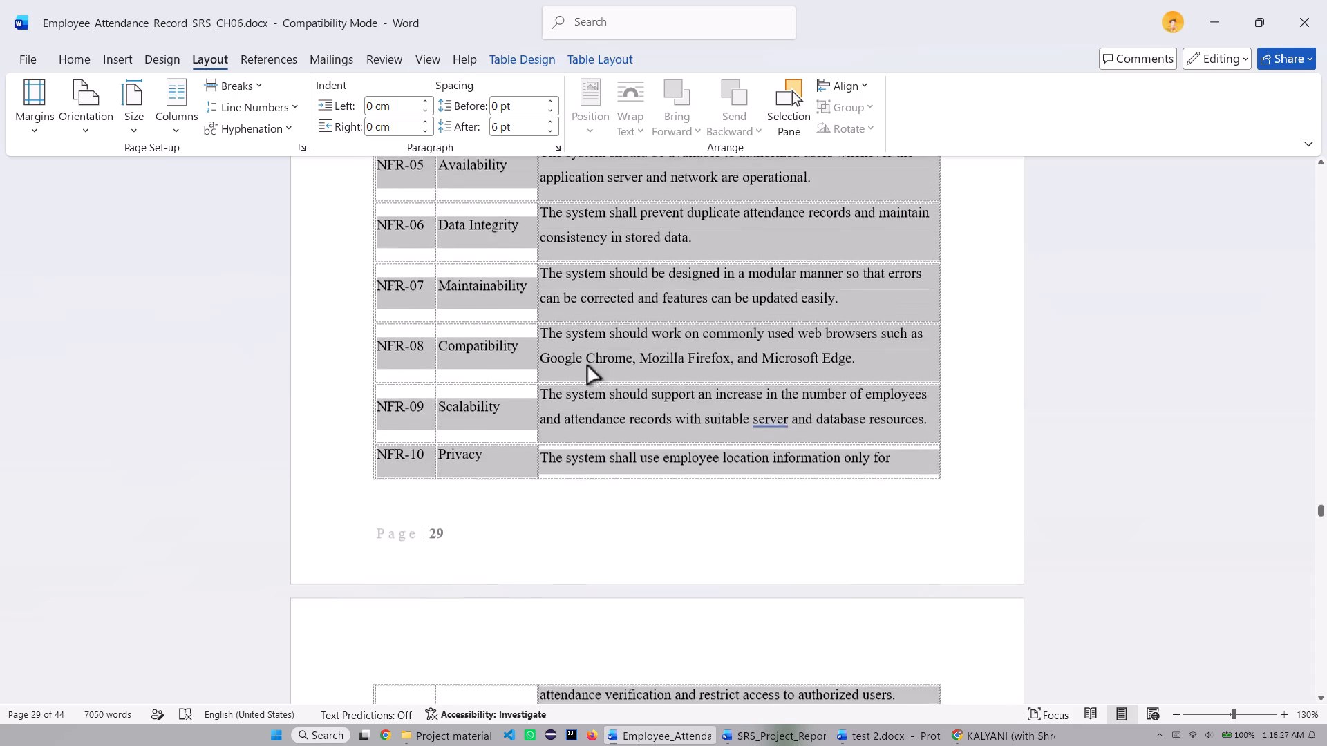
scroll(587, 366, up, 17)
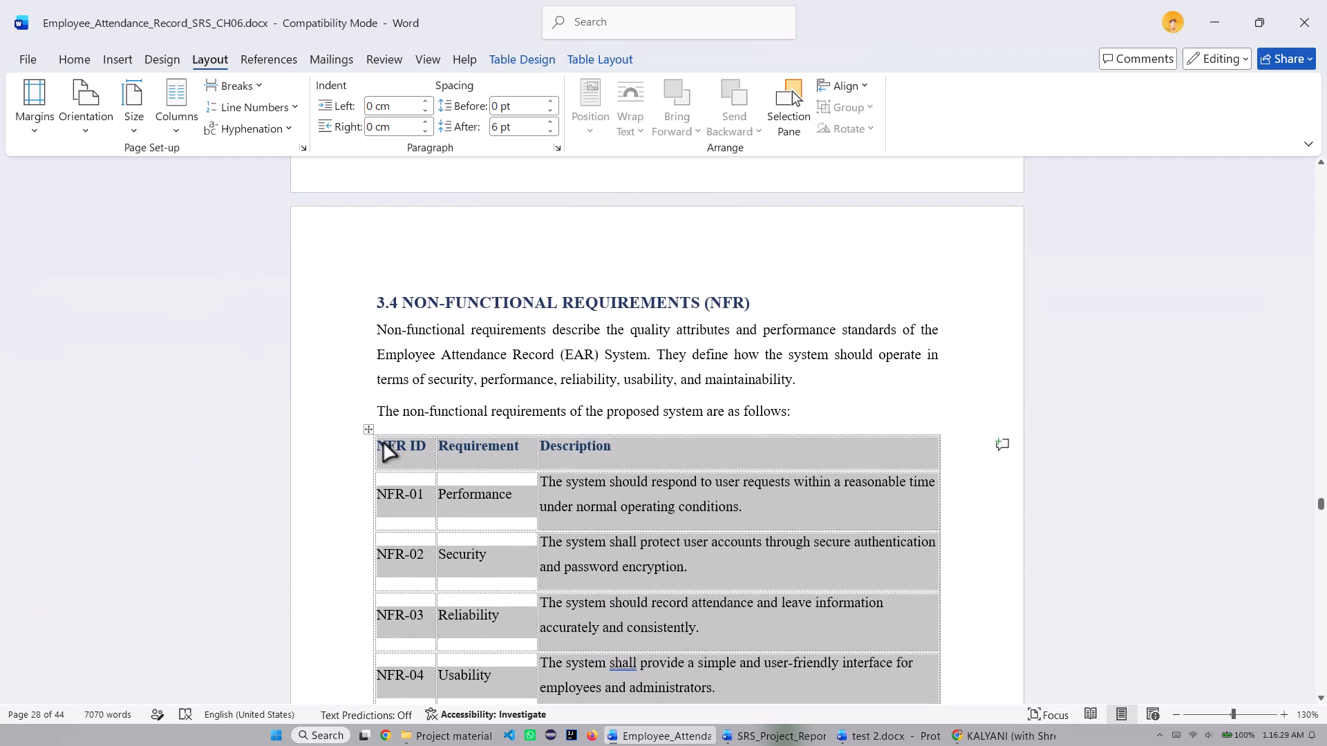
drag(379, 443, 500, 454)
click(500, 454)
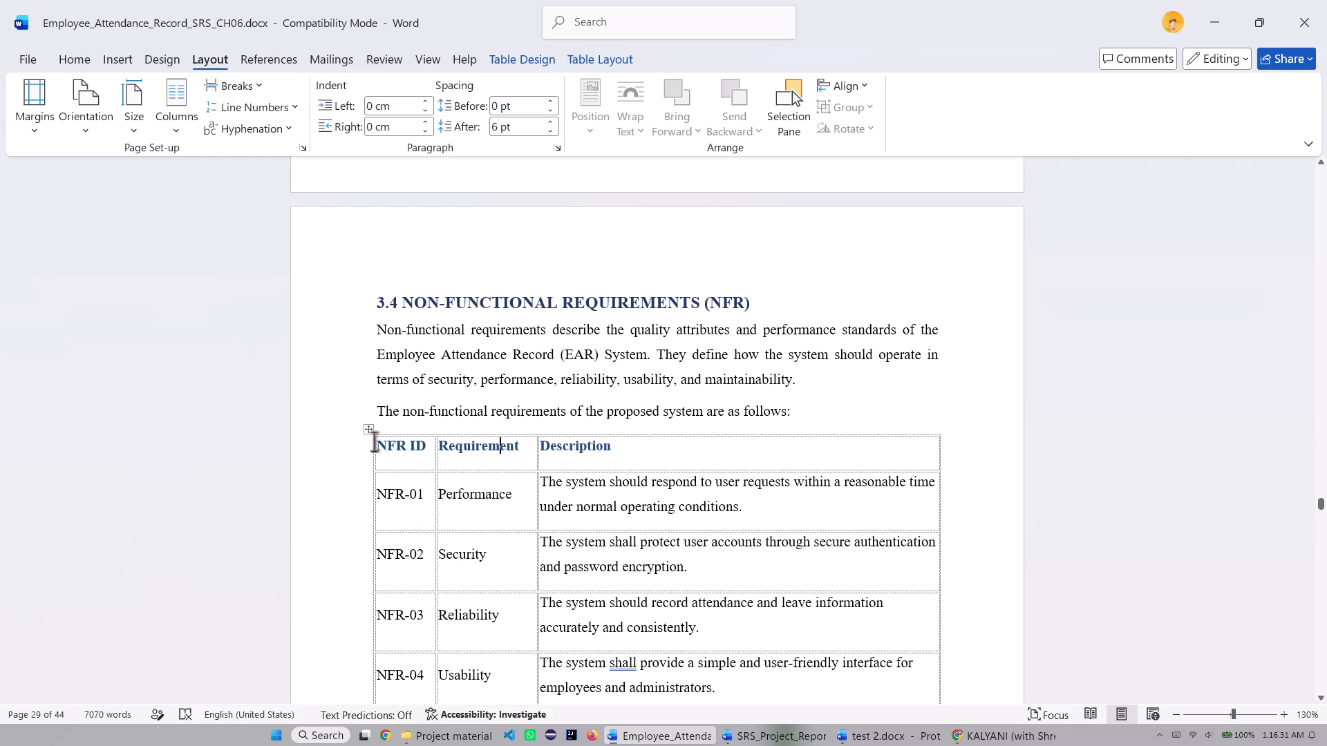
drag(378, 446, 574, 515)
scroll(511, 481, down, 13)
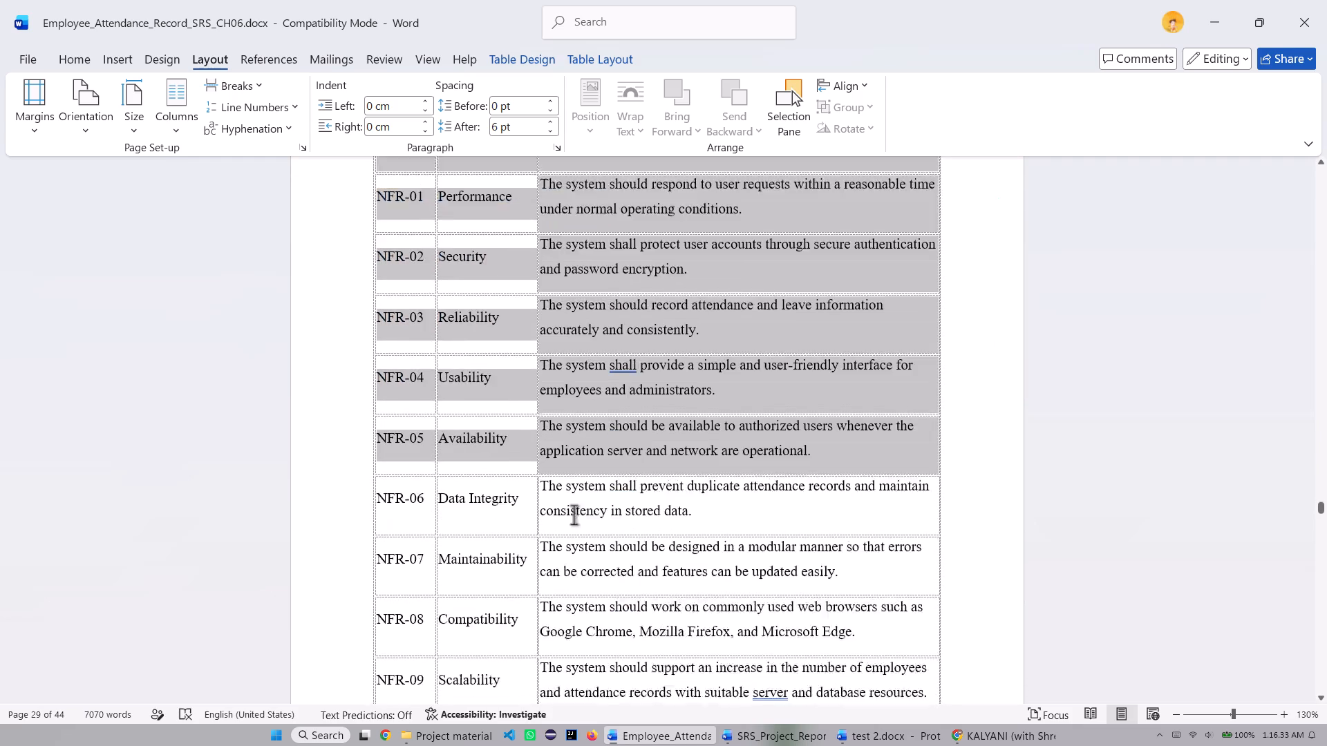
drag(574, 515, 771, 513)
scroll(590, 491, down, 14)
scroll(634, 530, down, 7)
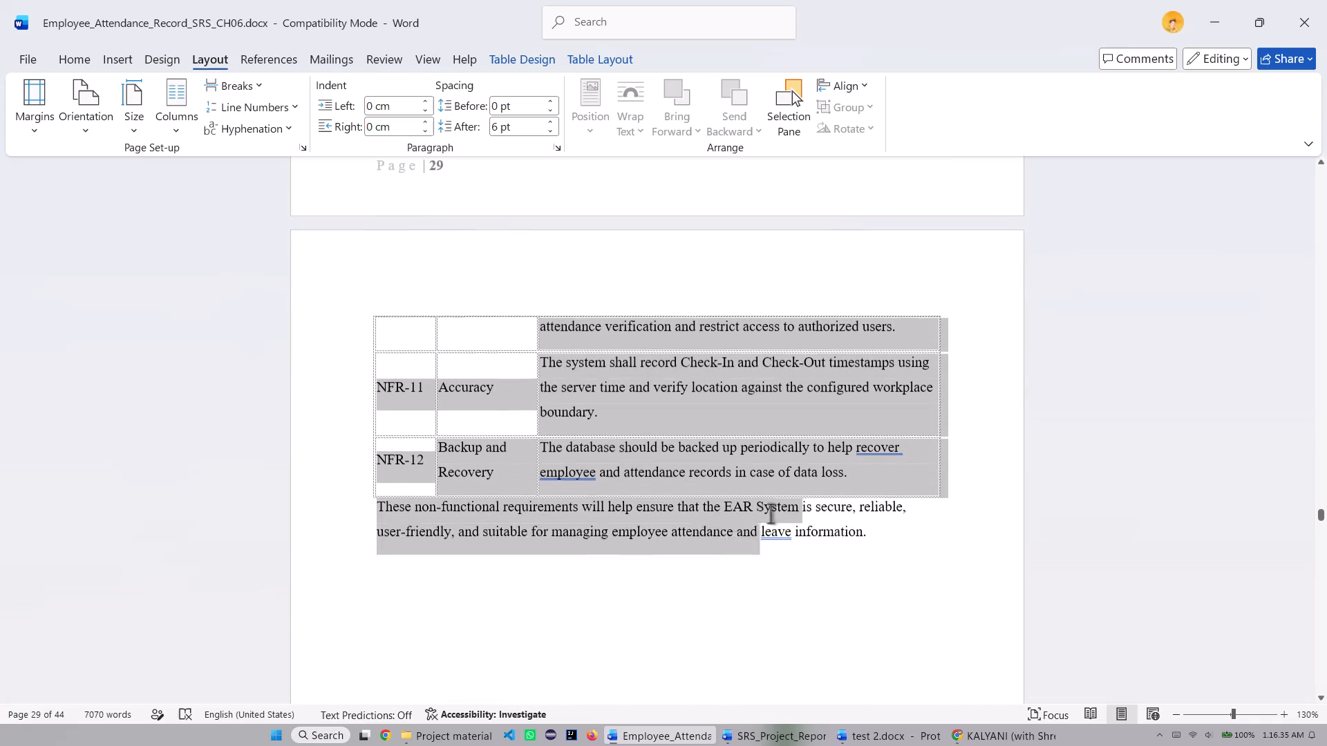
drag(771, 513, 897, 472)
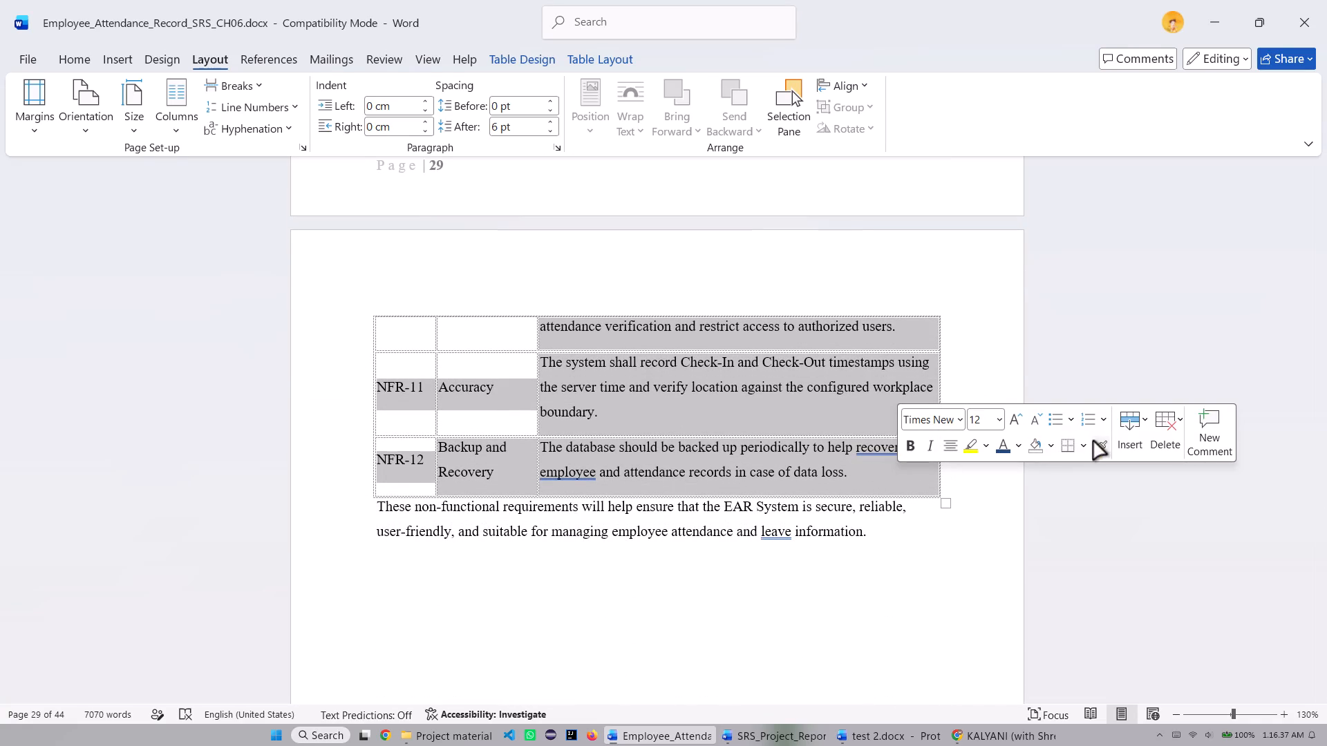
click(1087, 444)
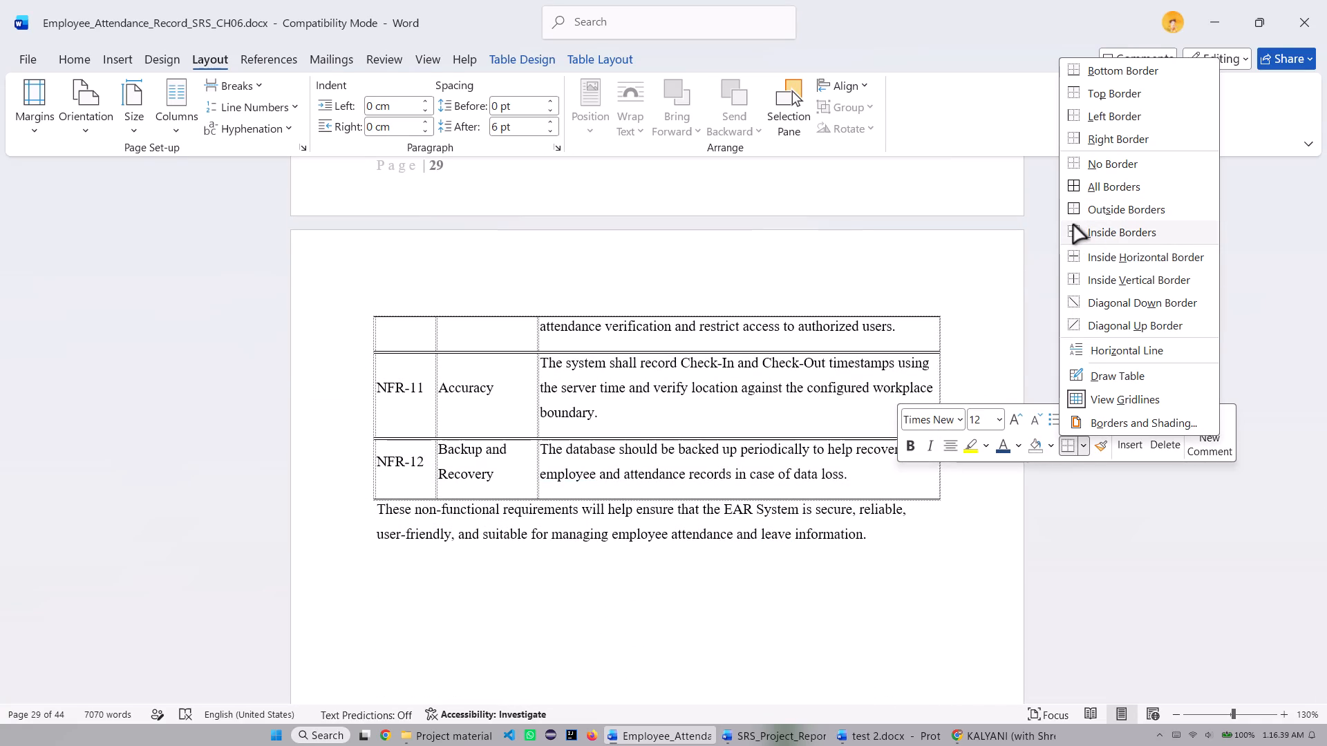
click(1071, 189)
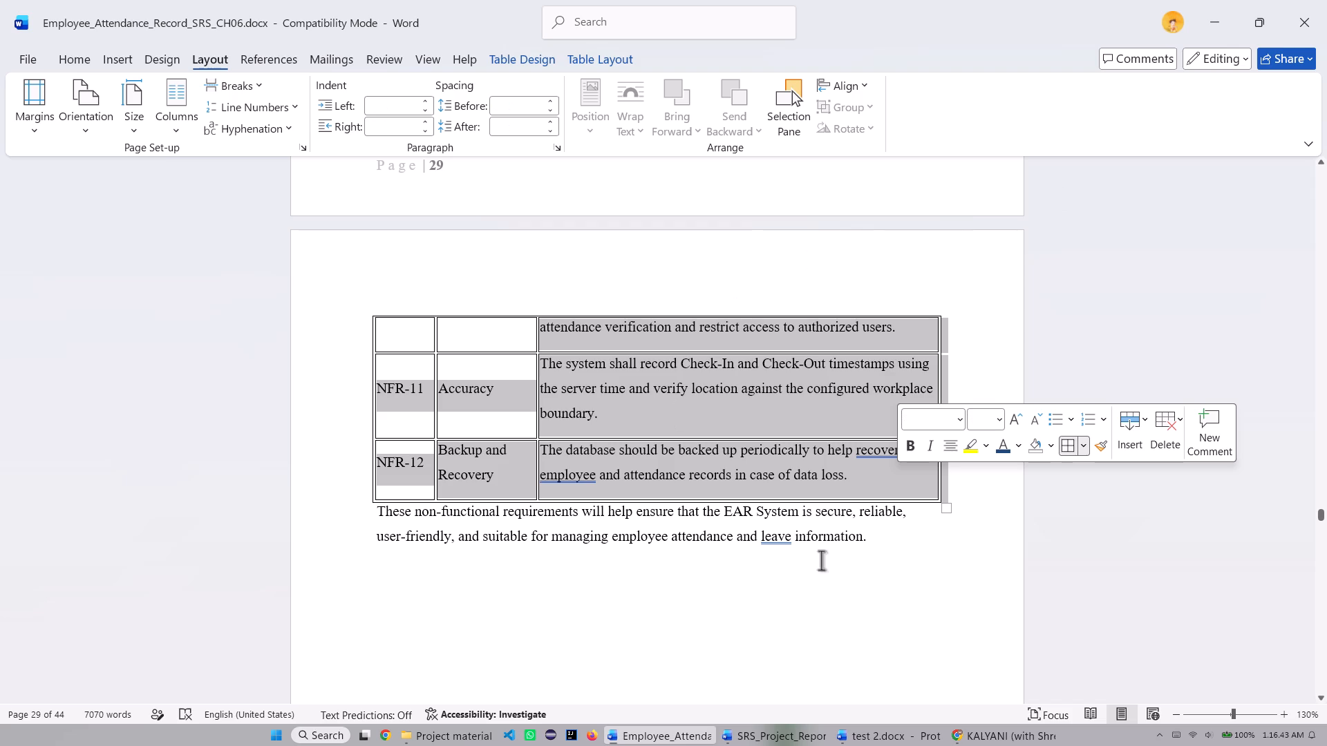
click(896, 577)
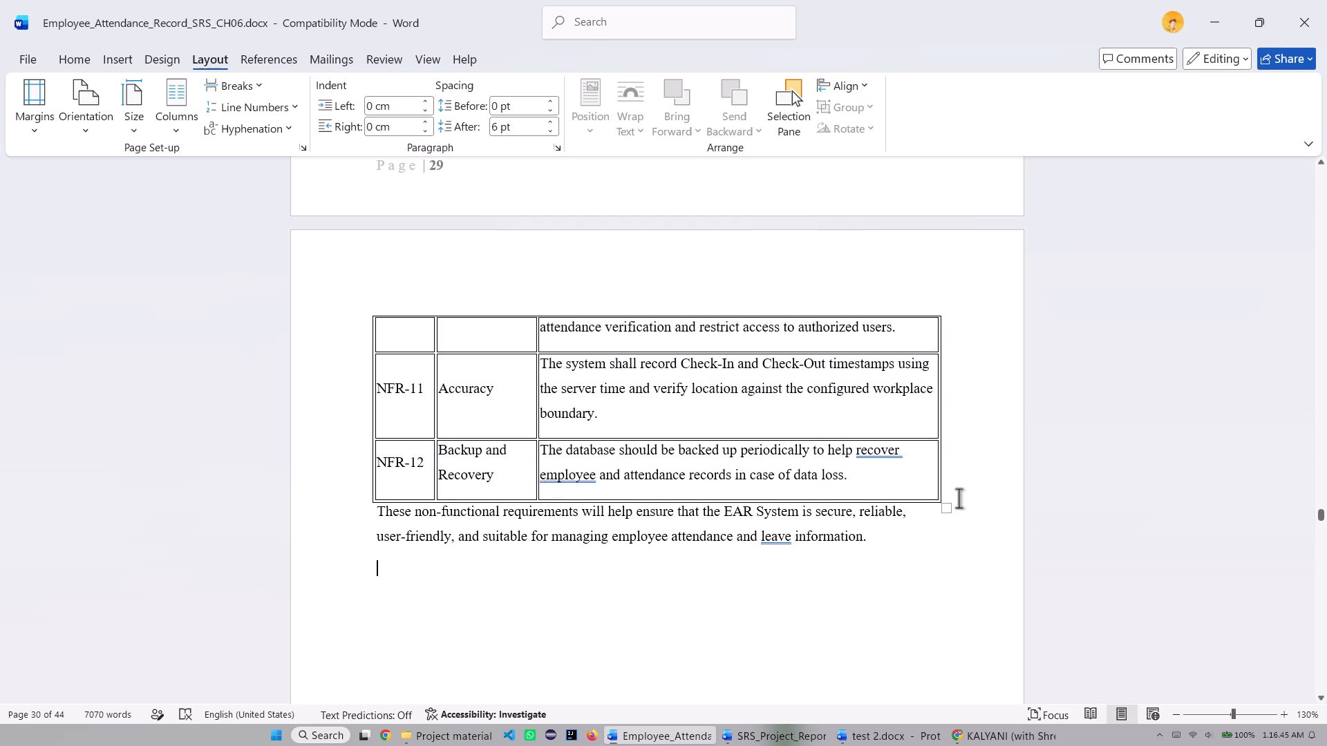
Insert a blank line between the table and the closing paragraph beginning "These non-functional requirements".
click(959, 498)
click(378, 515)
key(shift+Return)
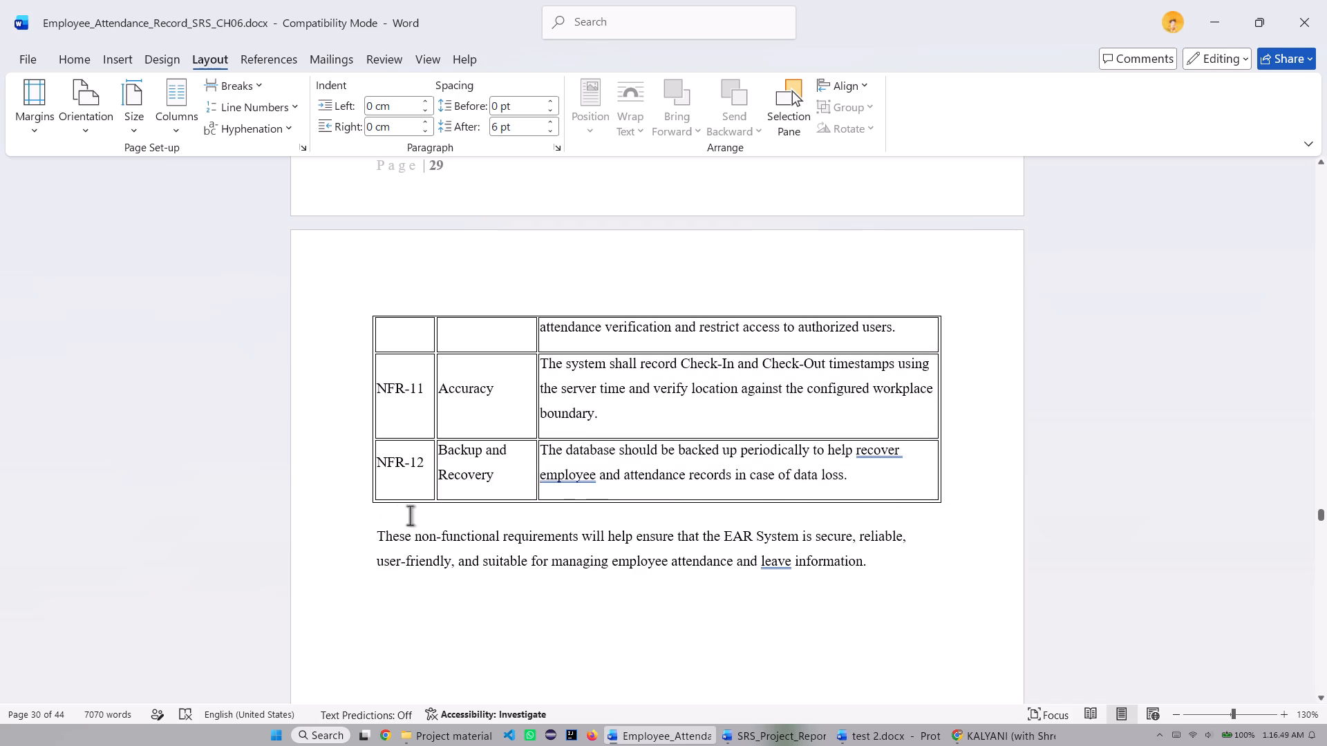
Justify the closing paragraph beginning "These non-functional requirements" below the NFR table.
drag(381, 532, 912, 553)
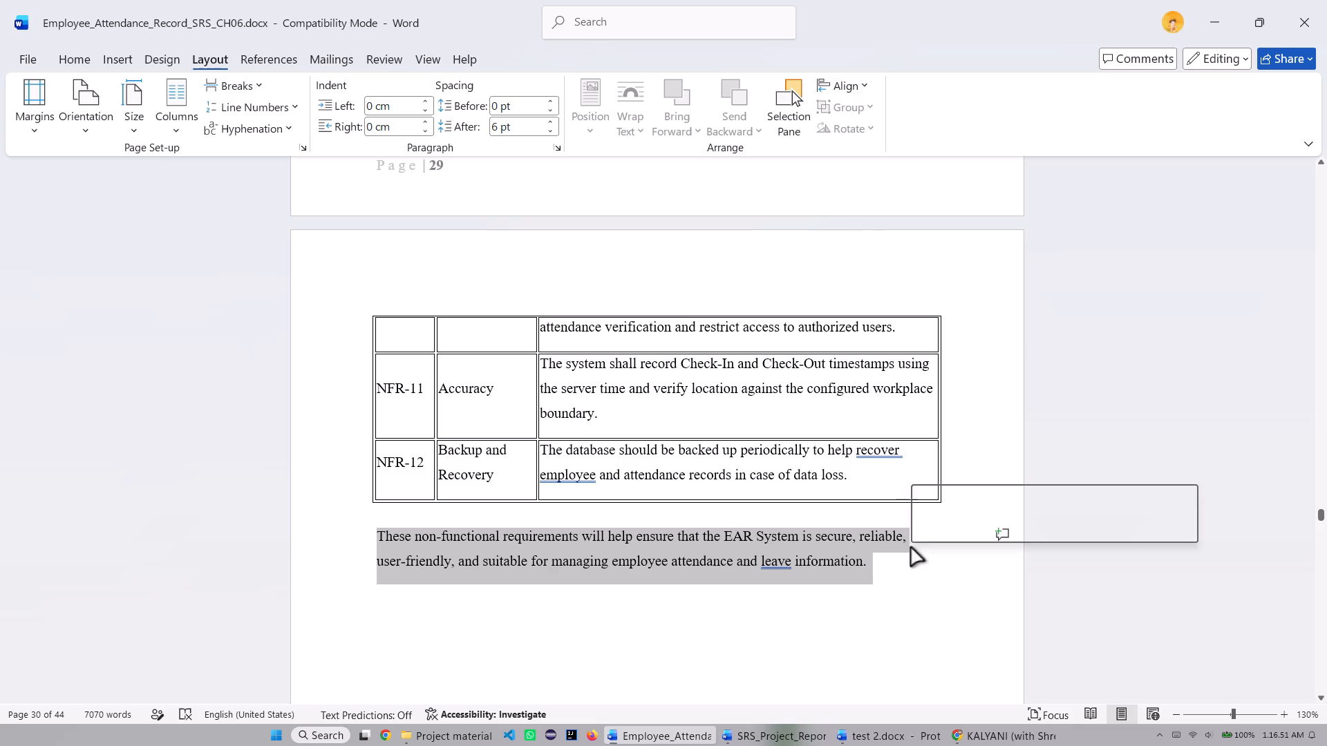
click(76, 53)
click(409, 116)
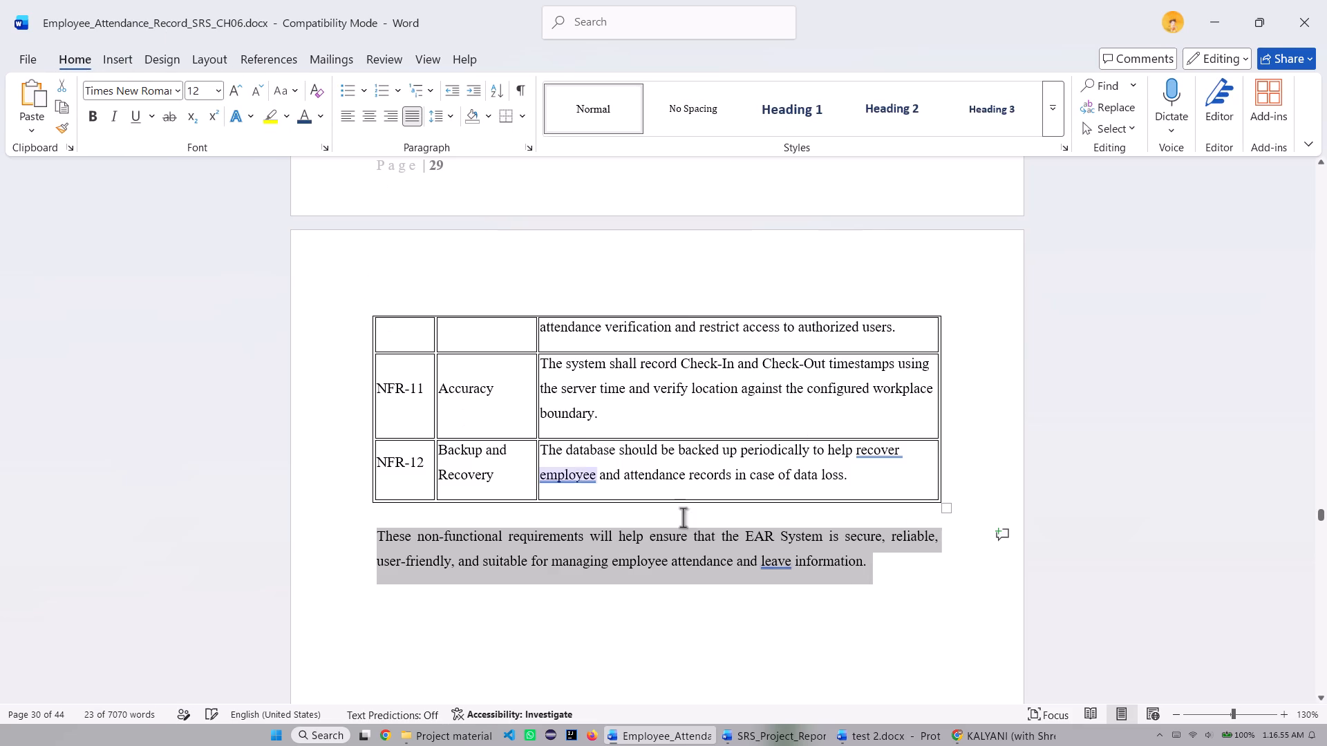
click(661, 657)
Push the "CHAPTER 4 SOFTWARE DESIGN" heading onto a new page by inserting blank lines before it.
scroll(603, 392, down, 3)
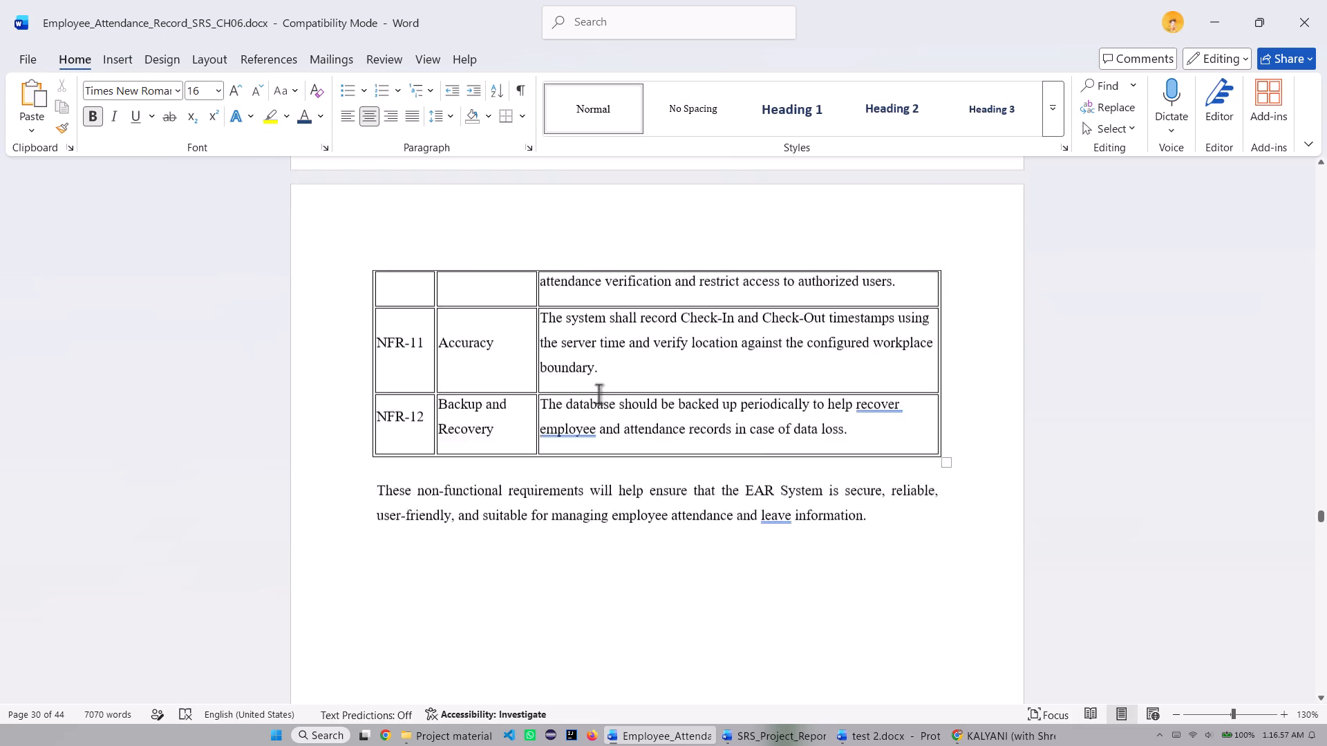
scroll(599, 394, down, 18)
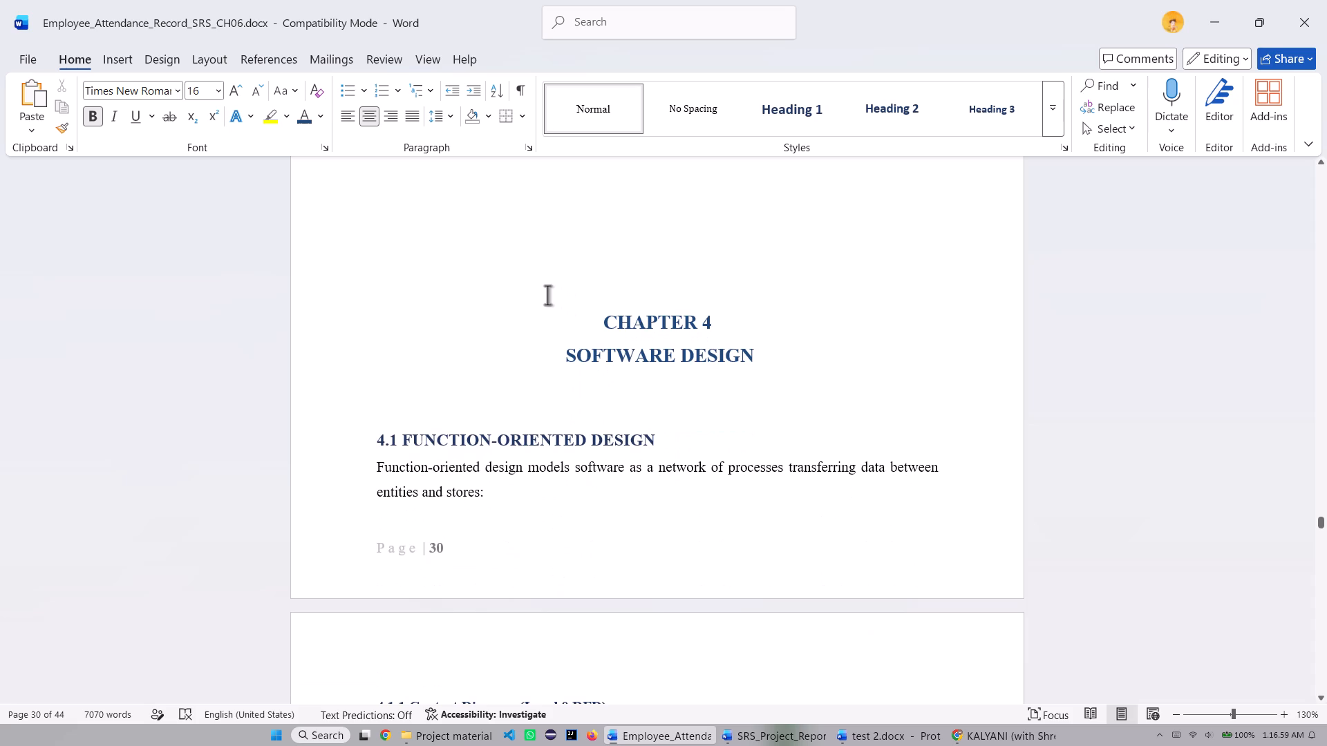
scroll(547, 294, up, 7)
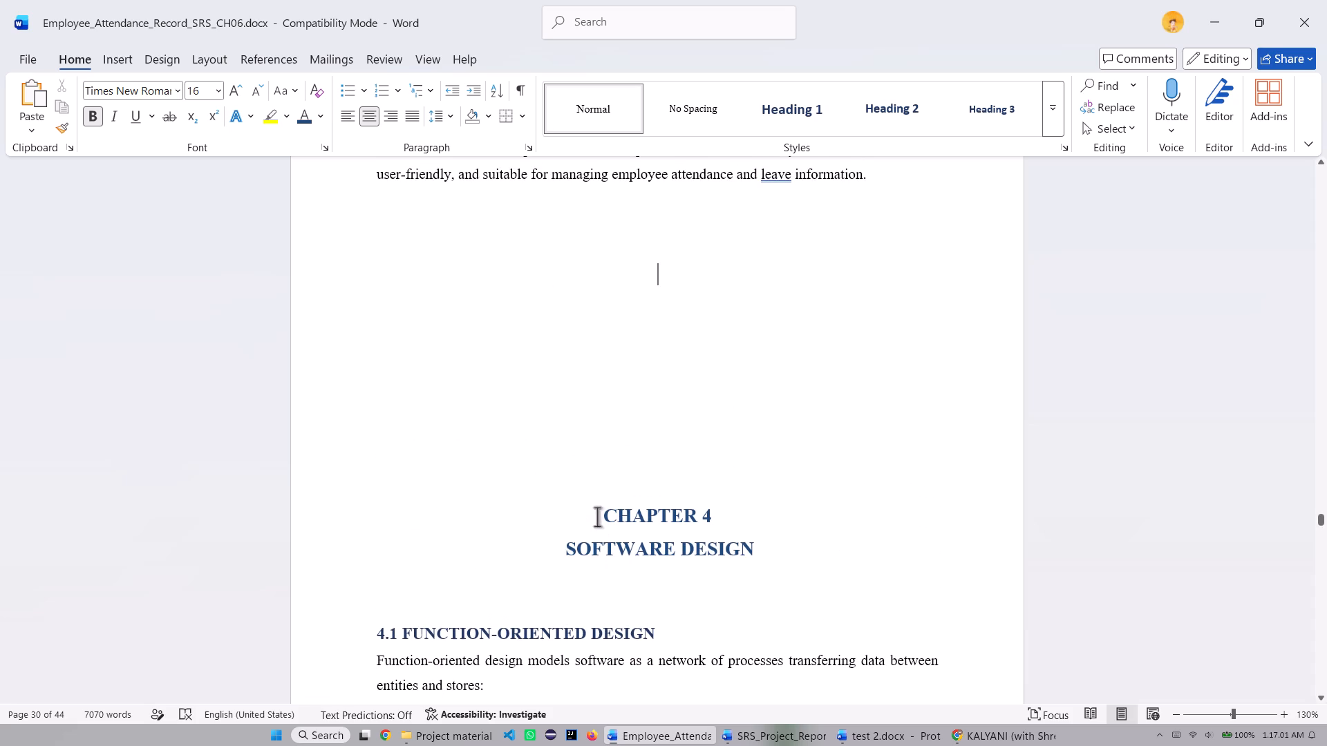
click(600, 514)
key(Return)
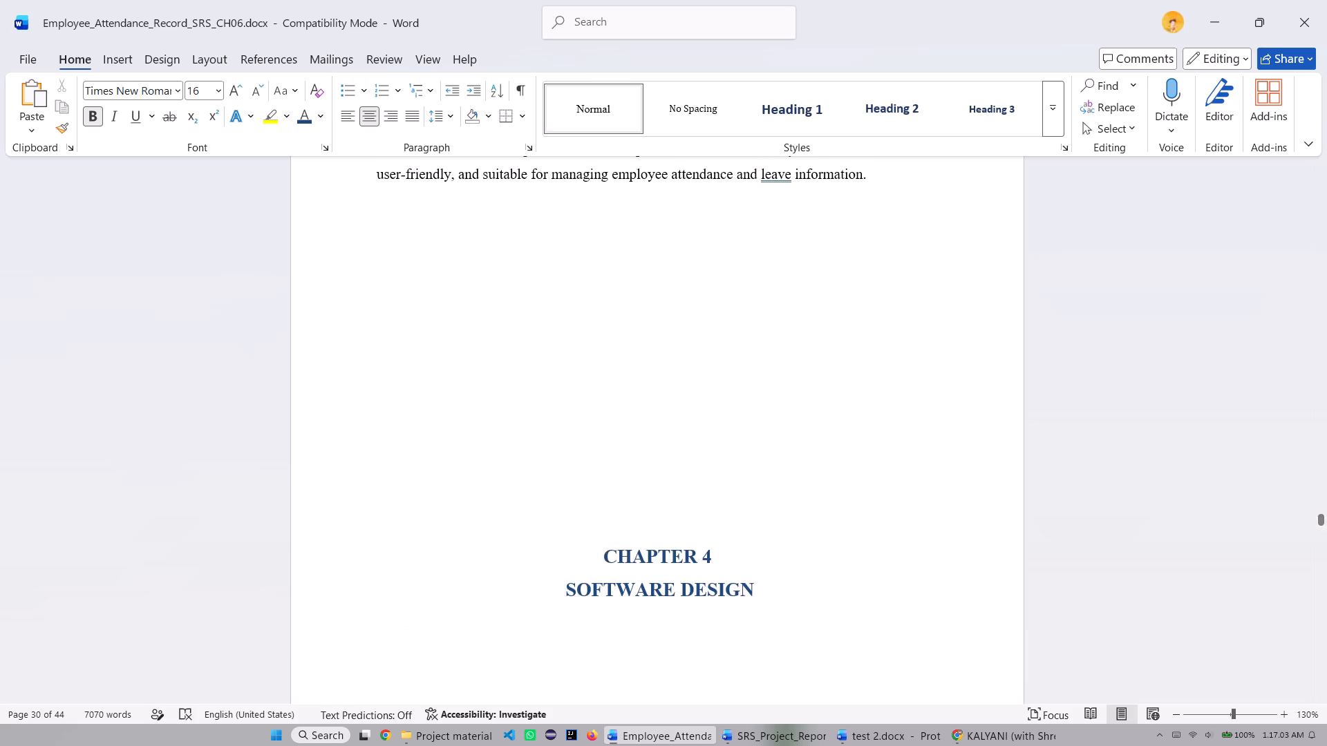
key(Return)
key(Return)
key(Return)
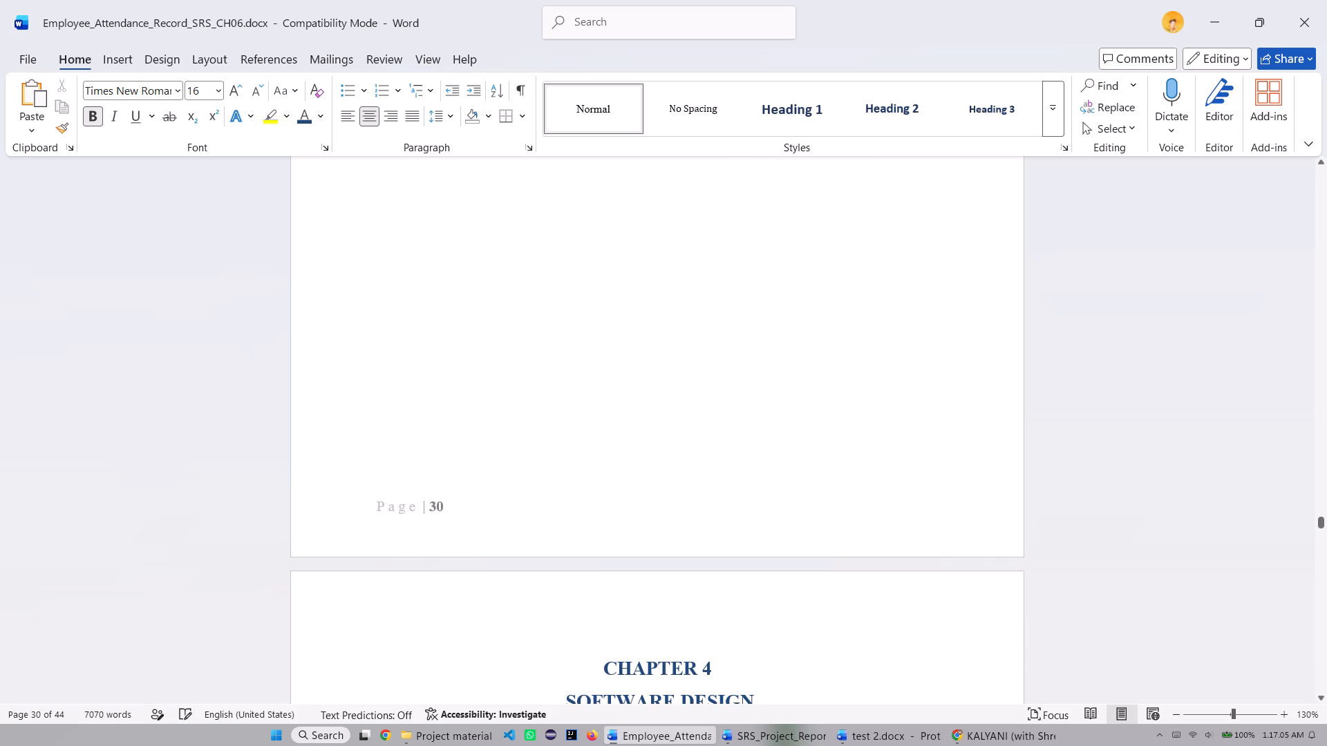
Review section 4.1, checking the layout of the Level 0 and Level 1 data flow diagrams and the data dictionary table.
scroll(659, 499, down, 5)
scroll(641, 298, down, 19)
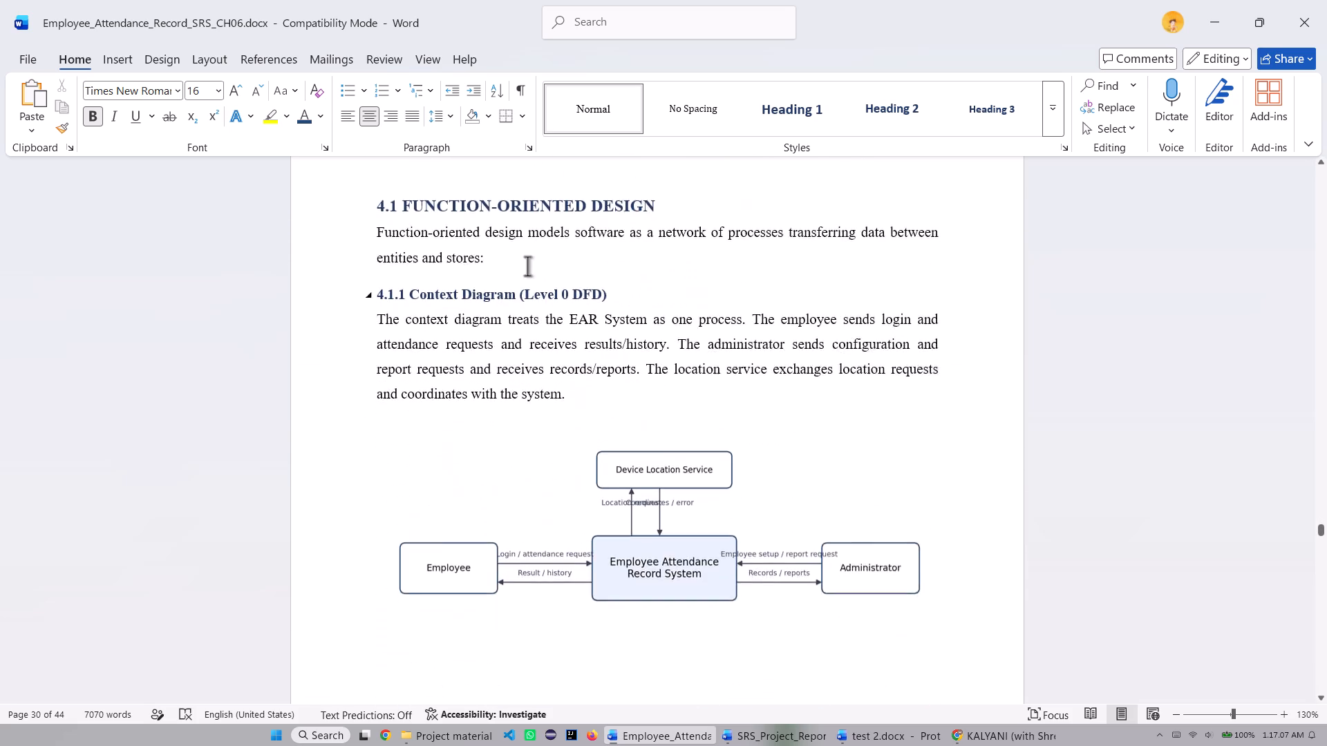
scroll(527, 266, down, 3)
scroll(755, 308, up, 9)
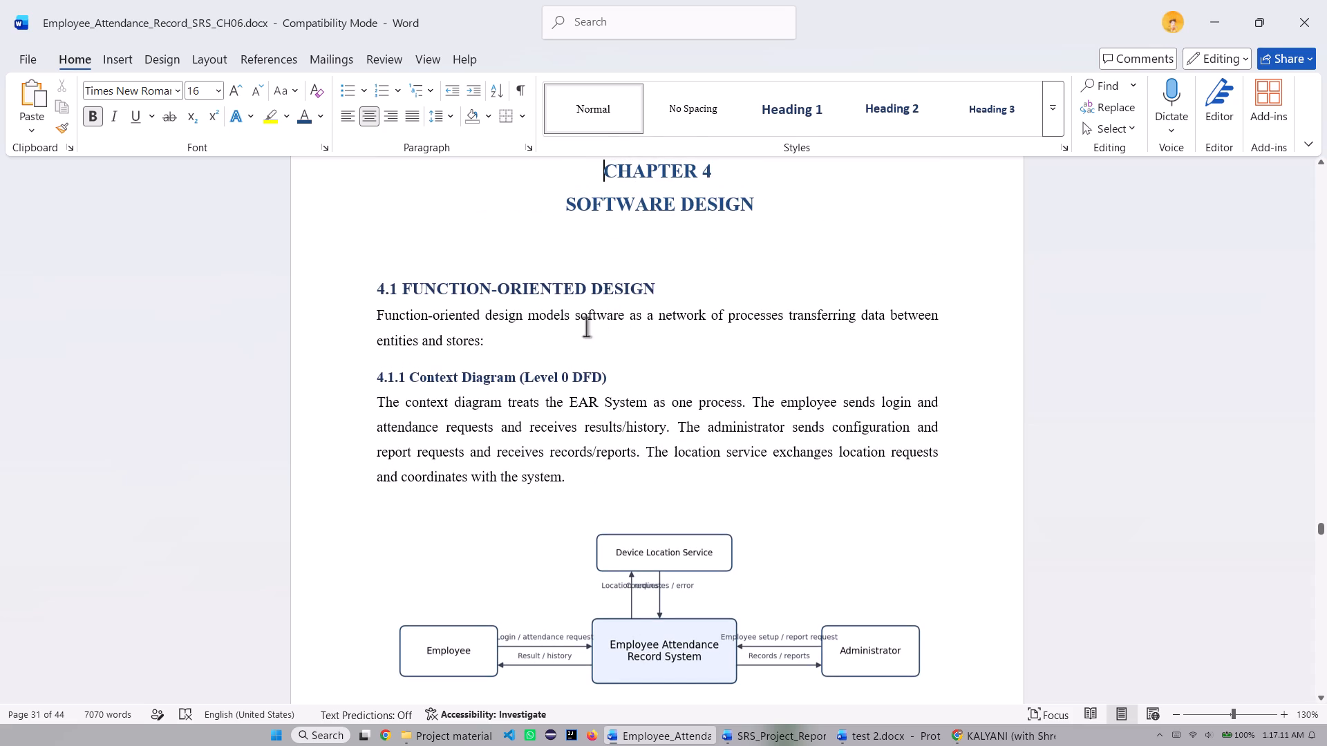
scroll(583, 303, down, 20)
scroll(583, 303, down, 6)
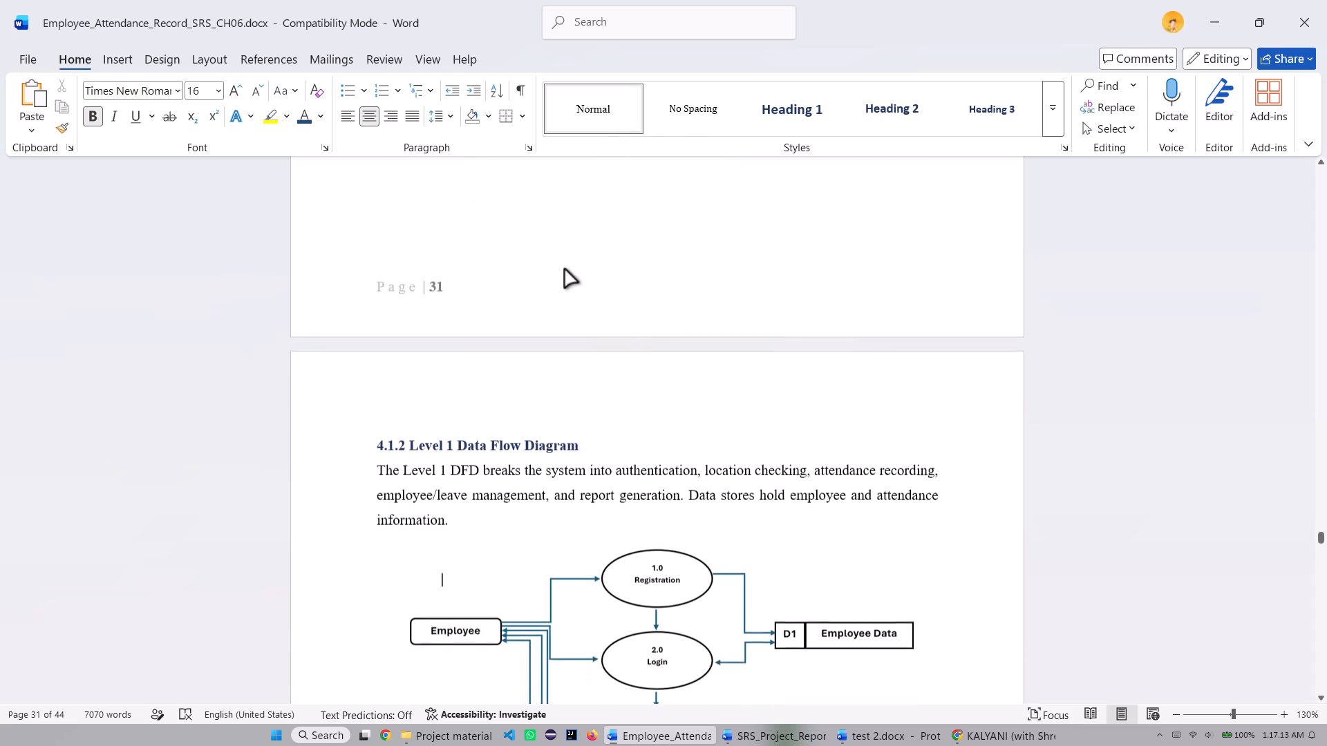
scroll(501, 299, down, 6)
scroll(490, 303, up, 20)
scroll(490, 303, up, 2)
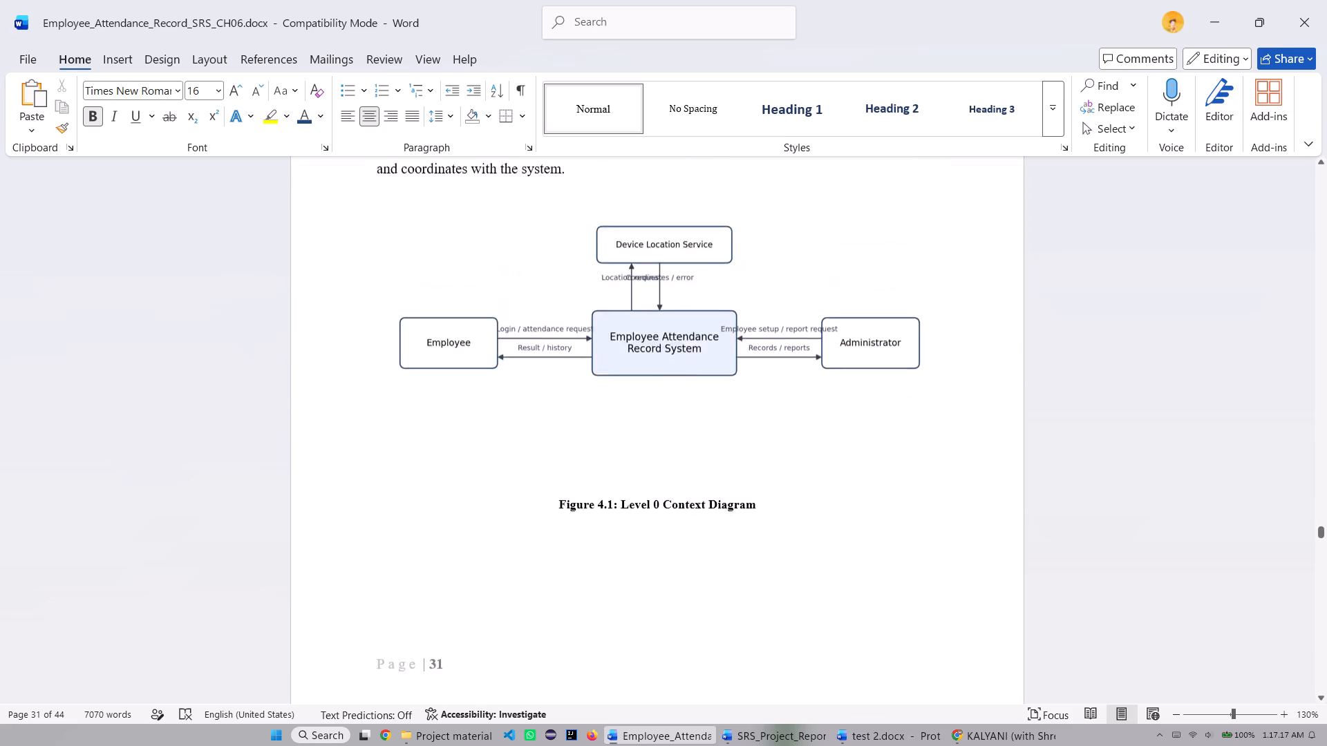
scroll(711, 271, up, 2)
scroll(589, 299, up, 2)
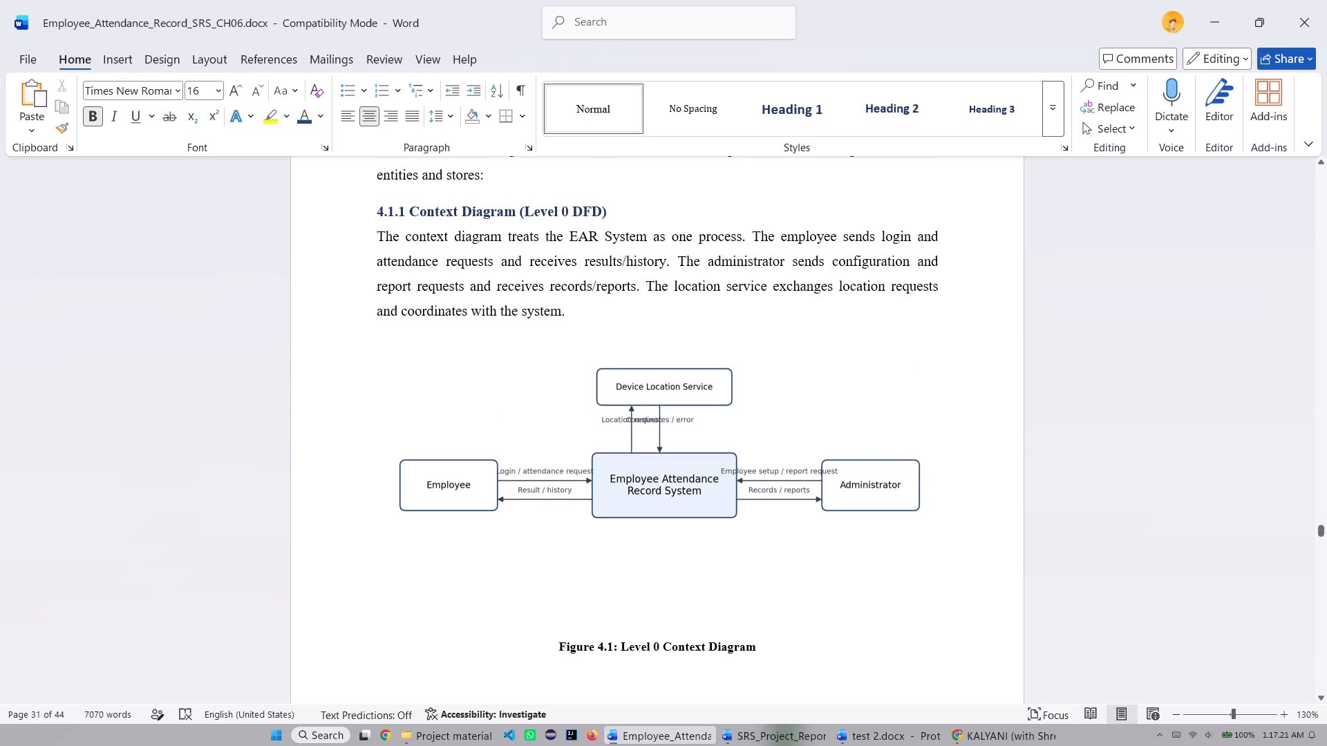
scroll(840, 503, down, 7)
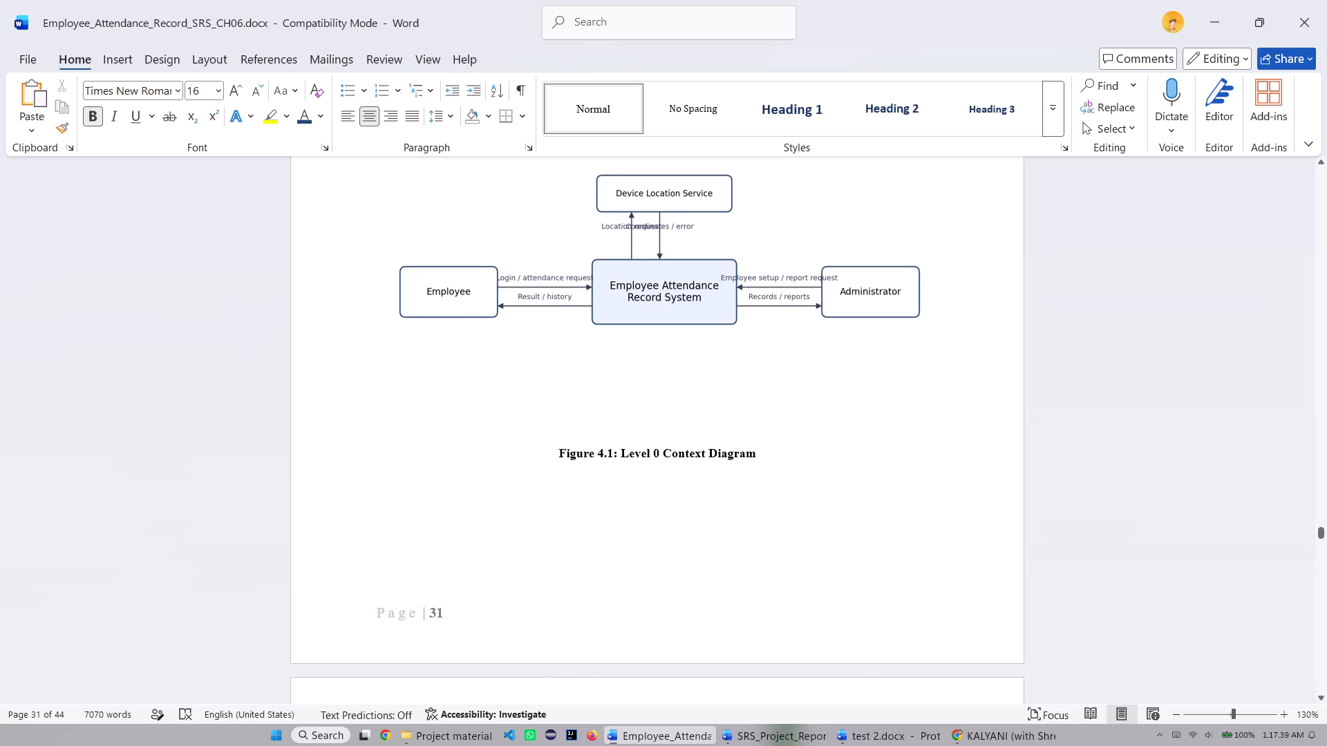
scroll(666, 299, up, 4)
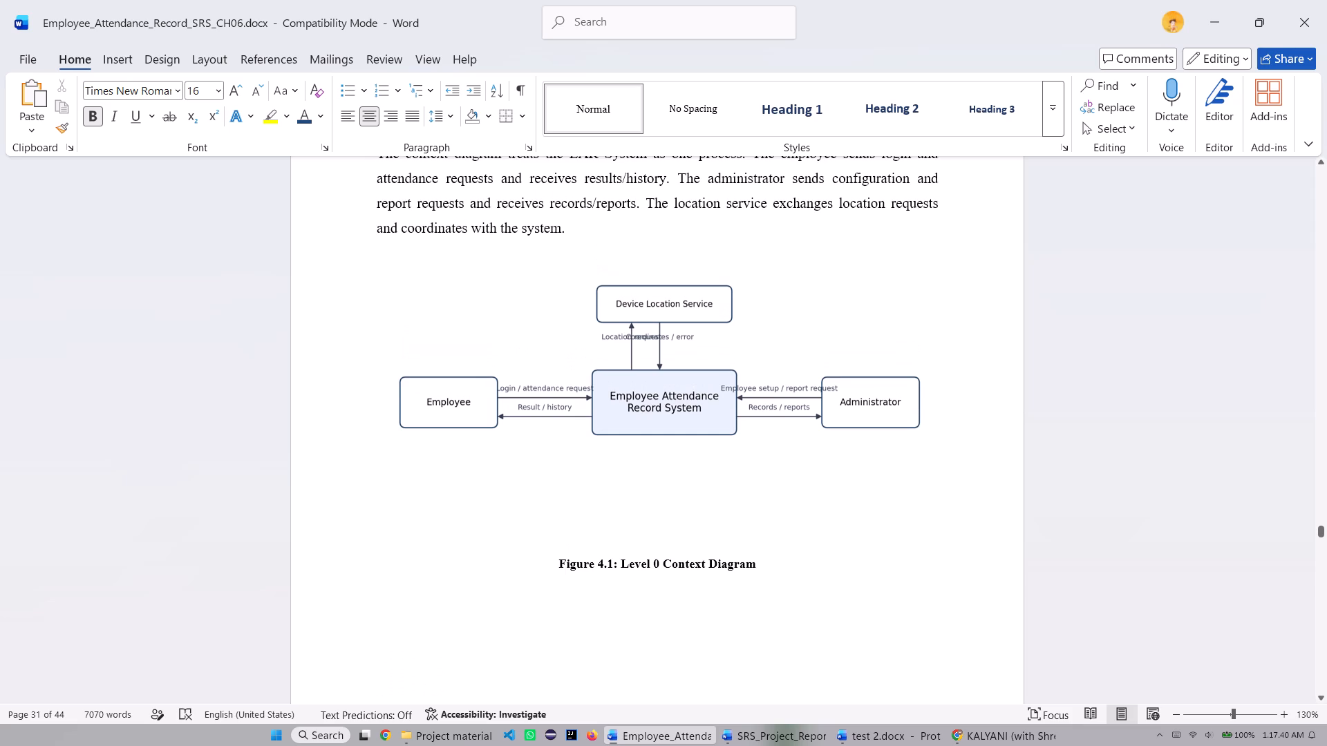
scroll(813, 327, down, 15)
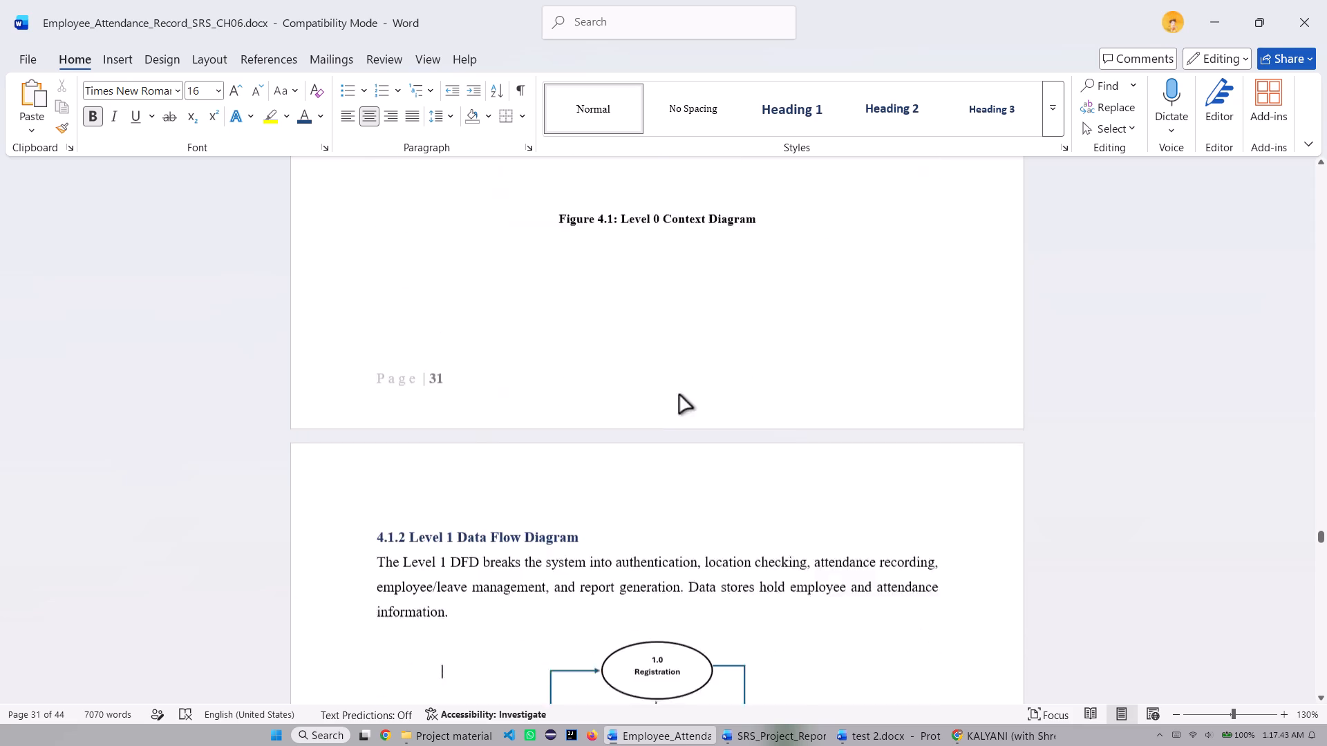
scroll(644, 385, down, 8)
scroll(717, 372, down, 1)
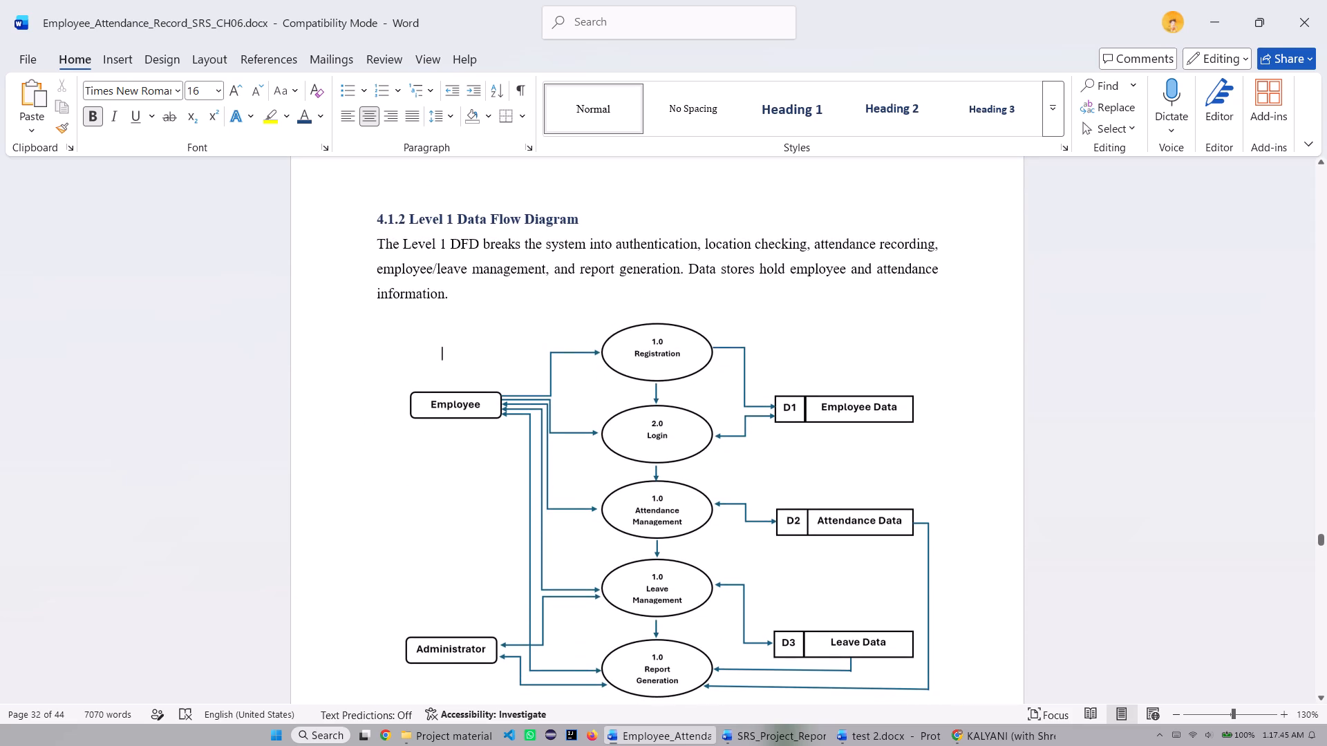
scroll(755, 364, up, 10)
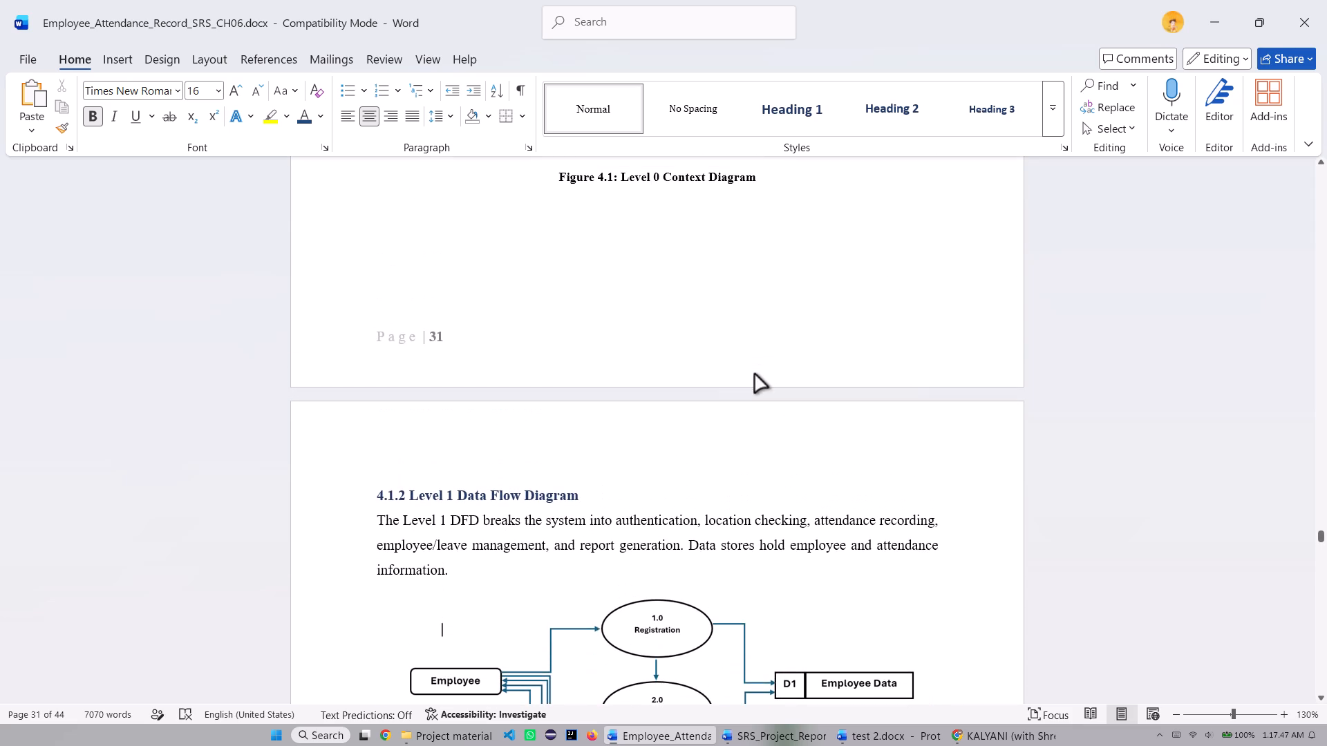
scroll(553, 360, down, 17)
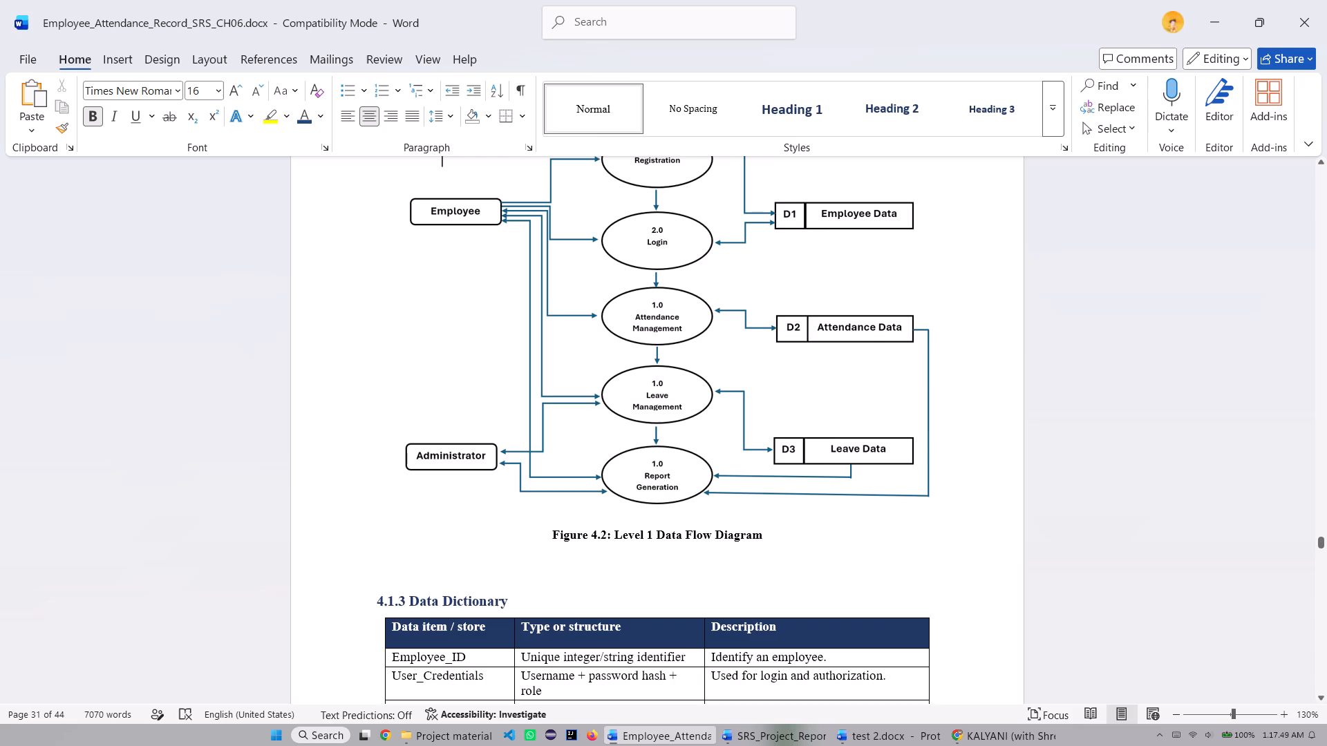
scroll(614, 337, up, 9)
scroll(617, 337, down, 17)
scroll(629, 331, down, 7)
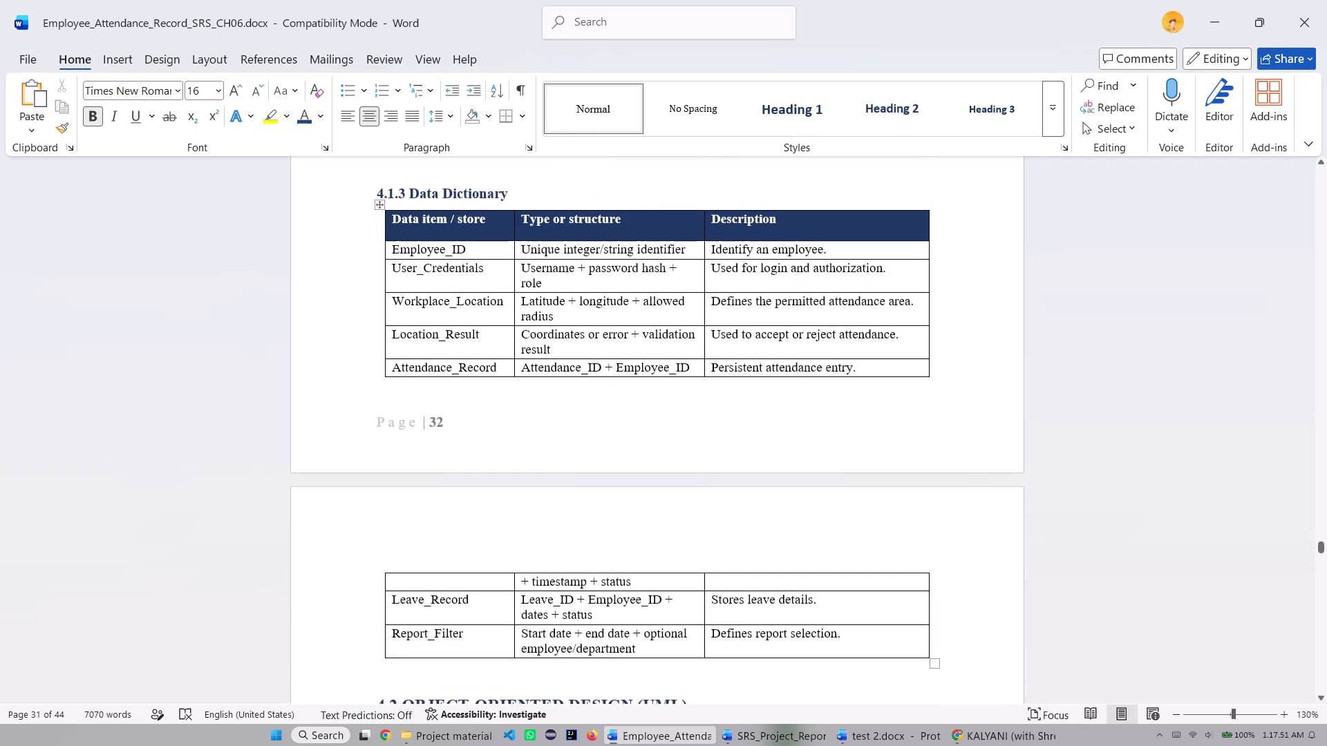
scroll(641, 313, down, 7)
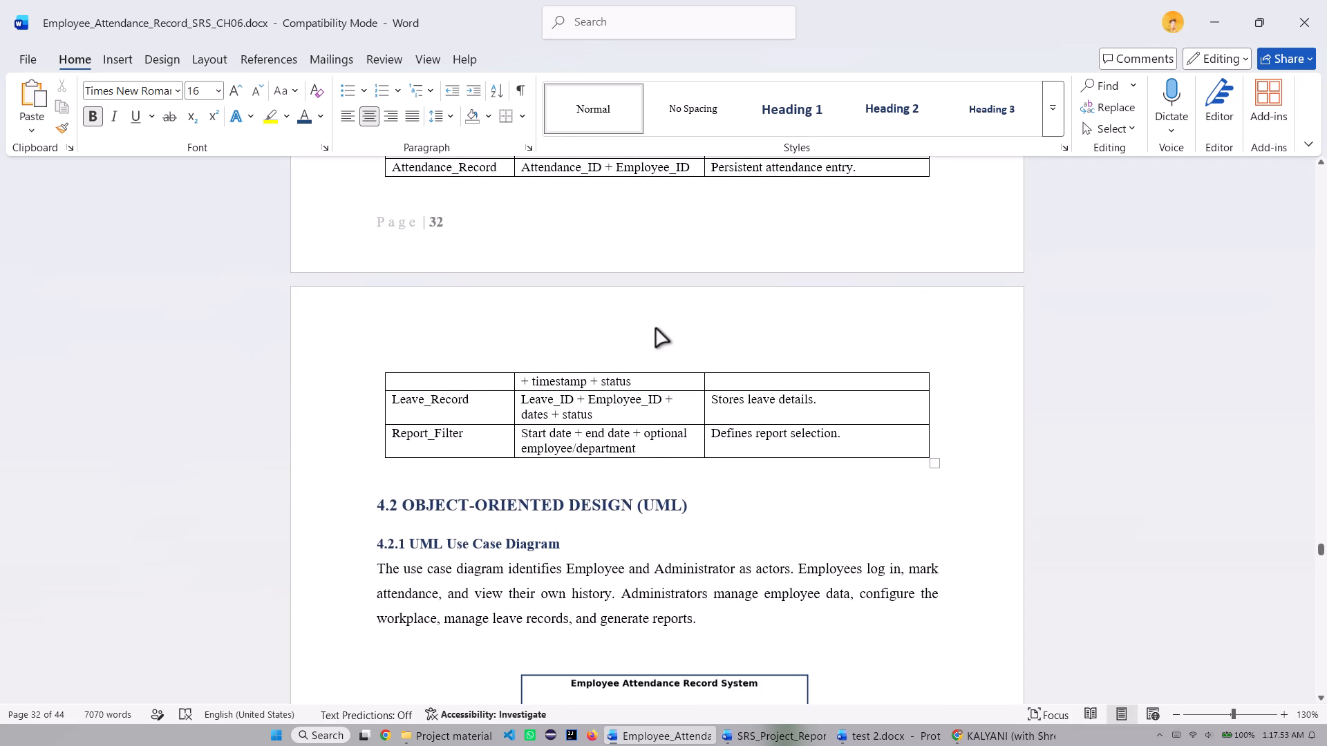
scroll(656, 329, up, 1)
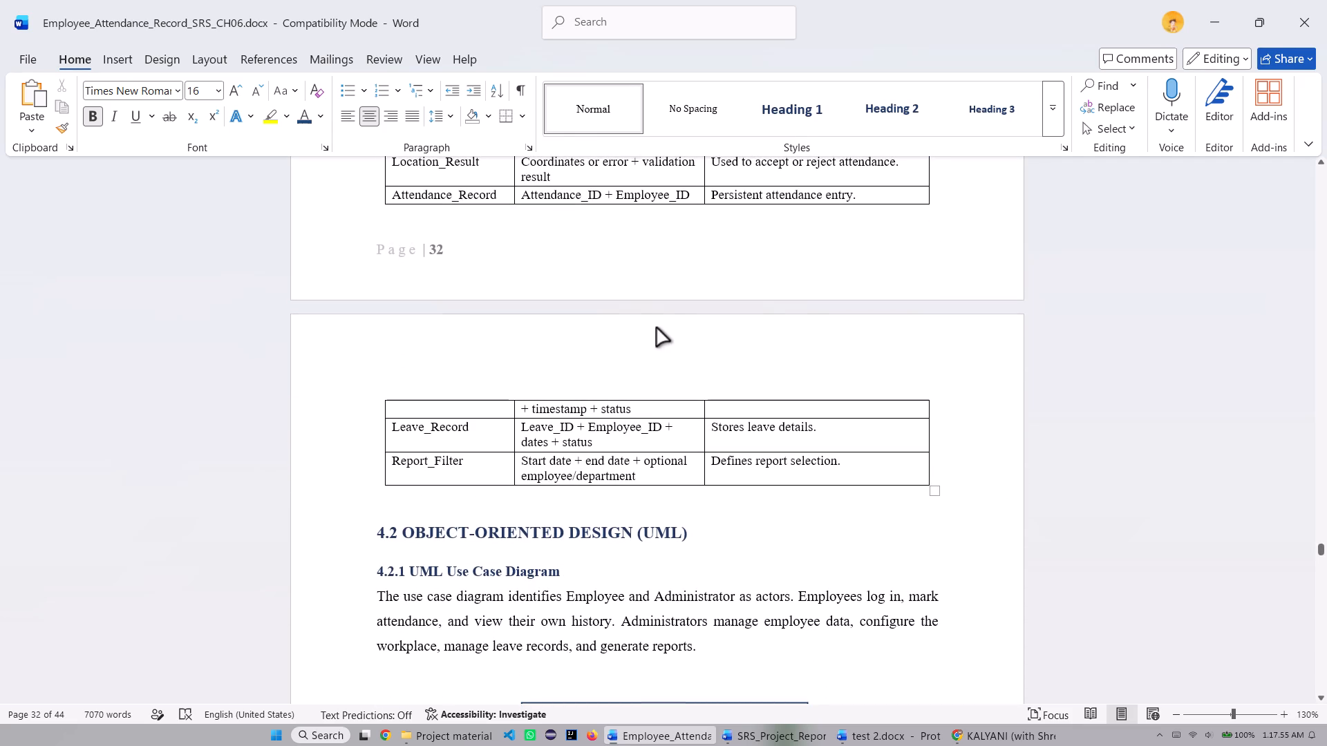
scroll(659, 325, down, 2)
scroll(659, 325, up, 16)
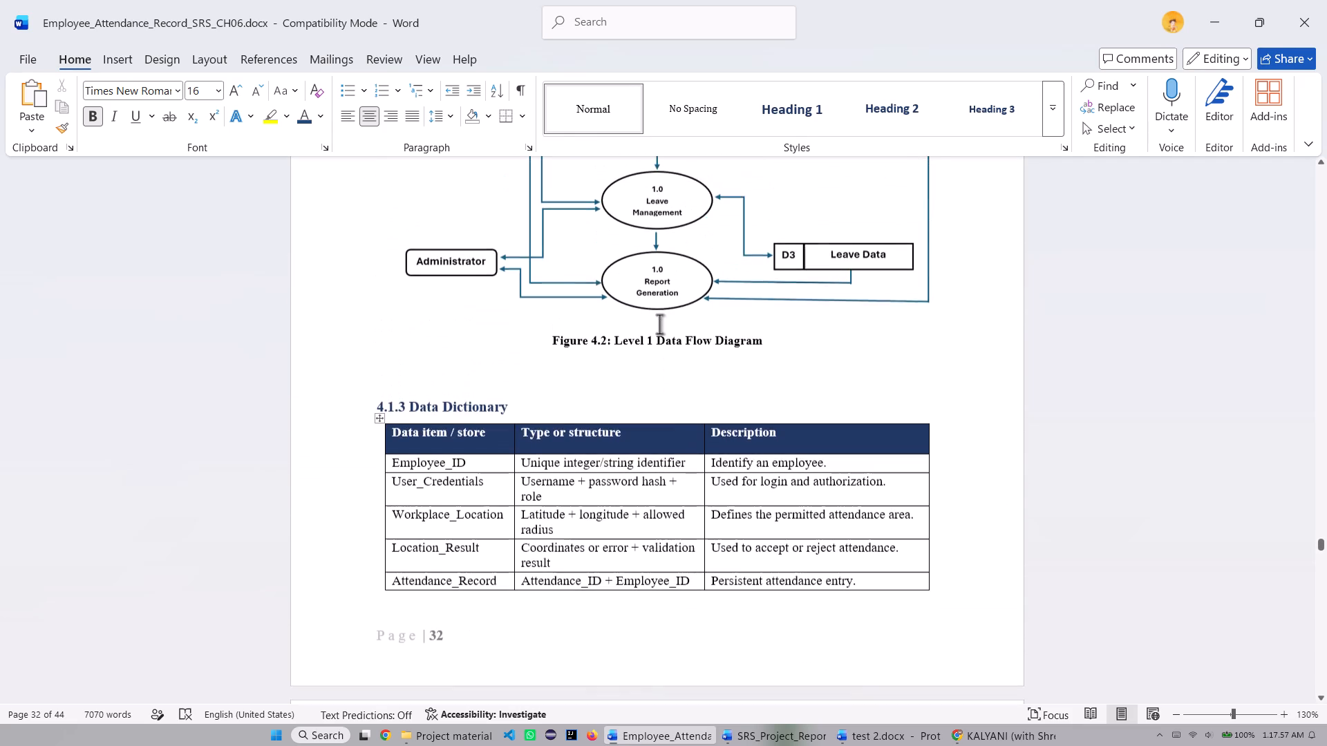
Review sections 4.2 and 4.3, examining the UML use case, class and sequence diagrams and the database integrity rules.
scroll(643, 329, down, 16)
scroll(680, 327, down, 15)
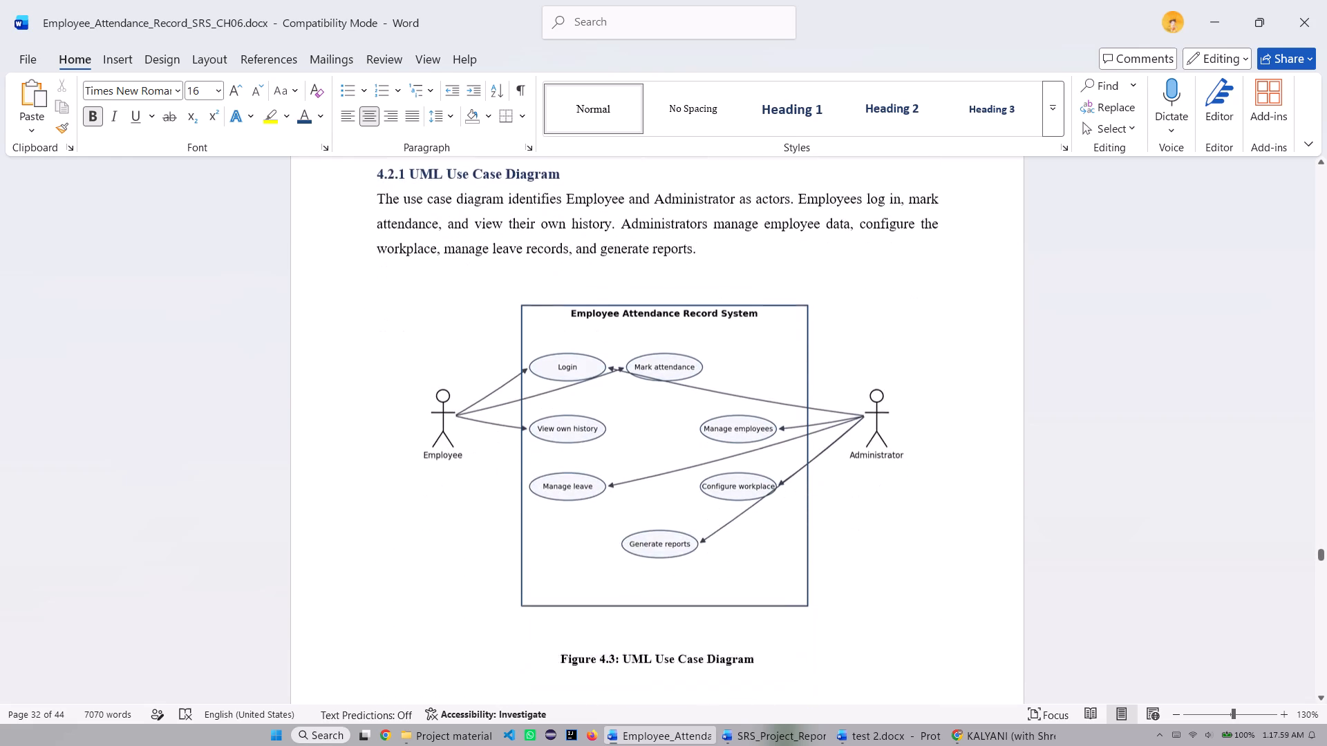
scroll(646, 327, down, 16)
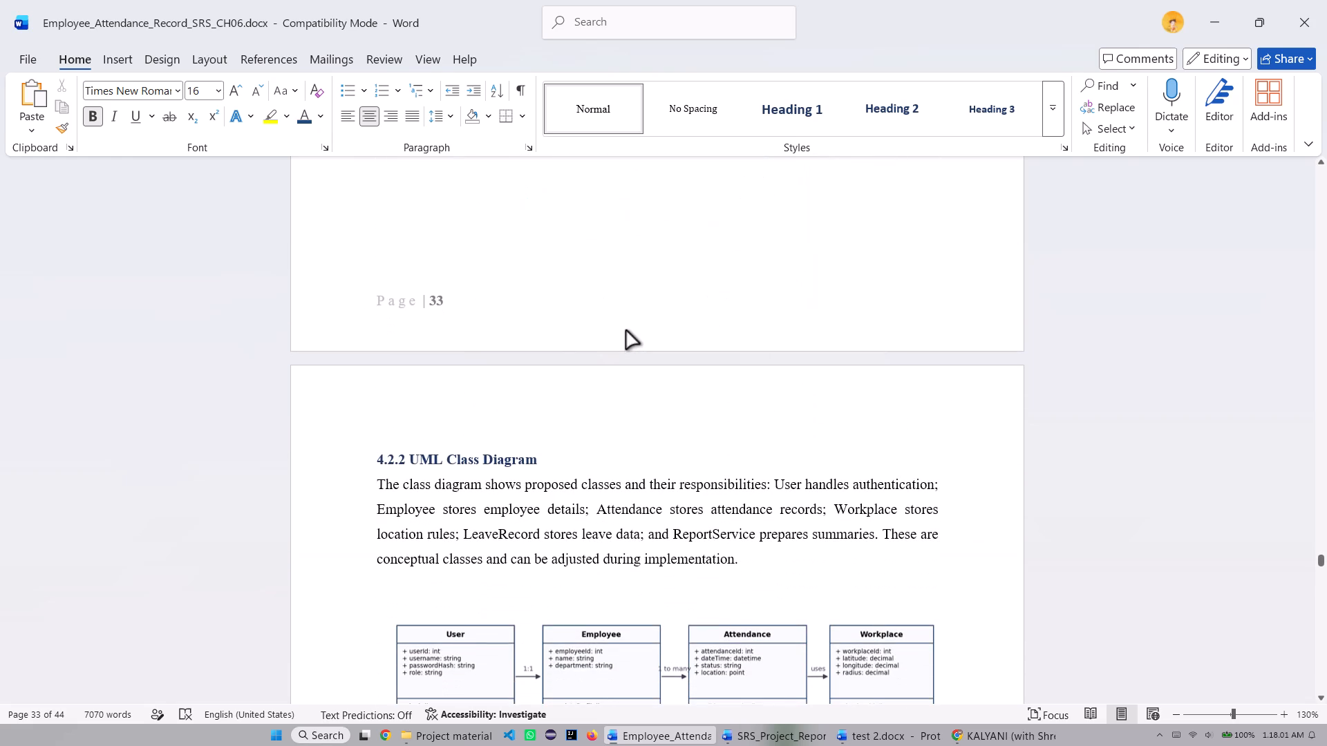
scroll(626, 331, down, 6)
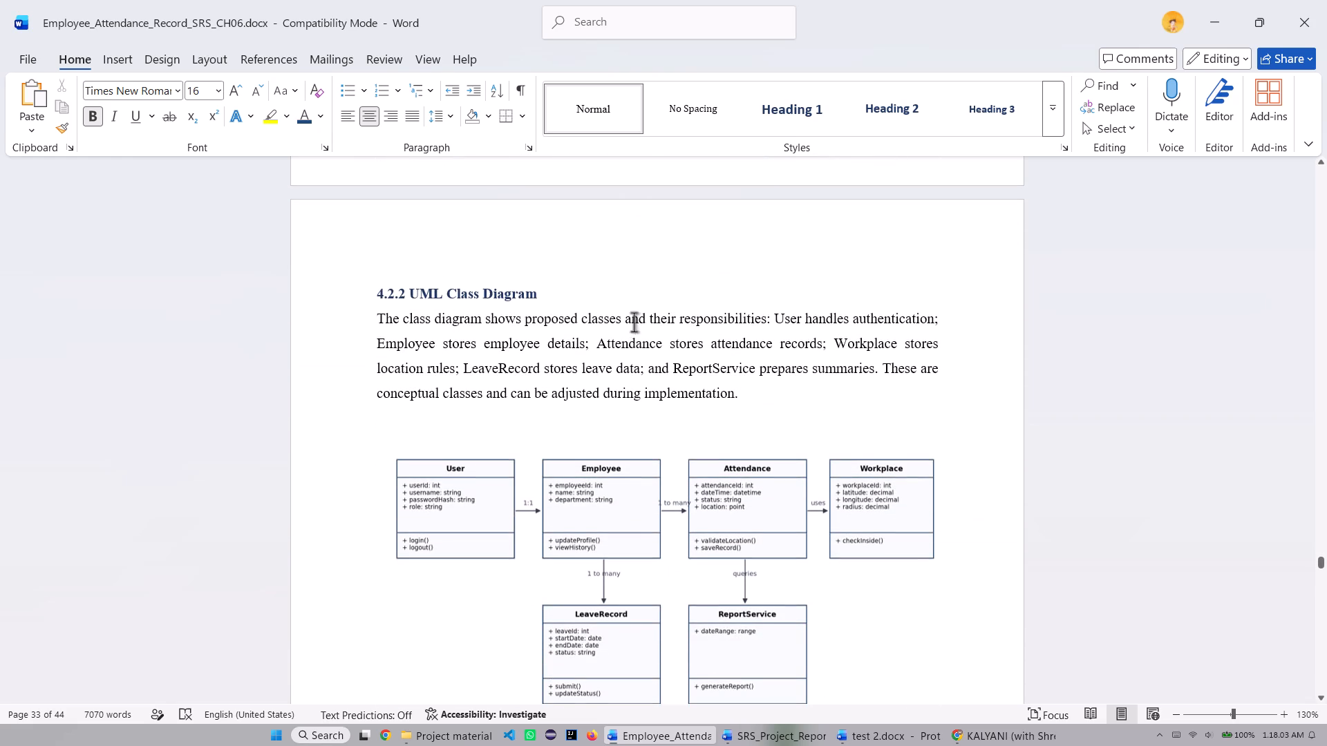
scroll(634, 321, down, 10)
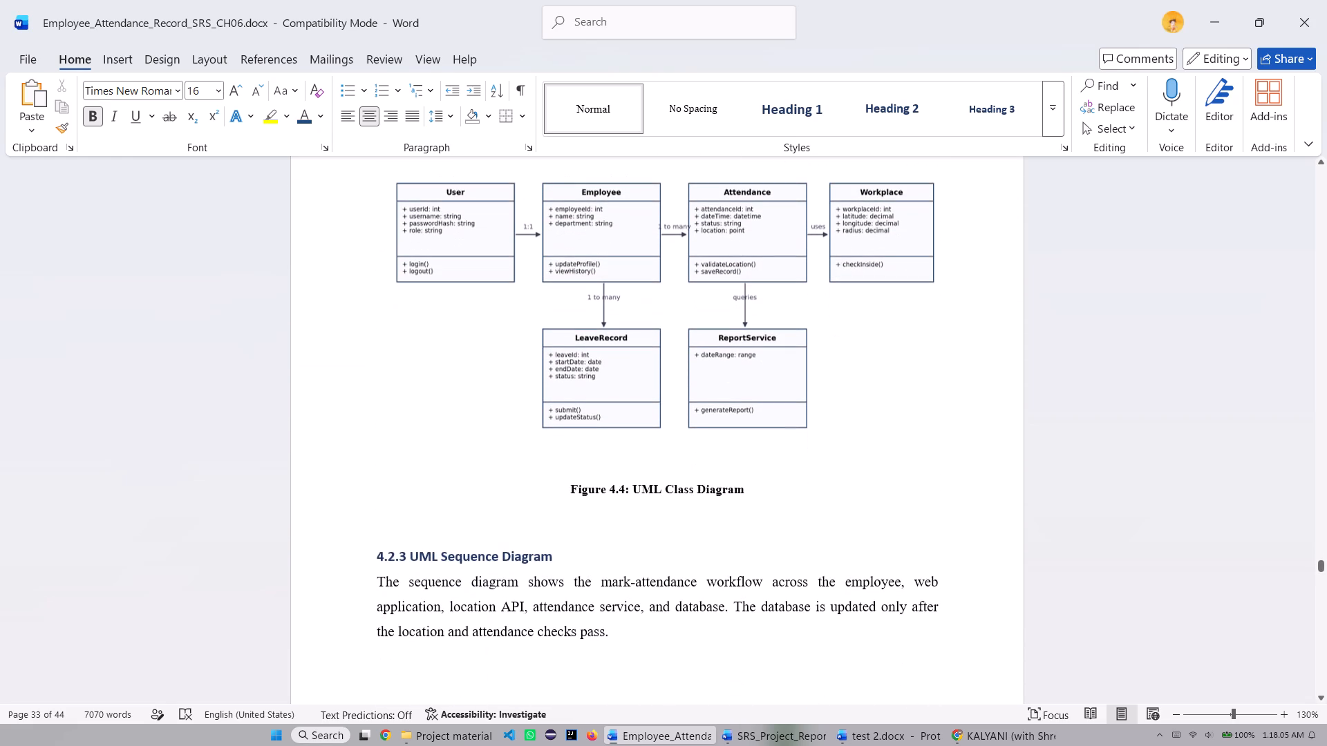
scroll(630, 323, down, 18)
scroll(645, 315, down, 7)
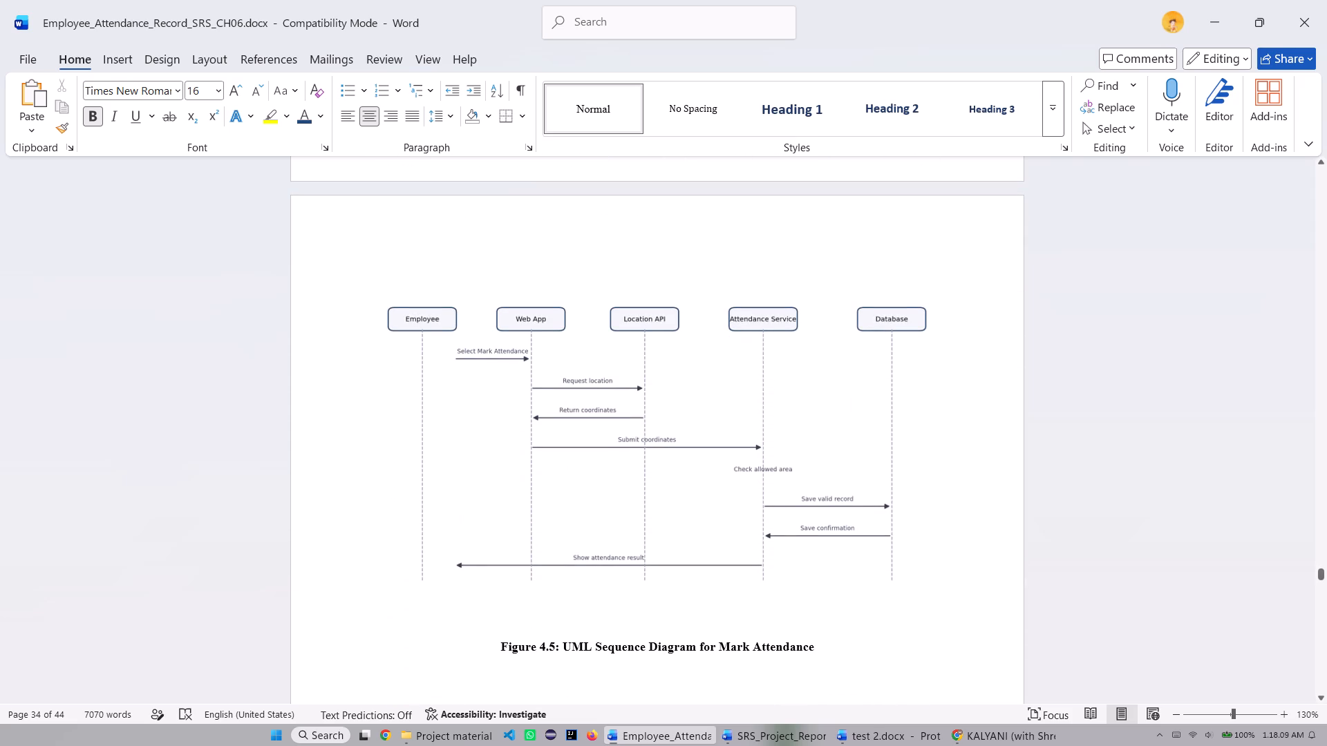
scroll(626, 317, down, 15)
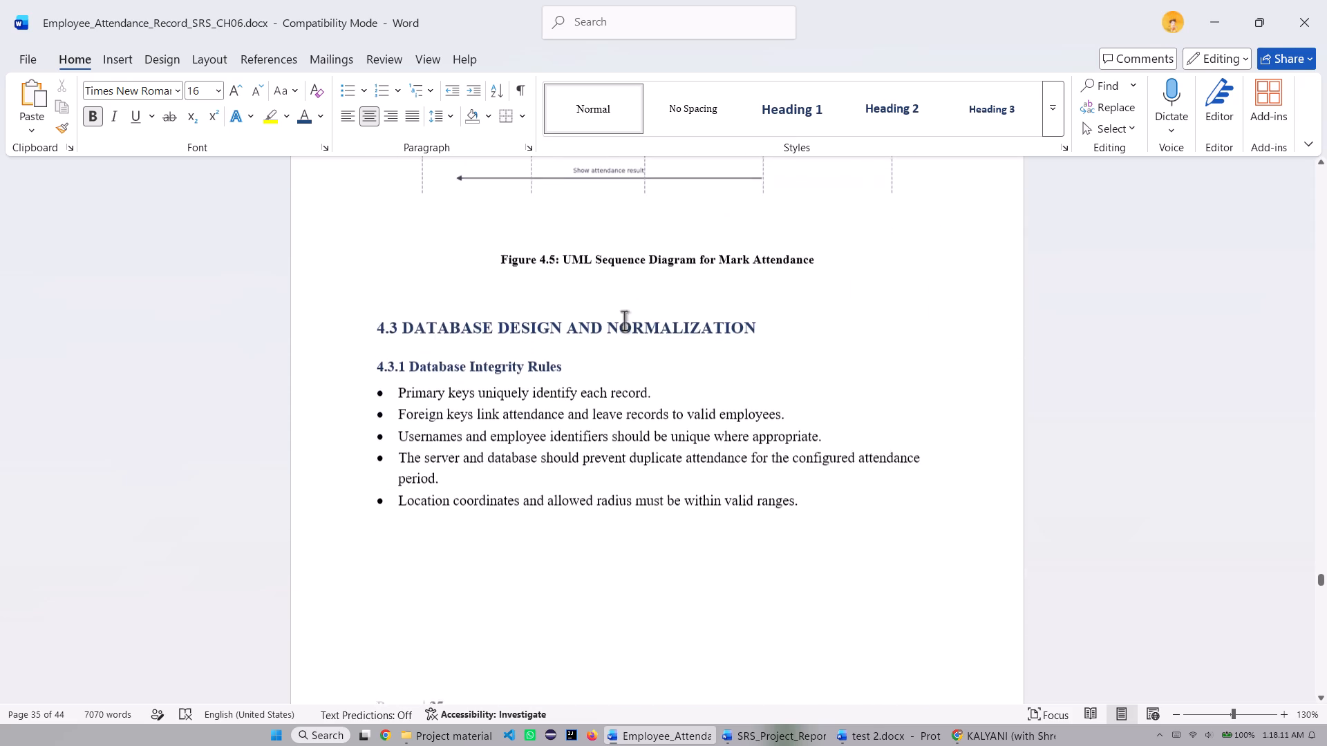
scroll(624, 321, down, 18)
scroll(619, 320, up, 15)
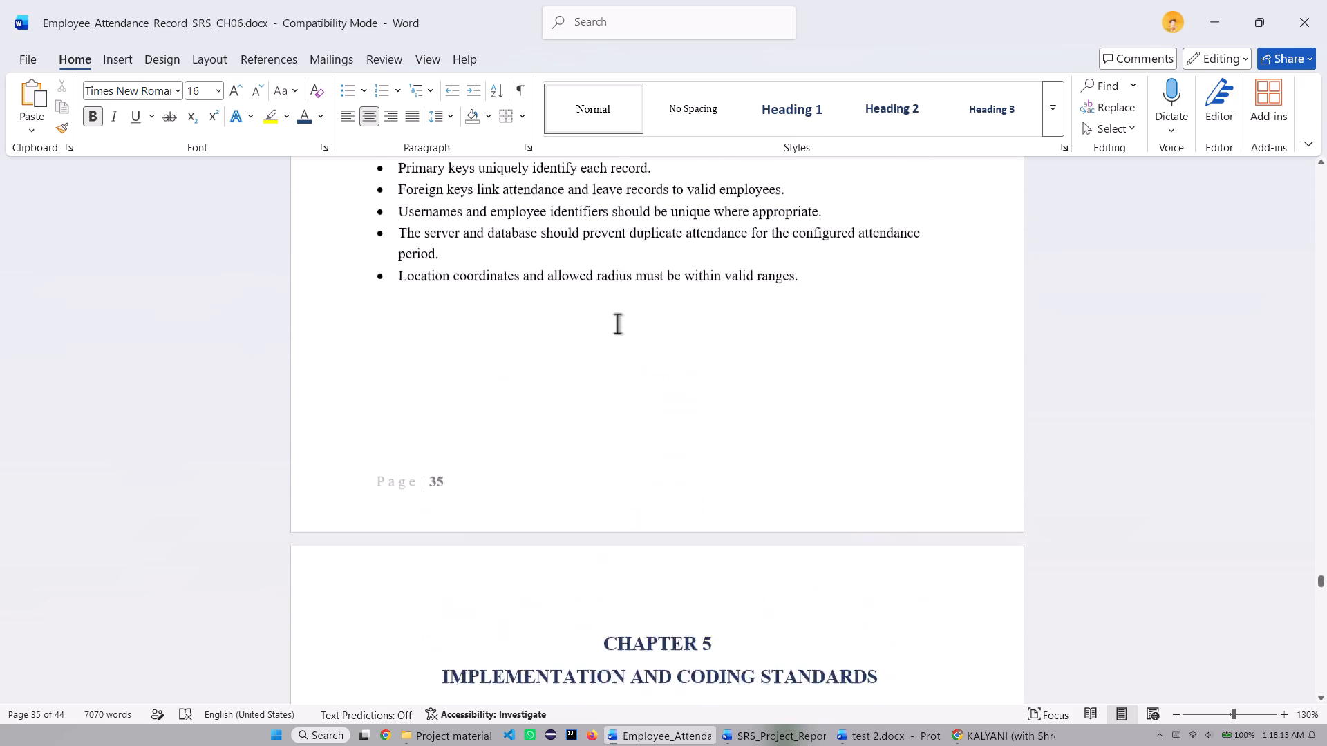
Go back through Chapter 4 and return to the report's title page.
scroll(617, 323, up, 20)
scroll(617, 323, up, 20)
scroll(617, 323, up, 8)
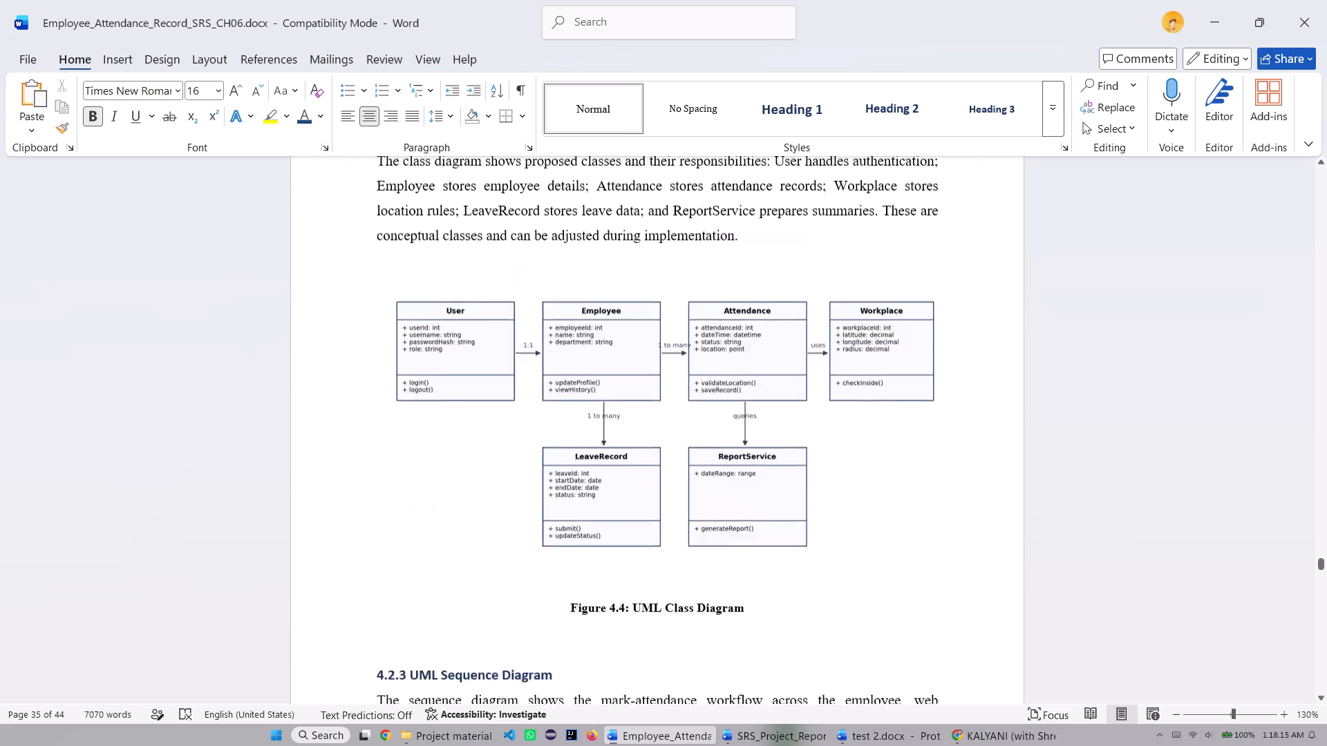
scroll(617, 323, up, 20)
scroll(617, 323, up, 20)
scroll(617, 323, up, 7)
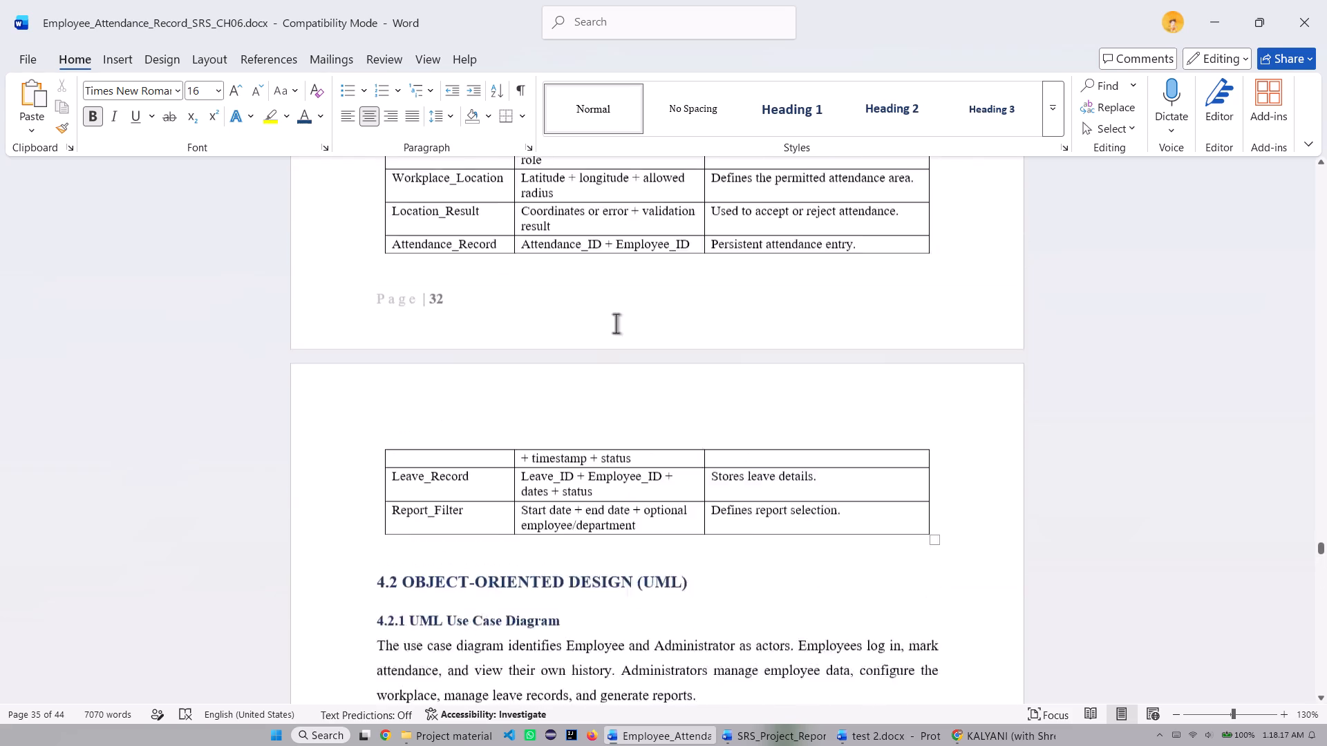
scroll(616, 323, up, 8)
scroll(616, 323, up, 20)
scroll(616, 323, up, 10)
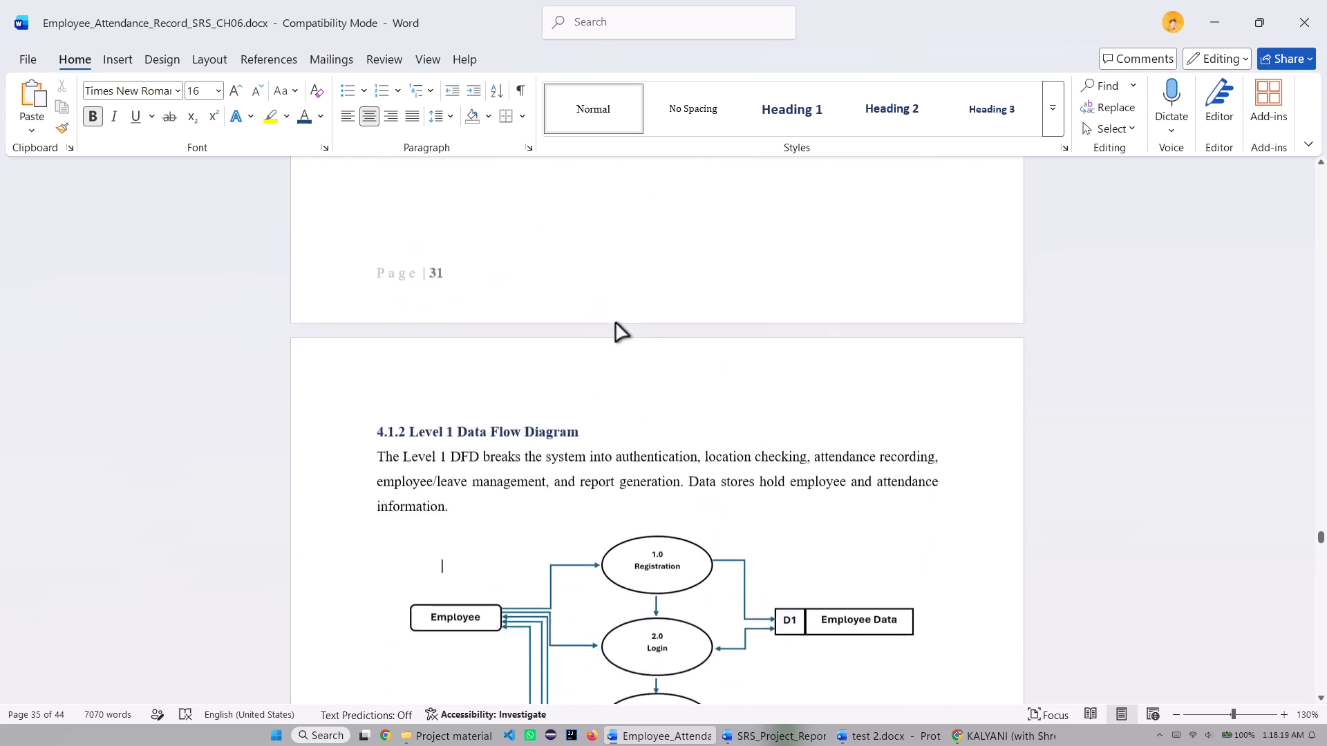
scroll(616, 323, up, 20)
scroll(616, 323, up, 5)
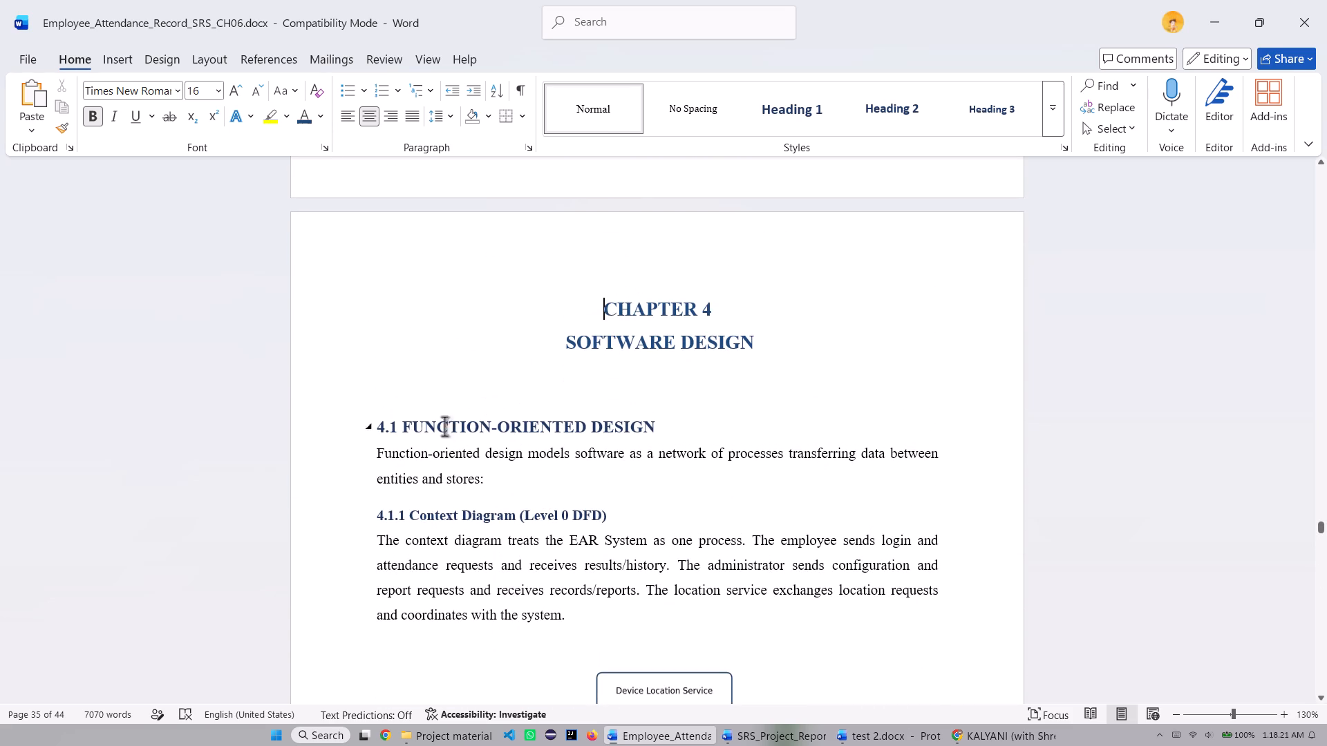
scroll(875, 334, up, 1)
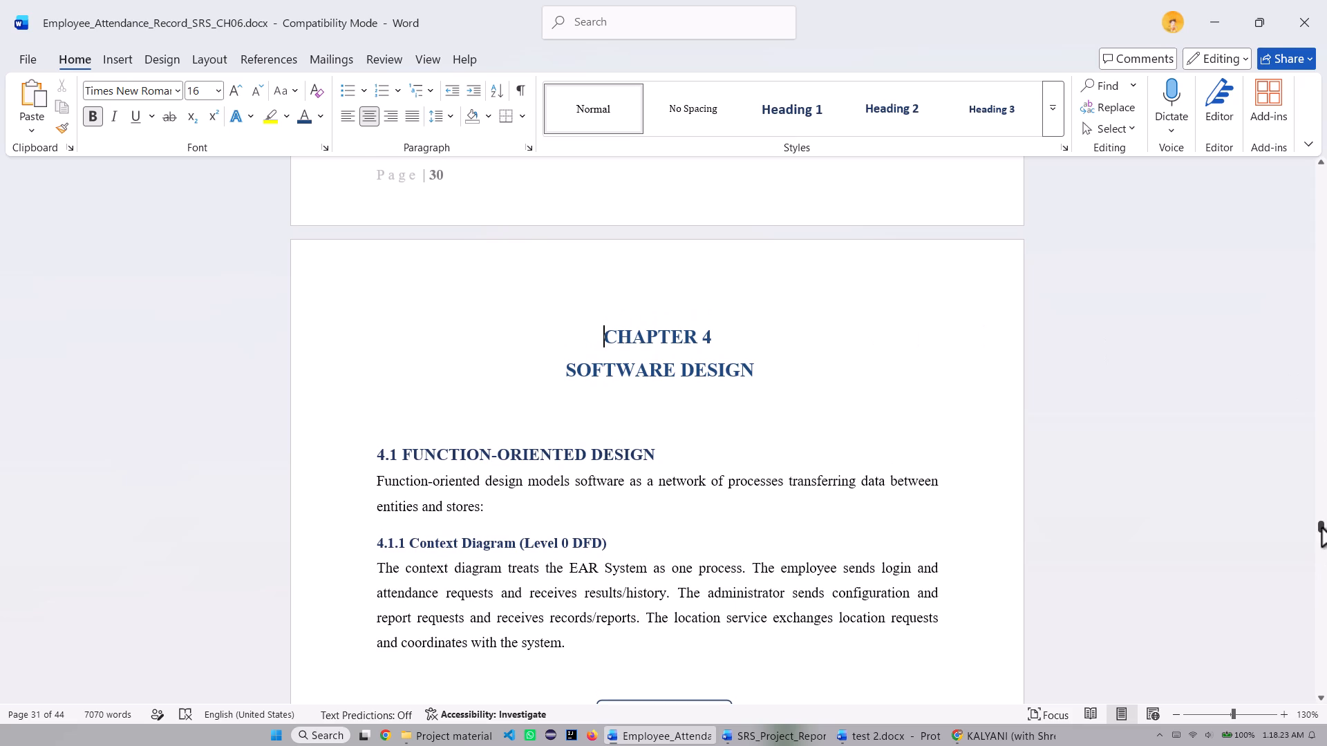
drag(1322, 528, 1326, 164)
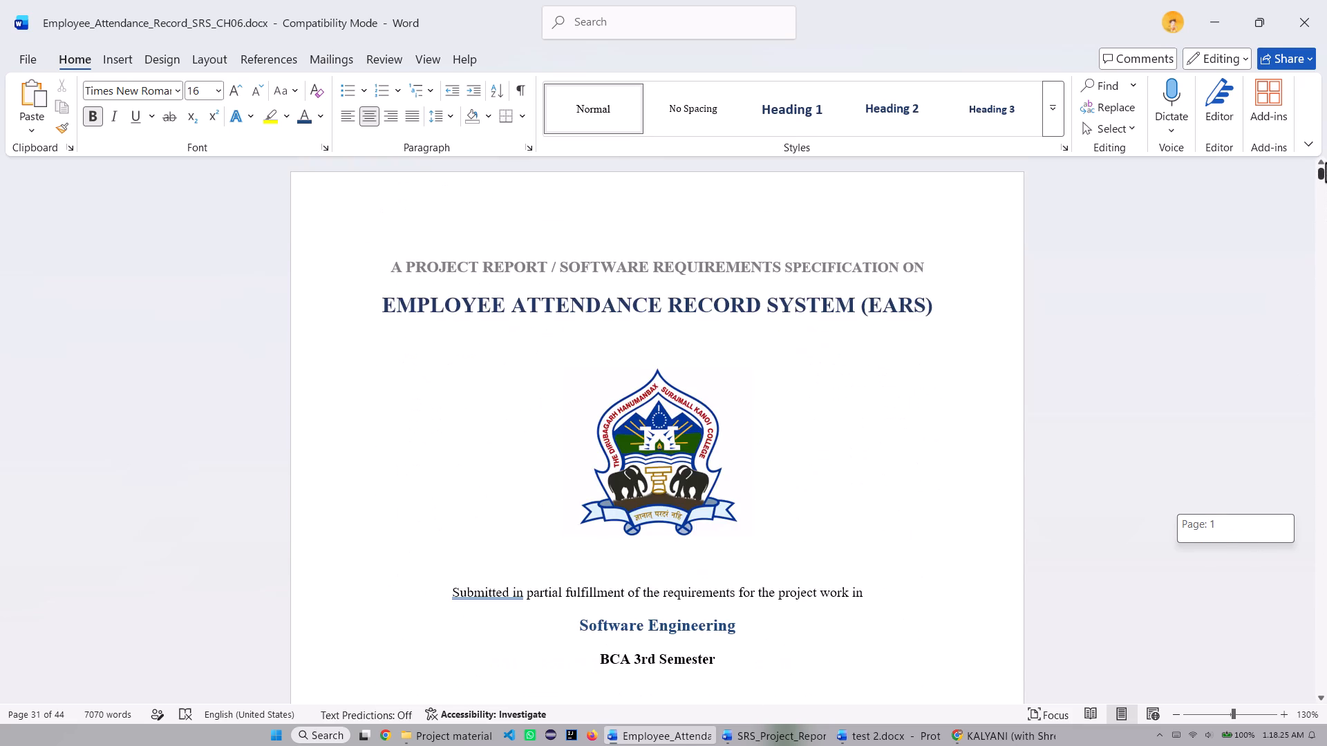
Look through the report's front matter and examine the table of contents entries from the certificates through Chapter 6.
drag(1326, 164, 1326, 223)
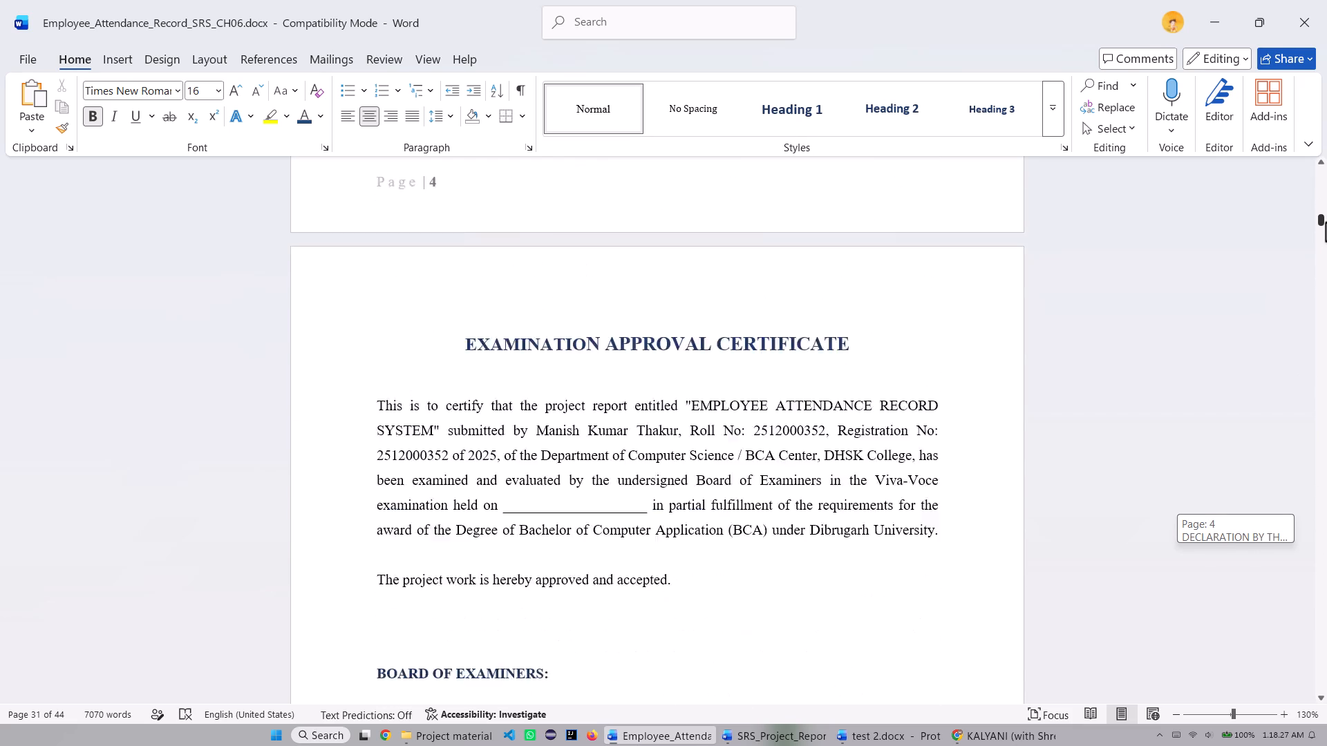
drag(1326, 223, 1326, 241)
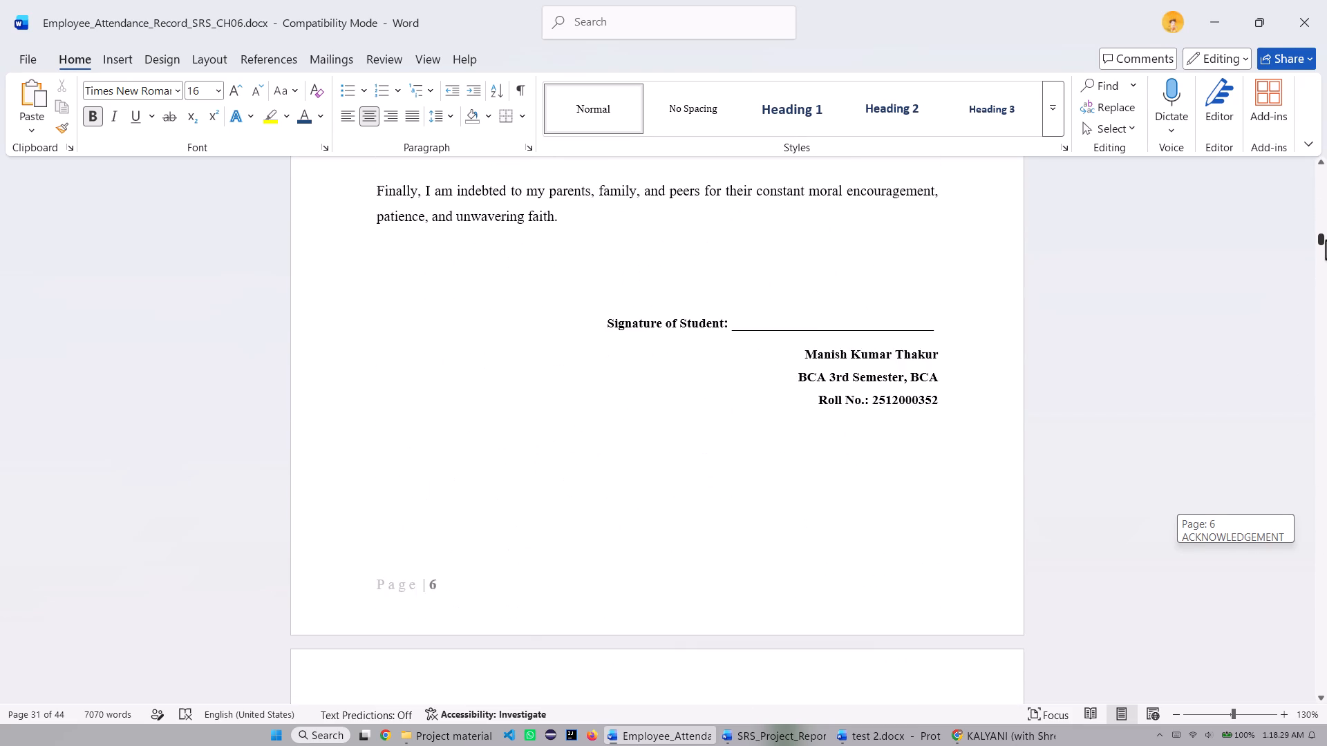
drag(1326, 241, 1326, 256)
scroll(524, 445, down, 3)
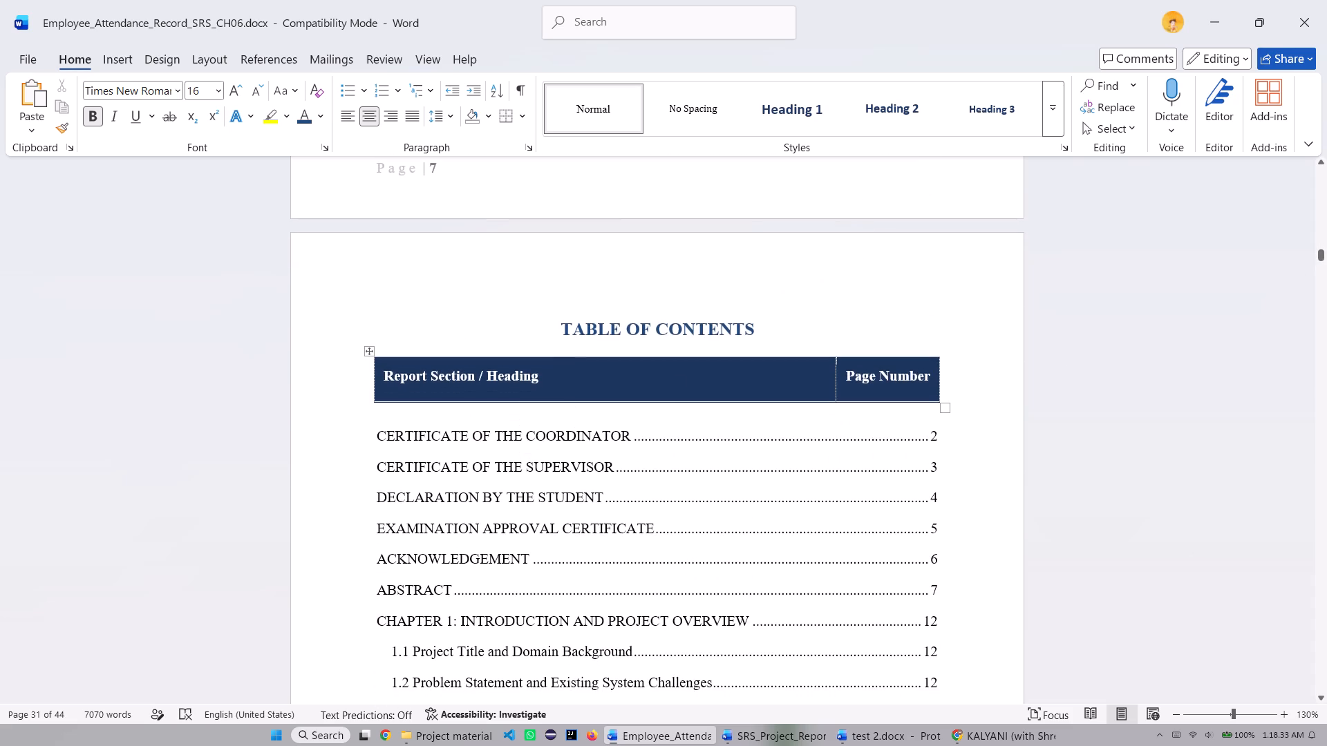
scroll(717, 392, down, 3)
click(973, 304)
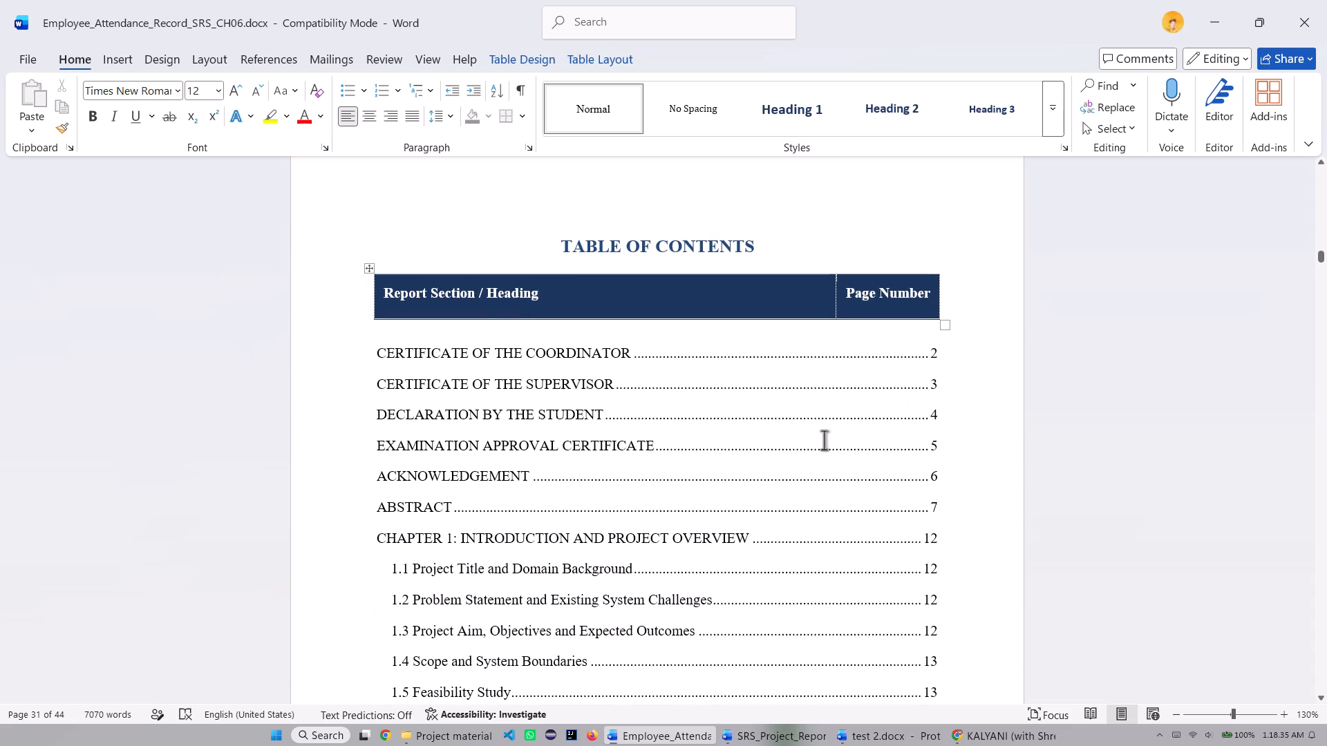
scroll(601, 374, down, 4)
scroll(601, 370, up, 3)
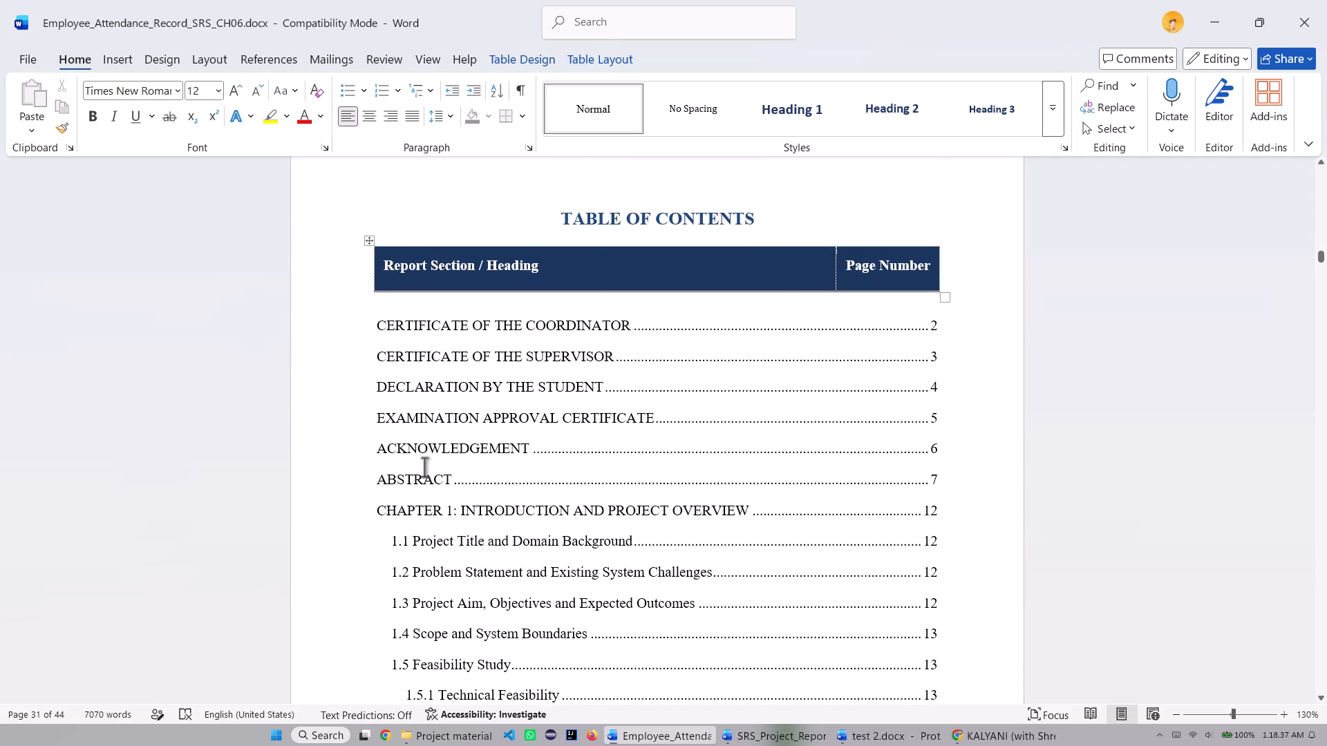
scroll(679, 423, down, 3)
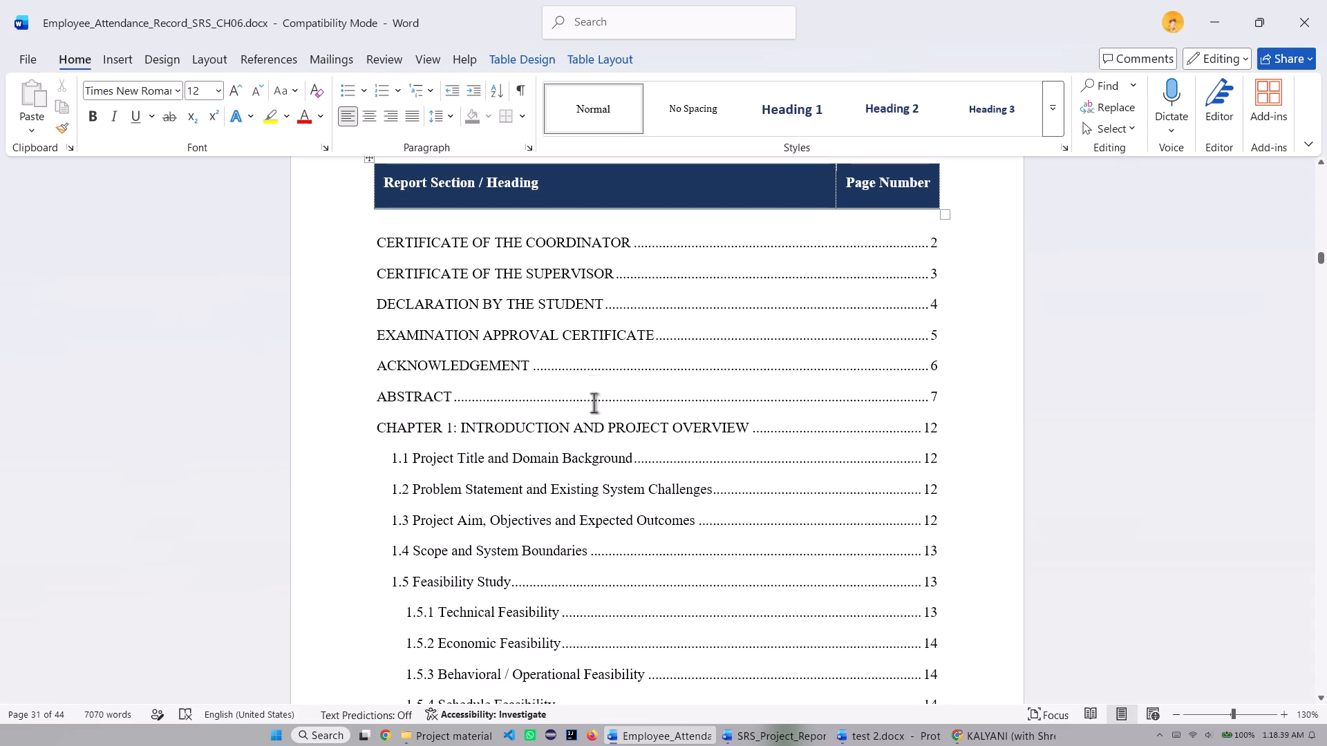
scroll(593, 309, up, 2)
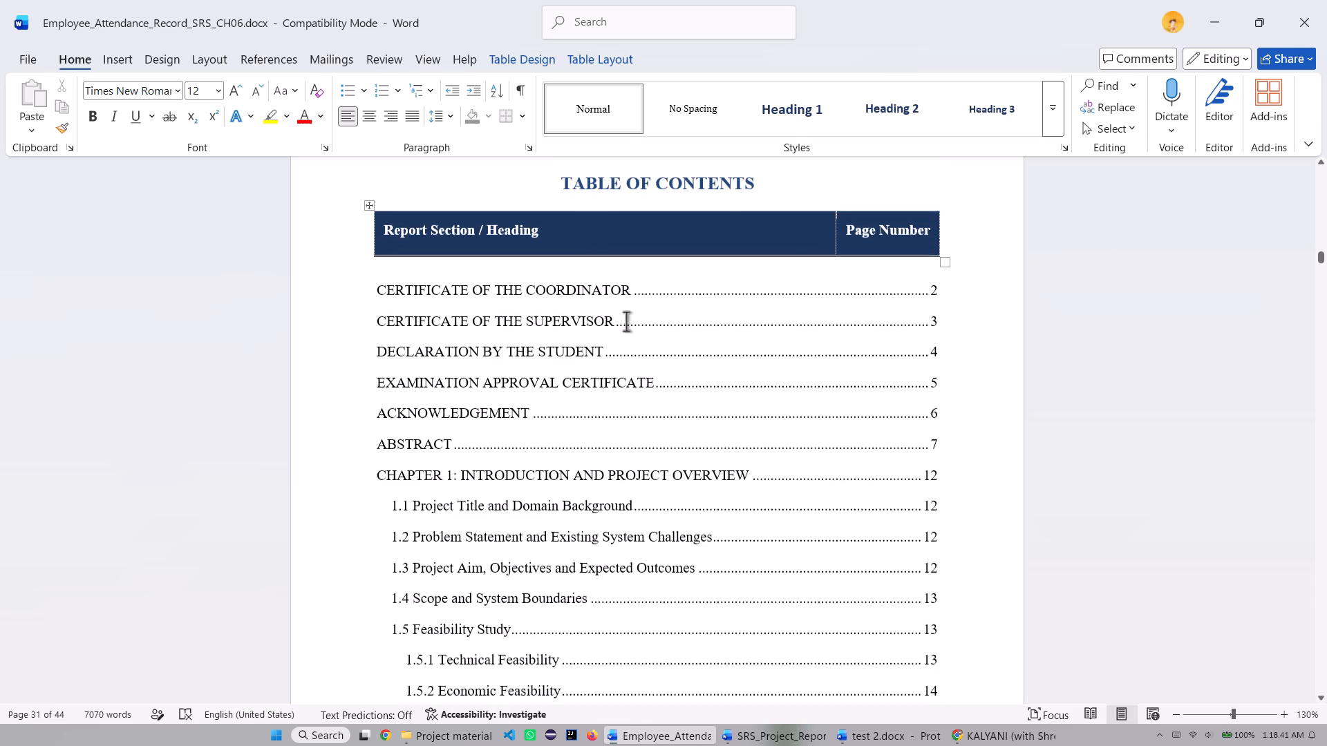
scroll(765, 313, down, 19)
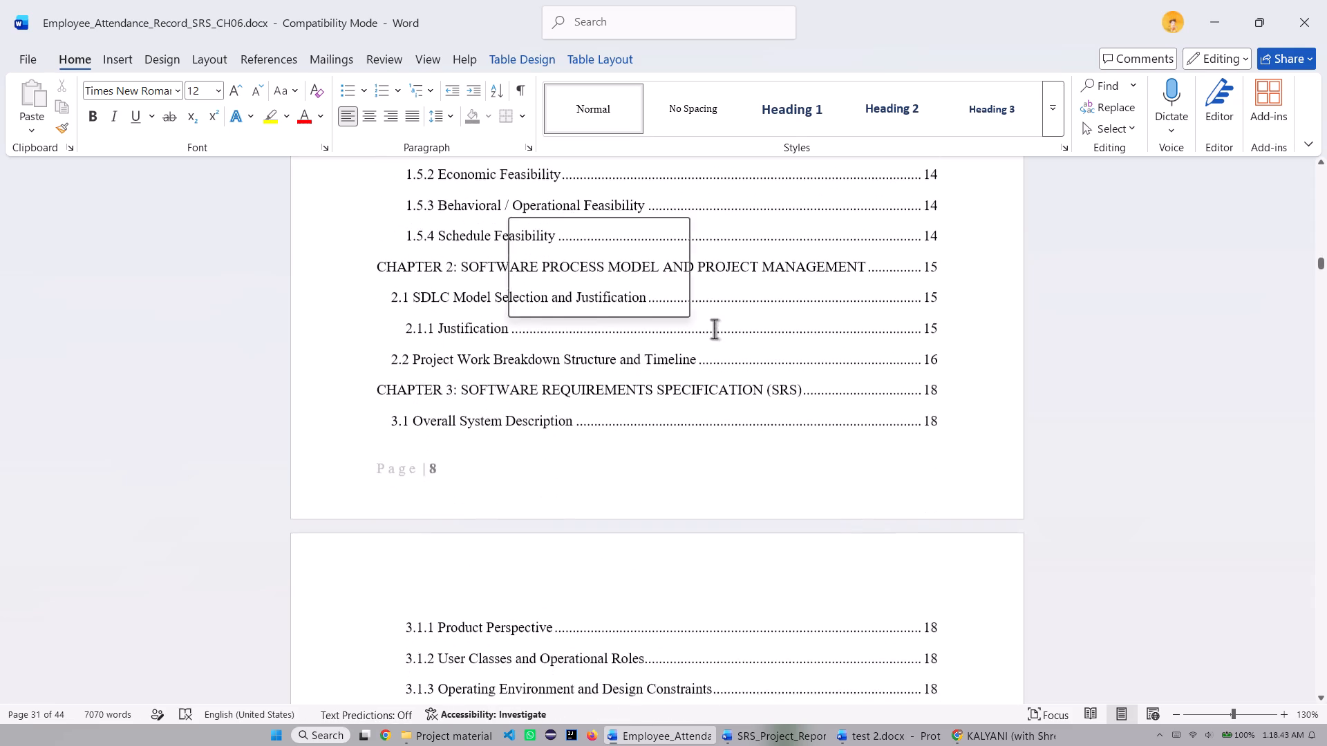
scroll(715, 330, down, 20)
scroll(715, 330, down, 18)
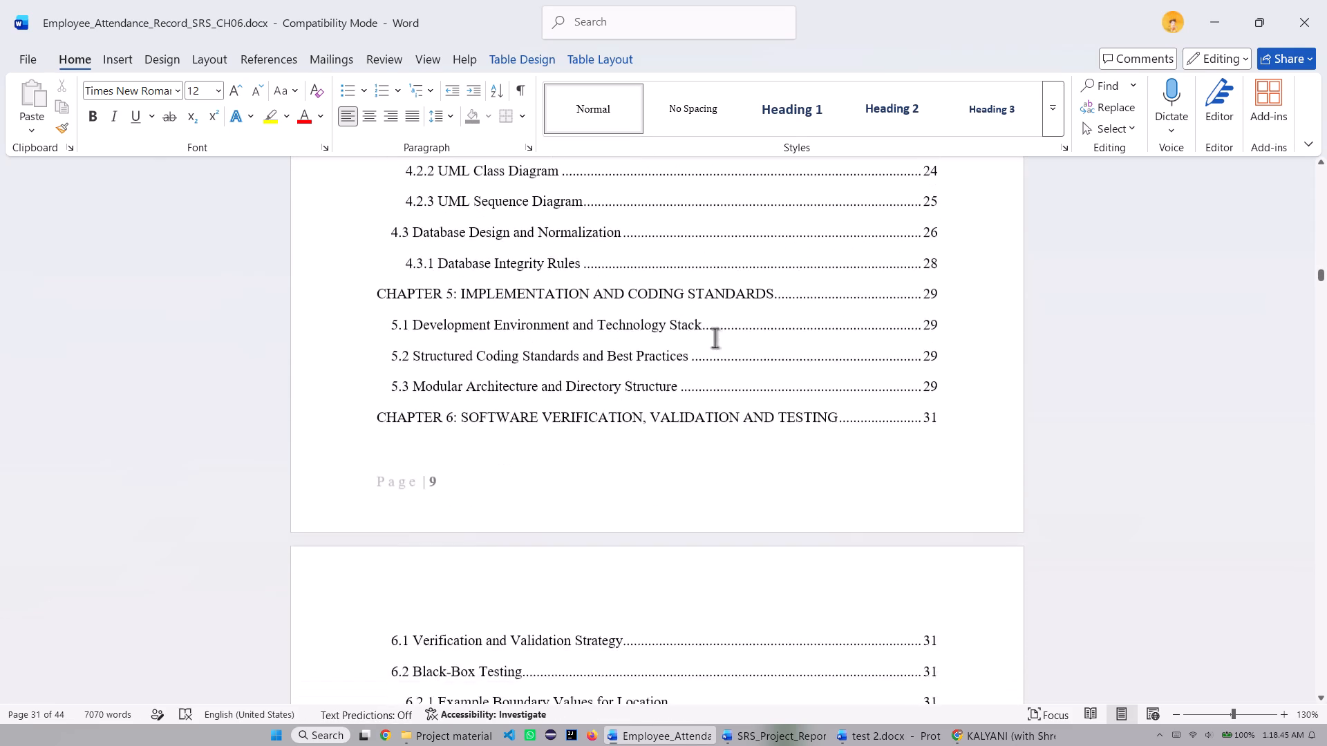
Examine the List of Figures and List of Tables, including their captions and page numbers.
scroll(715, 338, down, 20)
scroll(715, 338, down, 12)
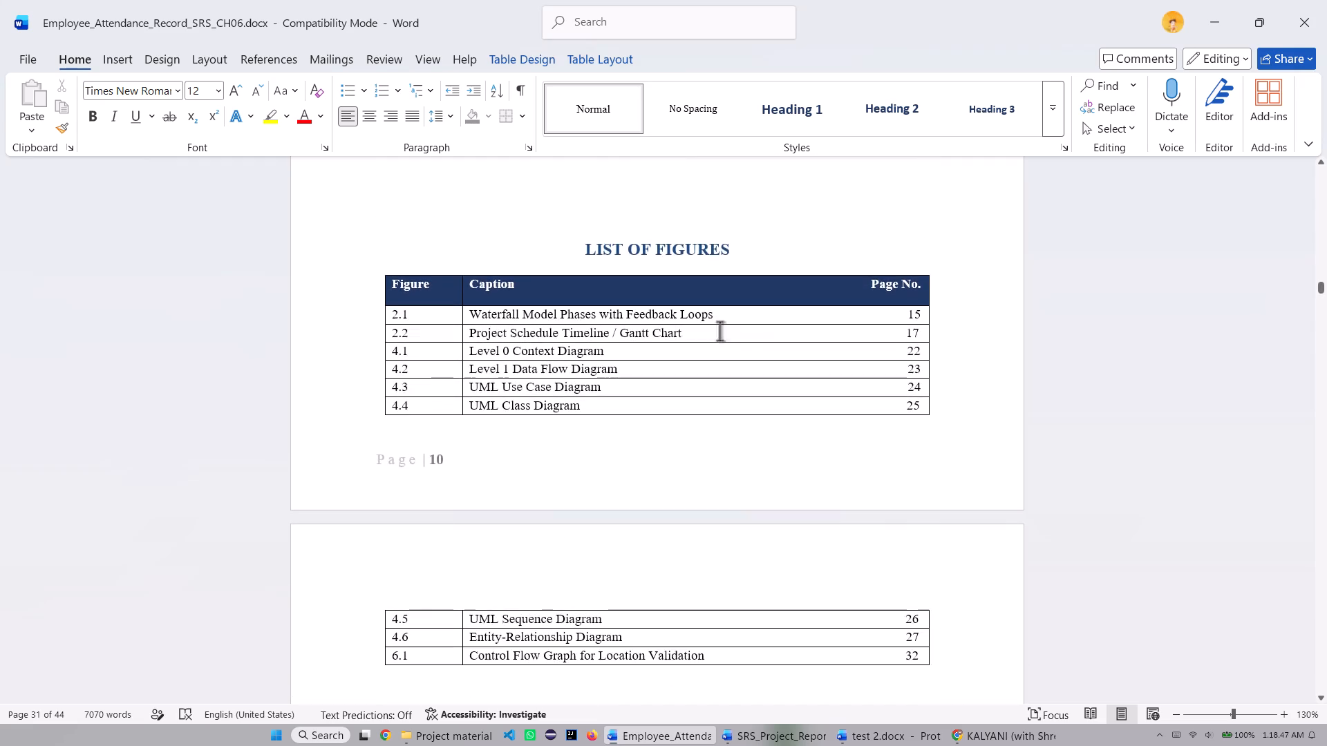
scroll(771, 307, down, 6)
scroll(600, 384, down, 5)
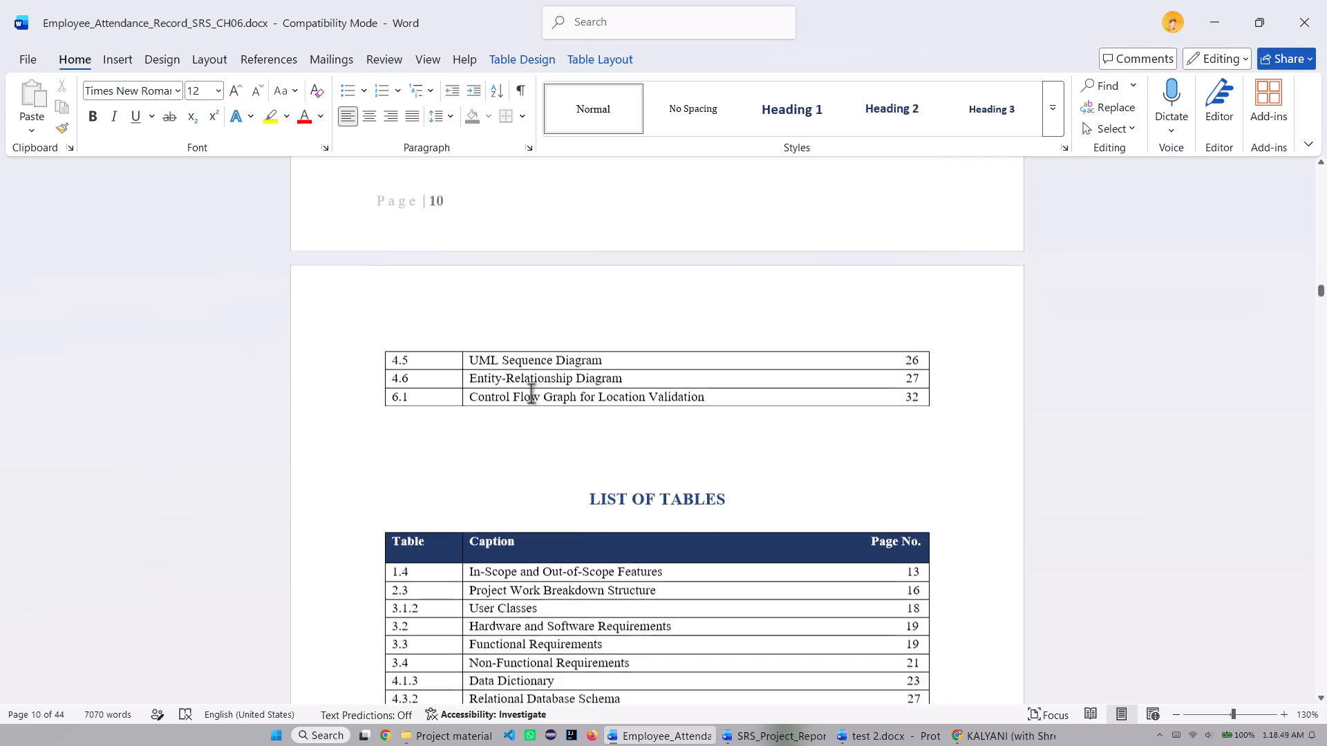
scroll(695, 309, down, 13)
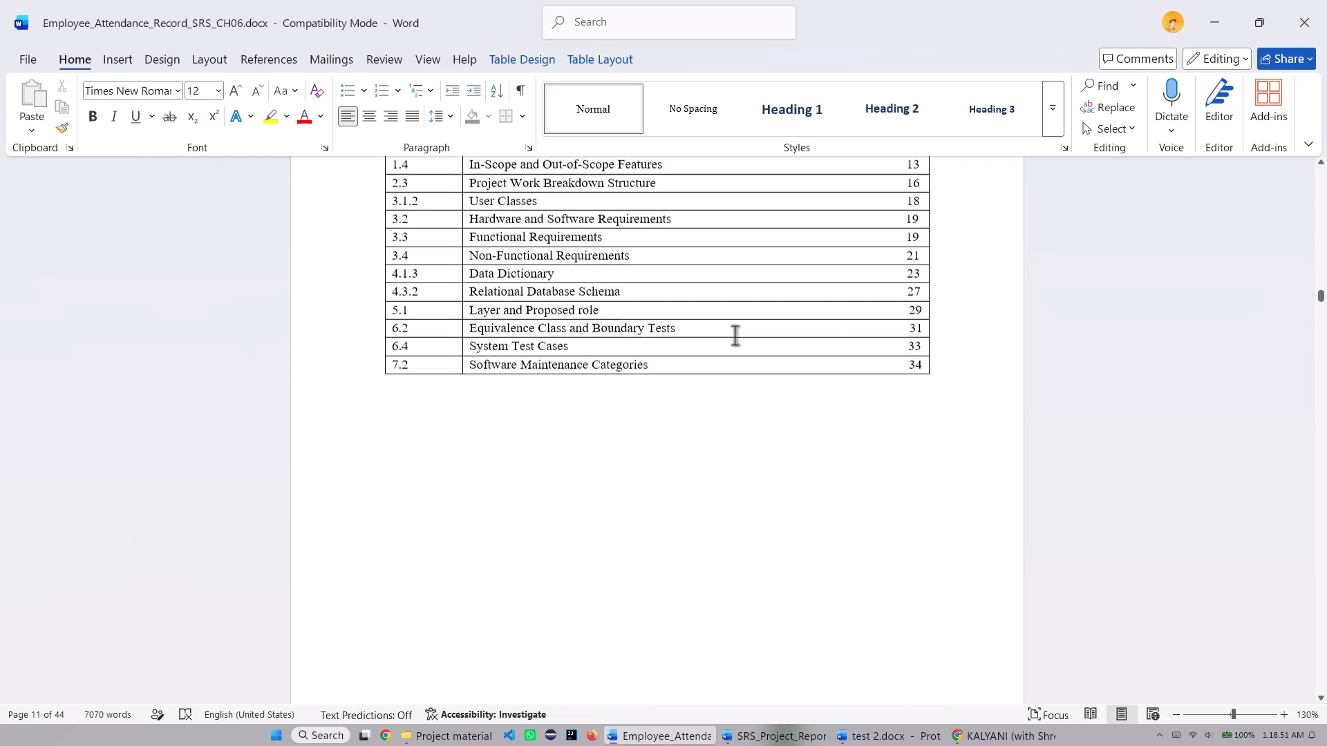
scroll(735, 335, down, 10)
scroll(735, 335, up, 20)
scroll(735, 335, up, 10)
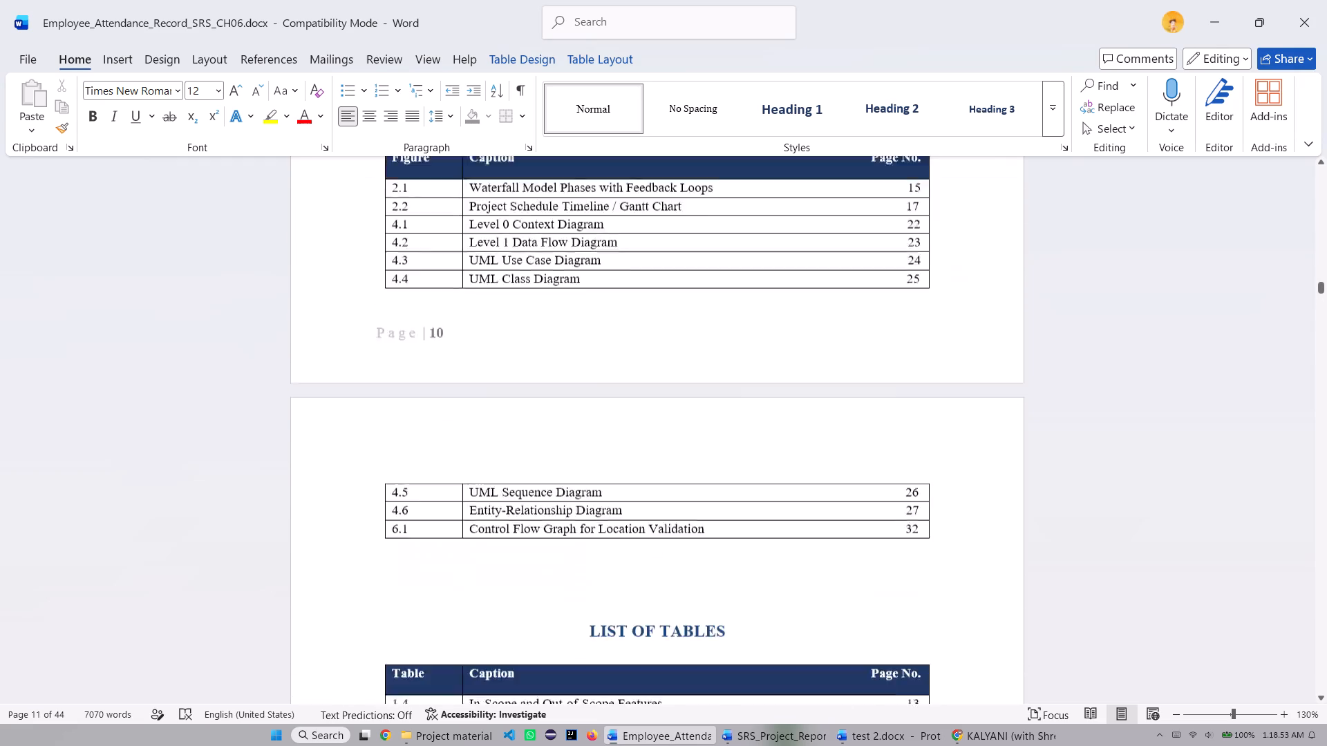
Go back to the table of contents and examine the section entries for Chapters 4 to 8.
scroll(735, 335, up, 20)
scroll(735, 335, up, 12)
scroll(735, 335, up, 9)
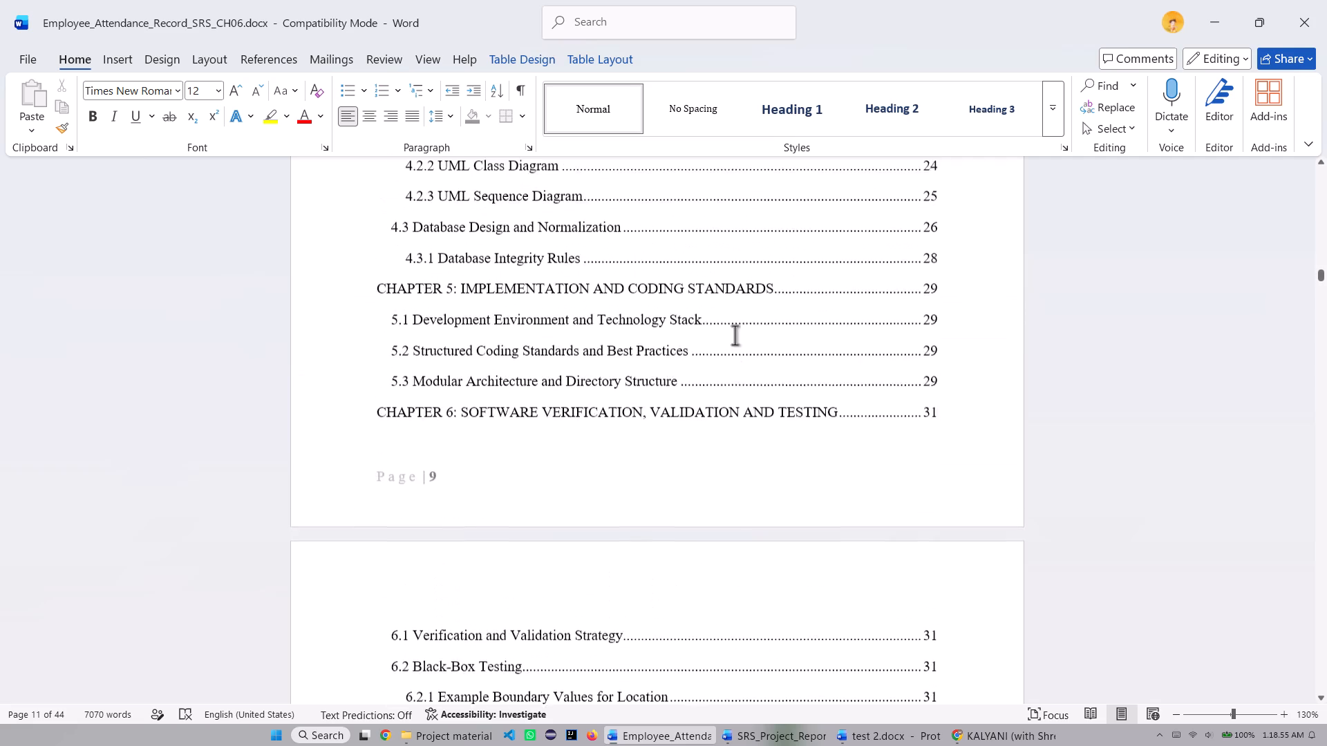
scroll(735, 335, up, 11)
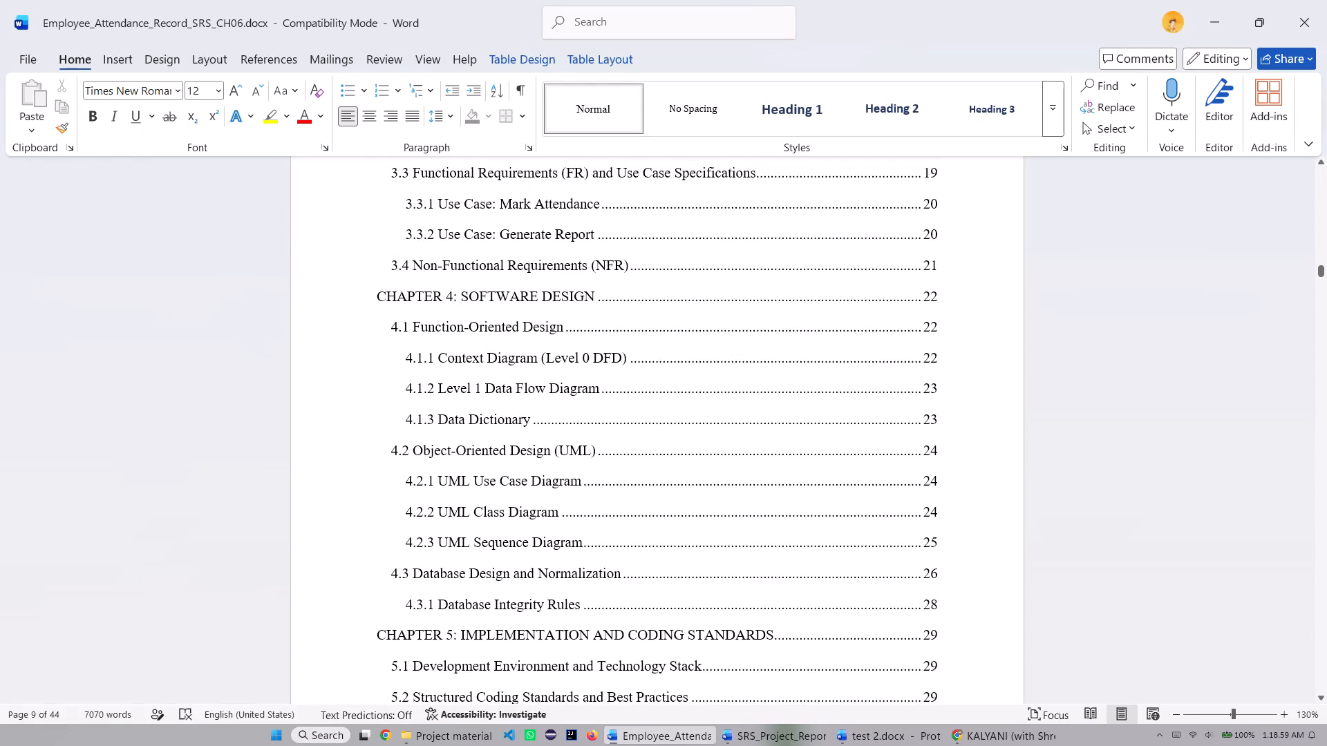
scroll(260, 336, down, 1)
scroll(396, 402, down, 1)
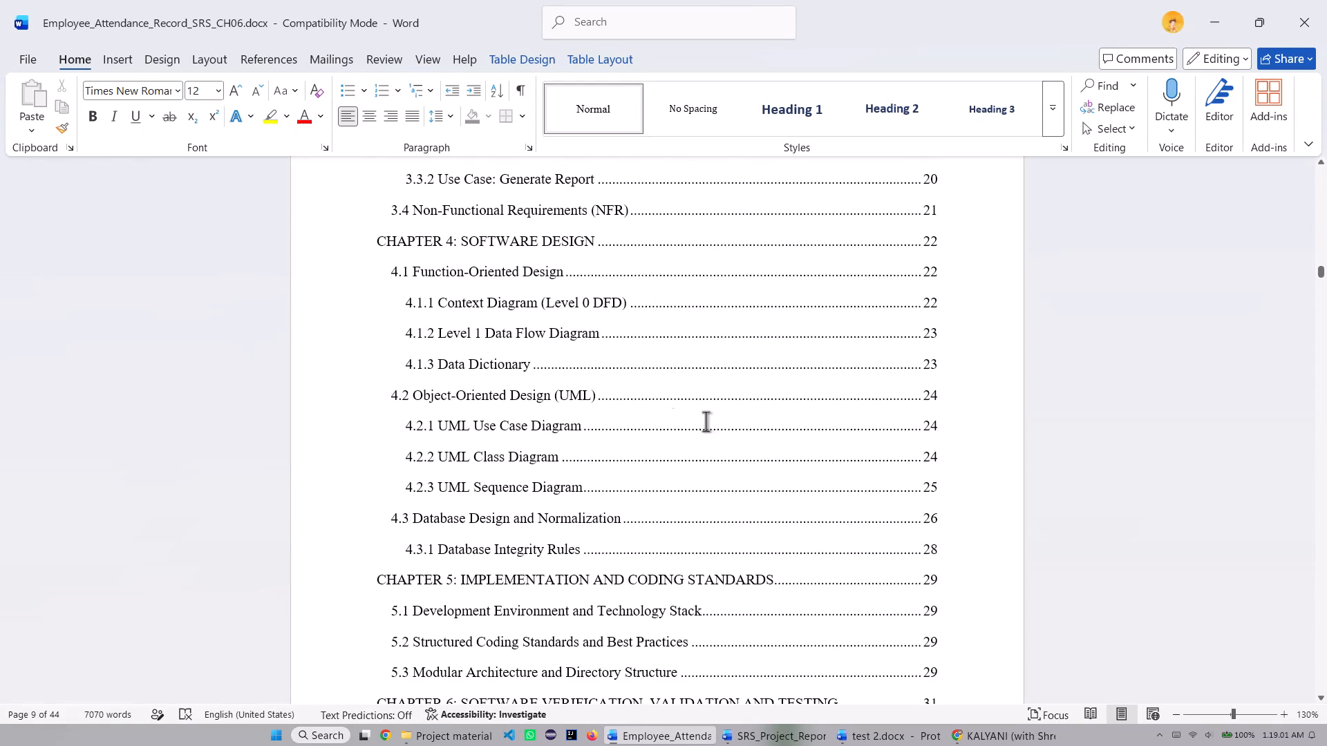
scroll(580, 502, down, 3)
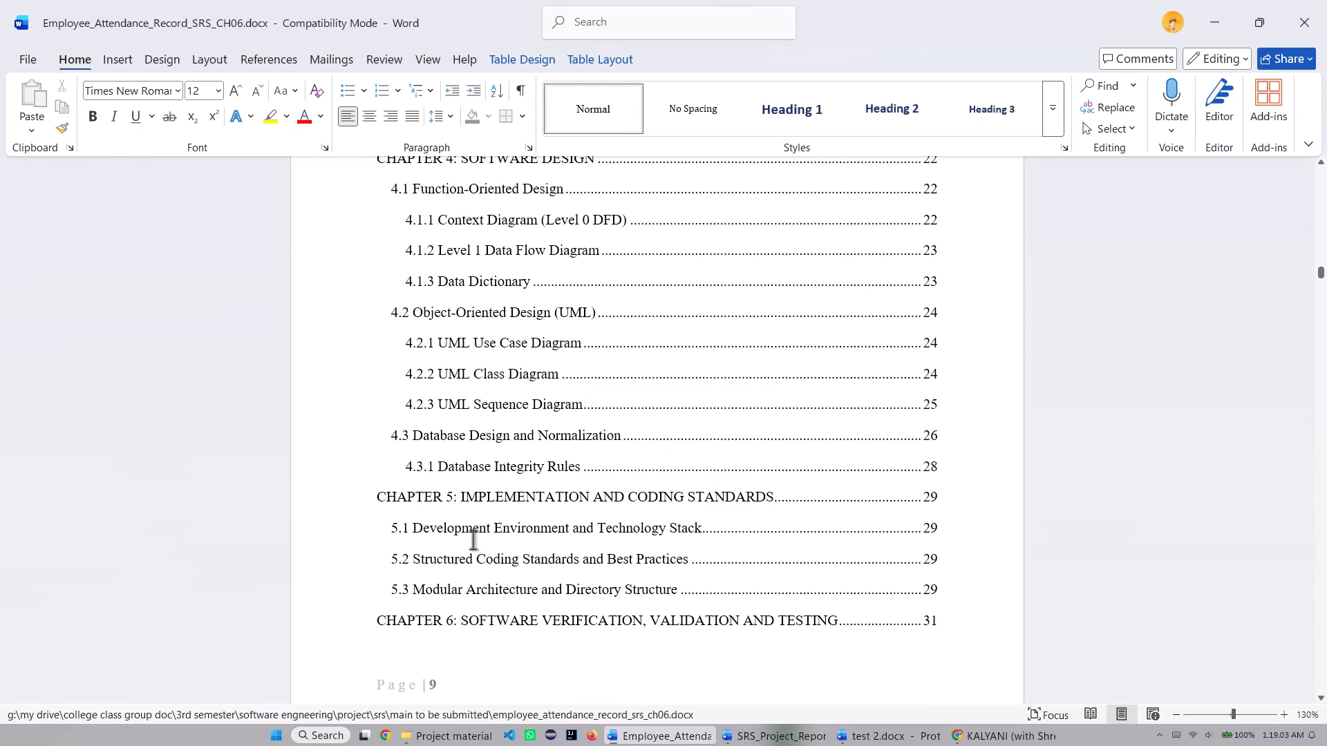
scroll(438, 555, down, 7)
scroll(530, 507, down, 6)
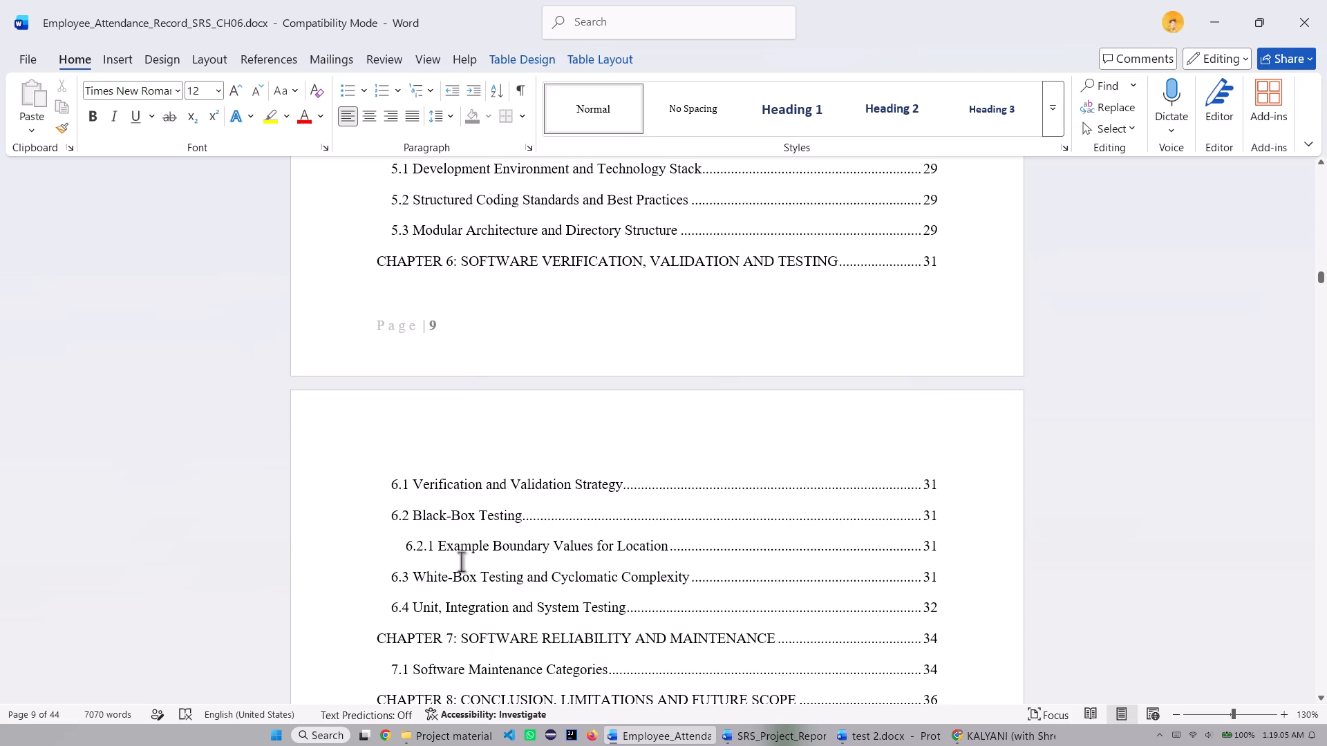
scroll(547, 562, down, 1)
scroll(424, 595, down, 1)
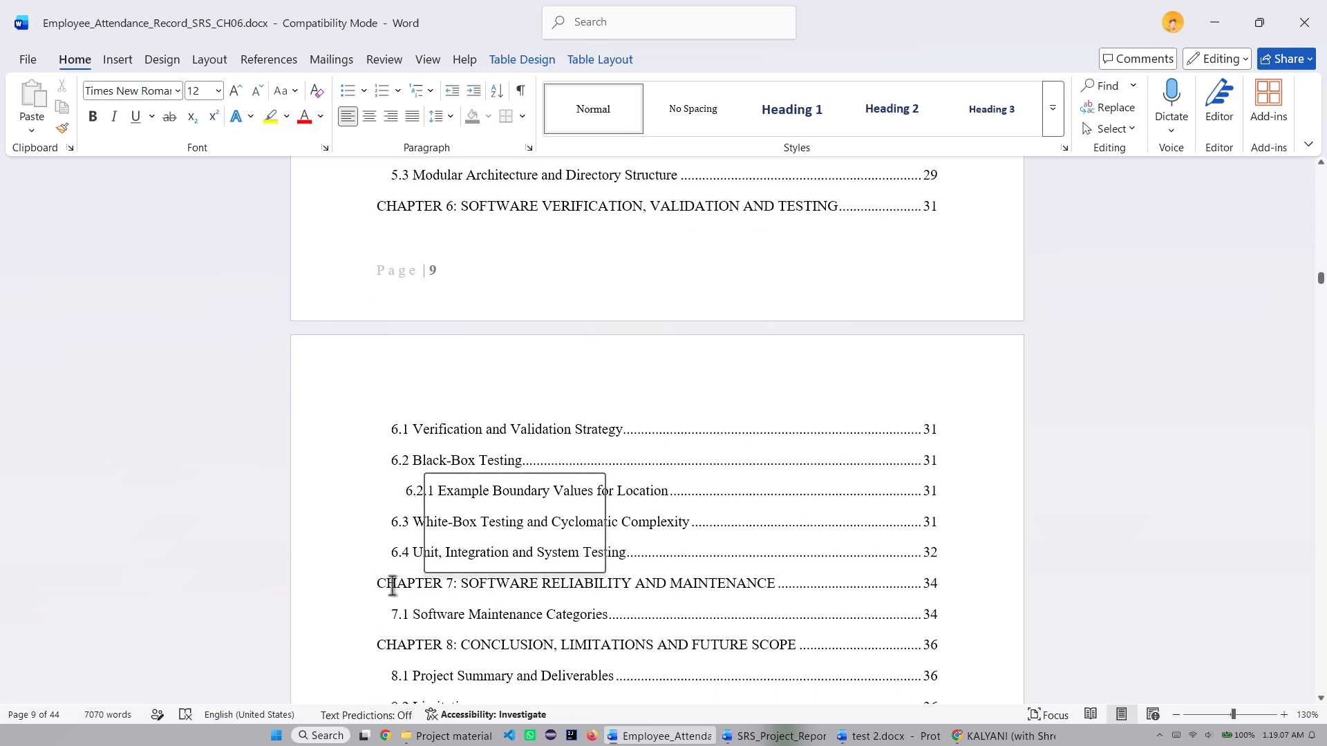
scroll(451, 595, down, 1)
Copy the table of contents entries from "CHAPTER 4: SOFTWARE DESIGN" through "4.3.1 Database Integrity Rules".
scroll(528, 488, up, 16)
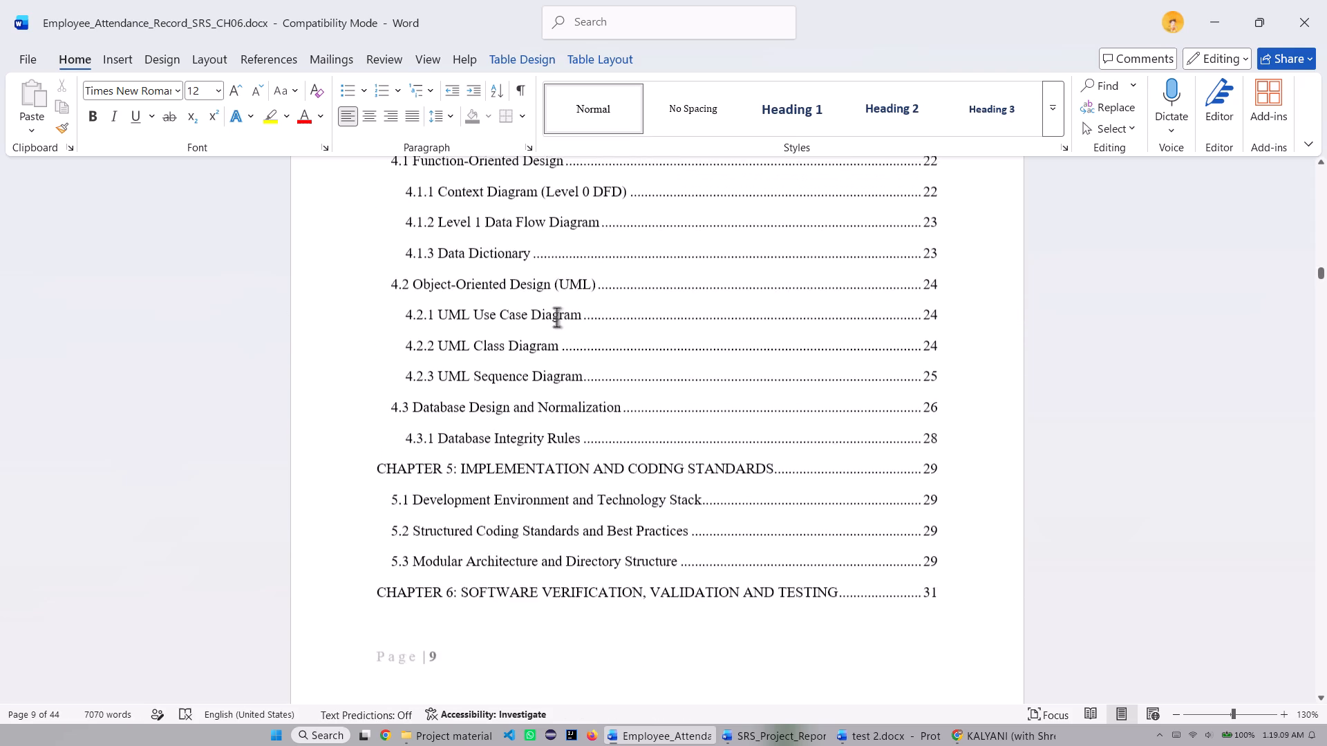
scroll(556, 317, up, 5)
scroll(434, 365, up, 1)
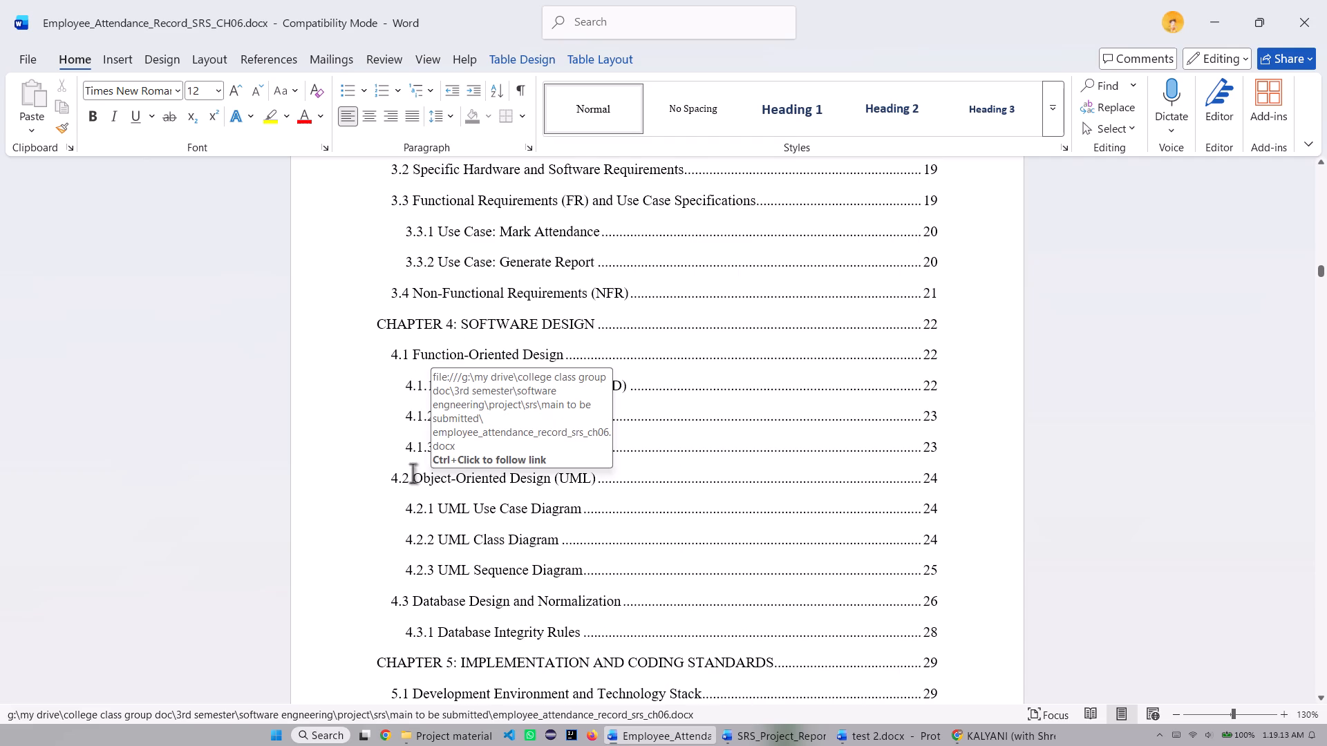
scroll(238, 403, up, 2)
drag(375, 377, 545, 485)
scroll(473, 481, down, 2)
scroll(536, 475, down, 2)
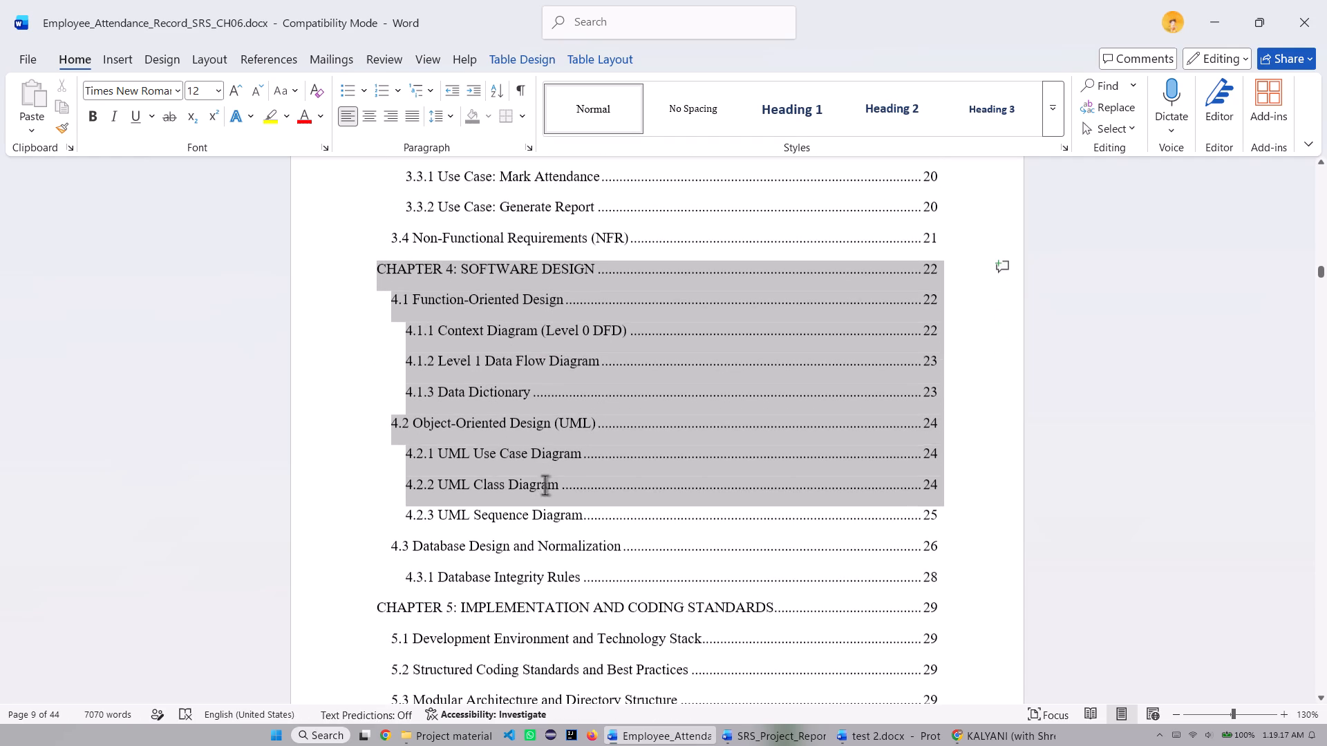
drag(545, 485, 557, 472)
scroll(550, 485, down, 3)
scroll(634, 499, down, 2)
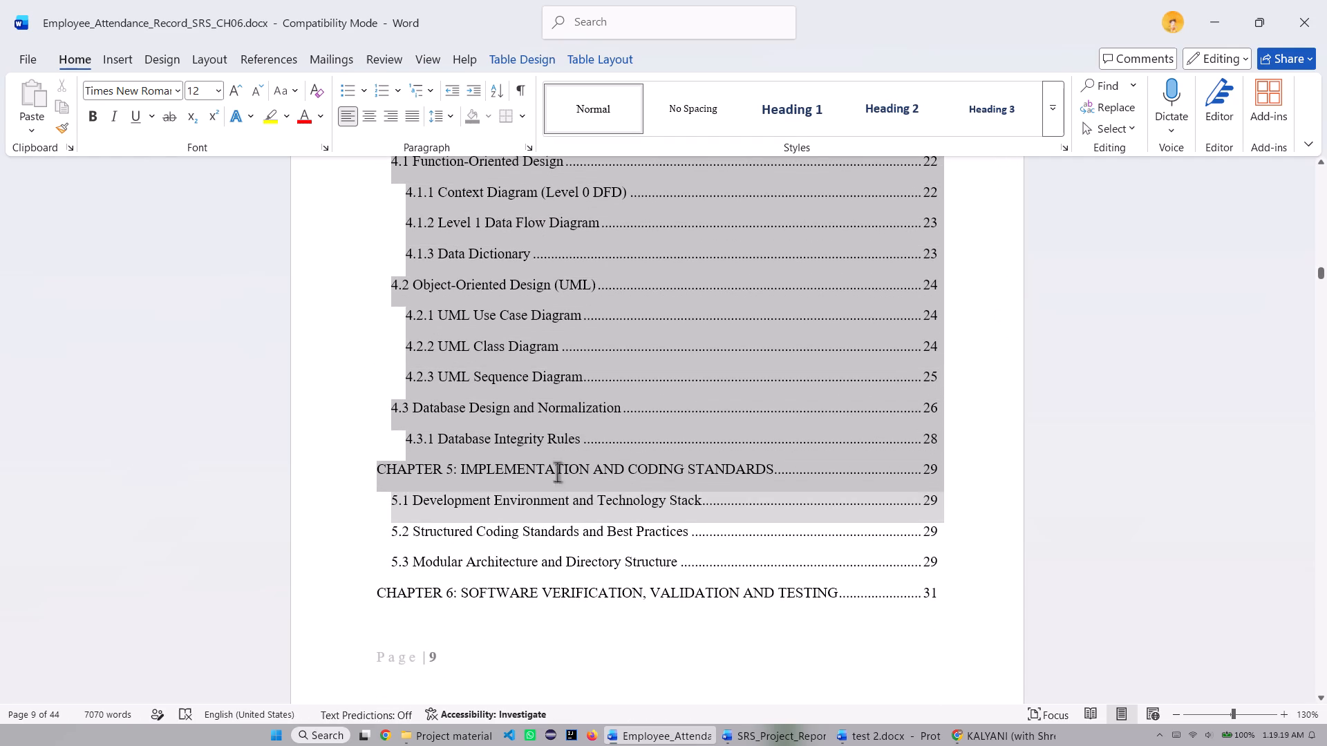
drag(557, 472, 946, 446)
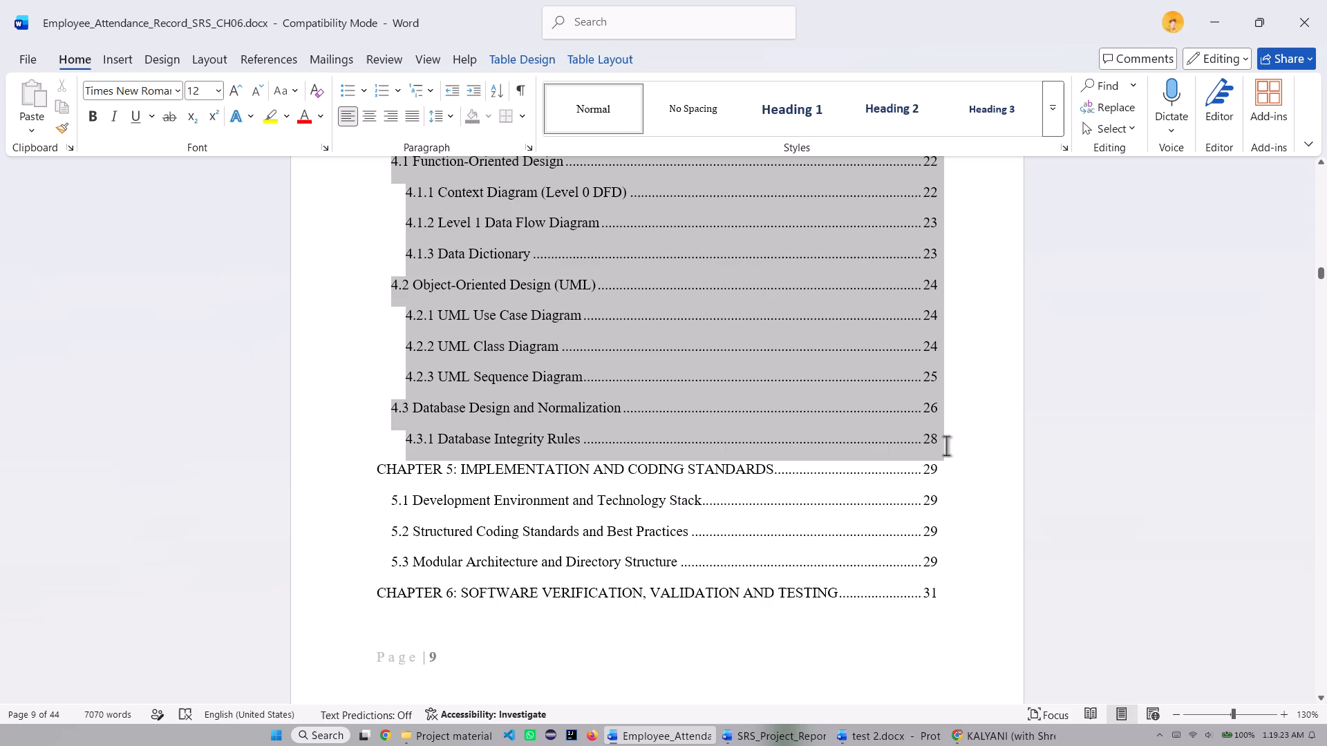
drag(946, 446, 947, 446)
drag(947, 446, 948, 445)
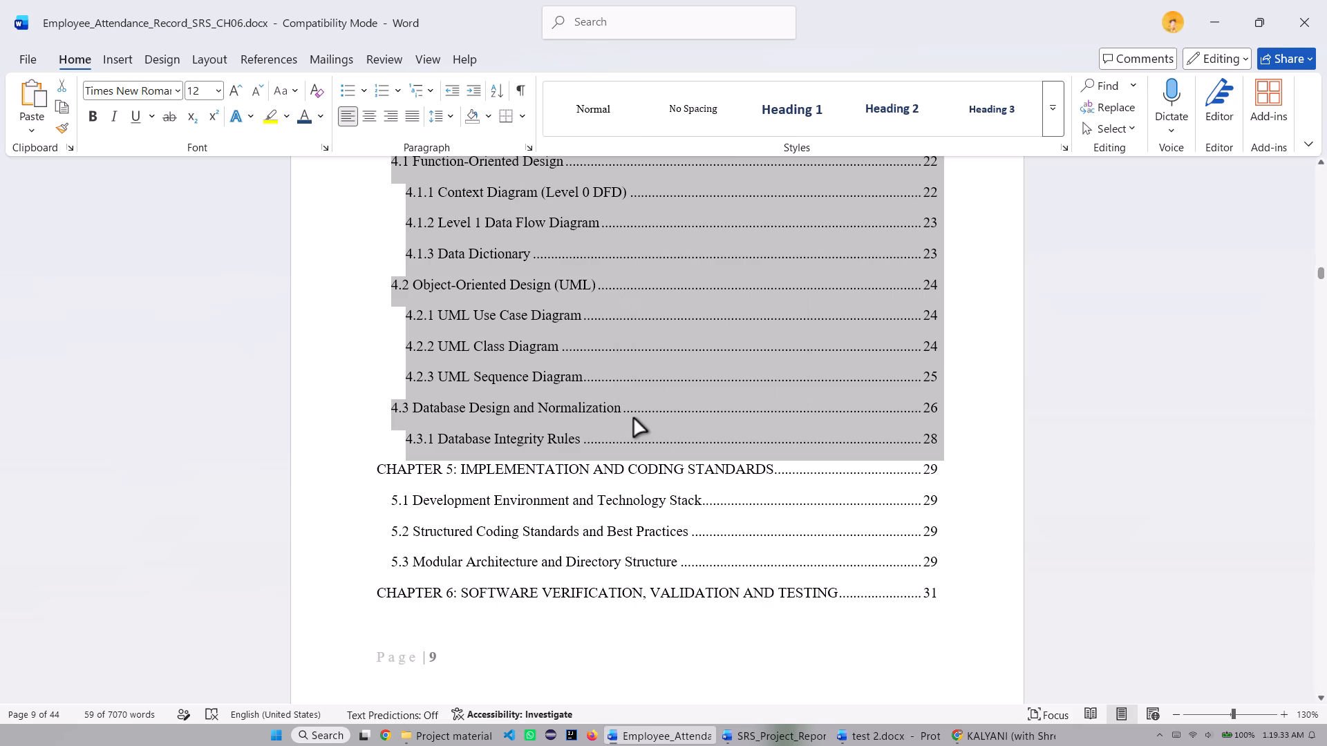
click(701, 480)
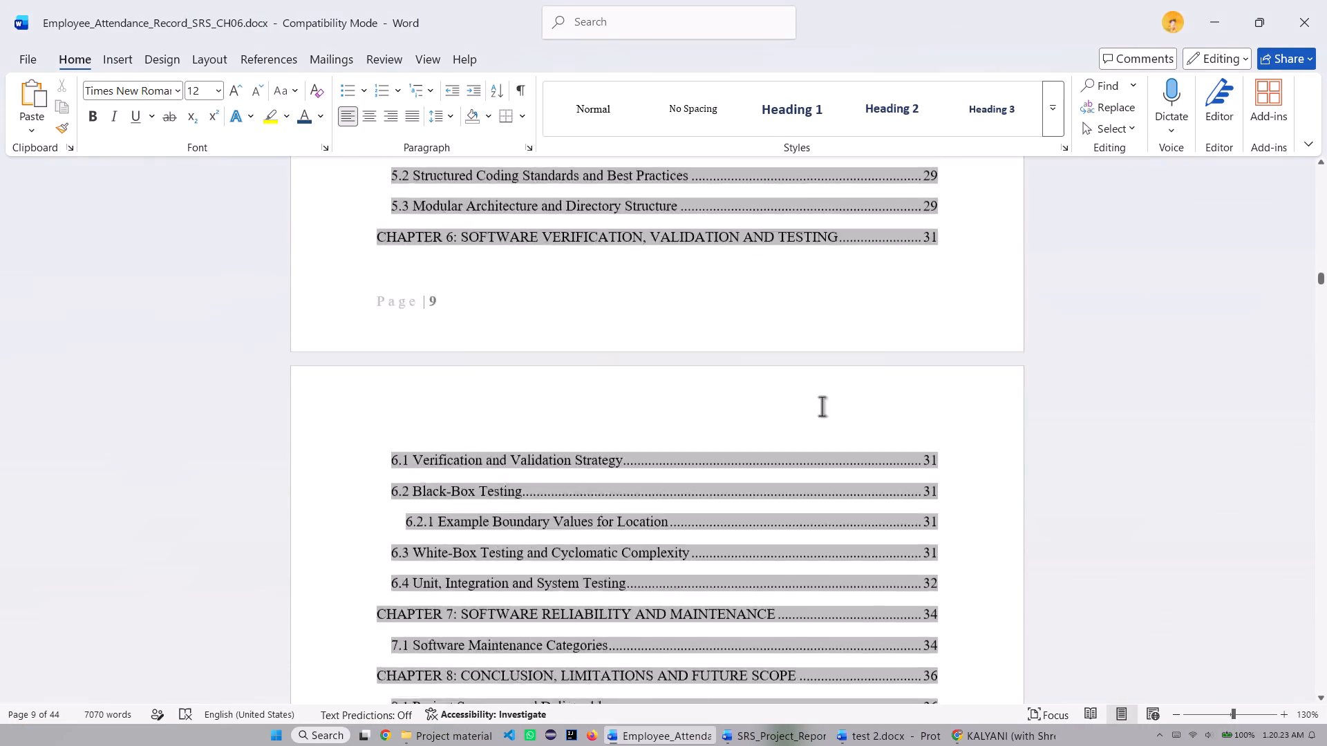
scroll(822, 406, down, 20)
scroll(822, 406, down, 20)
scroll(822, 406, down, 20)
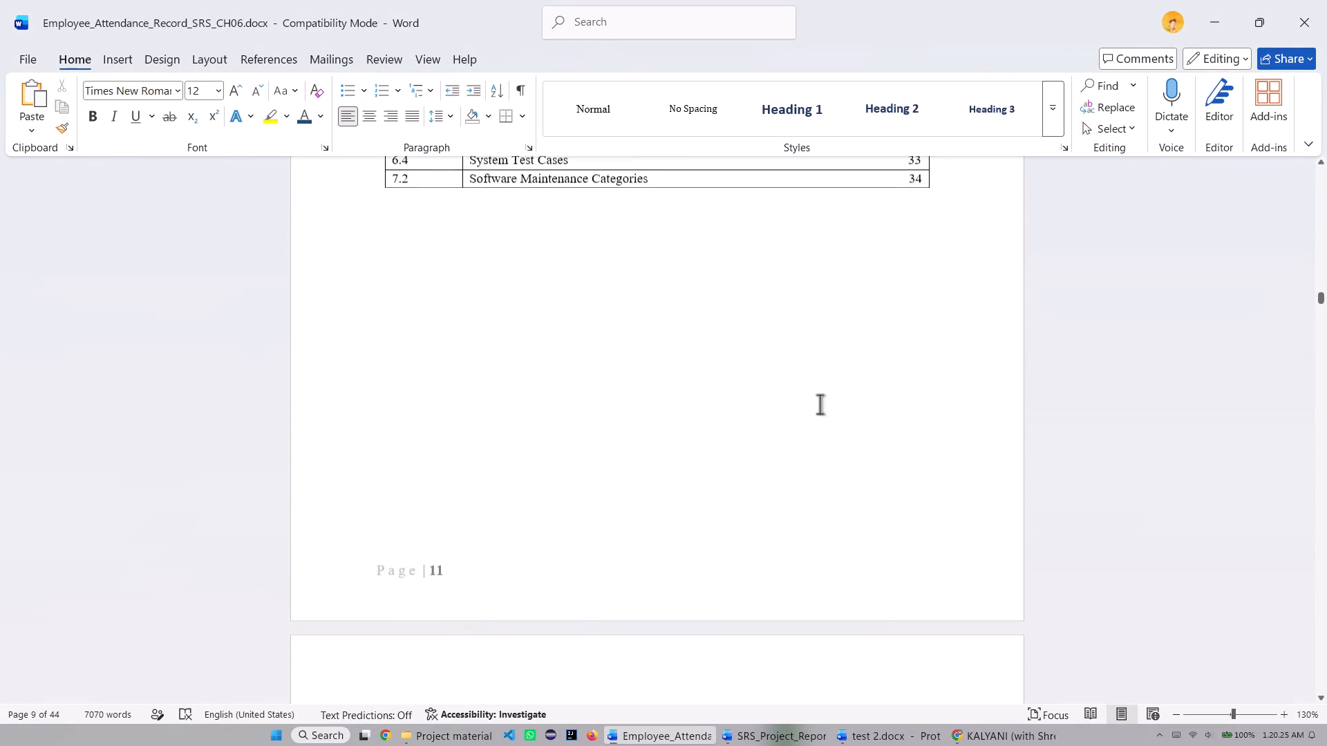
scroll(820, 404, down, 5)
scroll(820, 404, down, 20)
scroll(820, 404, down, 12)
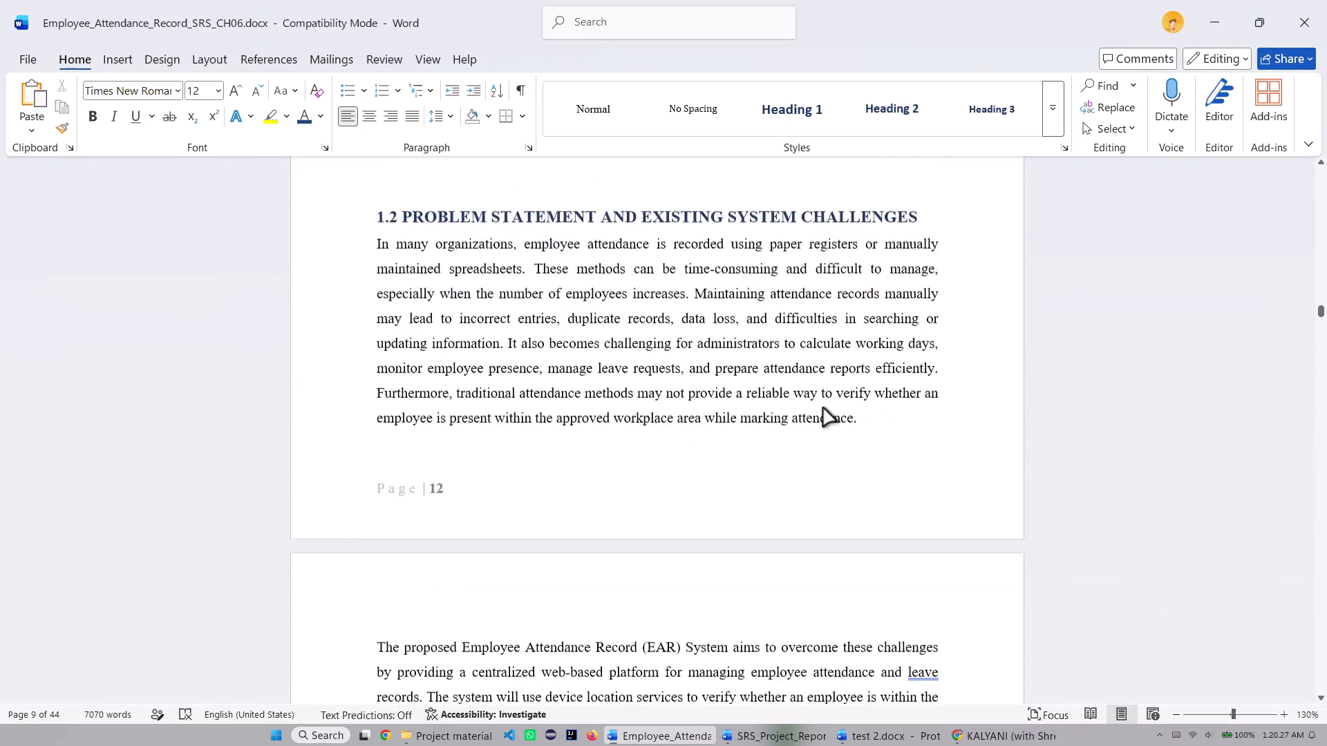
scroll(823, 408, down, 1)
scroll(823, 404, down, 20)
scroll(823, 404, down, 5)
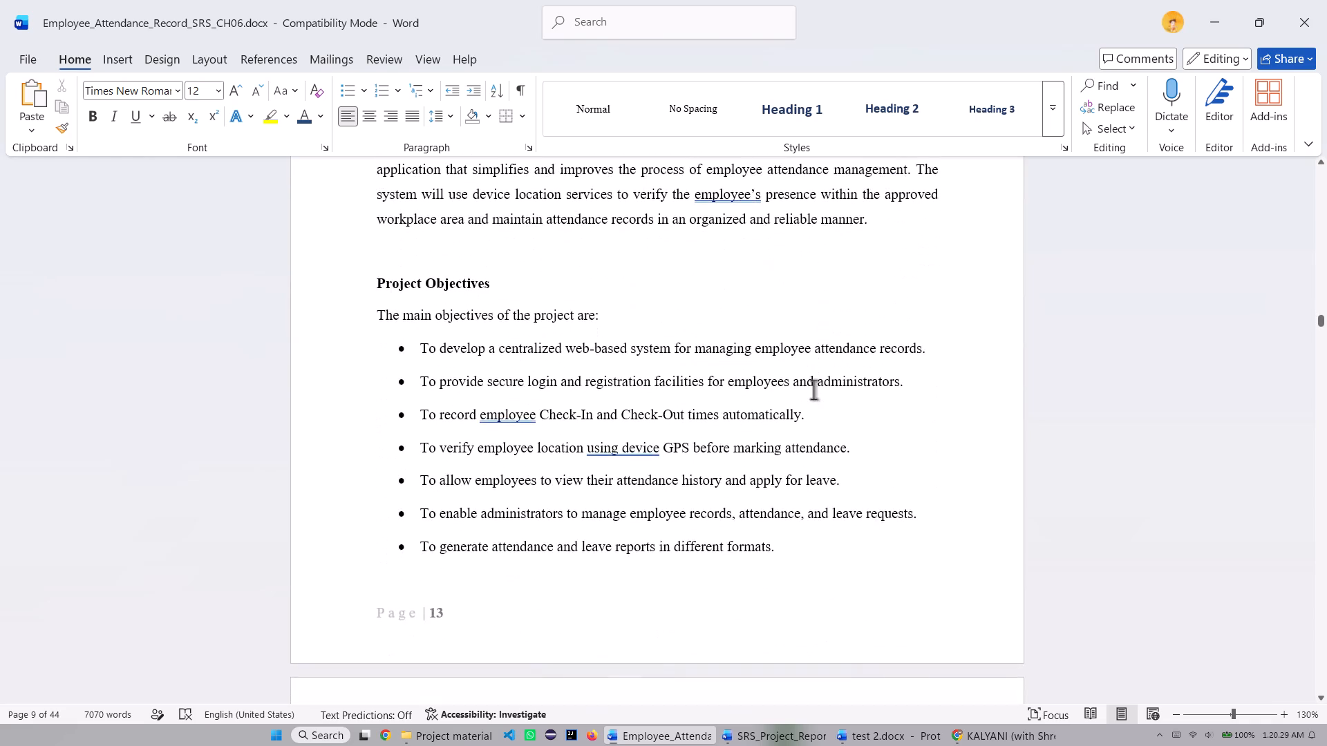
scroll(813, 390, down, 7)
scroll(813, 390, up, 6)
scroll(813, 390, down, 14)
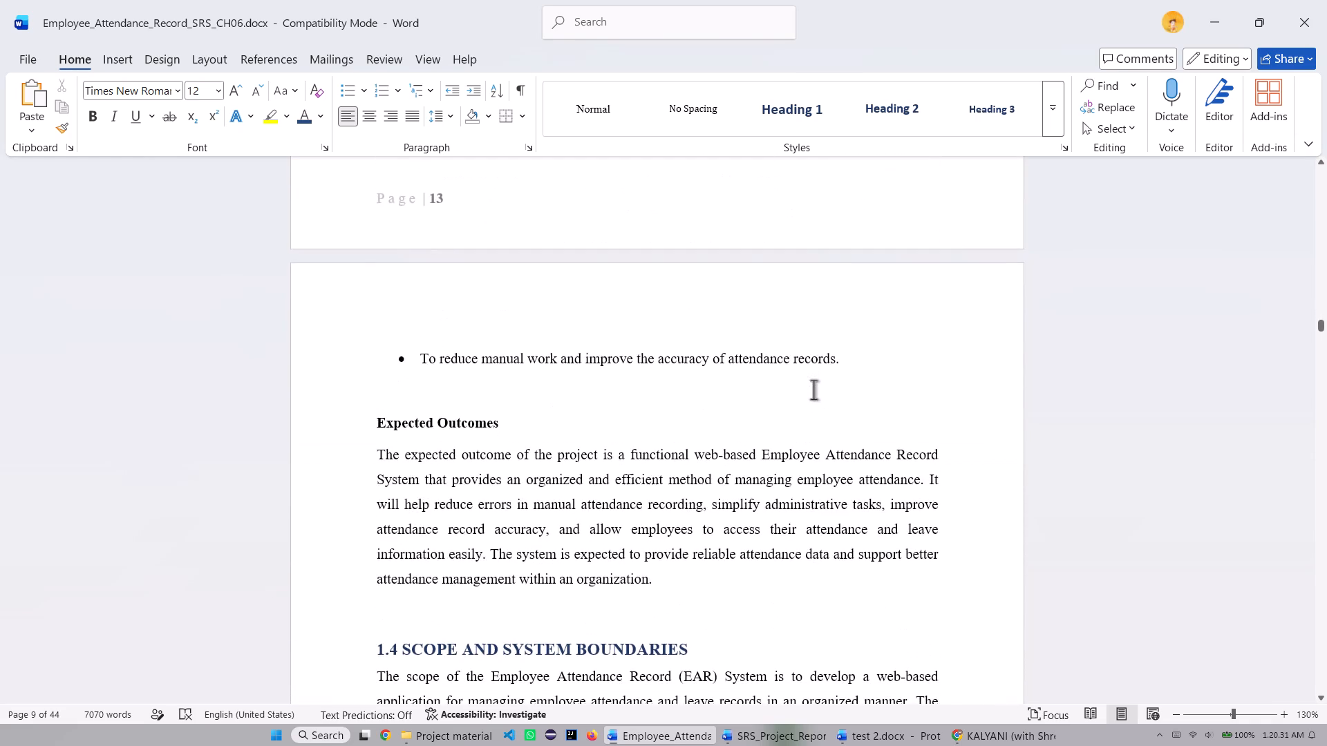
scroll(813, 390, down, 14)
scroll(814, 388, down, 15)
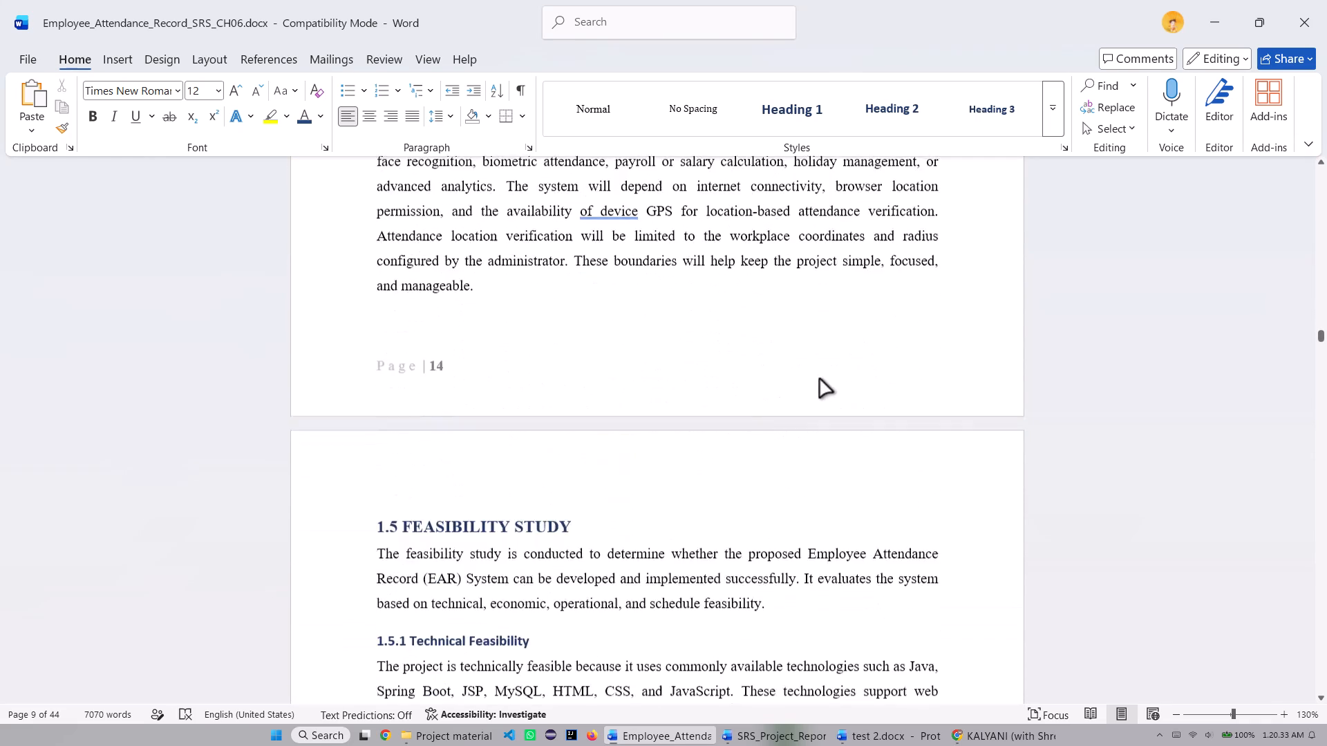
scroll(820, 379, down, 15)
scroll(820, 379, down, 12)
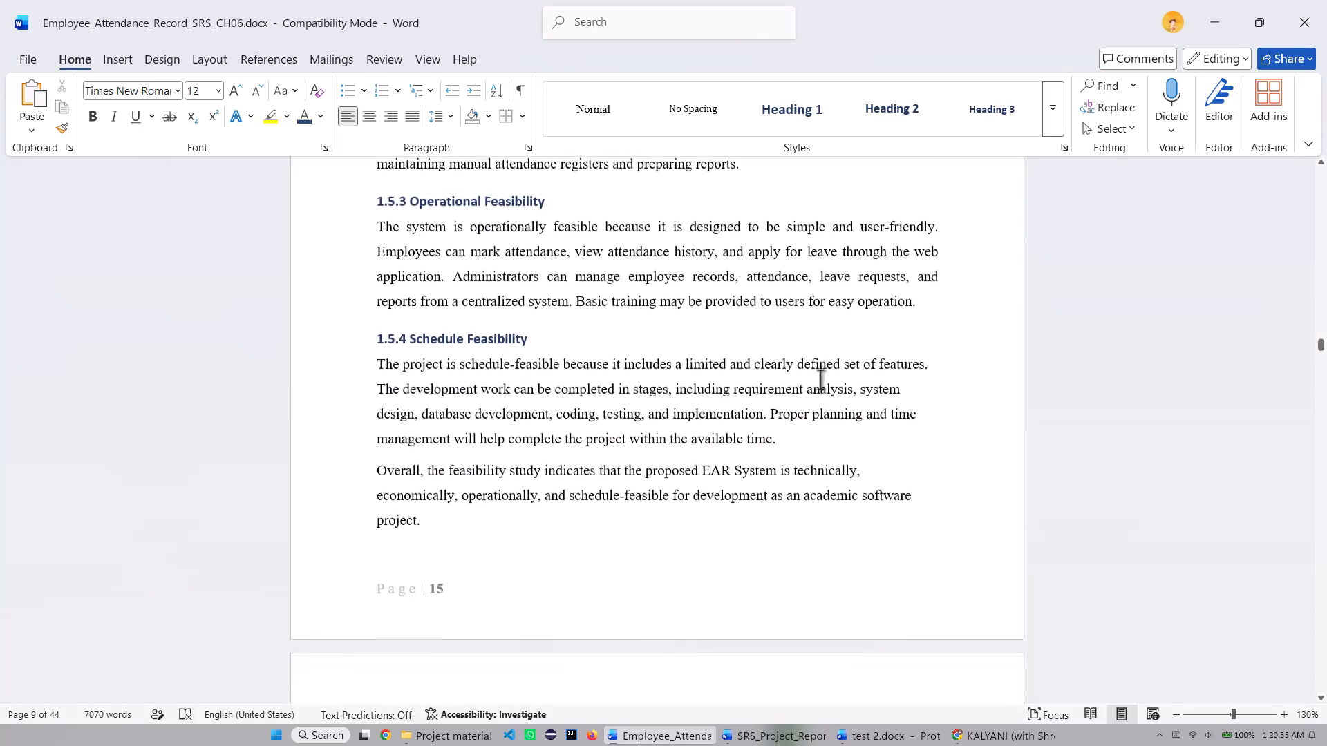
scroll(820, 379, down, 1)
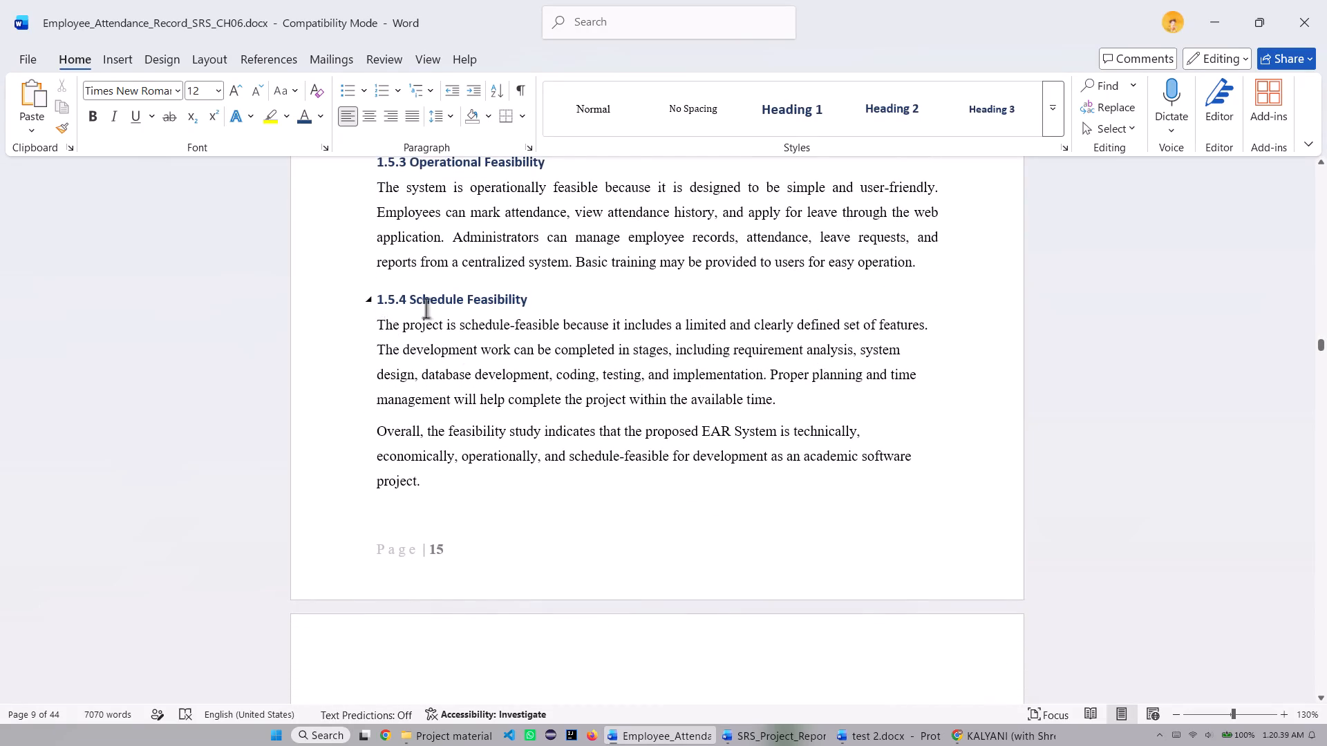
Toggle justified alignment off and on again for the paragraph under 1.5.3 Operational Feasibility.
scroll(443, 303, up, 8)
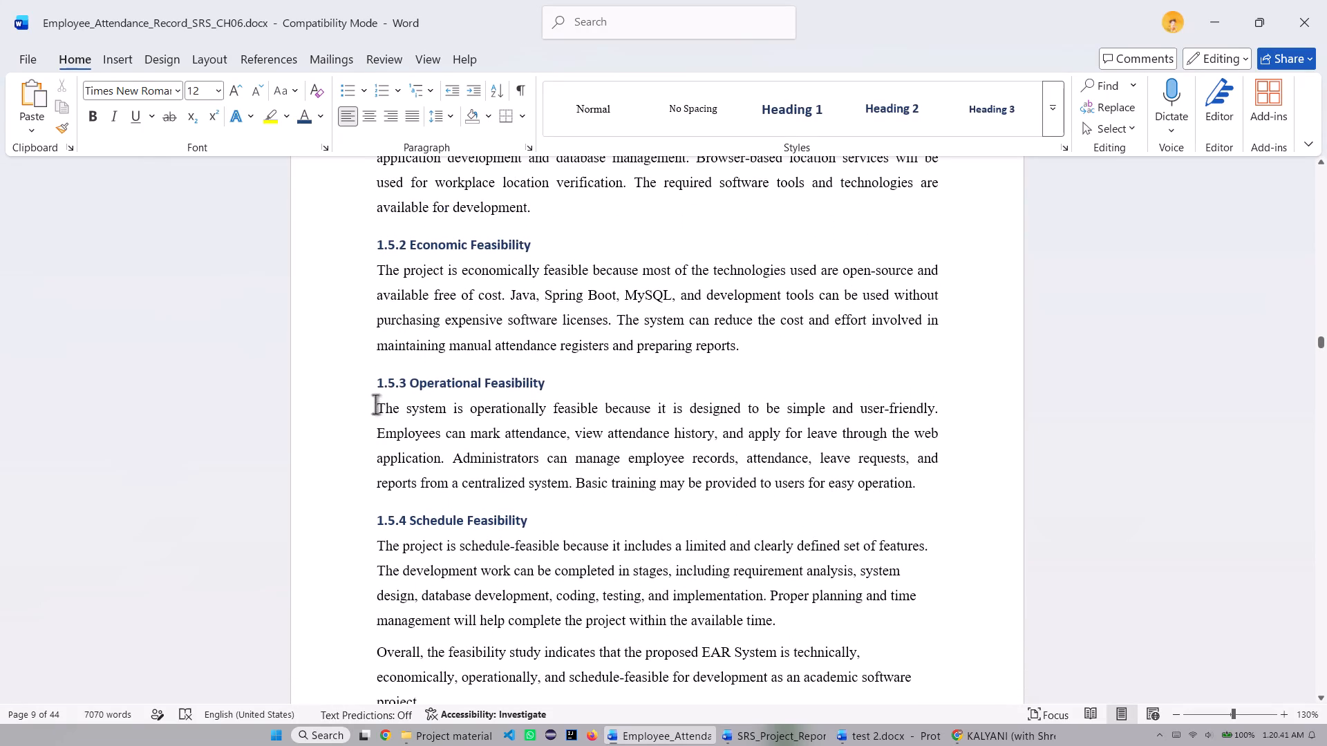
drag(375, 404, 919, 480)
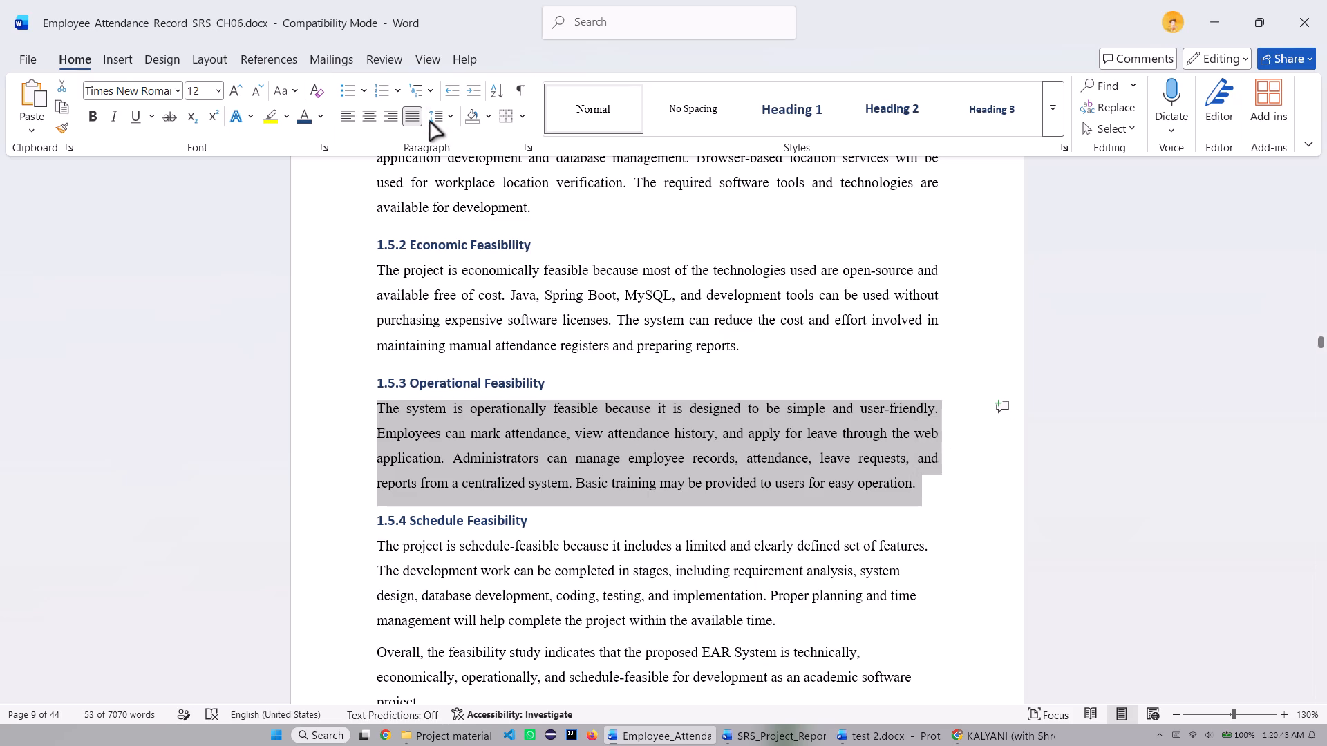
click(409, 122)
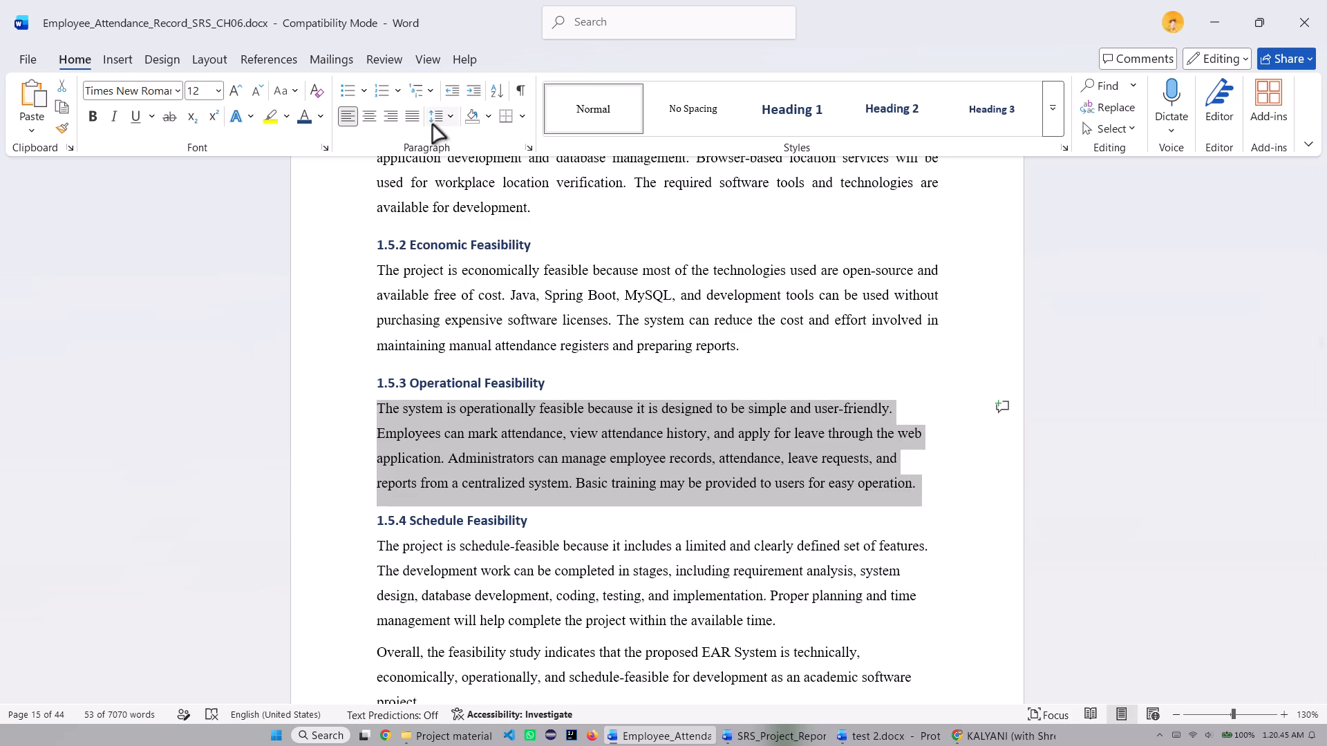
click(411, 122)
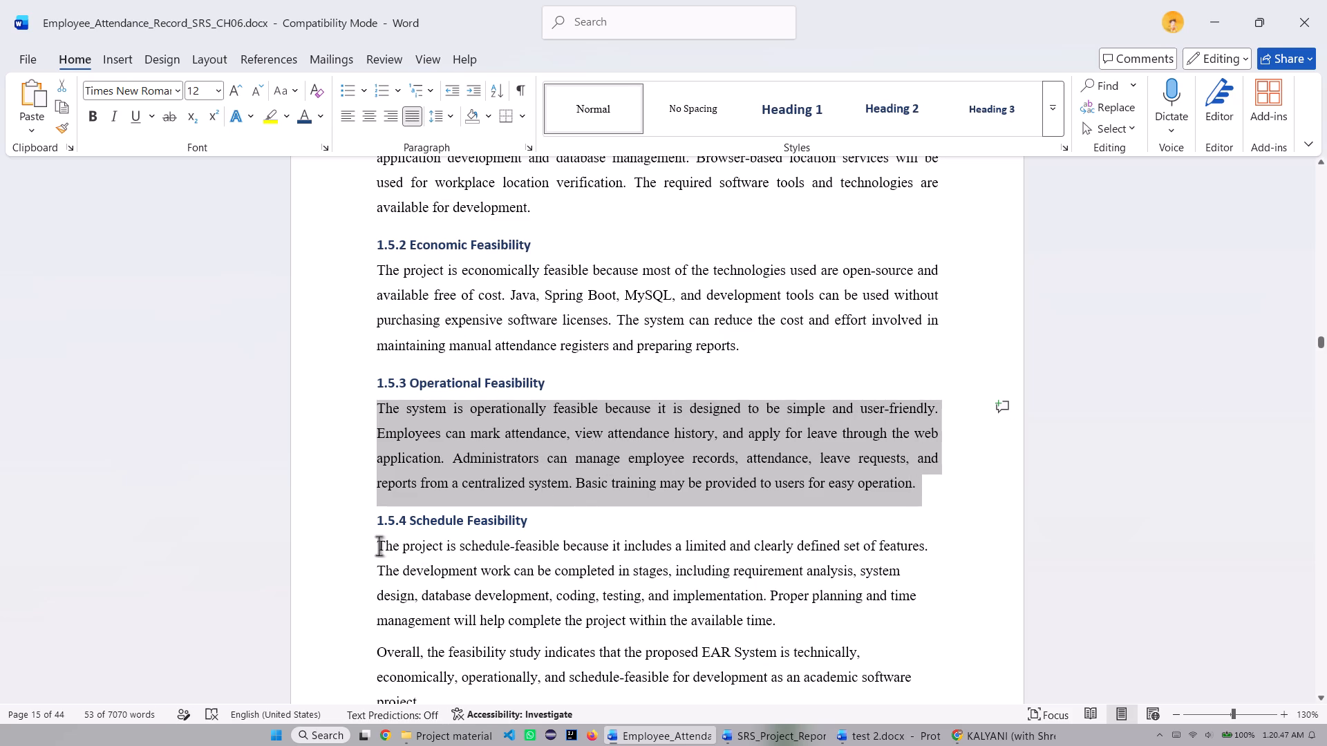
Justify the paragraph under 1.5.4 Schedule Feasibility and the concluding paragraph that begins "Overall, the feasibility study indicates".
drag(377, 545, 787, 619)
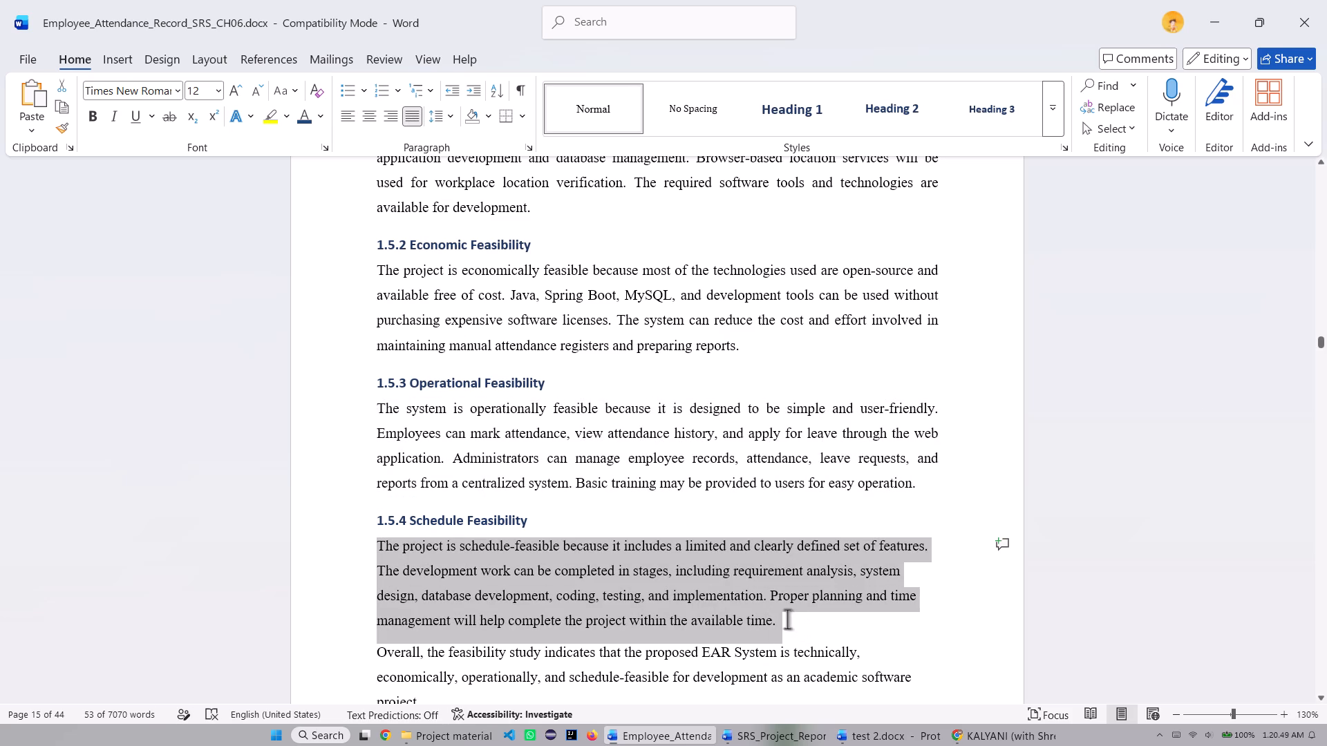
drag(787, 619, 787, 618)
click(413, 121)
scroll(560, 385, down, 6)
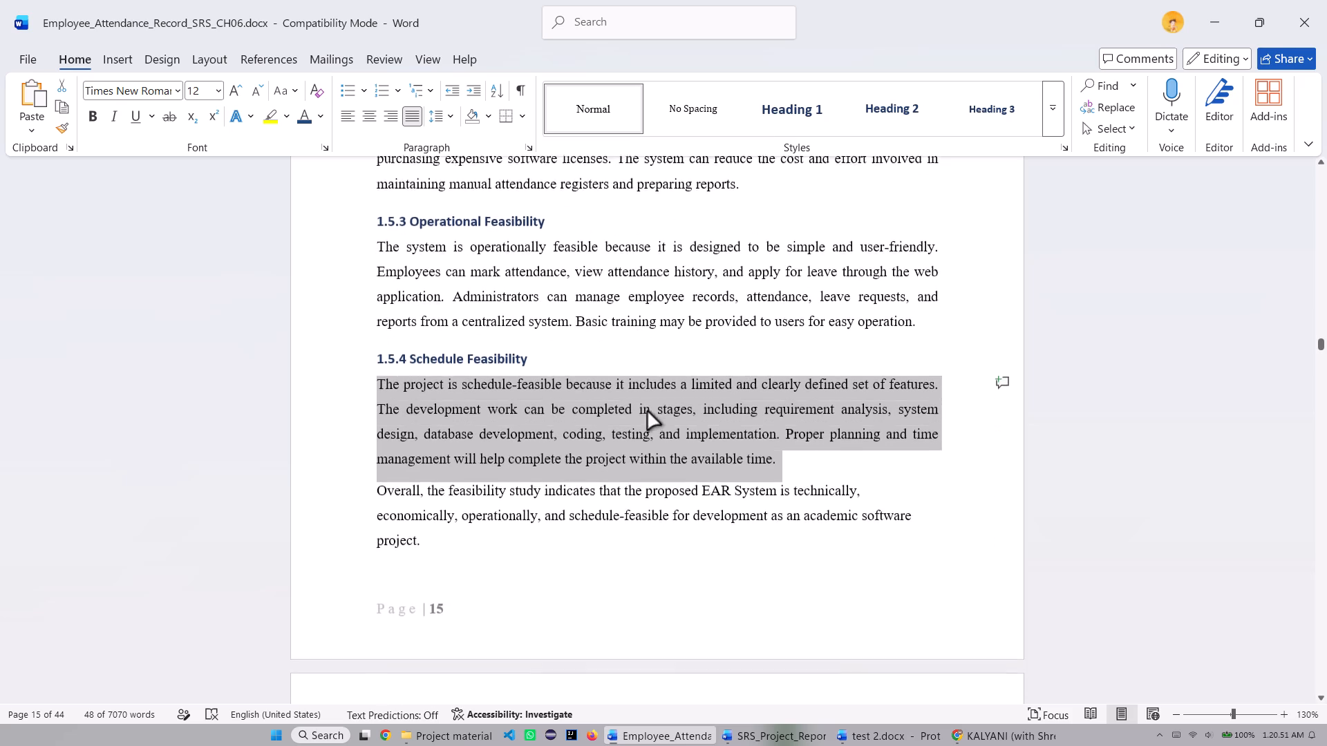
scroll(625, 406, down, 2)
drag(377, 428, 453, 477)
click(414, 122)
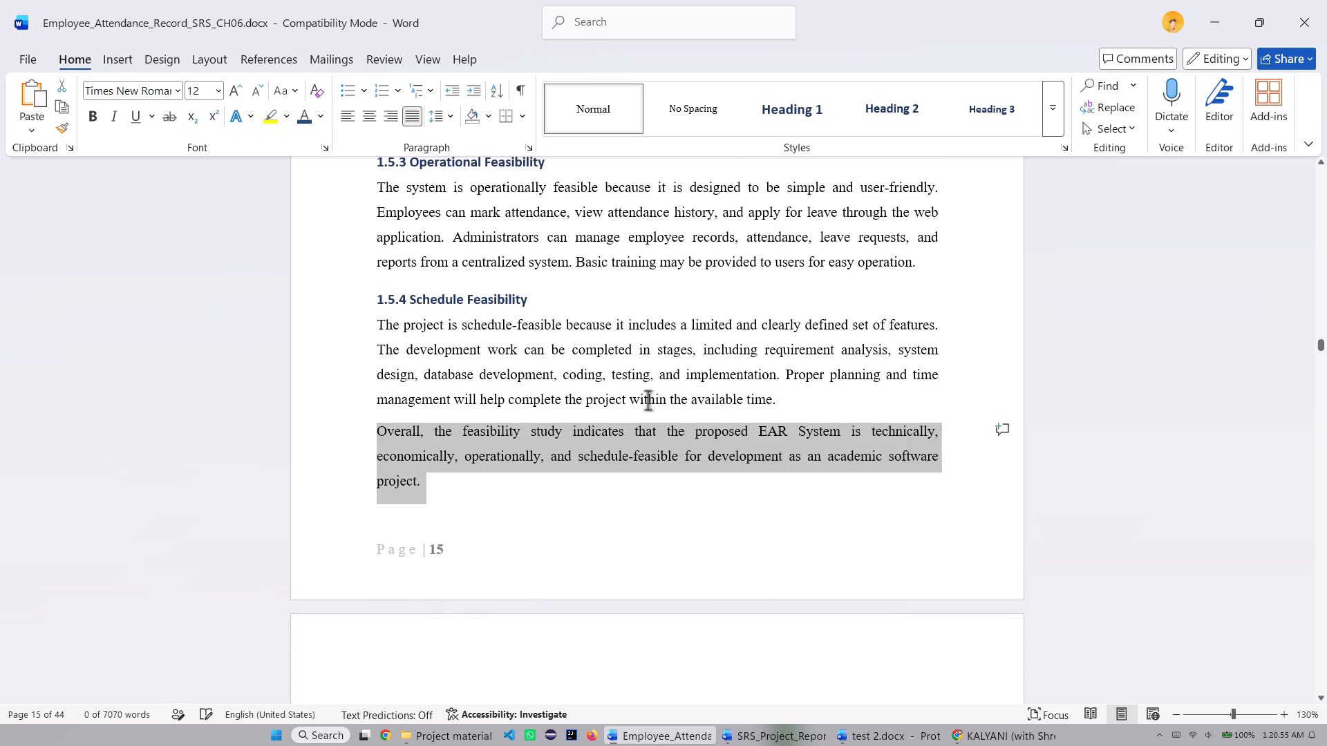
Examine the text alignment and formatting of Section 2.1 SDLC Model Selection, the Waterfall figure and 2.1.1 Justification, up to Section 2.2.
scroll(665, 421, down, 3)
scroll(623, 344, down, 20)
scroll(697, 279, down, 2)
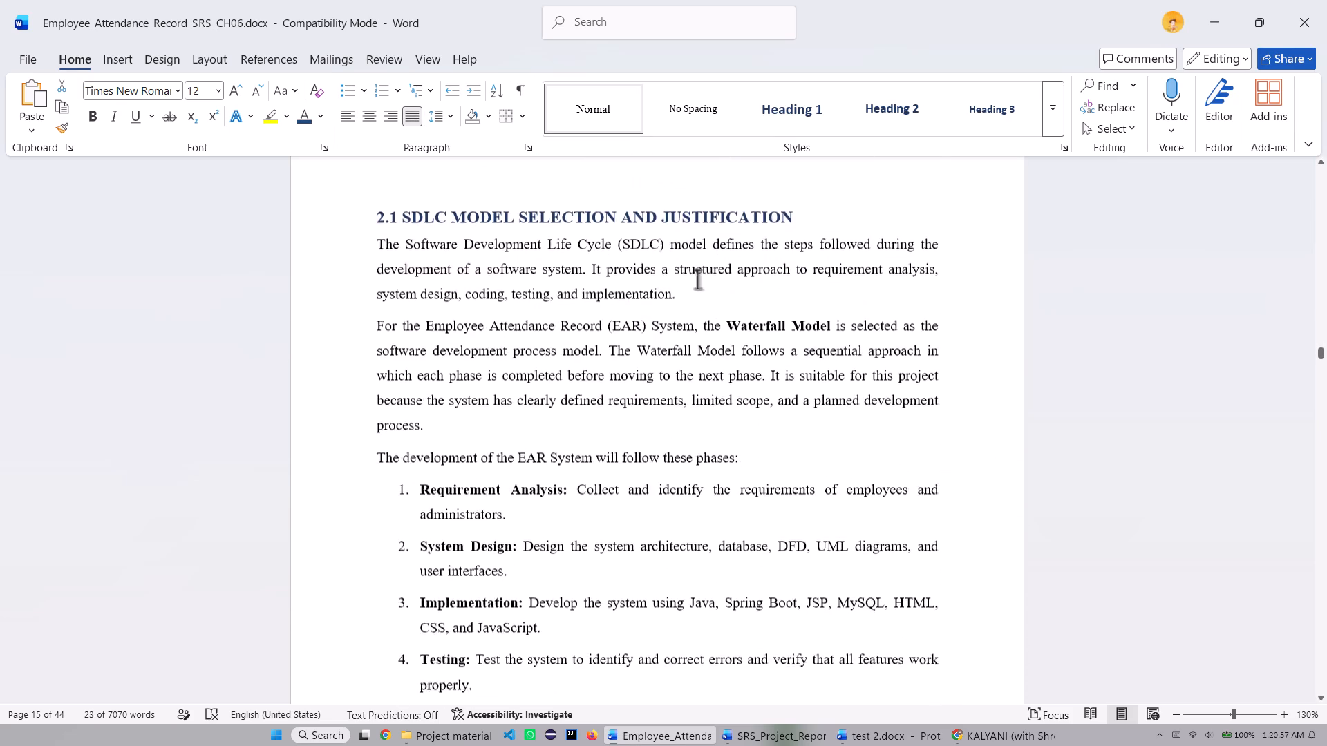
scroll(697, 279, down, 2)
scroll(827, 323, down, 2)
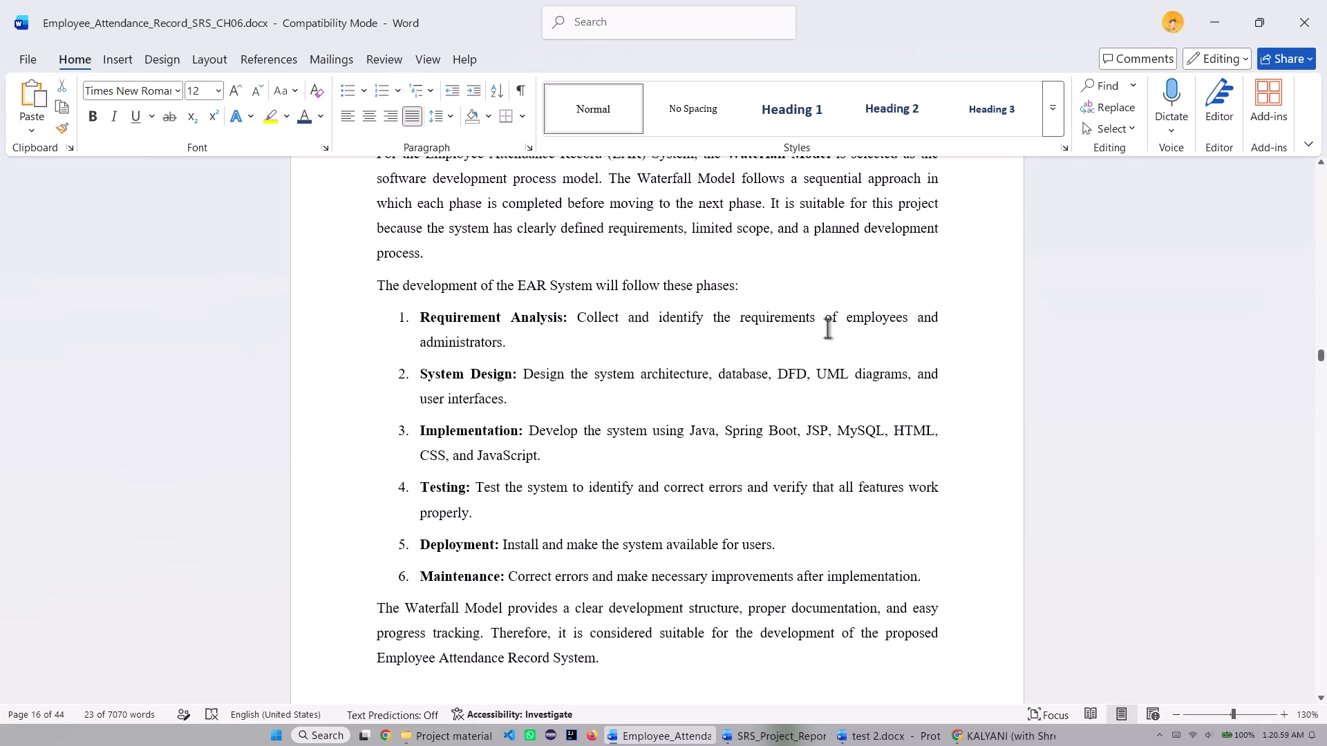
scroll(827, 328, down, 6)
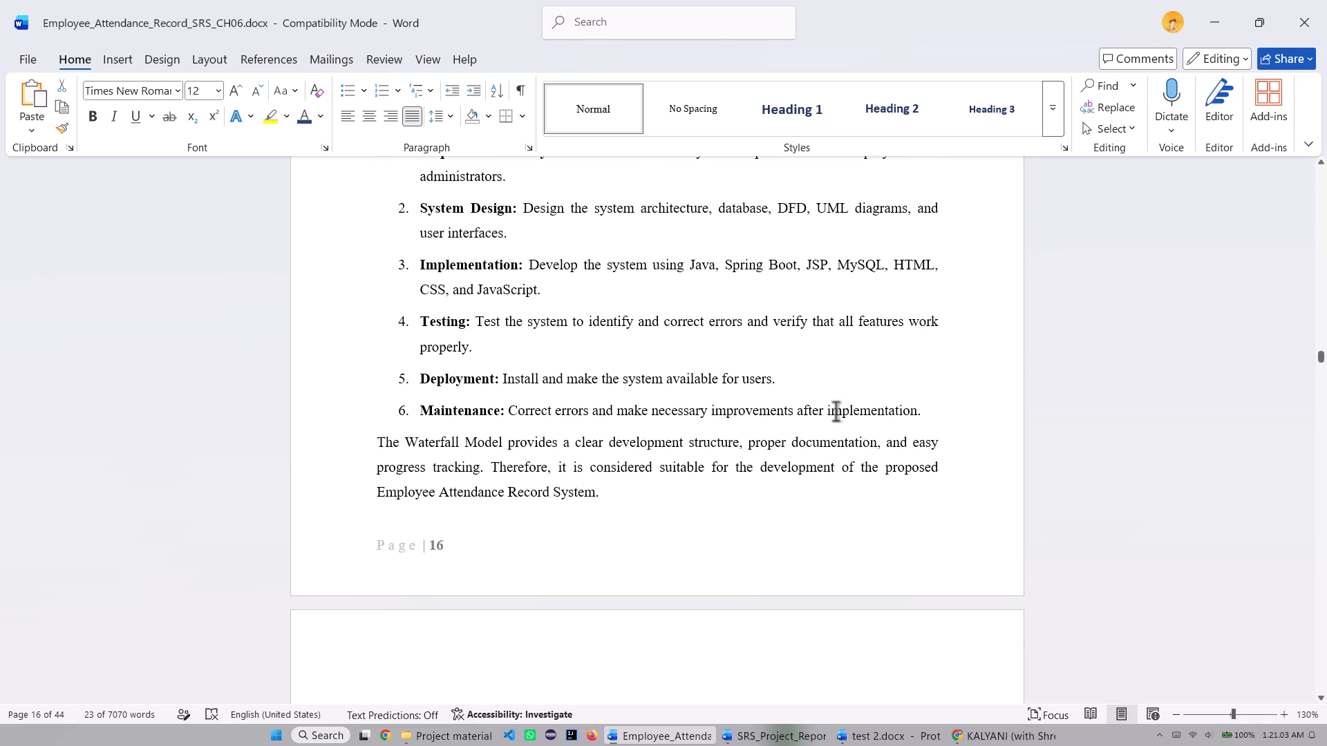
scroll(565, 352, down, 18)
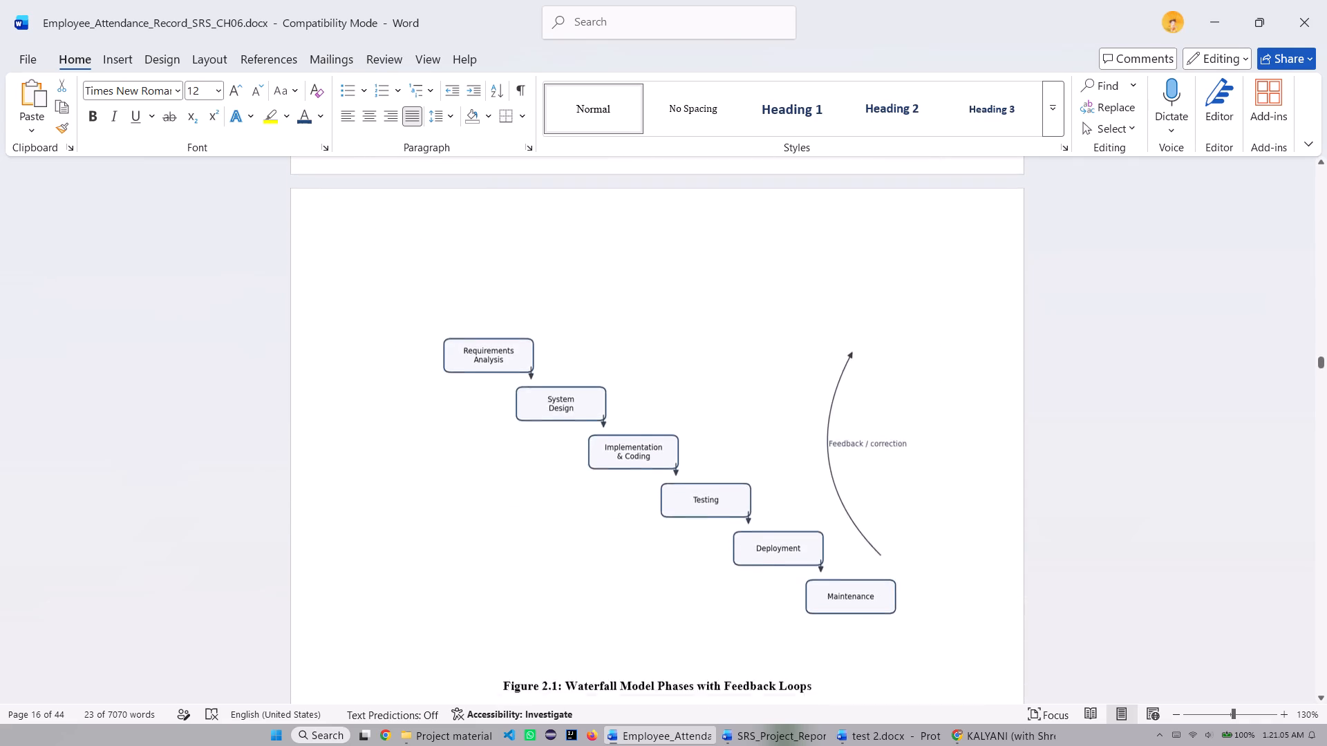
scroll(584, 349, down, 16)
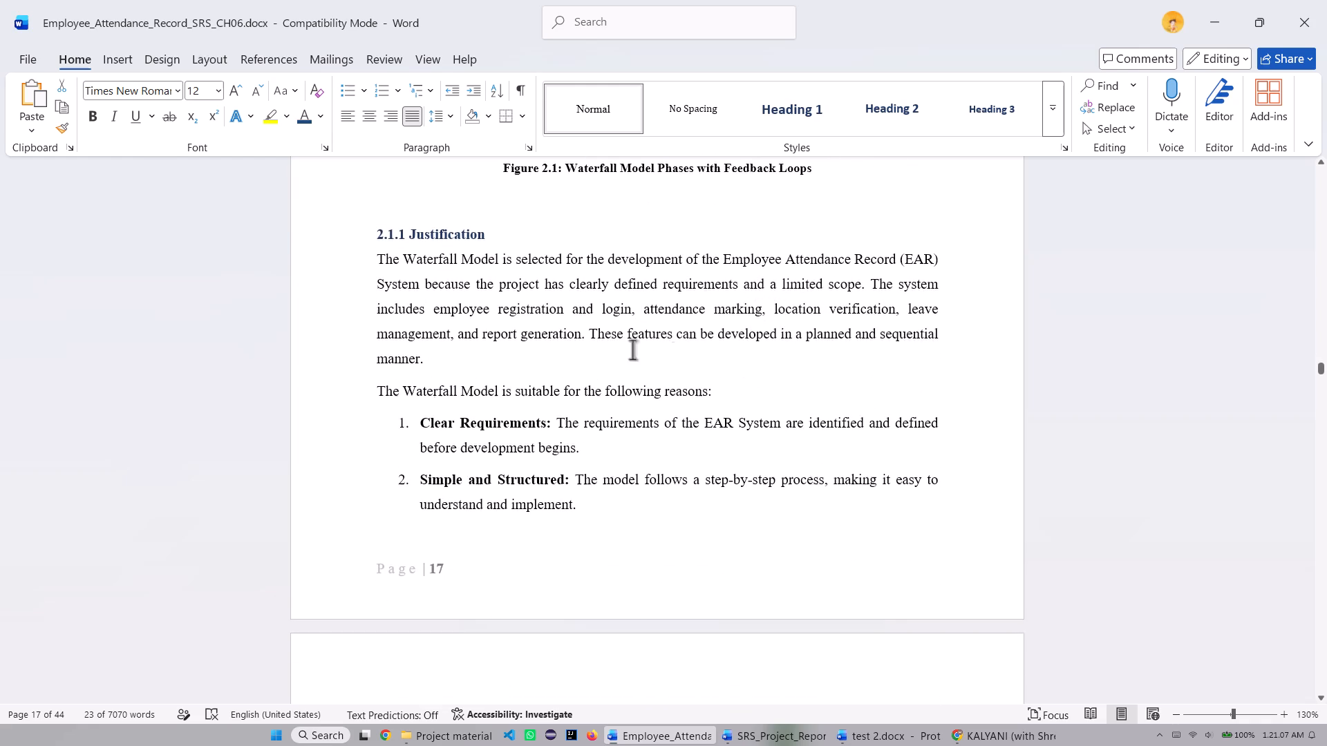
scroll(595, 350, down, 8)
scroll(641, 310, down, 13)
scroll(726, 322, down, 5)
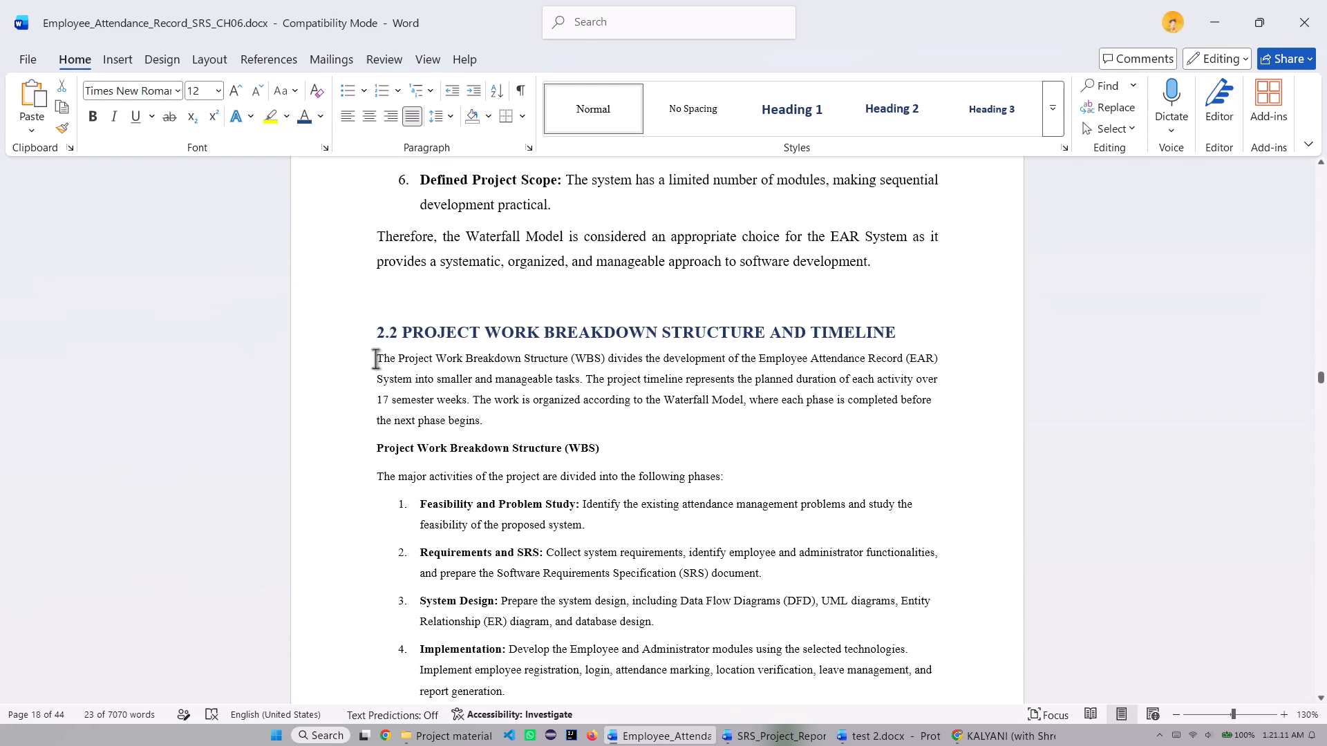
Set the font size to 12 for Section 2.2 from its opening paragraph through the timeline table and Gantt chart paragraph.
drag(375, 358, 487, 419)
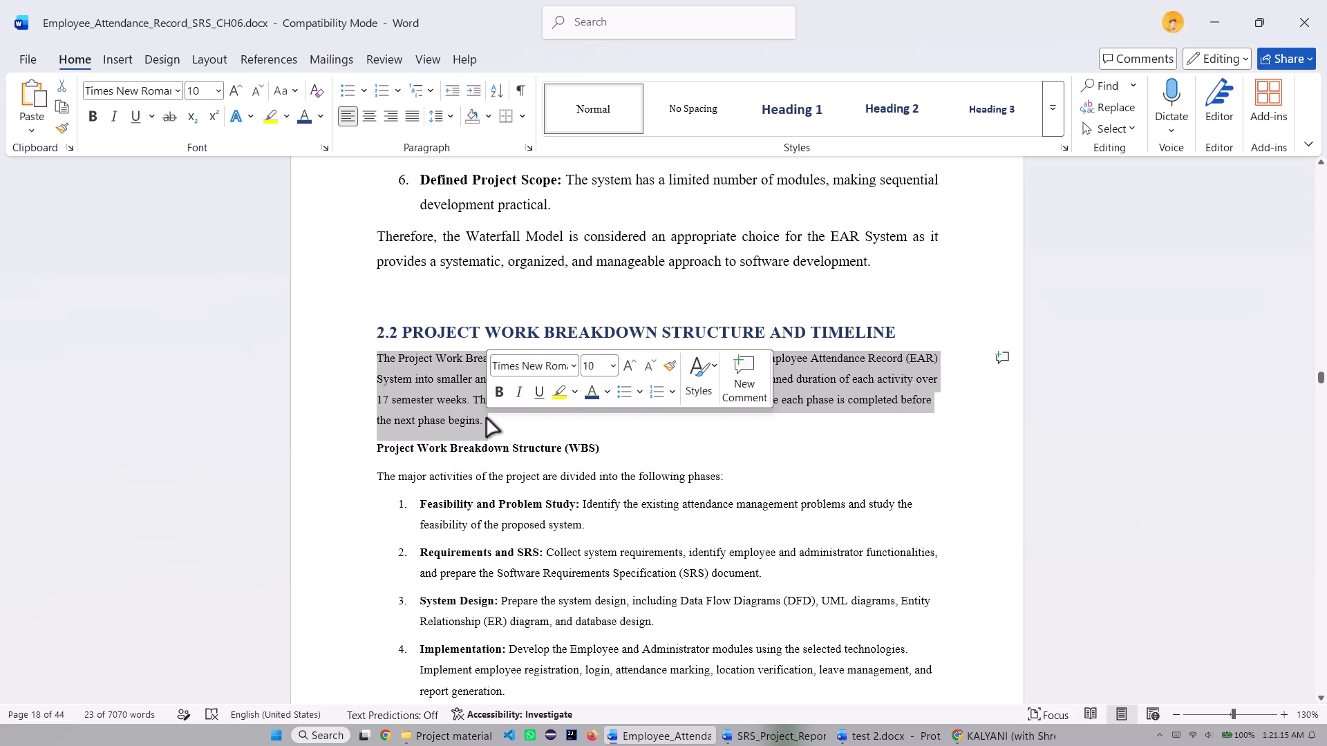
click(672, 437)
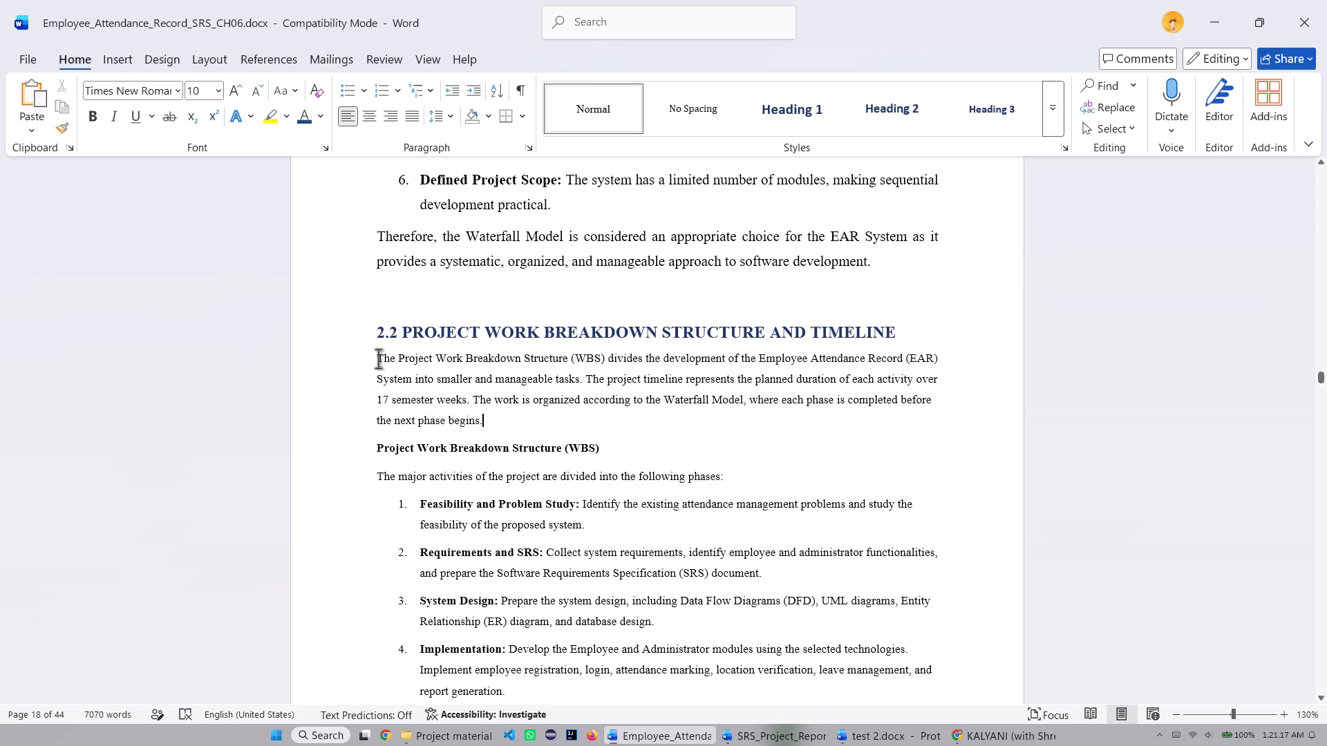
drag(378, 358, 575, 497)
scroll(554, 527, down, 10)
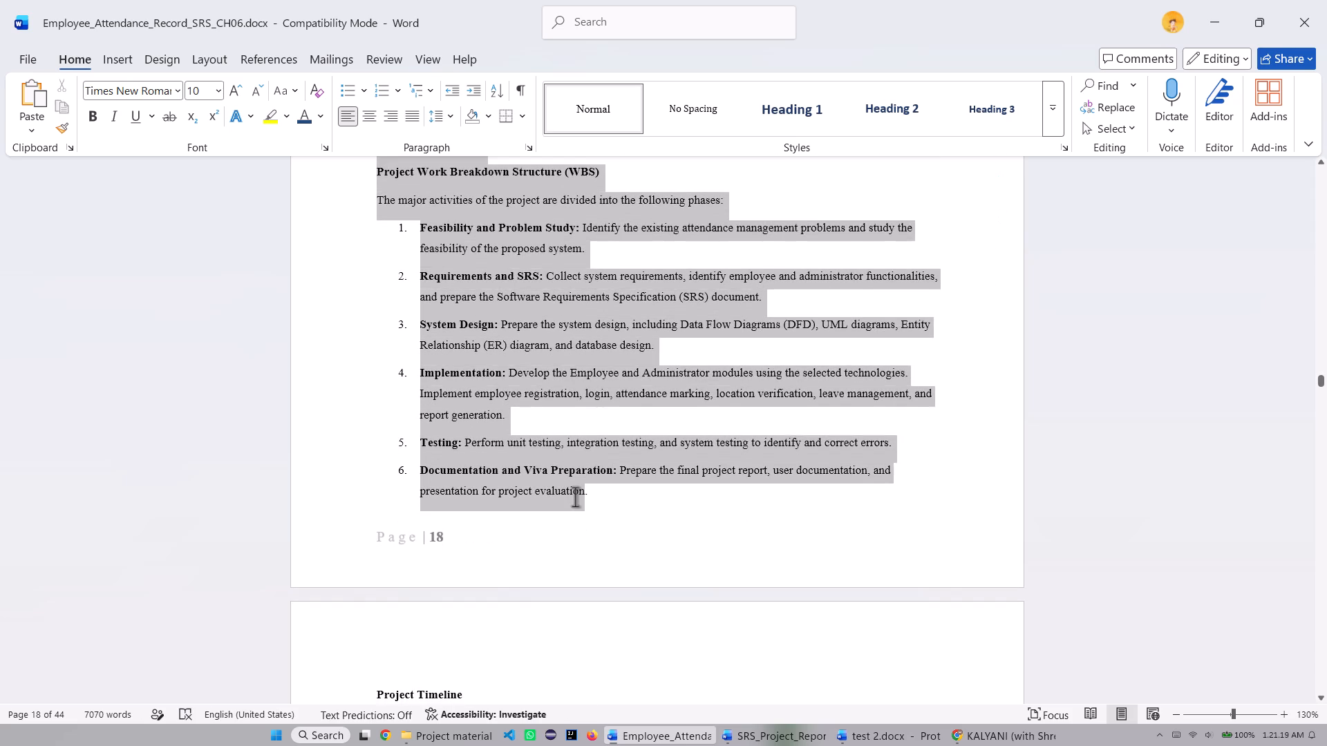
drag(575, 497, 796, 495)
scroll(578, 493, down, 8)
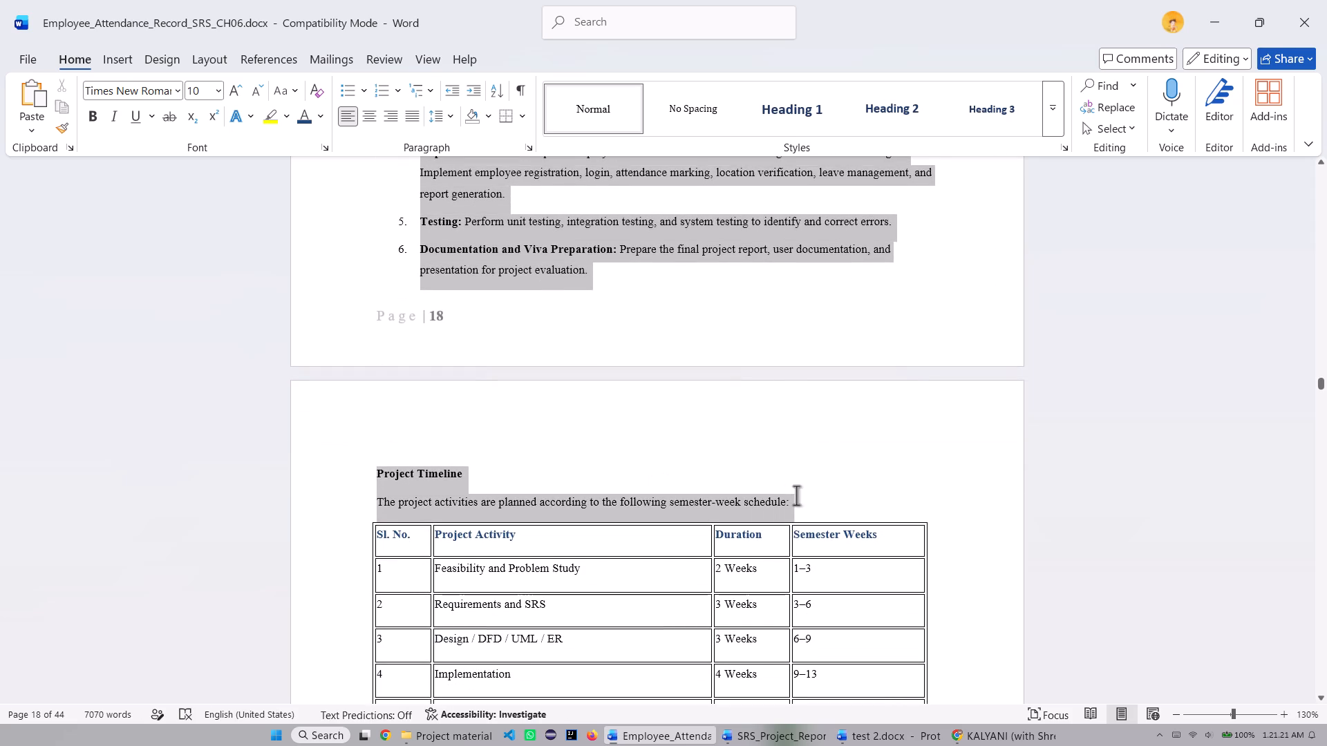
drag(796, 495, 775, 604)
scroll(777, 601, down, 3)
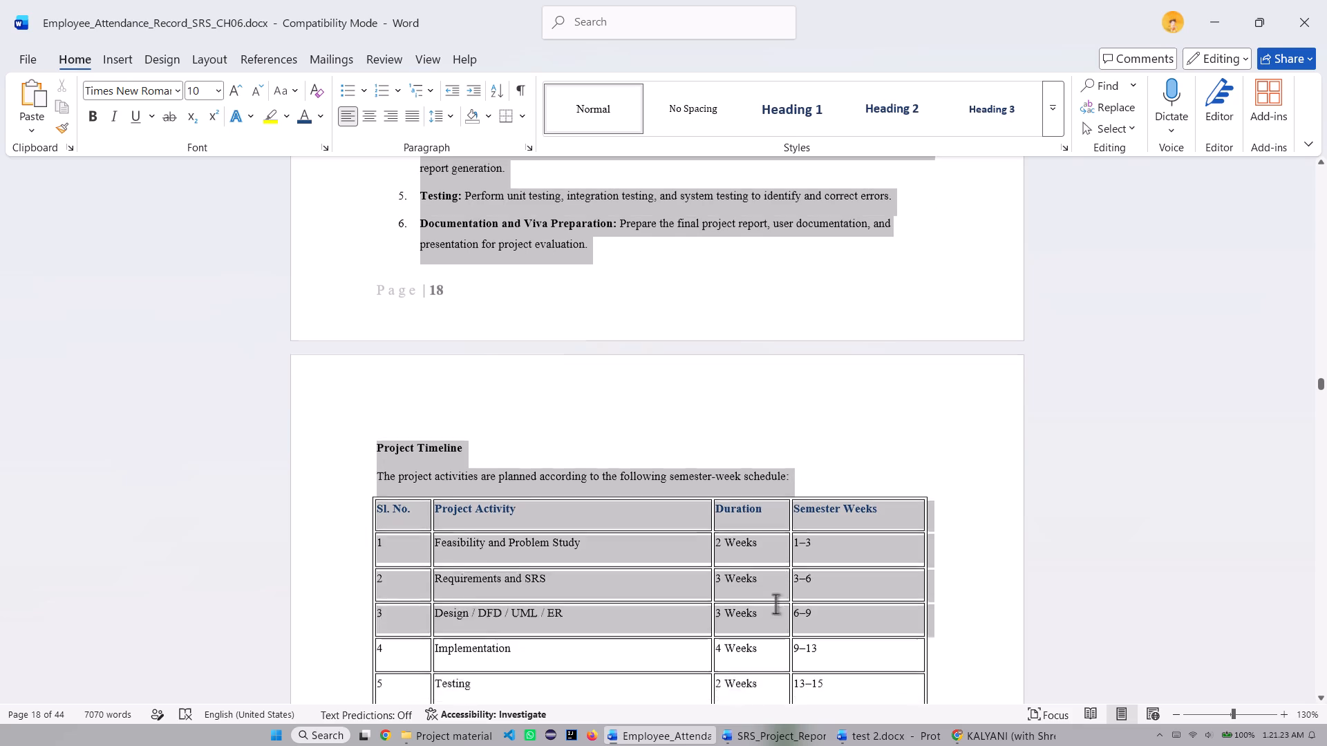
scroll(775, 604, down, 2)
drag(775, 604, 775, 598)
scroll(777, 595, down, 9)
scroll(773, 598, up, 1)
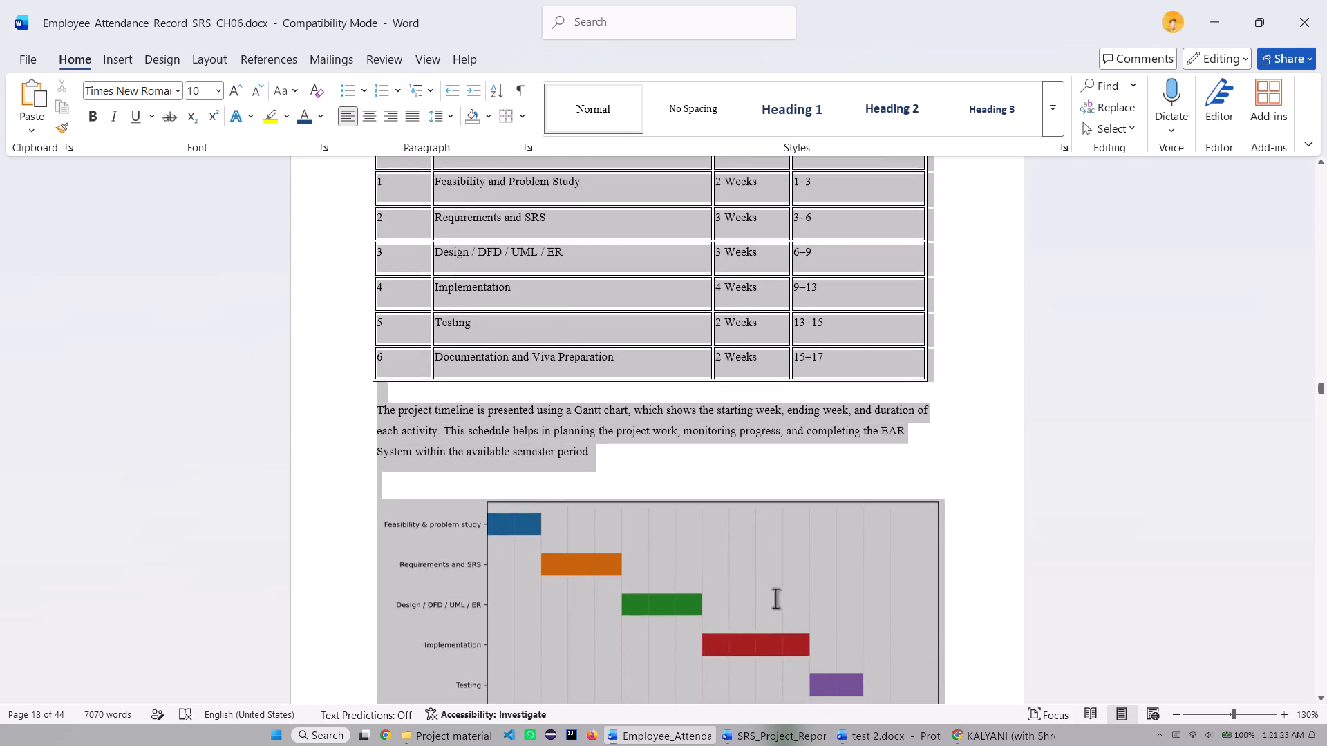
scroll(775, 598, up, 3)
drag(775, 598, 608, 568)
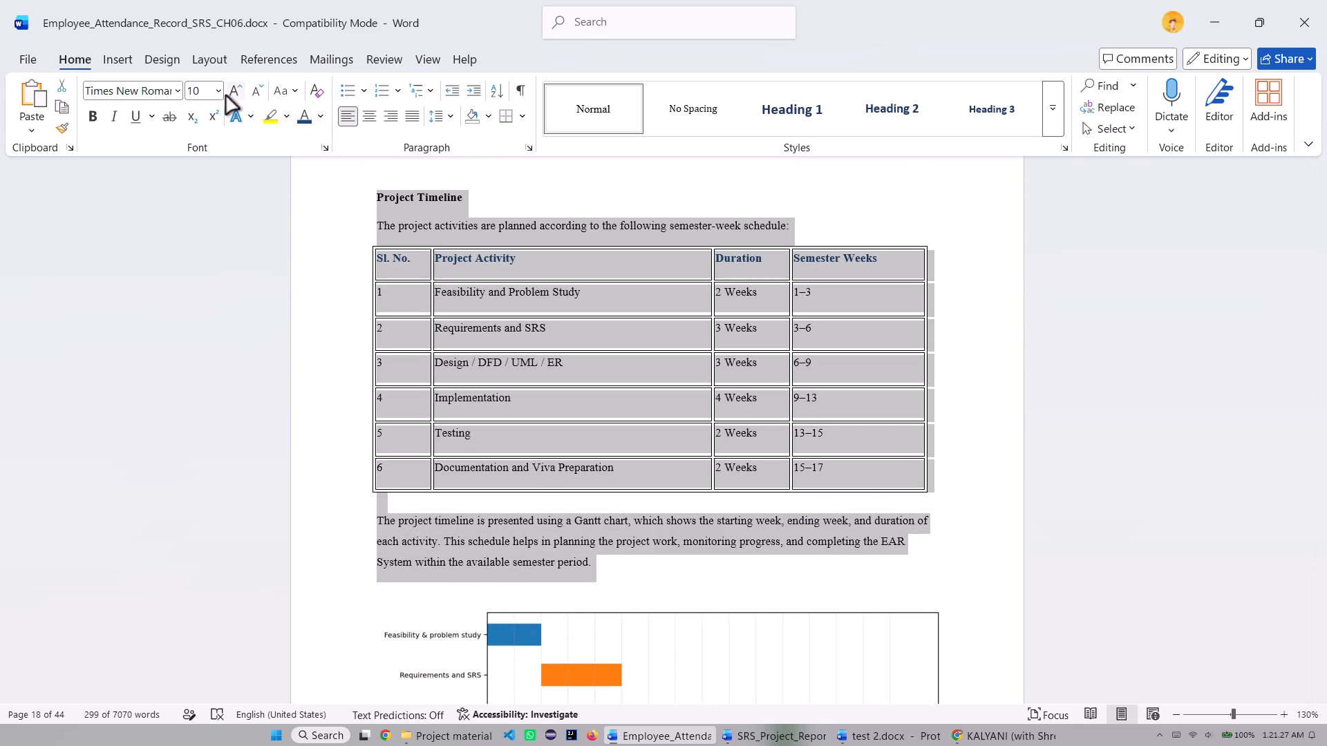
click(215, 90)
click(202, 195)
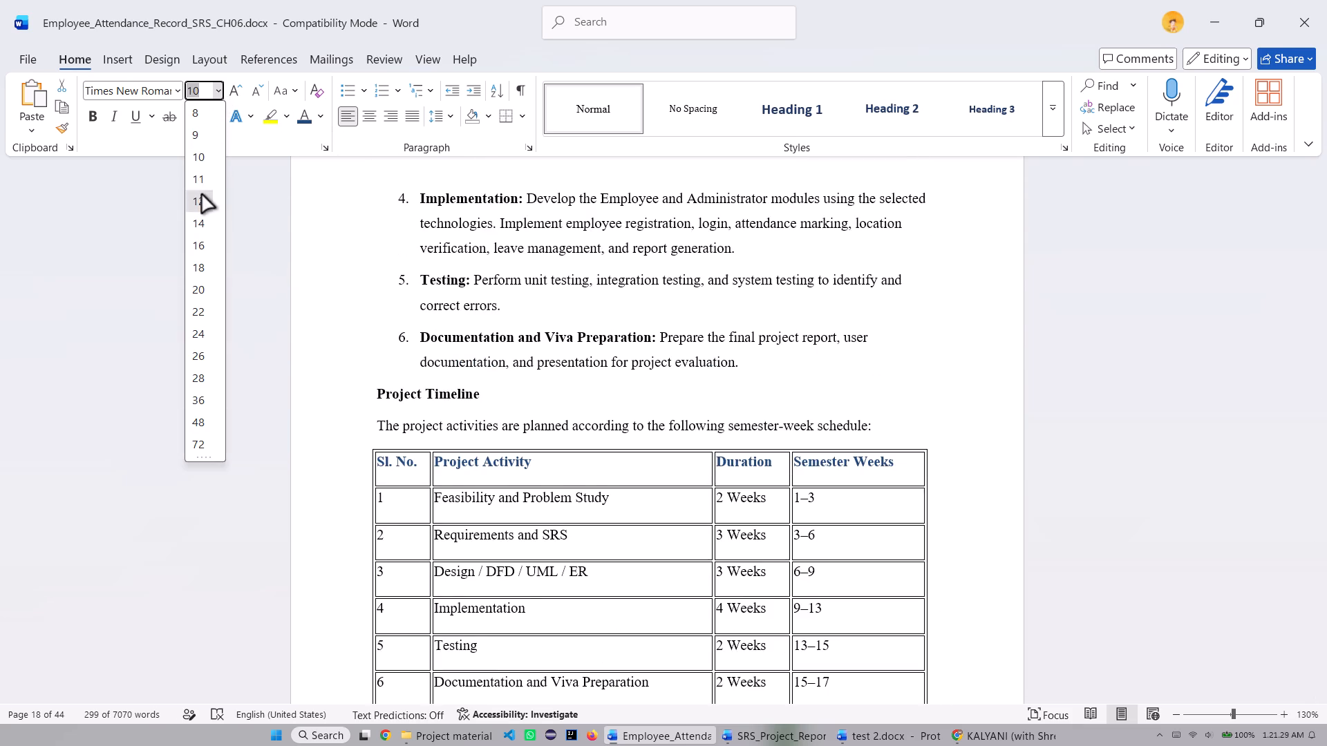
click(367, 269)
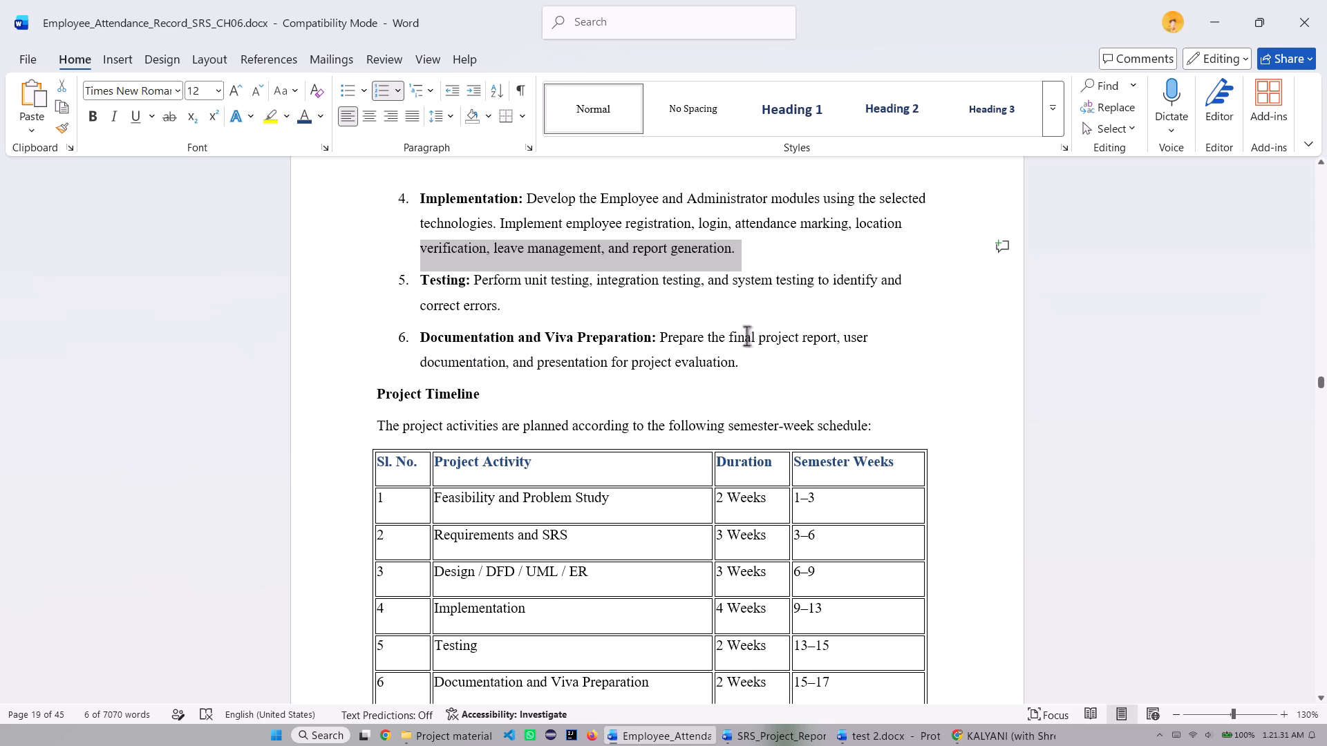
Justify the opening paragraph of Section 2.2 that begins "The Project Work Breakdown Structure (WBS) divides".
scroll(470, 294, up, 3)
scroll(492, 277, down, 17)
scroll(606, 287, down, 3)
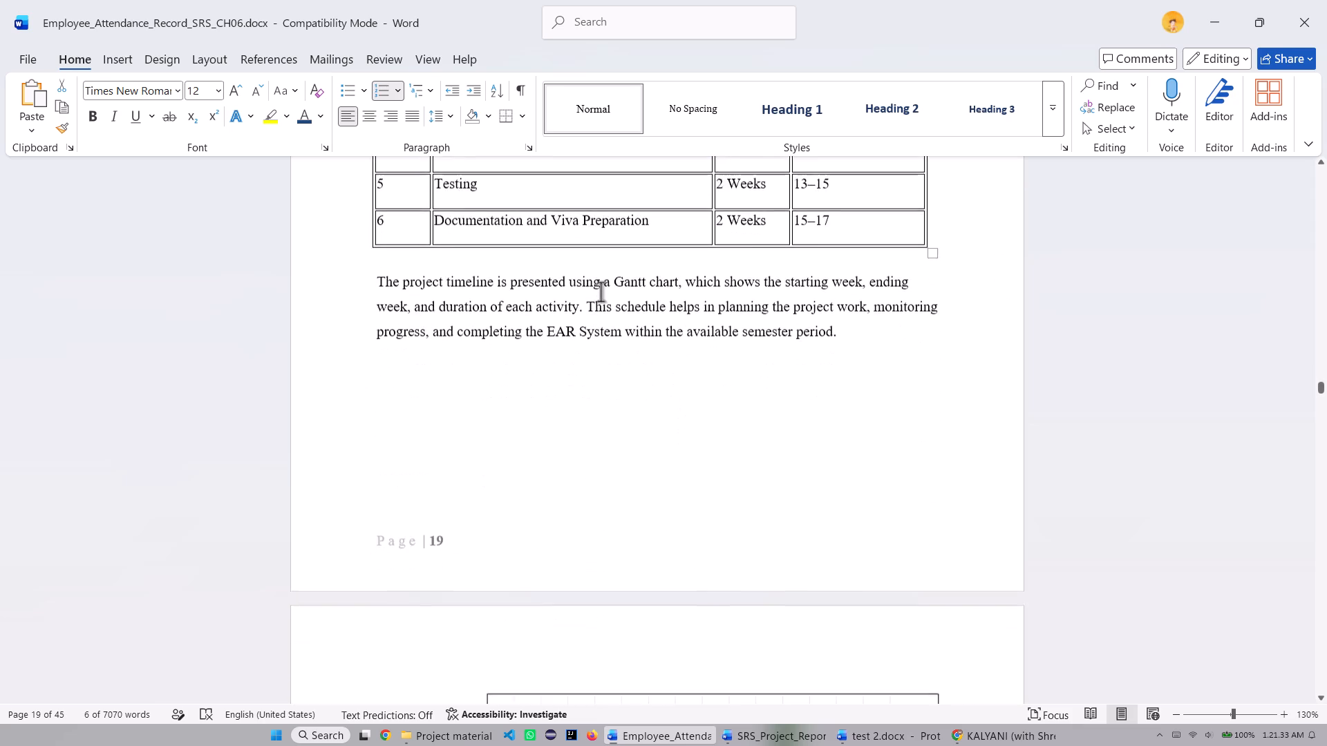
scroll(601, 291, down, 2)
scroll(601, 291, up, 20)
scroll(601, 291, up, 6)
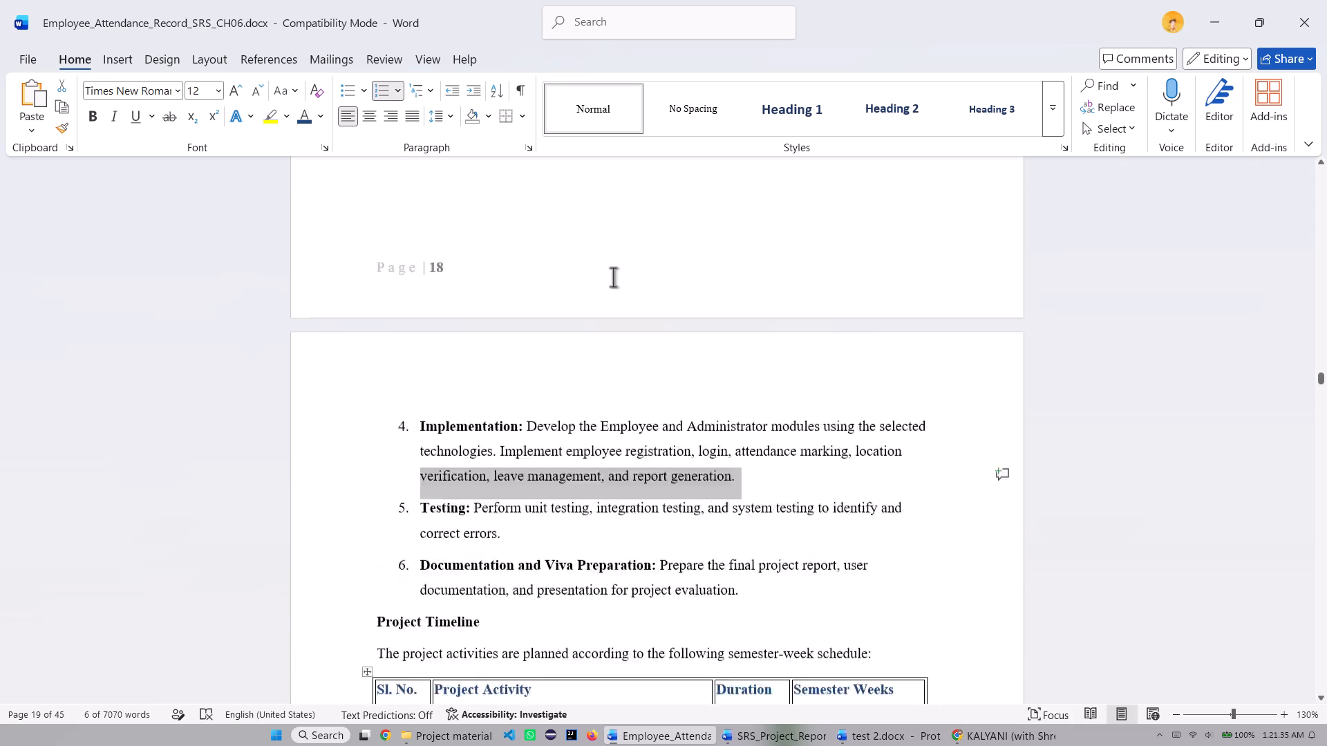
scroll(613, 277, up, 20)
scroll(613, 277, up, 13)
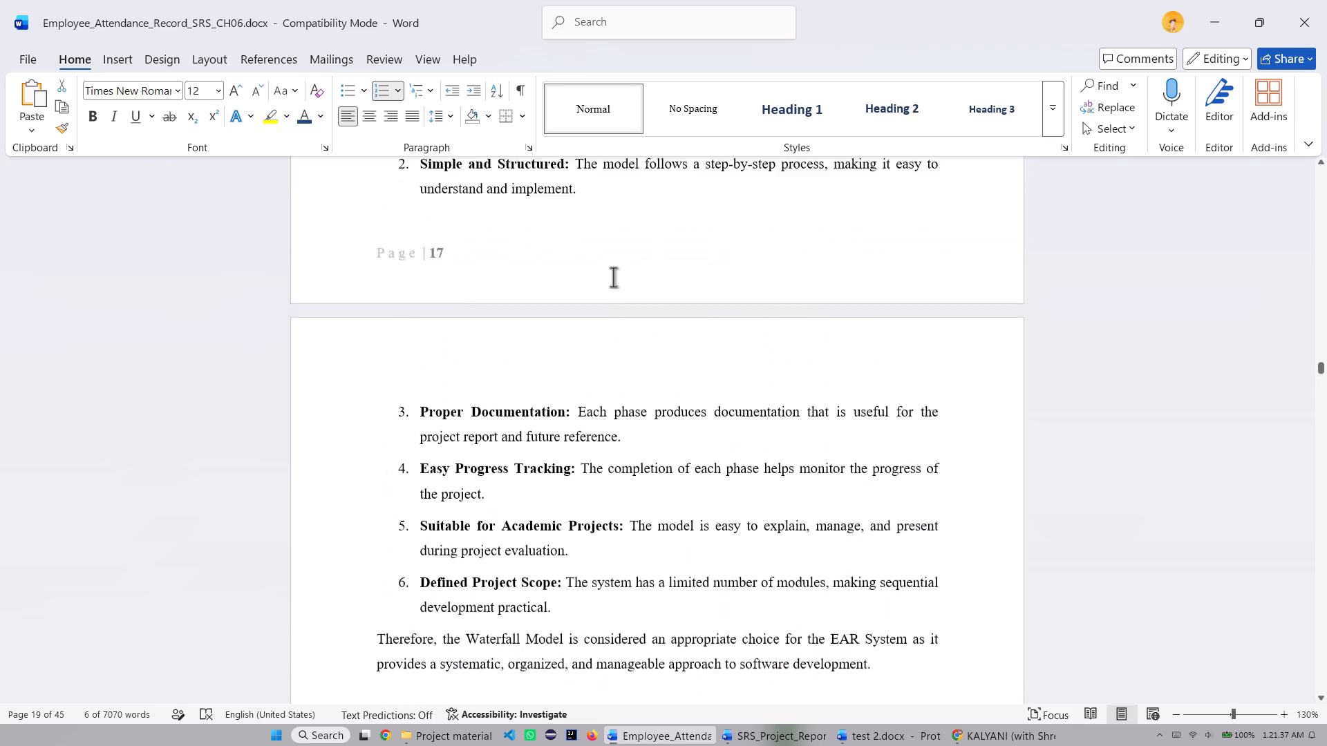
scroll(613, 277, up, 17)
scroll(613, 278, down, 16)
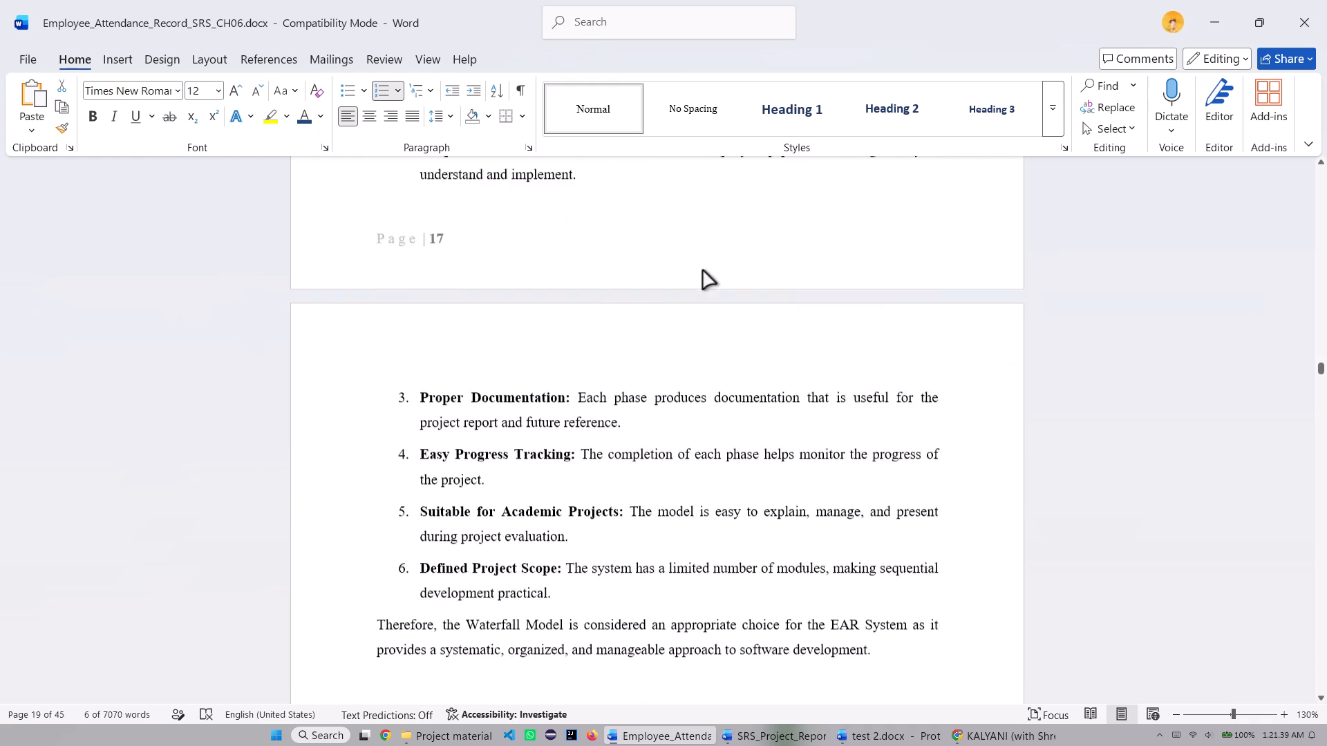
scroll(703, 271, down, 13)
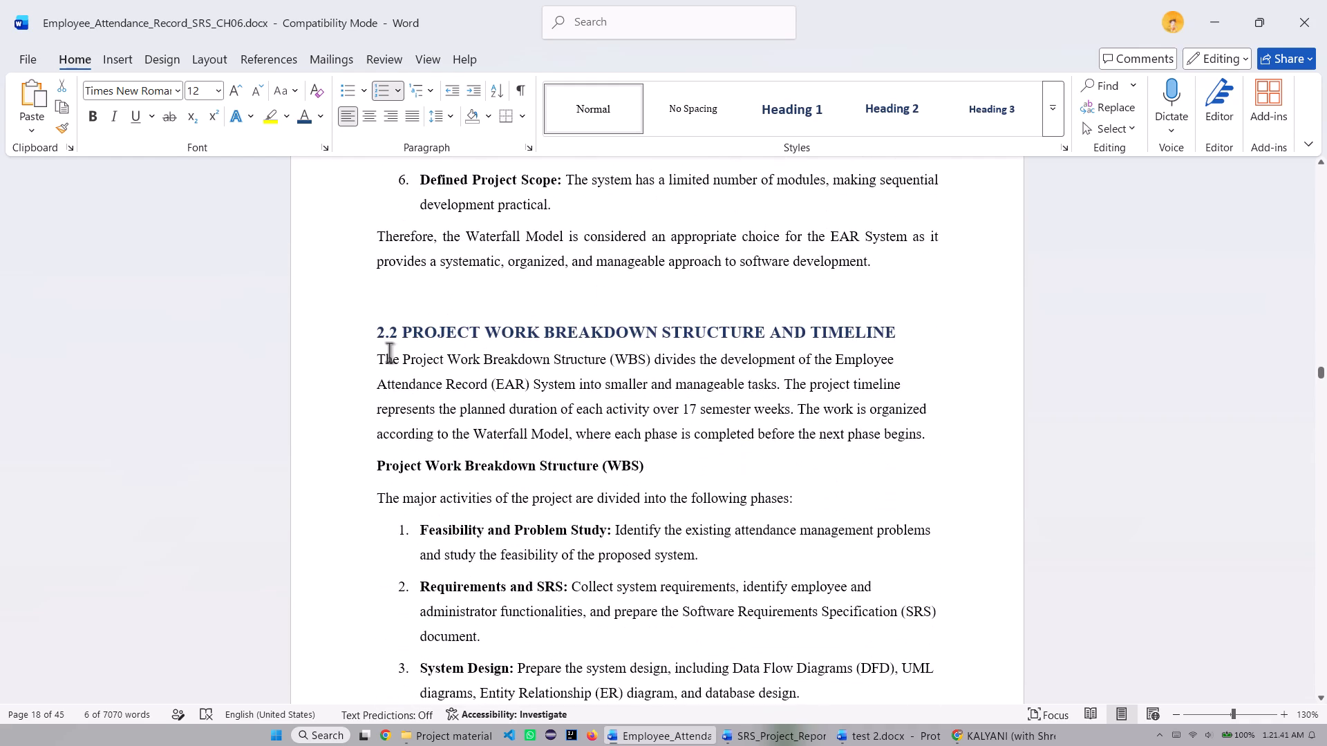
drag(379, 352, 881, 442)
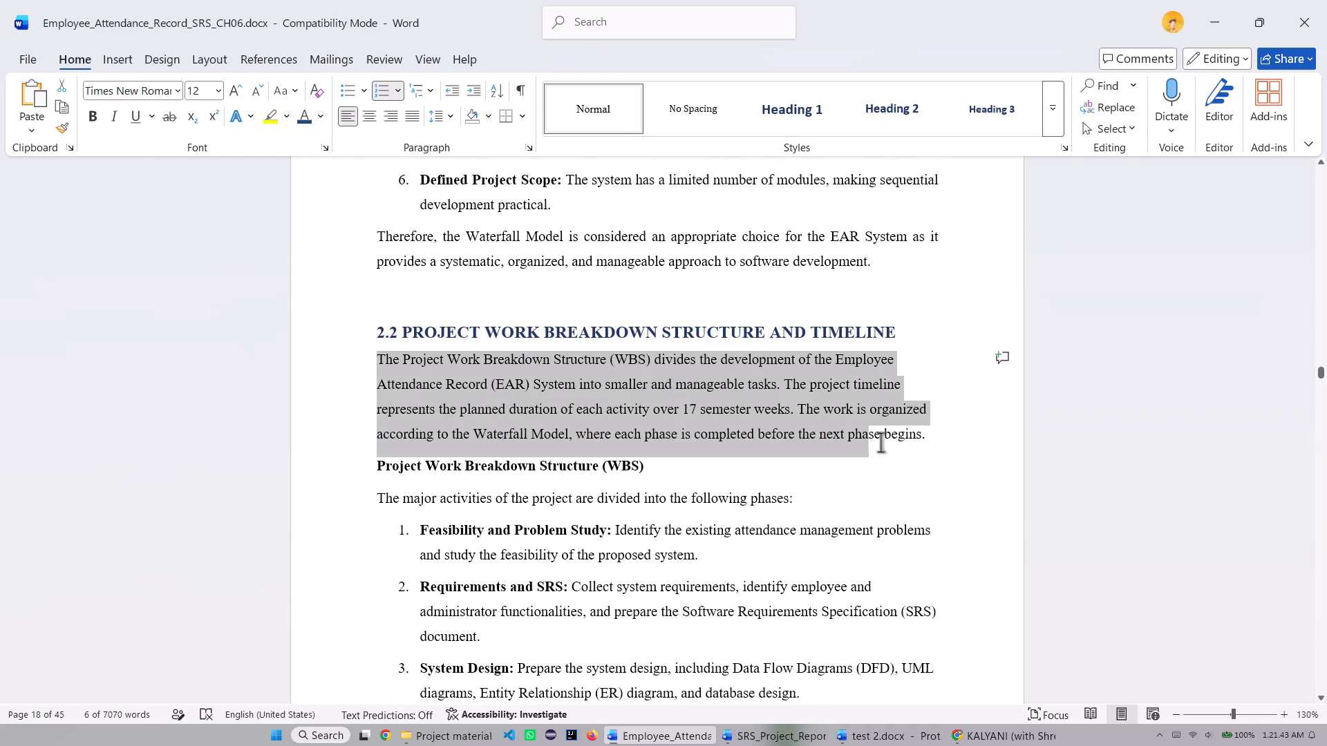
drag(881, 442, 927, 436)
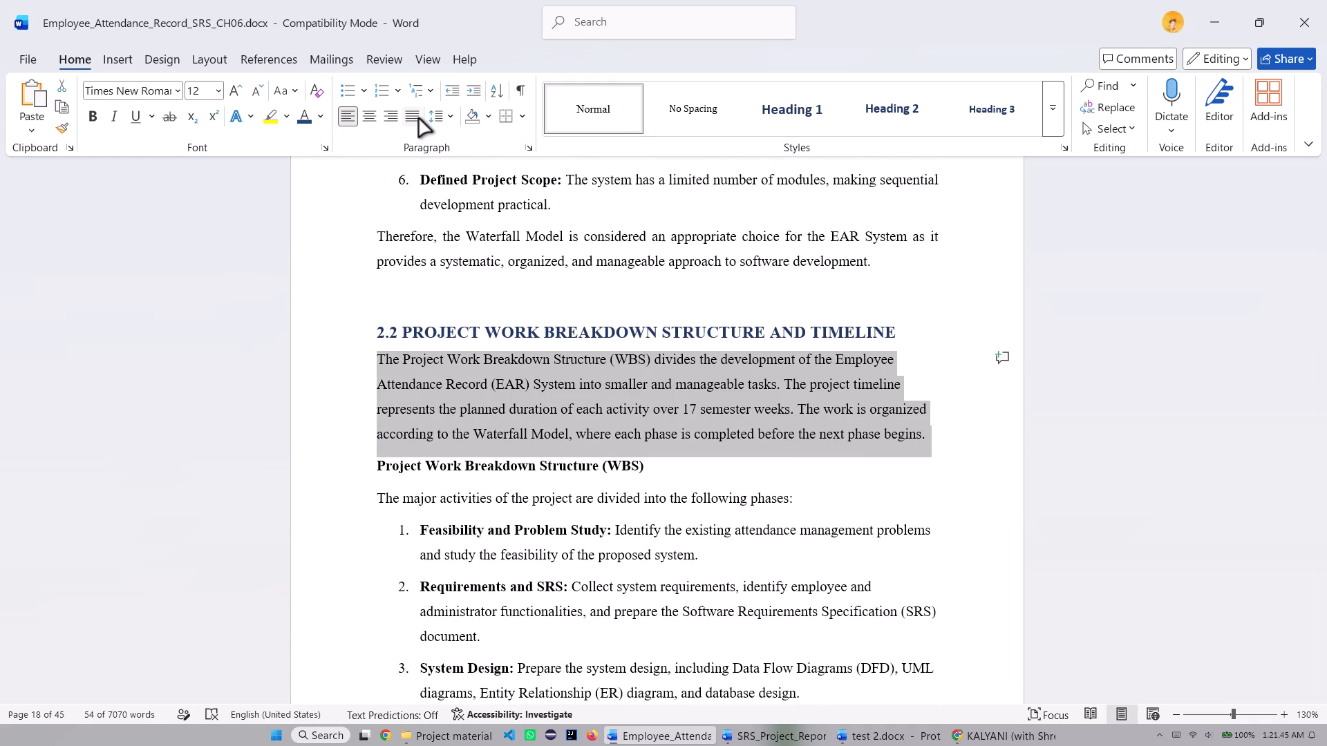
click(417, 119)
Justify the text from "The major activities of the project" through the six phases to the sentence introducing the timeline table.
scroll(561, 264, down, 7)
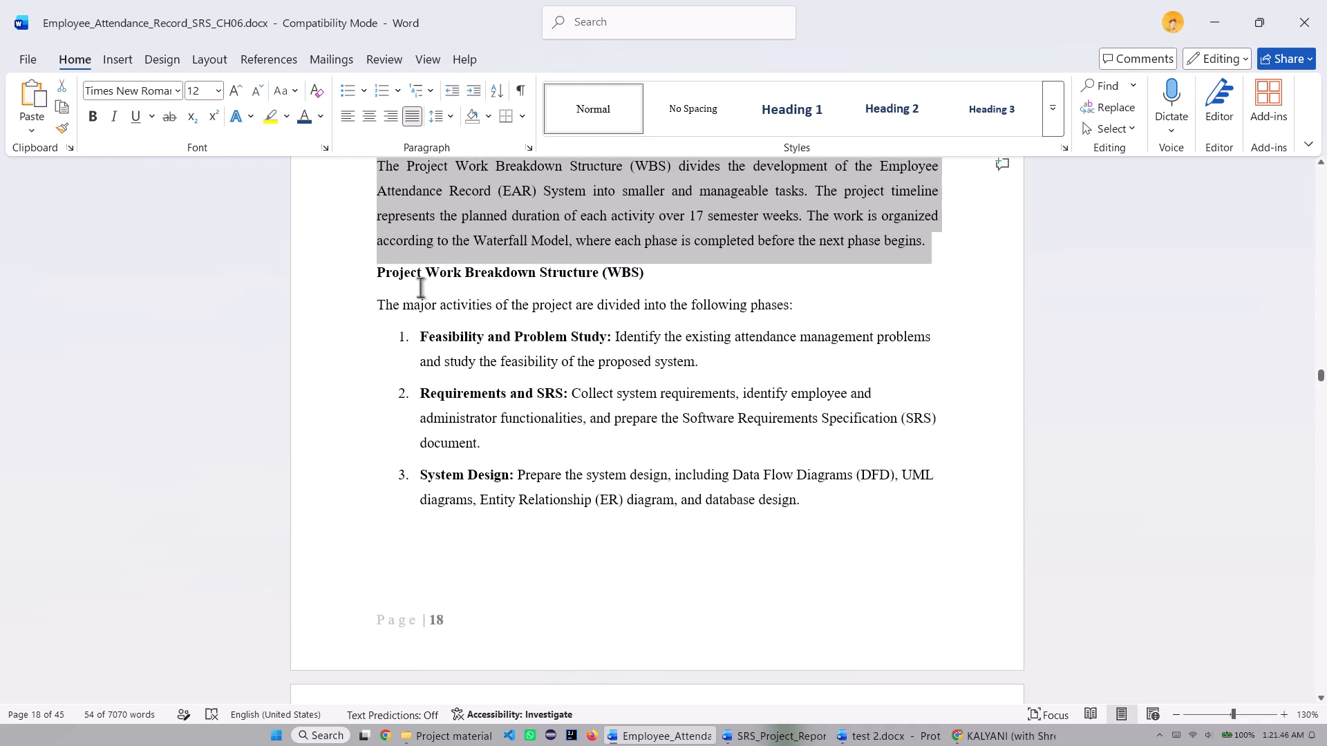
drag(380, 300, 614, 452)
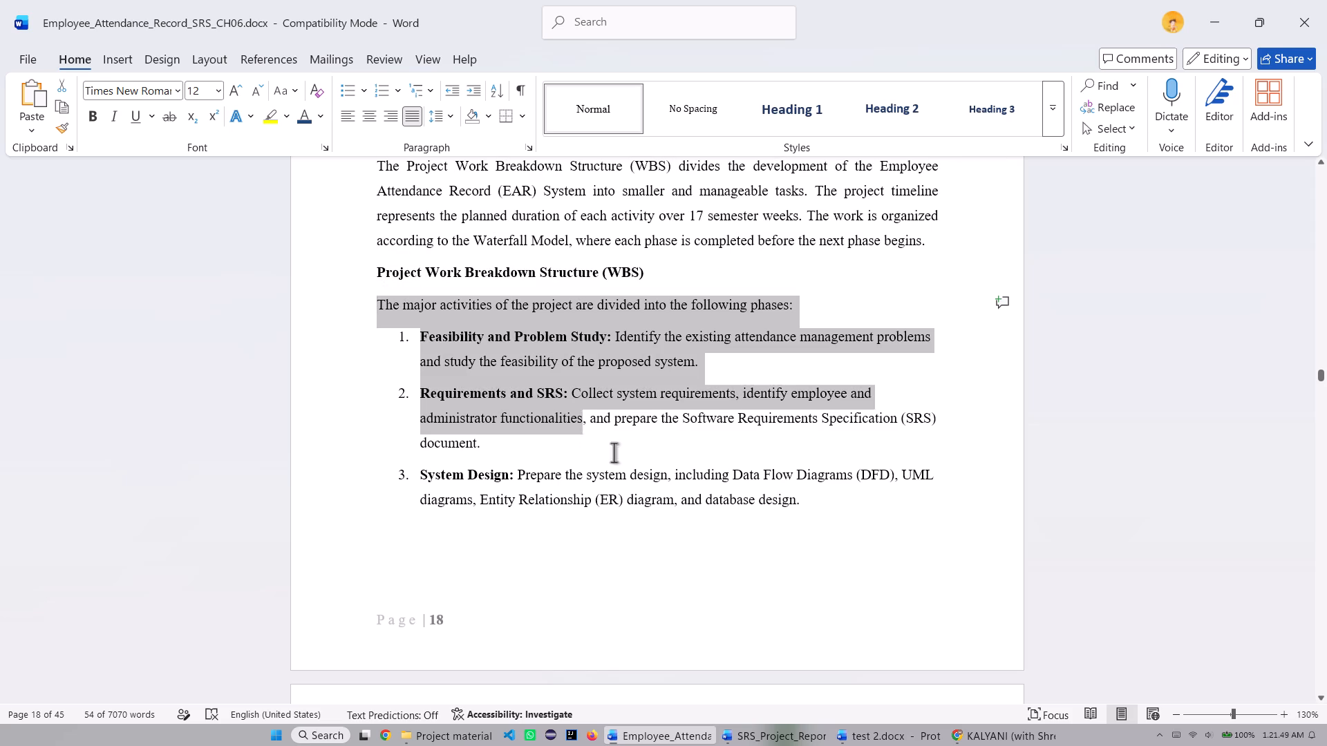
drag(614, 452, 721, 577)
scroll(800, 540, down, 4)
scroll(746, 524, down, 5)
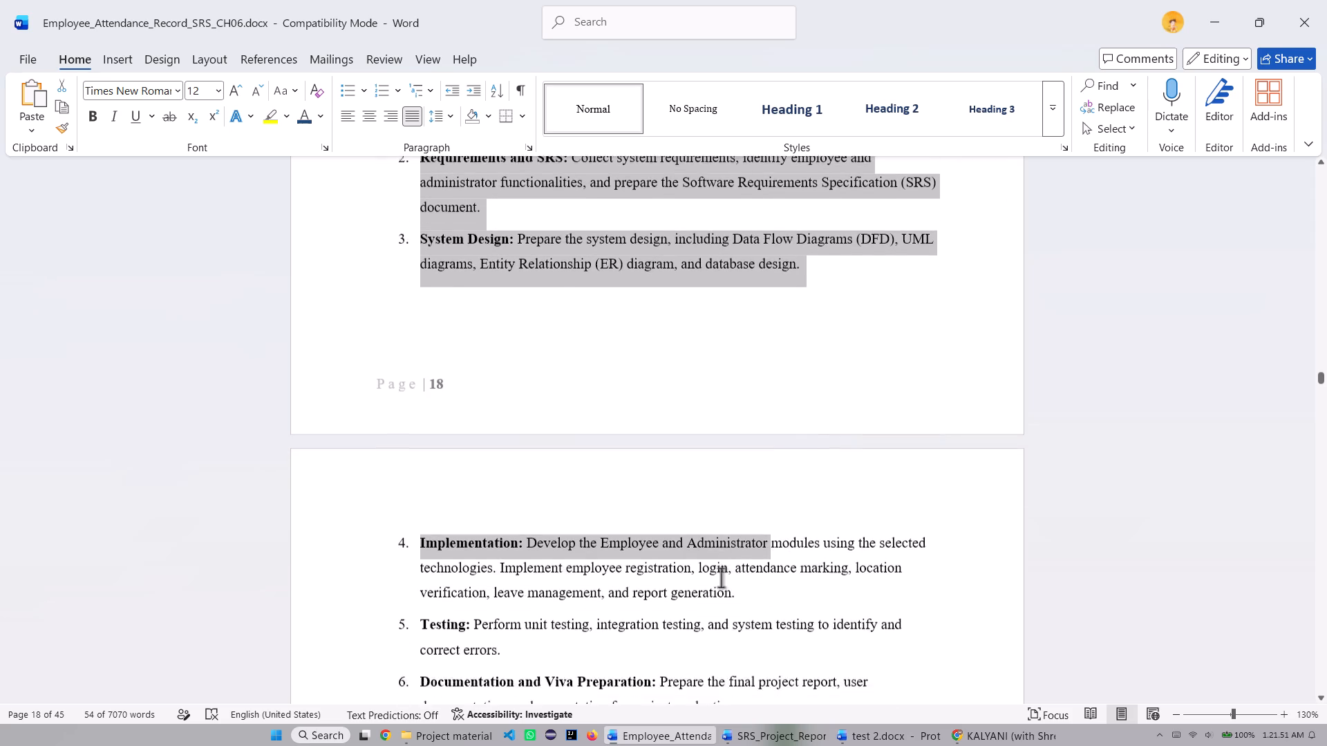
drag(721, 577, 871, 588)
scroll(688, 551, down, 6)
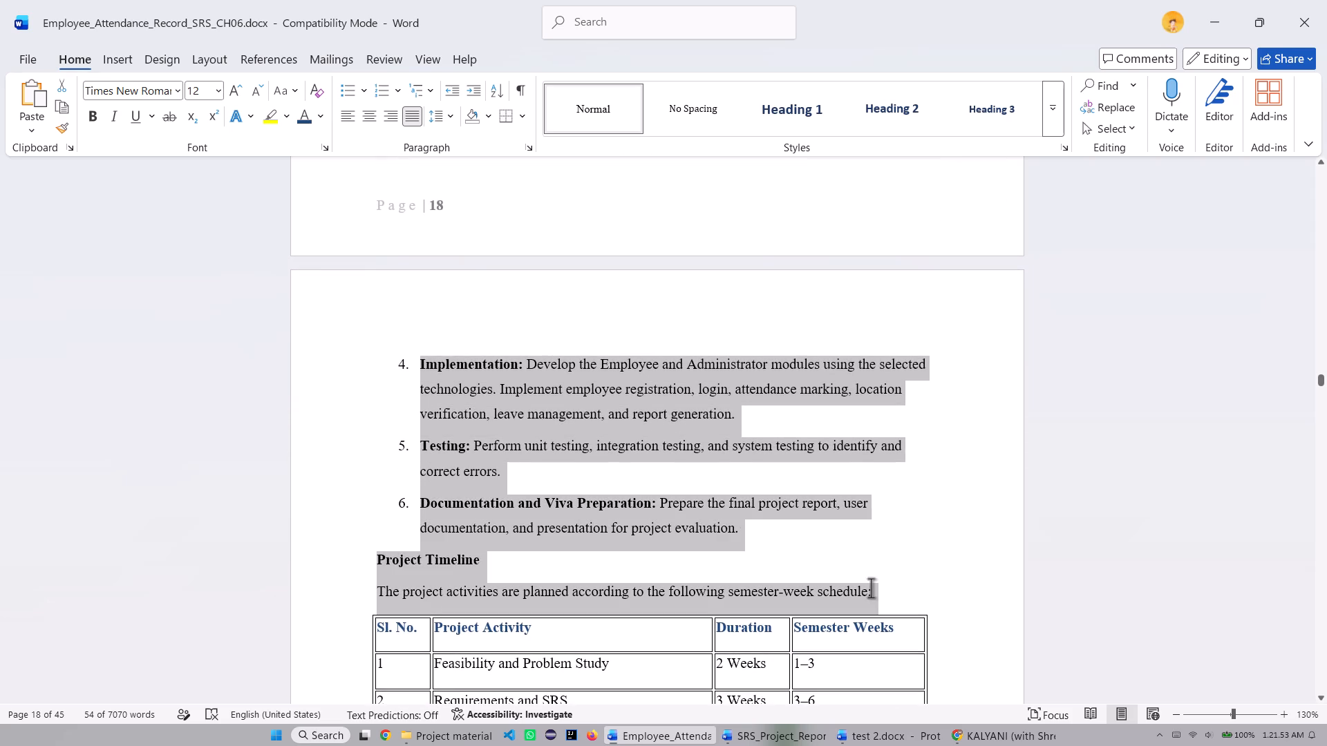
drag(871, 588, 877, 582)
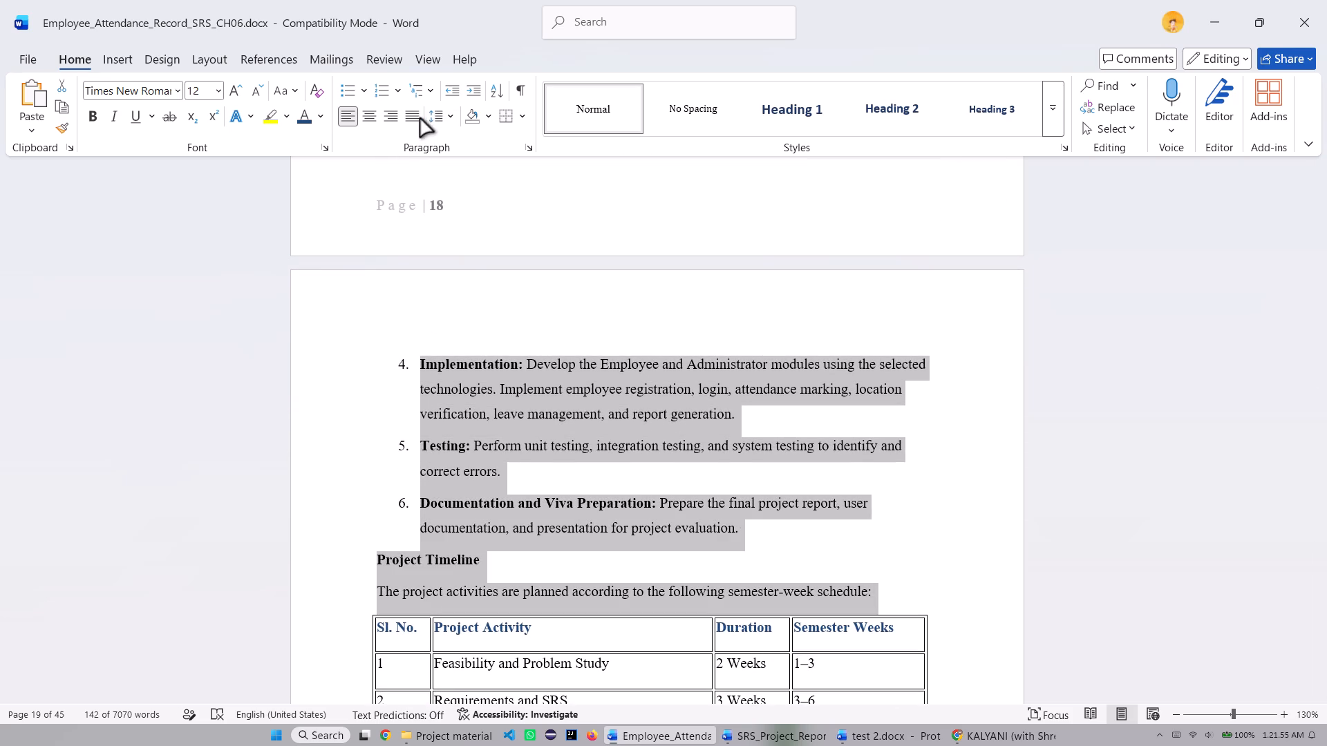
click(409, 118)
click(894, 548)
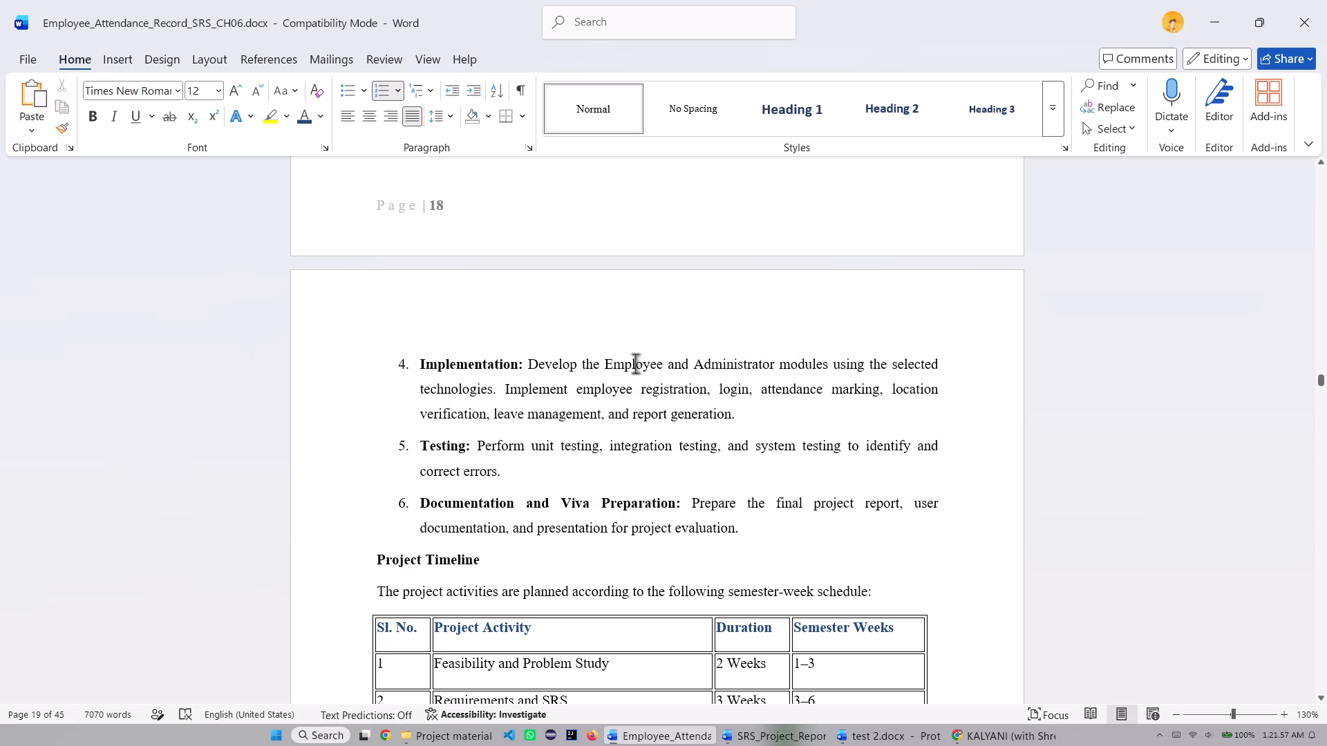
Justify the paragraph below the timeline table that begins "The project timeline is presented using a Gantt chart".
scroll(632, 347, down, 5)
scroll(573, 275, down, 1)
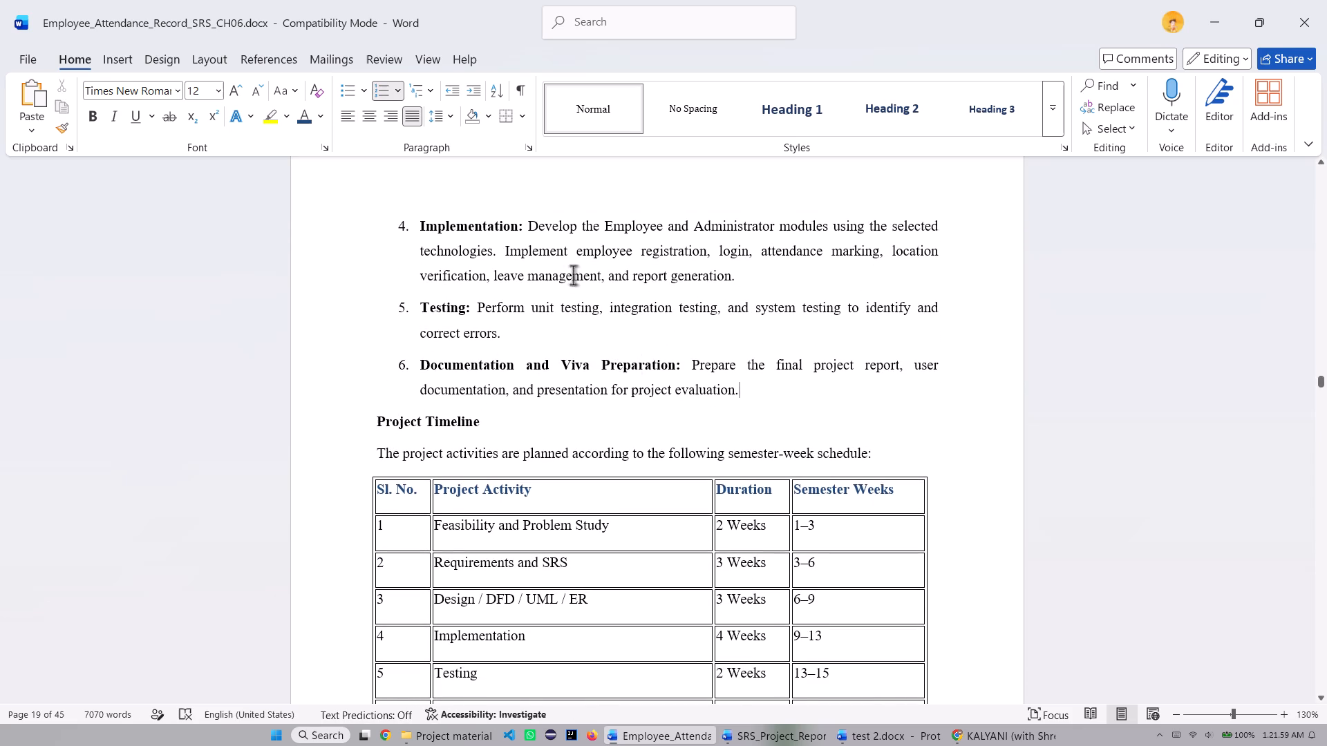
scroll(573, 275, down, 17)
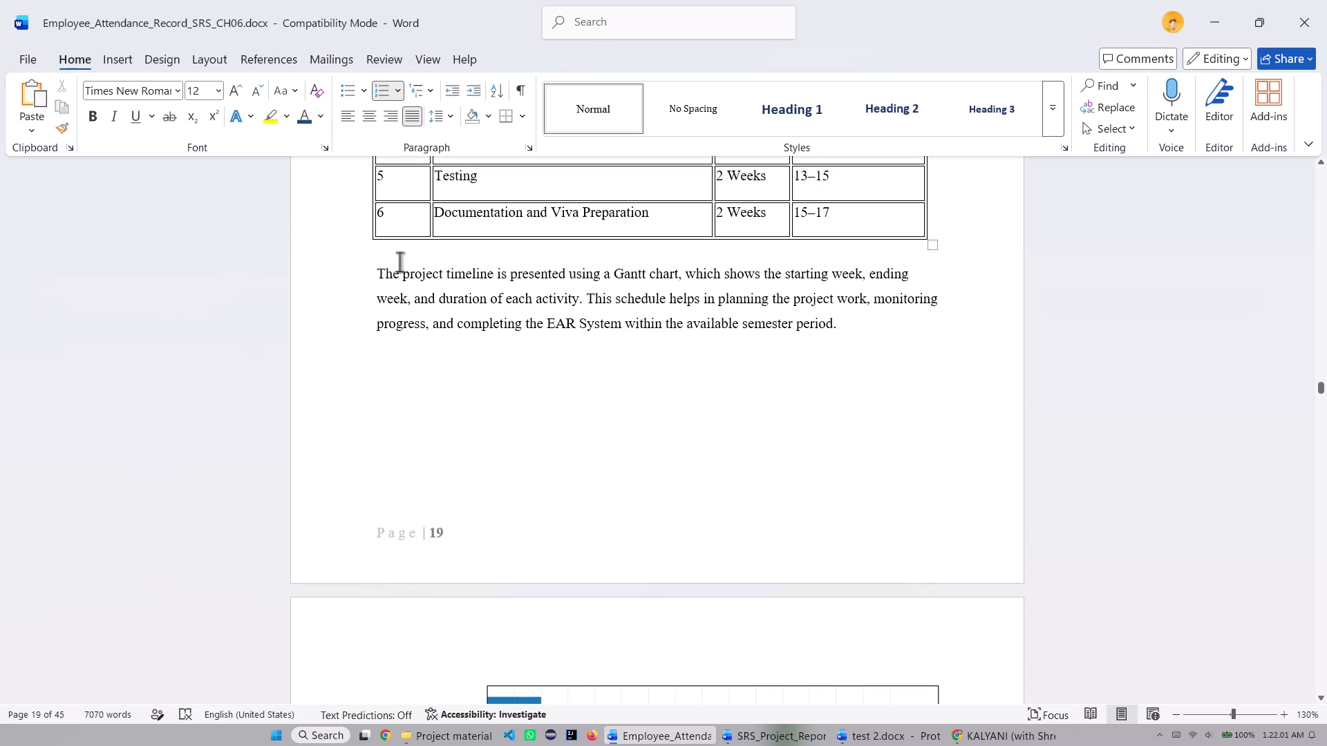
scroll(393, 267, up, 5)
drag(377, 409, 707, 456)
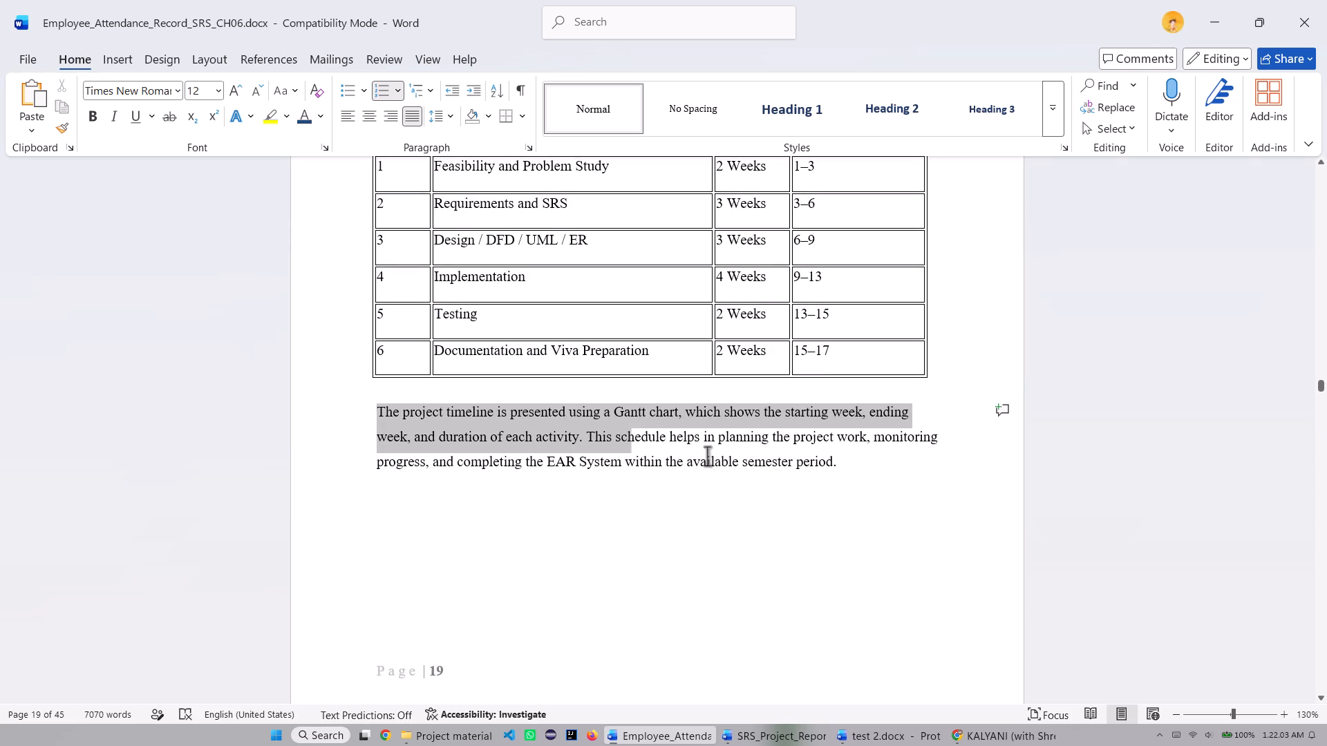
drag(707, 456, 851, 459)
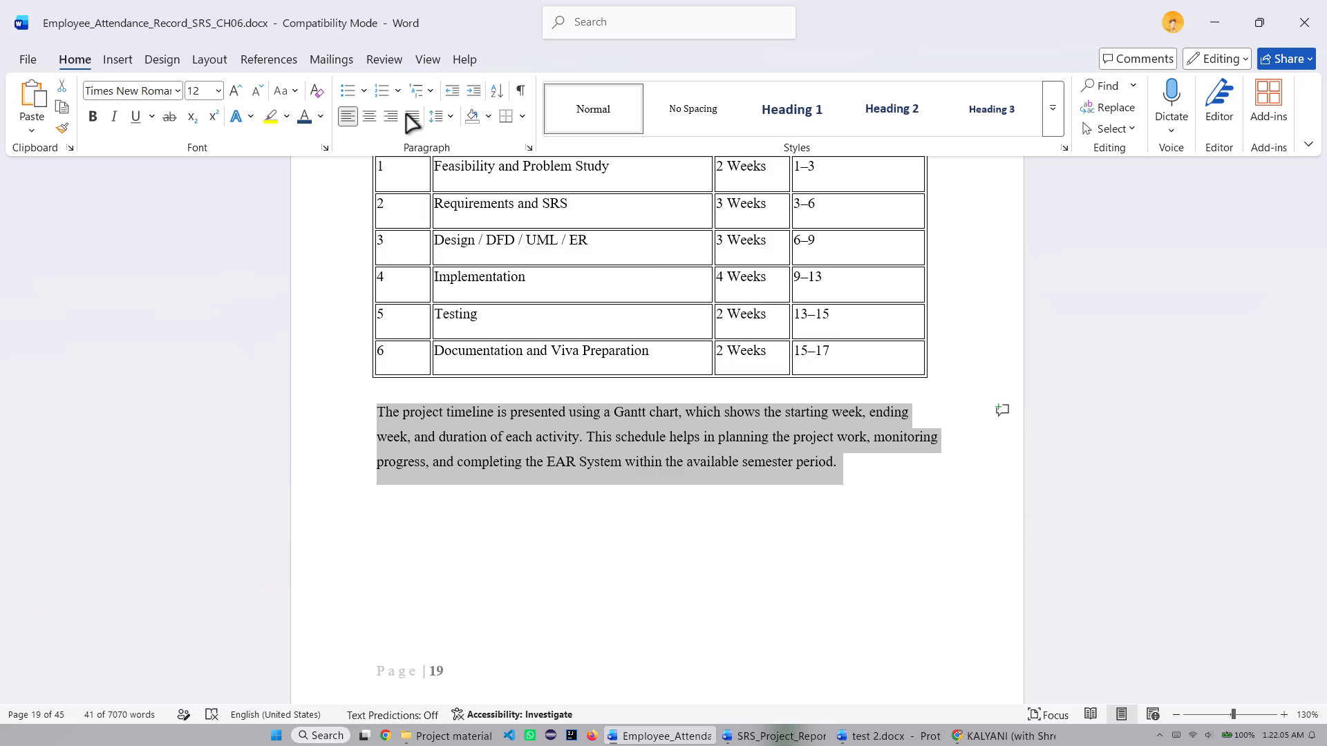
click(406, 115)
click(879, 489)
Examine the formatting of Chapter 2 from the Section 2.1 development phases and Waterfall figure through Section 2.2's timeline and Gantt chart.
scroll(655, 400, down, 12)
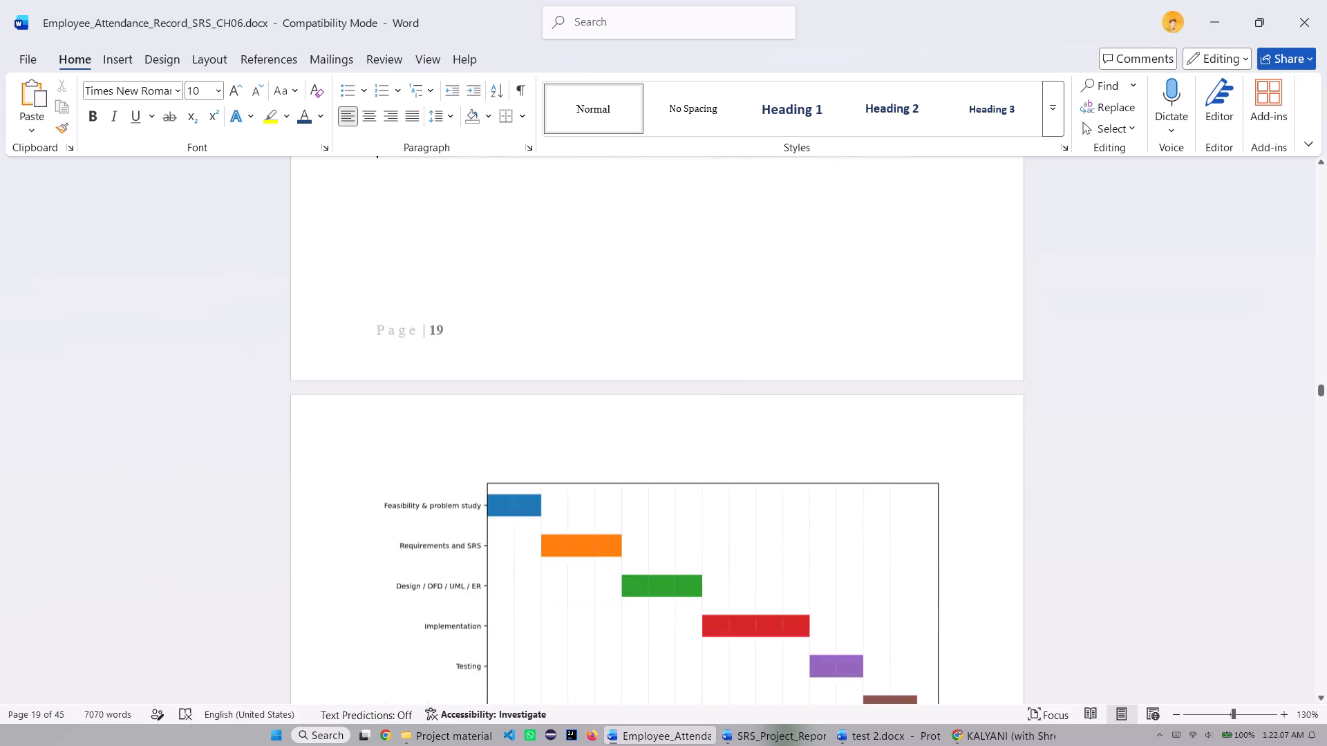
scroll(650, 345, down, 17)
scroll(636, 321, up, 20)
scroll(636, 321, up, 1)
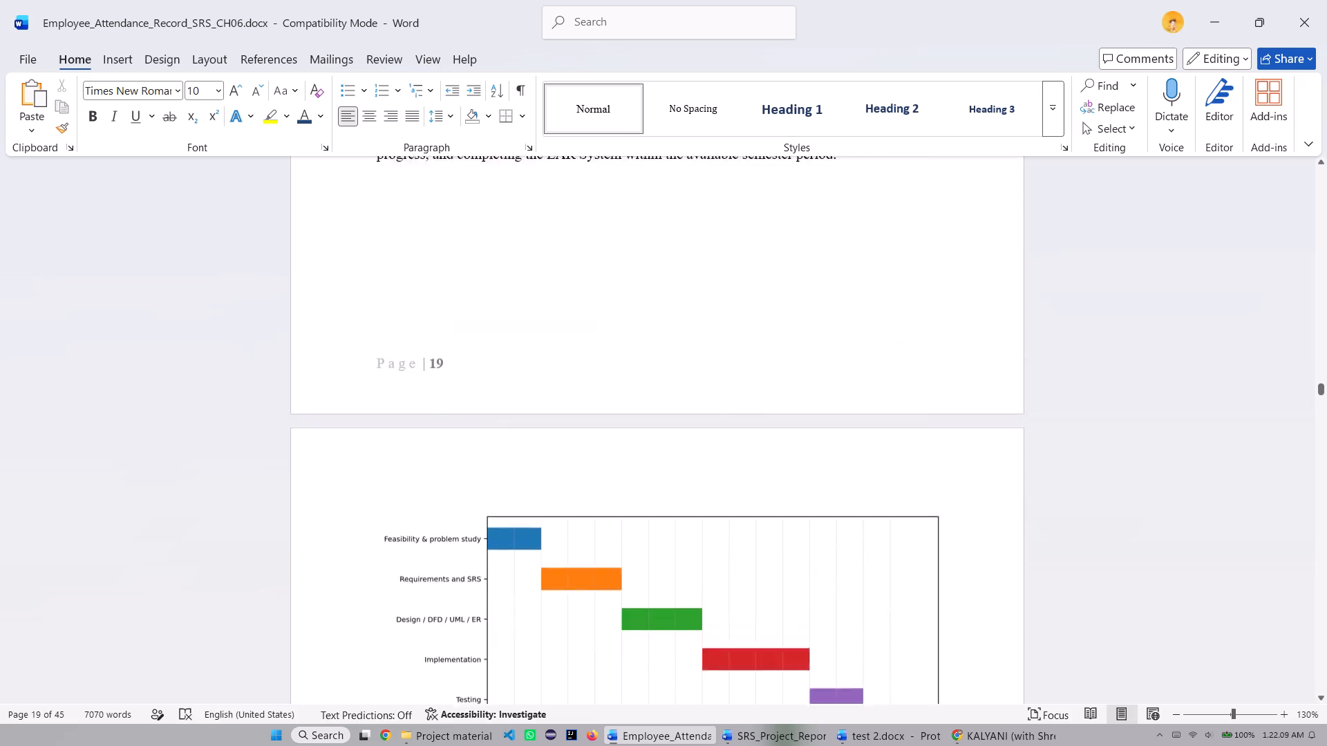
scroll(636, 321, up, 20)
scroll(636, 321, up, 20)
scroll(636, 321, up, 14)
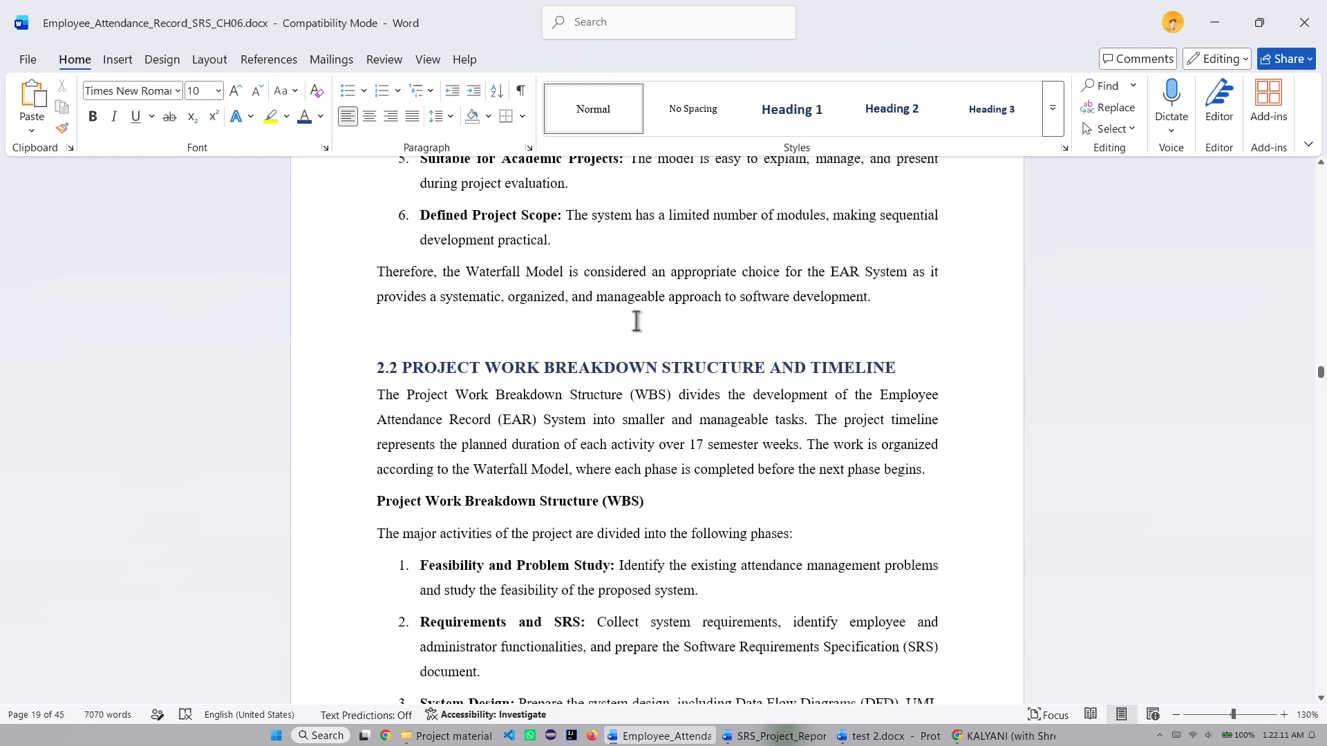
scroll(636, 321, up, 7)
scroll(636, 321, up, 20)
scroll(636, 321, up, 4)
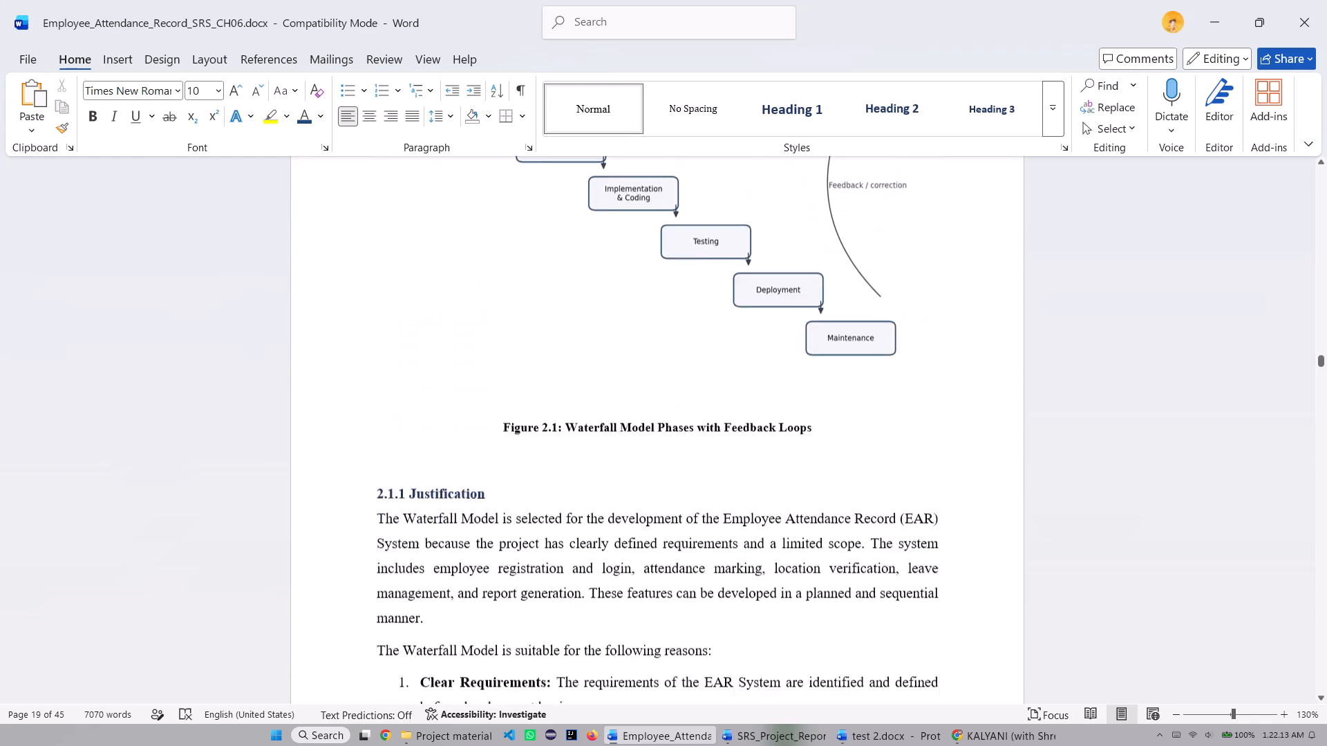
scroll(636, 321, up, 20)
scroll(636, 321, up, 8)
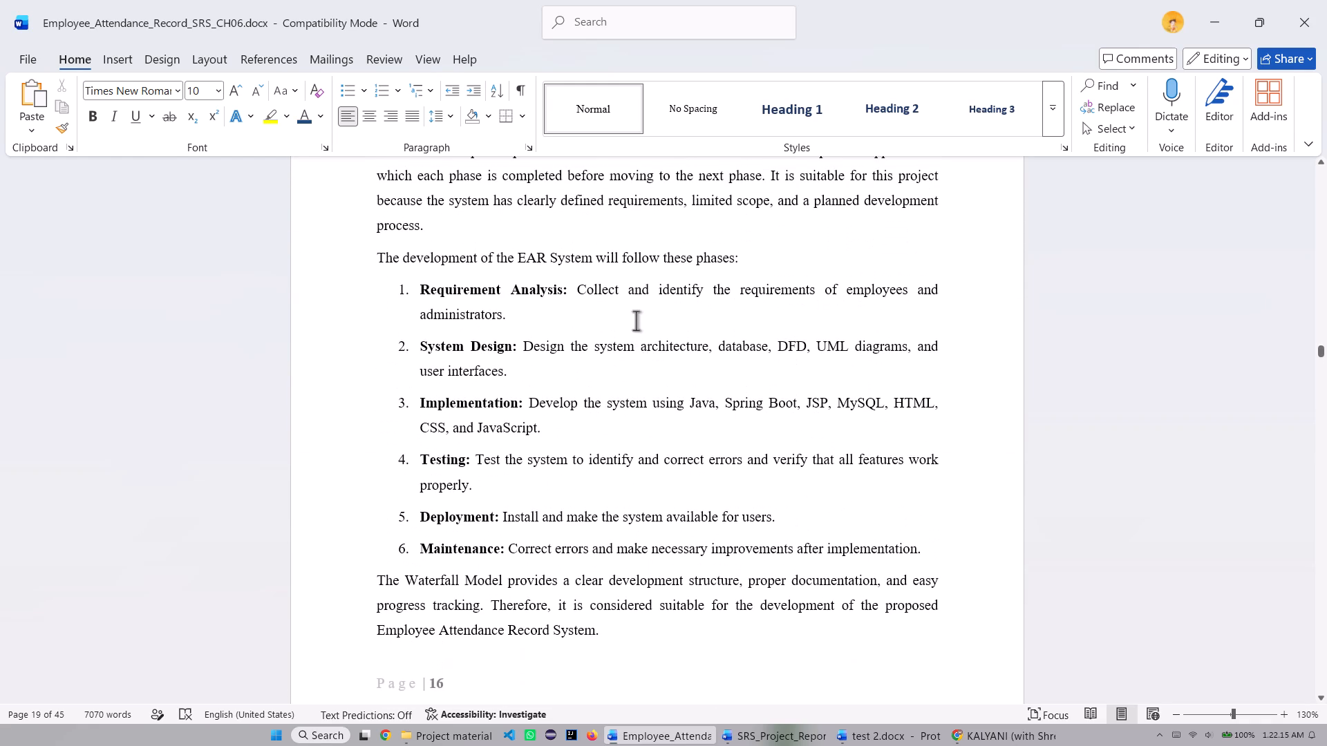
scroll(636, 321, up, 1)
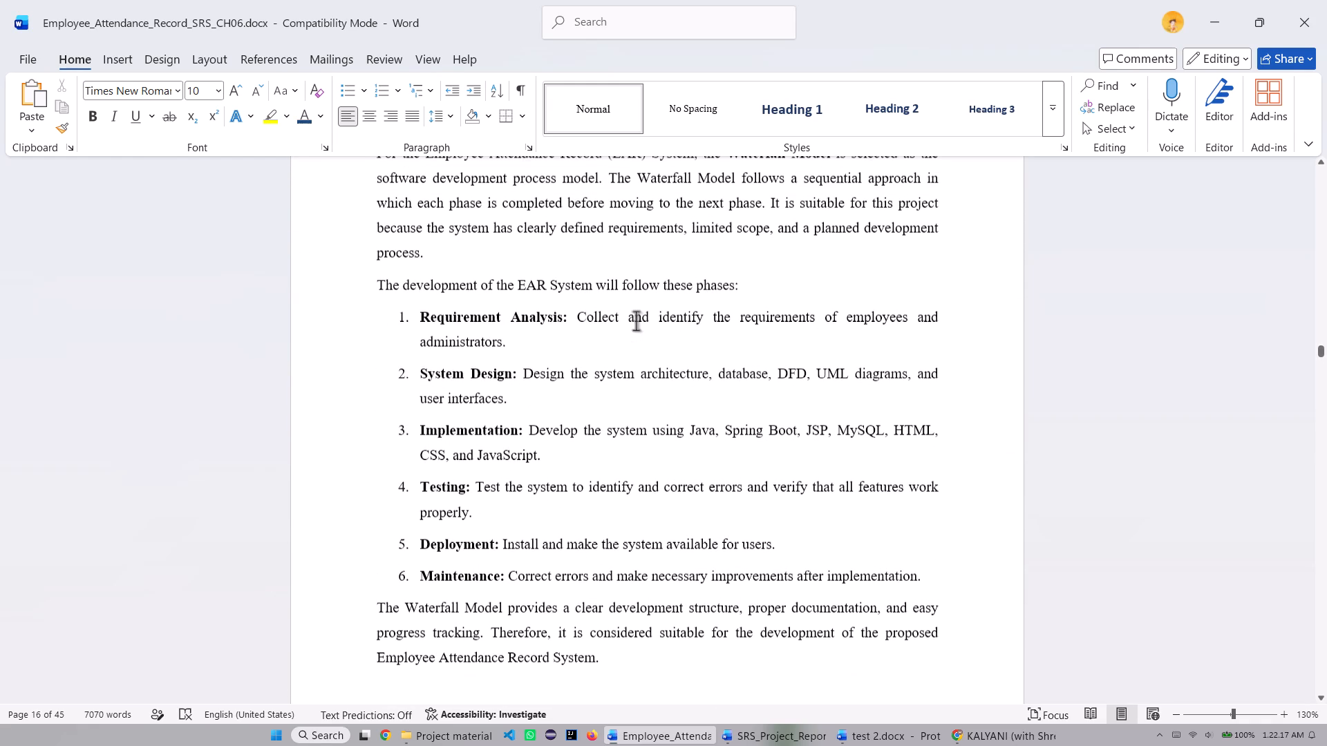
scroll(856, 291, down, 7)
scroll(684, 238, down, 14)
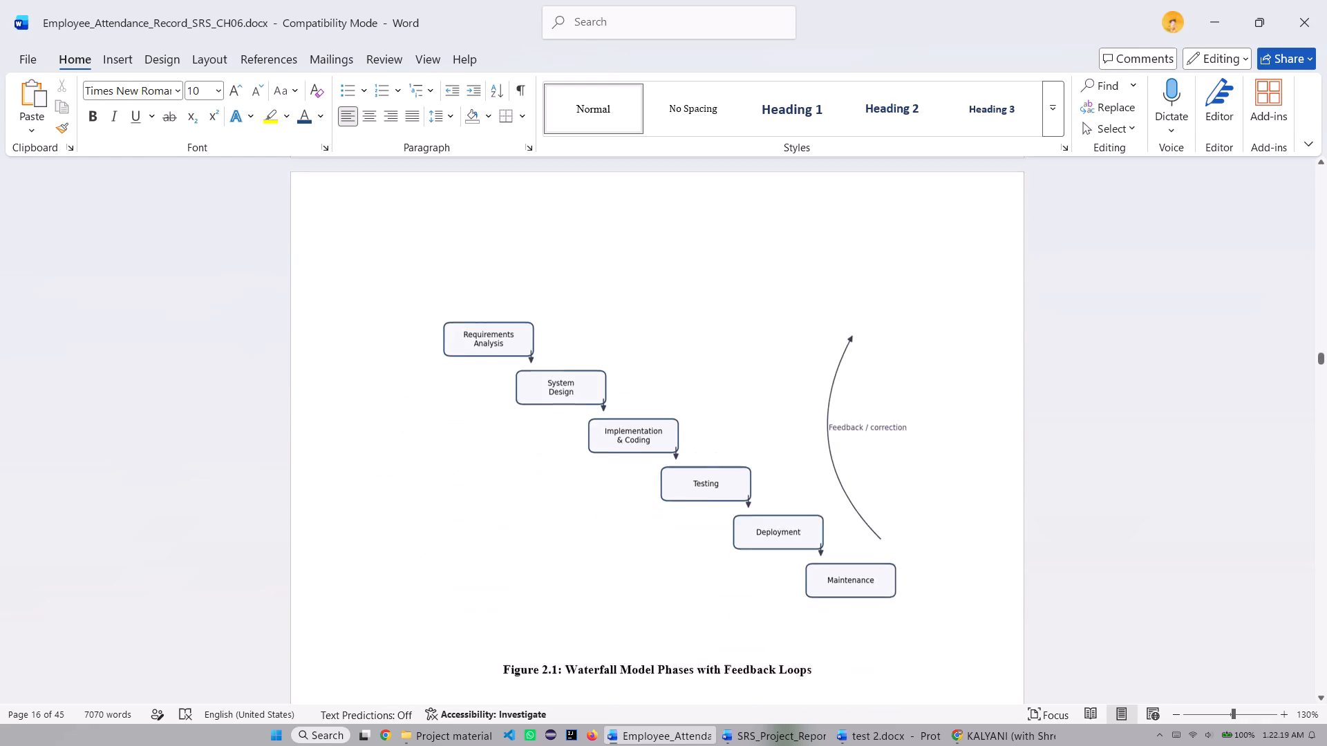
scroll(722, 325, down, 20)
scroll(722, 325, down, 20)
scroll(722, 325, down, 6)
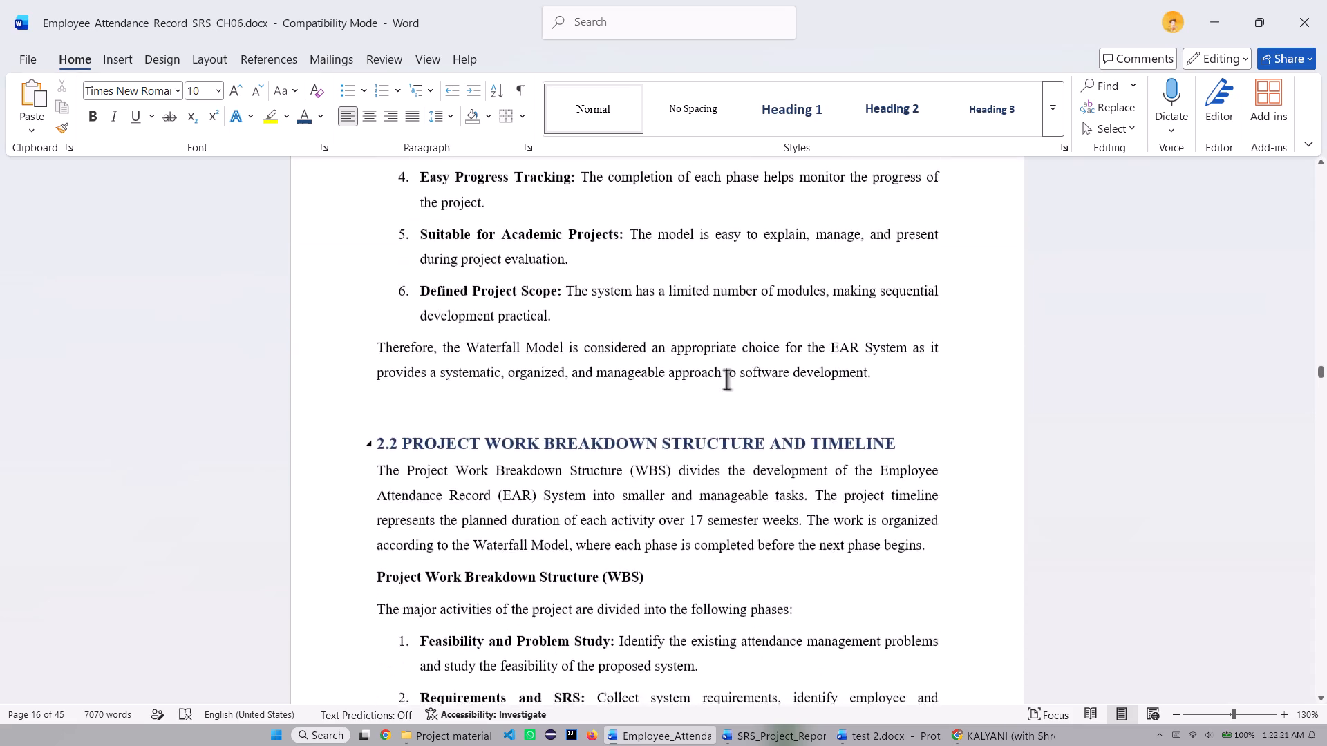
scroll(726, 379, down, 12)
scroll(713, 386, down, 15)
scroll(677, 367, down, 8)
scroll(670, 356, up, 6)
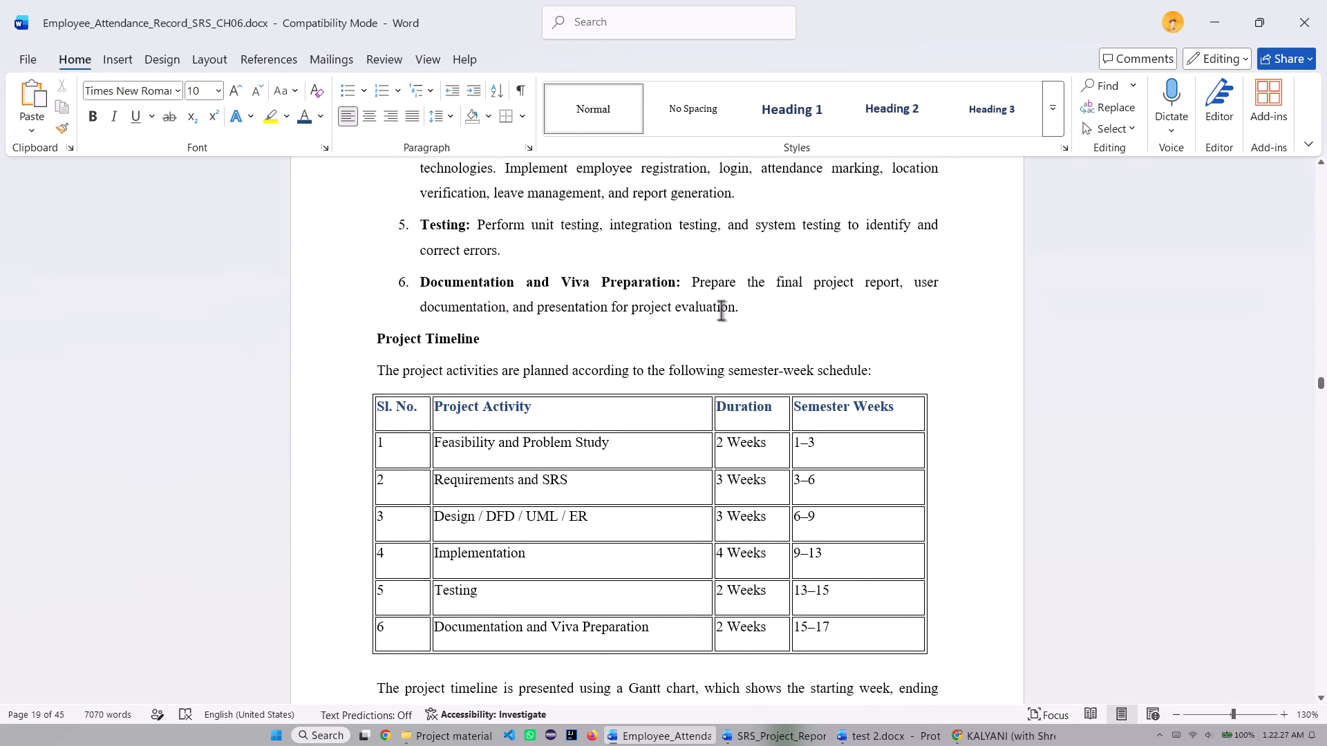
Insert an unnumbered blank line between the "Documentation and Viva Preparation" item and the Project Timeline heading.
click(753, 302)
key(Return)
scroll(762, 350, down, 4)
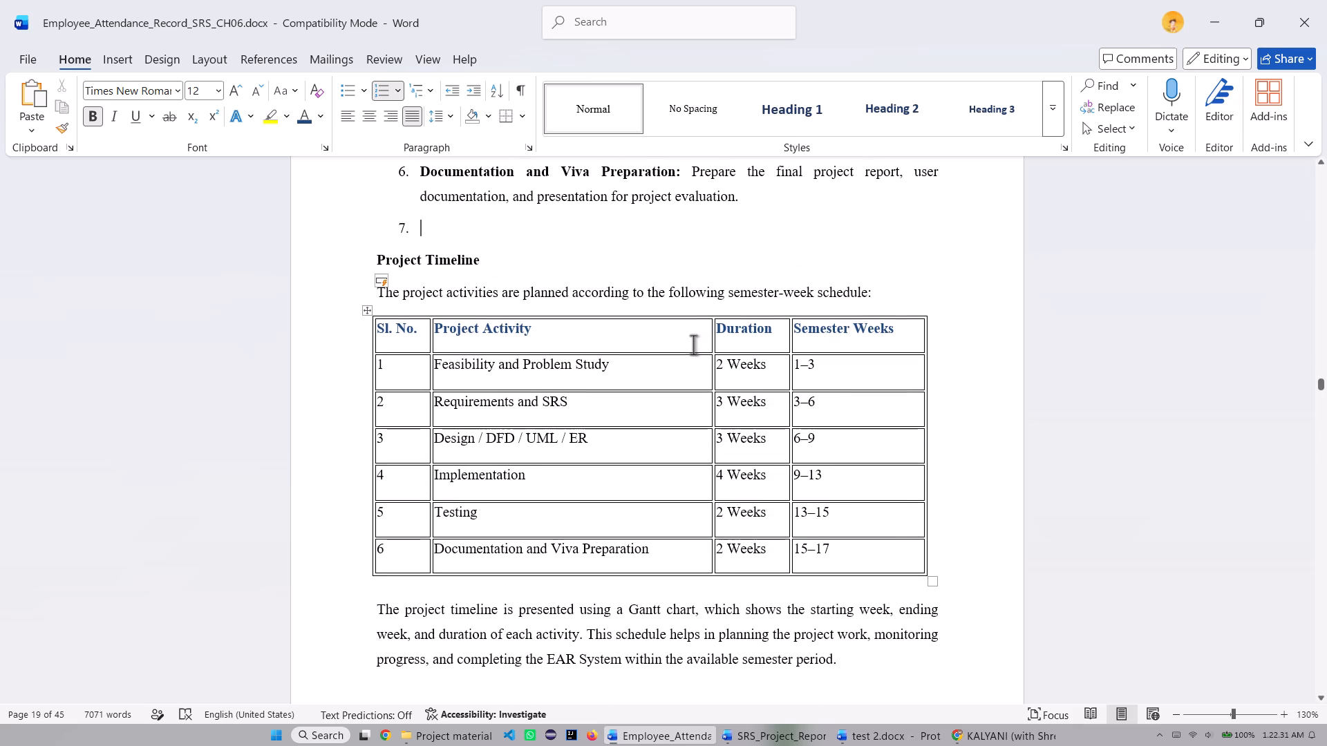
key(BackSpace)
Justify the opening paragraph of Section 3.1 that begins "The Employee Attendance Record (EAR) System is a web-based application".
scroll(552, 270, down, 6)
scroll(495, 258, down, 3)
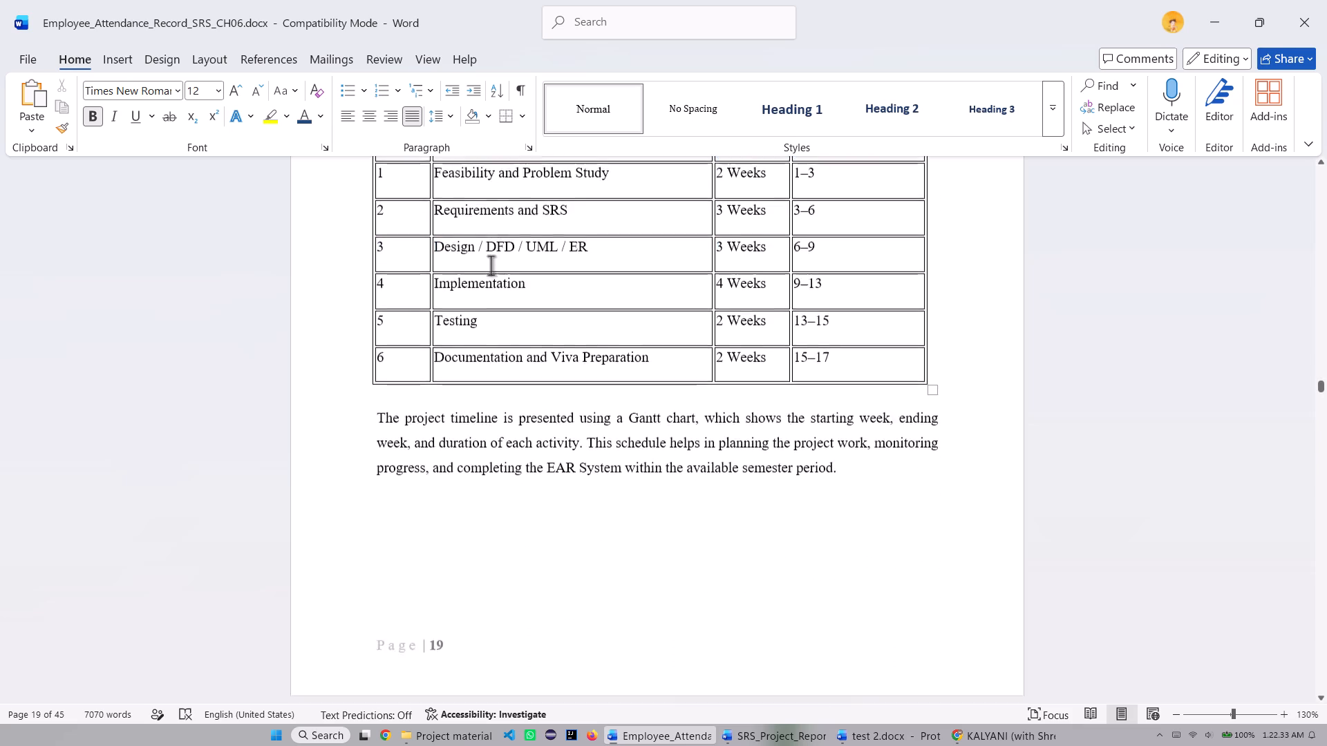
scroll(491, 265, down, 7)
scroll(513, 260, down, 19)
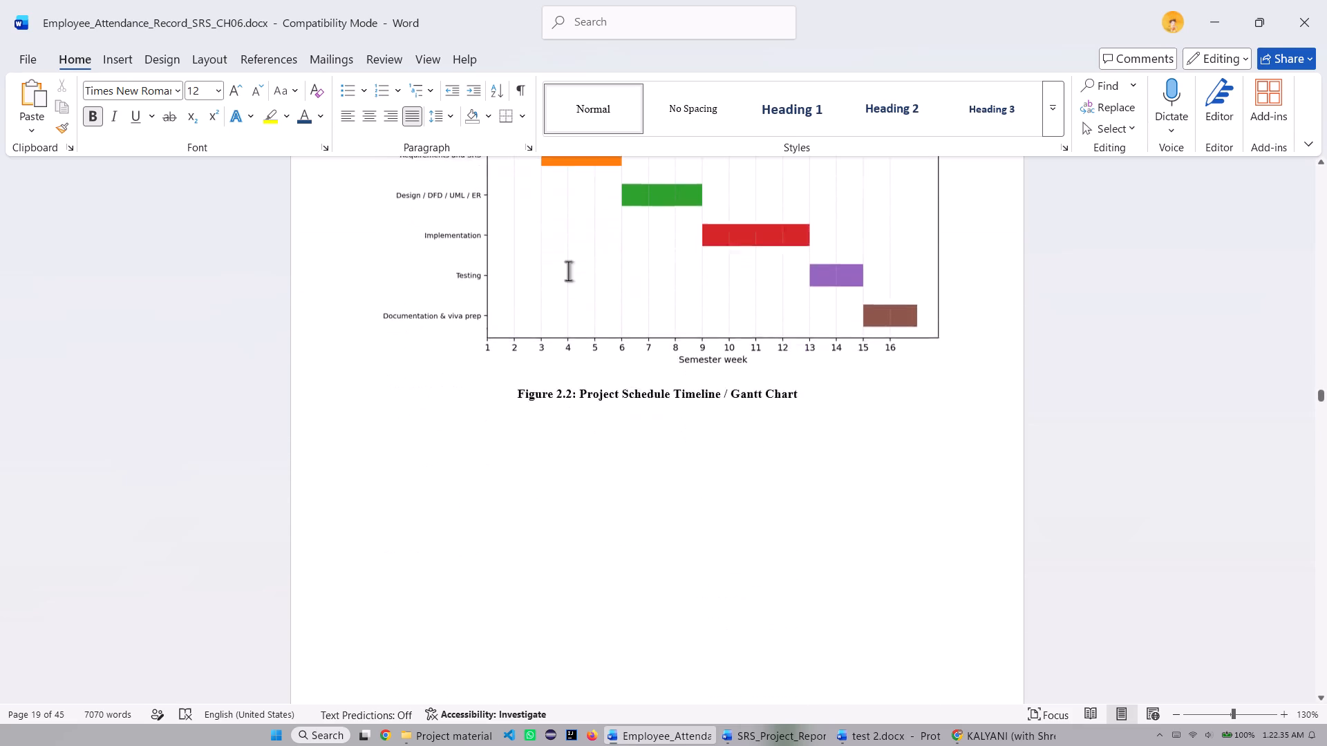
scroll(568, 271, down, 20)
scroll(568, 271, down, 8)
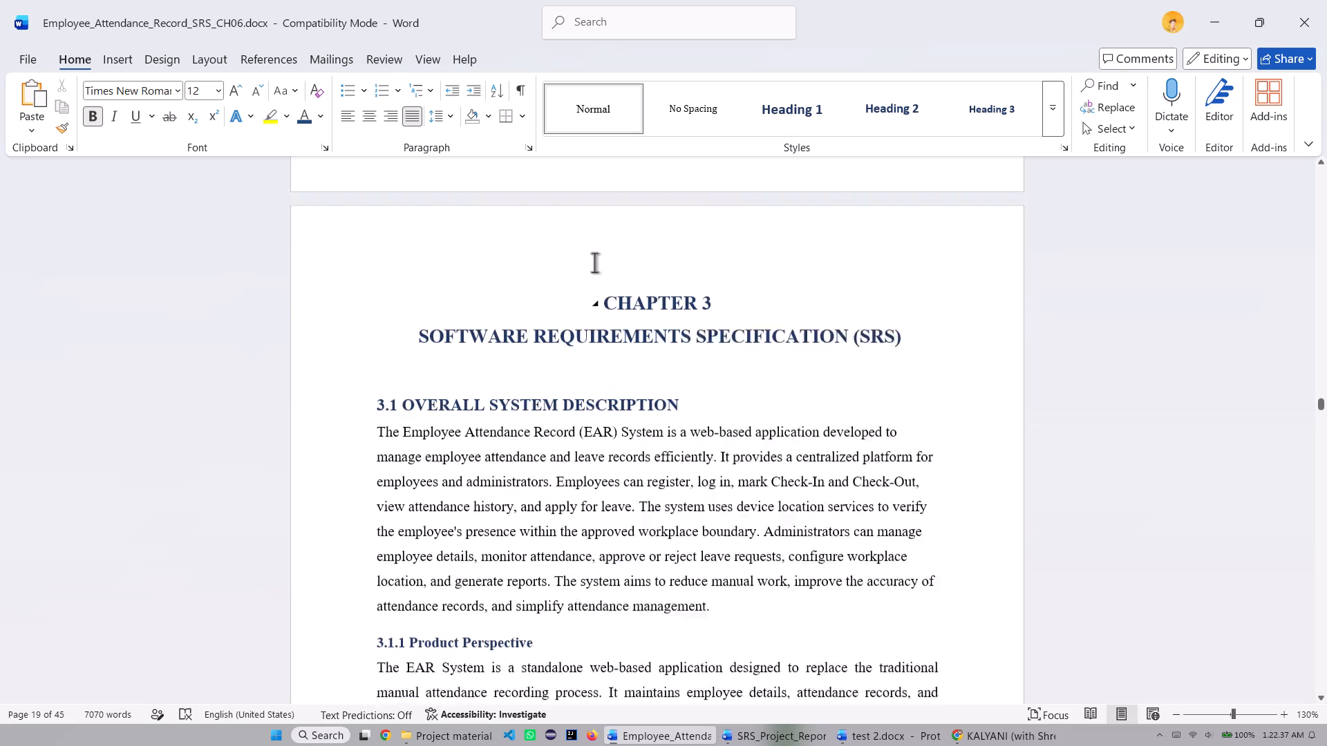
drag(377, 343, 566, 446)
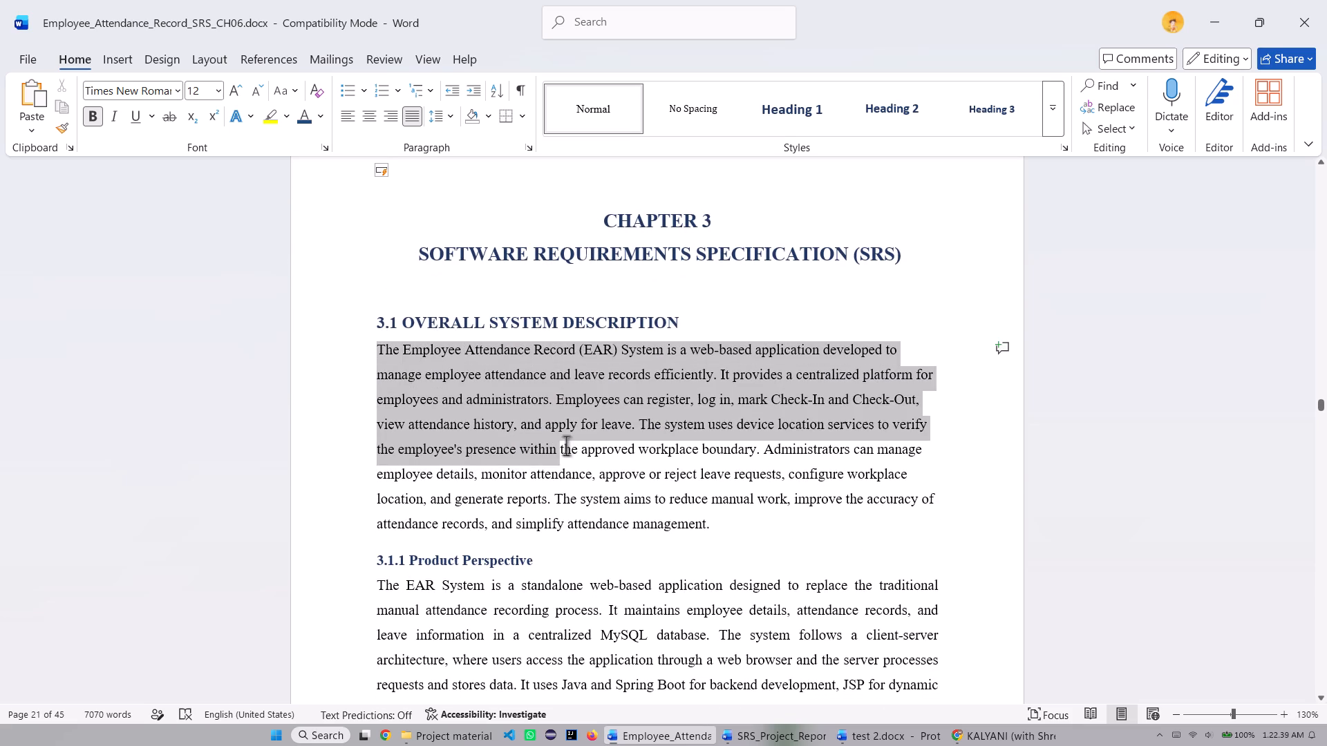
drag(566, 446, 713, 452)
scroll(717, 530, down, 3)
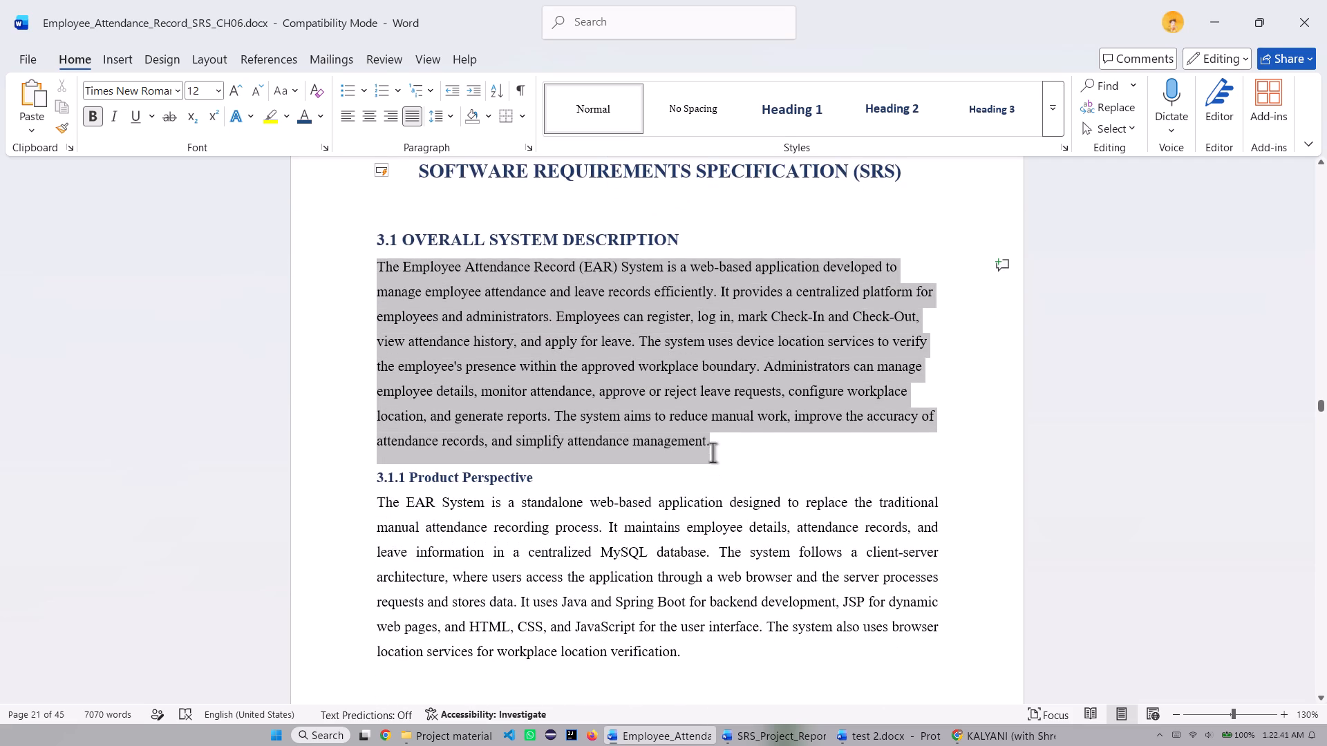
drag(713, 452, 715, 437)
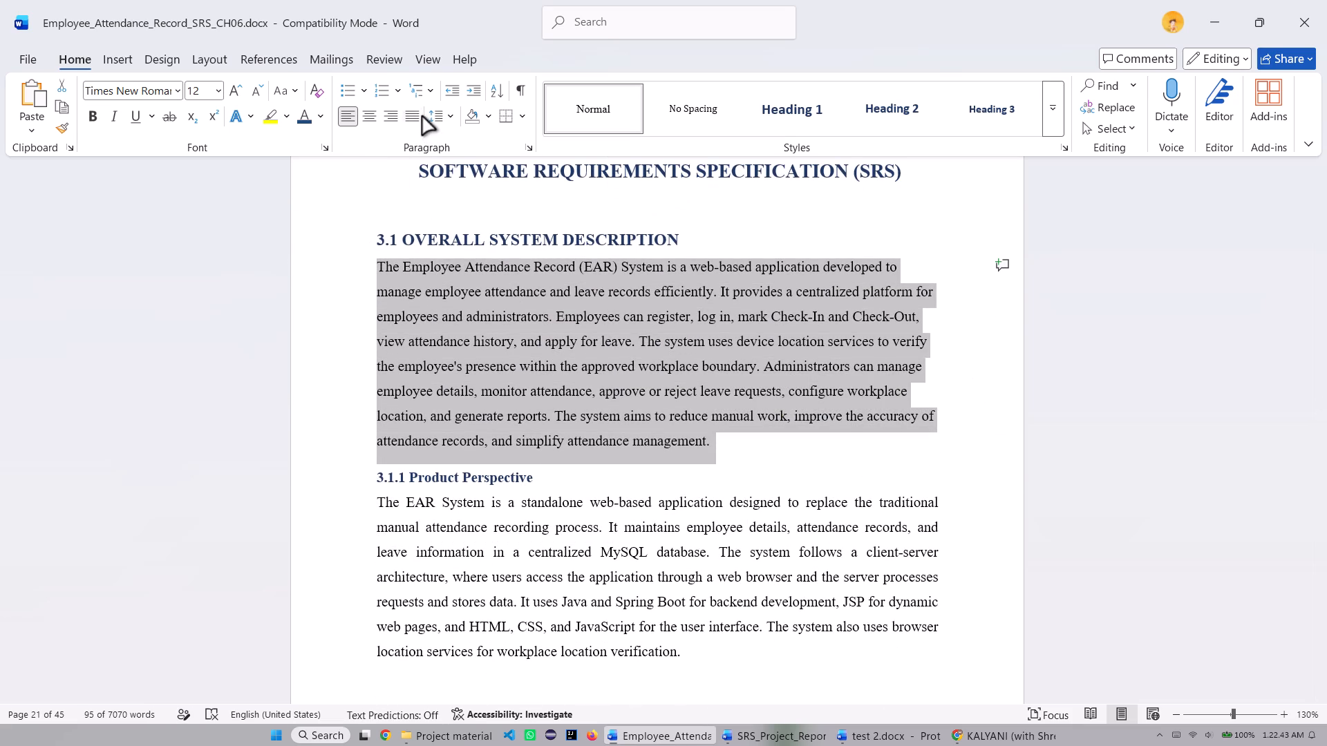
click(408, 115)
Select the Section 3.1.1 Product Perspective paragraph and check its alignment.
drag(377, 506, 587, 593)
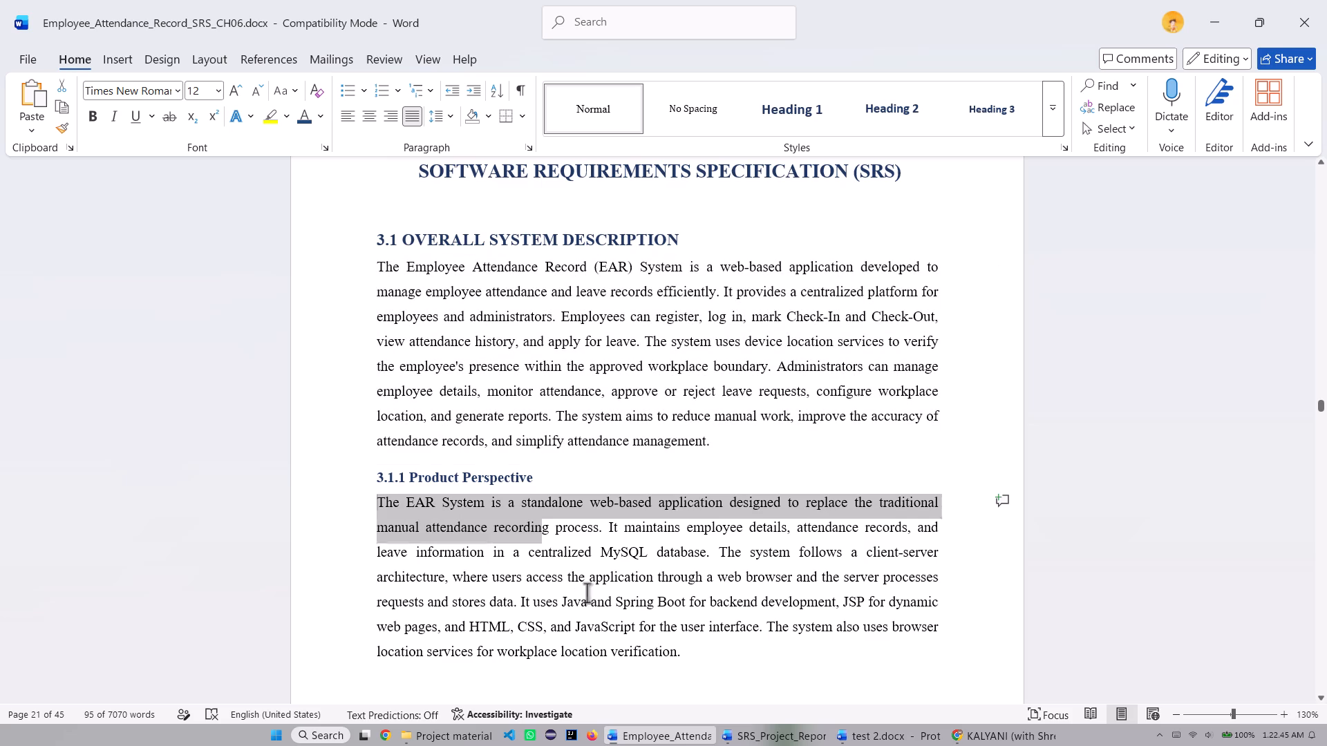
drag(587, 593, 717, 660)
scroll(564, 446, down, 5)
scroll(632, 385, down, 6)
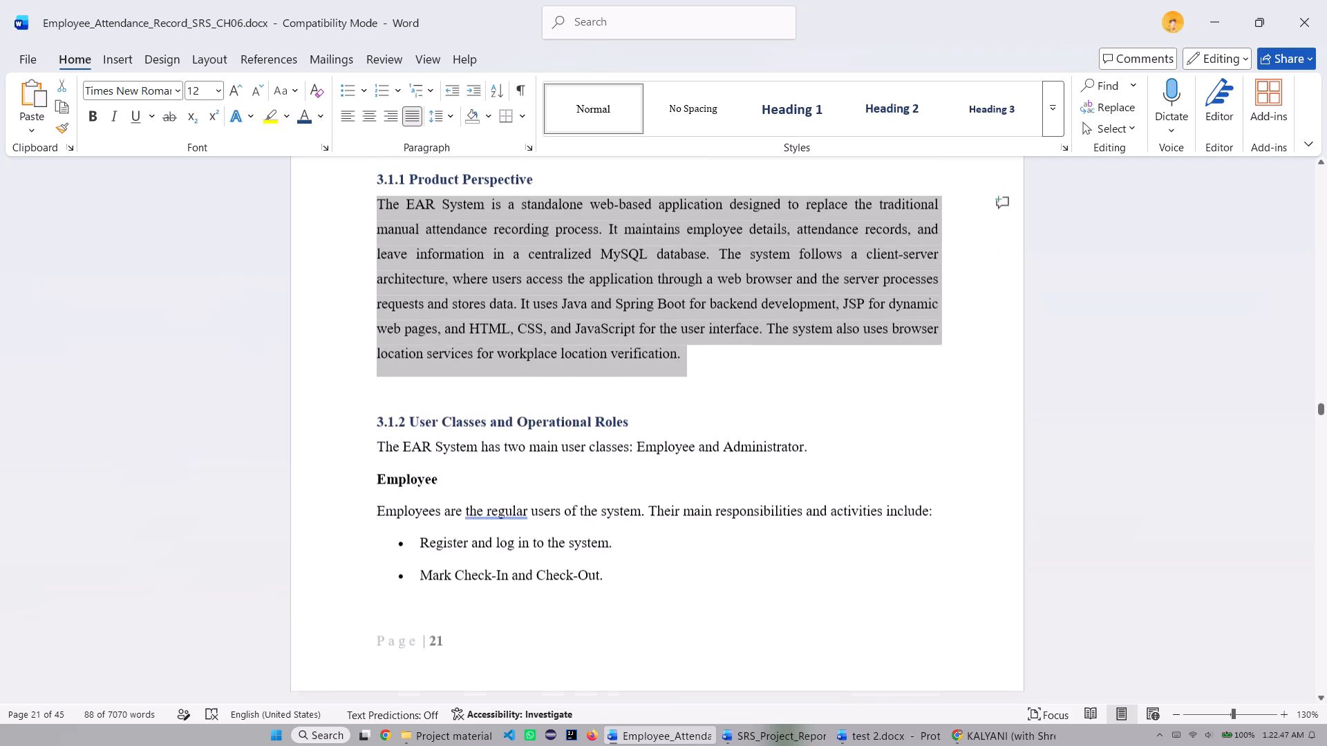
Justify the body of Section 3.1.2, from "The EAR System has two main user classes" through the end of the Administrator list.
scroll(480, 420, down, 5)
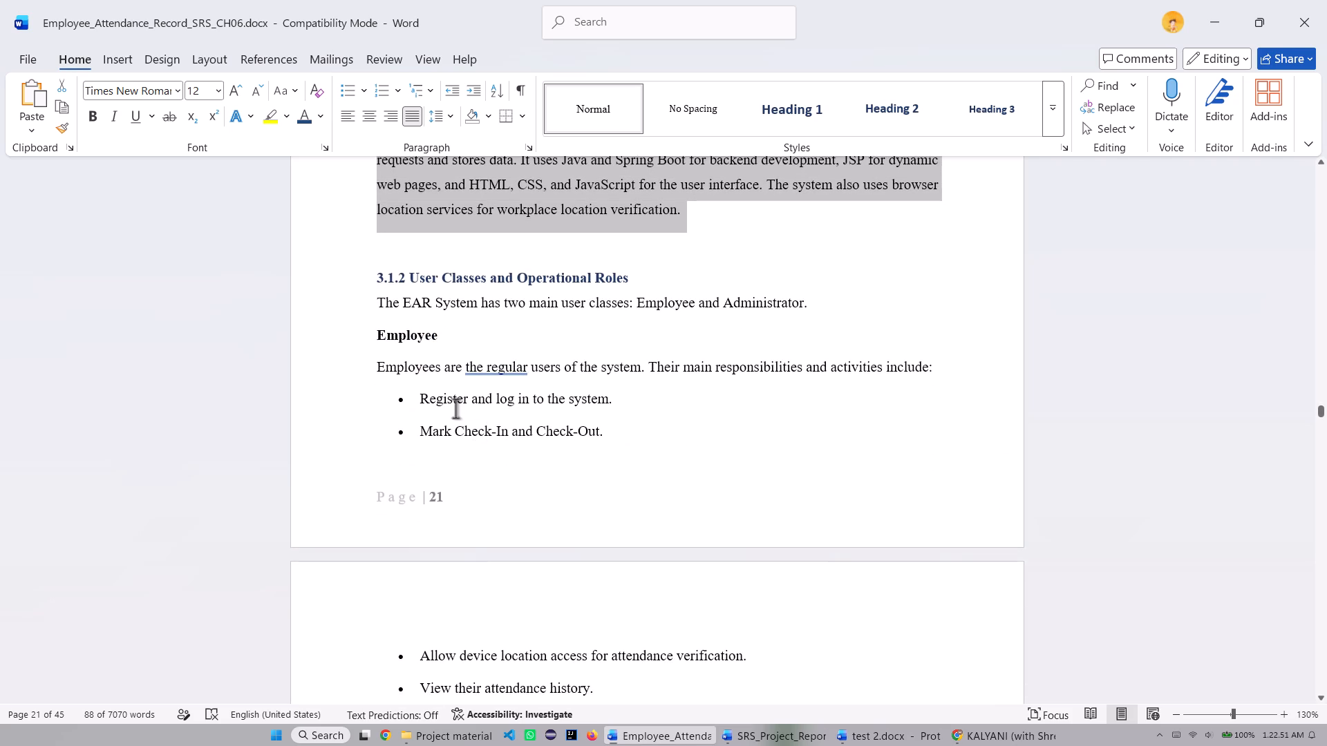
scroll(484, 393, down, 12)
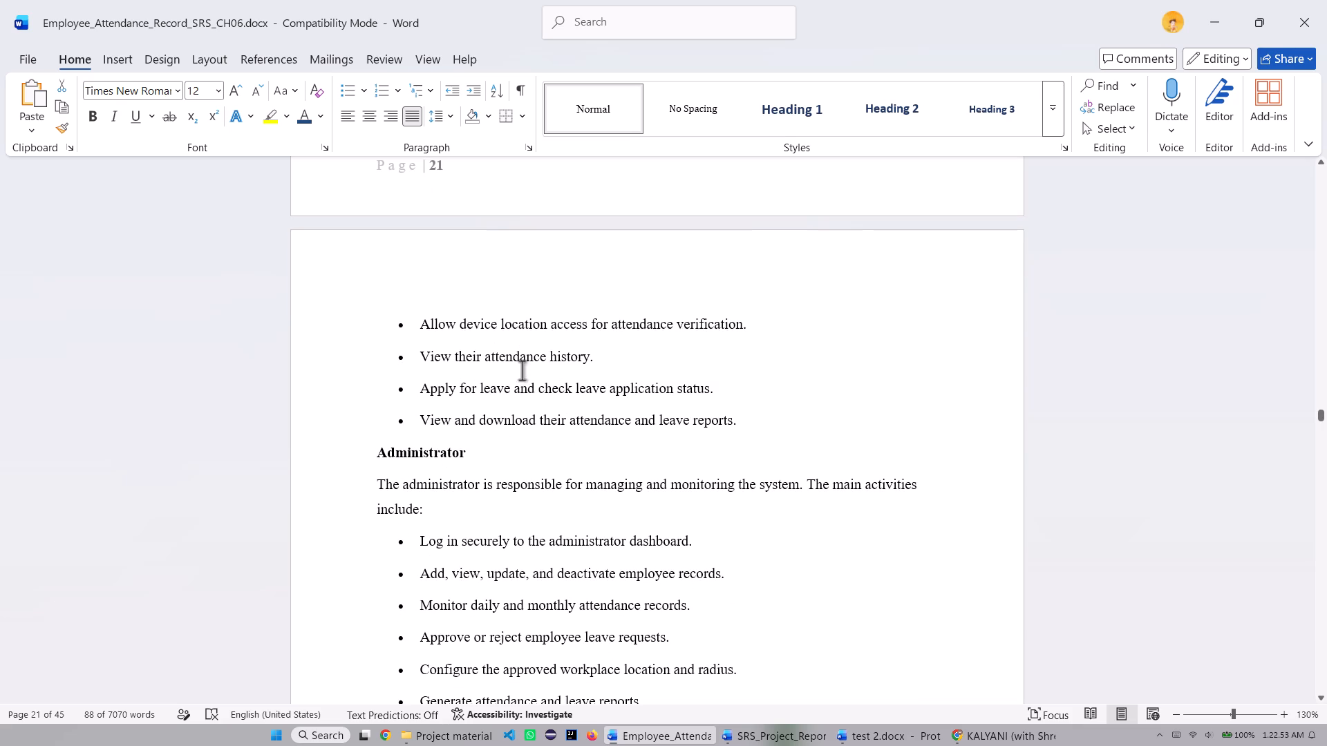
scroll(437, 329, up, 9)
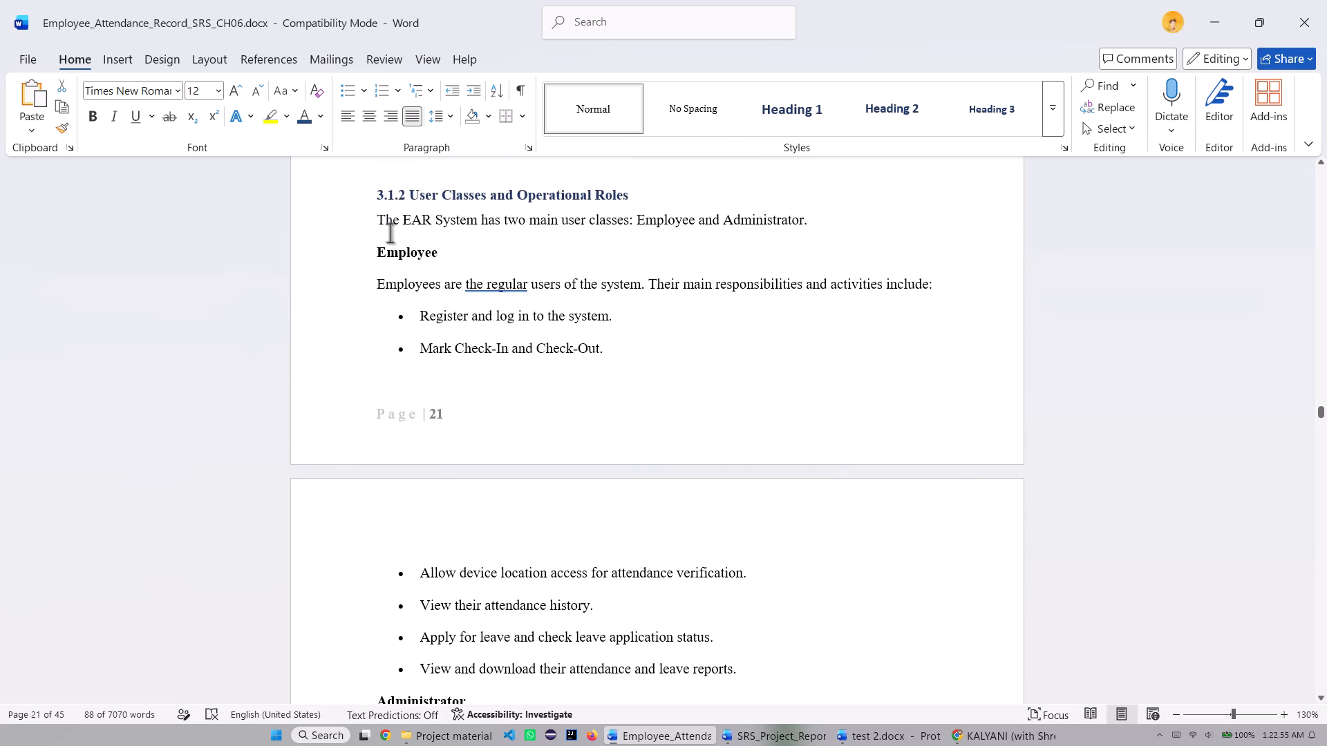
drag(379, 220, 576, 488)
scroll(524, 345, down, 5)
scroll(554, 423, down, 6)
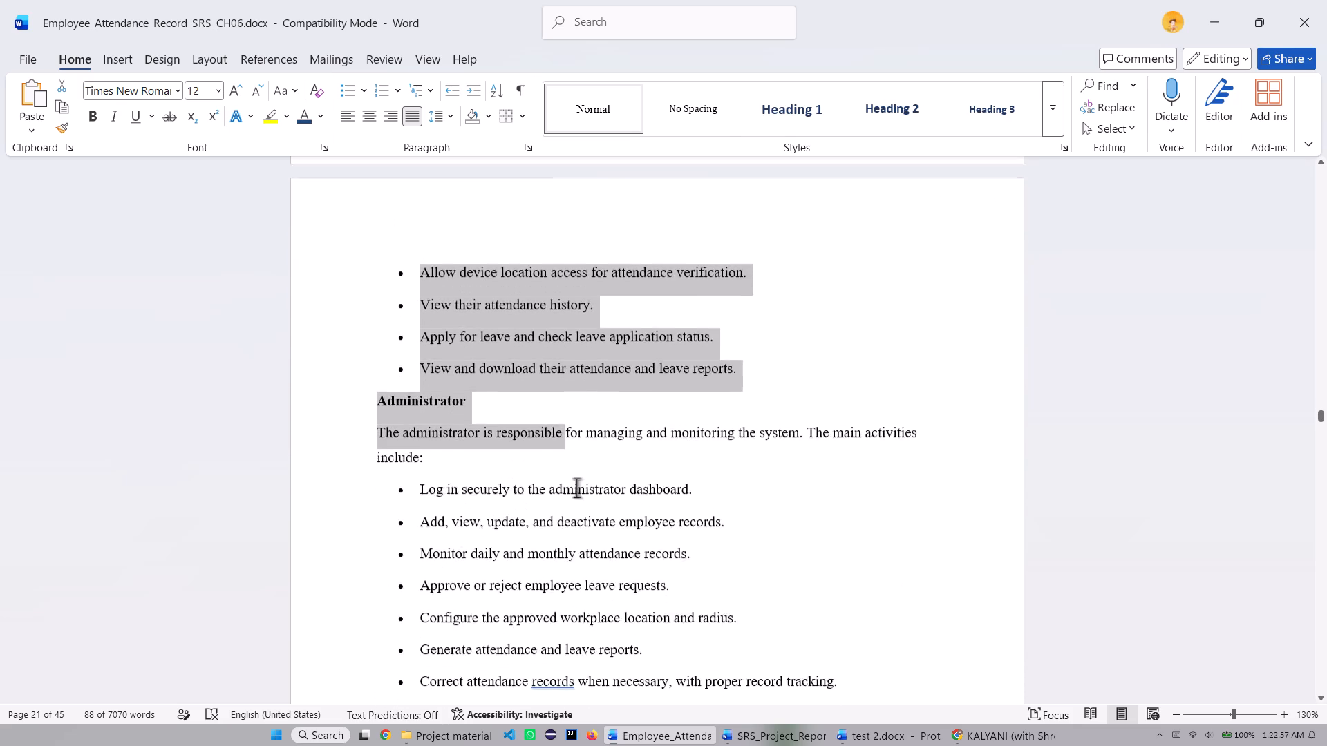
drag(576, 488, 719, 322)
scroll(579, 487, down, 5)
scroll(622, 526, down, 6)
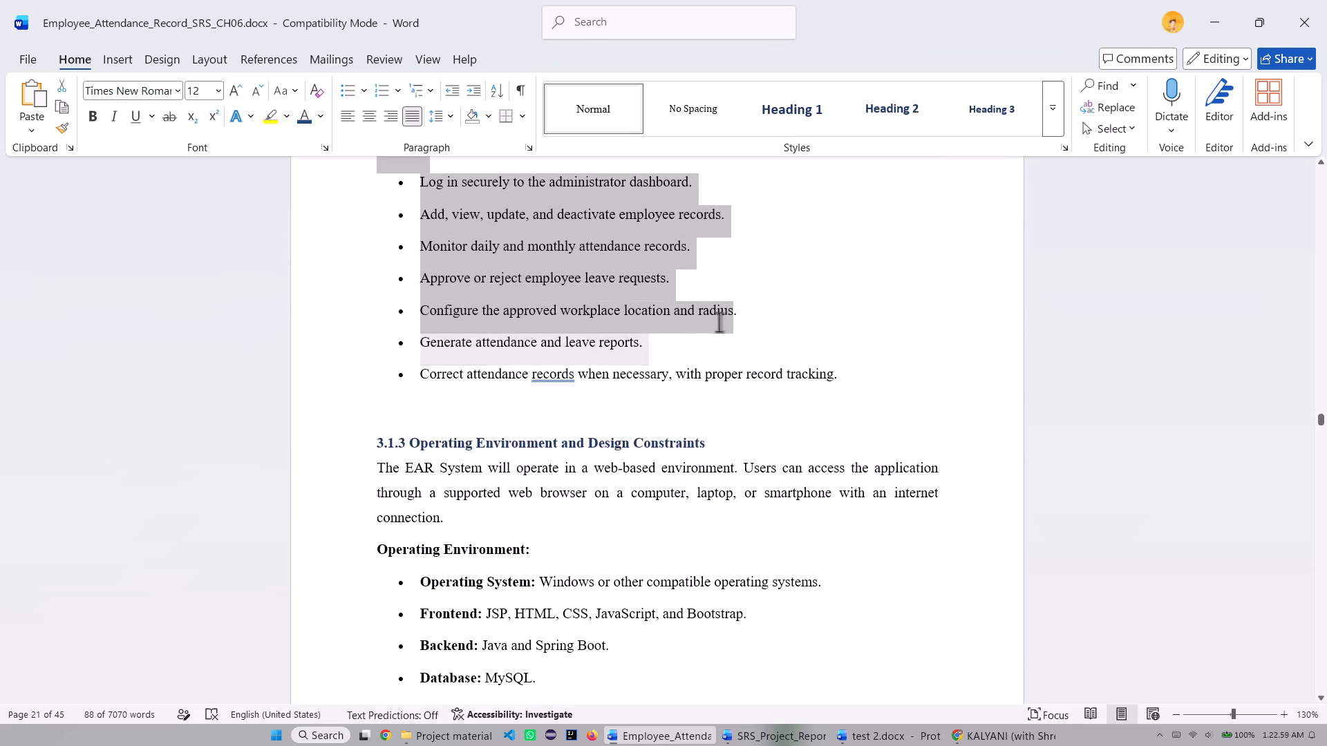
drag(719, 322, 847, 373)
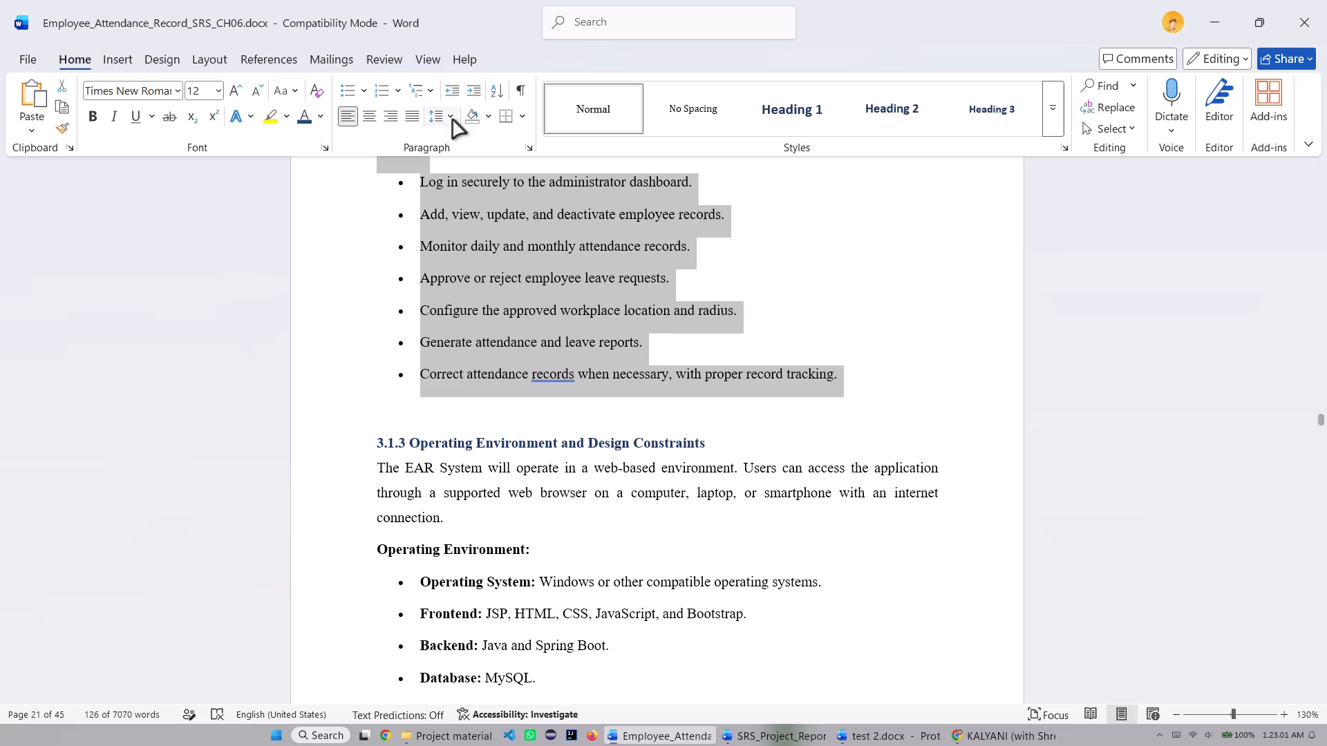
click(411, 115)
click(811, 268)
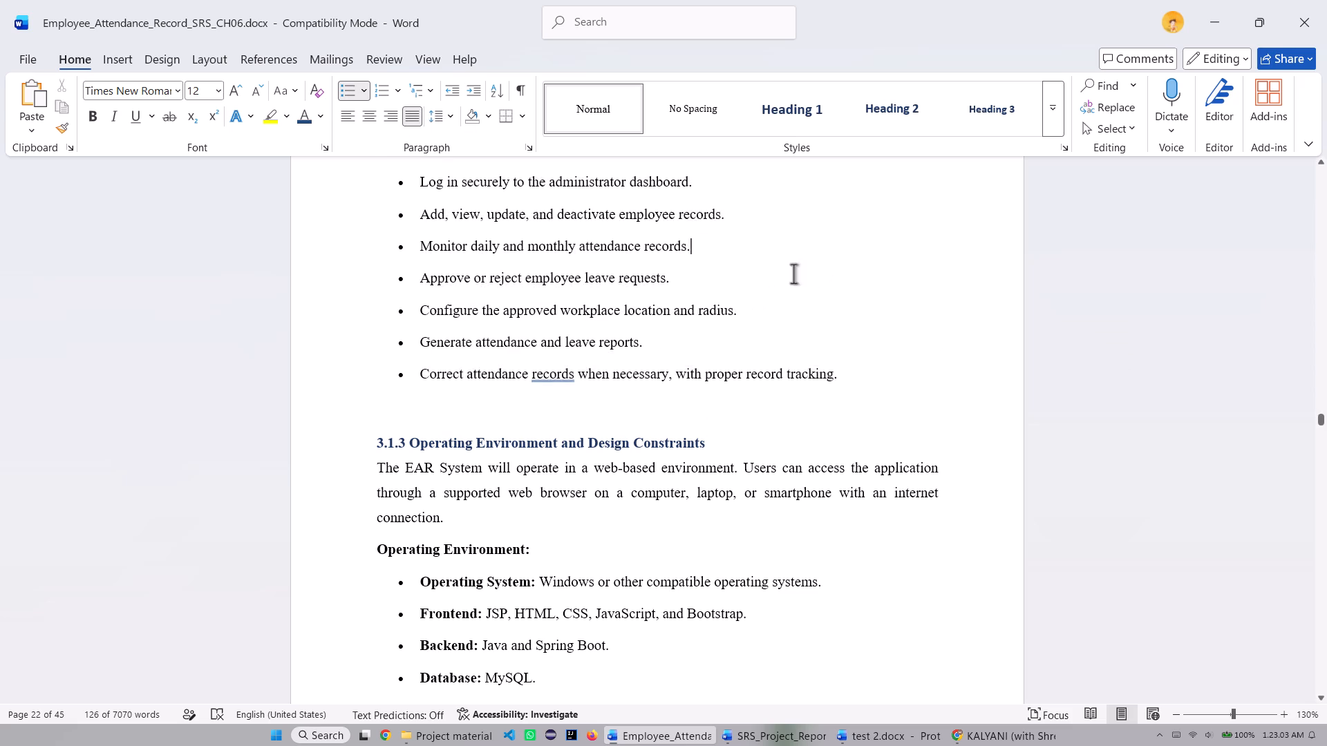
Examine the formatting of Section 3.1.2 and of Section 3.1.3's Operating Environment and Design Constraints lists.
scroll(605, 298, up, 10)
scroll(605, 289, up, 14)
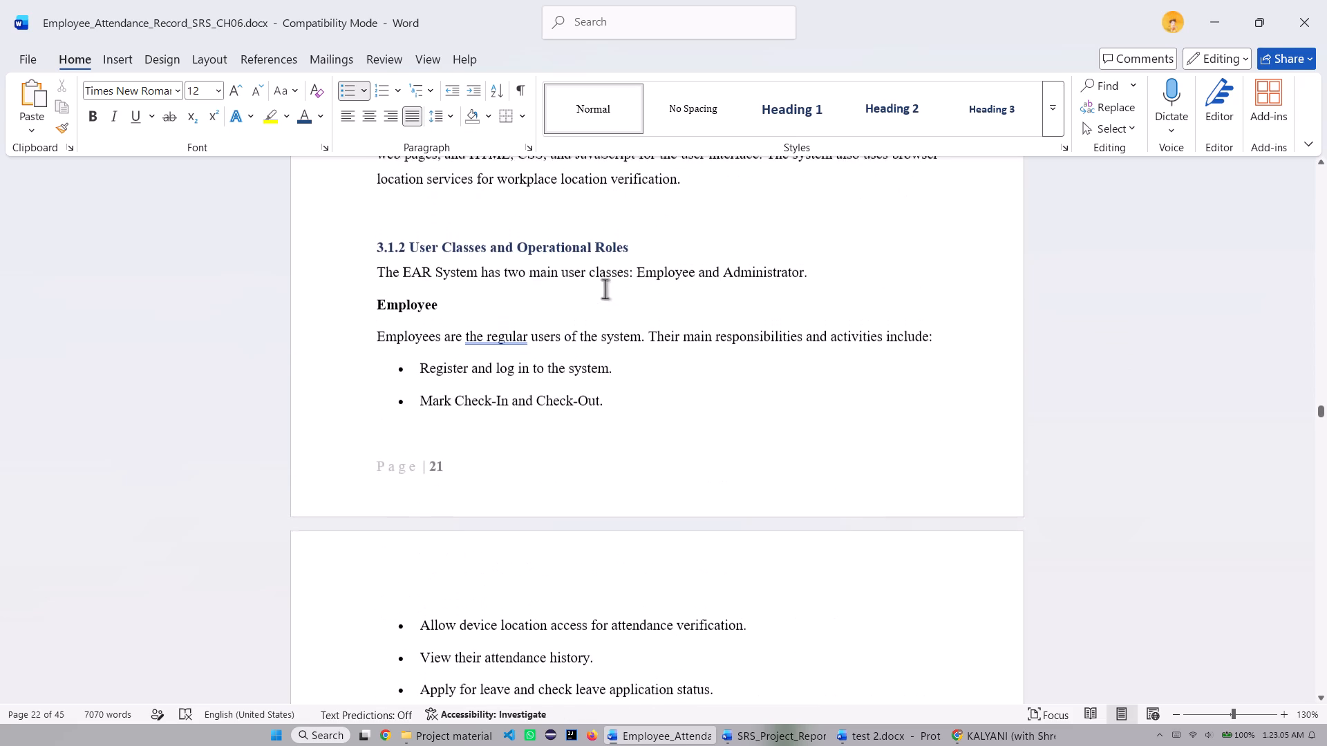
scroll(605, 289, up, 2)
scroll(608, 290, down, 20)
scroll(608, 290, down, 3)
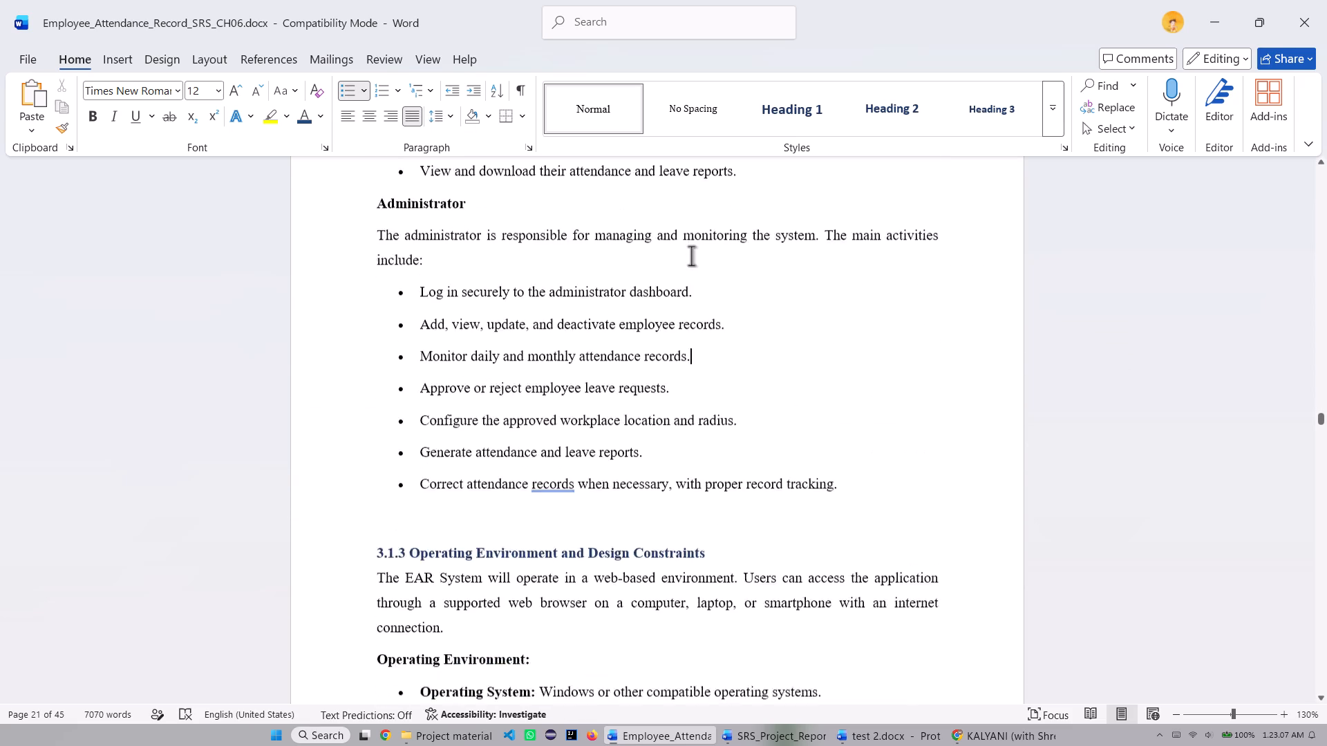
scroll(691, 256, down, 10)
scroll(754, 248, down, 8)
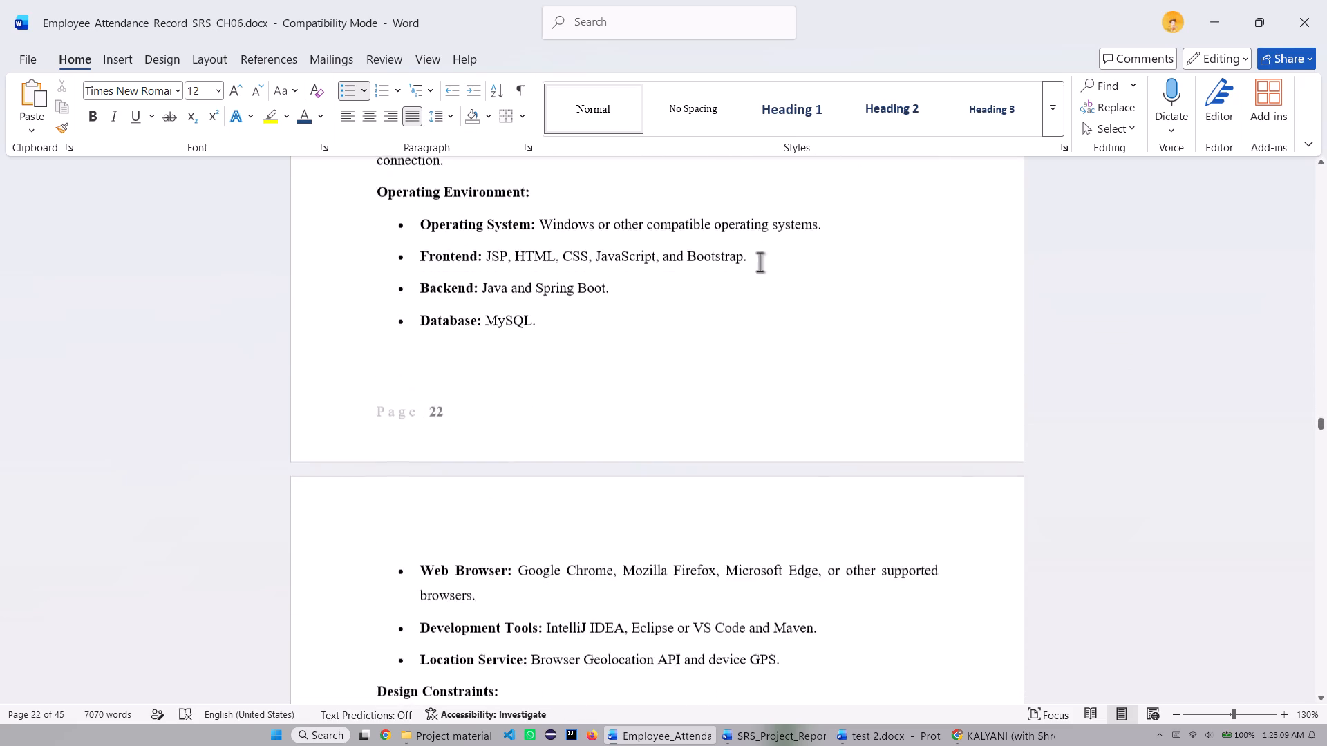
scroll(760, 262, down, 10)
scroll(737, 245, up, 6)
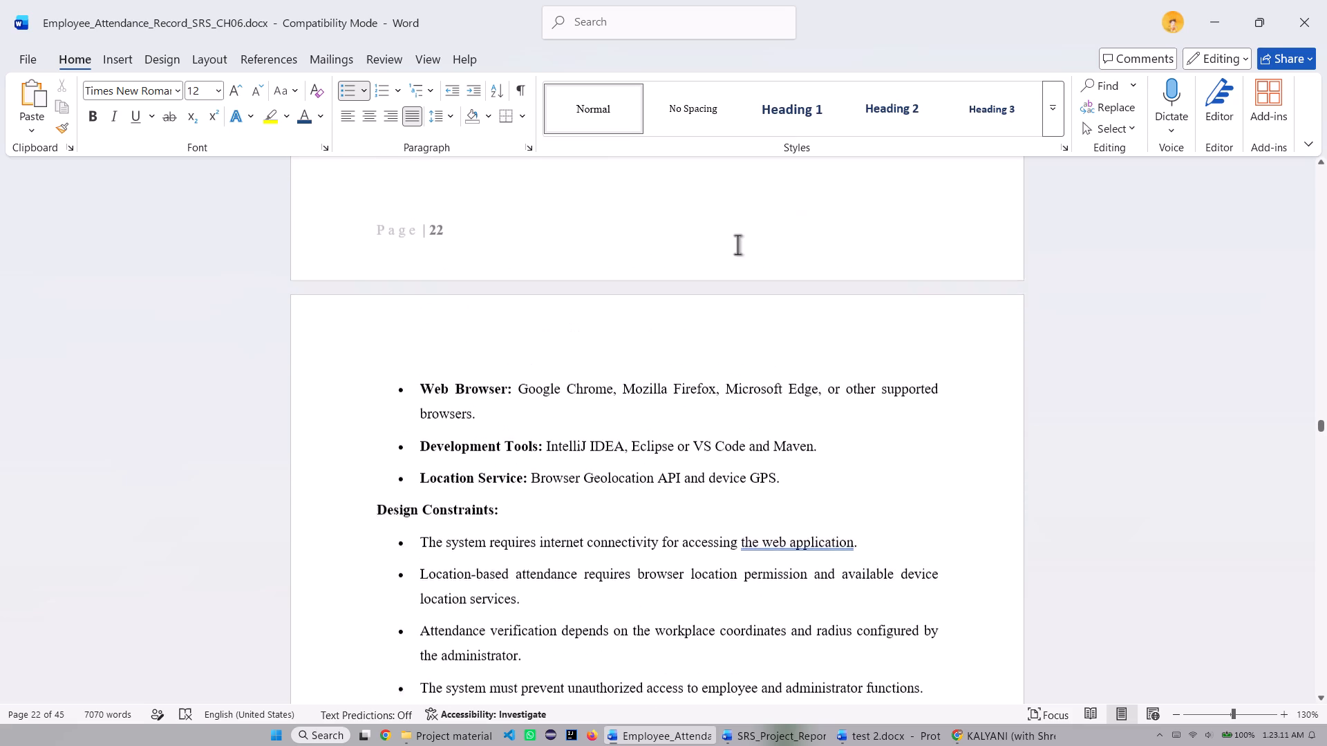
scroll(737, 245, up, 10)
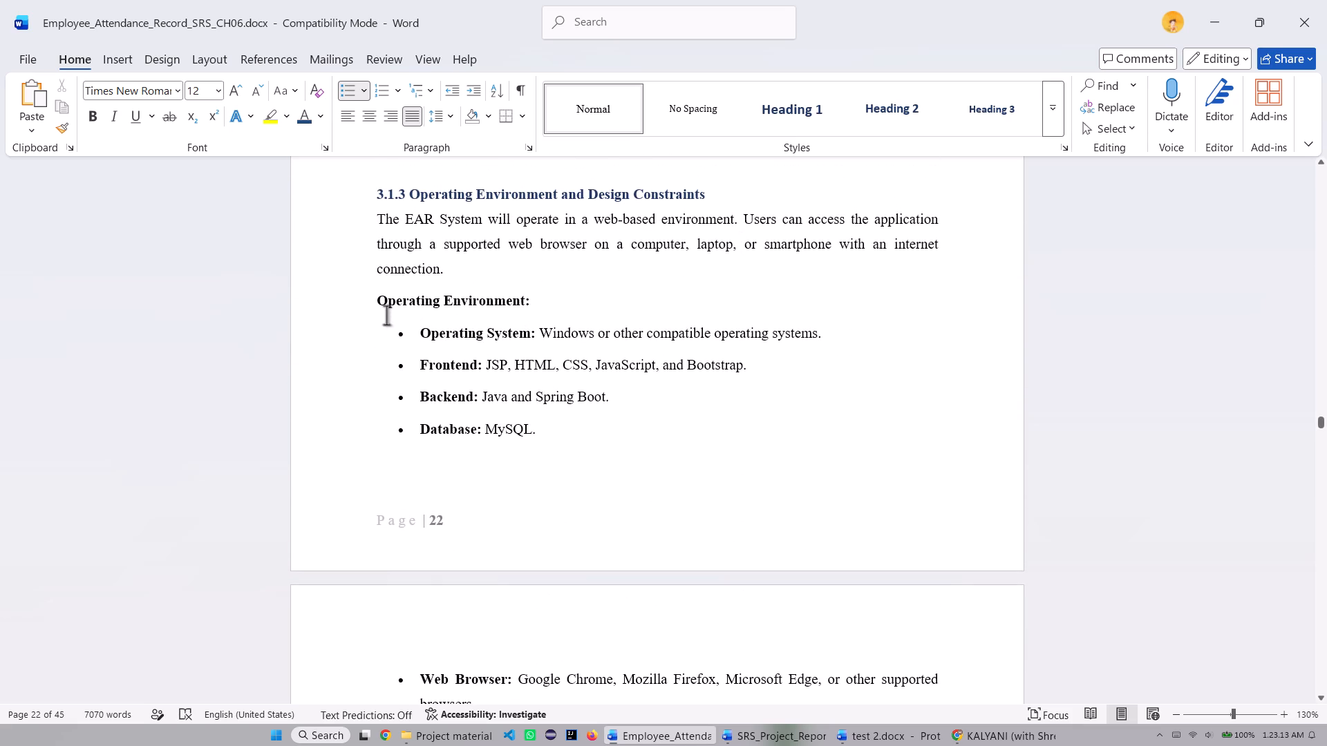
Justify everything from the "Operating Environment:" line in Section 3.1.3 through the sentence introducing Section 3.2's hardware requirements table.
drag(377, 301, 575, 485)
scroll(544, 515, down, 6)
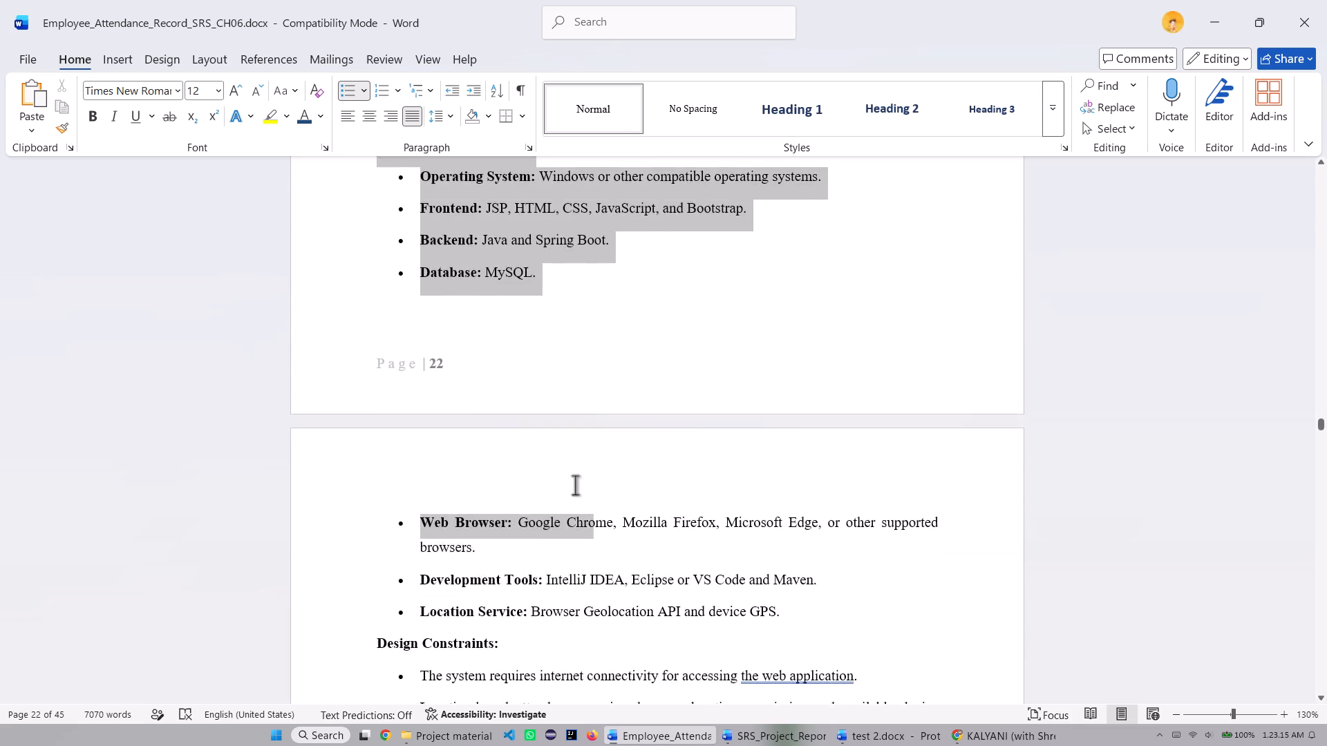
drag(575, 485, 678, 464)
scroll(590, 428, down, 6)
scroll(701, 415, down, 11)
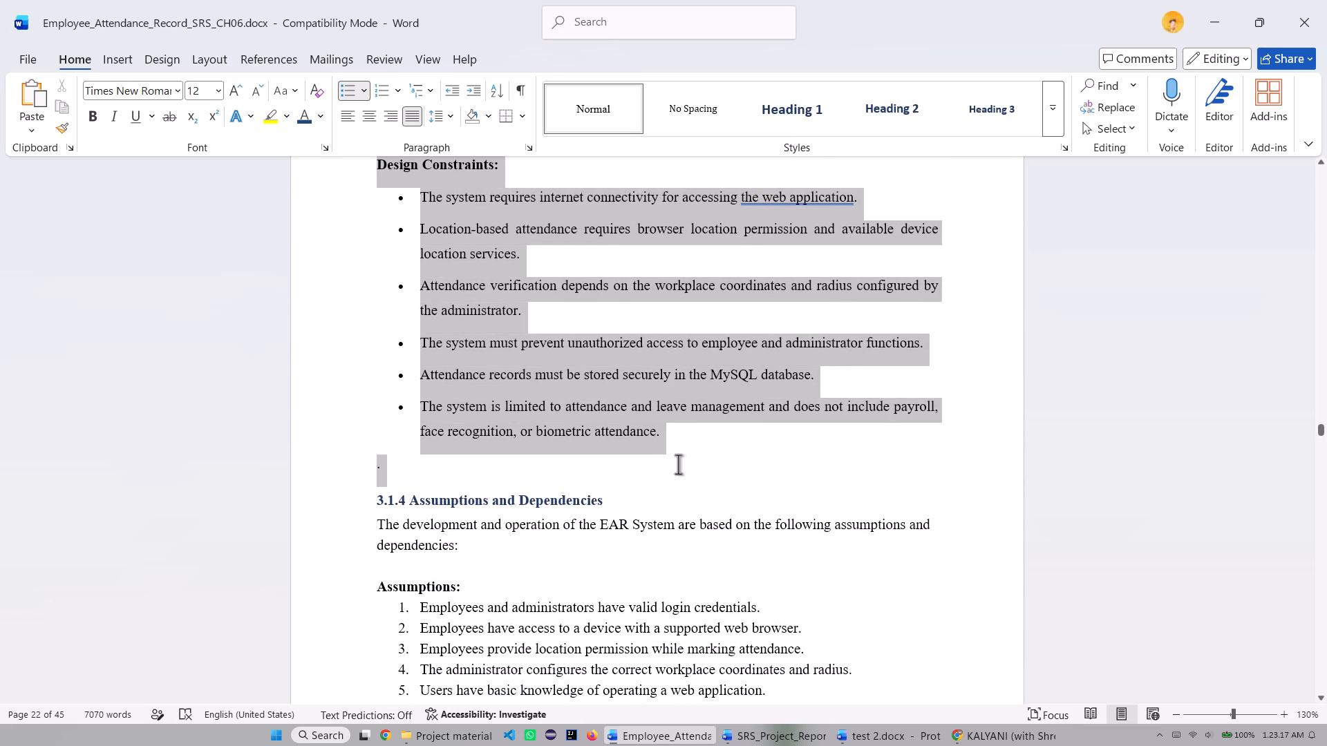
drag(678, 464, 559, 479)
scroll(675, 463, down, 16)
scroll(559, 479, down, 4)
drag(559, 479, 760, 447)
scroll(657, 448, down, 5)
scroll(728, 447, down, 8)
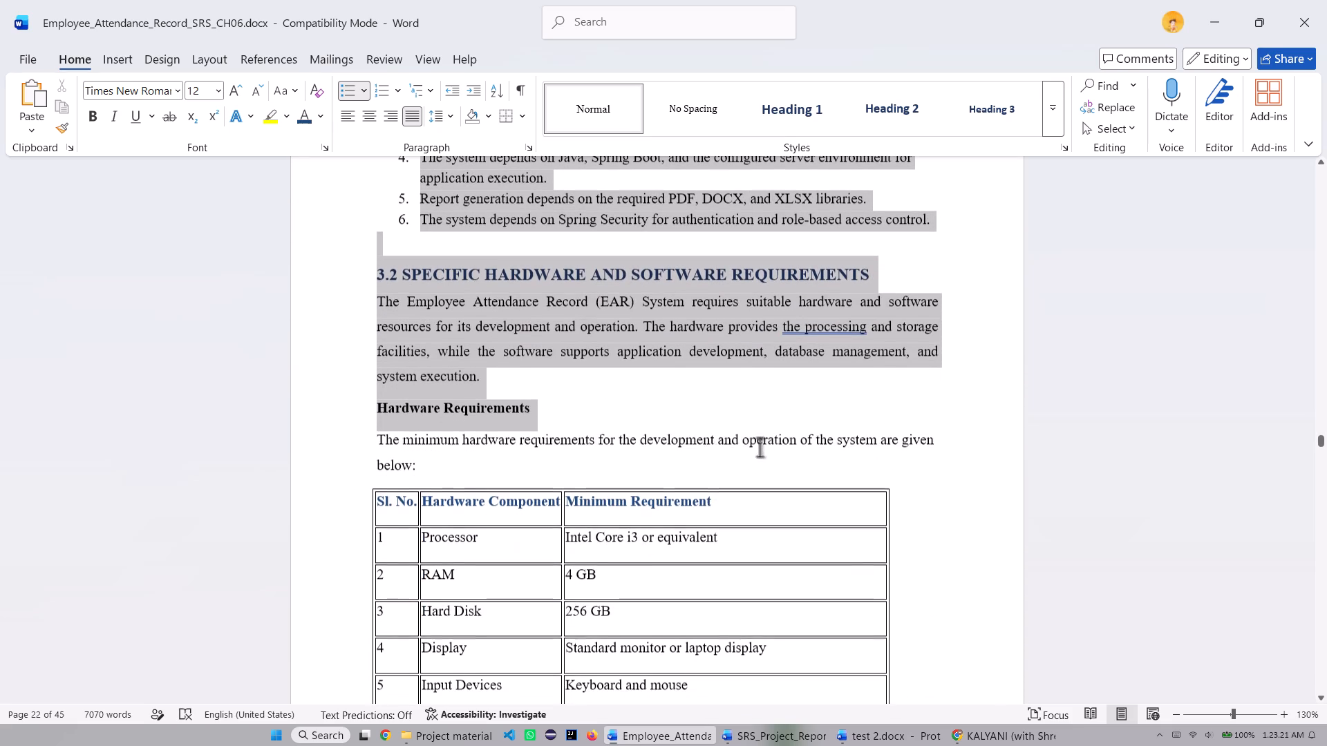
drag(760, 447, 597, 471)
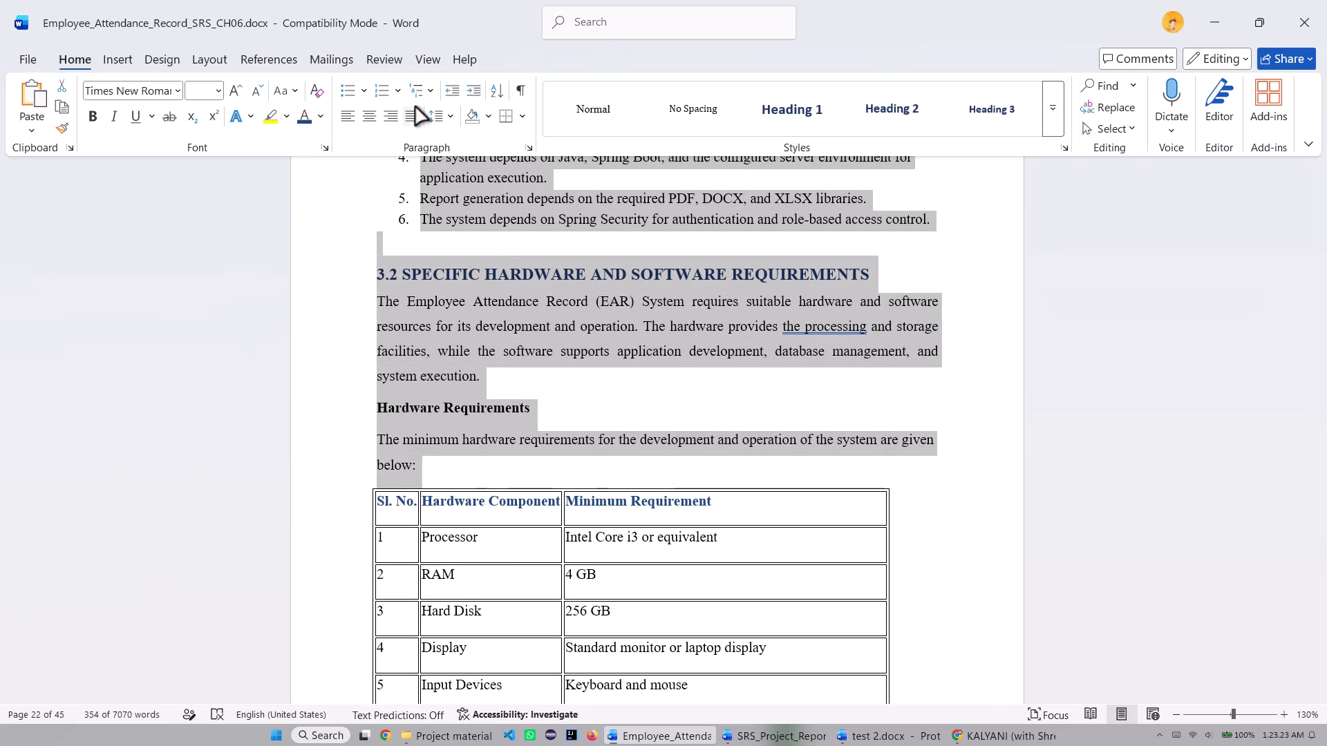
click(414, 109)
click(673, 402)
Examine the alignment from Section 3.1.4's assumptions and dependencies through the closing paragraph of Section 3.2.
scroll(622, 338, up, 4)
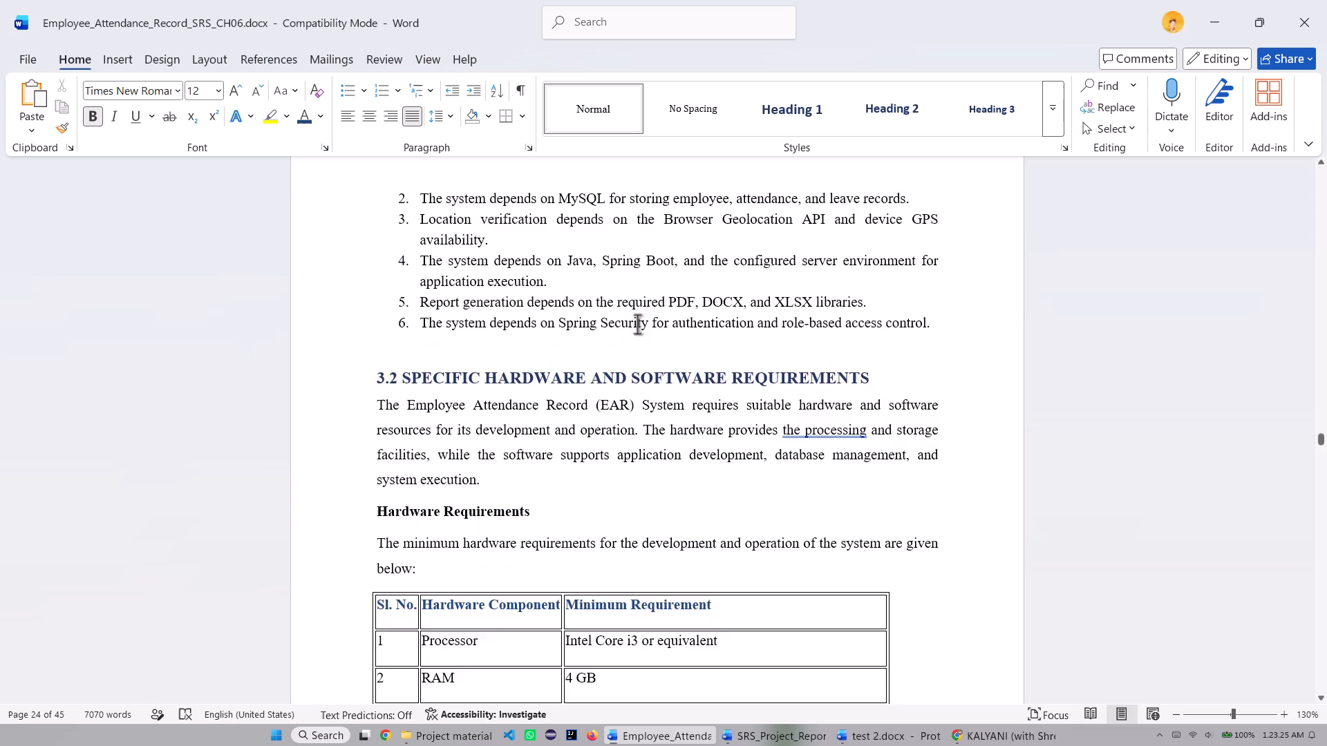
scroll(637, 324, up, 20)
scroll(638, 322, up, 1)
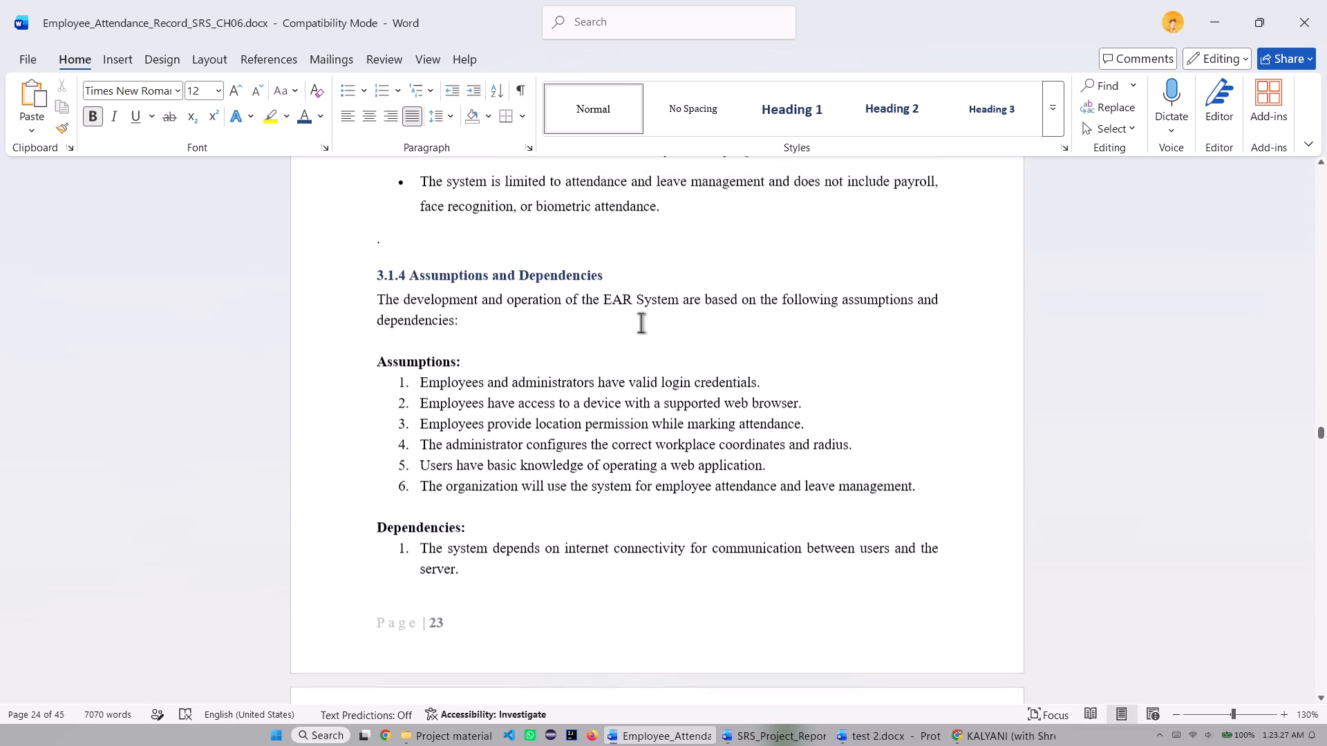
scroll(641, 324, down, 20)
scroll(641, 324, down, 5)
scroll(720, 227, up, 14)
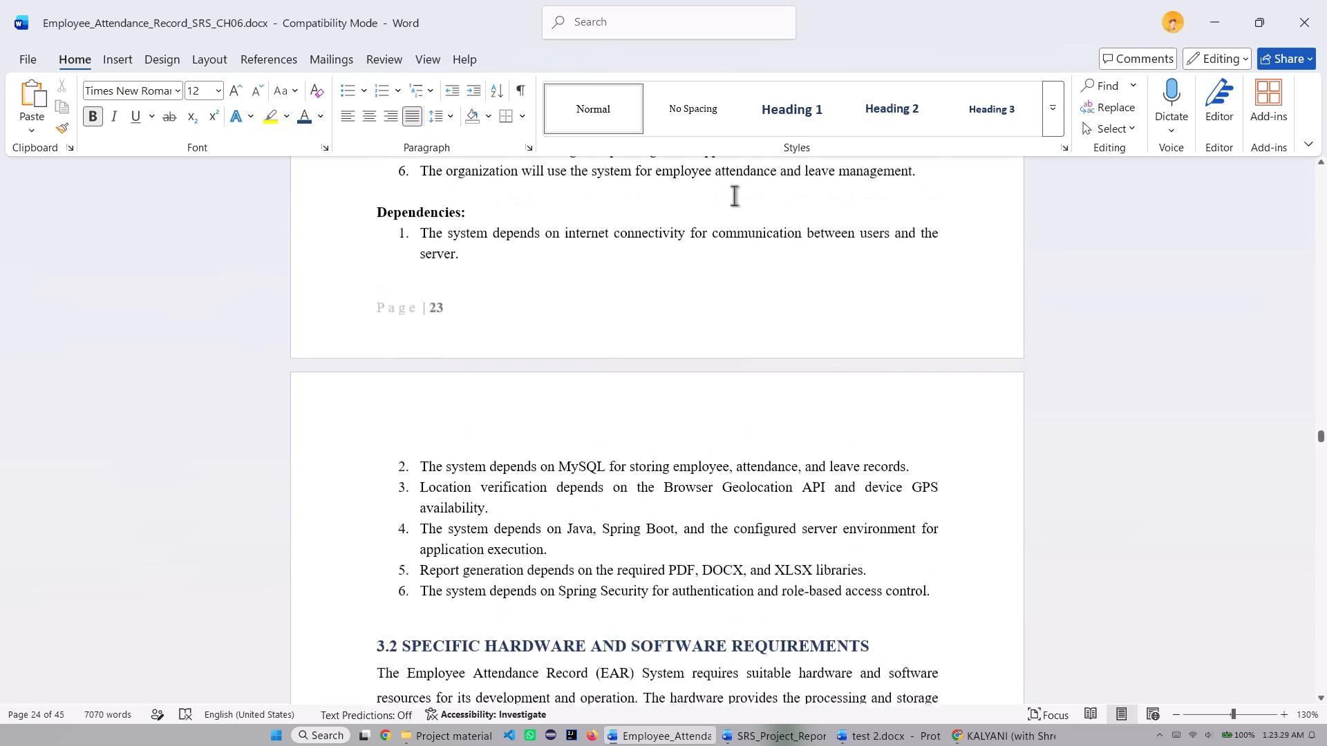
scroll(734, 195, up, 7)
scroll(734, 195, down, 9)
scroll(737, 212, down, 20)
scroll(737, 212, down, 8)
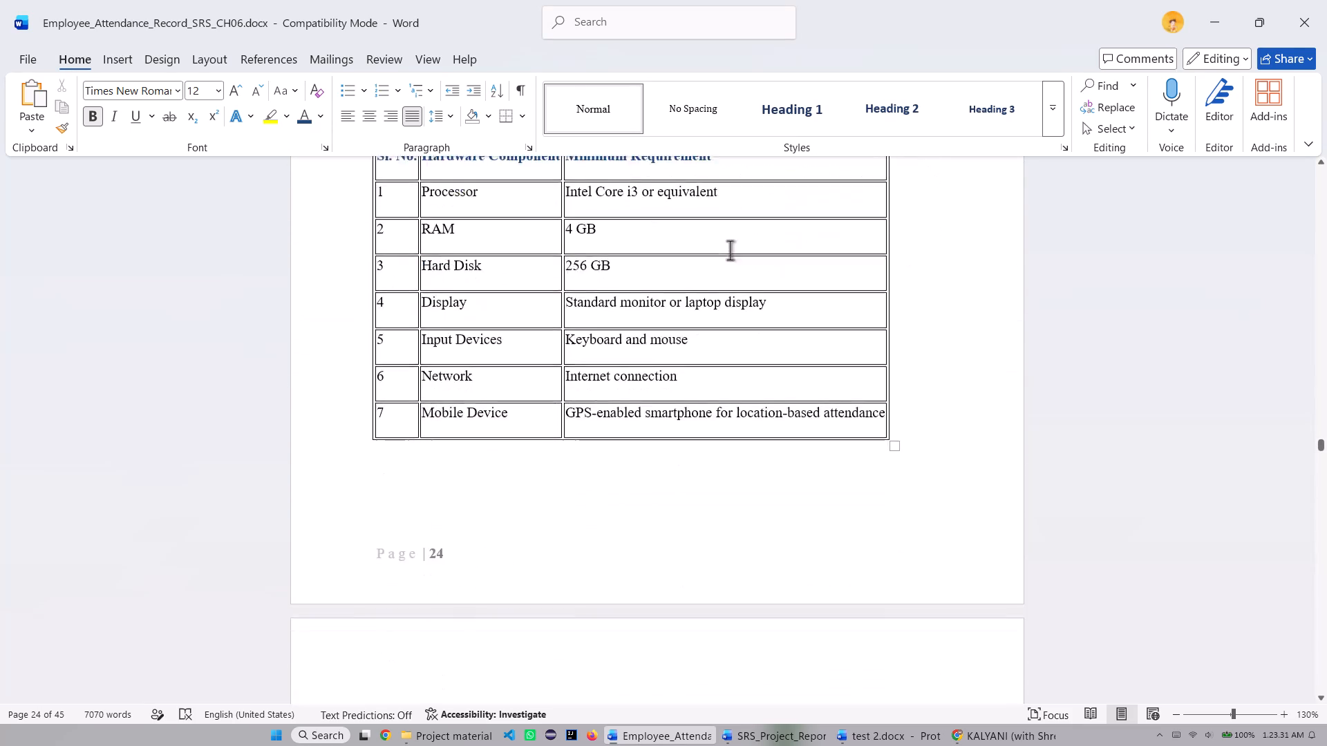
scroll(730, 250, down, 13)
scroll(693, 294, down, 8)
scroll(687, 295, down, 15)
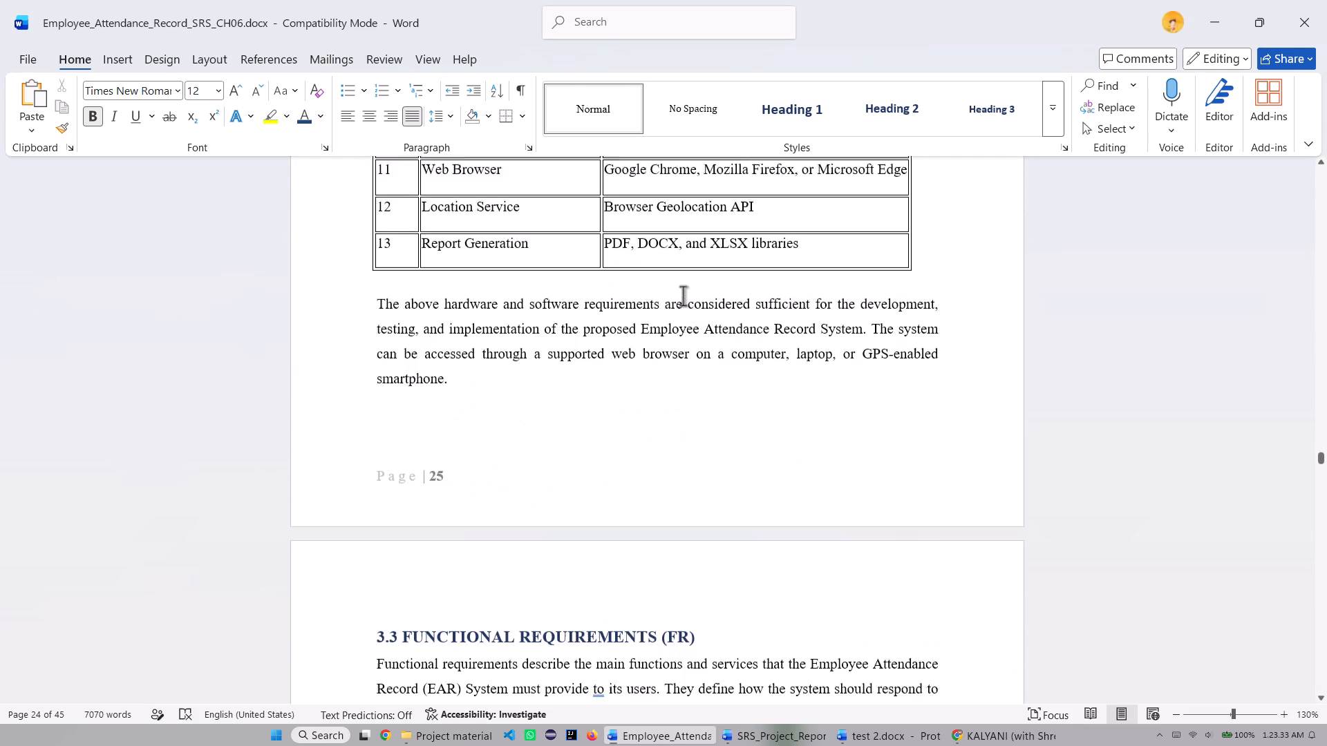
drag(375, 254, 463, 334)
click(511, 353)
Examine the alignment of Section 3.3's introductory text and the Mark Attendance use case in Section 3.3.1.
scroll(520, 379, down, 7)
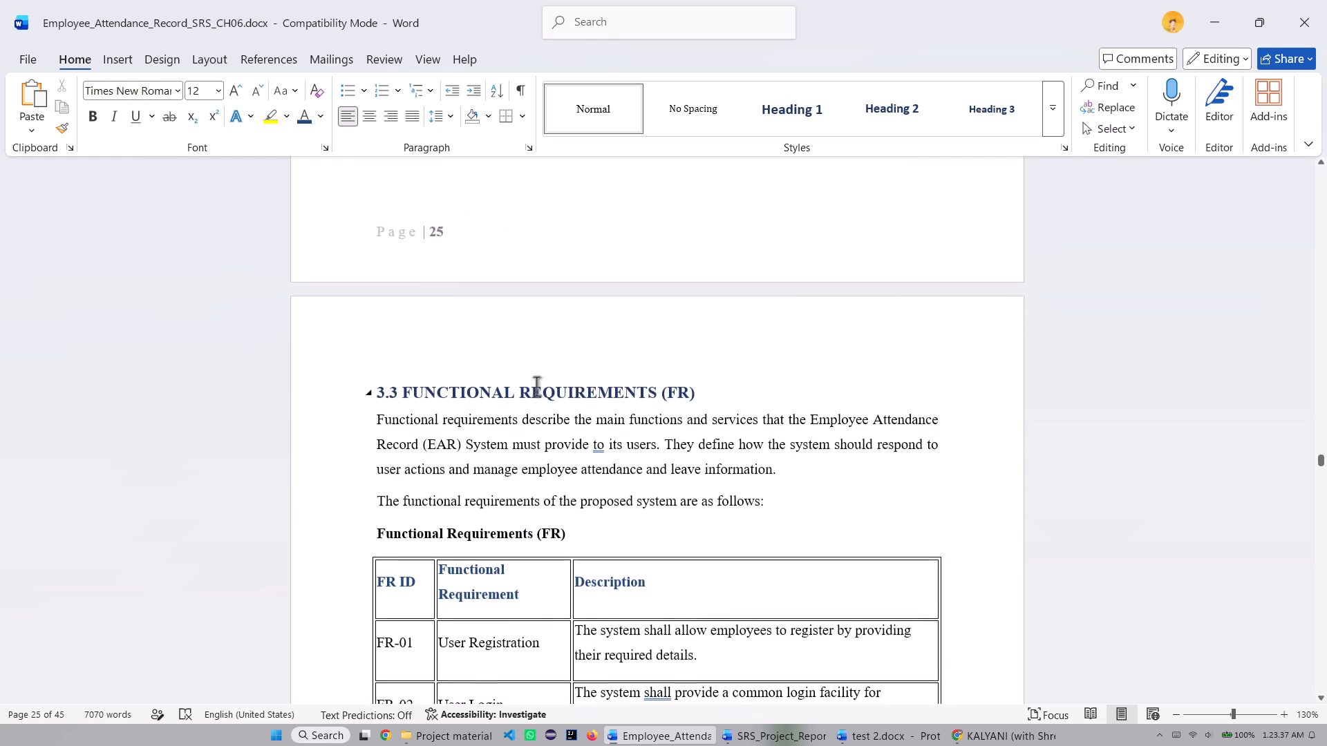
drag(375, 419, 787, 455)
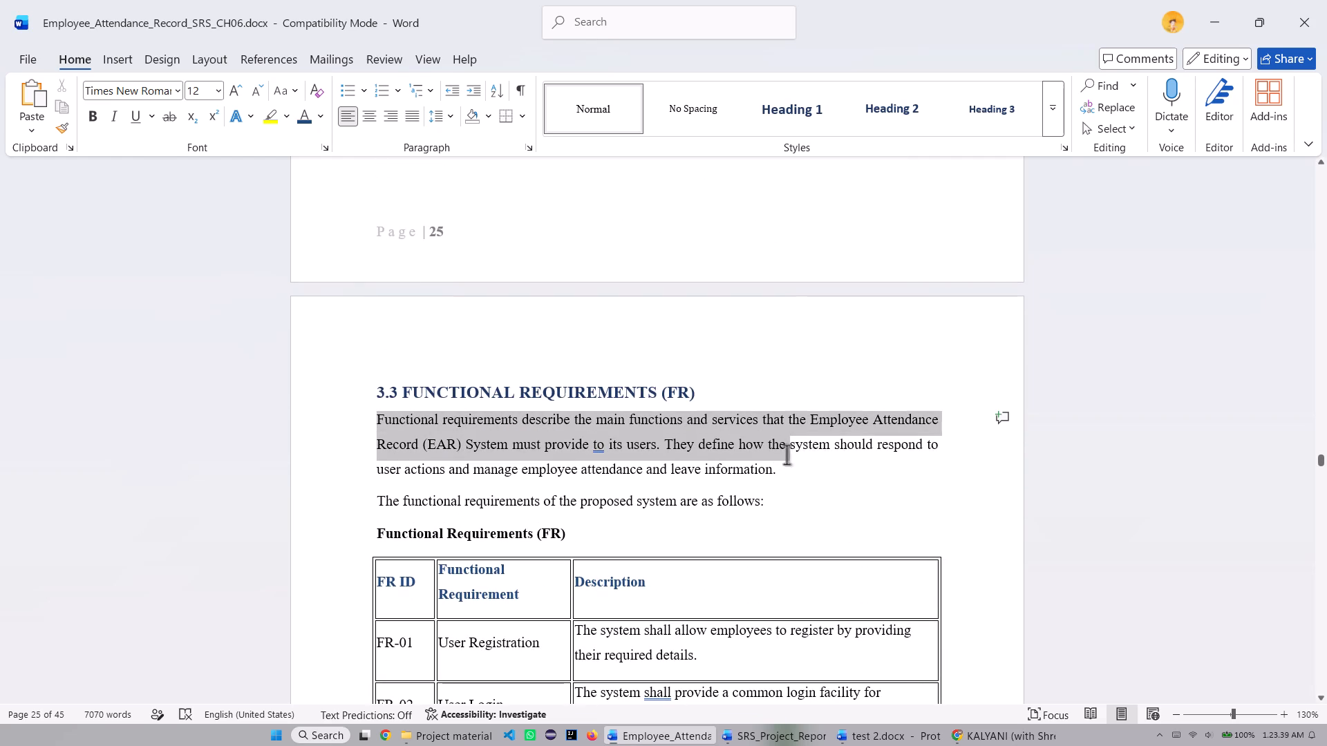
drag(787, 455, 794, 490)
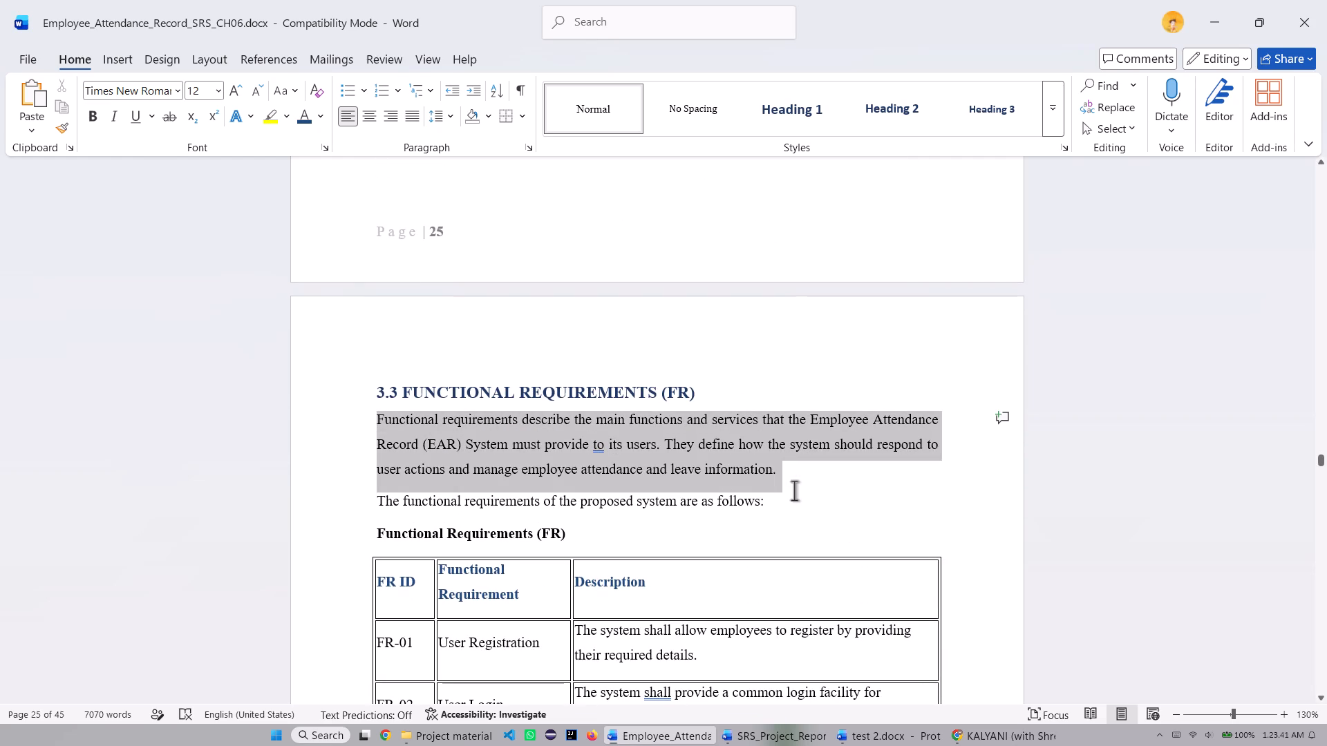
drag(794, 490, 793, 477)
scroll(697, 352, down, 7)
scroll(697, 349, down, 20)
scroll(697, 349, down, 7)
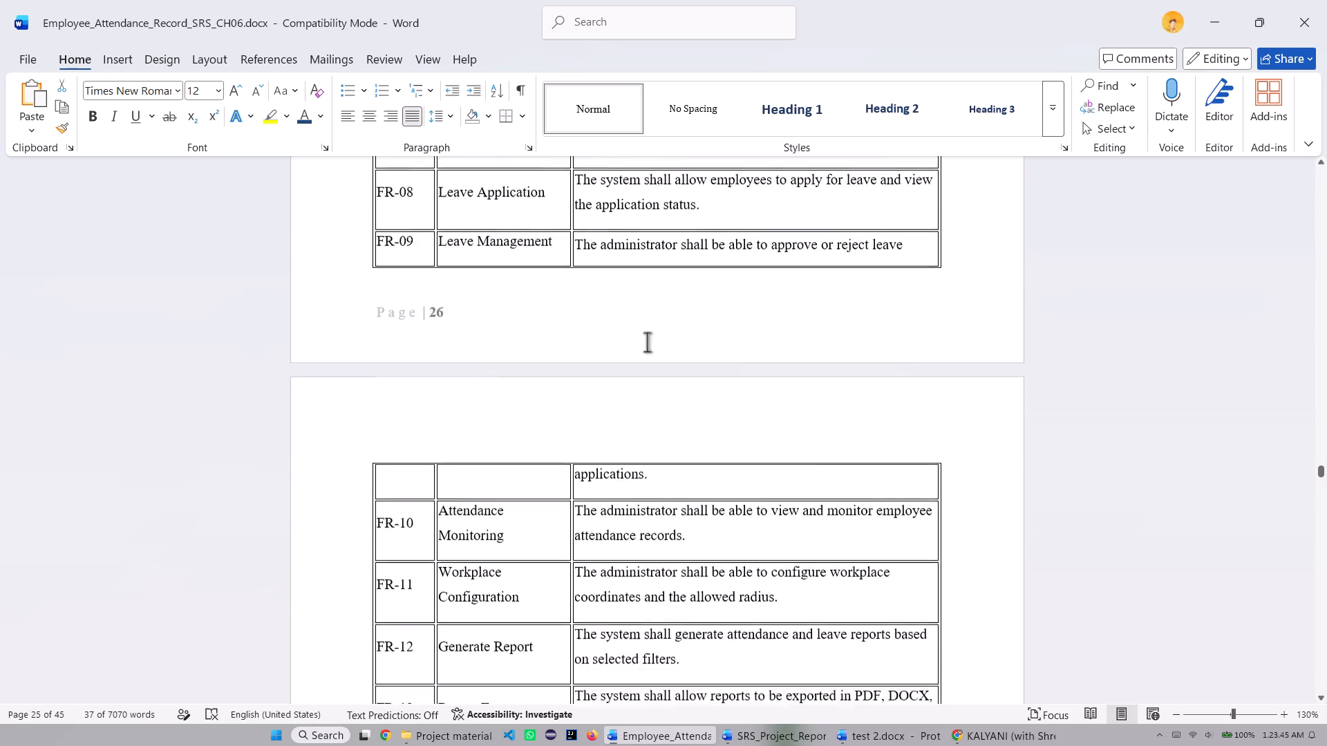
scroll(647, 342, down, 20)
scroll(647, 342, down, 1)
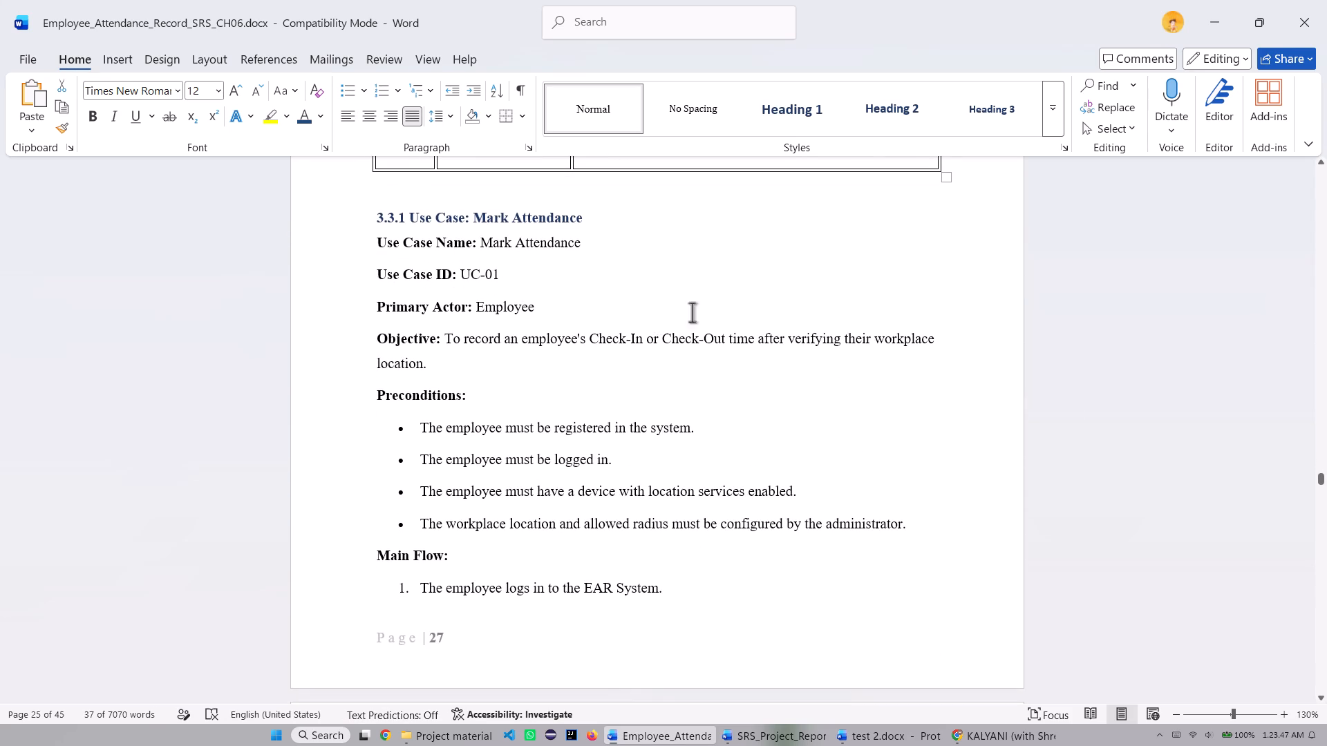
scroll(549, 261, down, 8)
scroll(660, 290, down, 5)
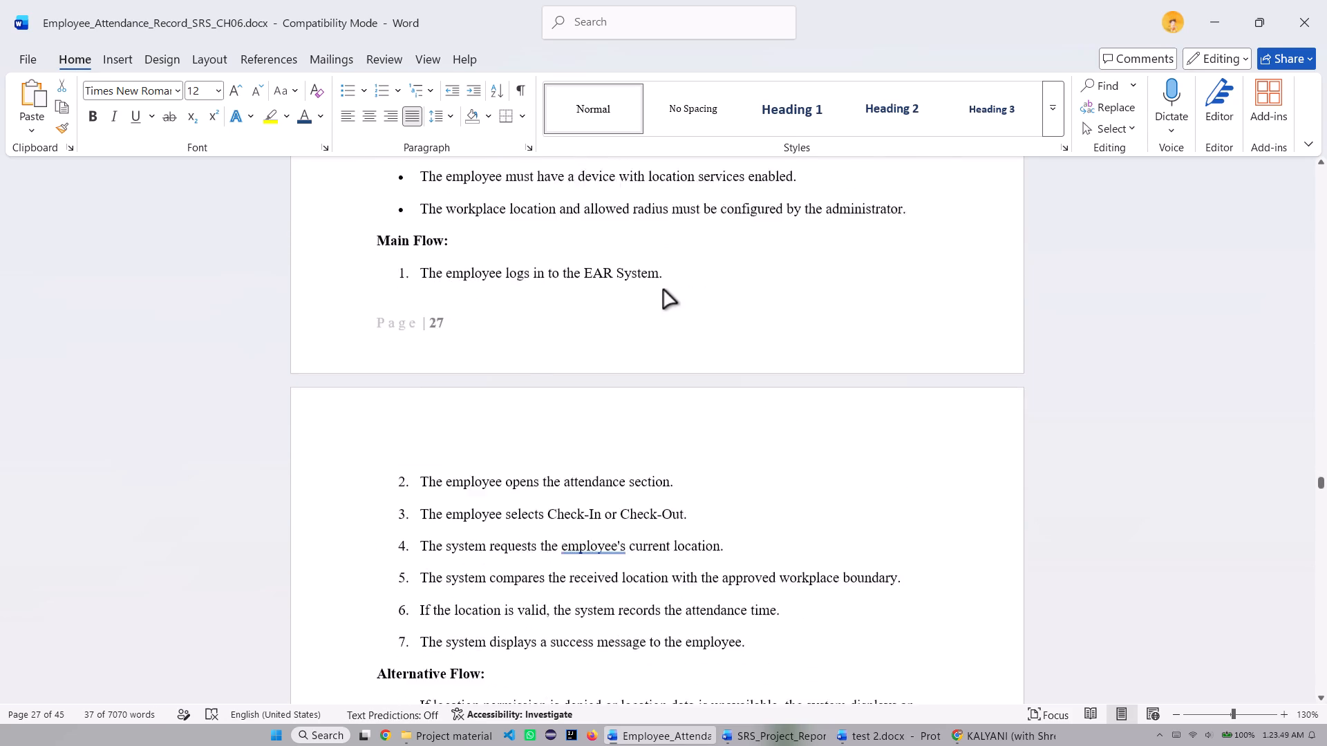
scroll(663, 290, down, 9)
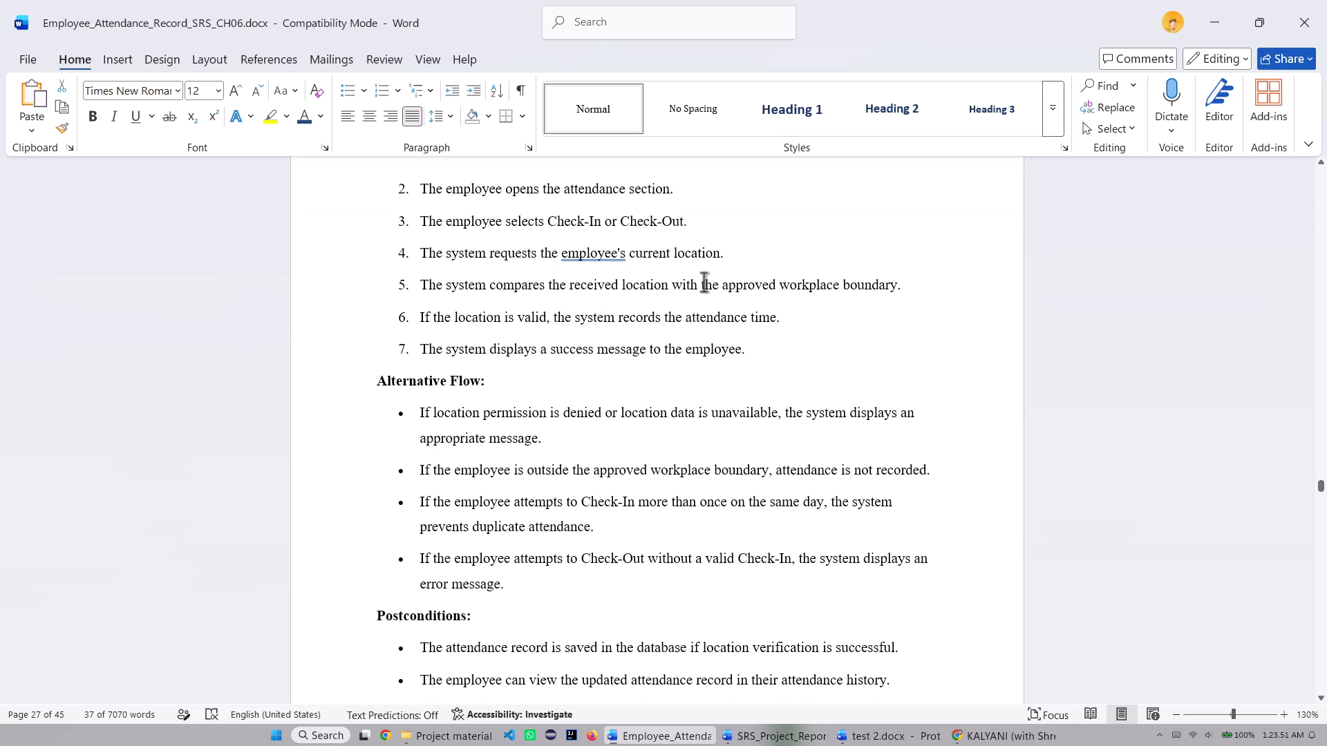
scroll(704, 282, down, 1)
Justify everything from "Use Case Name: Mark Attendance" in Section 3.3.1 through the sentence introducing Section 3.4's requirements table.
scroll(704, 282, up, 9)
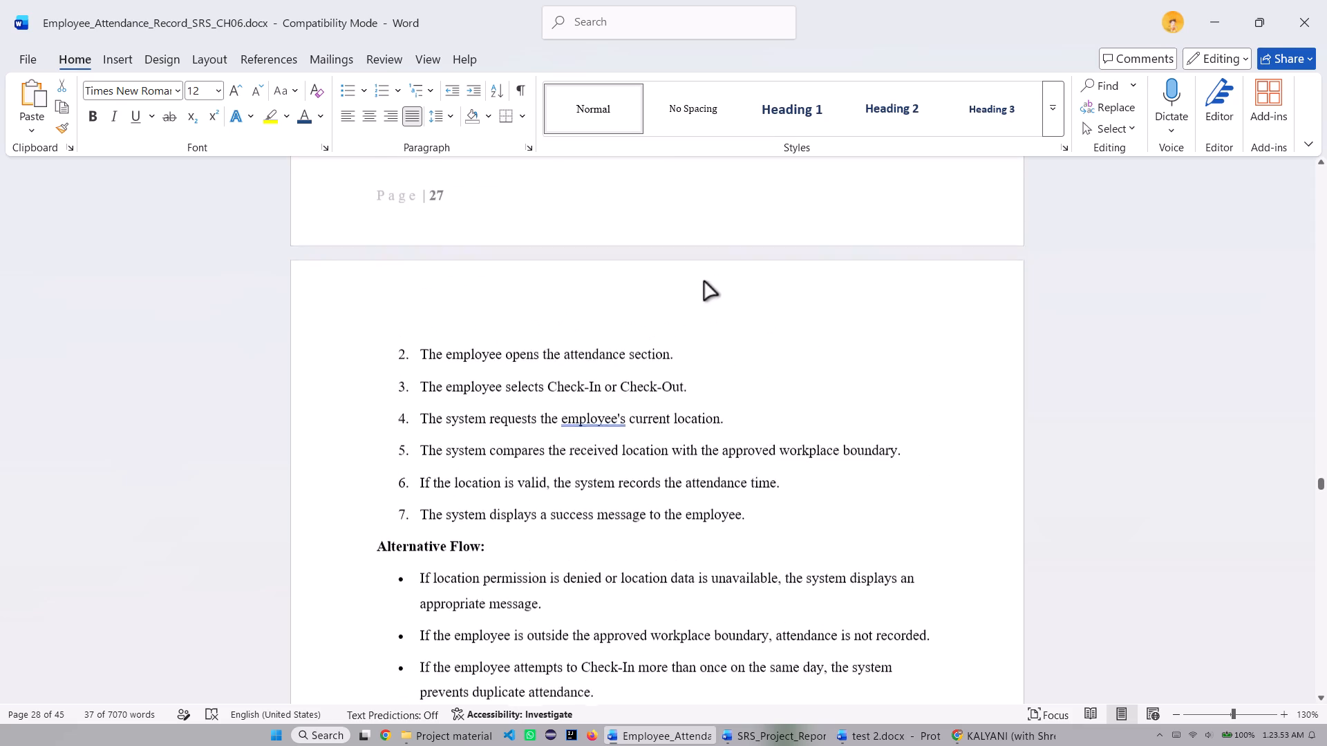
scroll(704, 282, up, 19)
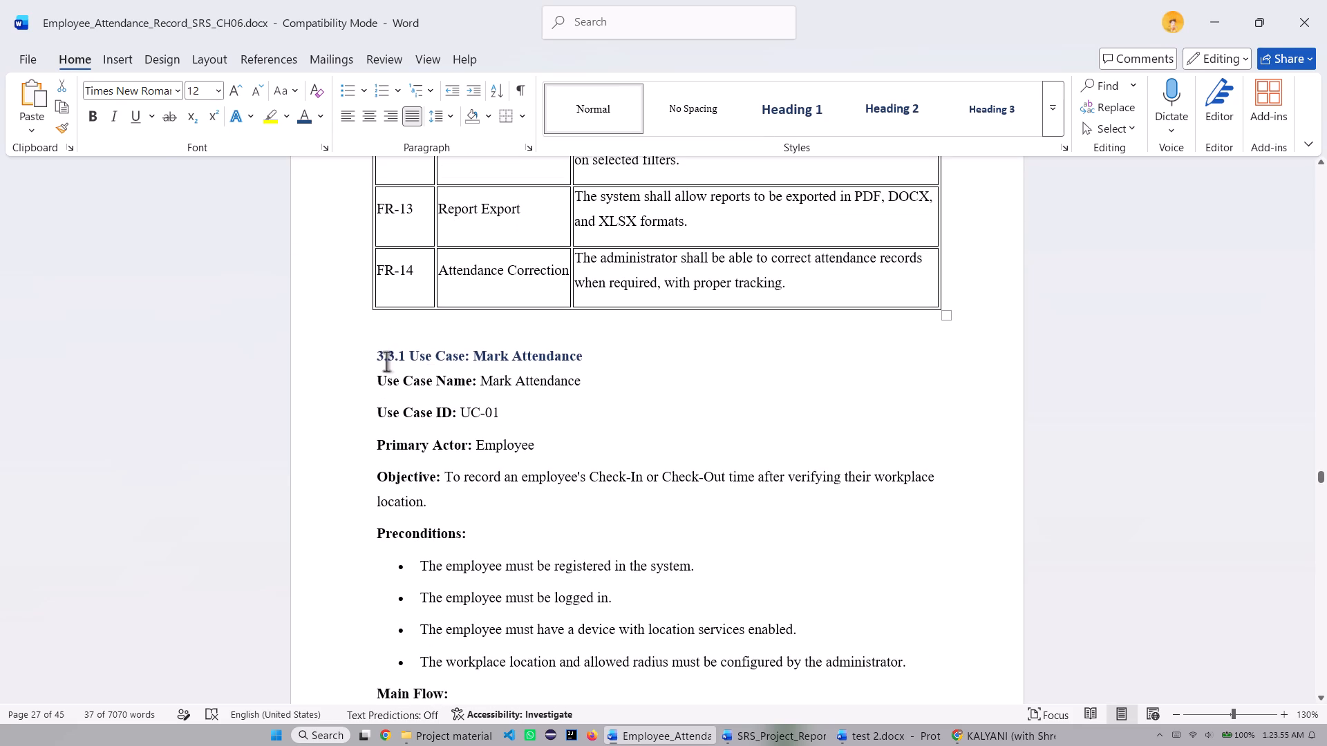
drag(378, 377, 614, 439)
scroll(596, 452, down, 13)
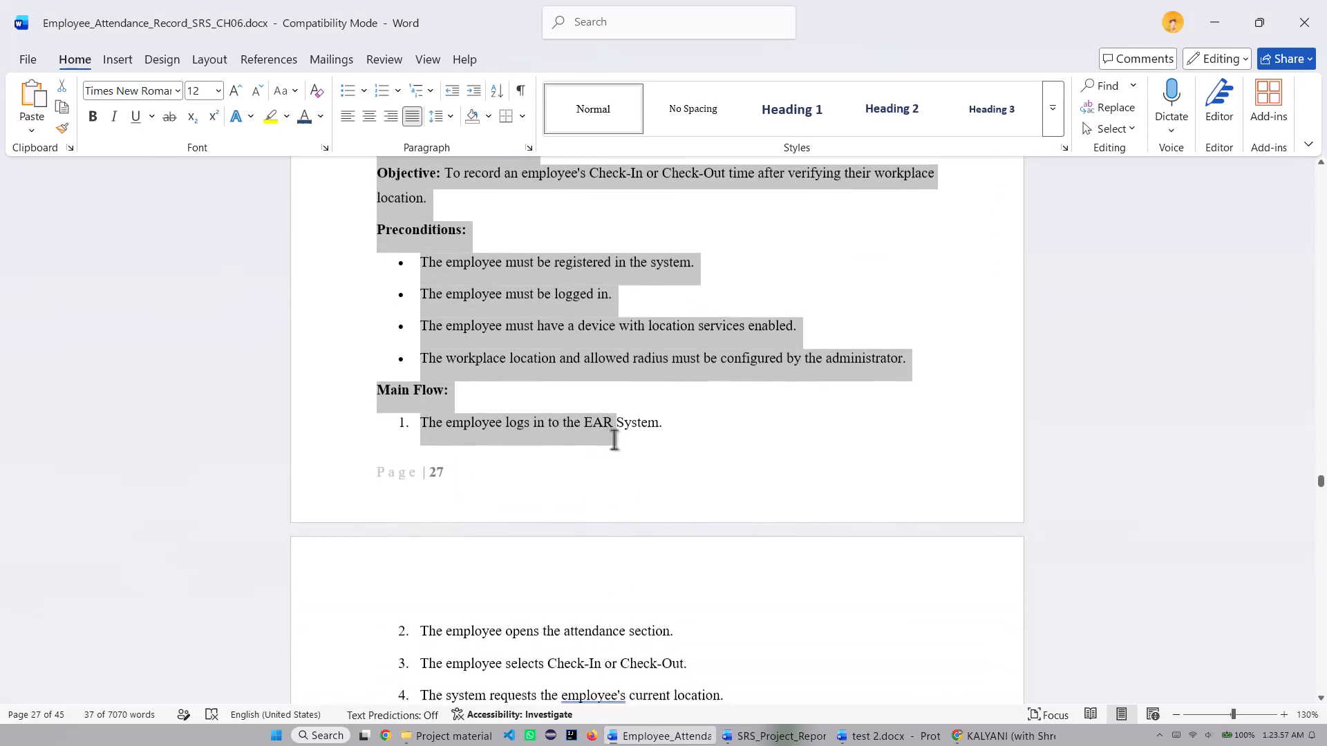
drag(614, 439, 672, 455)
scroll(616, 435, down, 14)
scroll(649, 441, down, 12)
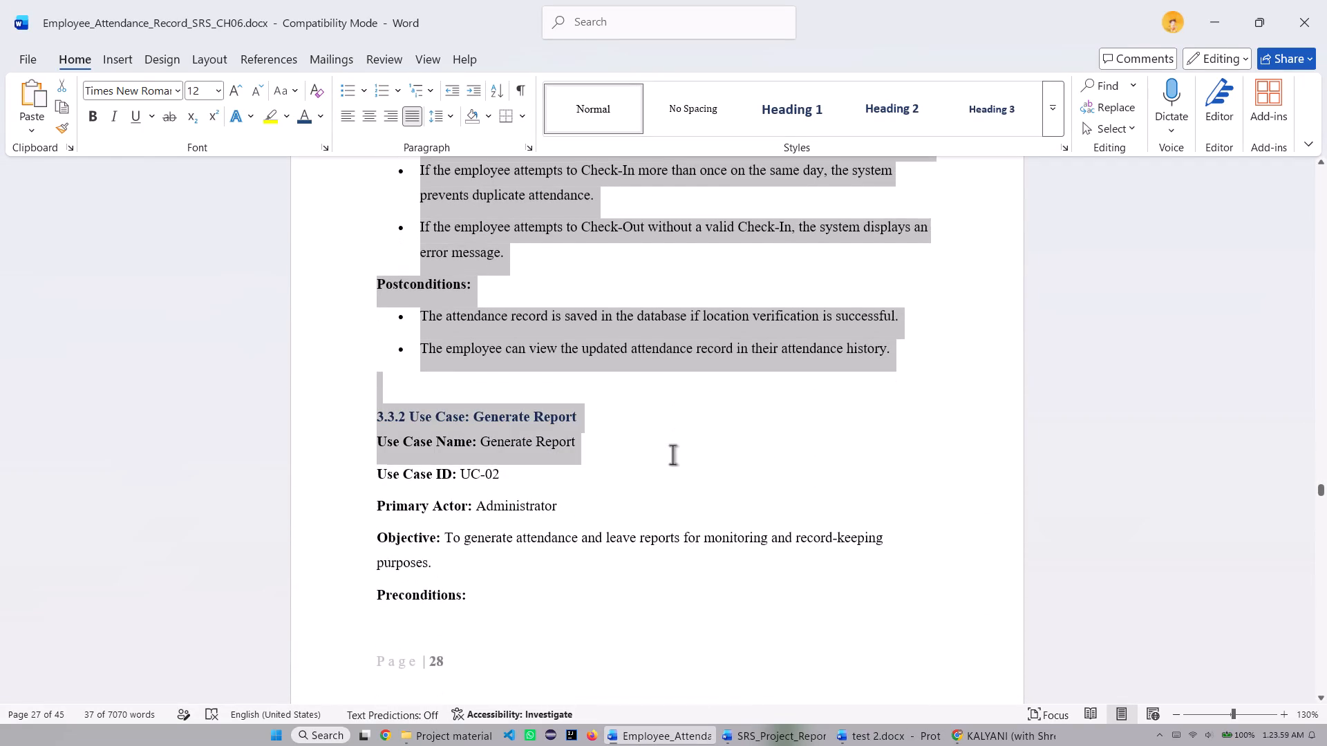
drag(672, 455, 662, 425)
scroll(603, 448, down, 20)
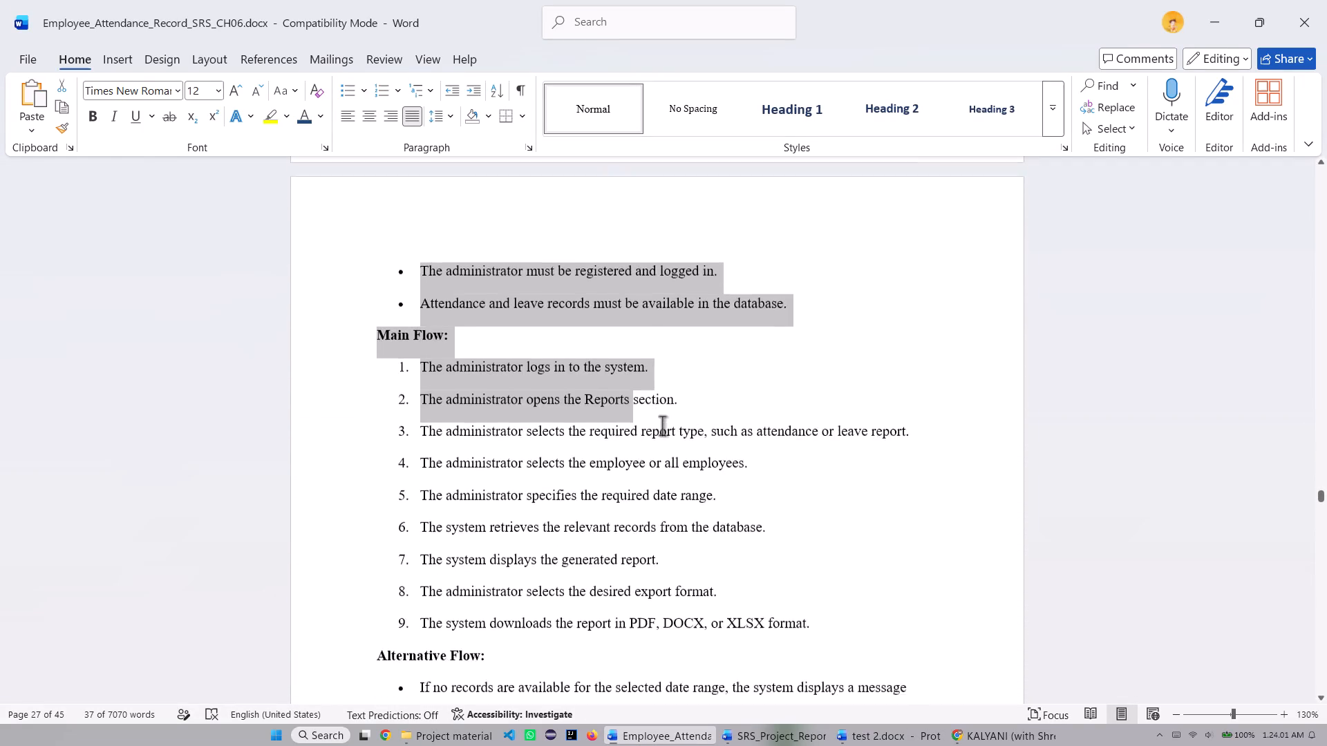
drag(662, 425, 715, 432)
scroll(664, 425, down, 20)
scroll(713, 432, down, 7)
drag(715, 432, 789, 425)
scroll(716, 433, down, 6)
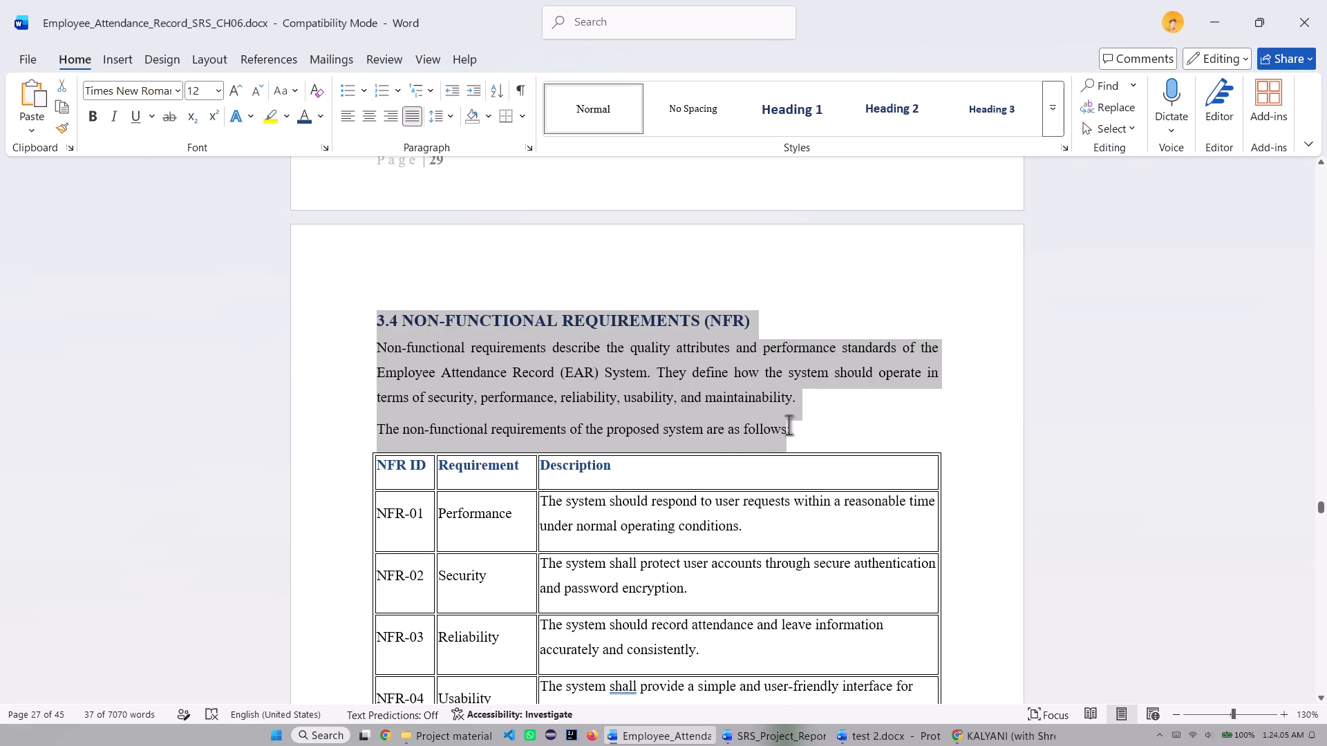
drag(789, 425, 796, 423)
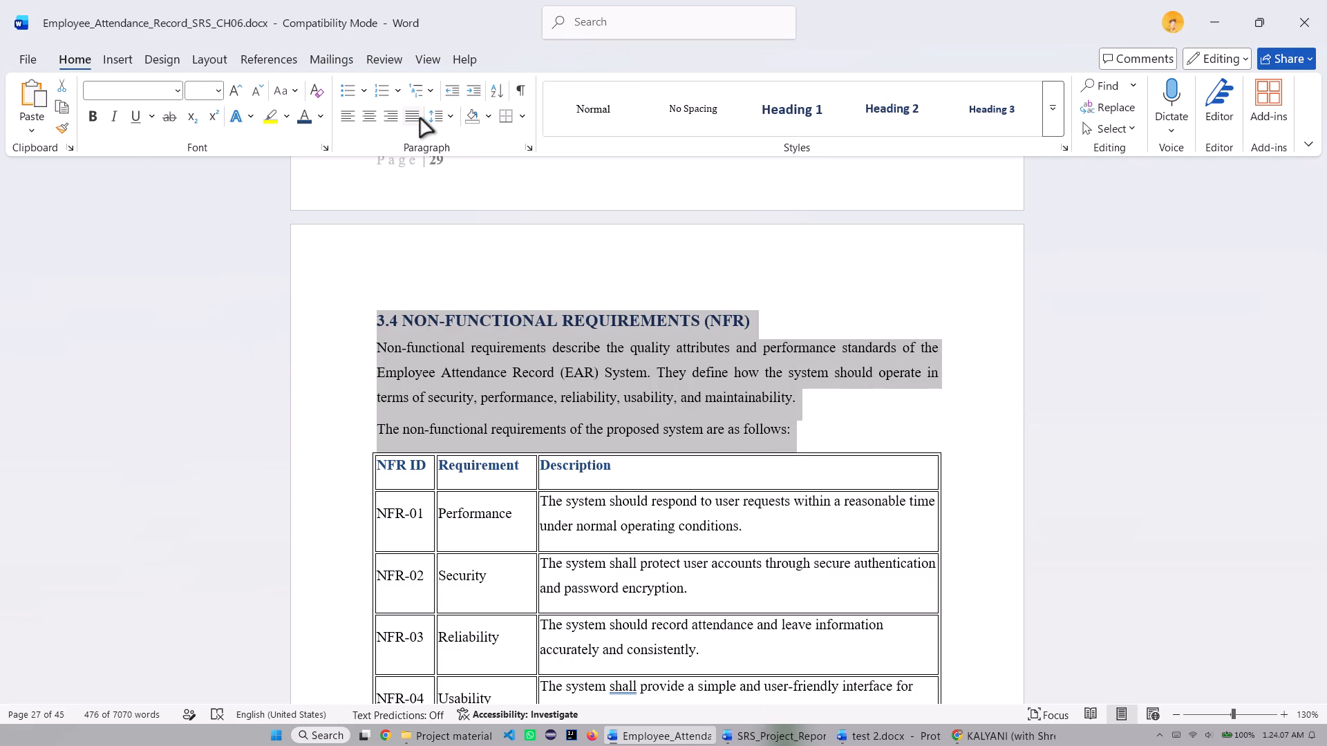
click(415, 119)
click(825, 428)
Examine the alignment of the Generate Report use case and of Section 3.4's closing paragraph below the requirements table.
scroll(733, 354, up, 4)
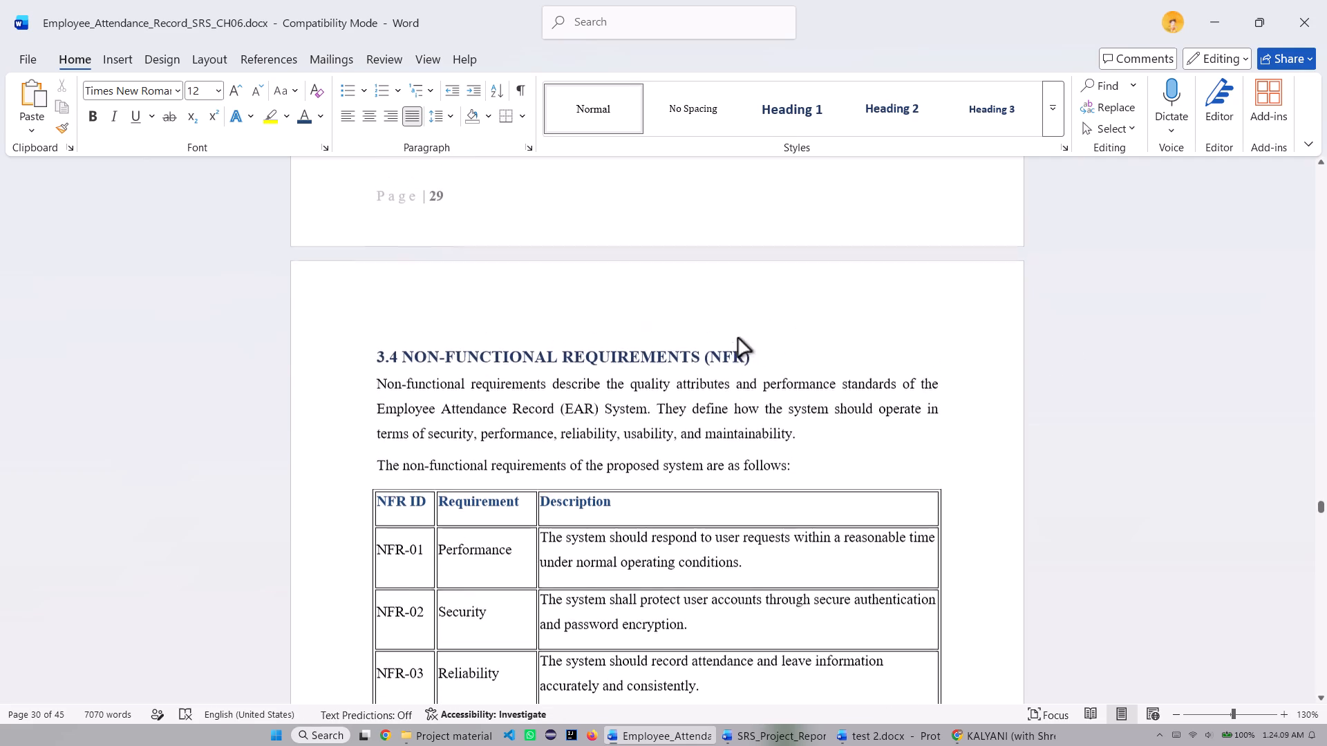
scroll(738, 338, up, 5)
scroll(740, 338, up, 20)
scroll(740, 338, up, 2)
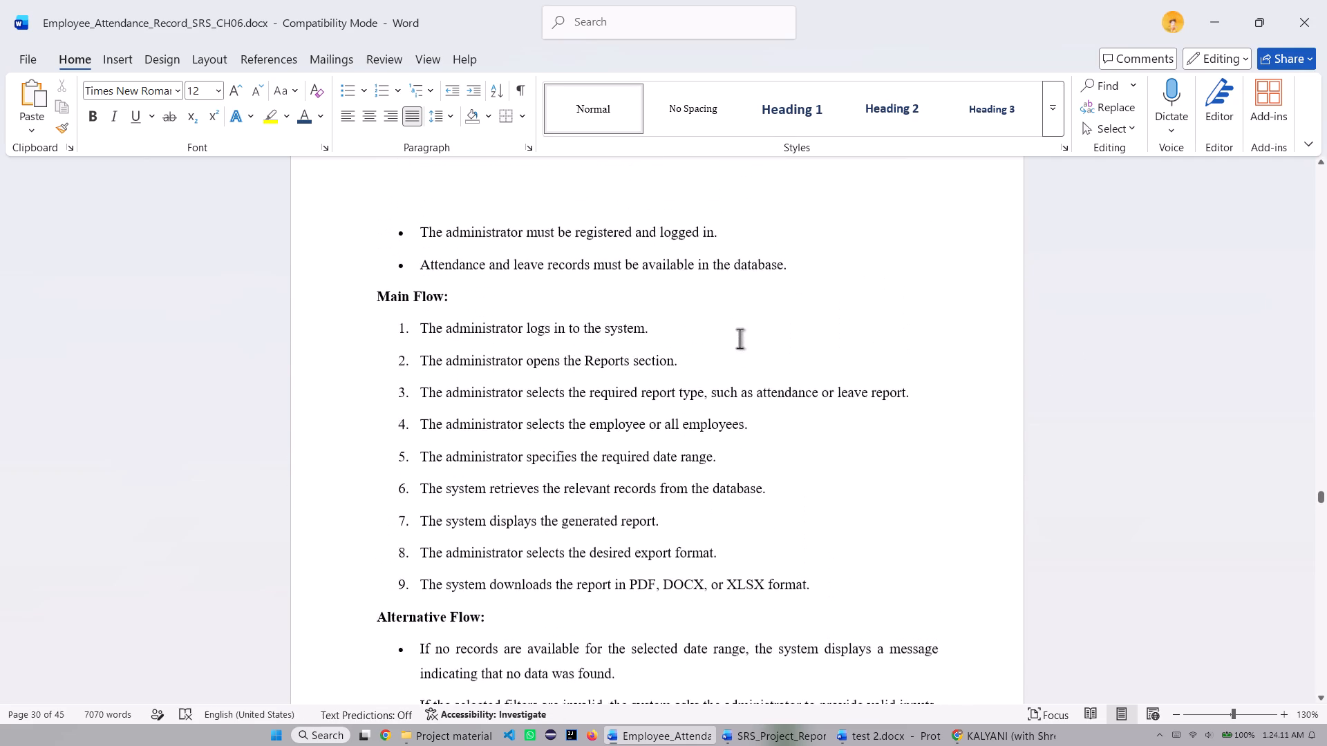
scroll(740, 338, up, 6)
scroll(740, 338, down, 20)
scroll(740, 338, down, 16)
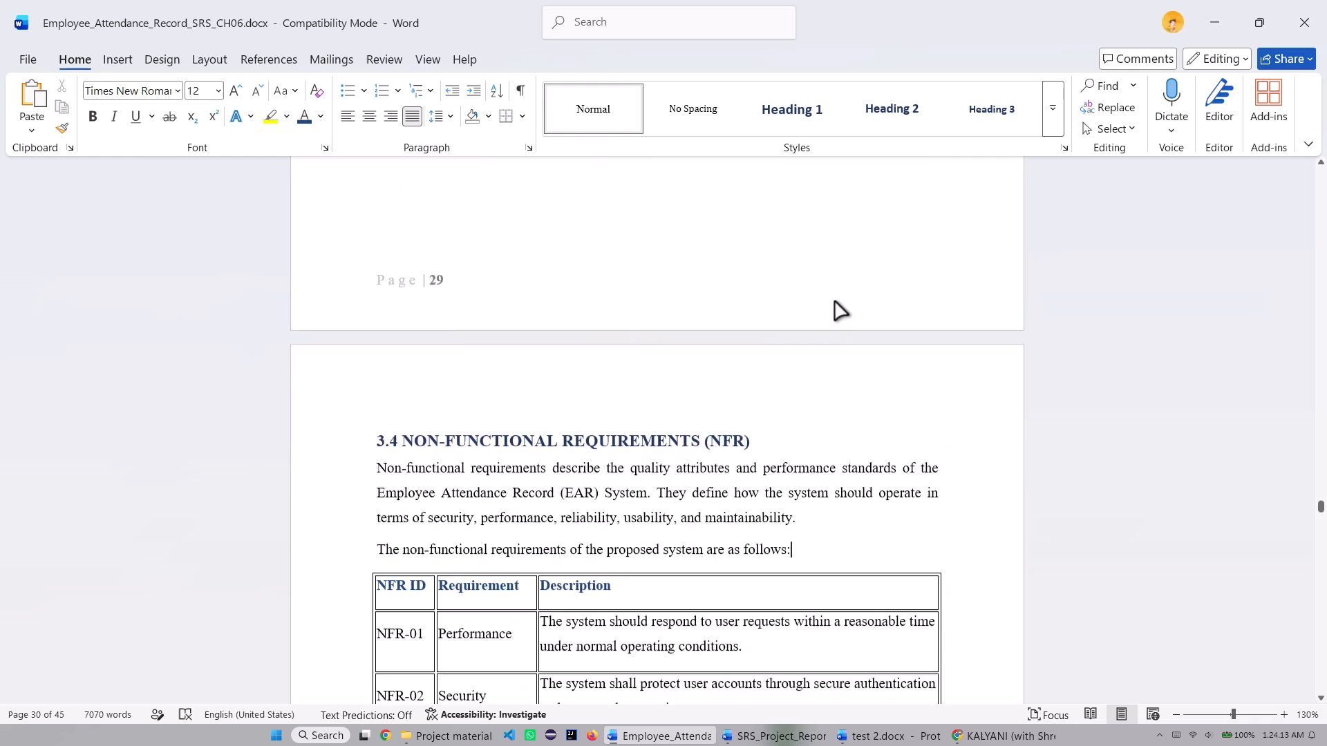
scroll(835, 302, down, 20)
scroll(835, 302, down, 6)
scroll(830, 314, down, 17)
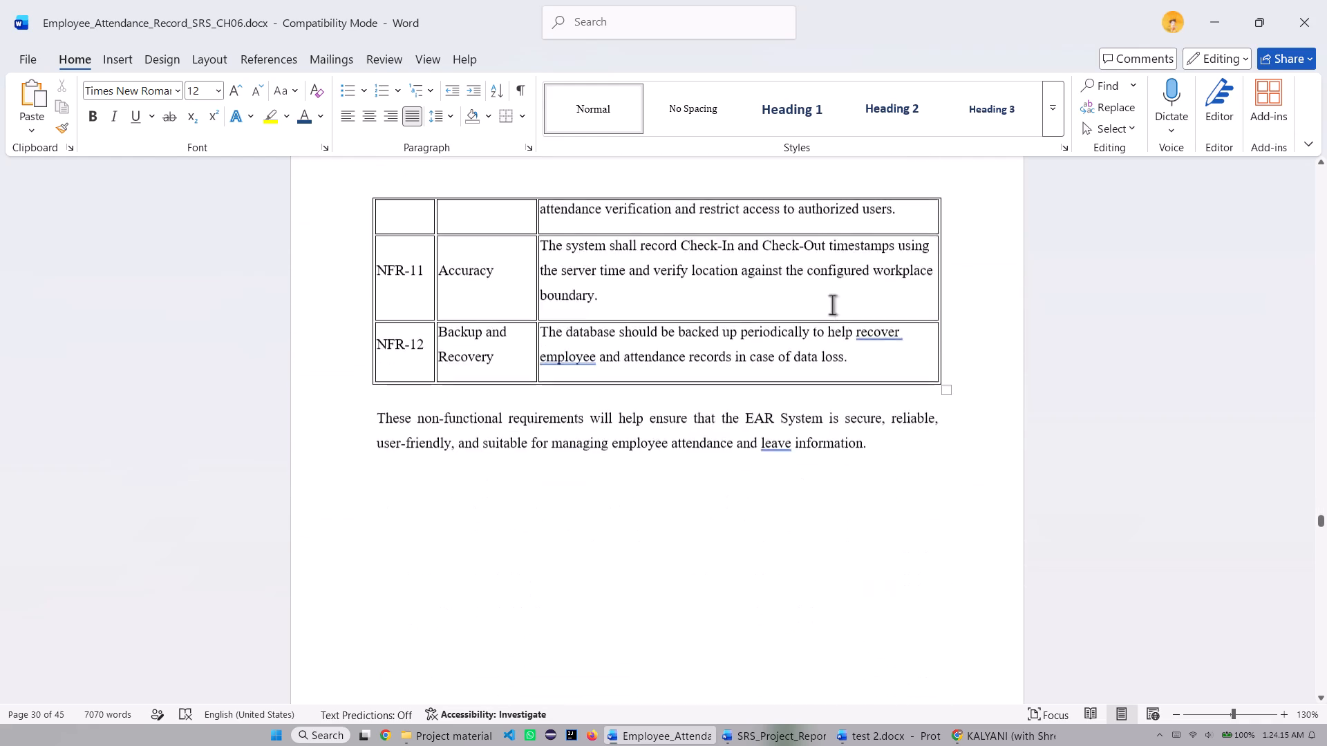
drag(379, 331, 670, 352)
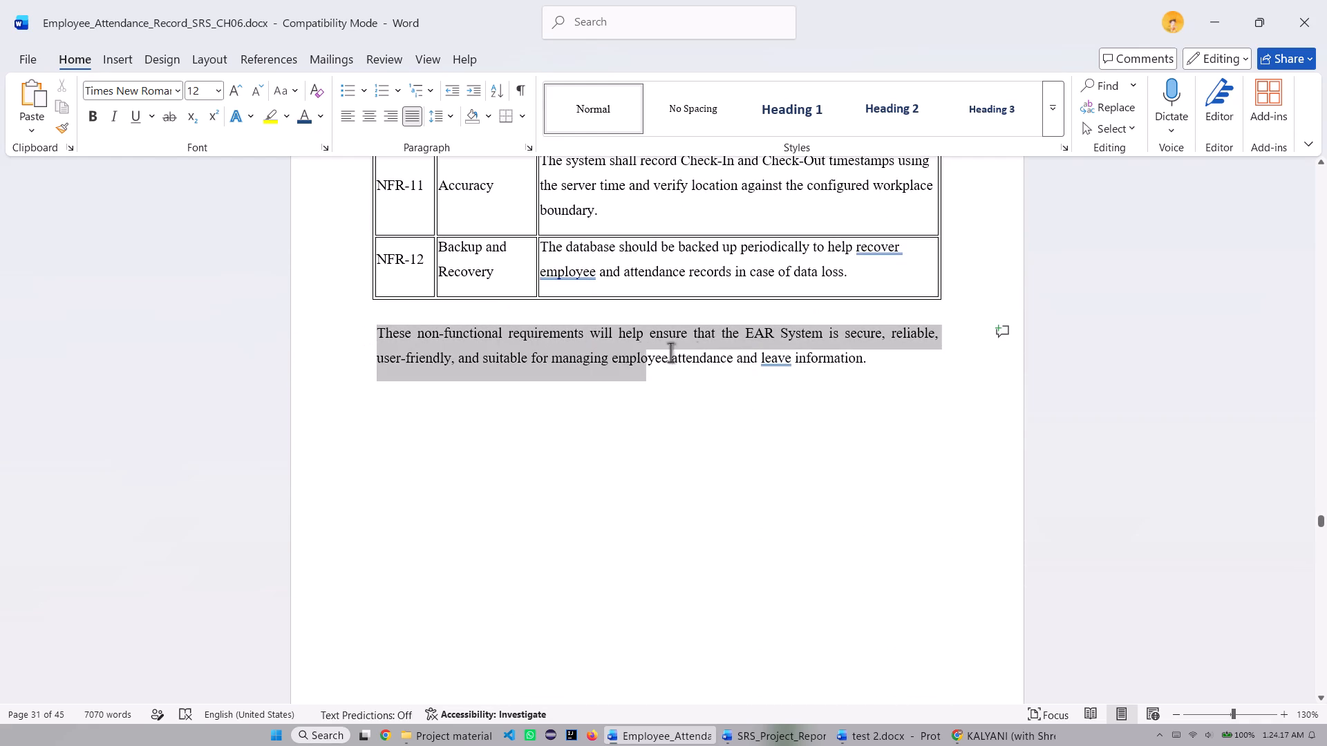
drag(670, 352, 875, 355)
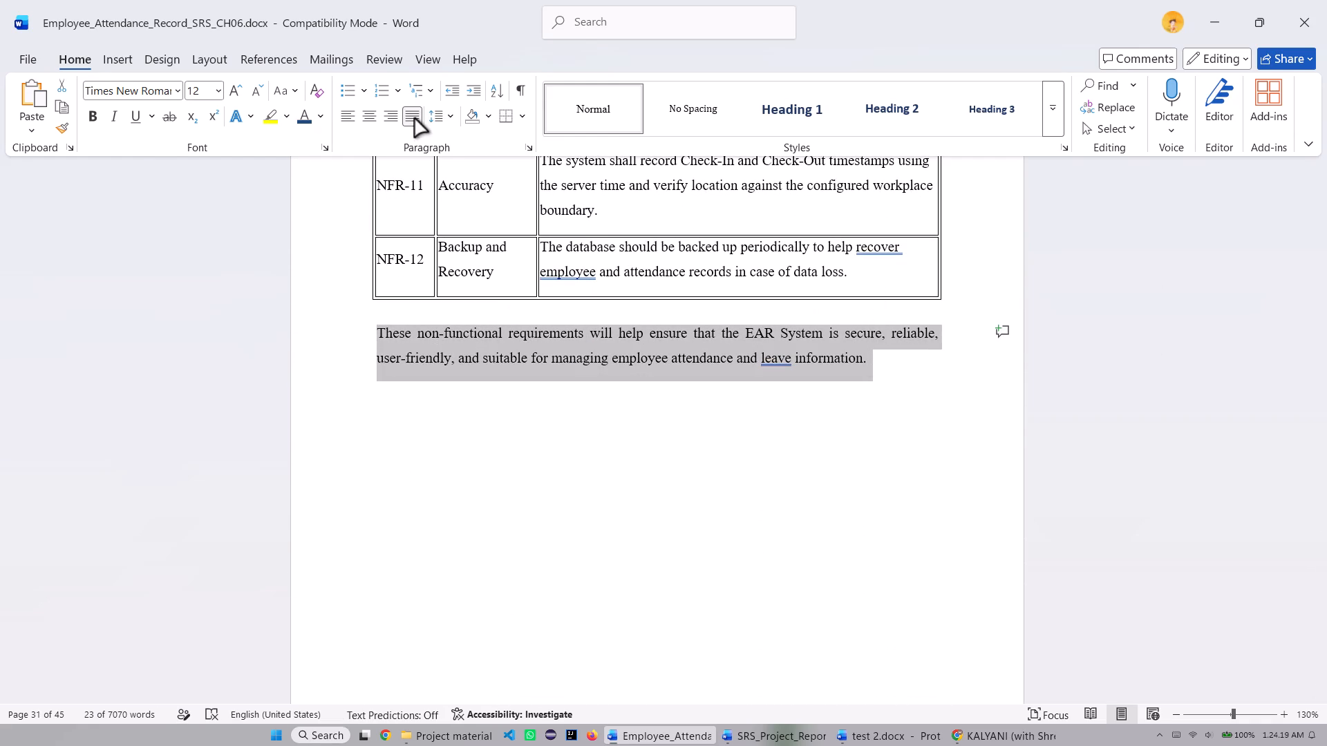
scroll(737, 419, down, 7)
scroll(733, 410, down, 20)
scroll(733, 410, down, 4)
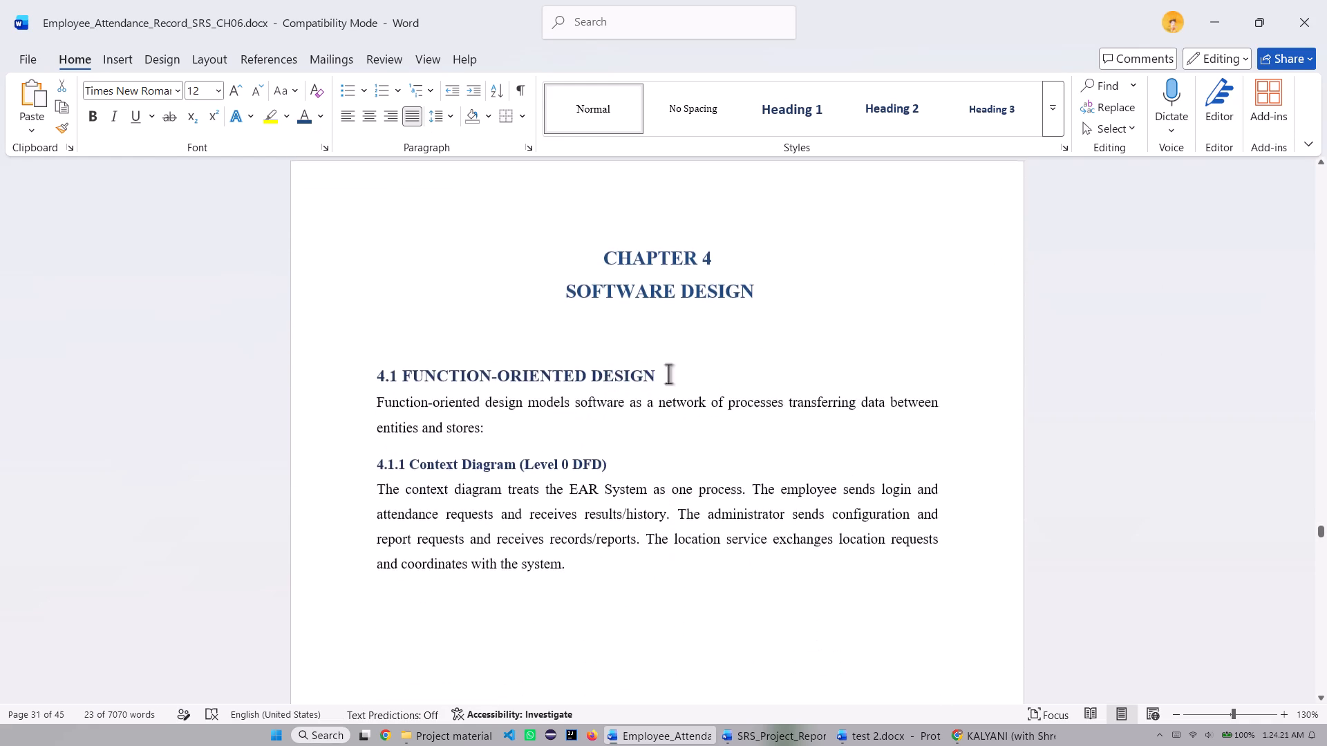
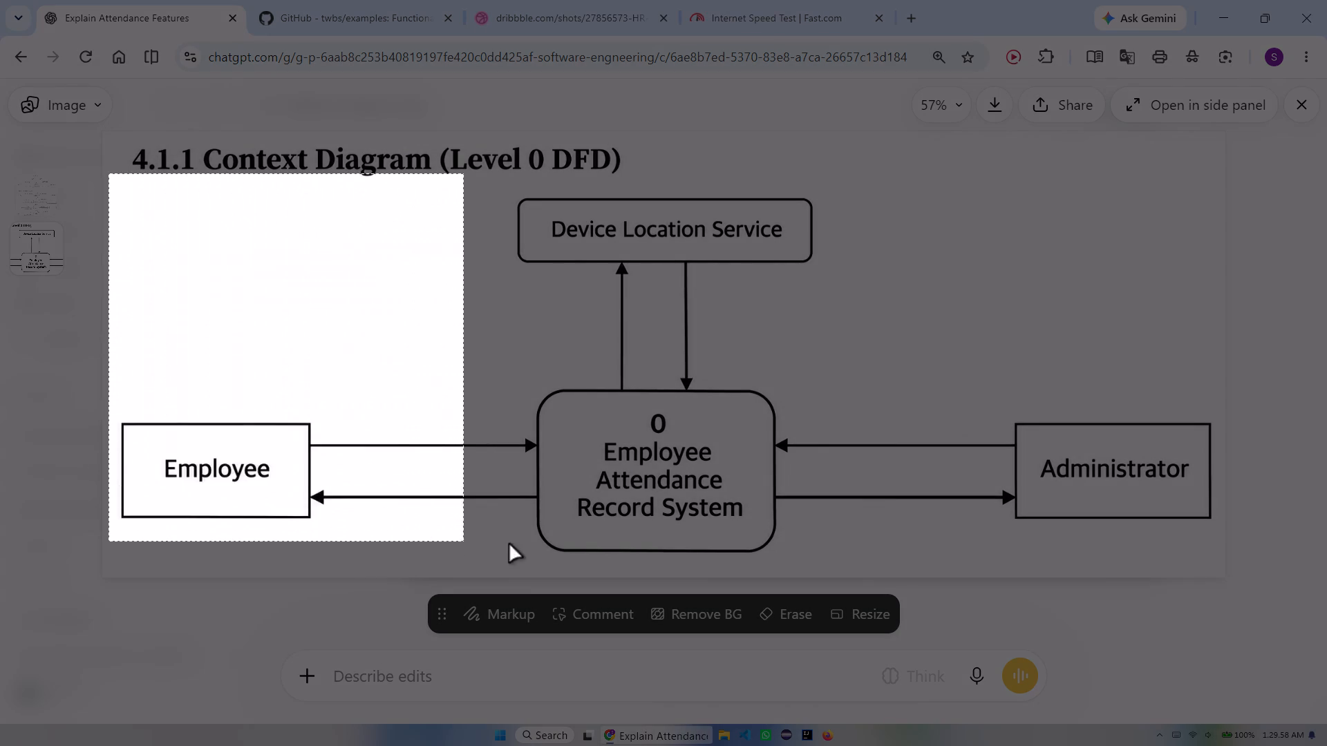
drag(509, 544, 1219, 573)
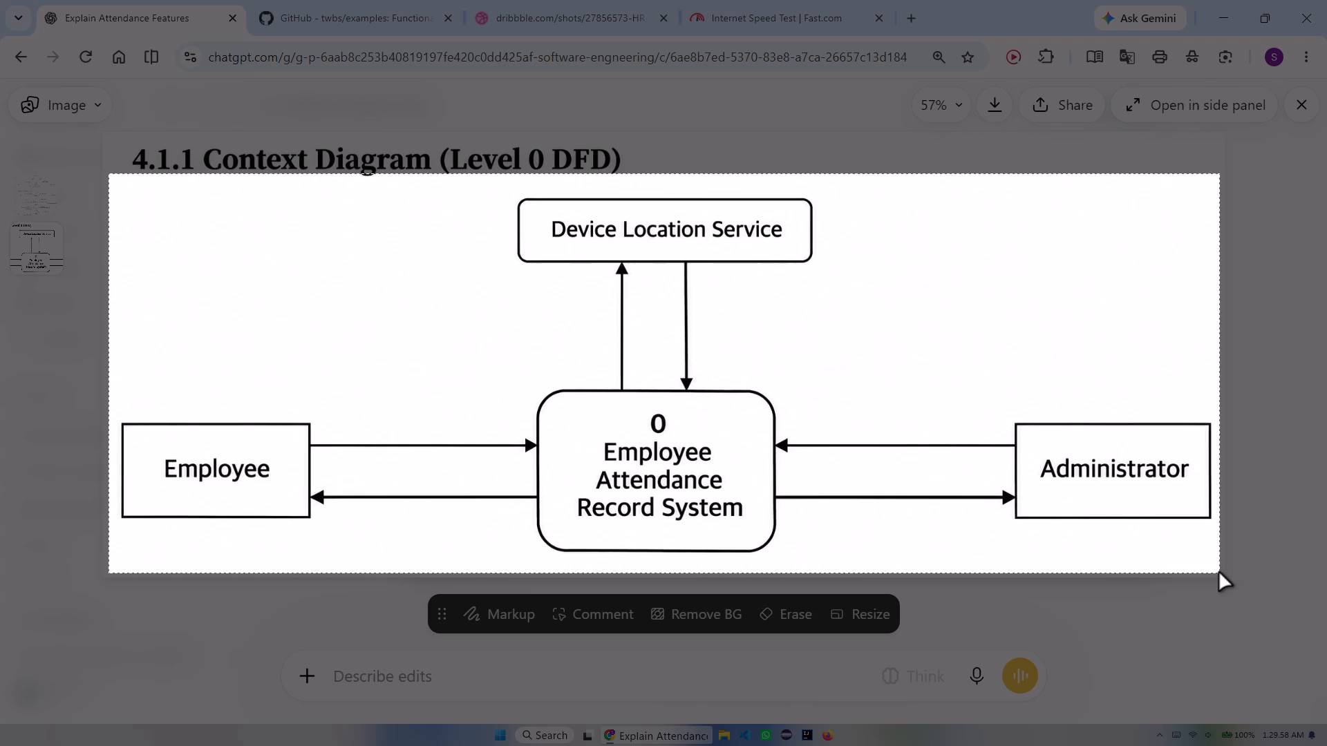
drag(1219, 573, 1219, 572)
click(666, 171)
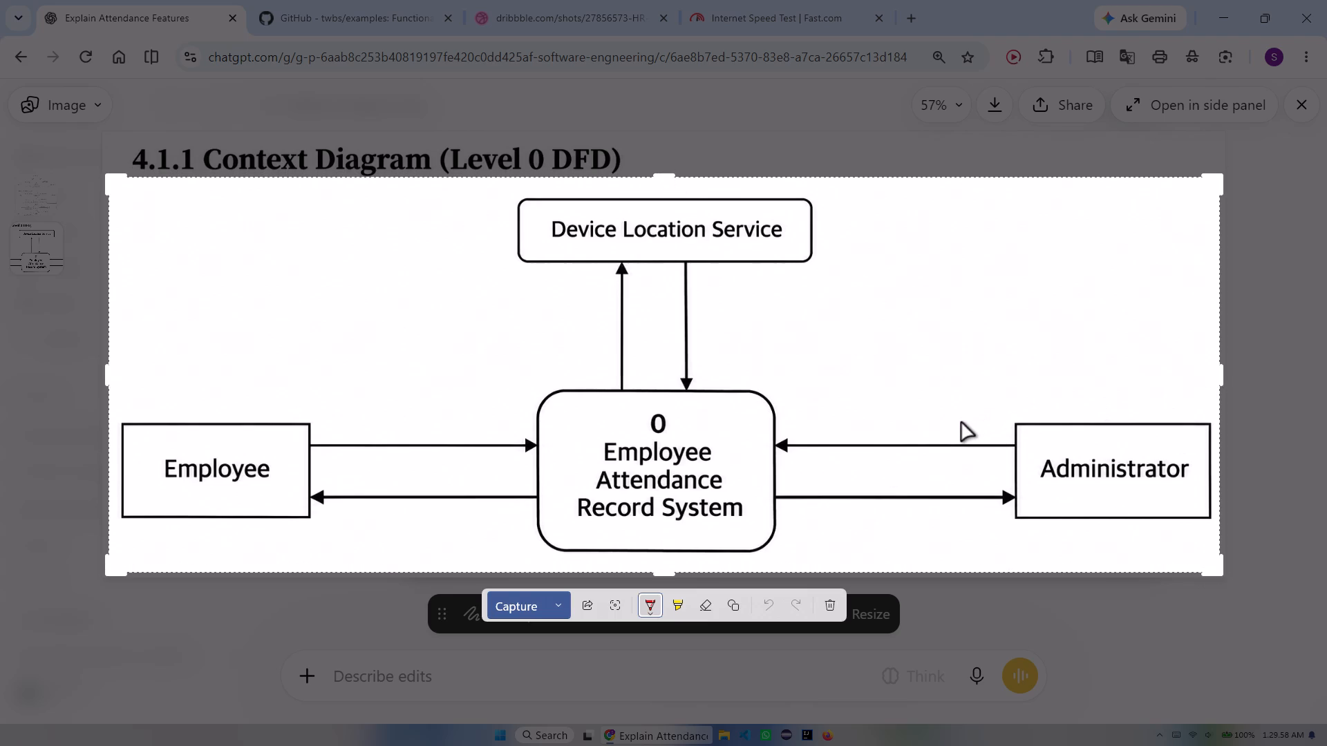
click(527, 604)
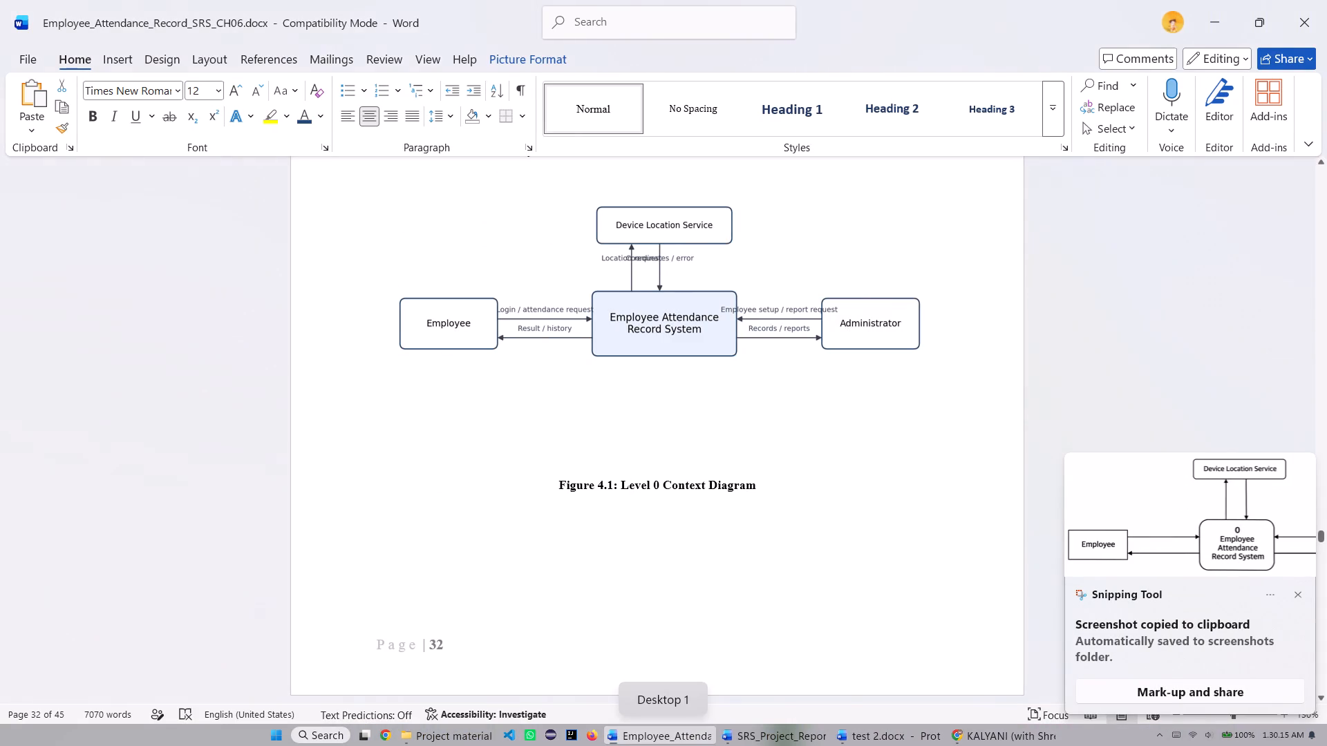
In the Employee_Attendance_Record_SRS_CH06 Word document, replace the picture above the Figure 4.1 caption with the snipped diagram.
scroll(633, 307, up, 2)
right_click(649, 366)
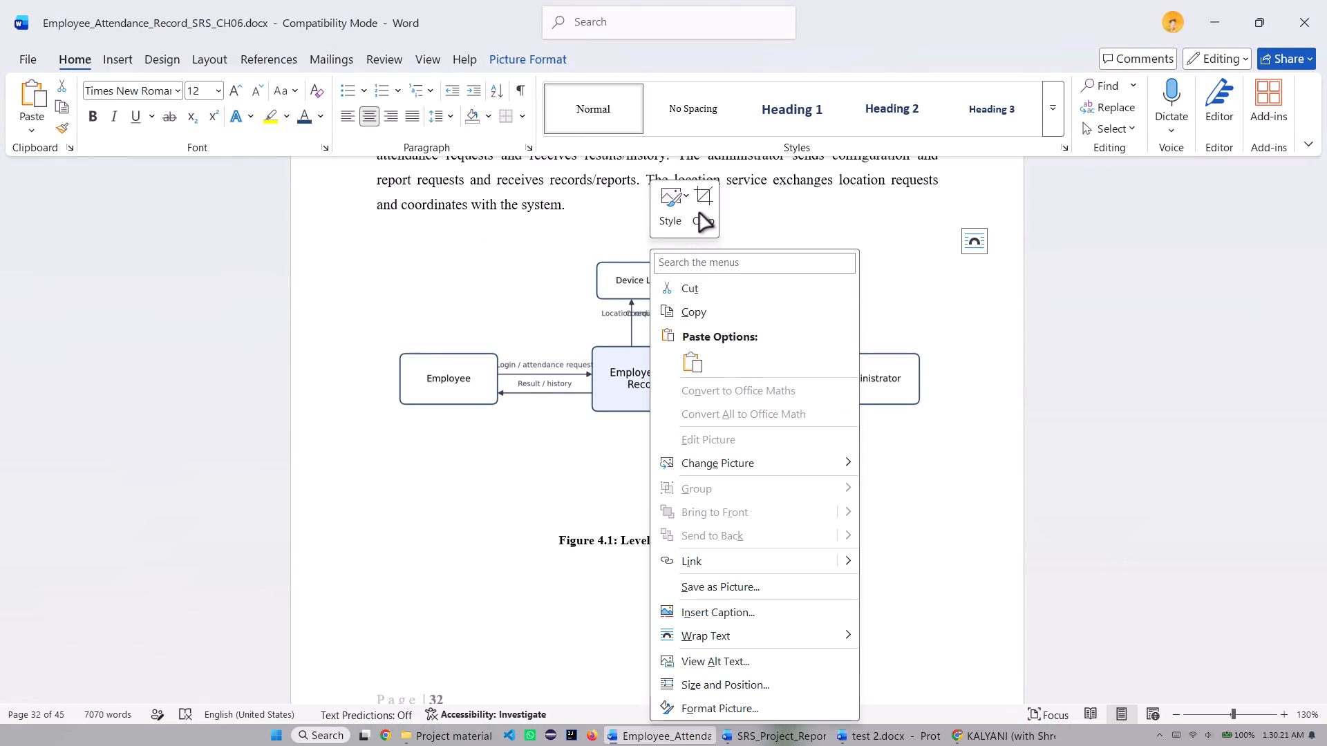
click(608, 381)
key(BackSpace)
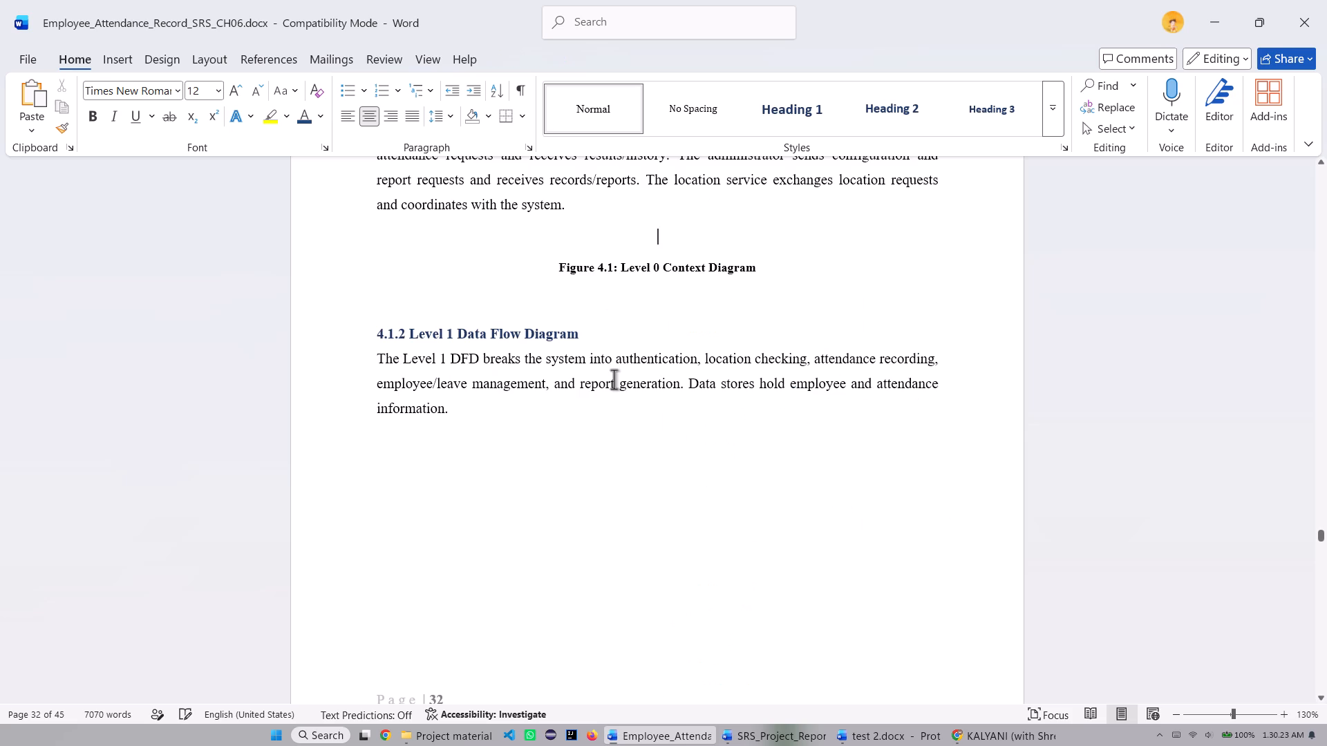
key(ctrl+v)
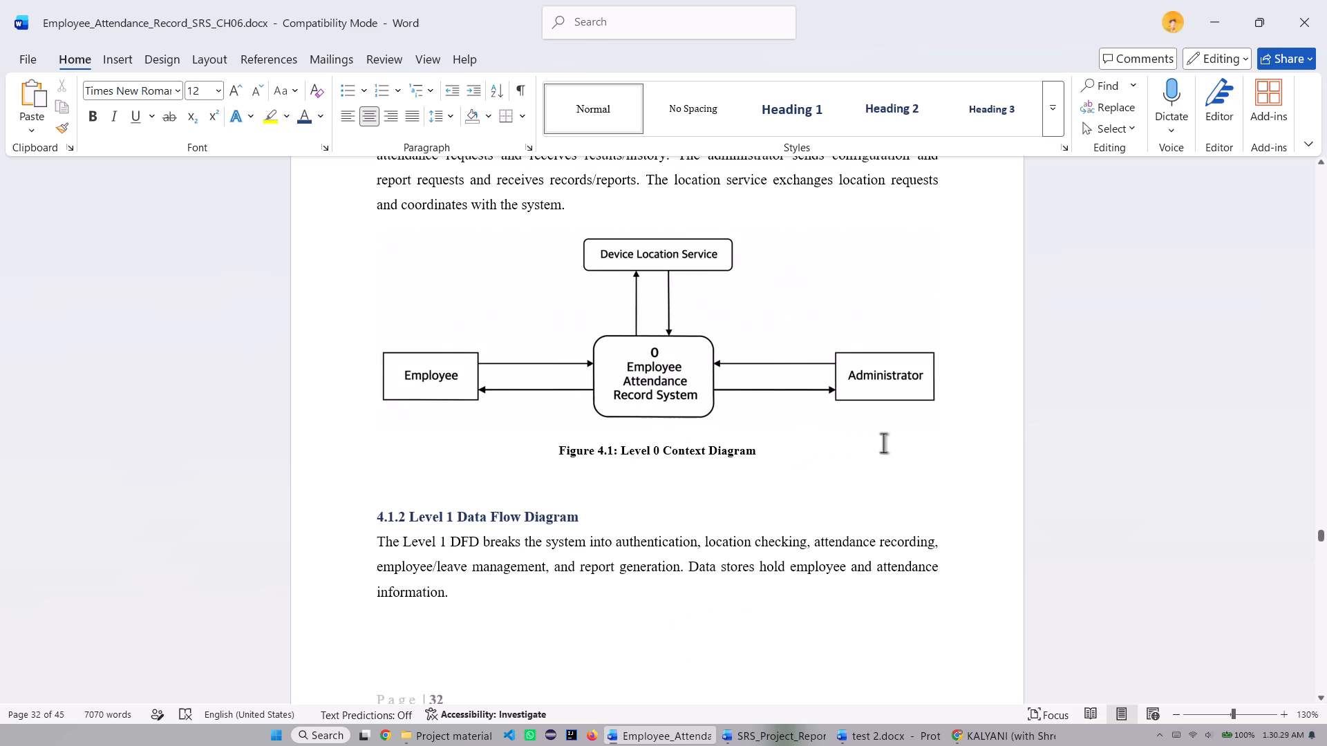
Review the Figure 4.1 context diagram and the Figure 4.2 Level 1 data flow diagram in sections 4.1.1 and 4.1.2.
click(975, 476)
scroll(726, 437, up, 1)
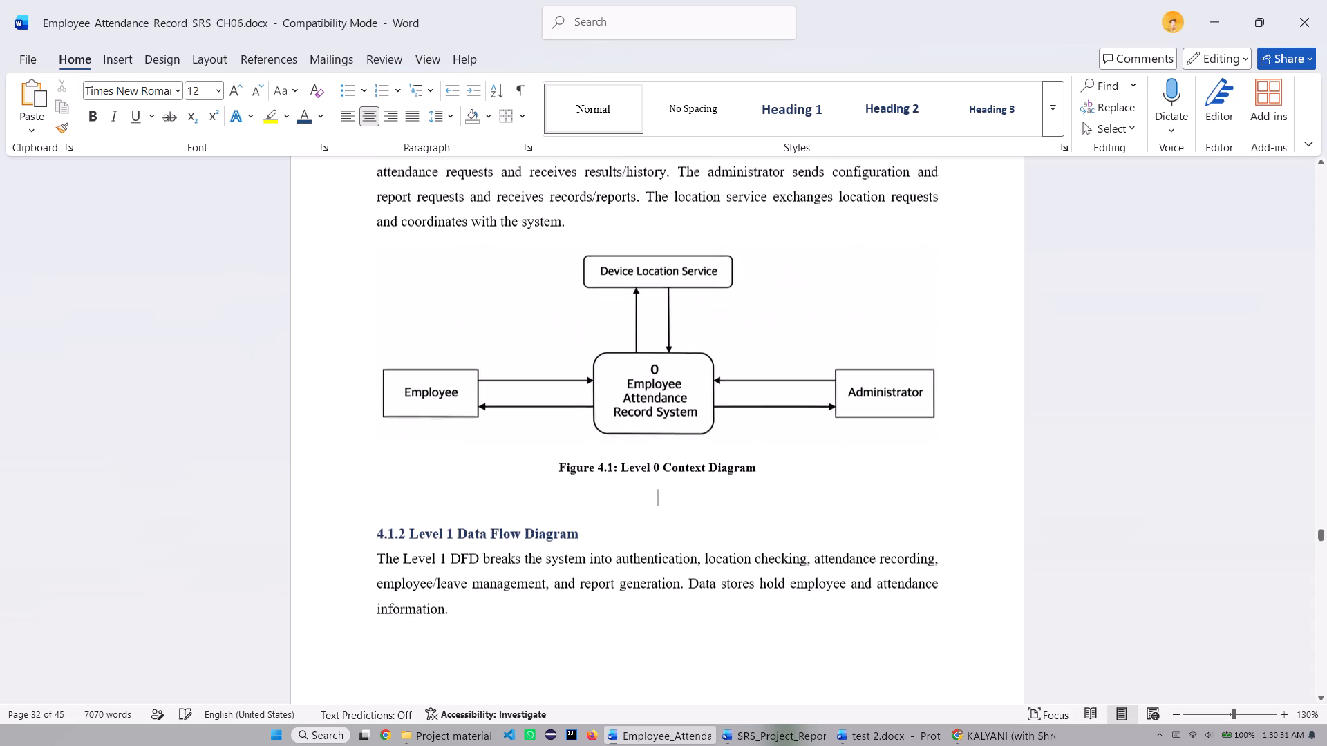
scroll(726, 401, up, 2)
scroll(740, 370, down, 20)
scroll(740, 370, down, 1)
scroll(757, 365, up, 2)
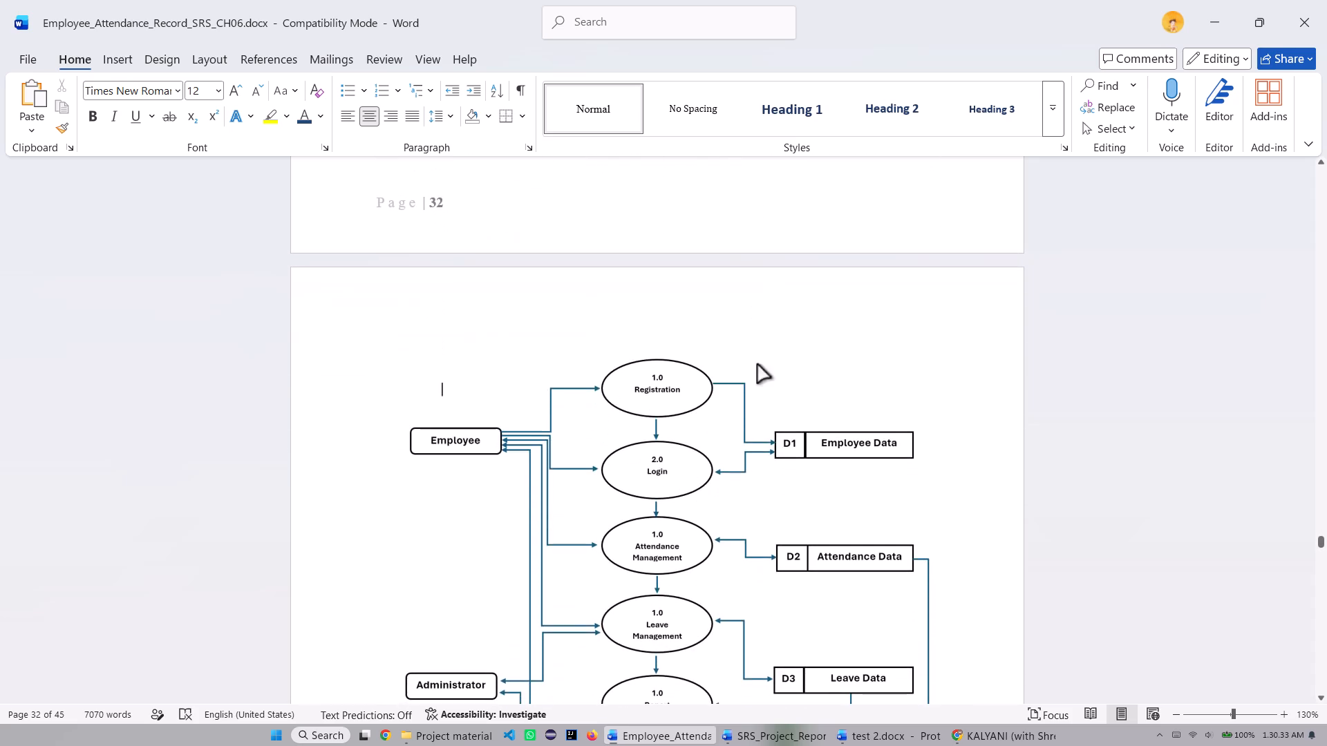
scroll(757, 365, up, 16)
scroll(688, 377, down, 17)
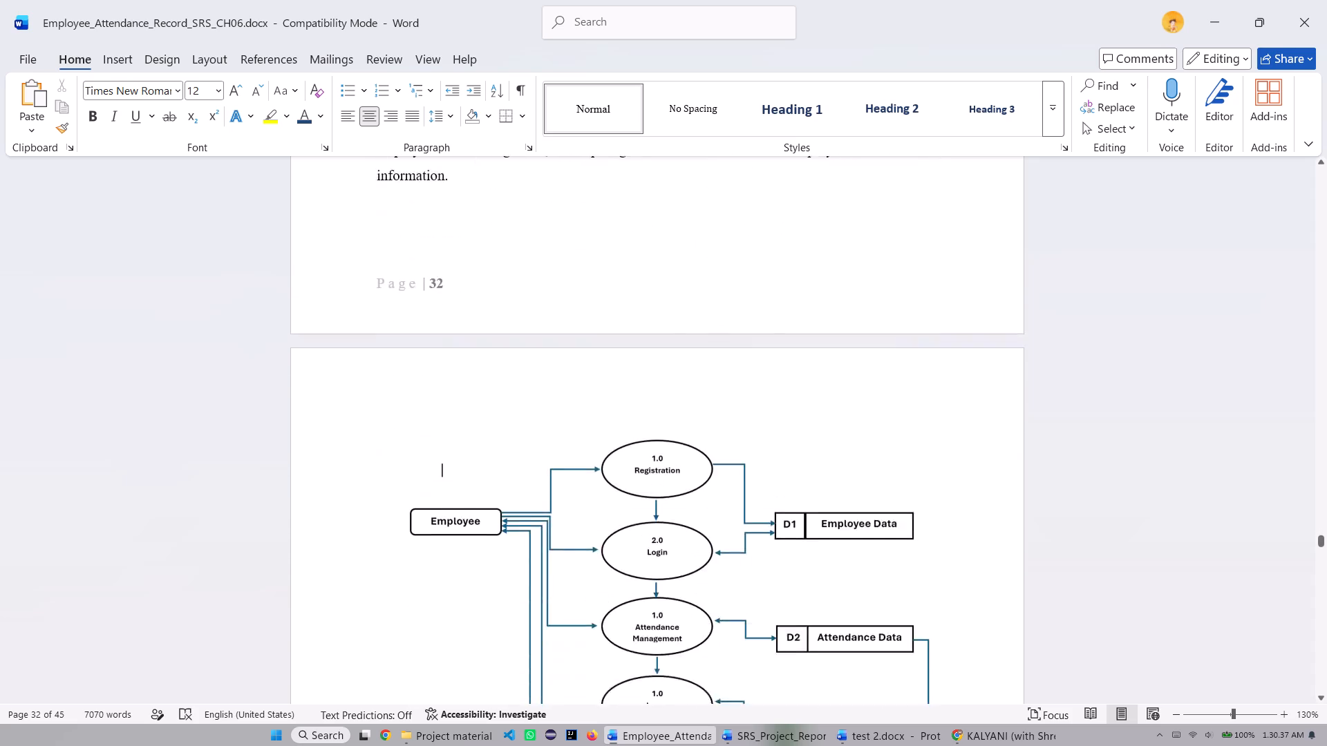
scroll(700, 322, down, 7)
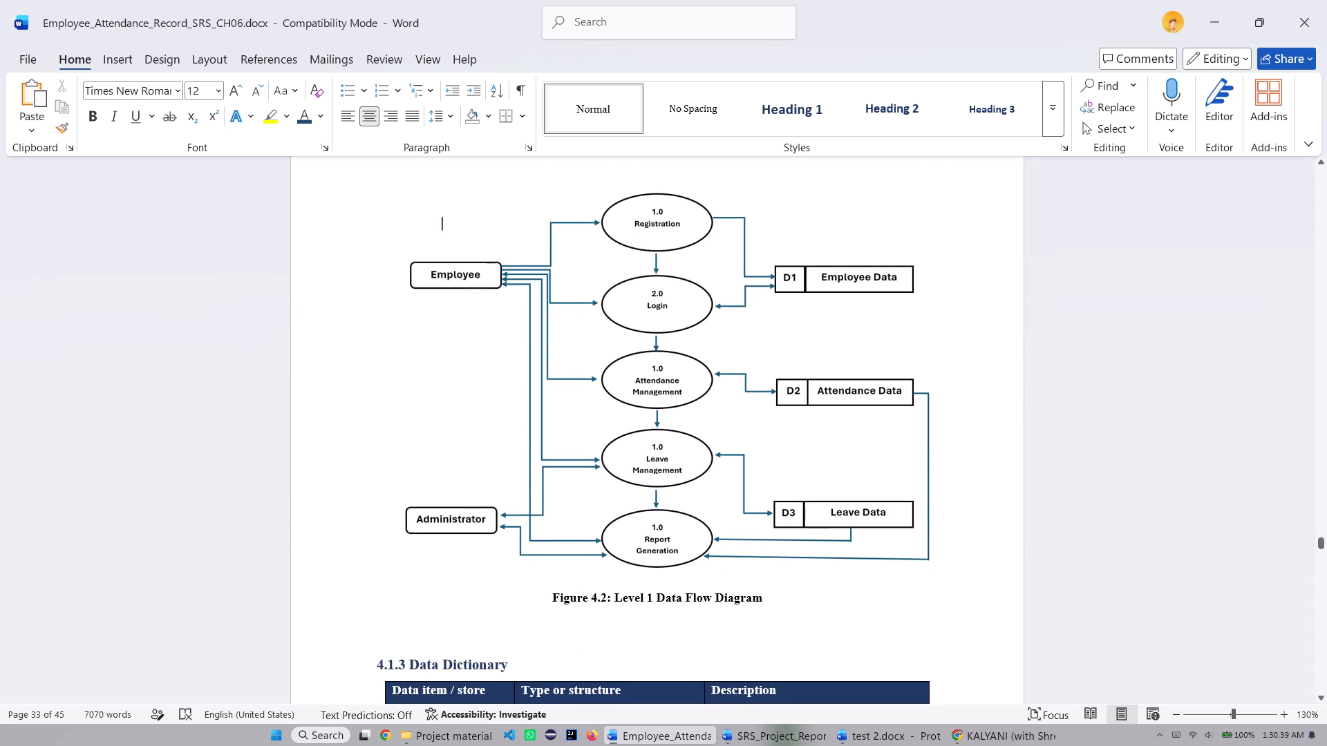
scroll(746, 346, up, 2)
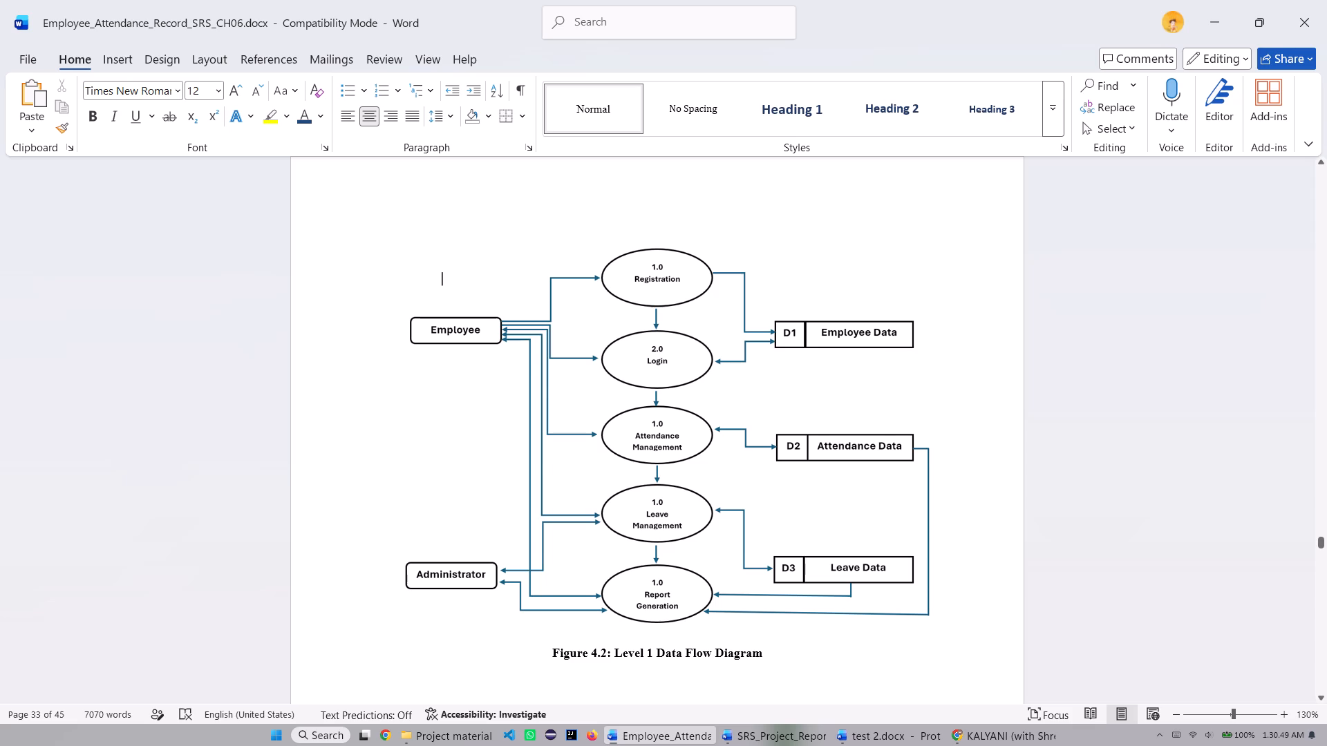
scroll(658, 309, up, 15)
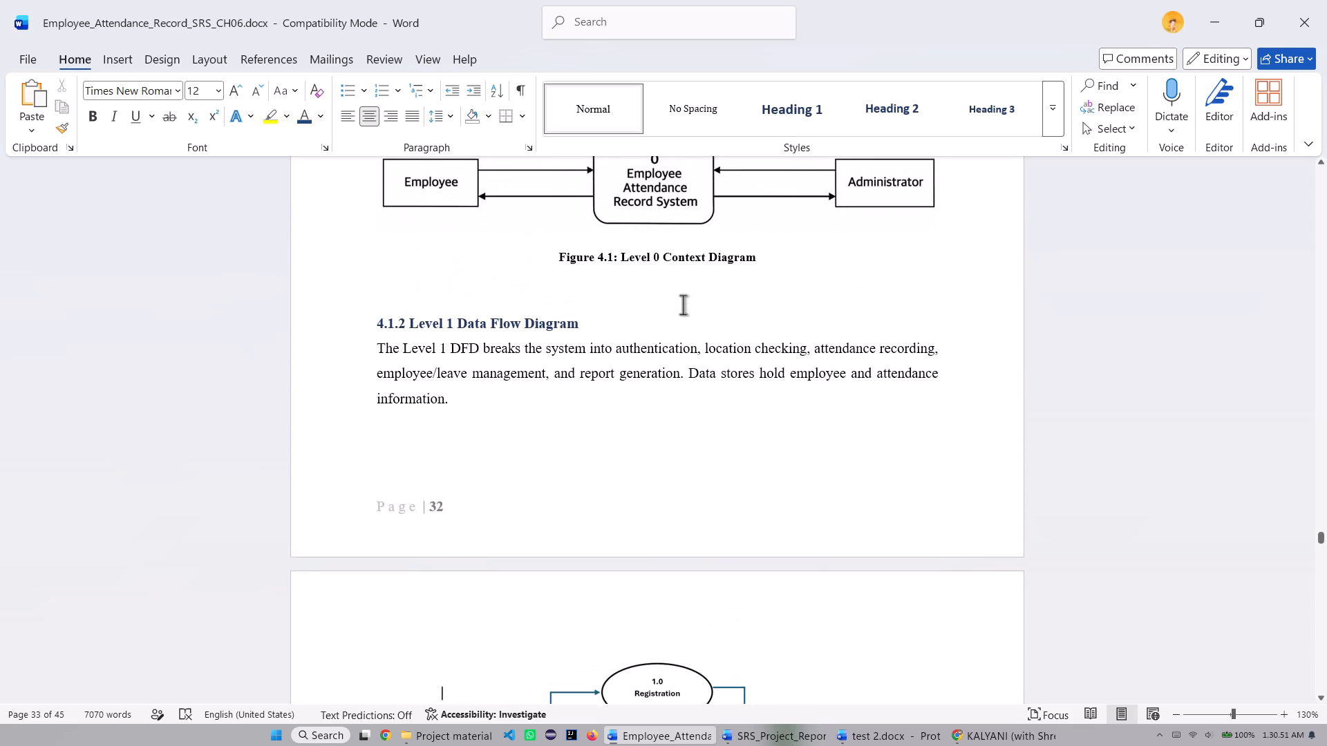
scroll(467, 346, up, 3)
scroll(711, 416, down, 6)
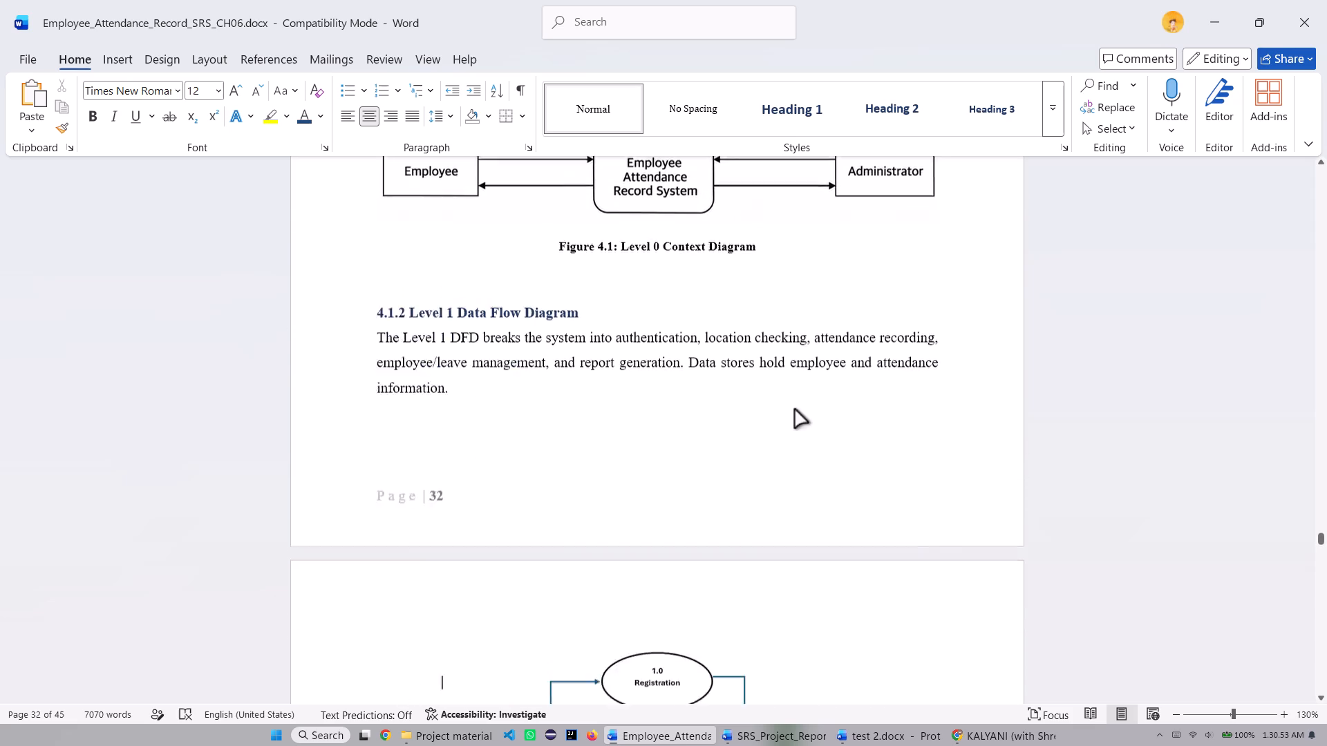
scroll(795, 410, down, 1)
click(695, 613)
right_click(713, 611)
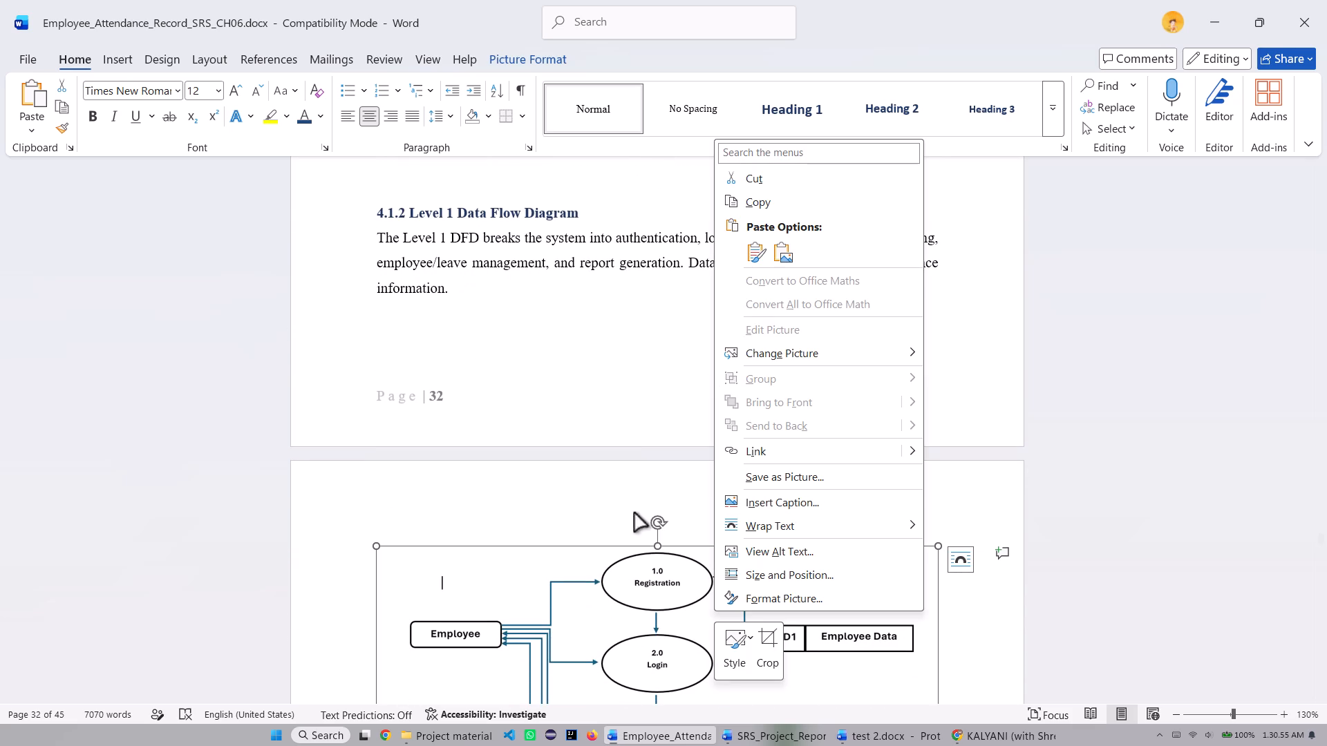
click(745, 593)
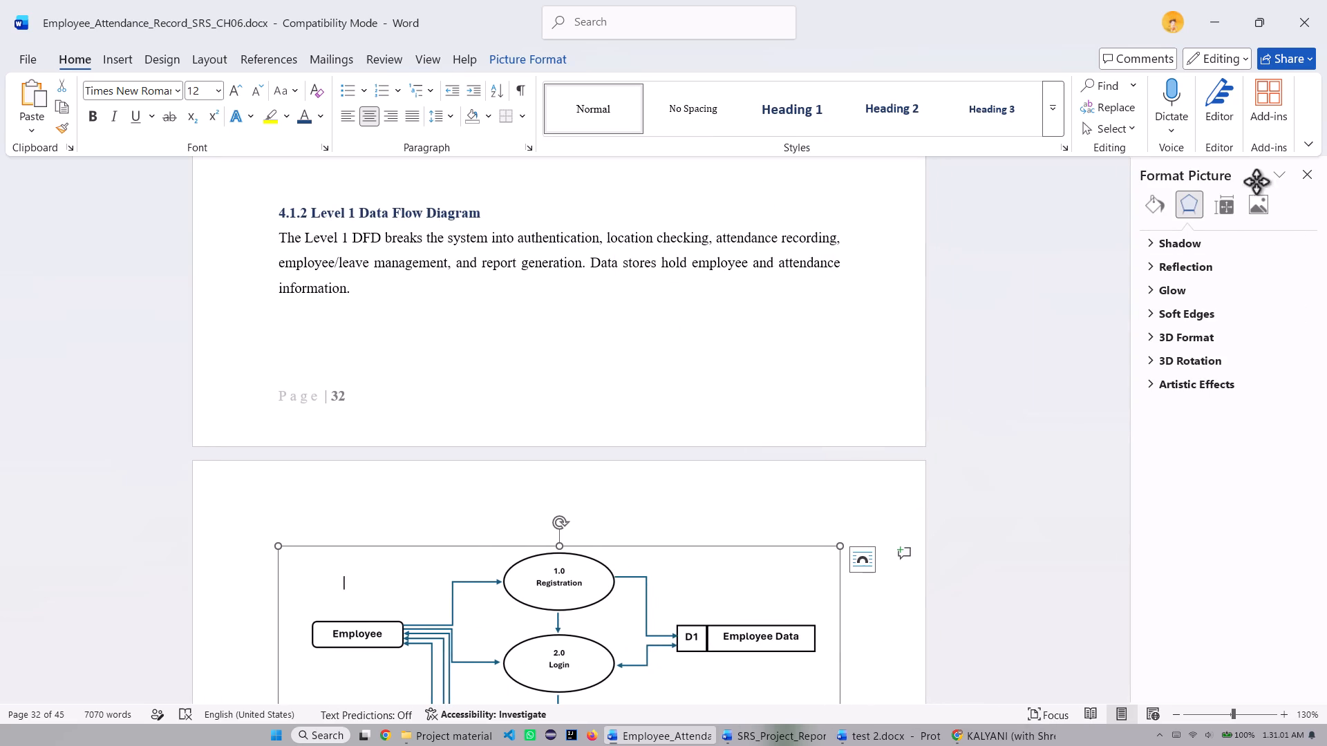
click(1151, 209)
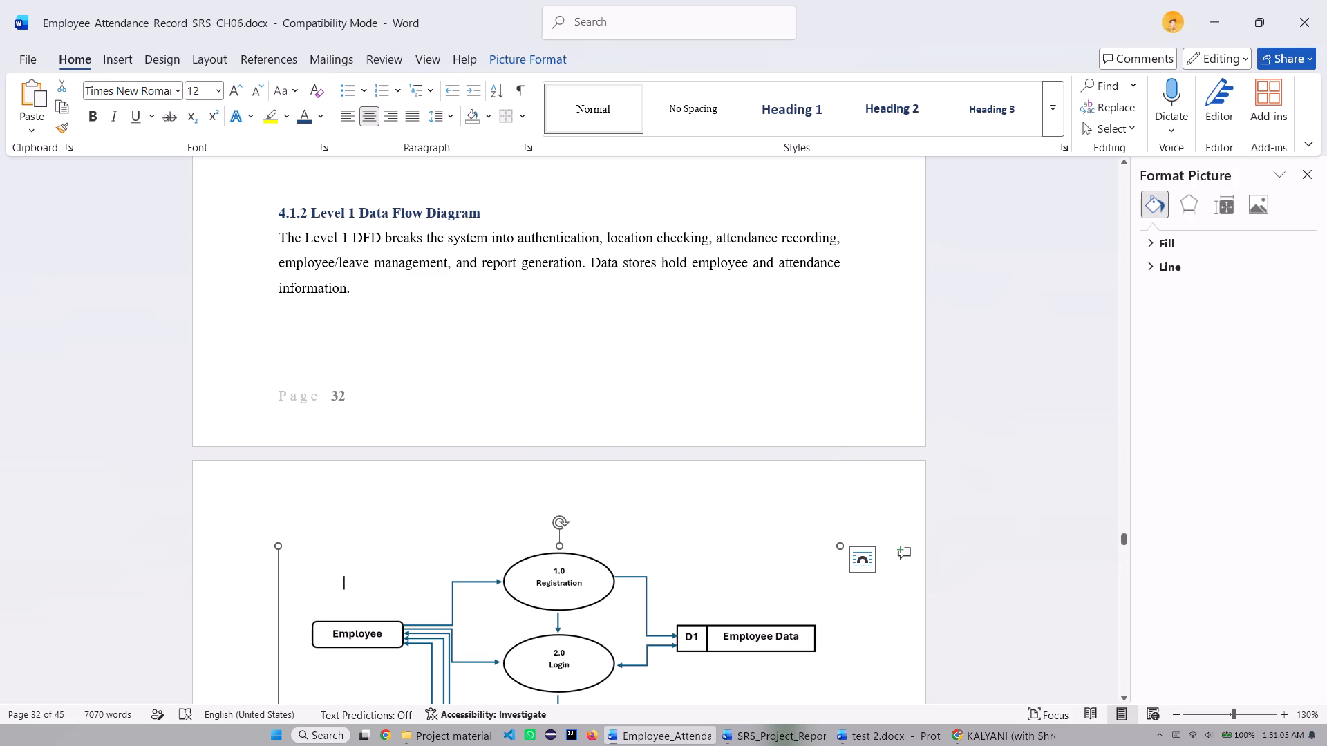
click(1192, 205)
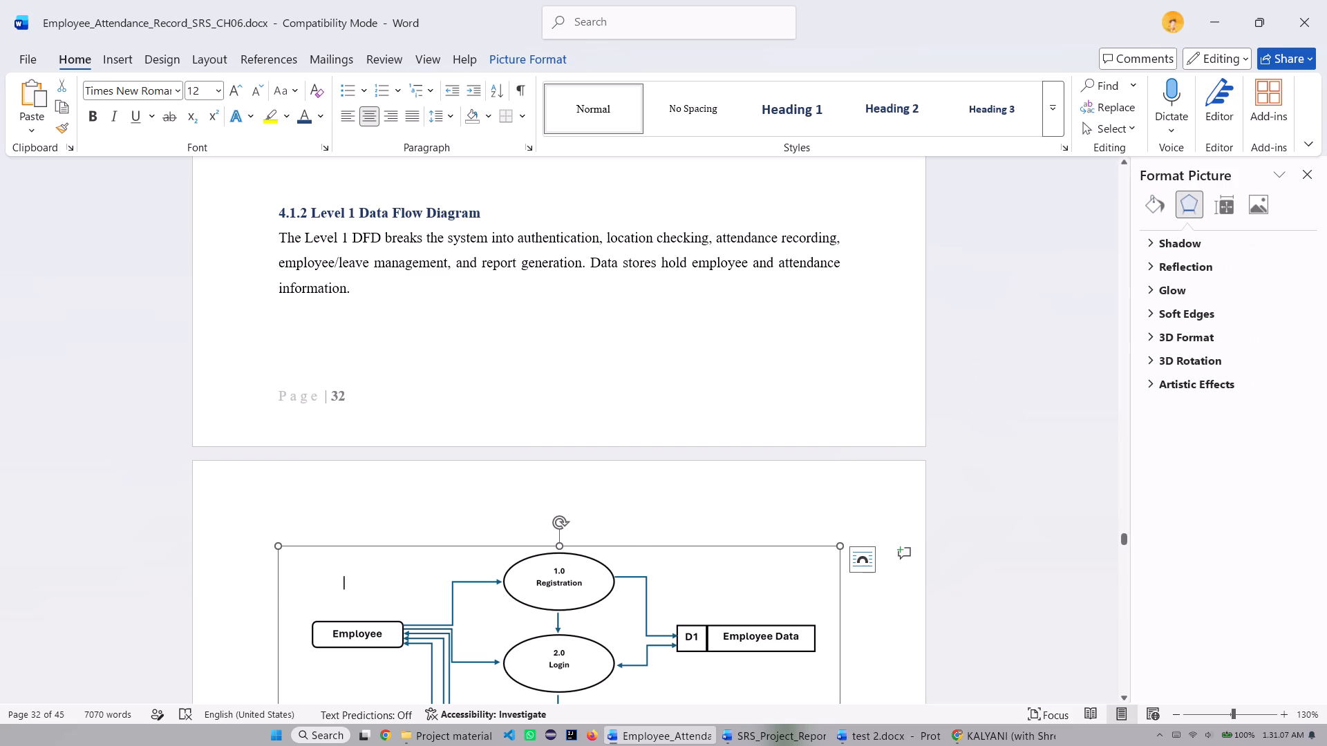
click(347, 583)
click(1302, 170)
scroll(671, 571, down, 2)
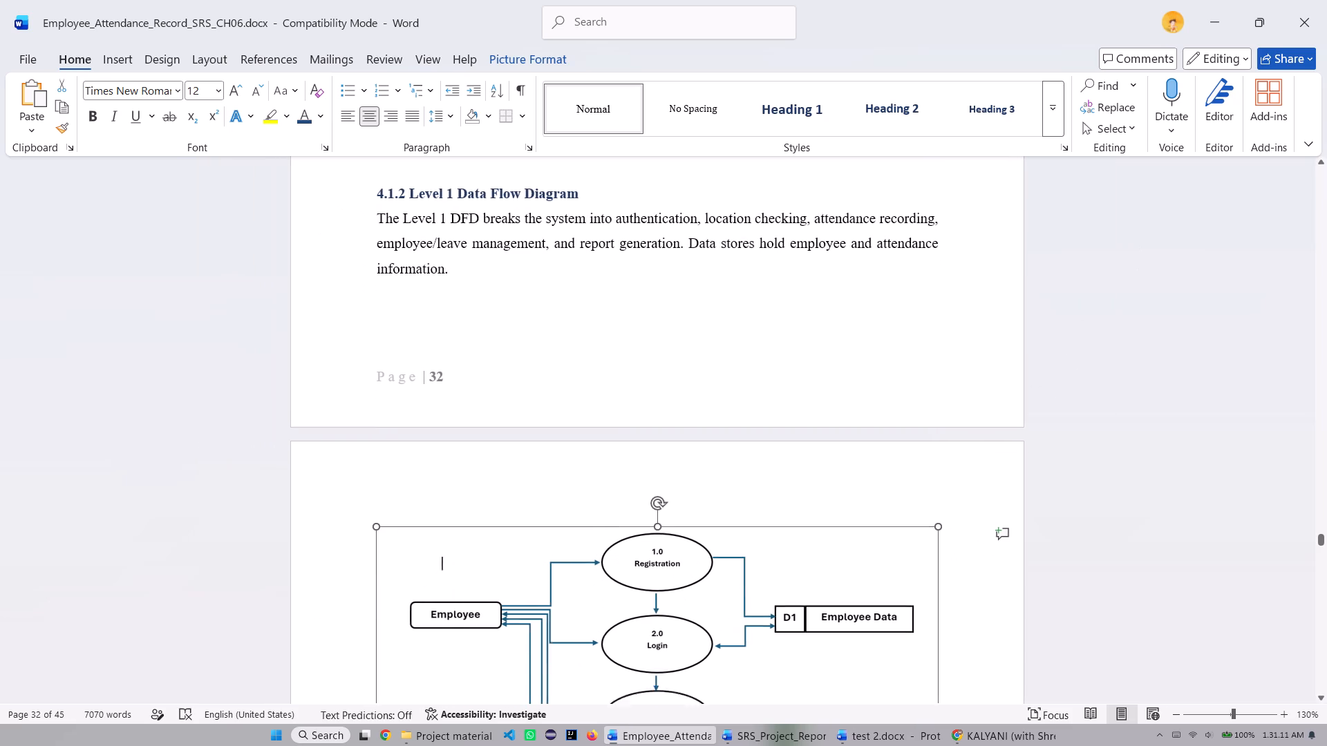
scroll(671, 571, down, 2)
click(889, 396)
scroll(661, 477, down, 7)
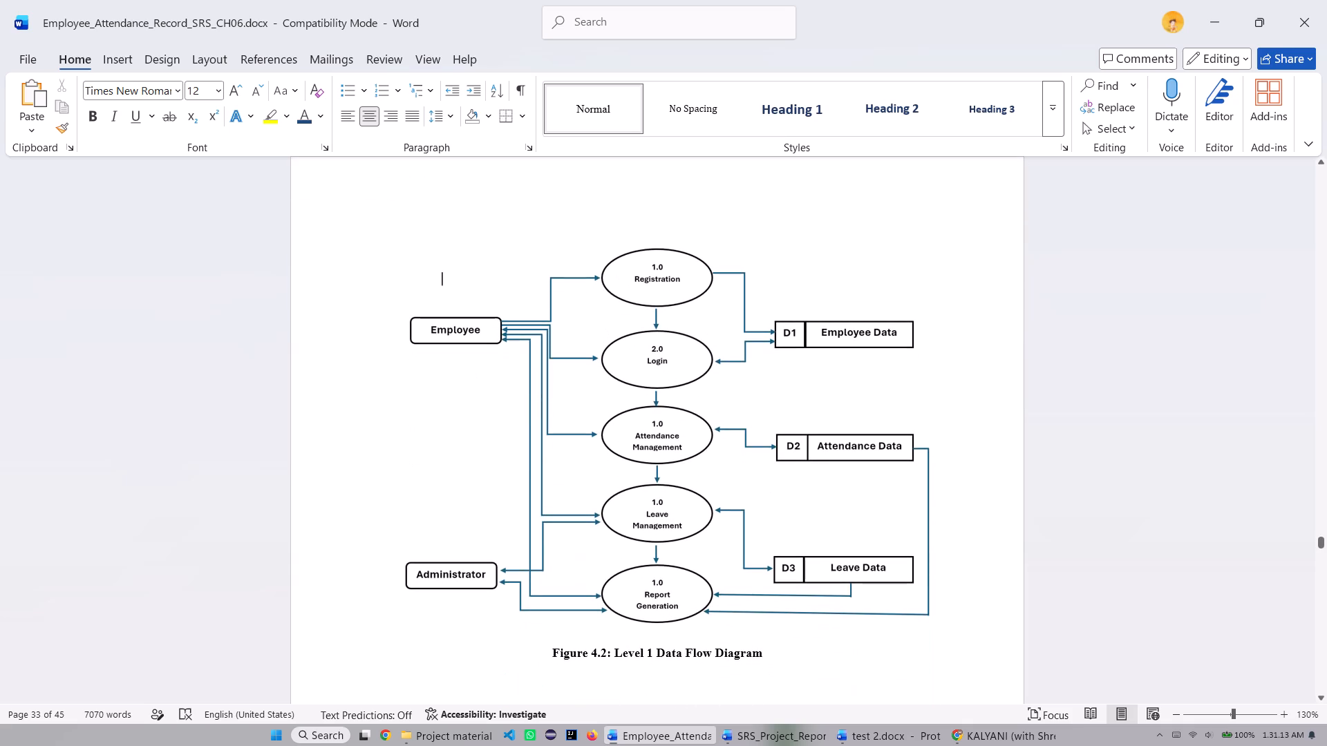
scroll(675, 490, up, 1)
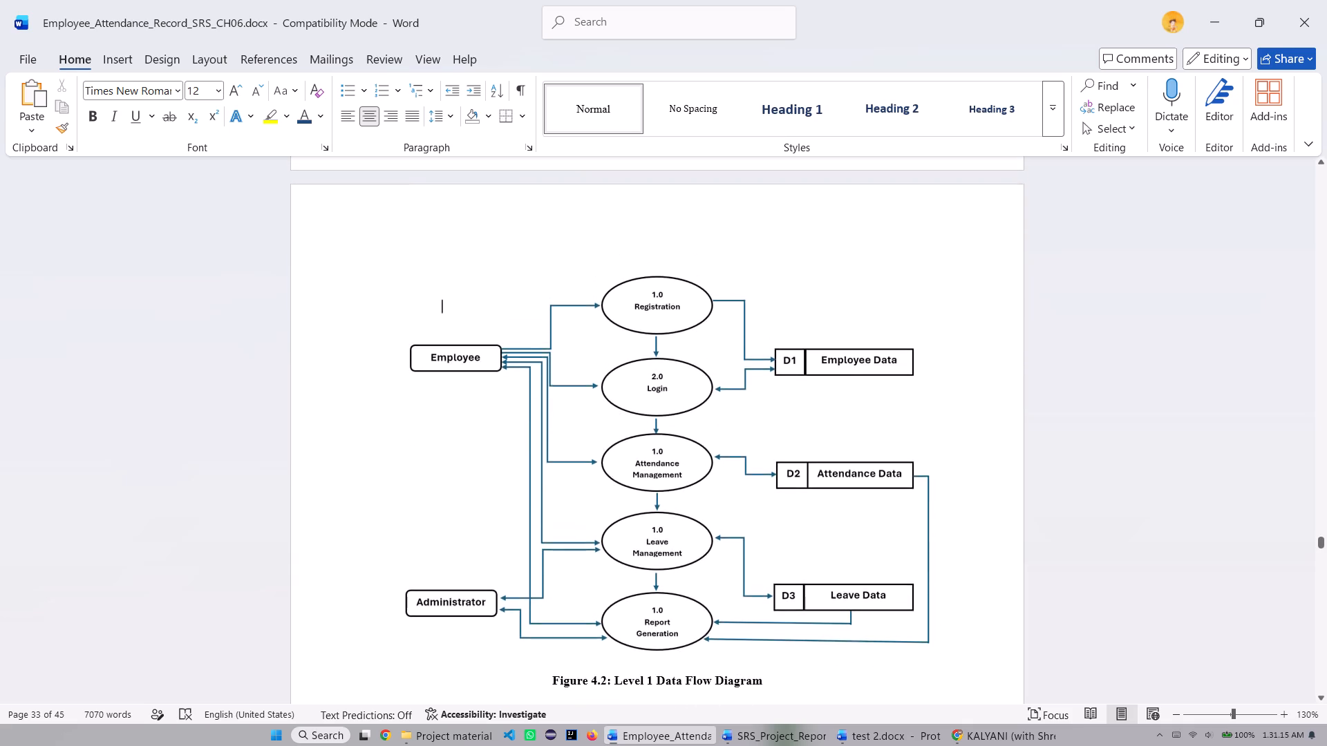
scroll(677, 490, up, 20)
scroll(677, 491, up, 3)
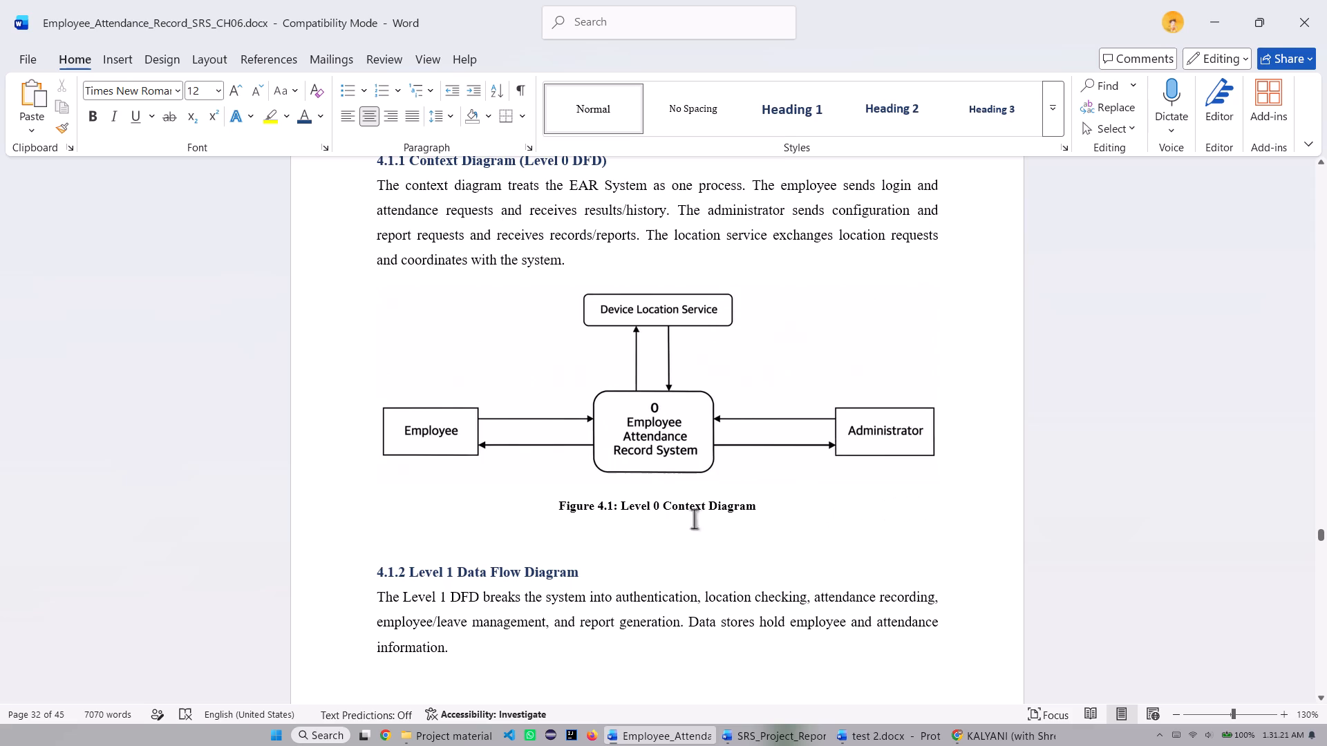
scroll(807, 464, up, 2)
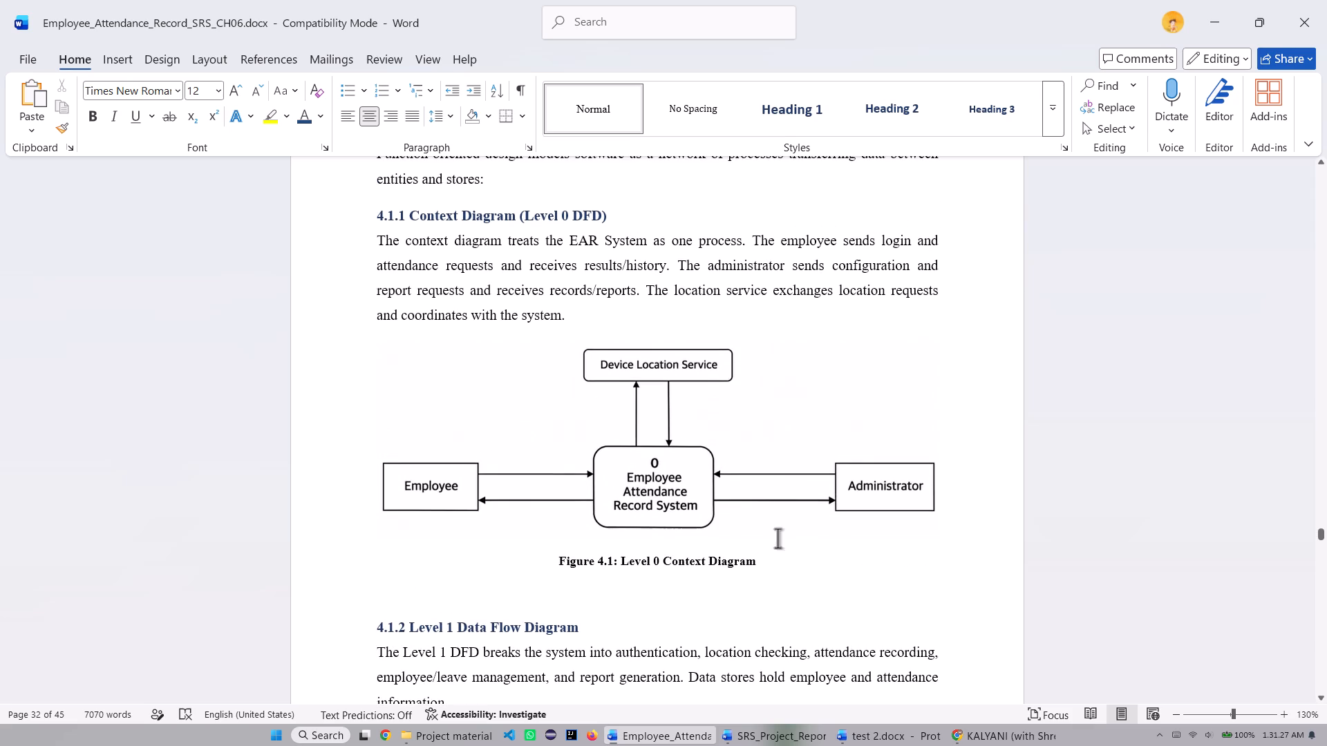
scroll(641, 546, up, 3)
scroll(674, 548, down, 3)
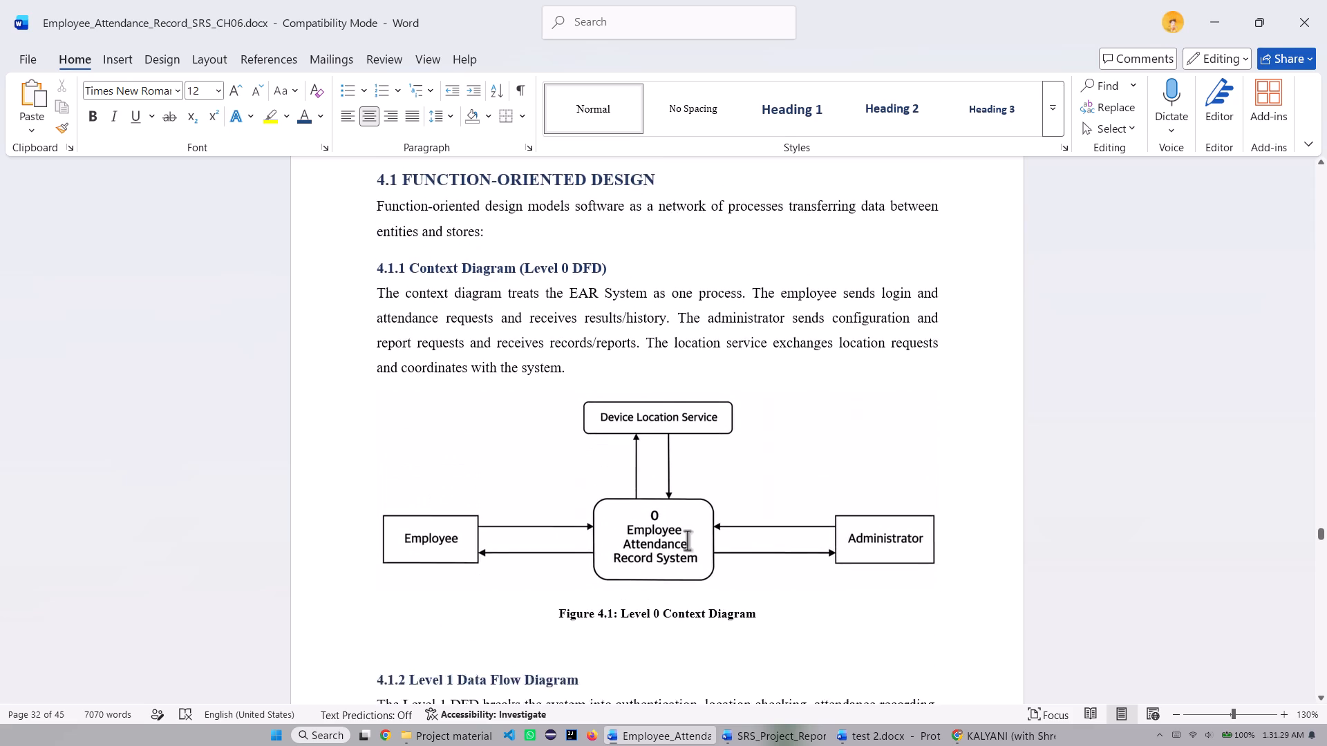
scroll(687, 540, down, 1)
scroll(696, 537, up, 8)
scroll(771, 439, down, 6)
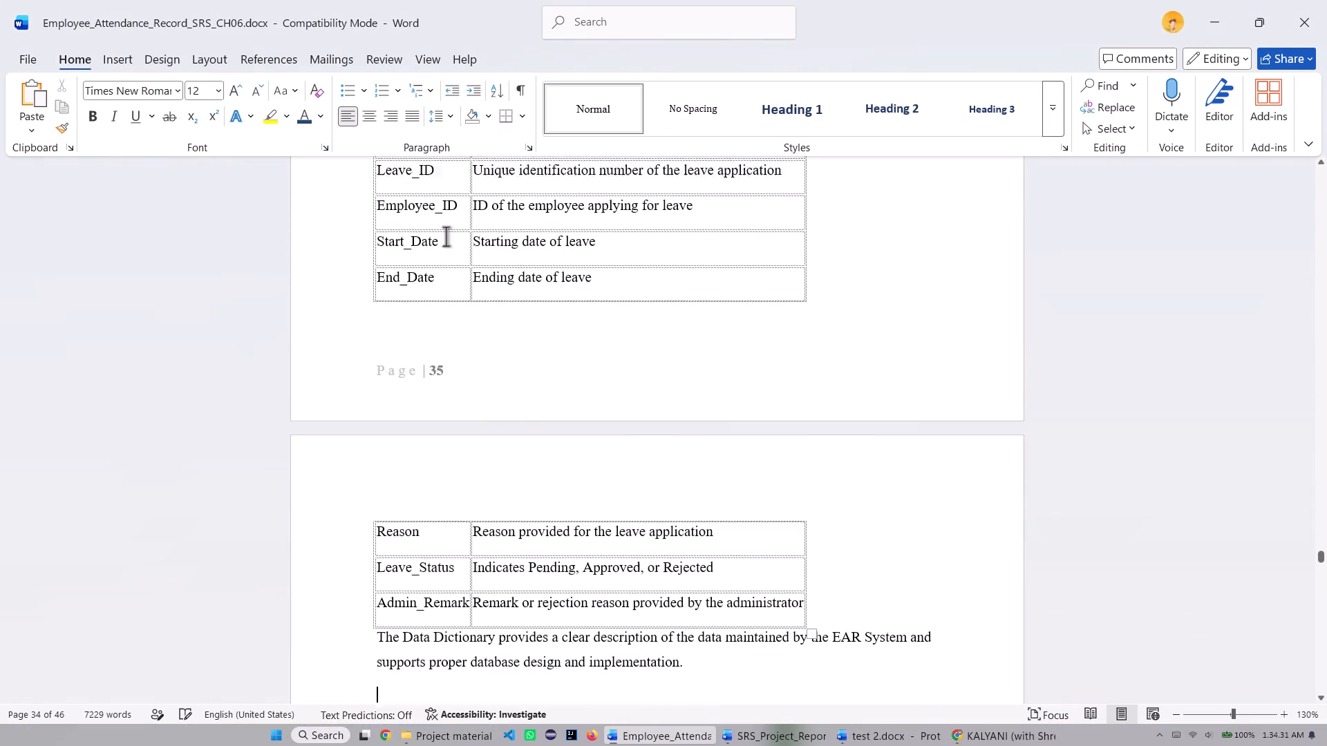
Review the updated section 4.1, checking the pasted data dictionary tables, diagrams, descriptions and page layout.
scroll(637, 323, up, 15)
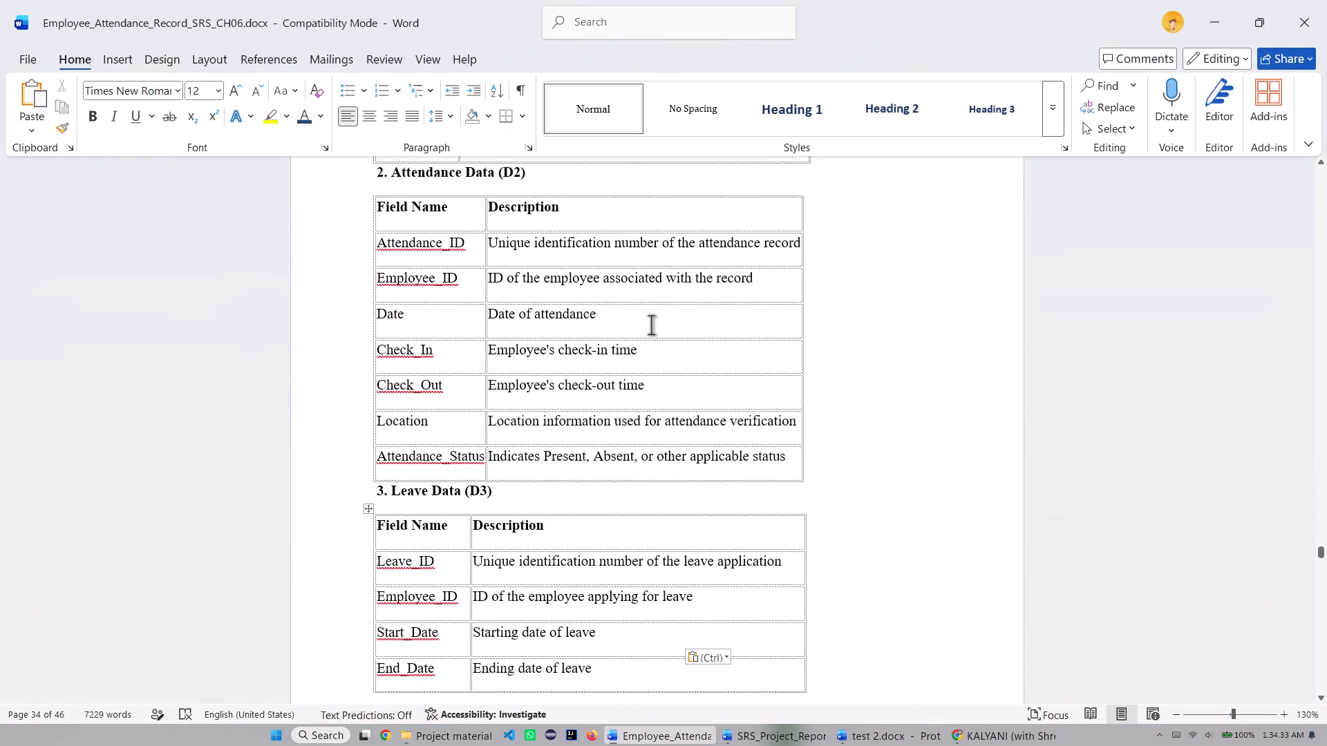
scroll(651, 325, up, 20)
scroll(651, 325, up, 1)
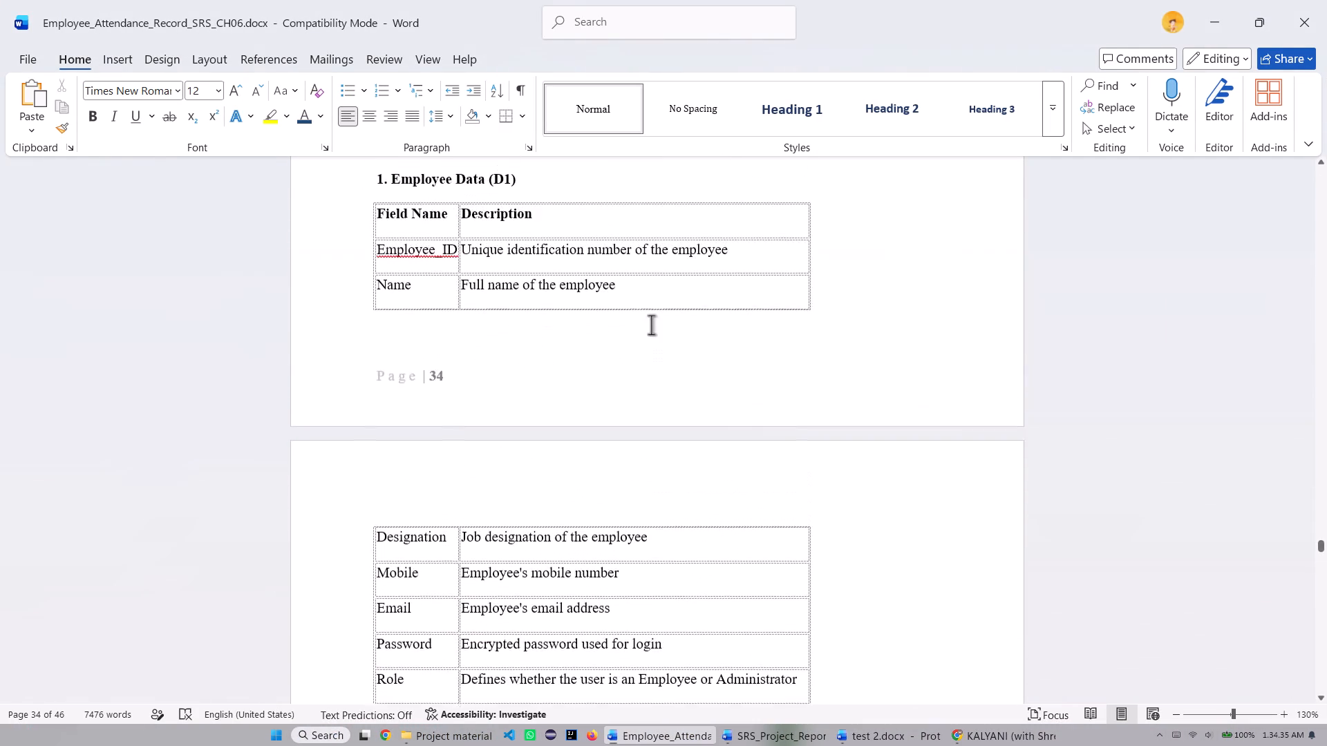
scroll(651, 325, up, 11)
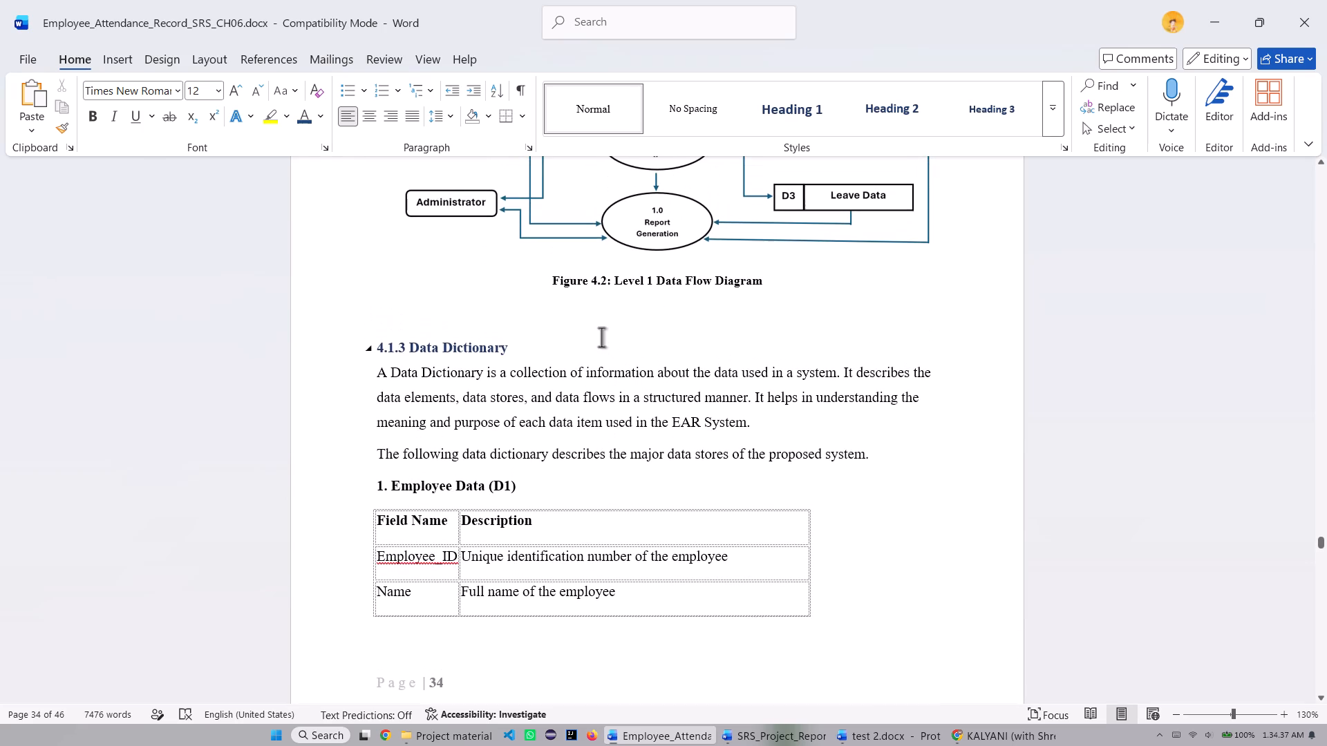
scroll(713, 418, up, 20)
scroll(713, 418, up, 4)
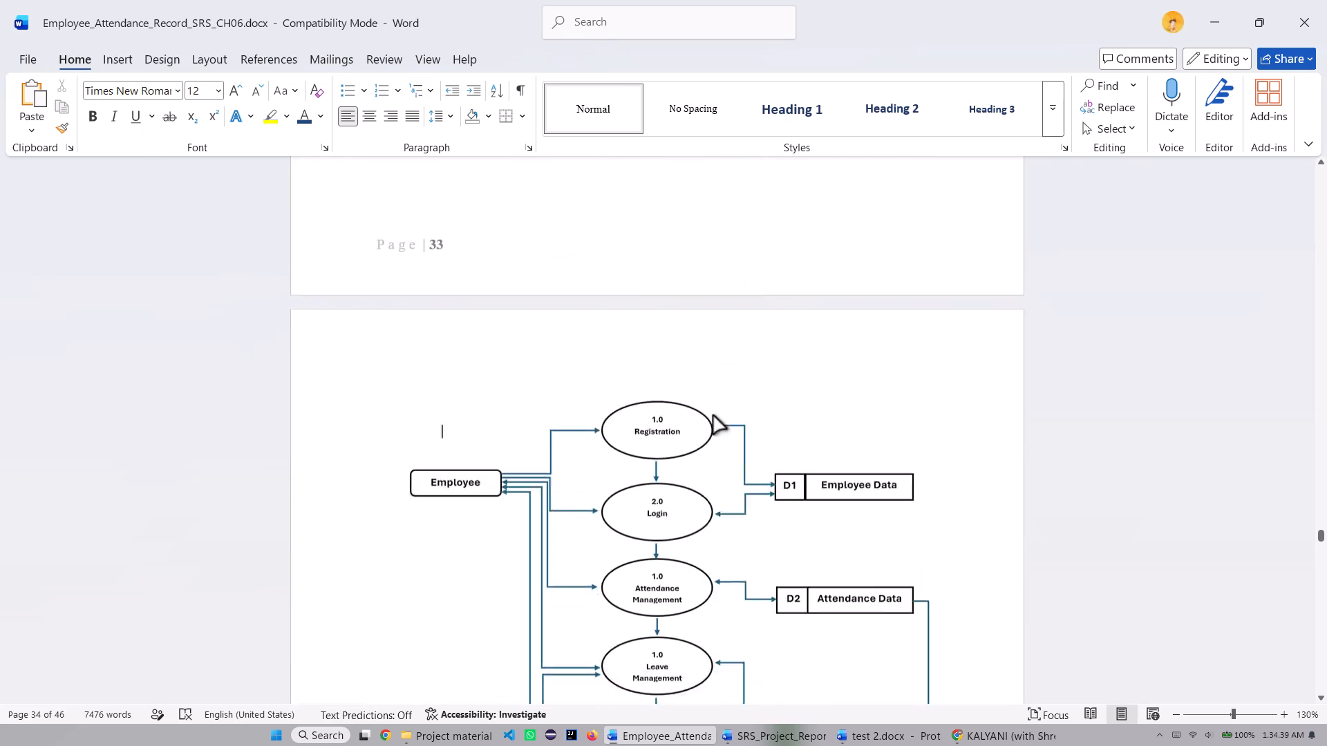
scroll(713, 416, up, 19)
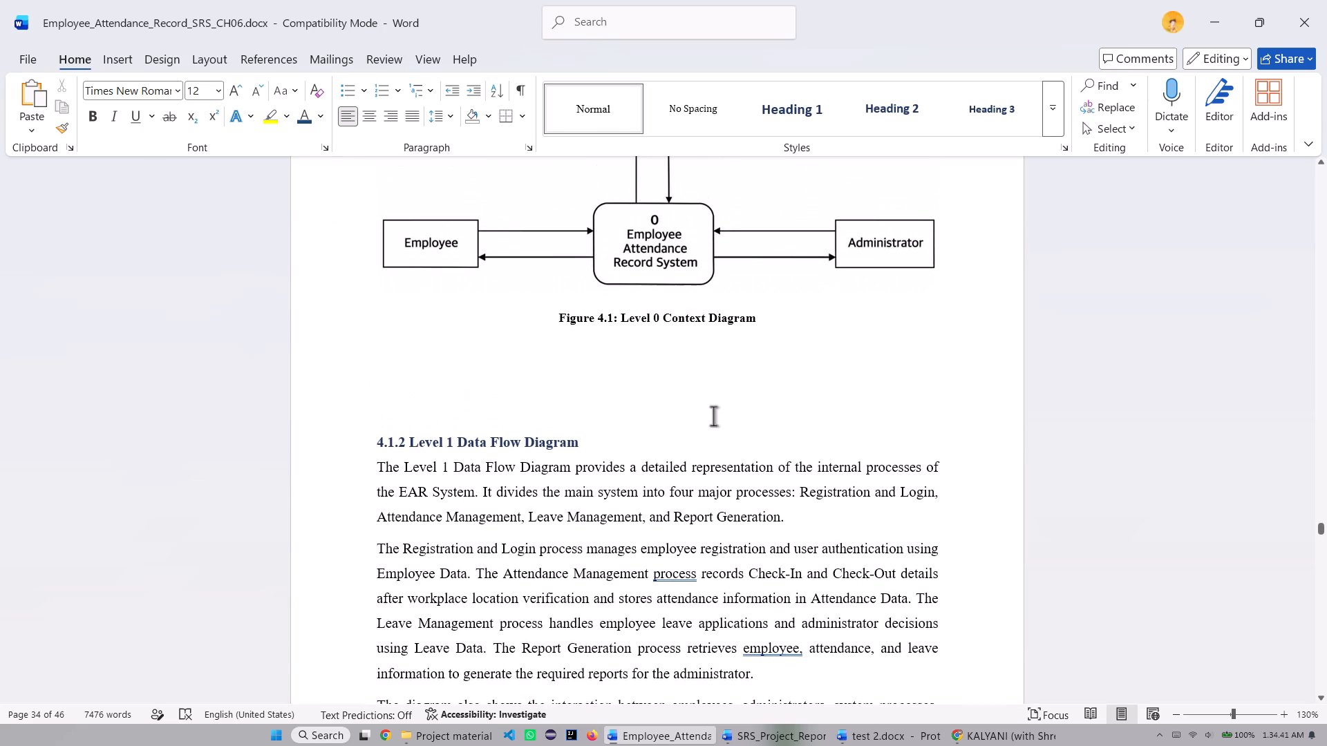
scroll(713, 416, up, 20)
scroll(713, 416, up, 17)
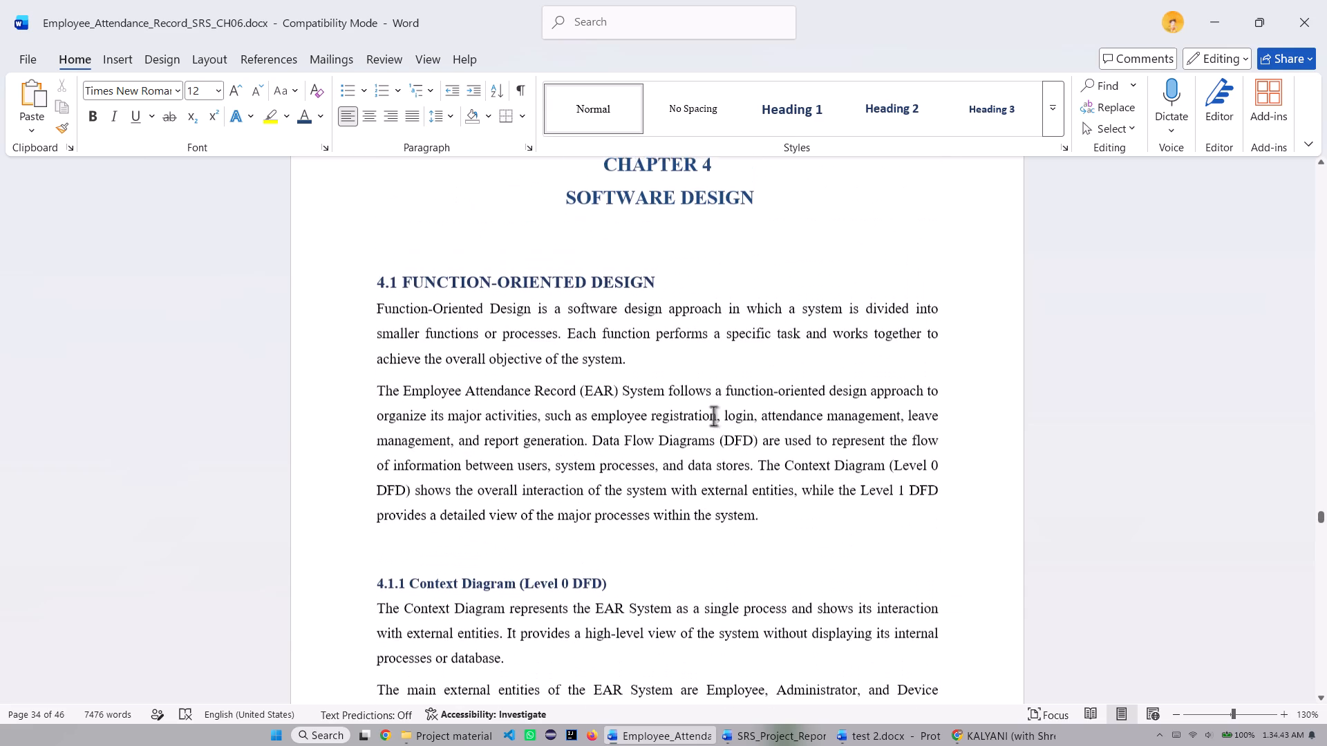
scroll(715, 408, down, 20)
scroll(715, 408, down, 9)
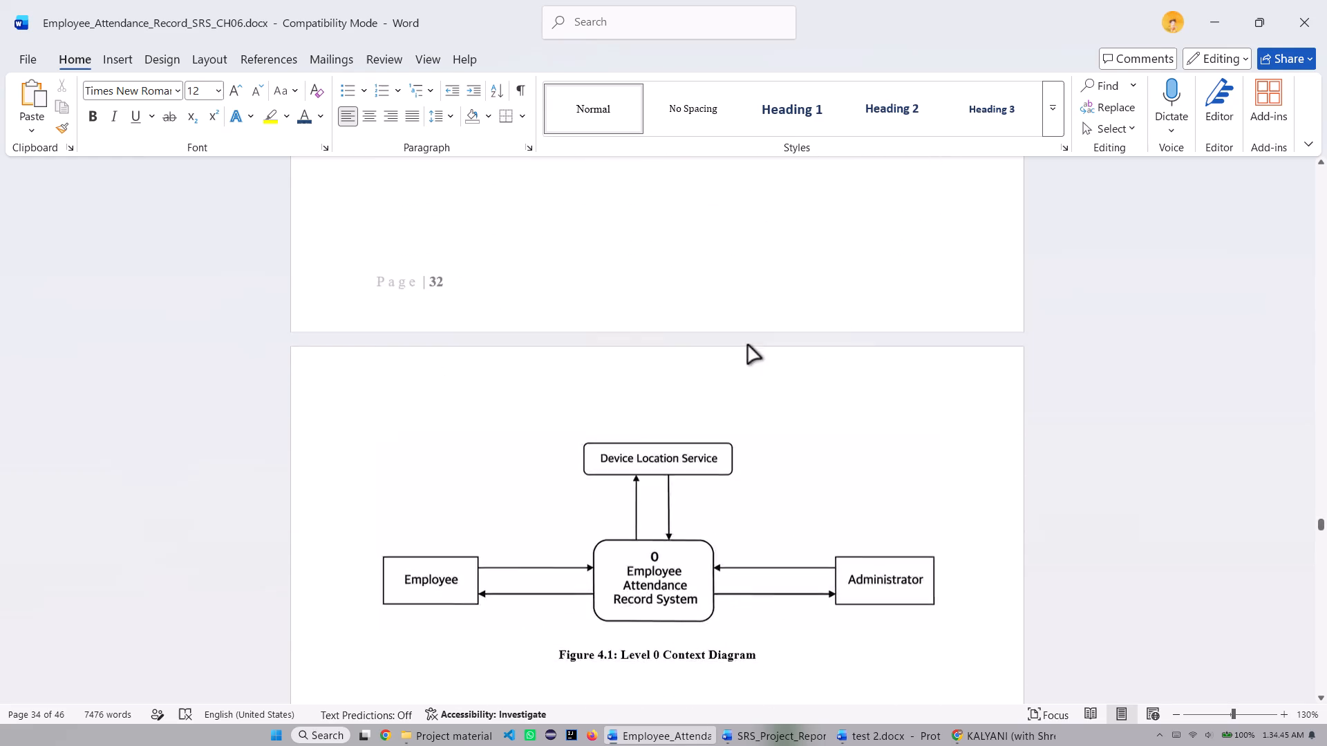
scroll(748, 345, down, 20)
scroll(748, 345, down, 20)
scroll(748, 345, down, 10)
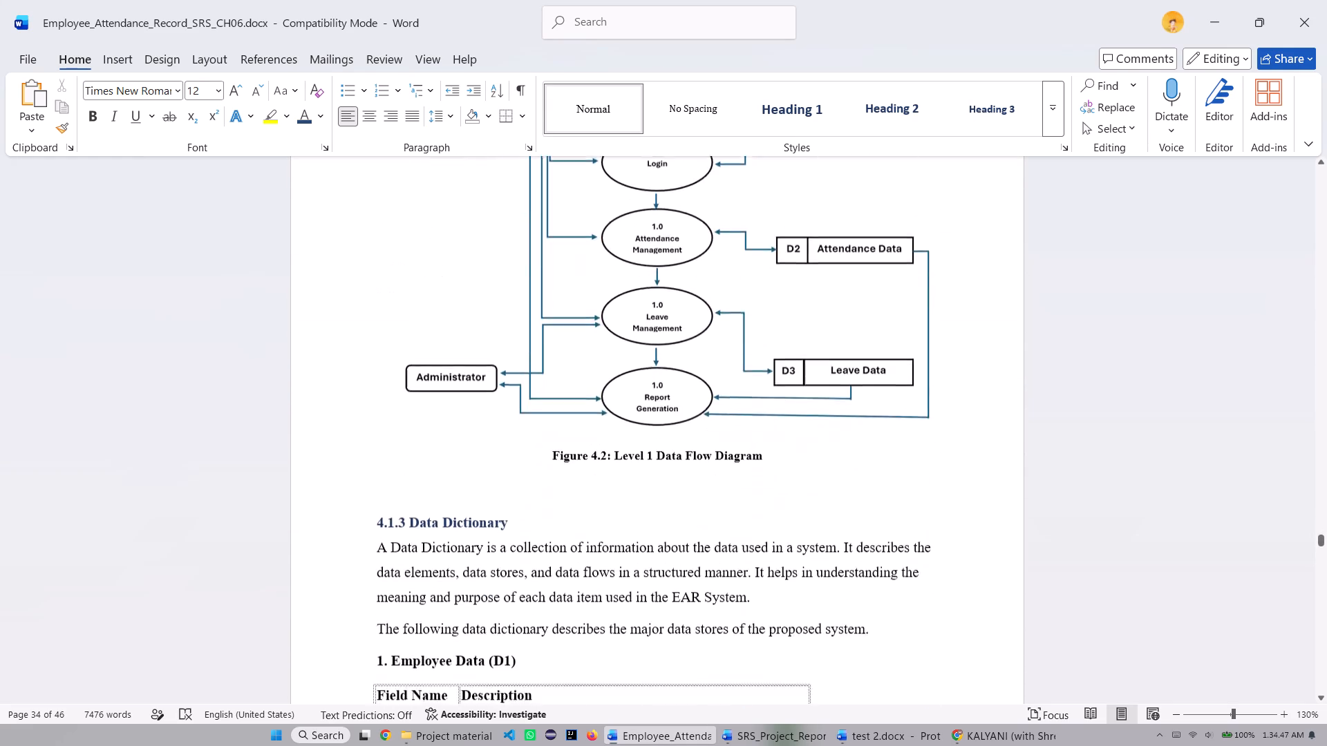
Widen the Employee Data (D1) table so that its right edge reaches the text margin.
scroll(750, 352, down, 4)
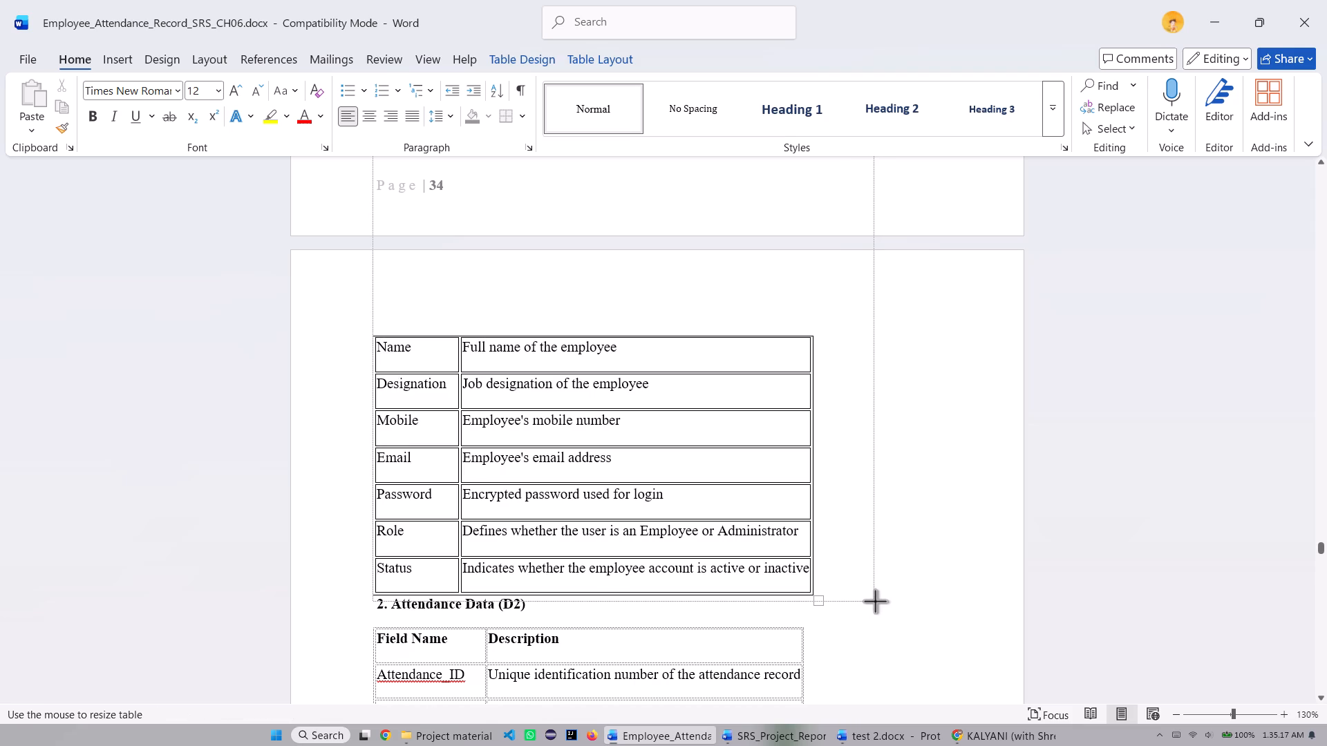
drag(875, 601, 972, 607)
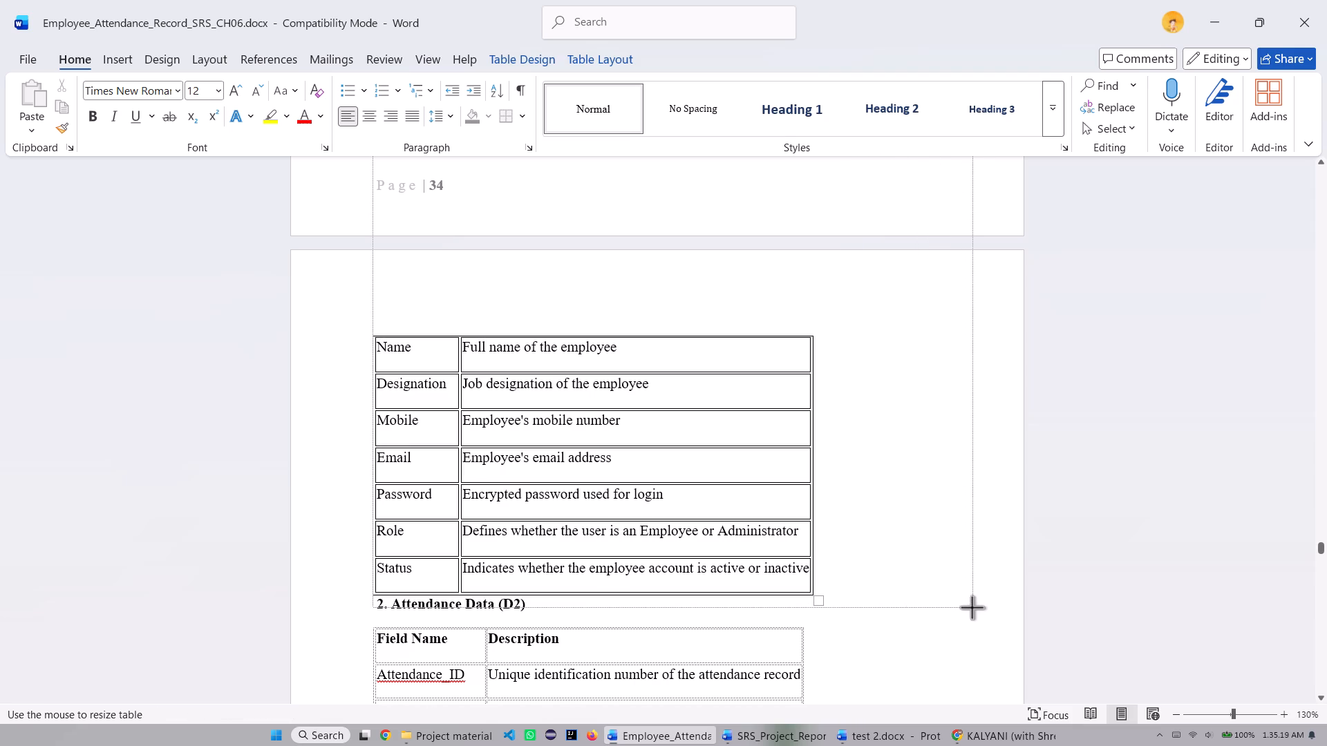
drag(972, 607, 903, 604)
scroll(827, 541, up, 4)
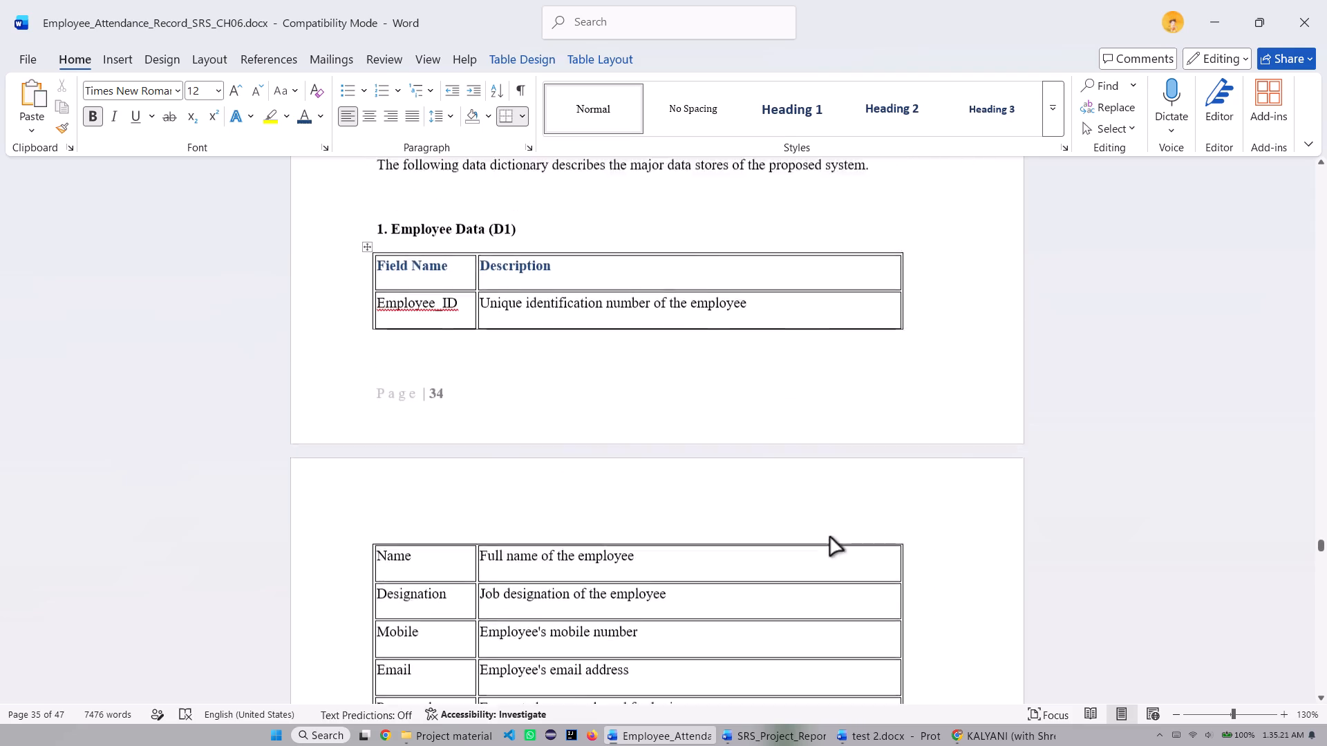
scroll(830, 537, up, 4)
scroll(838, 528, down, 9)
scroll(870, 468, down, 8)
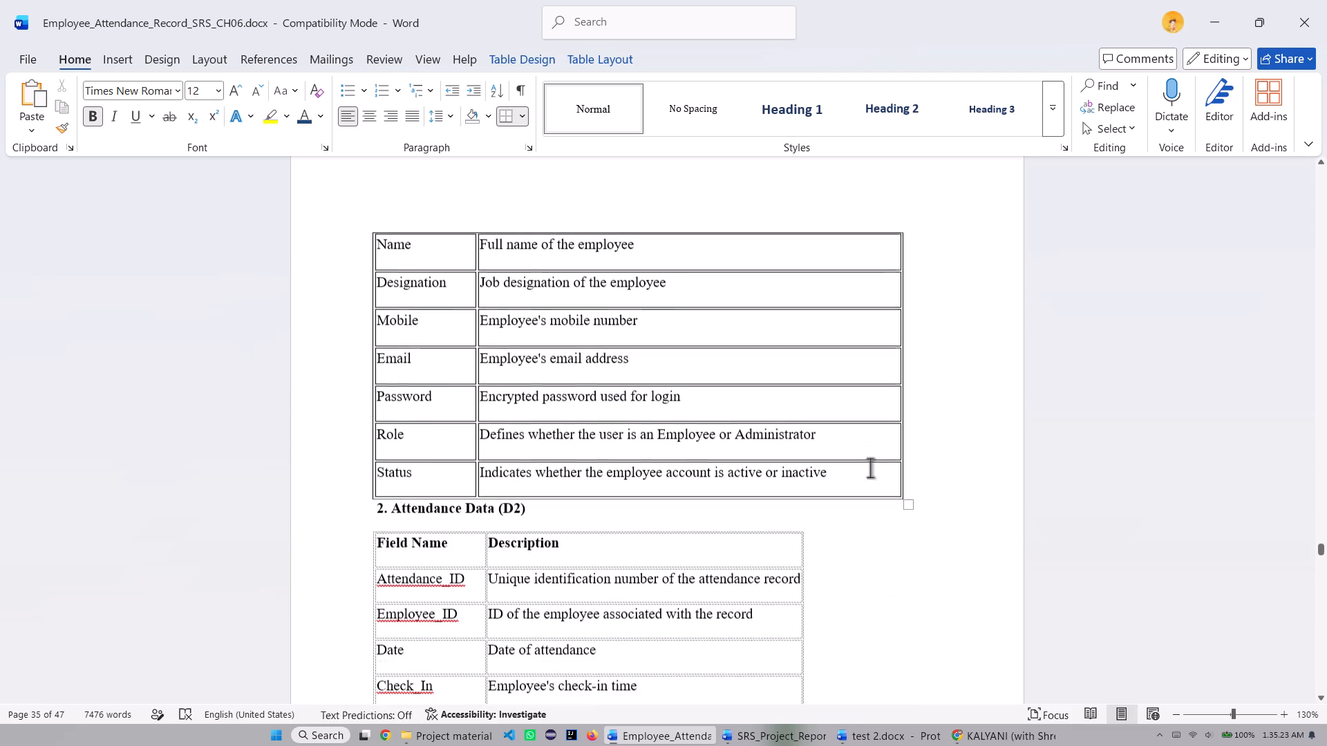
drag(911, 484, 930, 484)
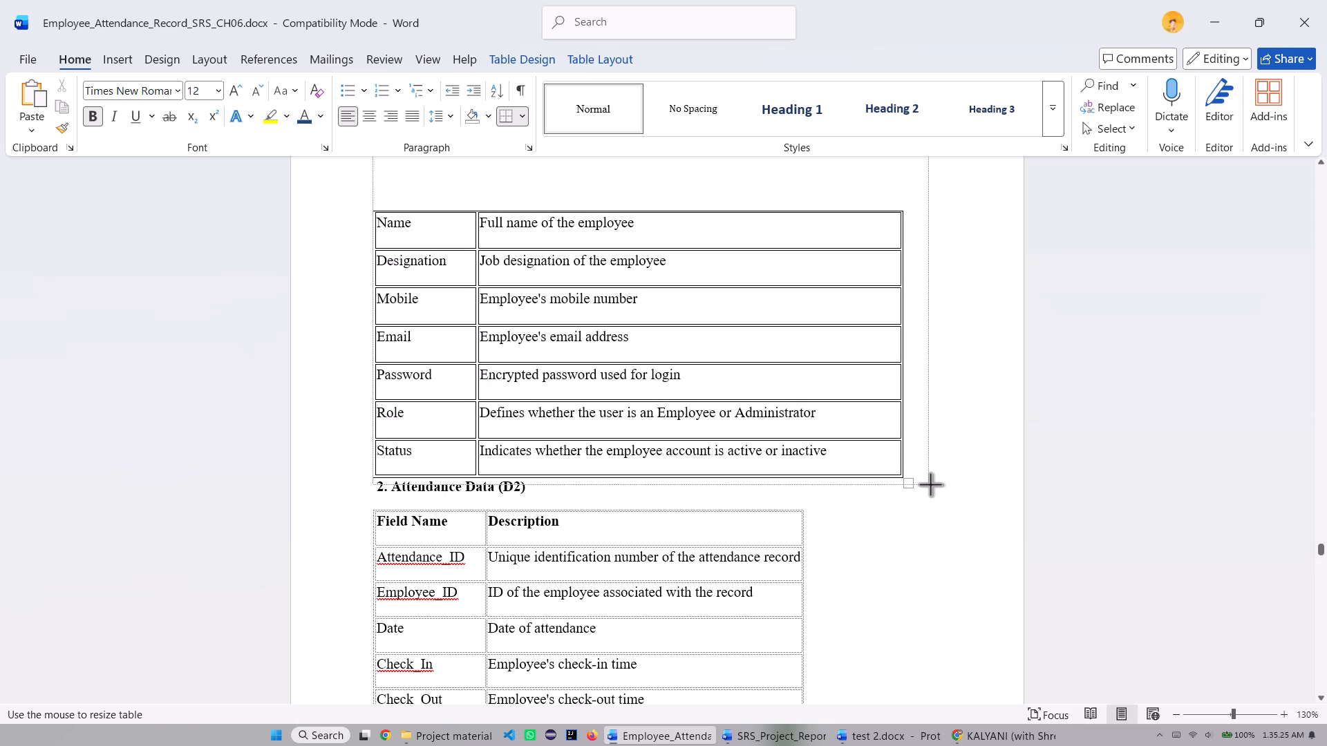
drag(930, 484, 933, 484)
scroll(854, 462, up, 15)
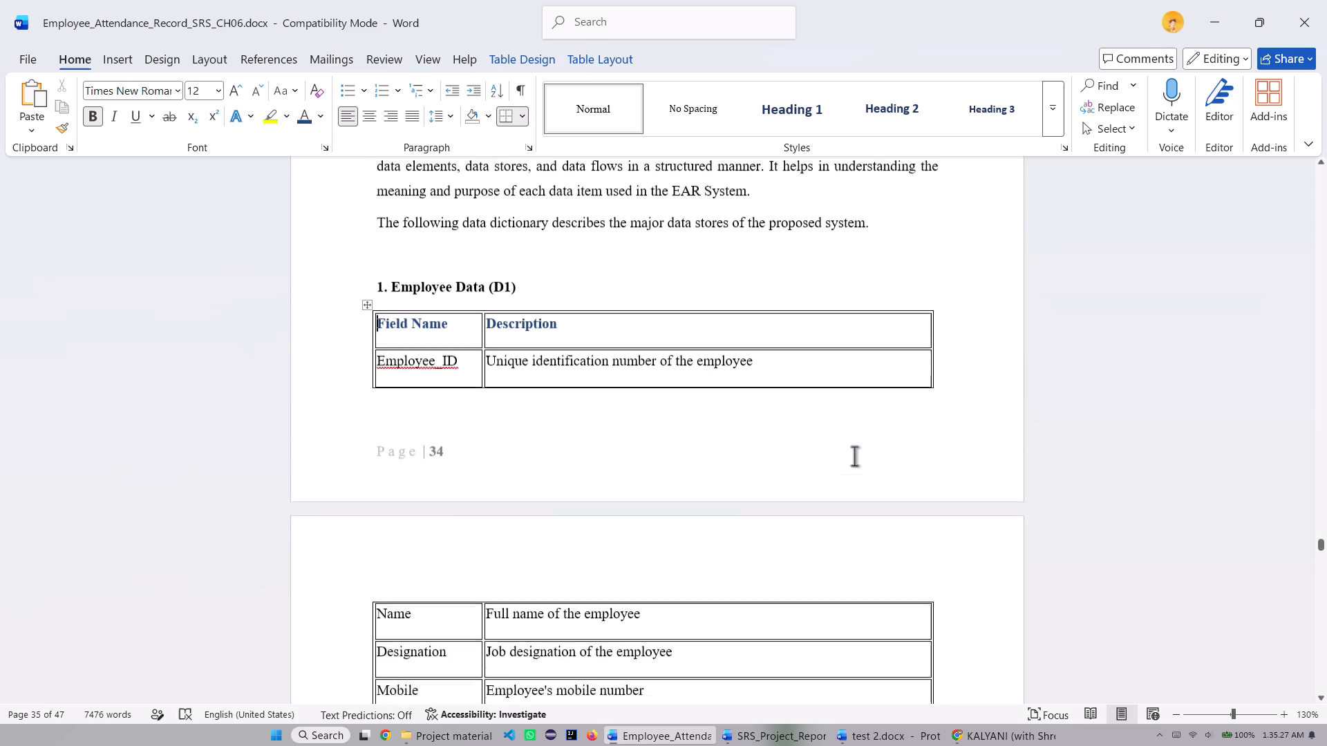
scroll(854, 455, down, 10)
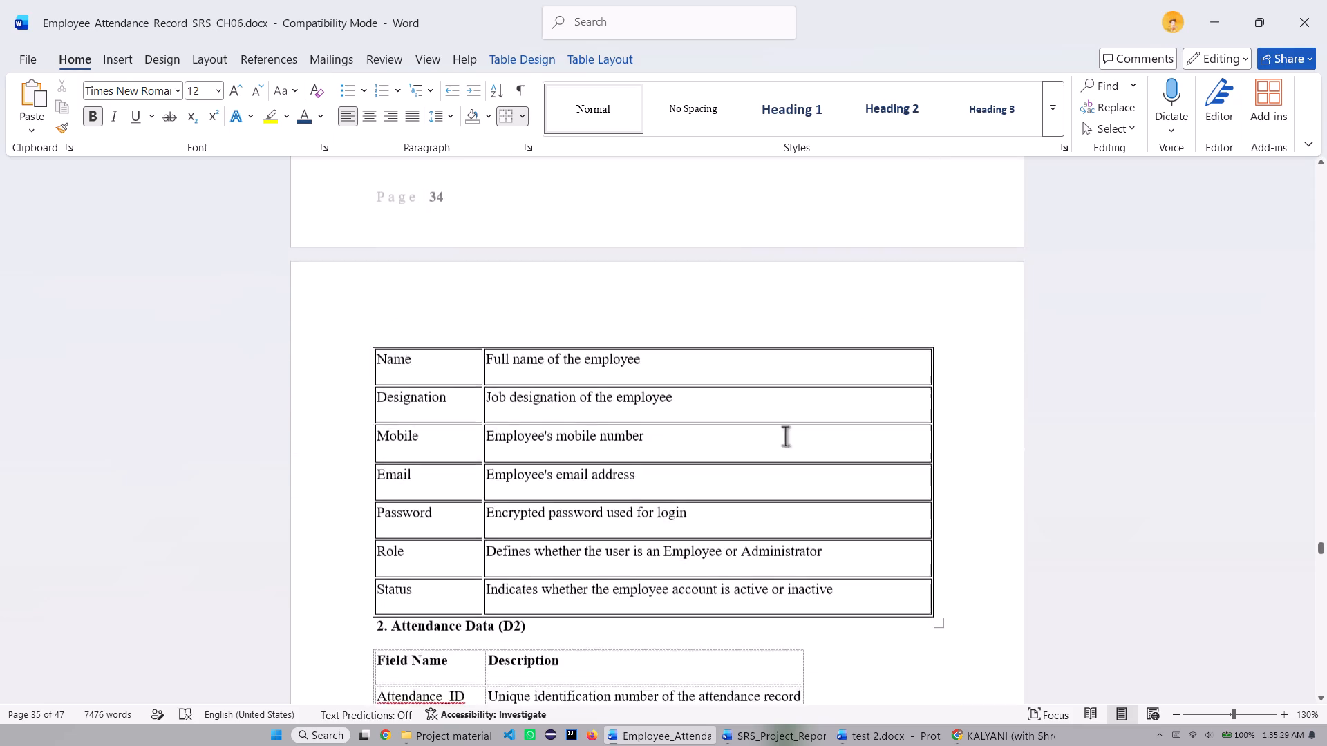
scroll(785, 436, down, 9)
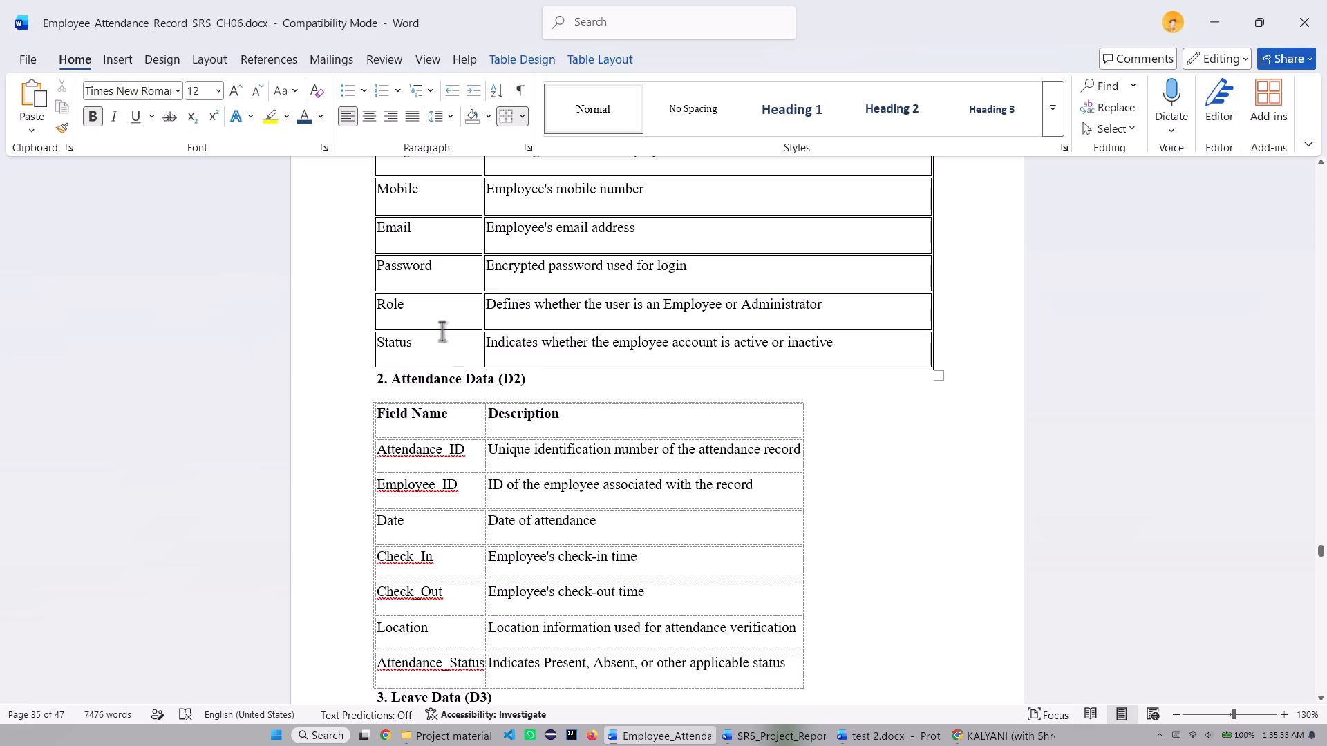
Remove the number "1." from the Employee Data (D1) heading, keeping a blank line above the heading.
scroll(443, 331, up, 20)
scroll(443, 331, up, 2)
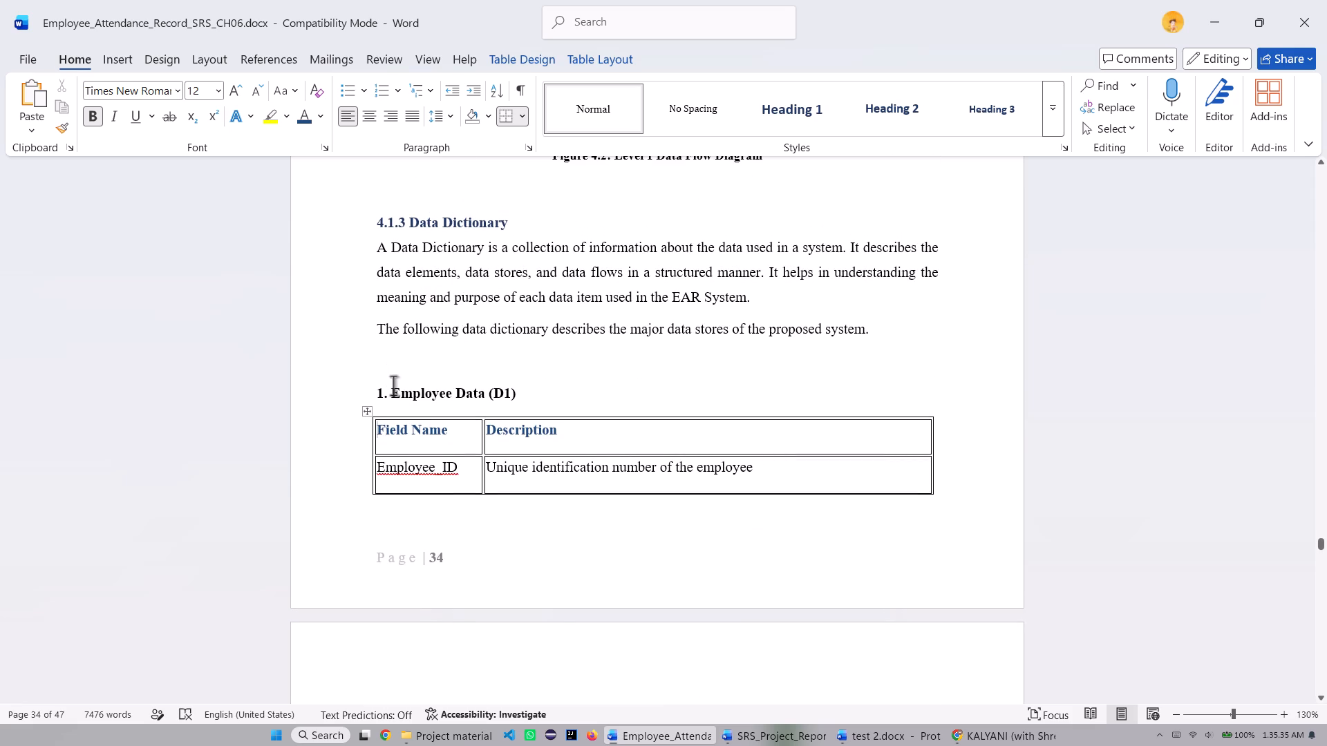
click(393, 386)
key(BackSpace)
key(BackSpace)
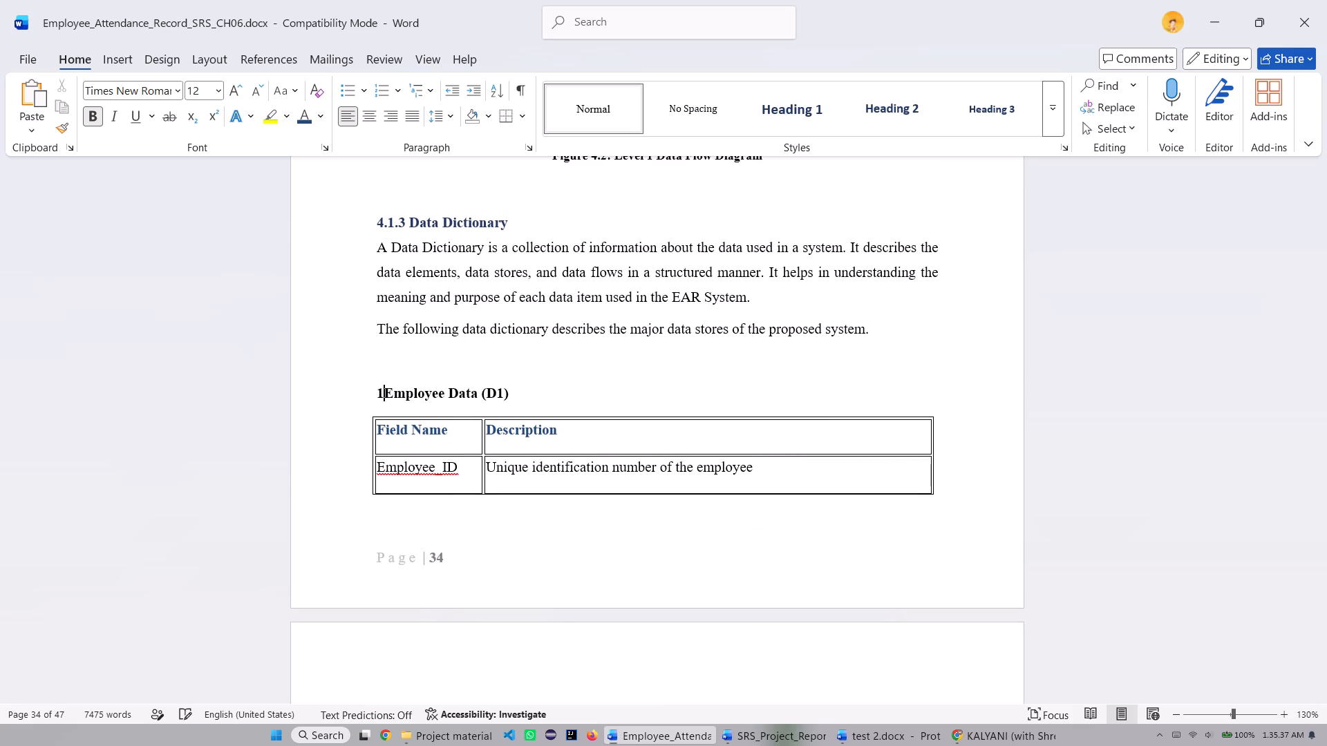
key(BackSpace)
key(BackSpace)
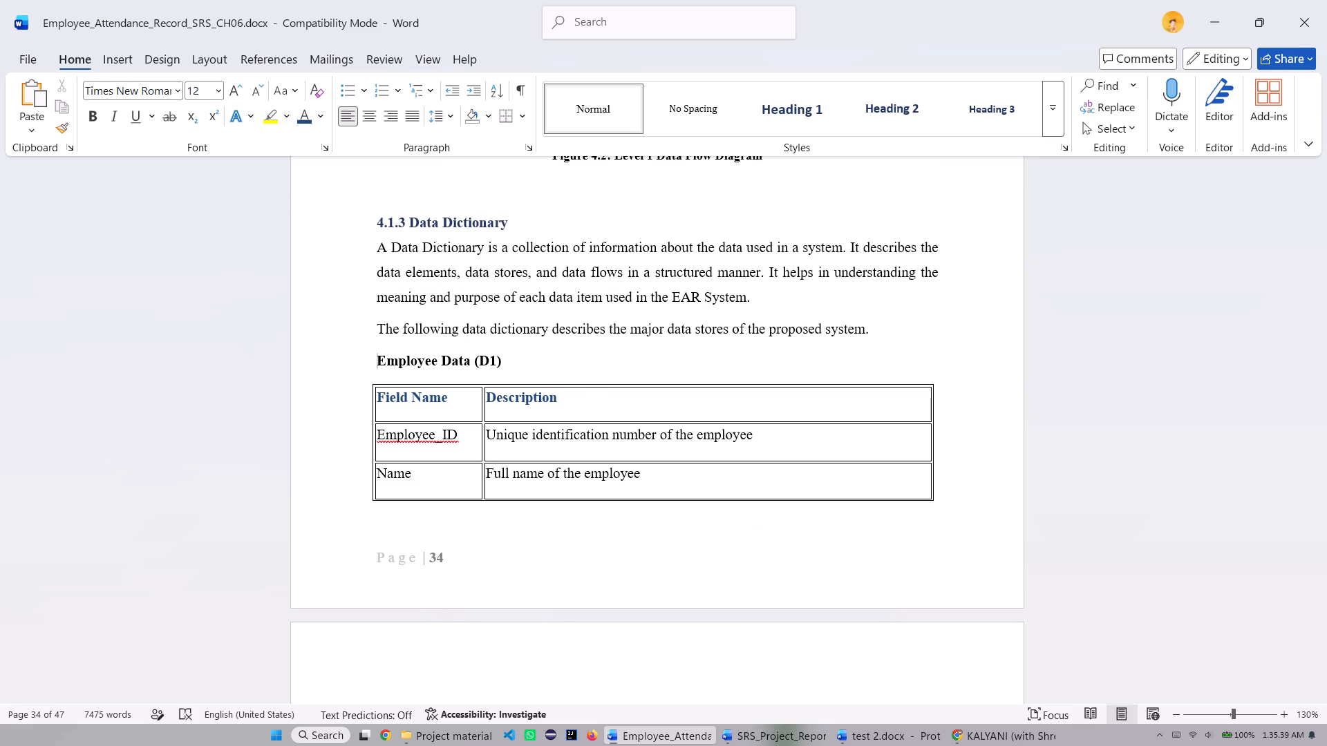
key(shift+Return)
Remove the number "2." from the Attendance Data (D2) heading and insert a line break before it.
scroll(590, 462, down, 6)
scroll(545, 497, down, 11)
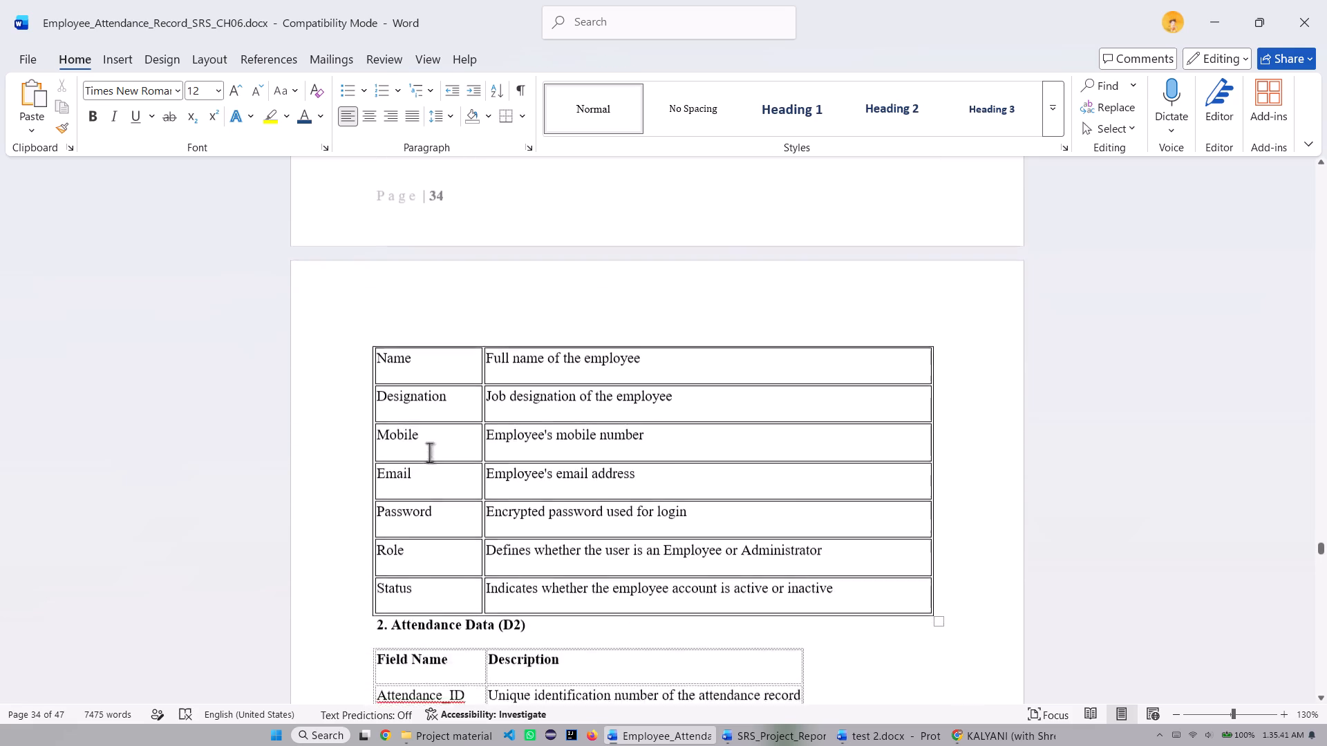
click(390, 514)
key(BackSpace)
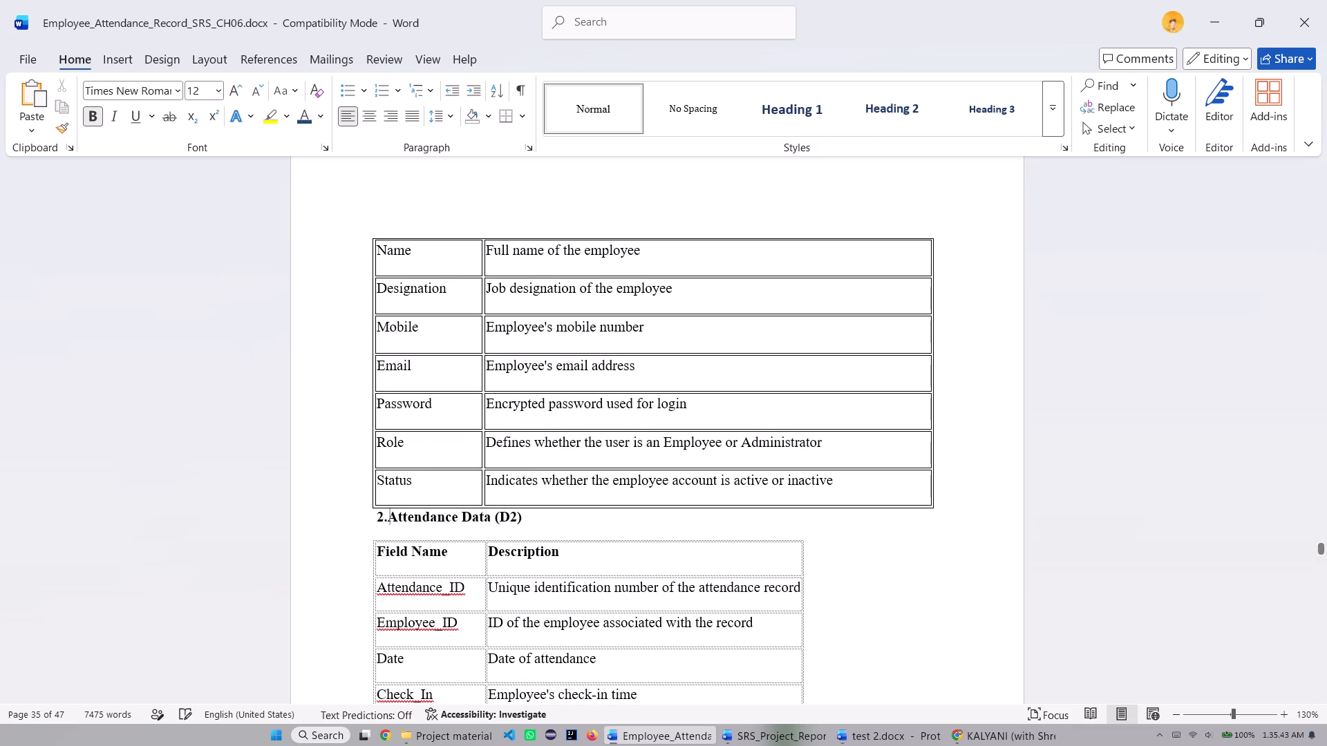
key(BackSpace)
key(BackSpace)
key(BackSpace)
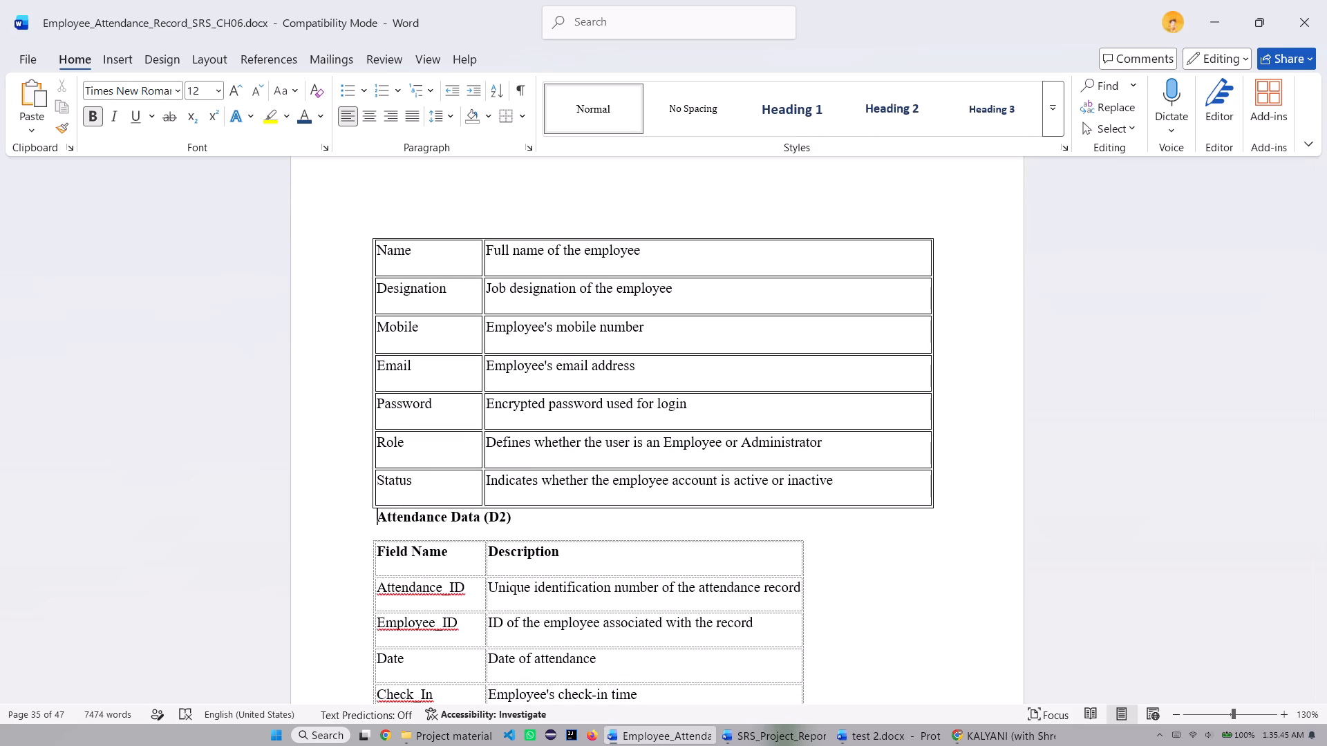
key(shift+Return)
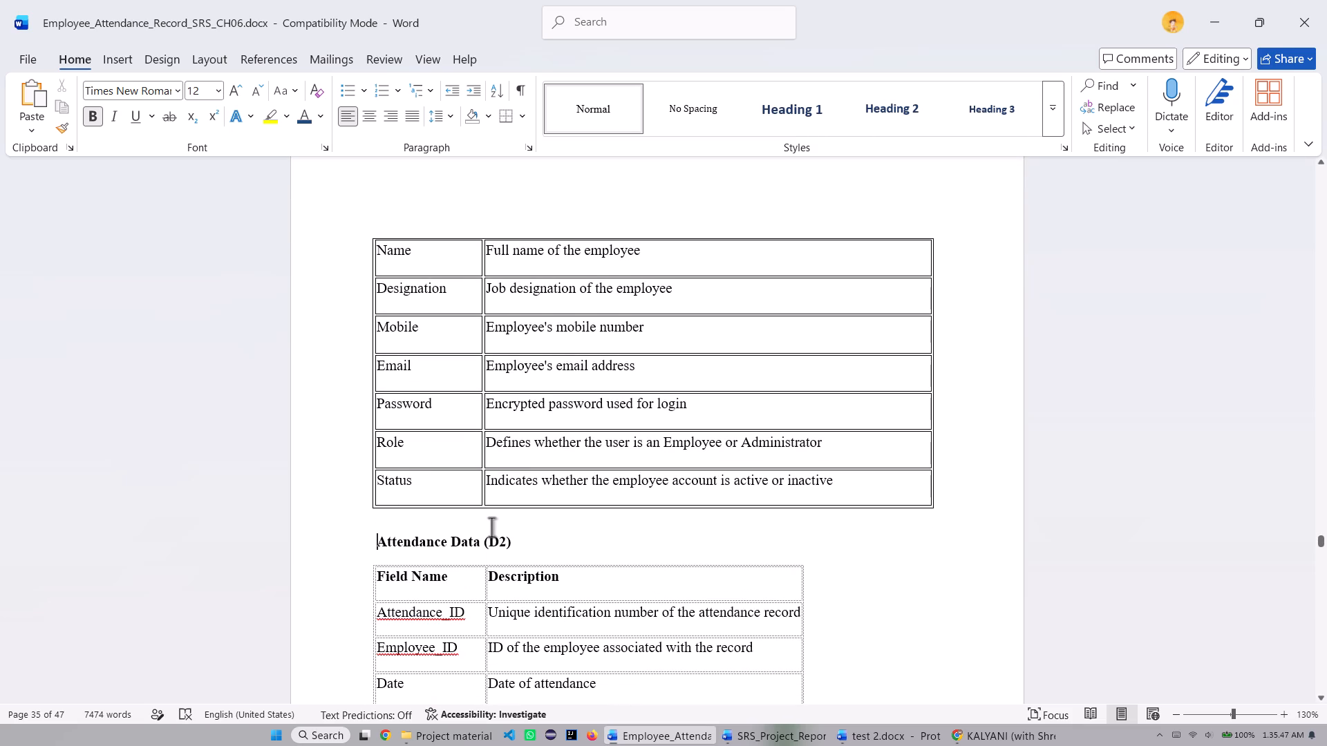
Recolour the header row text of the Attendance Data (D2) table dark blue.
scroll(500, 529, down, 7)
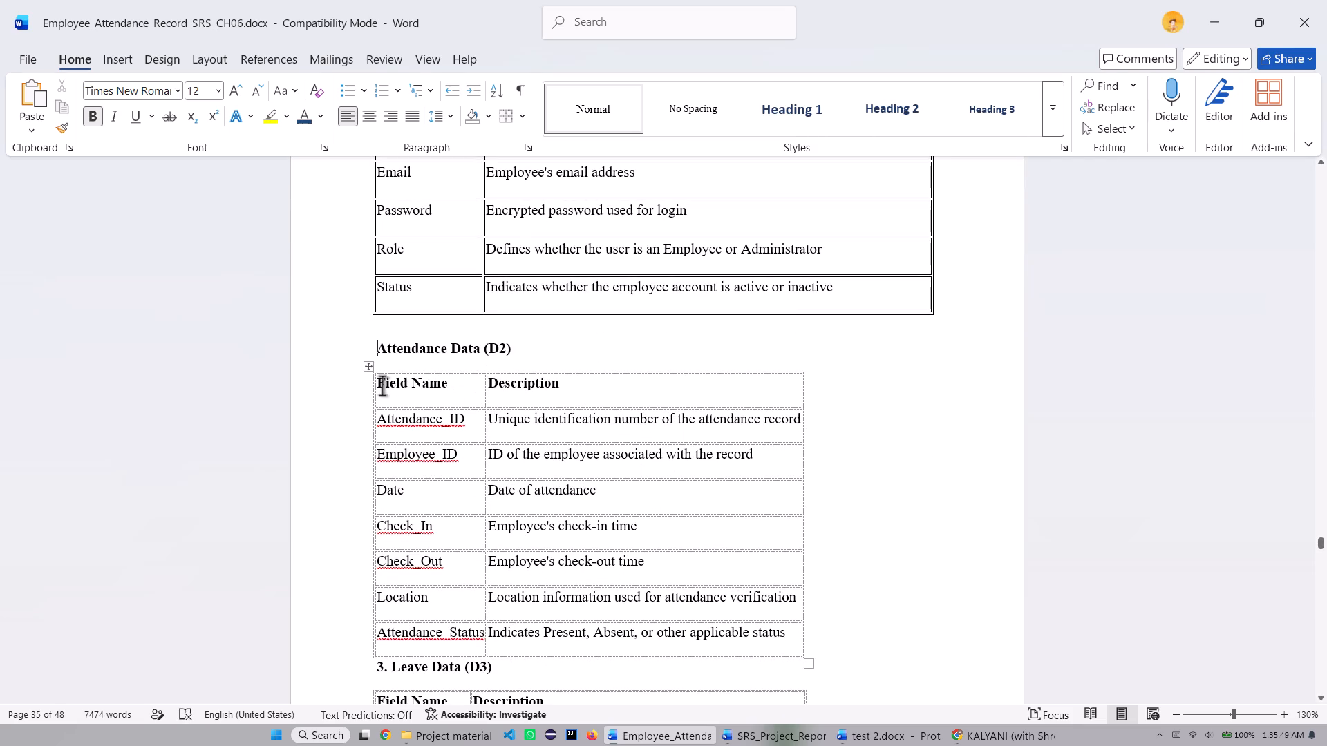
drag(379, 385, 567, 383)
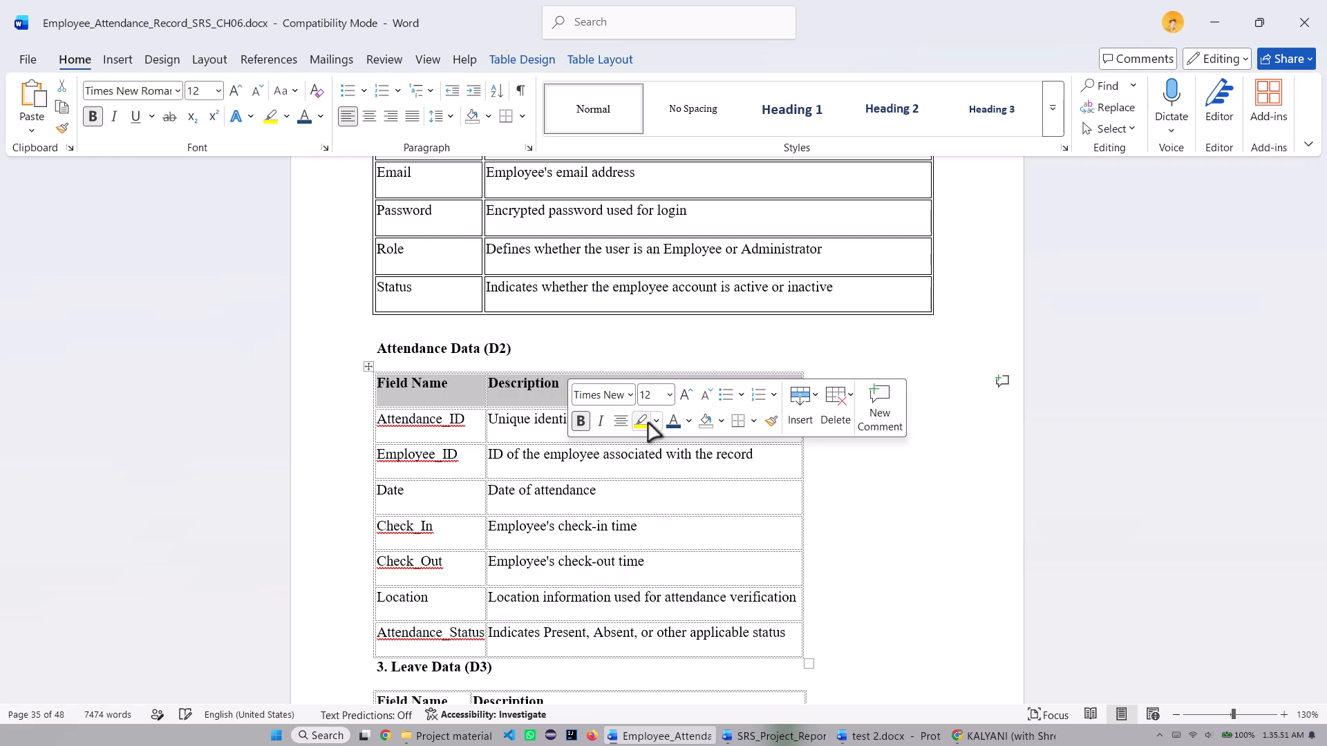
click(671, 424)
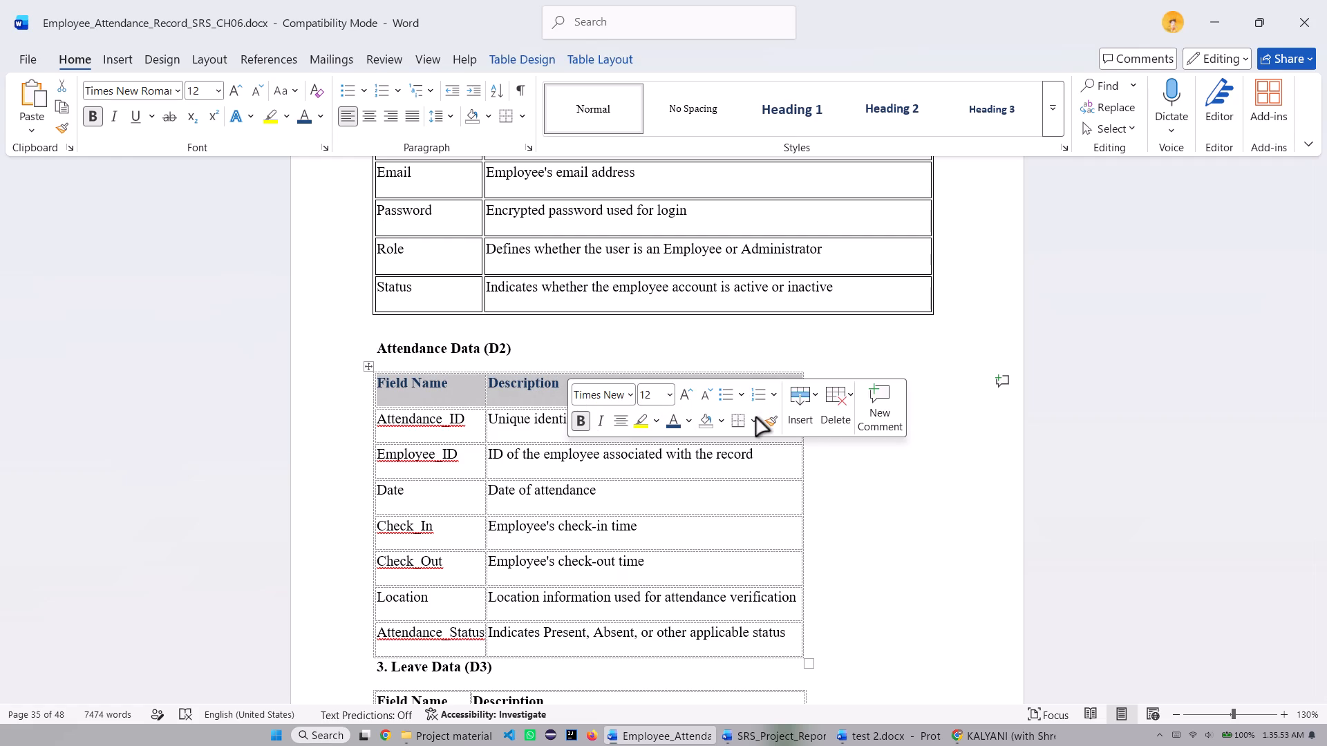
Apply all borders to every cell of the Attendance Data (D2) table.
click(756, 418)
click(467, 392)
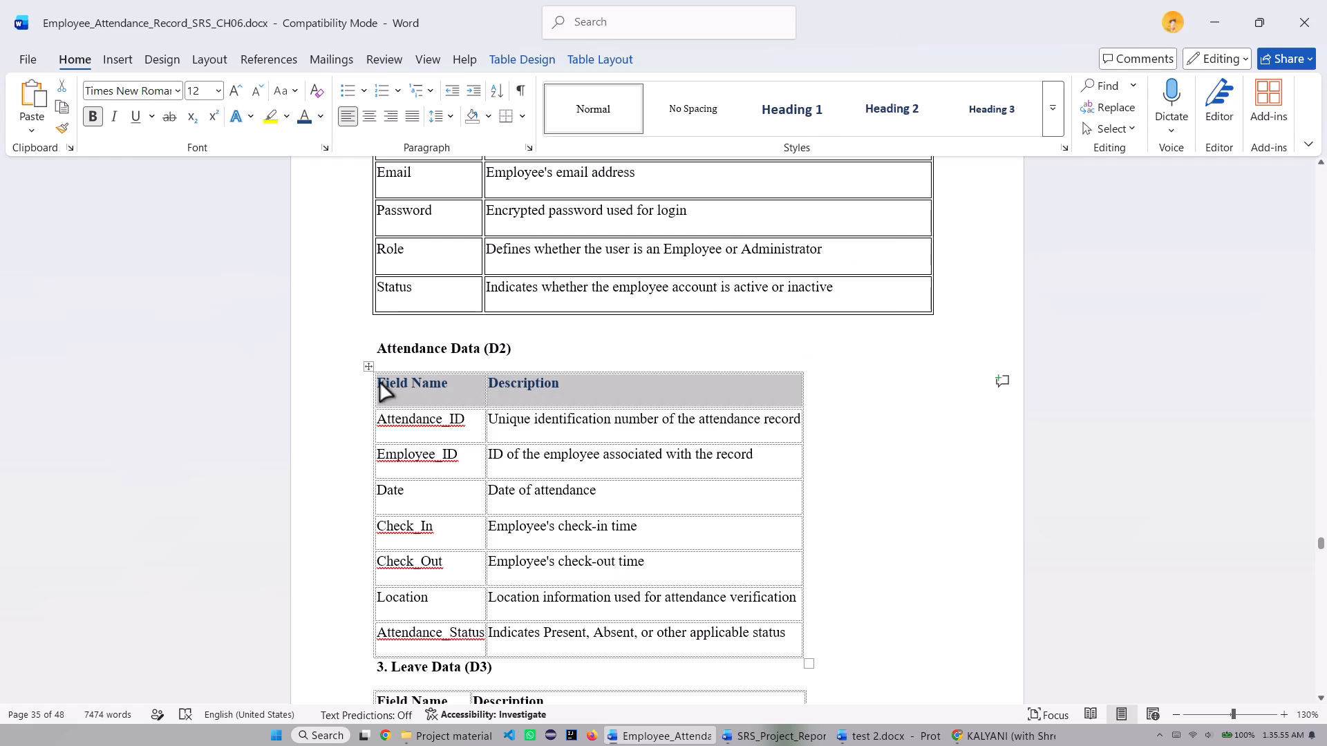
drag(379, 382, 394, 383)
click(345, 385)
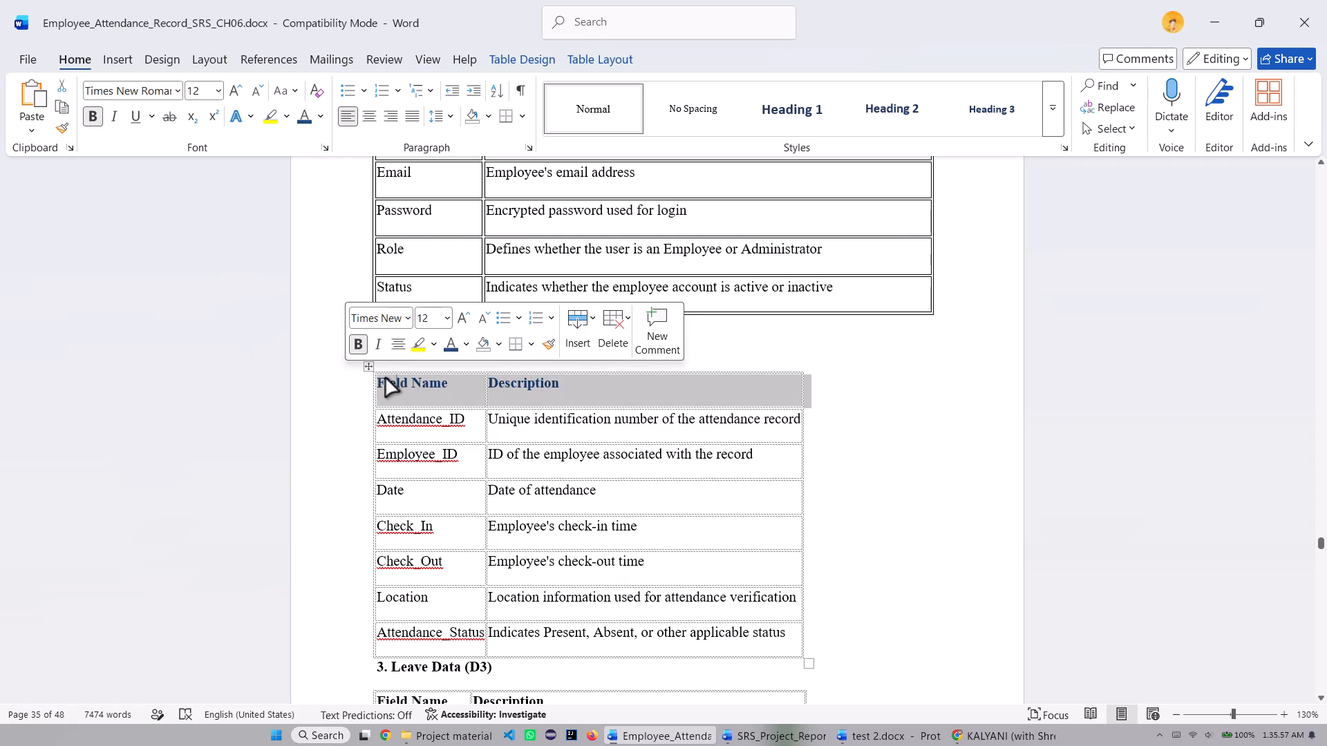
click(377, 379)
drag(377, 379, 599, 565)
scroll(596, 559, down, 3)
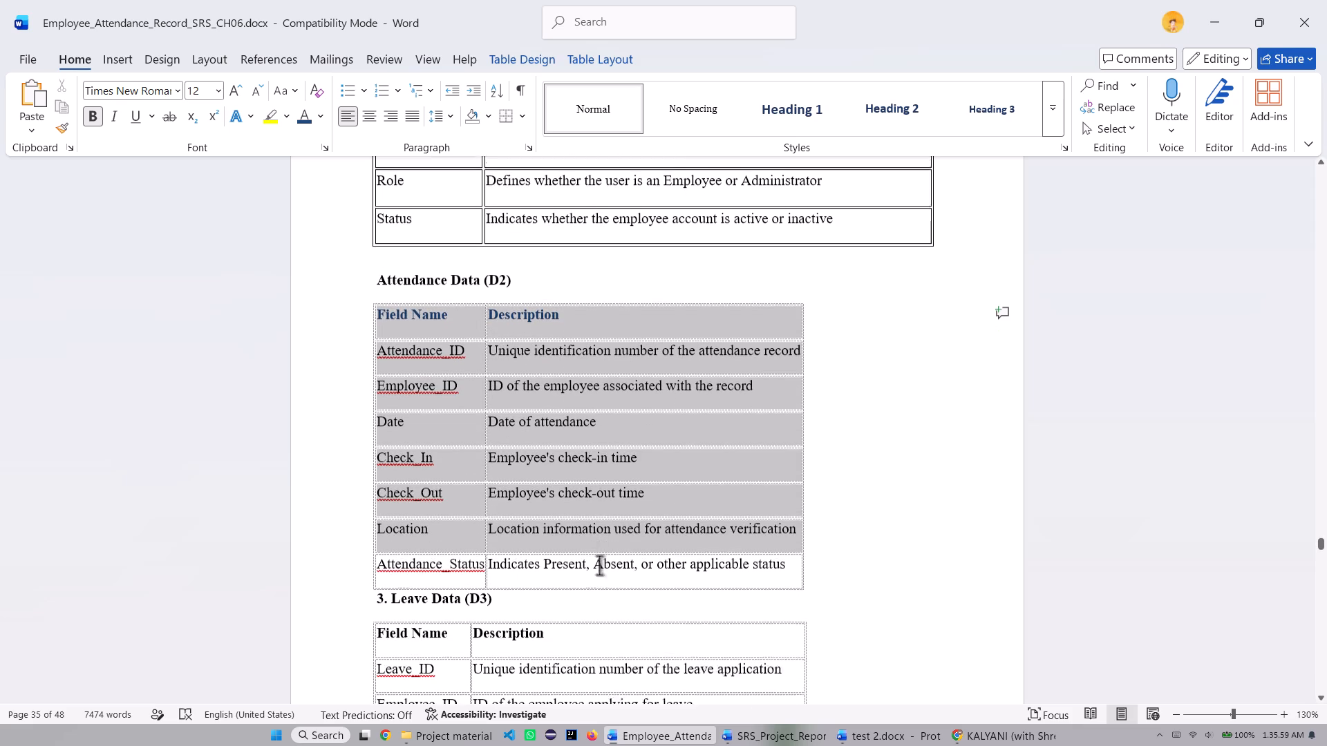
drag(599, 565, 784, 551)
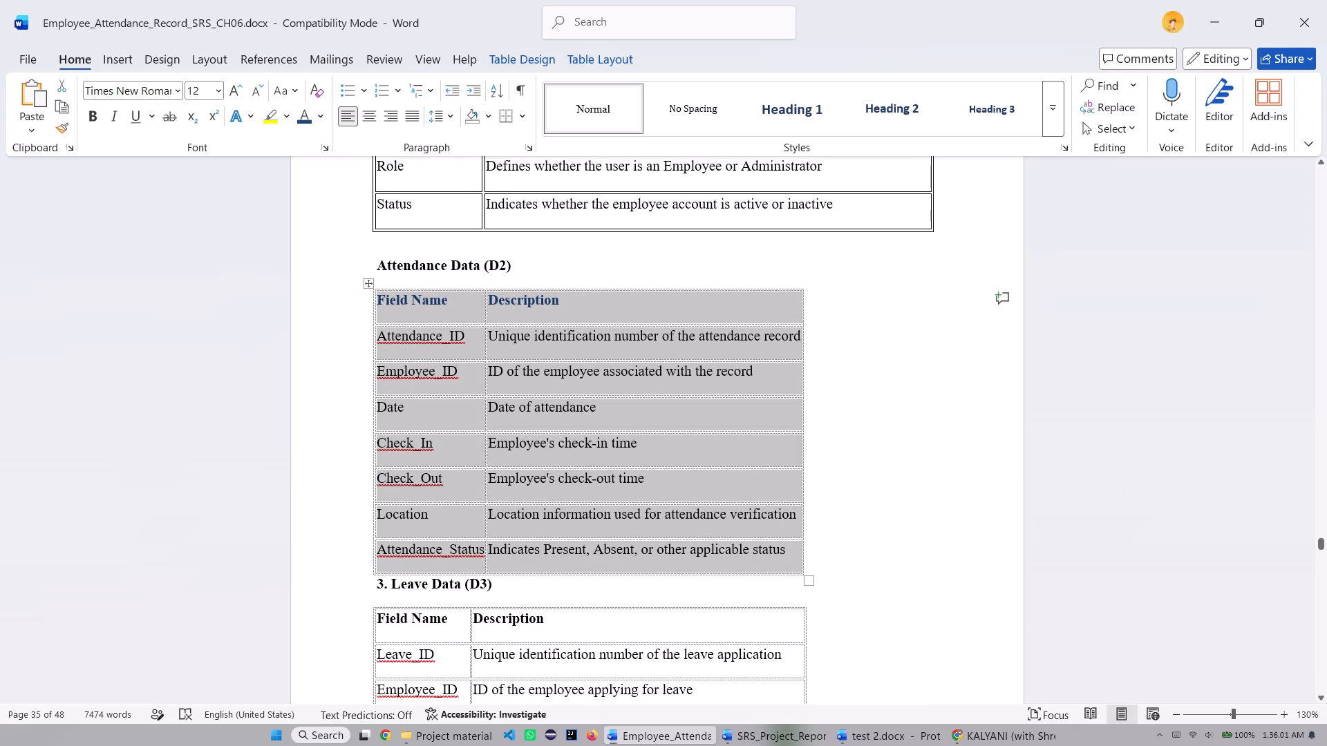
right_click(754, 546)
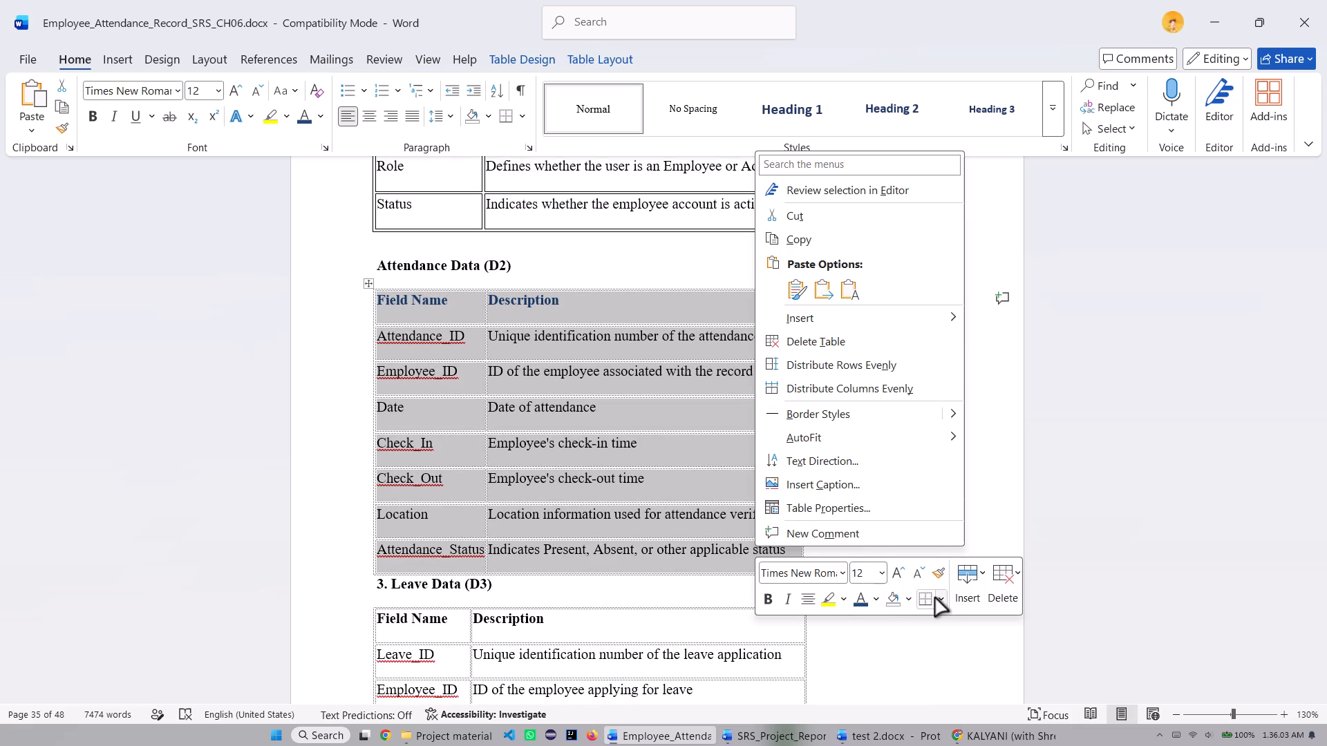
click(936, 598)
click(939, 340)
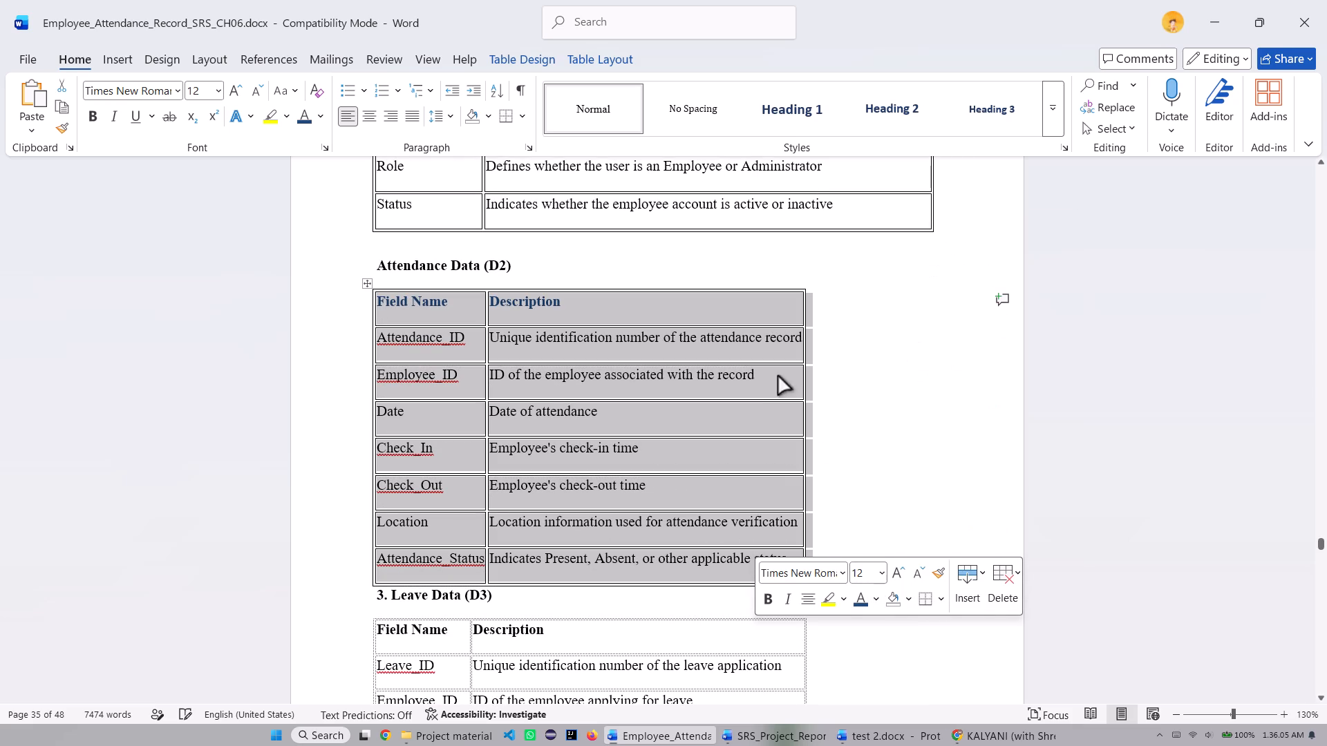
click(840, 492)
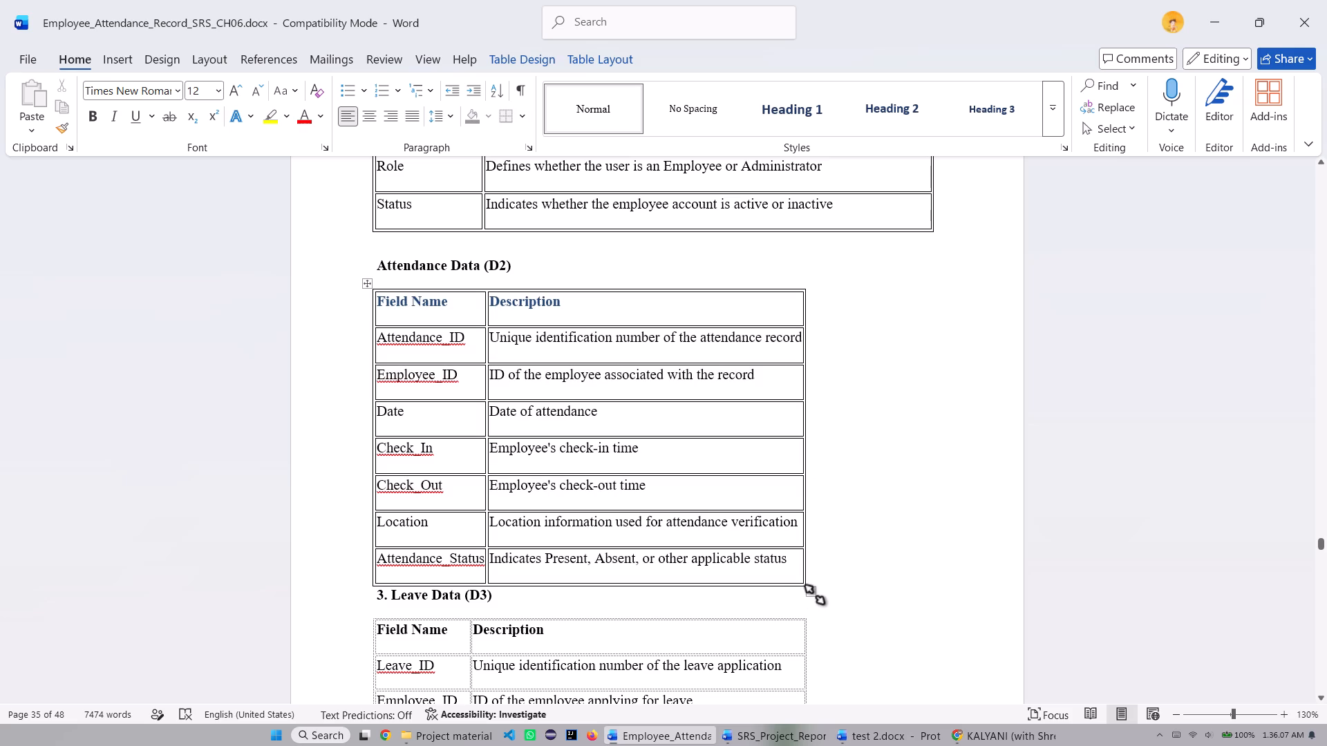
Widen the Attendance Data (D2) table to match the width of the Employee Data table.
drag(814, 594, 930, 580)
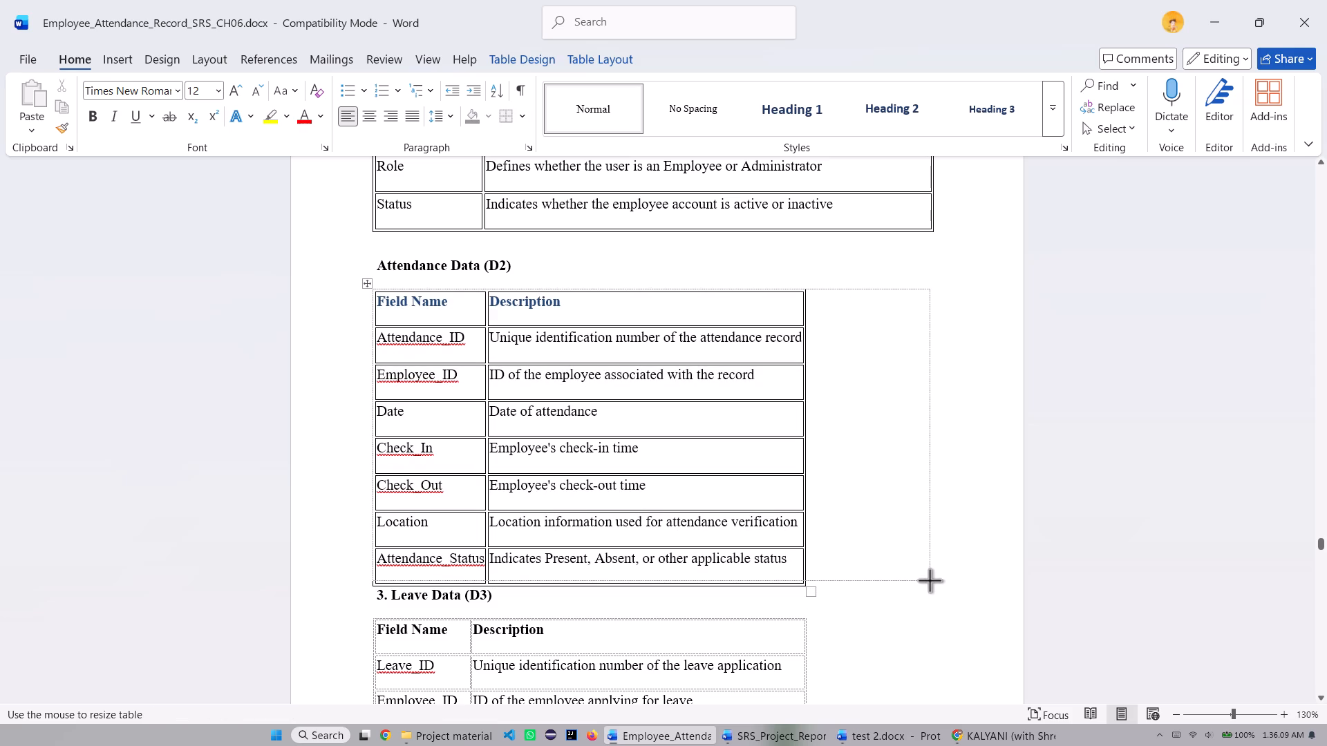
drag(930, 580, 931, 580)
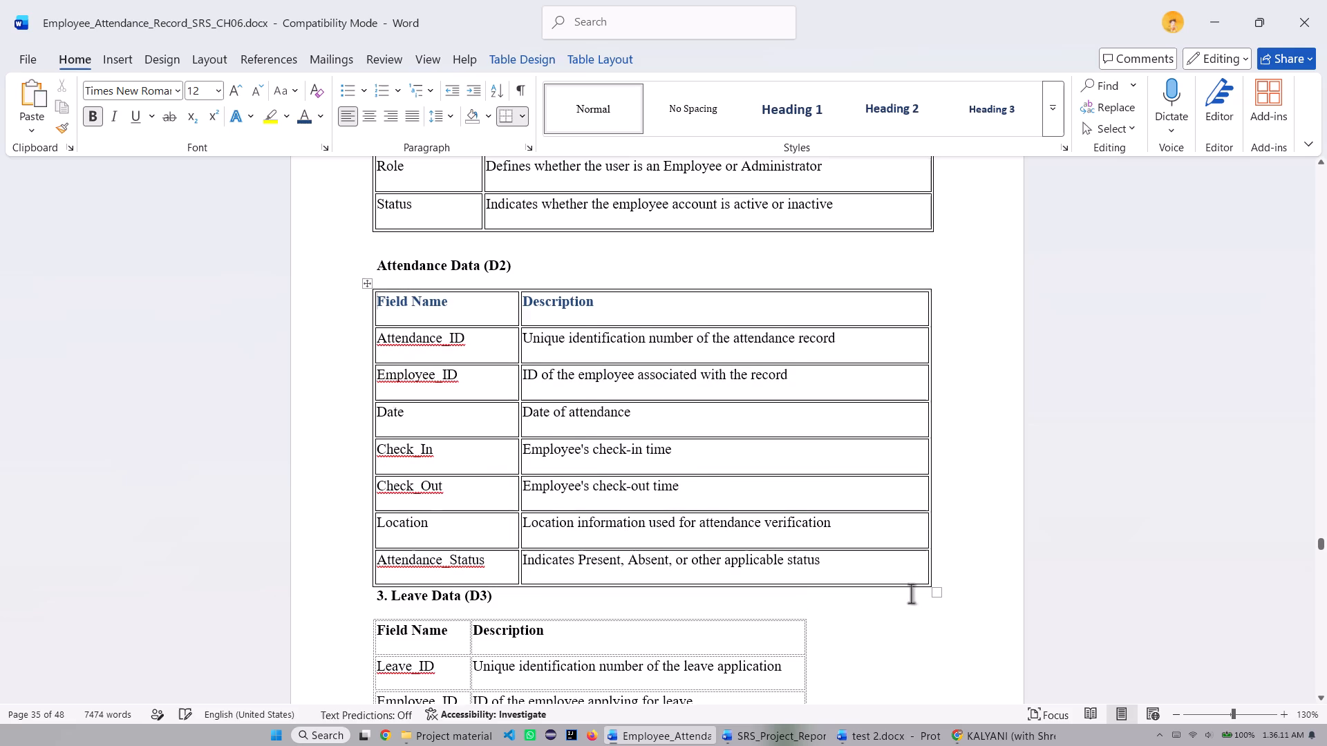
click(912, 662)
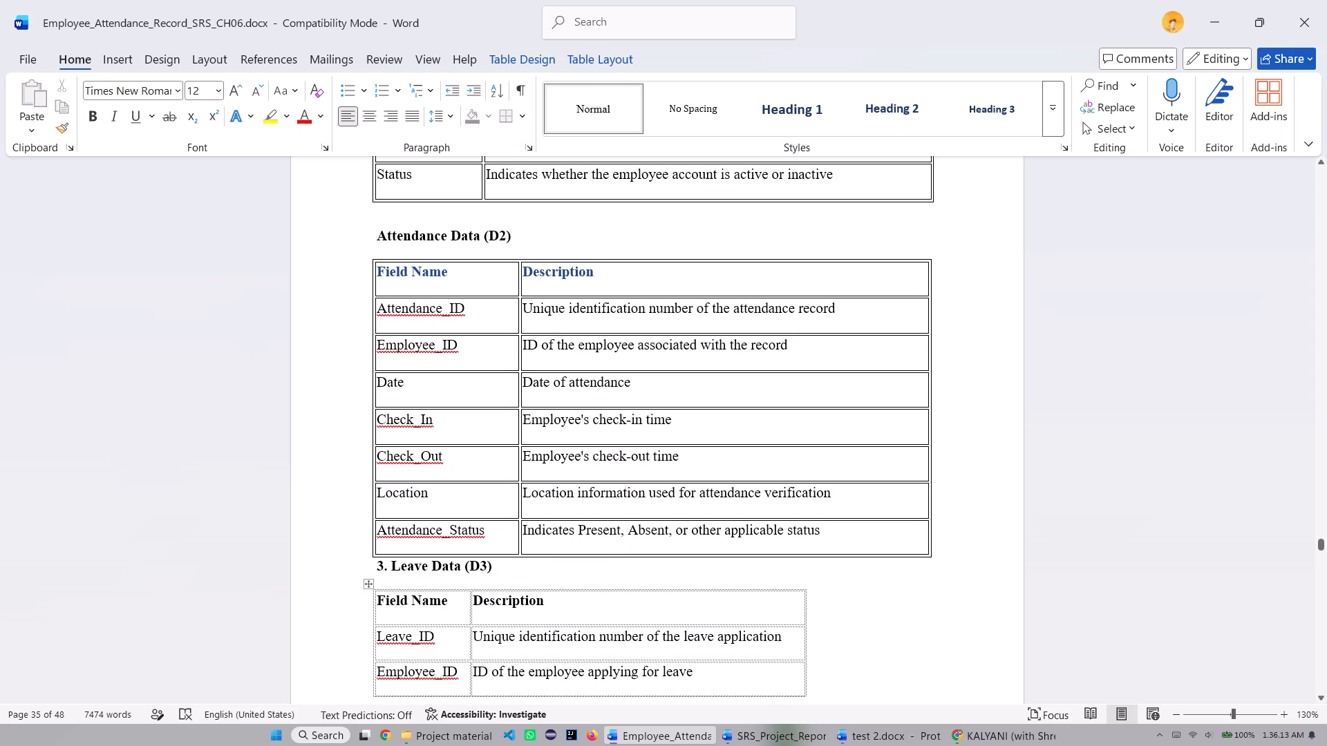
Remove the number "3." from the Leave Data (D3) heading and insert a line break before it.
click(391, 566)
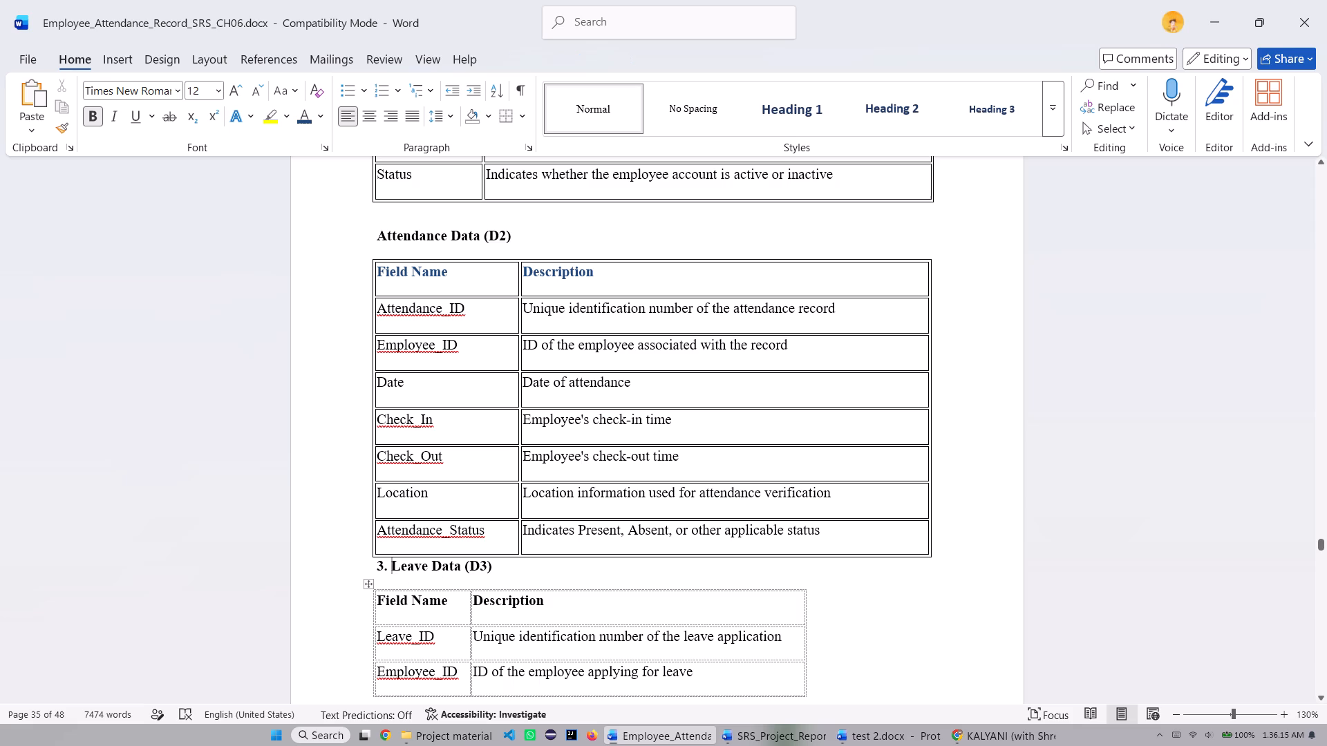
key(BackSpace)
key(BackSpace)
key(BackSpace)
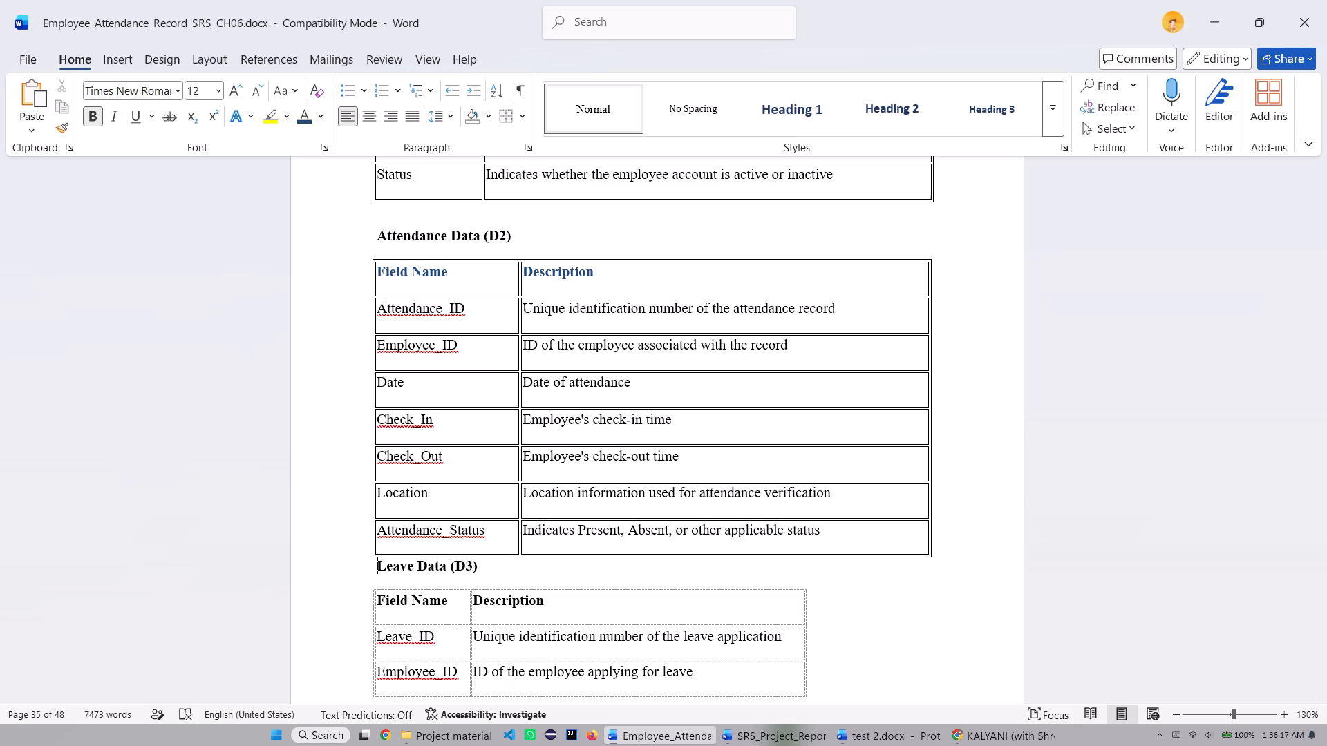
key(BackSpace)
key(shift+Return)
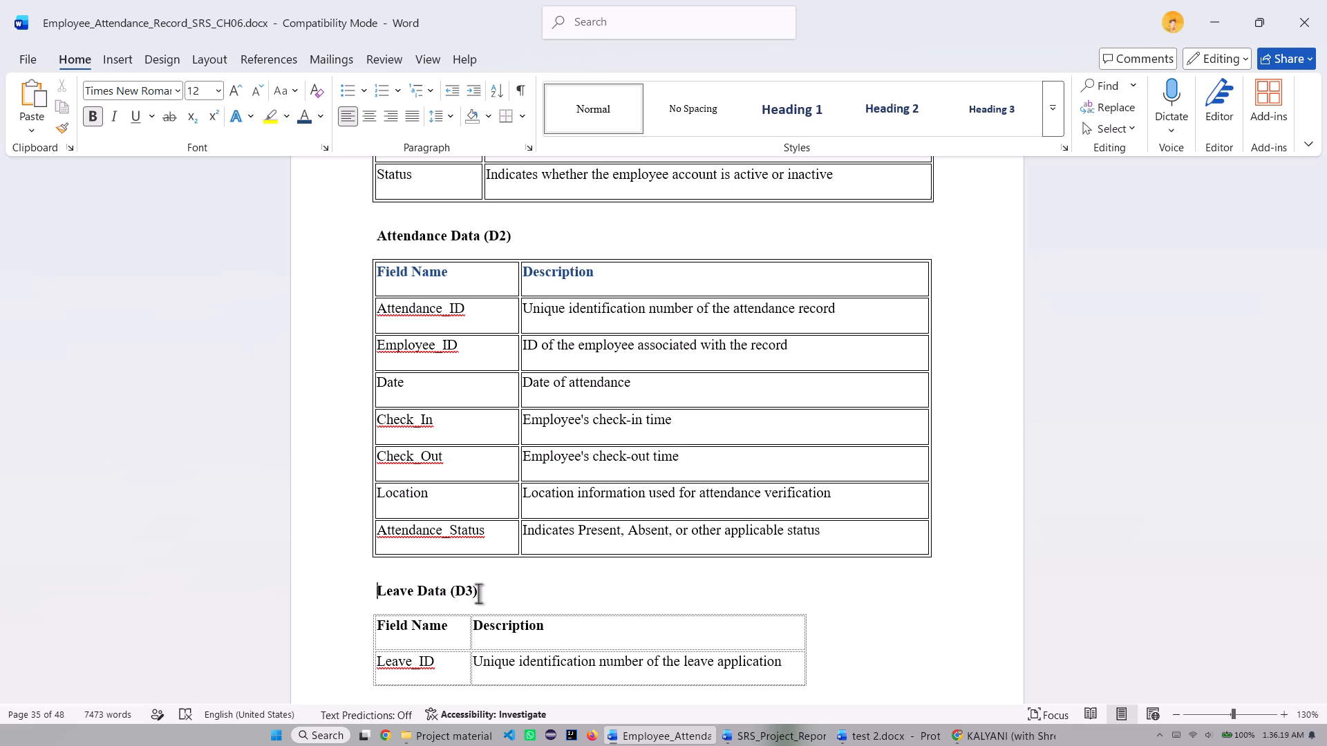
Recolour the header row text of the Leave Data (D3) table dark blue.
scroll(480, 566, down, 2)
scroll(506, 484, down, 3)
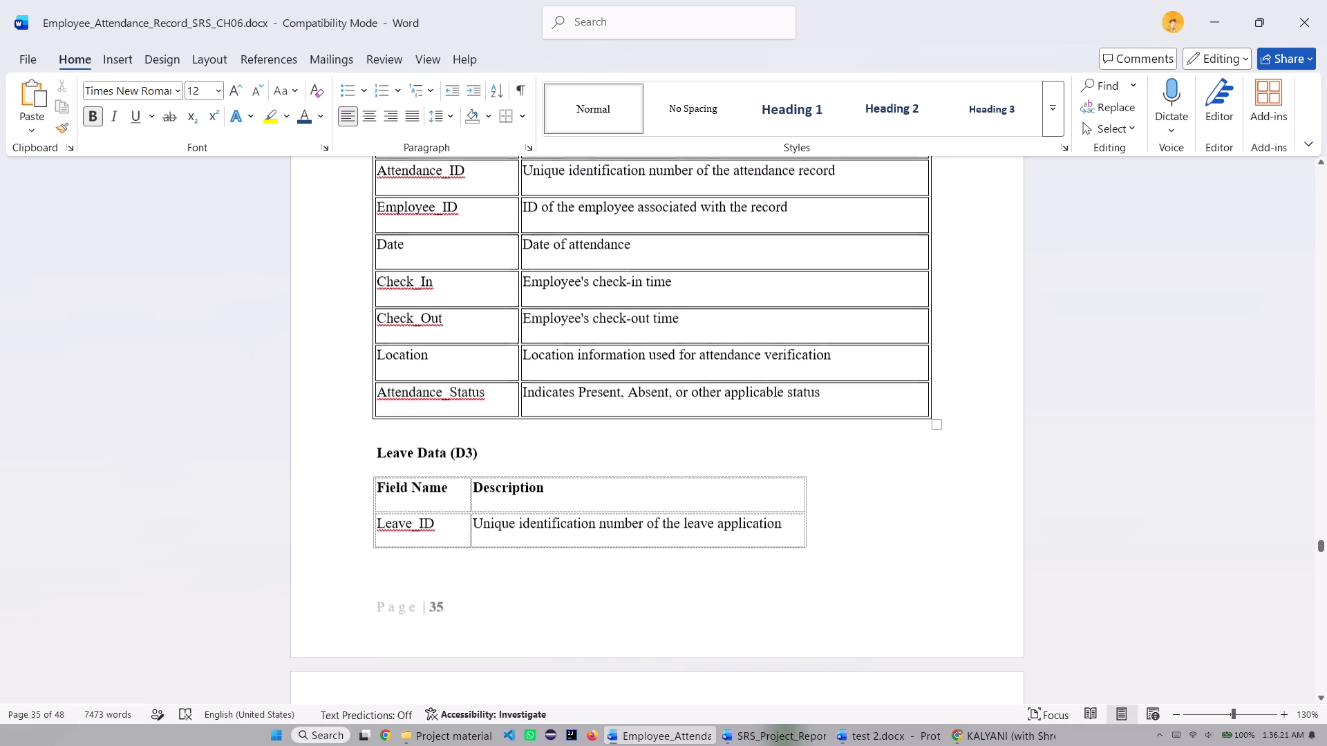
drag(377, 488, 585, 475)
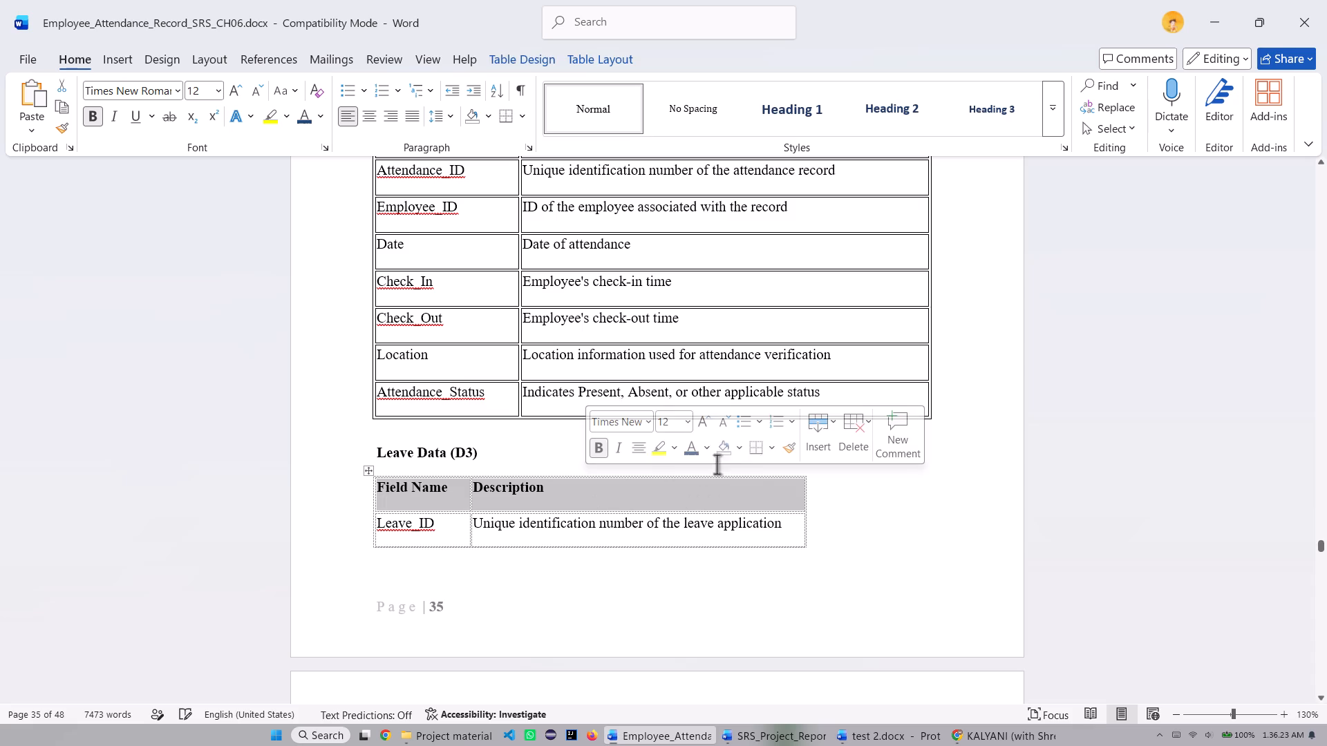
click(695, 447)
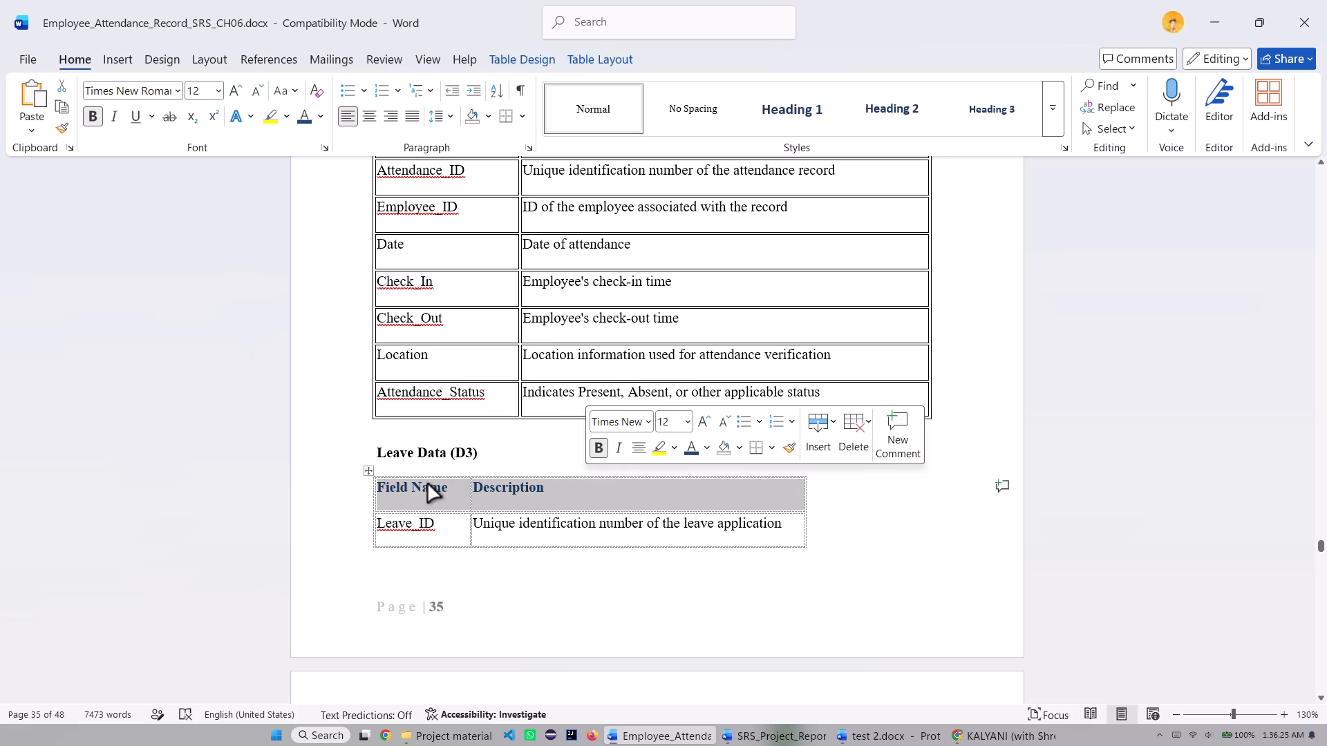
Apply all borders to every cell of the Leave Data (D3) table.
click(382, 483)
drag(379, 486, 440, 499)
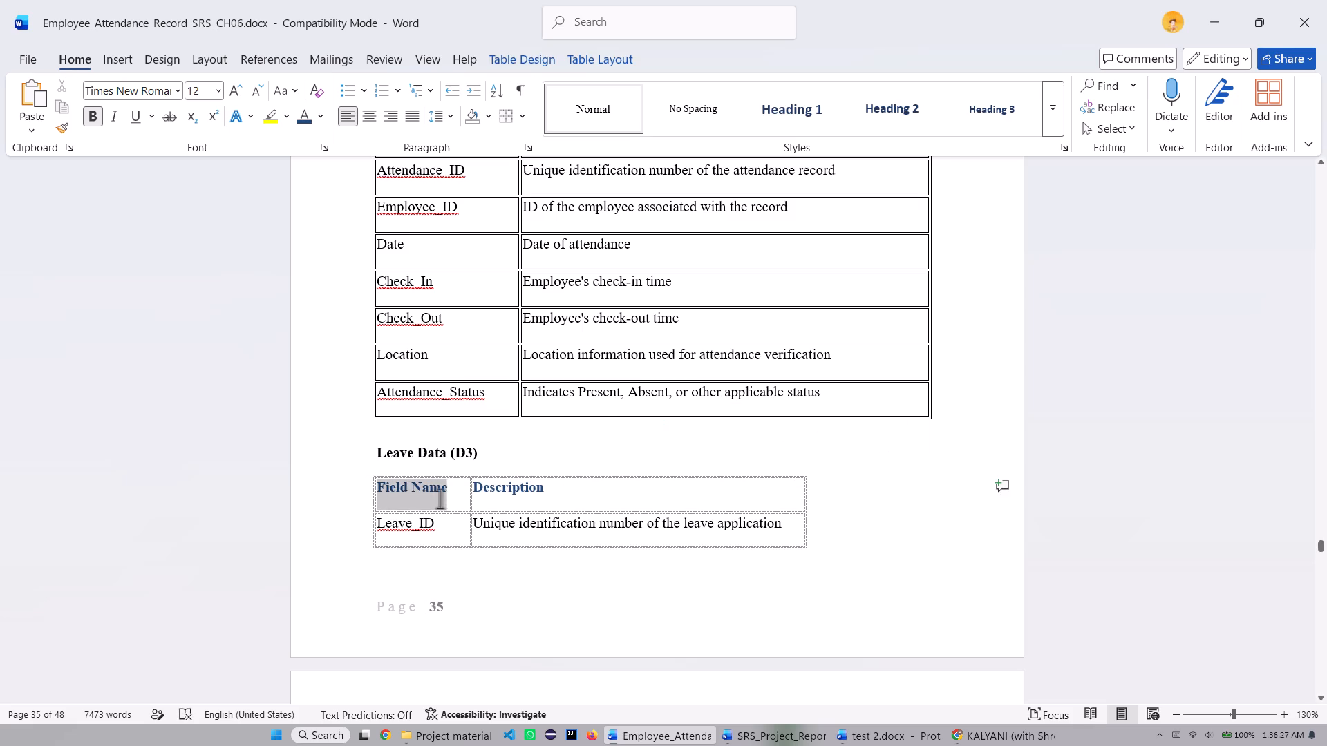
drag(440, 499, 757, 615)
scroll(454, 515, down, 4)
scroll(656, 501, down, 3)
scroll(678, 557, down, 5)
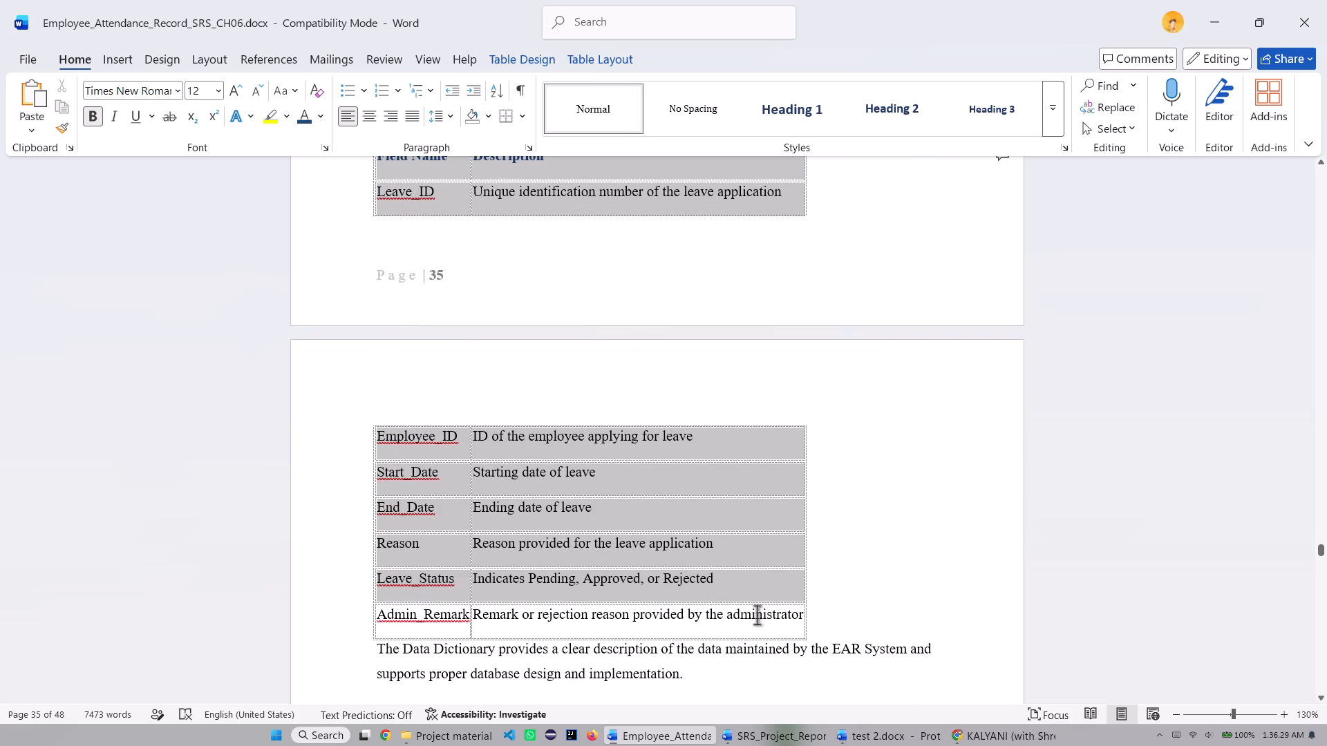
drag(757, 615, 774, 616)
right_click(773, 616)
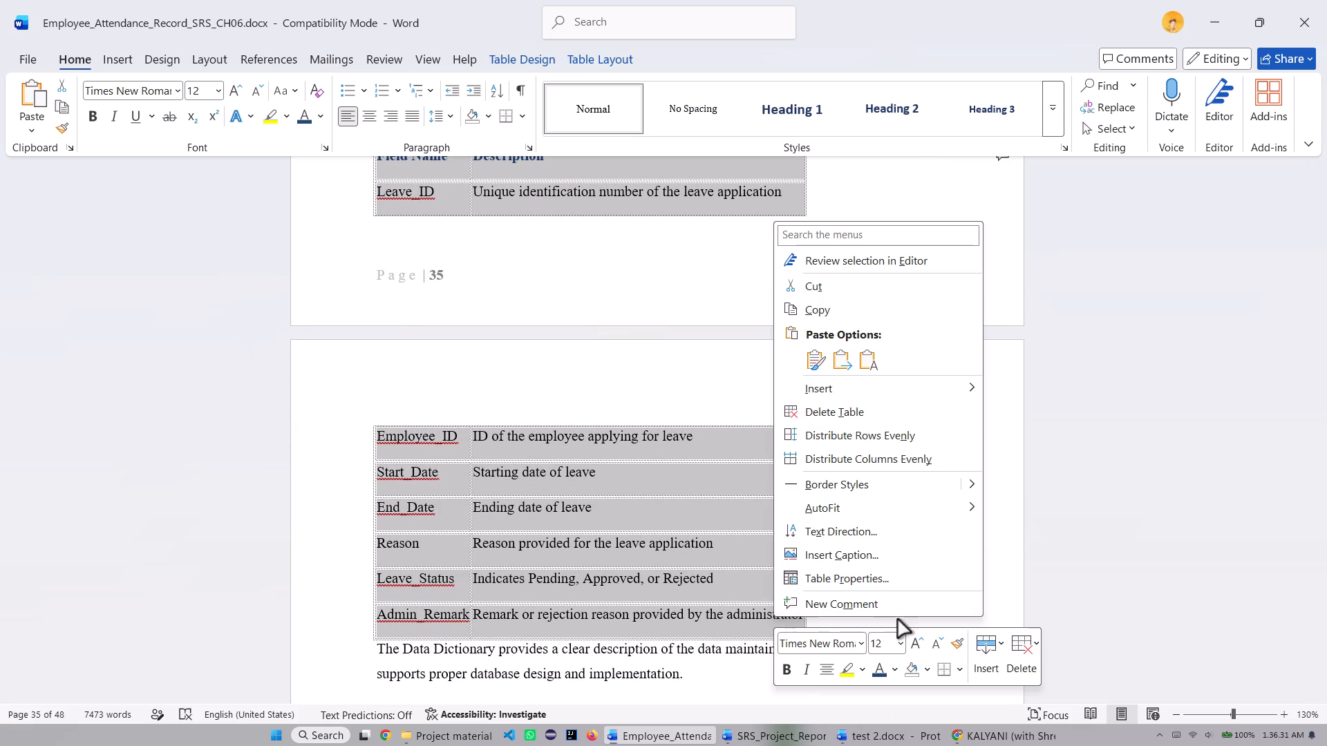
click(959, 667)
click(984, 412)
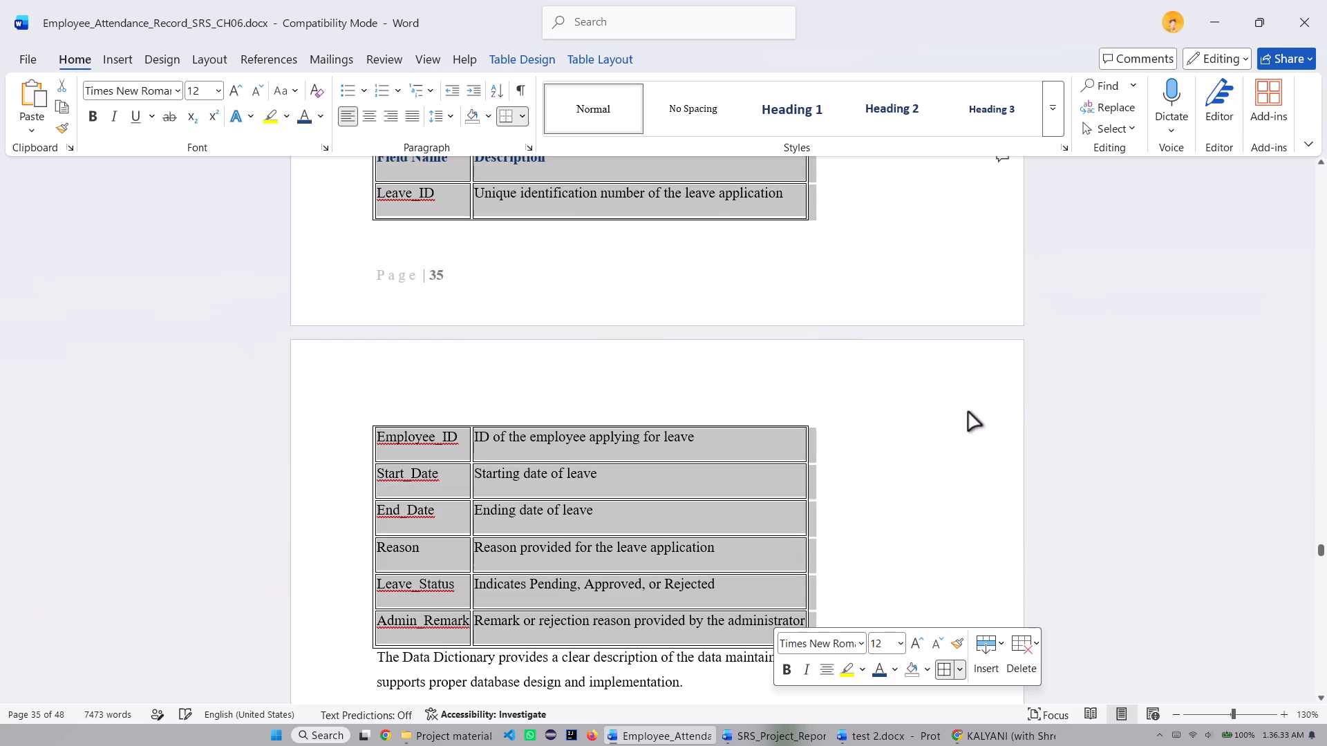
Enlarge the Leave Data (D3) table so its width matches the Attendance Data (D2) table.
scroll(690, 379, up, 1)
scroll(697, 390, down, 4)
scroll(708, 409, up, 8)
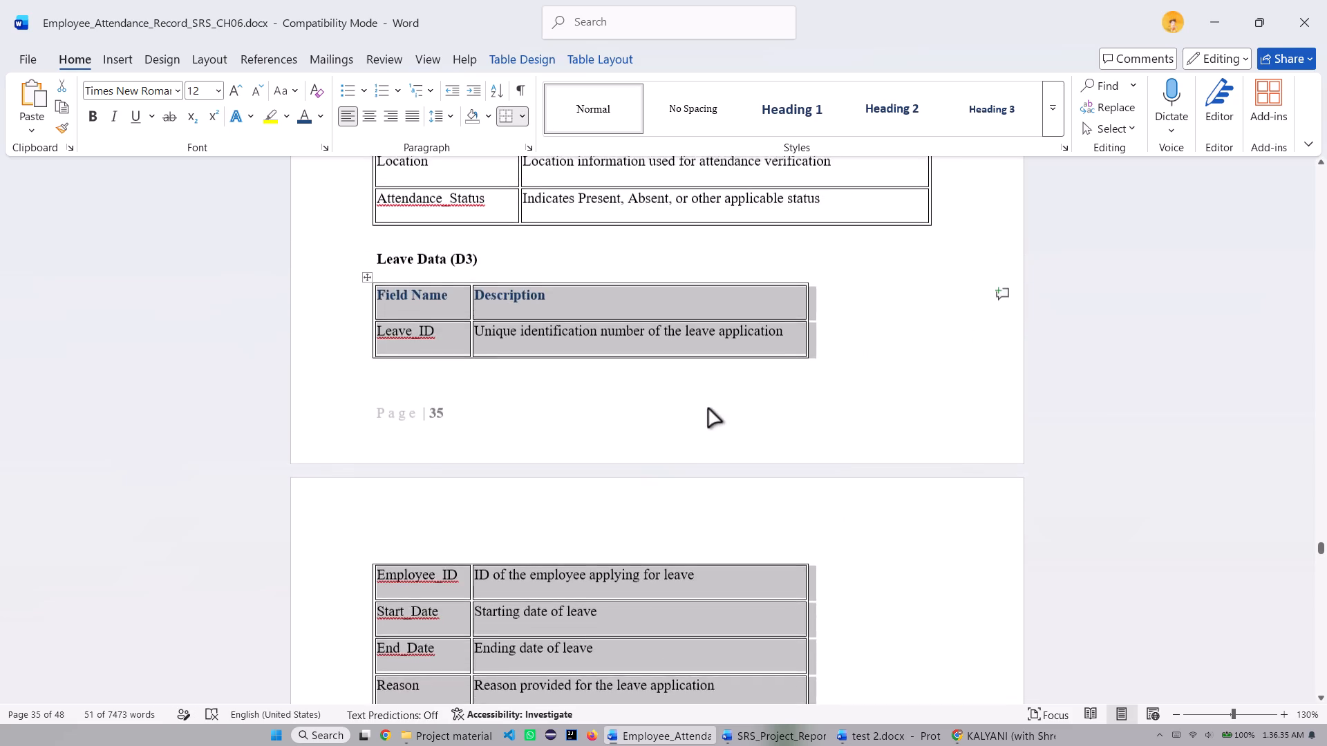
scroll(708, 409, down, 3)
scroll(709, 409, up, 1)
scroll(783, 629, down, 1)
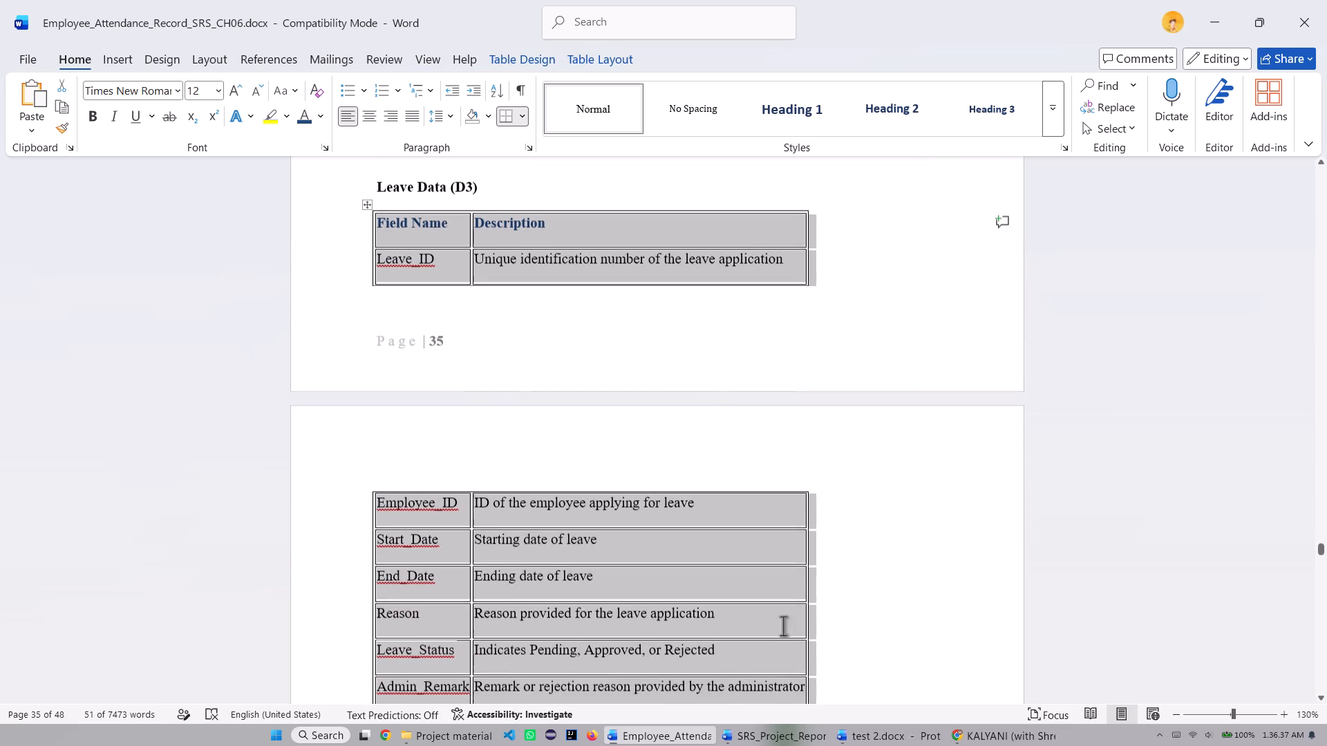
click(1177, 712)
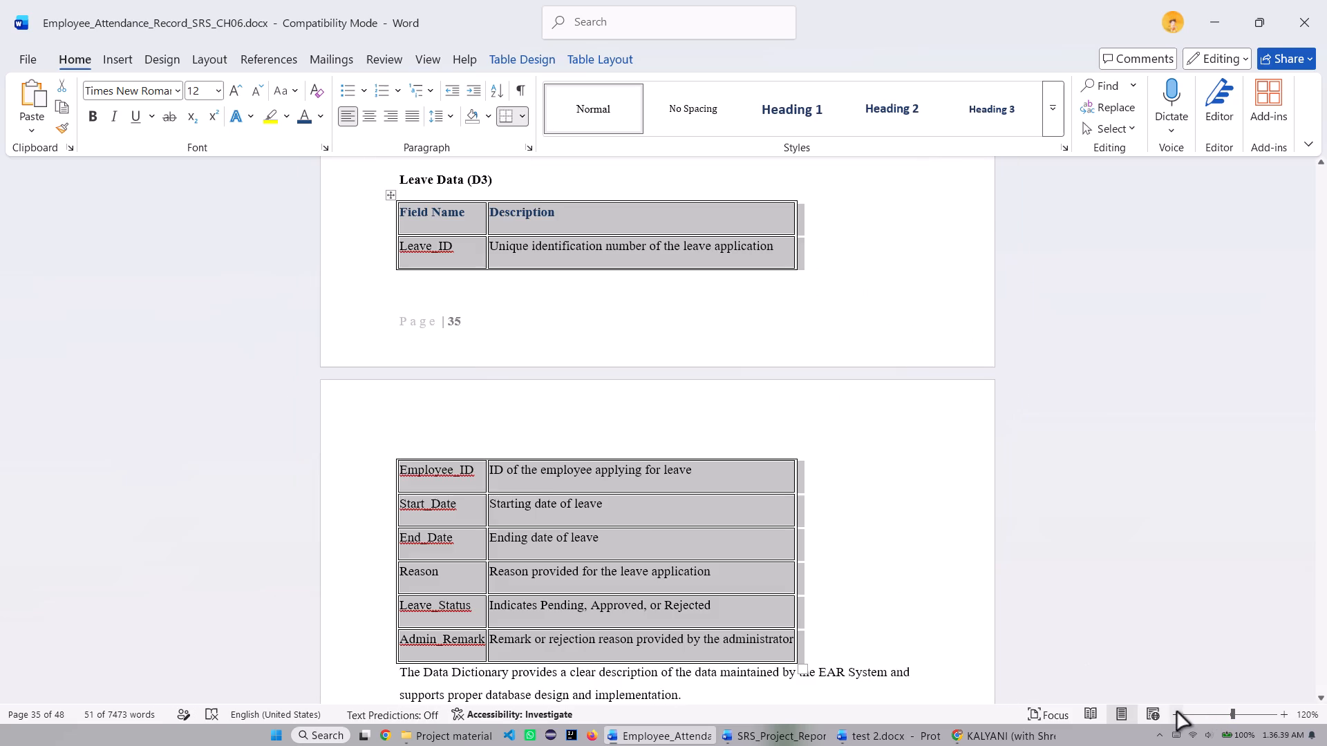
scroll(747, 524, up, 1)
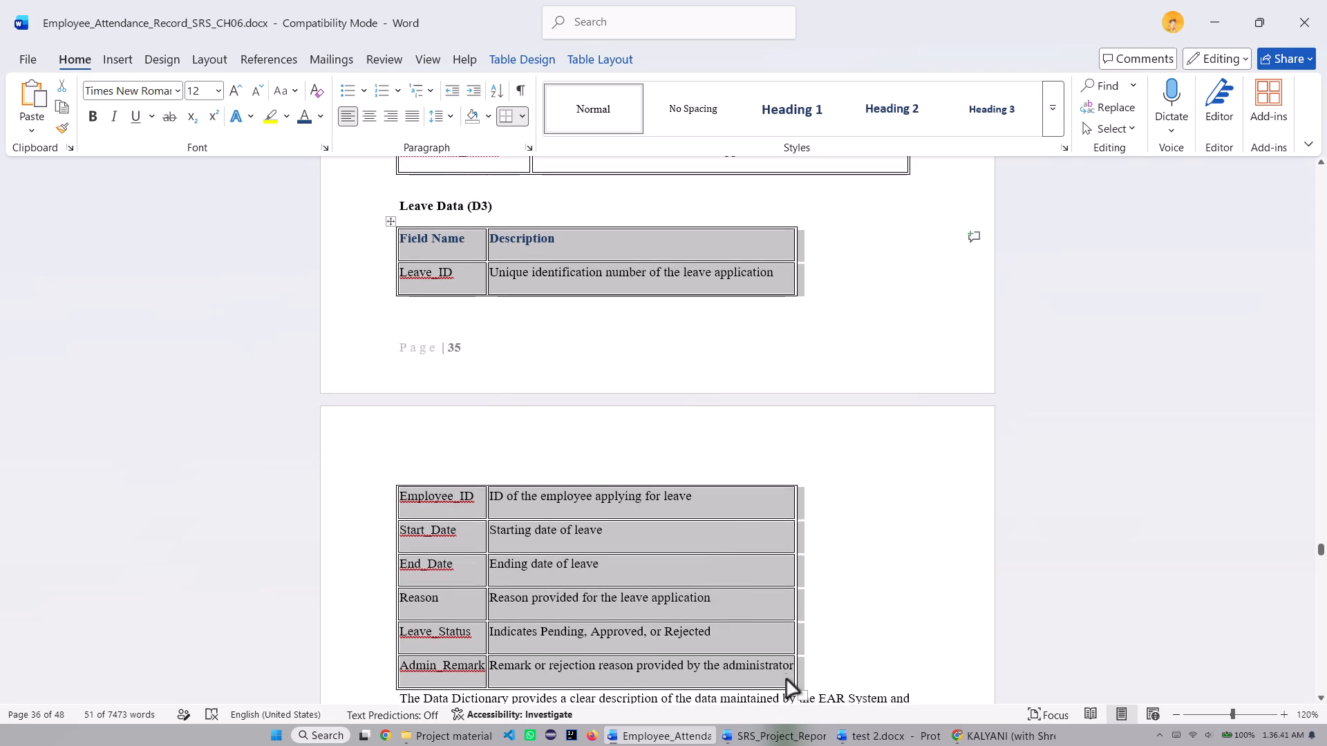
drag(800, 698, 884, 695)
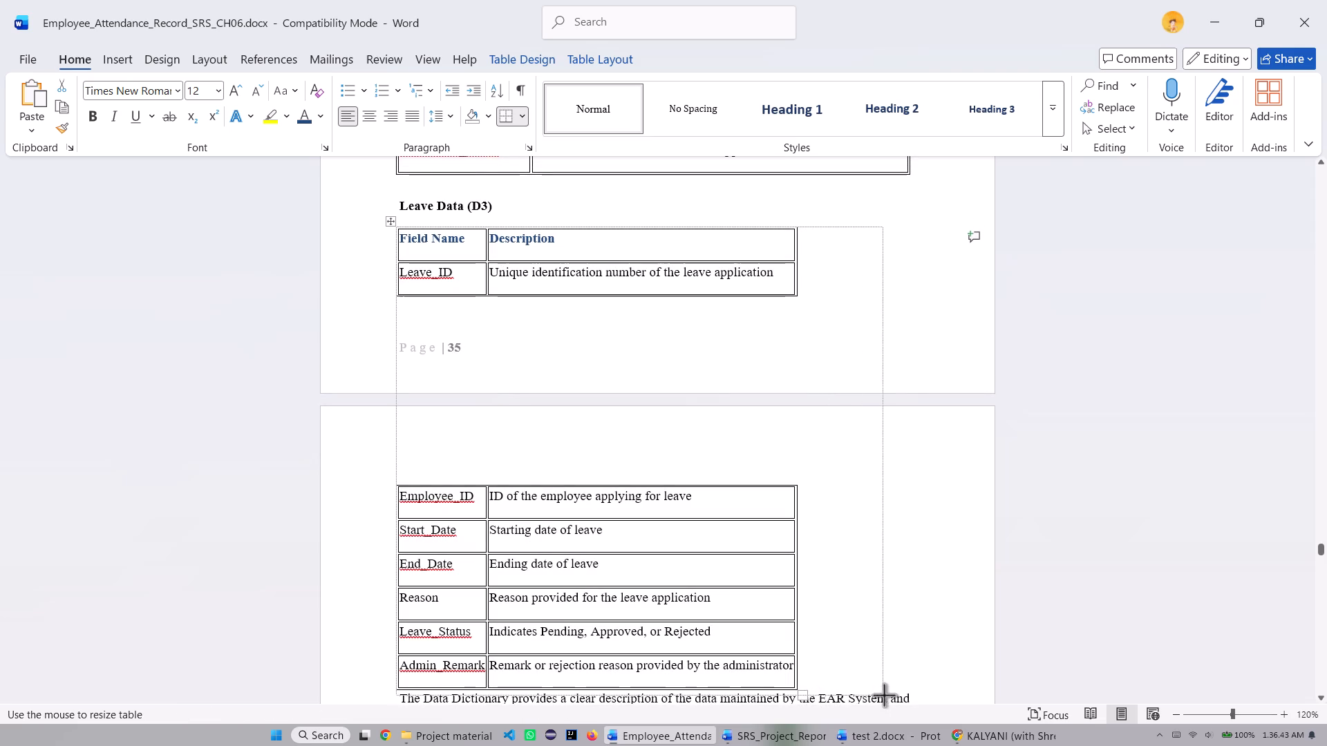
drag(884, 695, 909, 683)
Insert a line break between the Leave Data (D3) table and the closing Data Dictionary paragraph.
scroll(748, 437, down, 5)
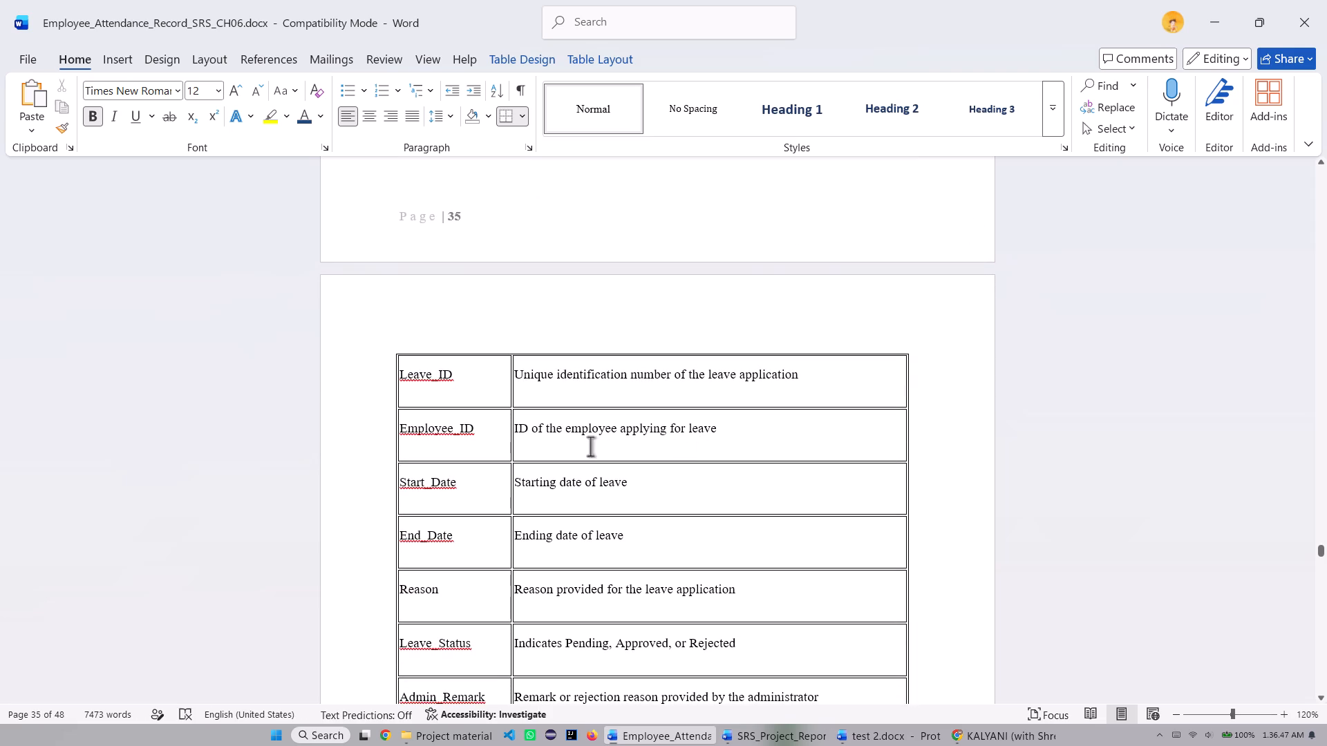
scroll(610, 437, down, 7)
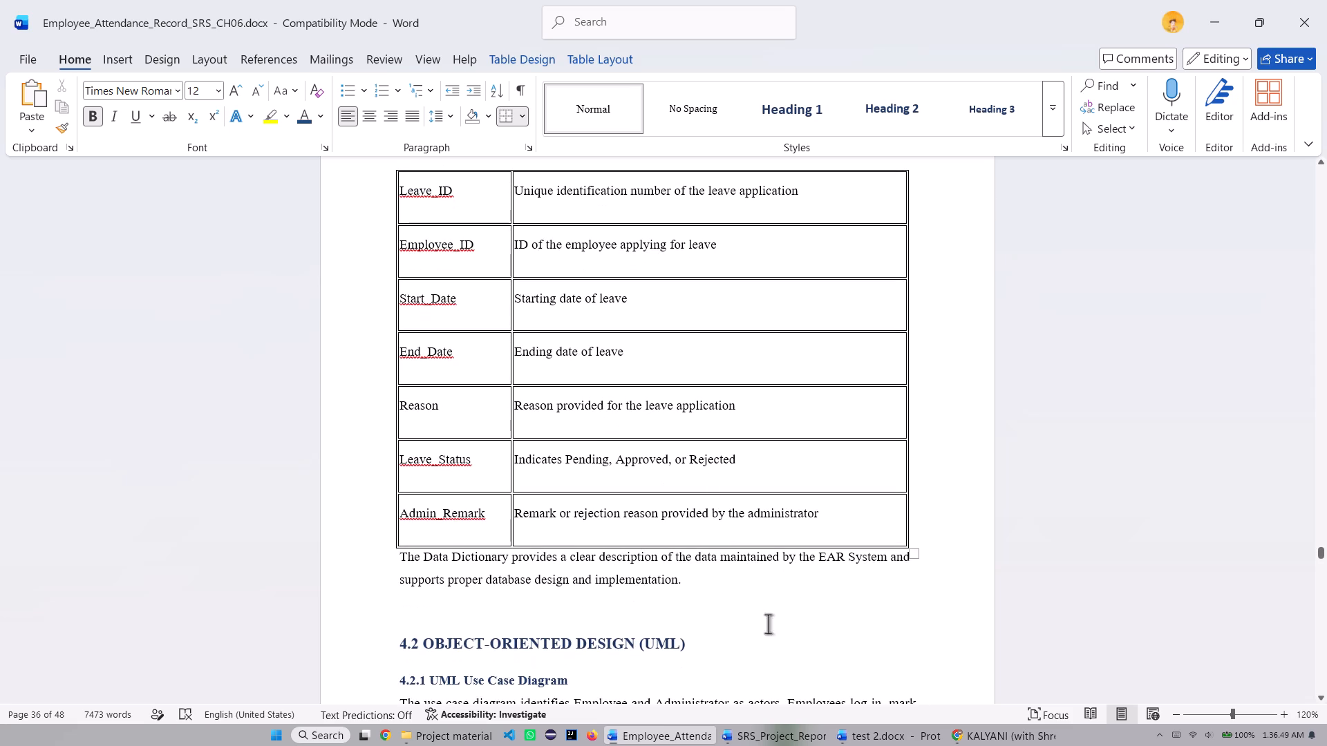
click(401, 562)
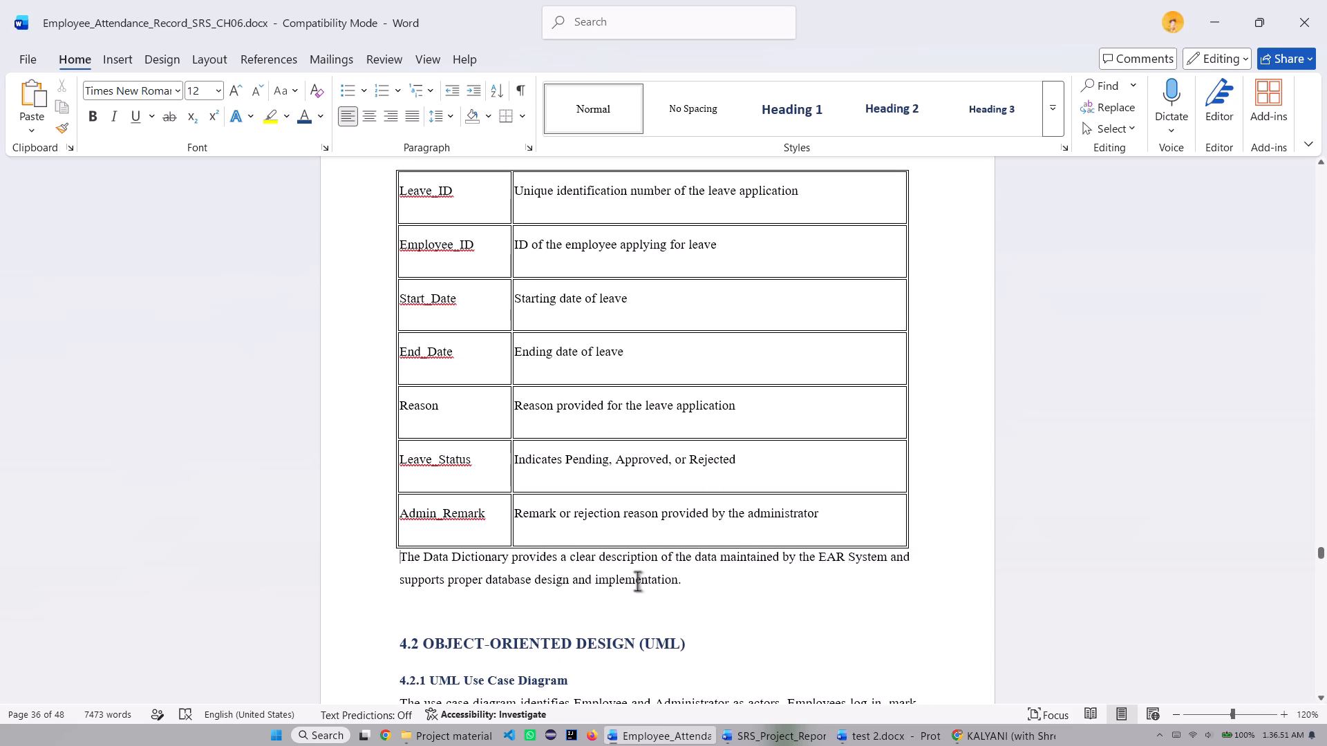
key(shift+Return)
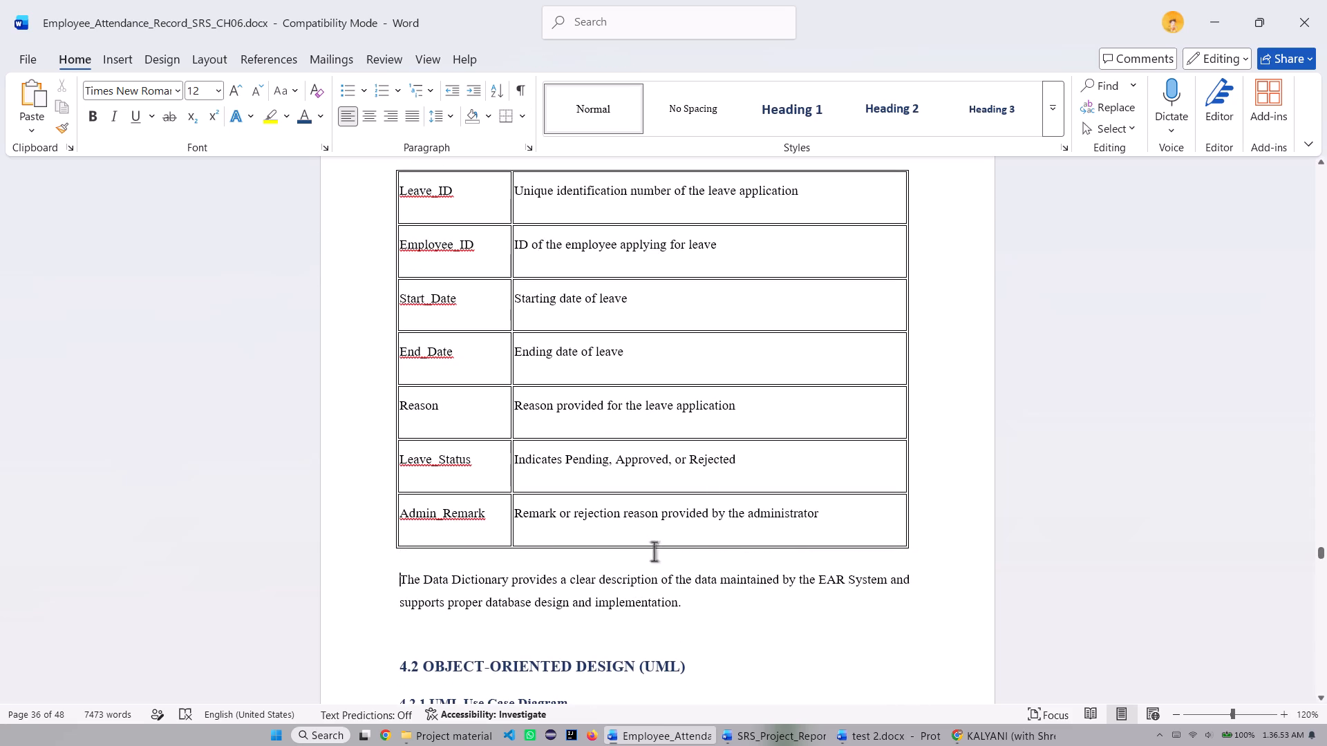
Justify the closing paragraph that begins "The Data Dictionary provides a clear description".
drag(399, 575, 690, 609)
click(416, 116)
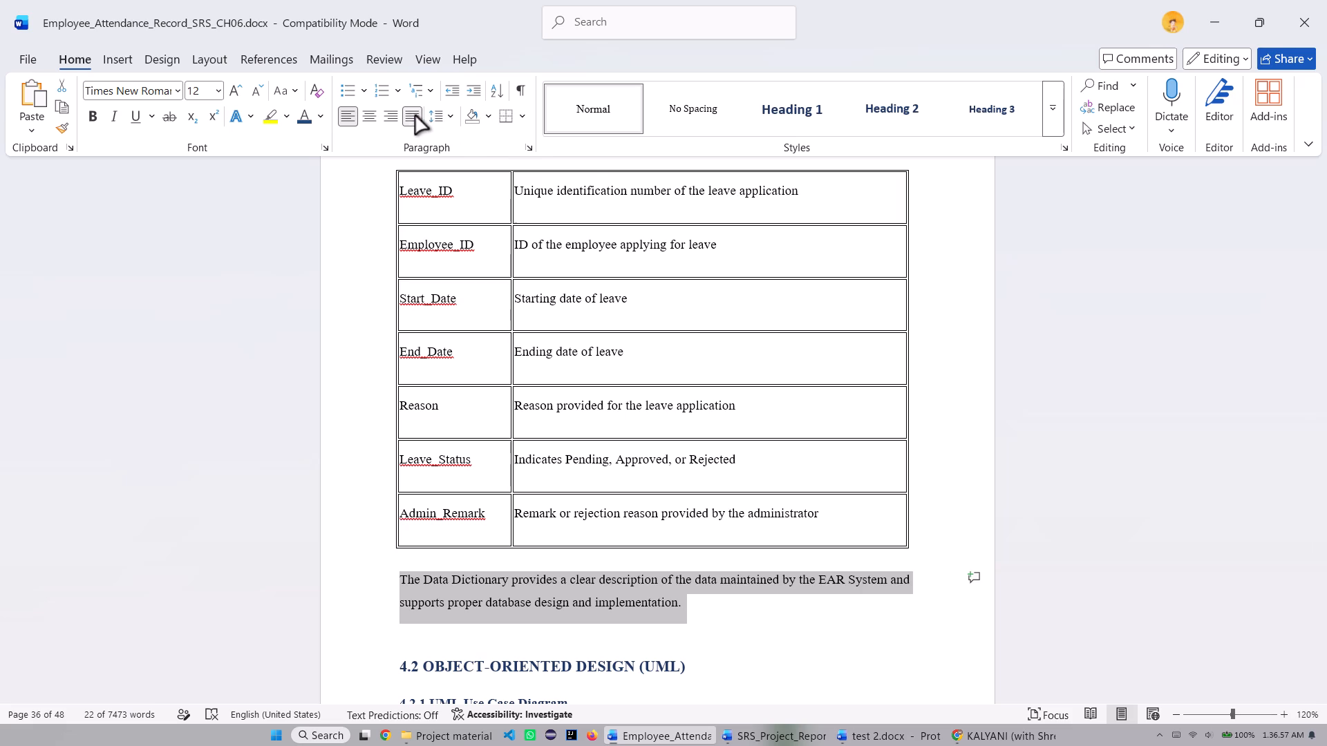
click(733, 606)
Review the Employee Data, Attendance Data (D2) and Leave Data (D3) tables for consistent layout.
scroll(686, 538, down, 4)
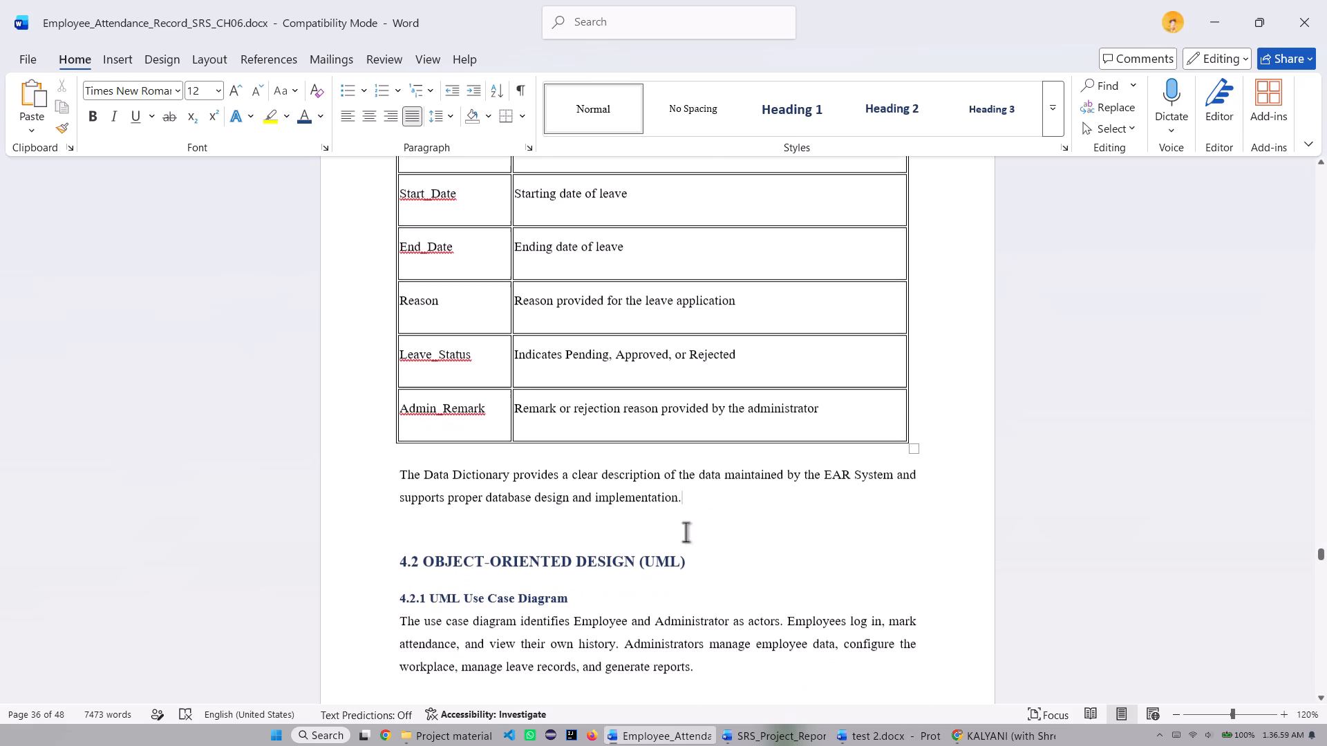
scroll(623, 446, up, 1)
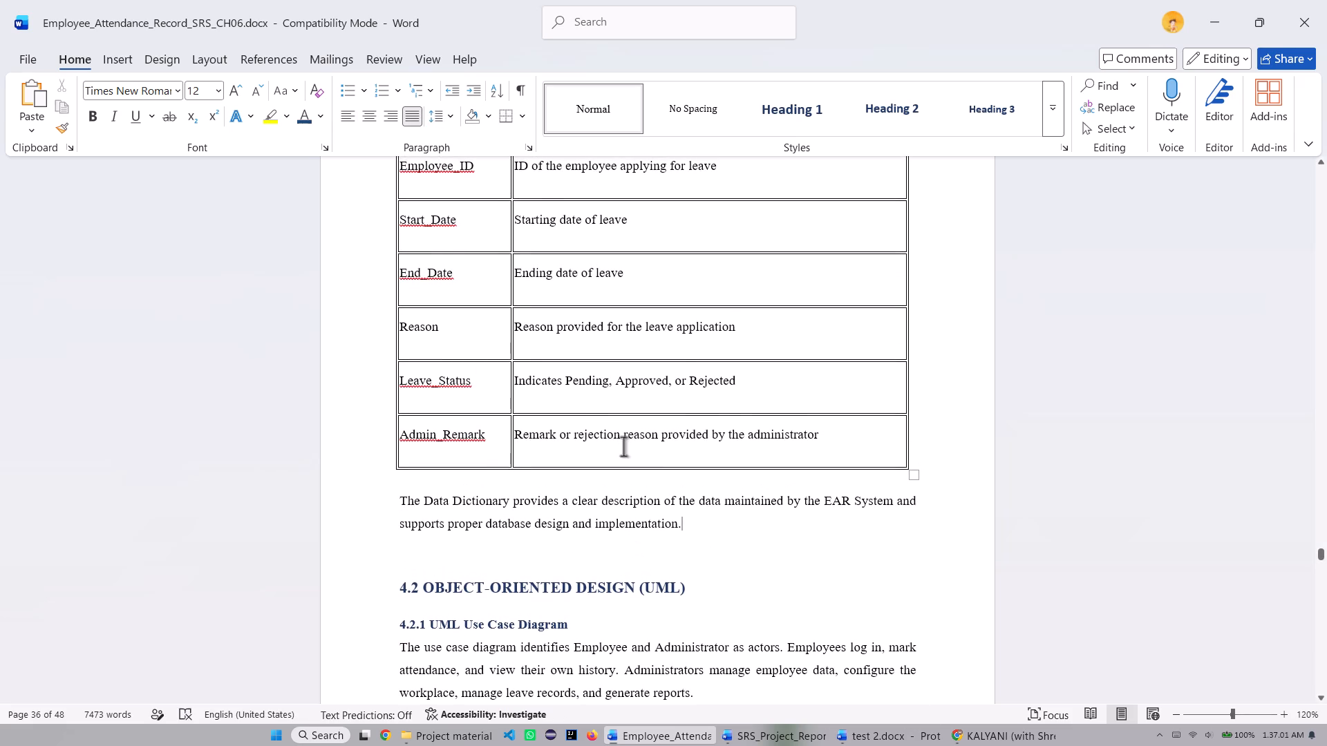
scroll(623, 446, up, 11)
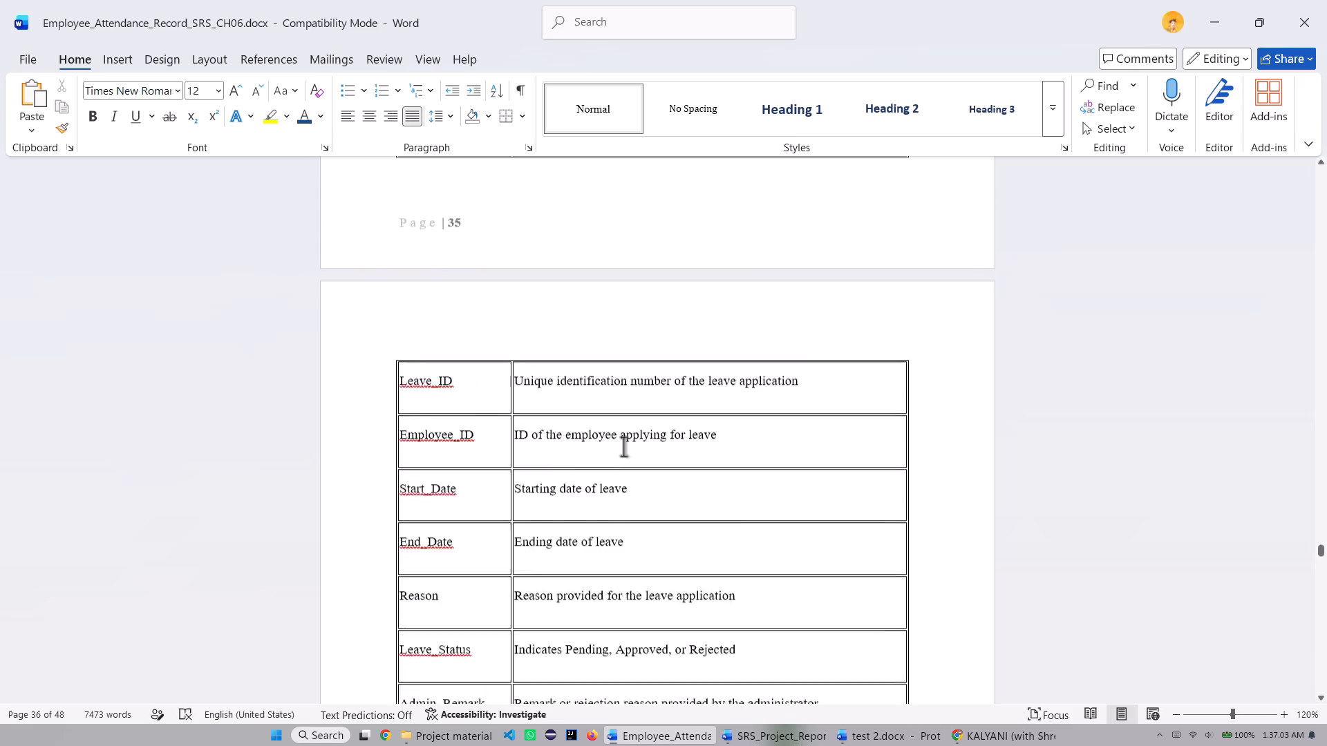
scroll(623, 446, up, 11)
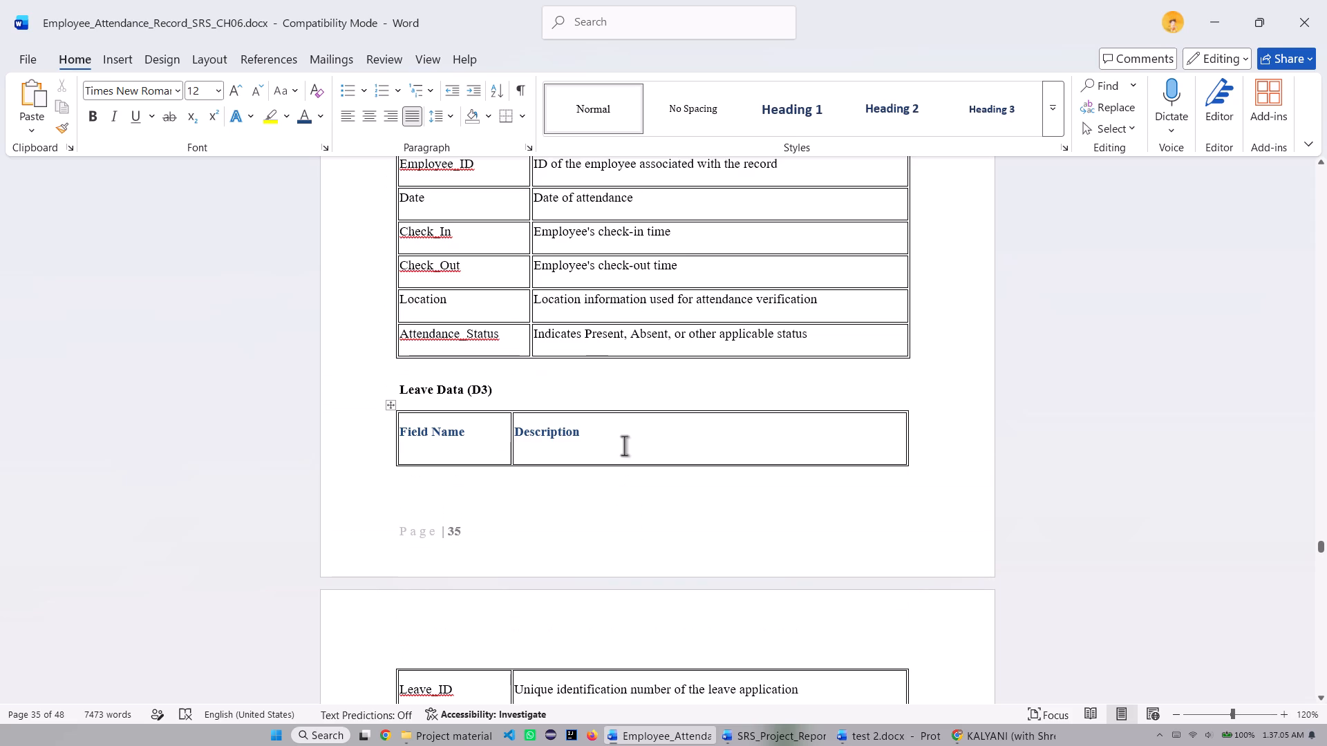
scroll(693, 448, up, 15)
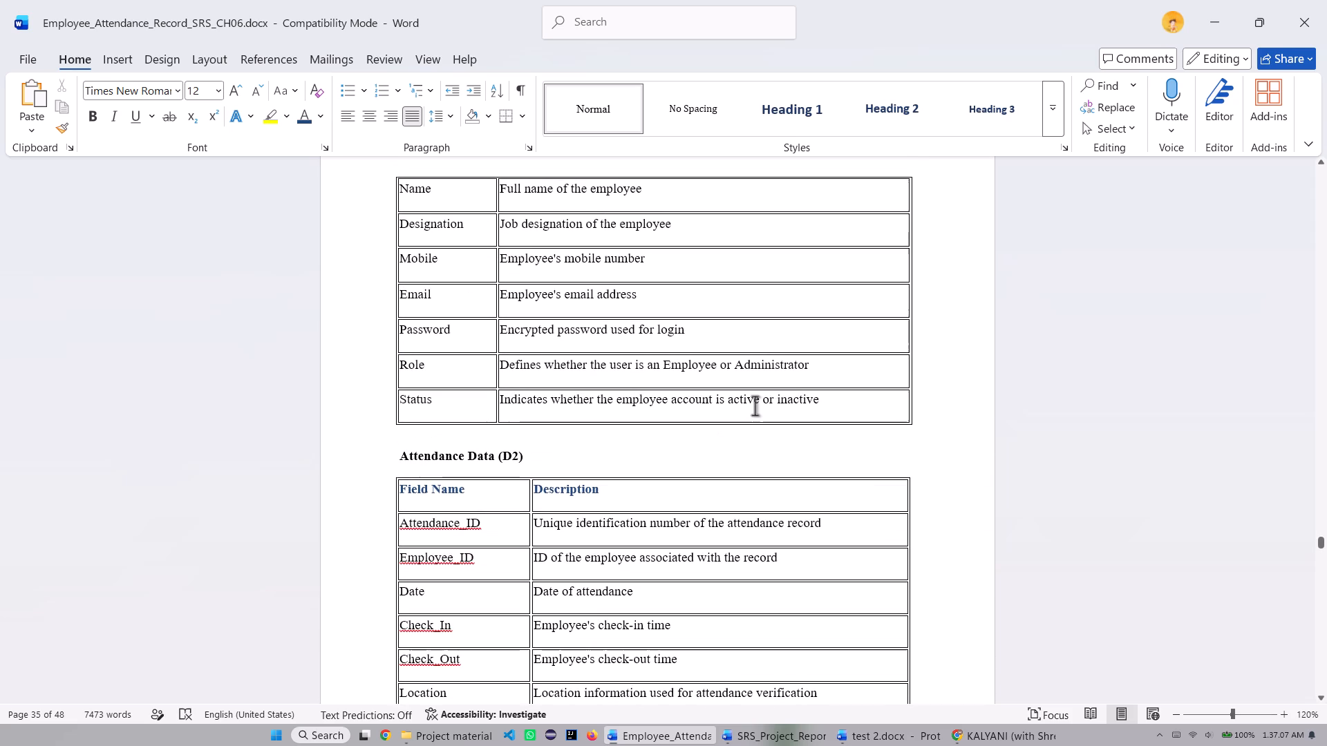
scroll(675, 370, down, 7)
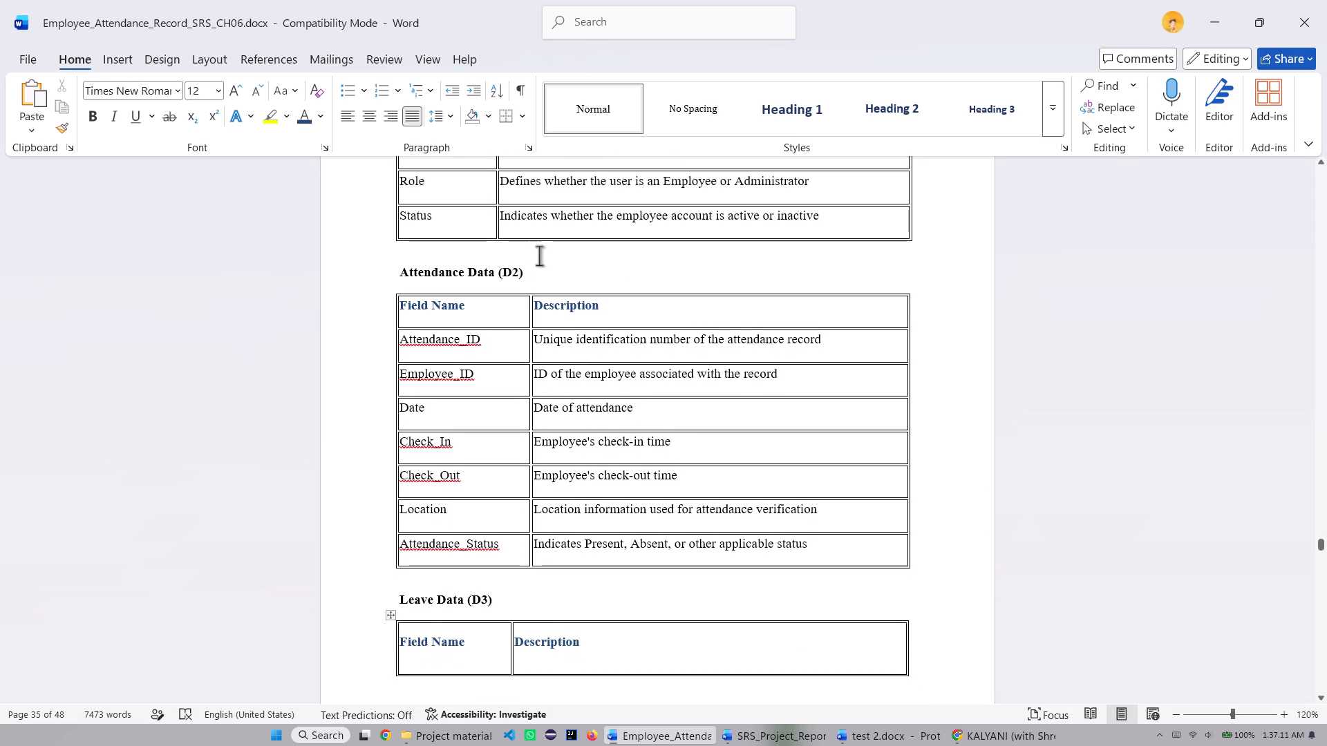
scroll(547, 256, down, 14)
scroll(558, 265, down, 15)
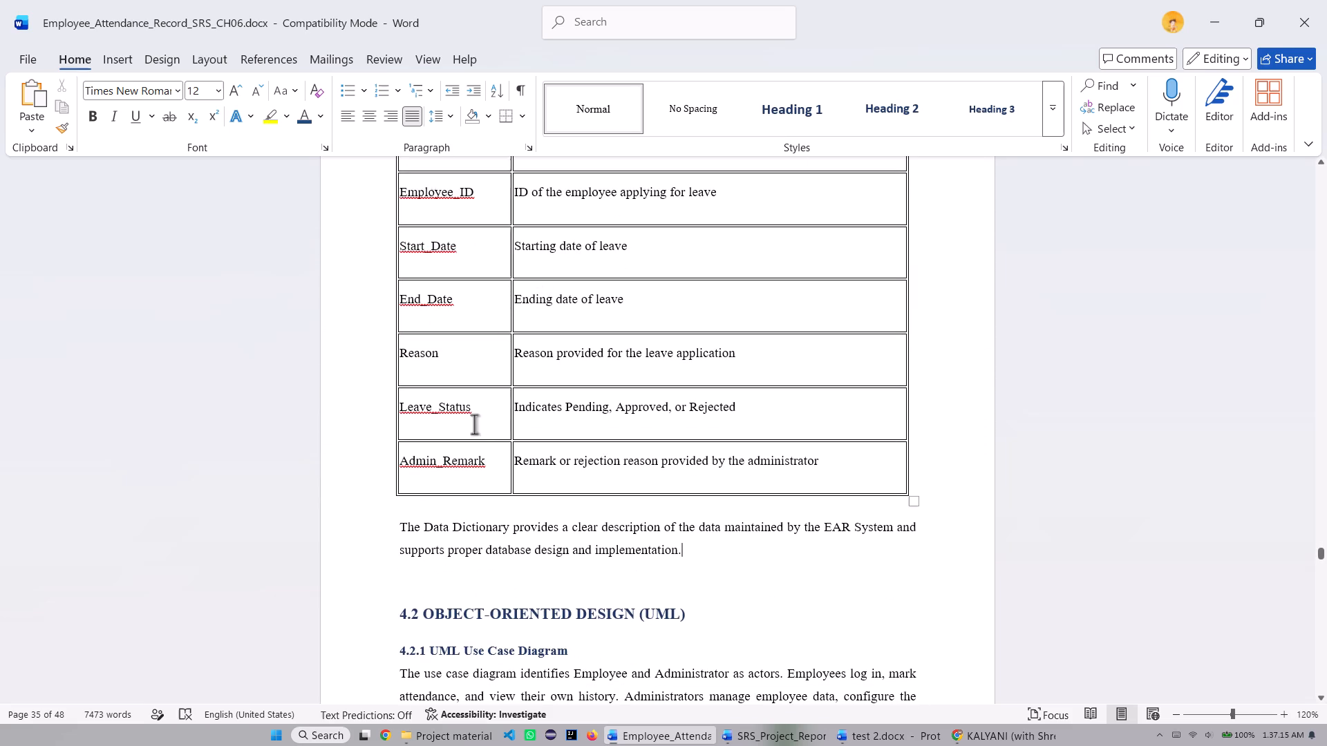
click(507, 416)
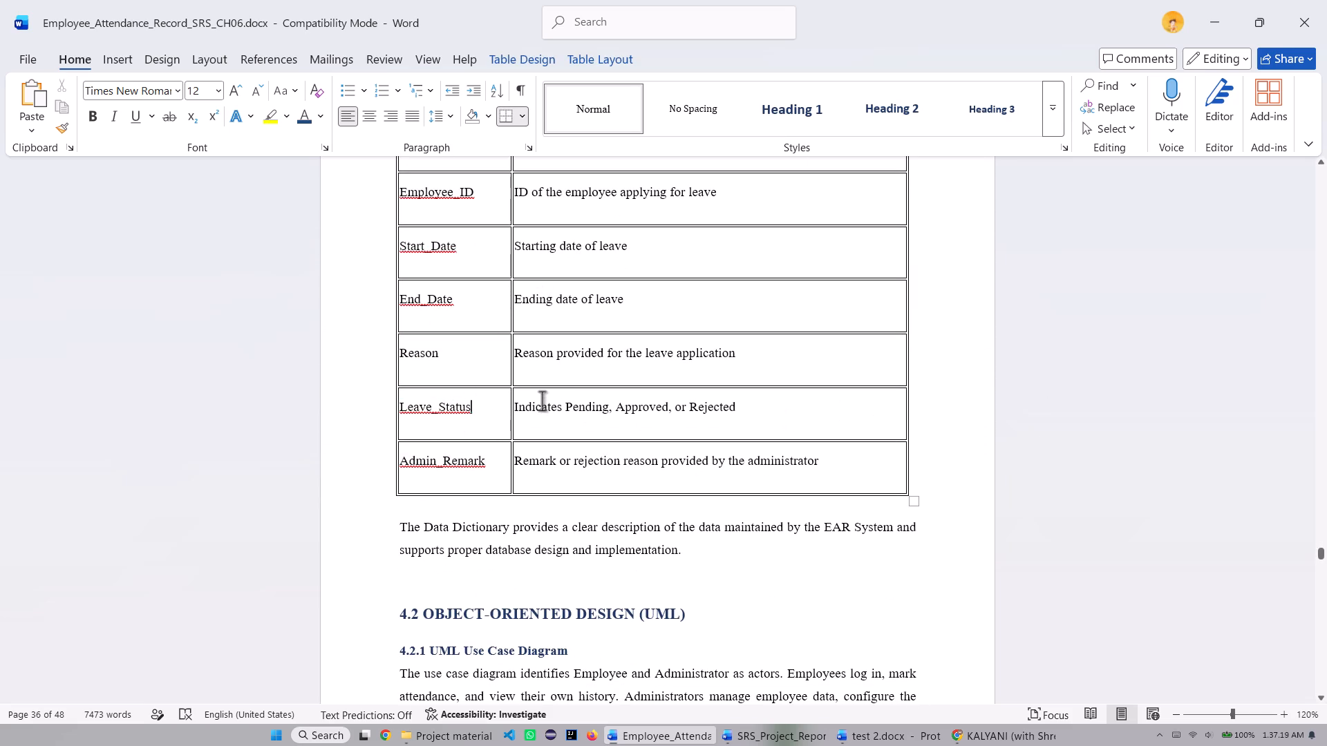
scroll(735, 334, up, 8)
scroll(742, 334, up, 17)
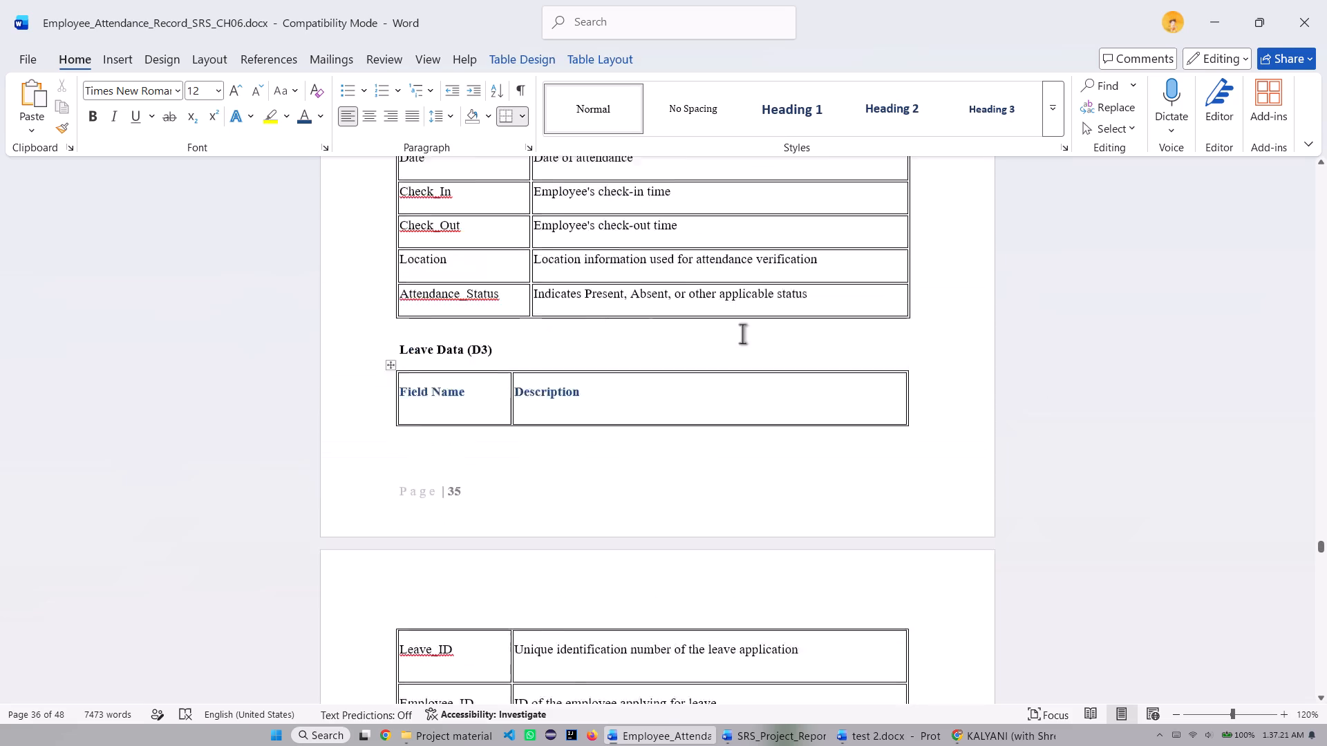
scroll(742, 334, up, 7)
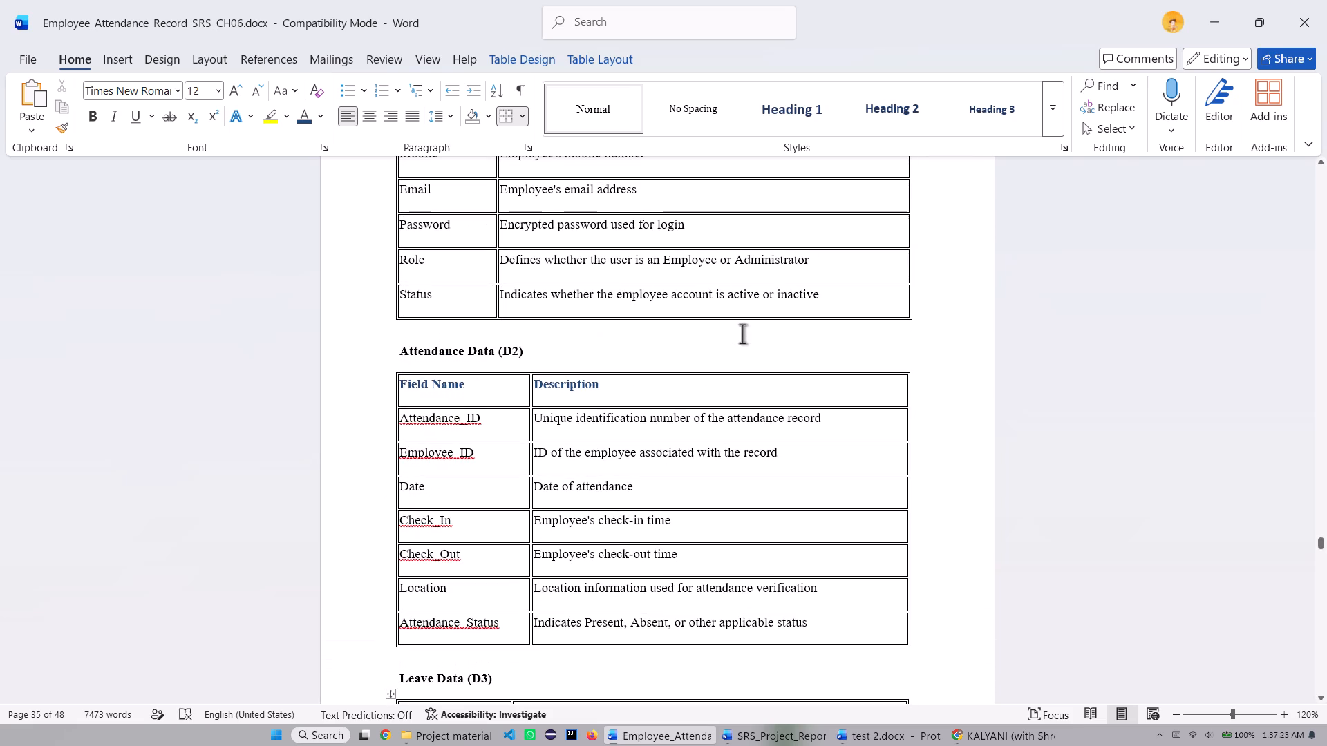
scroll(742, 334, up, 8)
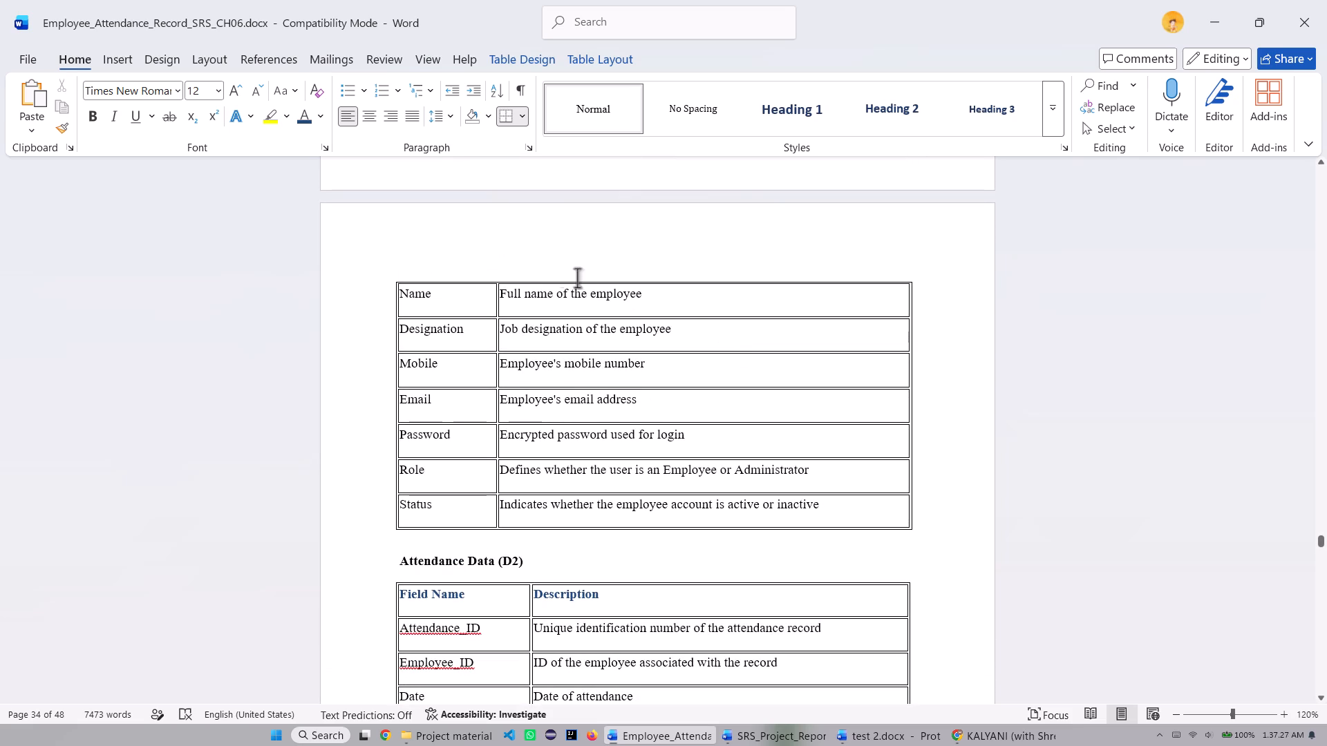
scroll(588, 304, down, 20)
scroll(588, 304, down, 20)
scroll(634, 323, up, 17)
scroll(640, 319, down, 7)
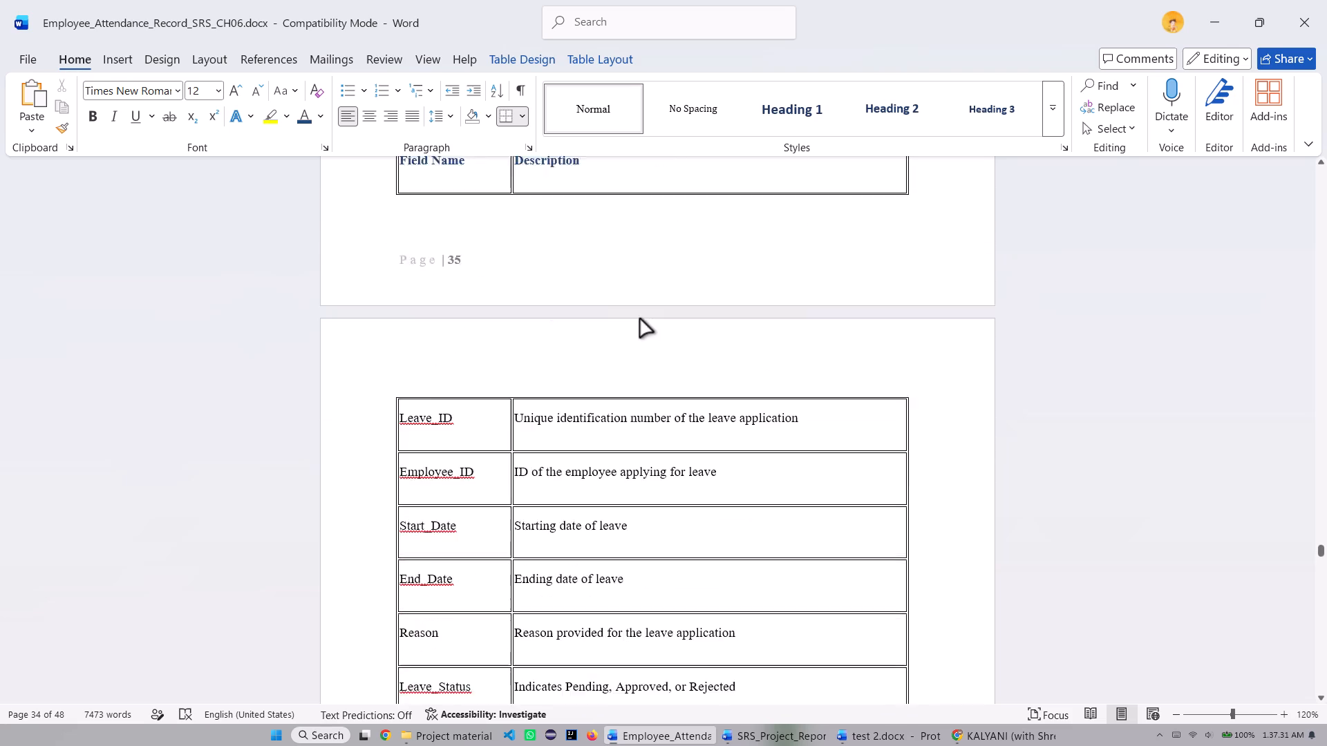
Examine section 4.2 Object-Oriented Design (UML) and the beginning of its use case diagram.
scroll(640, 319, down, 18)
scroll(661, 317, down, 7)
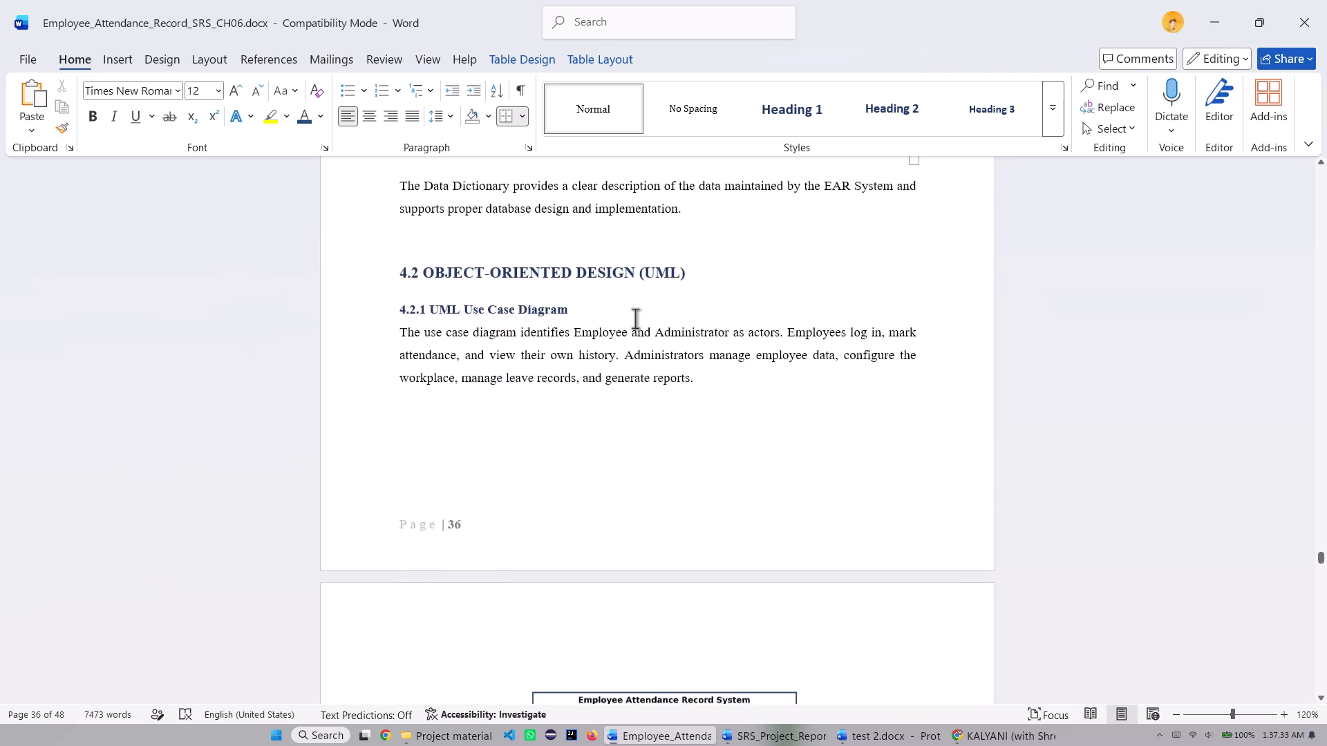
scroll(635, 318, down, 10)
scroll(634, 309, up, 7)
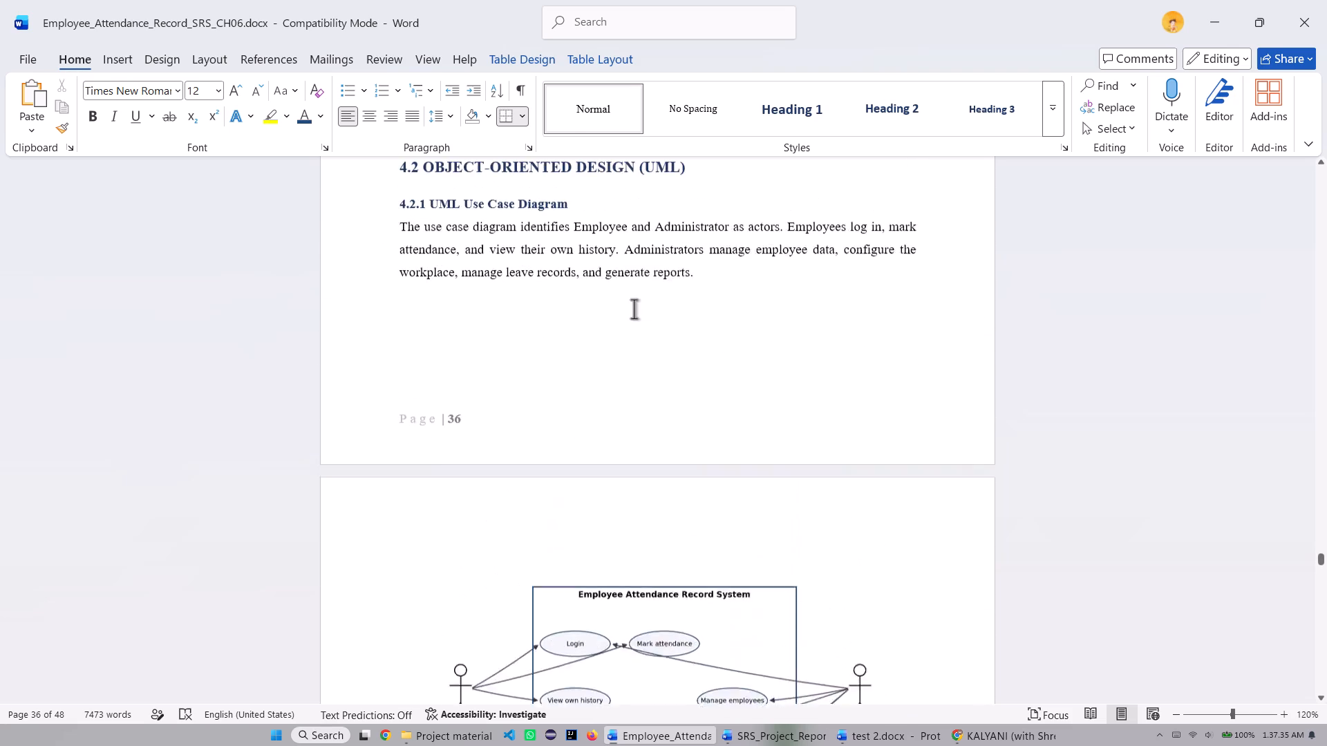
scroll(634, 309, up, 8)
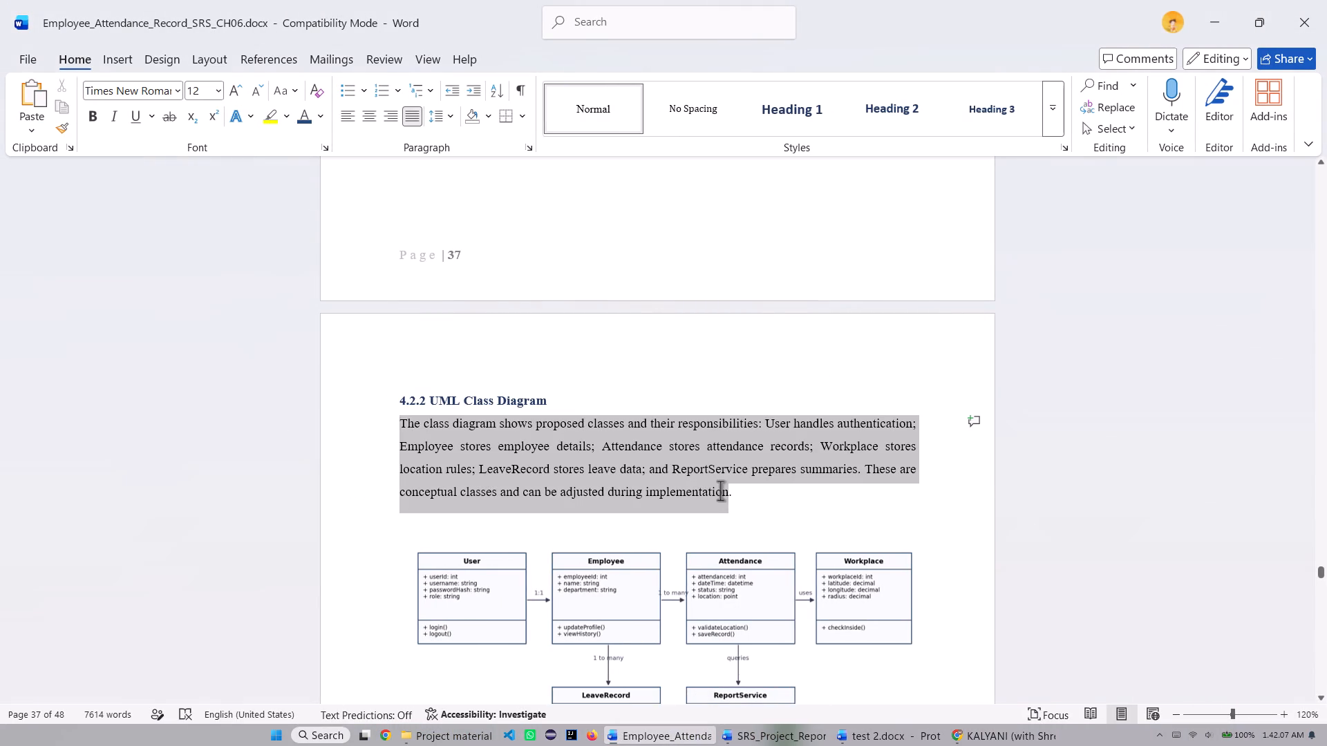
drag(720, 490, 724, 492)
key(ctrl+v)
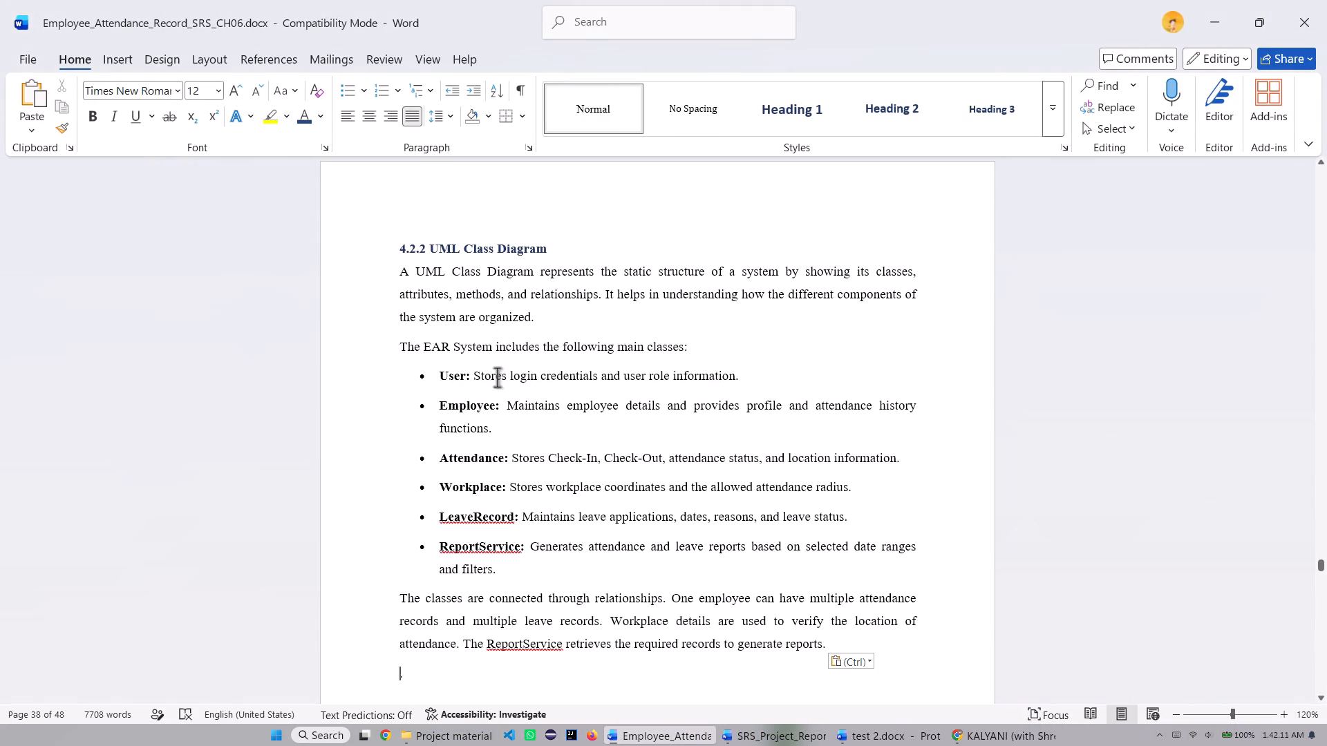
Delete the leftover period and its empty line after the last 4.2.2 paragraph, above the class diagram.
scroll(794, 418, down, 2)
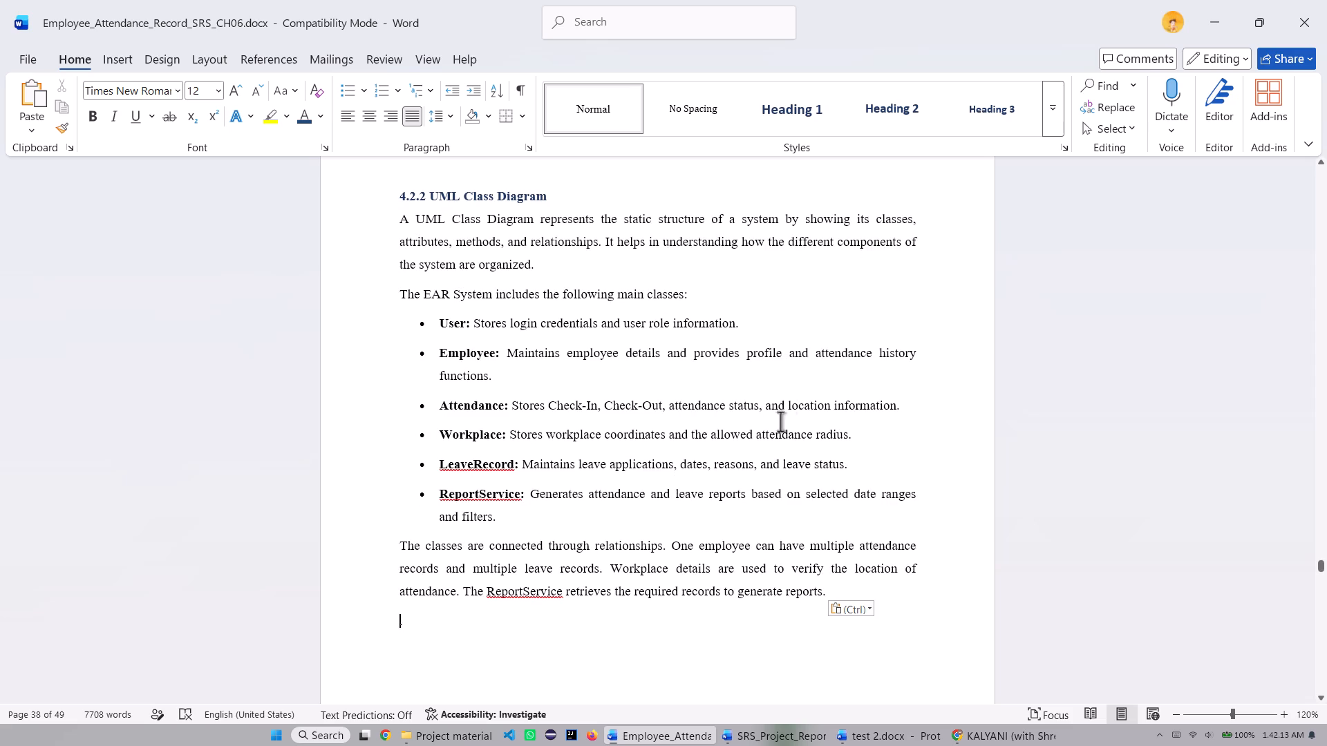
scroll(654, 426, down, 2)
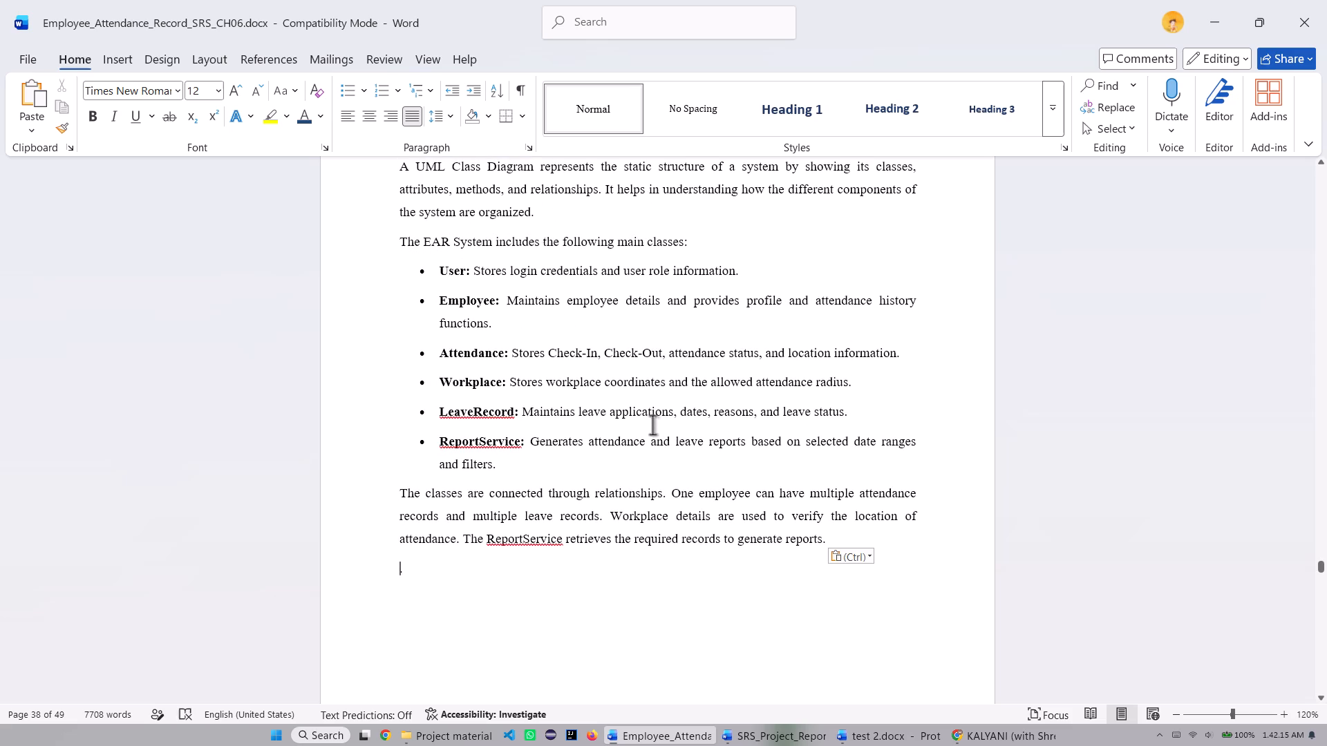
scroll(580, 326, down, 4)
scroll(523, 367, down, 14)
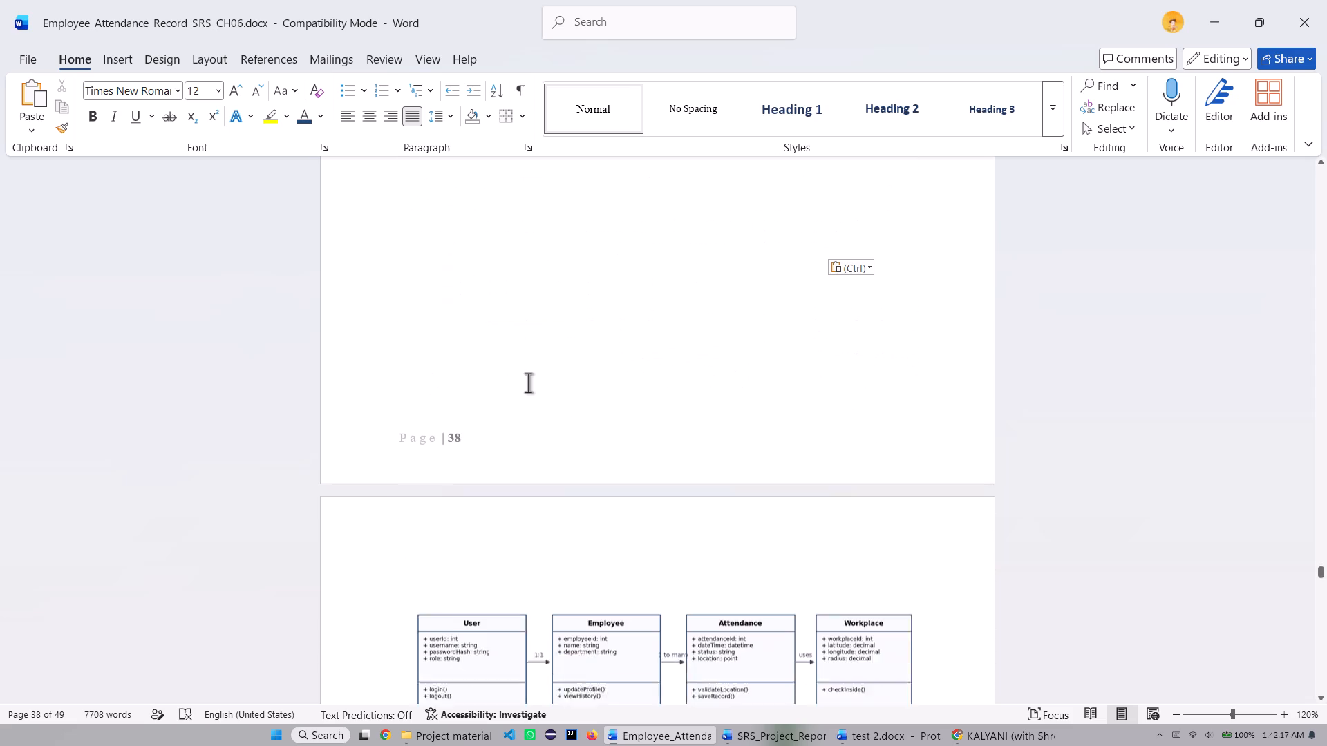
scroll(548, 375, up, 20)
scroll(548, 375, up, 1)
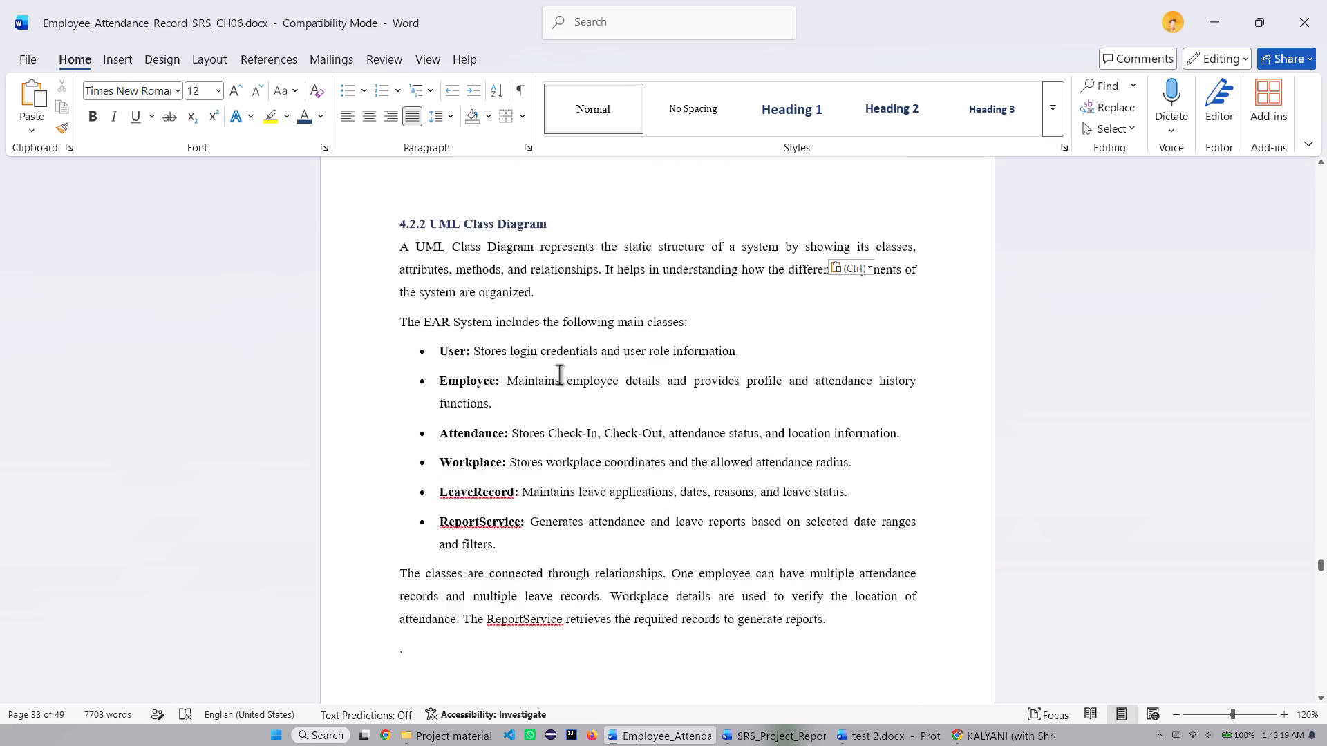
scroll(559, 374, up, 7)
scroll(567, 376, down, 8)
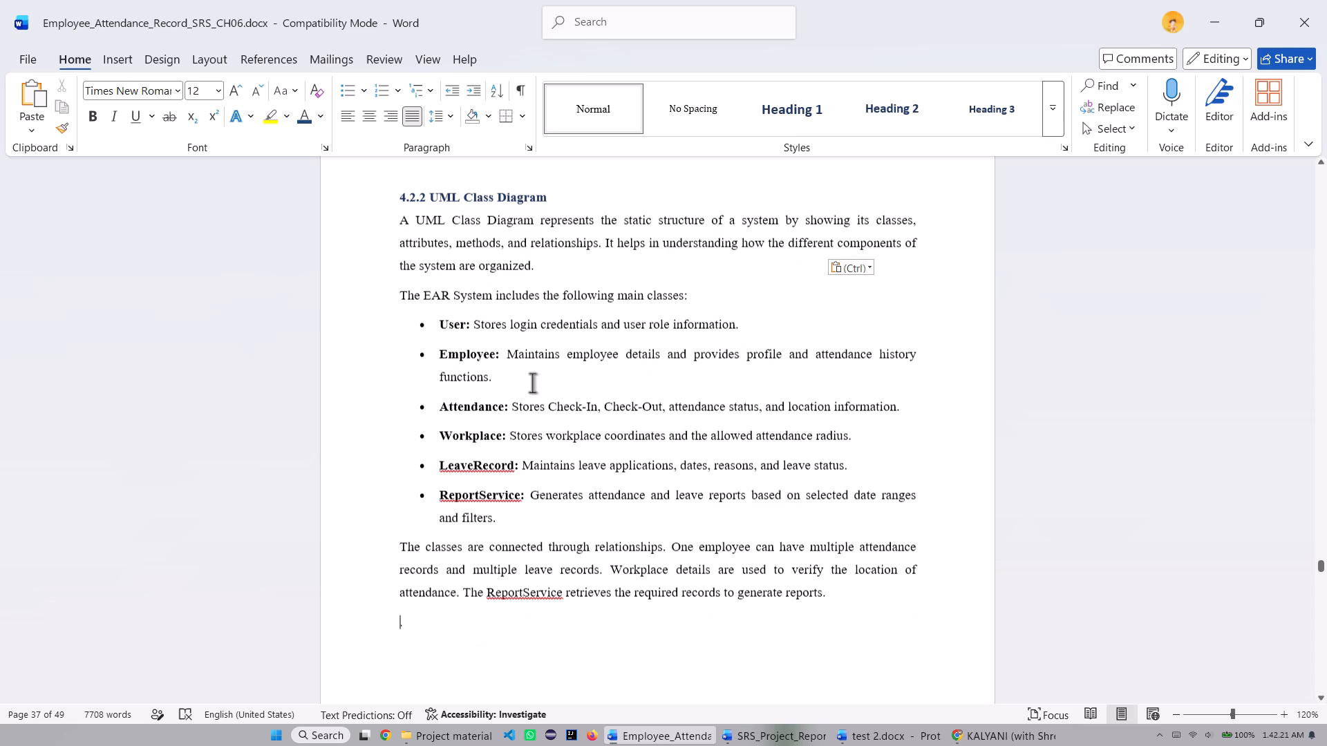
scroll(566, 373, down, 17)
scroll(601, 380, up, 2)
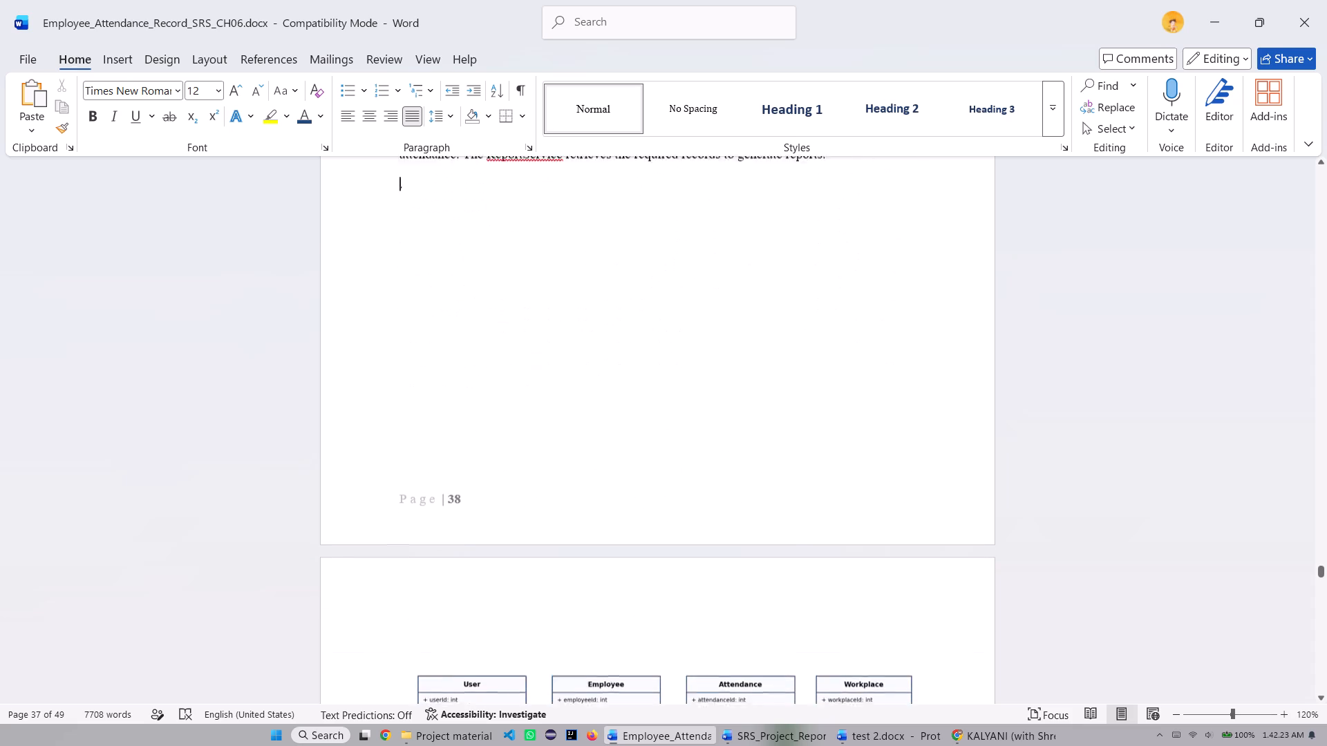
scroll(601, 380, up, 4)
click(429, 344)
key(BackSpace)
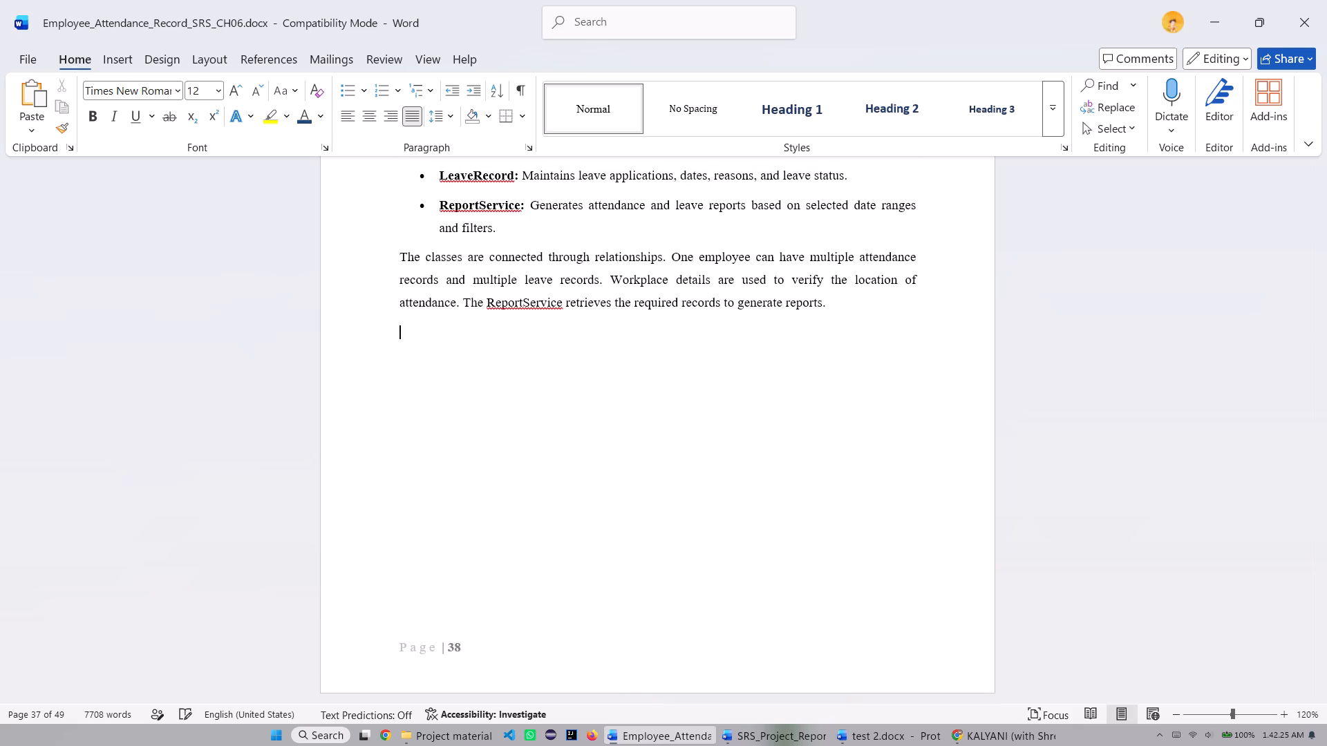
key(BackSpace)
Shrink the UML class diagram image, reducing its height slightly more than its width, so it fits on page 38 below the 4.2.2 text.
scroll(550, 412, down, 13)
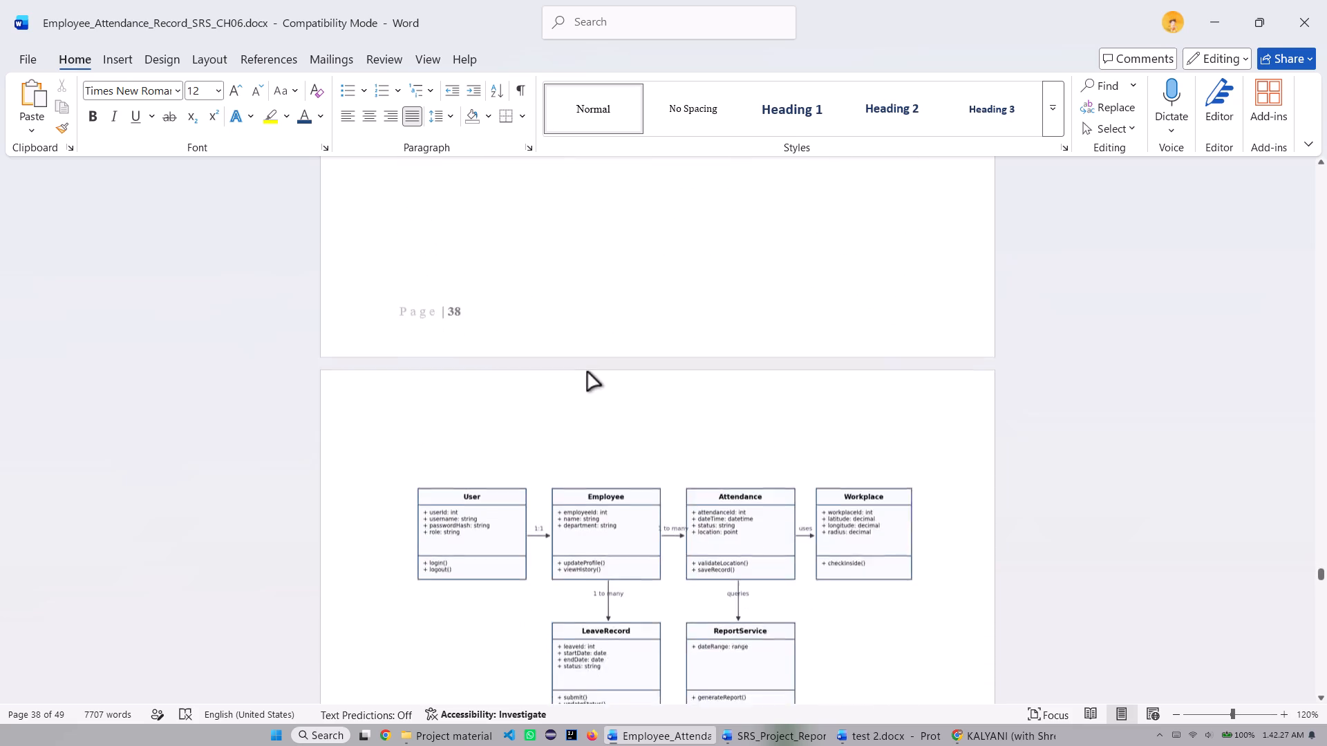
scroll(587, 372, down, 6)
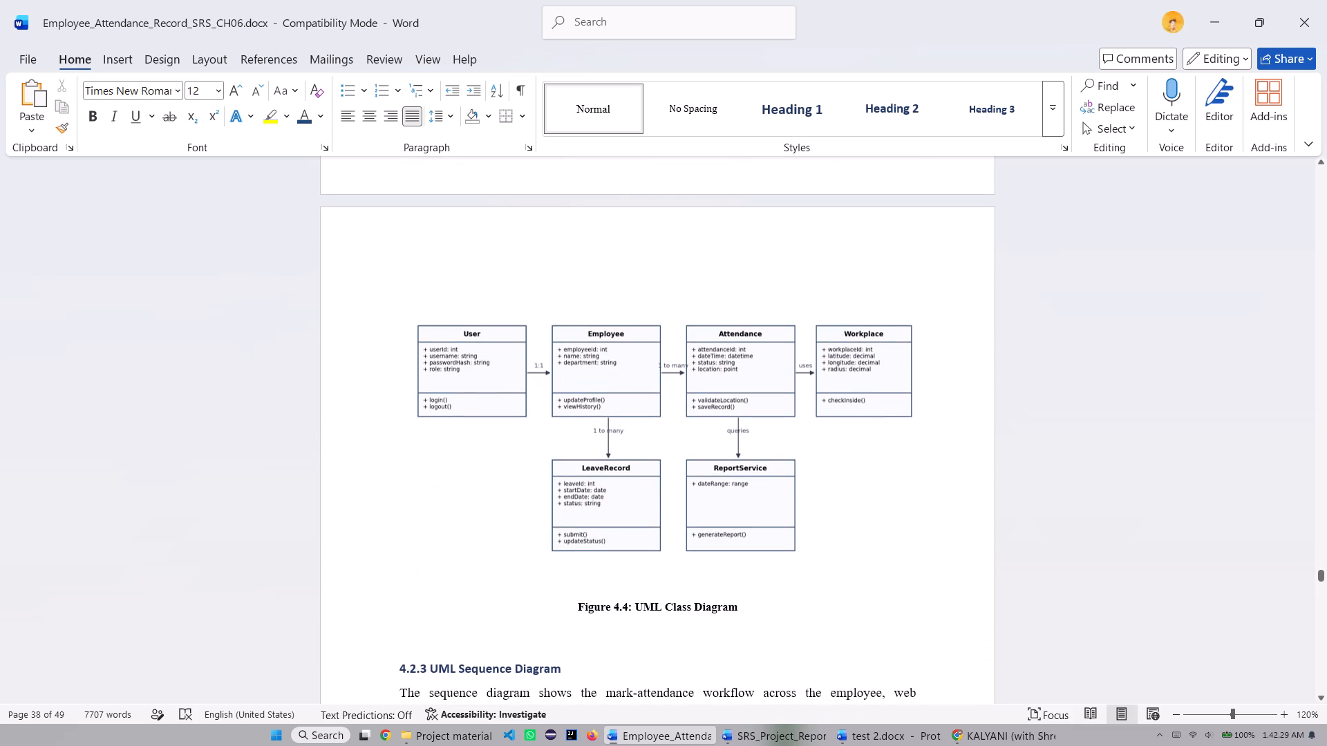
click(556, 340)
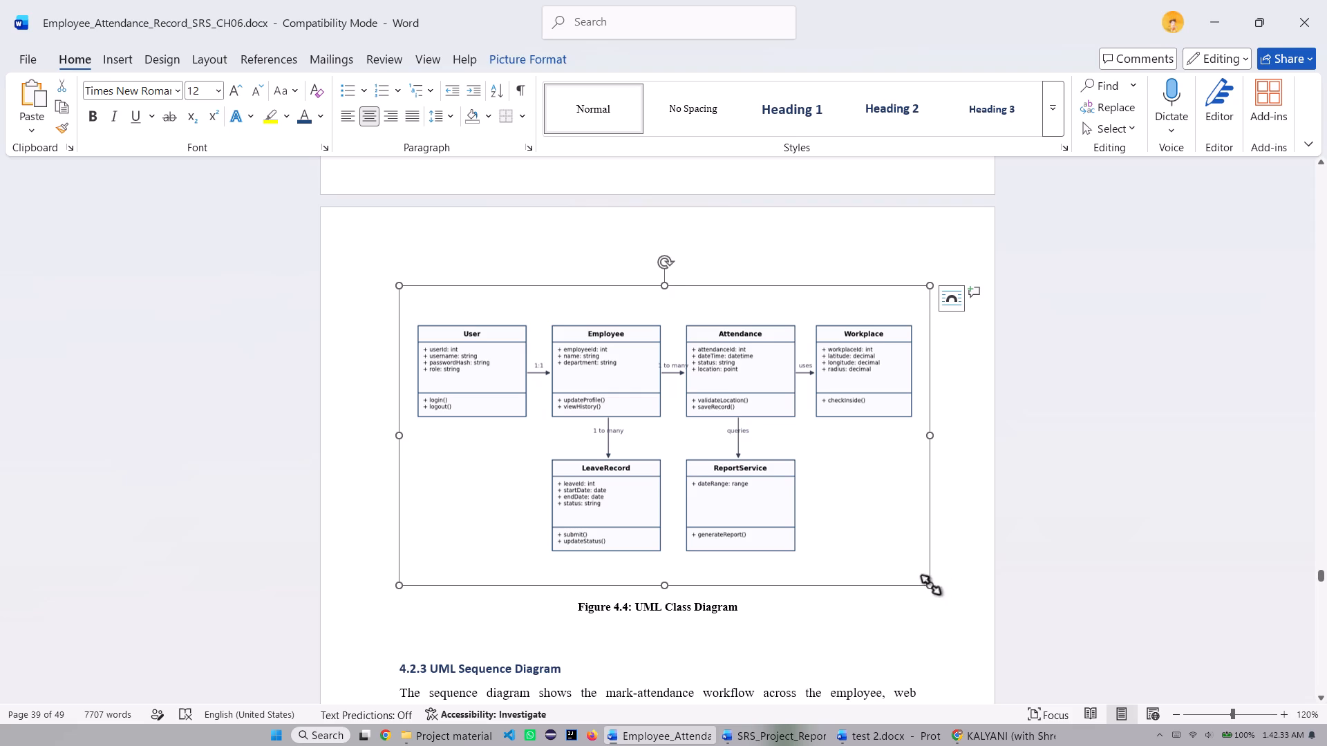
drag(930, 584, 886, 541)
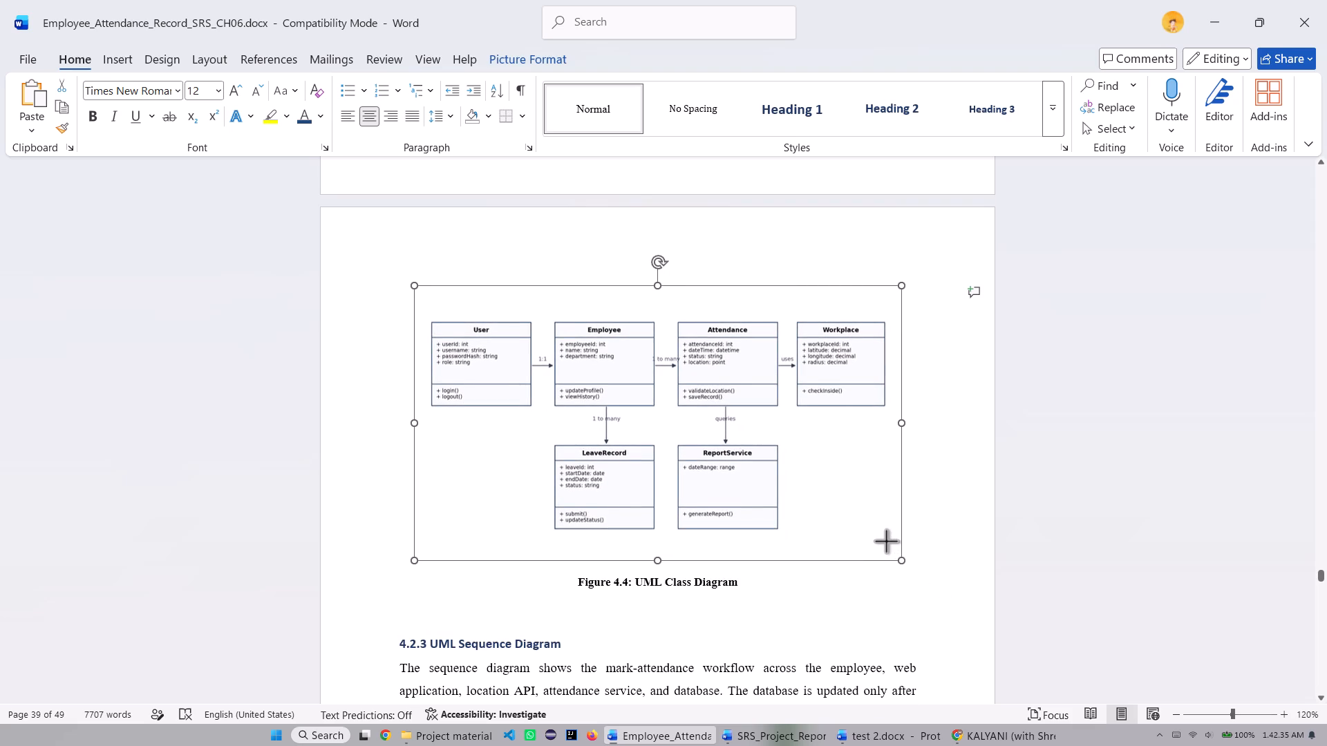
drag(886, 541, 826, 504)
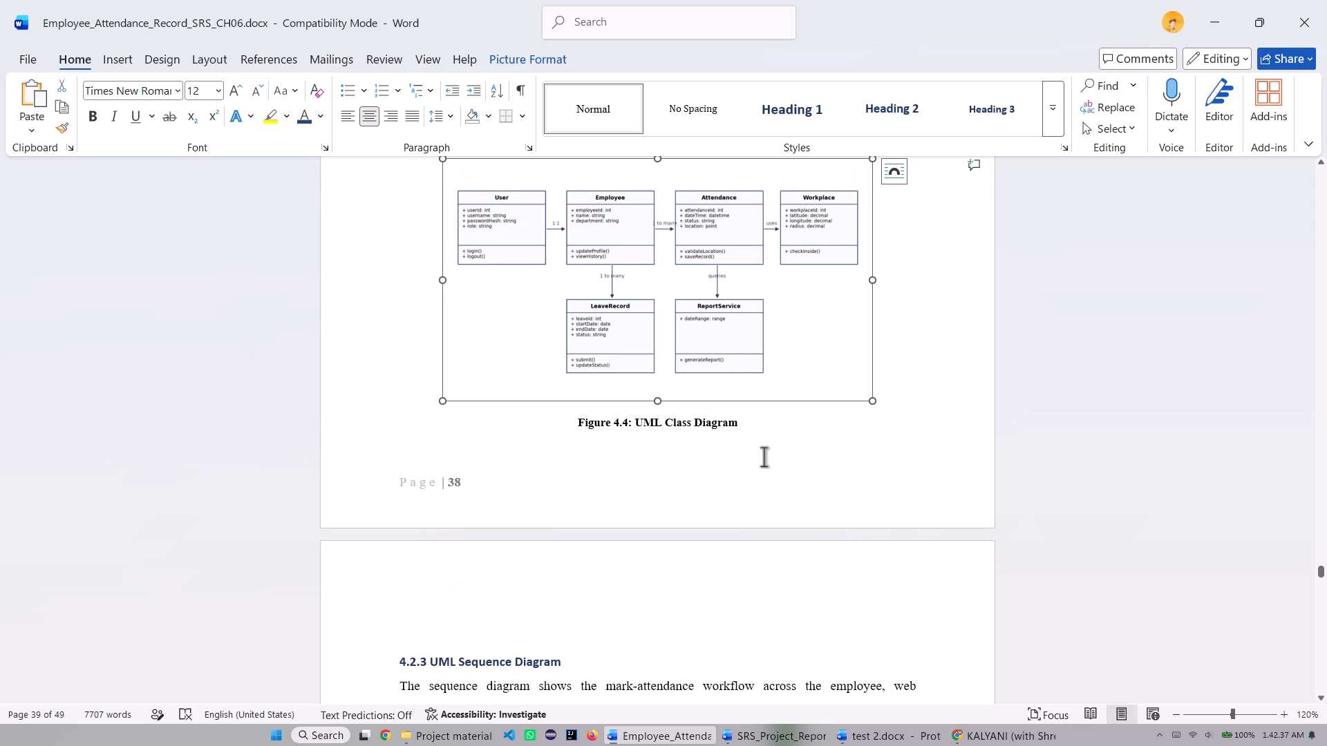
drag(873, 401, 902, 422)
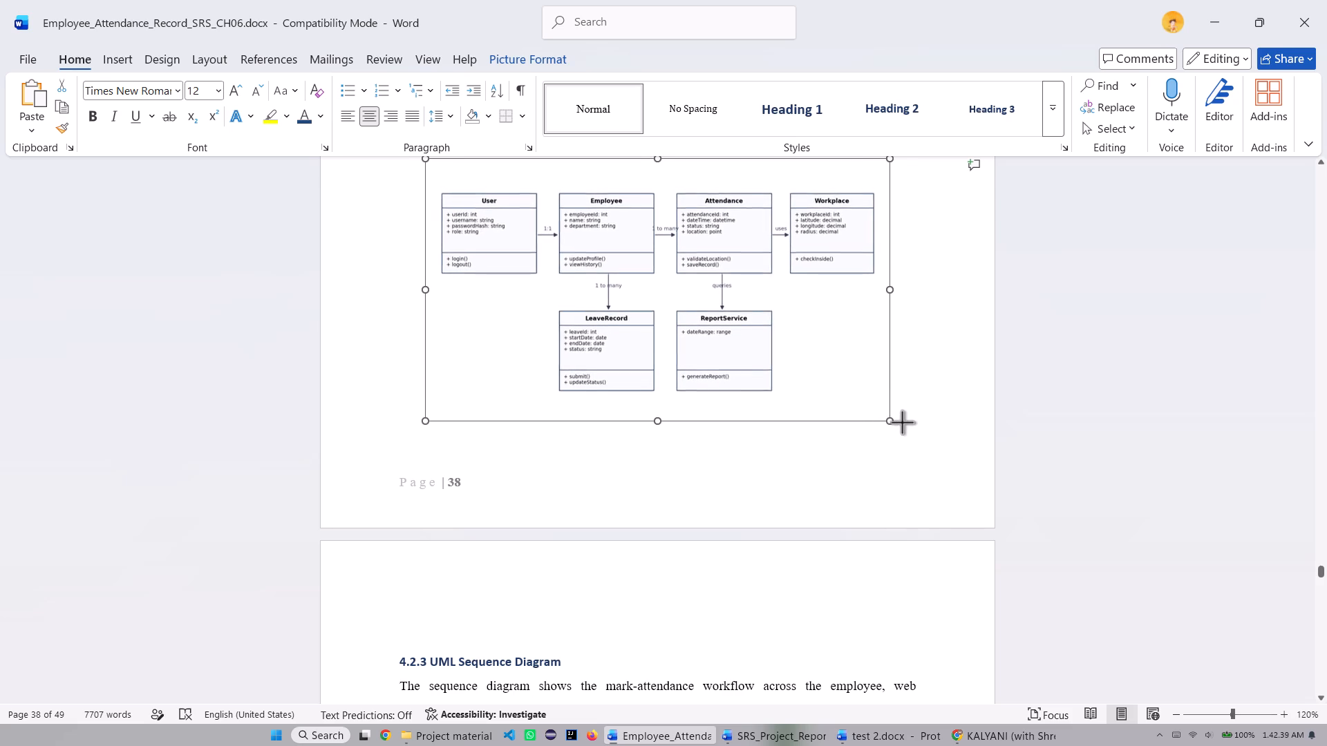
drag(902, 422, 910, 425)
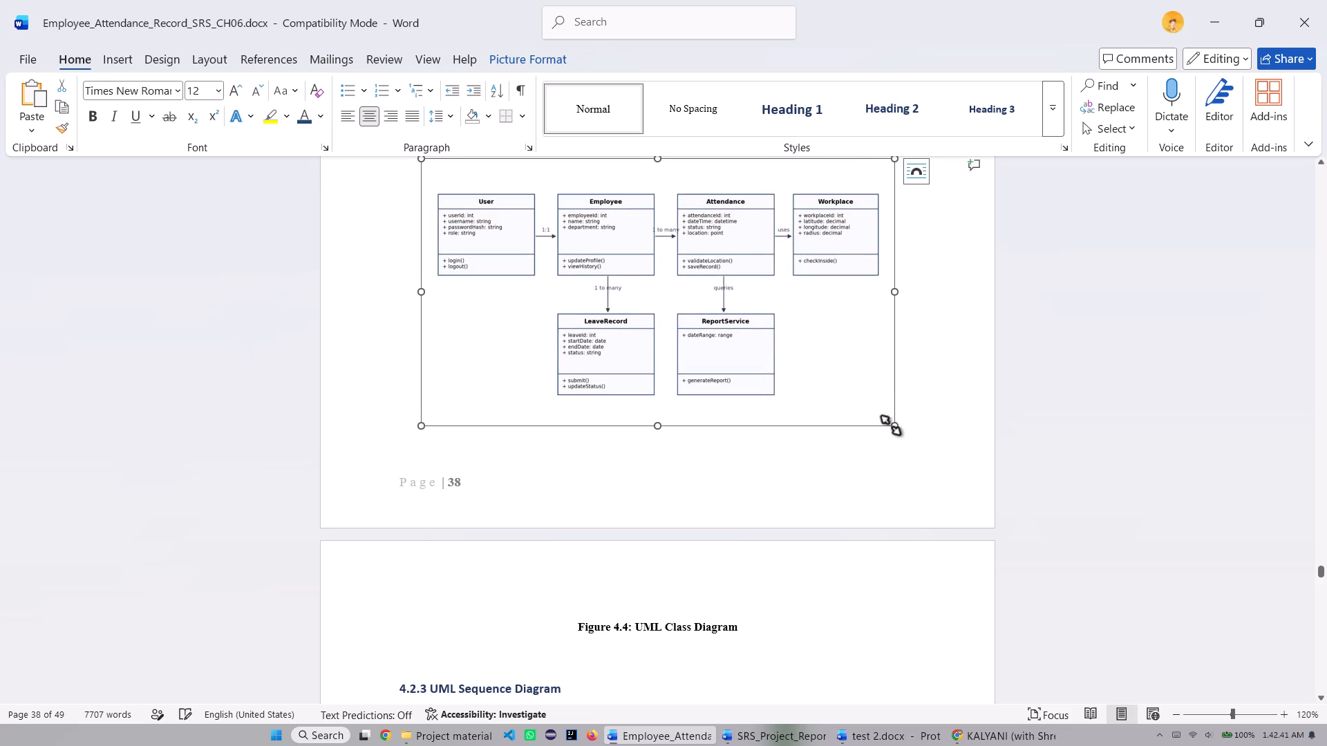
click(895, 424)
click(895, 422)
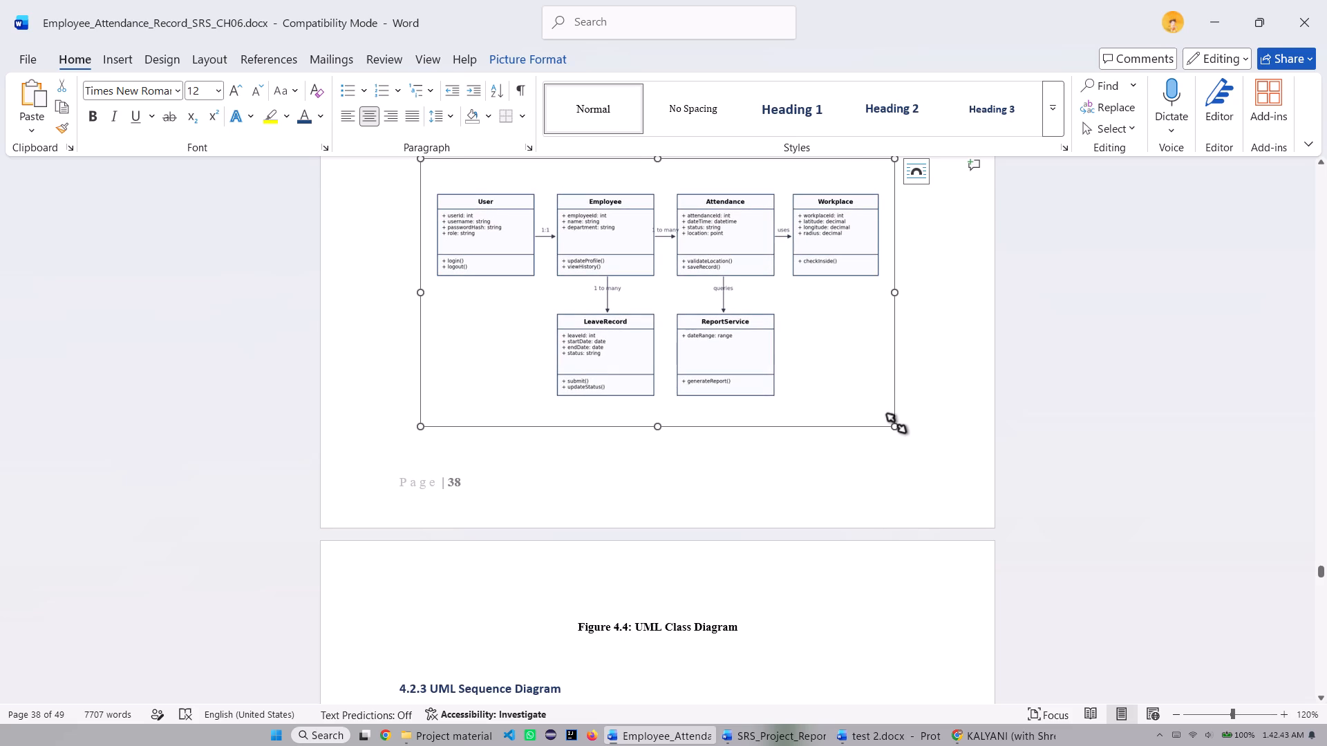
drag(893, 424, 925, 440)
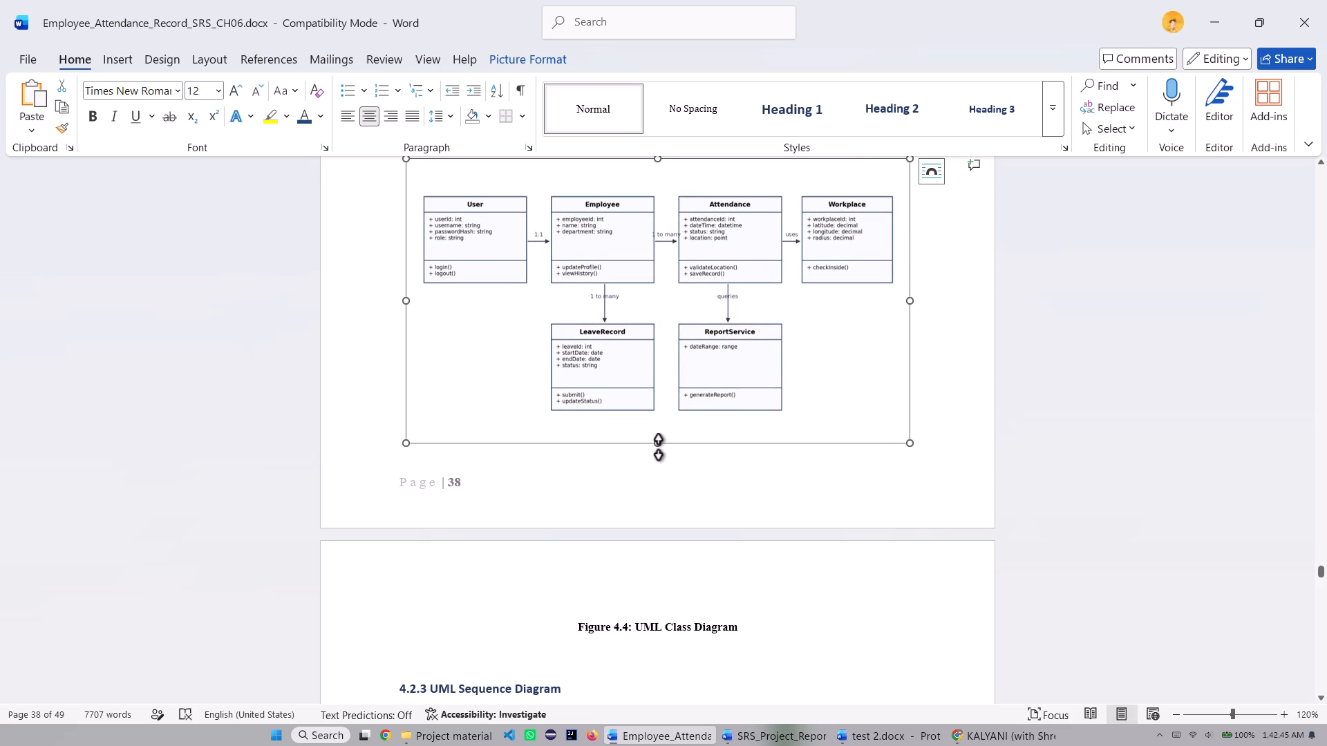
drag(658, 444, 659, 421)
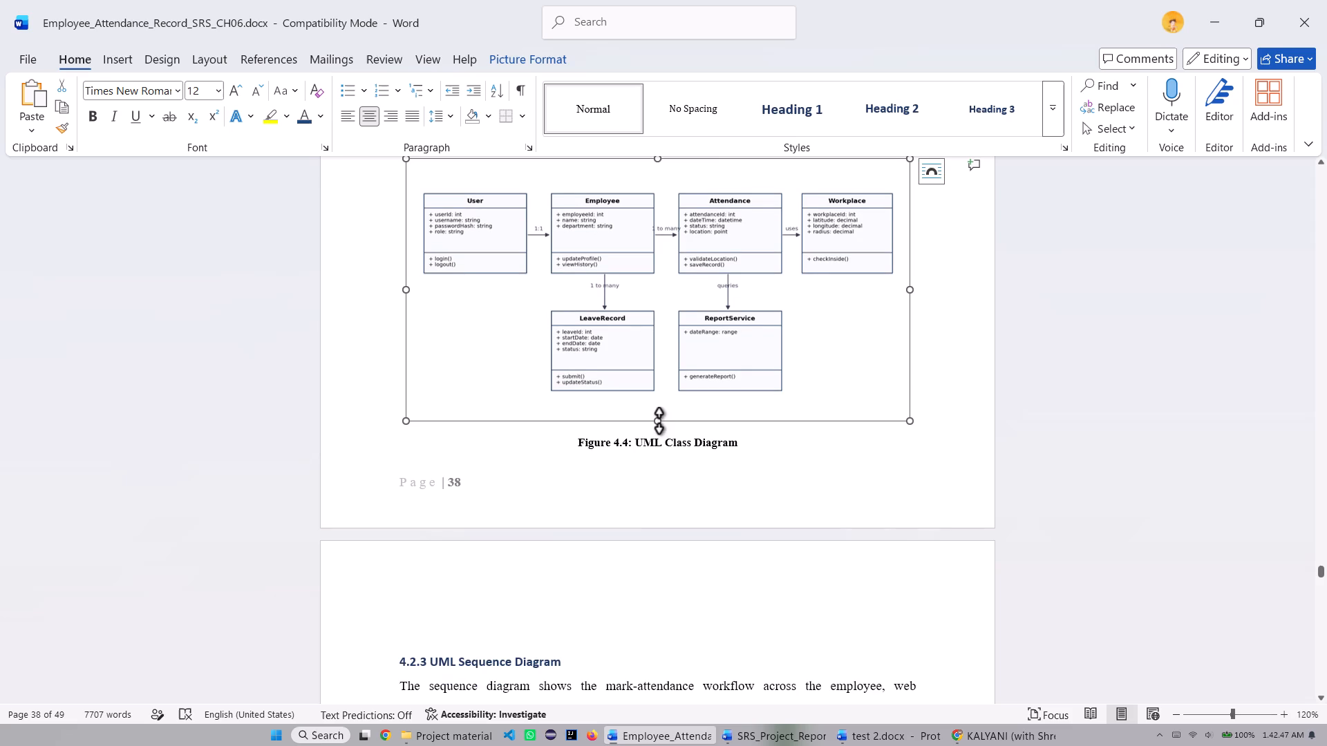
click(659, 421)
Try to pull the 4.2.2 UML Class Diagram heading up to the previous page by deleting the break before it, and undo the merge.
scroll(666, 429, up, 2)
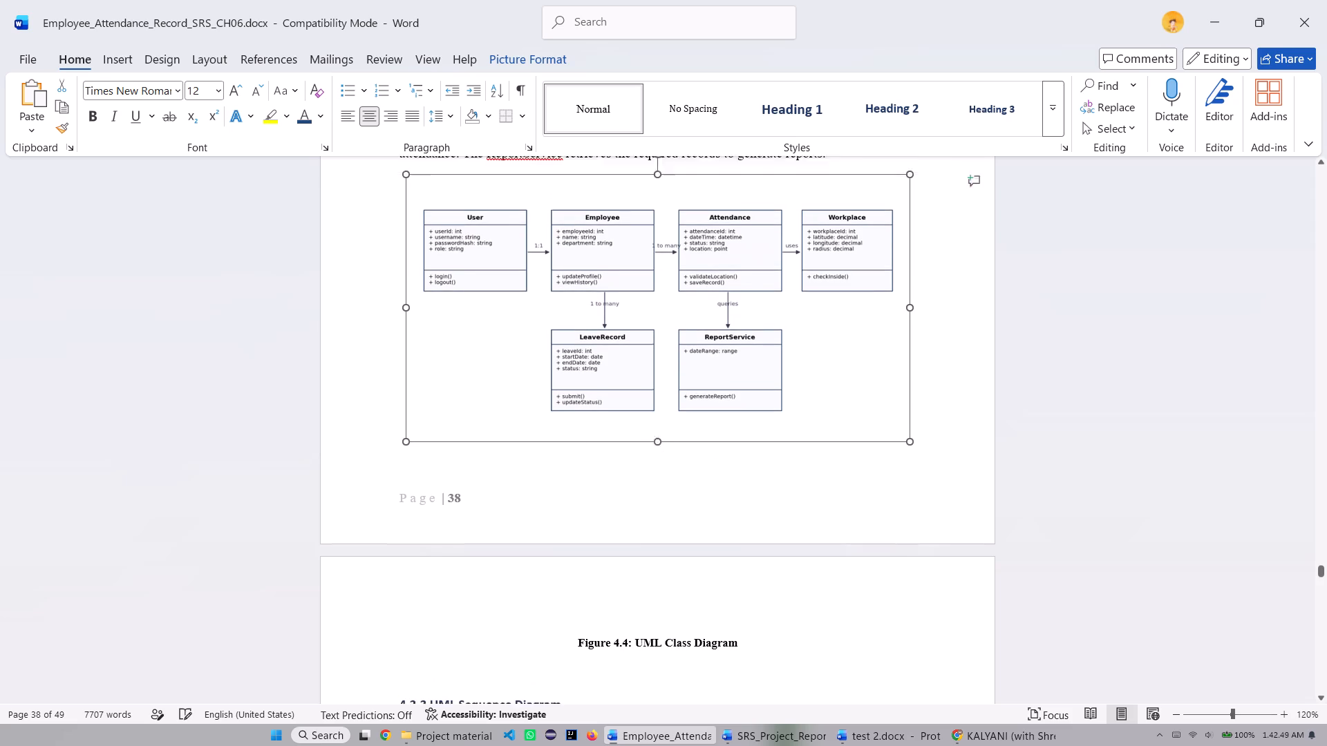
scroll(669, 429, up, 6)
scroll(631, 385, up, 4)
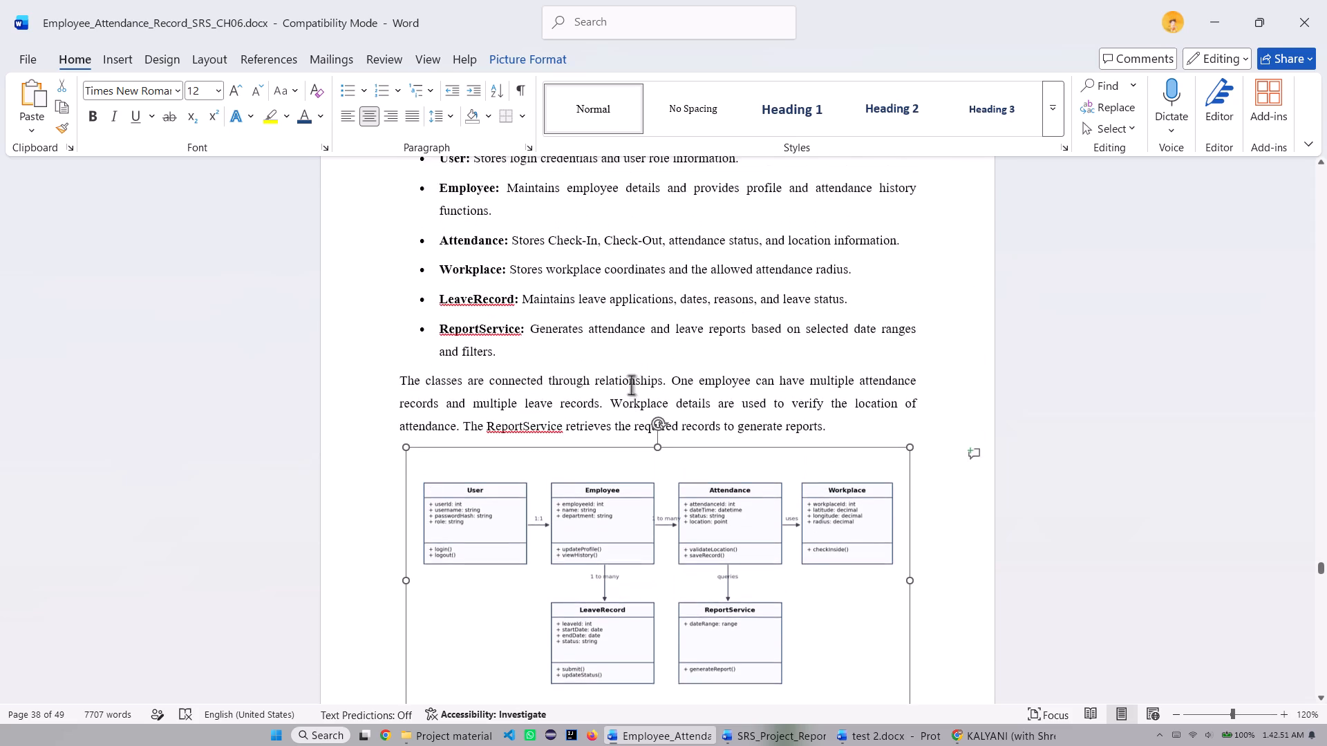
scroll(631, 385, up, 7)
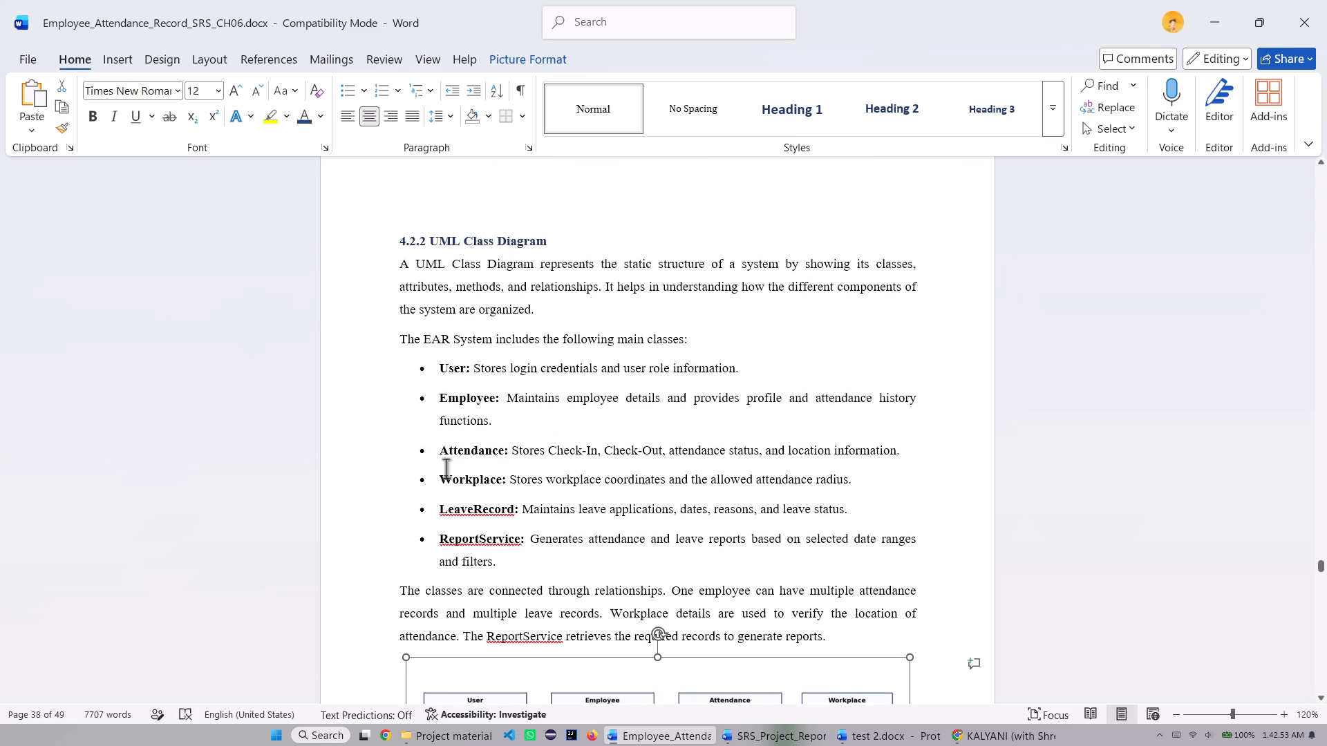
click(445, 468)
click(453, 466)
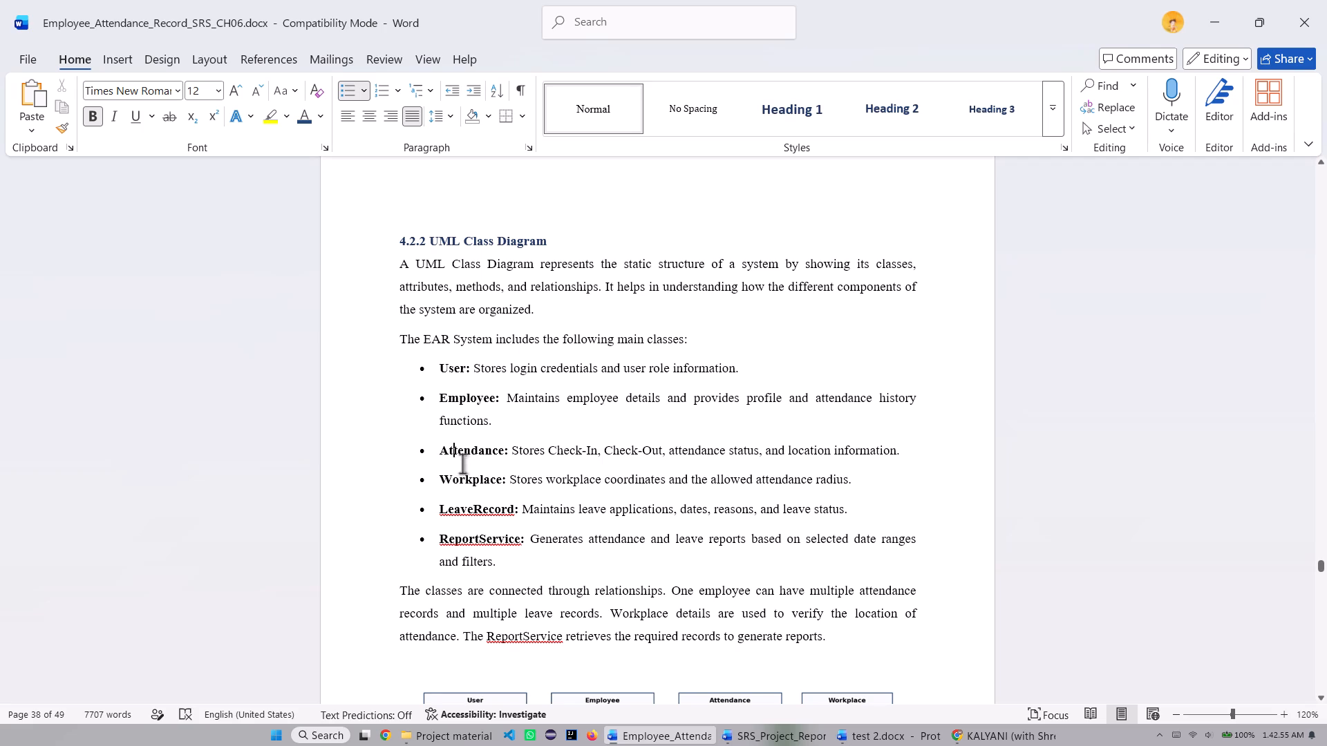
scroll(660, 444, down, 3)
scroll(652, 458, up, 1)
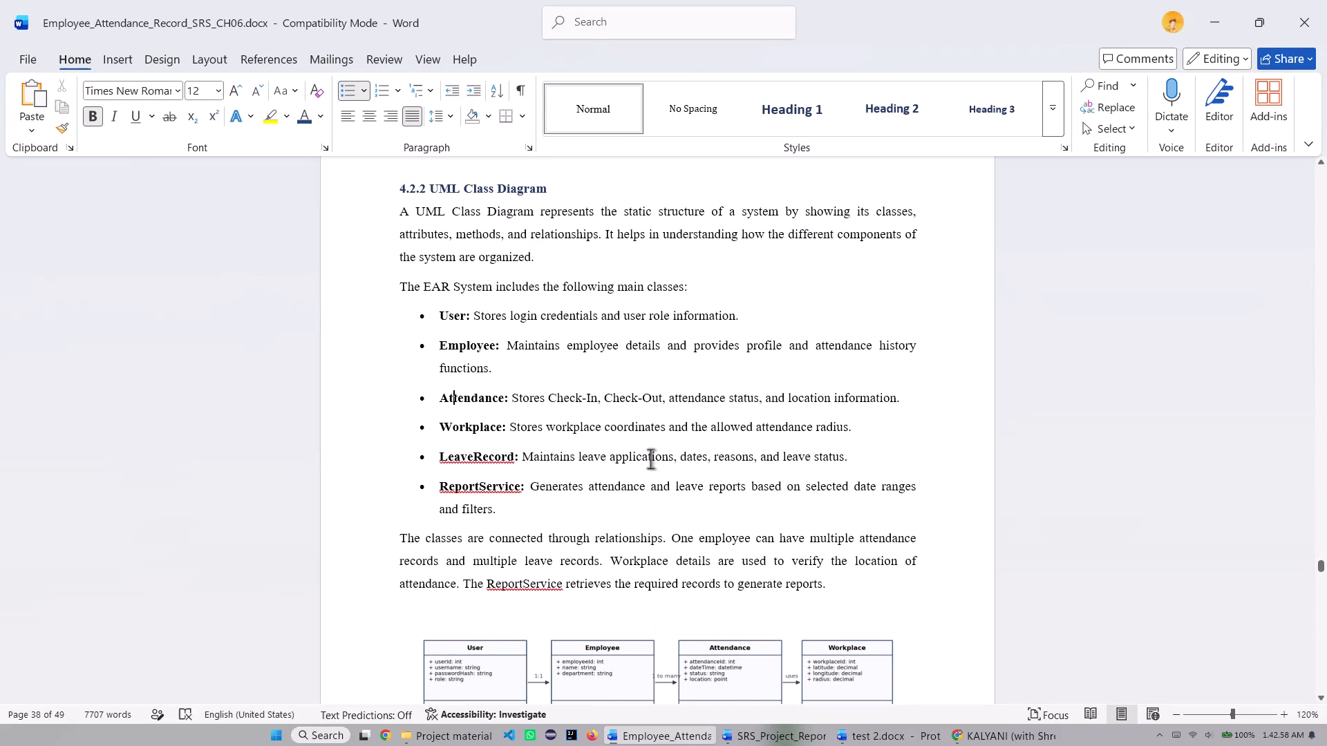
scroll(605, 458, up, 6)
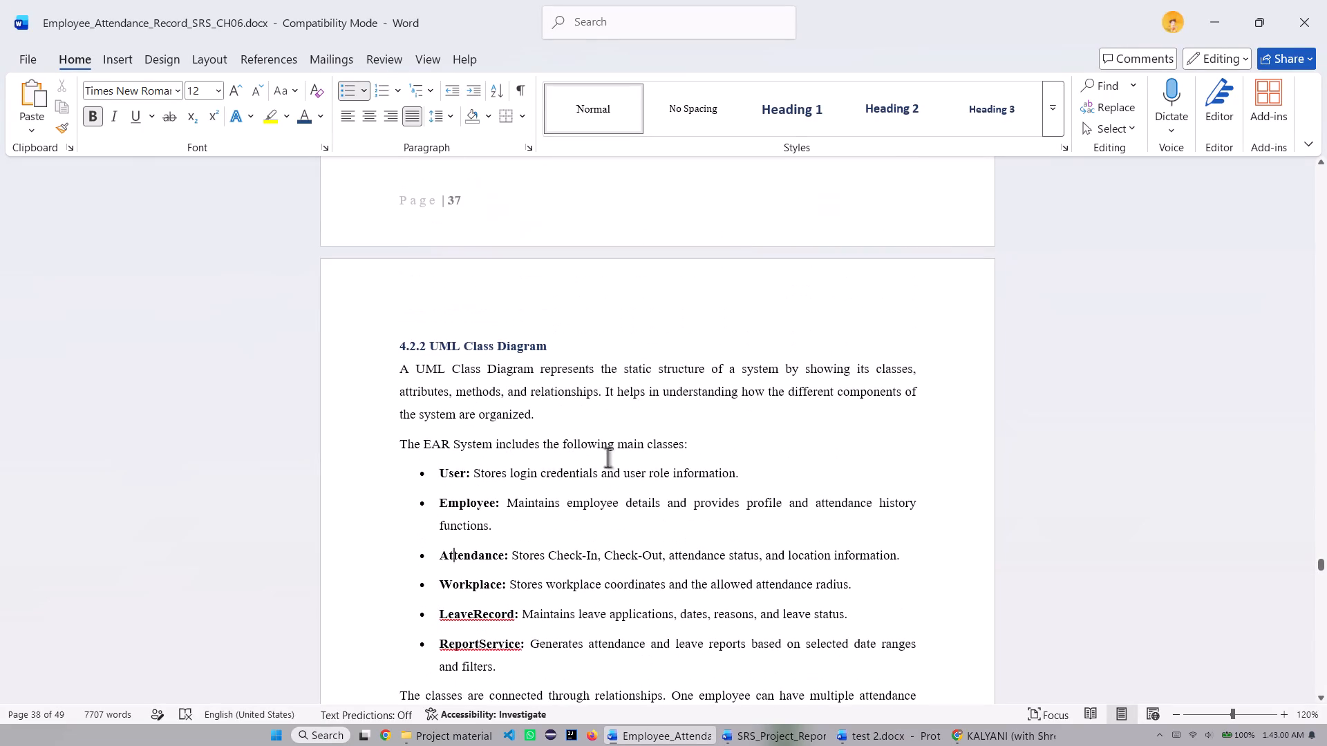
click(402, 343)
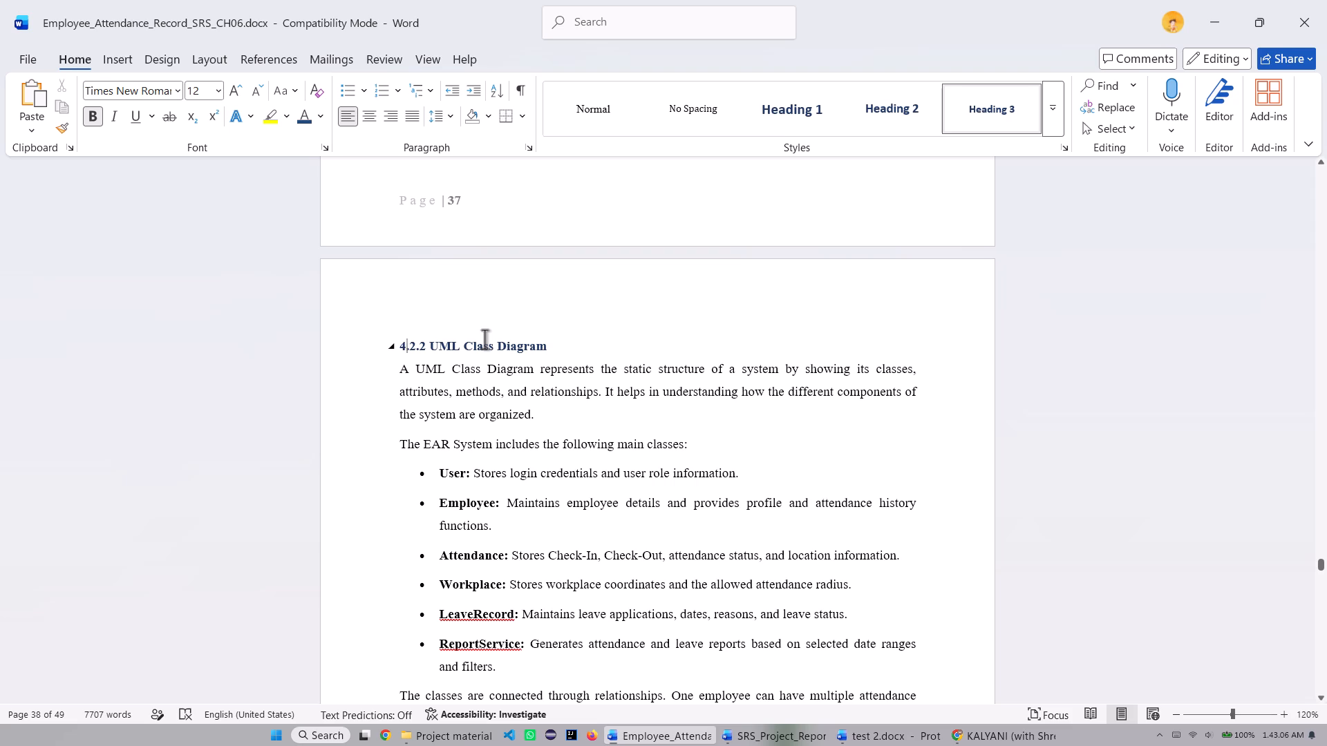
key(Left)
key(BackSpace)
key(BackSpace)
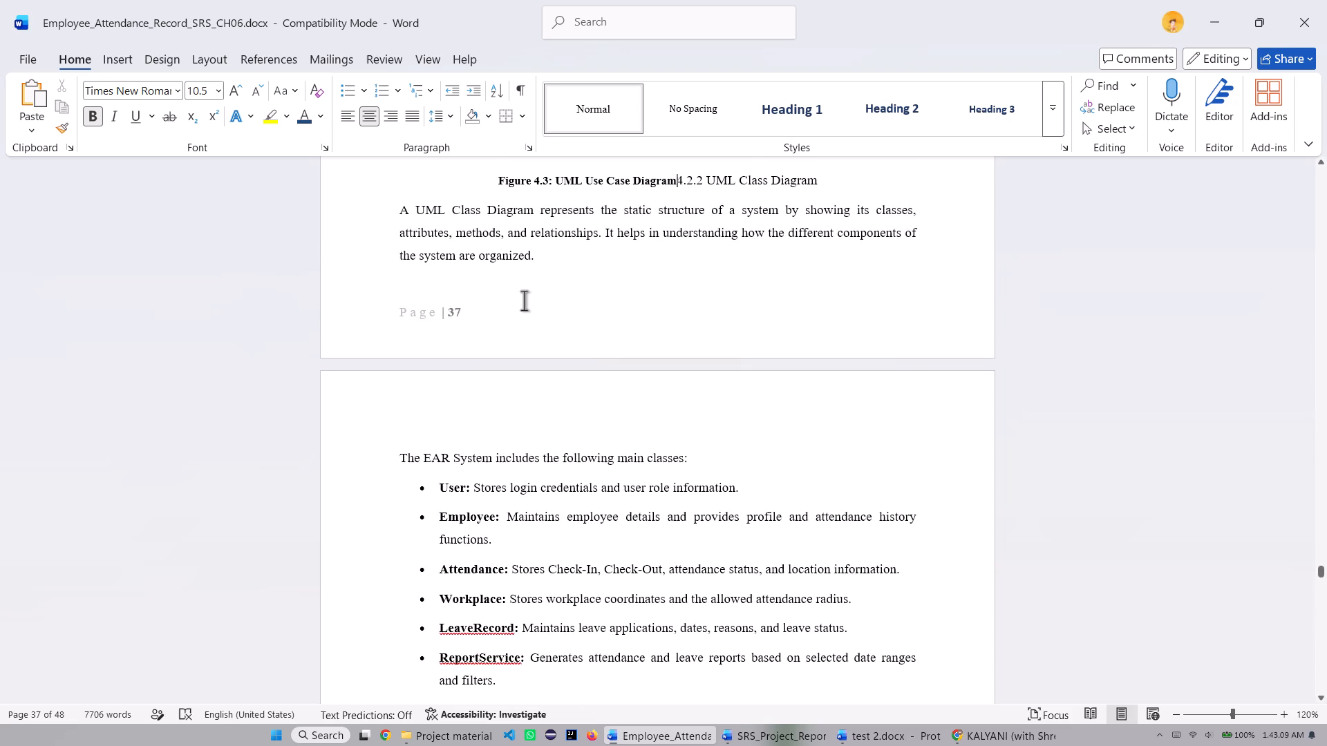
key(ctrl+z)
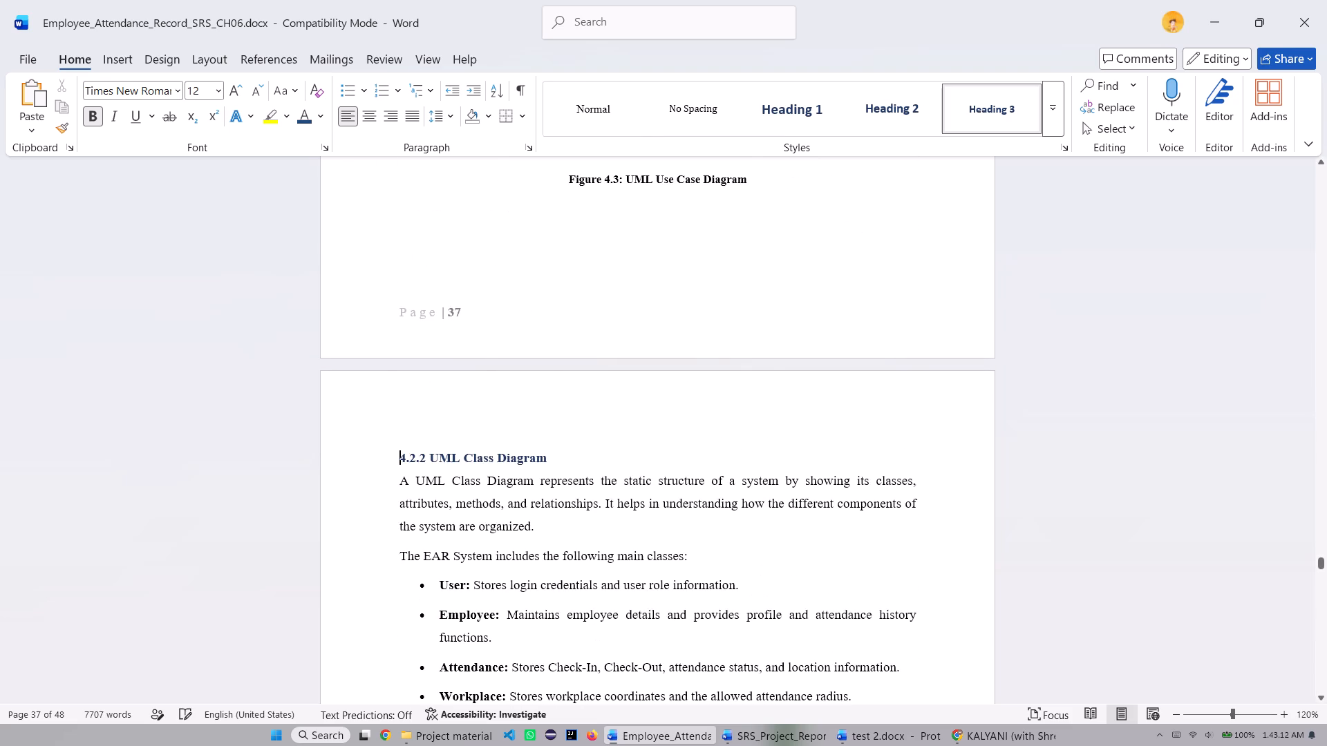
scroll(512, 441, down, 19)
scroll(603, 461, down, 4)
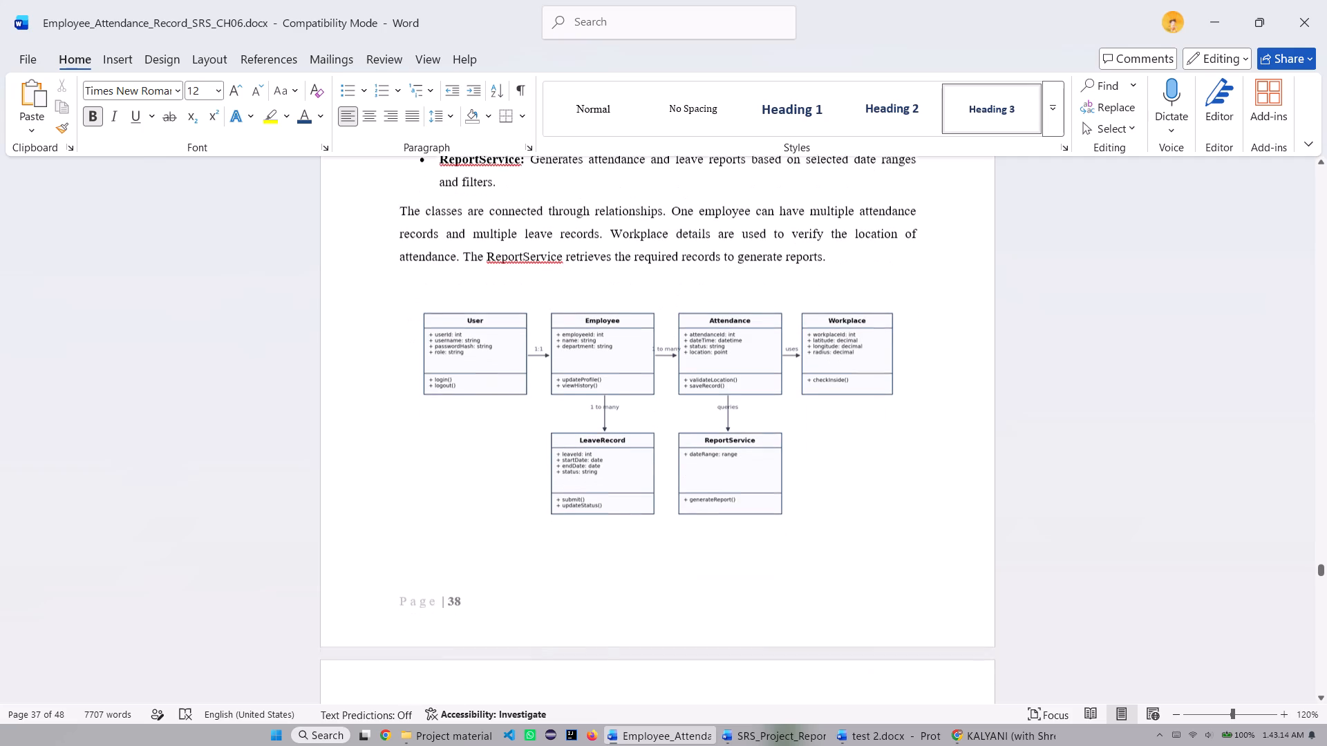
Crop the blank margins above and below the diagram off the UML class diagram image, stretching the picture slightly taller within the crop frame.
click(721, 468)
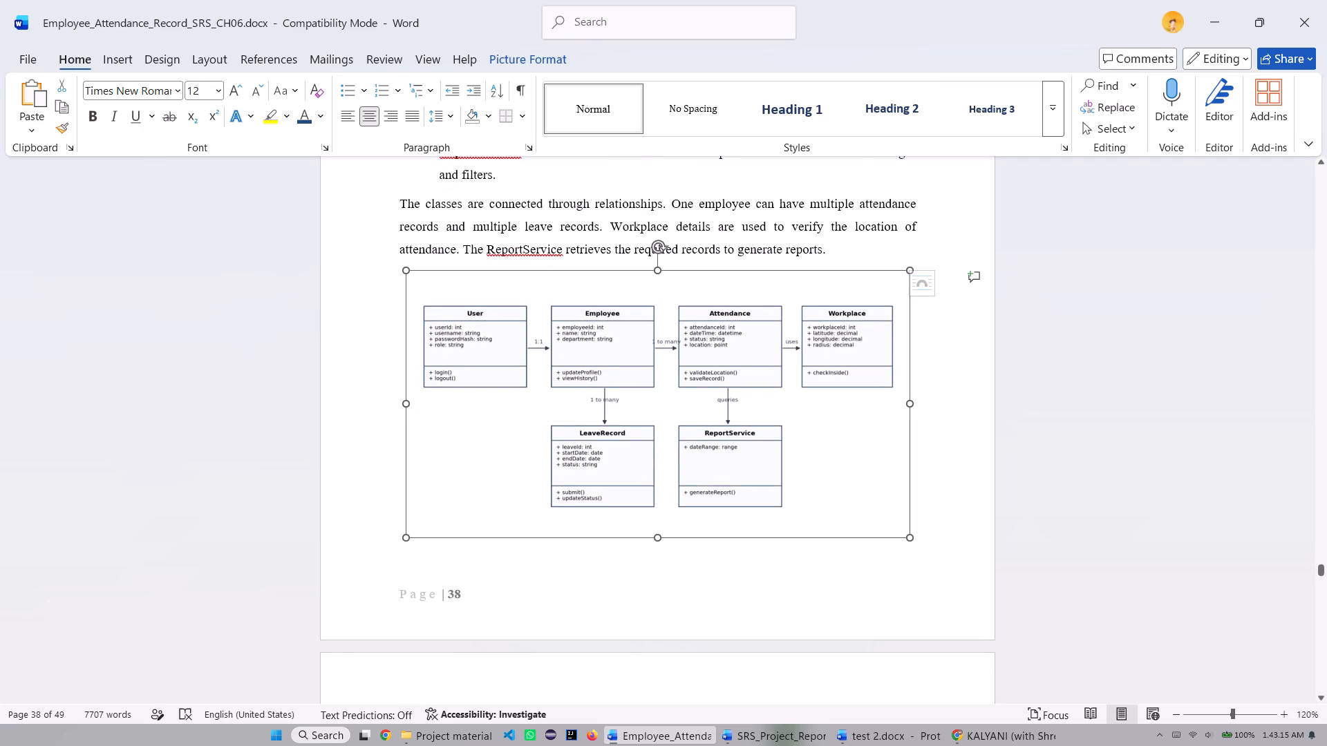
scroll(652, 516, down, 7)
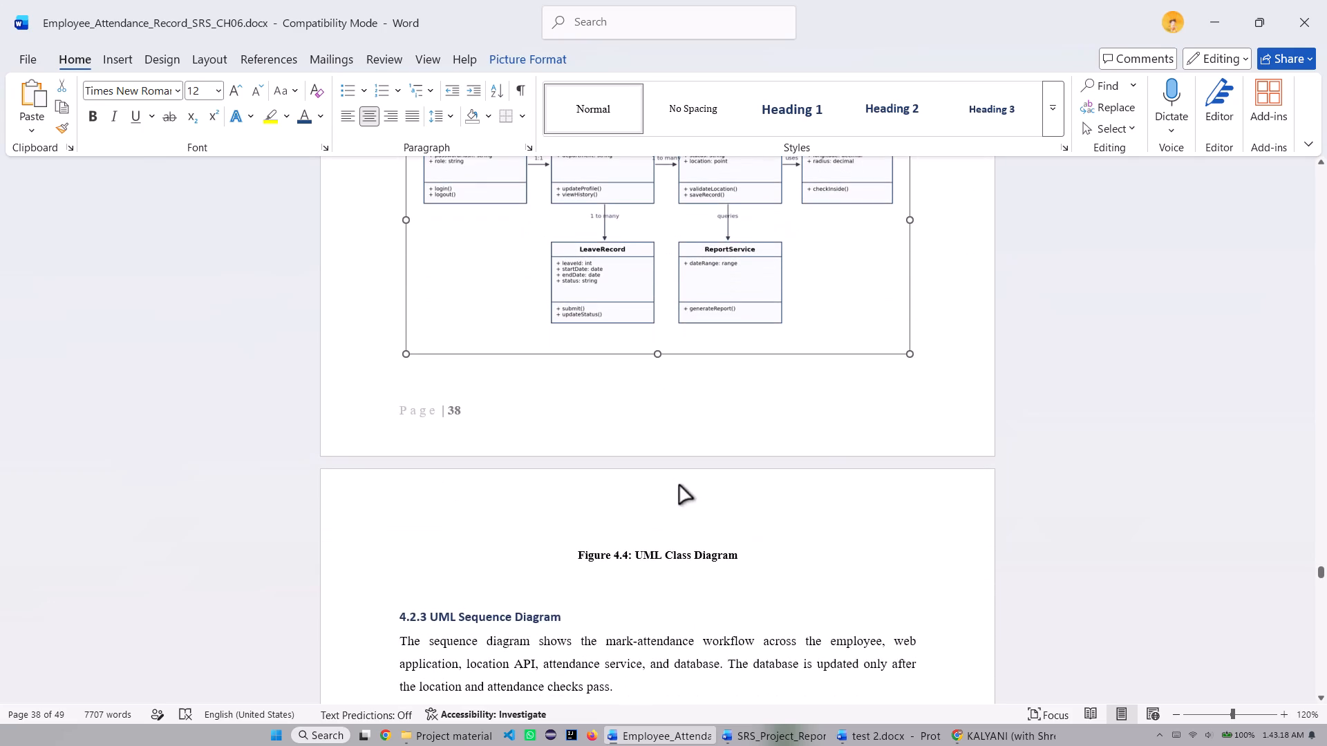
scroll(685, 486, up, 7)
click(686, 426)
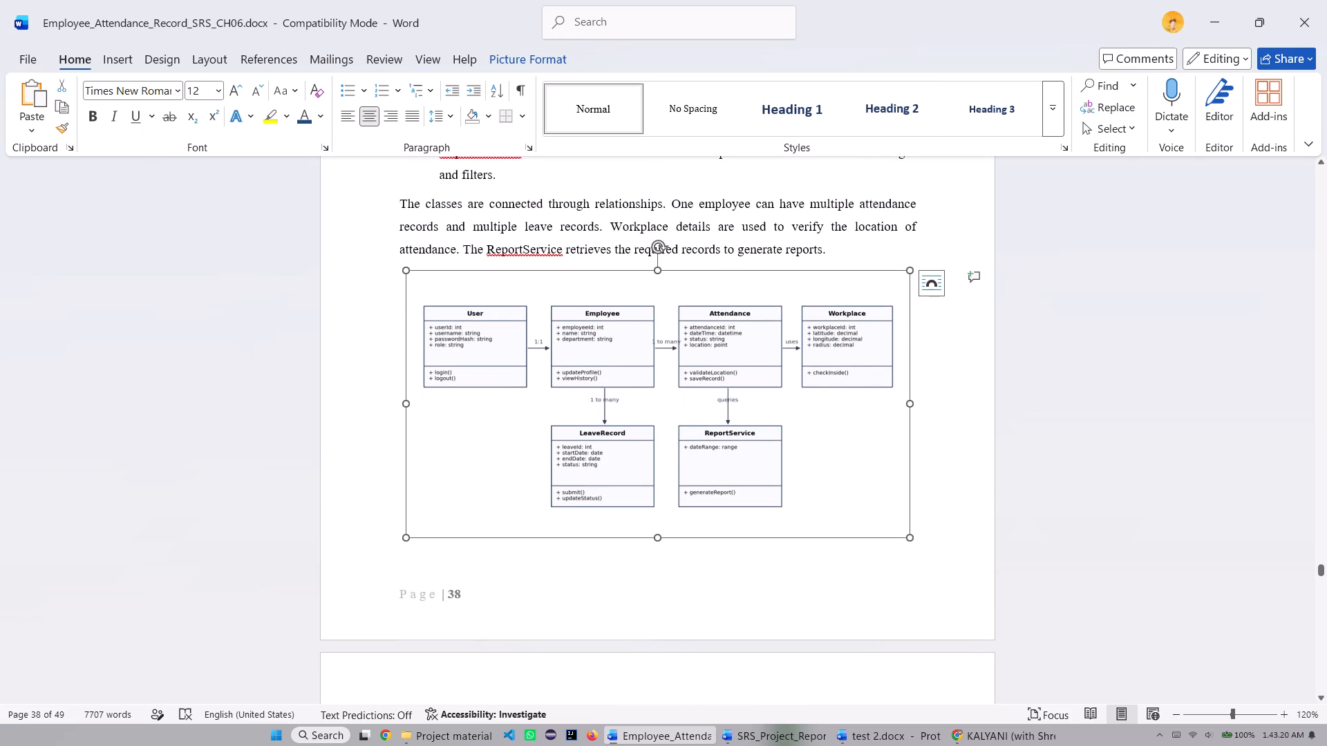
right_click(666, 409)
click(718, 205)
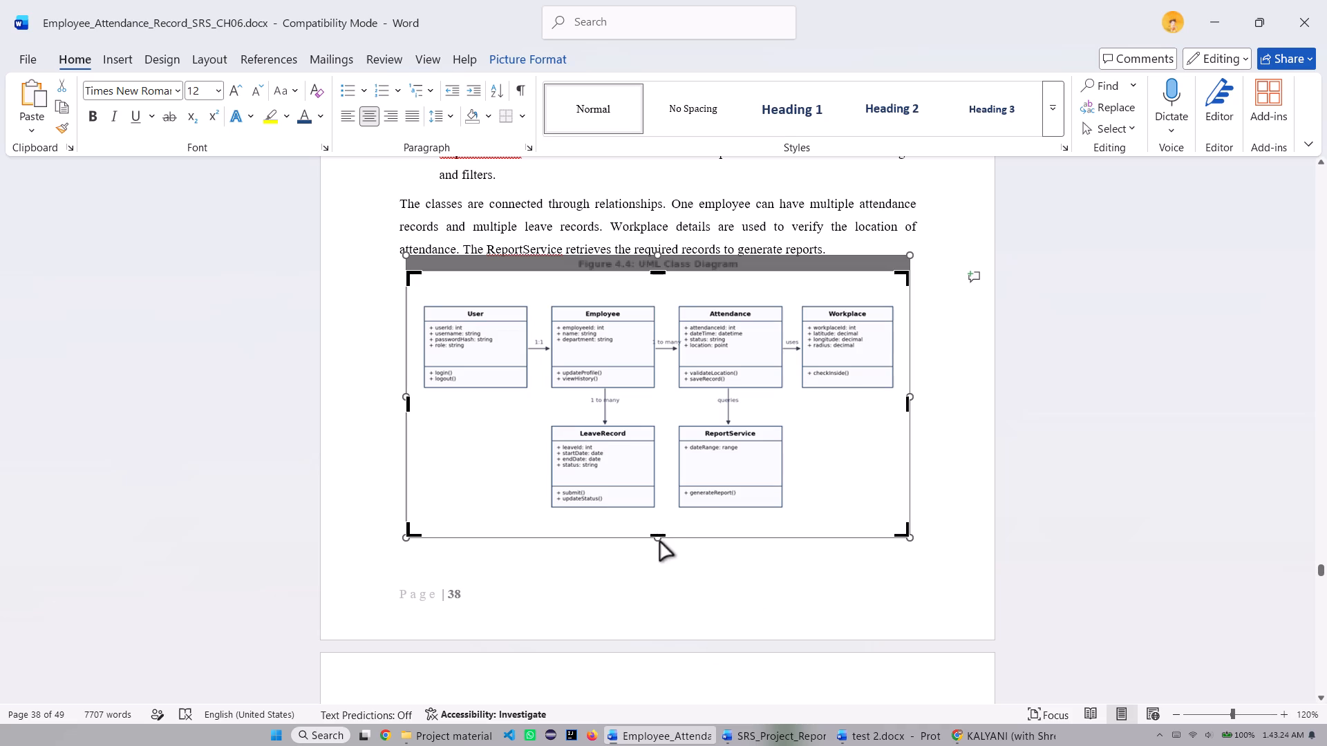
drag(658, 538, 663, 525)
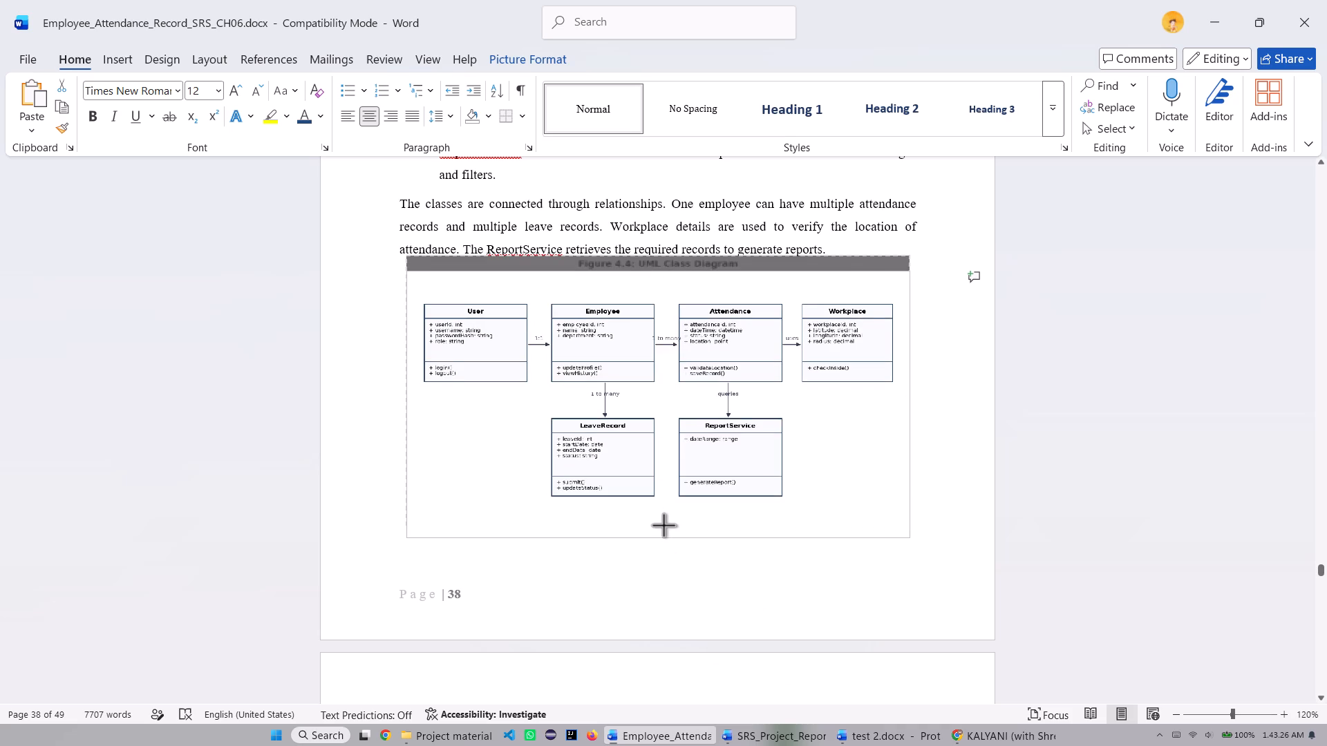
drag(663, 525, 661, 555)
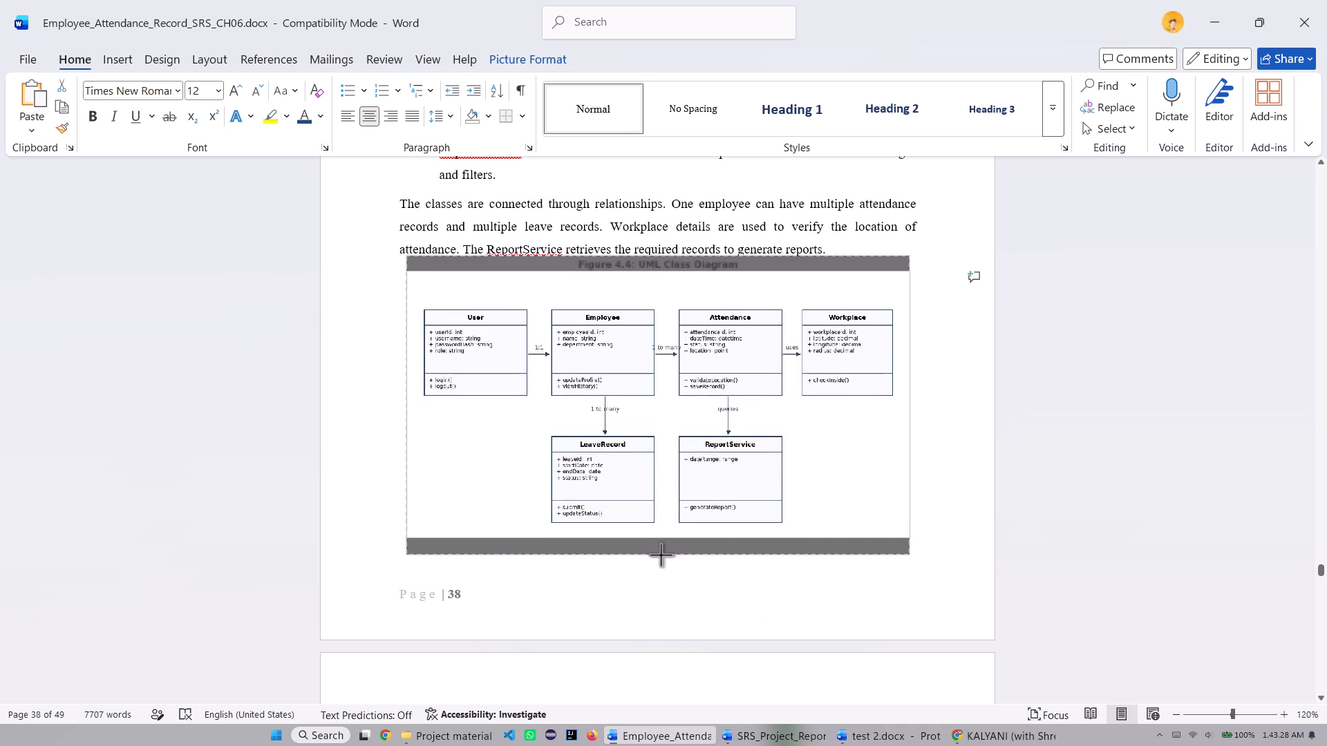
drag(661, 555, 661, 562)
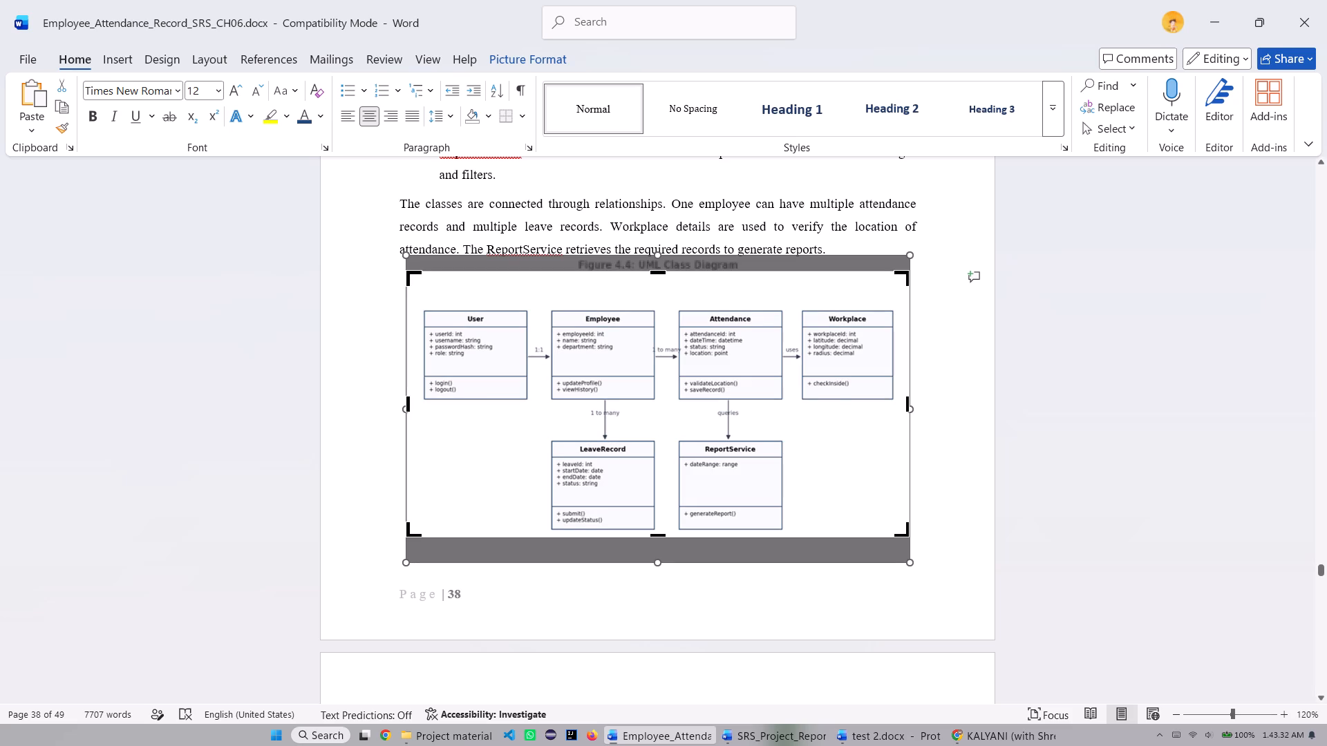
drag(657, 274, 657, 297)
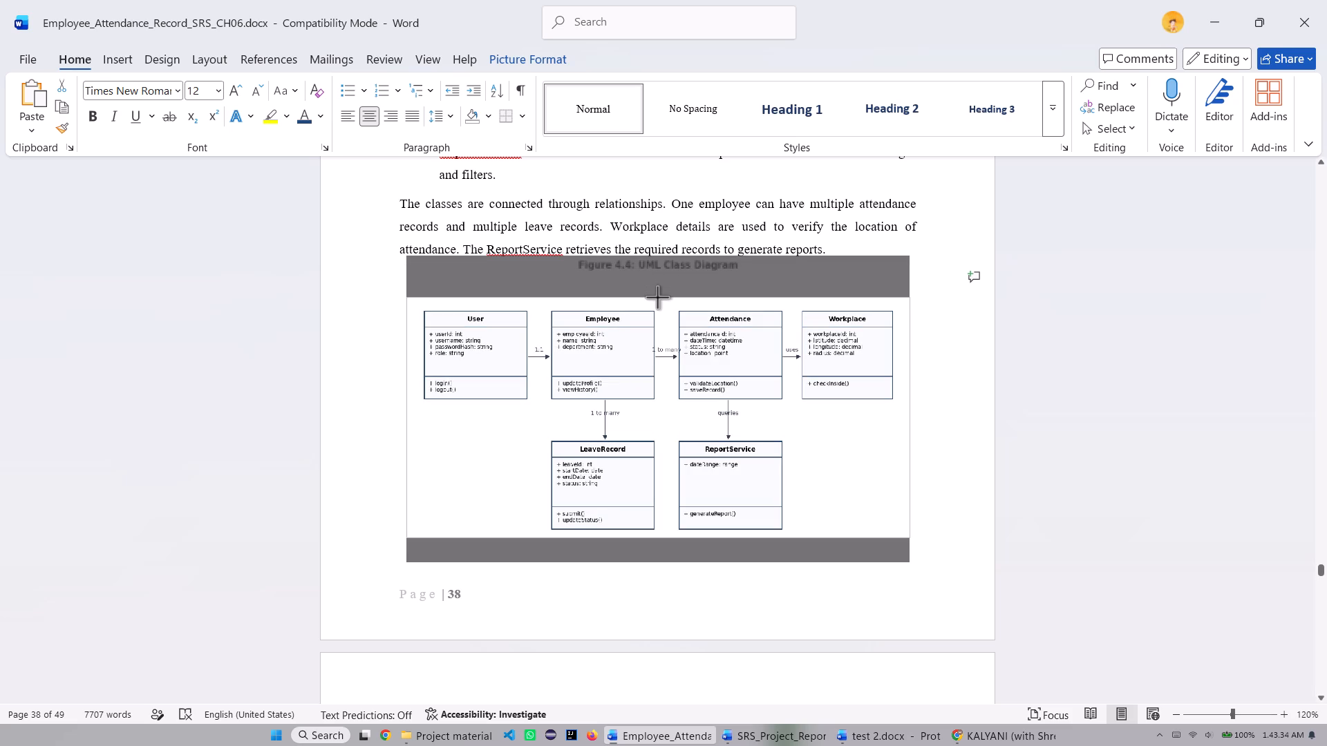
drag(657, 297, 657, 301)
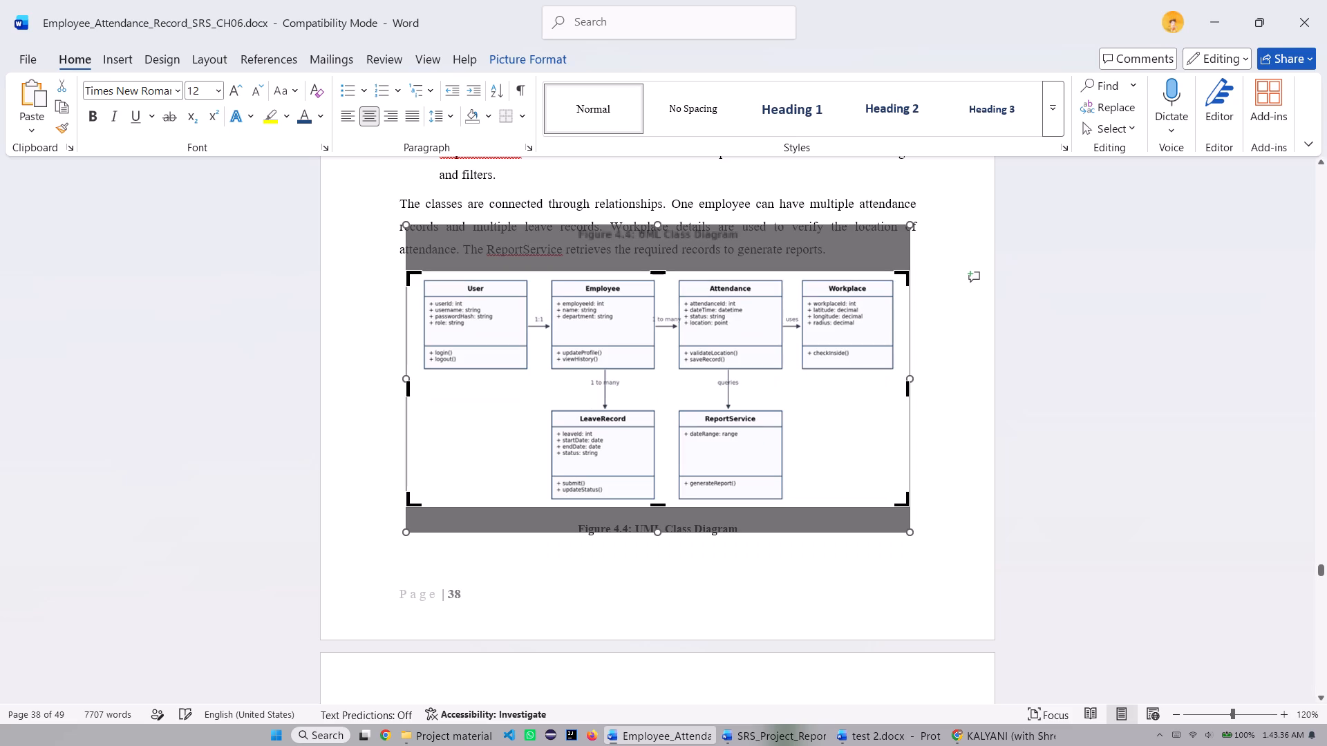
click(762, 593)
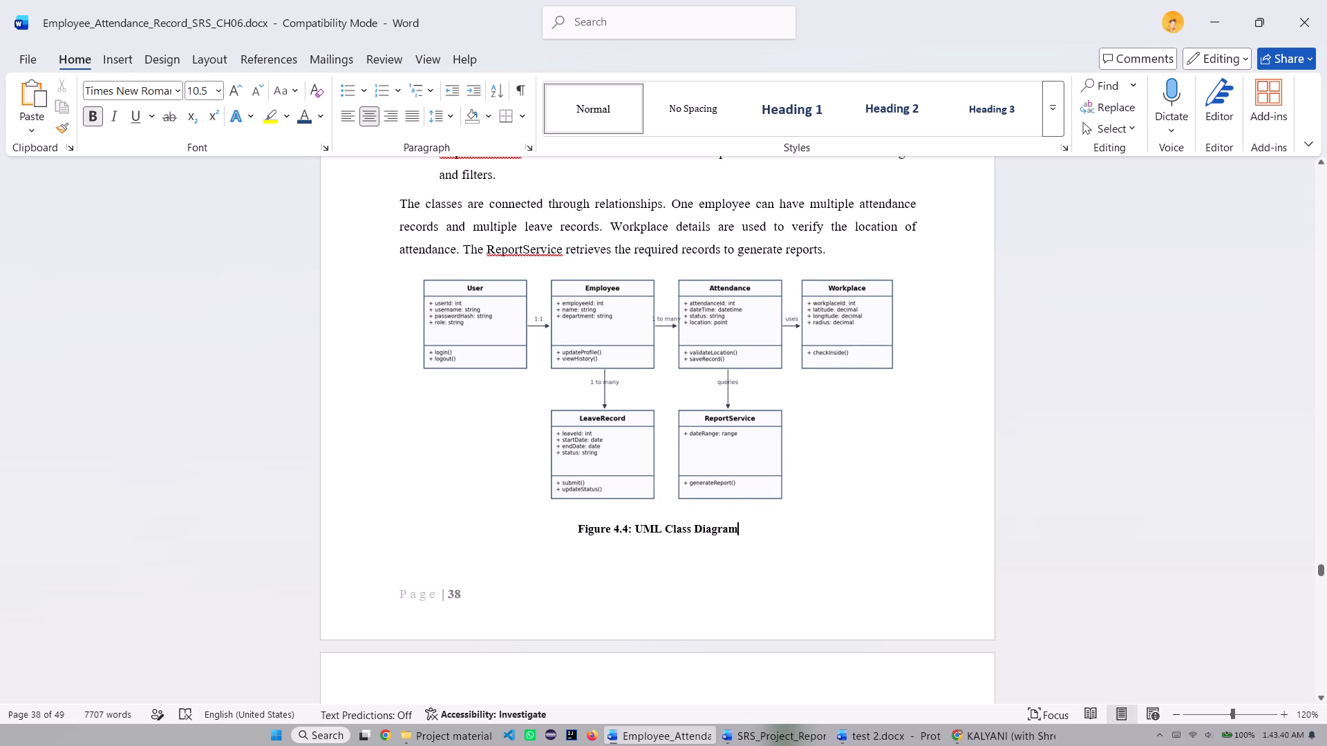
Enlarge the cropped UML class diagram slightly to about the text width, keeping the Figure 4.4 caption on page 38.
click(721, 445)
drag(908, 507, 917, 511)
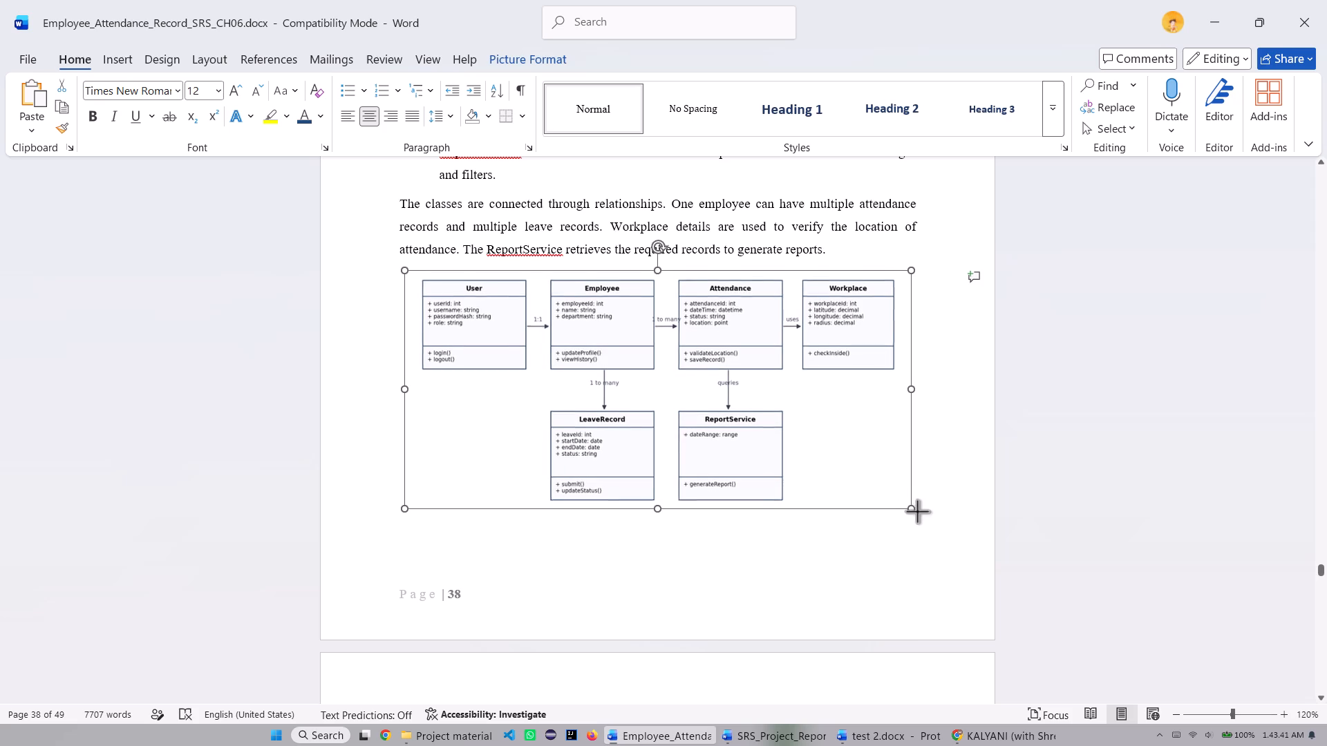
drag(917, 511, 924, 527)
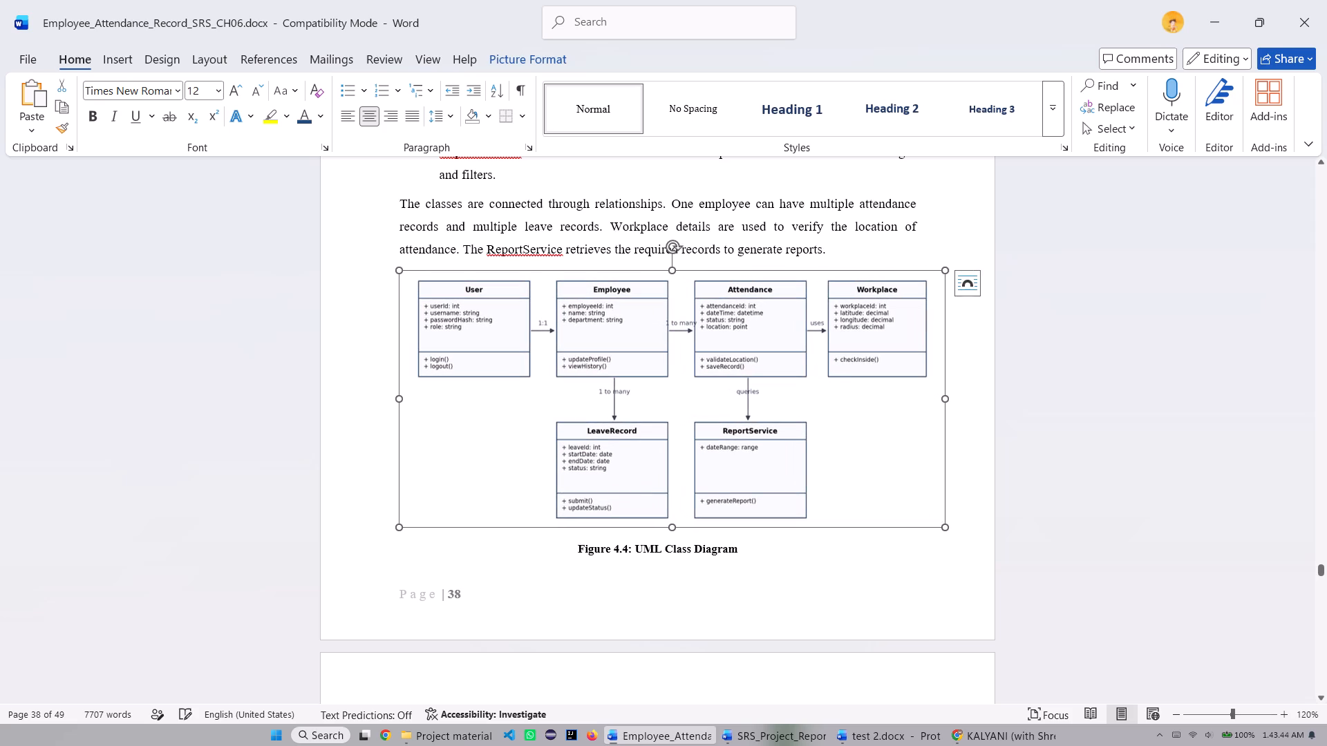
click(822, 570)
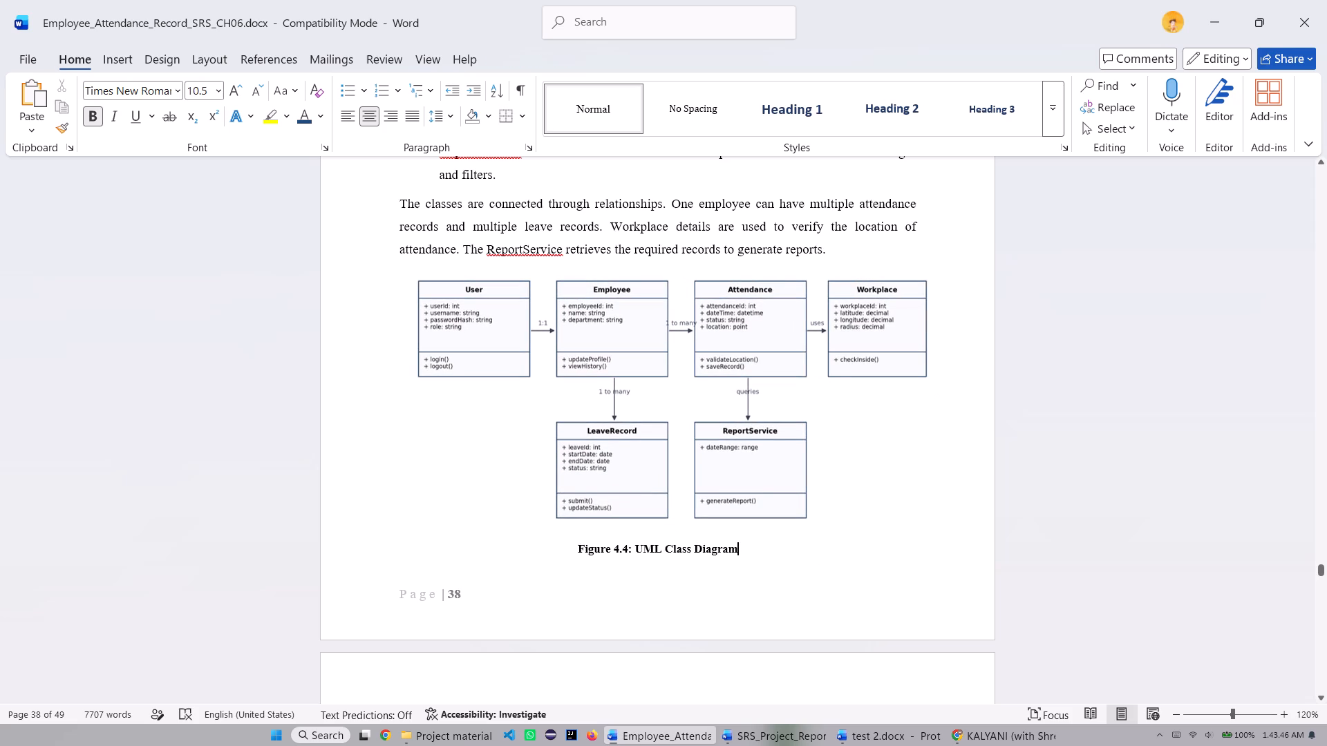
click(735, 400)
drag(949, 530, 932, 528)
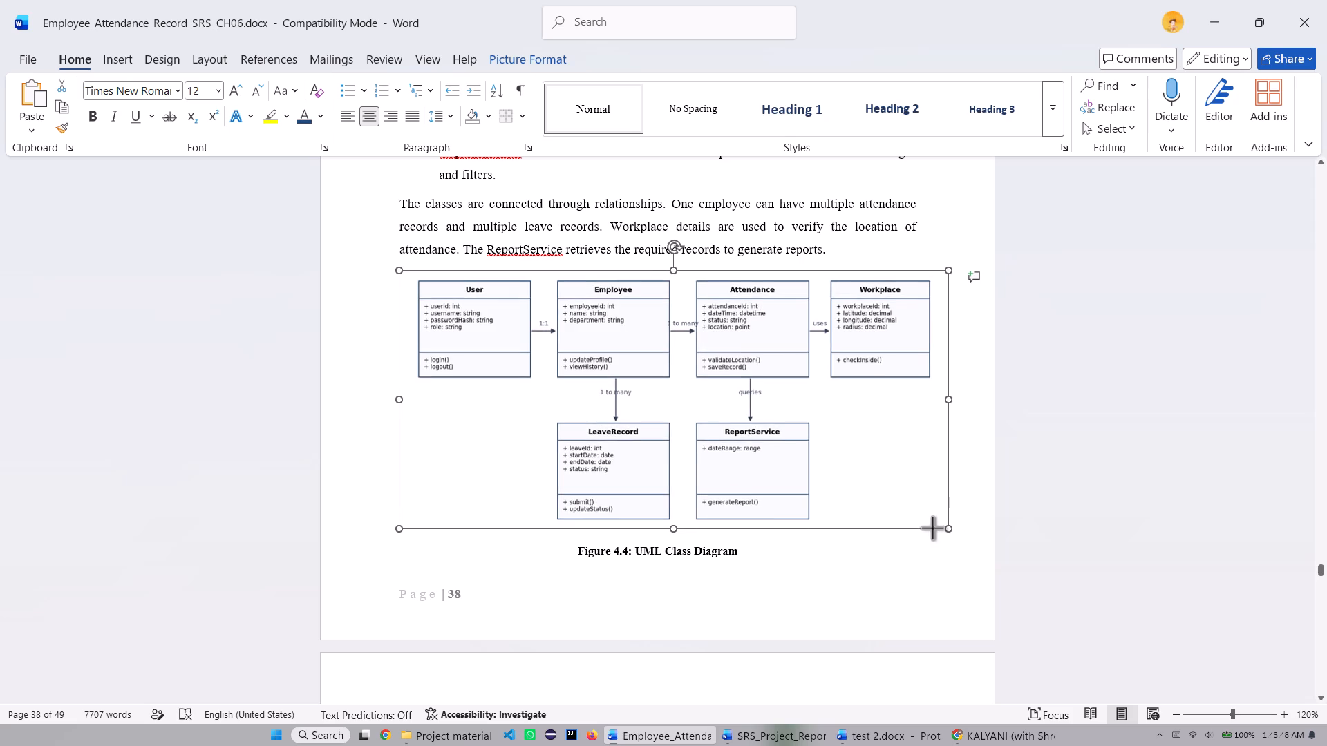
drag(932, 528, 918, 520)
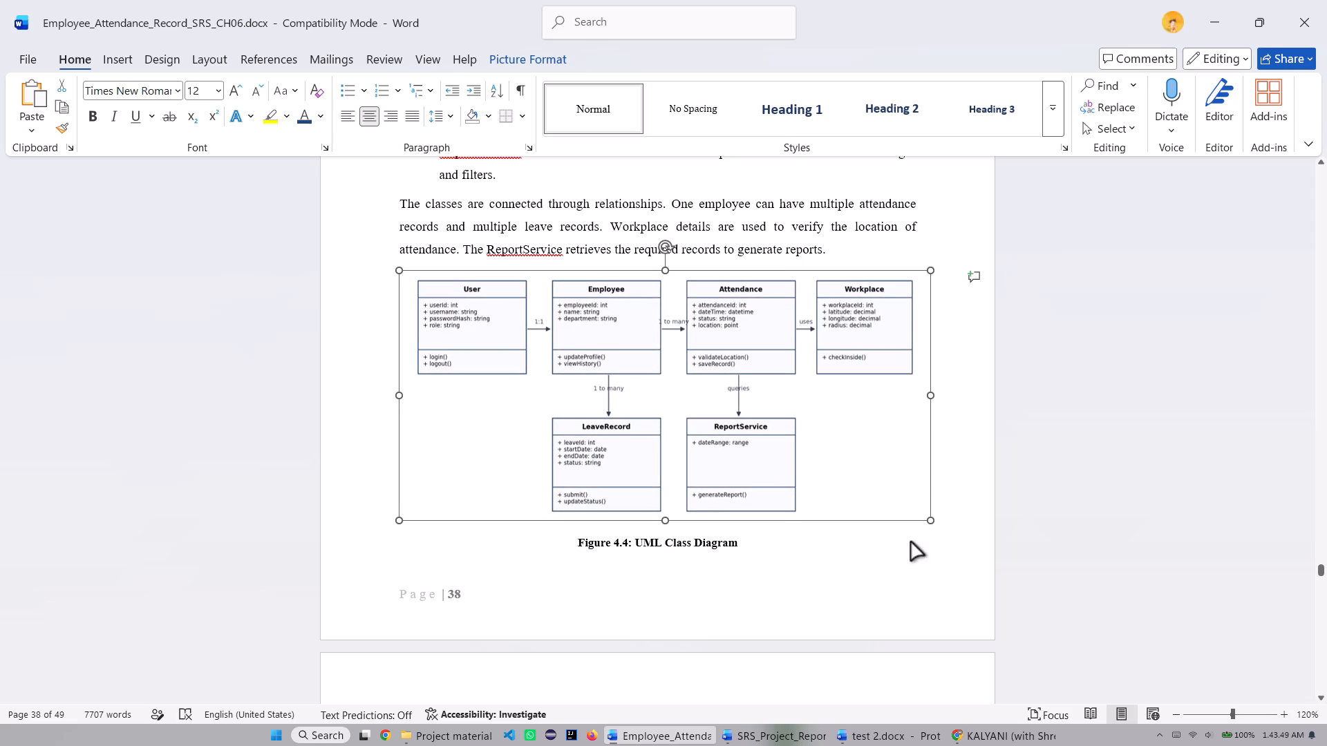
click(877, 583)
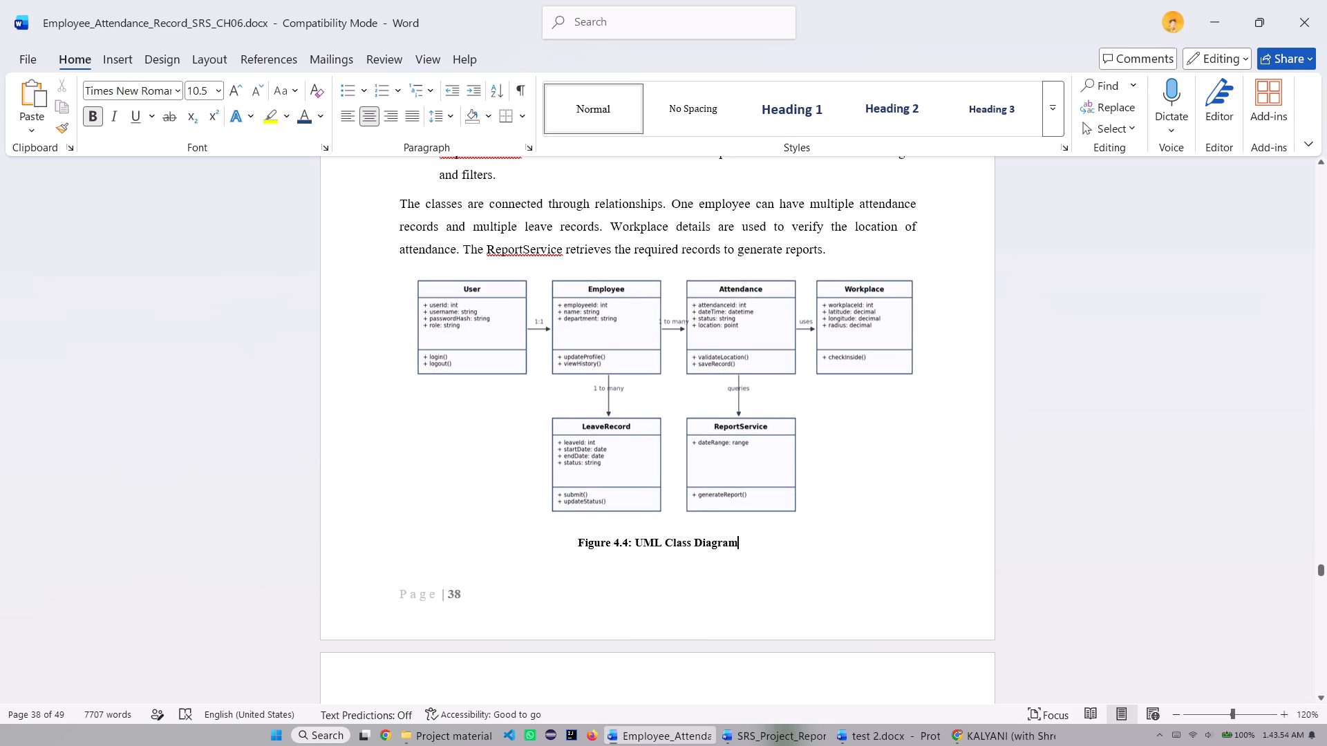
Delete the empty line above the 4.2.3 UML Sequence Diagram heading, and undo the extra deletion that merges the heading into the Figure 4.4 caption.
scroll(619, 440, down, 6)
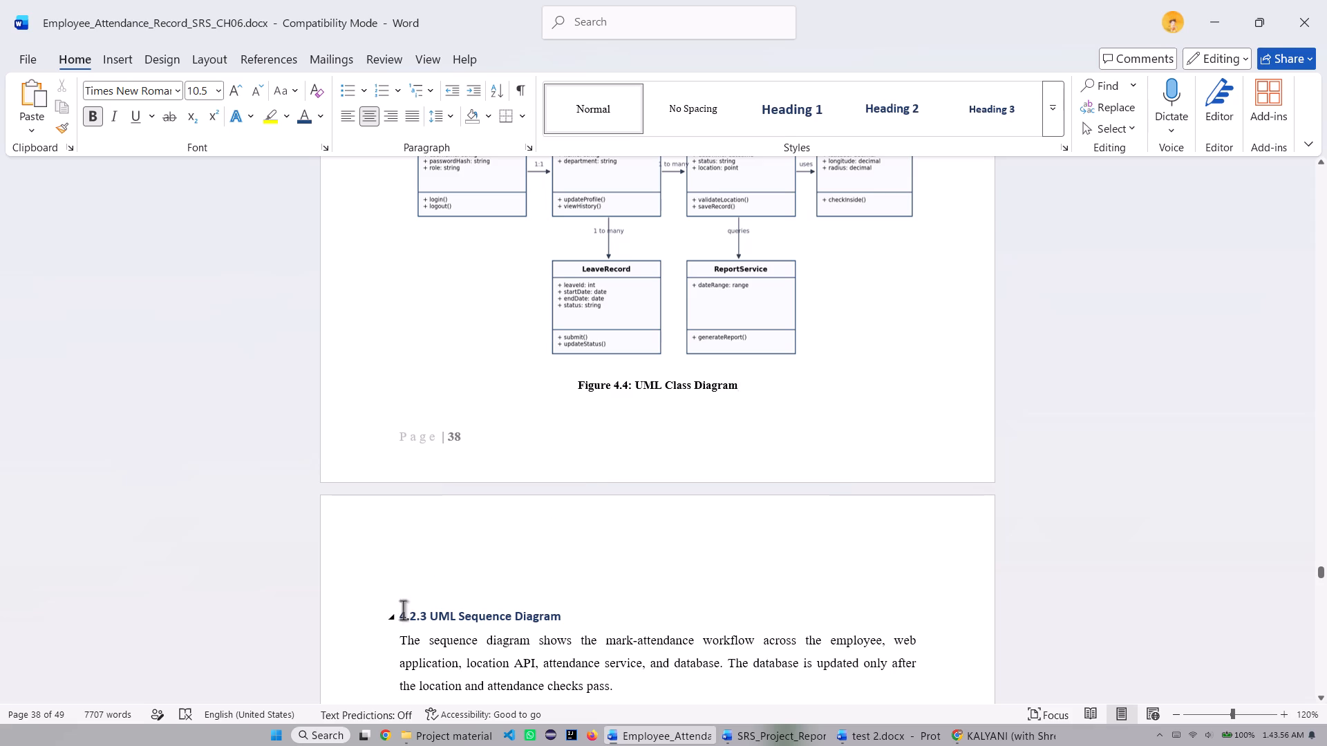
click(403, 610)
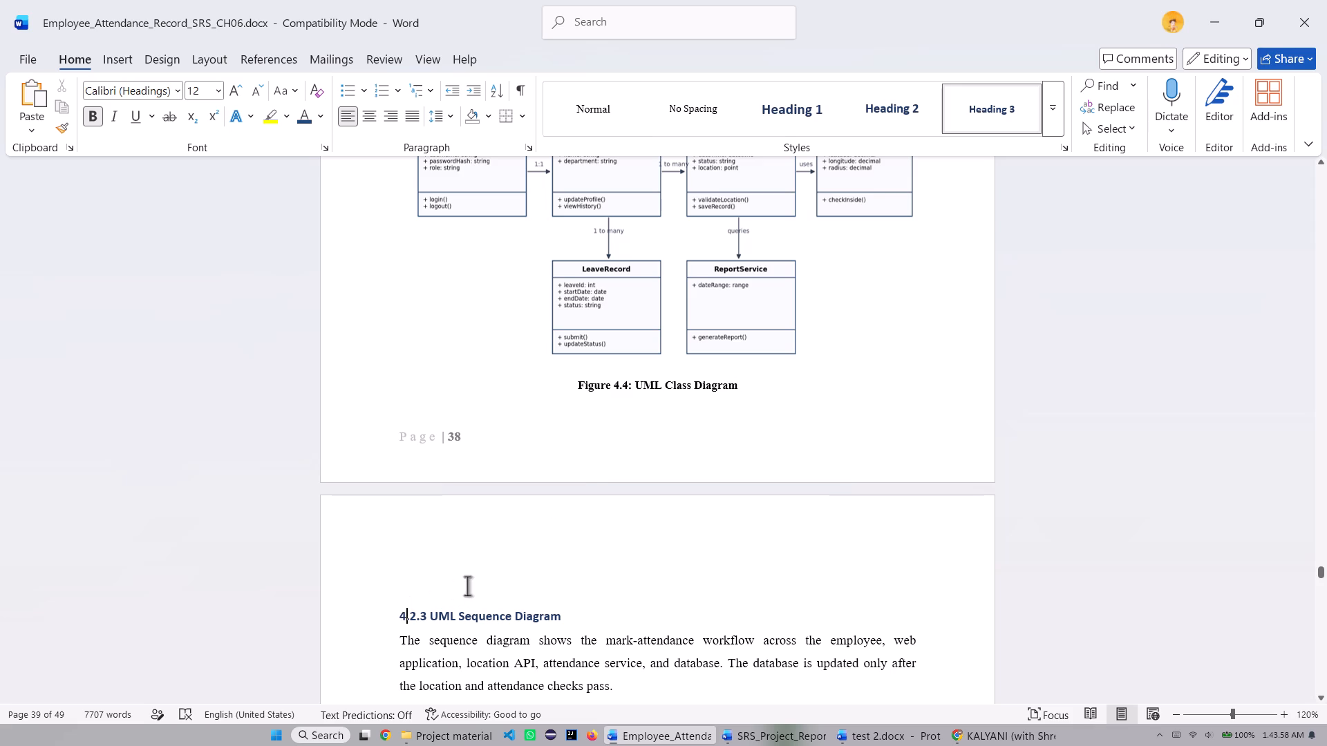
key(Left)
key(BackSpace)
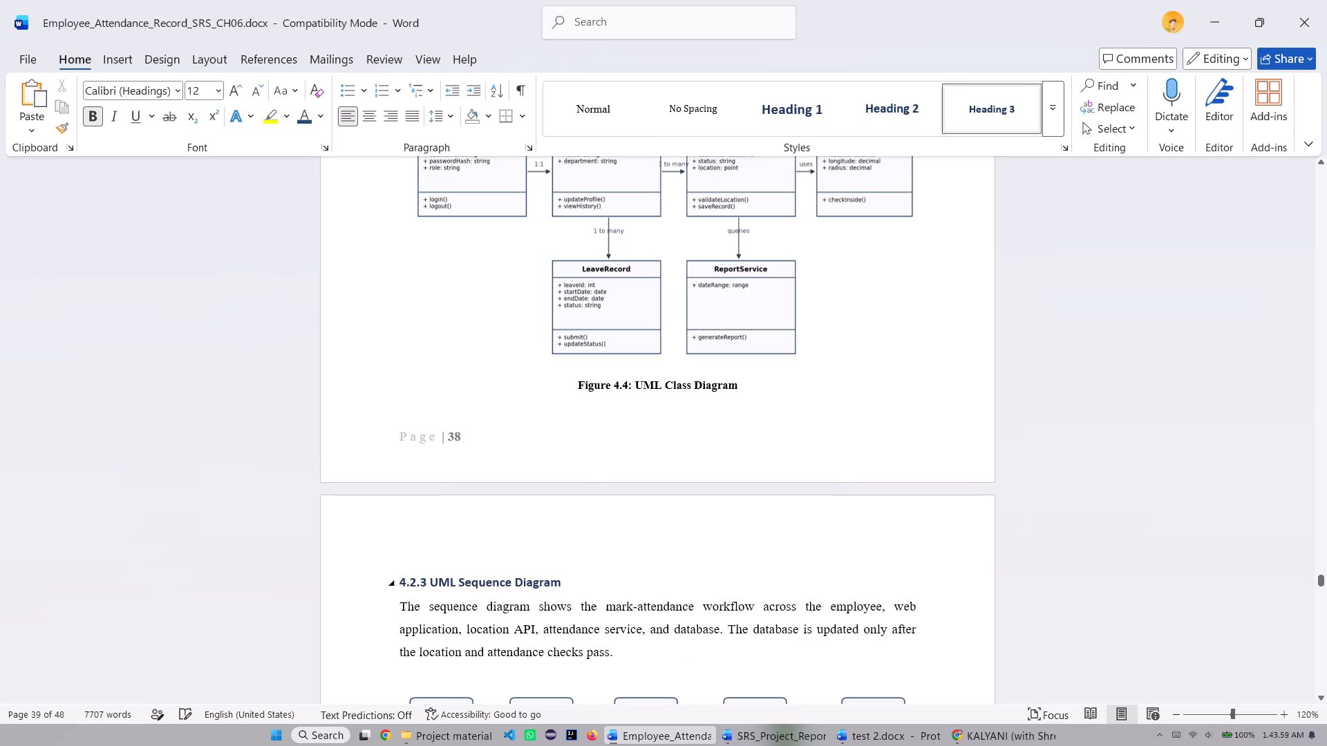
key(BackSpace)
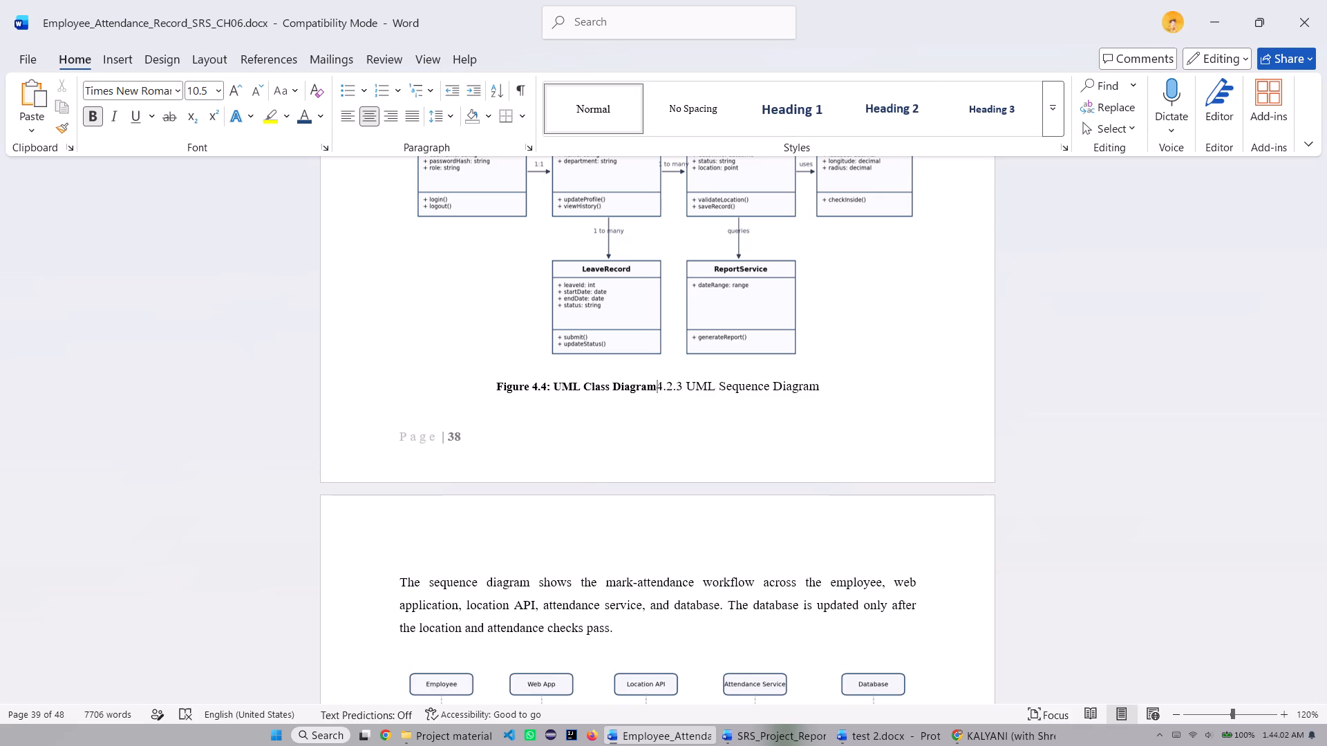
key(ctrl+z)
Review the layout of the 4.2.2 UML Class Diagram page and the existing content of section 4.2.3 UML Sequence Diagram.
scroll(775, 695, down, 7)
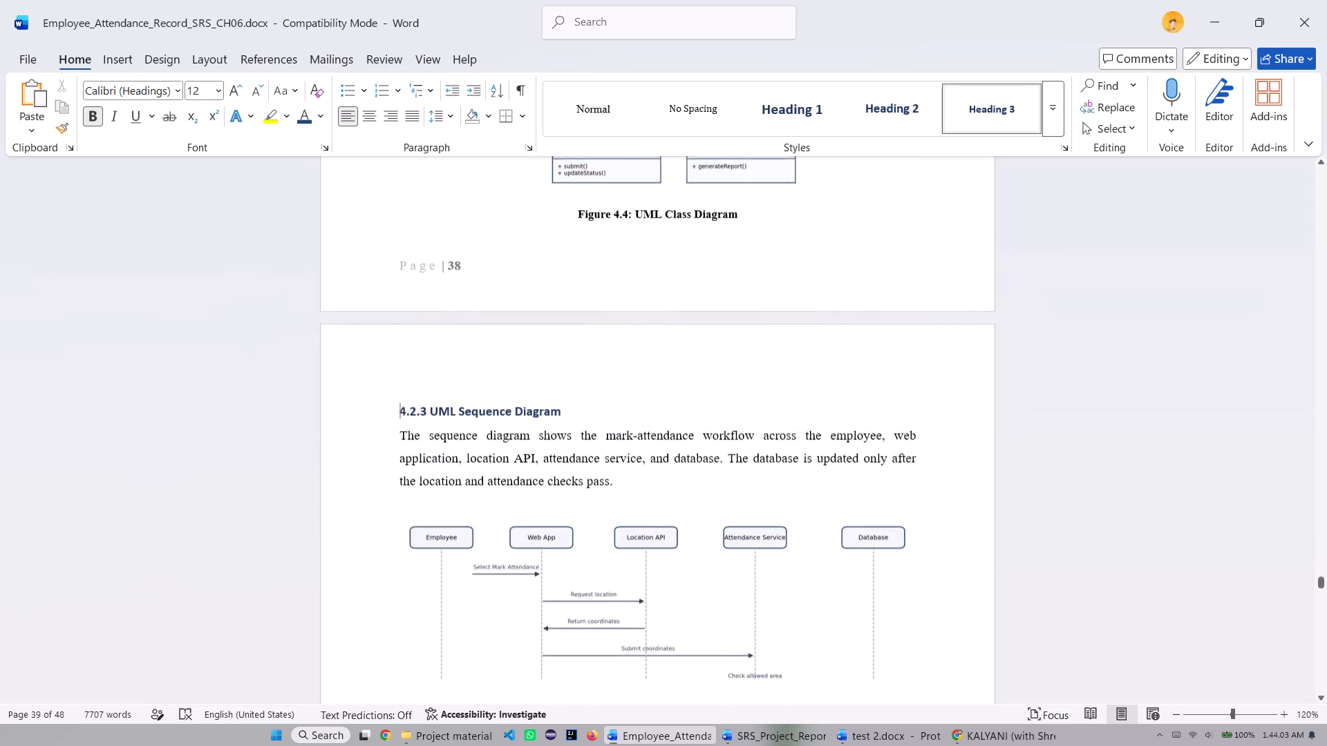
scroll(751, 551, down, 3)
scroll(749, 551, up, 11)
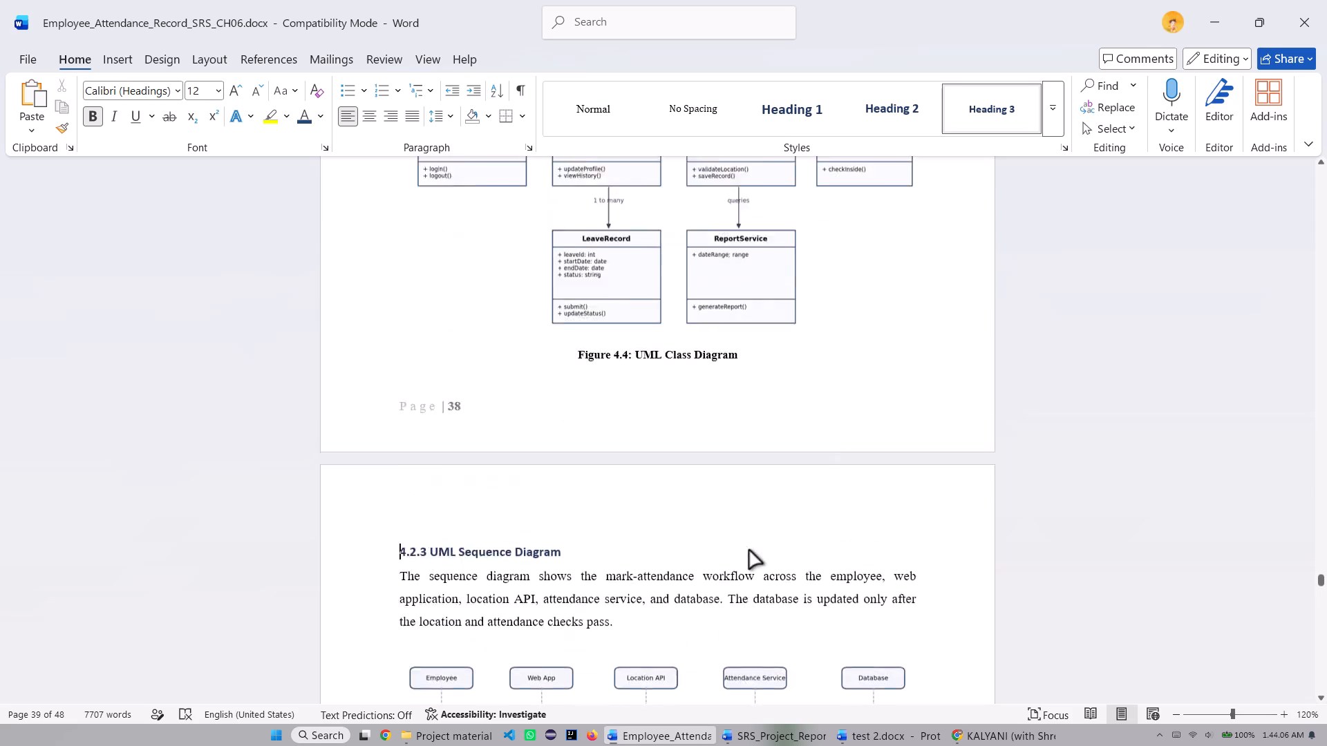
scroll(749, 551, up, 8)
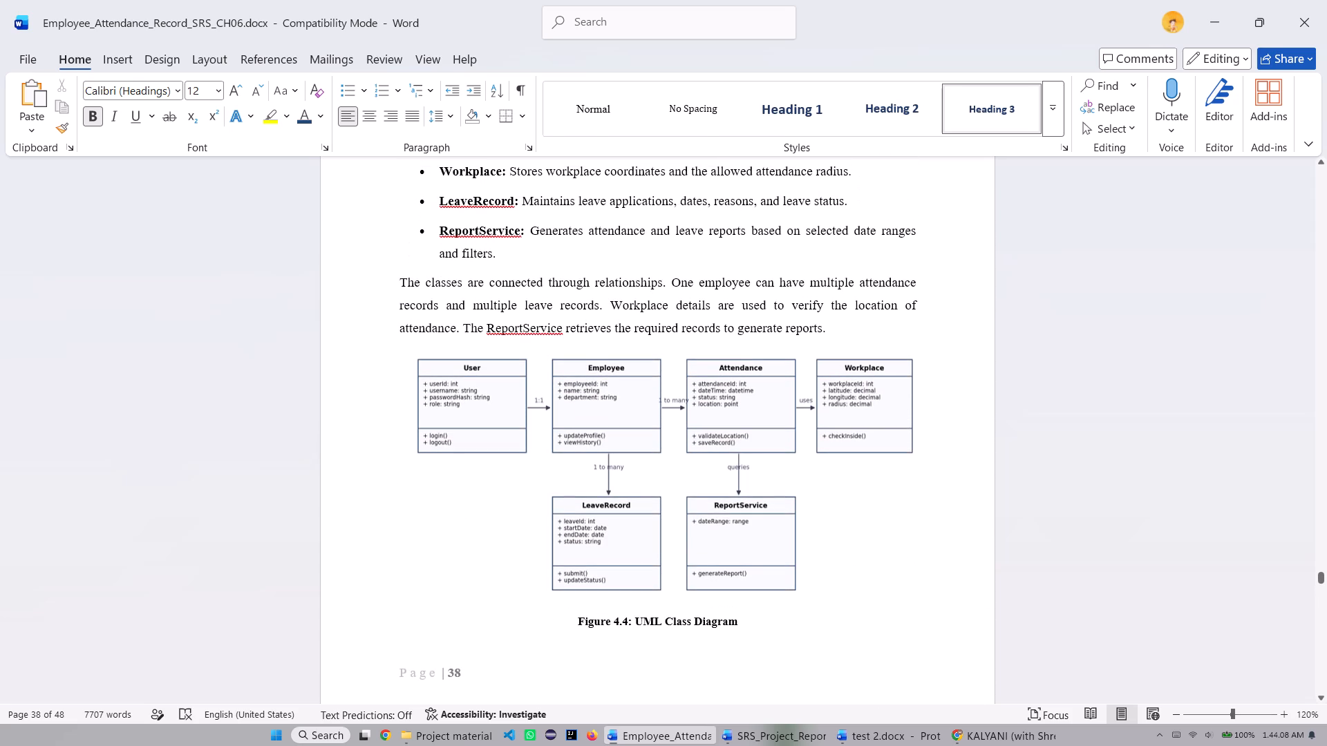
scroll(632, 491, up, 8)
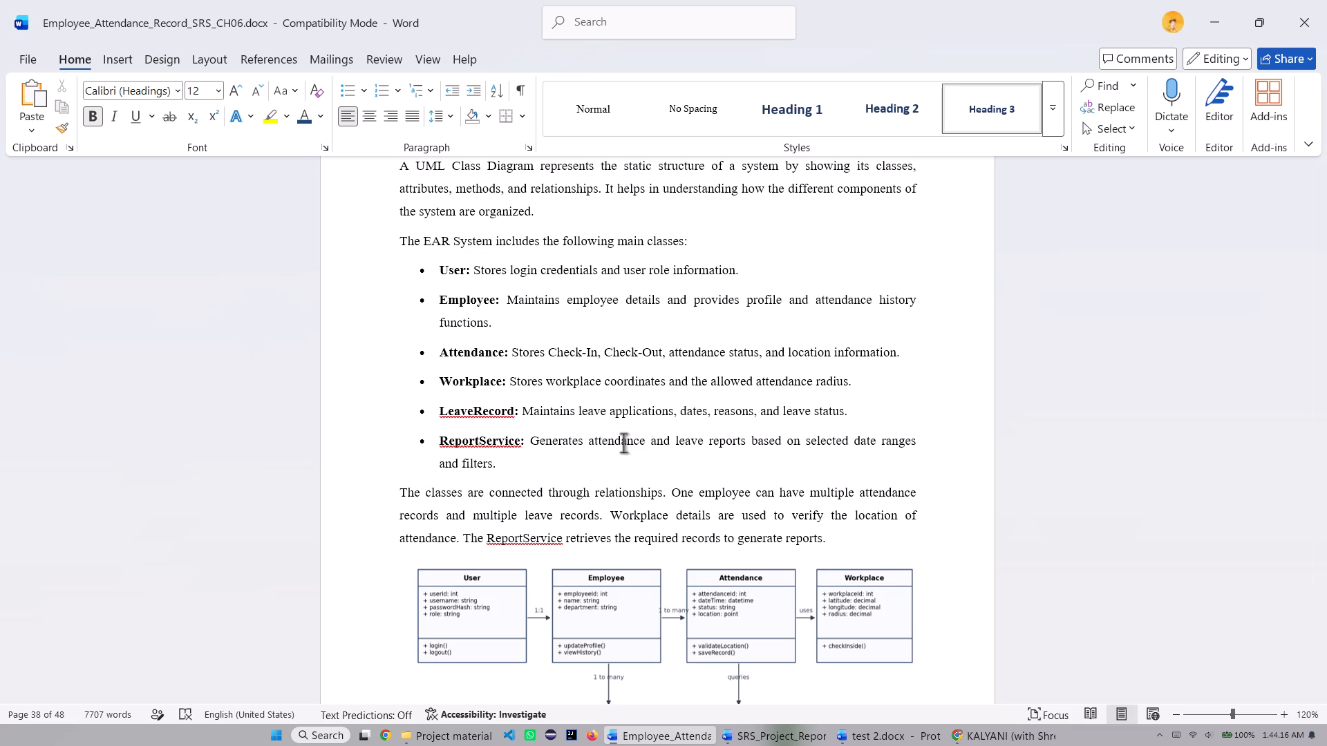
scroll(657, 454, down, 6)
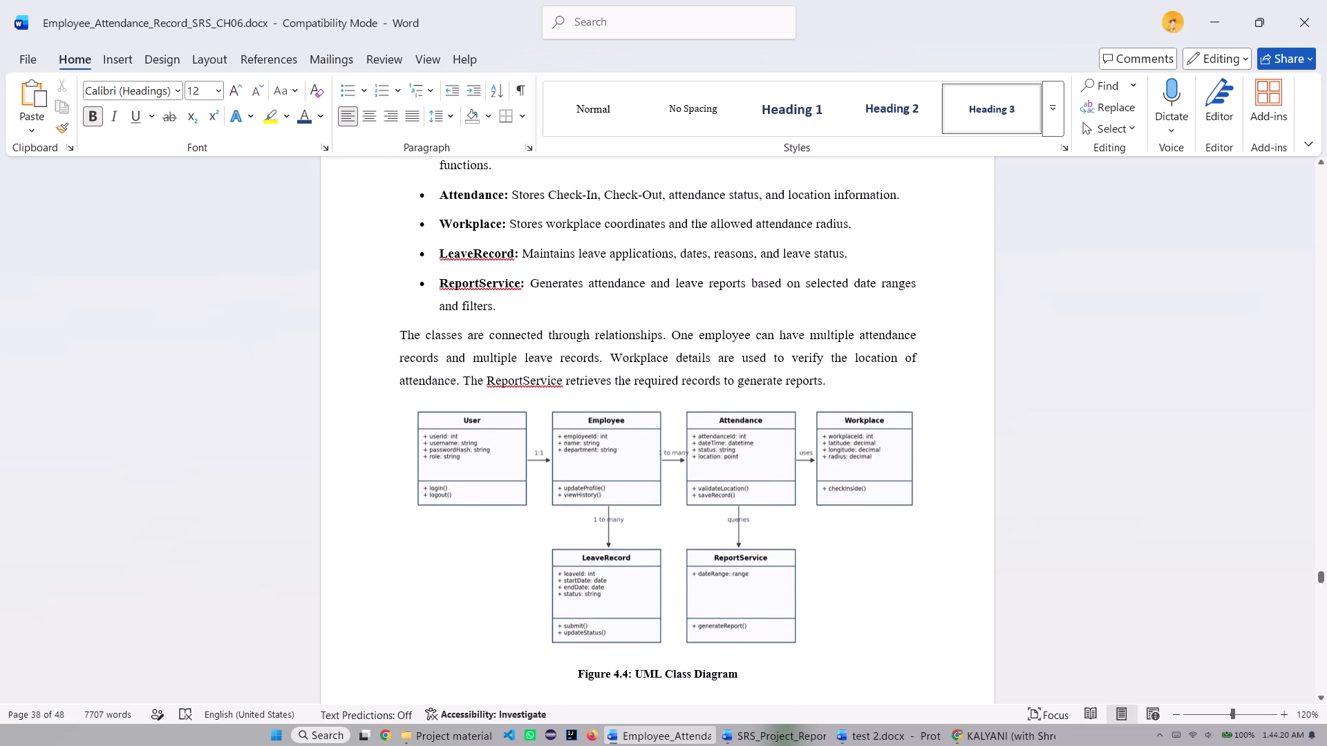
scroll(684, 469, down, 16)
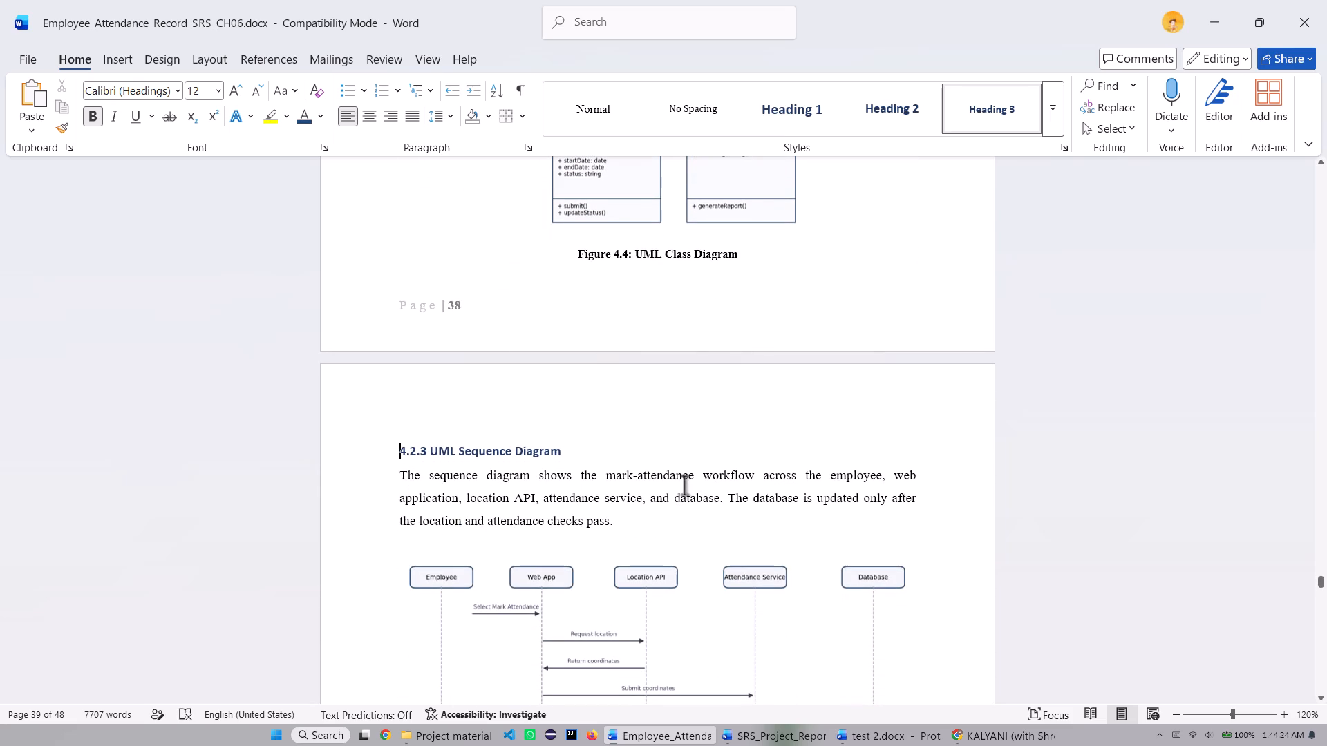
scroll(684, 489, down, 4)
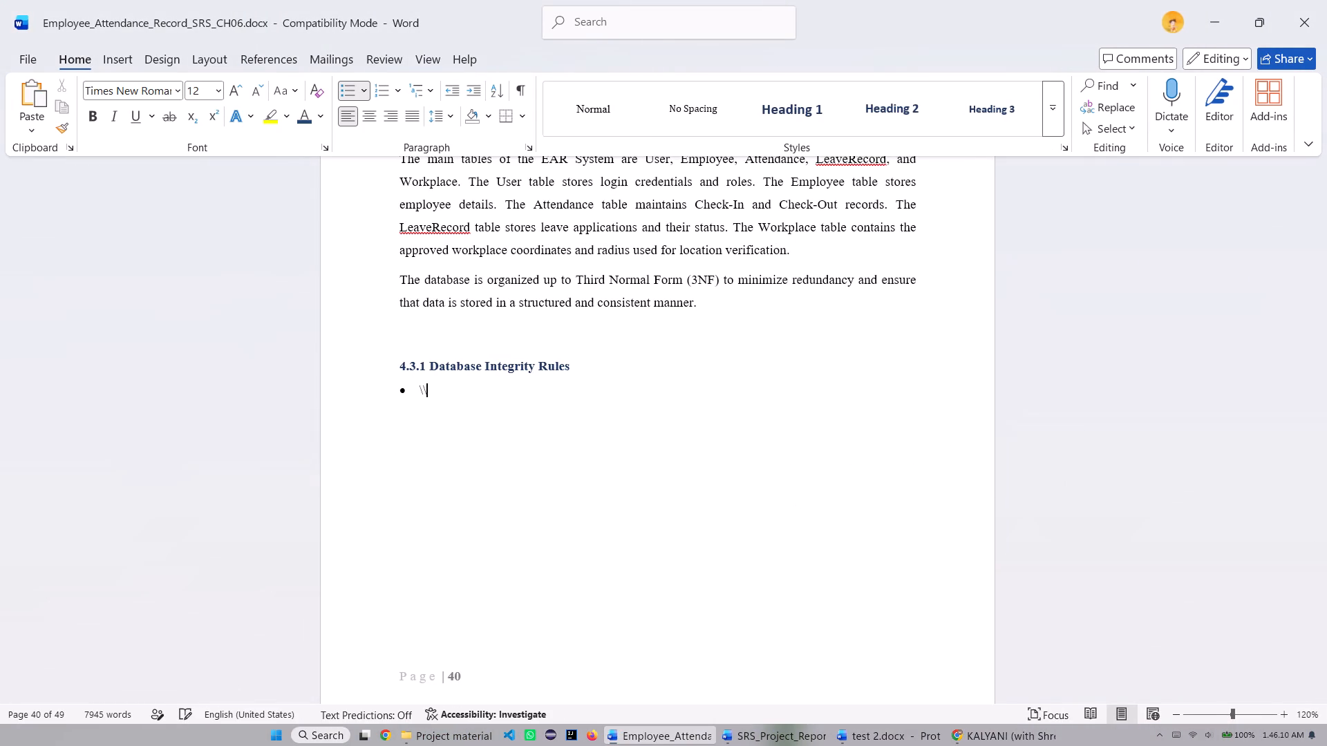
key(BackSpace)
key(BackSpace)
key(BackSpace)
key(BackSpace)
key(BackSpace)
key(ctrl+v)
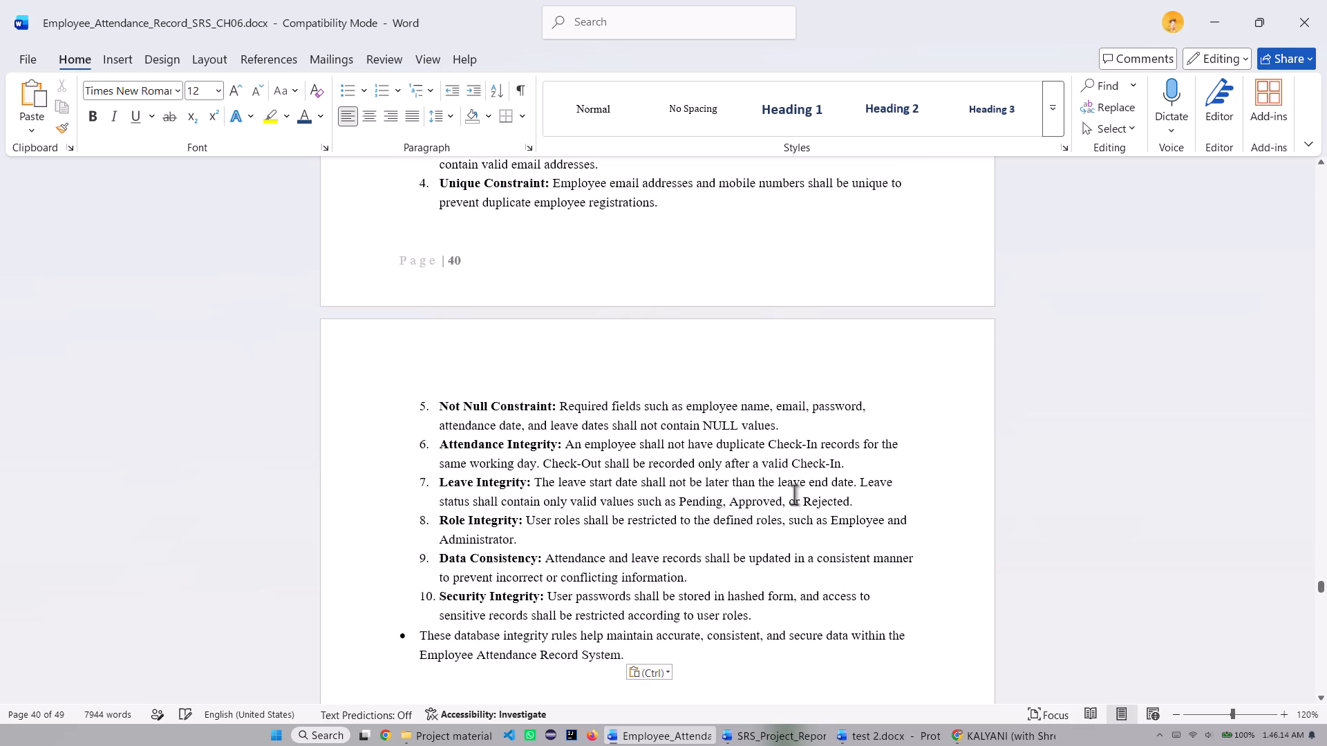
Remove the bullet from the introductory paragraph under 4.3.1 Database Integrity Rules and start its first line at the margin.
scroll(707, 327, up, 9)
scroll(687, 405, up, 6)
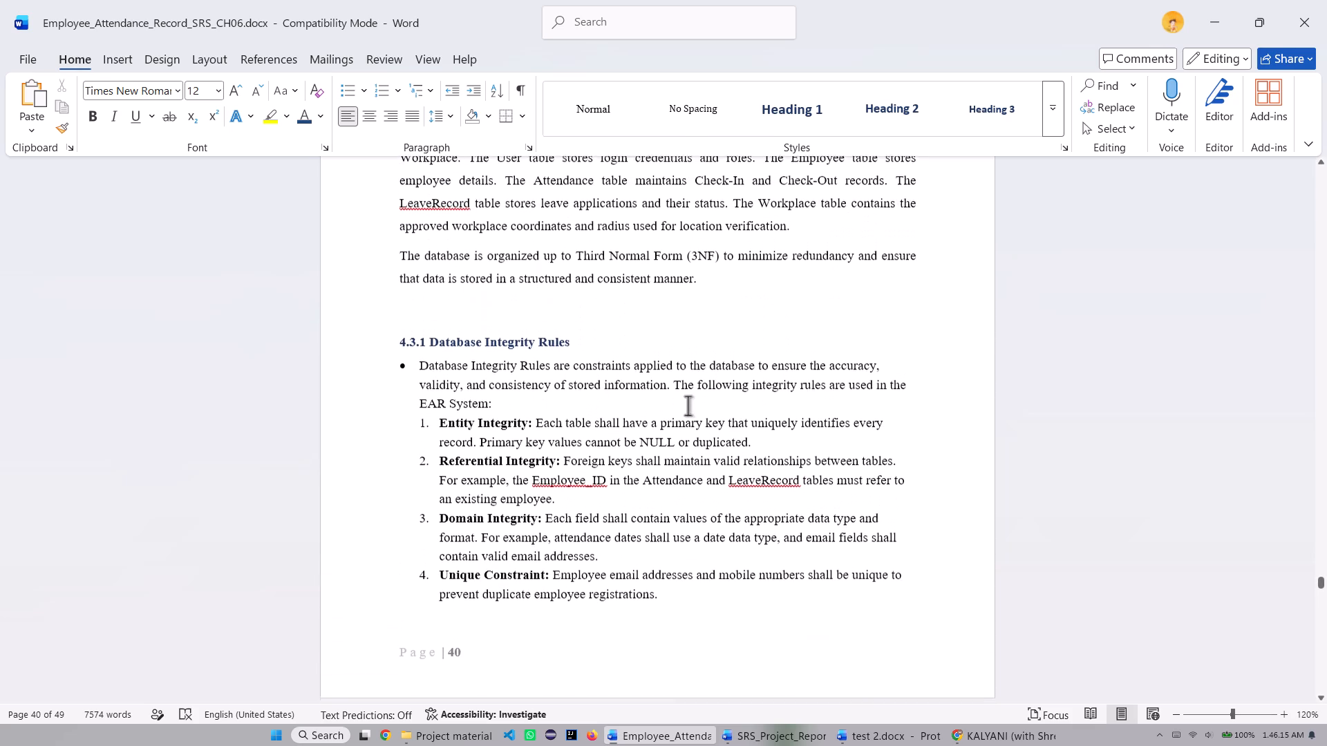
click(412, 368)
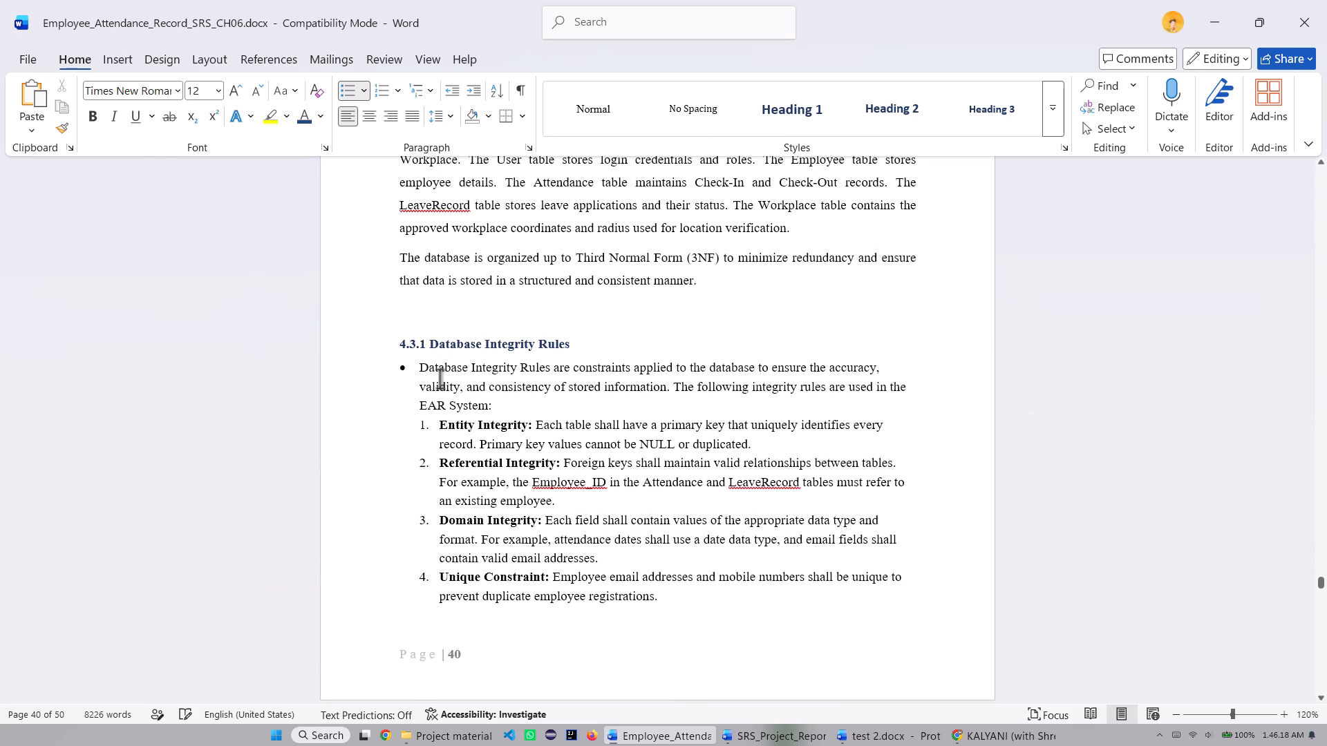
key(BackSpace)
key(BackSpace)
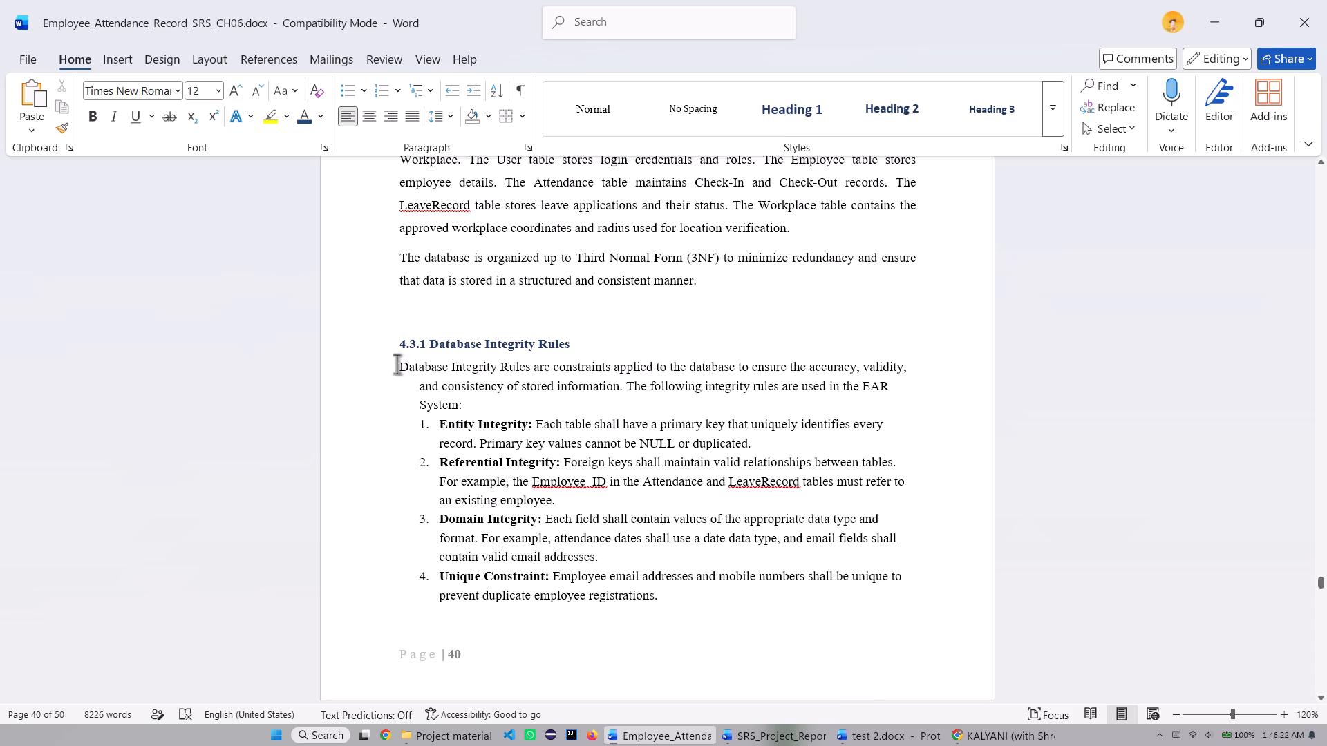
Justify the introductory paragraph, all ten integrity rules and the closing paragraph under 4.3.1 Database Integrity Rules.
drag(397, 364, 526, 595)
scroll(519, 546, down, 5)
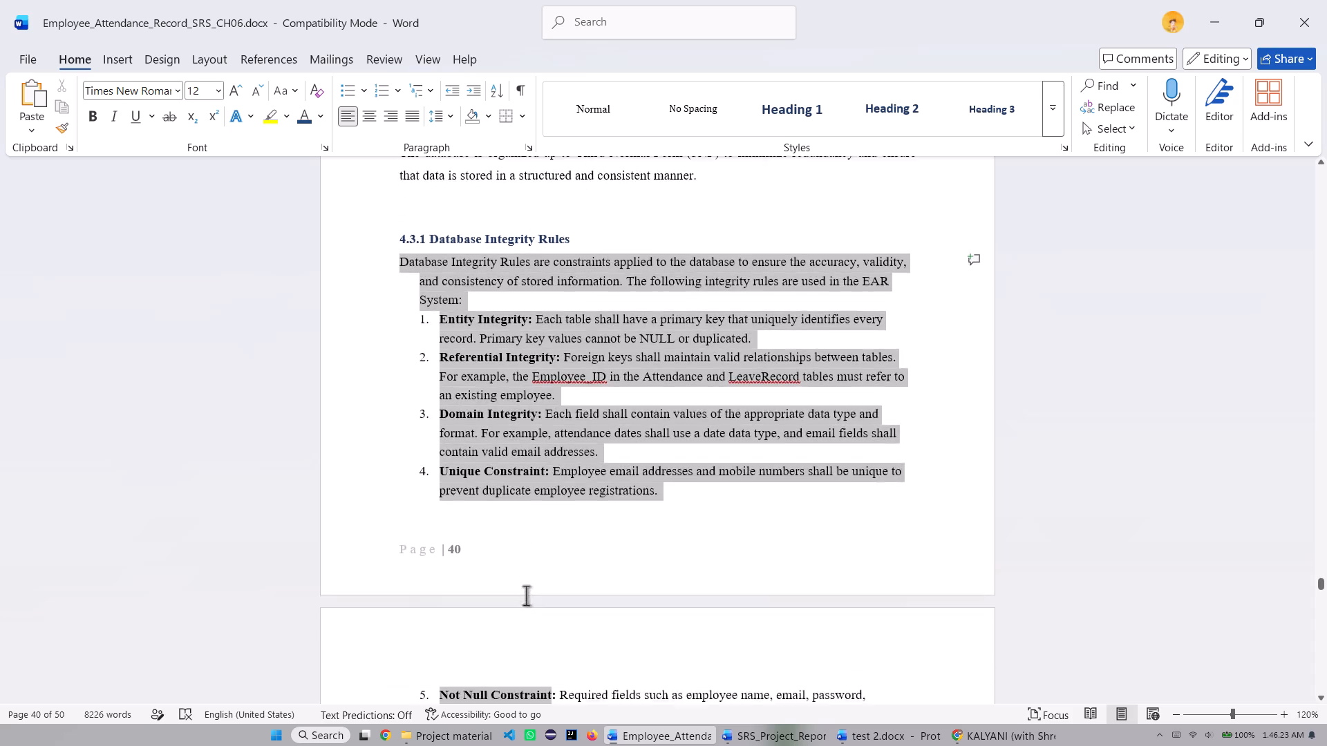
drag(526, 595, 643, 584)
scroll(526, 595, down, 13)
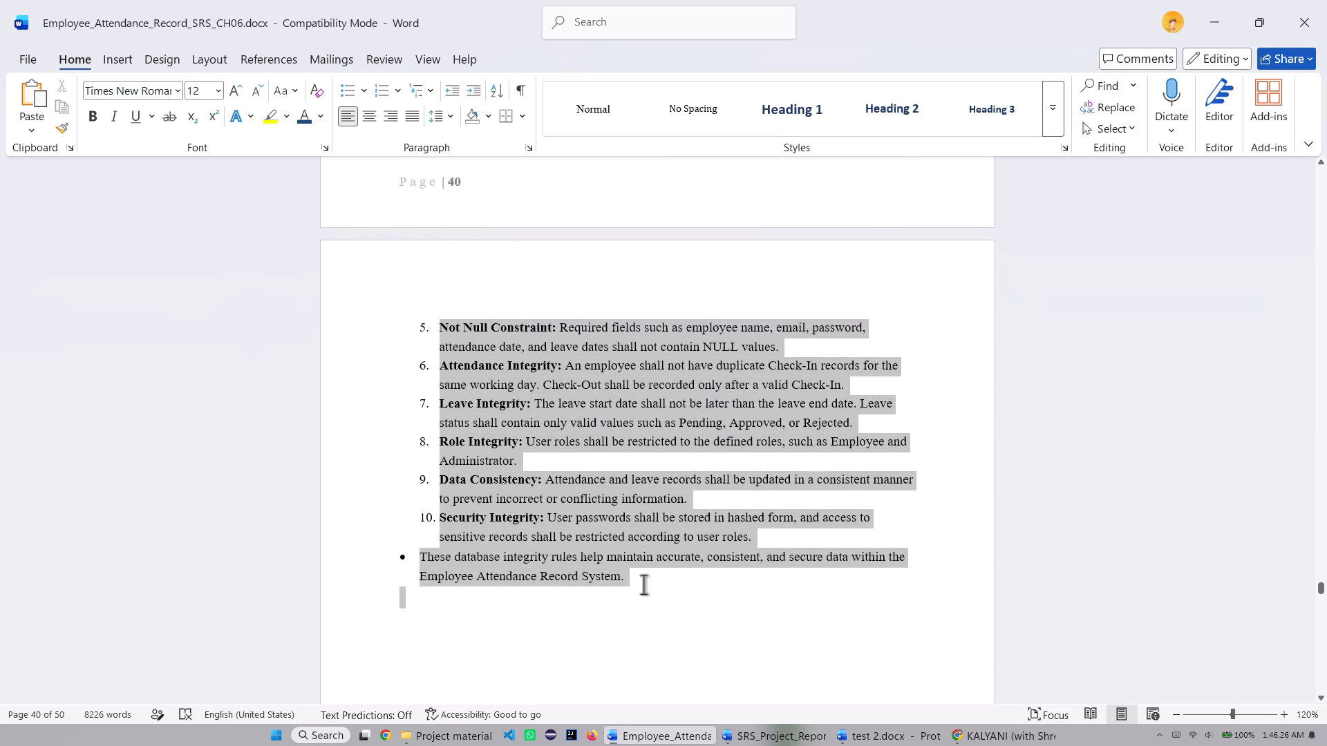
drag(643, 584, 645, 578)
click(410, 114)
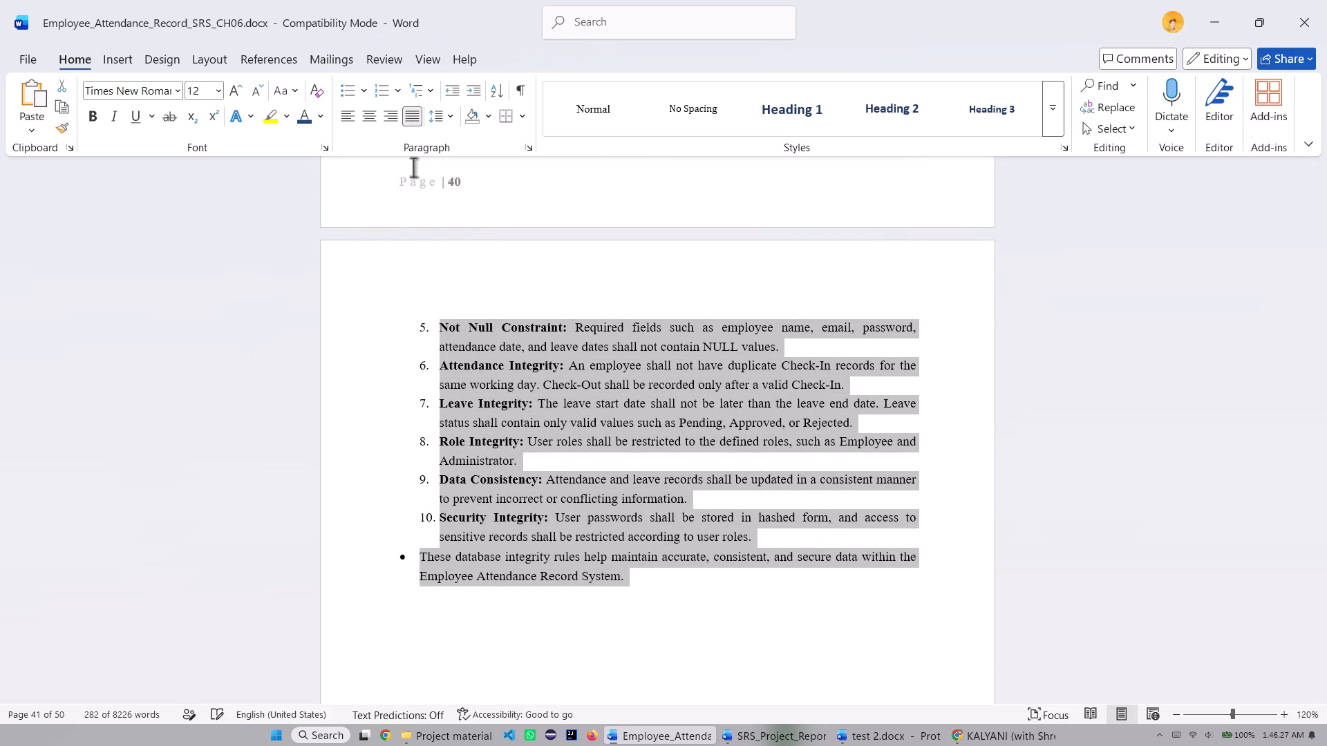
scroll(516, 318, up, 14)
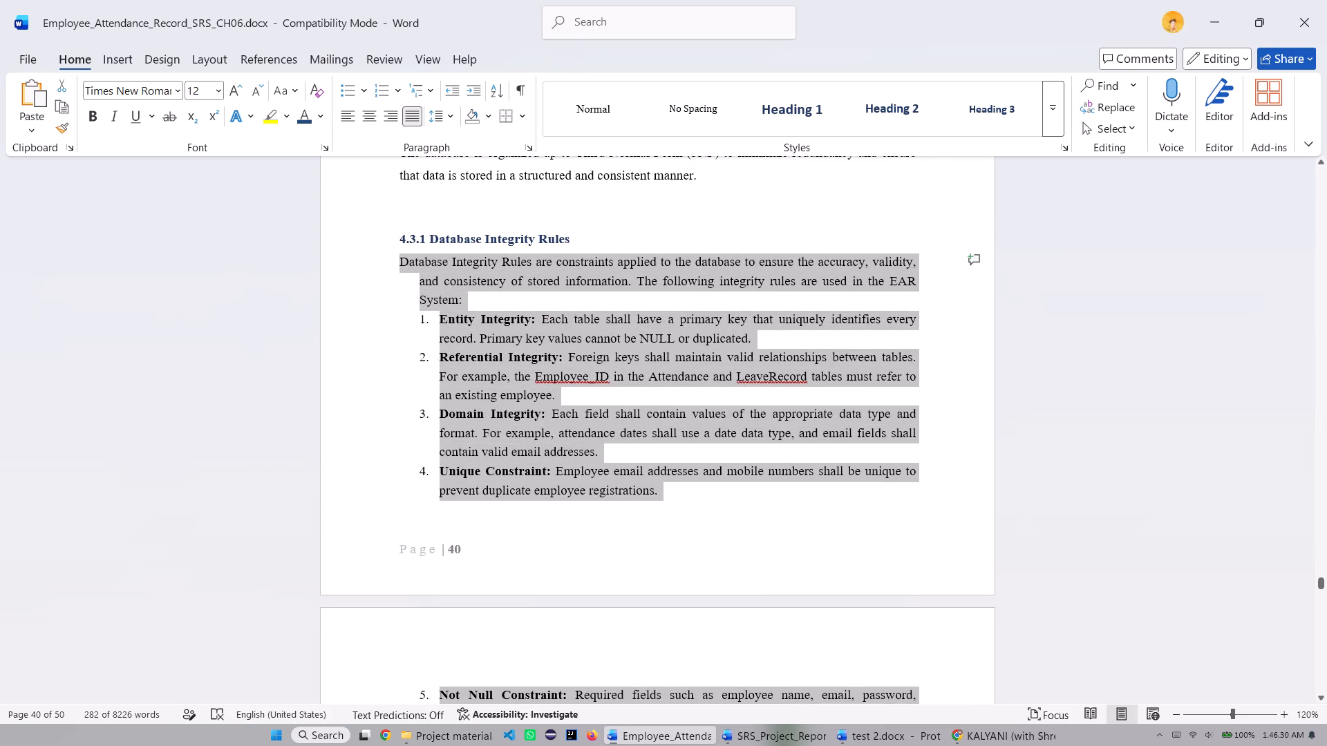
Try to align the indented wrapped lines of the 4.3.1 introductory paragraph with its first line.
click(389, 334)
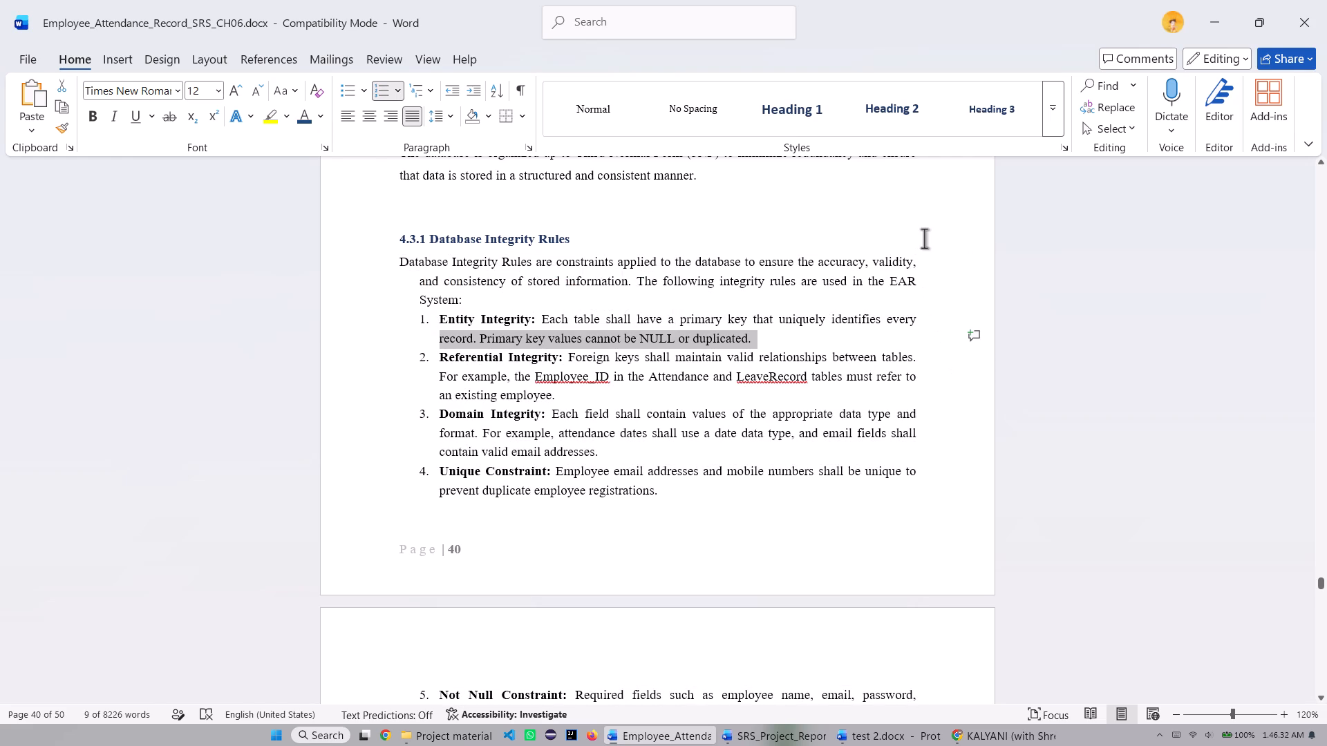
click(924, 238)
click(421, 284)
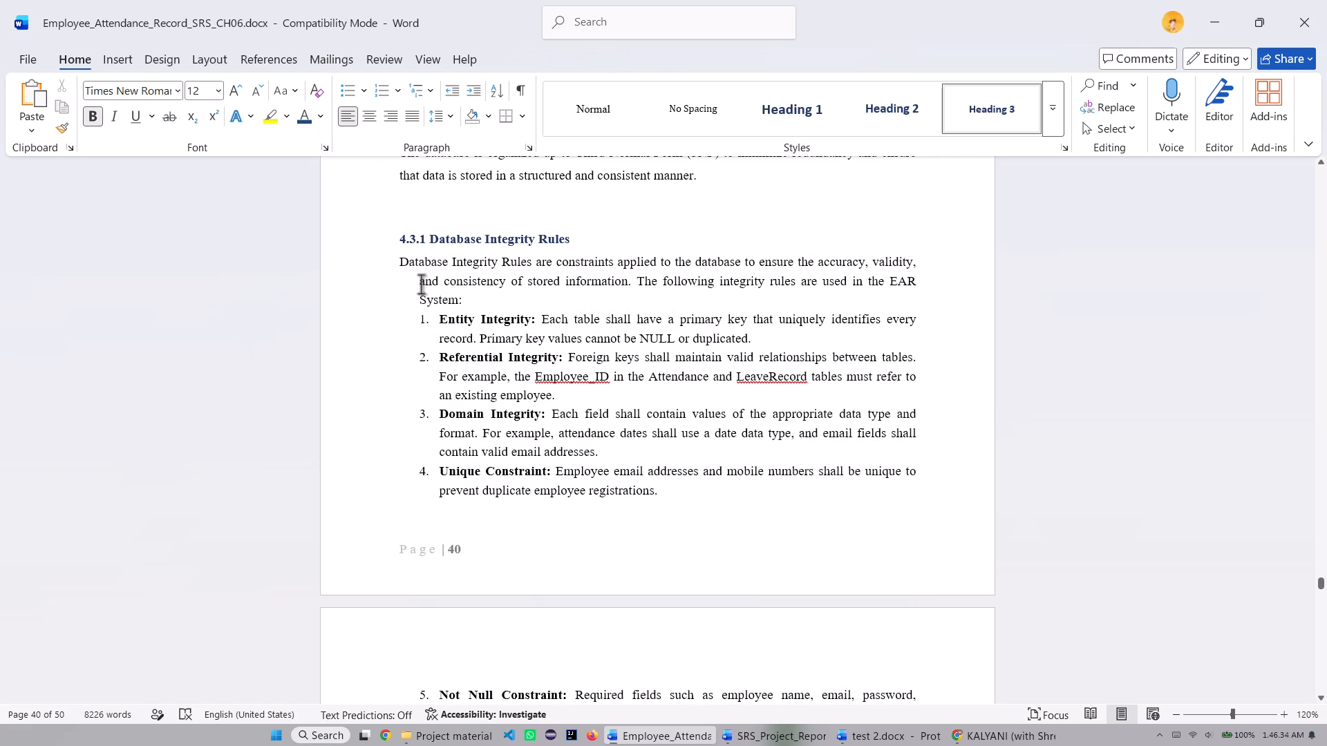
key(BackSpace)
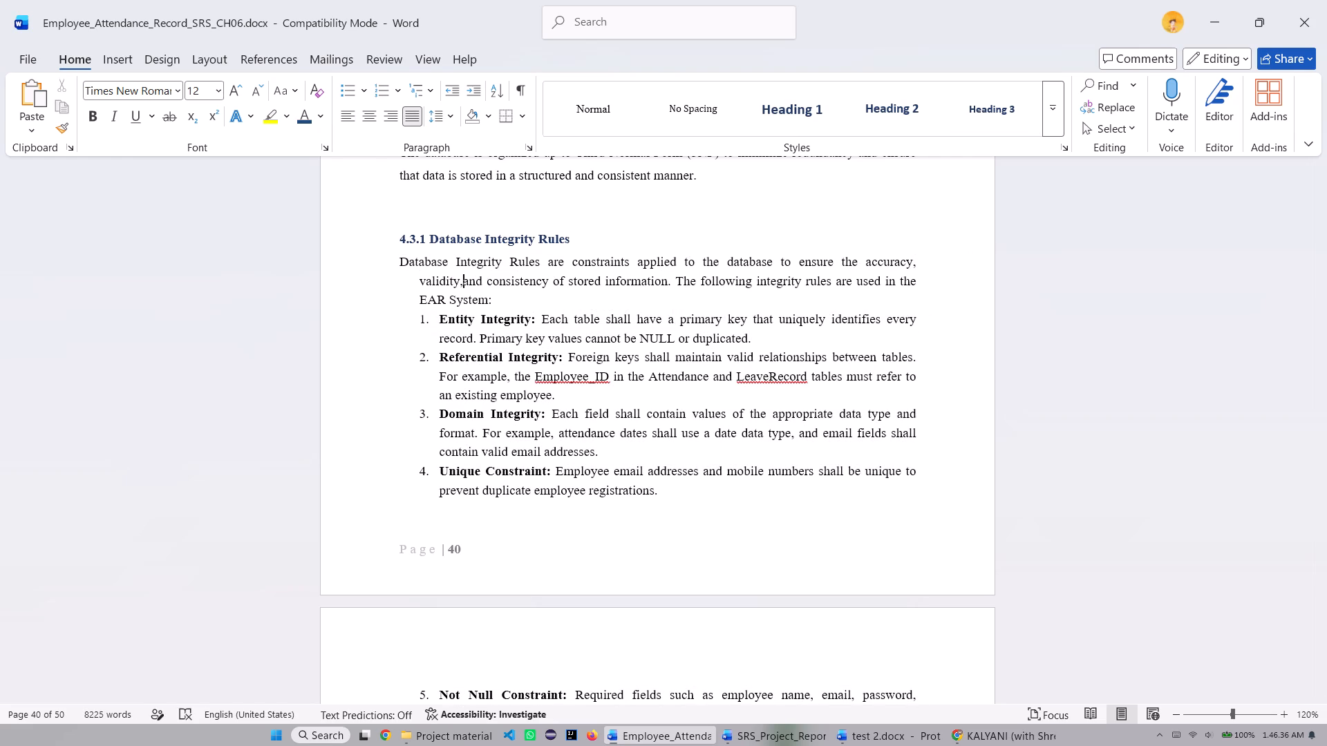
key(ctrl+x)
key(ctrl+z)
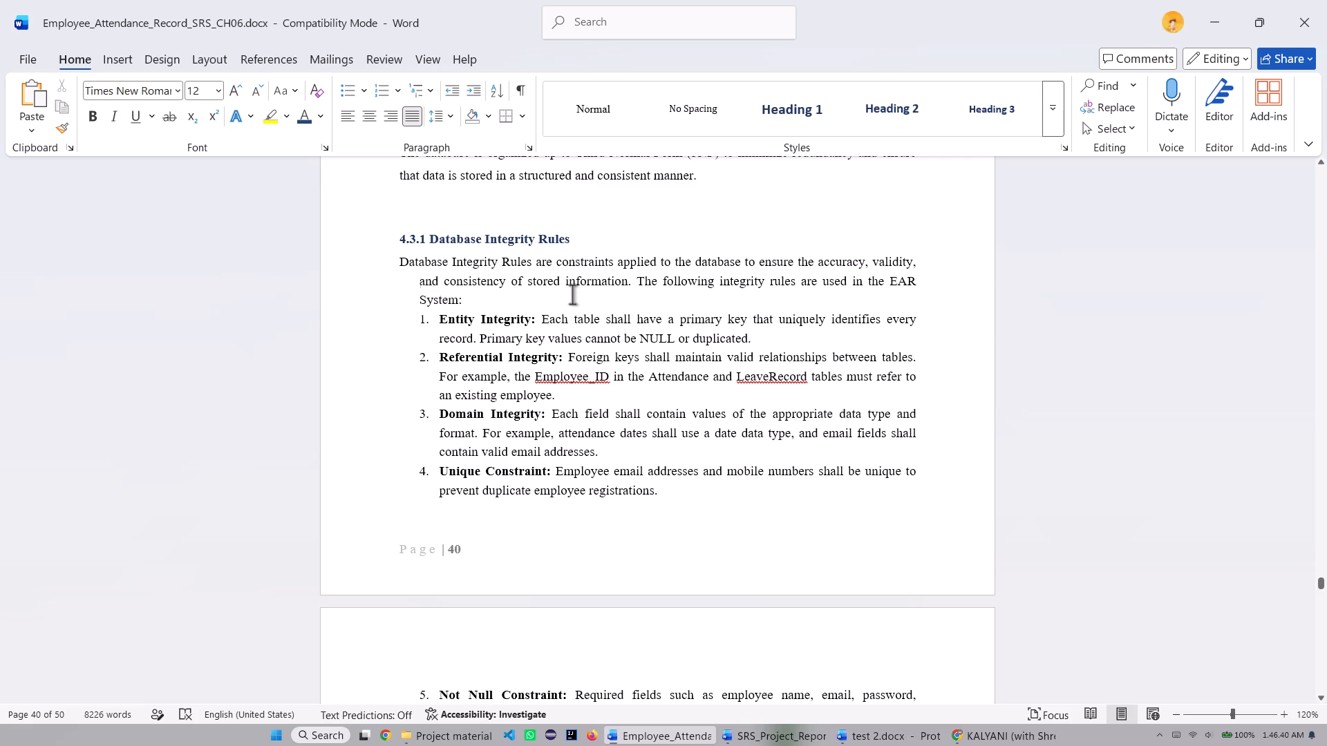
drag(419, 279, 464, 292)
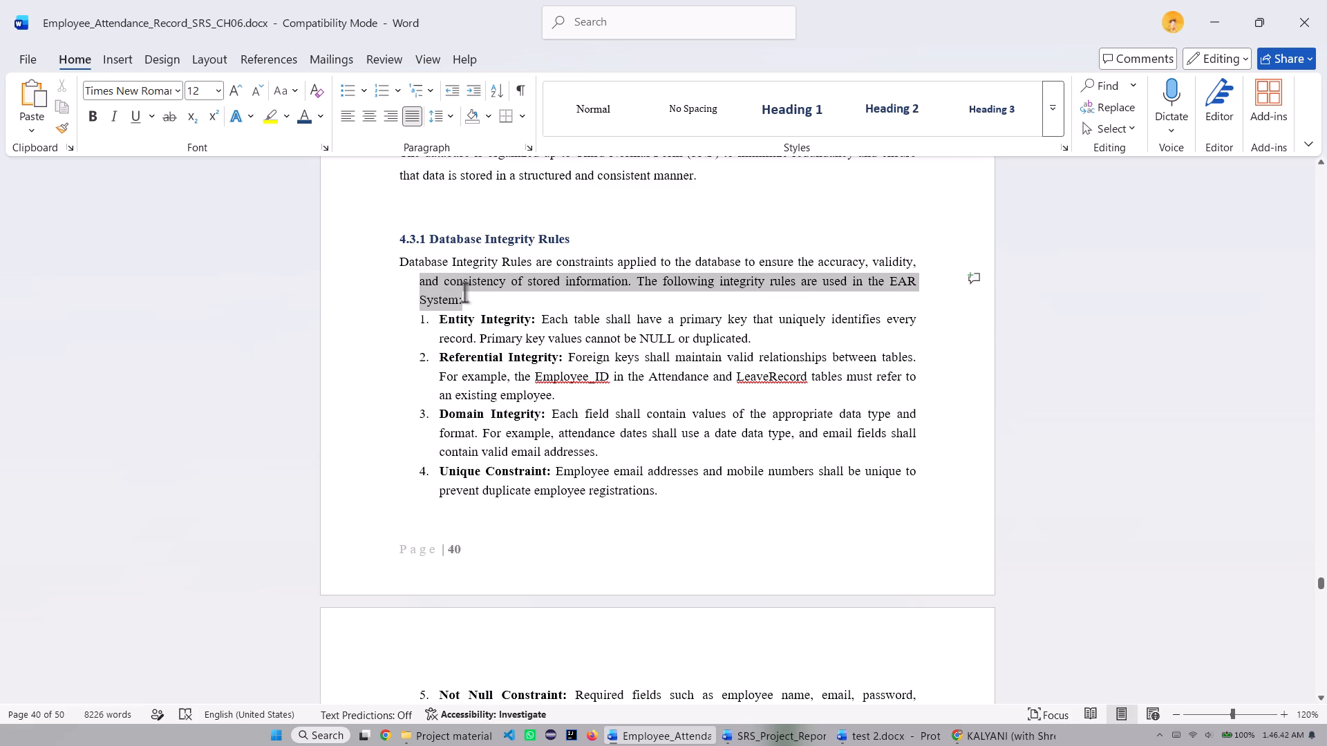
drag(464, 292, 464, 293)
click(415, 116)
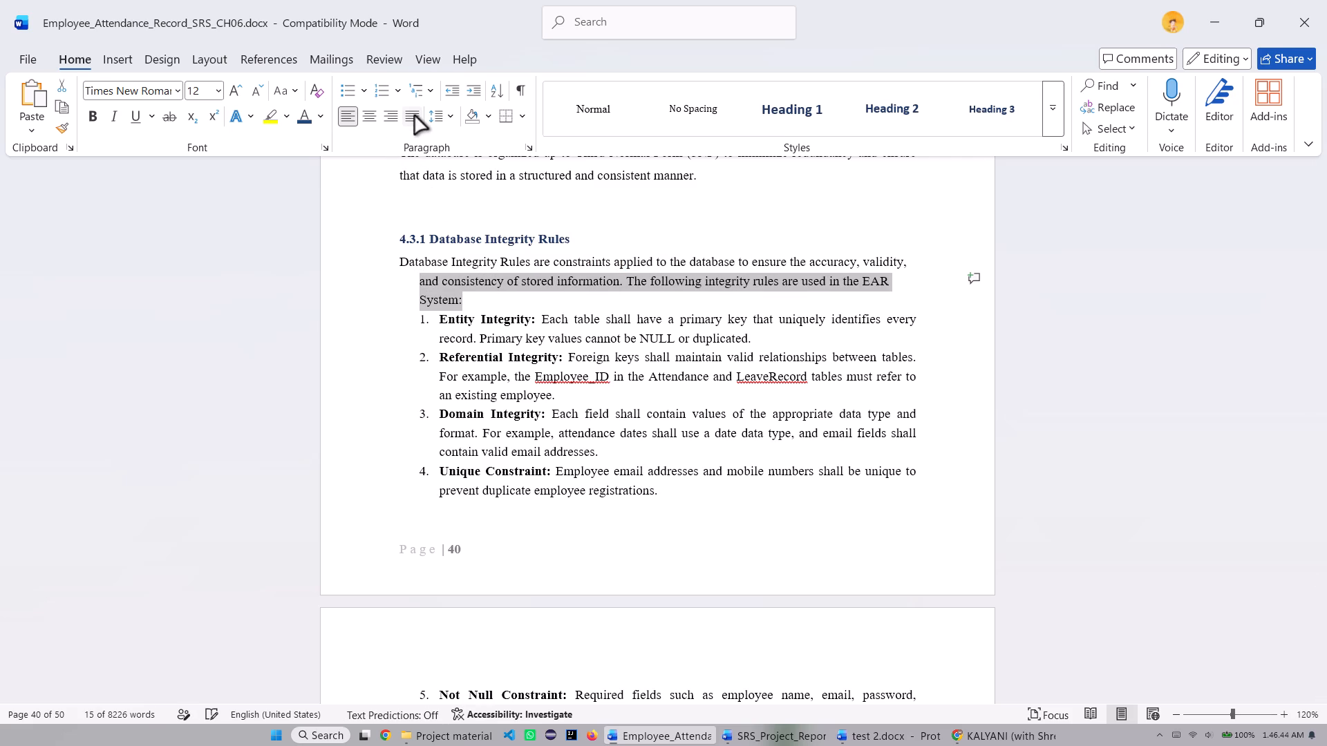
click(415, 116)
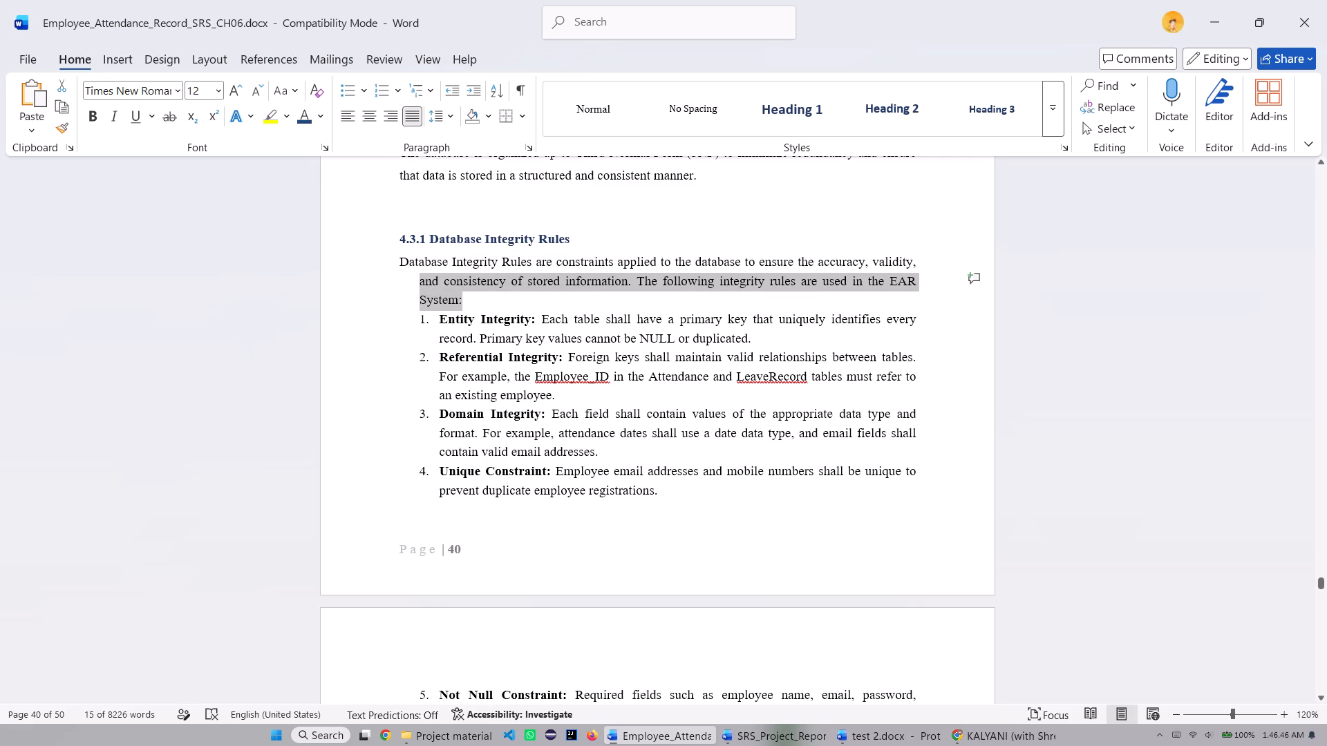
Undo the formatting changes and the pasted integrity rules, back to the empty paragraph under the 4.3.1 heading.
click(385, 320)
key(ctrl+z)
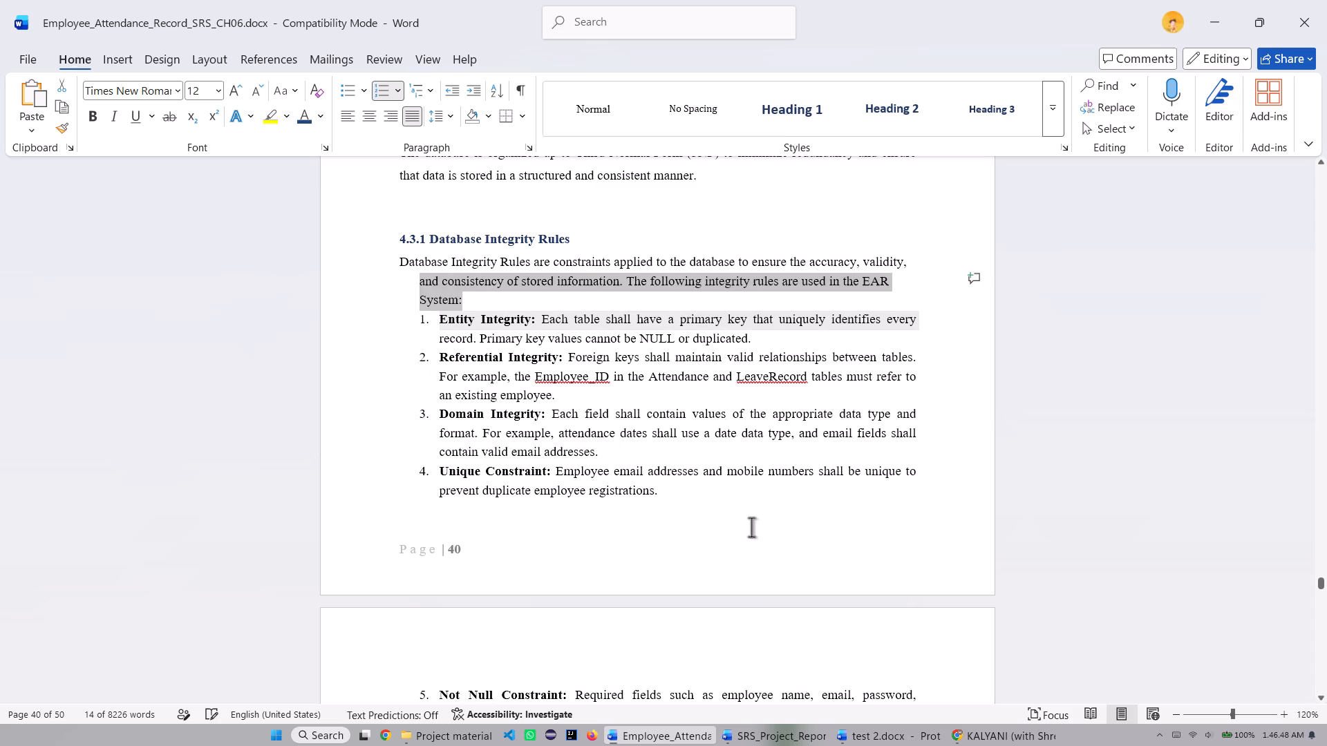
key(ctrl+z)
key(ctrl+z)
key(ctrl+z)
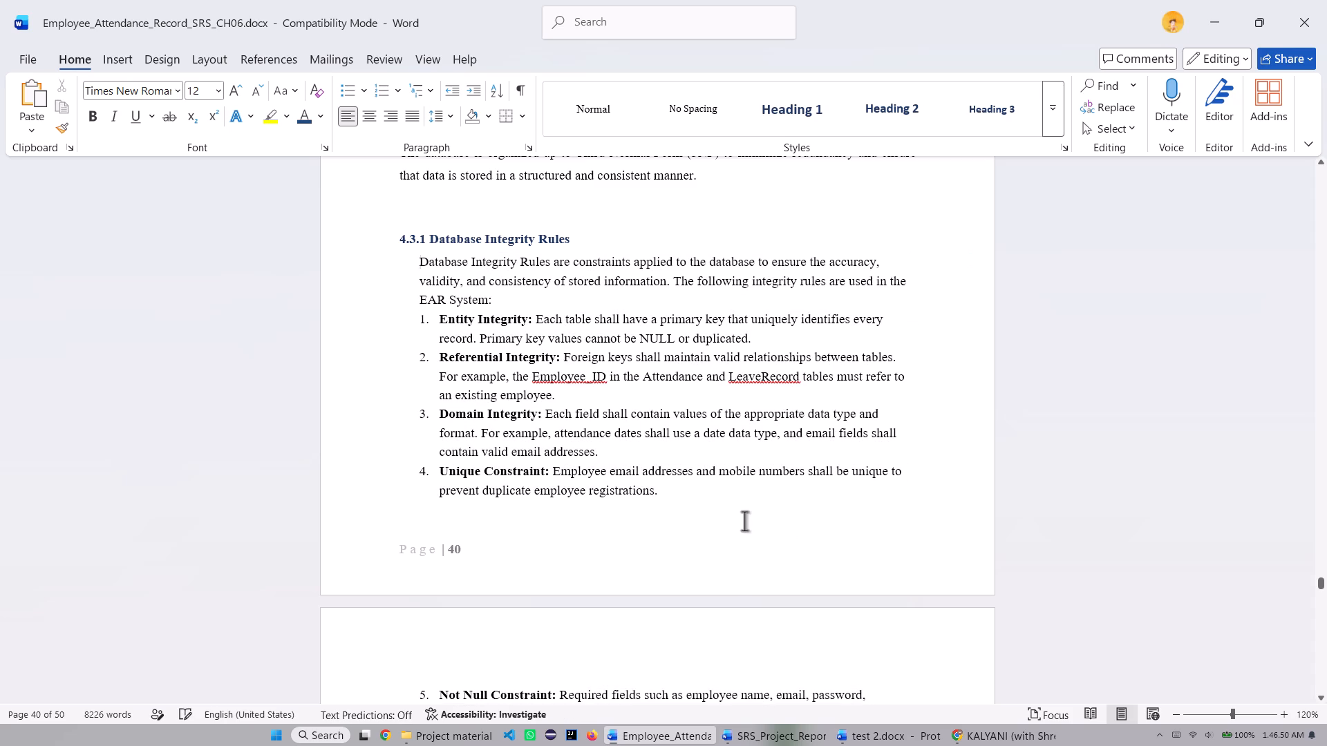
key(ctrl+z)
key(ctrl+z)
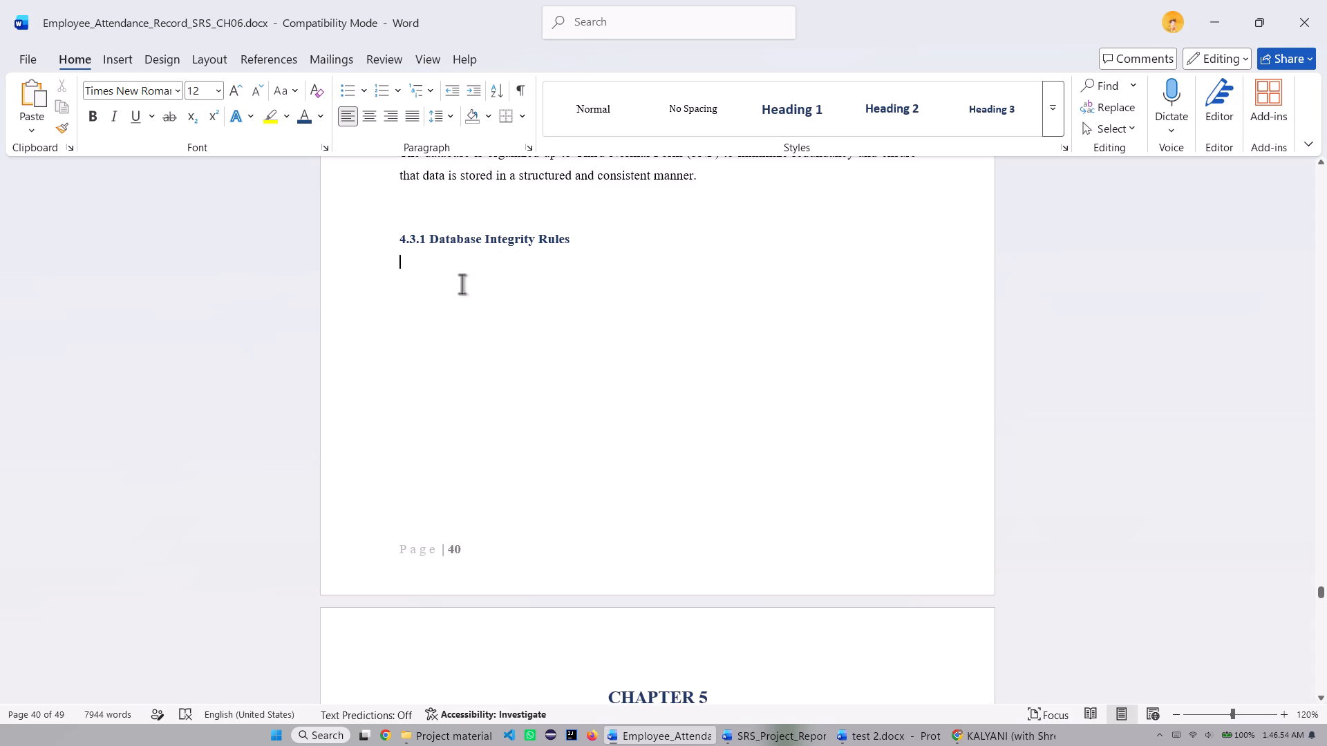
Replace the empty line under 4.3.1 Database Integrity Rules with a fresh Normal-style paragraph and paste the copied integrity rules there.
key(BackSpace)
key(Return)
key(ctrl+v)
Justify all the pasted text under 4.3.1, from the introductory paragraph through the ten rules to the closing paragraph, and check it.
scroll(462, 284, up, 4)
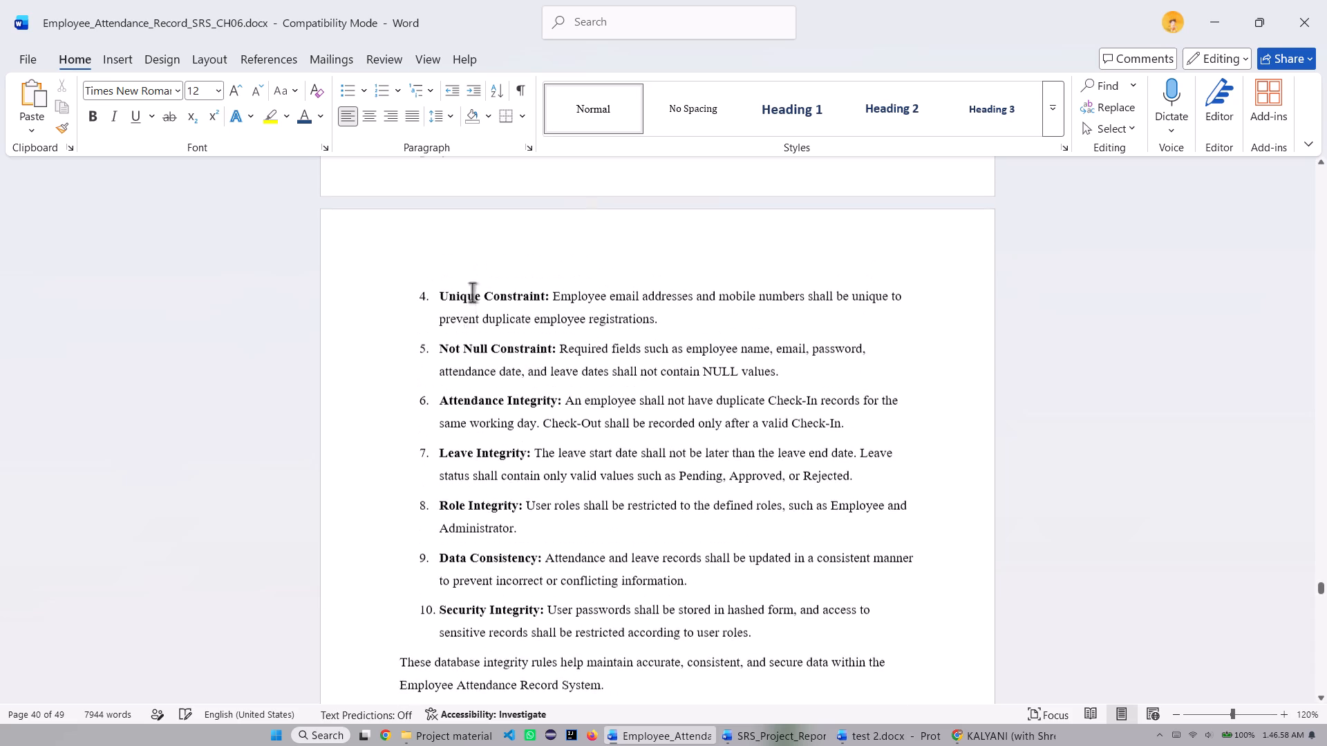
scroll(472, 292, up, 12)
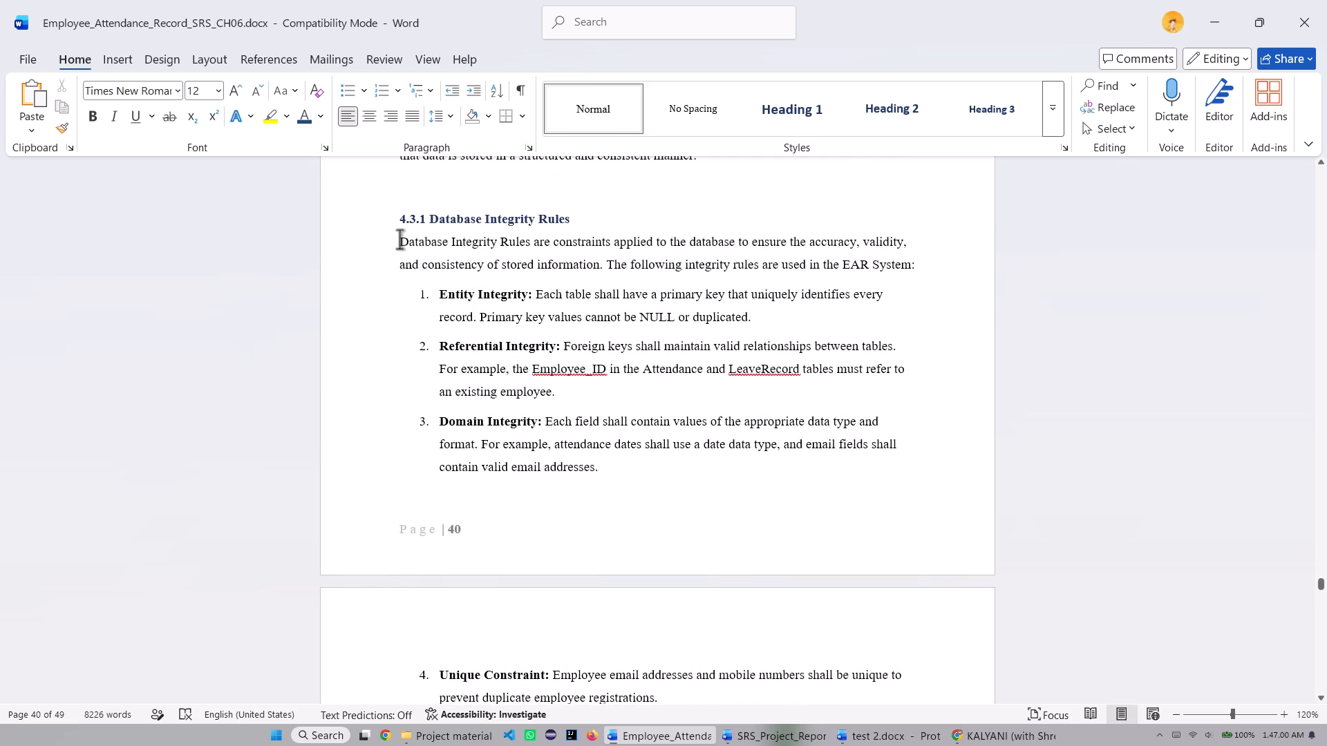
drag(399, 239, 584, 591)
scroll(626, 336, down, 5)
scroll(653, 442, down, 5)
scroll(594, 573, down, 5)
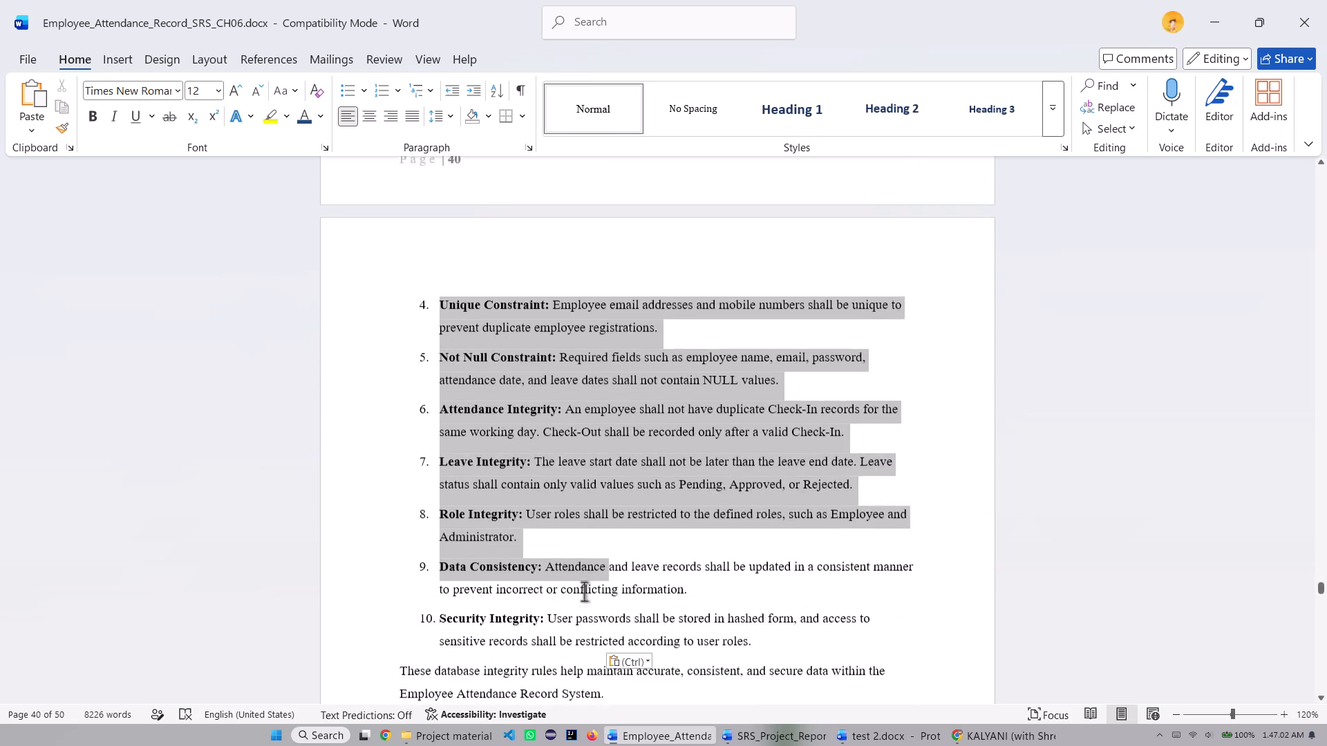
drag(584, 591, 604, 593)
scroll(578, 579, down, 3)
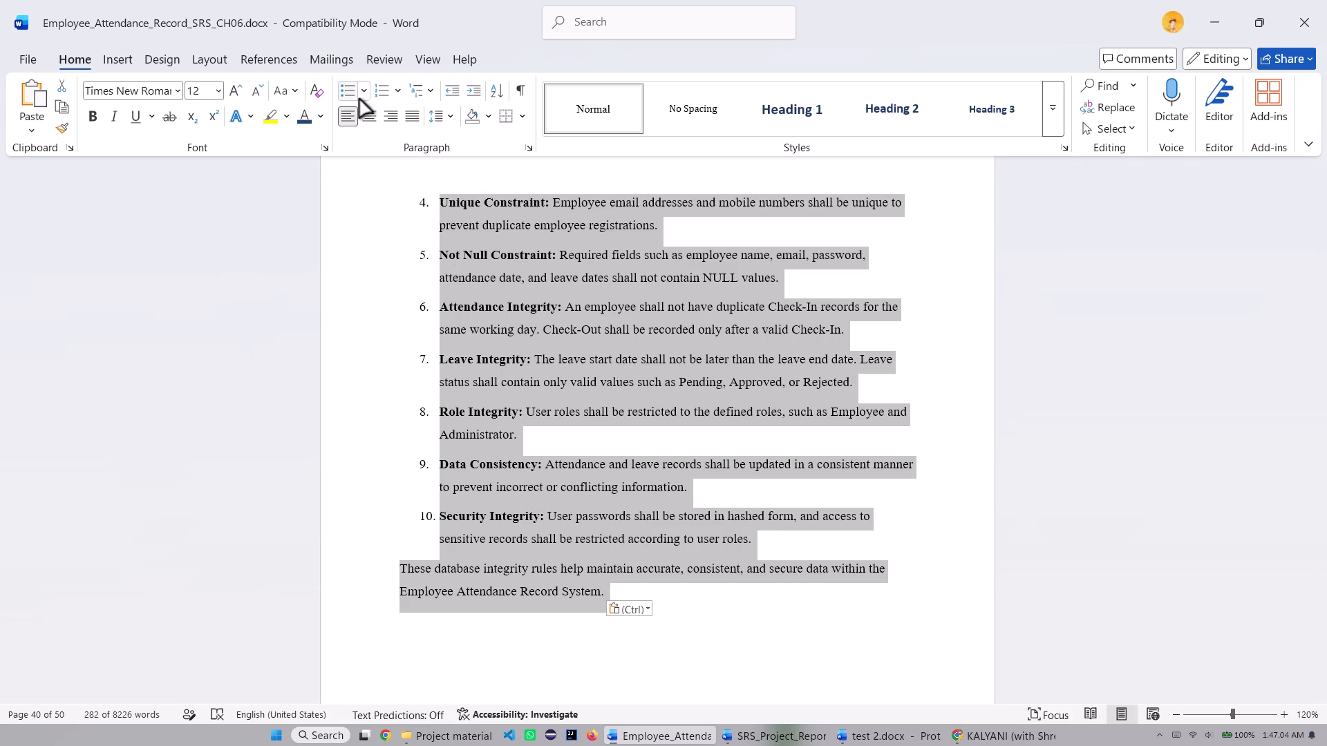
click(415, 113)
scroll(706, 398, up, 12)
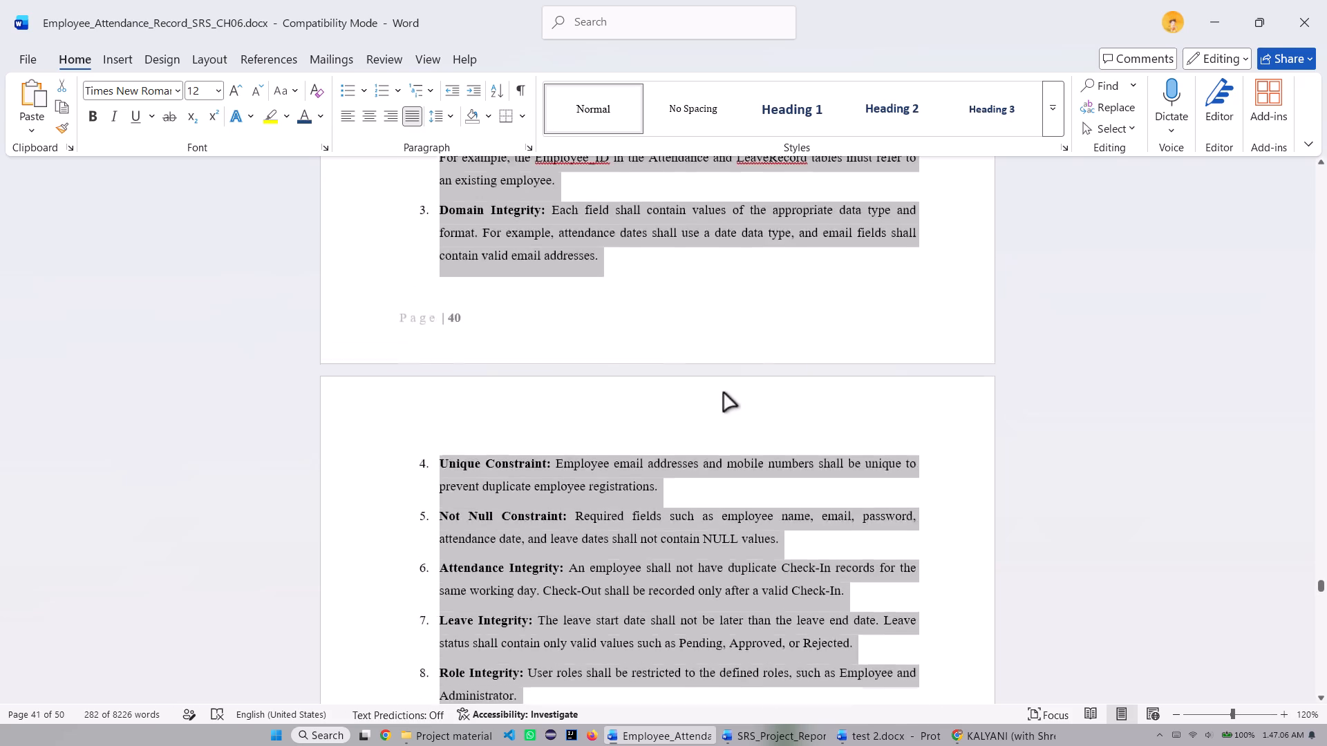
scroll(724, 393, up, 9)
click(938, 392)
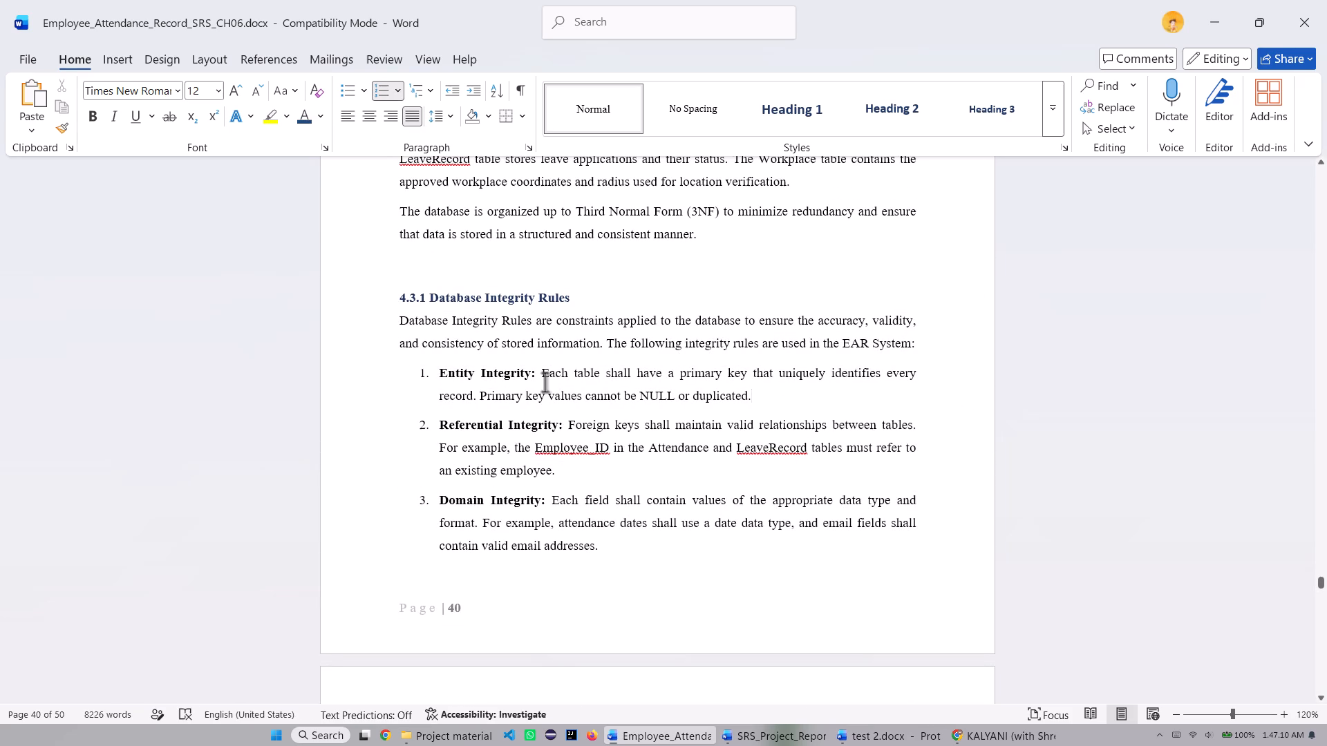
scroll(545, 379, down, 14)
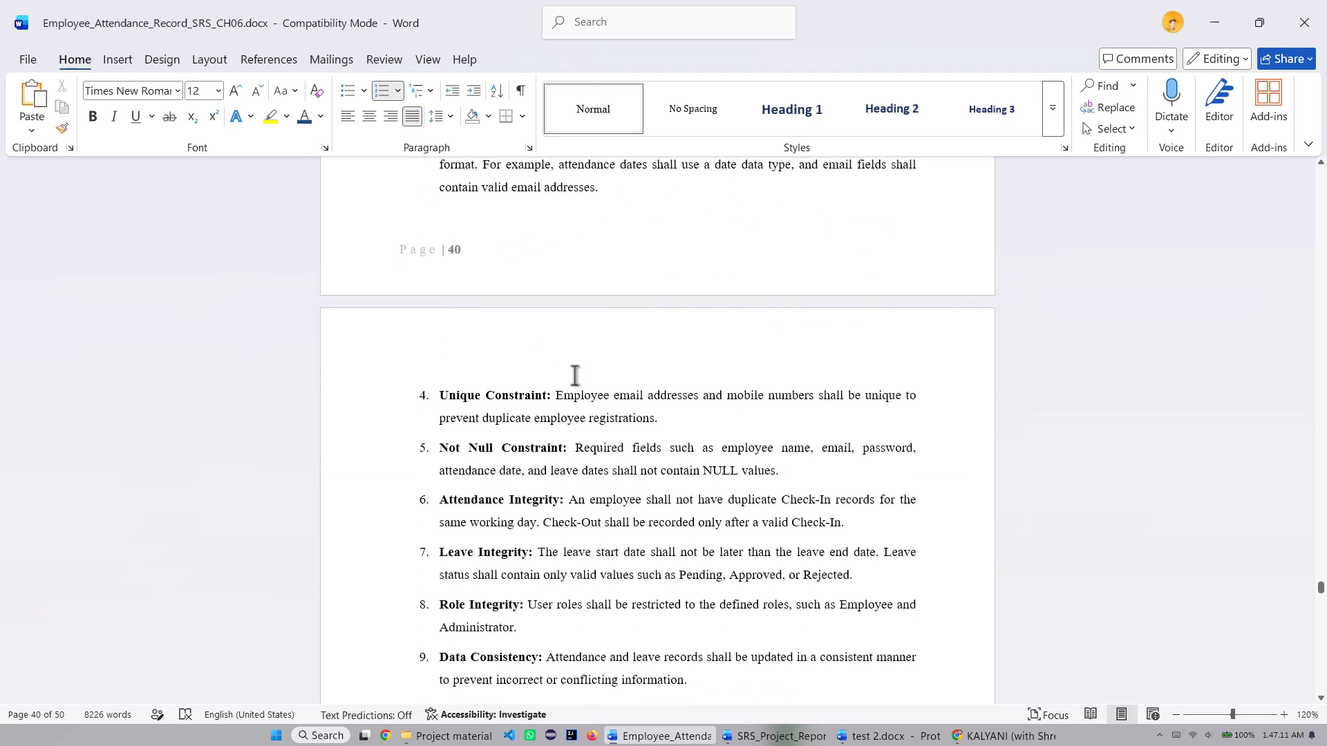
scroll(574, 376, down, 14)
scroll(566, 394, up, 9)
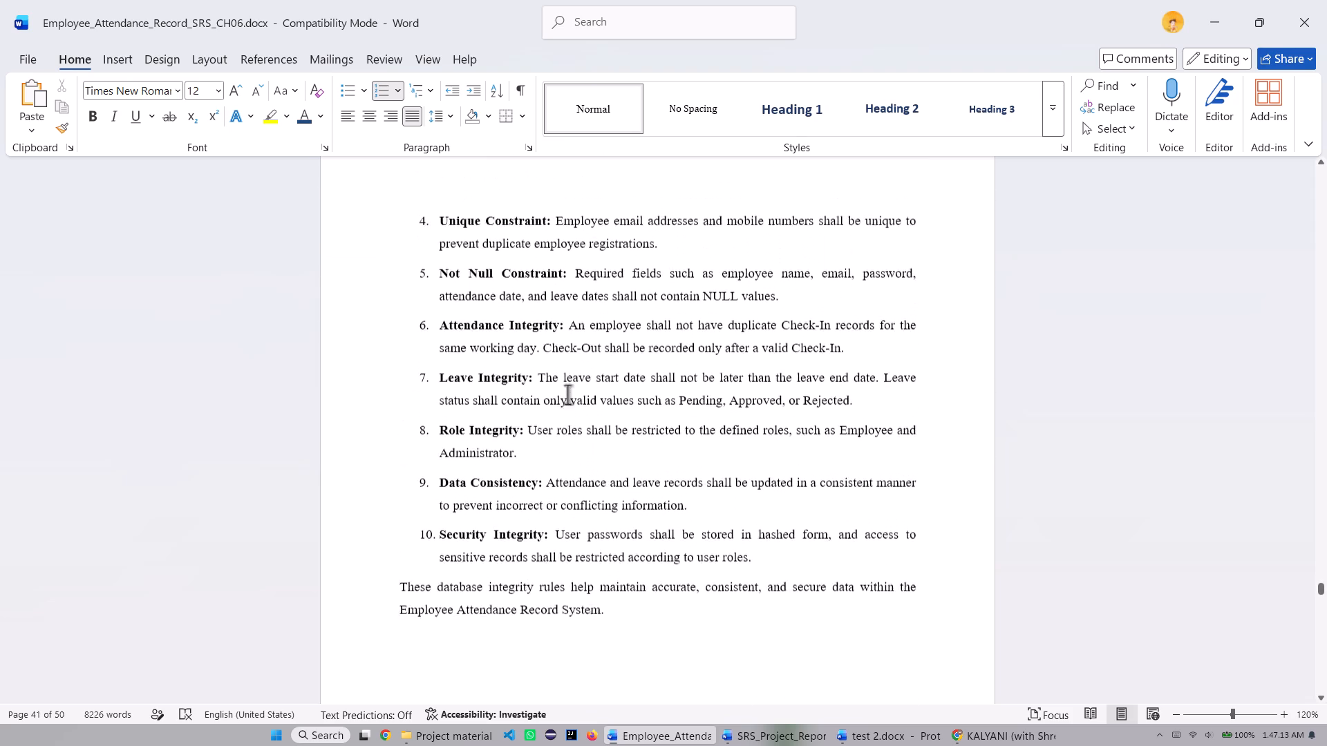
scroll(574, 384, down, 20)
scroll(574, 384, down, 6)
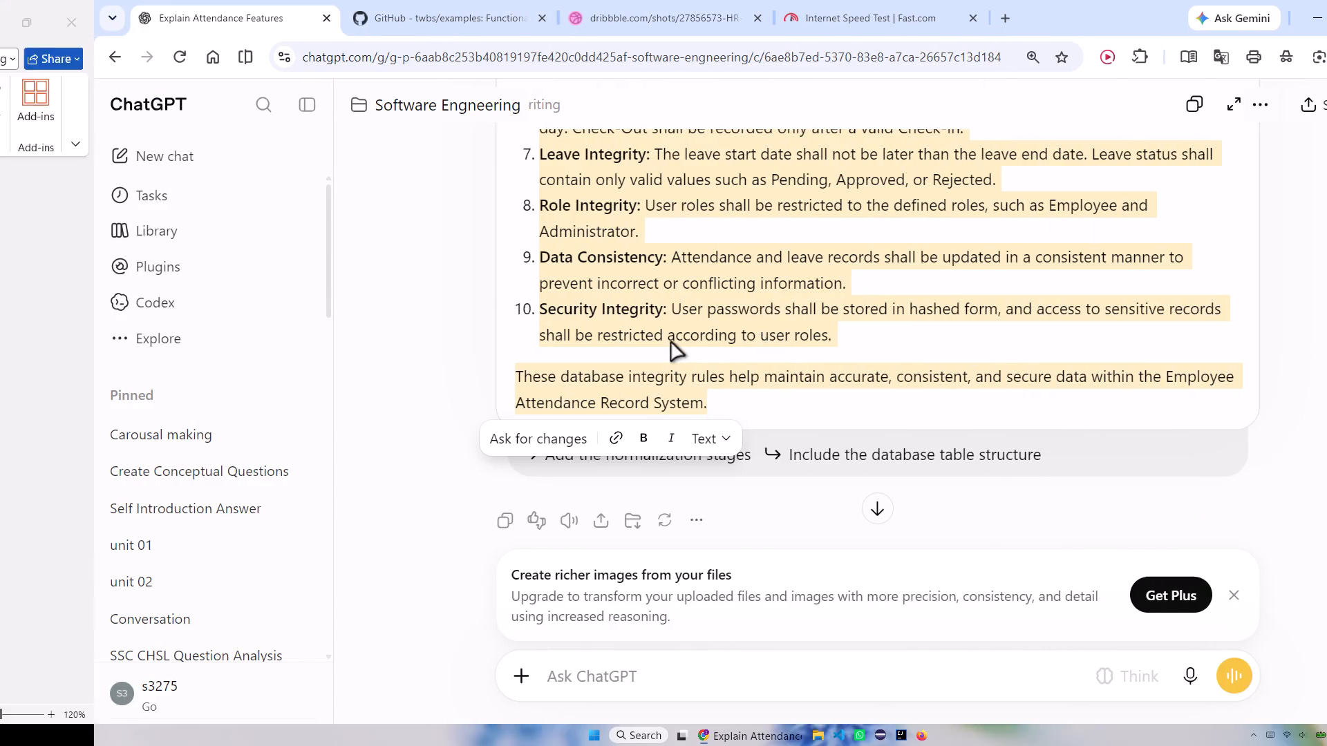
scroll(549, 370, up, 15)
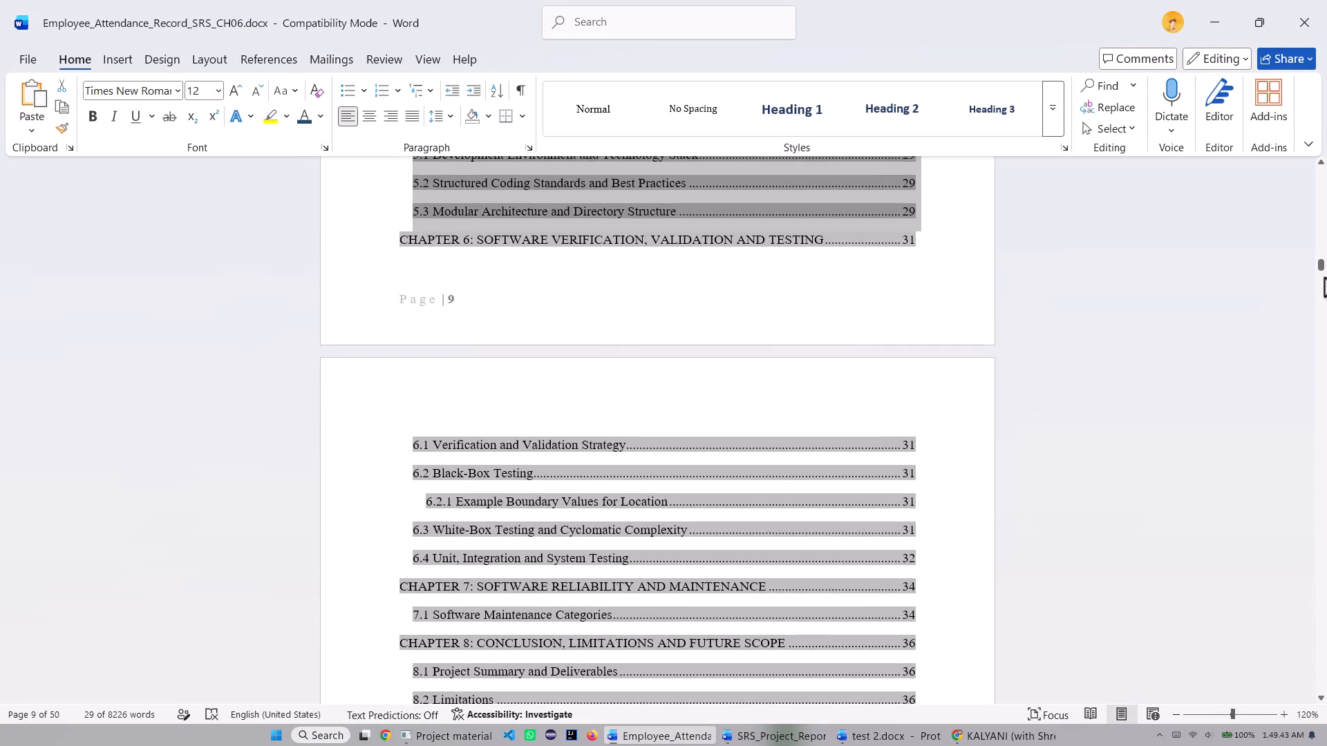
drag(1325, 267, 1326, 459)
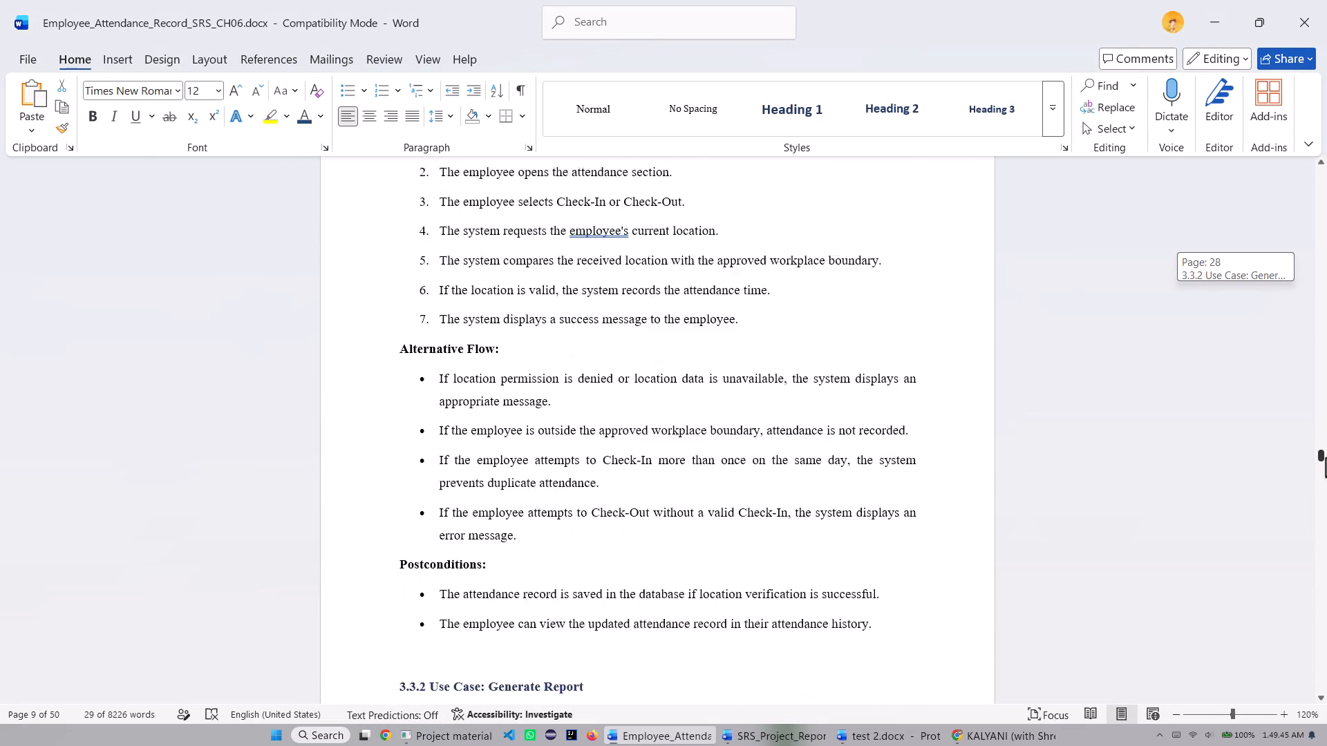
drag(1326, 459, 1326, 486)
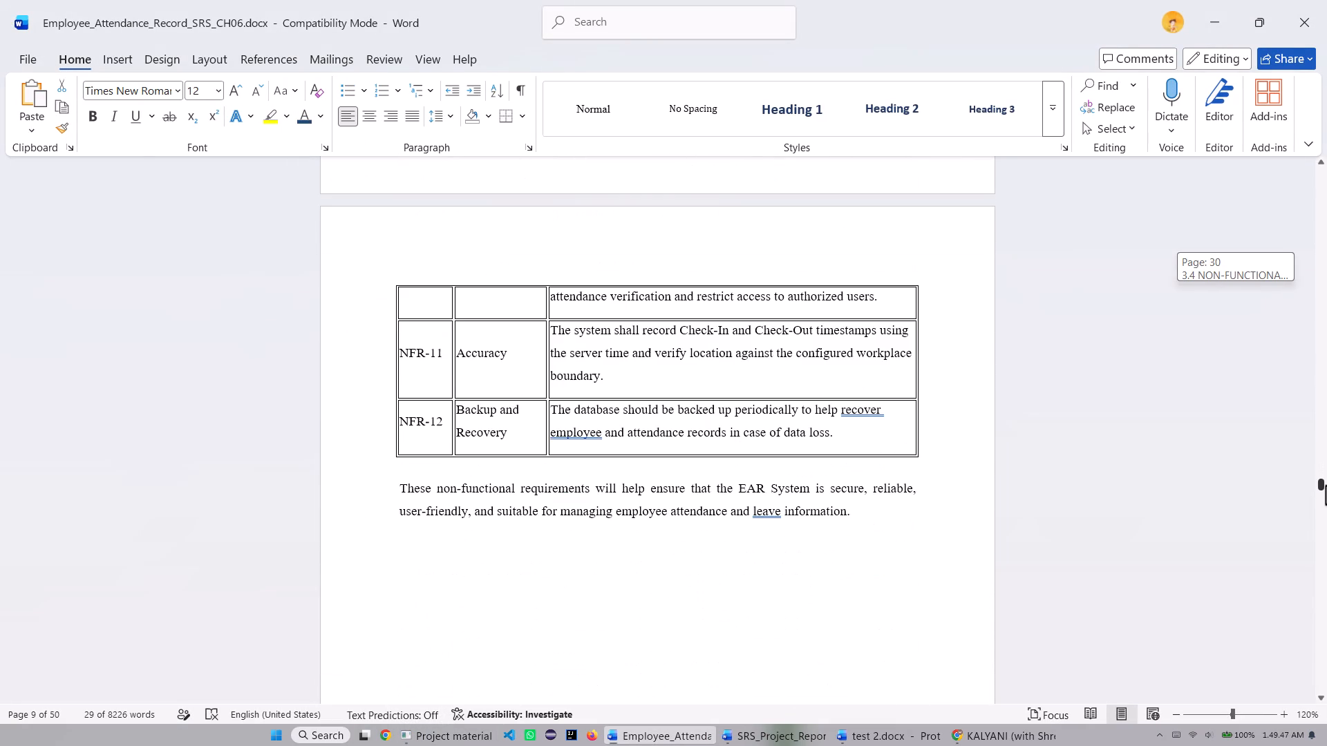
drag(1326, 486, 1326, 496)
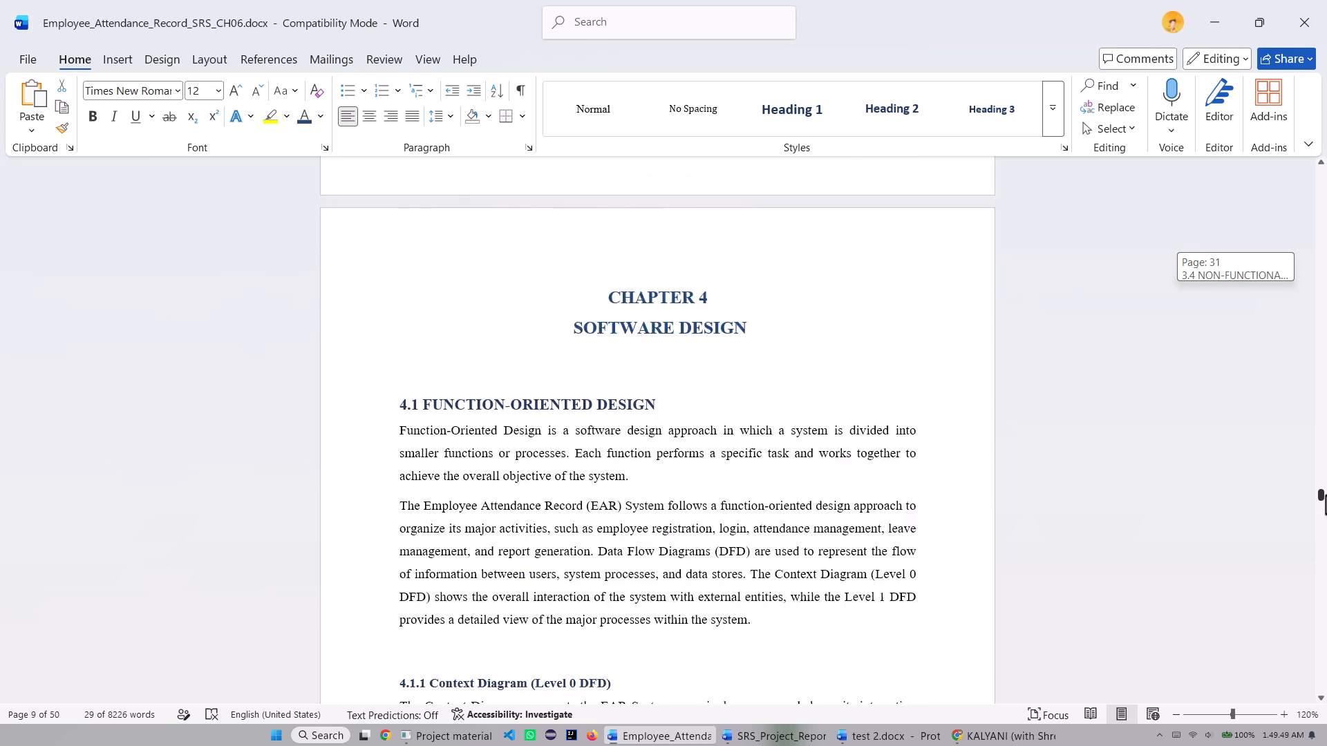
drag(1326, 496, 1326, 517)
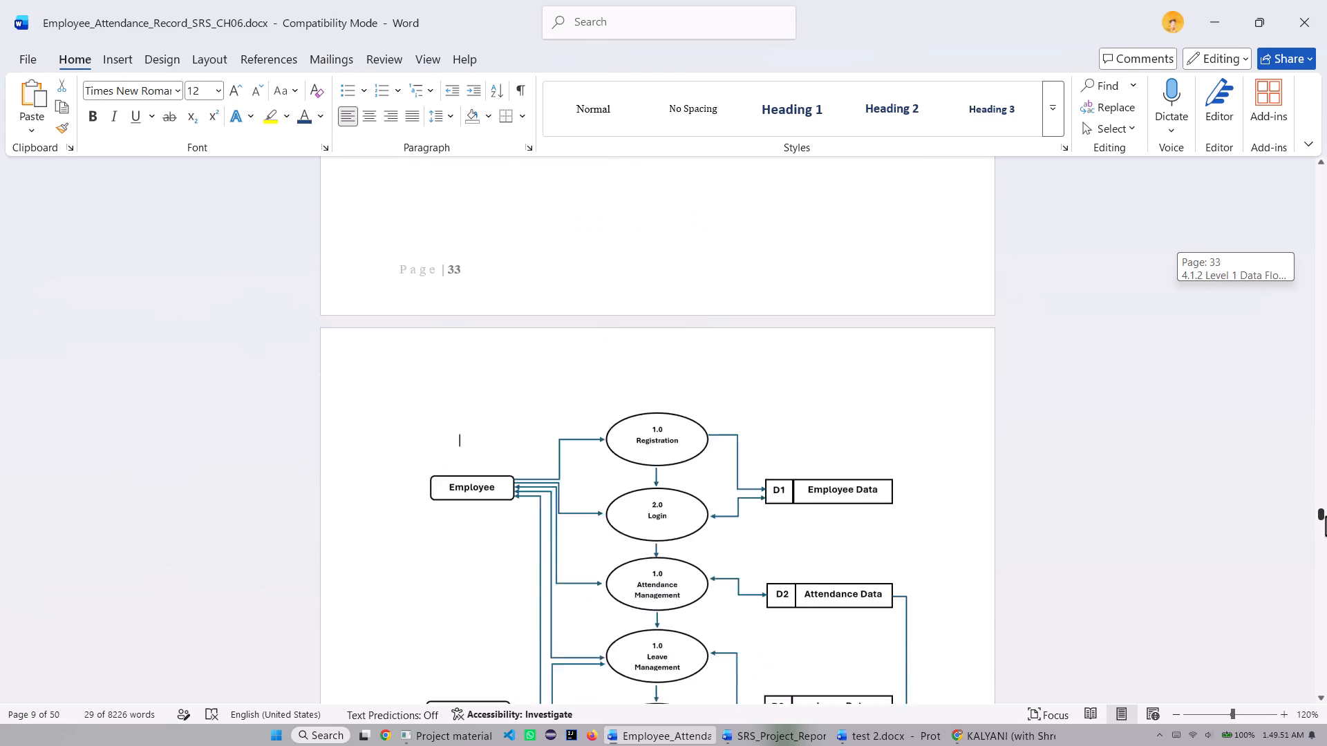
drag(1326, 517, 1326, 526)
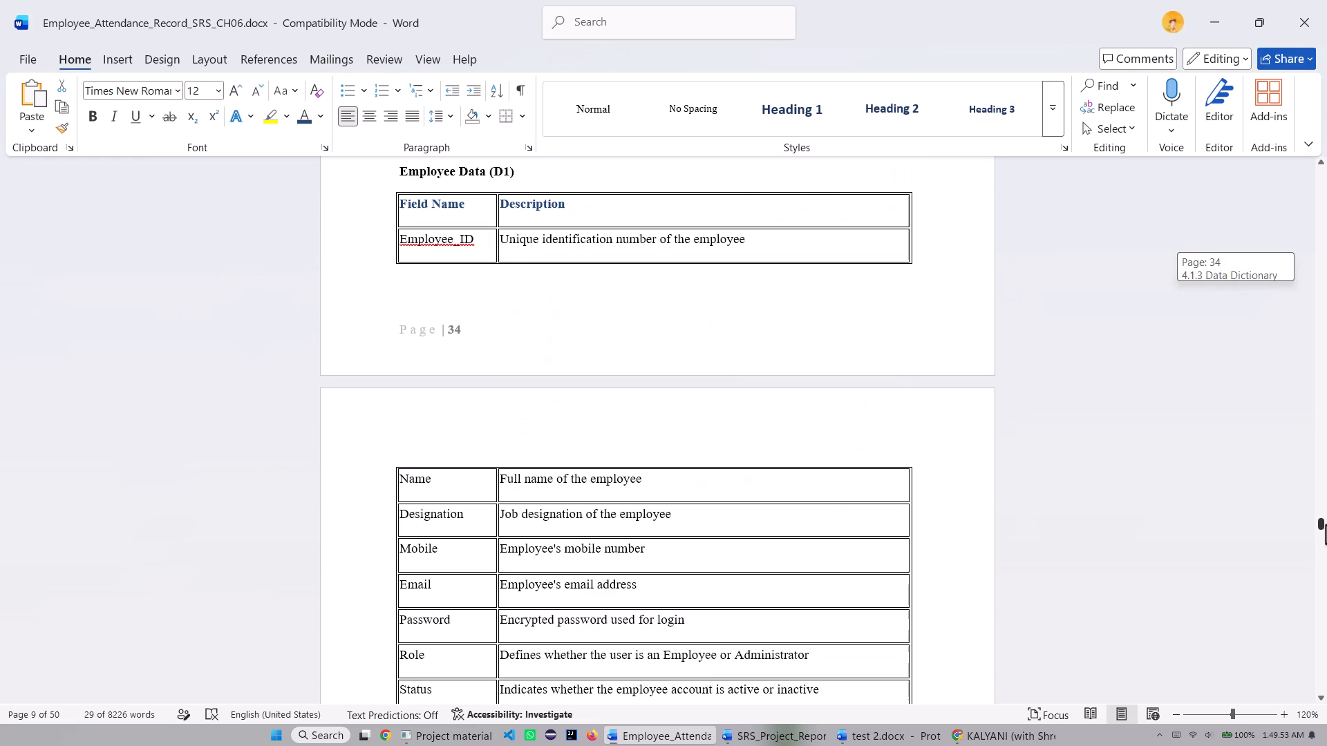
drag(1326, 526, 1310, 543)
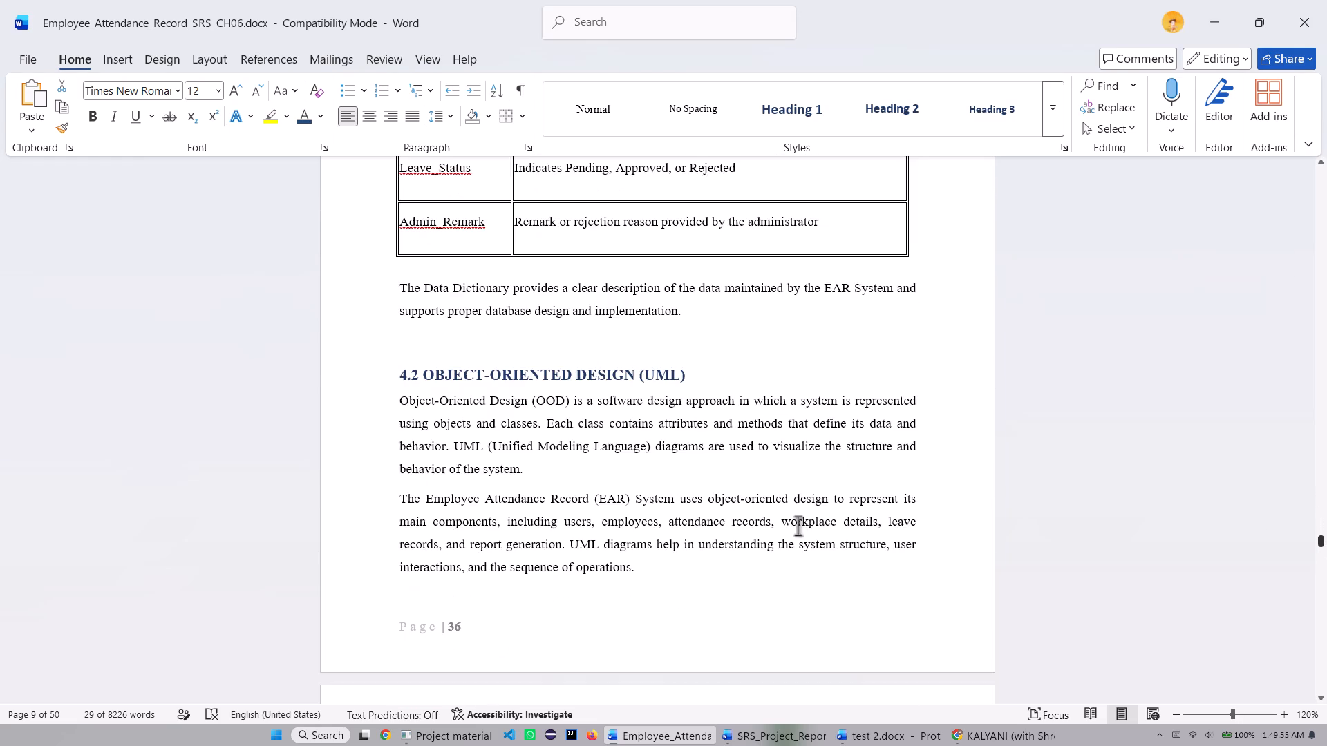
scroll(739, 513, down, 20)
scroll(739, 513, down, 19)
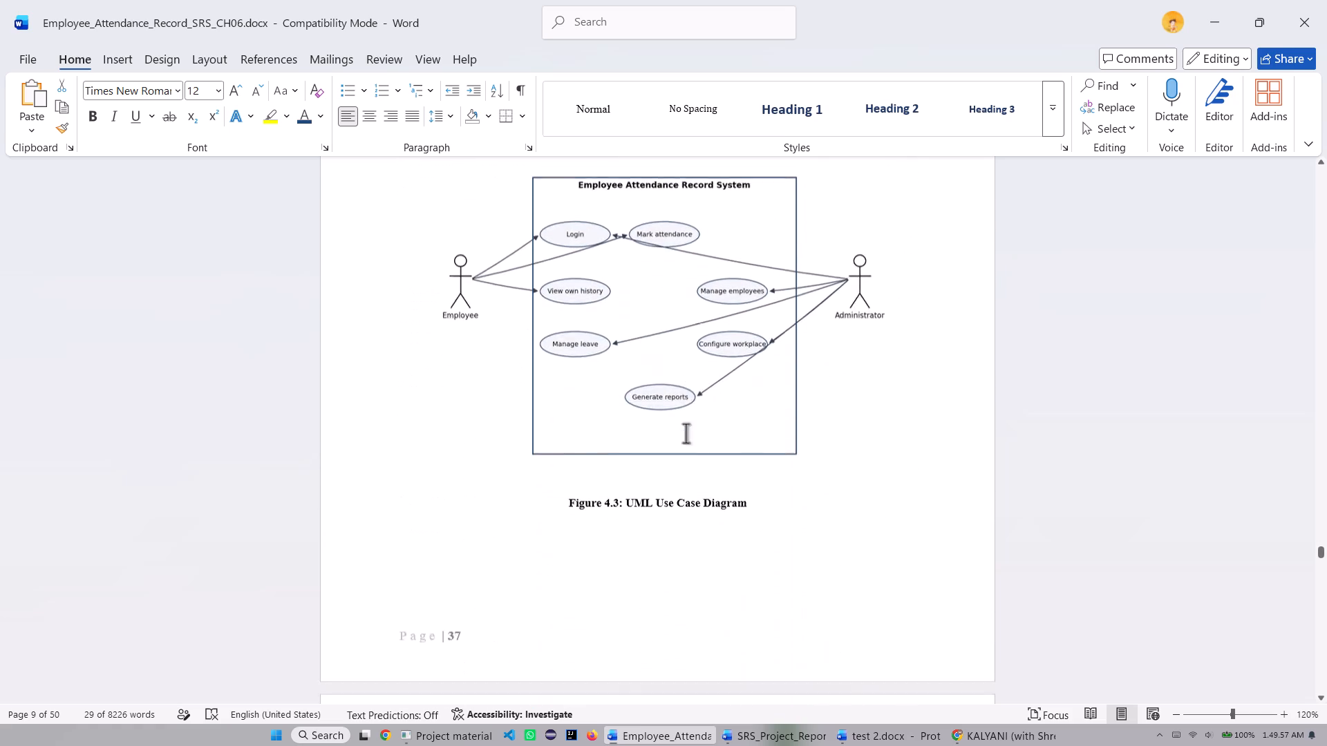
scroll(686, 433, down, 20)
scroll(686, 433, down, 20)
scroll(686, 433, down, 1)
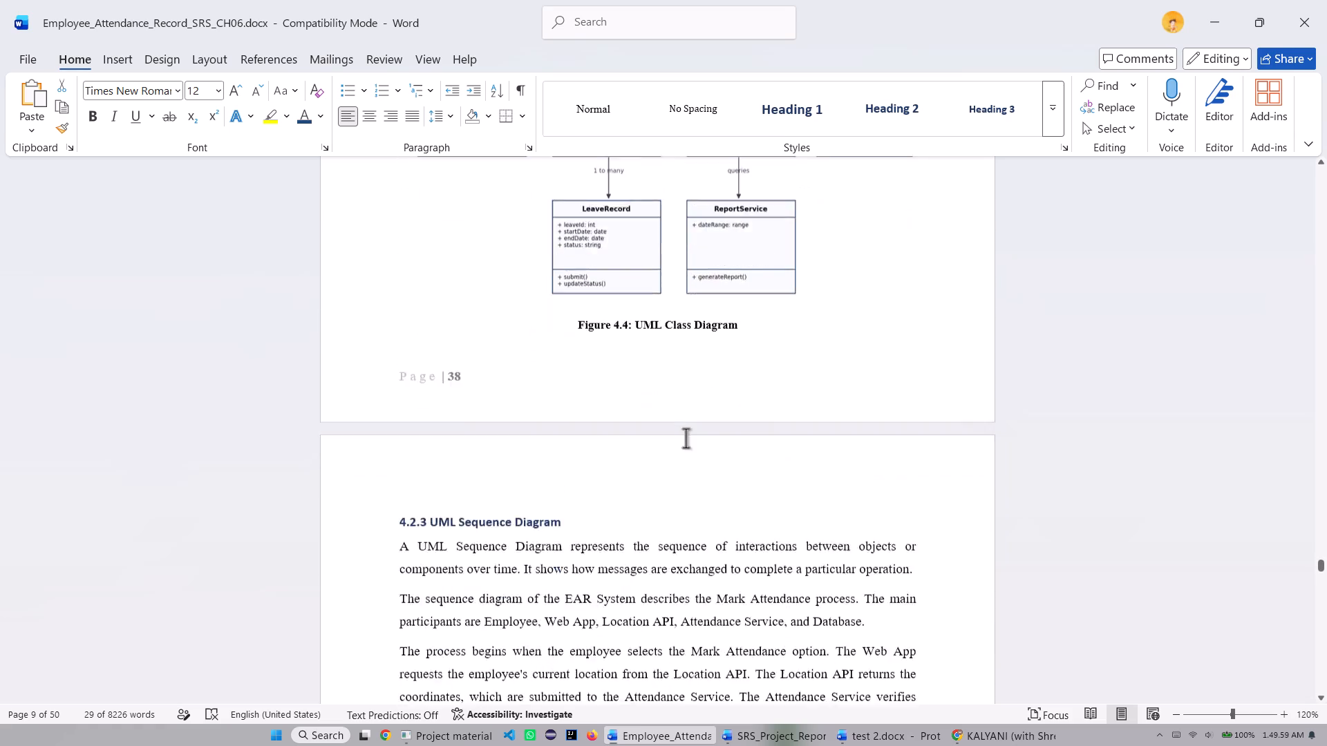
scroll(686, 438, down, 20)
scroll(686, 438, down, 17)
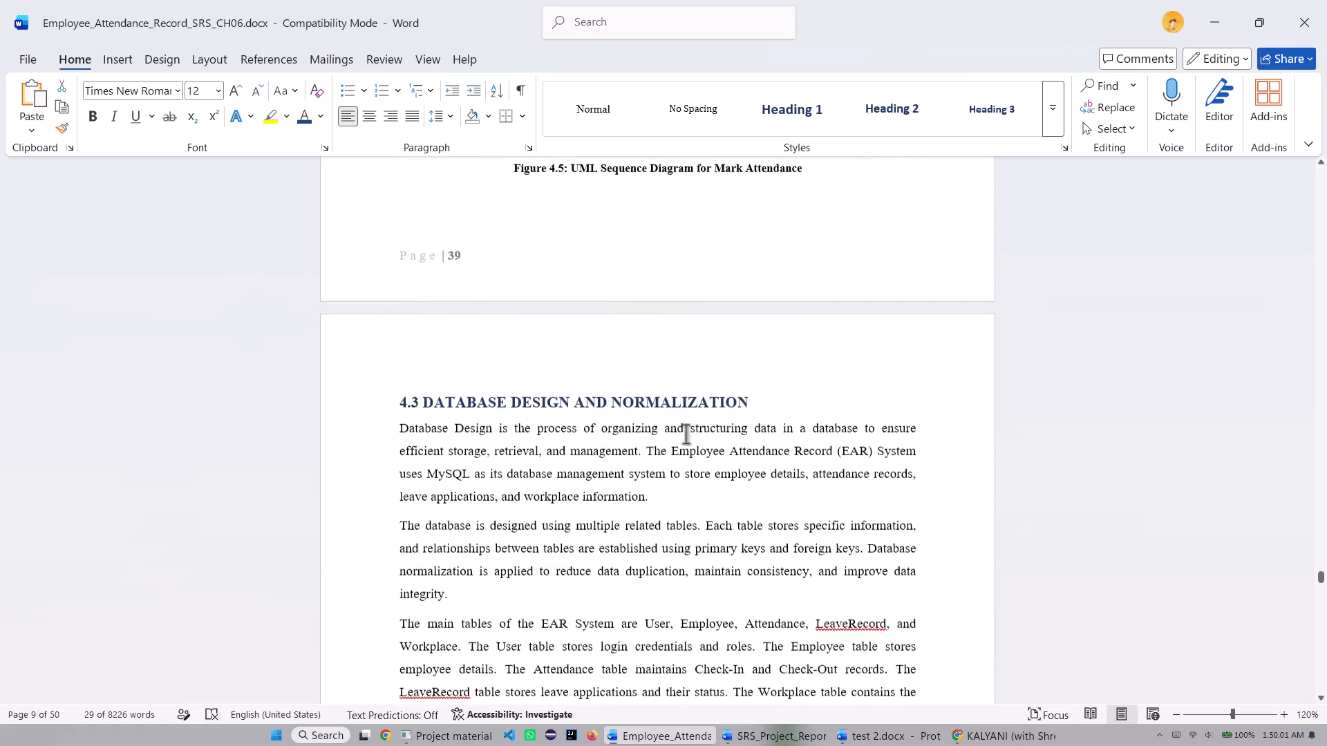
scroll(686, 434, down, 12)
scroll(686, 434, up, 6)
scroll(686, 434, down, 11)
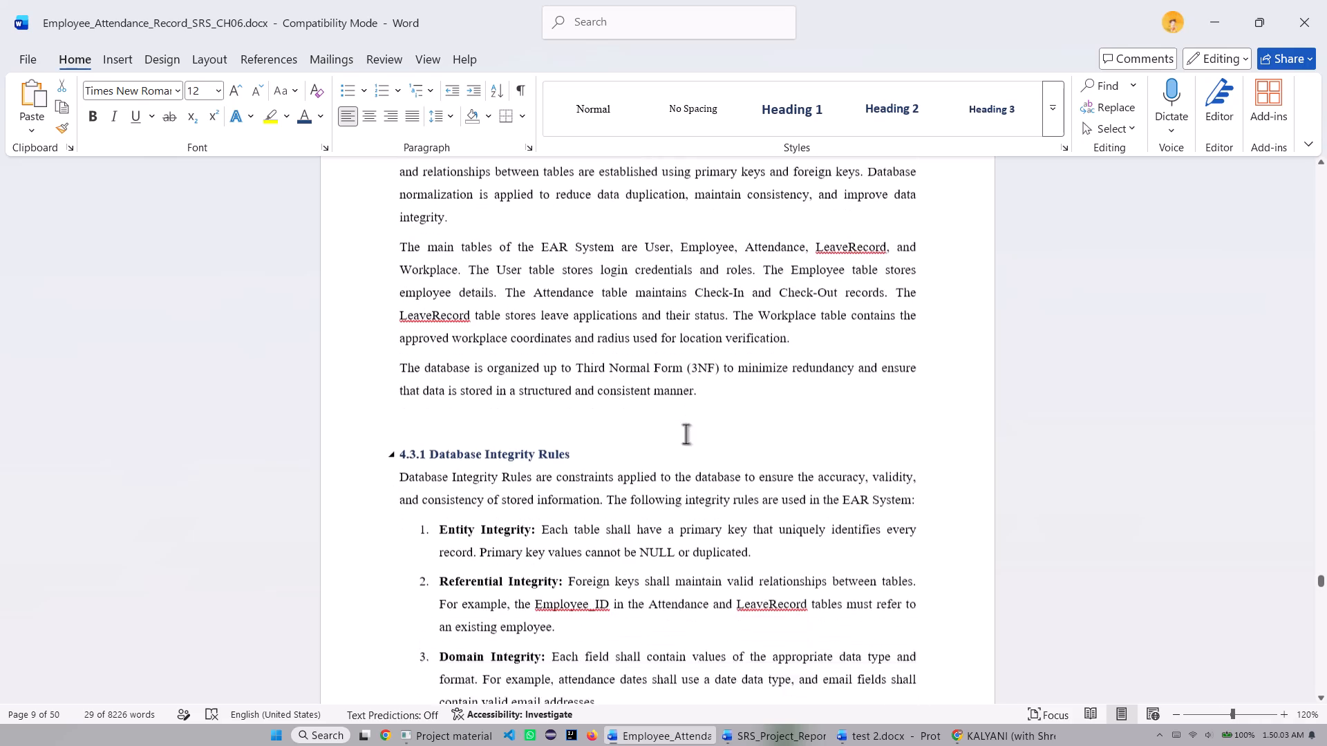
scroll(686, 434, down, 20)
scroll(686, 434, down, 17)
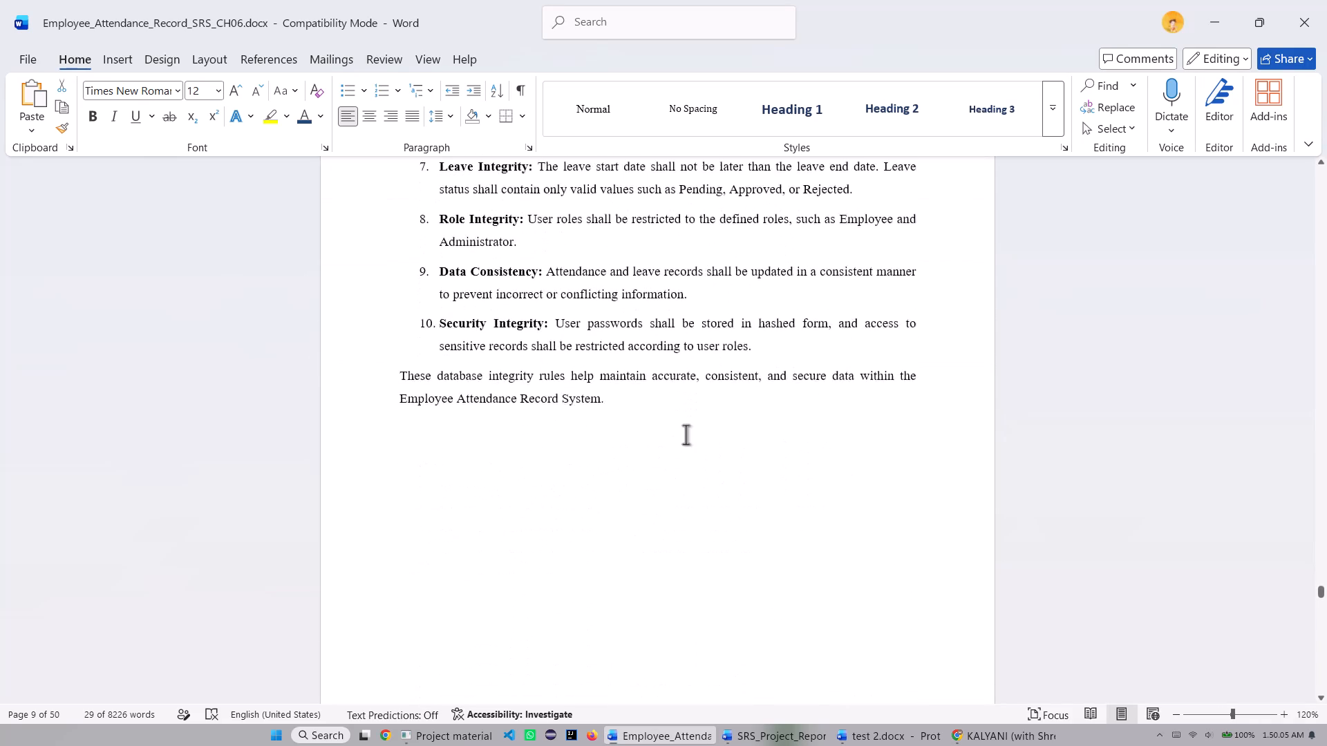
scroll(686, 434, down, 17)
scroll(686, 437, down, 4)
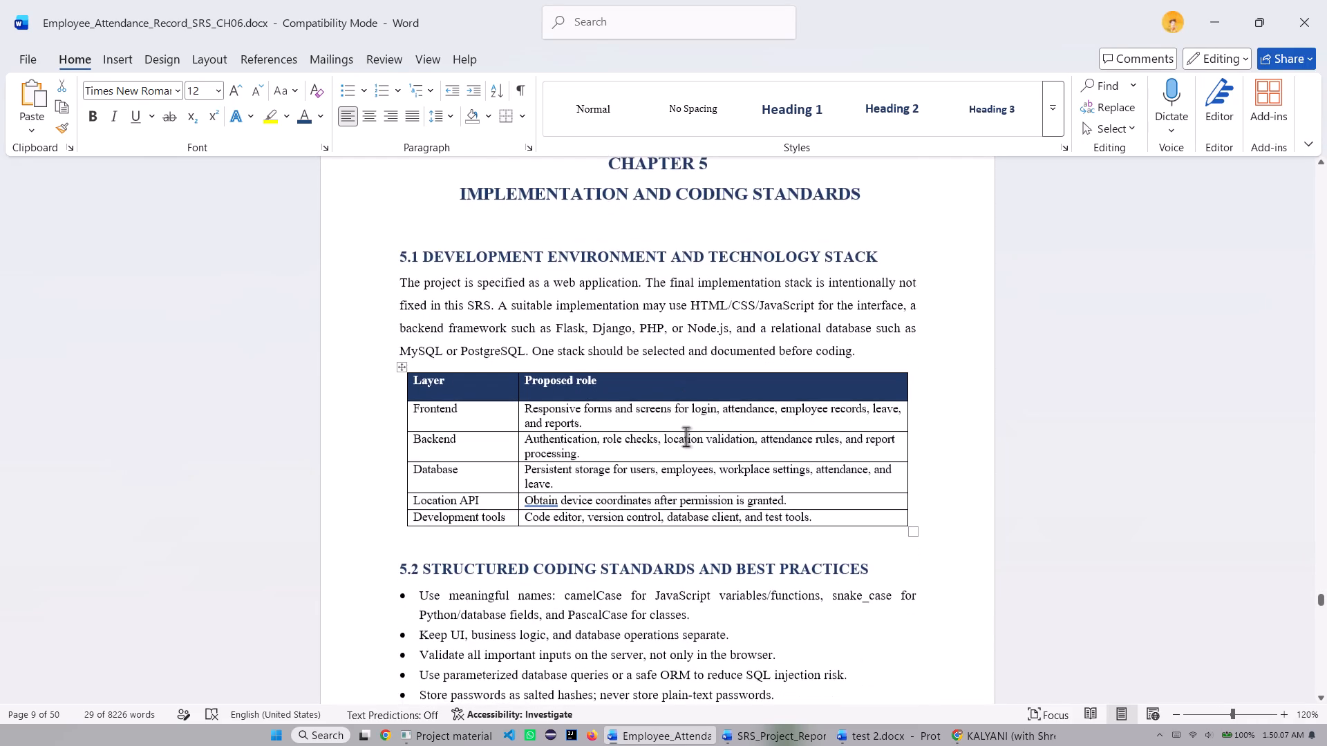
scroll(681, 436, down, 3)
drag(813, 436, 746, 432)
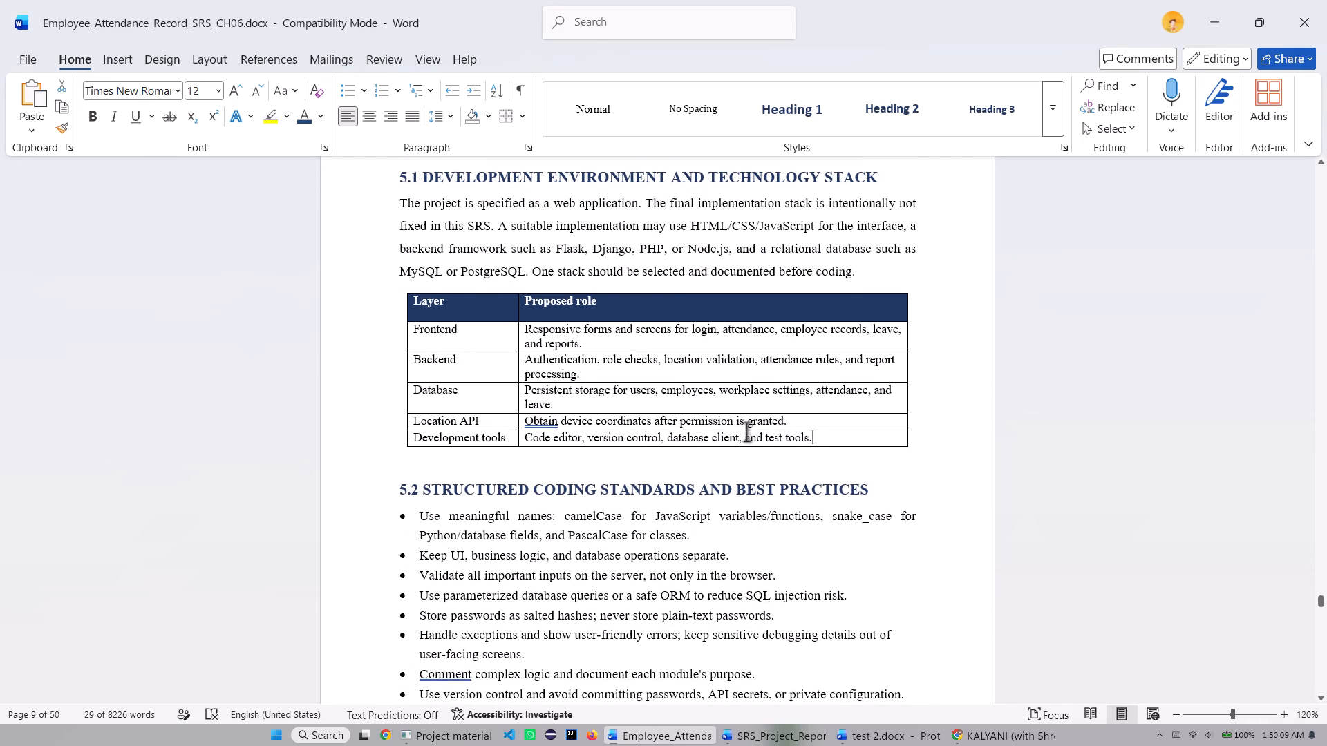
drag(746, 432, 359, 207)
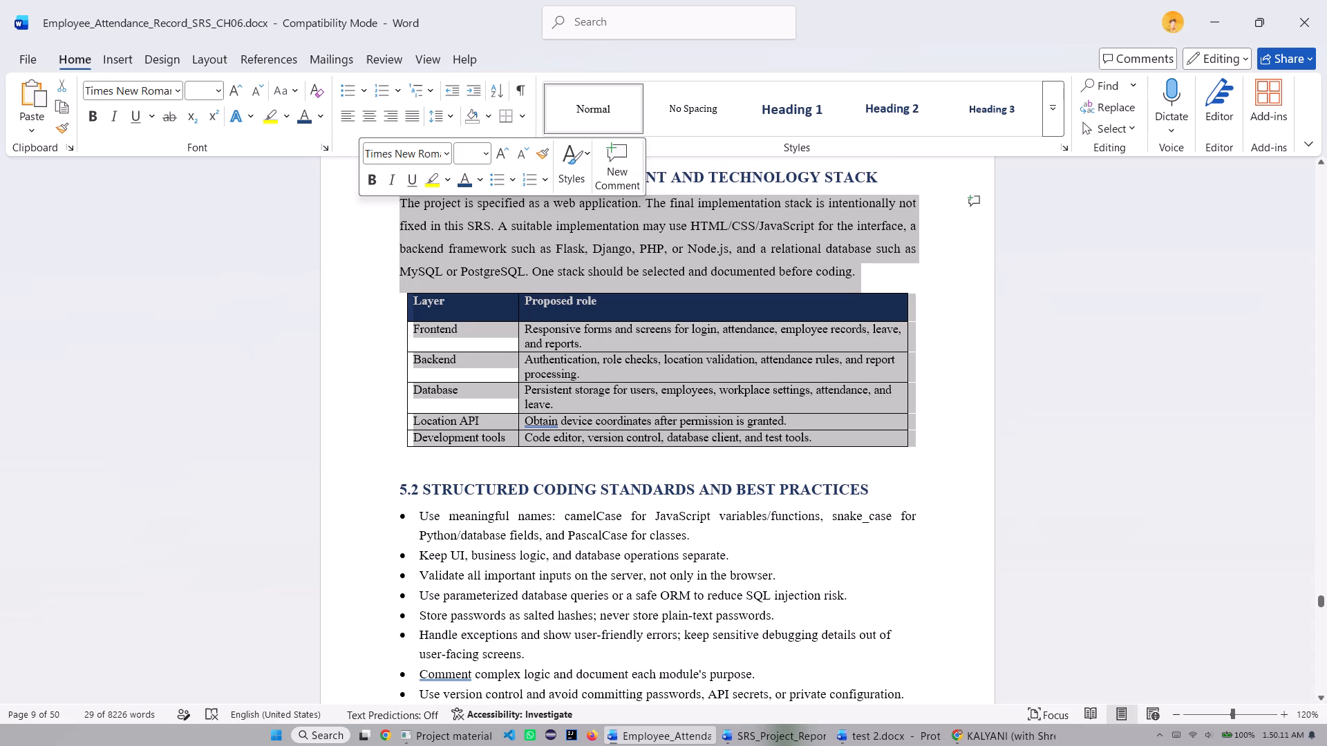
key(BackSpace)
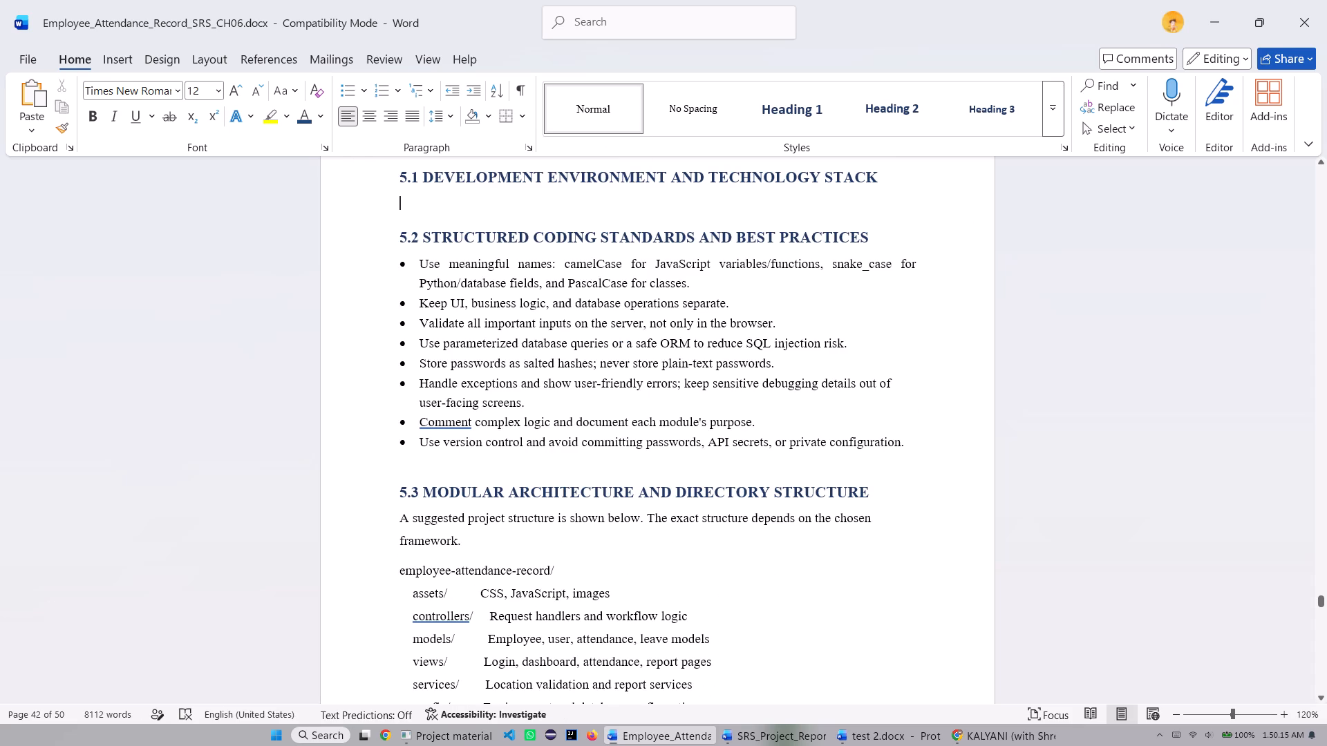
key(ctrl+v)
Justify the two introductory paragraphs under the 5.1 Development Environment and Technology Stack heading.
scroll(529, 355, up, 9)
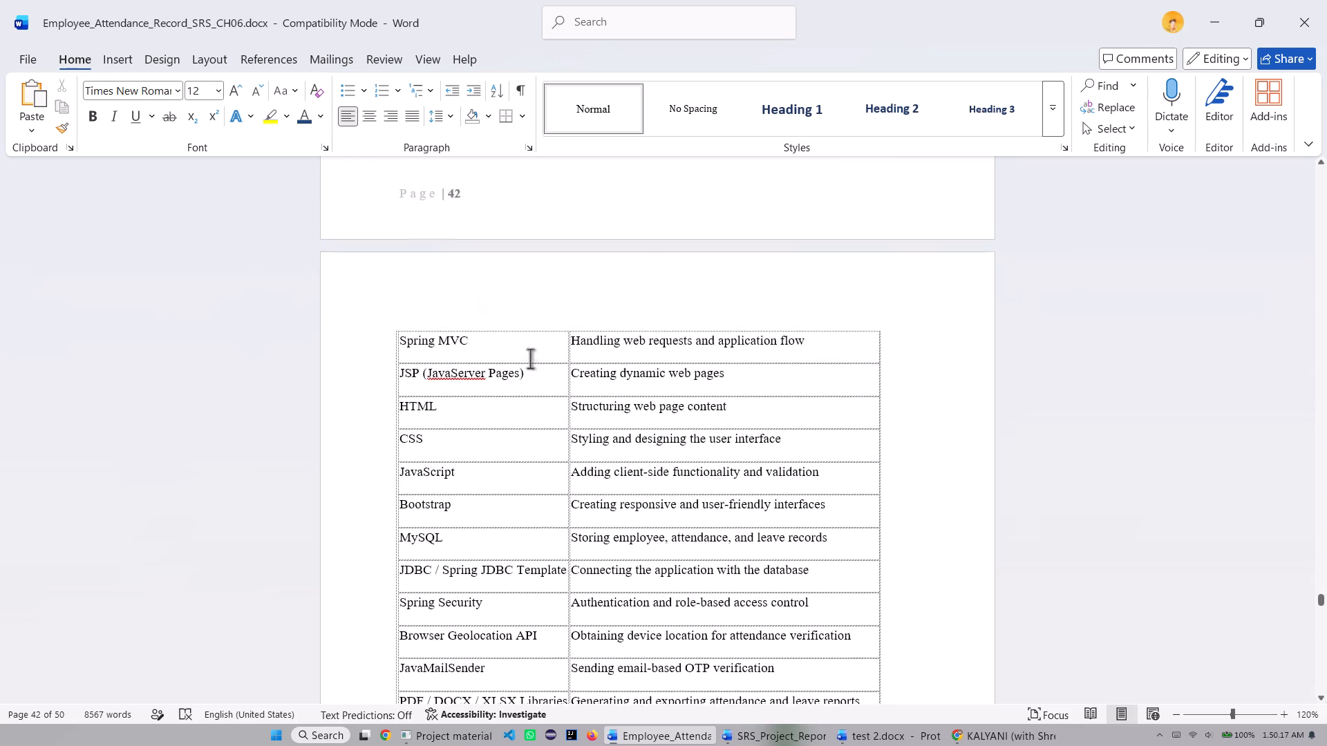
scroll(530, 358, up, 15)
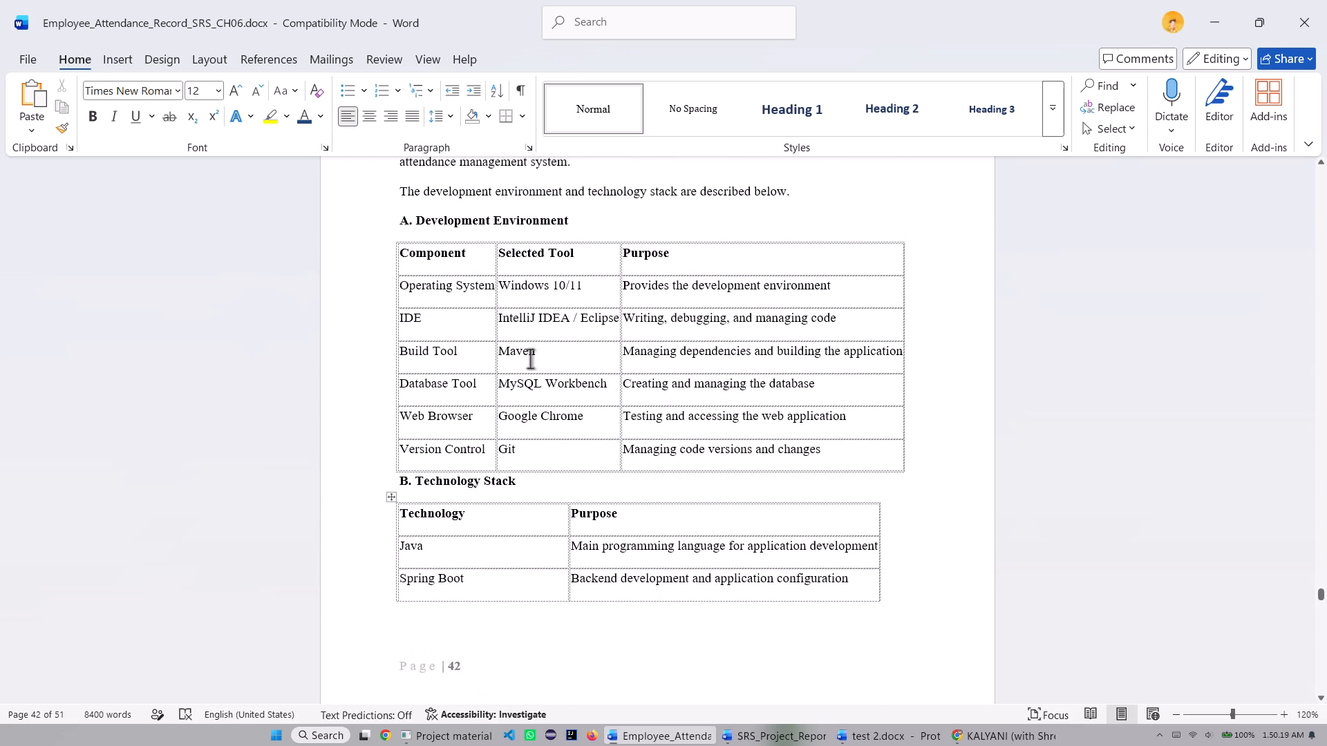
scroll(530, 358, up, 7)
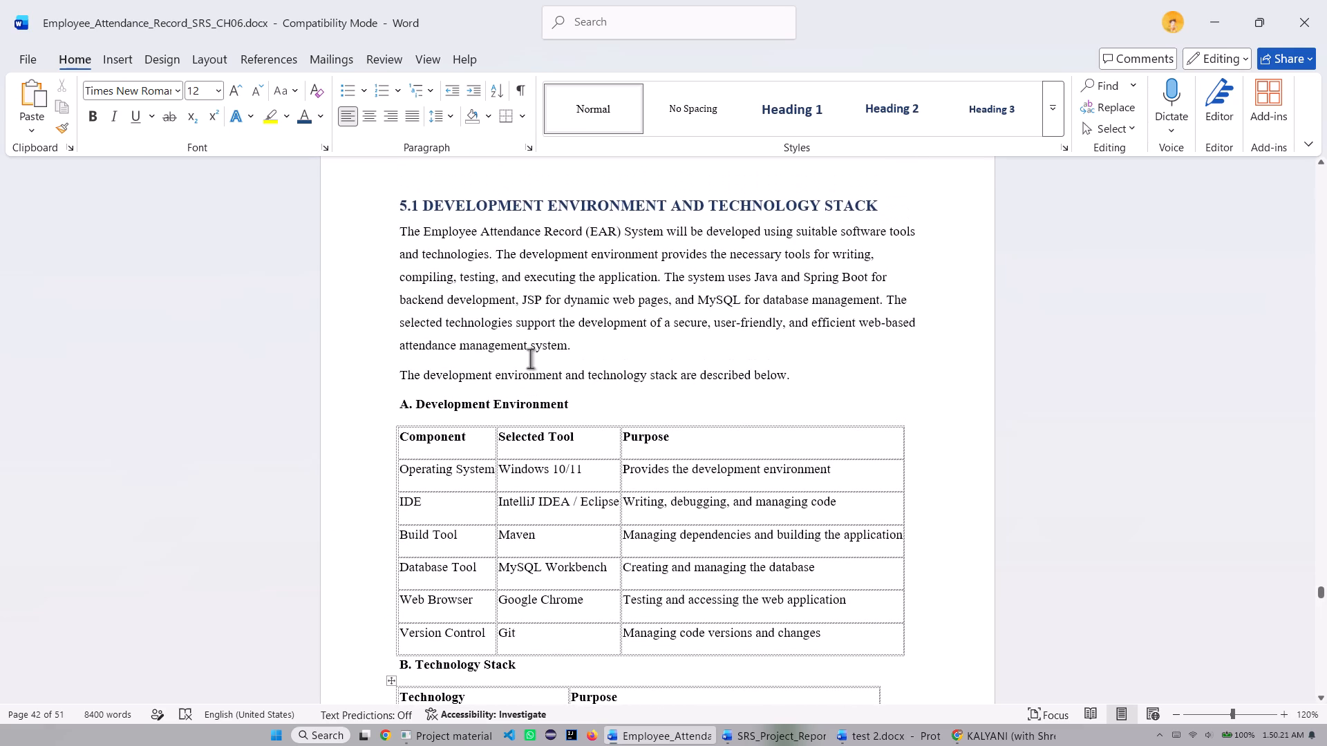
scroll(530, 358, up, 4)
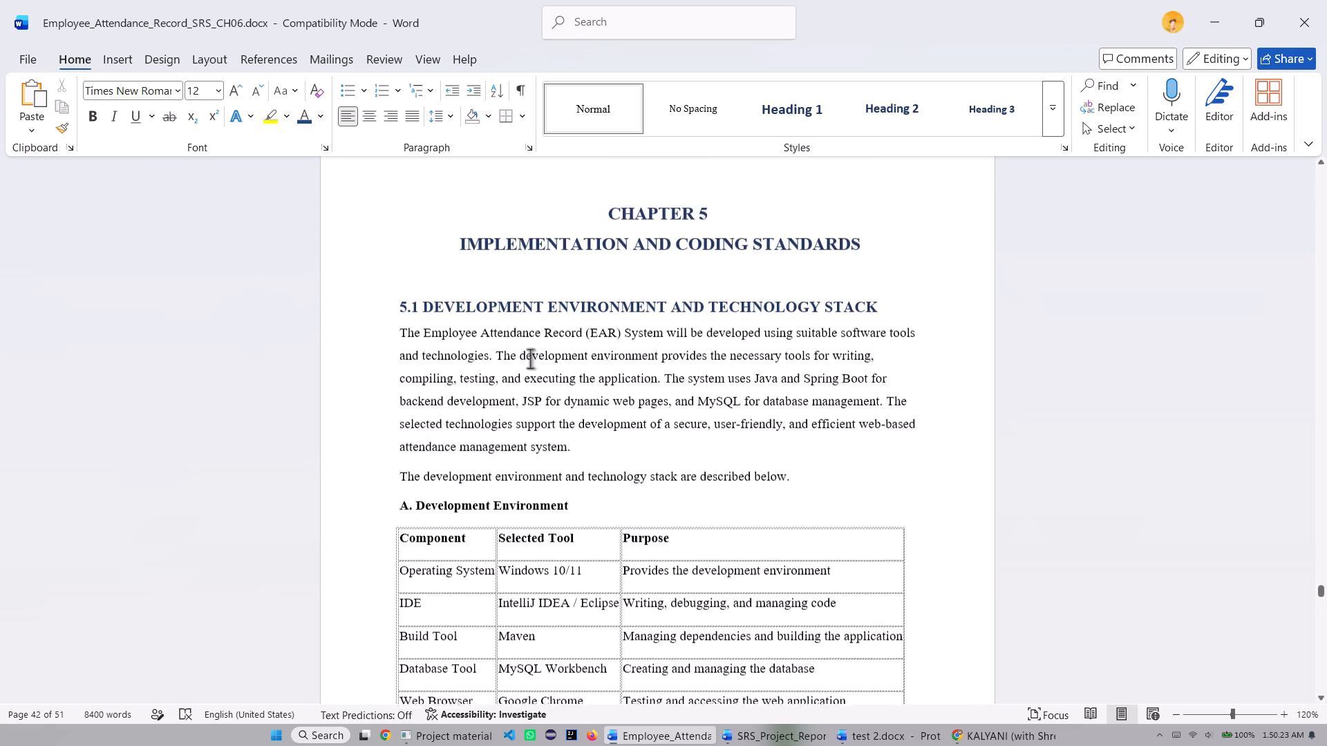
scroll(530, 358, up, 2)
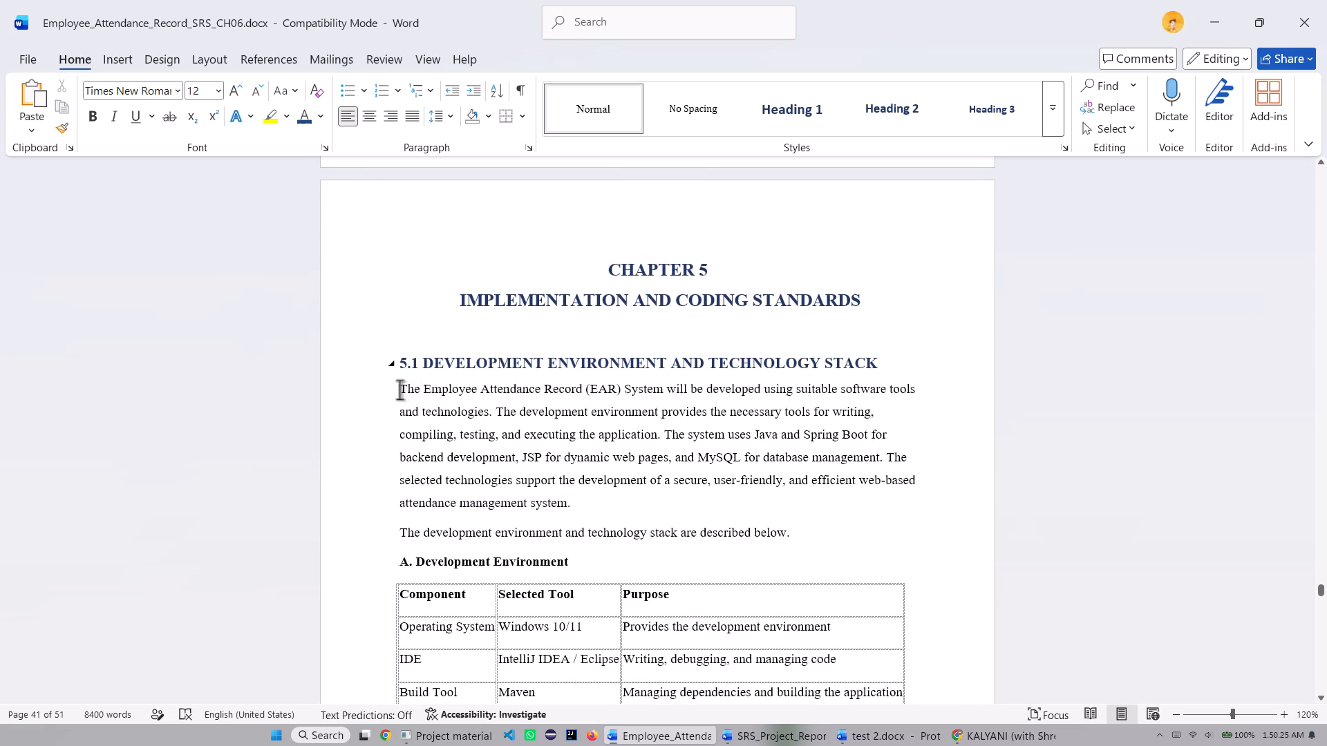
drag(399, 390, 647, 541)
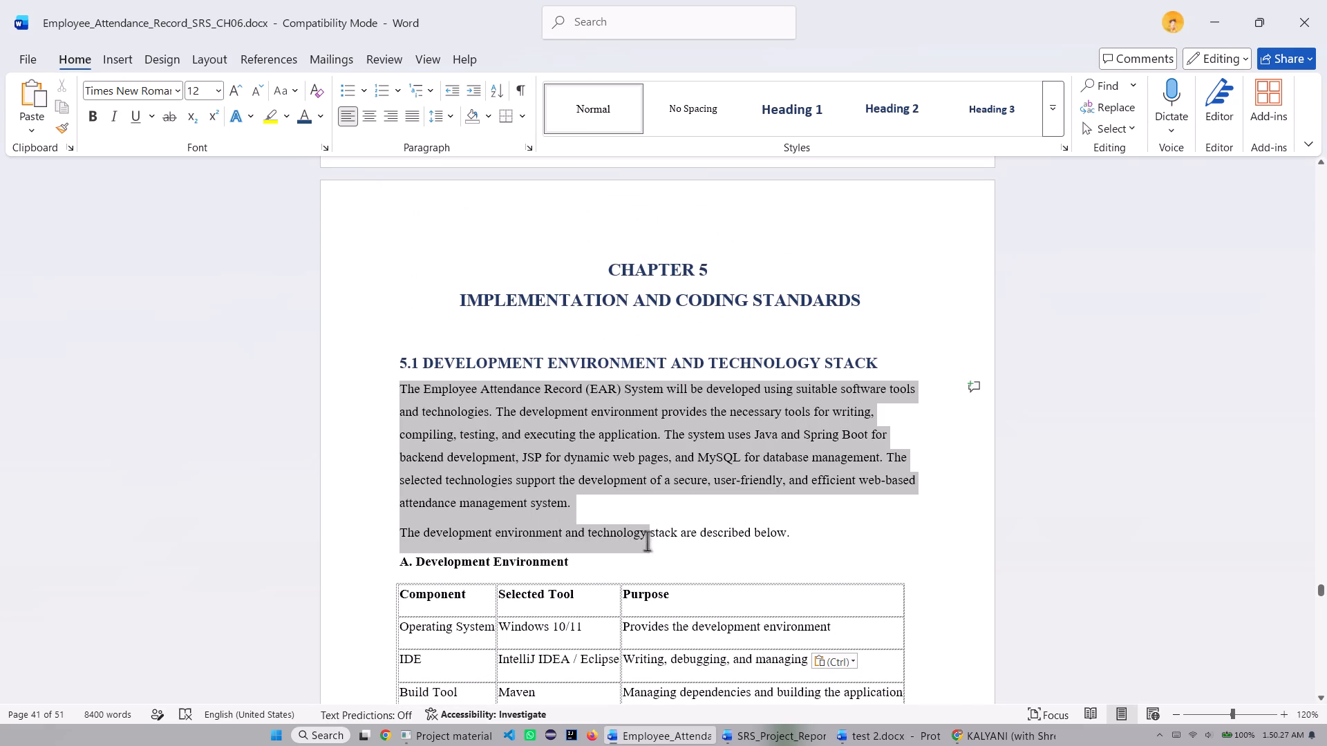
drag(647, 541, 794, 542)
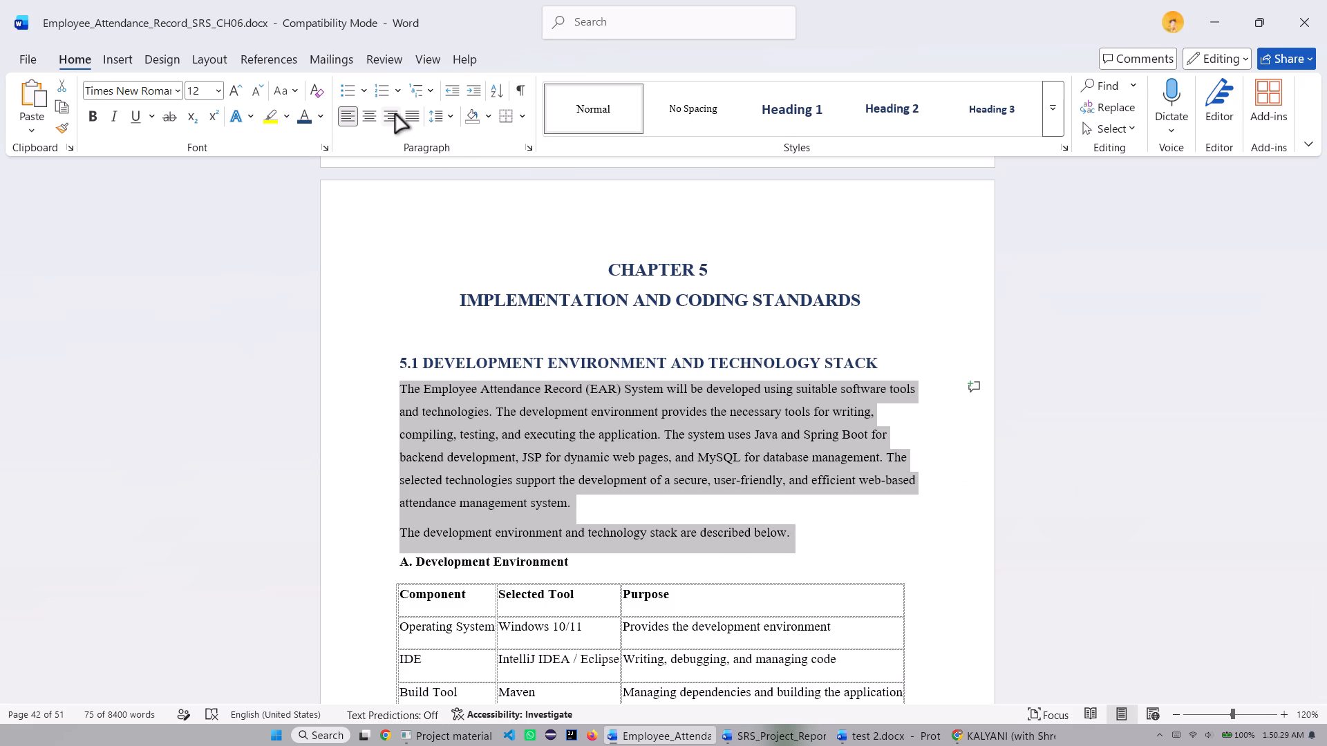
click(406, 115)
click(838, 515)
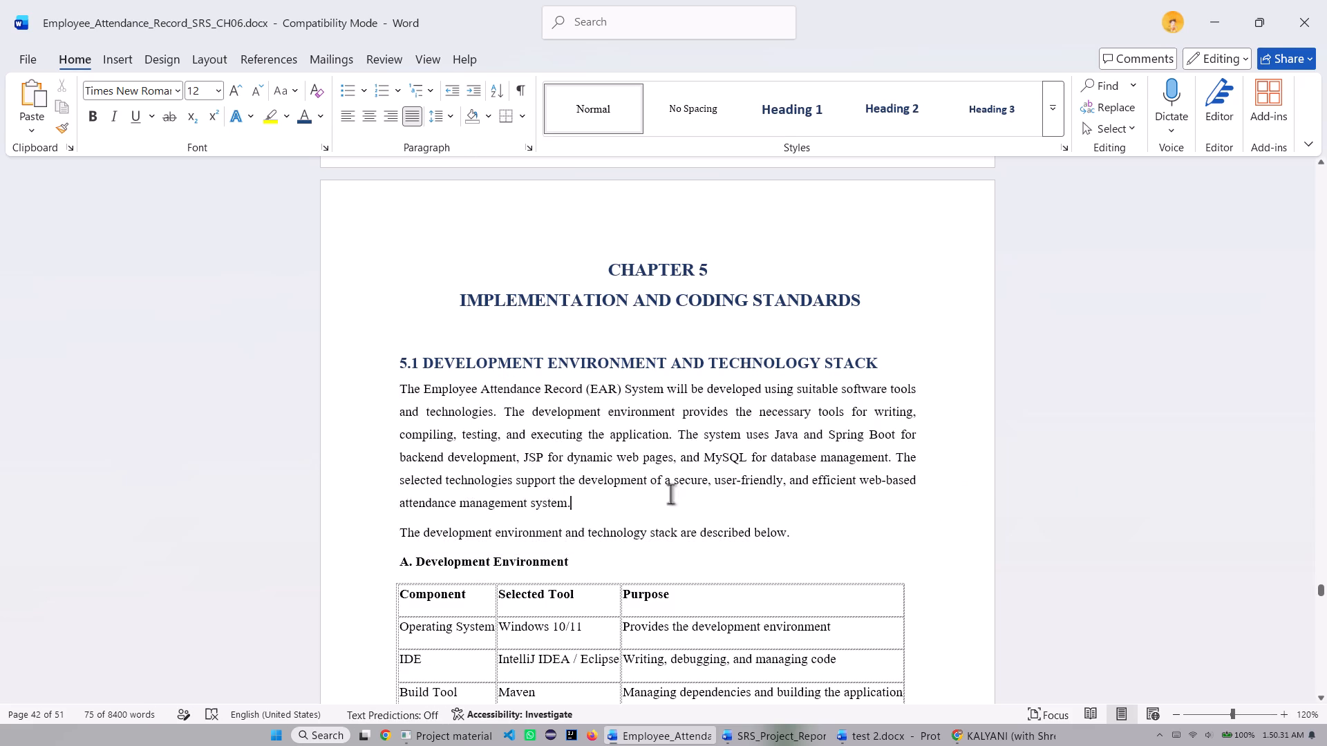
Insert an empty line above the "A. Development Environment" subheading and remove its "A." label.
scroll(619, 476, down, 5)
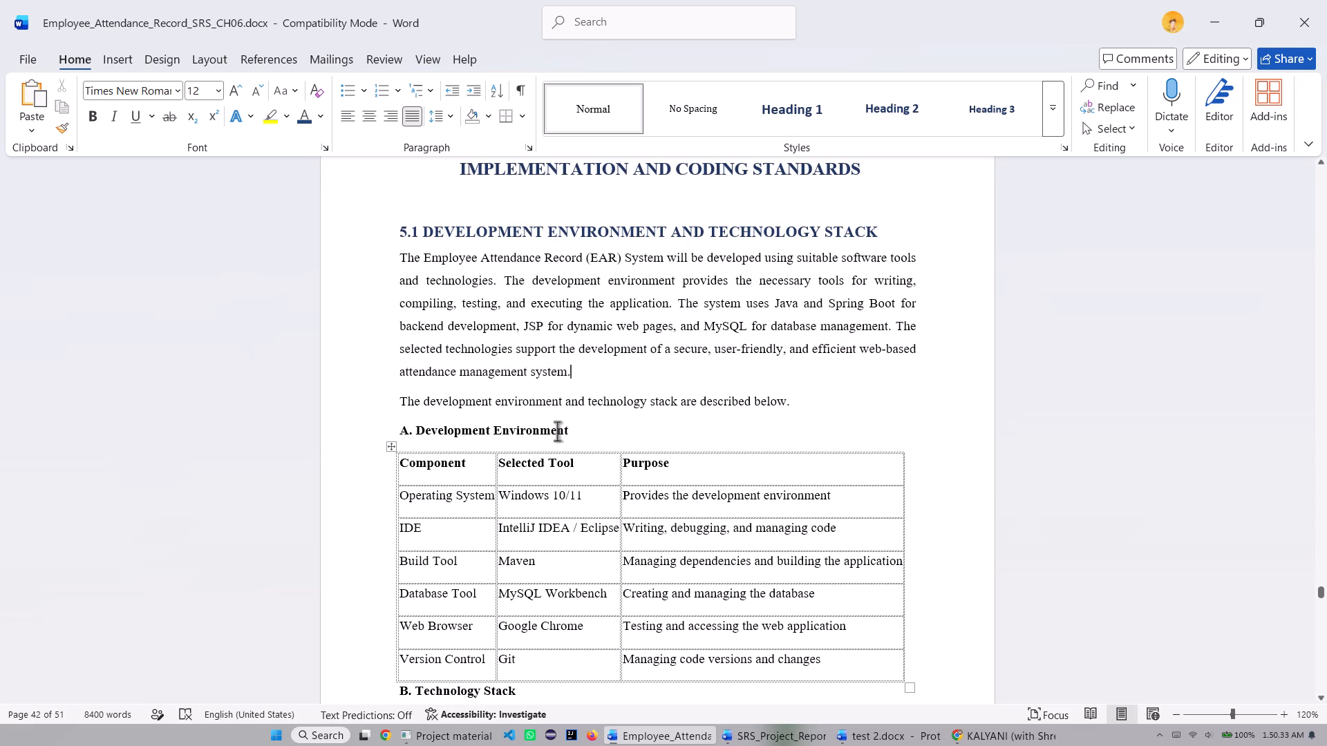
click(807, 404)
key(Return)
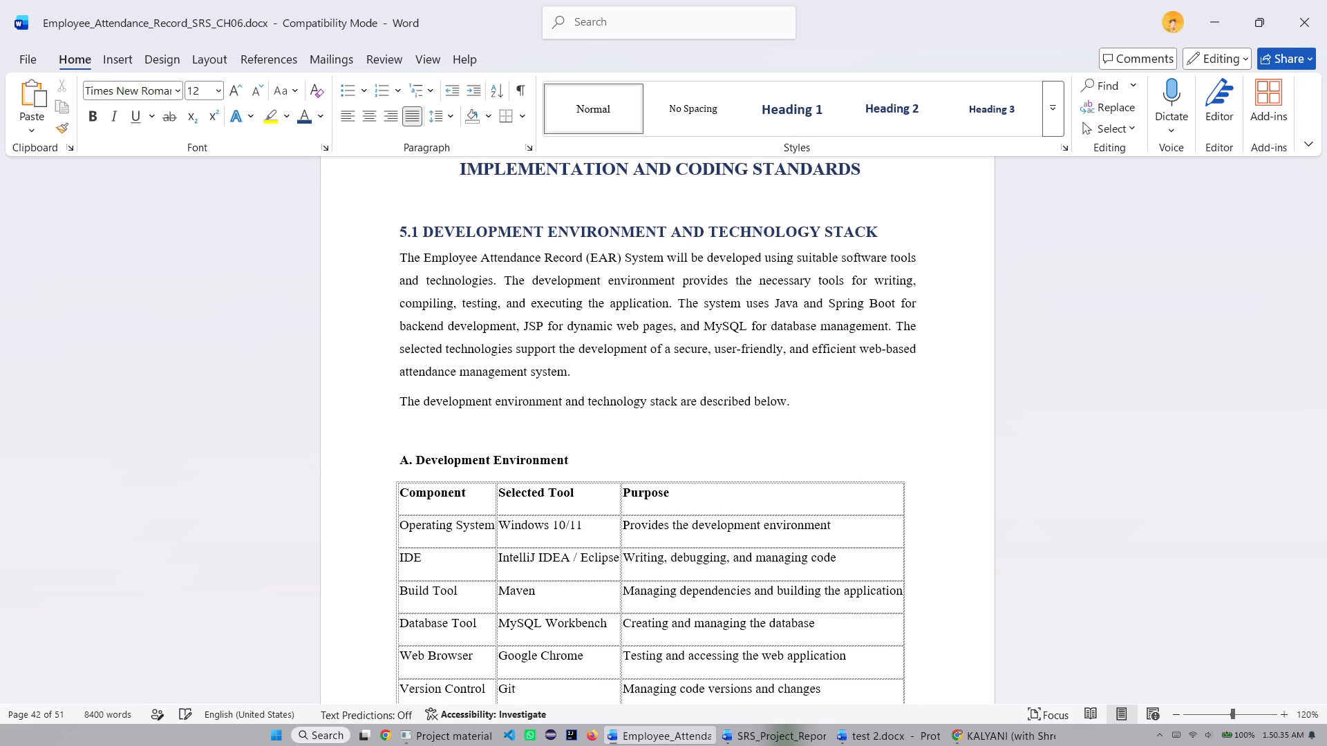
click(414, 463)
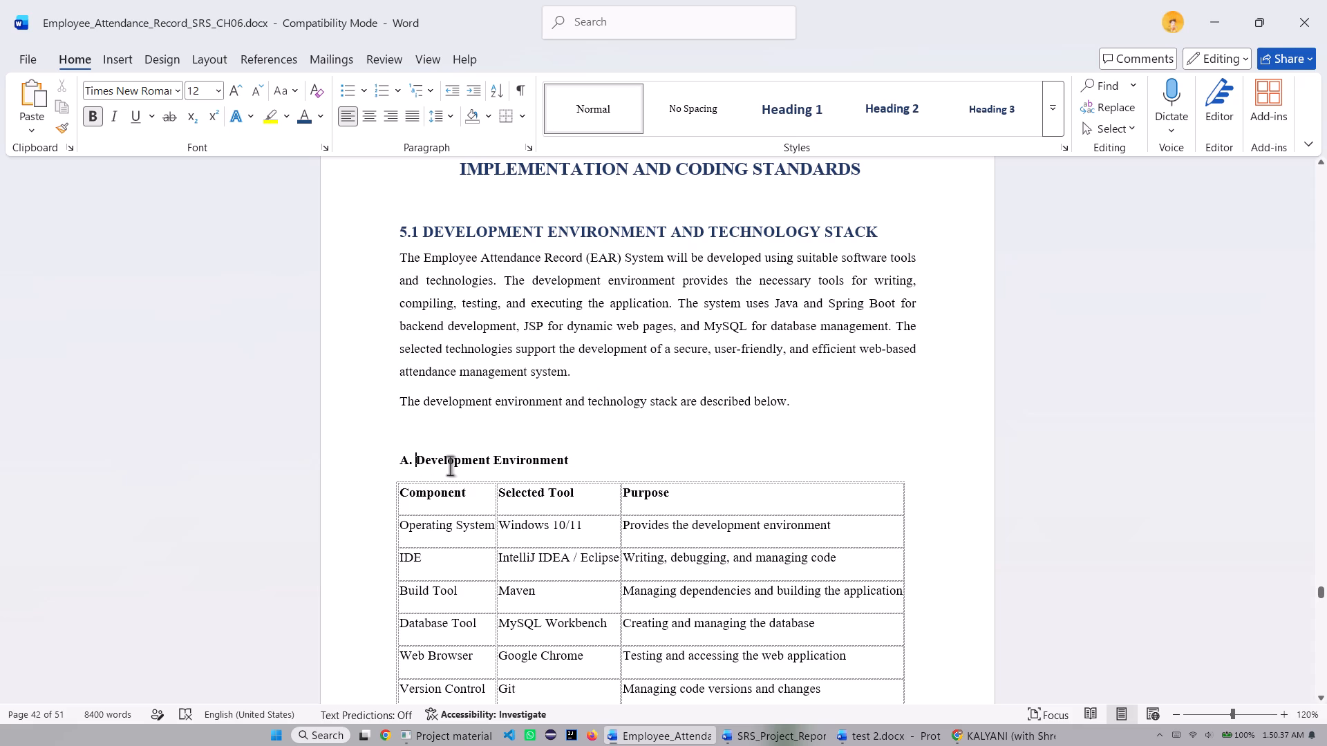
key(BackSpace)
key(BackSpace)
key(BackSpace)
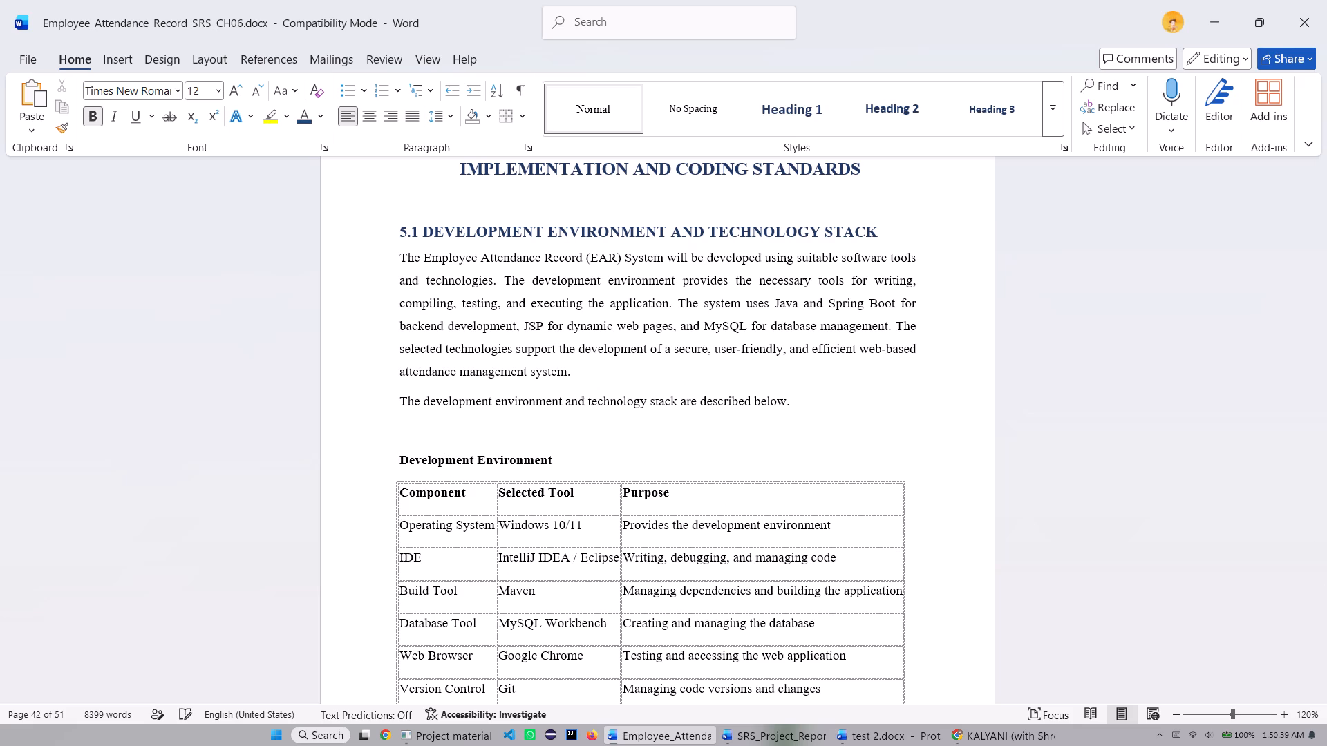
scroll(476, 375, down, 3)
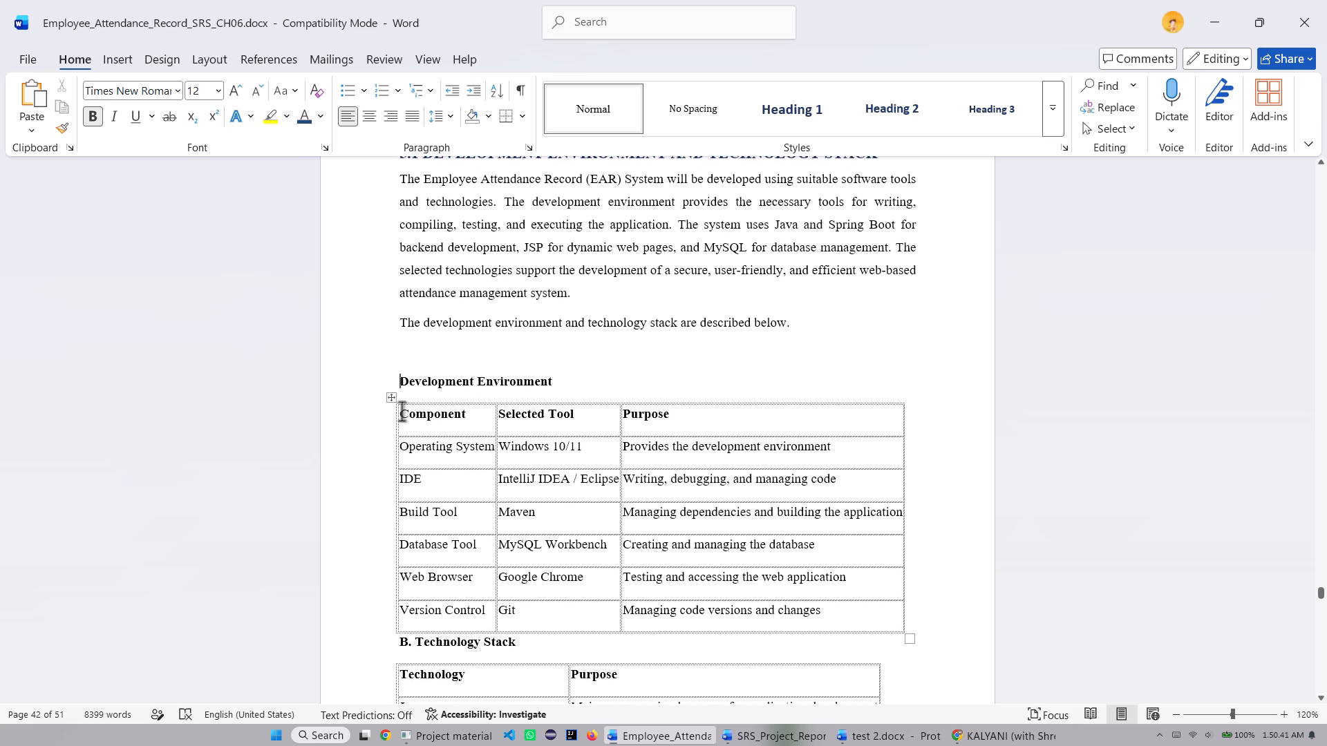
Color the header row text of the Development Environment table (Component, Selected Tool, Purpose) dark blue.
drag(399, 411, 678, 412)
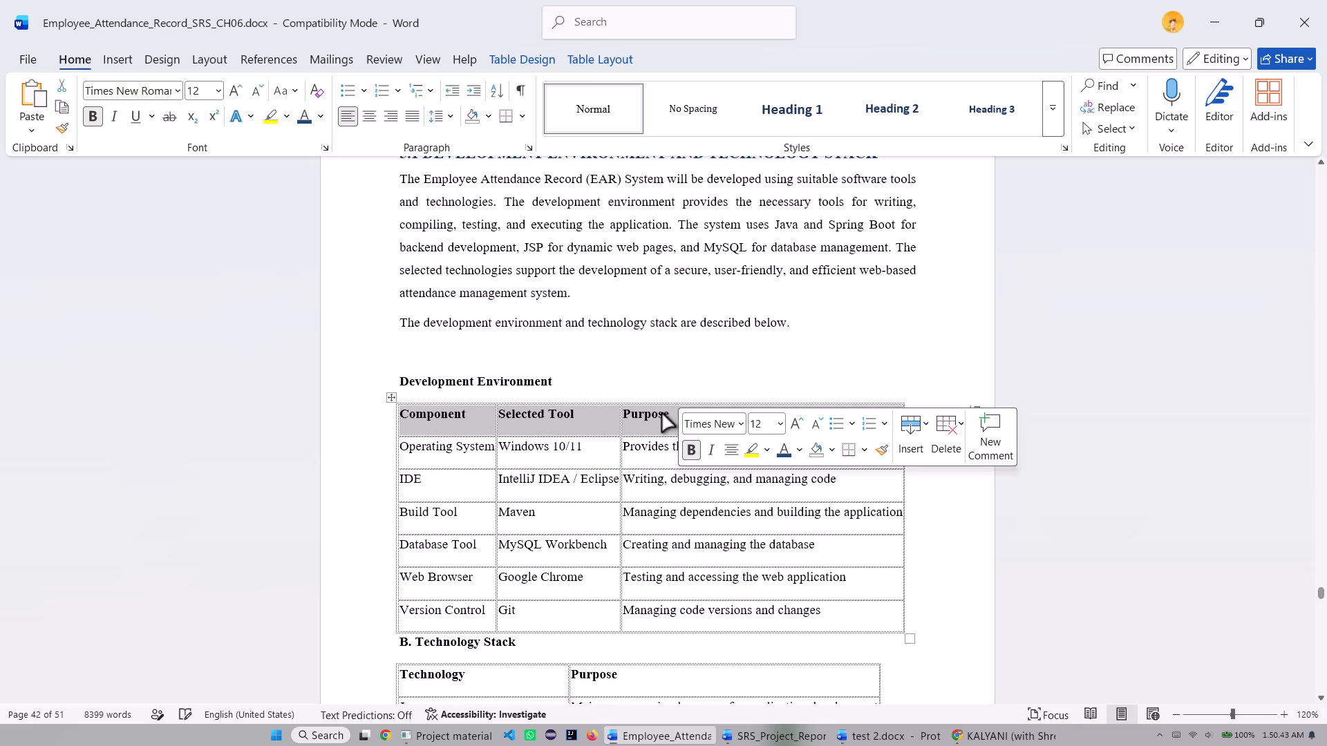
click(780, 448)
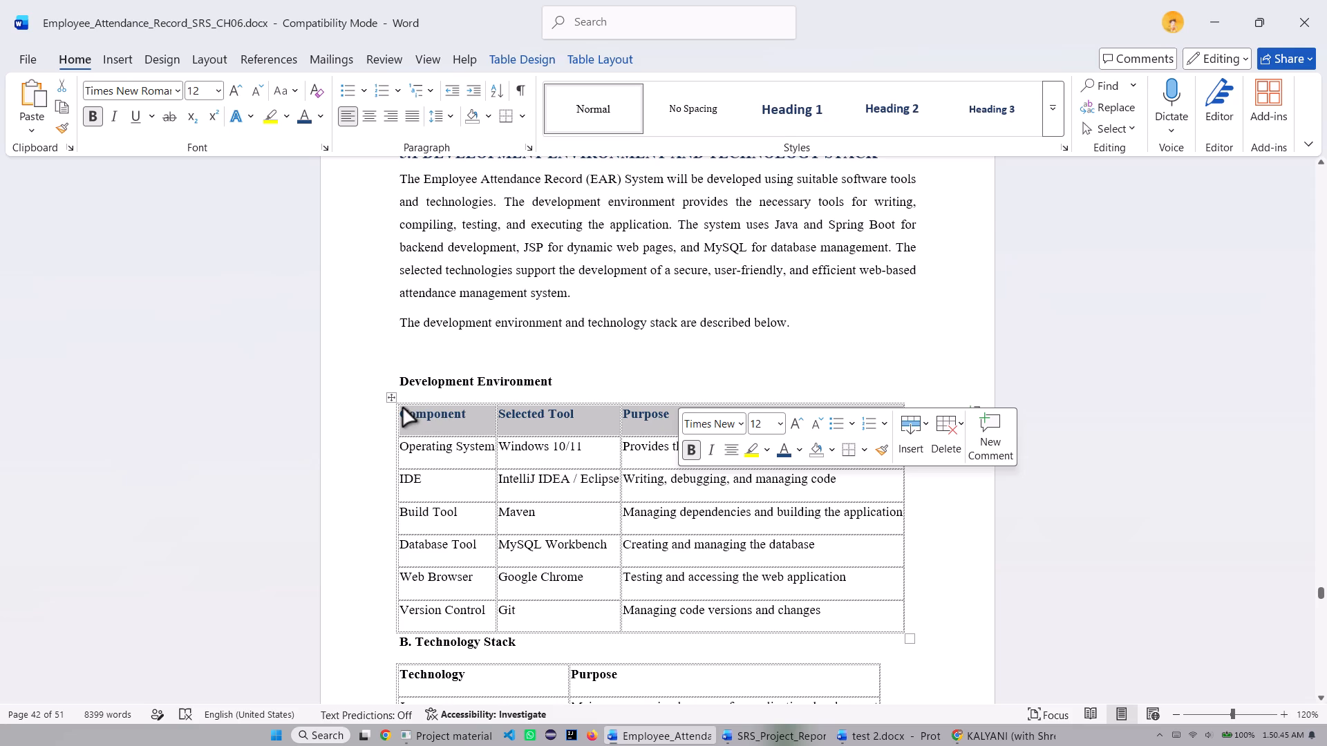
Apply all borders to every cell of the Development Environment table.
click(403, 408)
drag(402, 419, 733, 478)
scroll(587, 557, down, 5)
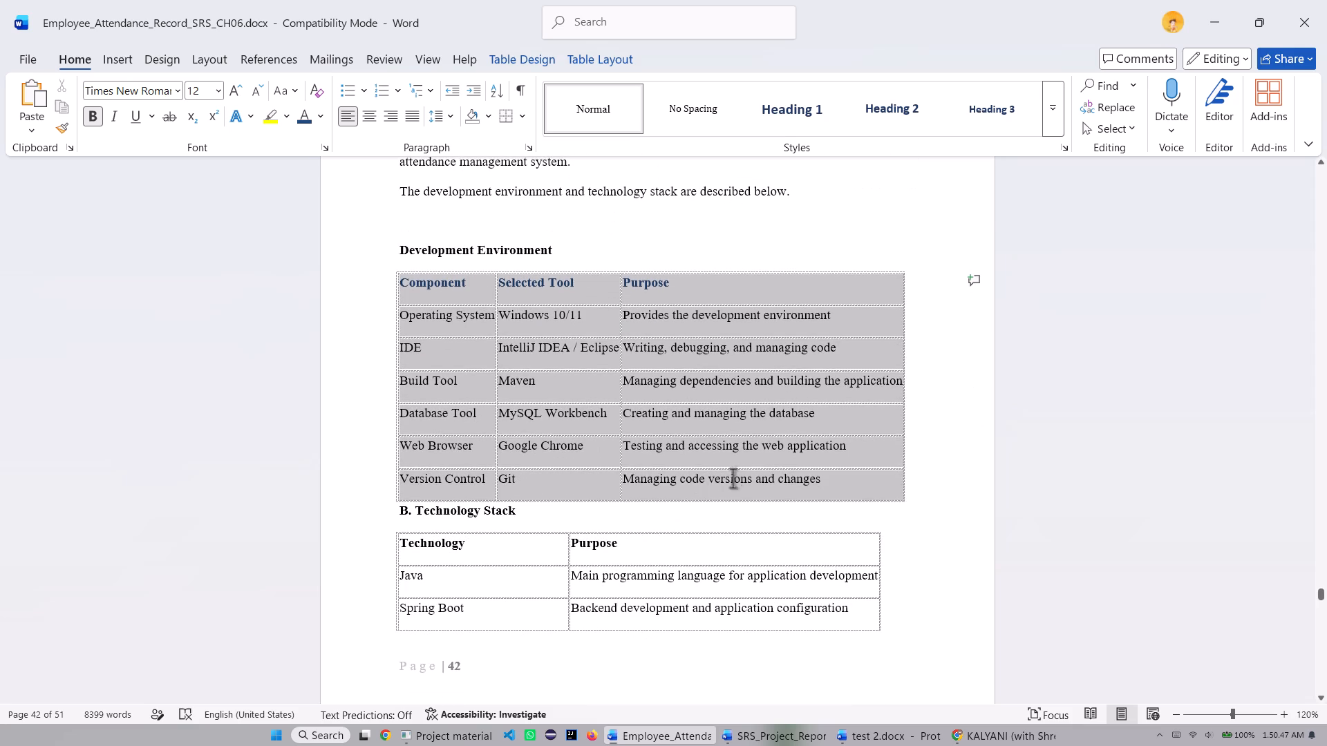
drag(733, 478, 878, 484)
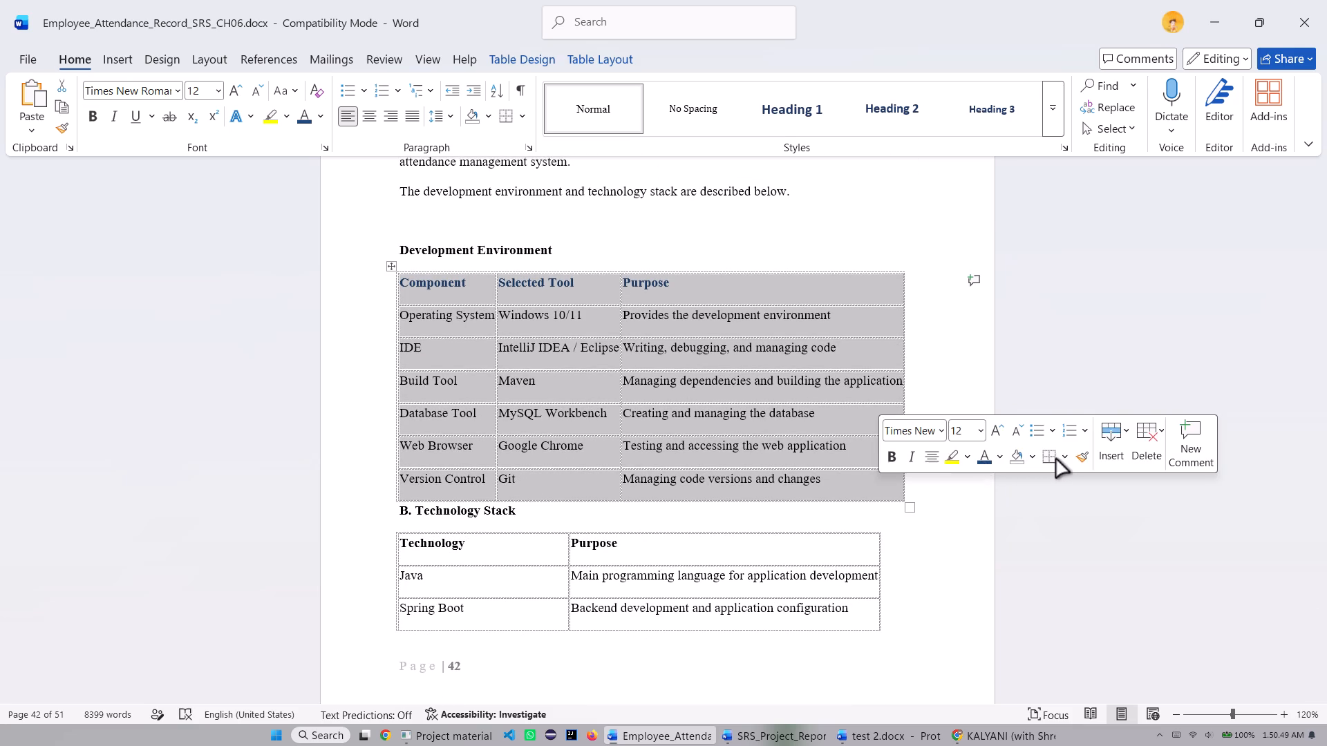
click(1061, 458)
click(1062, 200)
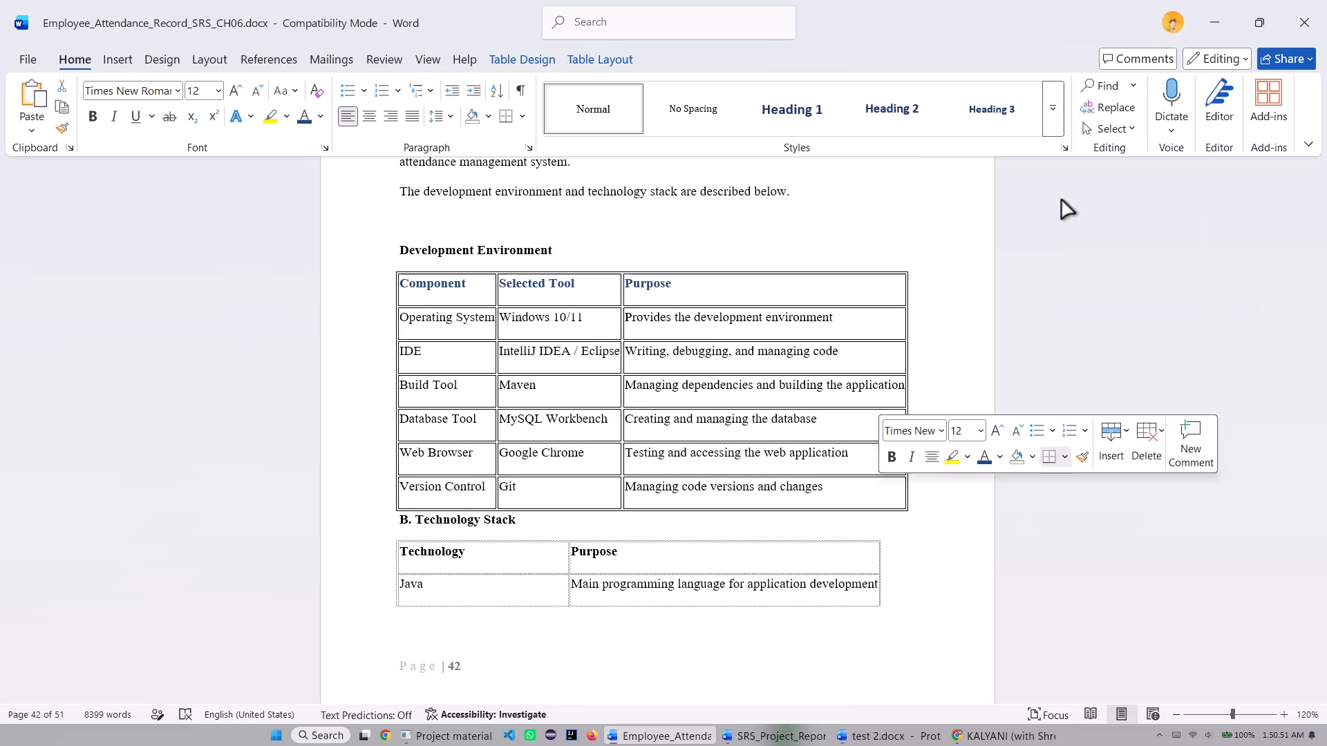
click(944, 537)
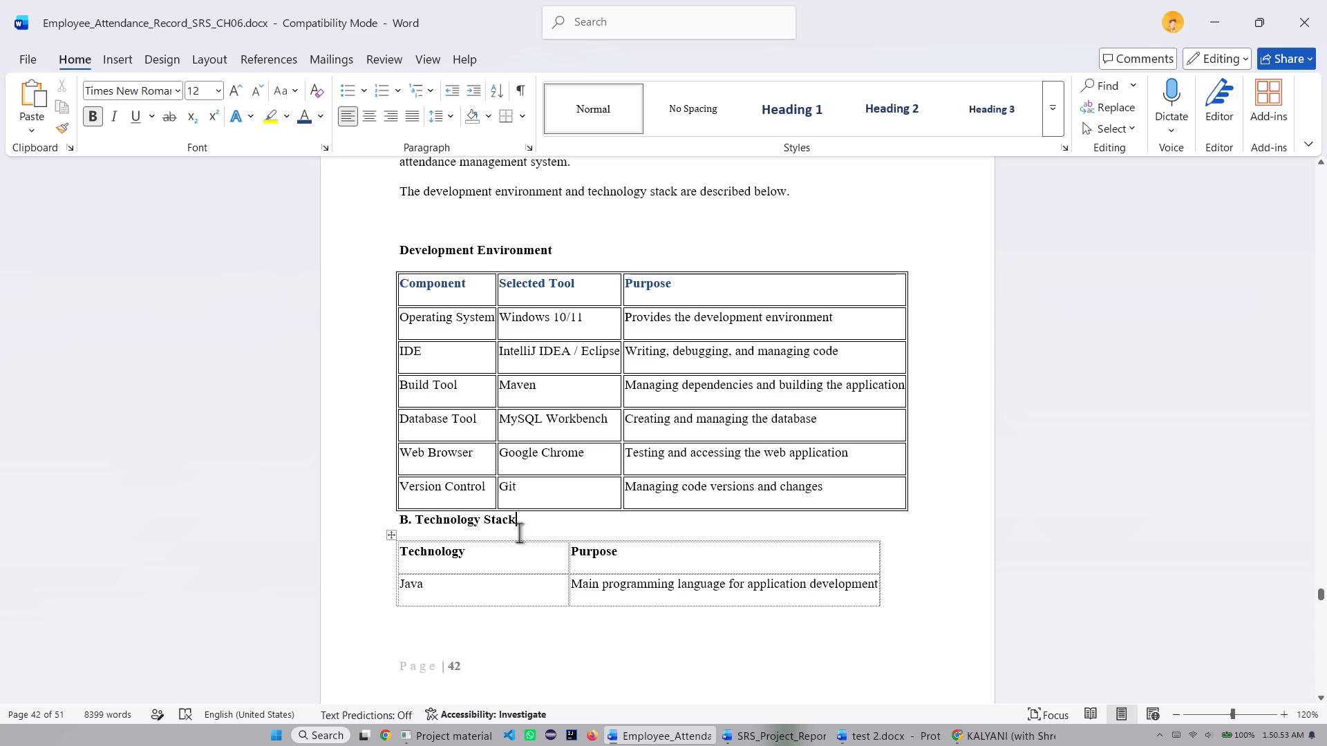
Remove the "B." label from the "Technology Stack" subheading and insert an empty line above it.
click(417, 517)
key(BackSpace)
key(BackSpace)
key(BackSpace)
key(BackSpace)
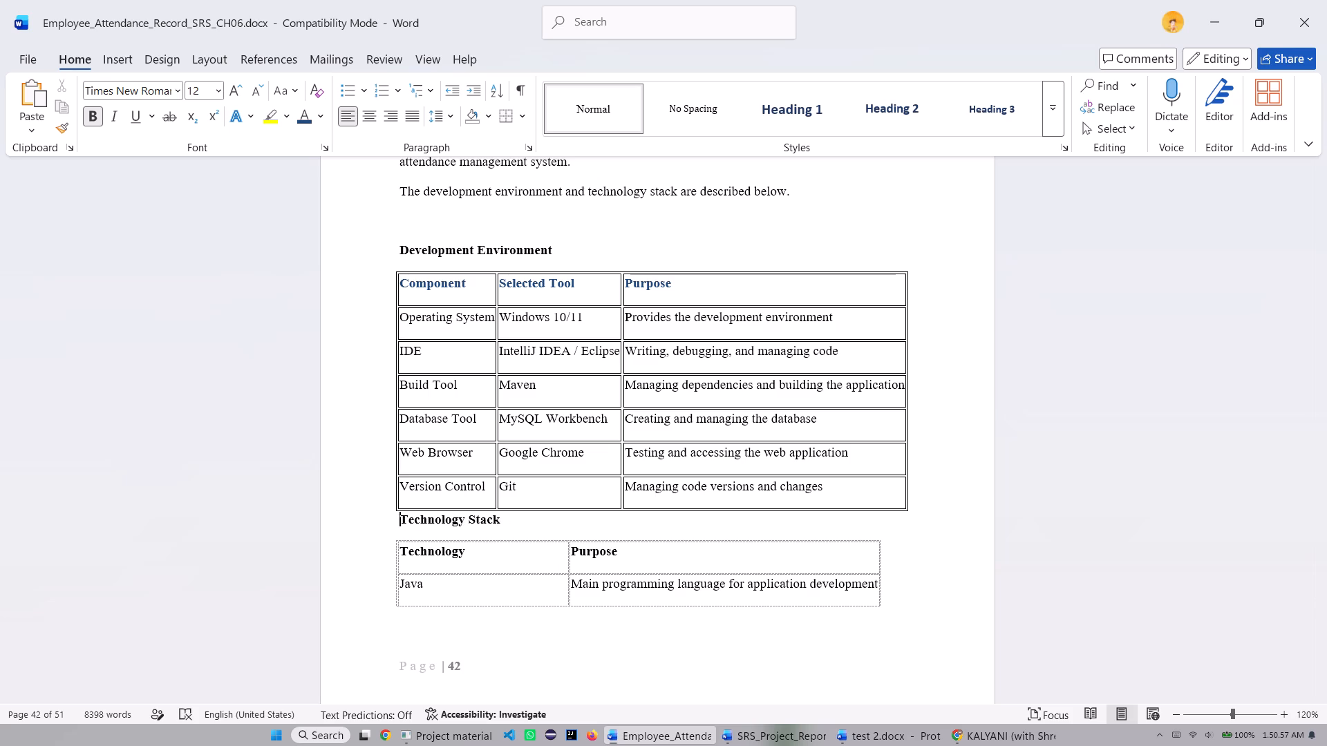
key(shift+Return)
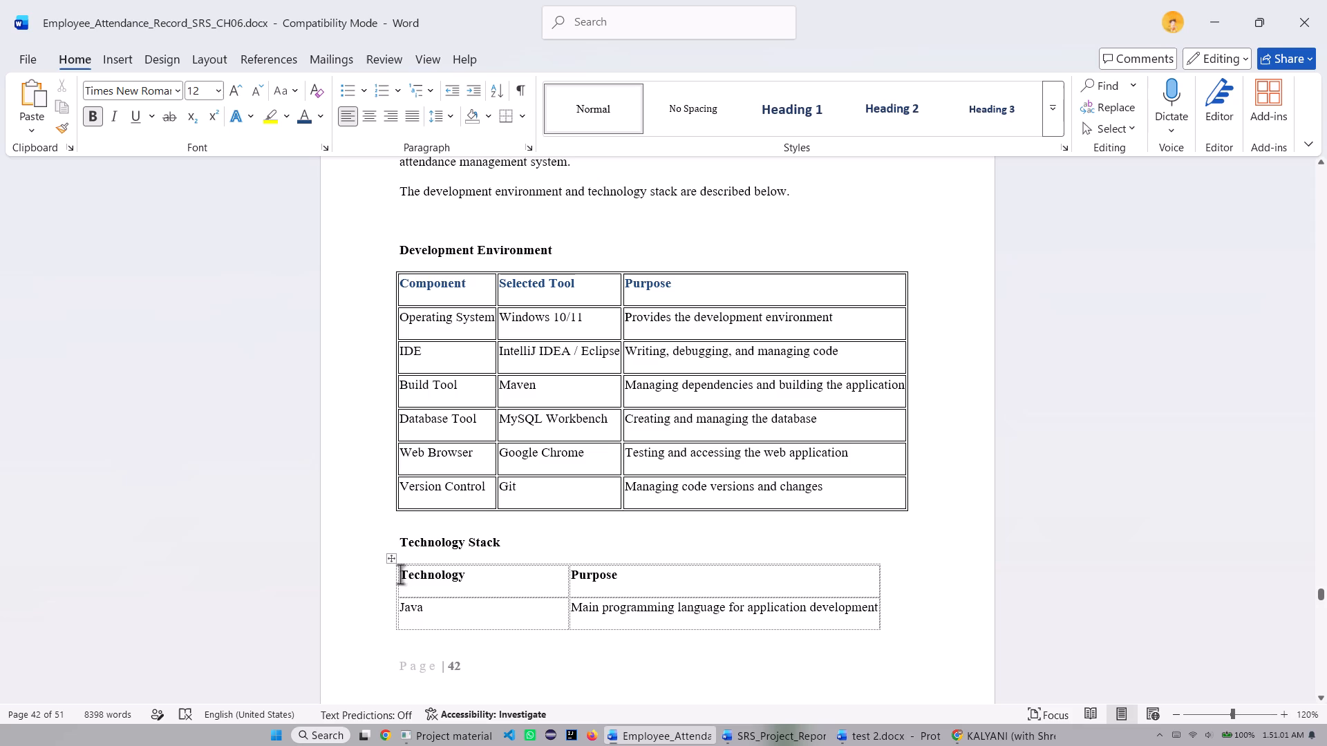
Color the header row text of the Technology Stack table (Technology, Purpose) dark blue.
drag(400, 574, 641, 569)
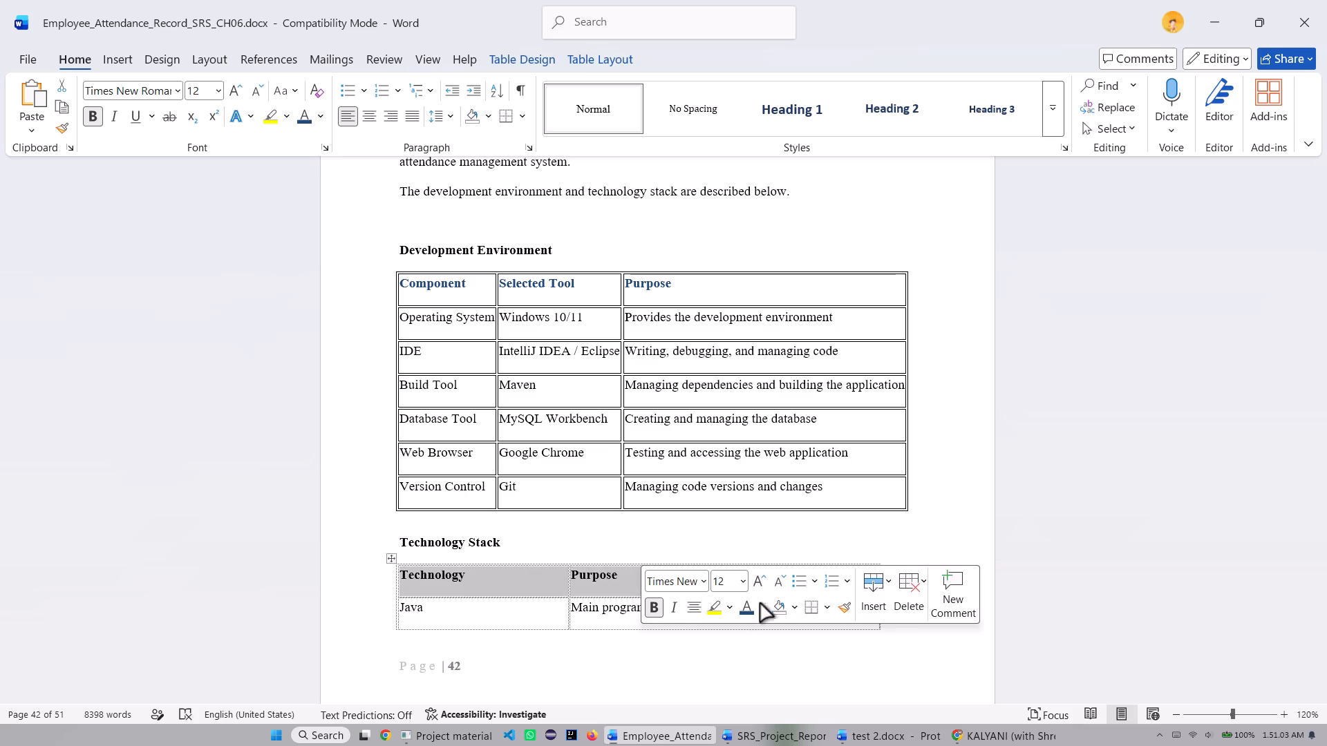
click(749, 609)
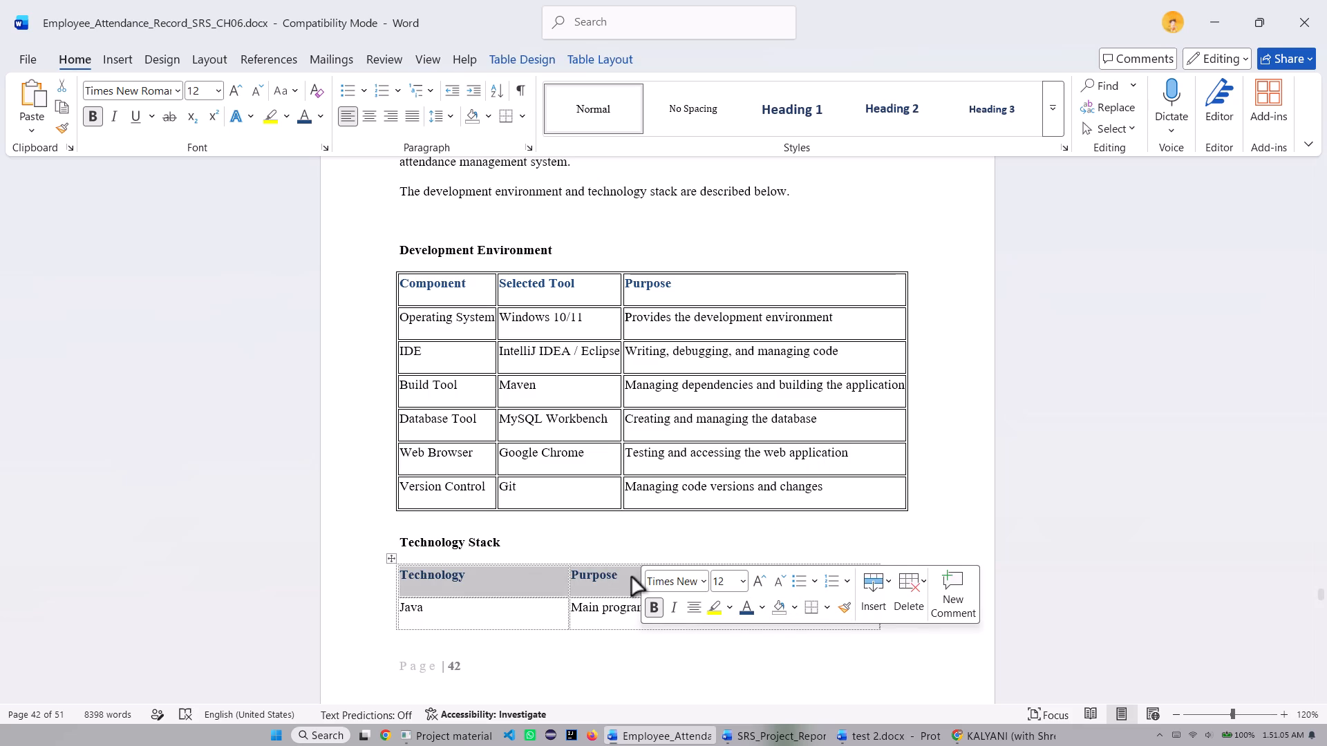
Apply all borders to the whole Technology Stack table, from the header row through the PDF / DOCX / XLSX Libraries row.
click(627, 580)
drag(403, 577, 567, 611)
scroll(554, 609, down, 2)
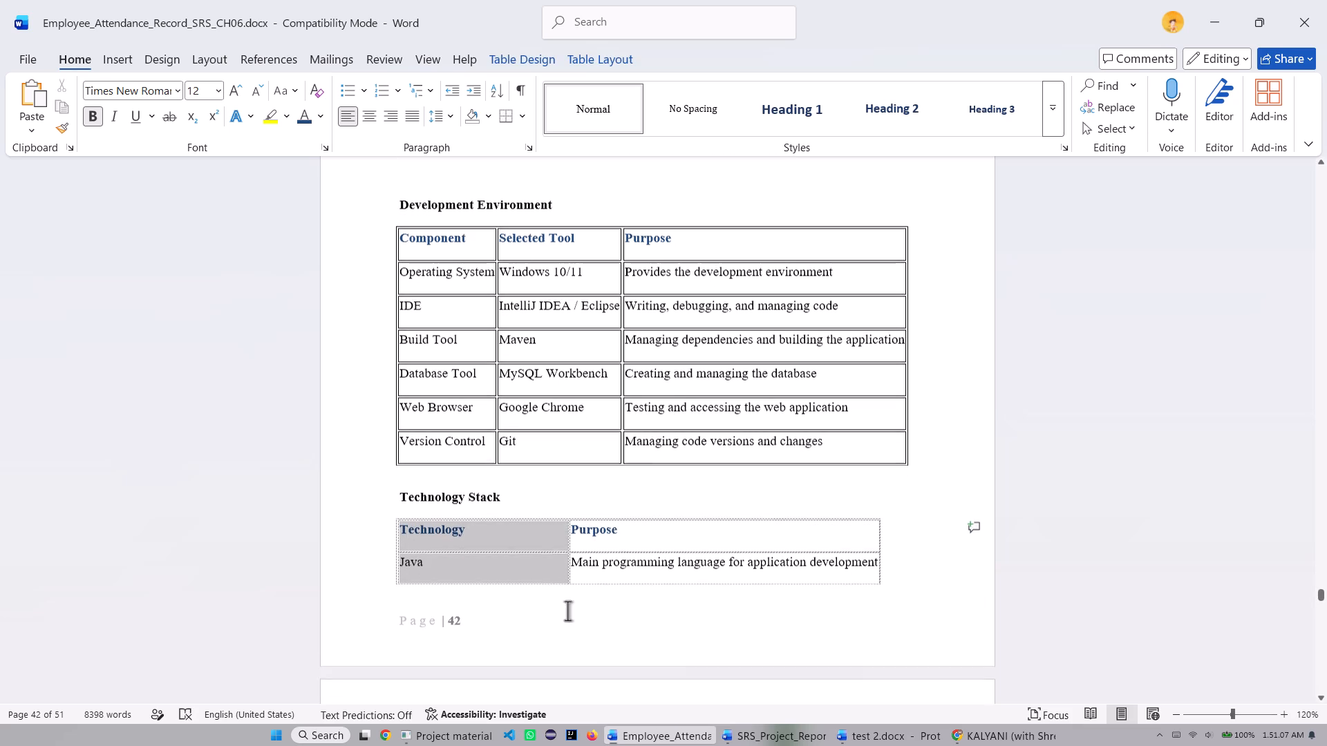
drag(567, 611, 732, 611)
scroll(634, 587, down, 8)
scroll(709, 600, down, 7)
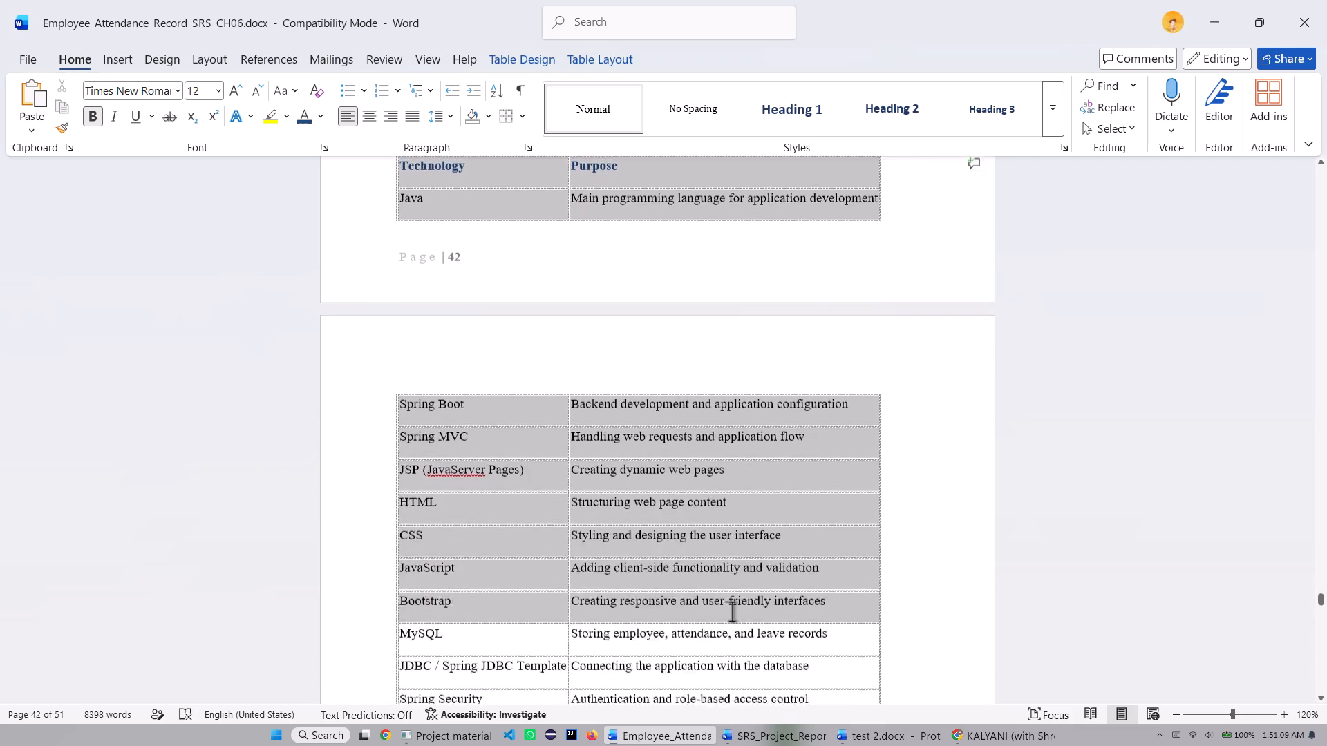
scroll(732, 611, down, 1)
drag(732, 611, 865, 550)
scroll(743, 611, down, 7)
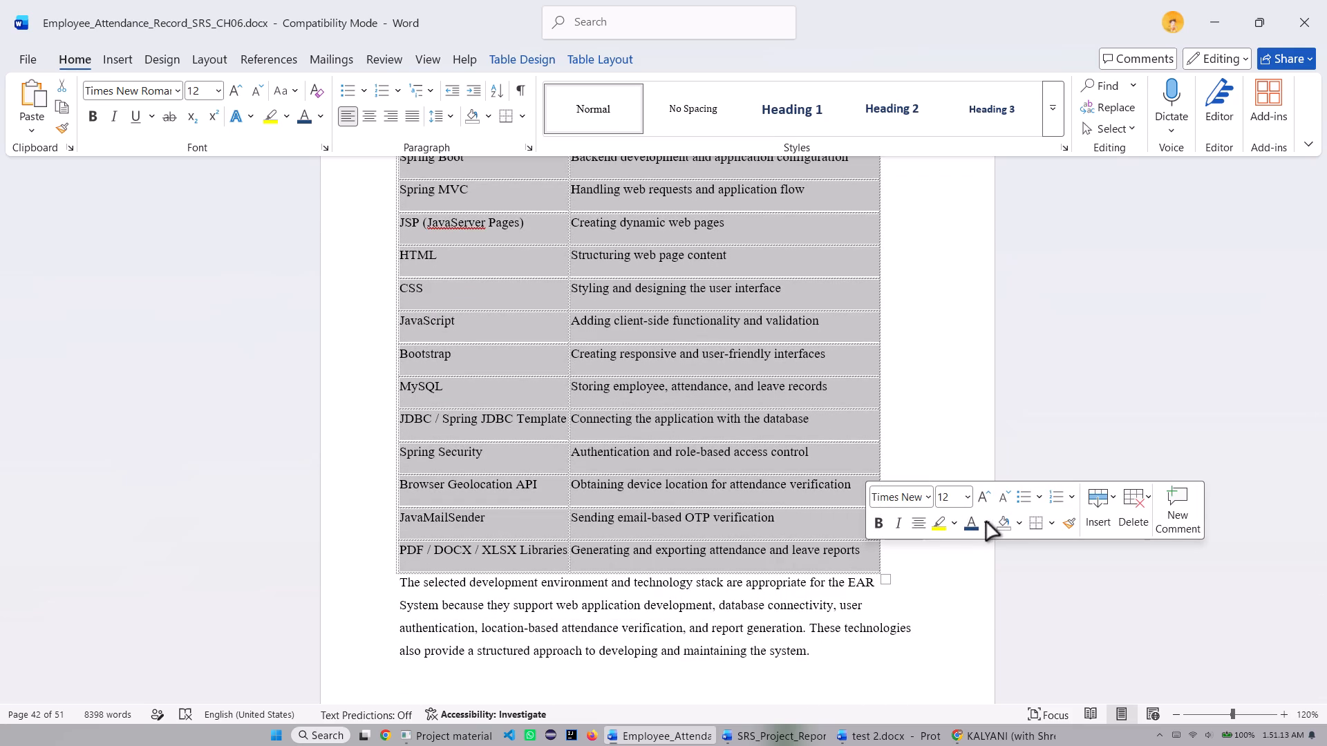
click(1053, 517)
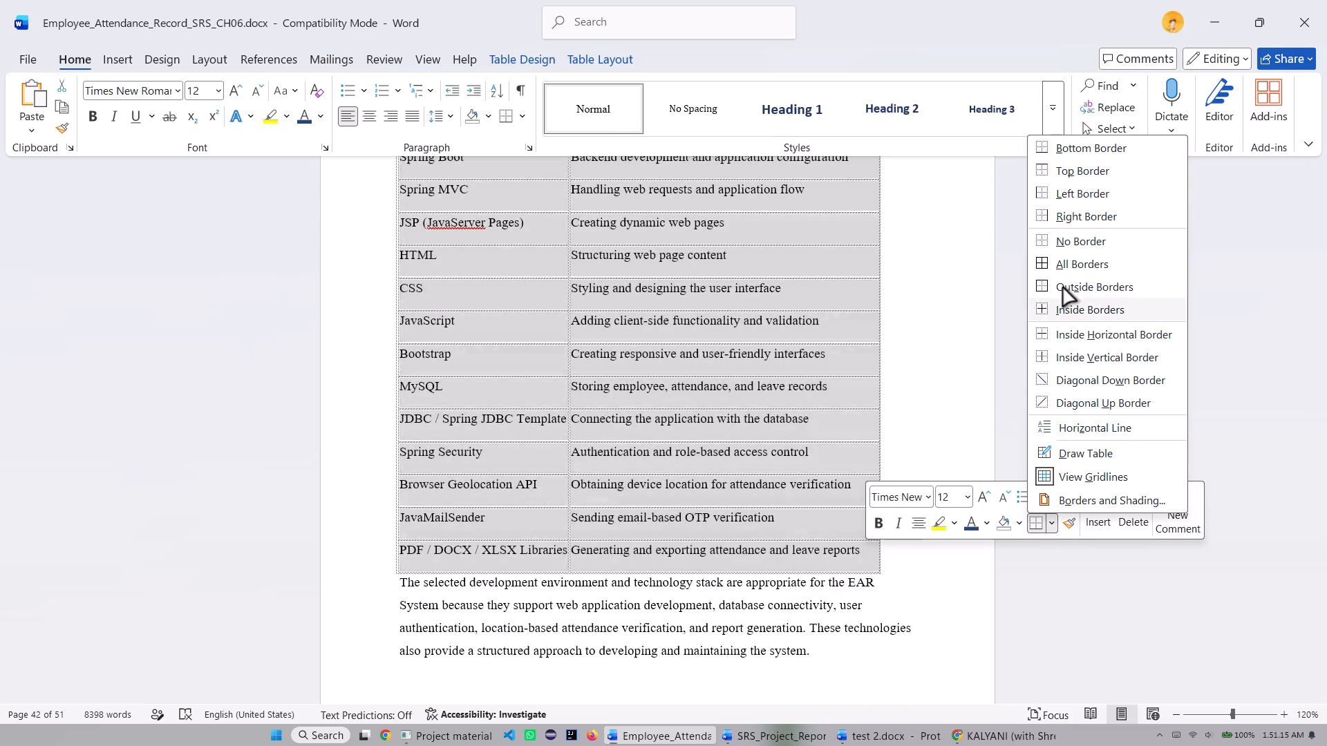
click(1059, 262)
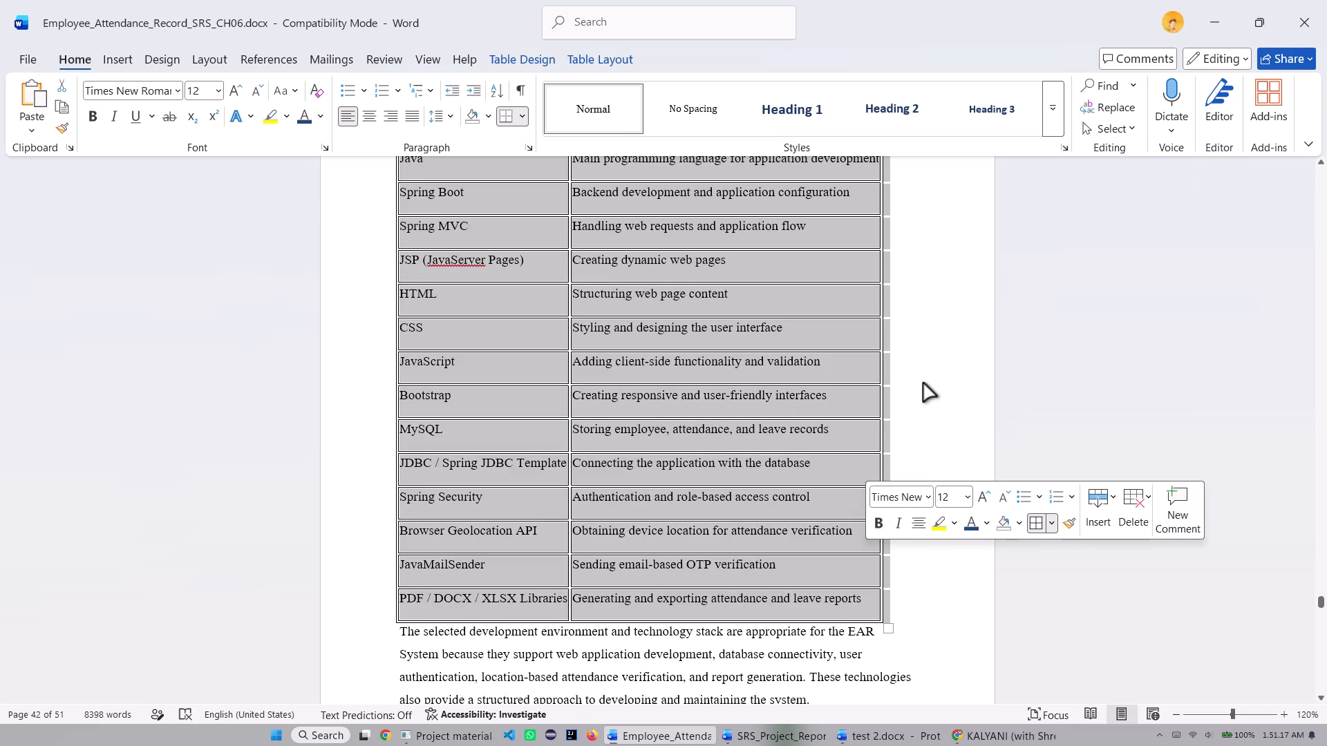
Widen the Technology Stack table slightly so its outer edge lines up with the Development Environment table above.
double_click(1176, 714)
click(1176, 714)
click(1176, 714)
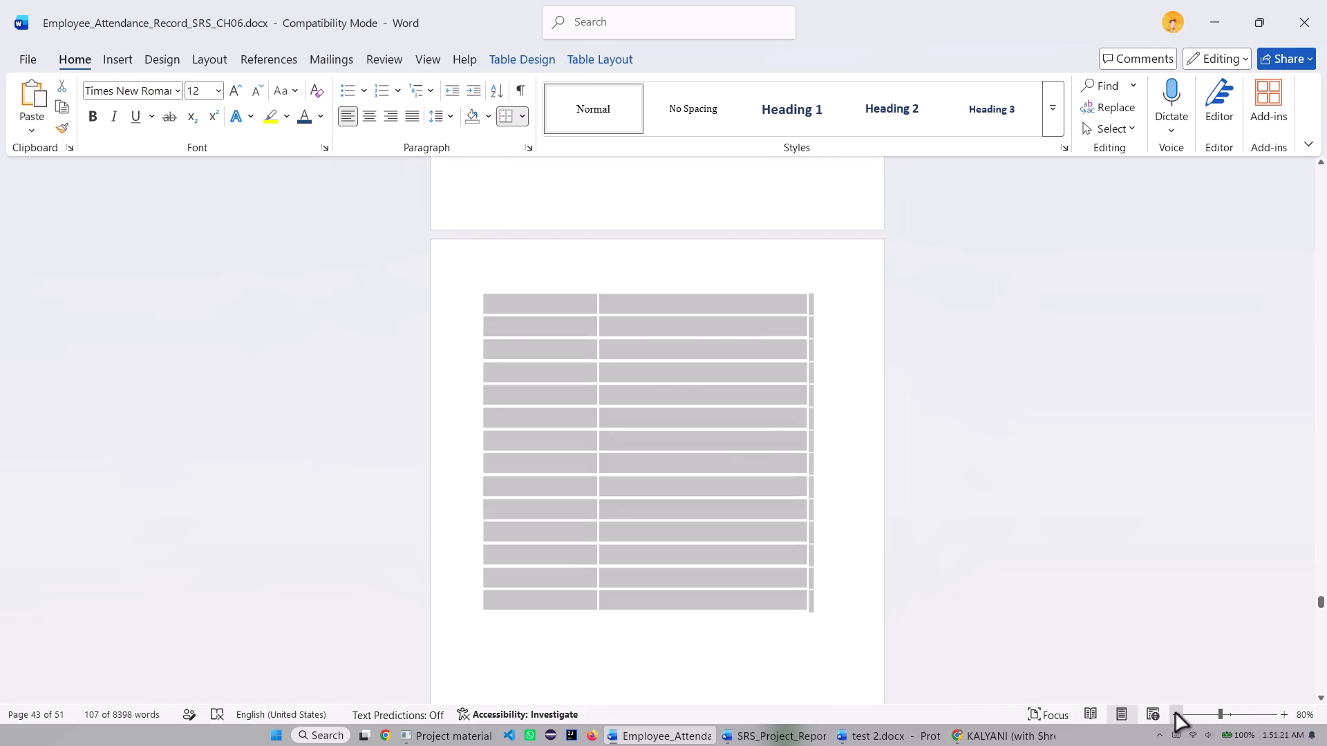
scroll(675, 483, up, 1)
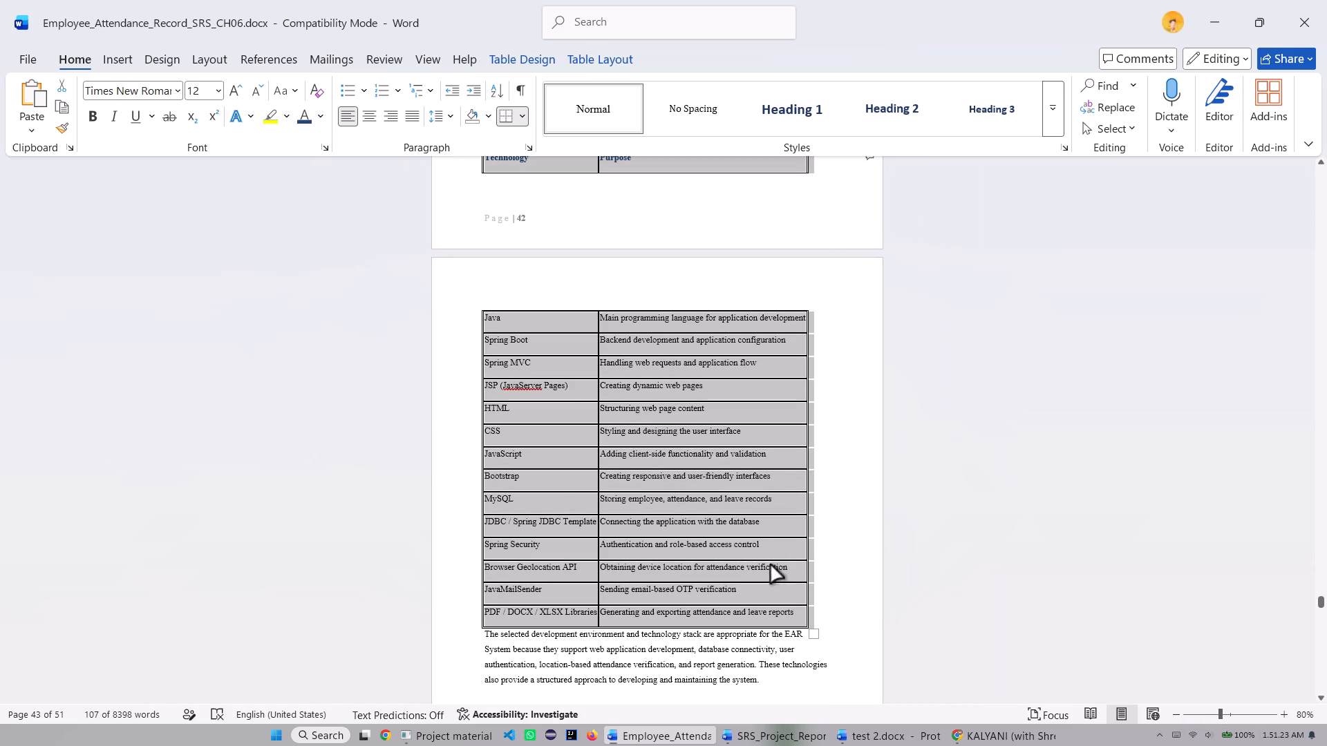
scroll(751, 524, up, 5)
scroll(751, 523, down, 2)
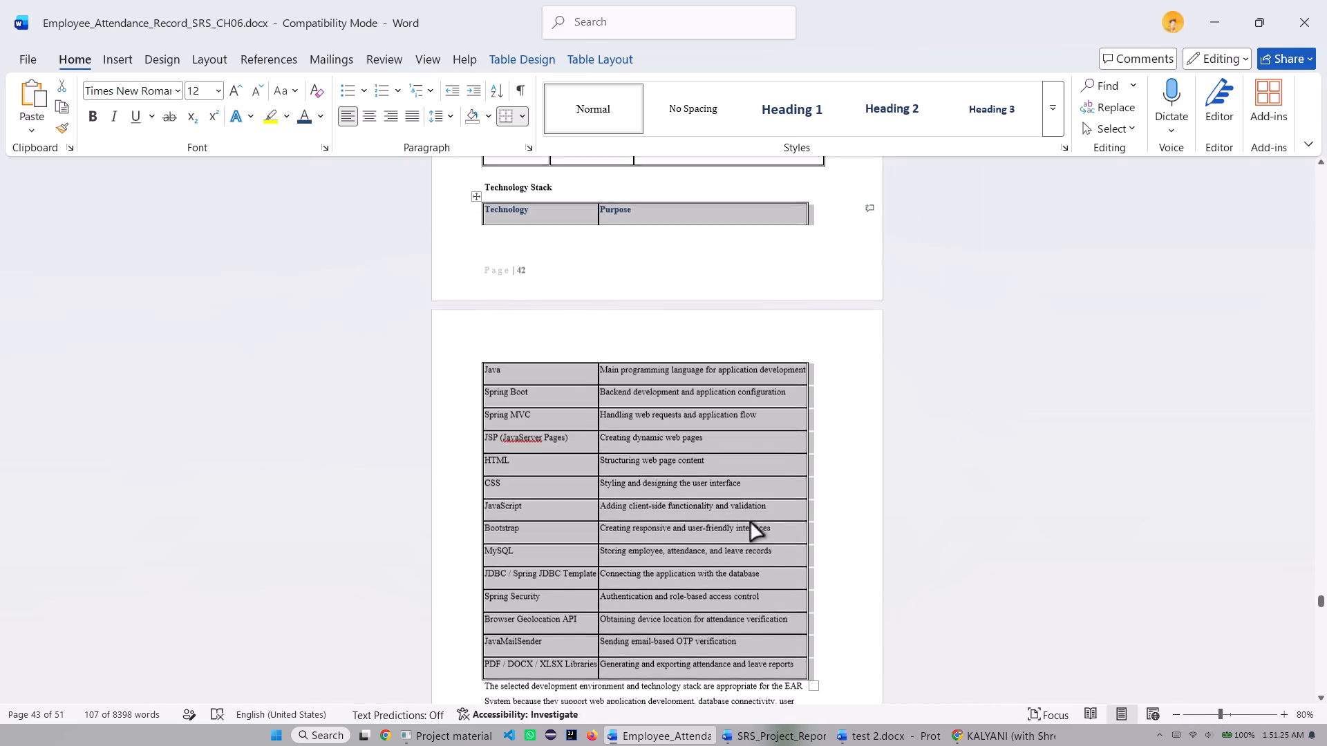
drag(814, 683, 825, 682)
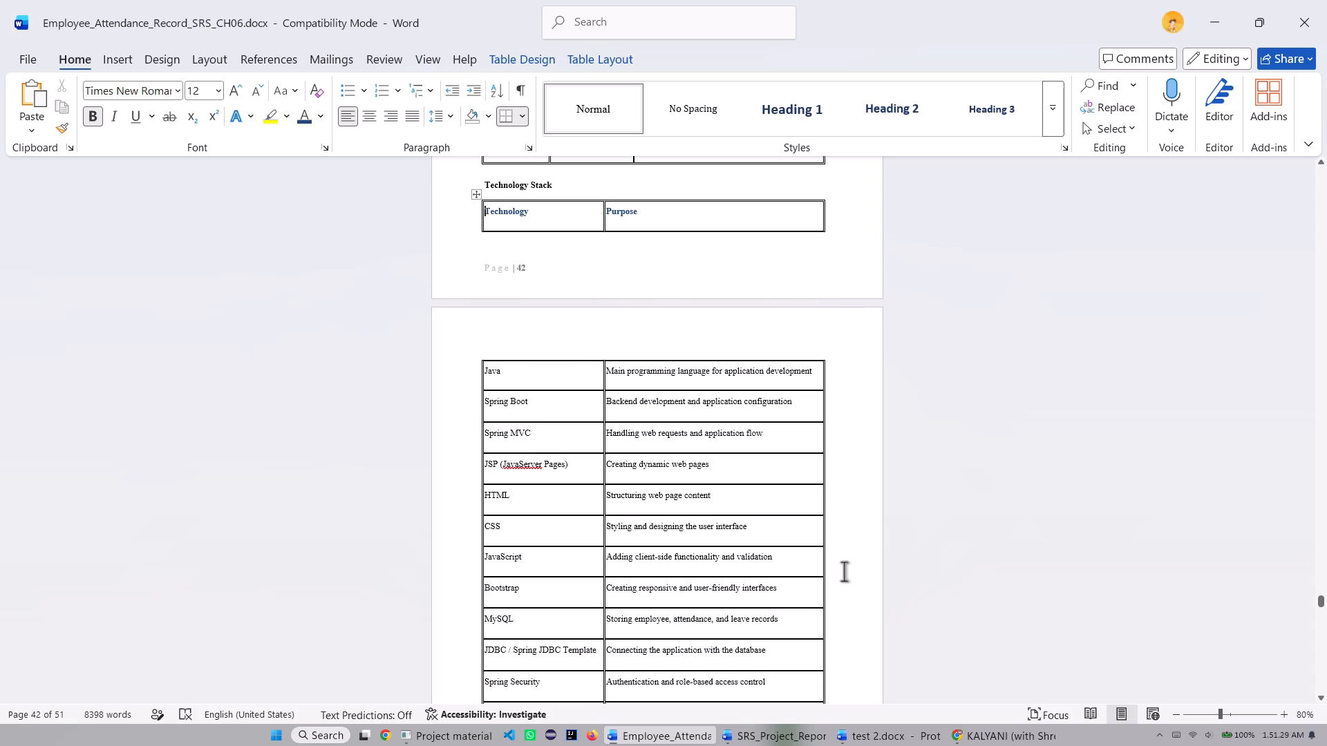
click(844, 571)
Insert an empty line between the Technology Stack table and section 5.1's closing paragraph, which begins "The selected development environment".
scroll(702, 470, up, 4)
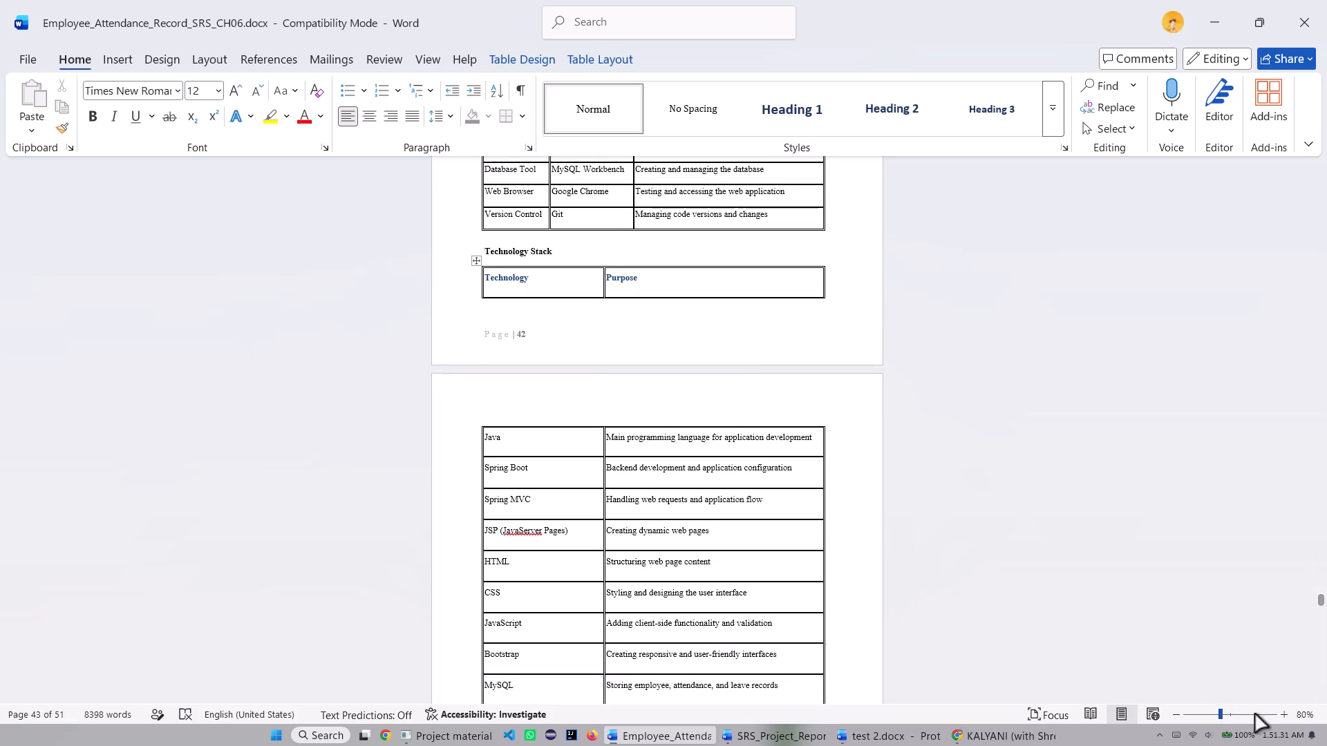
triple_click(1286, 714)
click(1286, 714)
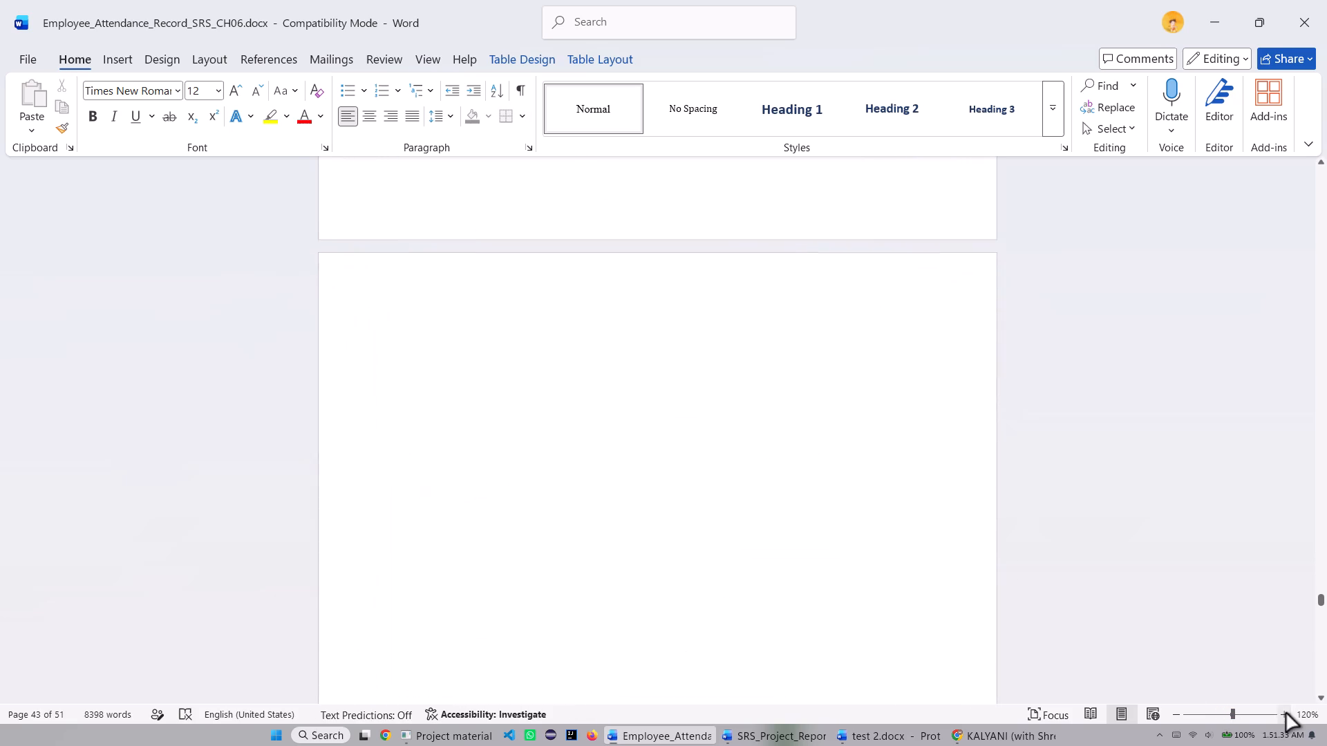
scroll(611, 454, up, 7)
scroll(621, 449, down, 14)
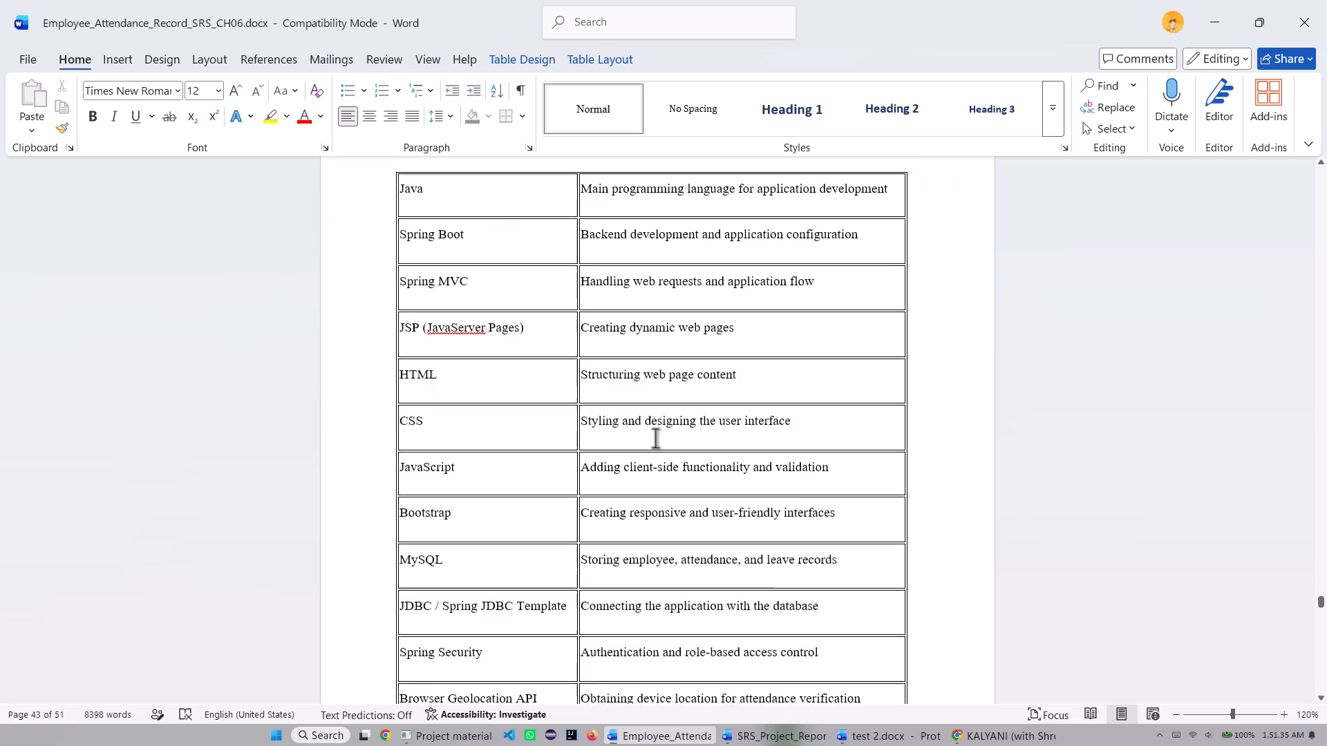
scroll(655, 438, down, 13)
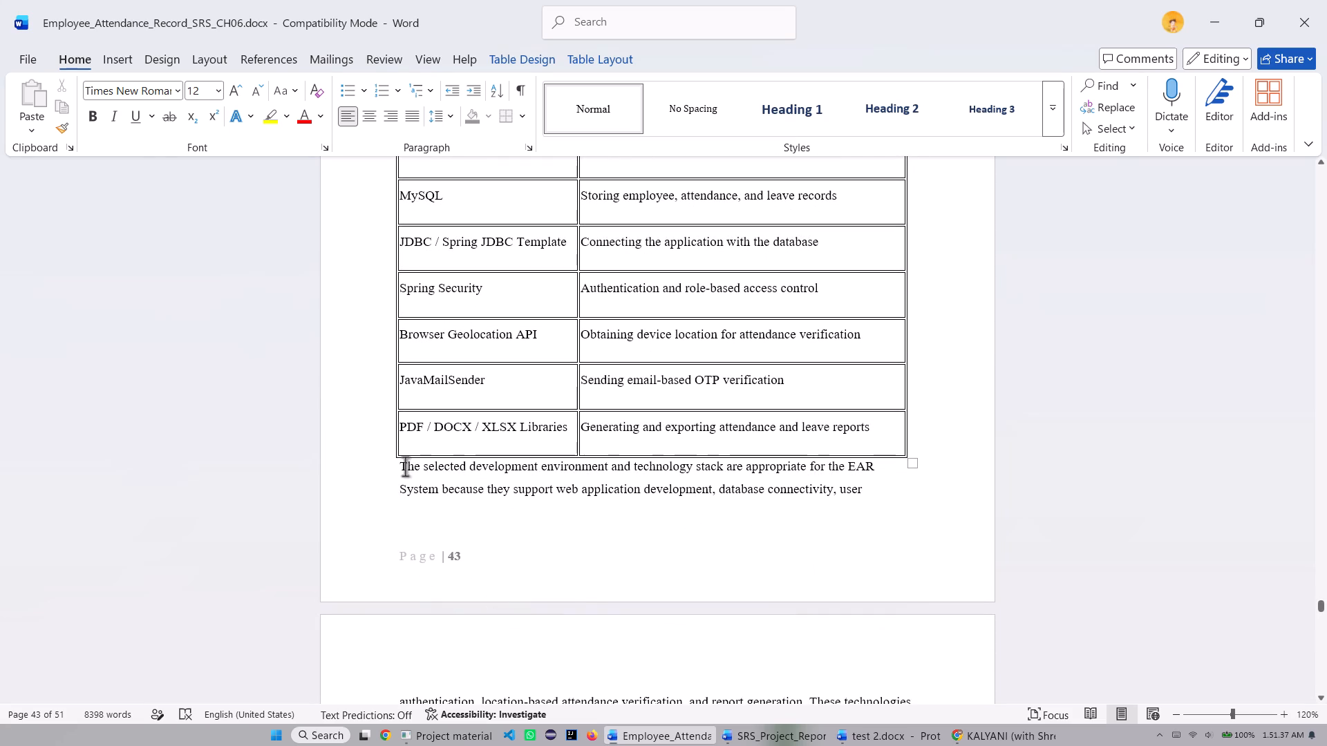
click(402, 466)
key(shift+Return)
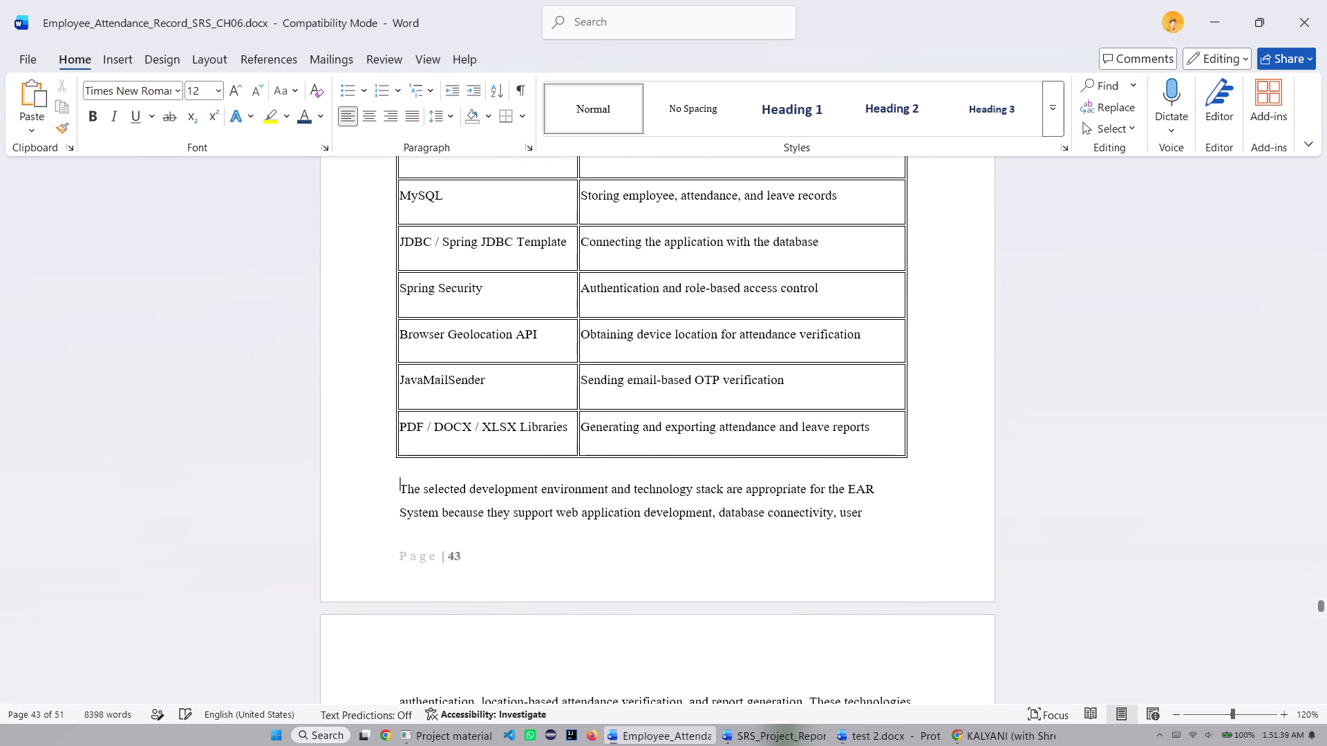
Justify section 5.1's closing paragraph below the Technology Stack table.
drag(401, 490, 821, 648)
scroll(848, 524, down, 3)
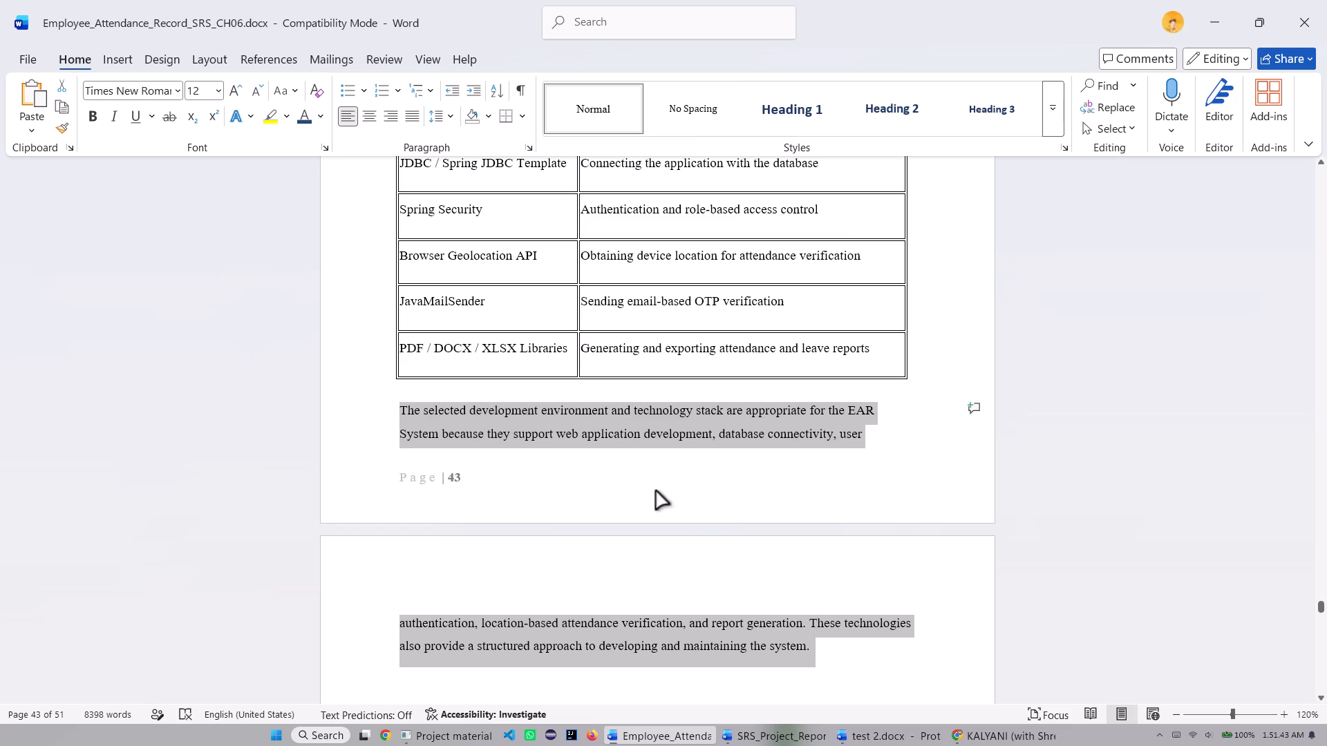
click(412, 110)
click(844, 535)
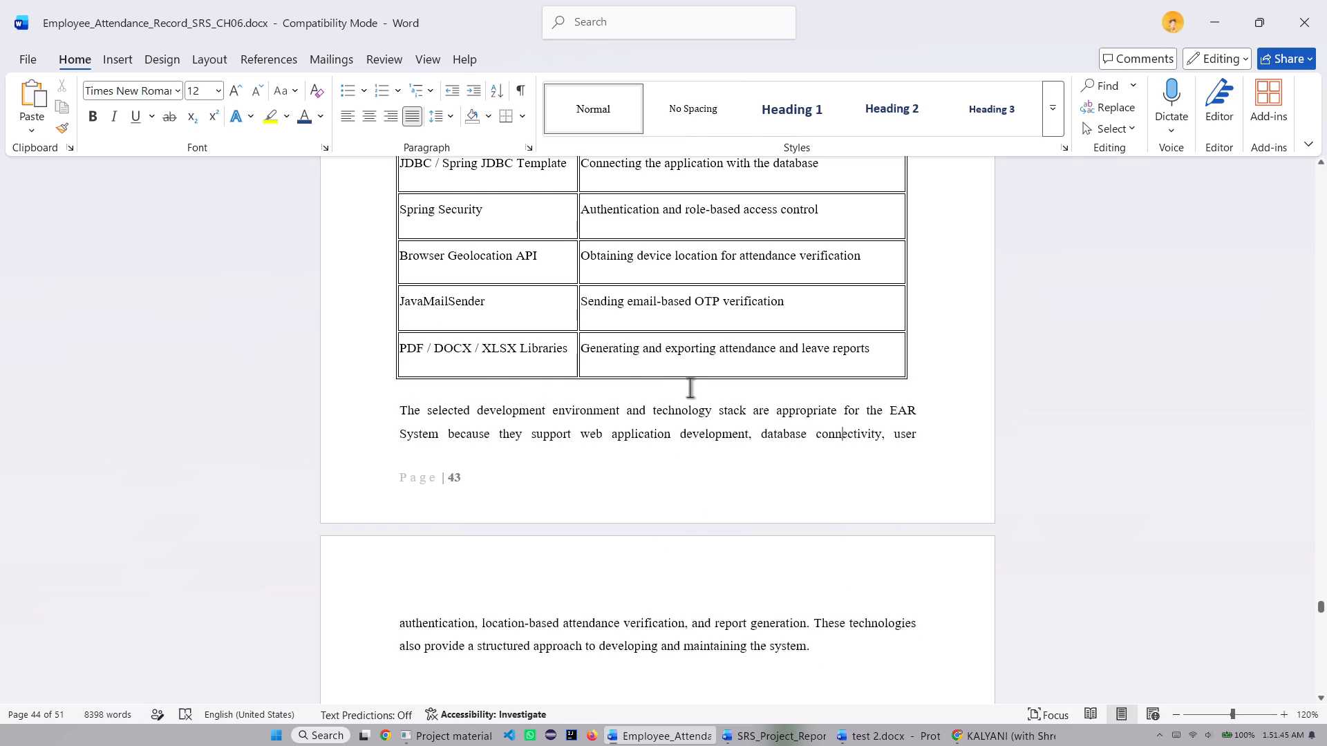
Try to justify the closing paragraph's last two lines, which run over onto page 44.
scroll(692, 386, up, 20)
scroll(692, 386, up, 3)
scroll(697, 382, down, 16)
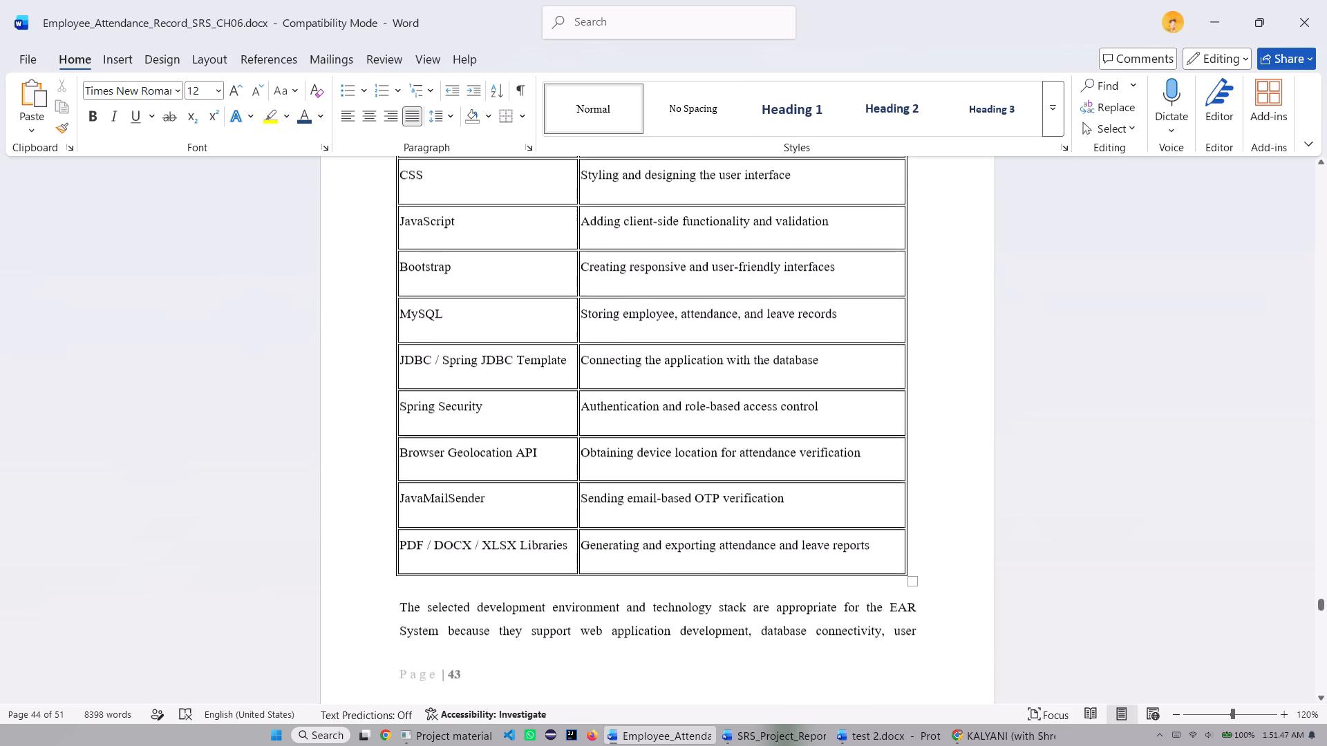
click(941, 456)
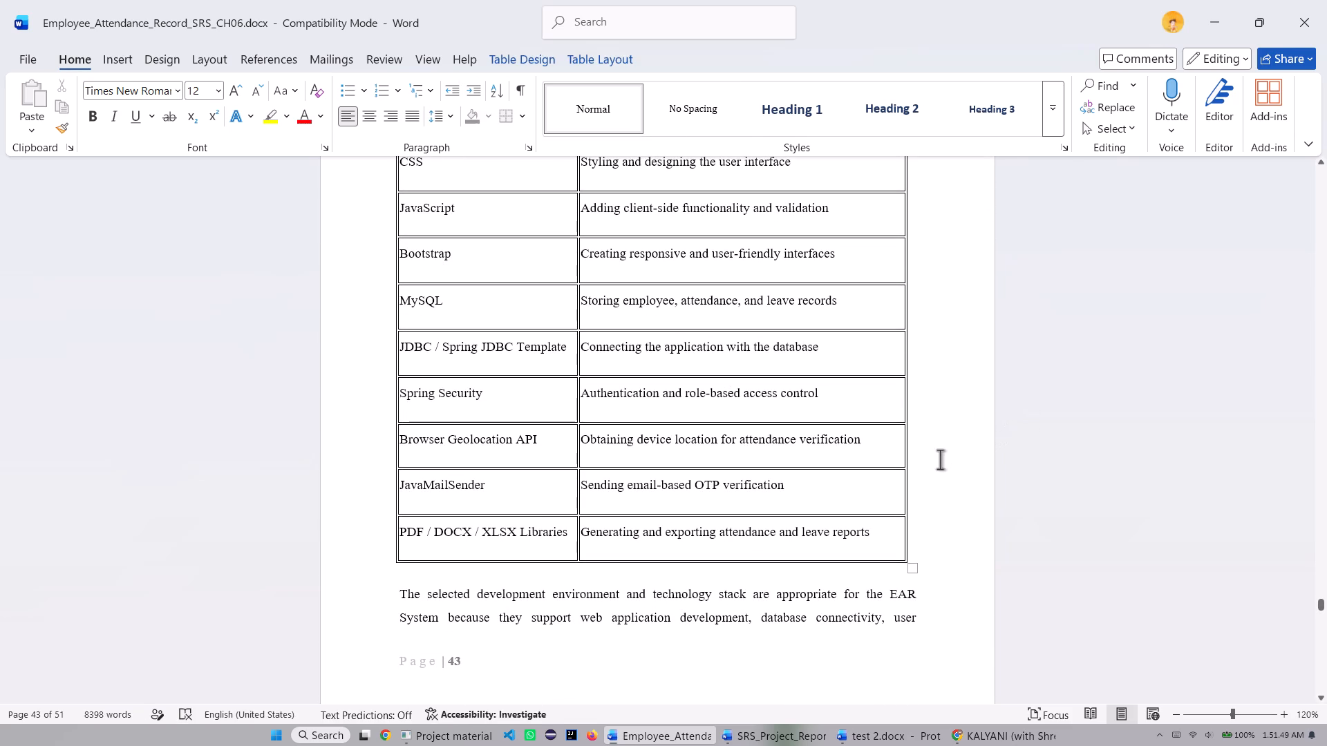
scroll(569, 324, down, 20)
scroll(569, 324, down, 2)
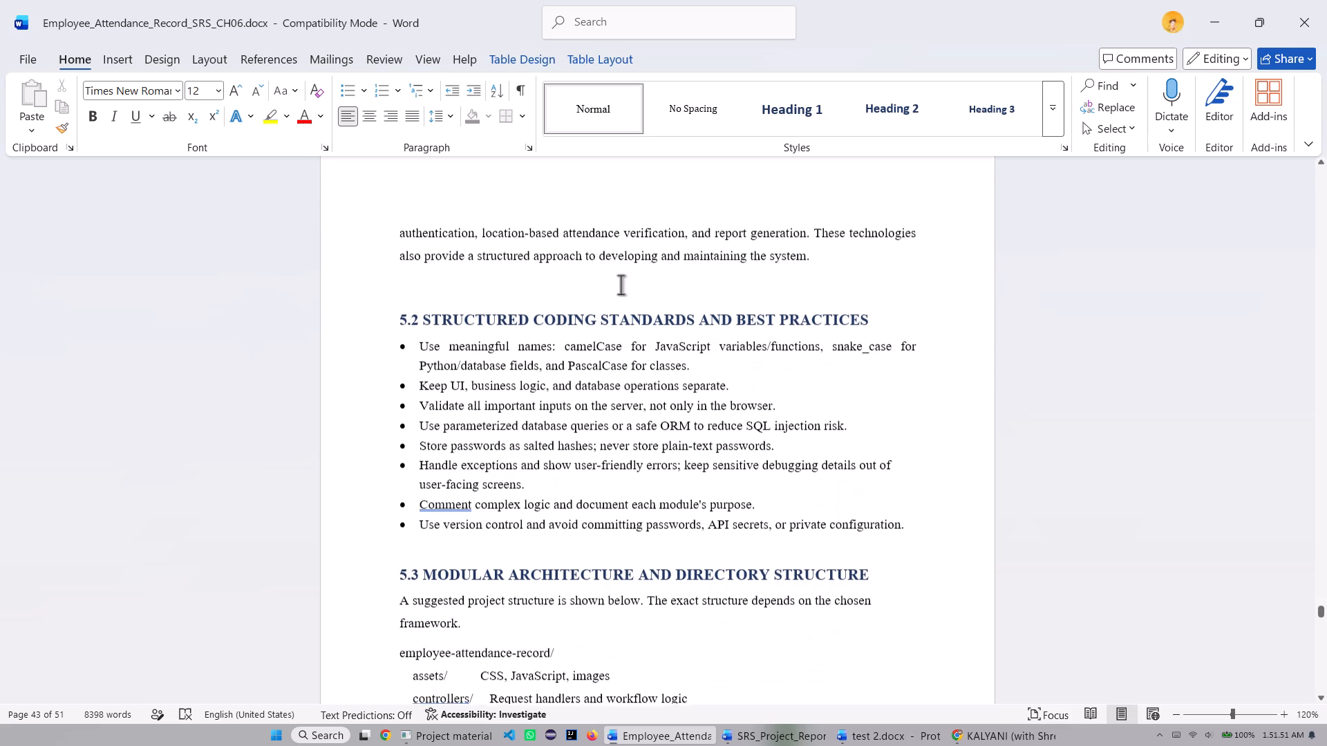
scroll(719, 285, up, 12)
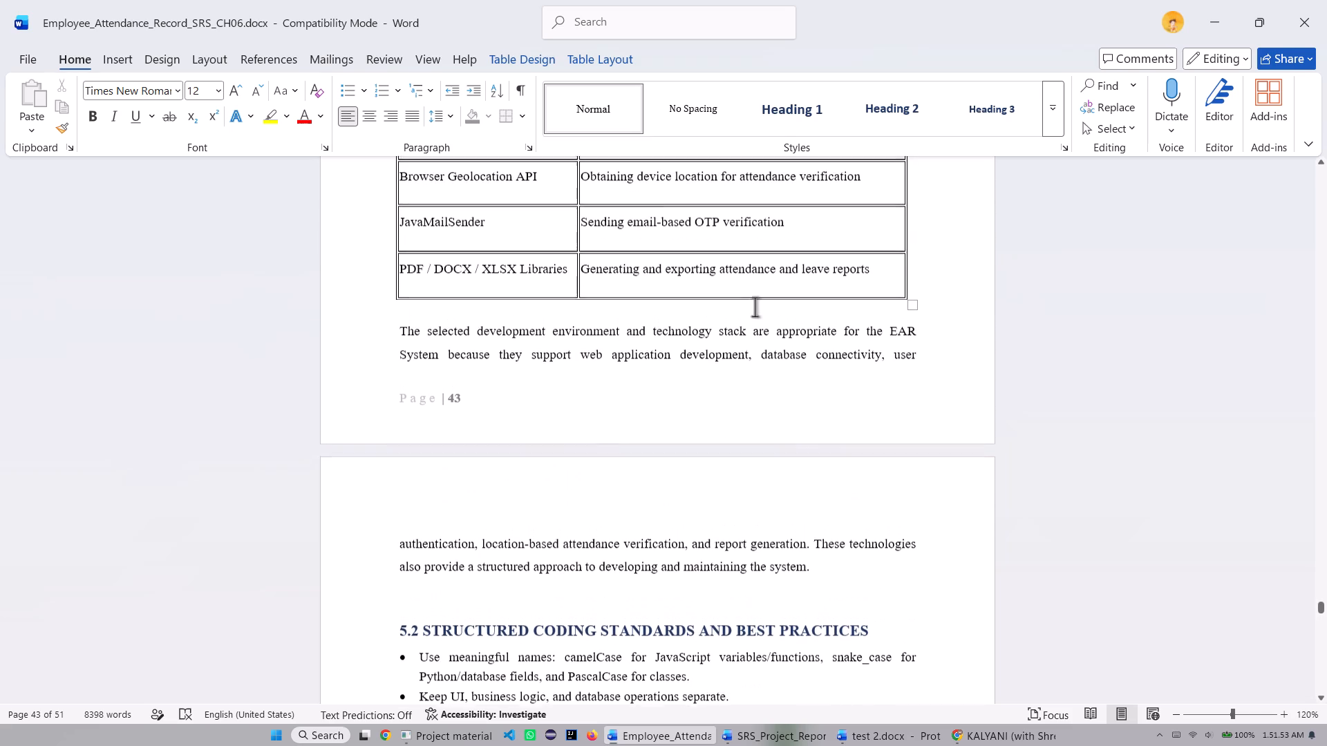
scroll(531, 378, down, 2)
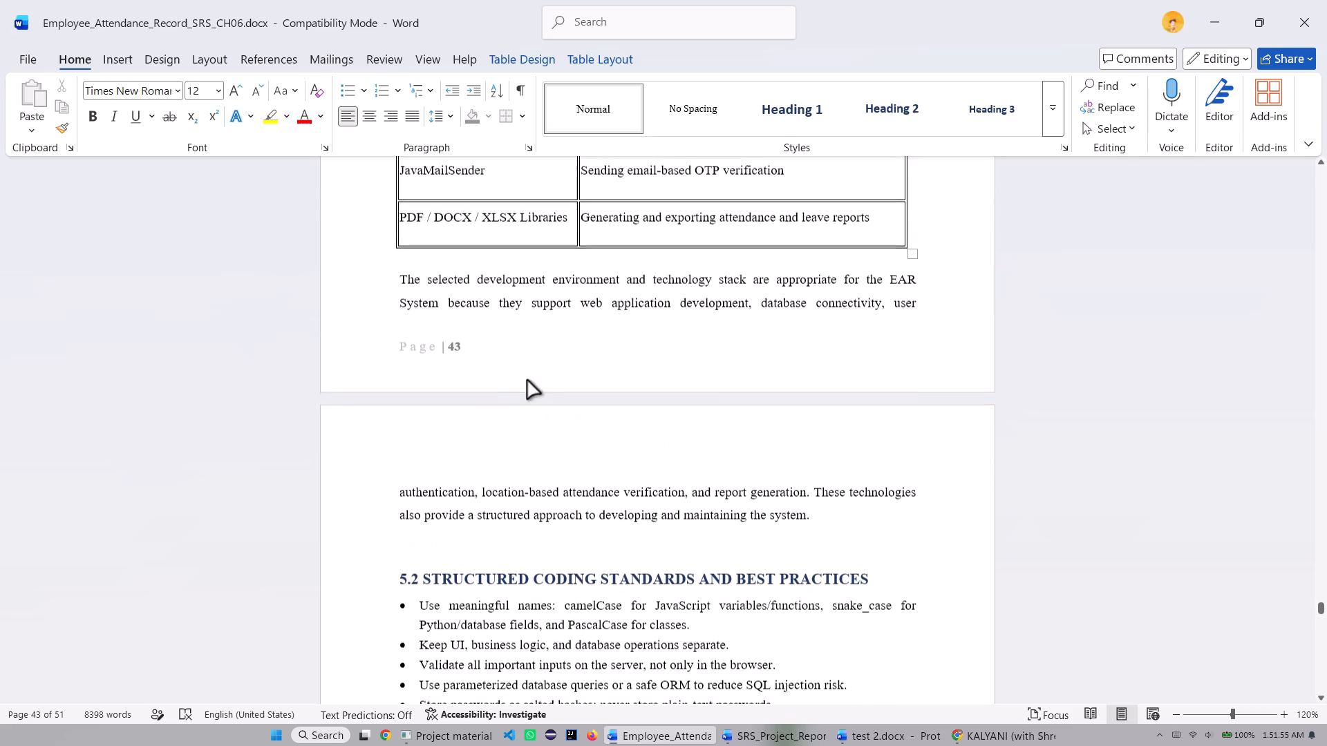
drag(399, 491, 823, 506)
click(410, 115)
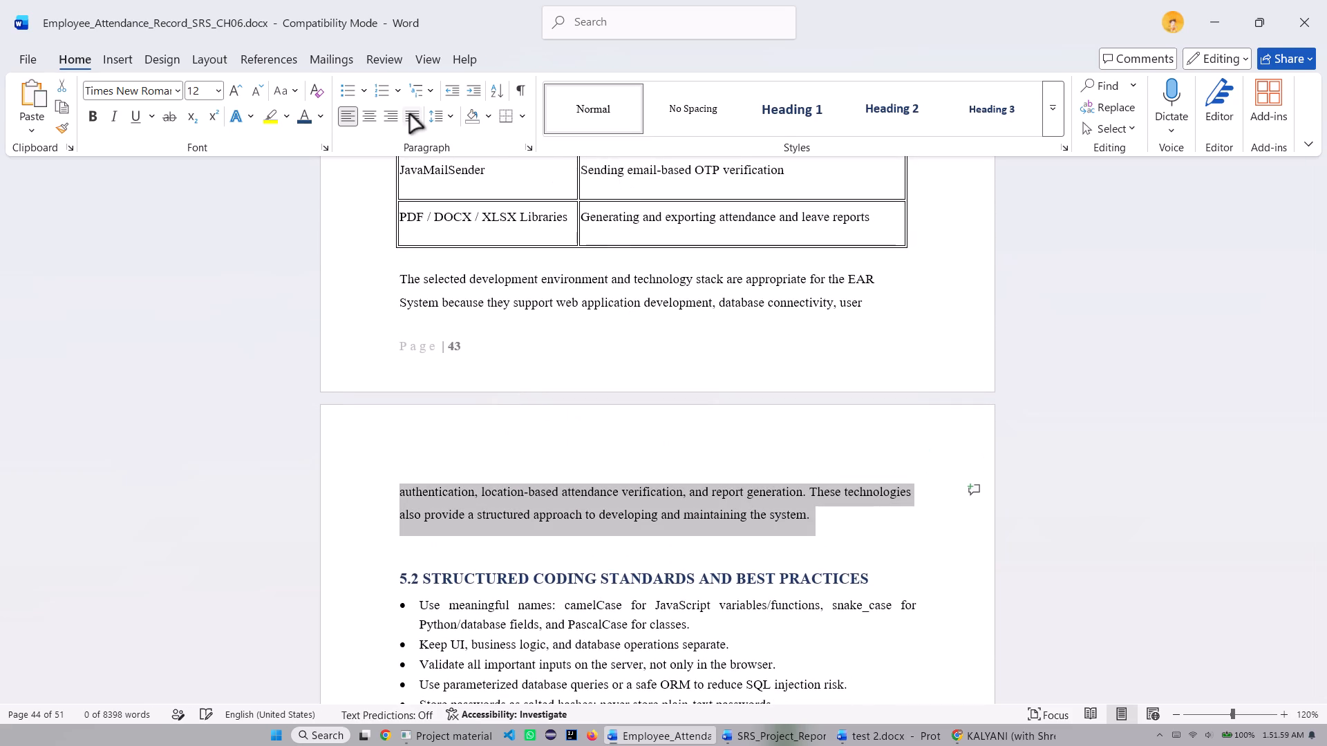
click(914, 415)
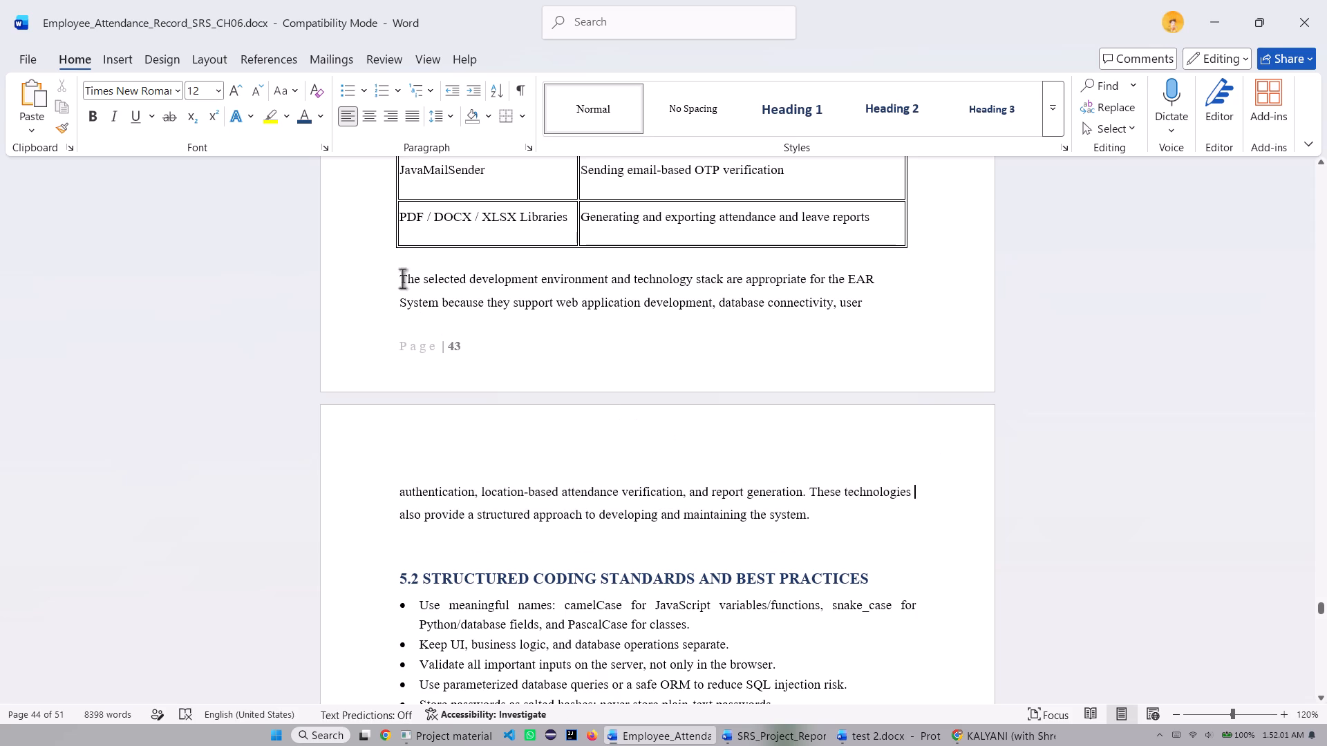
Justify all of section 5.1's closing paragraph, including the lines that continue onto page 44.
drag(402, 278, 845, 522)
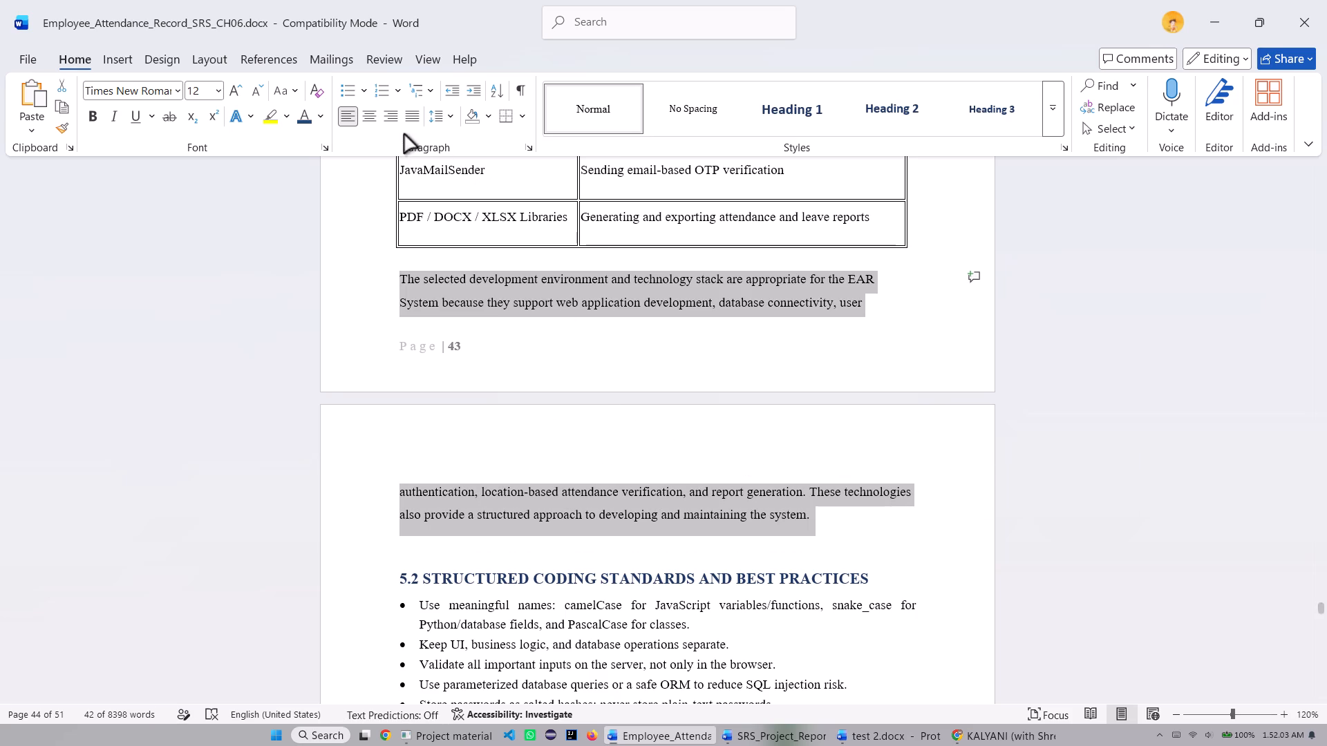
click(407, 116)
click(863, 394)
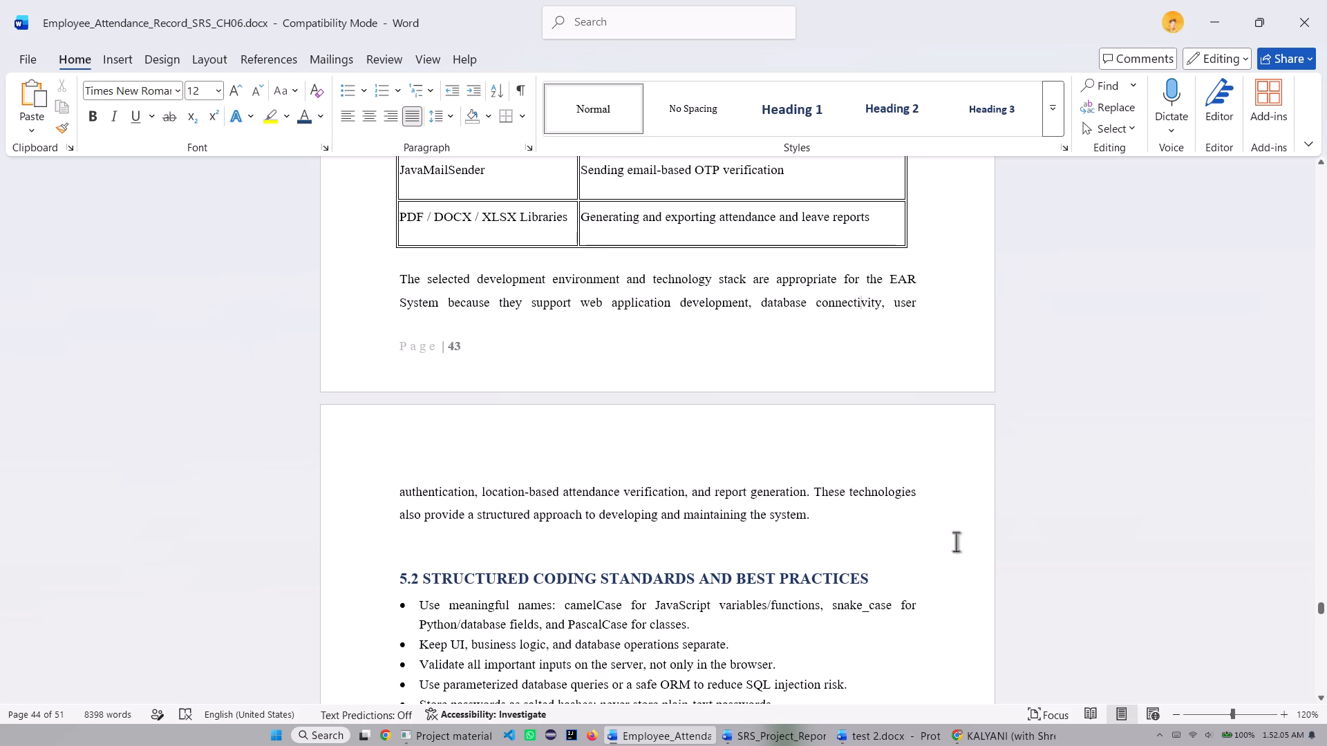
scroll(708, 405, down, 4)
scroll(502, 437, down, 3)
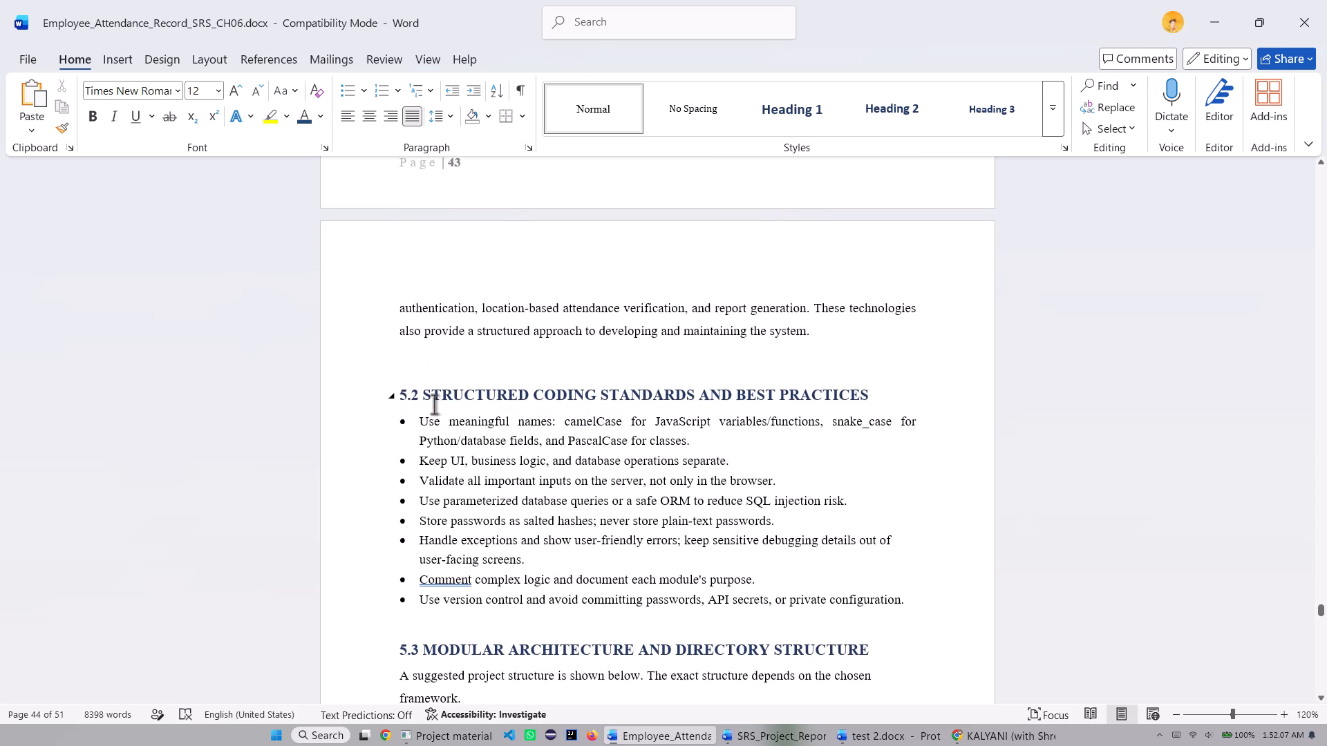
scroll(540, 374, down, 3)
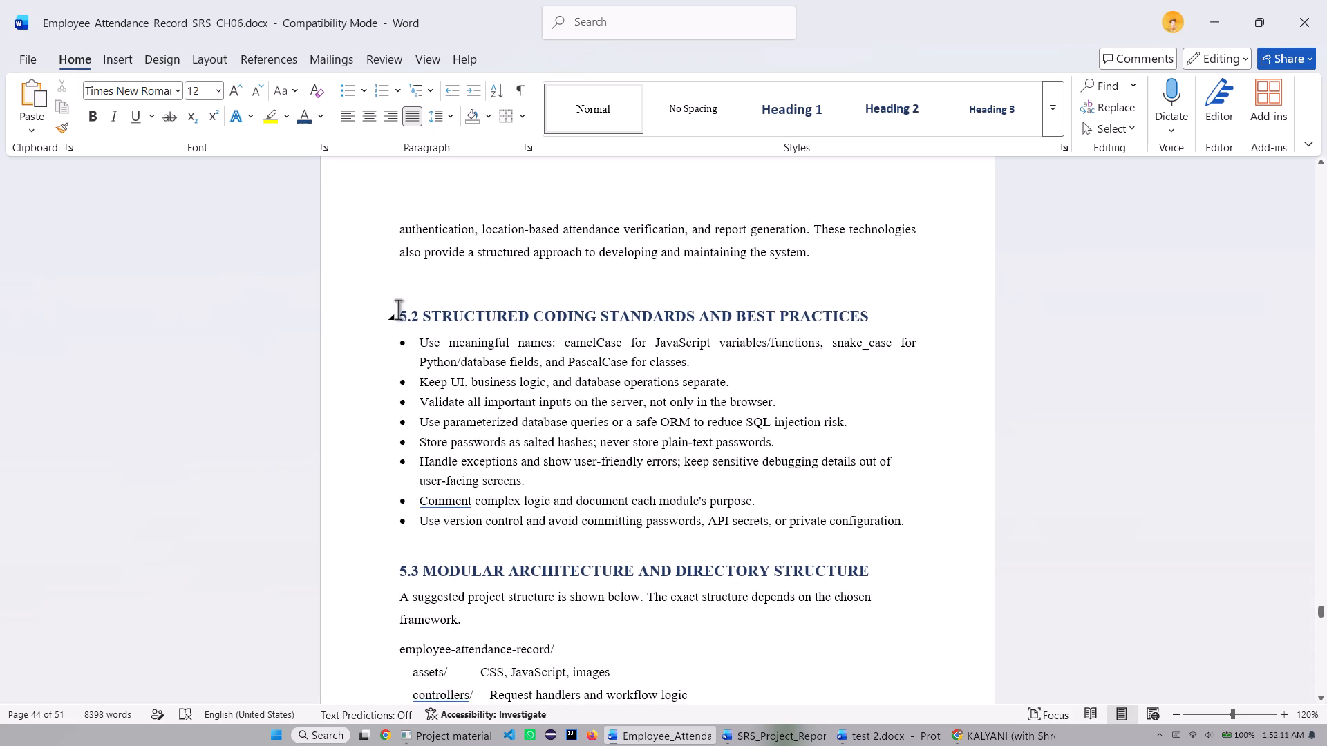
drag(398, 309, 868, 307)
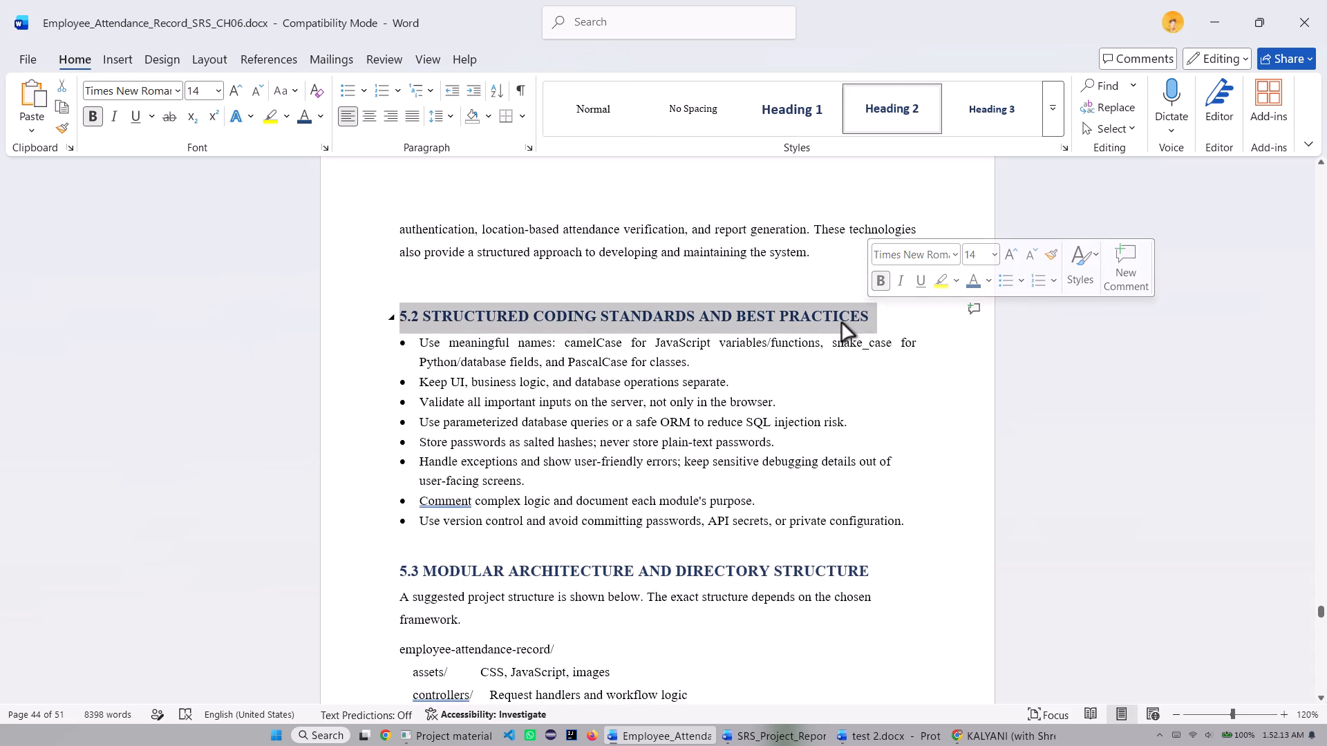
right_click(842, 323)
drag(878, 404, 878, 394)
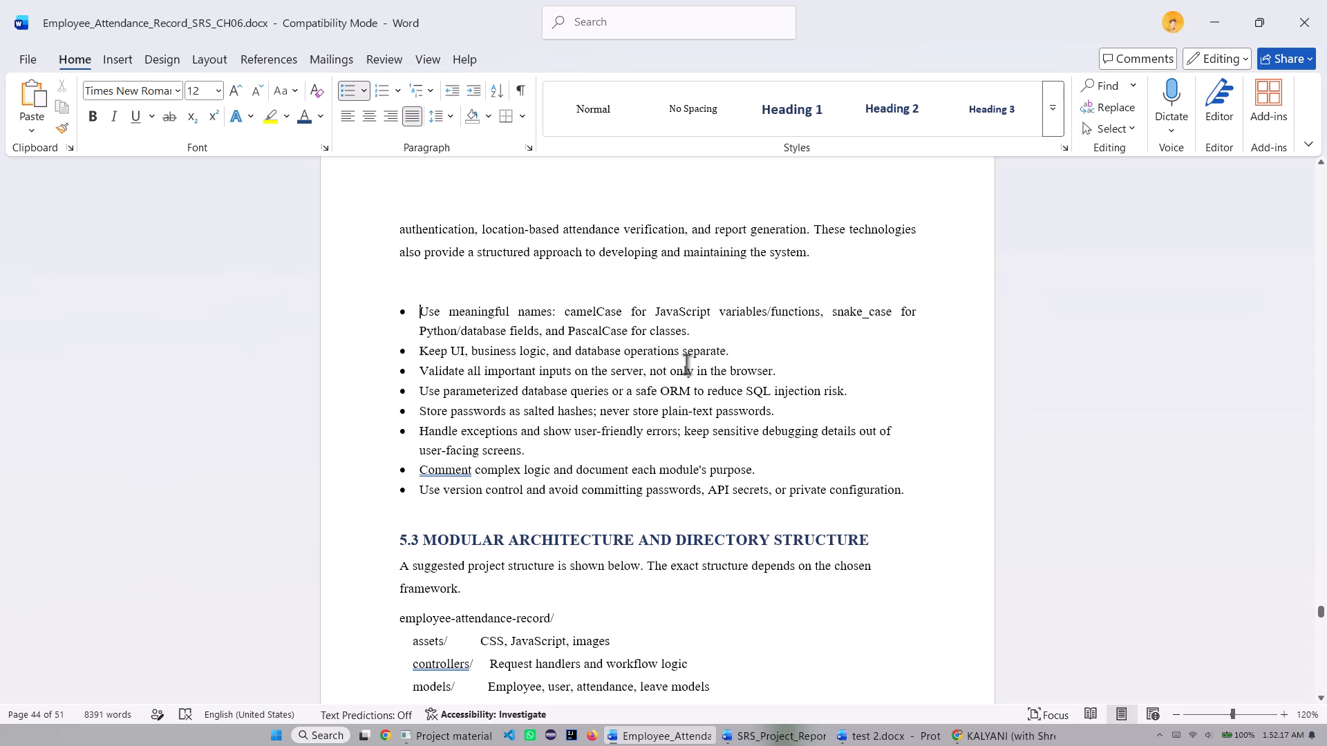
key(ctrl+z)
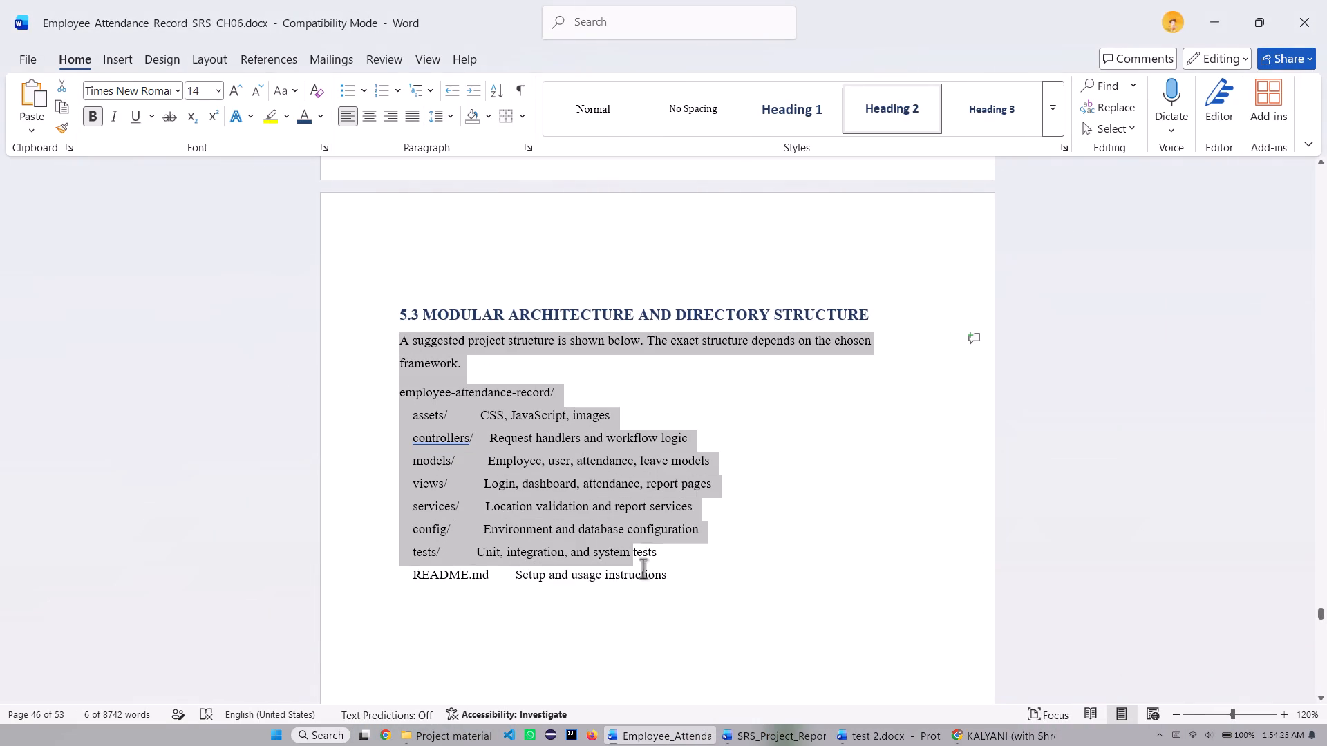
drag(643, 568, 690, 586)
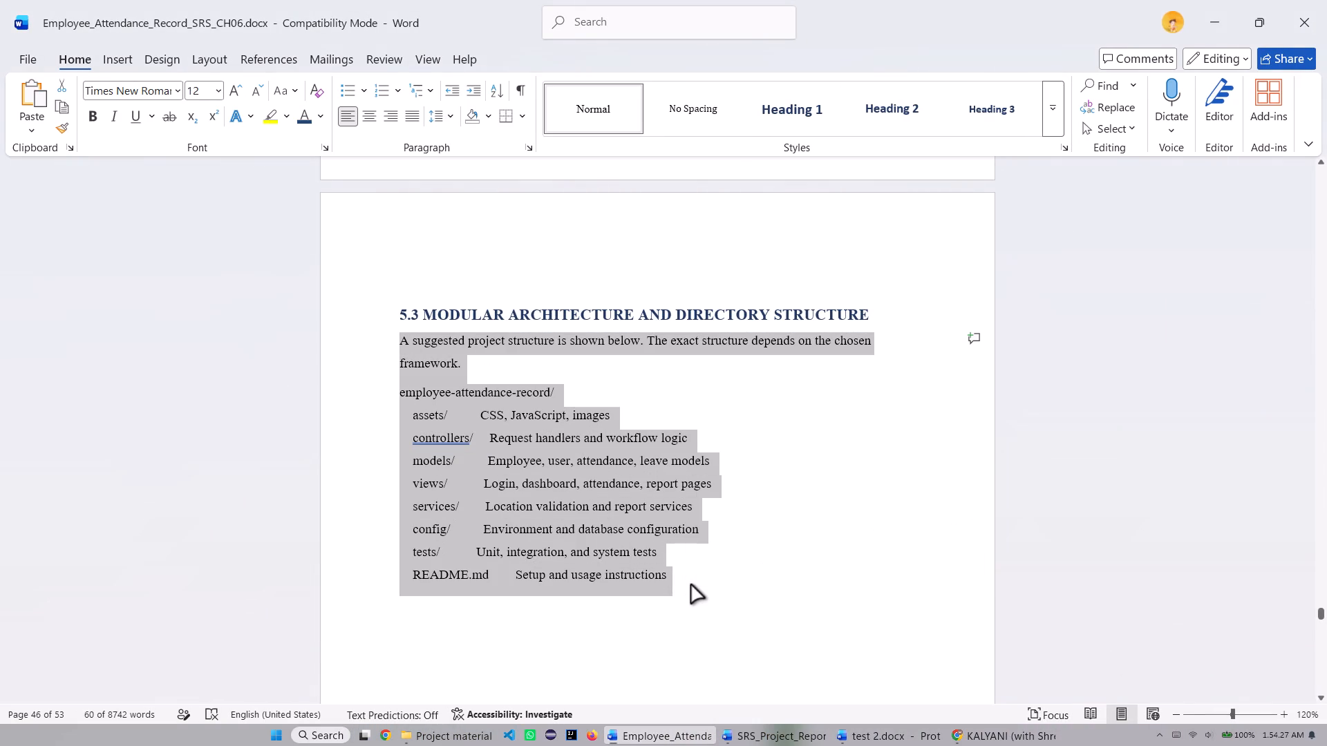
key(ctrl+v)
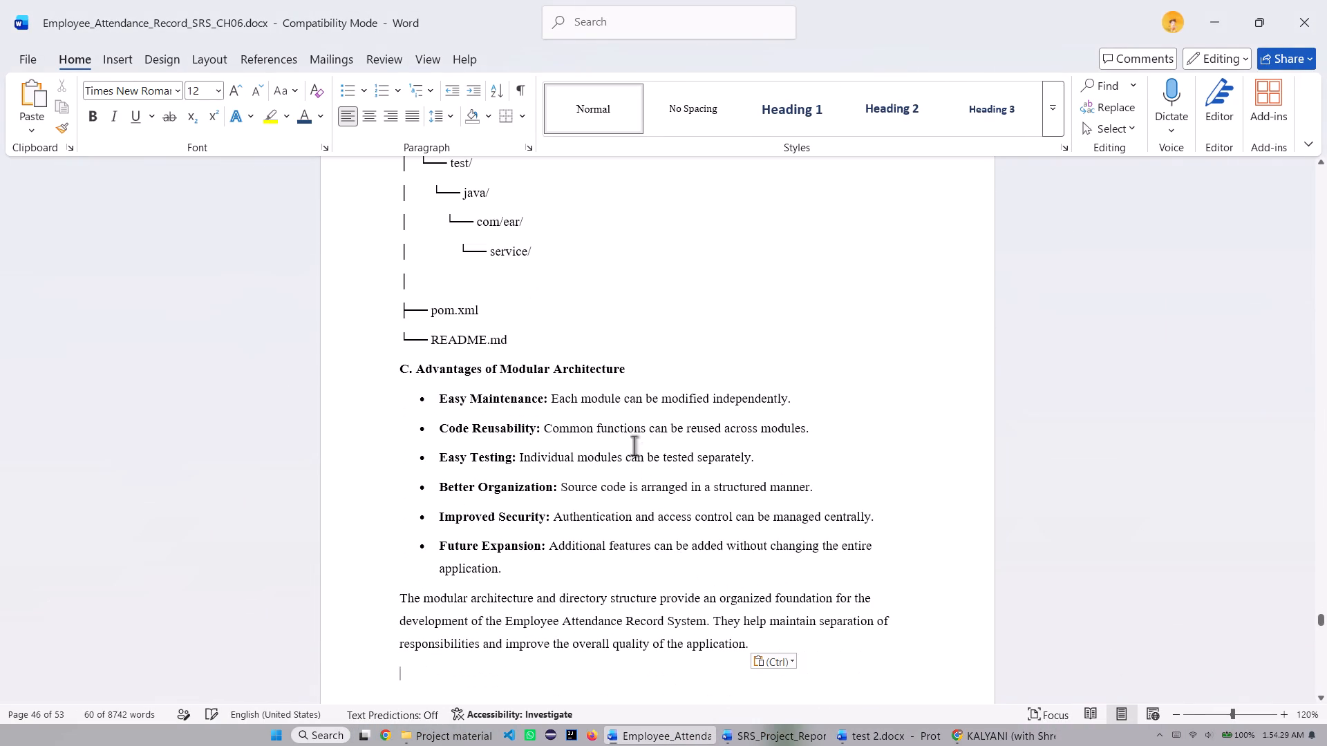
Review the pasted section 5.3 content, from the advantages list back through the directory tree and layers to the heading.
scroll(643, 425, up, 20)
scroll(643, 425, up, 1)
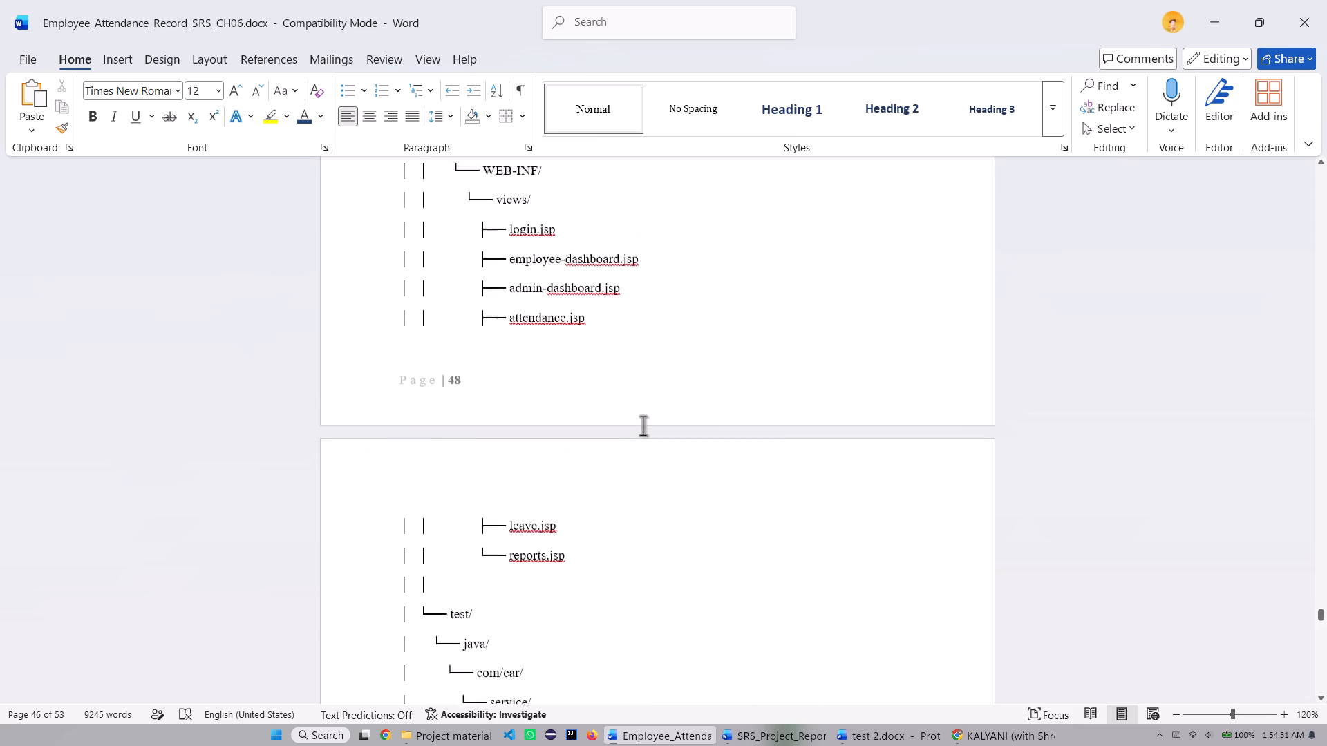
scroll(643, 425, up, 20)
scroll(643, 425, up, 4)
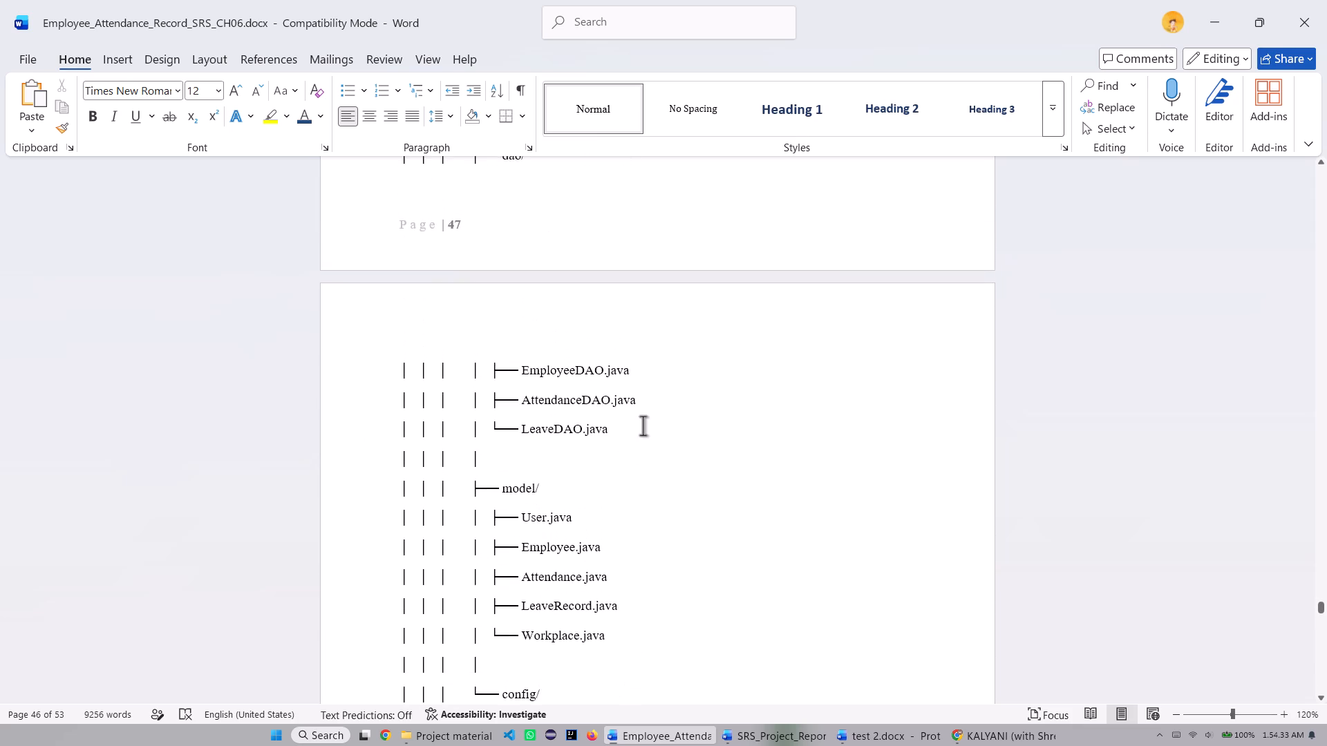
scroll(643, 425, up, 15)
scroll(643, 425, up, 8)
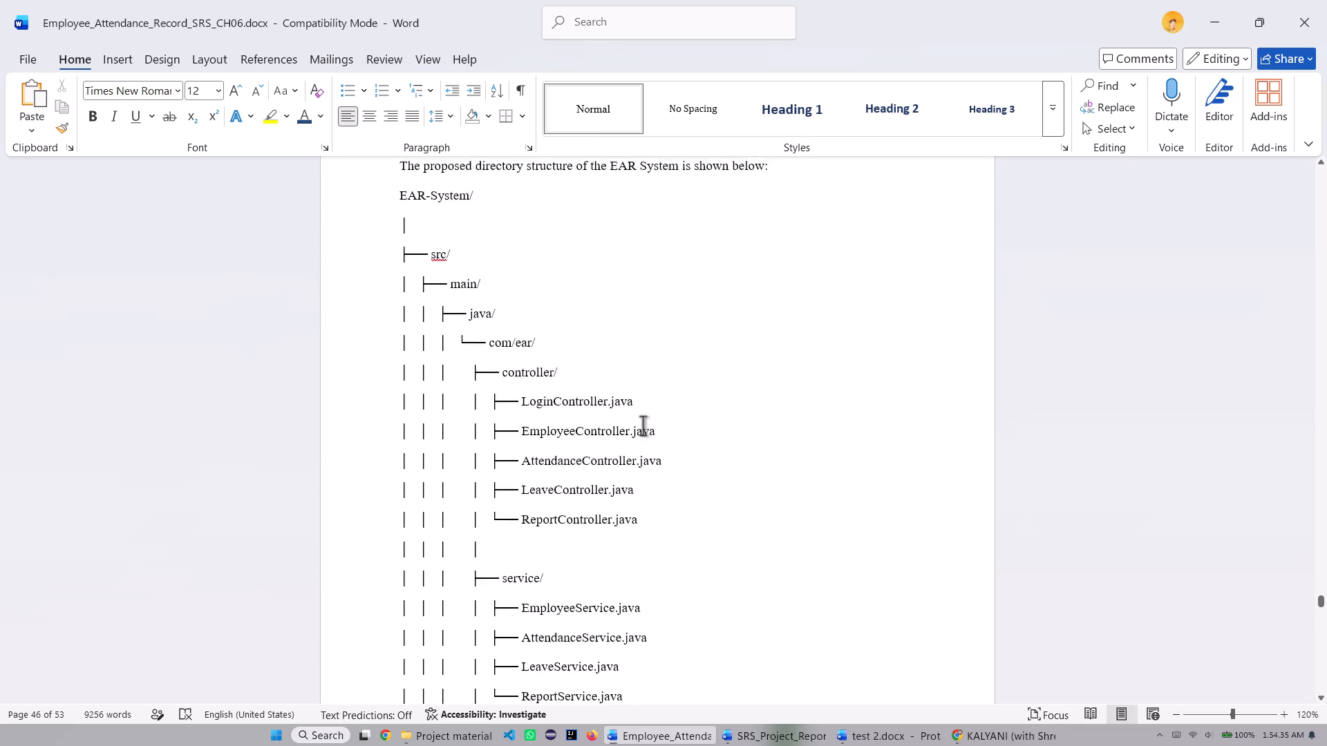
scroll(643, 425, up, 6)
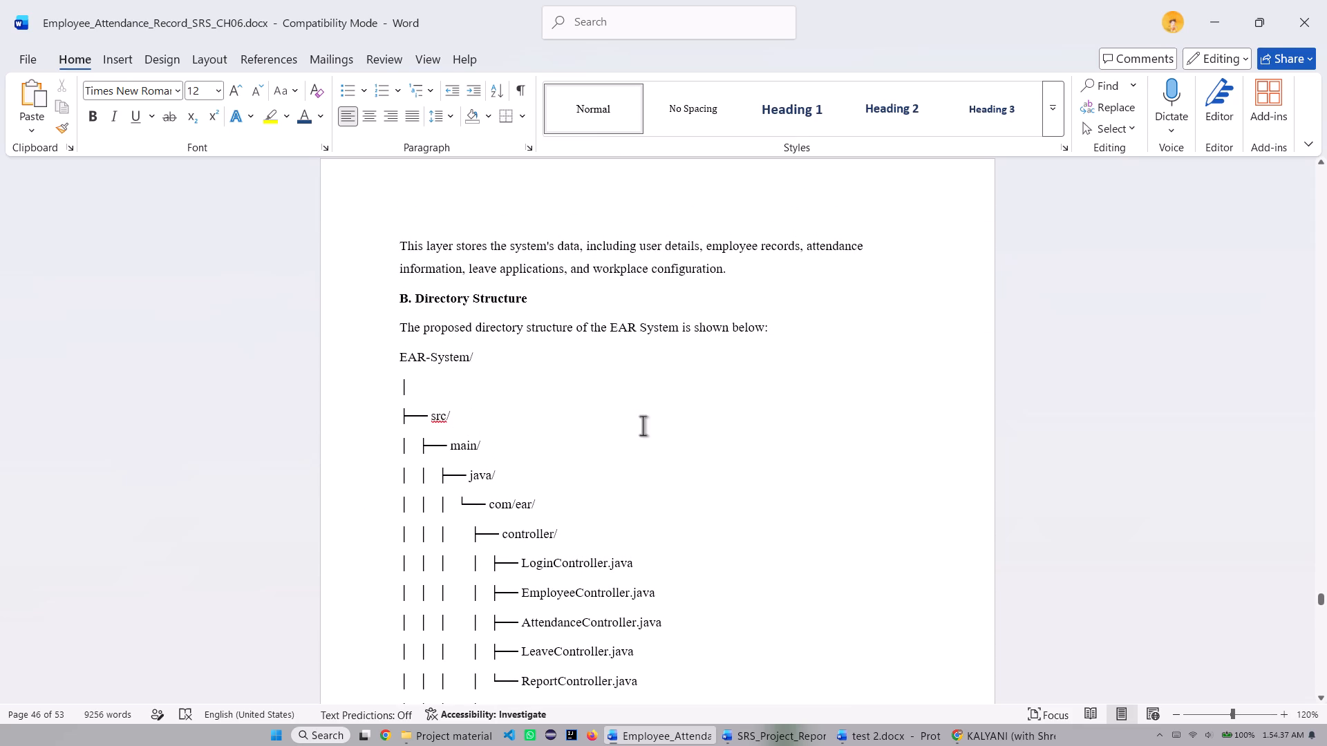
scroll(643, 425, up, 2)
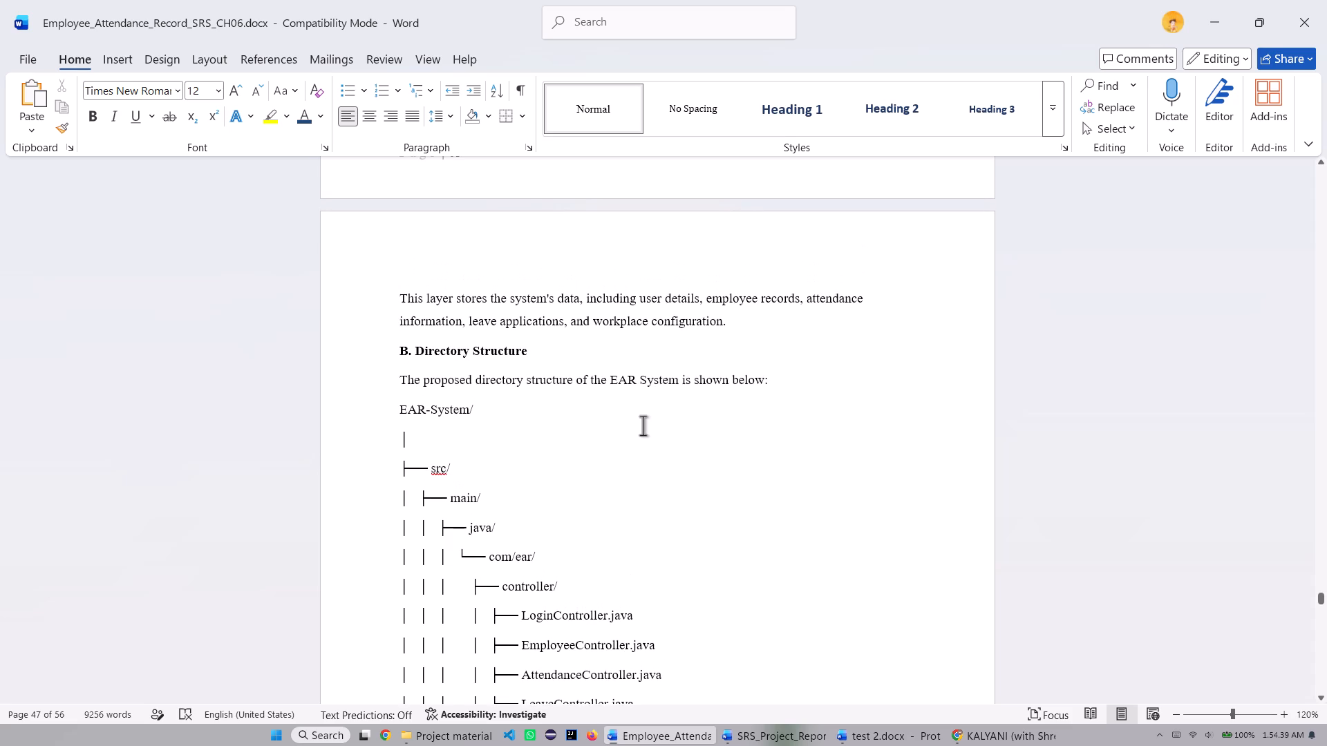
scroll(643, 425, up, 20)
scroll(643, 425, up, 2)
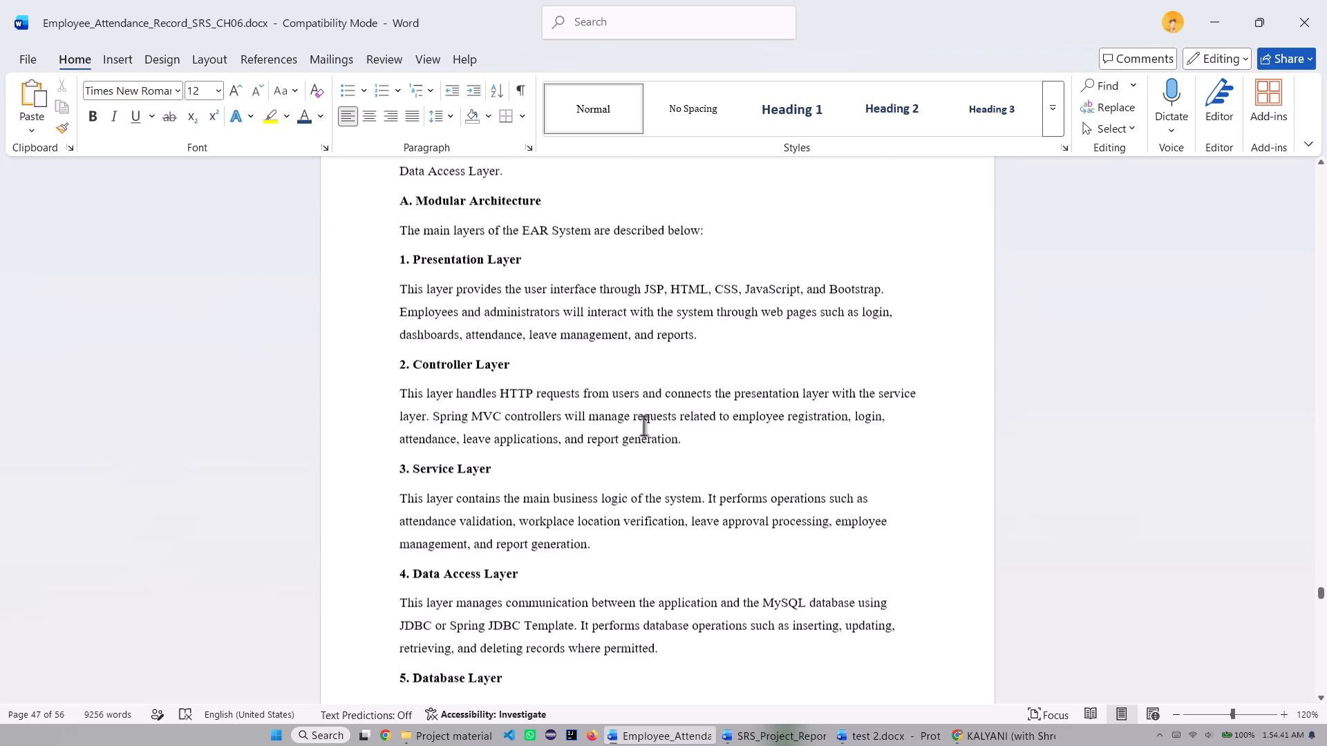
scroll(643, 425, up, 11)
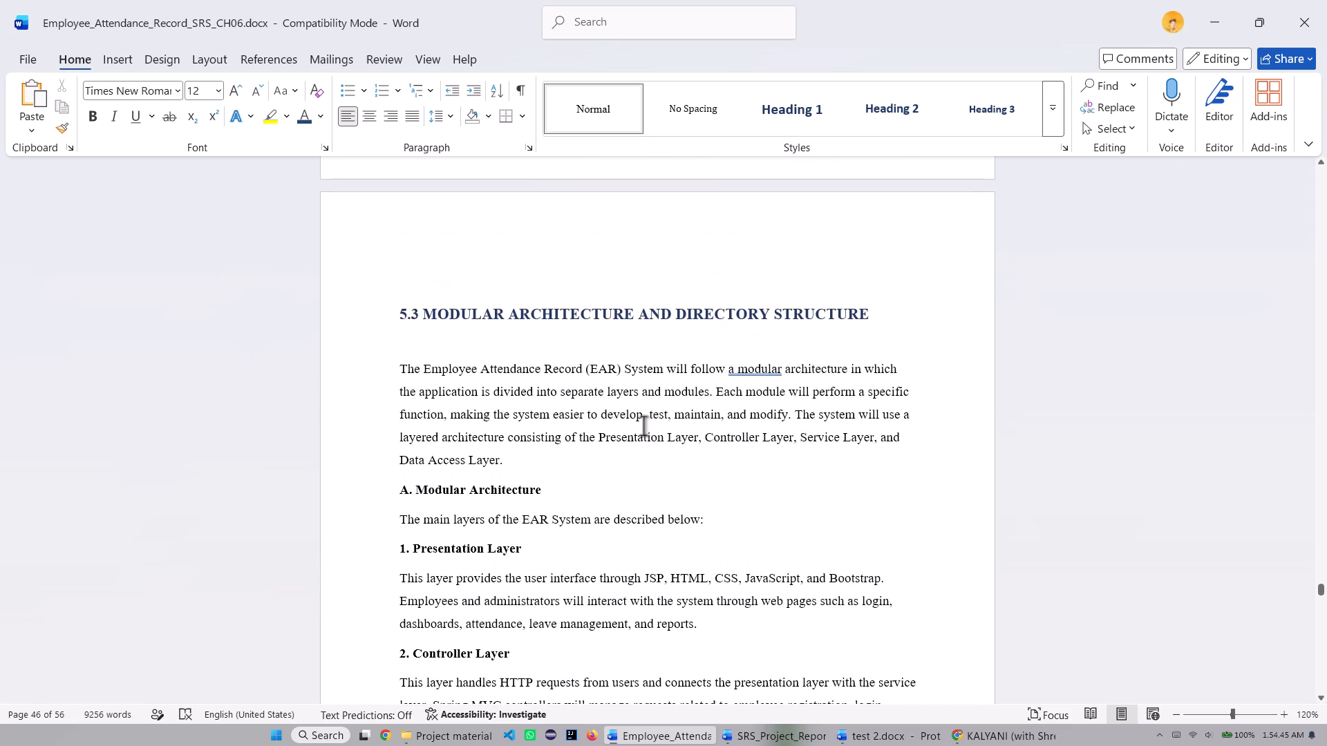
Justify section 5.3 from its introduction through "The proposed directory structure of the EAR System is shown below:", and check the result.
drag(402, 366, 633, 419)
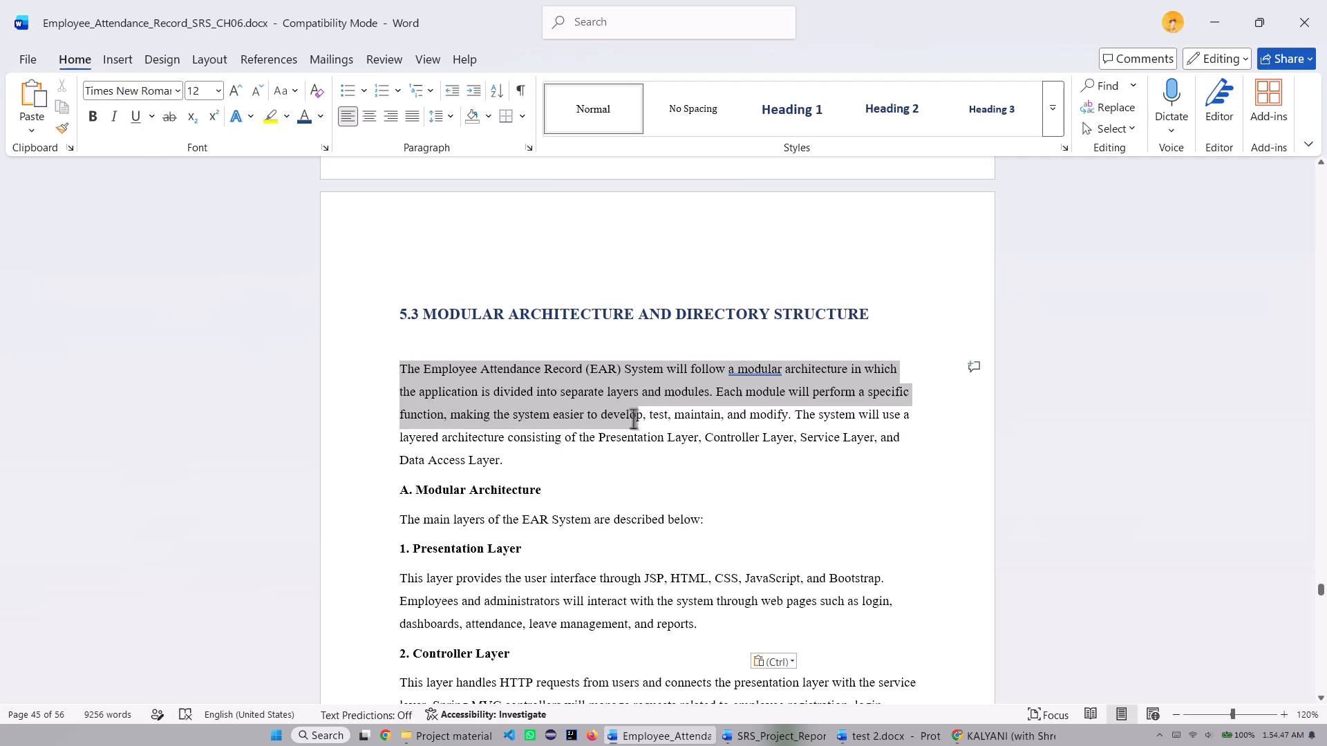
drag(633, 419, 697, 577)
scroll(672, 491, down, 2)
scroll(757, 495, down, 4)
scroll(906, 513, down, 3)
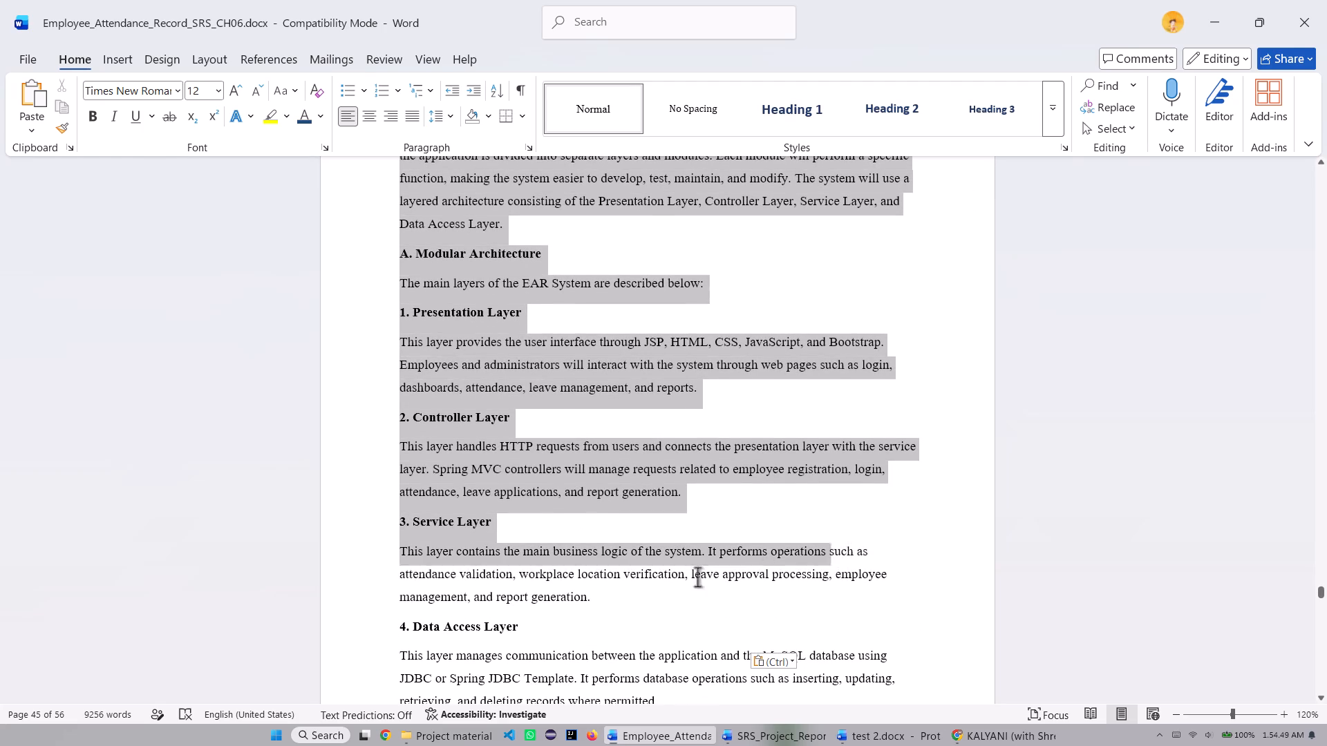
drag(697, 577, 541, 519)
scroll(581, 593, down, 4)
scroll(714, 531, down, 3)
scroll(541, 519, down, 4)
drag(541, 519, 741, 499)
scroll(682, 498, down, 4)
scroll(617, 524, down, 4)
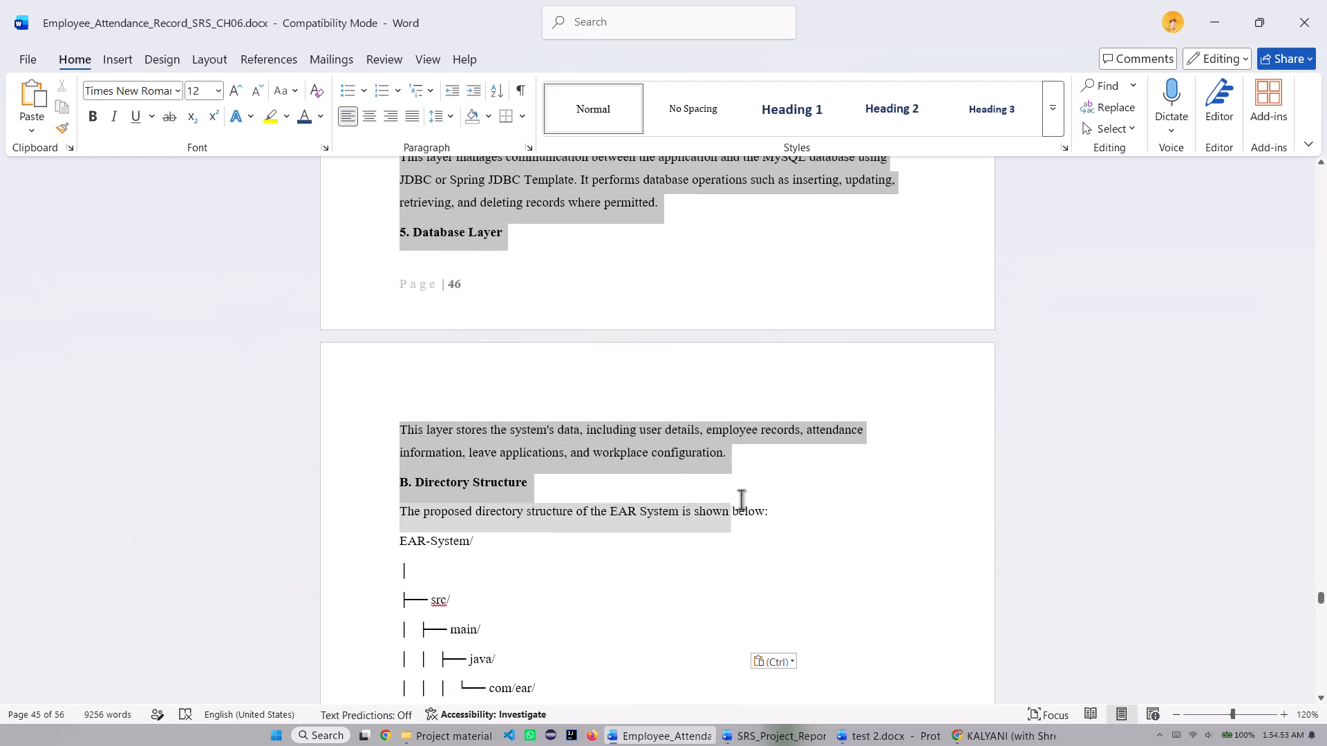
drag(741, 499, 787, 502)
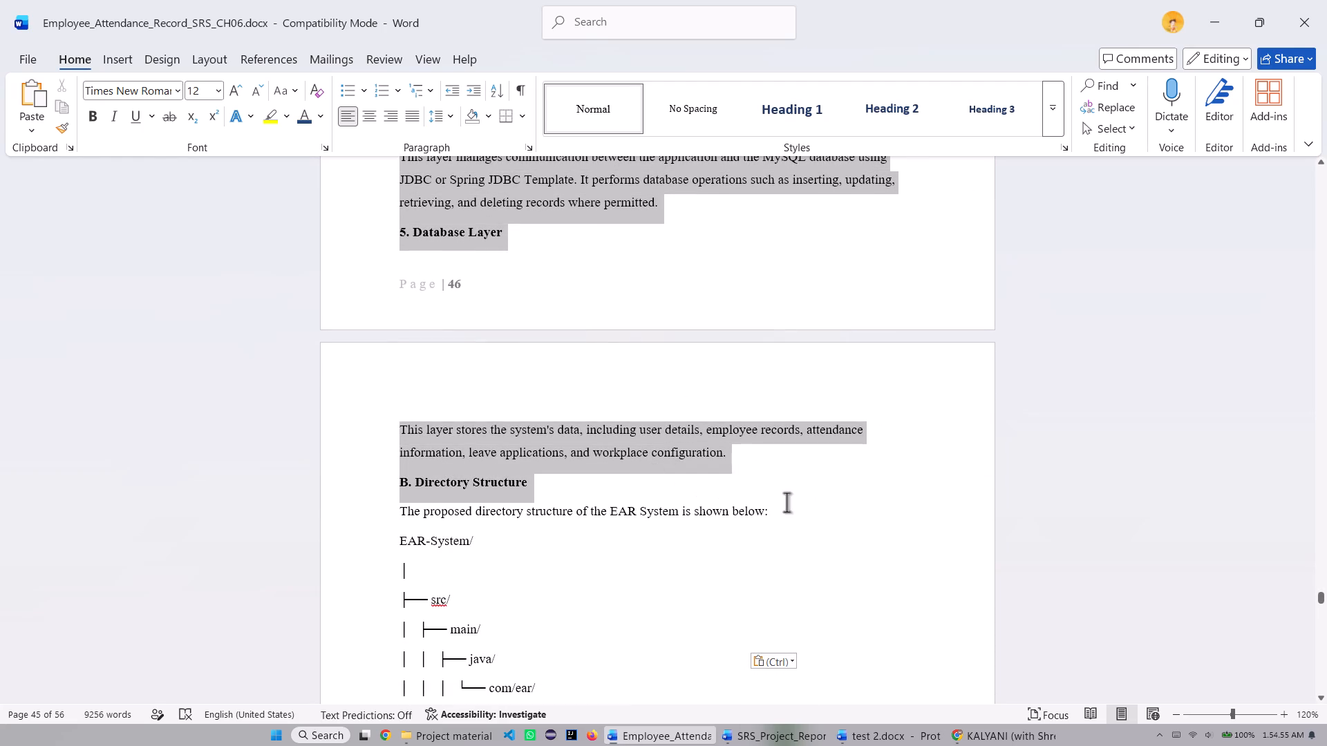
drag(787, 502, 787, 514)
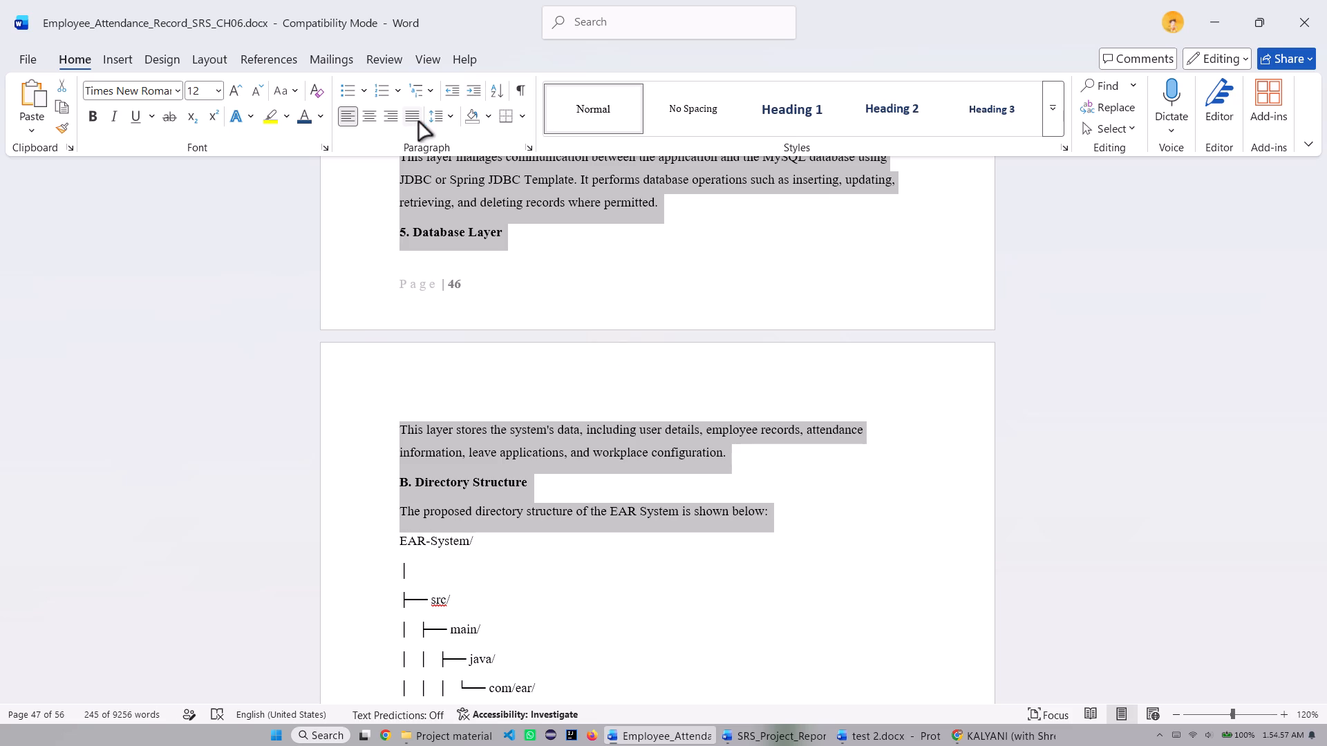
click(417, 122)
click(821, 470)
scroll(681, 441, down, 3)
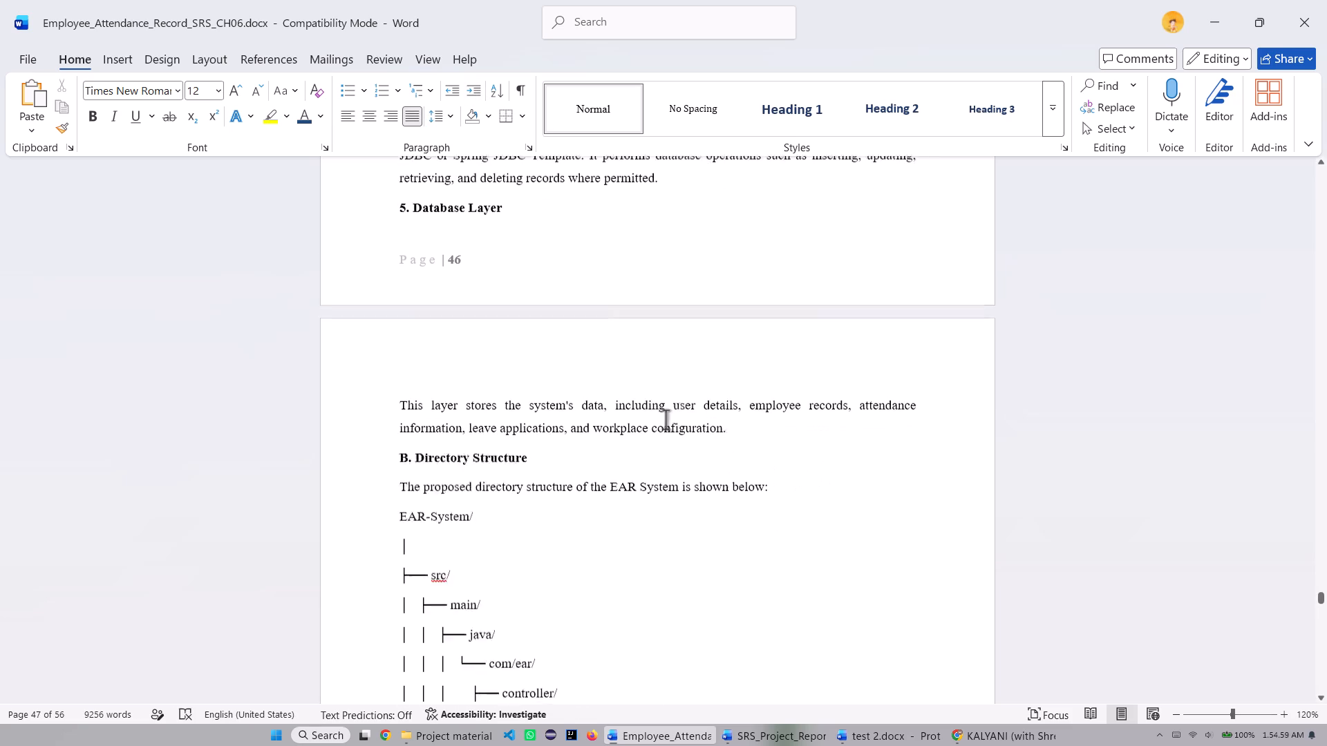
scroll(666, 419, down, 3)
scroll(571, 334, down, 12)
scroll(588, 336, up, 7)
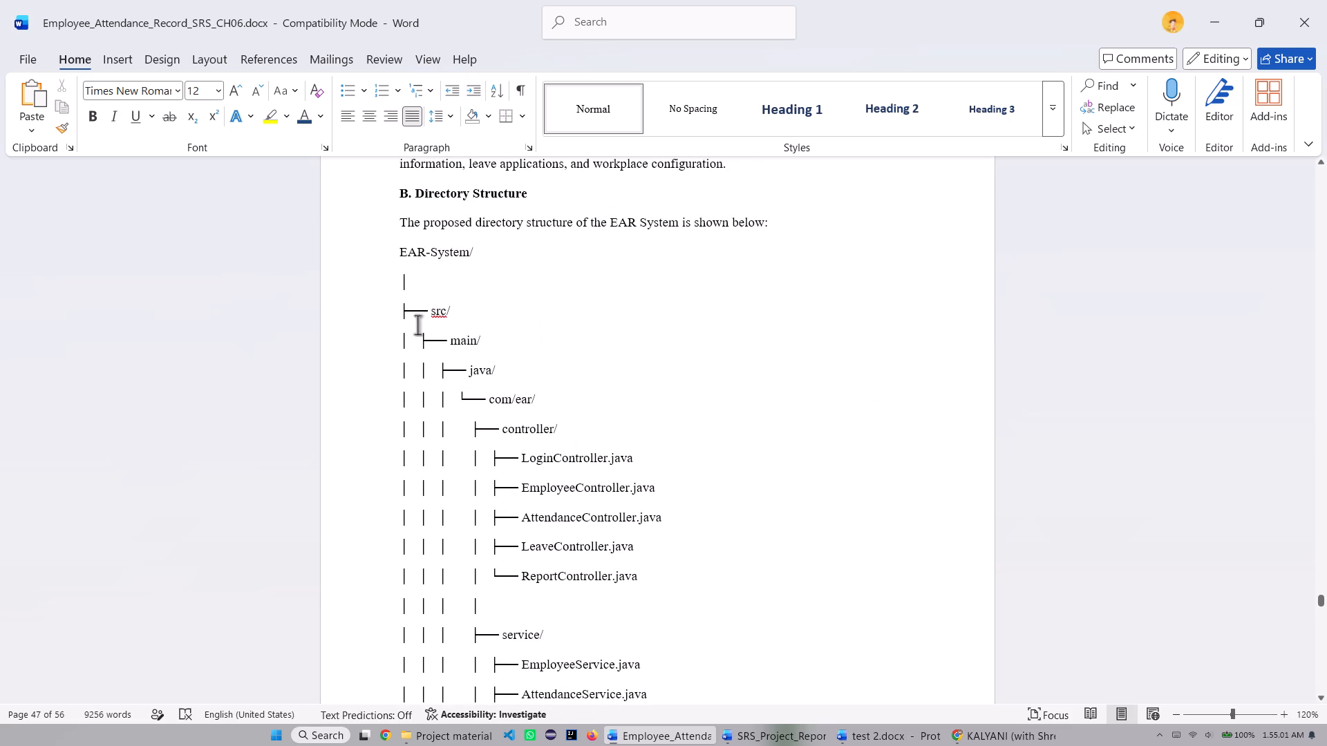
scroll(549, 390, down, 1)
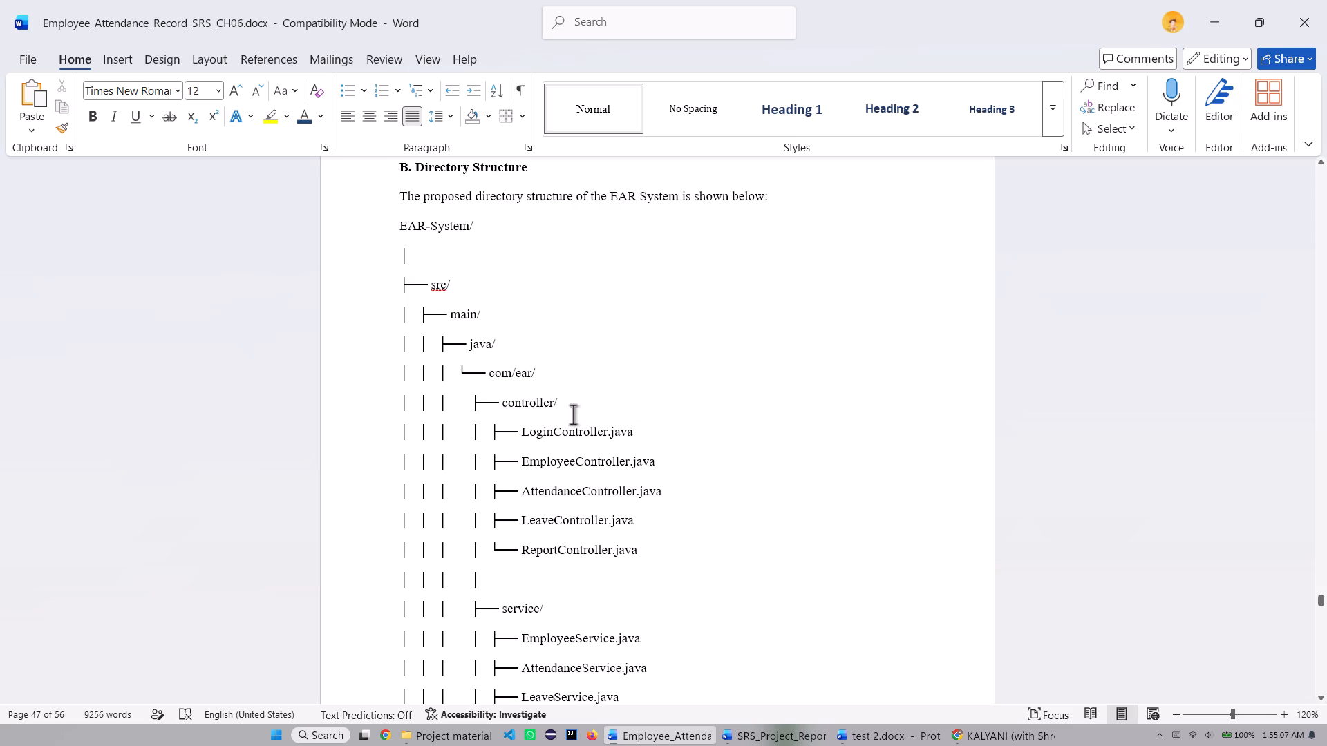
Review the EAR-System directory tree in section 5.3, from the controller files down to README.md and the advantages list.
scroll(530, 441, down, 8)
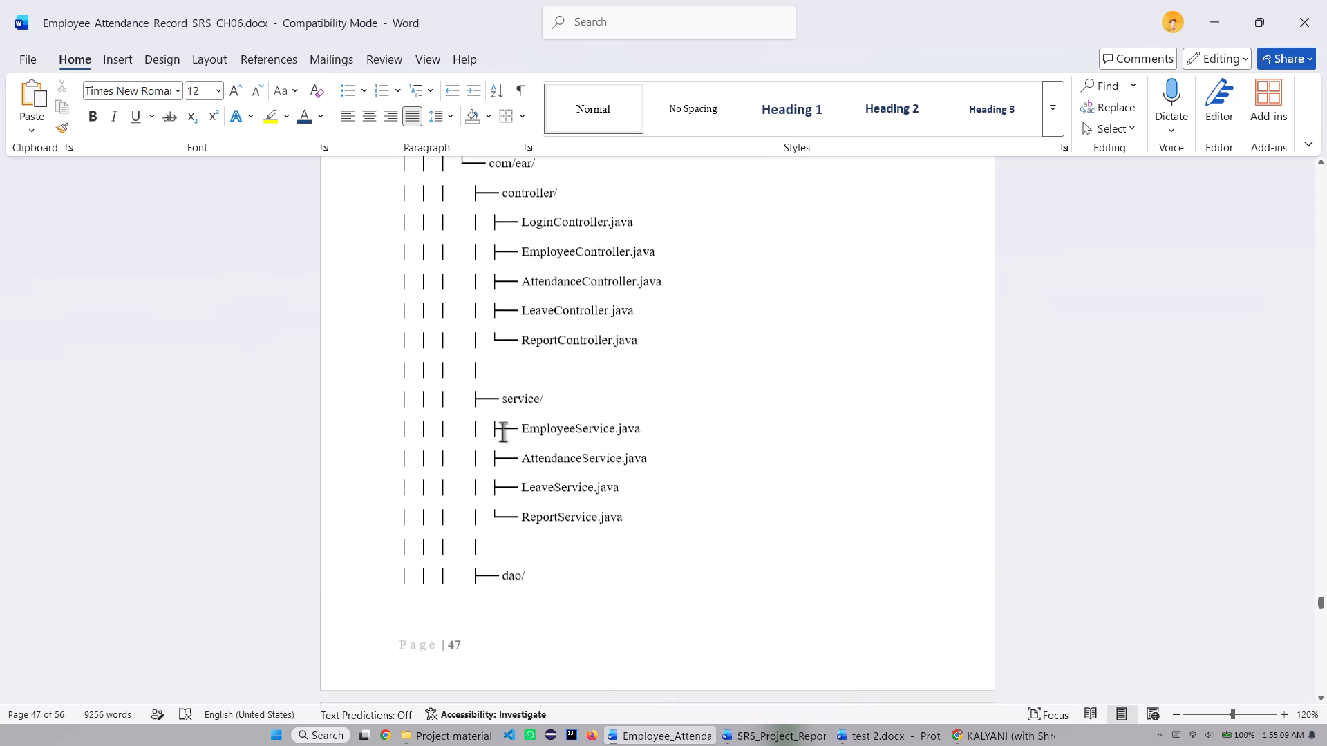
scroll(471, 437, down, 10)
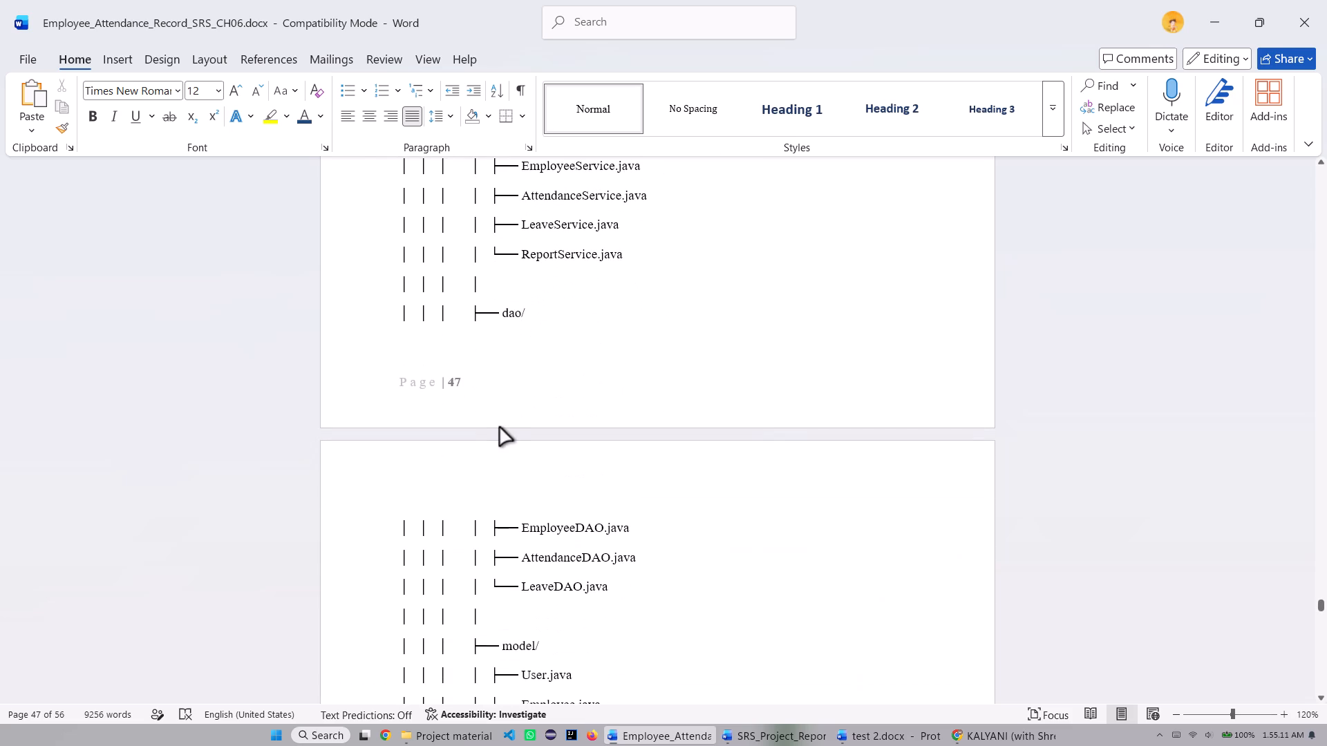
scroll(616, 408, down, 4)
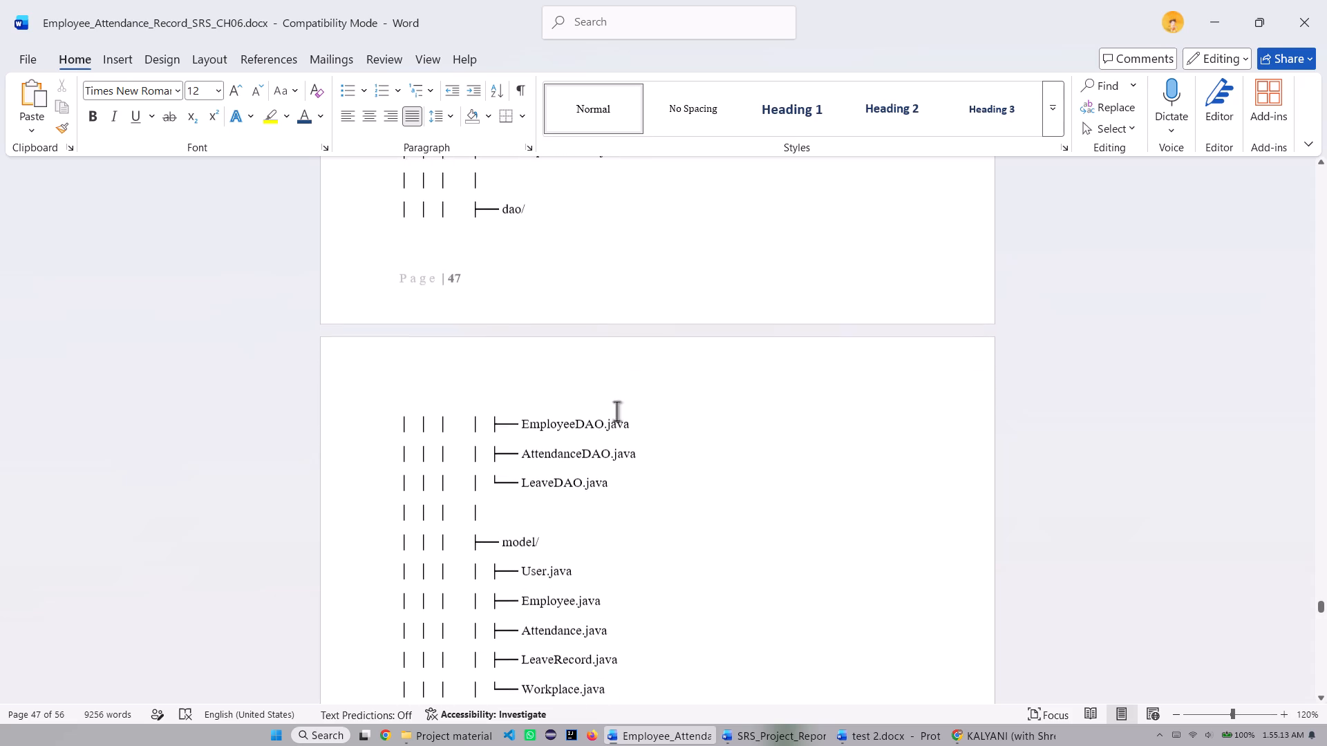
scroll(540, 434, down, 3)
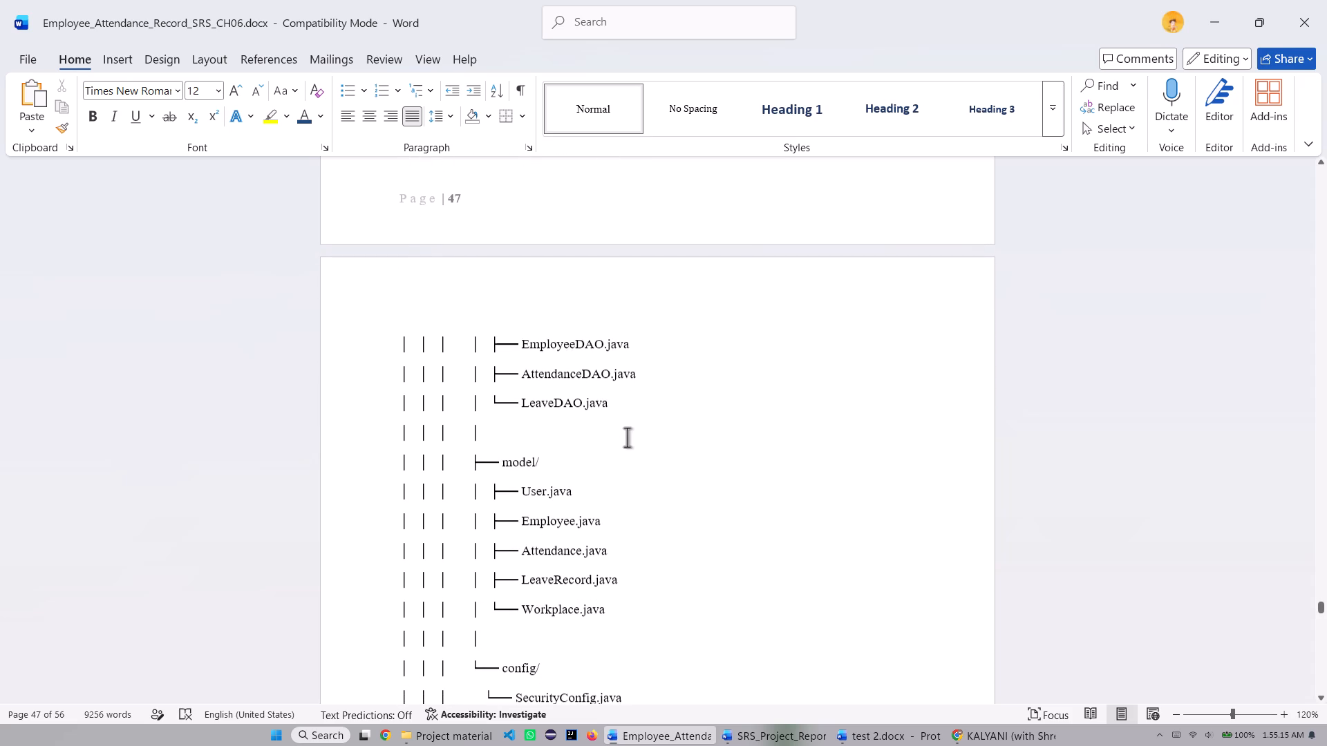
scroll(627, 437, down, 3)
scroll(552, 479, down, 1)
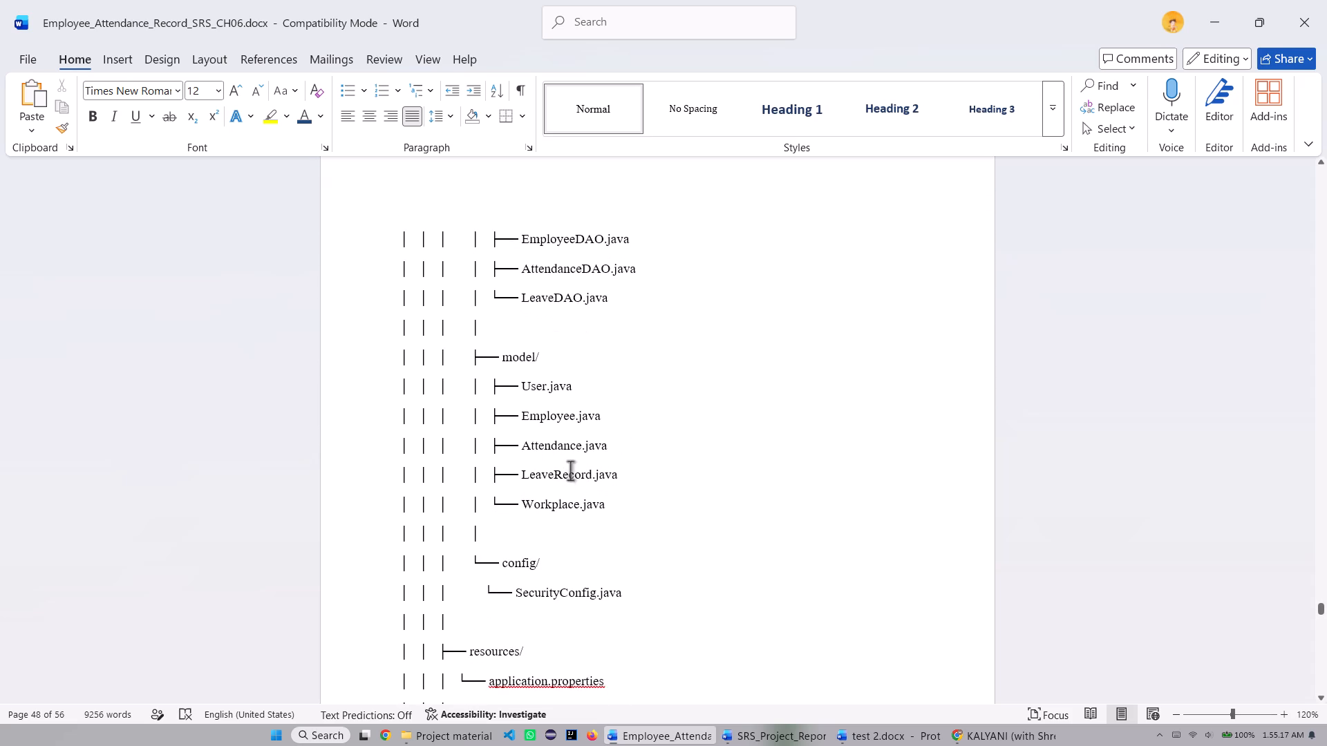
scroll(577, 472, down, 4)
scroll(641, 452, down, 2)
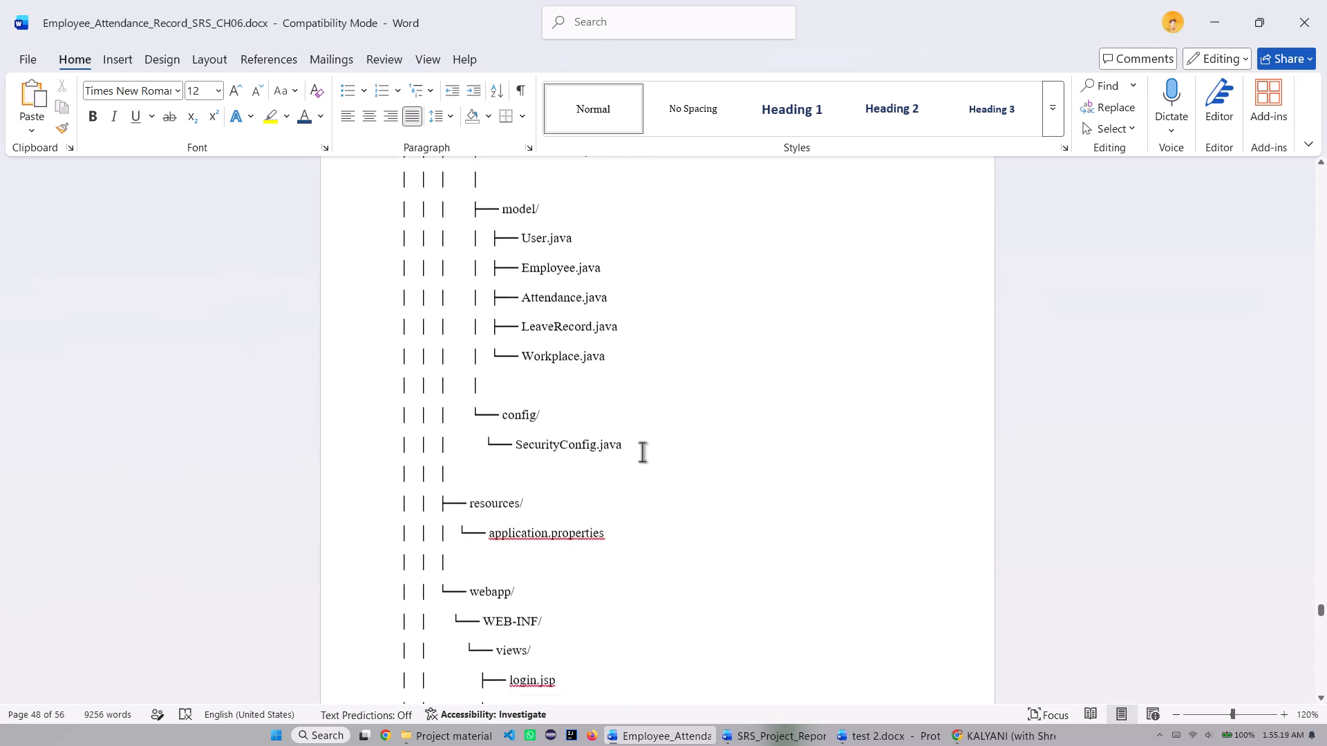
scroll(650, 471, down, 5)
scroll(558, 451, down, 3)
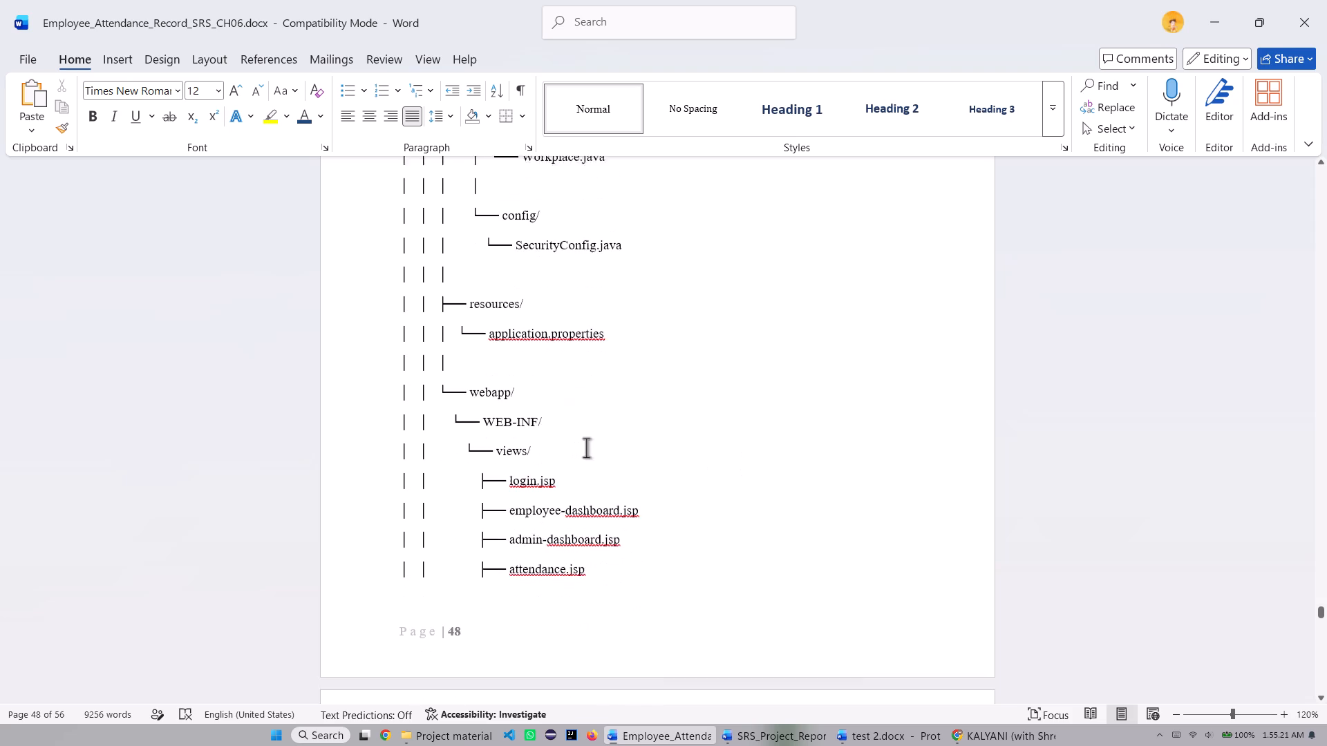
scroll(594, 425, down, 1)
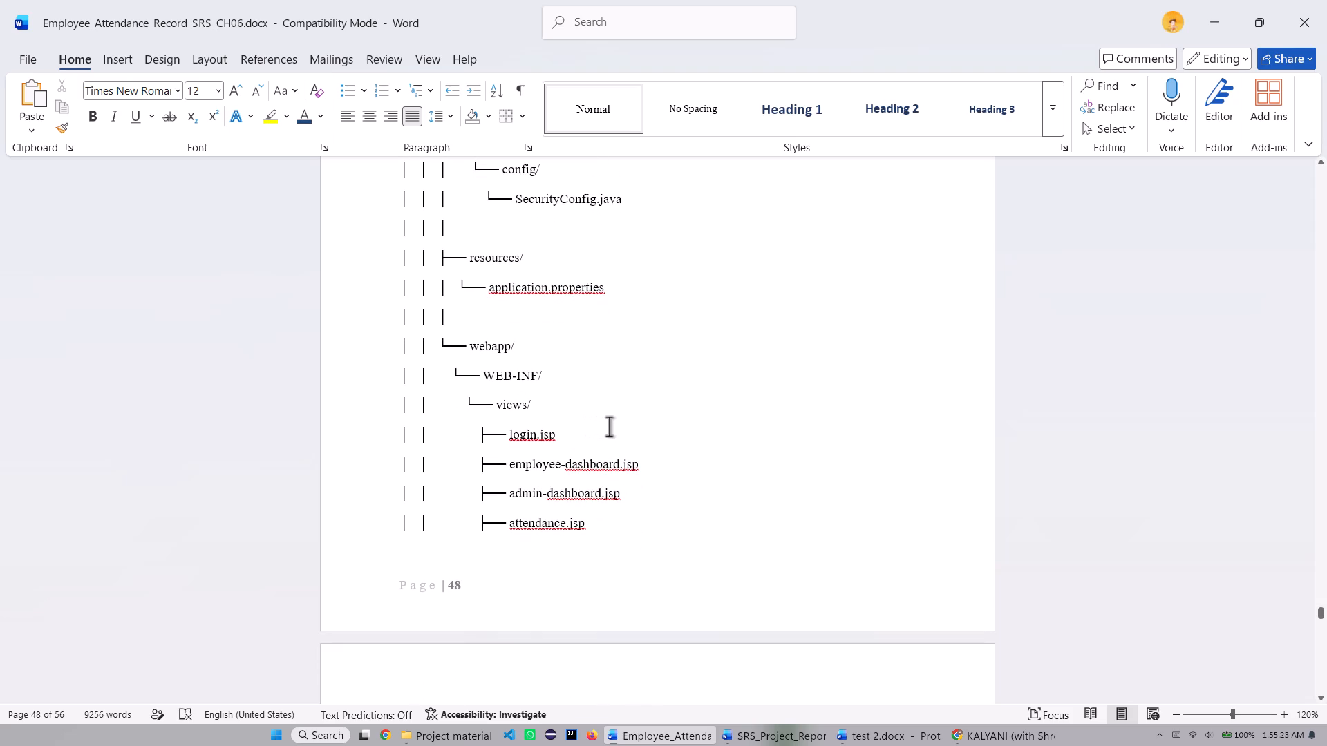
scroll(611, 426, down, 13)
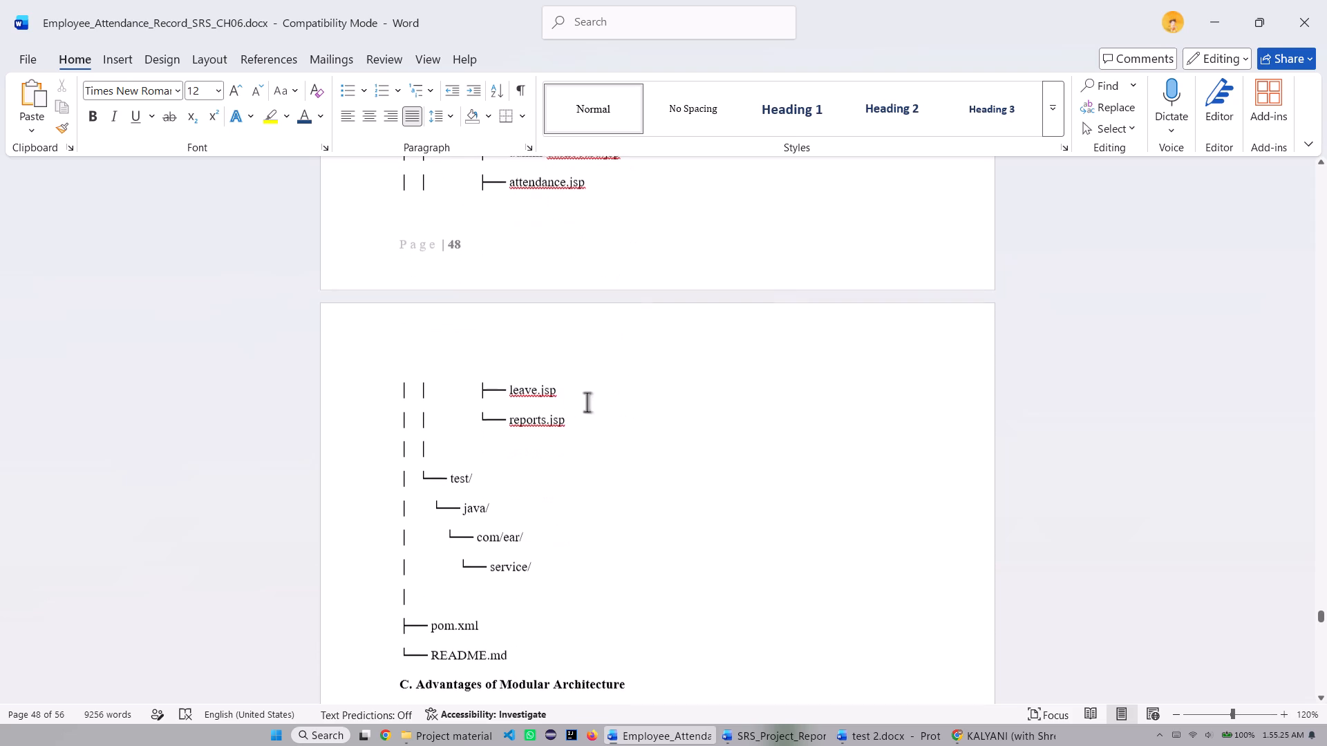
scroll(464, 391, down, 4)
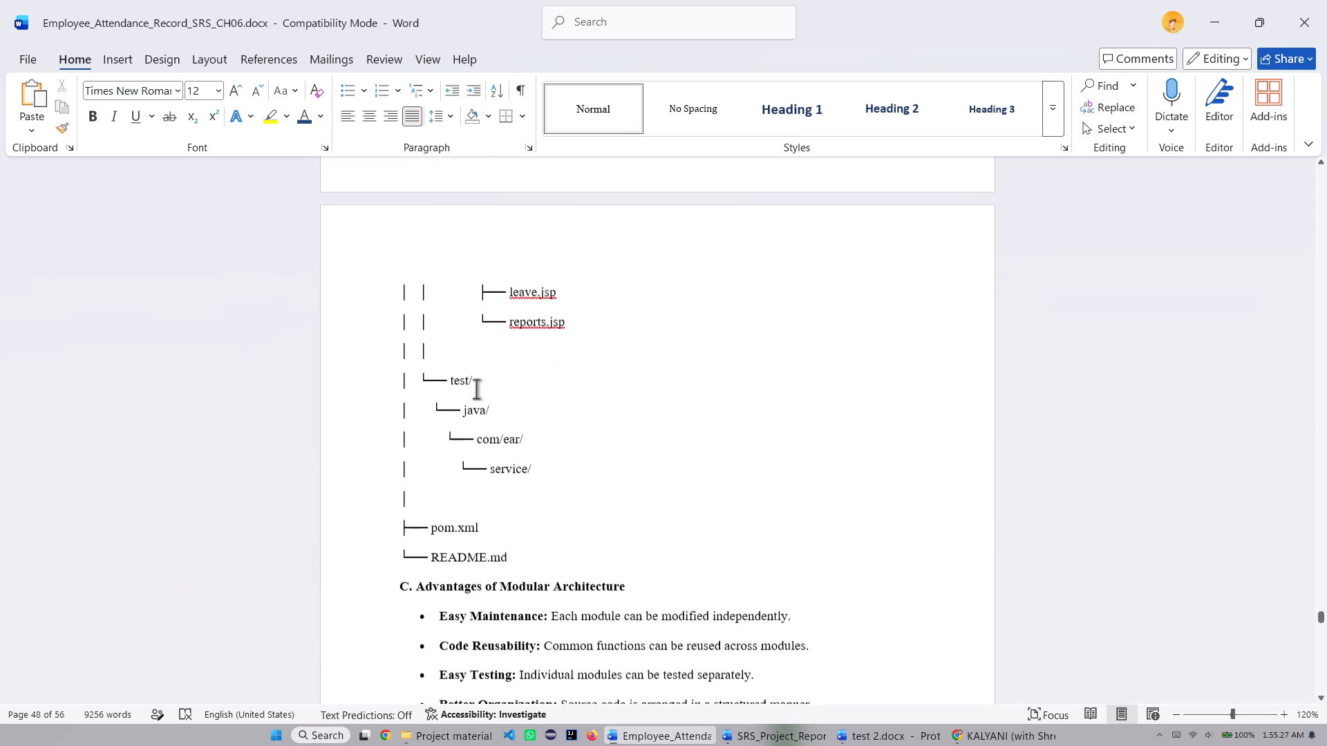
scroll(545, 388, down, 2)
scroll(417, 432, down, 2)
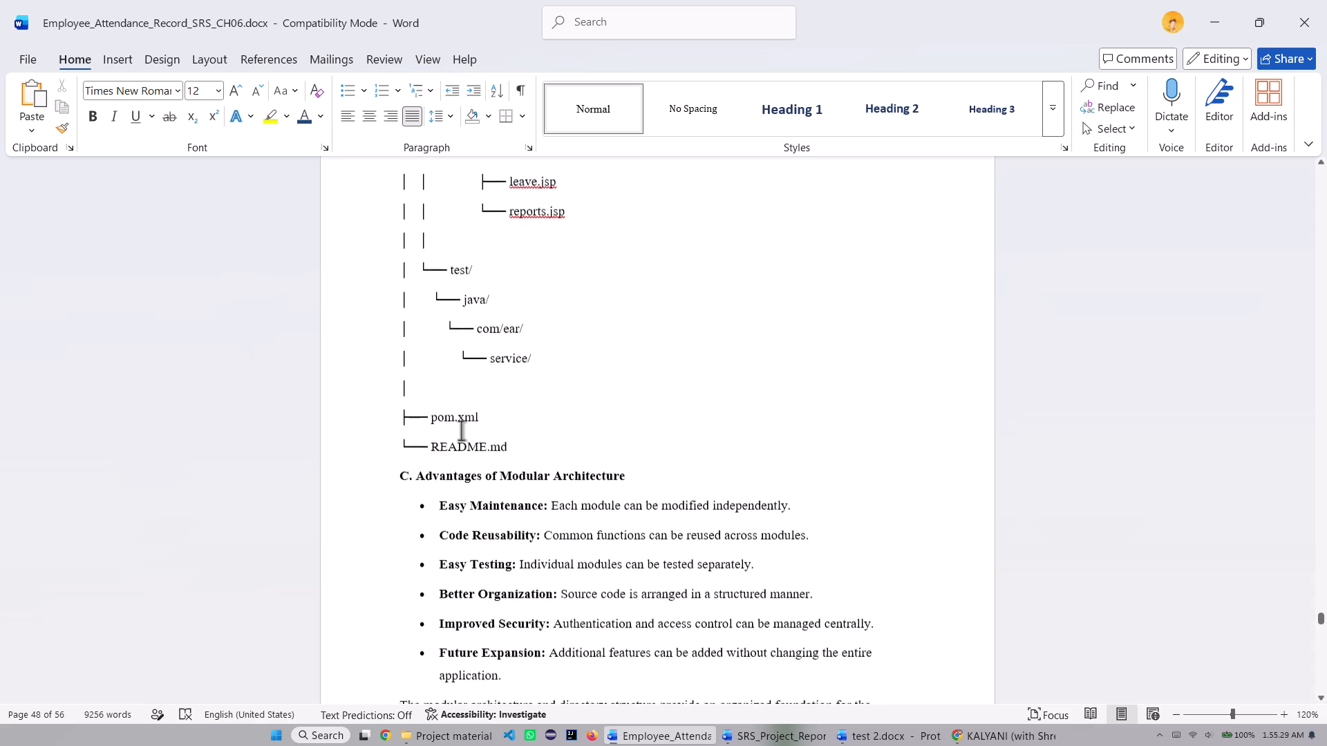
scroll(381, 442, down, 3)
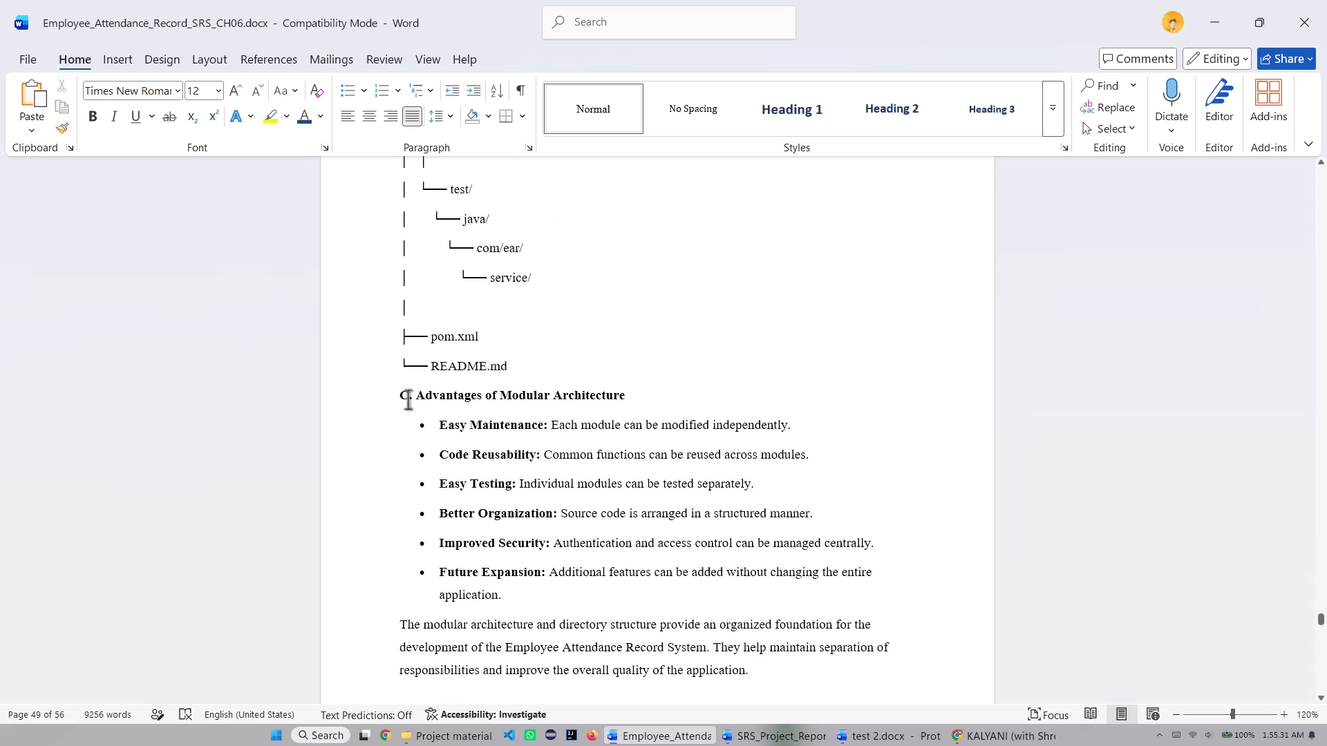
Justify the end of section 5.3, from the "C. Advantages of Modular Architecture" heading through its closing paragraph.
drag(397, 395, 516, 472)
scroll(524, 439, down, 6)
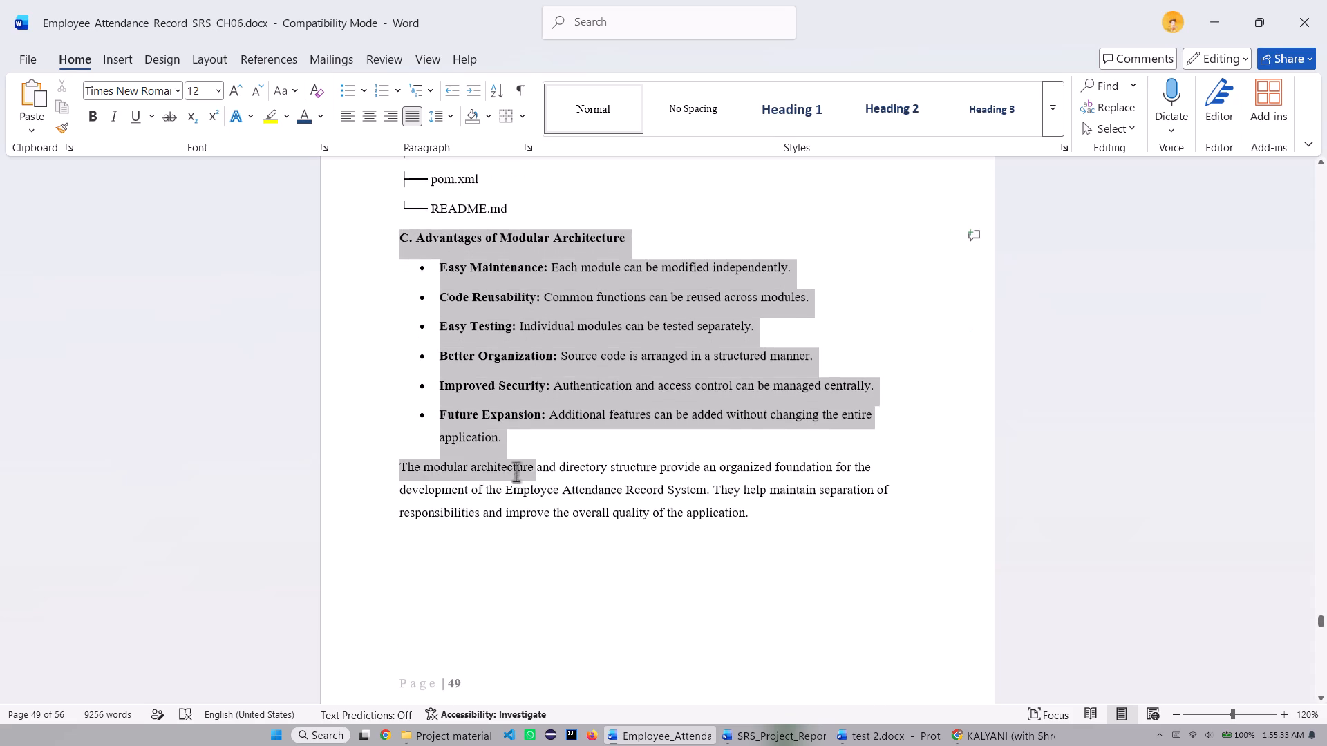
drag(516, 472, 768, 312)
scroll(730, 490, down, 9)
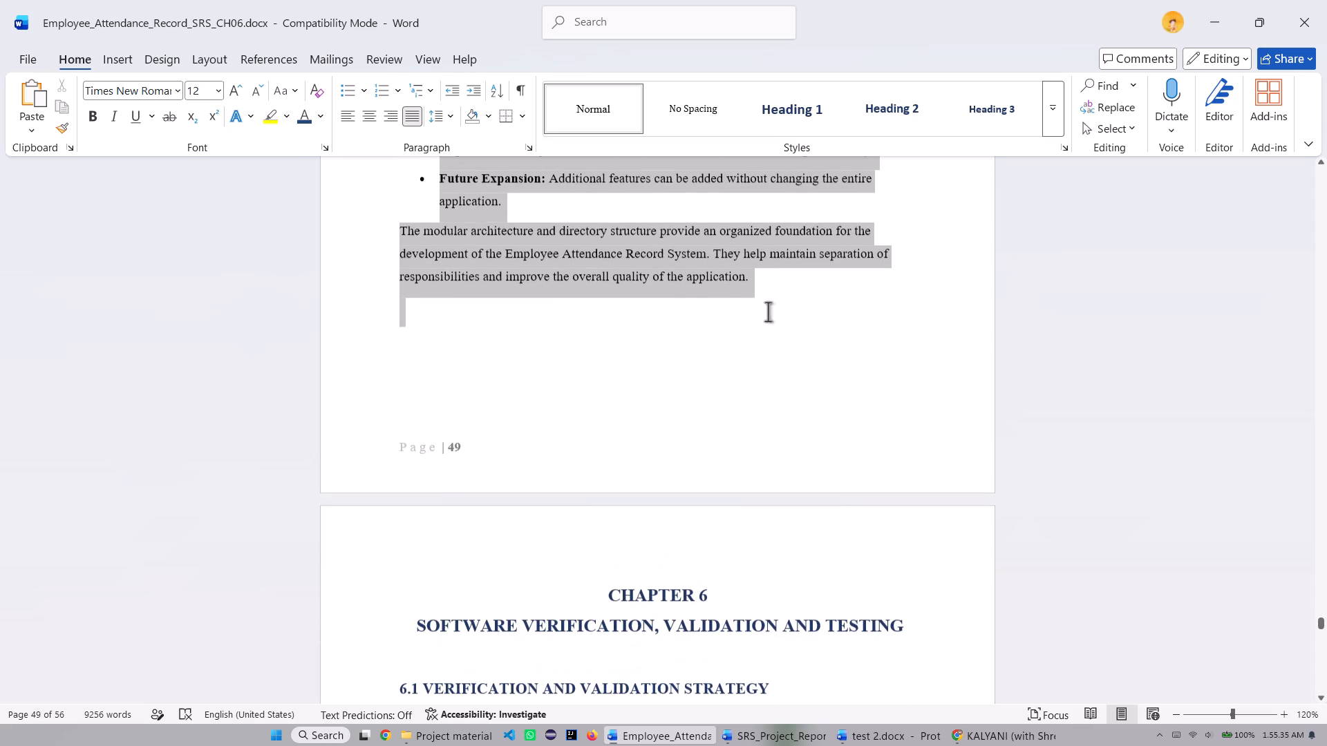
drag(768, 312, 764, 280)
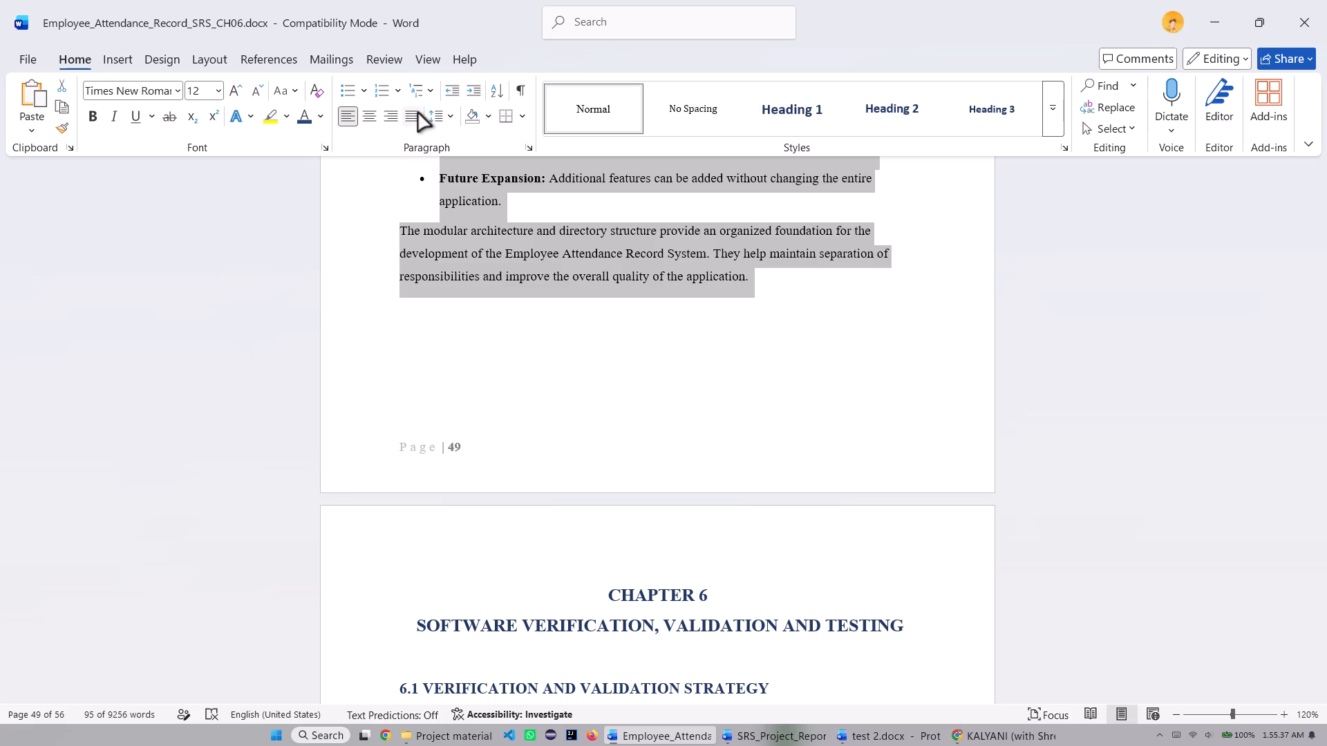
click(409, 113)
scroll(818, 385, up, 12)
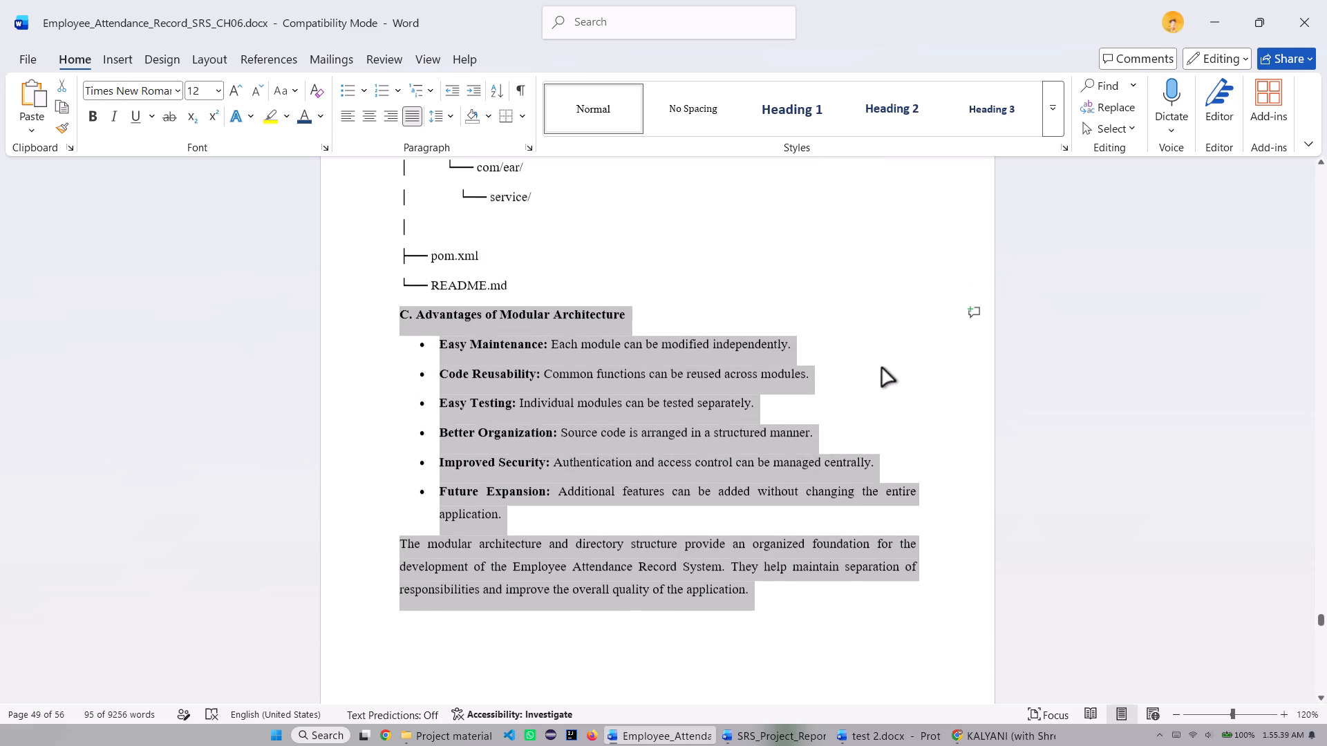
click(883, 357)
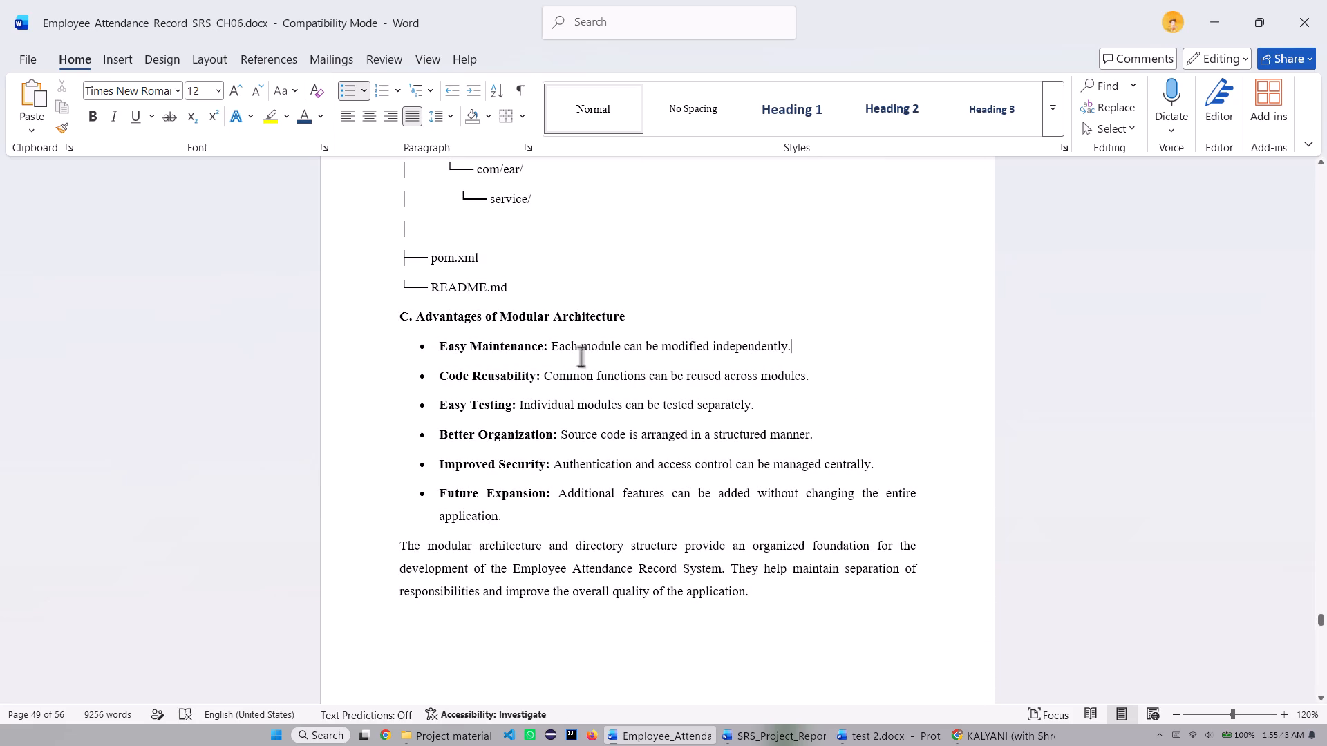
Examine the end of section 5.3 and the opening of Chapter 6, including sections 6.1 and 6.2.
scroll(572, 380, down, 5)
scroll(209, 418, down, 4)
scroll(572, 402, down, 10)
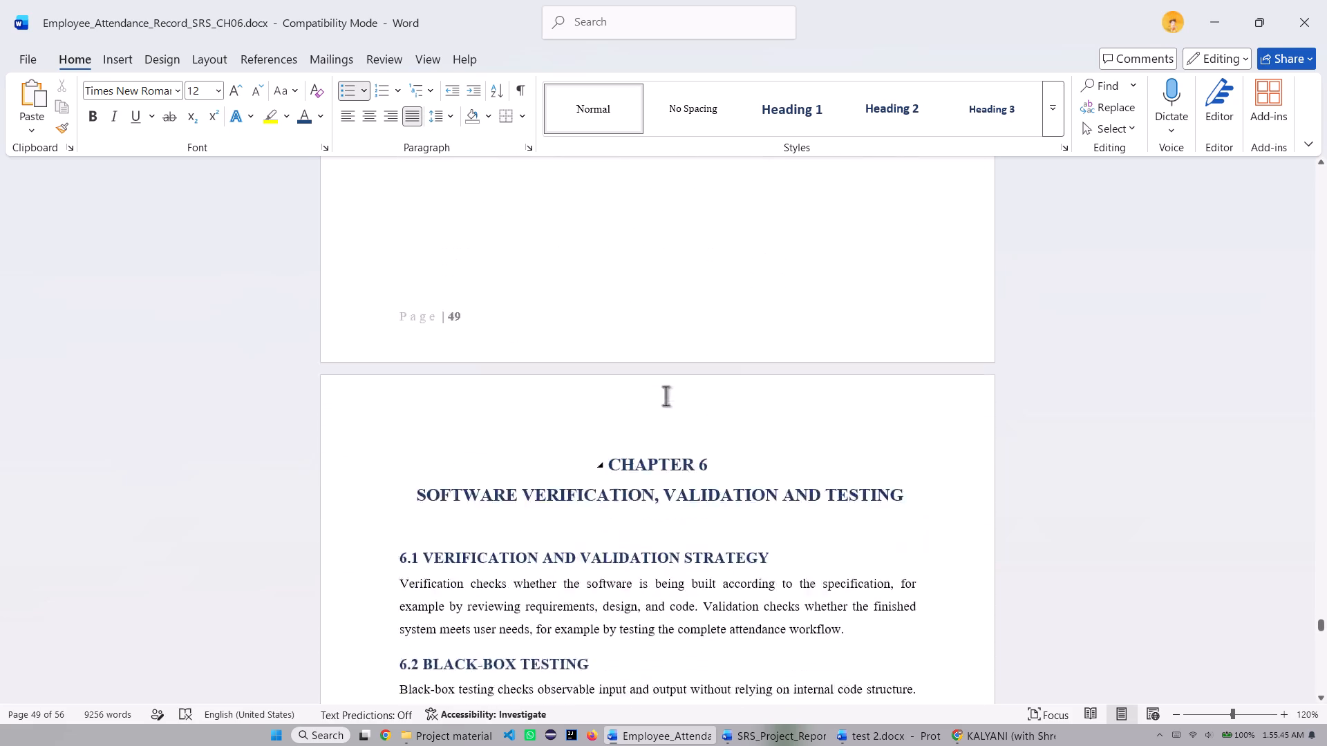
scroll(666, 396, down, 1)
scroll(481, 383, down, 3)
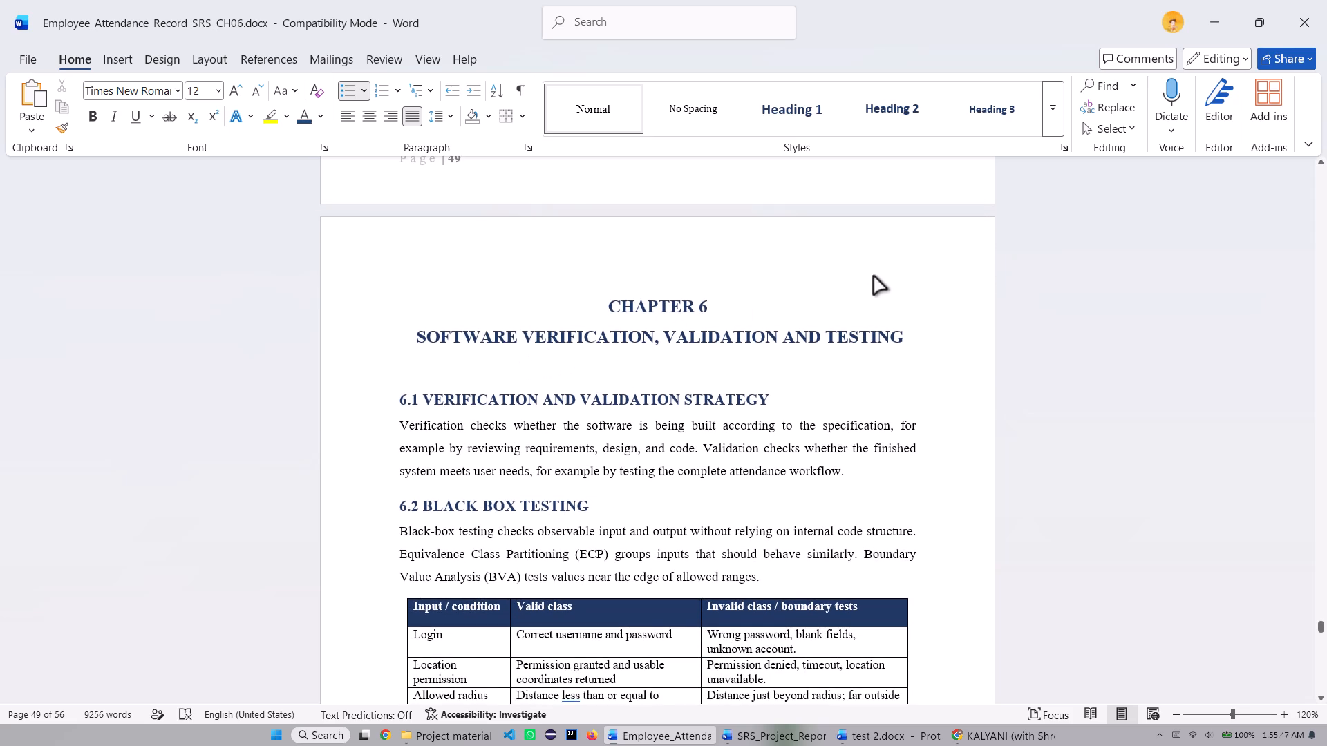
scroll(863, 337, up, 8)
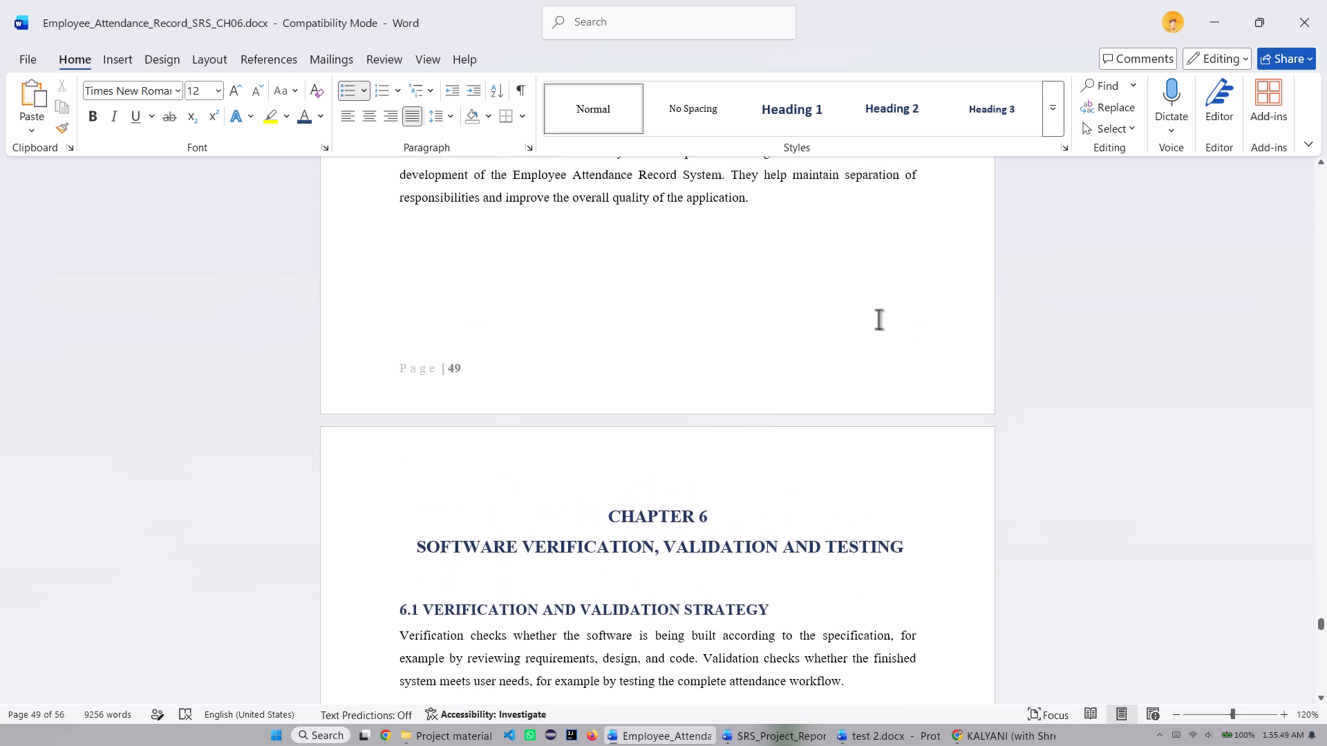
scroll(873, 317, up, 2)
scroll(1089, 317, up, 2)
drag(1321, 620, 1297, 489)
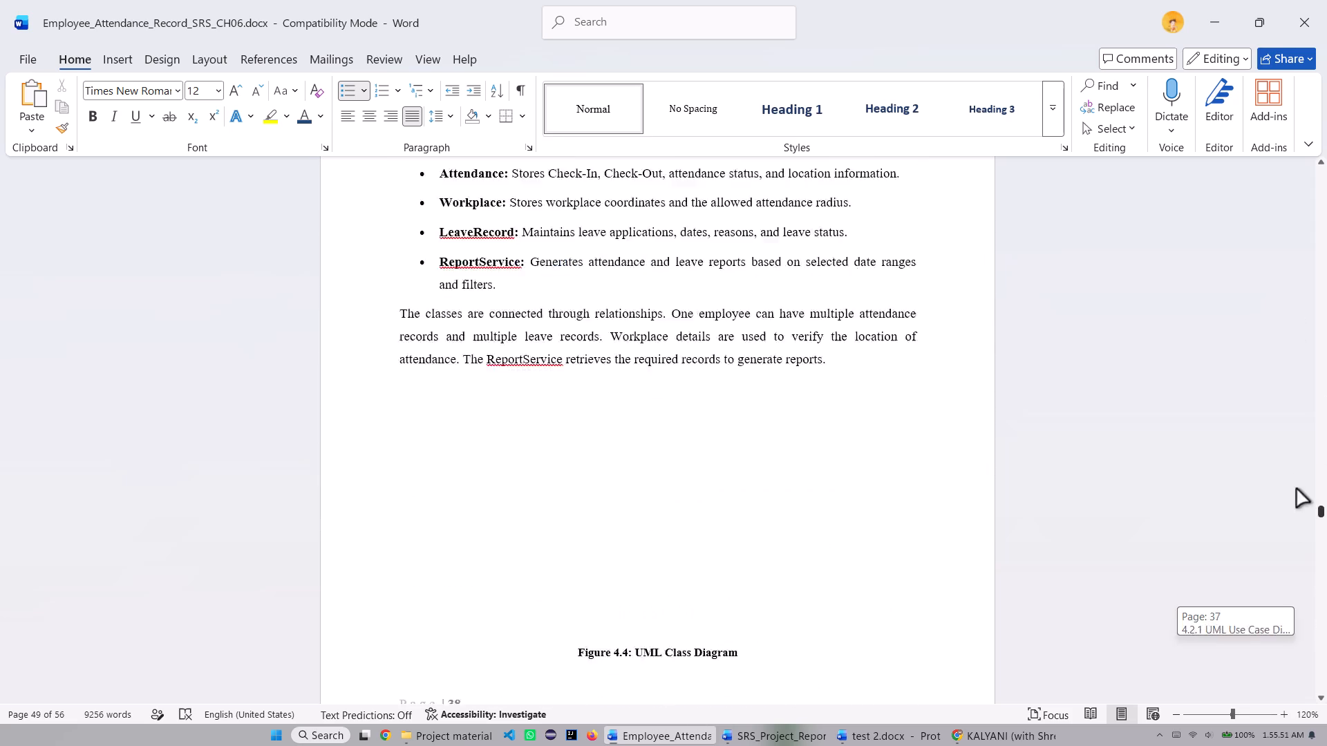
drag(1297, 489, 1326, 191)
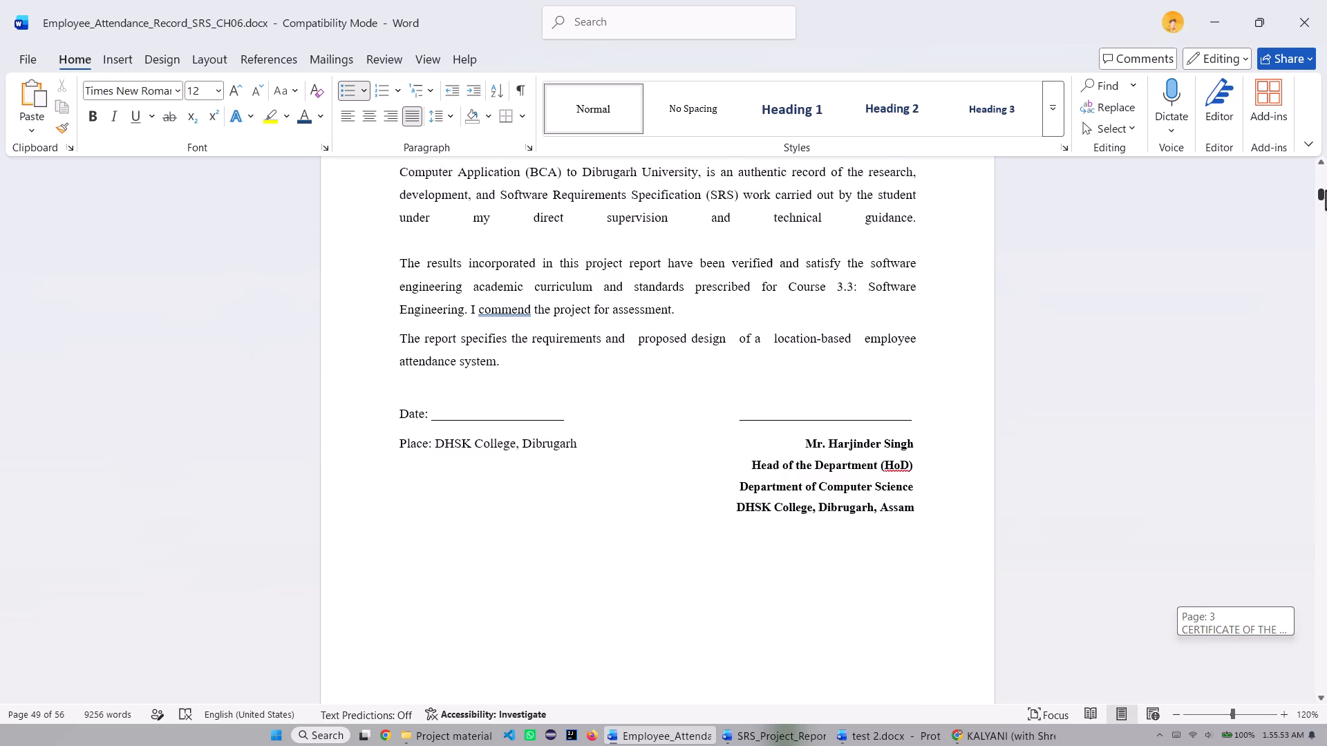
drag(1326, 191, 1326, 235)
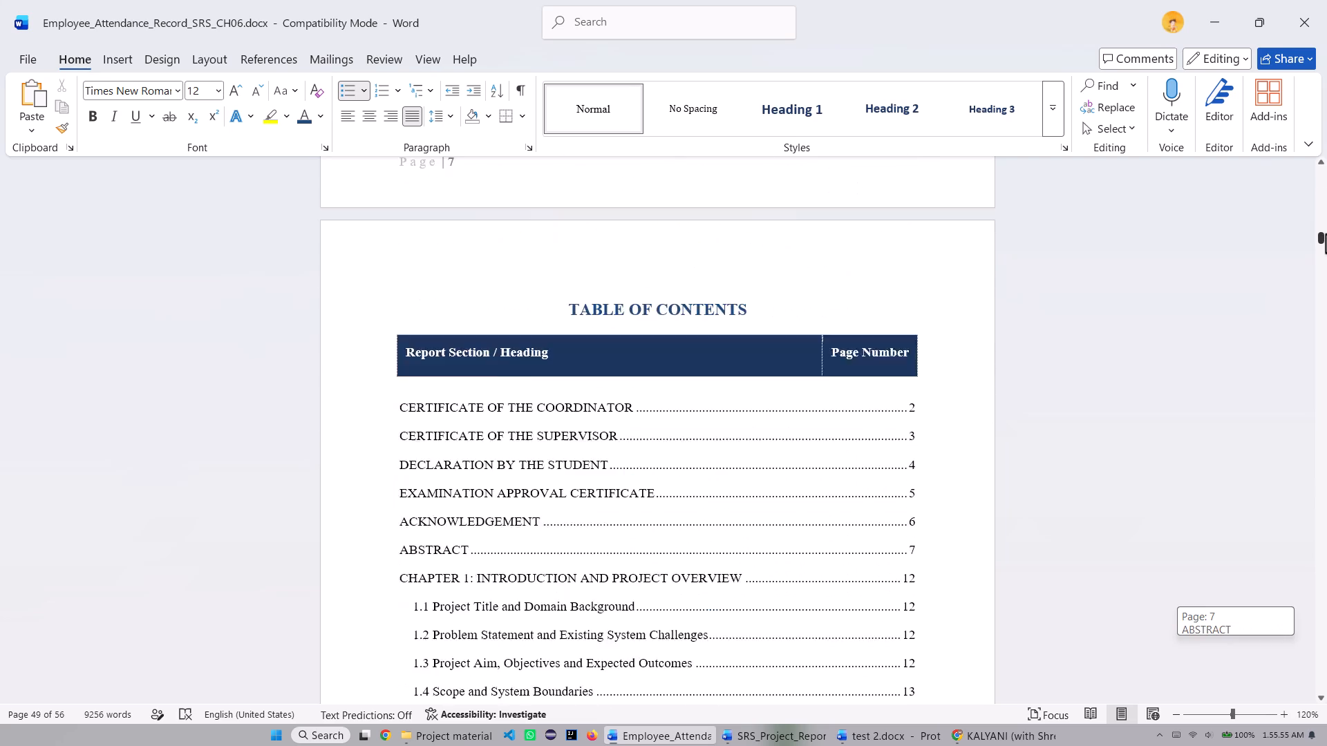
drag(1326, 235, 1326, 250)
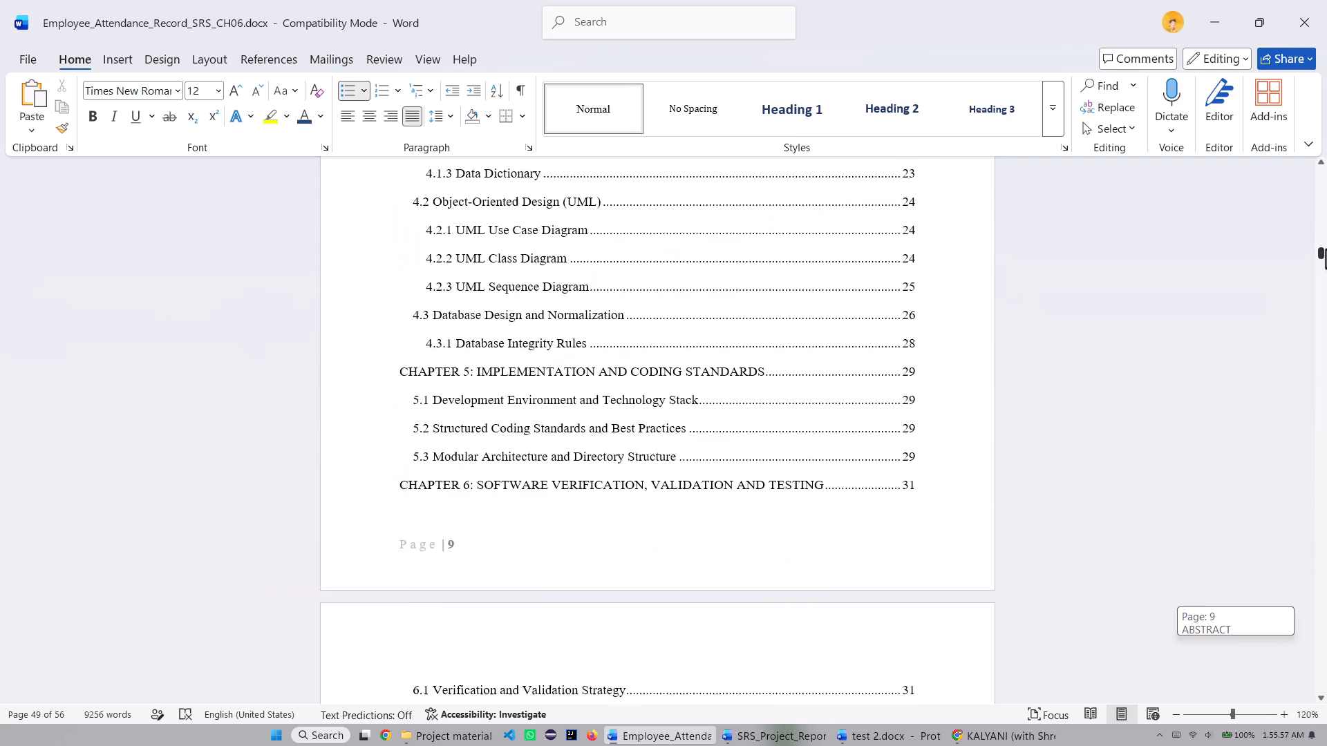
drag(1326, 250, 1326, 252)
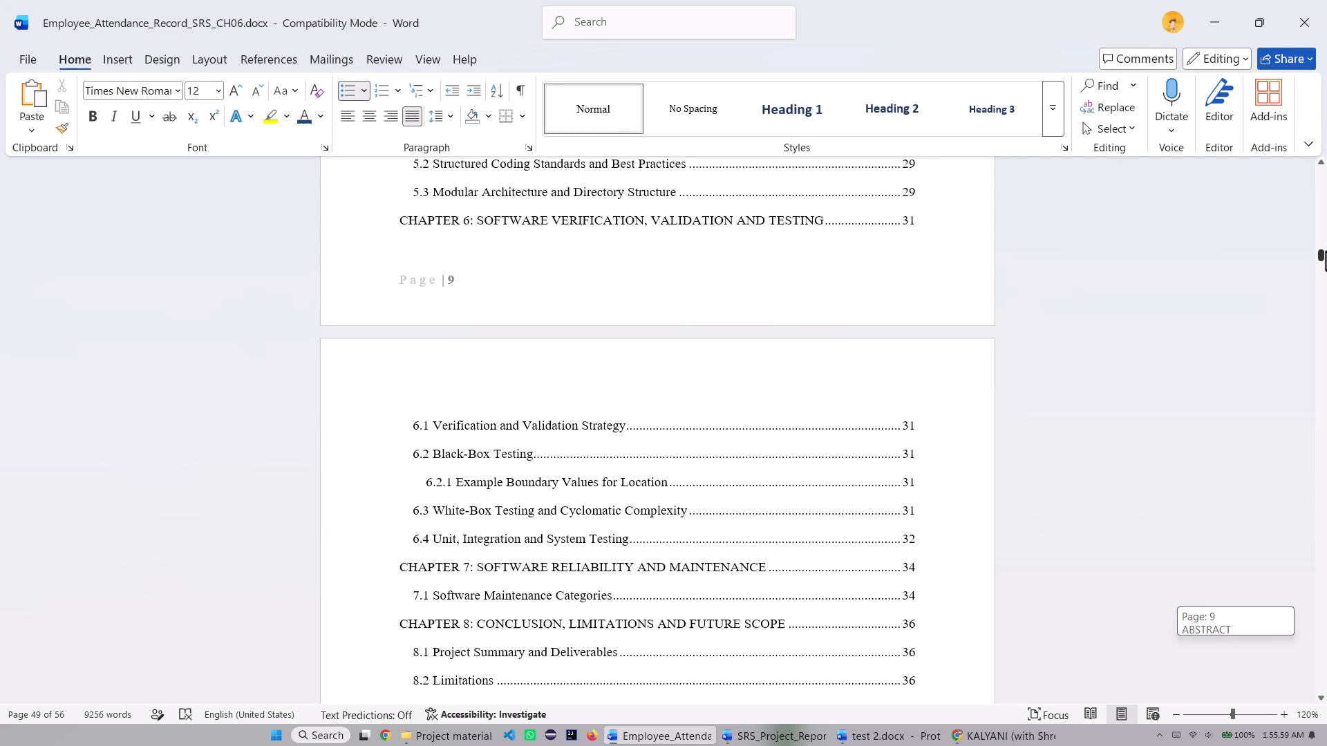
drag(1326, 252, 1326, 254)
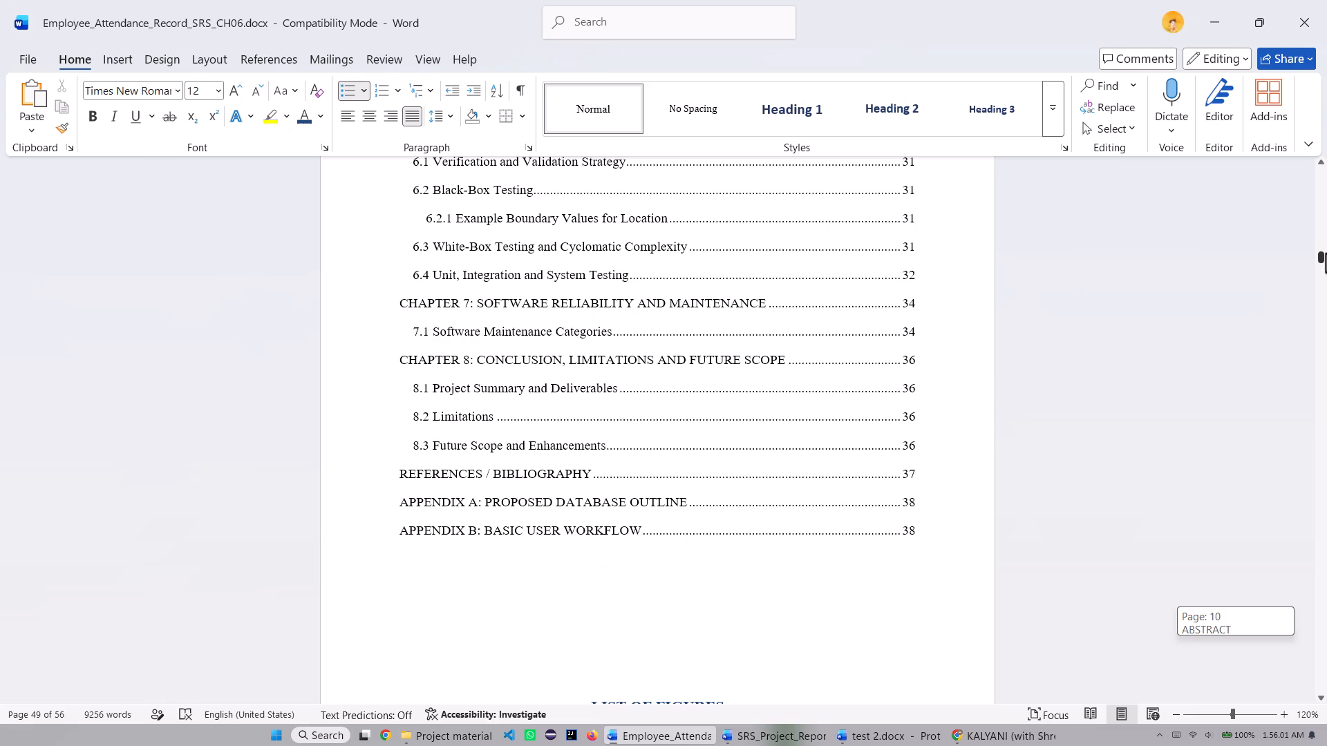
drag(1326, 254, 1326, 249)
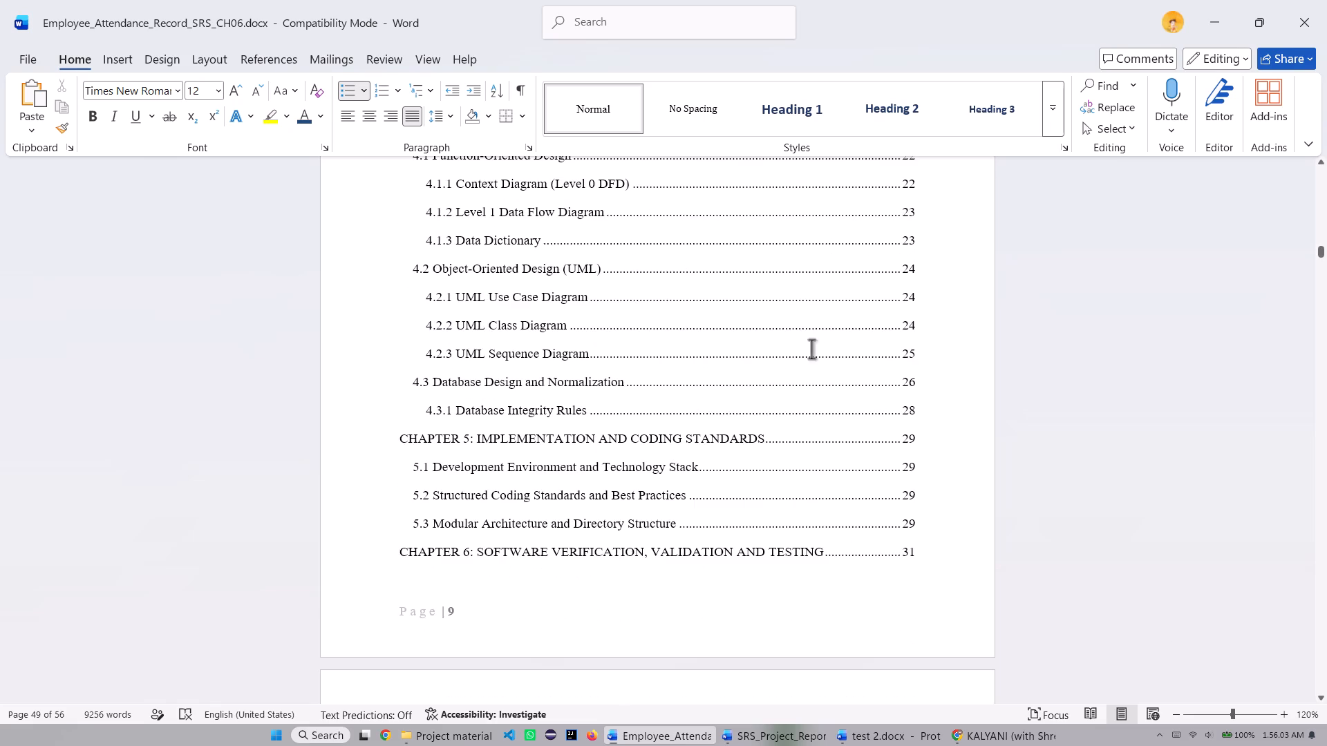
scroll(693, 380, down, 11)
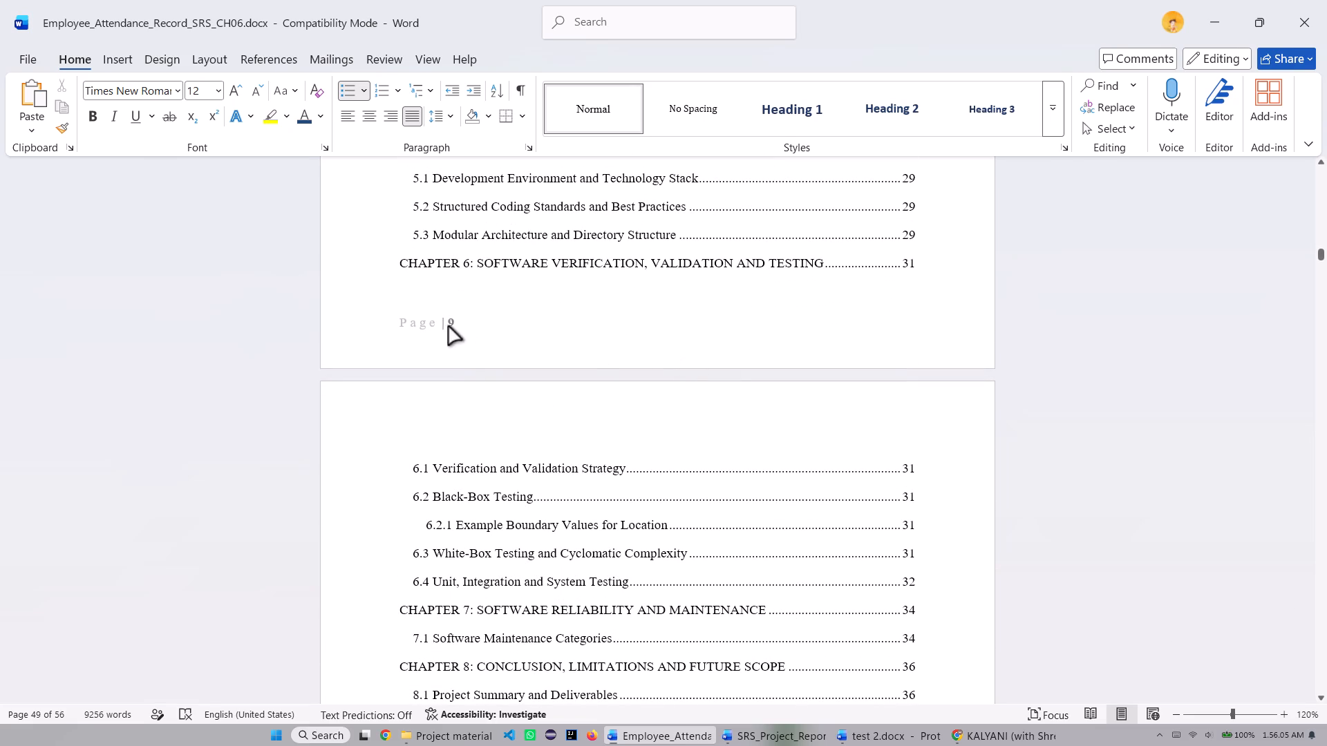
drag(397, 259, 533, 388)
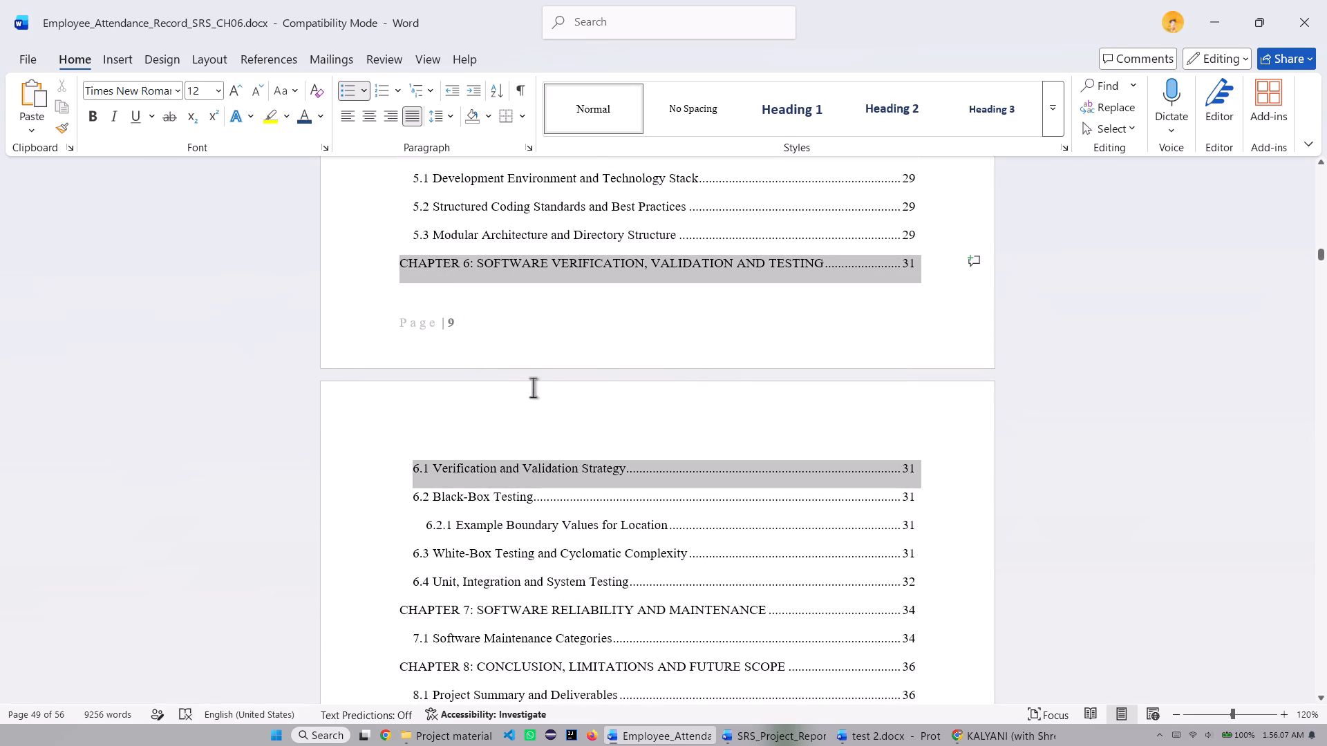
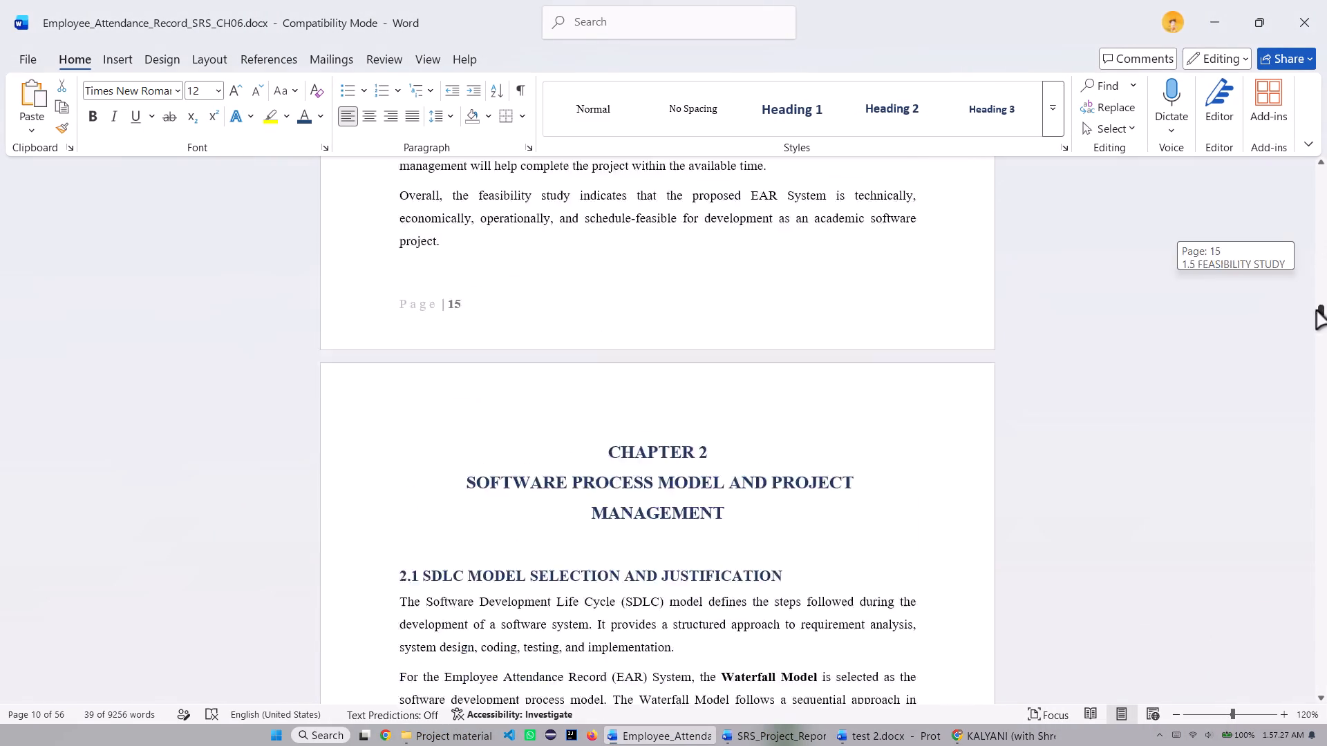
drag(1317, 311, 1310, 446)
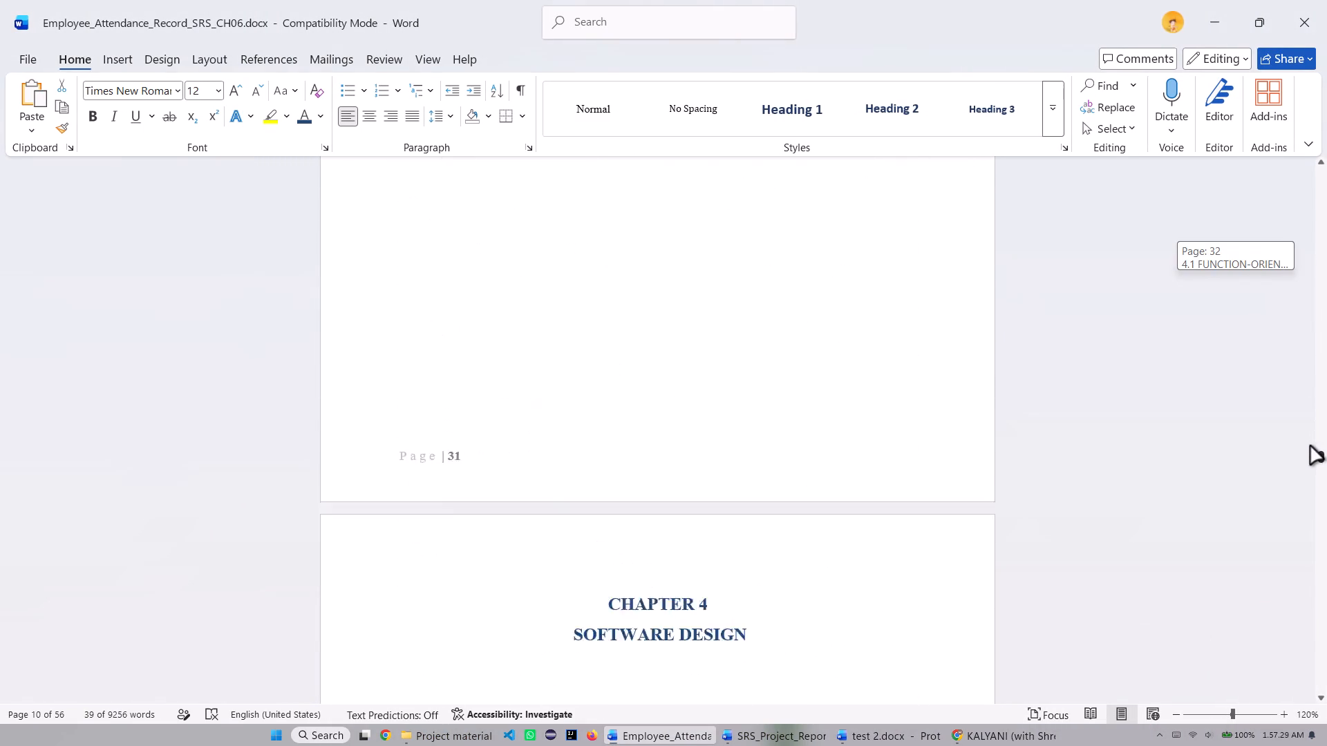
drag(1310, 446, 1312, 441)
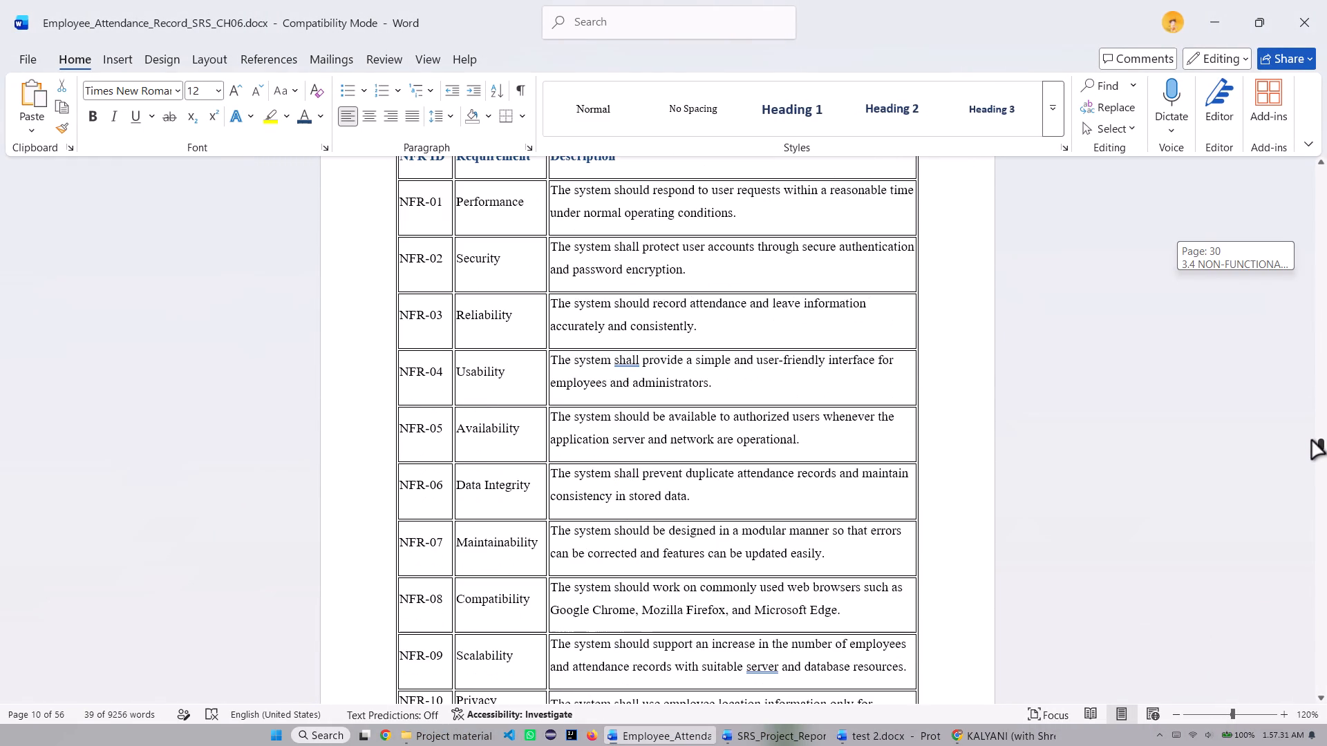
drag(1312, 441, 1312, 443)
scroll(723, 448, down, 7)
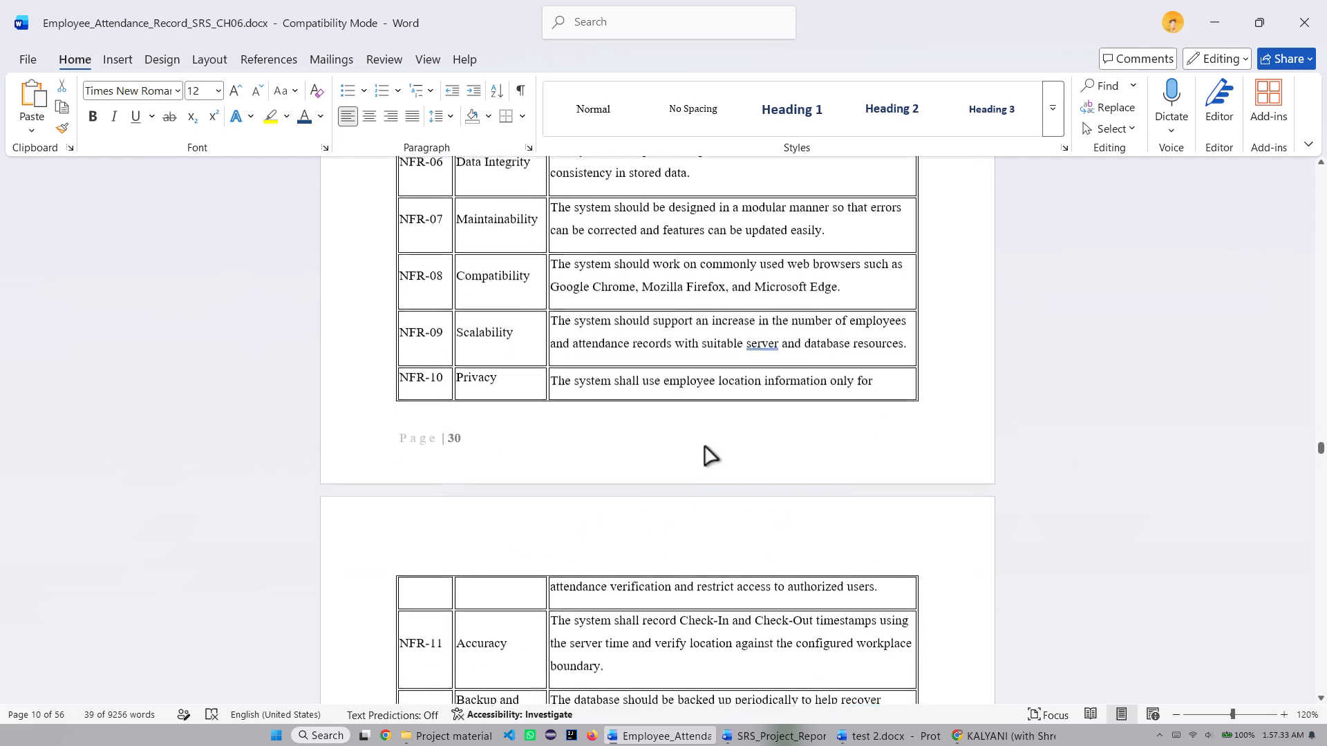
scroll(705, 447, down, 20)
scroll(705, 447, down, 17)
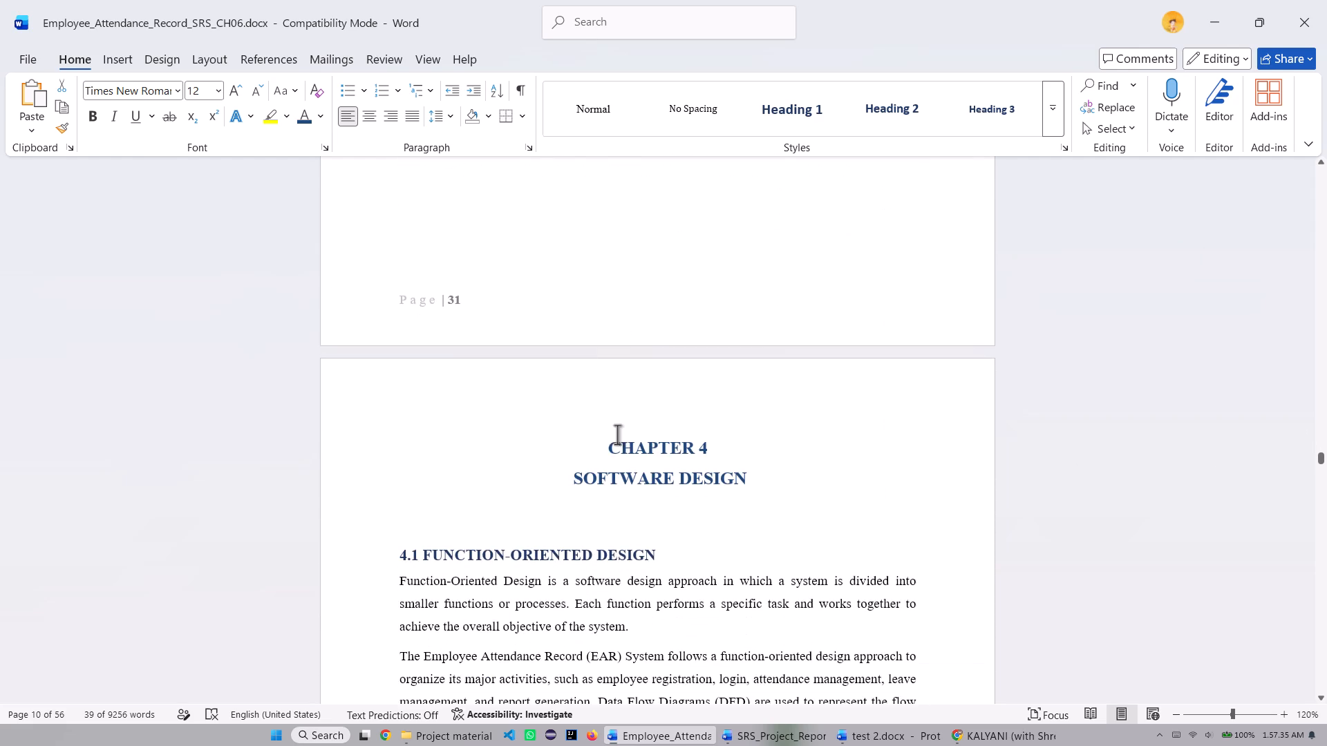
scroll(623, 424, down, 8)
scroll(650, 414, down, 20)
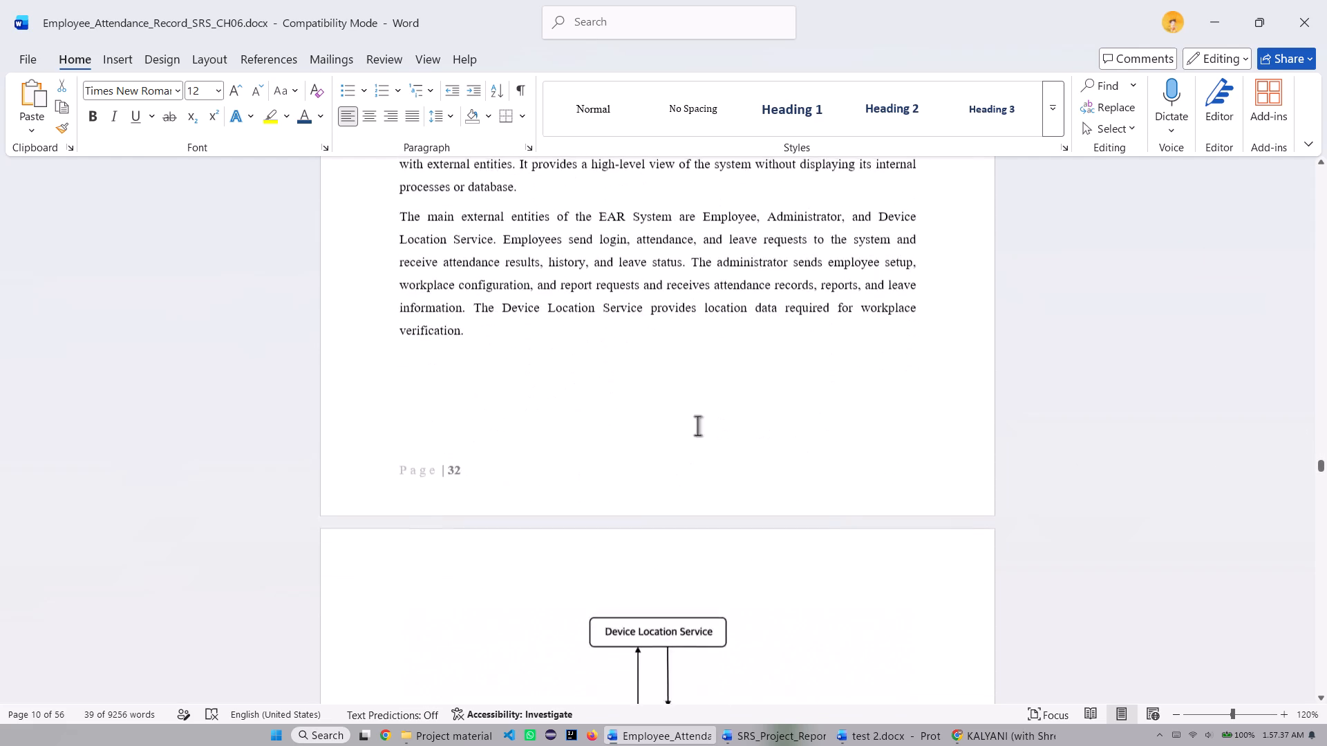
scroll(697, 425, down, 20)
scroll(697, 425, down, 20)
scroll(697, 425, down, 1)
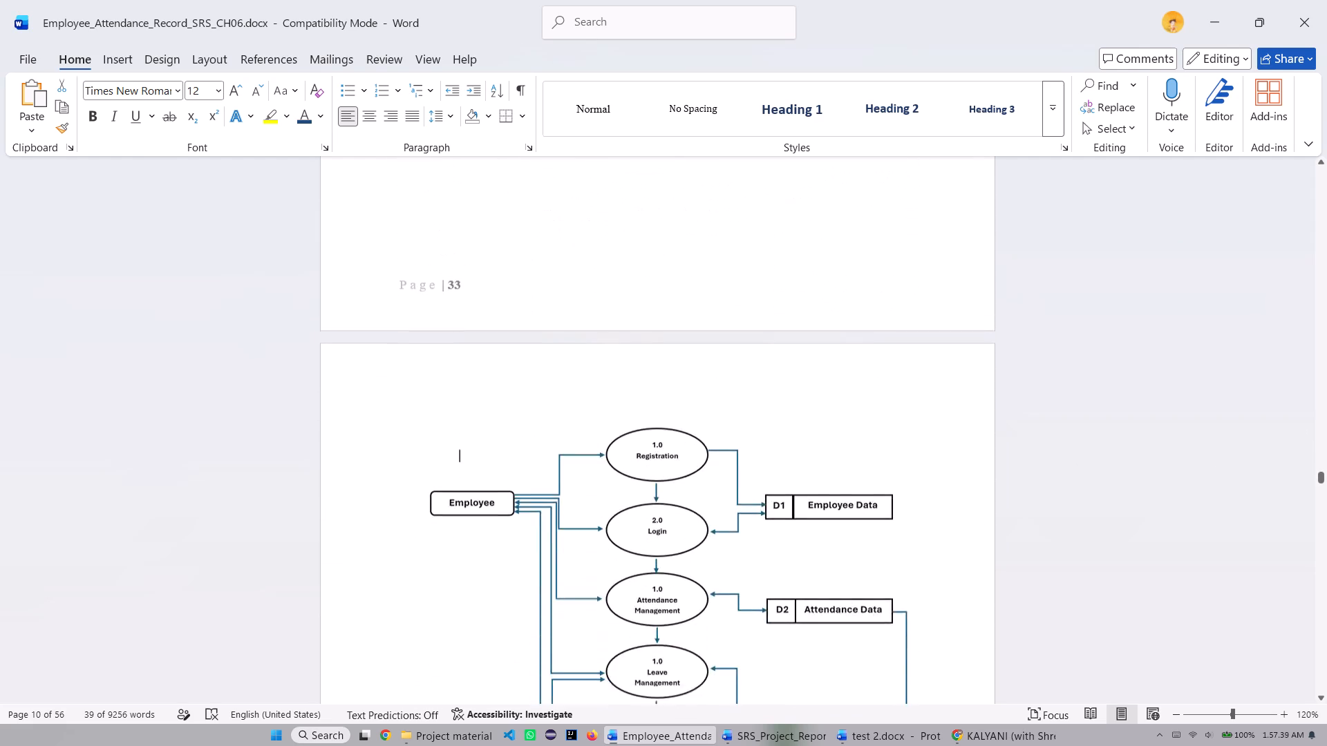
scroll(697, 425, down, 19)
scroll(699, 412, down, 8)
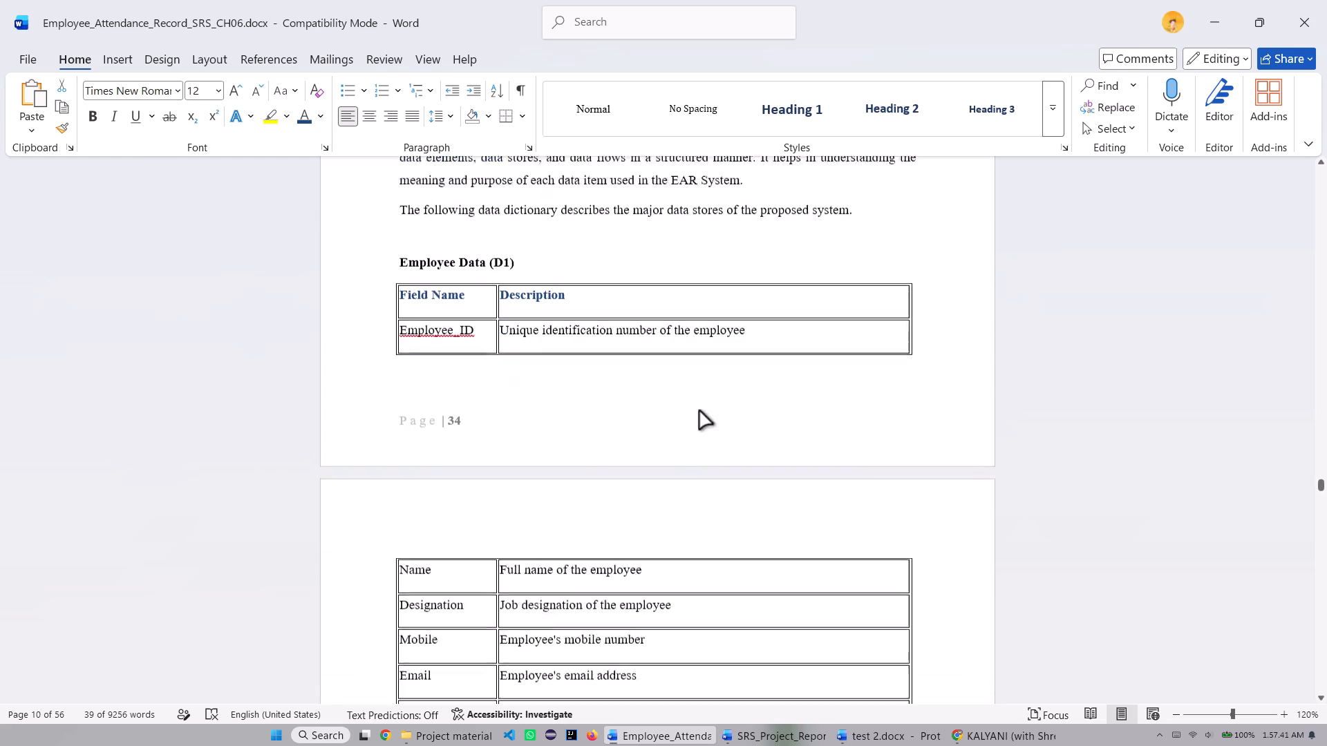
scroll(699, 411, down, 16)
scroll(704, 383, up, 2)
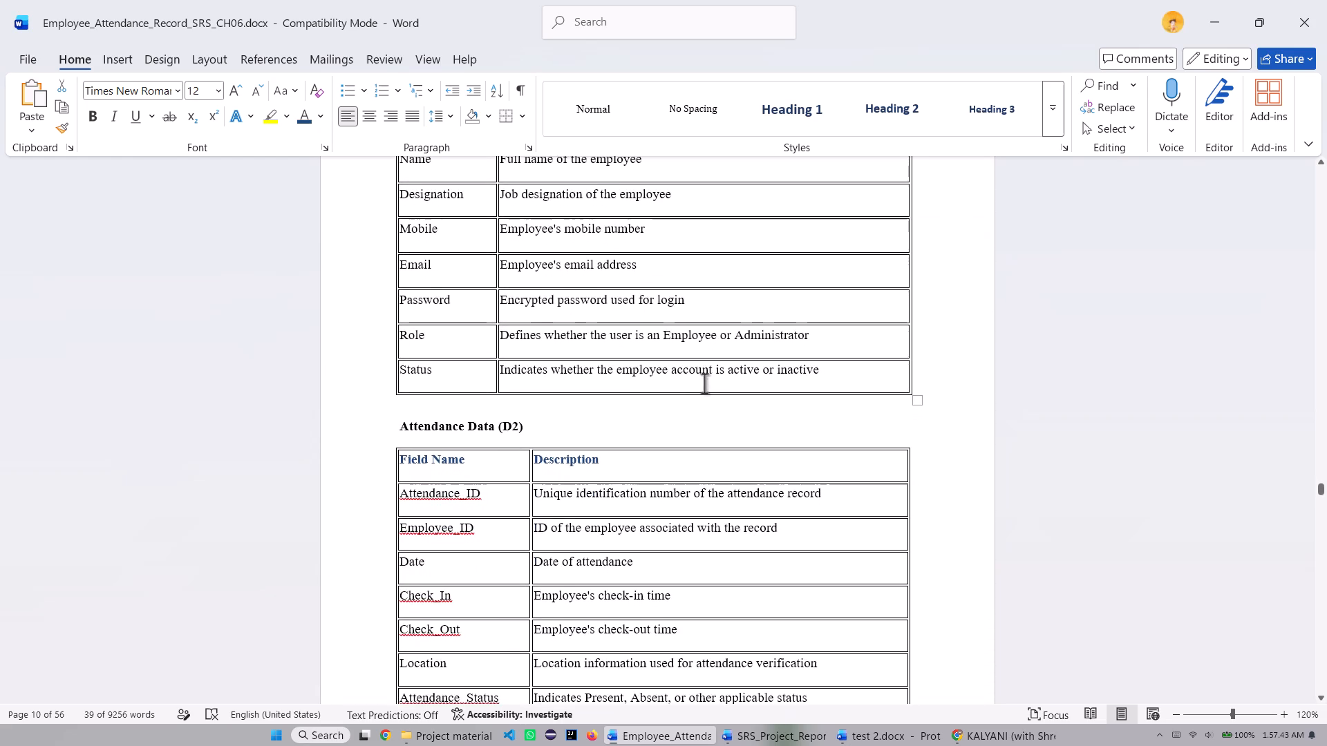
scroll(704, 383, up, 15)
scroll(706, 381, down, 11)
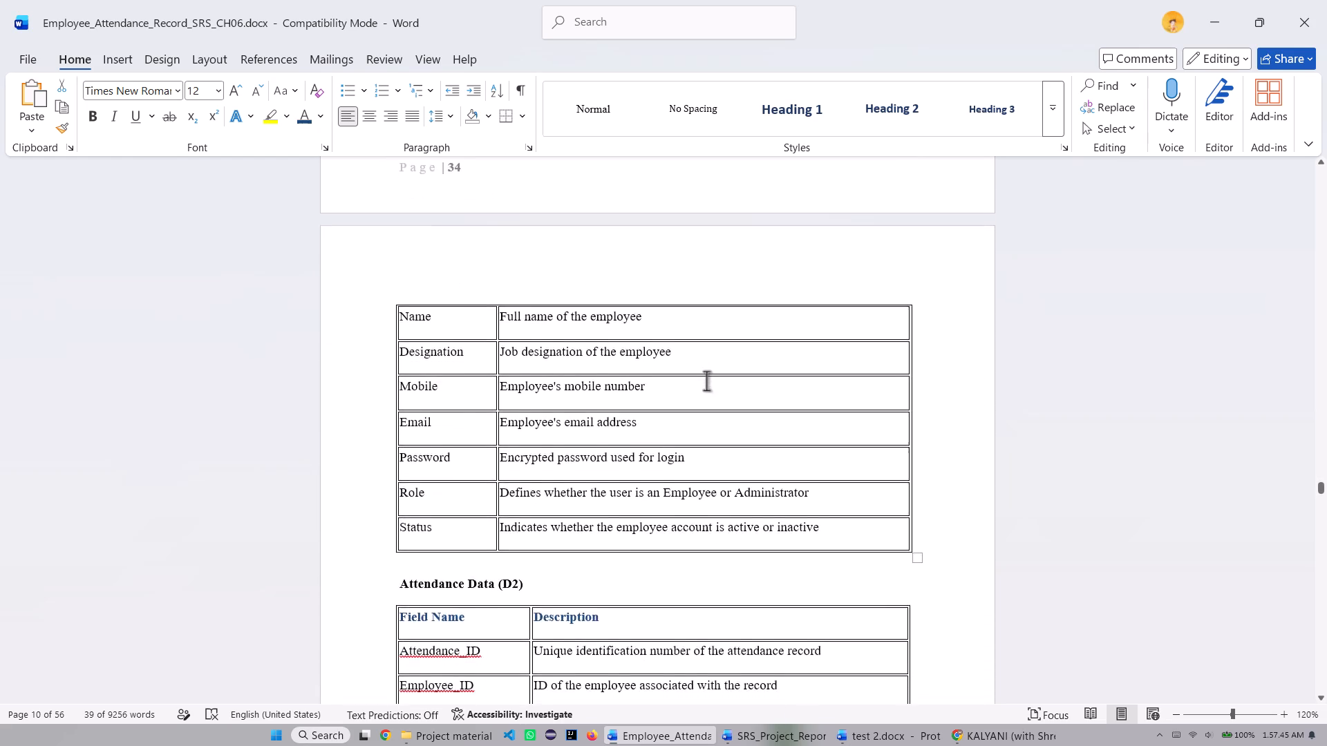
scroll(706, 381, up, 5)
scroll(706, 381, down, 20)
scroll(706, 381, down, 6)
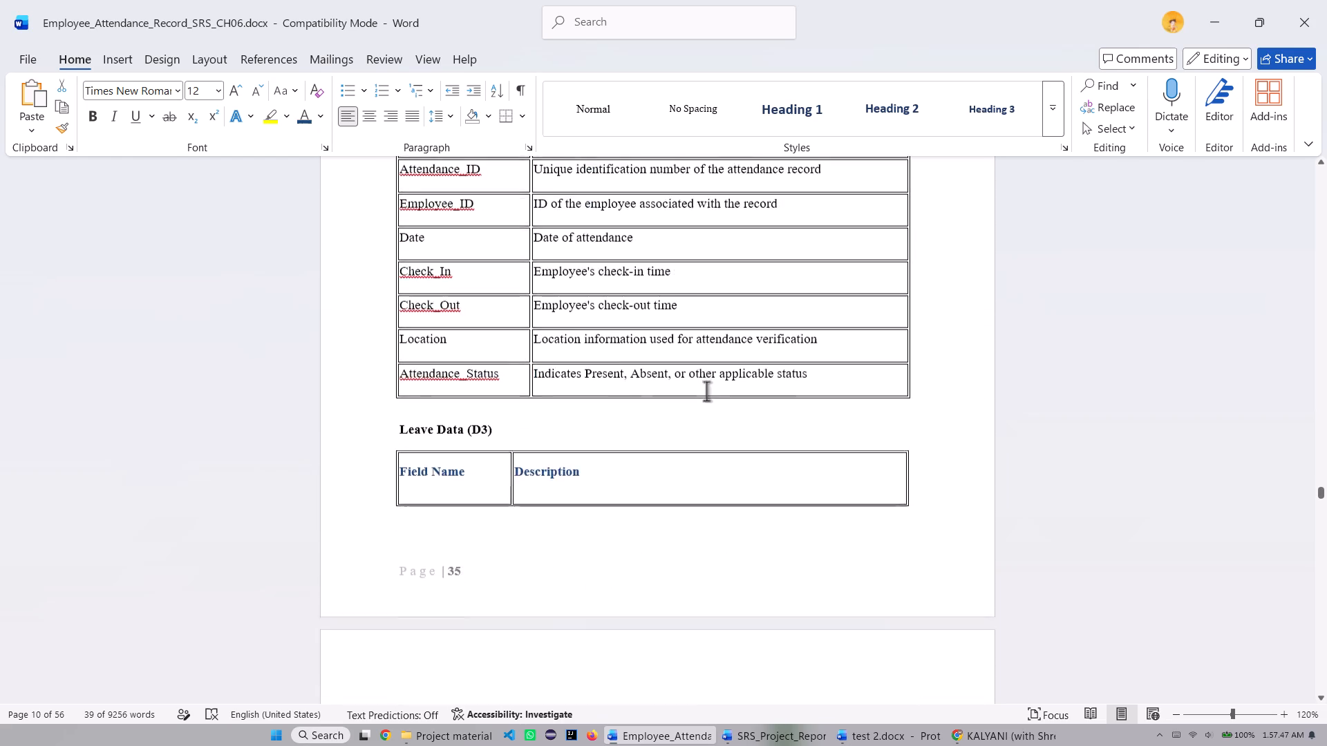
scroll(706, 391, down, 18)
scroll(699, 399, down, 16)
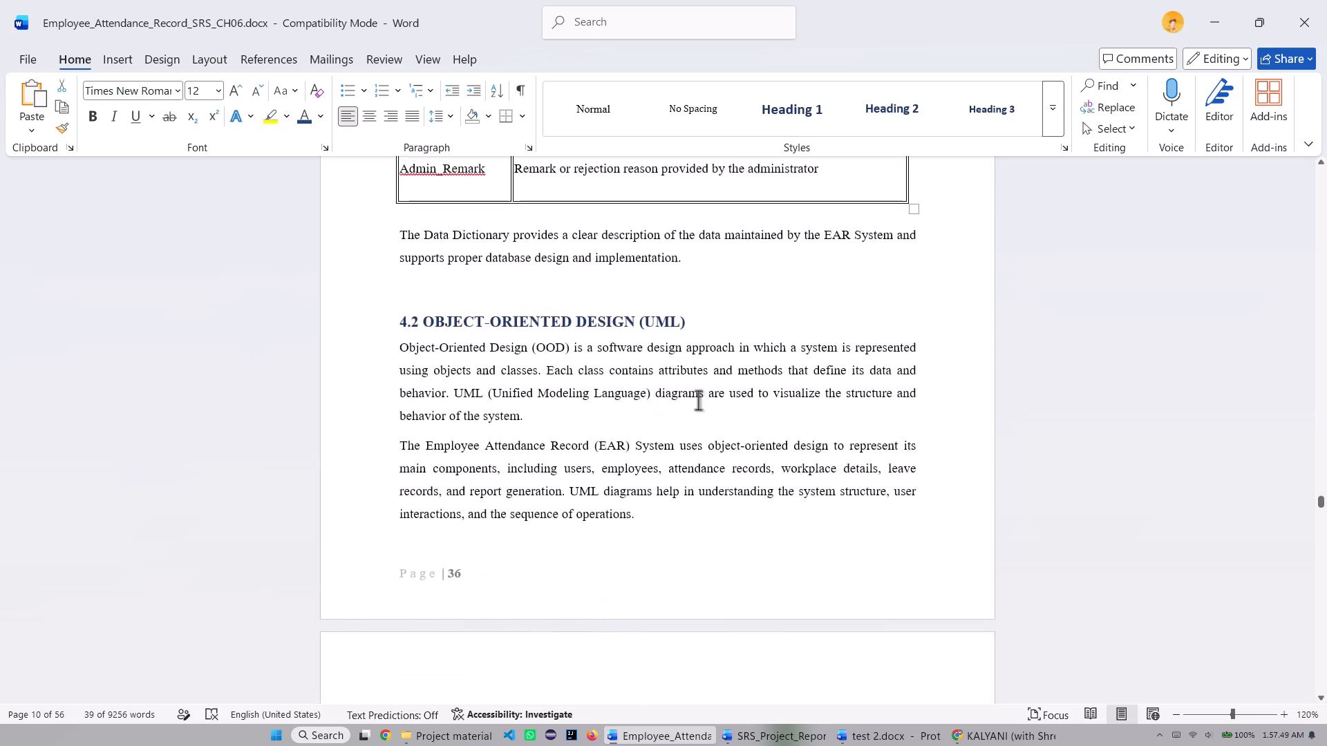
Look through the rest of Chapter 4, covering the UML use case, class and sequence diagrams and the database integrity rules.
scroll(698, 400, down, 18)
scroll(681, 408, down, 12)
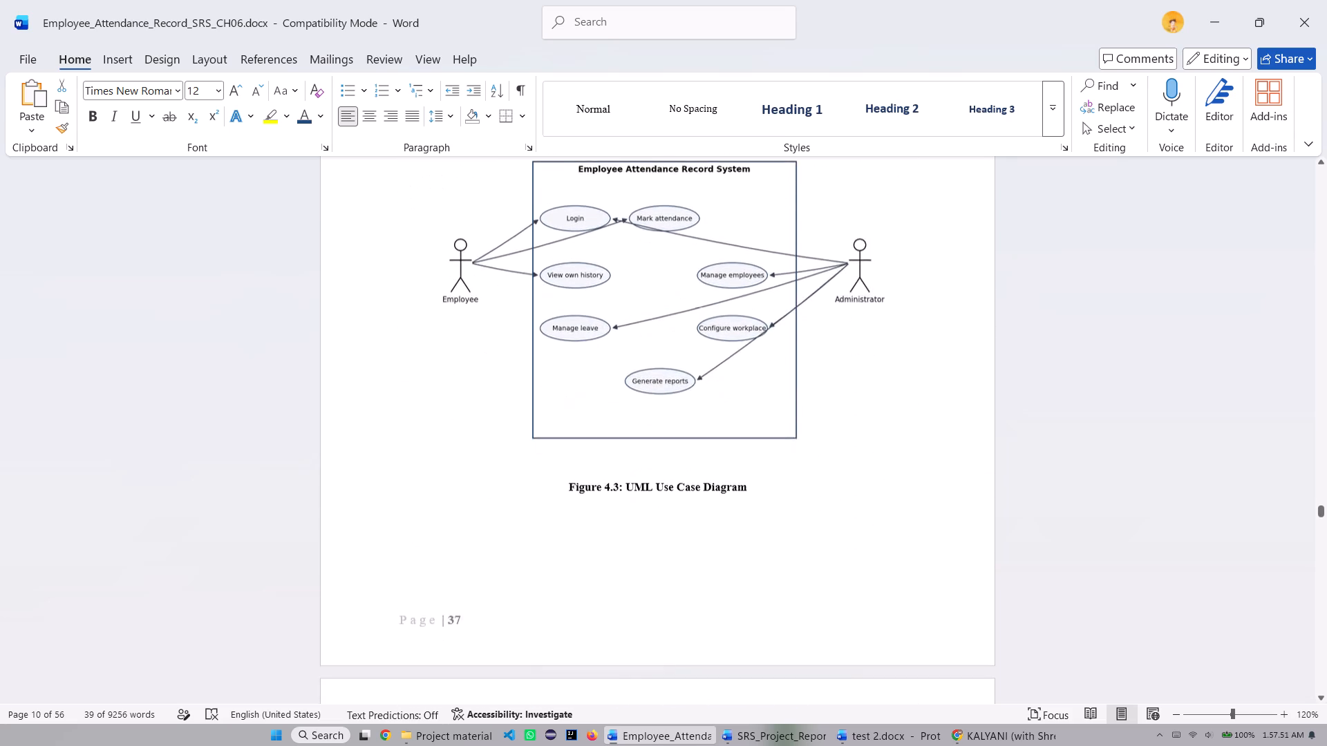
scroll(681, 408, down, 17)
scroll(680, 411, down, 15)
scroll(679, 412, down, 7)
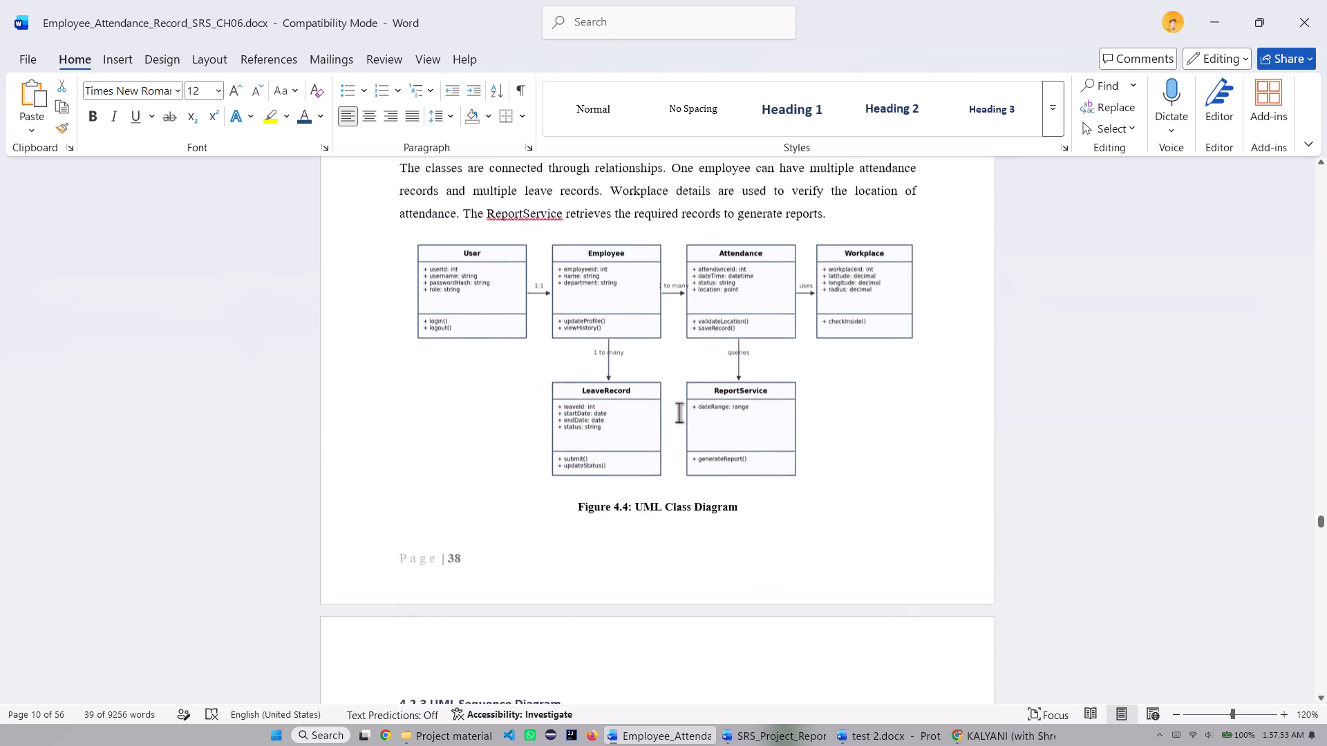
scroll(679, 412, down, 9)
scroll(676, 412, down, 15)
scroll(674, 414, down, 8)
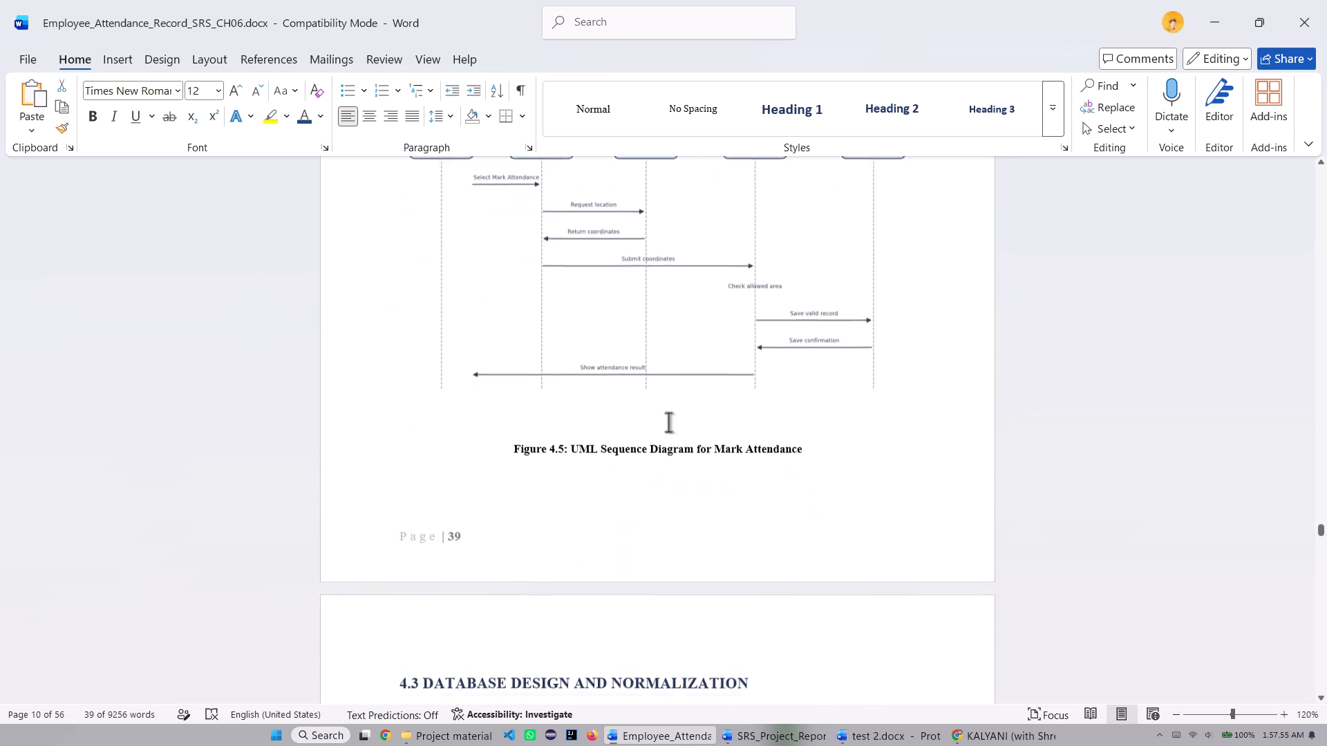
scroll(668, 422, down, 20)
scroll(668, 422, down, 17)
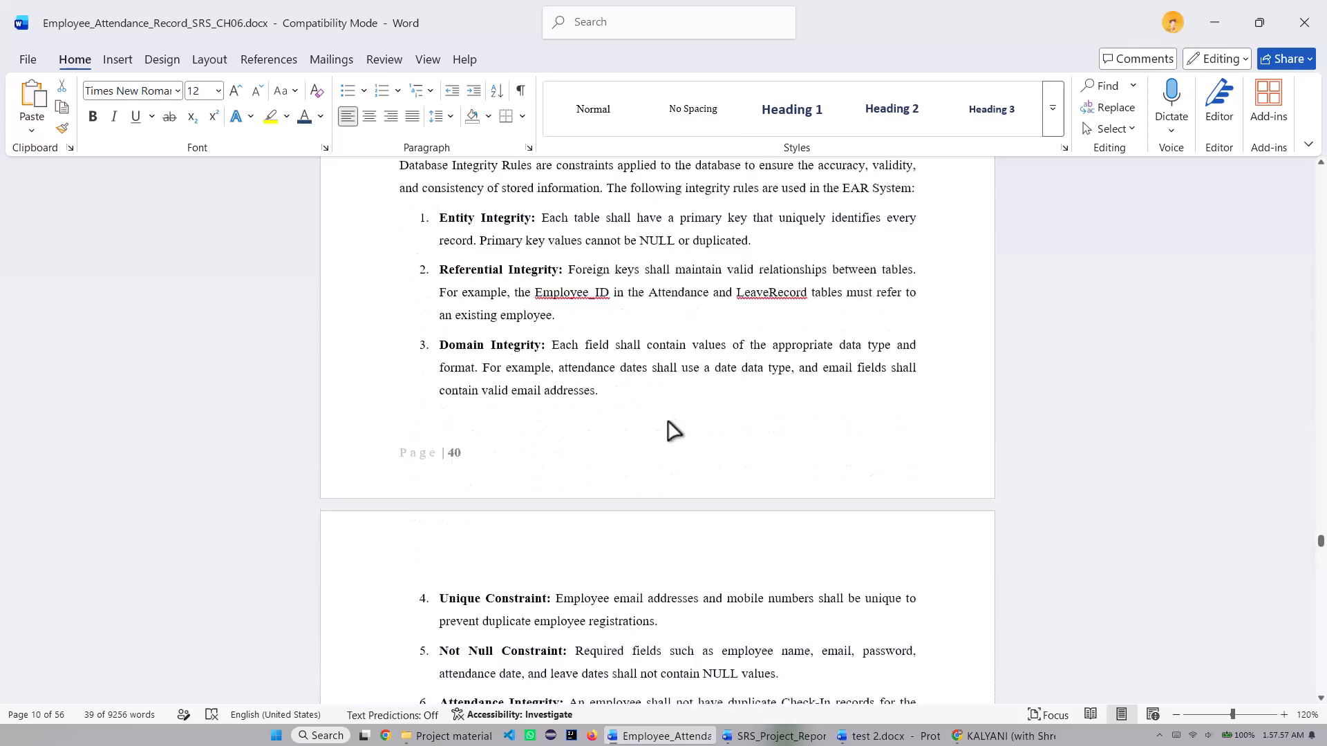
scroll(668, 422, down, 16)
scroll(667, 427, down, 18)
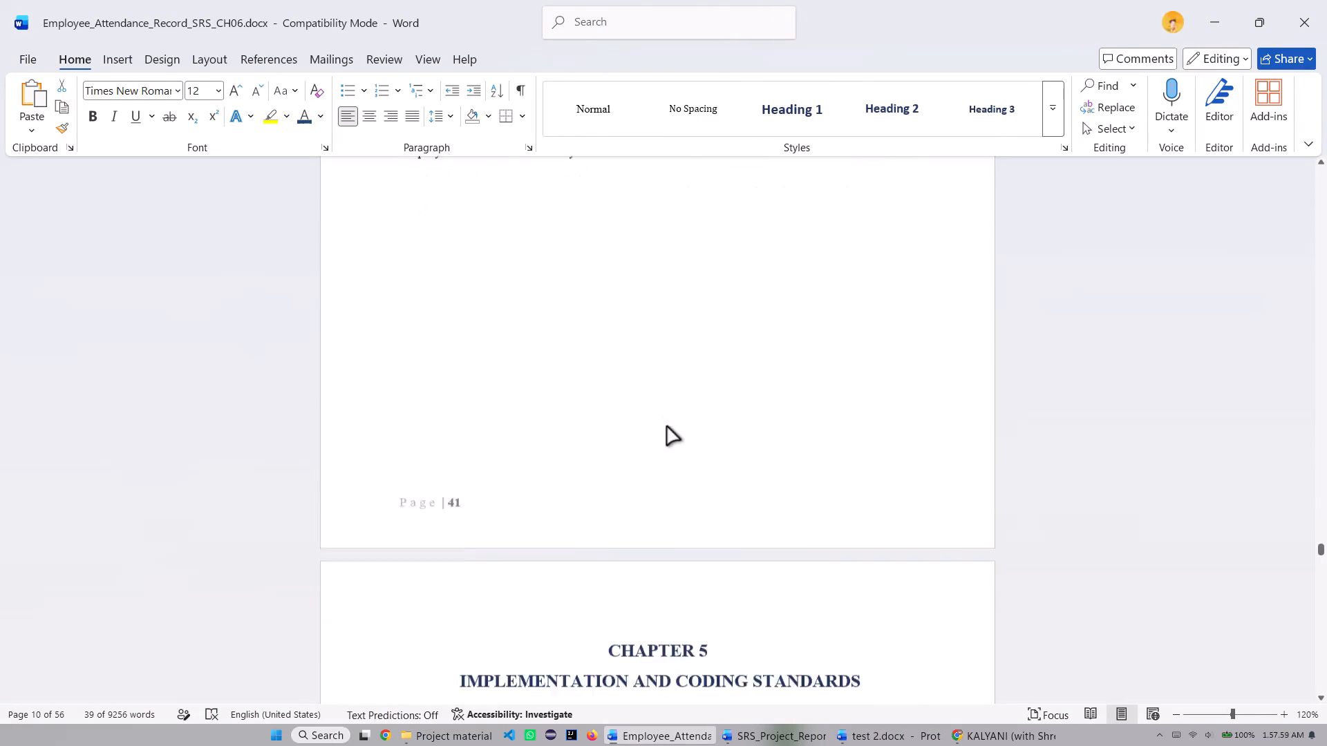
Review sections 5.1 and 5.2 of Chapter 5, checking the environment and technology tables and the numbered coding standards.
scroll(667, 427, down, 12)
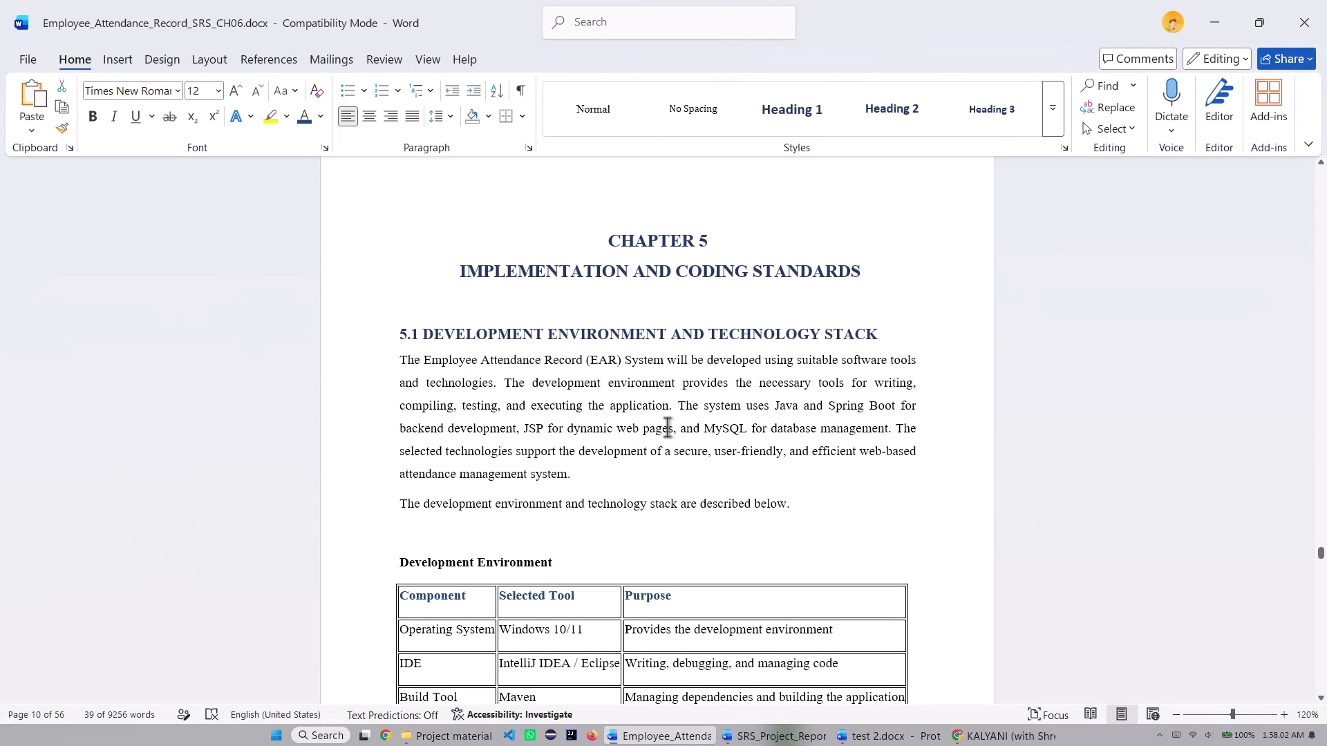
scroll(667, 427, down, 11)
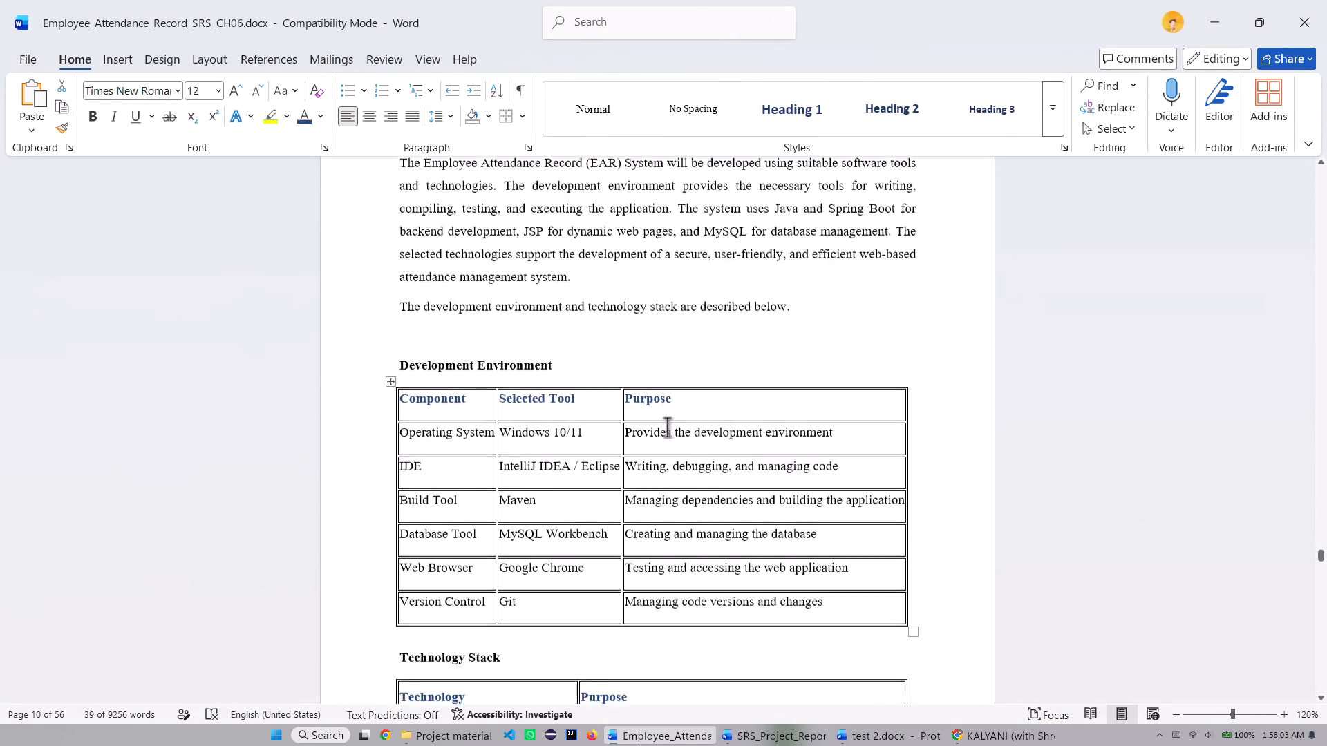
scroll(667, 427, down, 18)
scroll(666, 427, down, 15)
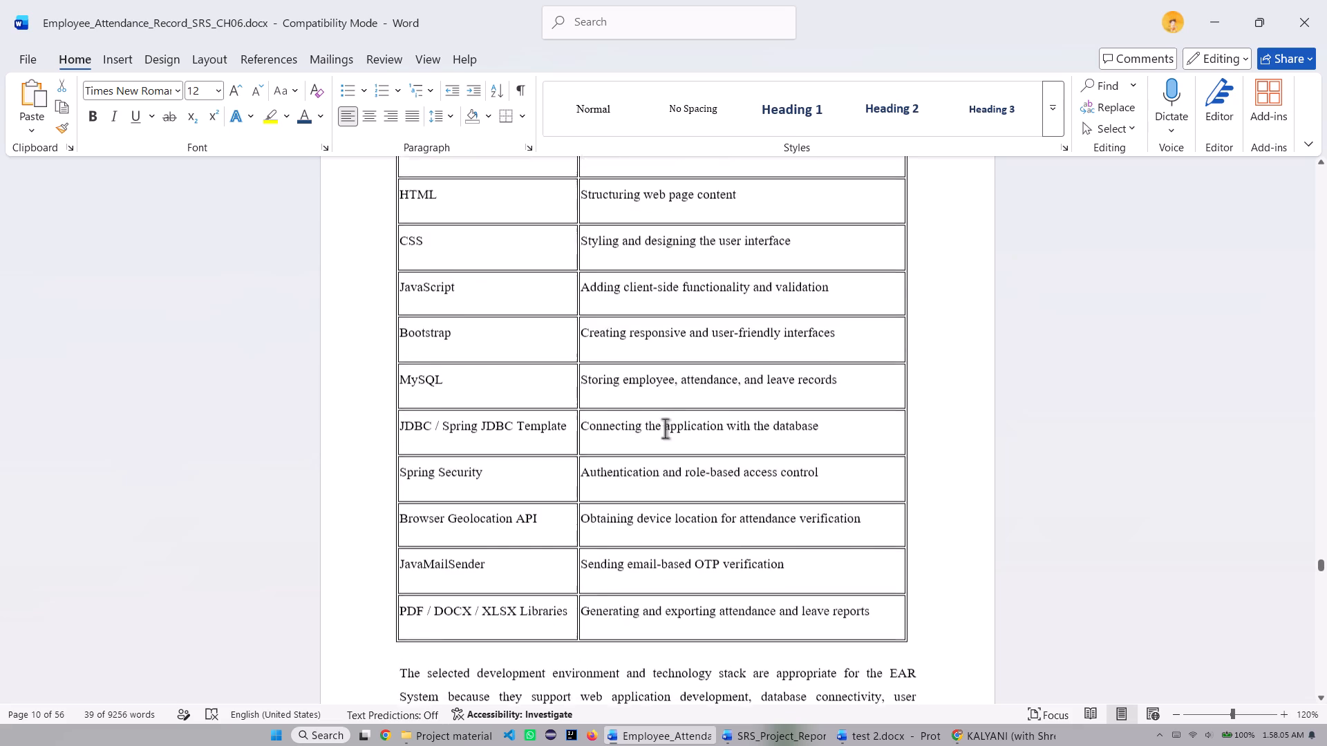
scroll(665, 428, down, 20)
scroll(665, 428, down, 9)
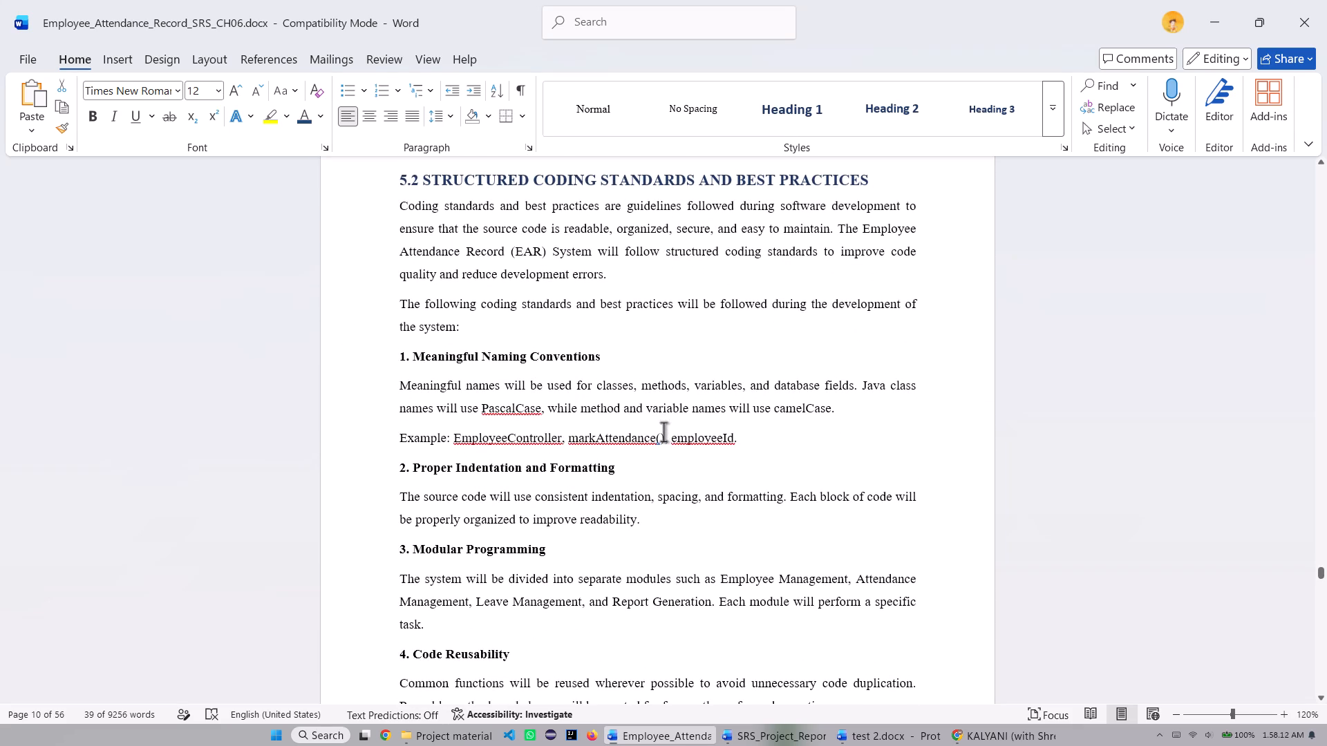
scroll(663, 432, down, 3)
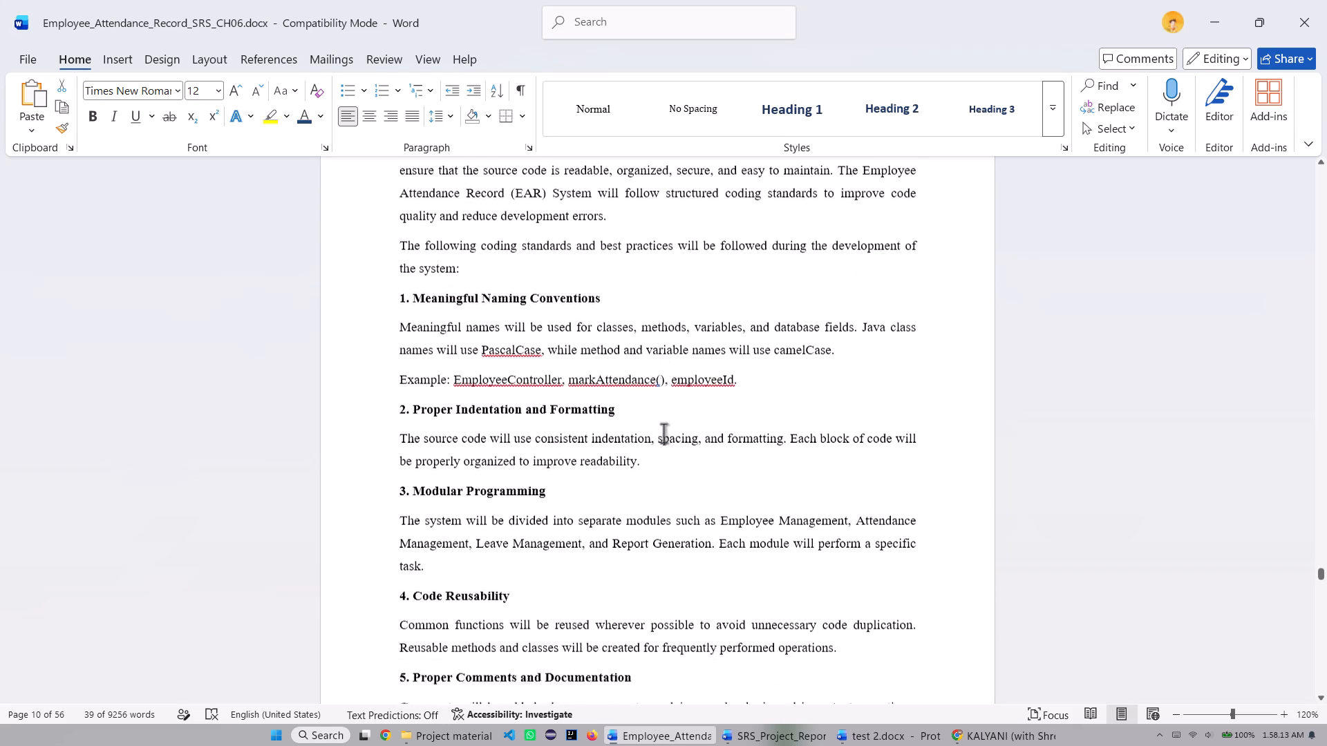
scroll(663, 433, down, 17)
scroll(663, 434, down, 7)
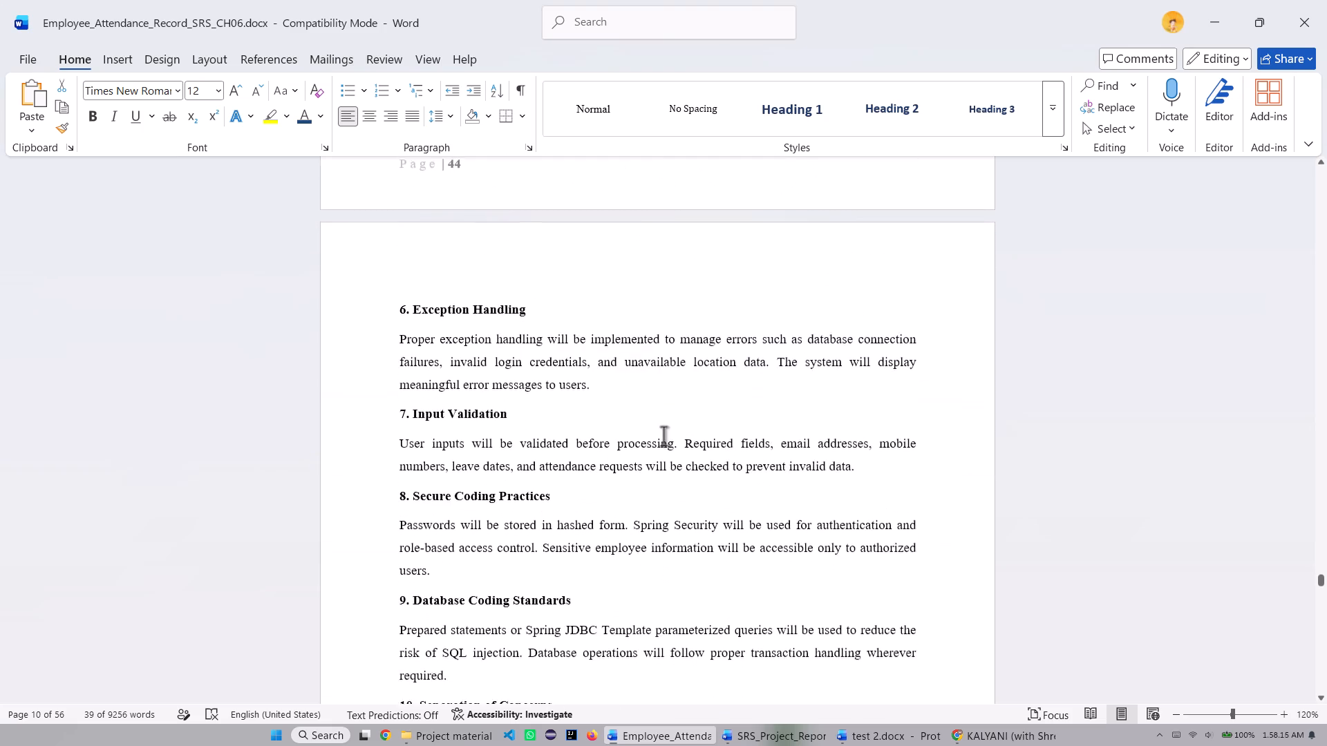
scroll(663, 436, down, 19)
scroll(663, 437, down, 7)
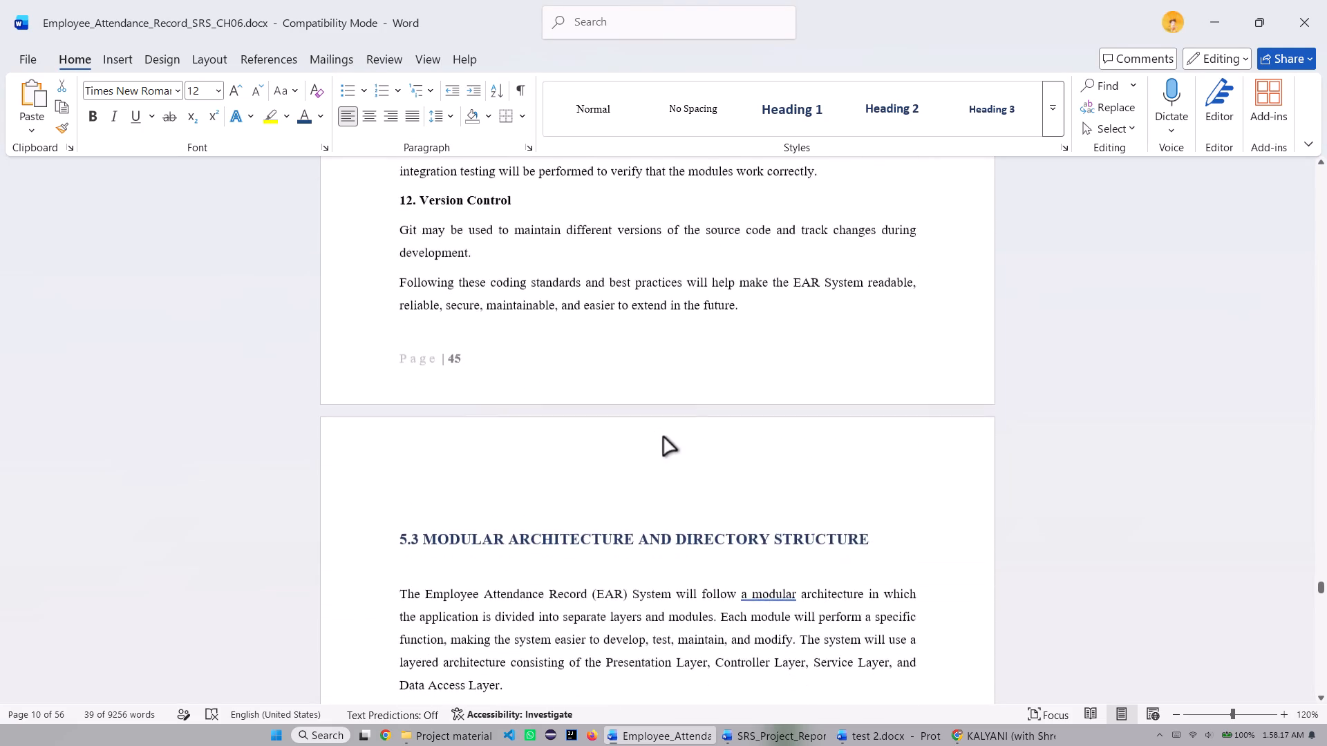
Review section 5.3, covering the architecture layers, the directory structure tree and the advantages of modular architecture.
scroll(663, 437, down, 13)
scroll(663, 437, down, 20)
scroll(663, 437, down, 3)
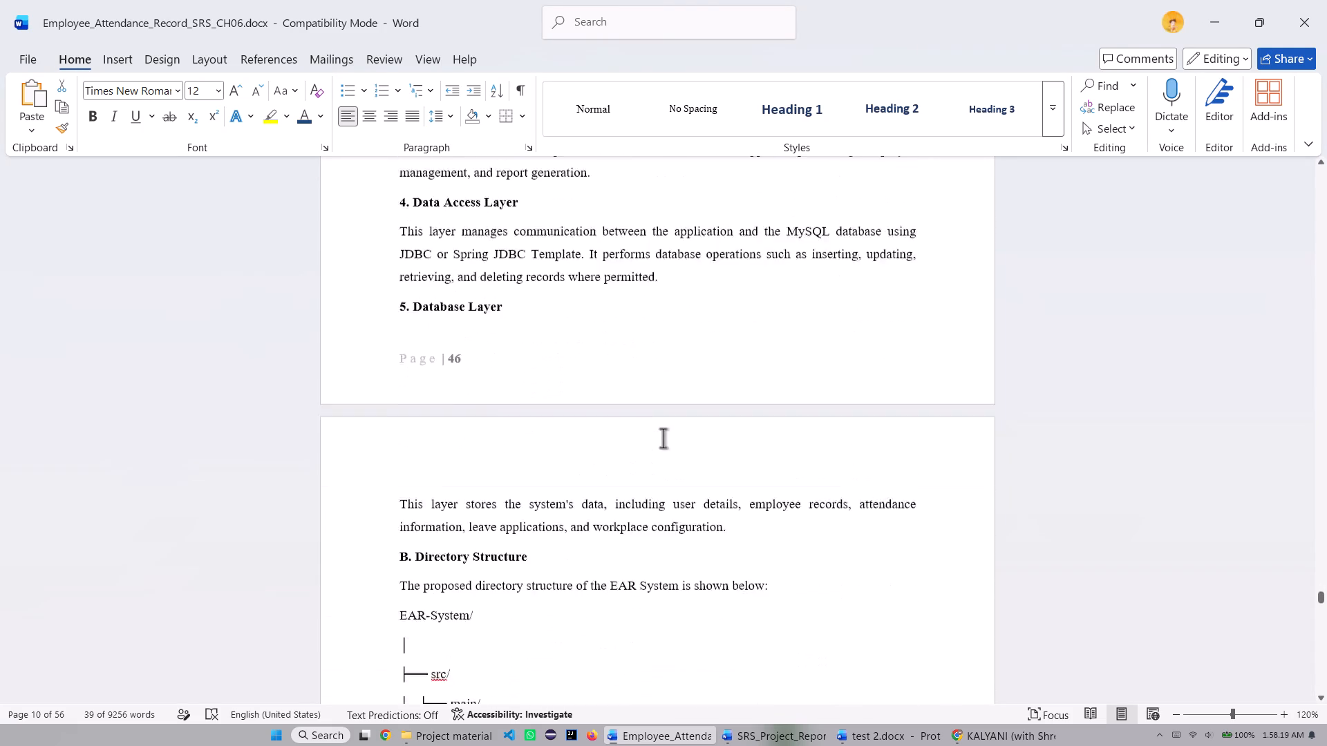
scroll(663, 438, down, 14)
scroll(662, 438, down, 20)
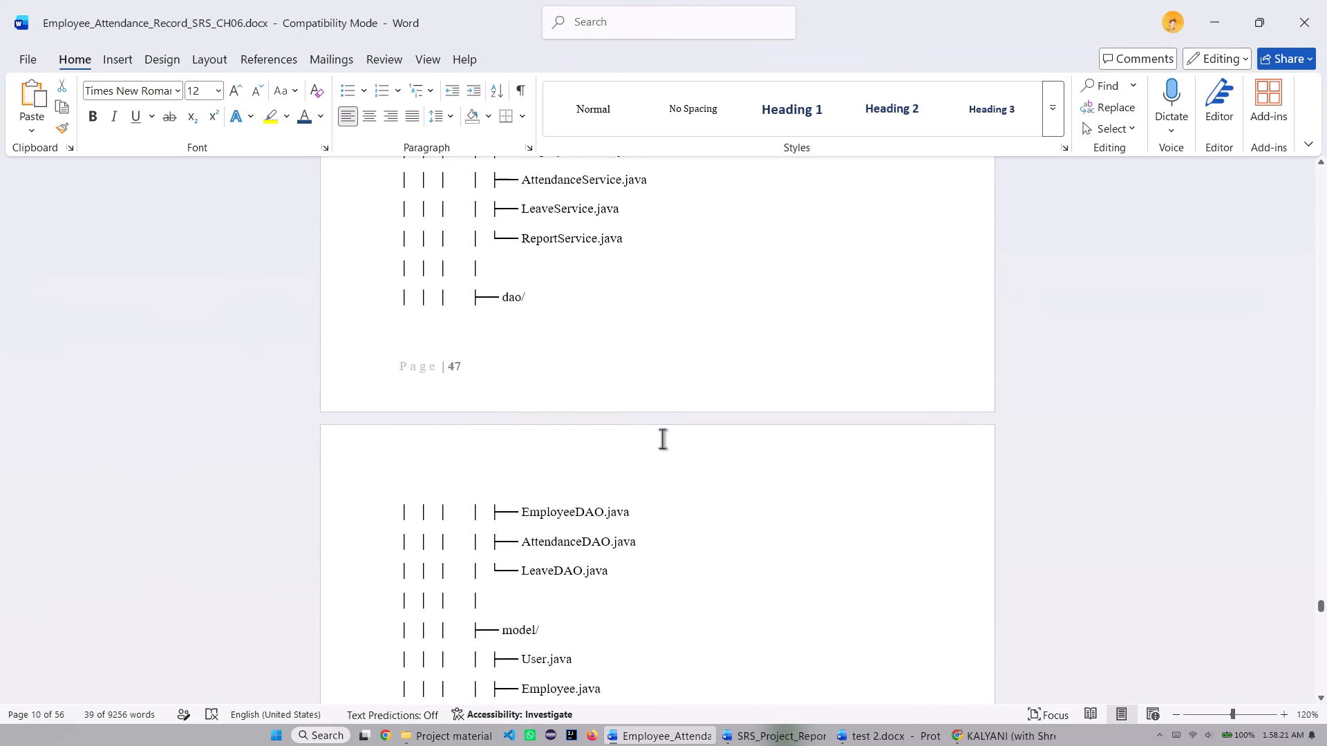
scroll(662, 439, down, 20)
scroll(662, 439, down, 16)
scroll(662, 439, down, 5)
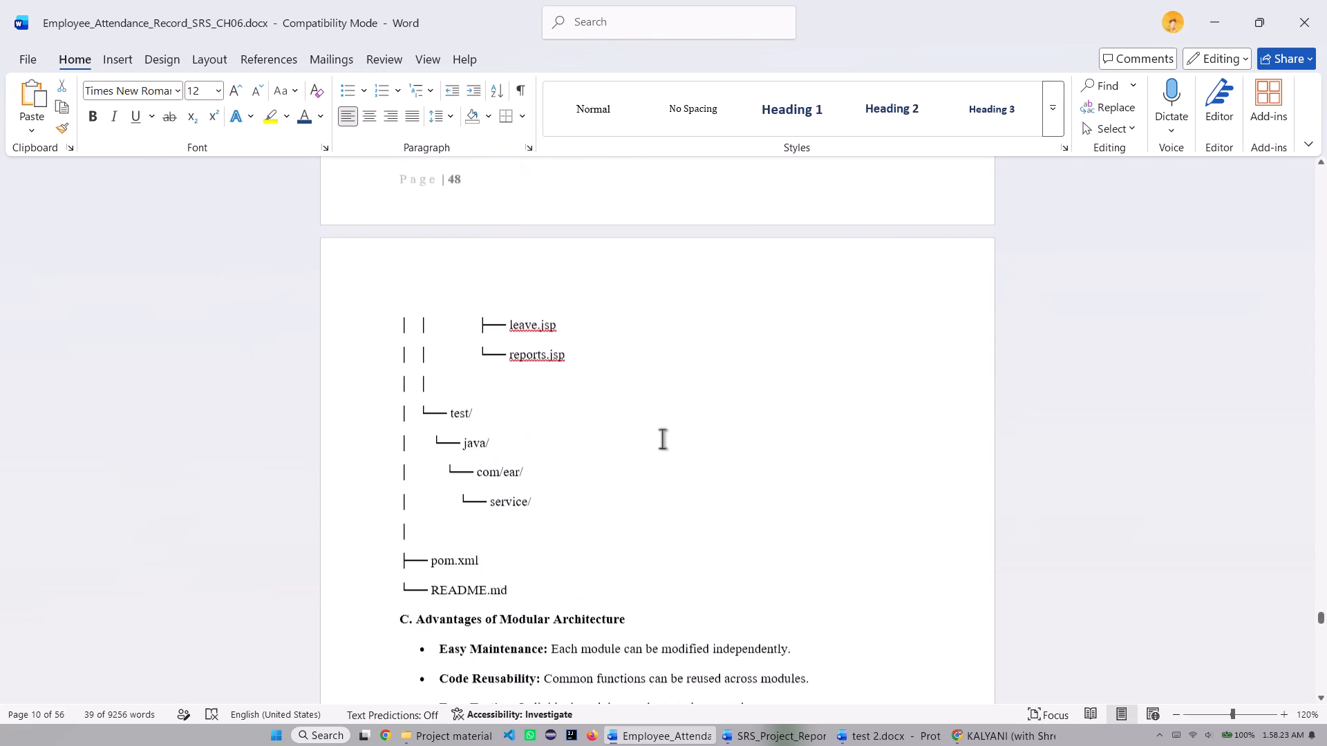
scroll(662, 439, down, 13)
scroll(662, 439, up, 5)
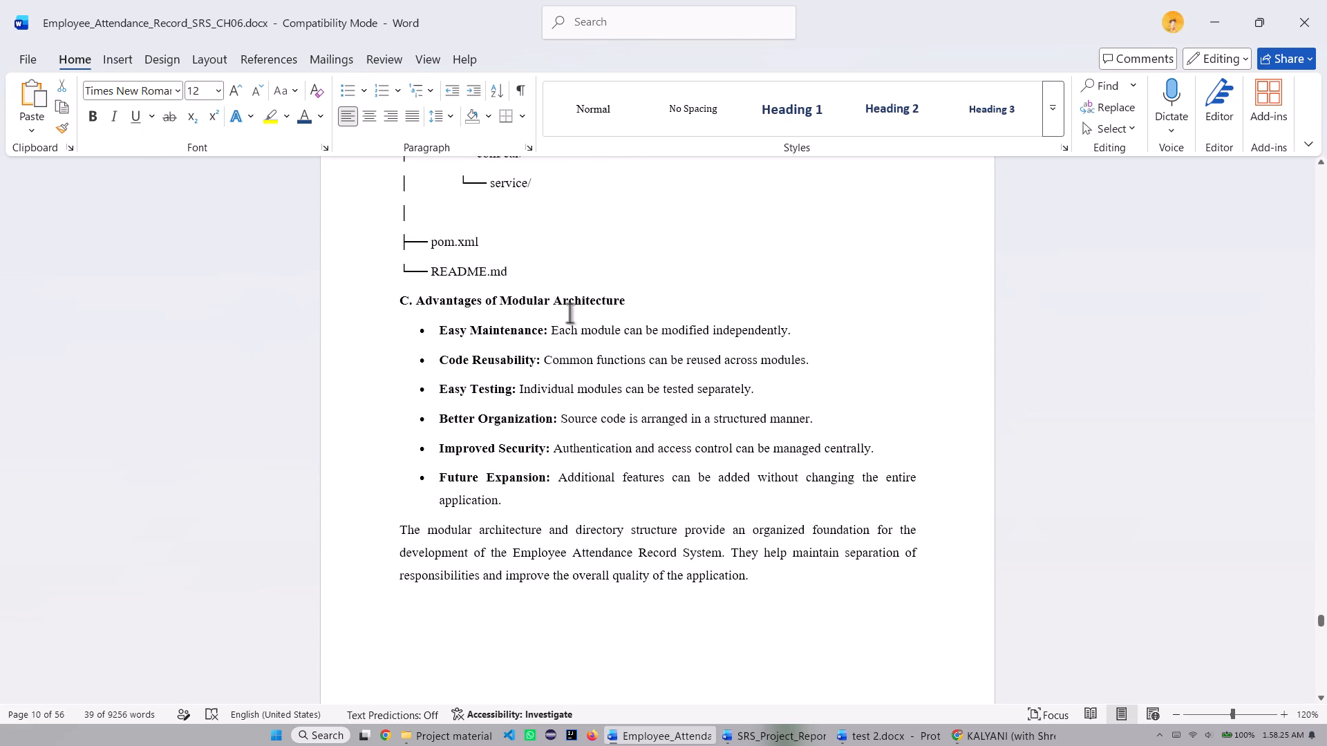
Insert a blank line after README.md, before the "C. Advantages of Modular Architecture" heading in section 5.3.
click(529, 274)
key(Return)
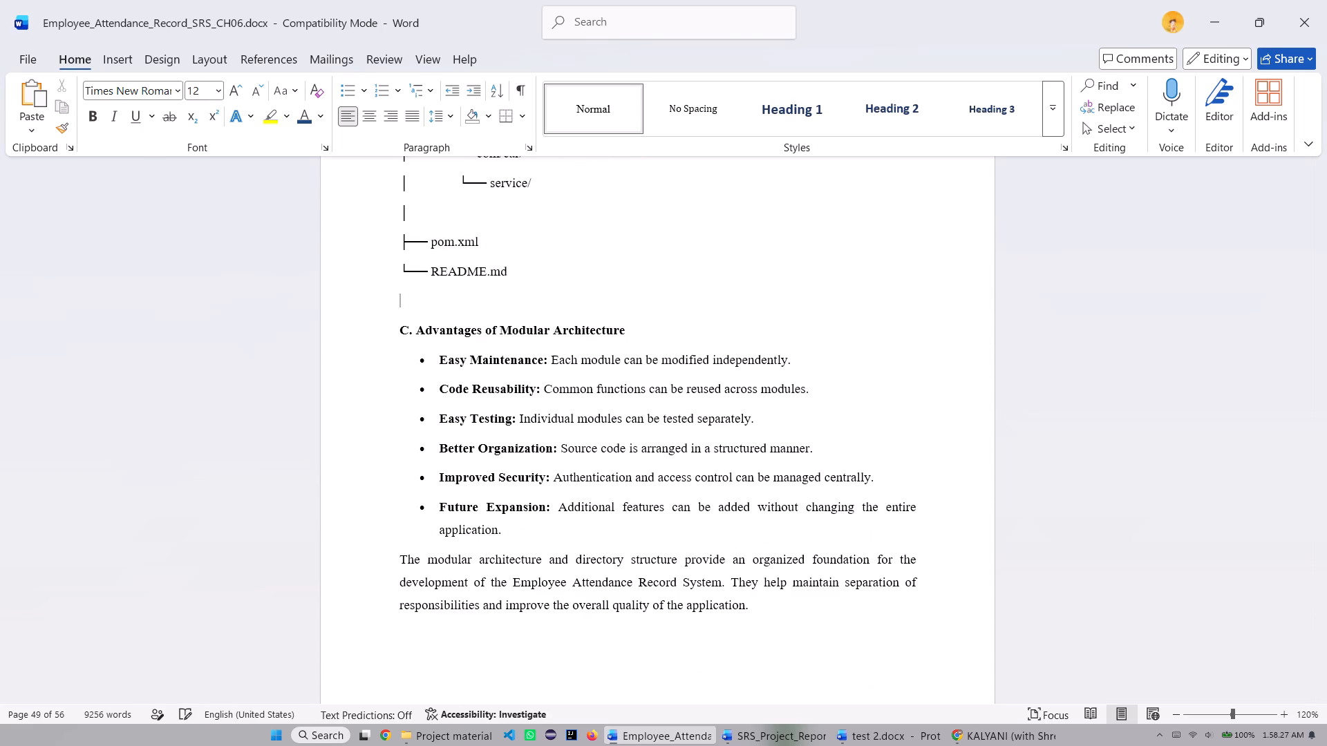
Replace the body paragraph under 6.1 Verification and Validation Strategy with the copied ChatGPT answer.
scroll(556, 275, down, 19)
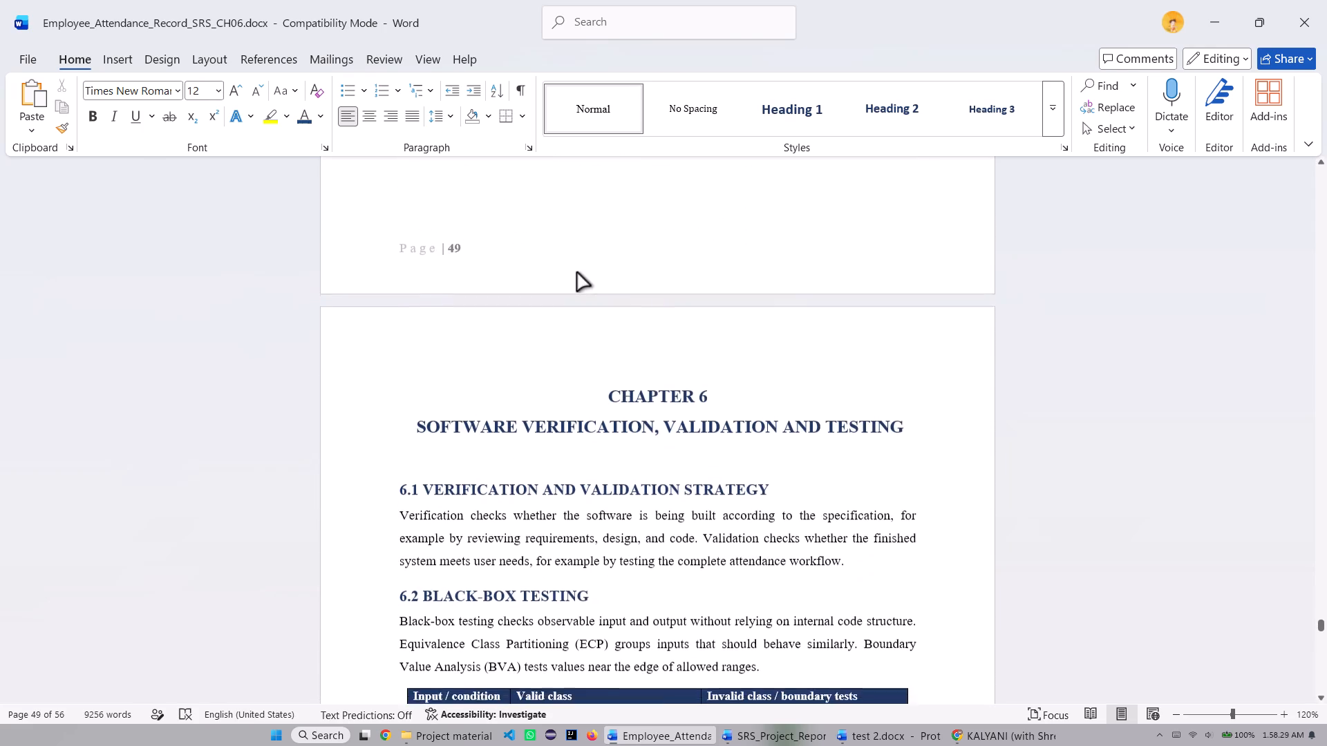
scroll(577, 273, down, 9)
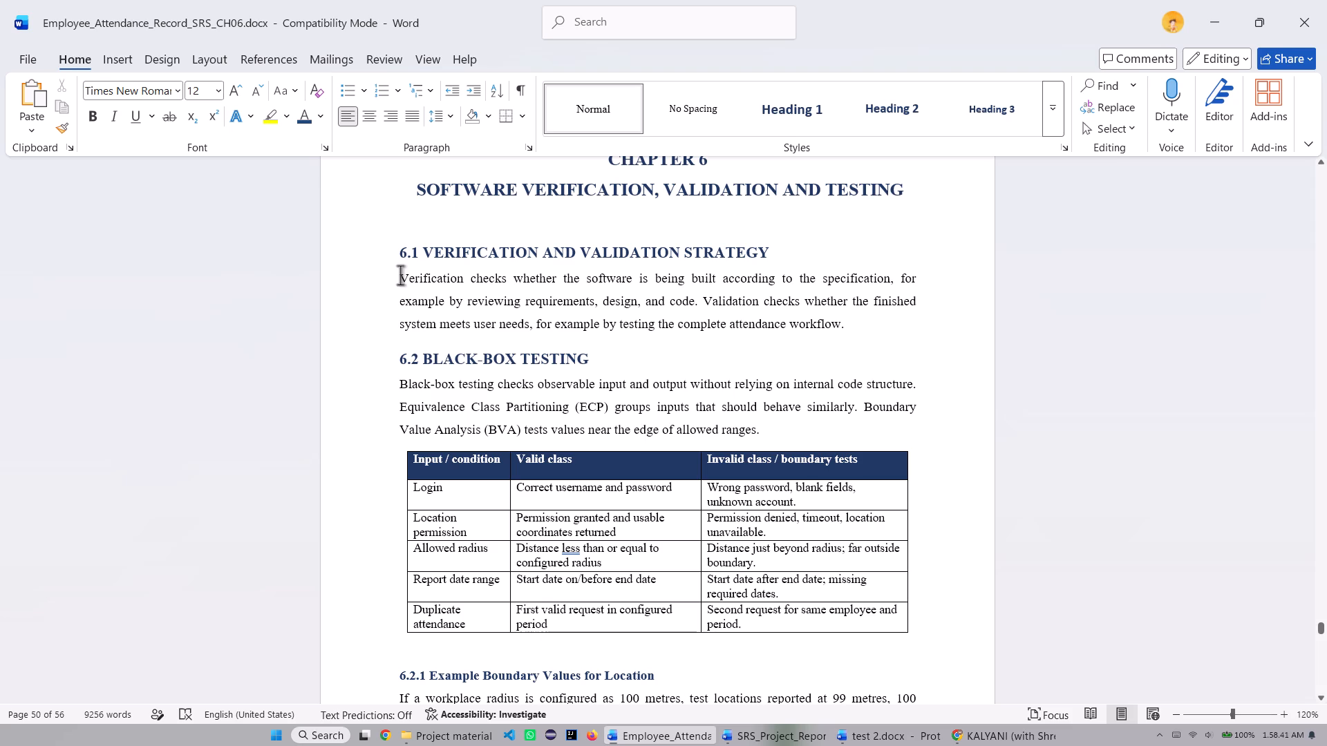
drag(400, 275, 849, 327)
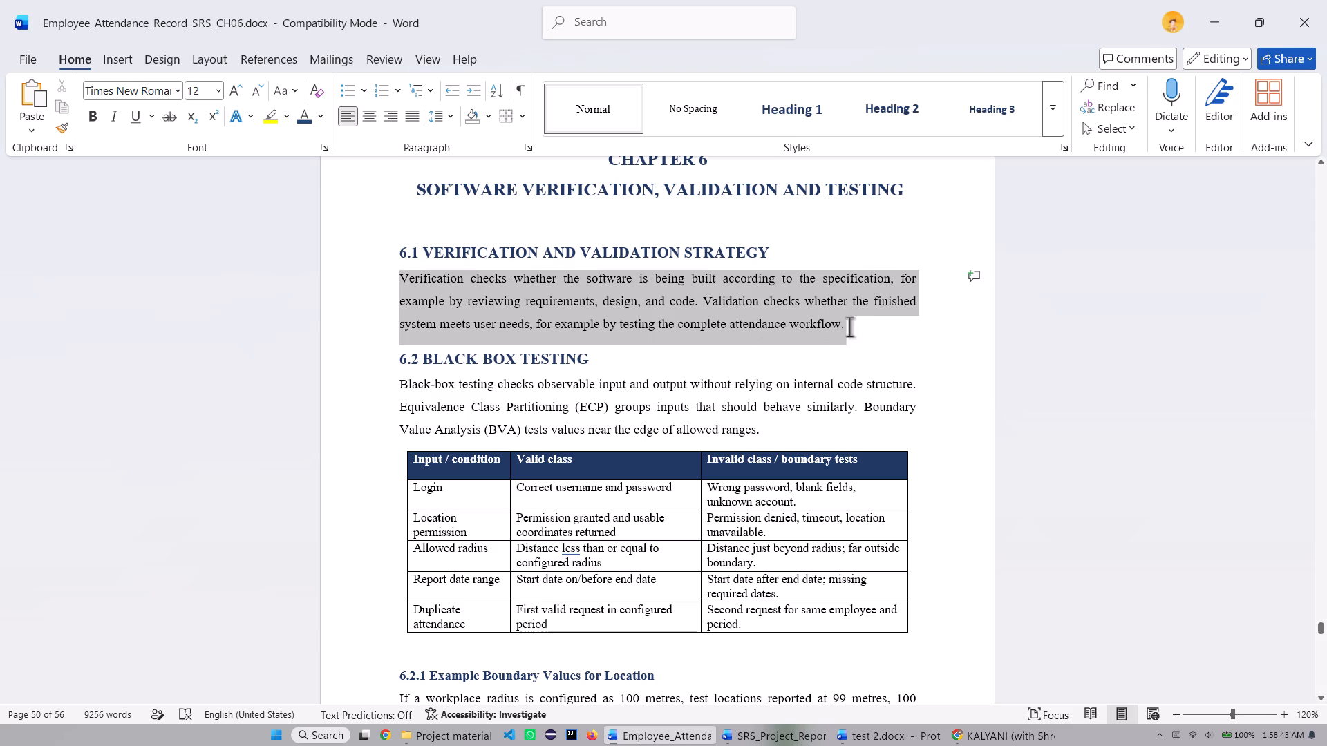
drag(849, 327, 857, 328)
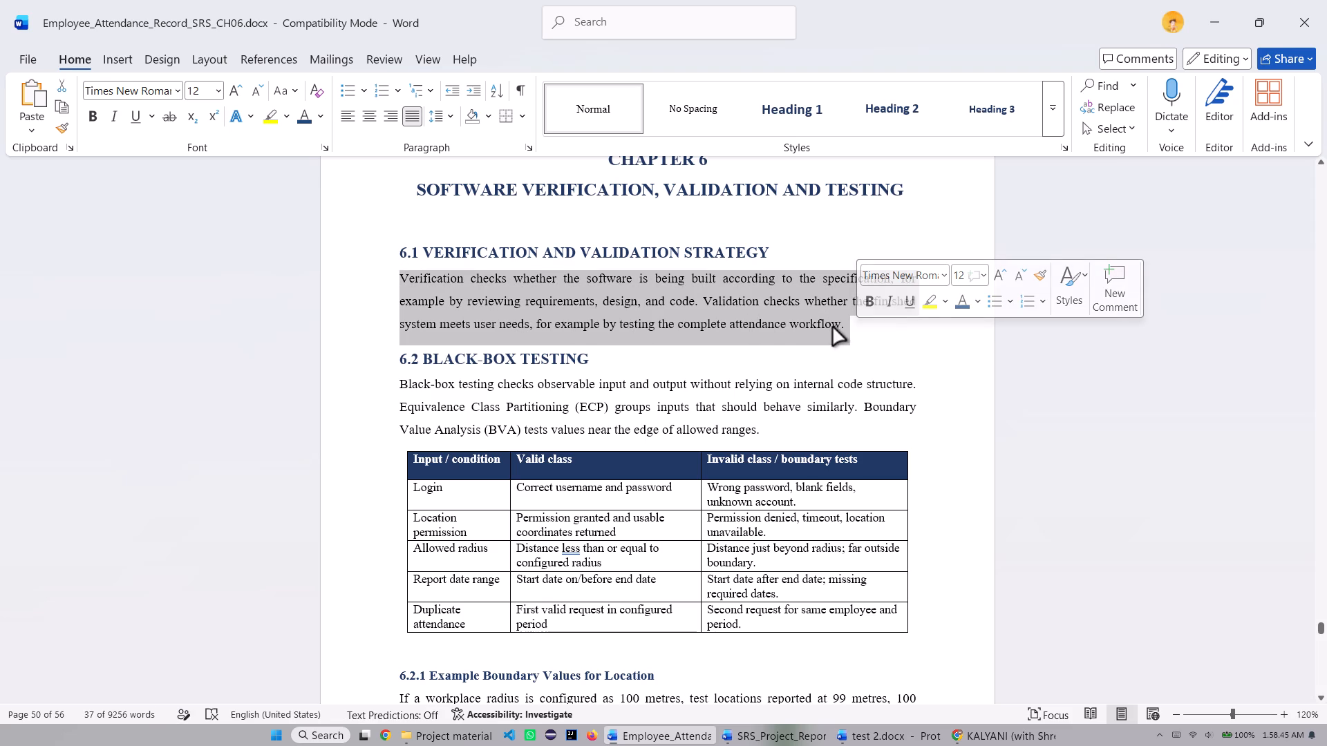
click(834, 327)
click(838, 325)
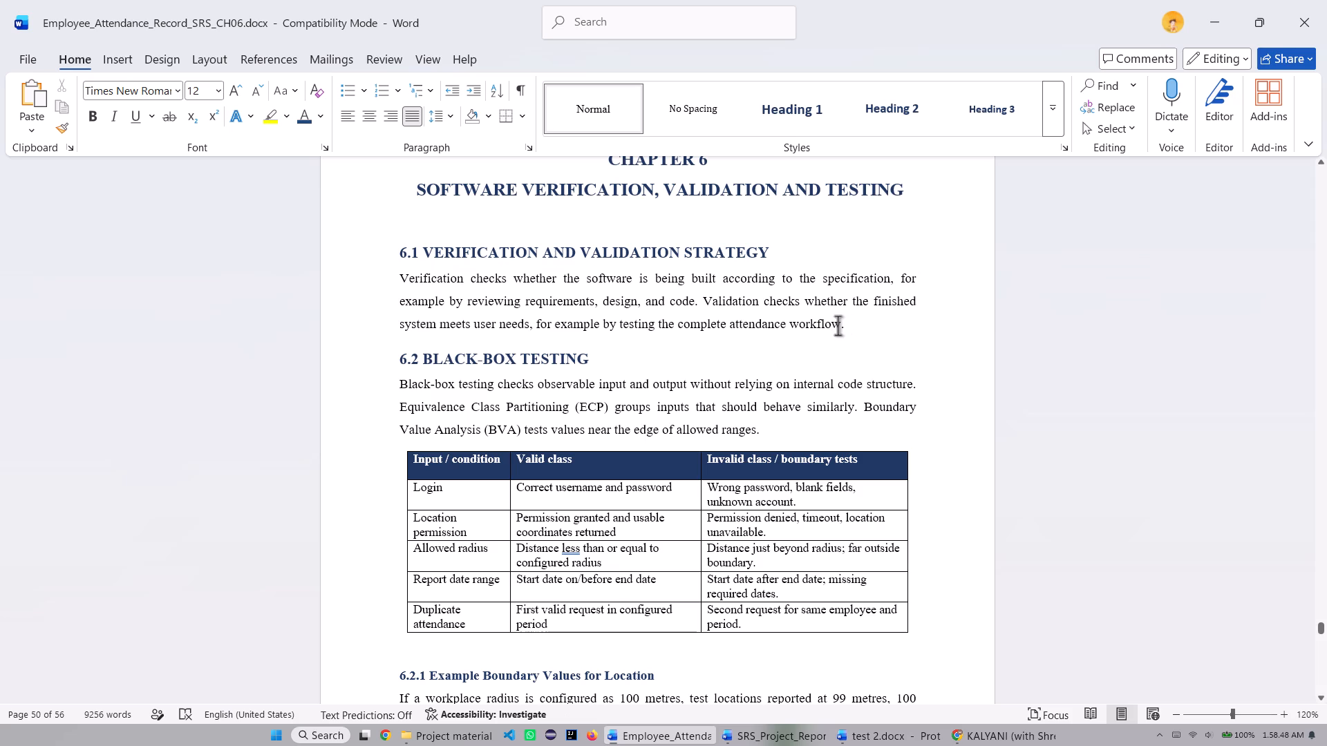
drag(842, 324, 407, 276)
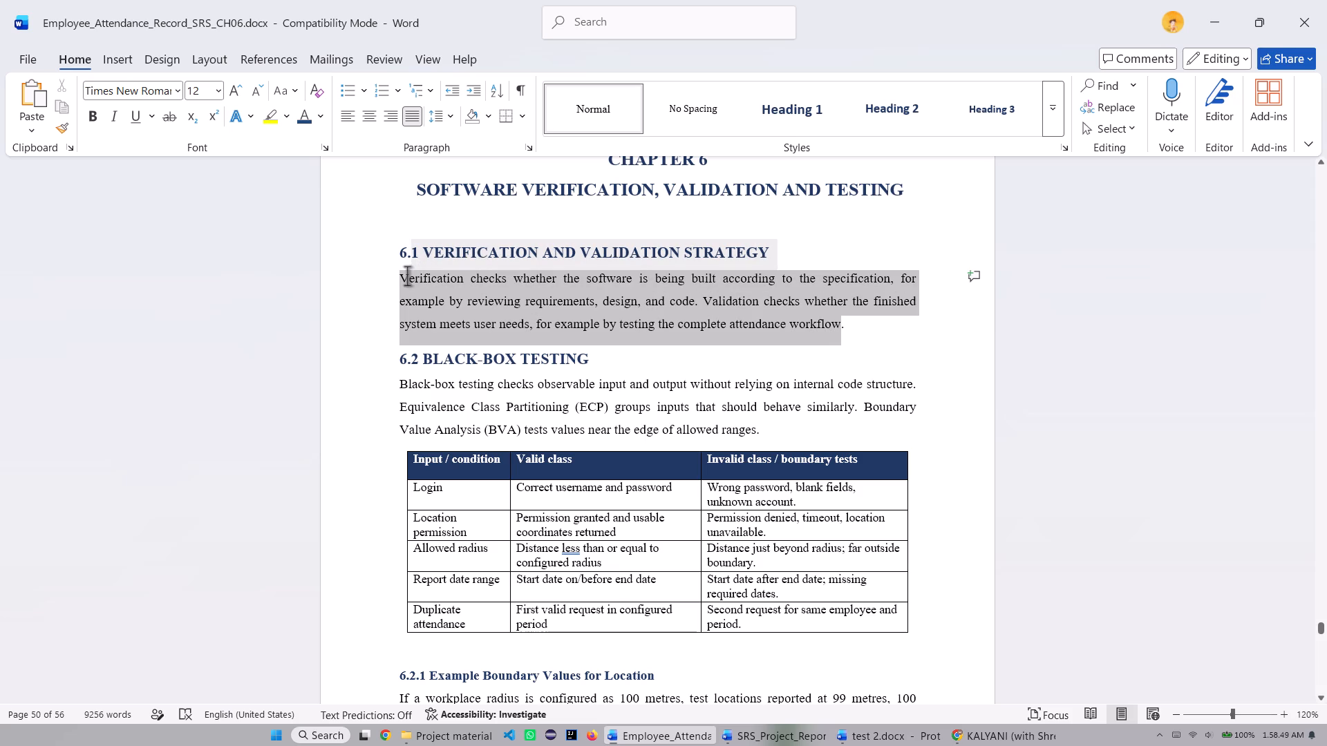
drag(407, 276, 404, 276)
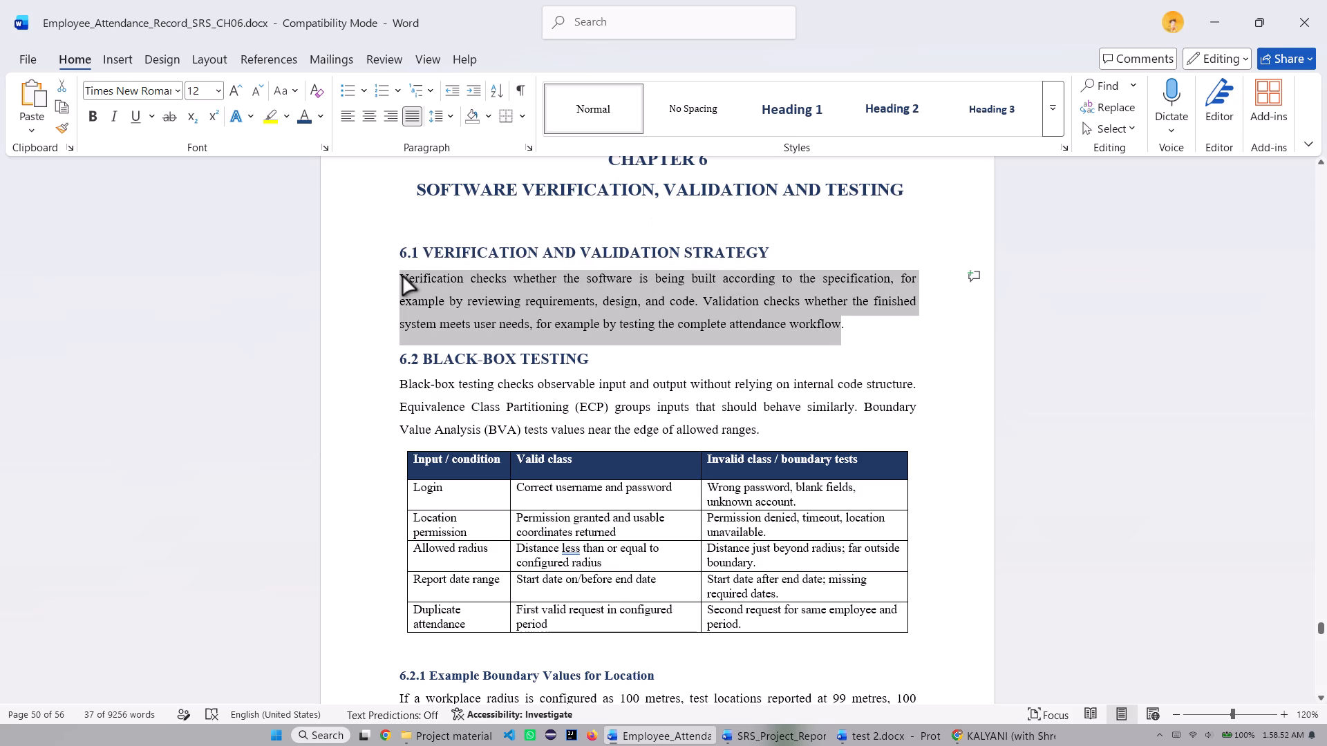
key(ctrl+v)
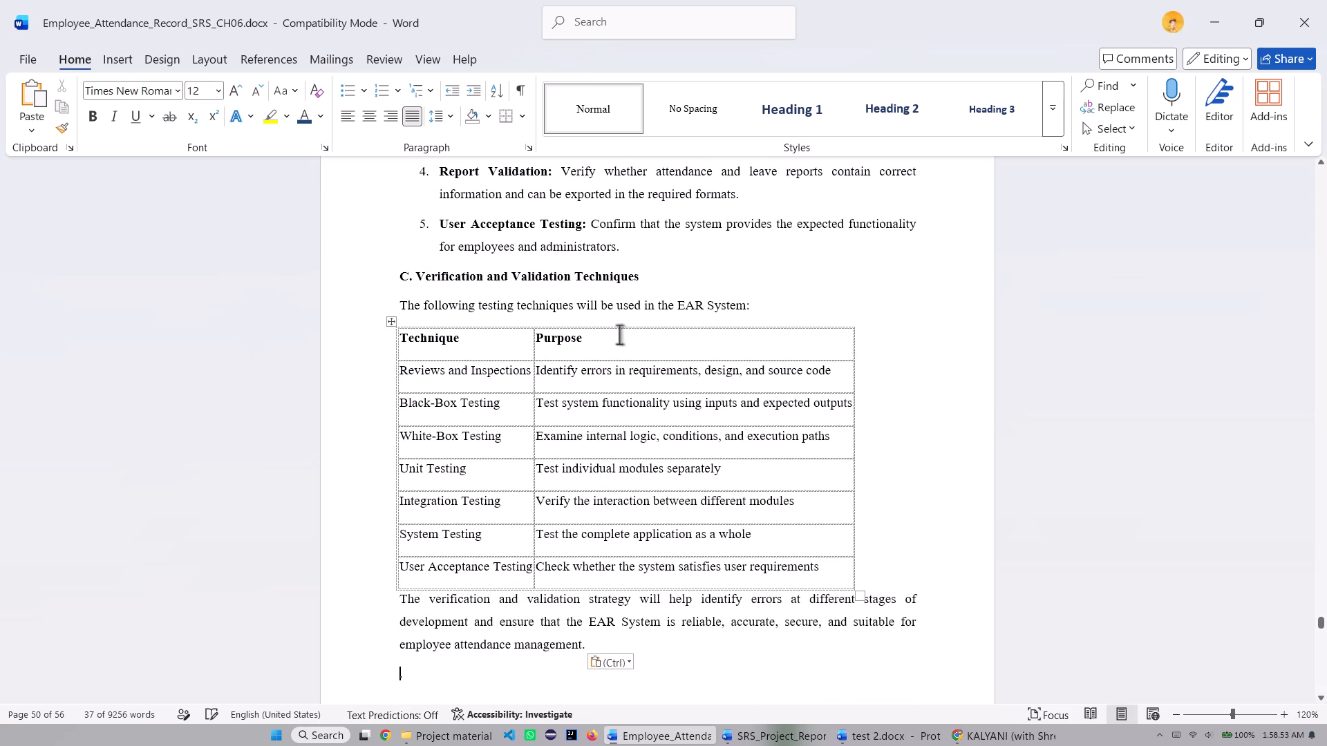
Review the pasted 6.1 content, covering the verification and validation activity lists and the testing techniques table.
scroll(649, 372, up, 20)
scroll(649, 372, up, 6)
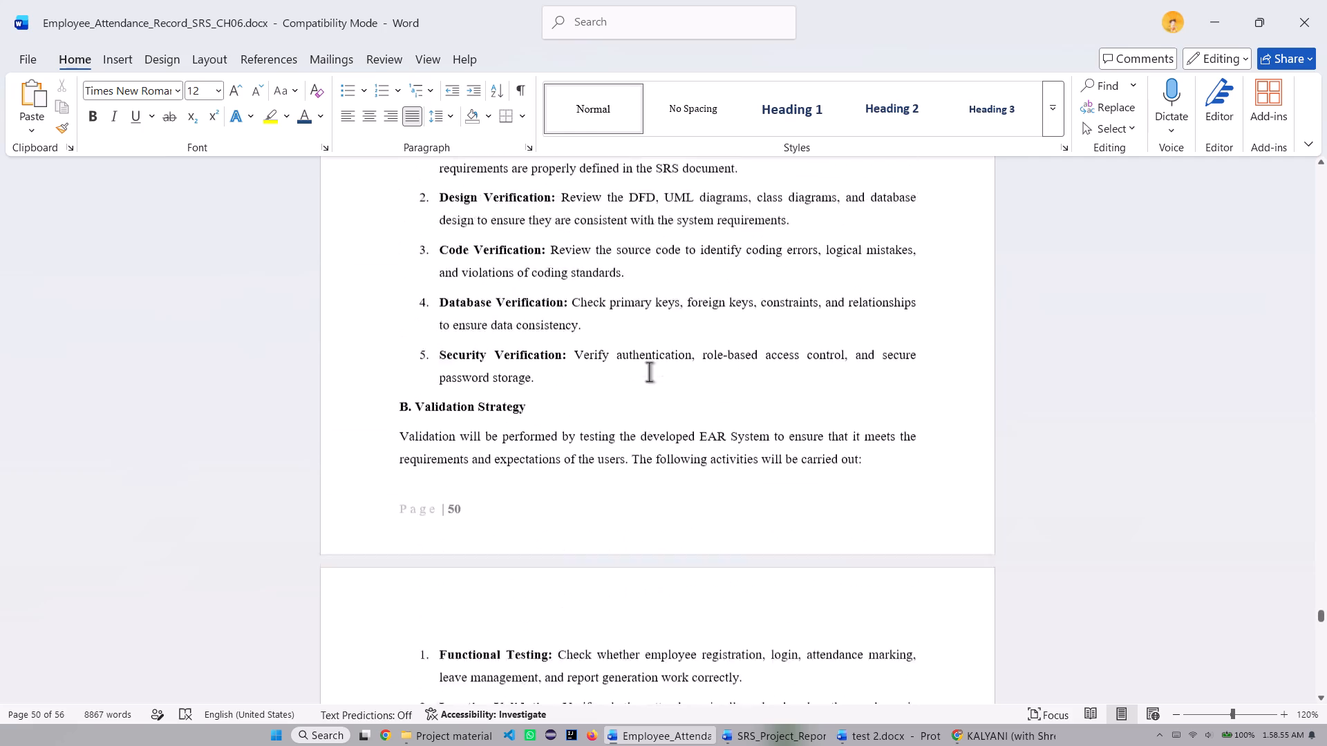
scroll(649, 372, up, 15)
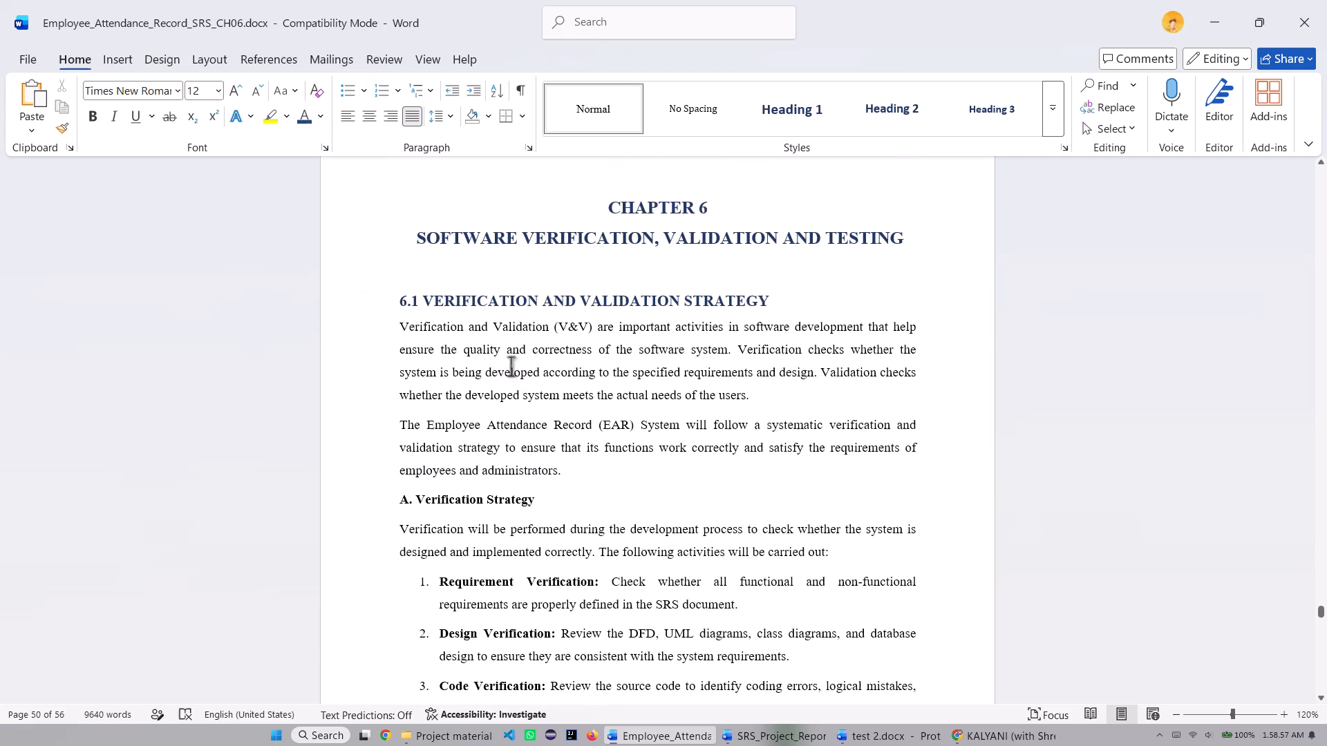
scroll(663, 386, down, 5)
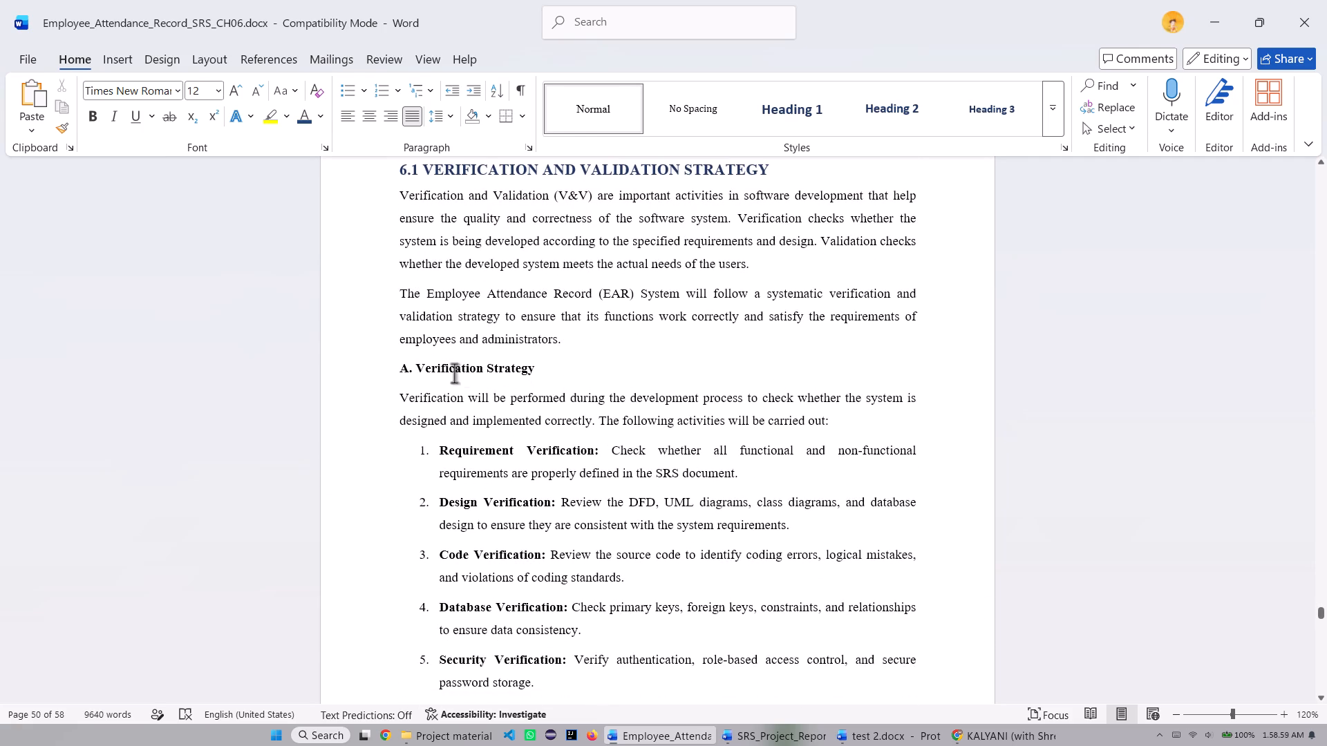
scroll(491, 376, down, 13)
scroll(489, 375, up, 6)
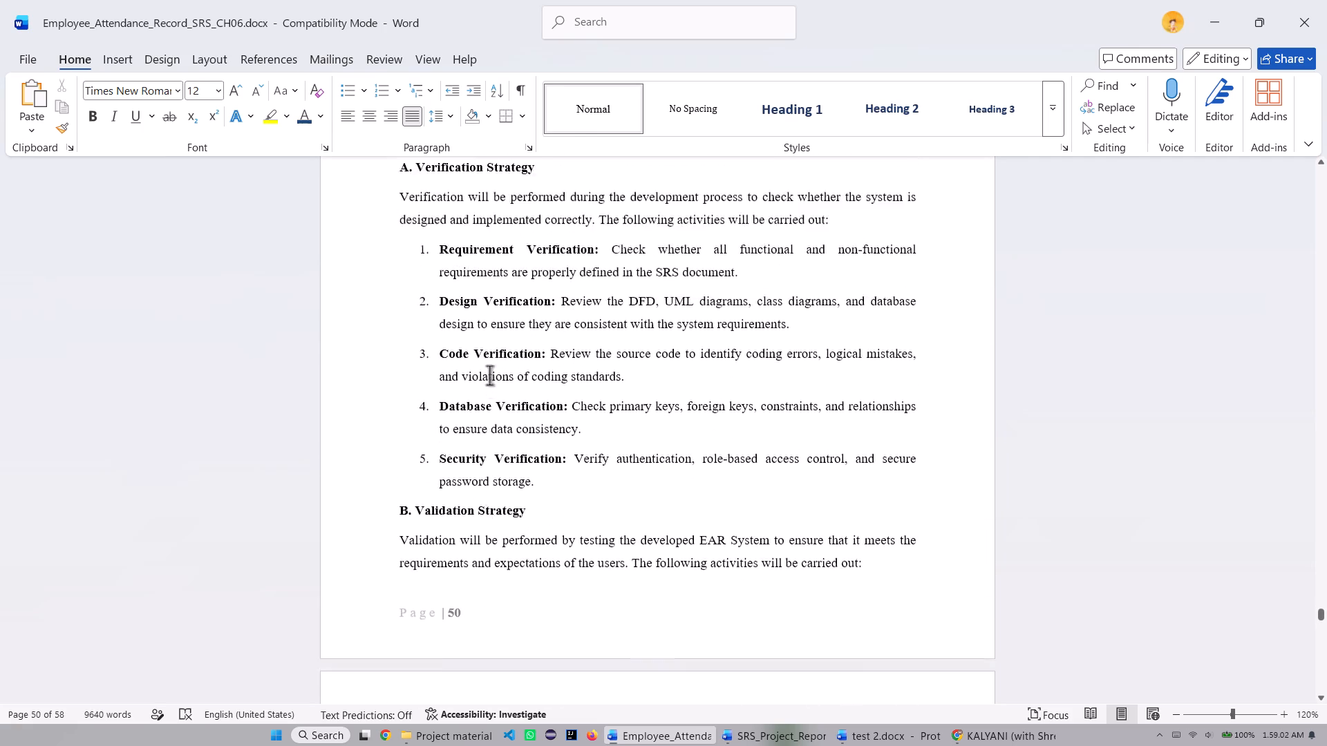
scroll(489, 375, up, 5)
scroll(579, 294, down, 5)
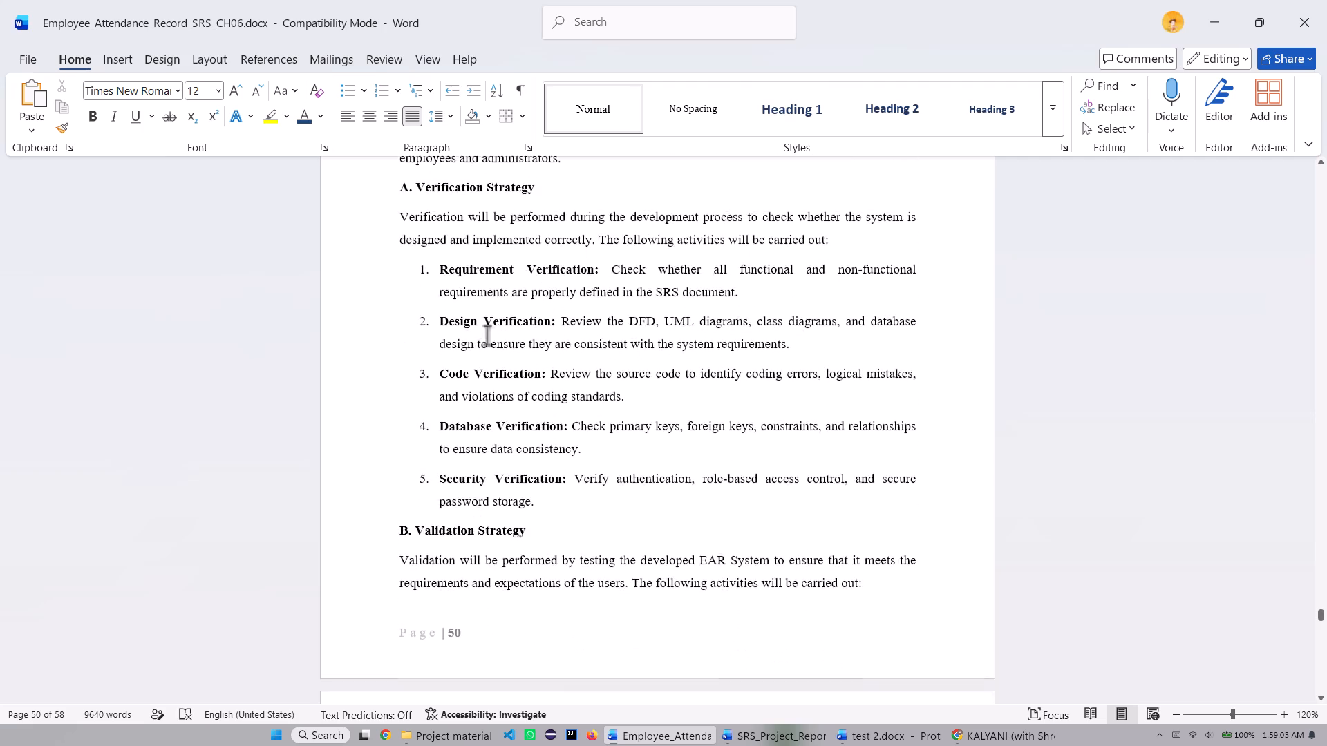
scroll(493, 331, down, 13)
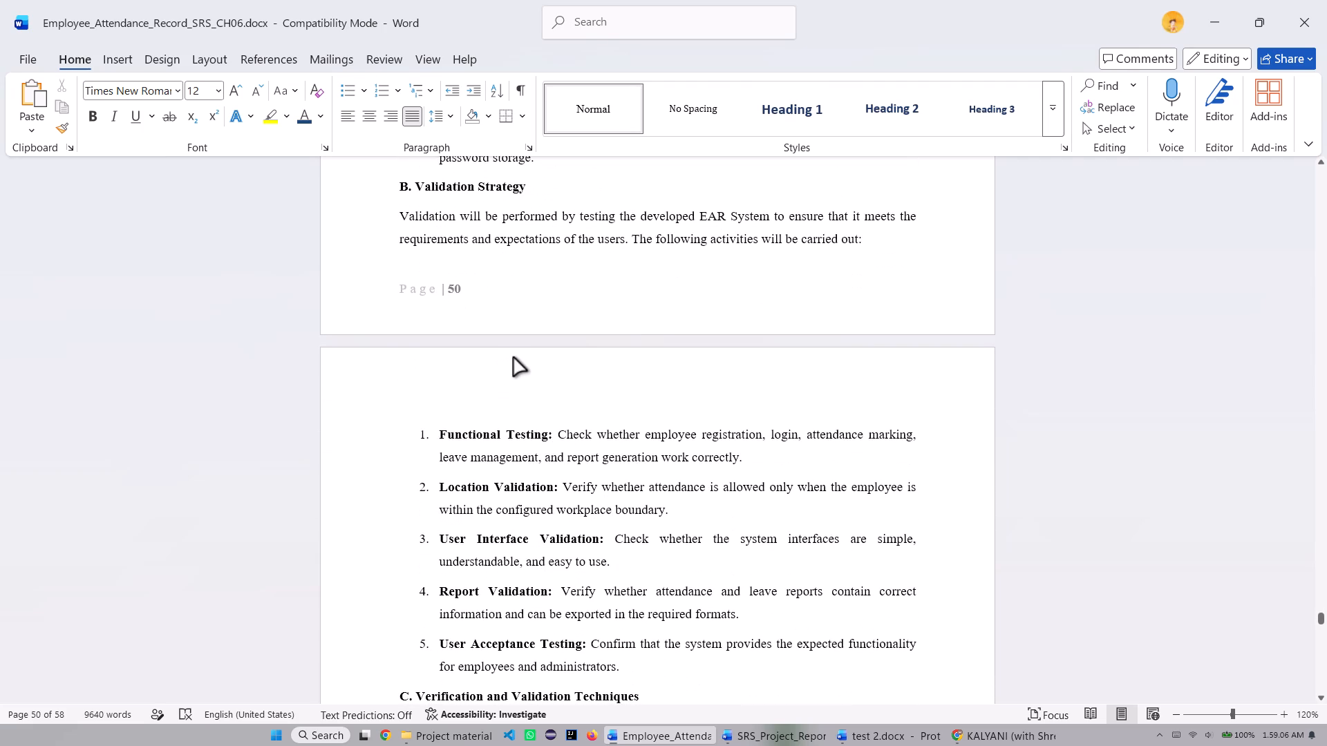
scroll(529, 363, down, 7)
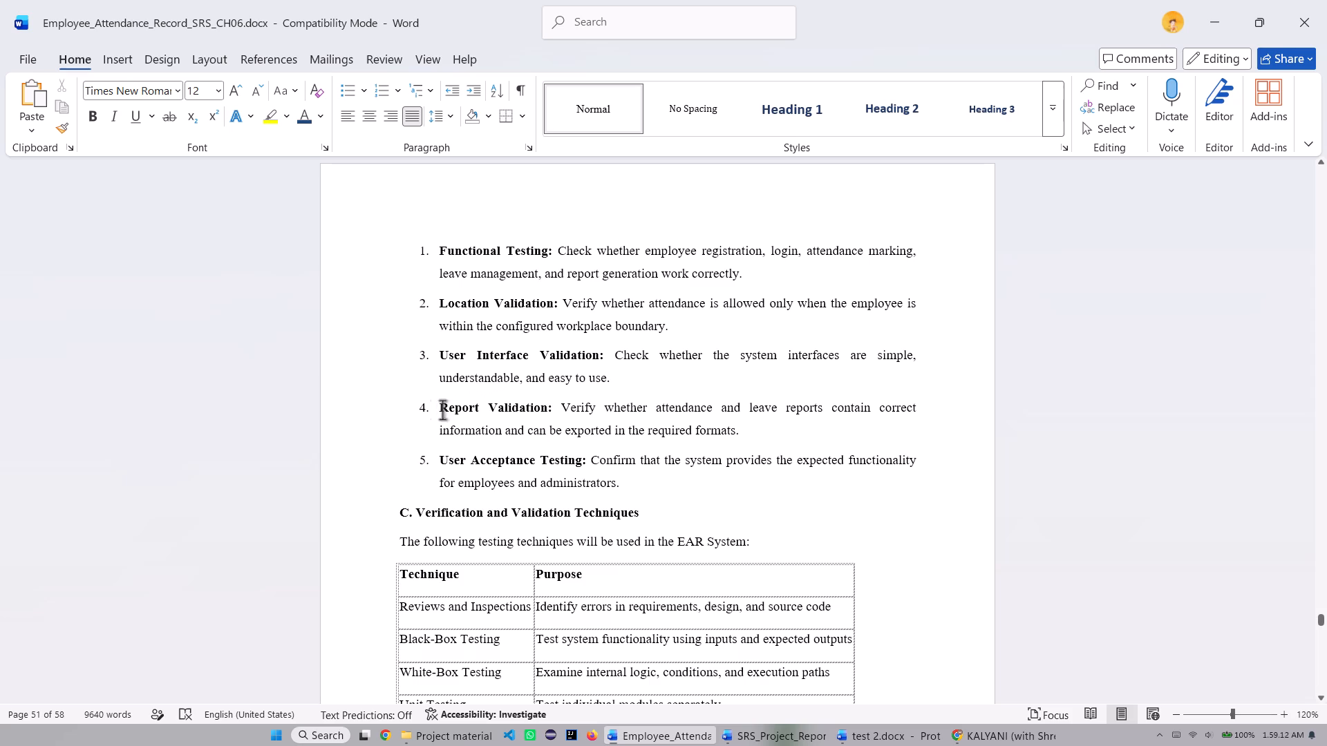
scroll(498, 409, down, 3)
scroll(429, 401, down, 4)
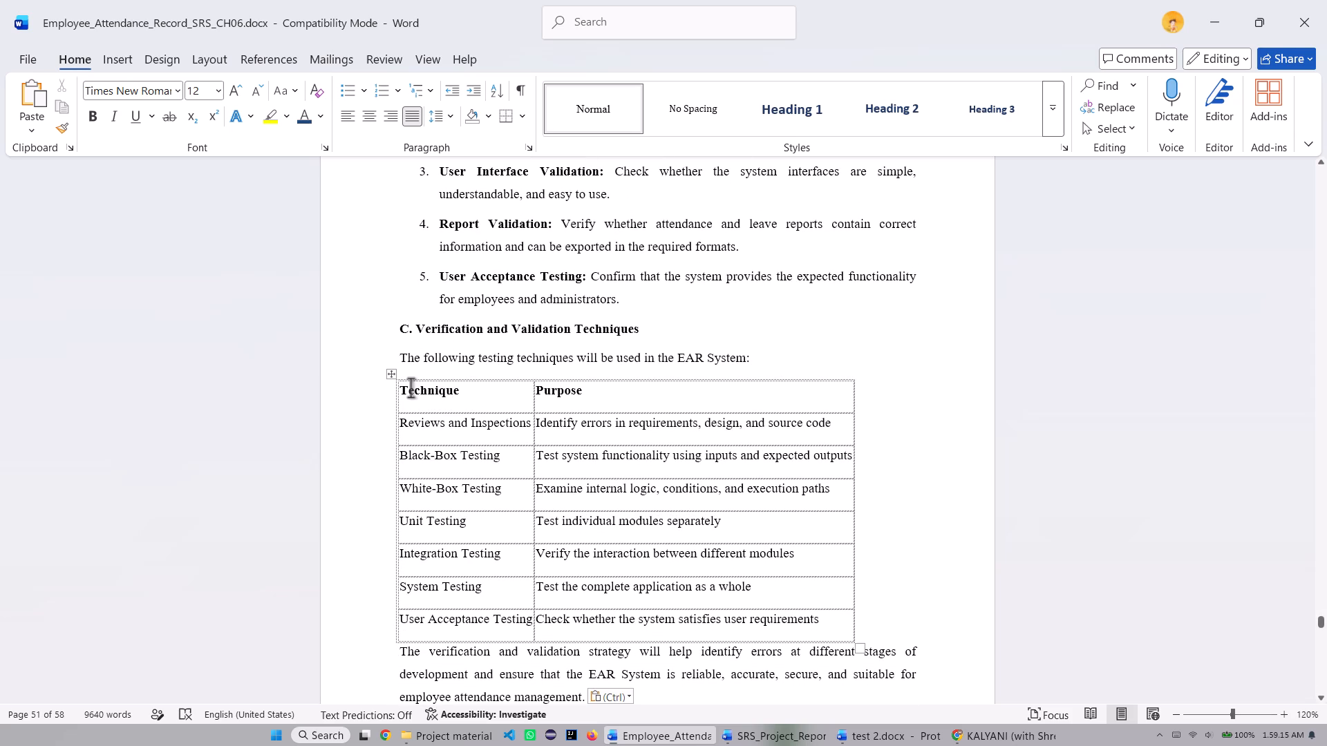
Colour the Technique and Purpose header row text of the 6.1 techniques table dark blue.
drag(400, 390, 628, 399)
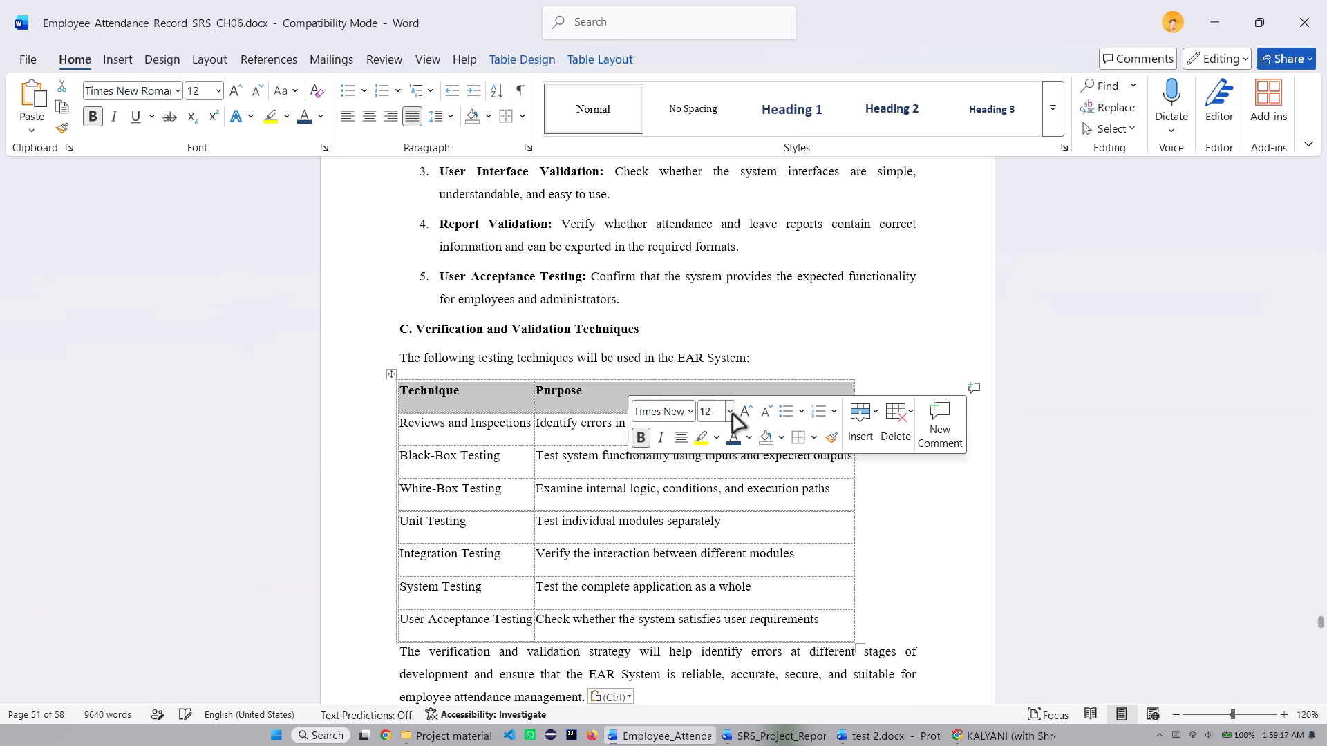
click(735, 435)
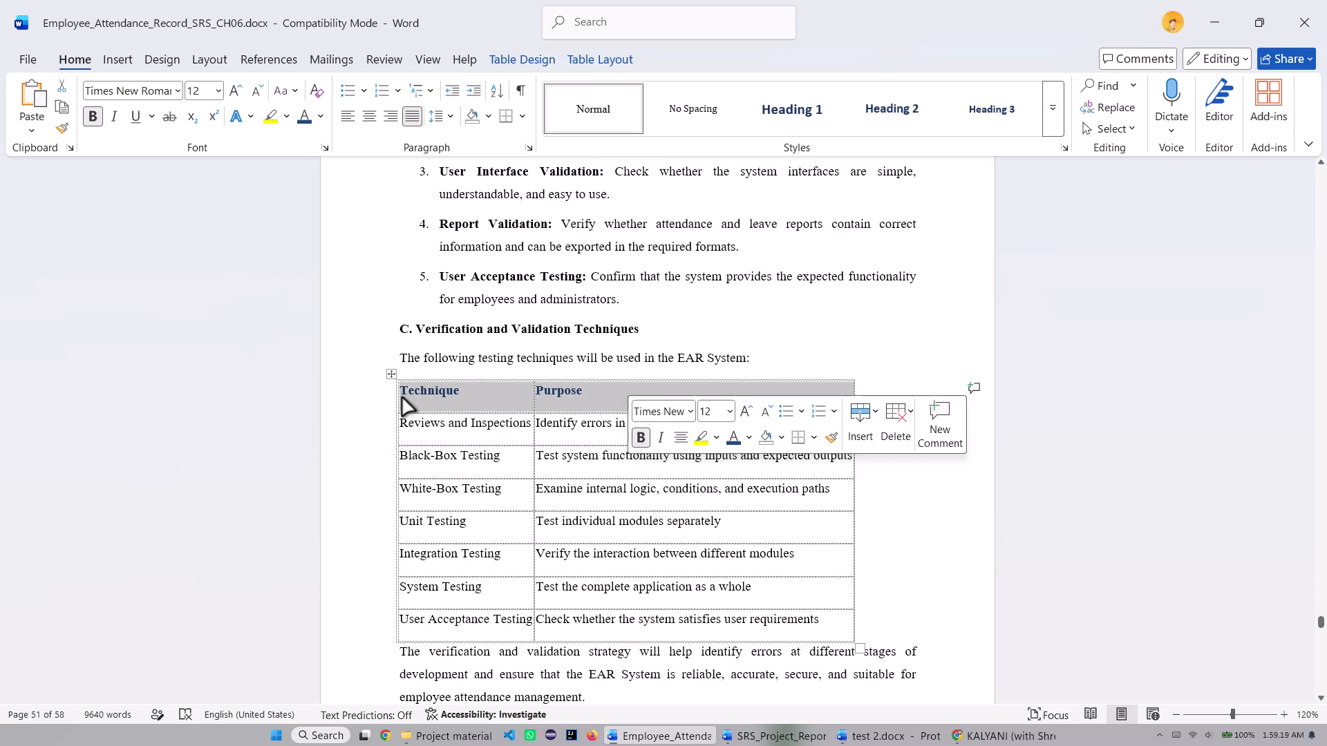
drag(402, 398, 410, 404)
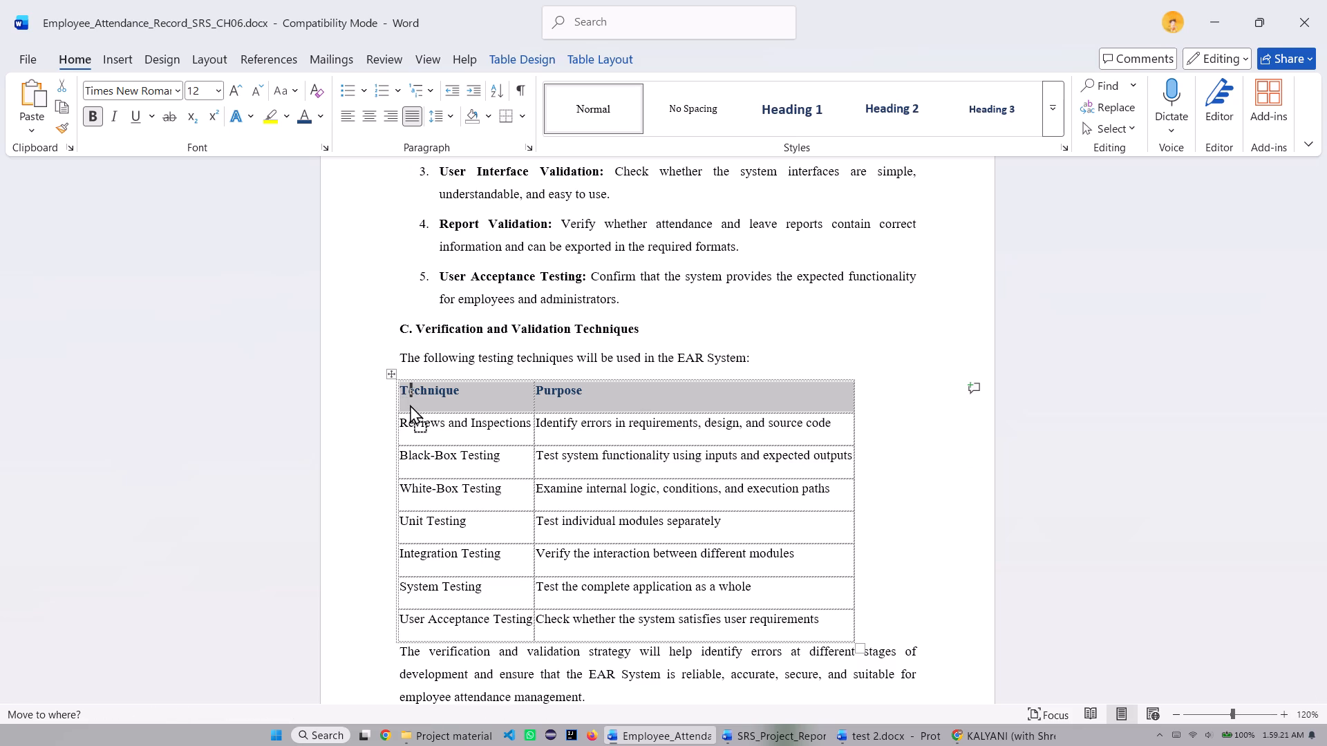
drag(410, 404, 388, 397)
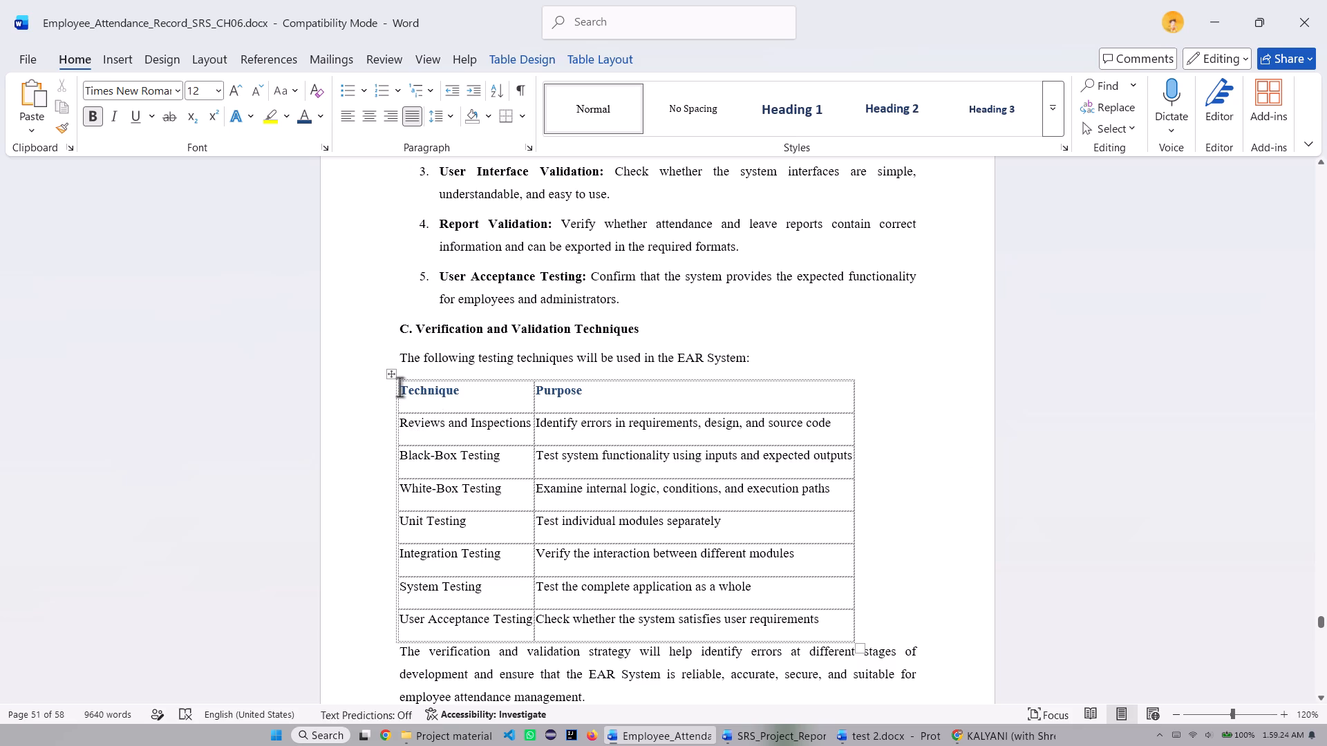
Apply All Borders to the entire verification and validation techniques table.
drag(399, 387, 733, 556)
scroll(584, 517, down, 2)
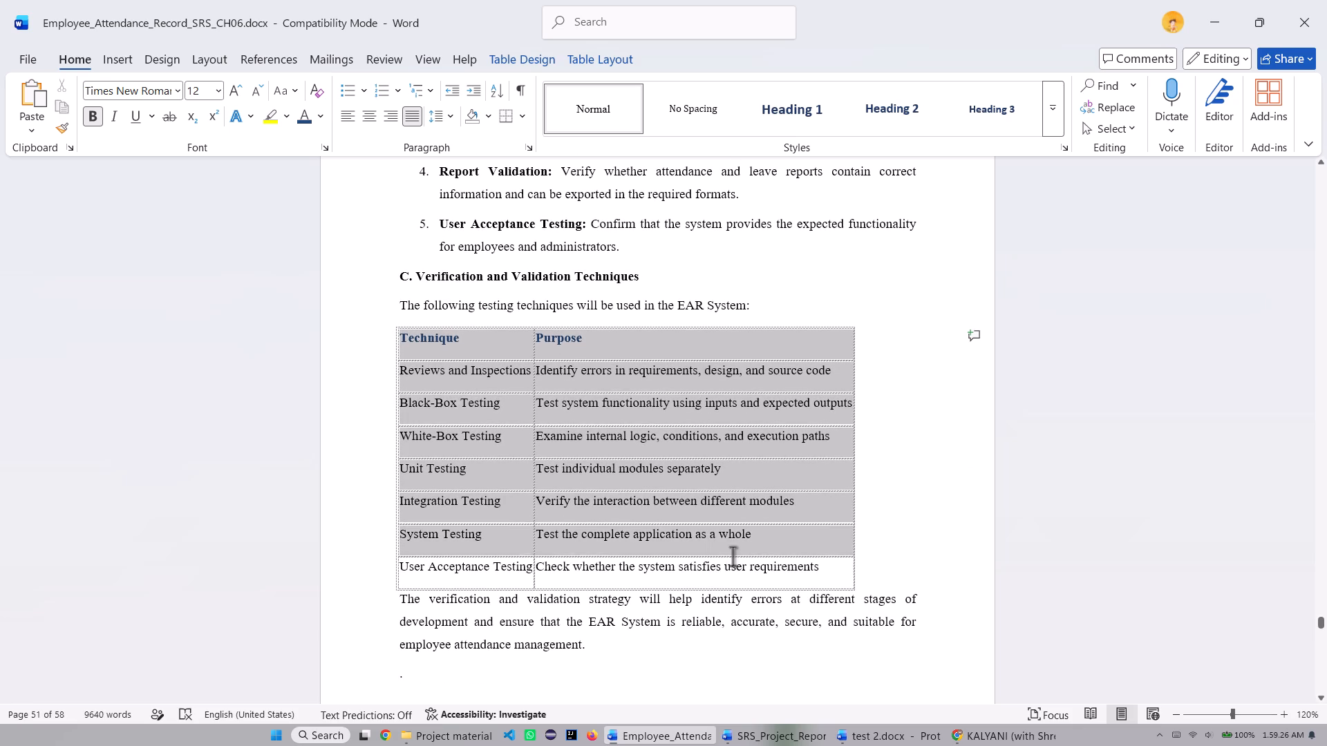
drag(733, 556, 817, 577)
click(987, 553)
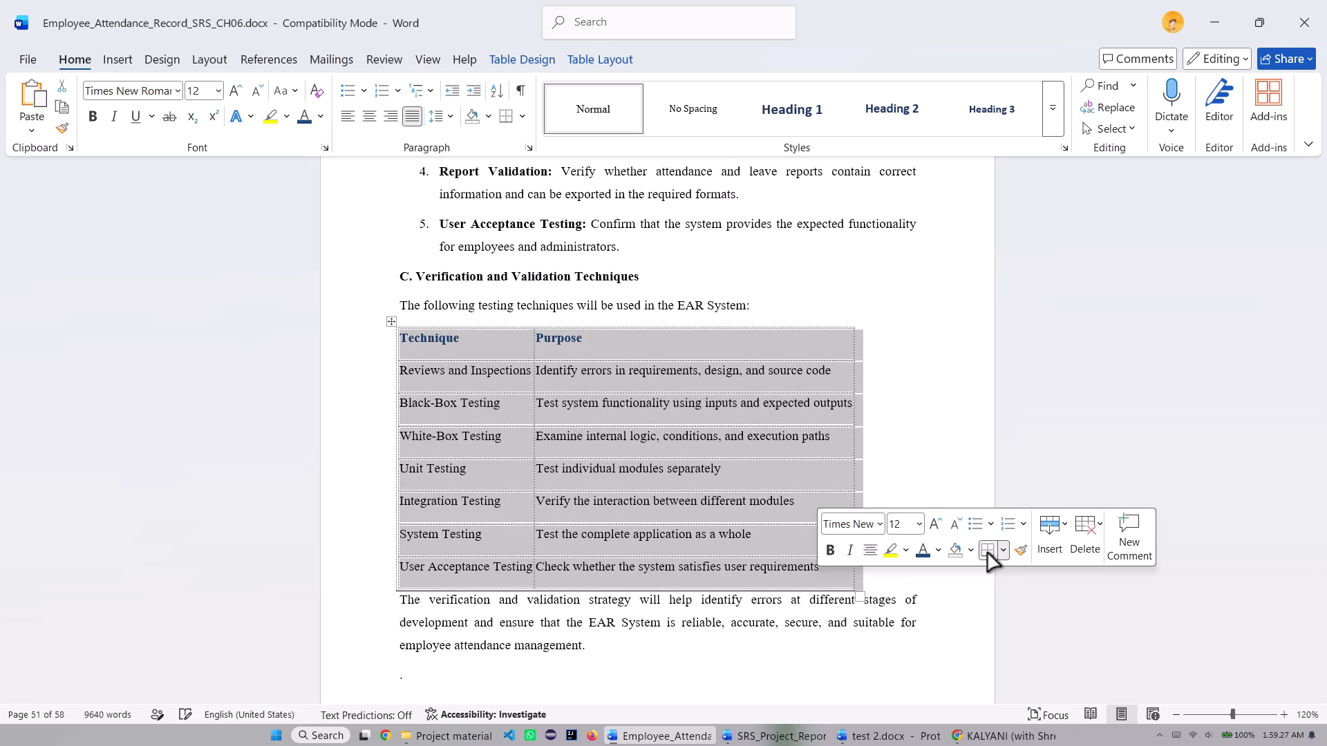
click(1003, 553)
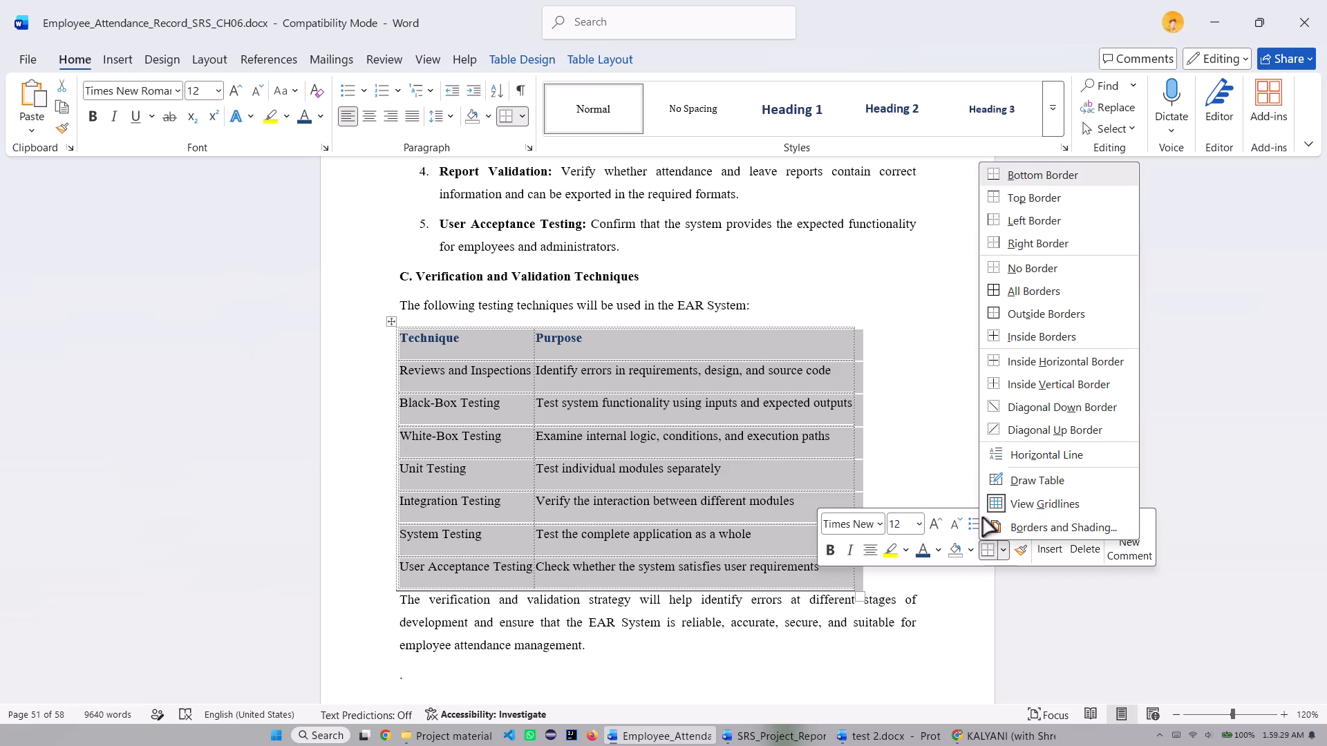
click(999, 291)
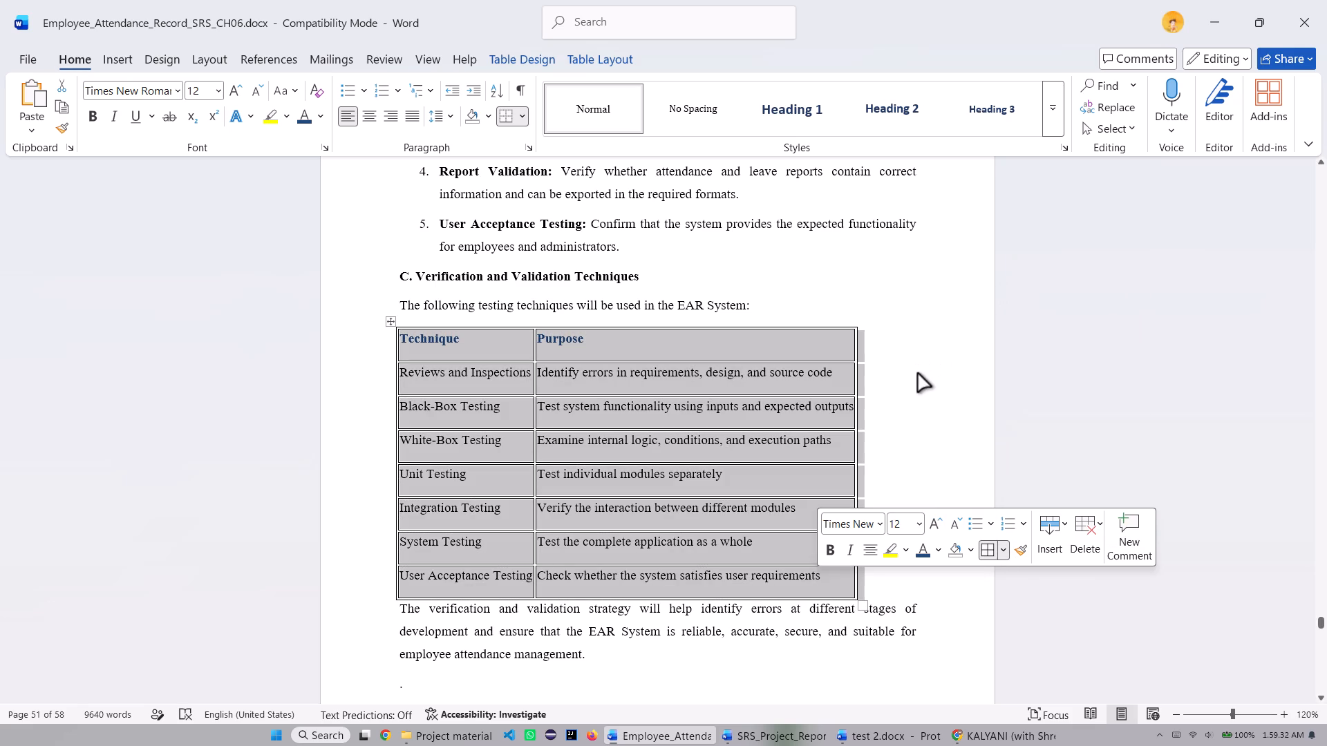
click(918, 374)
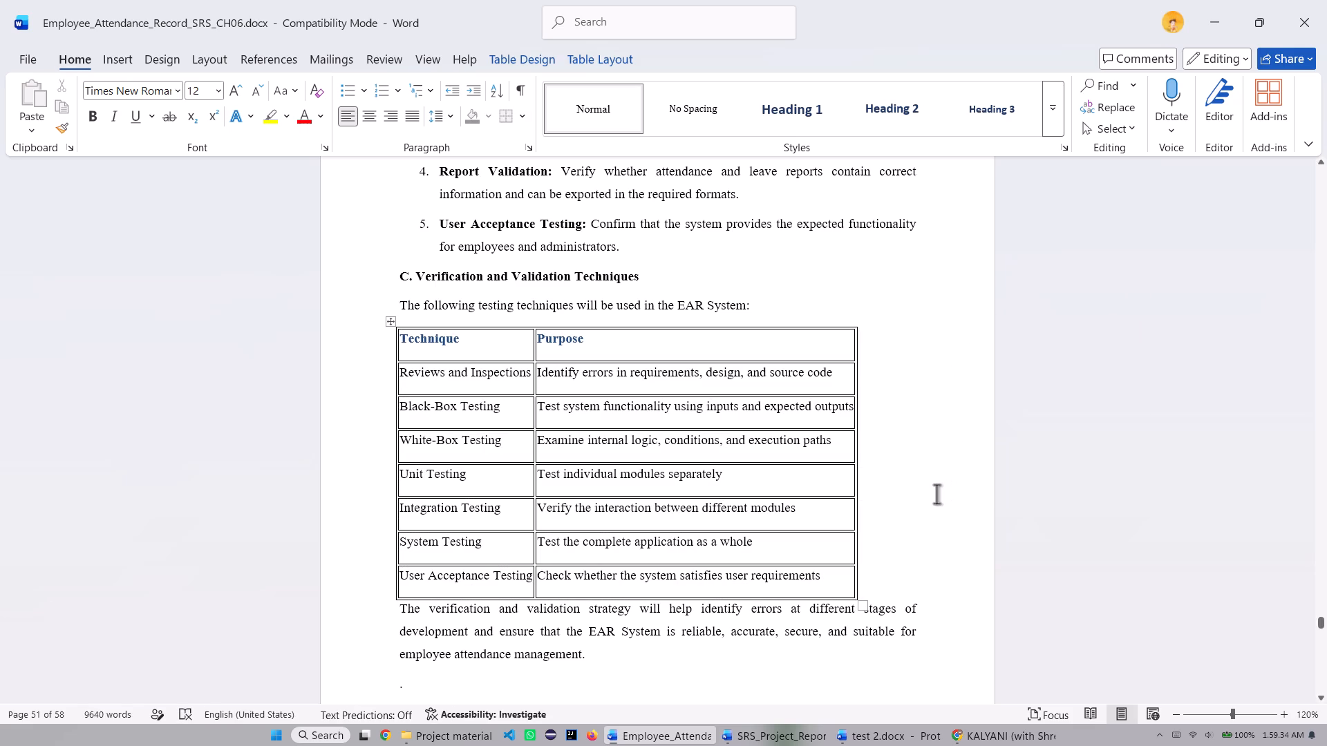
Insert a line break between the techniques table and the closing paragraph on the verification and validation strategy.
click(399, 611)
key(Left)
click(402, 604)
key(shift+Return)
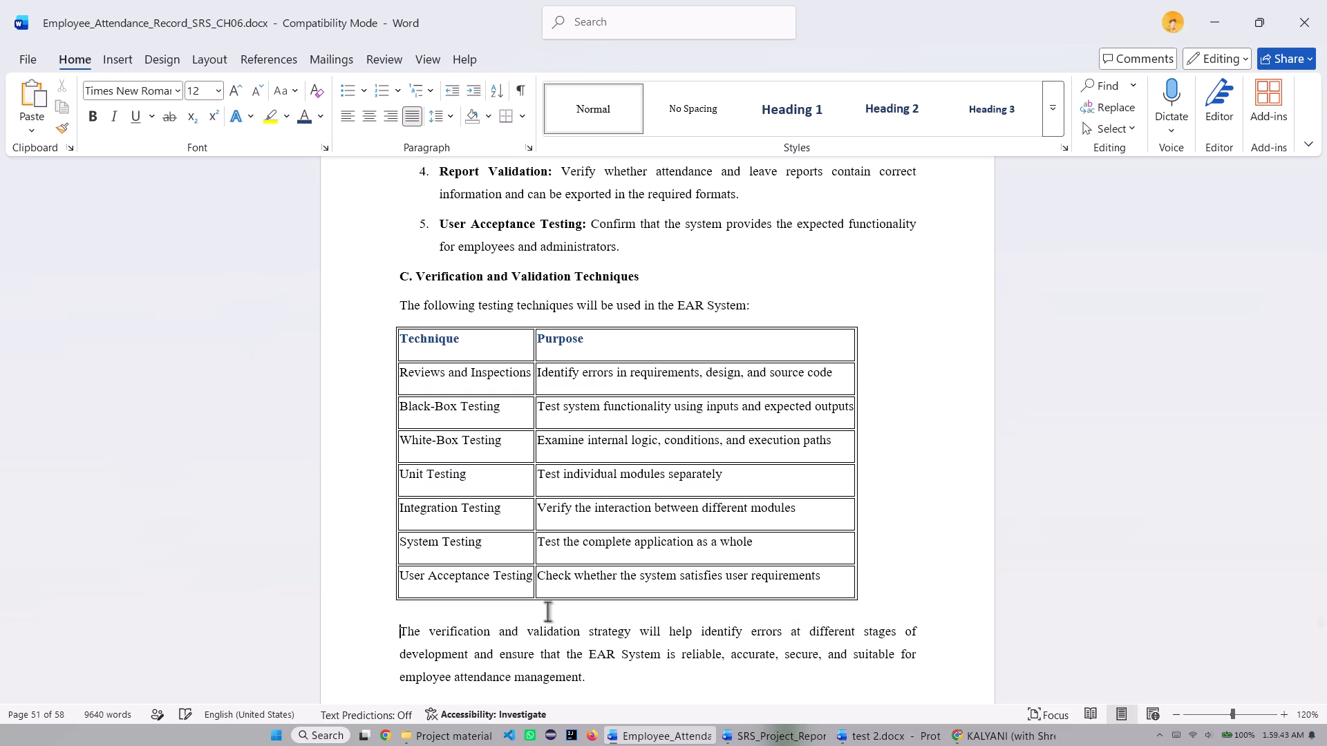
Enlarge the techniques table so its width nearly matches the body text width.
scroll(570, 601, down, 6)
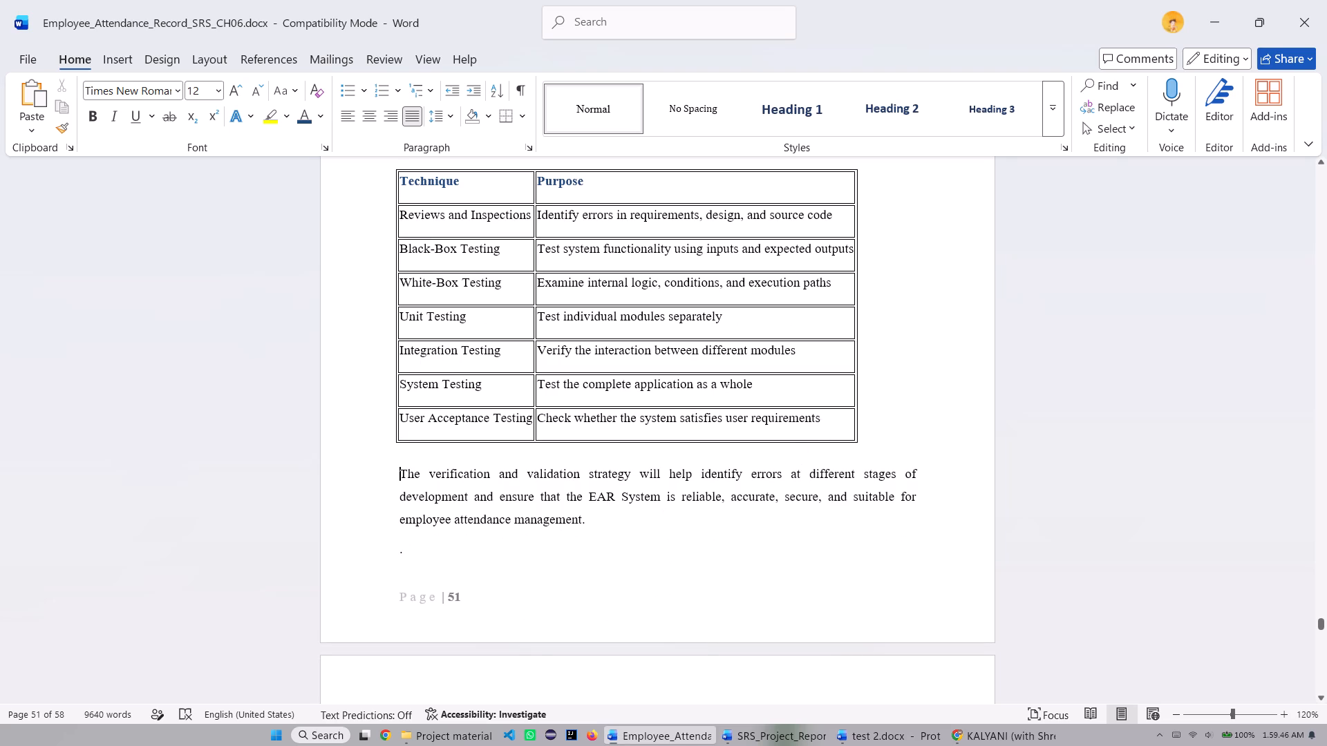
drag(865, 446, 910, 452)
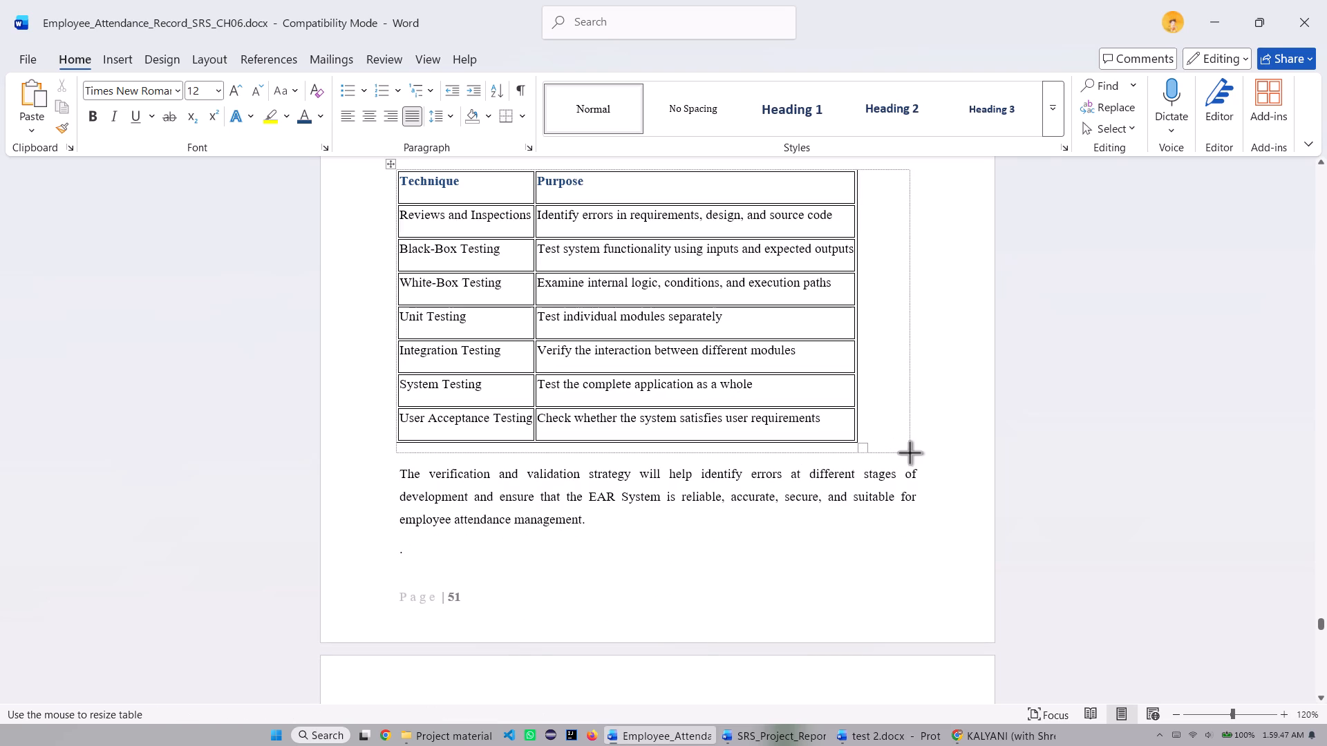
drag(910, 452, 909, 457)
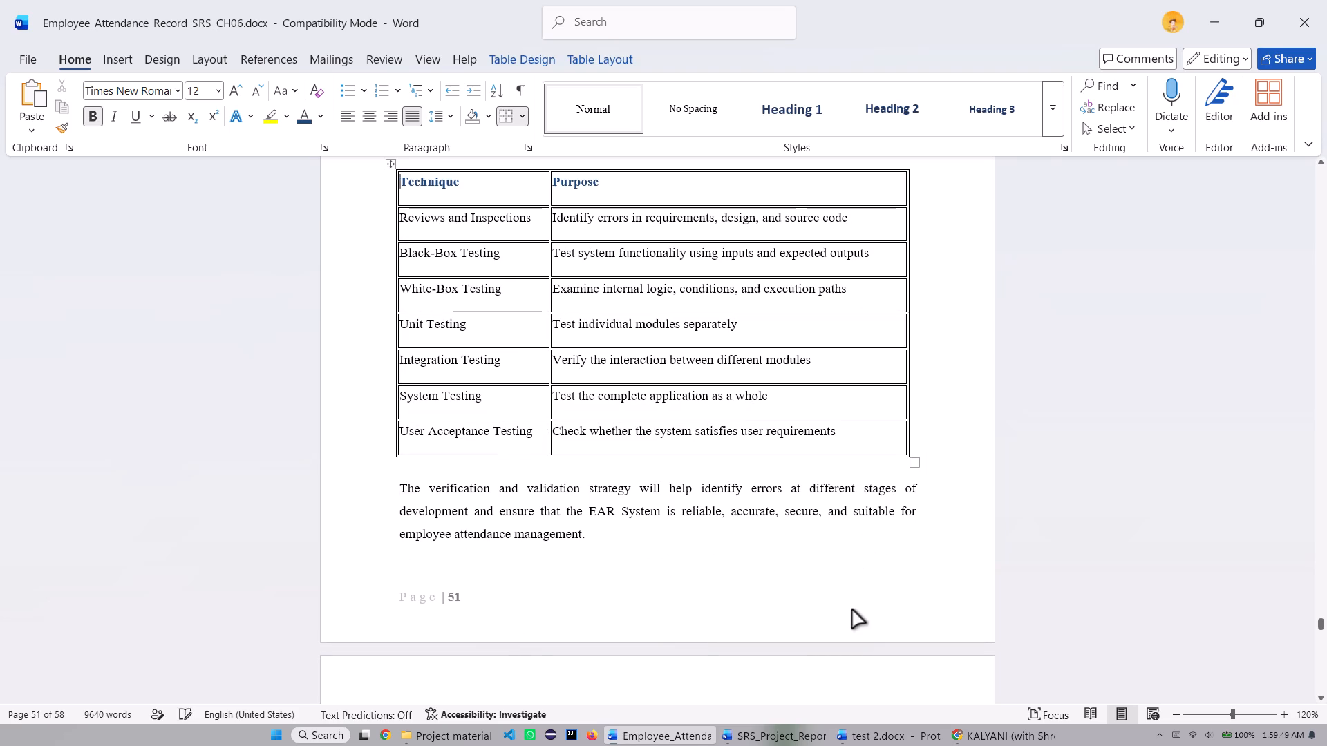
click(901, 596)
Look over sections 6.2 and 6.3, covering the black-box testing table, location boundary values and cyclomatic complexity text.
scroll(717, 473, down, 7)
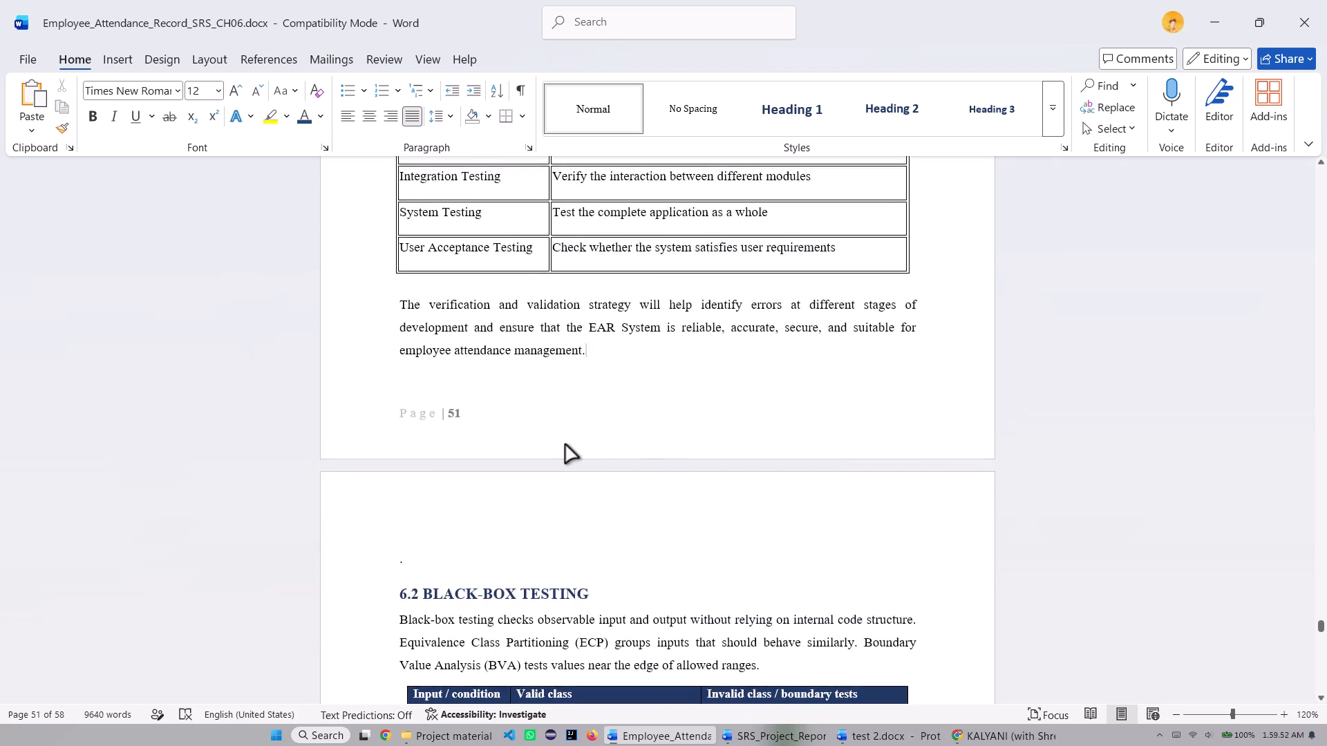
scroll(565, 445, down, 7)
scroll(471, 427, down, 3)
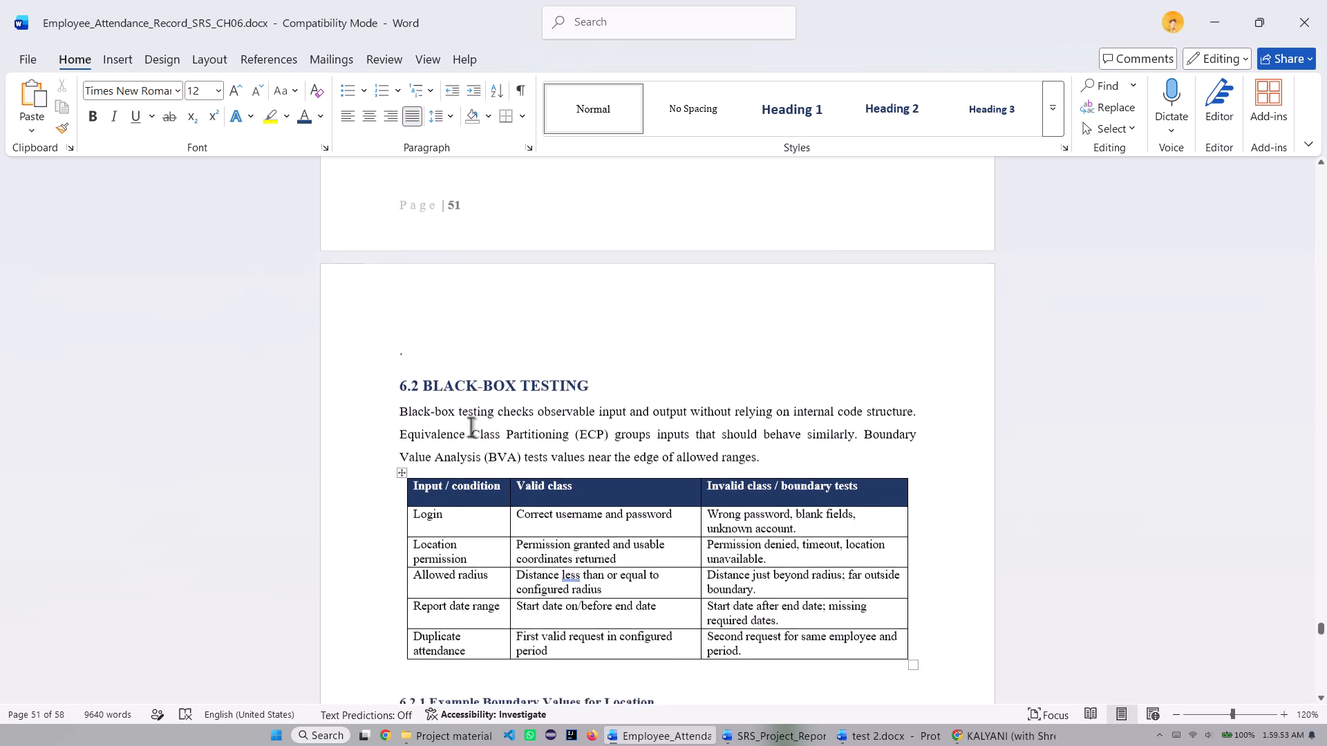
scroll(471, 427, down, 12)
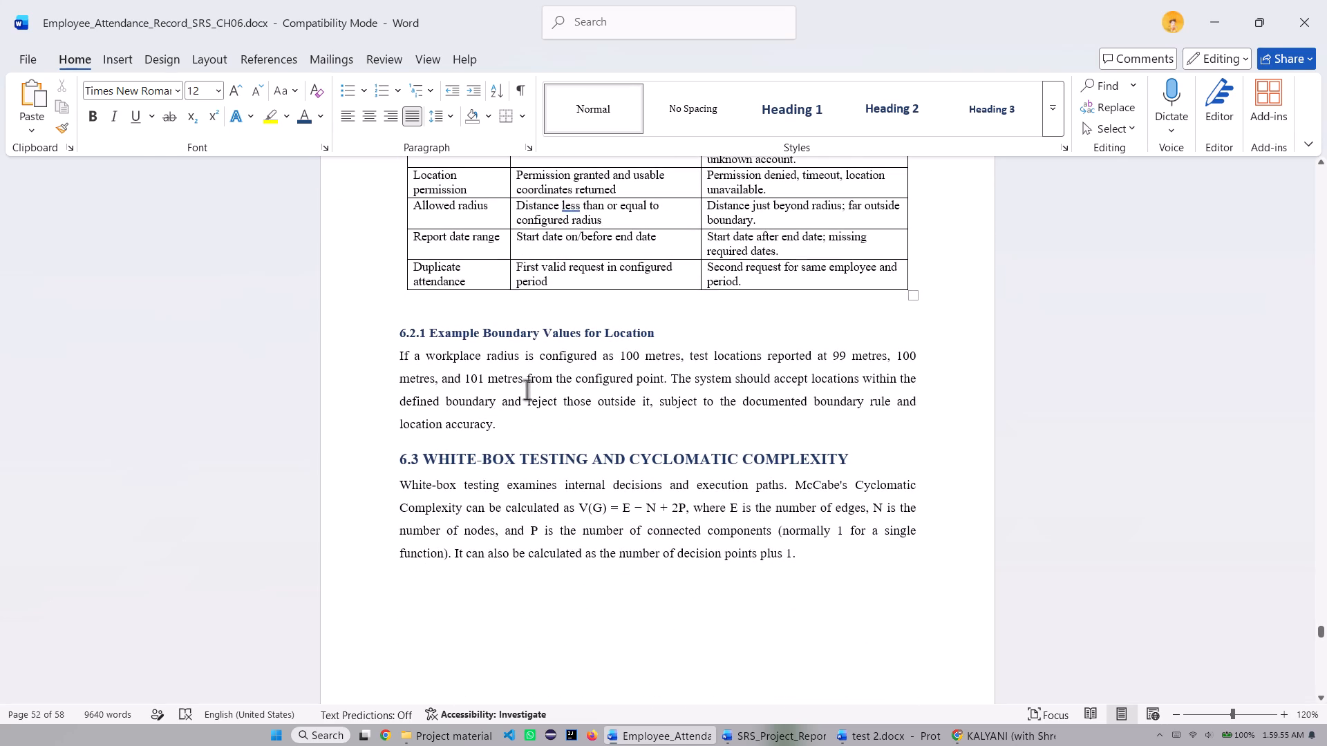
scroll(519, 374, up, 3)
scroll(519, 358, down, 2)
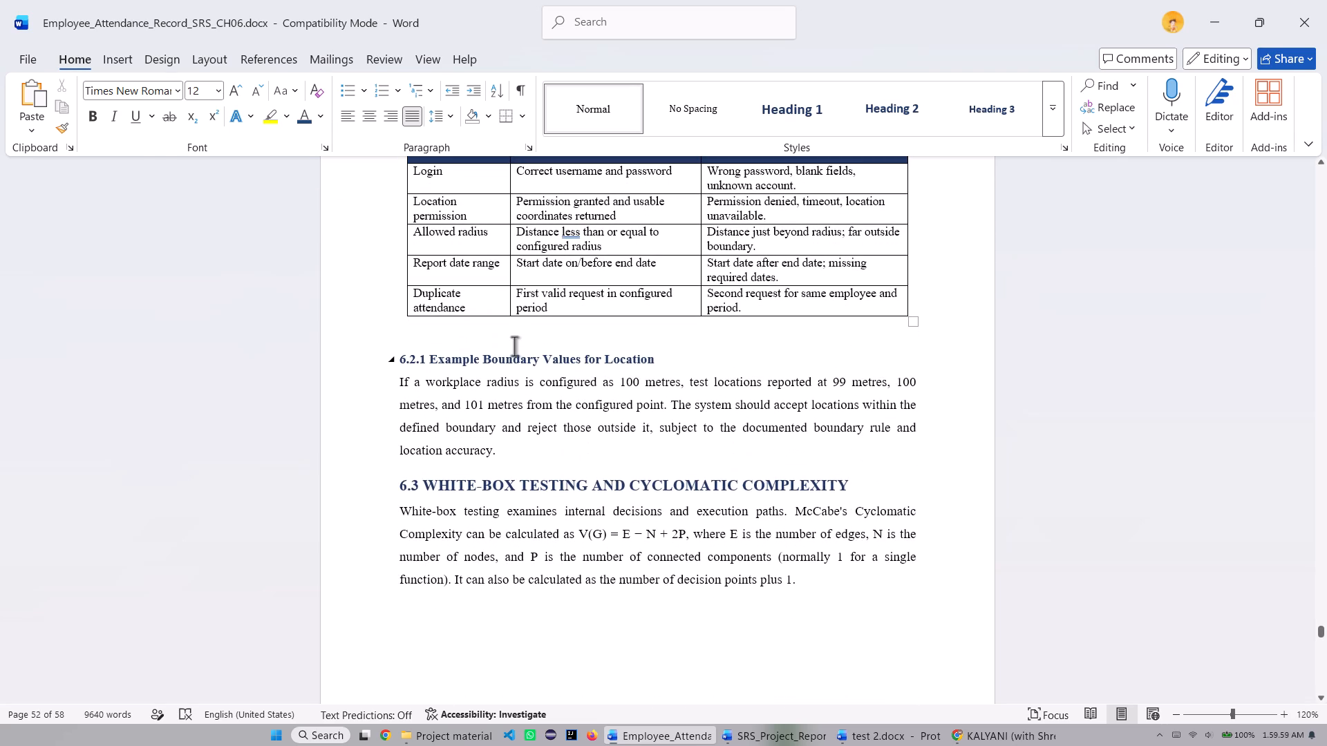
Review sections 6.2 to 6.4, including the cyclomatic complexity text, the location validation control flow graph and the testing bullet list.
scroll(514, 346, down, 15)
scroll(512, 347, down, 6)
scroll(512, 347, up, 6)
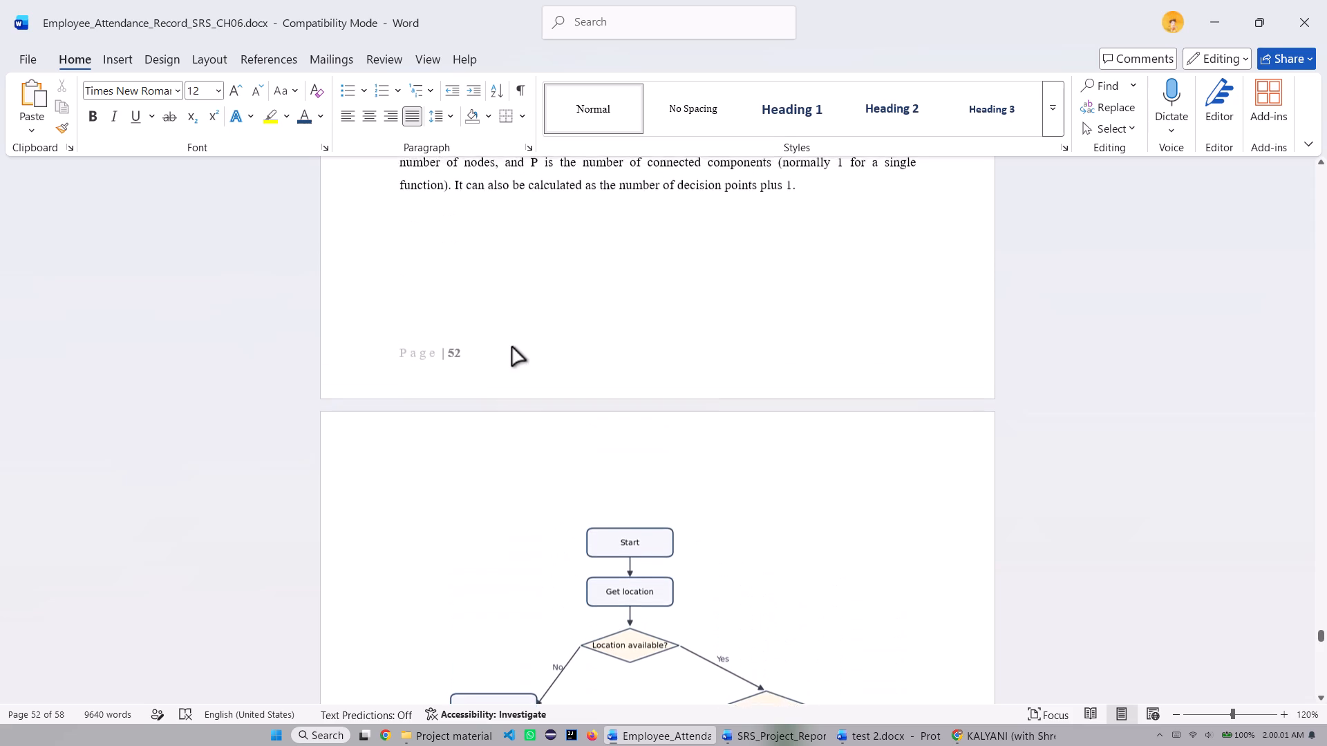
scroll(512, 347, up, 12)
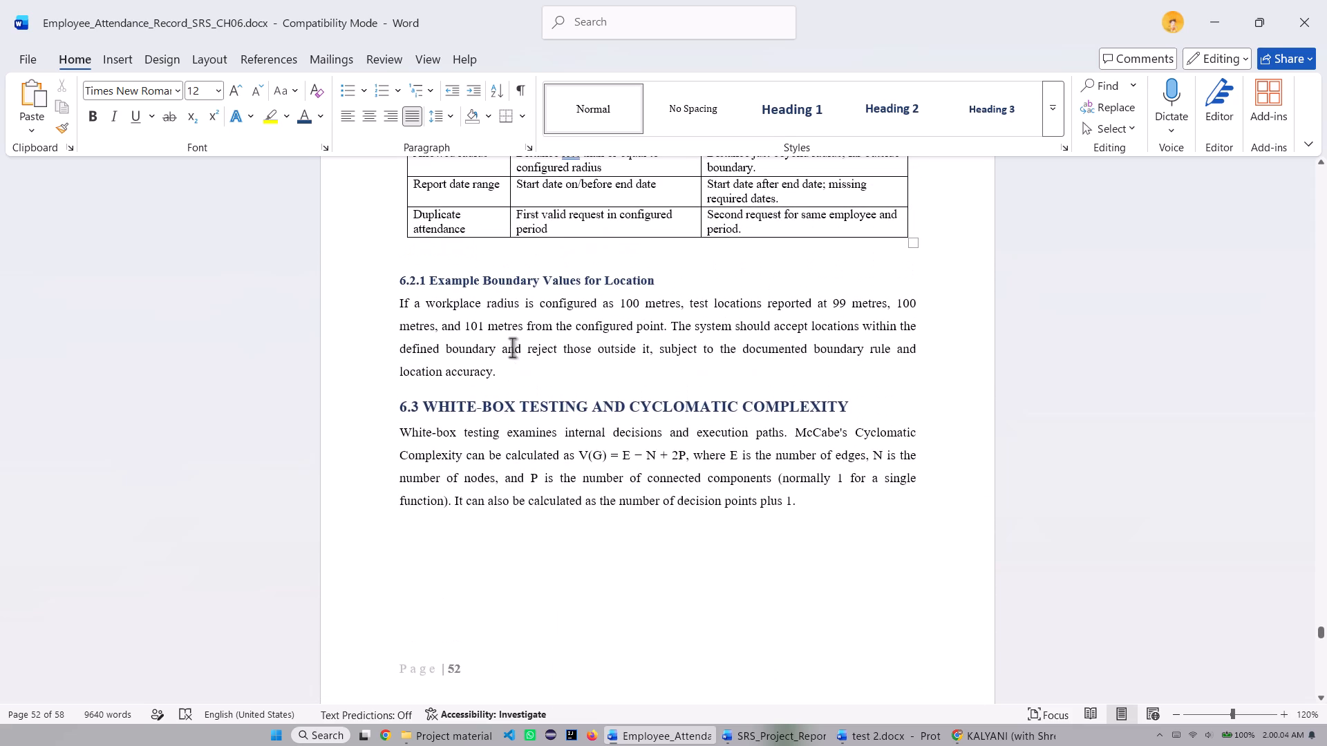
scroll(512, 347, down, 20)
scroll(512, 347, down, 11)
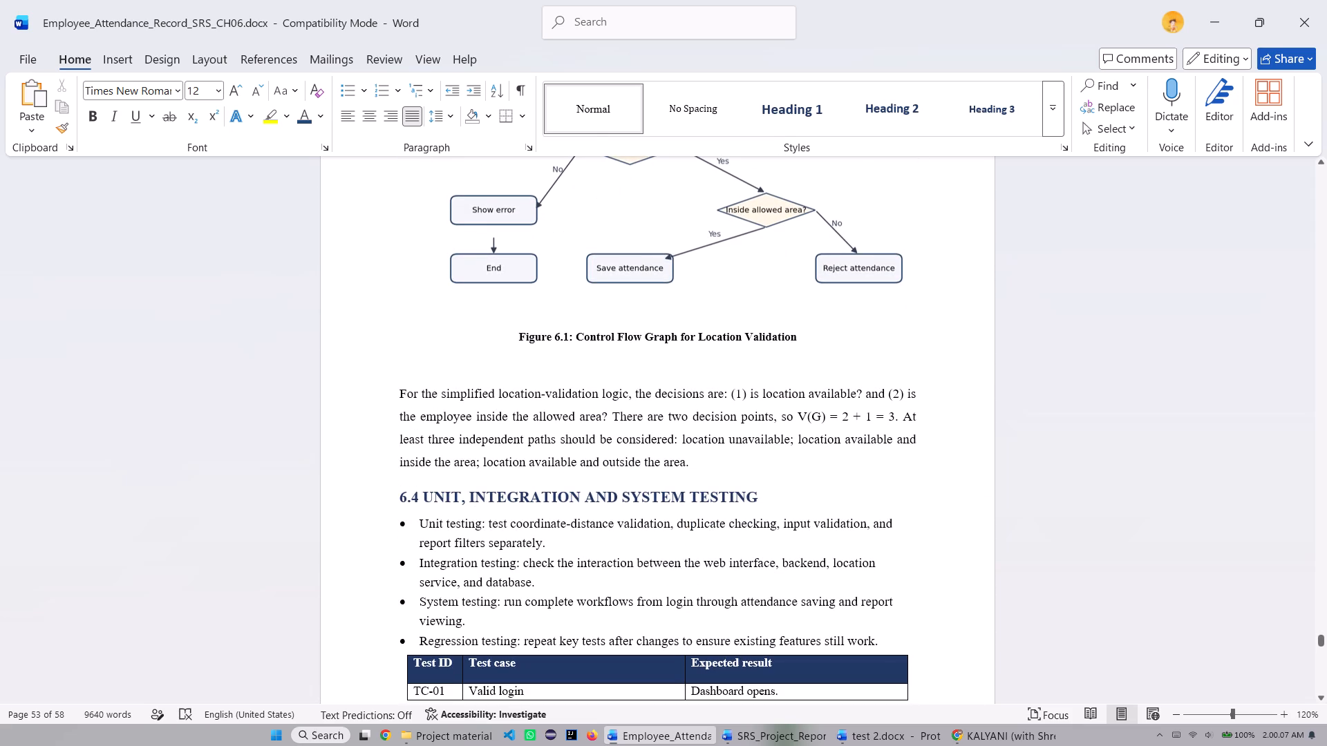
scroll(747, 327, up, 2)
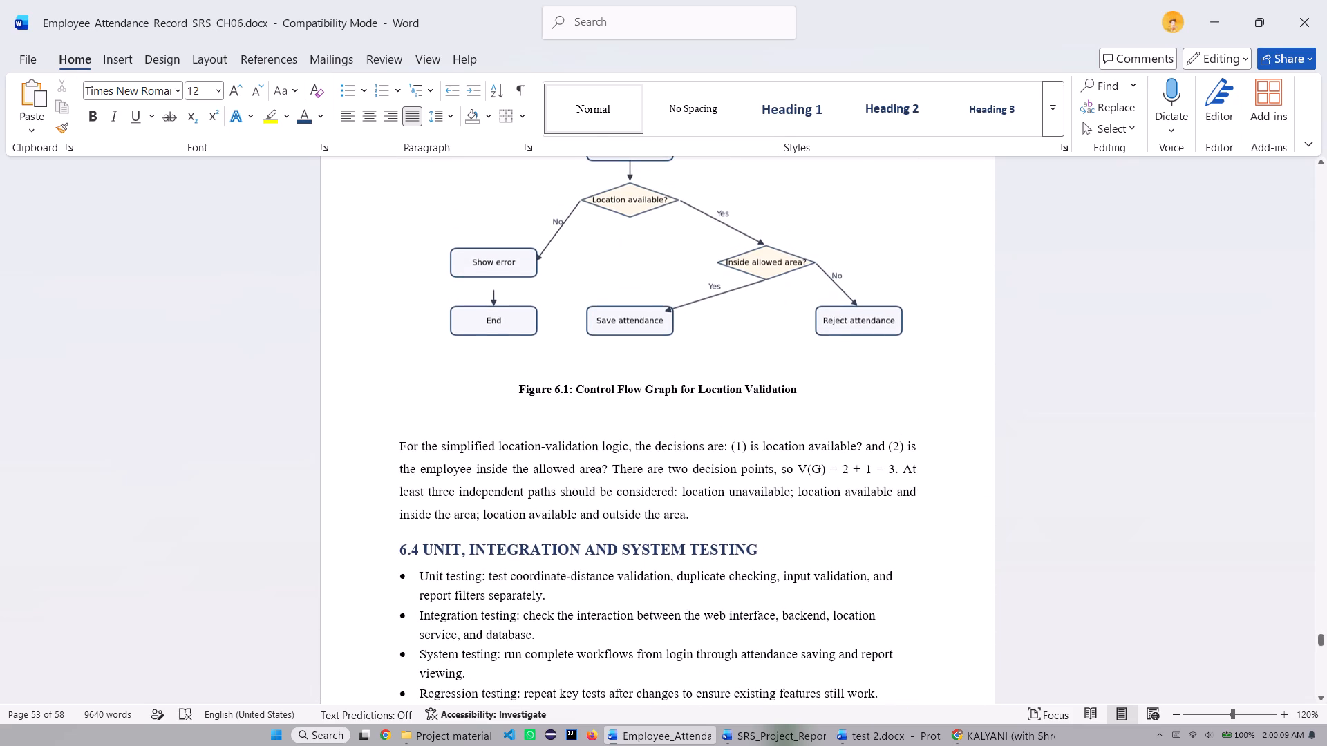
scroll(572, 446, down, 3)
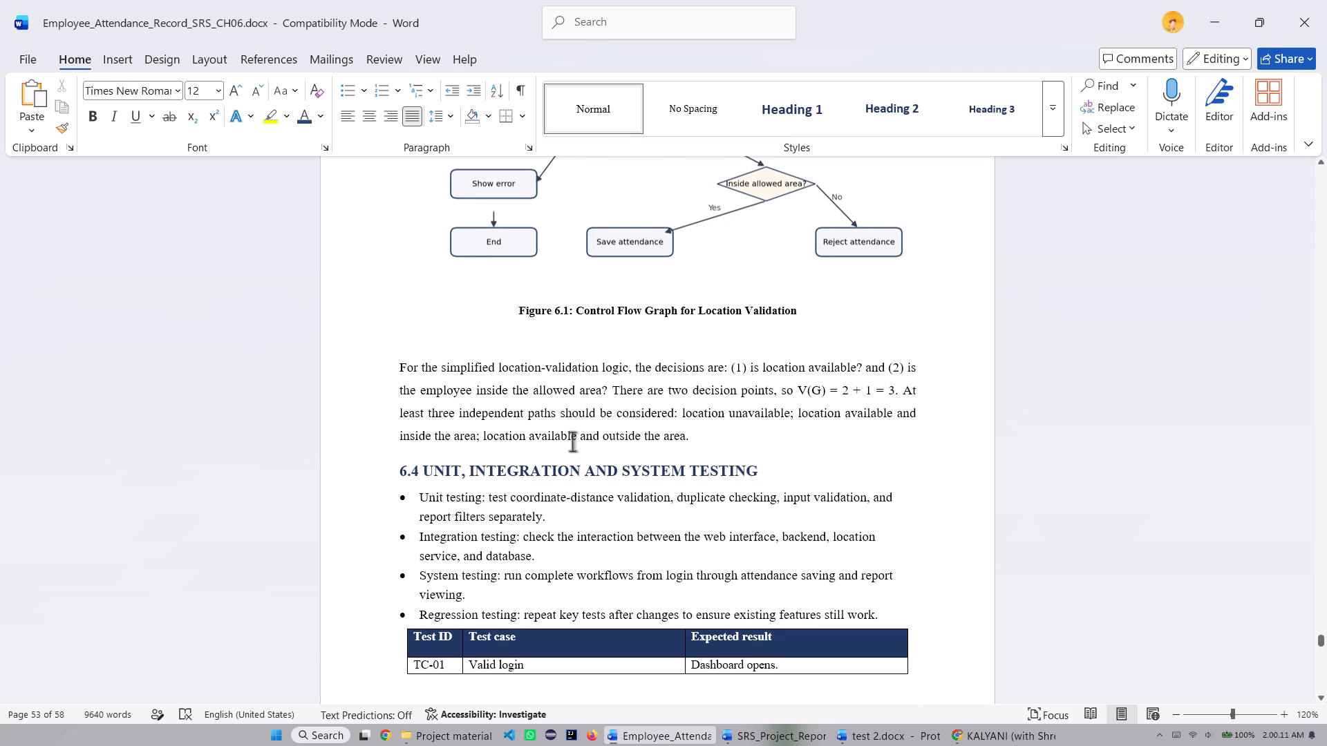
scroll(536, 428, up, 7)
scroll(536, 455, down, 1)
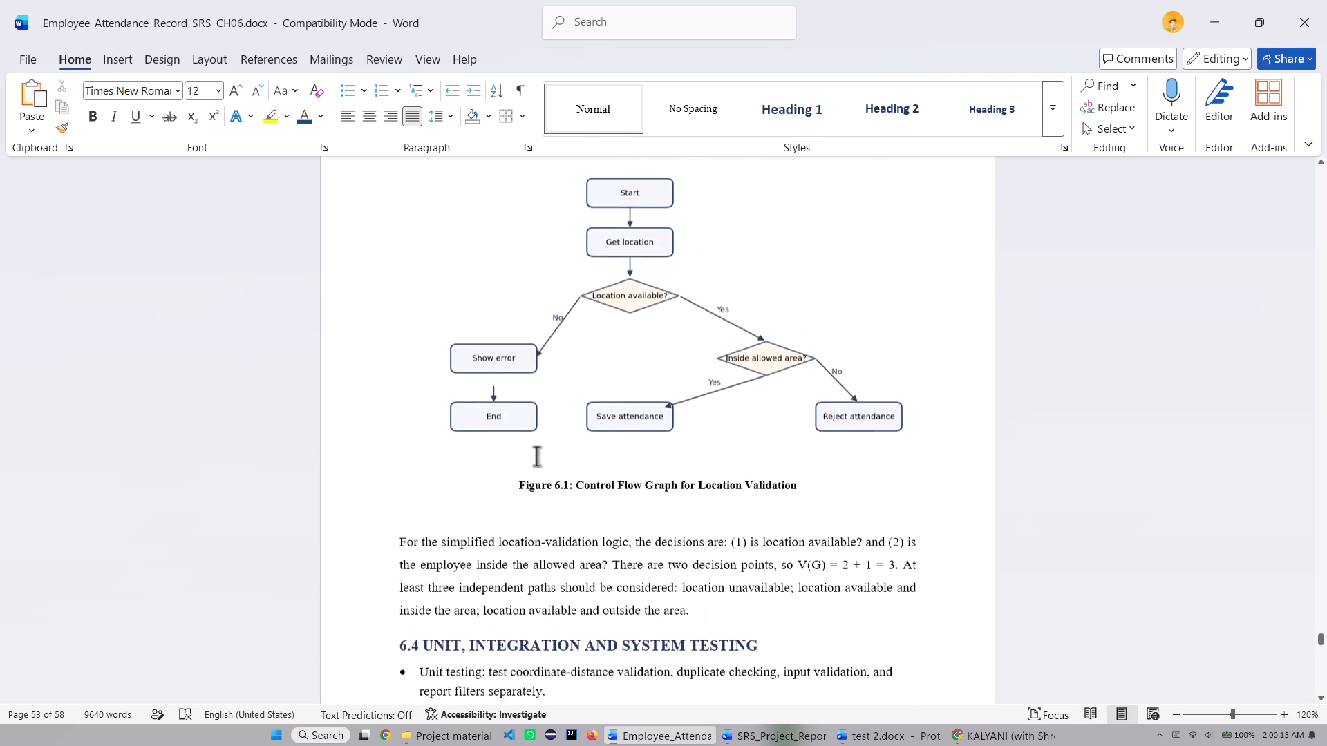
scroll(536, 456, down, 3)
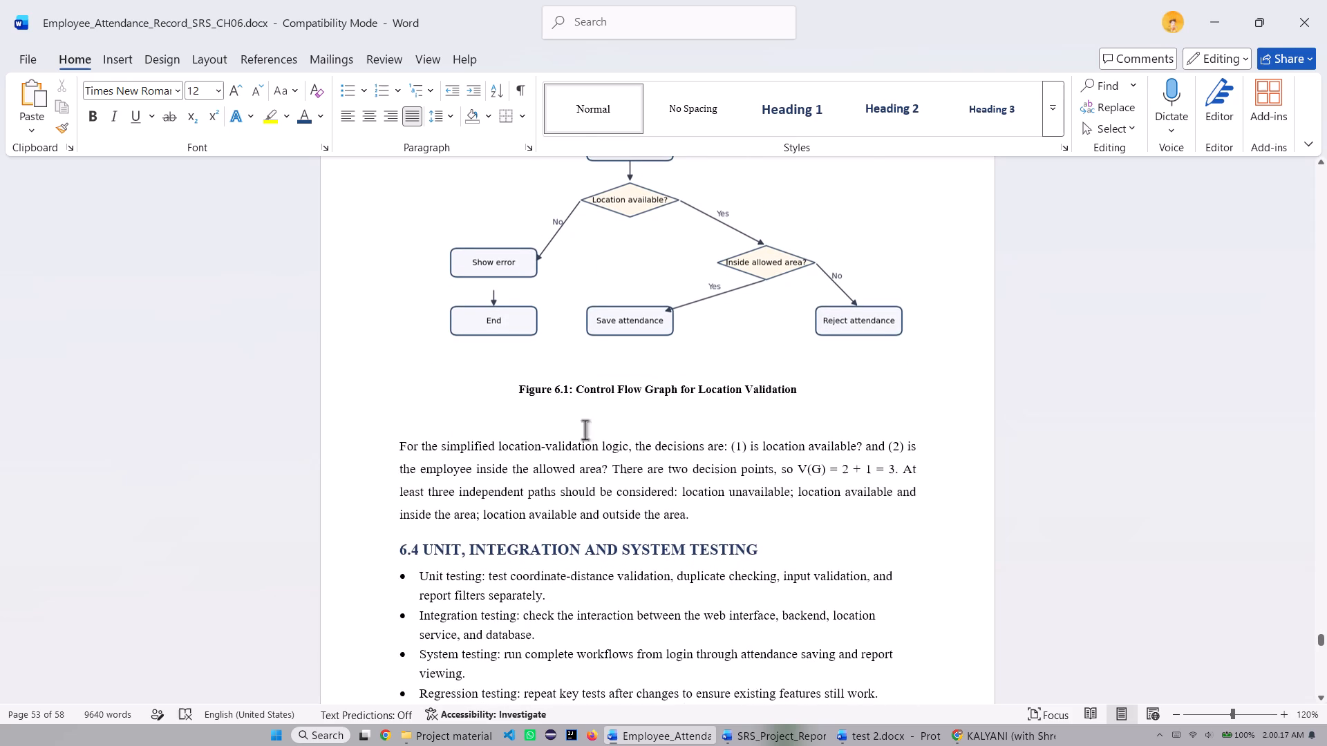
scroll(559, 509, up, 15)
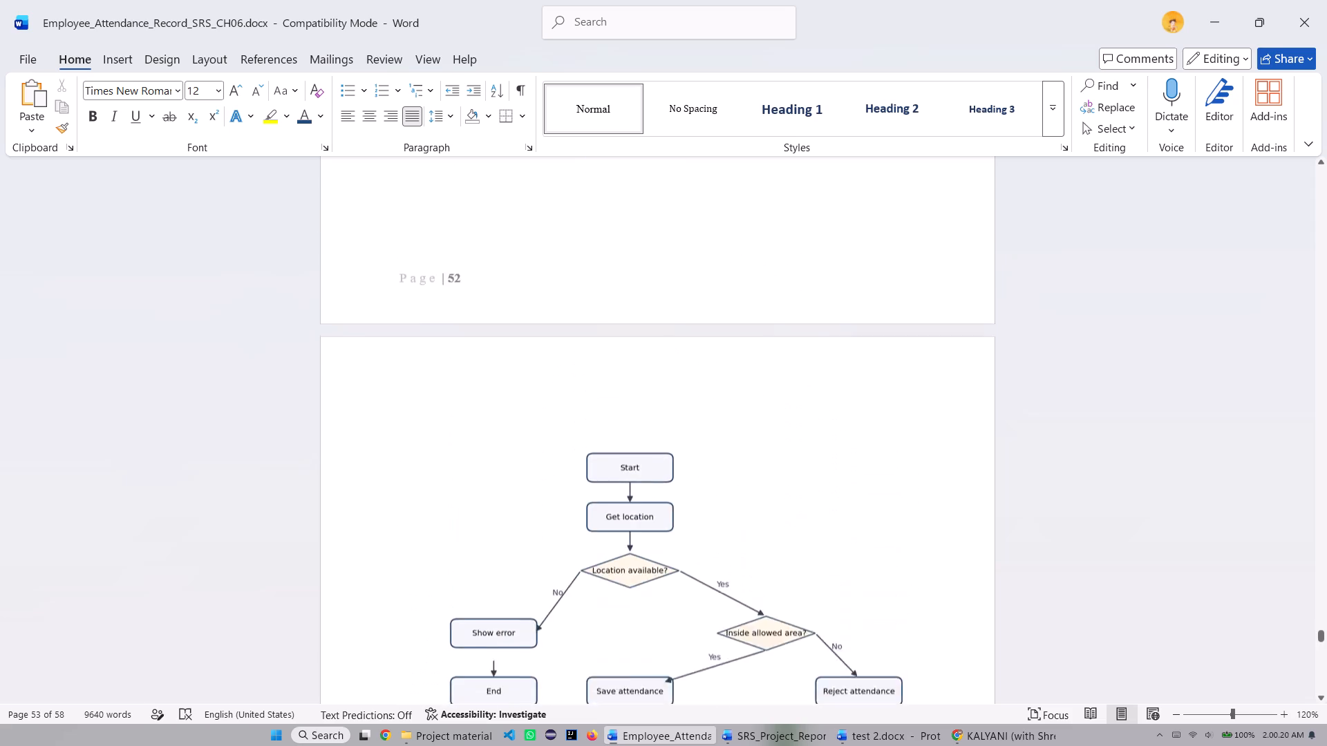
scroll(556, 500, up, 15)
scroll(405, 397, up, 7)
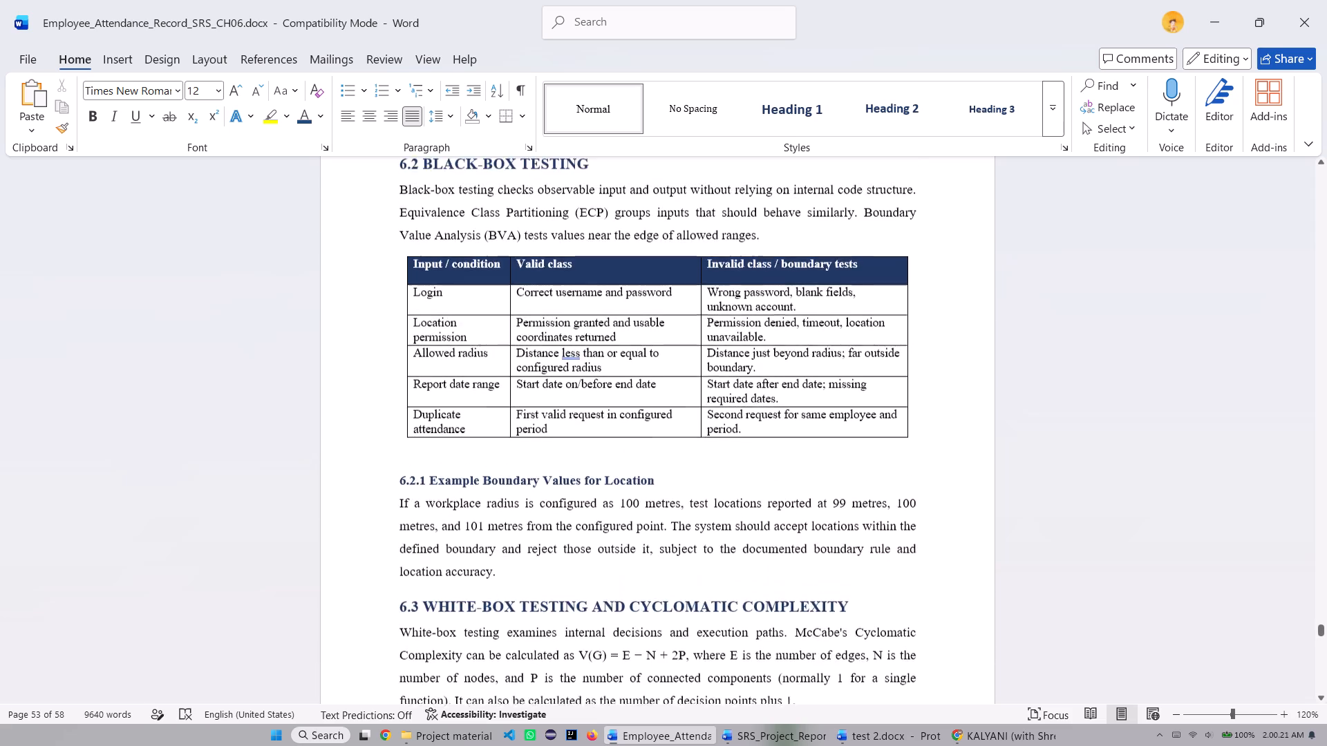
scroll(405, 397, up, 6)
drag(399, 332, 487, 327)
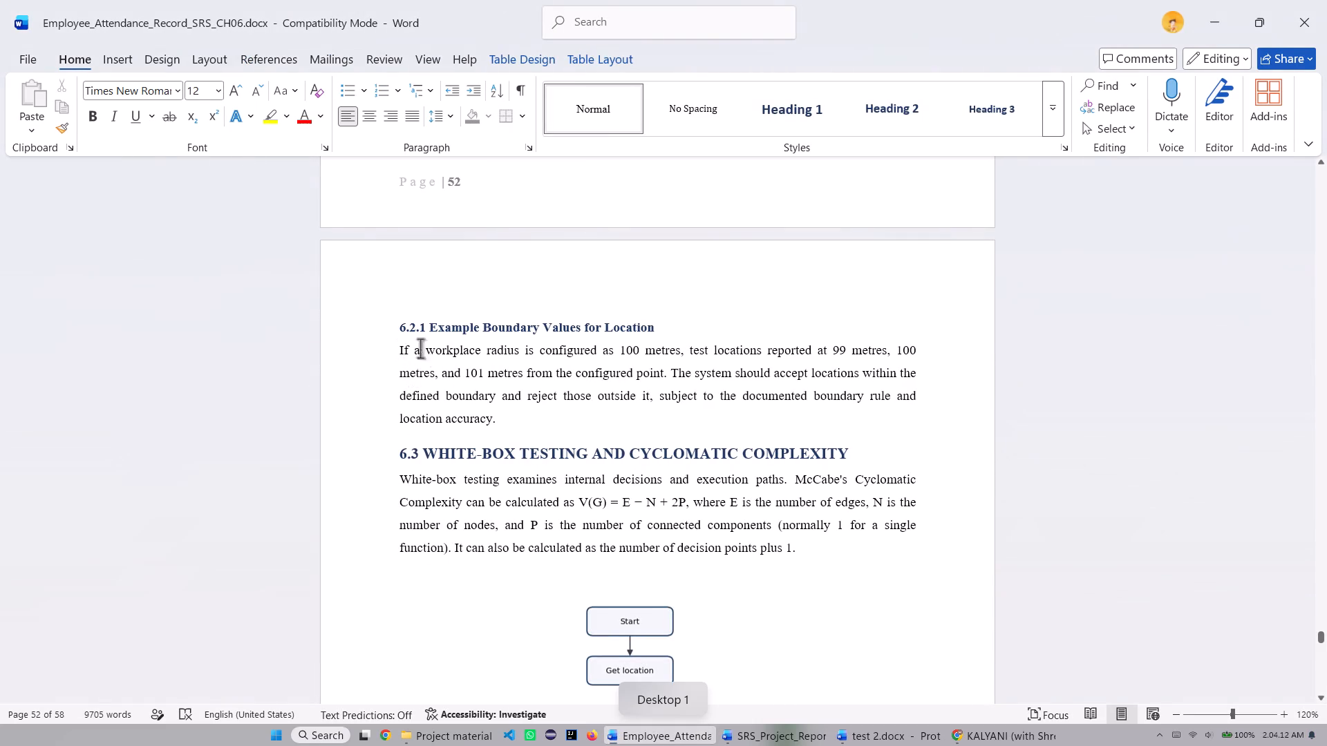
drag(420, 348, 488, 415)
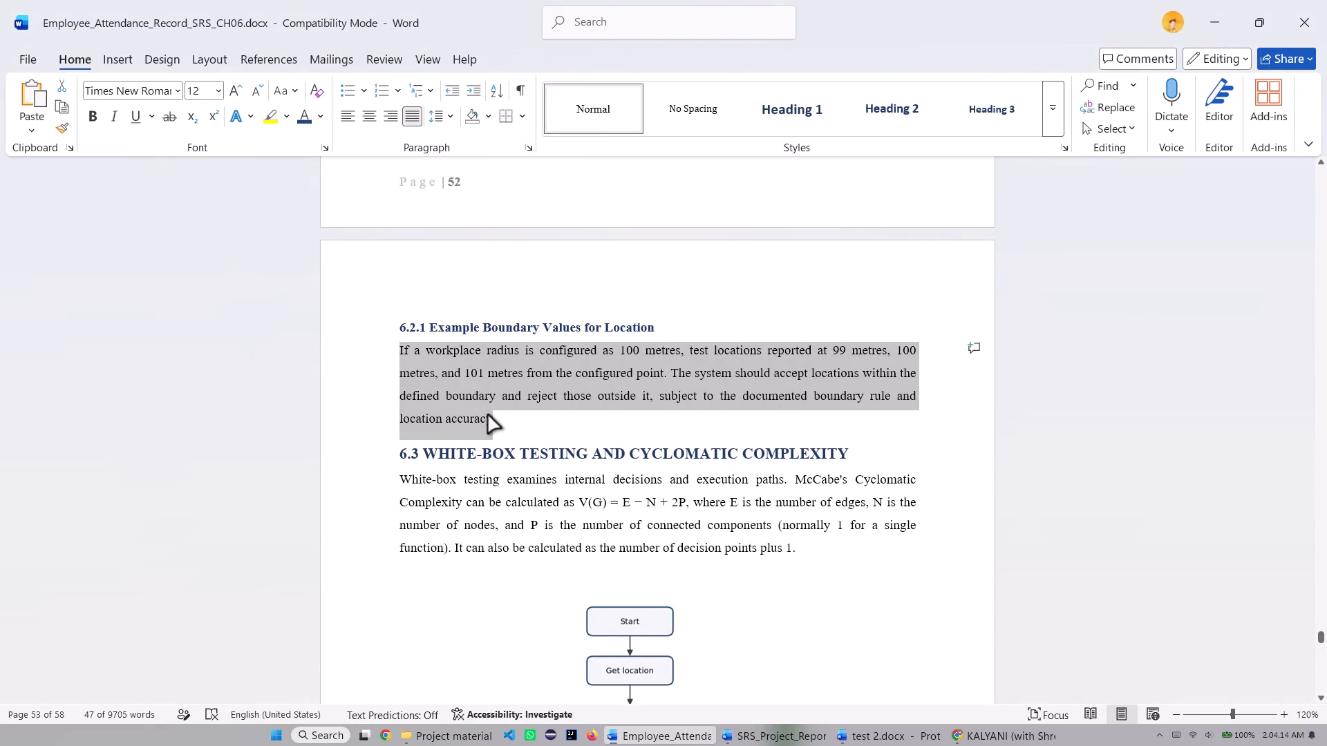
key(ctrl+v)
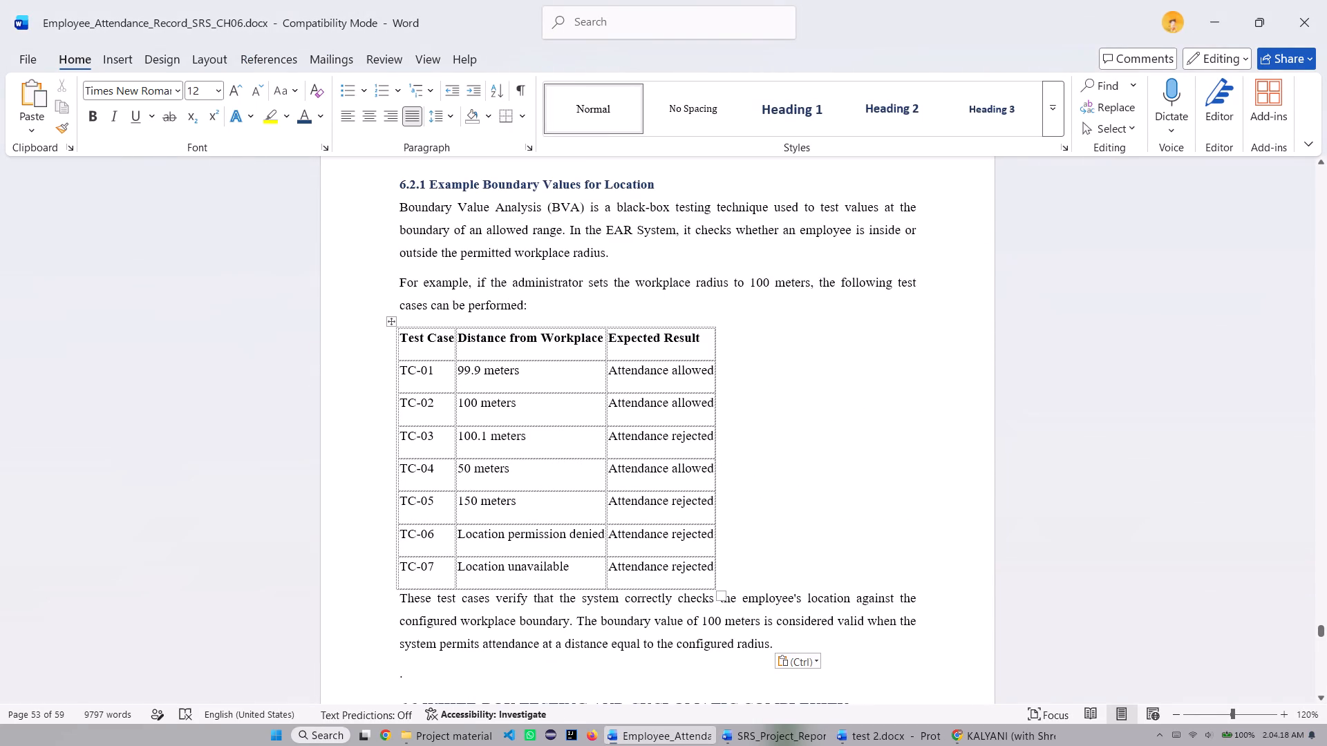
Widen the TC-01 to TC-07 table in section 6.2.1 to the full width of the body text.
drag(725, 599, 790, 589)
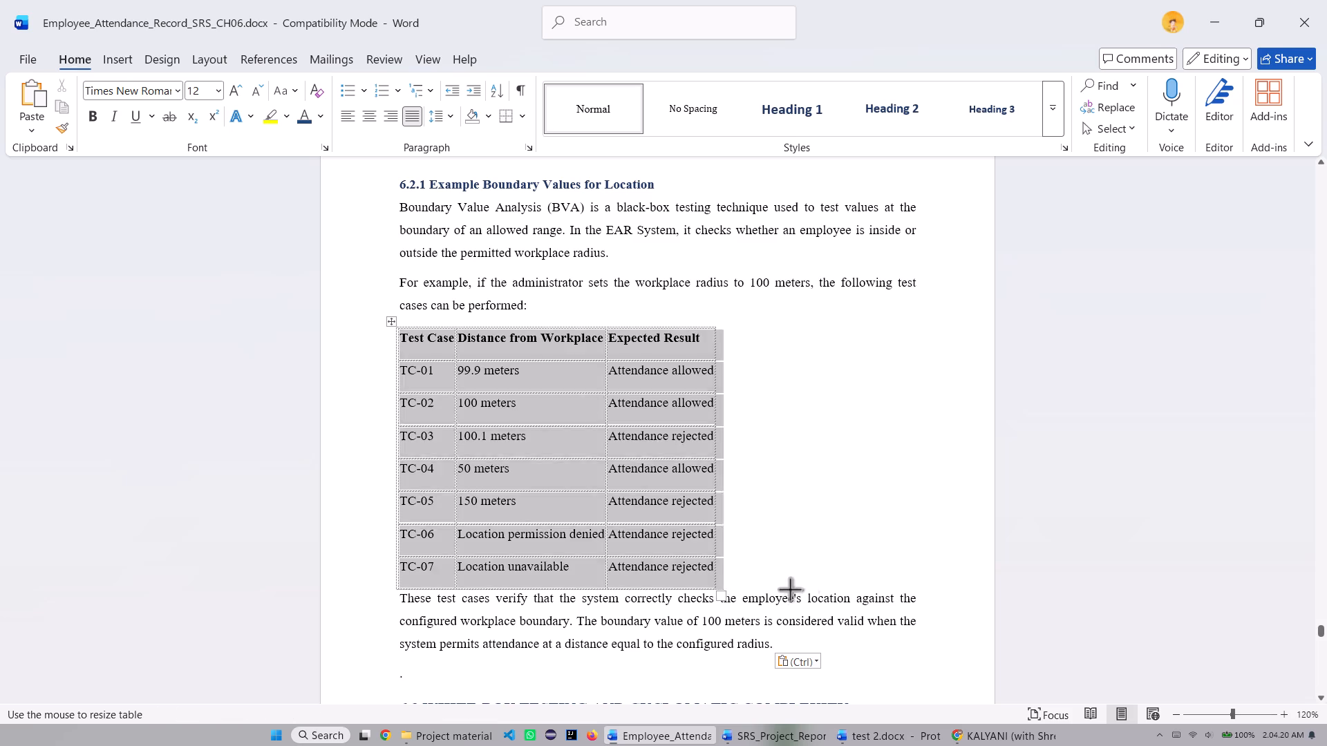
drag(790, 589, 913, 593)
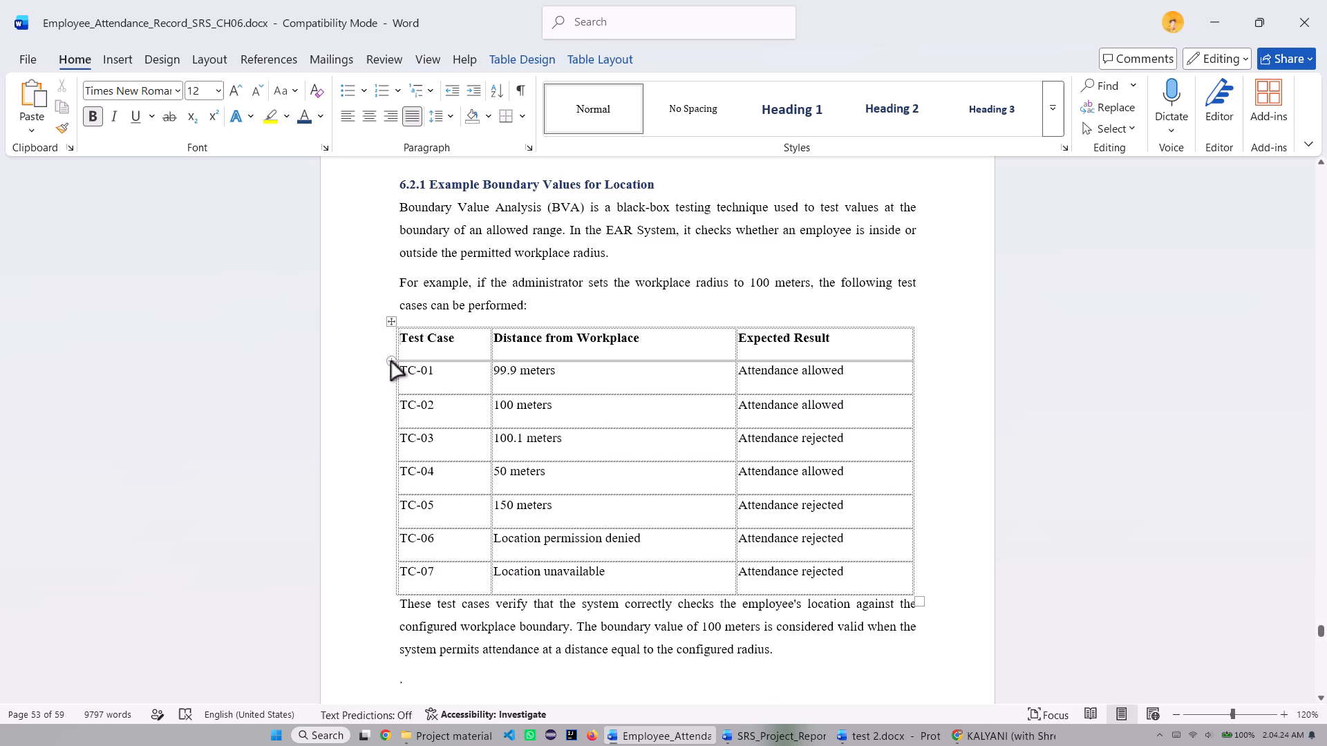
Colour the 6.2.1 table's header row text dark blue, from Test Case through Expected Result.
drag(401, 339, 836, 343)
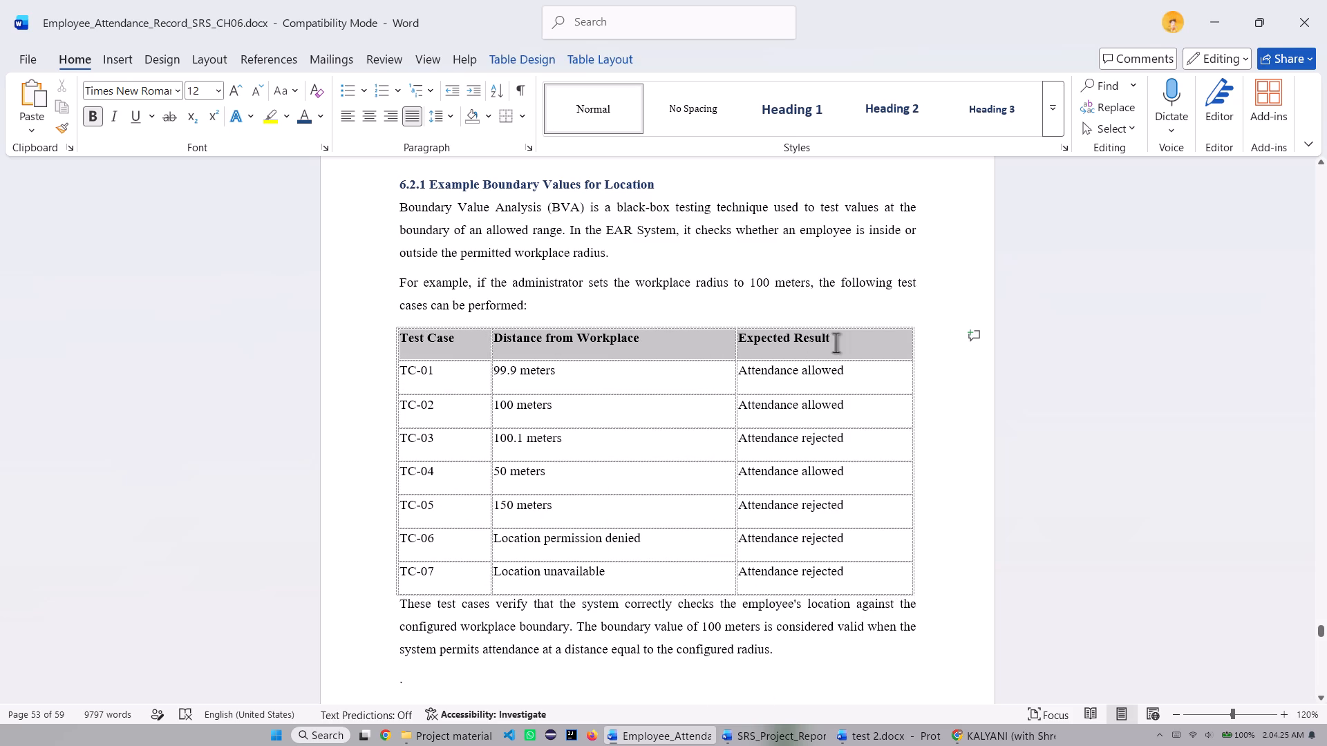
drag(836, 343, 837, 343)
click(938, 383)
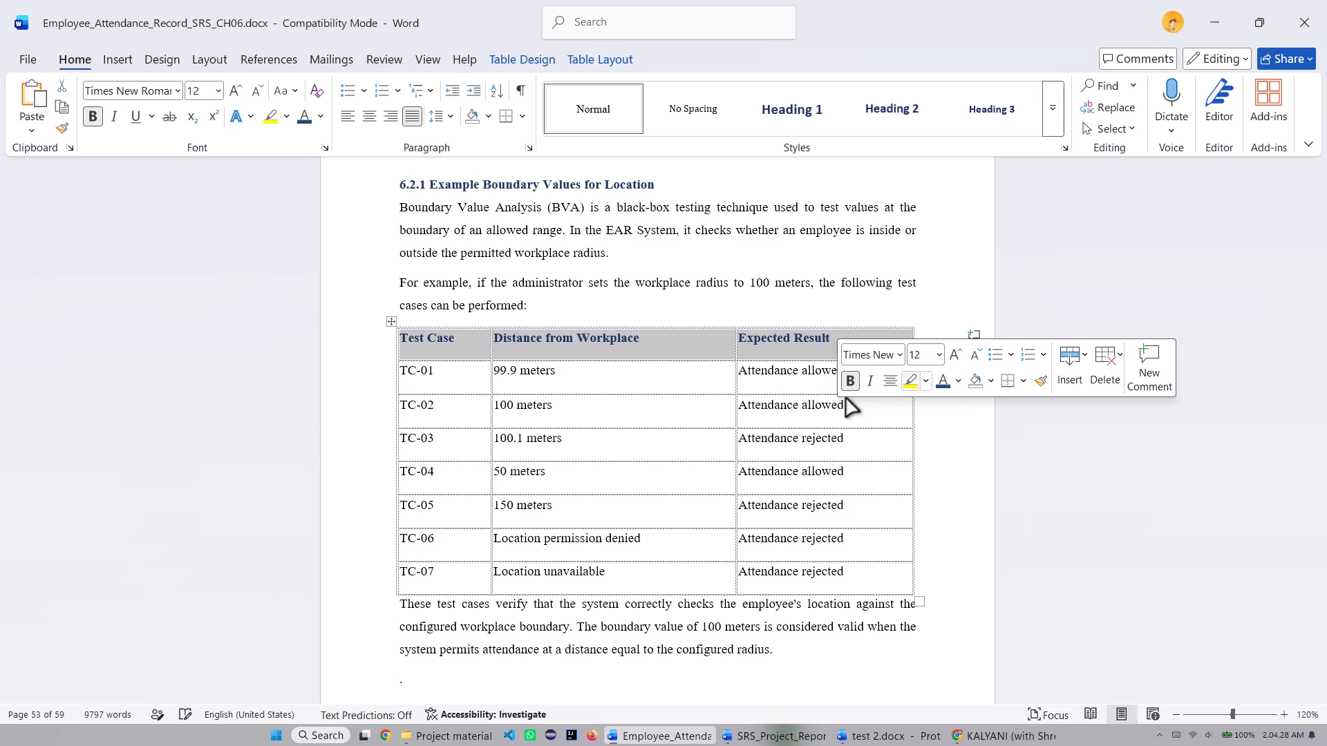
Apply All Borders to the whole boundary-value test case table in section 6.2.1.
click(397, 339)
drag(401, 338, 470, 337)
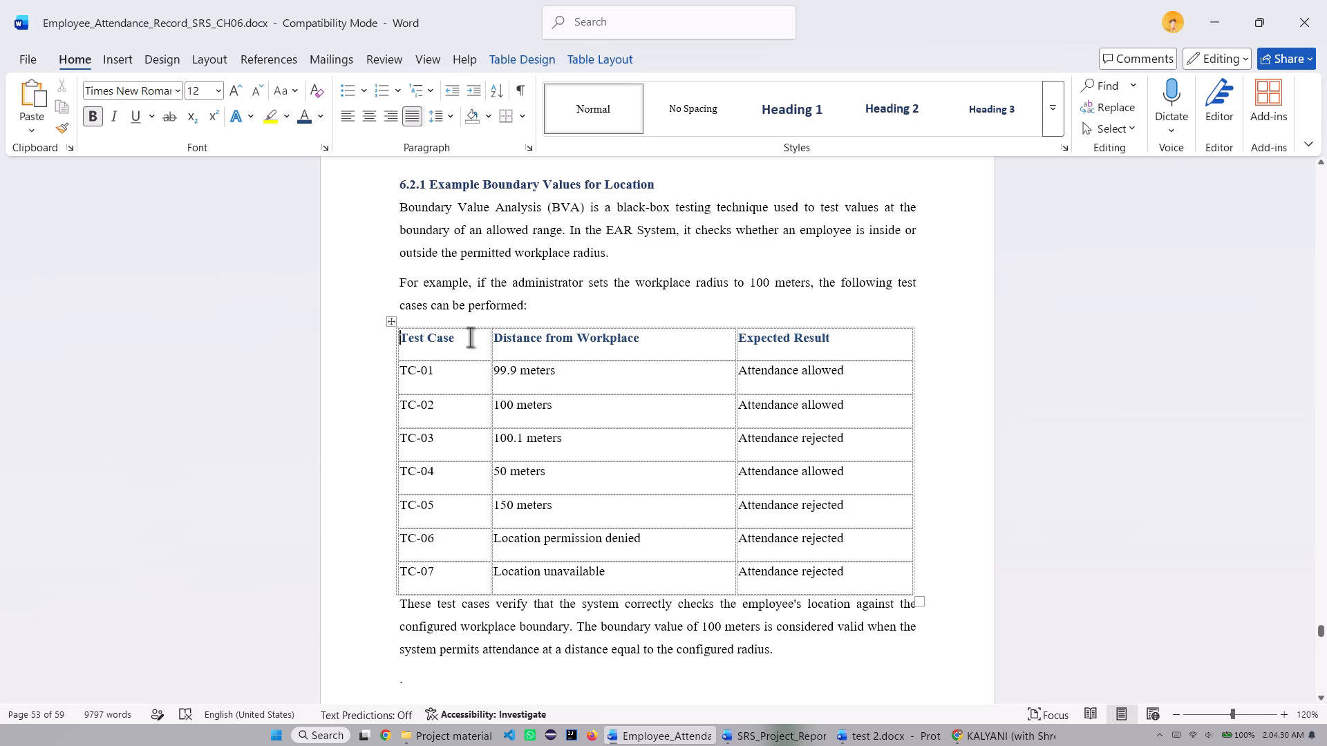
drag(470, 337, 869, 575)
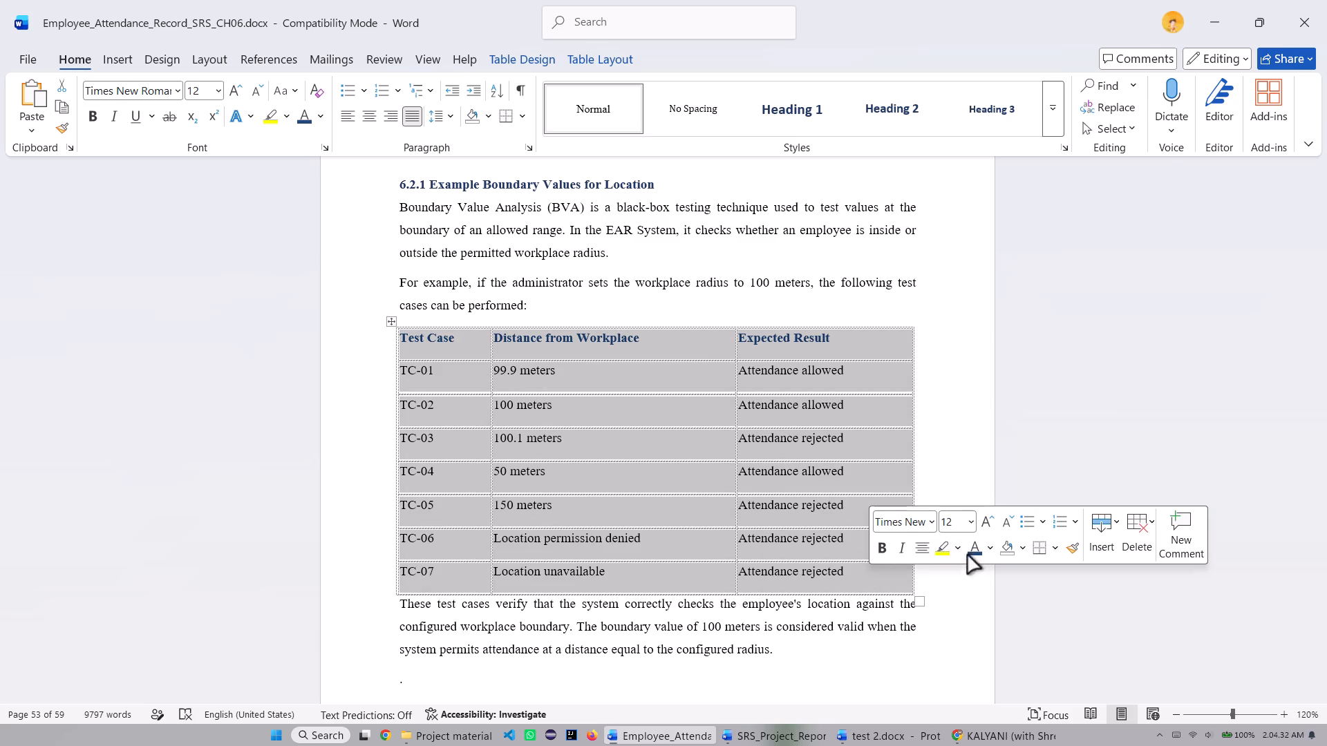
click(1055, 551)
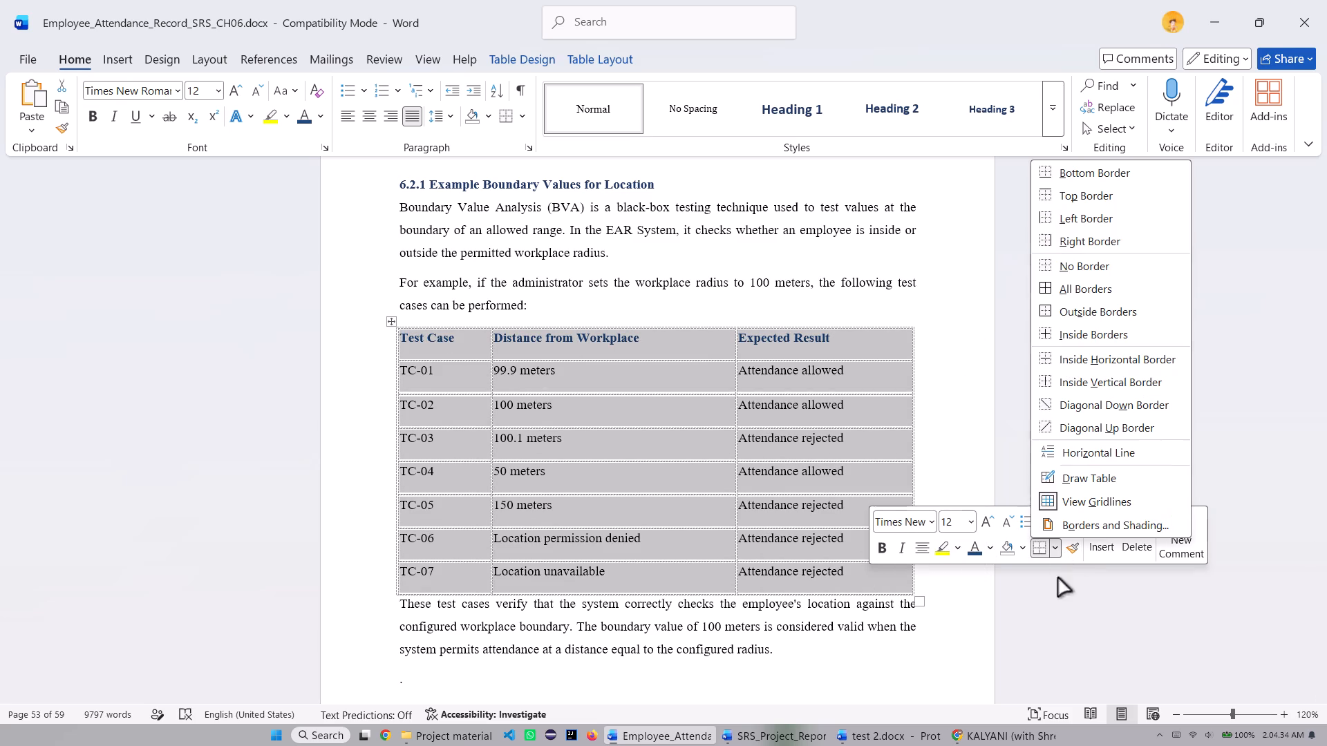
click(1050, 291)
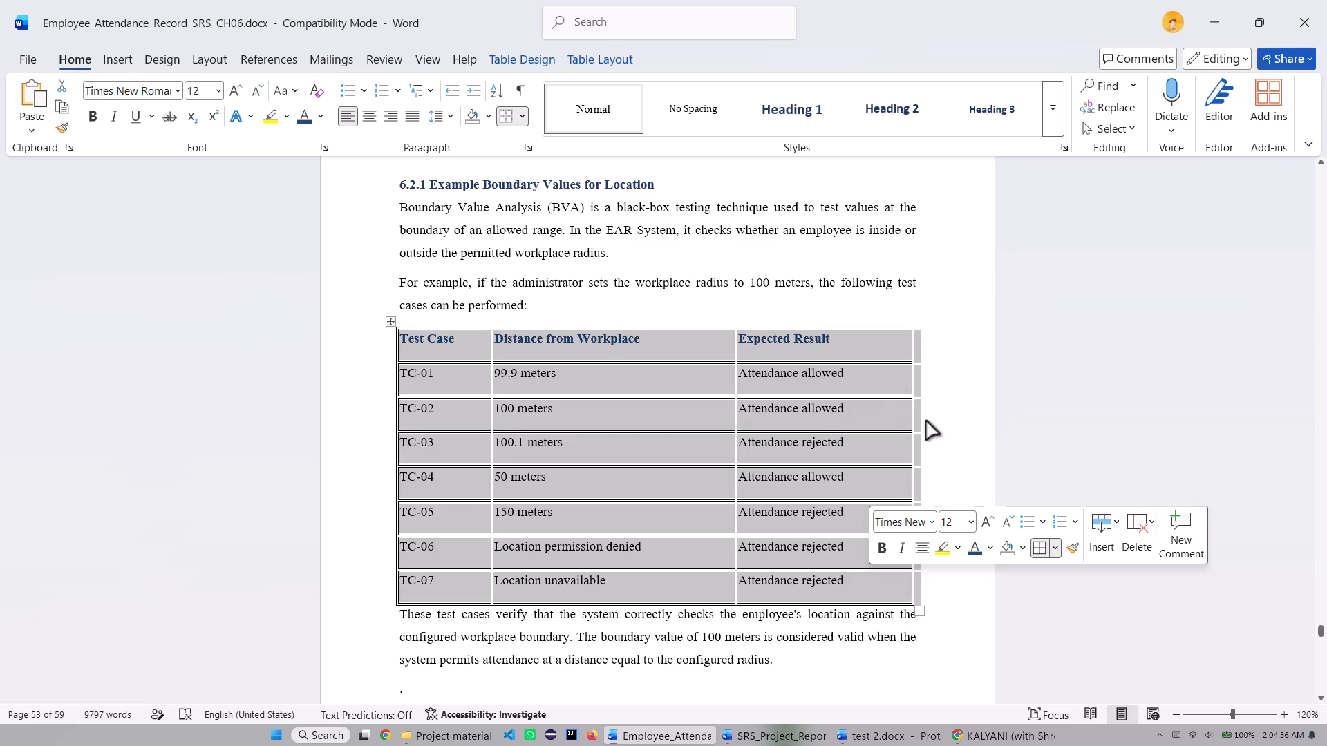
click(934, 418)
Insert a line break before "These test cases verify" to separate that paragraph from the 6.2.1 table.
scroll(573, 406, up, 3)
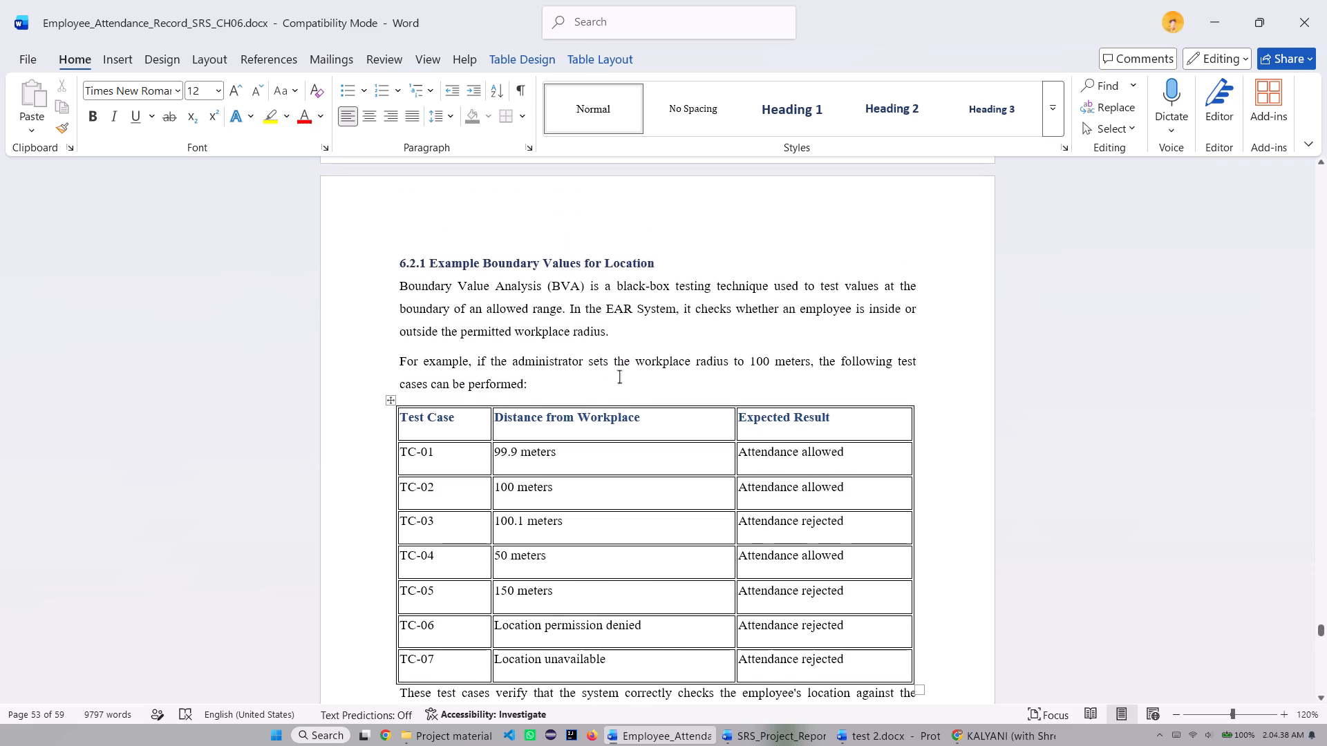
scroll(621, 384, down, 6)
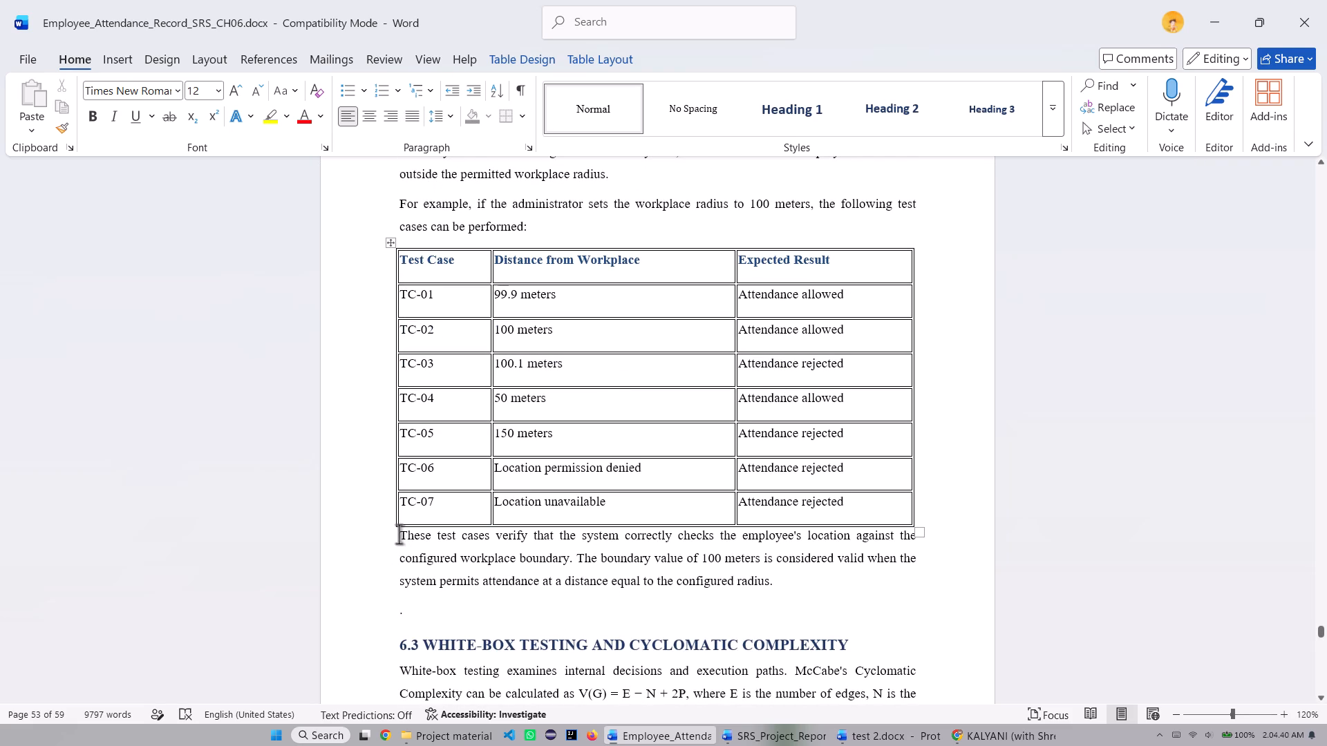
click(399, 534)
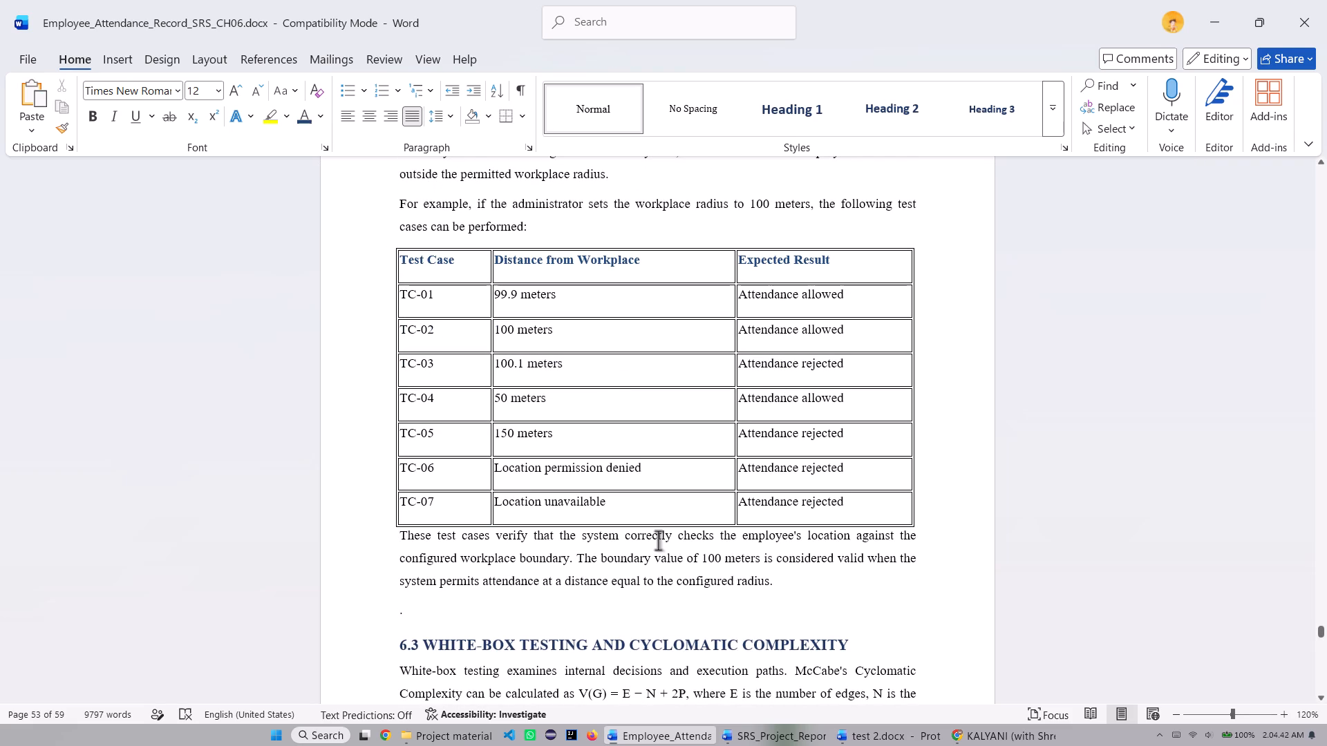
key(shift+Return)
Review the remaining report content from section 6.3 and its control flow graph through 6.4, Chapter 7 and the start of Chapter 8.
scroll(695, 530, down, 4)
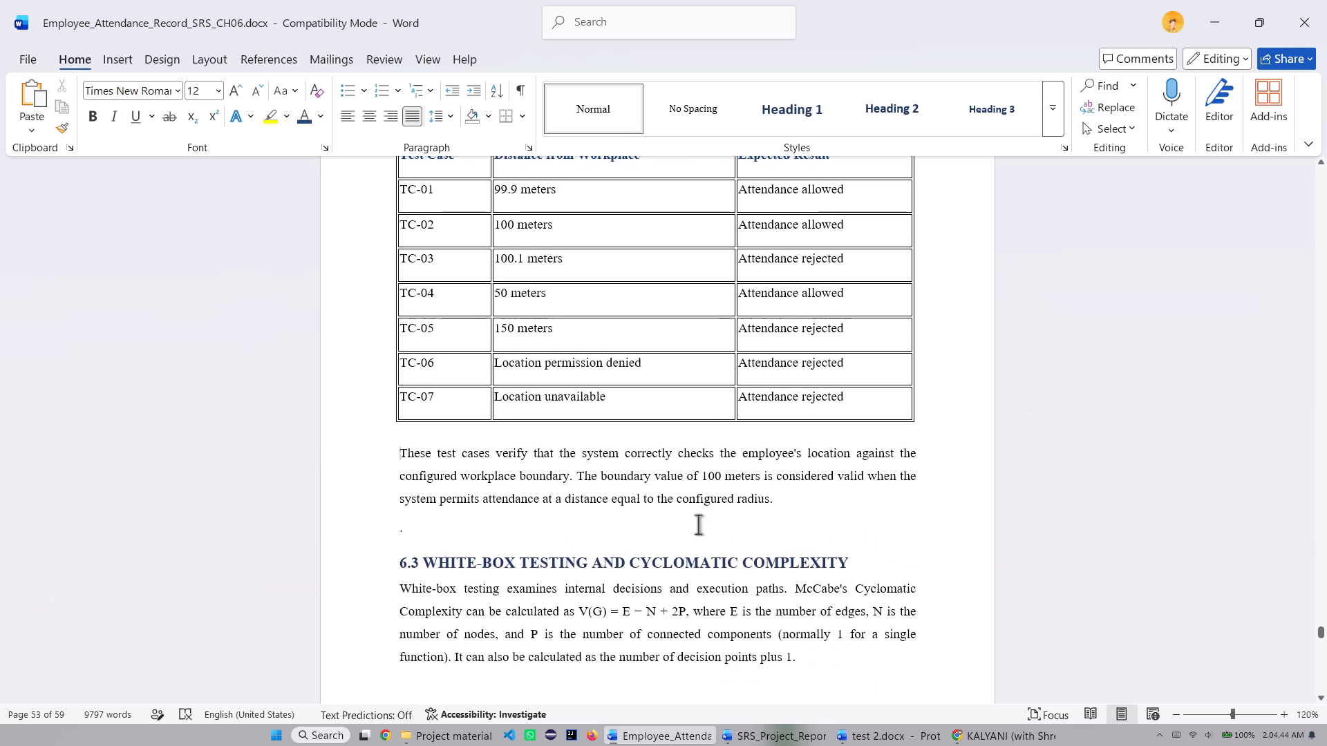
scroll(684, 484, down, 6)
scroll(688, 474, down, 20)
scroll(688, 474, down, 3)
scroll(688, 474, up, 2)
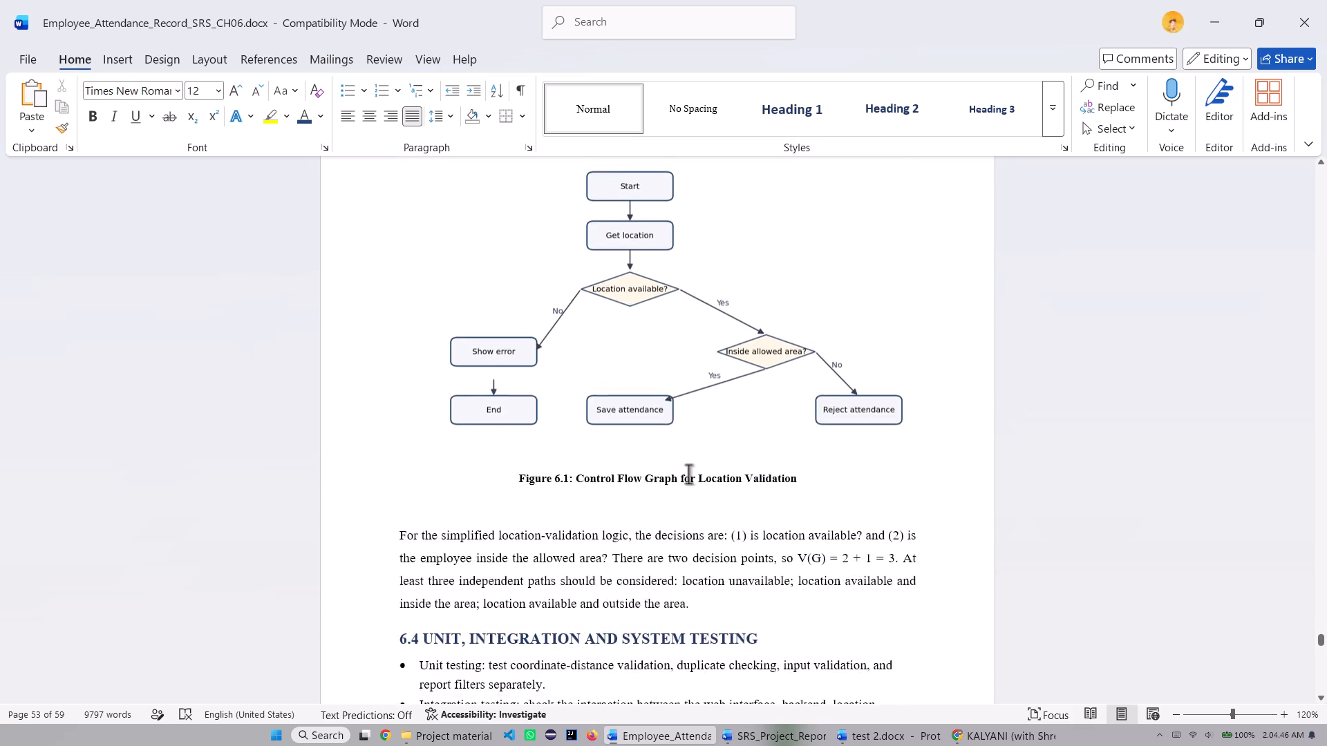
scroll(688, 474, up, 2)
scroll(688, 474, down, 14)
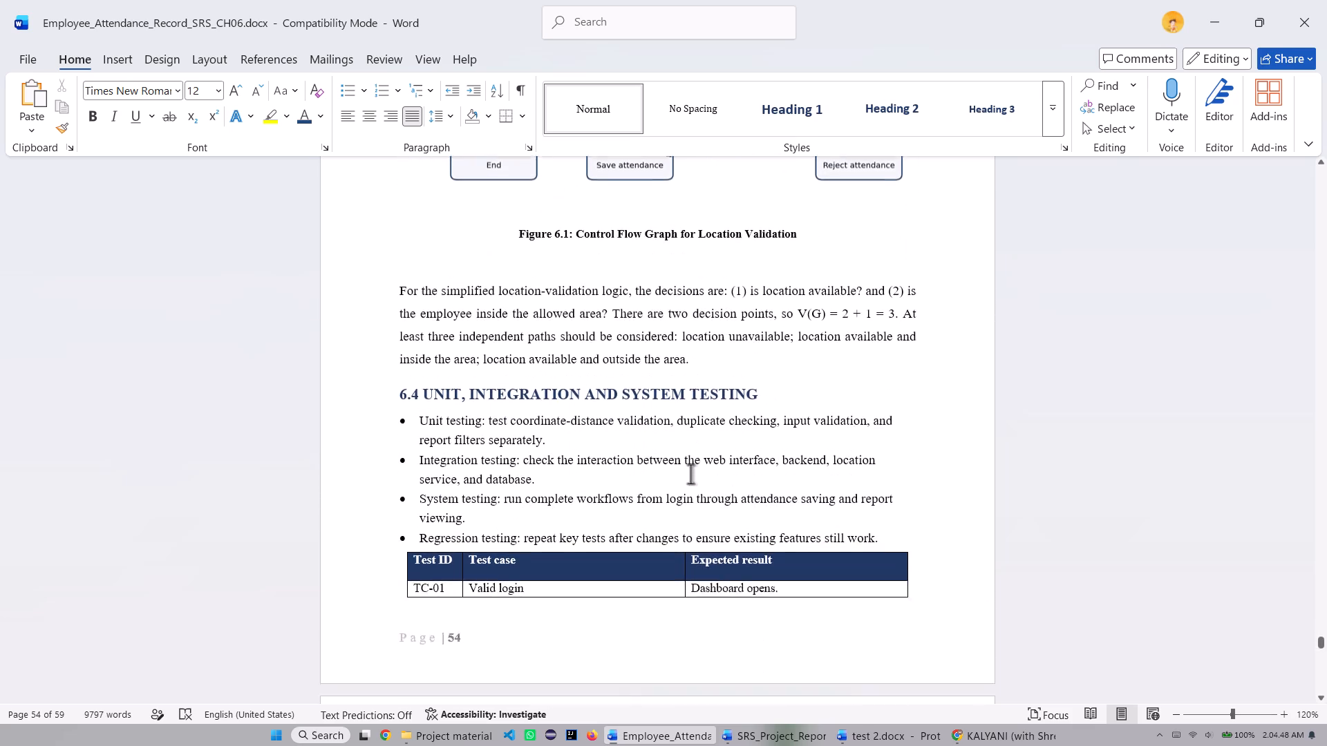
scroll(690, 474, down, 2)
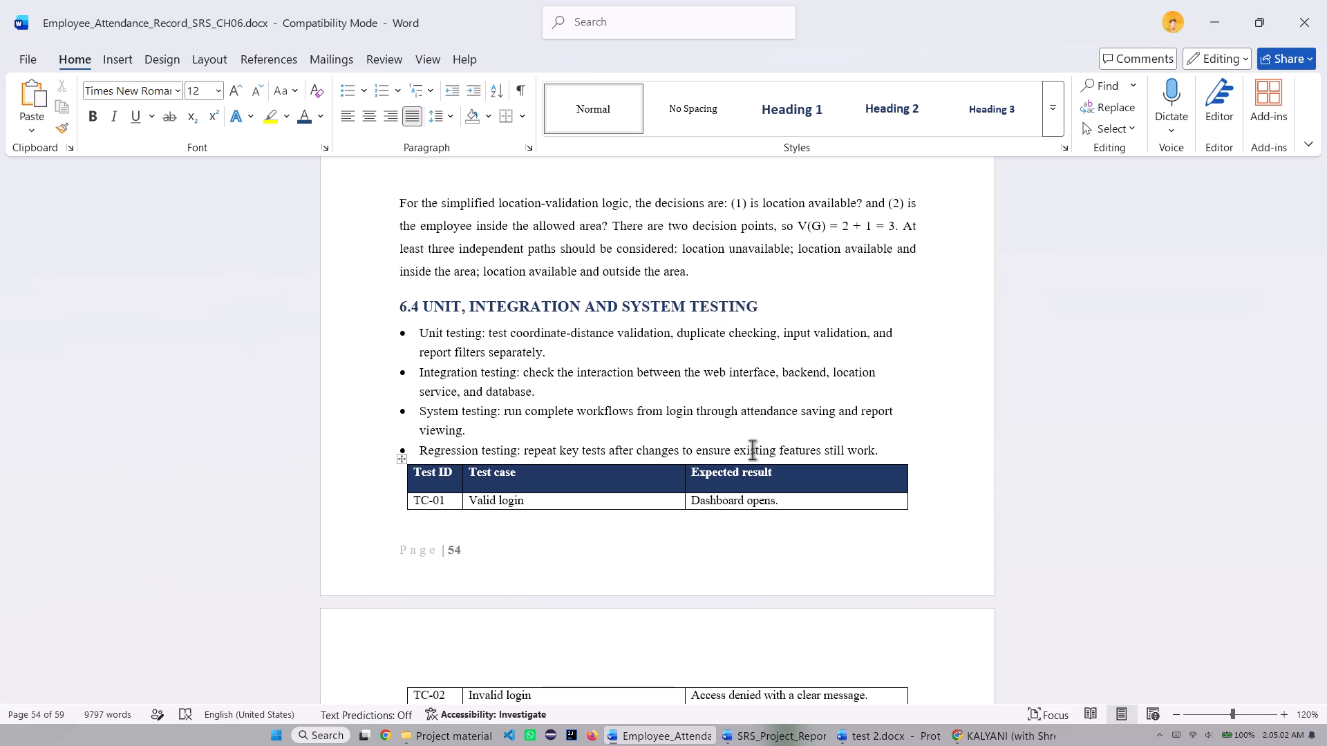
scroll(752, 450, down, 19)
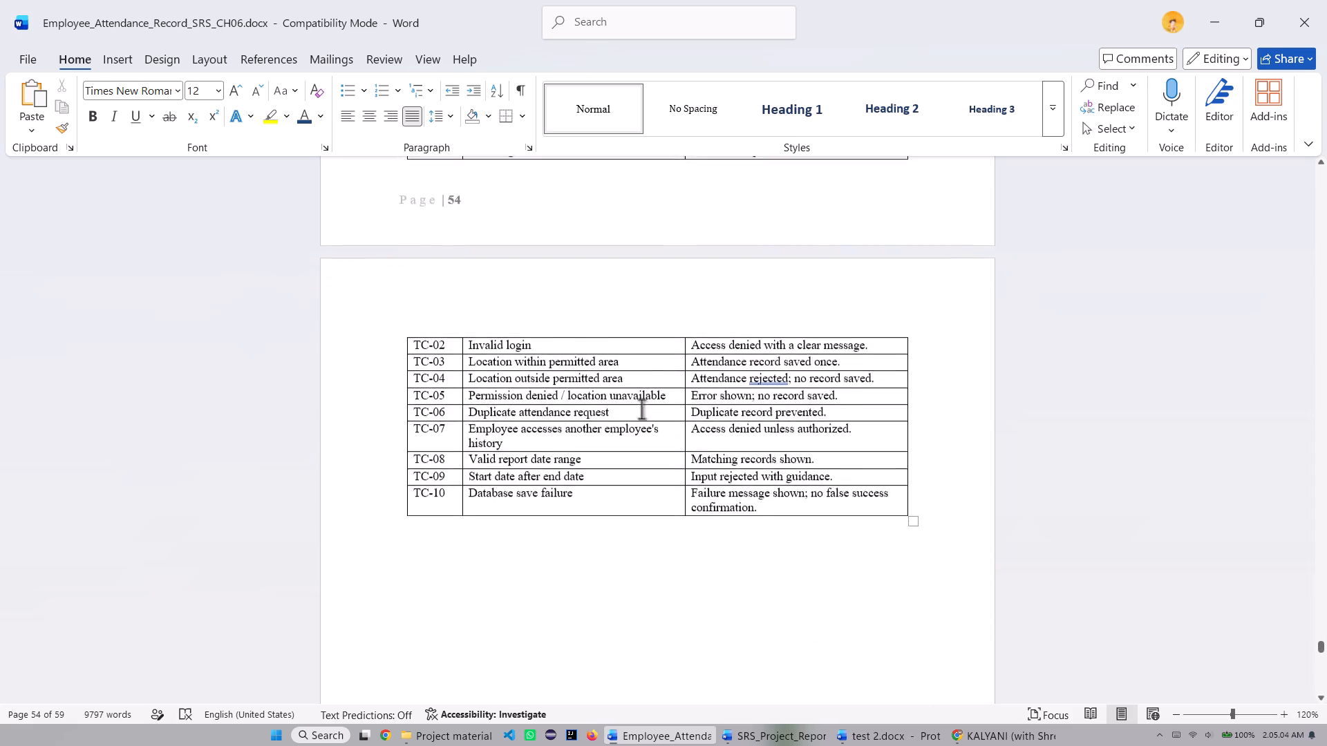
scroll(641, 409, down, 20)
scroll(641, 409, down, 6)
scroll(695, 443, down, 9)
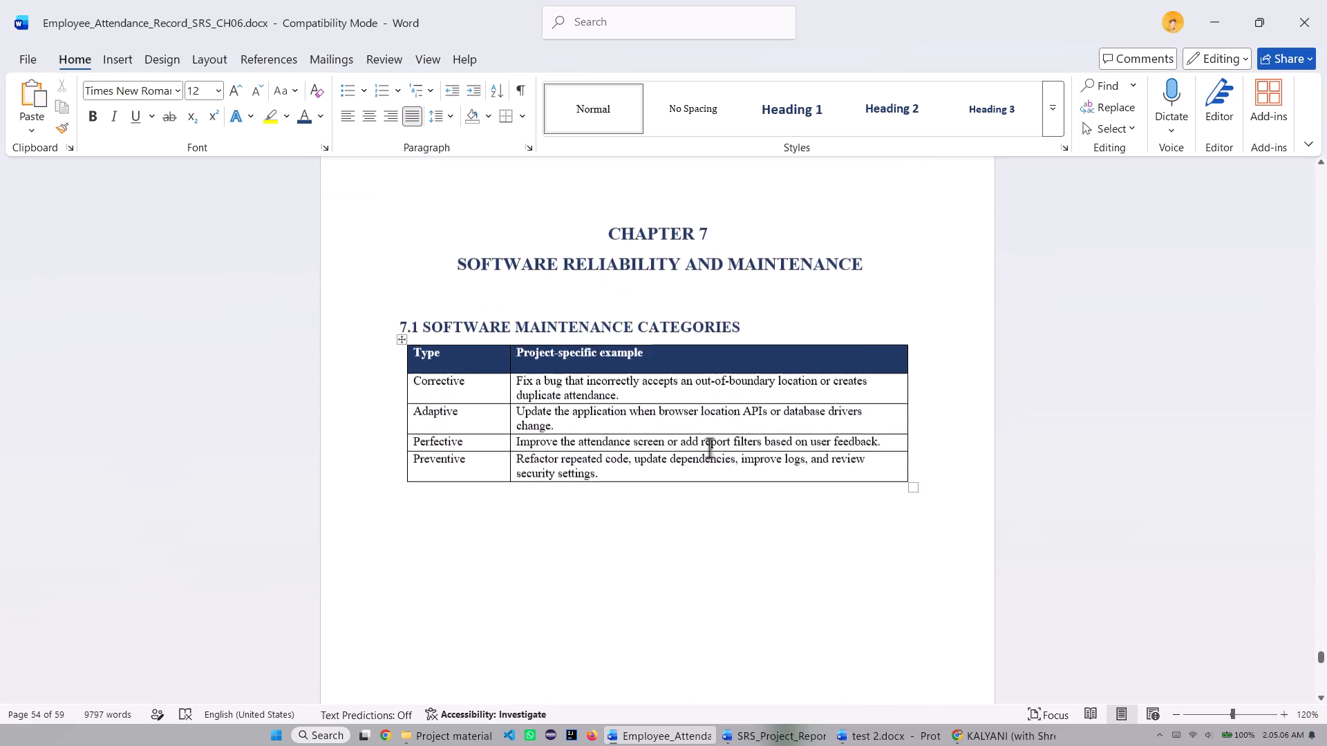
scroll(709, 448, down, 16)
scroll(710, 452, down, 8)
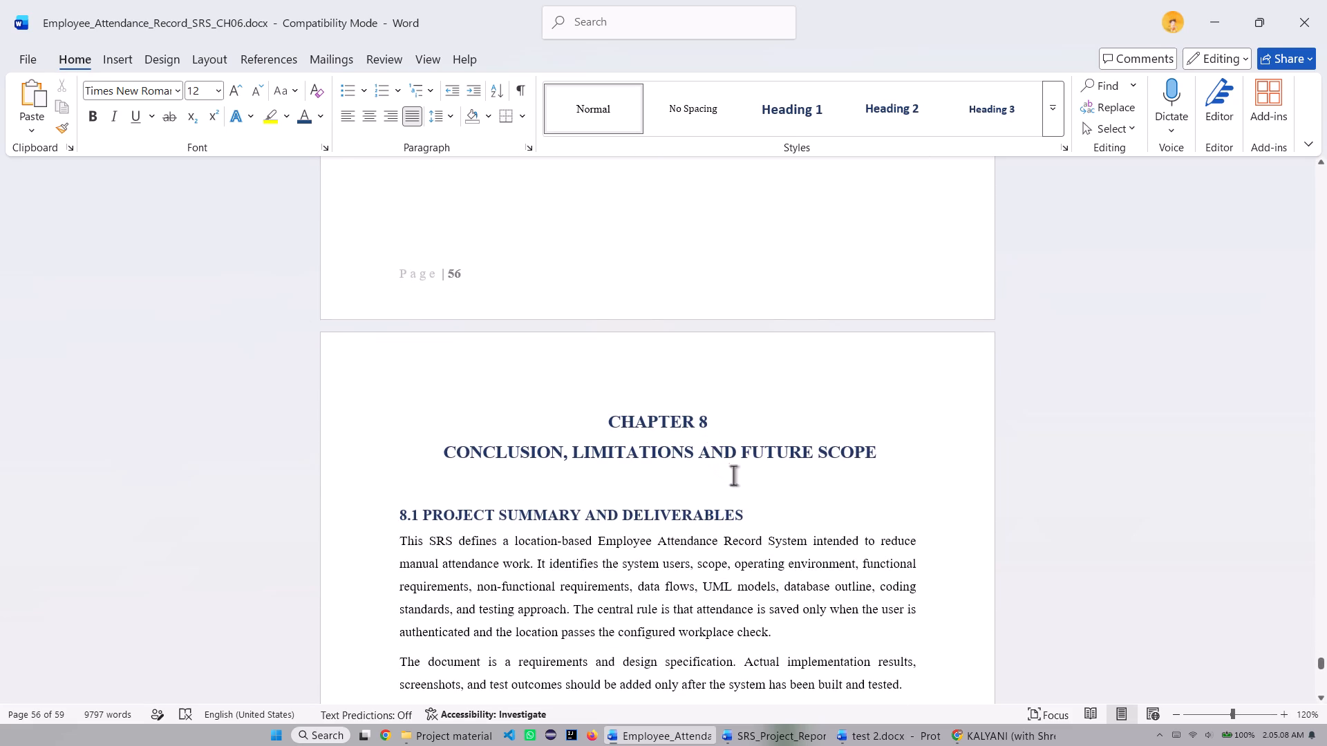
scroll(734, 477, up, 20)
scroll(734, 477, up, 20)
scroll(734, 477, up, 1)
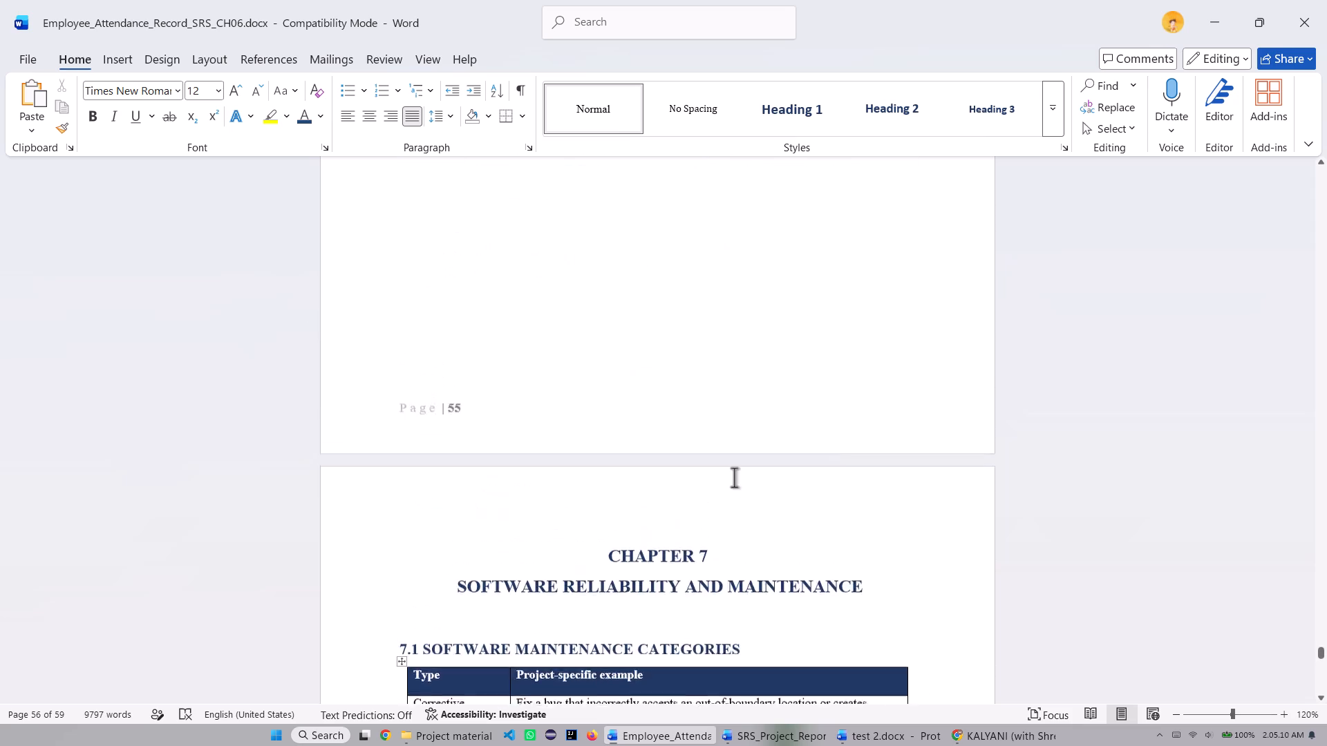
scroll(734, 477, up, 20)
scroll(734, 477, up, 20)
scroll(734, 477, up, 7)
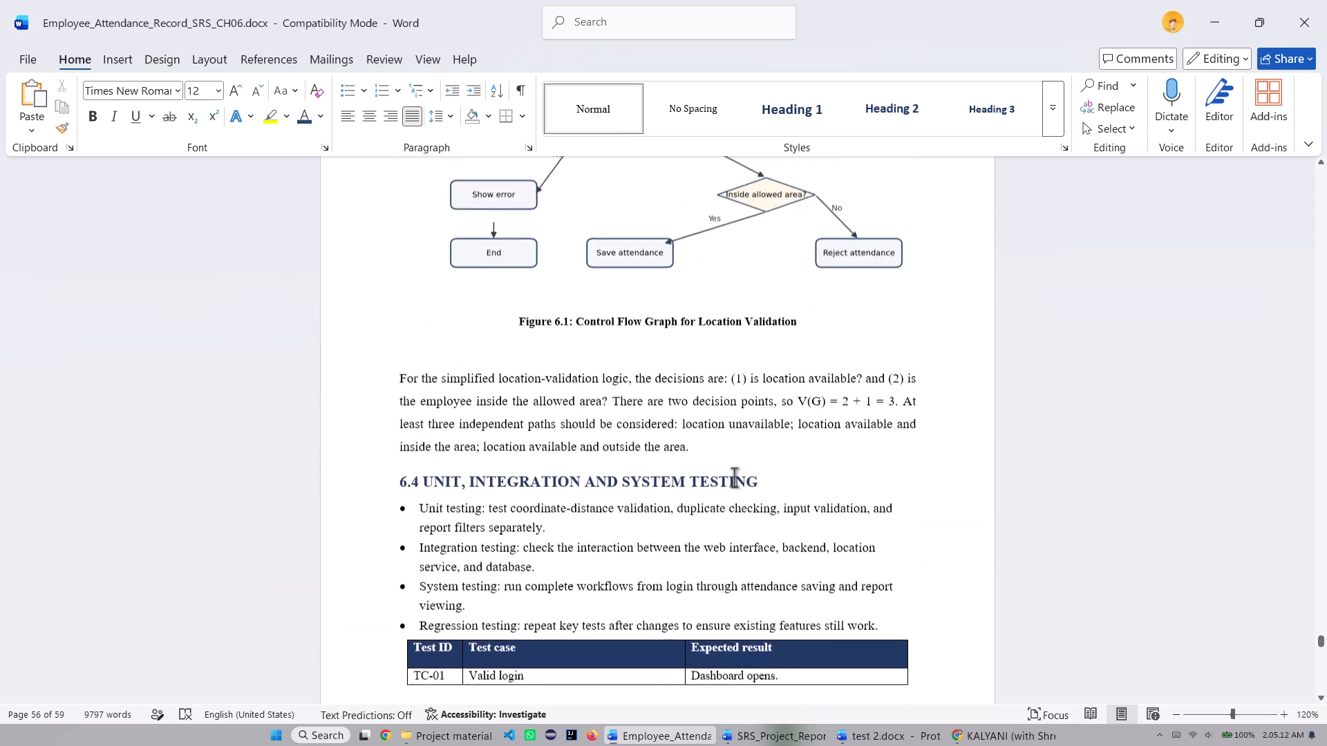
scroll(734, 477, up, 2)
scroll(734, 477, up, 20)
scroll(734, 477, up, 8)
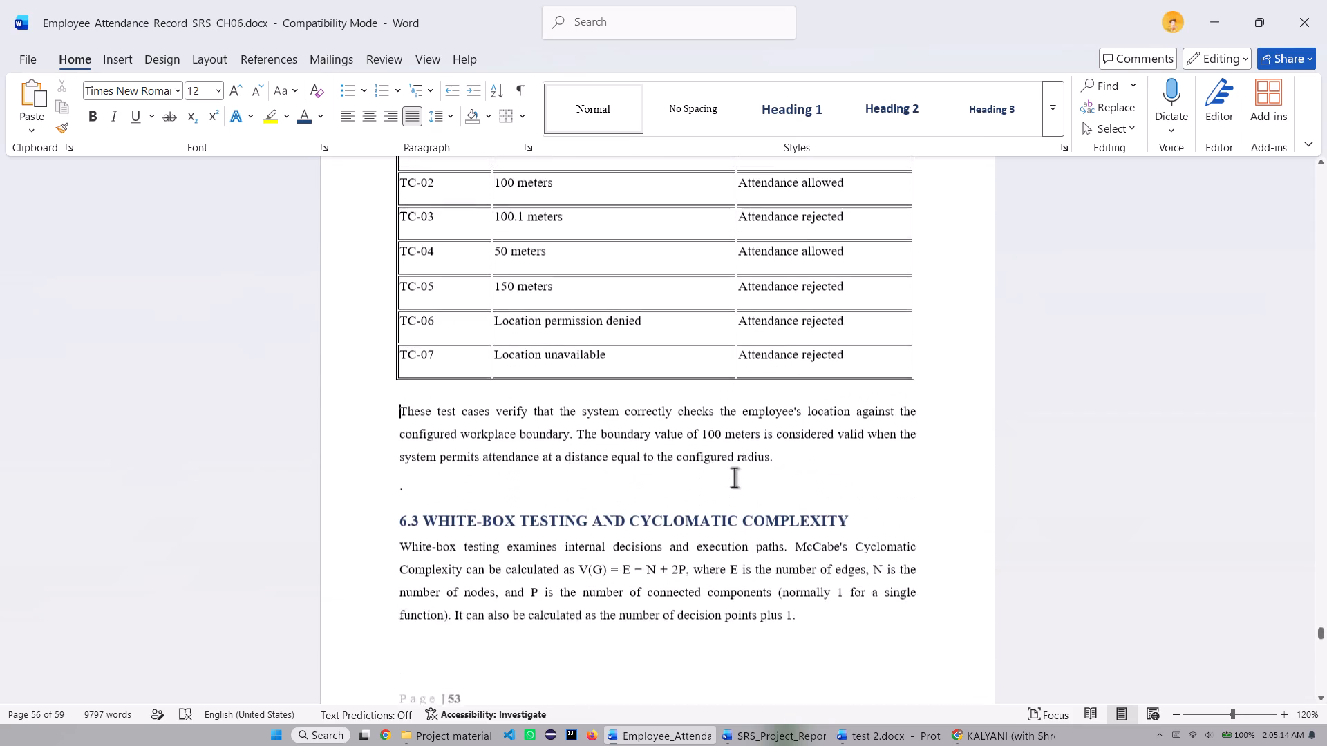
drag(399, 531, 443, 542)
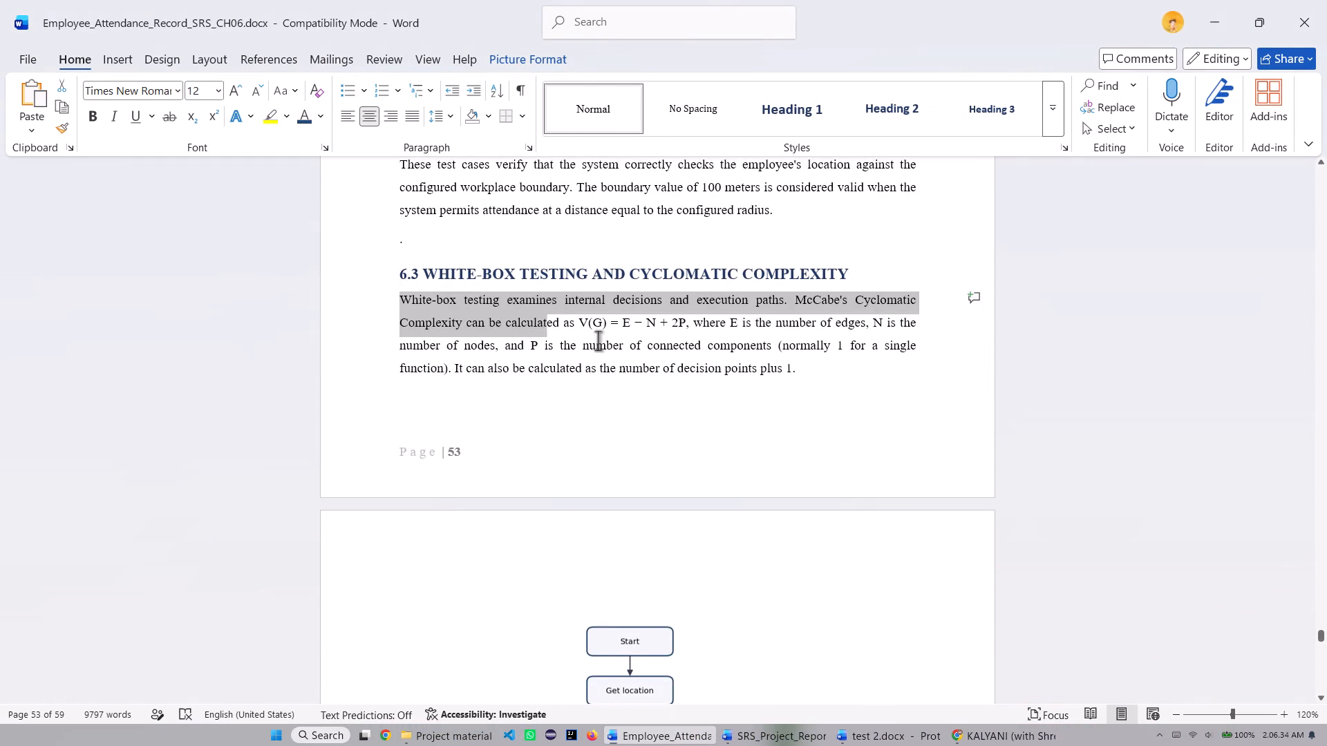
drag(598, 341, 790, 375)
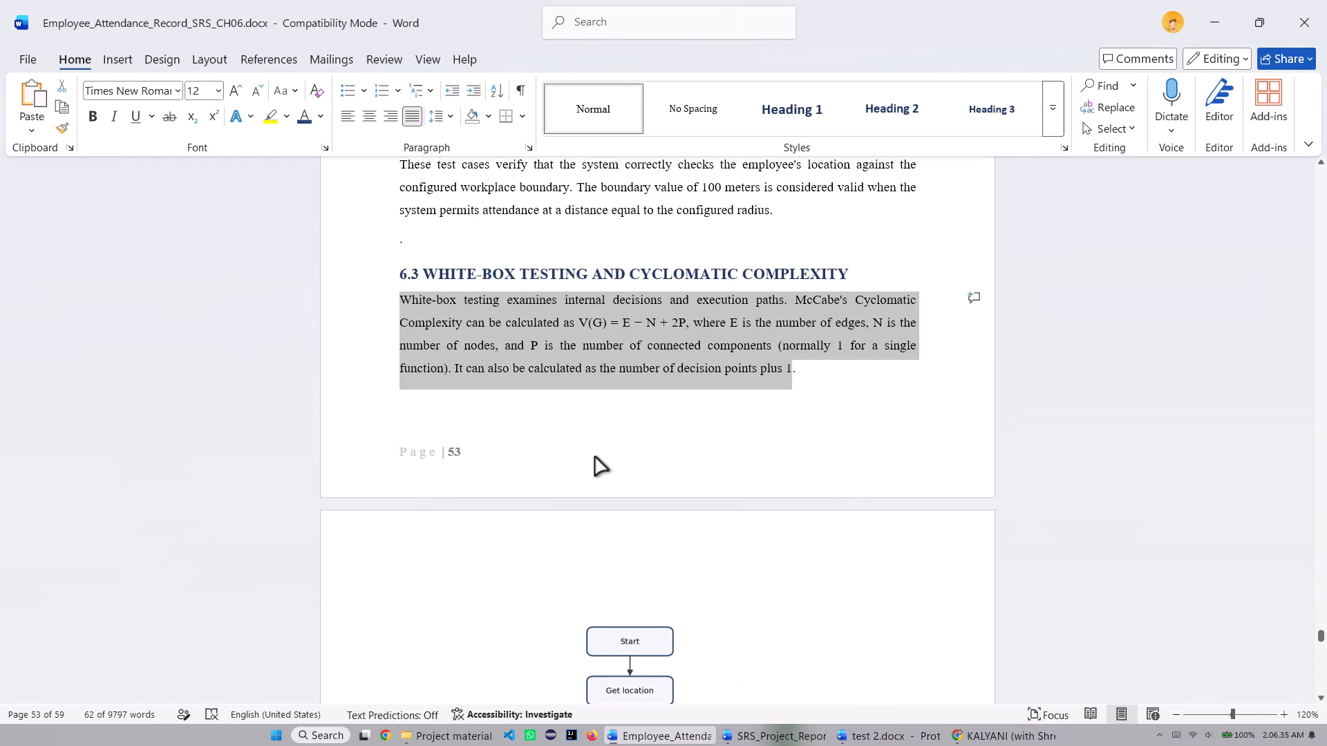
key(ctrl+v)
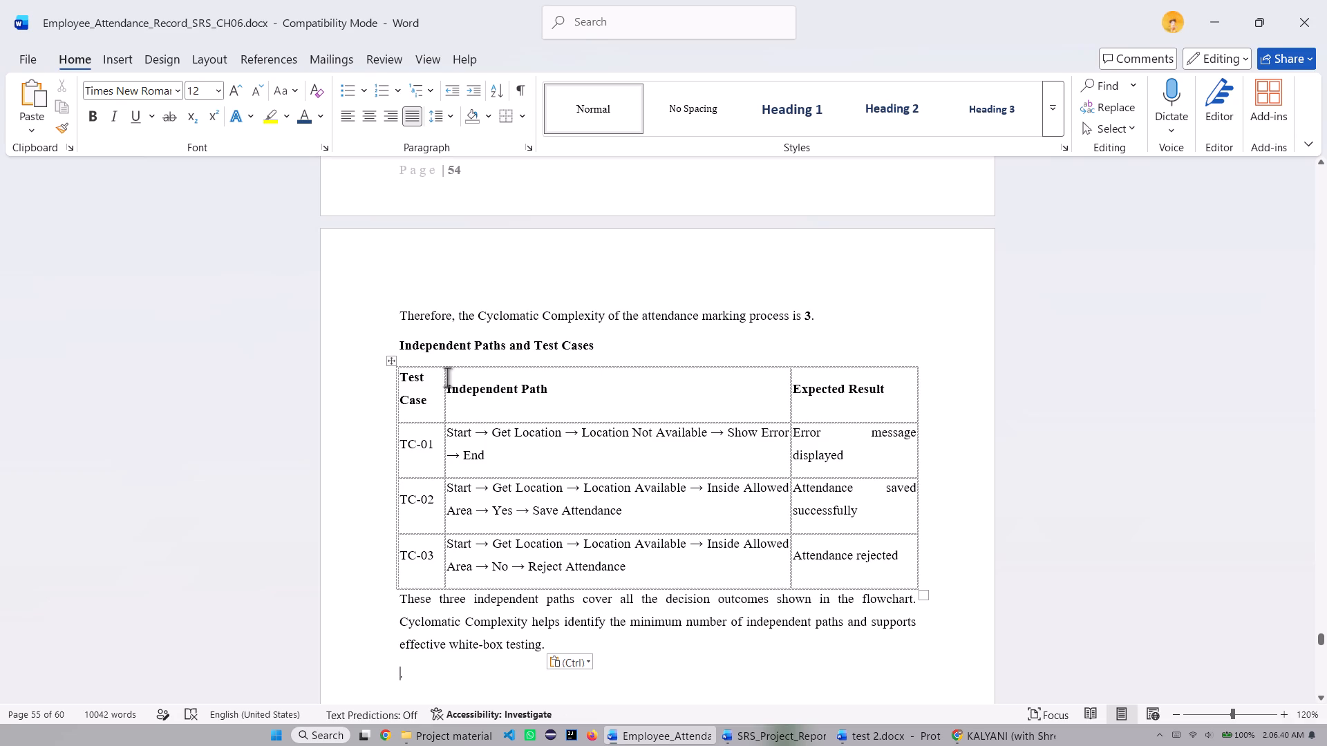
Widen the Test Case column of the Independent Paths and Test Cases table so its header fits on one line.
drag(444, 377, 462, 377)
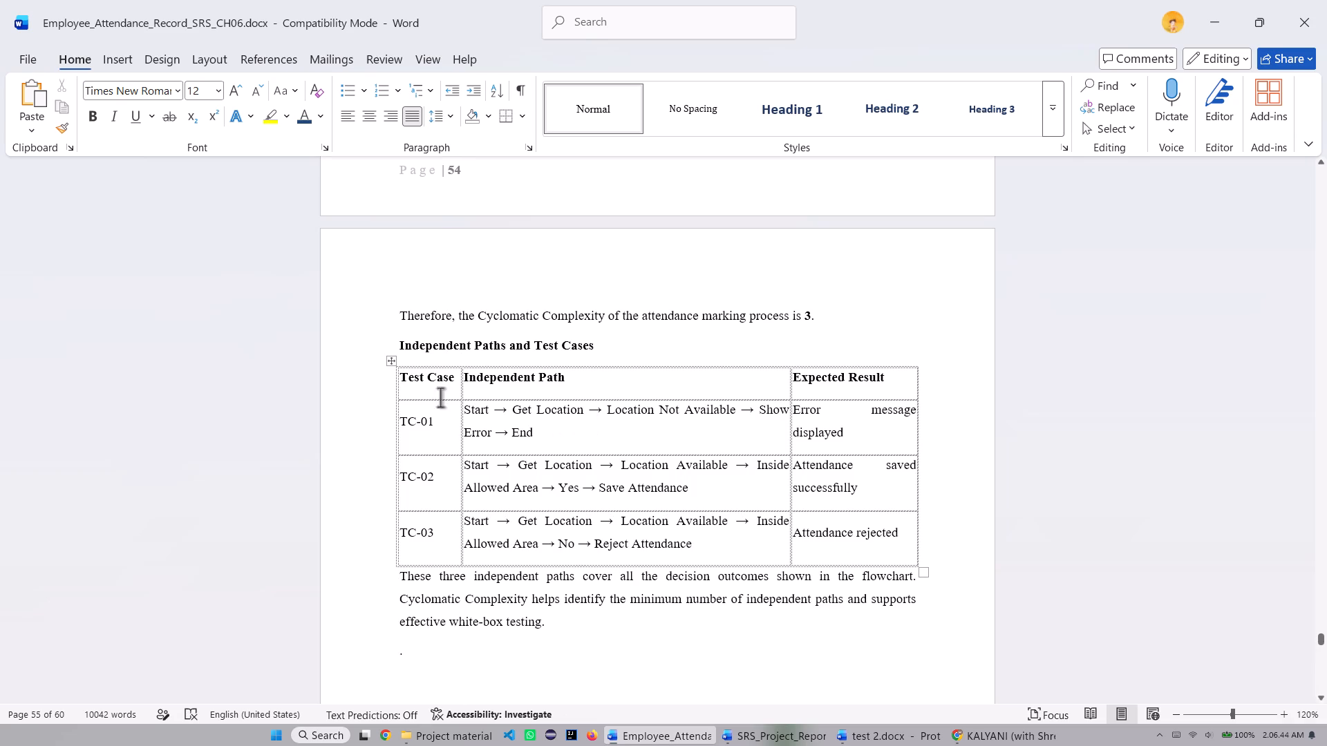
Color the header row text of the Independent Paths and Test Cases table dark blue.
drag(399, 377, 851, 388)
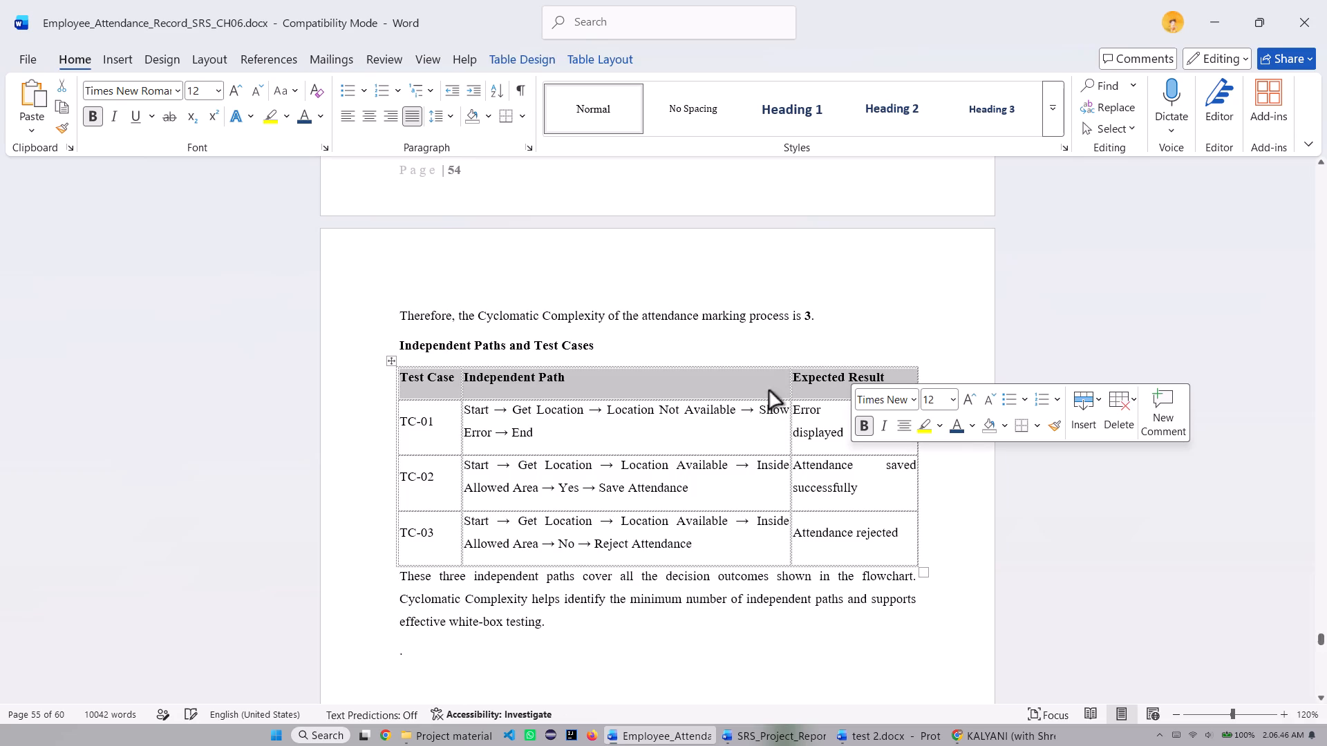
click(954, 427)
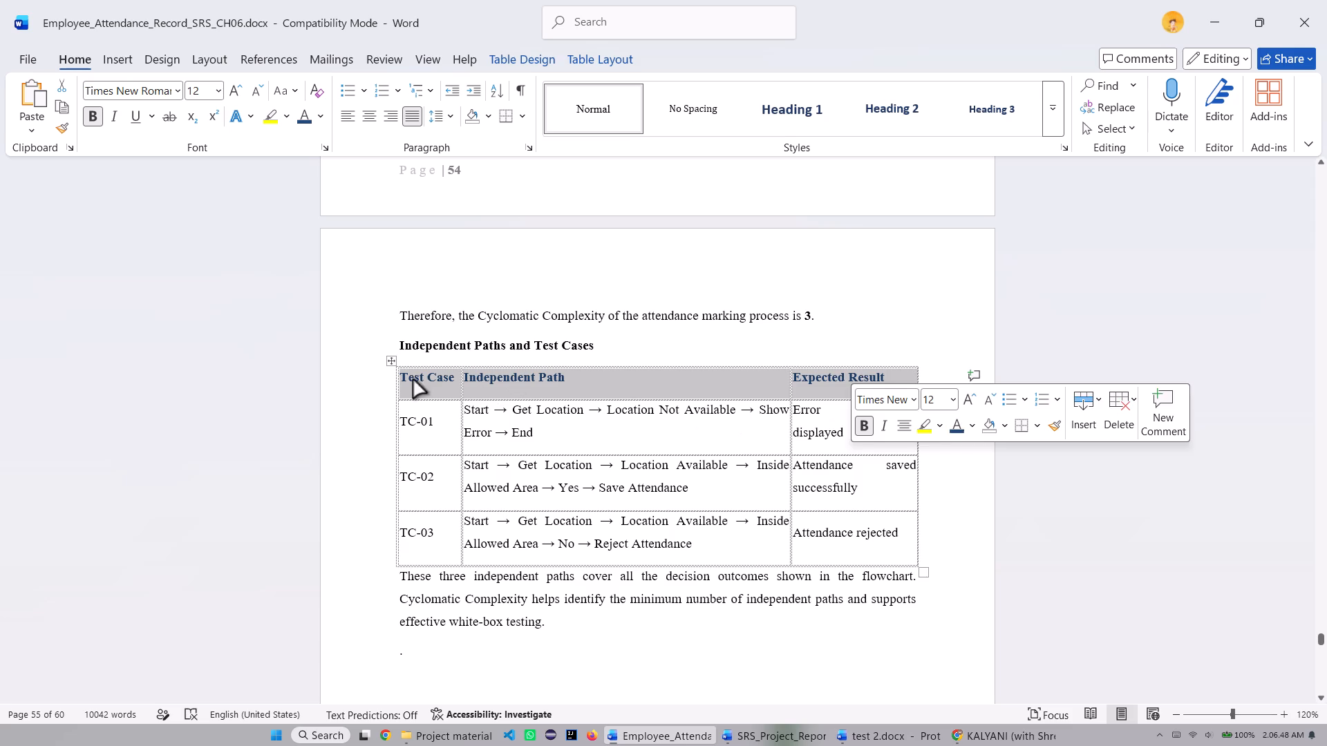
Apply All Borders to the whole Independent Paths and Test Cases table in section 6.3.
click(413, 380)
drag(401, 376, 858, 556)
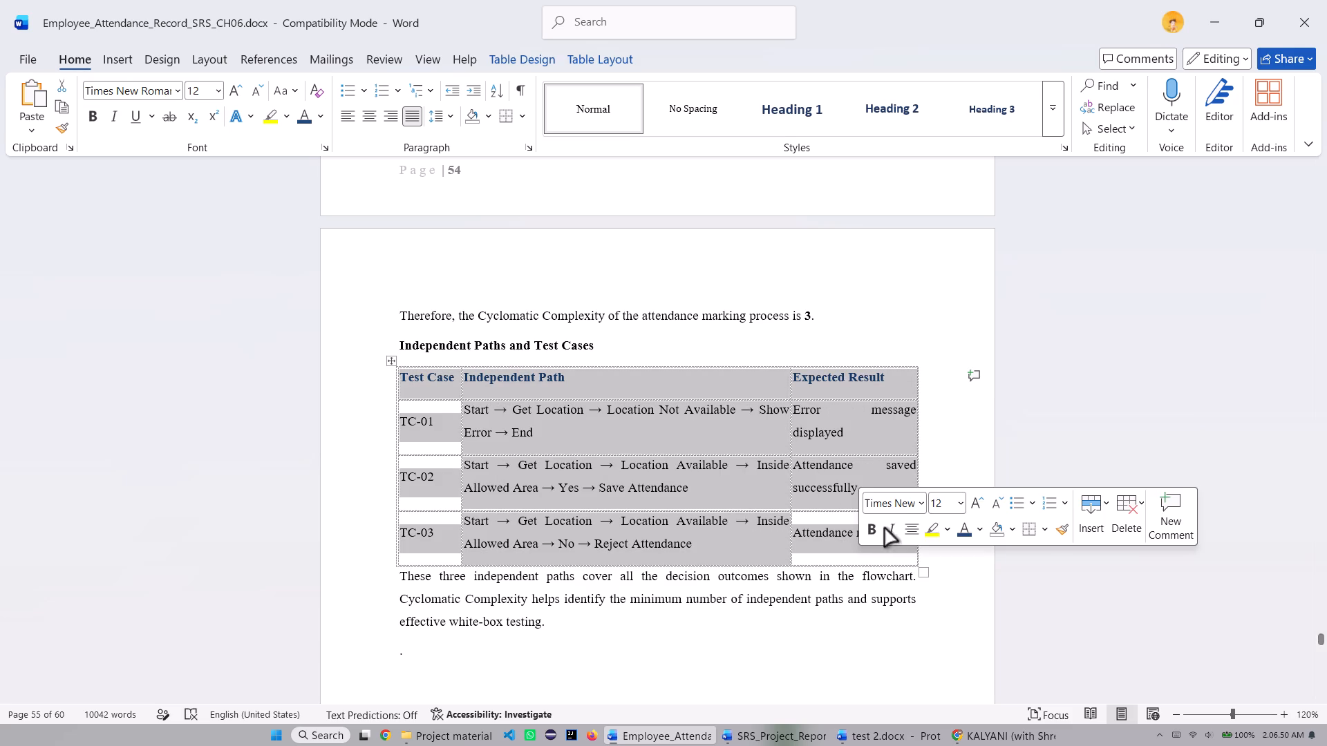
click(1039, 534)
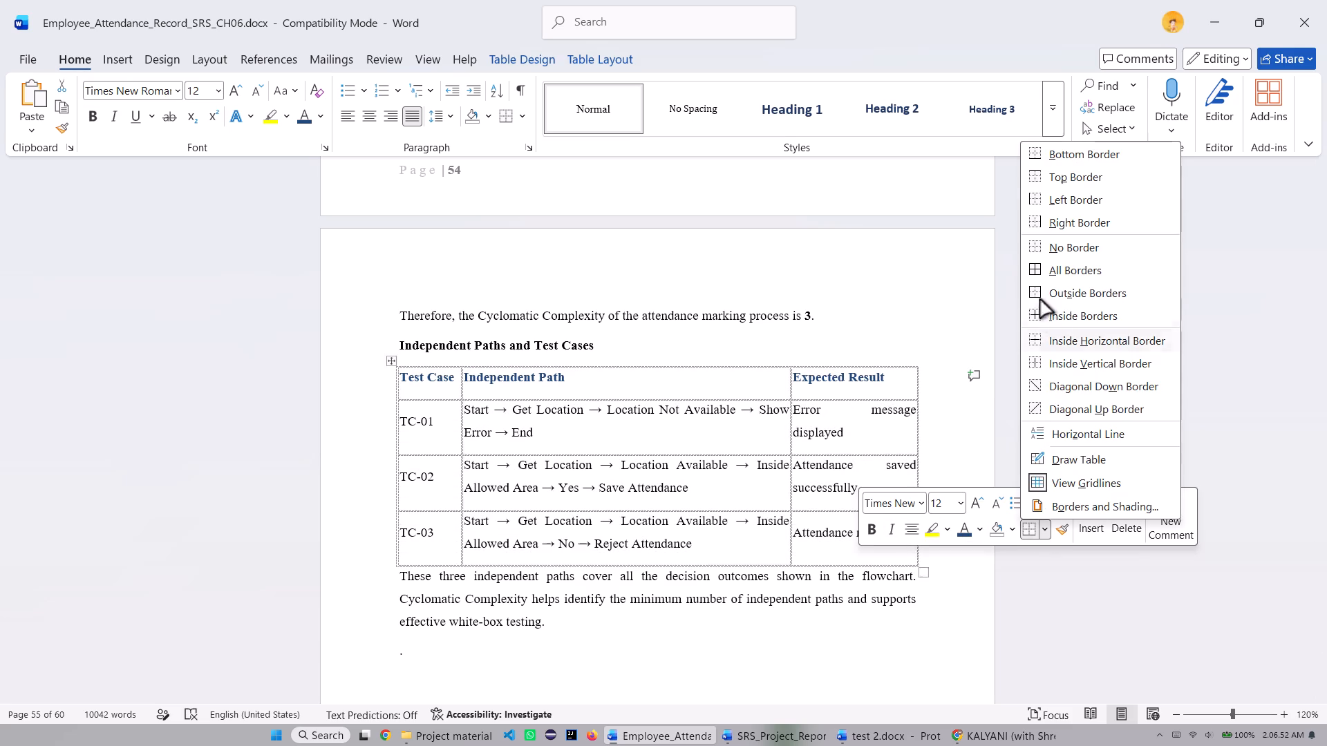
click(1038, 275)
click(950, 455)
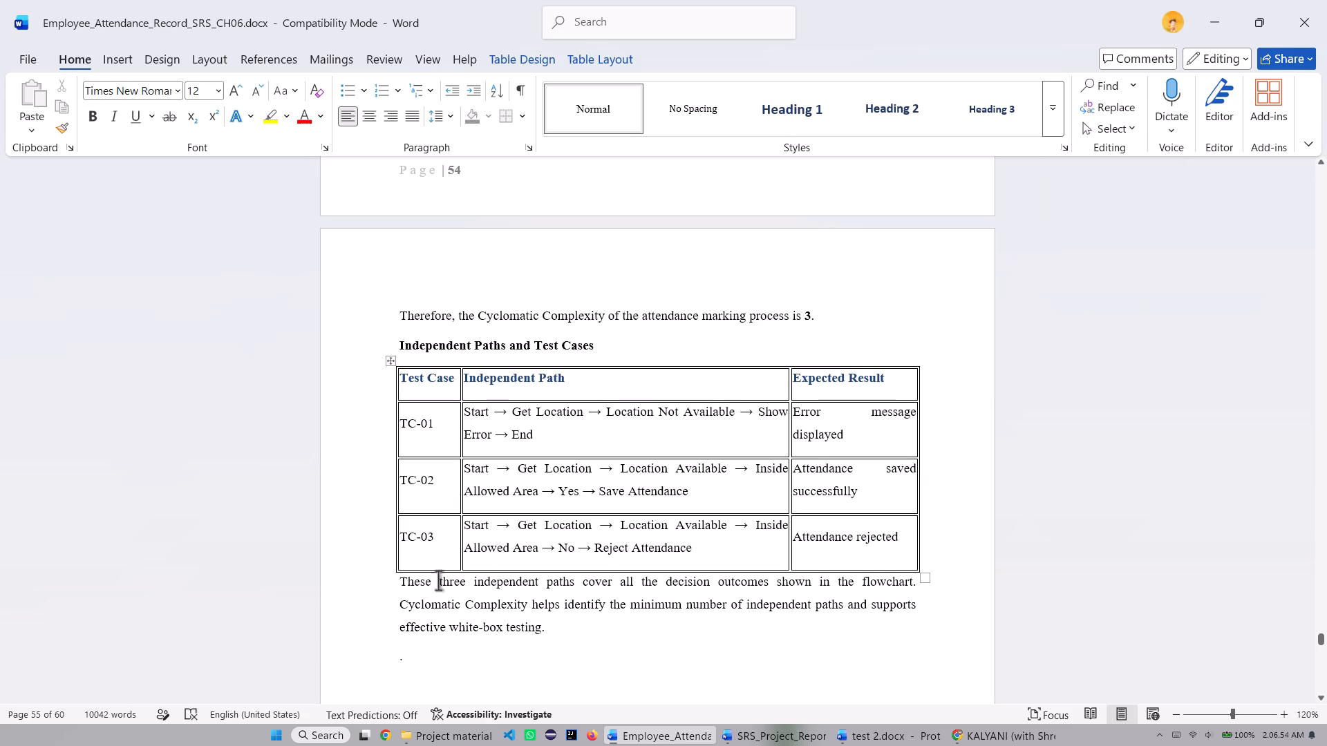
Insert a line break before "These three independent paths" to separate that paragraph from the table above.
click(399, 586)
key(shift+Return)
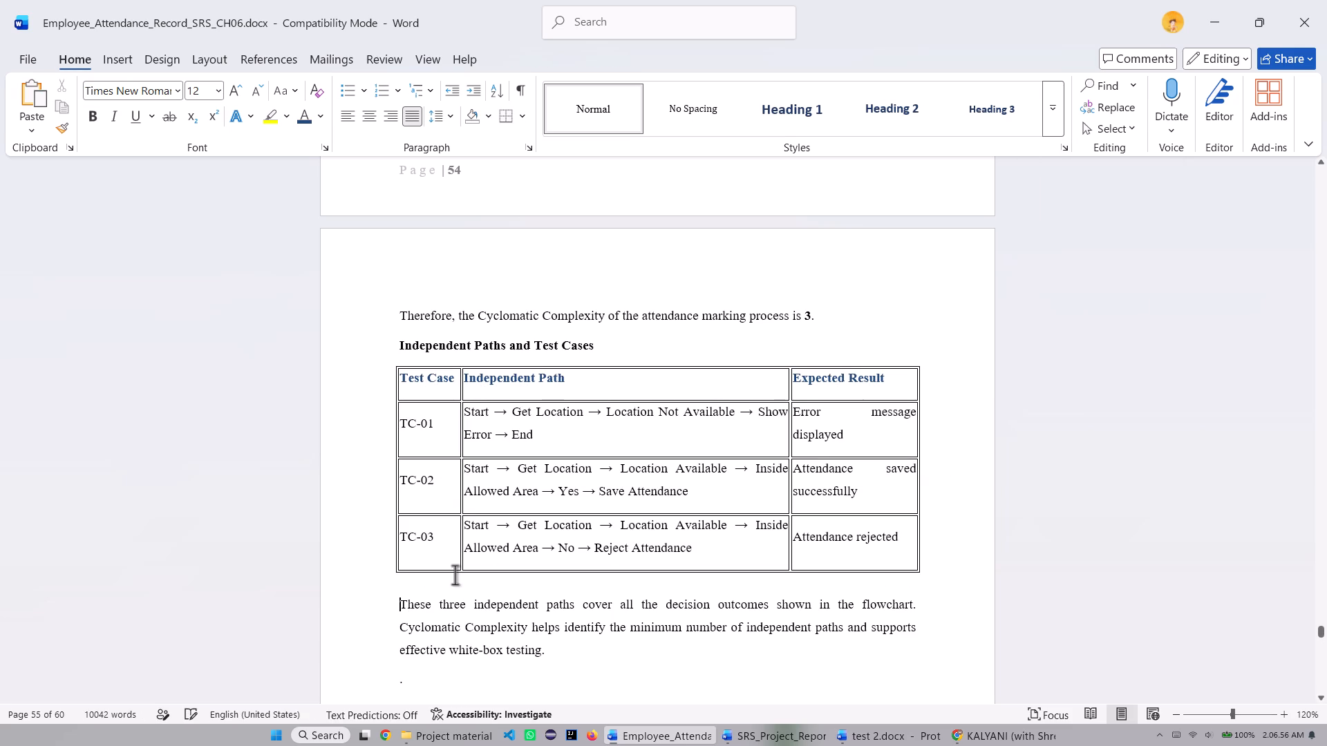
Crop the top of the Figure 6.1 control flow graph image to remove its title and the blank space above Start.
scroll(557, 465, down, 10)
scroll(567, 411, up, 2)
scroll(591, 414, down, 3)
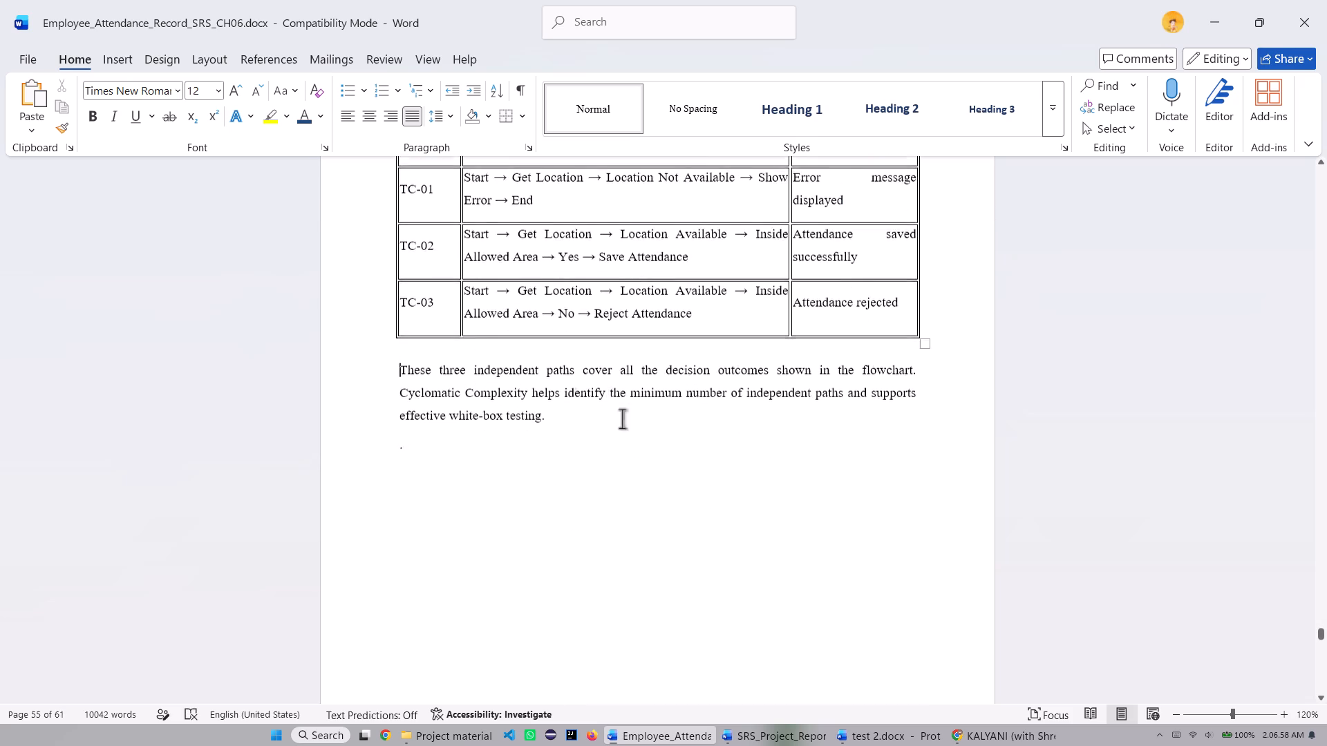
scroll(622, 419, down, 20)
scroll(670, 406, up, 5)
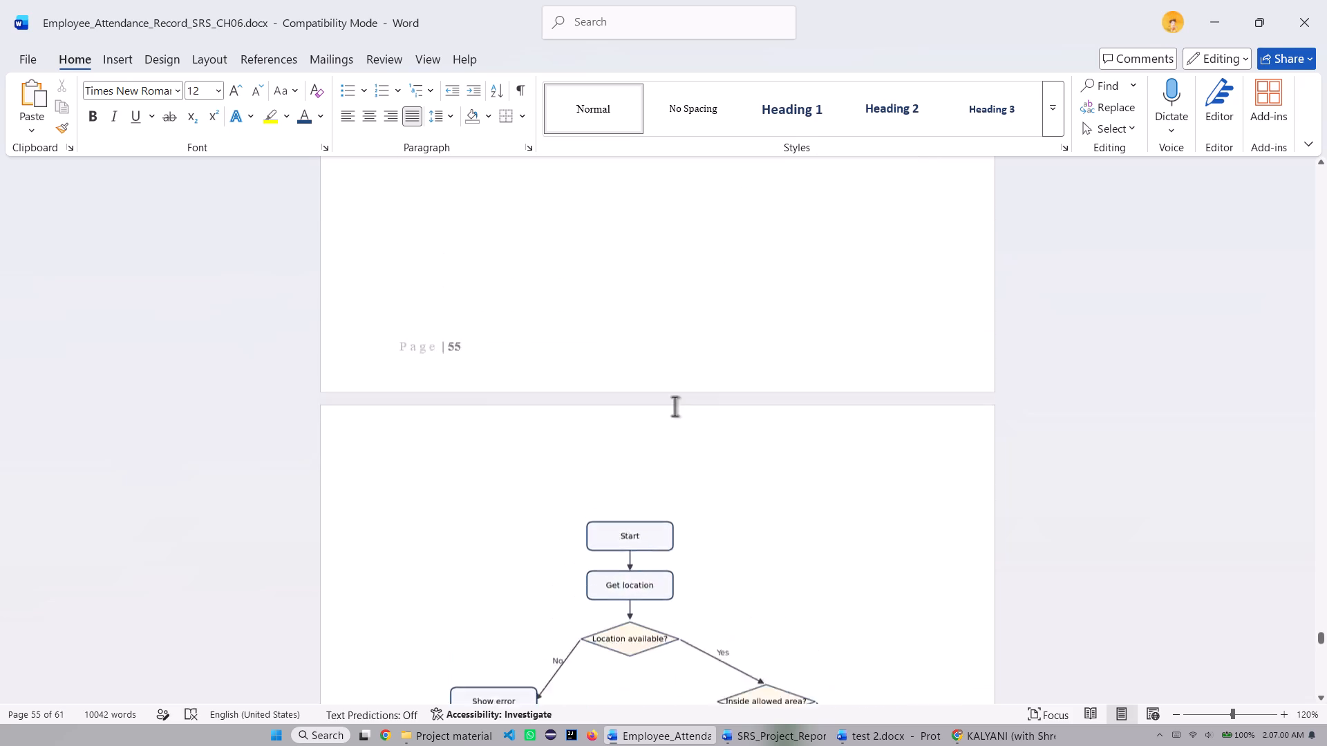
scroll(675, 406, up, 13)
scroll(677, 406, down, 20)
scroll(677, 406, down, 4)
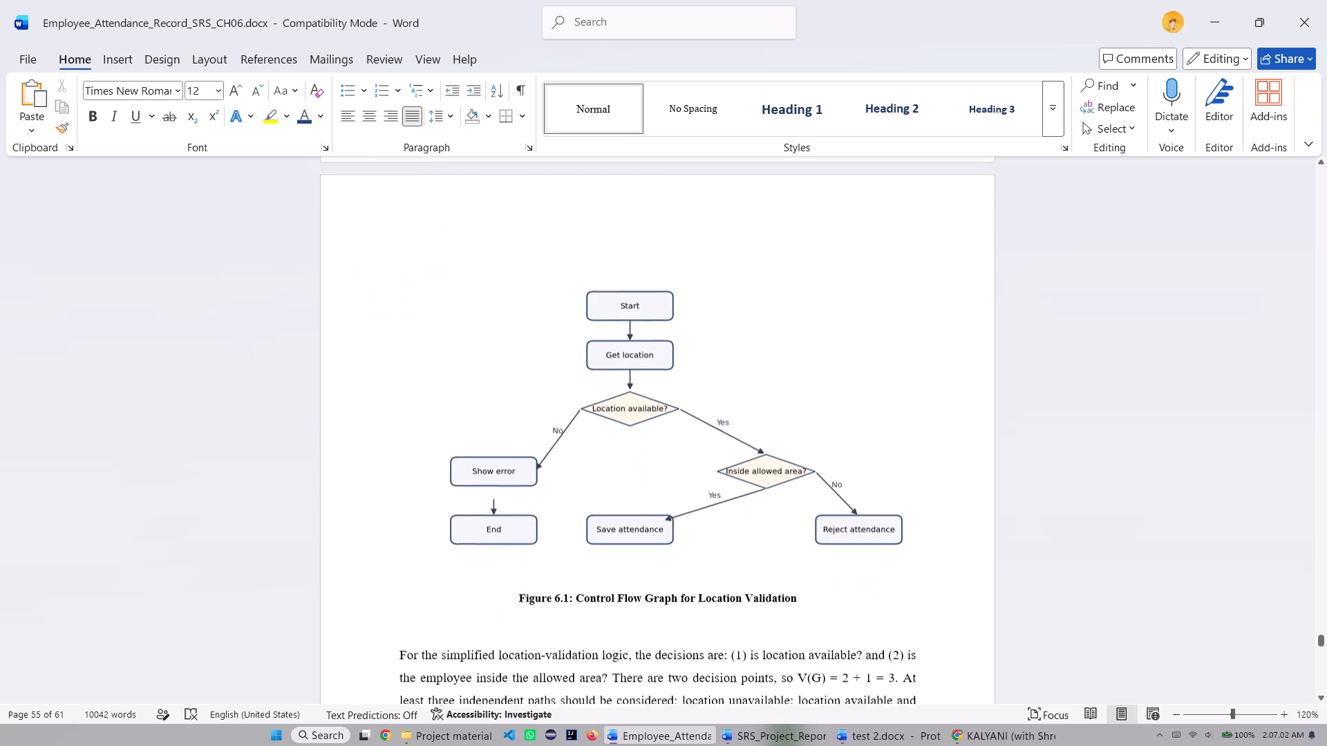
click(659, 422)
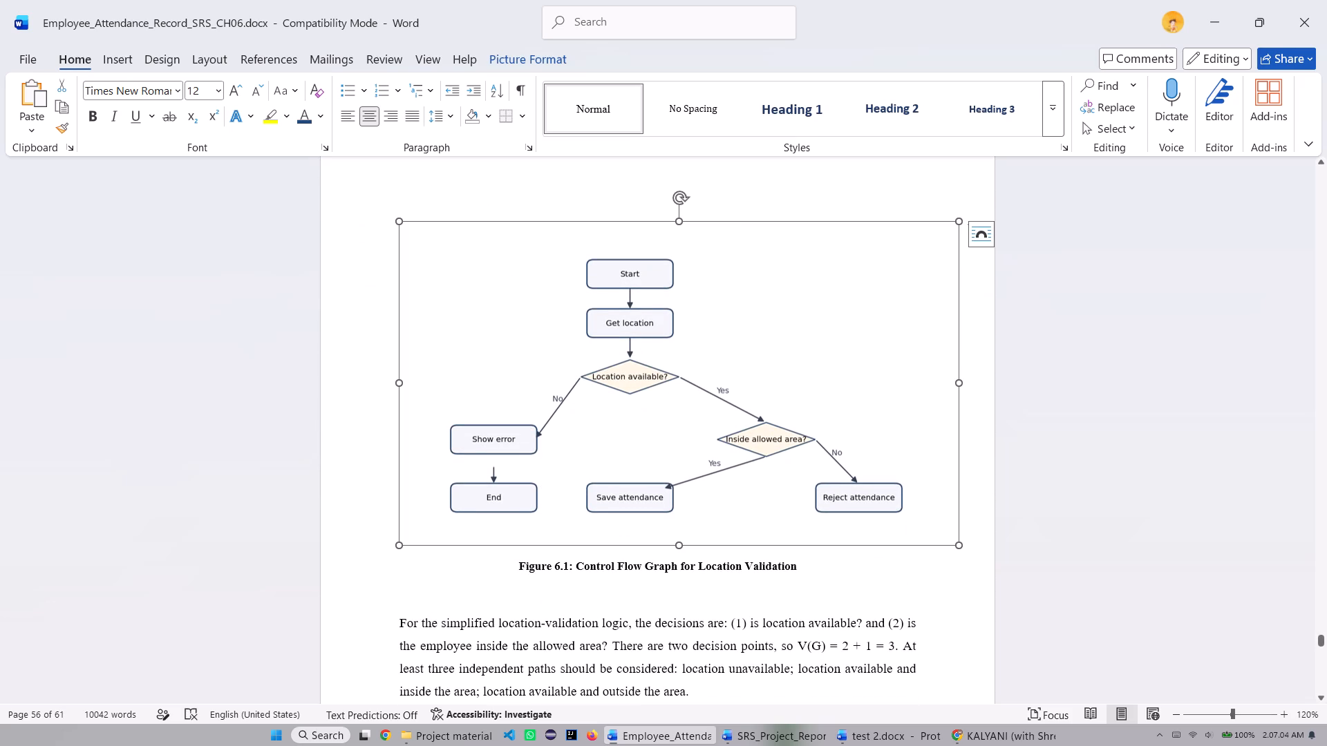
right_click(648, 348)
click(706, 200)
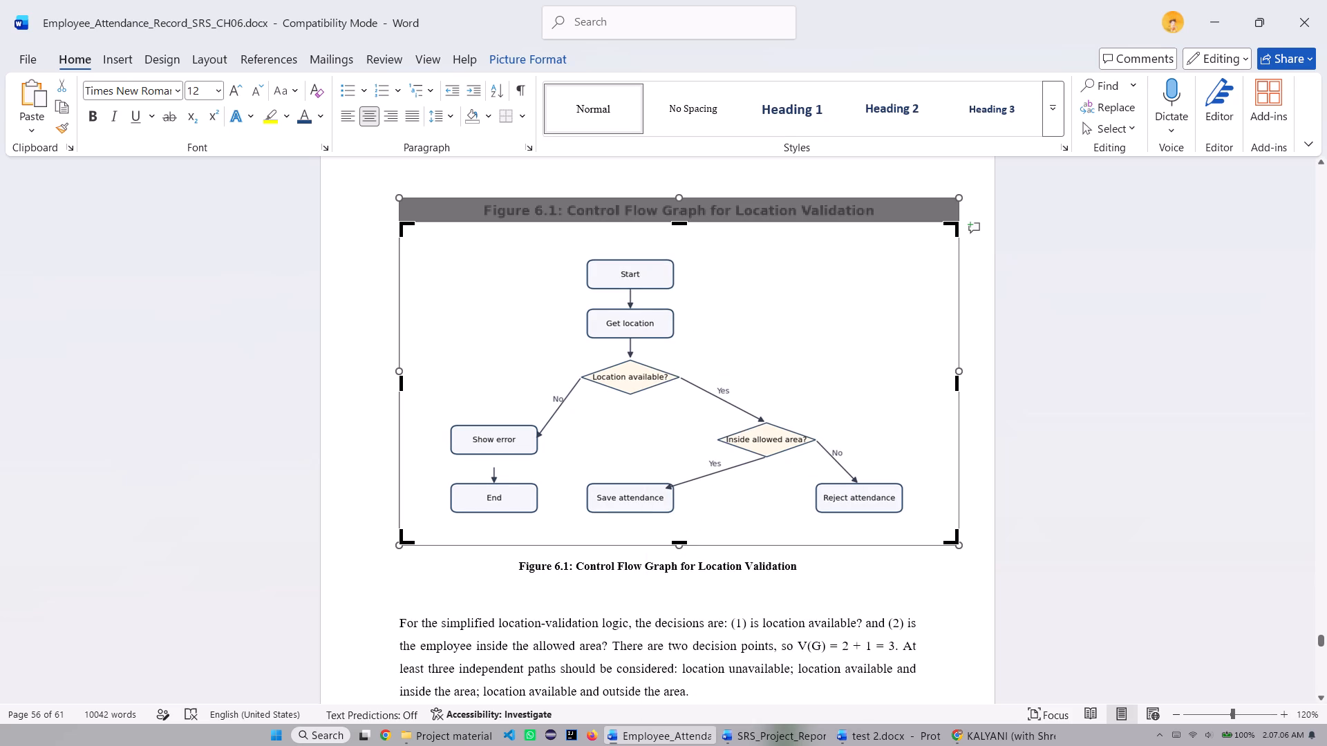
drag(679, 224, 676, 249)
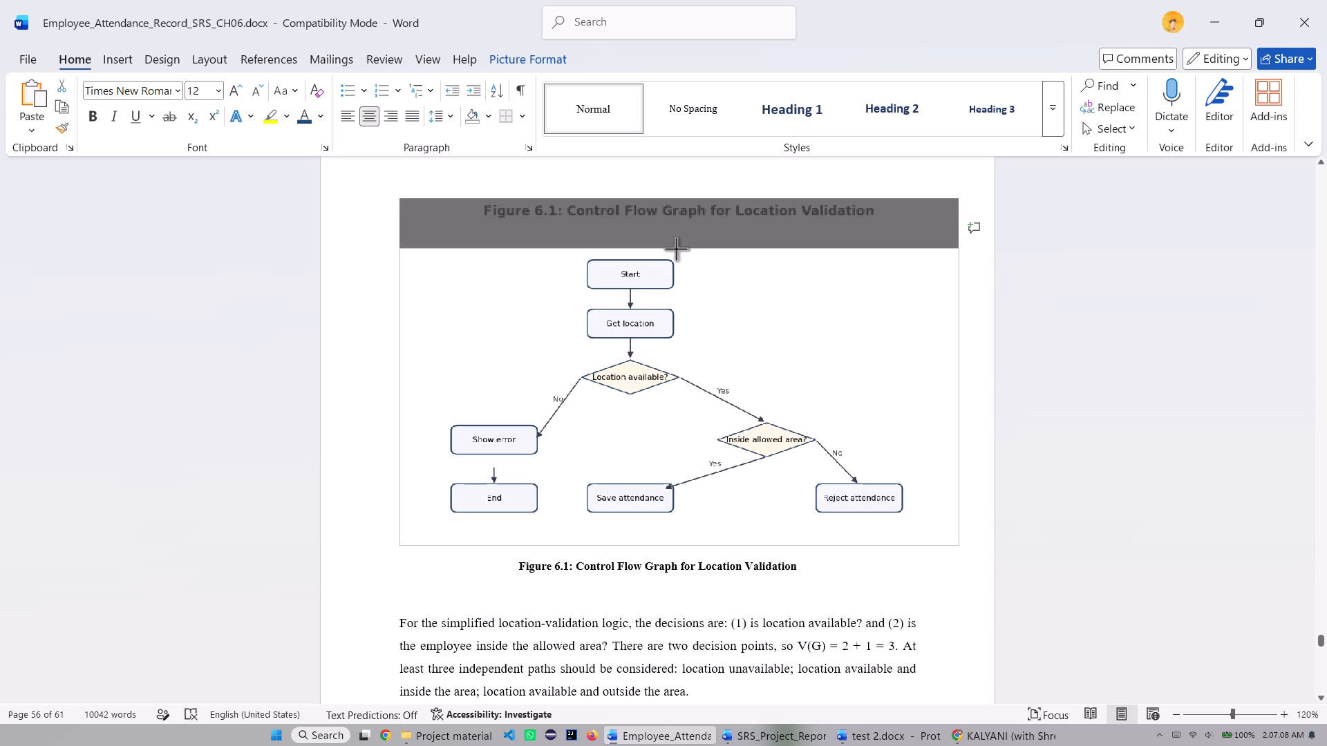
drag(676, 249, 670, 253)
scroll(677, 377, up, 10)
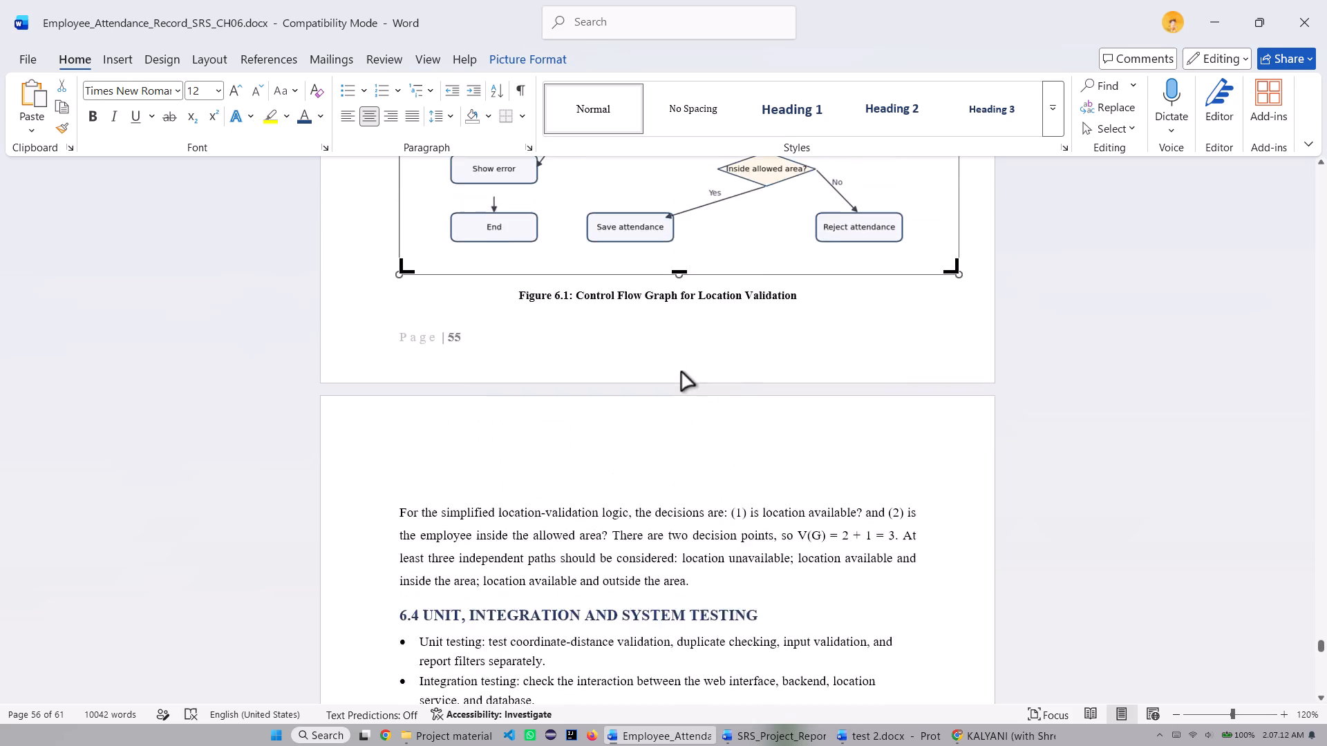
scroll(681, 372, up, 10)
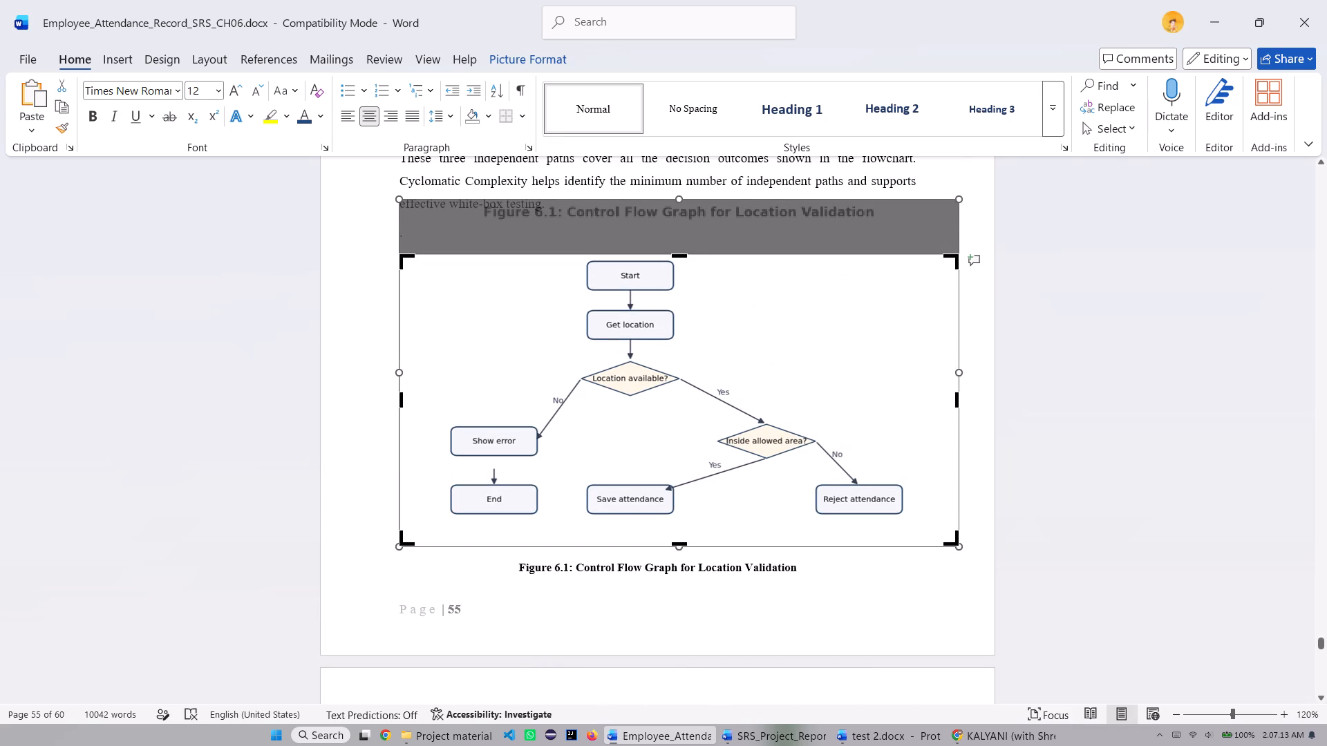
click(878, 602)
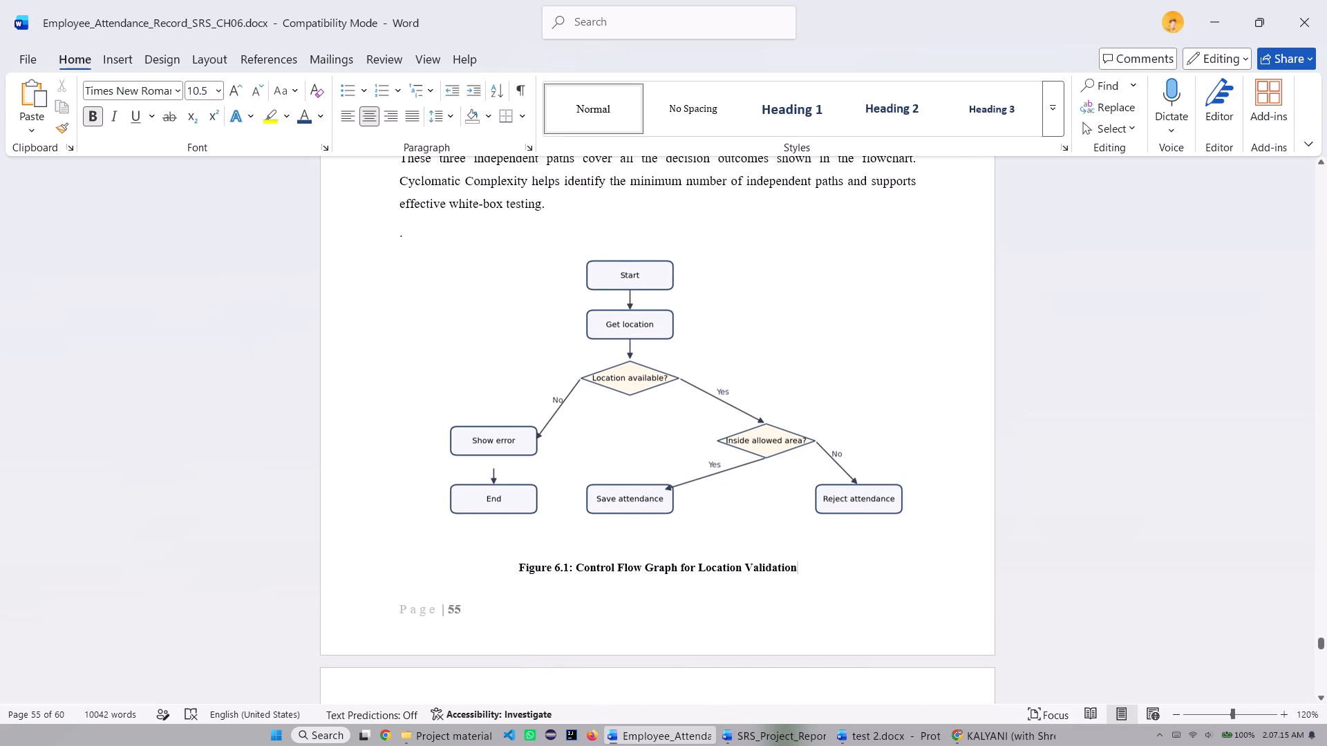
scroll(735, 467, up, 8)
scroll(735, 463, down, 8)
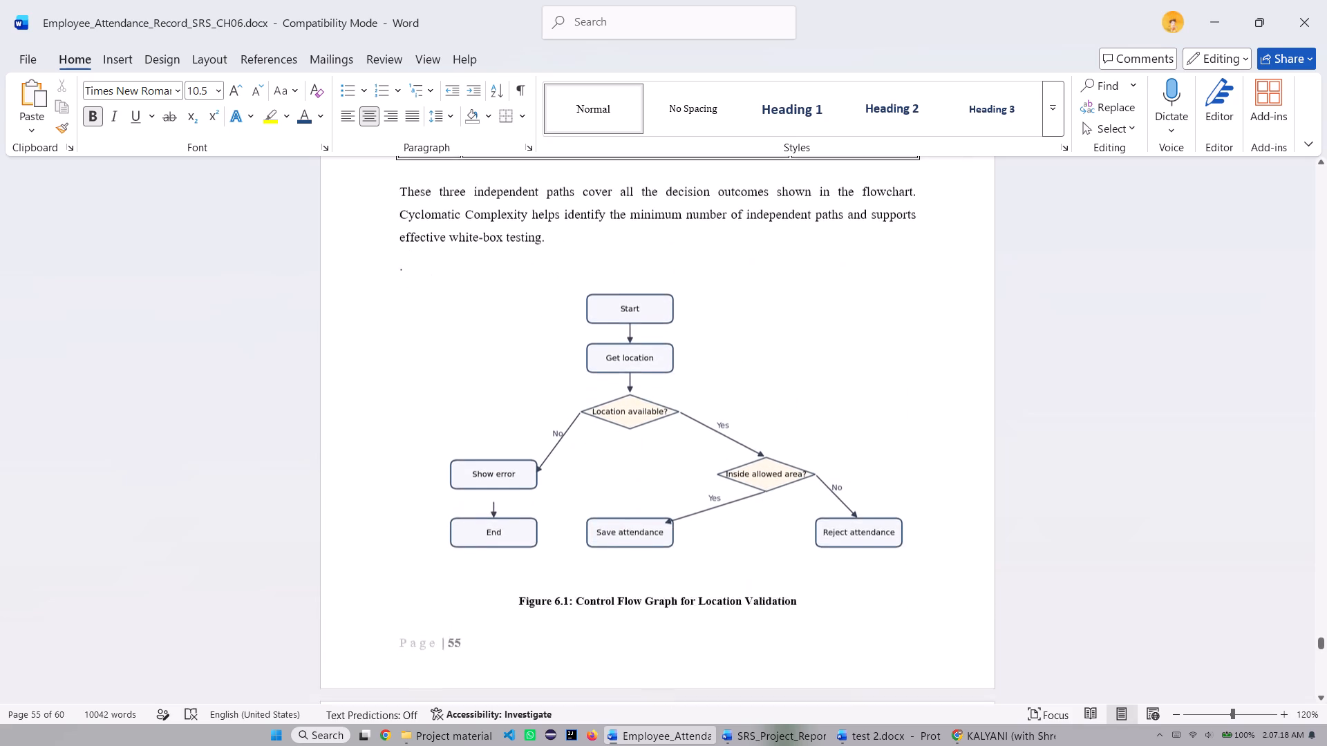
Delete the paragraph beginning "For the simplified location-validation logic" between the Figure 6.1 caption and heading 6.4.
scroll(652, 400, down, 15)
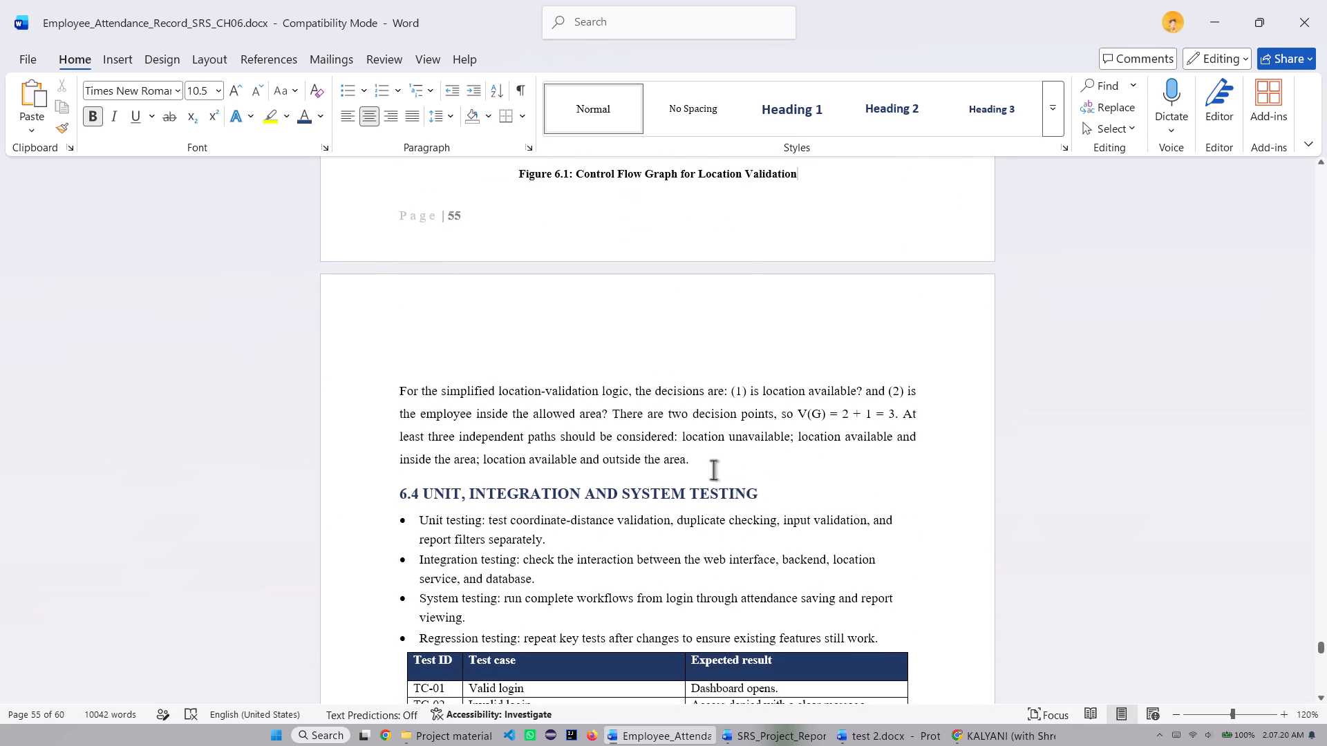
drag(695, 459, 363, 388)
key(BackSpace)
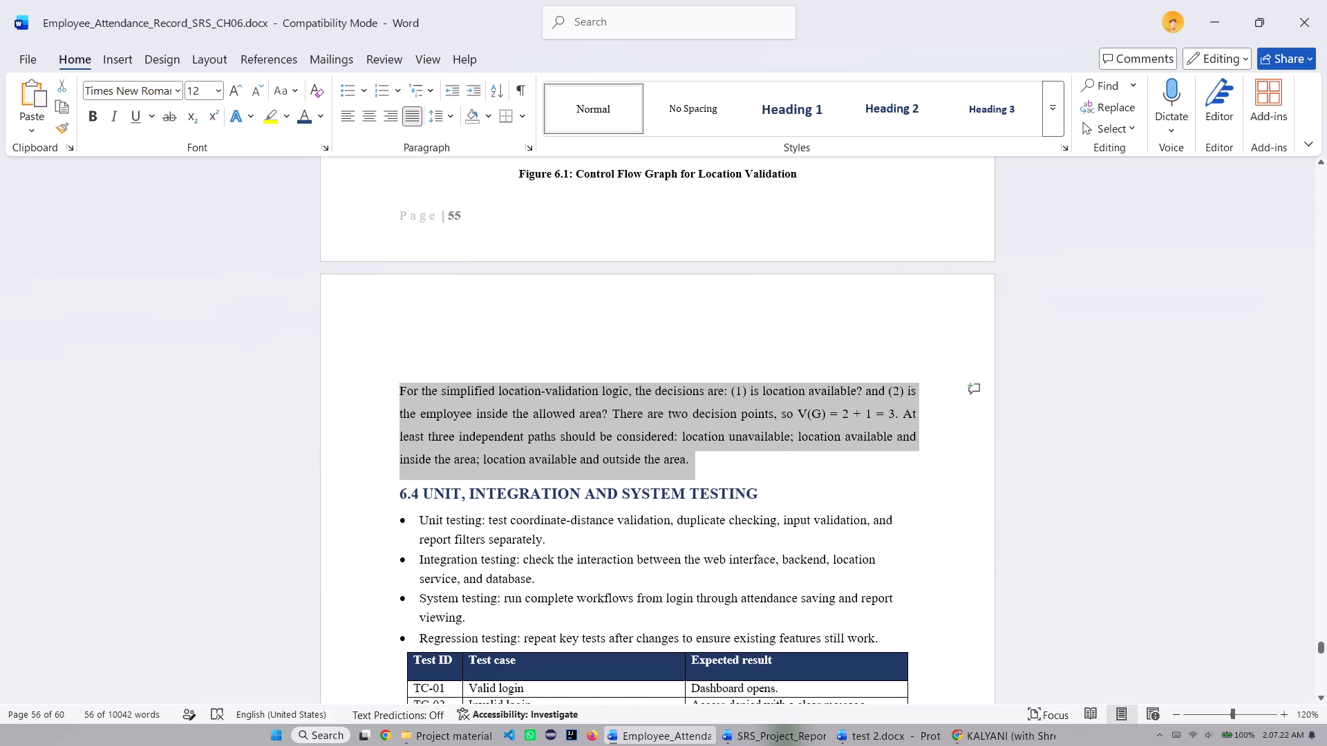
key(BackSpace)
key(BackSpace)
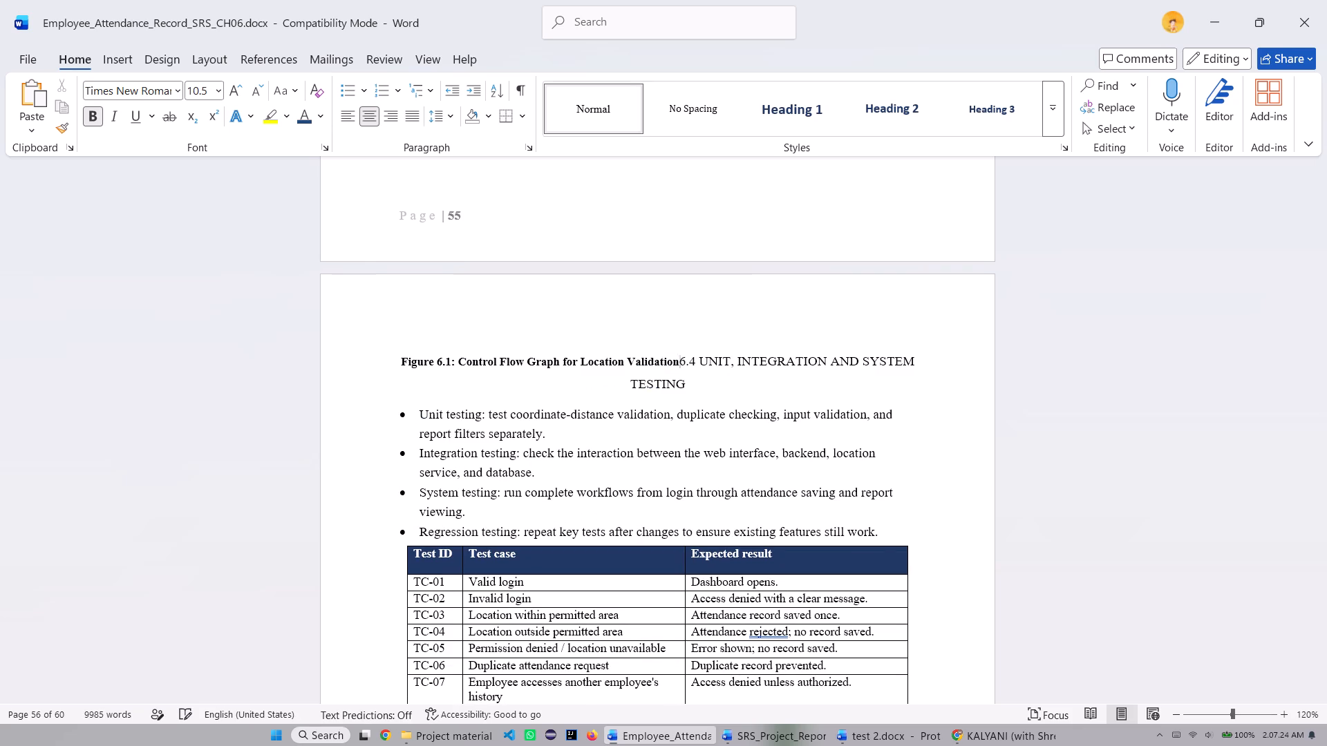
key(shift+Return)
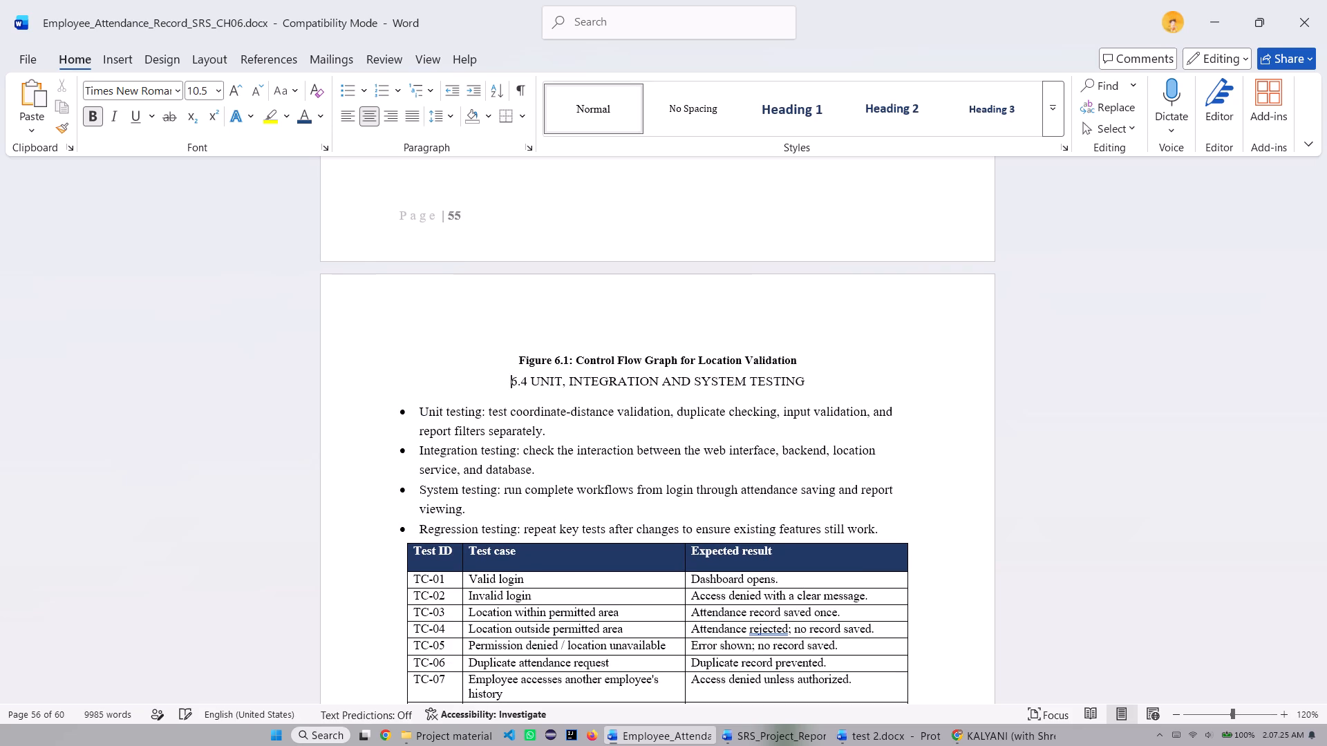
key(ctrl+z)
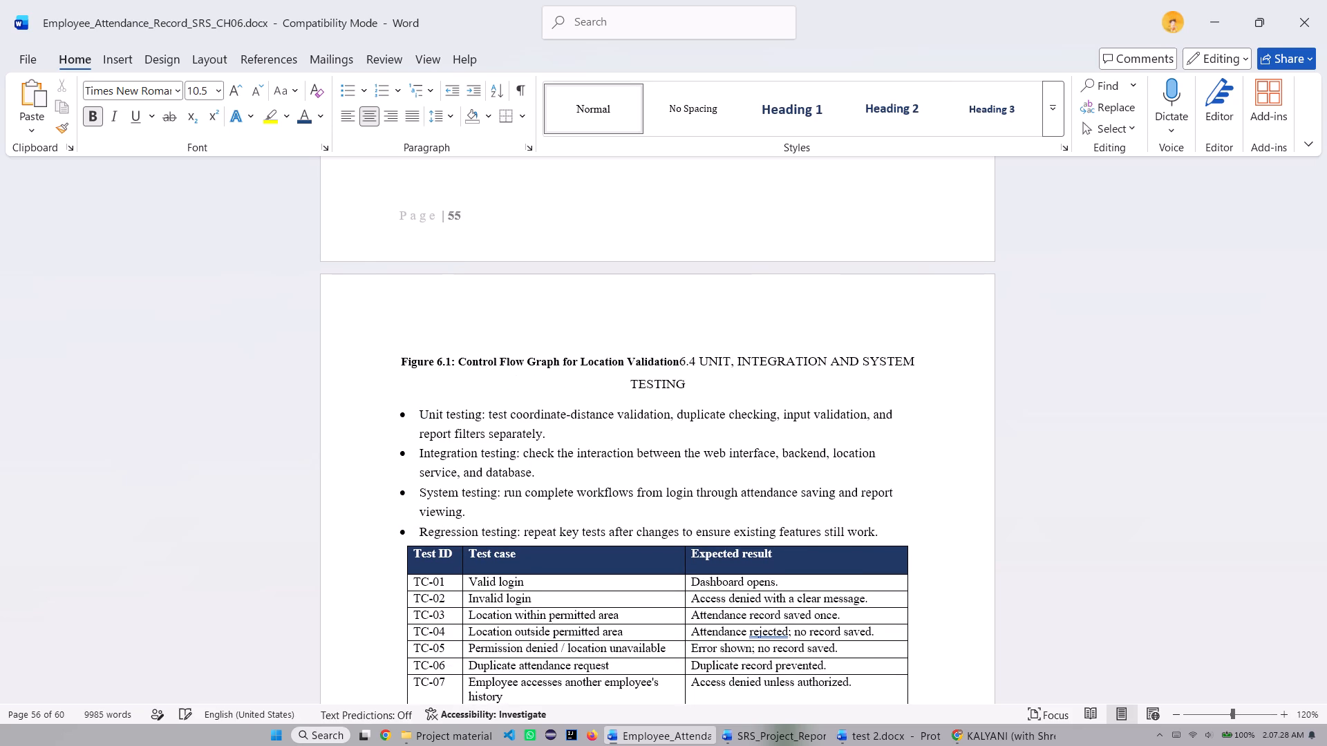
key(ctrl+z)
scroll(570, 247, down, 2)
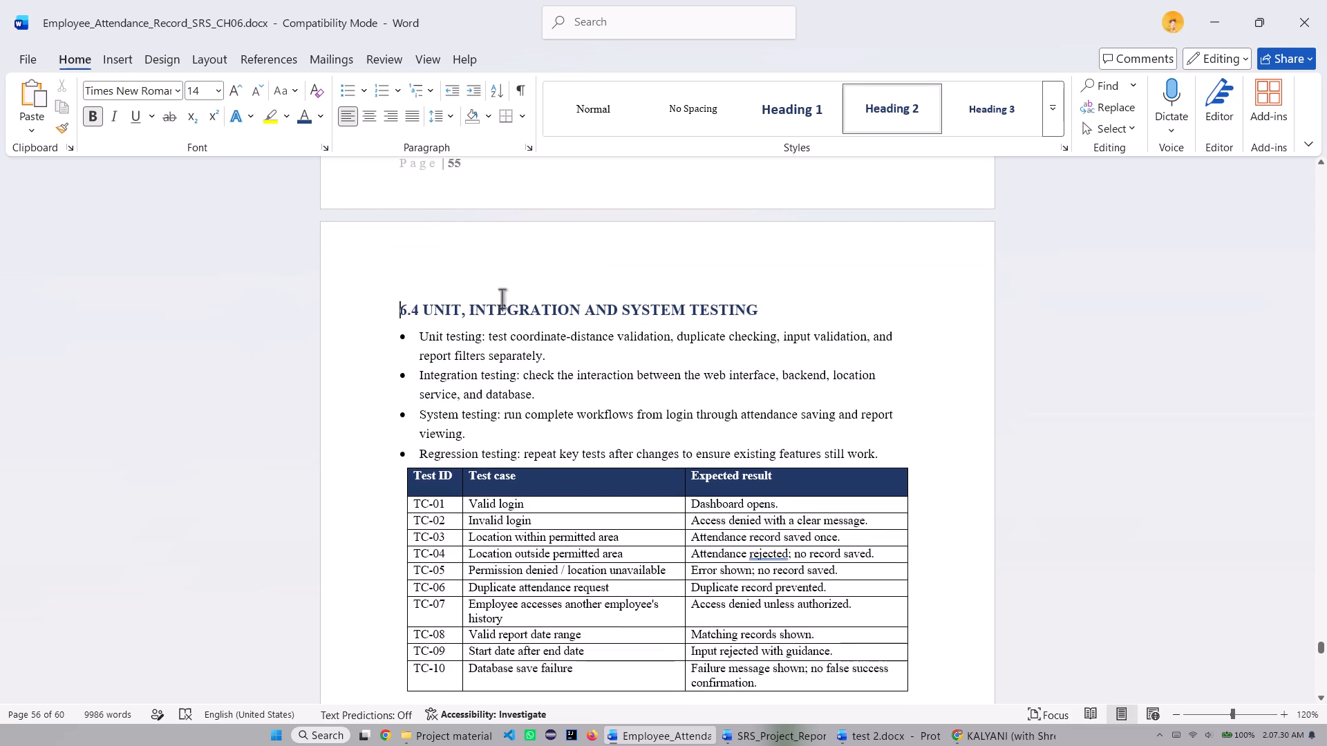
drag(398, 303, 702, 303)
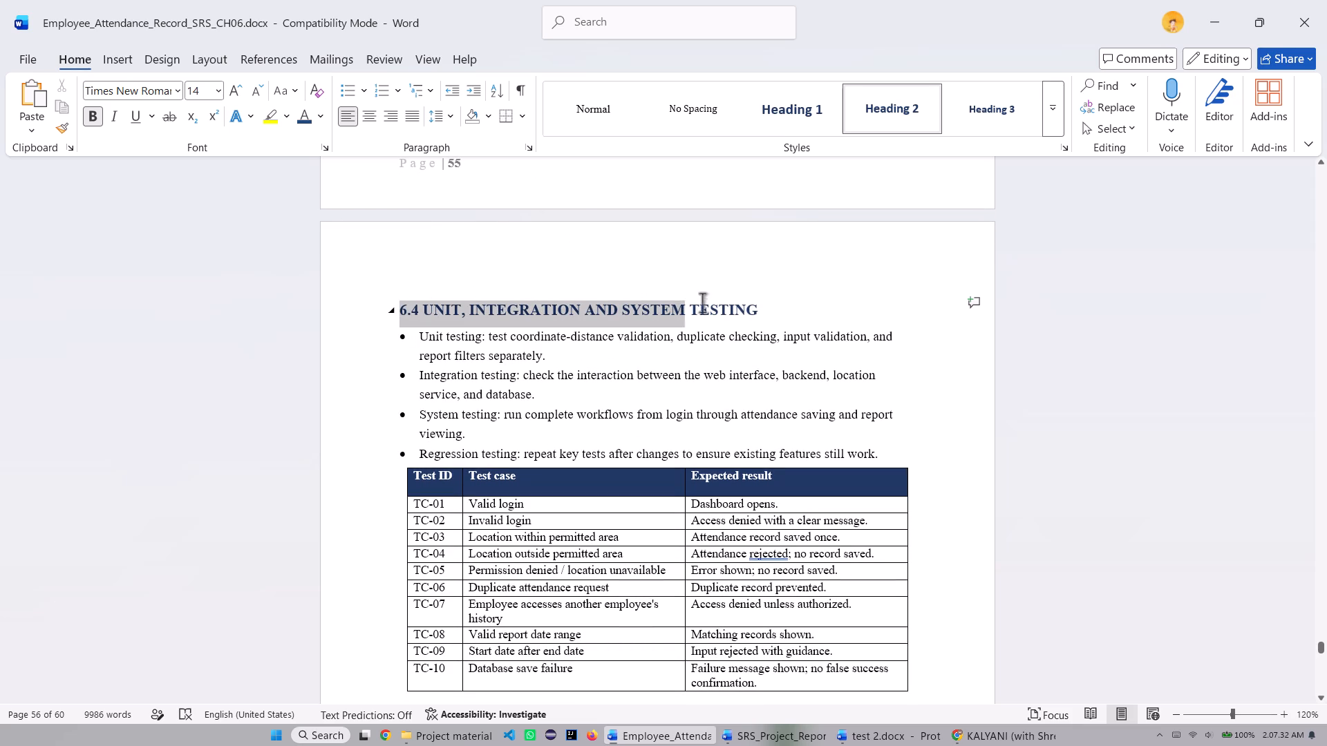
drag(702, 303, 739, 297)
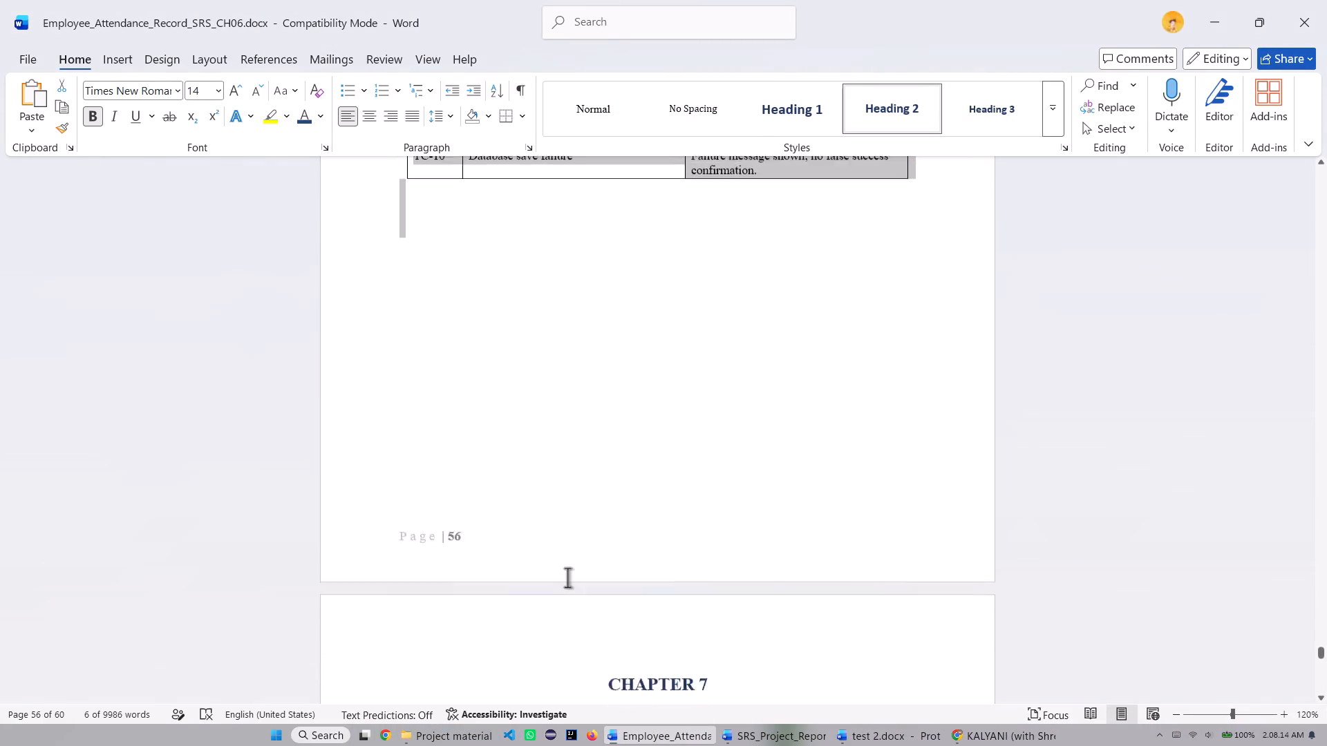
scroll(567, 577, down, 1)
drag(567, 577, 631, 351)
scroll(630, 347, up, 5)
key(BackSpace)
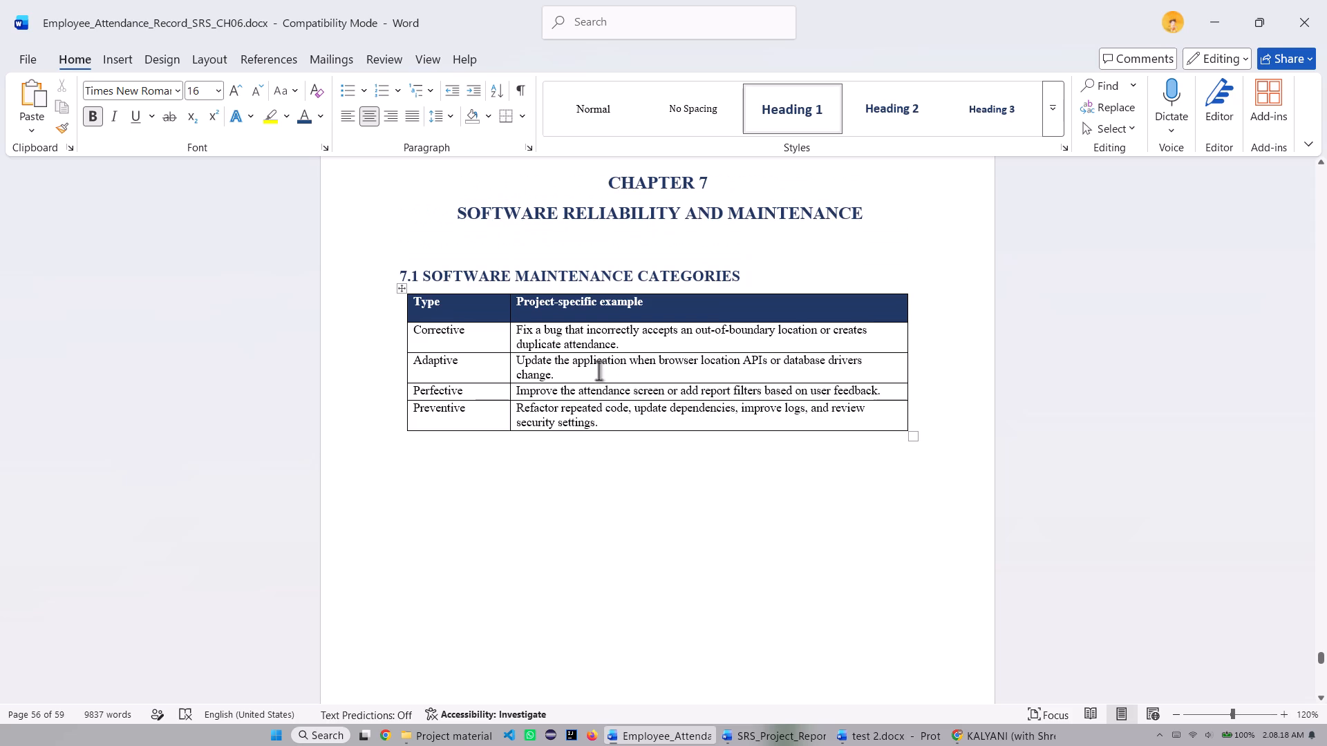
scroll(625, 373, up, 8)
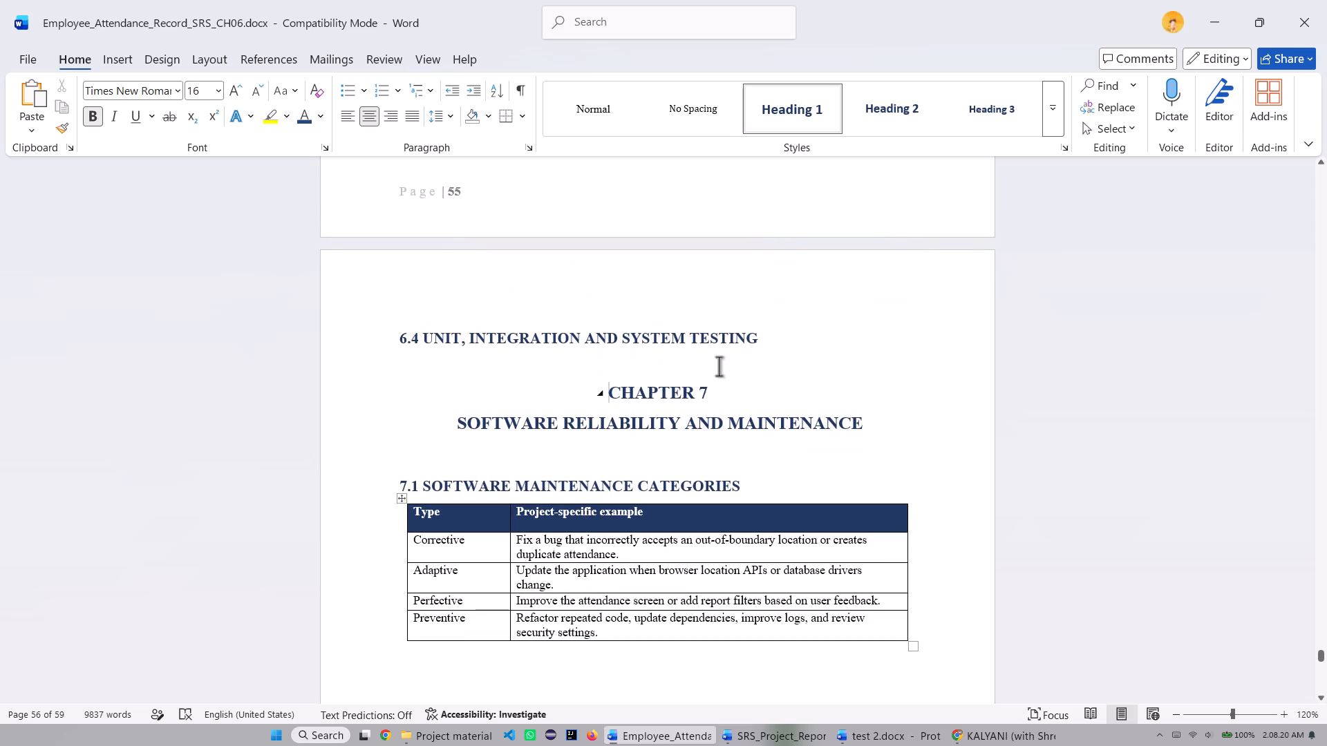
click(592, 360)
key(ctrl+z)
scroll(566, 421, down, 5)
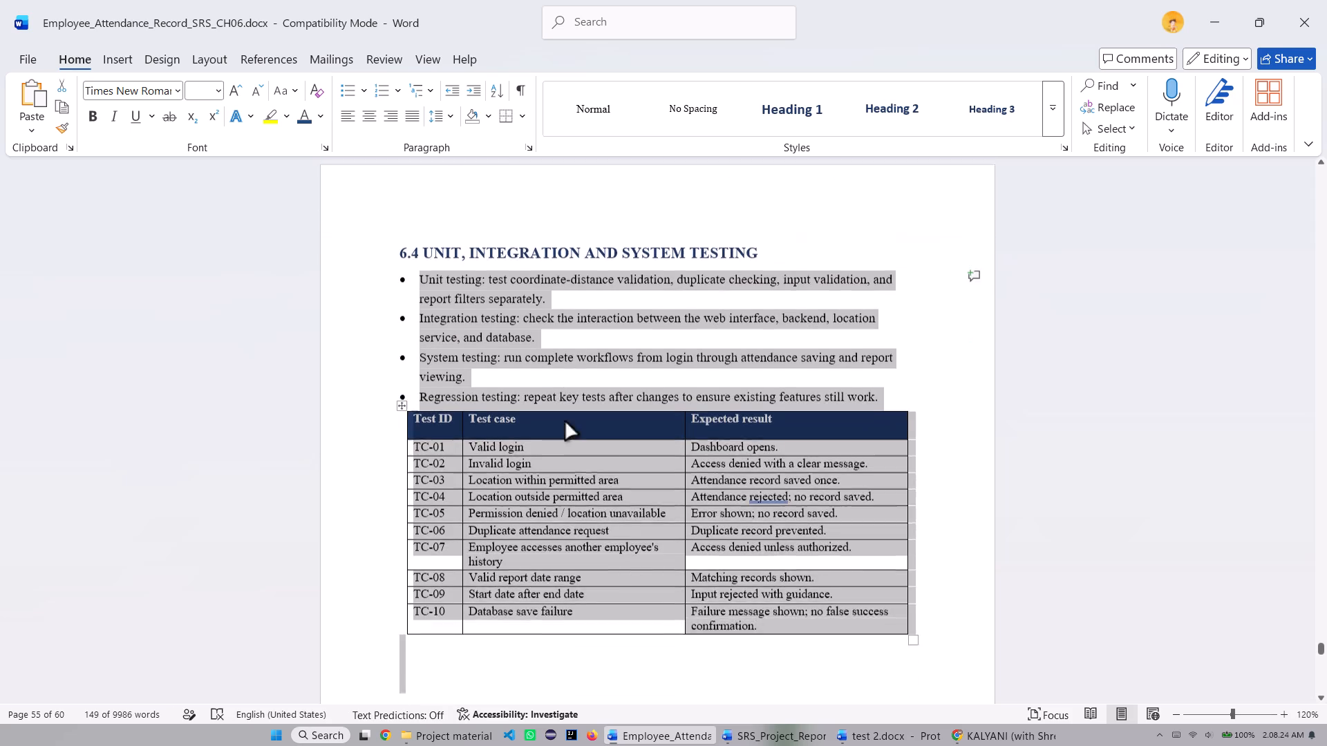
Delete the old bullet list and test-case table under heading 6.4.
scroll(565, 422, down, 2)
click(449, 544)
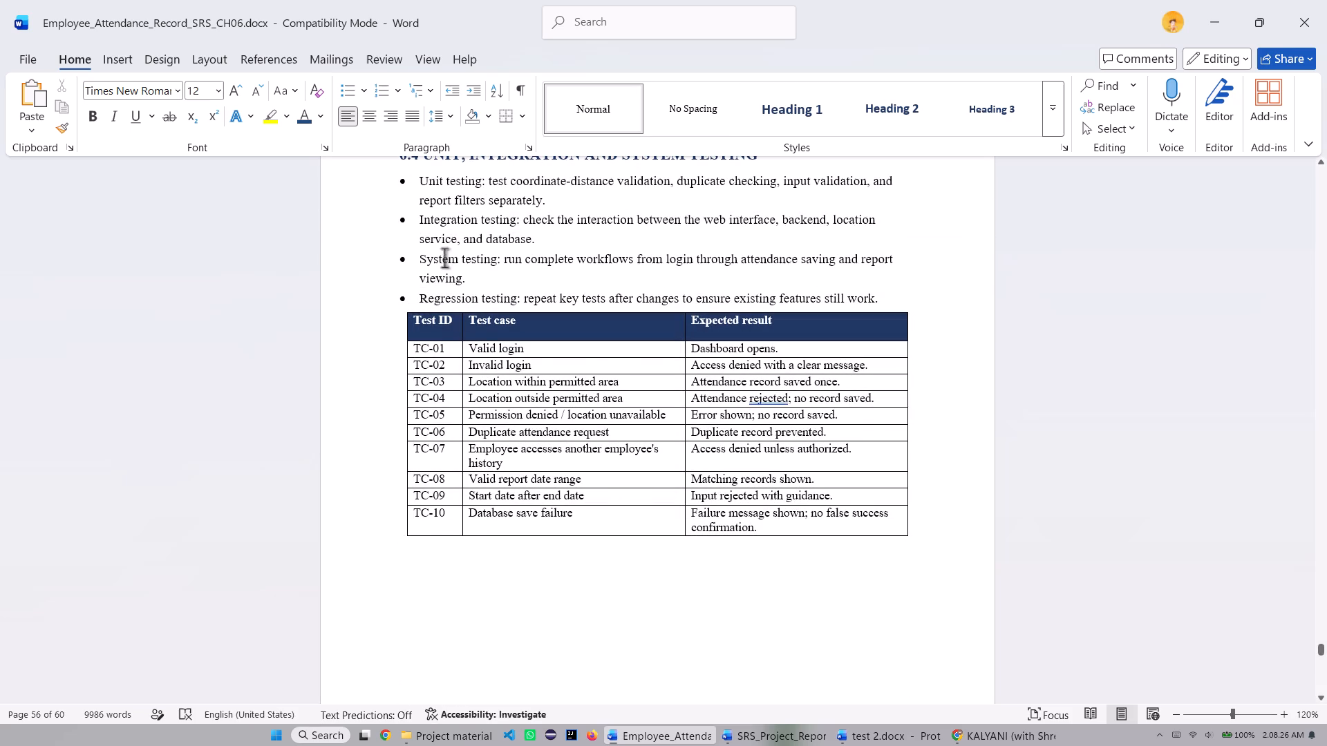
scroll(447, 258, up, 4)
drag(416, 660, 362, 289)
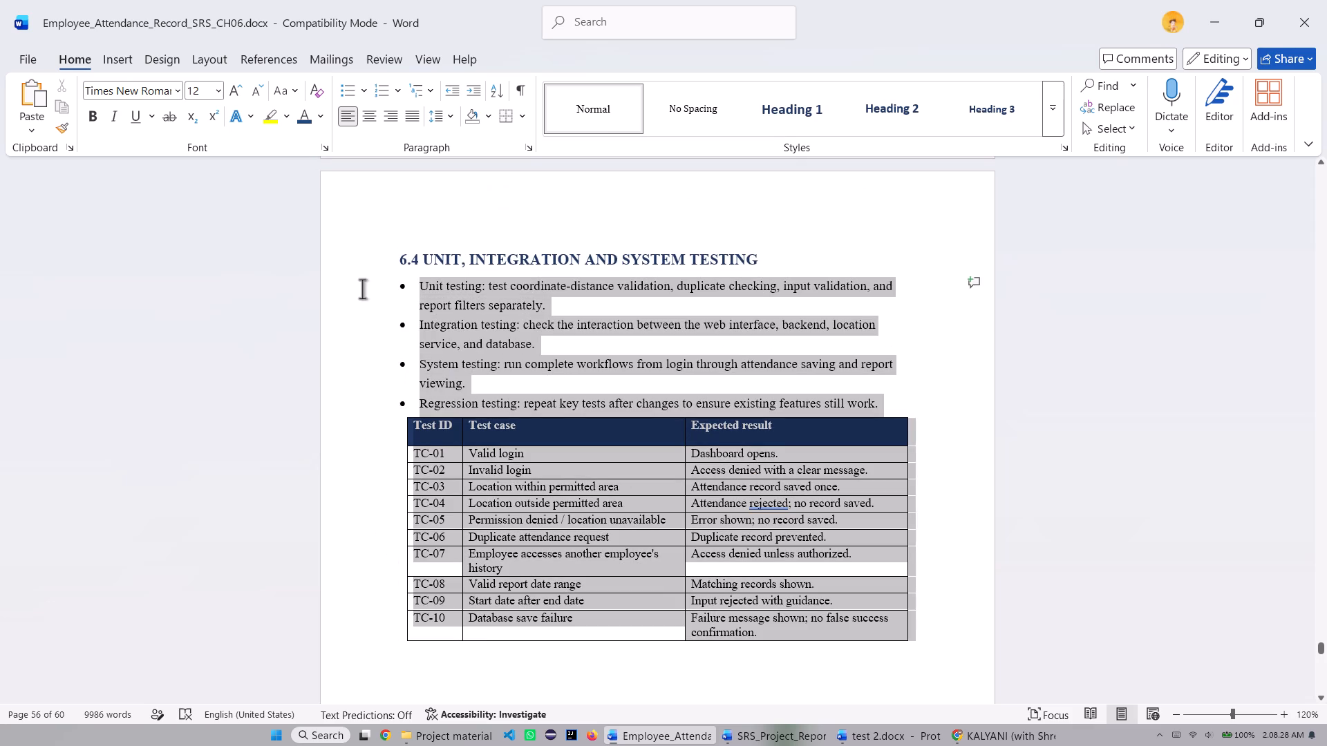
drag(362, 289, 362, 284)
key(BackSpace)
key(BackSpace)
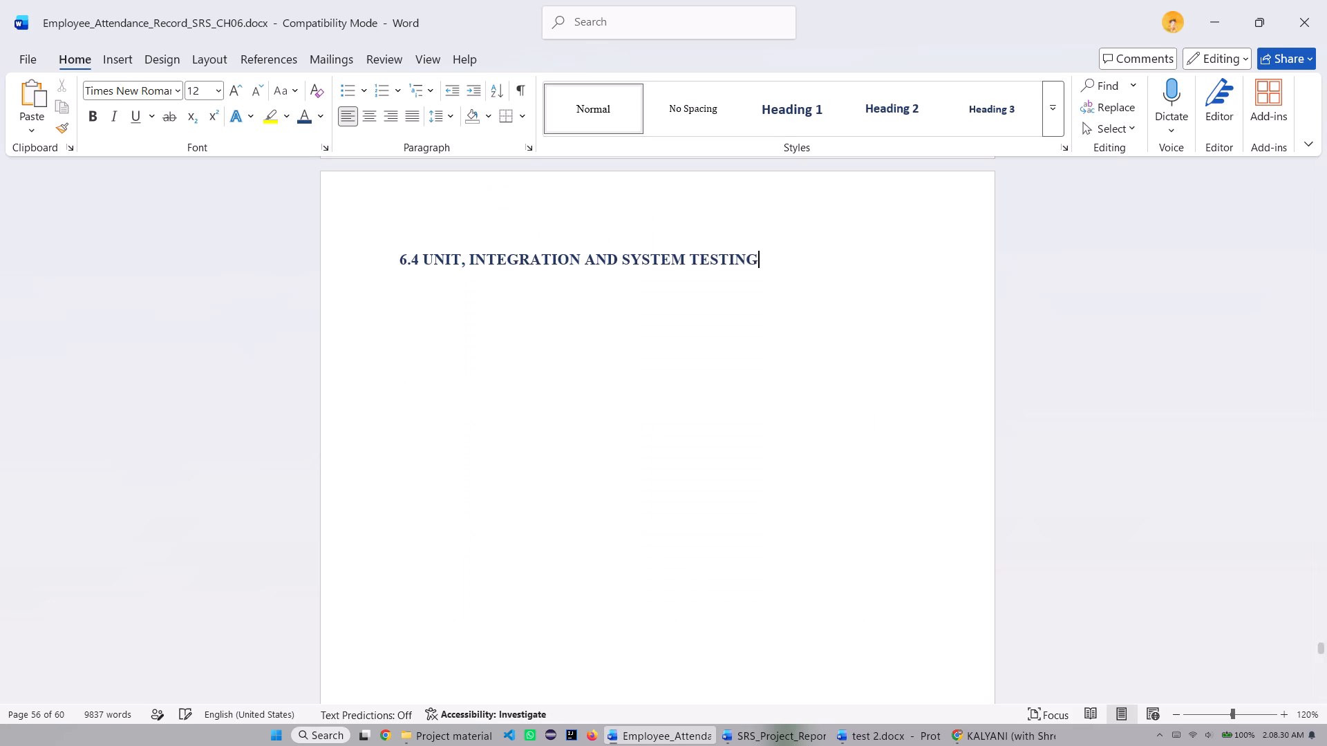
Paste ChatGPT's copied answer on a new line below heading 6.4 and remove the blank line above its first paragraph.
key(Return)
key(ctrl+v)
scroll(575, 327, down, 8)
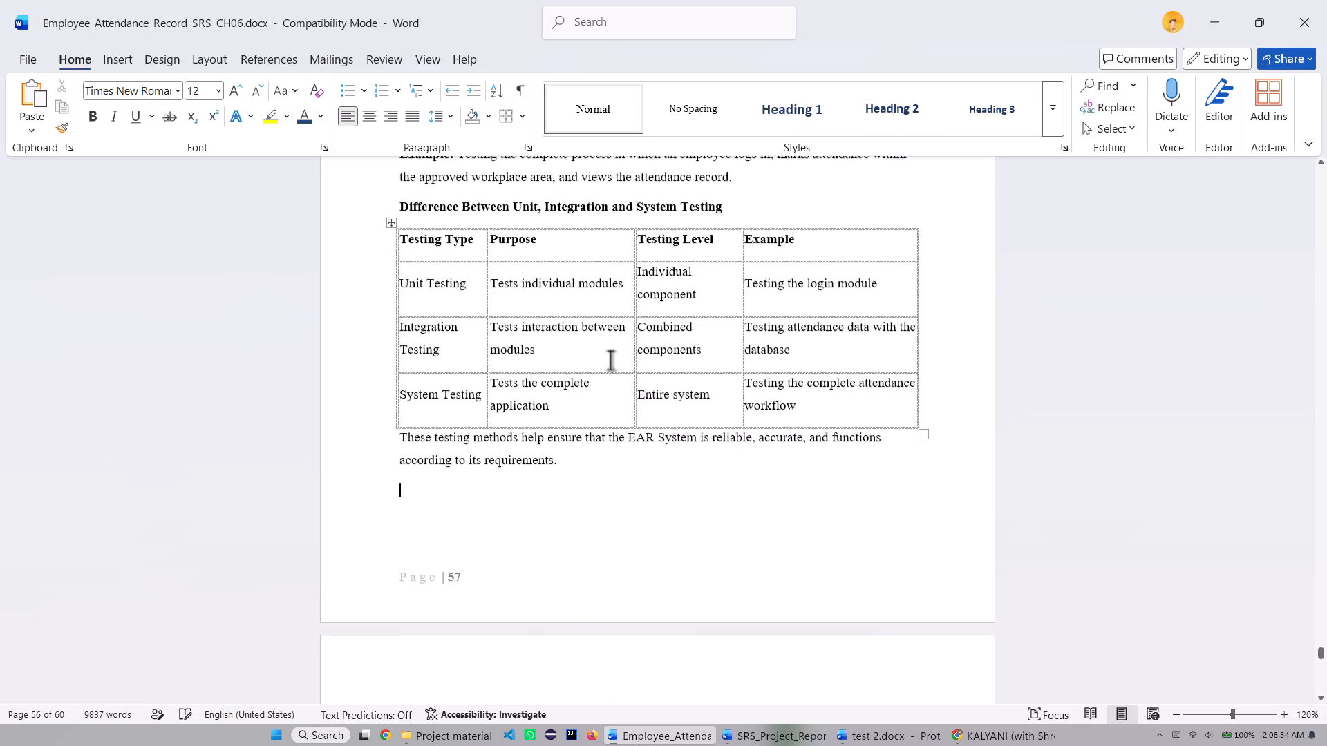
scroll(610, 360, down, 9)
scroll(607, 370, up, 20)
scroll(607, 370, up, 5)
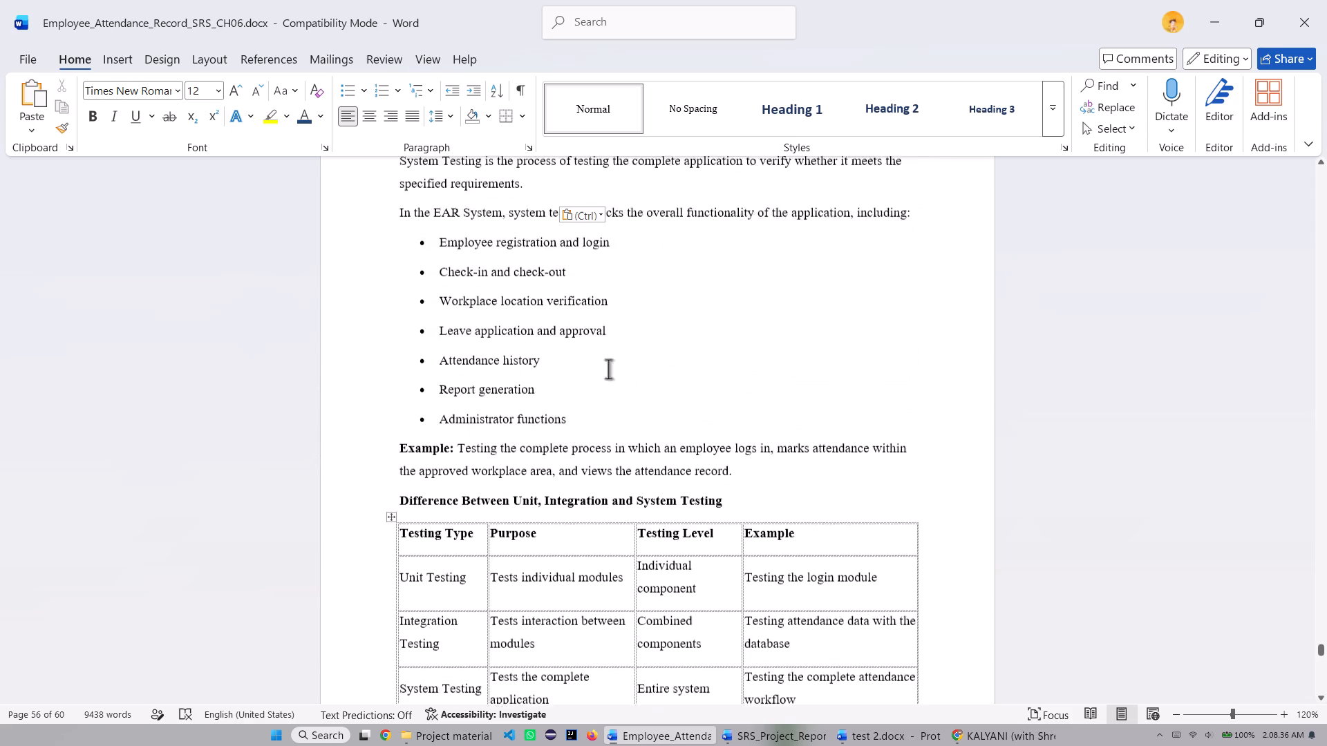
scroll(608, 369, up, 20)
scroll(608, 369, up, 9)
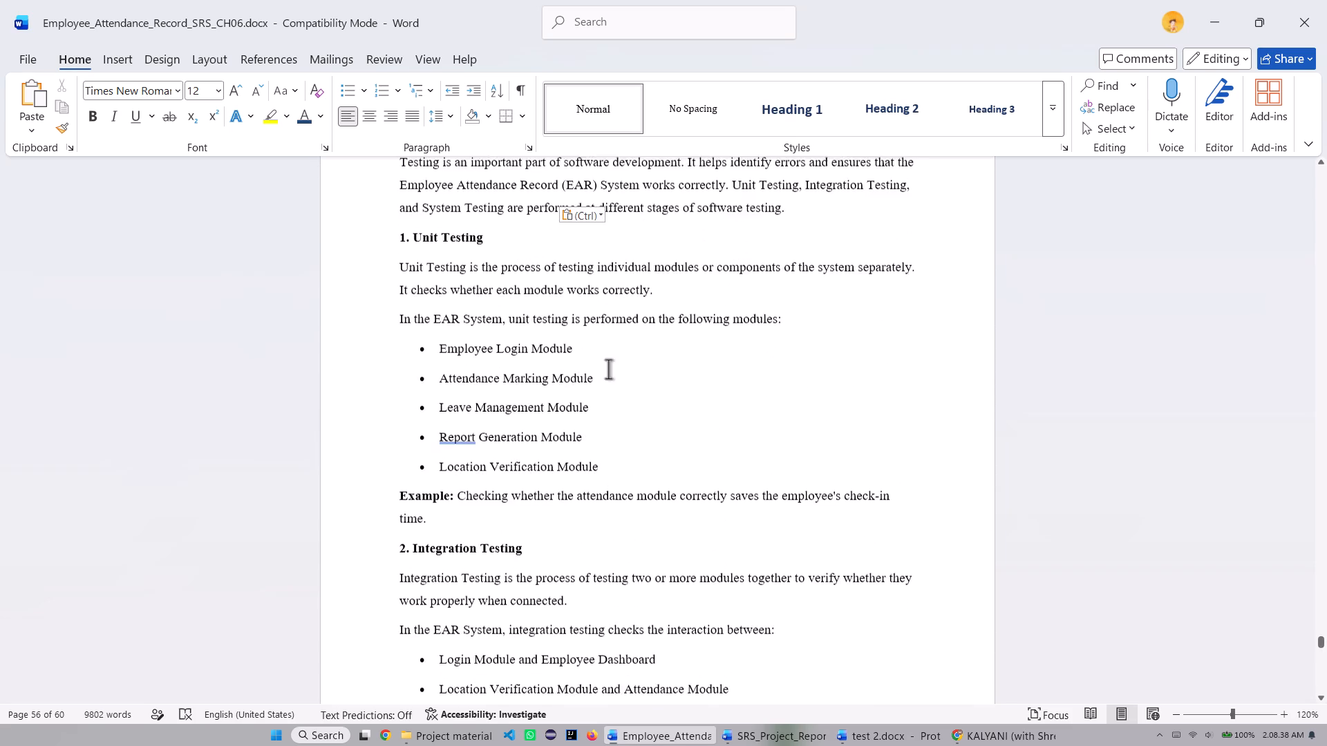
scroll(608, 369, up, 6)
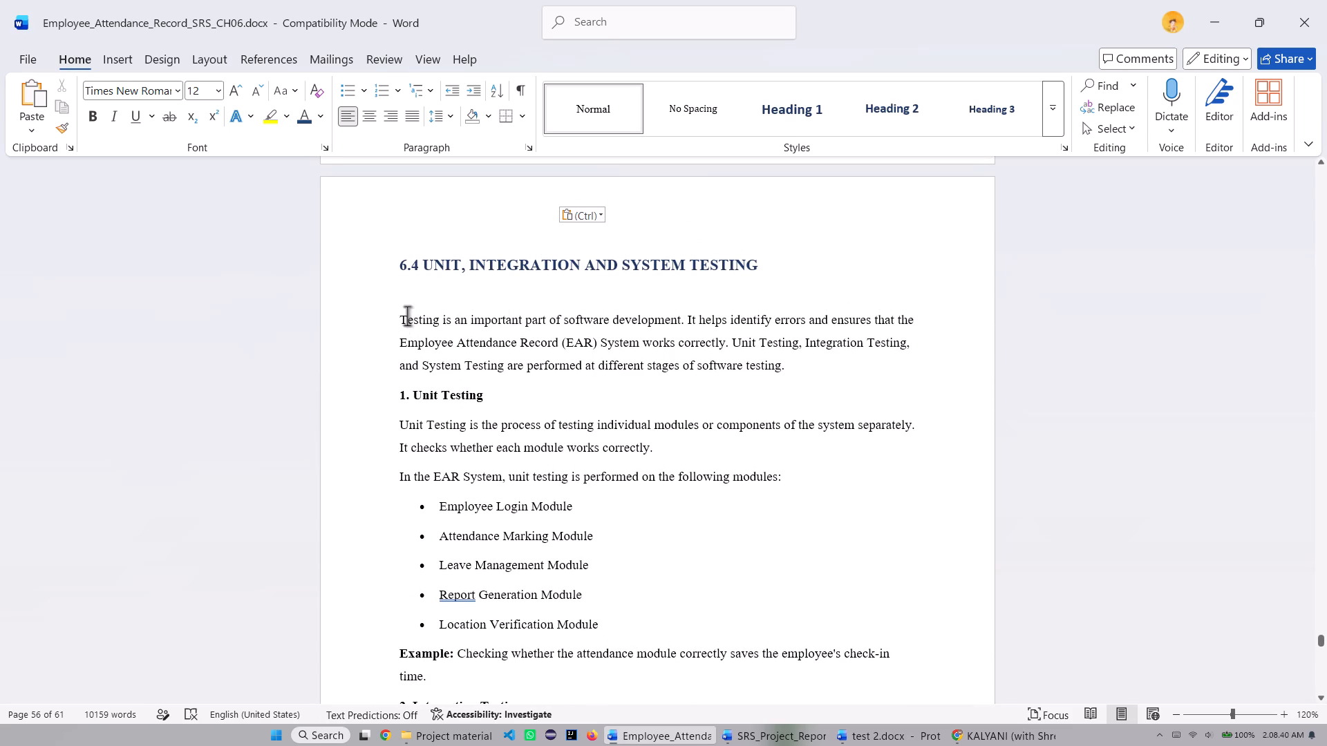
click(402, 318)
key(BackSpace)
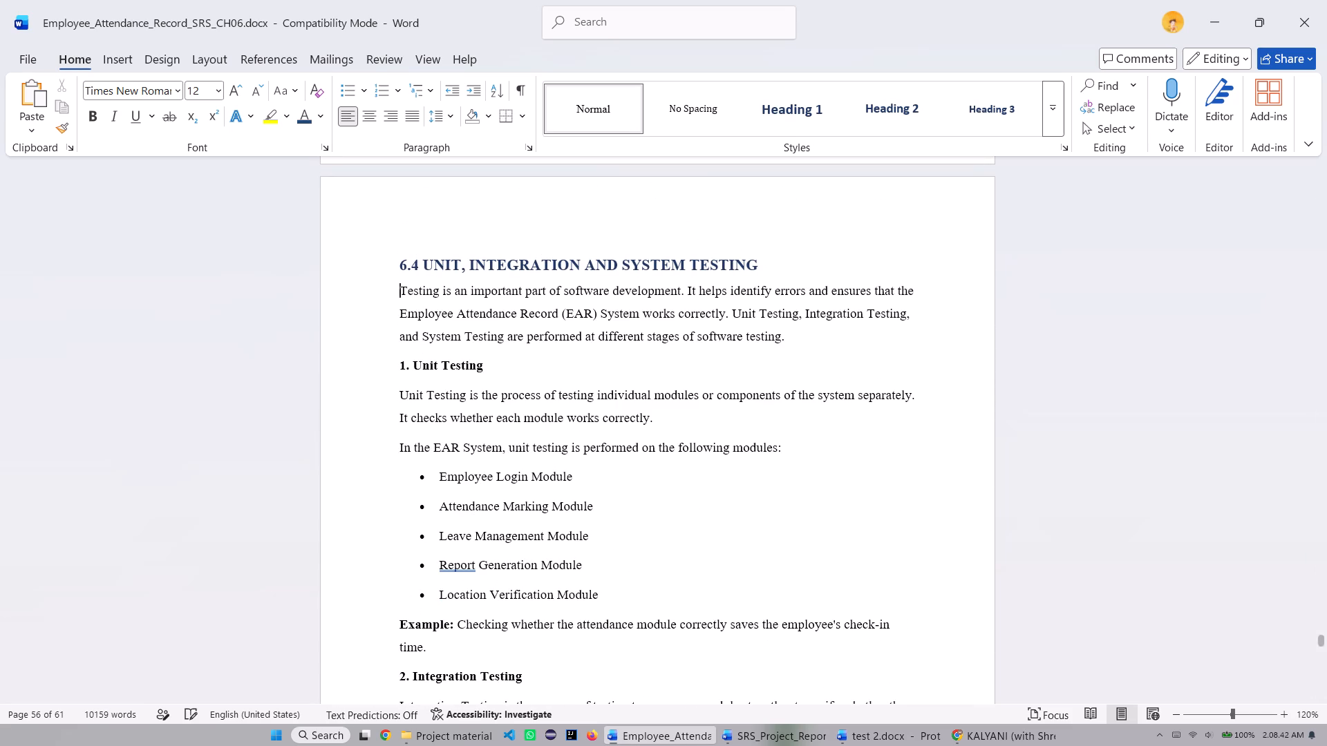
Justify all the pasted 6.4 content, from the opening testing paragraph through the closing sentence below the comparison table.
drag(400, 290, 405, 289)
drag(405, 289, 632, 488)
scroll(654, 709, down, 6)
scroll(724, 575, down, 6)
scroll(648, 466, down, 5)
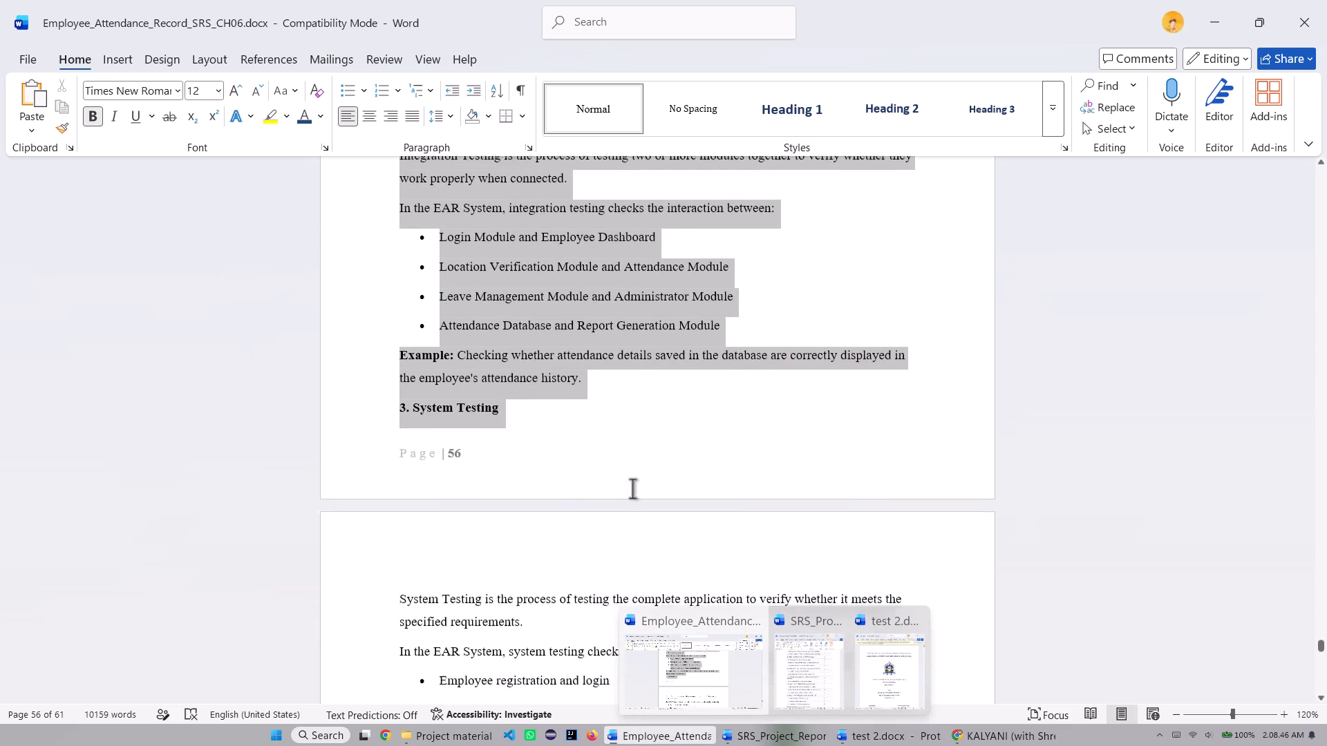
drag(632, 488, 627, 502)
scroll(610, 490, down, 5)
scroll(710, 500, down, 10)
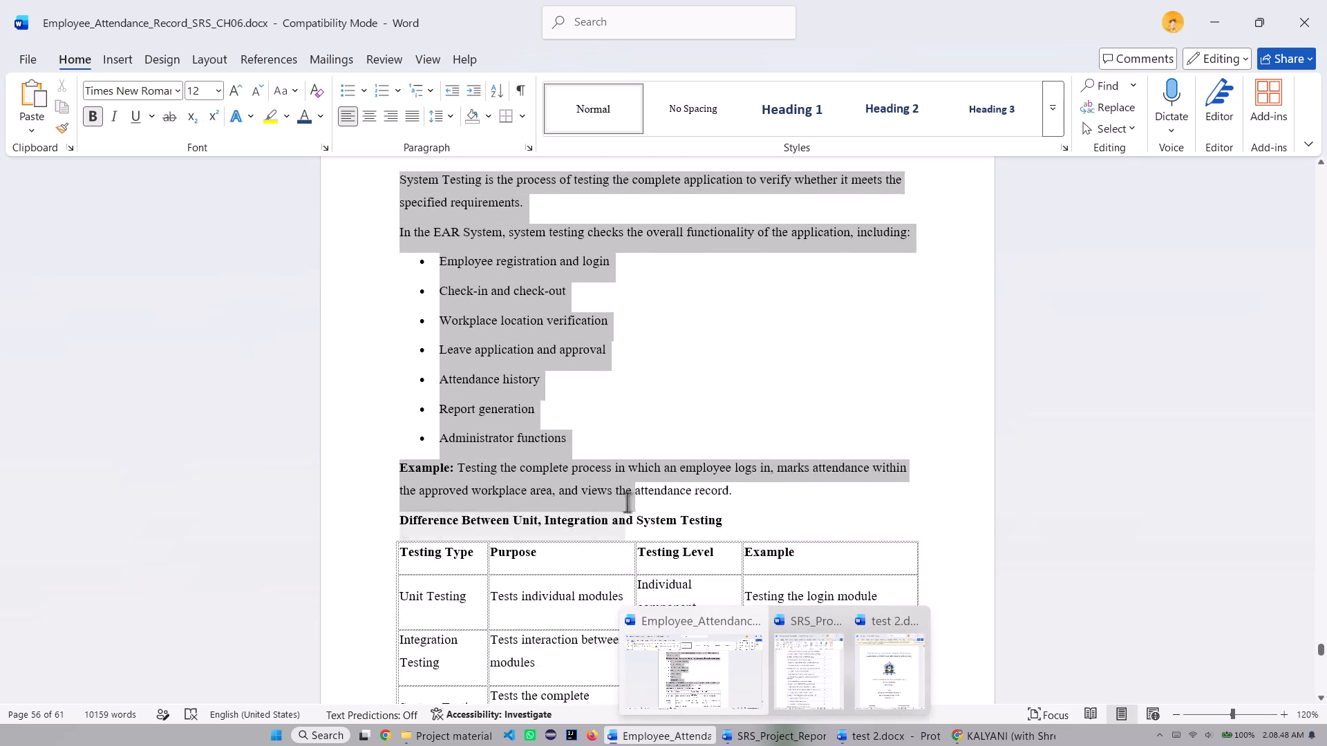
drag(627, 502, 693, 548)
scroll(645, 495, down, 6)
scroll(760, 521, down, 10)
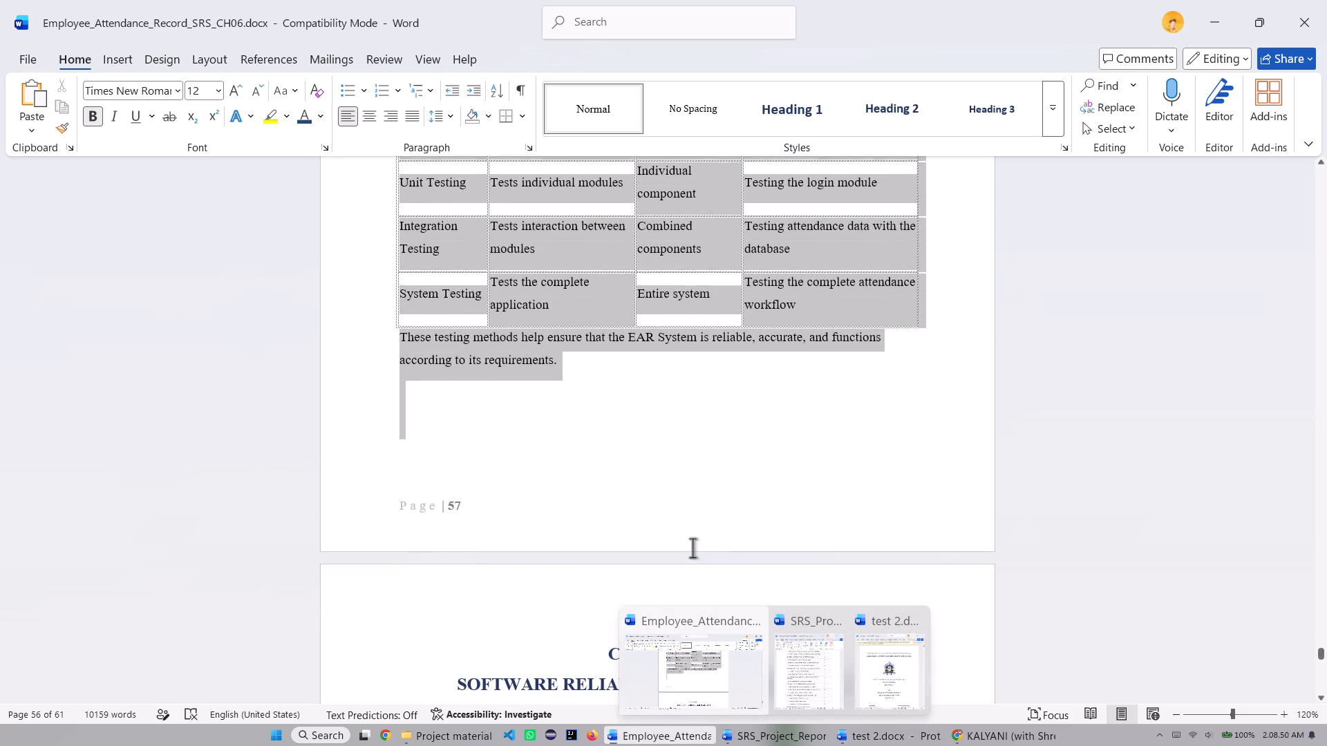
drag(693, 548, 582, 349)
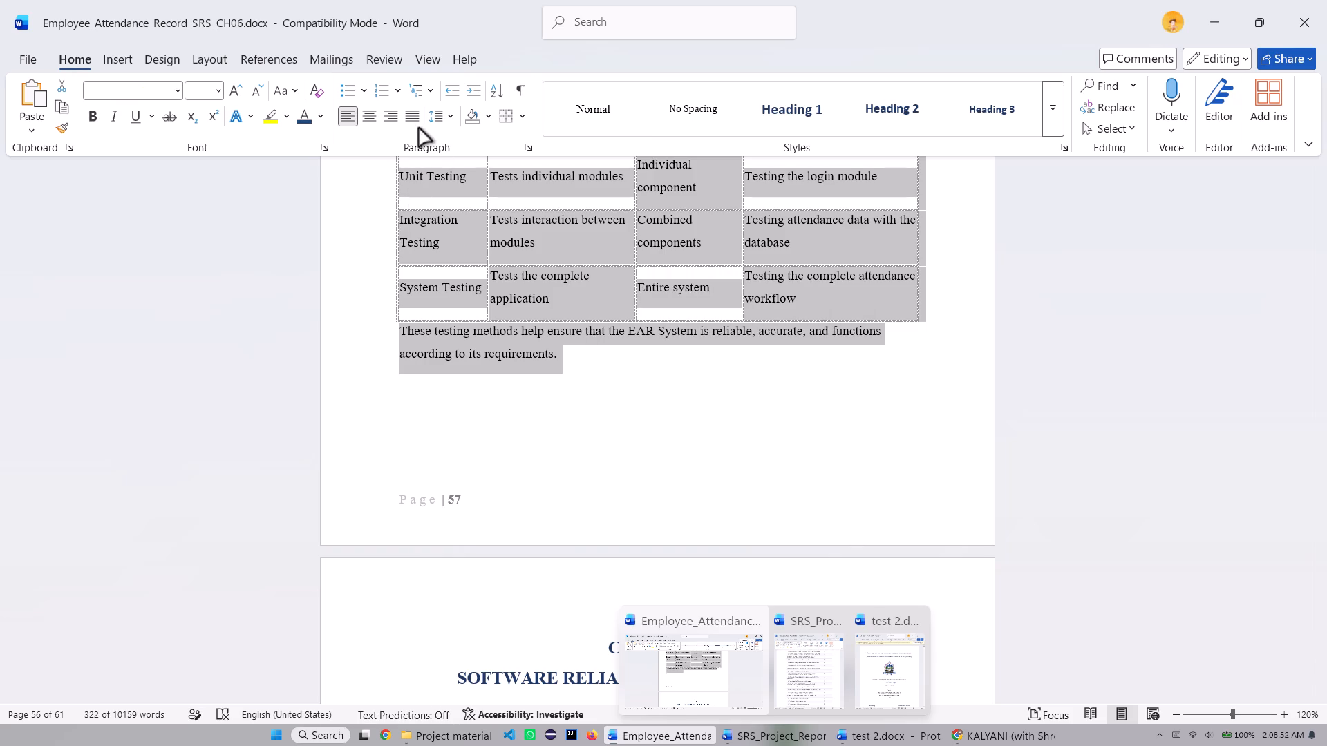
click(413, 120)
scroll(641, 447, up, 16)
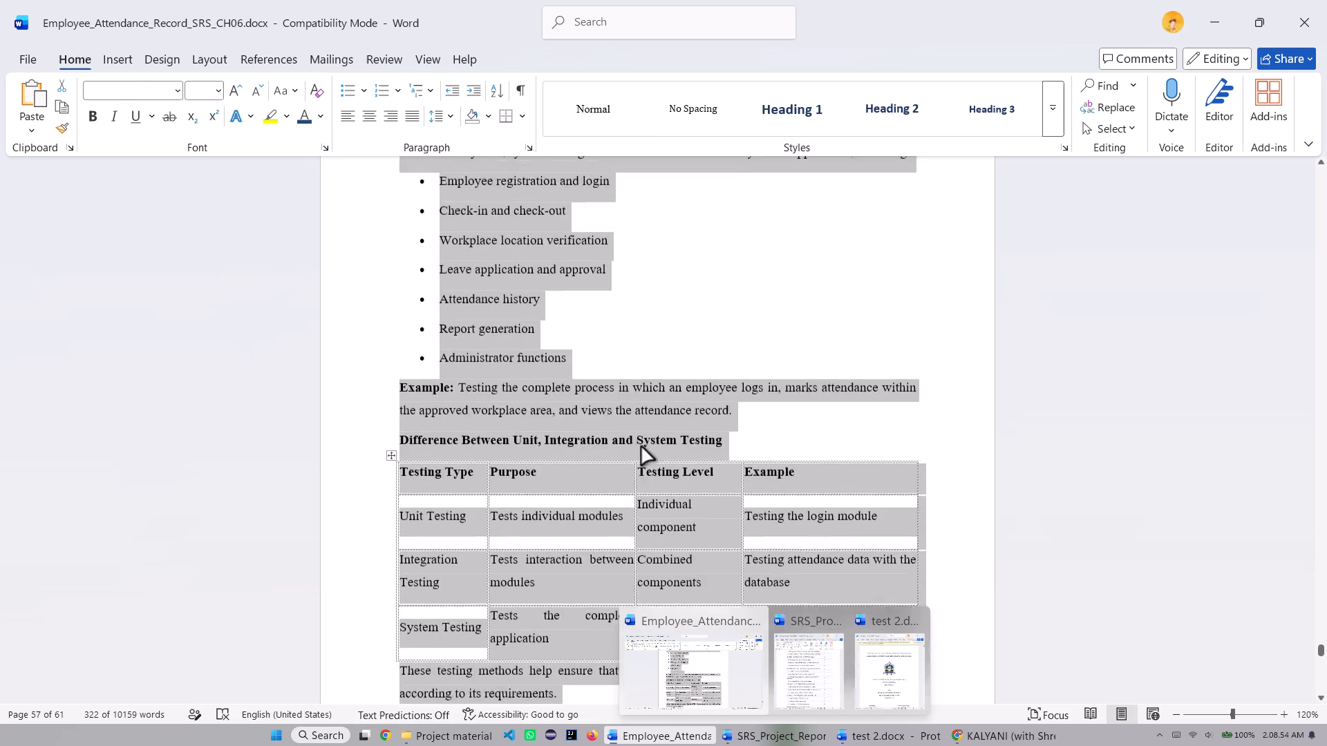
scroll(641, 447, up, 17)
click(637, 446)
Turn off justification for the text in the testing comparison table so it is left-aligned.
scroll(644, 446, down, 5)
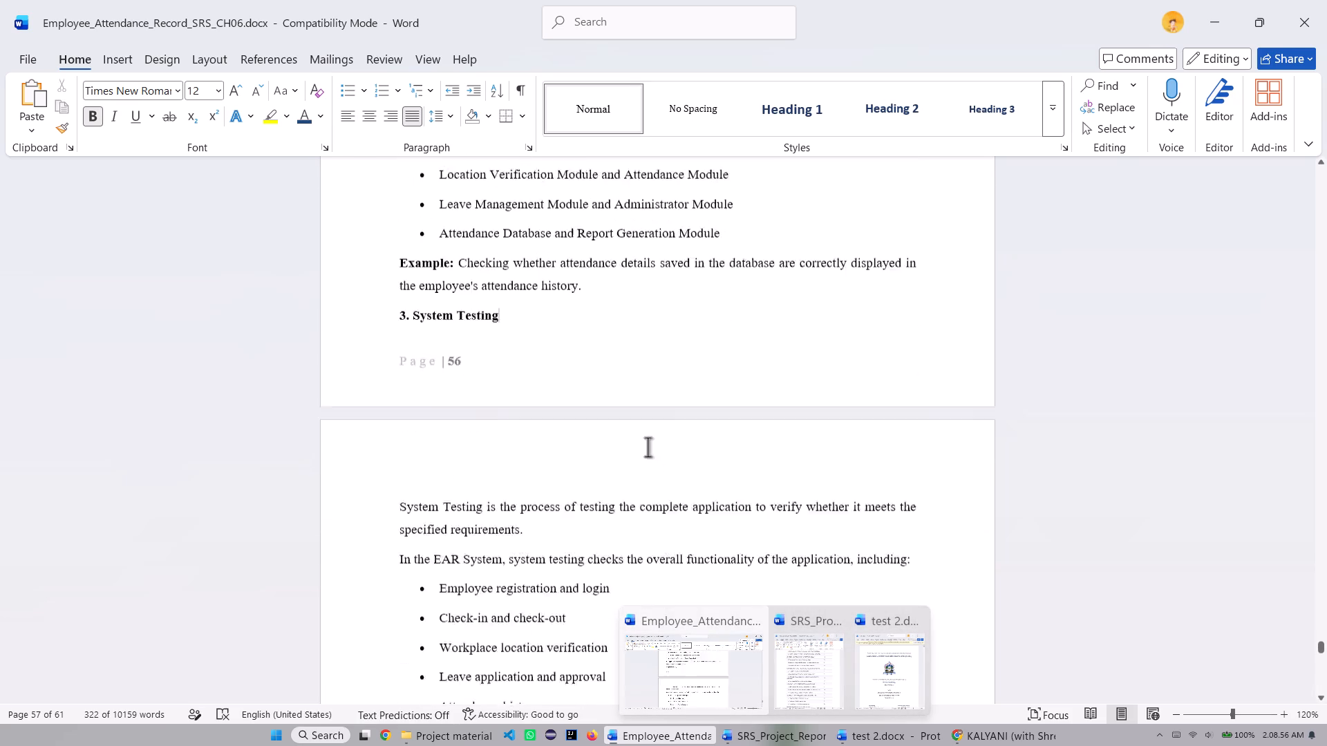
scroll(648, 447, down, 20)
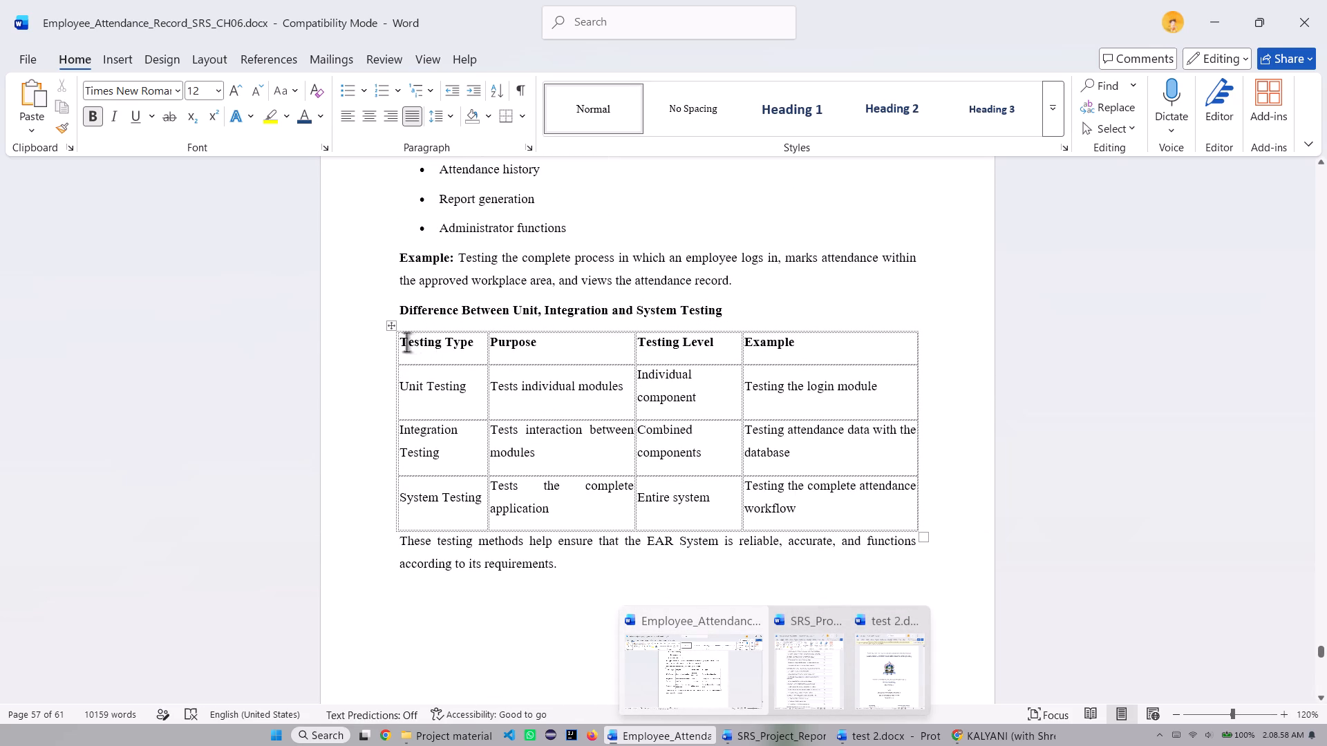
drag(401, 342, 887, 519)
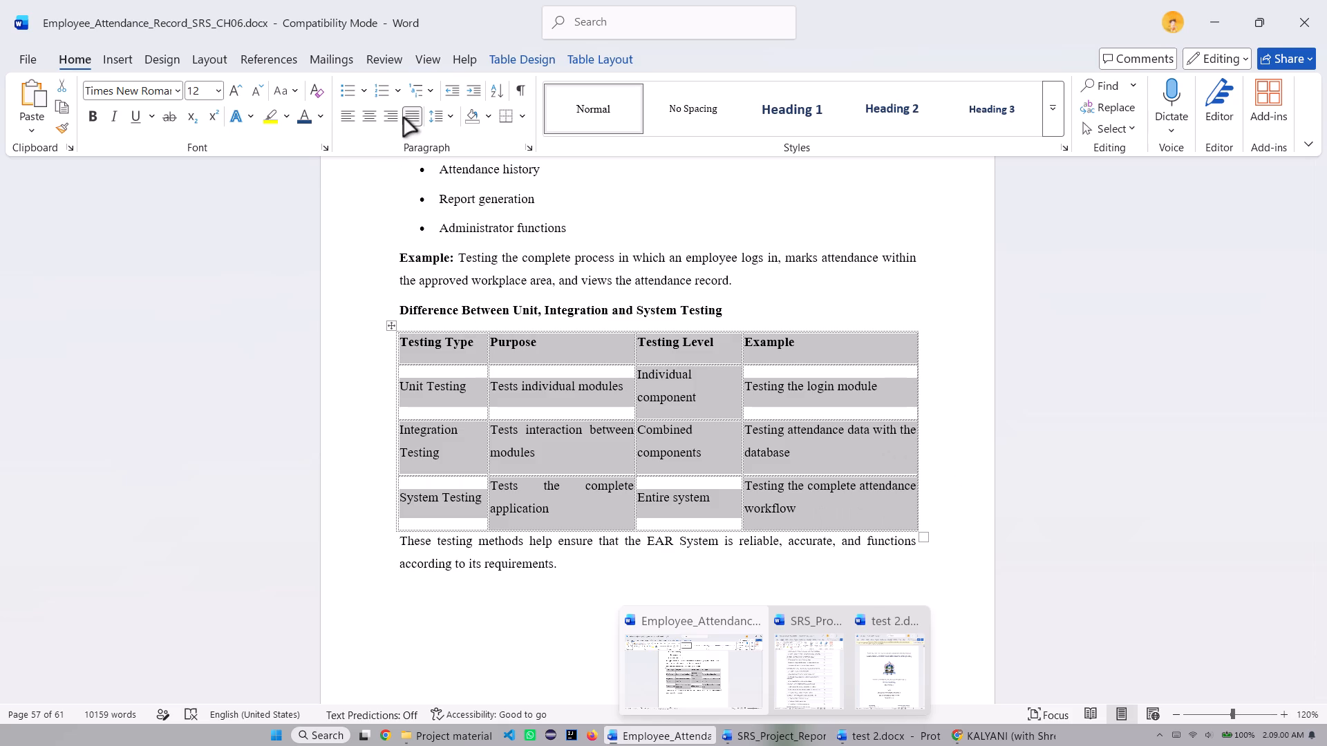
click(405, 117)
drag(381, 394, 381, 387)
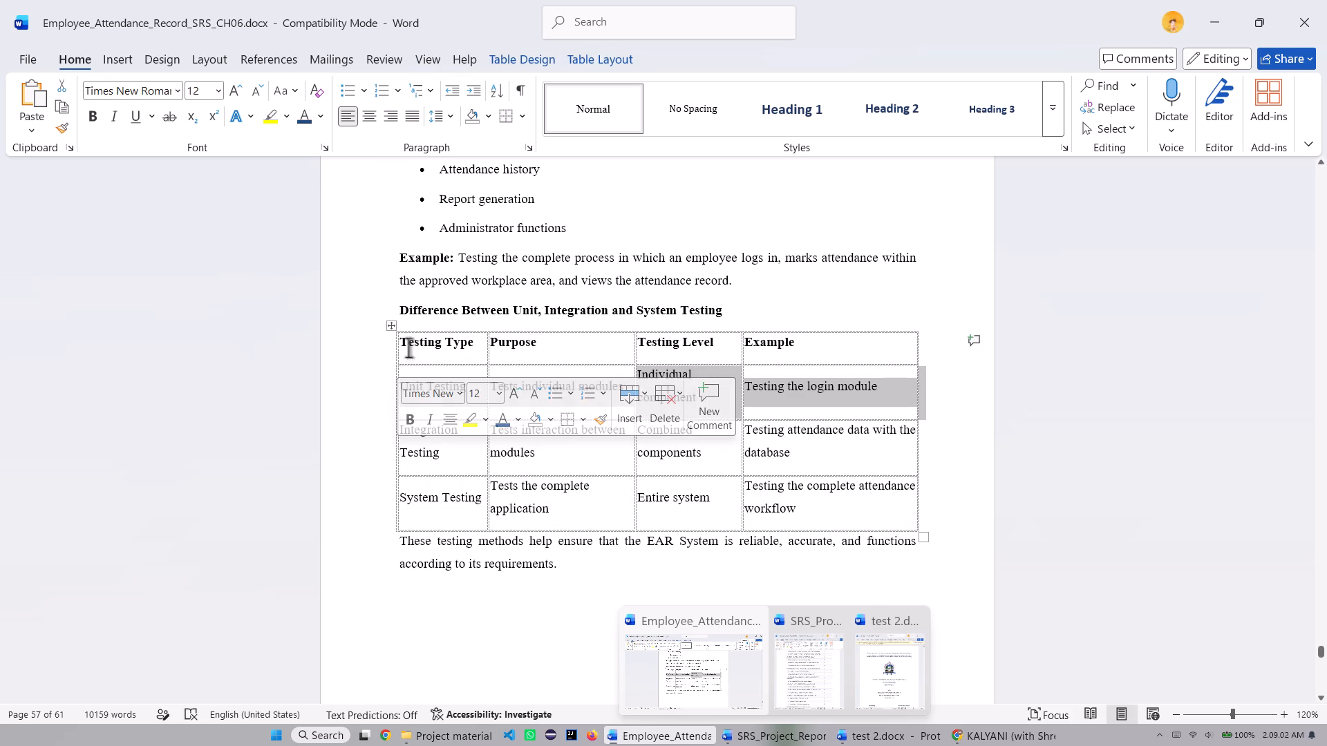
Apply the current dark blue font colour to the header row of the testing comparison table.
drag(400, 343, 822, 338)
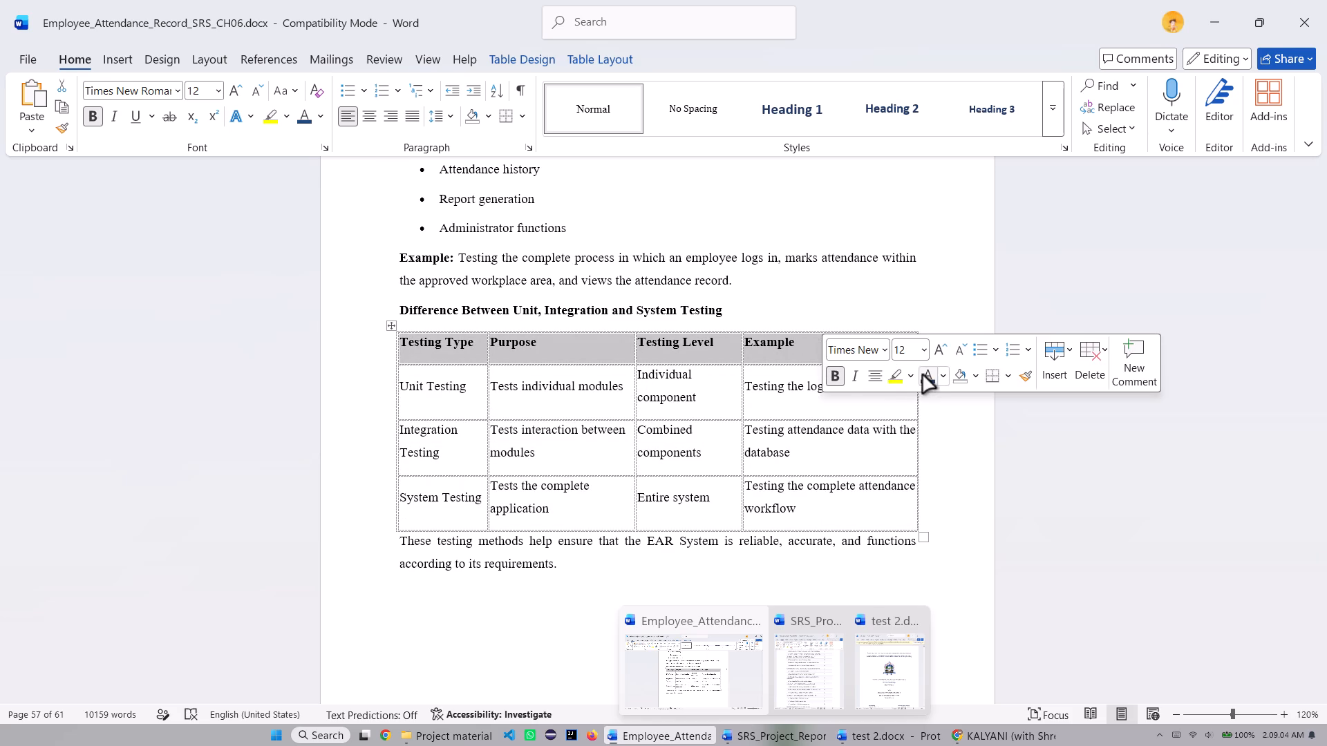
click(923, 375)
click(398, 341)
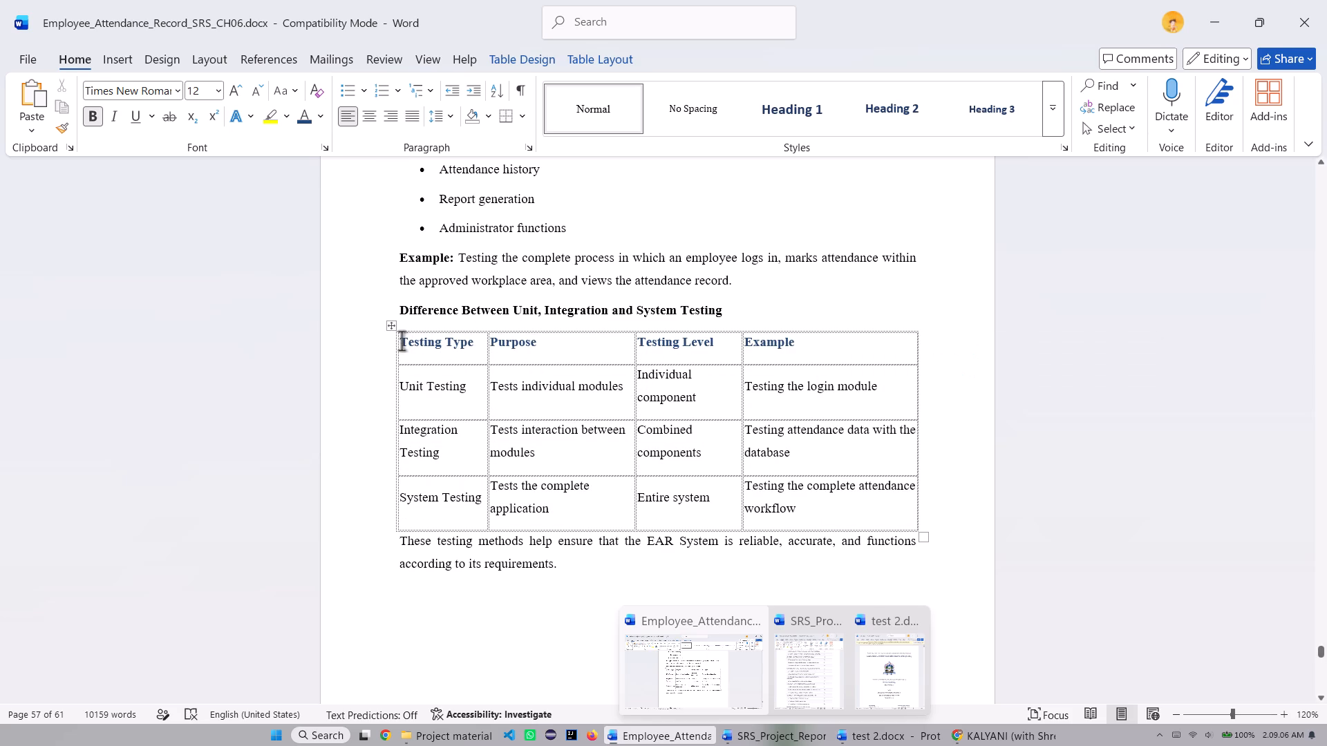
Apply All Borders to the whole testing comparison table.
drag(402, 341, 814, 507)
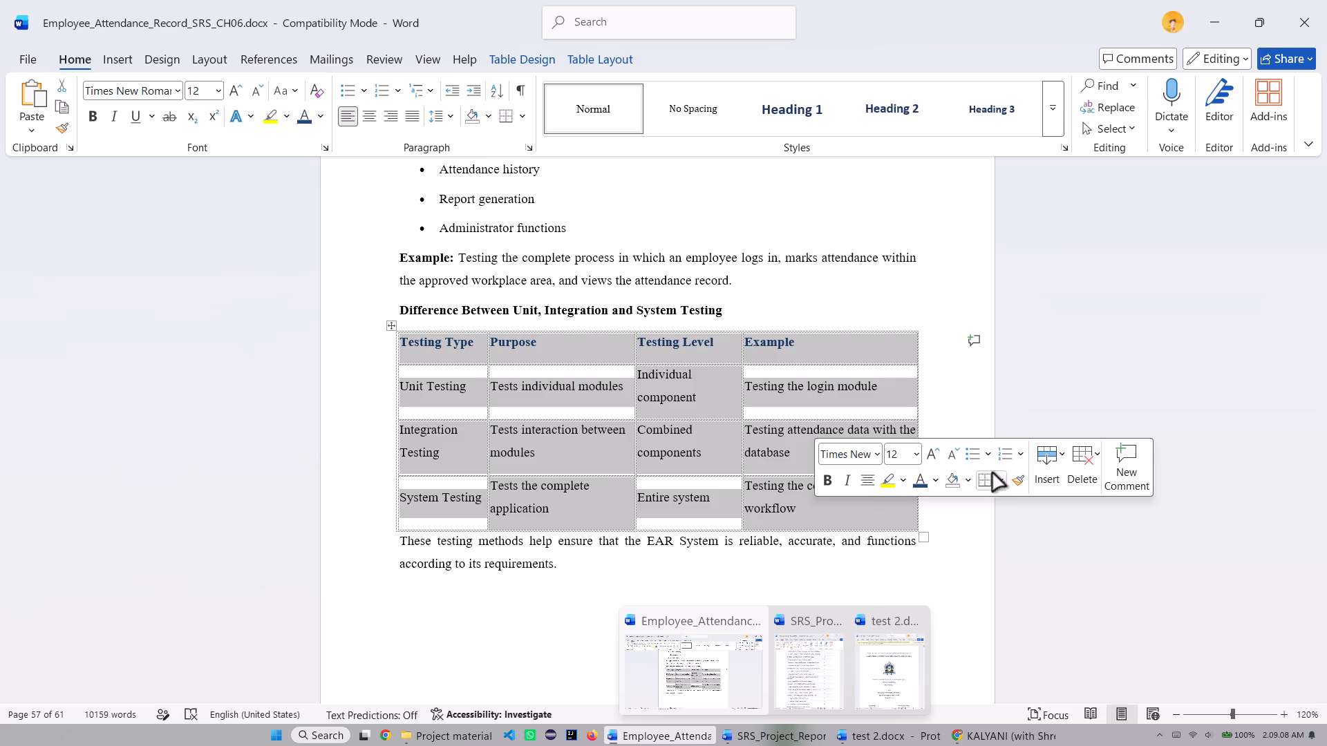
click(999, 480)
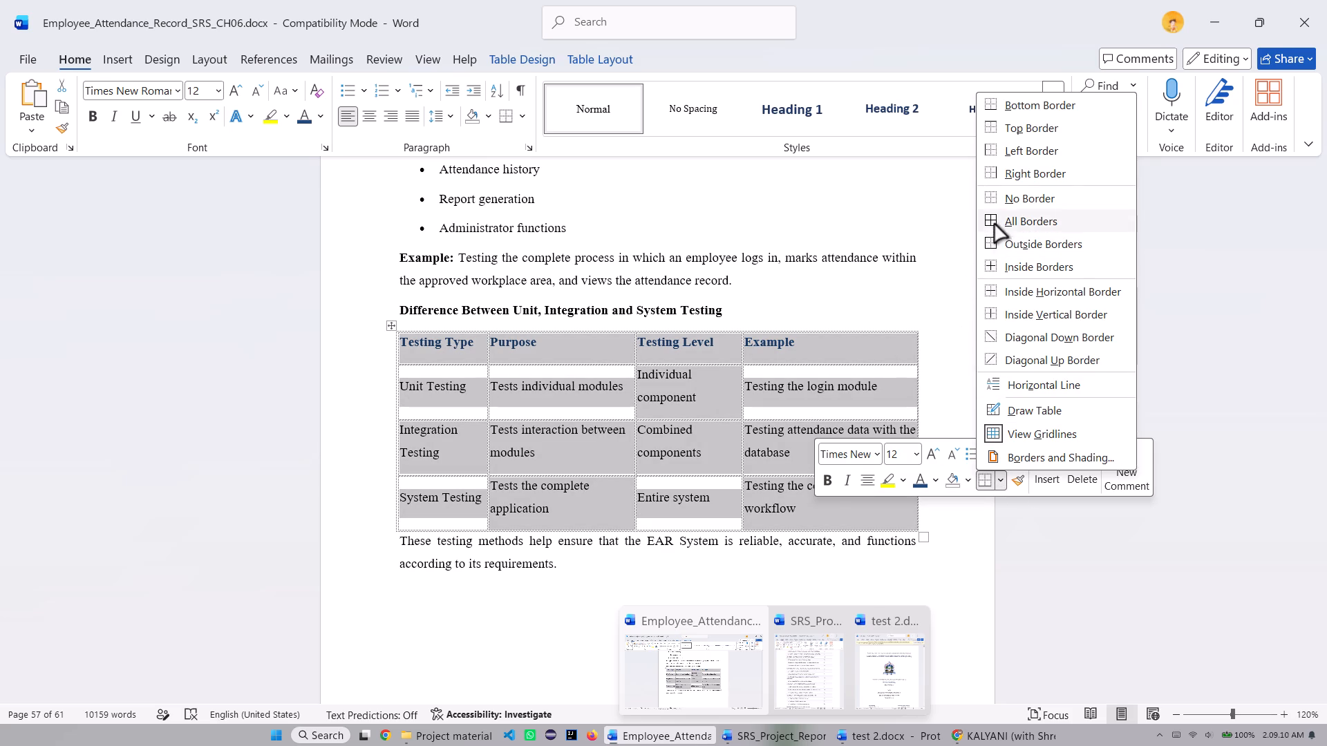
click(995, 224)
click(946, 582)
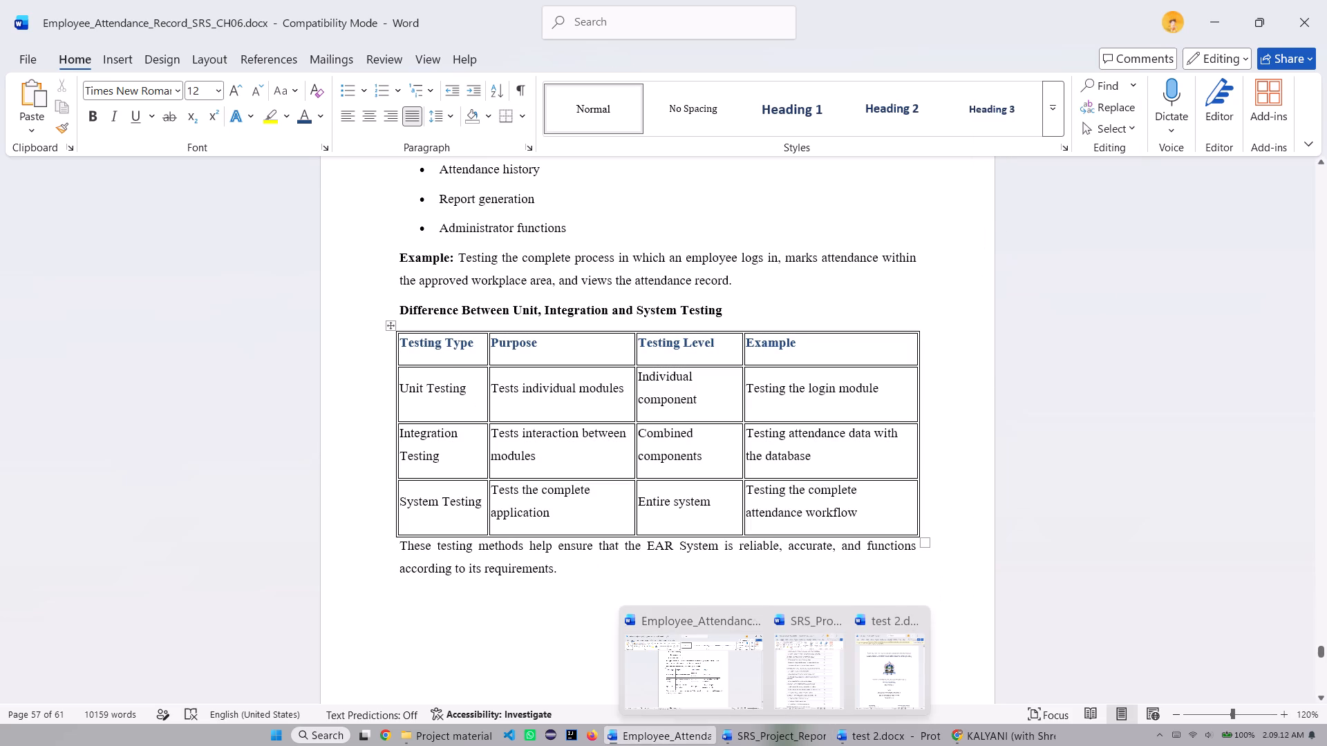
Insert a line break before the closing paragraph "These testing methods help ensure" to separate it from the table.
scroll(726, 343, down, 2)
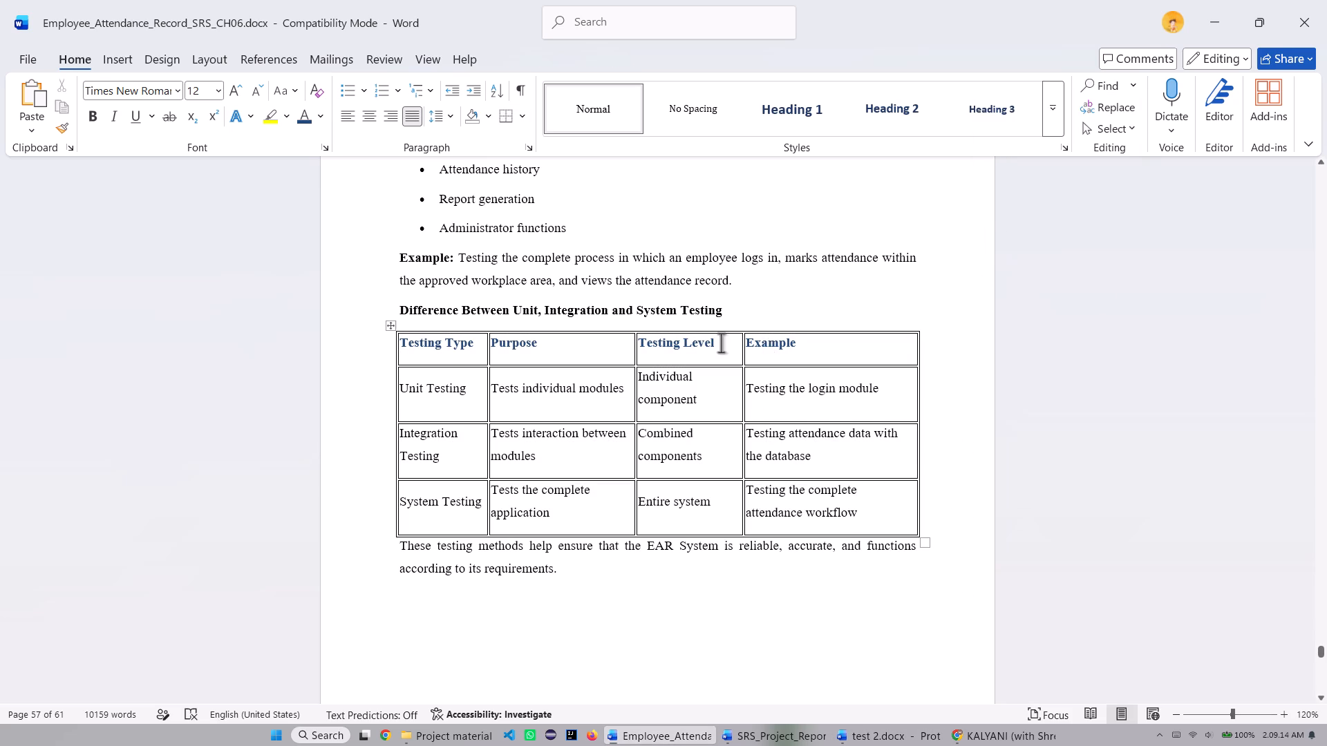
scroll(721, 343, down, 4)
click(399, 385)
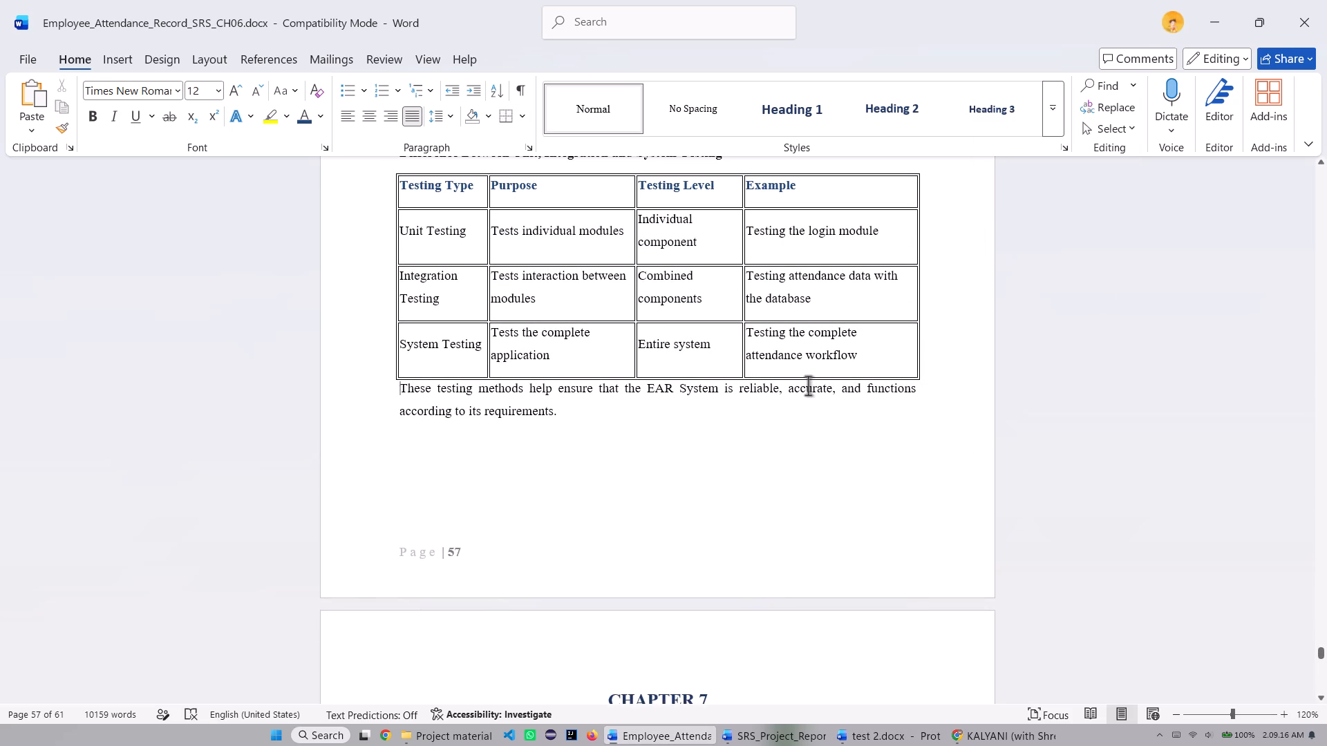
key(shift+Return)
scroll(764, 493, down, 7)
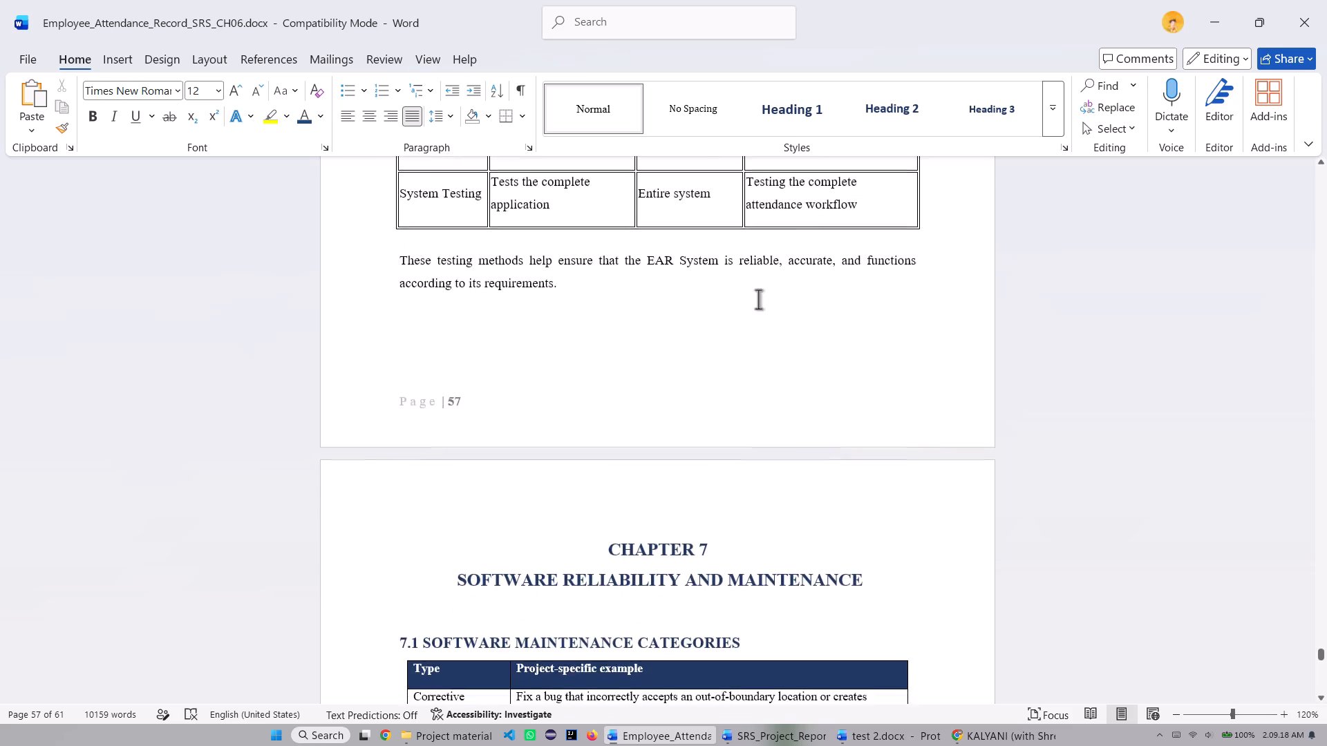
scroll(758, 299, down, 10)
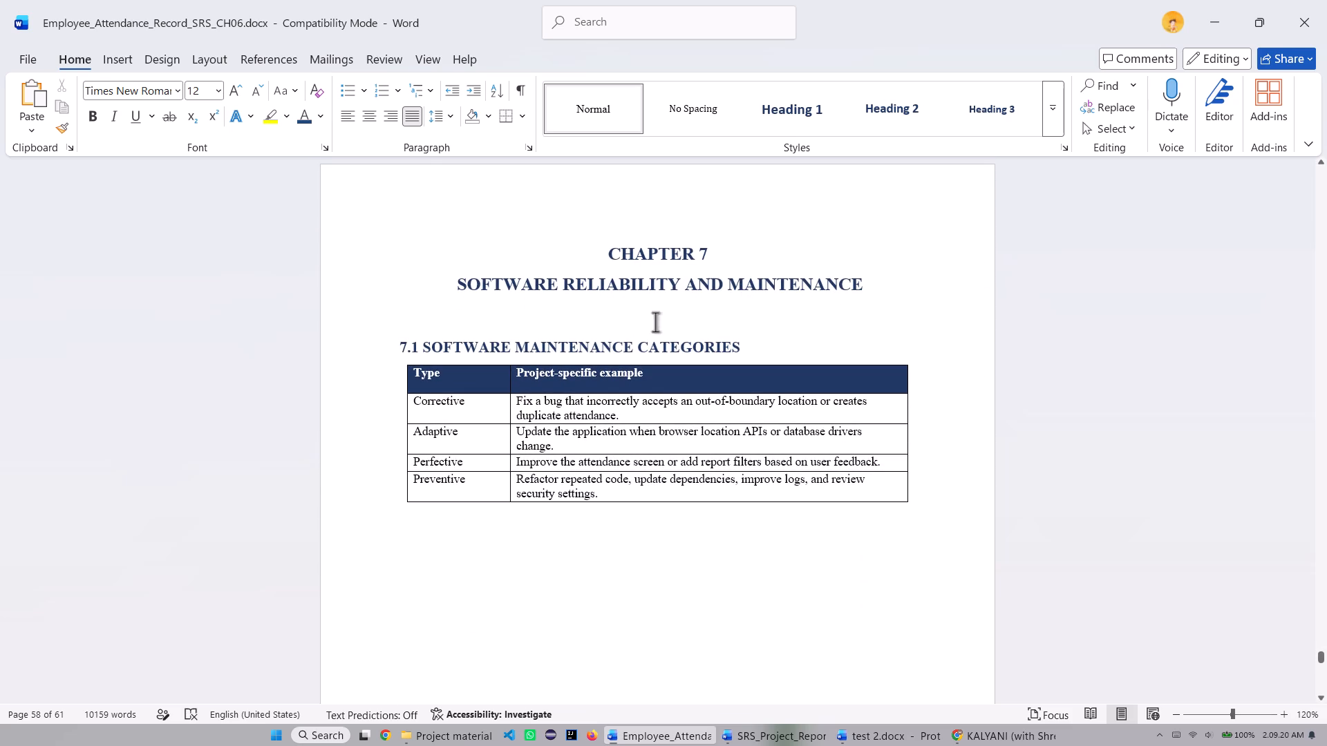
scroll(586, 367, down, 16)
scroll(572, 389, down, 9)
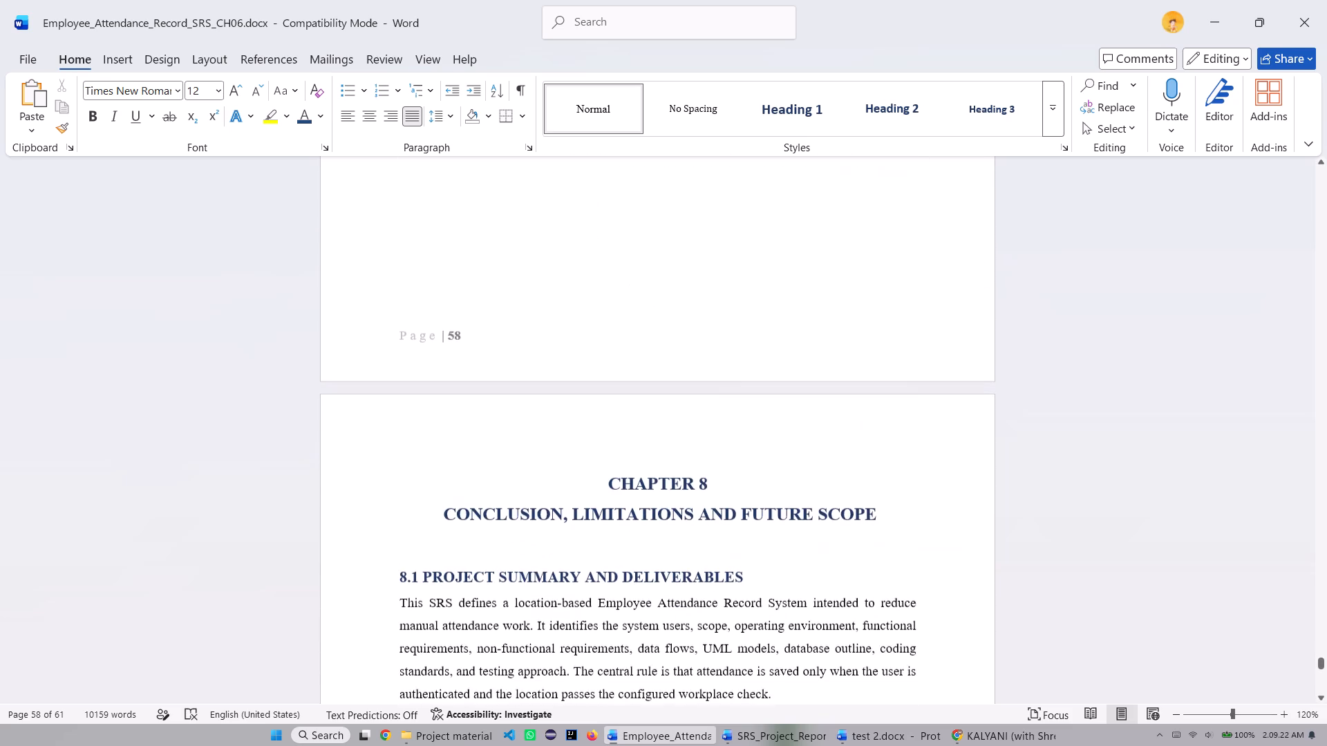
scroll(572, 389, up, 20)
scroll(572, 389, up, 11)
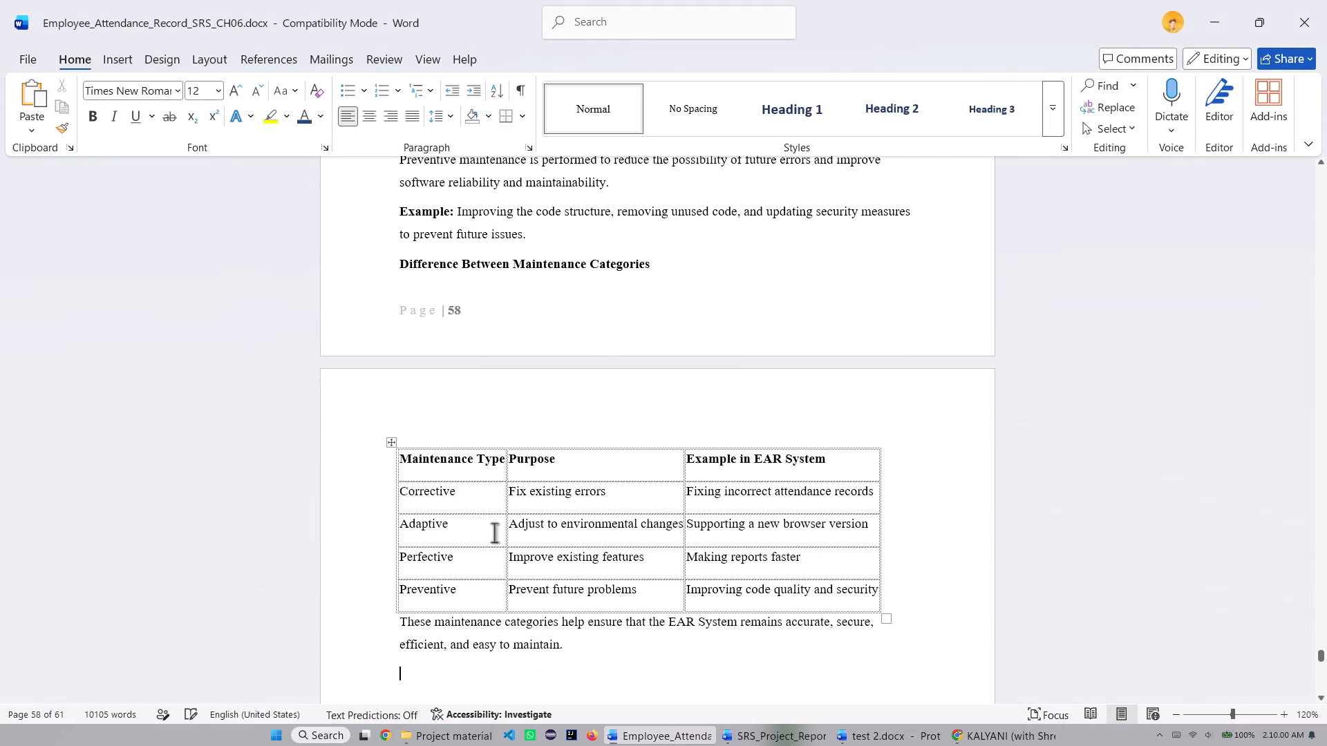
Justify all the pasted 7.1 content, from the opening paragraph through the closing "These maintenance categories" paragraph.
scroll(528, 491, up, 20)
scroll(528, 491, up, 3)
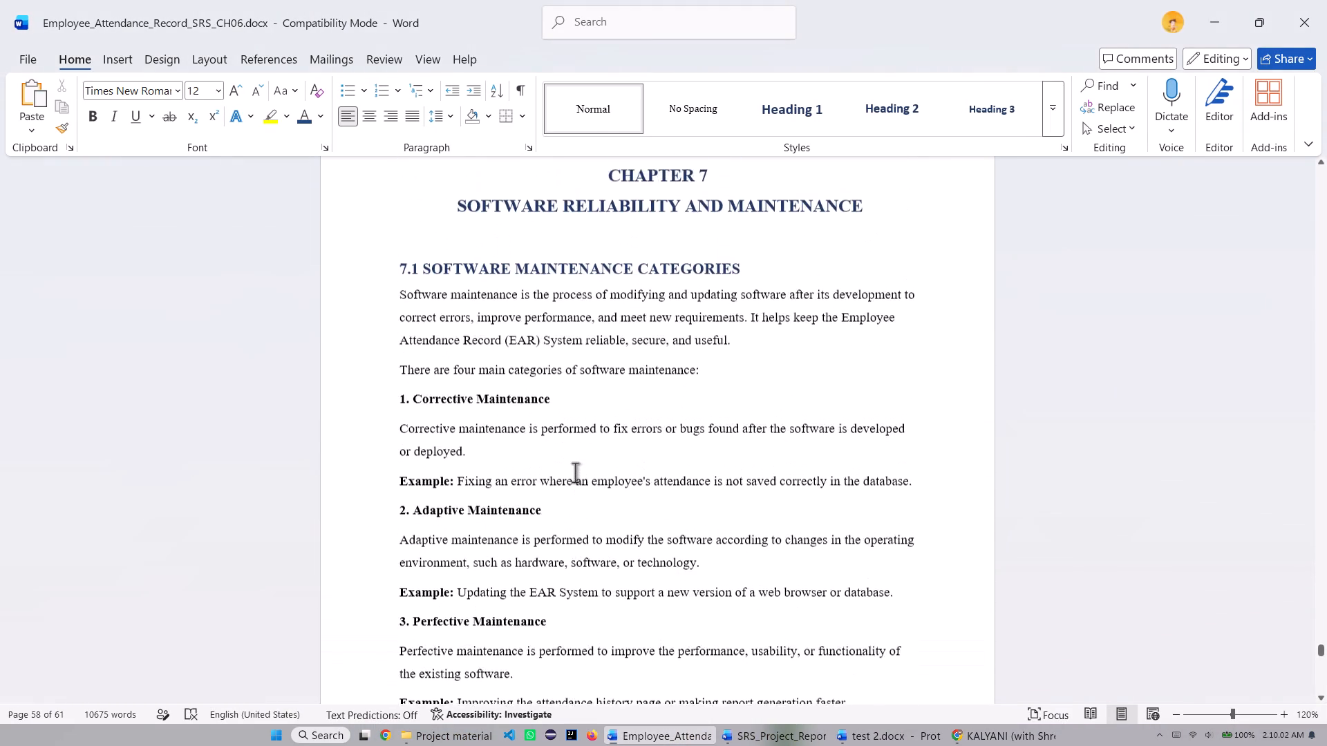
scroll(575, 472, up, 4)
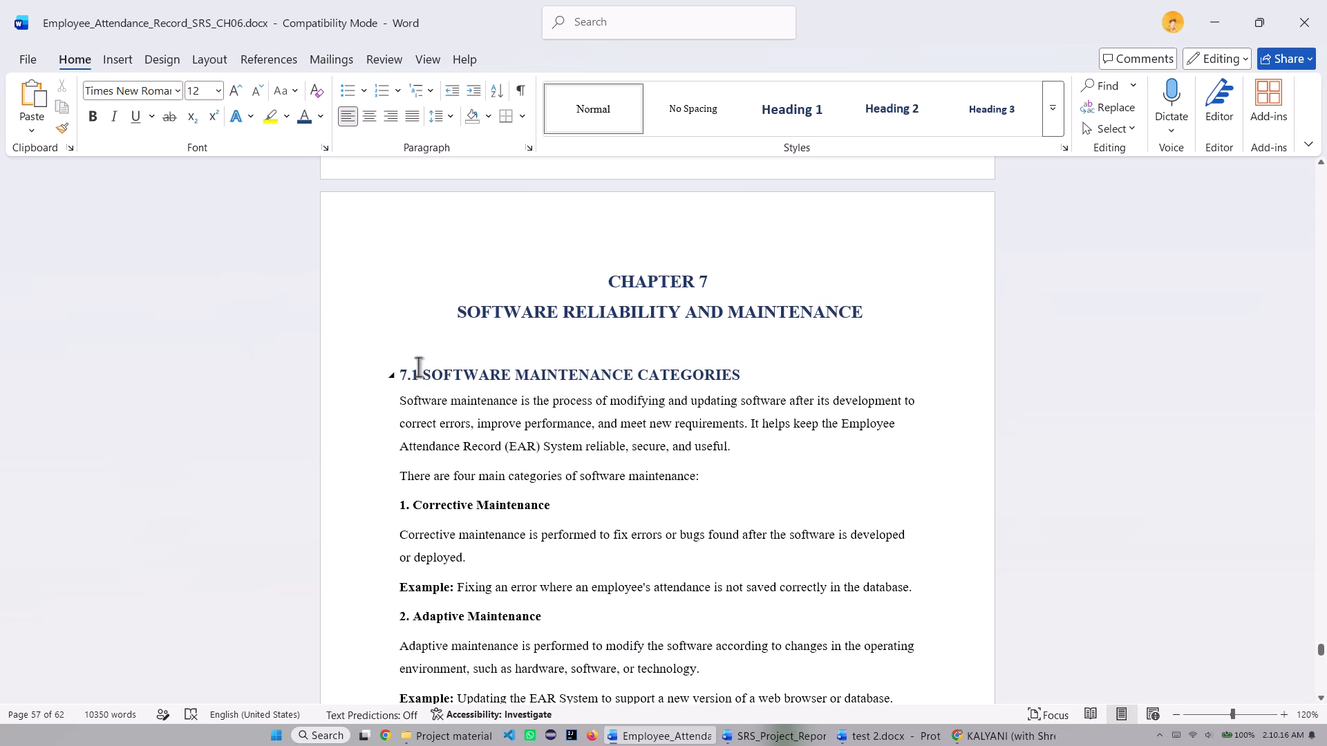
drag(403, 394, 442, 393)
drag(442, 393, 661, 505)
scroll(588, 513, down, 10)
scroll(652, 505, down, 5)
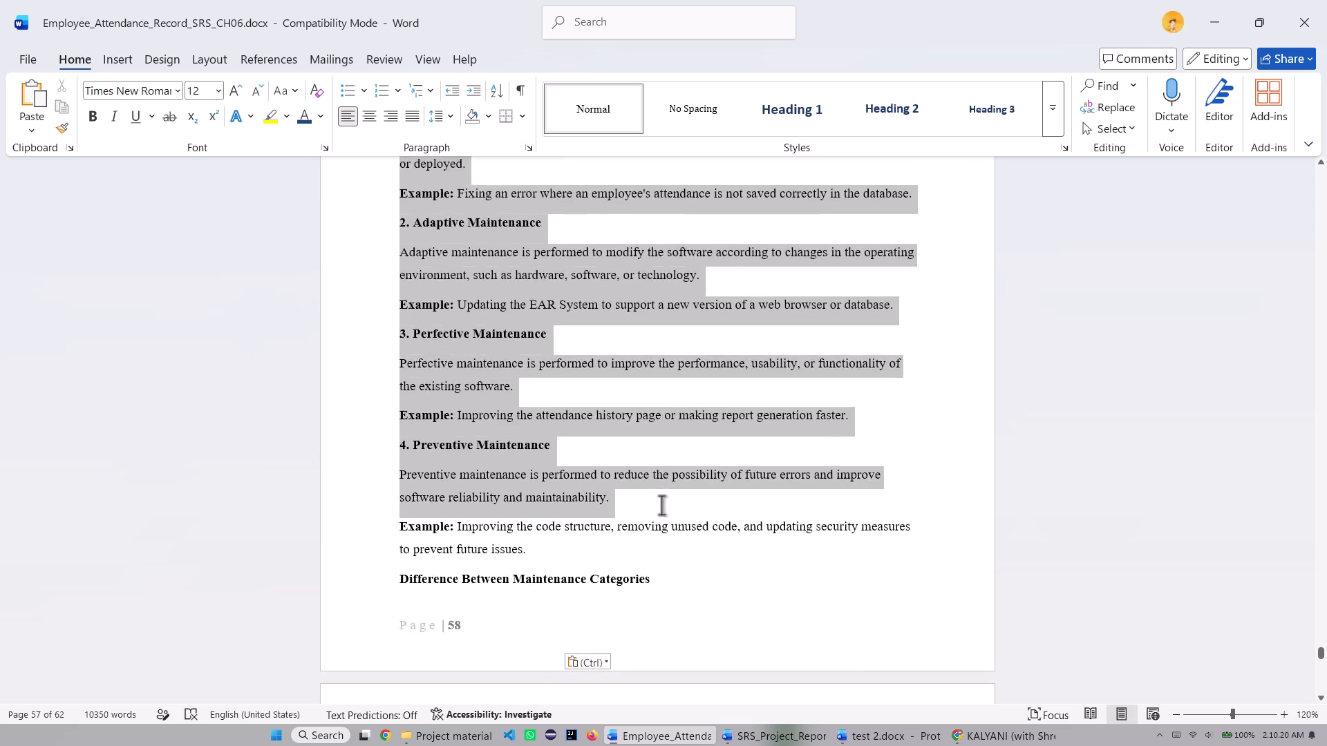
drag(661, 505, 661, 551)
scroll(661, 505, down, 19)
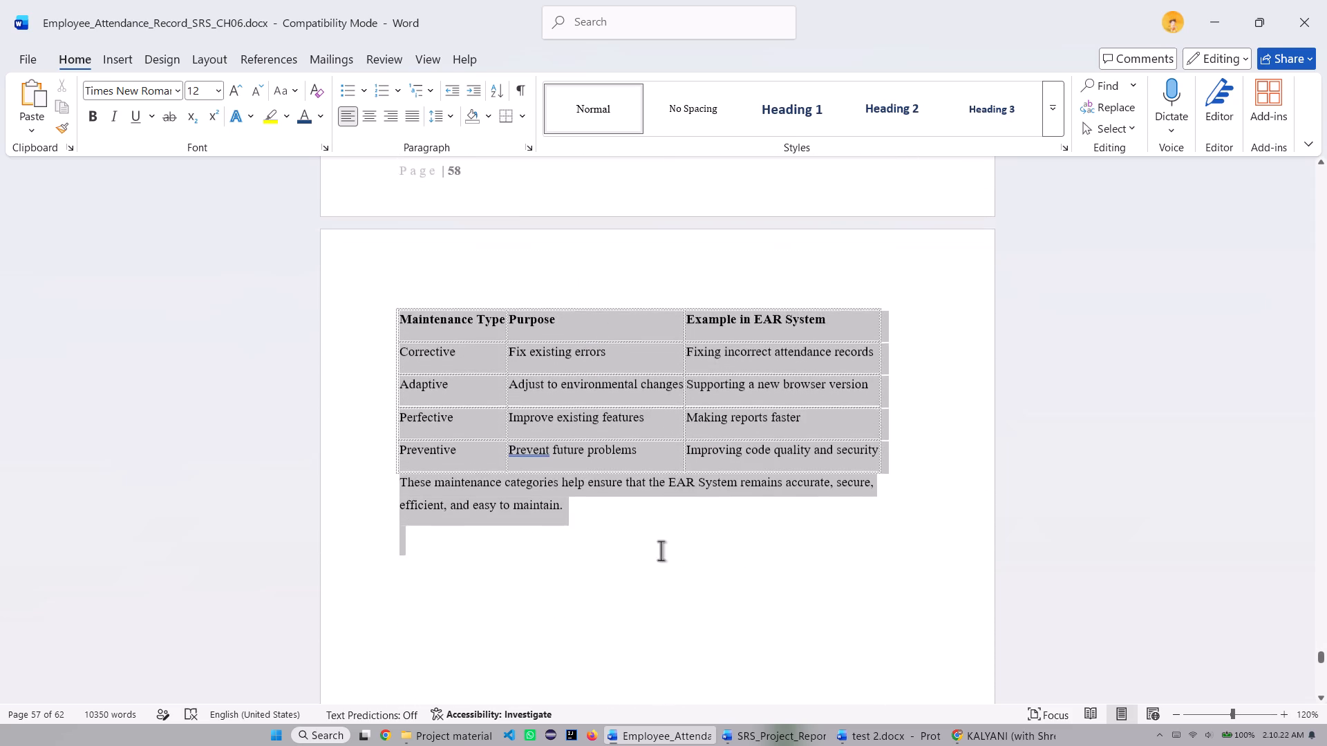
scroll(661, 551, down, 3)
drag(661, 551, 639, 526)
scroll(651, 562, down, 7)
scroll(632, 606, up, 5)
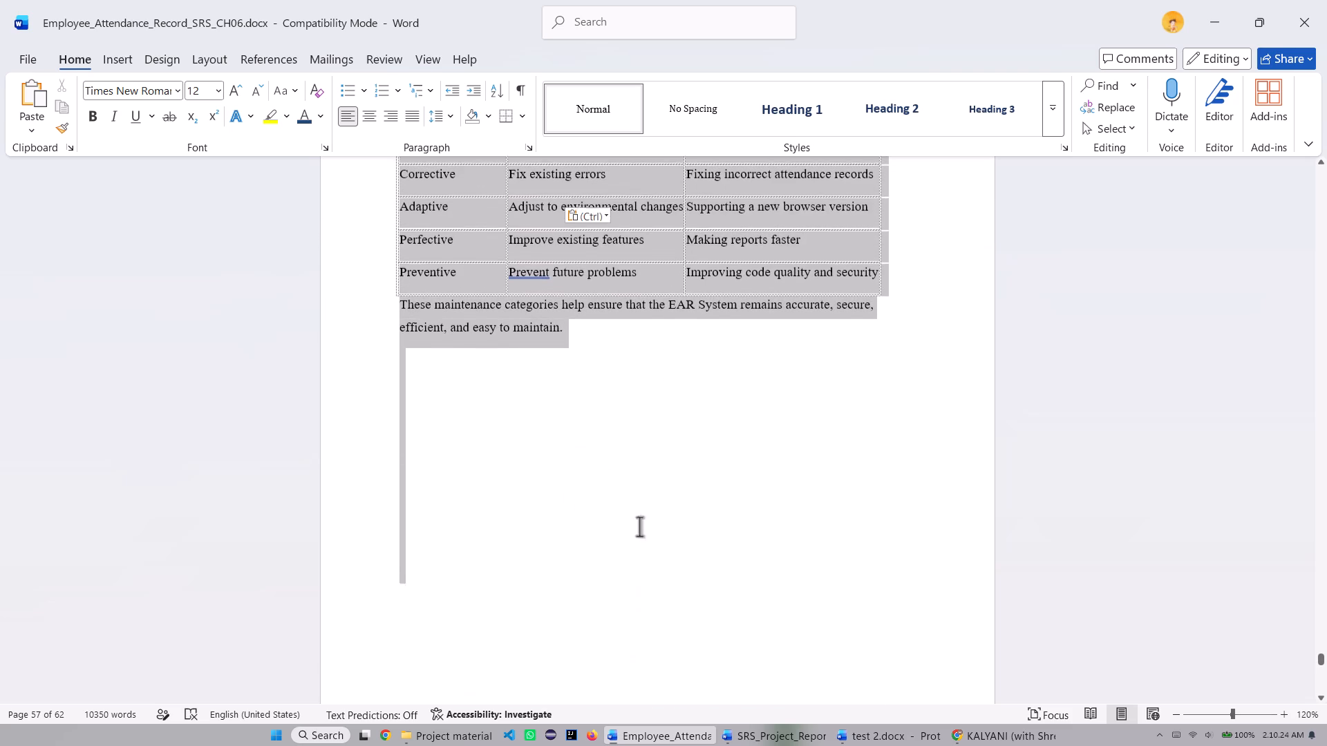
drag(639, 526, 578, 335)
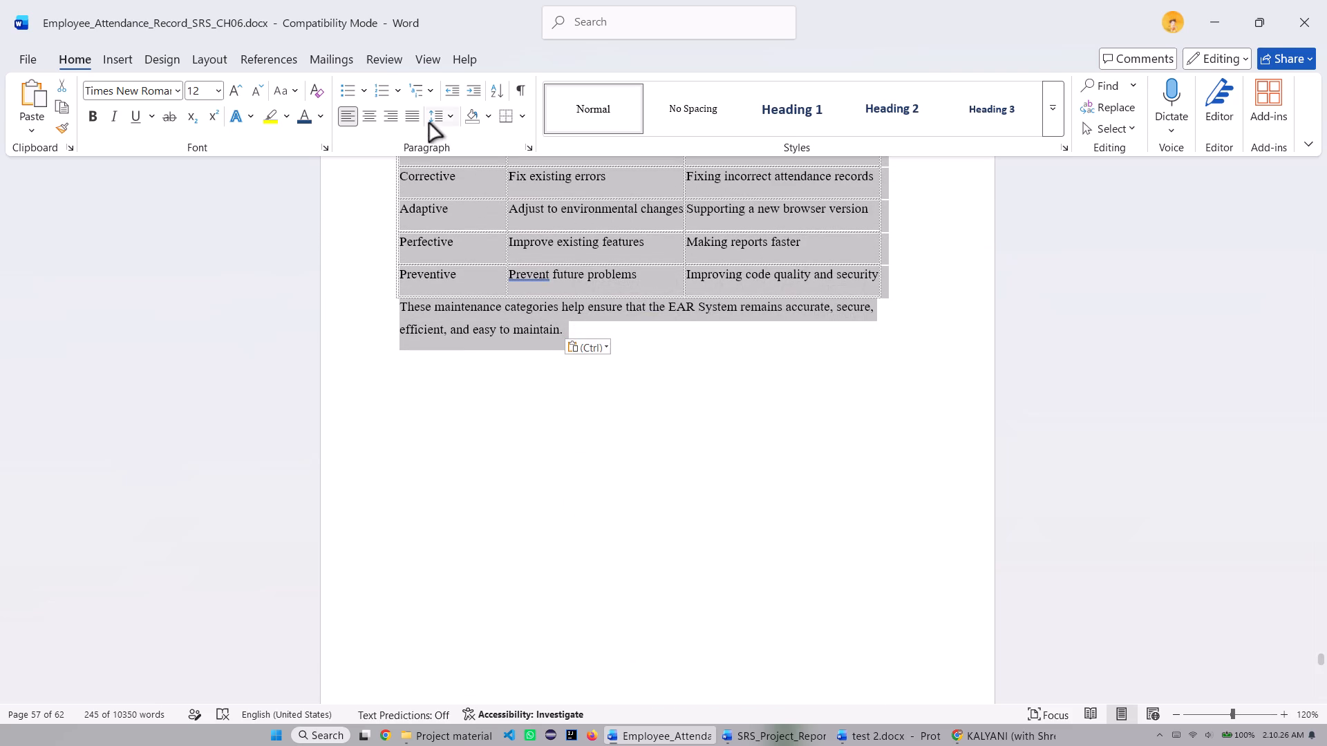
click(415, 119)
scroll(578, 416, up, 7)
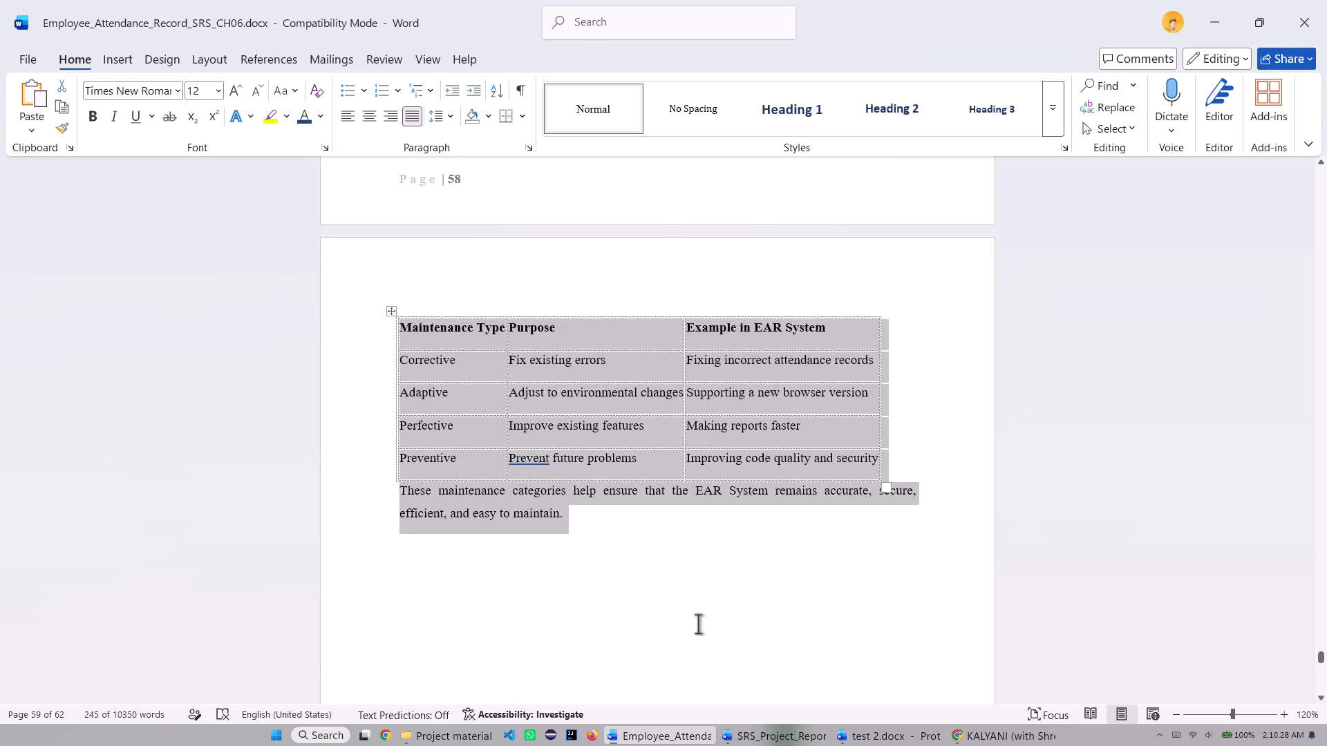
click(699, 624)
Widen the Maintenance Type column slightly in the maintenance categories table.
scroll(699, 624, up, 1)
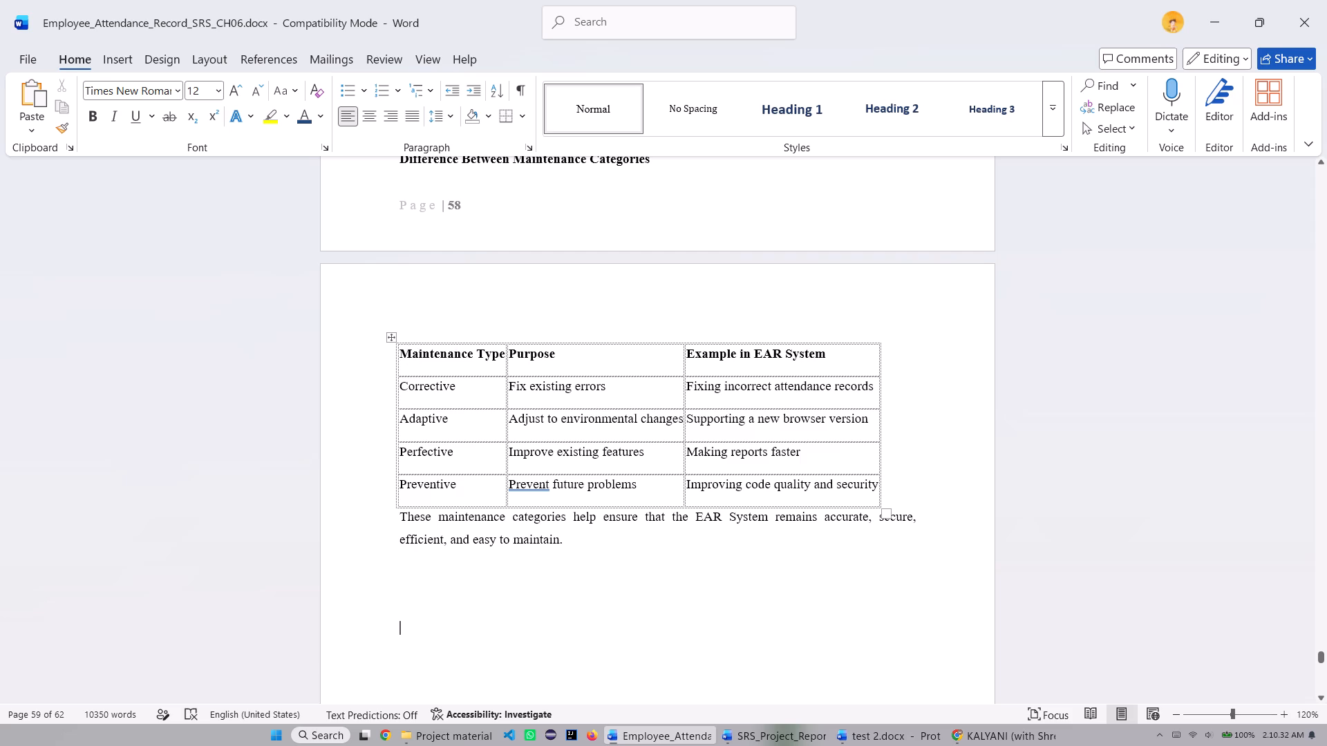
drag(506, 352, 518, 353)
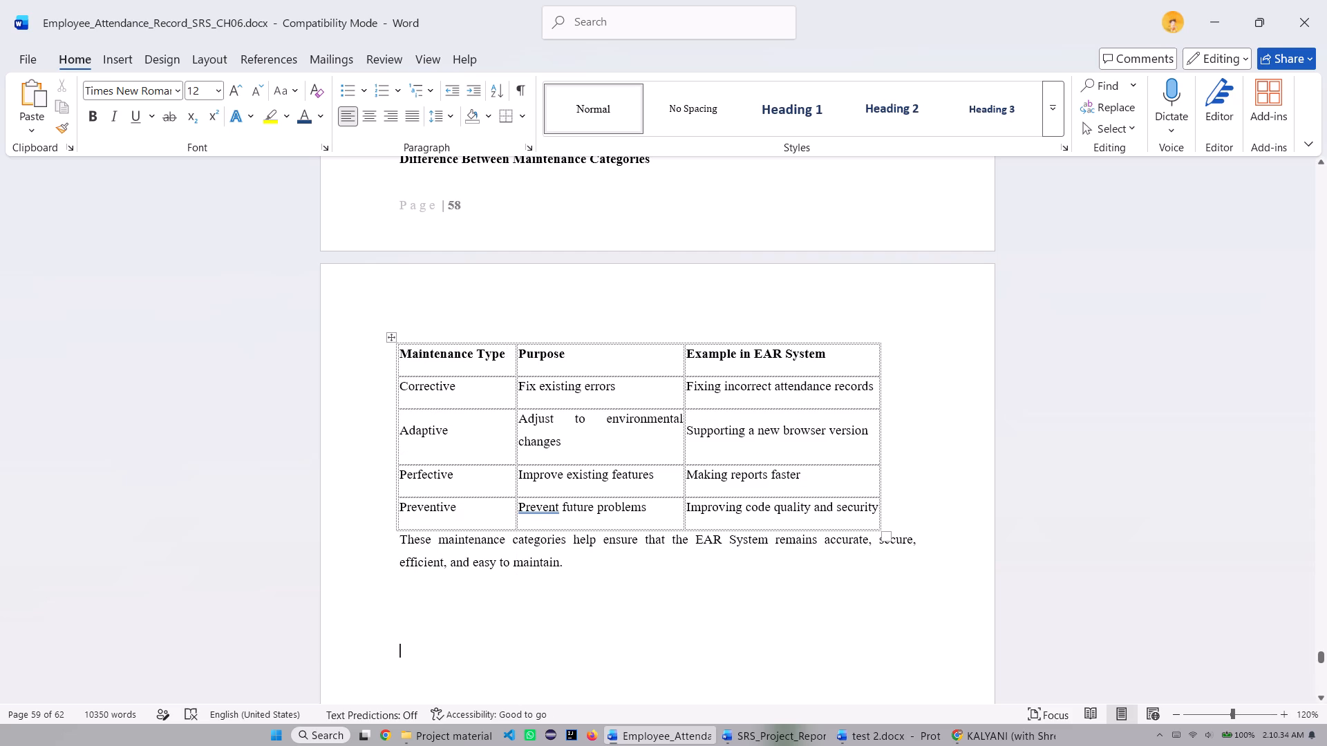
Apply the current dark blue font colour to the header row of the maintenance categories table.
drag(402, 356, 816, 366)
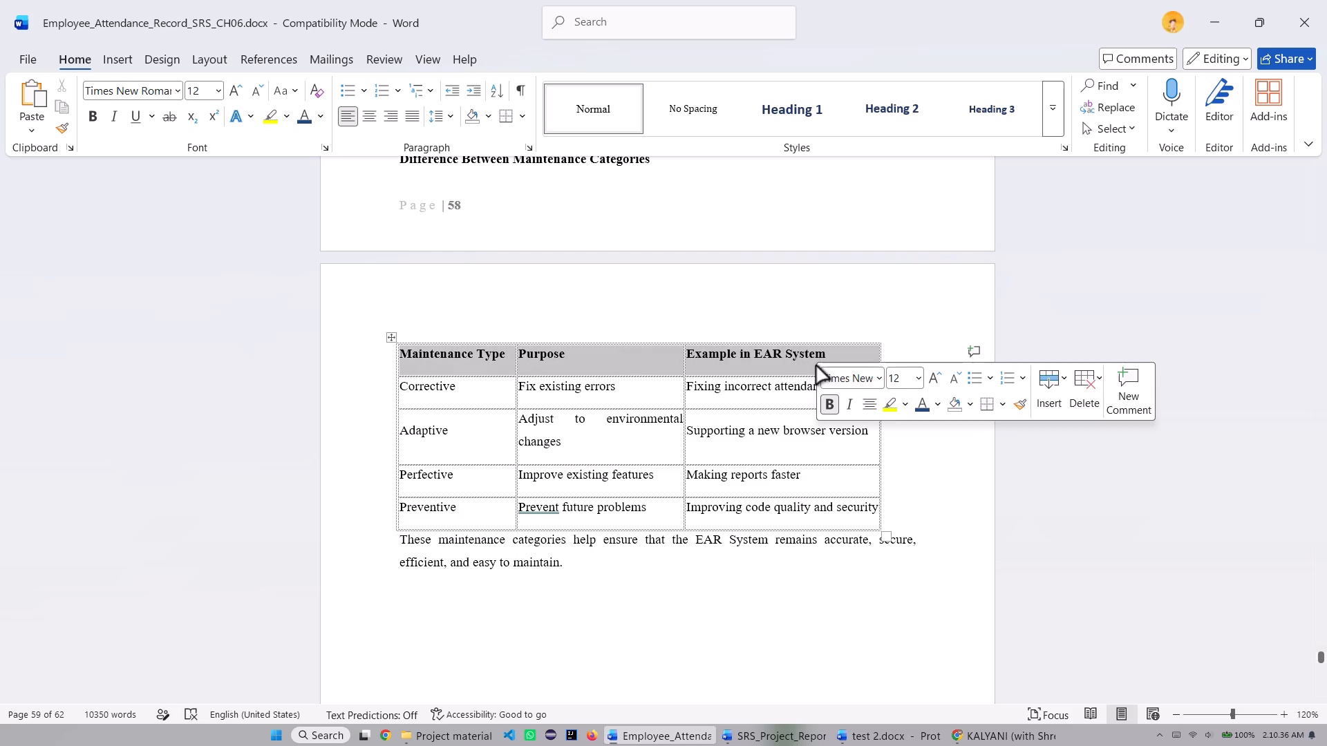
click(914, 405)
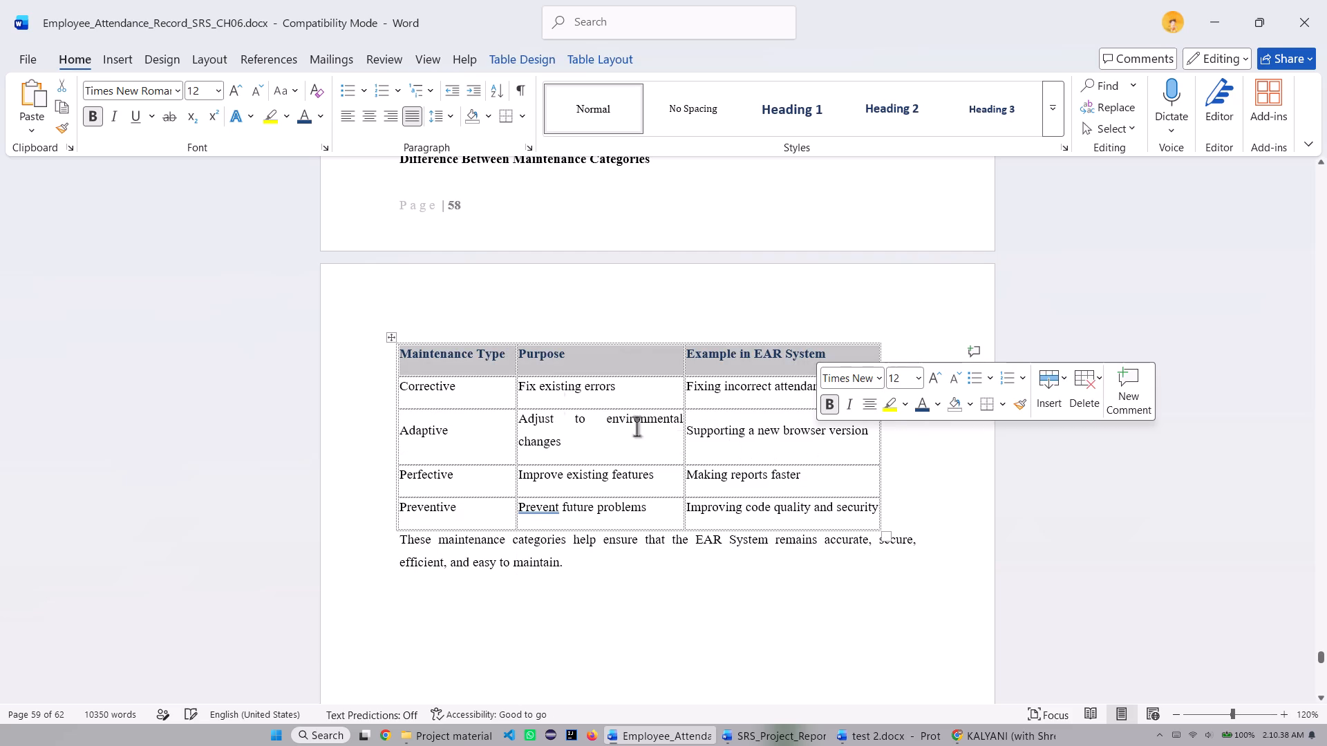
click(422, 354)
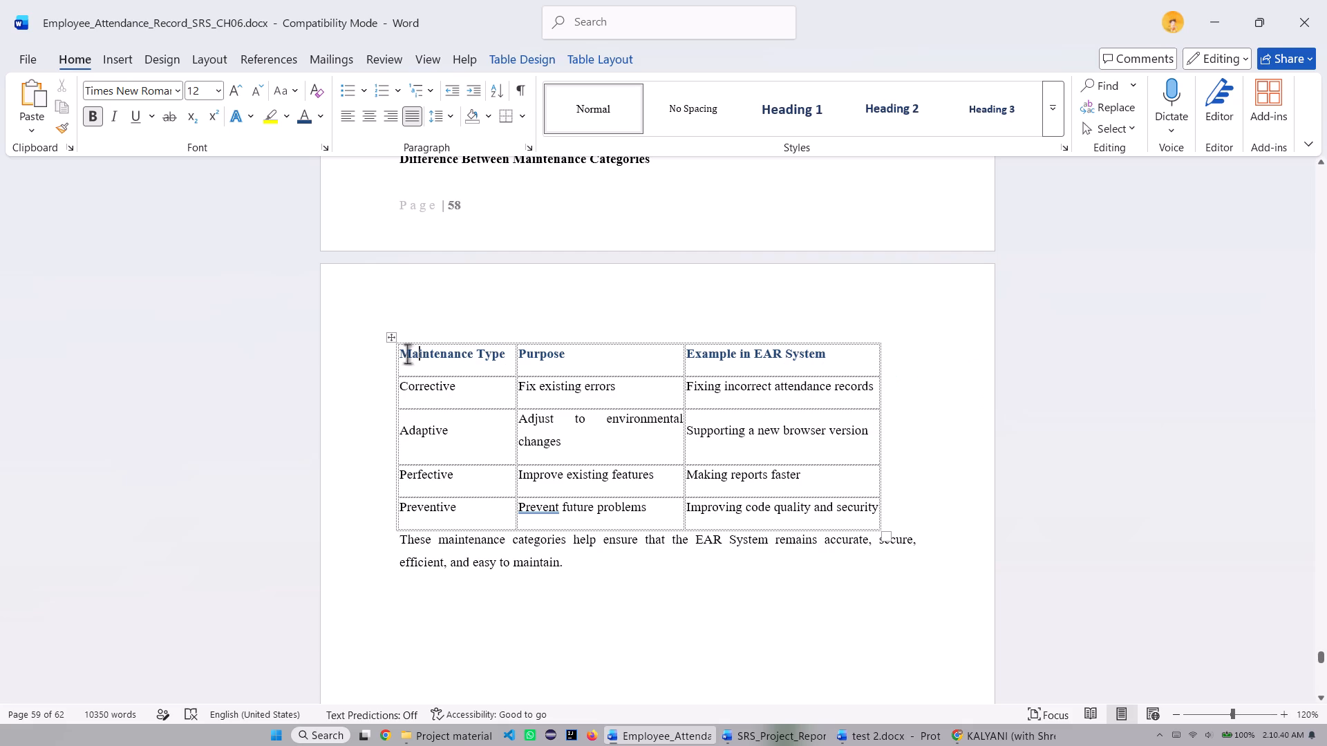
Apply All Borders to the whole maintenance categories table.
drag(402, 354, 840, 512)
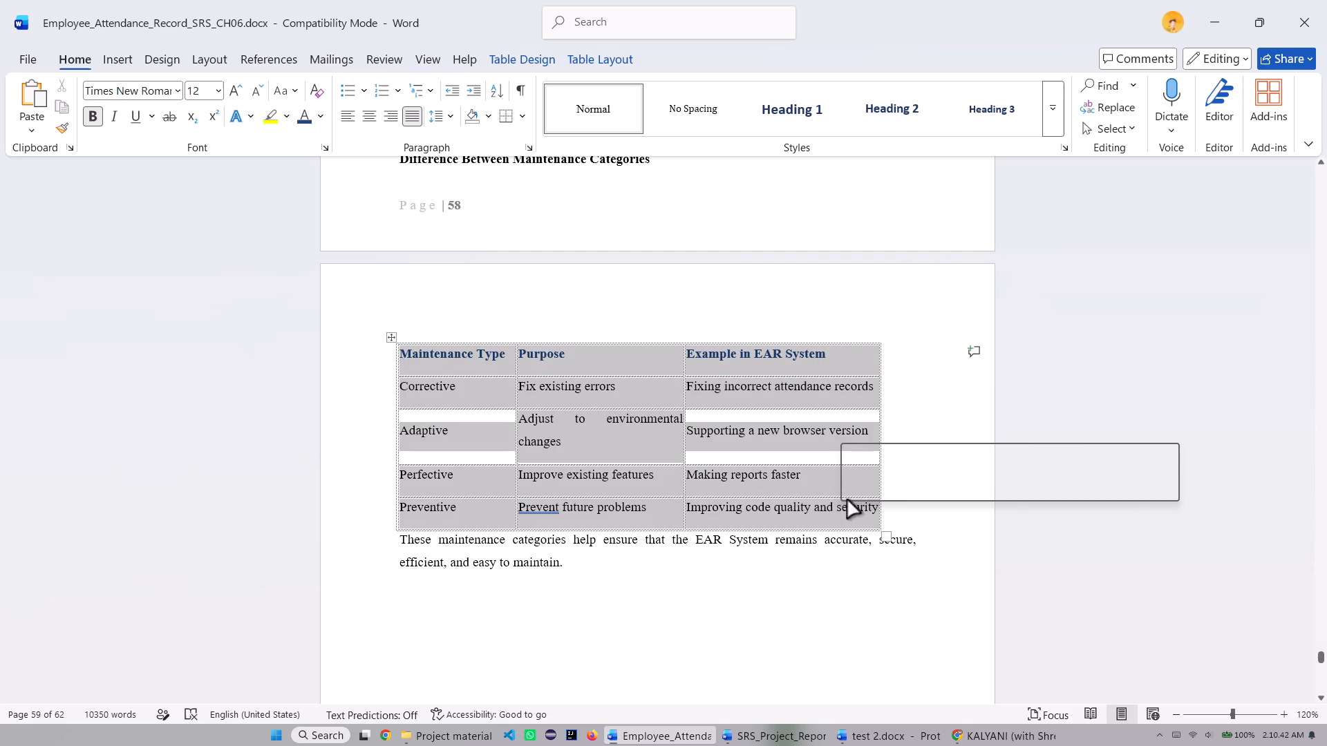
click(1028, 486)
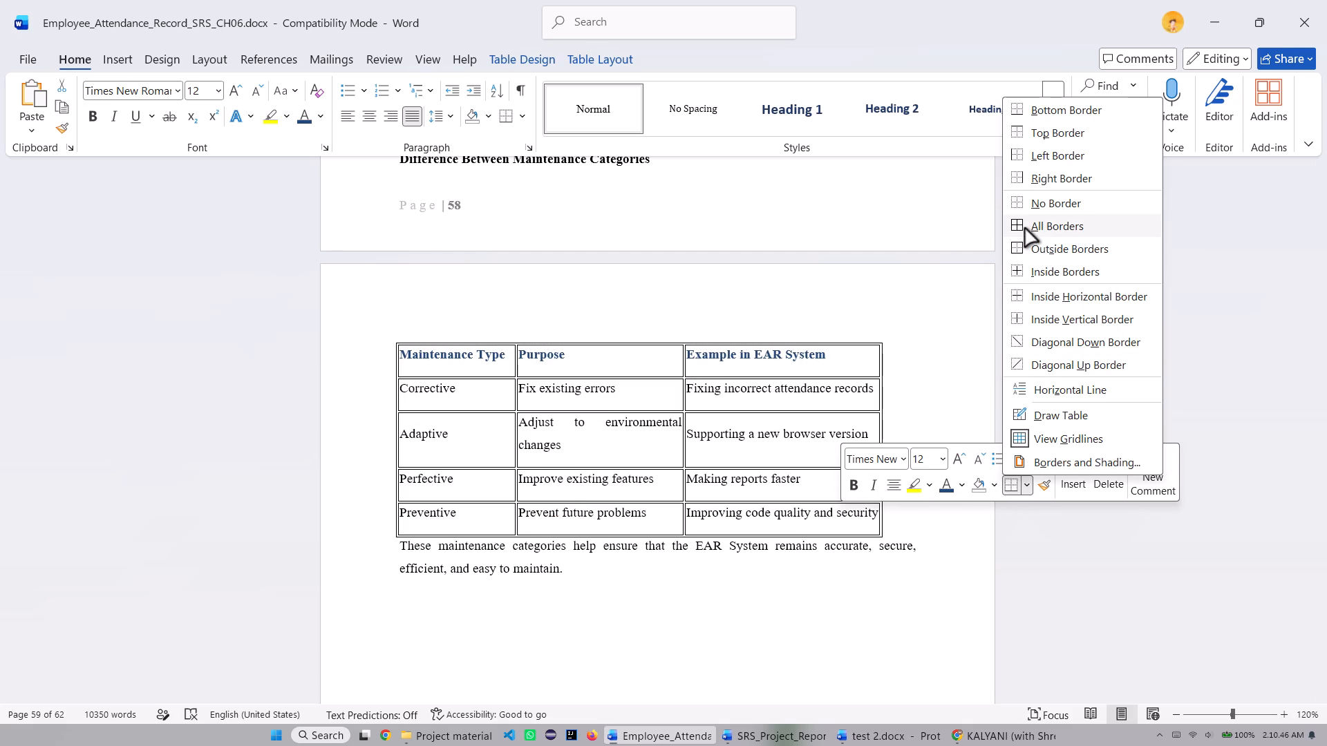
click(1025, 229)
Enlarge the maintenance categories table so its width reaches the edge of the body text.
drag(887, 545, 903, 544)
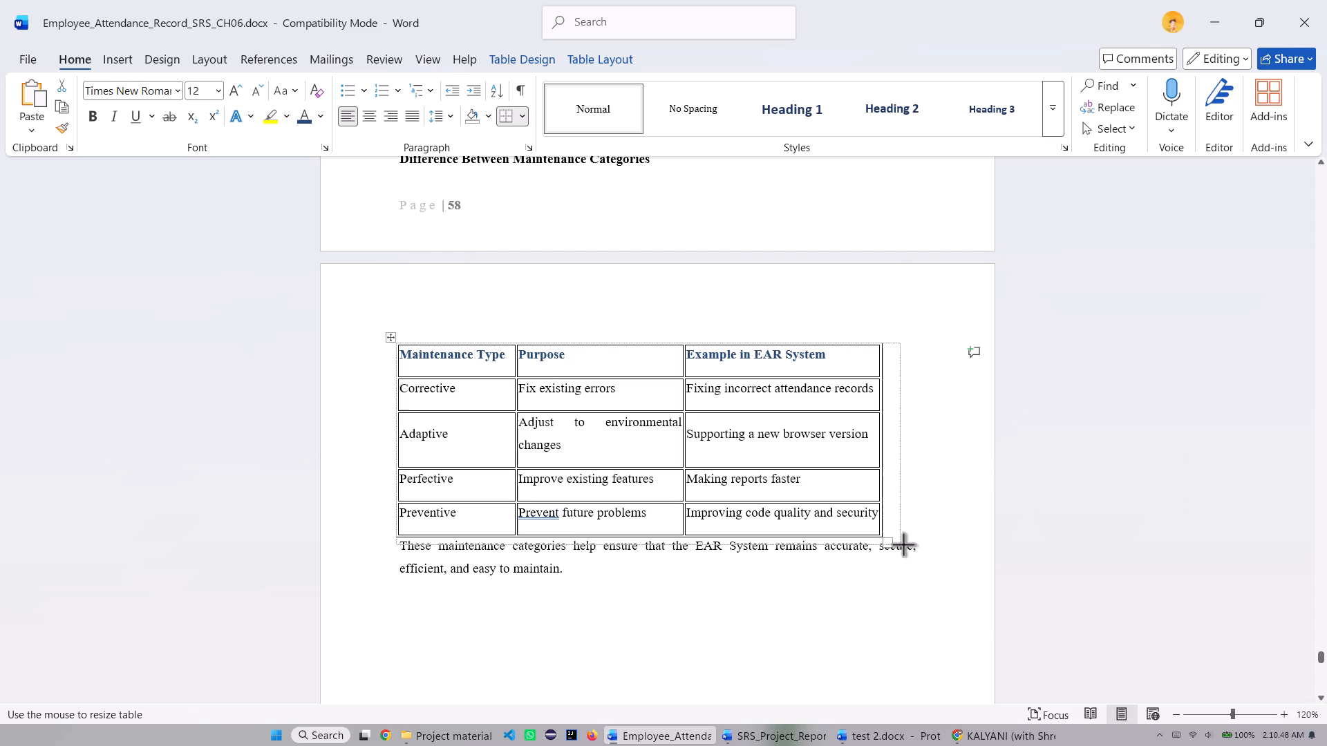
drag(903, 544, 913, 545)
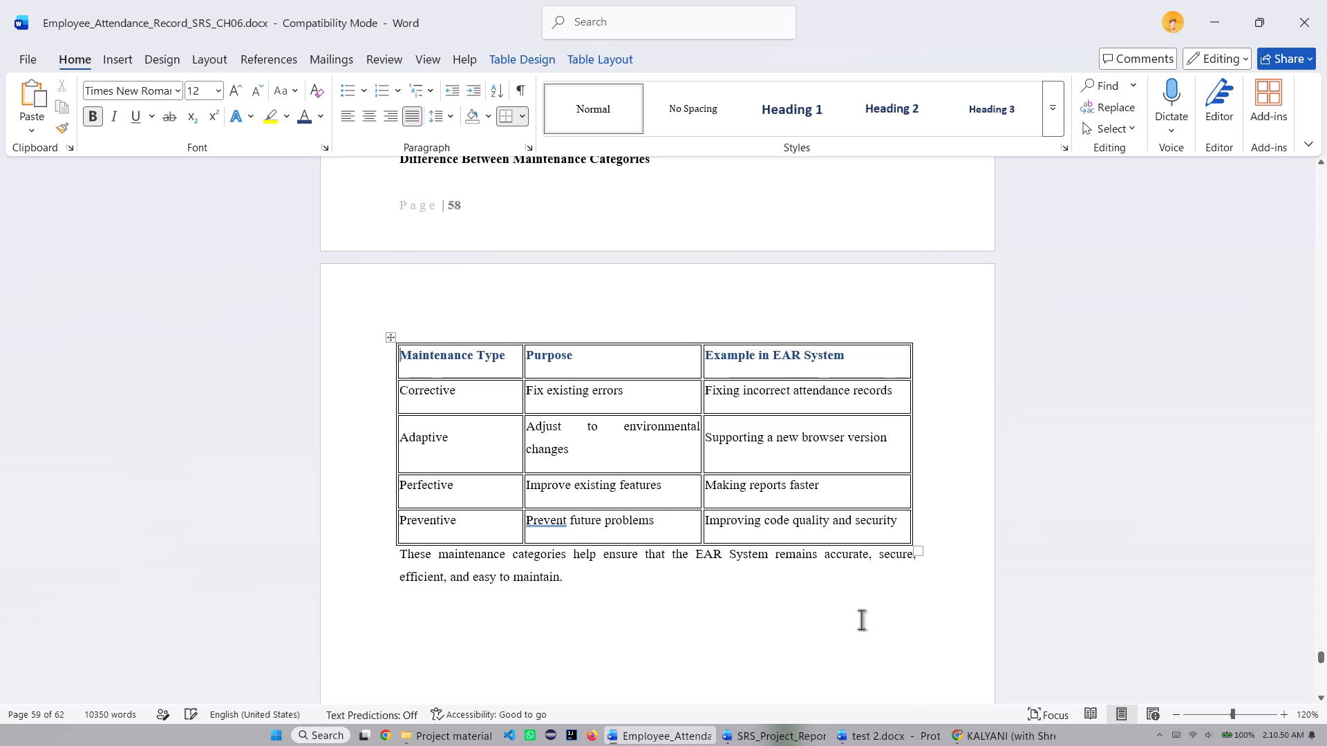
click(861, 620)
Insert a line break before the closing paragraph "These maintenance categories help ensure" to separate it from the table.
click(404, 551)
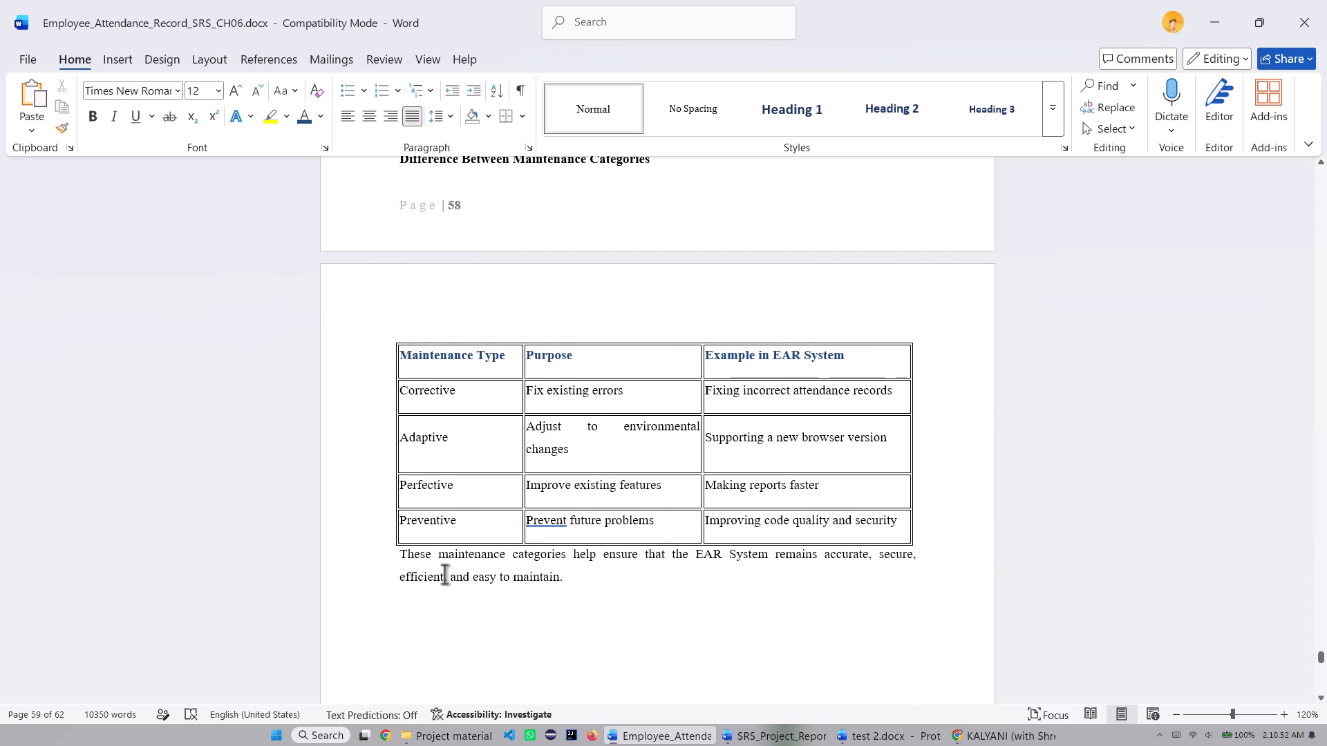
key(Left)
key(shift+Return)
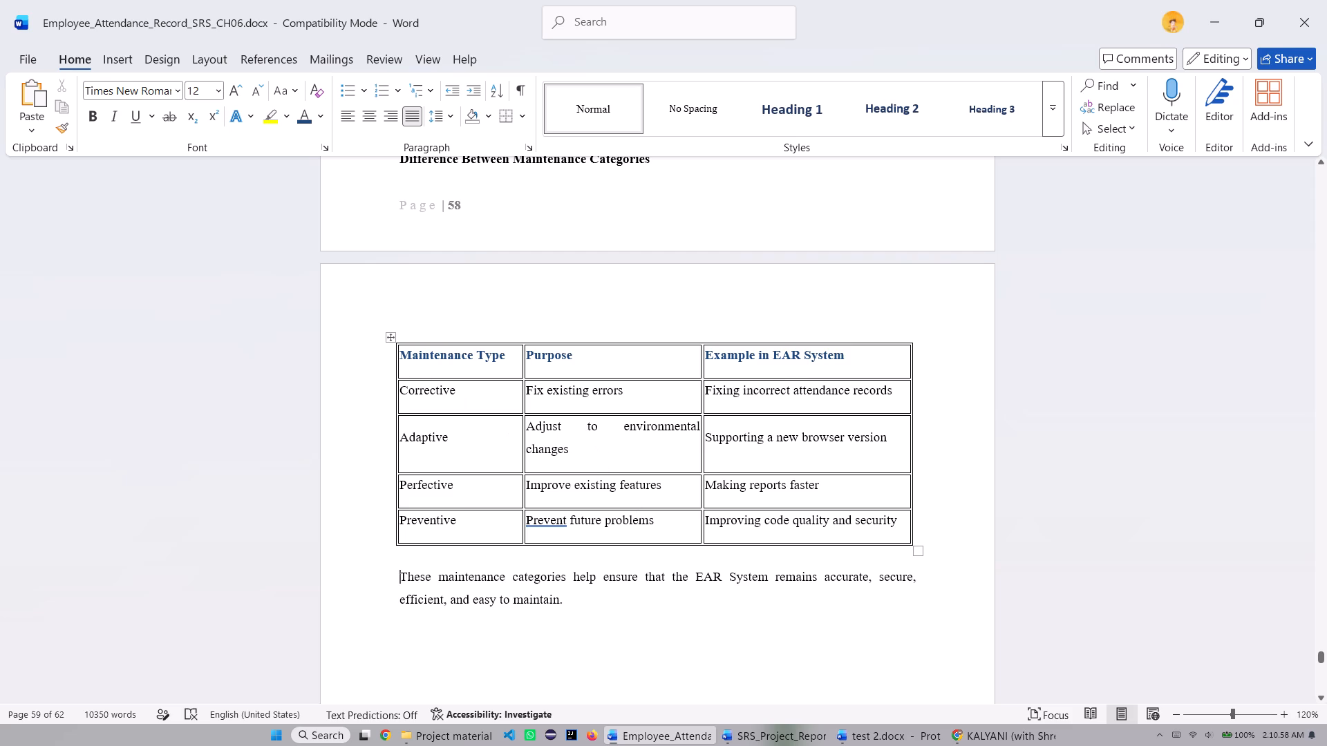
Turn off justification for the maintenance categories table so its cell text is left-aligned.
drag(400, 350, 827, 520)
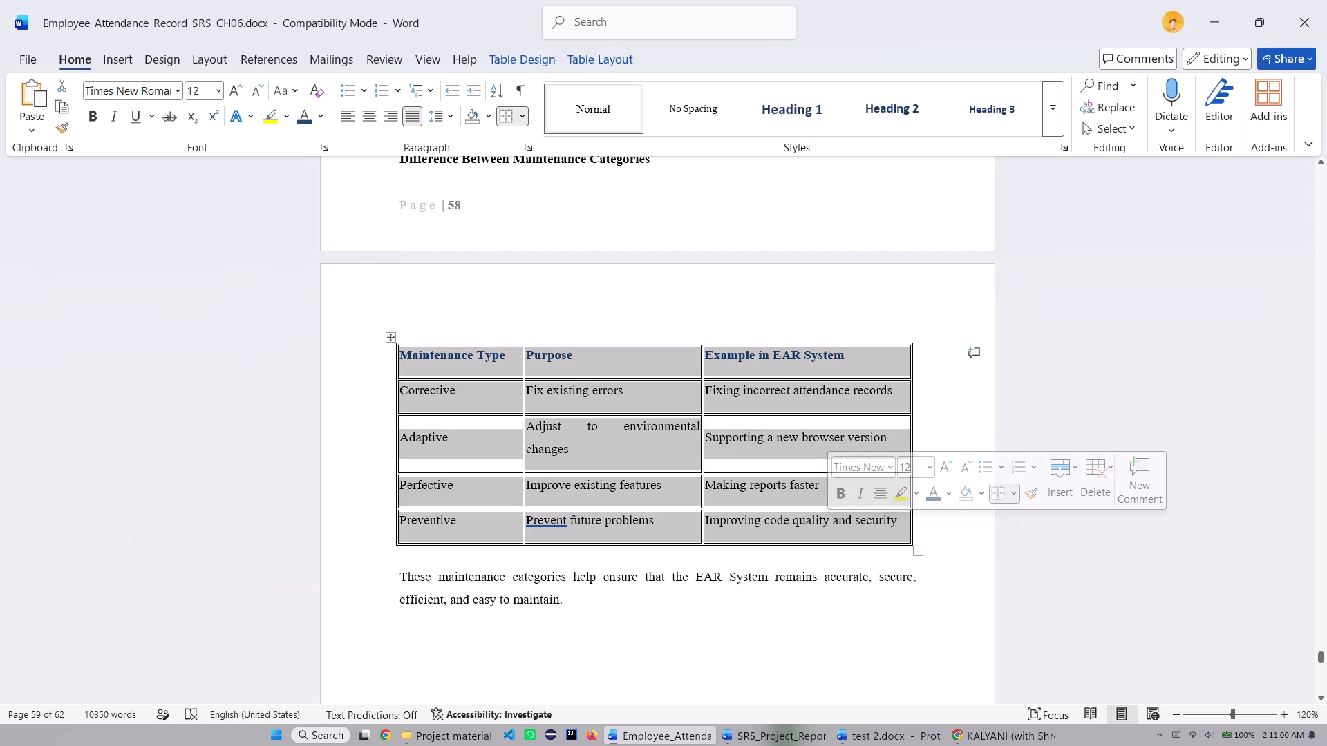
click(417, 120)
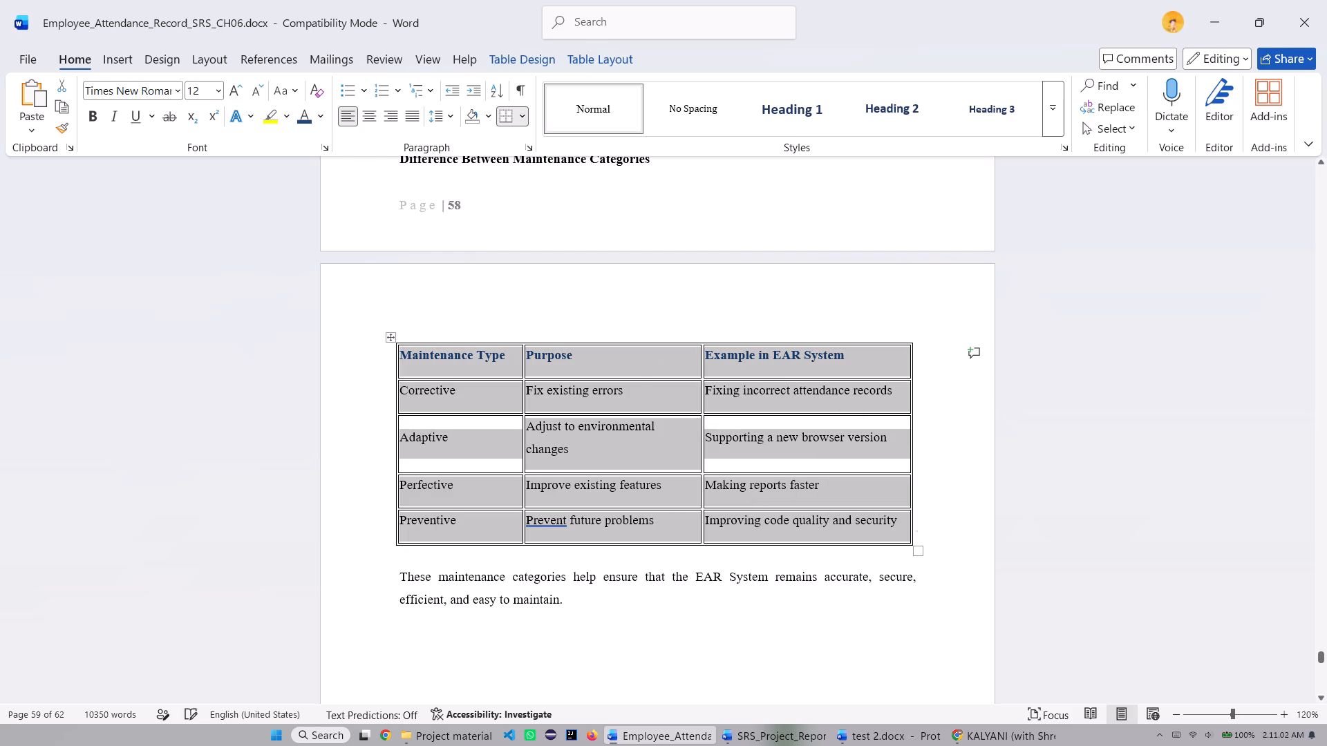
click(672, 655)
Insert an empty paragraph before "Difference Between Maintenance Categories" to move that heading onto the same page as its table.
scroll(708, 470, down, 4)
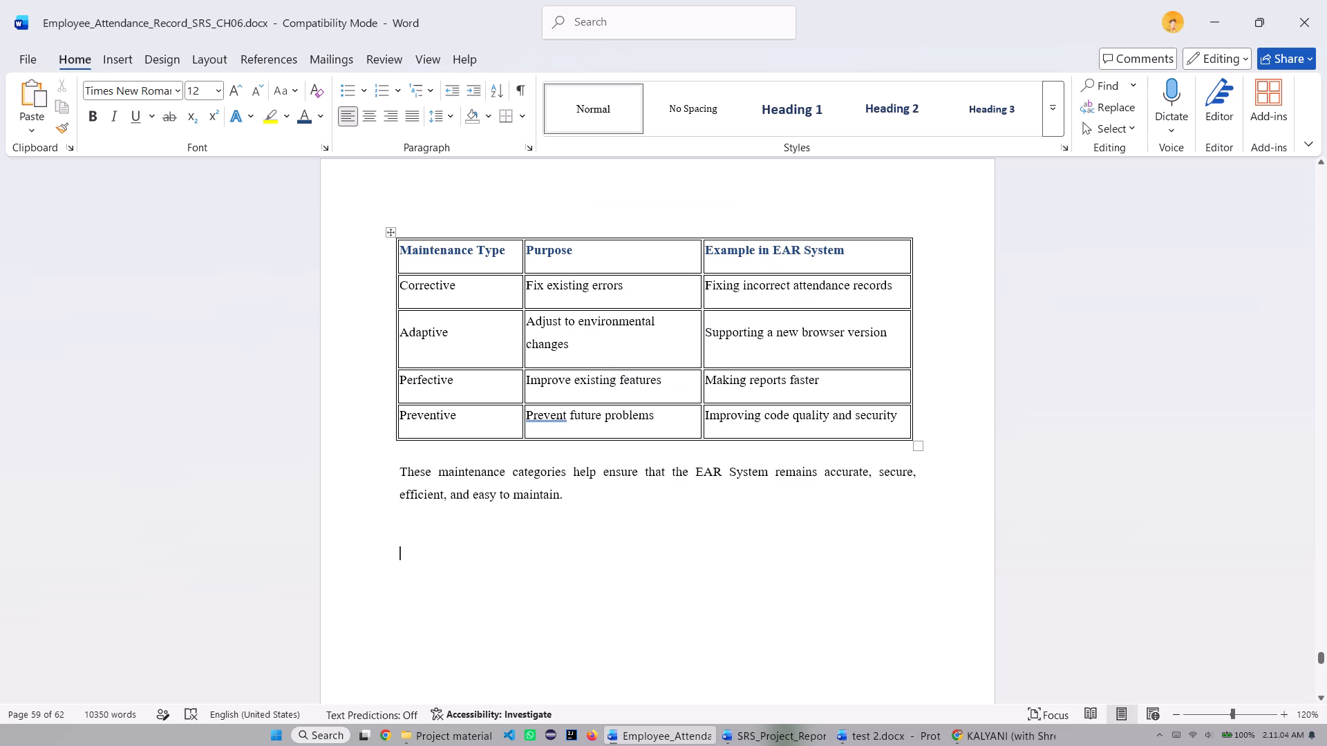
click(844, 572)
scroll(495, 334, up, 14)
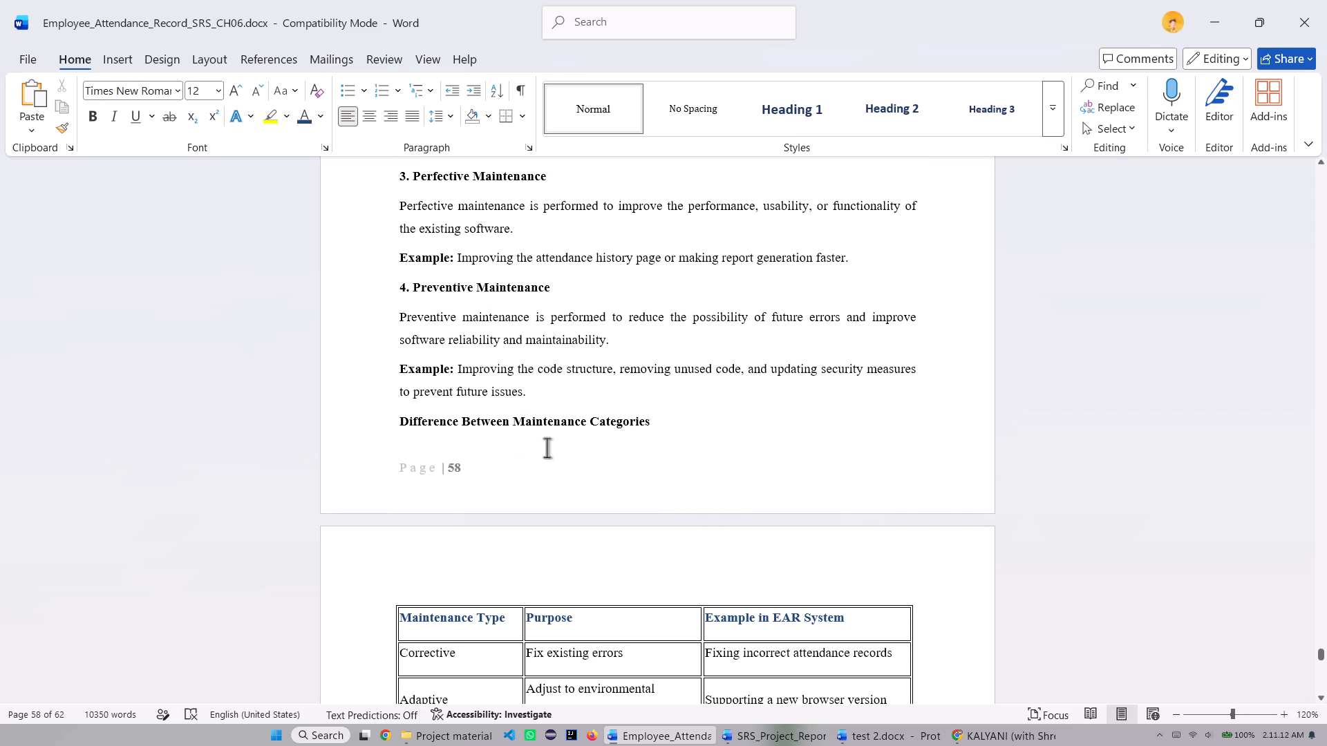
click(536, 397)
key(Return)
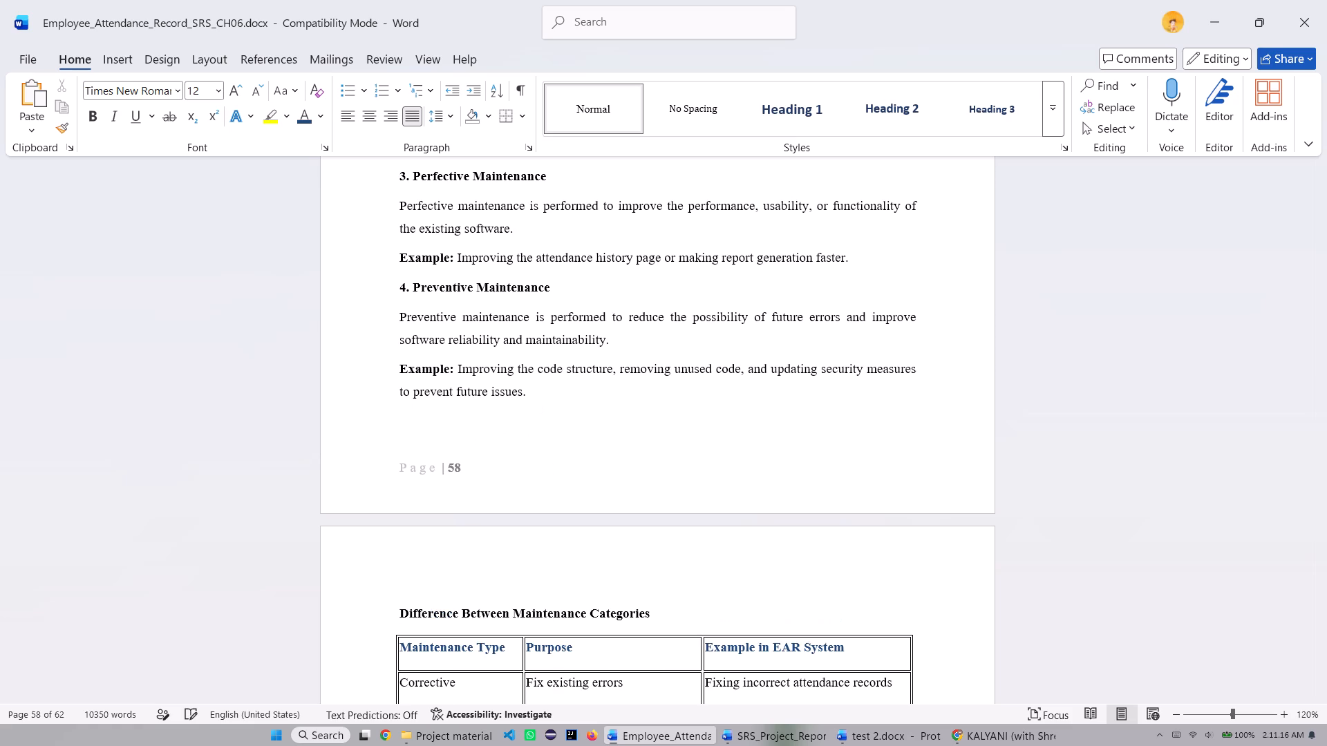
Review the report from the maintenance categories table through Chapter 8 to the start of the references.
scroll(536, 397, down, 4)
scroll(567, 213, down, 12)
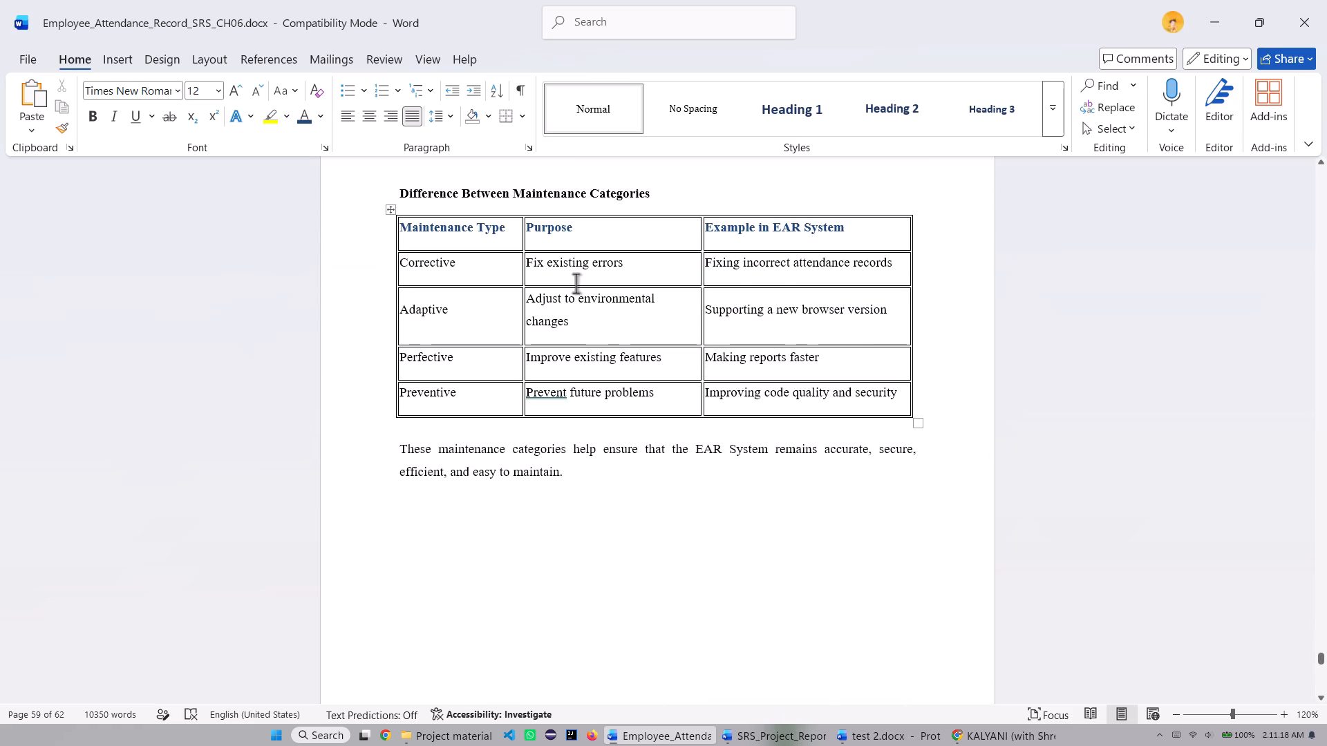
scroll(524, 310, down, 5)
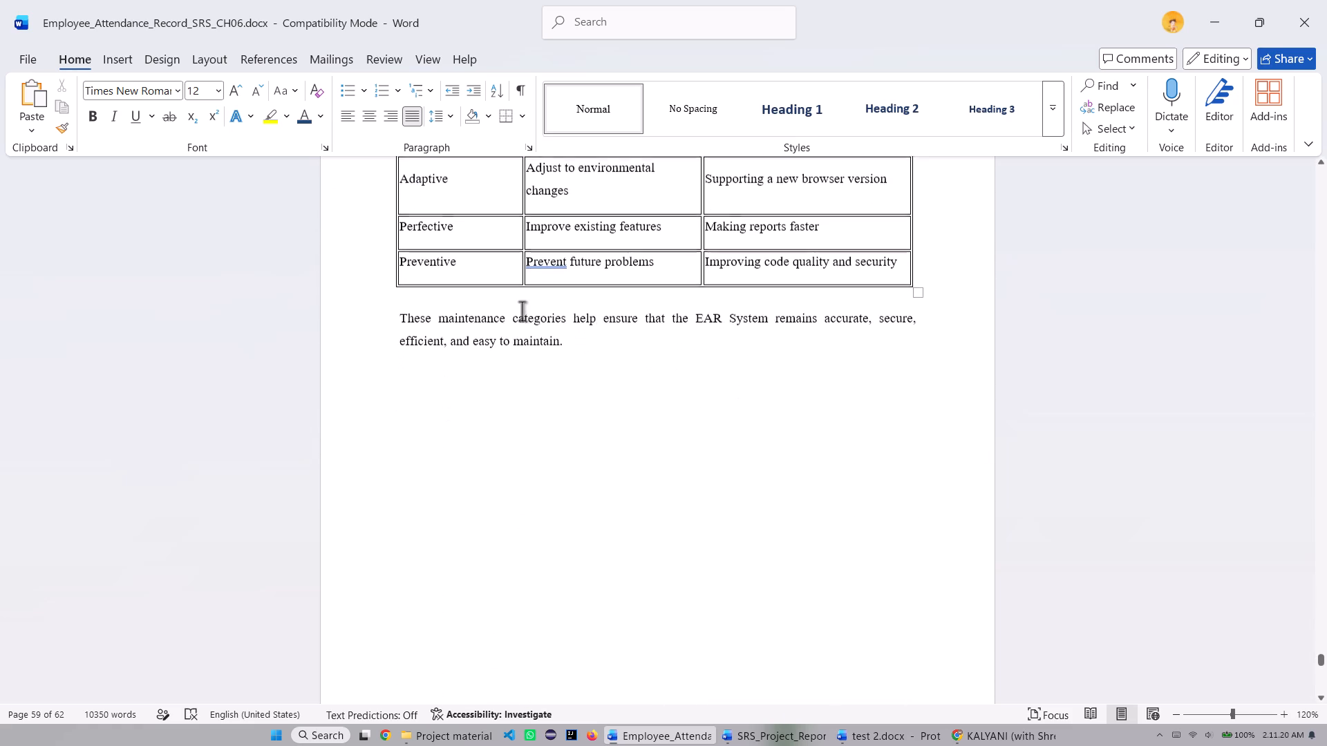
scroll(522, 310, down, 20)
scroll(522, 310, down, 1)
scroll(627, 316, down, 5)
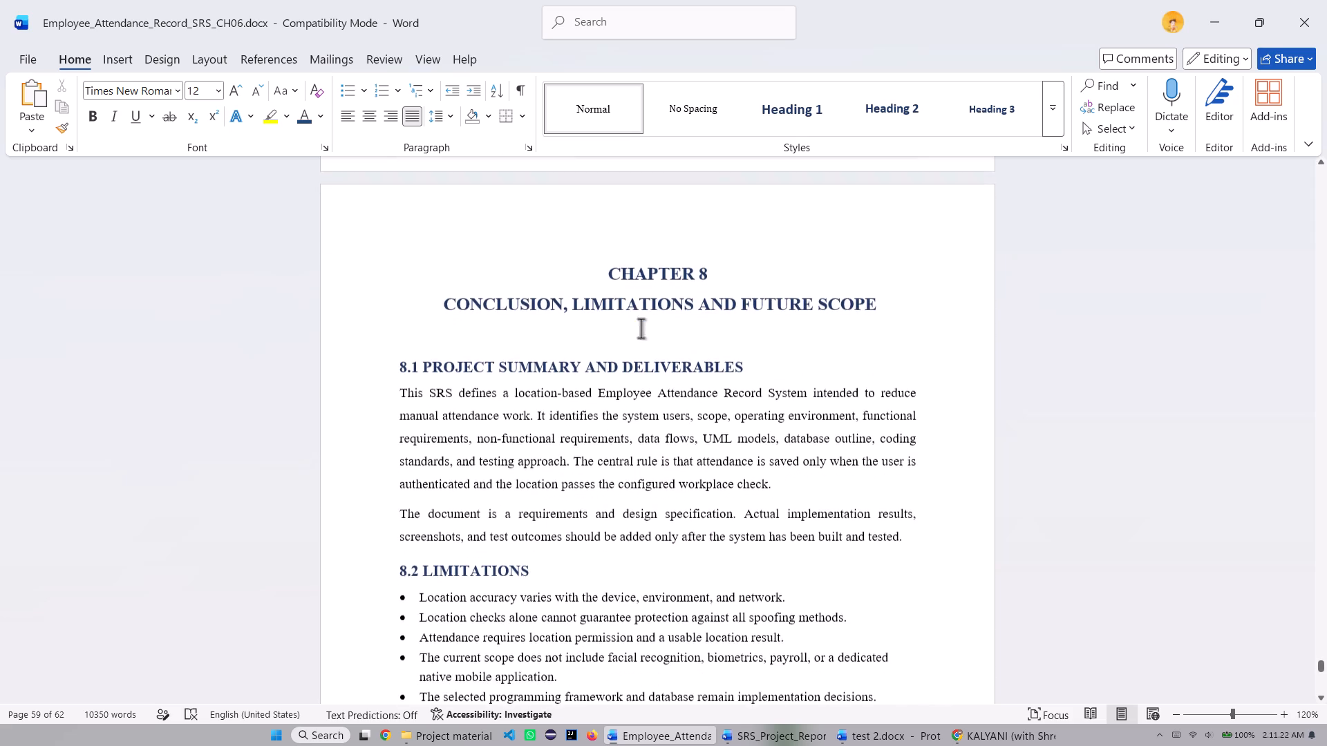
scroll(379, 383, down, 5)
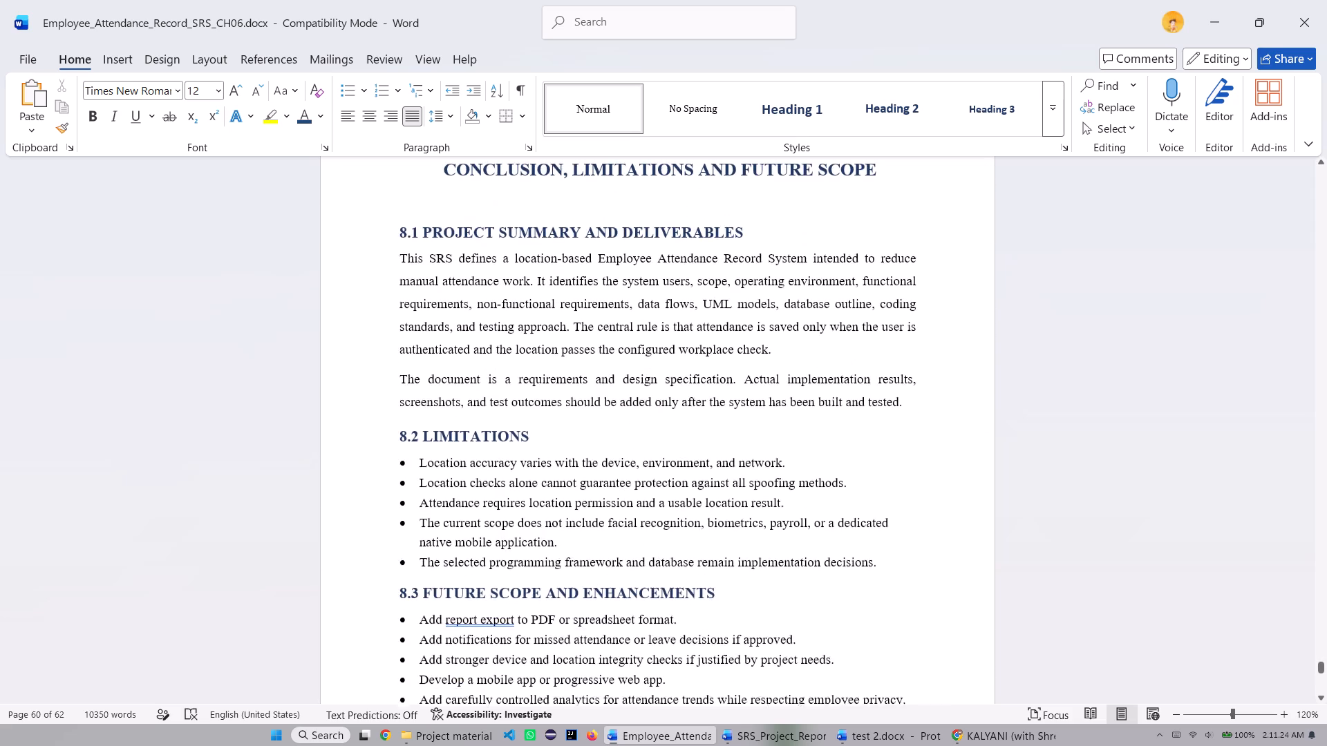
scroll(462, 372, down, 16)
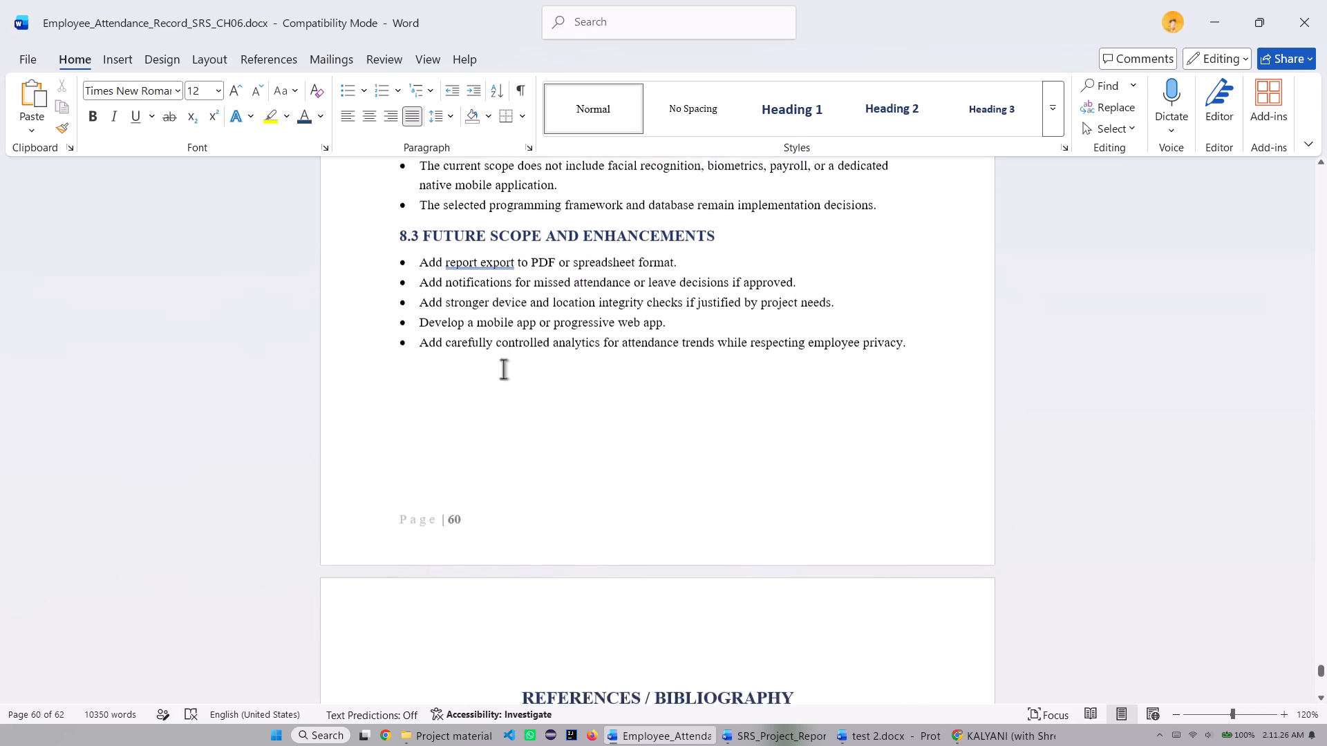
scroll(503, 369, down, 10)
scroll(497, 365, up, 20)
scroll(497, 365, up, 3)
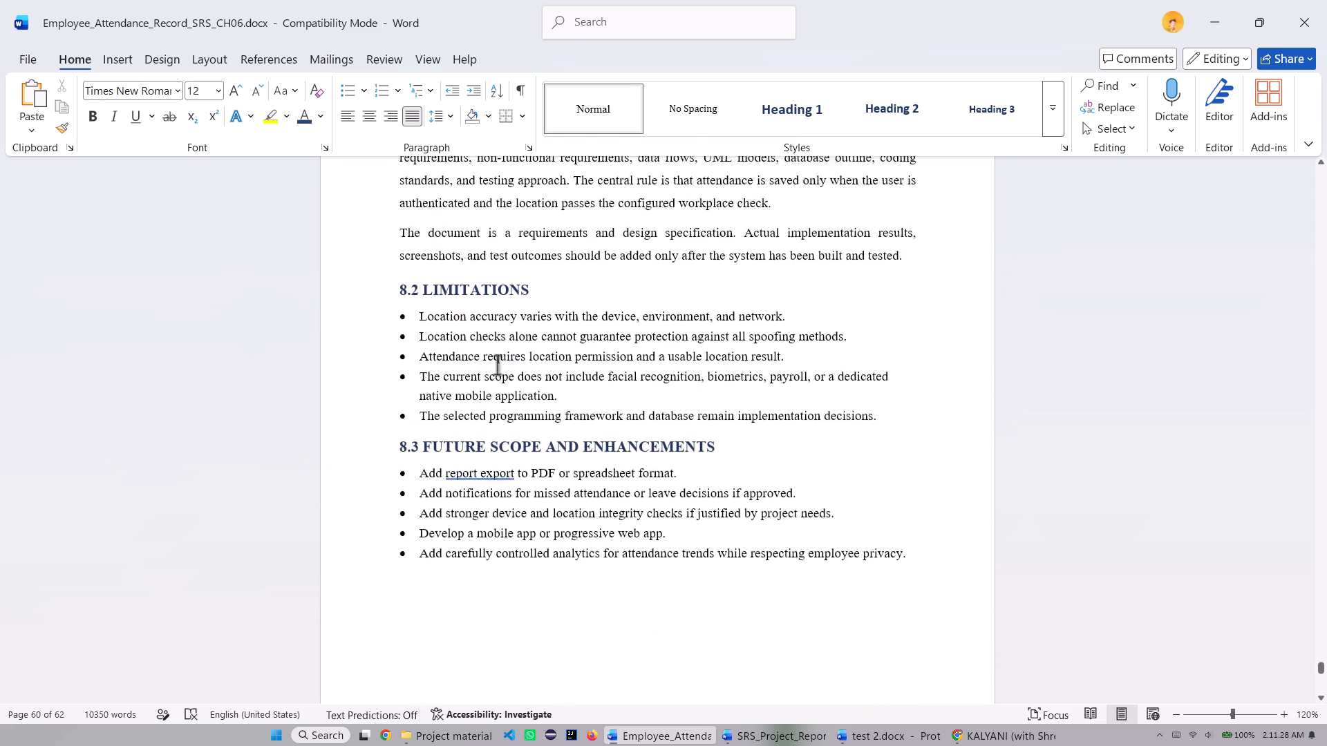
scroll(497, 365, up, 9)
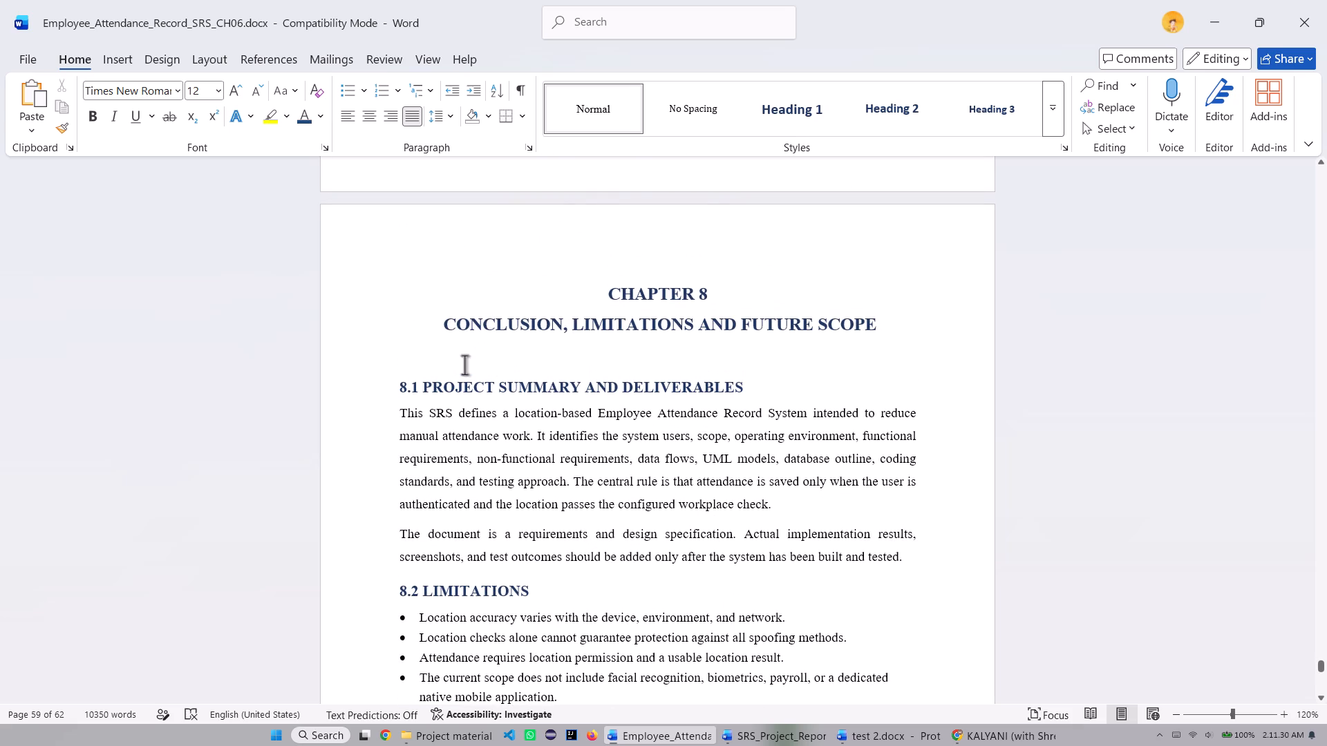
drag(608, 291, 712, 446)
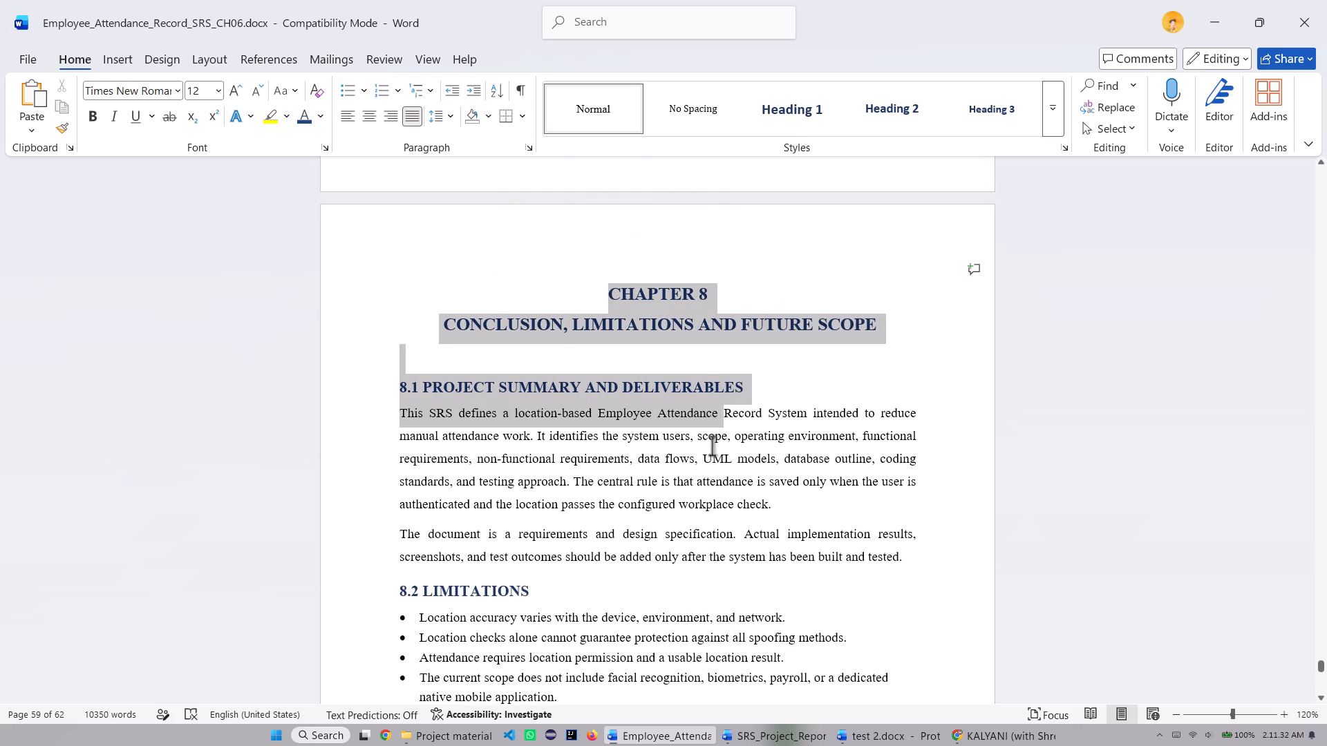
drag(712, 446, 691, 595)
scroll(708, 481, down, 8)
scroll(707, 564, down, 8)
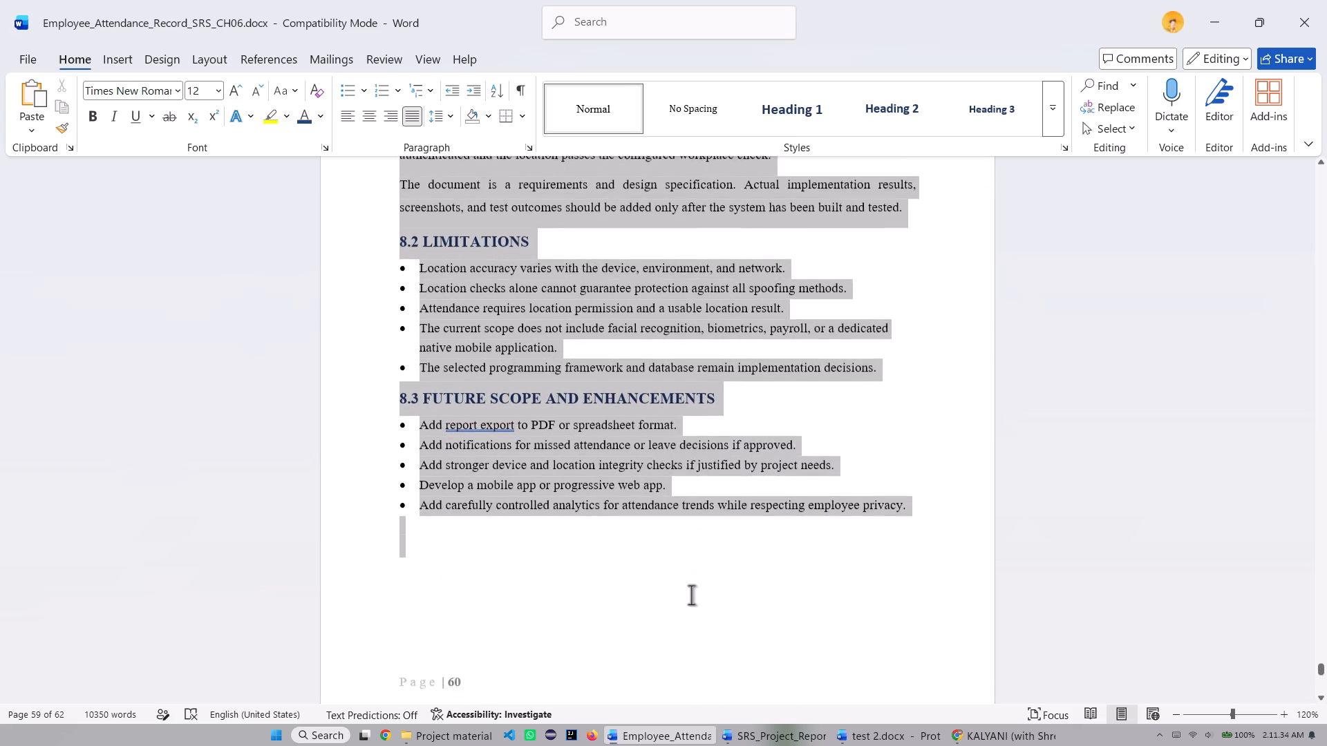
scroll(691, 595, down, 2)
drag(691, 595, 518, 257)
scroll(575, 599, down, 6)
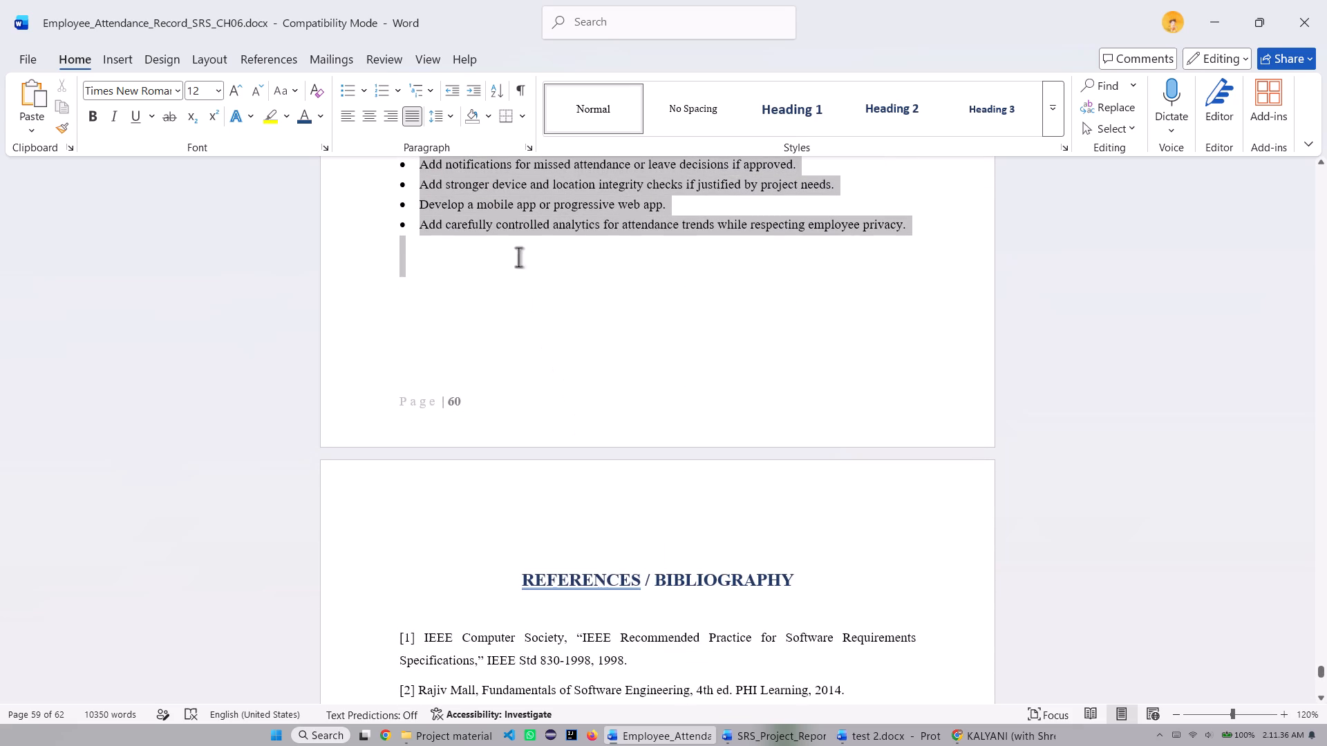
drag(518, 257, 908, 222)
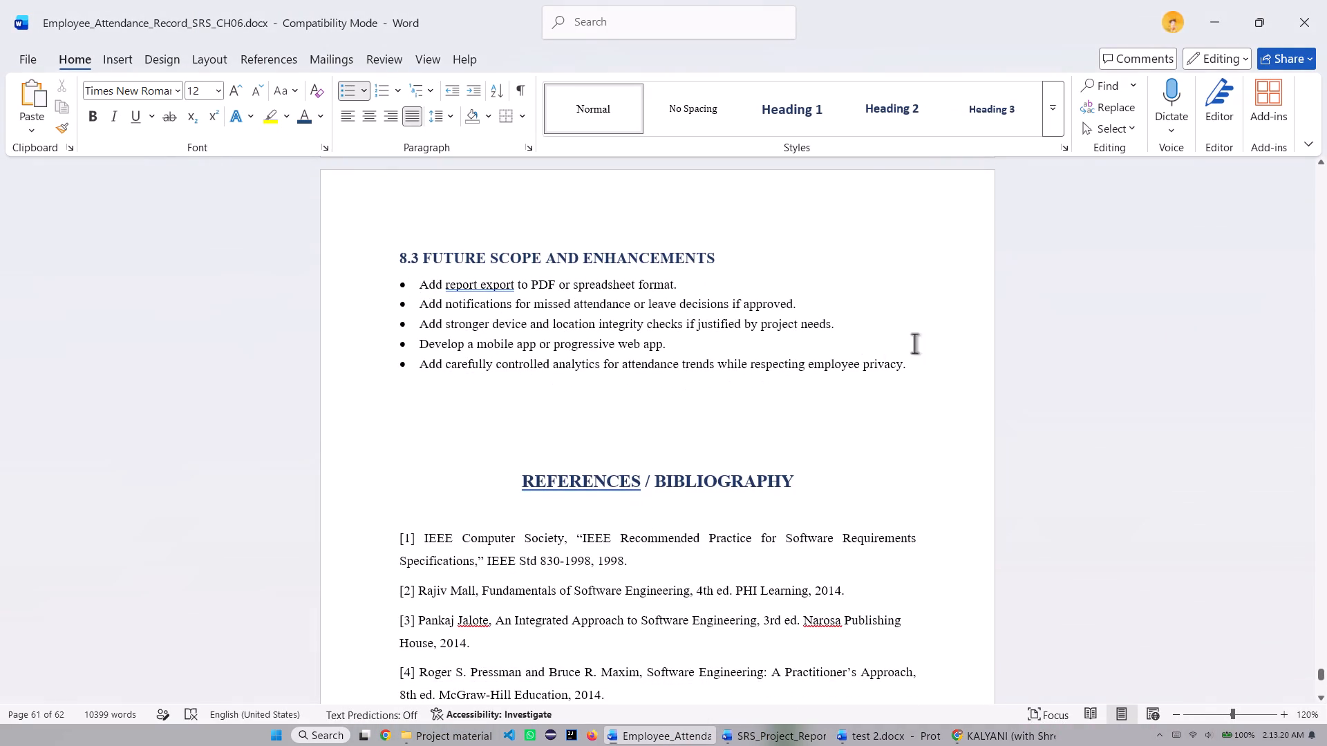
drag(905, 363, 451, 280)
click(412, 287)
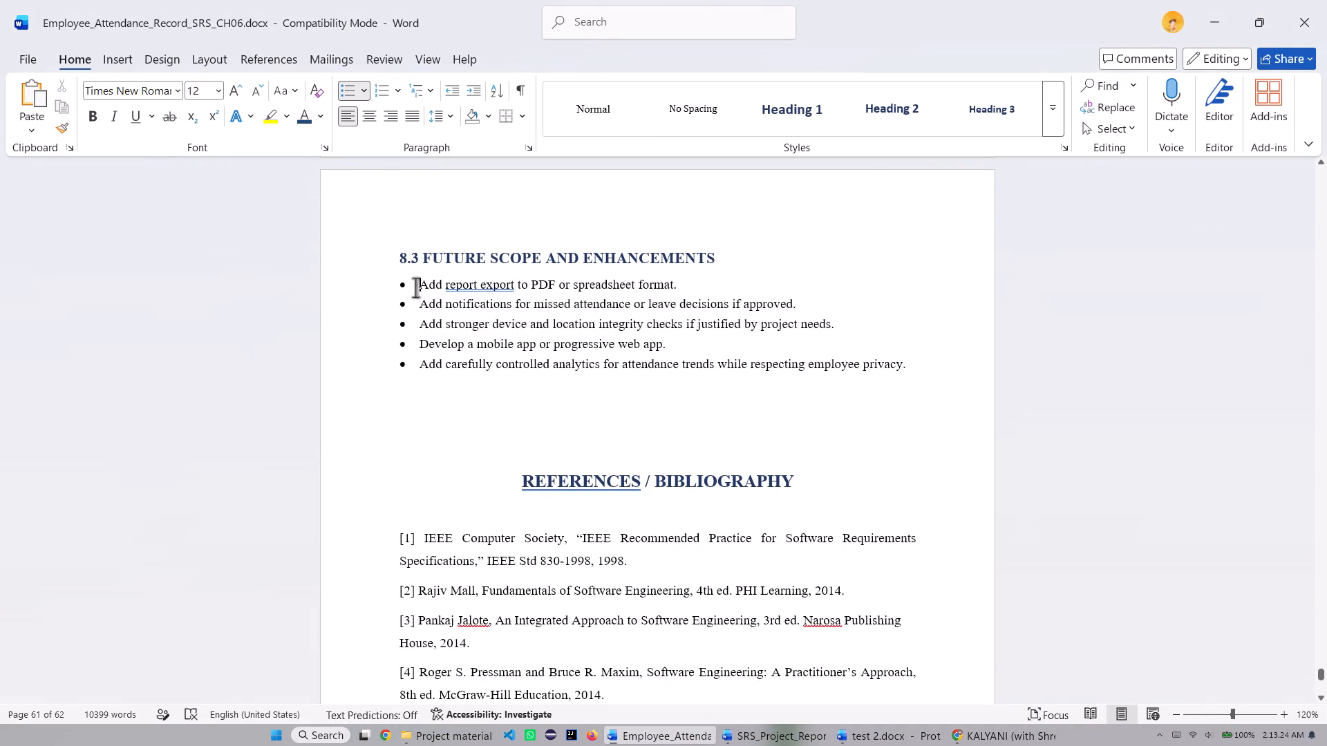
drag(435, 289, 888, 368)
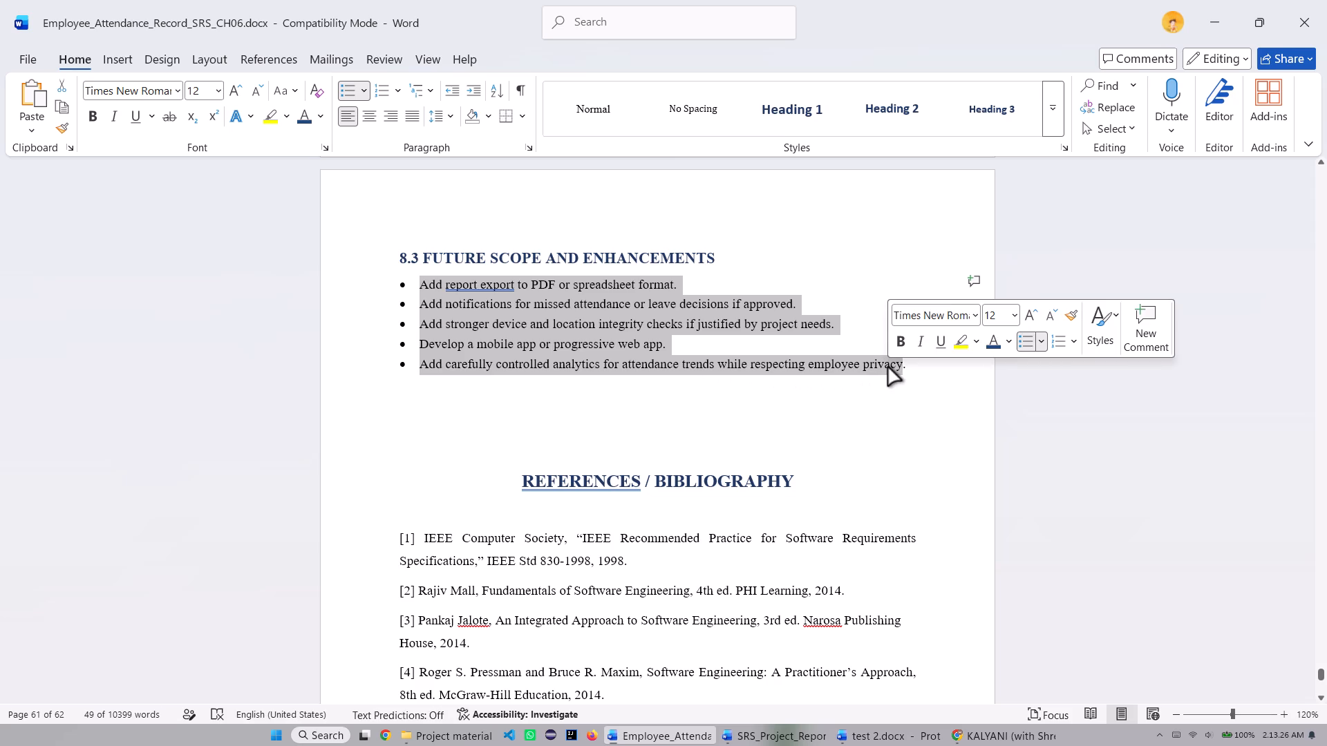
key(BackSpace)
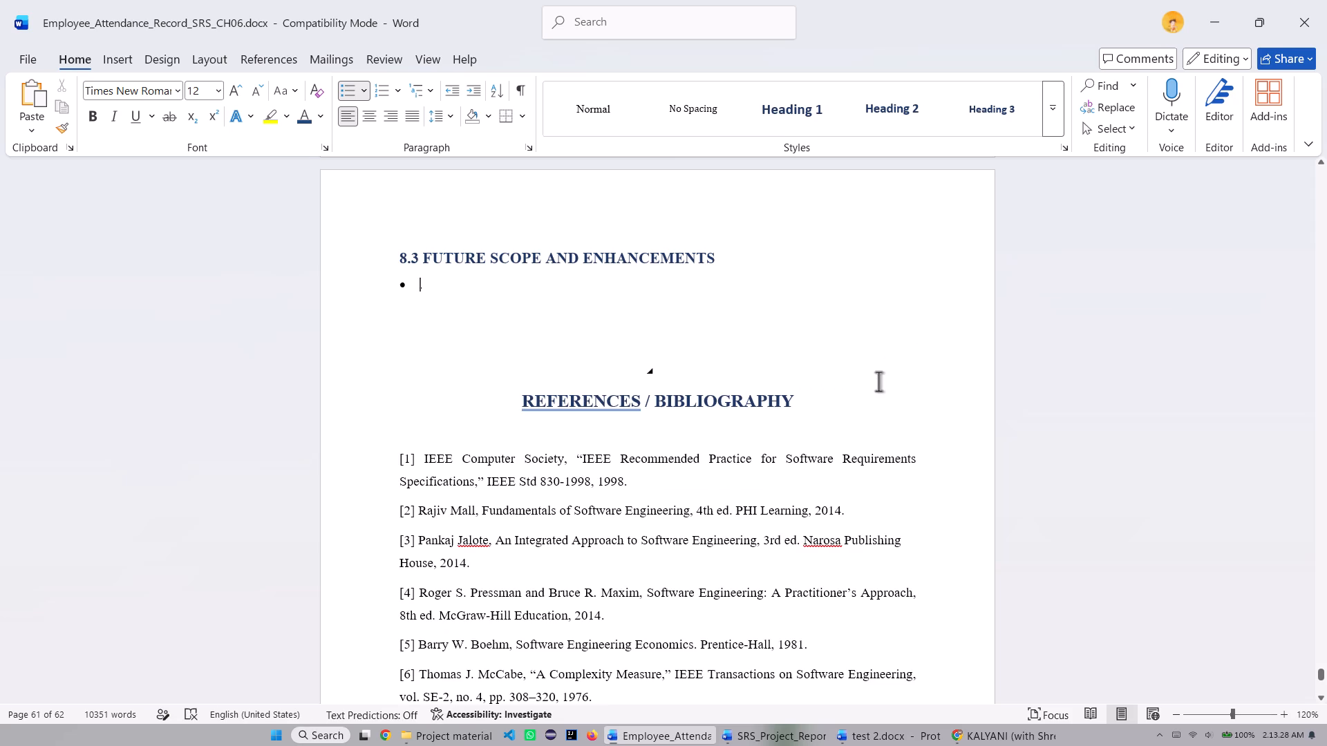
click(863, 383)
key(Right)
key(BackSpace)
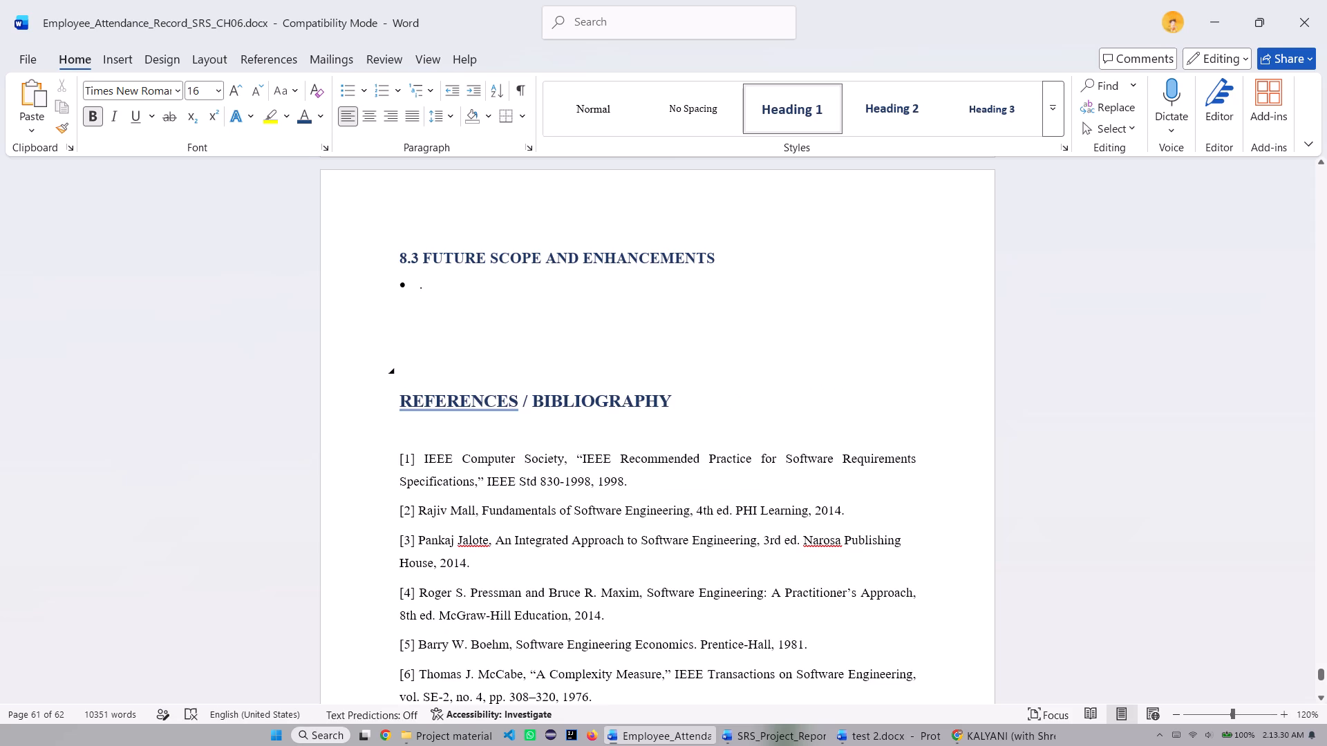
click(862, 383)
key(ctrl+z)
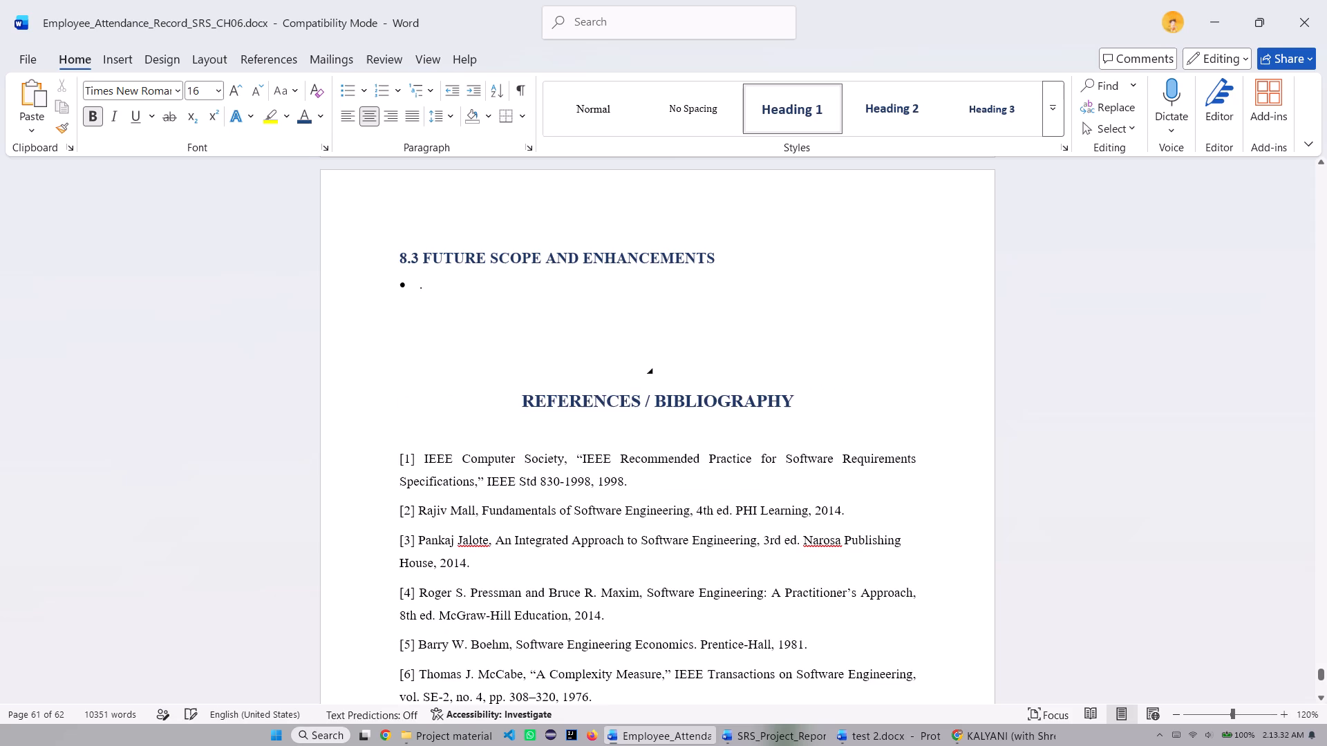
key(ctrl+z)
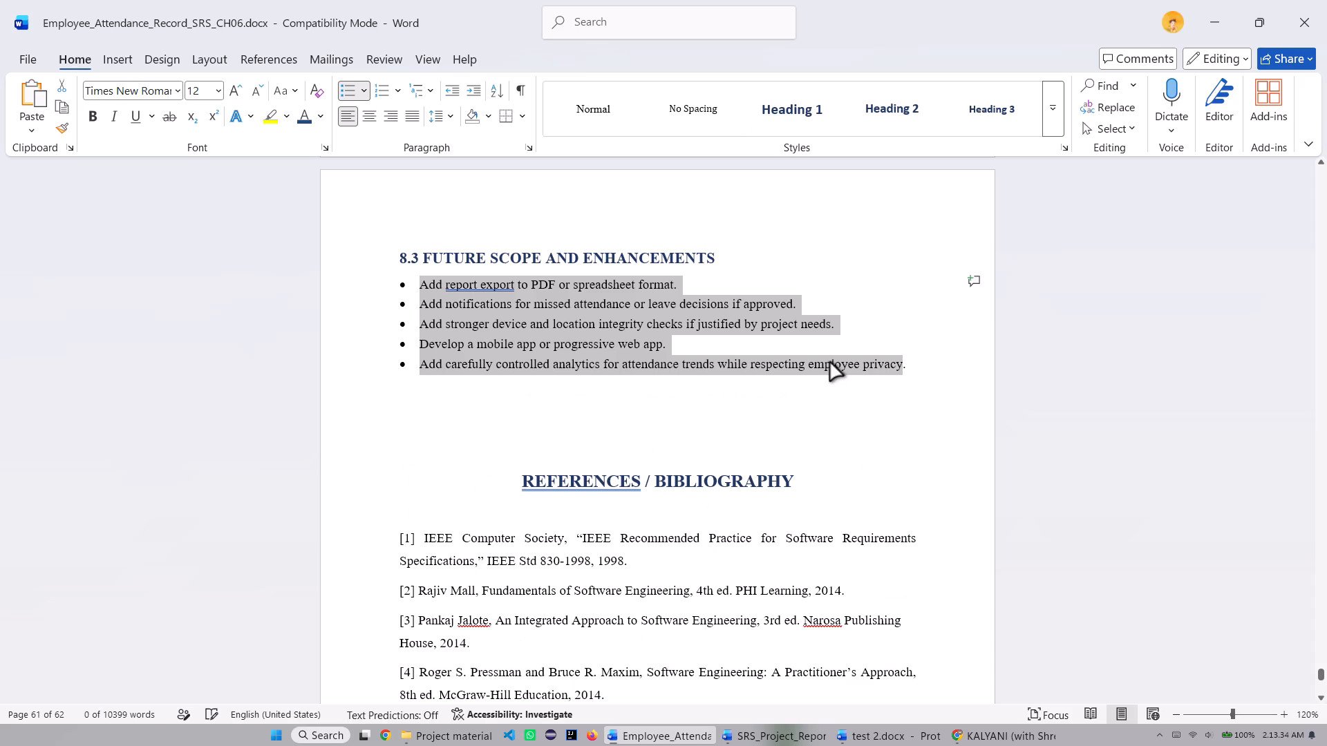
Delete the old bullet list under 8.3 FUTURE SCOPE AND ENHANCEMENTS, including the leftover period and the empty bullet.
key(BackSpace)
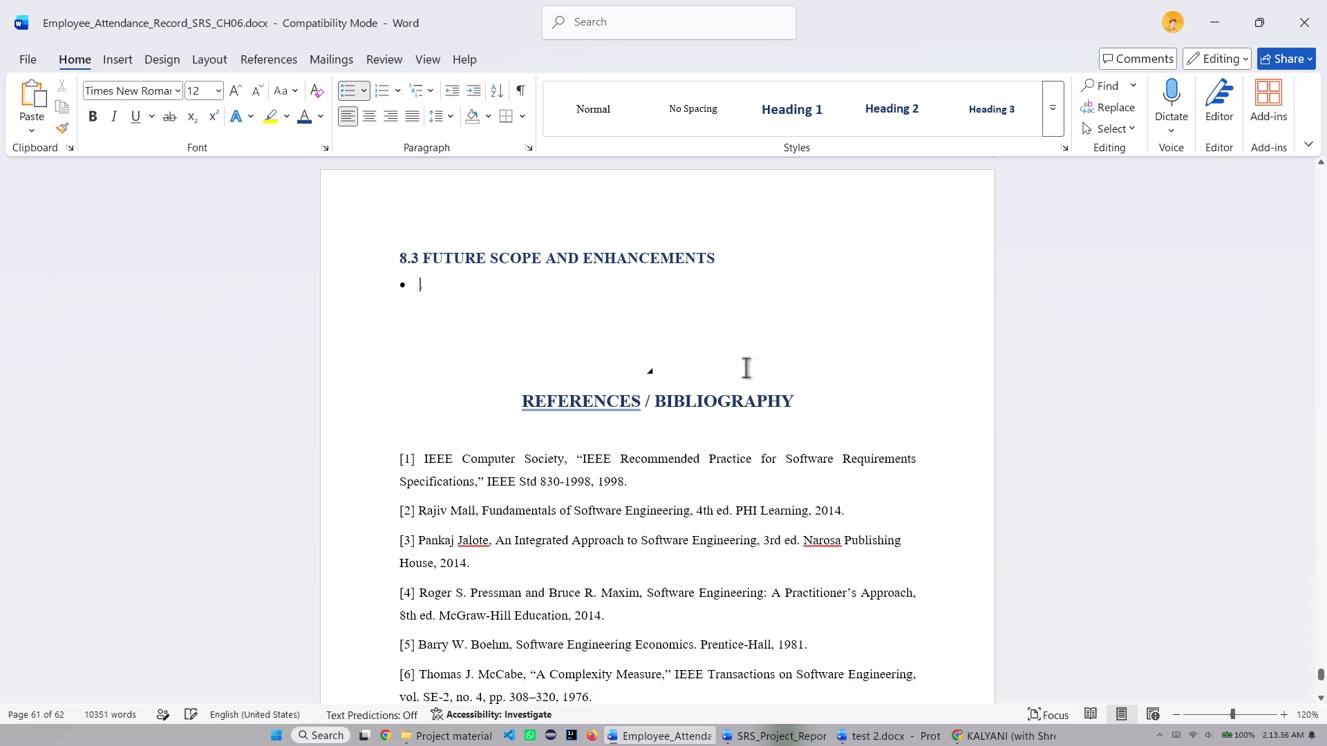
key(Right)
key(BackSpace)
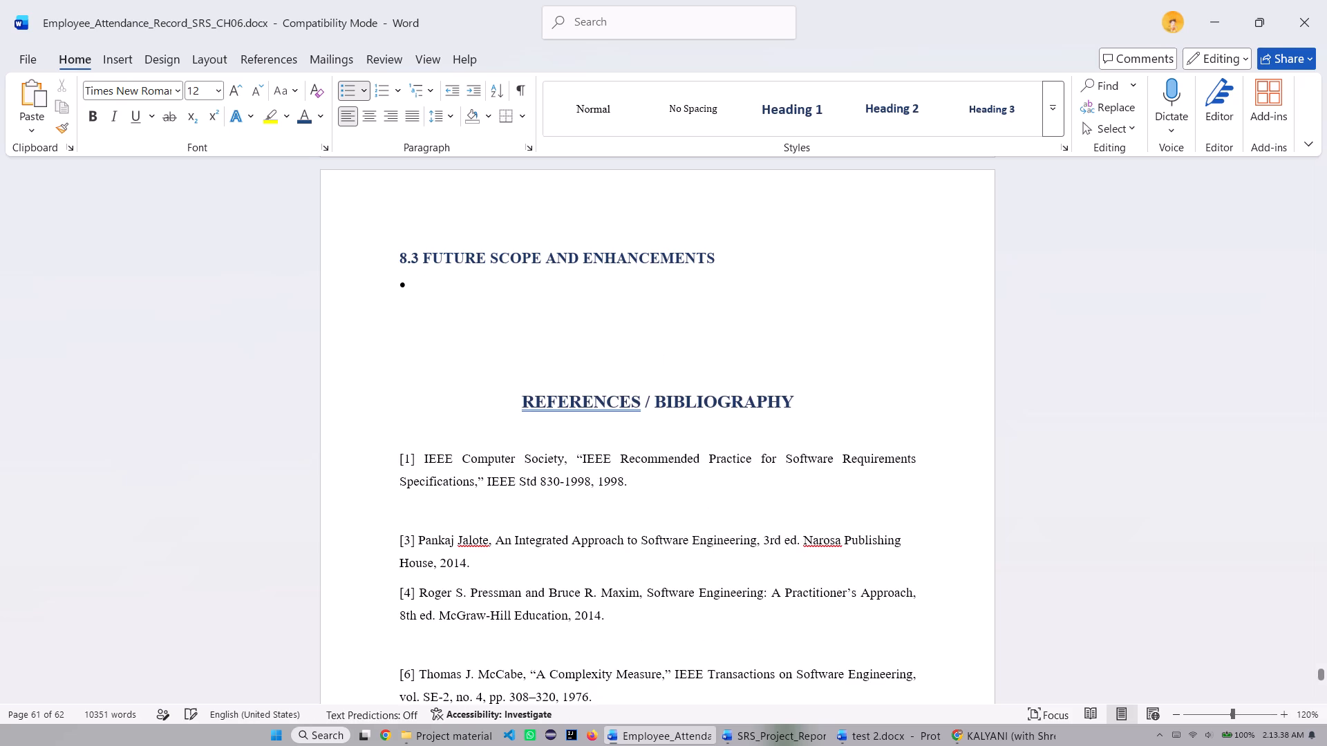
key(BackSpace)
key(BackSpace)
key(BackSpace)
key(BackSpace)
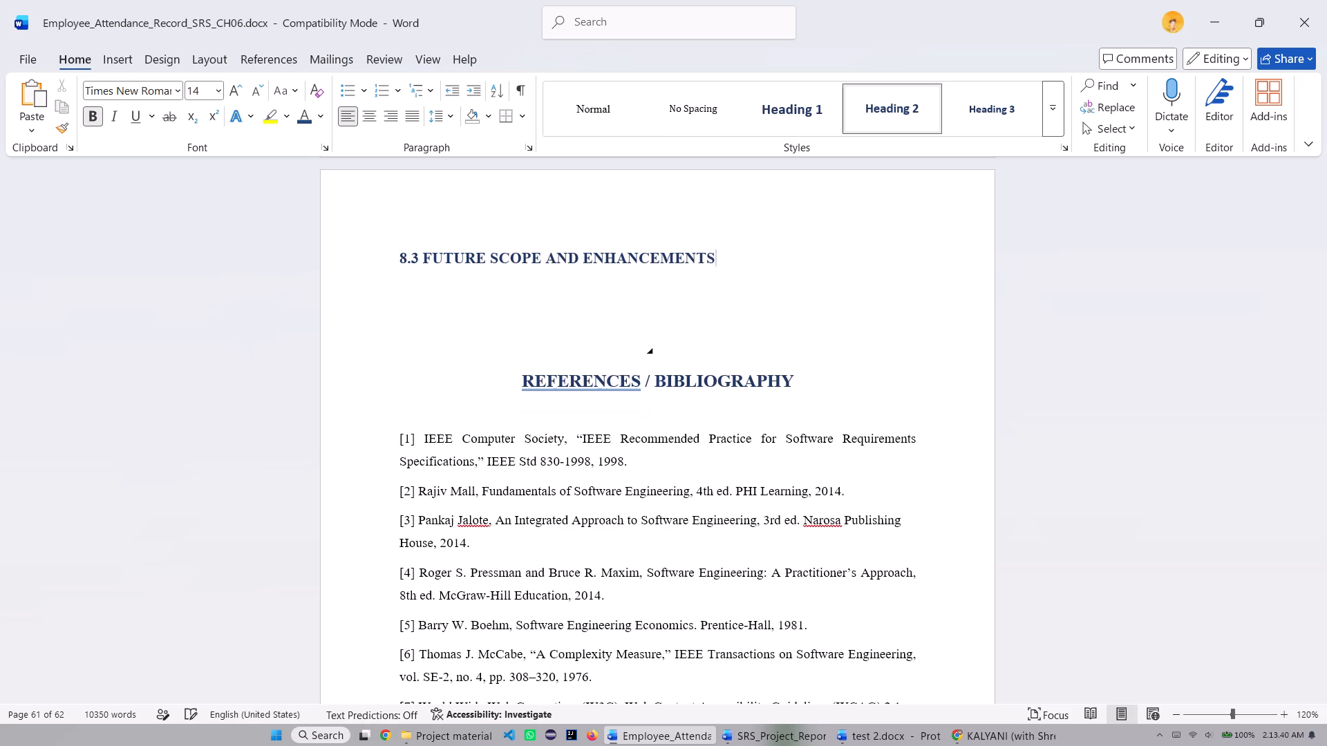
key(backslash)
key(BackSpace)
Paste ChatGPT's future-scope introduction, bullets and closing sentence on a new unnumbered line below the 8.3 heading.
key(Return)
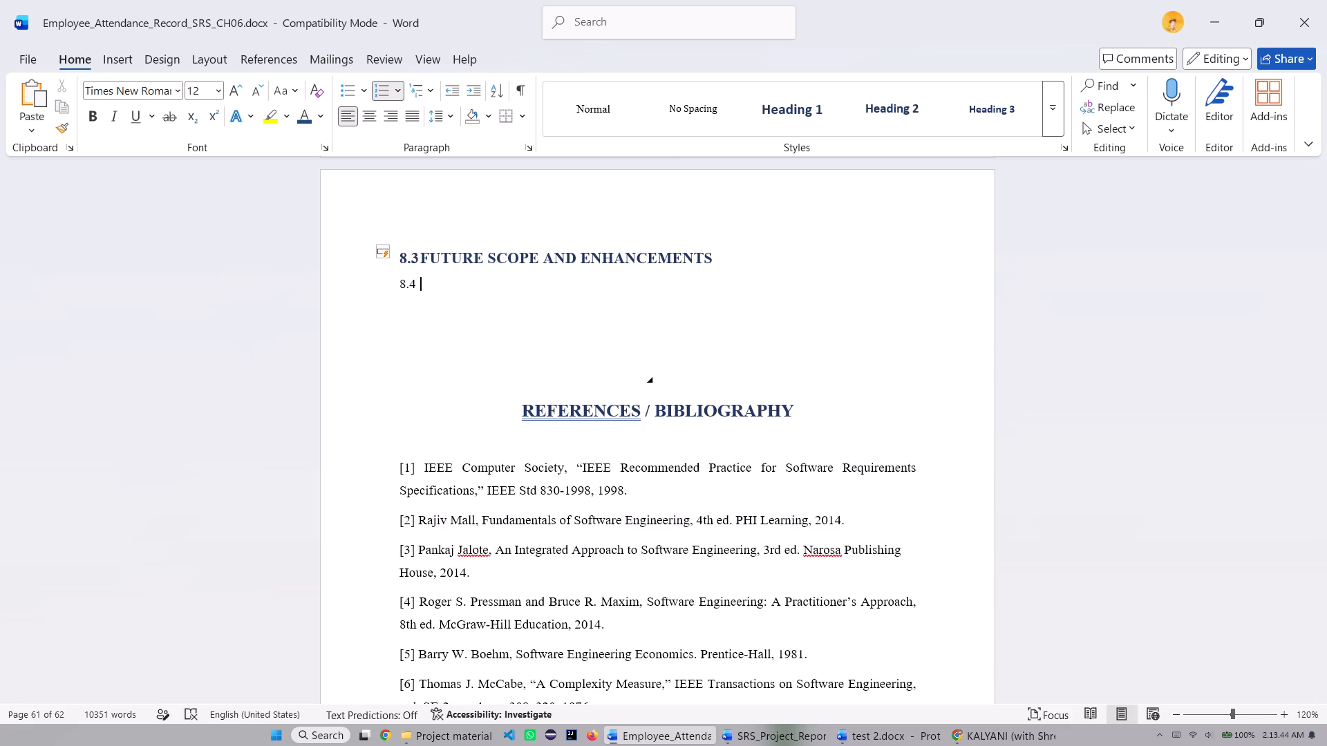
key(BackSpace)
key(BackSpace)
key(BackSpace)
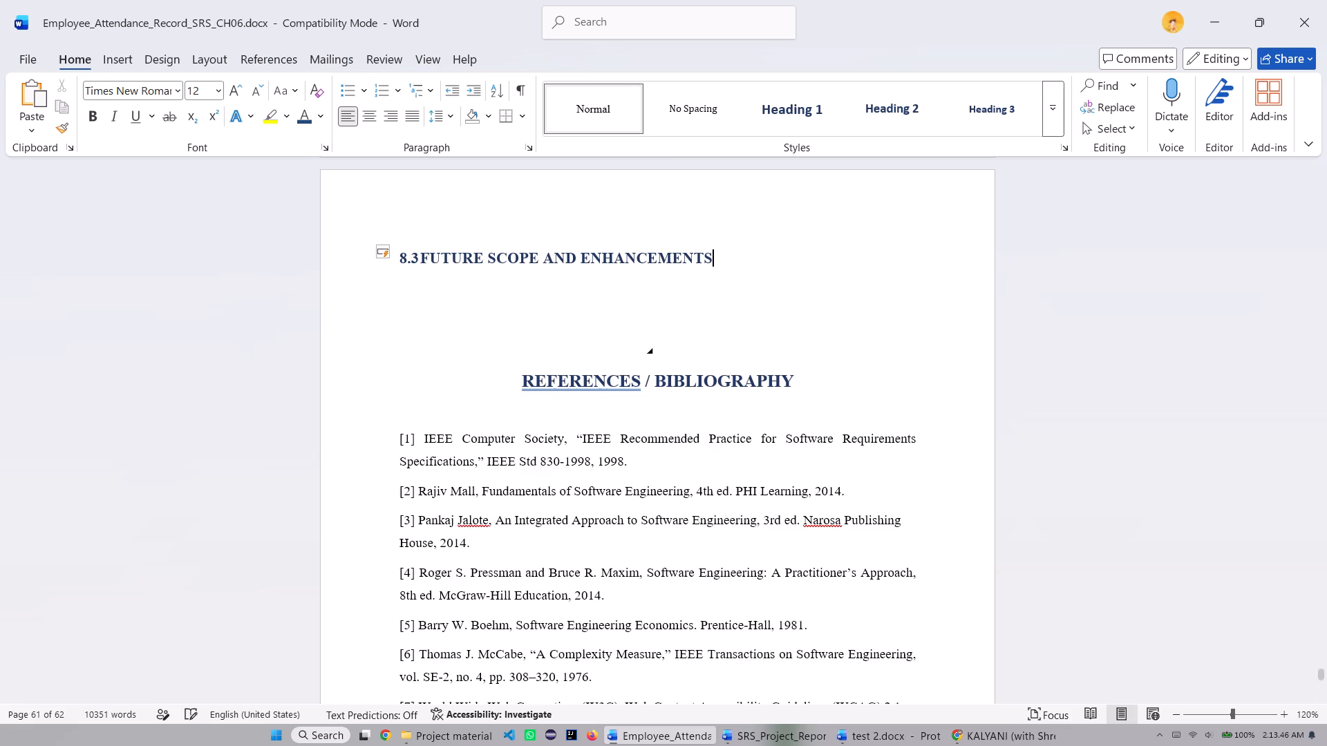
key(Return)
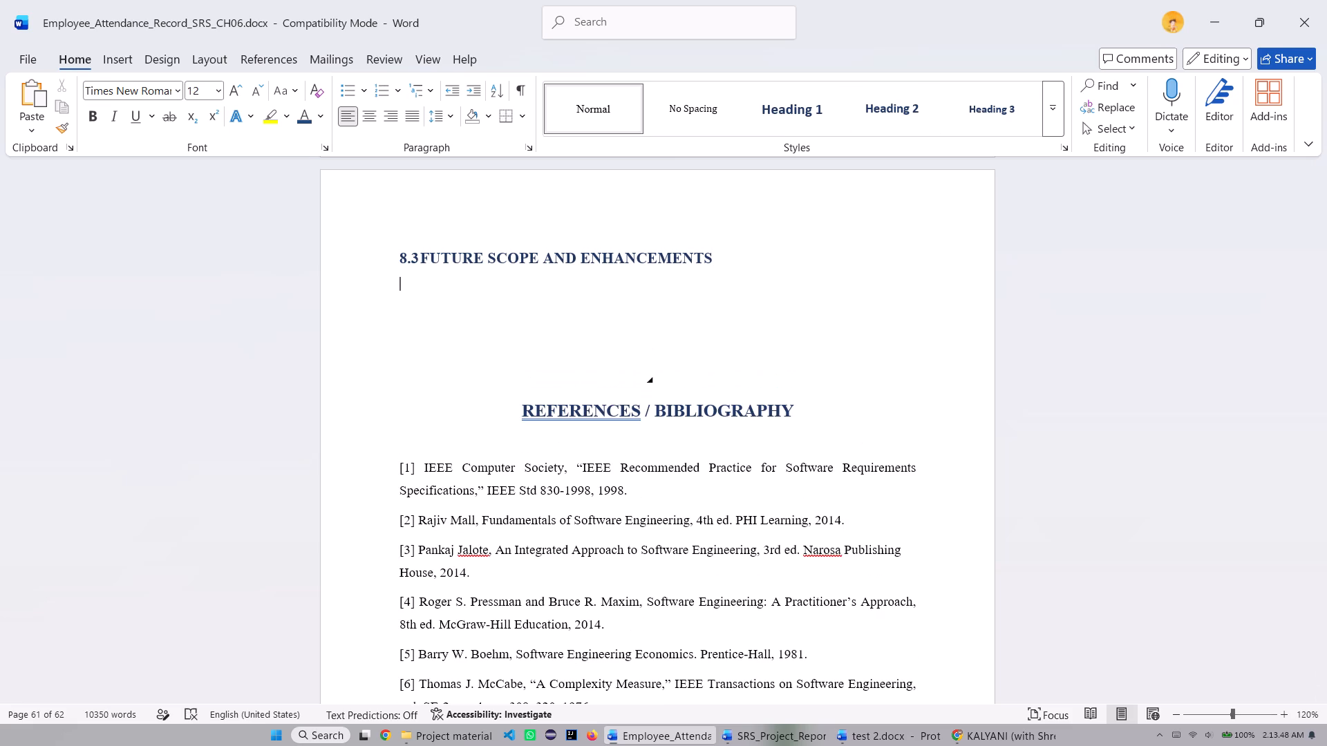
key(ctrl+v)
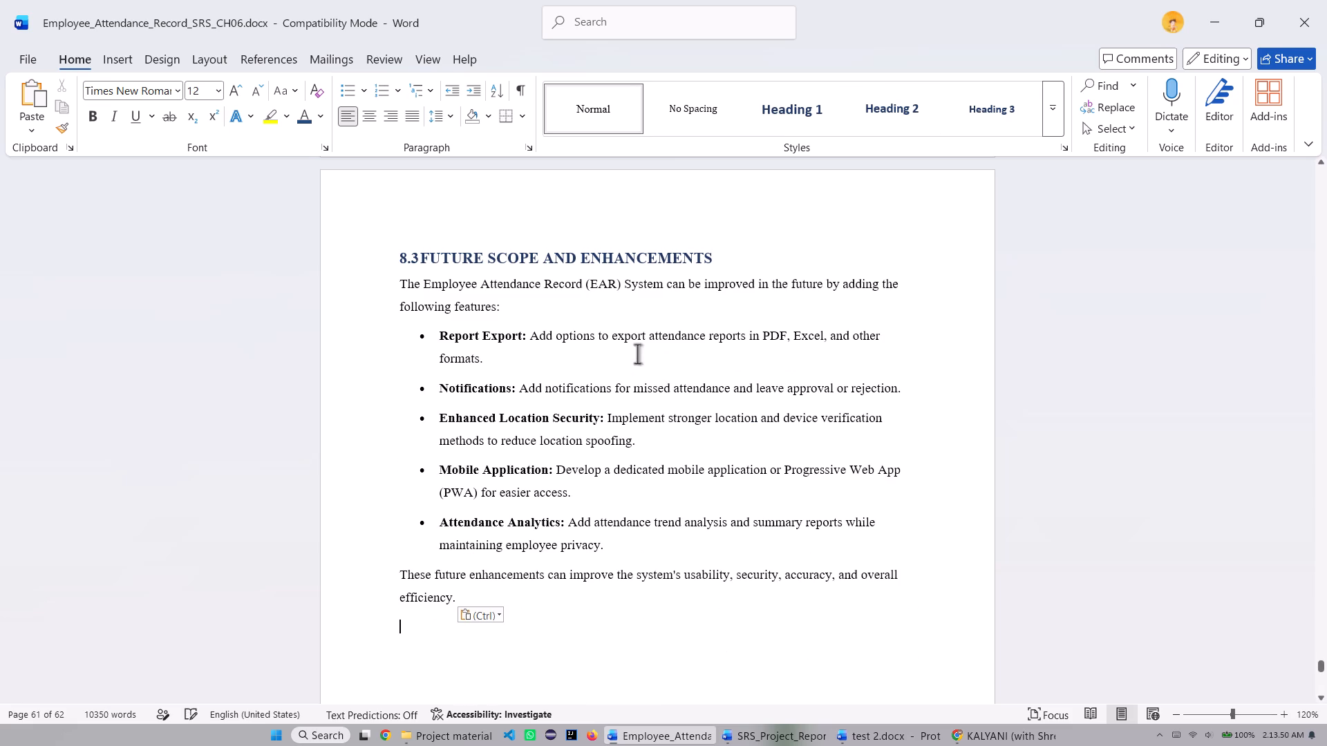
Justify the introduction, bullet list and closing sentence under 8.3 FUTURE SCOPE AND ENHANCEMENTS.
drag(402, 280, 507, 471)
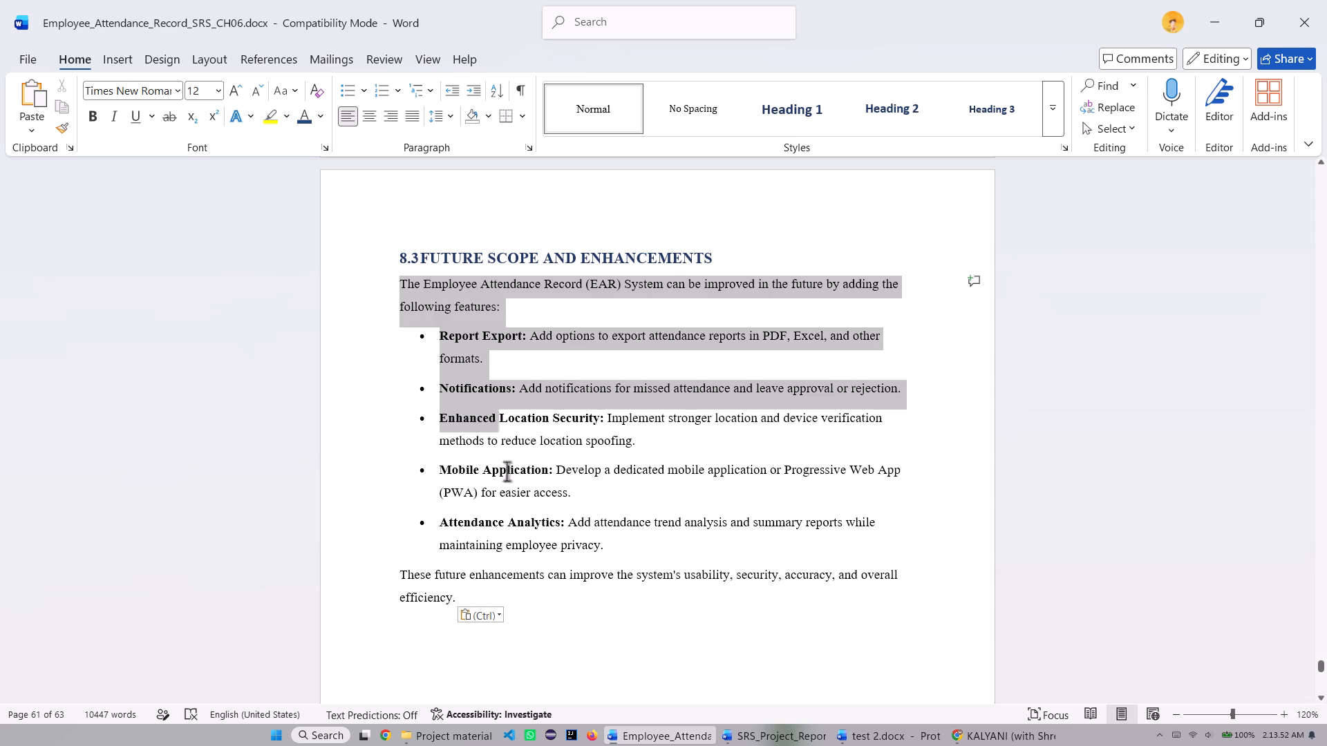
drag(507, 471, 457, 595)
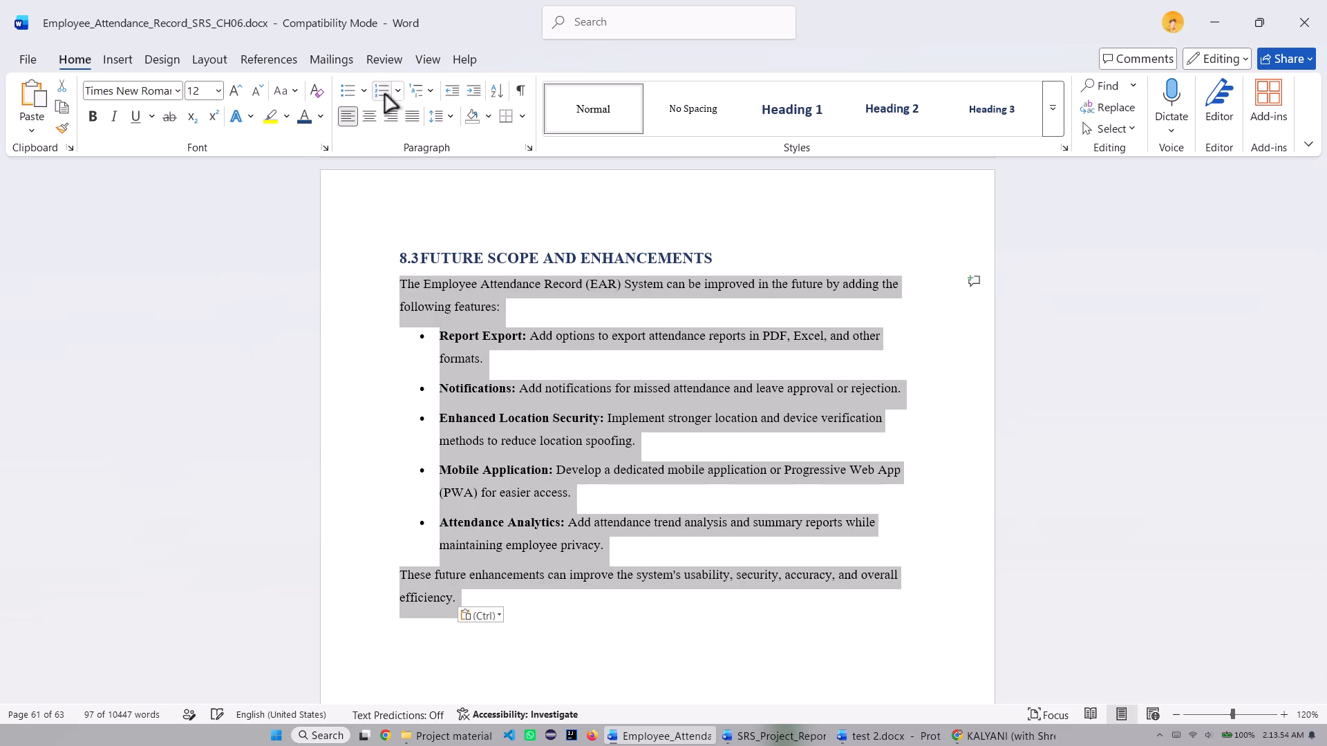
click(408, 119)
Add an empty paragraph in the gap between the 8.3 closing sentence and the REFERENCES / BIBLIOGRAPHY heading.
scroll(597, 297, down, 13)
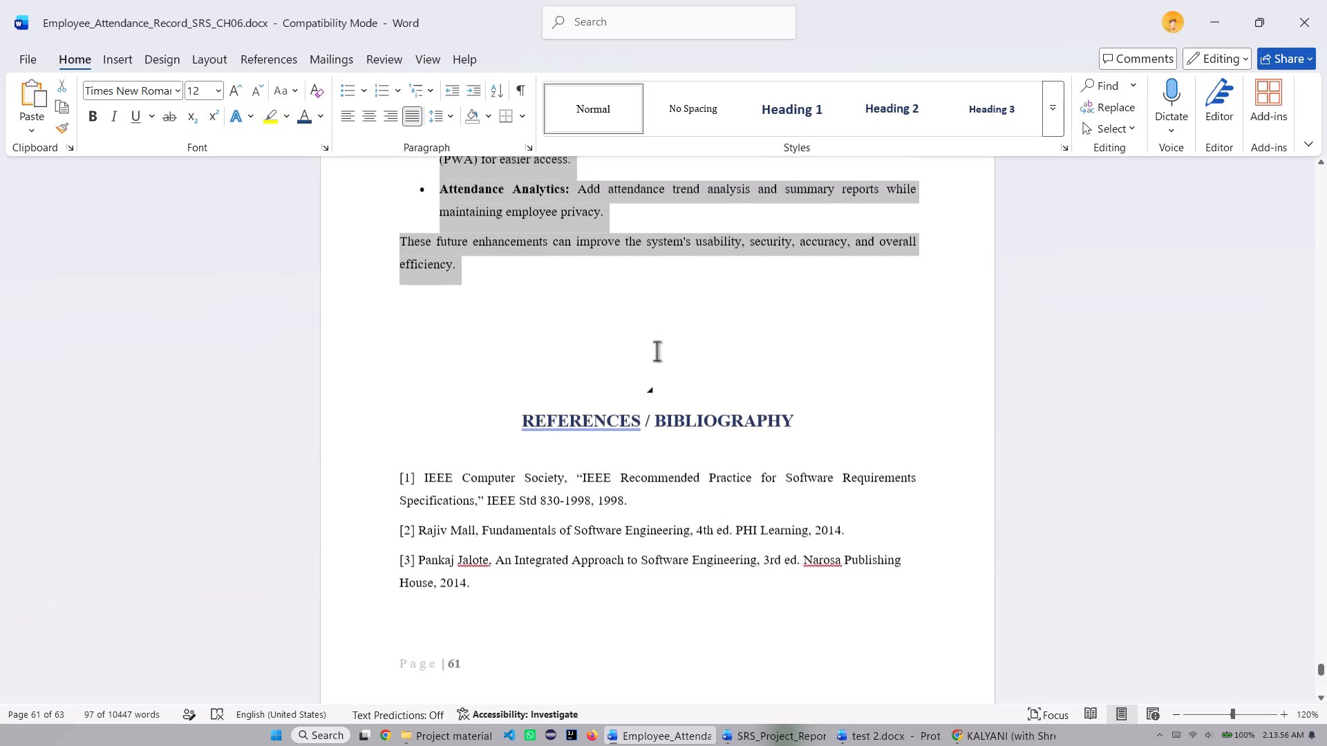
click(553, 336)
key(Return)
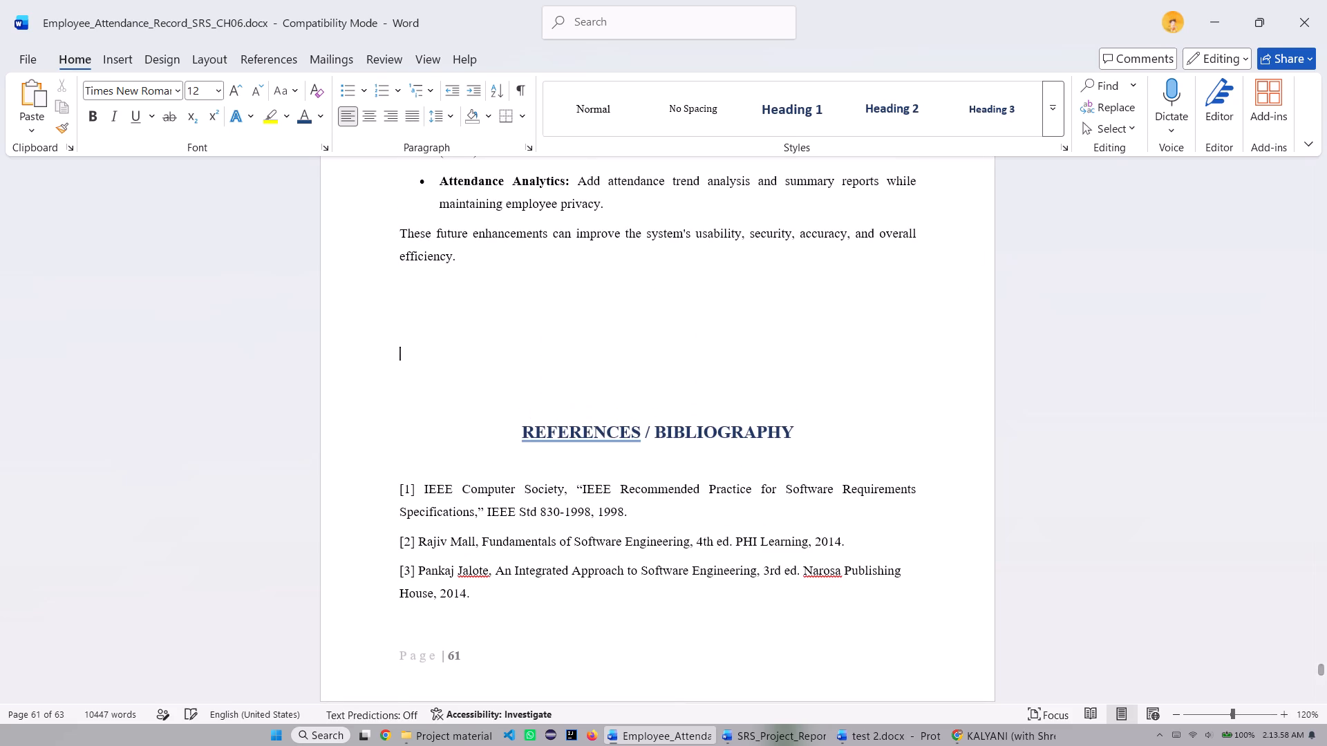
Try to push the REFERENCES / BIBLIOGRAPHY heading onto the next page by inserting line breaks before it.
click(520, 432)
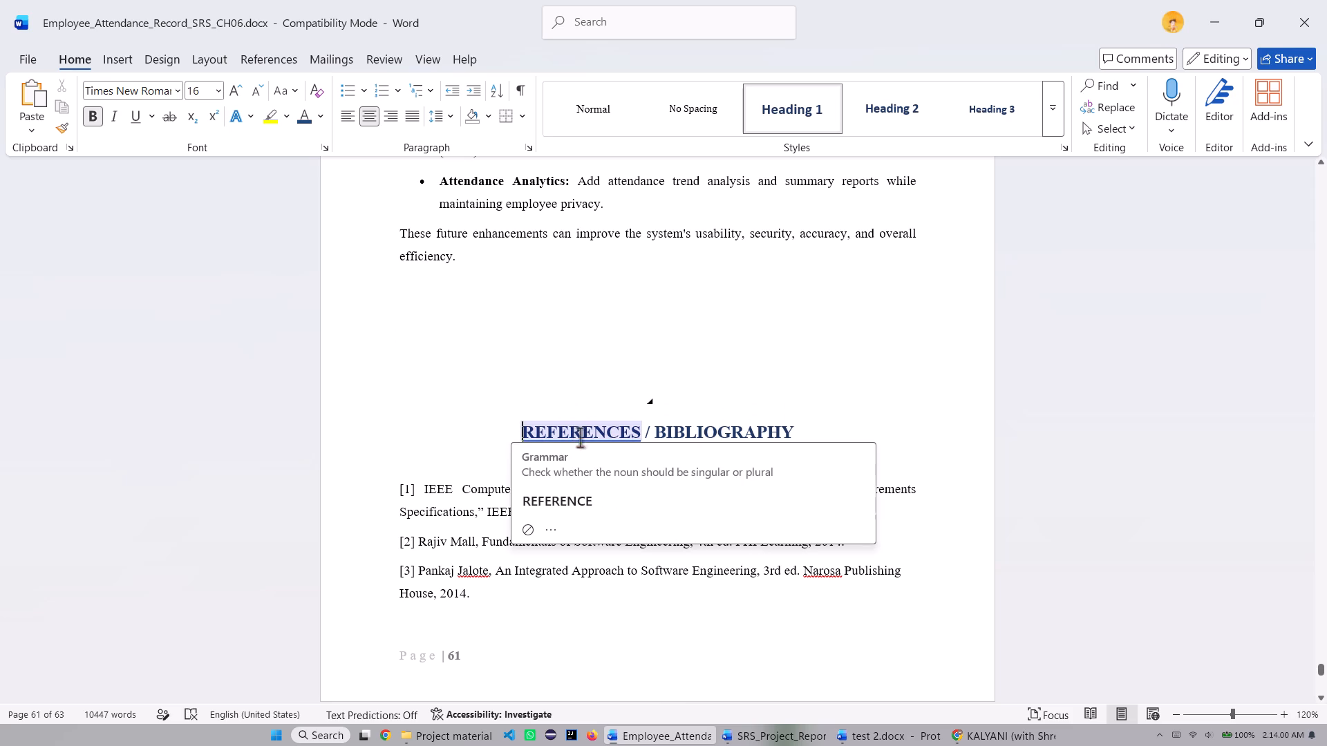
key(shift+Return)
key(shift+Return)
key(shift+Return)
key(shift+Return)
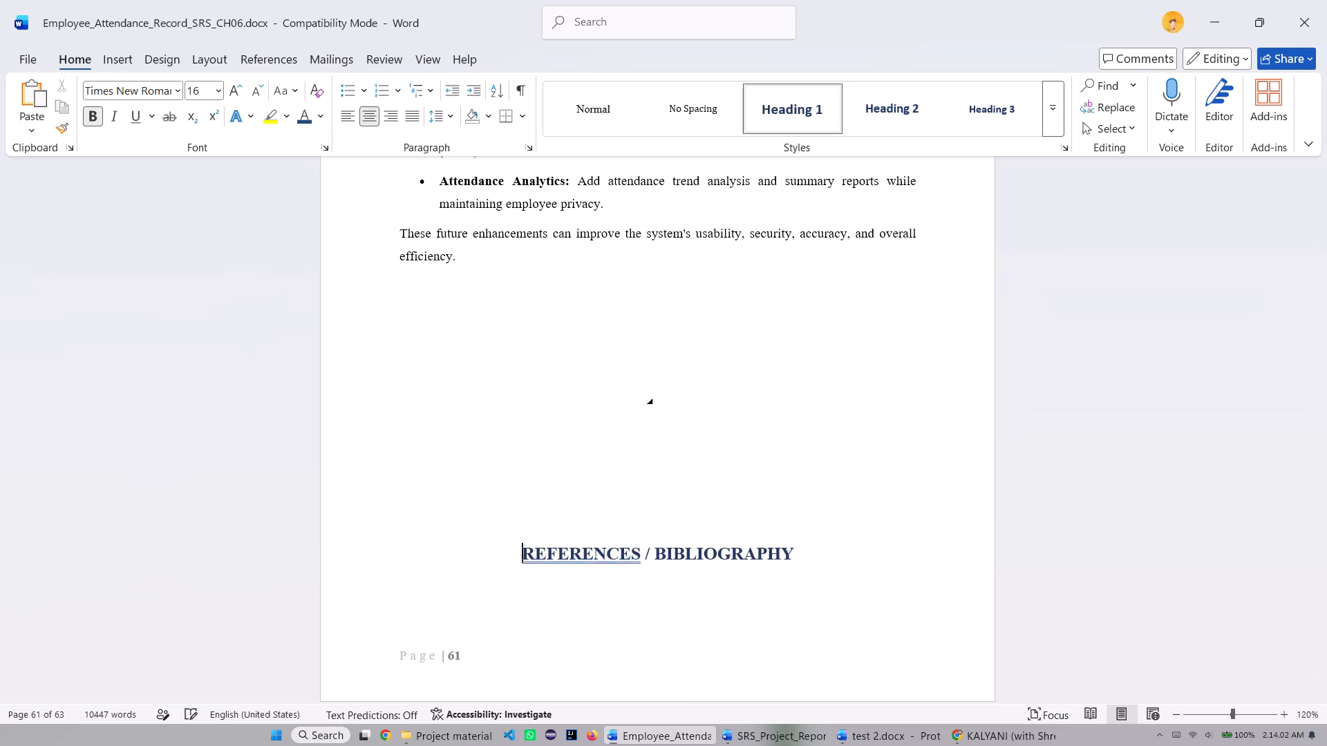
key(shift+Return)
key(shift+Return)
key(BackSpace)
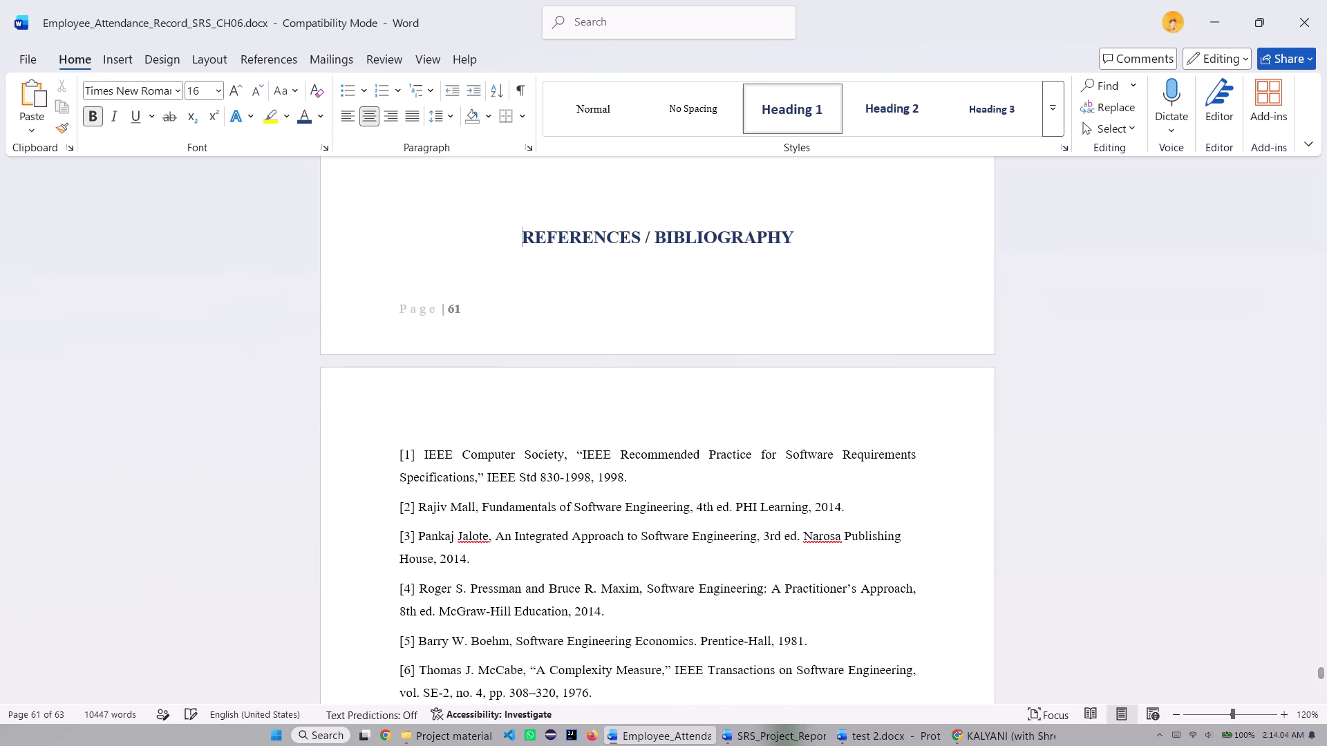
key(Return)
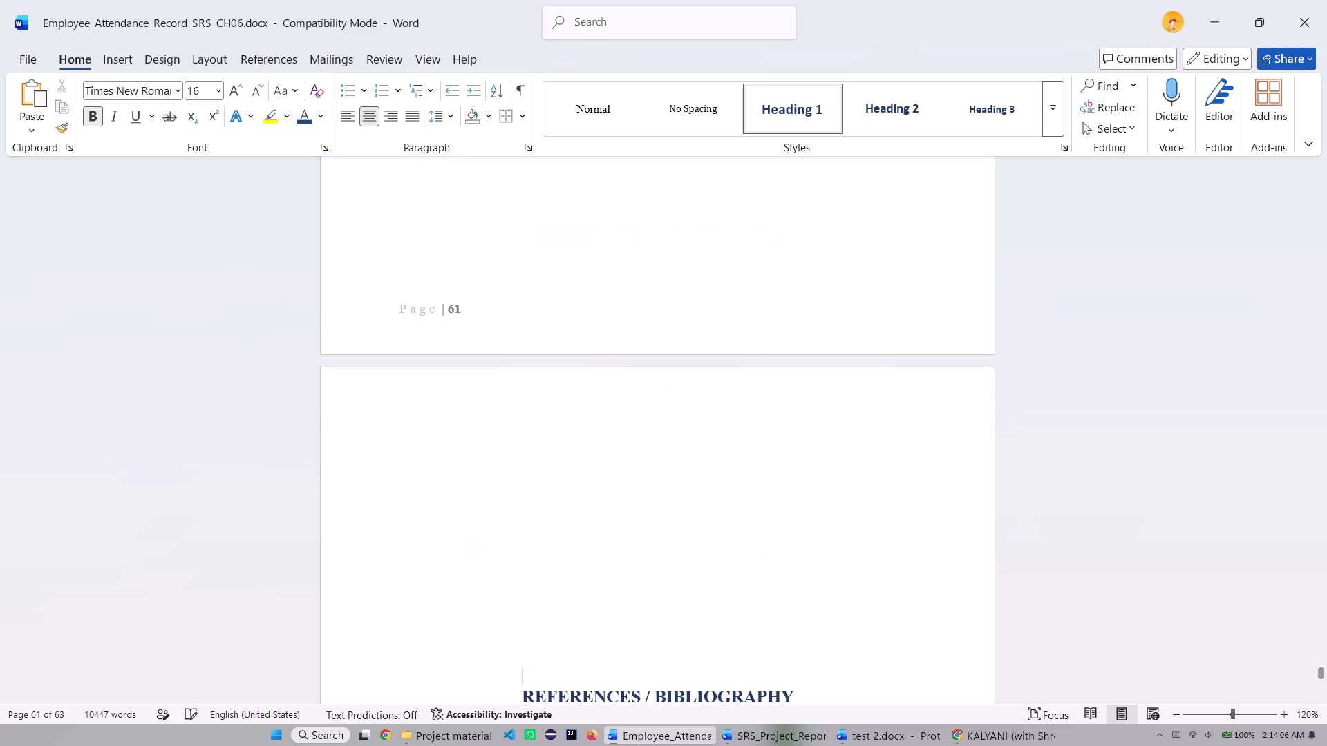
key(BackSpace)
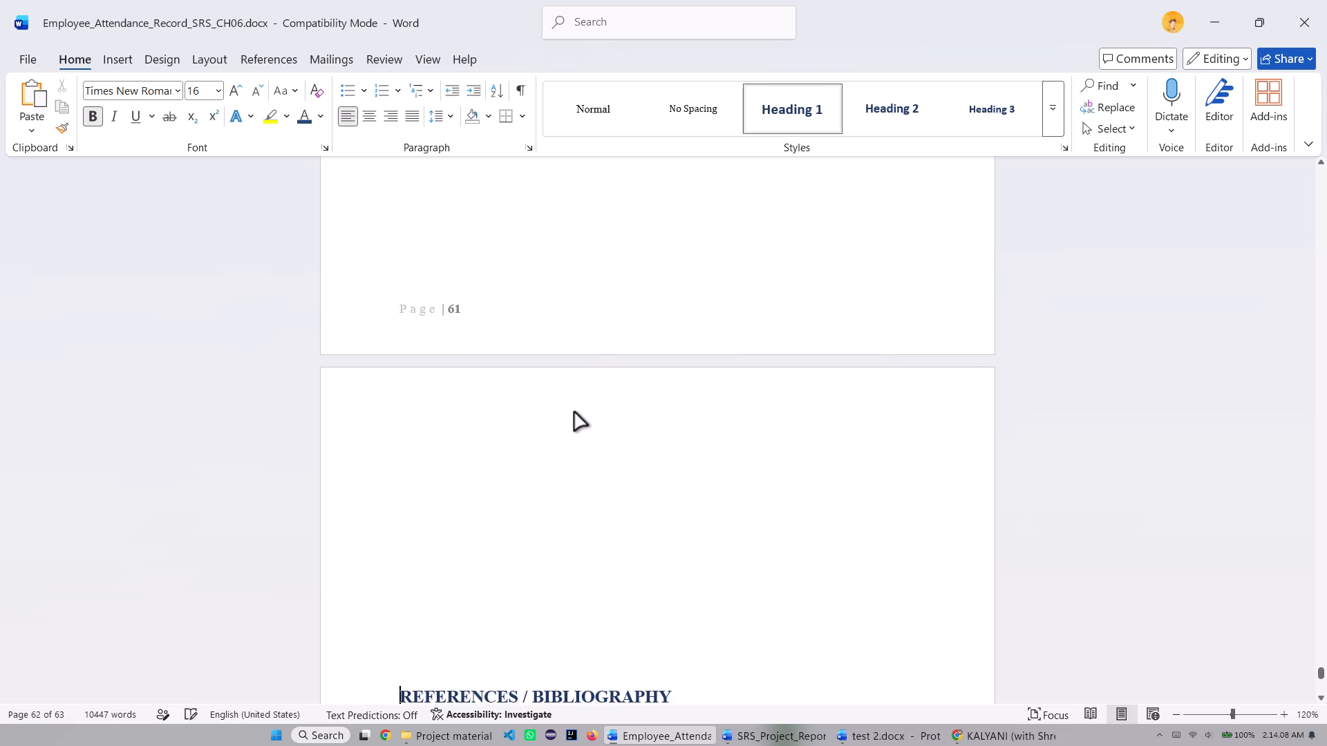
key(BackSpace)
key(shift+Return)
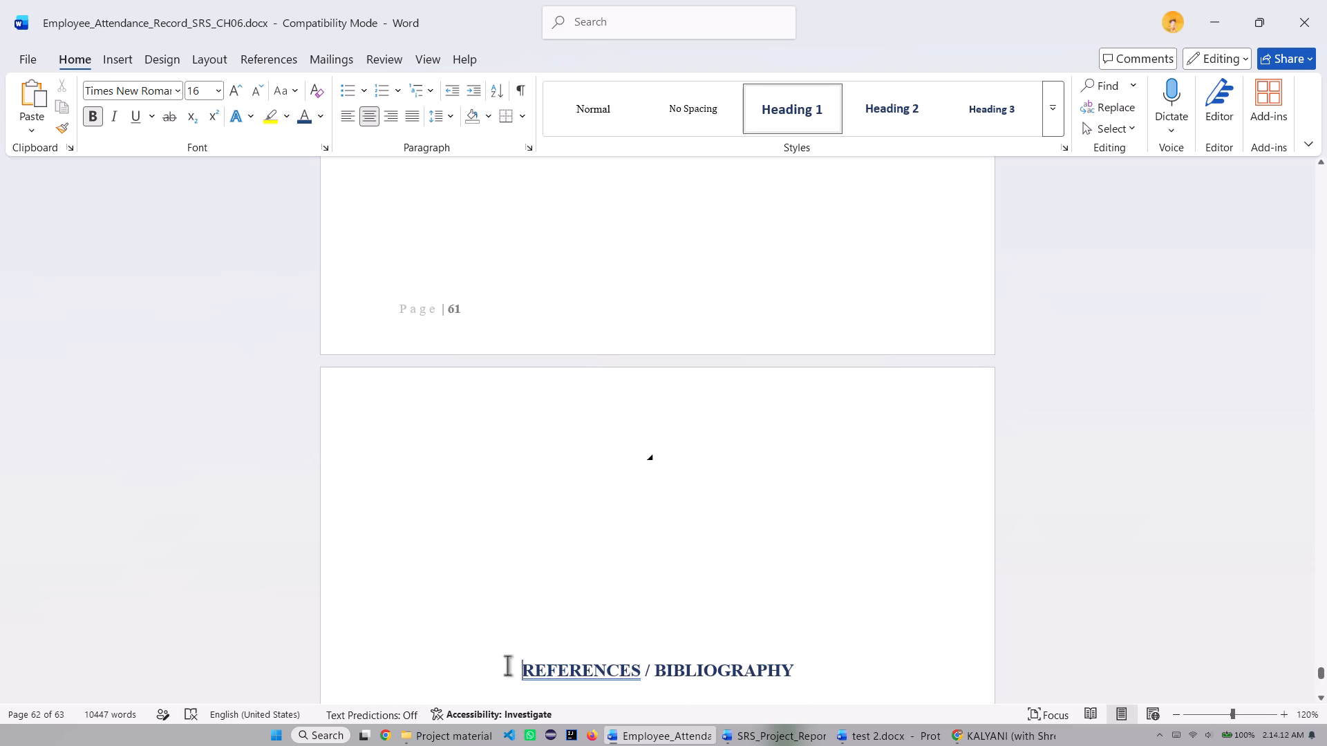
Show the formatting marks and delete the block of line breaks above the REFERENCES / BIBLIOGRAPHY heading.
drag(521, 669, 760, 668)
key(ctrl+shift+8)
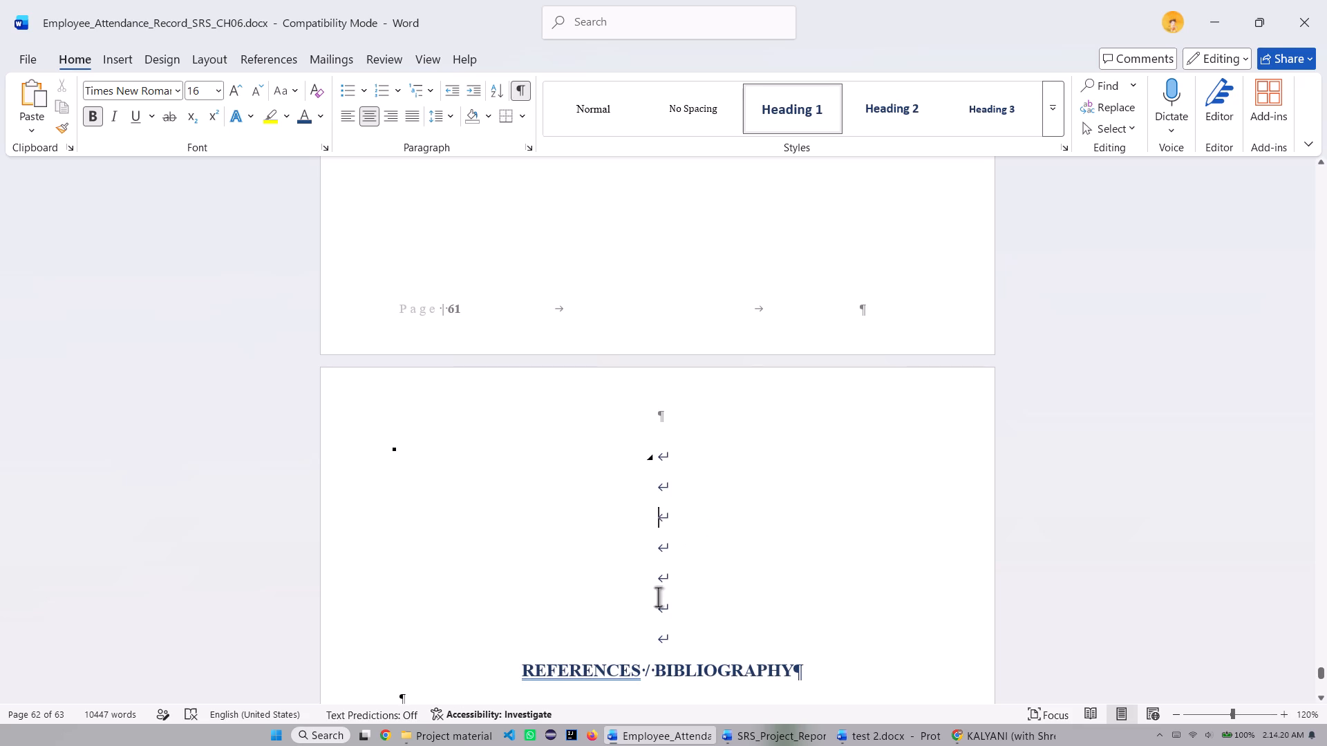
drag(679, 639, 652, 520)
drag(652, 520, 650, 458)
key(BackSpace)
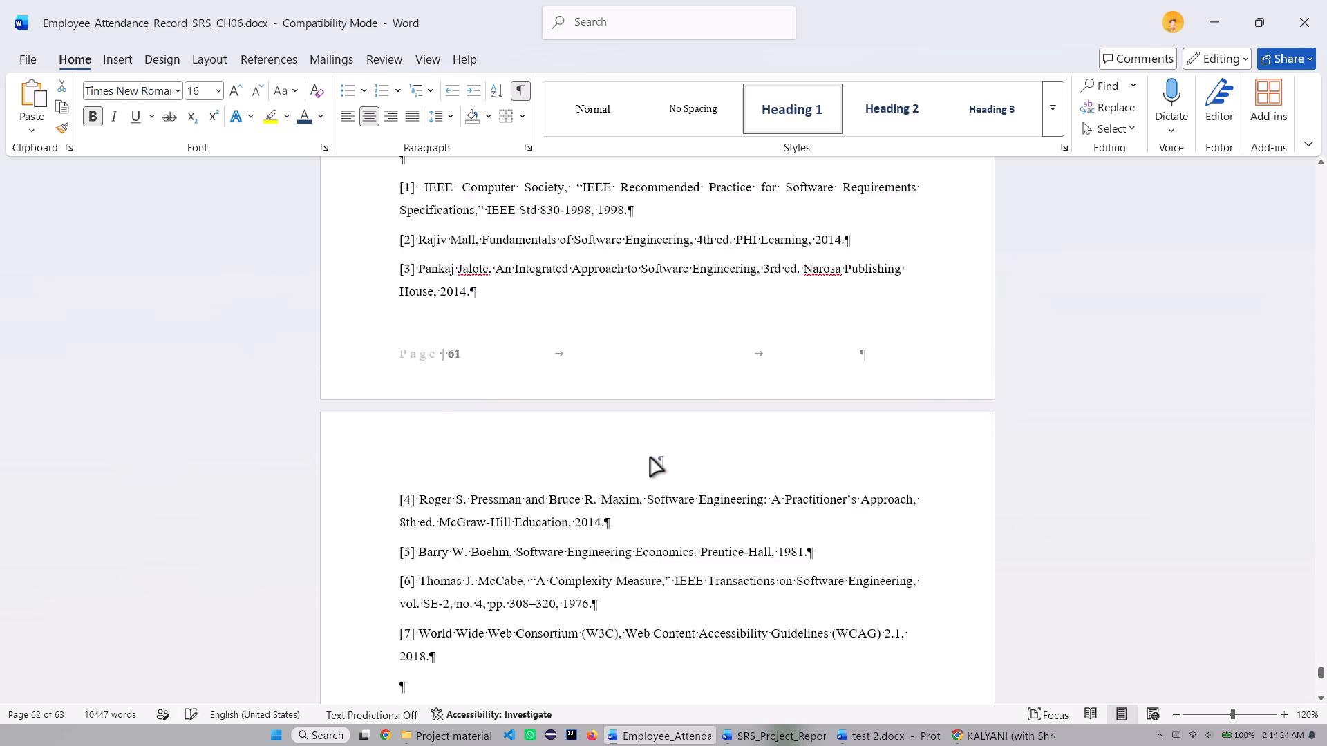
Delete the remaining line break directly above the REFERENCES / BIBLIOGRAPHY heading.
scroll(693, 470, up, 5)
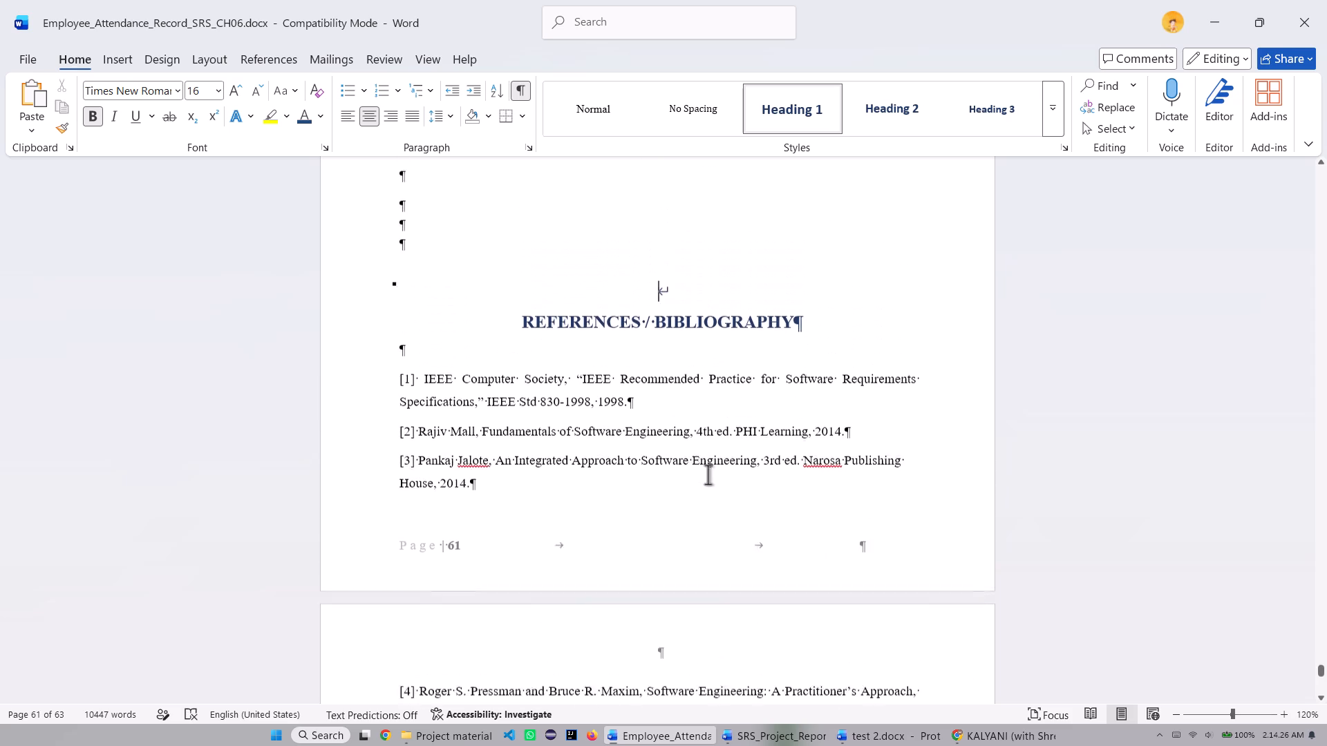
scroll(708, 475, up, 10)
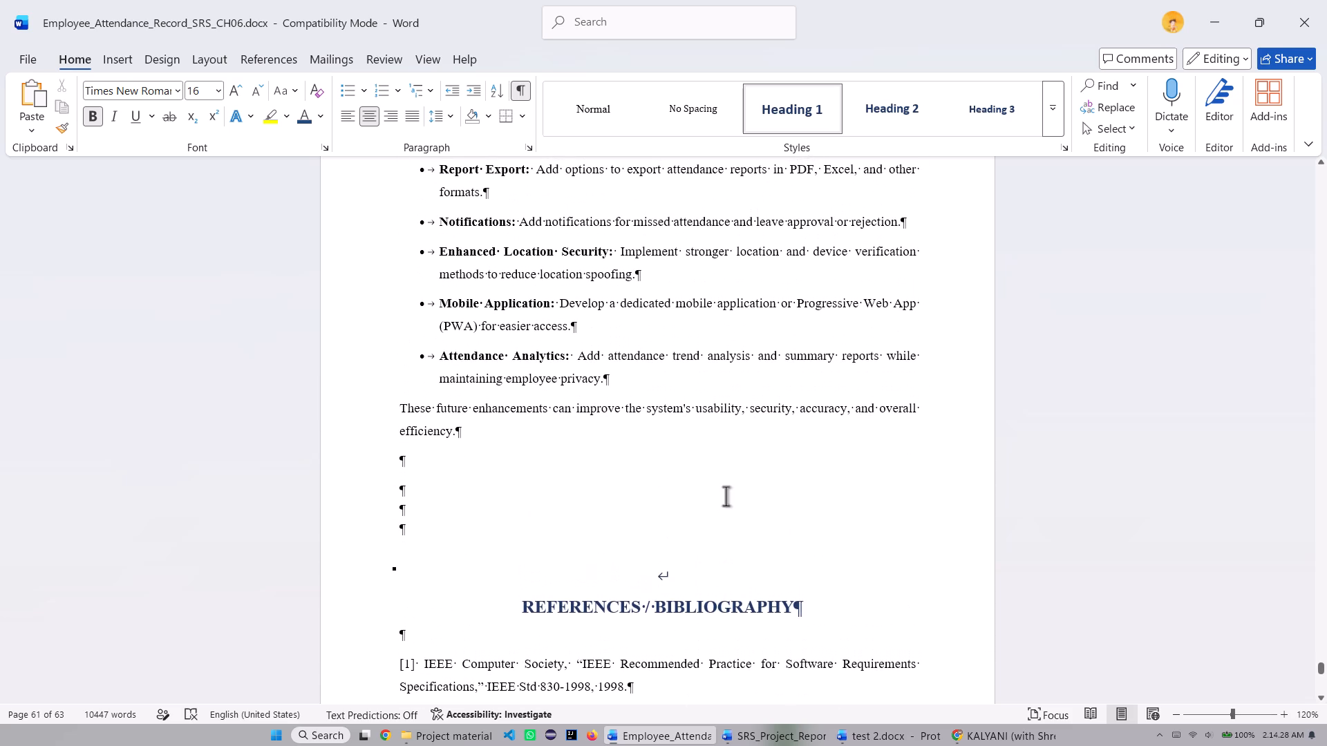
drag(670, 573, 652, 576)
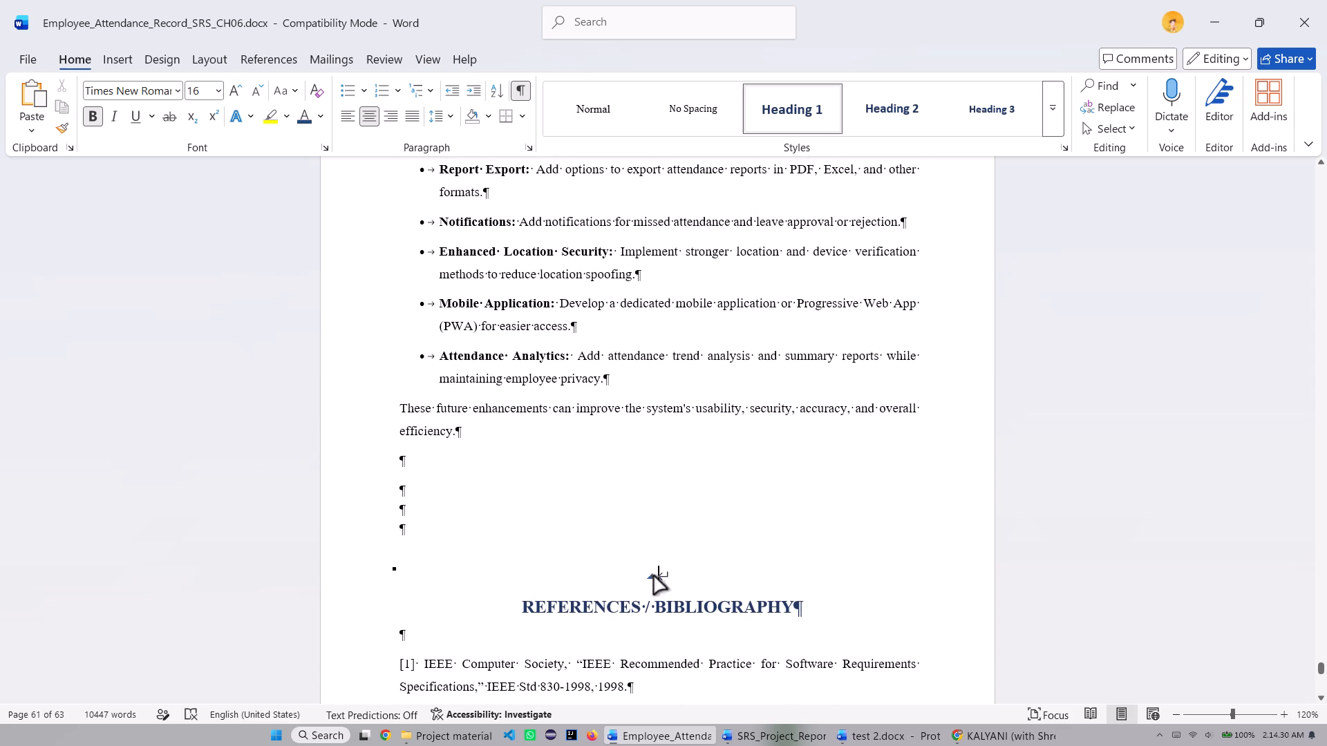
click(670, 576)
drag(657, 573, 669, 576)
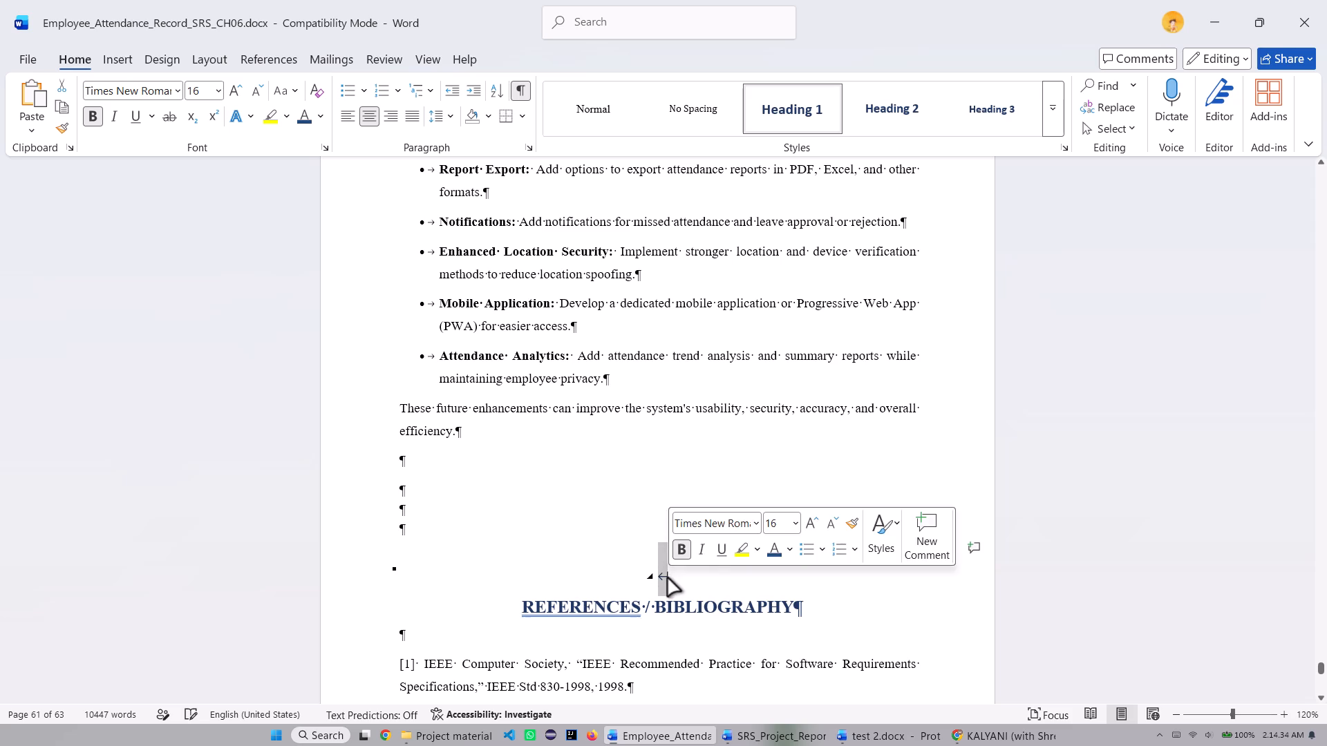
key(BackSpace)
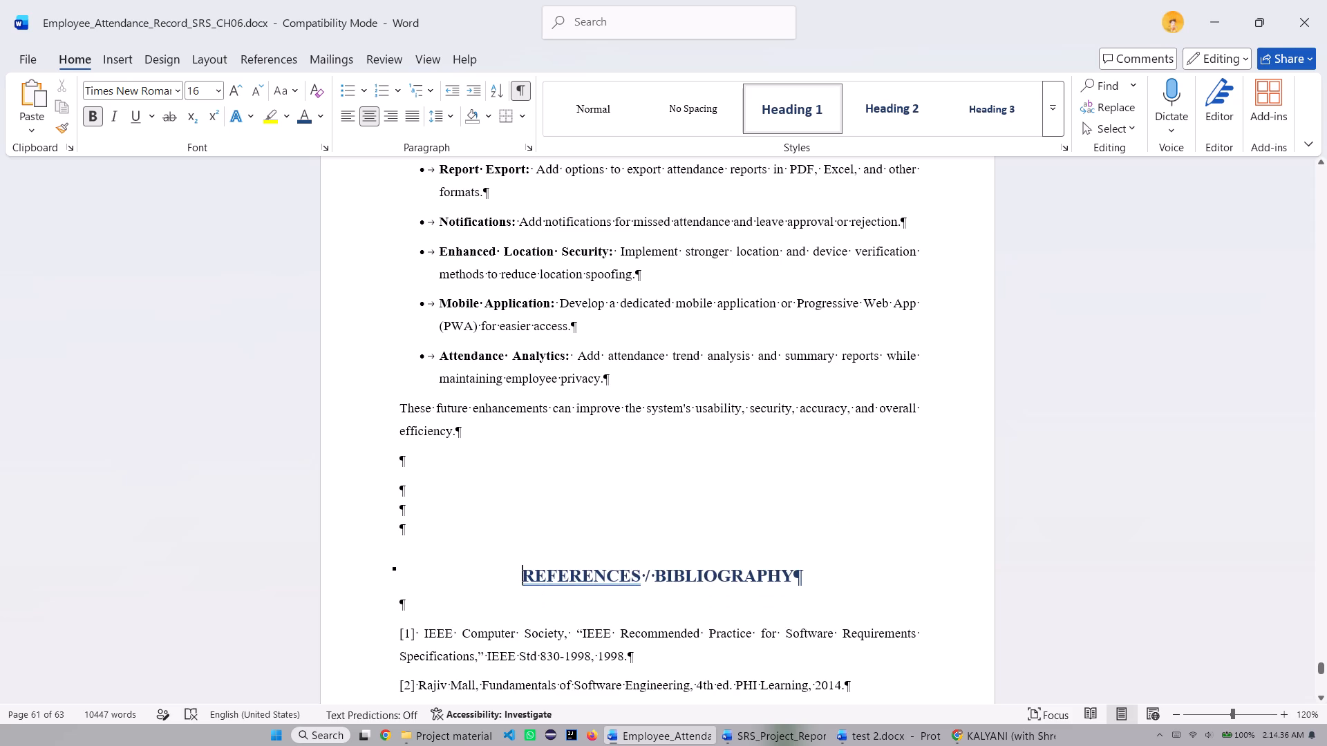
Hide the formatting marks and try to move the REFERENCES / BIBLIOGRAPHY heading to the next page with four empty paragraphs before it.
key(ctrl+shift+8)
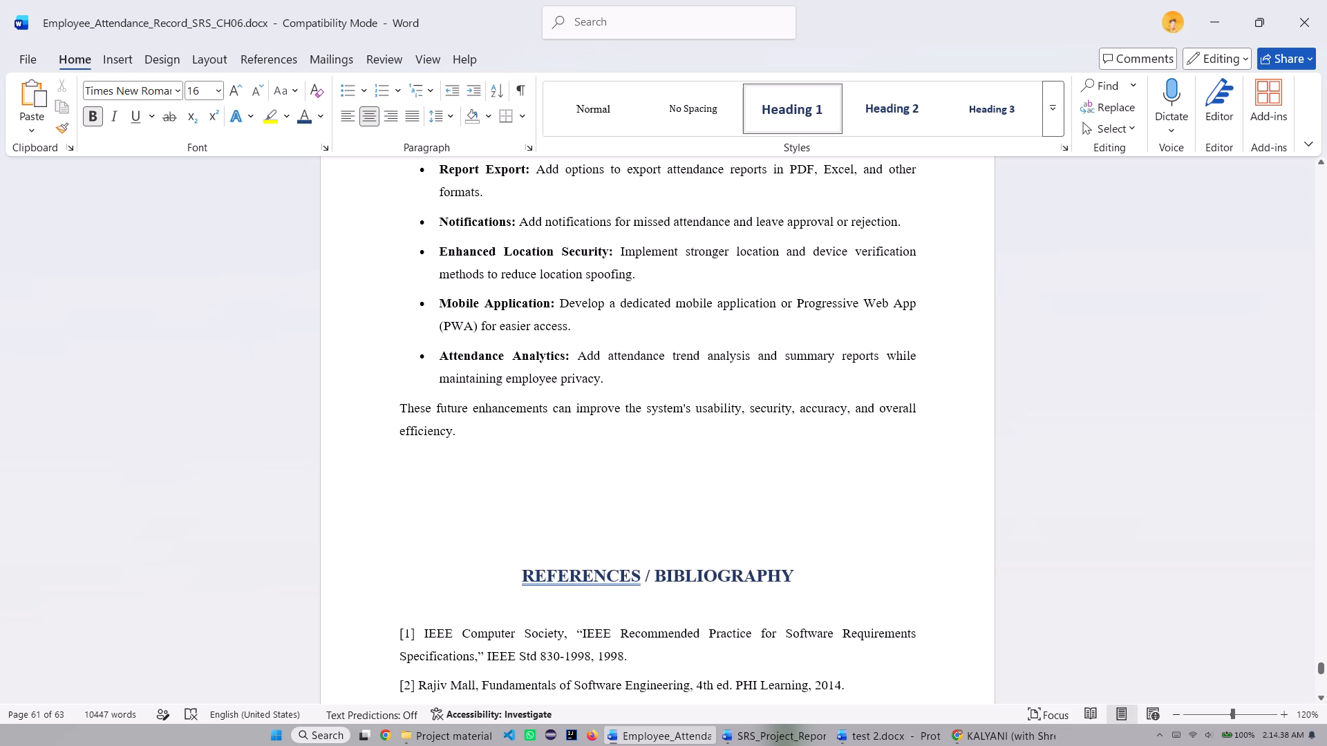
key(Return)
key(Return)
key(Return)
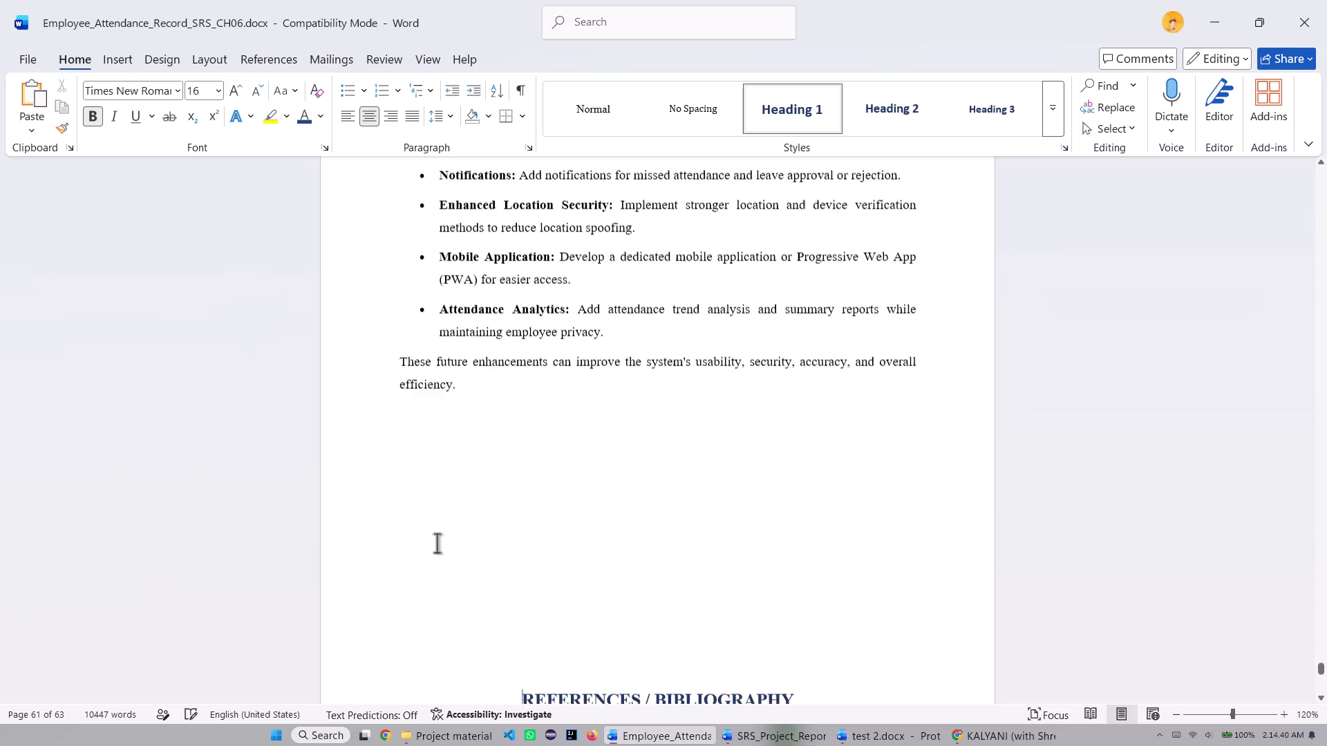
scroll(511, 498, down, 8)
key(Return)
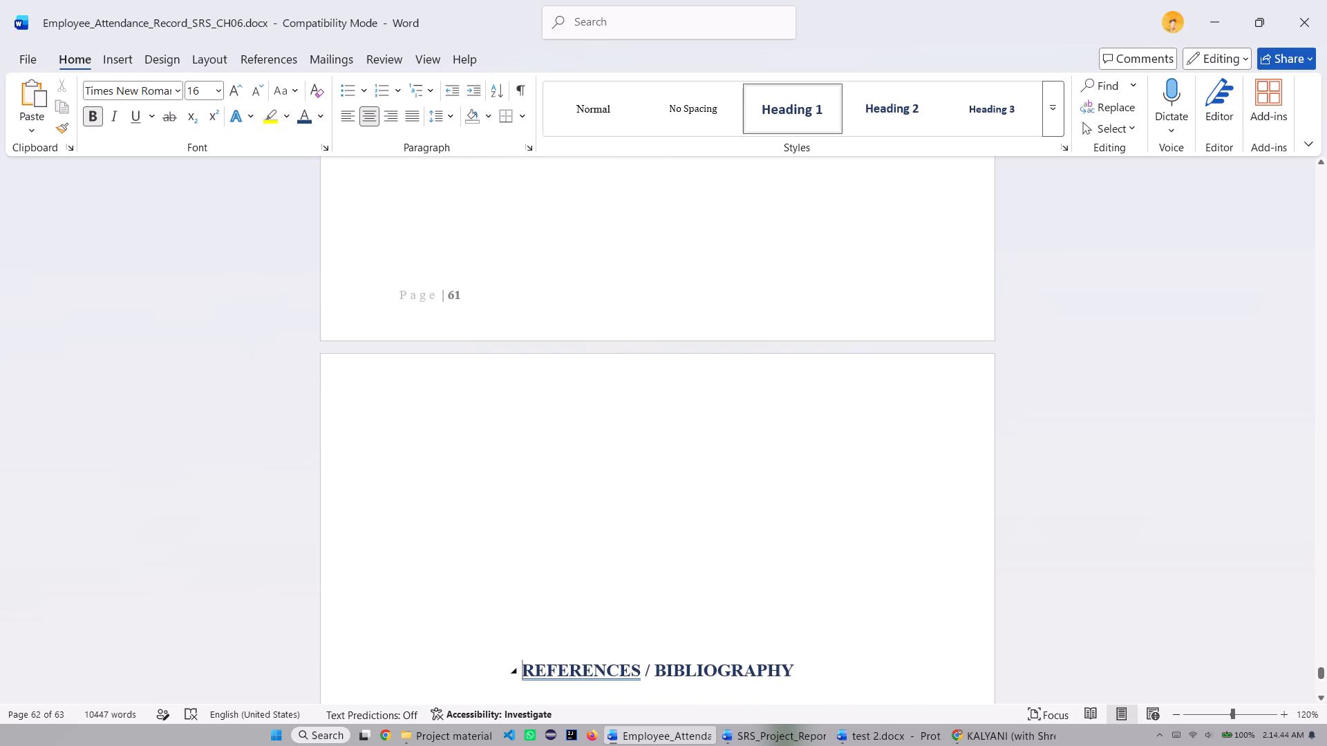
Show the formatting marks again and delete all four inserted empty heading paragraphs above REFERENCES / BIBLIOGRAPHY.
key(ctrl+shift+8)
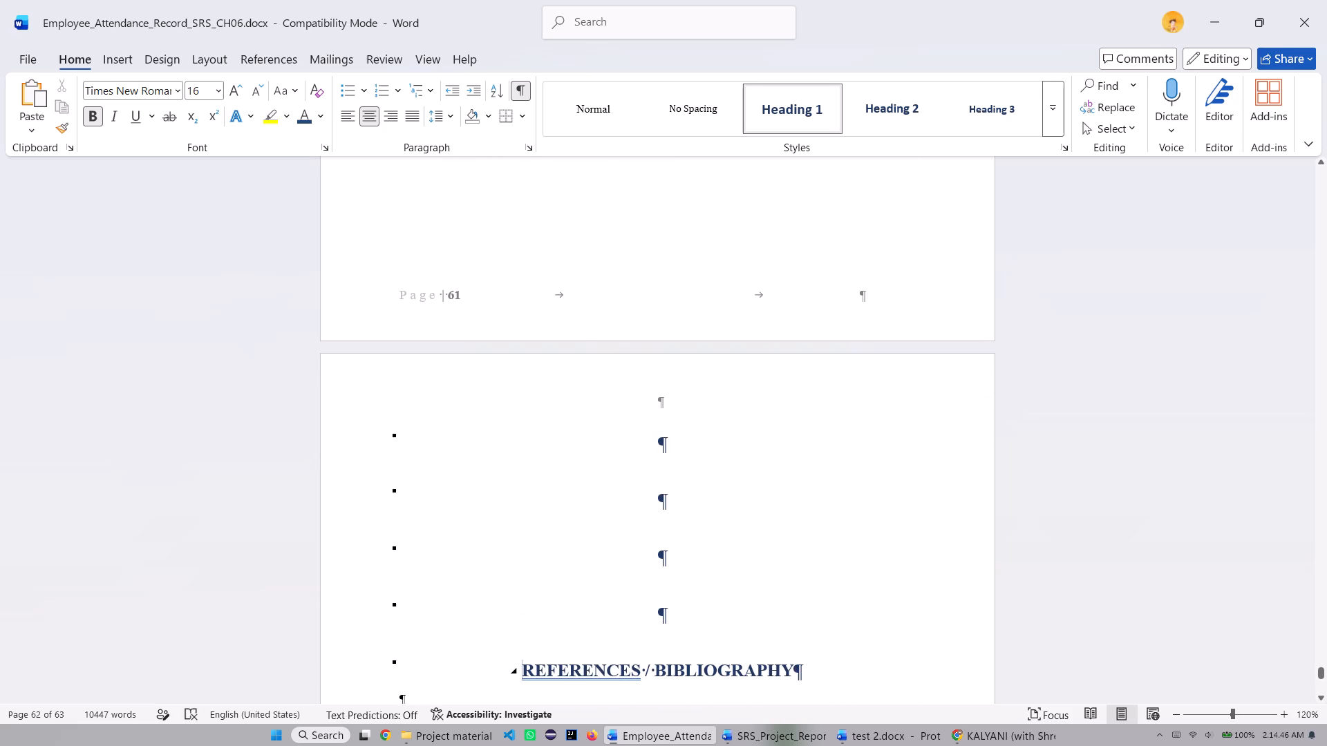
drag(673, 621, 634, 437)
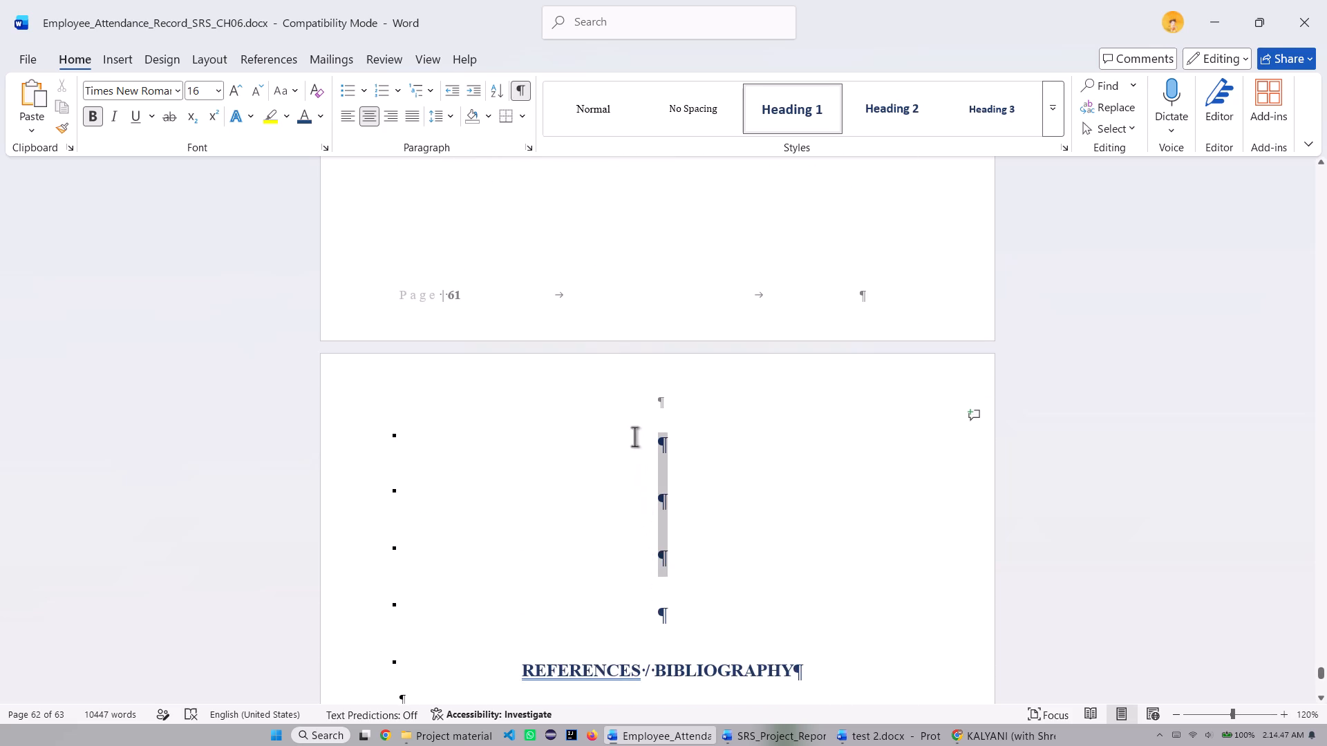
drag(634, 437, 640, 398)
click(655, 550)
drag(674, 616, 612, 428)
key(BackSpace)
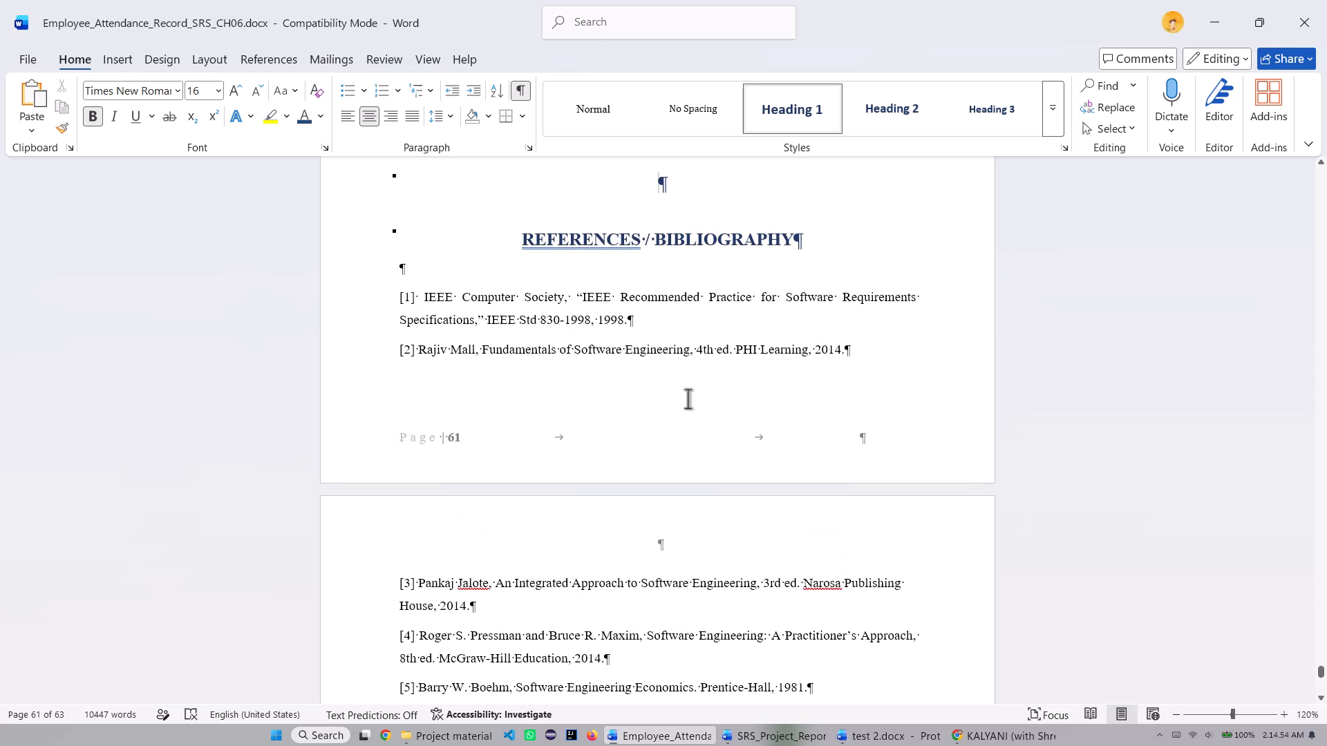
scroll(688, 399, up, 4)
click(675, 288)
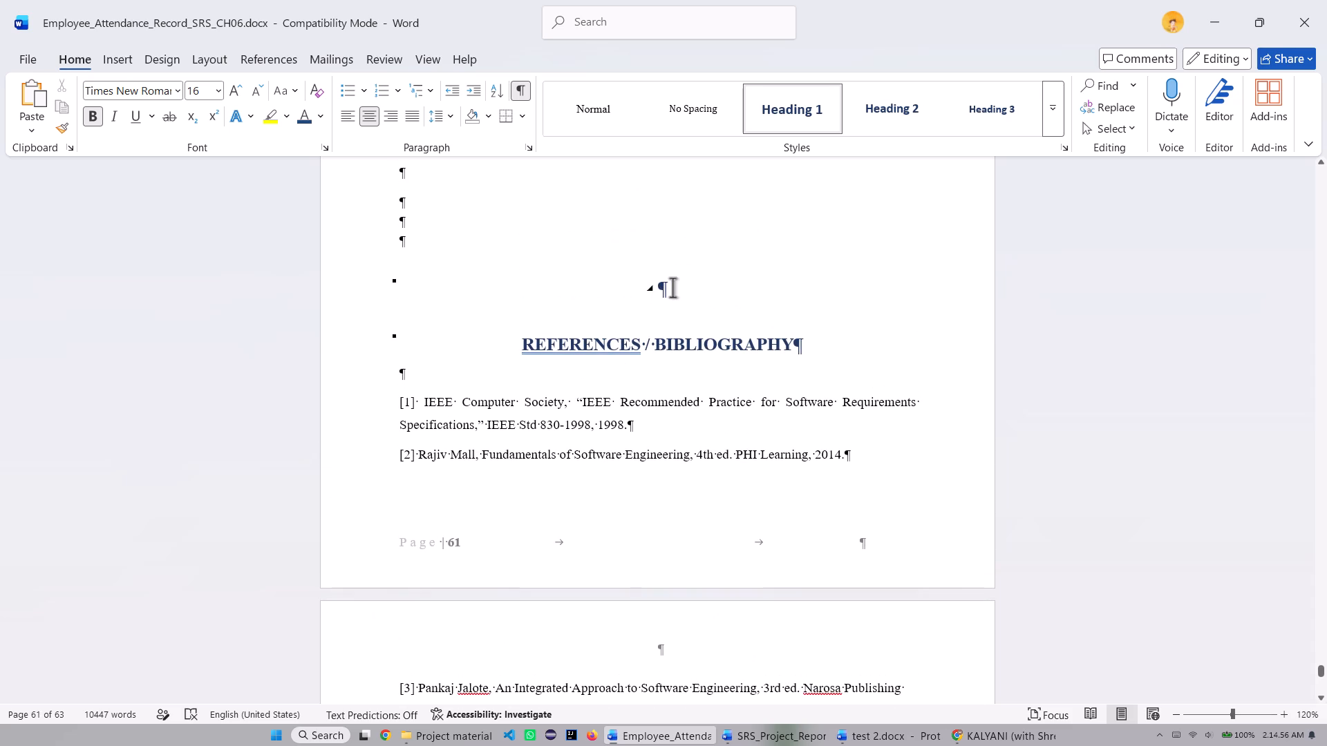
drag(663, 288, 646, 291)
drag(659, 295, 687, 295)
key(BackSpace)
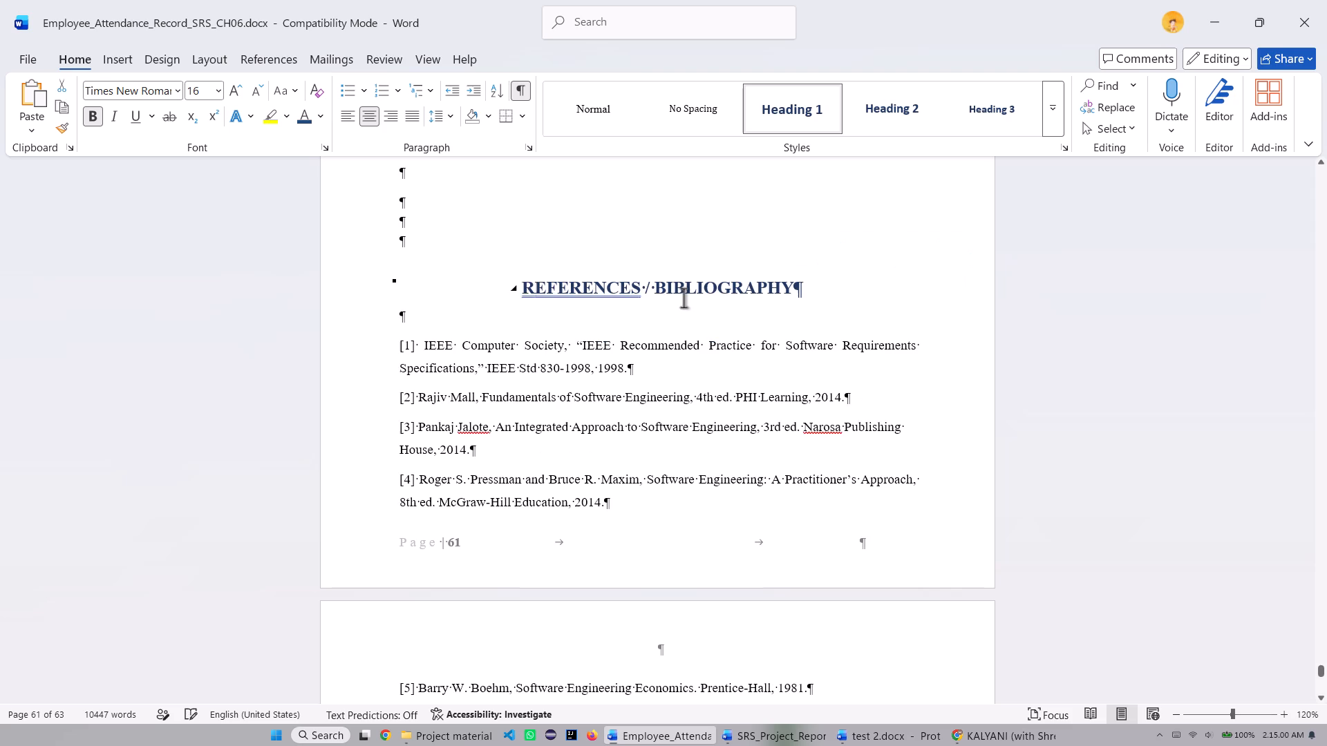
Insert four empty paragraphs before the REFERENCES / BIBLIOGRAPHY heading to push it onto the next page.
key(Return)
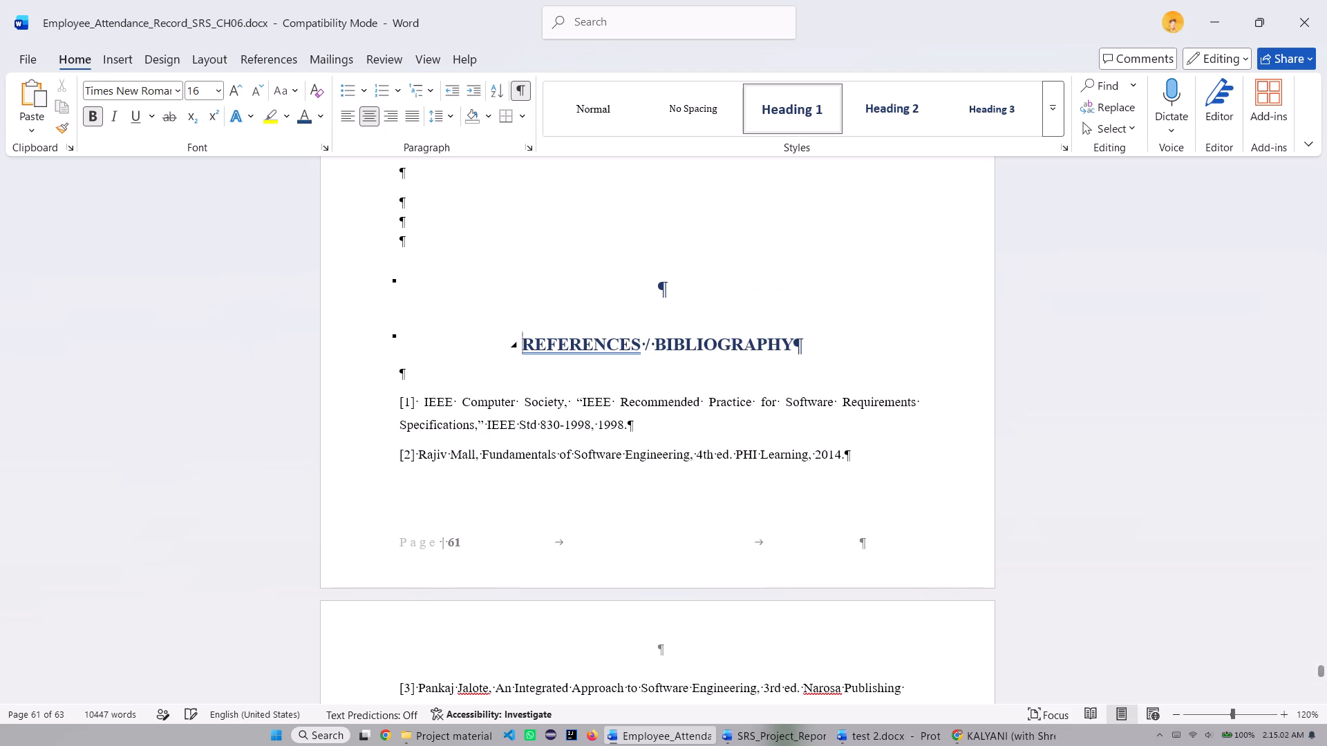
key(Return)
key(Return)
key(Return)
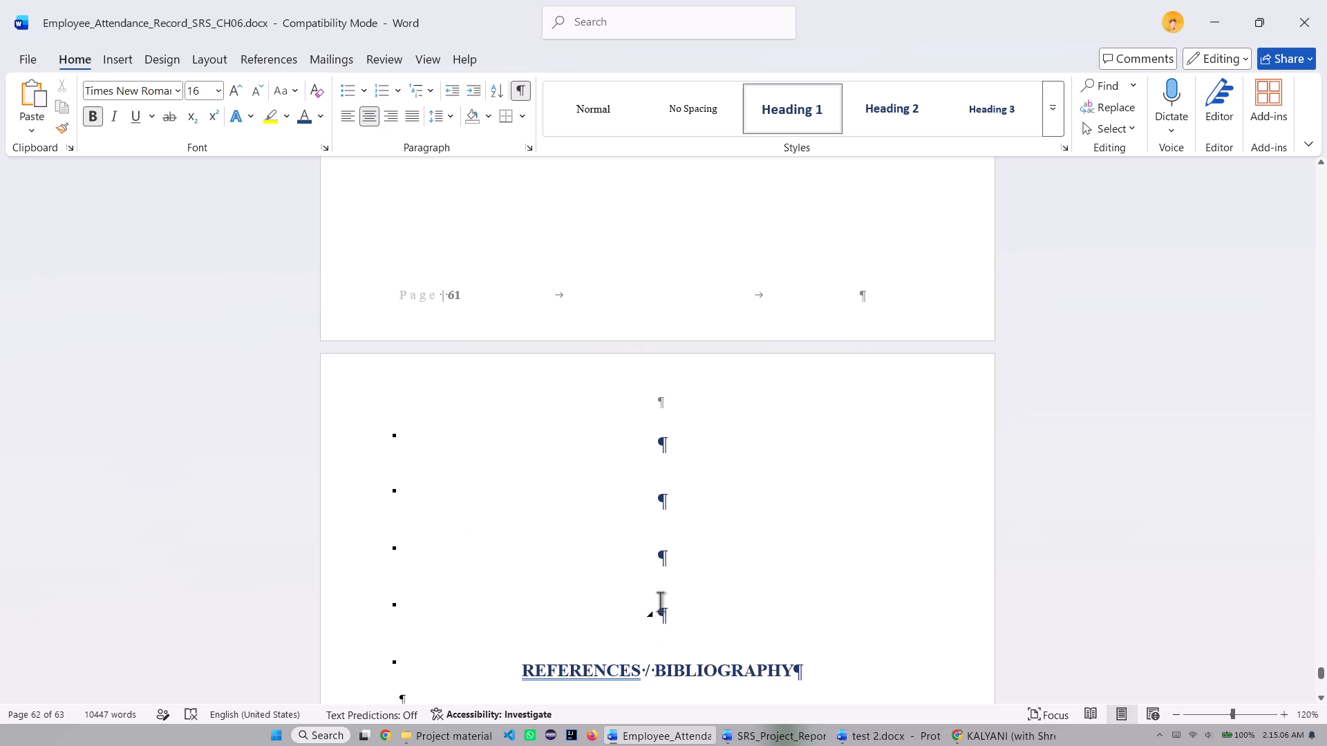
Delete two of the empty heading paragraphs above REFERENCES / BIBLIOGRAPHY.
click(669, 610)
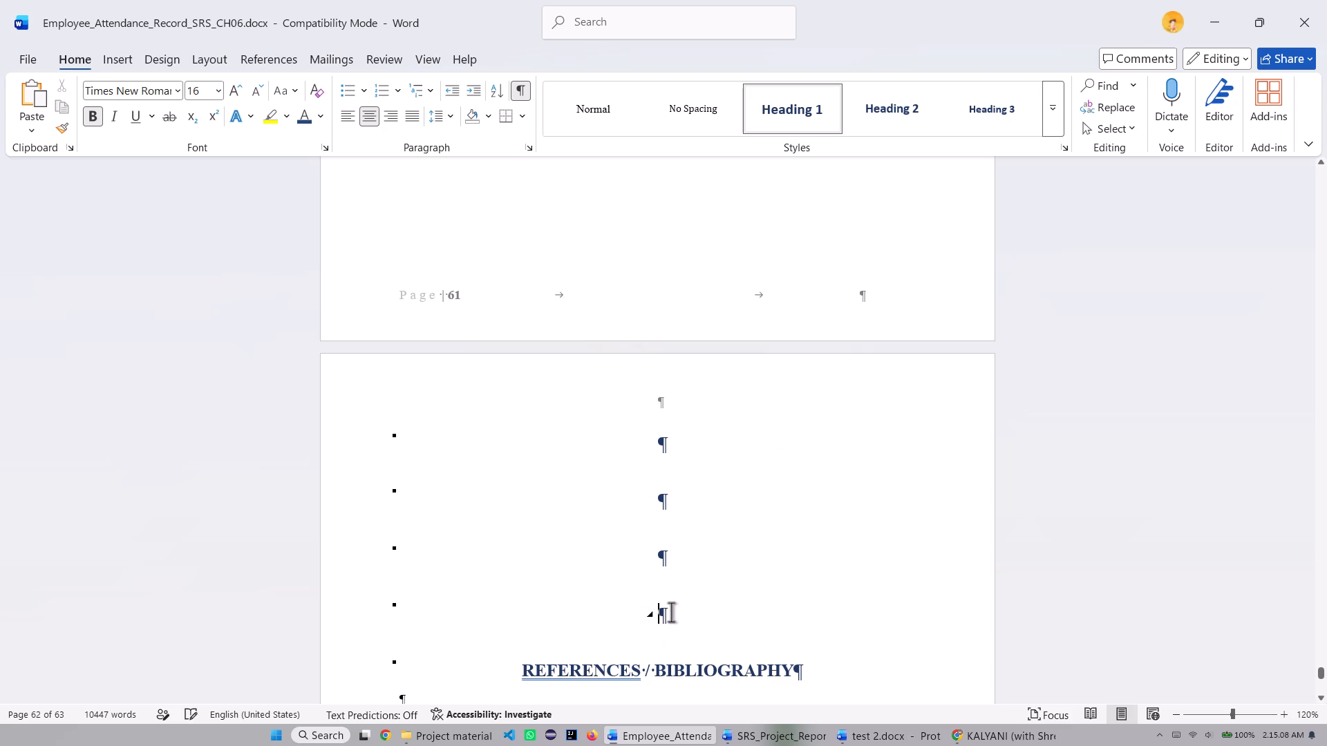
click(671, 620)
drag(663, 614, 673, 541)
drag(673, 541, 663, 517)
key(BackSpace)
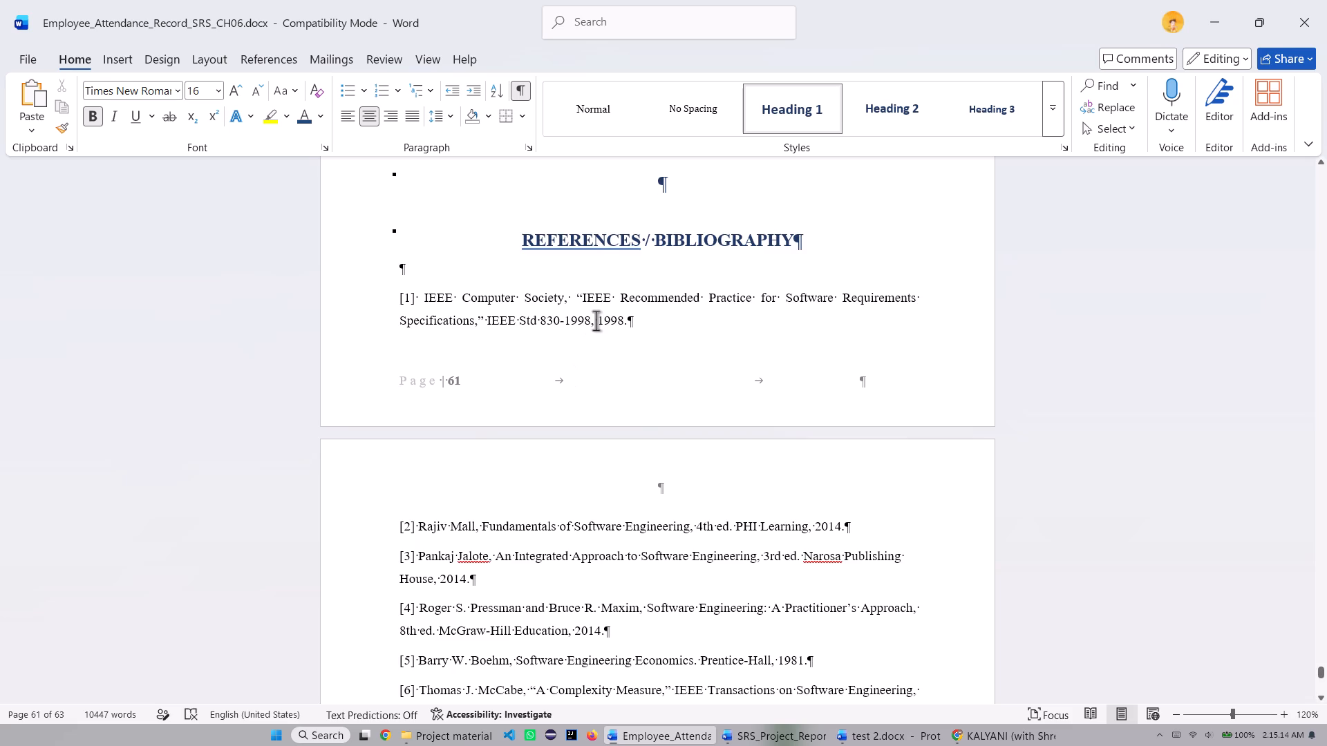
Insert three empty paragraphs above the REFERENCES / BIBLIOGRAPHY heading to move it onto the next page, and hide the formatting marks.
key(Return)
key(Return)
key(Return)
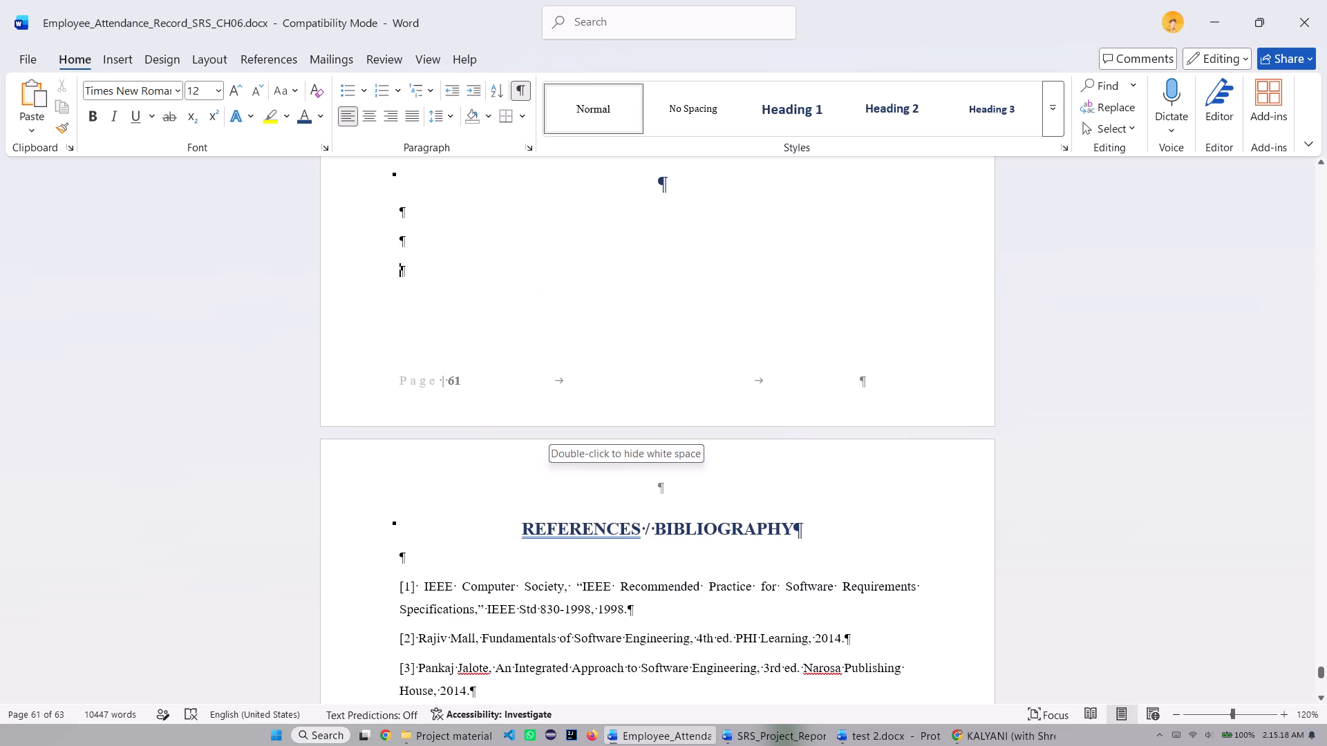
key(ctrl+shift+8)
Review the page layout from section 8.3 through the REFERENCES / BIBLIOGRAPHY page to the APPENDICES page.
scroll(677, 461, down, 1)
scroll(680, 463, up, 11)
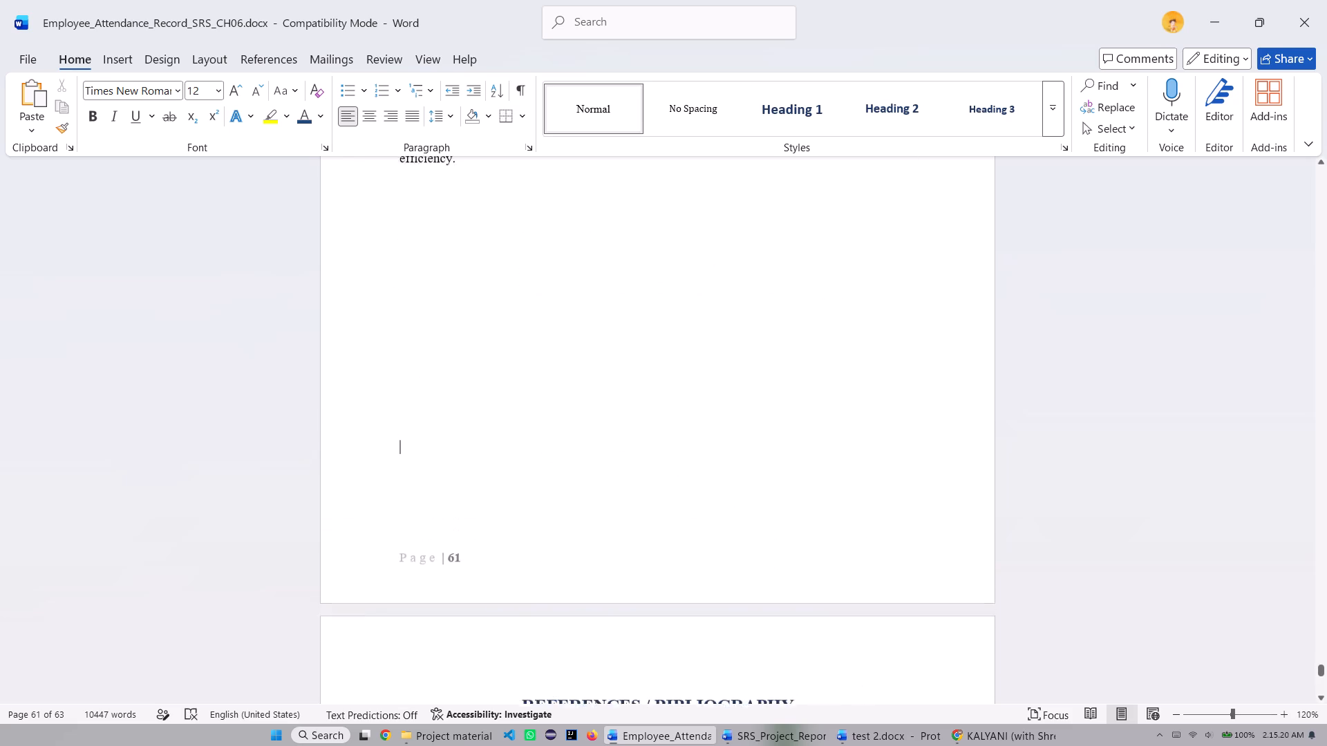
scroll(682, 463, up, 9)
scroll(682, 463, down, 8)
scroll(600, 465, down, 4)
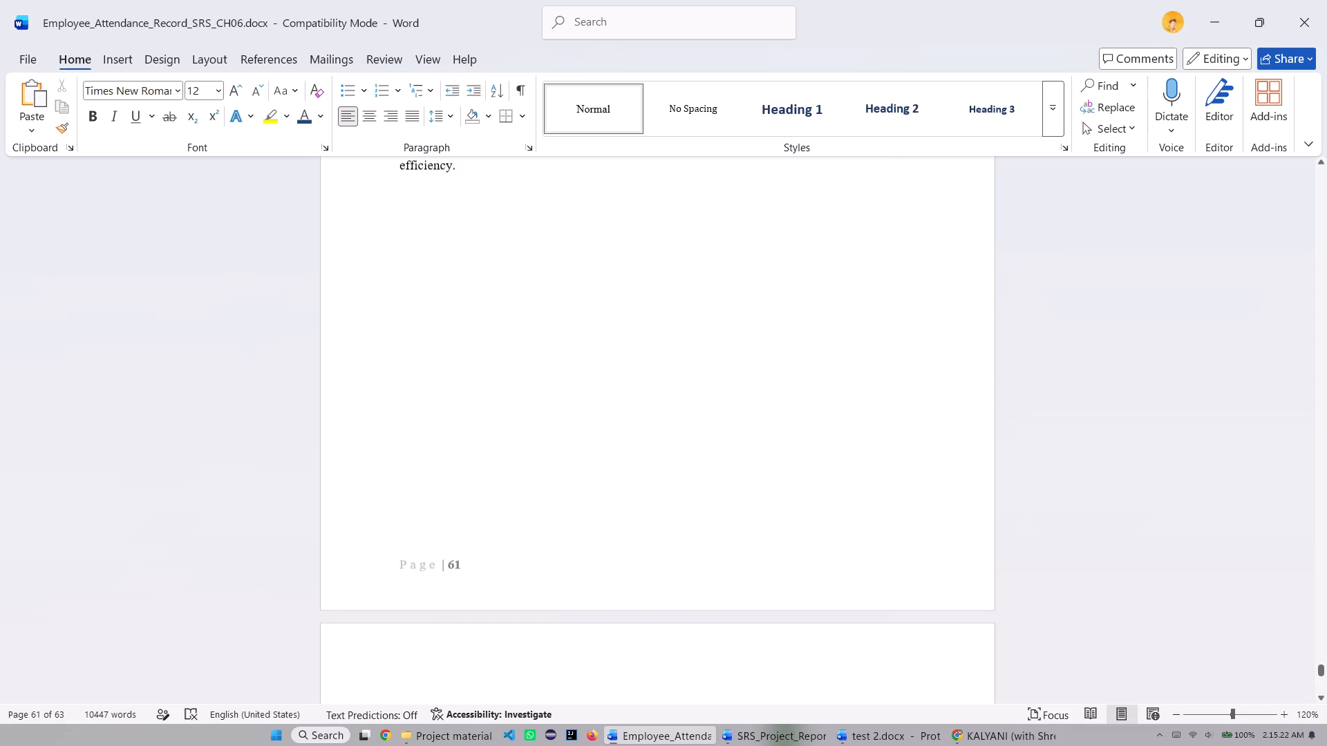
scroll(649, 492, up, 20)
scroll(649, 492, up, 7)
scroll(666, 490, down, 3)
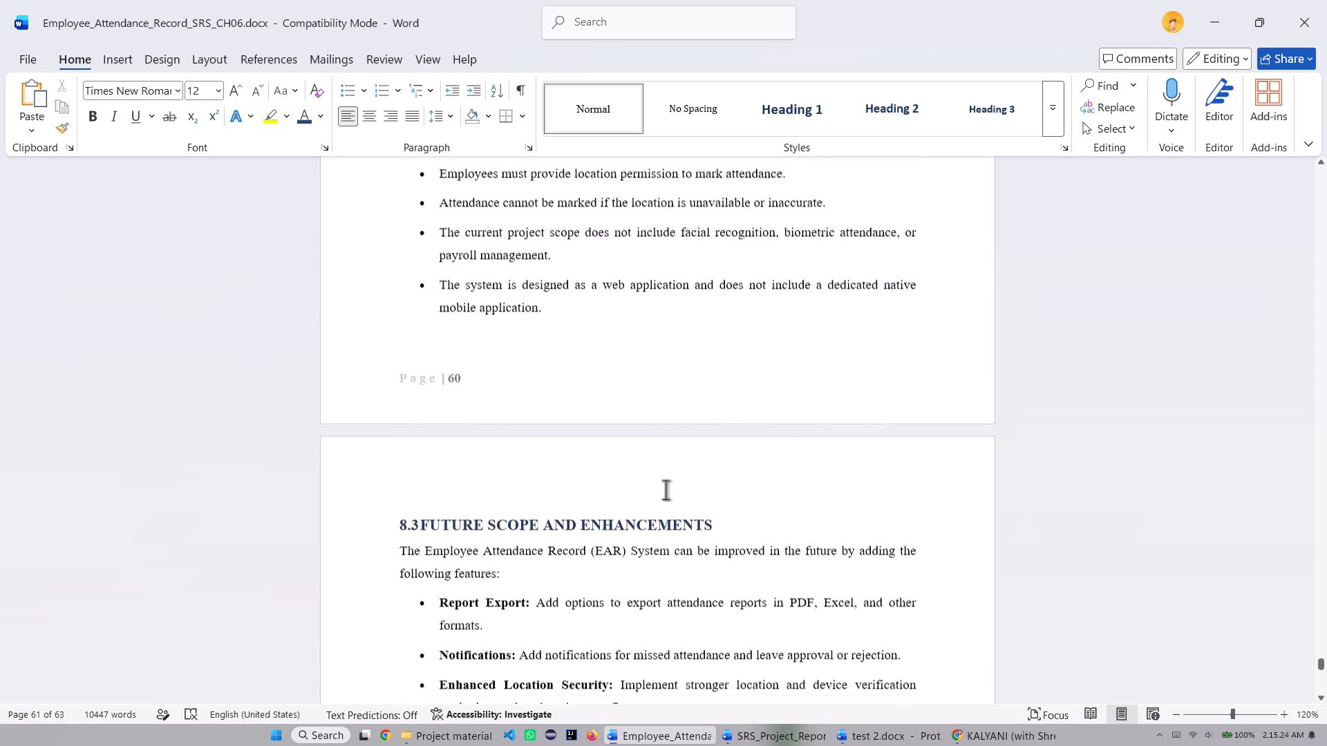
scroll(666, 490, down, 18)
scroll(737, 409, down, 13)
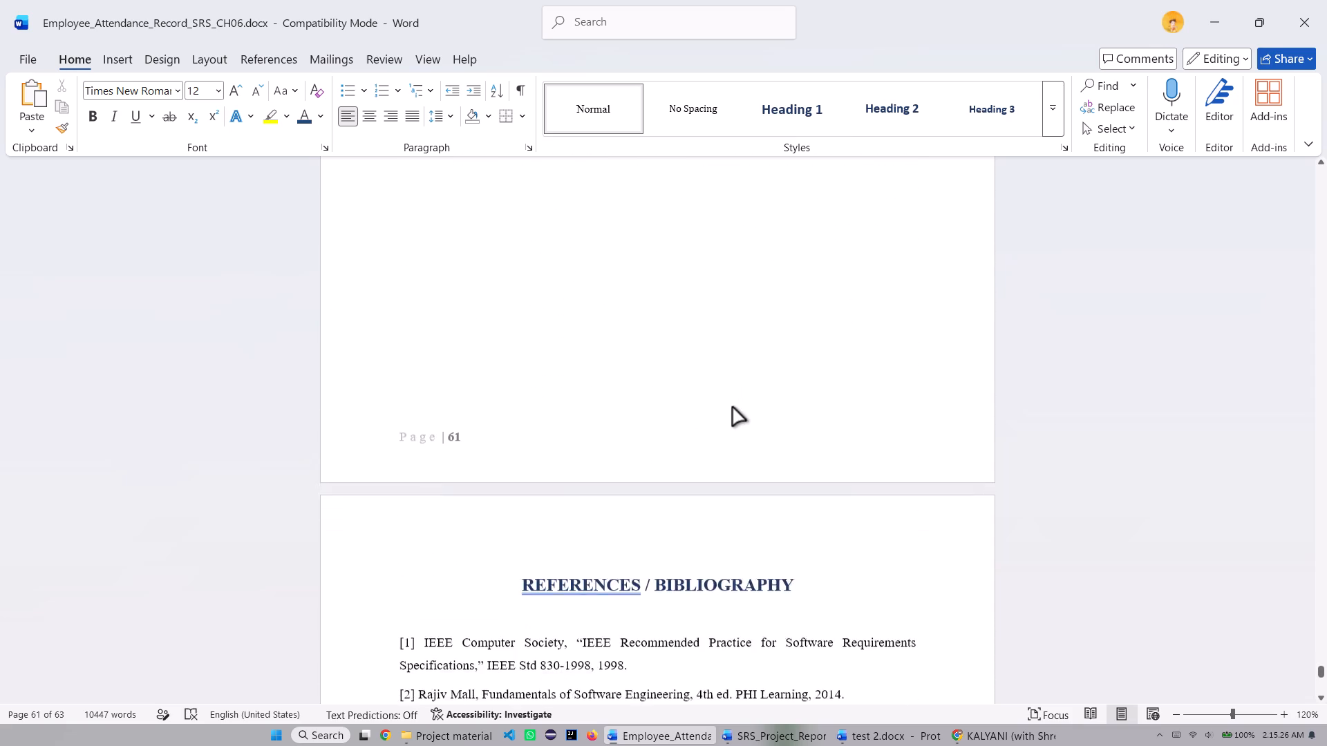
scroll(733, 408, down, 10)
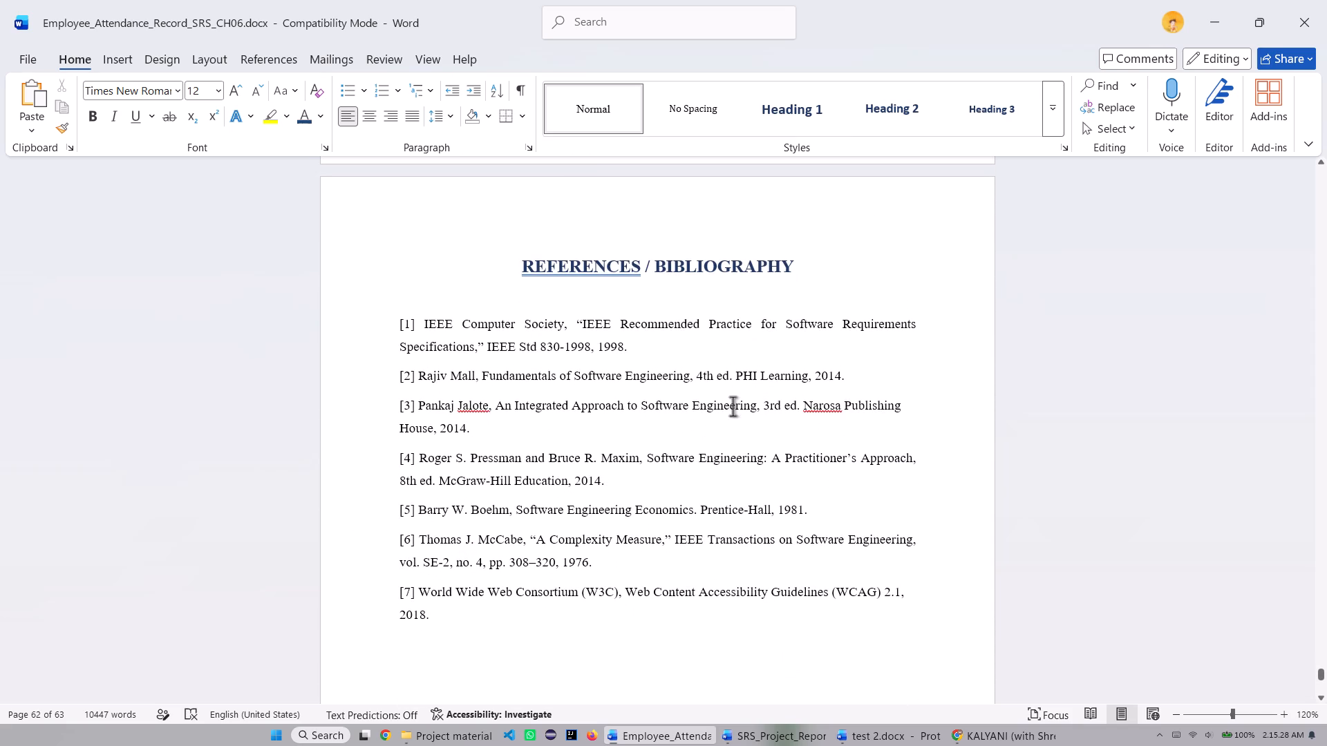
scroll(778, 501, down, 3)
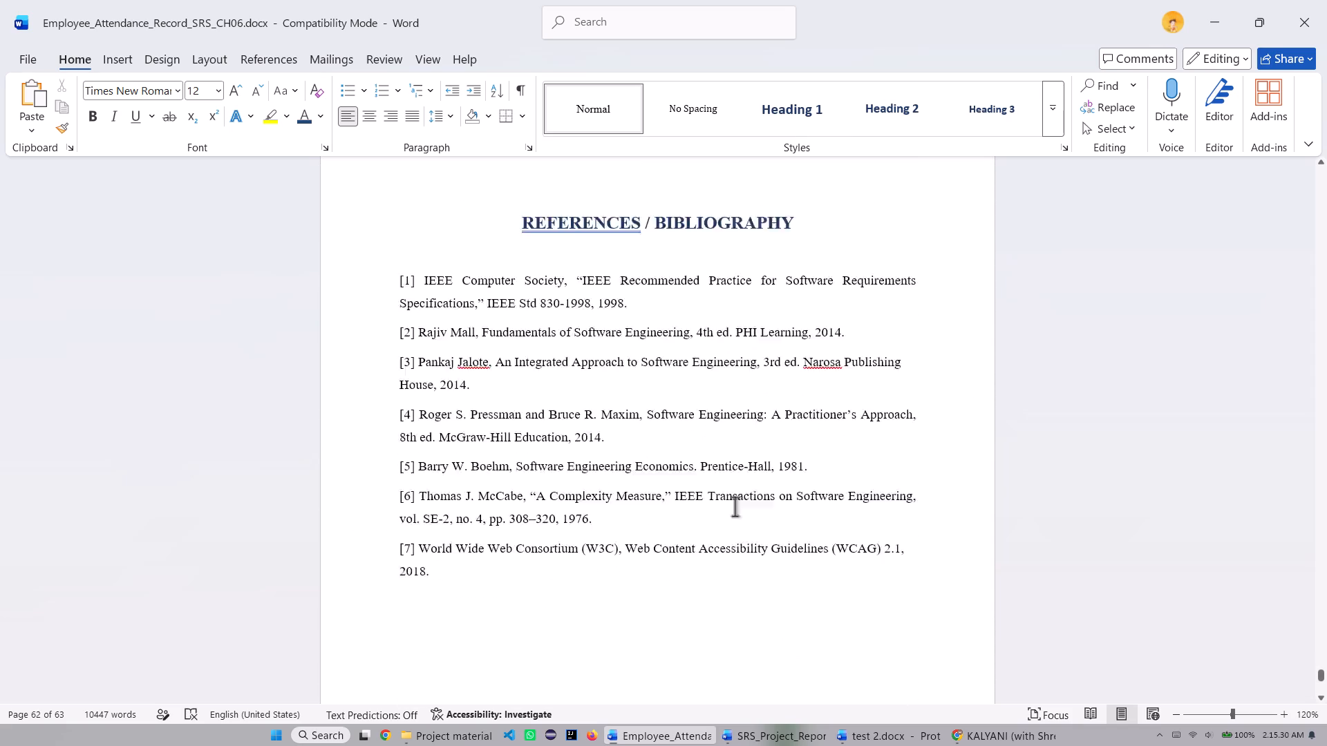
scroll(735, 506, down, 20)
scroll(735, 506, down, 8)
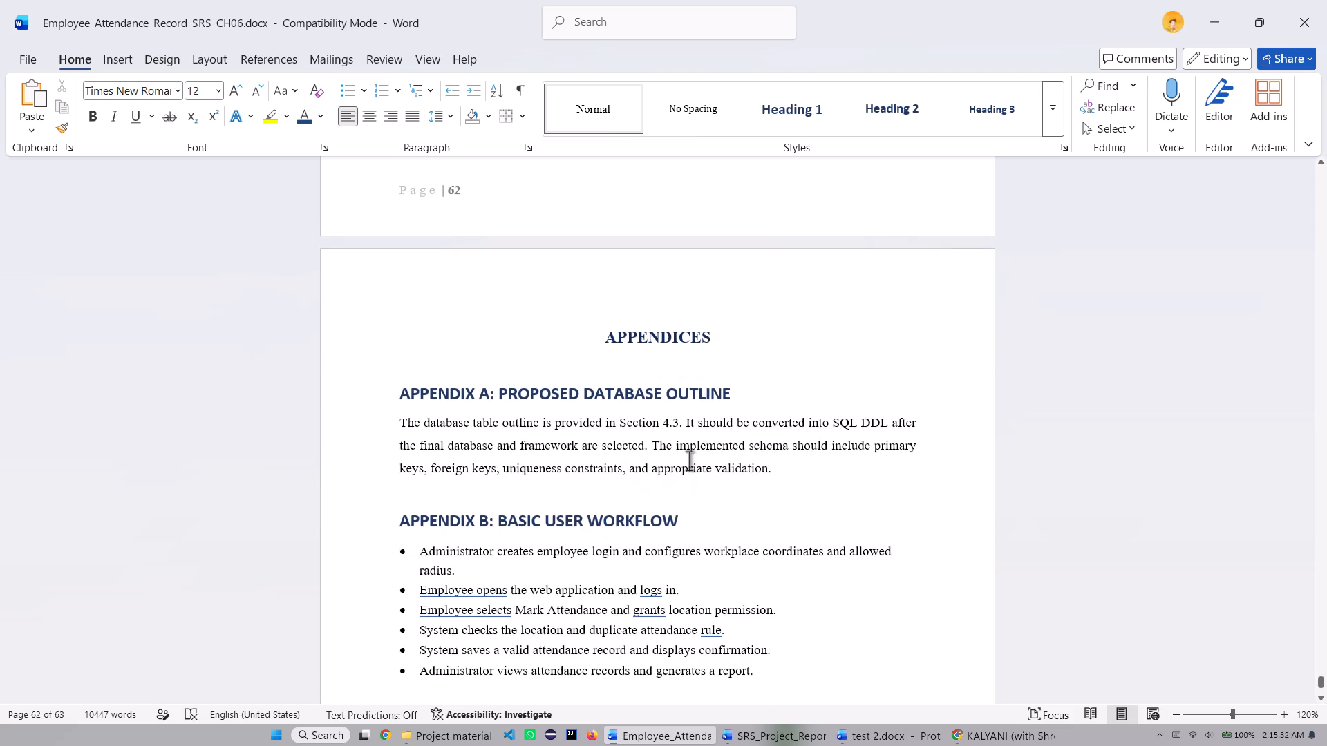
scroll(691, 466, up, 20)
scroll(691, 466, up, 14)
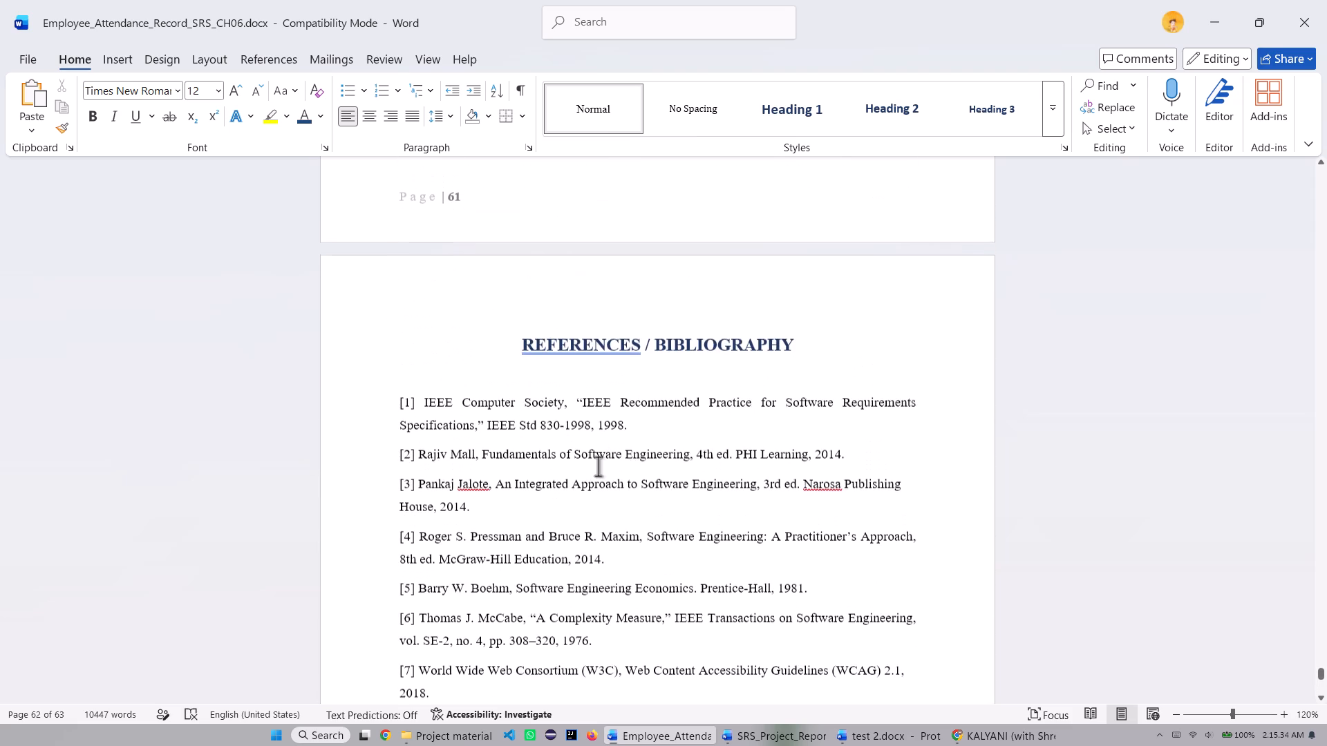
drag(520, 346, 748, 620)
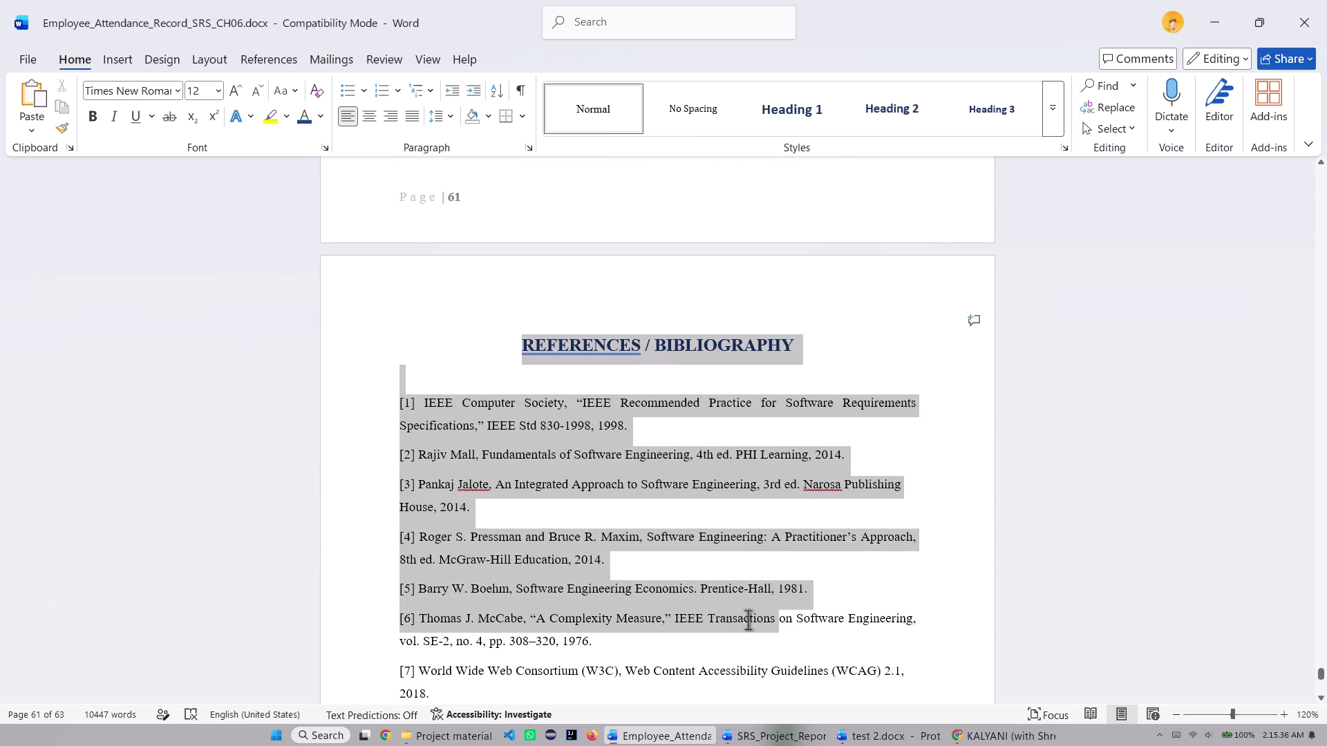
drag(748, 620, 528, 591)
scroll(717, 612, down, 4)
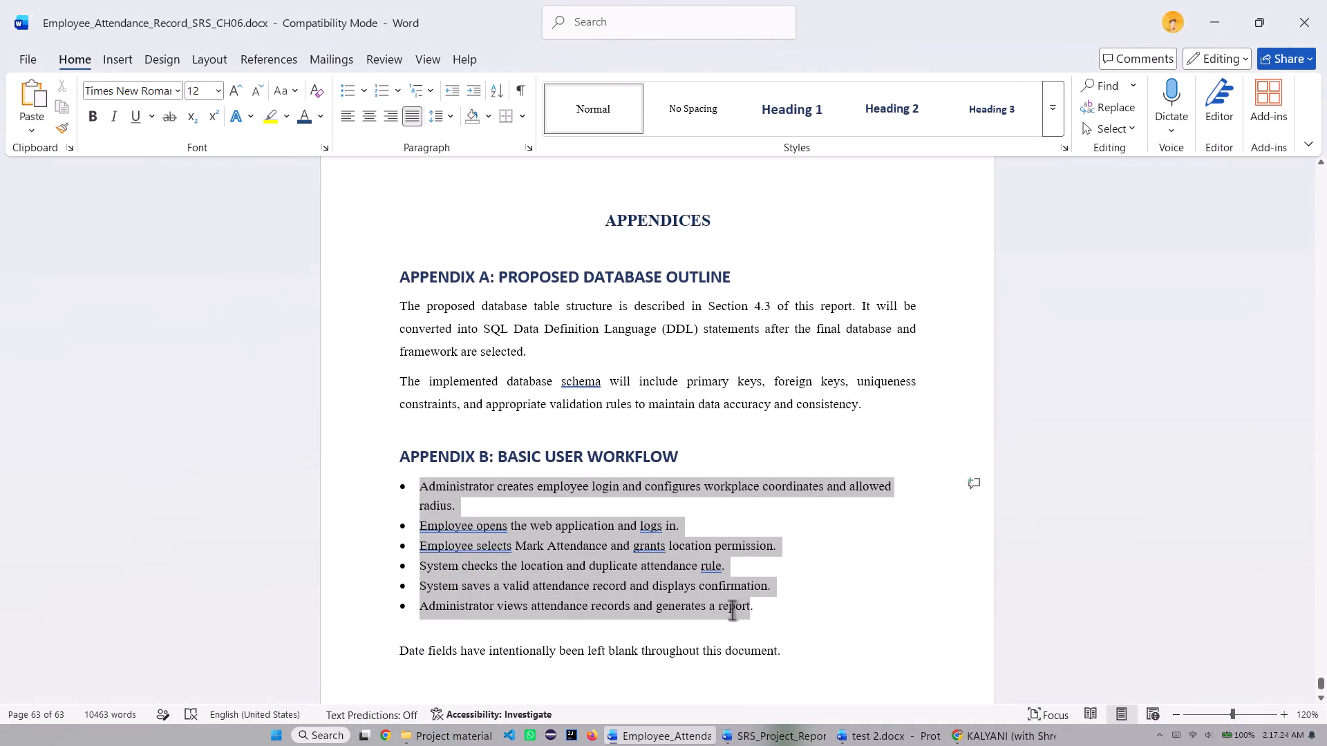
drag(732, 610, 740, 624)
drag(740, 624, 782, 652)
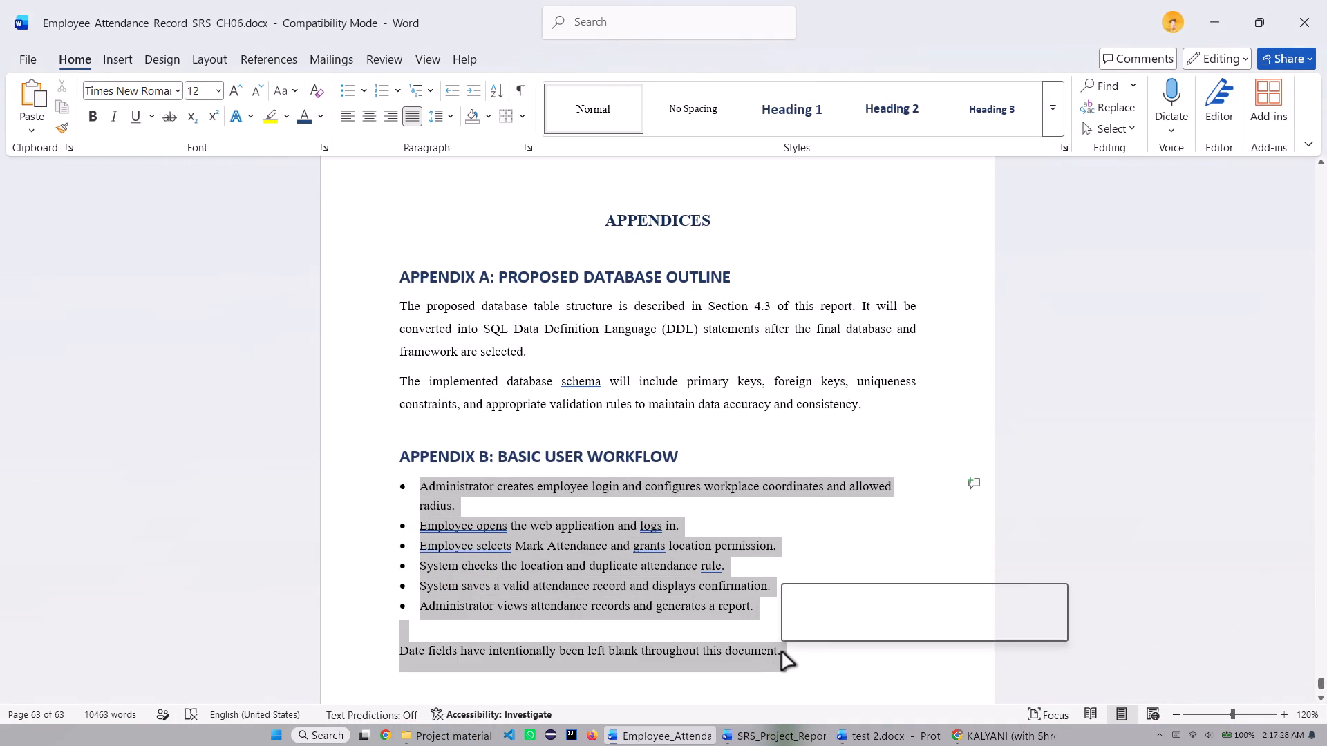
key(BackSpace)
key(BackSpace)
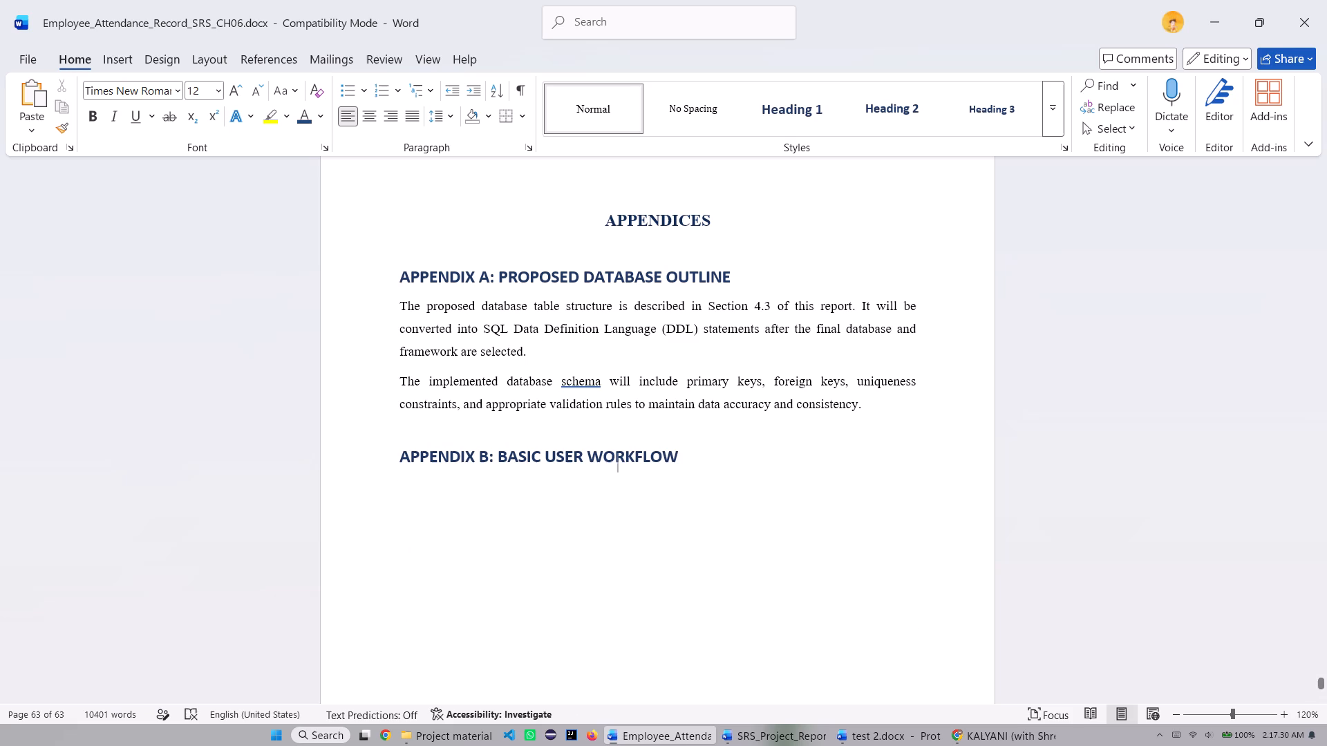
key(Return)
key(ctrl+v)
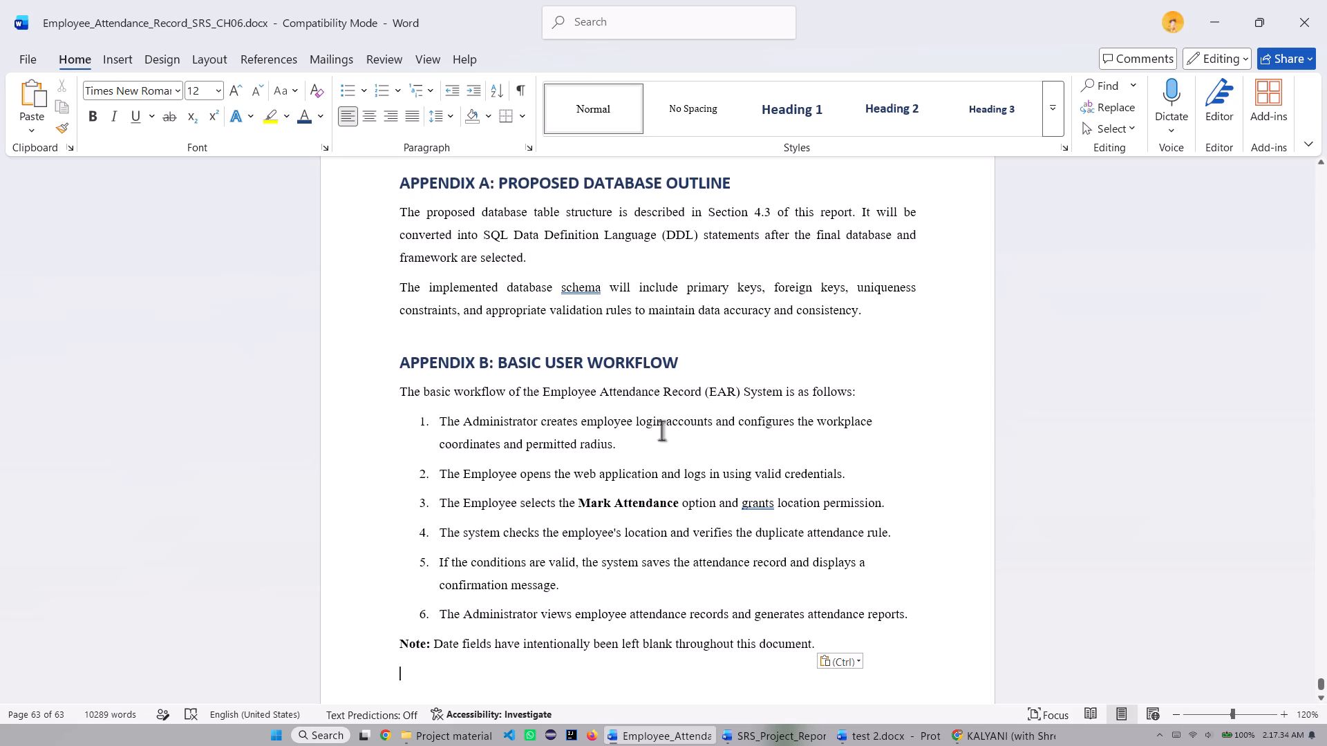
Justify the pasted Appendix B text, from the introductory sentence through the closing note.
drag(398, 390, 816, 634)
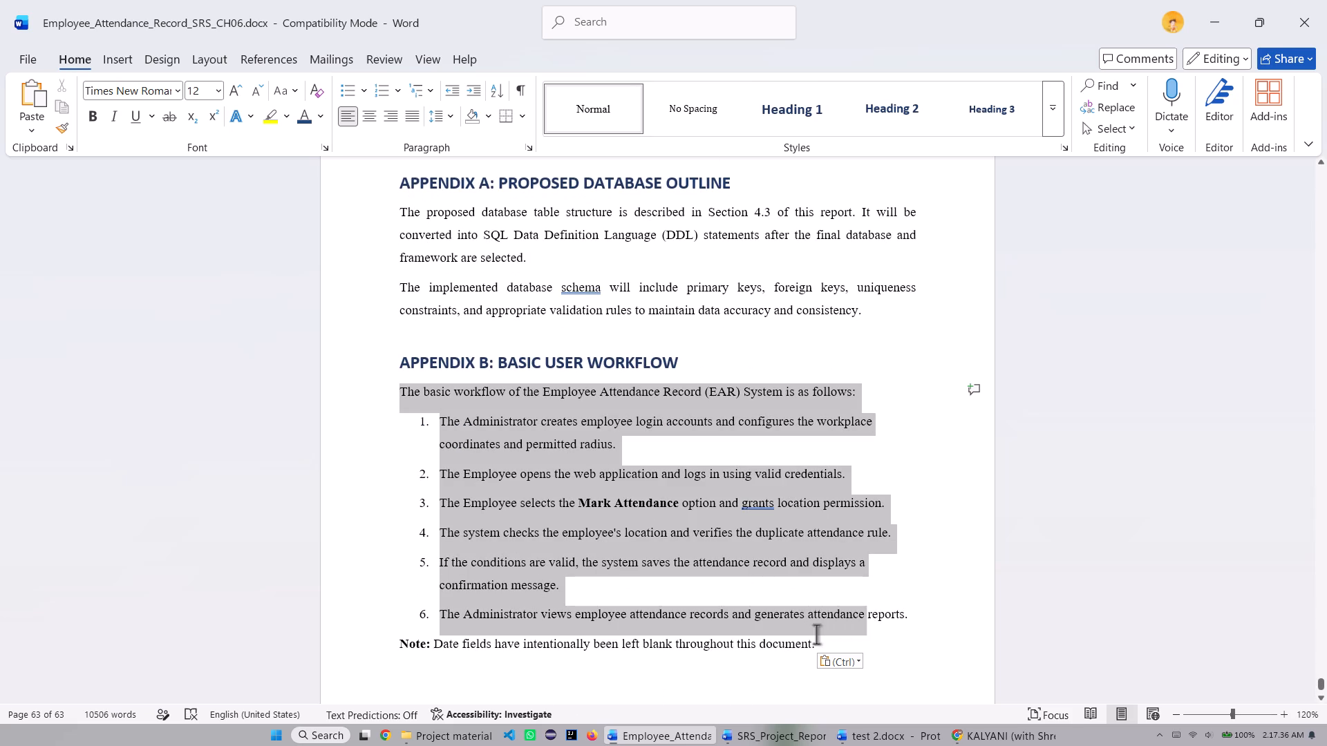
drag(816, 634, 820, 641)
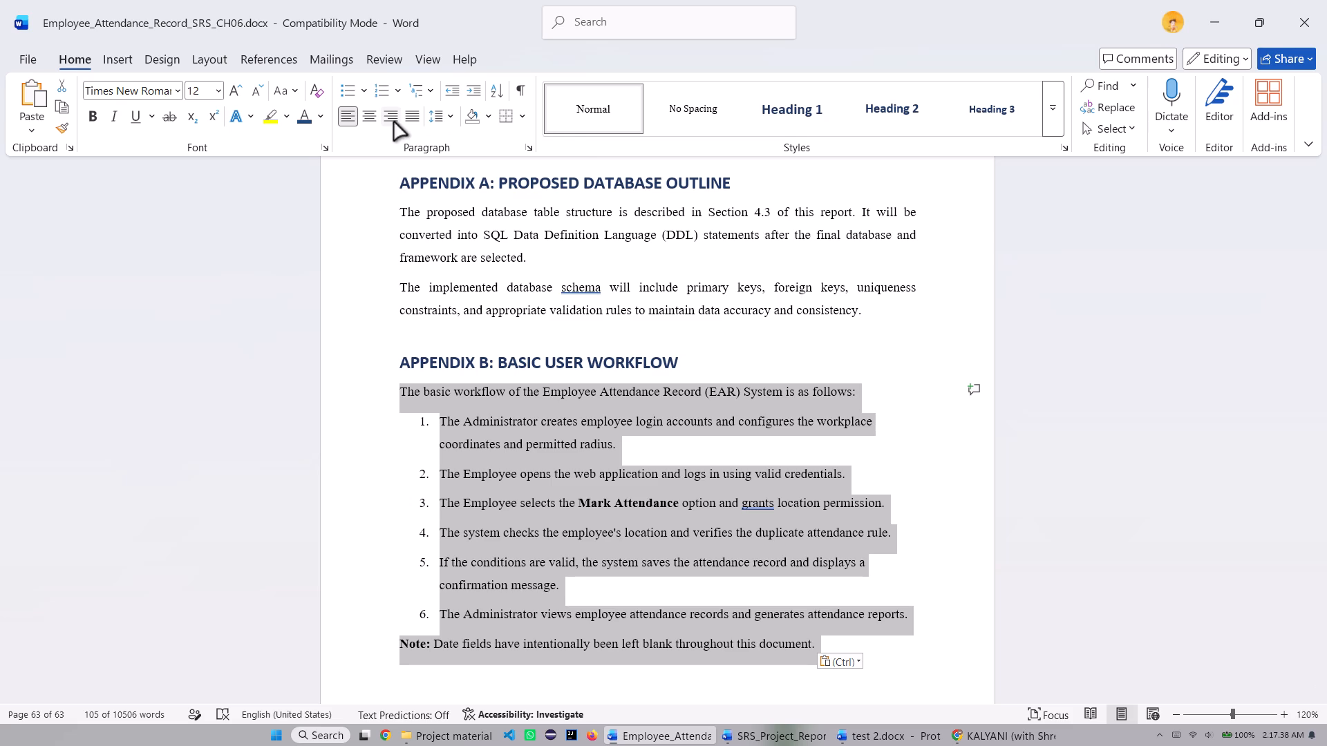
click(410, 119)
click(914, 497)
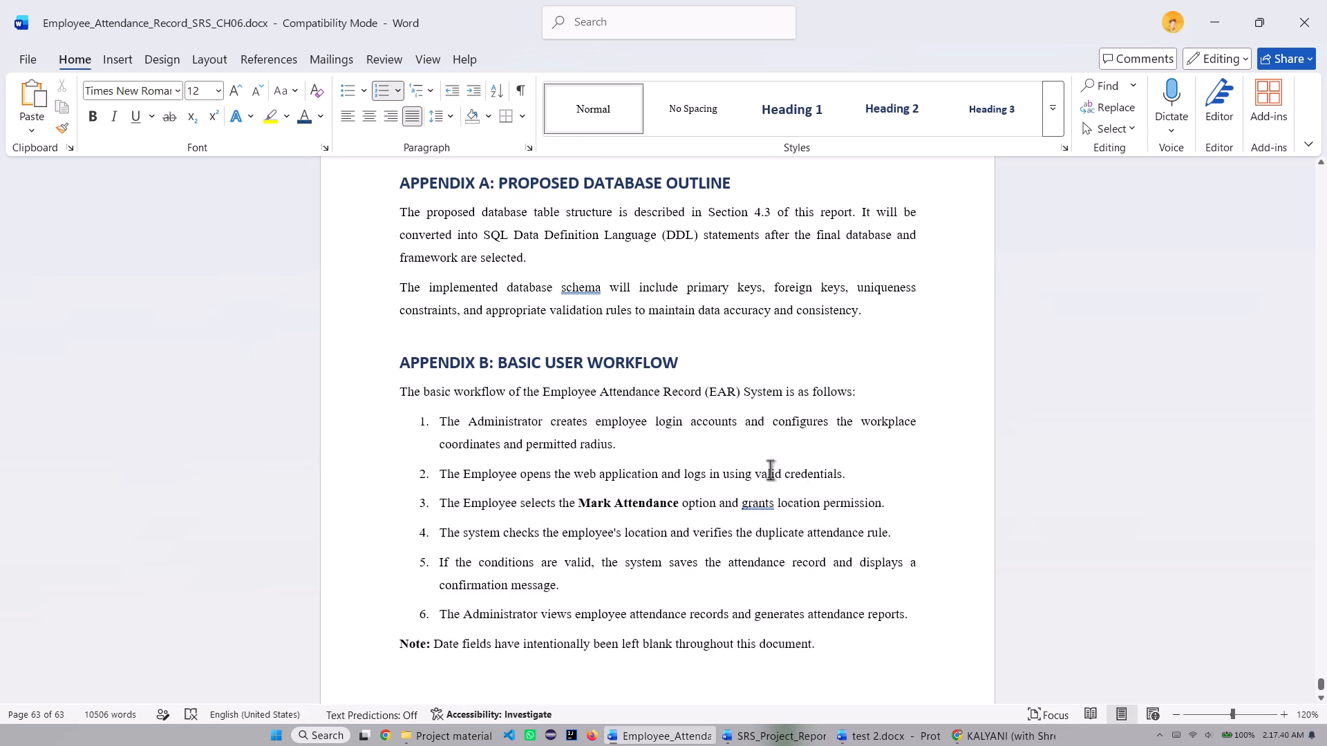
Review the revised Appendices page and return to the report's title page.
scroll(770, 470, up, 1)
scroll(736, 411, down, 3)
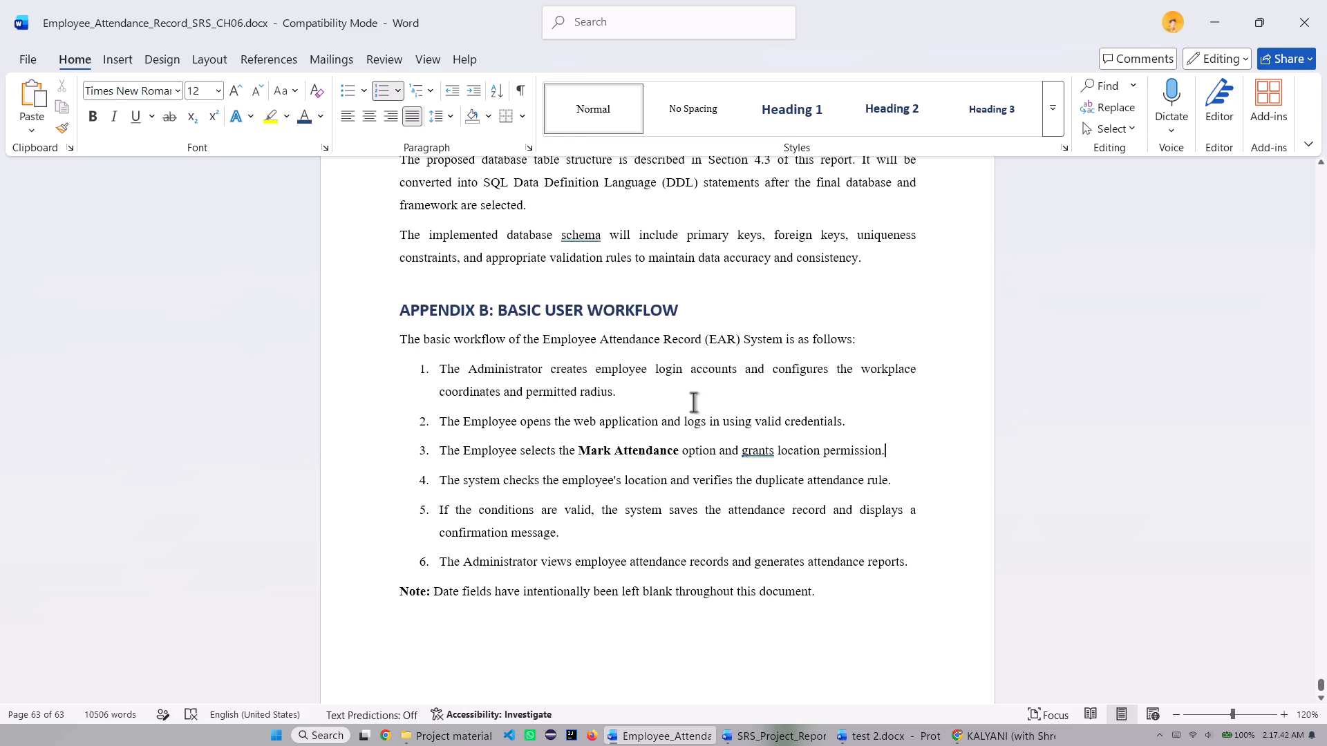
scroll(677, 378, down, 10)
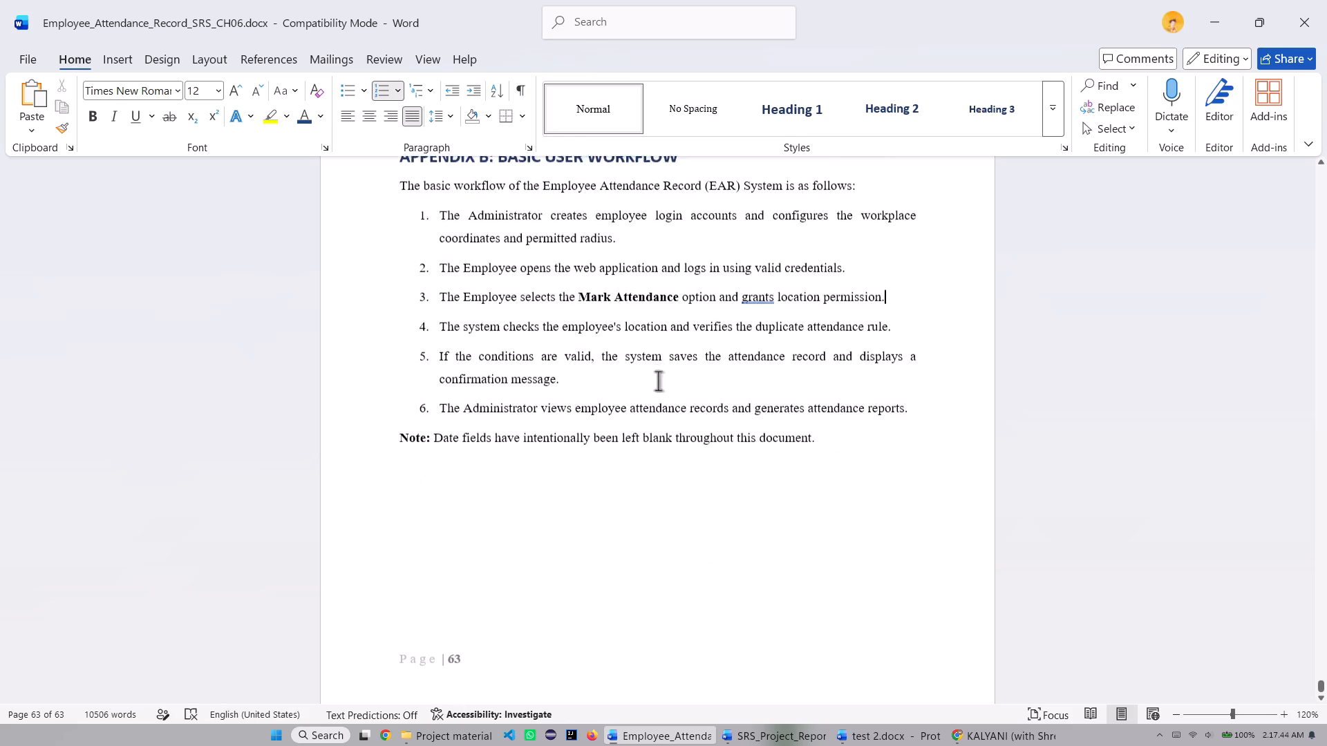
scroll(658, 381, down, 7)
scroll(656, 381, up, 18)
scroll(657, 380, up, 8)
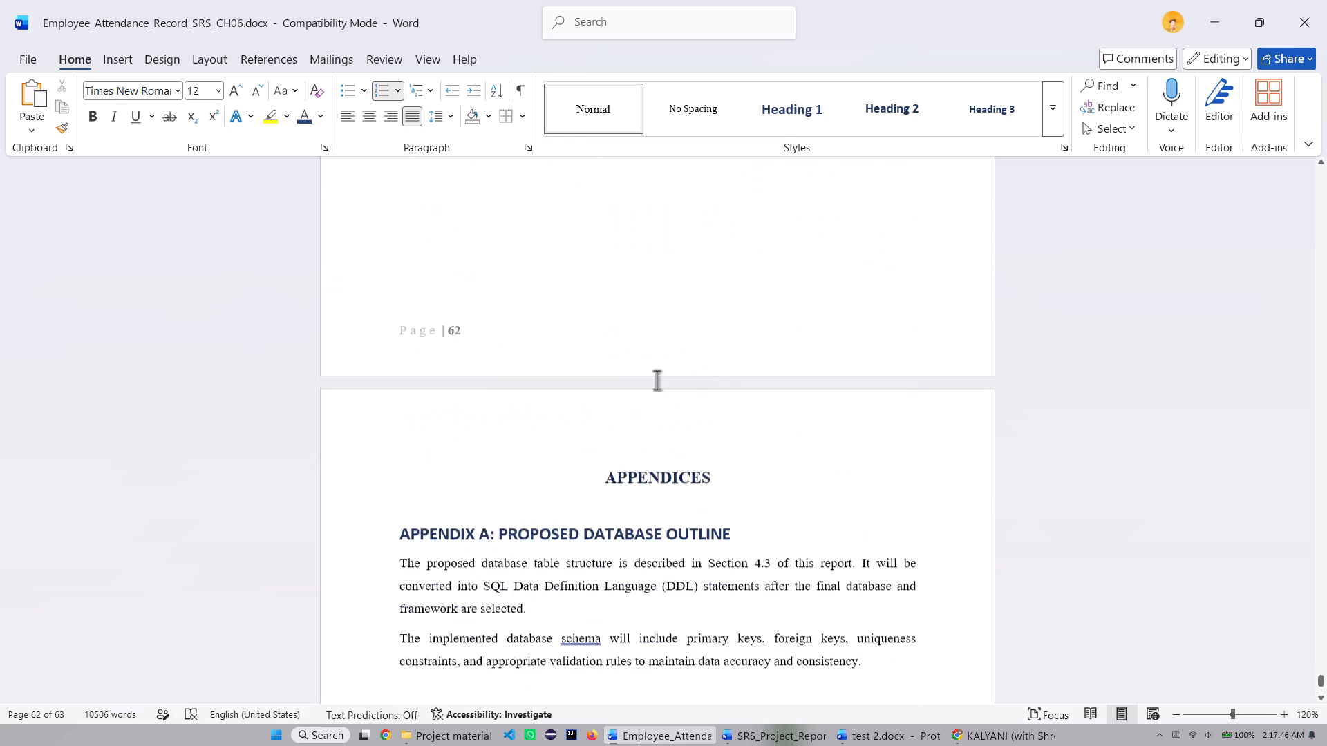
scroll(657, 380, up, 1)
drag(1323, 680, 1326, 238)
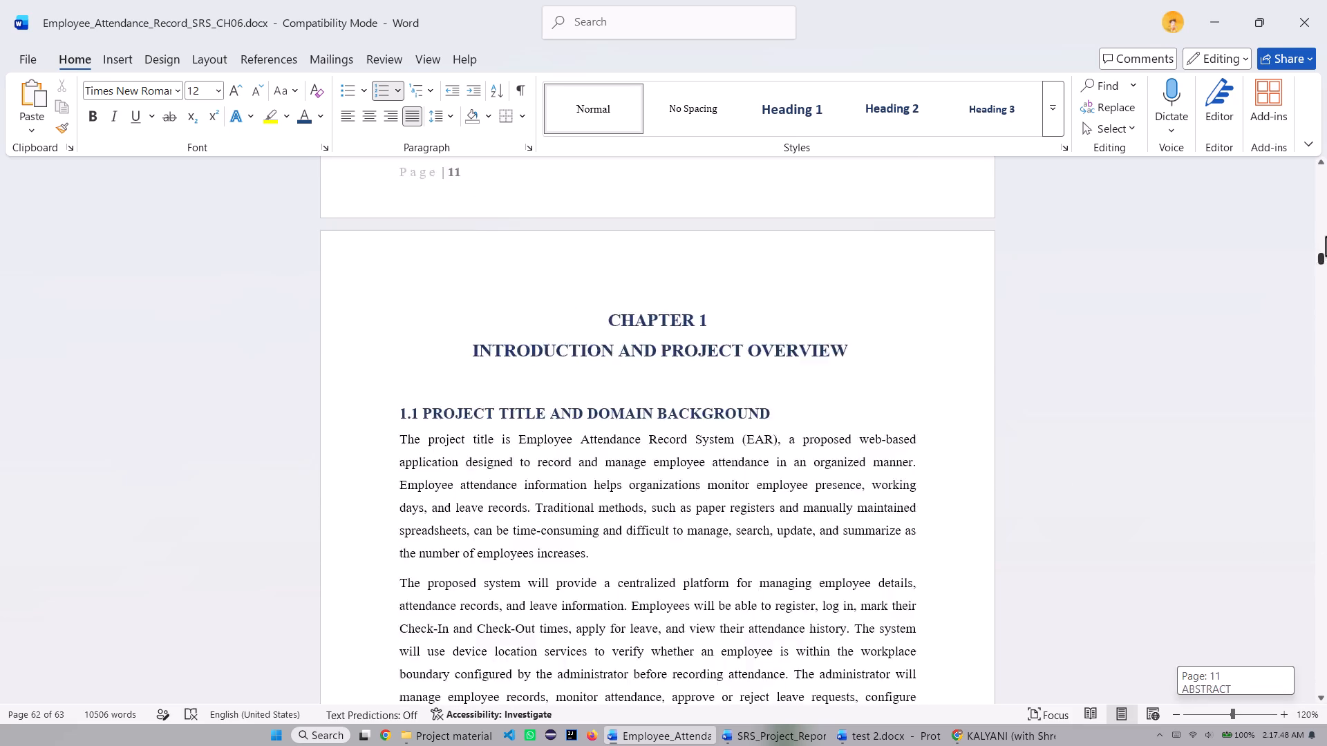
drag(1326, 238, 1326, 145)
scroll(544, 447, down, 2)
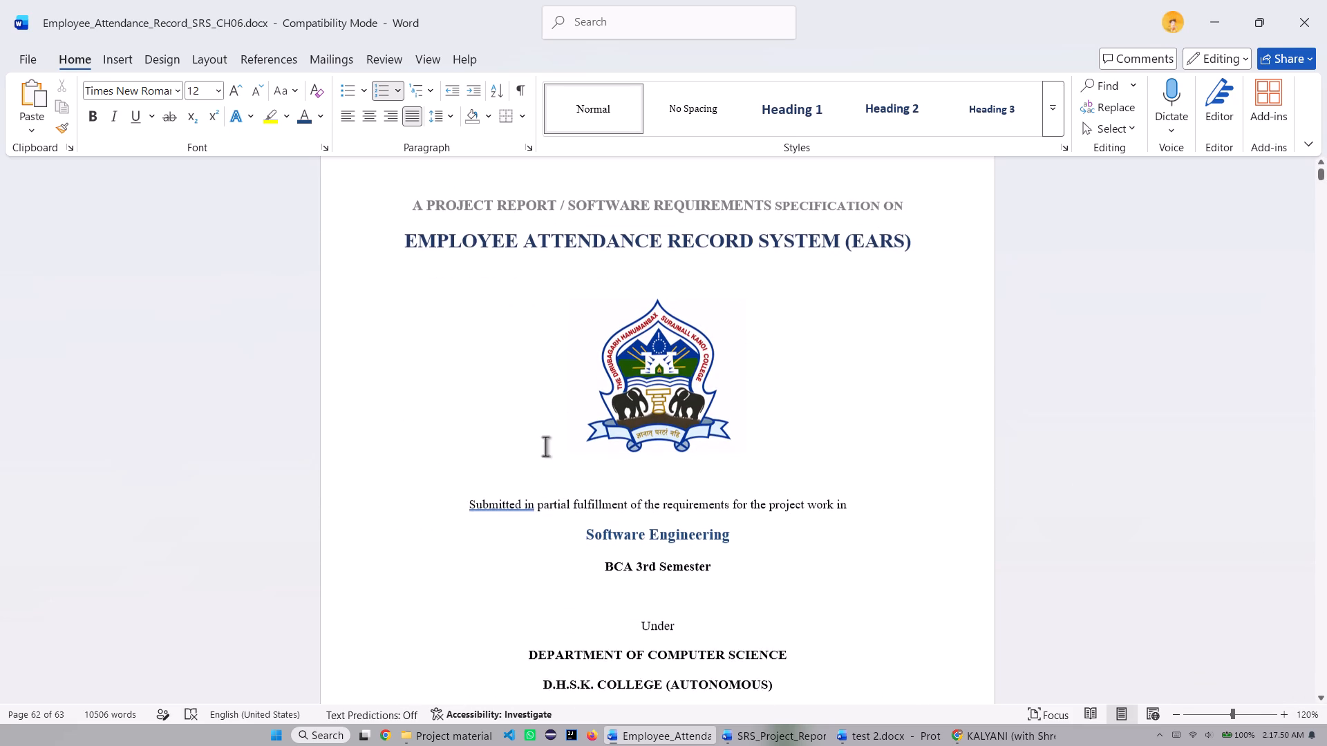
Review the lower part of the title page, including the table of submission and supervision details.
scroll(605, 425, down, 20)
scroll(605, 425, down, 3)
scroll(738, 537, up, 1)
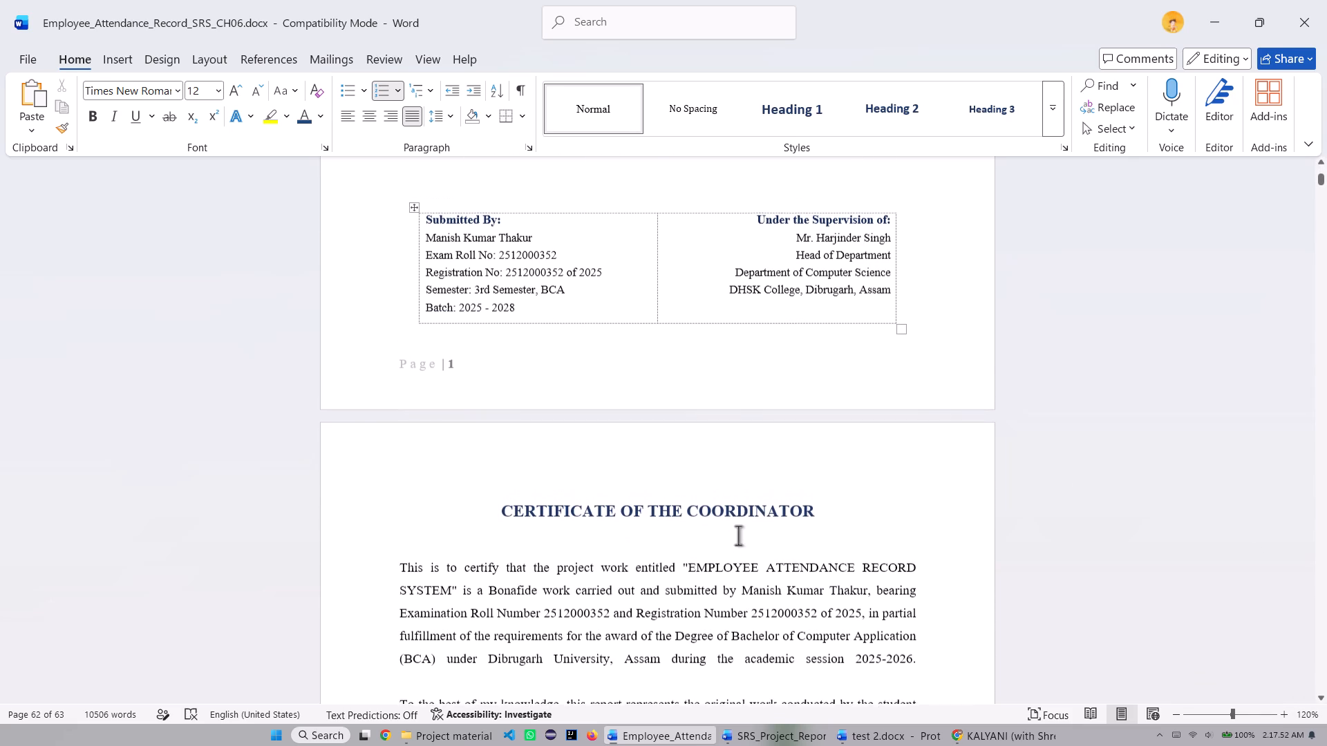
click(675, 370)
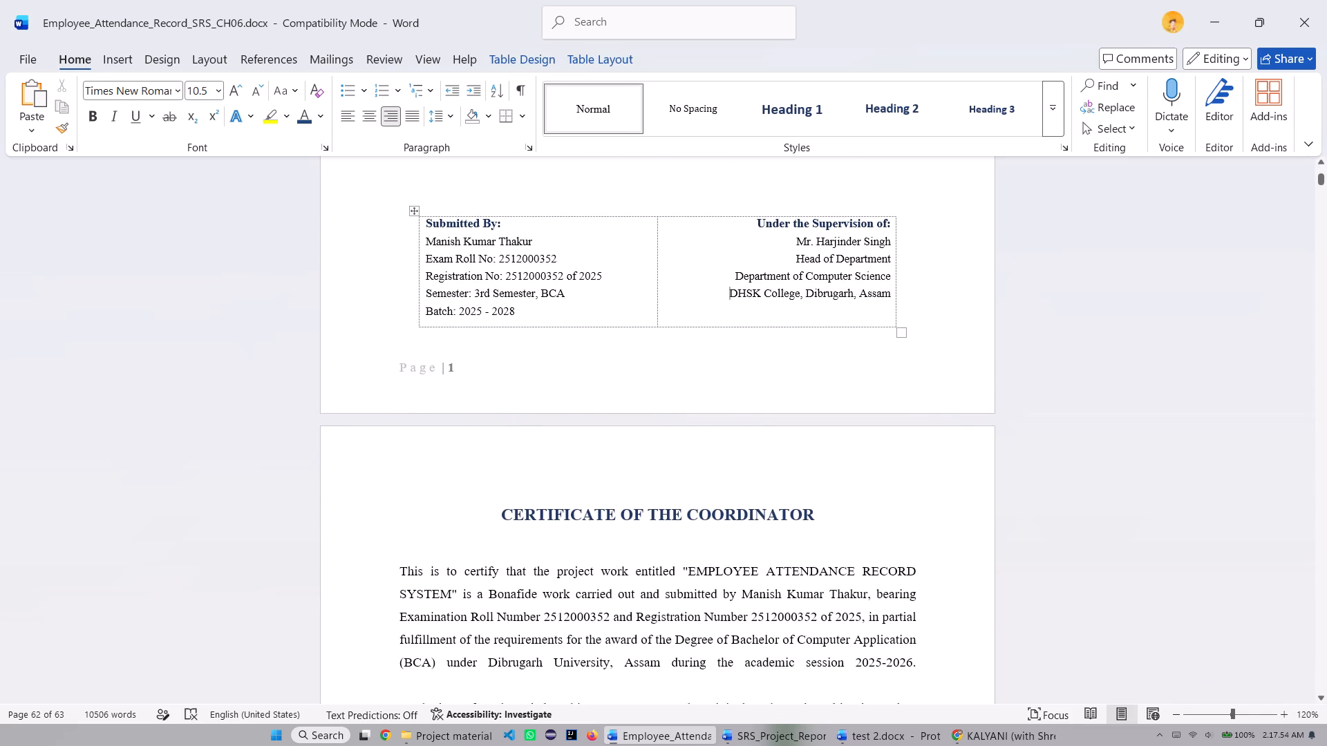
click(352, 294)
click(875, 363)
scroll(676, 386, up, 11)
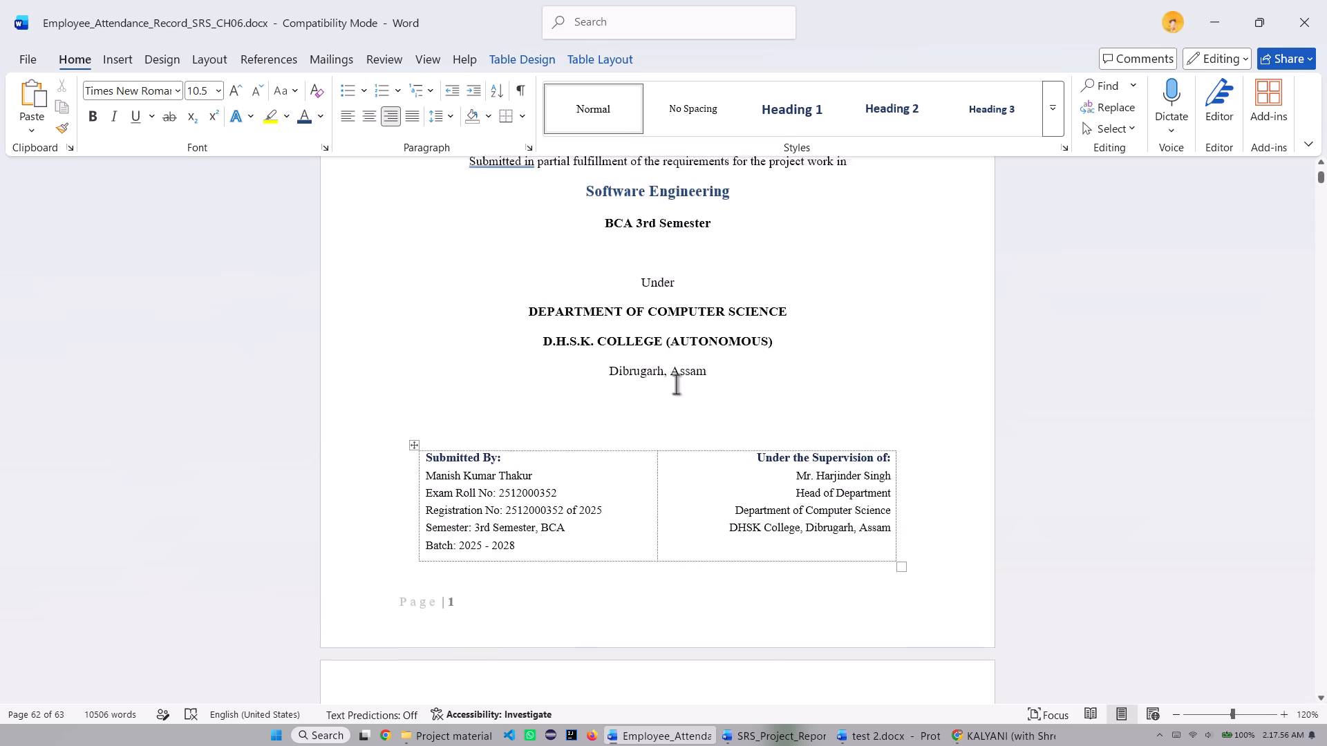
scroll(676, 384, up, 11)
scroll(677, 383, down, 15)
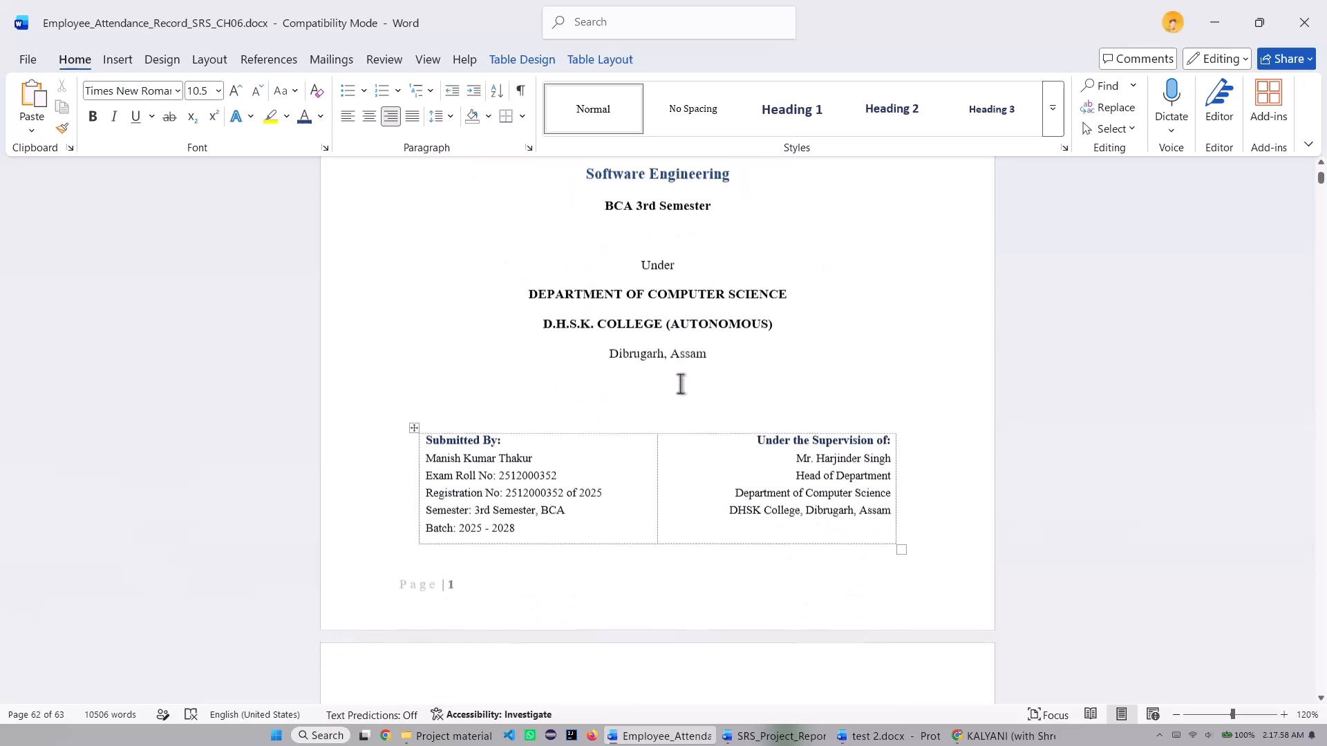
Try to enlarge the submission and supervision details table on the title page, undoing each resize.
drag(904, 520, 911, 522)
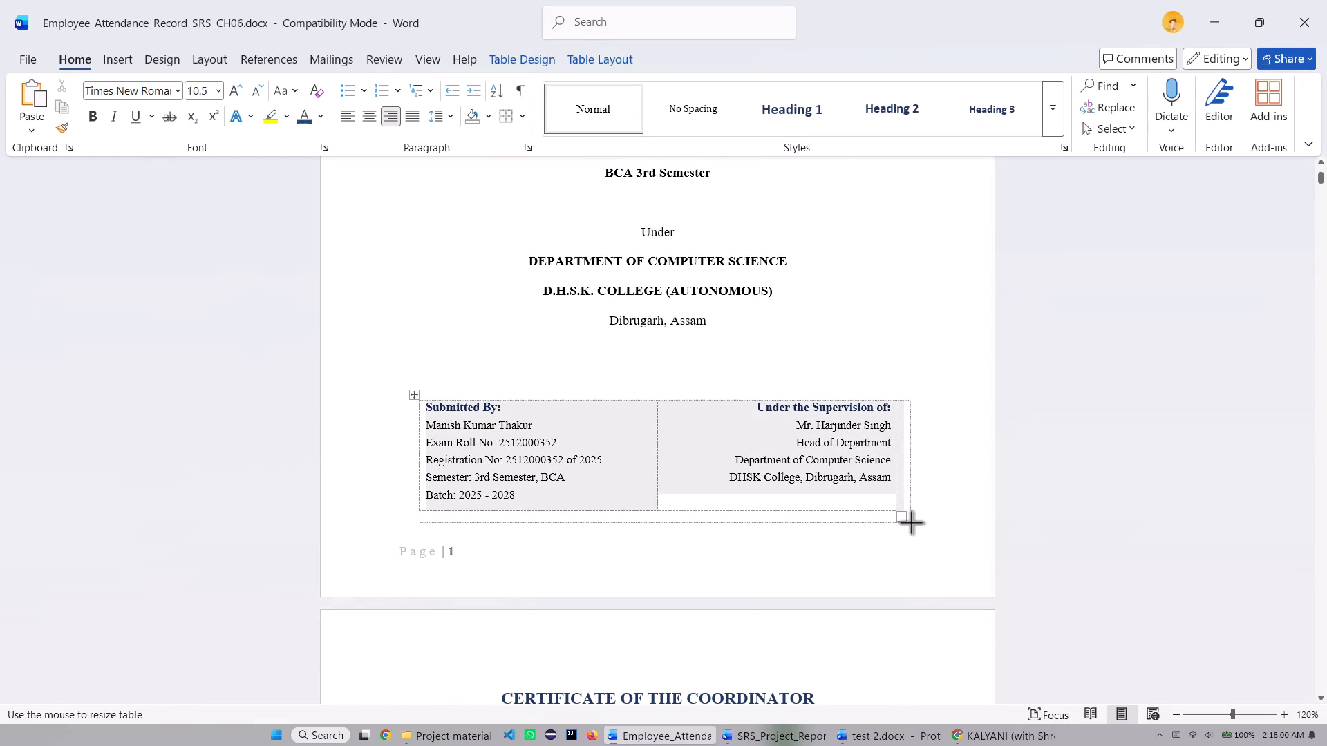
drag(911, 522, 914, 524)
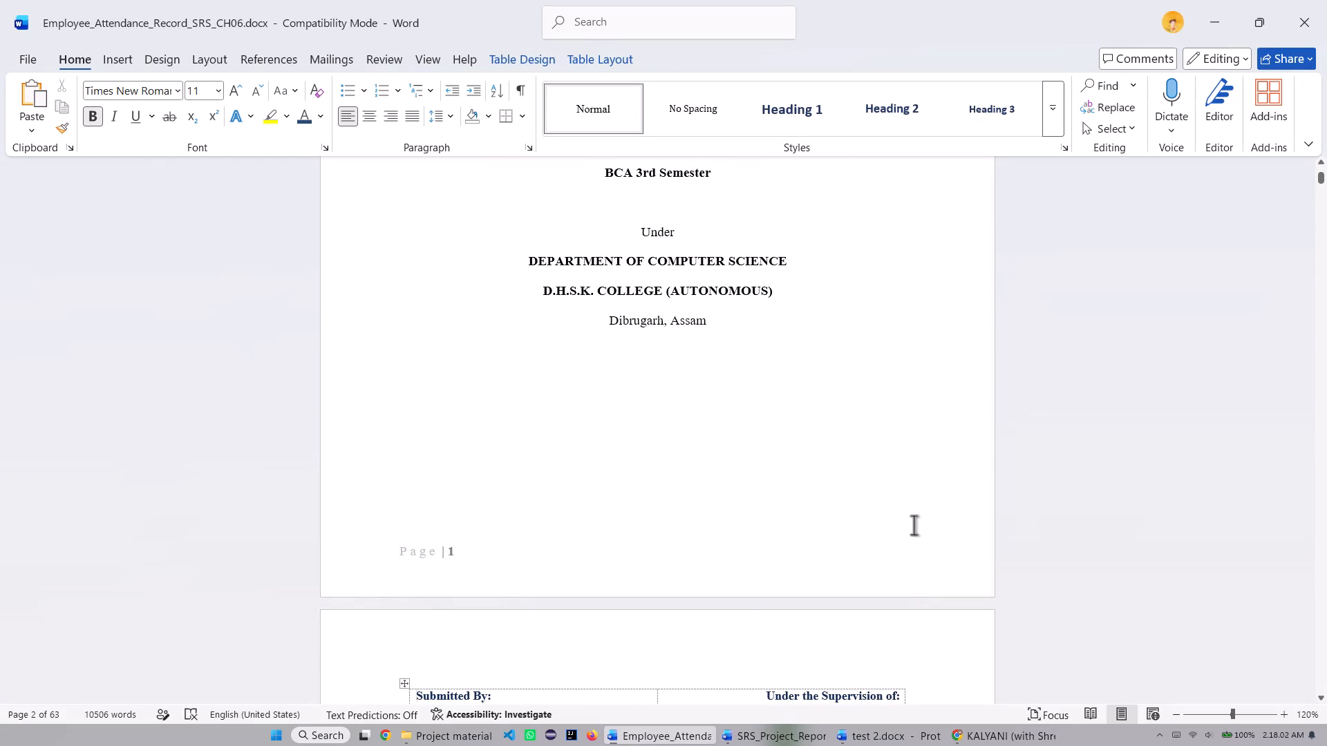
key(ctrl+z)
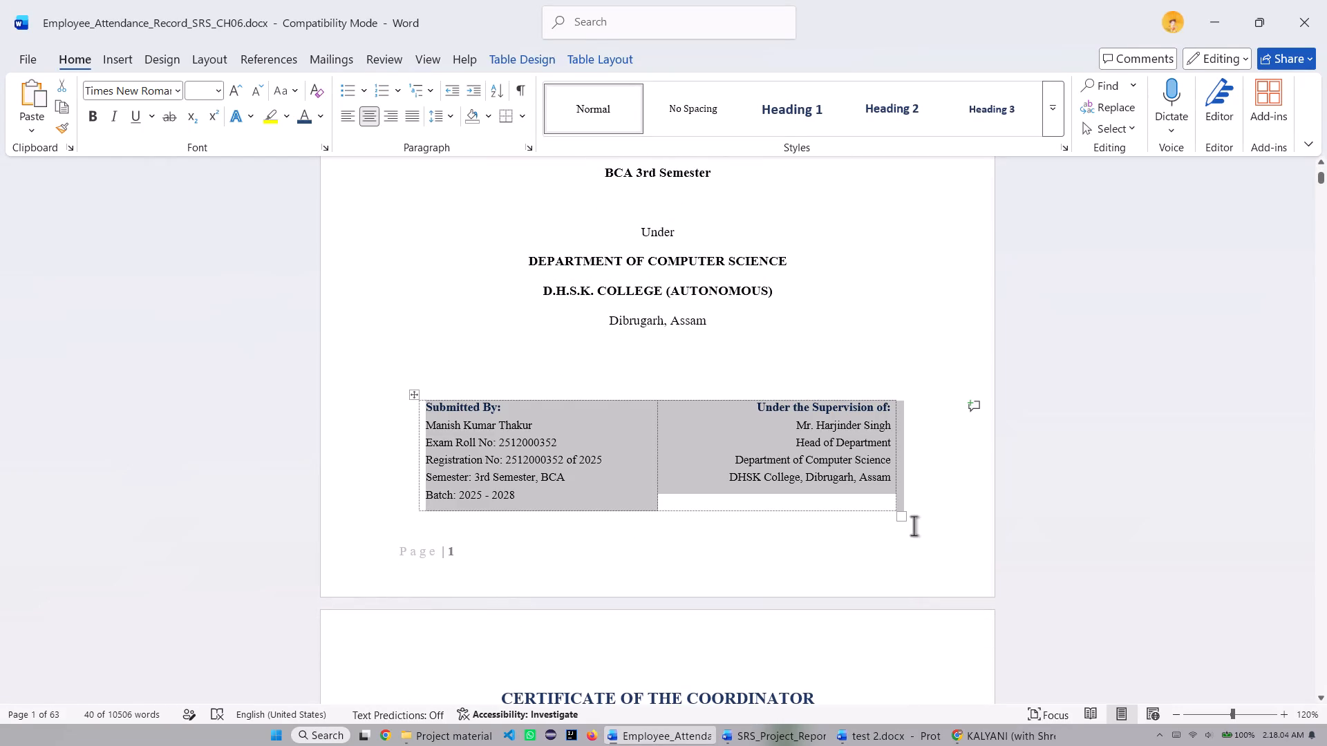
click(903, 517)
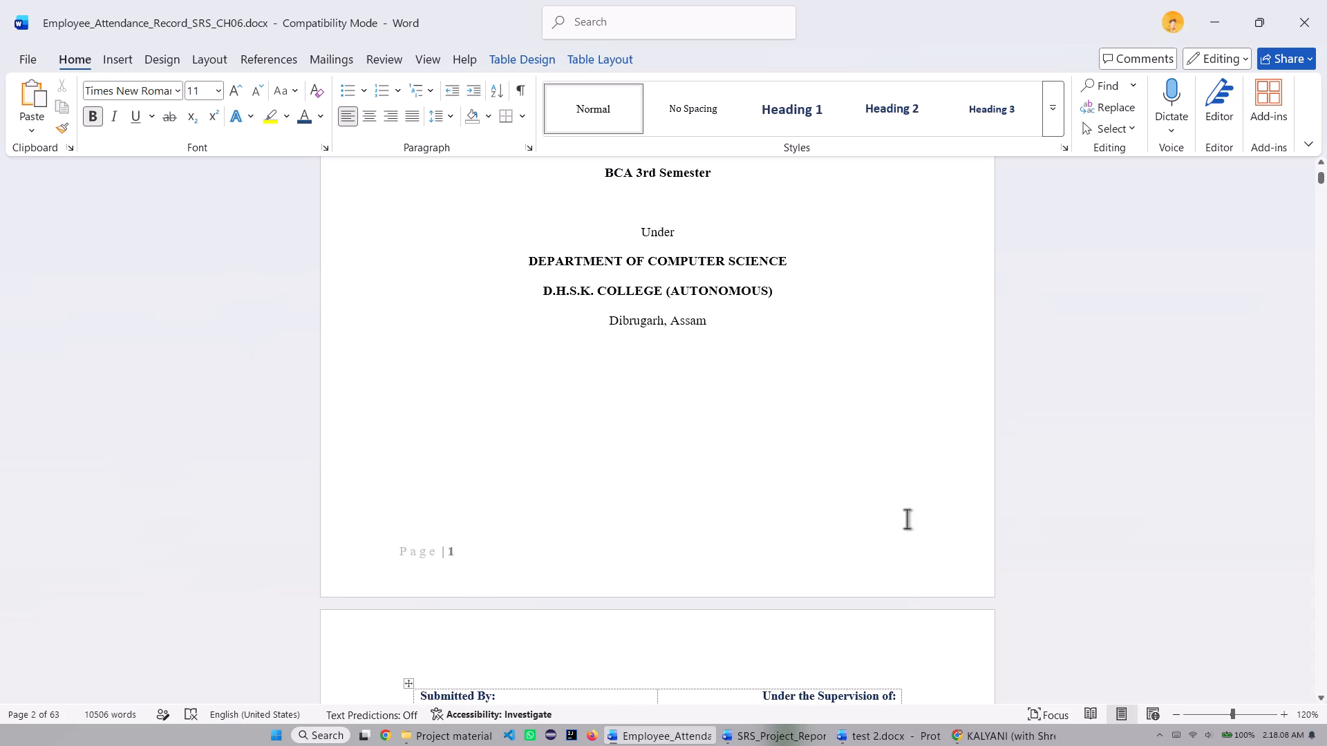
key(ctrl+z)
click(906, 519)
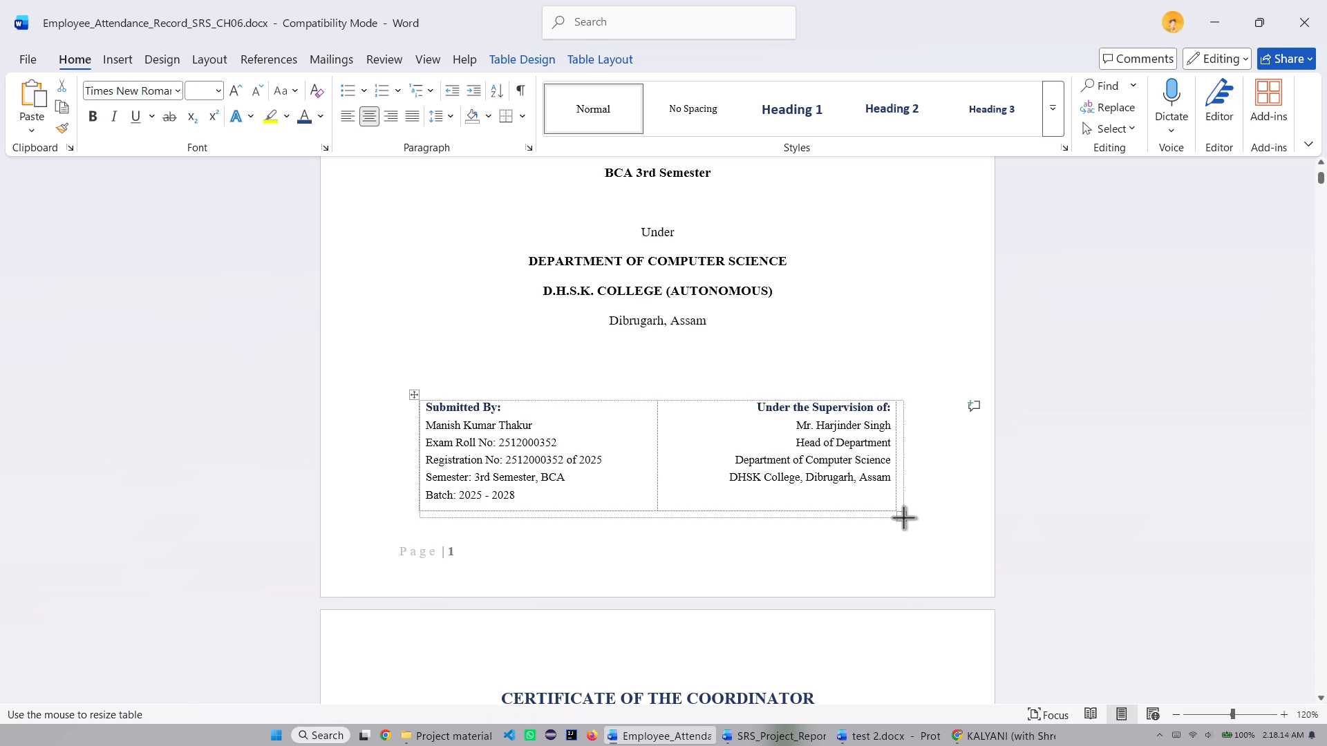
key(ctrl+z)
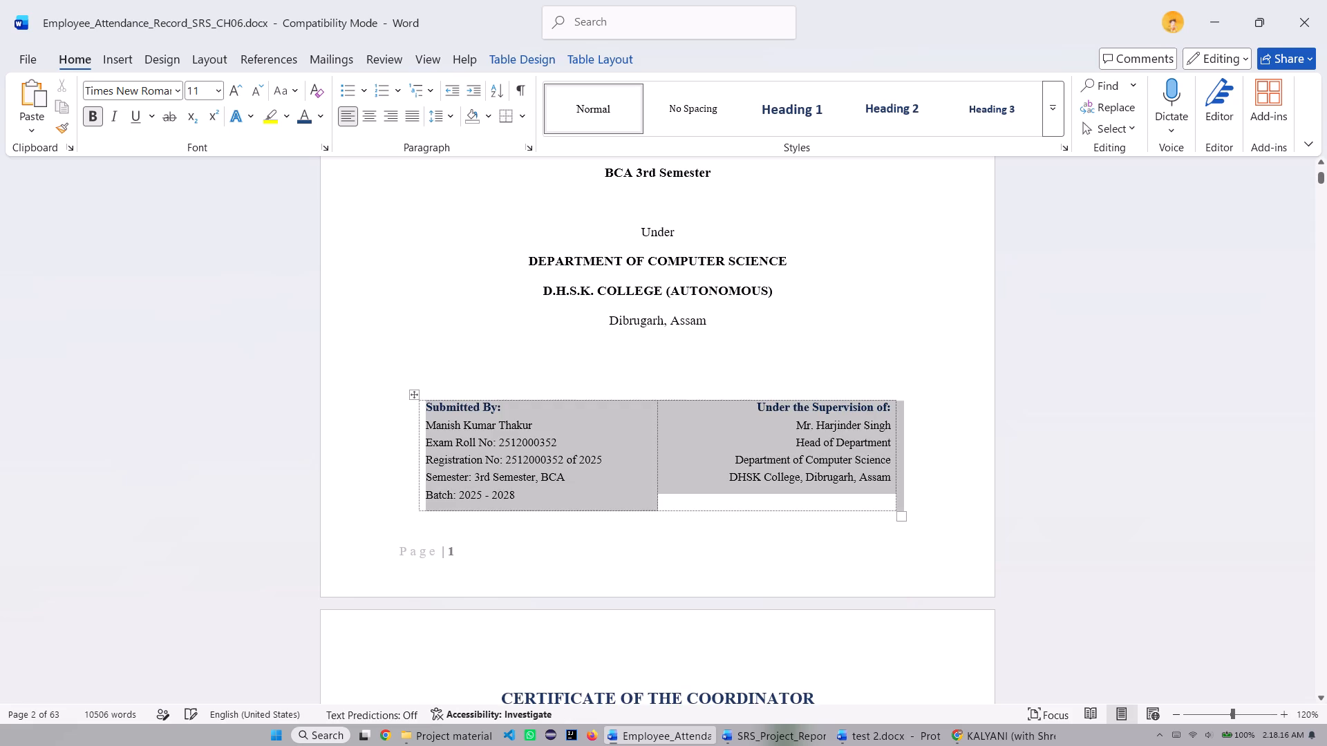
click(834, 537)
Review the report's front matter from the Certificate of the Coordinator through the table of contents.
scroll(854, 416, down, 14)
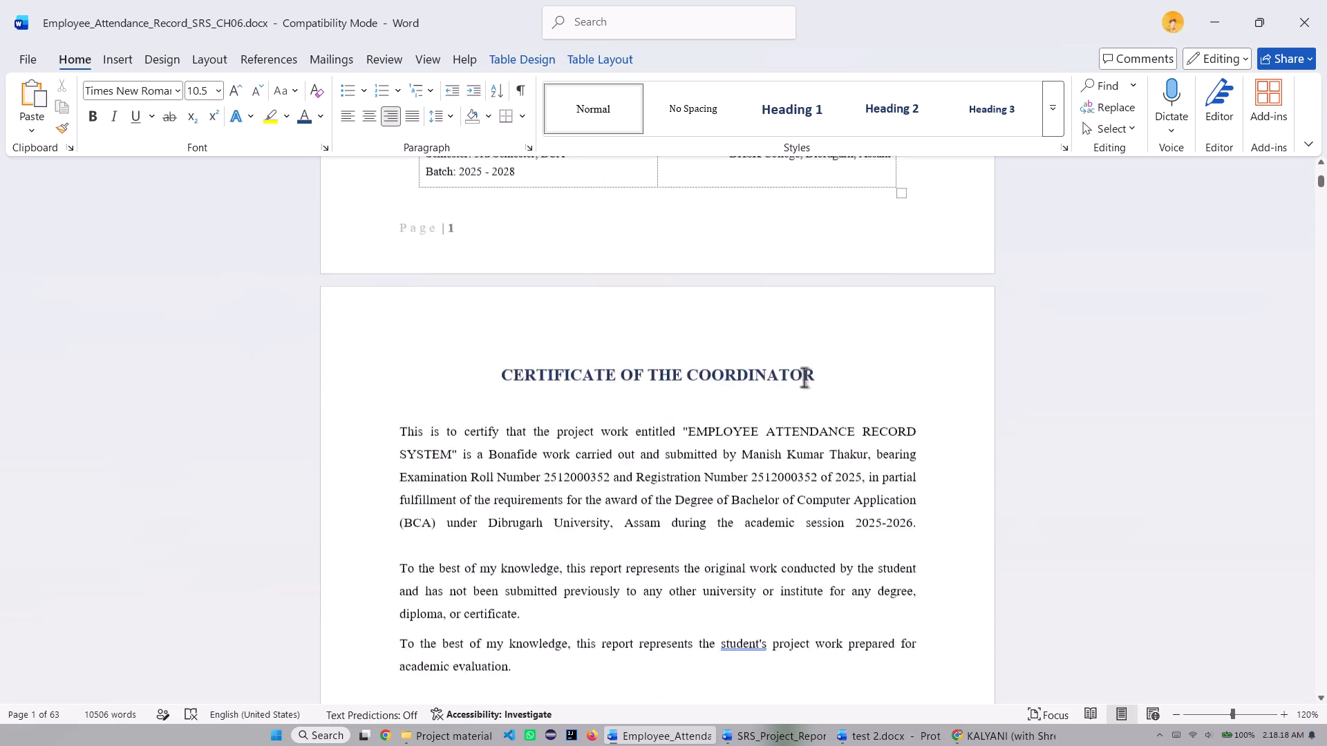
scroll(804, 377, down, 7)
scroll(740, 350, down, 20)
scroll(740, 350, down, 16)
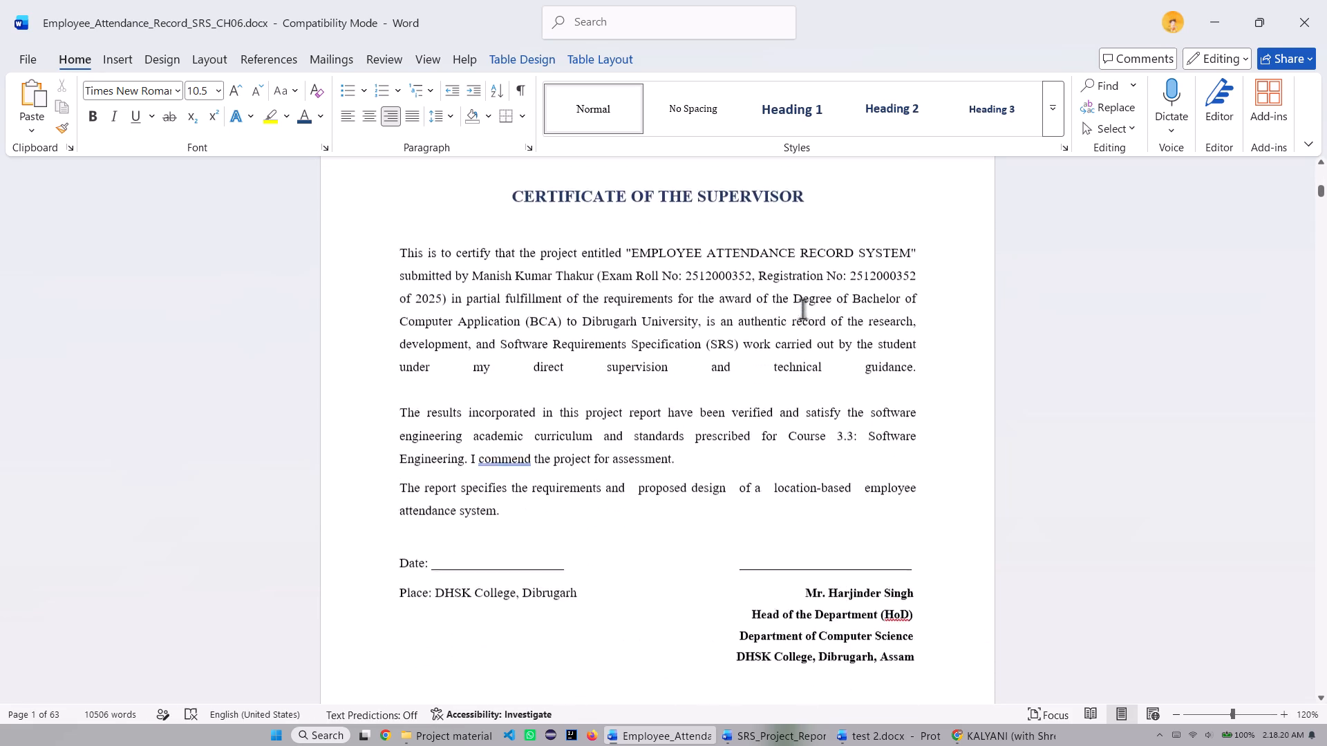
scroll(802, 309, down, 2)
scroll(807, 315, down, 20)
scroll(807, 315, down, 20)
scroll(807, 315, down, 6)
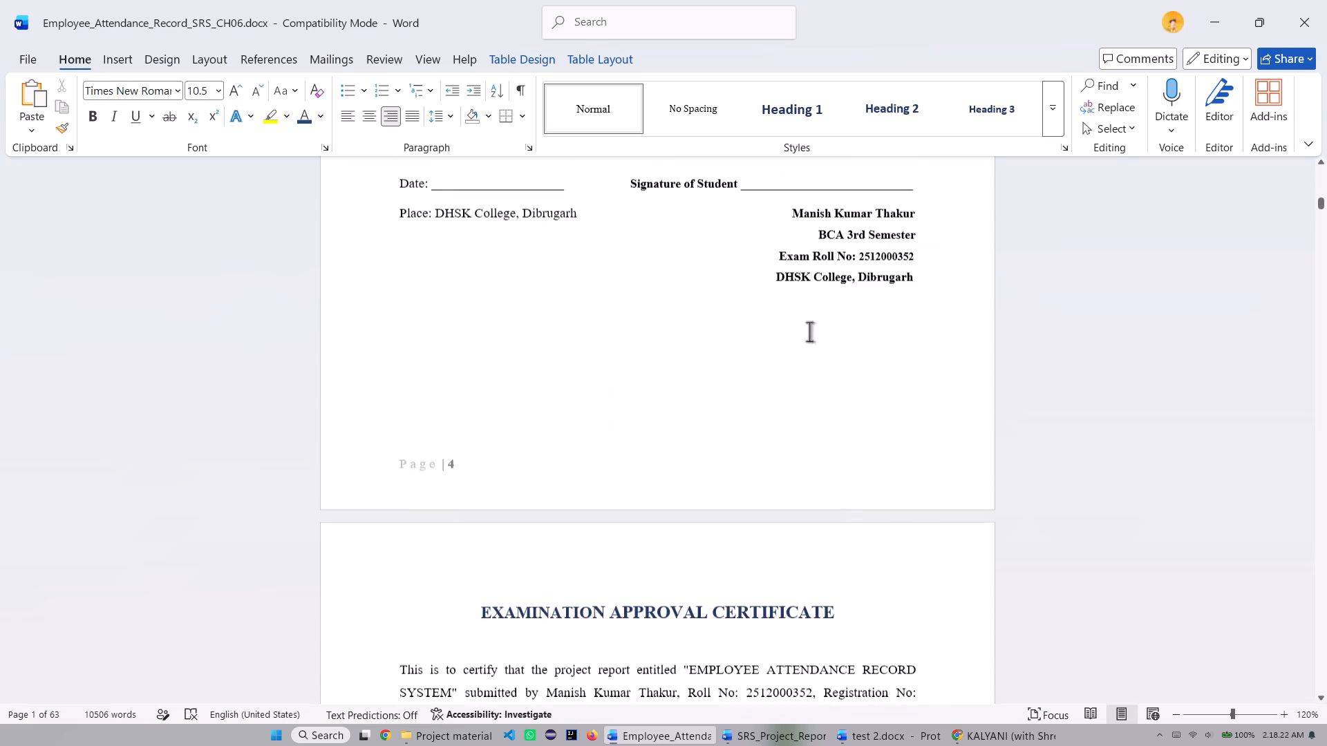
scroll(809, 332, down, 20)
scroll(809, 332, down, 20)
scroll(809, 332, down, 15)
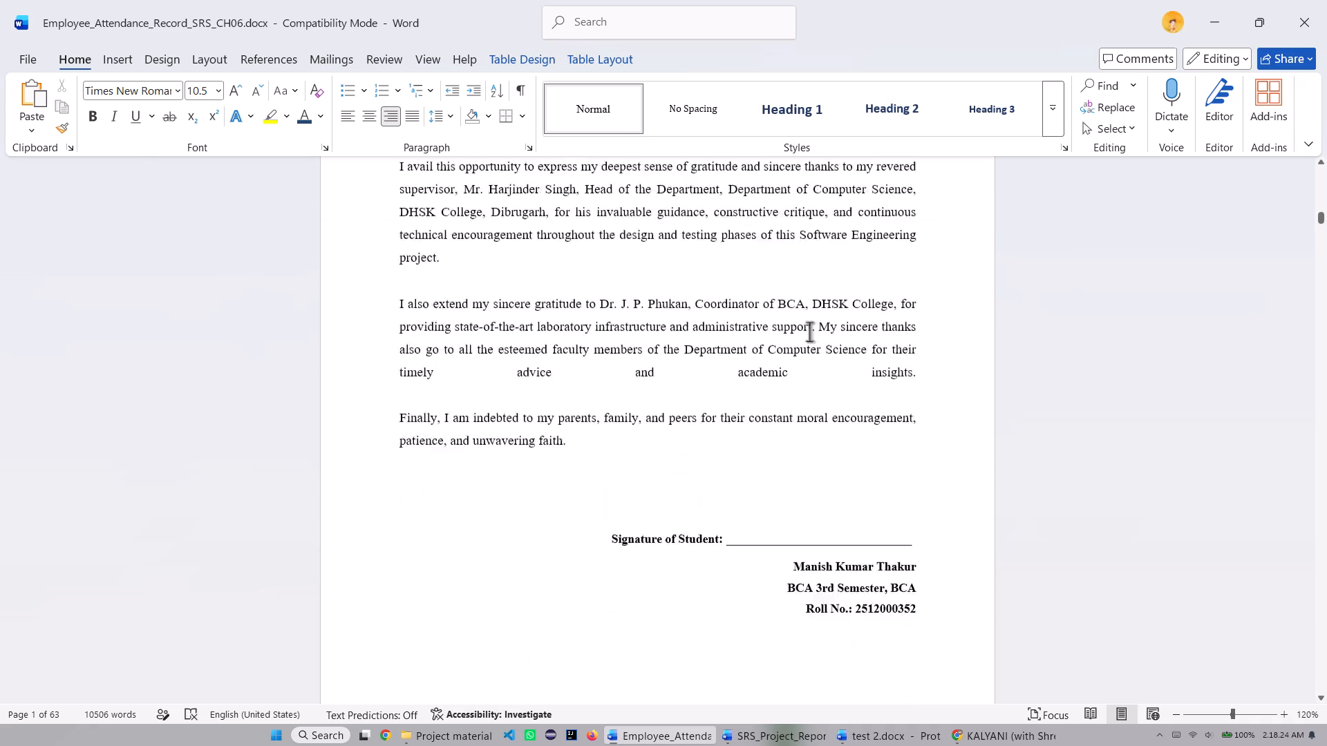
scroll(809, 332, down, 20)
scroll(809, 332, down, 20)
scroll(809, 332, down, 15)
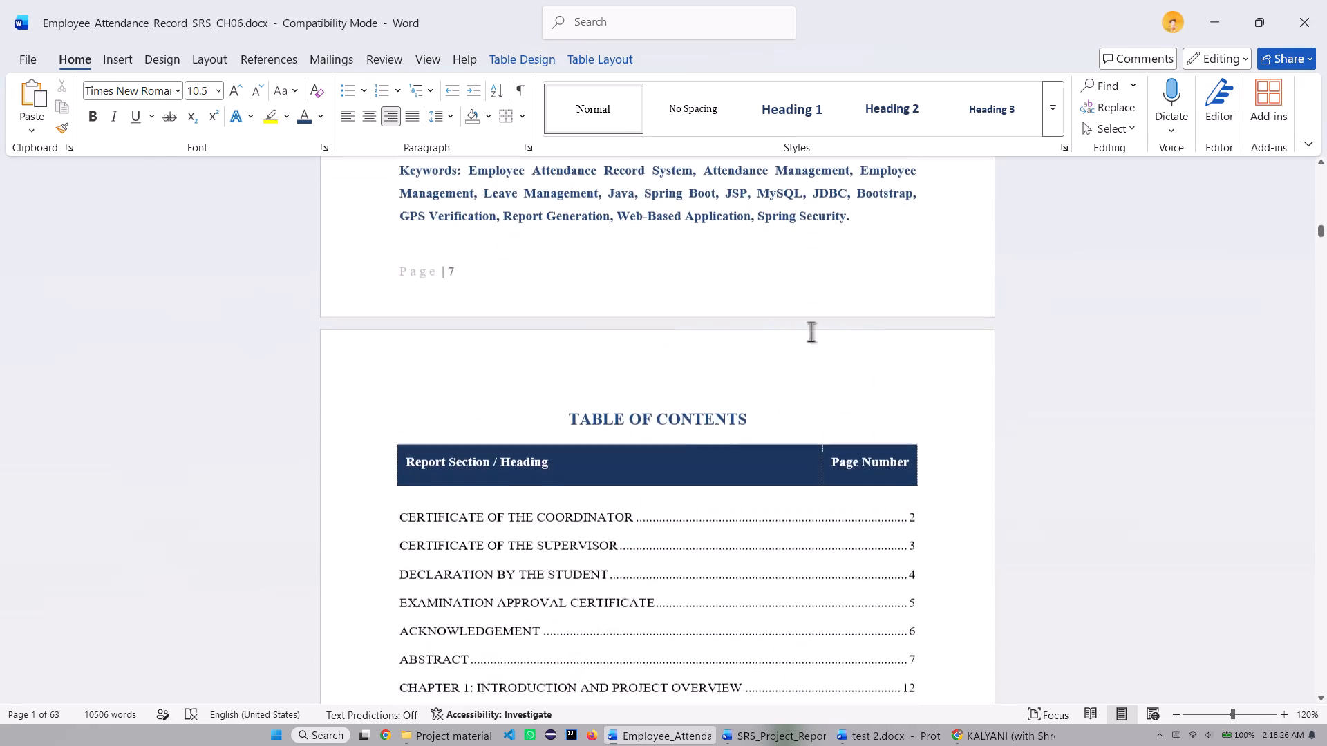
scroll(811, 332, down, 20)
scroll(811, 332, down, 20)
scroll(811, 332, down, 15)
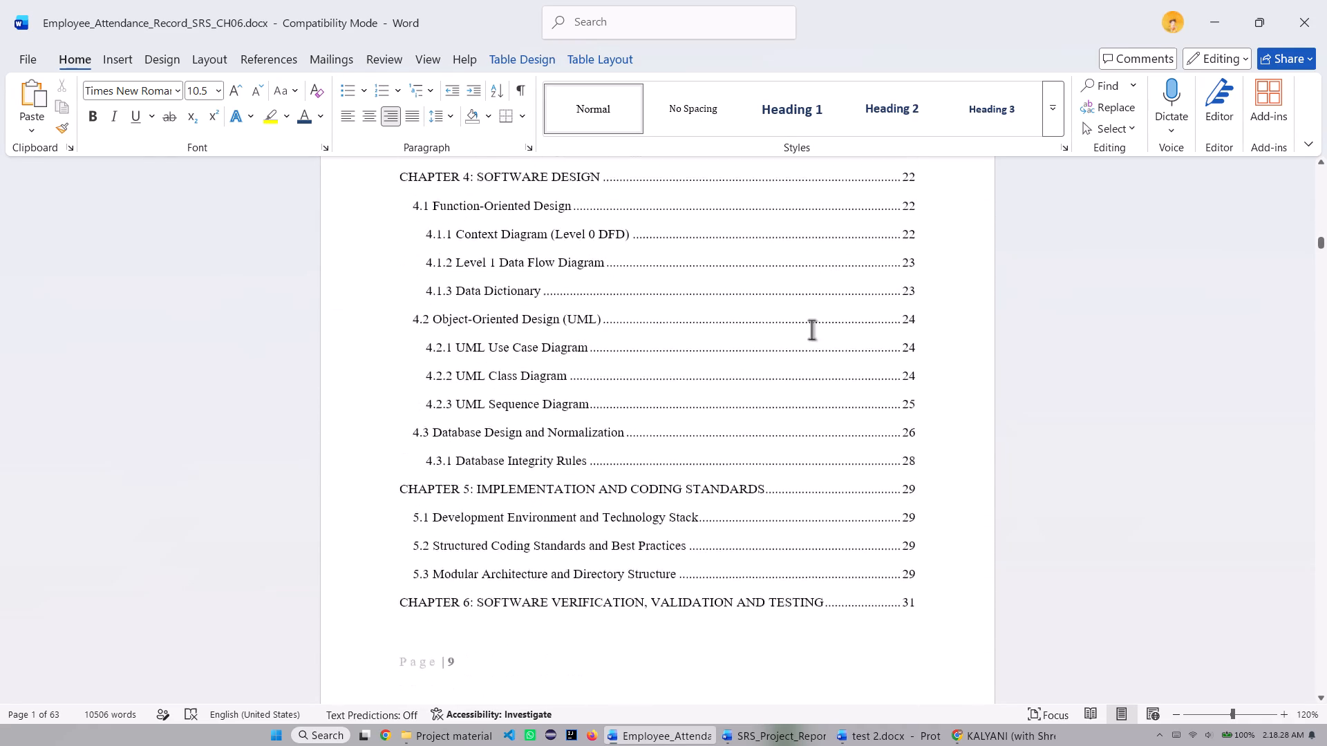
scroll(811, 329, down, 20)
scroll(811, 329, down, 20)
scroll(811, 329, down, 12)
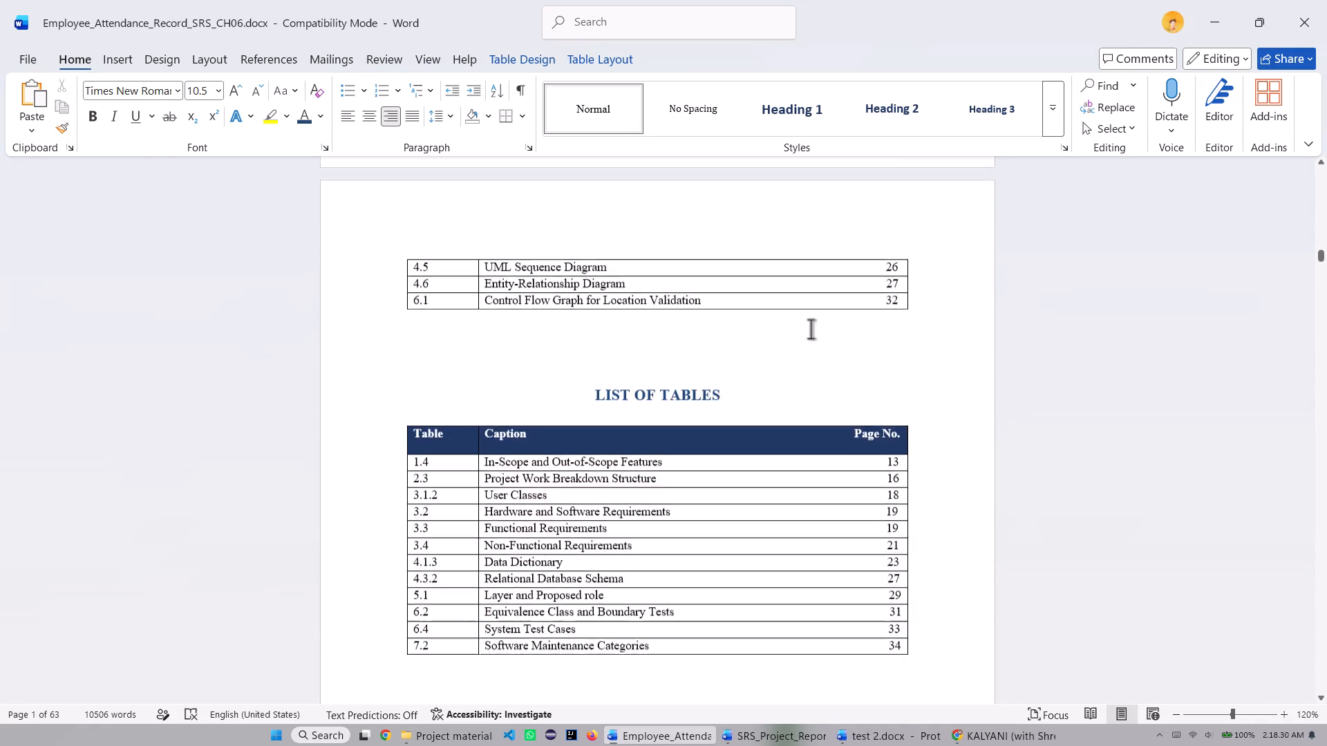
Examine how the List of Figures and List of Tables are laid out across their pages.
scroll(811, 327, down, 6)
scroll(811, 327, up, 3)
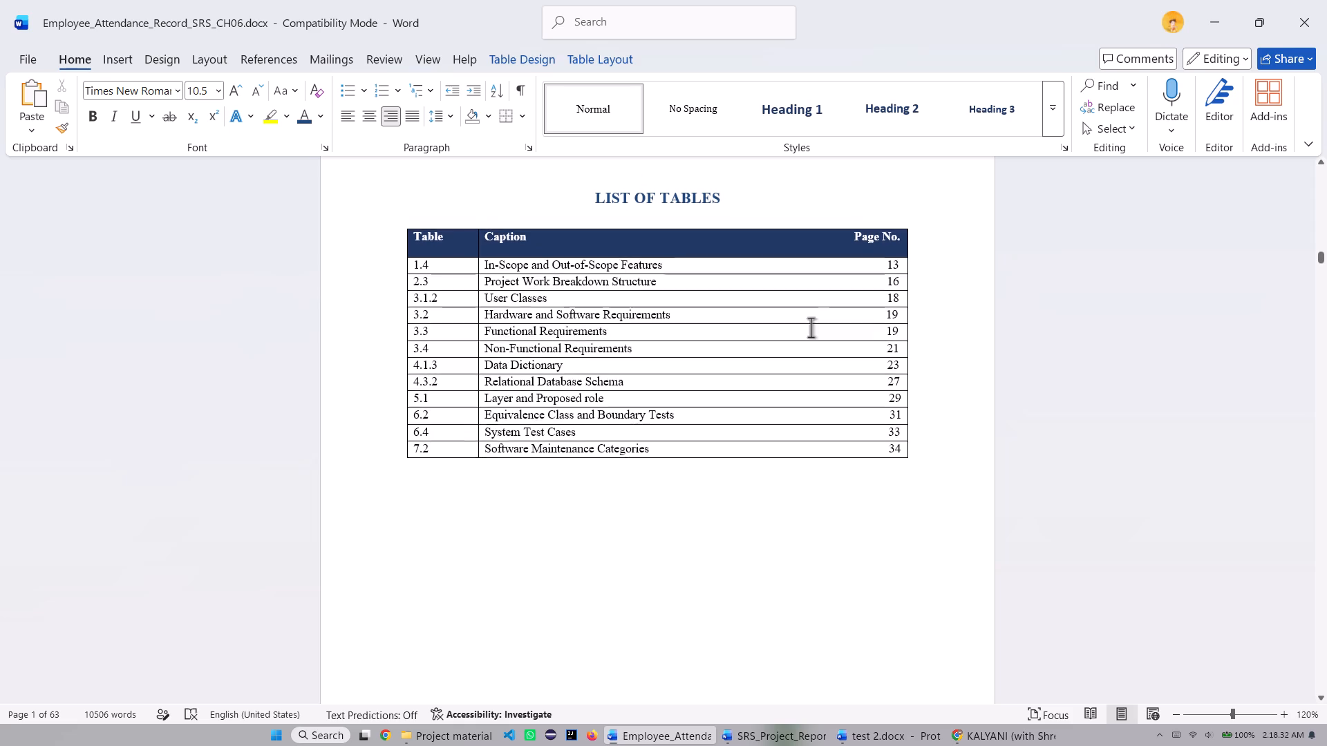
scroll(811, 327, up, 12)
scroll(811, 327, down, 1)
scroll(811, 327, up, 16)
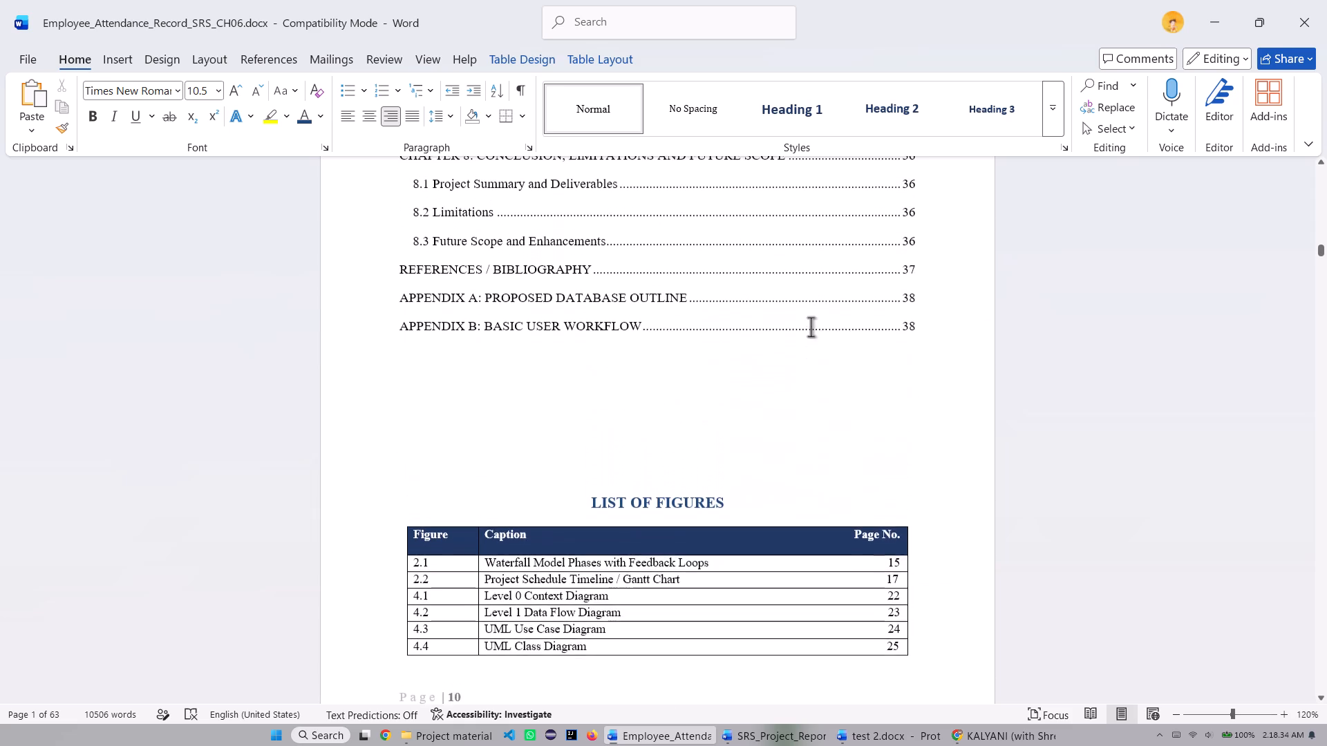
scroll(811, 327, down, 7)
scroll(811, 327, down, 15)
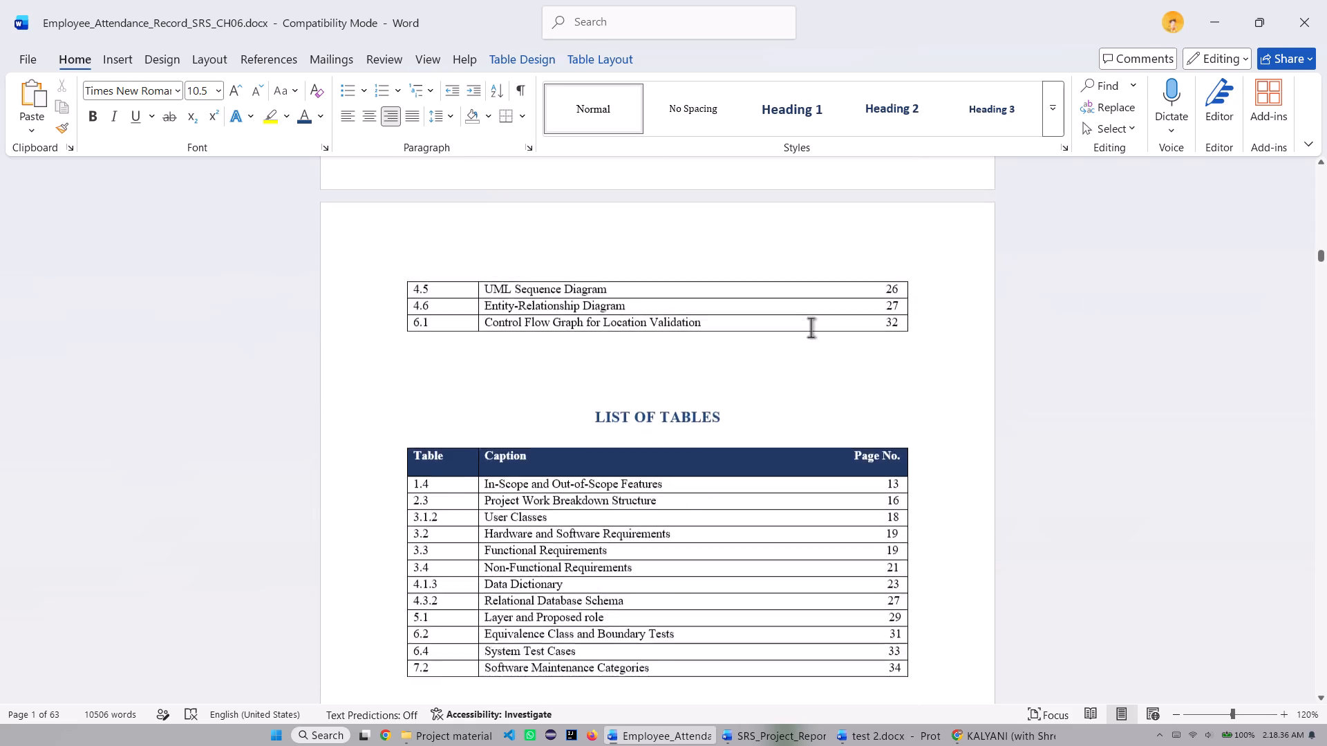
scroll(811, 327, down, 20)
scroll(811, 327, down, 7)
scroll(818, 324, up, 7)
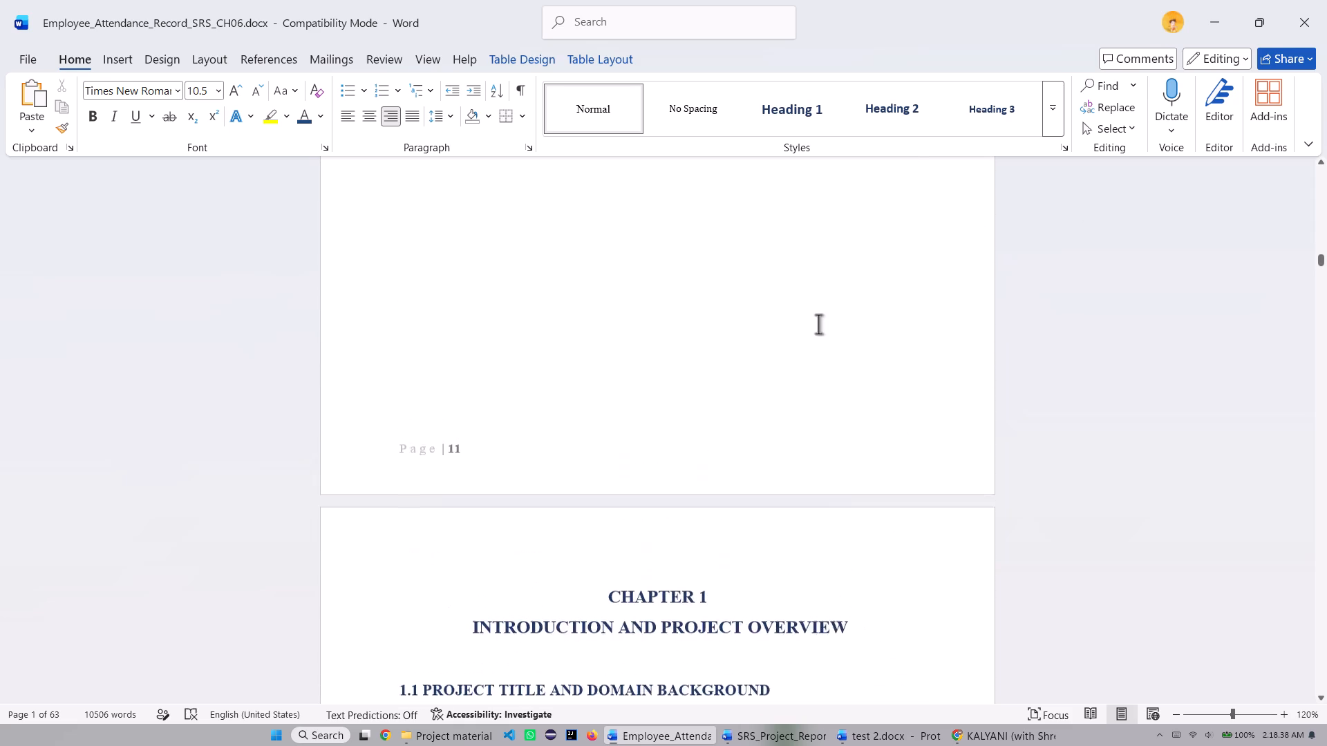
scroll(818, 324, up, 20)
scroll(818, 324, up, 16)
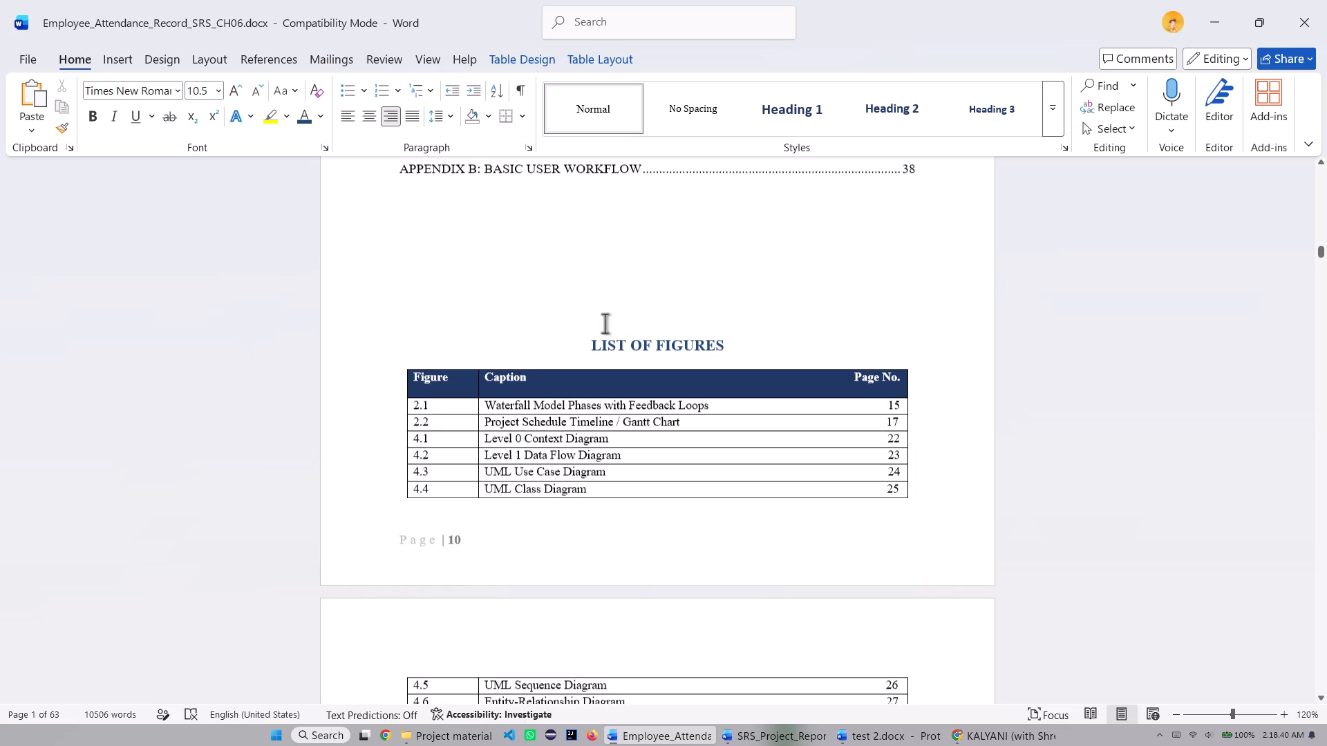
Try to remove the blank space between the table of contents and the List of Figures heading.
click(591, 343)
key(BackSpace)
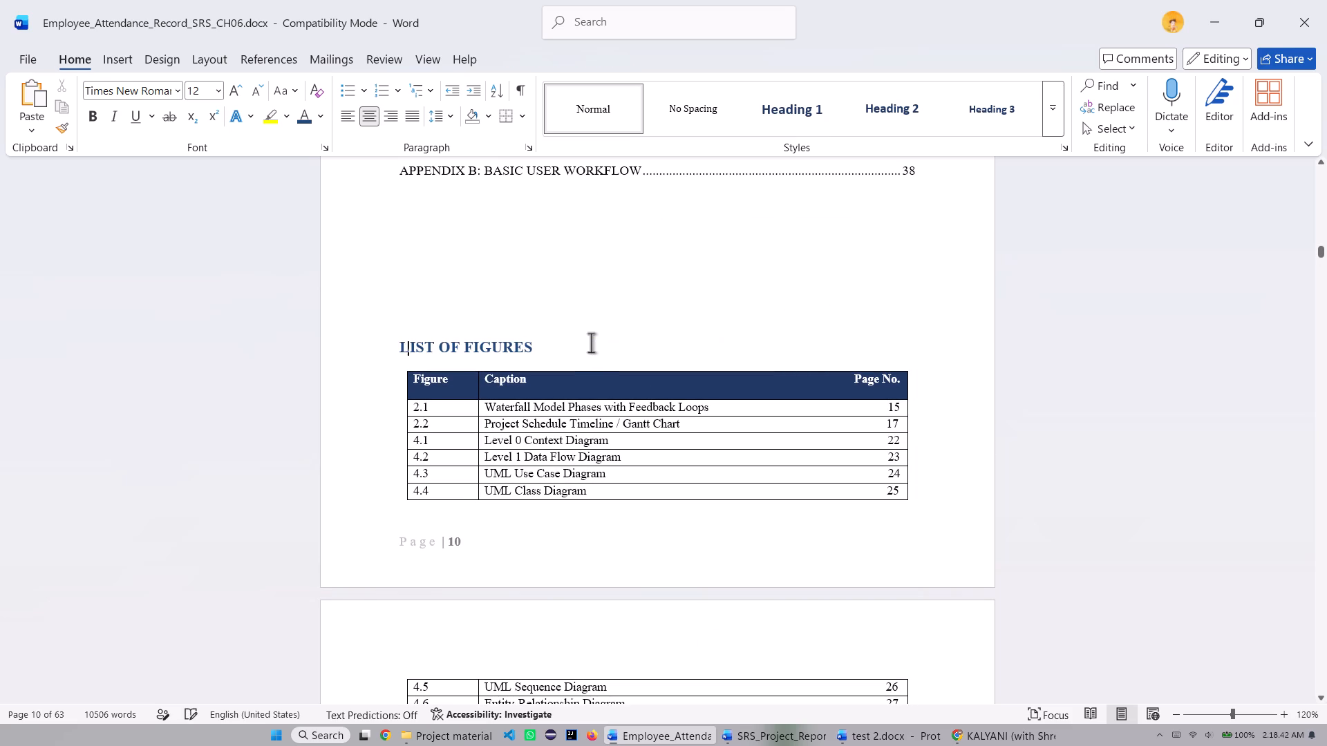
key(BackSpace)
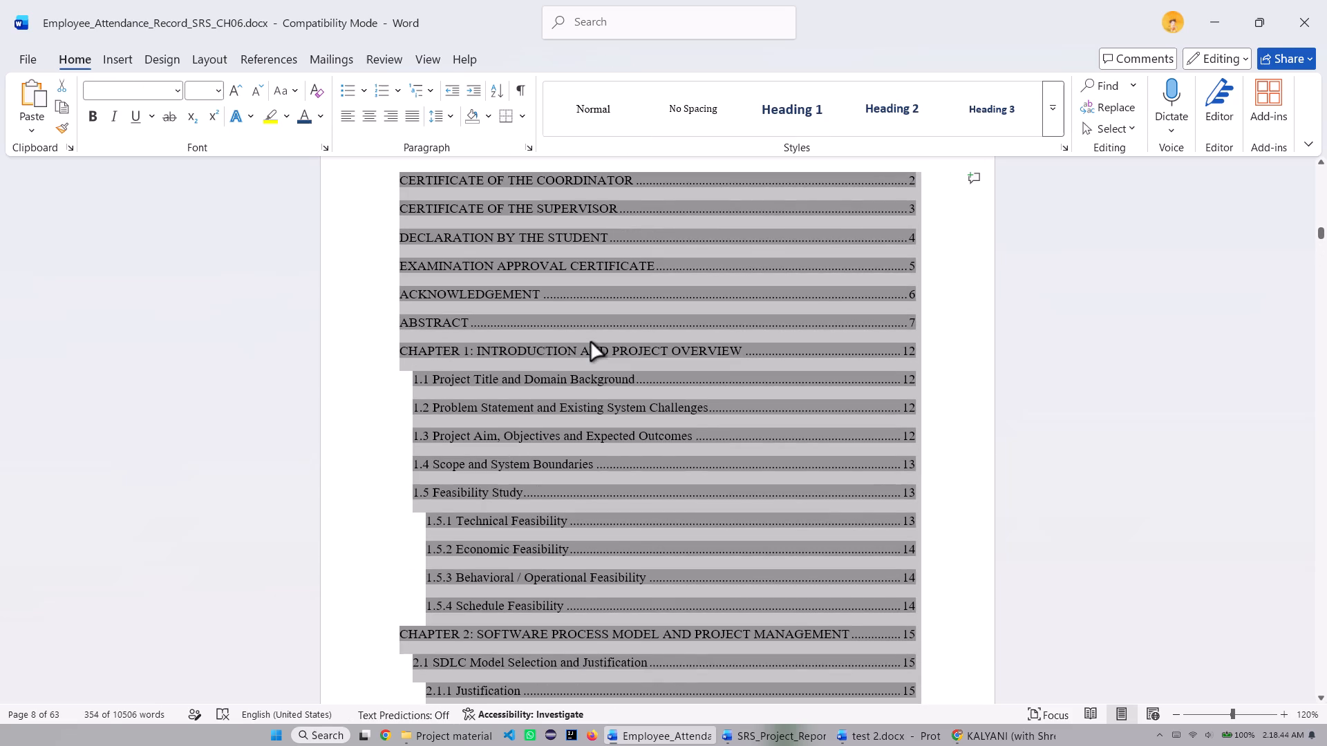
scroll(585, 274, down, 19)
scroll(615, 242, down, 3)
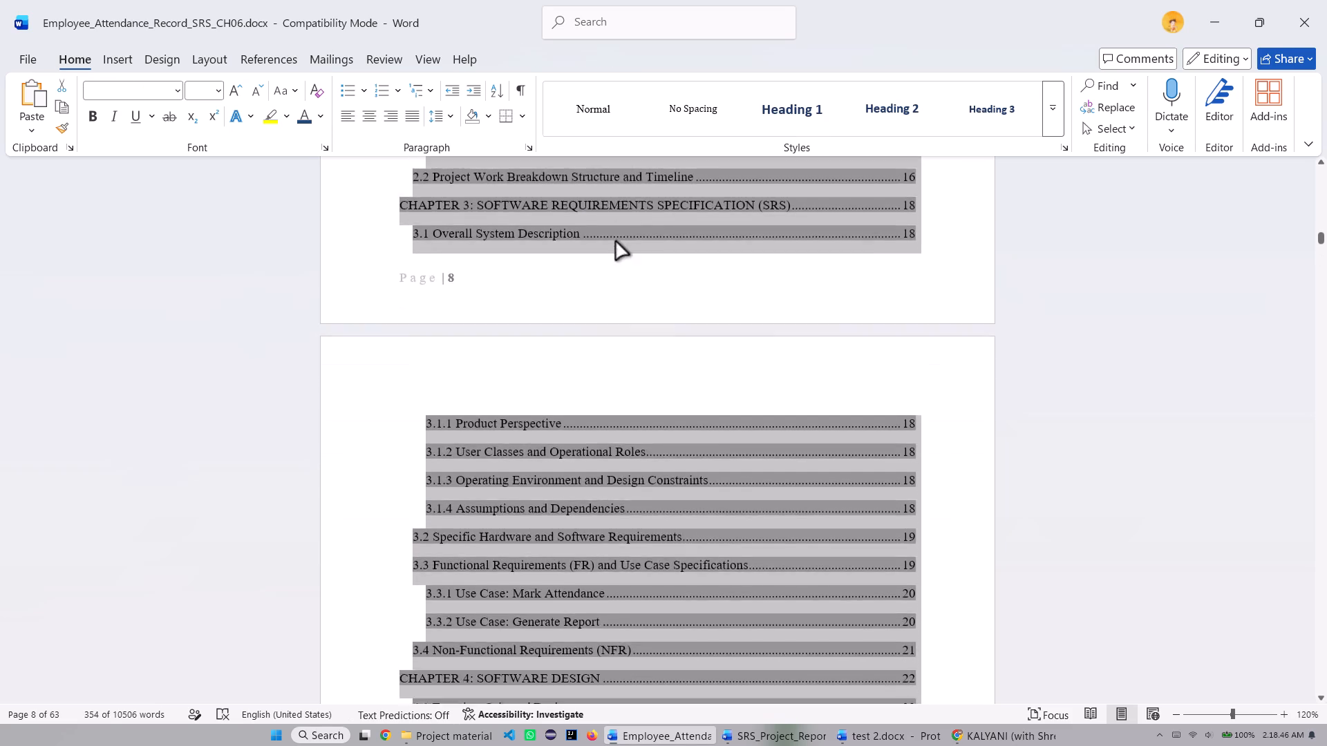
scroll(616, 242, down, 20)
scroll(616, 242, down, 10)
scroll(619, 240, down, 20)
scroll(619, 240, down, 14)
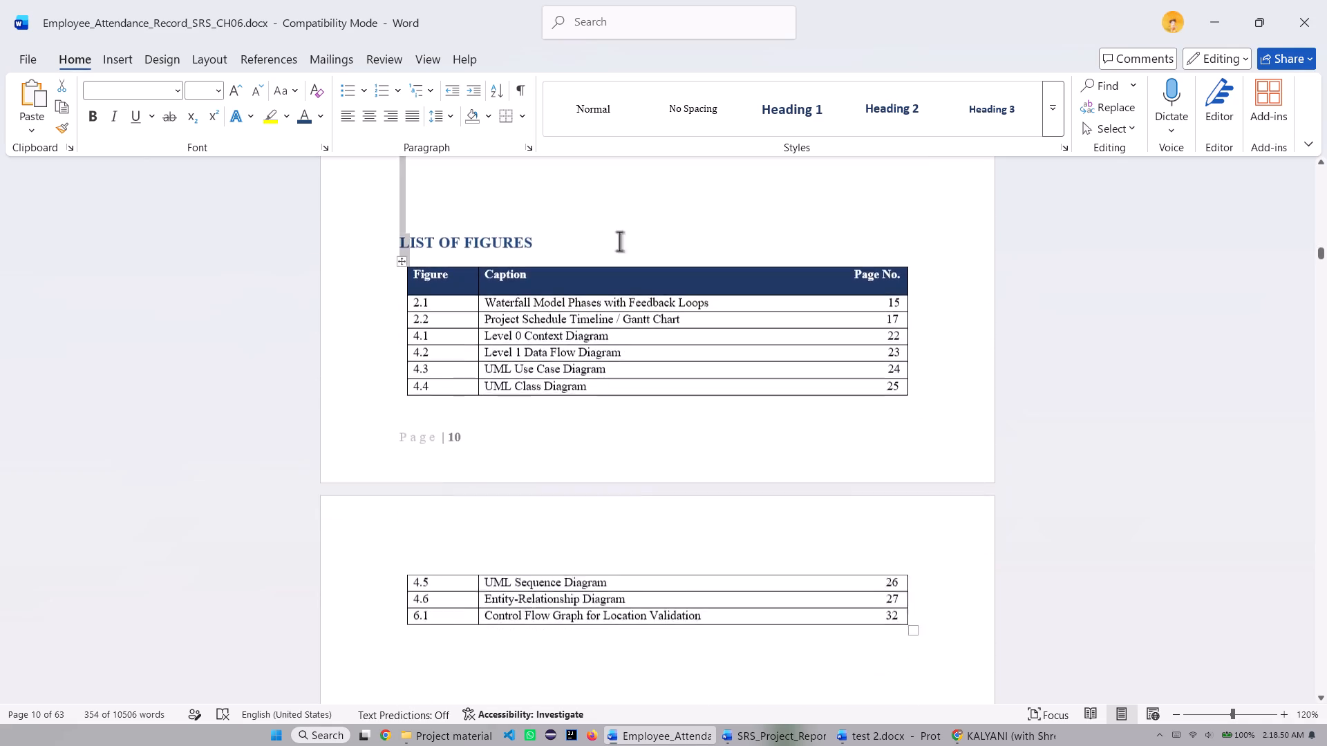
scroll(619, 241, down, 2)
scroll(619, 241, up, 8)
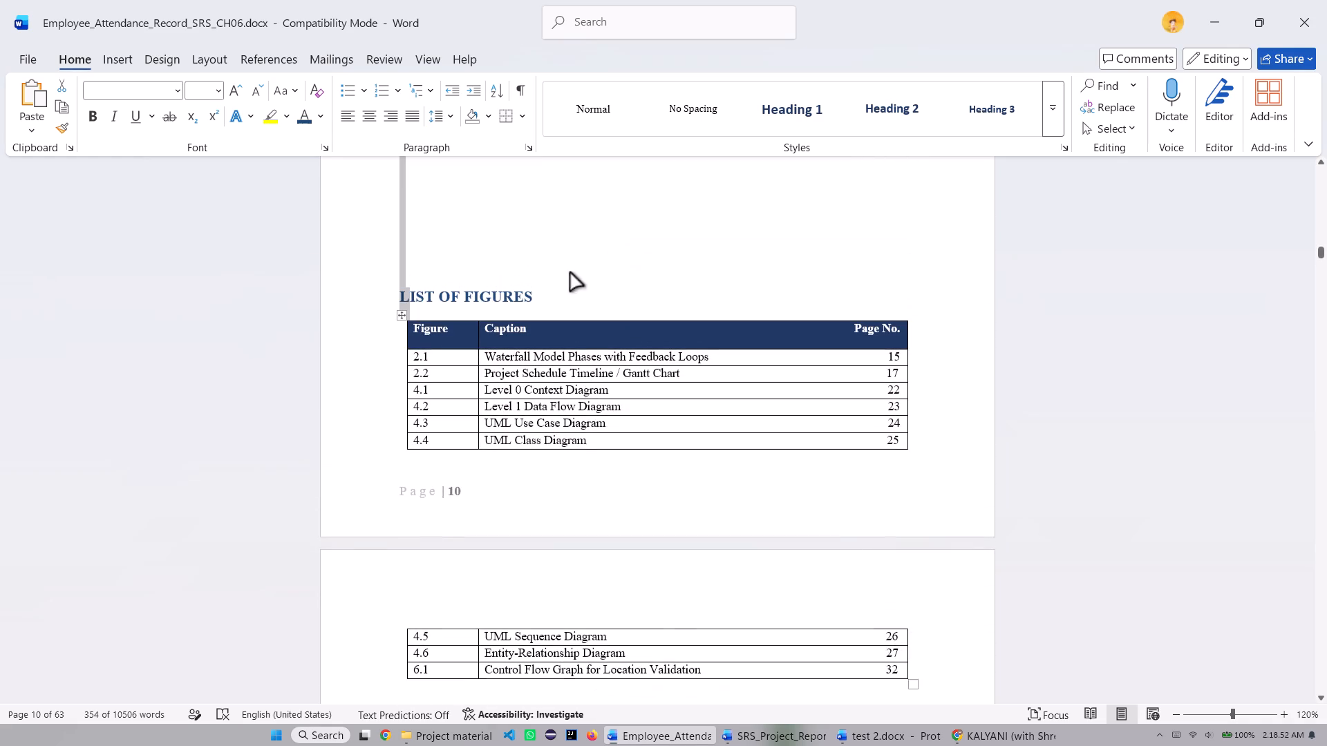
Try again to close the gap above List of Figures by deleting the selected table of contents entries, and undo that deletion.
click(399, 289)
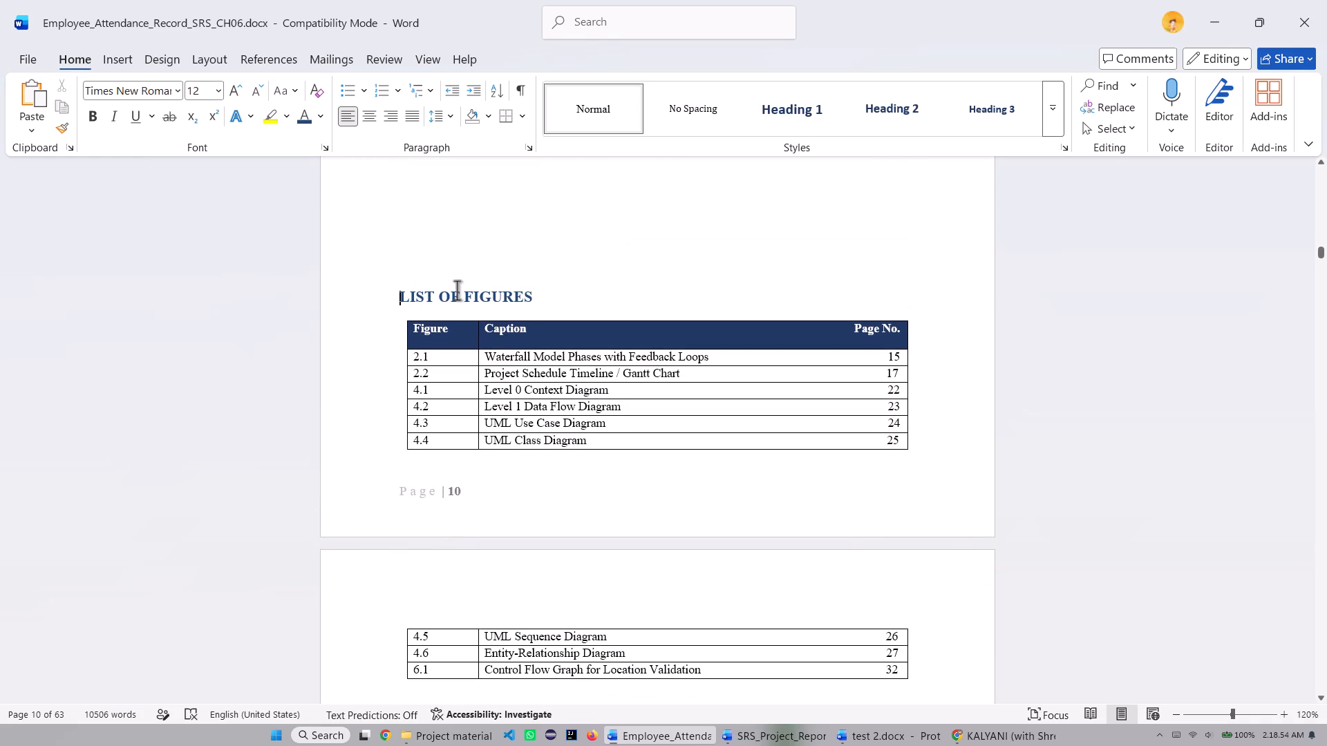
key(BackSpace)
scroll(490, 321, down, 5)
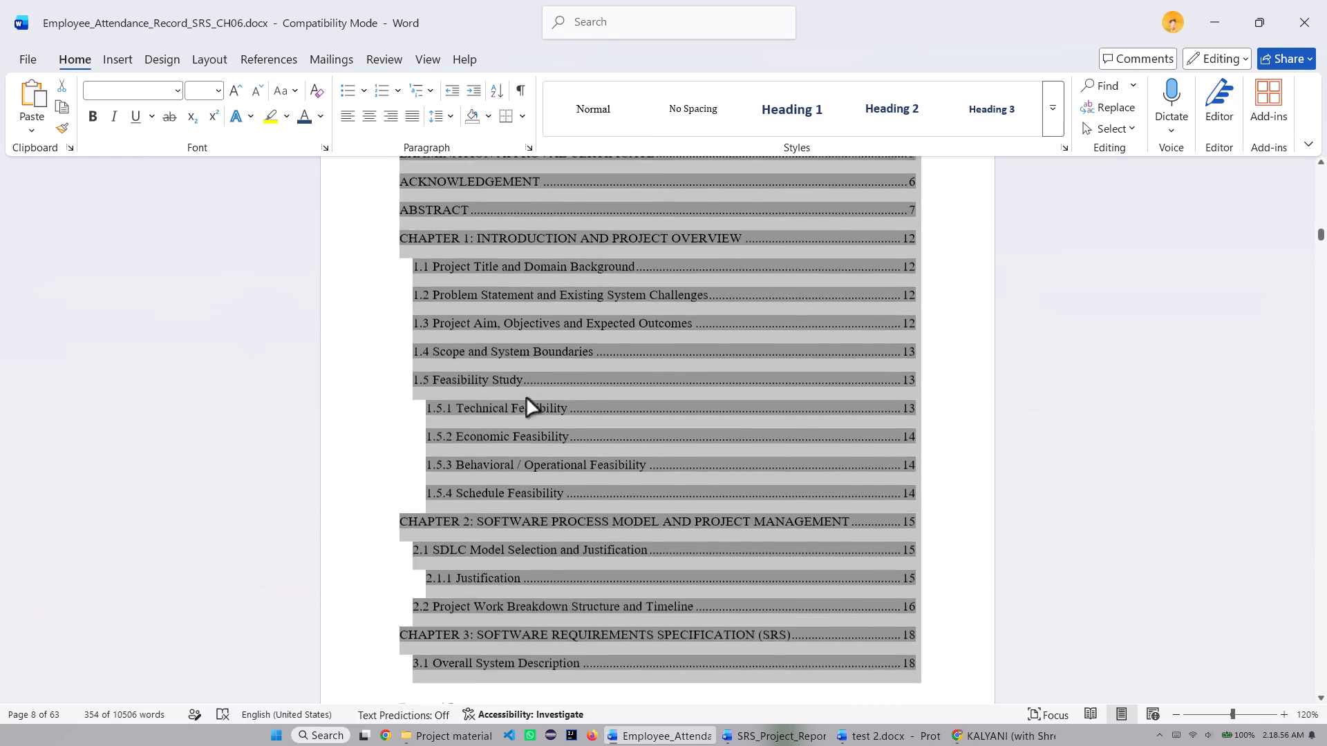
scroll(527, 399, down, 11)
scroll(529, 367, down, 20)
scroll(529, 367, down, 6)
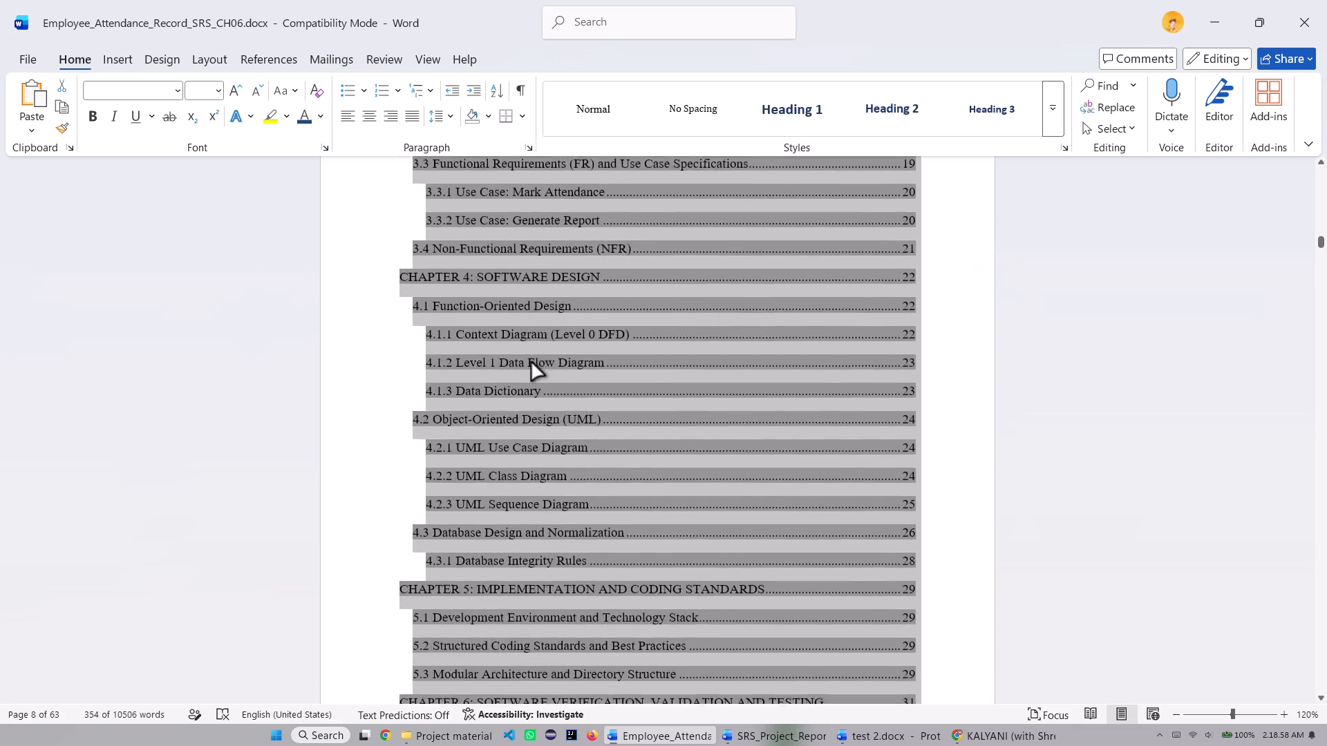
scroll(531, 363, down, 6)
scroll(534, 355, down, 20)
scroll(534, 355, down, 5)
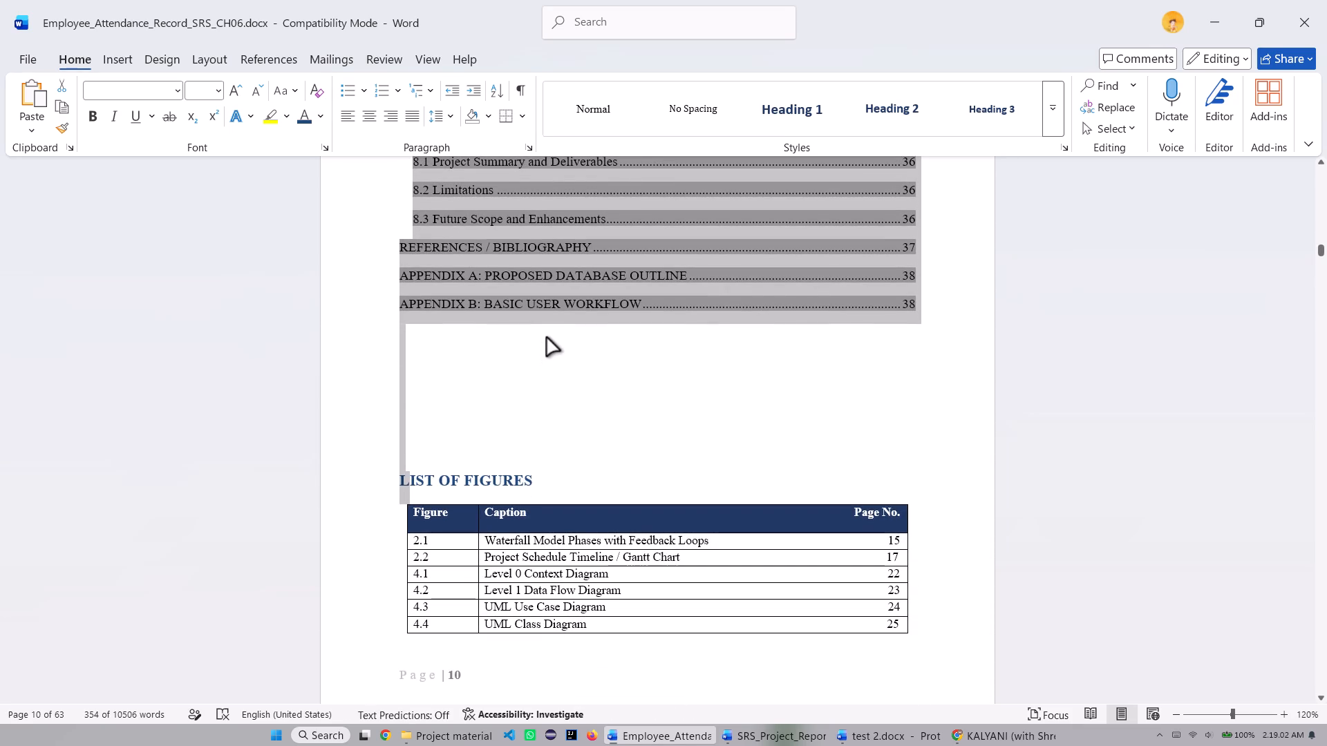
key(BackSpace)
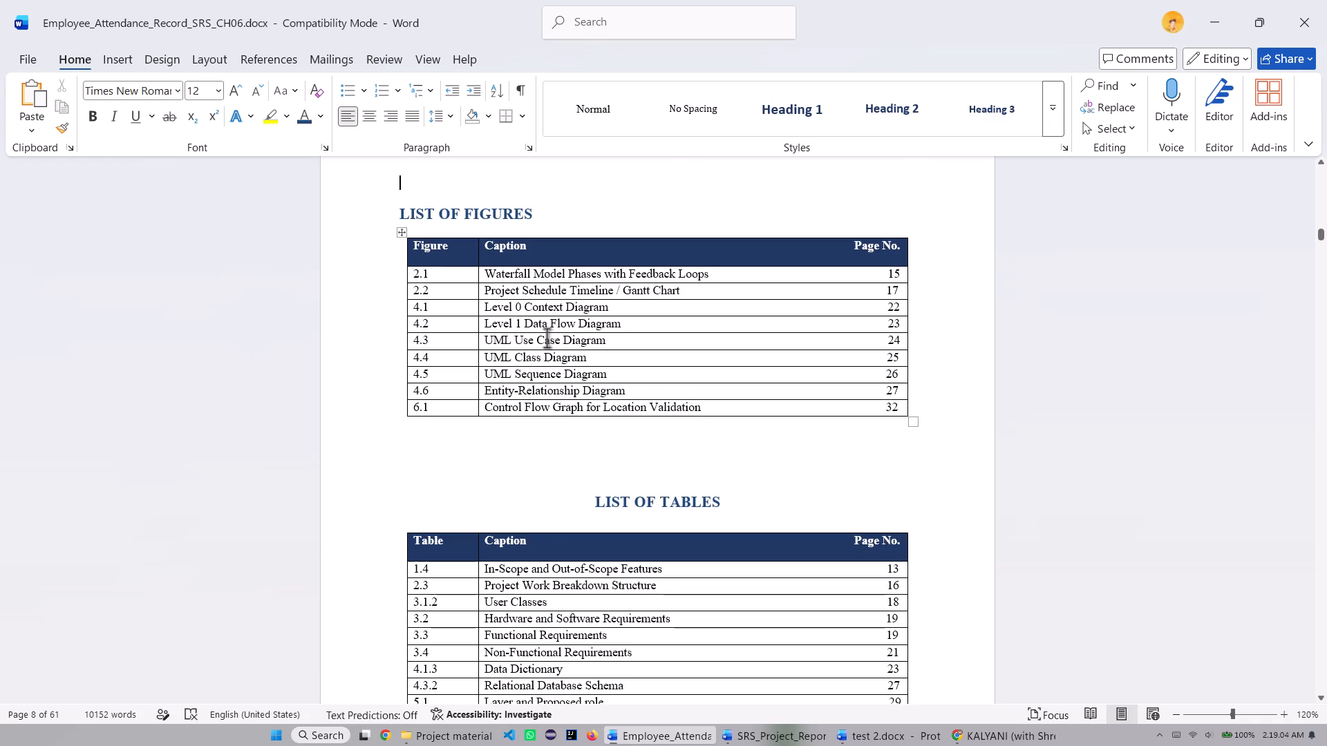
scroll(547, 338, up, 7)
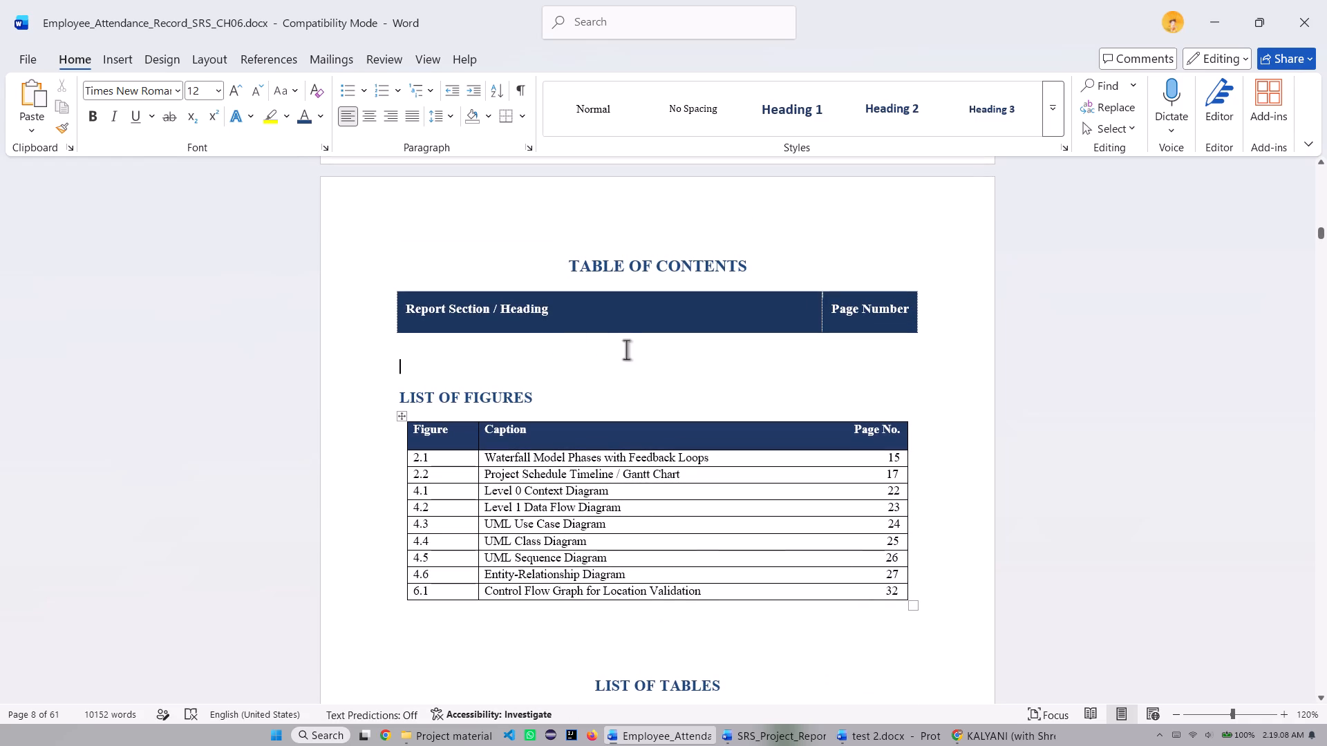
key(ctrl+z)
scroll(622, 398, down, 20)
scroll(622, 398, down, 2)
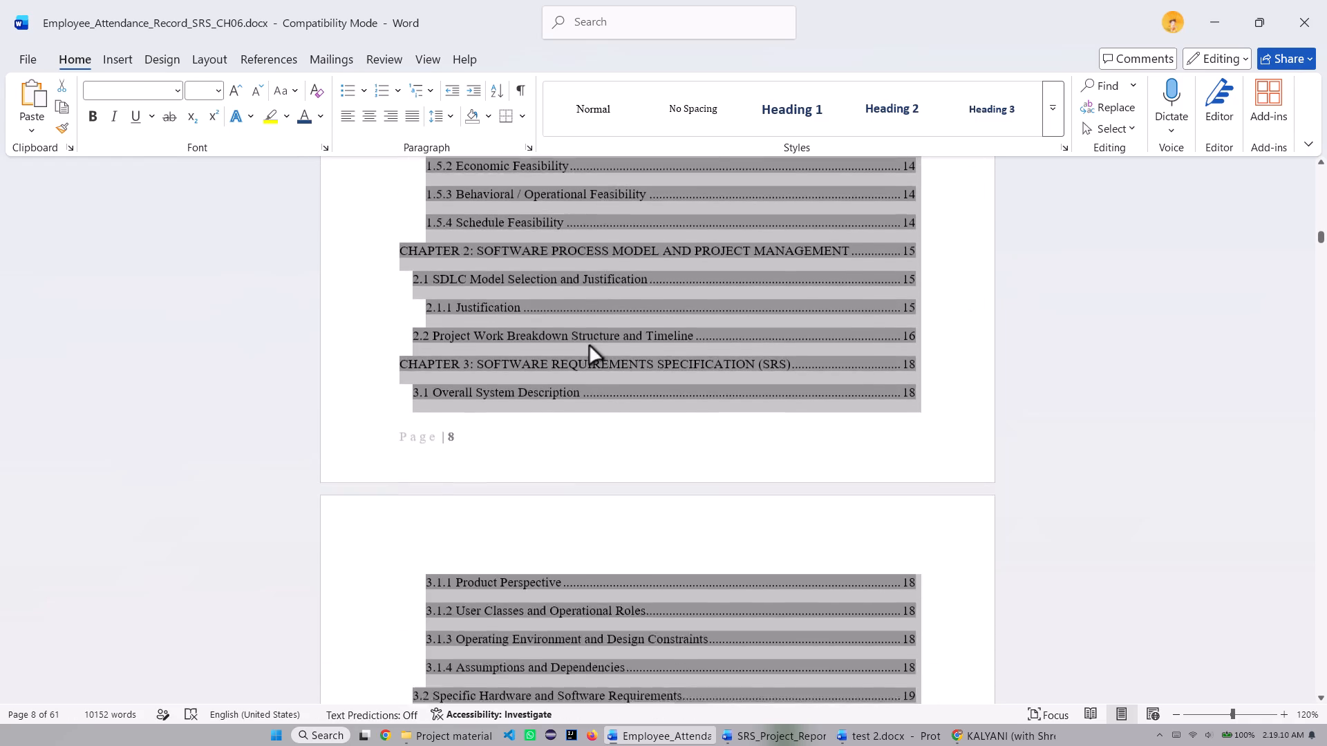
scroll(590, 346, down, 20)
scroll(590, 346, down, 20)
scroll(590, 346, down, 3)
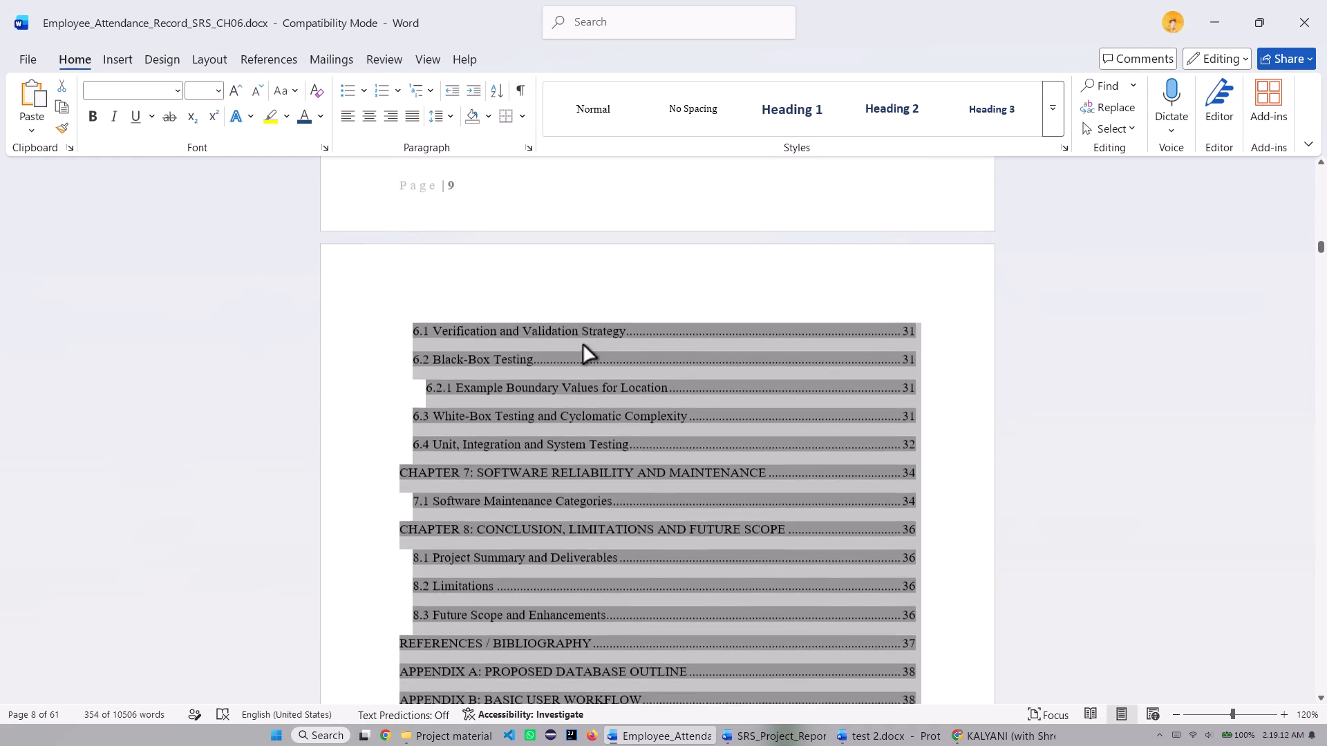
Delete the surplus blank lines between the end of the table of contents and the List of Figures heading.
scroll(570, 358, down, 14)
click(498, 468)
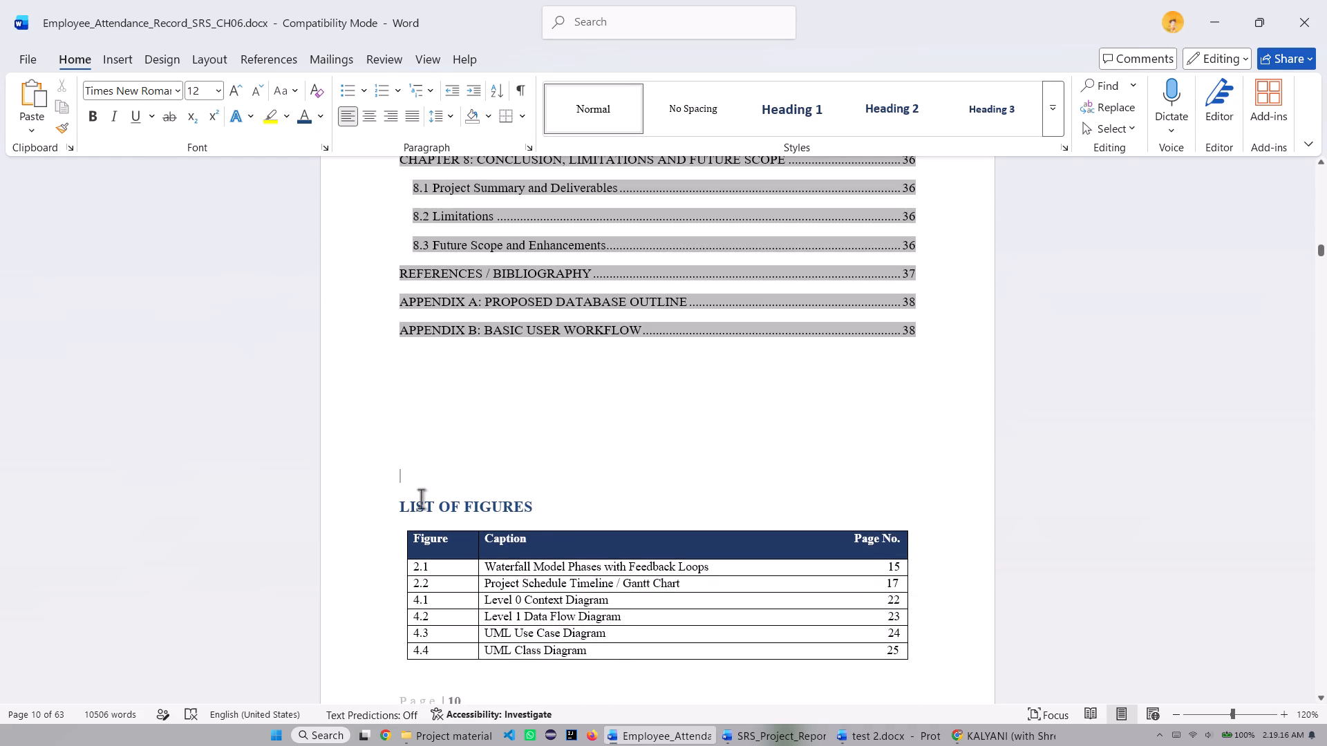
key(BackSpace)
key(BackSpace)
key(BackSpace)
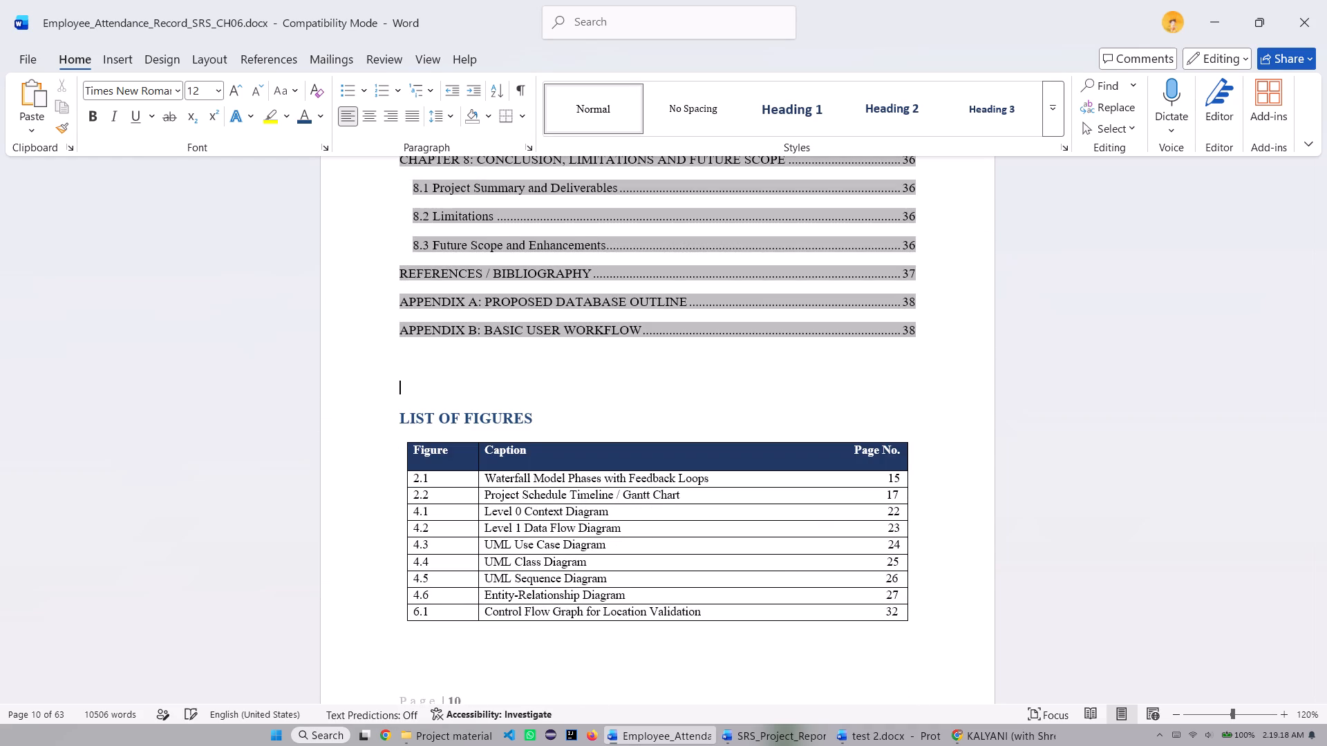
Centre the List of Figures heading above its table.
scroll(499, 485, down, 8)
scroll(614, 513, down, 6)
scroll(618, 513, up, 4)
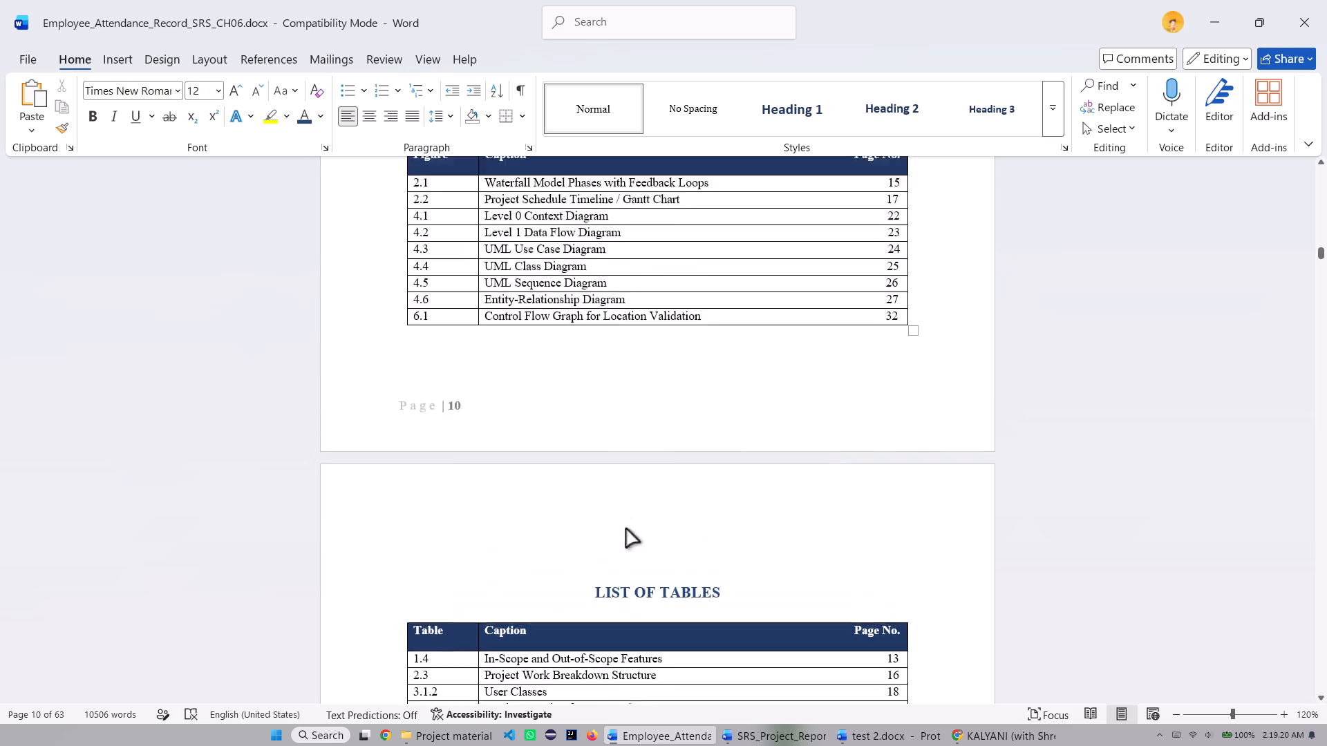
scroll(626, 529, up, 3)
scroll(675, 613, up, 7)
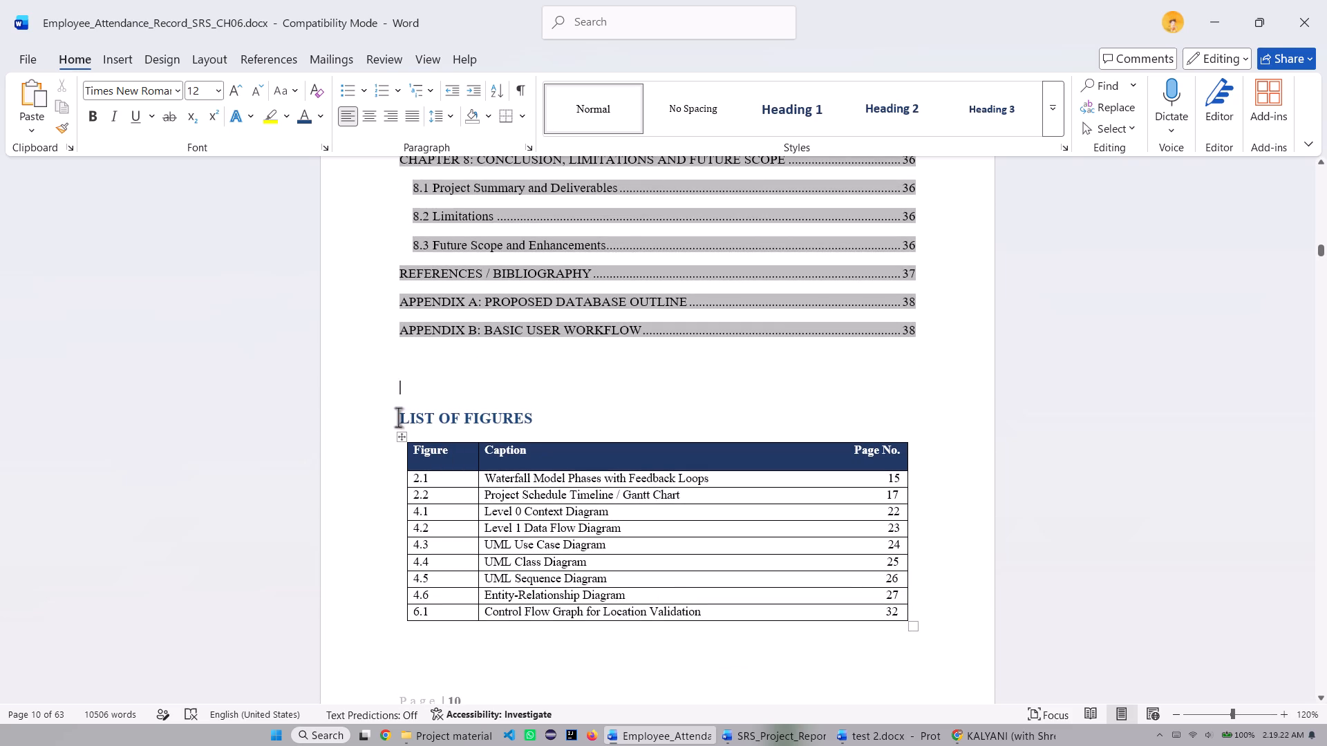
drag(398, 417, 531, 416)
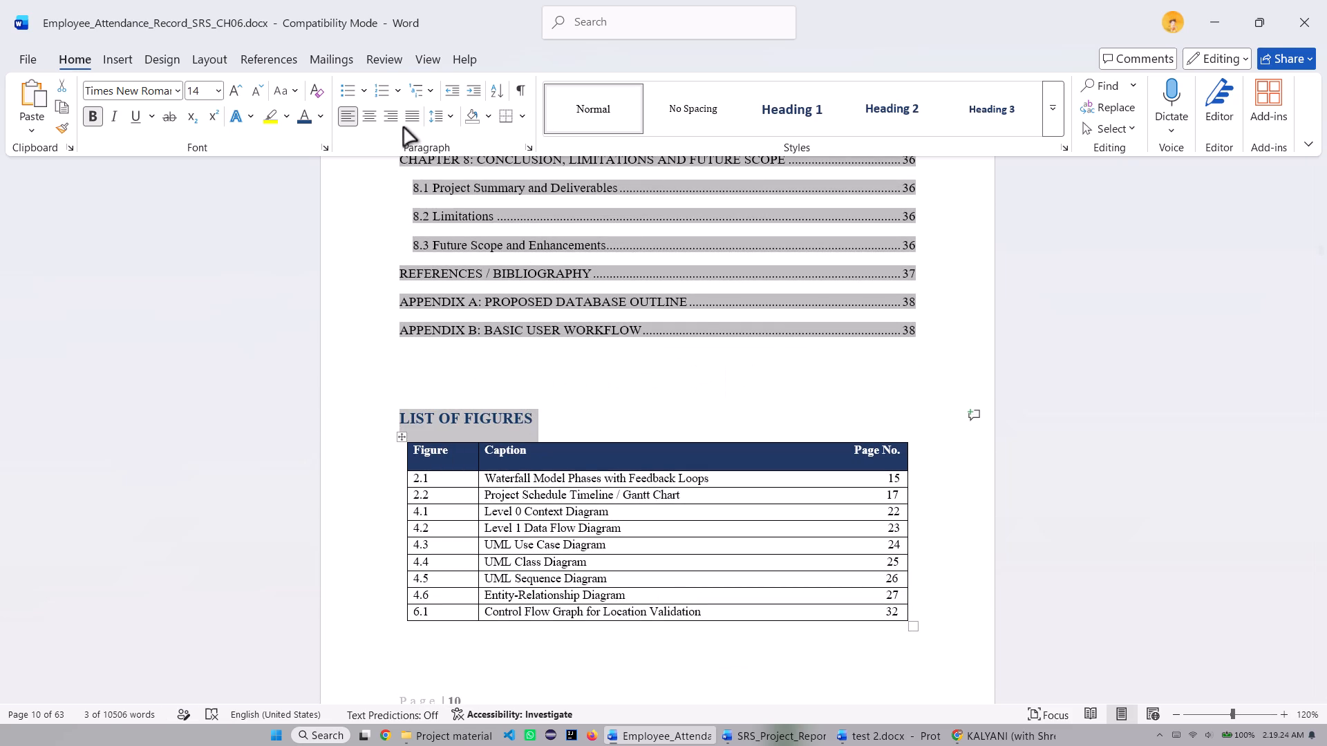
click(363, 116)
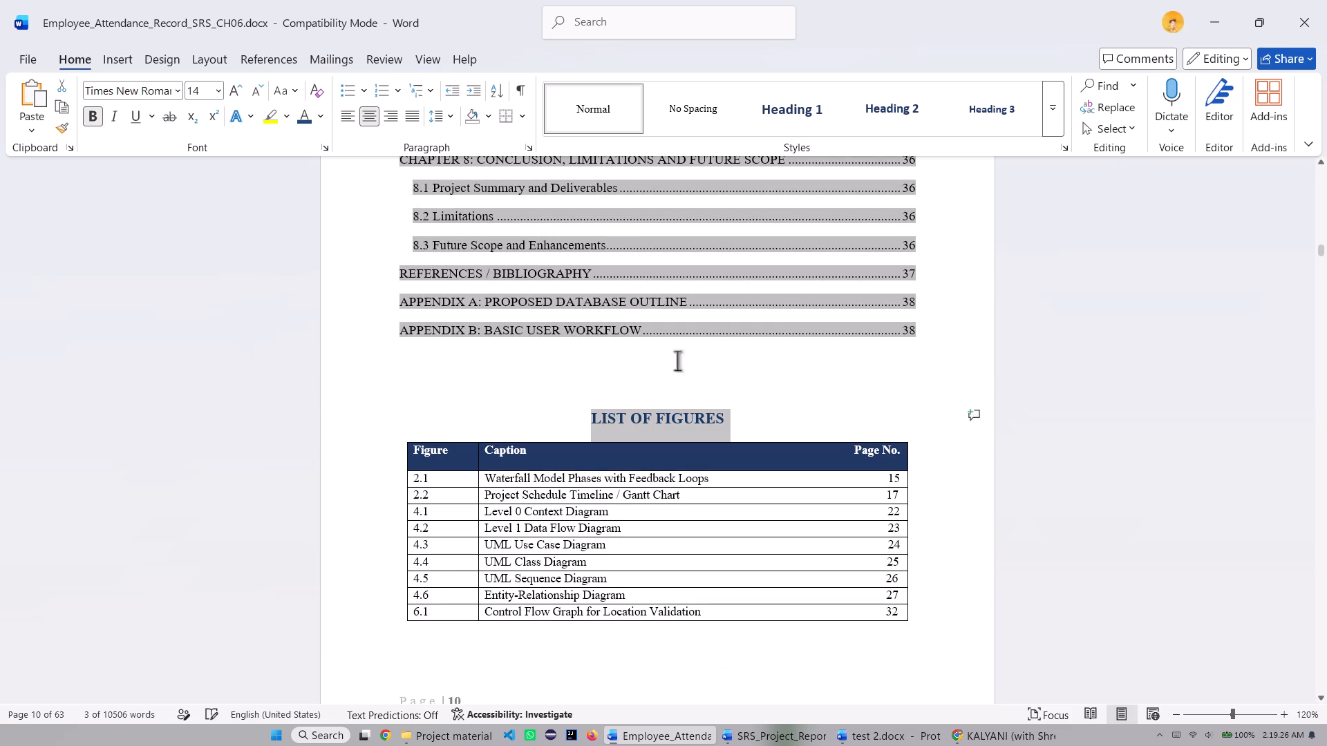
click(793, 396)
Remove the blank line above the List of Tables heading at the start of its page.
scroll(587, 425, down, 20)
scroll(587, 425, down, 1)
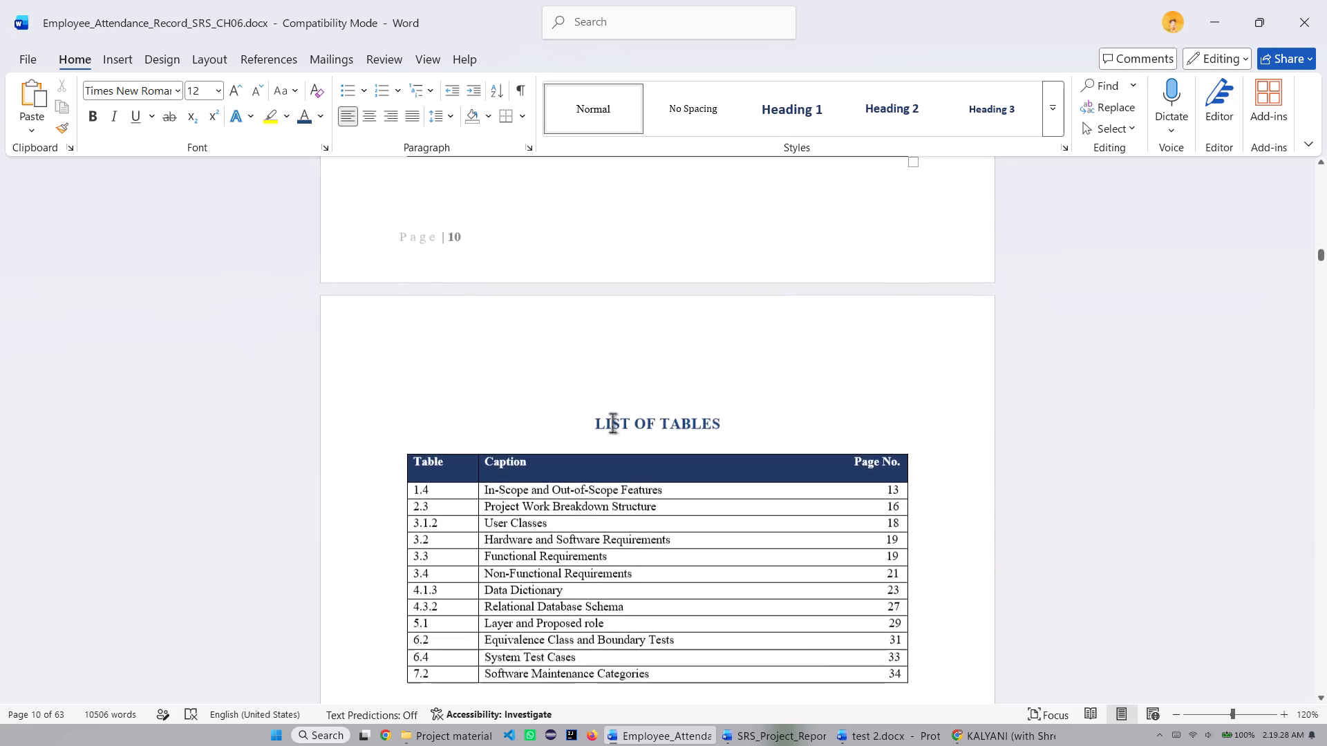
scroll(612, 423, down, 1)
scroll(694, 448, up, 9)
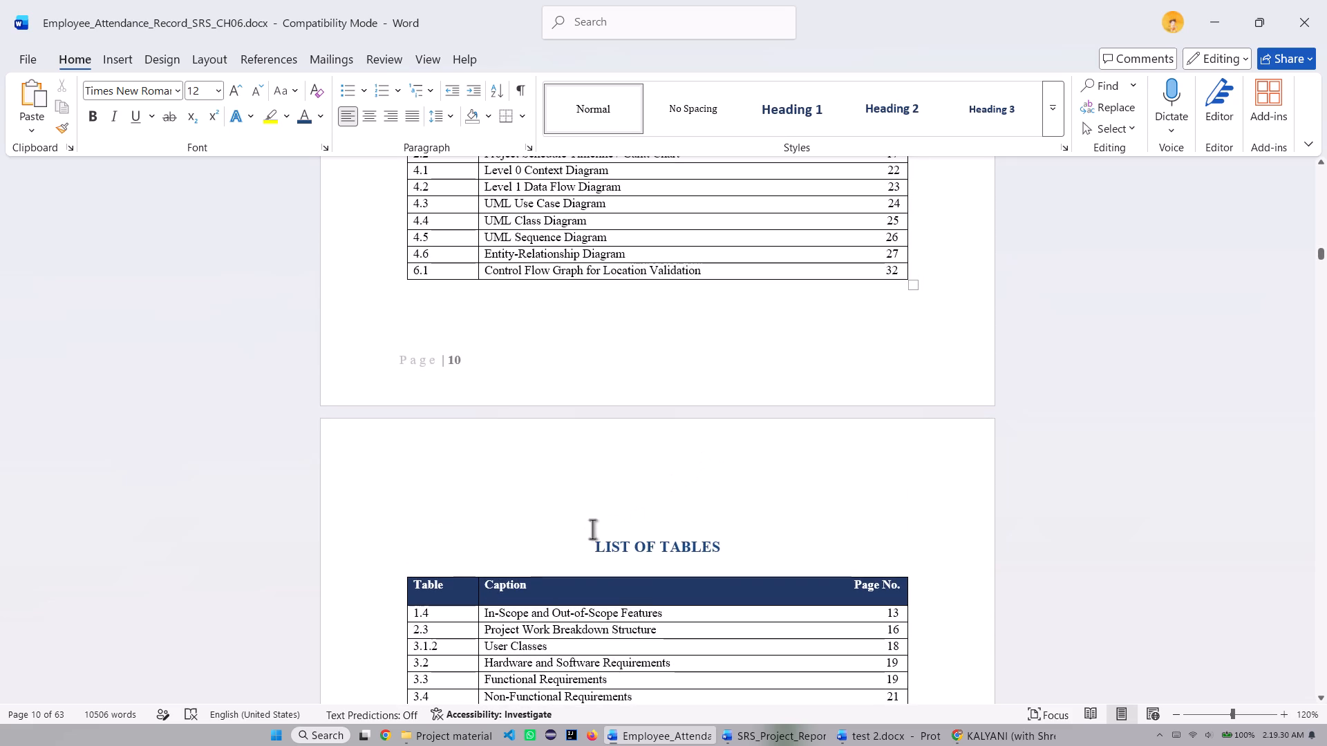
click(592, 529)
key(BackSpace)
key(BackSpace)
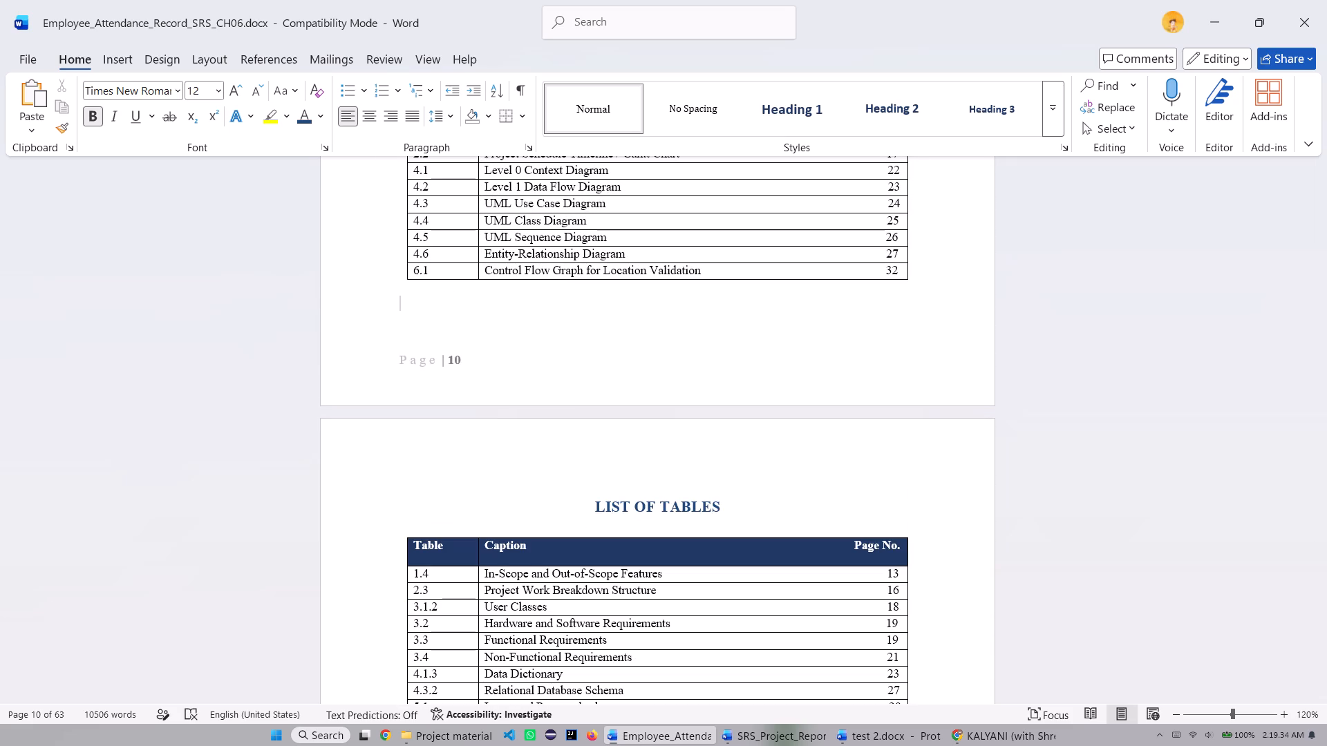
Check the page layout of the List of Figures, the List of Tables and the opening of Chapter 1.
scroll(798, 487, up, 8)
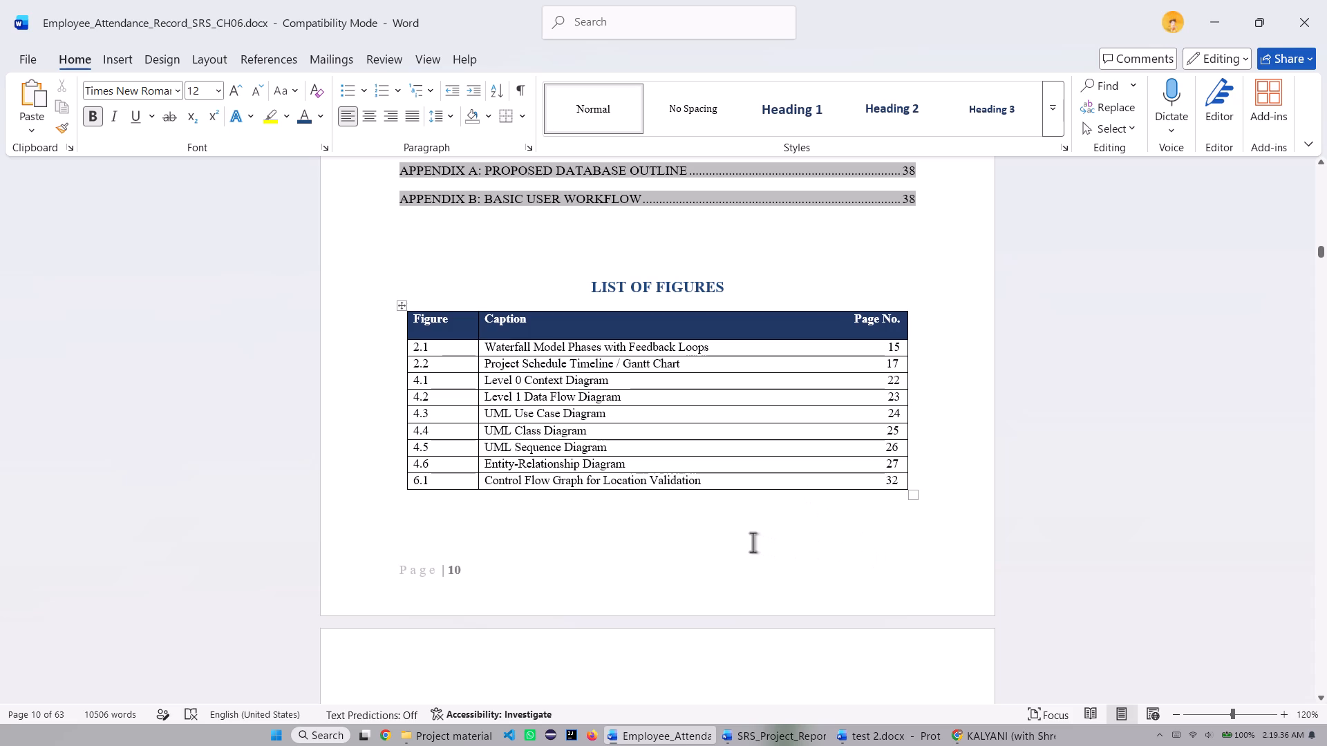
click(752, 542)
scroll(856, 519, up, 3)
scroll(529, 406, down, 5)
scroll(610, 383, down, 2)
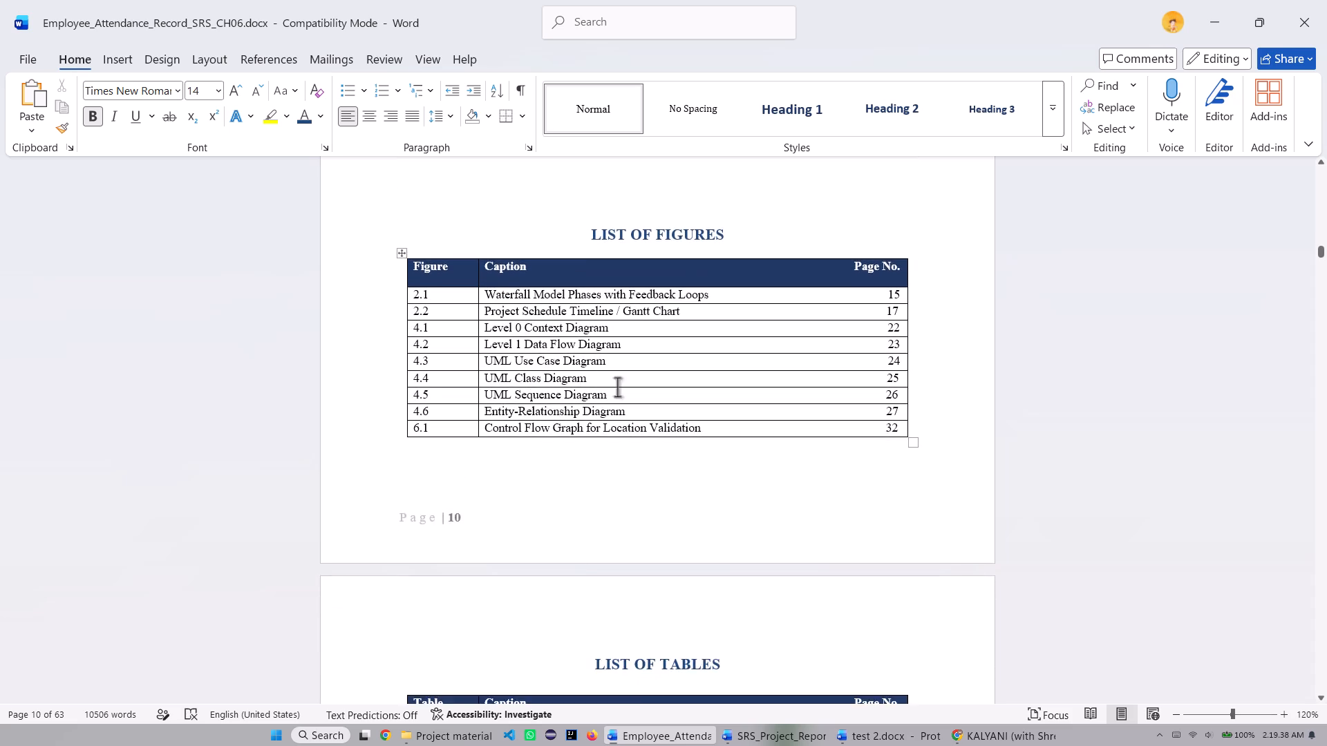
scroll(617, 387, down, 4)
scroll(703, 383, down, 20)
scroll(703, 383, down, 9)
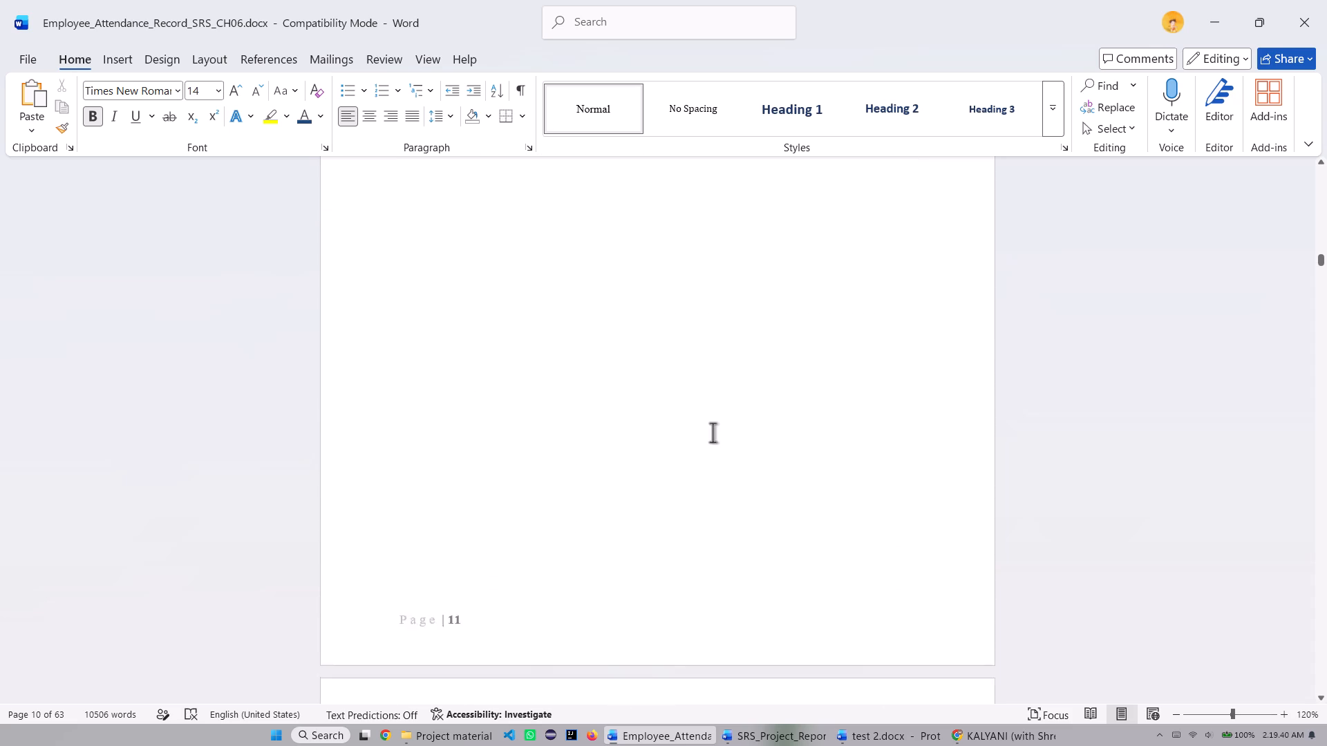
scroll(713, 432, down, 10)
scroll(620, 520, up, 8)
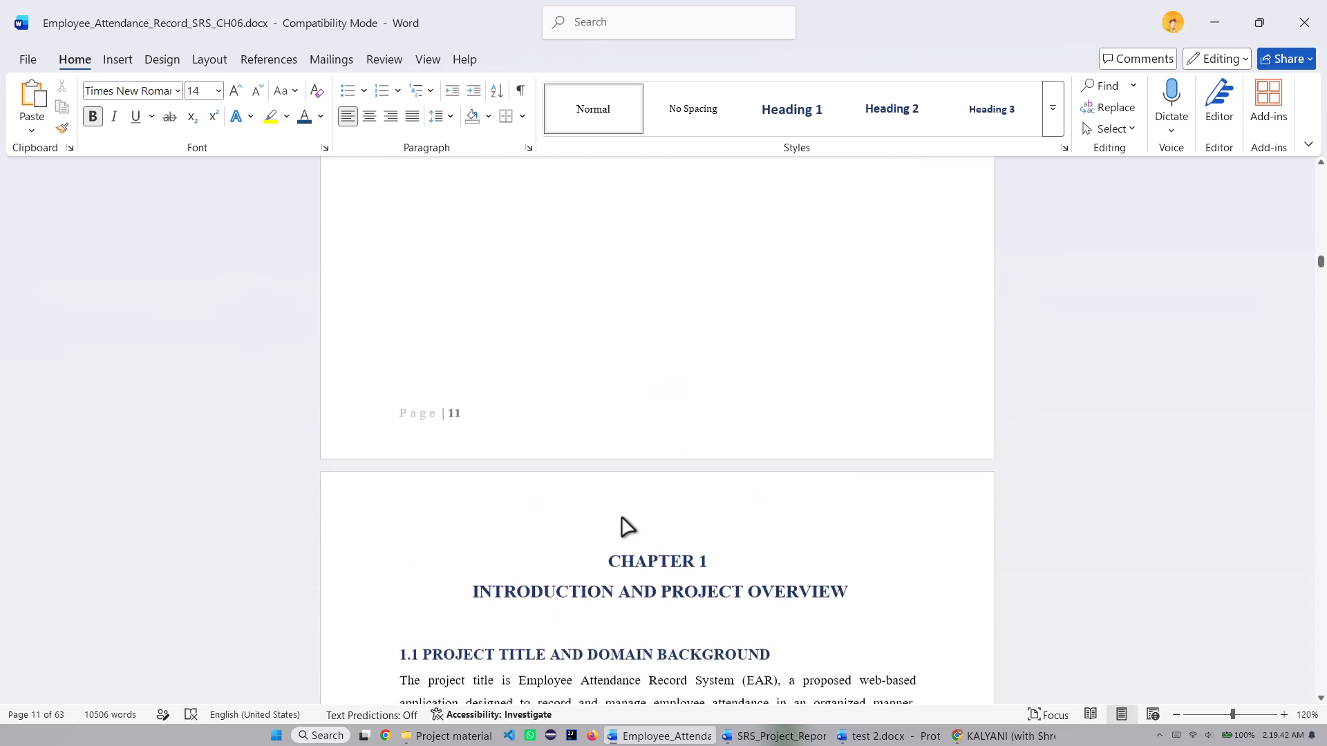
scroll(622, 518, down, 7)
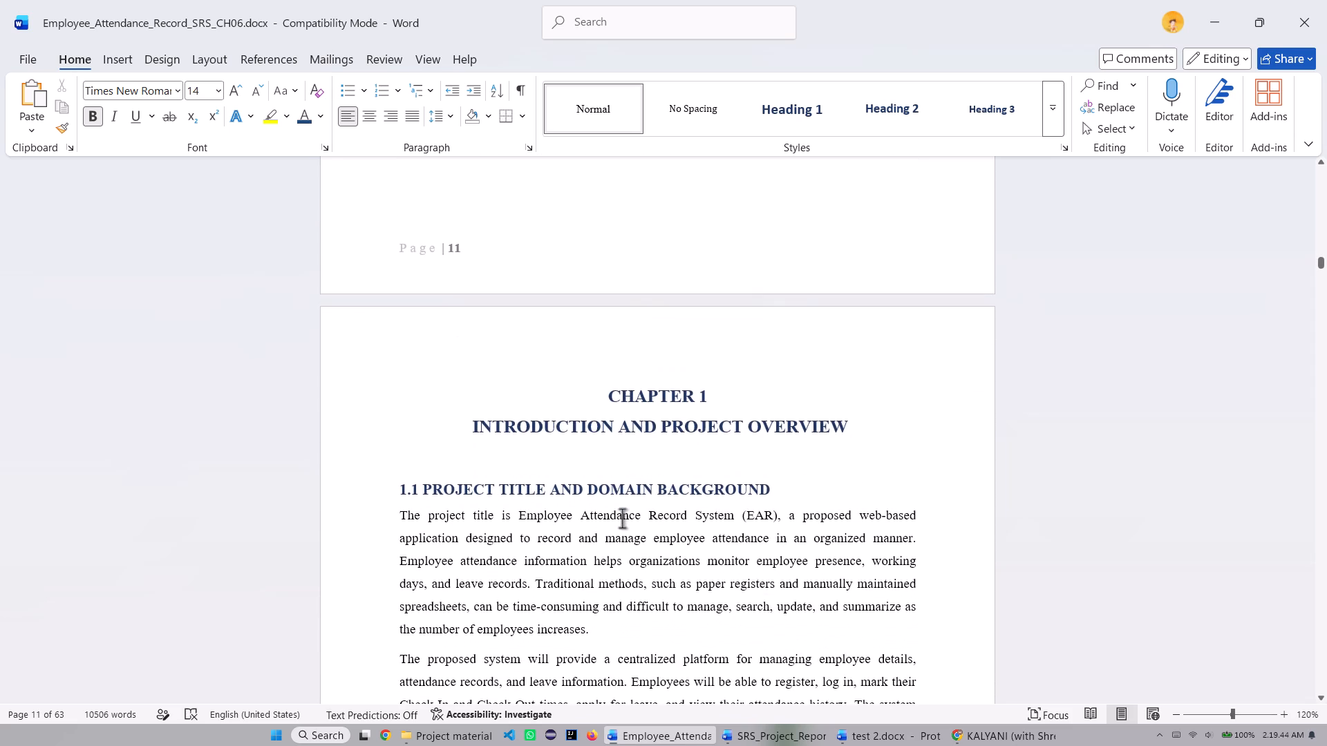
scroll(628, 515, up, 20)
scroll(628, 515, up, 20)
scroll(628, 515, up, 6)
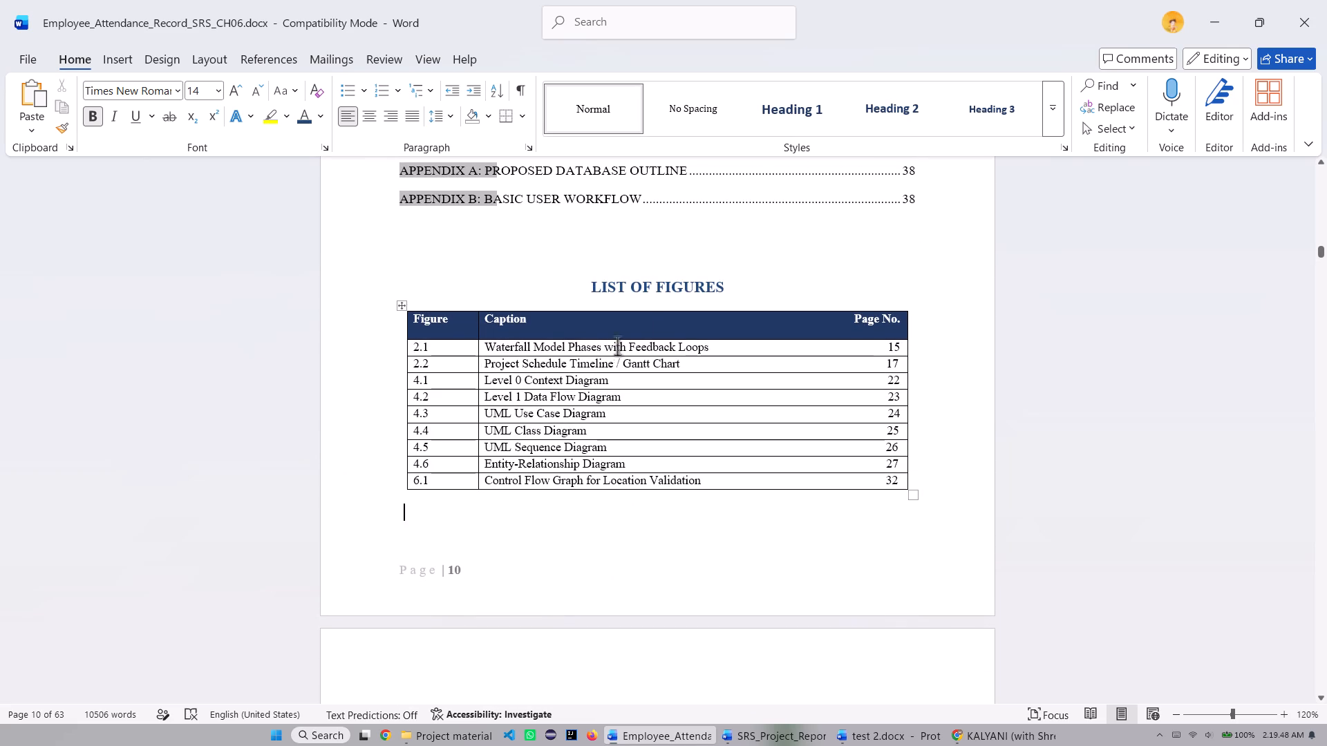
scroll(702, 356, down, 20)
scroll(702, 356, down, 10)
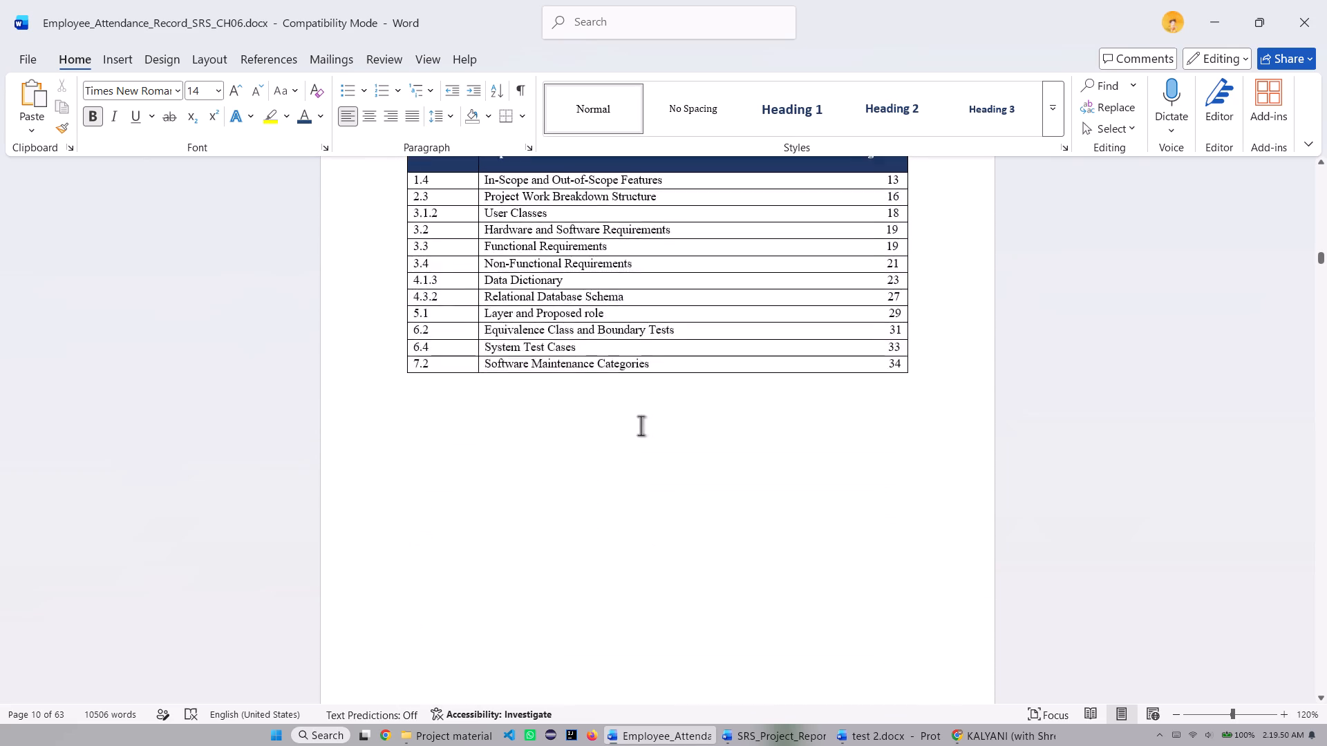
Review Chapter 1 from the project background through objectives, scope and system boundaries to the feasibility sections.
scroll(641, 425, down, 20)
scroll(650, 403, down, 9)
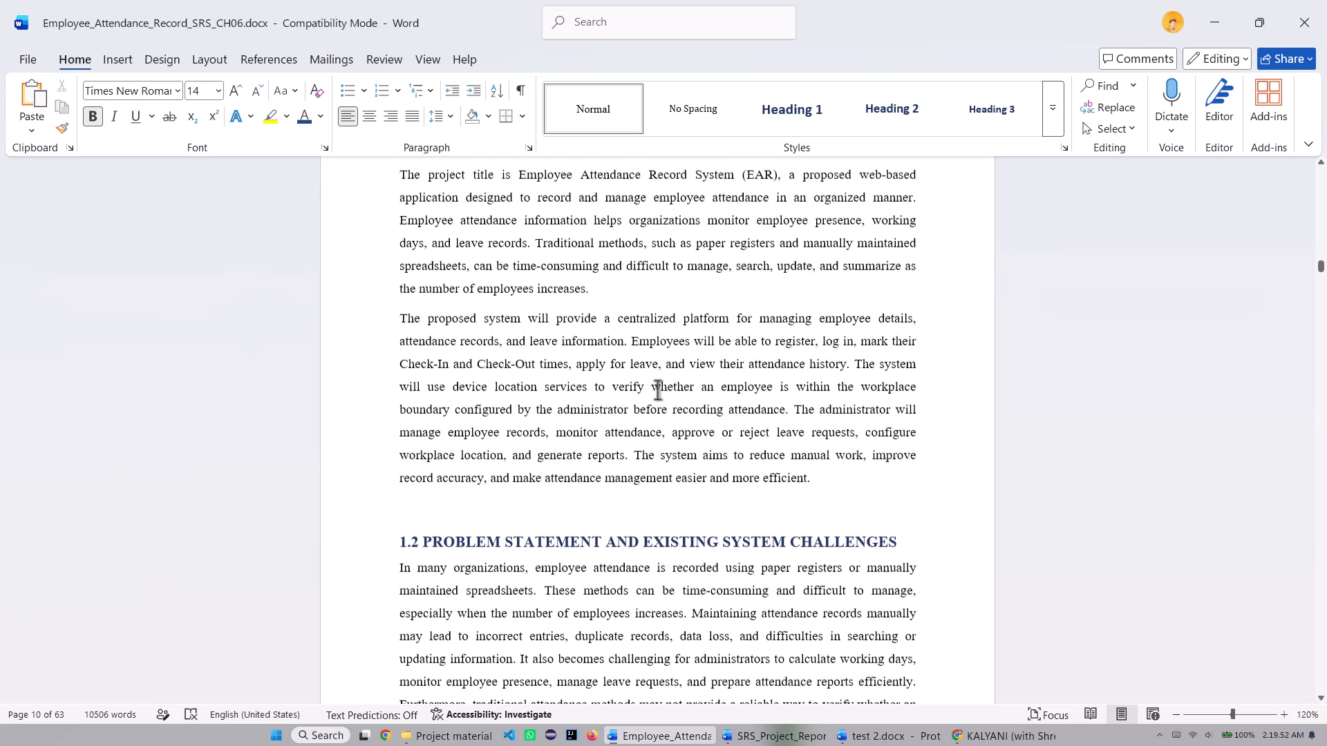
scroll(657, 390, down, 15)
scroll(663, 382, down, 6)
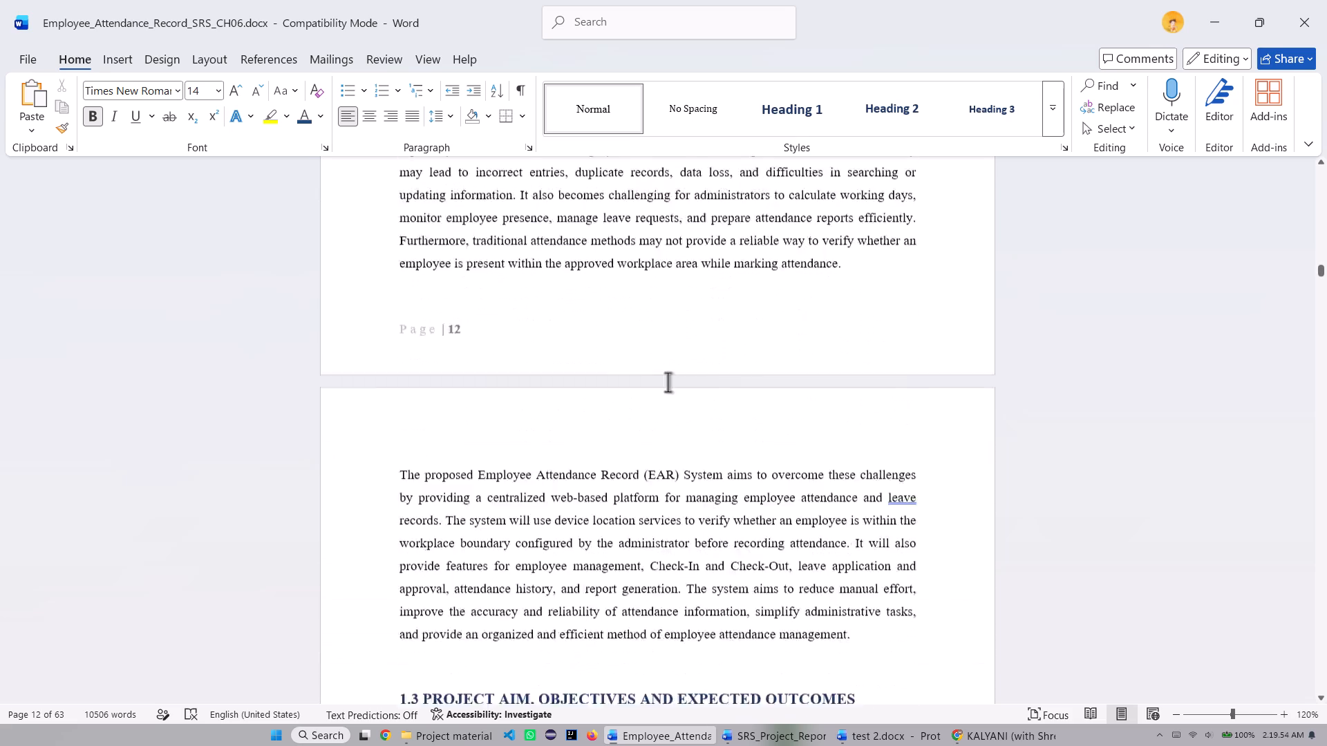
scroll(668, 382, down, 20)
scroll(779, 376, up, 1)
scroll(780, 376, down, 3)
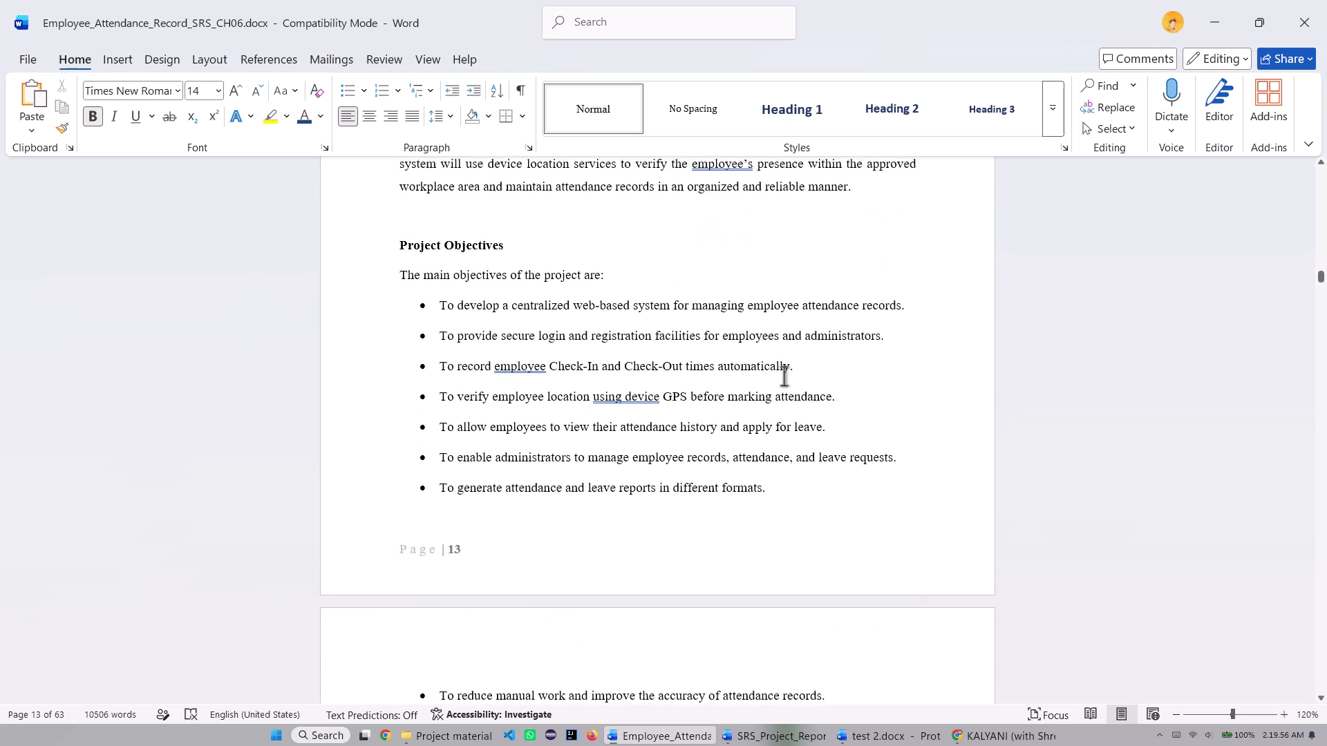
scroll(784, 376, down, 13)
scroll(811, 371, down, 15)
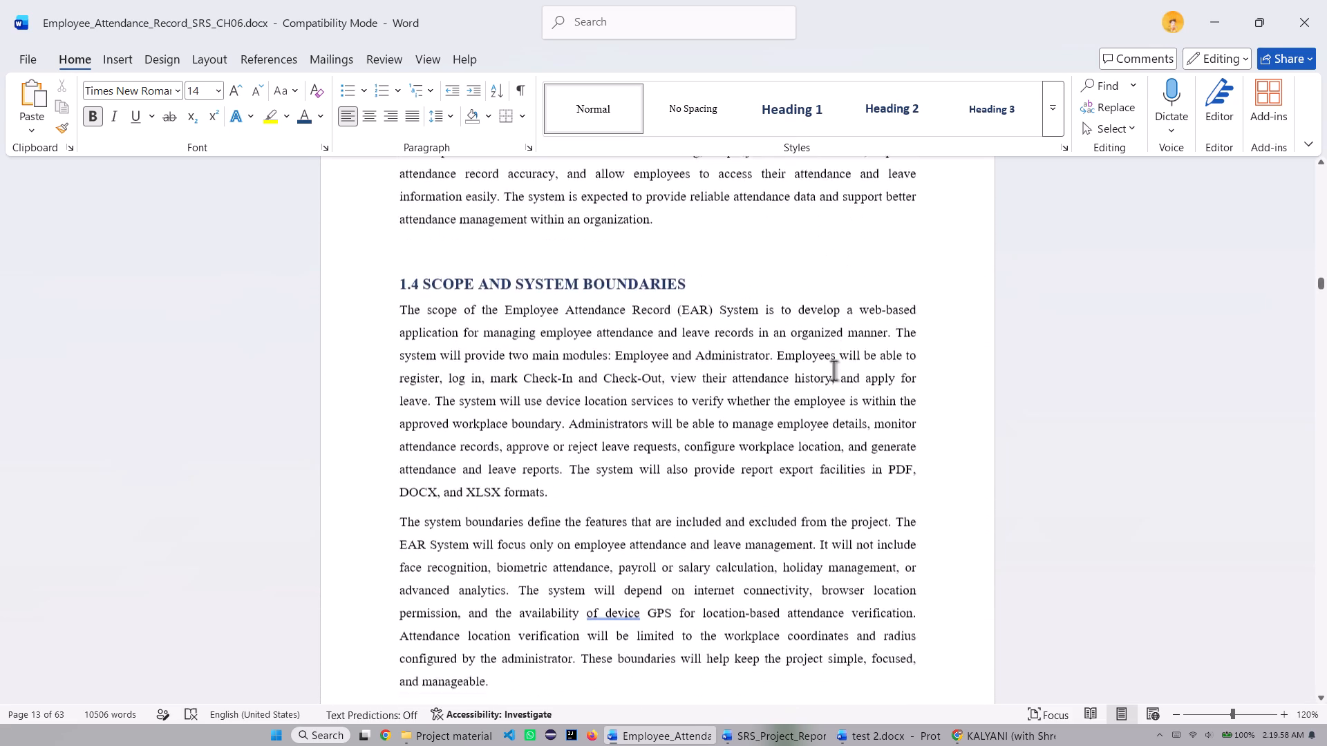
scroll(834, 370, down, 20)
scroll(834, 370, down, 16)
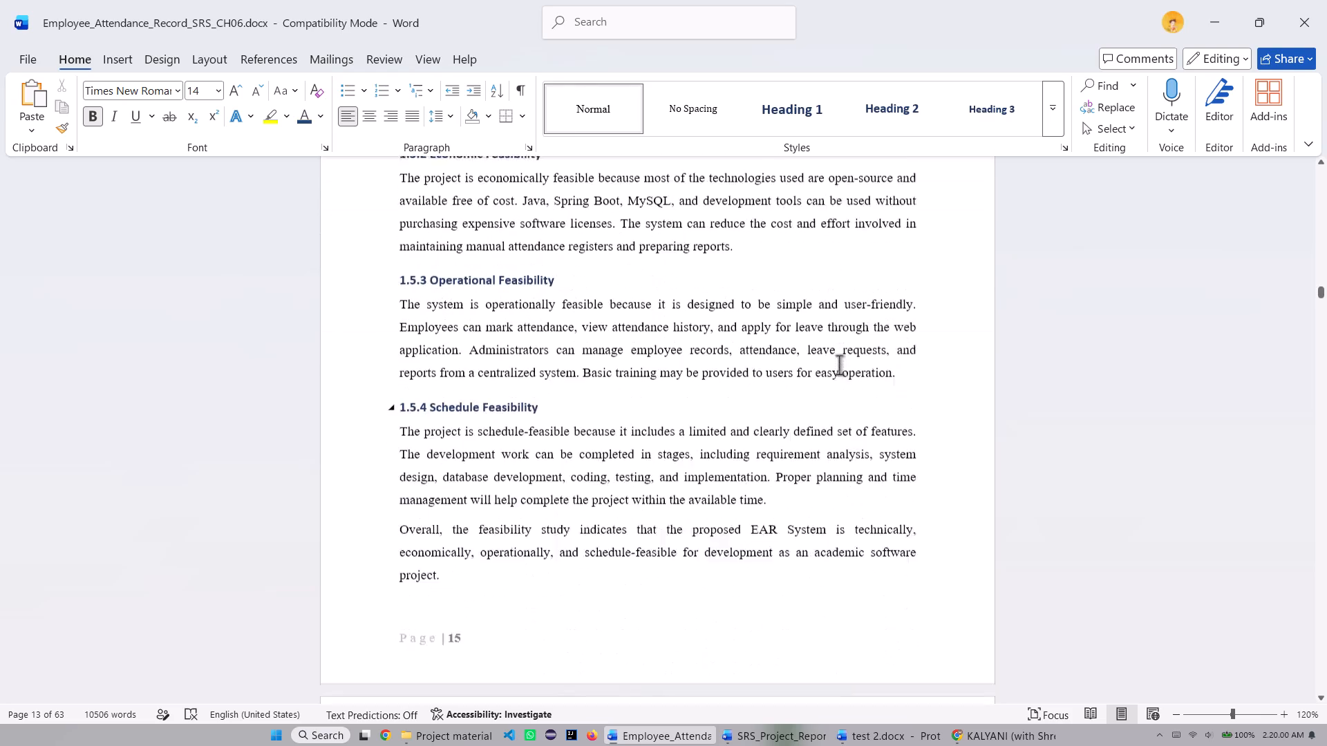
Review Chapter 2, including the Waterfall model figure, work breakdown structure, project timeline table and Gantt chart.
scroll(839, 365, down, 17)
scroll(842, 362, down, 20)
scroll(843, 362, down, 18)
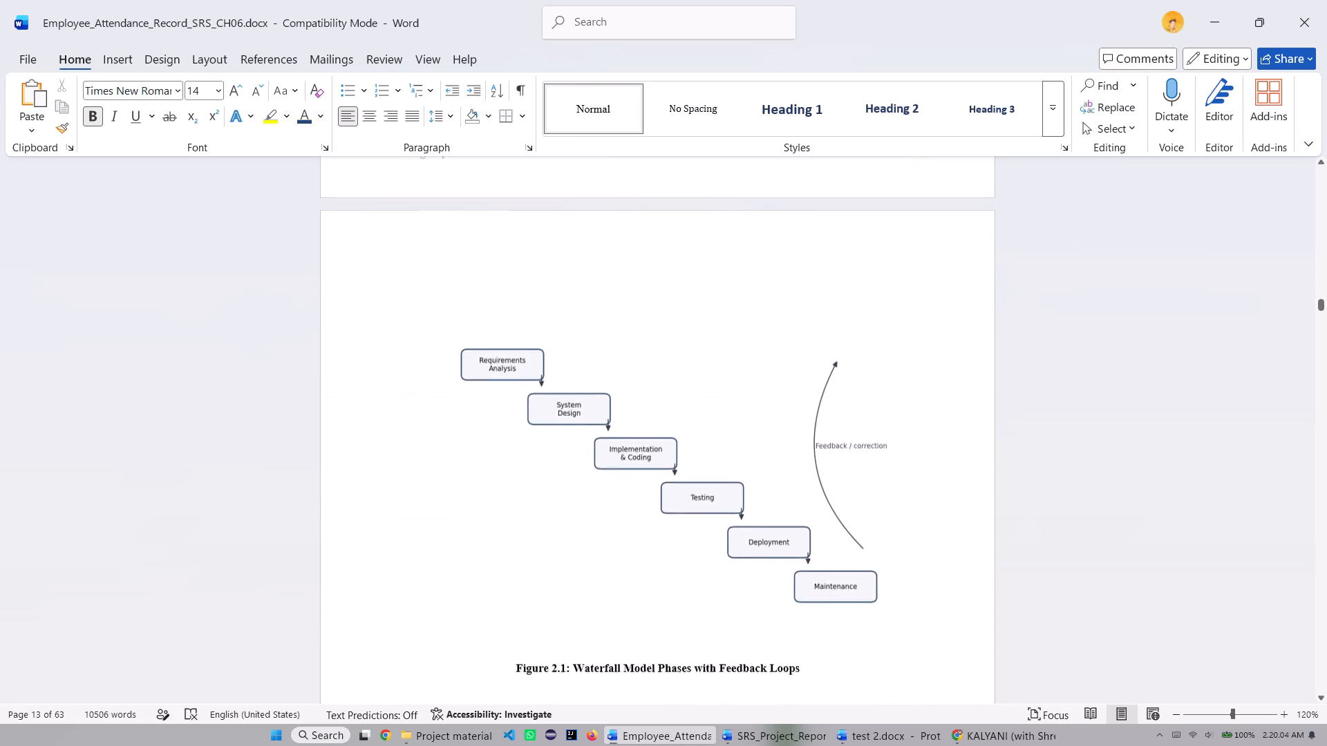
scroll(843, 362, down, 19)
scroll(843, 362, down, 14)
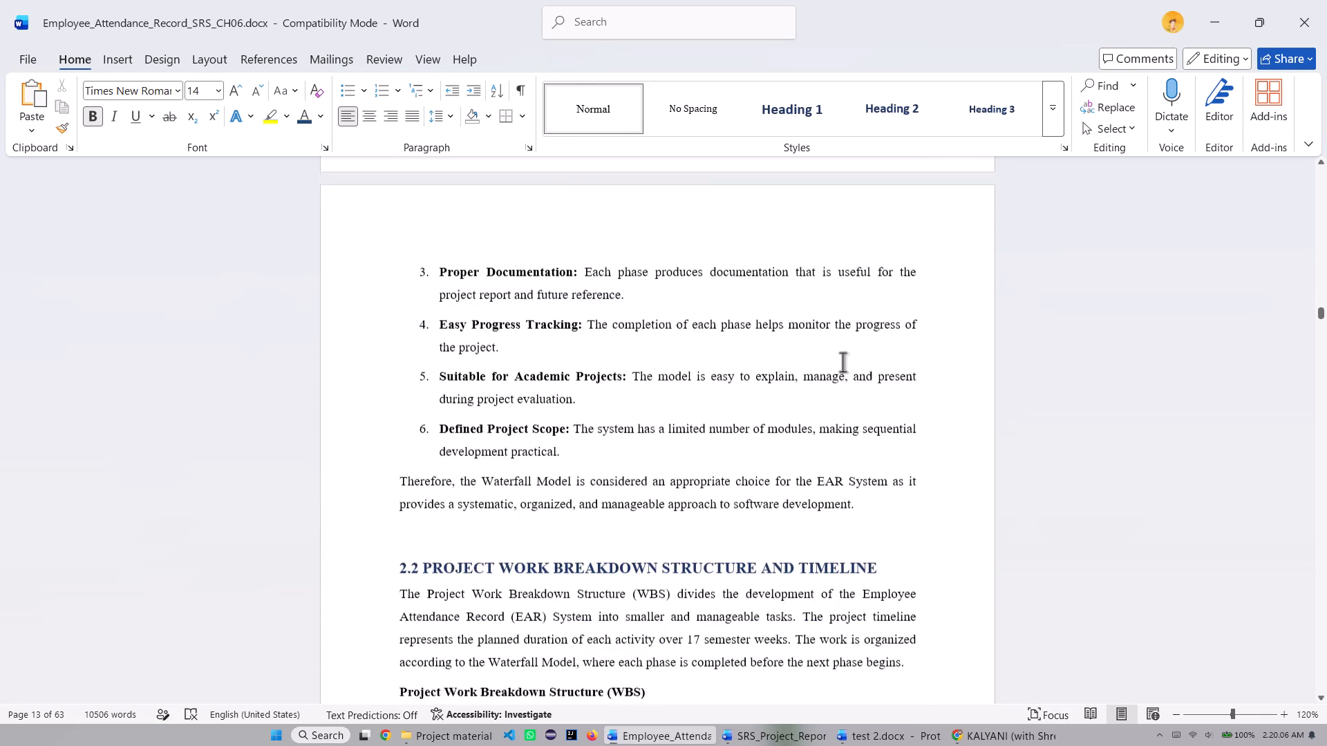
scroll(843, 362, down, 14)
scroll(843, 362, down, 12)
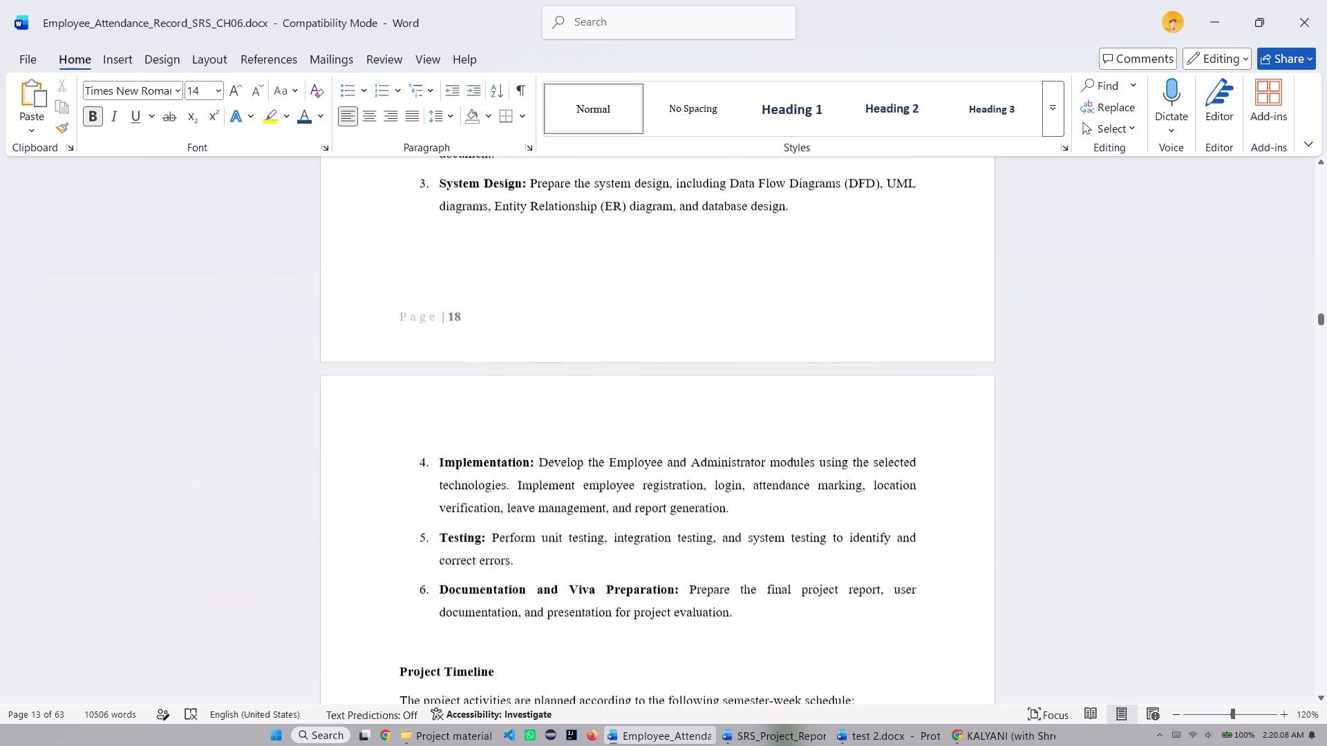
scroll(843, 361, down, 13)
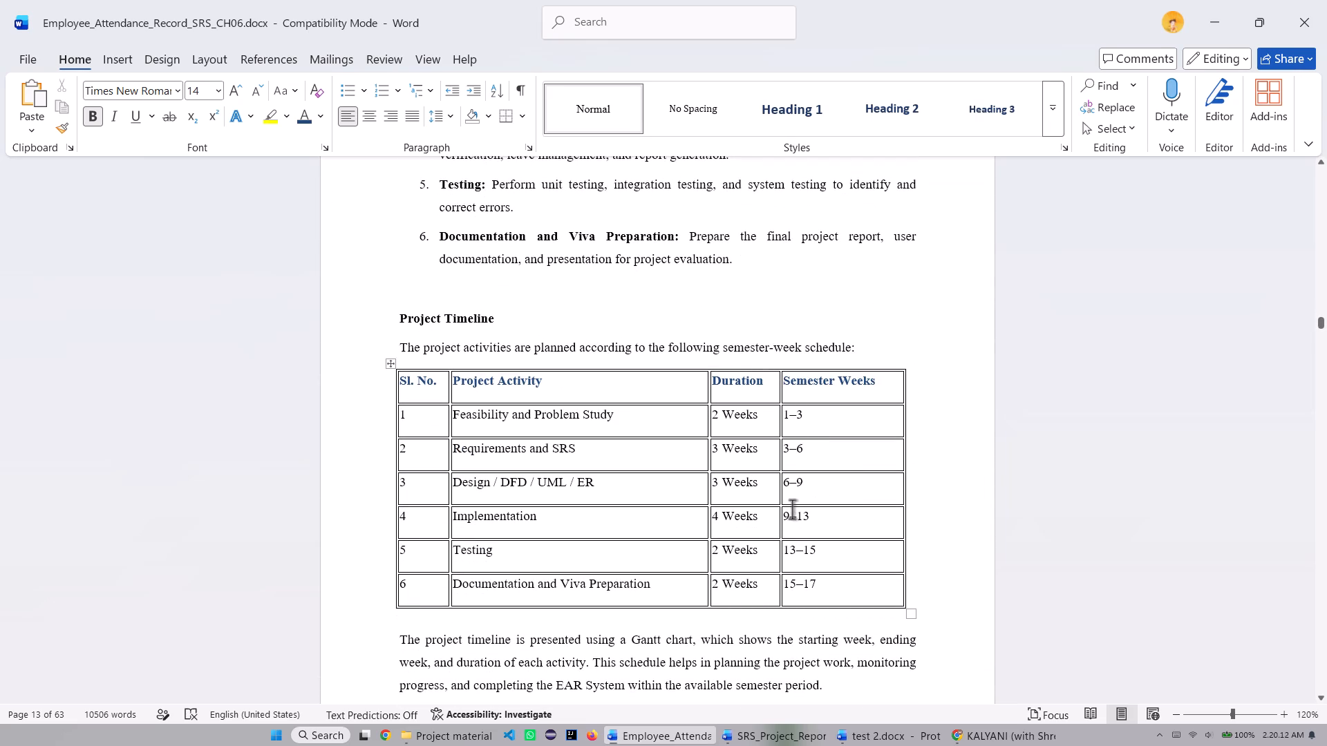
scroll(848, 475, down, 7)
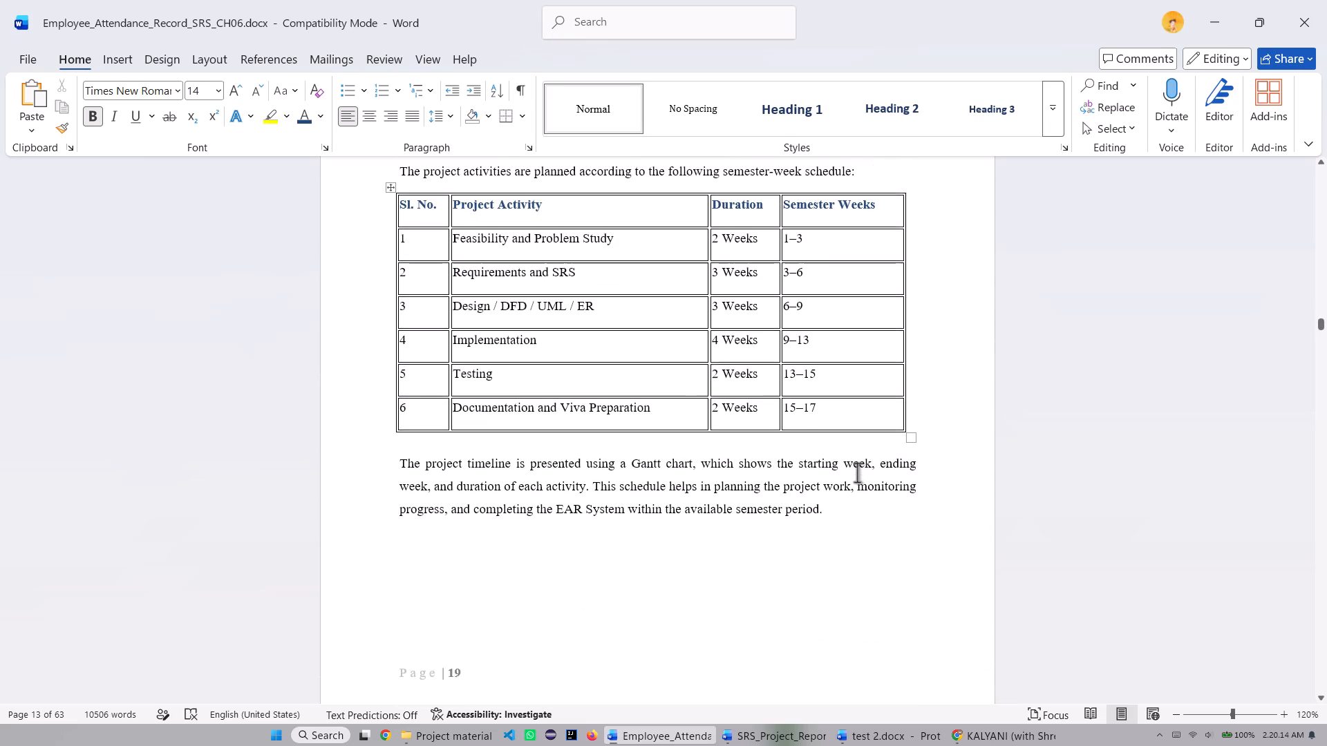
scroll(857, 472, down, 19)
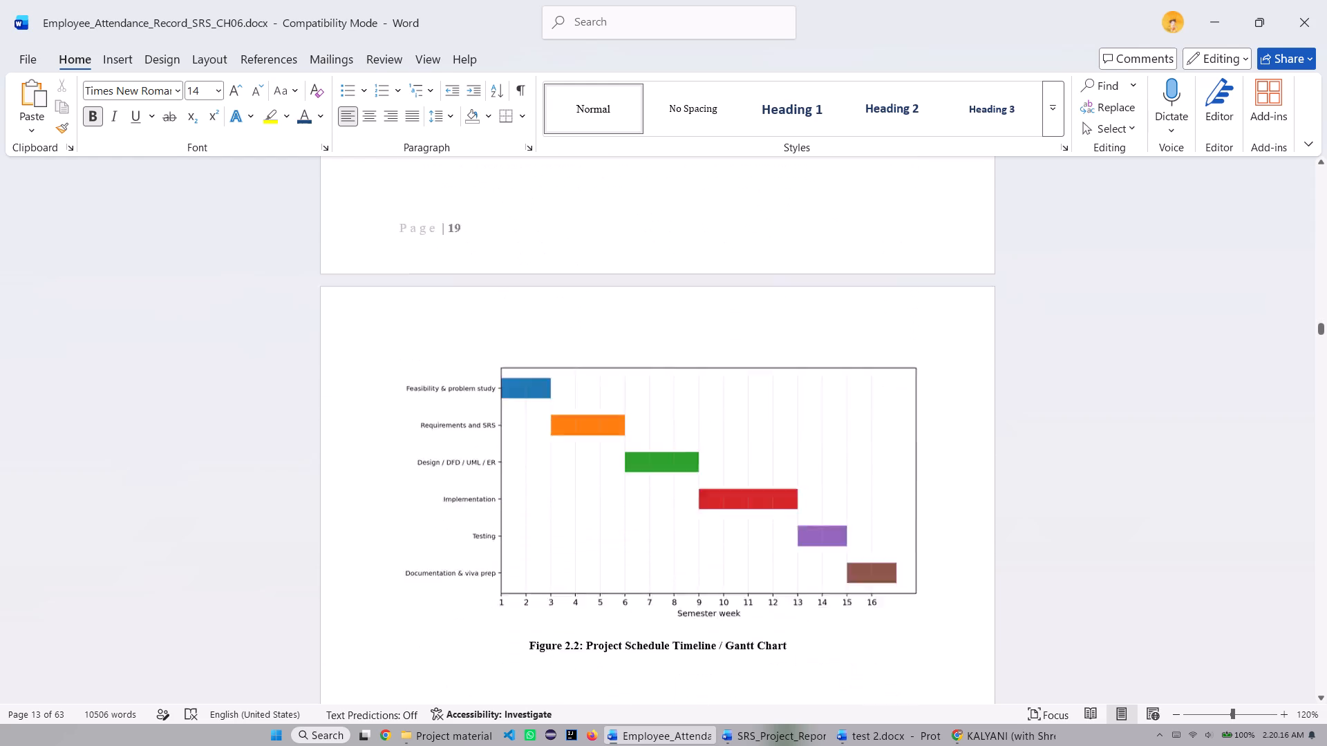
scroll(857, 472, down, 6)
scroll(858, 472, down, 20)
scroll(858, 472, down, 6)
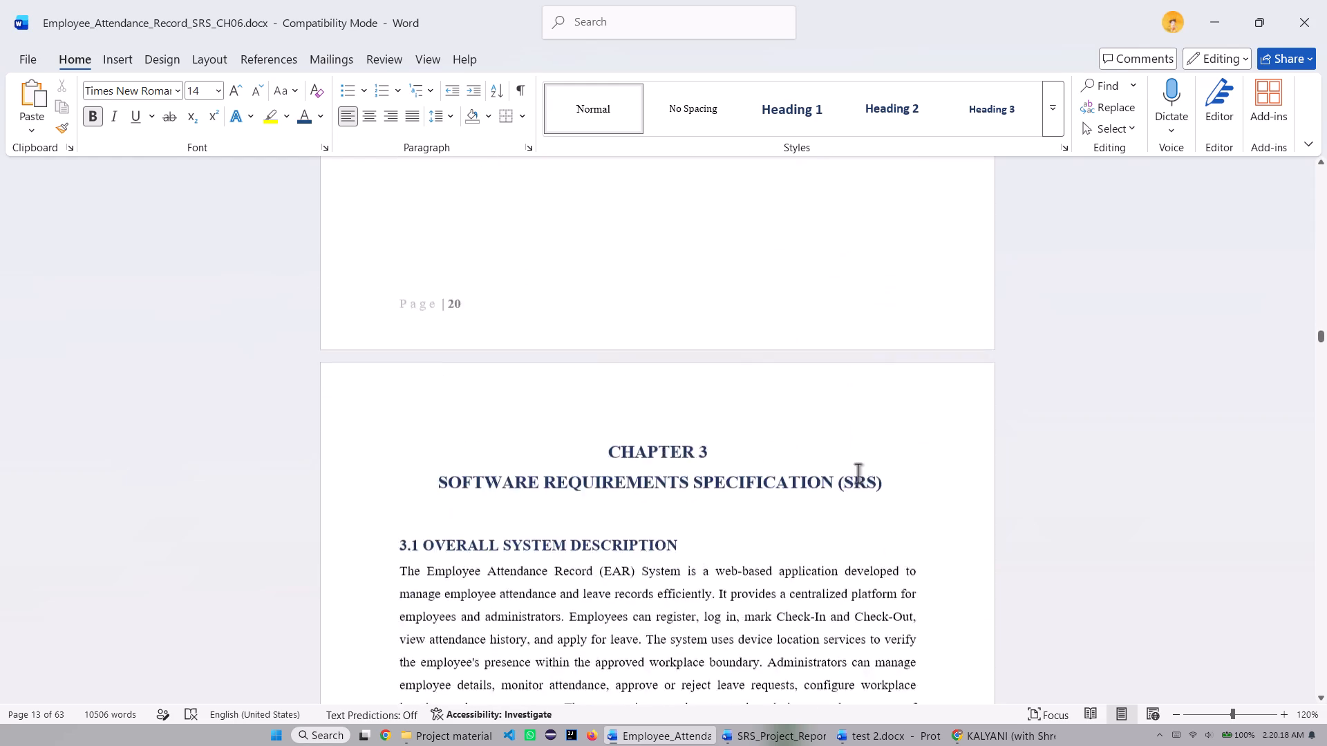
Review section 3.1 of Chapter 3, covering user classes, operating environment, design constraints, assumptions and dependencies.
scroll(858, 473, down, 20)
scroll(858, 473, down, 12)
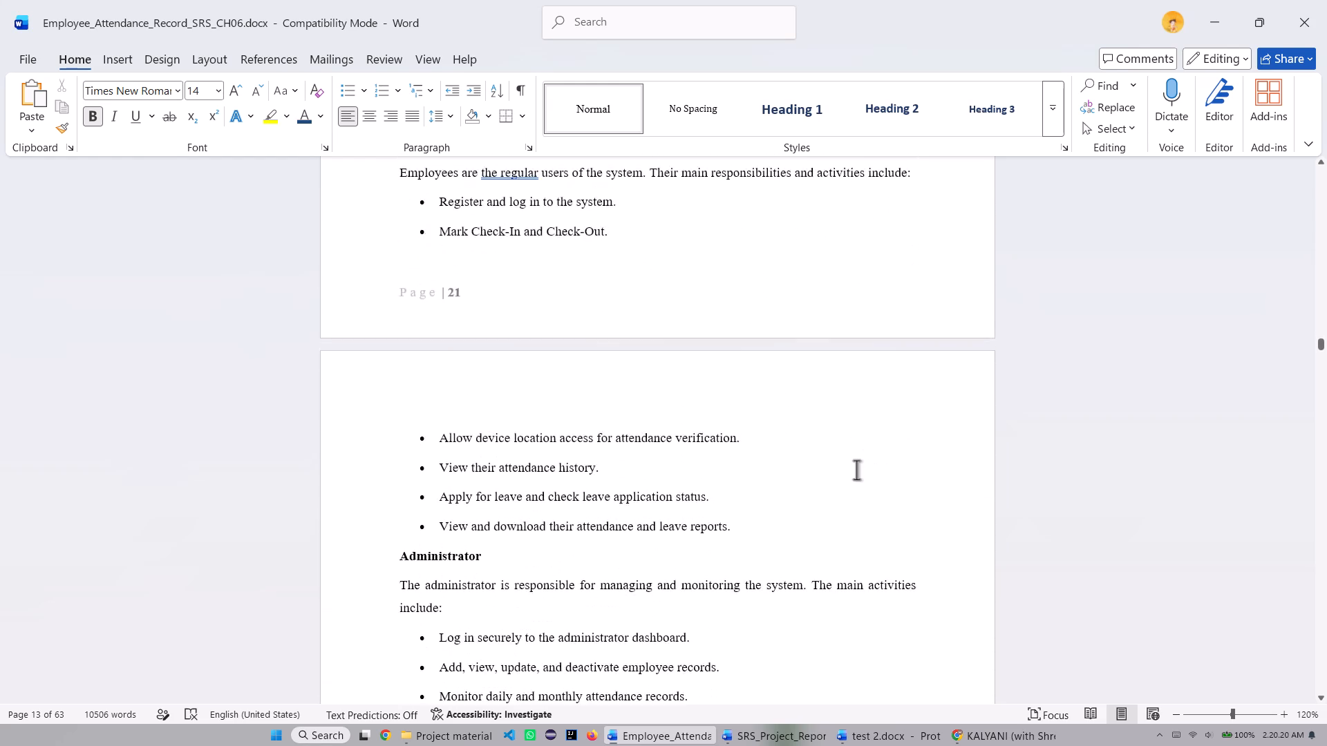
scroll(856, 470, down, 7)
scroll(856, 470, down, 20)
scroll(856, 470, down, 3)
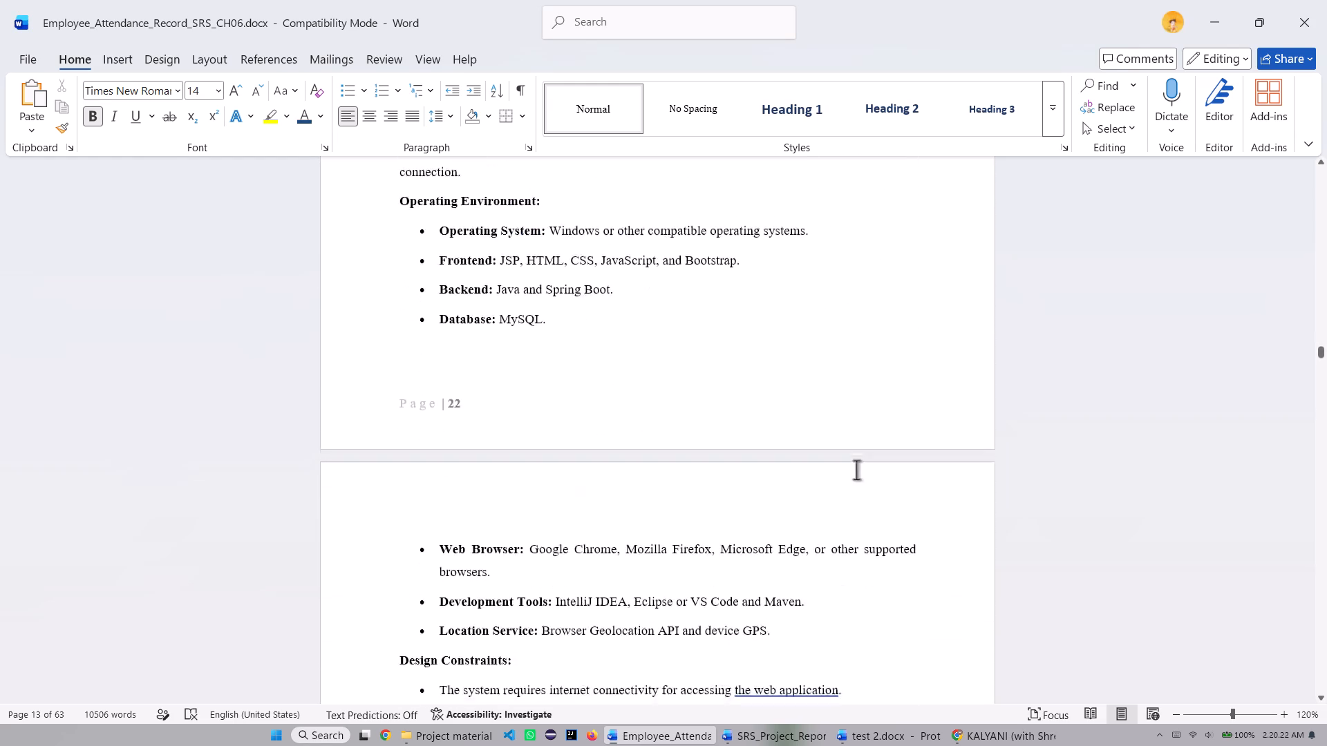
scroll(856, 470, down, 14)
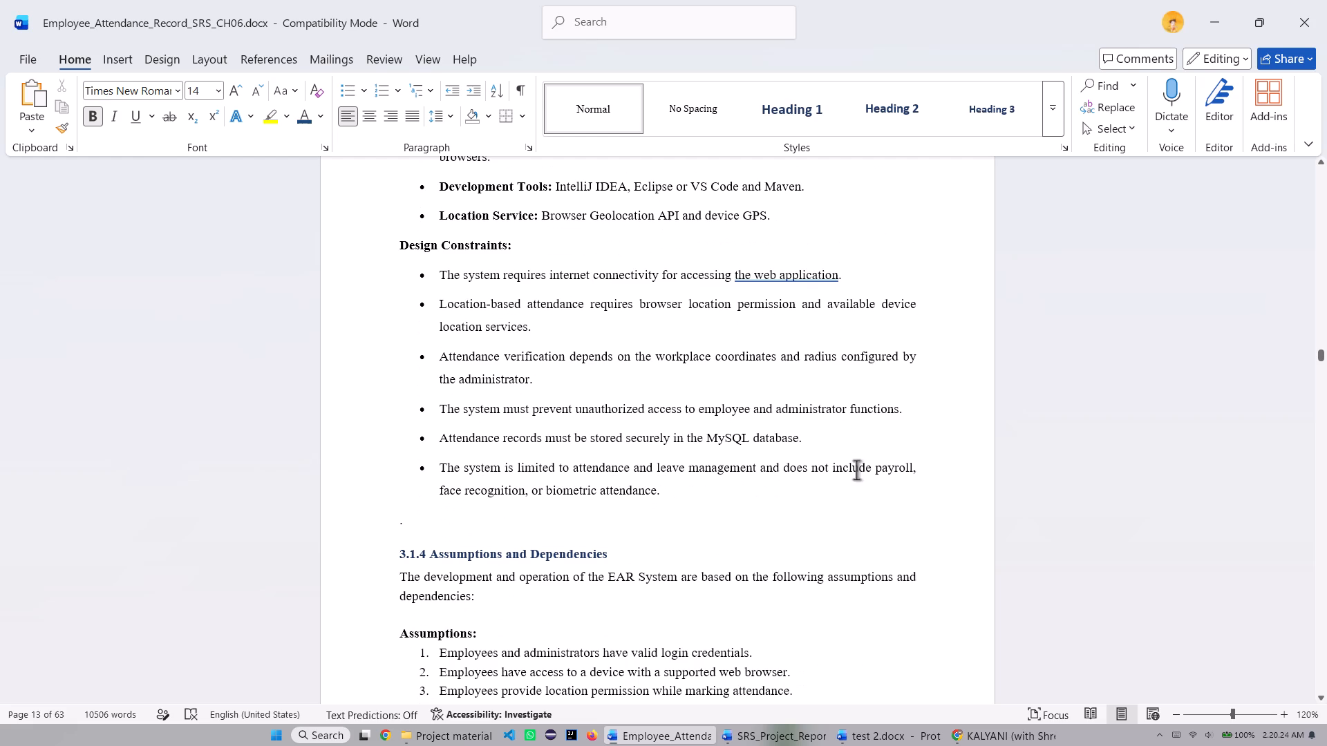
scroll(856, 470, down, 19)
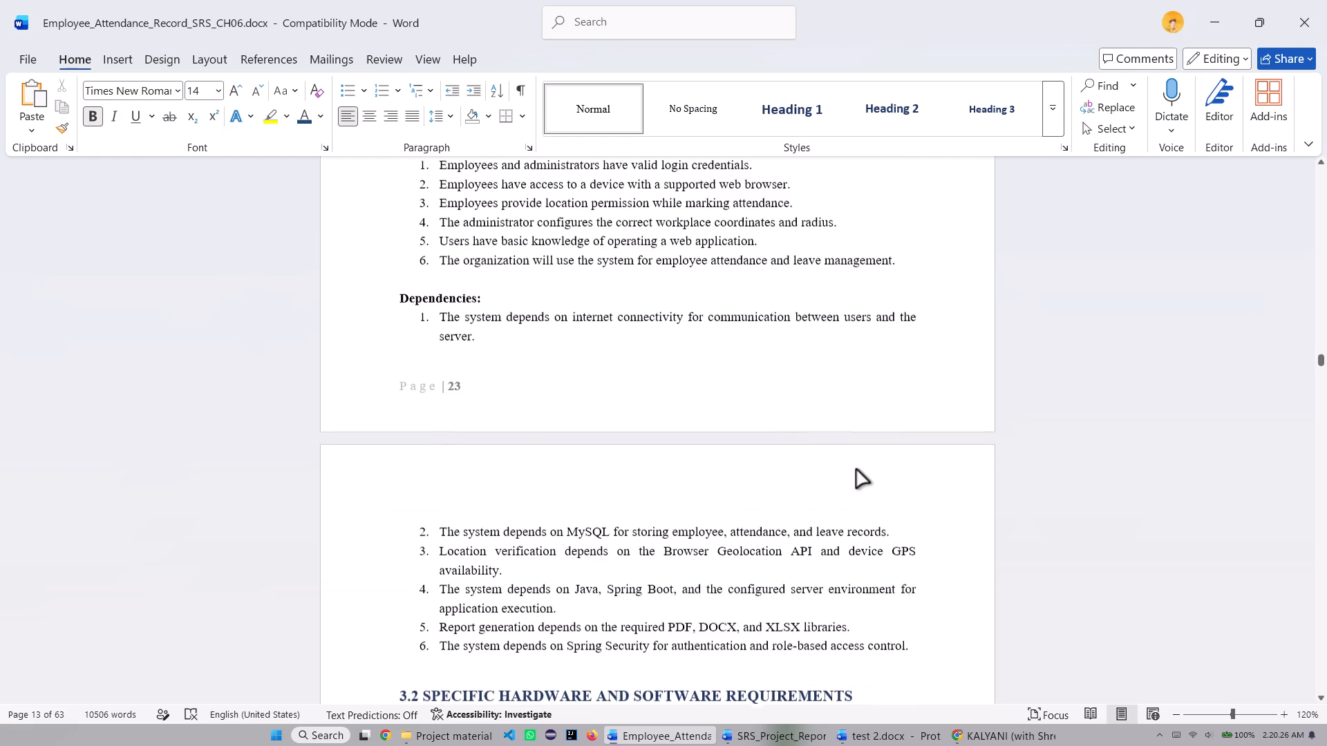
scroll(856, 470, down, 12)
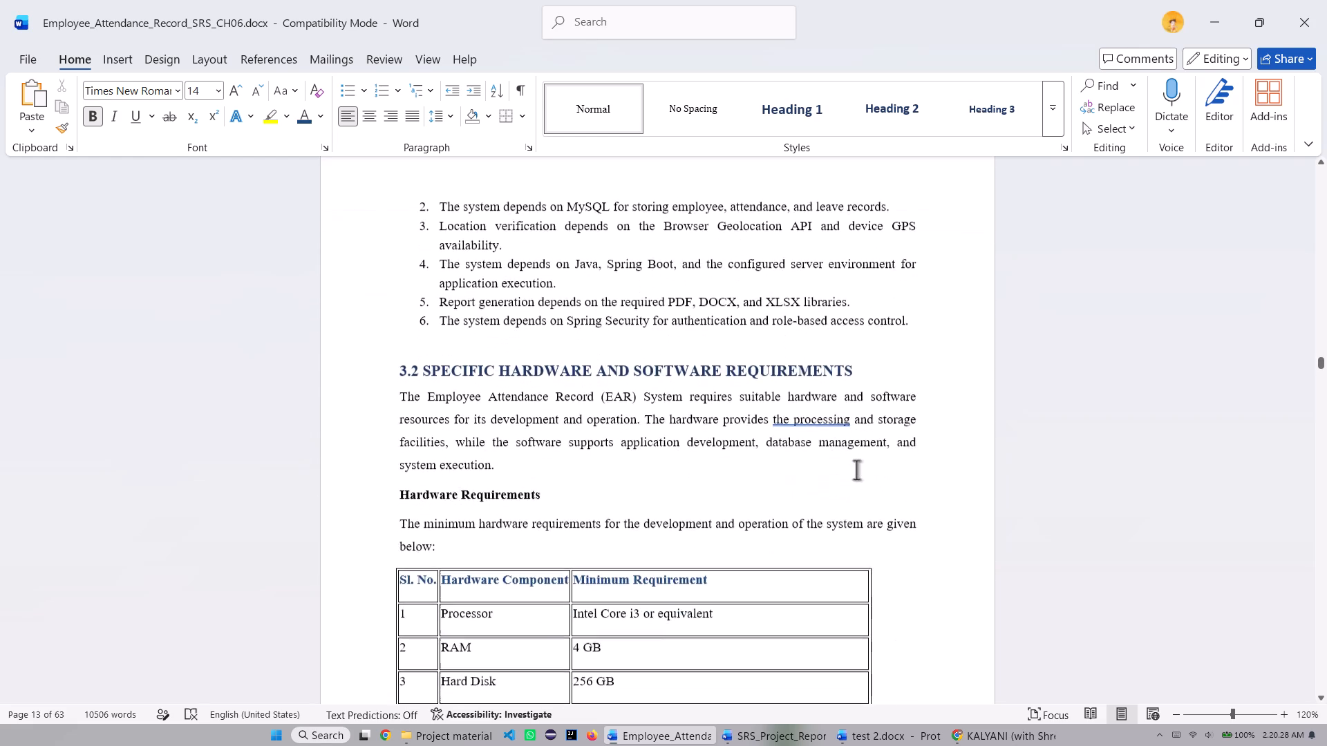
Widen the Hardware Requirements table in section 3.2 so it spans to the right text margin.
scroll(856, 470, down, 11)
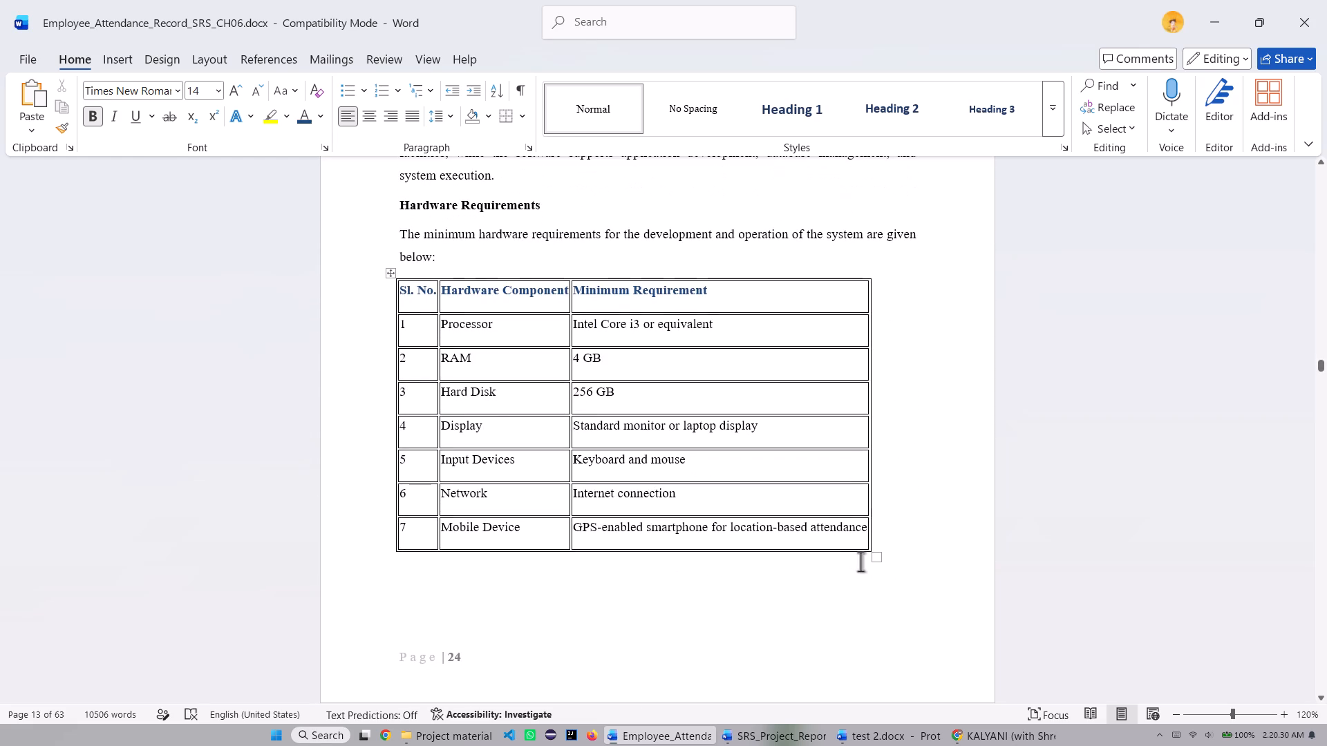
drag(876, 559, 916, 558)
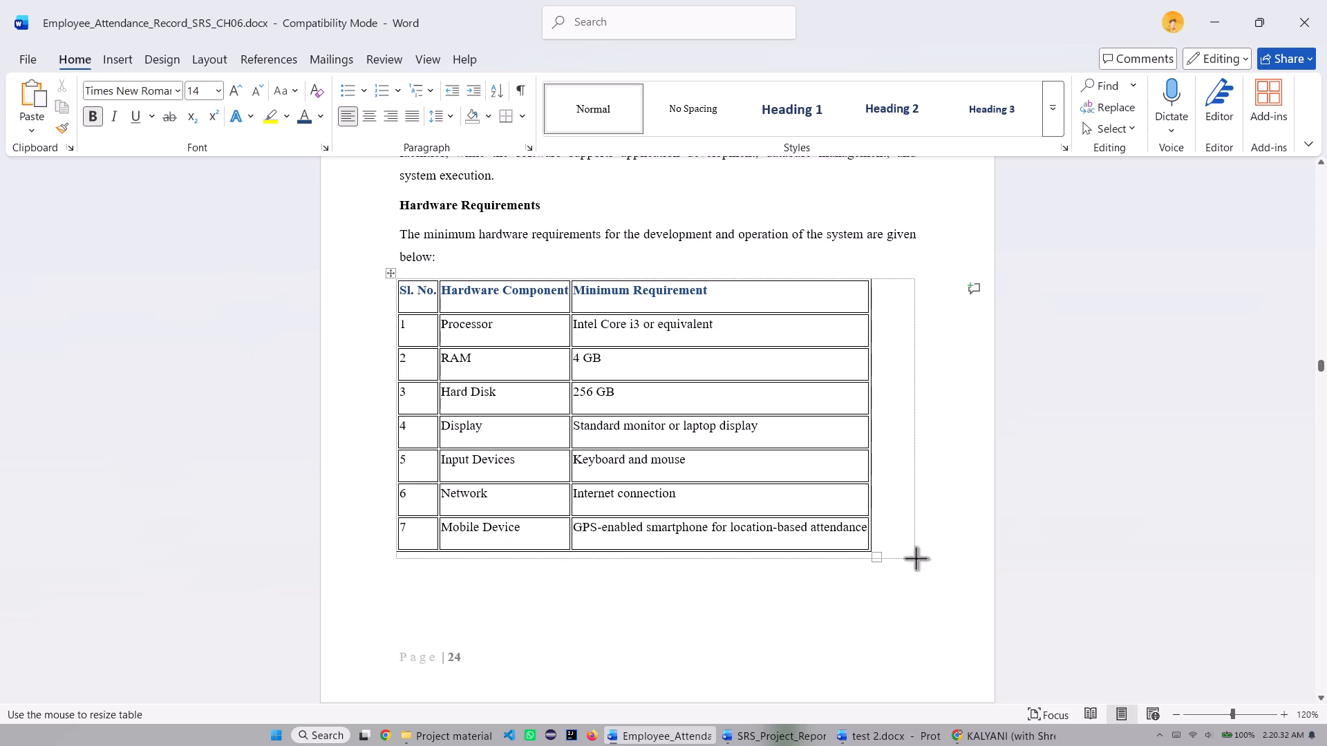
Finish widening the Hardware Requirements table so its edge meets the right text margin.
drag(916, 558, 914, 560)
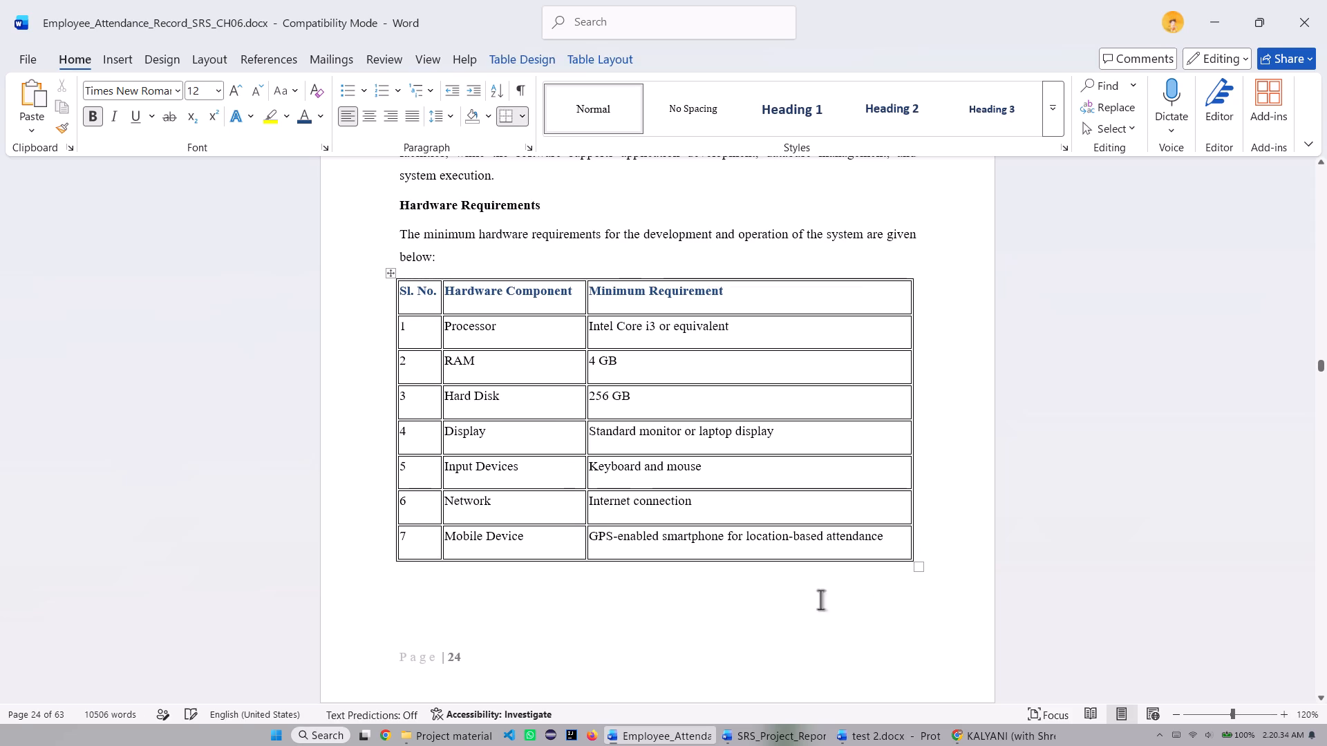
click(742, 602)
Widen the Software Requirements table in section 3.2 towards the right text margin.
scroll(717, 519, down, 14)
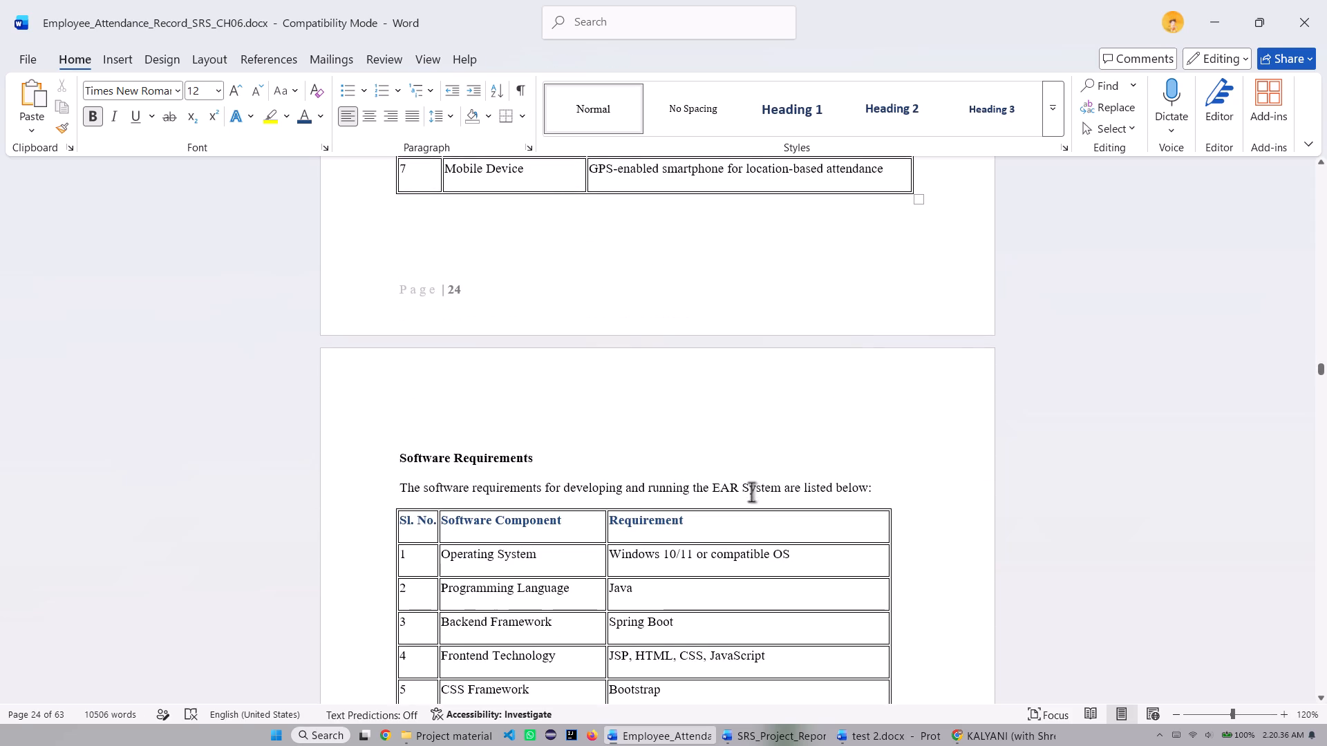
scroll(754, 489, down, 17)
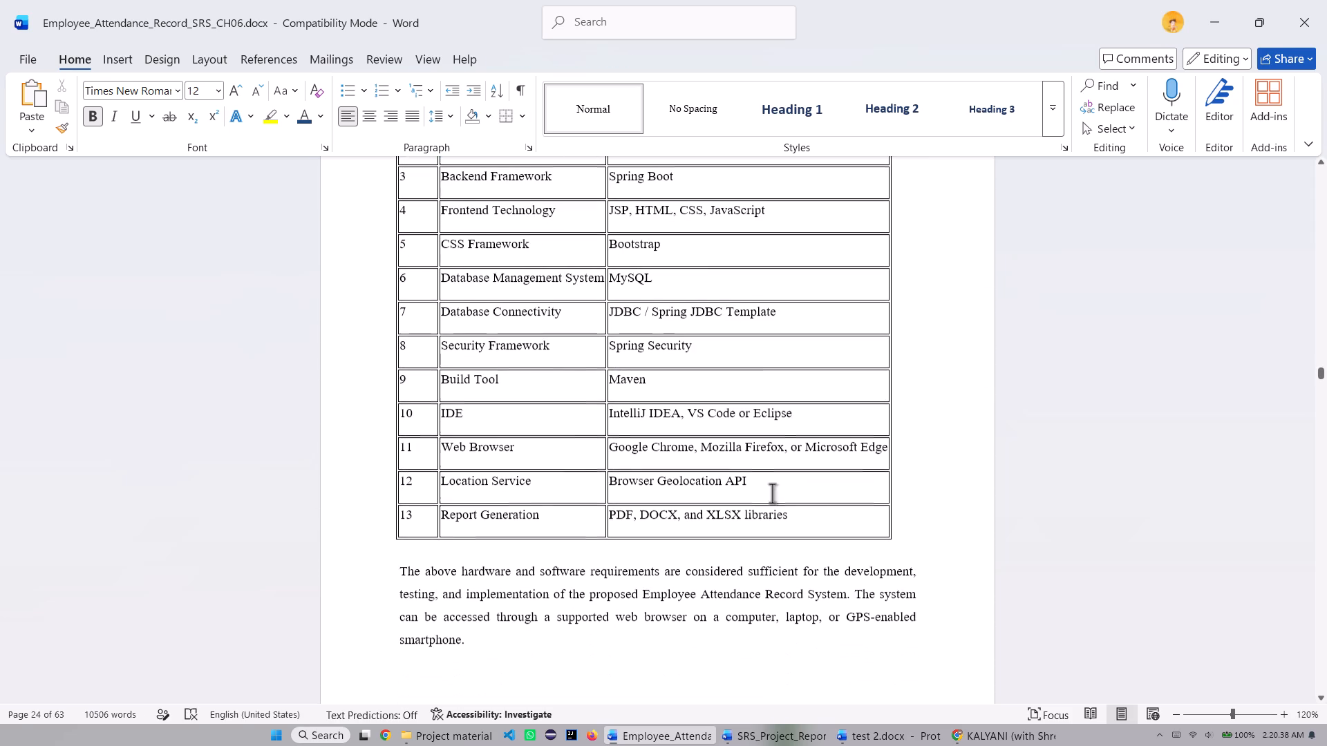
click(869, 523)
drag(896, 542, 903, 542)
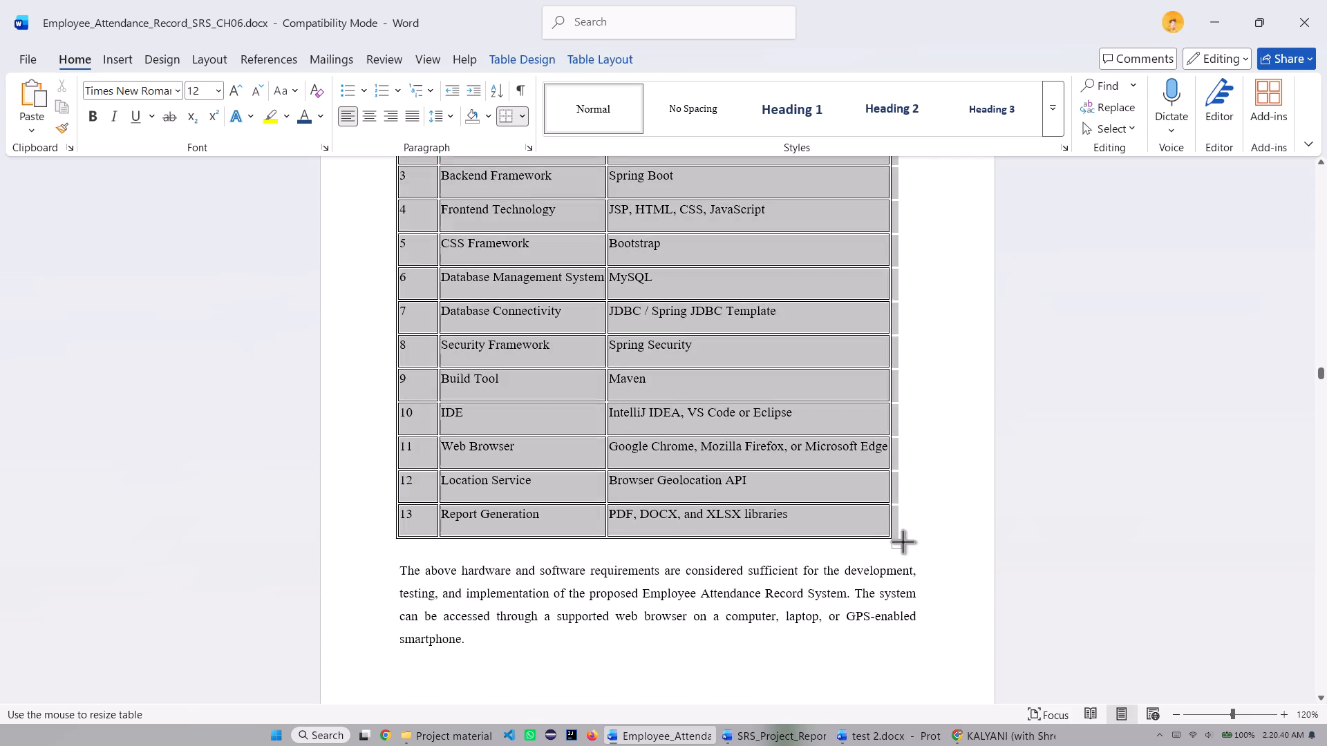
drag(903, 542, 907, 542)
Review section 3.3, covering the functional requirements table and the Mark Attendance and Generate Report use cases.
scroll(836, 514, down, 3)
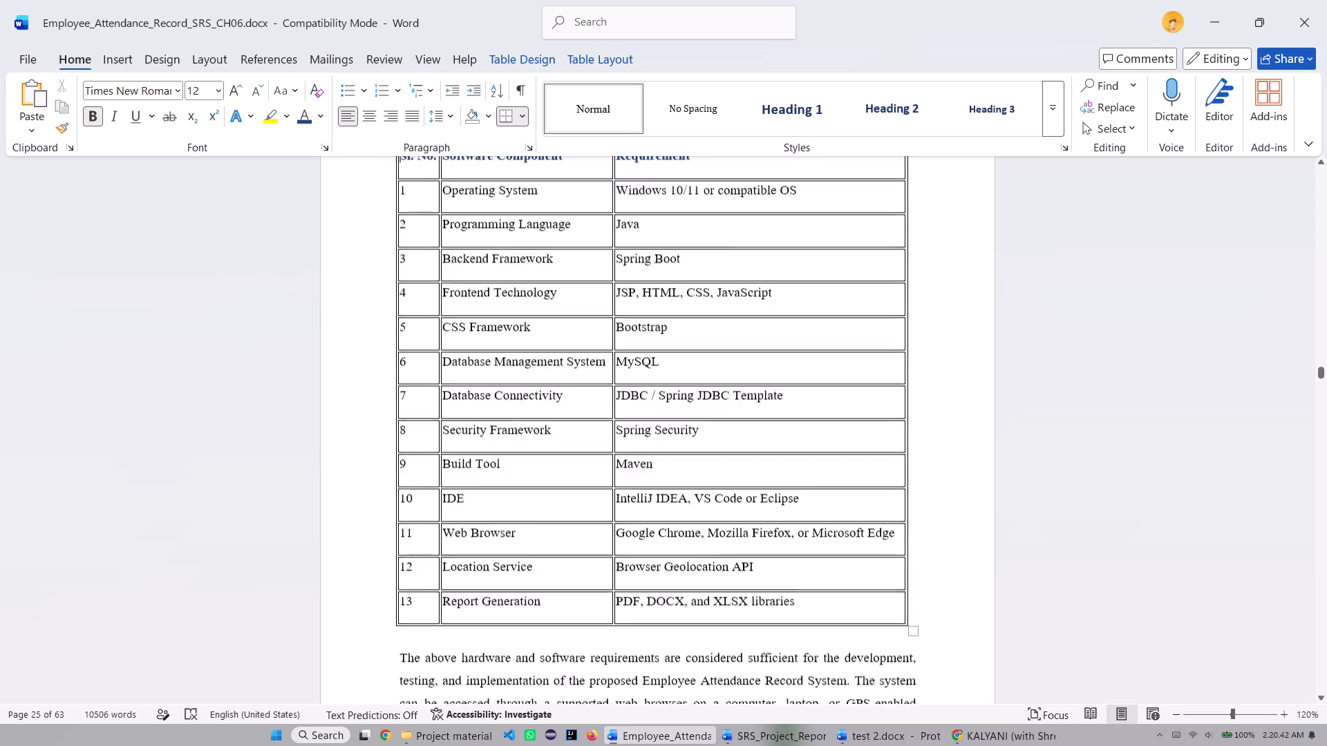
scroll(836, 513, down, 2)
scroll(805, 462, down, 19)
scroll(799, 459, down, 6)
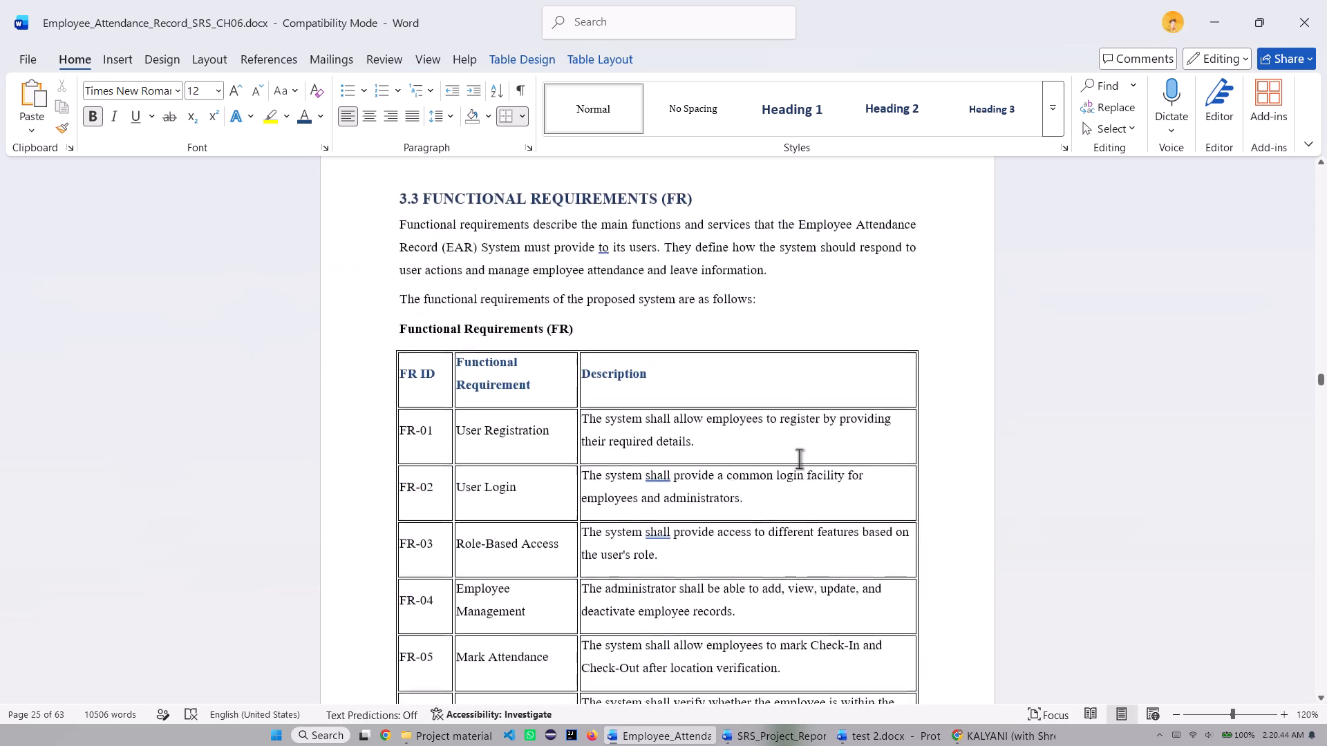
scroll(799, 459, down, 10)
scroll(799, 459, up, 15)
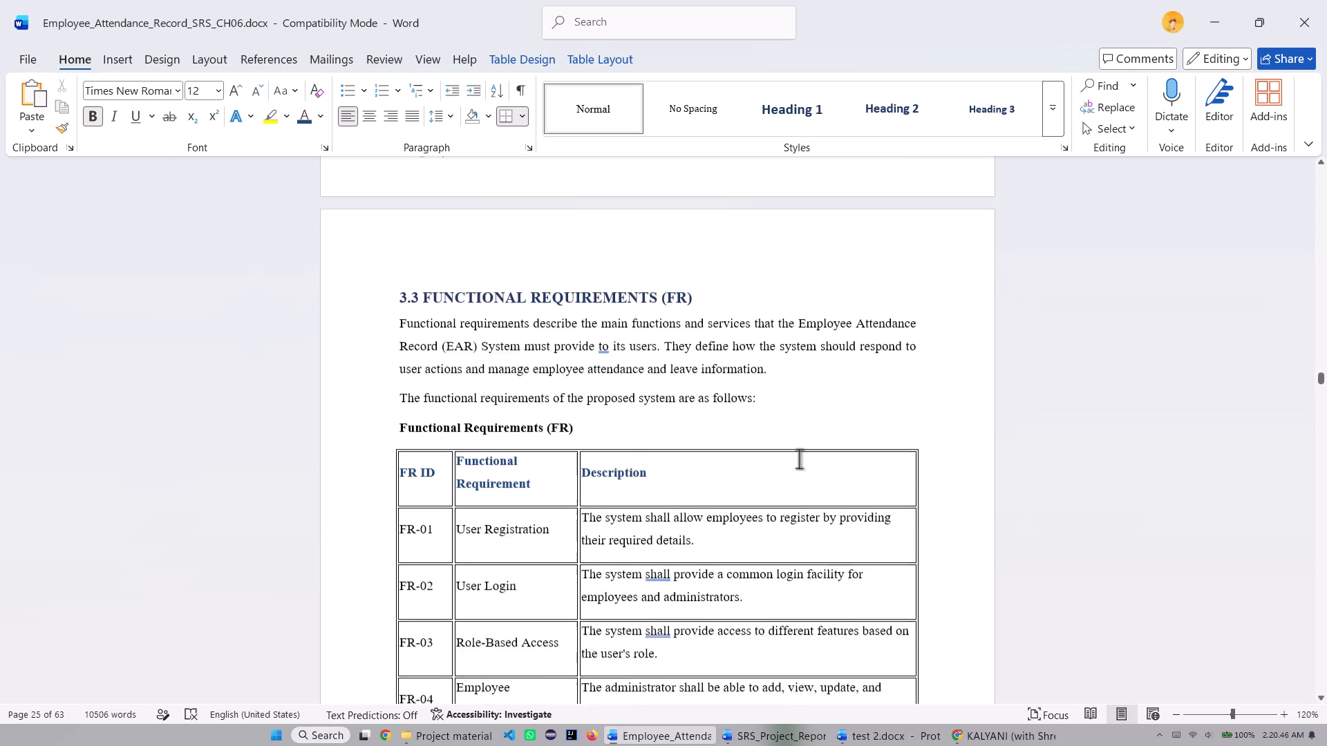
scroll(799, 459, down, 14)
scroll(804, 456, down, 13)
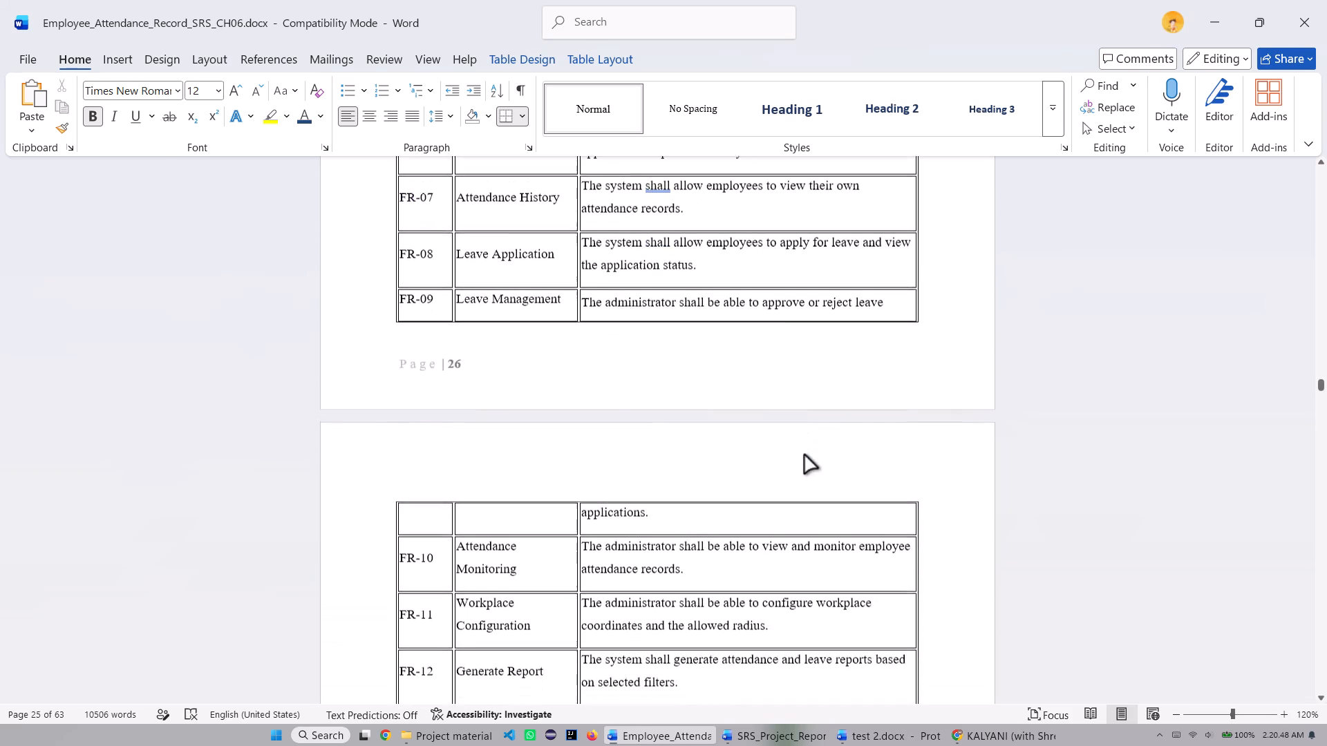
scroll(804, 455, down, 20)
scroll(804, 455, down, 6)
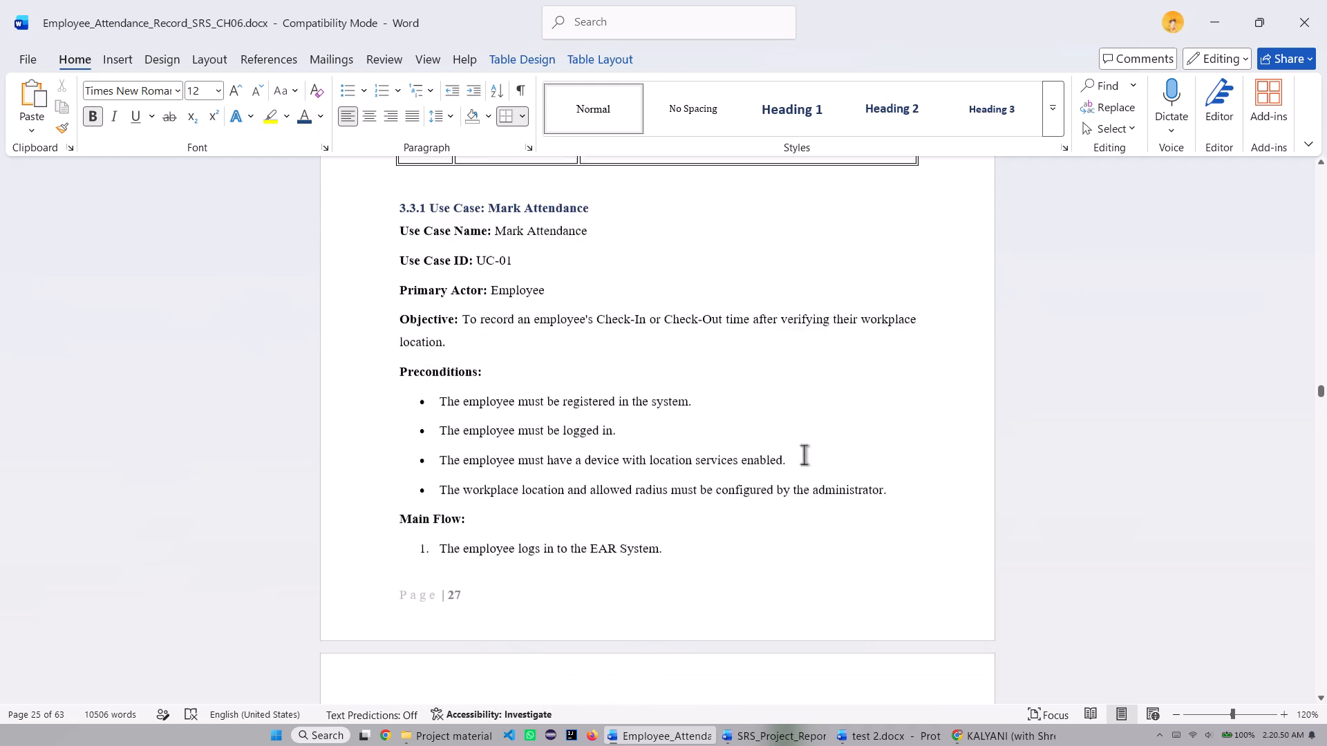
scroll(804, 455, down, 20)
scroll(803, 454, down, 5)
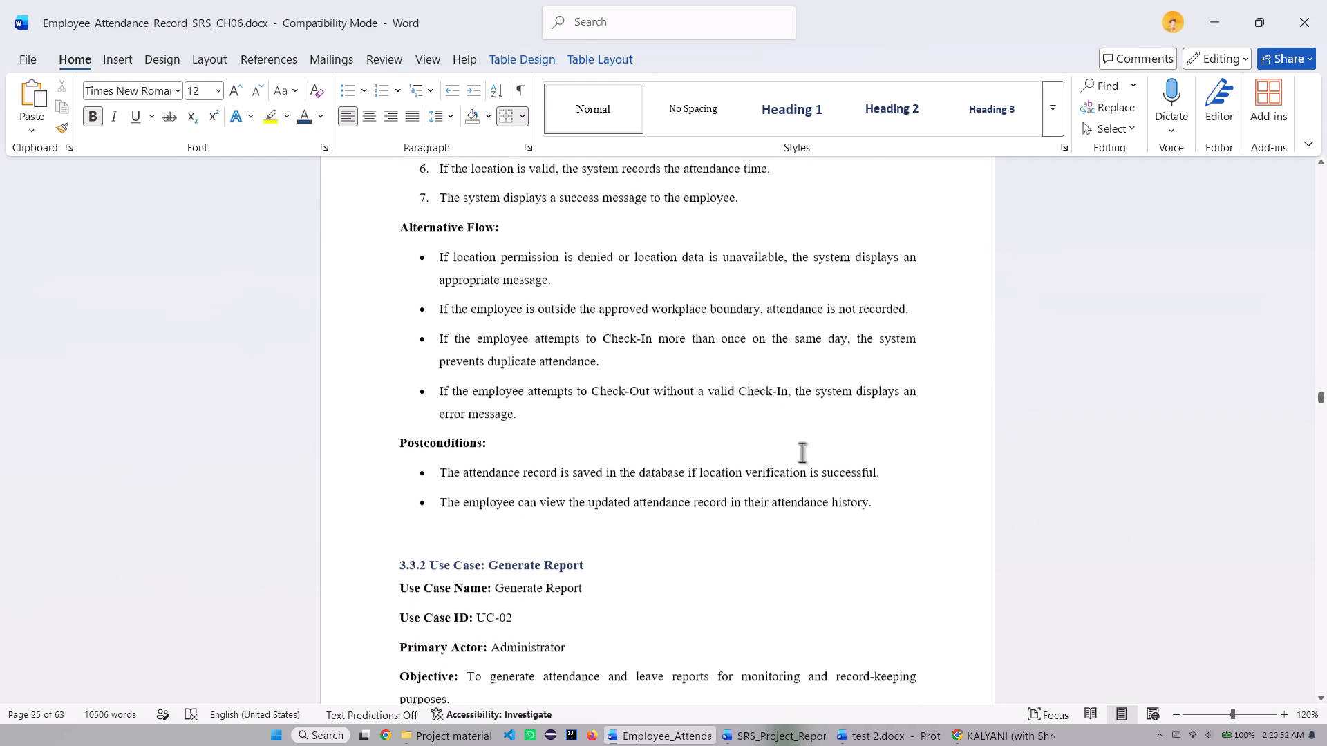
scroll(802, 452, down, 2)
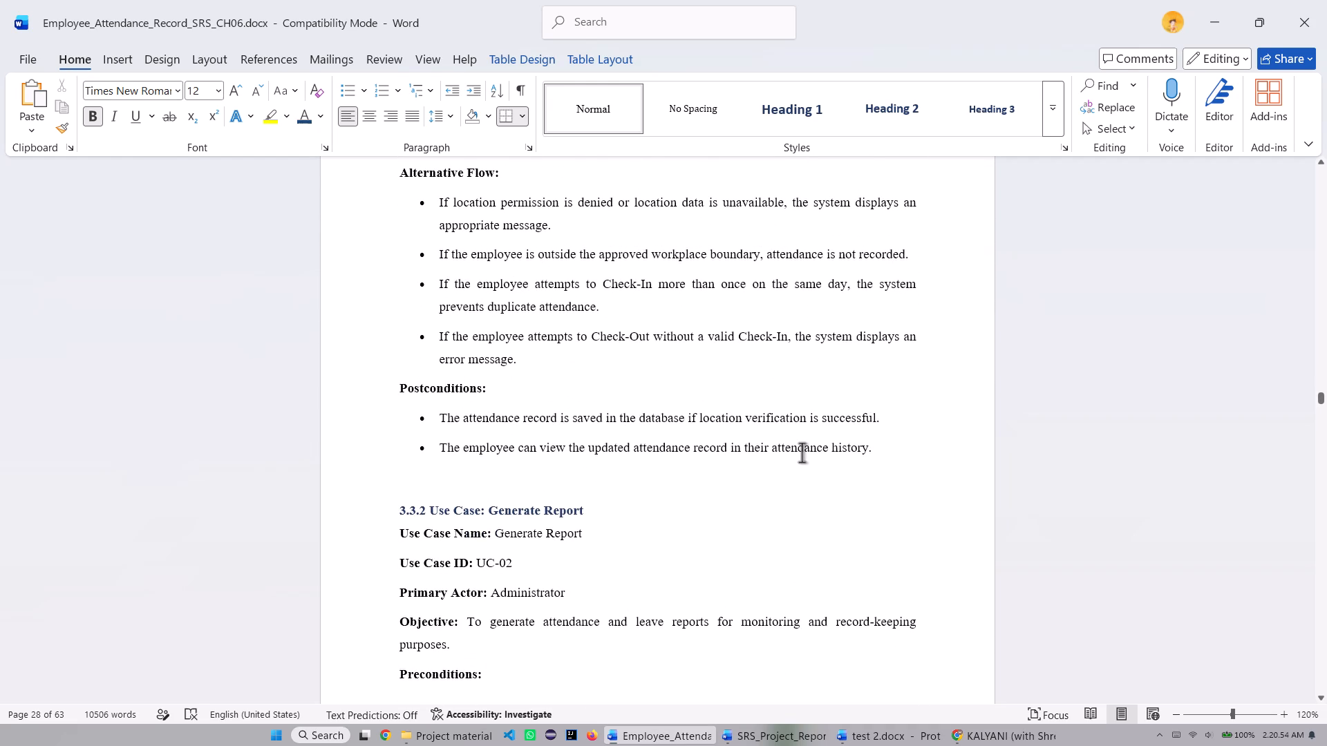
scroll(802, 452, up, 17)
scroll(802, 452, up, 5)
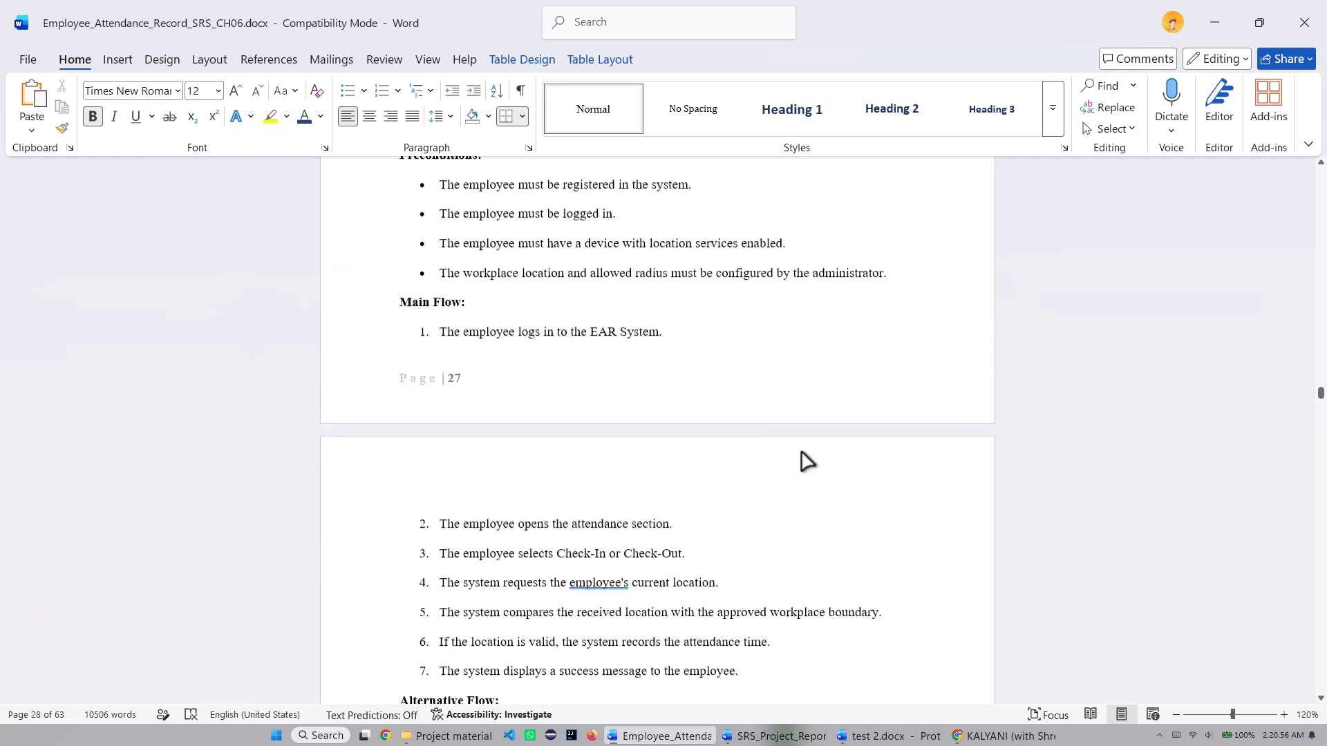
scroll(802, 452, up, 14)
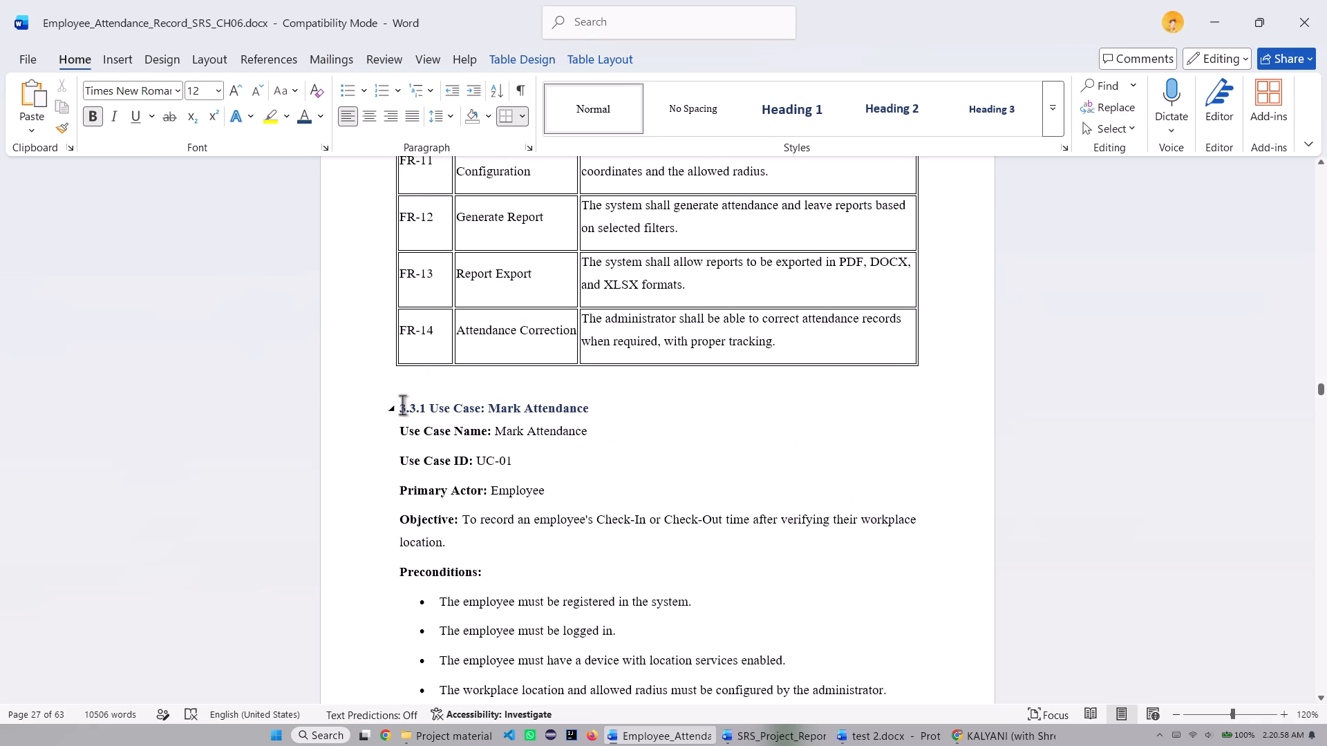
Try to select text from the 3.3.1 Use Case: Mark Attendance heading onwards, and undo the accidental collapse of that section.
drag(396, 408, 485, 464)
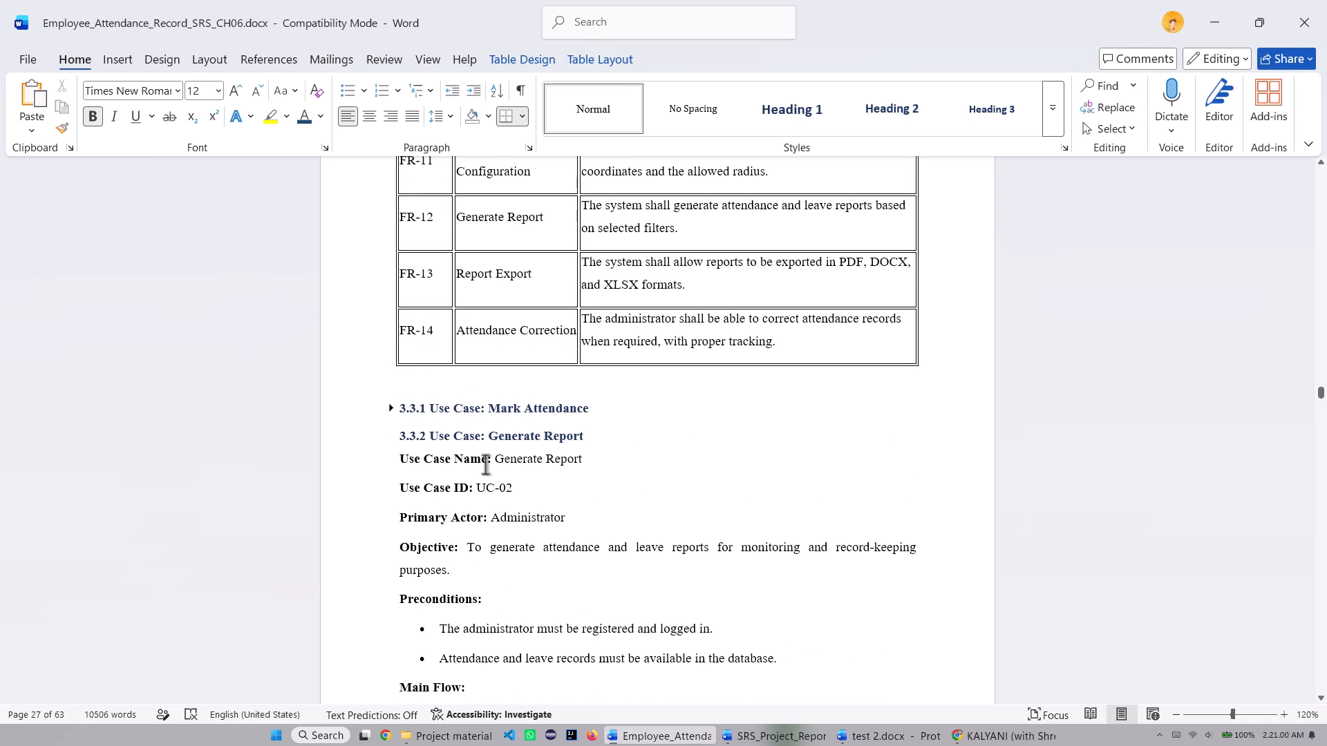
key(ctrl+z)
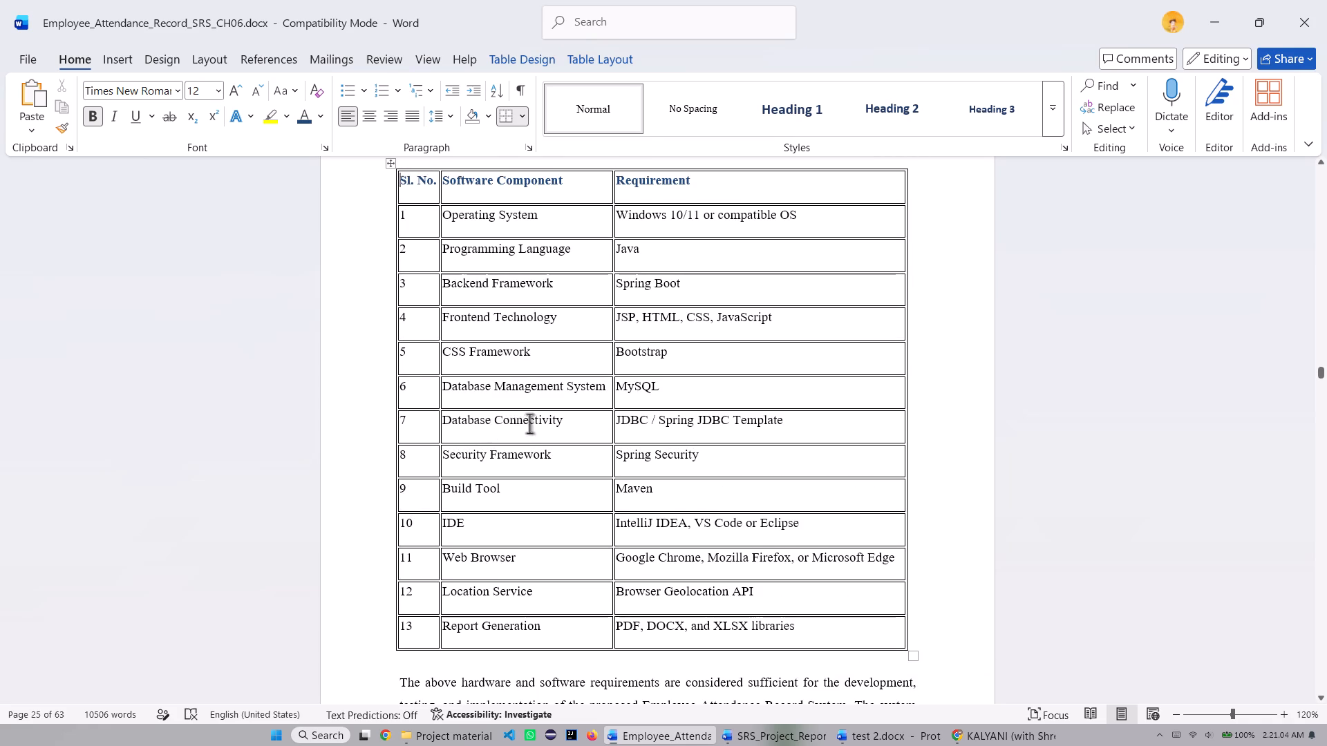
Justify the text from the 3.3.1 Use Case: Mark Attendance heading through the introduction of section 3.4 Non-Functional Requirements.
scroll(529, 423, down, 14)
scroll(473, 420, down, 11)
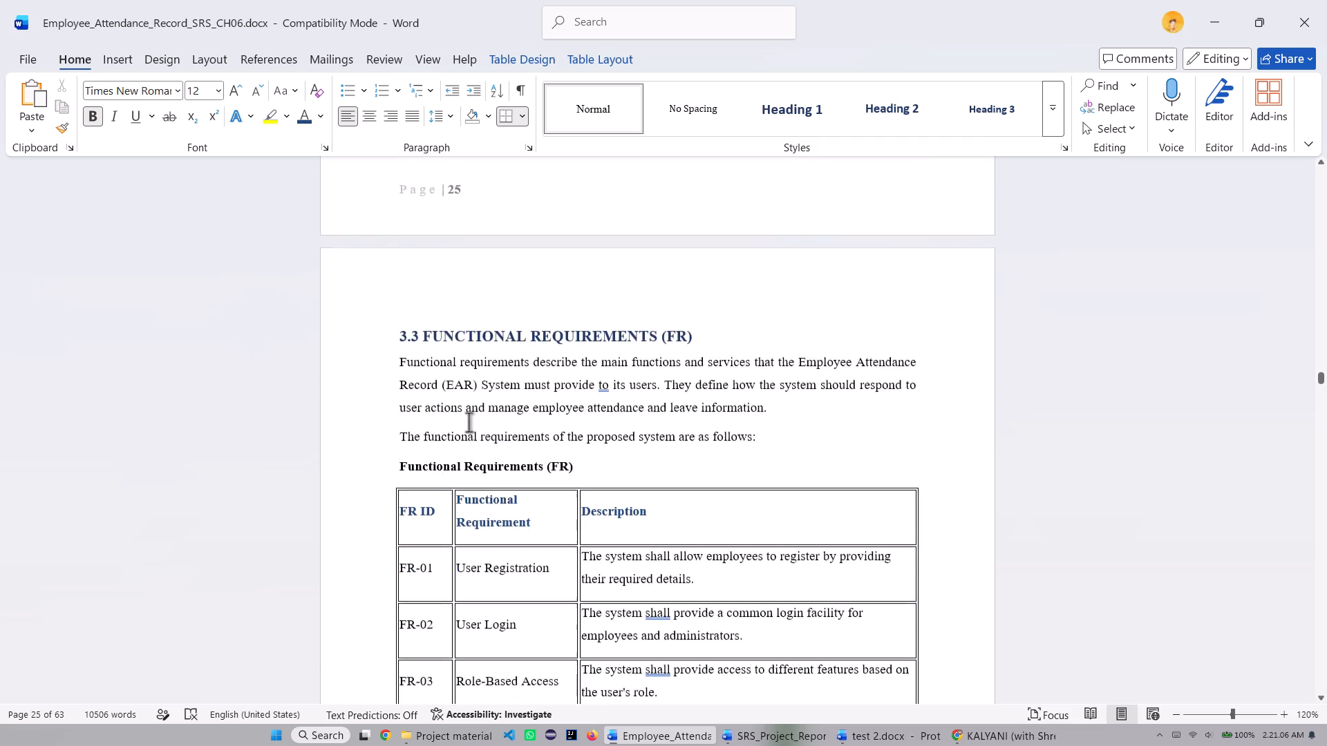
scroll(469, 422, down, 4)
scroll(469, 422, down, 20)
scroll(469, 422, down, 8)
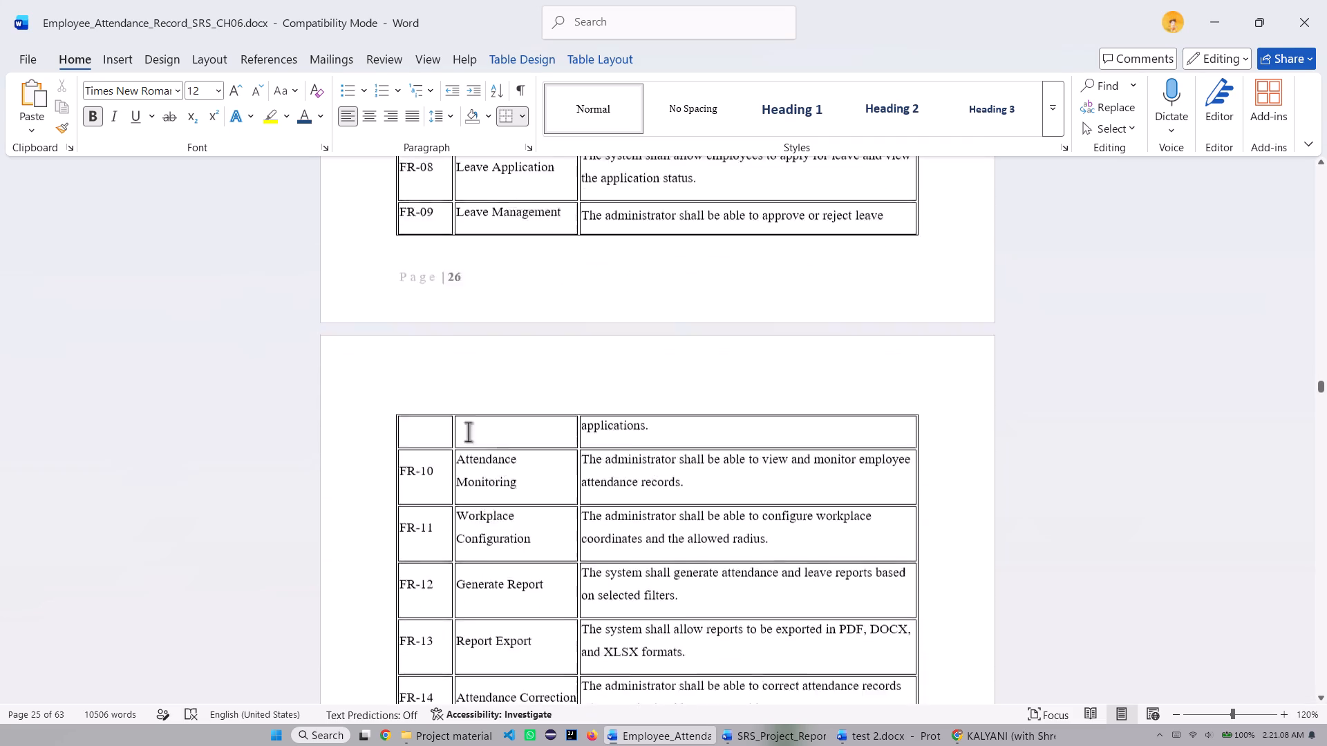
scroll(468, 432, down, 12)
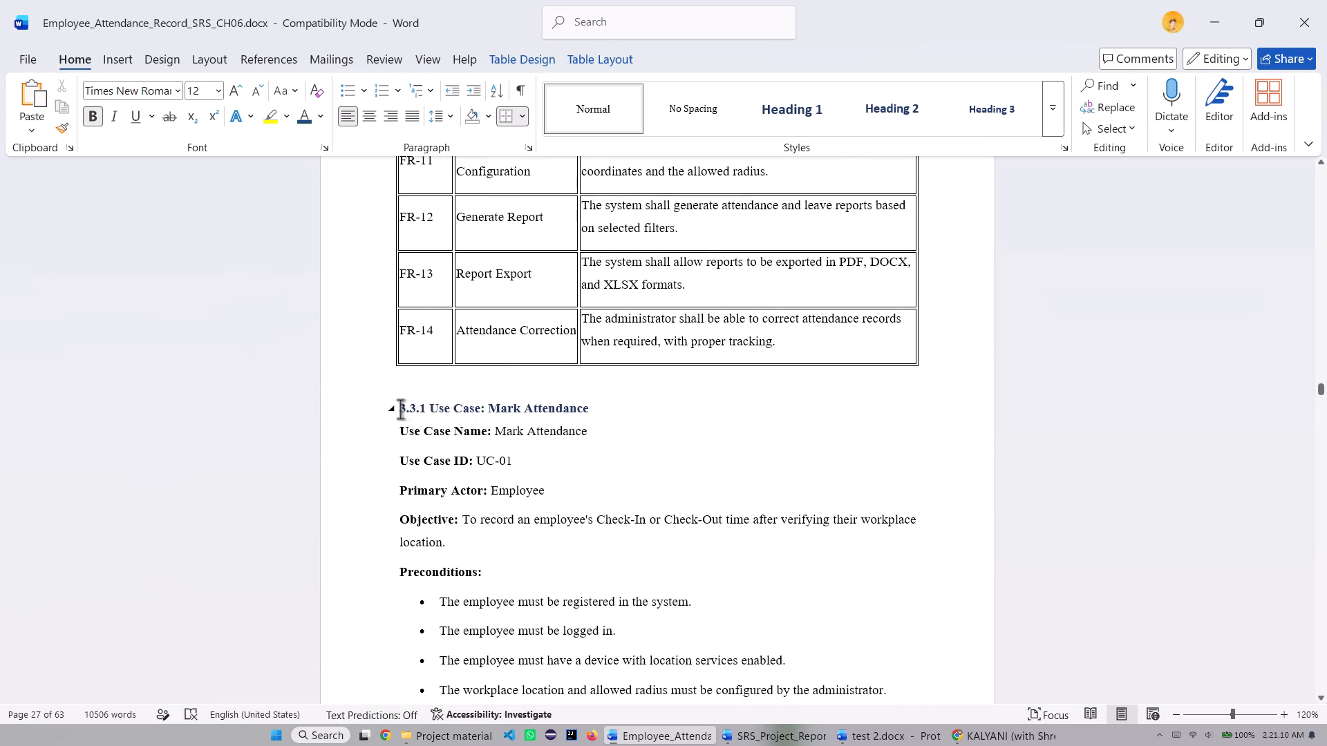
drag(400, 409, 671, 559)
scroll(670, 548, down, 13)
drag(671, 559, 716, 568)
scroll(673, 559, down, 17)
scroll(704, 568, down, 4)
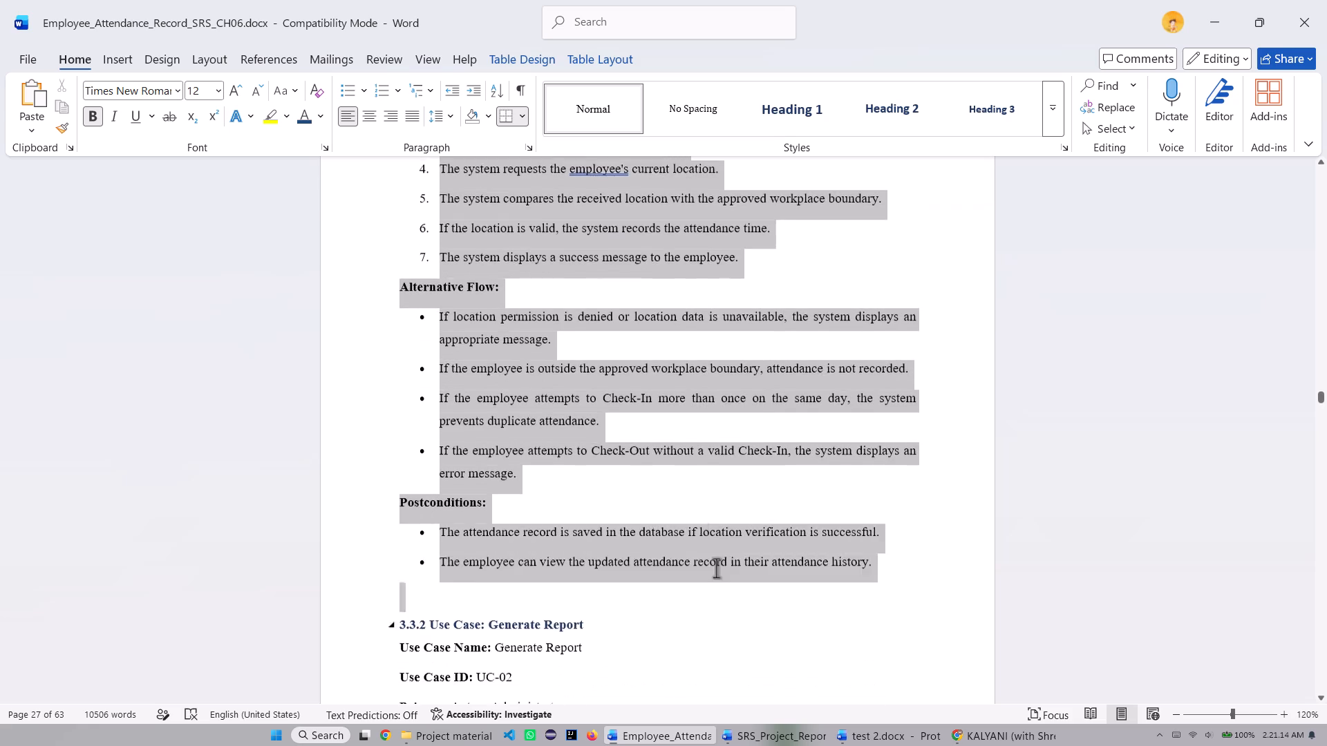
scroll(716, 568, down, 1)
drag(716, 568, 722, 568)
scroll(720, 568, down, 15)
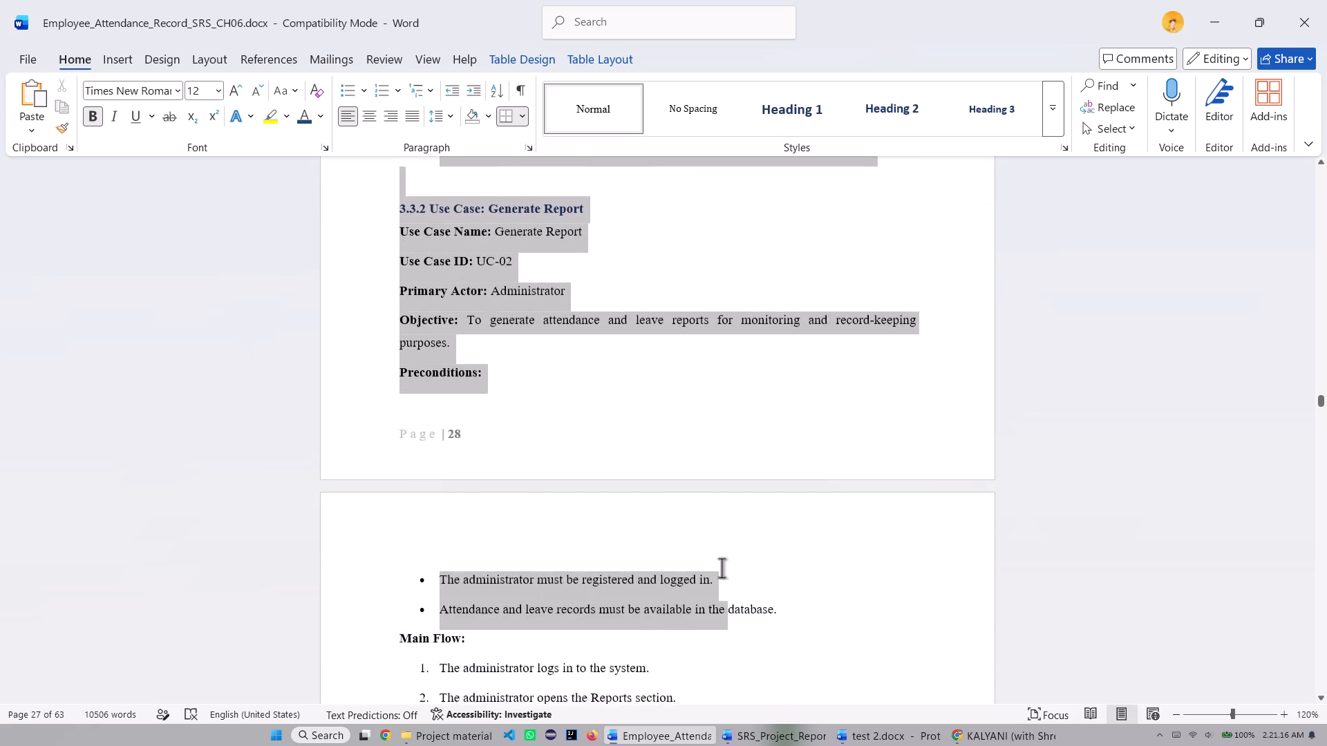
scroll(722, 568, down, 1)
drag(722, 568, 726, 581)
scroll(722, 567, down, 16)
scroll(726, 581, down, 5)
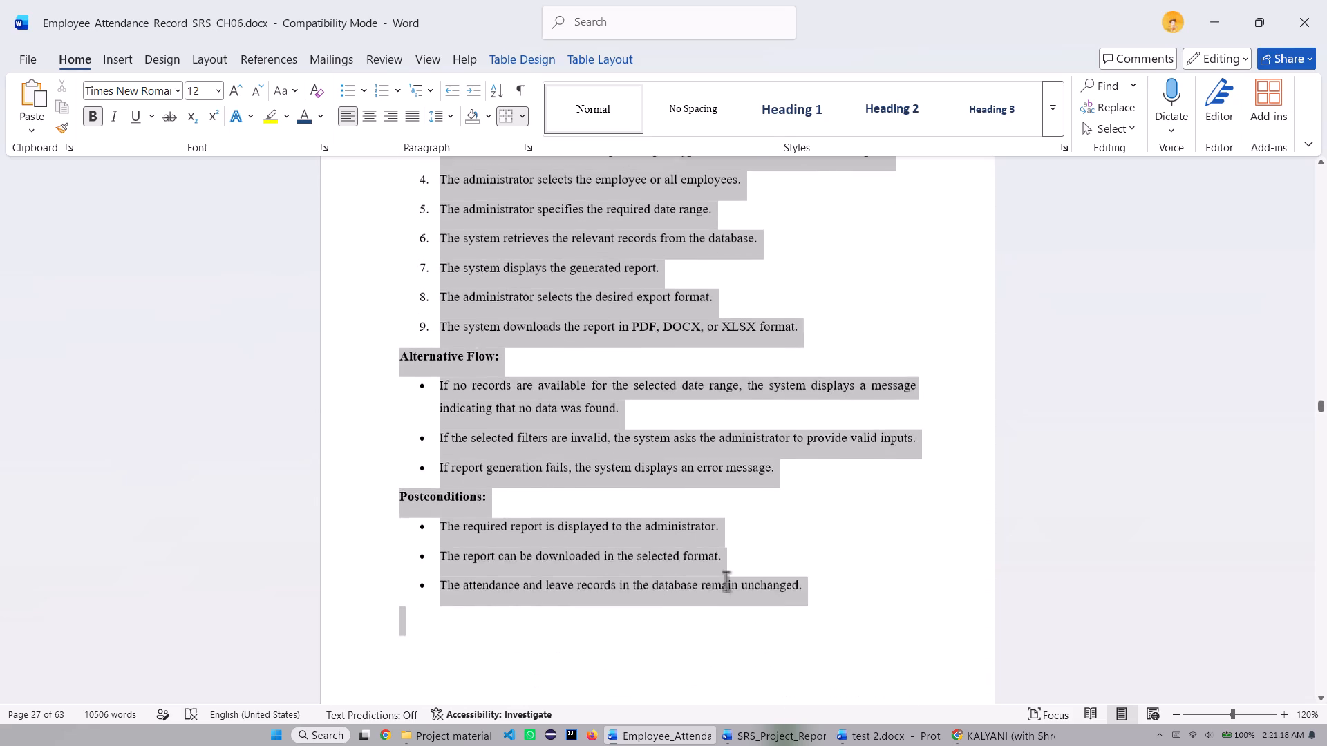
drag(726, 581, 772, 587)
scroll(726, 582, down, 13)
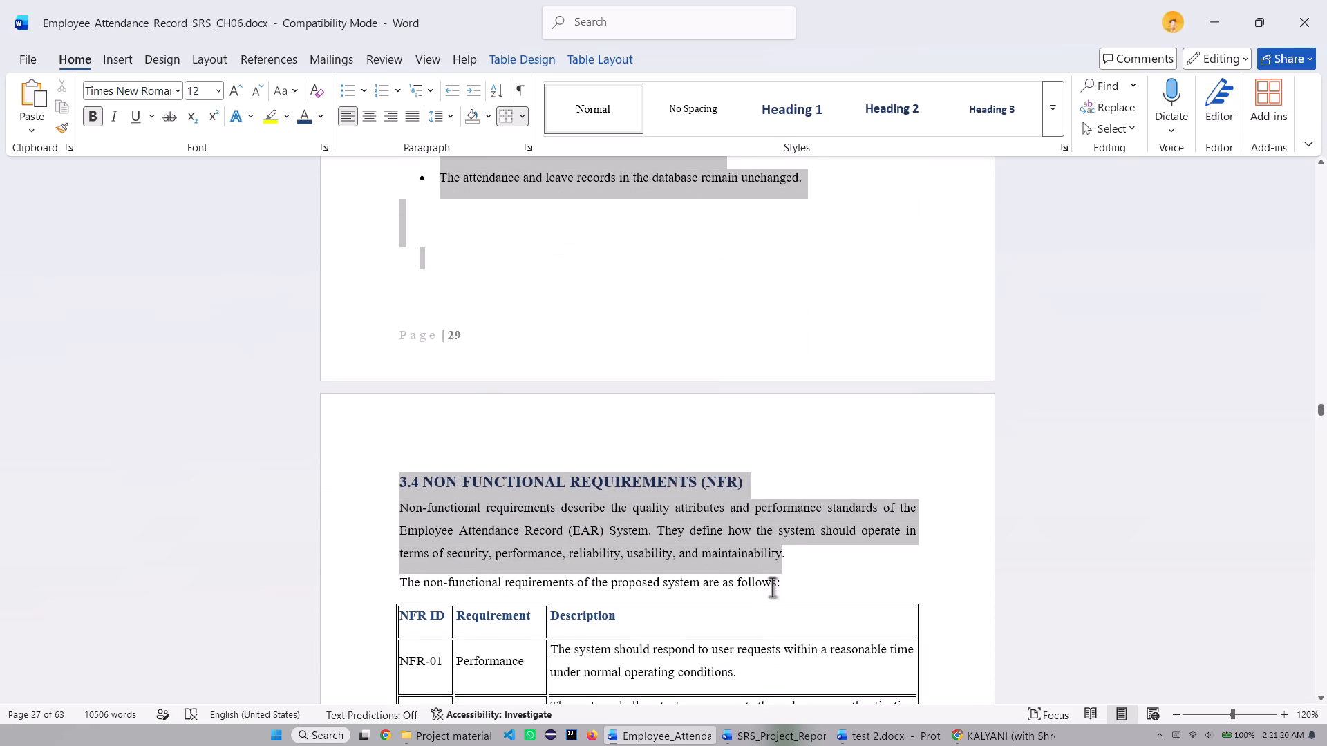
drag(772, 587, 790, 587)
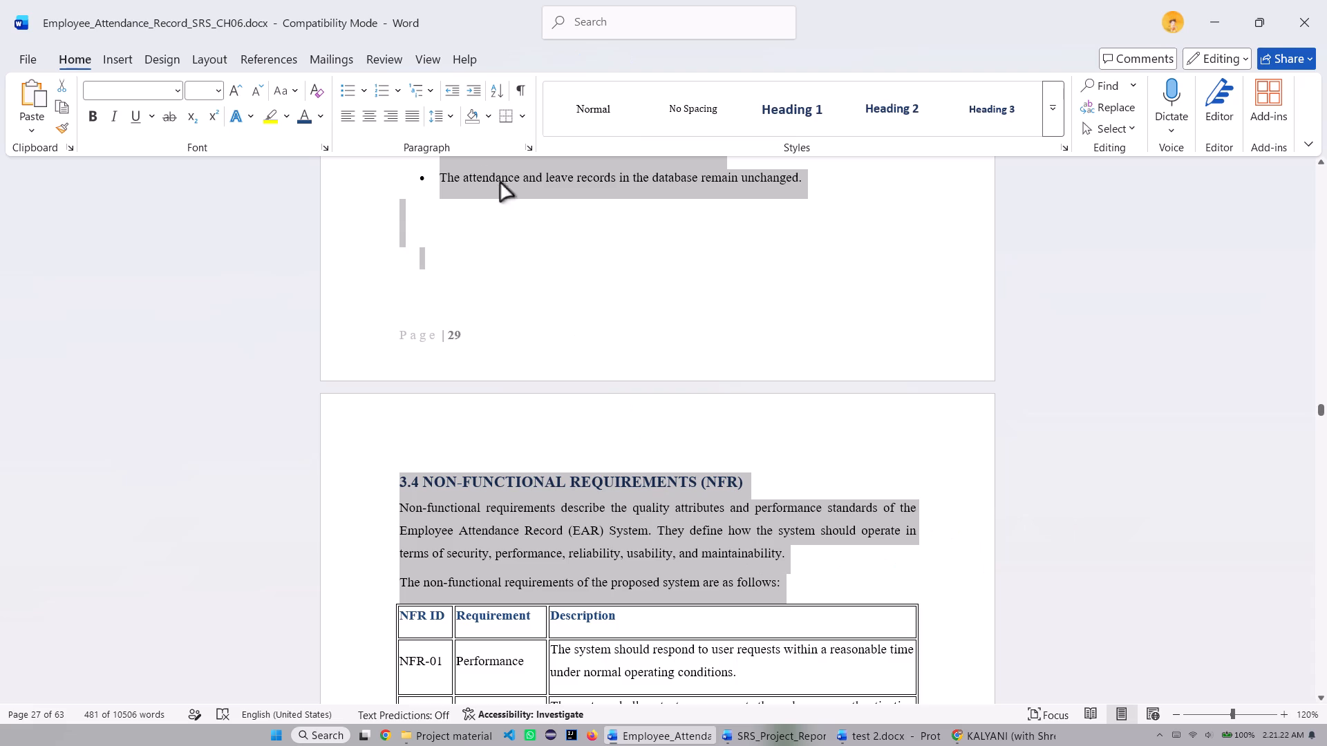
click(416, 123)
click(411, 116)
double_click(411, 116)
scroll(656, 372, up, 8)
scroll(913, 410, up, 7)
click(898, 439)
Narrow the non-functional requirements table in section 3.4 slightly so it stays within the right text margin.
scroll(651, 428, down, 4)
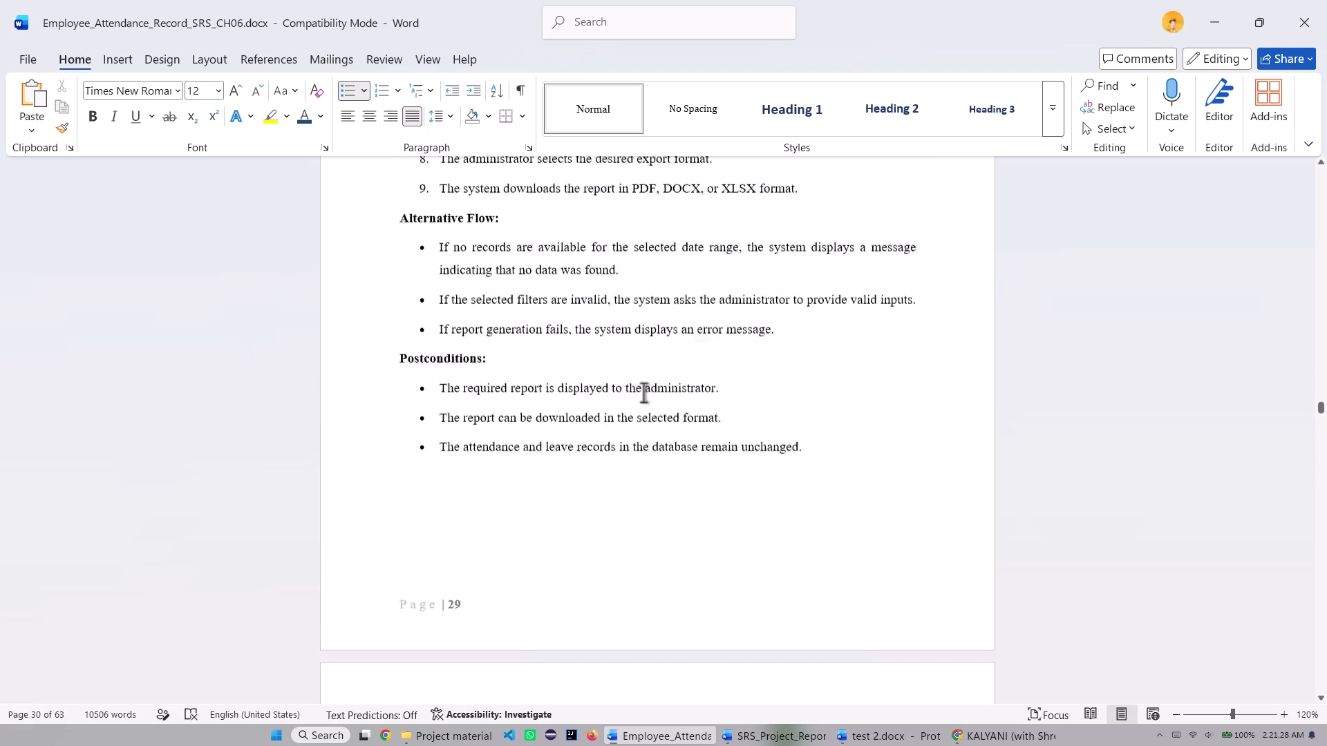
scroll(643, 392, down, 20)
scroll(643, 392, down, 1)
scroll(812, 340, down, 15)
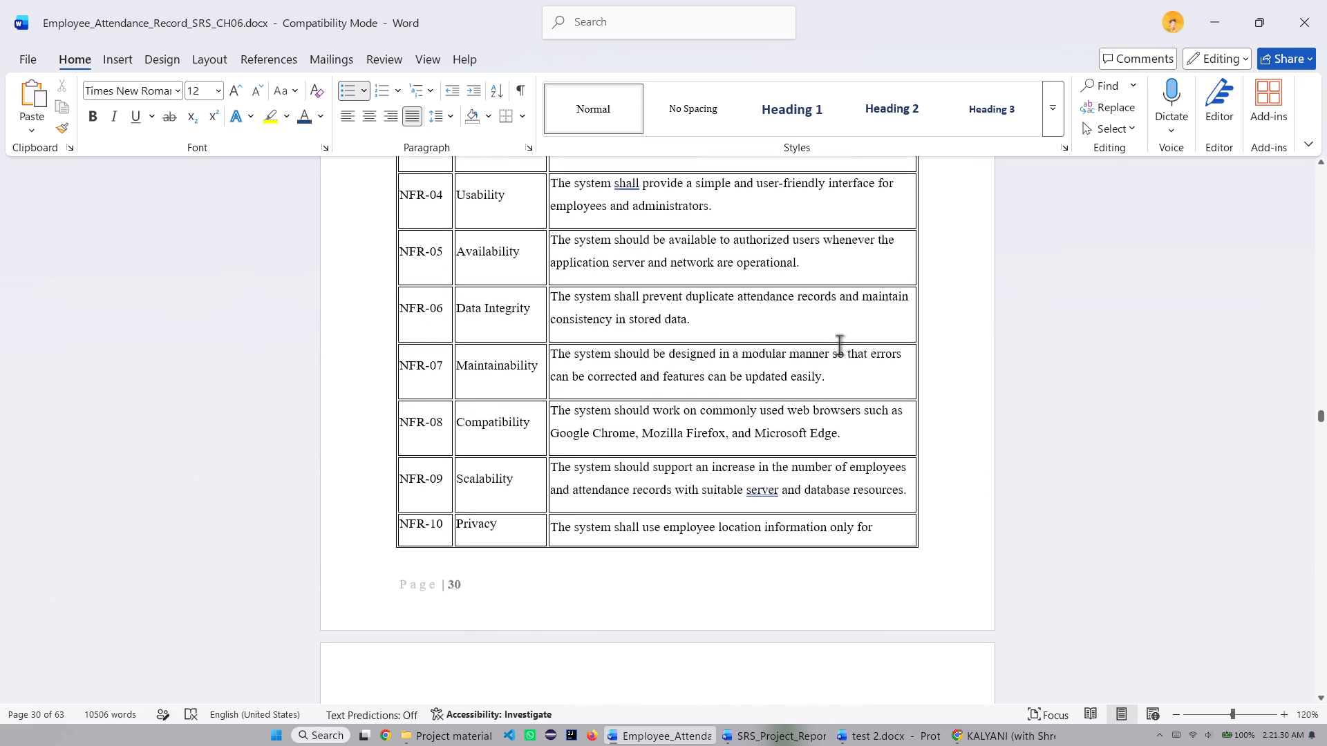
scroll(839, 345, down, 15)
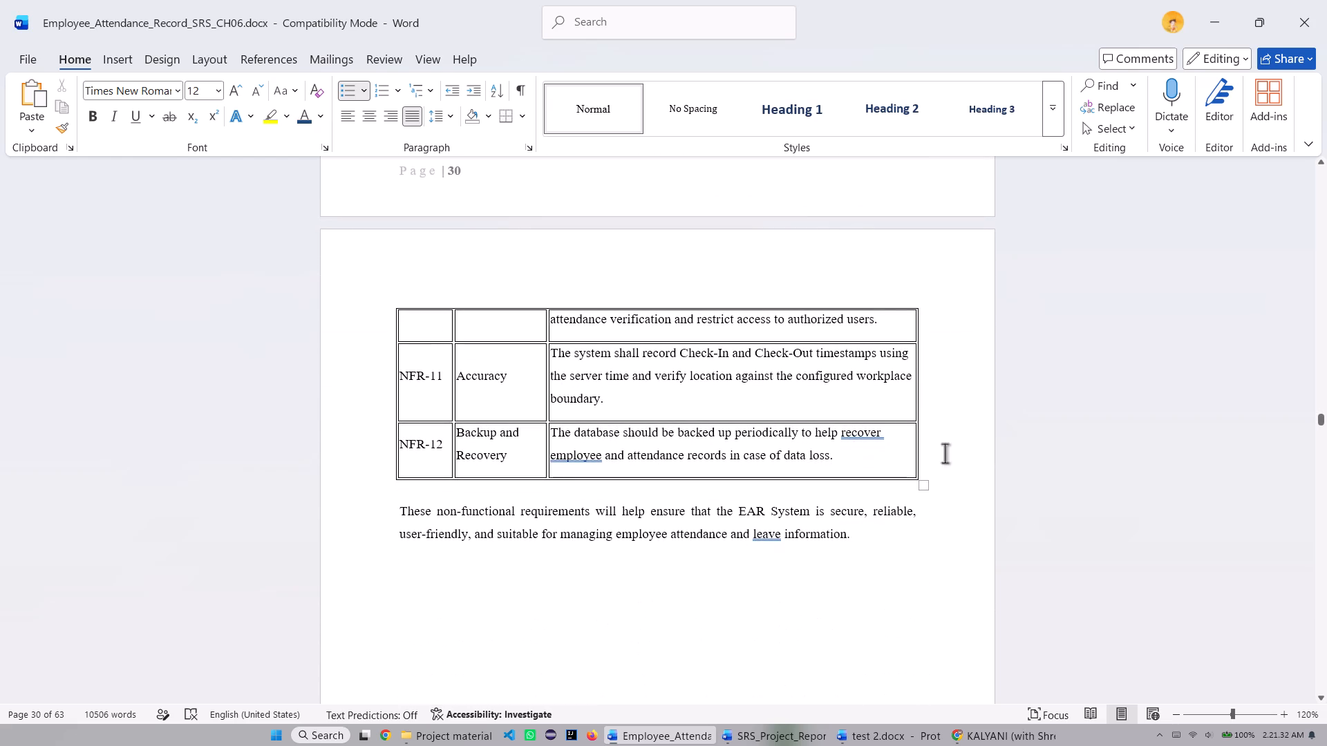
scroll(734, 413, down, 6)
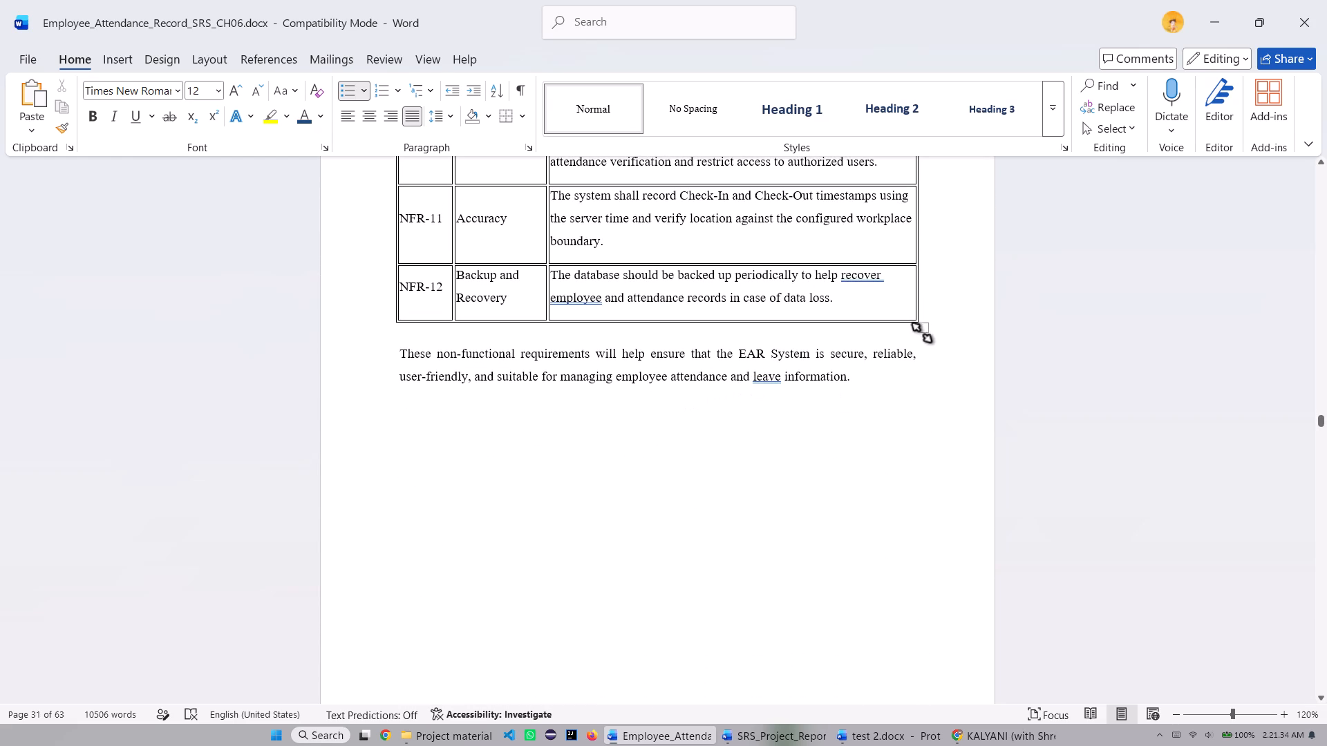
drag(921, 328, 914, 329)
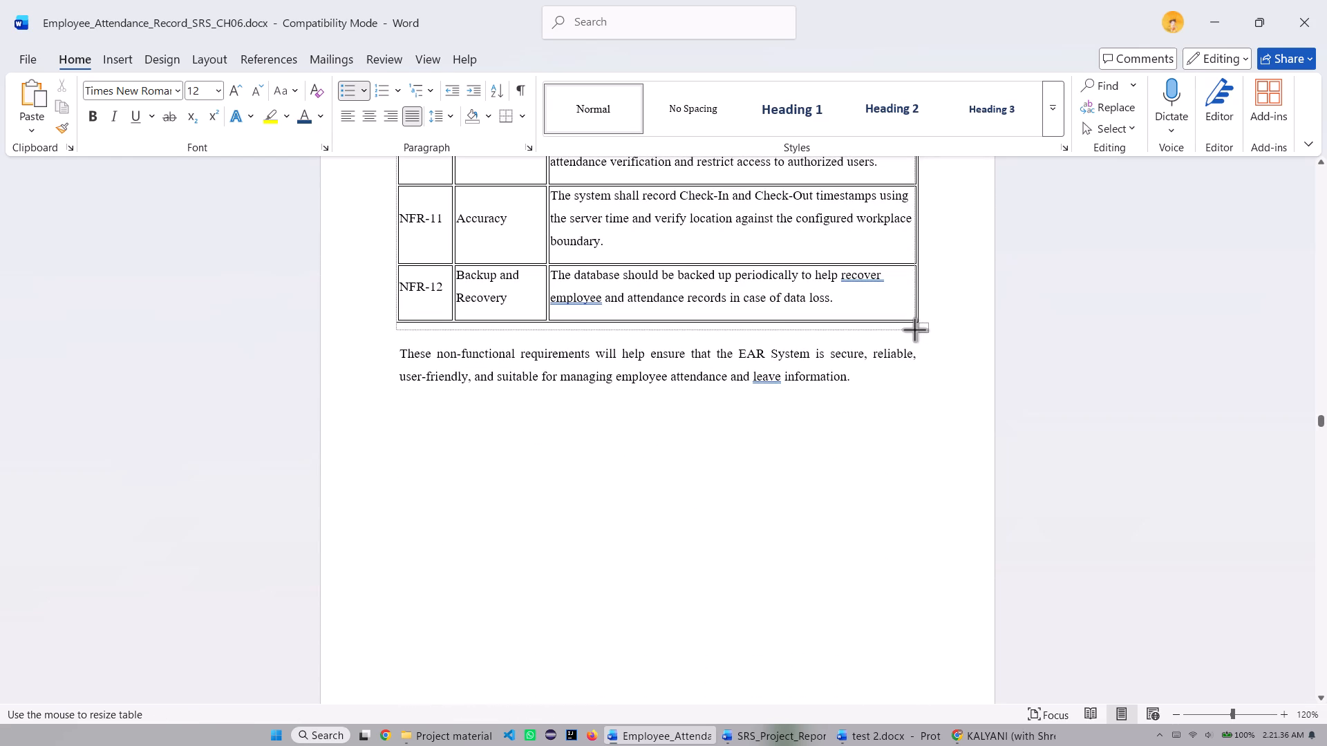
drag(914, 329, 912, 329)
scroll(876, 490, up, 7)
scroll(875, 490, down, 17)
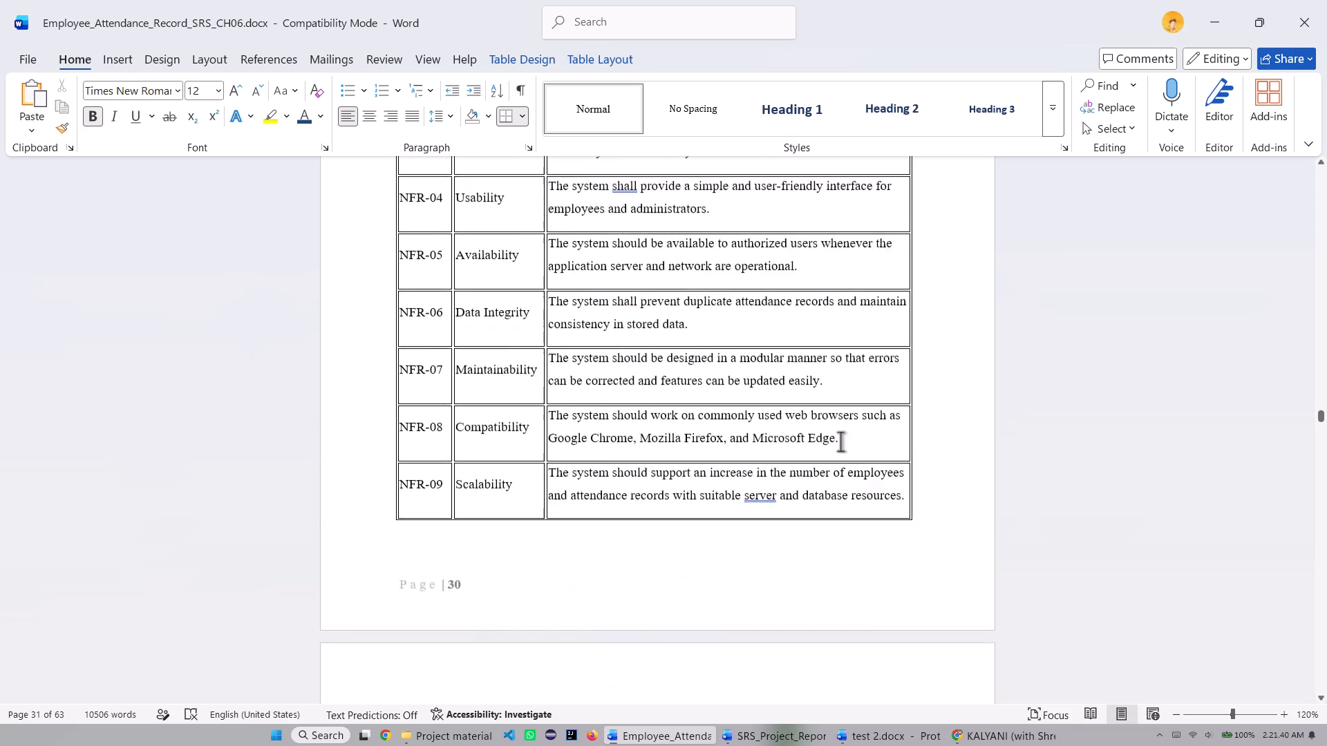
Review the pages from the end of section 3.4 through the context and Level 1 data flow diagrams of section 4.1.
scroll(840, 441, down, 19)
scroll(839, 461, down, 12)
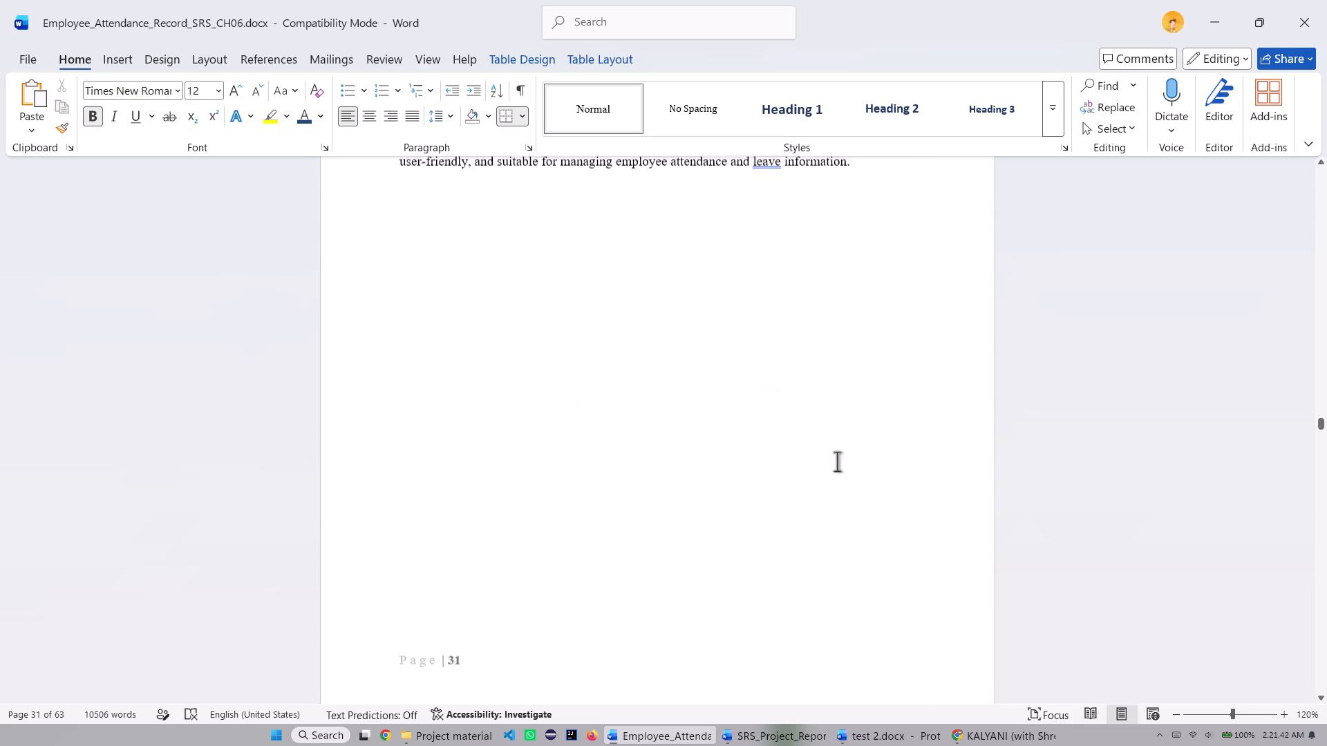
scroll(837, 461, down, 12)
scroll(814, 424, down, 16)
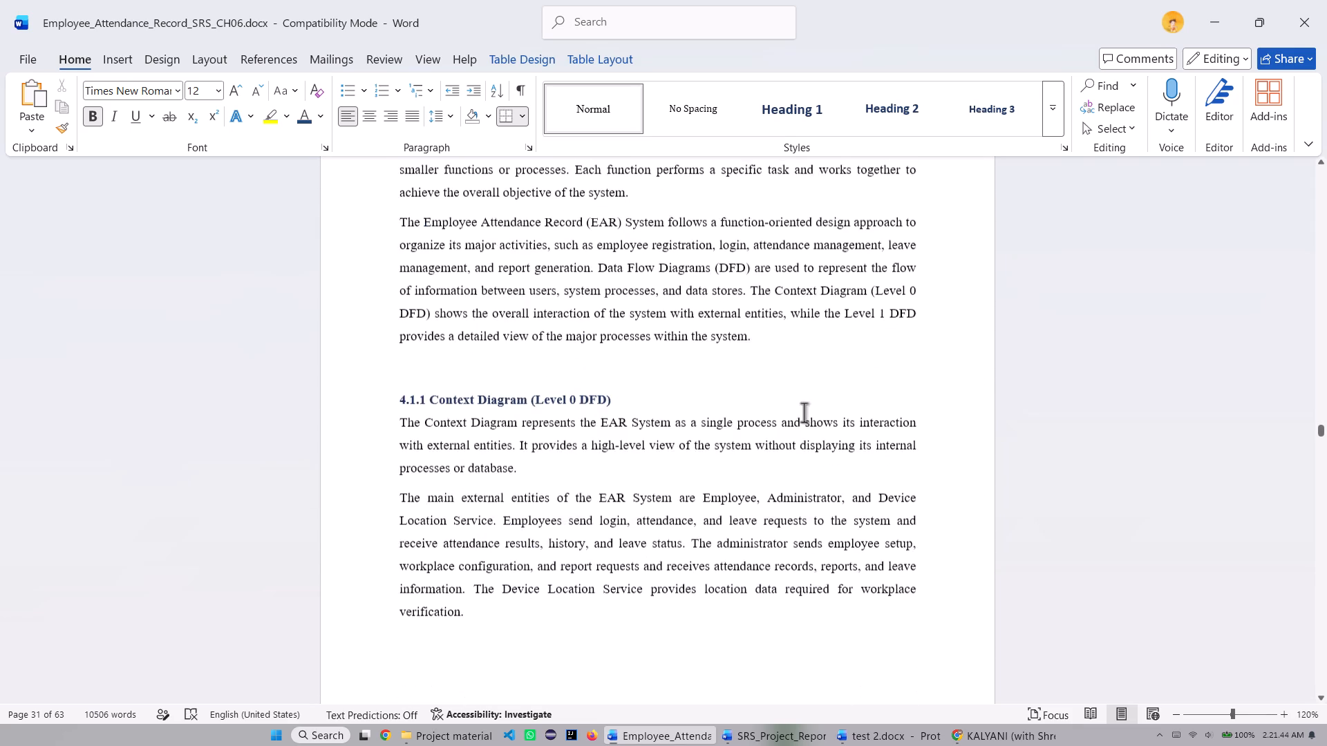
scroll(804, 412, down, 20)
scroll(804, 412, down, 19)
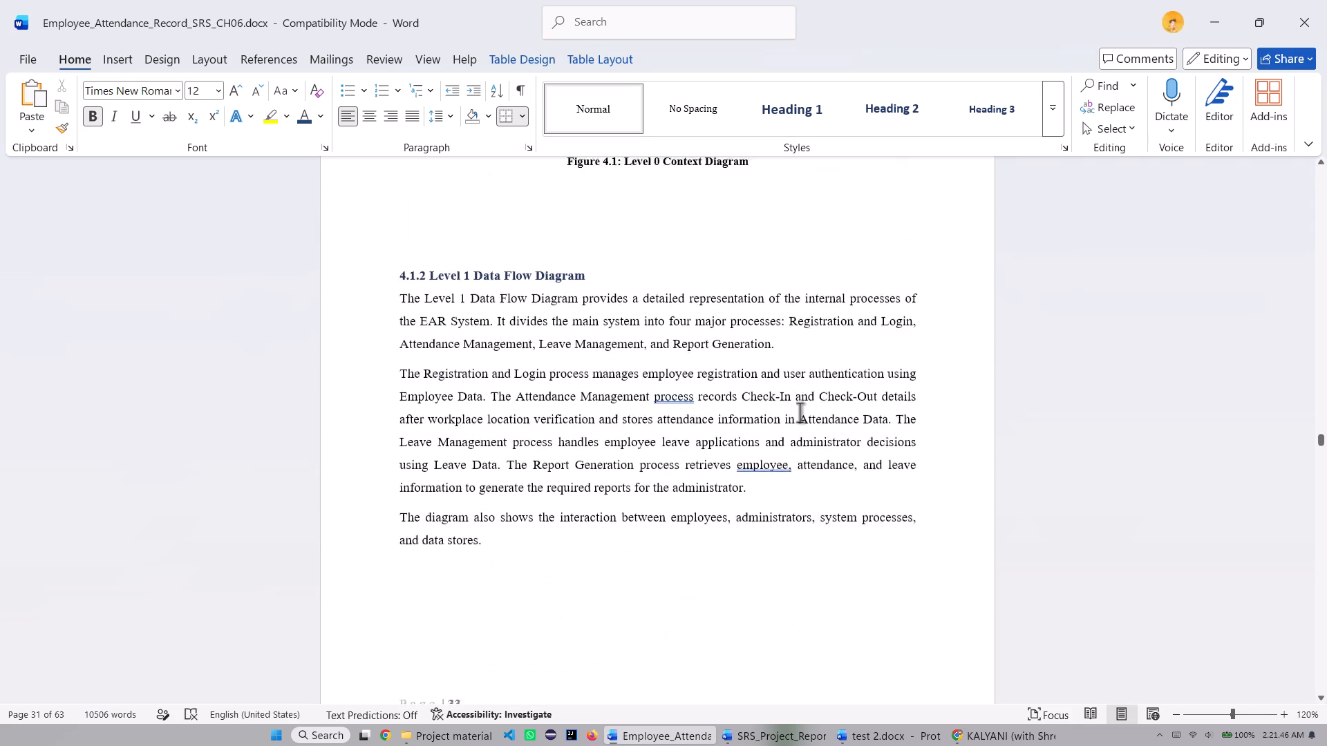
scroll(800, 412, down, 8)
scroll(800, 412, down, 20)
scroll(800, 412, down, 3)
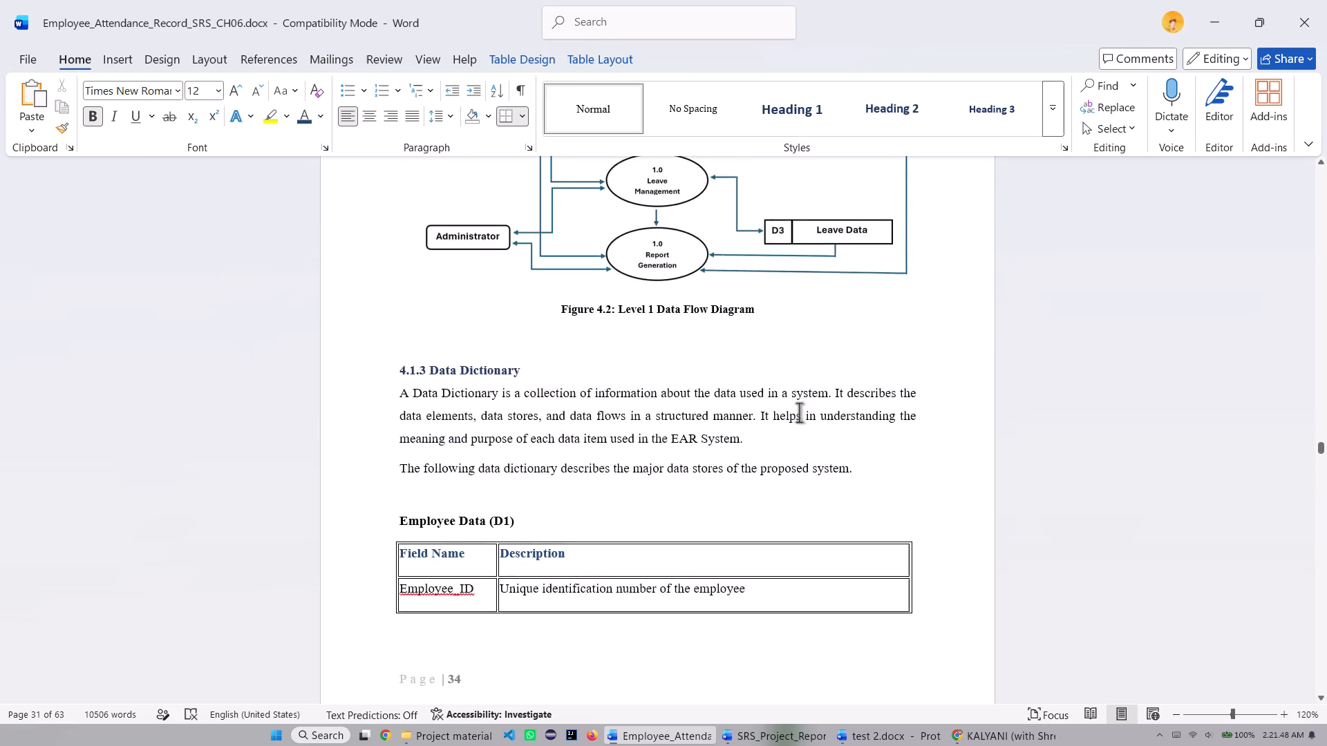
Widen the Employee Data (D1) table in section 4.1.3 slightly so its edge reaches the right text margin.
scroll(799, 412, down, 5)
scroll(799, 412, down, 20)
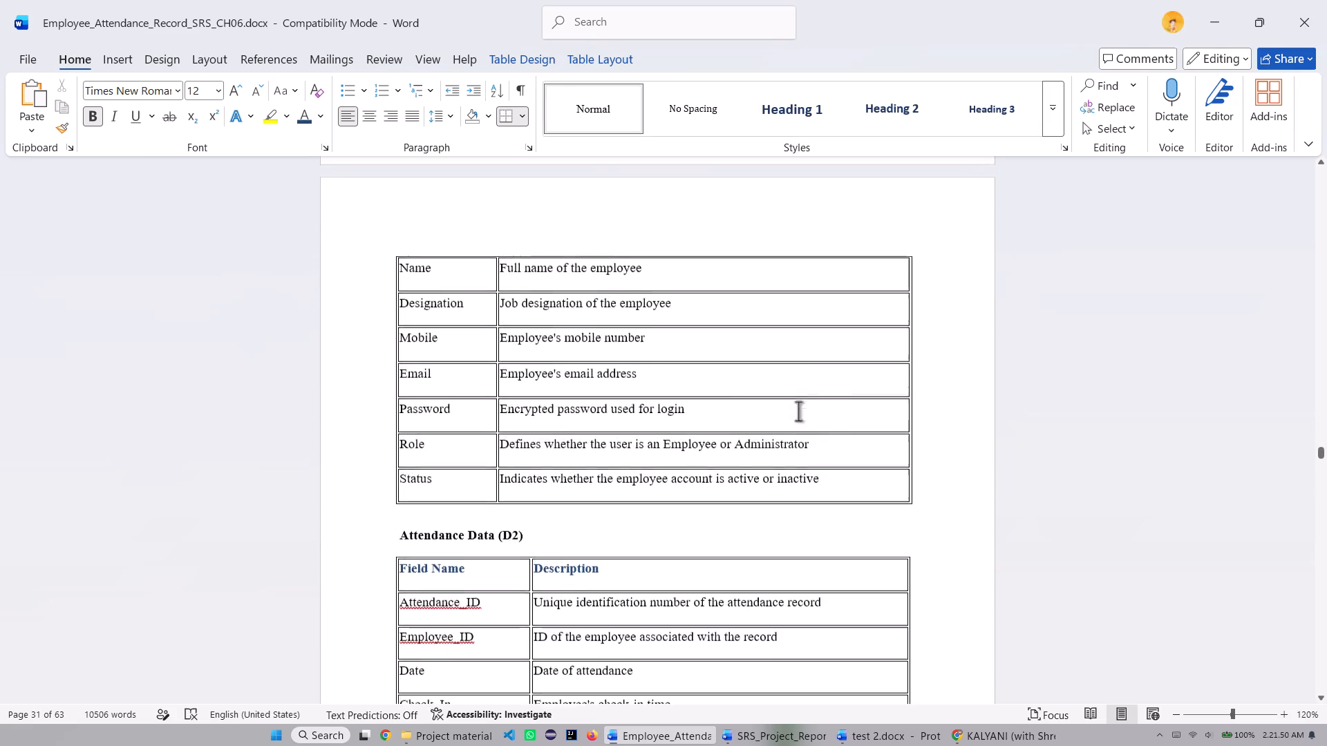
scroll(798, 411, down, 4)
scroll(798, 411, up, 8)
click(839, 399)
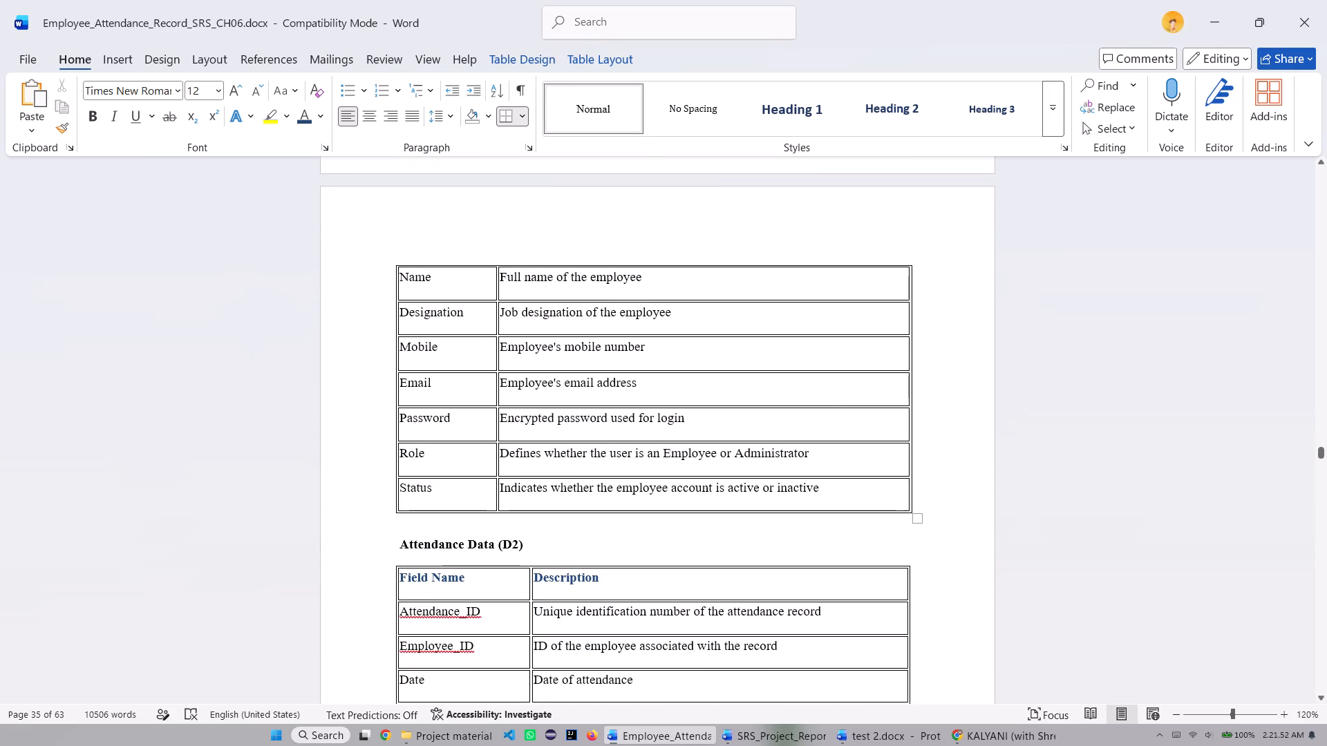
click(920, 515)
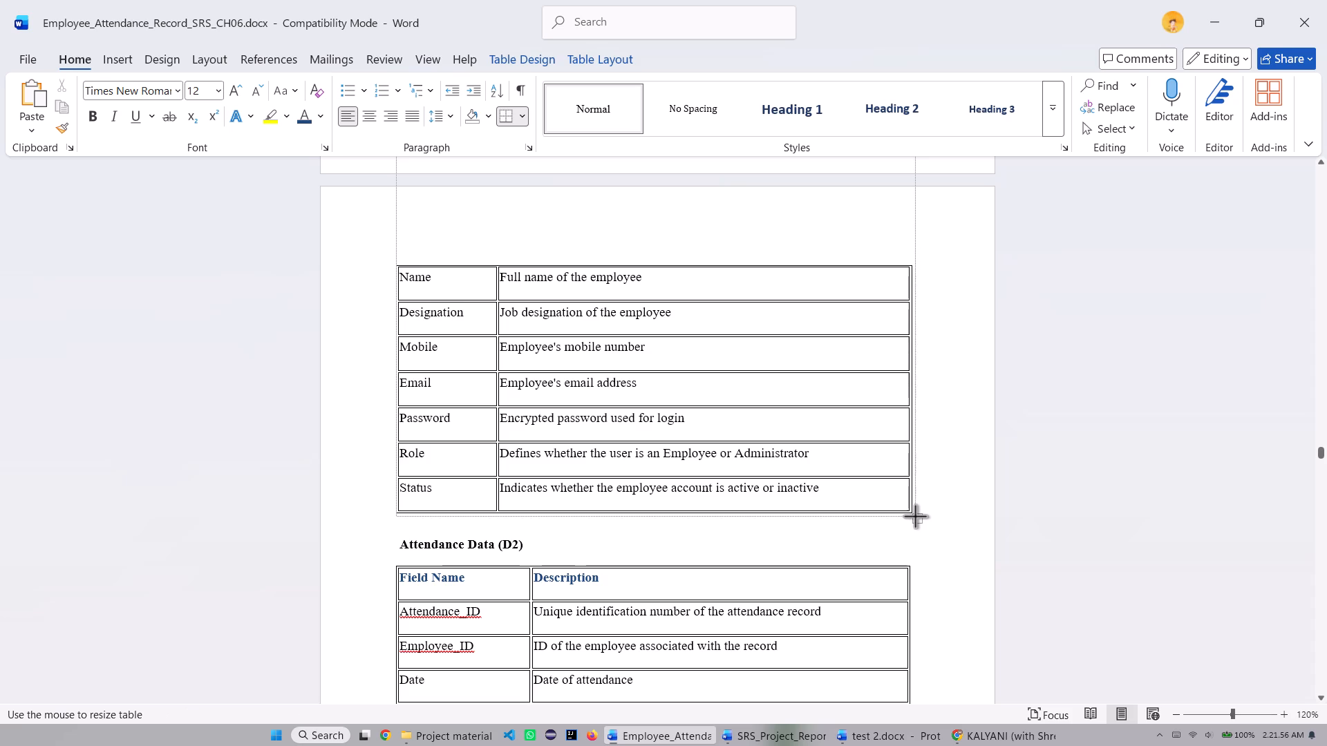
scroll(887, 521, up, 7)
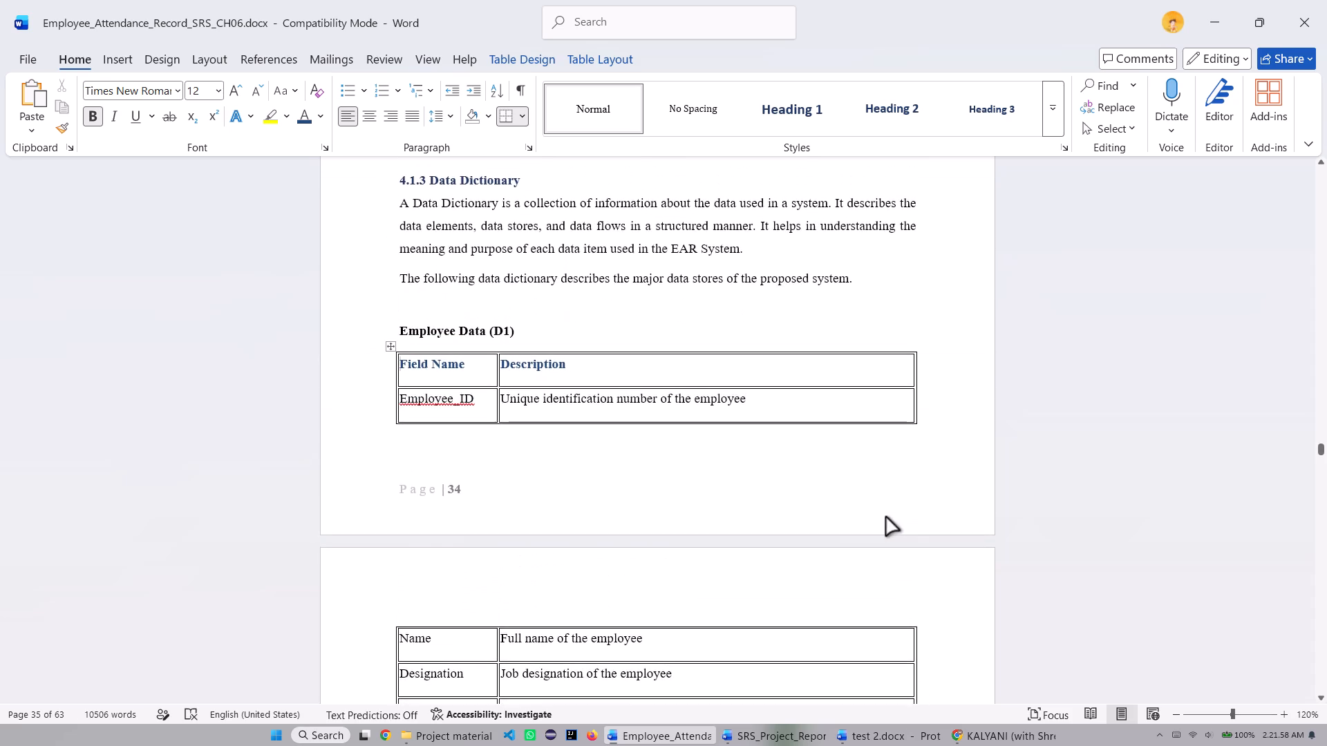
Widen the Attendance Data (D2) table slightly so its edge reaches the right text margin.
scroll(886, 517, down, 20)
scroll(886, 517, down, 10)
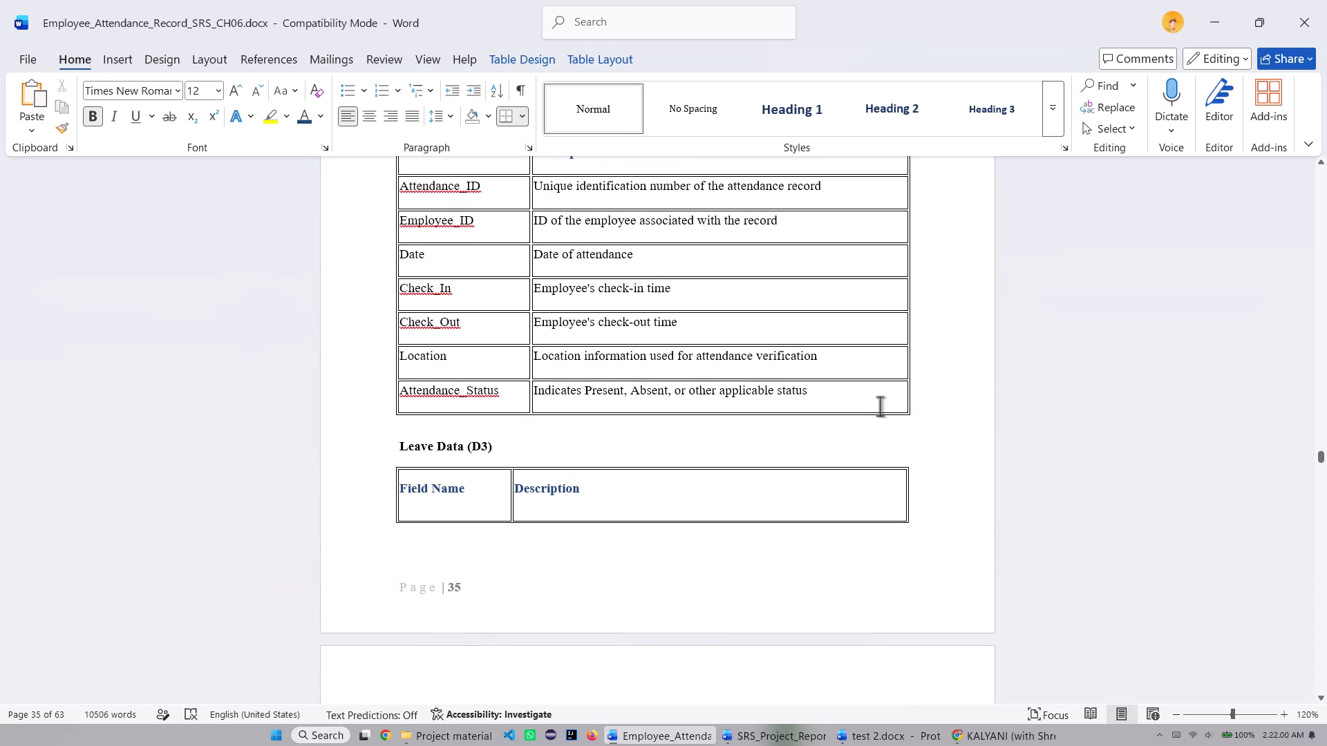
click(885, 395)
click(916, 421)
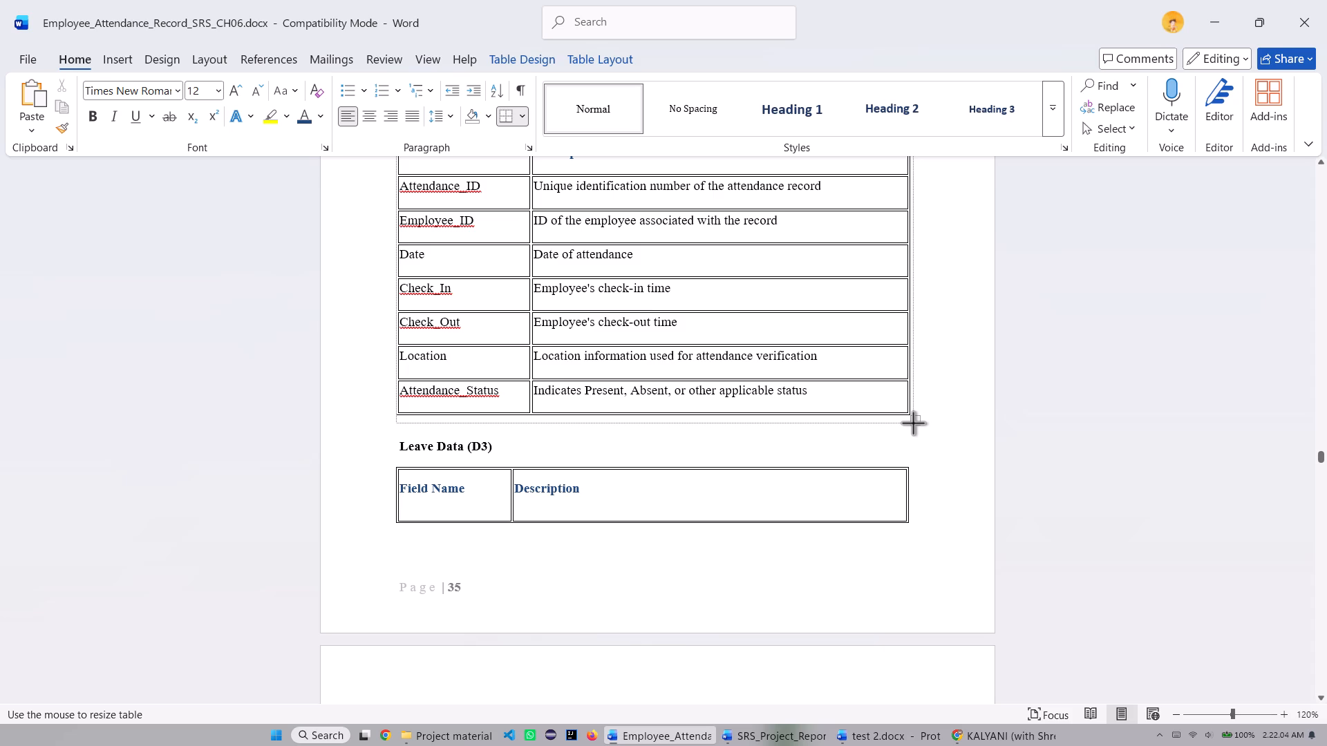
Widen the Leave Data (D3) table slightly to line up with the right text margin on both of its pages.
scroll(864, 510, down, 3)
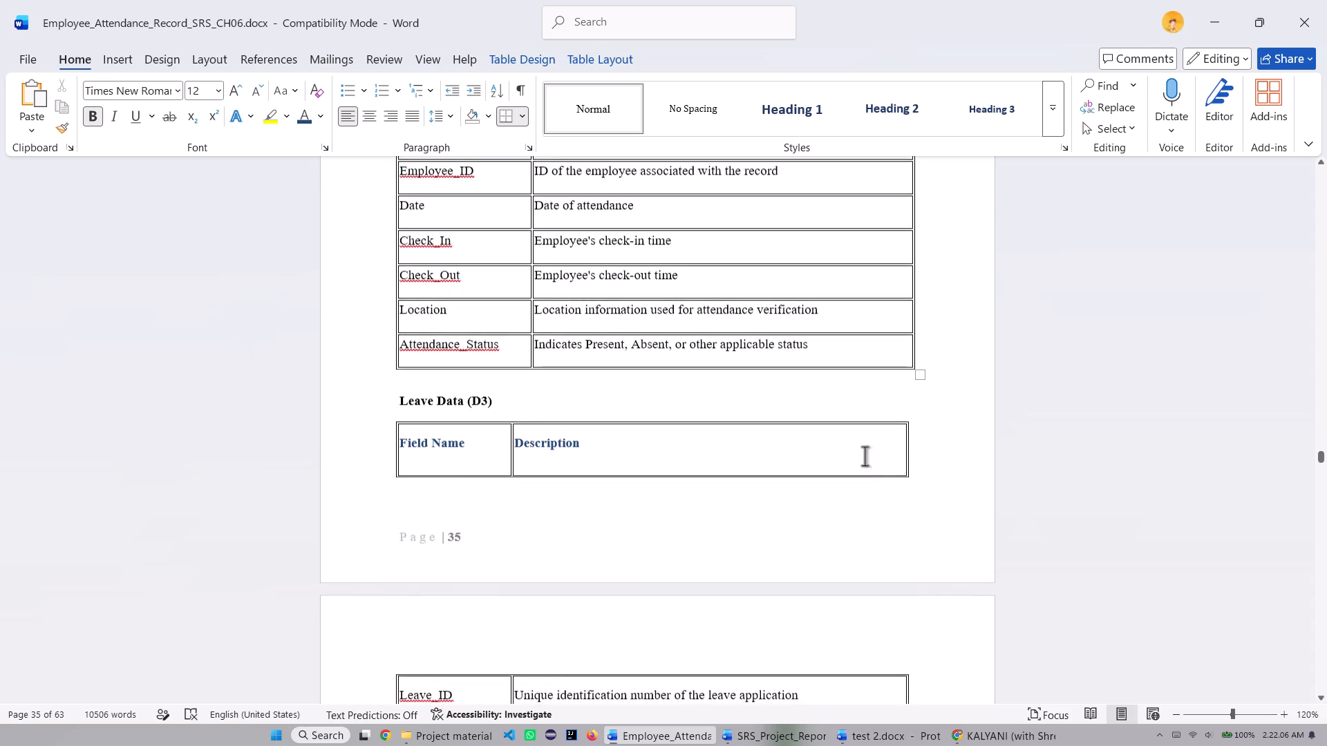
scroll(865, 456, down, 8)
scroll(858, 466, down, 14)
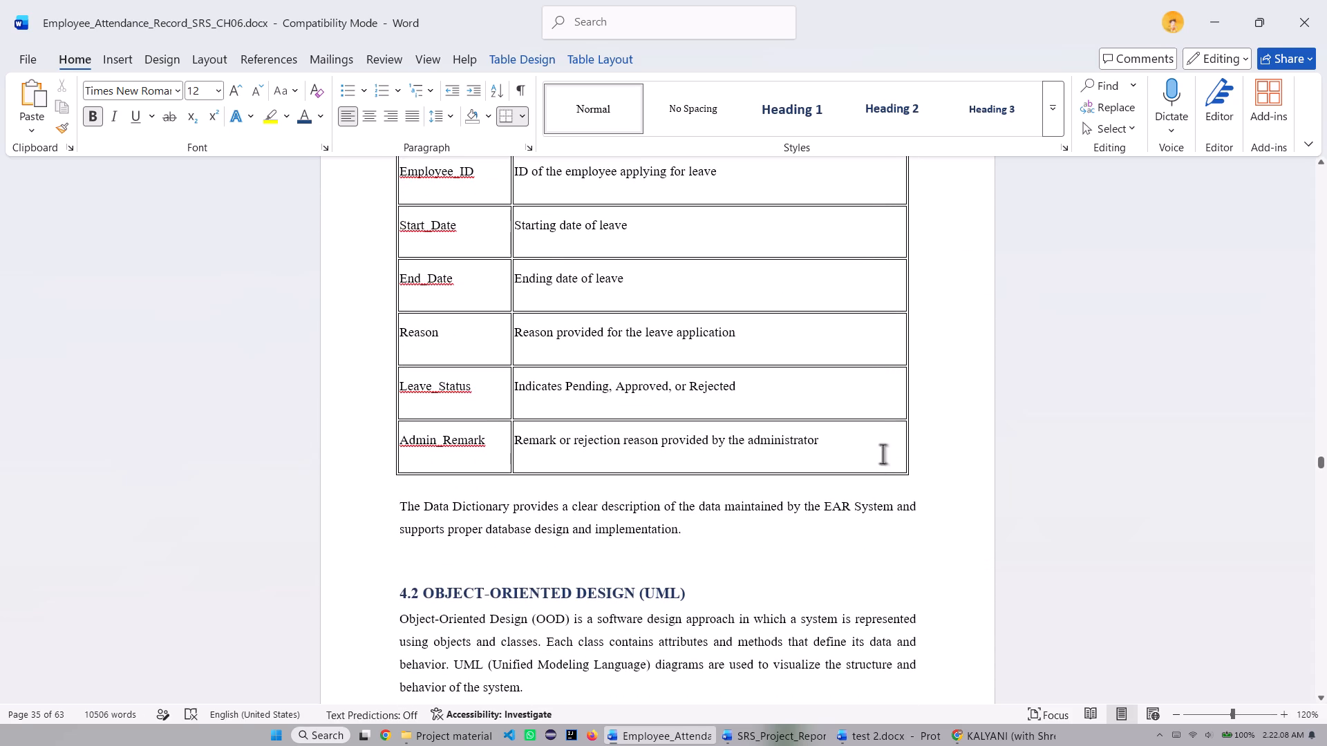
click(883, 454)
click(918, 483)
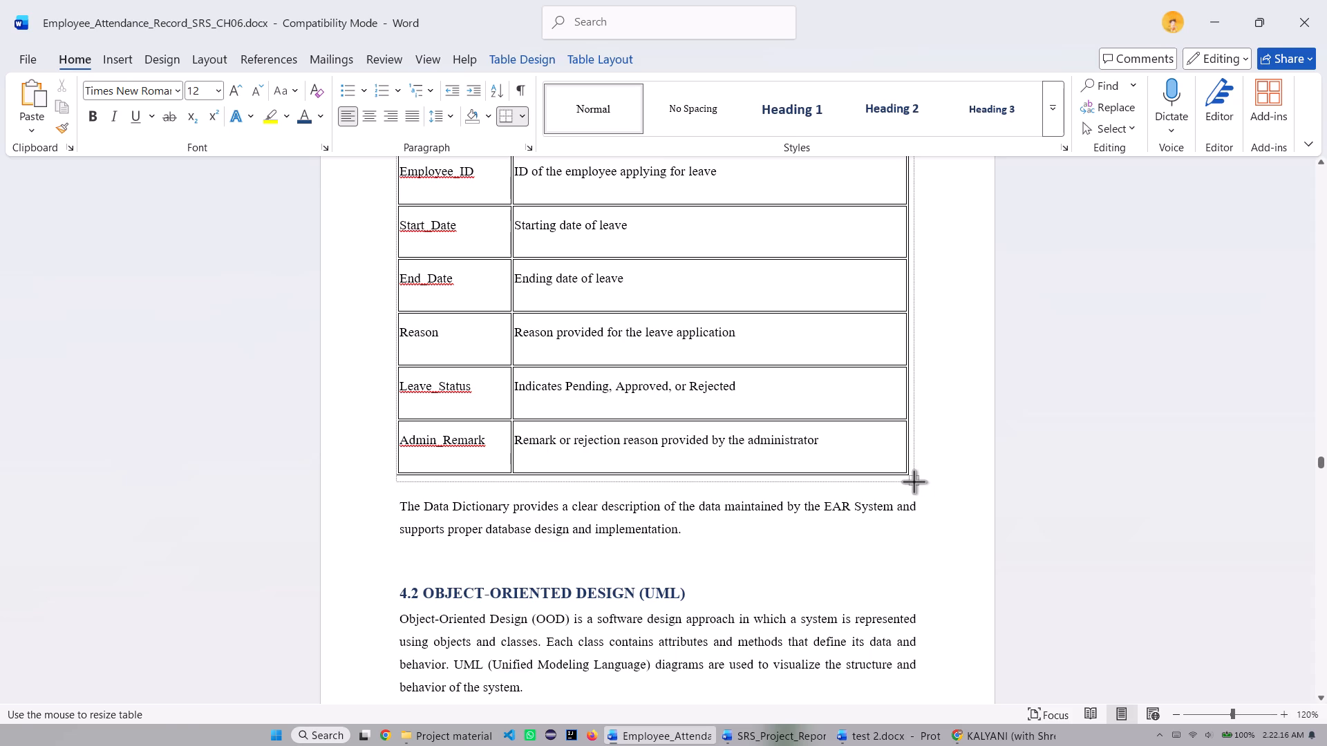
scroll(901, 569, up, 7)
scroll(896, 552, down, 5)
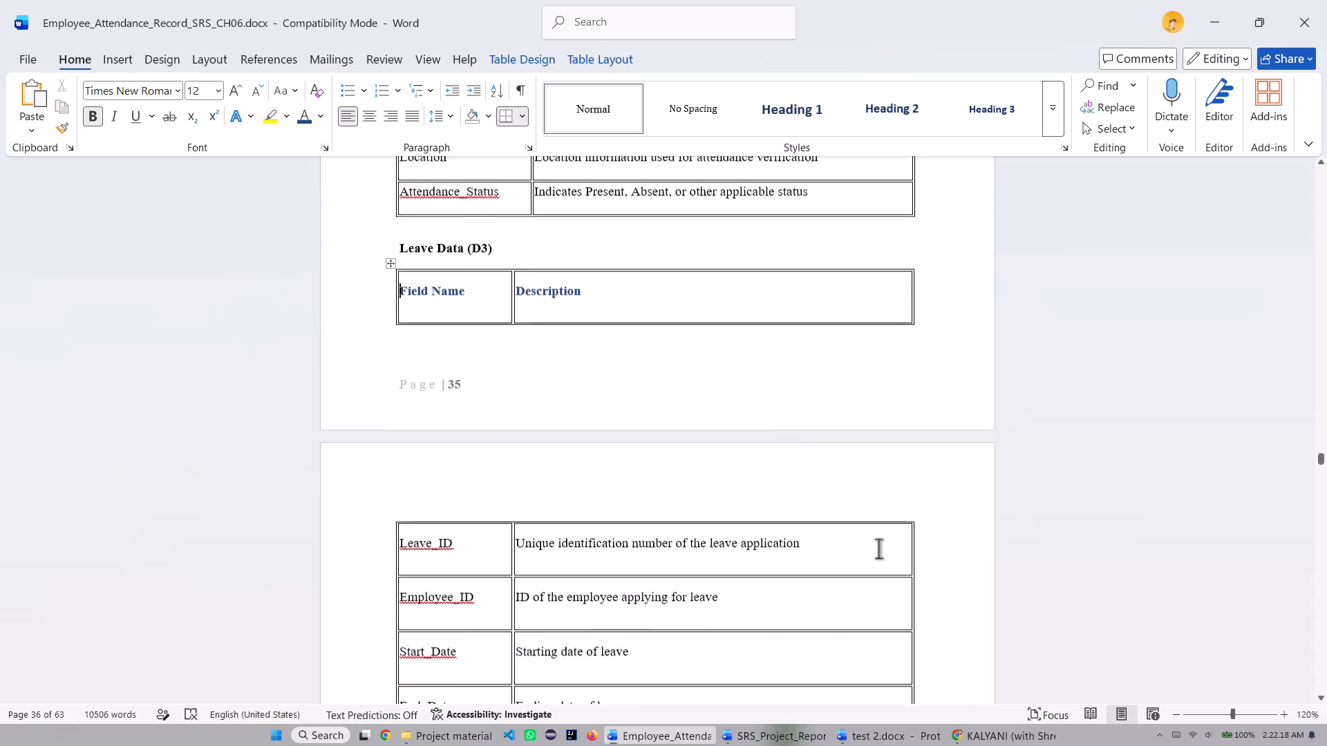
Review sections 4.2 and 4.3, covering the UML diagrams, database design and database integrity rules, for text alignment and layout.
scroll(878, 548, down, 20)
scroll(878, 548, down, 3)
scroll(869, 429, down, 8)
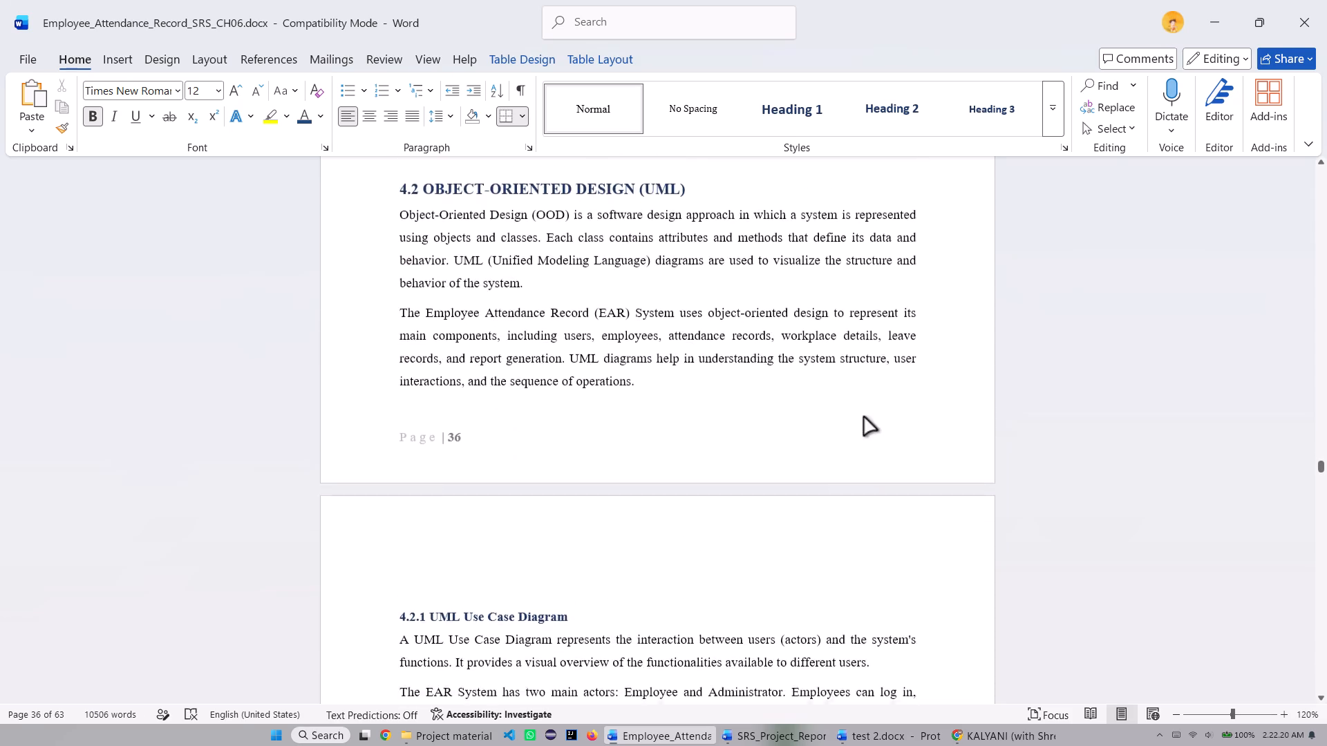
scroll(864, 417, down, 20)
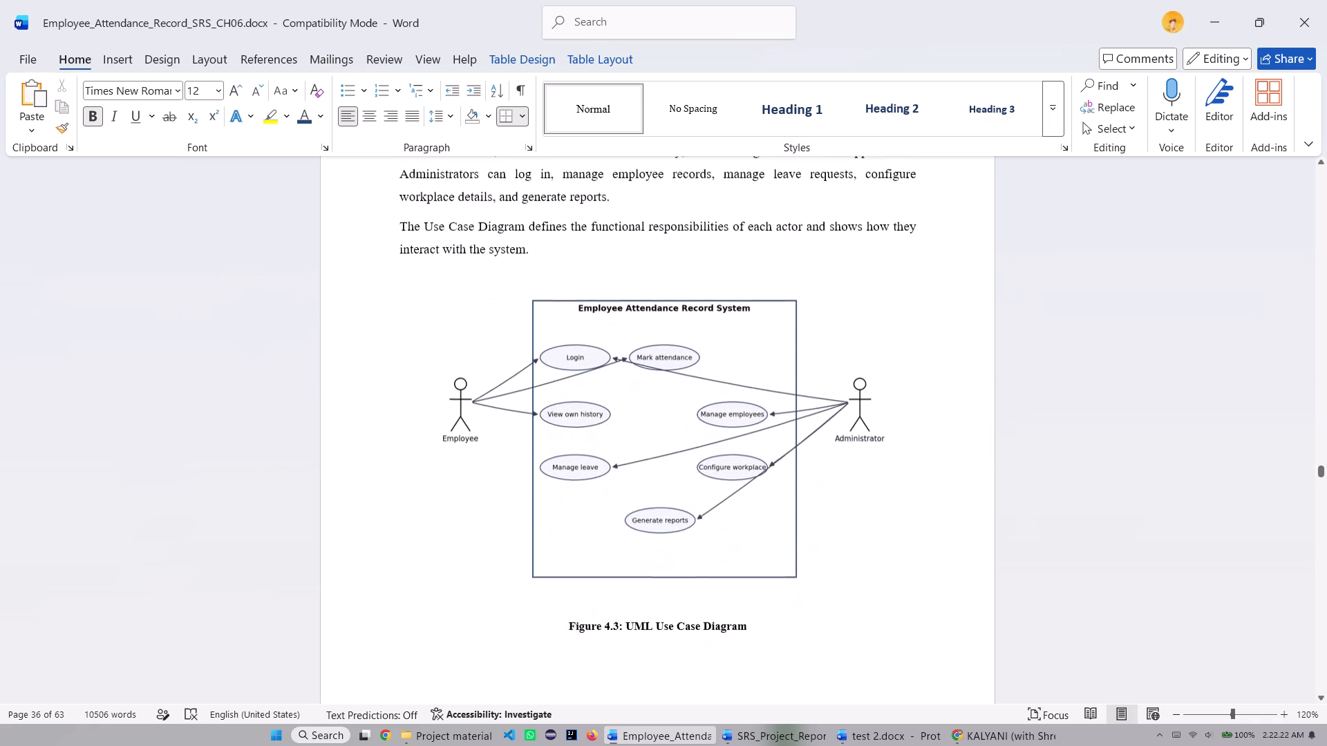
scroll(871, 395, down, 15)
scroll(871, 394, down, 10)
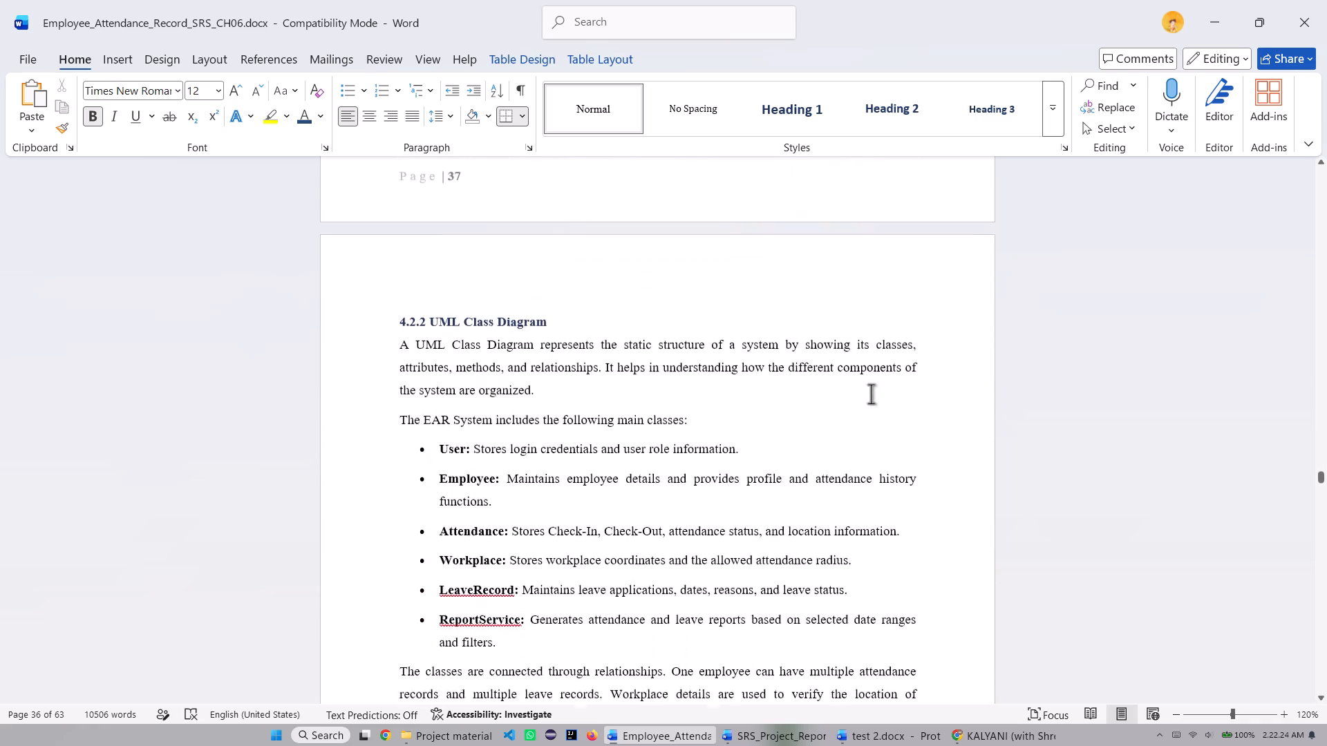
scroll(871, 394, down, 16)
scroll(871, 394, down, 6)
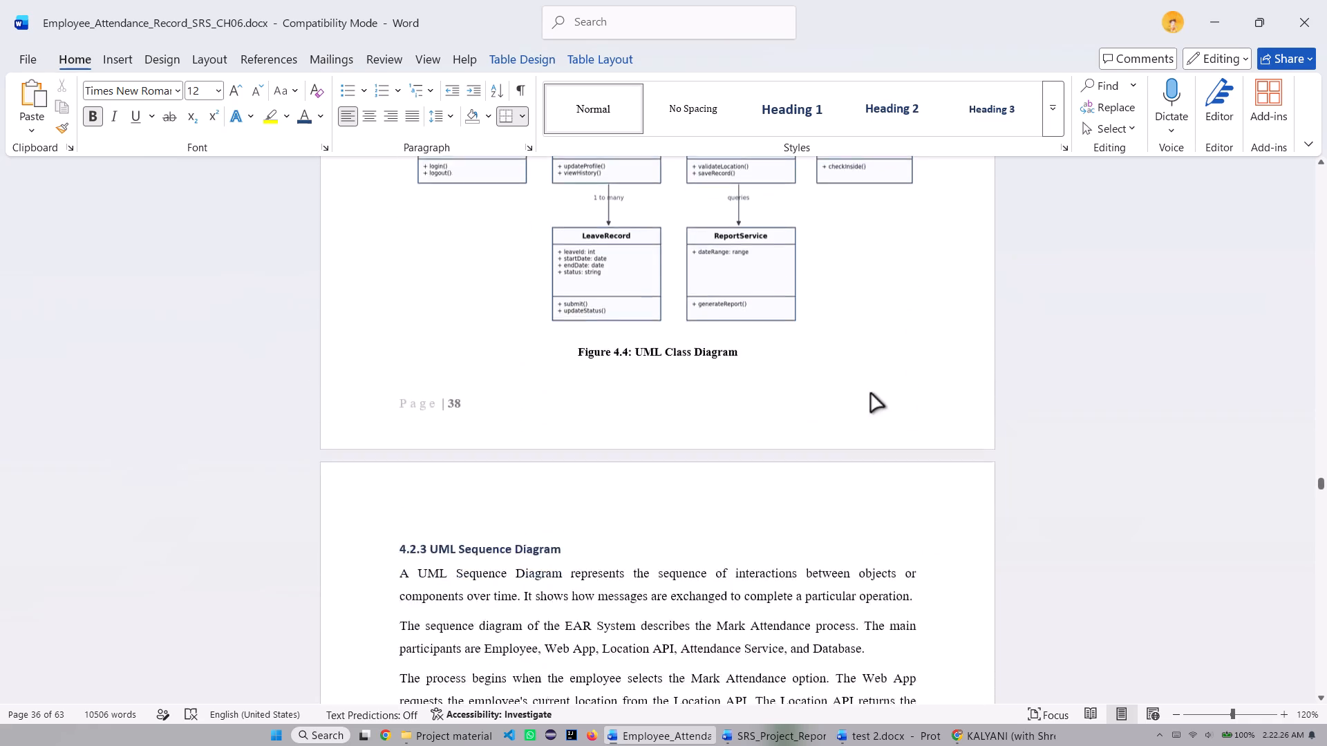
scroll(871, 394, down, 8)
scroll(871, 394, down, 14)
scroll(871, 392, down, 14)
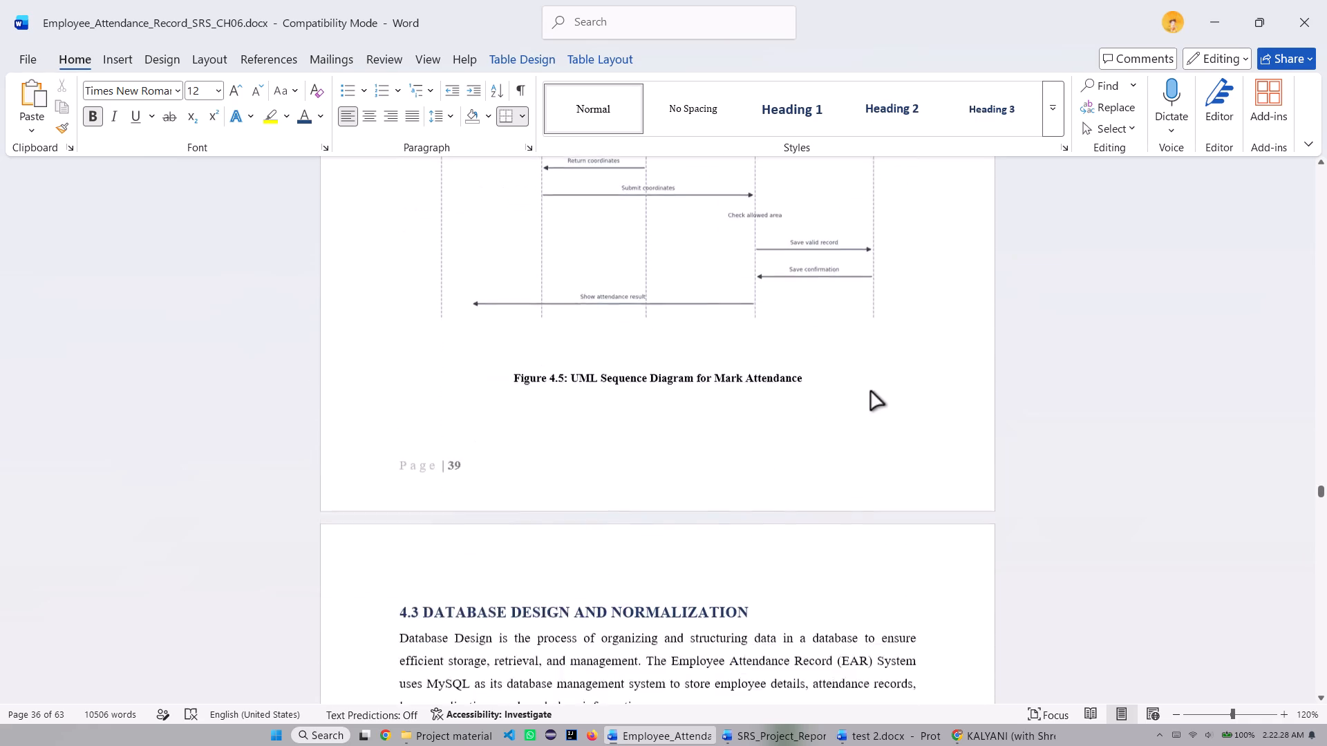
scroll(871, 392, down, 9)
scroll(871, 392, down, 20)
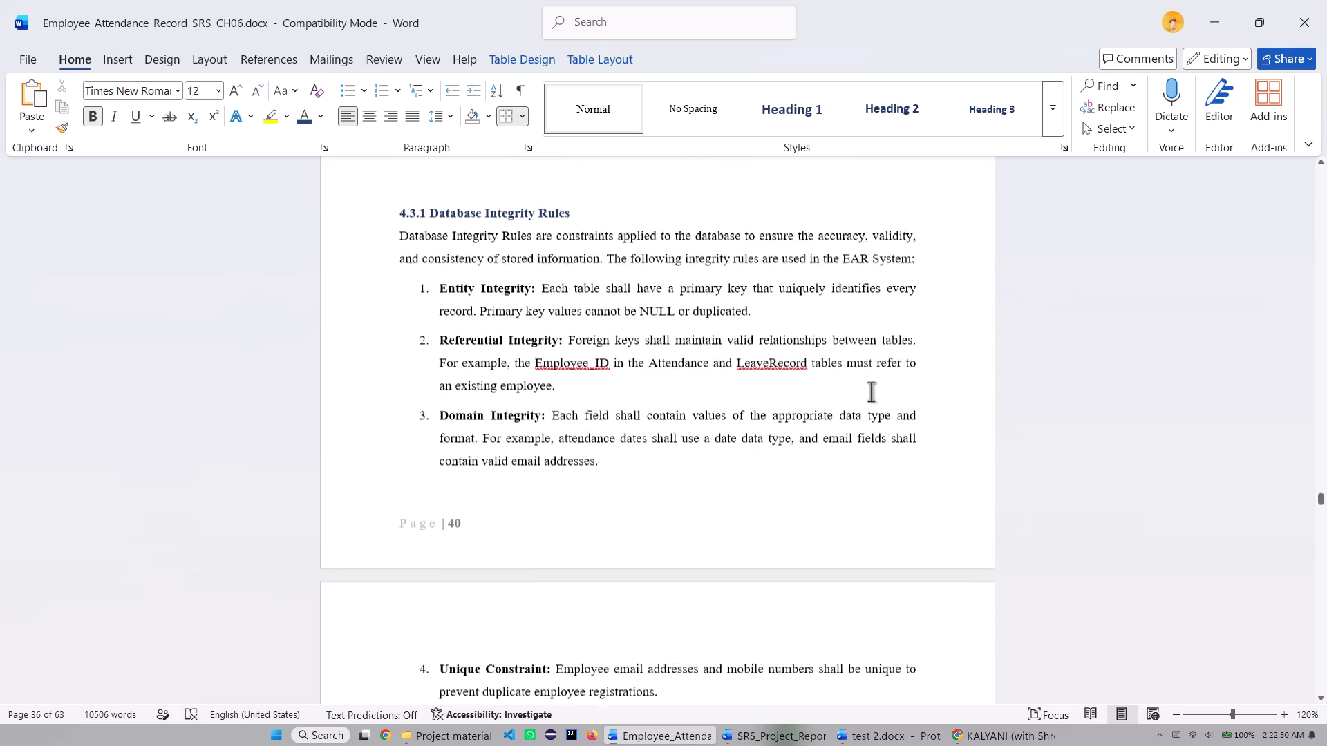
scroll(871, 392, down, 20)
scroll(871, 392, down, 10)
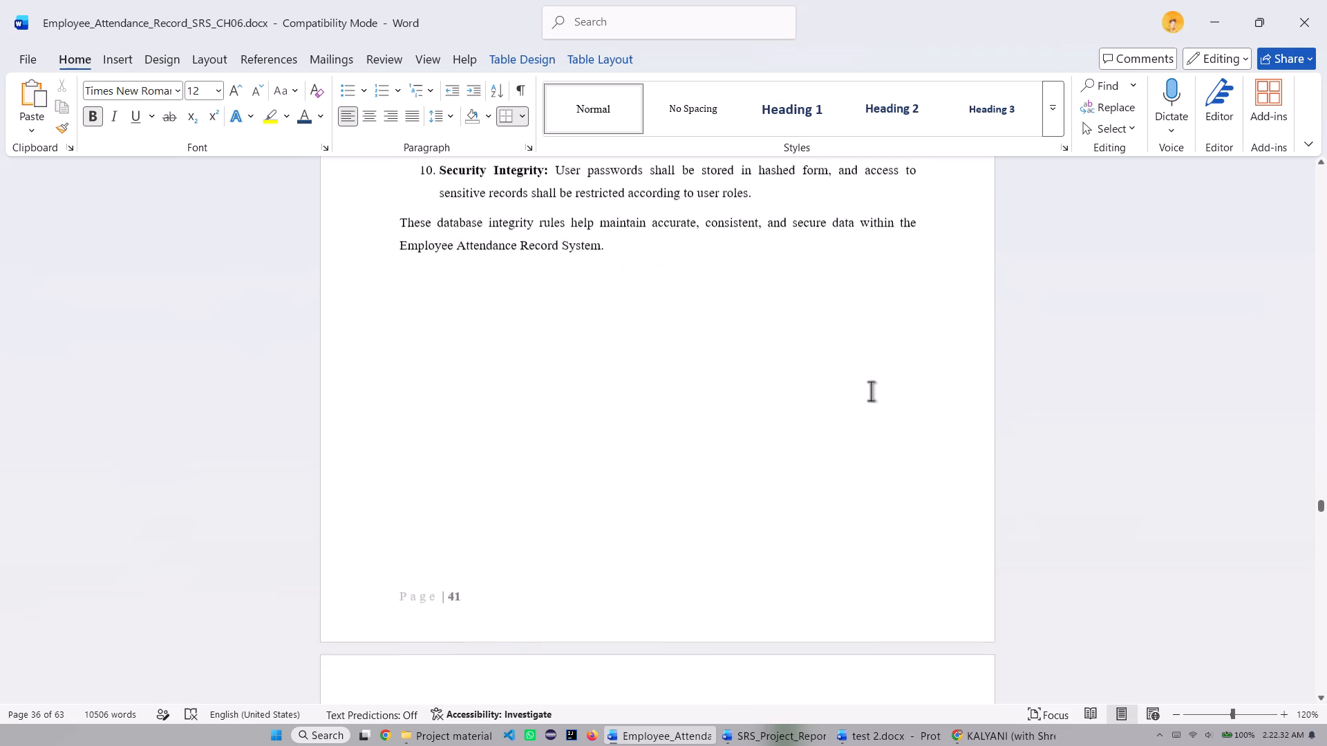
Widen the Development Environment table in section 5.1 slightly so it extends to the right text margin.
scroll(871, 391, down, 14)
scroll(871, 391, down, 15)
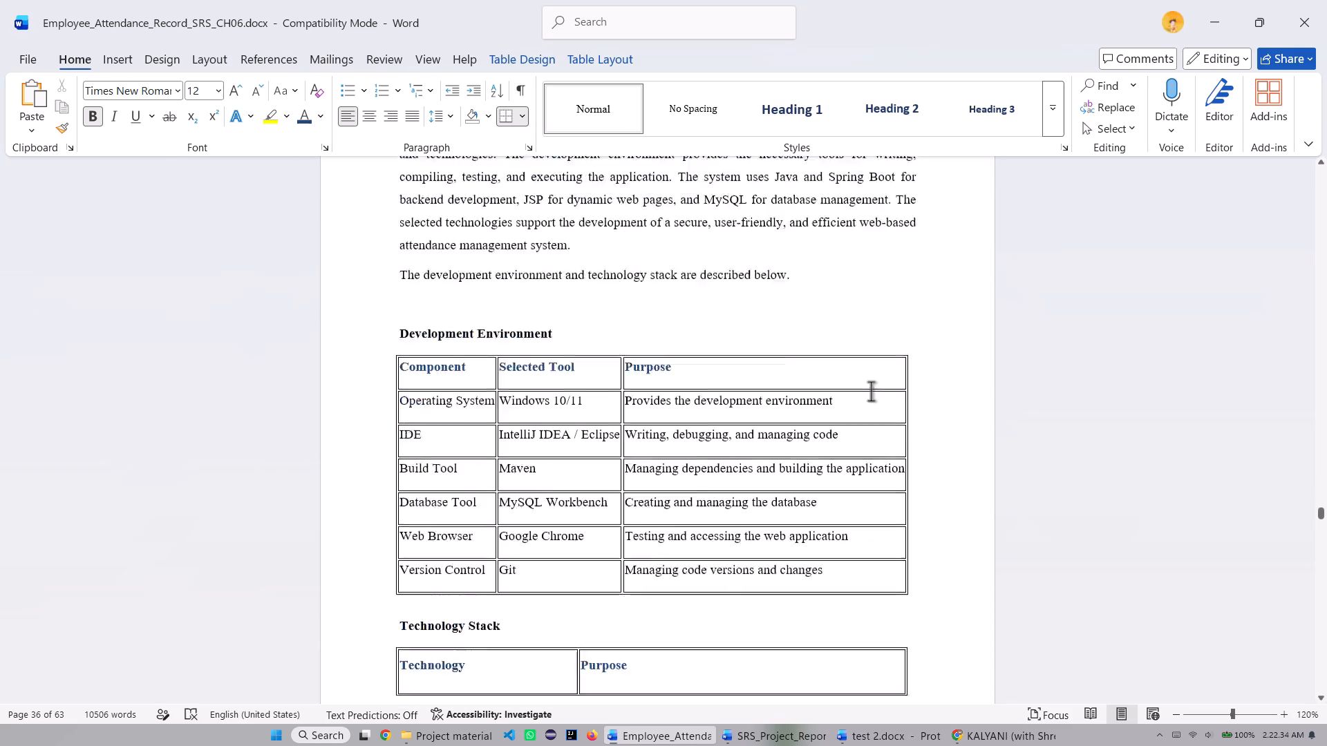
scroll(871, 391, down, 4)
scroll(871, 391, up, 9)
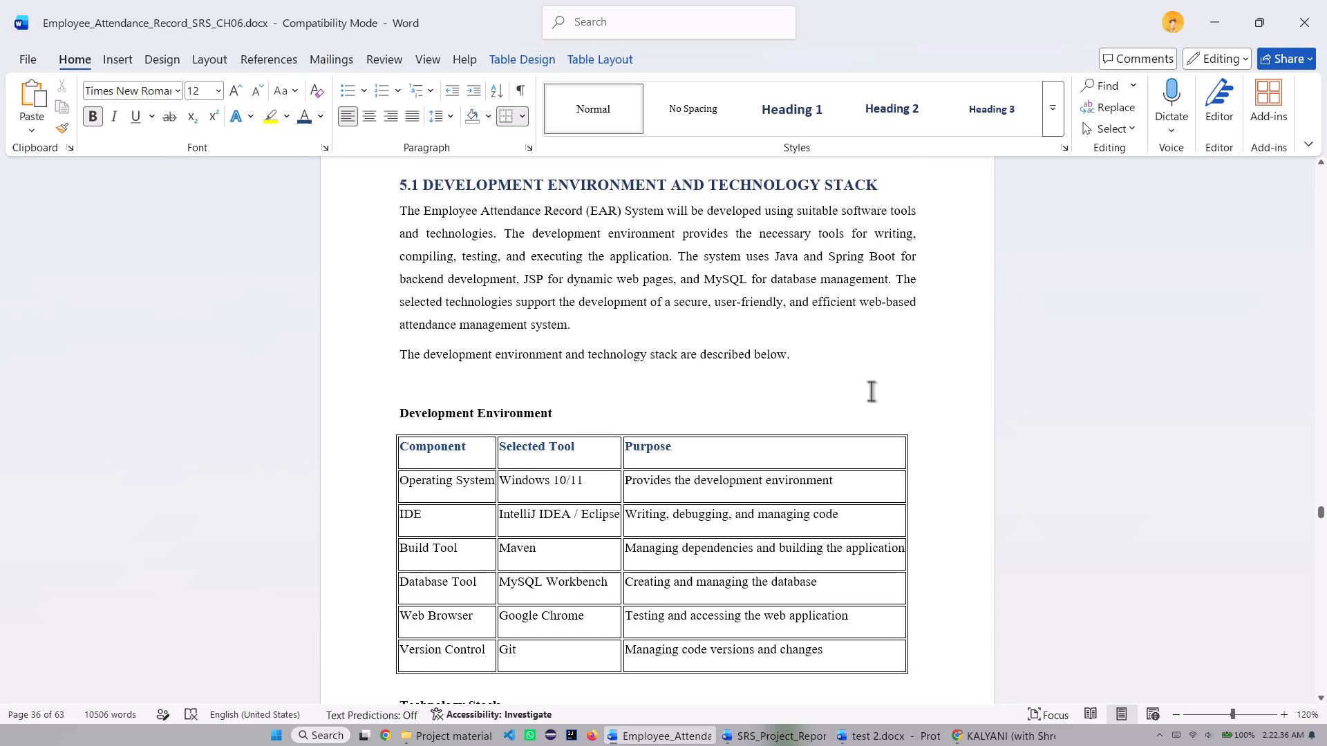
scroll(871, 391, down, 15)
scroll(872, 391, up, 5)
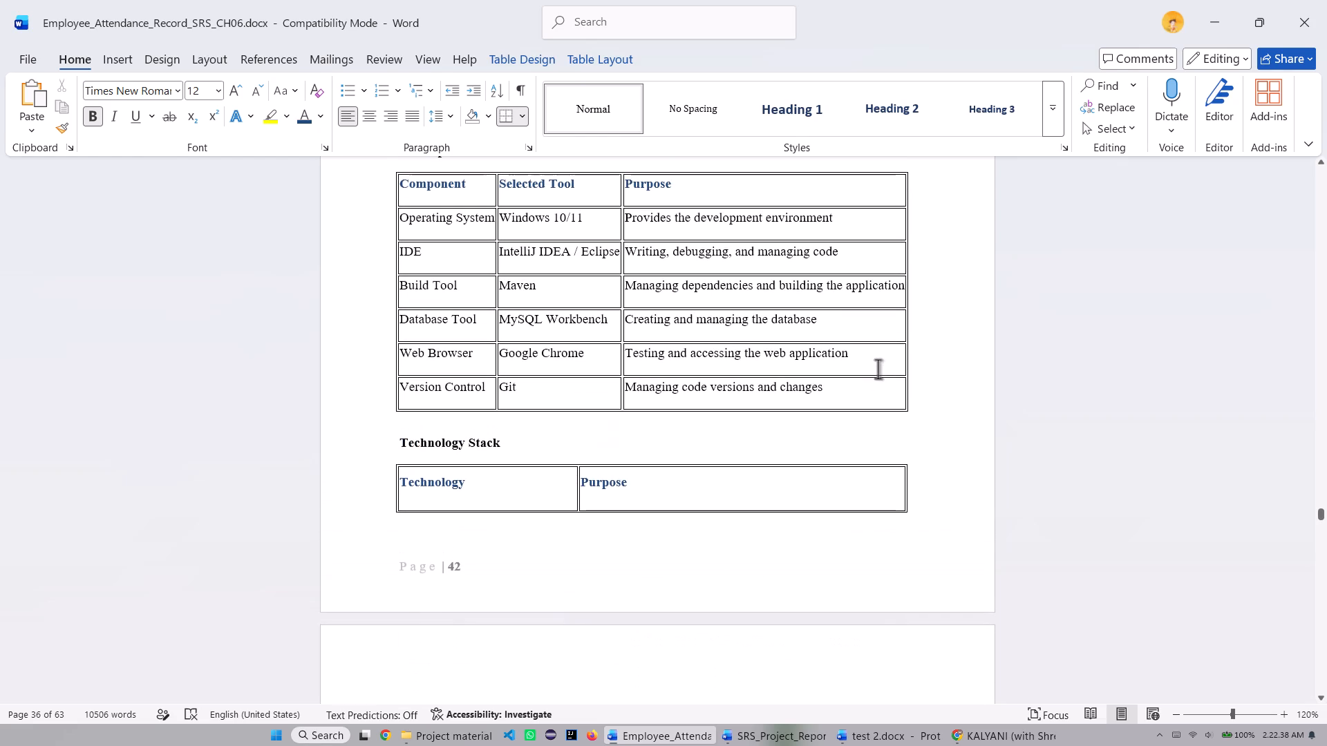
click(878, 369)
click(916, 414)
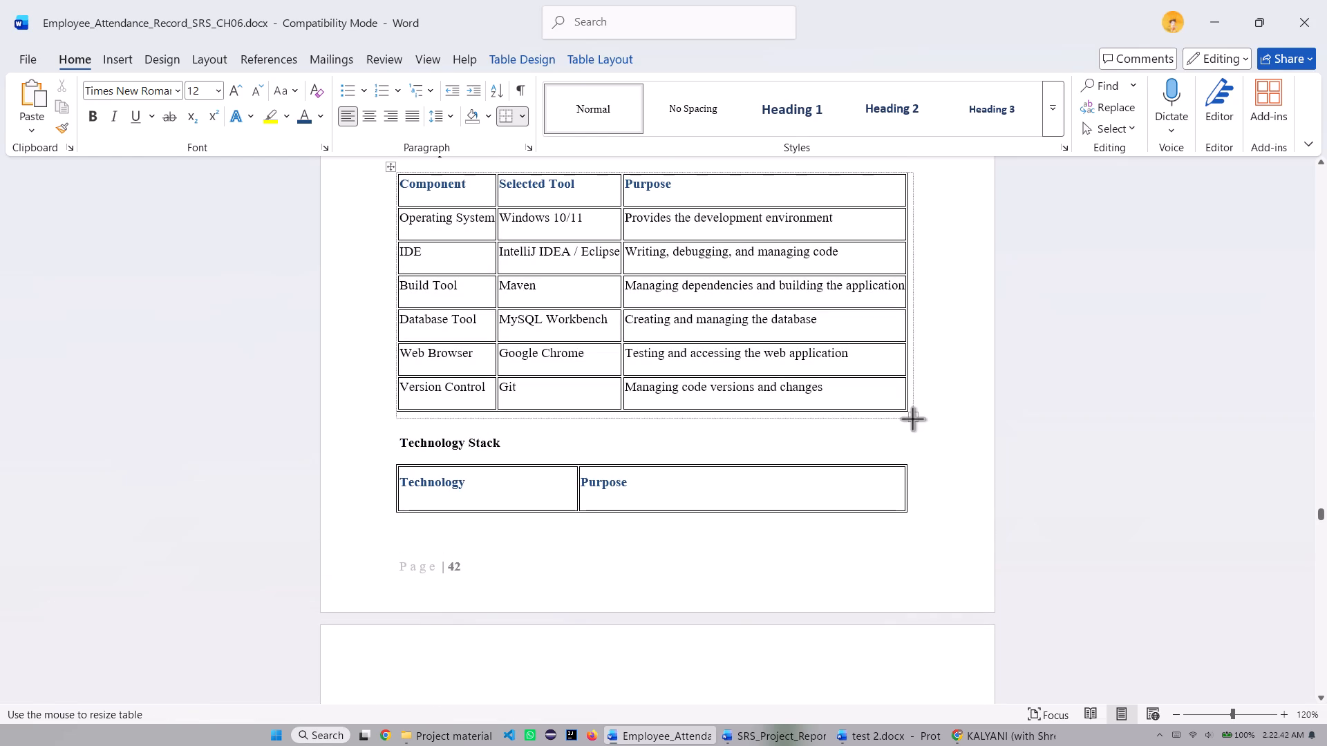
Widen the Technology Stack table in section 5.1 slightly so it extends to the right text margin.
scroll(877, 508, down, 2)
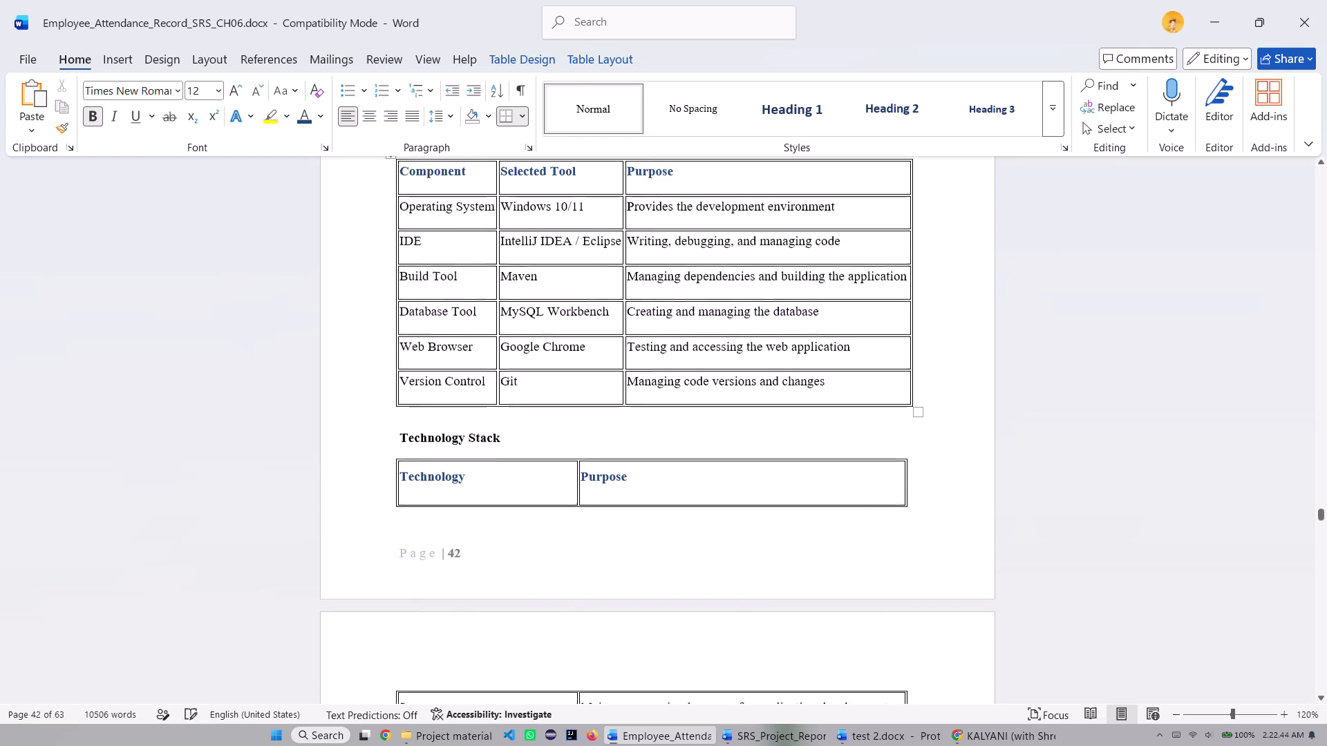
scroll(874, 510, down, 10)
scroll(854, 495, down, 20)
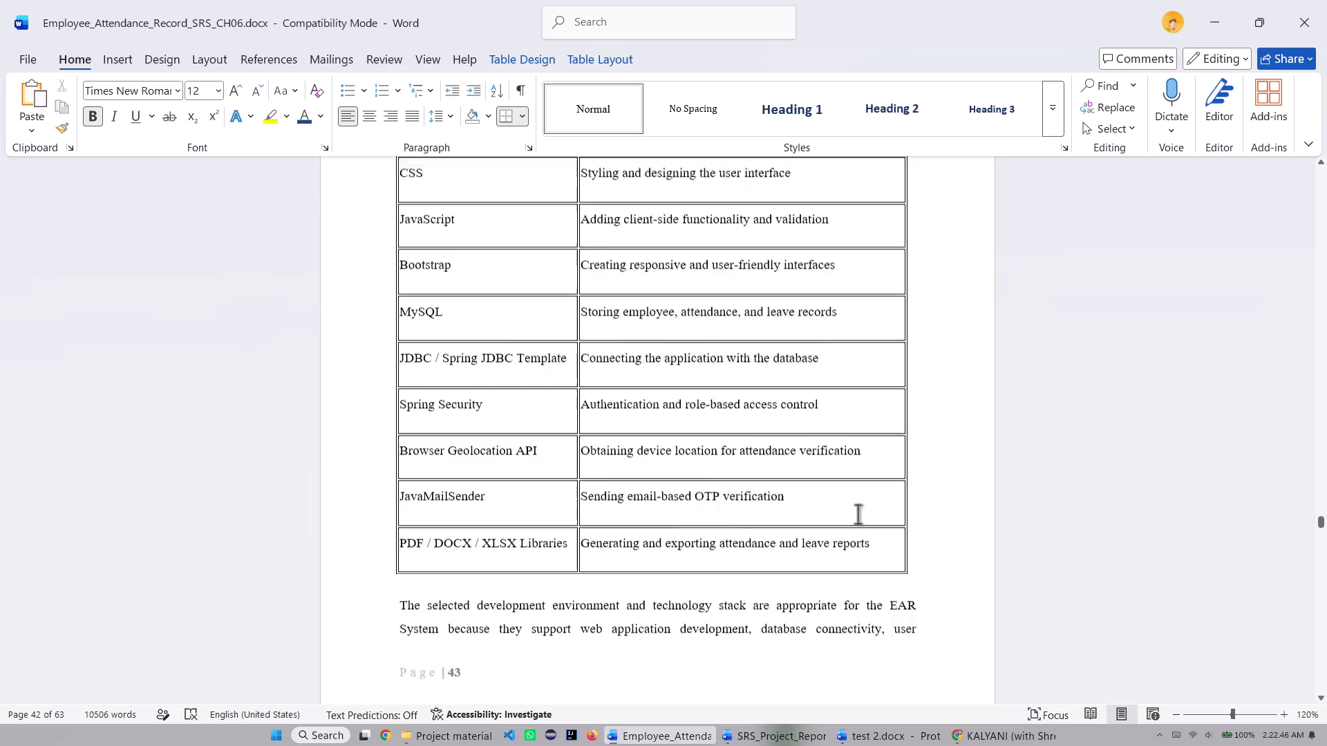
scroll(858, 514, down, 1)
click(877, 468)
click(915, 491)
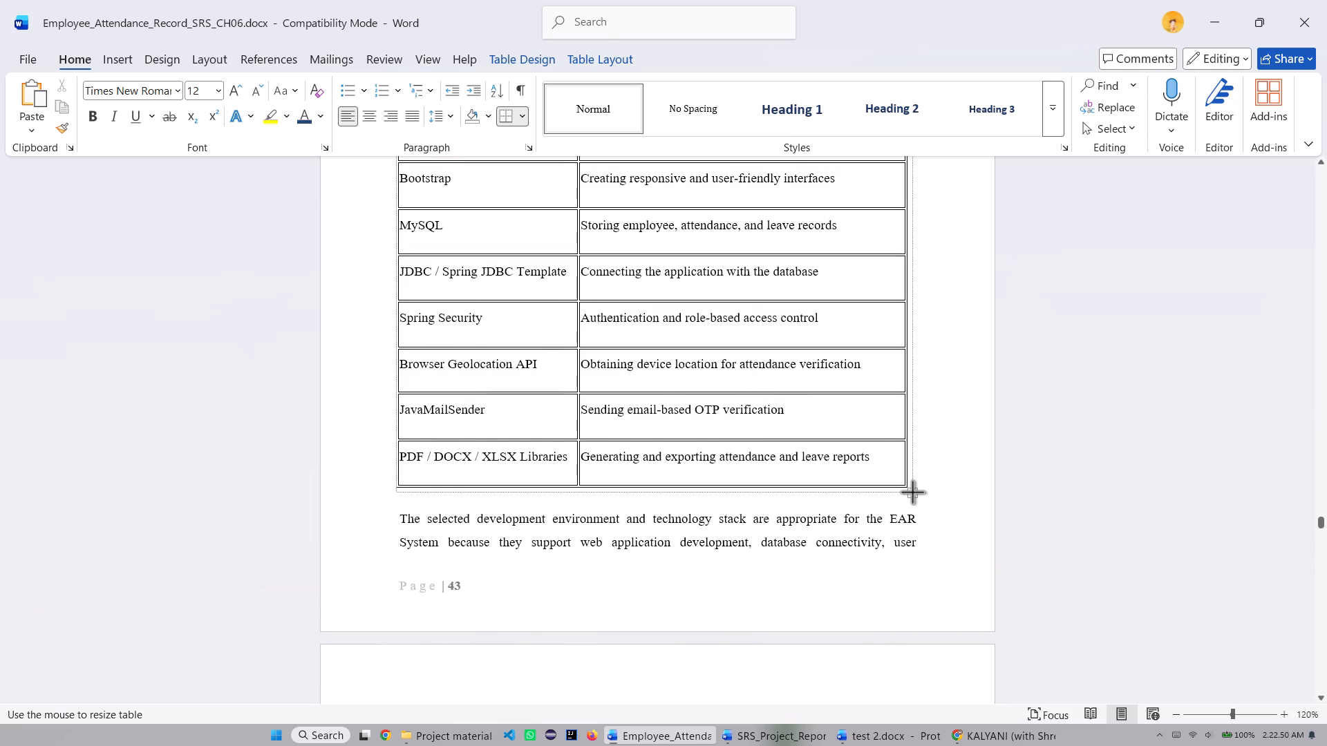
Review the end of section 5.1 and section 5.2 on structured coding standards for text alignment and layout.
scroll(806, 506, down, 20)
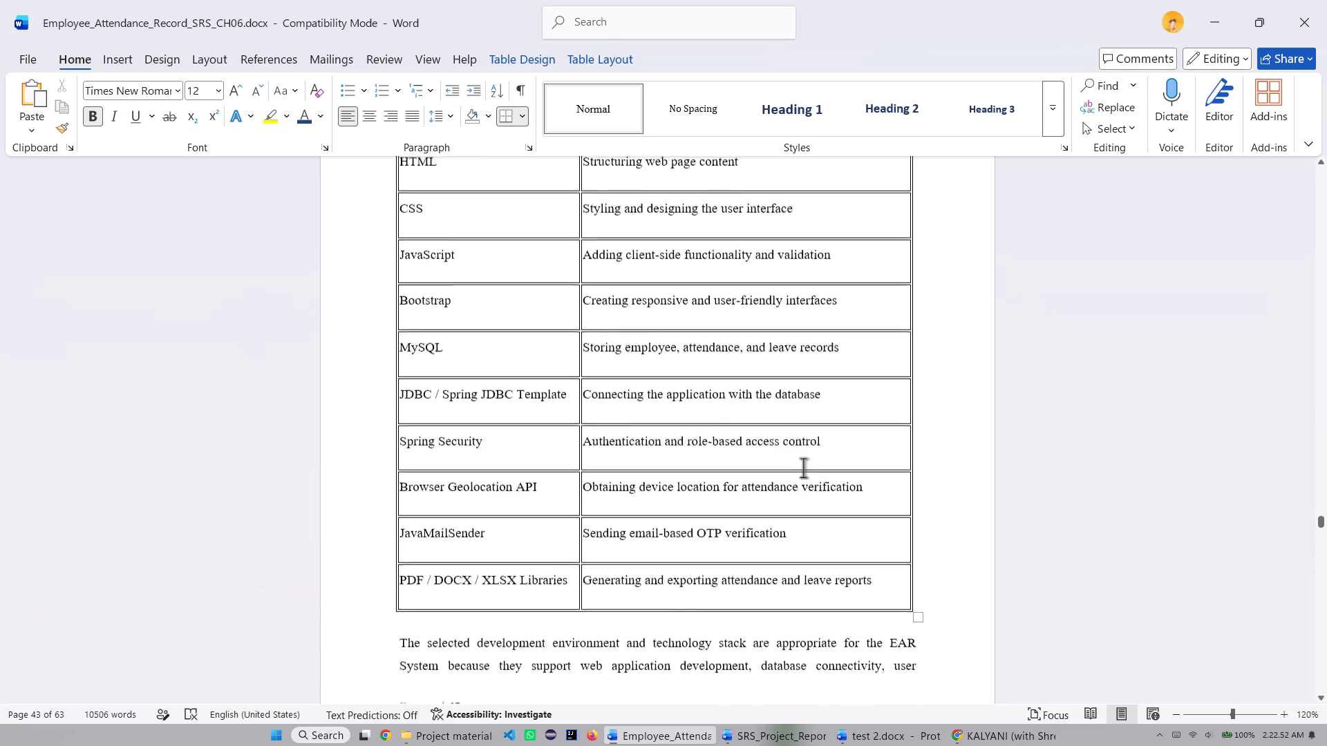
scroll(803, 468, down, 17)
scroll(812, 466, down, 6)
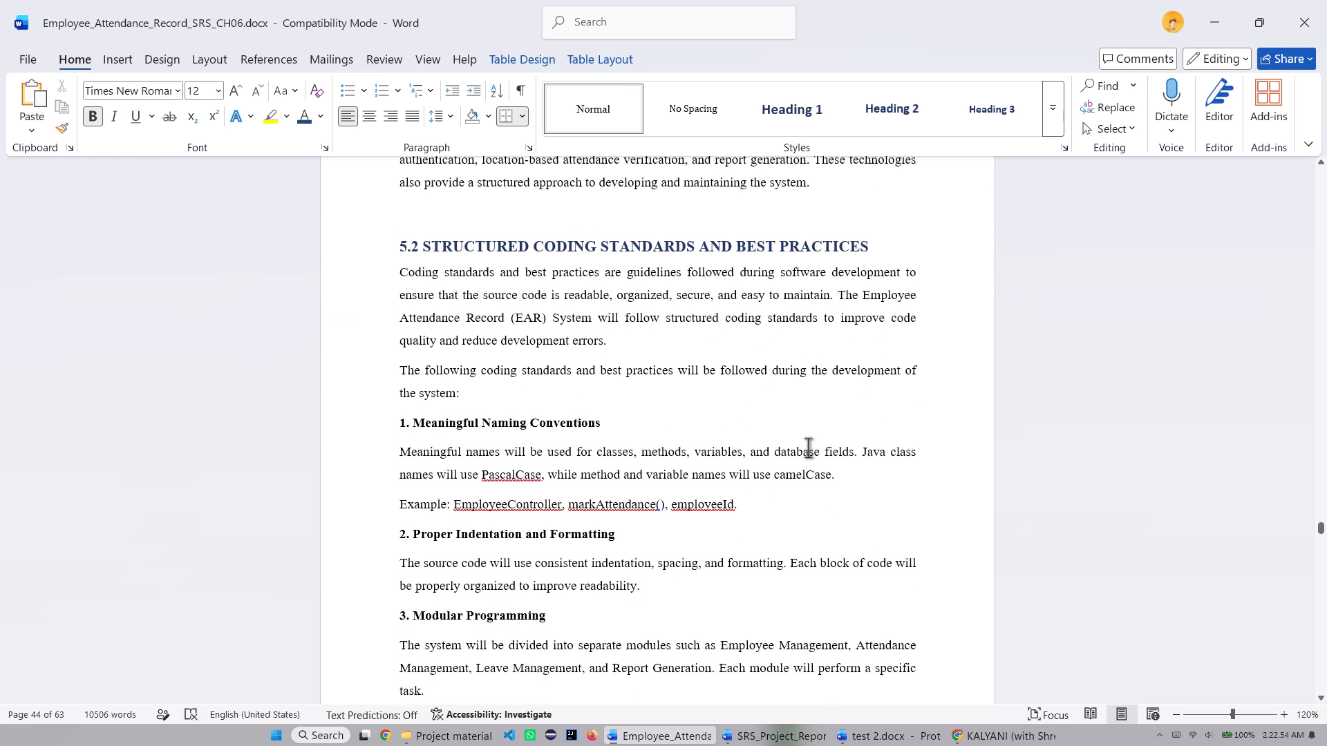
scroll(808, 443, up, 4)
scroll(896, 345, down, 15)
scroll(884, 401, down, 7)
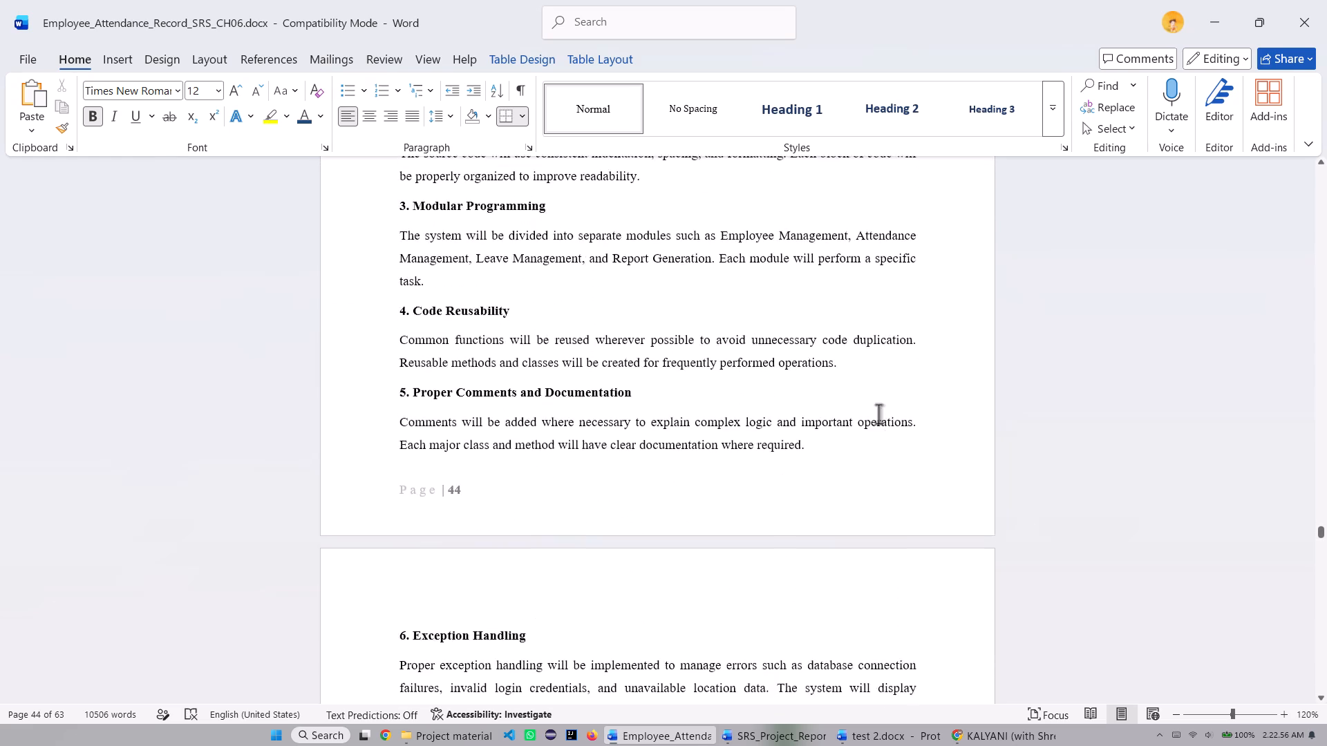
scroll(878, 414, down, 8)
scroll(877, 446, down, 14)
scroll(879, 484, down, 14)
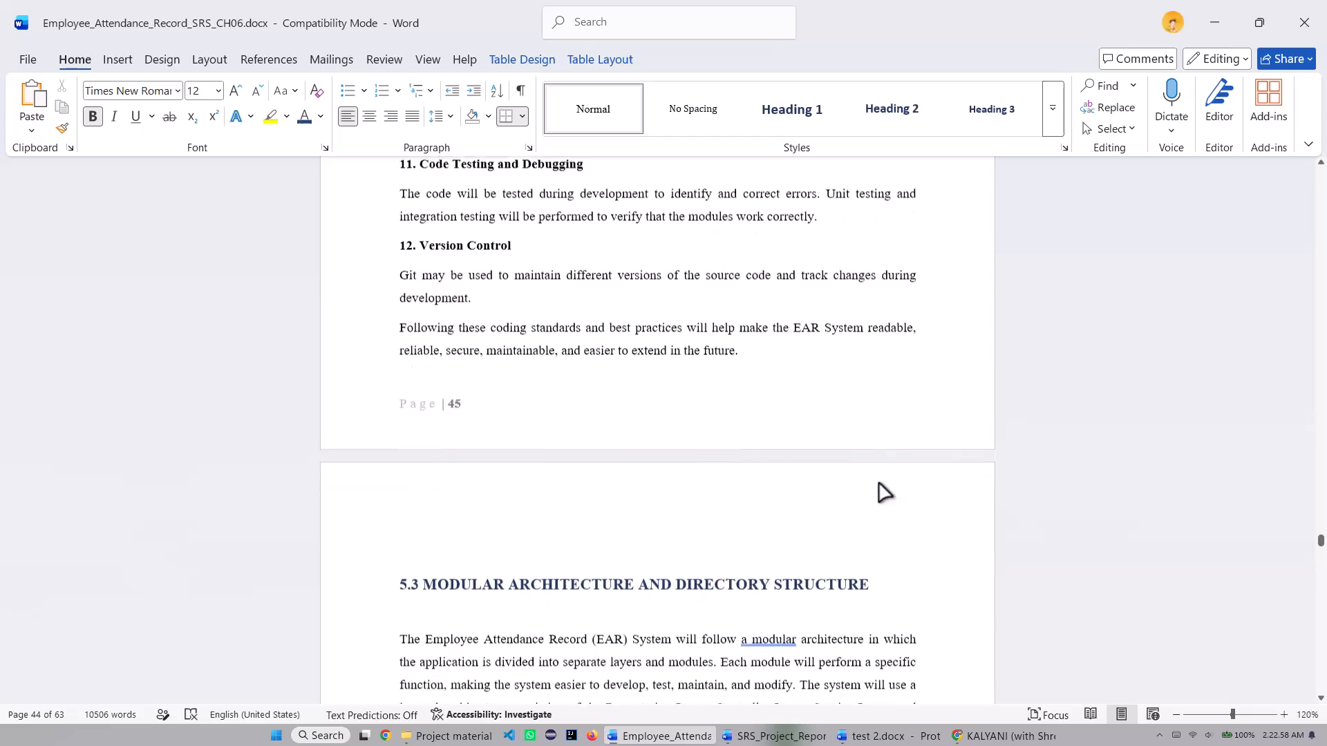
Review section 5.3, covering the modular architecture layers, the directory structure tree and the advantages list, for alignment and page layout.
scroll(879, 484, down, 13)
scroll(880, 479, down, 16)
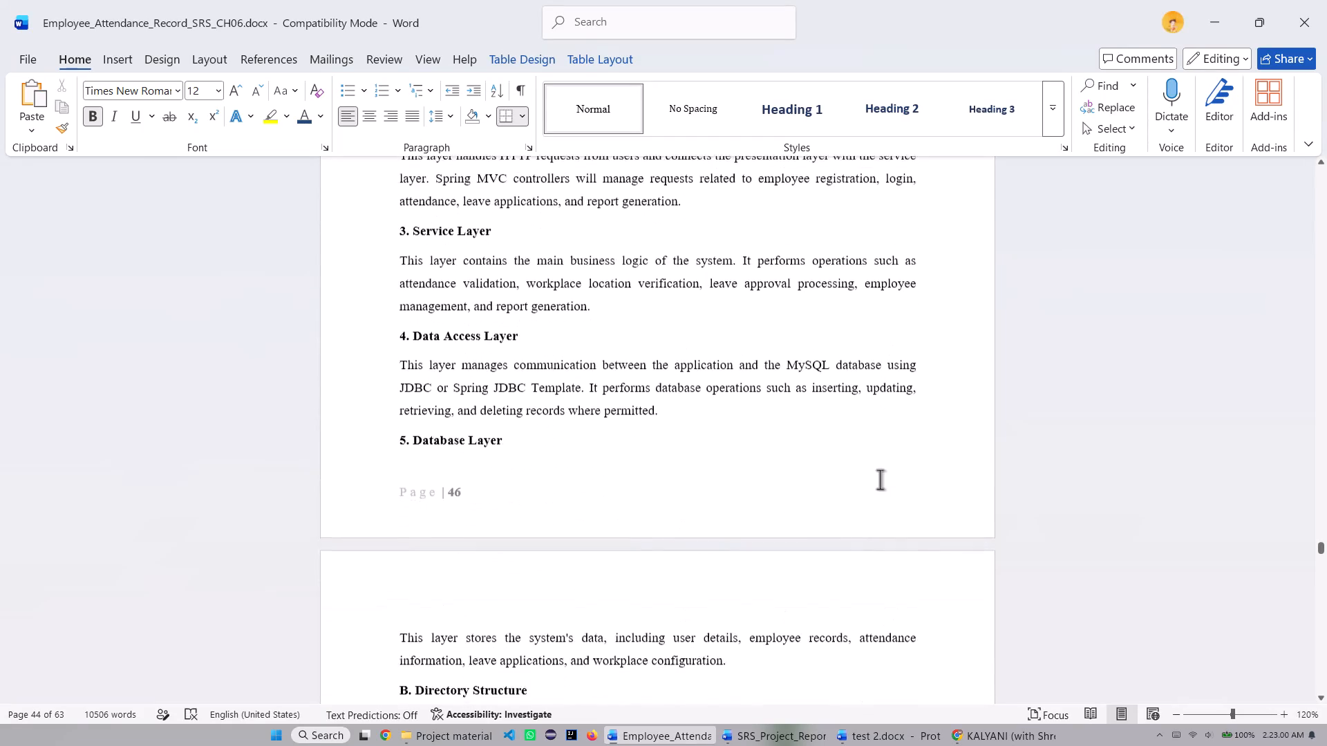
scroll(880, 479, down, 15)
scroll(880, 479, down, 14)
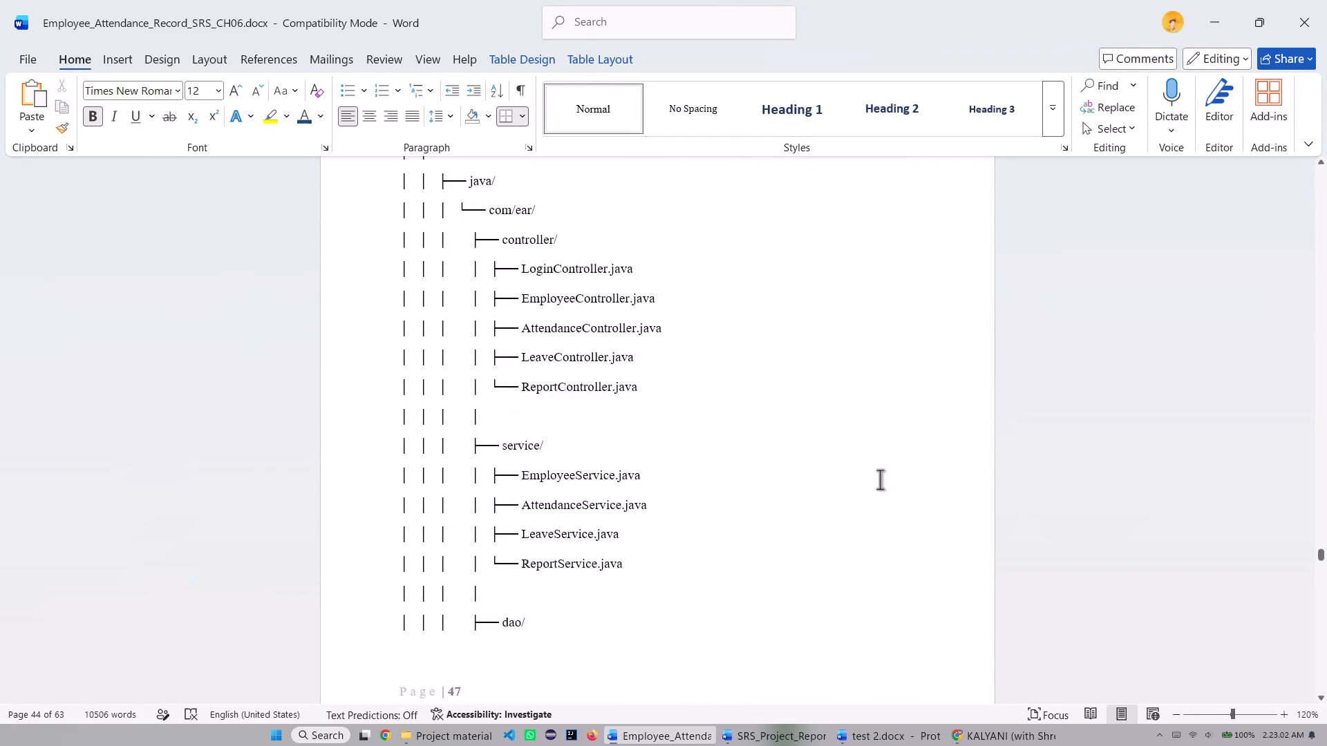
scroll(880, 479, down, 14)
scroll(880, 480, down, 7)
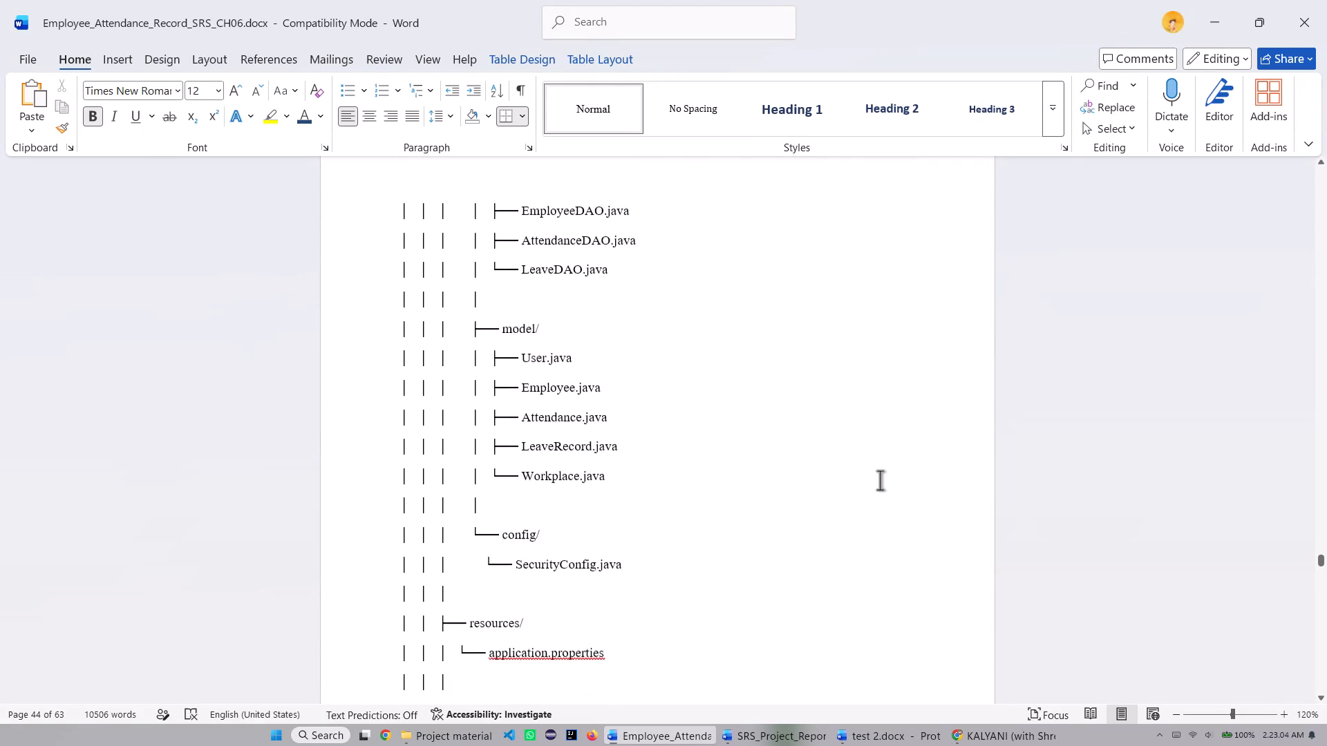
scroll(880, 480, down, 19)
scroll(880, 480, down, 7)
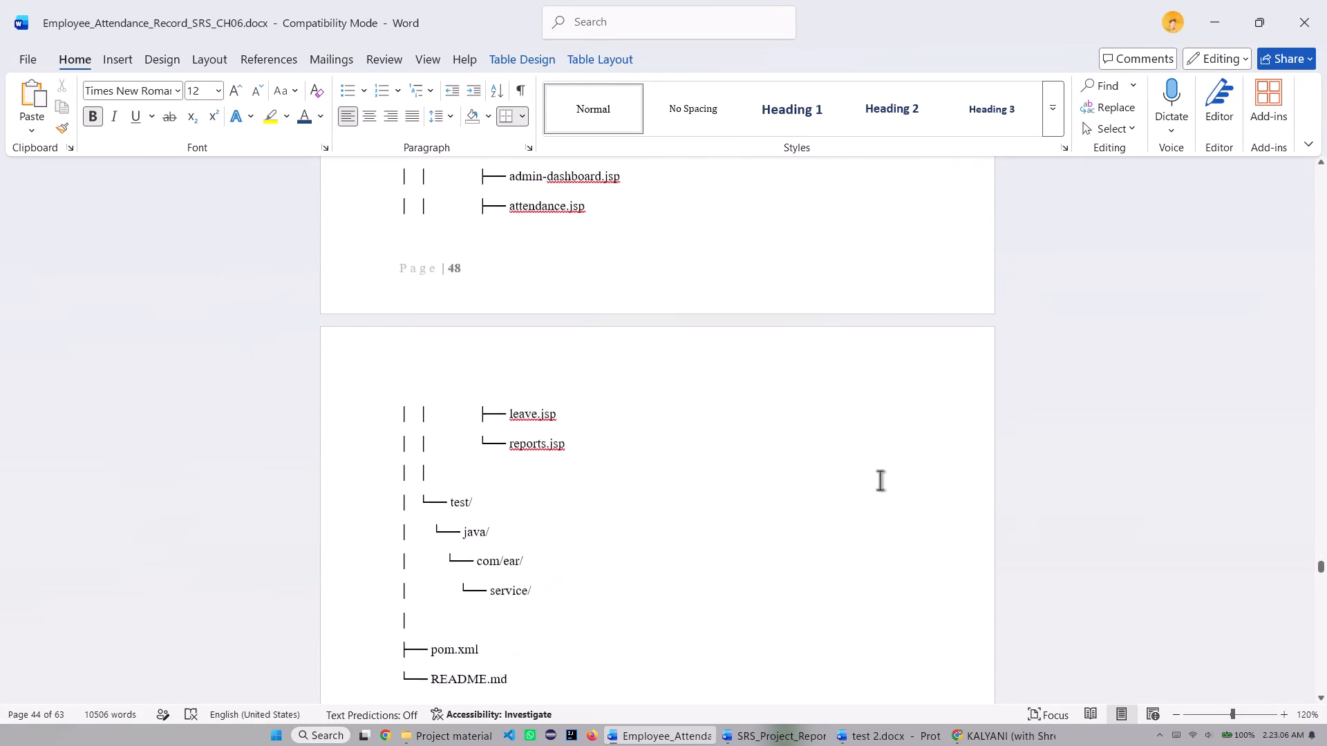
scroll(880, 480, down, 16)
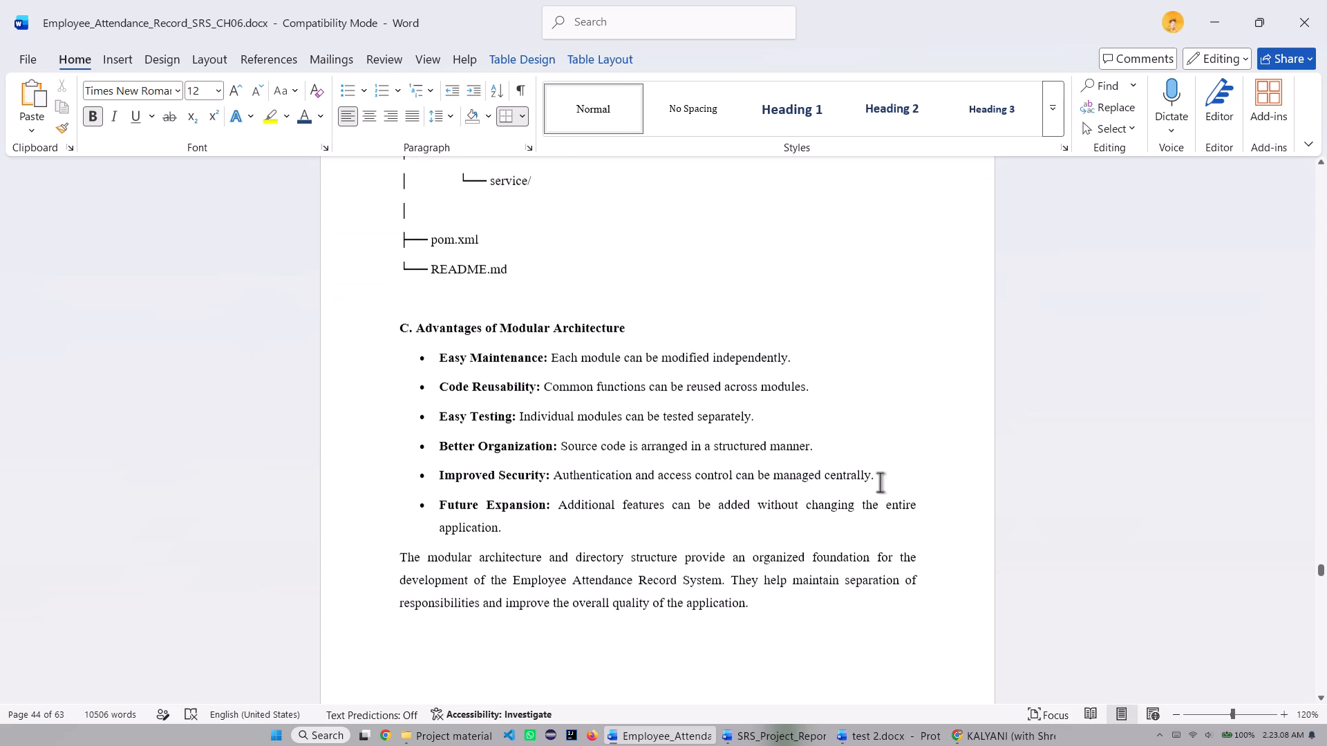
scroll(880, 482, down, 1)
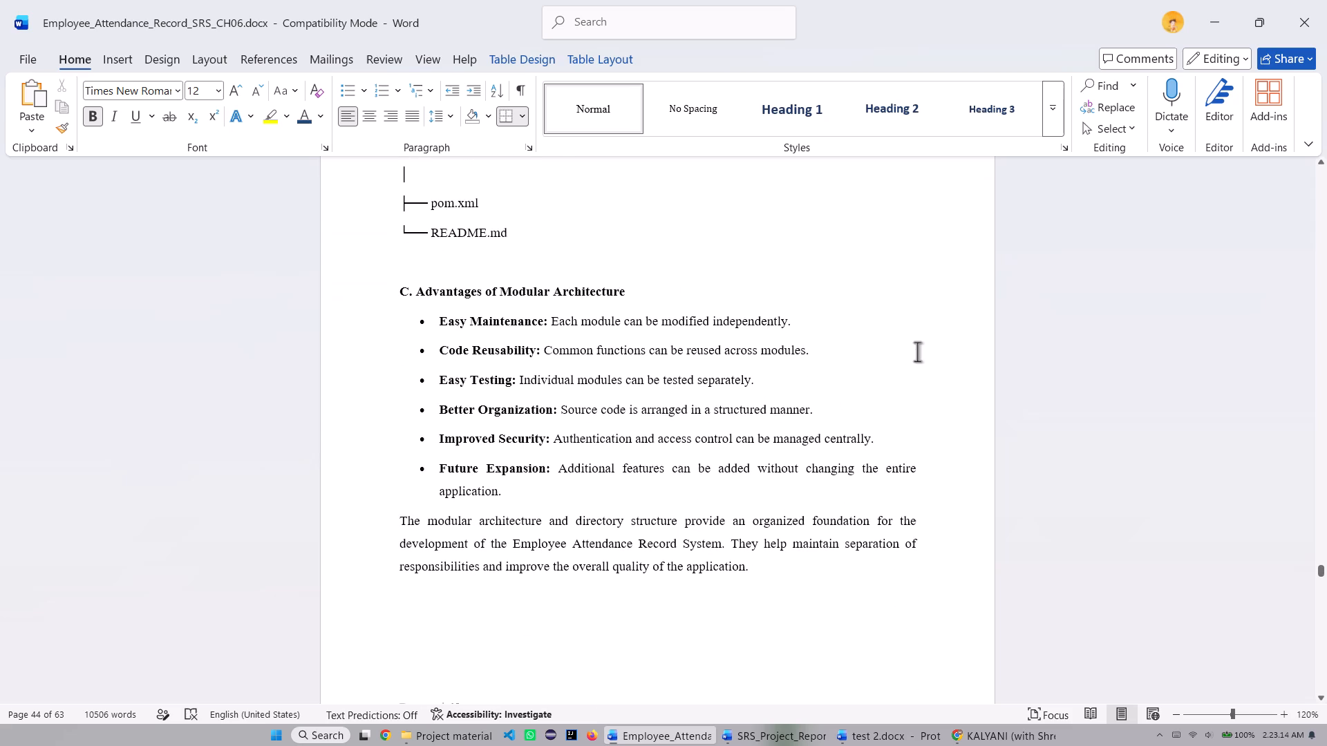
scroll(921, 350, up, 6)
scroll(925, 348, up, 20)
scroll(925, 348, up, 1)
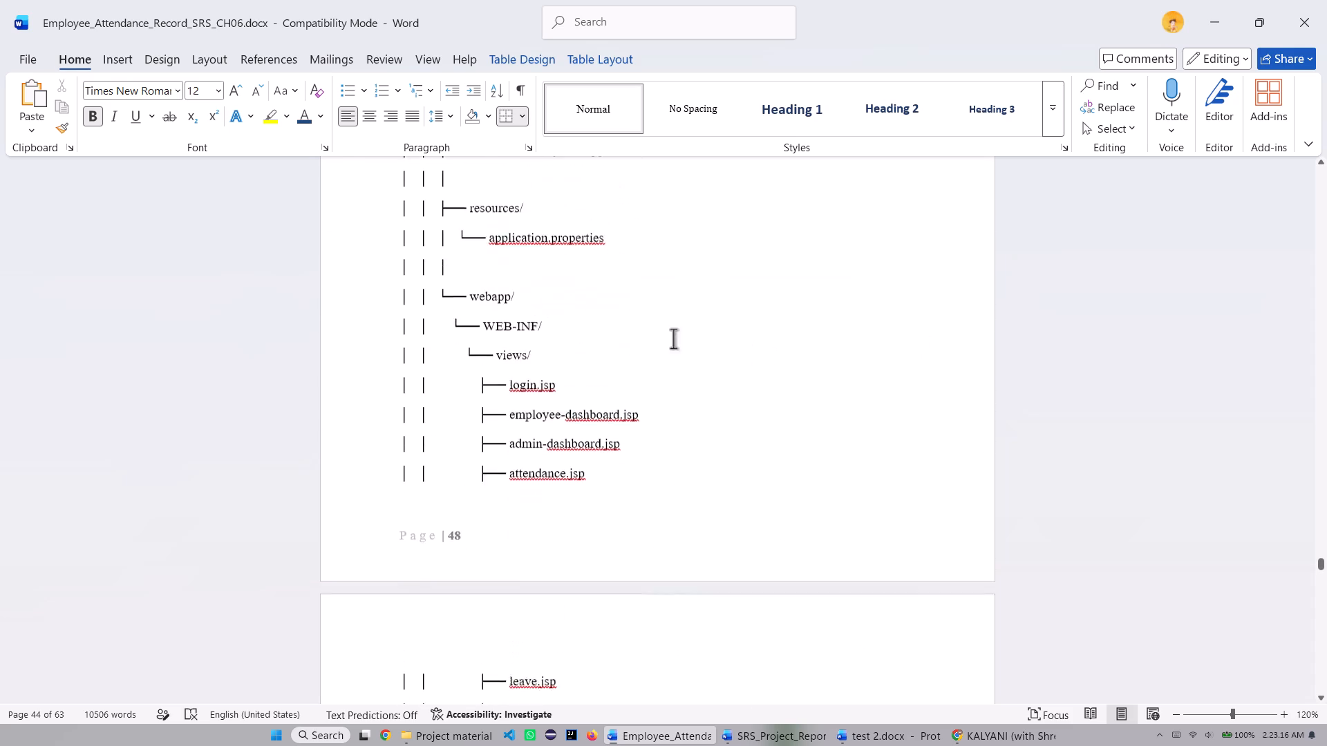
scroll(673, 338, up, 20)
scroll(673, 338, up, 14)
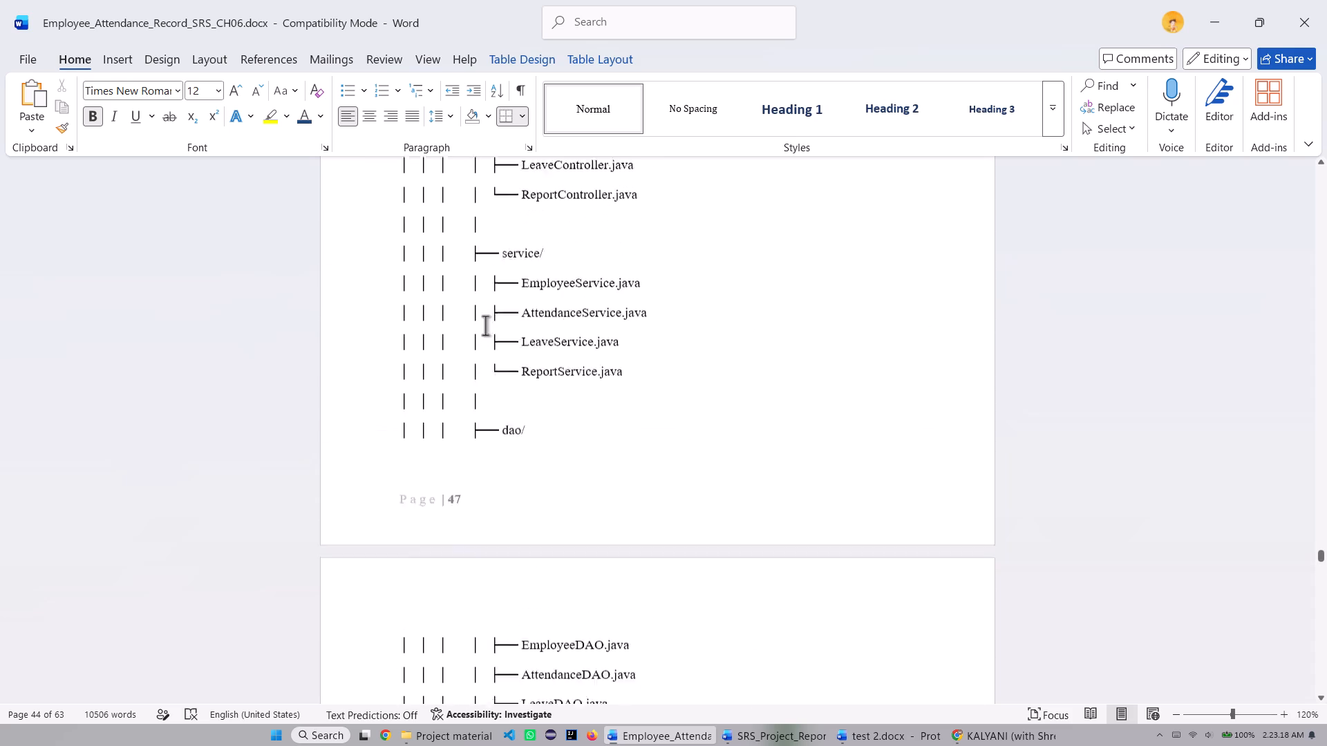
scroll(485, 325, up, 18)
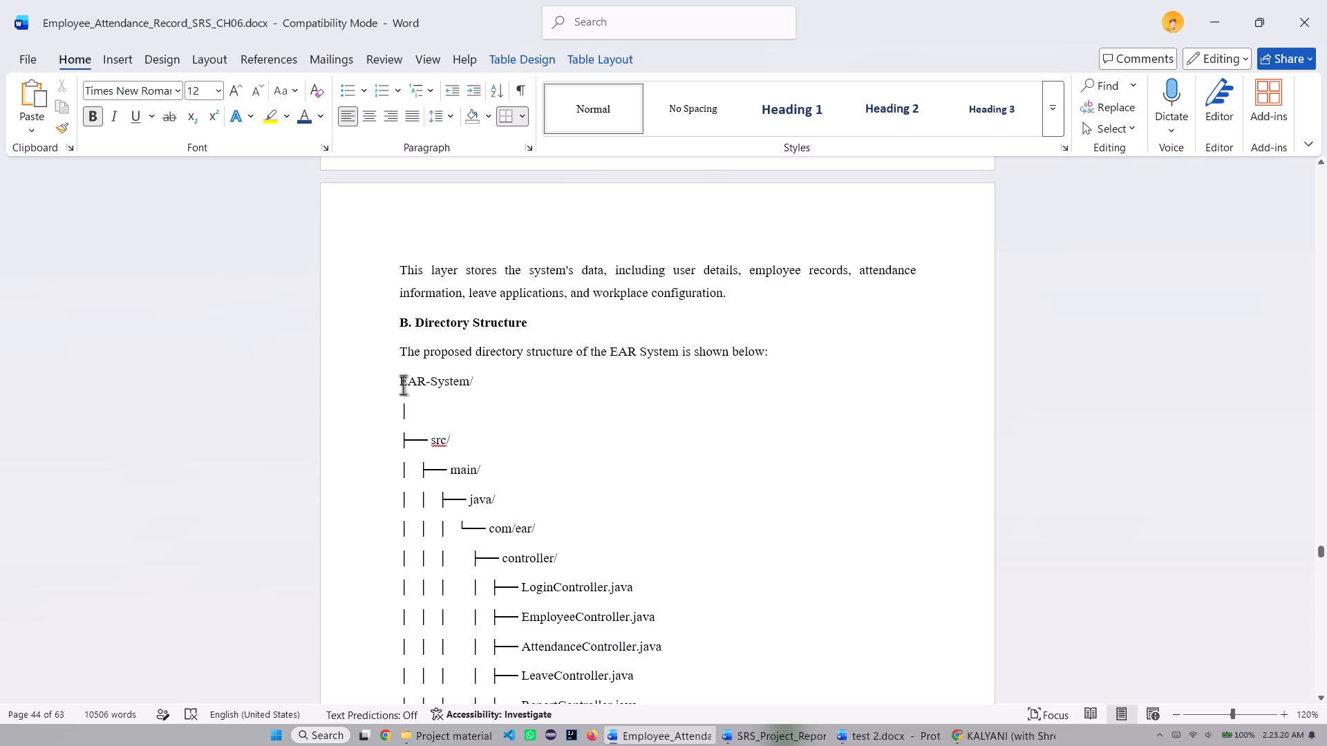
drag(402, 381, 534, 528)
scroll(527, 532, down, 10)
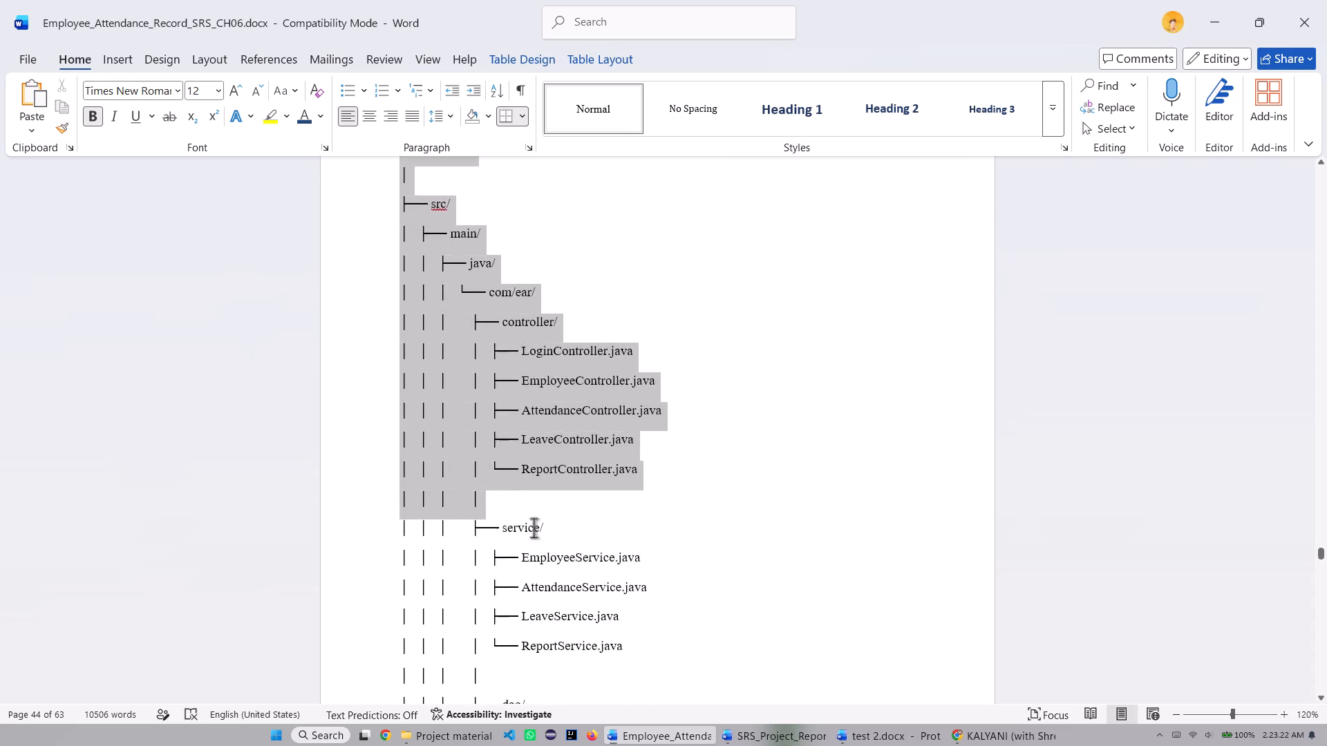
drag(534, 528, 554, 574)
scroll(479, 539, down, 6)
scroll(533, 519, down, 17)
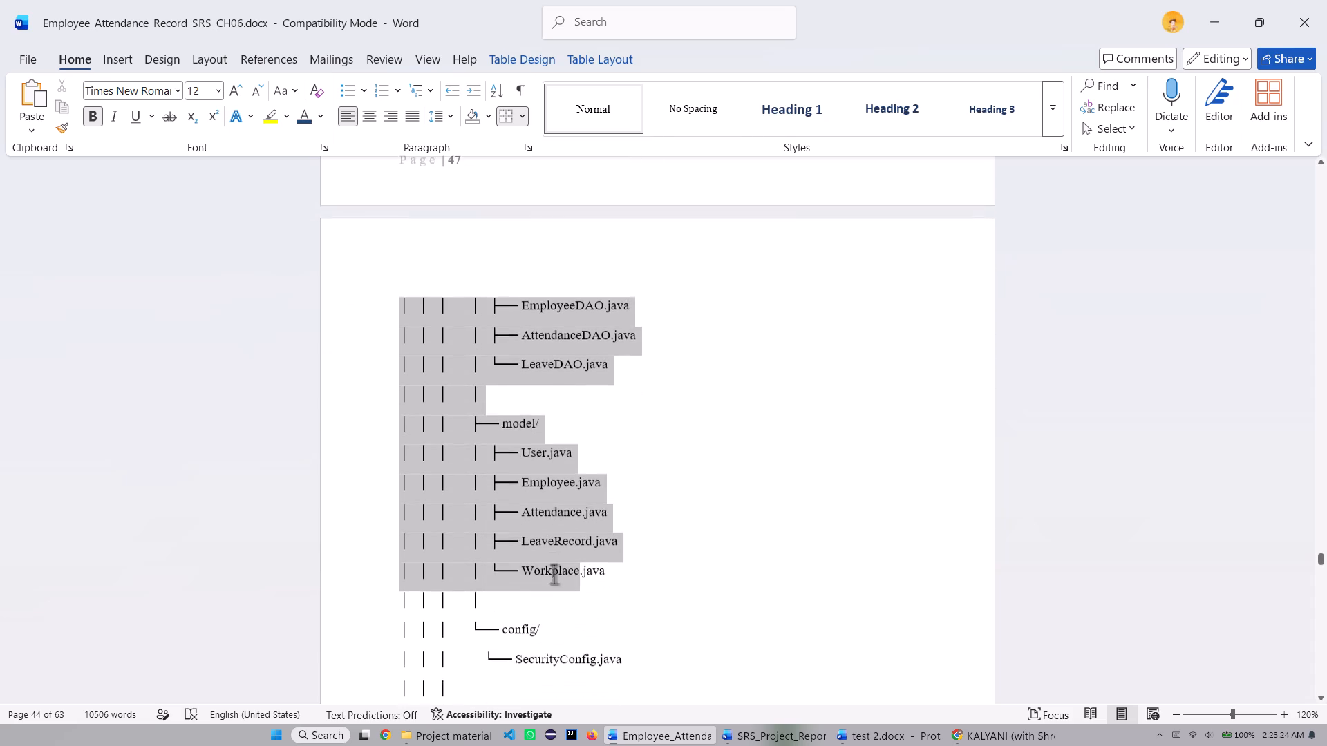
drag(554, 574, 581, 555)
scroll(555, 571, down, 16)
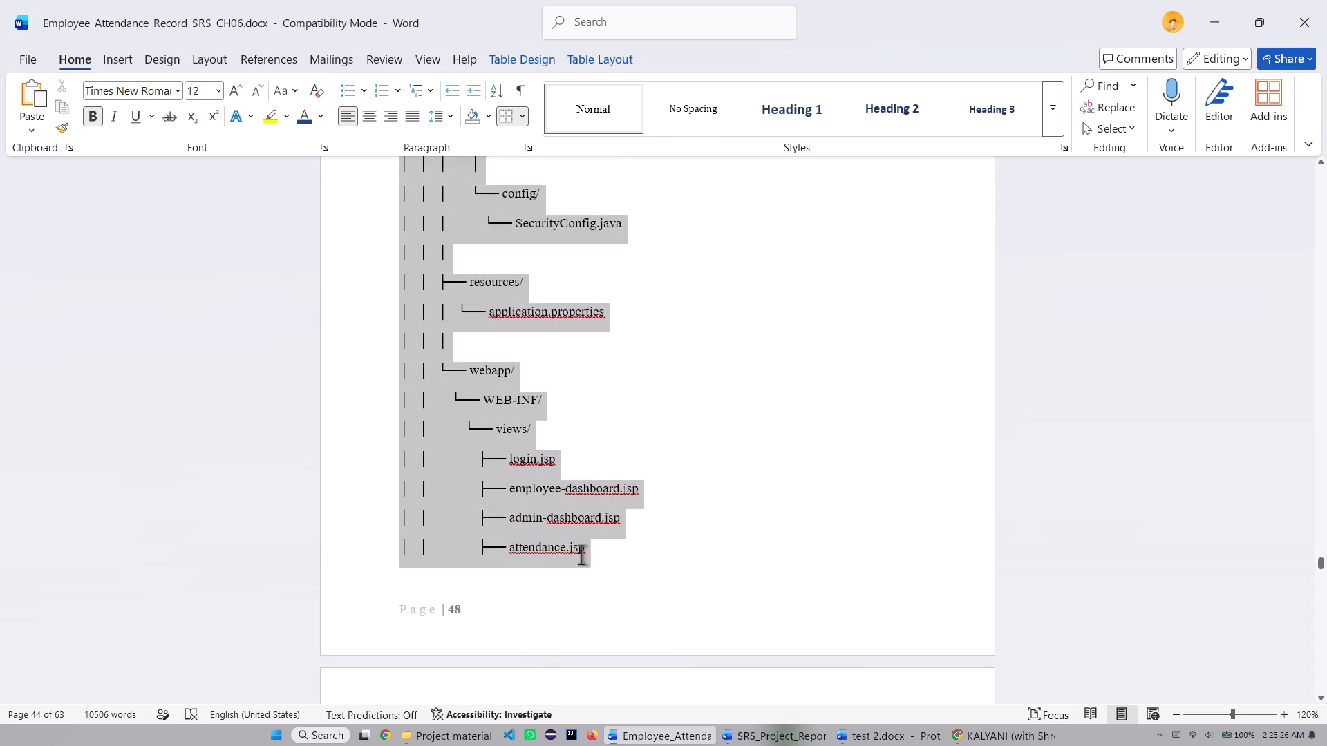
drag(581, 555, 543, 544)
scroll(583, 555, down, 19)
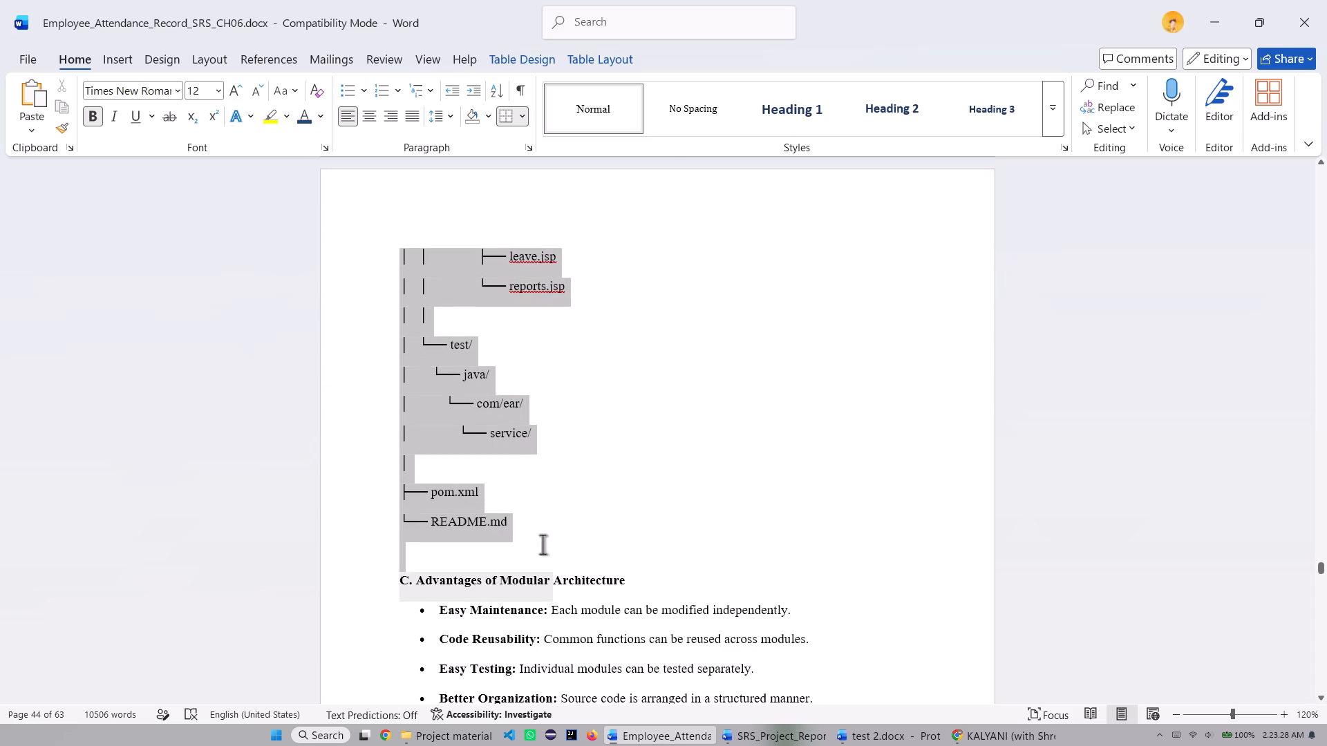
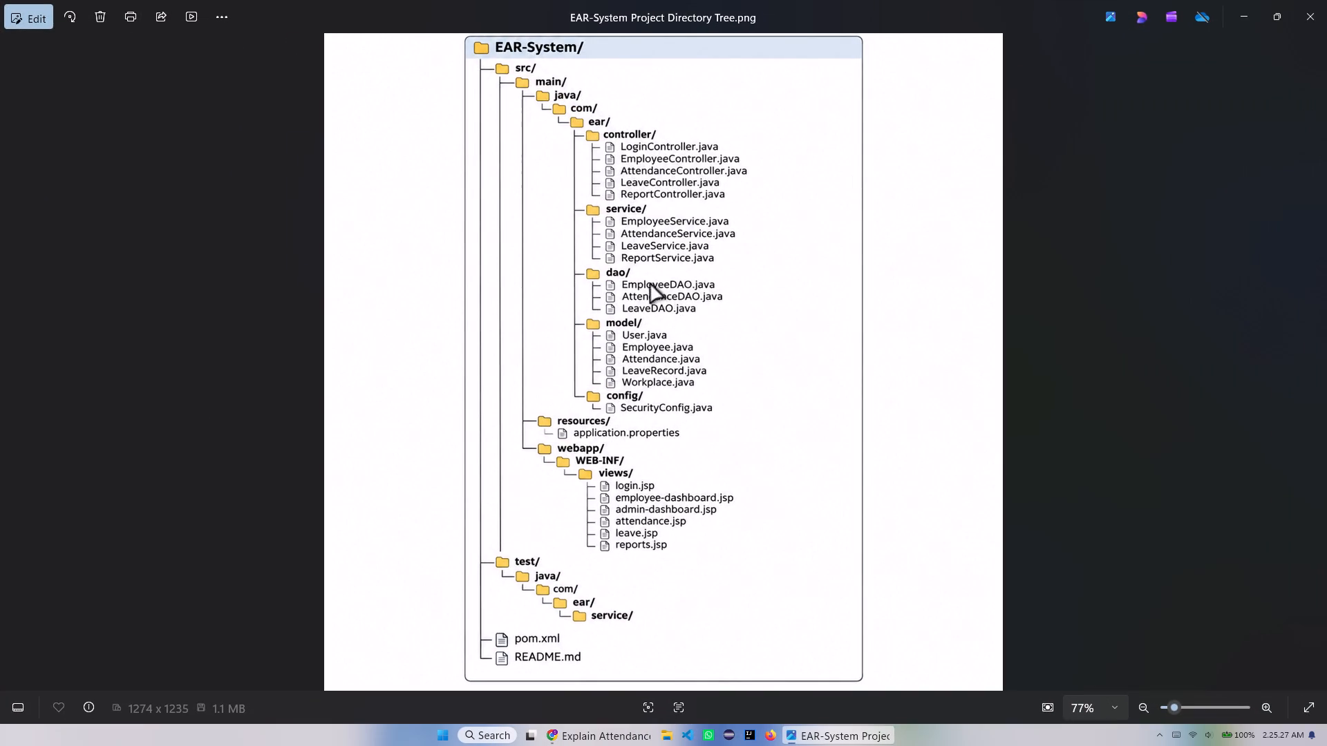
scroll(500, 307, up, 2)
scroll(529, 261, down, 5)
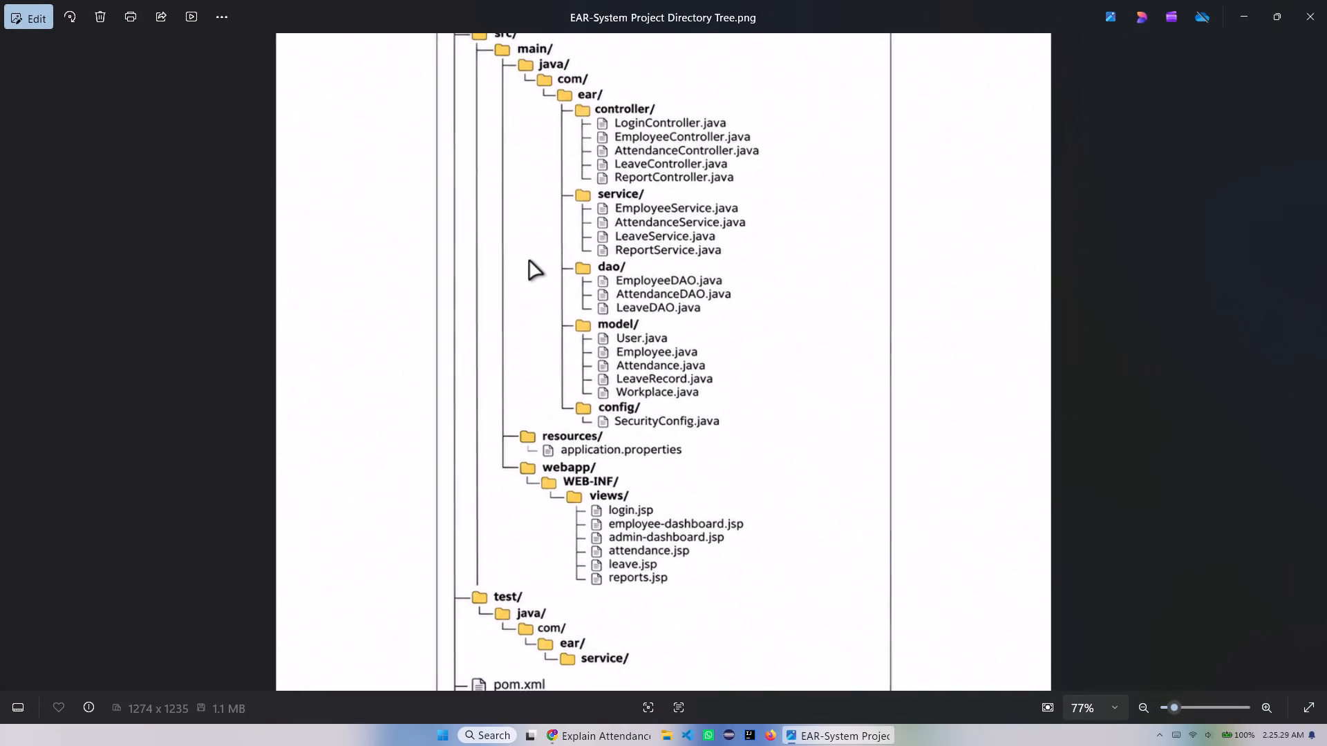
scroll(539, 240, down, 4)
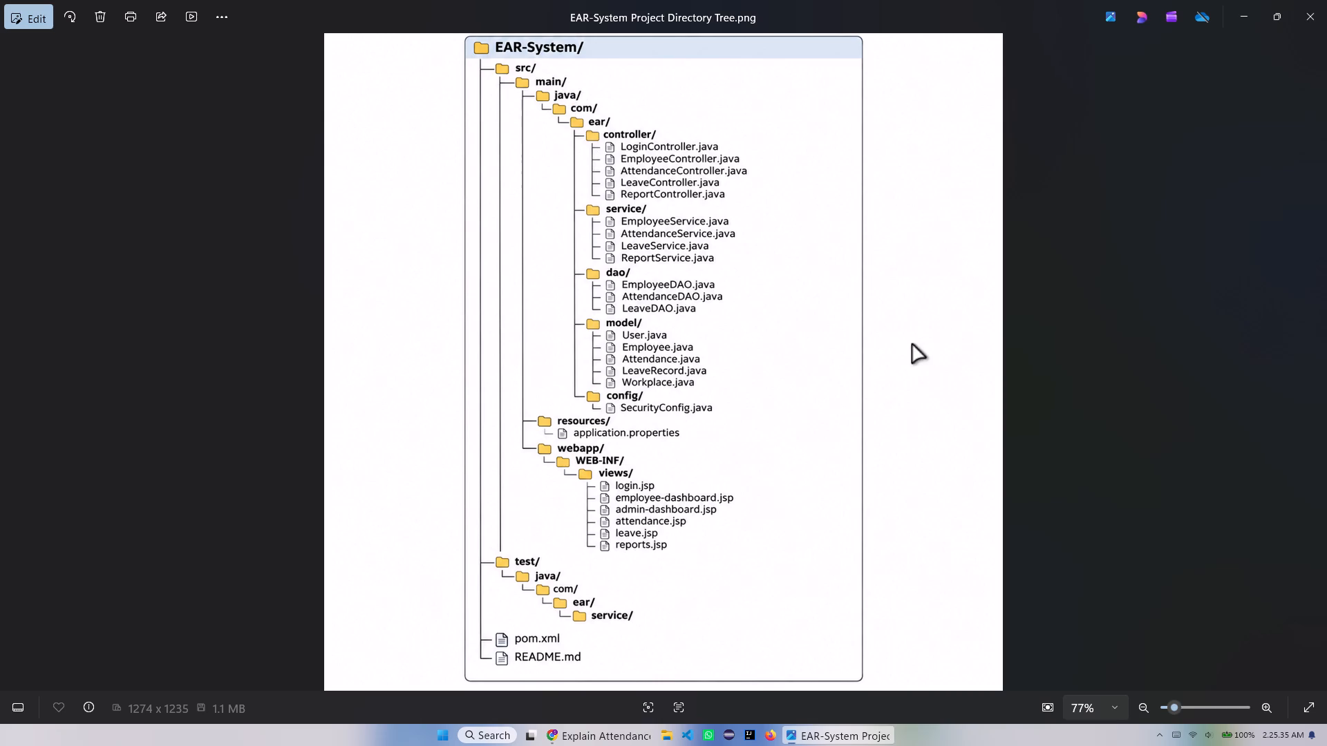
scroll(798, 376, up, 1)
scroll(798, 376, down, 3)
click(1321, 15)
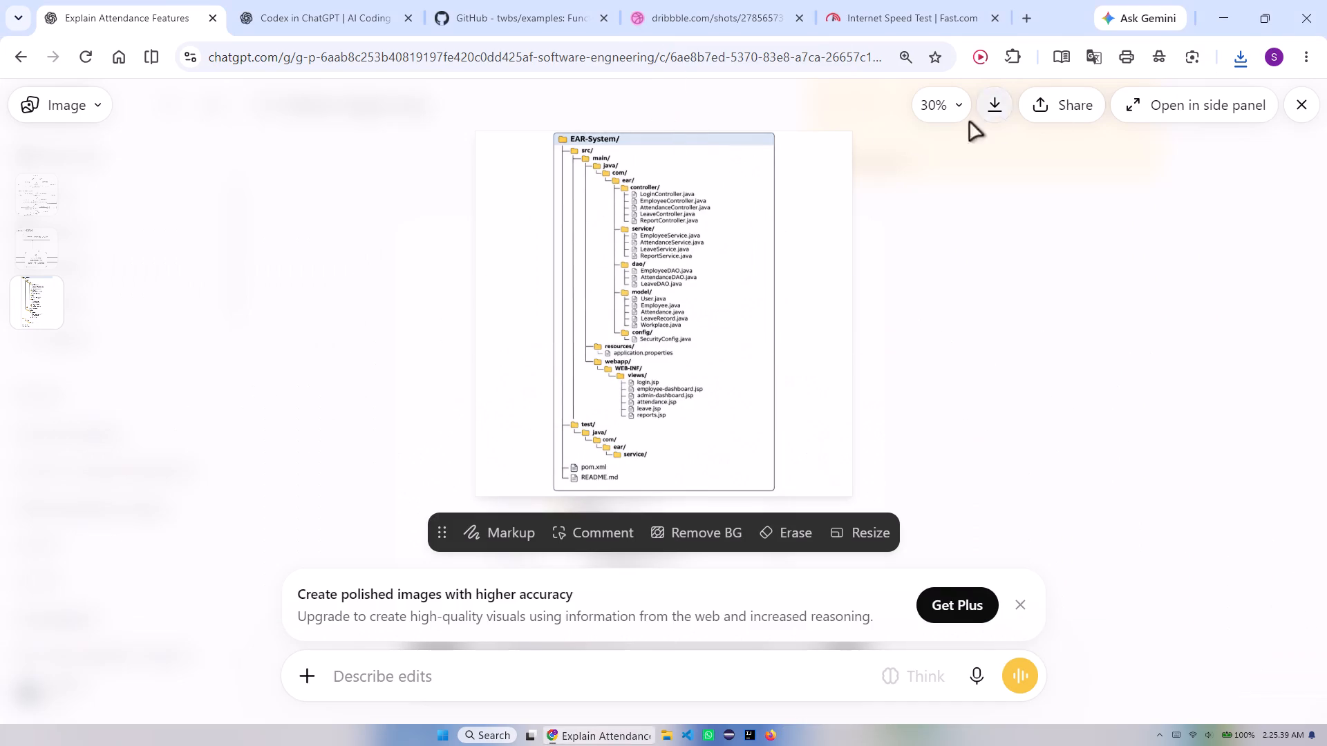
Copy the EAR-System Project Directory Tree PNG from the Downloads folder in File Explorer.
click(1221, 16)
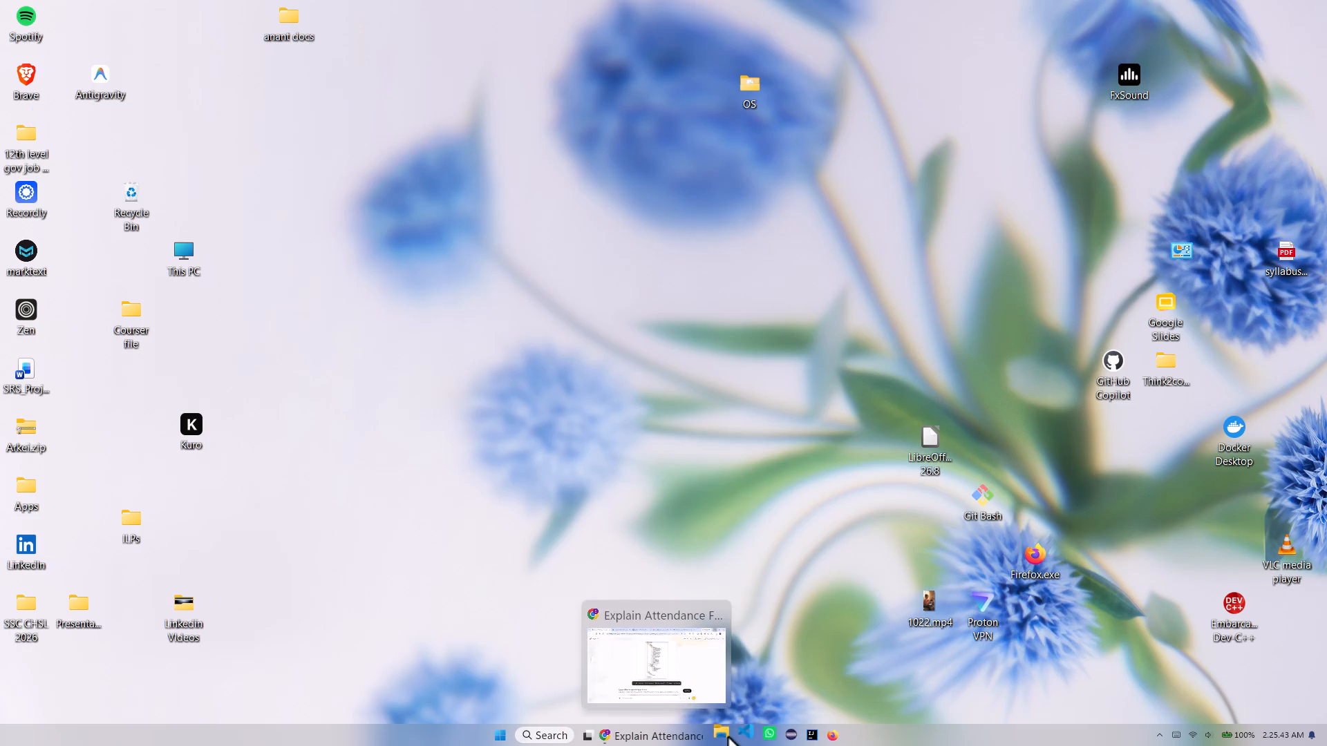
click(728, 738)
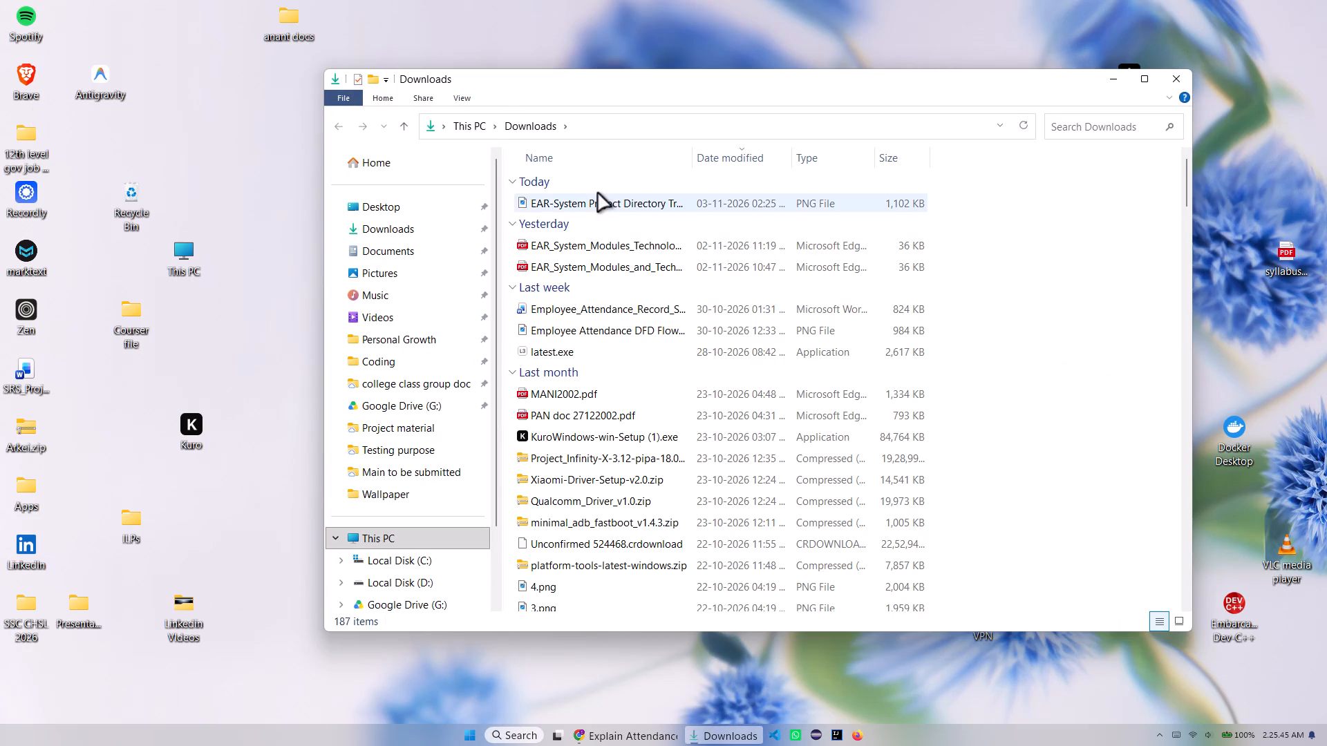
right_click(598, 204)
click(686, 229)
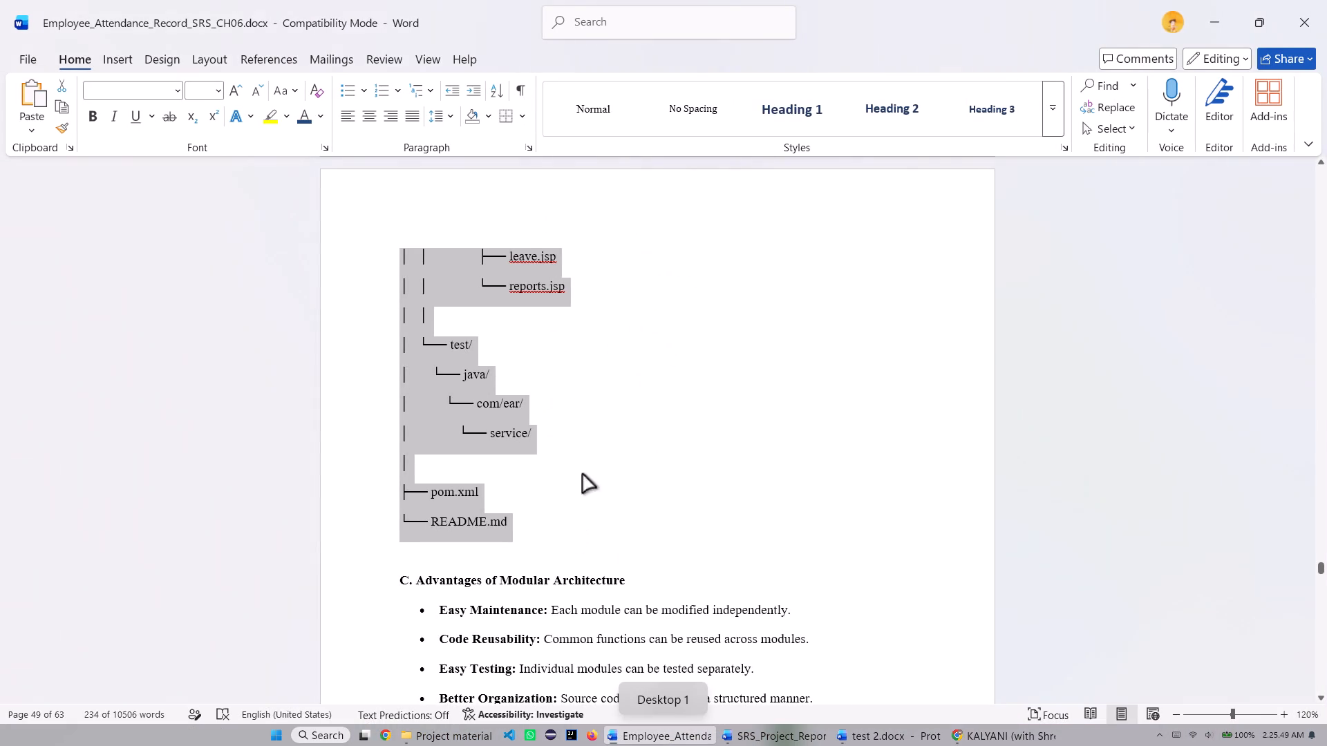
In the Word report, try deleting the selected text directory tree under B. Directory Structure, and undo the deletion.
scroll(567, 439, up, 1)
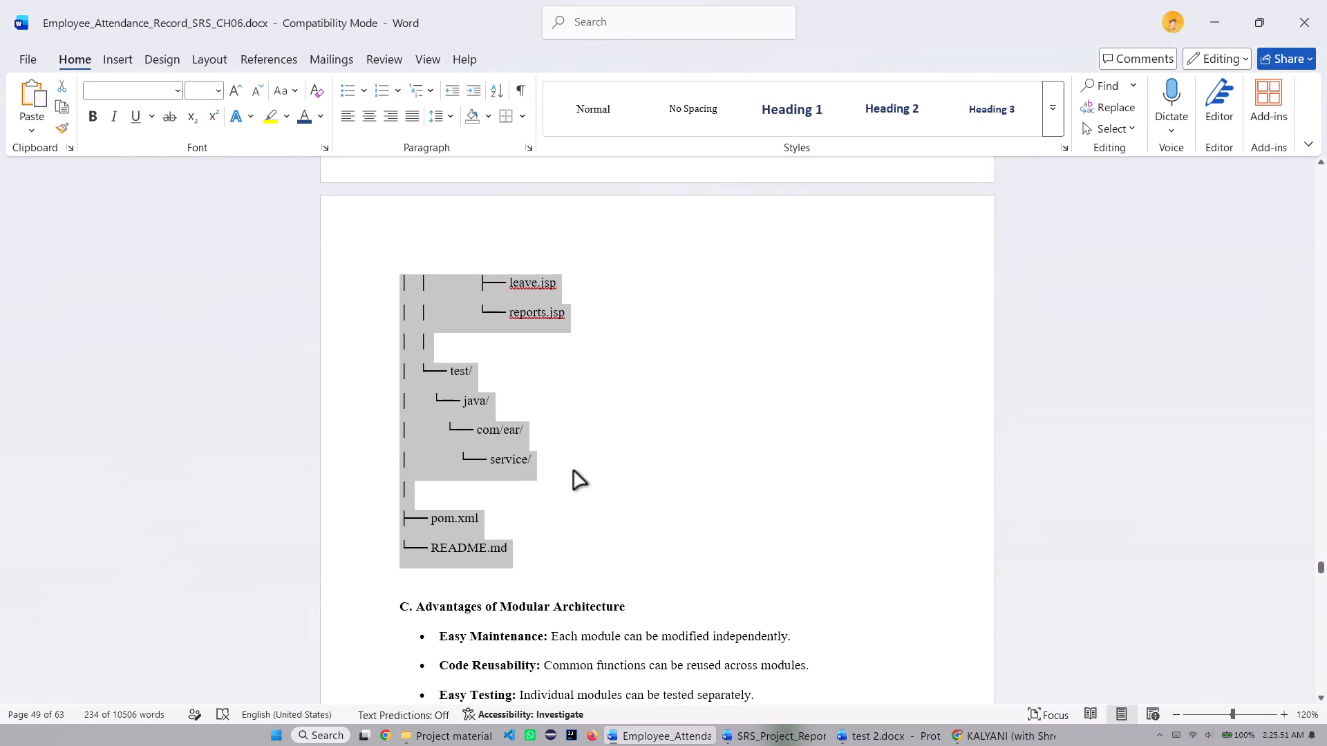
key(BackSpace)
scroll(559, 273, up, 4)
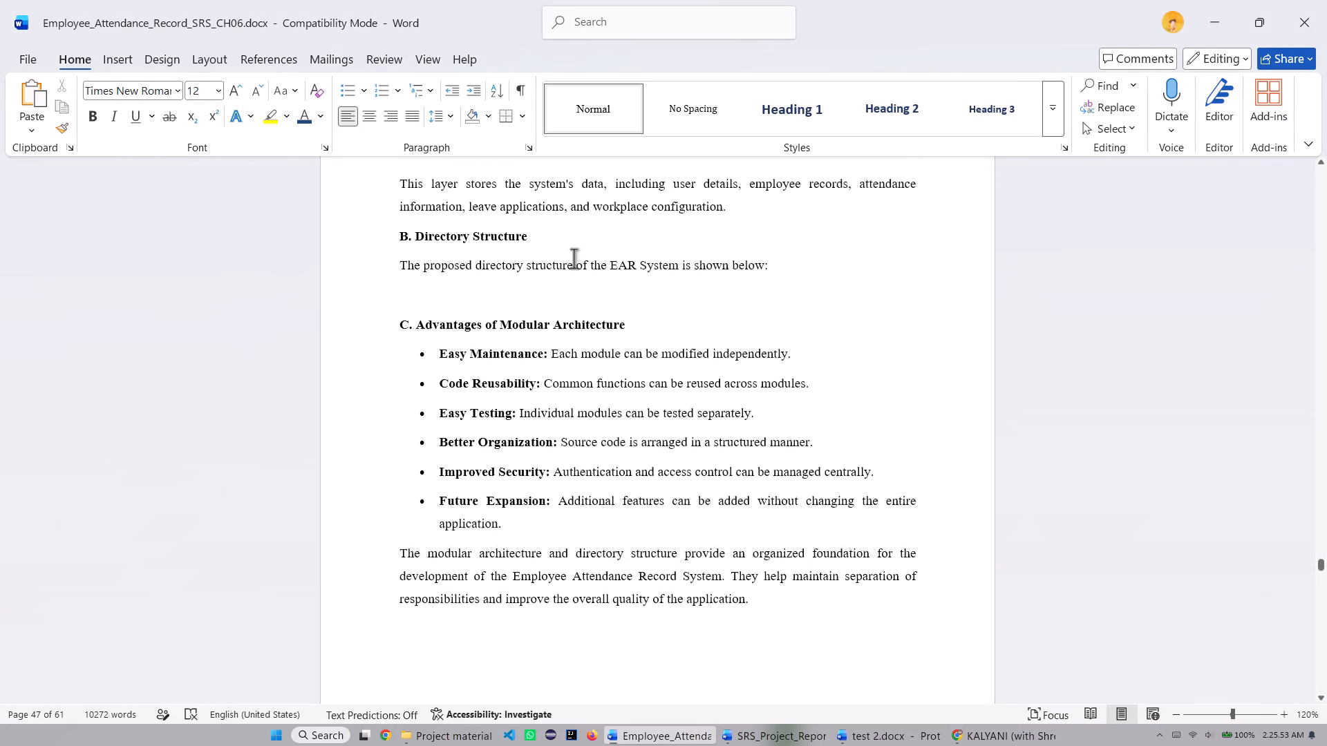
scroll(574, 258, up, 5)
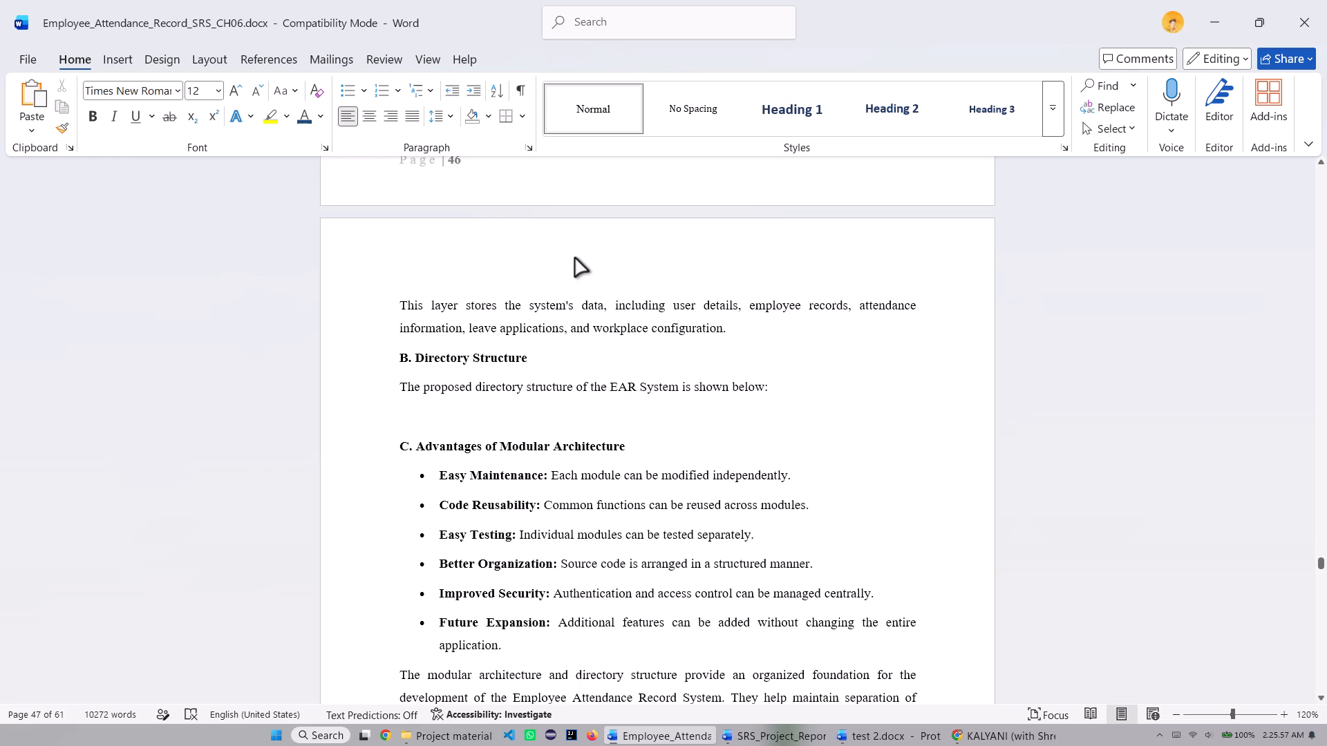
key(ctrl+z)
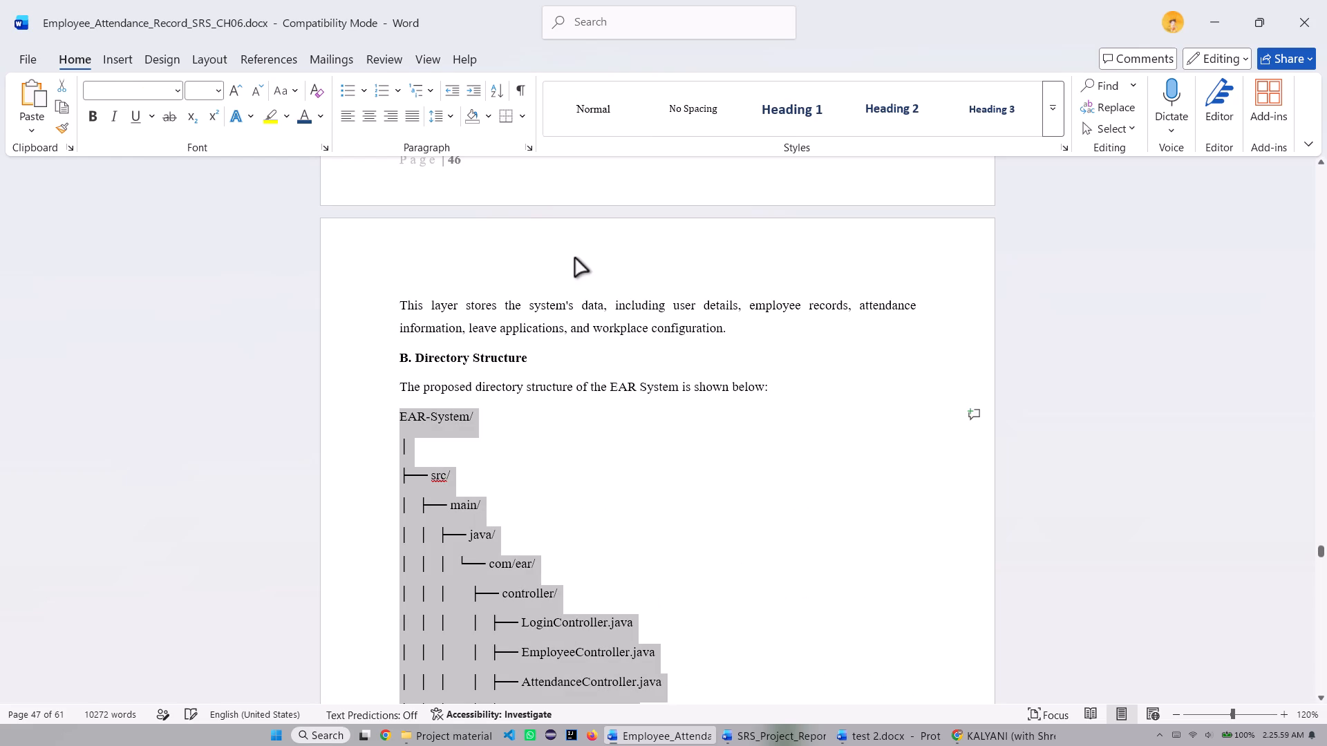
Replace the selected text directory tree under B. Directory Structure with the copied EAR-System directory tree image.
scroll(456, 400, down, 3)
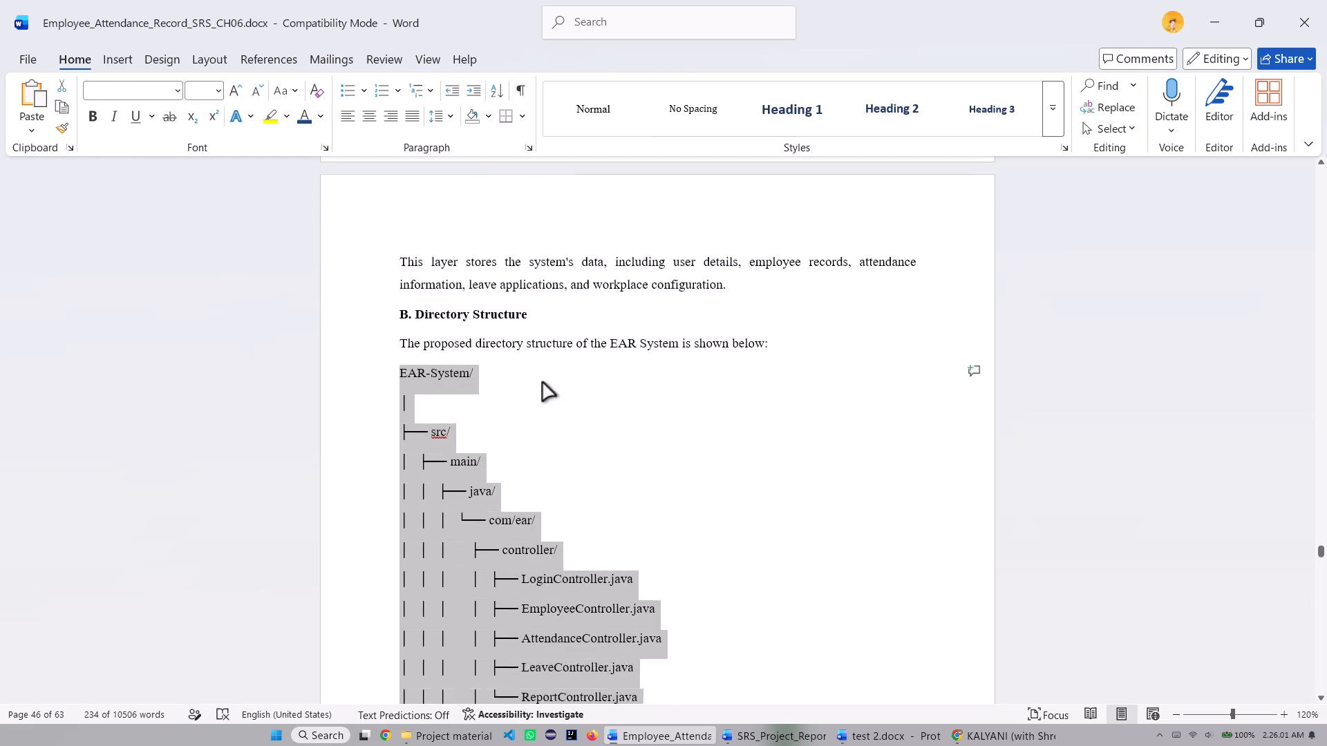
scroll(543, 383, down, 20)
scroll(543, 383, down, 20)
scroll(543, 383, down, 2)
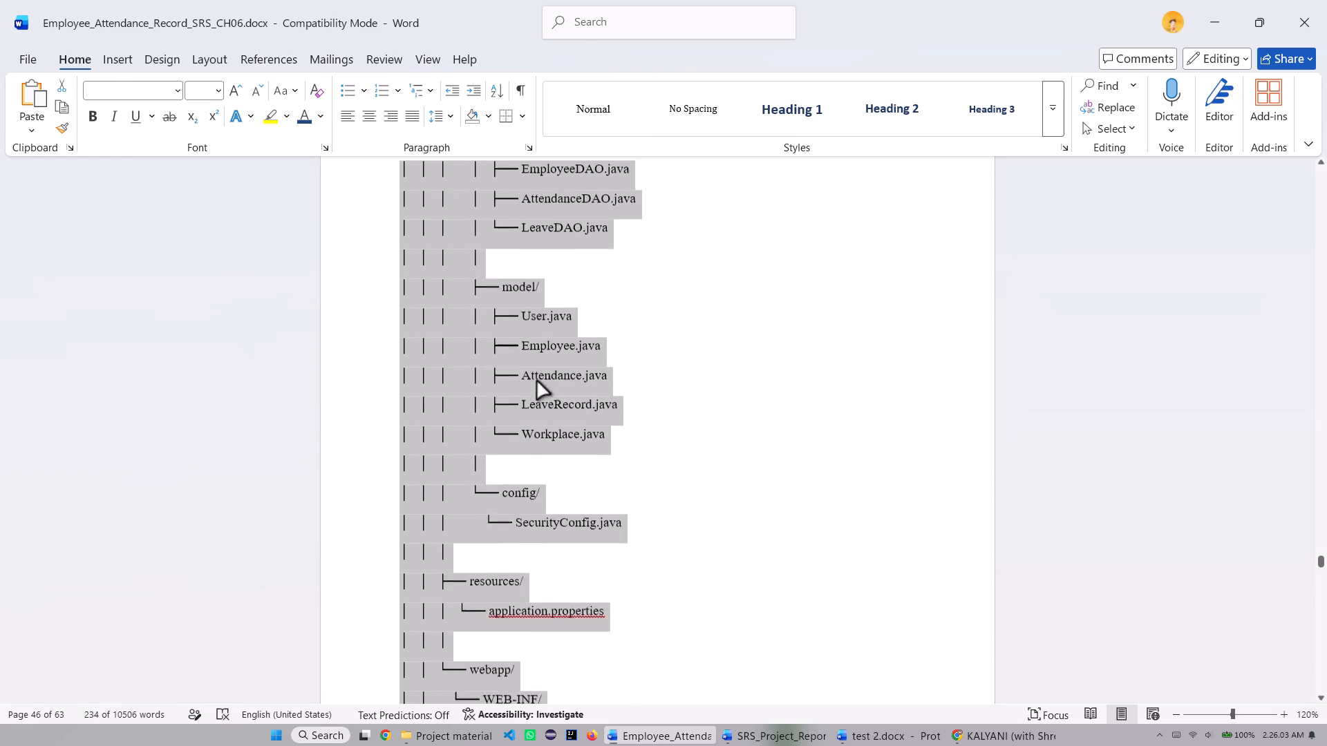
scroll(537, 381, down, 20)
scroll(537, 381, down, 10)
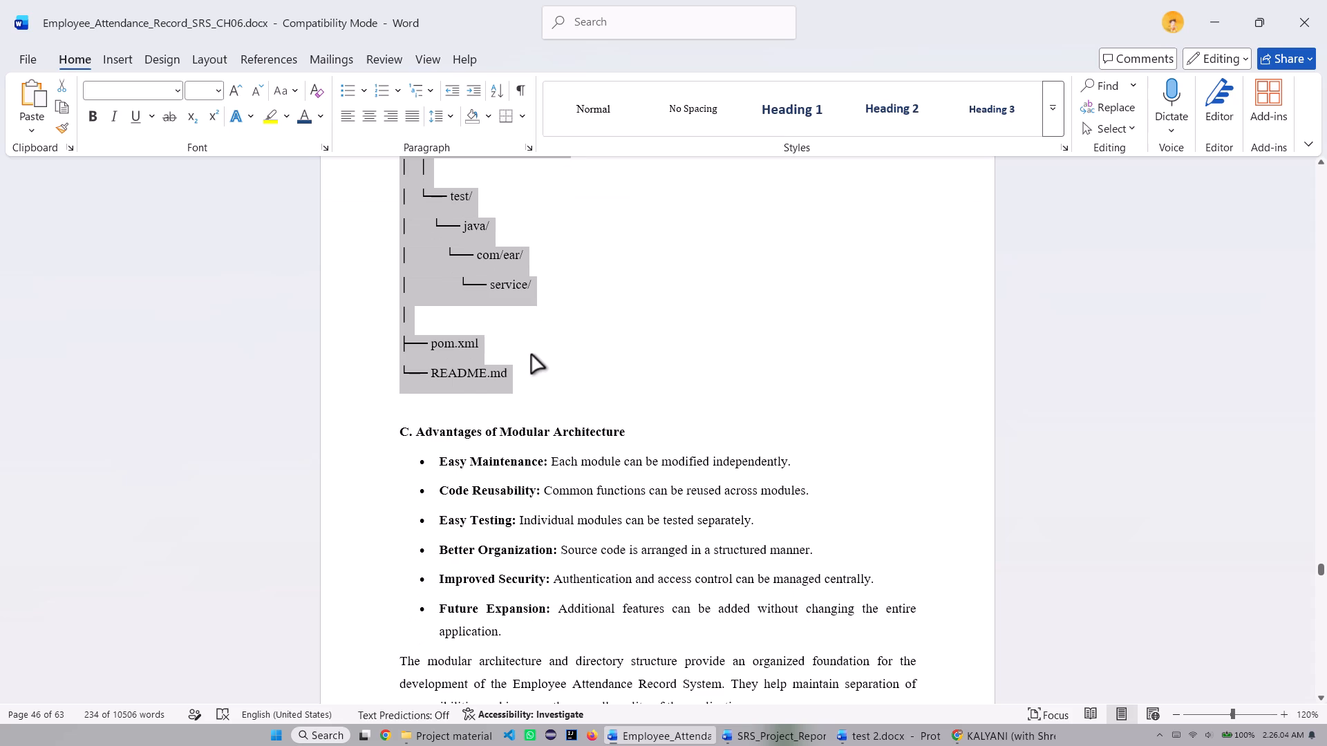
key(BackSpace)
scroll(533, 354, up, 3)
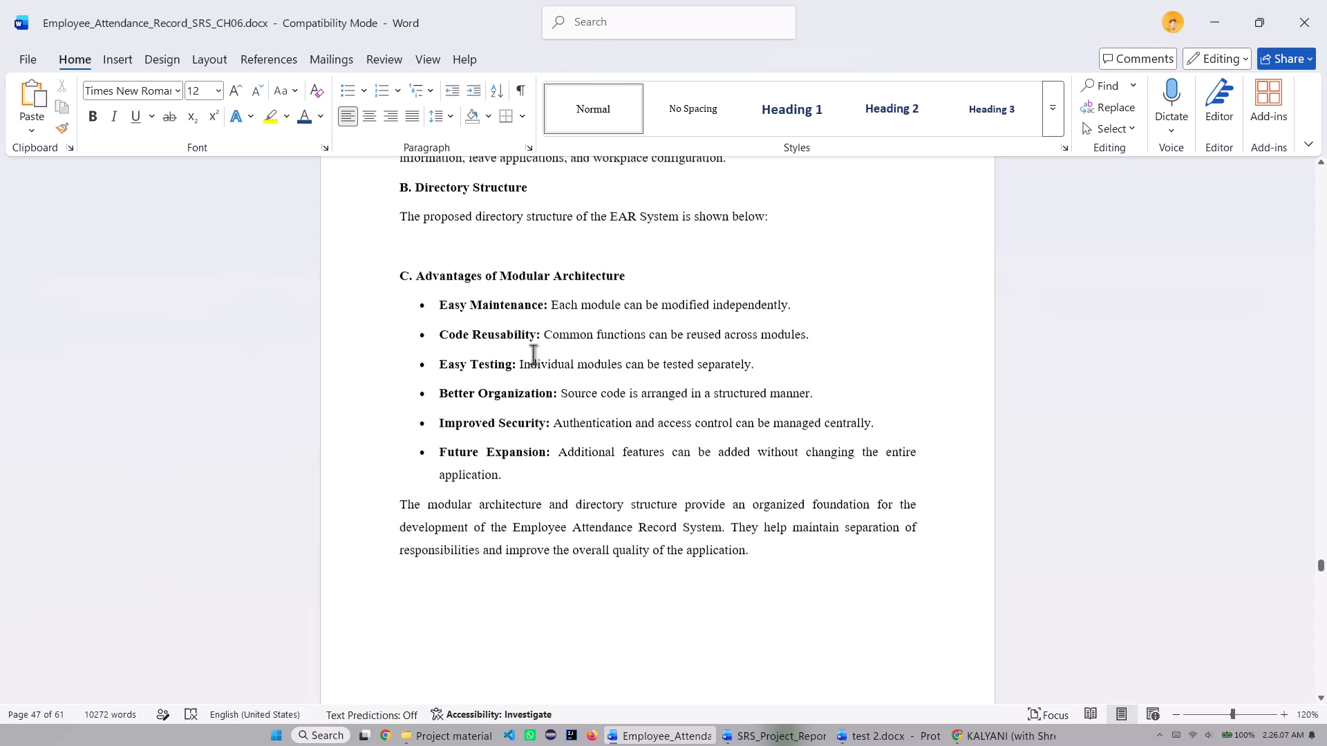
scroll(533, 354, up, 3)
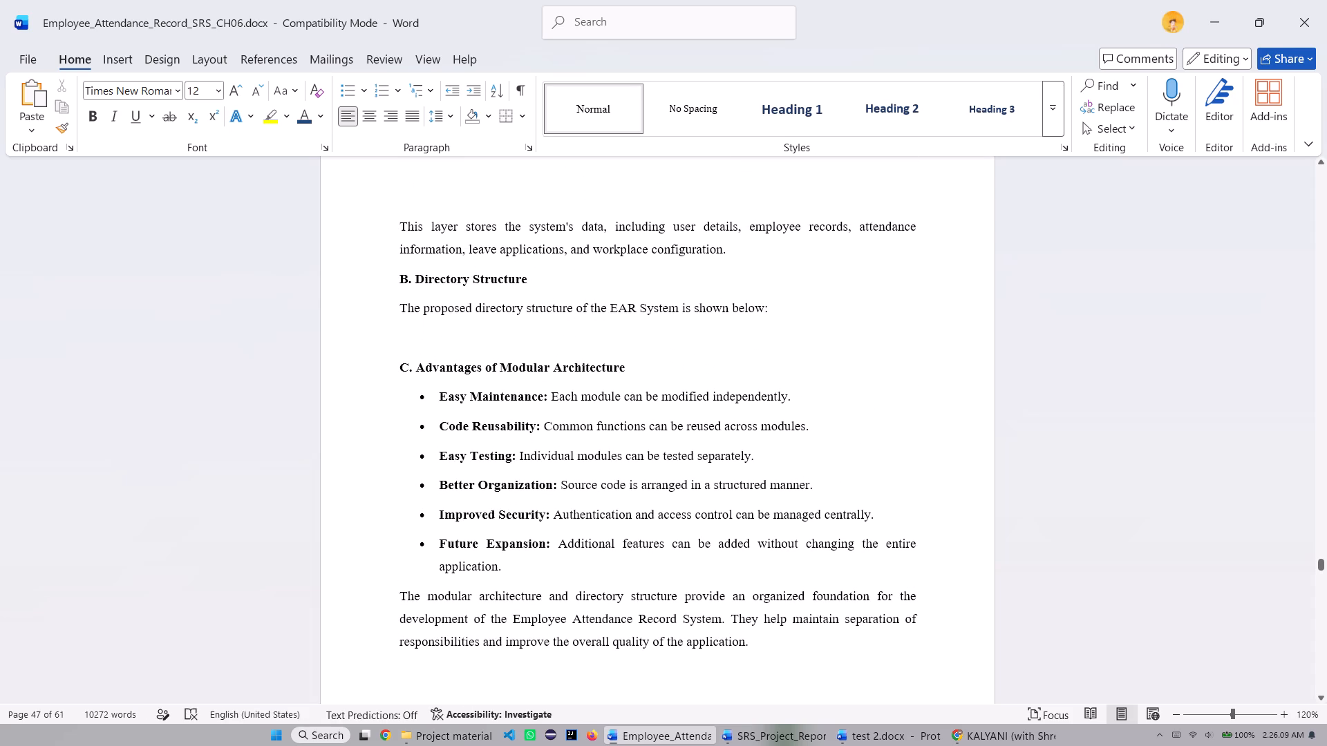
key(ctrl+v)
Examine the pasted directory tree image and its placement between B. Directory Structure and C. Advantages of Modular Architecture.
scroll(533, 354, up, 5)
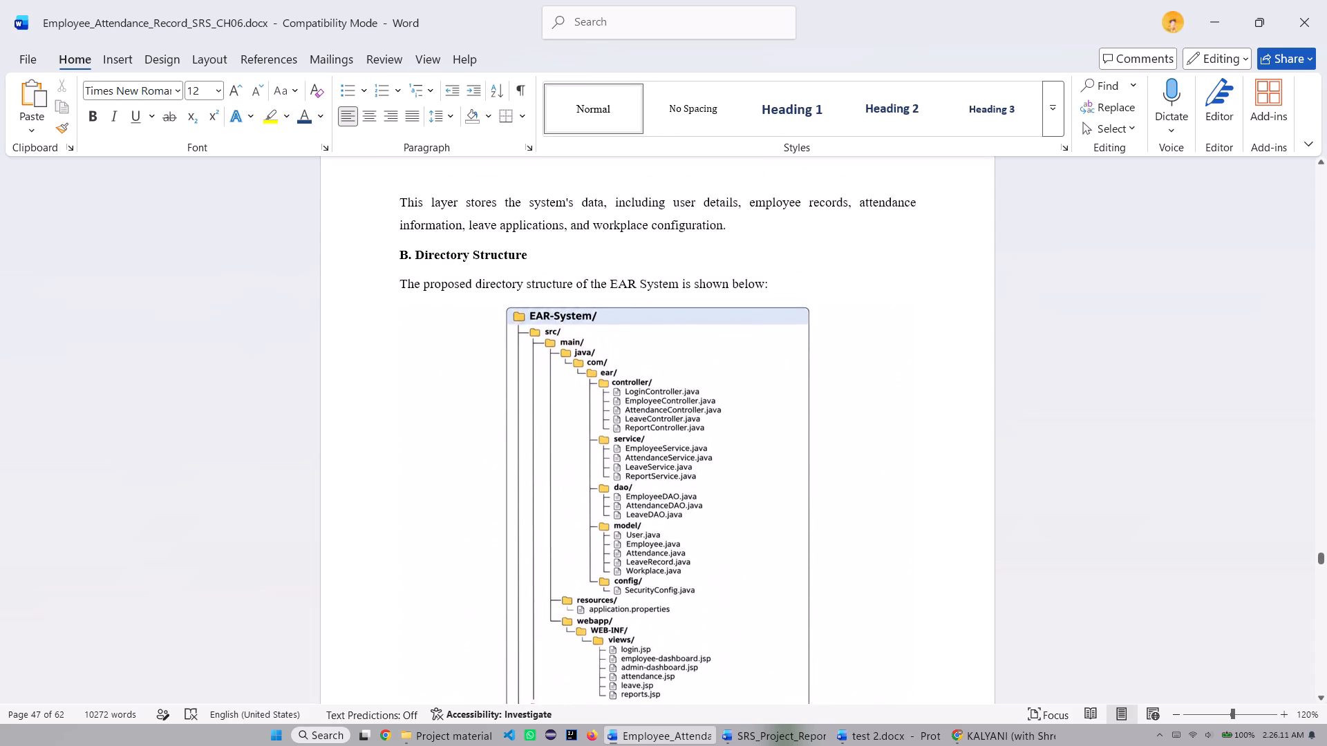
scroll(533, 354, up, 1)
scroll(647, 367, down, 6)
scroll(703, 383, down, 4)
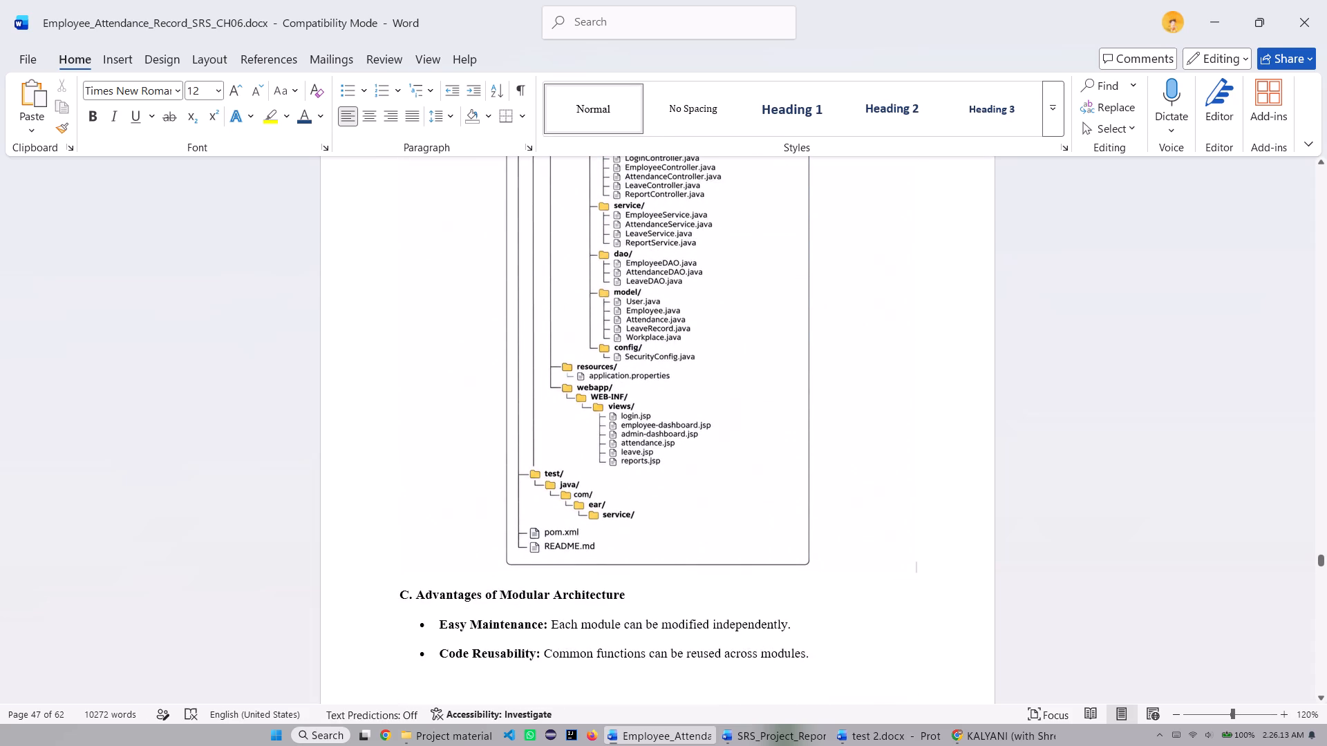
scroll(740, 392, up, 10)
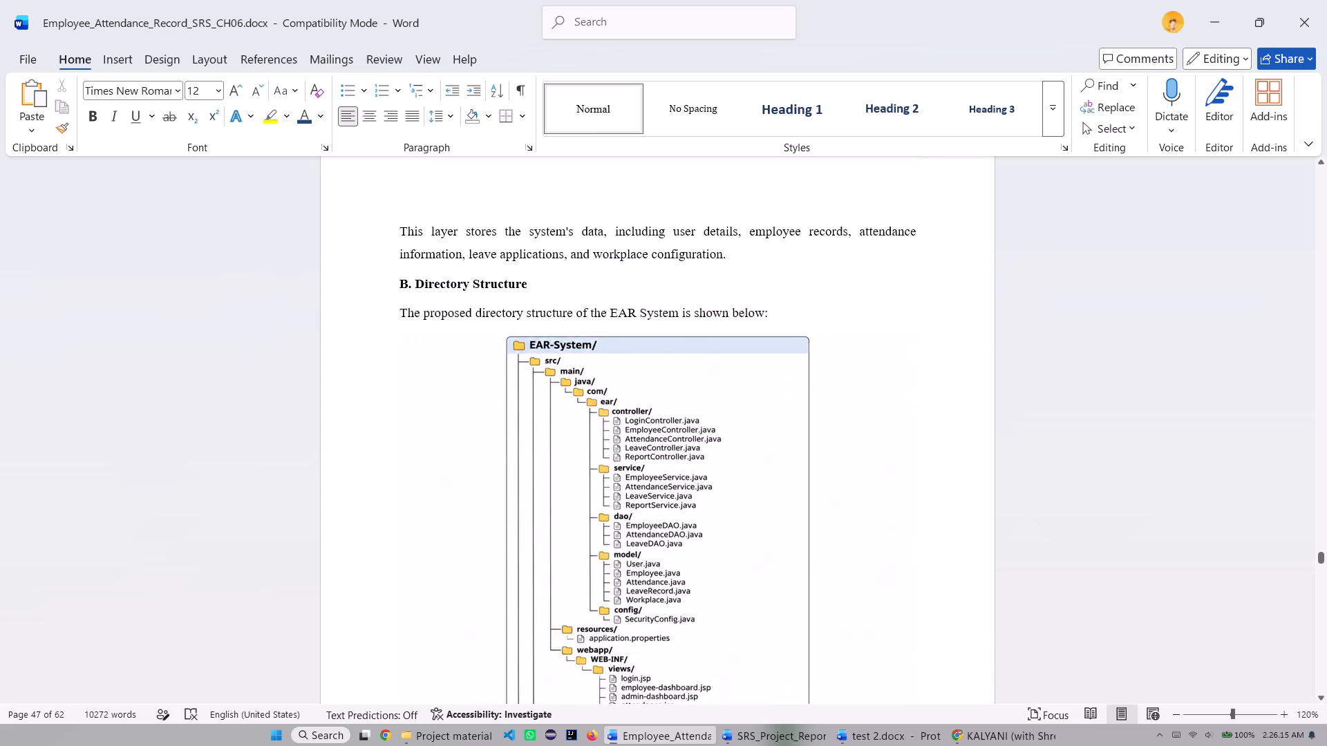
scroll(650, 504, up, 3)
scroll(606, 504, down, 1)
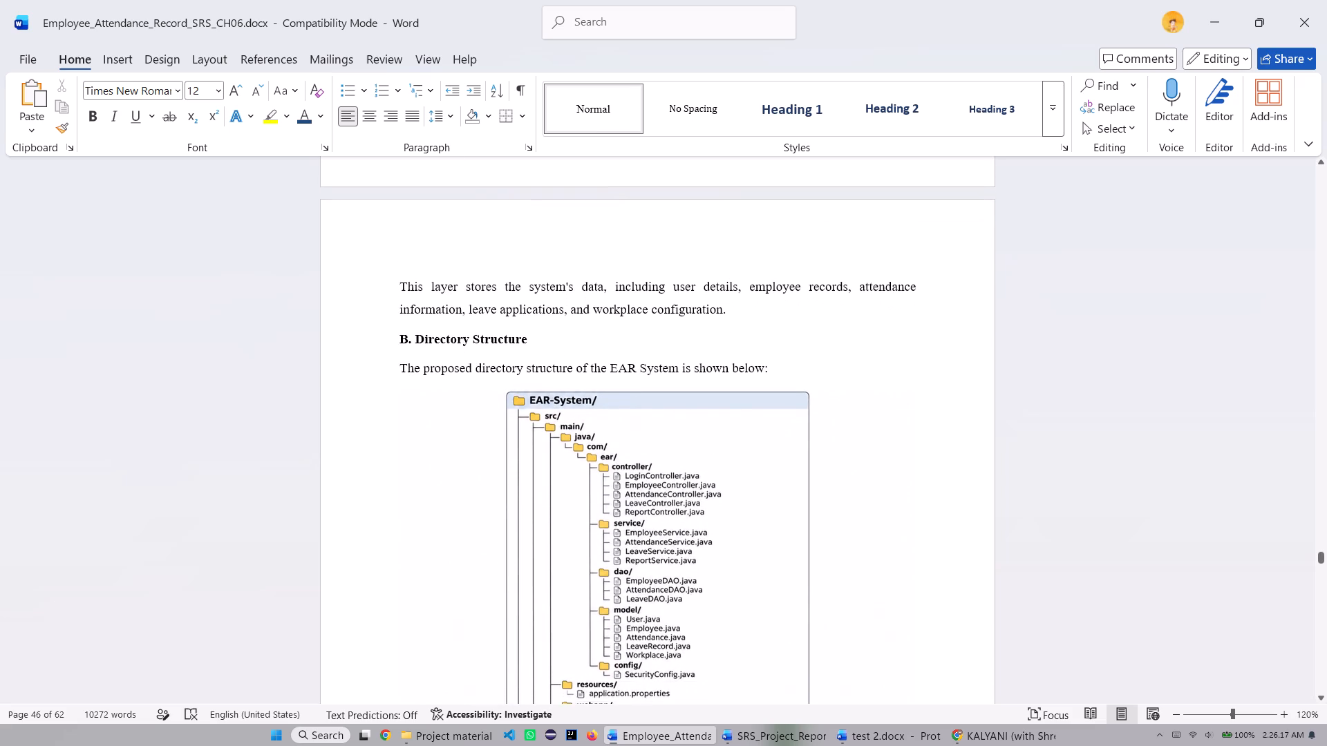
scroll(605, 448, down, 4)
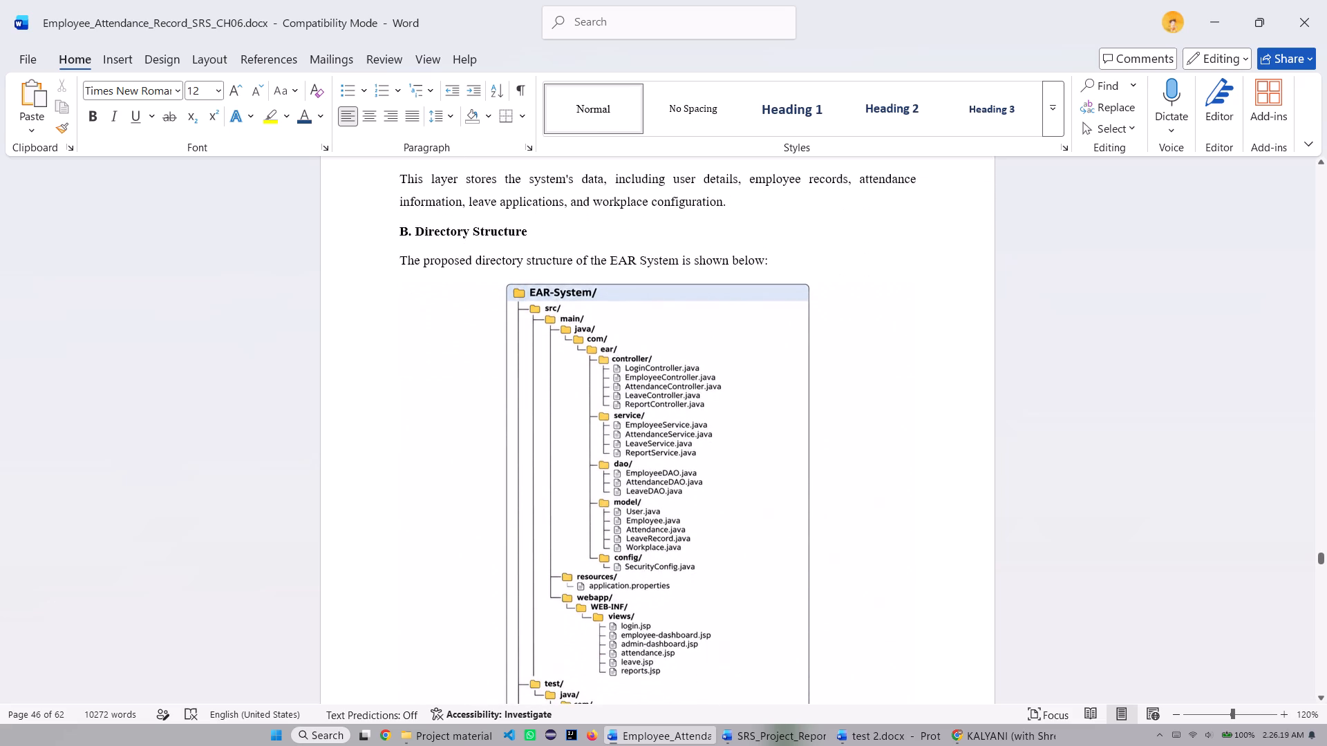
scroll(600, 455, down, 7)
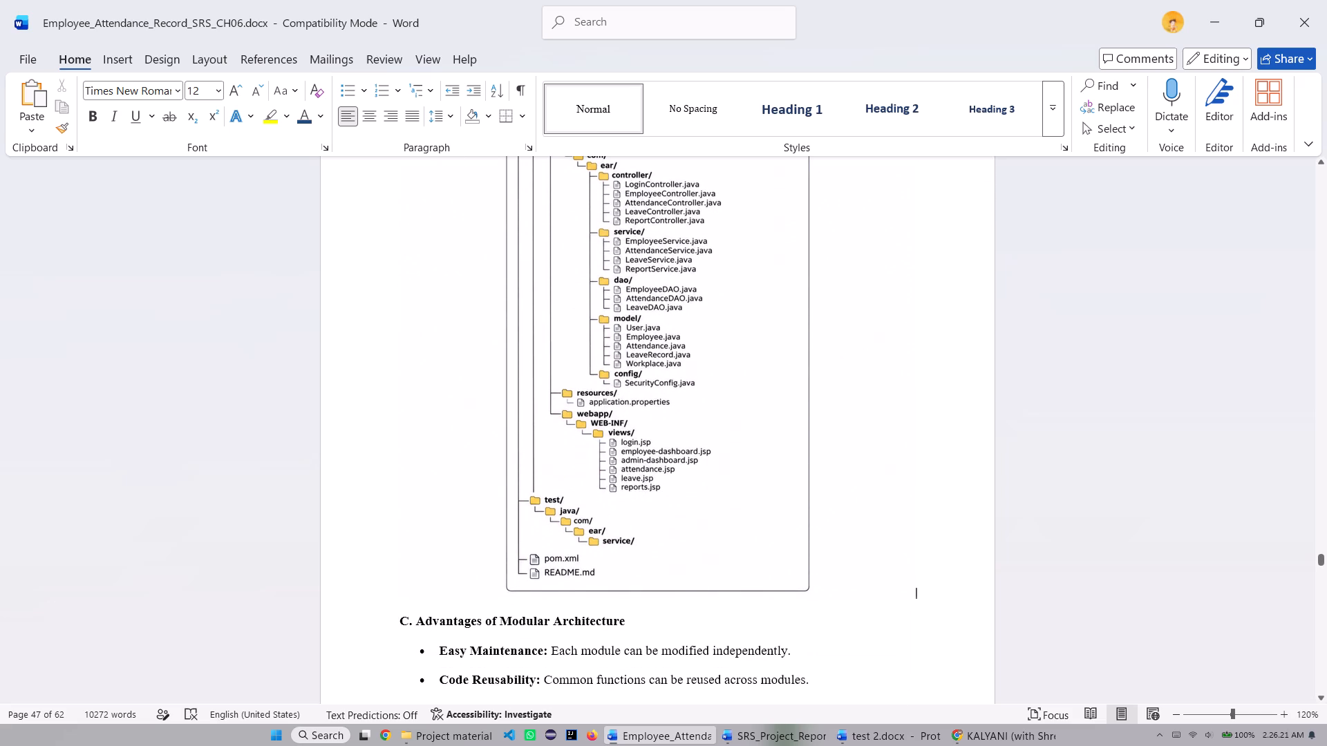
scroll(614, 454, up, 4)
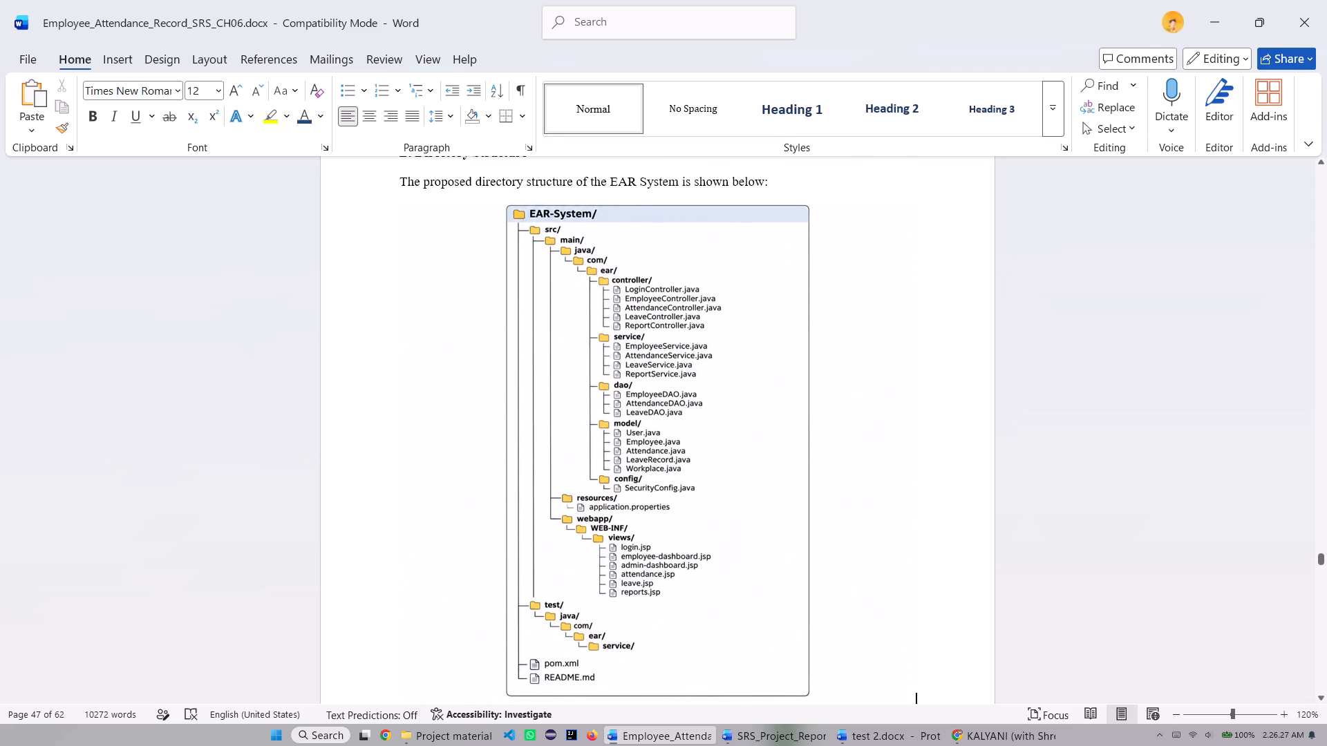
scroll(601, 434, down, 6)
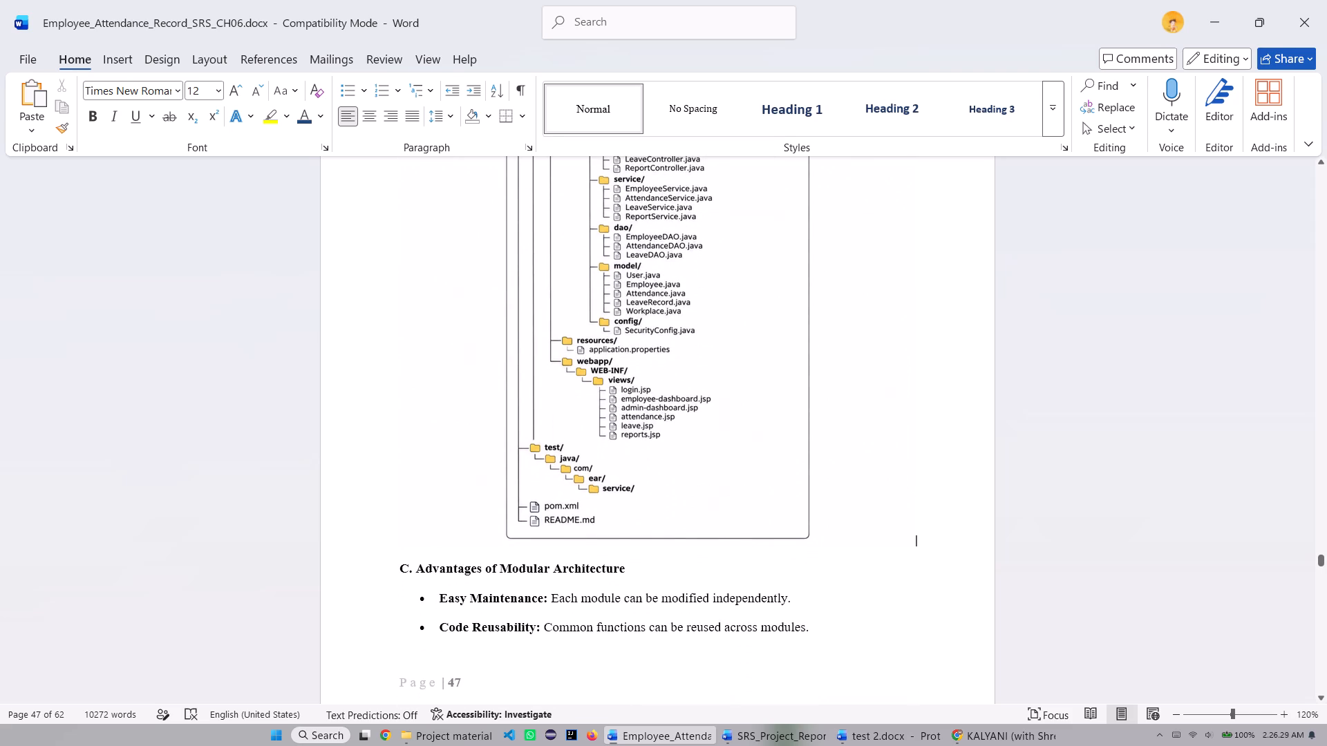
scroll(599, 414, up, 4)
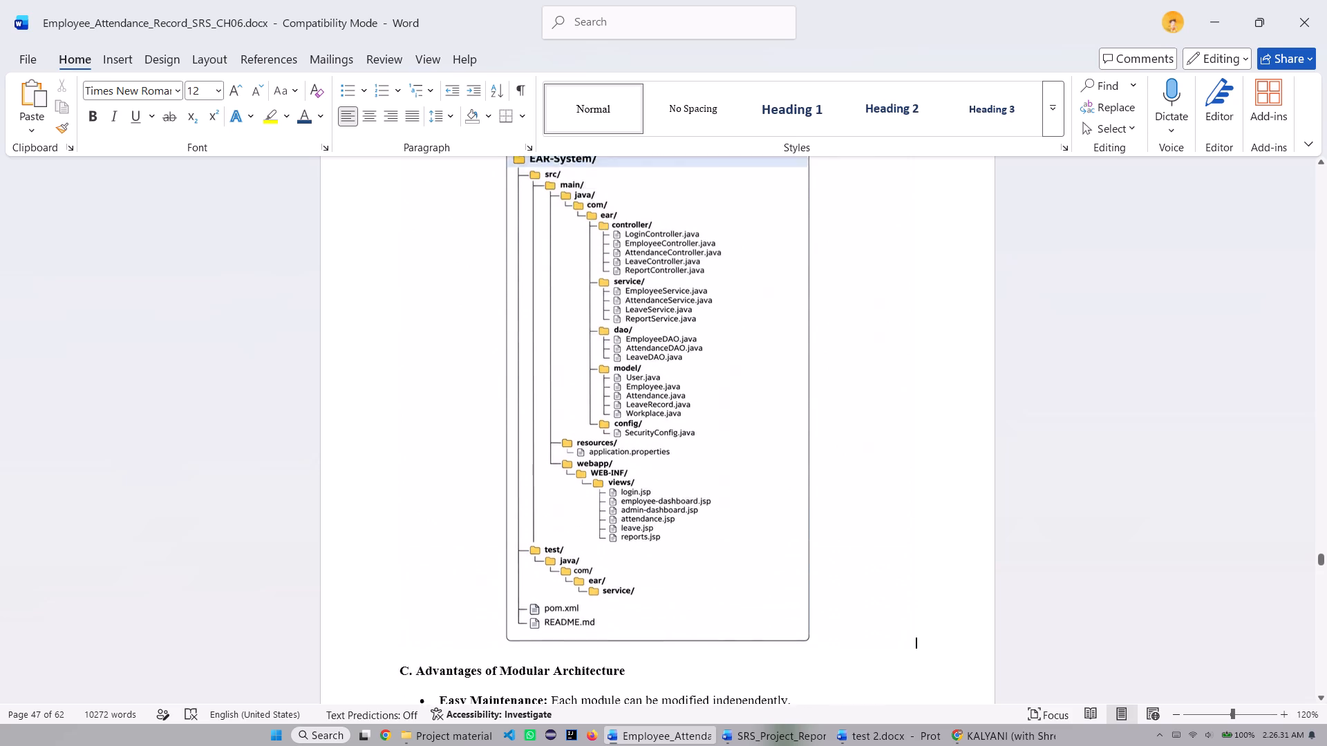
scroll(599, 414, up, 8)
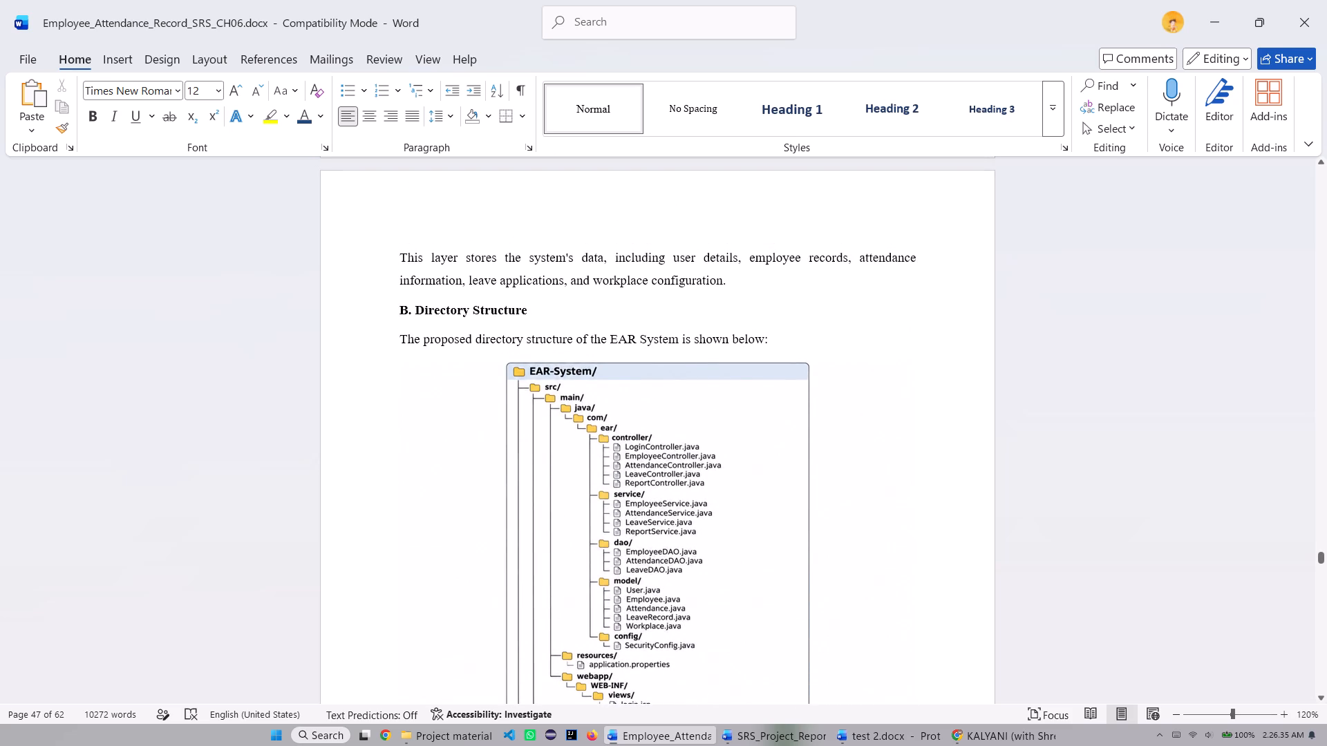
scroll(717, 427, down, 5)
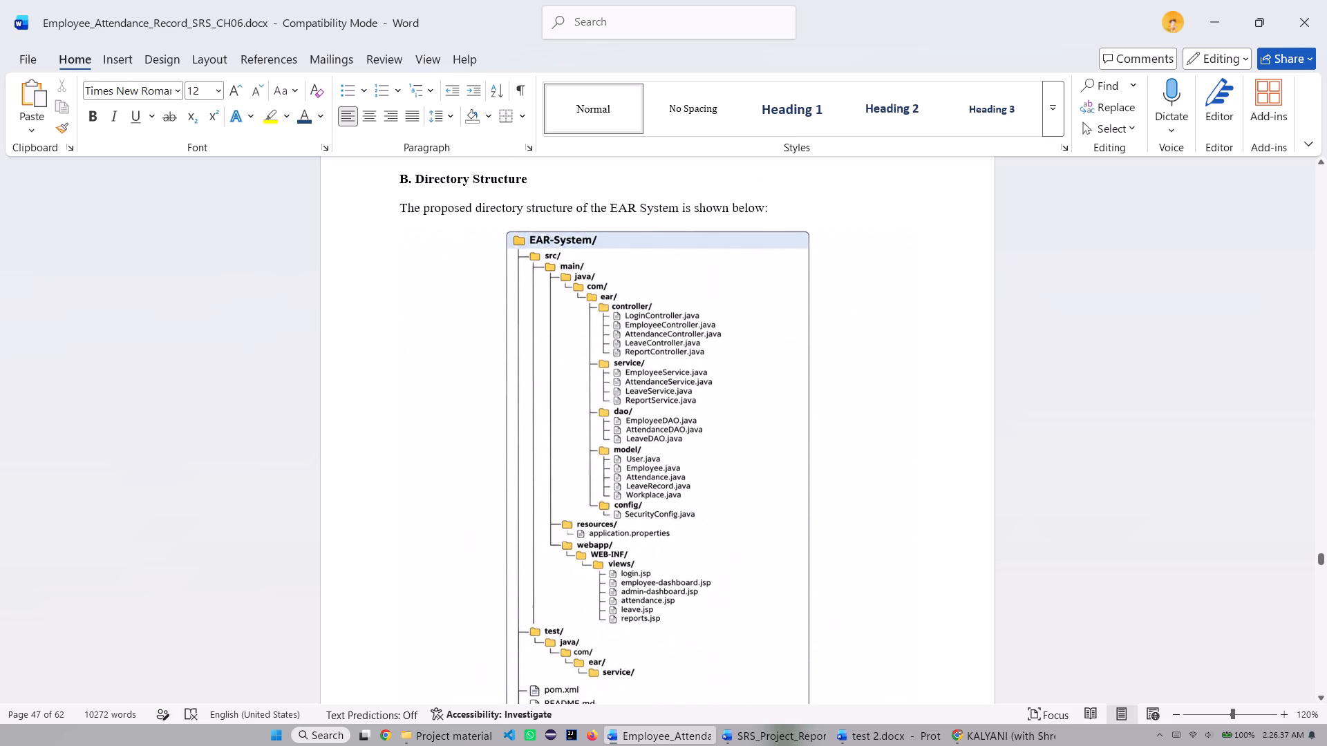
Check how the directory tree image fits on its page and how section C, Advantages of Modular Architecture, flows up to Chapter 6.
scroll(671, 364, down, 3)
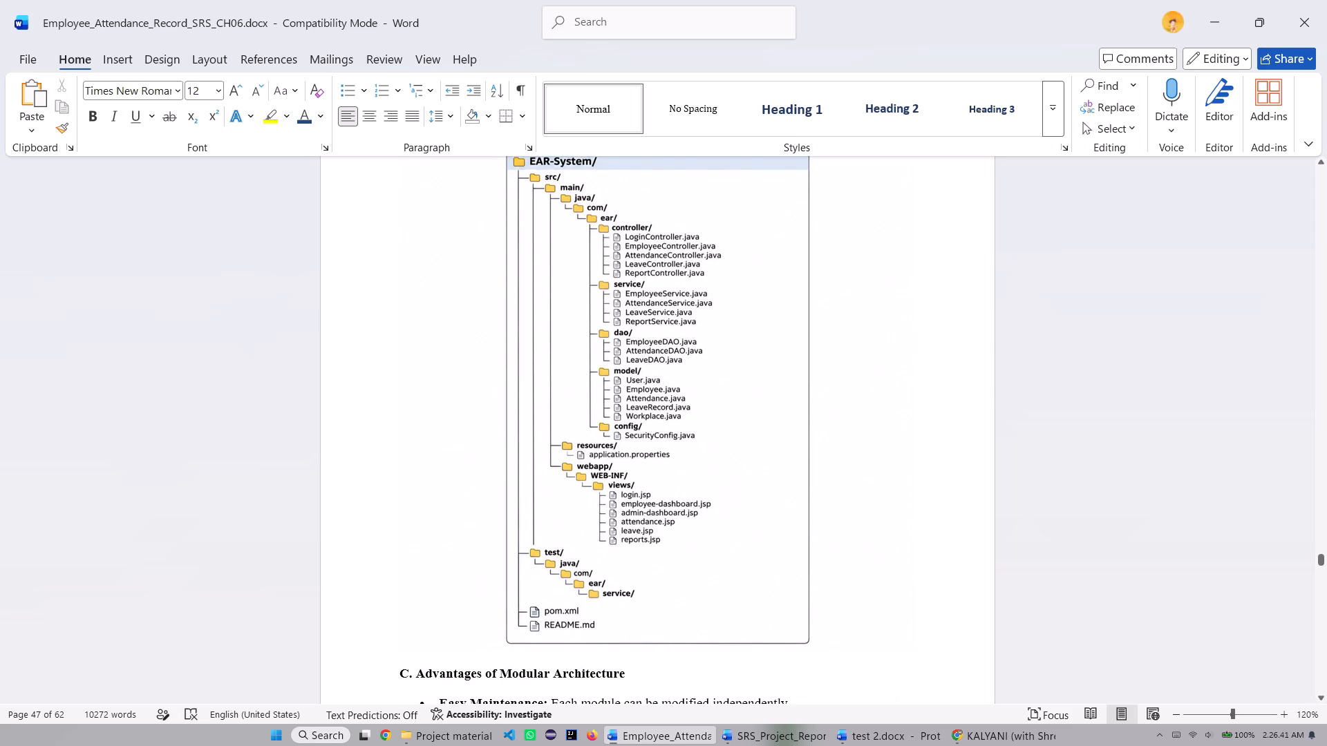
scroll(725, 472, down, 2)
scroll(603, 424, down, 3)
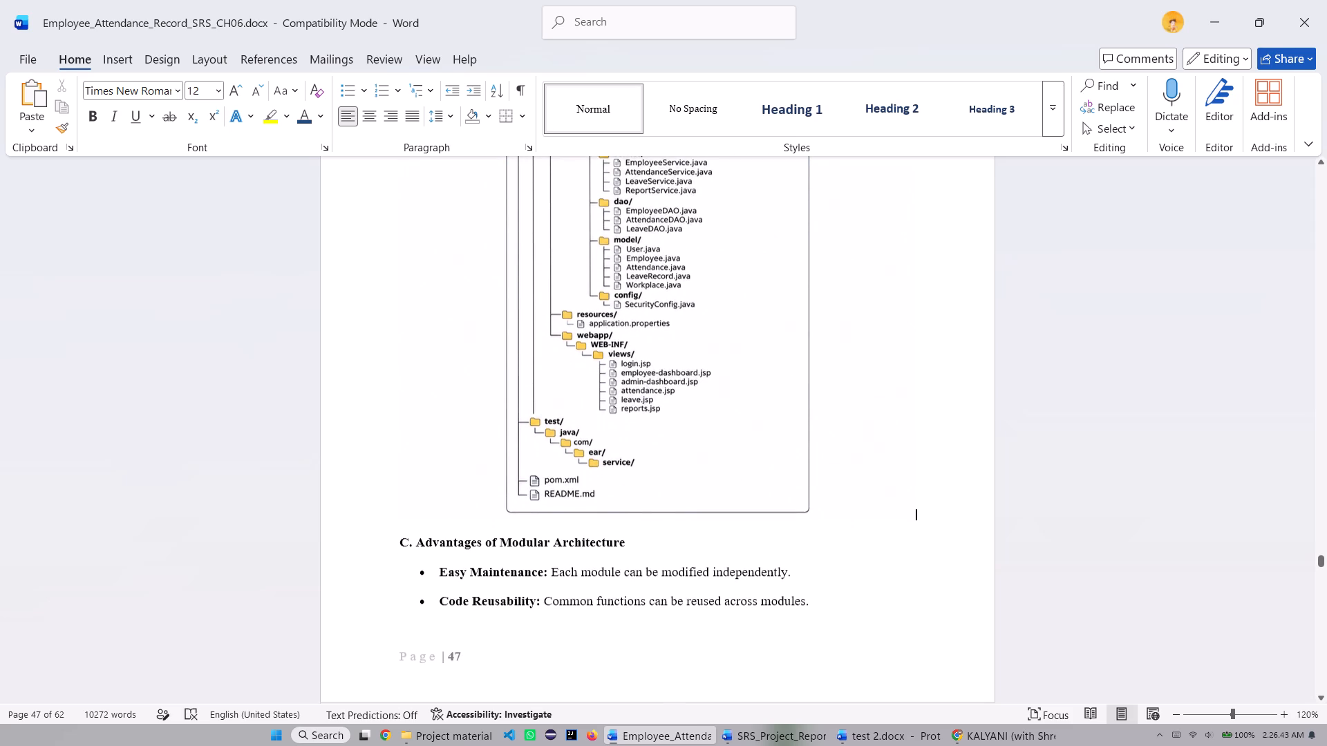
scroll(662, 399, down, 5)
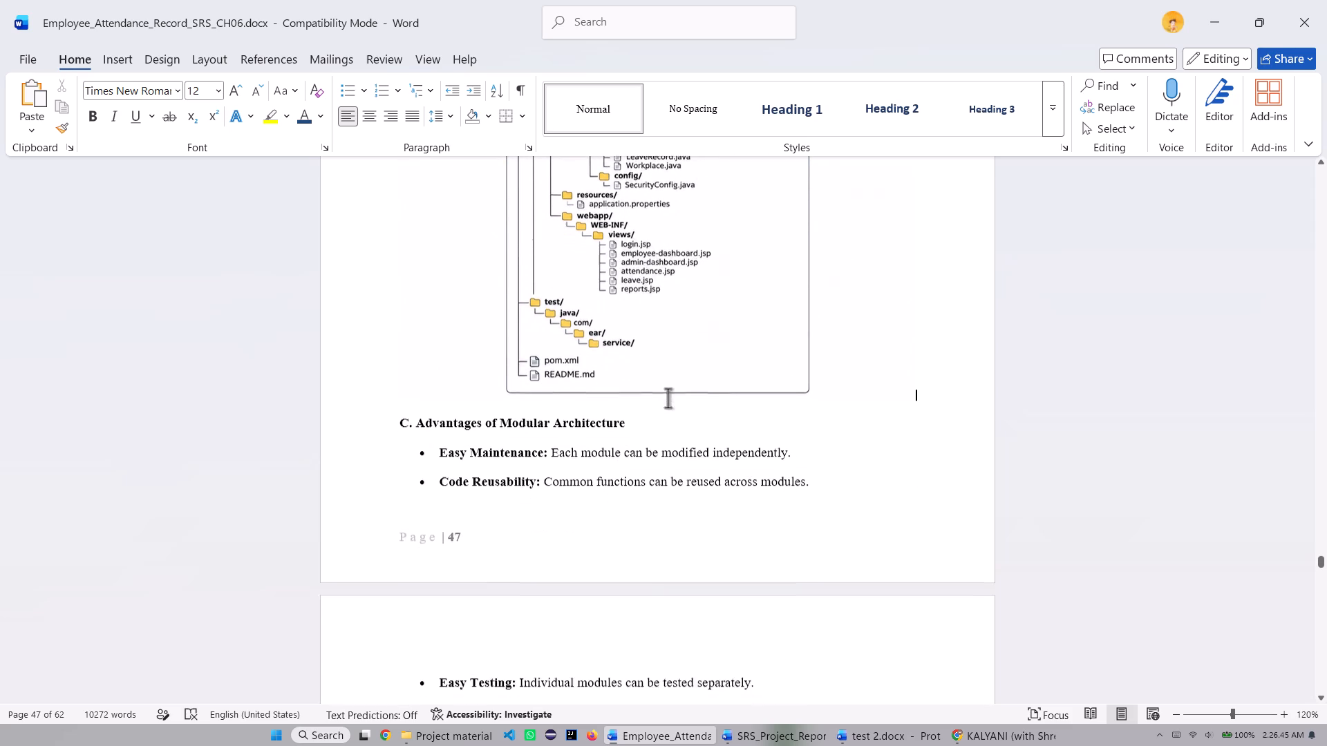
scroll(621, 393, down, 12)
scroll(632, 382, up, 6)
scroll(637, 380, down, 2)
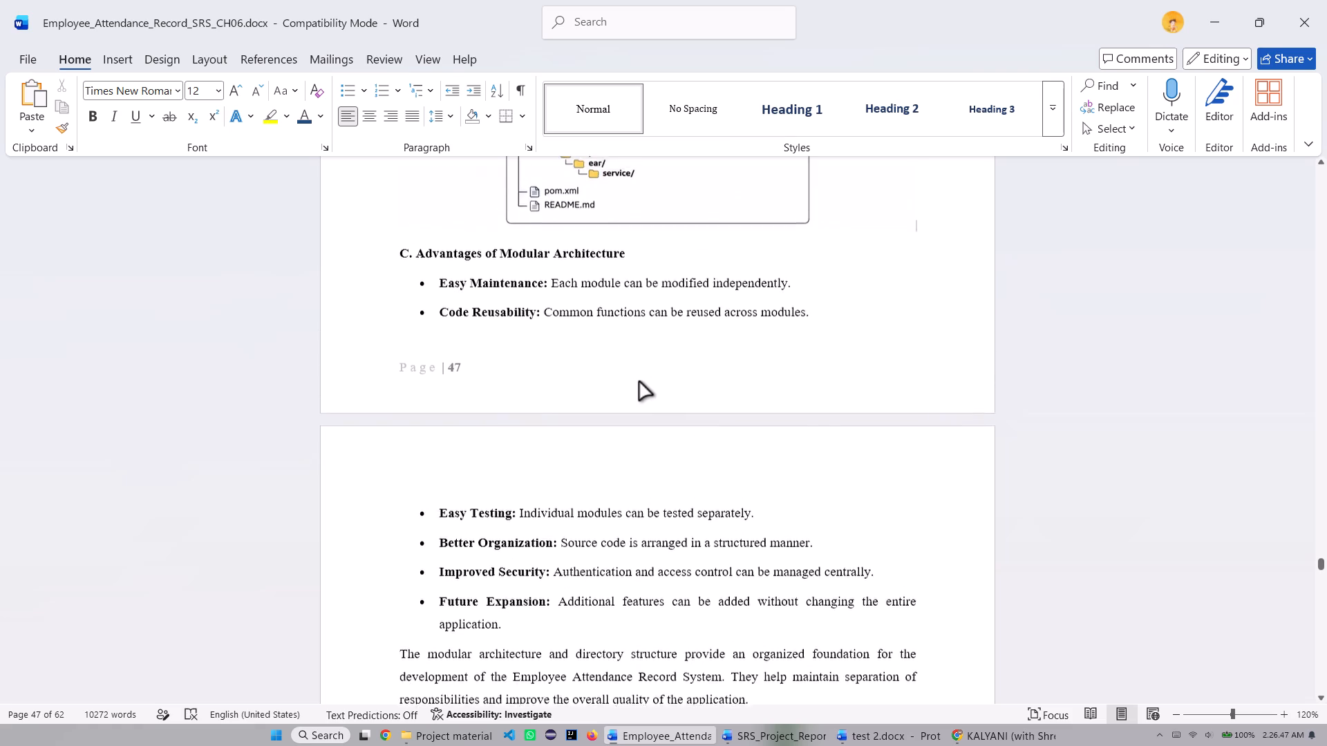
scroll(639, 382, down, 20)
scroll(639, 382, down, 11)
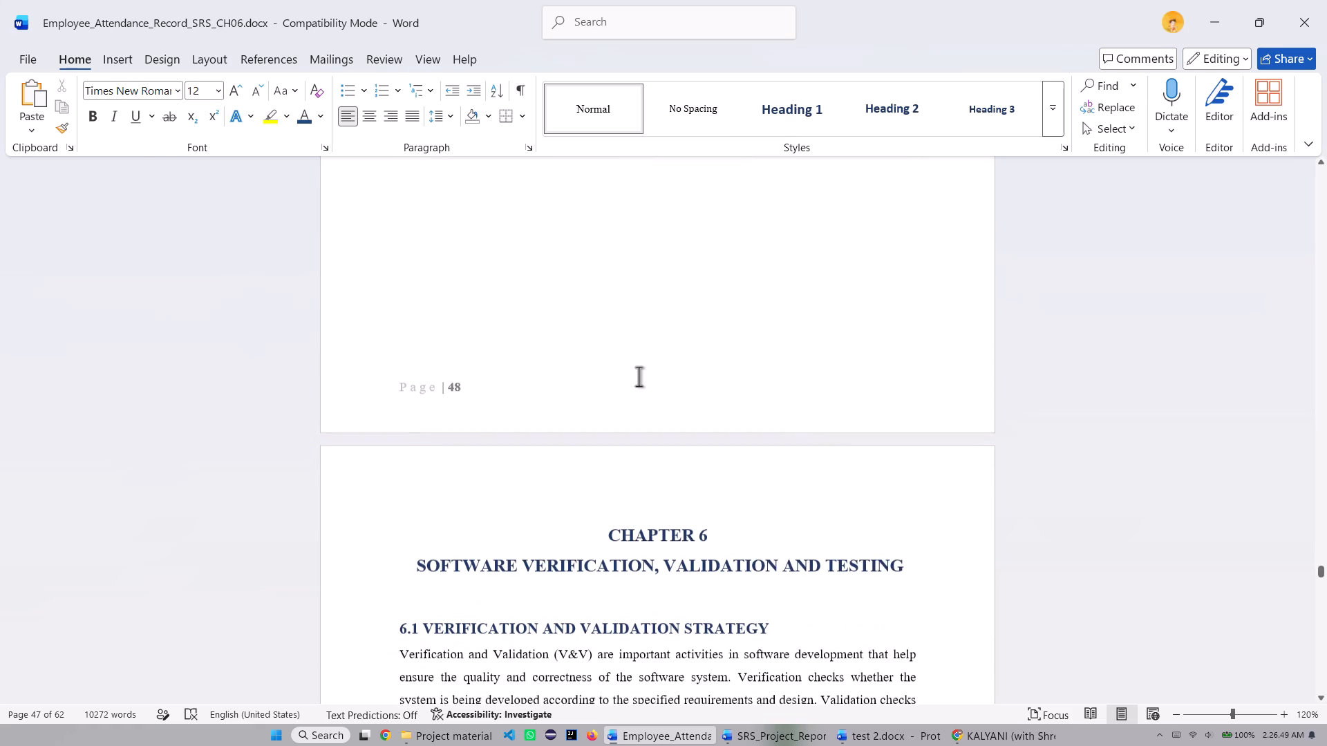
scroll(639, 376, down, 7)
scroll(639, 376, up, 20)
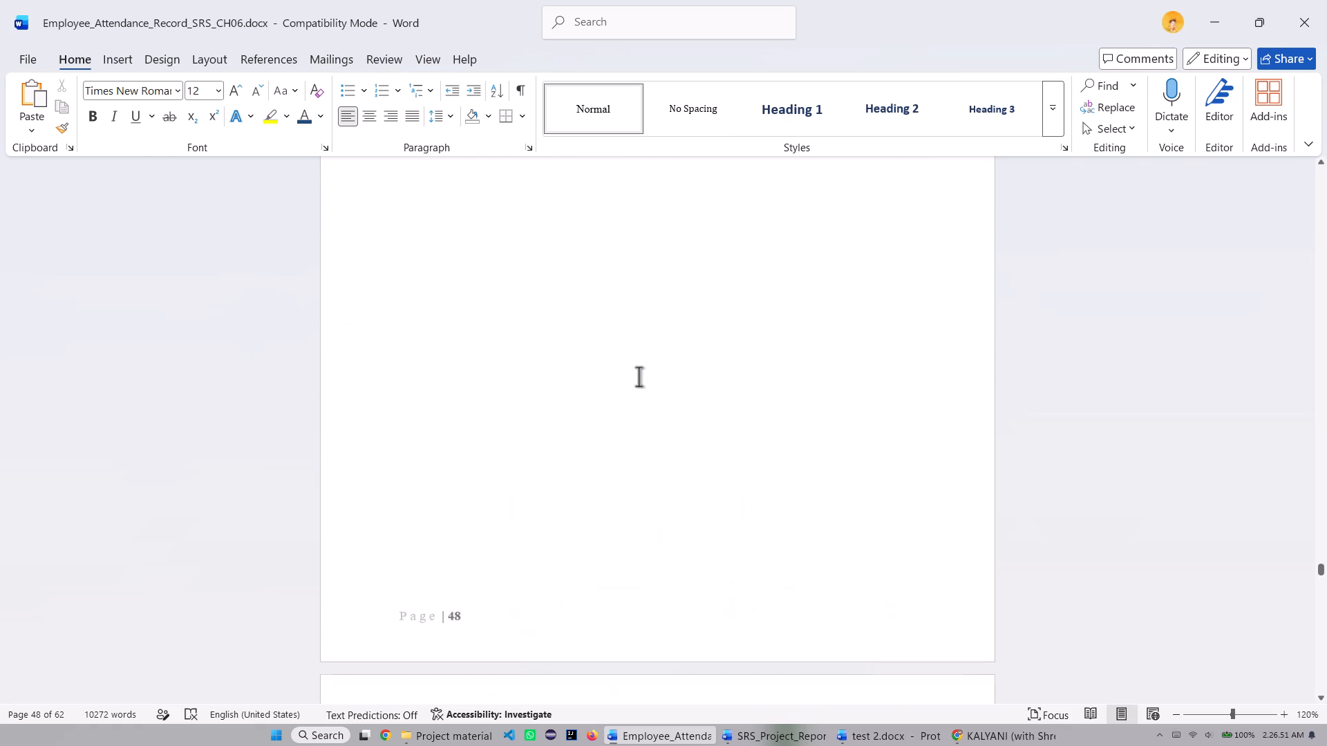
scroll(639, 376, up, 15)
scroll(641, 376, down, 7)
scroll(711, 370, down, 2)
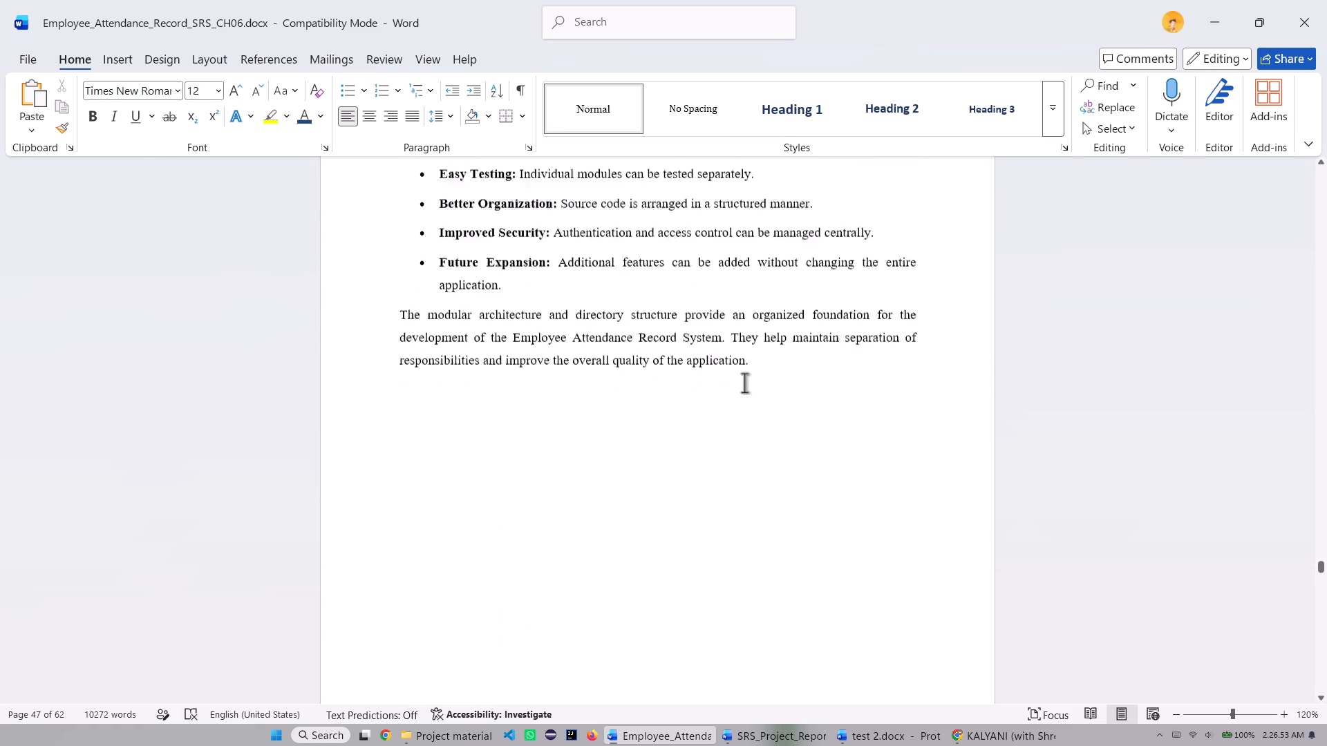
Review section 6.1 Verification and Validation Strategy, including its testing techniques table.
scroll(744, 383, down, 20)
scroll(744, 383, down, 20)
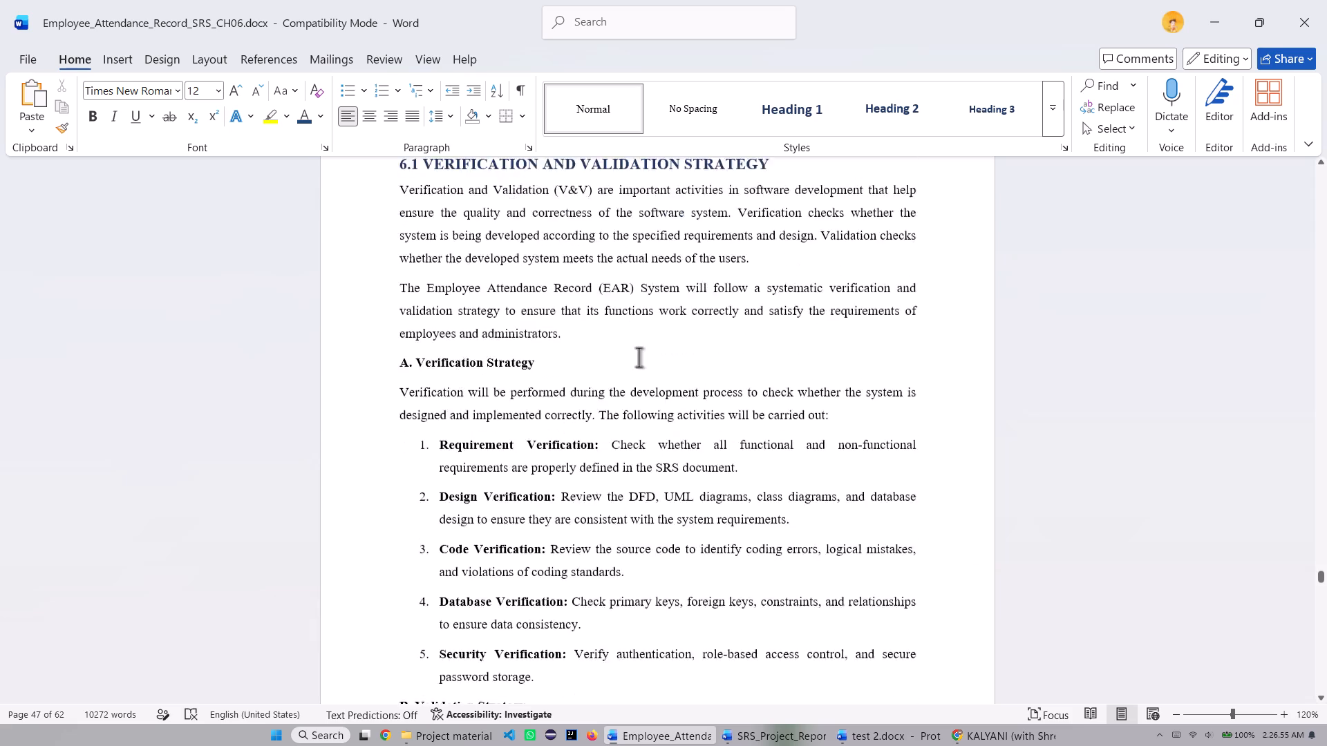
scroll(639, 357, down, 2)
scroll(639, 357, down, 20)
scroll(639, 357, down, 8)
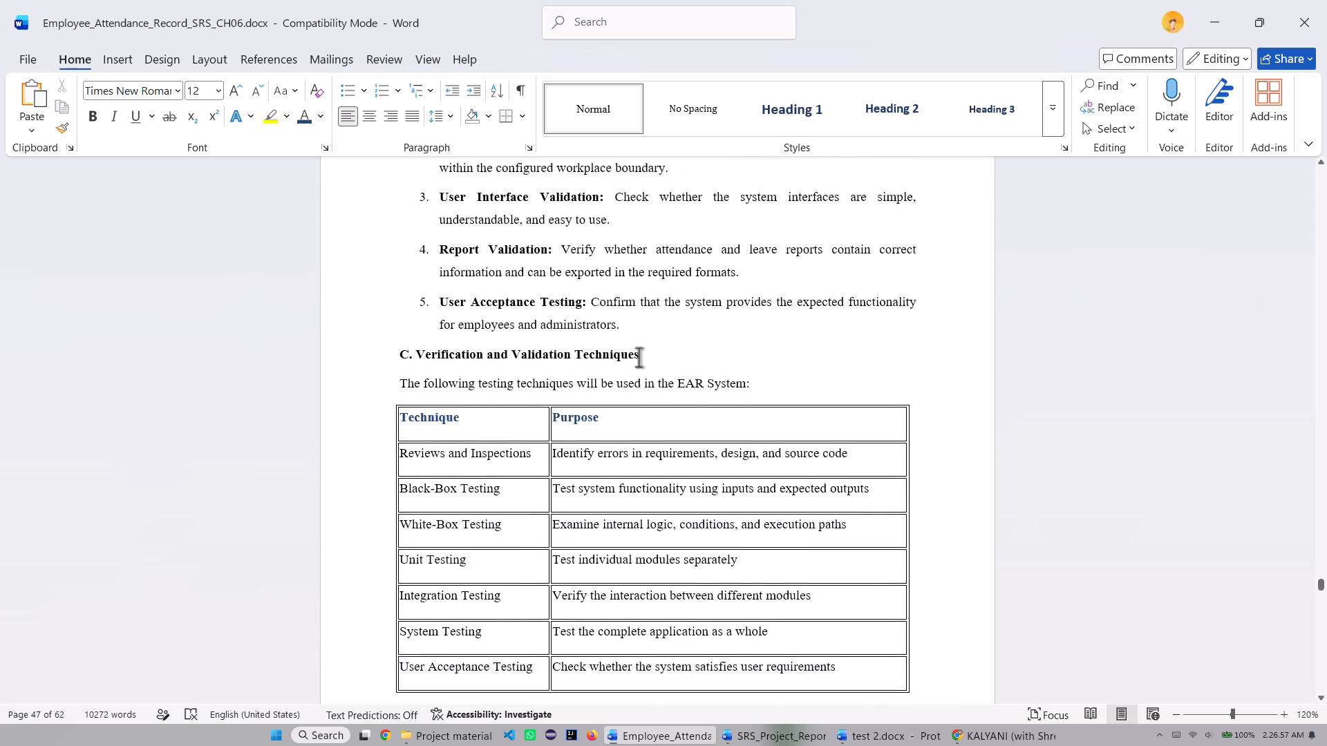
scroll(639, 357, down, 6)
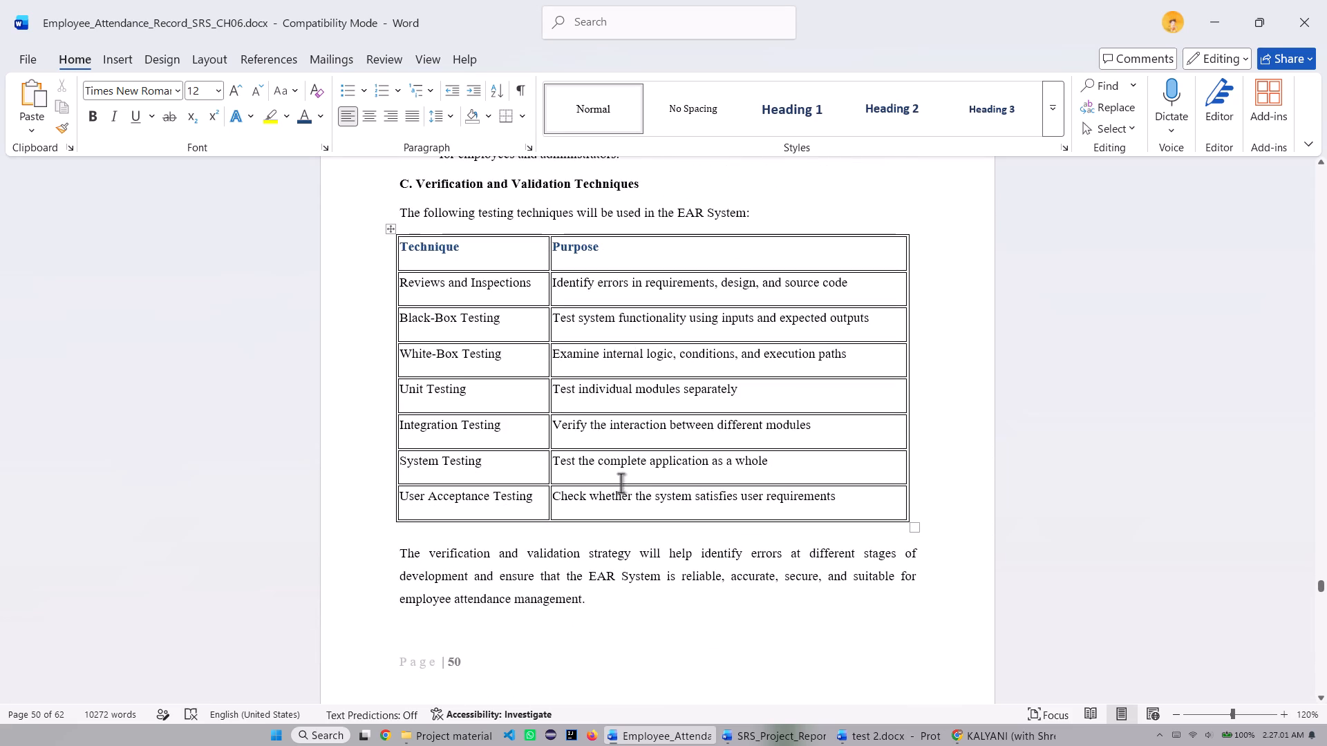
scroll(764, 444, down, 19)
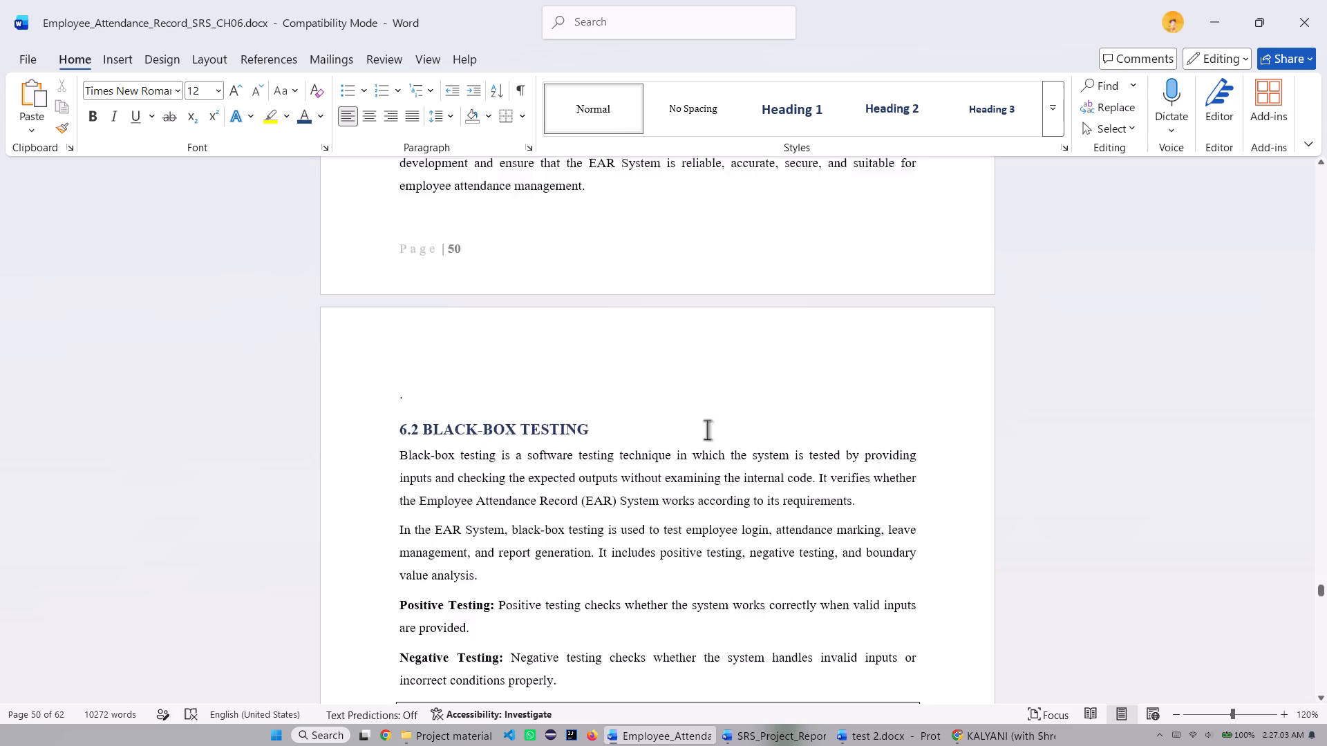
Review section 6.2 Black-Box Testing with its test case table and the 6.2.1 boundary value examples for location.
scroll(707, 430, down, 7)
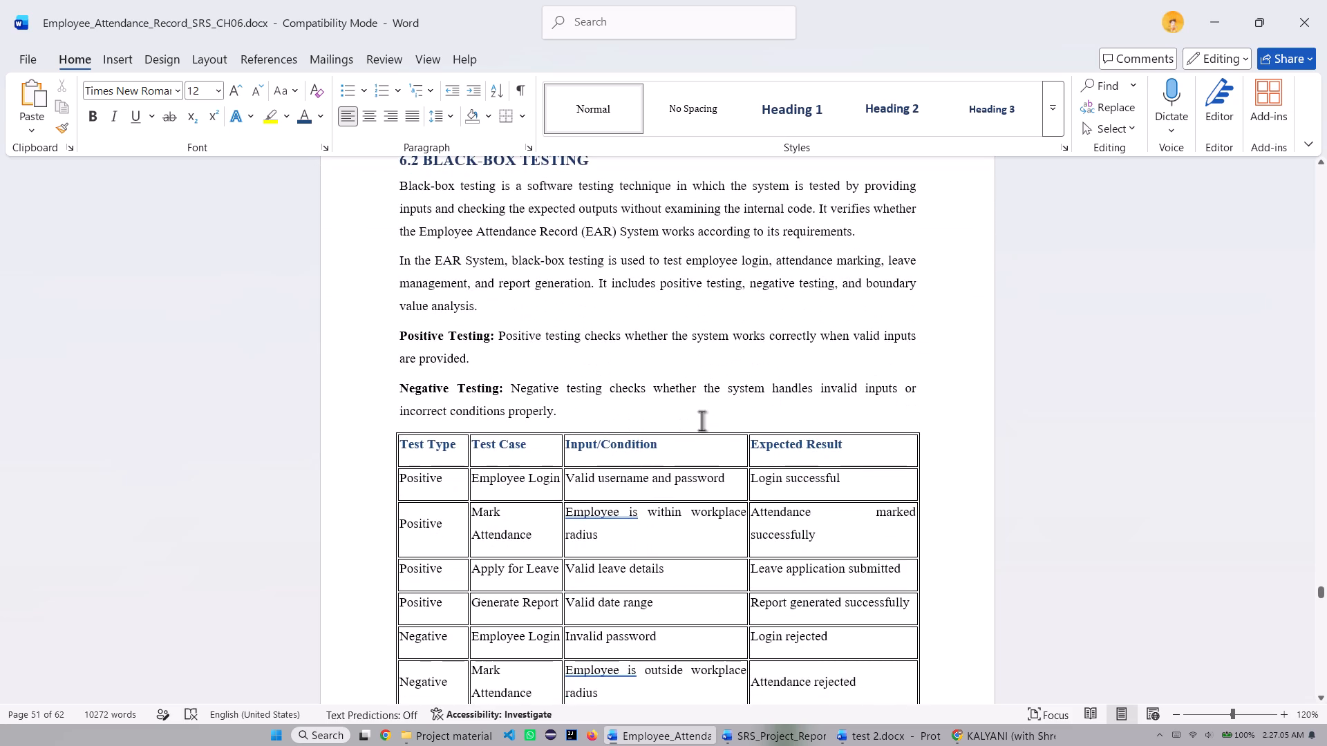
scroll(702, 421, down, 16)
scroll(702, 419, down, 5)
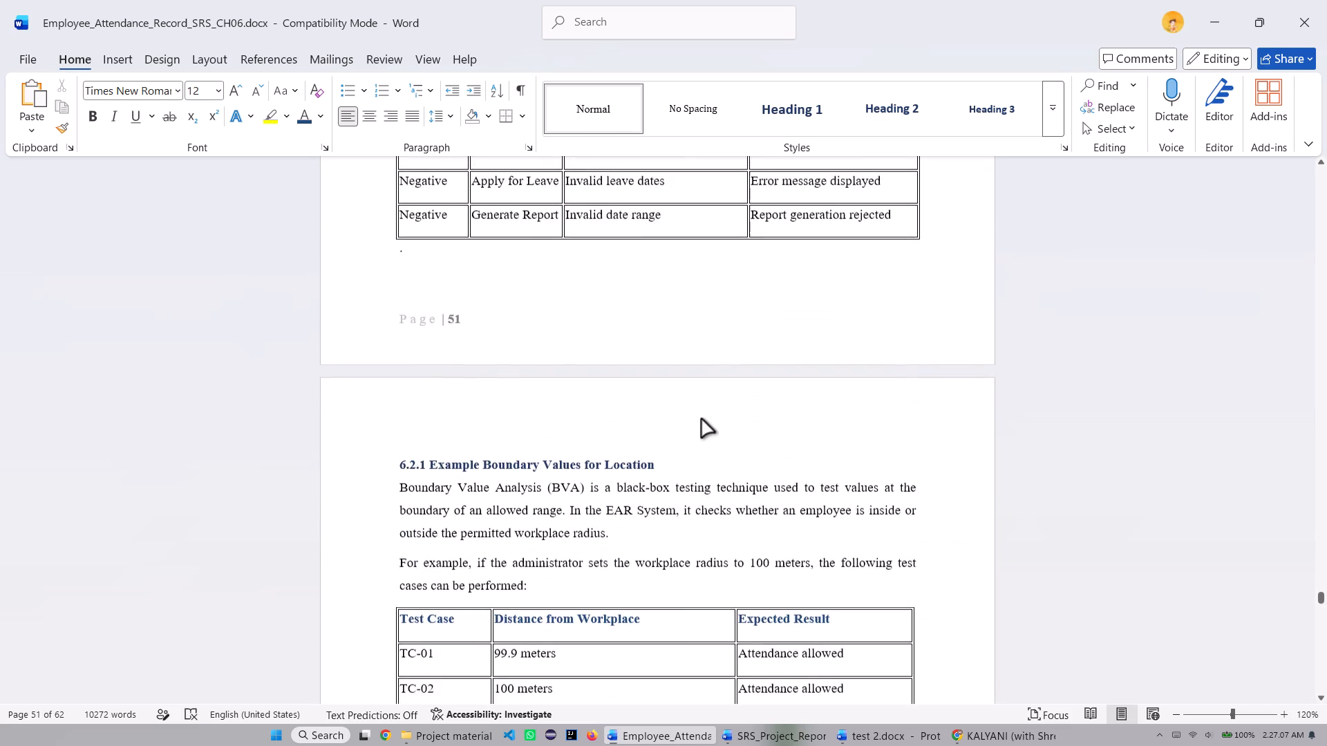
scroll(702, 419, down, 15)
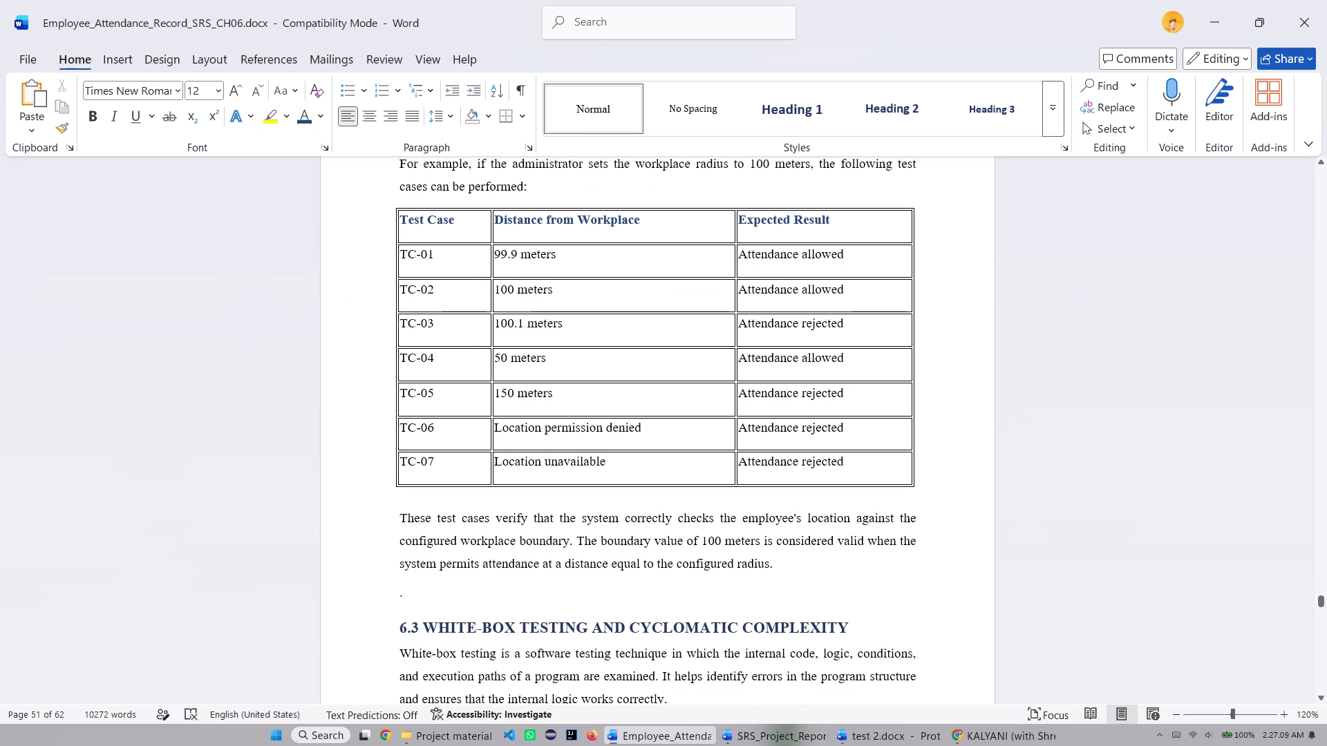
scroll(714, 413, down, 12)
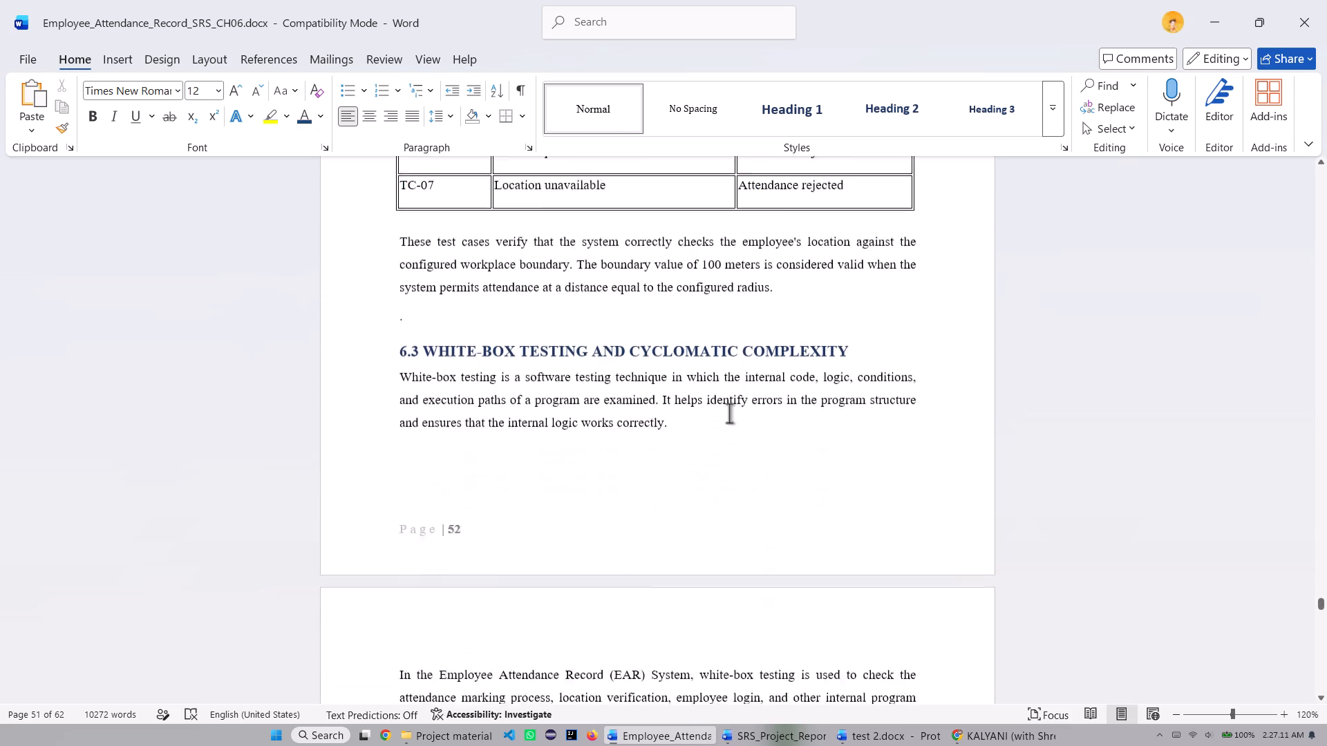
scroll(730, 411, down, 4)
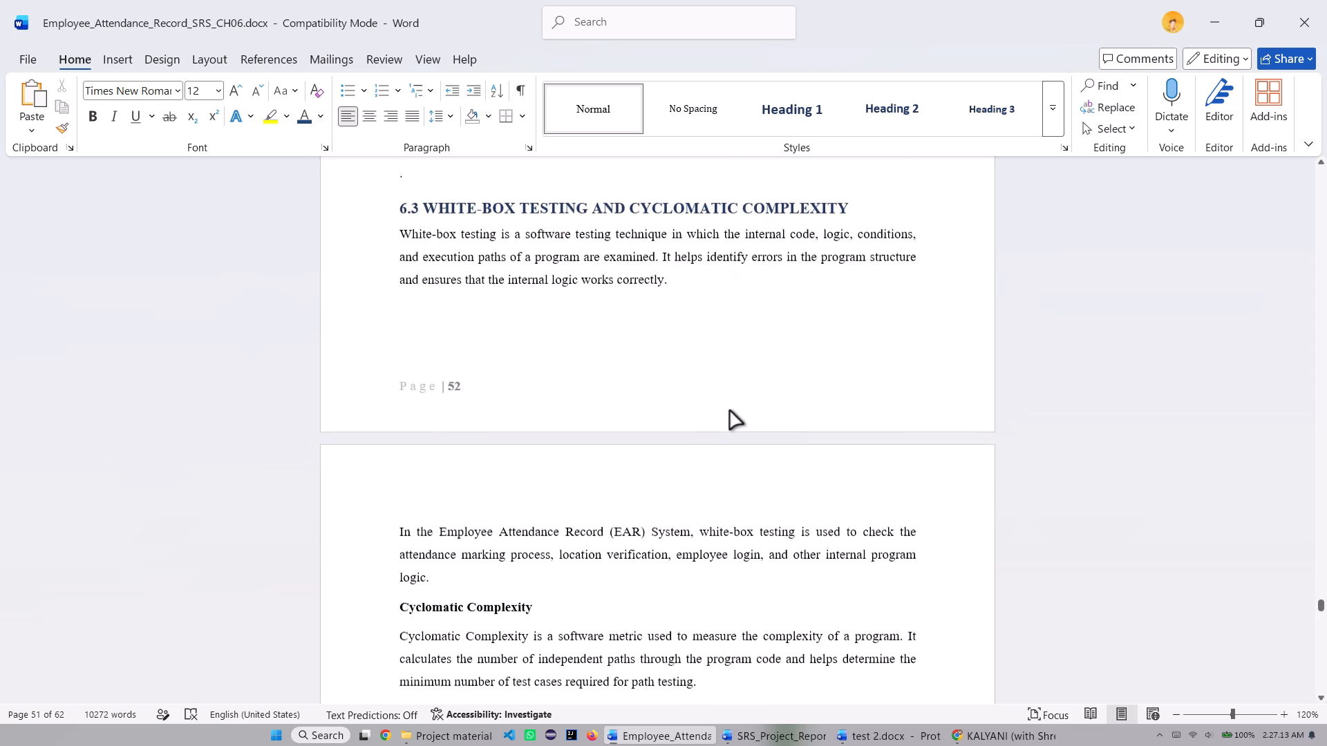
scroll(730, 411, up, 18)
scroll(733, 405, up, 4)
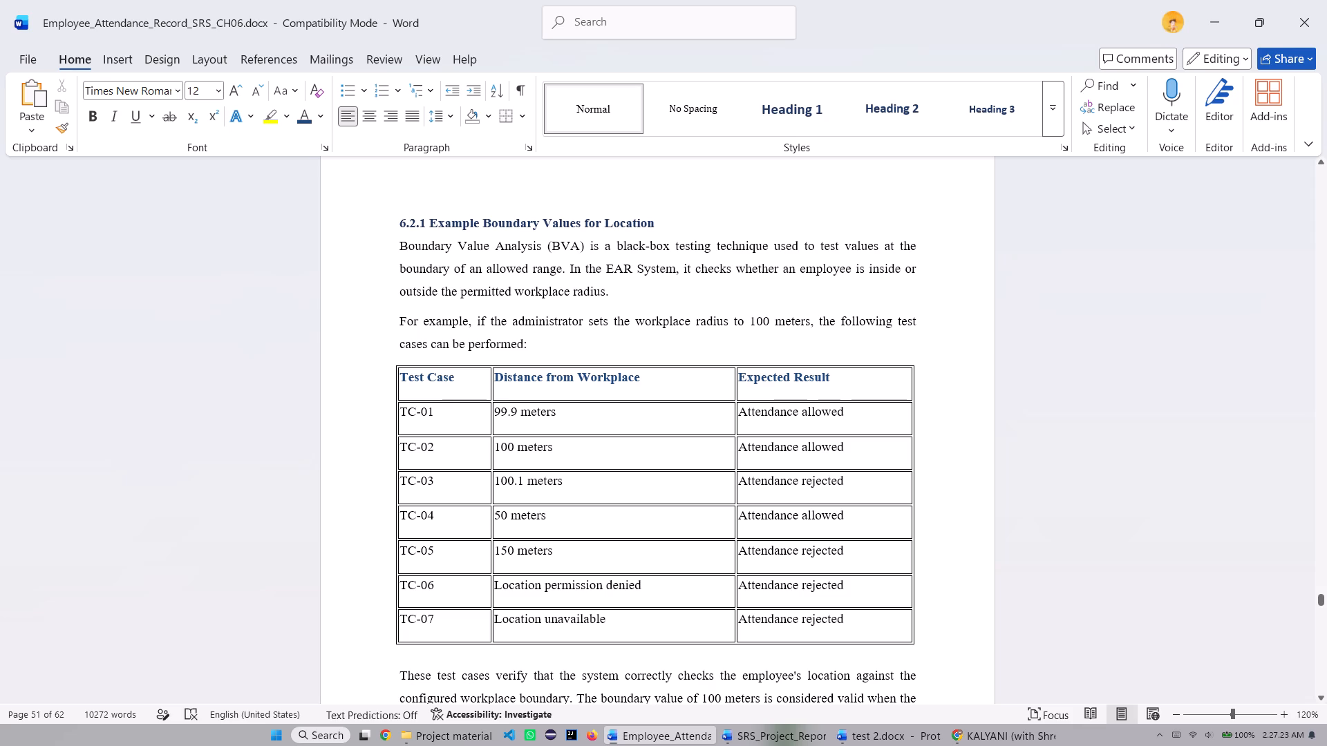
scroll(733, 407, down, 2)
Read through section 6.3 on white-box testing and cyclomatic complexity, including the Independent Paths and Test Cases table.
scroll(733, 408, down, 16)
scroll(732, 419, down, 12)
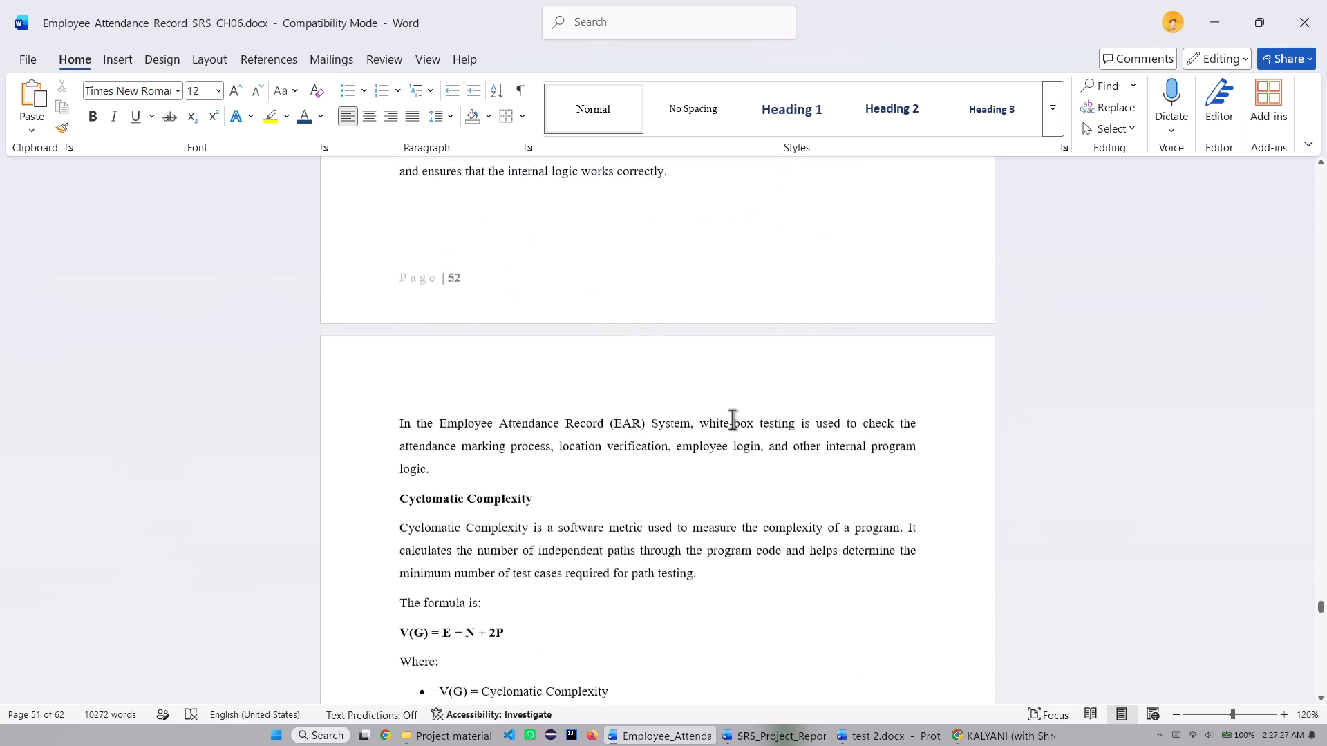
scroll(732, 419, down, 13)
scroll(732, 419, down, 13)
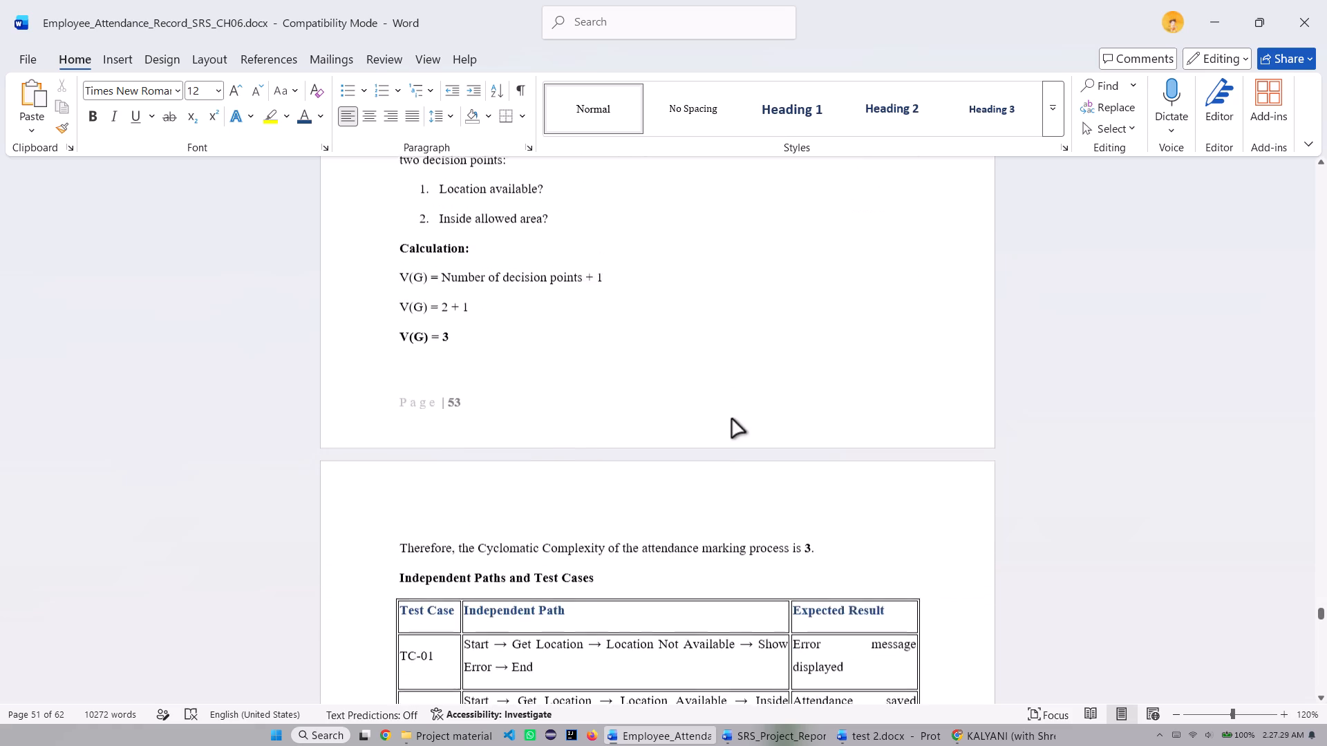
scroll(732, 419, down, 9)
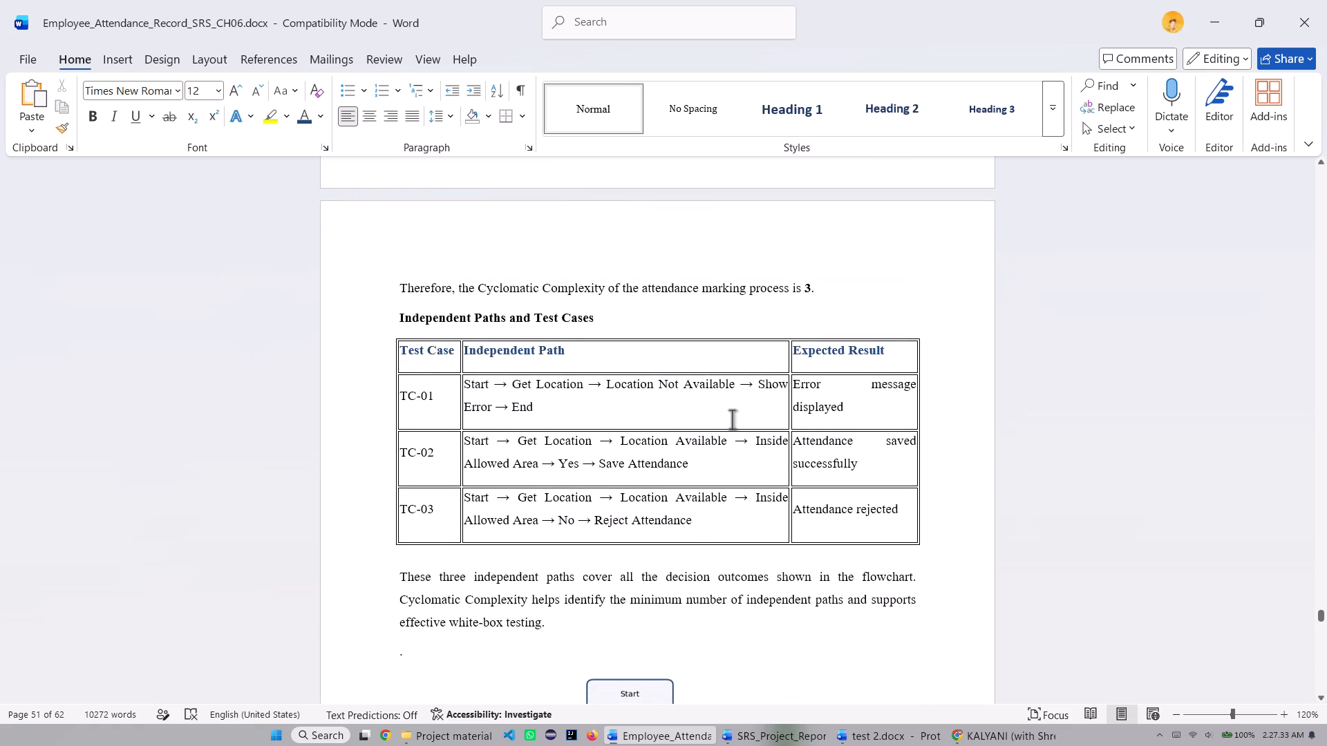
scroll(732, 419, down, 1)
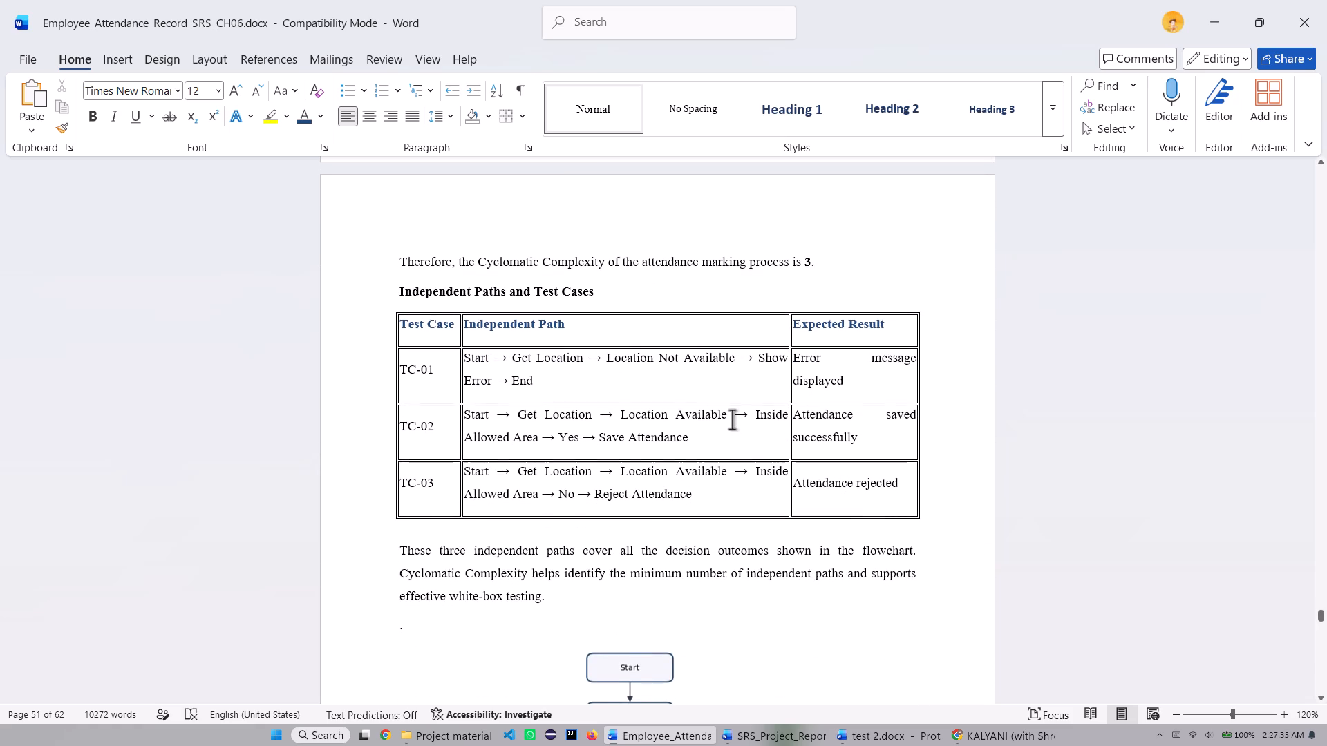
scroll(732, 419, down, 2)
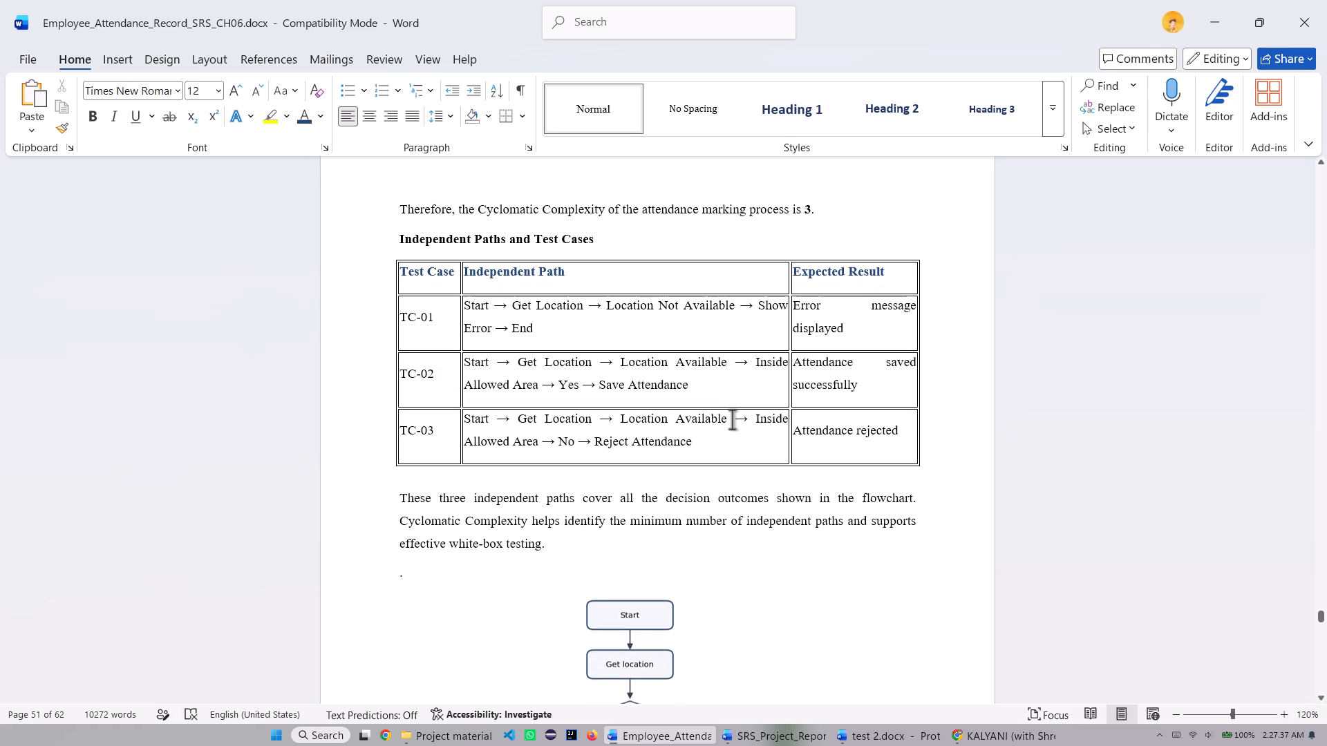
scroll(728, 421, down, 4)
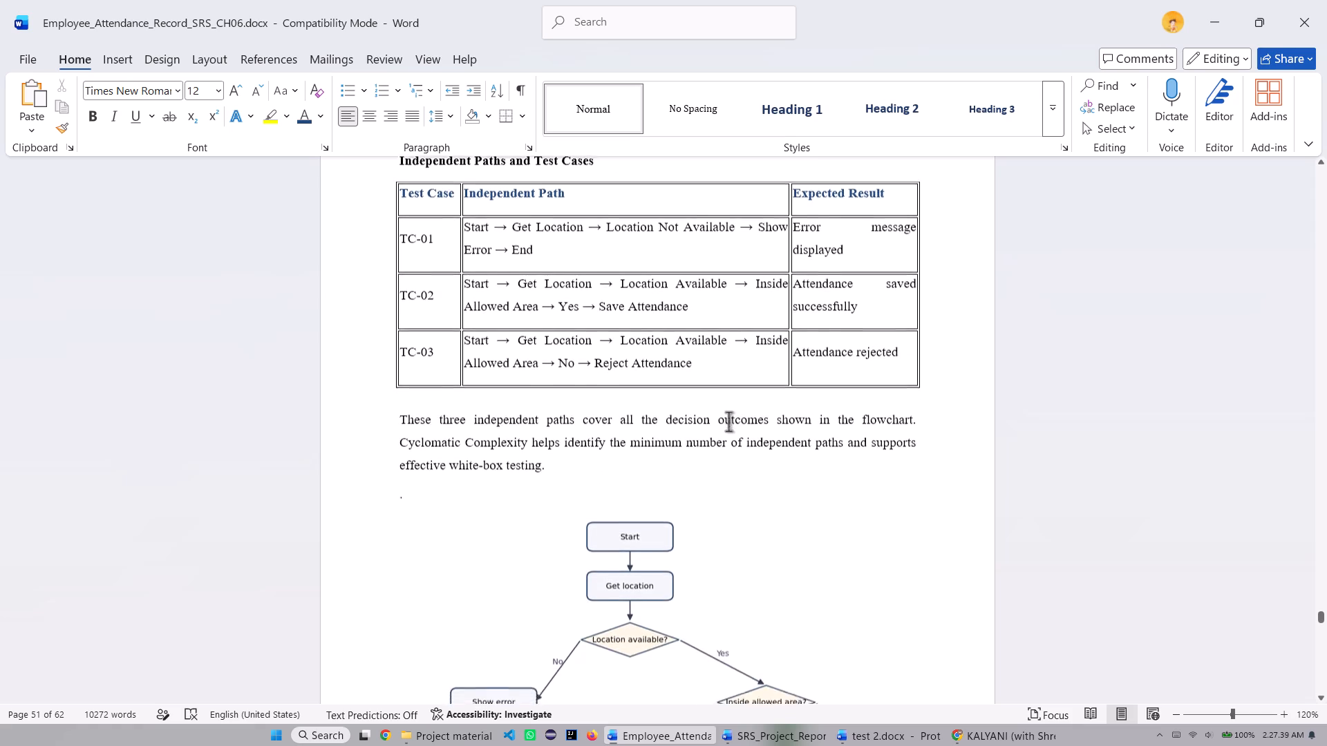
Examine the location validation control flow graph in Figure 6.1 against the preceding complexity calculation and test cases.
scroll(728, 421, down, 9)
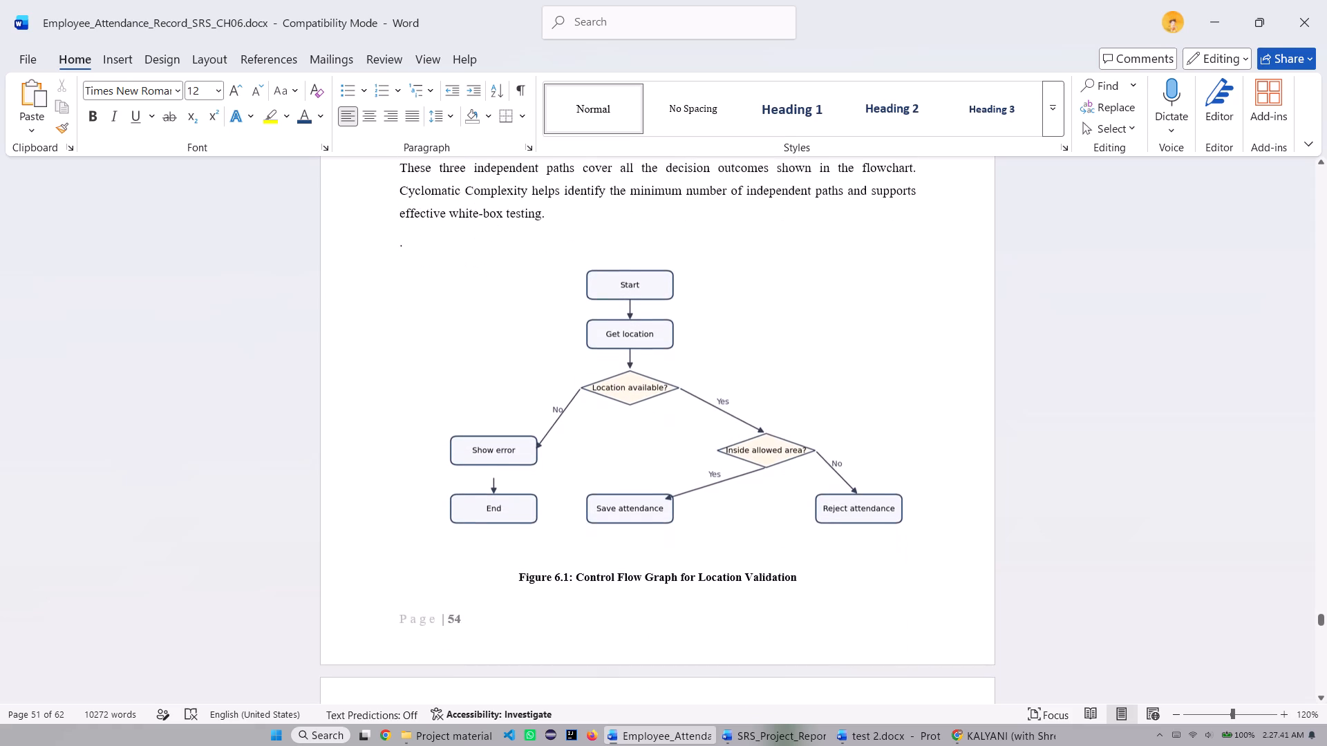
scroll(728, 425, down, 14)
scroll(728, 428, up, 13)
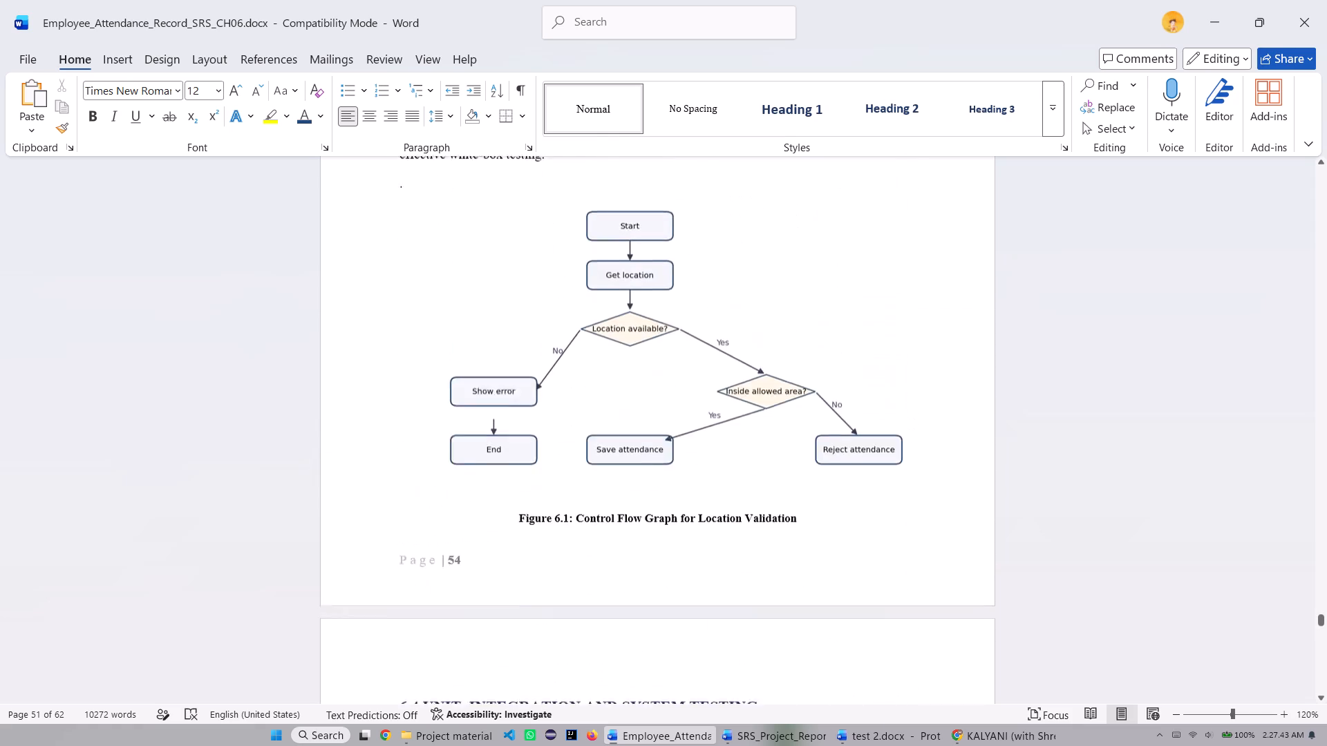
scroll(728, 428, up, 20)
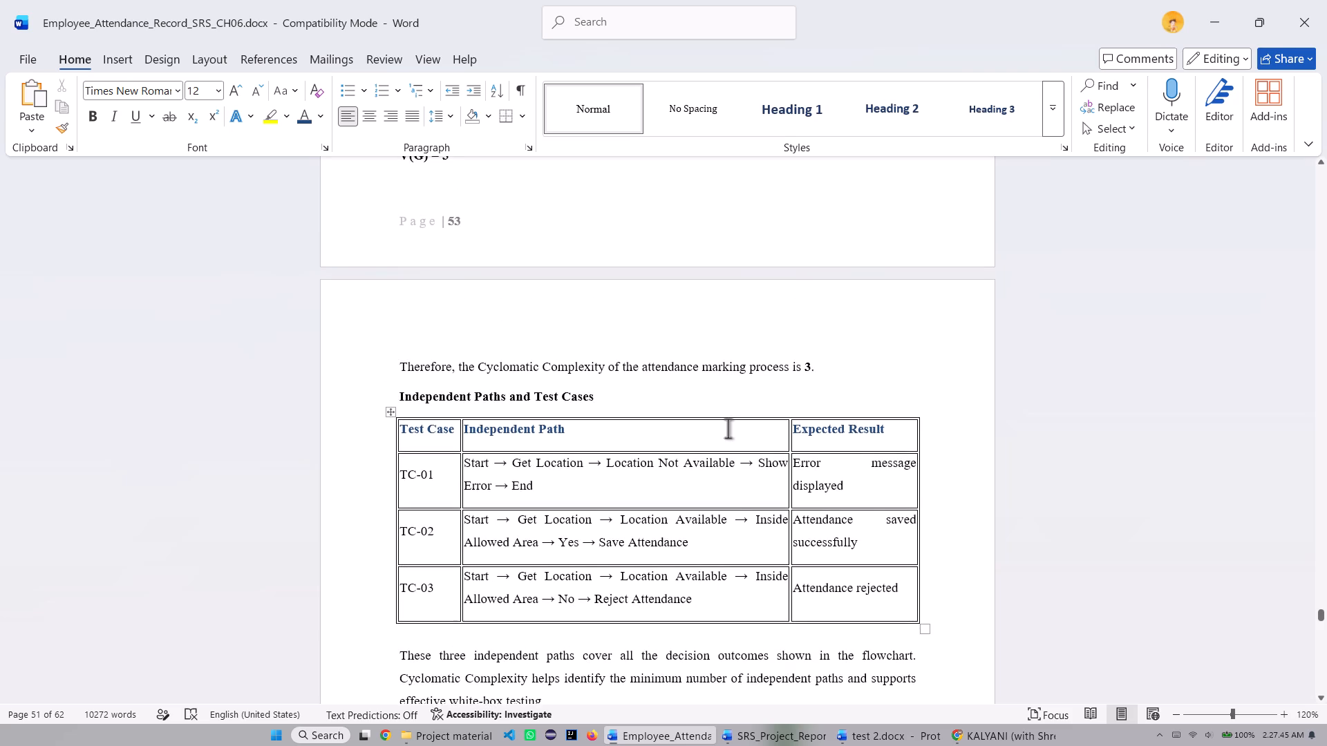
scroll(728, 428, up, 18)
scroll(748, 434, down, 5)
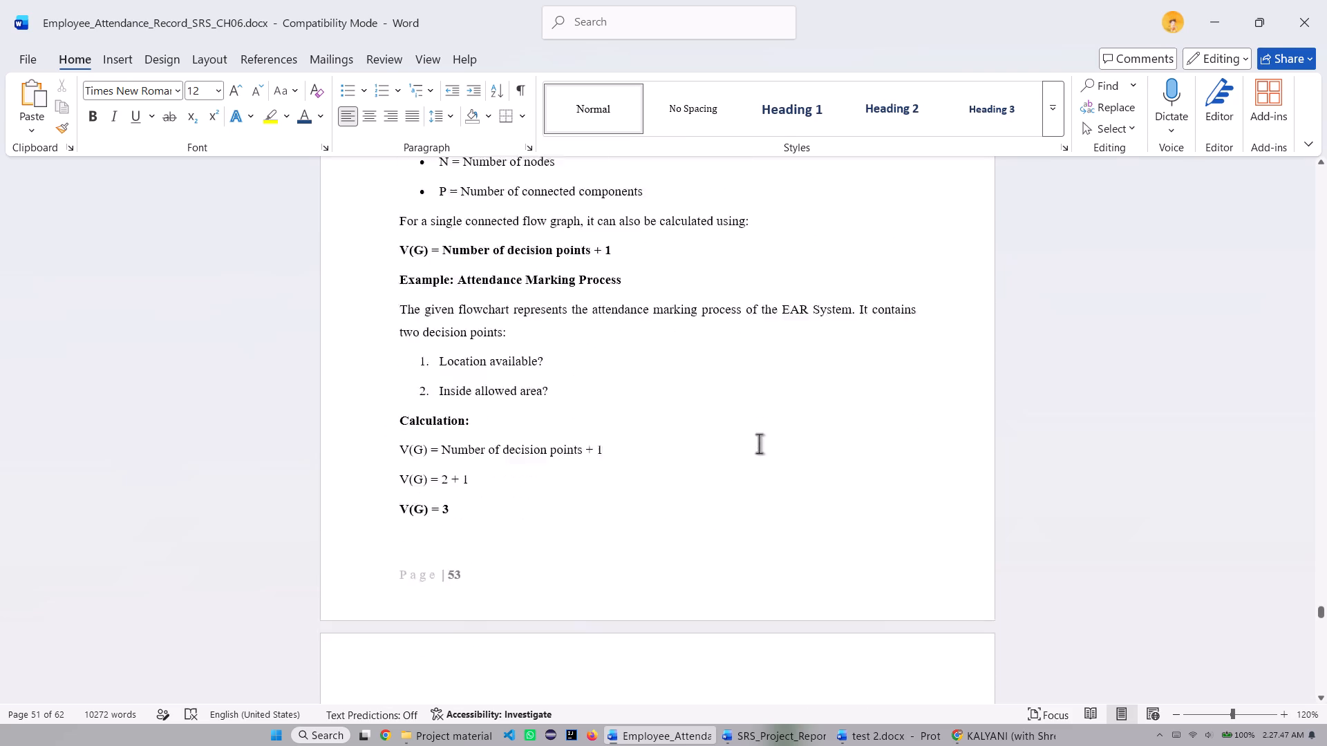
scroll(759, 443, down, 11)
scroll(760, 445, down, 15)
scroll(757, 446, down, 12)
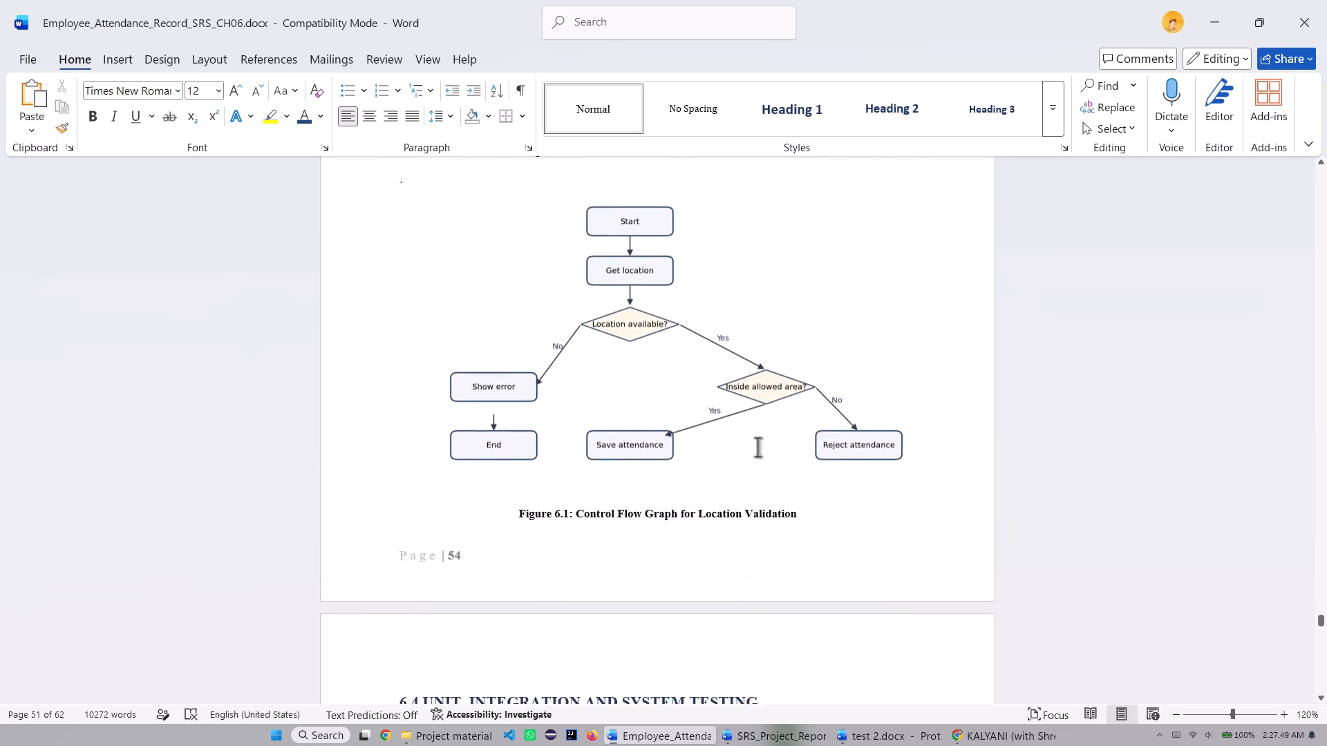
Review section 6.4 Unit, Integration and System Testing through to the end of Chapter 6.
scroll(757, 447, down, 10)
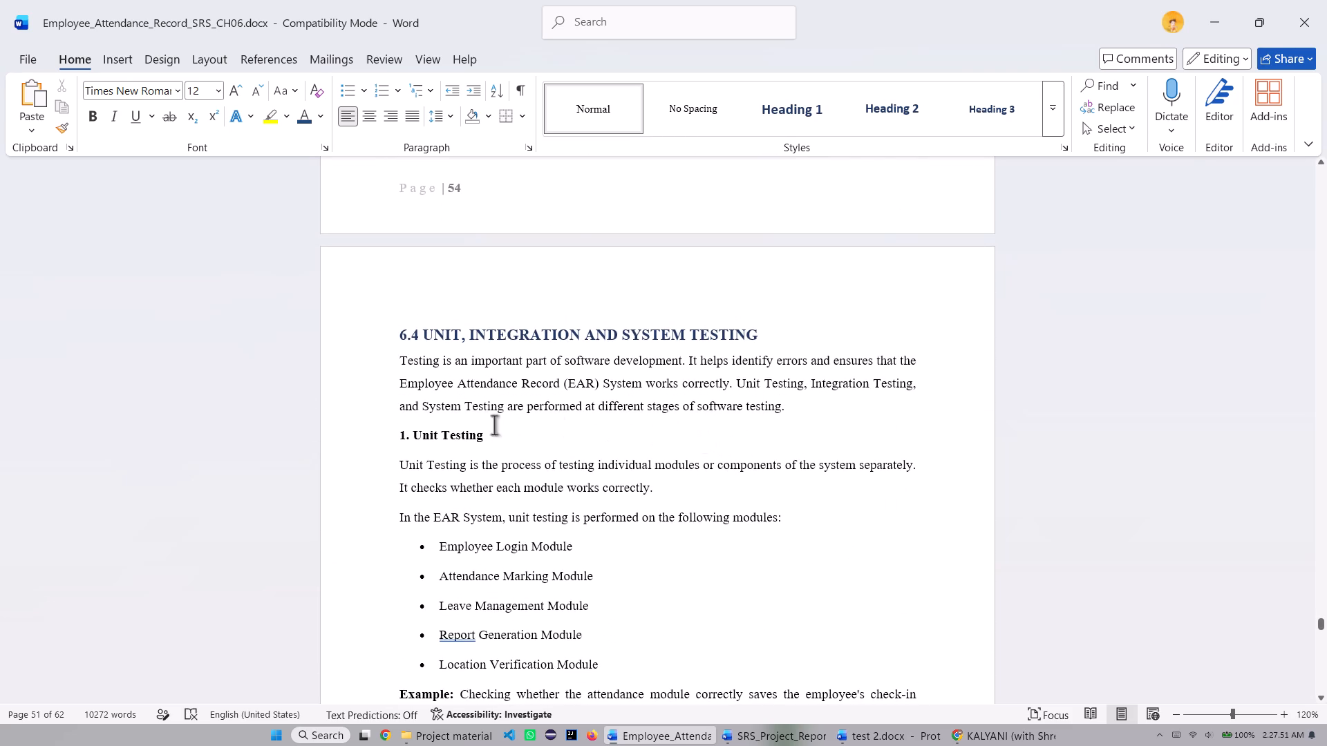
scroll(679, 425, down, 5)
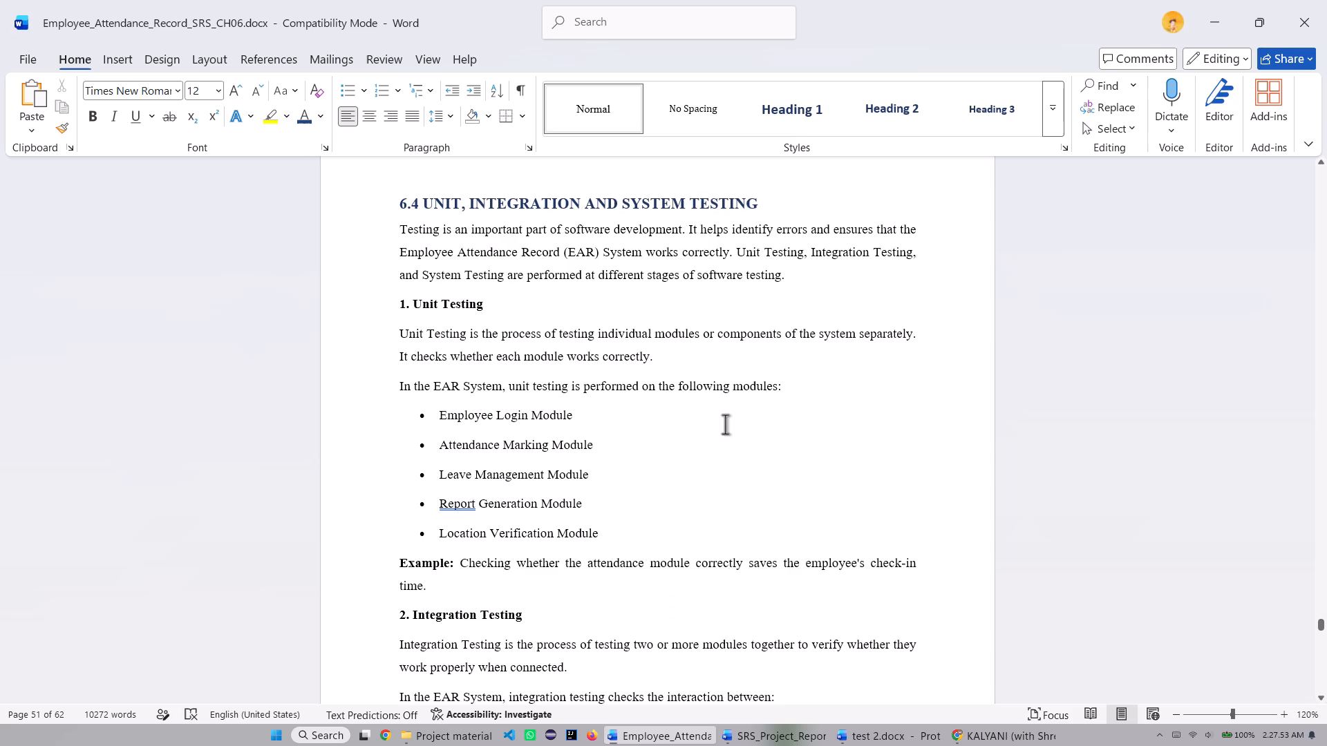
scroll(724, 437, down, 17)
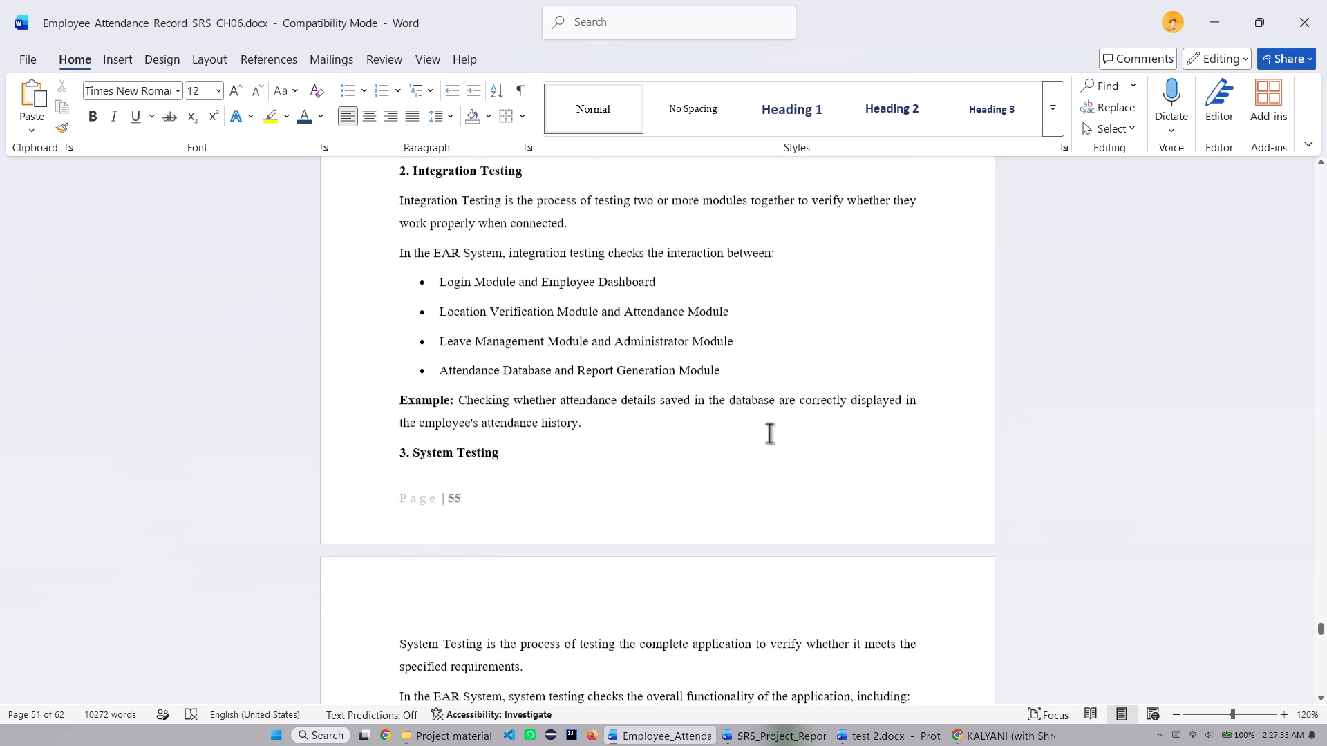
scroll(769, 433, down, 18)
scroll(788, 423, down, 14)
scroll(835, 431, down, 7)
Review section 7.1 Software Maintenance Categories and its table comparing the maintenance types.
scroll(836, 431, down, 7)
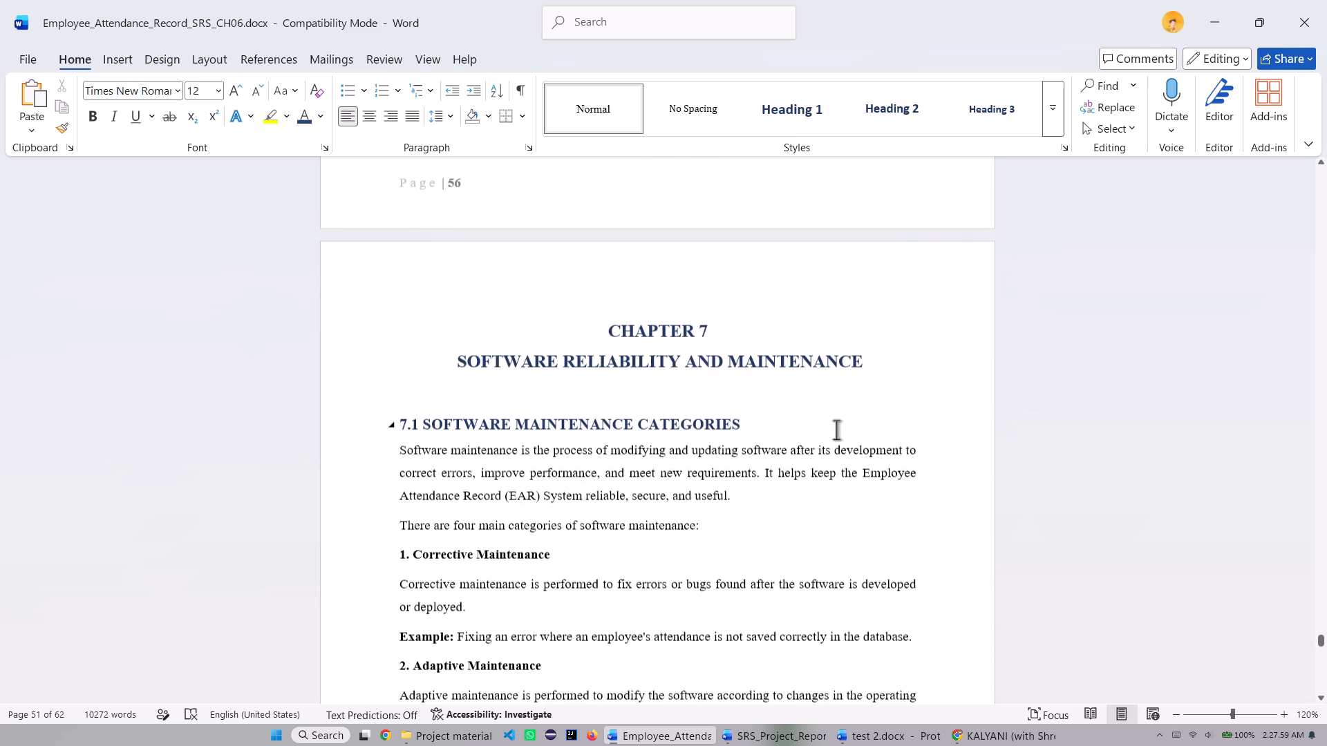
scroll(836, 430, down, 12)
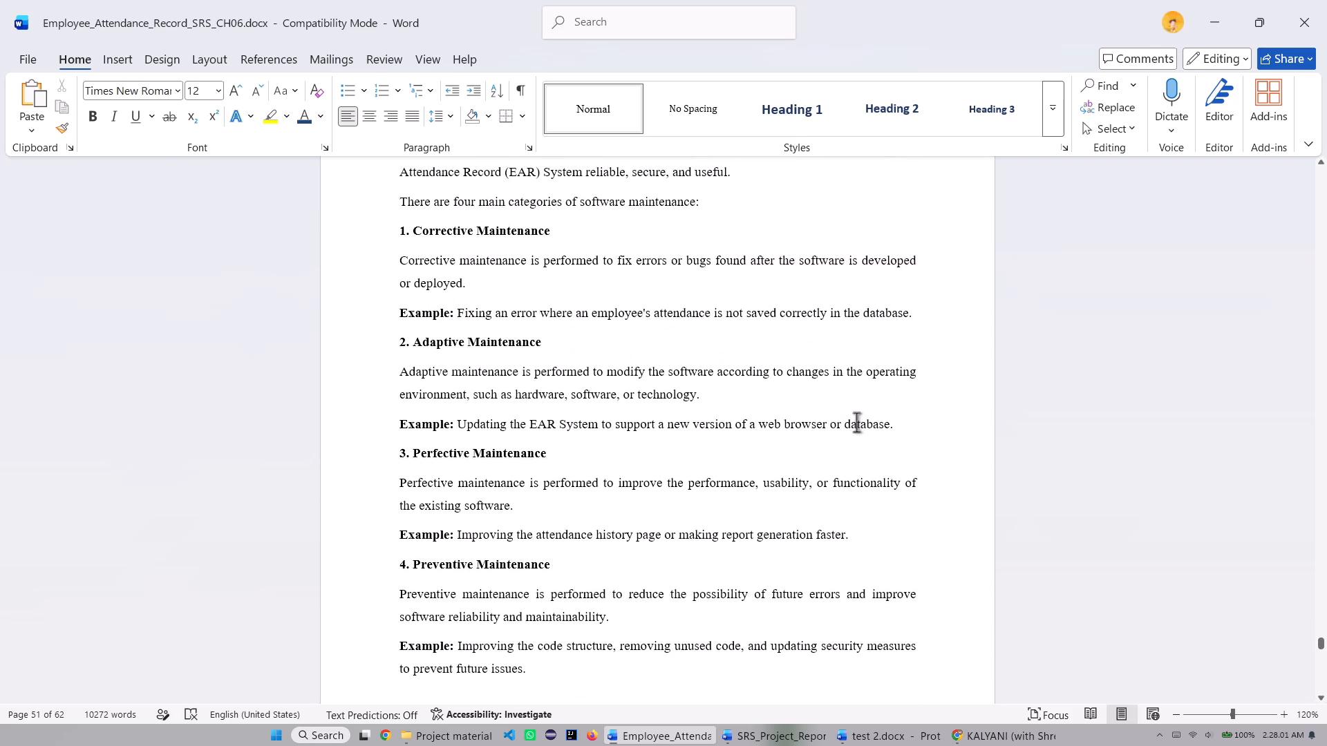
scroll(858, 422, down, 16)
scroll(860, 422, down, 6)
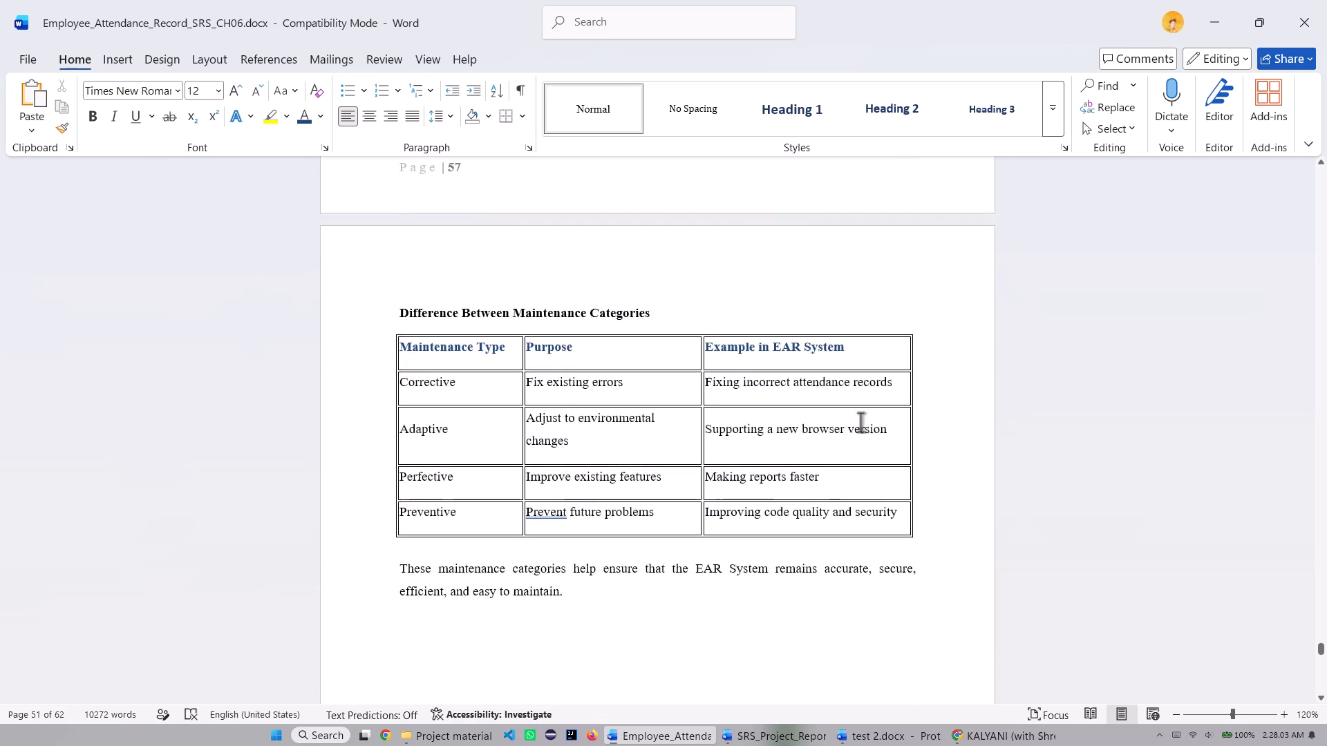
Review Chapter 8 on the conclusion, limitations and future scope, continuing through the references list.
scroll(860, 422, down, 7)
scroll(860, 422, down, 15)
scroll(860, 422, down, 9)
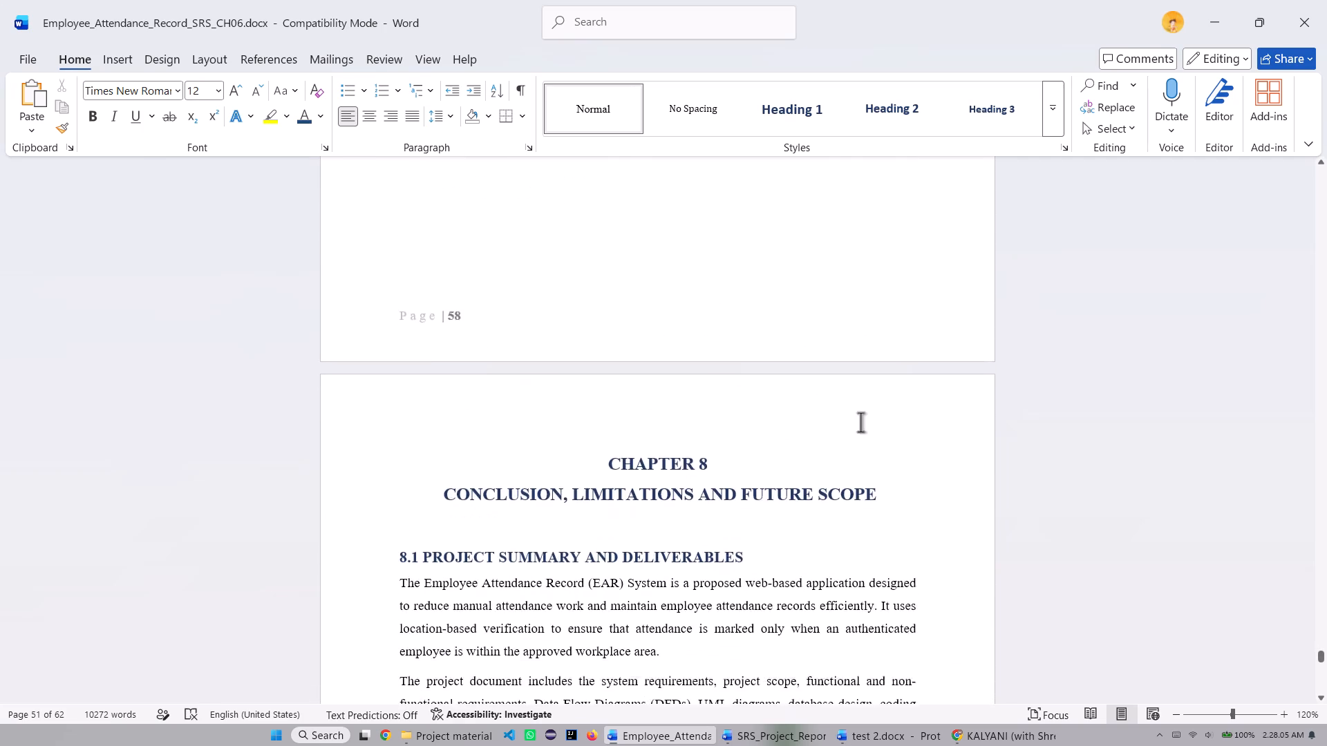
scroll(860, 422, down, 10)
scroll(898, 414, down, 13)
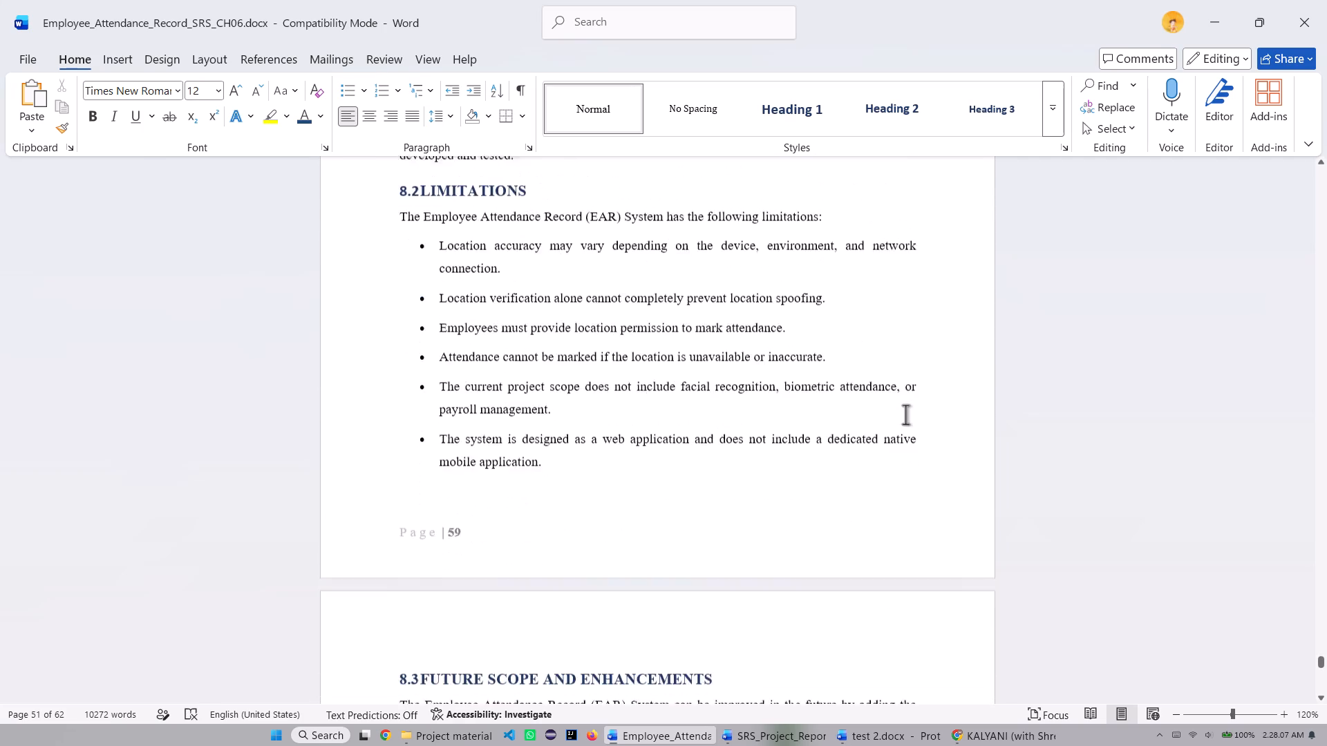
scroll(905, 416, down, 20)
scroll(907, 417, down, 14)
scroll(907, 417, down, 14)
scroll(907, 417, down, 14)
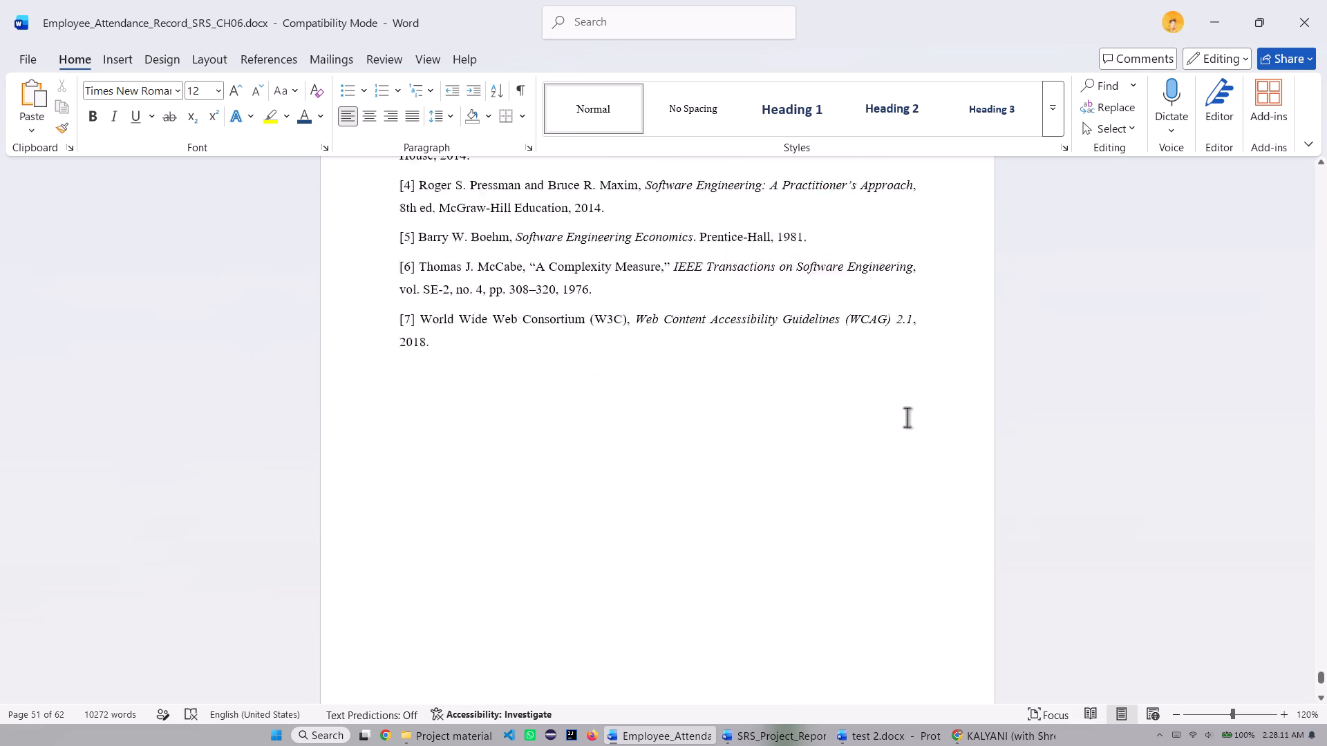
Review the Appendices through to the document's end, covering the proposed database outline and the basic user workflow.
scroll(907, 417, down, 15)
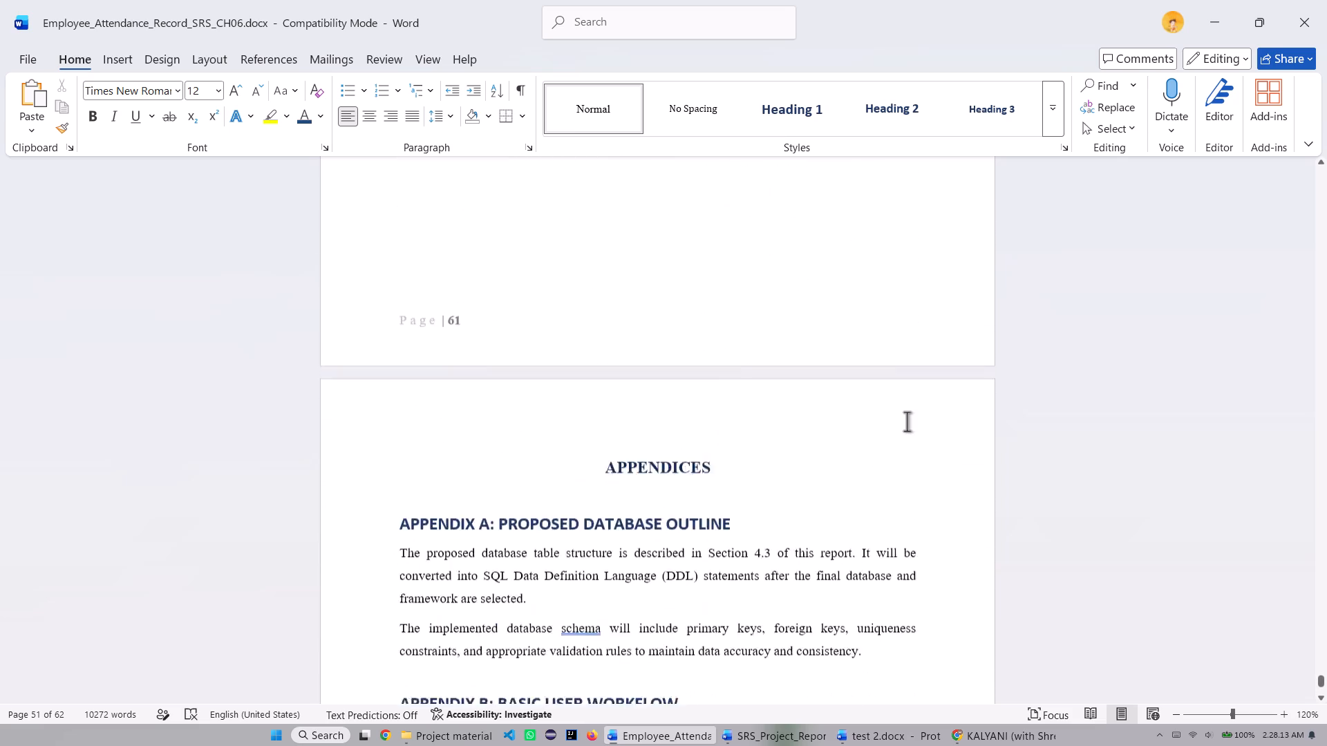
scroll(907, 421, down, 17)
scroll(907, 421, down, 5)
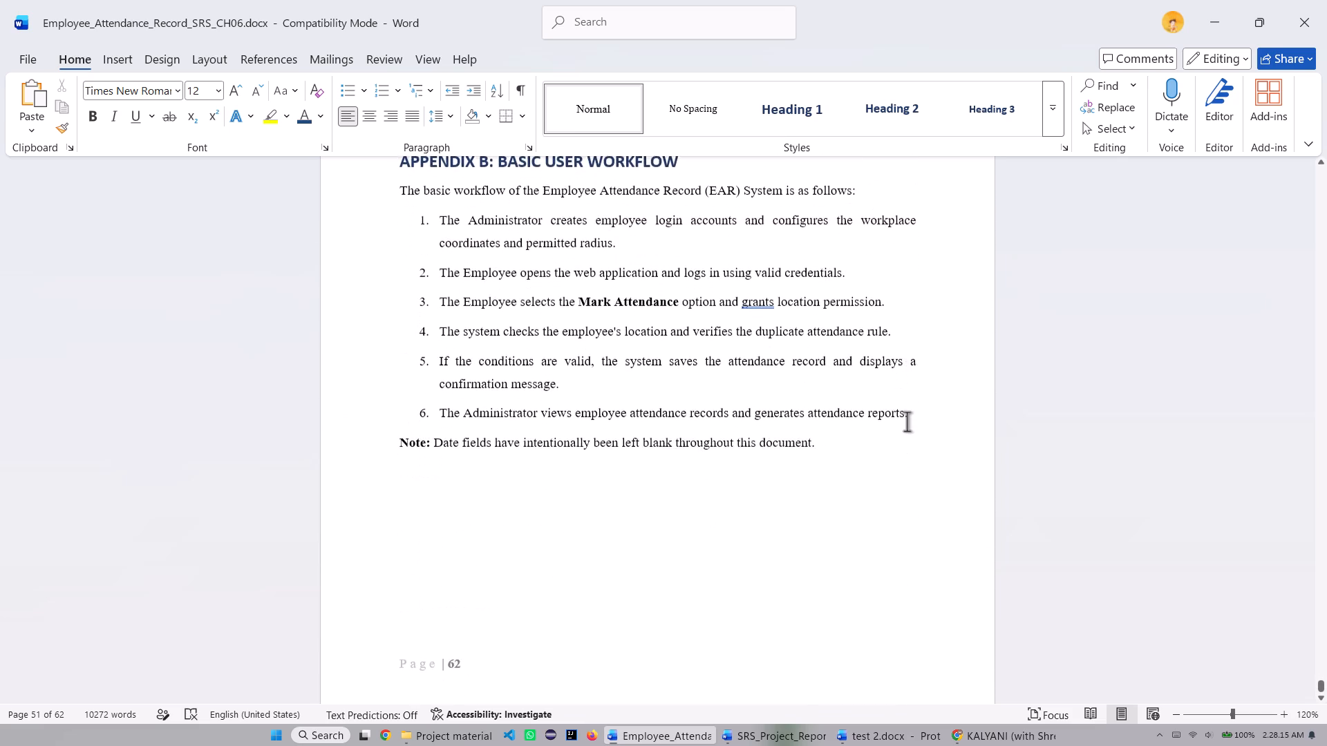
scroll(907, 421, down, 11)
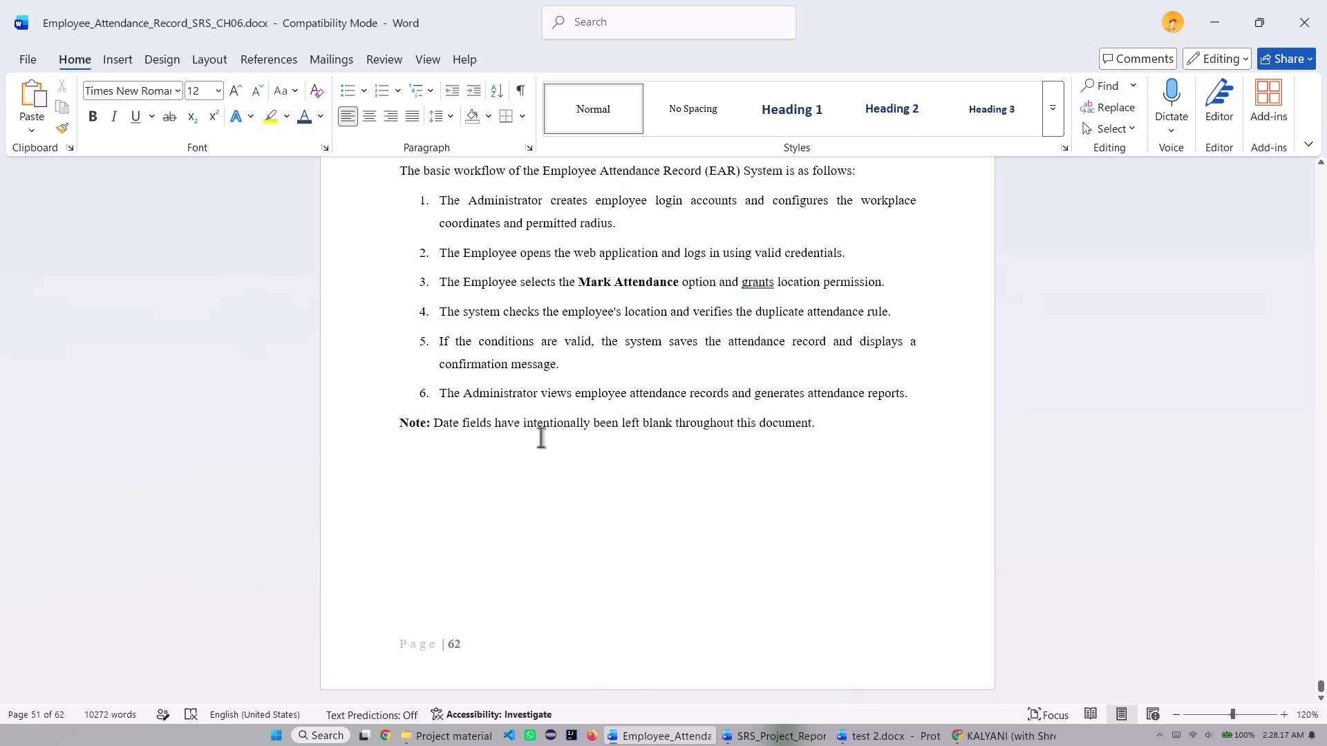
Save the Employee Attendance Record SRS document.
click(28, 50)
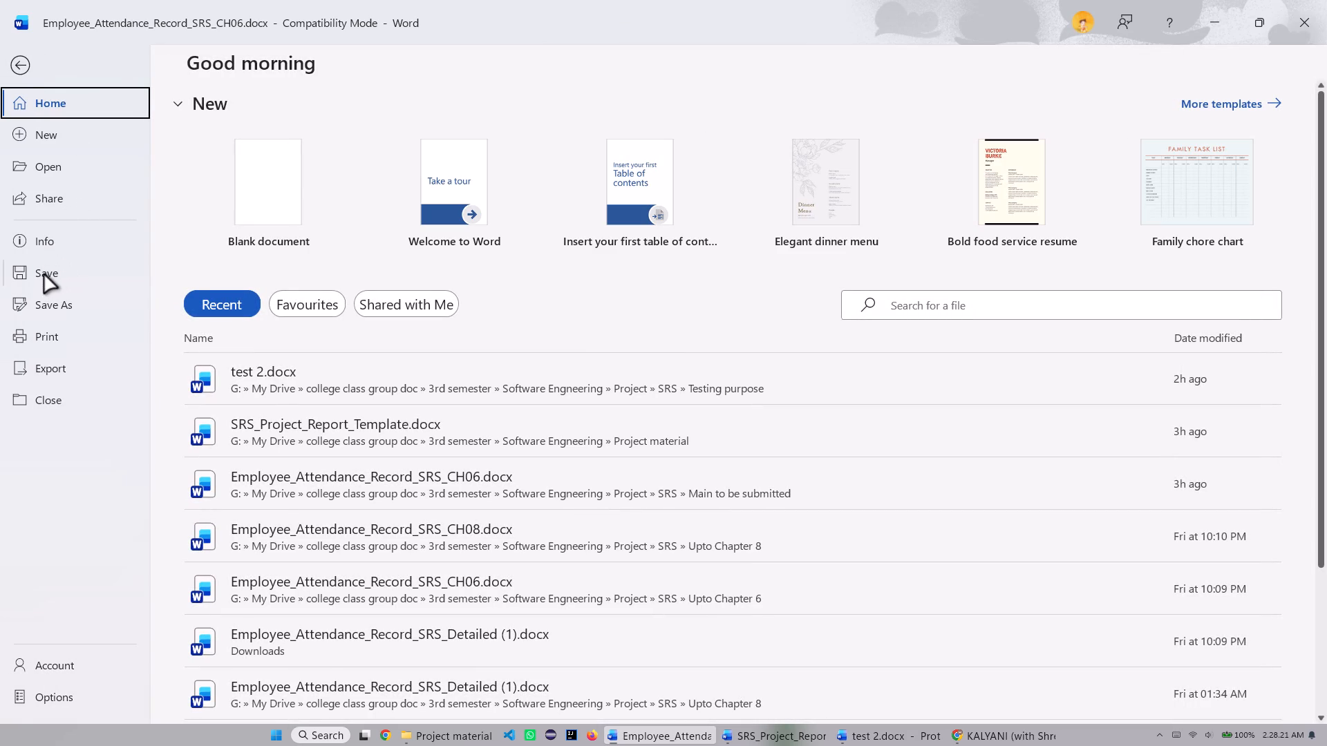
click(44, 275)
Recheck the pages backwards from the appendices to the start of Chapter 8, including sections 8.1 and 8.2.
scroll(922, 434, up, 7)
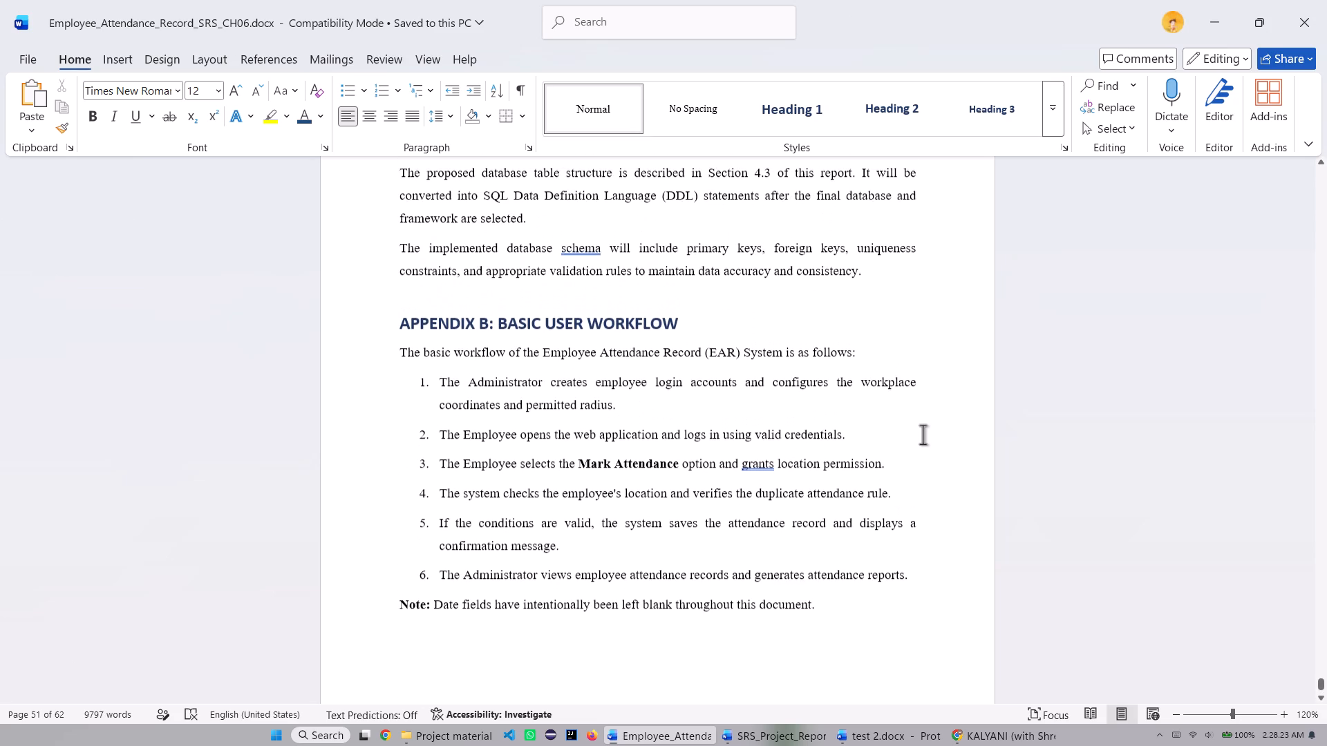
scroll(707, 390, up, 8)
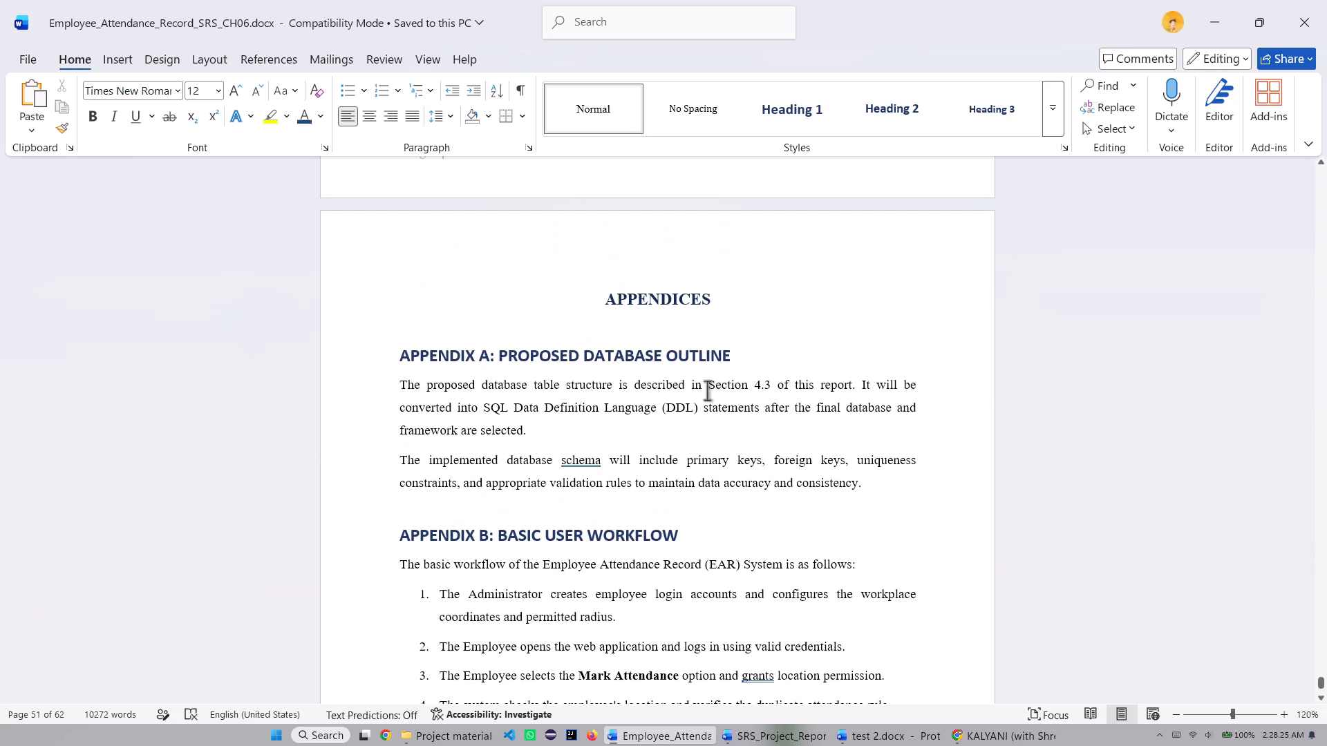
scroll(671, 447, up, 3)
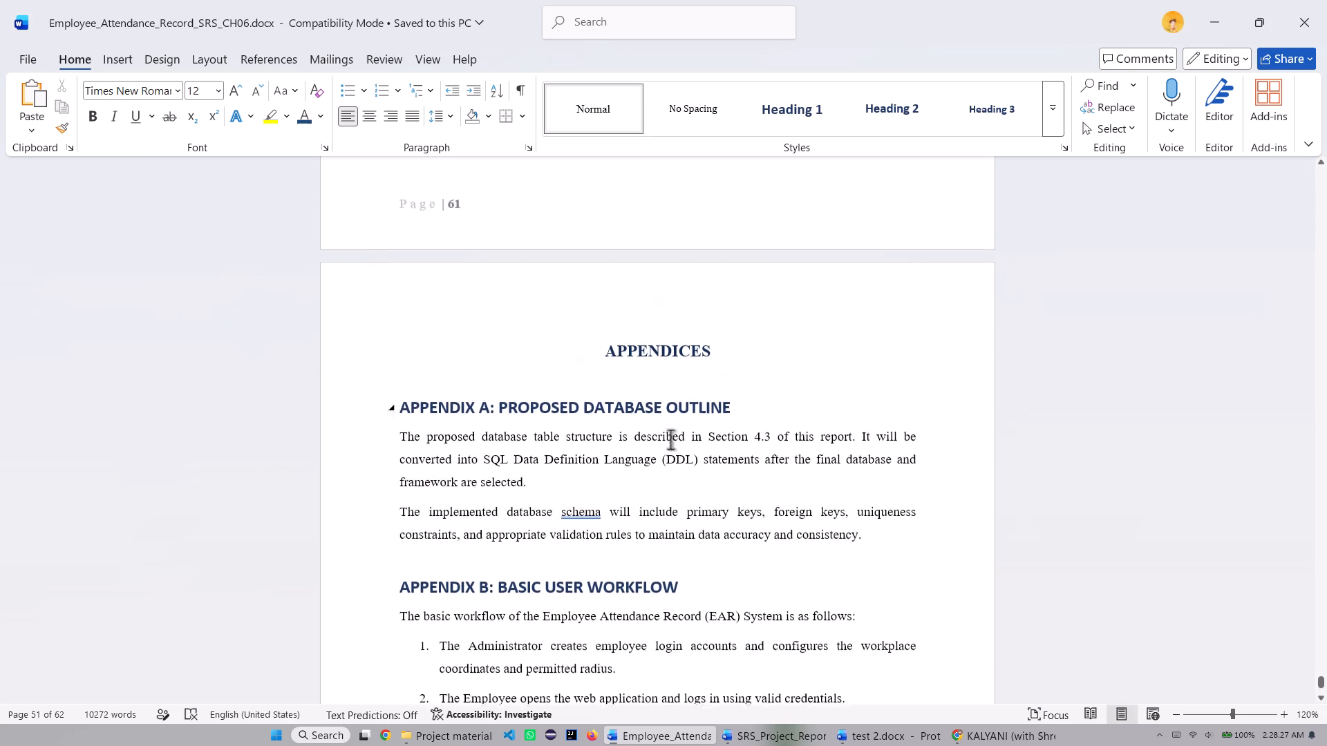
scroll(670, 439, up, 20)
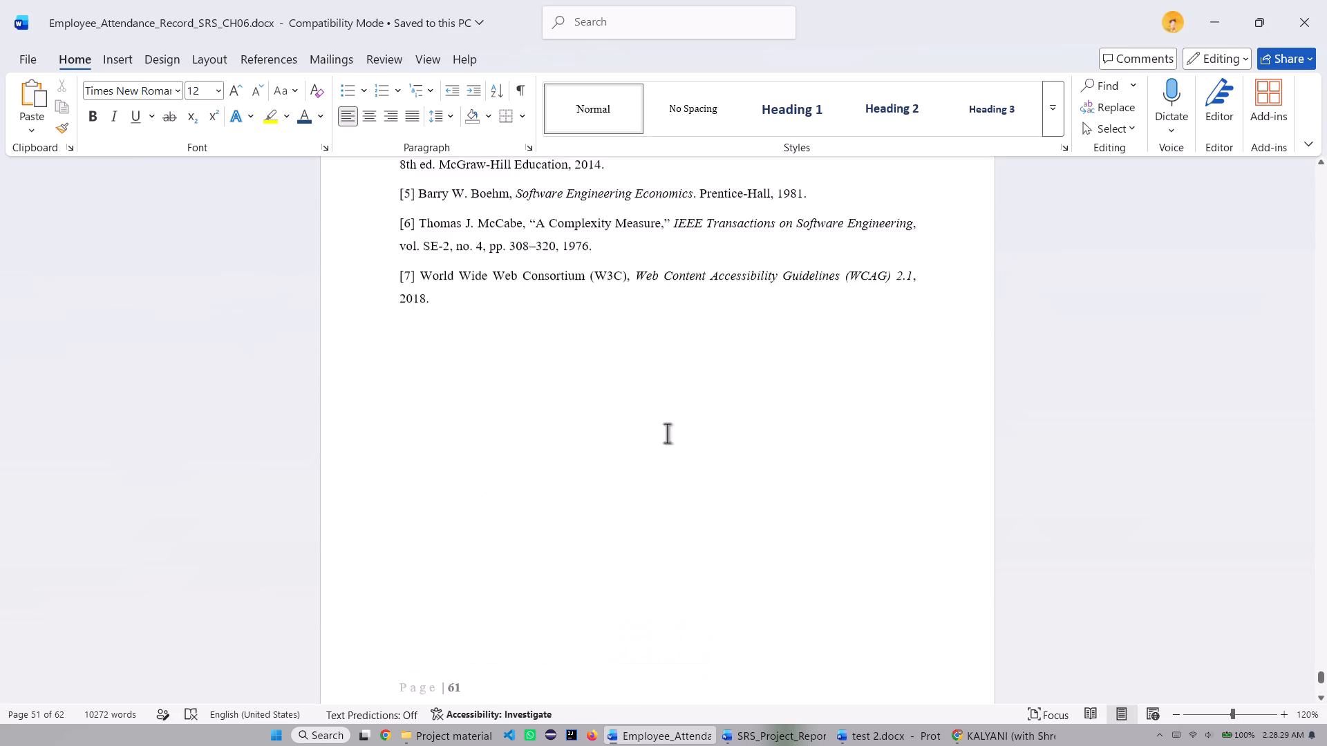
scroll(667, 433, up, 6)
scroll(667, 433, up, 20)
scroll(667, 433, up, 5)
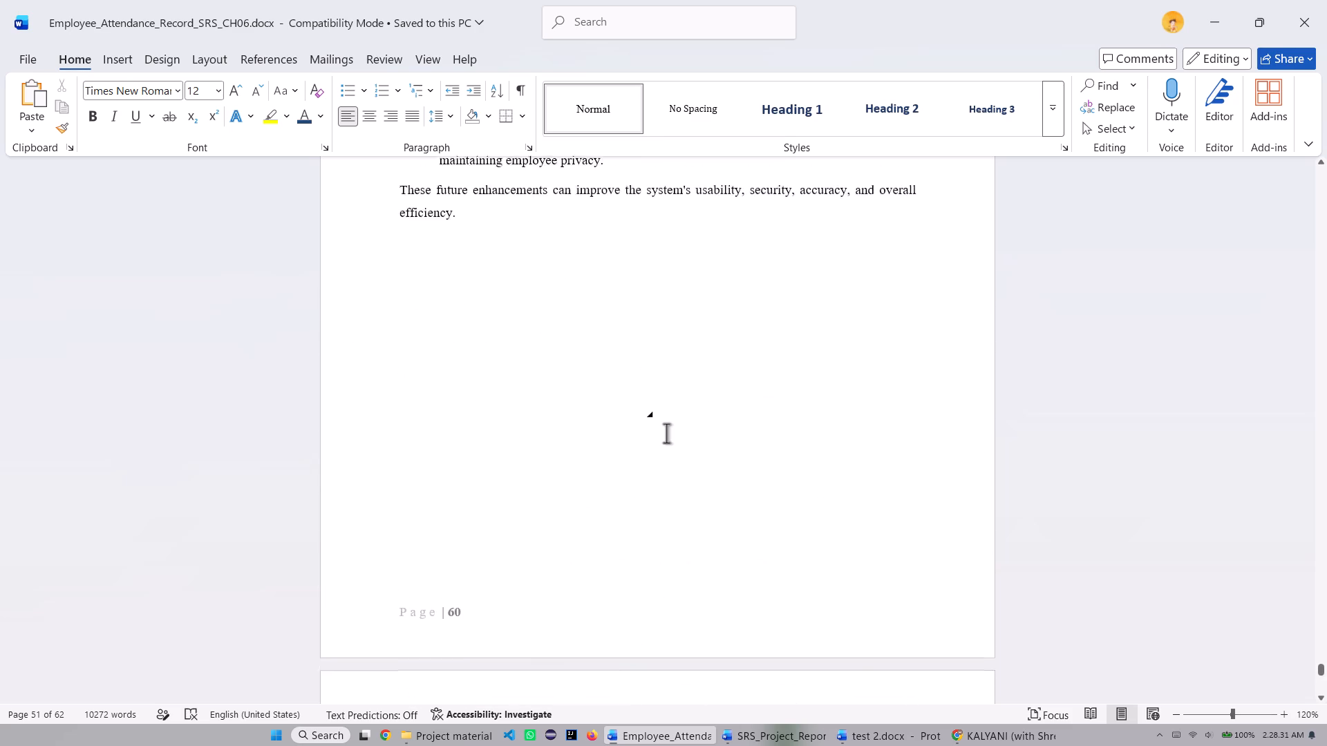
scroll(666, 433, up, 17)
scroll(666, 433, up, 11)
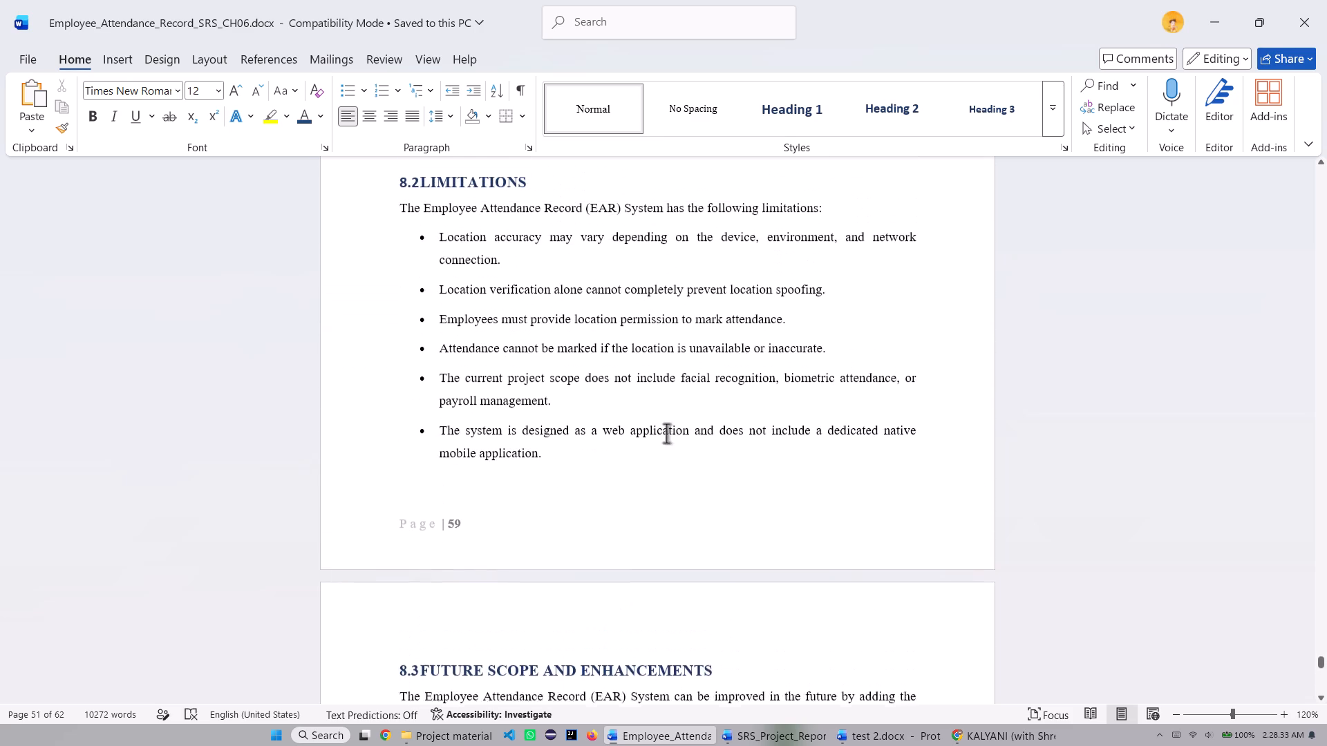
scroll(666, 433, up, 11)
scroll(666, 433, up, 12)
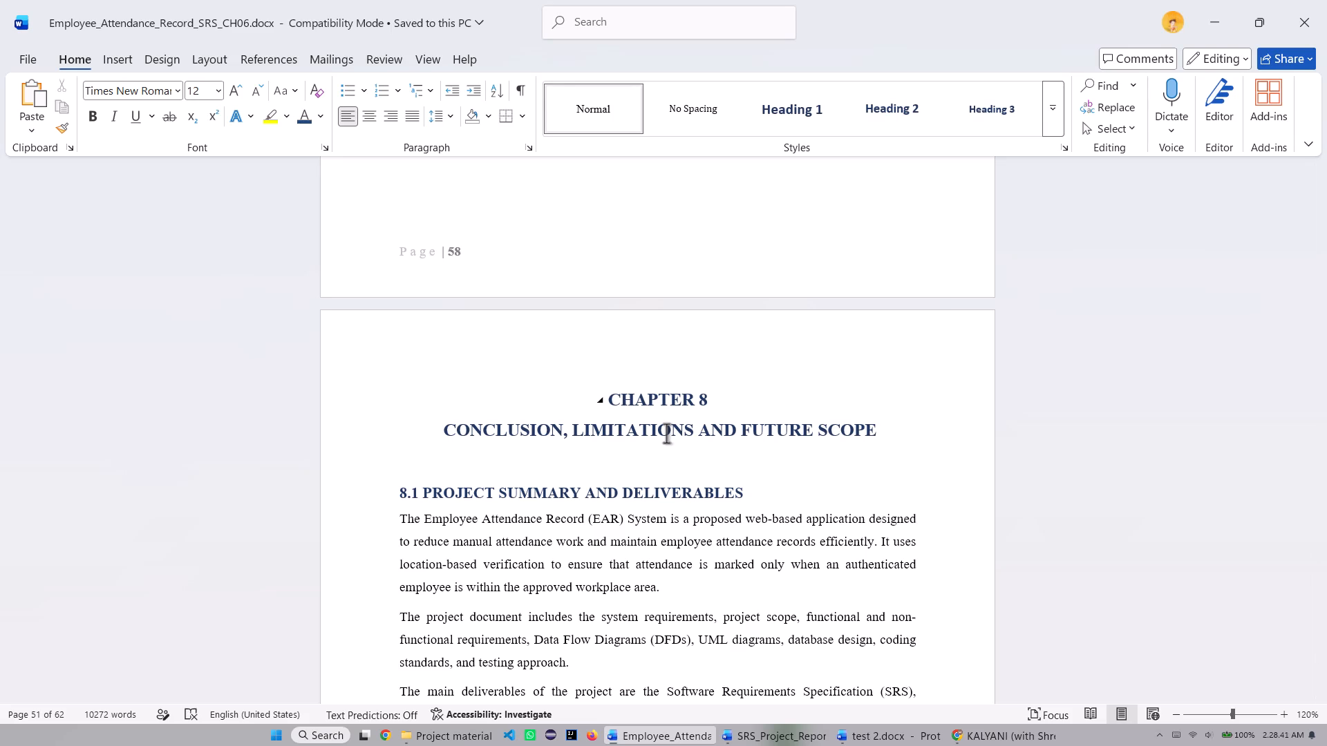
scroll(668, 433, down, 1)
scroll(668, 433, up, 3)
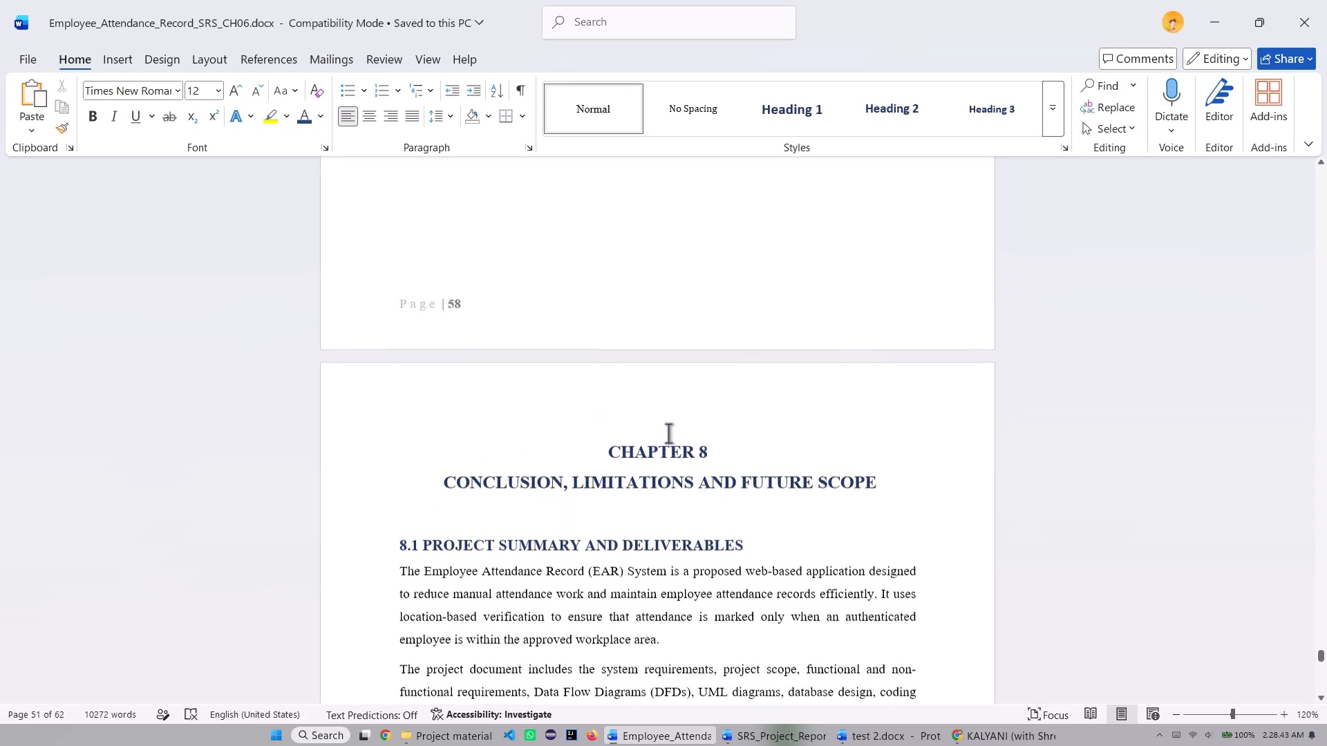
scroll(671, 441, down, 6)
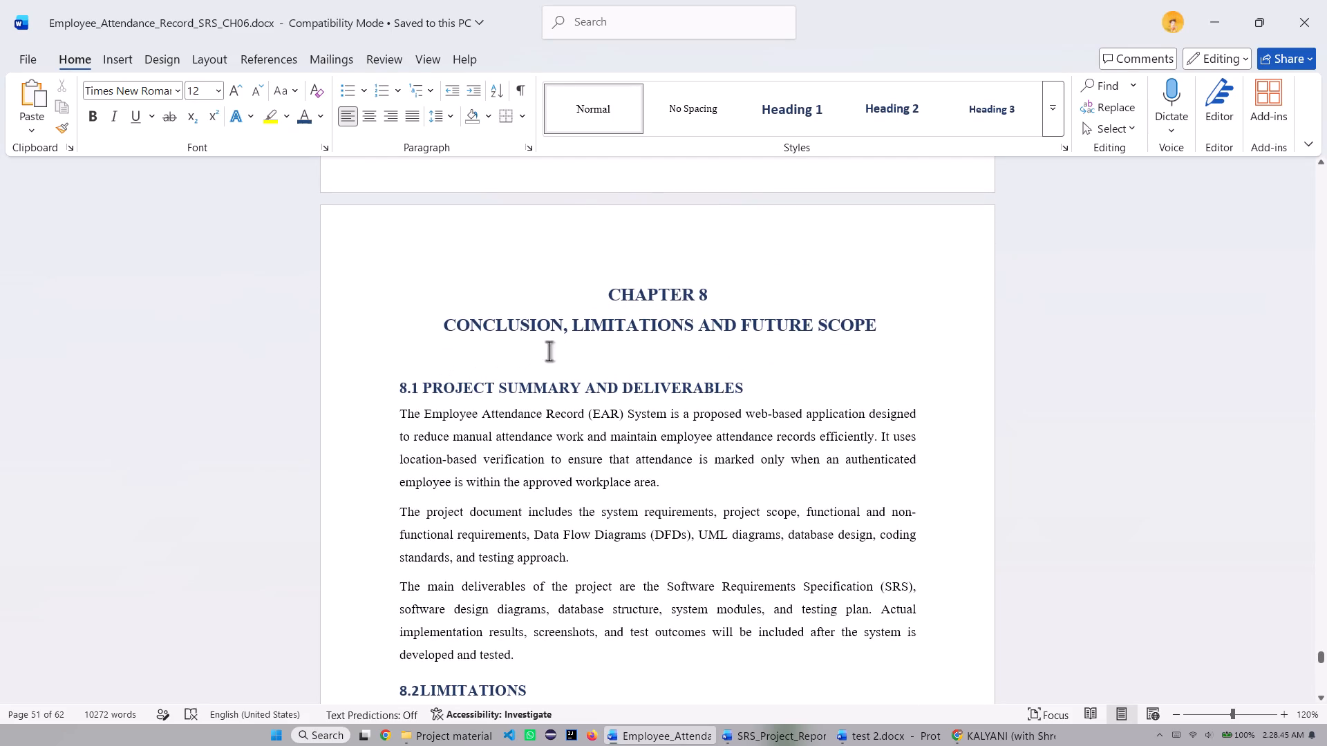
scroll(783, 337, down, 6)
scroll(915, 258, down, 5)
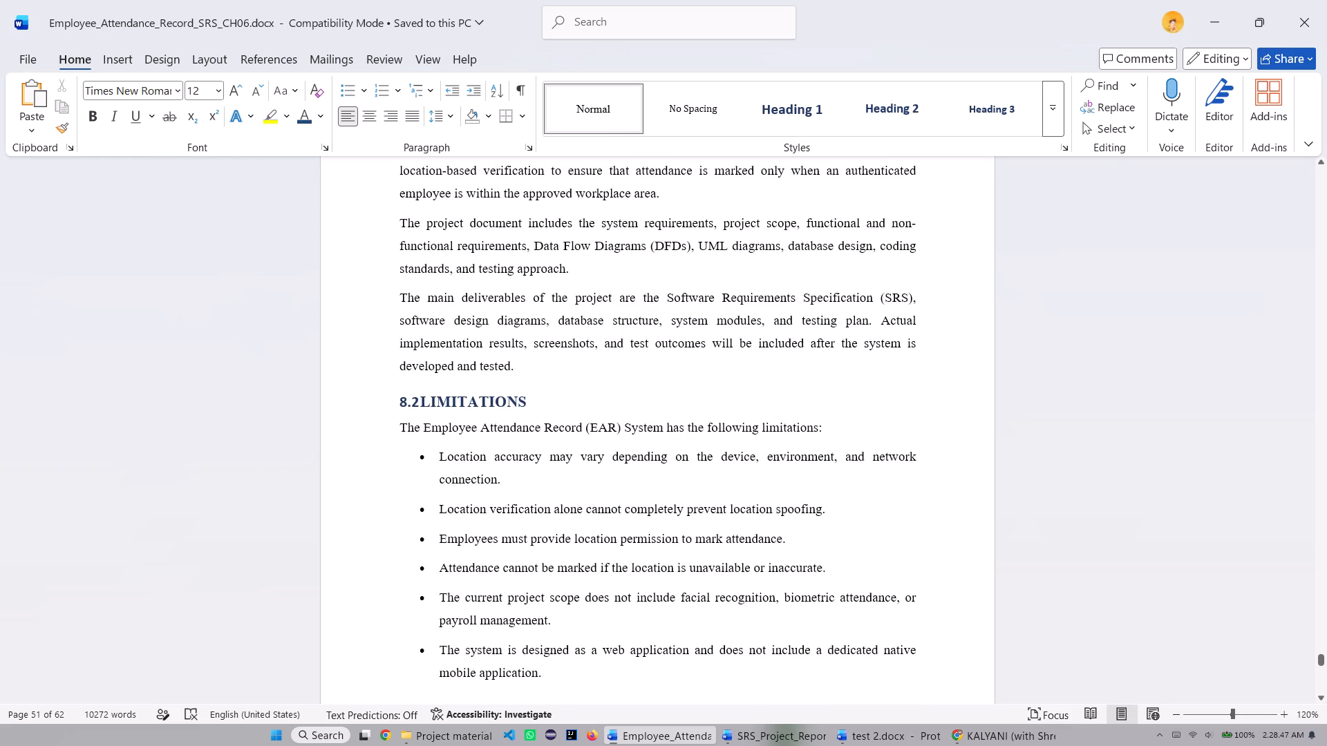
Save the Employee Attendance Record SRS document again and close it.
click(32, 59)
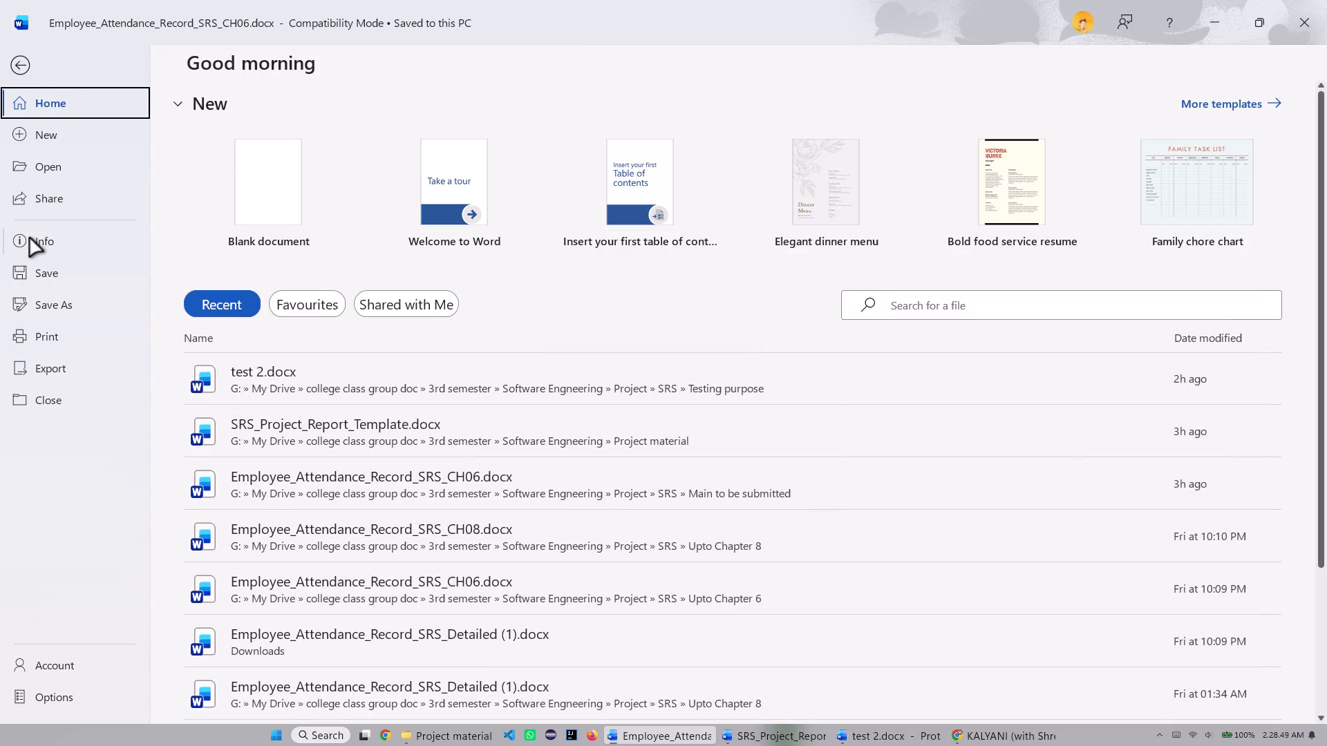
click(42, 271)
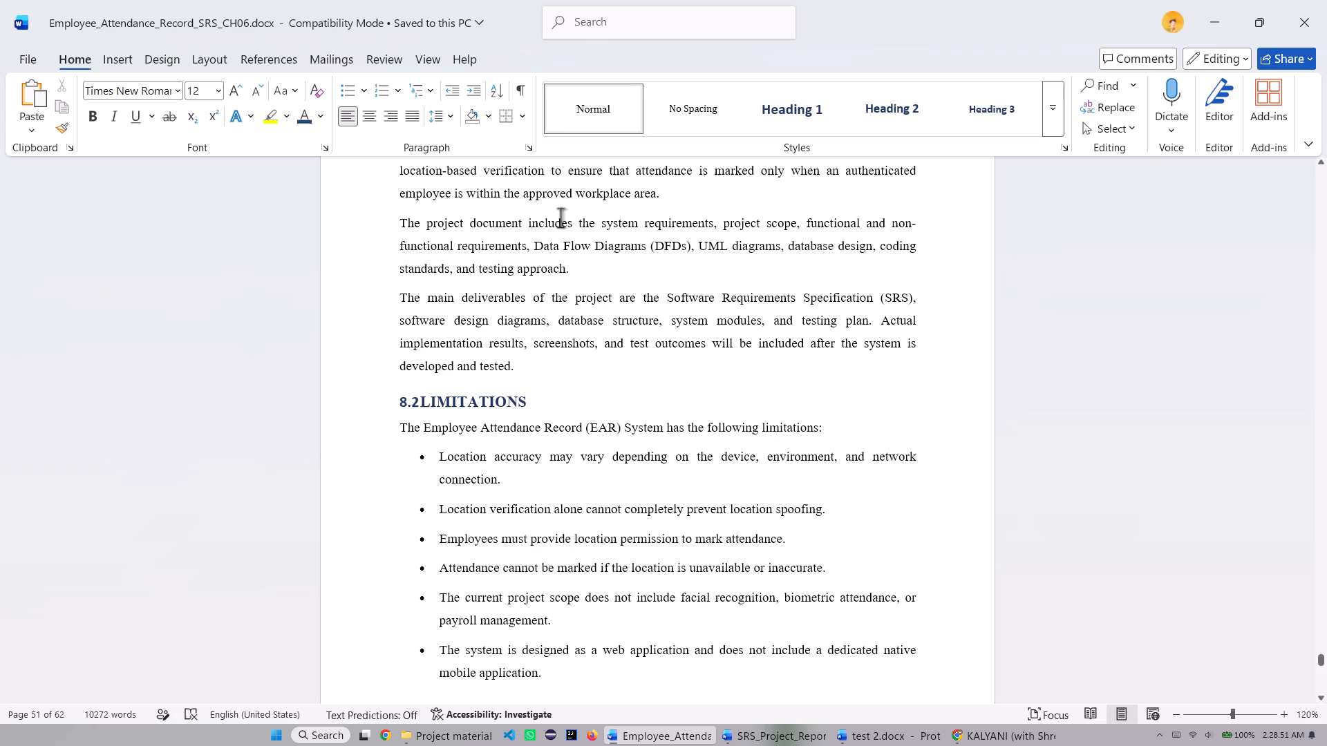
click(1326, 1)
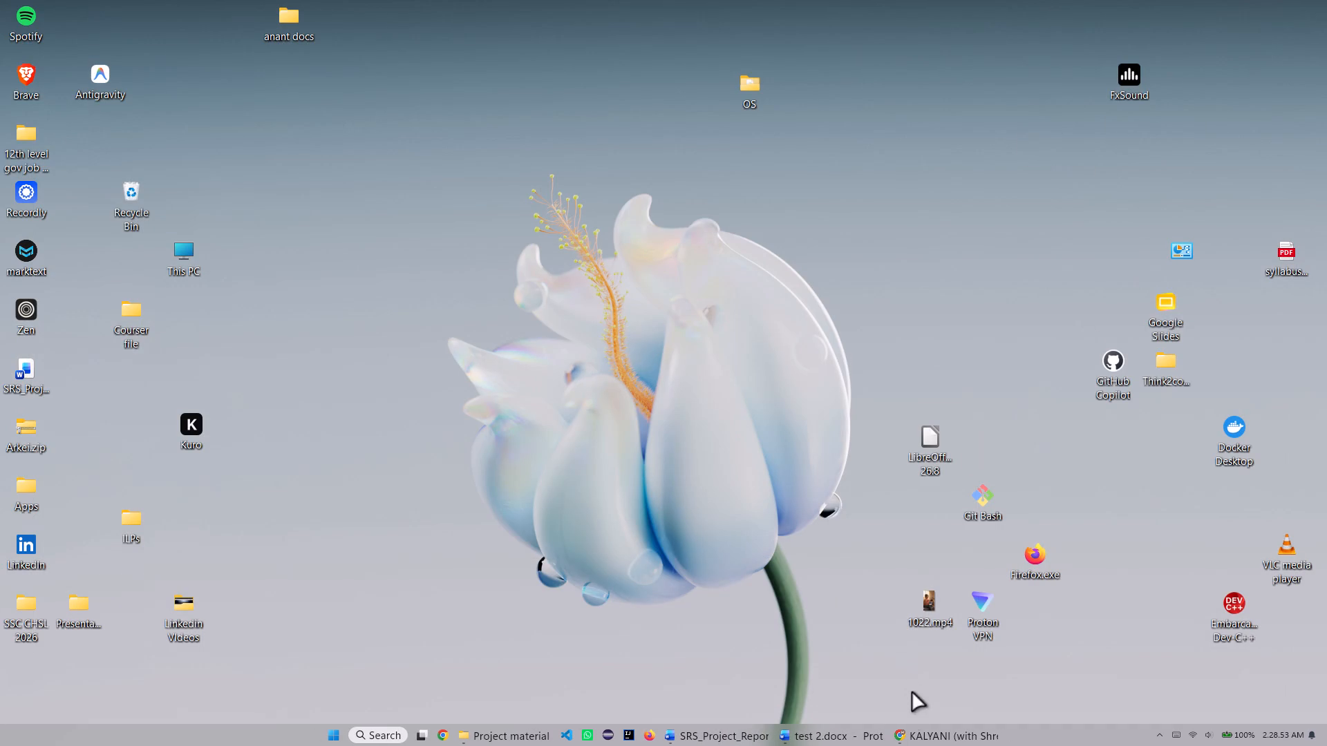
Close the open test 2.docx and SRS_Project_Report_Template.docx documents.
click(843, 745)
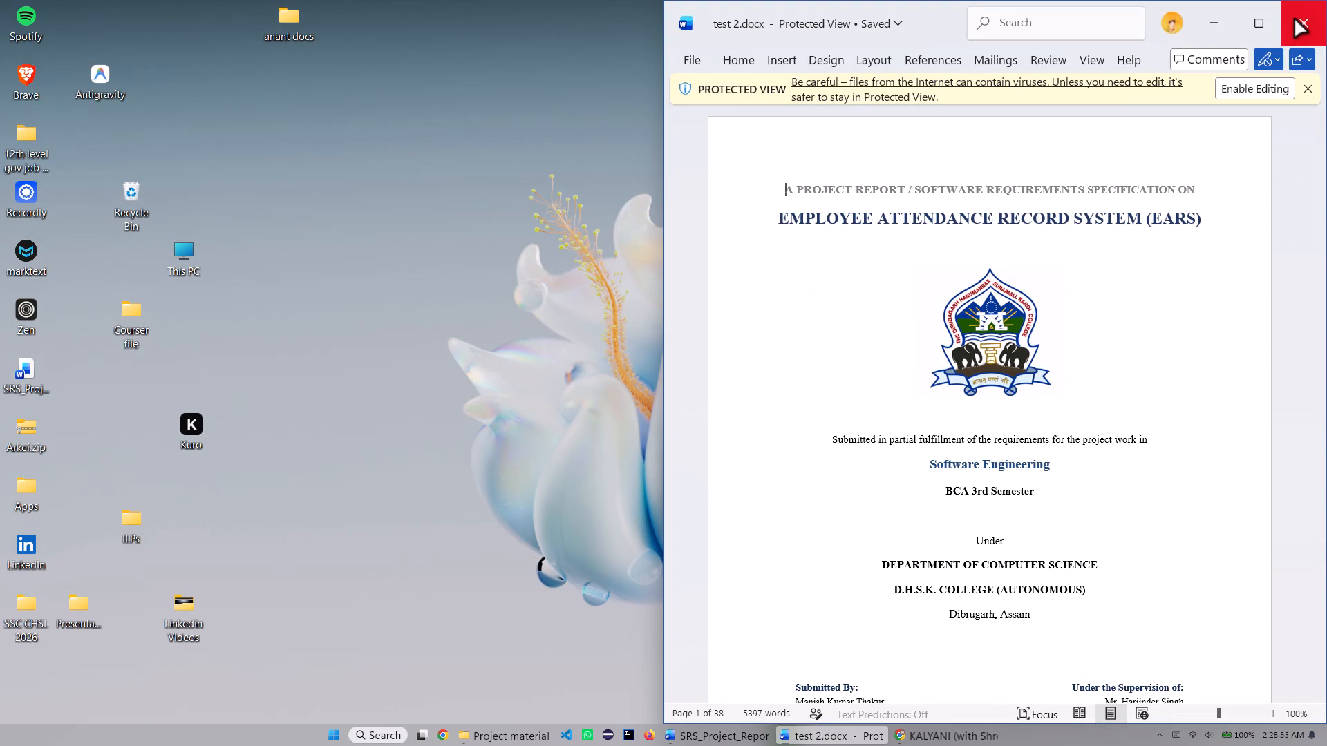
click(1295, 19)
click(782, 745)
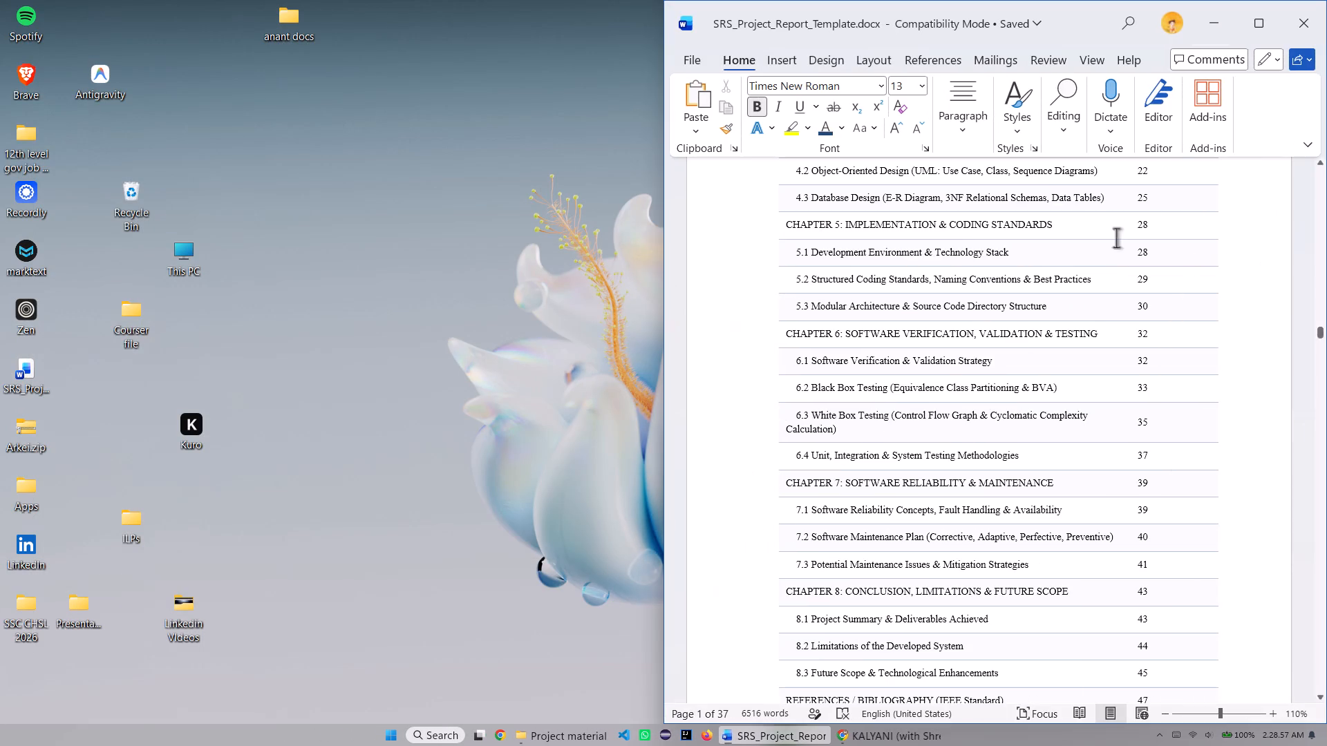
click(1311, 23)
Close the Chrome window with the KALYANI video and the Project material folder window.
click(796, 740)
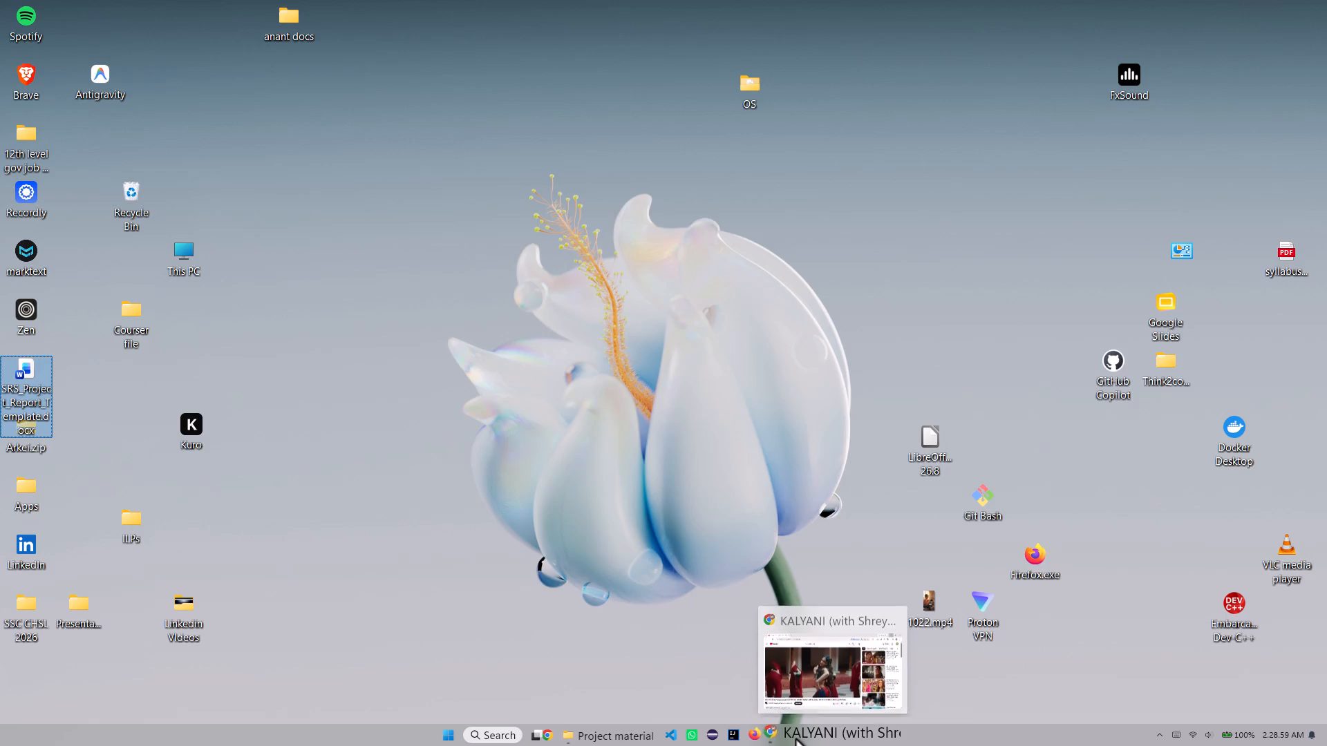
click(1317, 0)
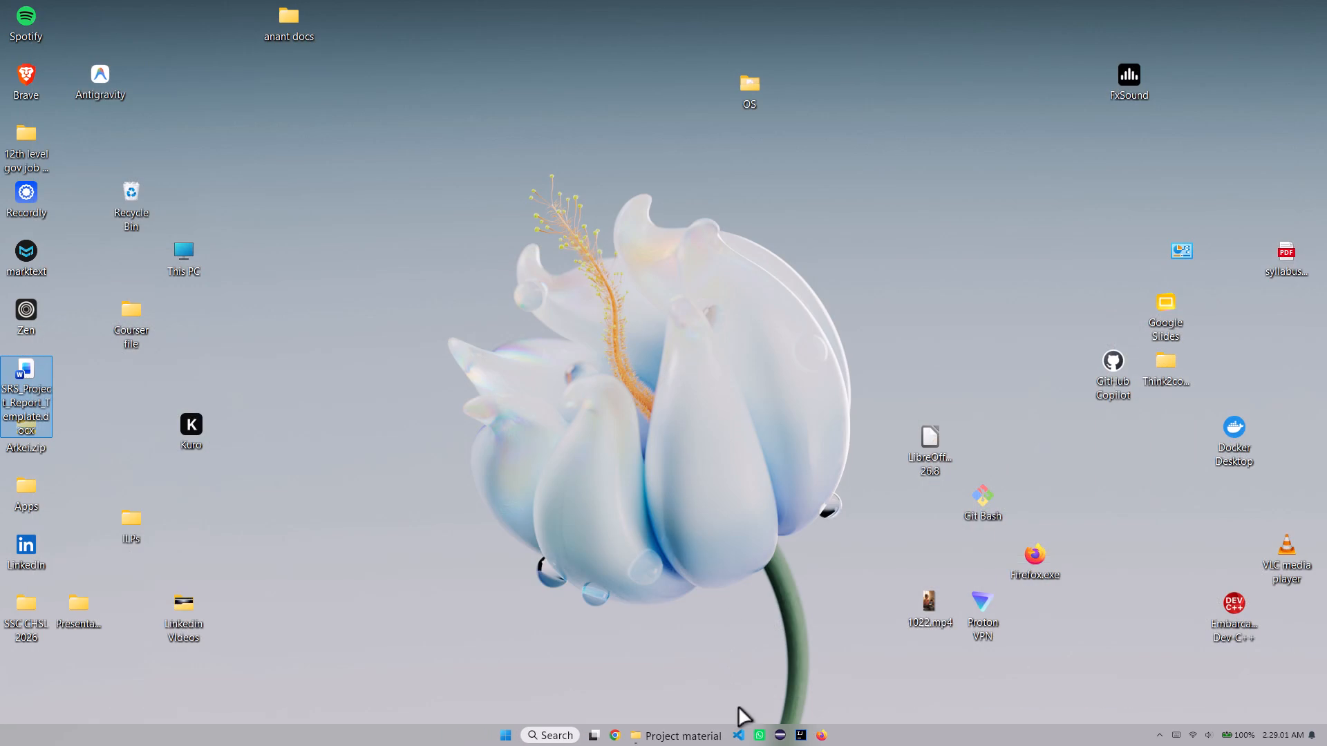
click(689, 745)
click(1154, 73)
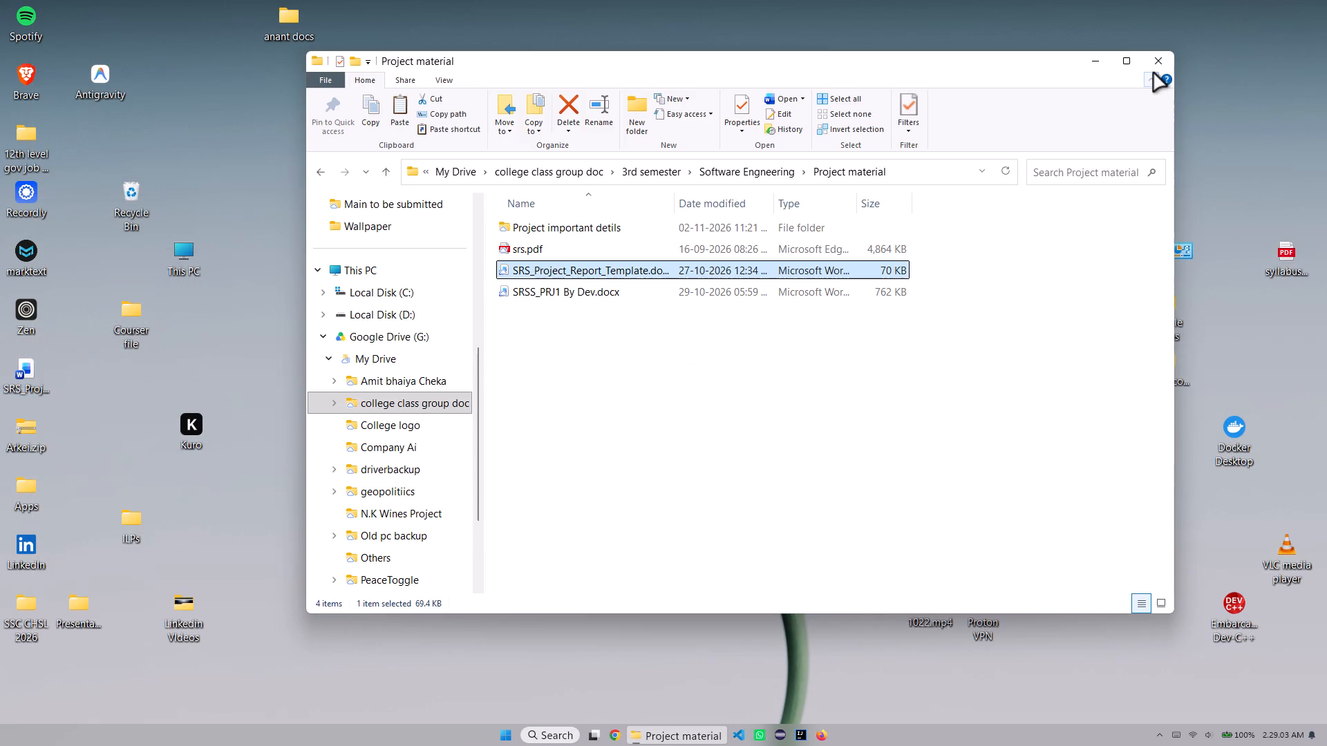
click(1146, 82)
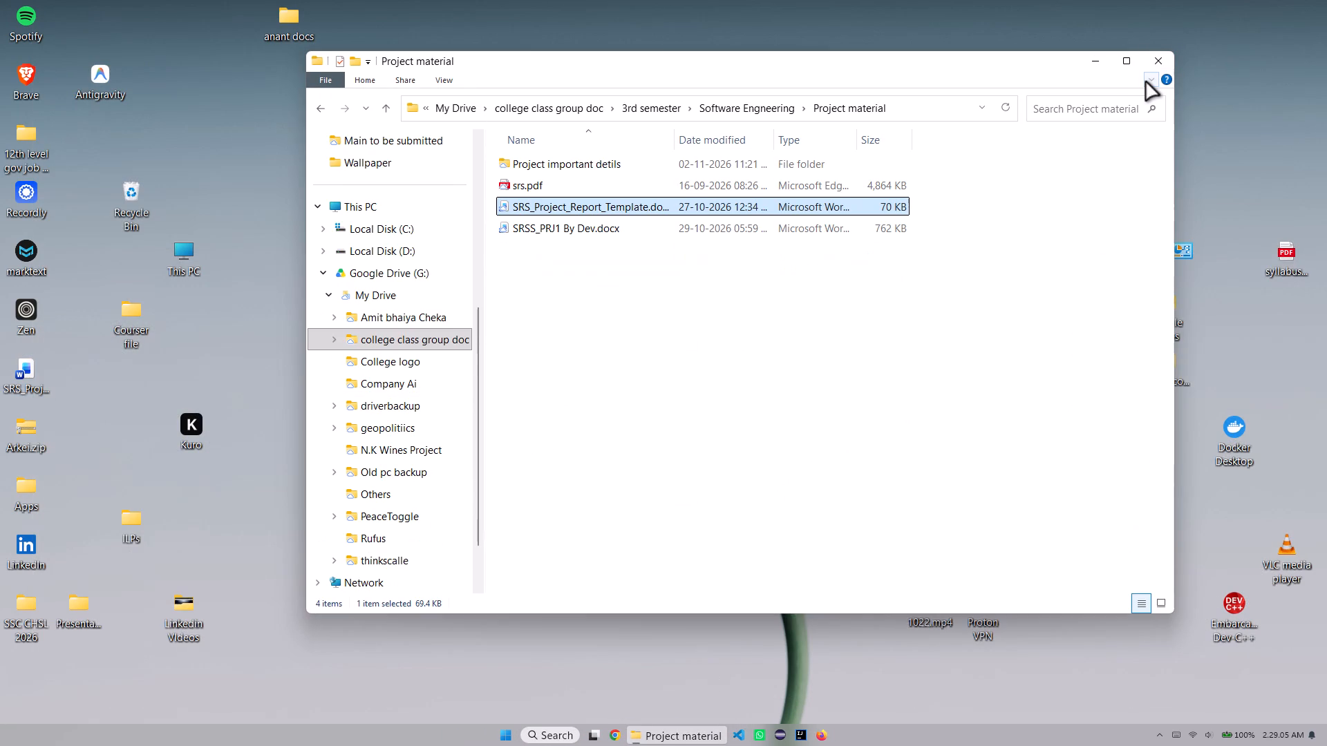
click(1147, 82)
click(1147, 82)
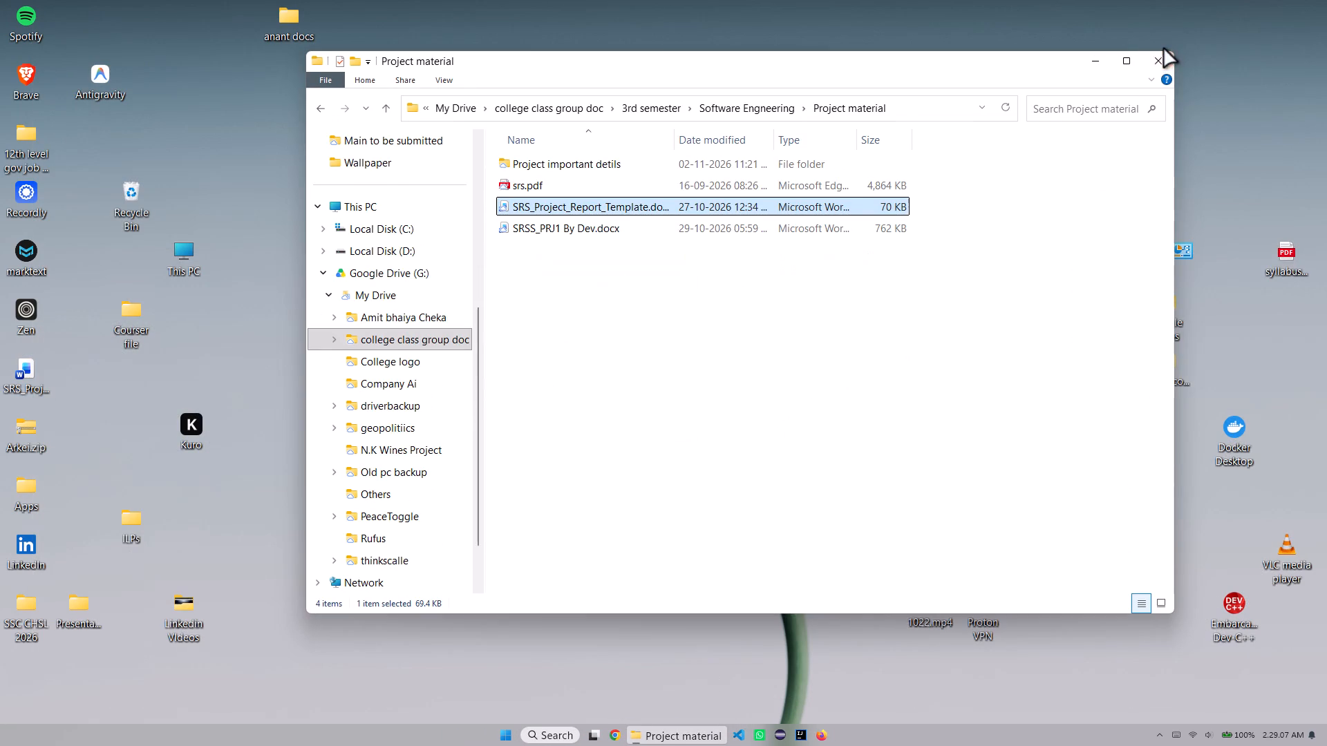
click(1154, 55)
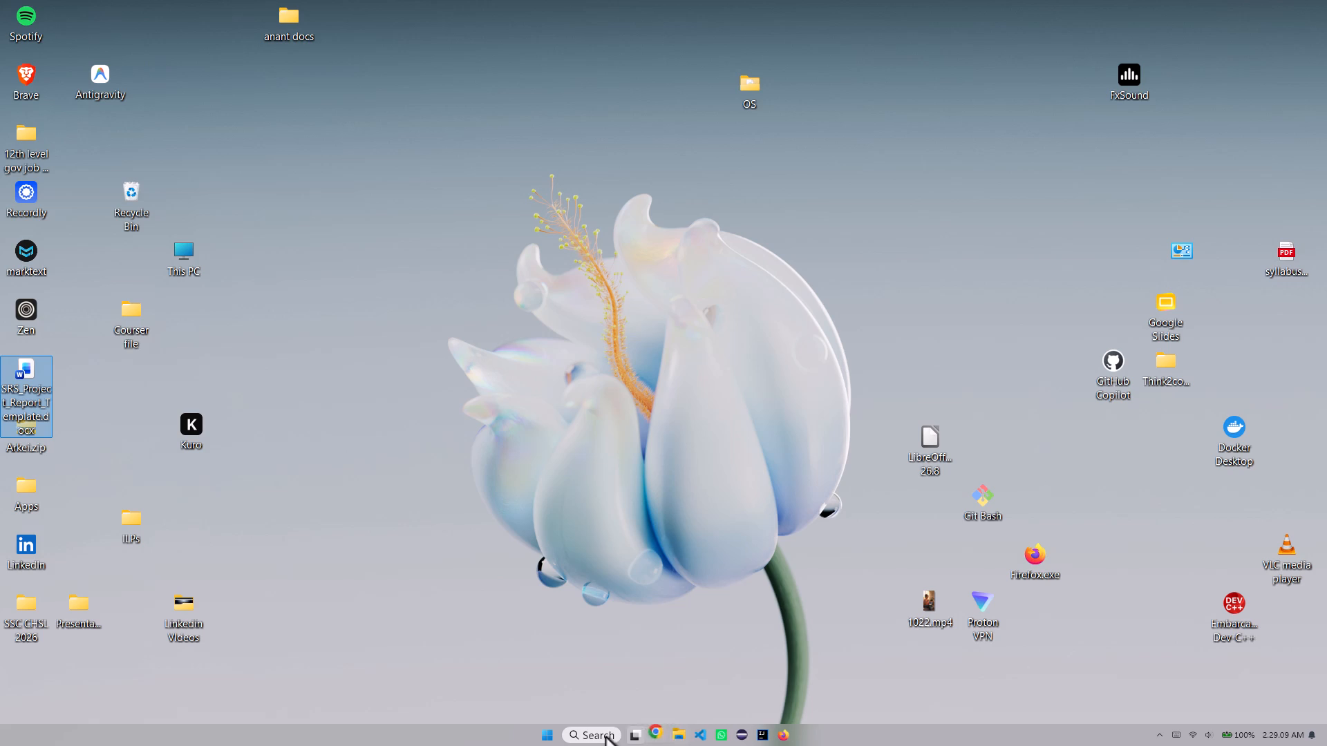
Copy the EAR-System Project Directory PNG file from the Downloads folder in File Explorer.
click(679, 740)
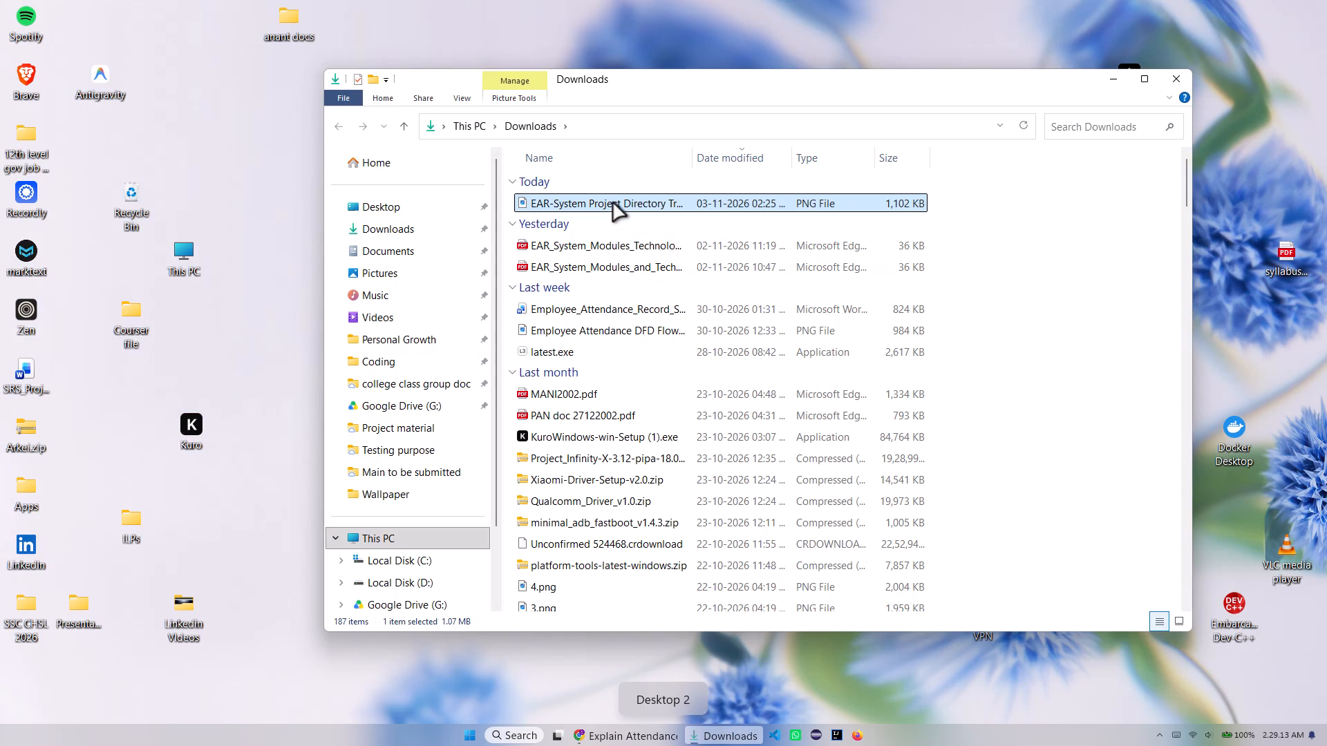
right_click(613, 203)
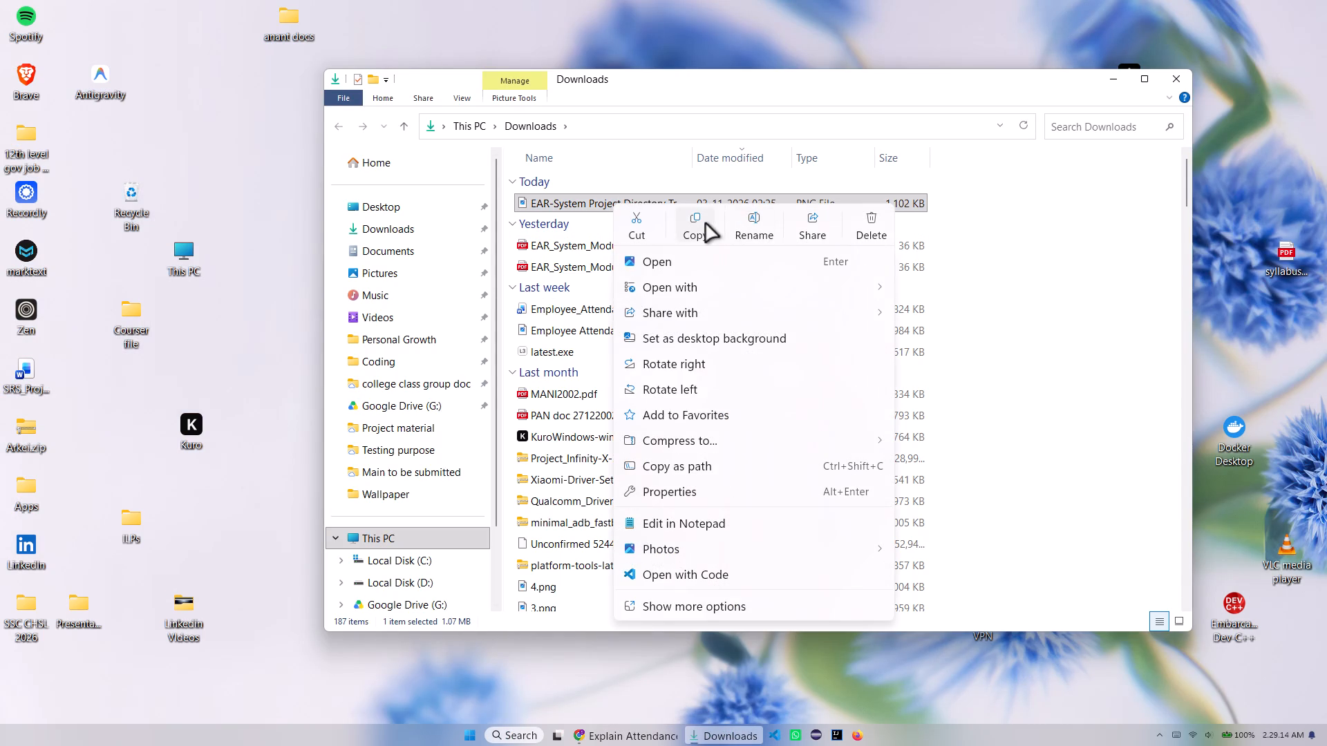
click(704, 224)
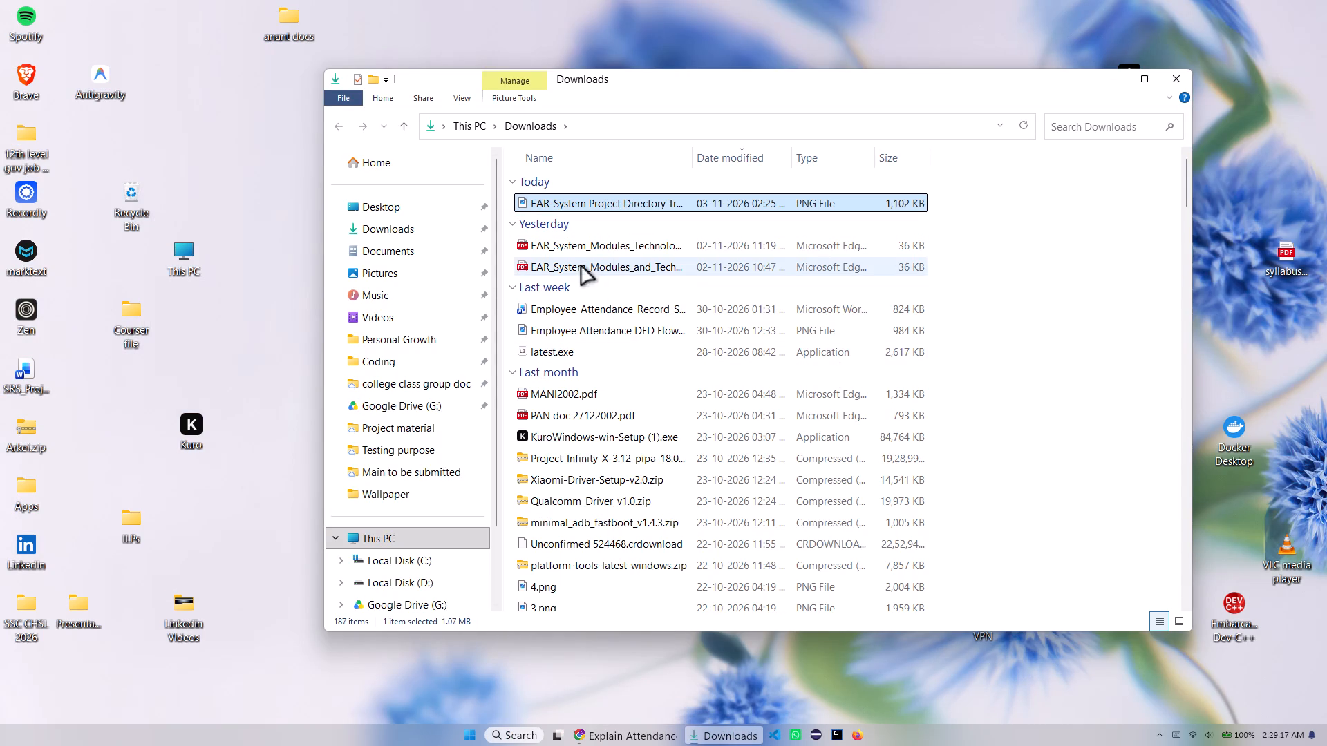
Paste the copied PNG into Google Drive's My Drive > college class group doc > 3rd semester > Software Engneering > Project > Diagrams folder.
double_click(383, 603)
double_click(553, 192)
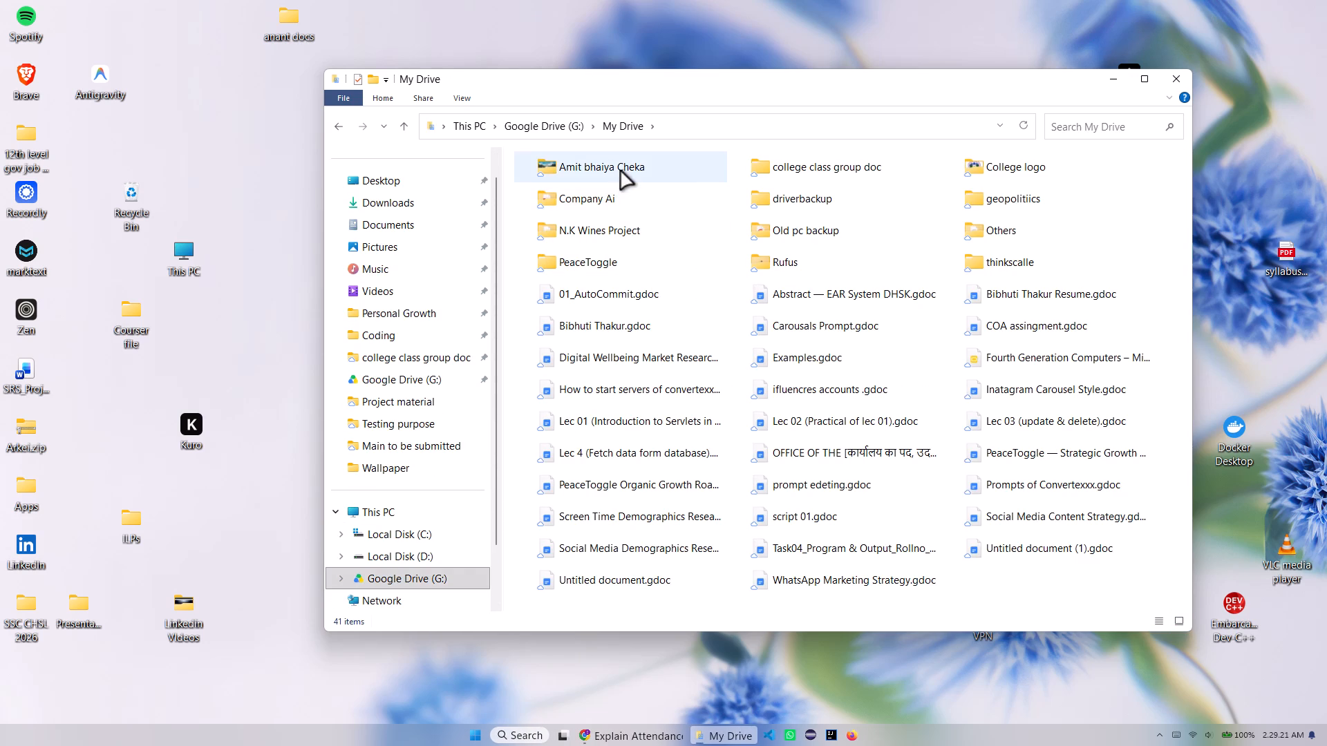
double_click(776, 174)
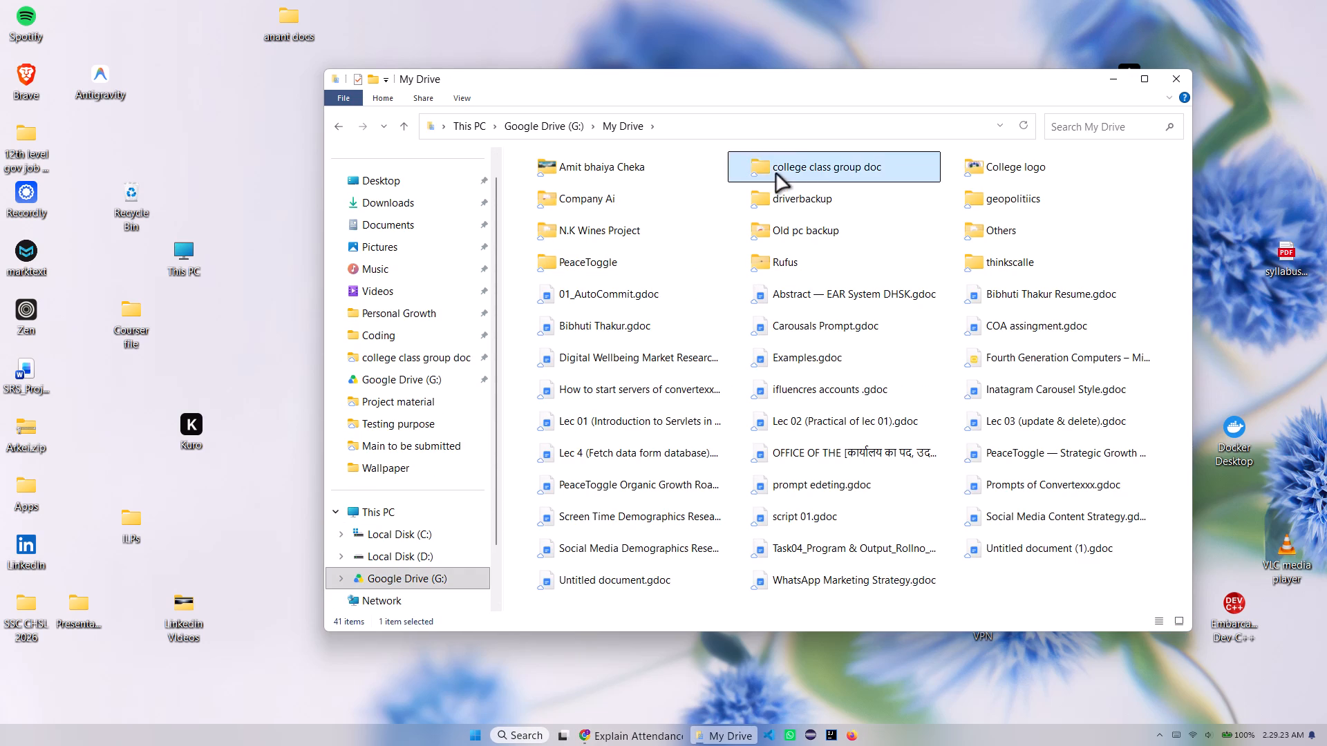
double_click(576, 217)
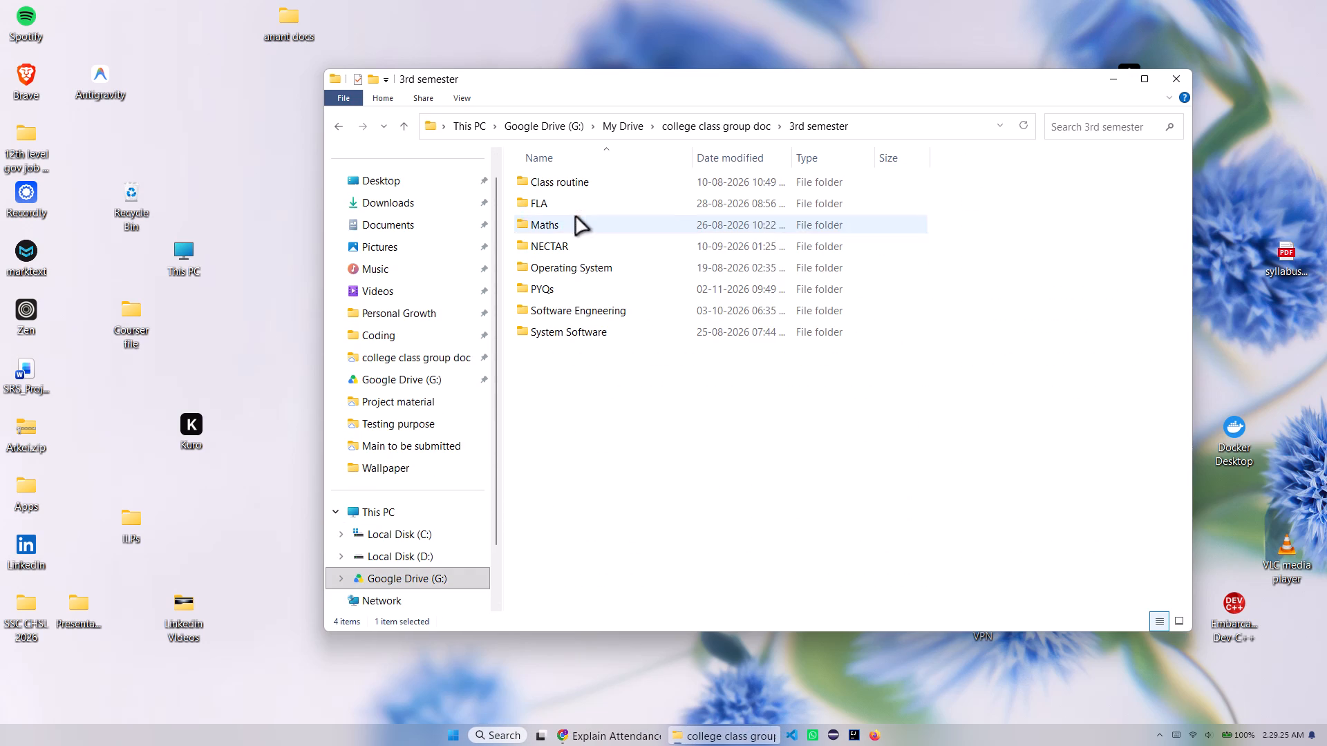
double_click(571, 316)
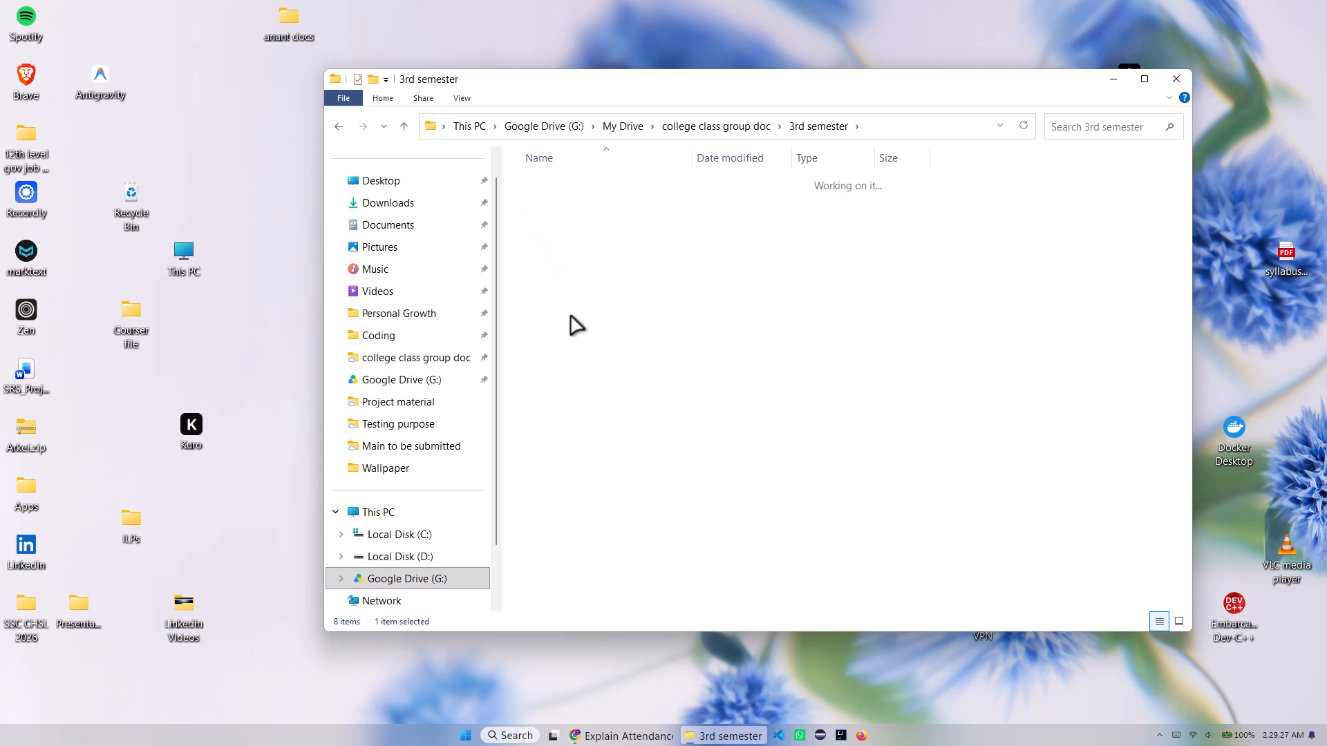
double_click(589, 182)
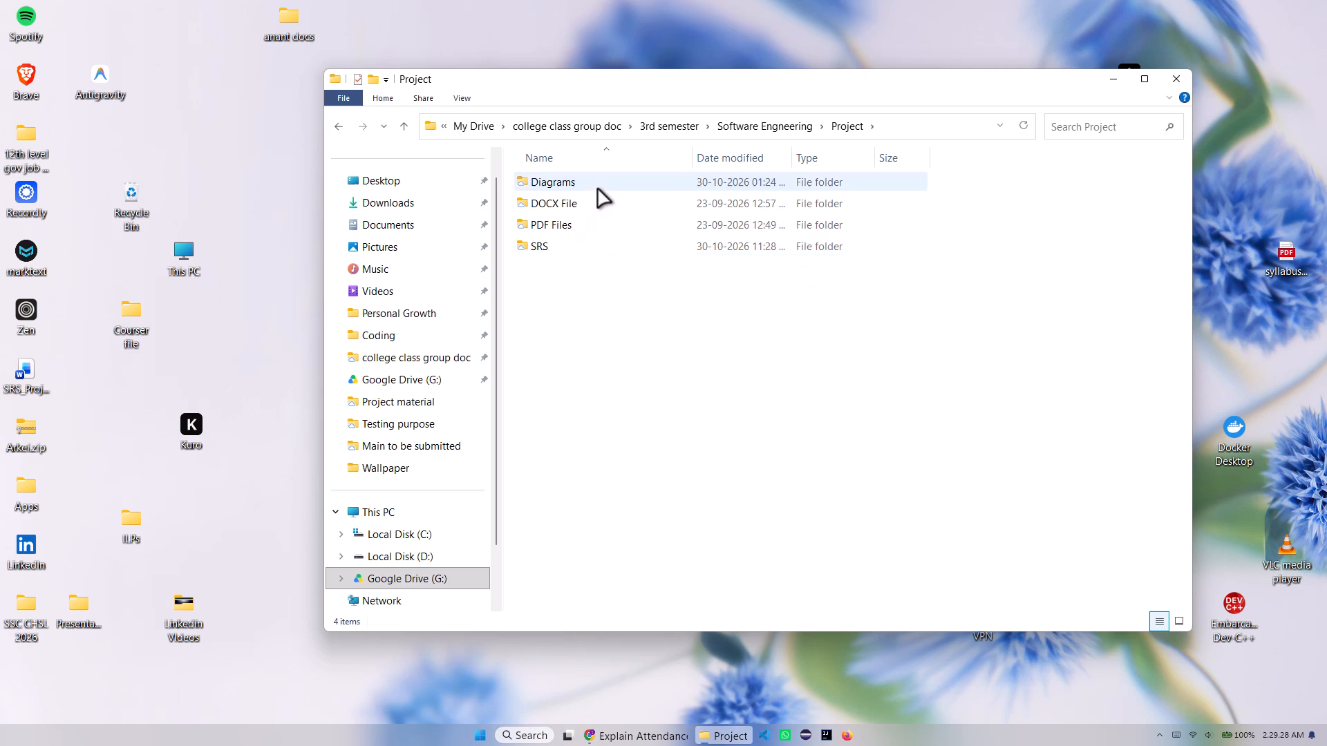
double_click(598, 189)
right_click(571, 330)
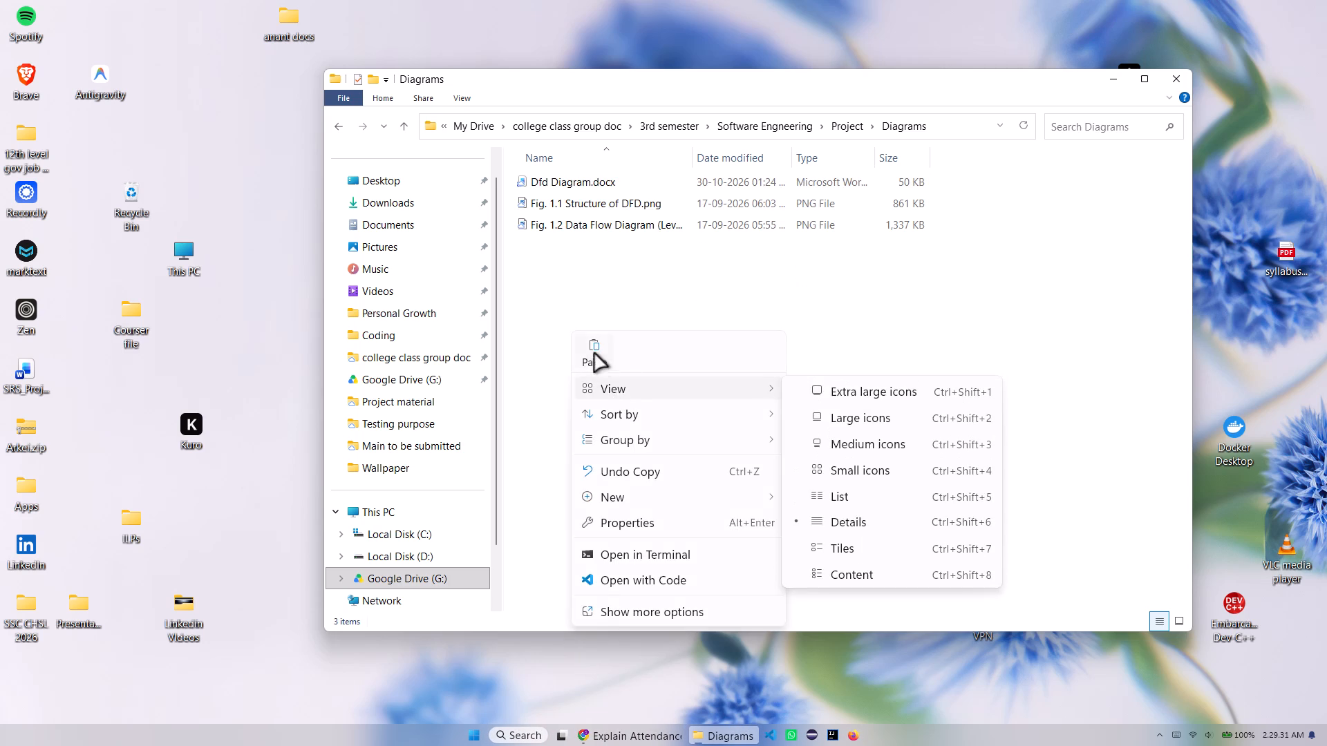
click(593, 349)
click(700, 369)
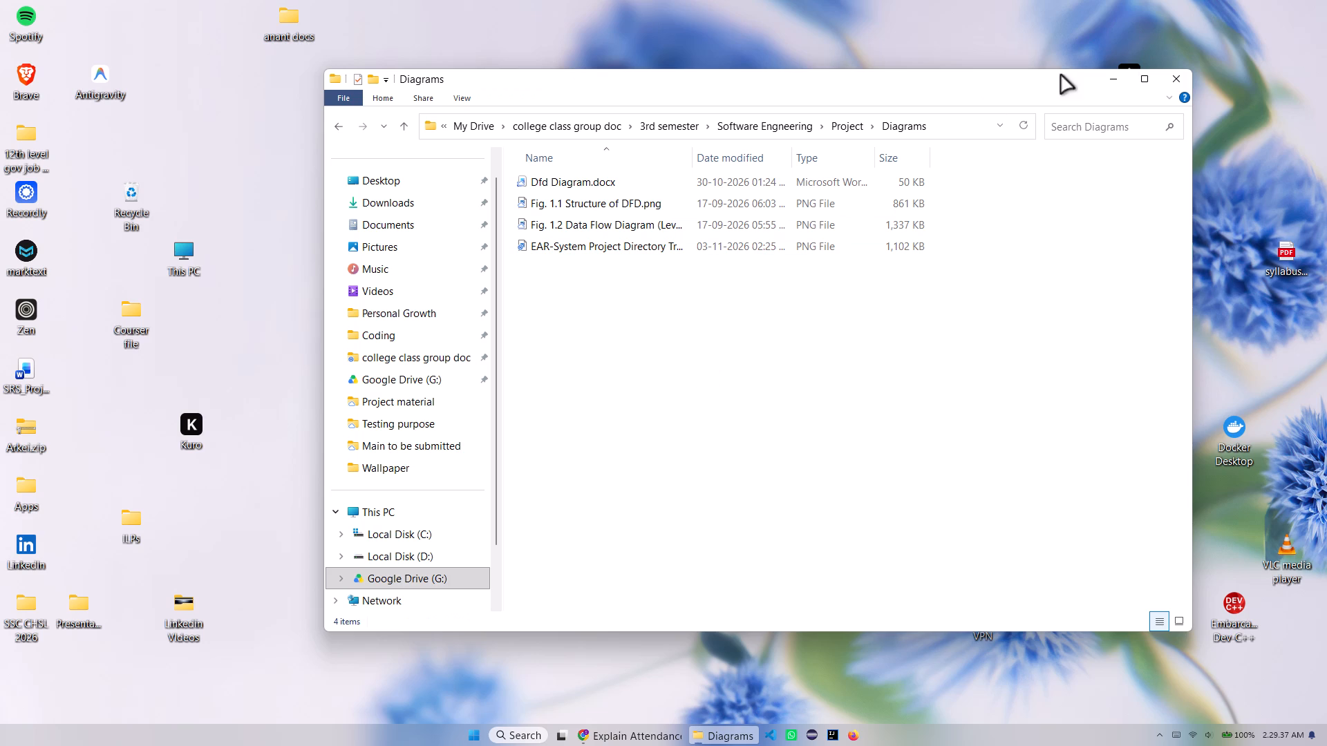
Close the Diagrams folder window and the Chrome window with the EAR-System directory tree image.
click(1180, 82)
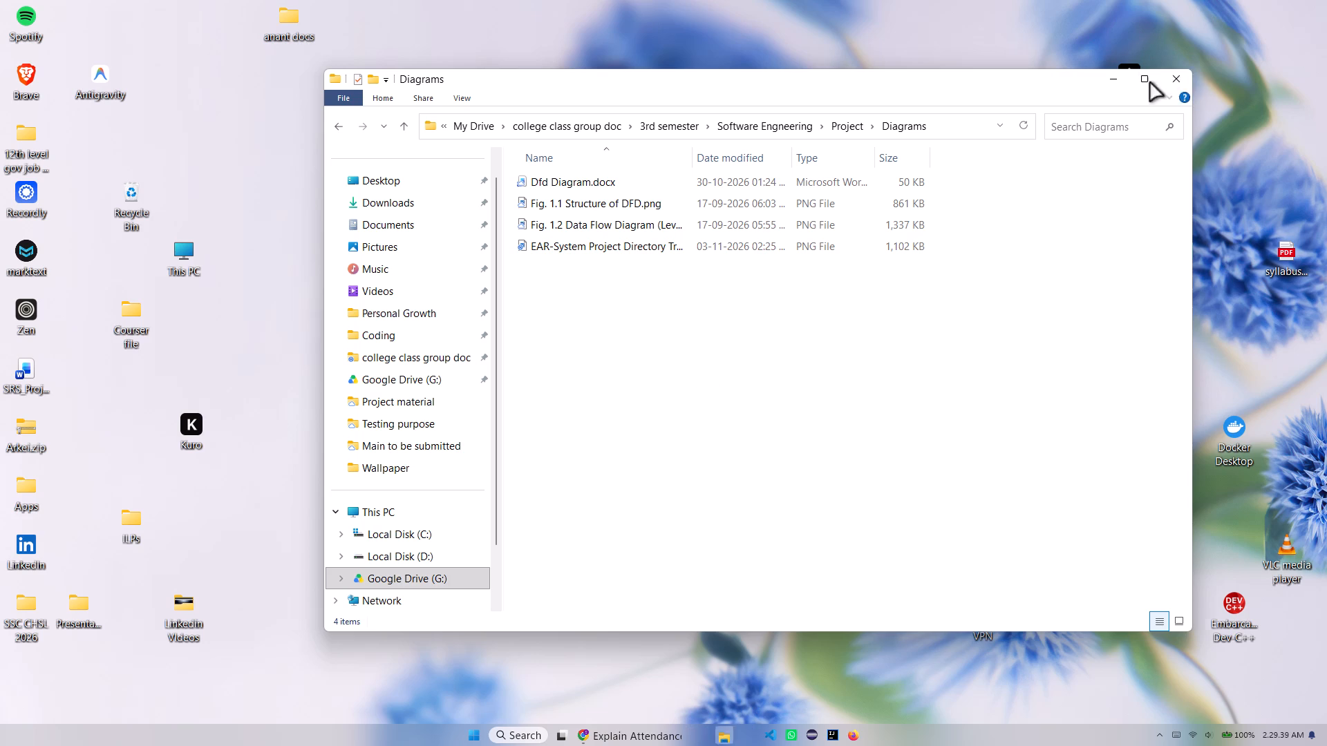
click(674, 734)
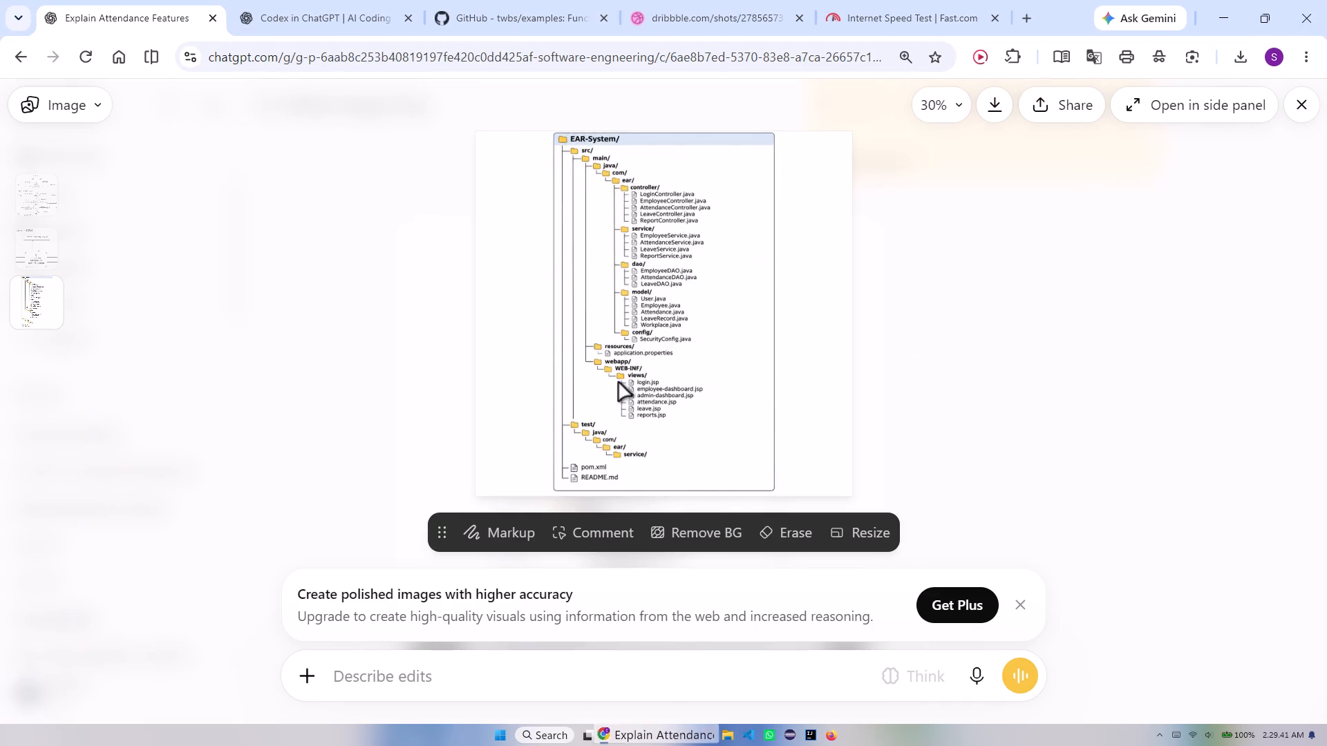
click(1312, 0)
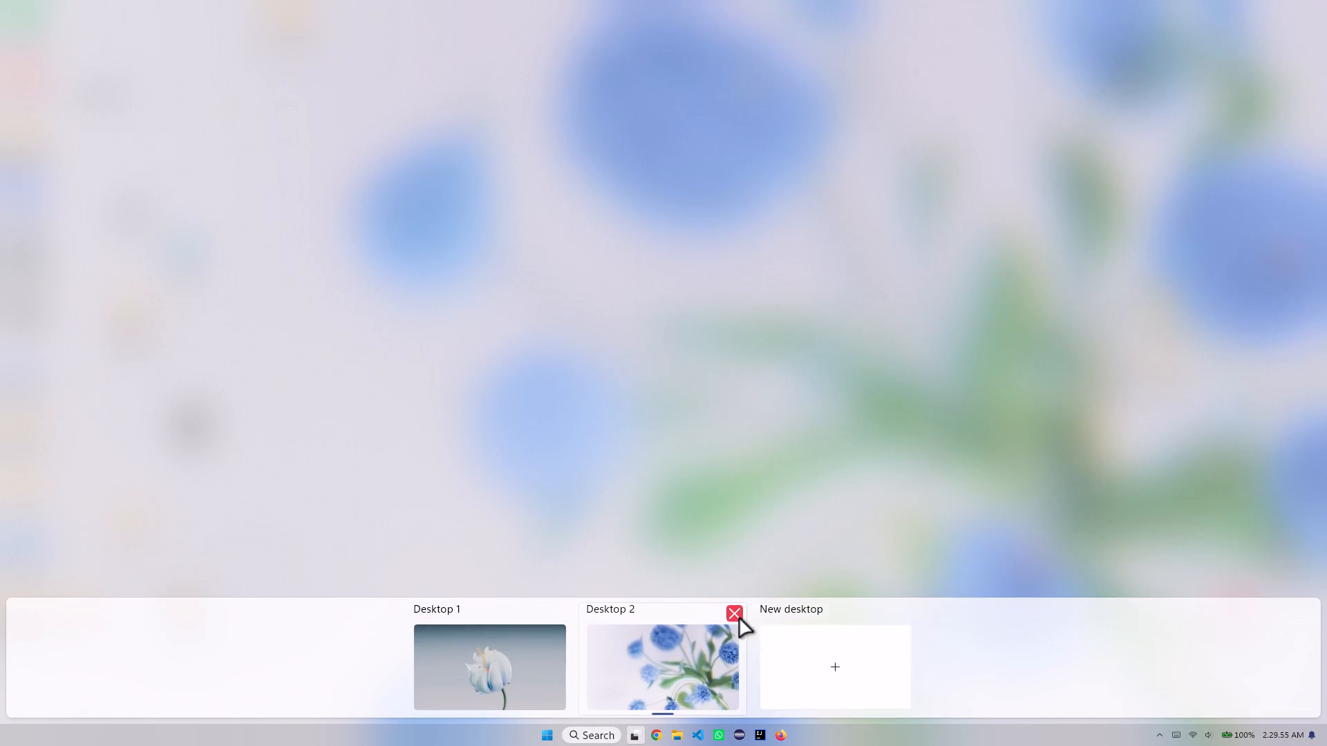
Remove the virtual desktop Desktop 2 and return to Desktop 1.
click(732, 618)
click(596, 658)
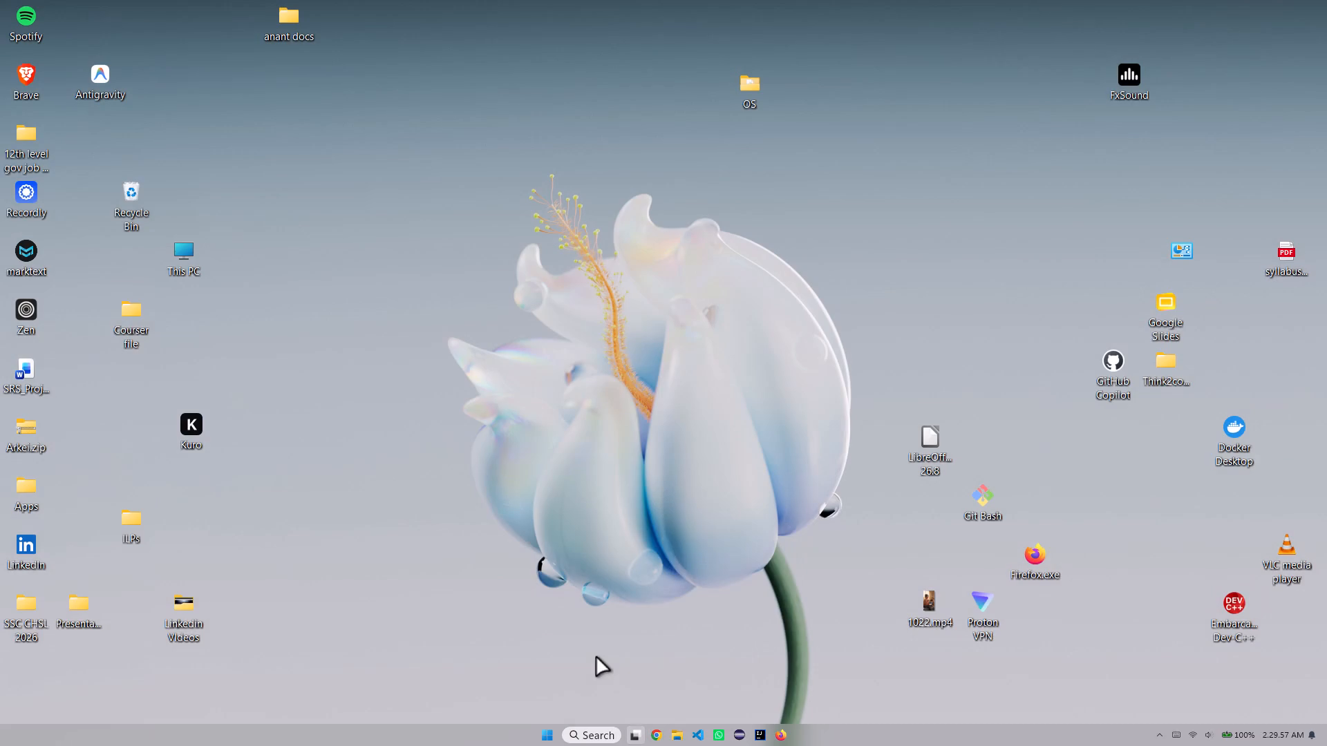